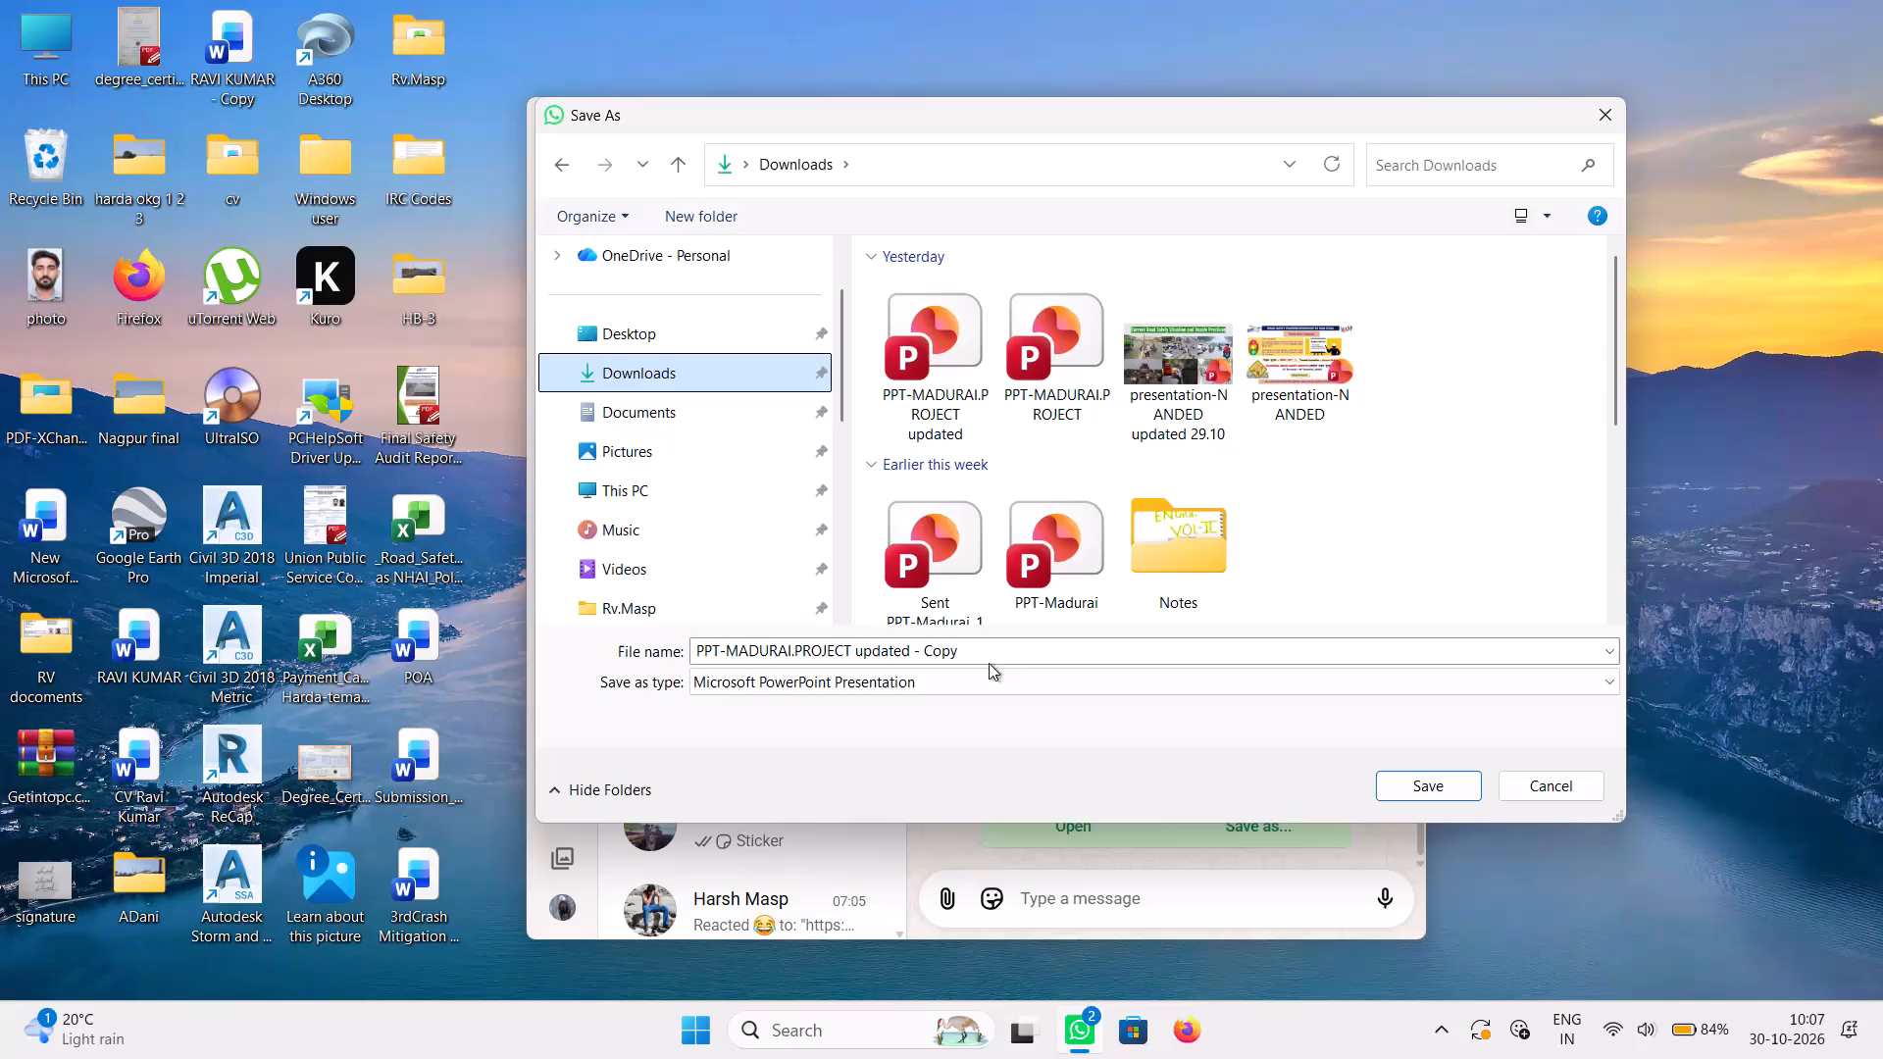
# Change the downloaded presentation's file name to PPT-MADURAI.PROJECT 30.10.2026, replacing the "updated - Copy" ending with the date.
pyautogui.click(972, 658)
pyautogui.click(972, 658)
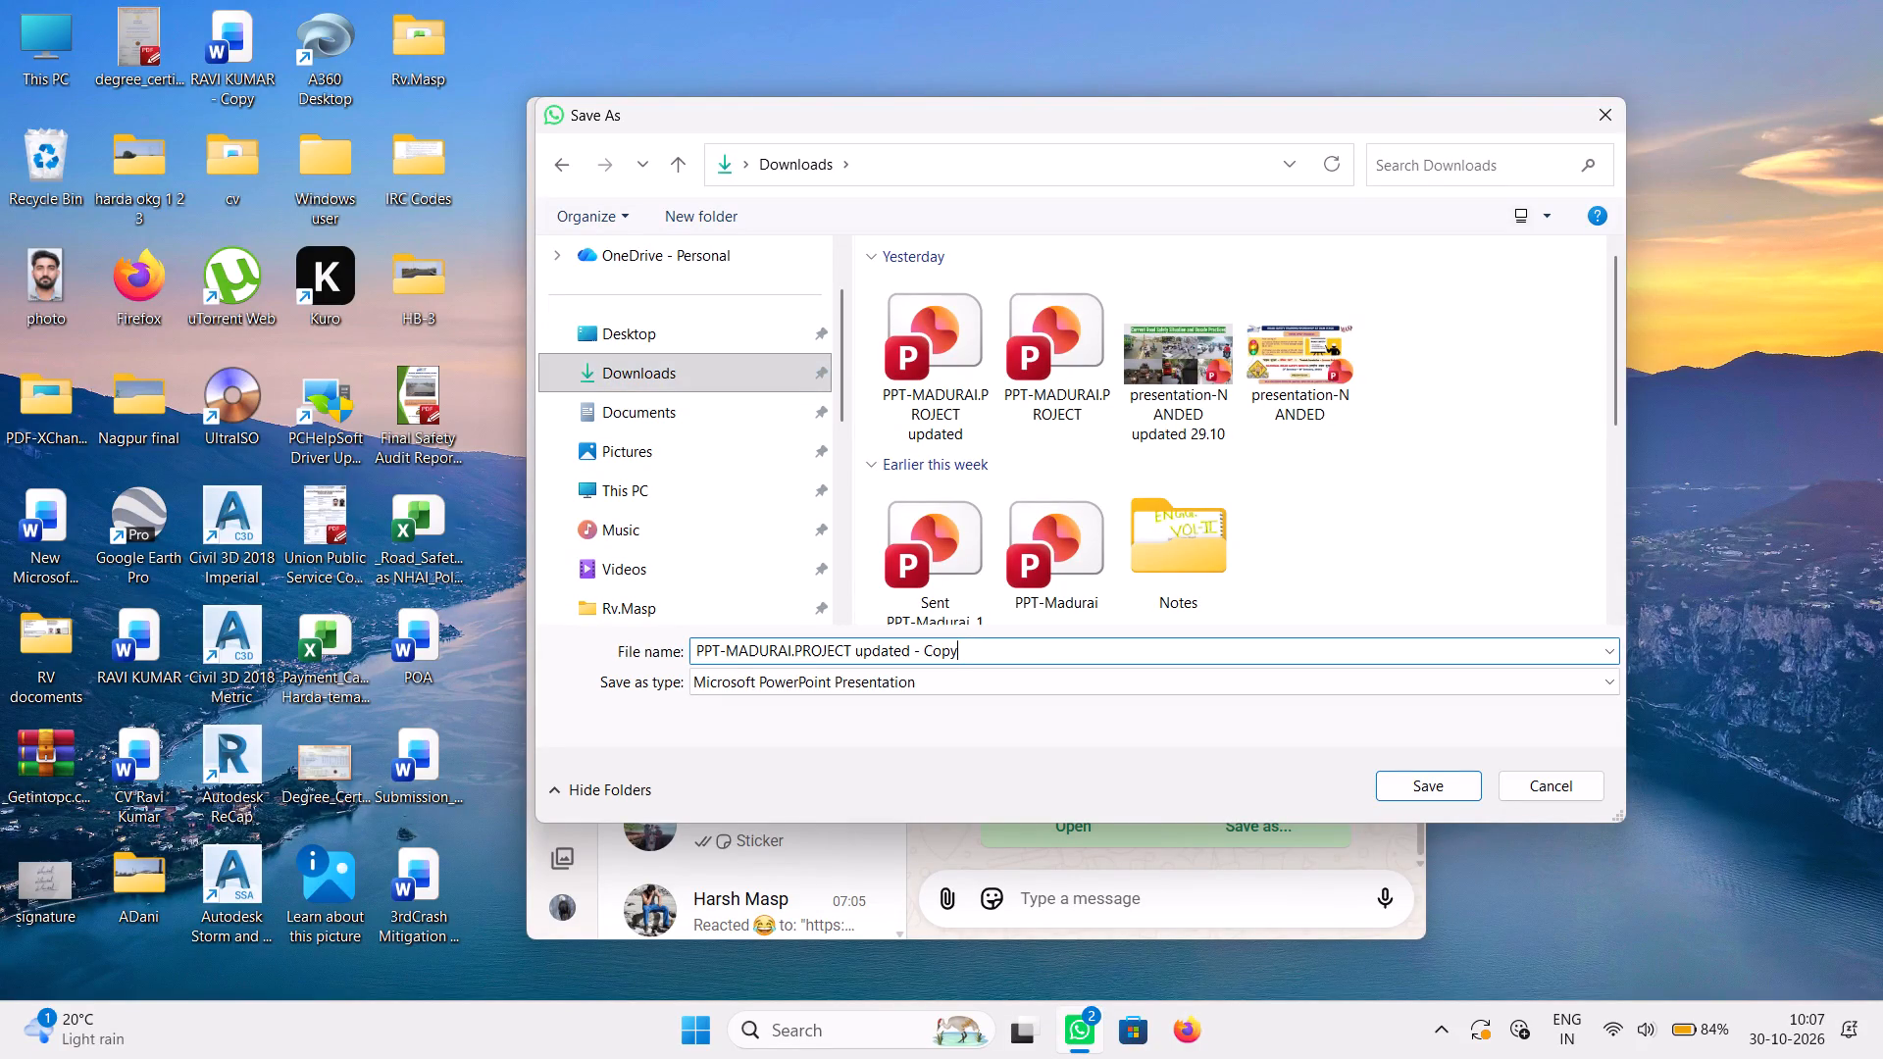
pyautogui.moveTo(1013, 657); pyautogui.dragTo(857, 649)
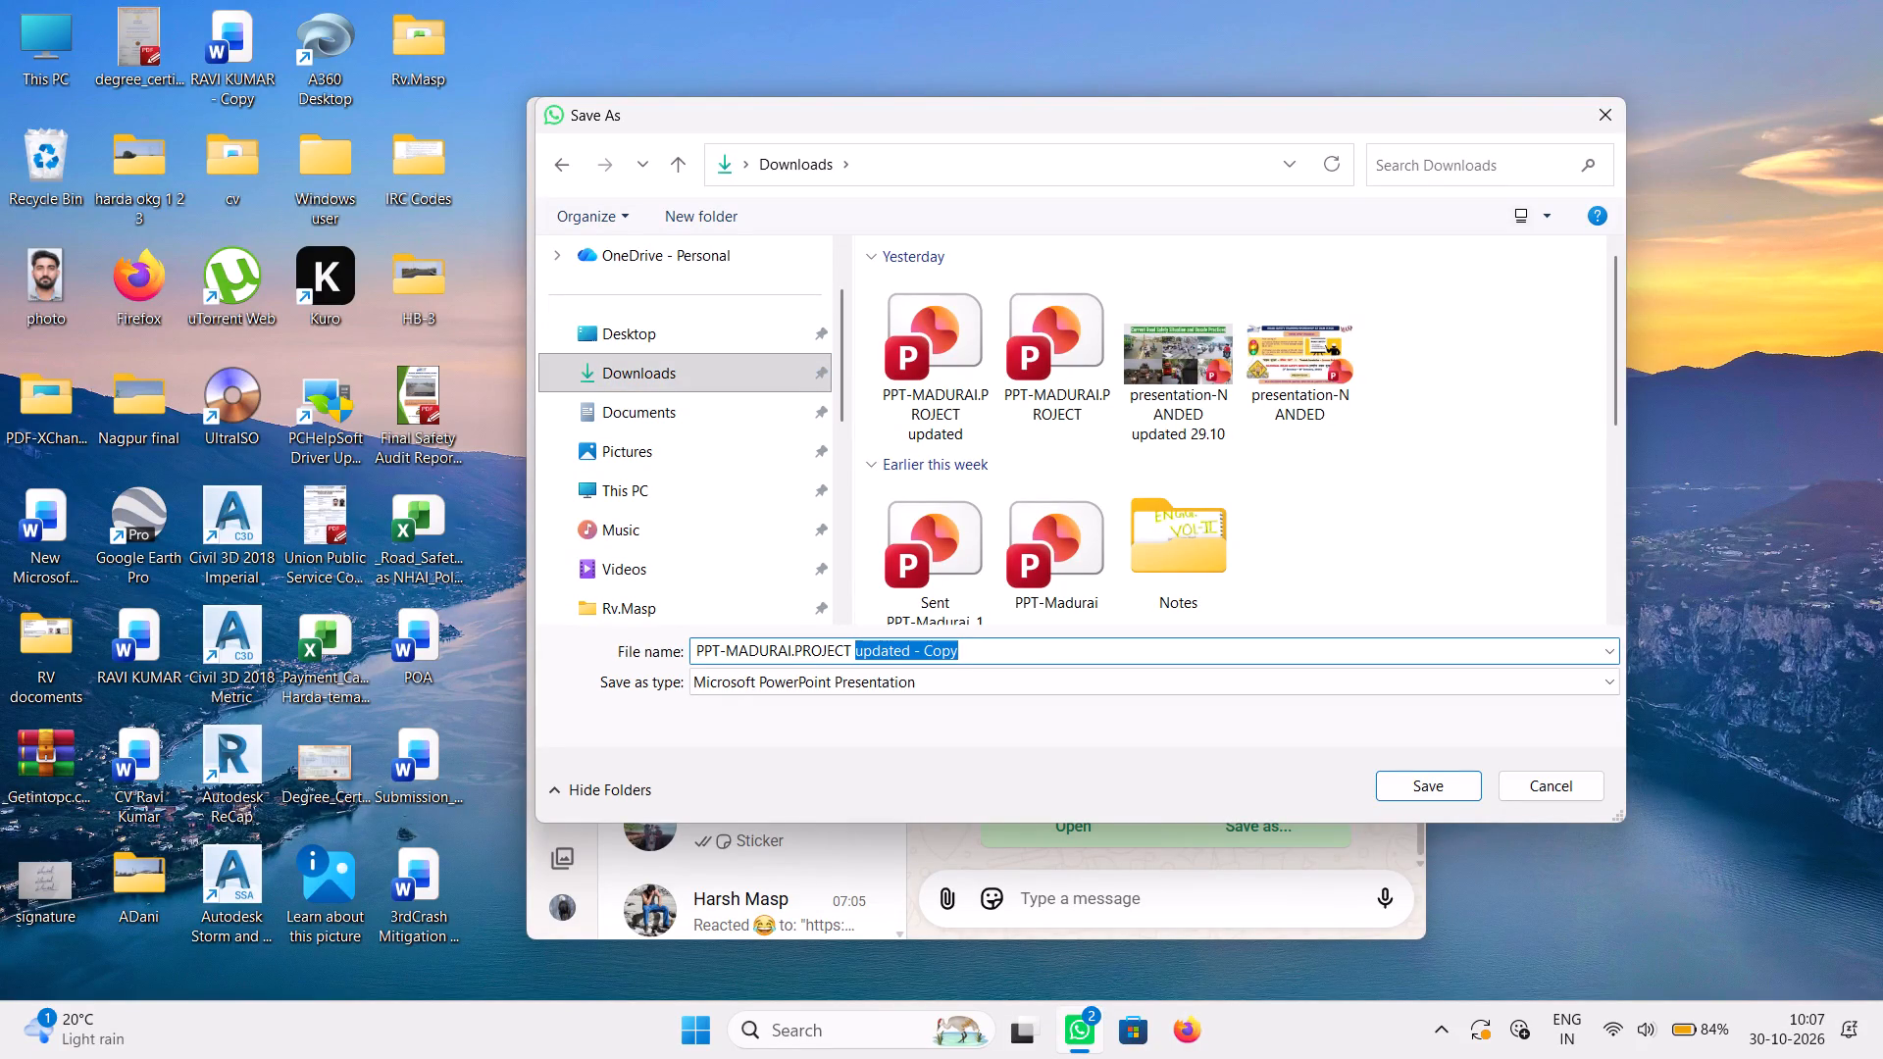
pyautogui.write('30.10.2026')
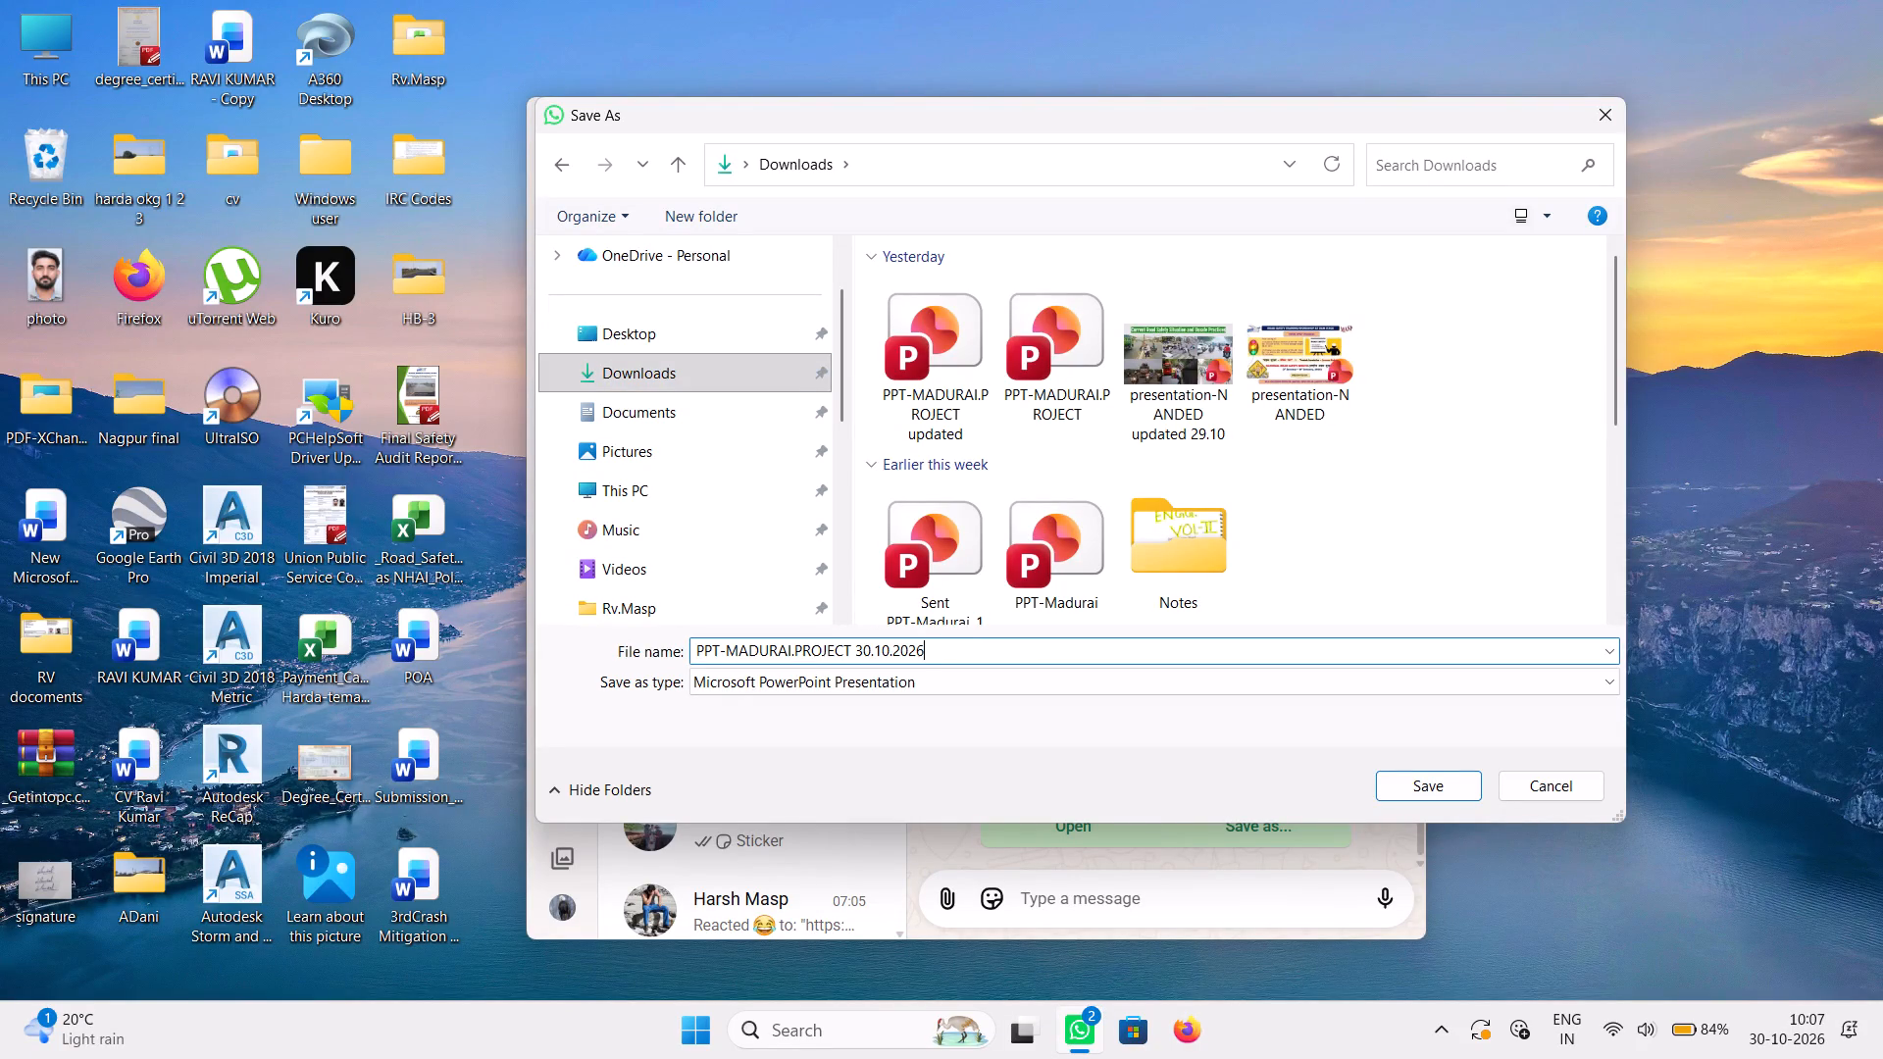
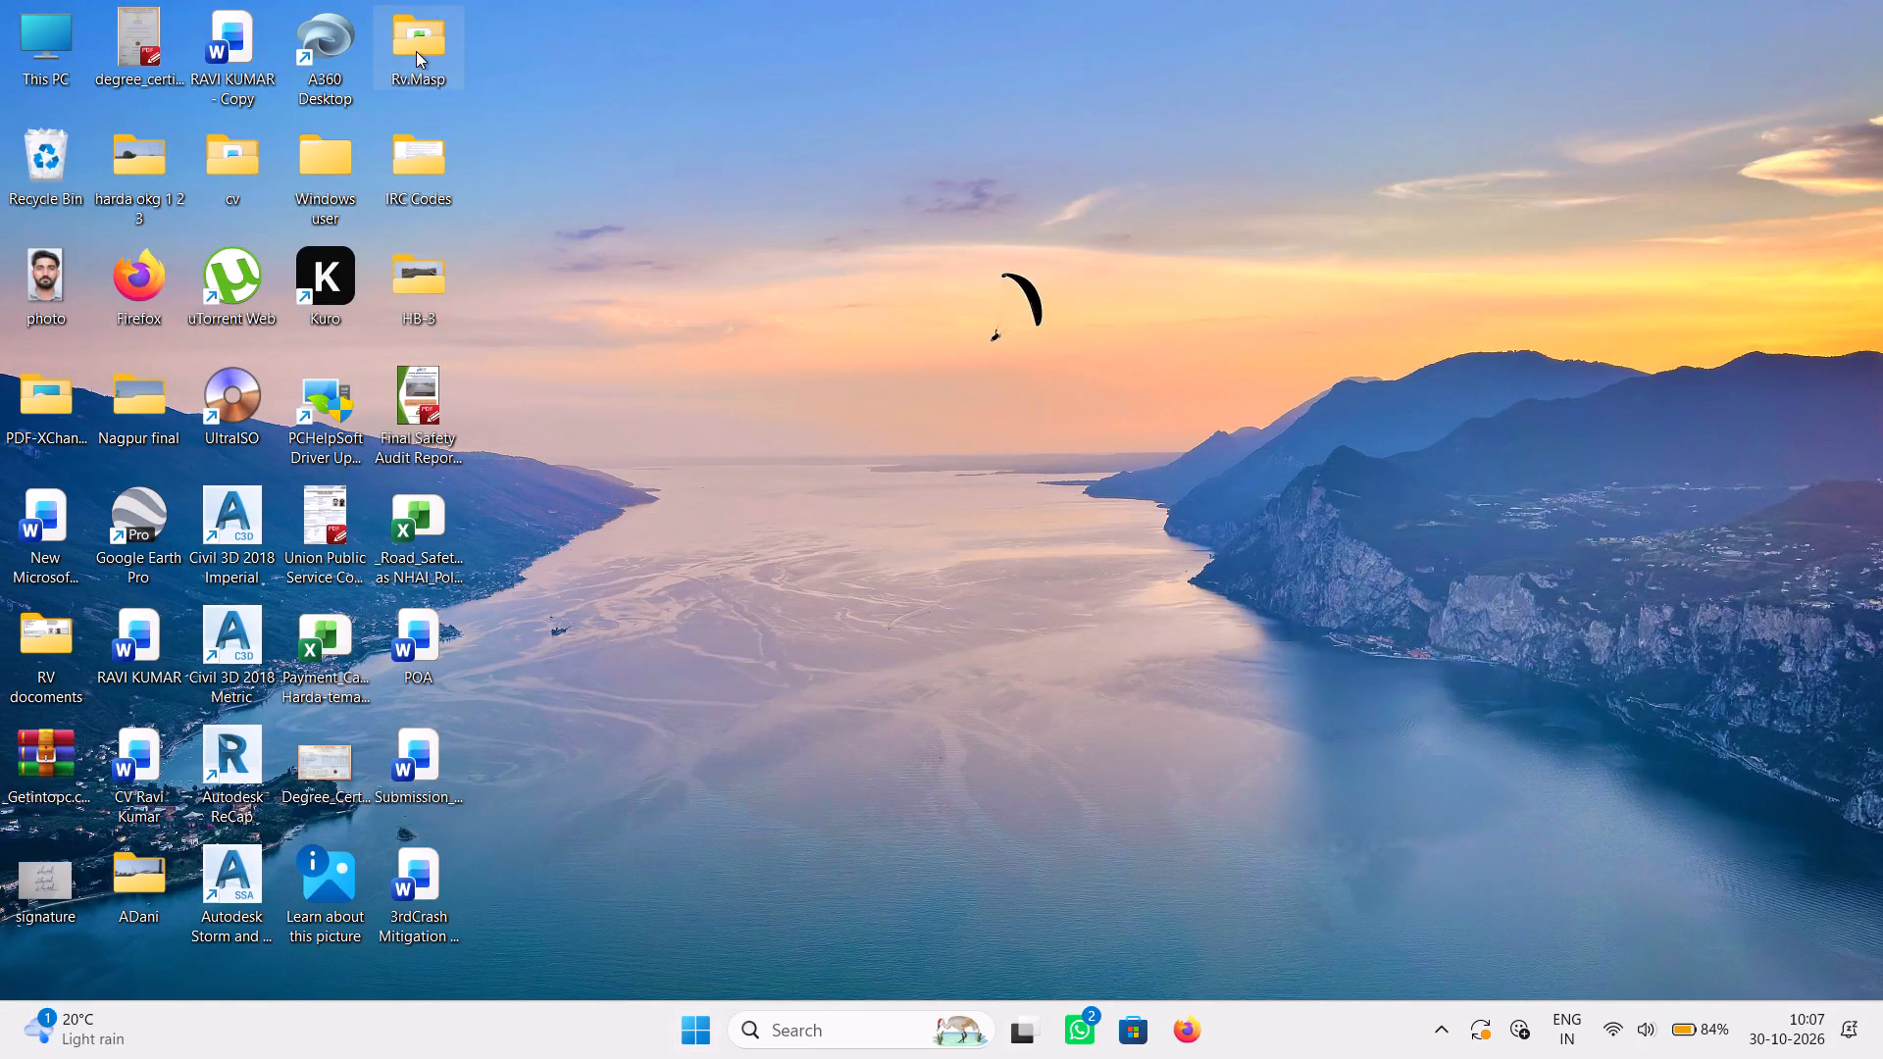
# Open the PPT-MADURAI.PROJECT 30.10.2026 presentation from the Downloads folder and enable editing.
pyautogui.doubleClick(416, 50)
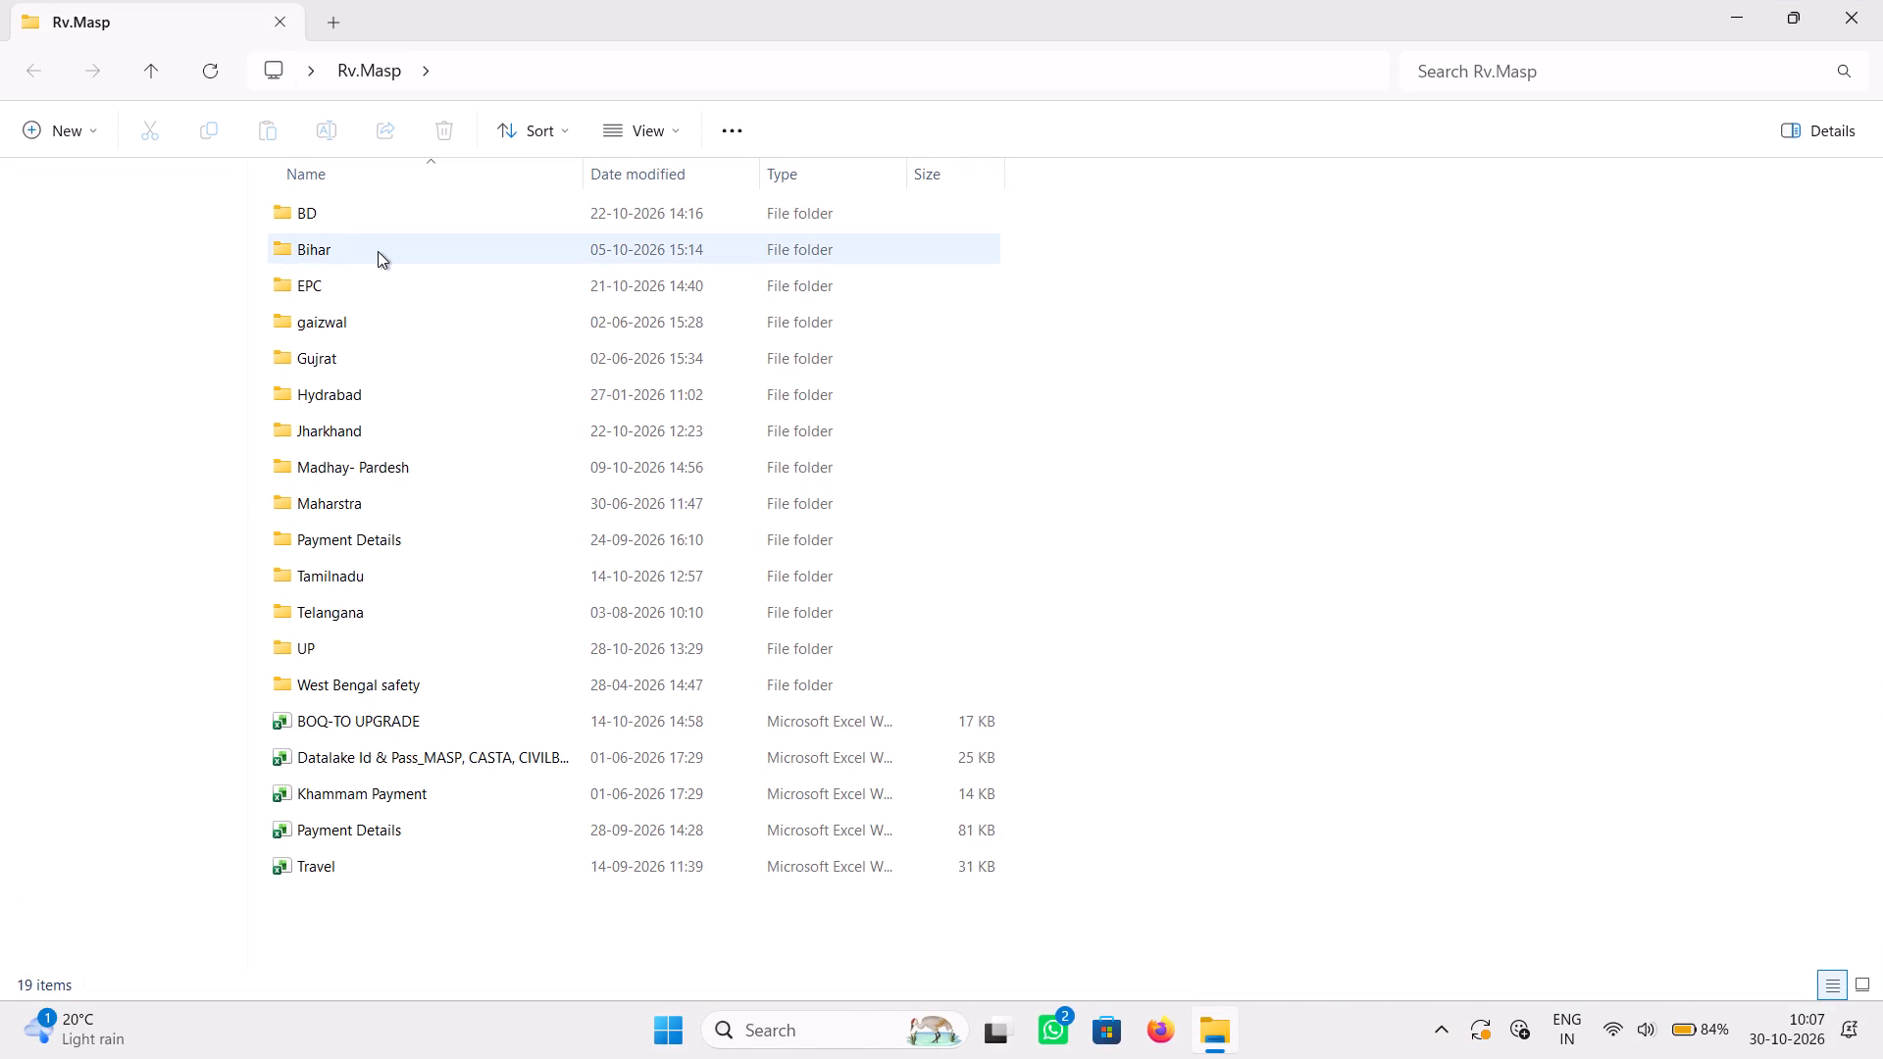
pyautogui.click(87, 389)
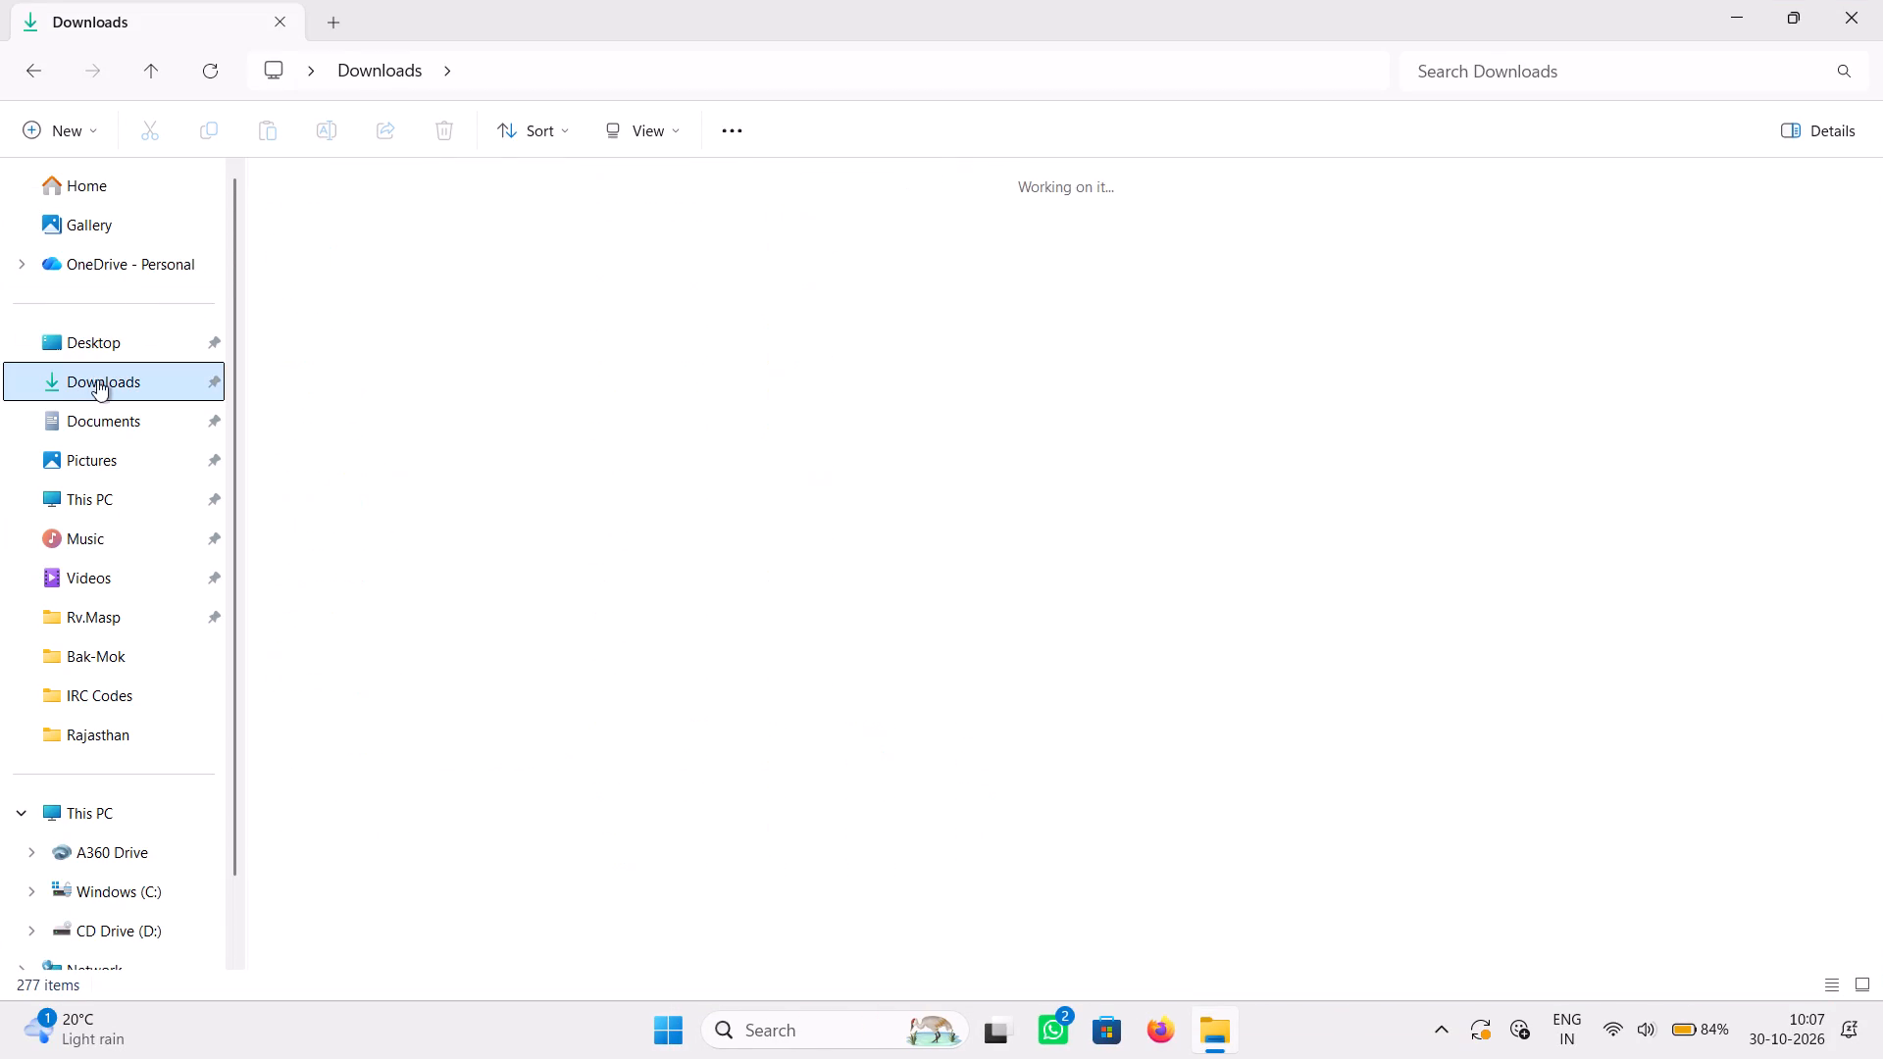
pyautogui.doubleClick(326, 276)
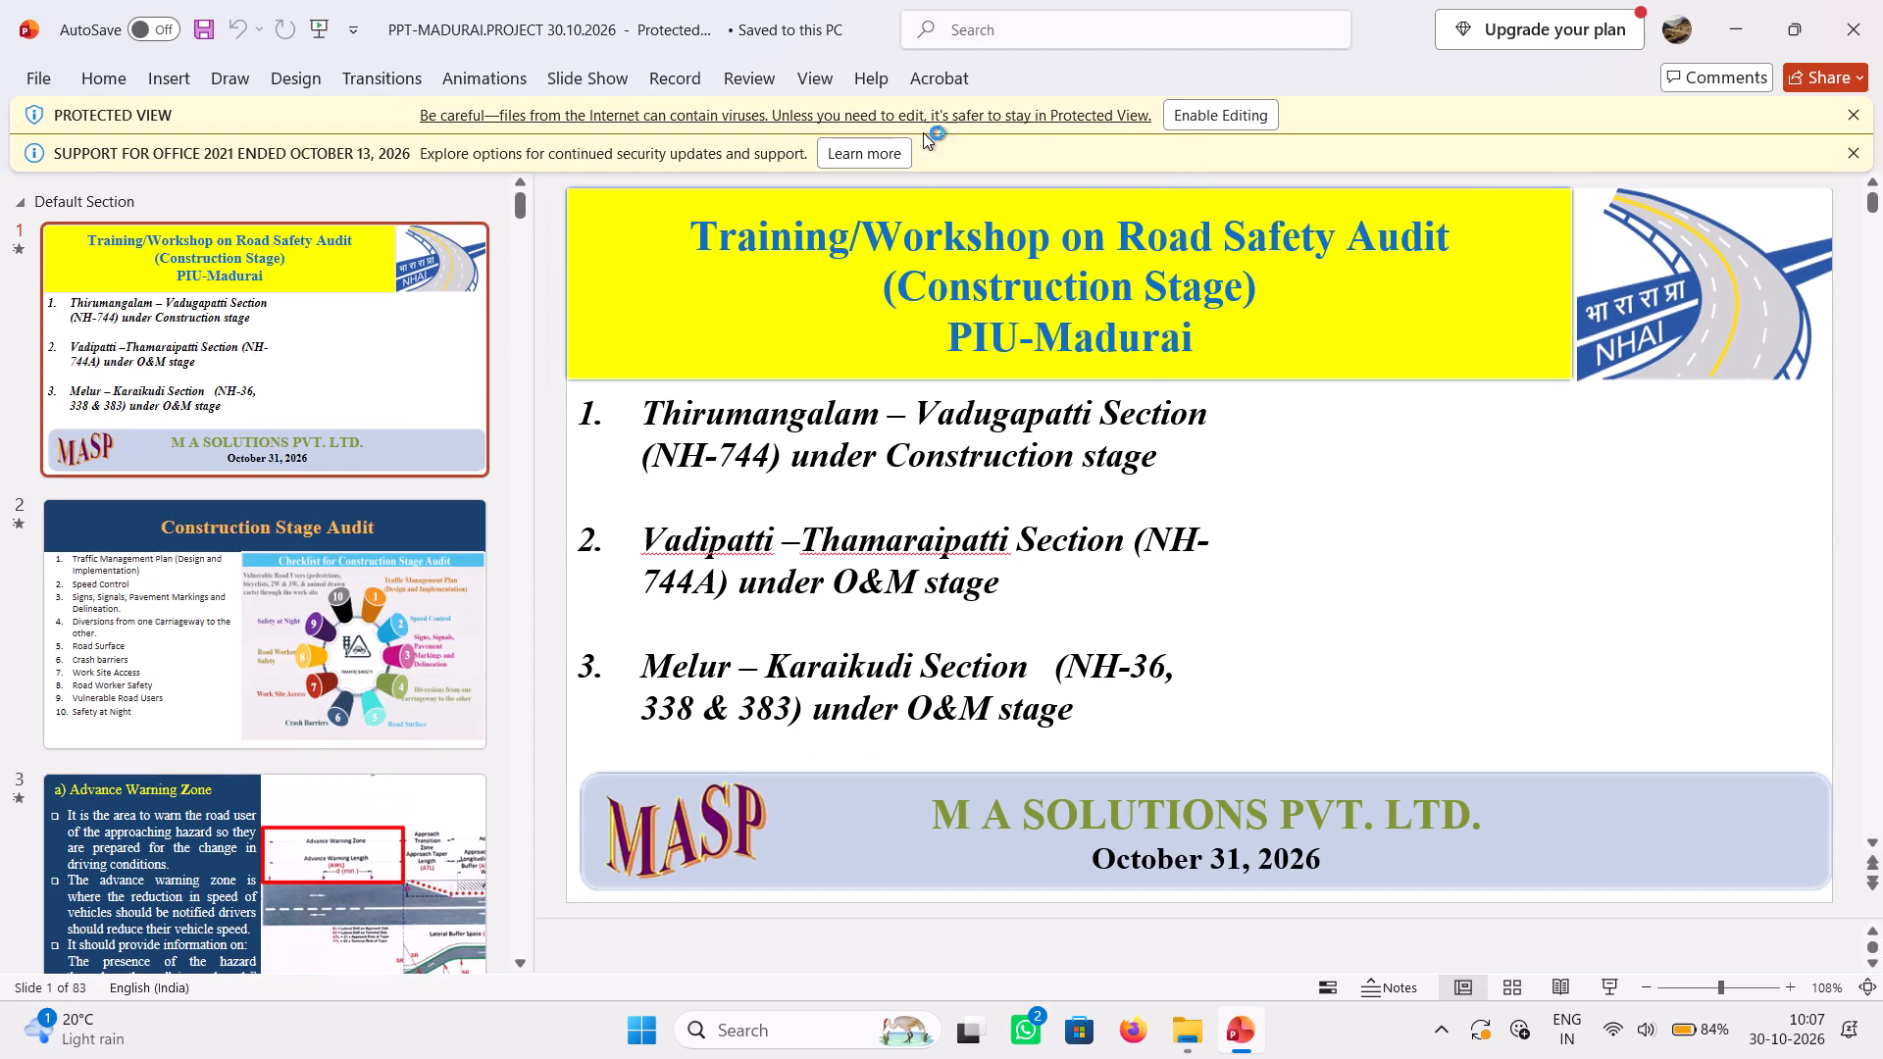
pyautogui.click(1194, 113)
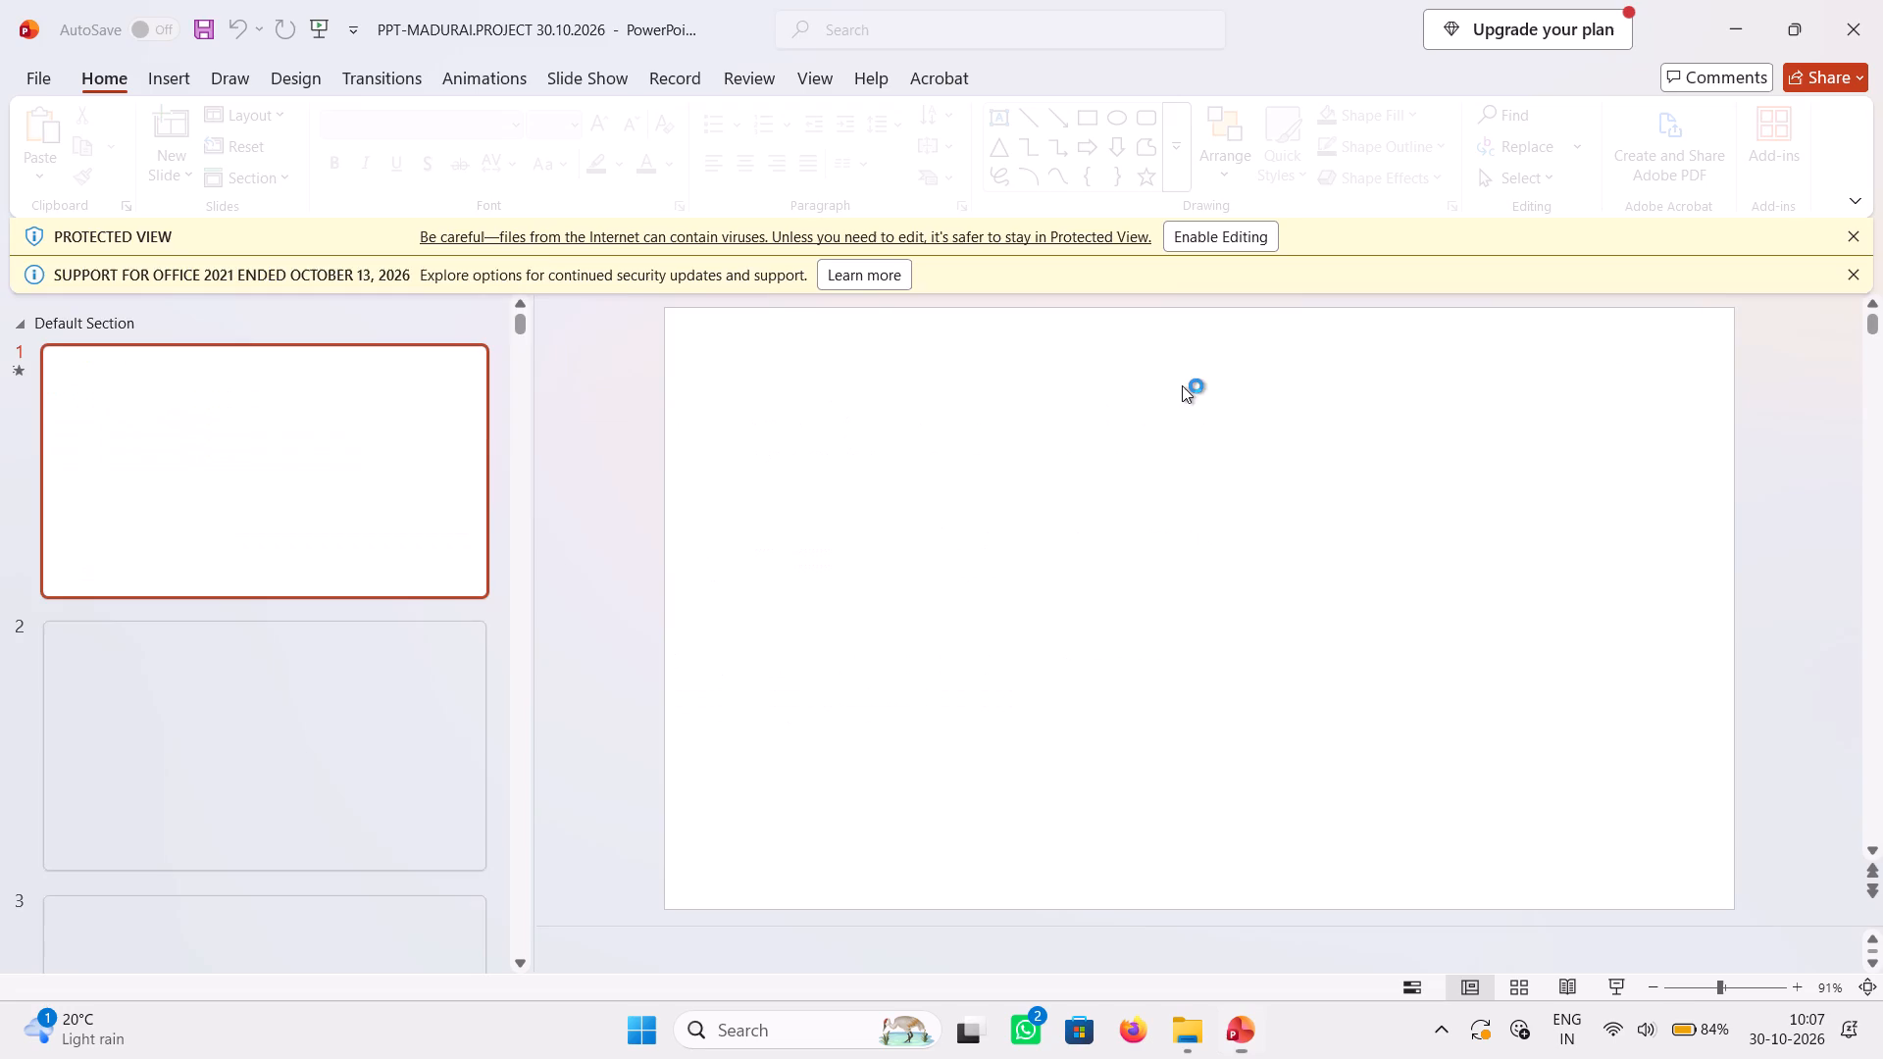
# Look through the slides from the title slide to the At Km 35+400 observation, checking the work zone and project-specific content.
pyautogui.click(997, 516)
pyautogui.click(969, 622)
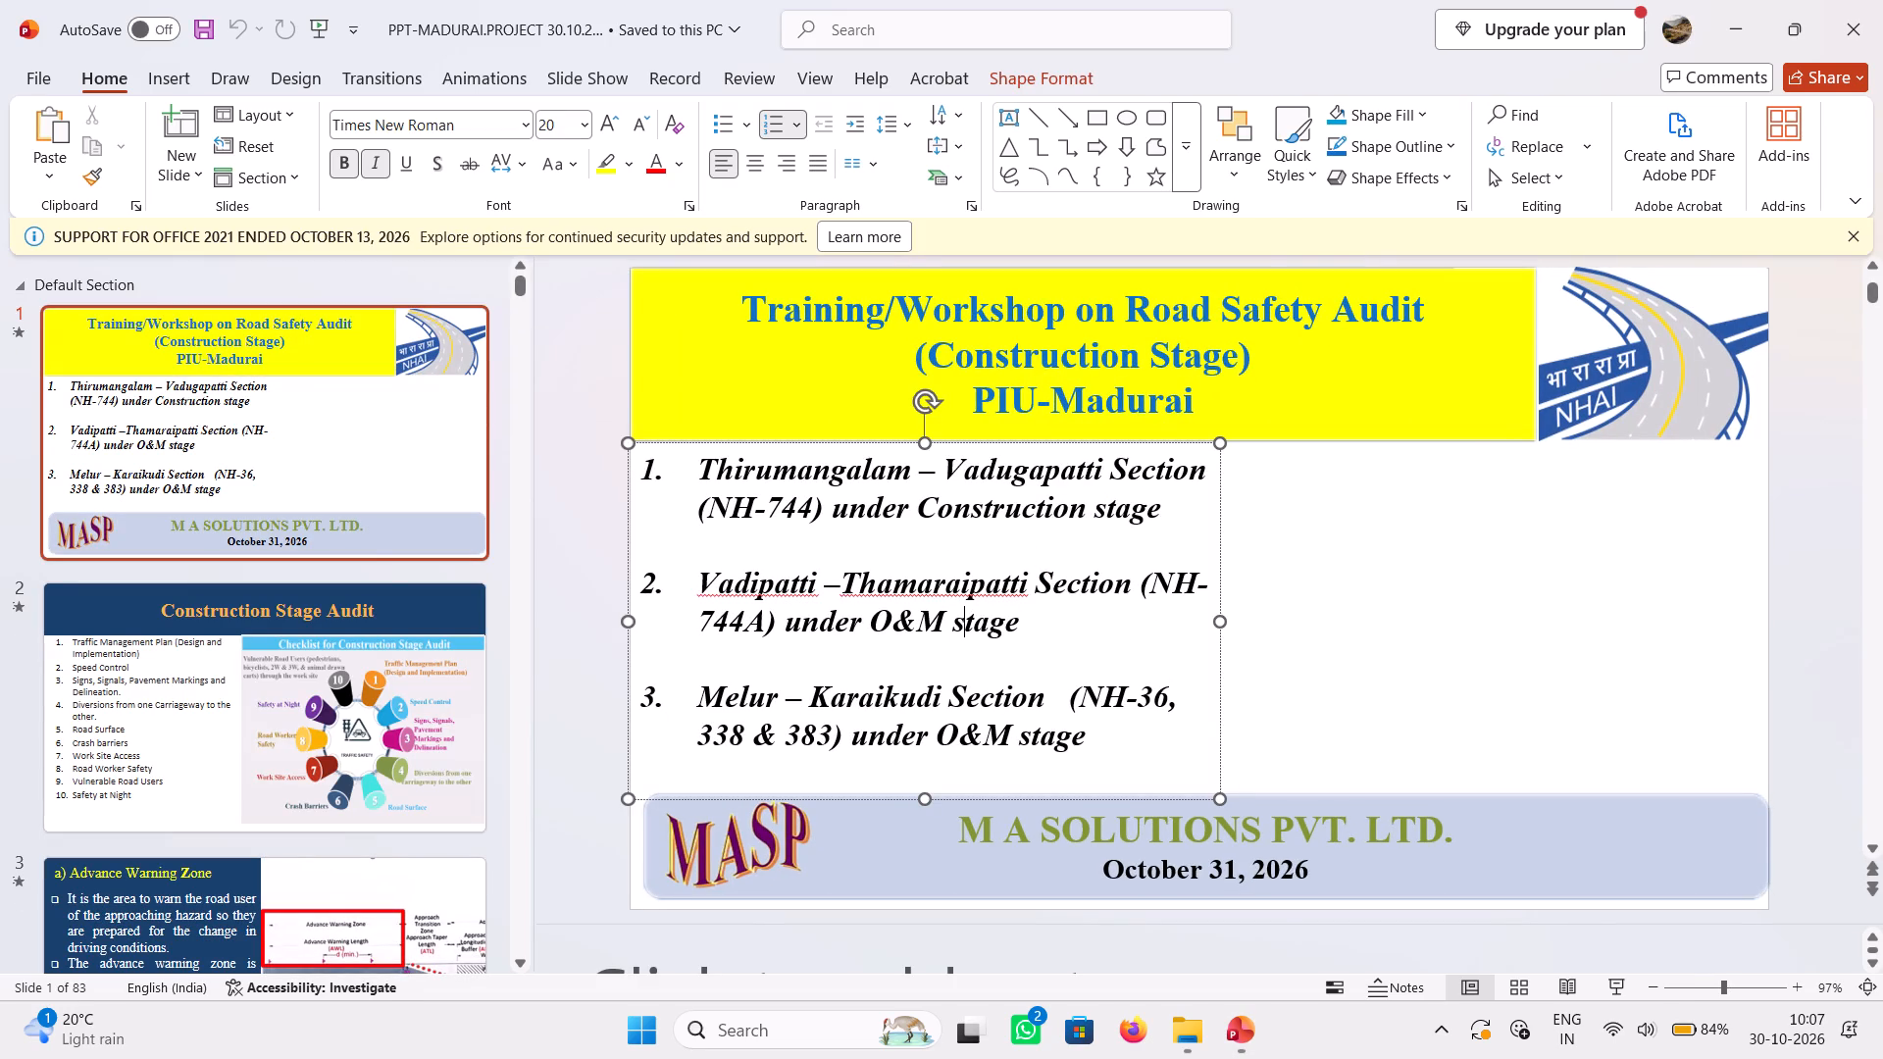
pyautogui.click(988, 731)
pyautogui.scroll(-1, 966, 628)
pyautogui.scroll(1, 1186, 652)
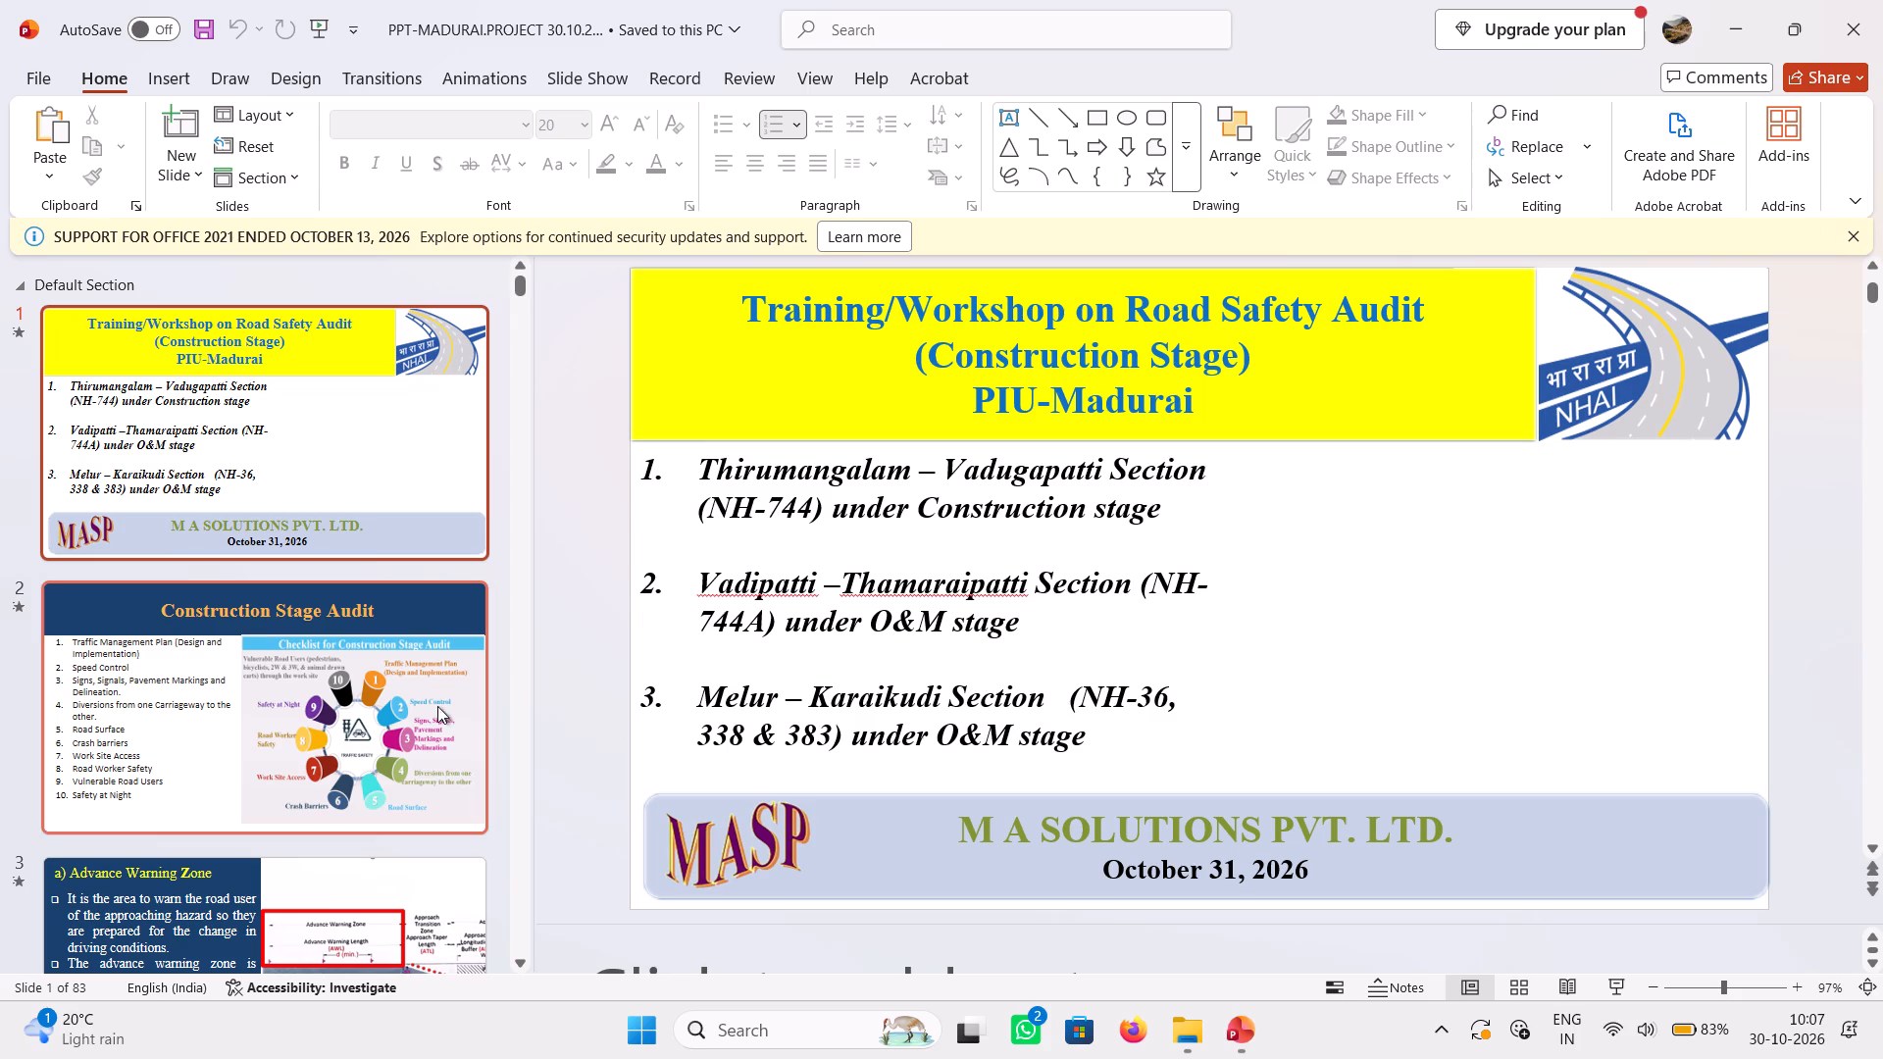
pyautogui.scroll(-5, 405, 700)
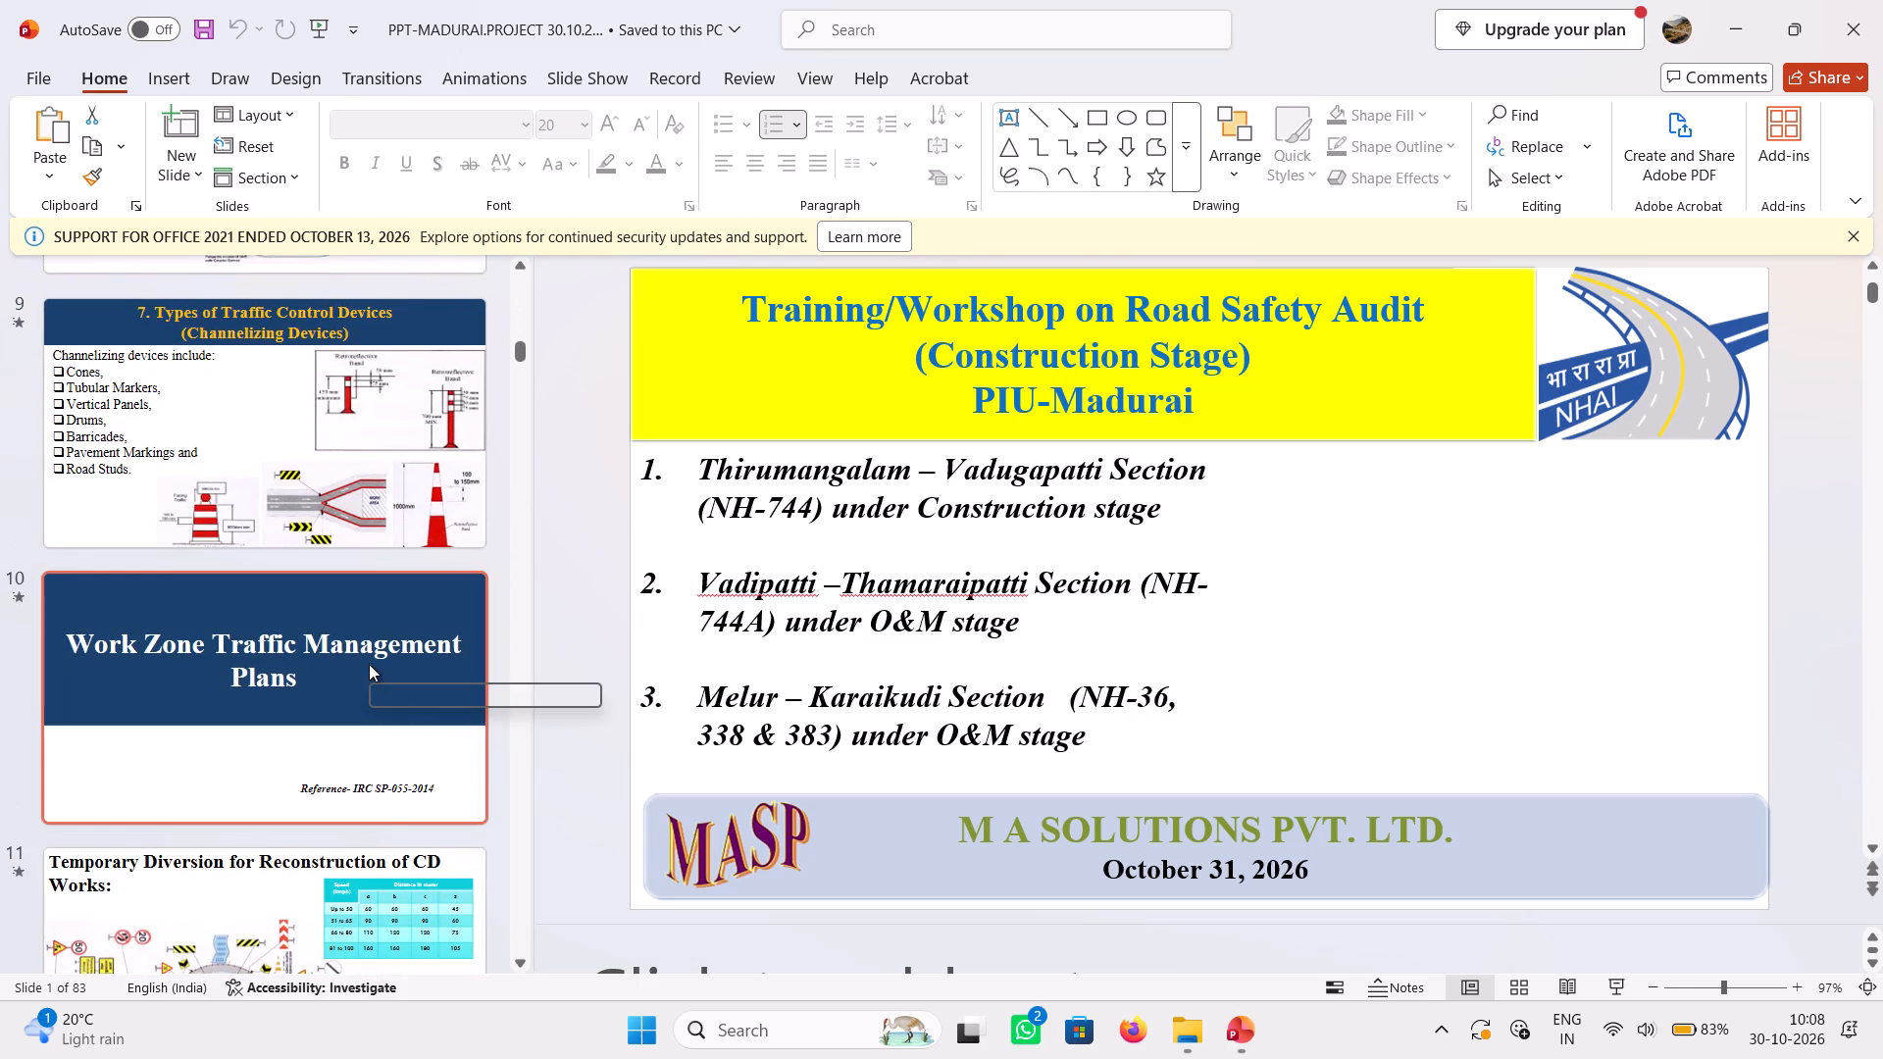
pyautogui.scroll(-1, 354, 694)
pyautogui.click(373, 374)
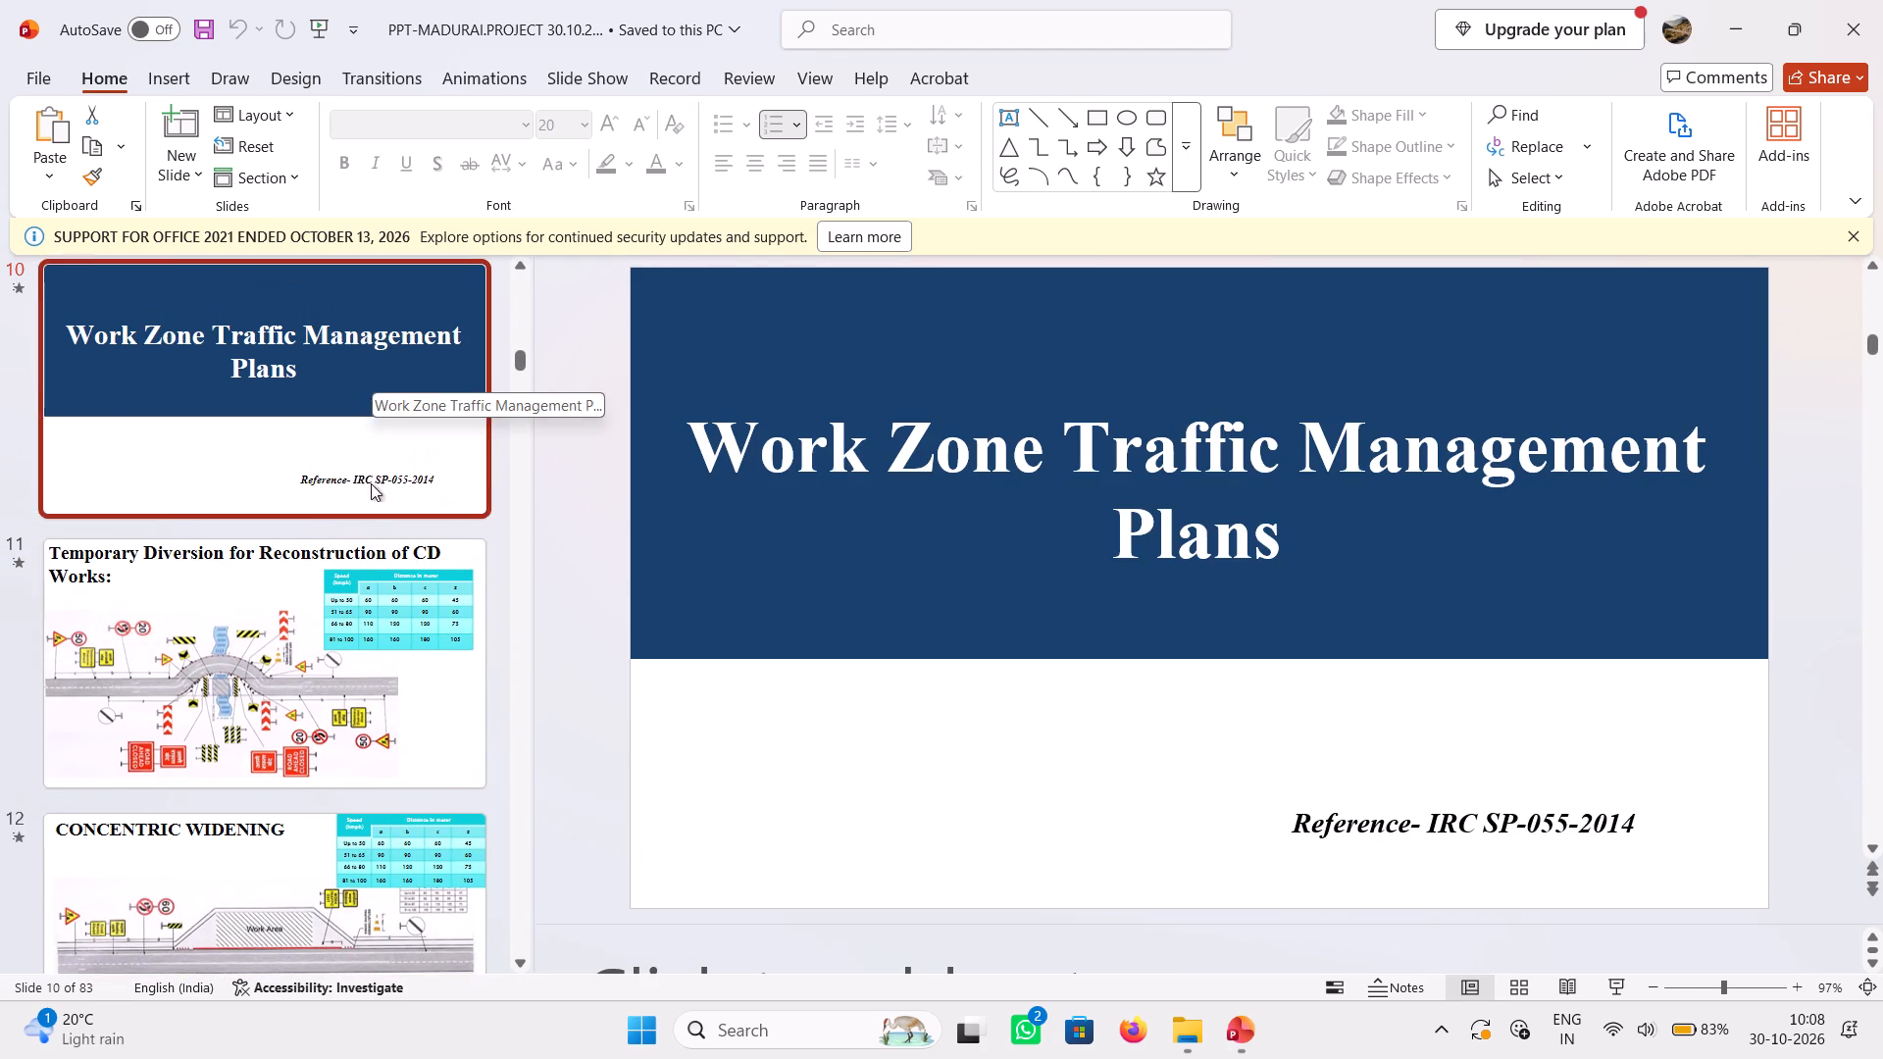
pyautogui.scroll(-4, 353, 658)
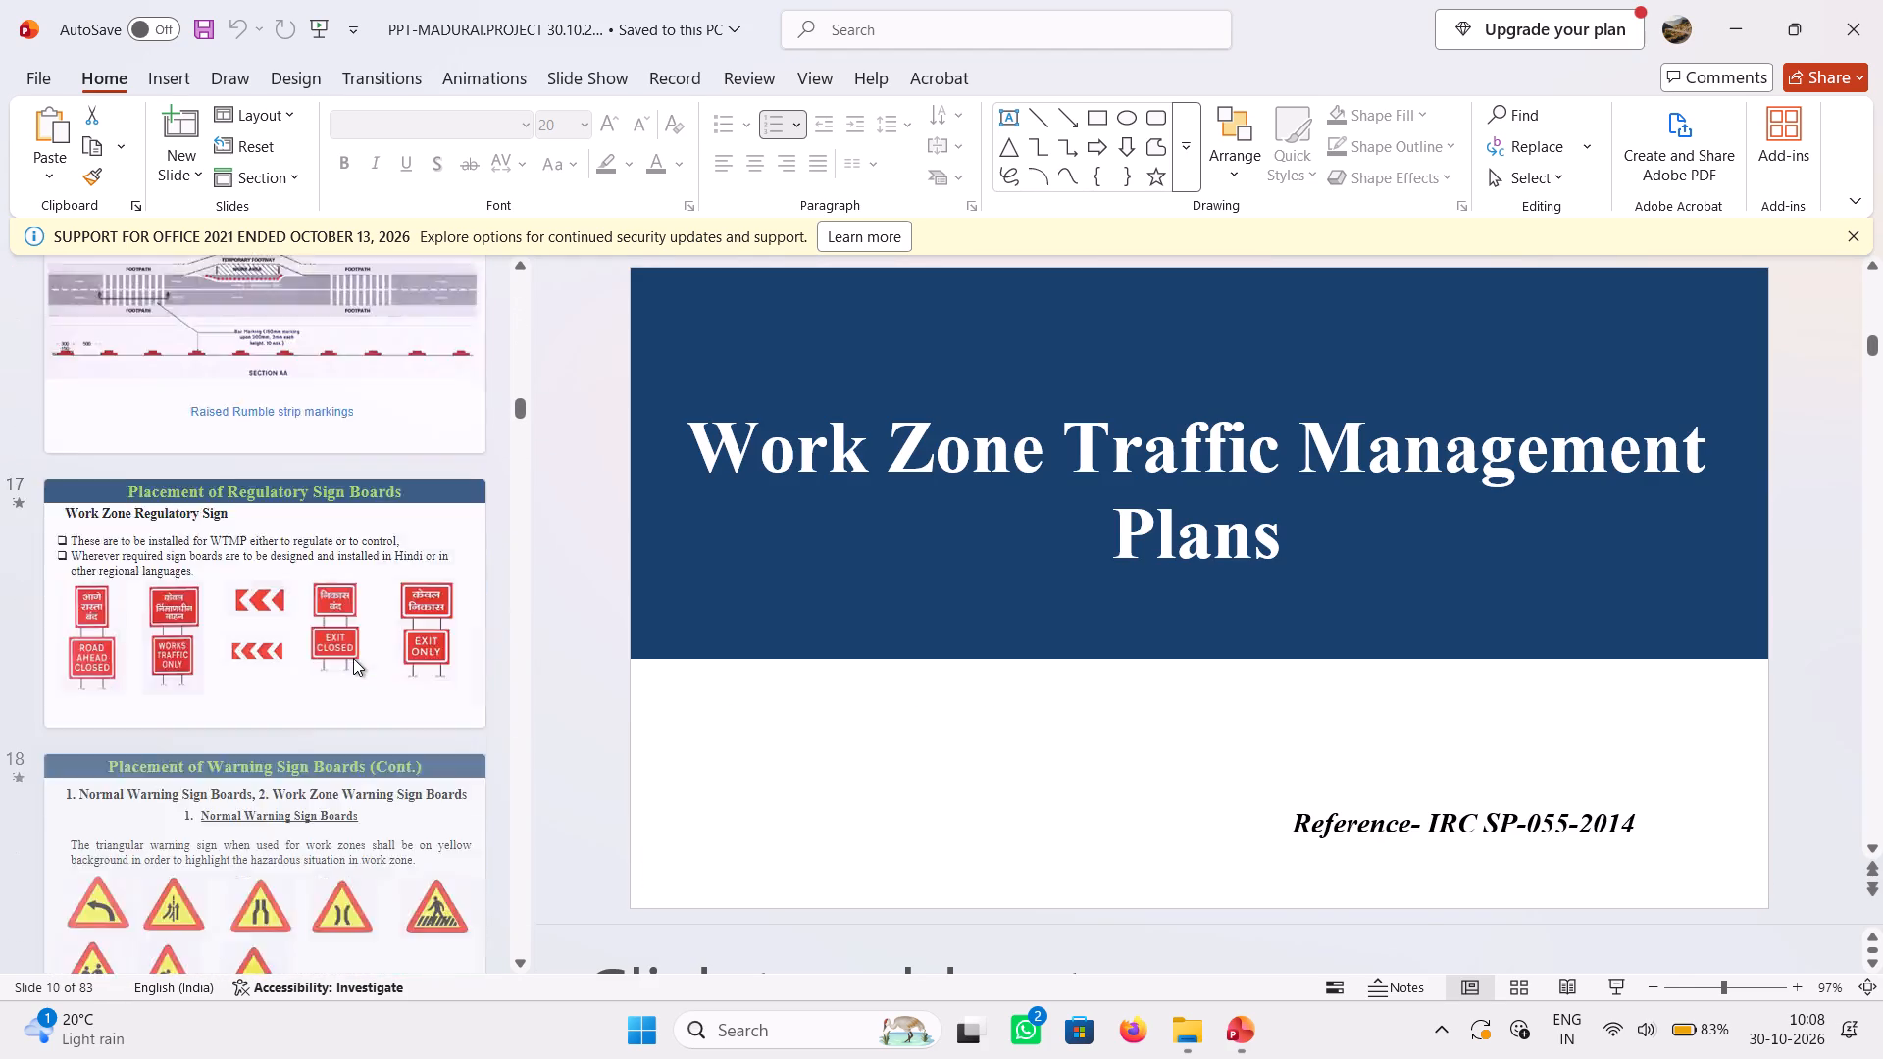
pyautogui.scroll(-8, 353, 658)
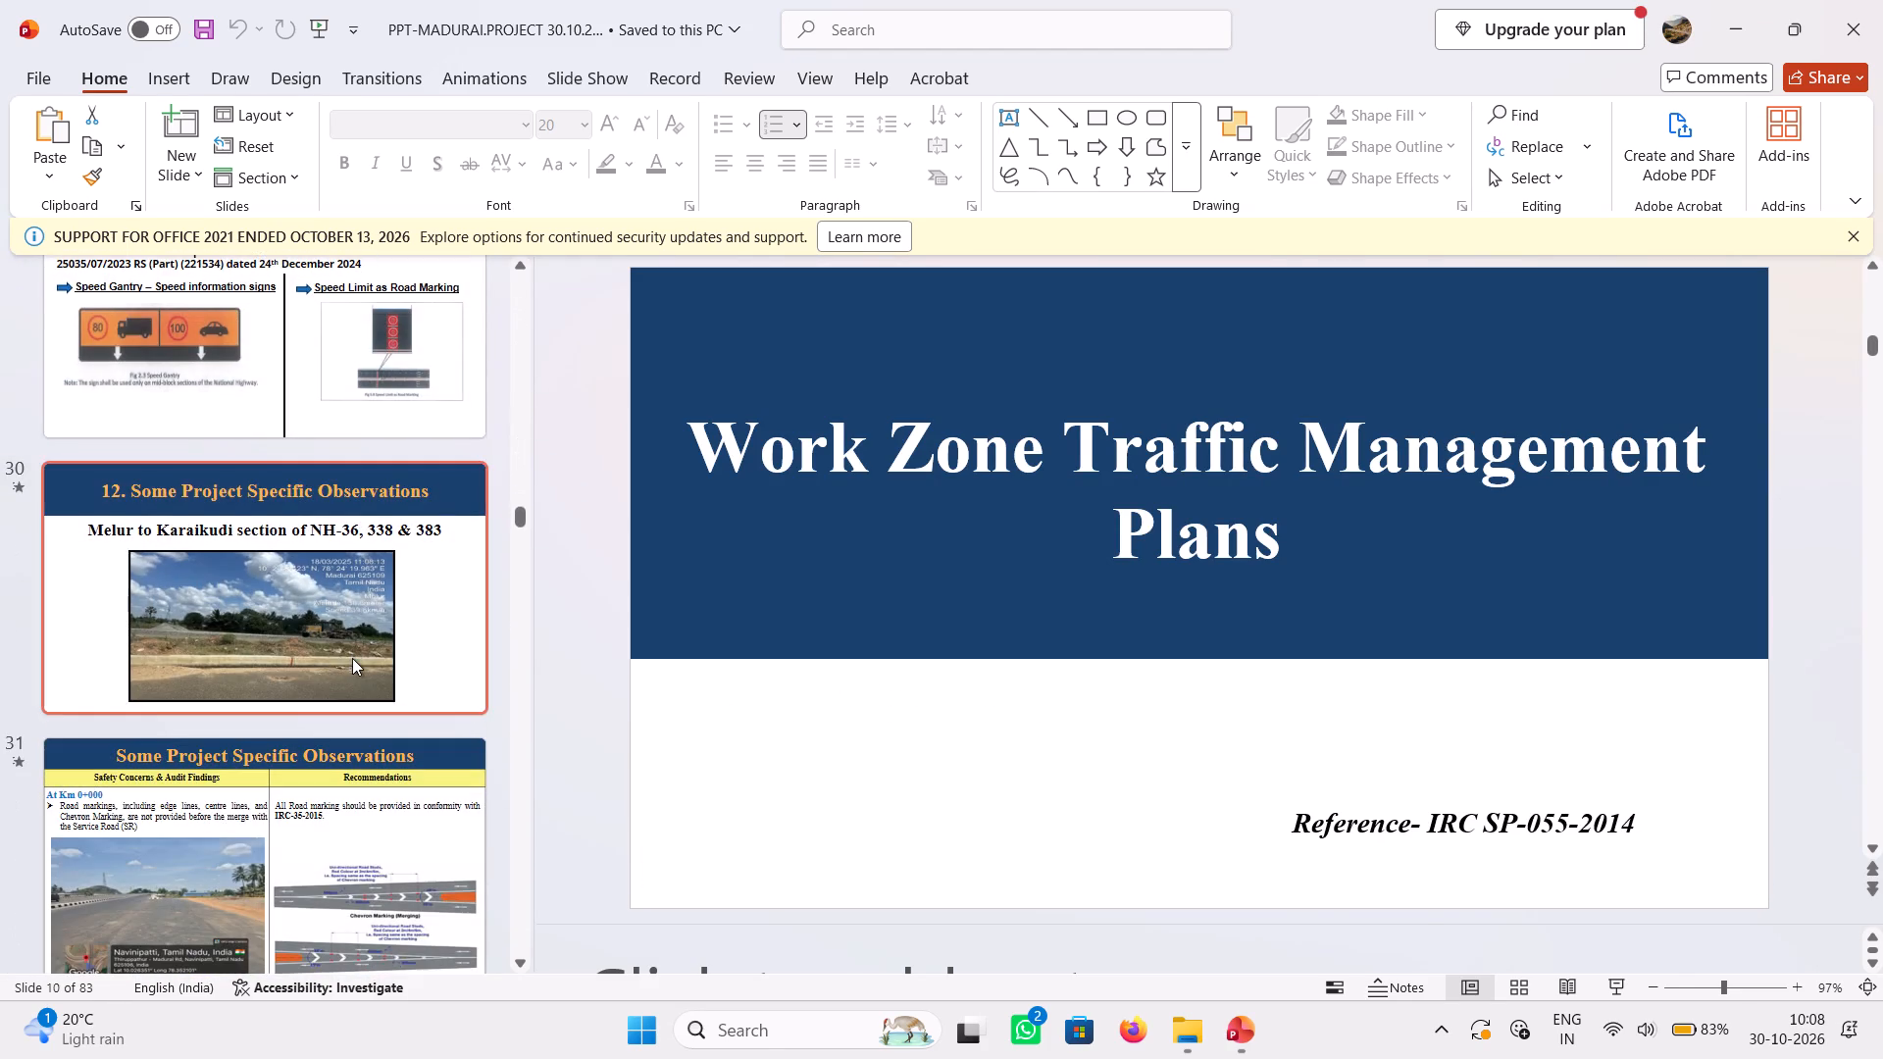
pyautogui.scroll(-1, 352, 658)
pyautogui.click(341, 528)
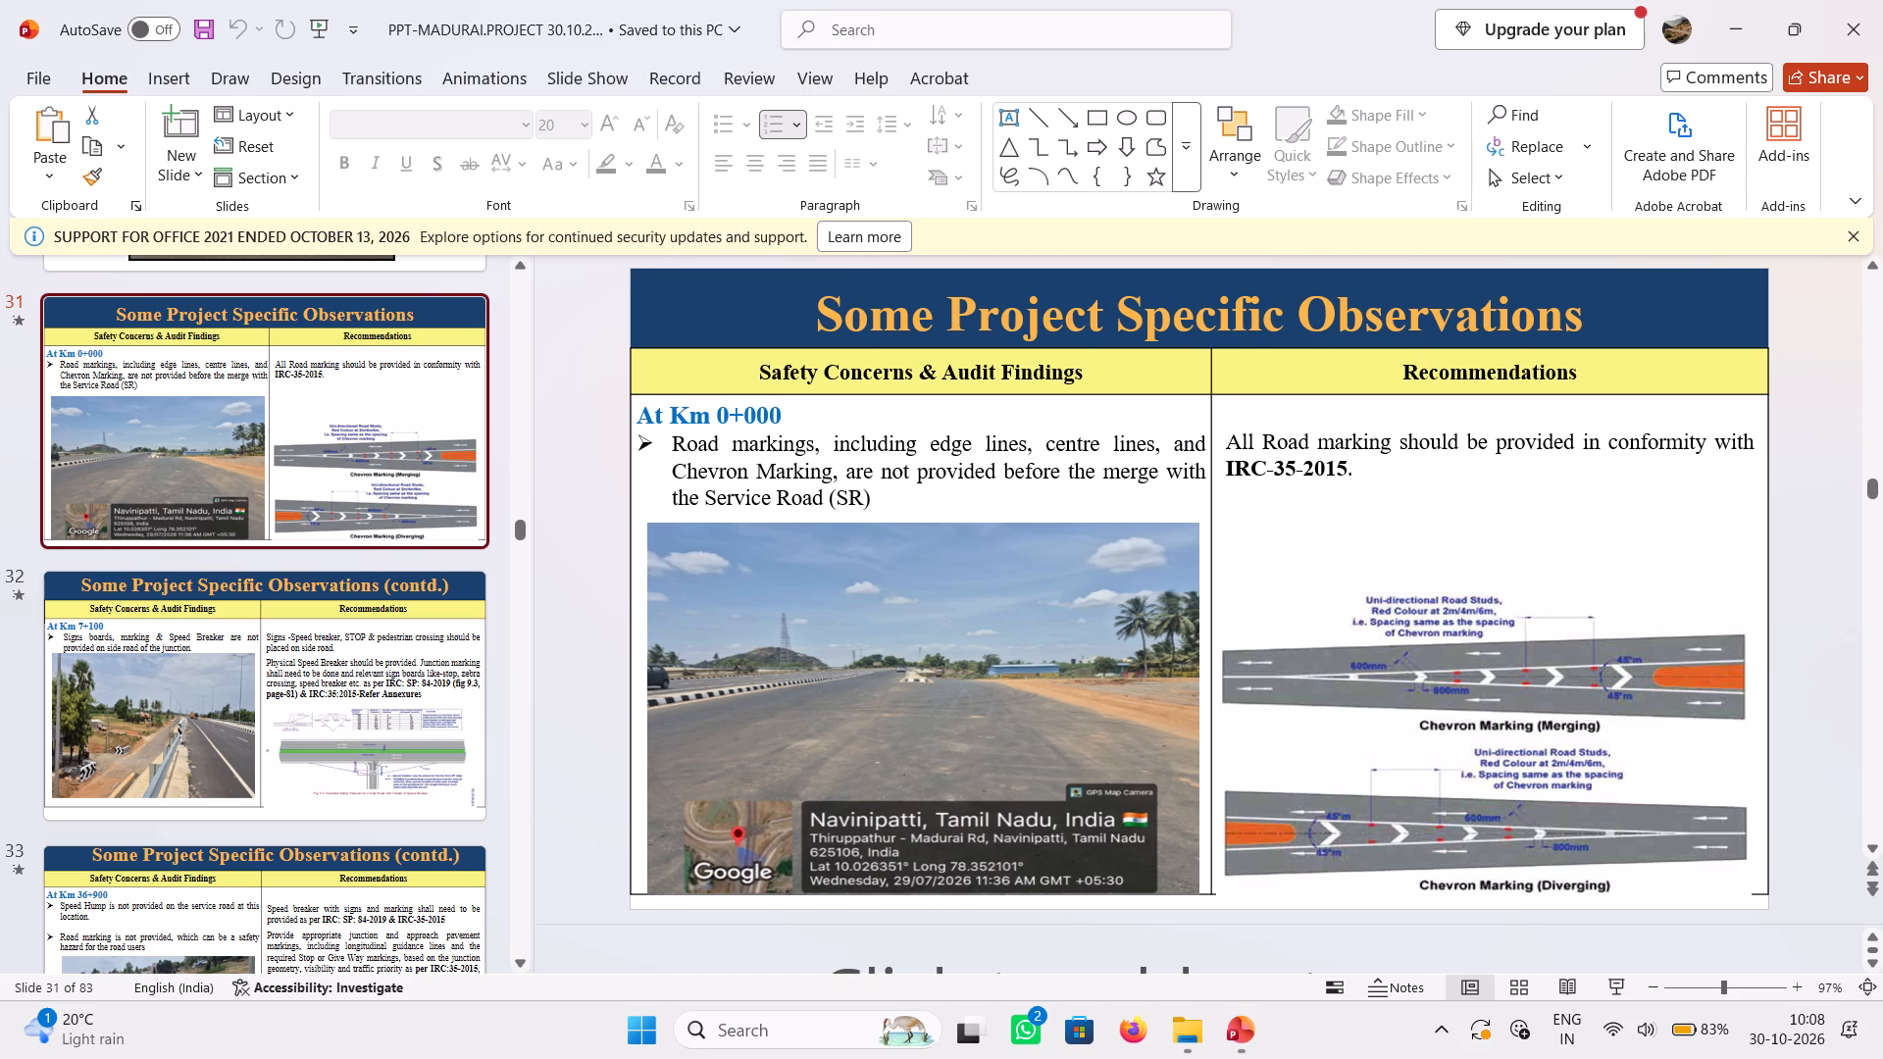
pyautogui.scroll(-2, 465, 704)
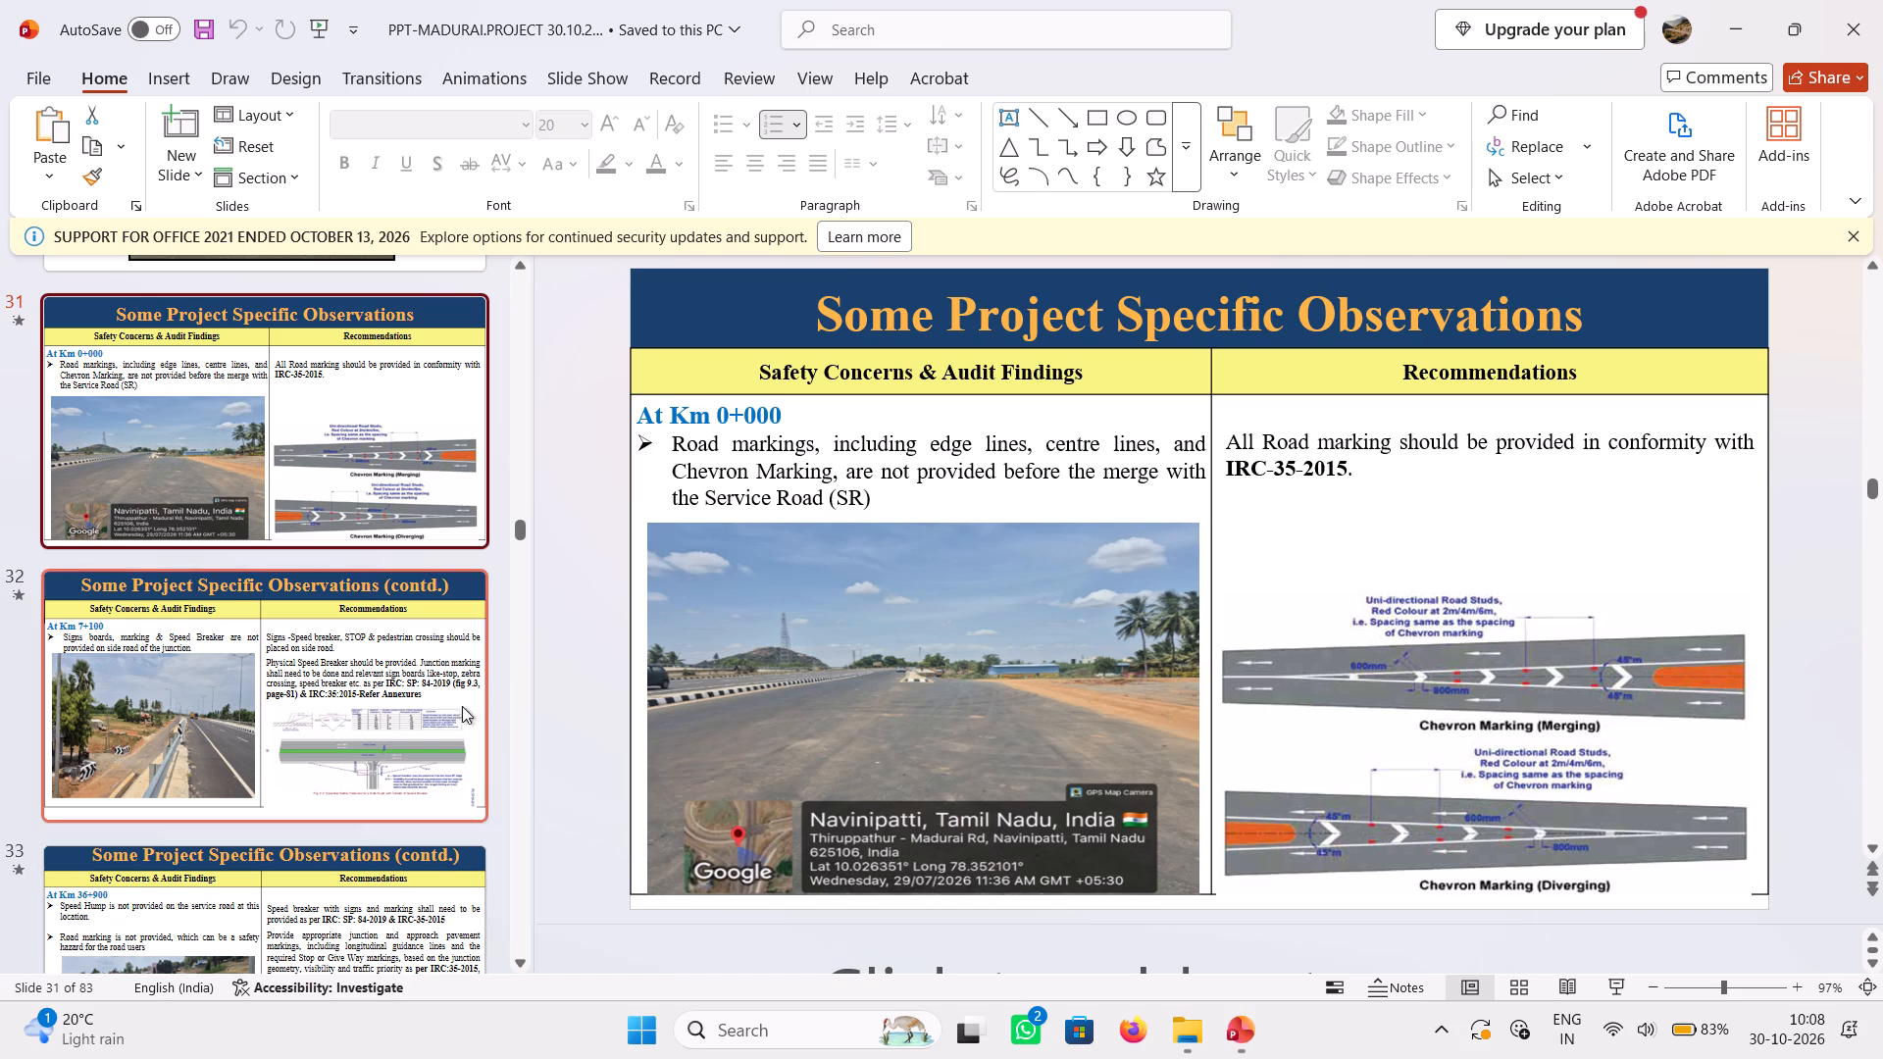
pyautogui.scroll(-2, 462, 706)
pyautogui.click(370, 642)
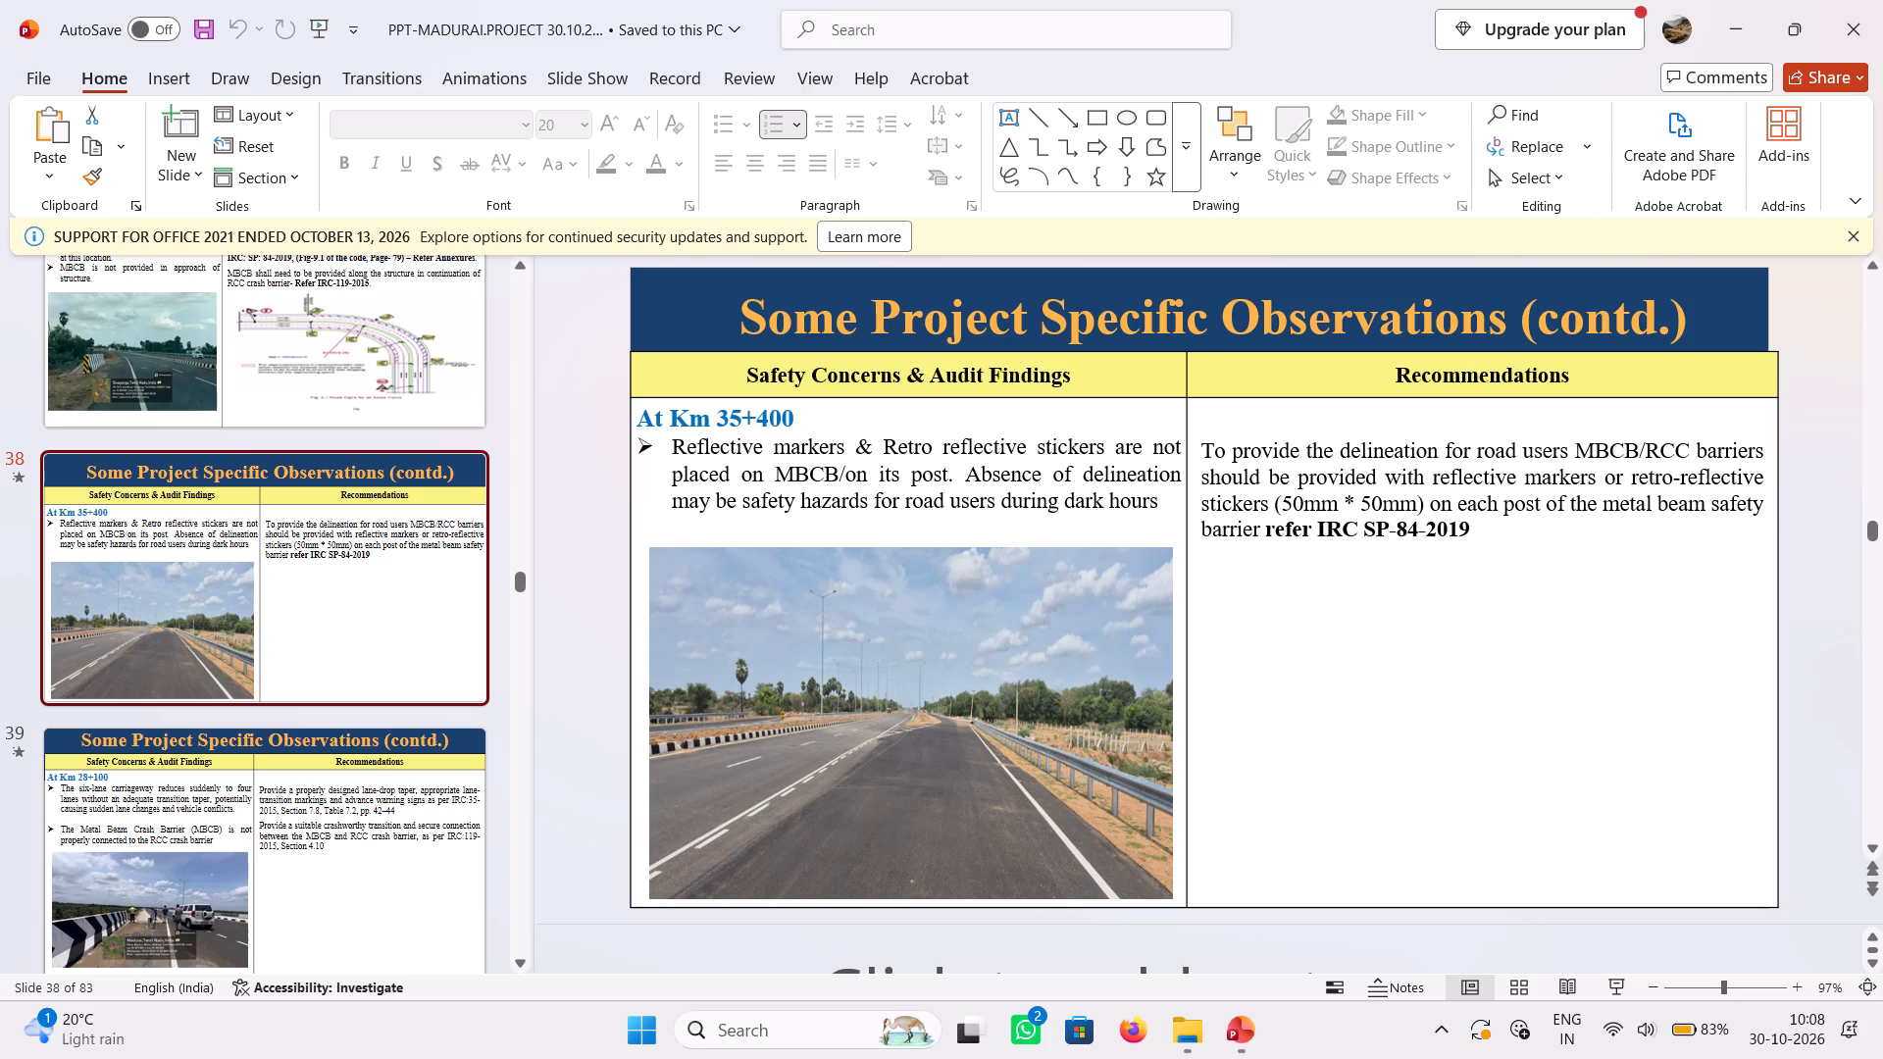
# Go back through the earlier slides to the title slide and review its list of road sections.
pyautogui.scroll(4, 478, 752)
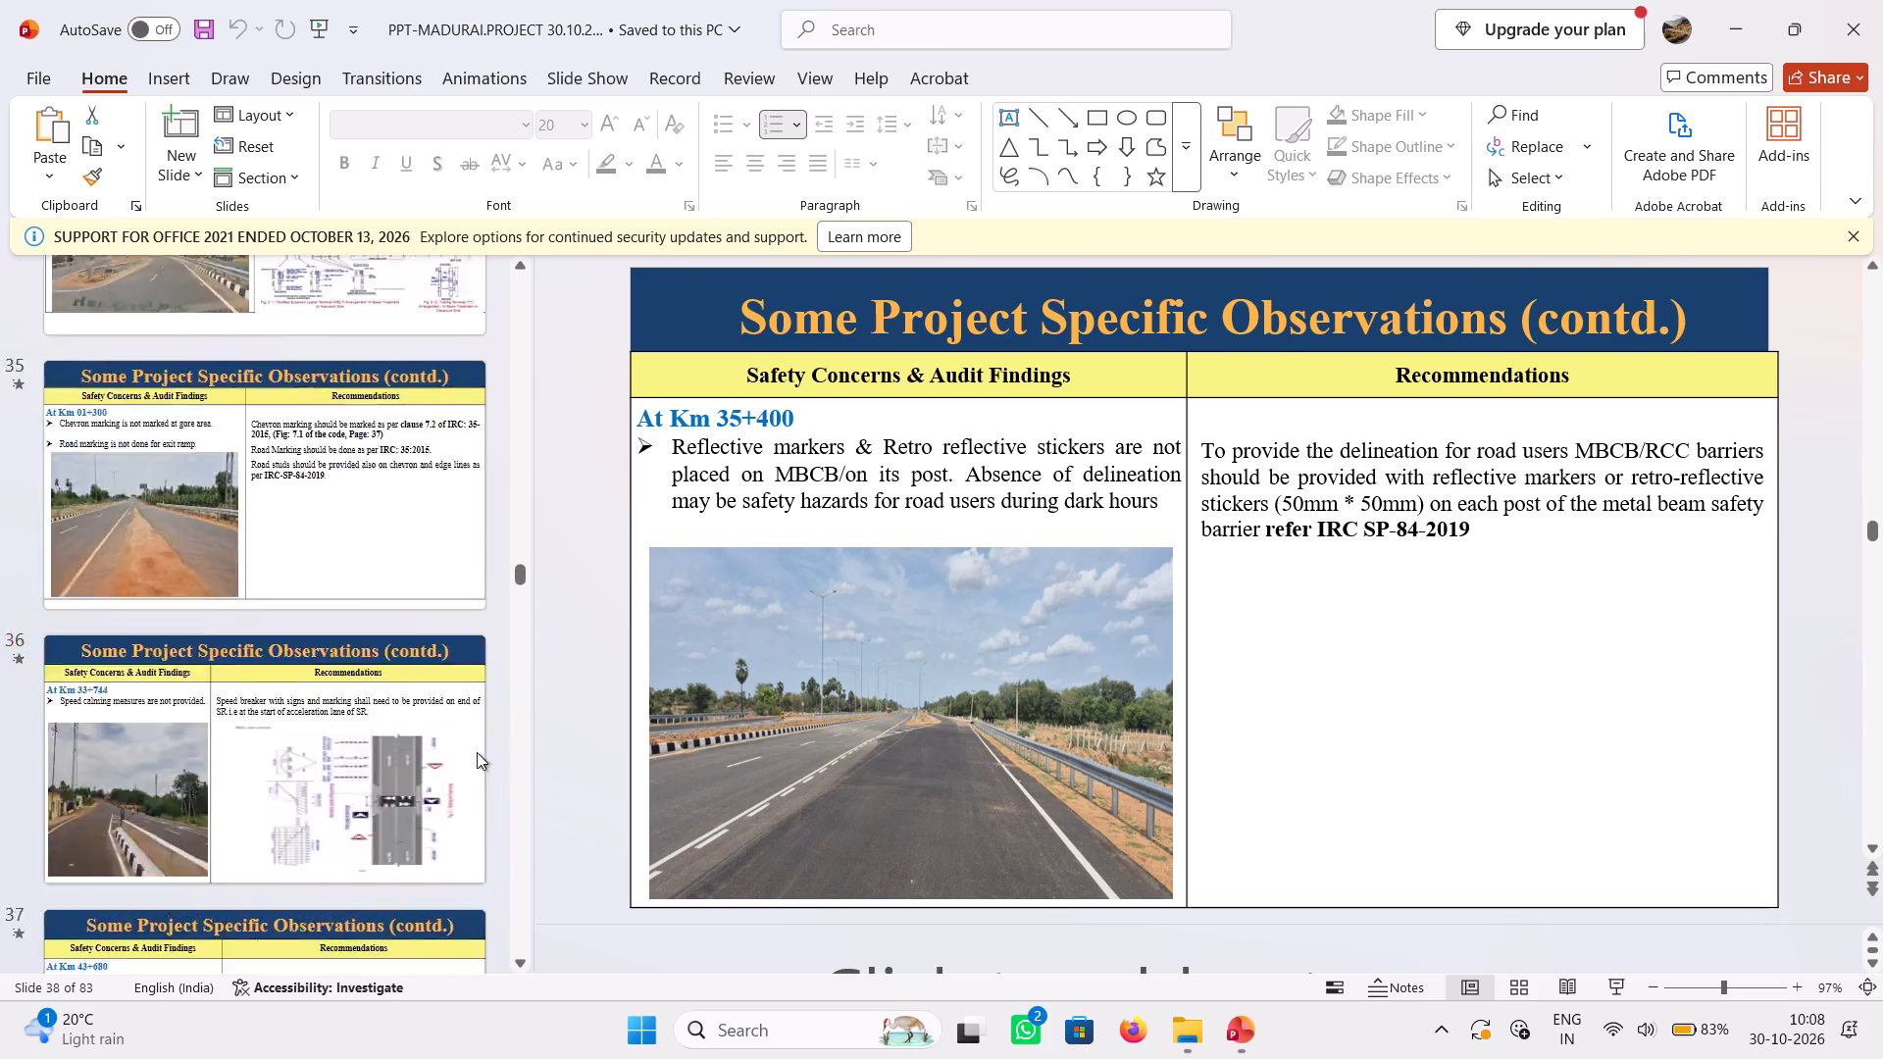
pyautogui.scroll(3, 441, 723)
pyautogui.scroll(-2, 408, 708)
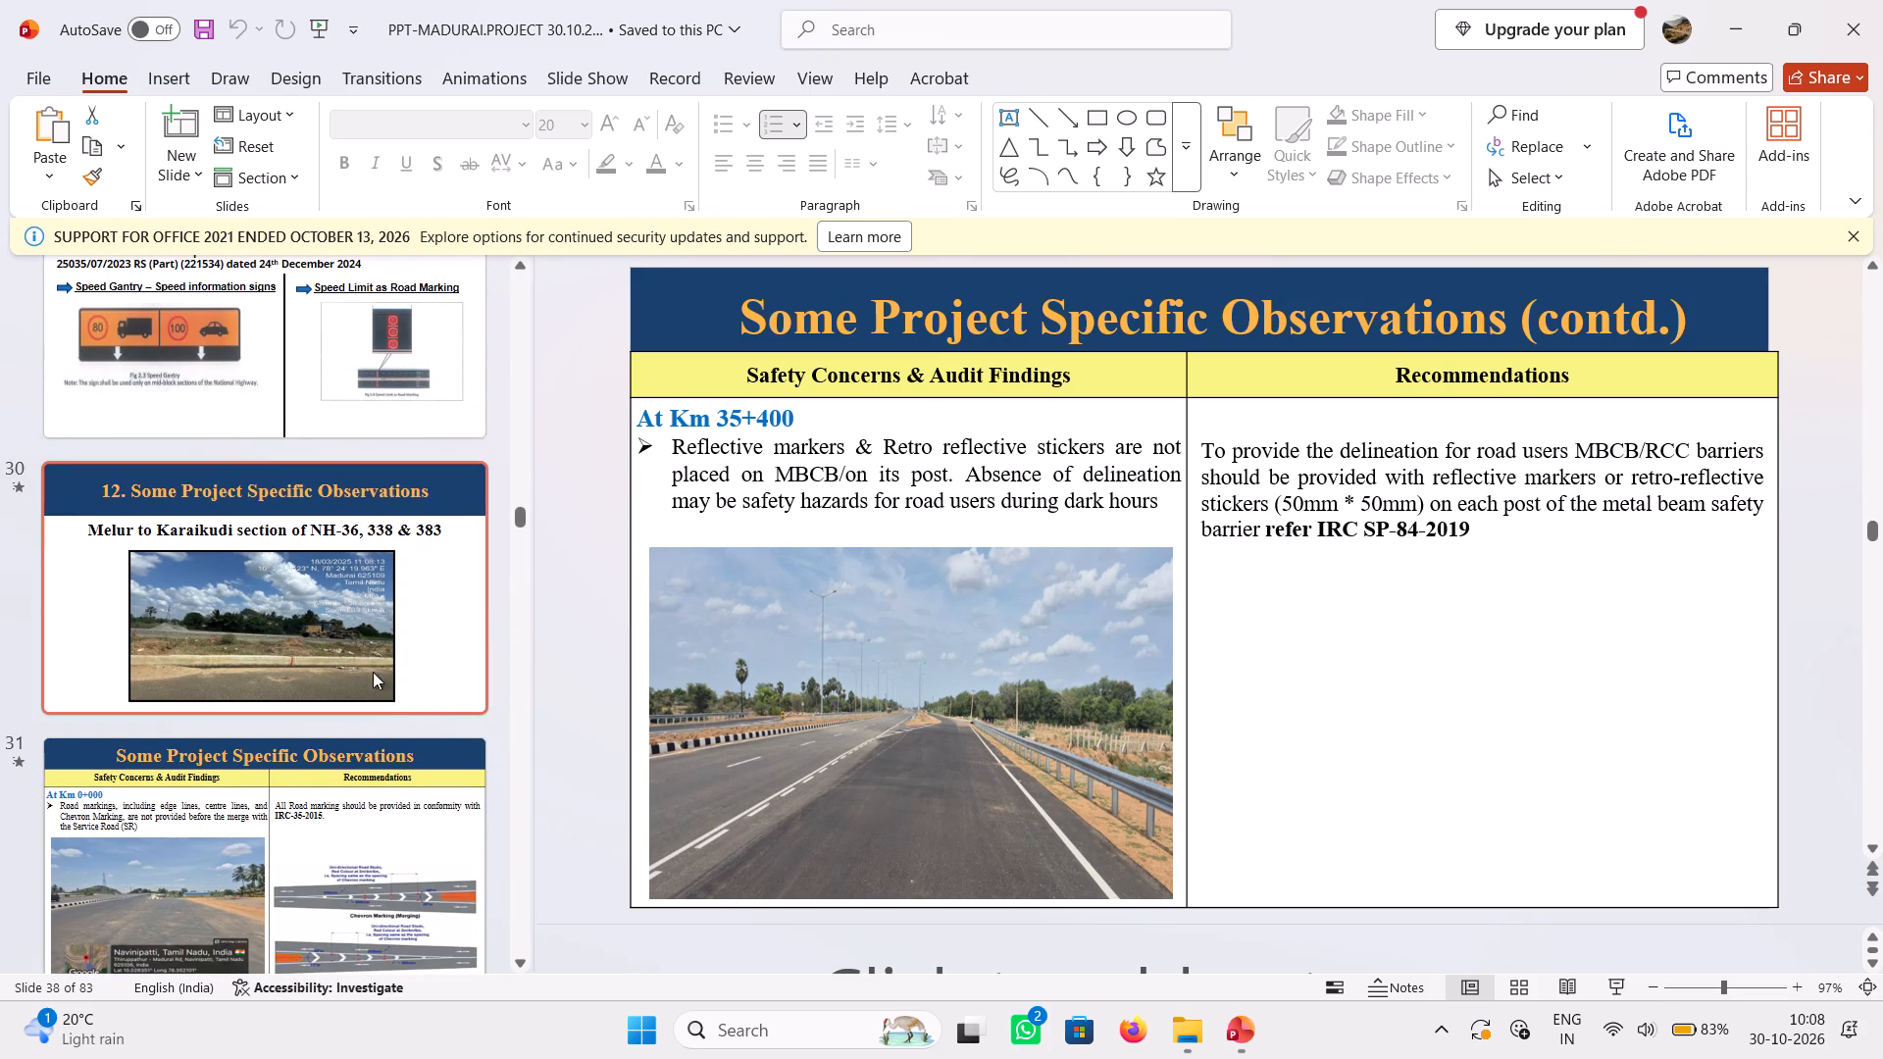
pyautogui.scroll(16, 361, 659)
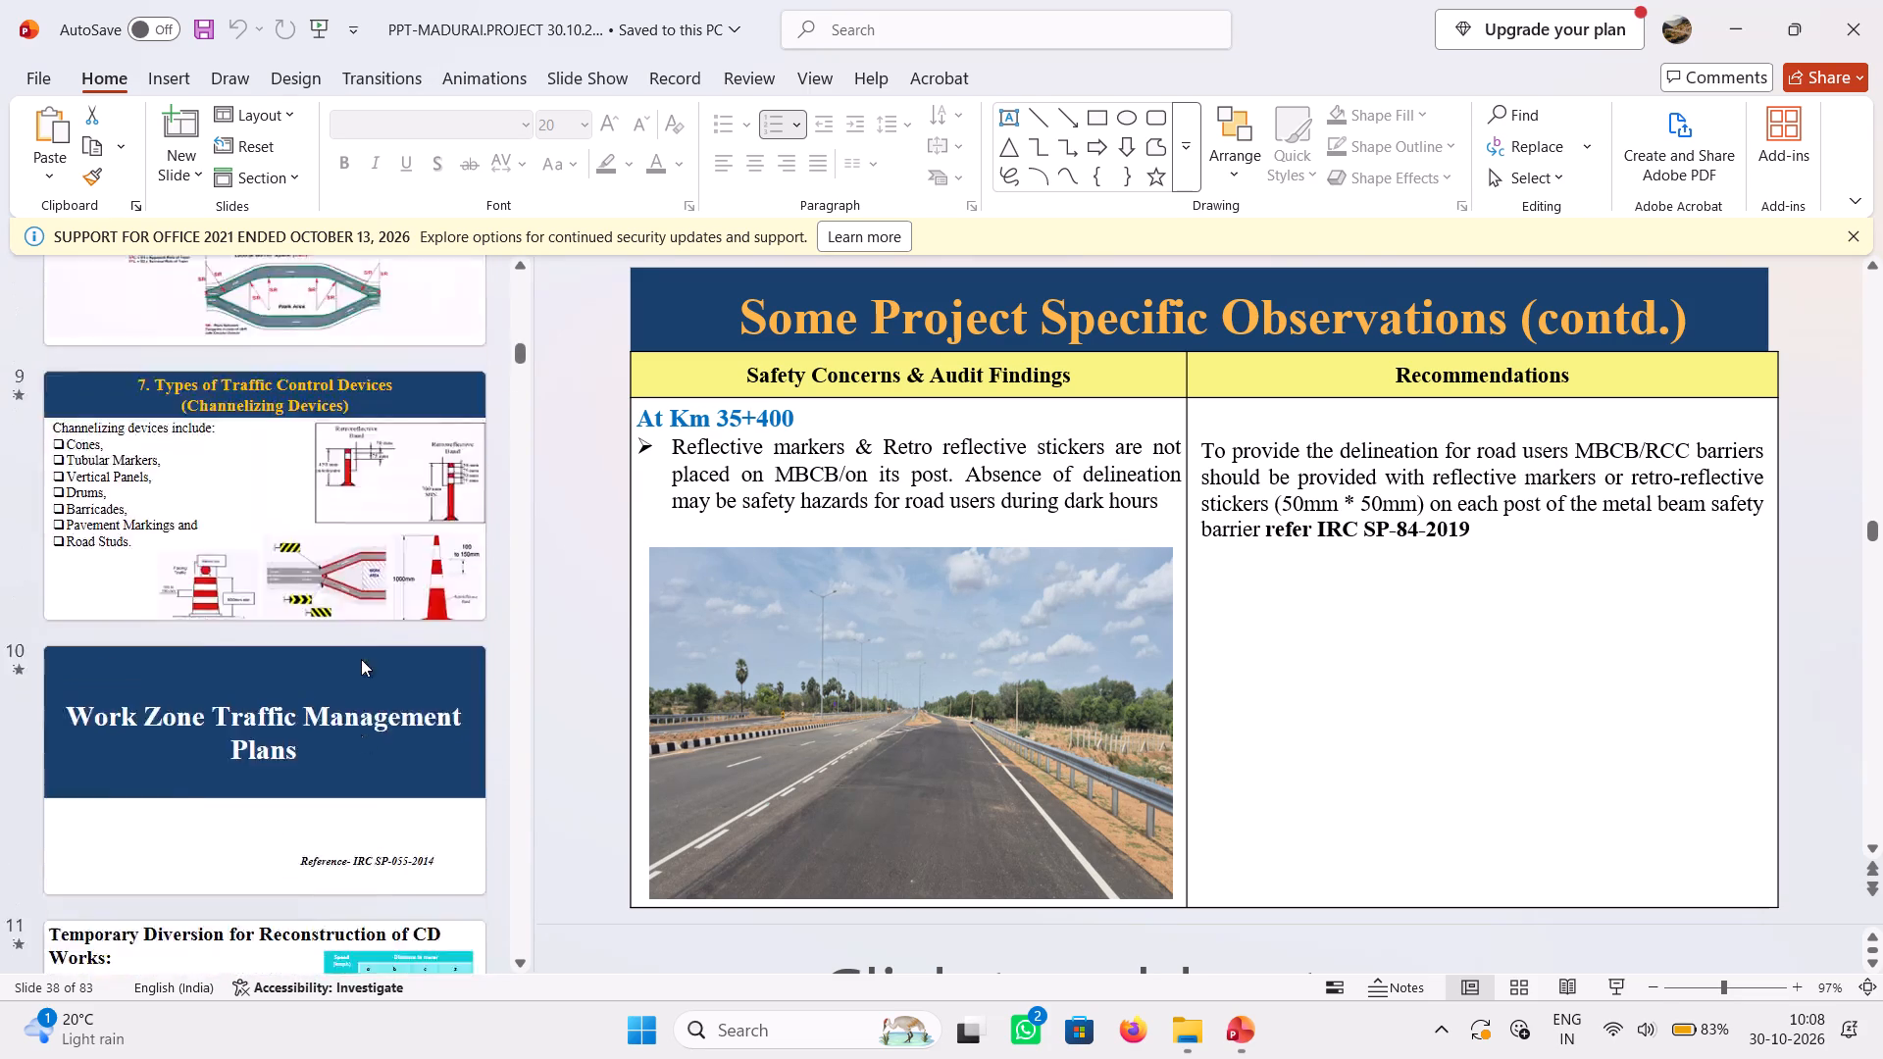
pyautogui.scroll(5, 361, 659)
pyautogui.click(321, 469)
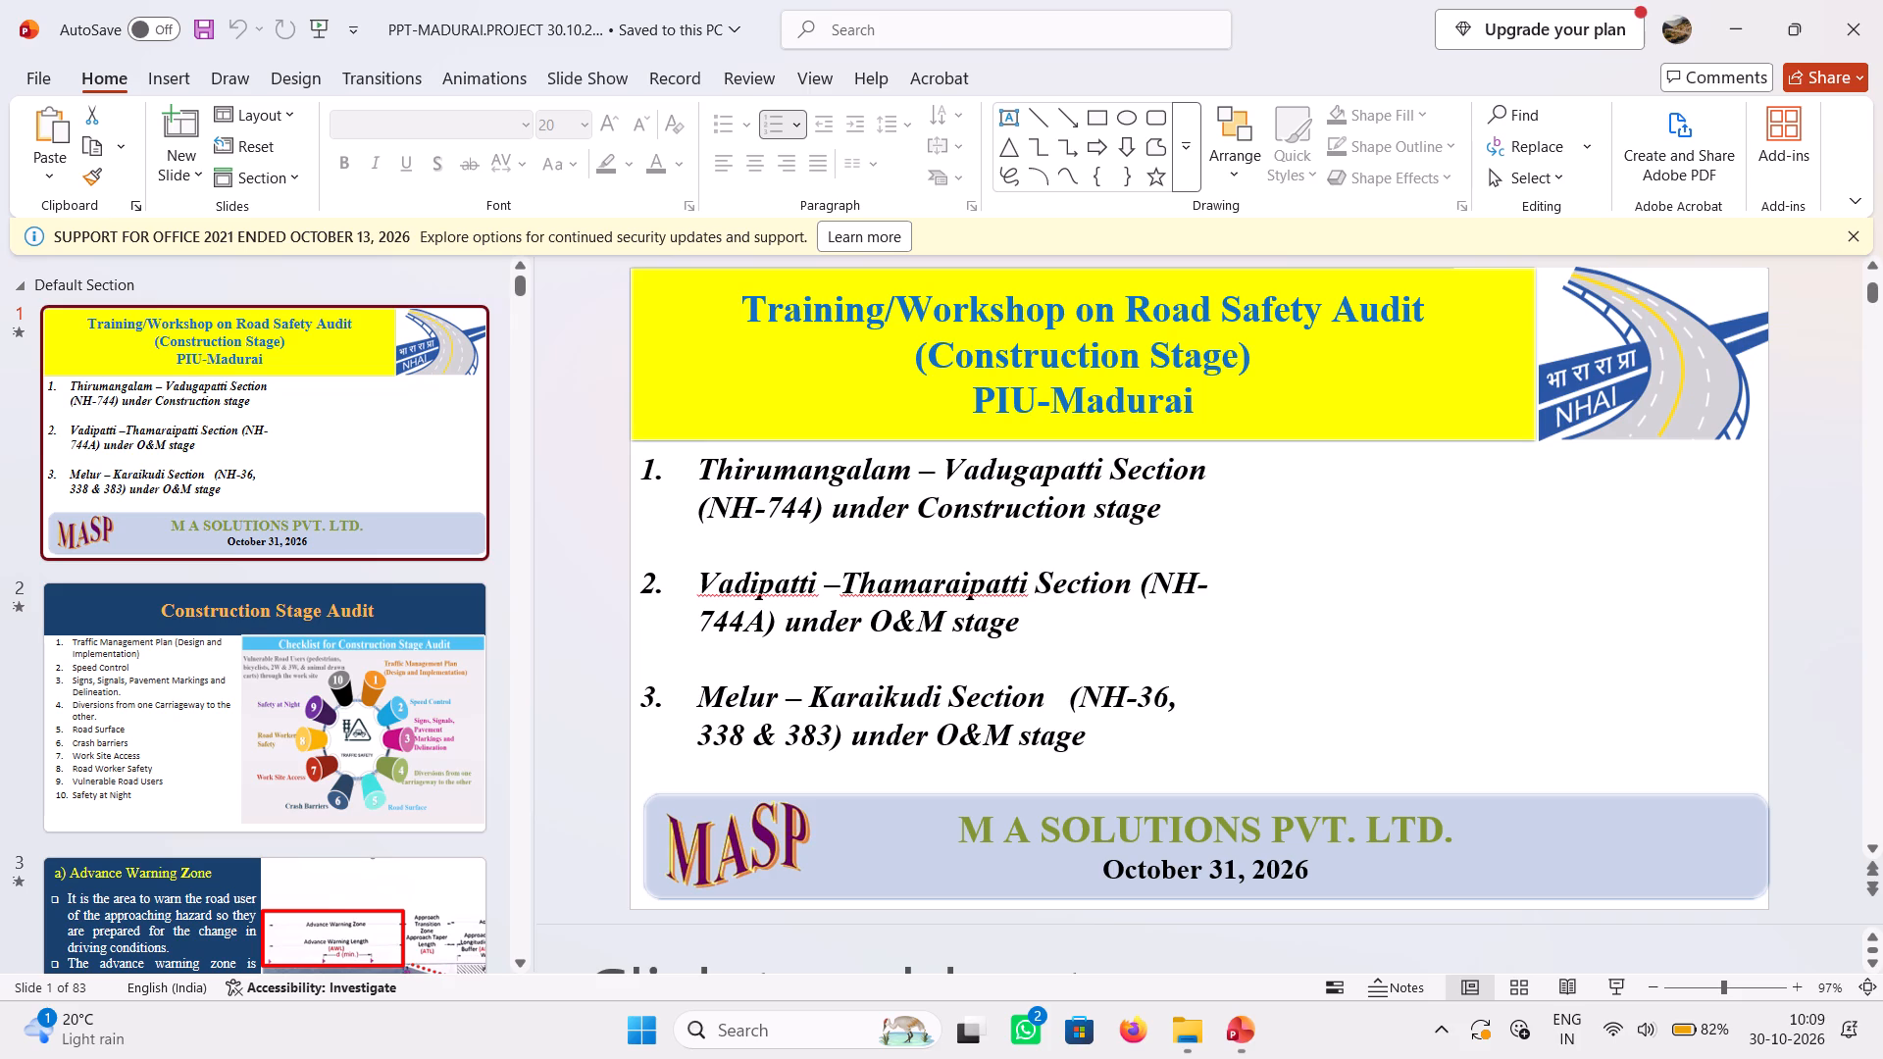
# Insert the word "structure" before "carriageway" in the first finding on the At Km 28+100 slide.
pyautogui.scroll(-13, 218, 717)
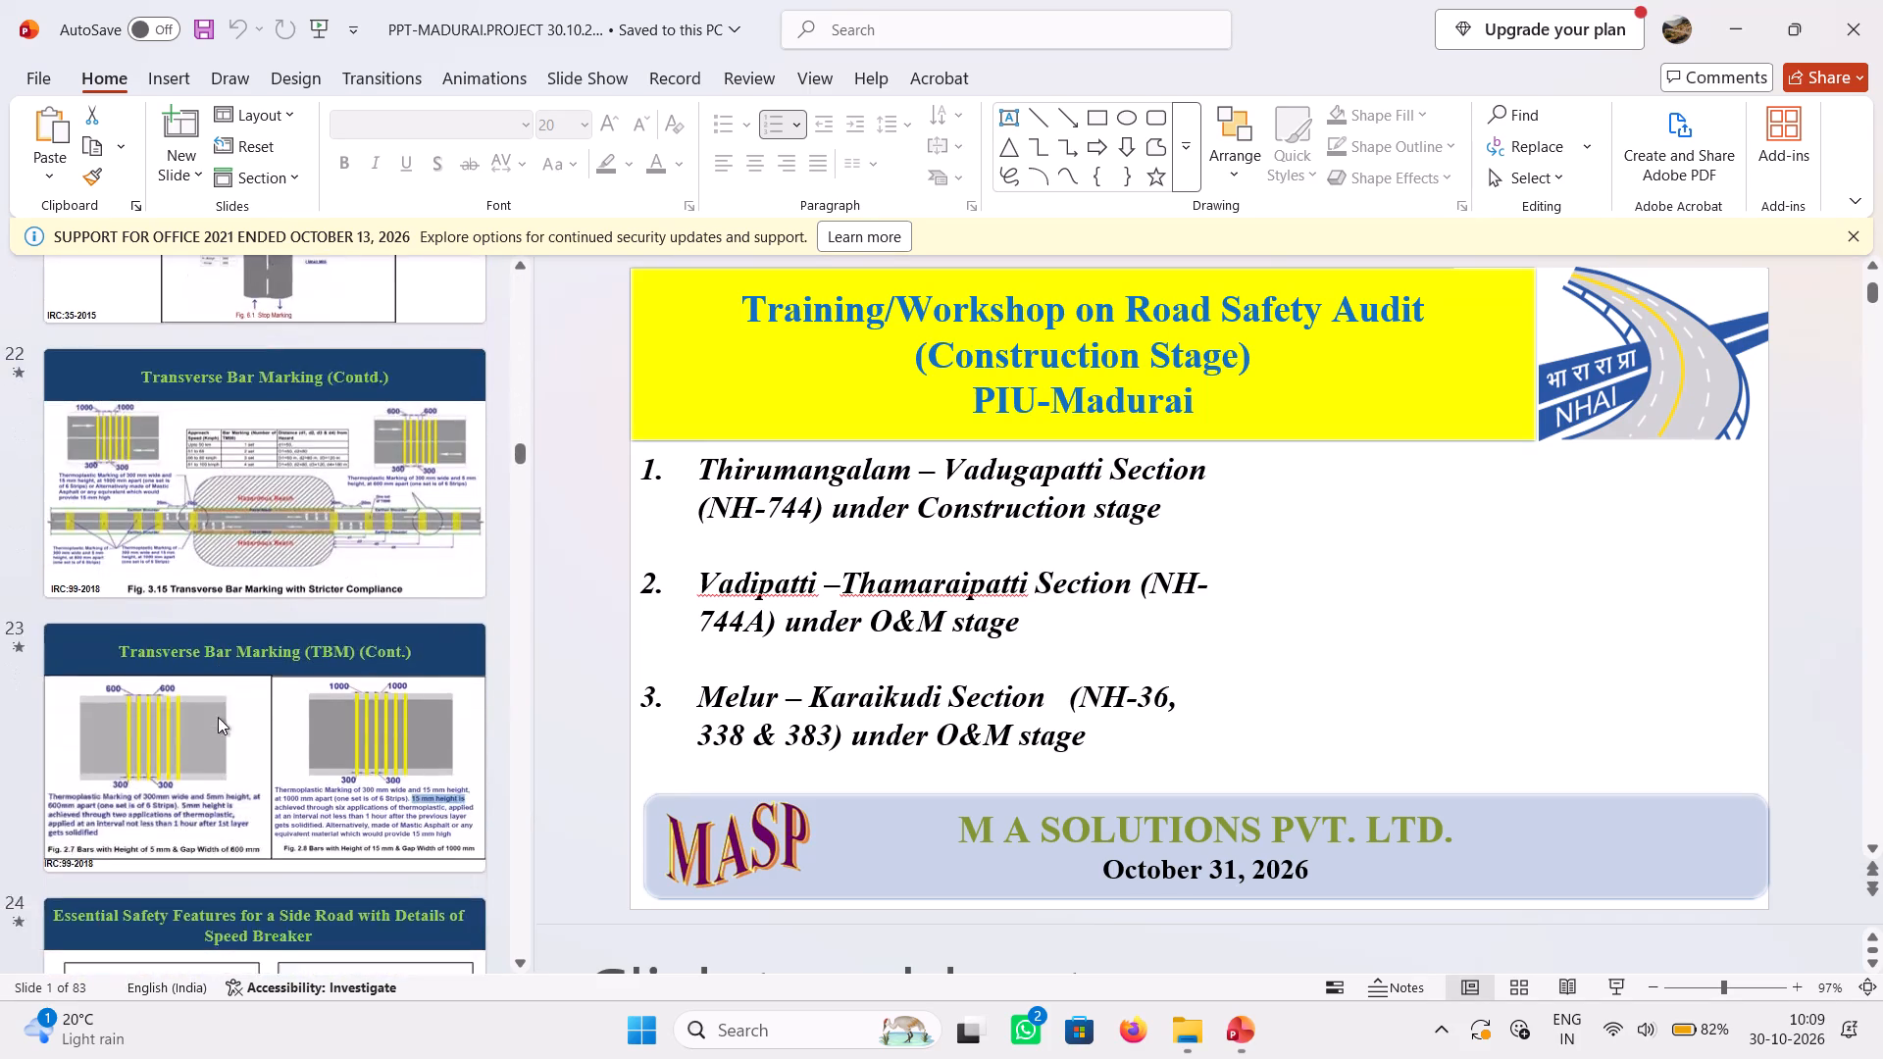
pyautogui.scroll(-11, 218, 717)
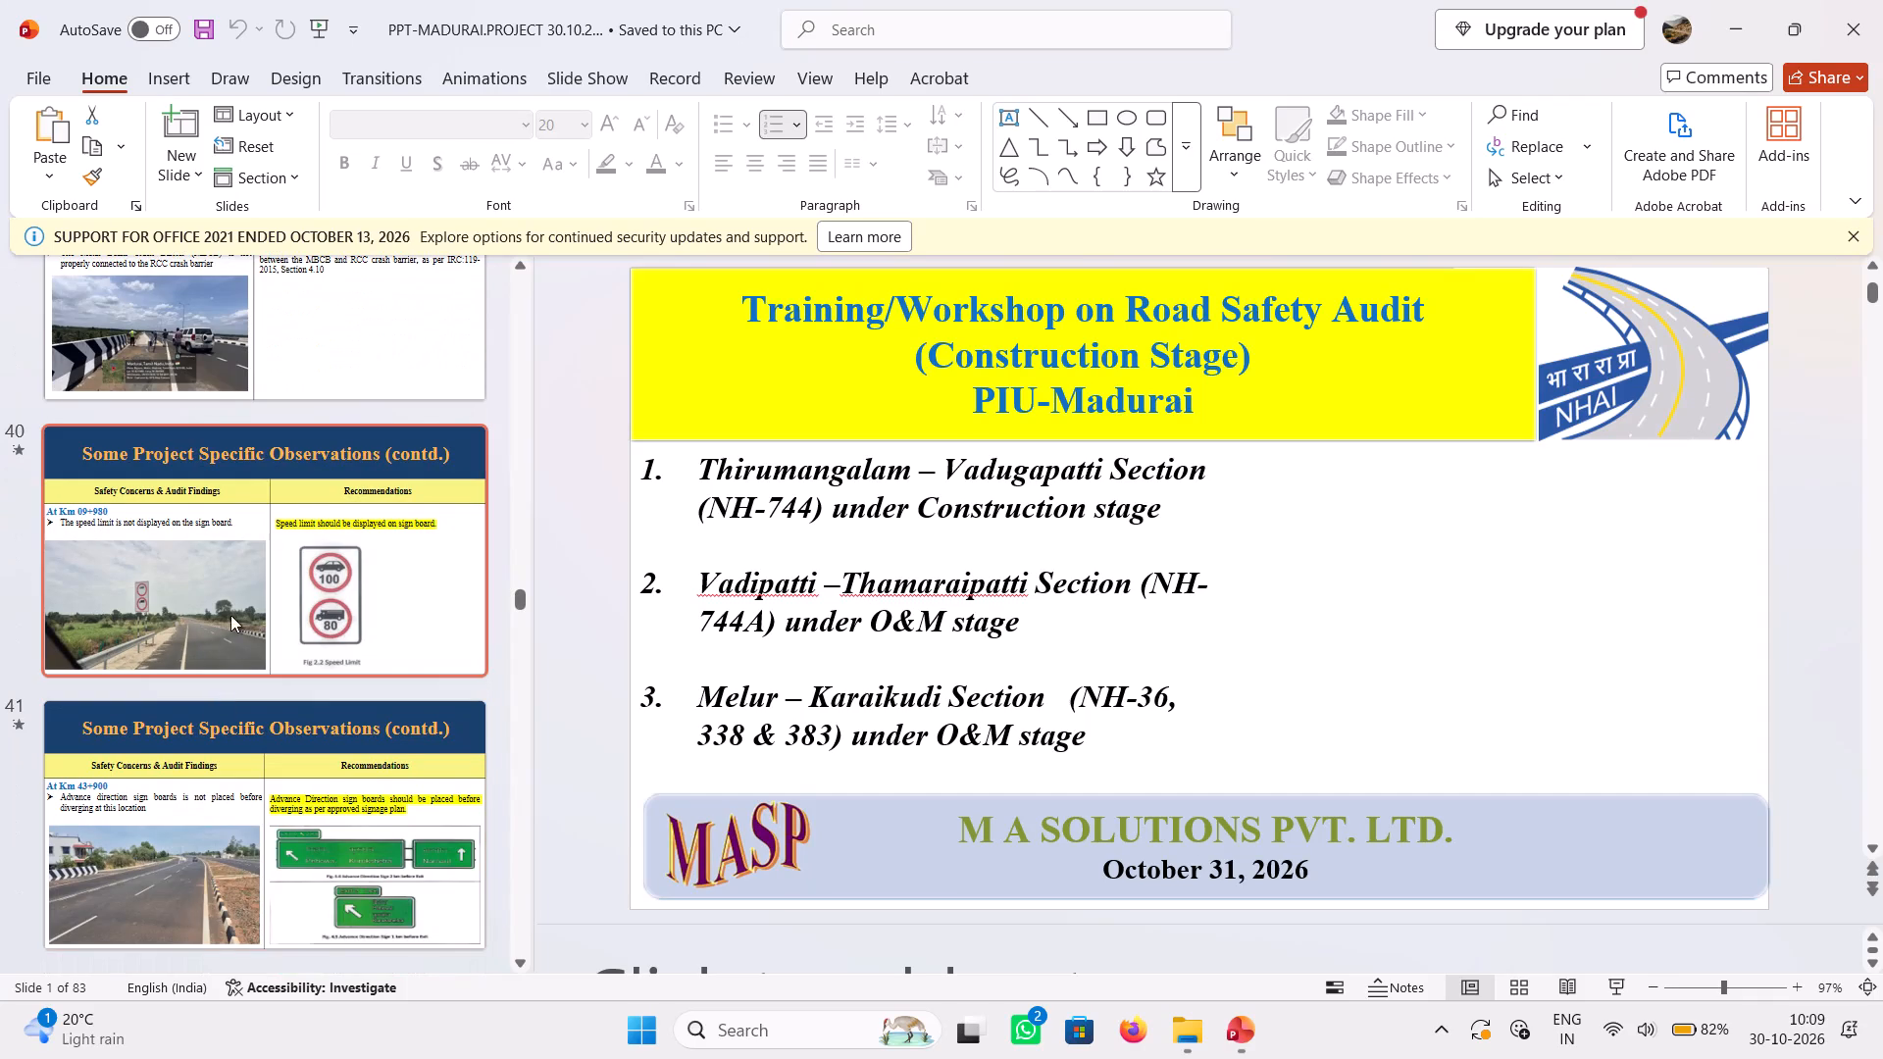
pyautogui.click(277, 382)
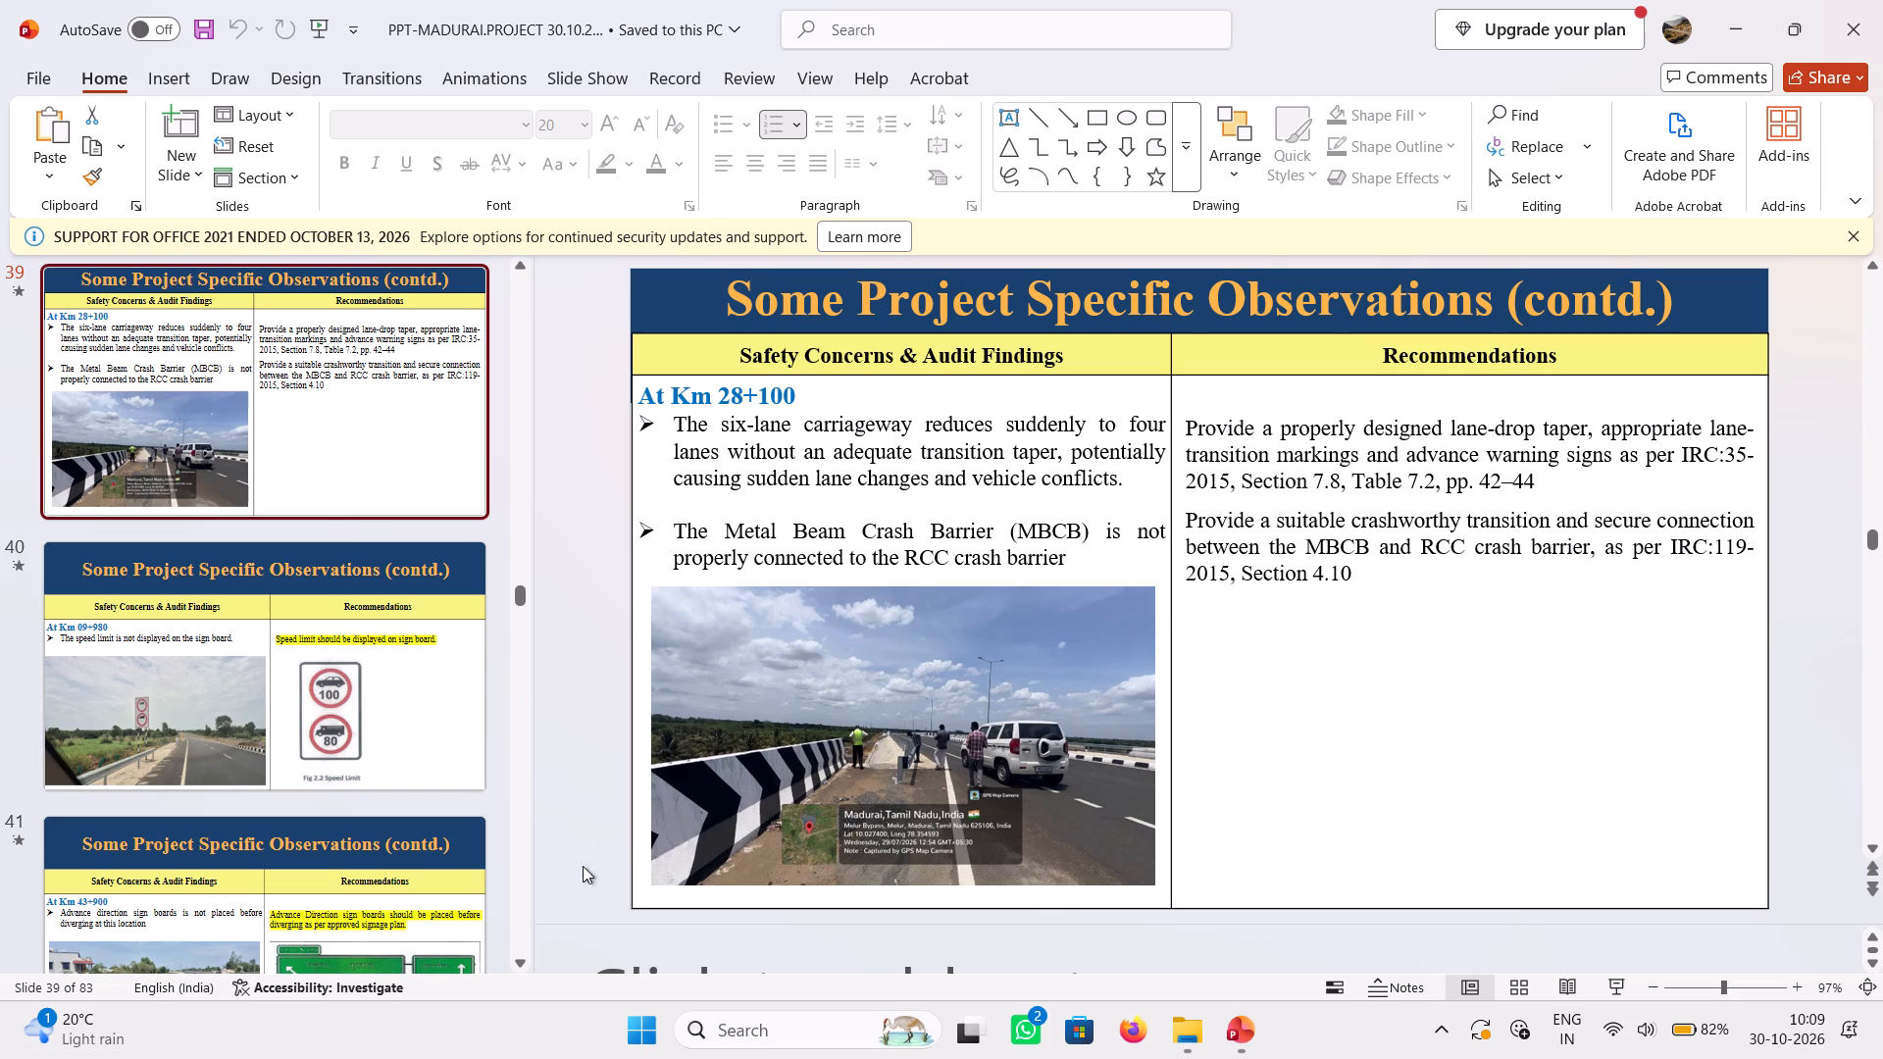
pyautogui.click(912, 428)
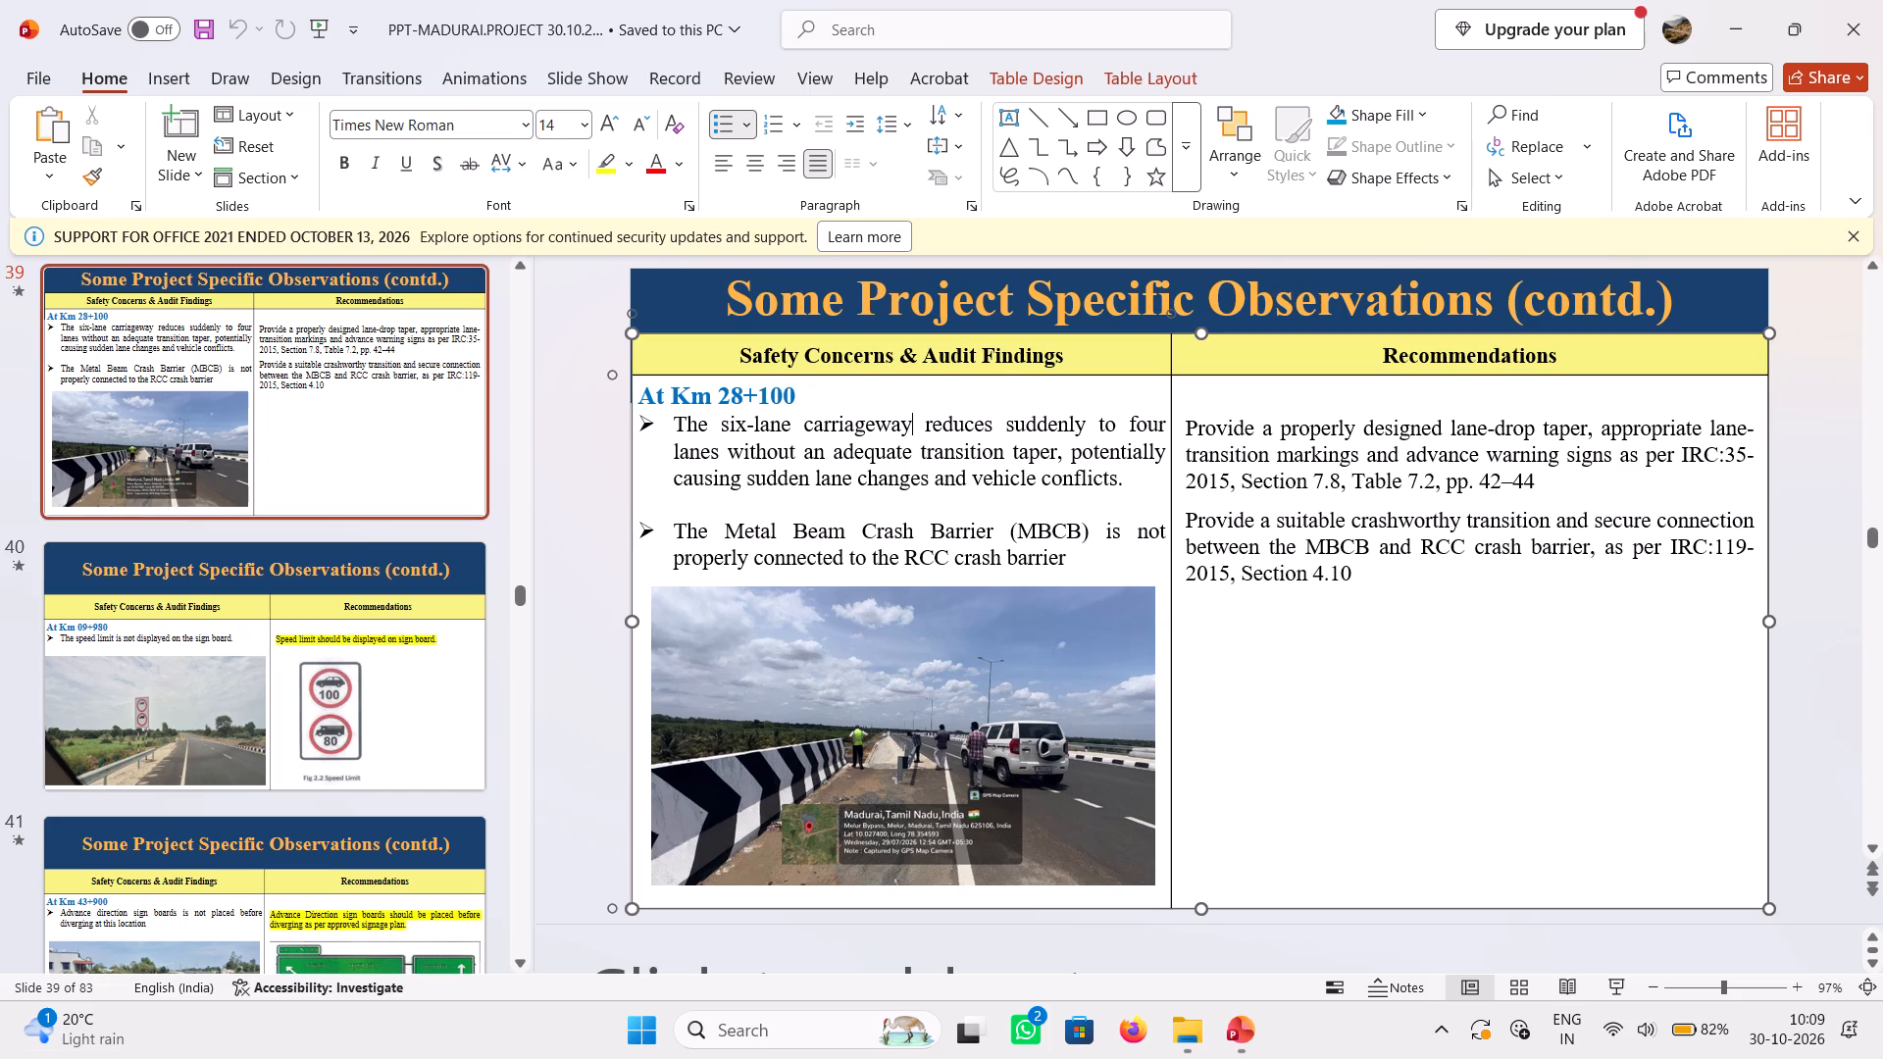
pyautogui.click(798, 426)
pyautogui.write('structure')
pyautogui.press('space')
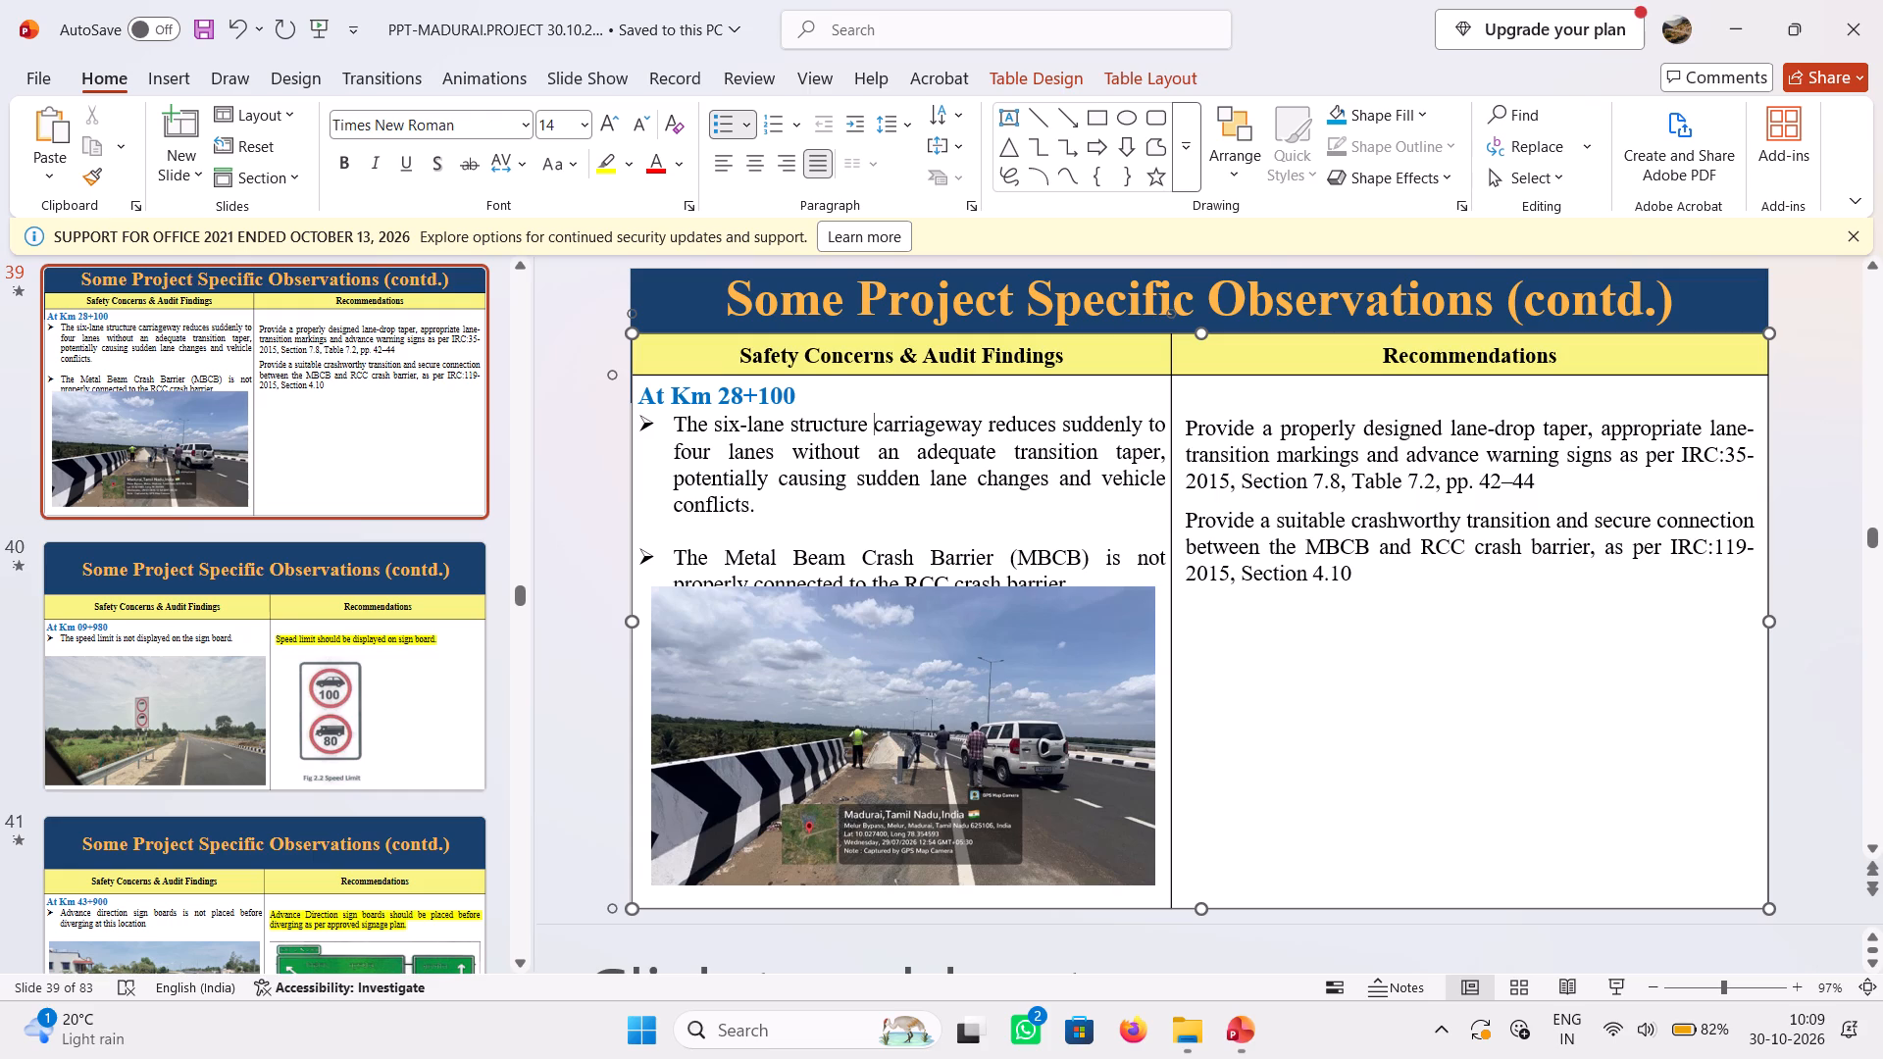
# Reduce the height of the At Km 28+100 site photo from its top edge so it clears the findings text.
pyautogui.click(820, 615)
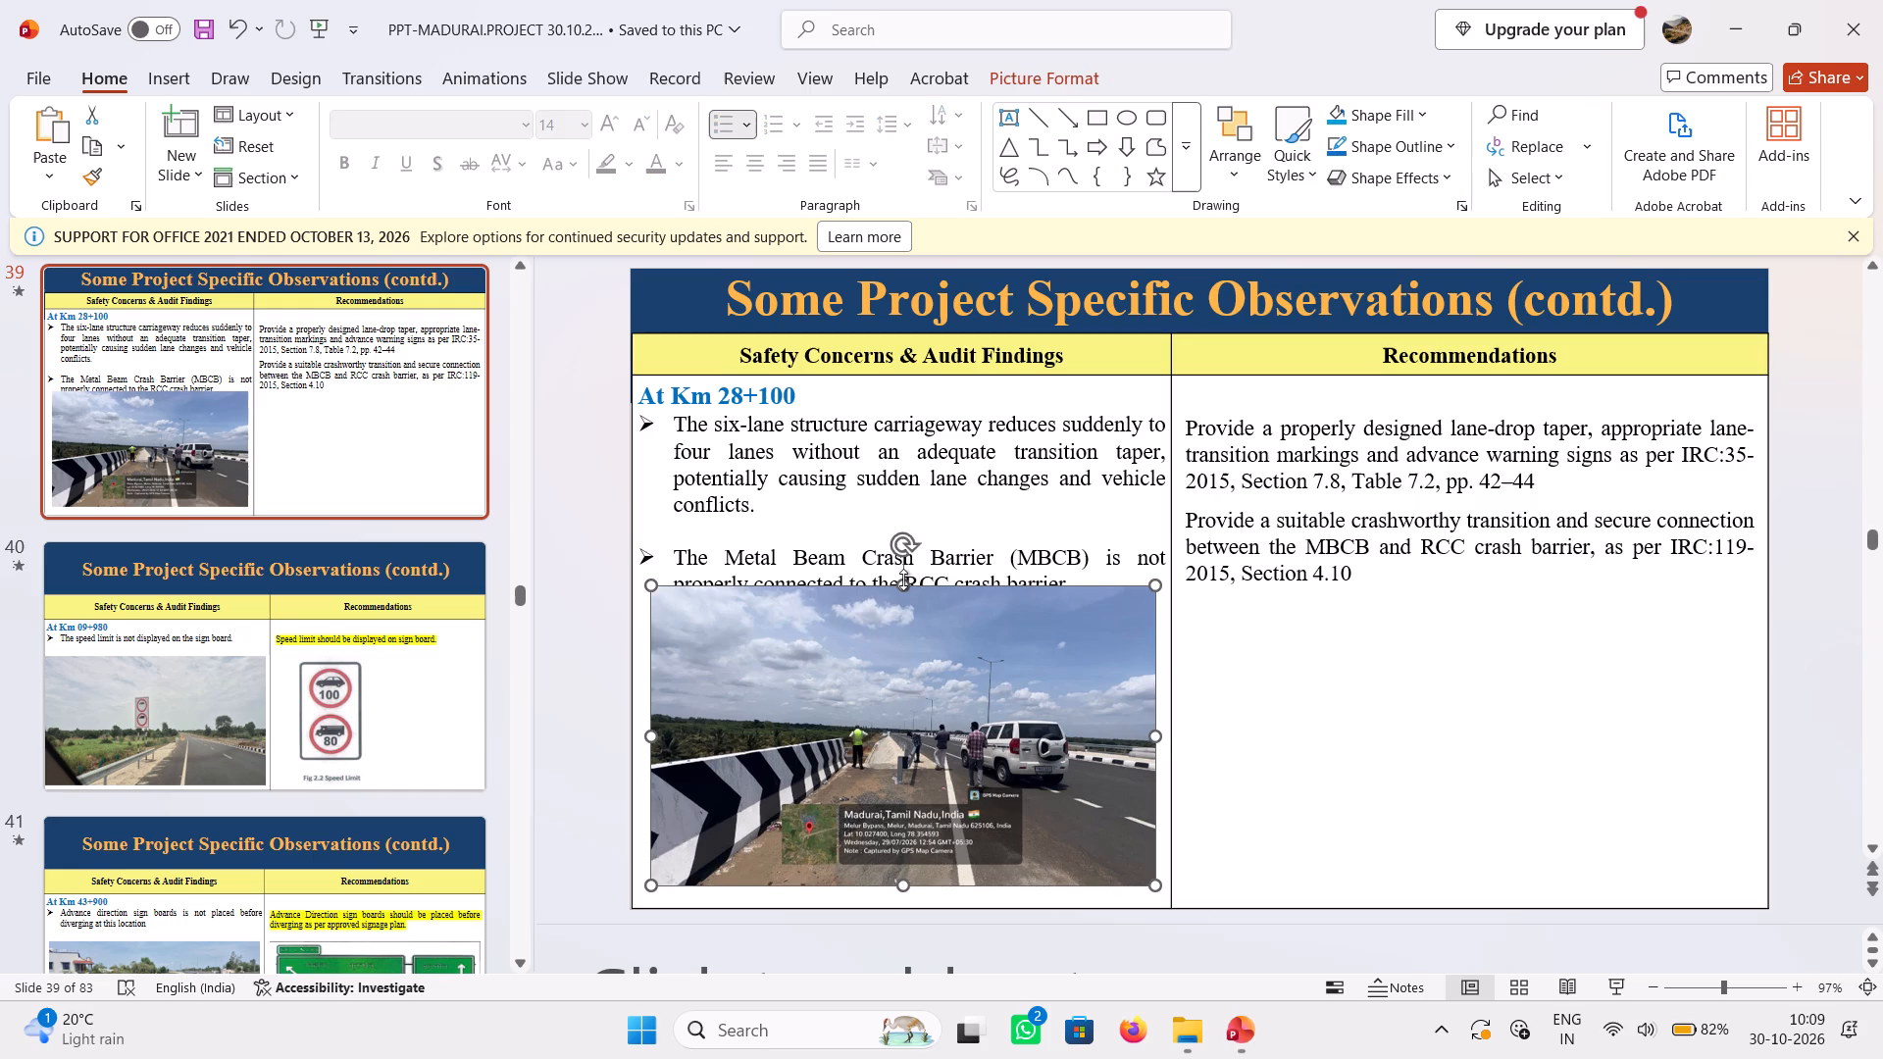
pyautogui.moveTo(901, 580); pyautogui.dragTo(899, 598)
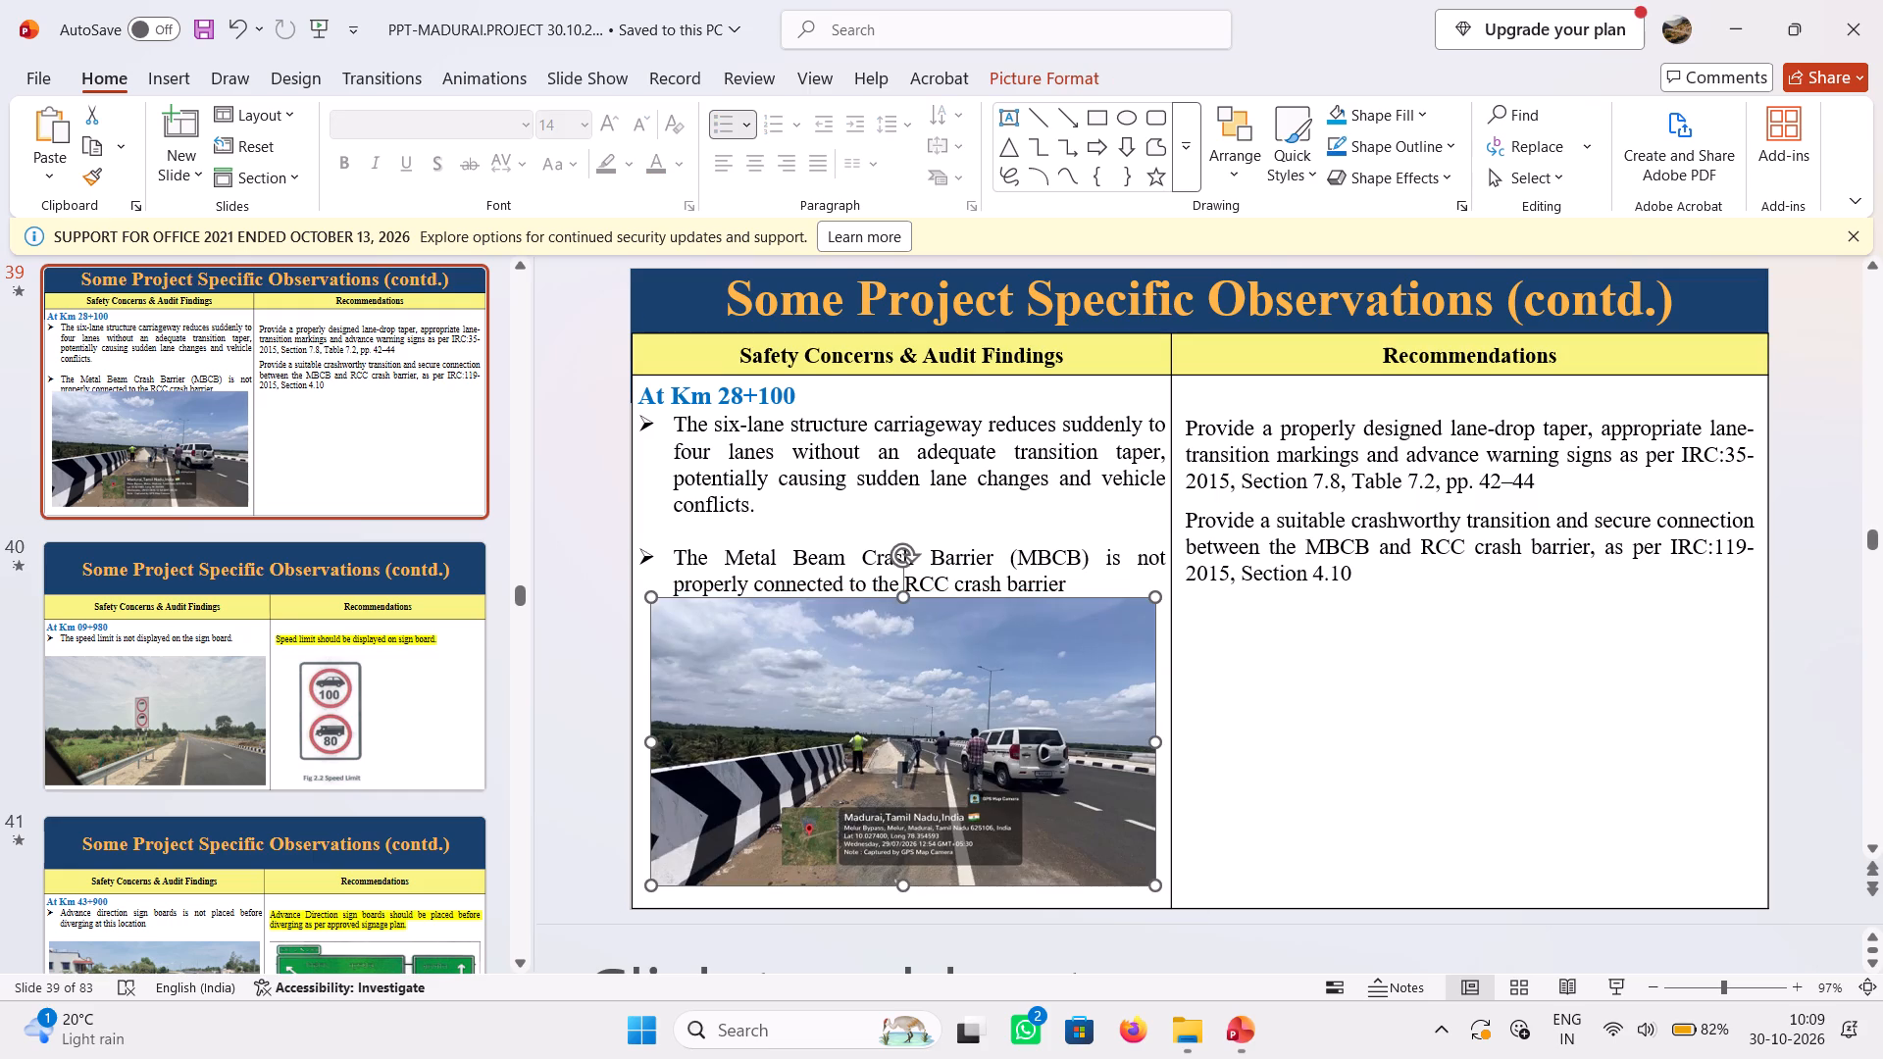
# Add a full stop after "RCC crash barrier" in the second finding on the At Km 28+100 slide.
pyautogui.click(1067, 580)
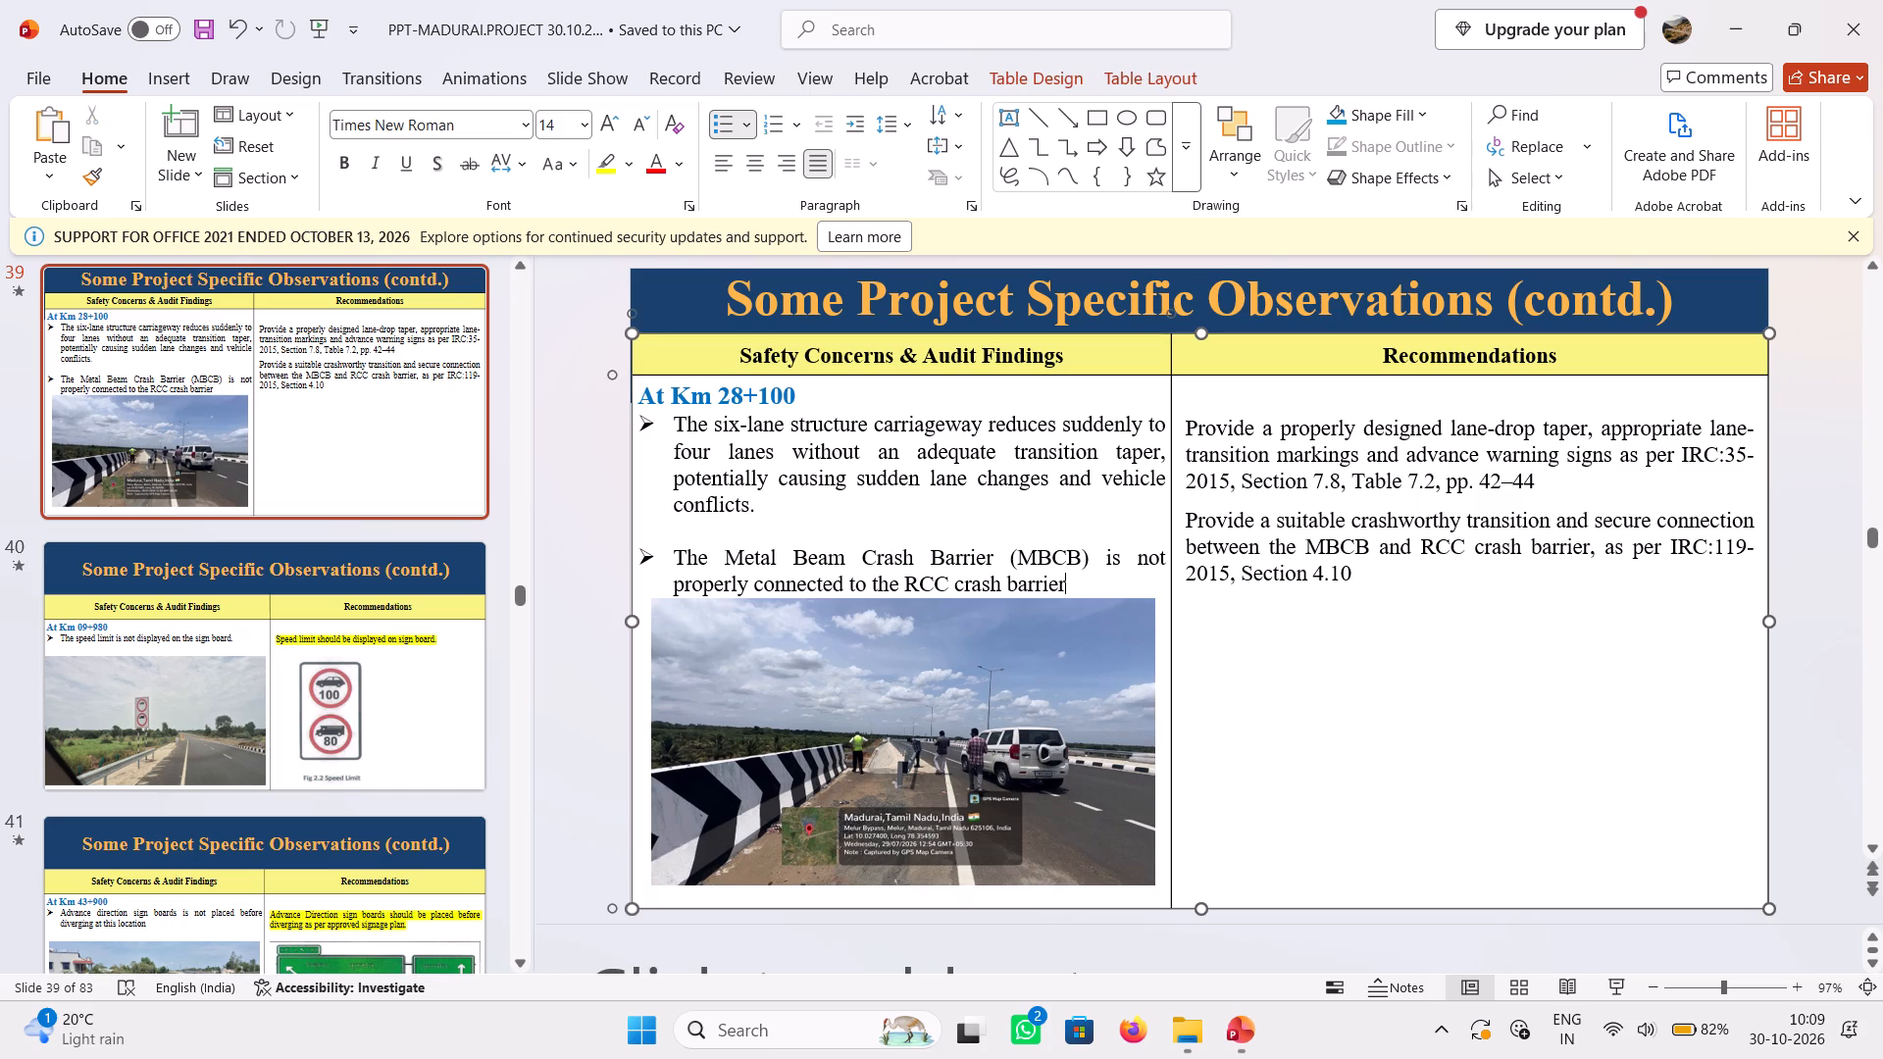
pyautogui.press('.')
# Highlight the At Km 28+100 recommendations in yellow, from "markings and advance warning signs" through "Section 4.10".
pyautogui.moveTo(1386, 582); pyautogui.dragTo(1288, 465)
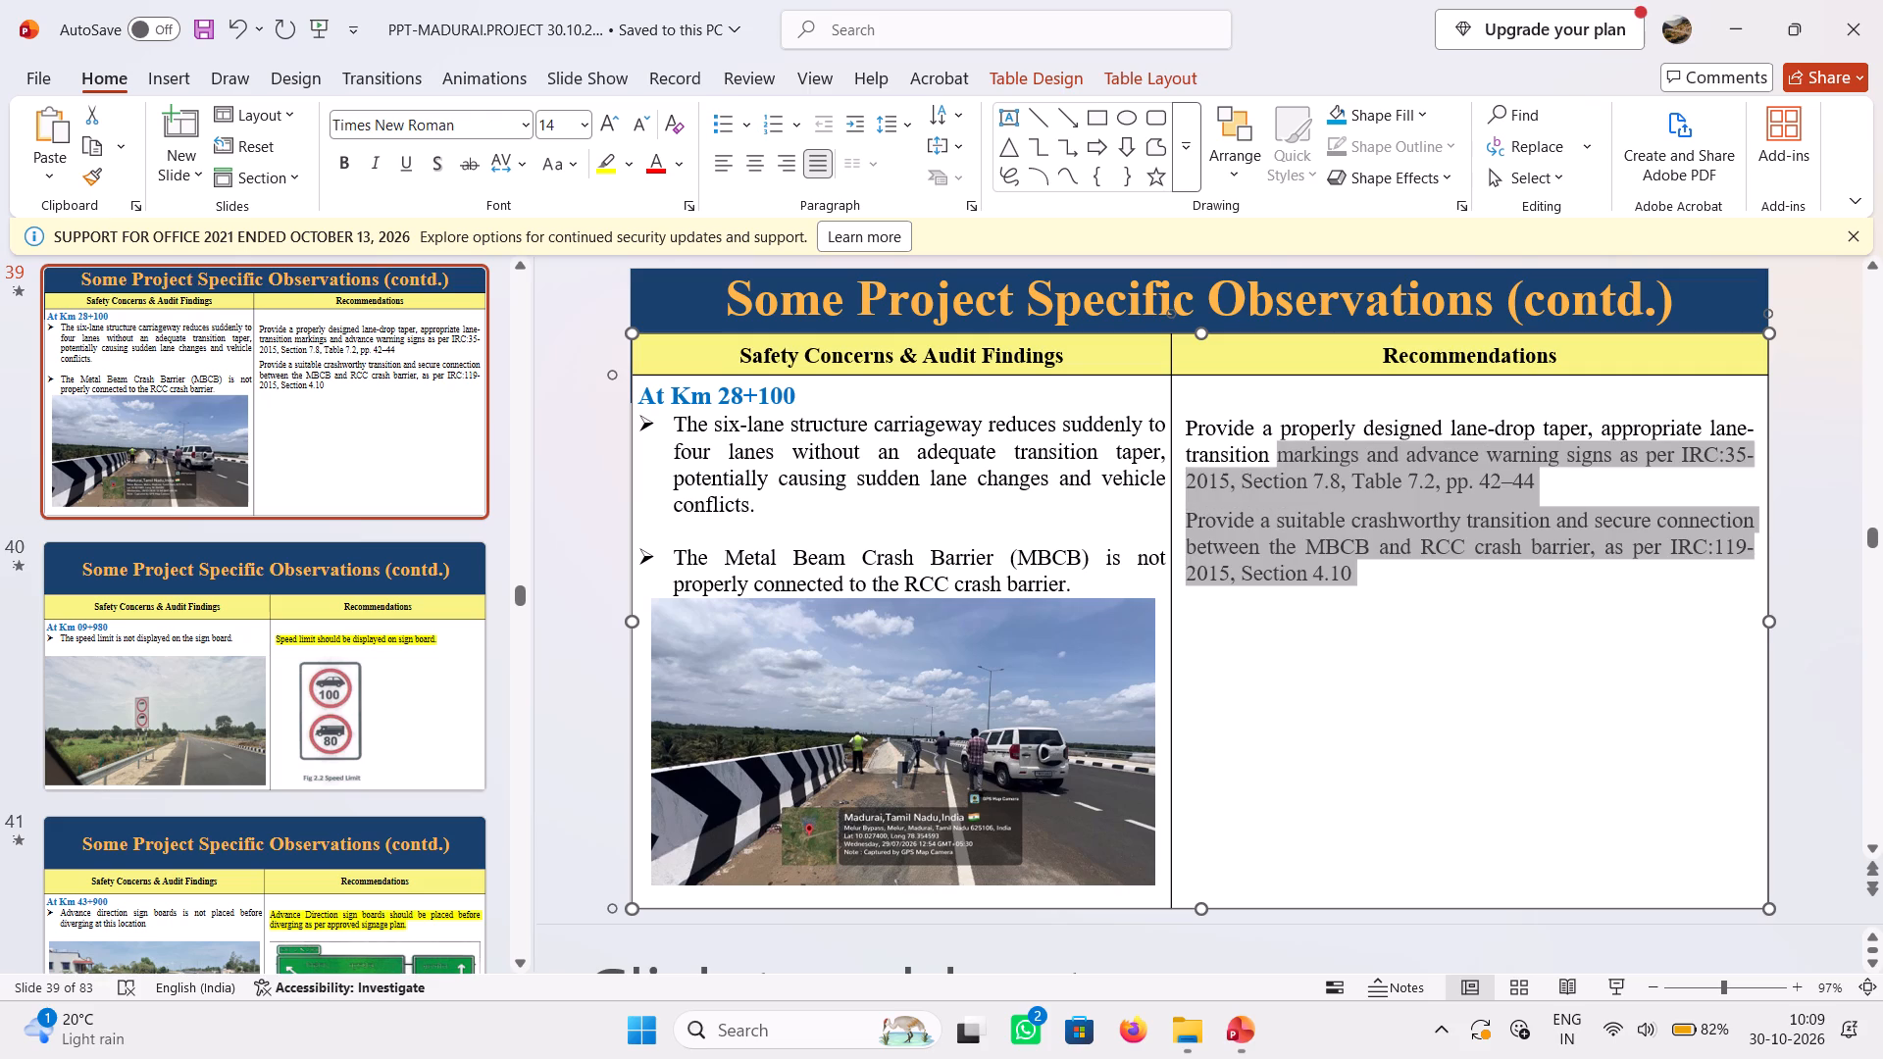
pyautogui.click(604, 166)
# Remove the highlight from "Speed limit should be displayed on sign board." on the At Km 09+980 slide, using No Color.
pyautogui.scroll(-1, 804, 400)
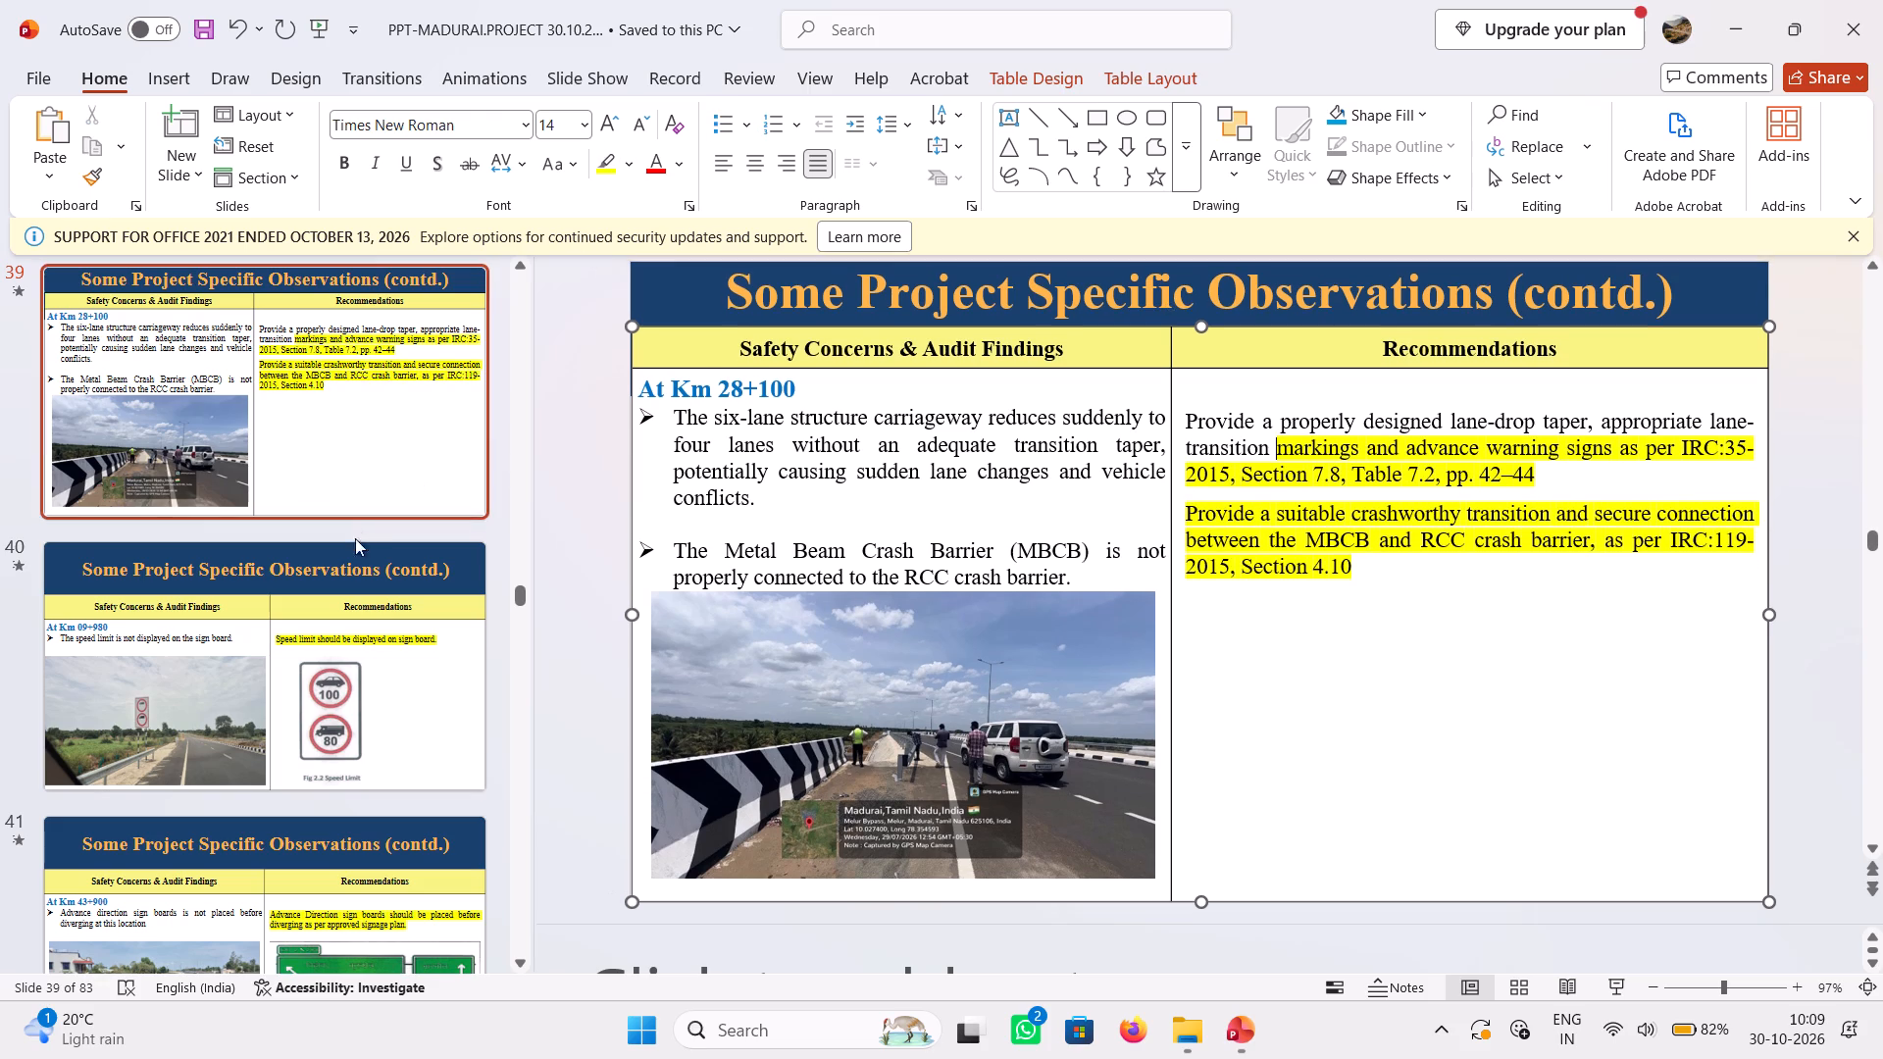
pyautogui.click(344, 631)
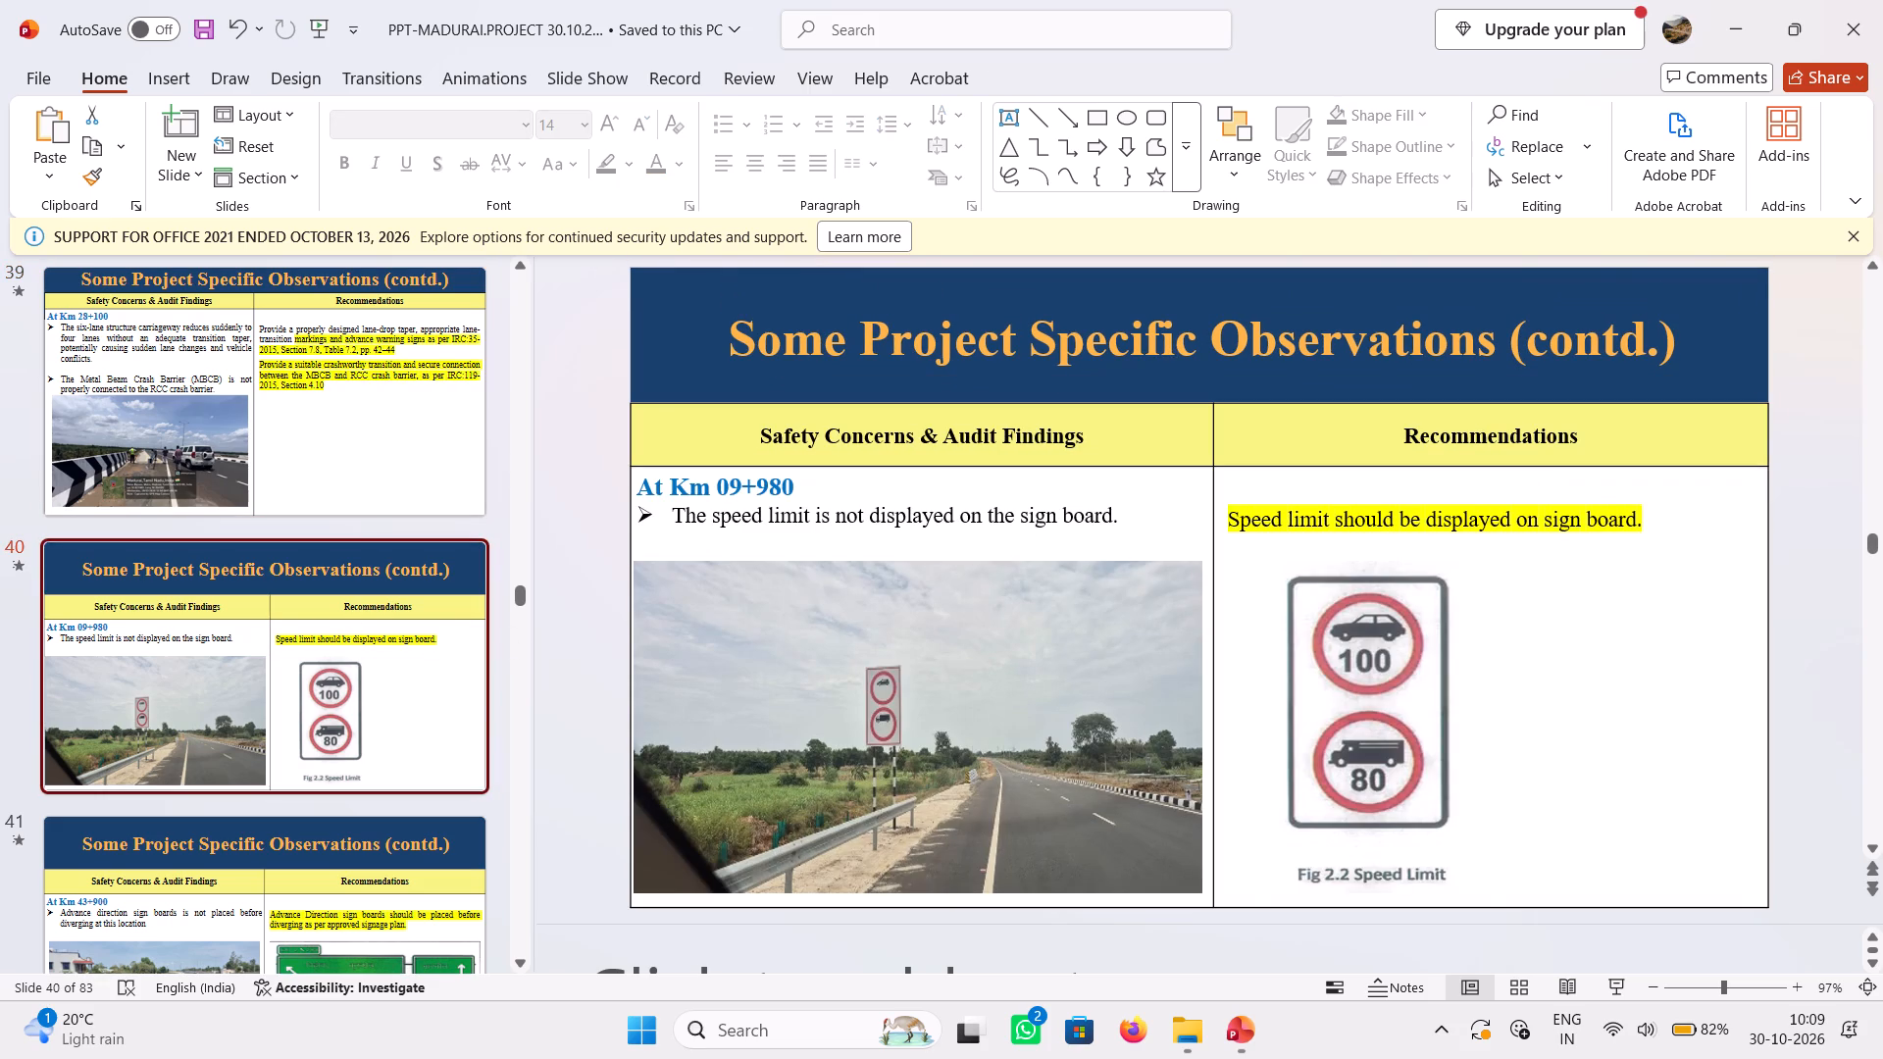
pyautogui.click(1345, 652)
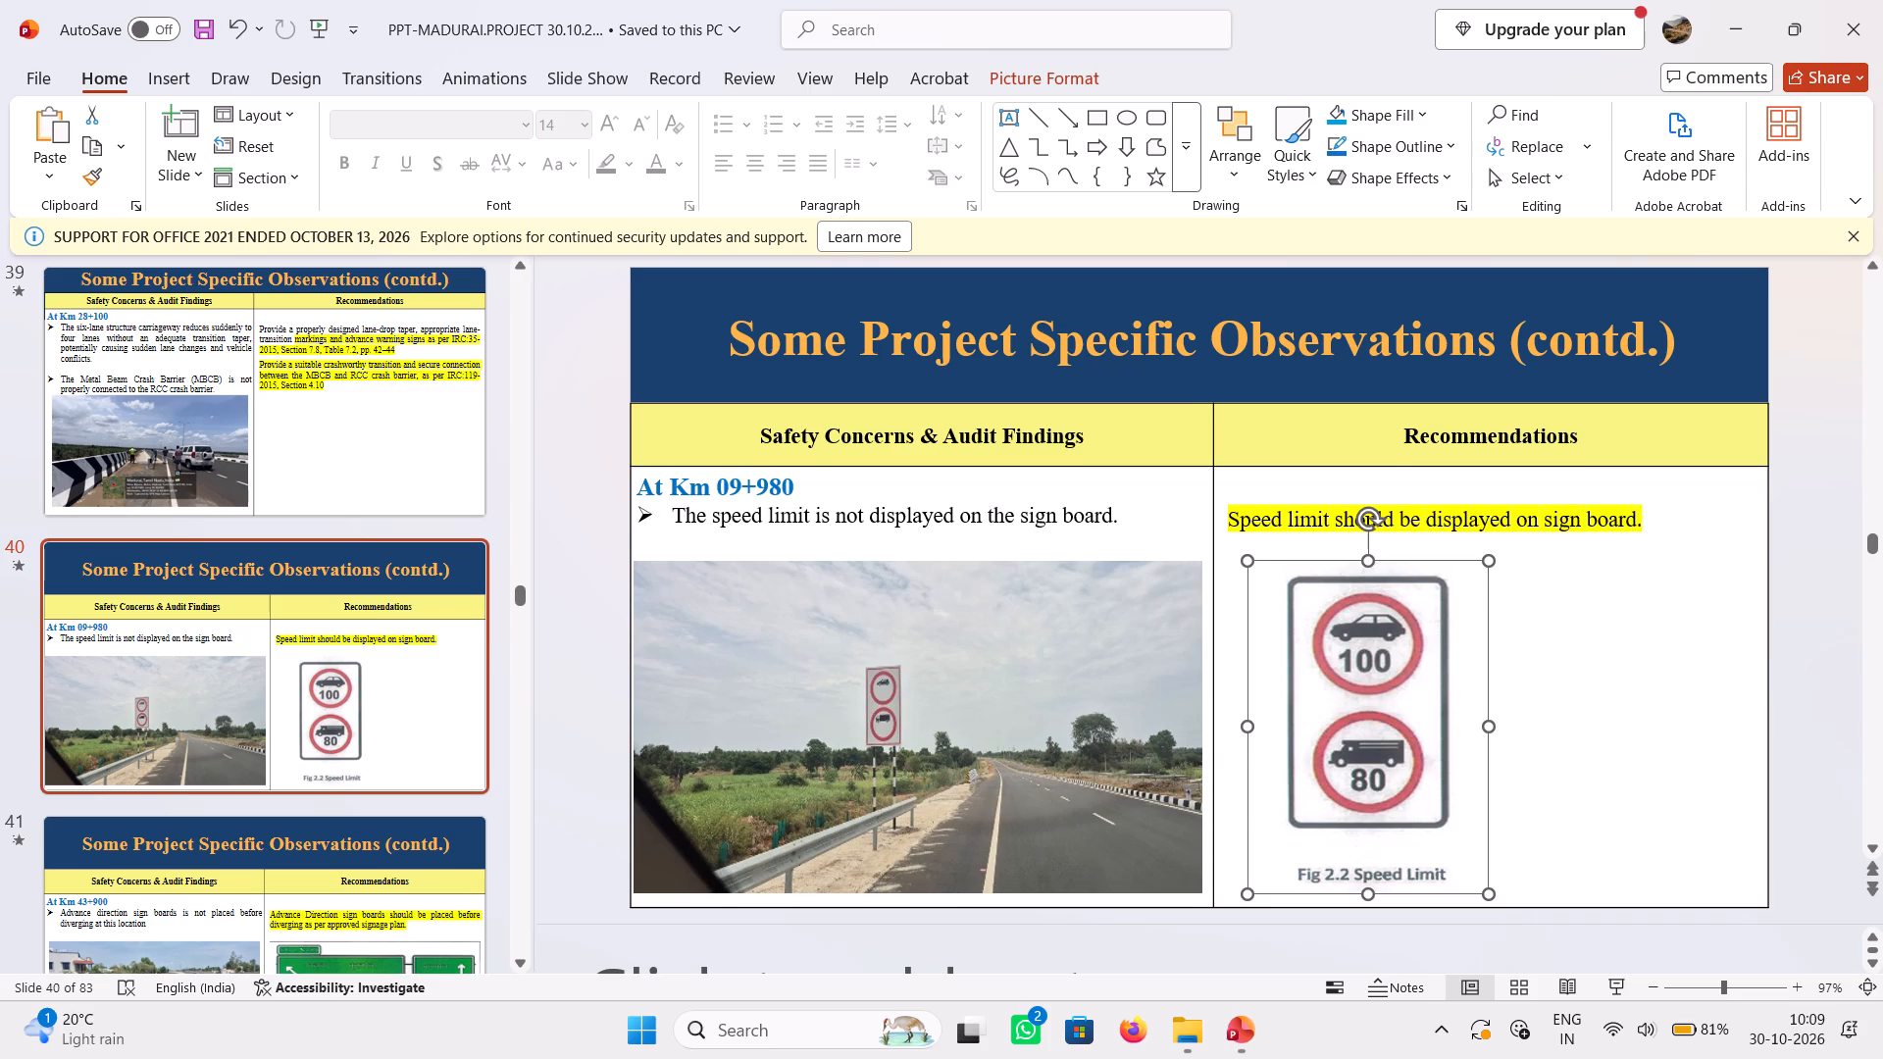
pyautogui.moveTo(1232, 517); pyautogui.dragTo(1656, 526)
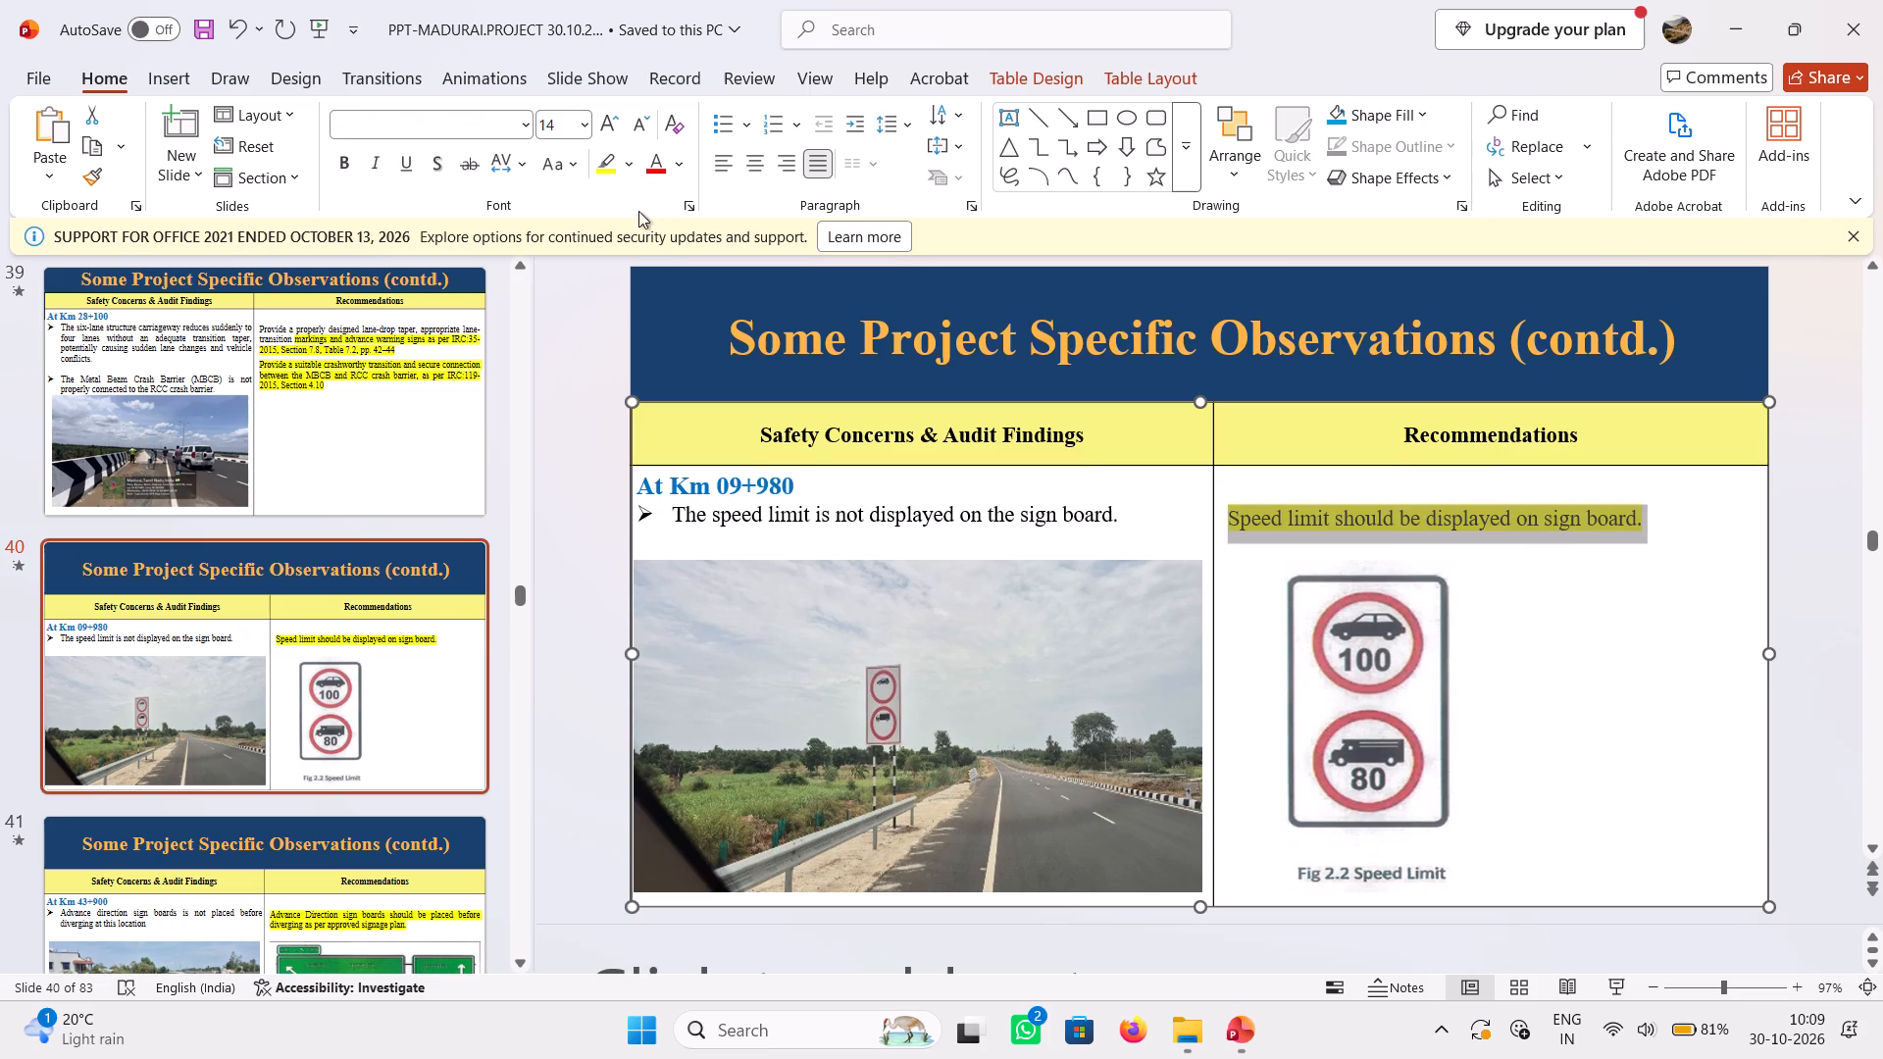
pyautogui.click(639, 160)
pyautogui.click(631, 162)
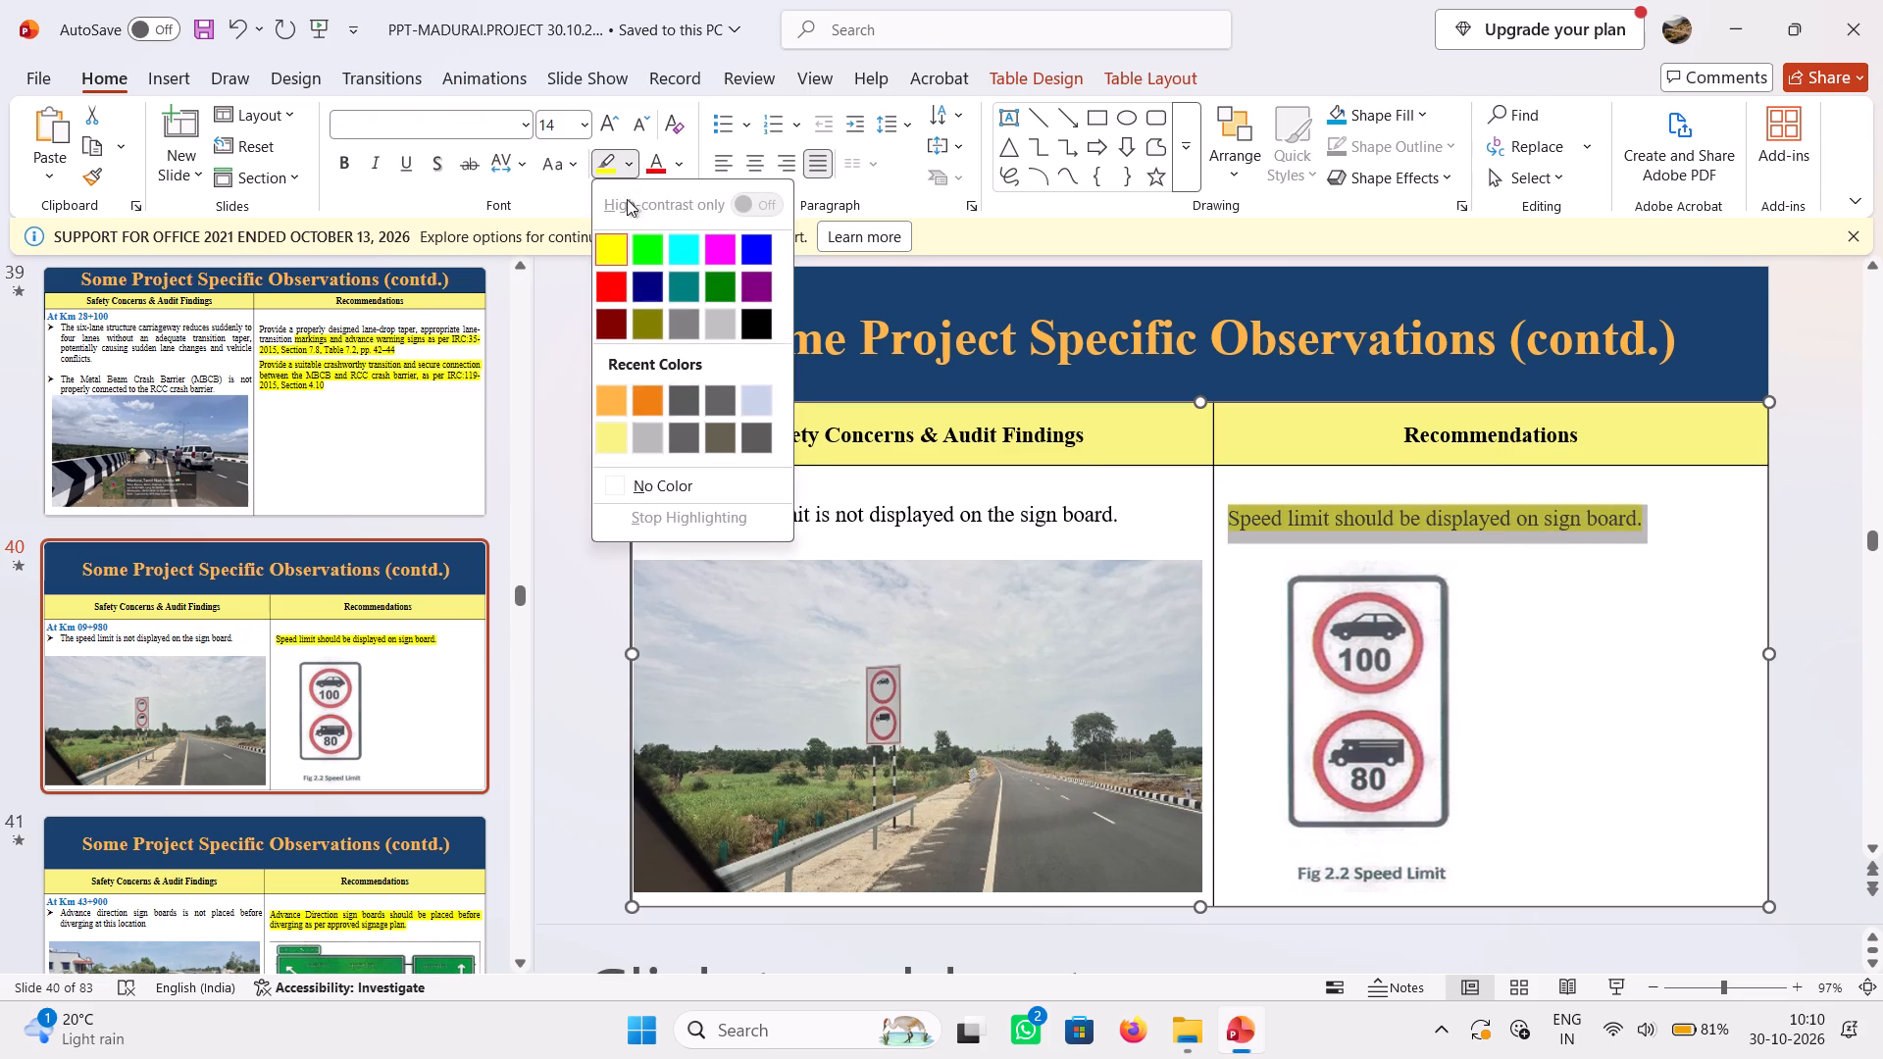
pyautogui.click(670, 487)
# Delete the triple chevron and hazard marker figures from the recommendations on slide 52, At Km 0+000.
pyautogui.click(356, 420)
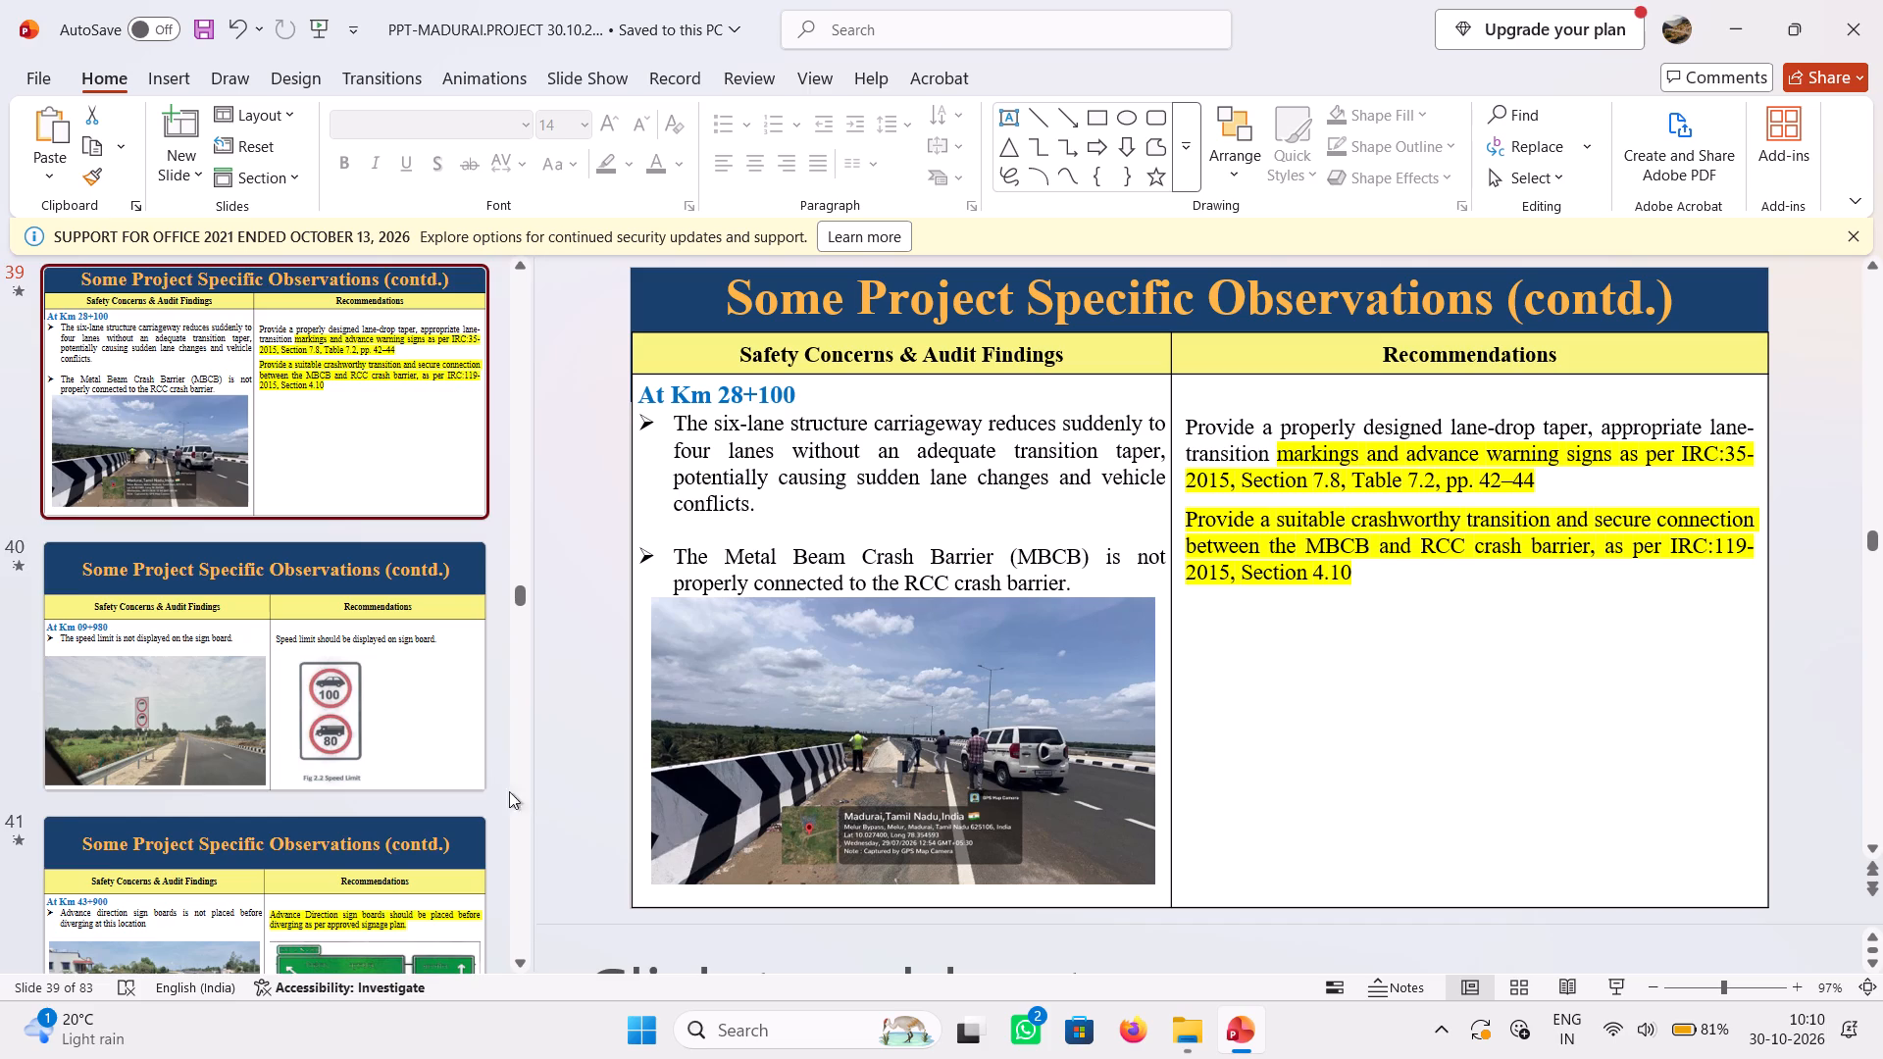
pyautogui.scroll(-3, 321, 759)
pyautogui.scroll(-3, 236, 683)
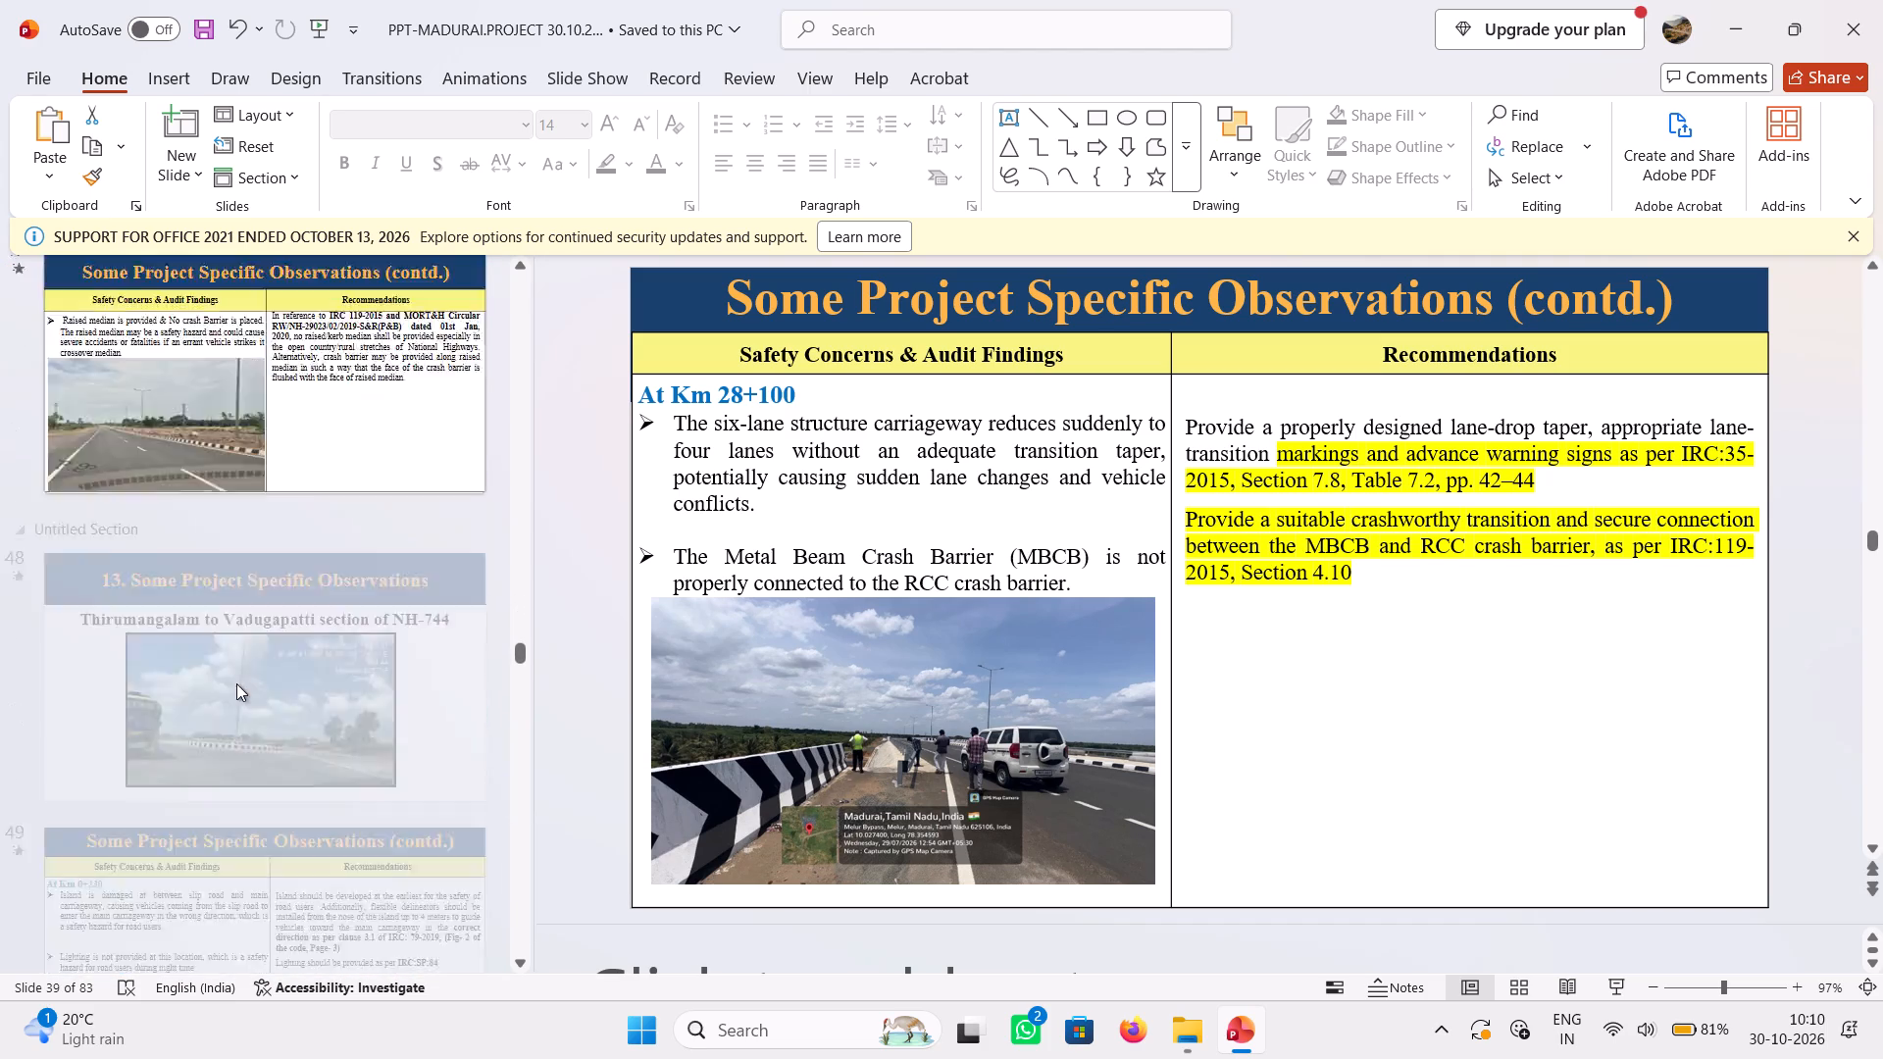
pyautogui.scroll(-1, 236, 683)
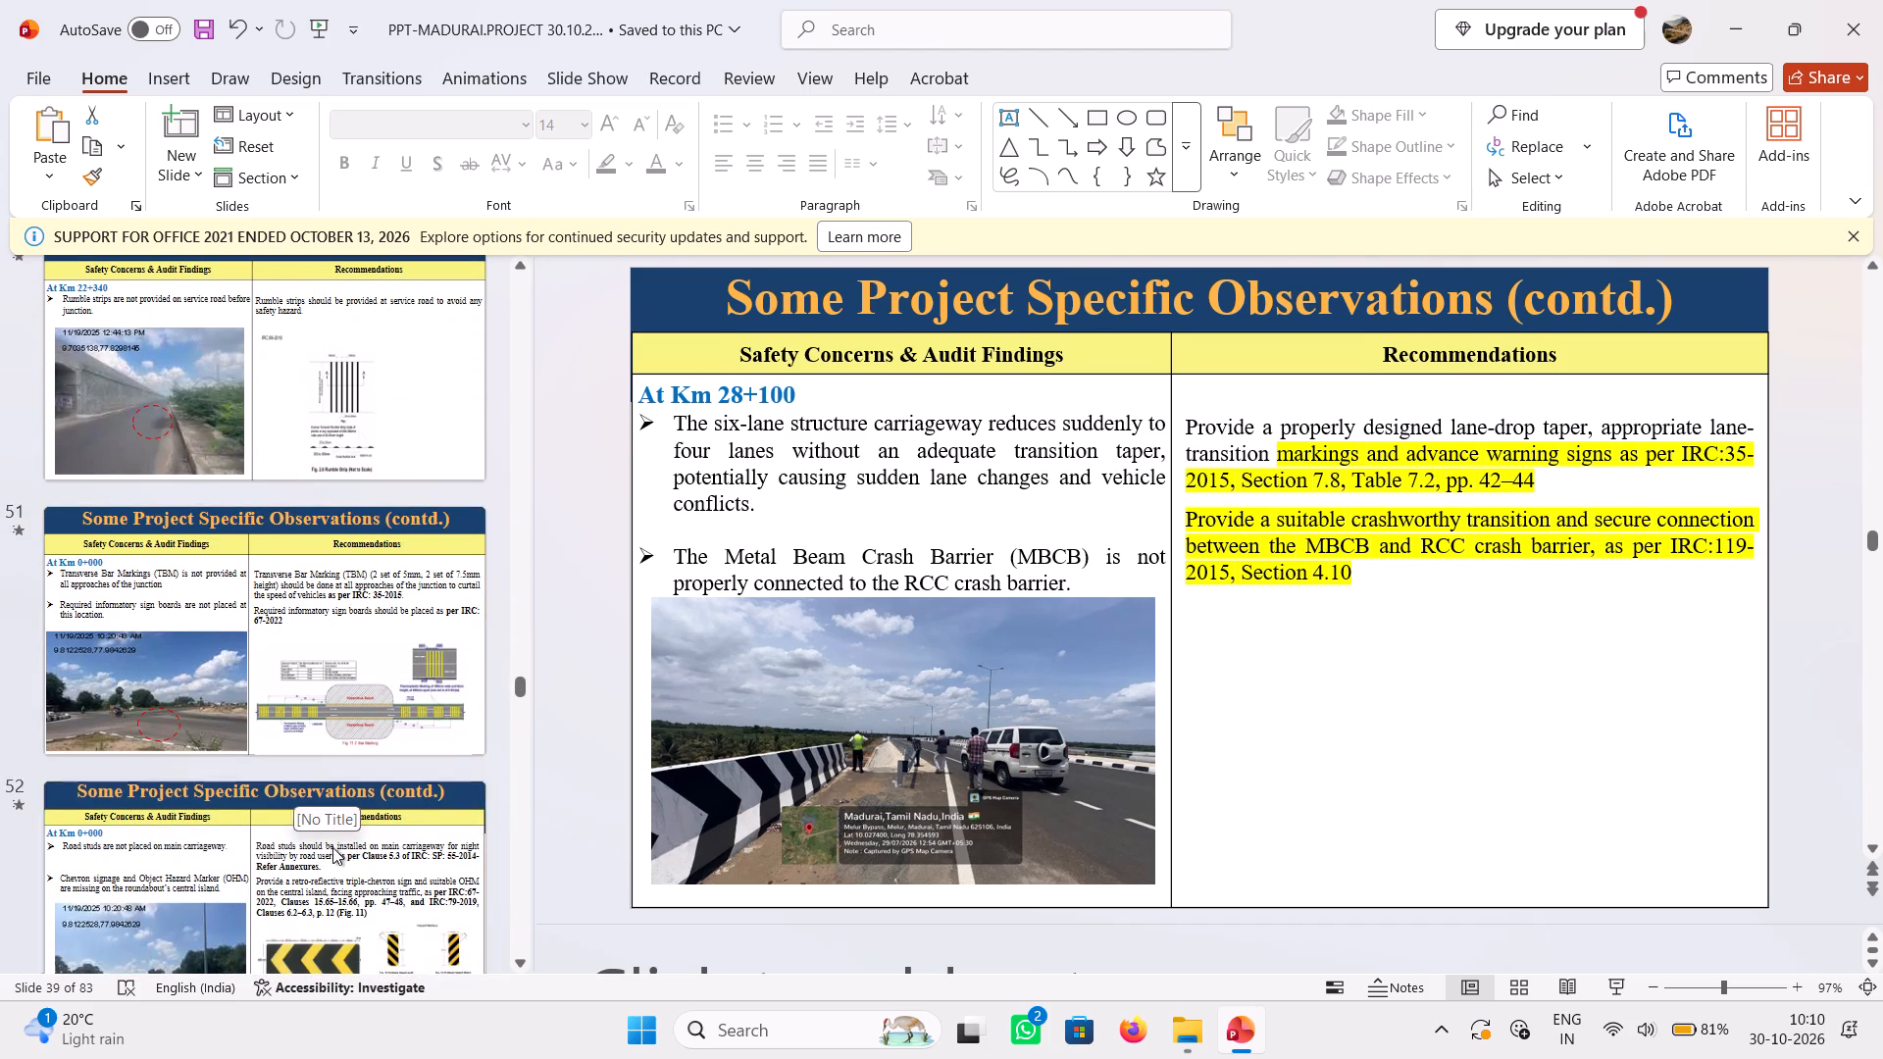
pyautogui.click(334, 851)
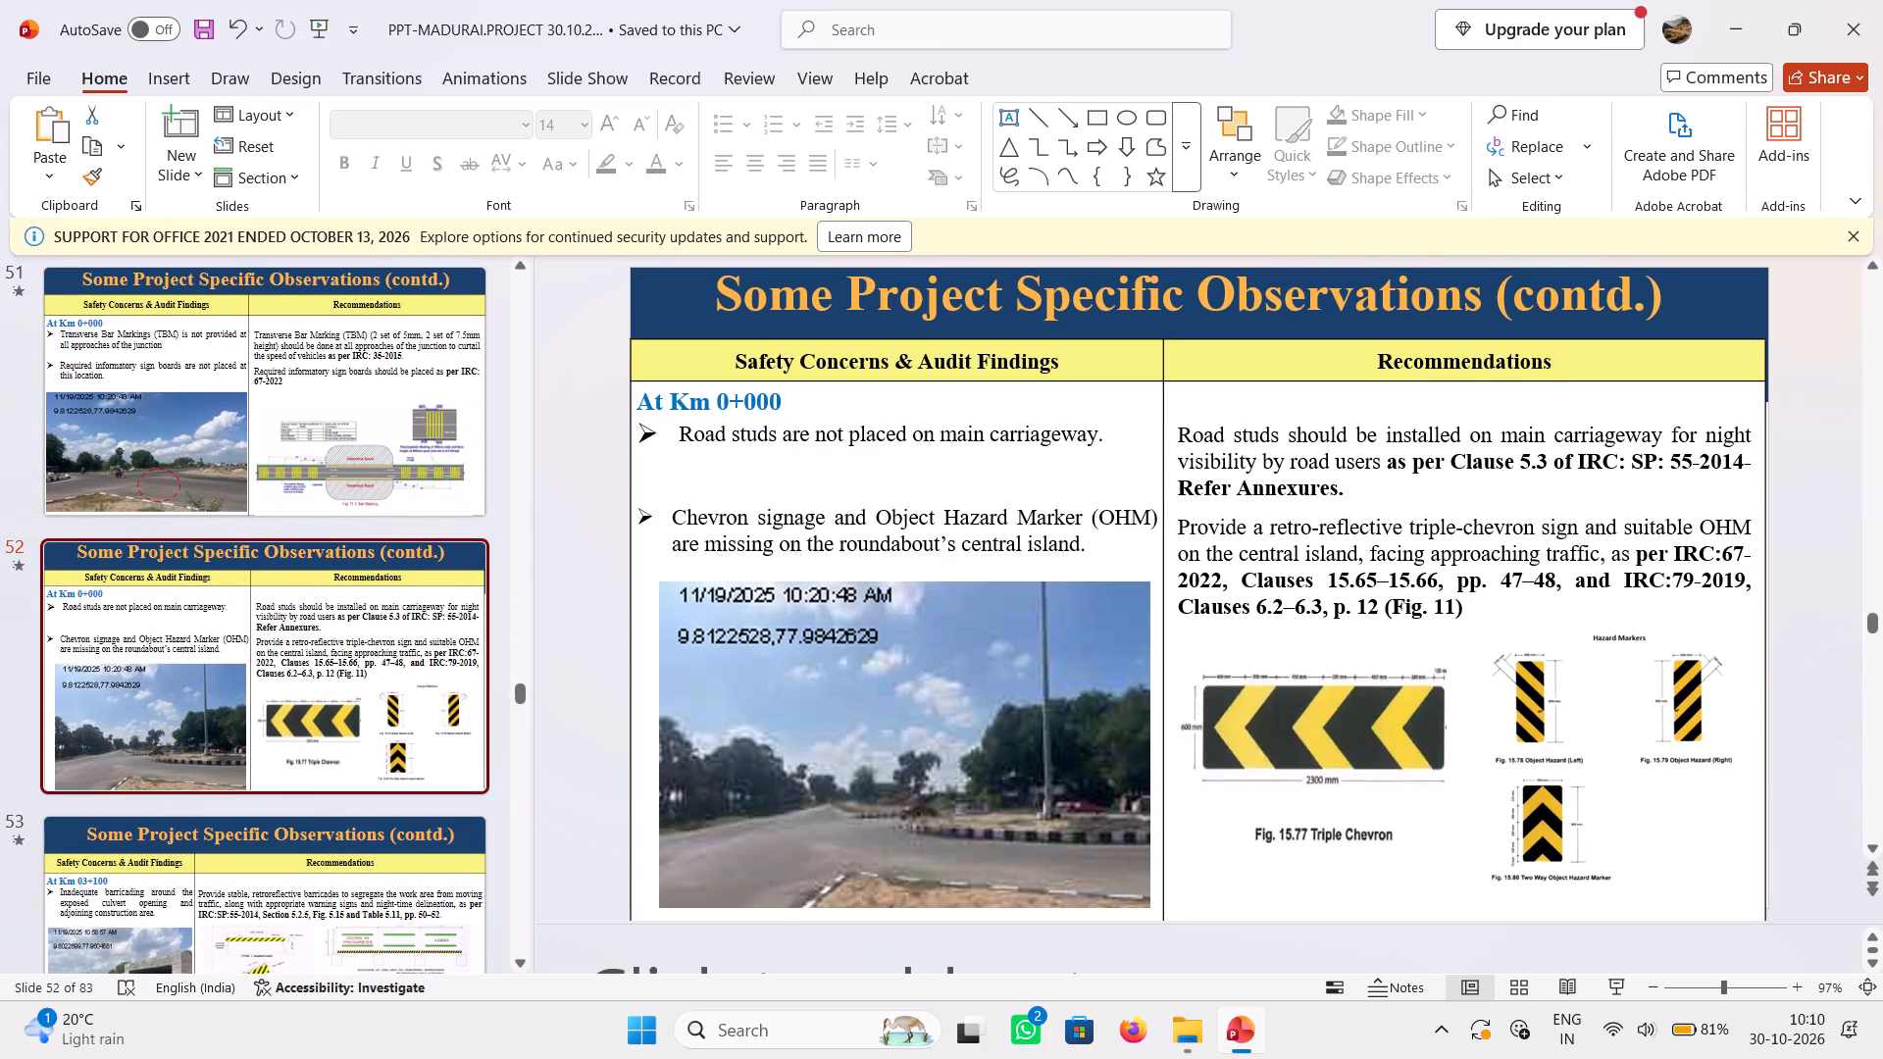
pyautogui.click(1294, 731)
pyautogui.click(1517, 730)
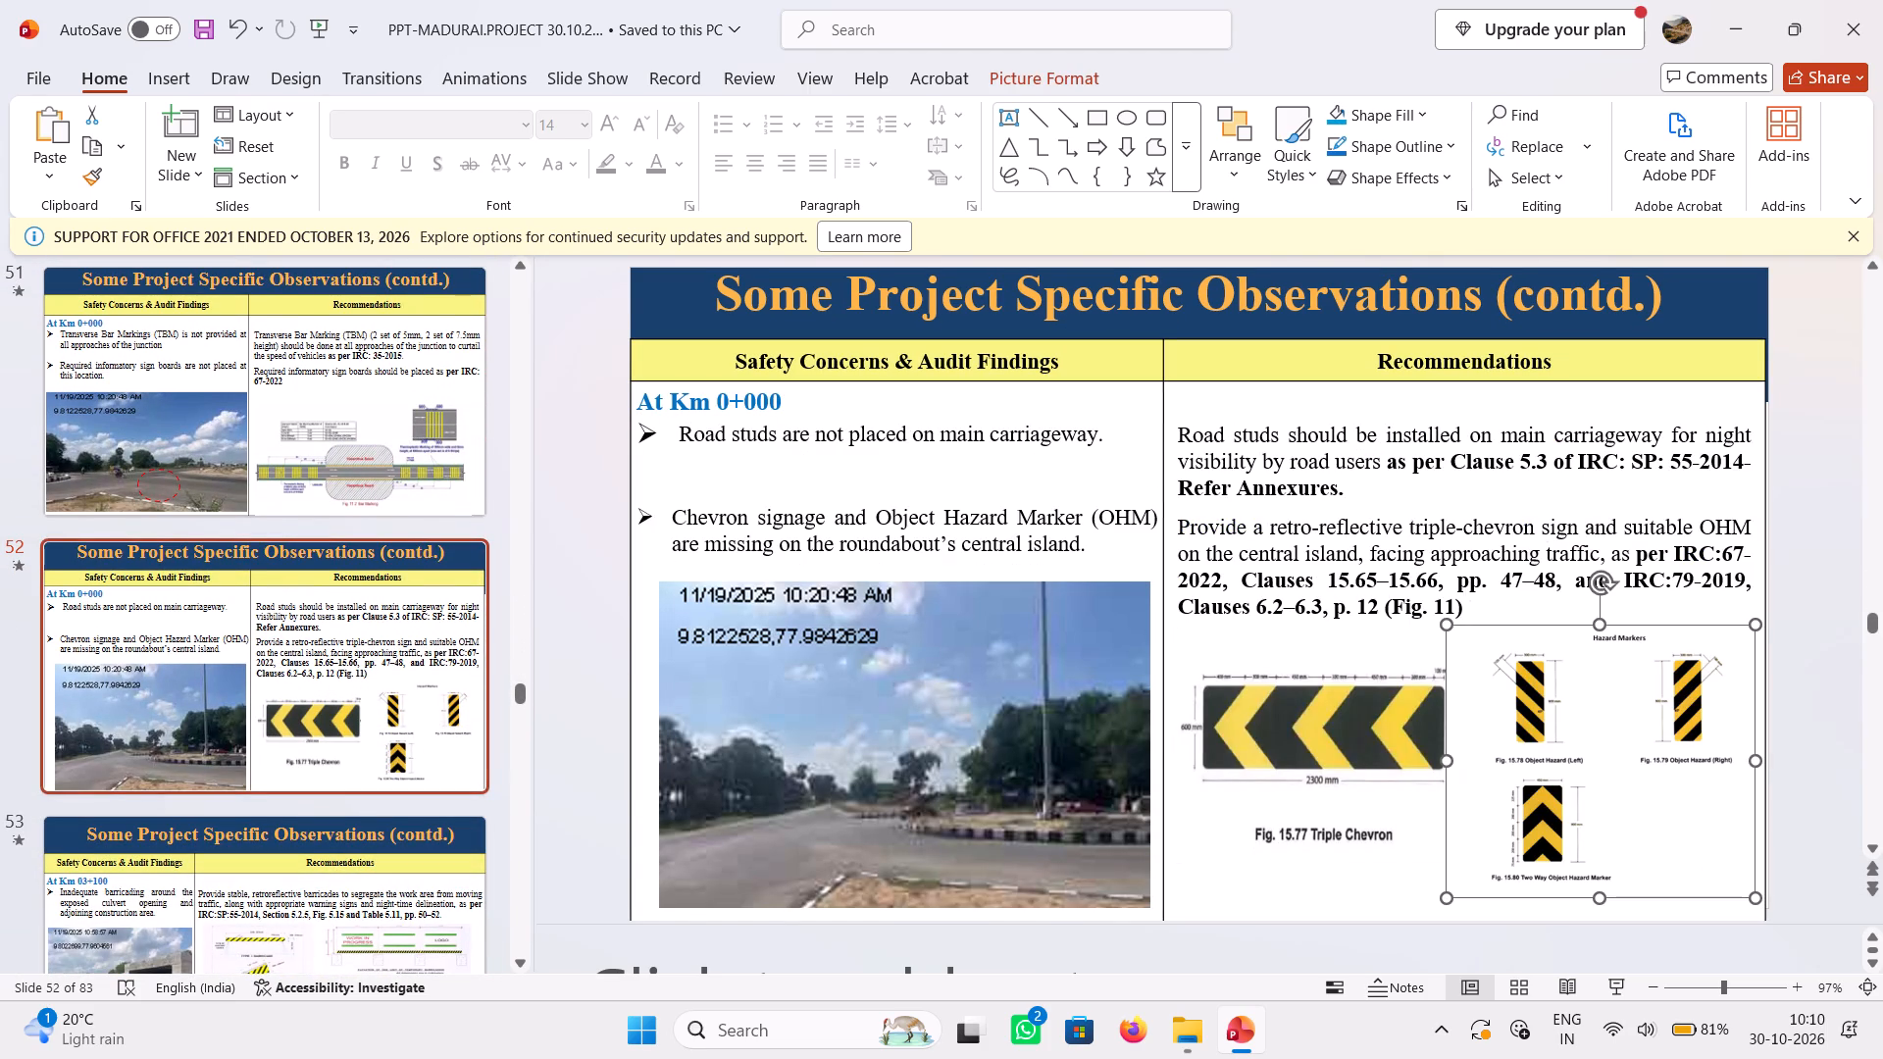
pyautogui.click(1363, 767)
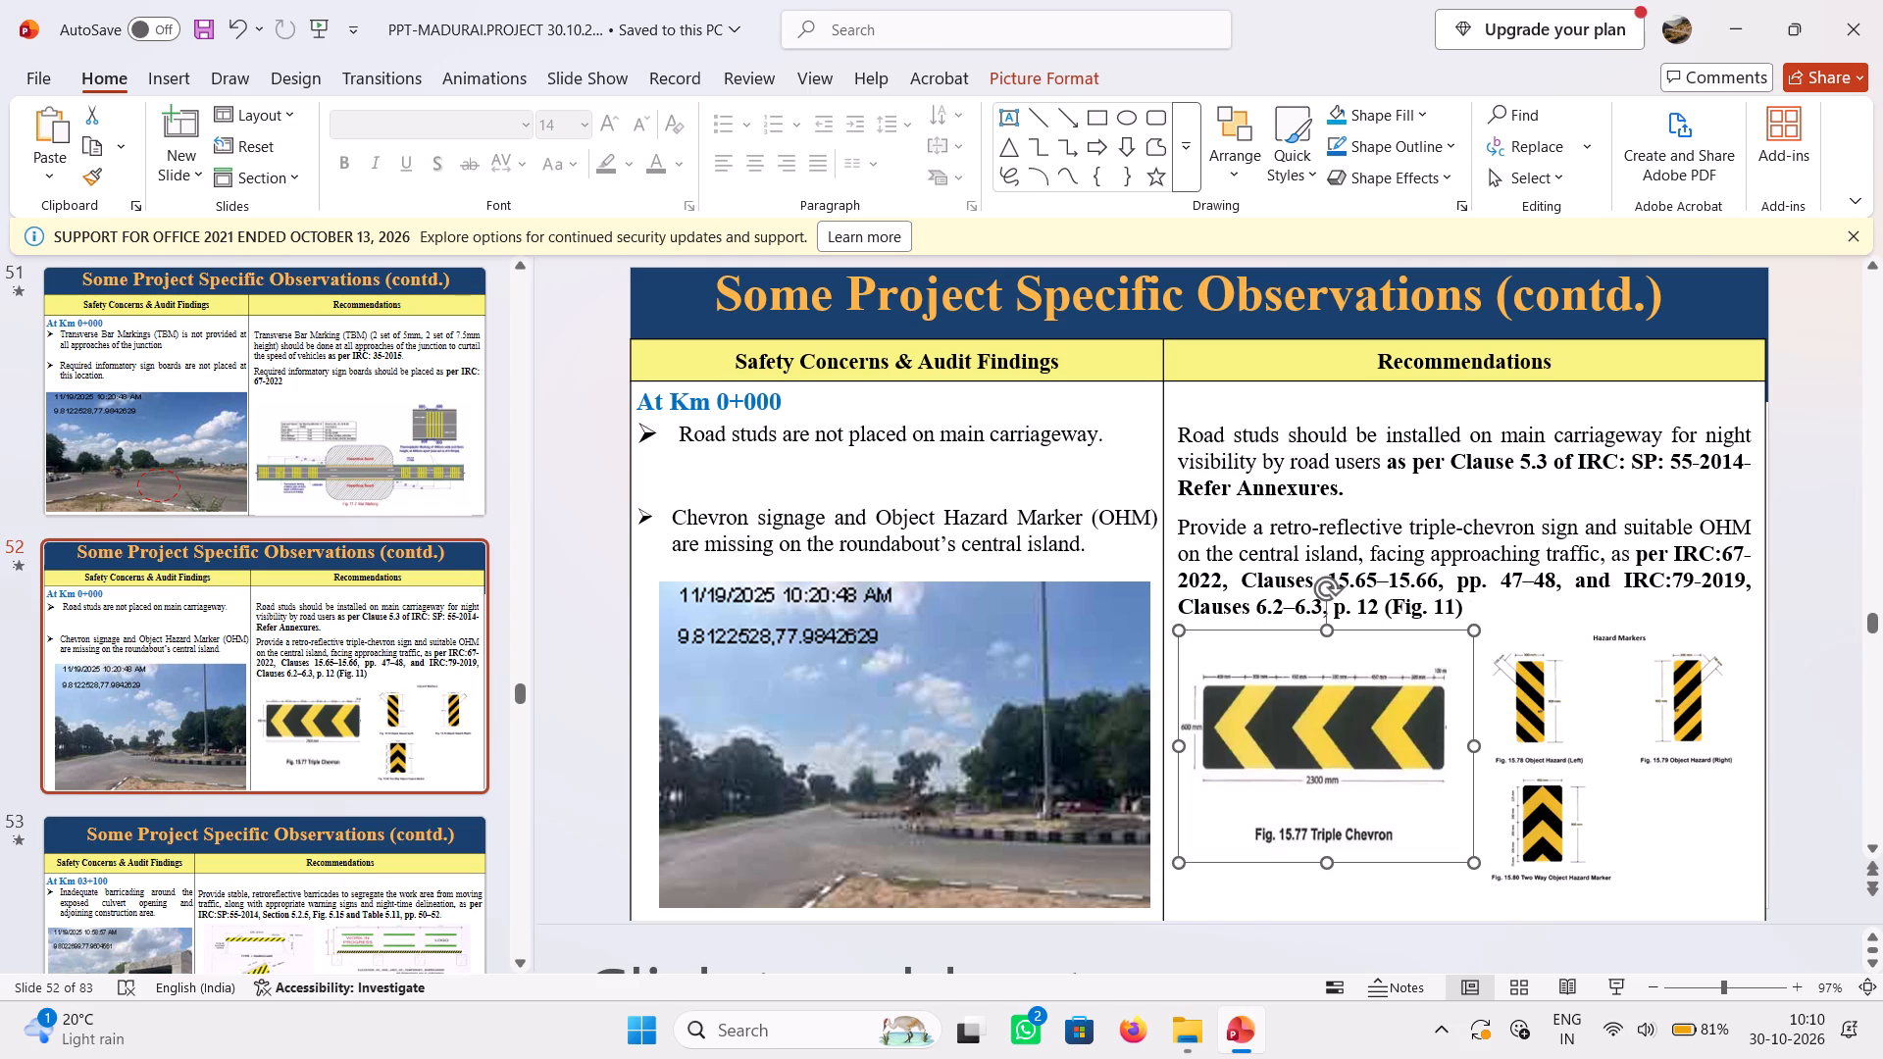
pyautogui.press('Delete')
pyautogui.click(1606, 748)
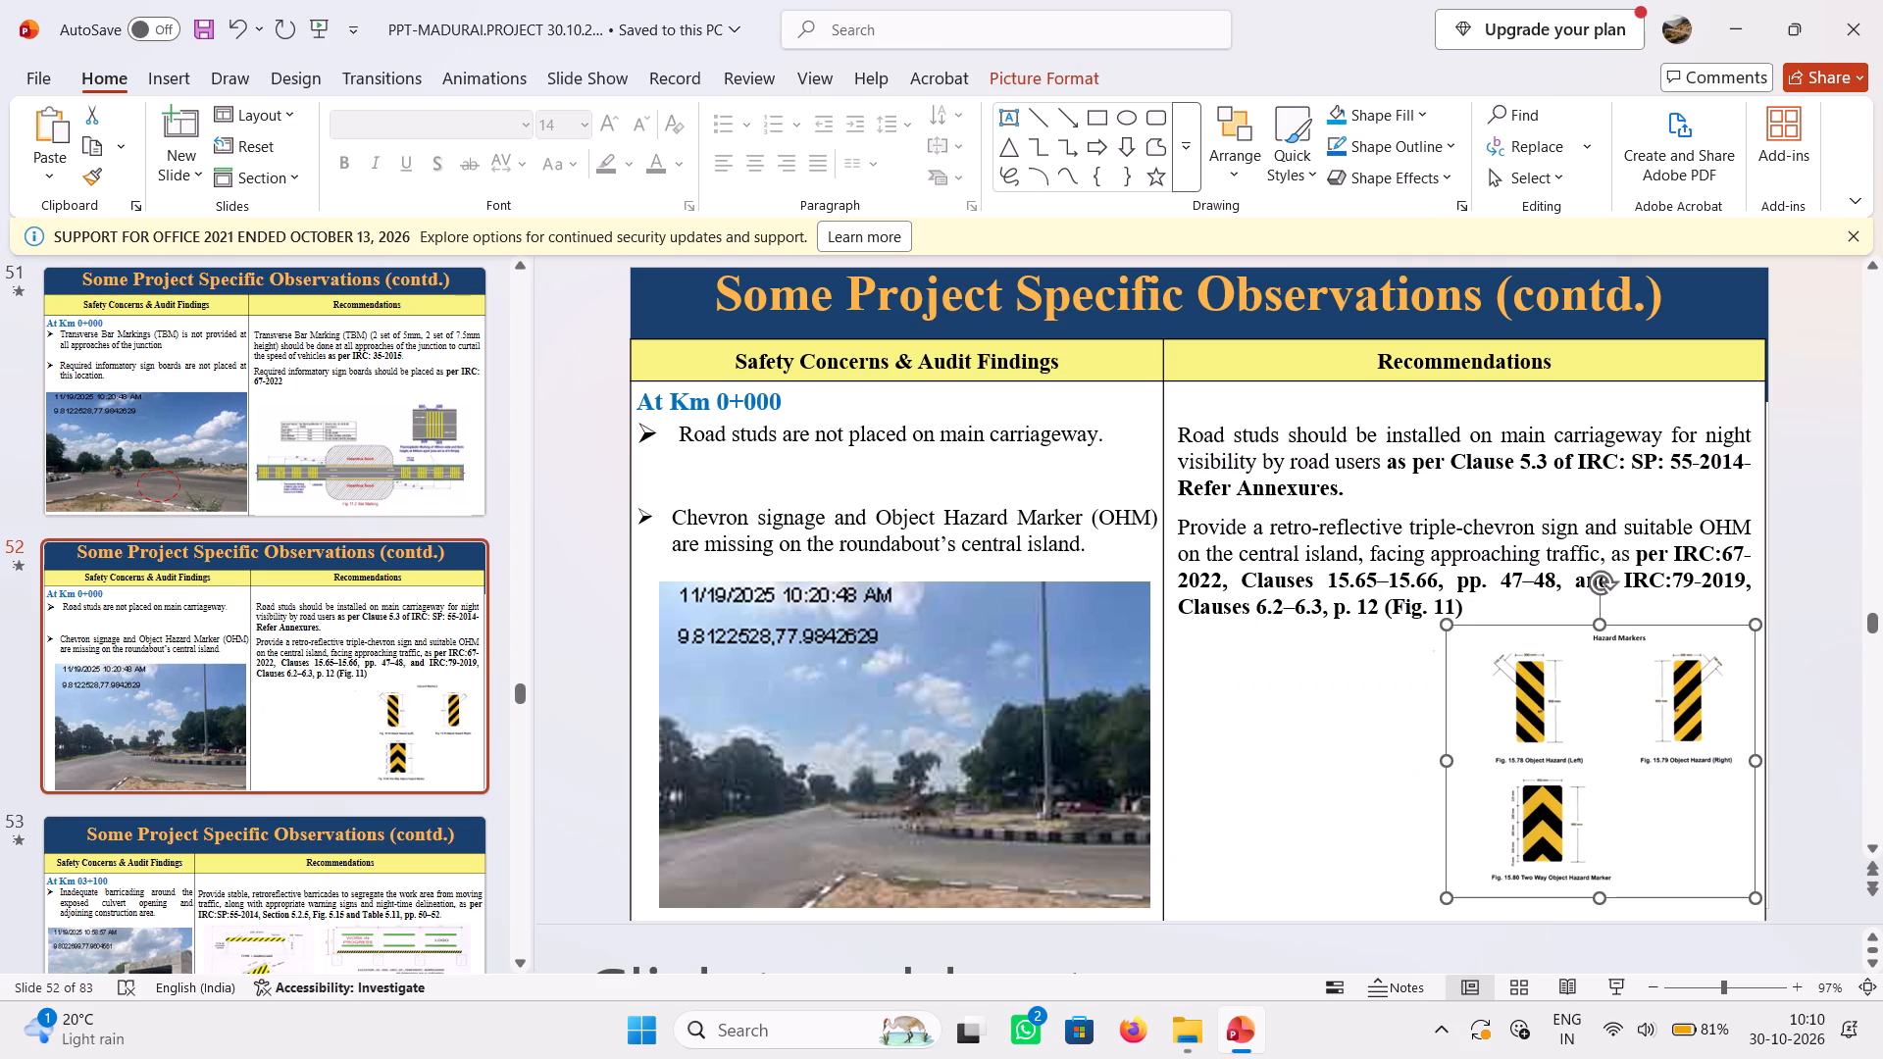
pyautogui.press('Delete')
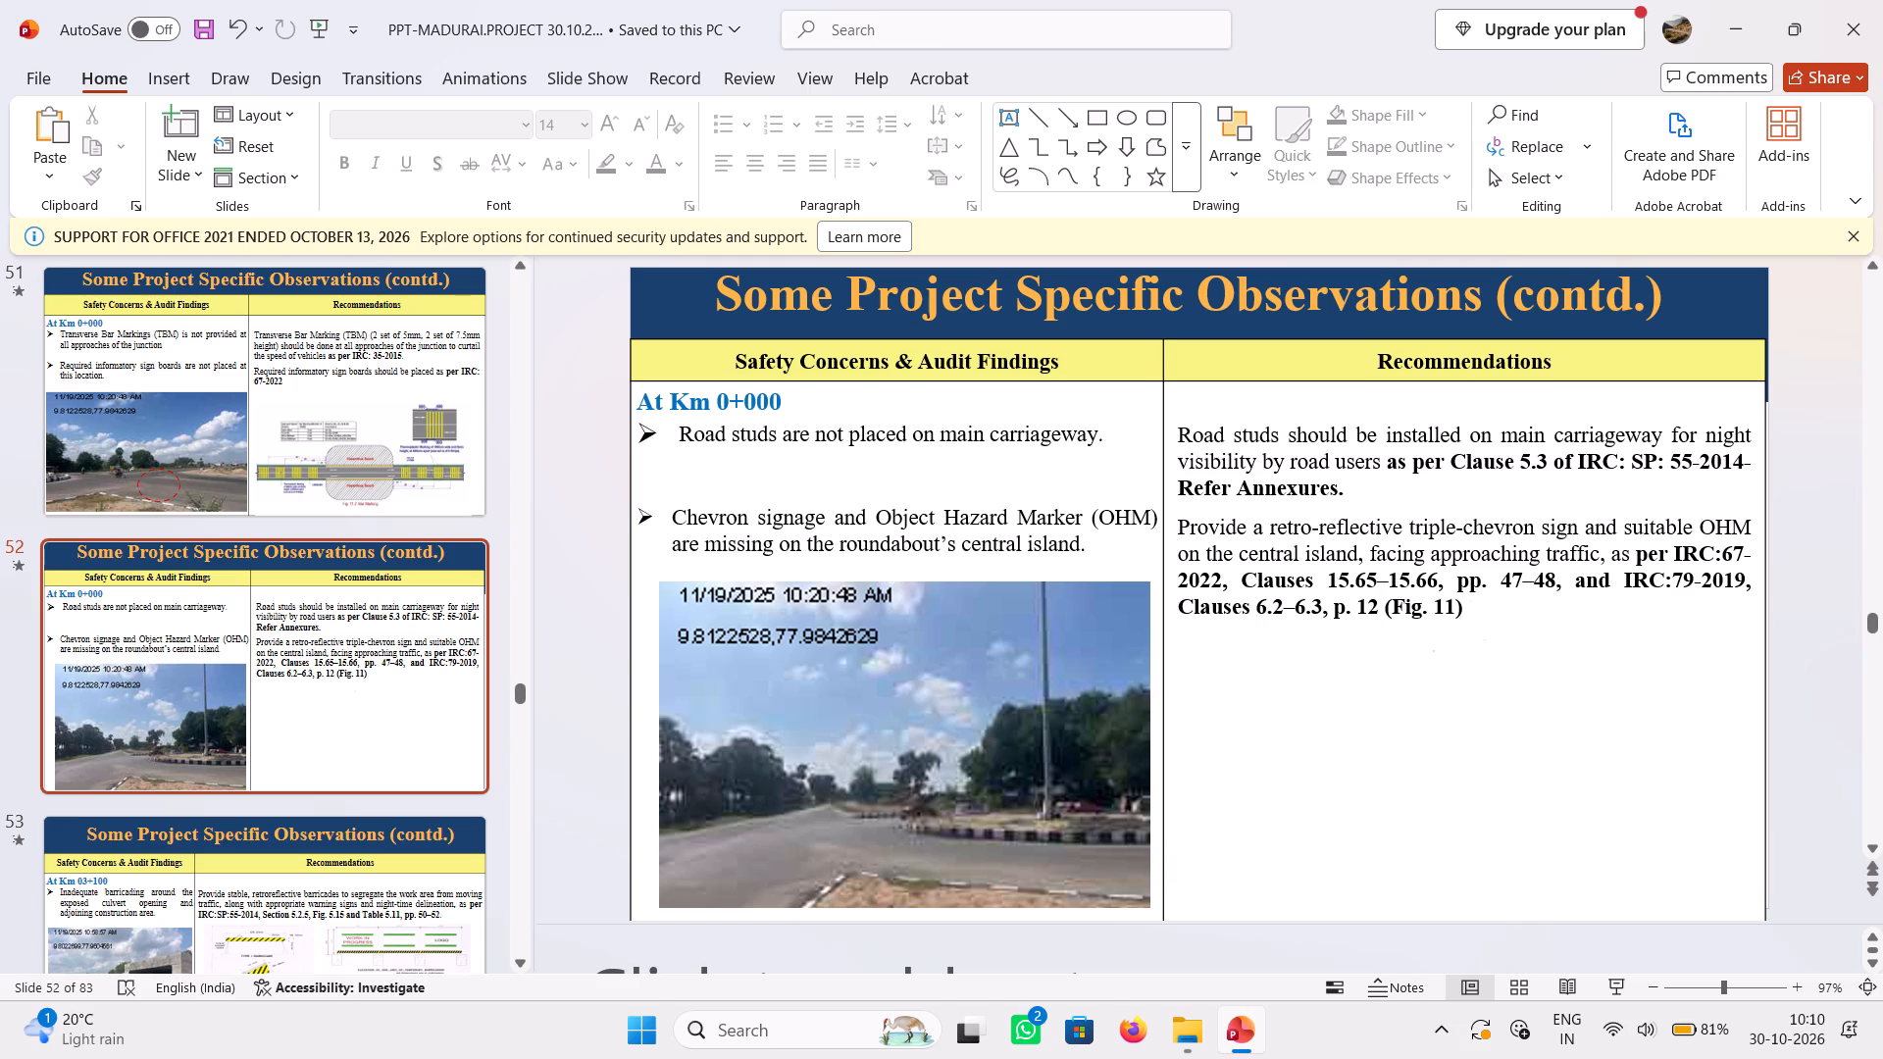
# Remove "triple-" from "retro-reflective triple-chevron sign" in the second recommendation on the At Km 0+000 slide.
pyautogui.click(1349, 543)
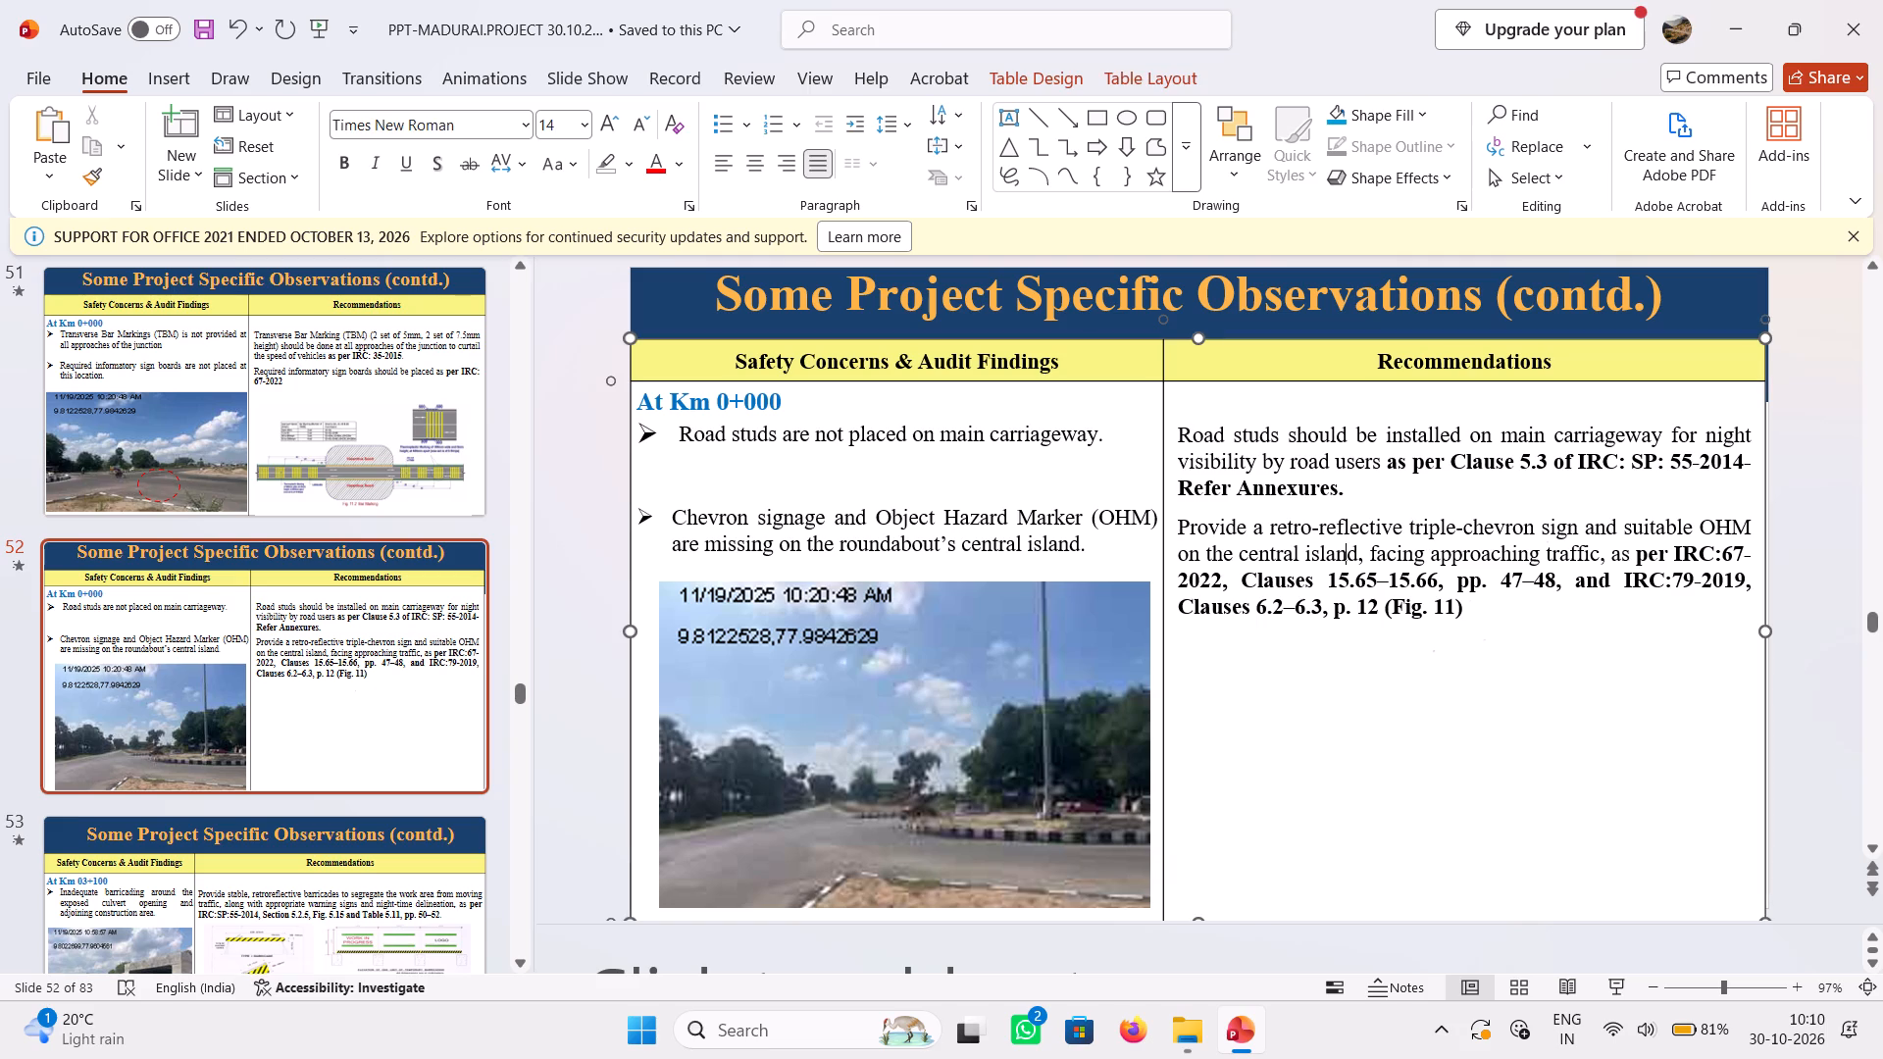
pyautogui.click(1377, 529)
pyautogui.moveTo(1459, 525); pyautogui.dragTo(1409, 534)
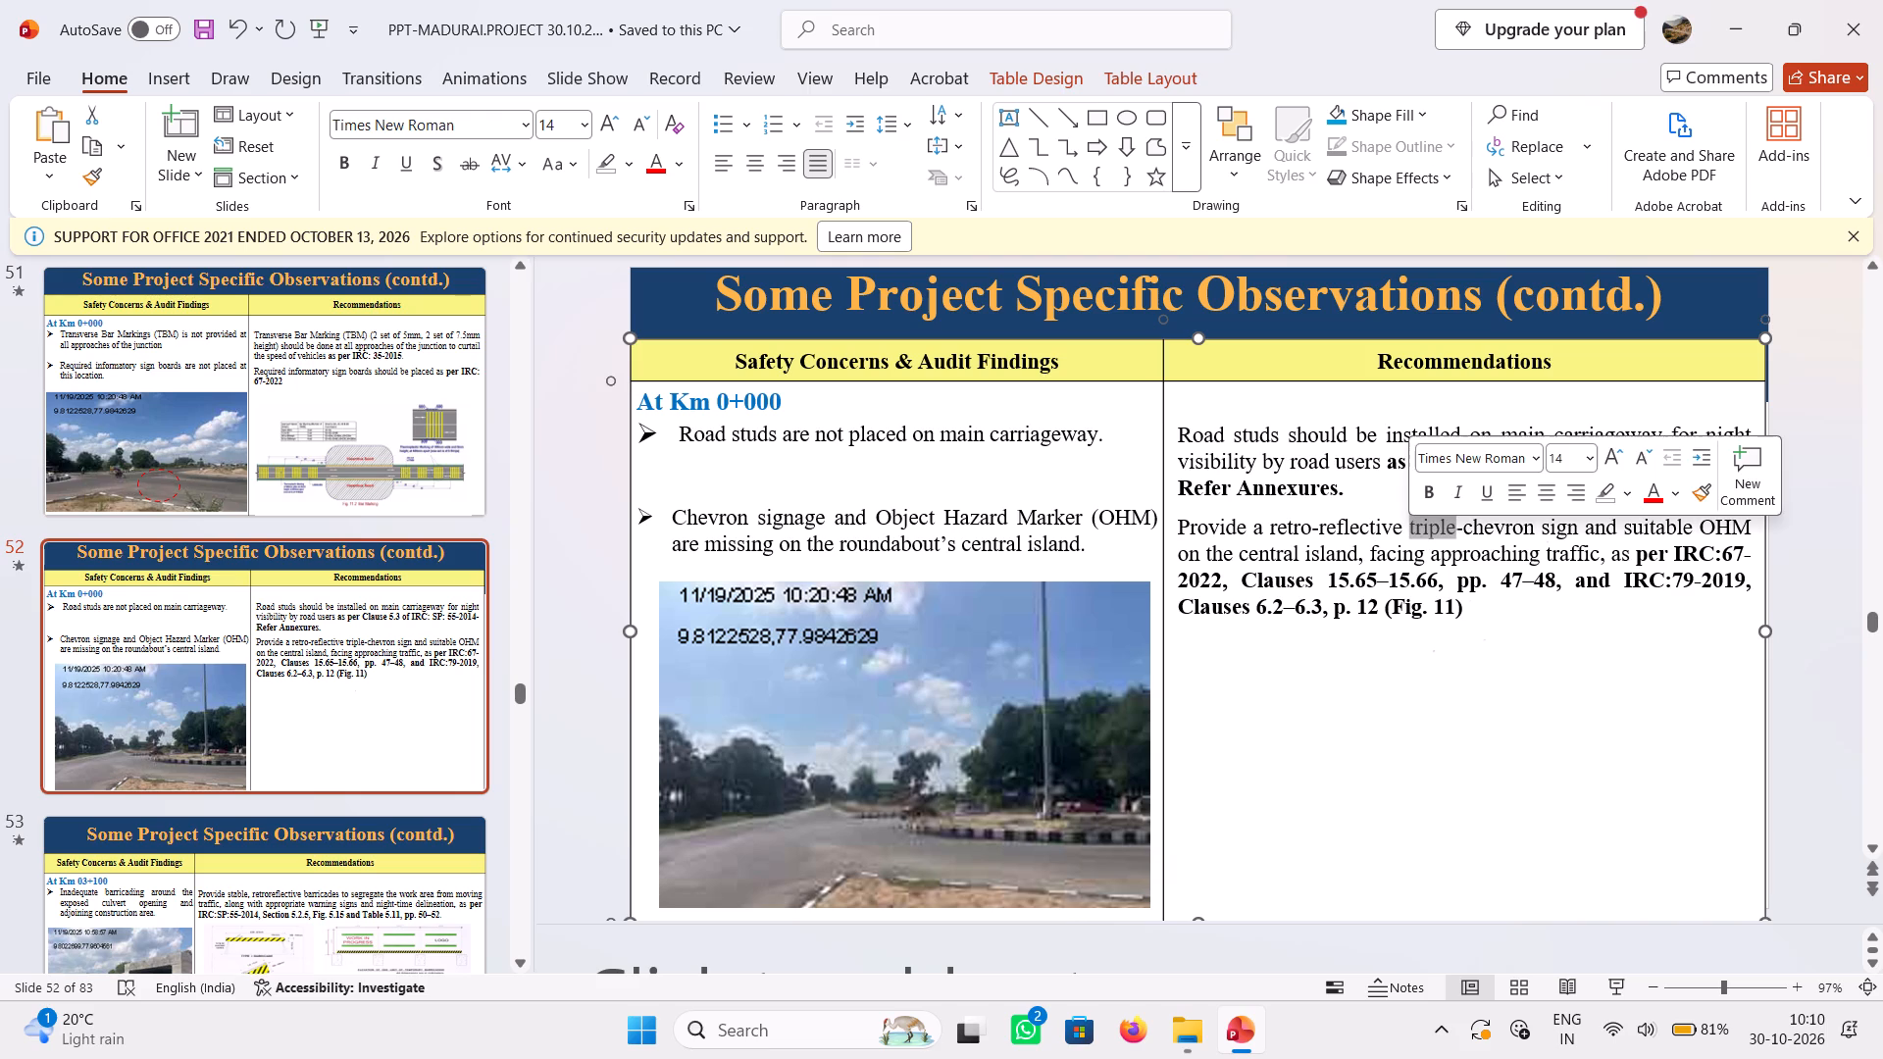
pyautogui.press('Delete')
pyautogui.press('Delete')
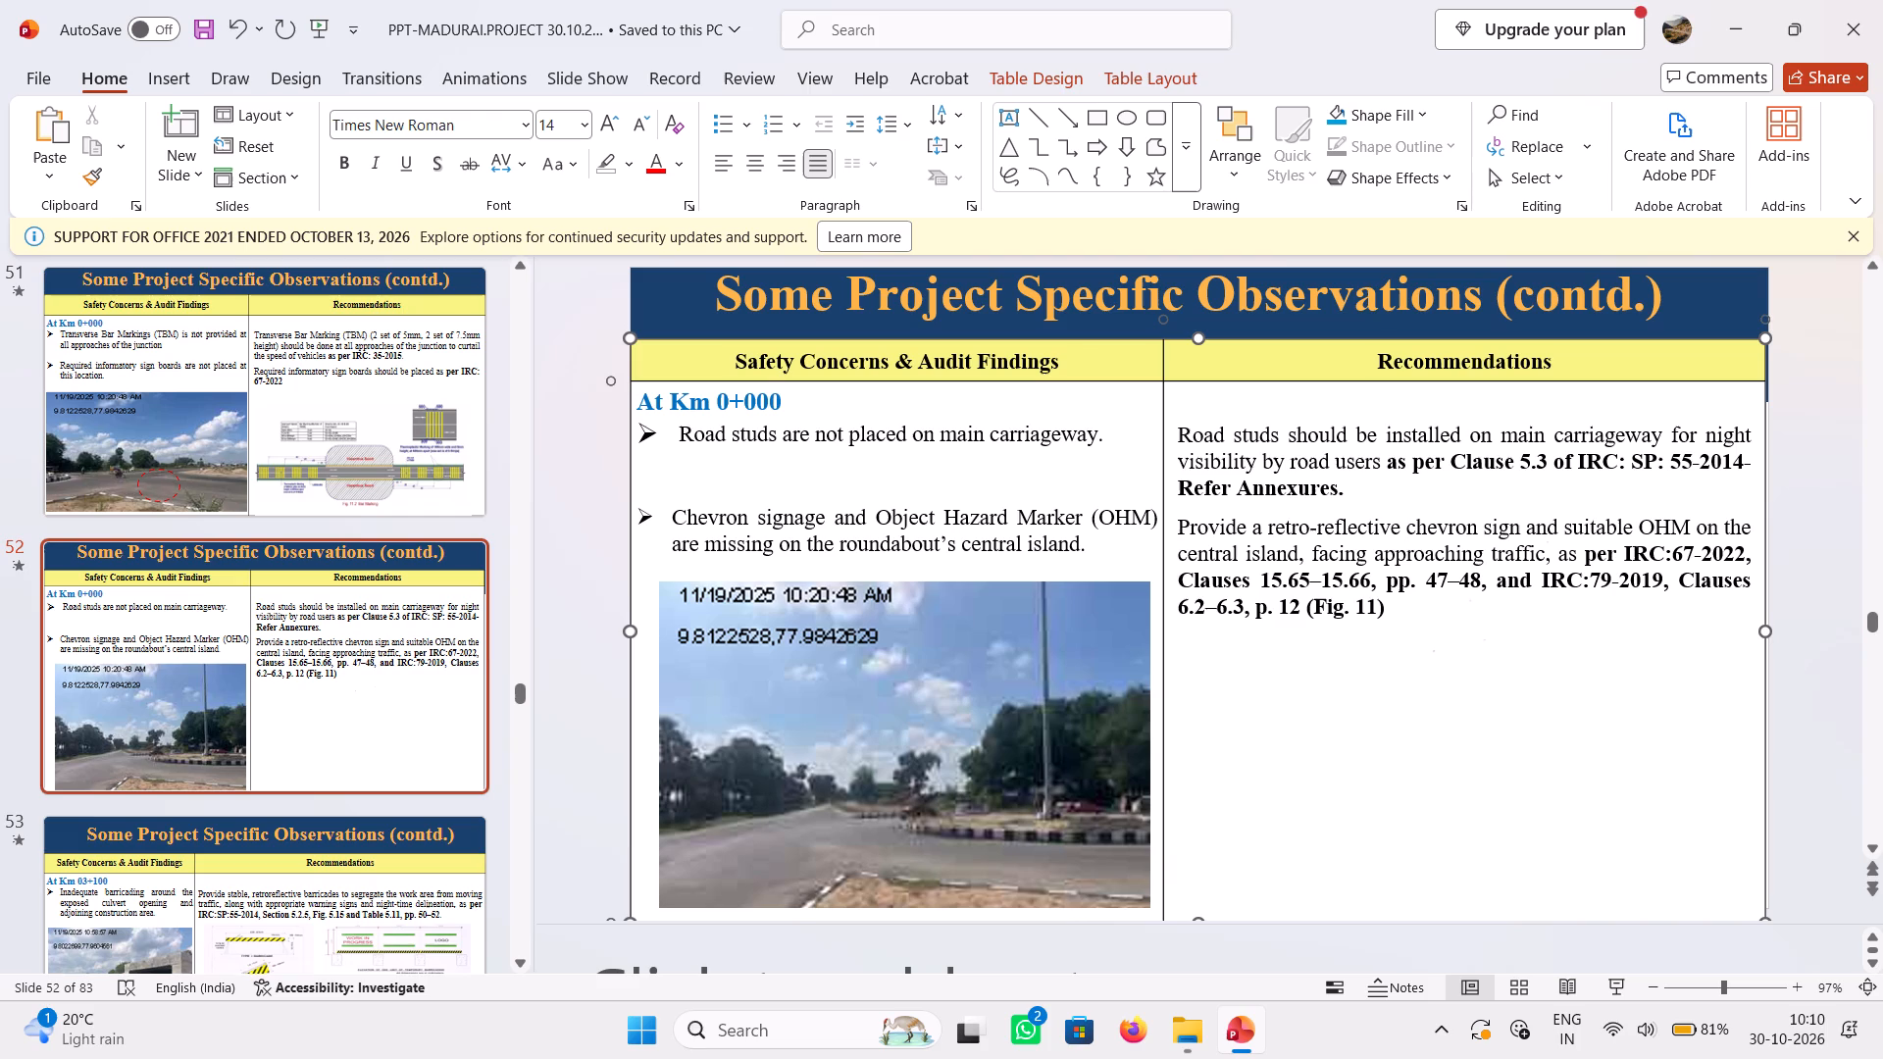
# Delete the standard barricades and Type IV barricade figures from the recommendations on the At Km 03+100 slide.
pyautogui.scroll(-2, 1441, 563)
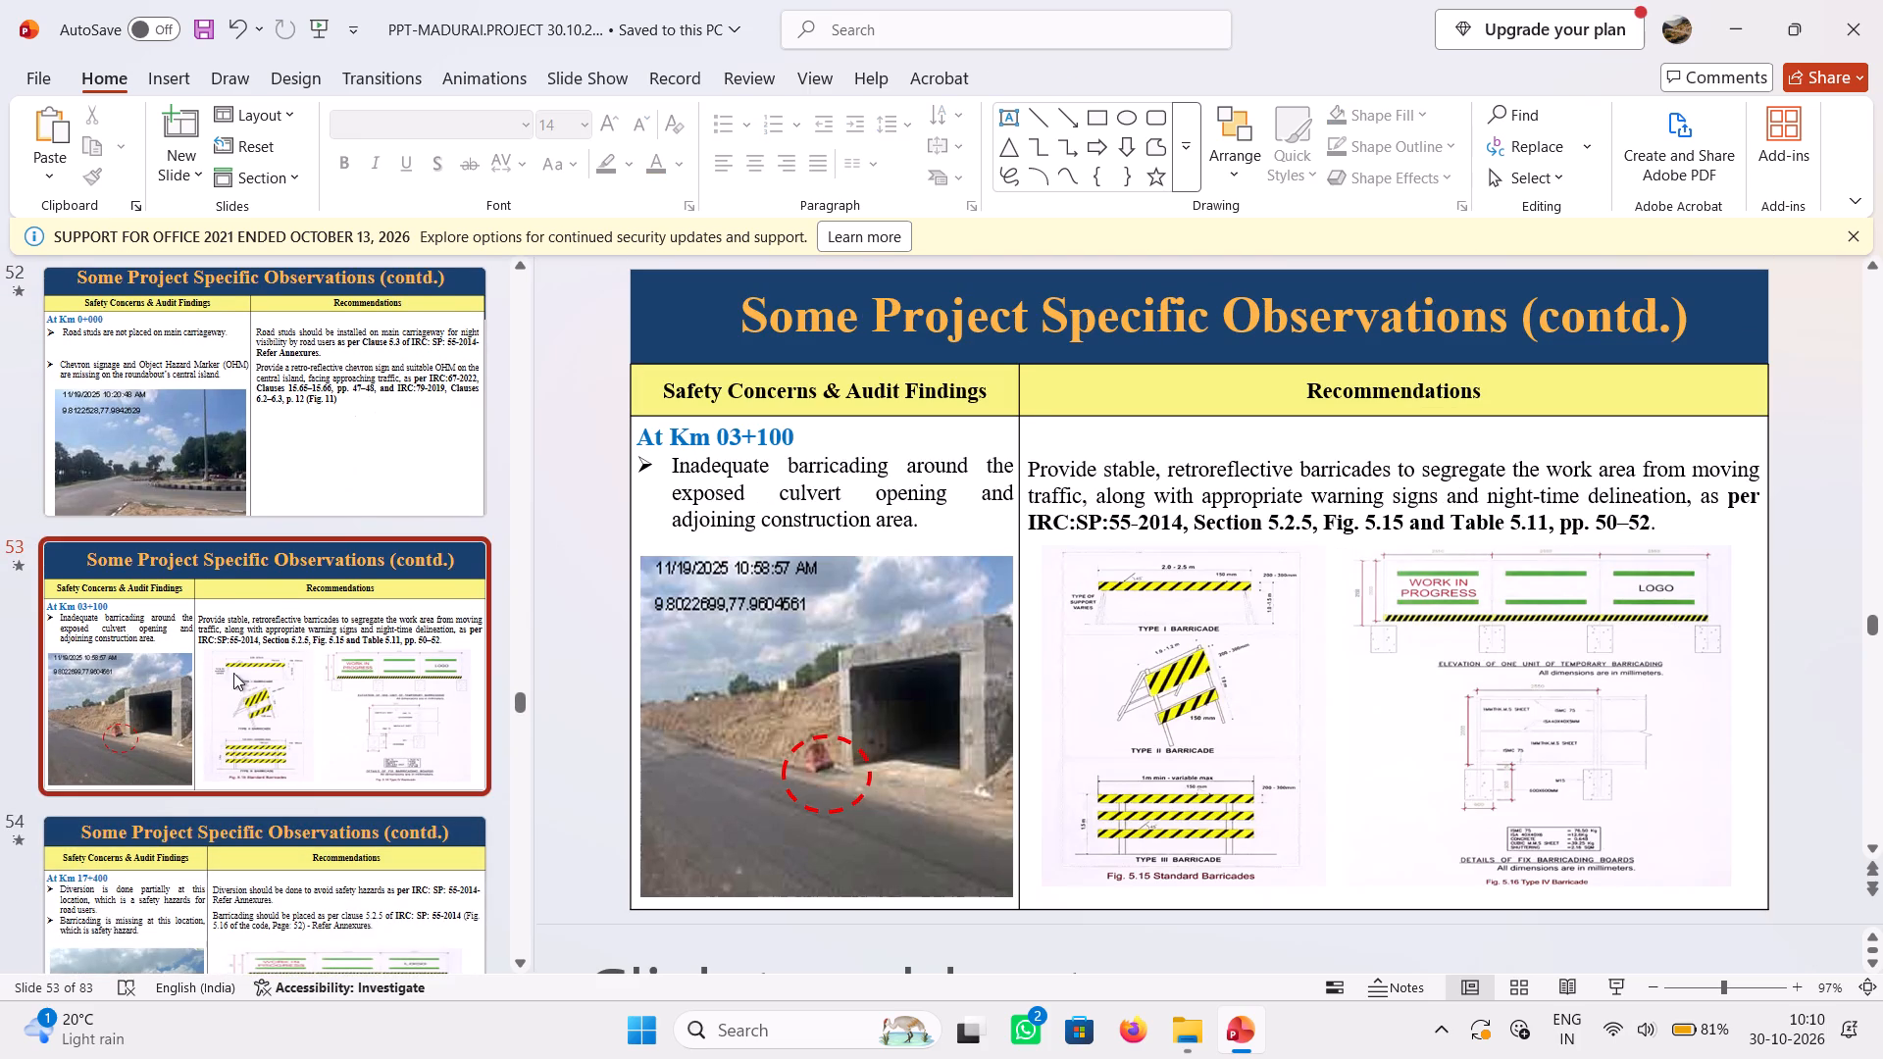
pyautogui.scroll(1, 382, 695)
pyautogui.click(1210, 659)
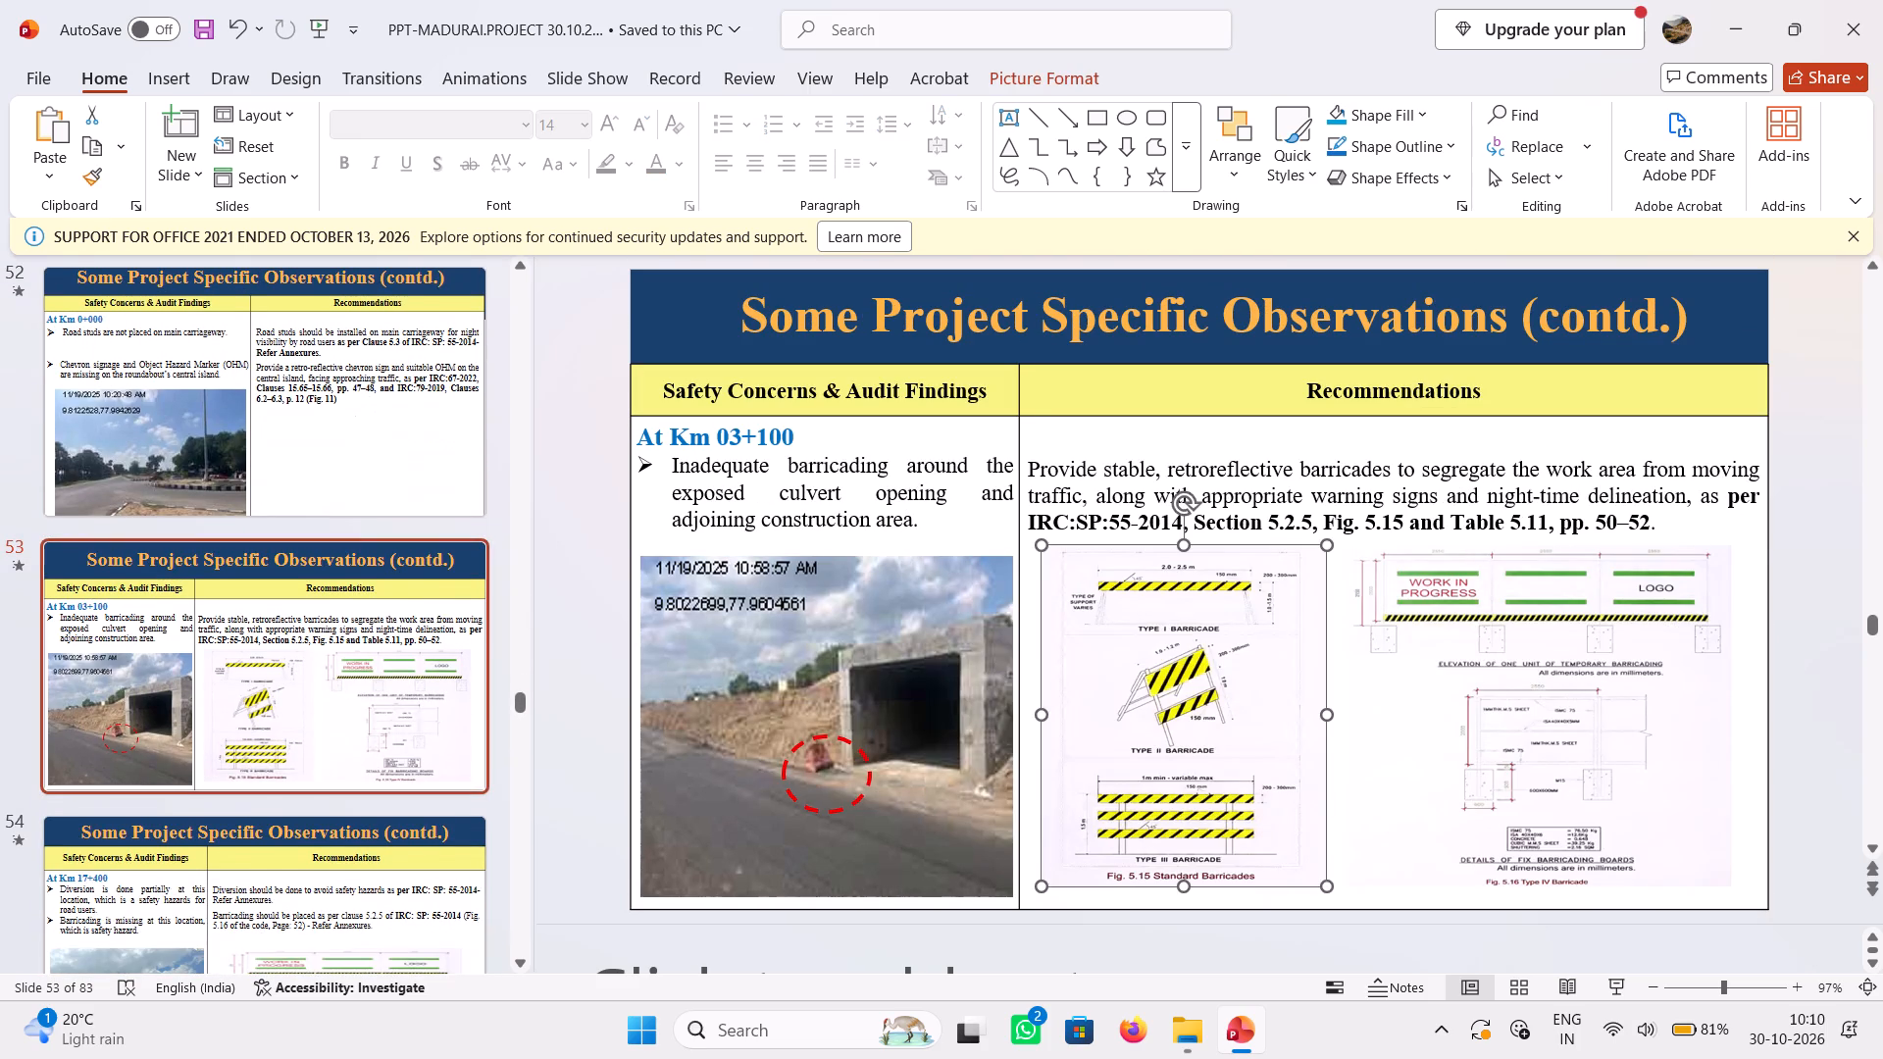
pyautogui.click(1533, 675)
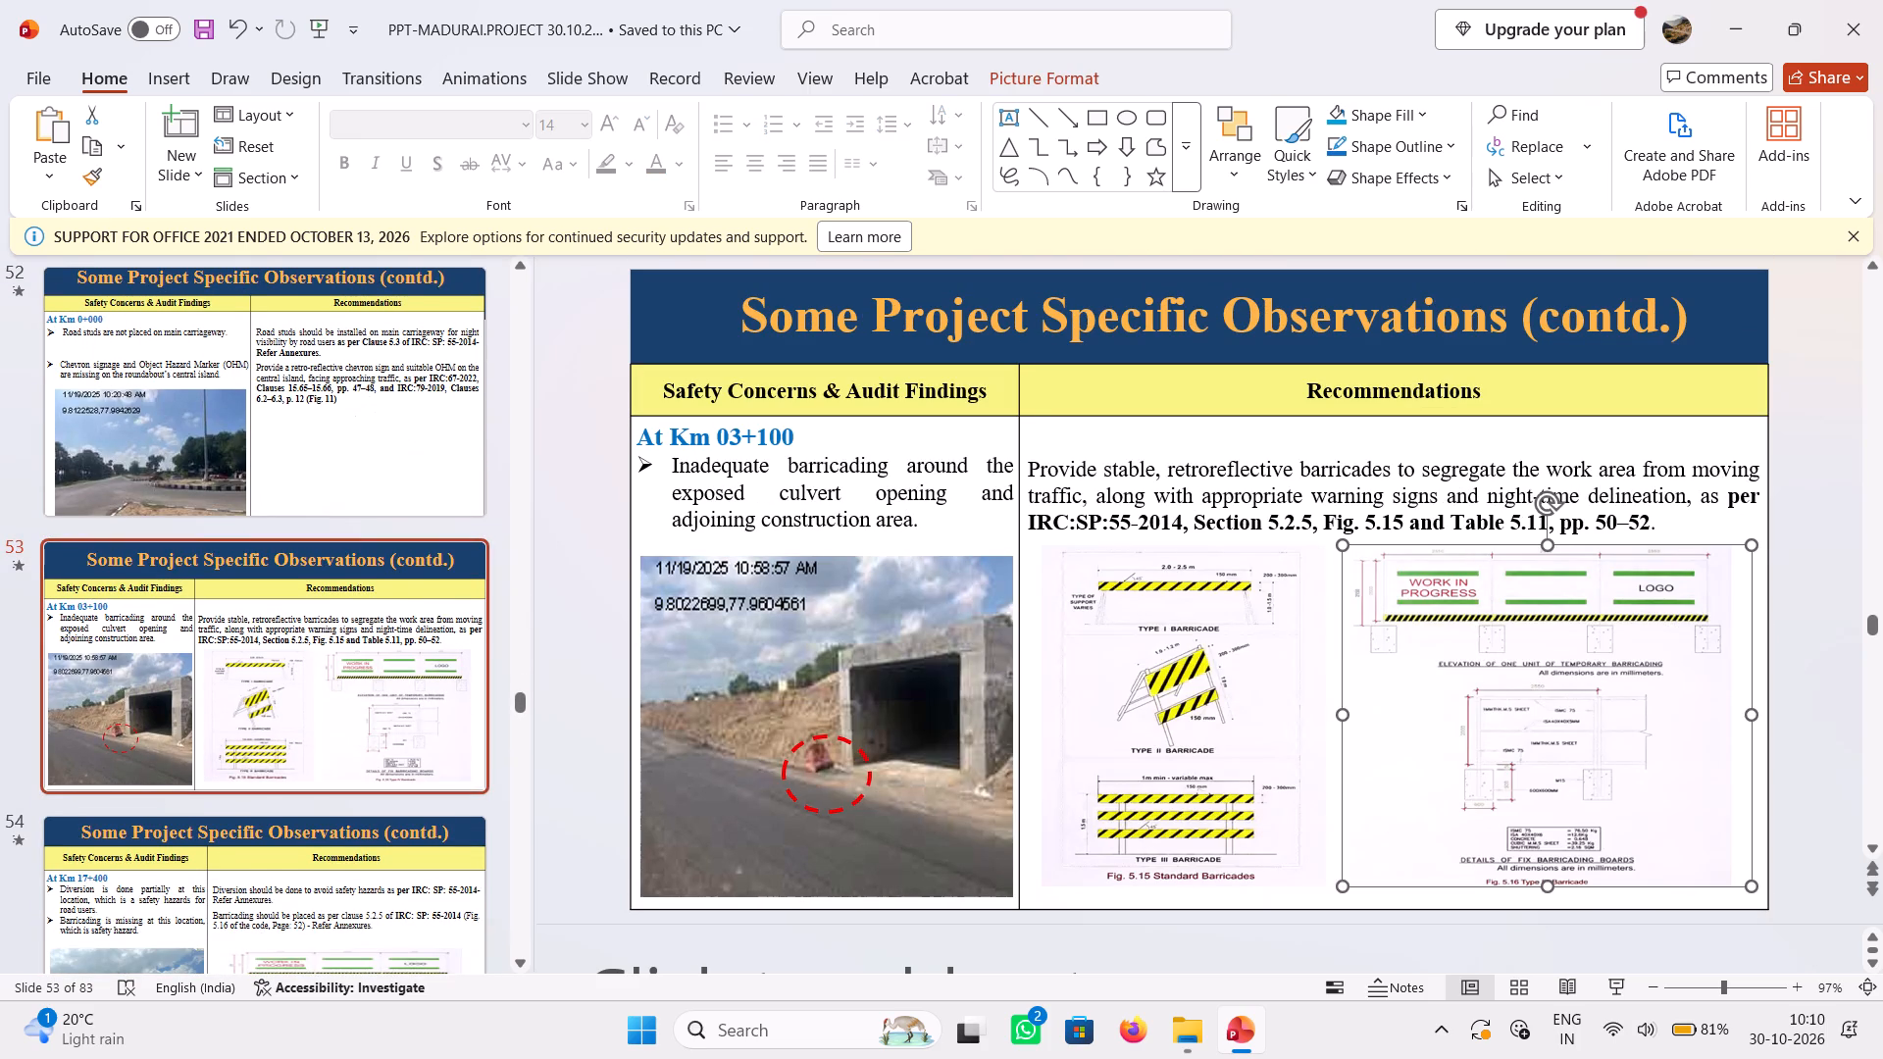
pyautogui.click(1166, 688)
pyautogui.click(1491, 705)
pyautogui.click(1230, 707)
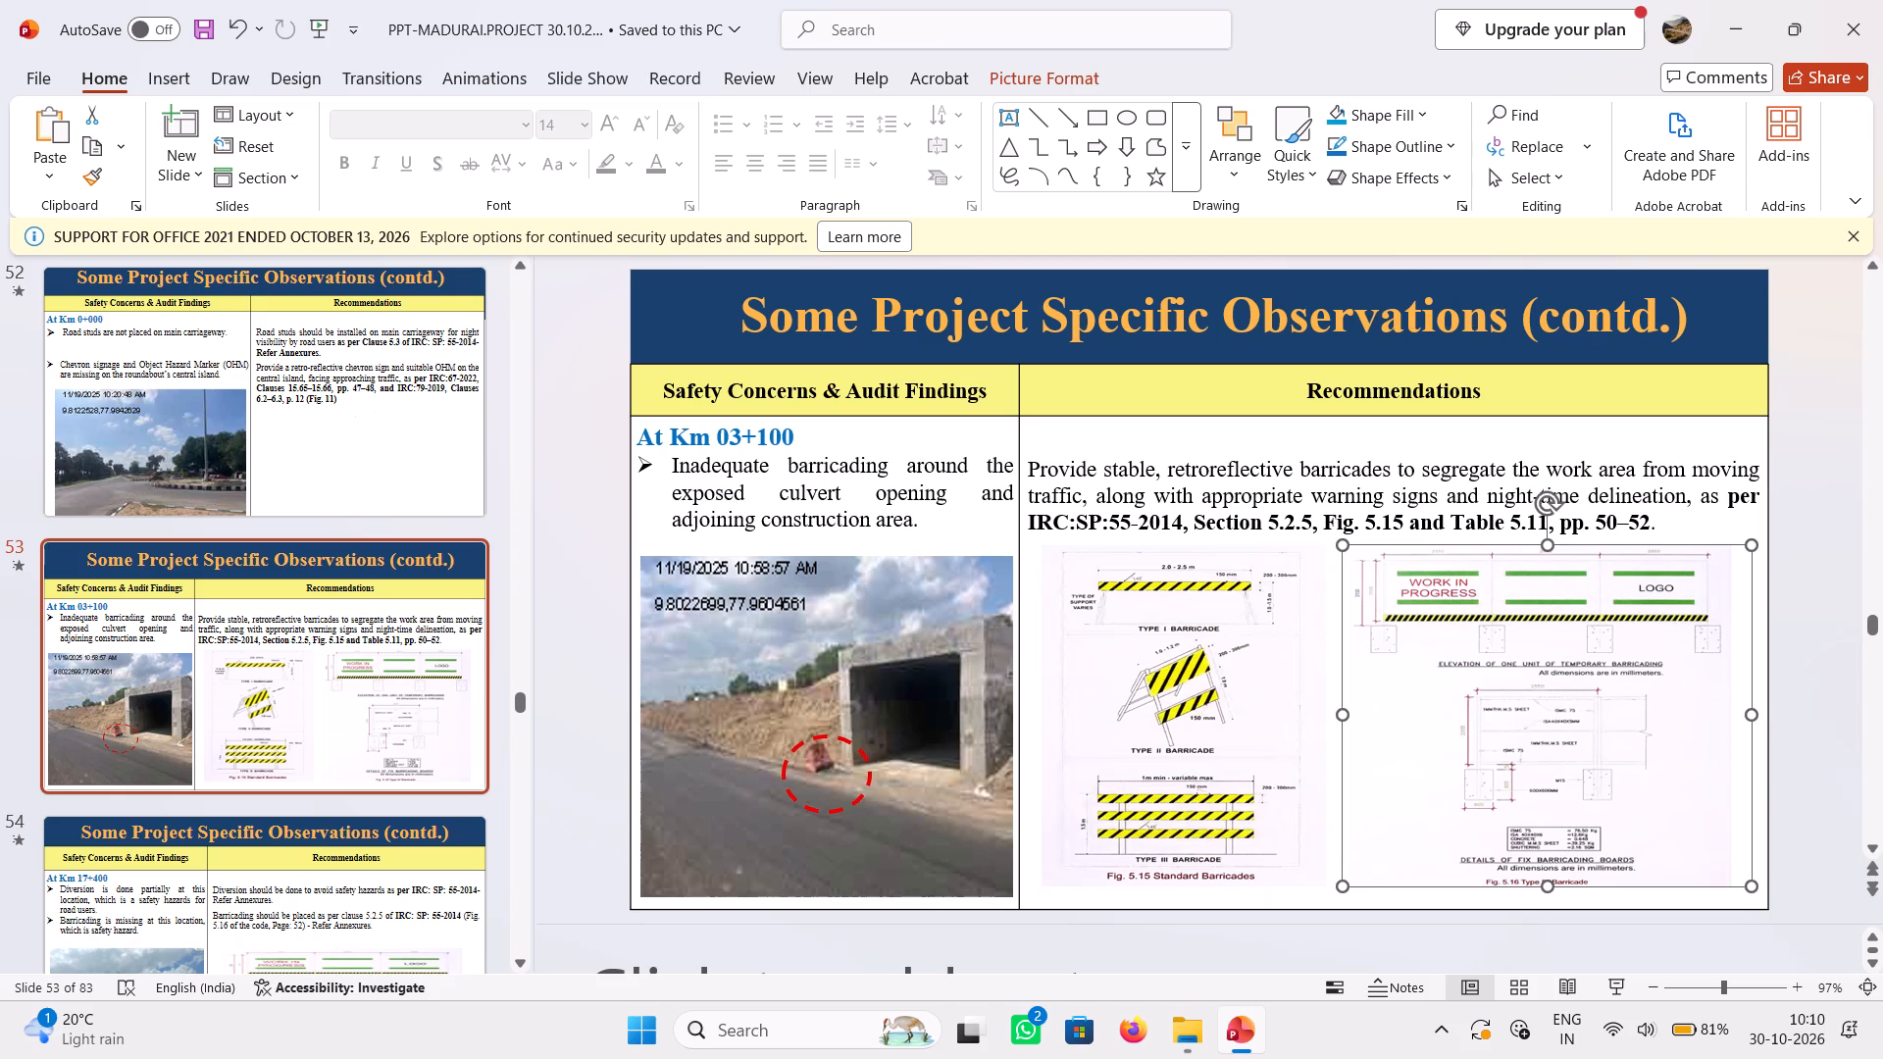
pyautogui.press('Delete')
pyautogui.click(1533, 688)
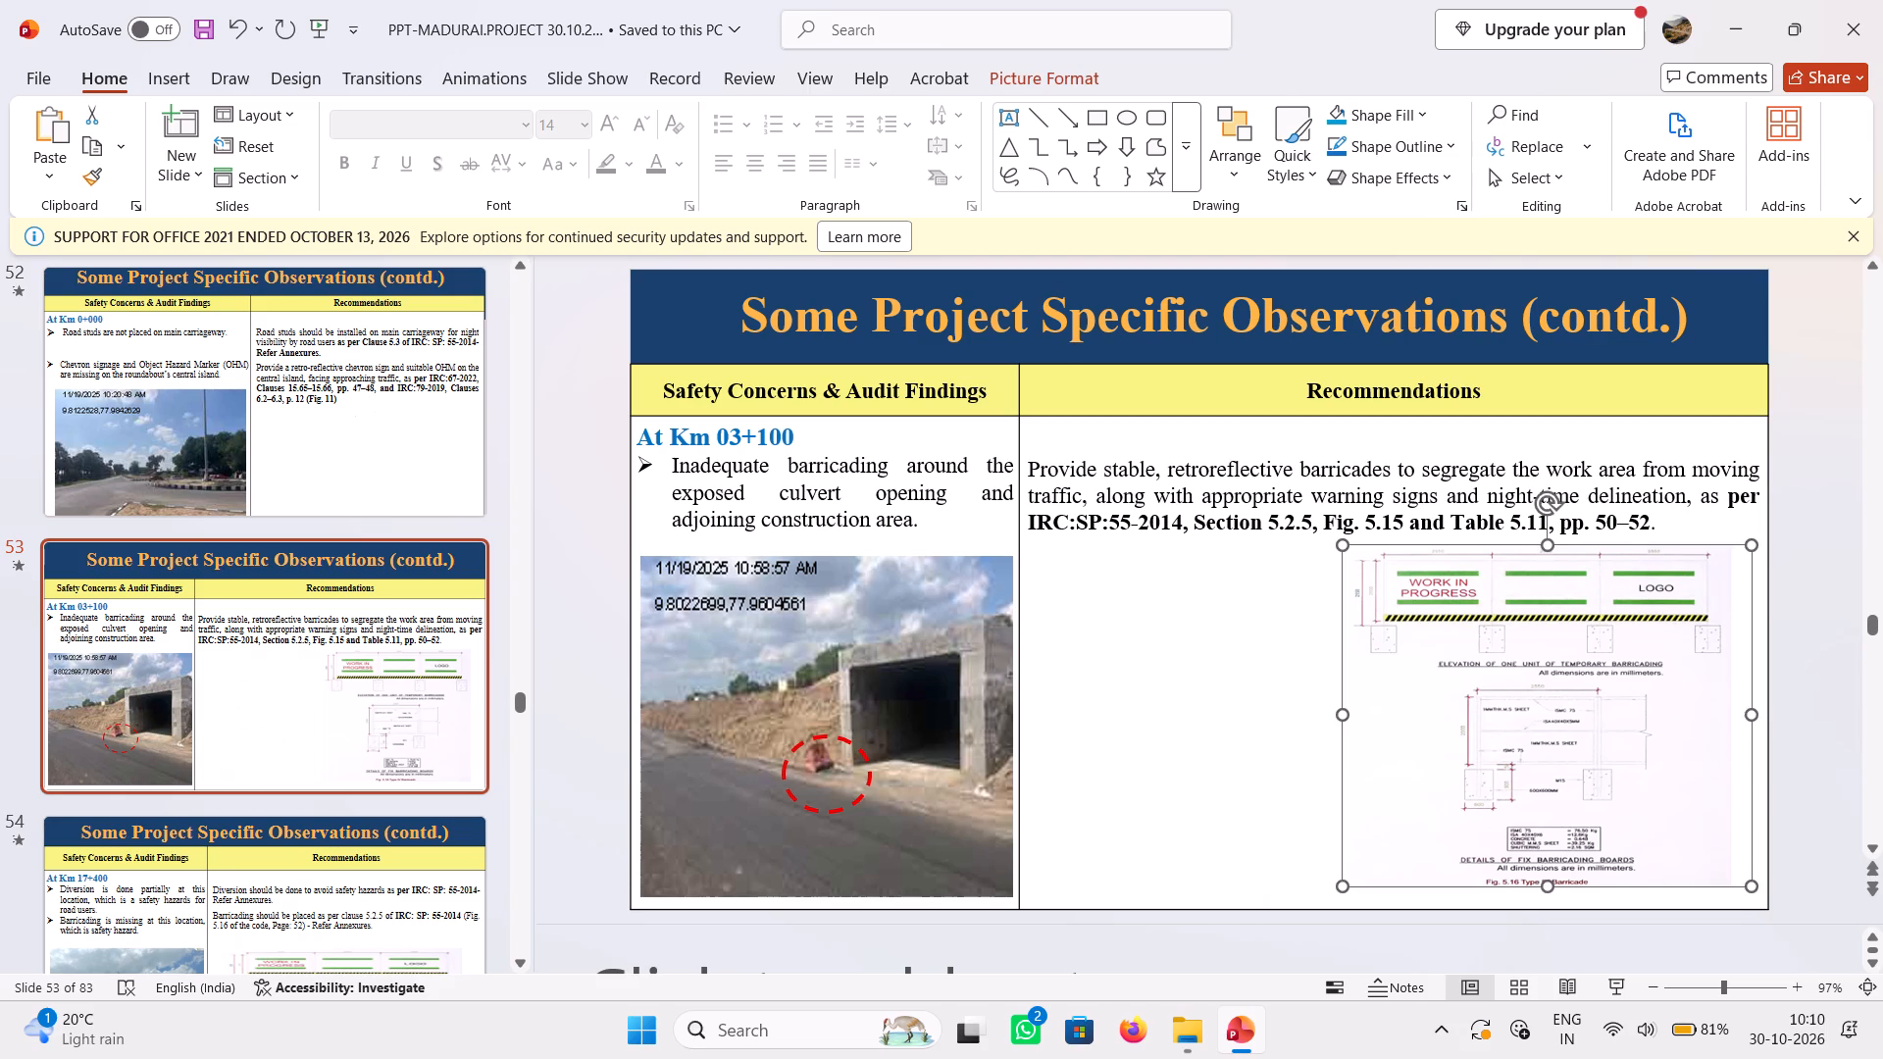
pyautogui.press('Delete')
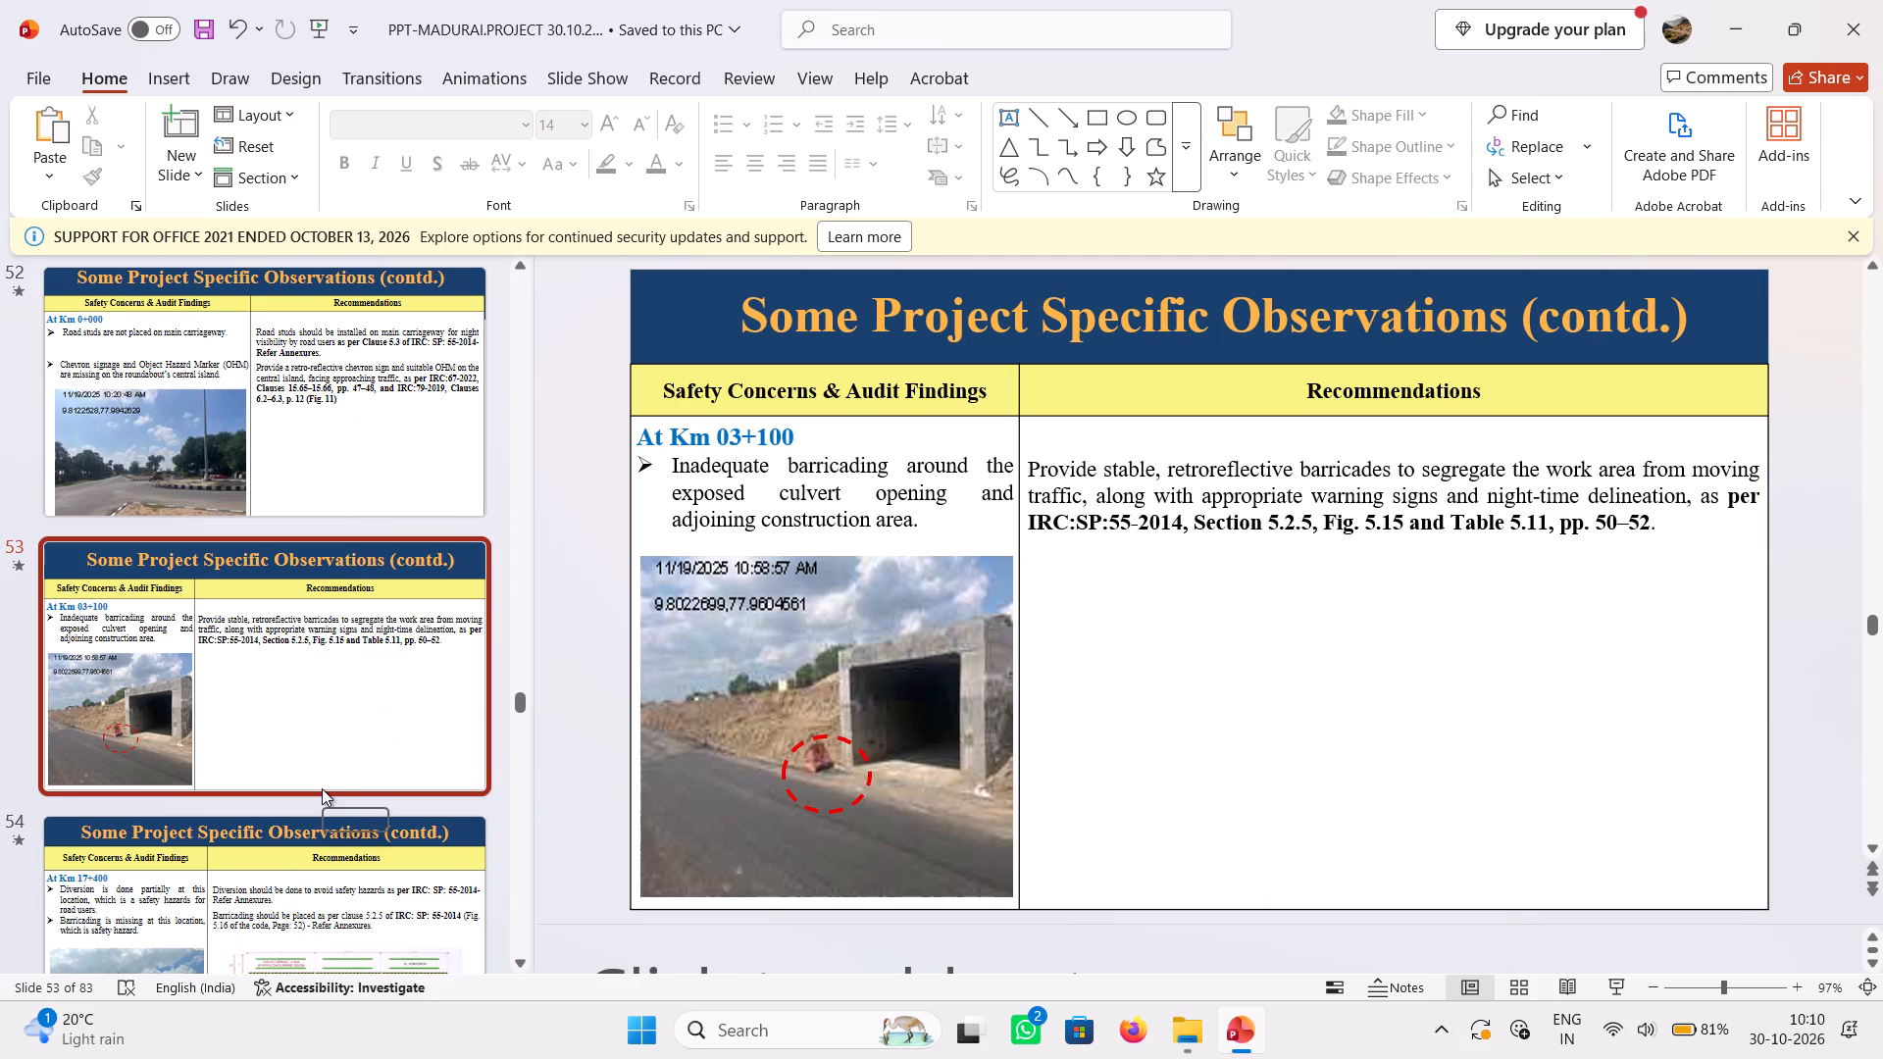
# Look through the At Km 17+400 slide and the observation slides following it, checking their findings, recommendations and figures.
pyautogui.scroll(-1, 283, 689)
pyautogui.click(284, 602)
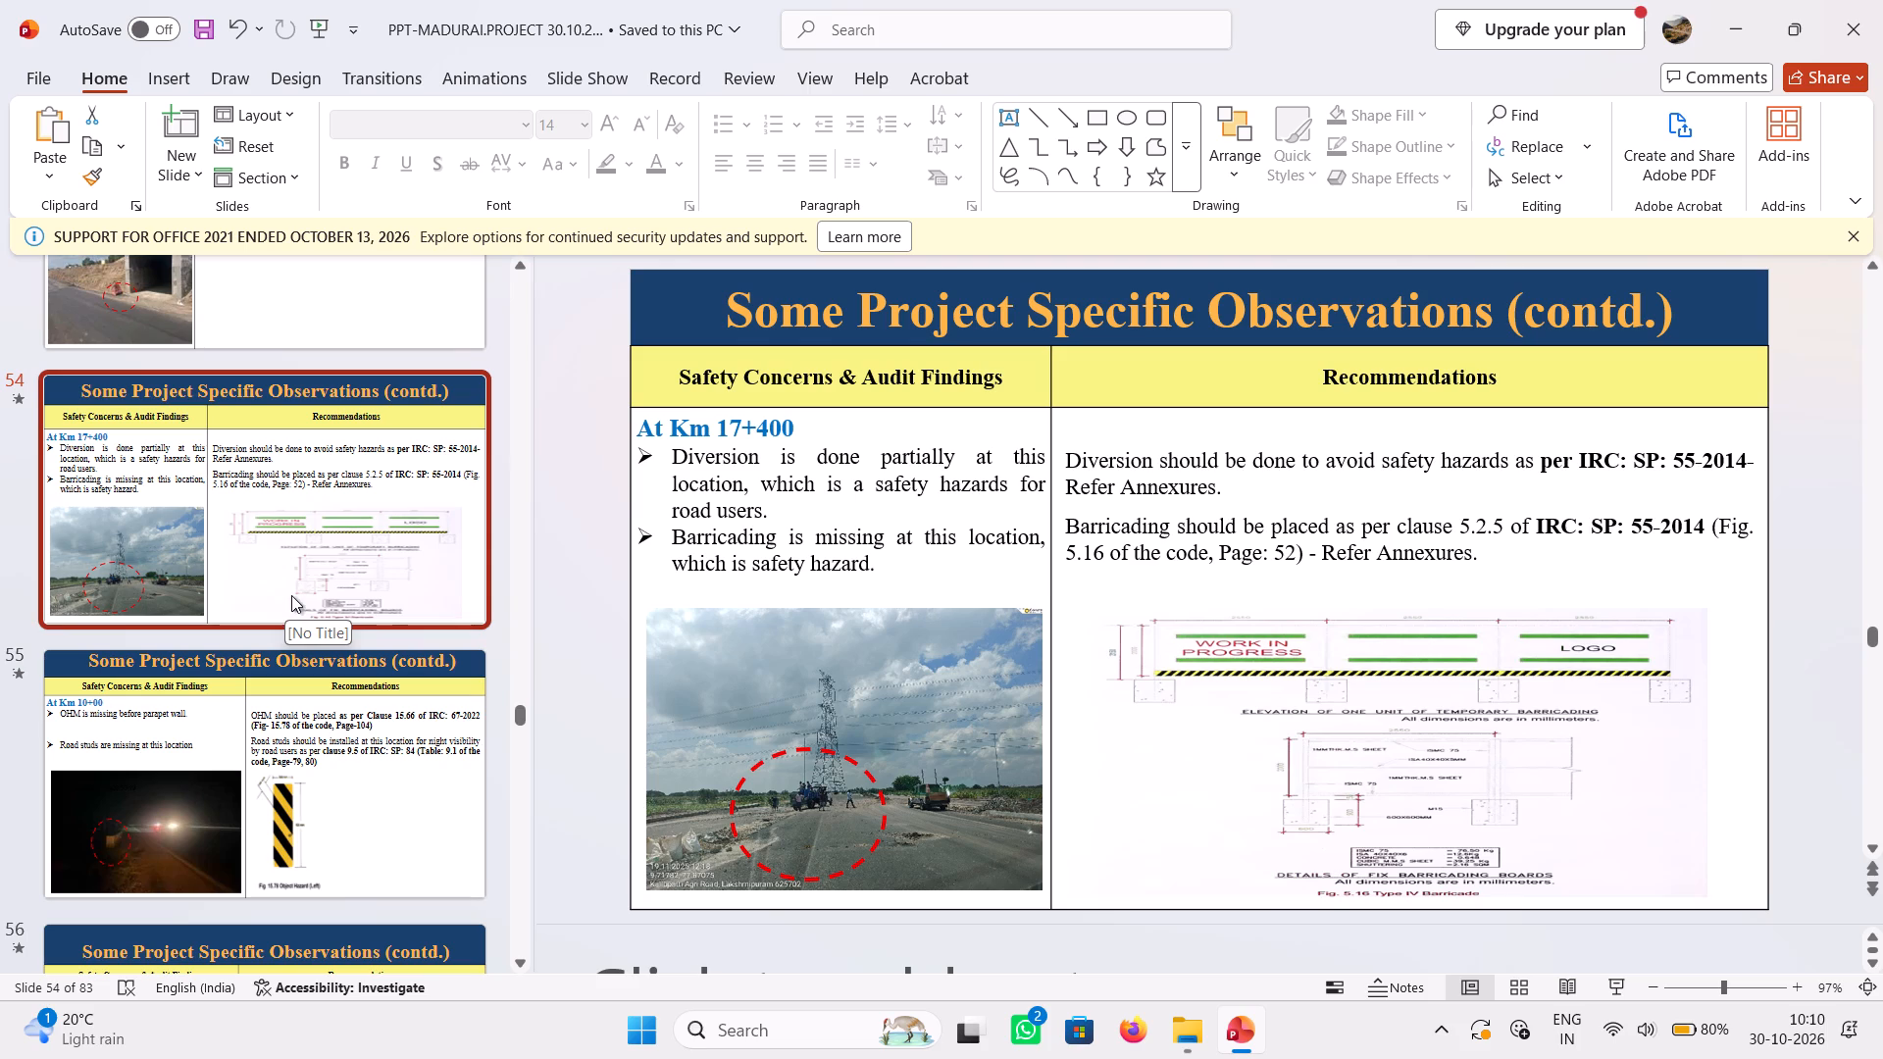
pyautogui.scroll(1, 271, 535)
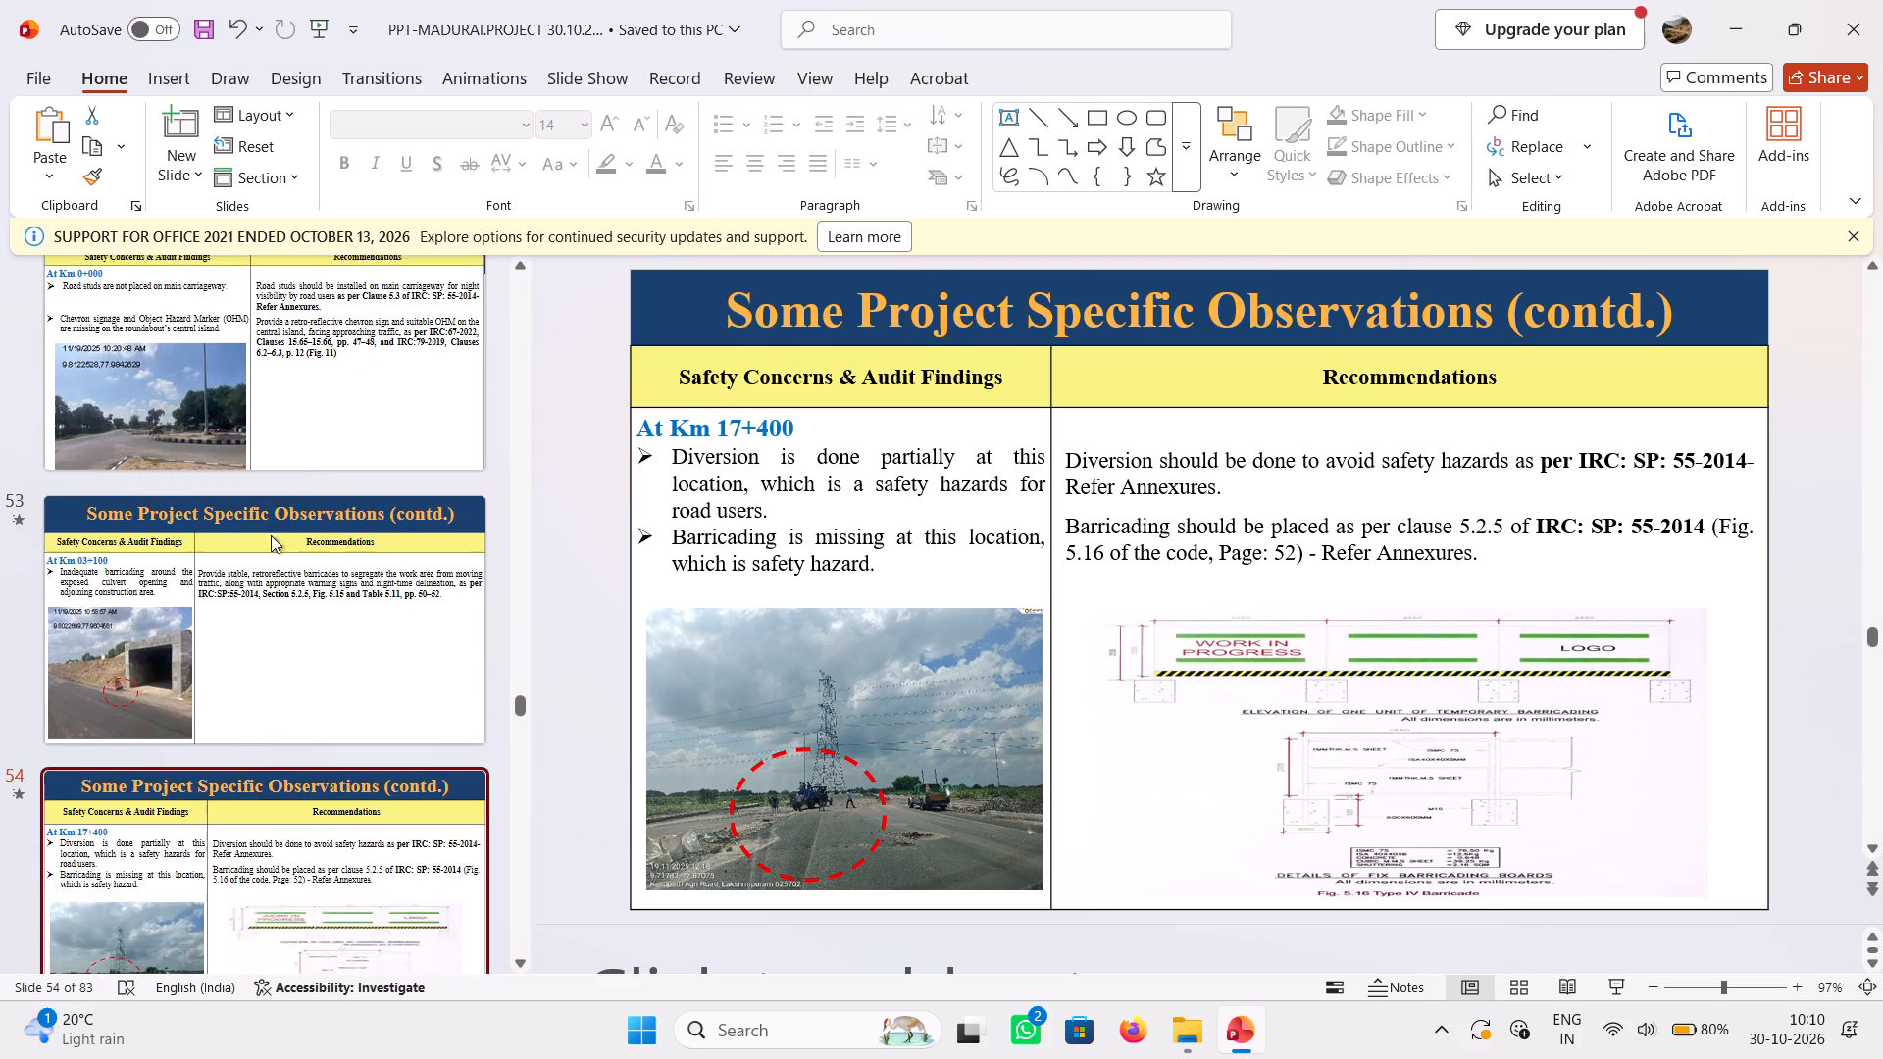
pyautogui.click(286, 658)
pyautogui.scroll(-2, 286, 658)
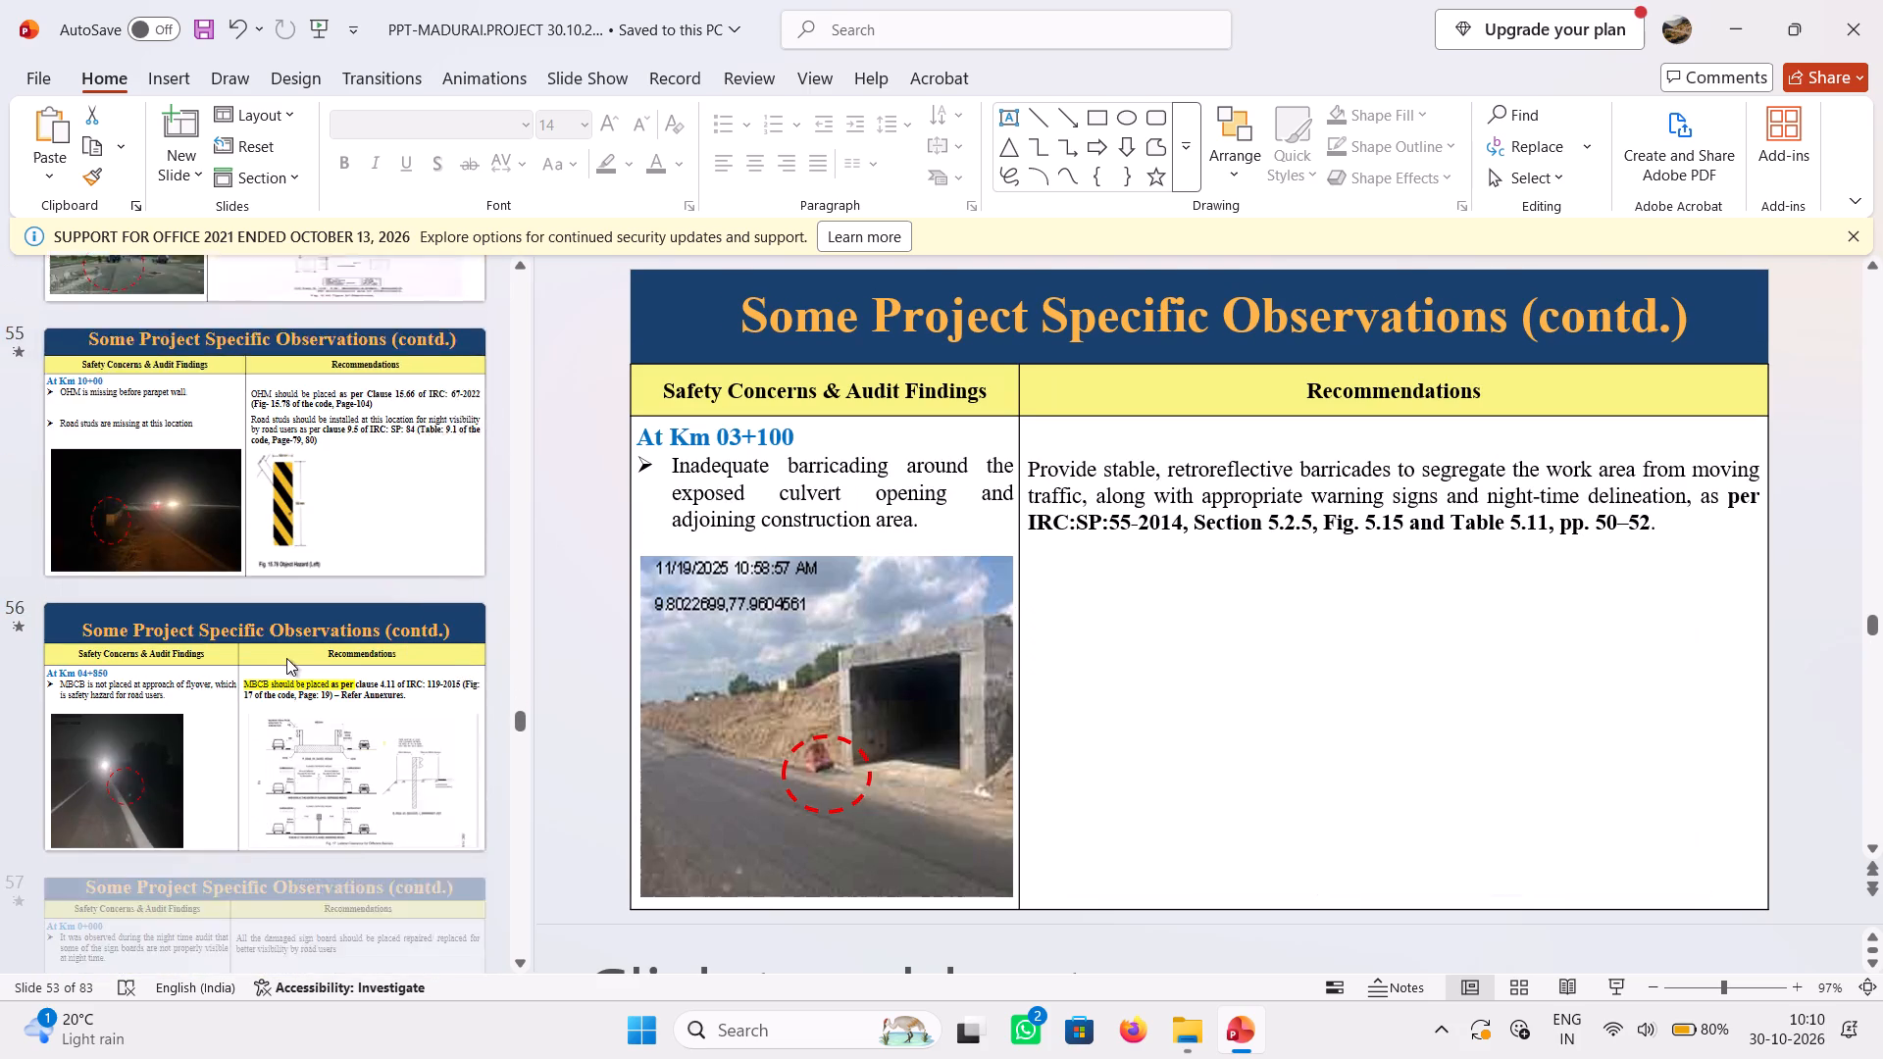
pyautogui.scroll(-1, 293, 683)
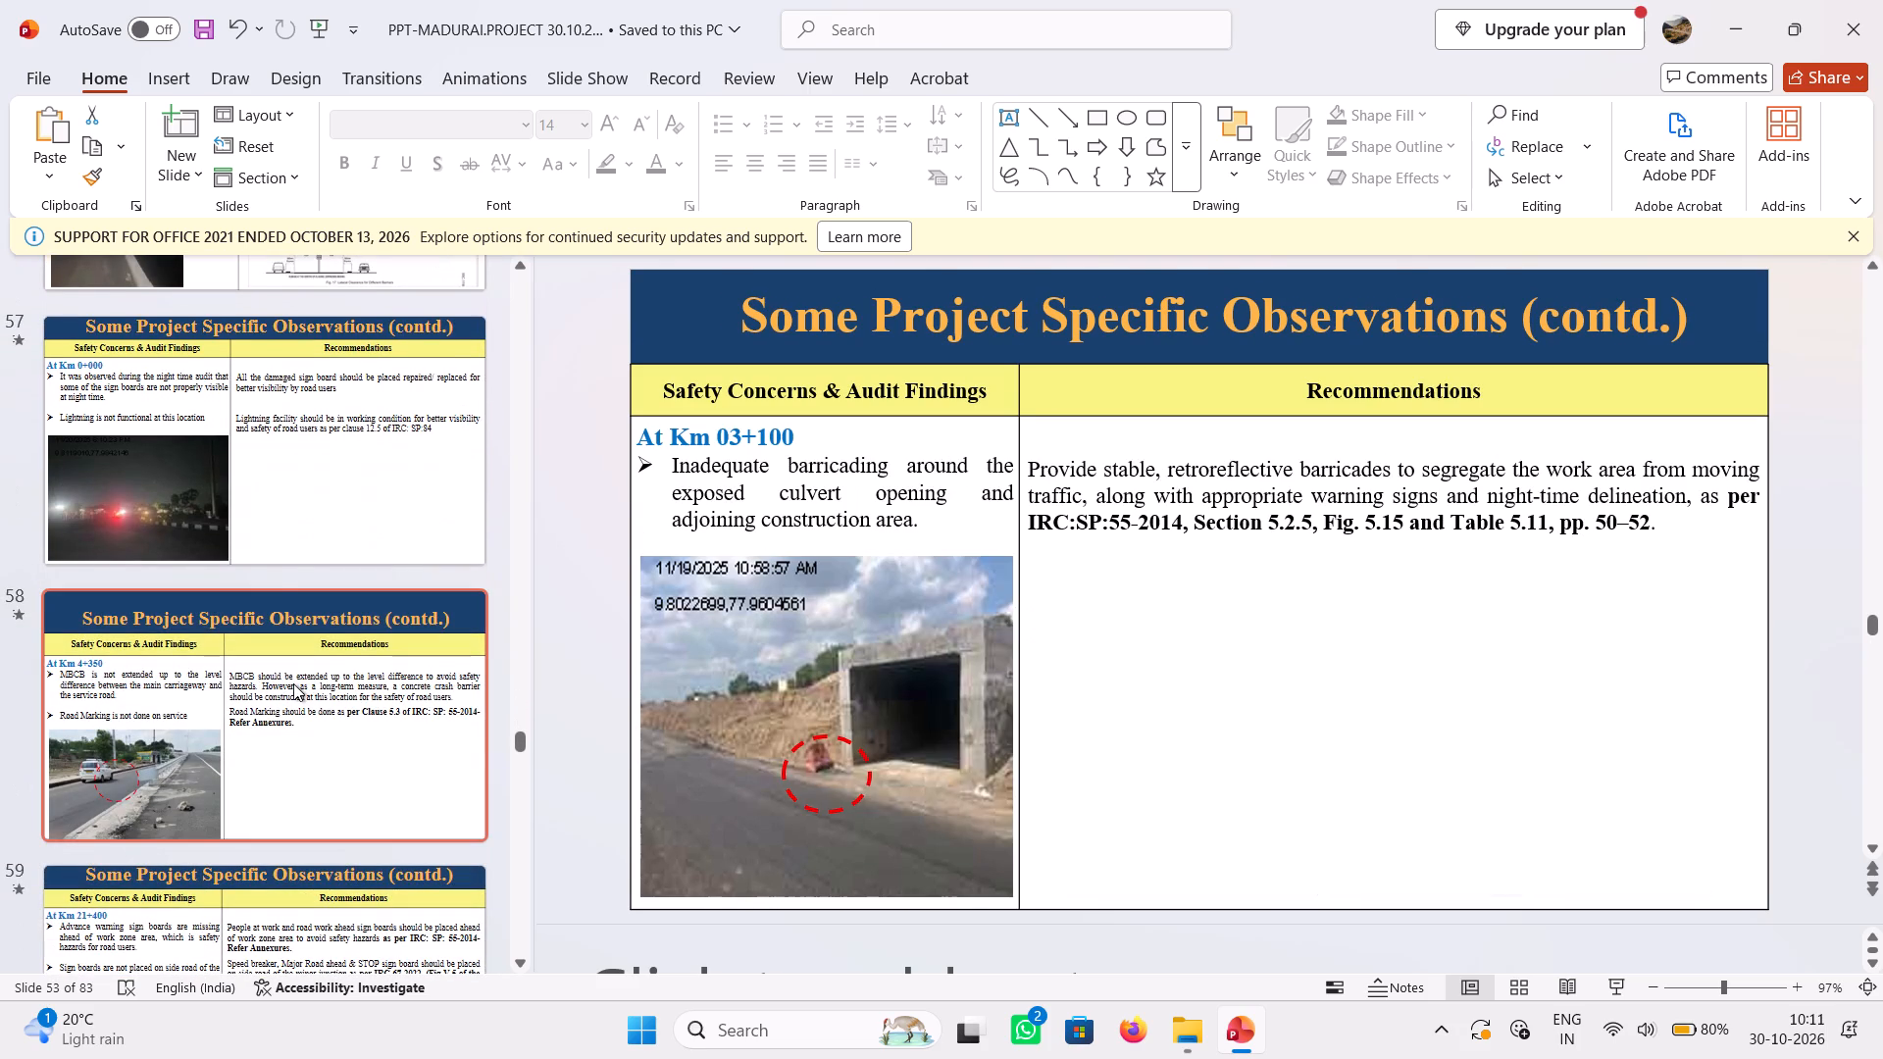
pyautogui.scroll(-4, 293, 683)
pyautogui.scroll(3, 293, 683)
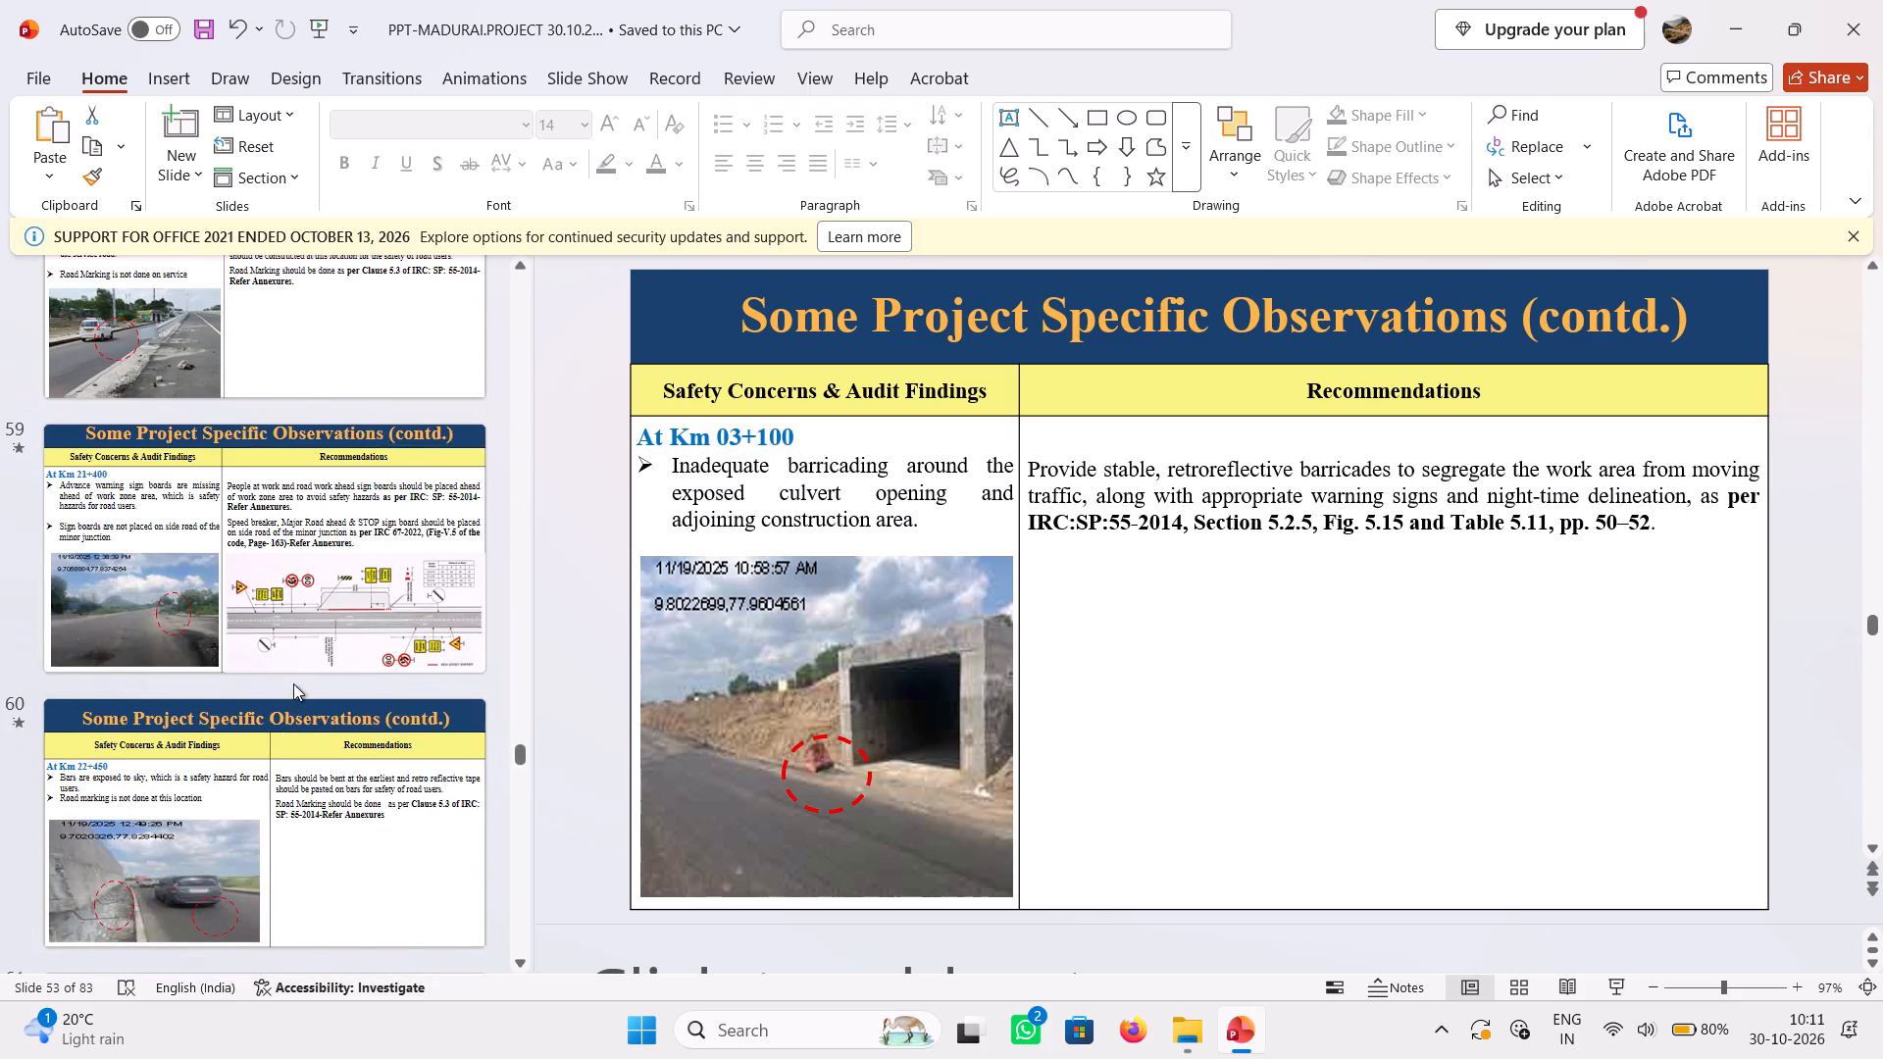
pyautogui.scroll(4, 293, 683)
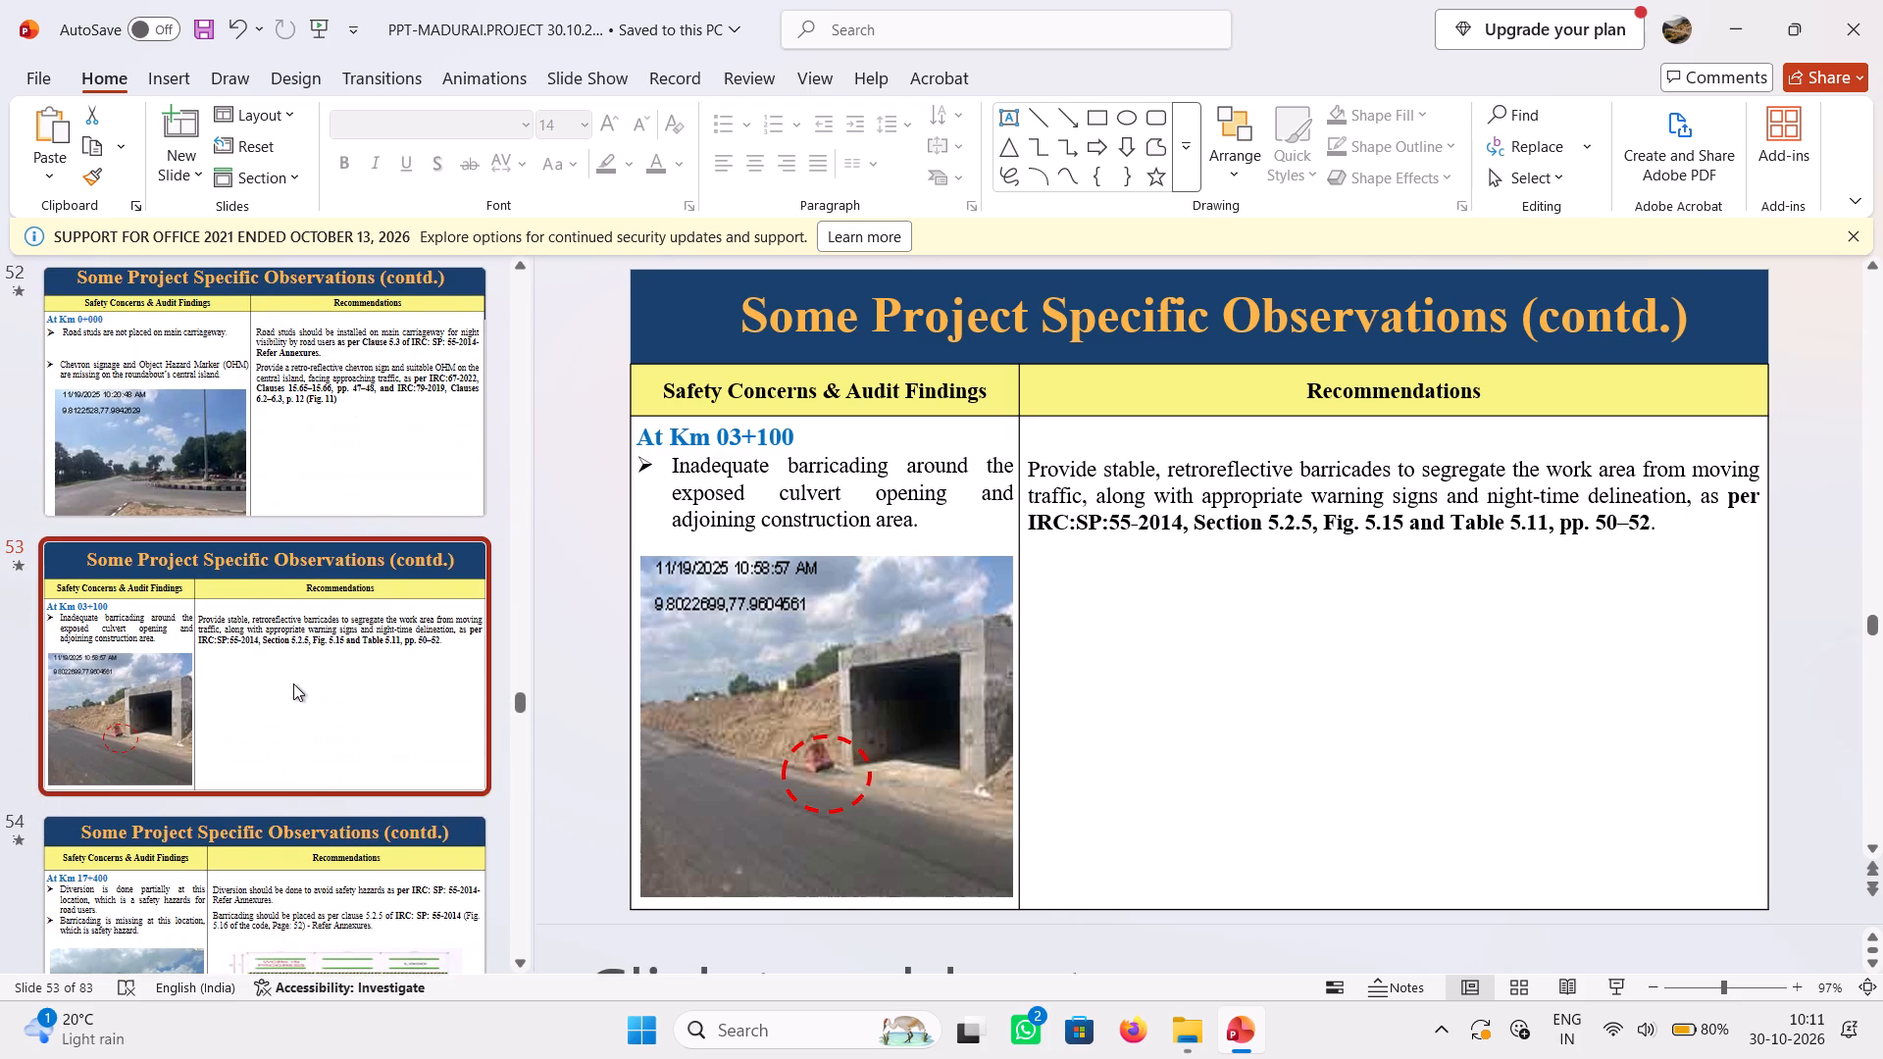
# Remove the comma after "Provide stable" in the recommendation on the At Km 03+100 slide.
pyautogui.click(295, 673)
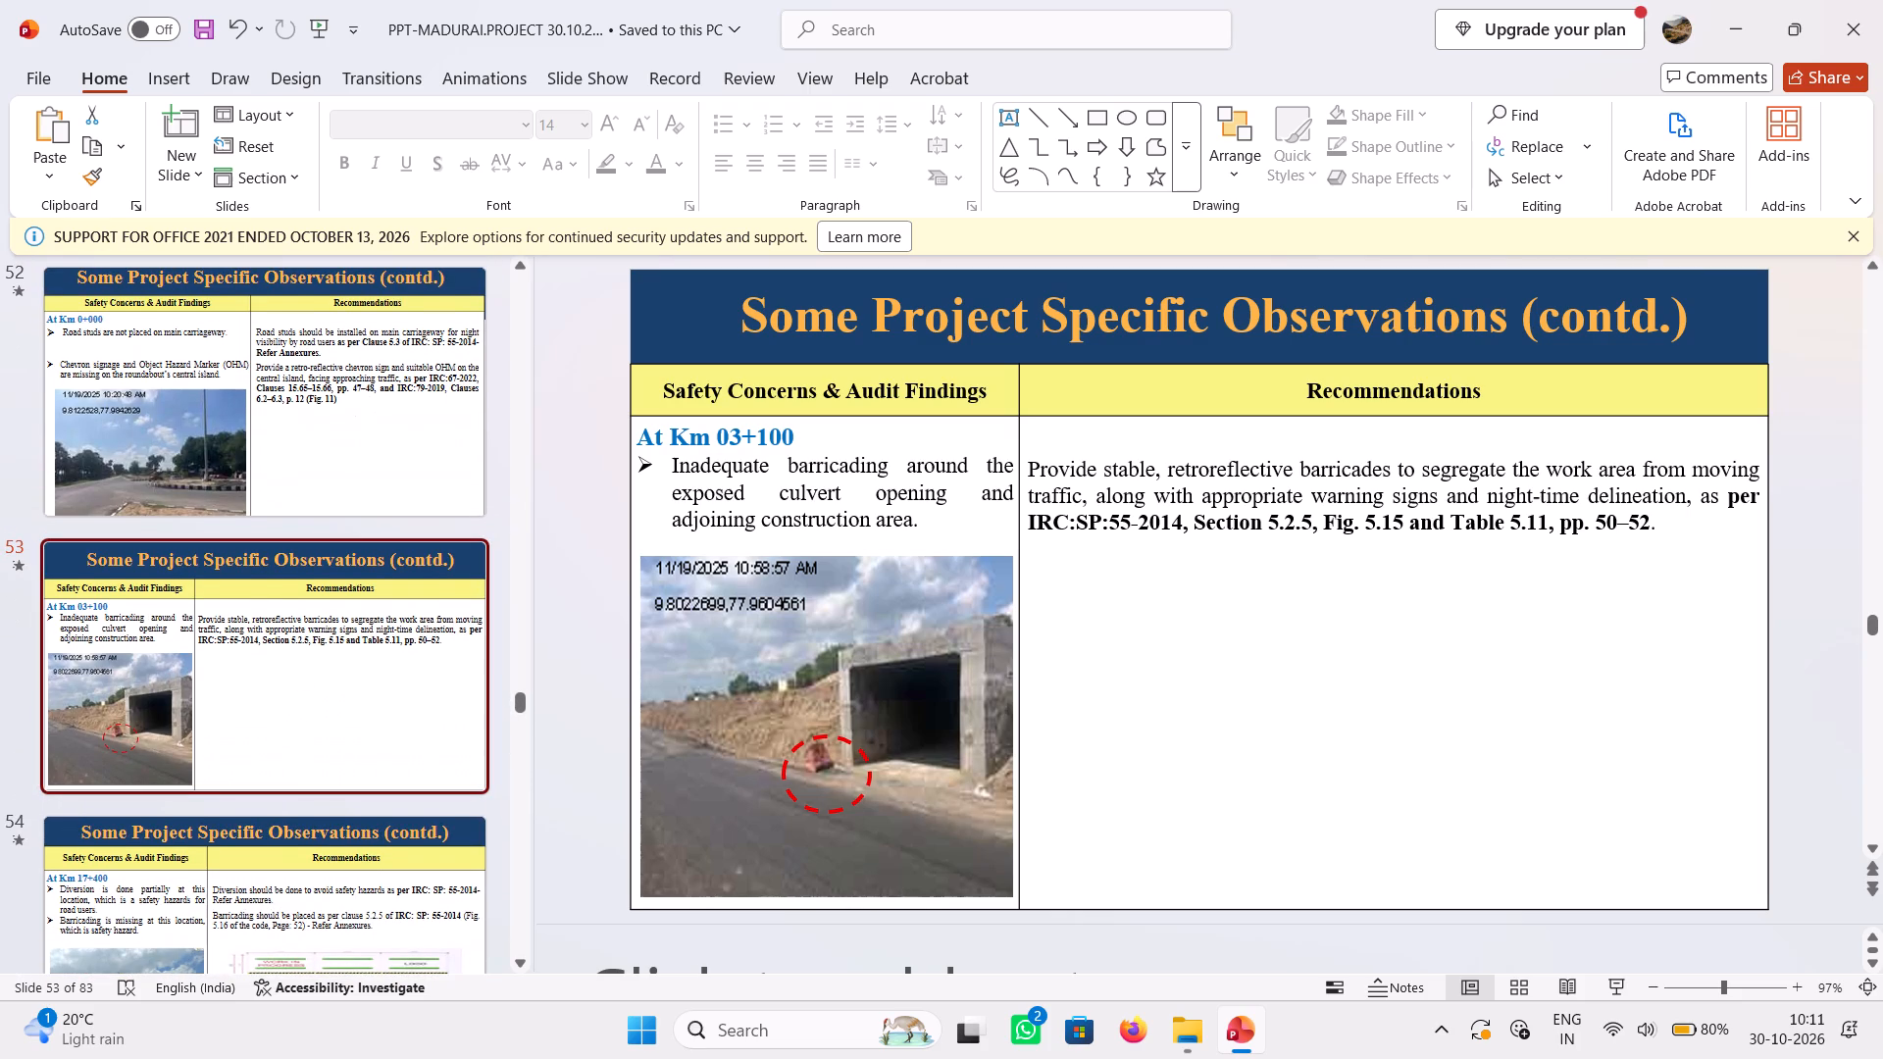
pyautogui.moveTo(1053, 465); pyautogui.dragTo(1127, 464)
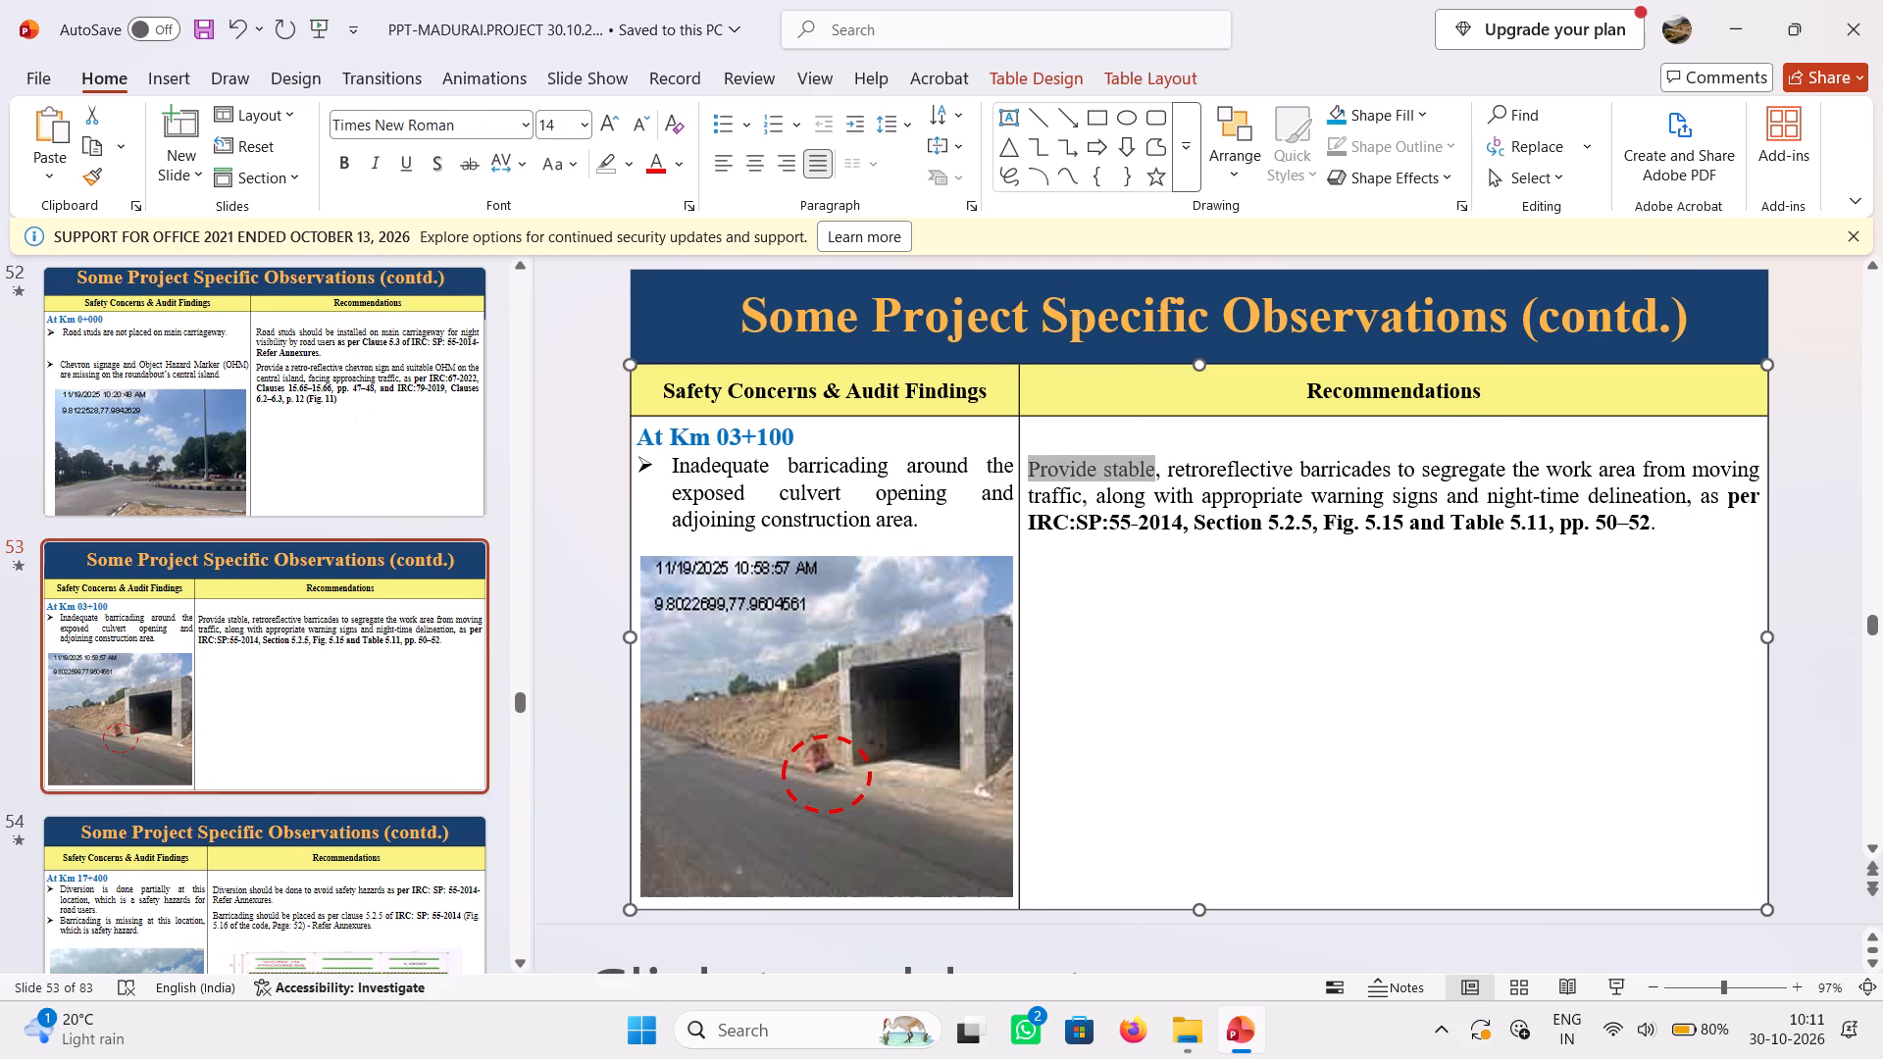
pyautogui.moveTo(1127, 464); pyautogui.dragTo(1129, 464)
pyautogui.click(1147, 471)
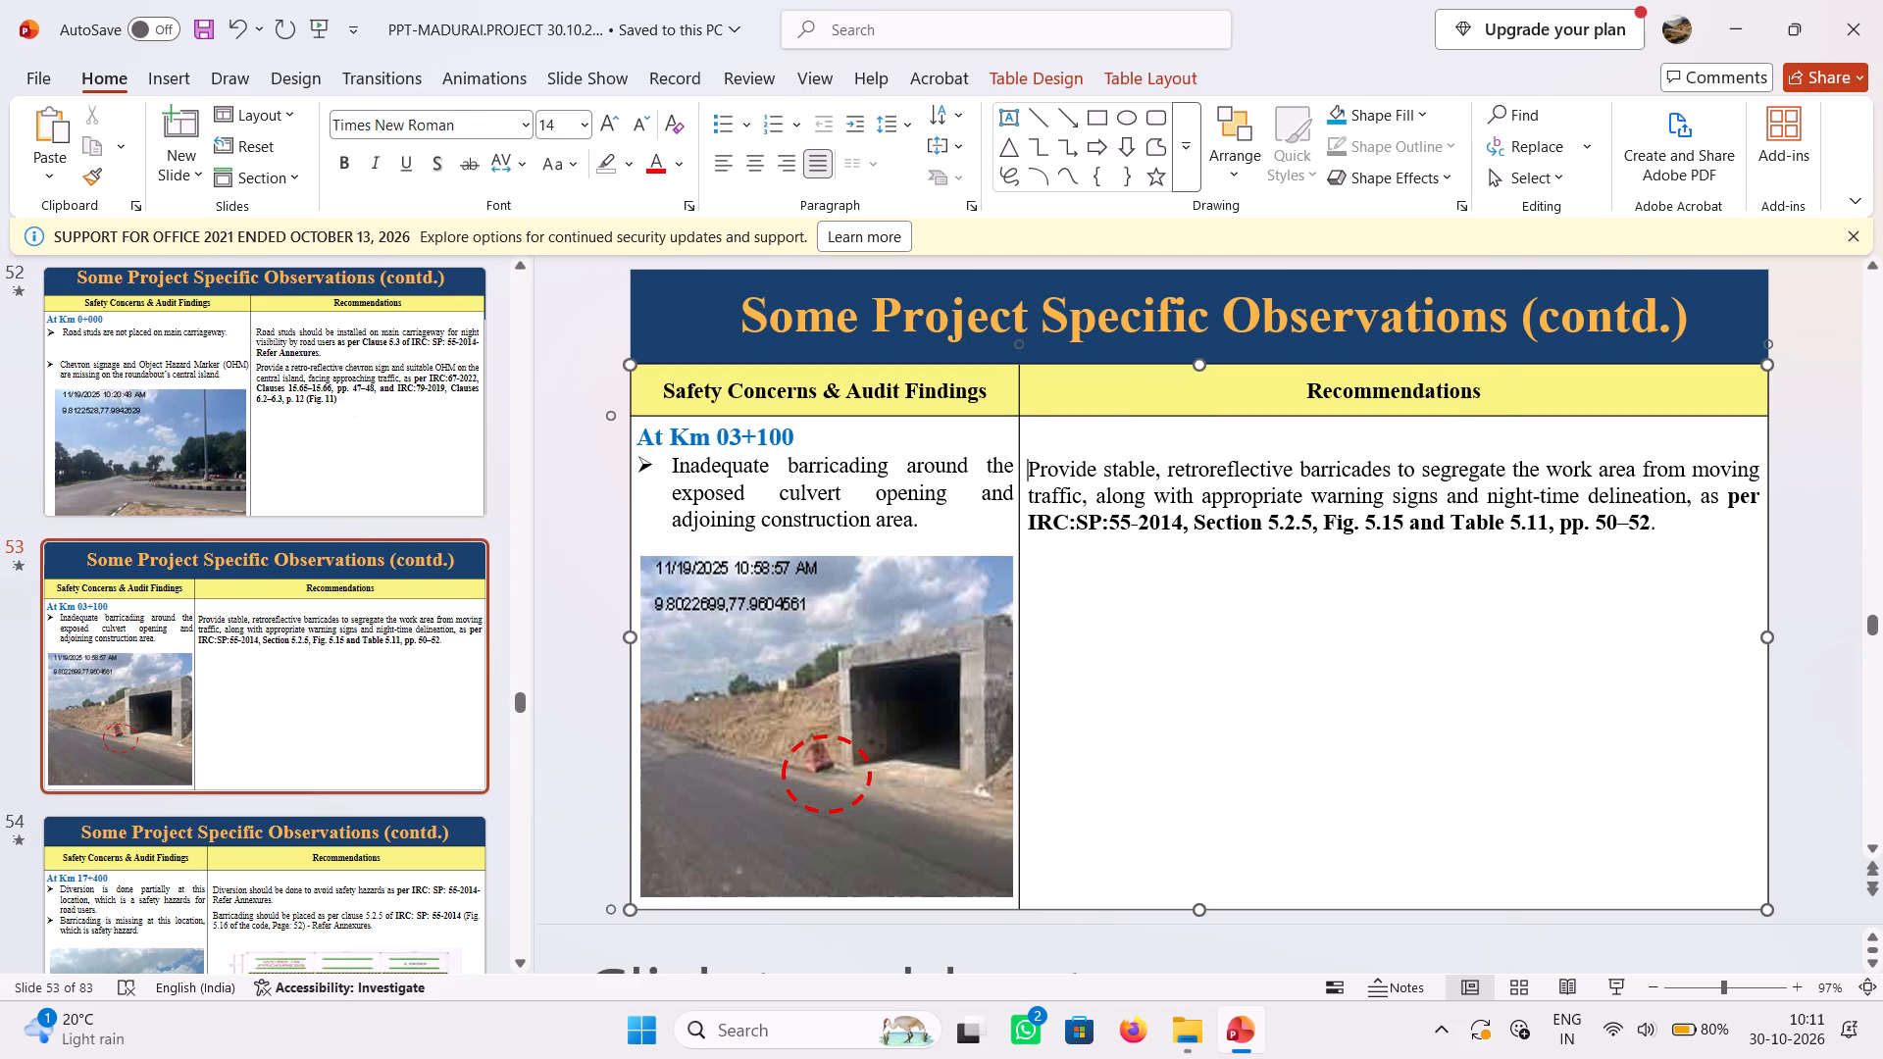
pyautogui.click(1161, 478)
pyautogui.press('BackSpace')
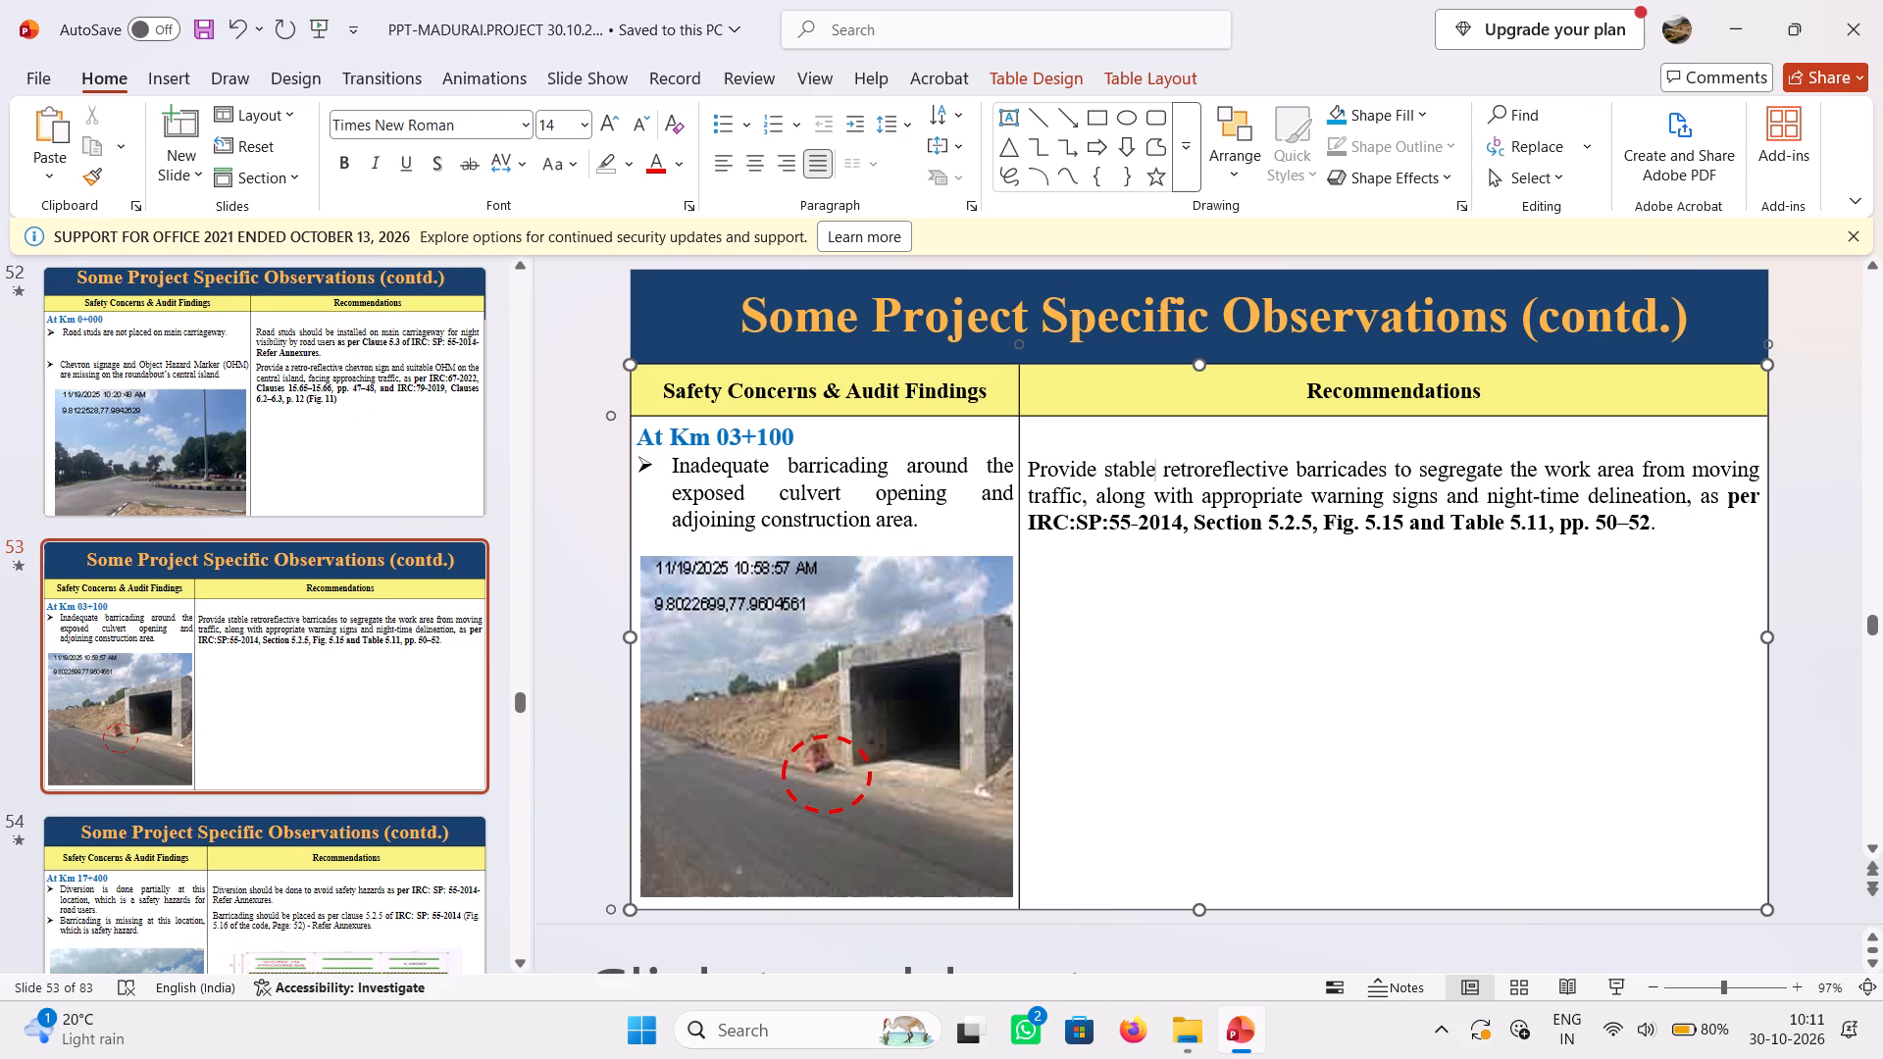
# Examine the later observation slides, including At Km 32+030, At Km 1+000 and At Km 0+700, for content needing correction.
pyautogui.scroll(-5, 186, 681)
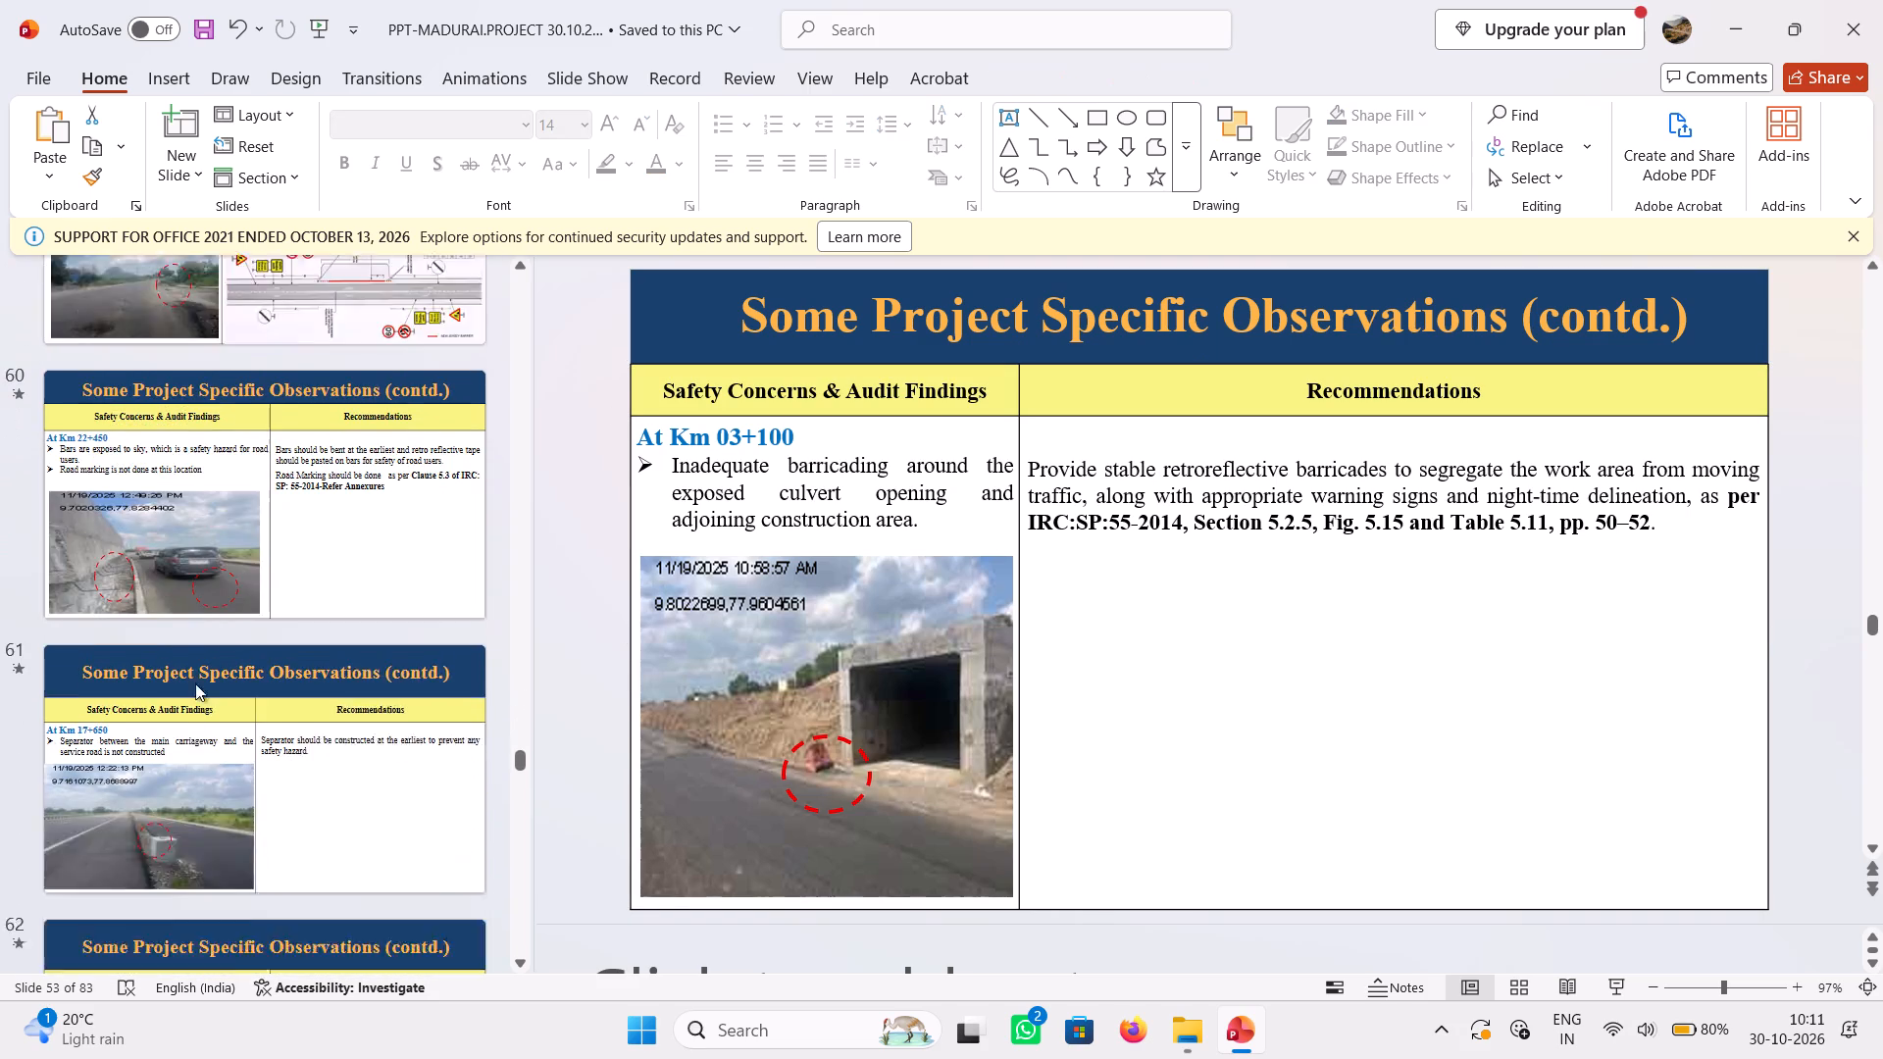
pyautogui.scroll(-2, 195, 683)
pyautogui.click(358, 412)
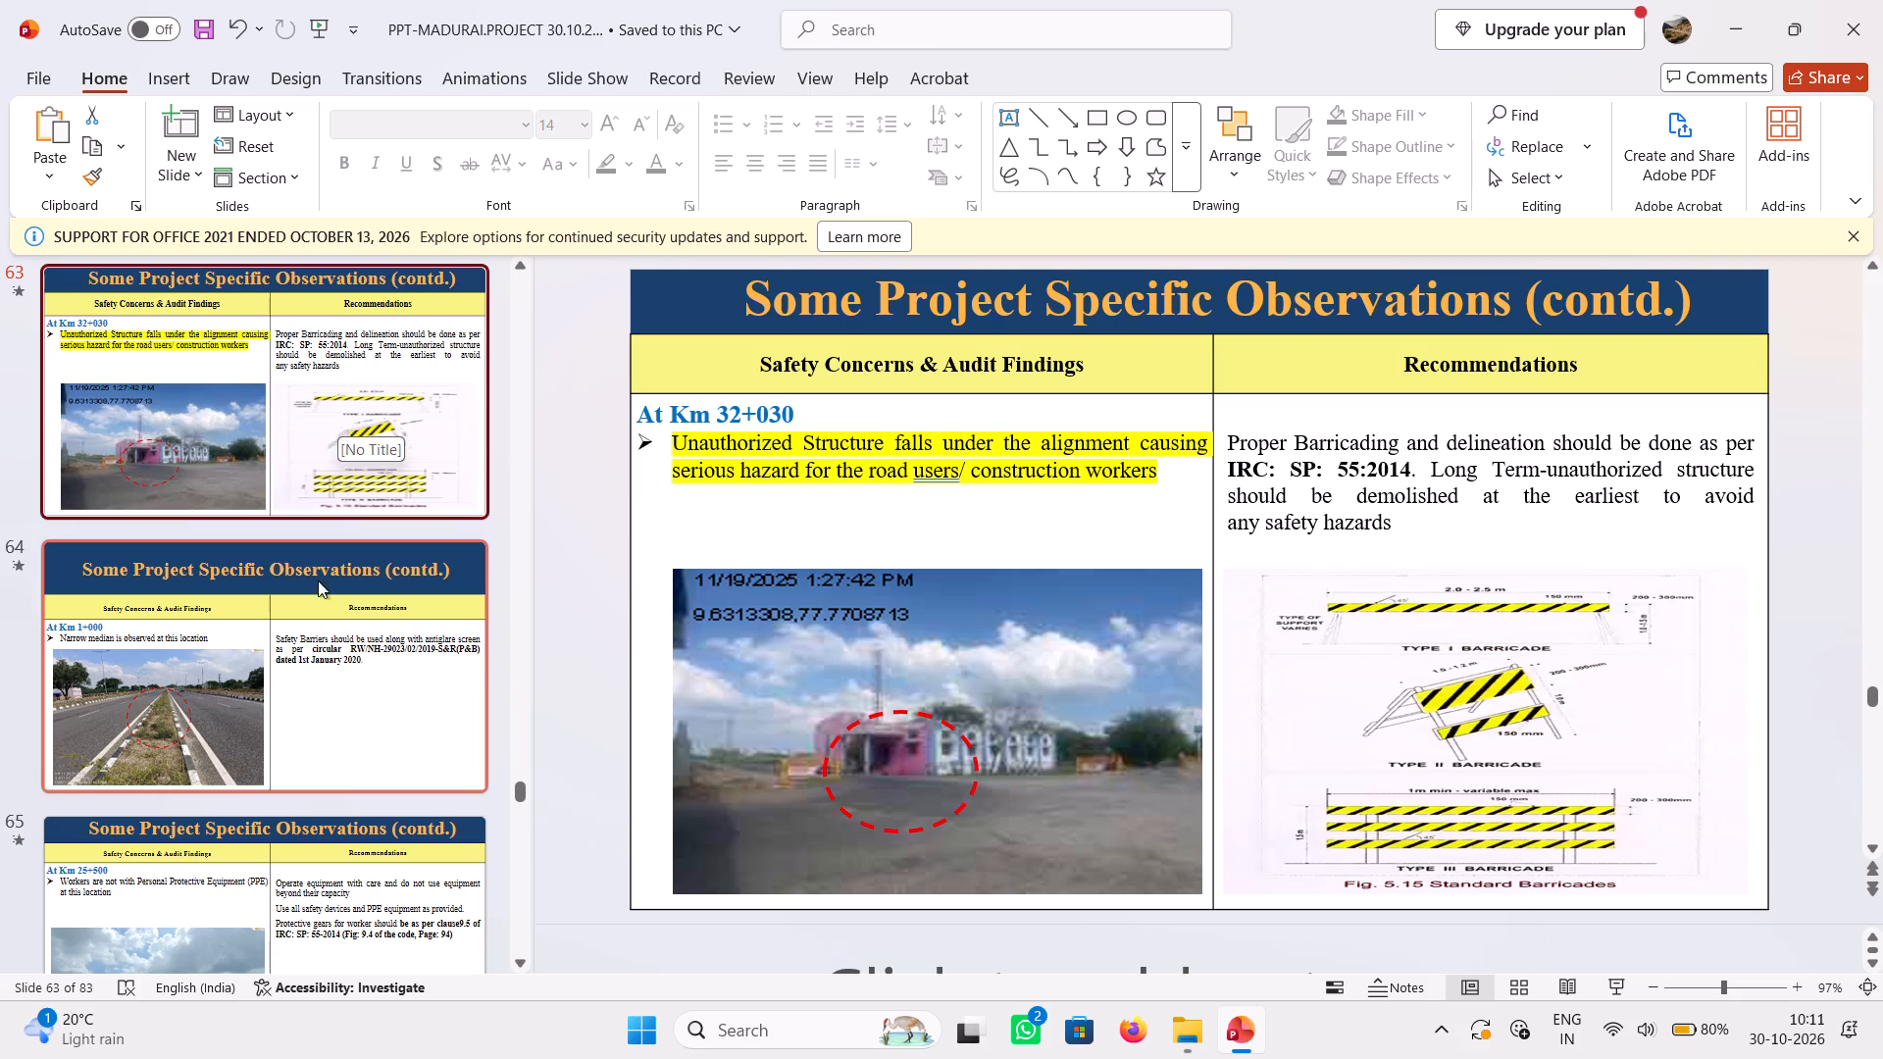
pyautogui.click(259, 656)
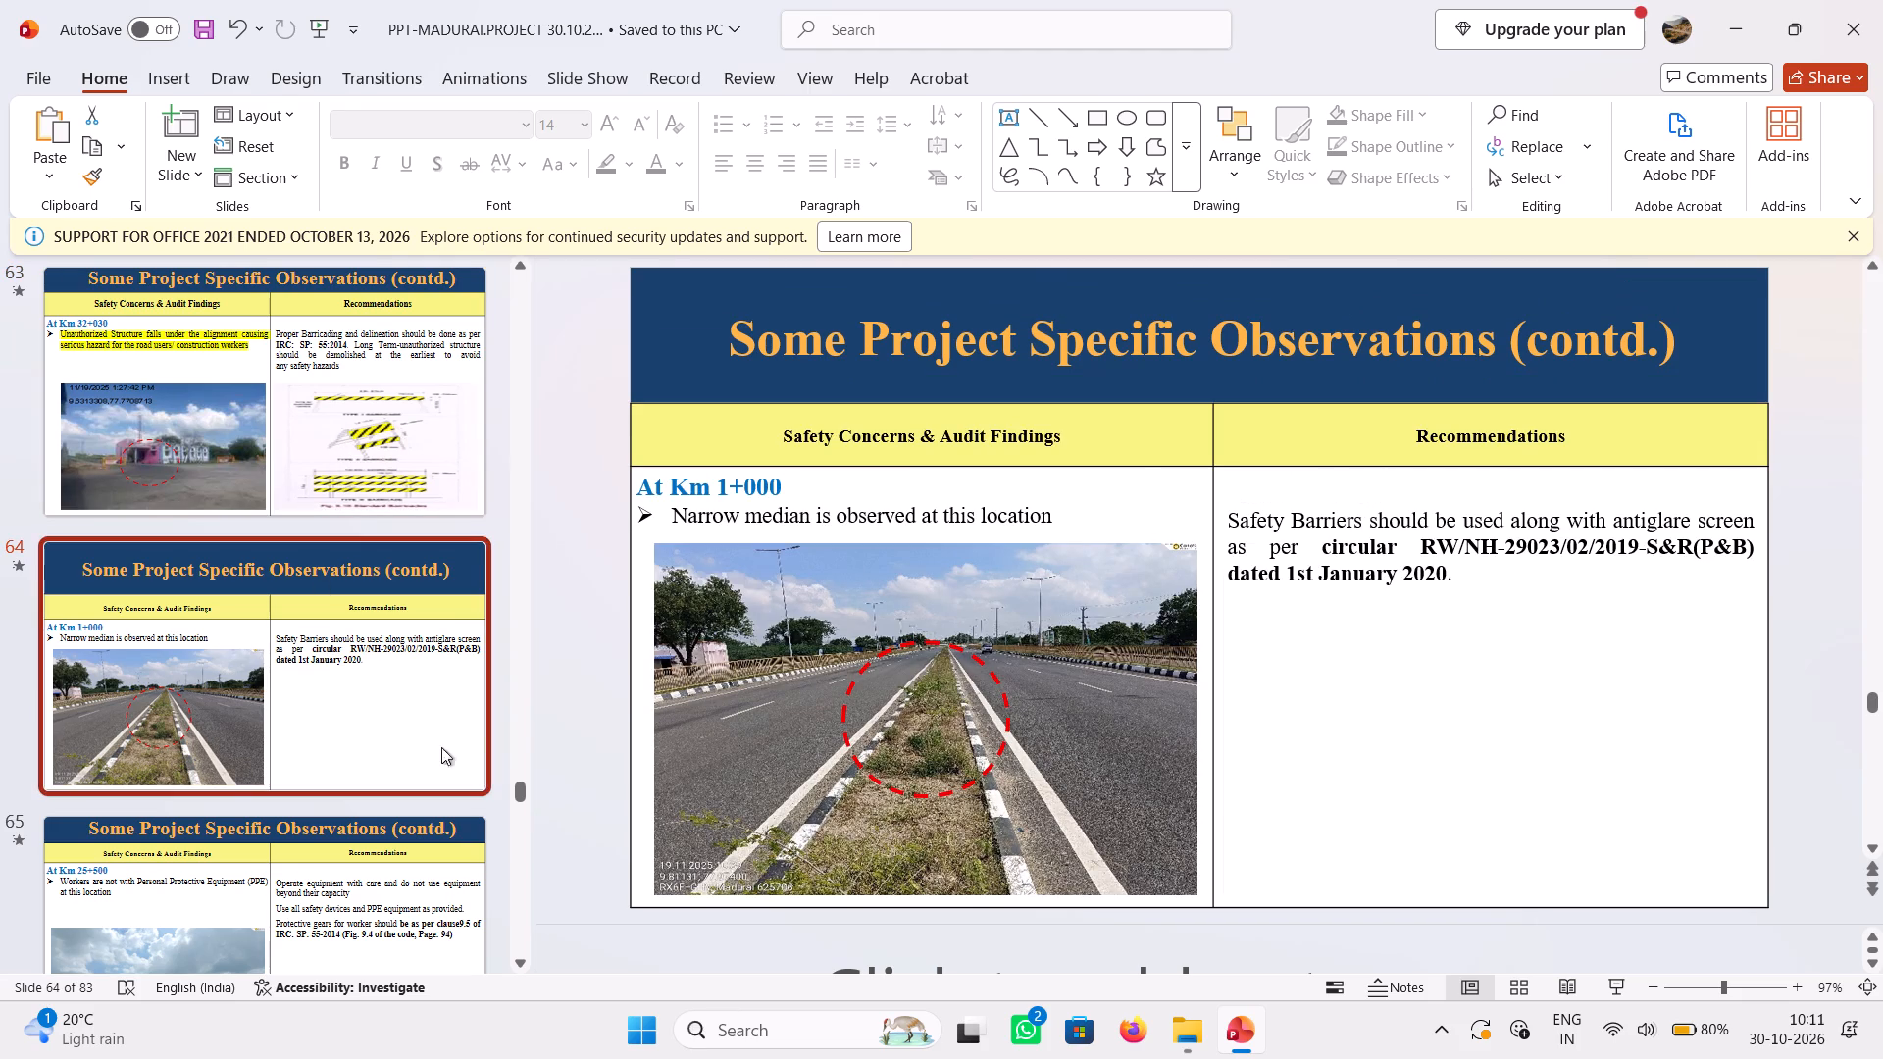
pyautogui.scroll(-1, 333, 739)
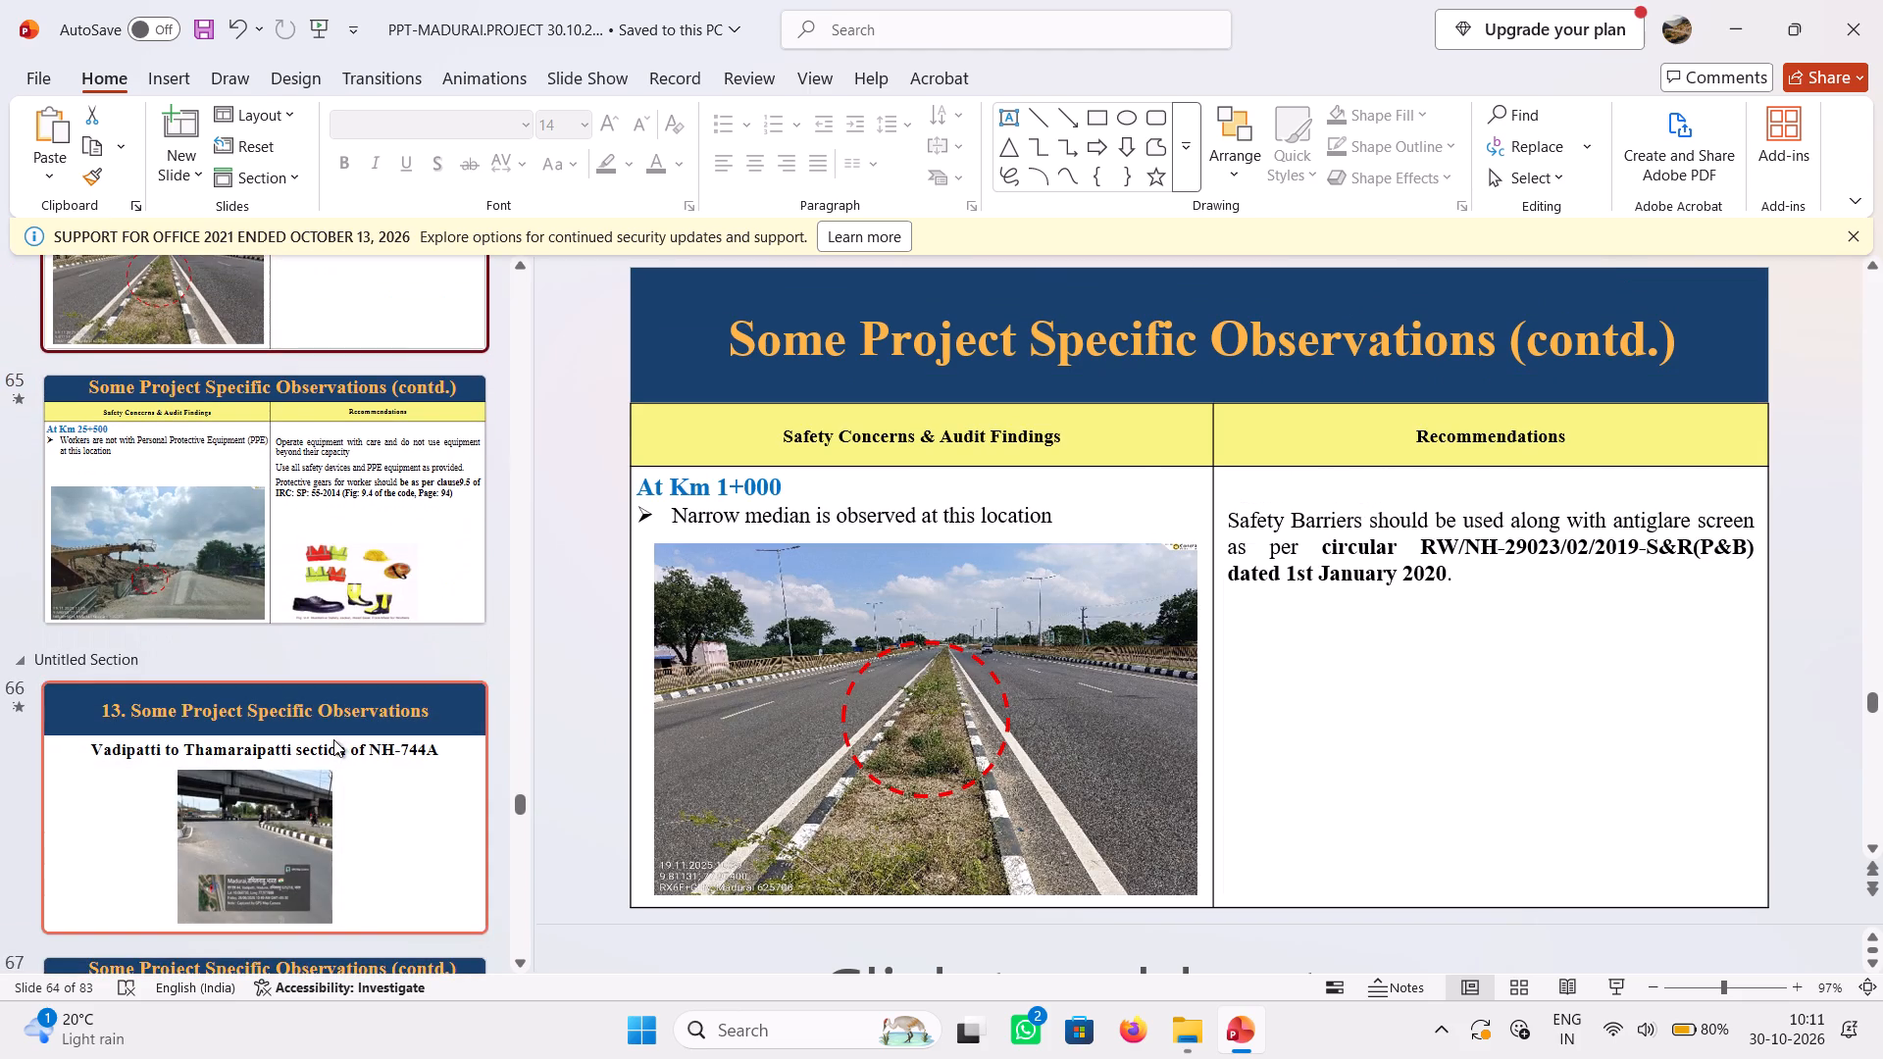
pyautogui.scroll(-2, 333, 739)
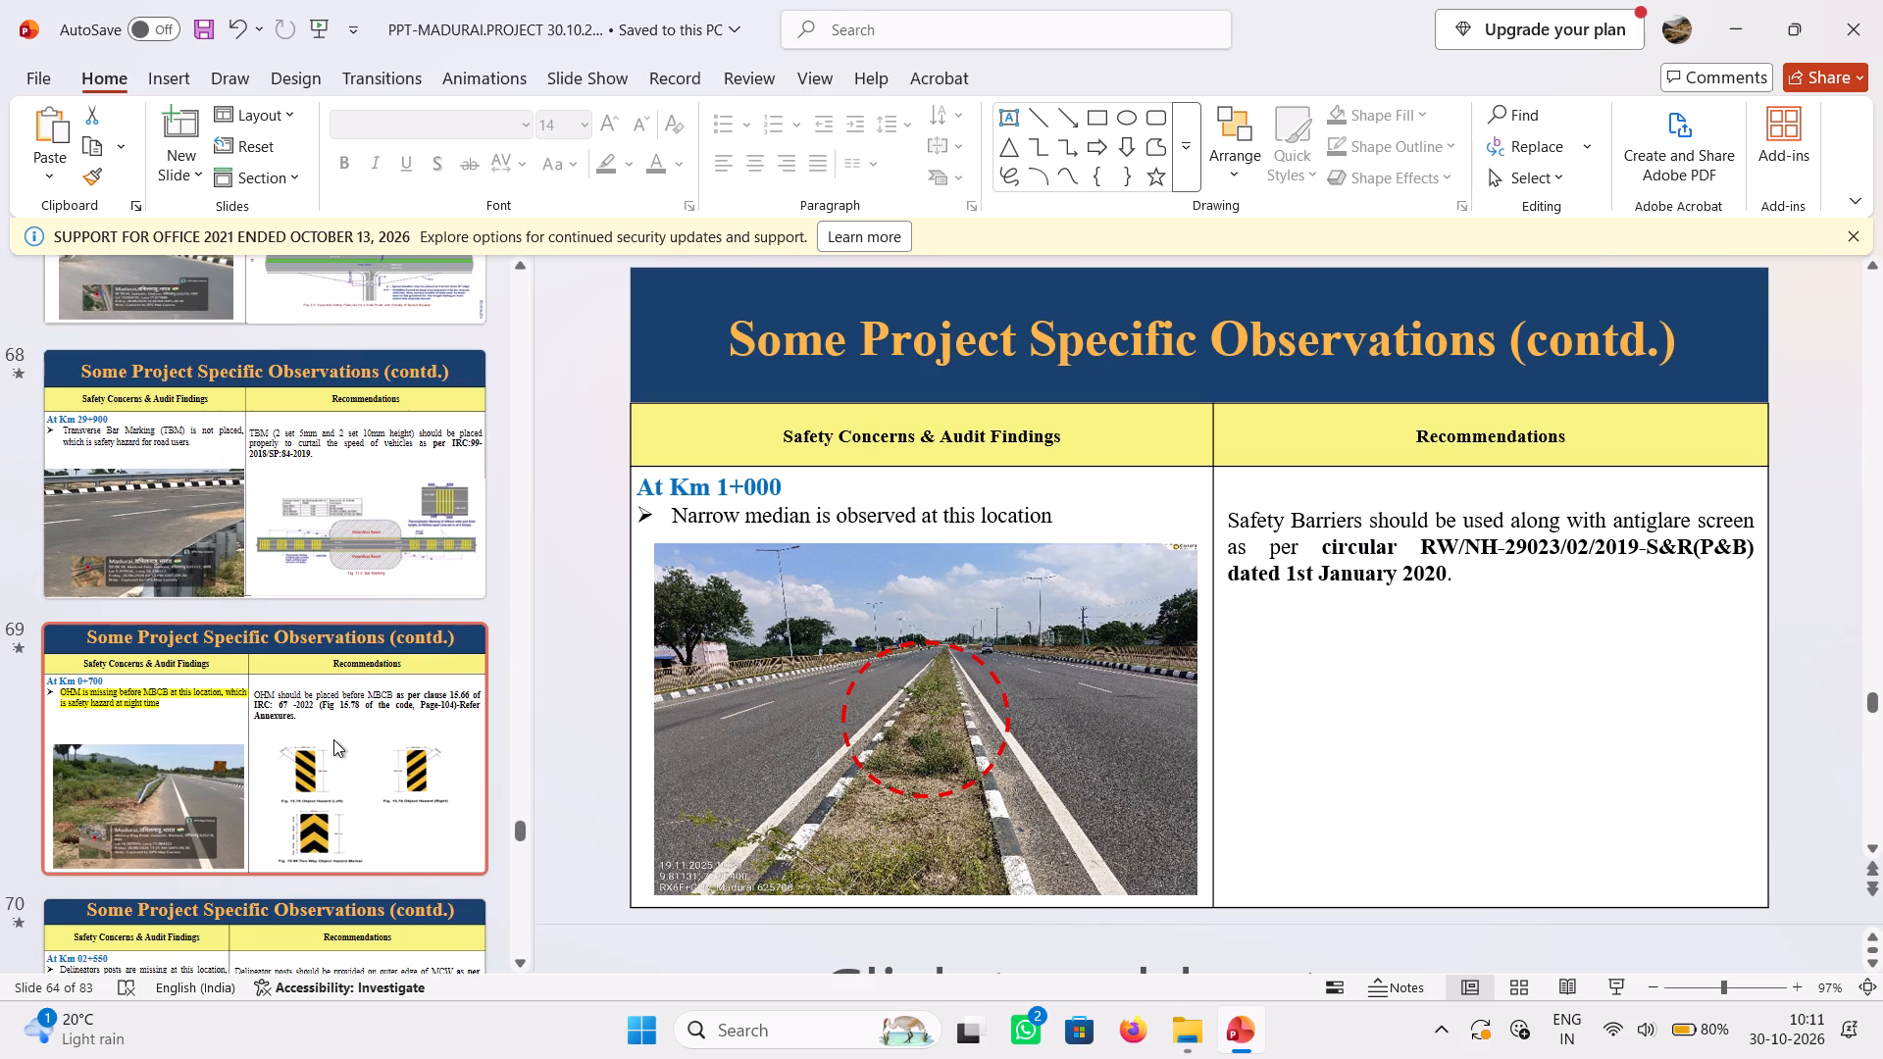
pyautogui.click(228, 763)
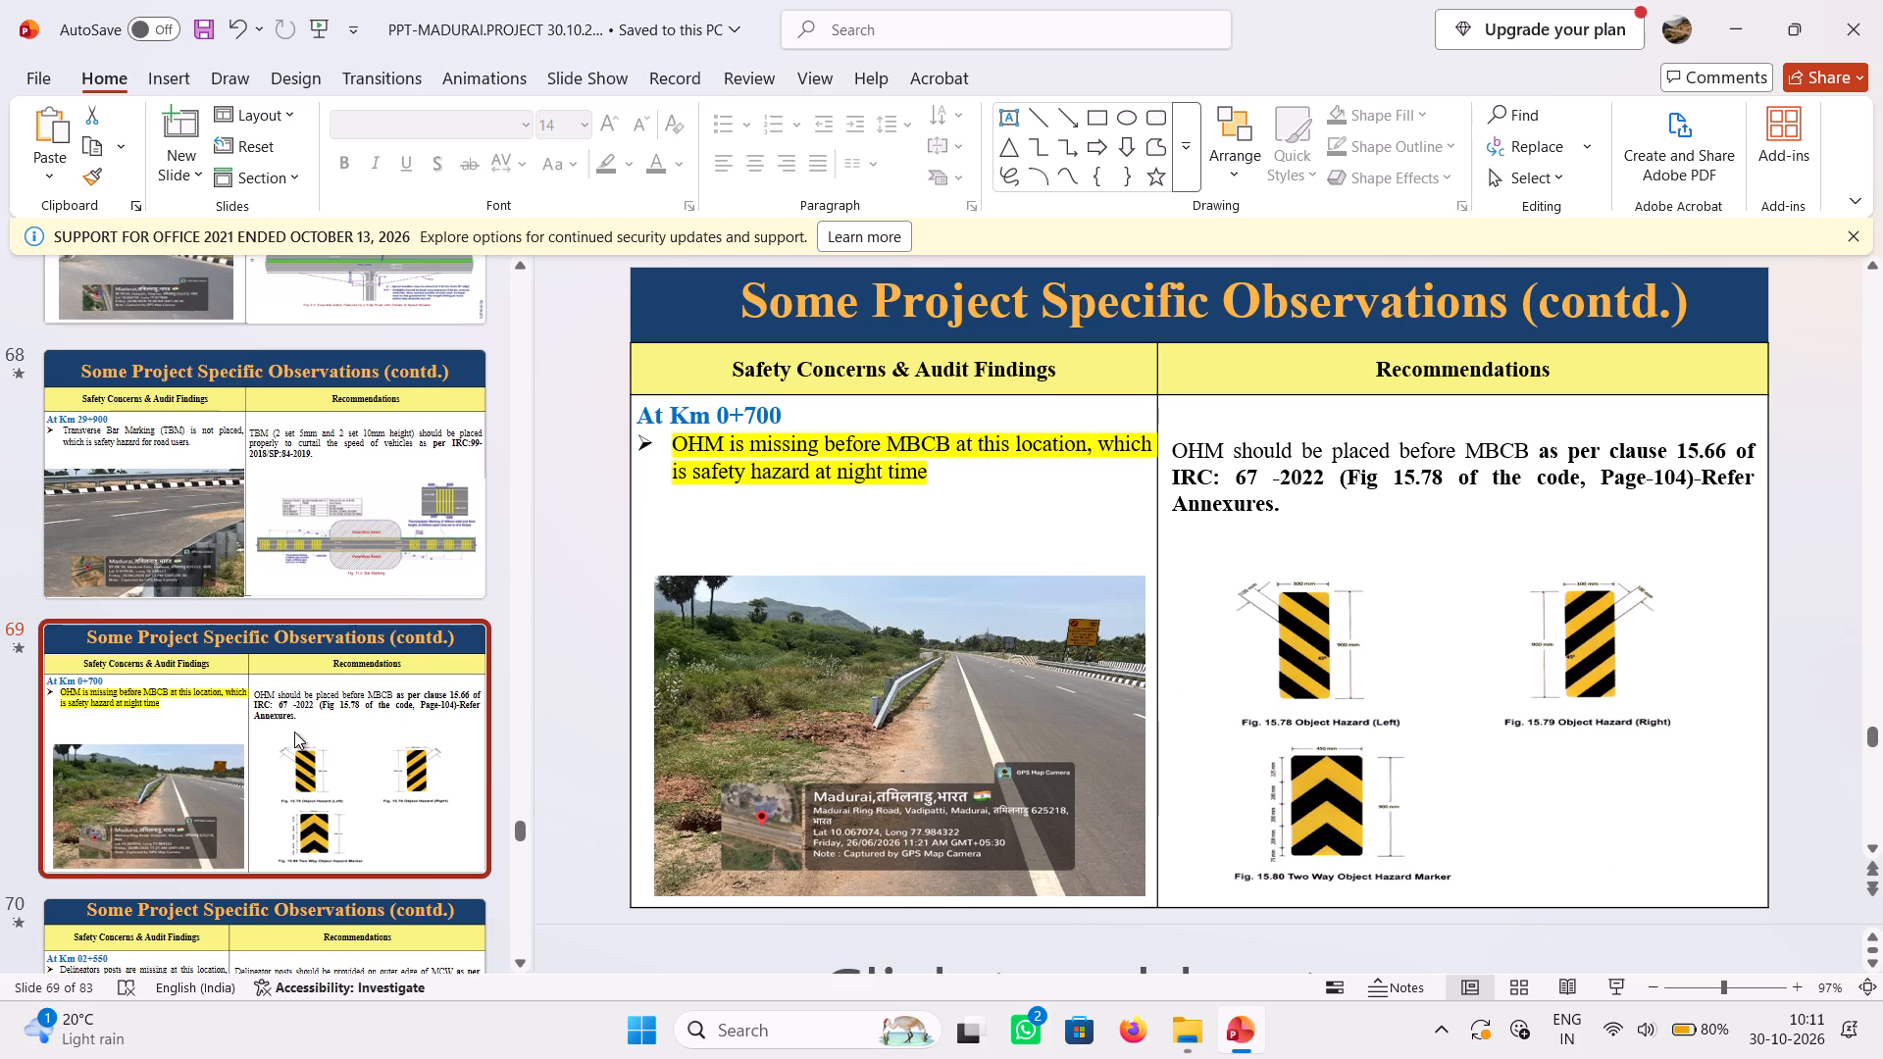
# Look through the remaining observation slides up to At Km 1+180, examining the two At Km 16+650 slides and their figures.
pyautogui.scroll(-5, 207, 763)
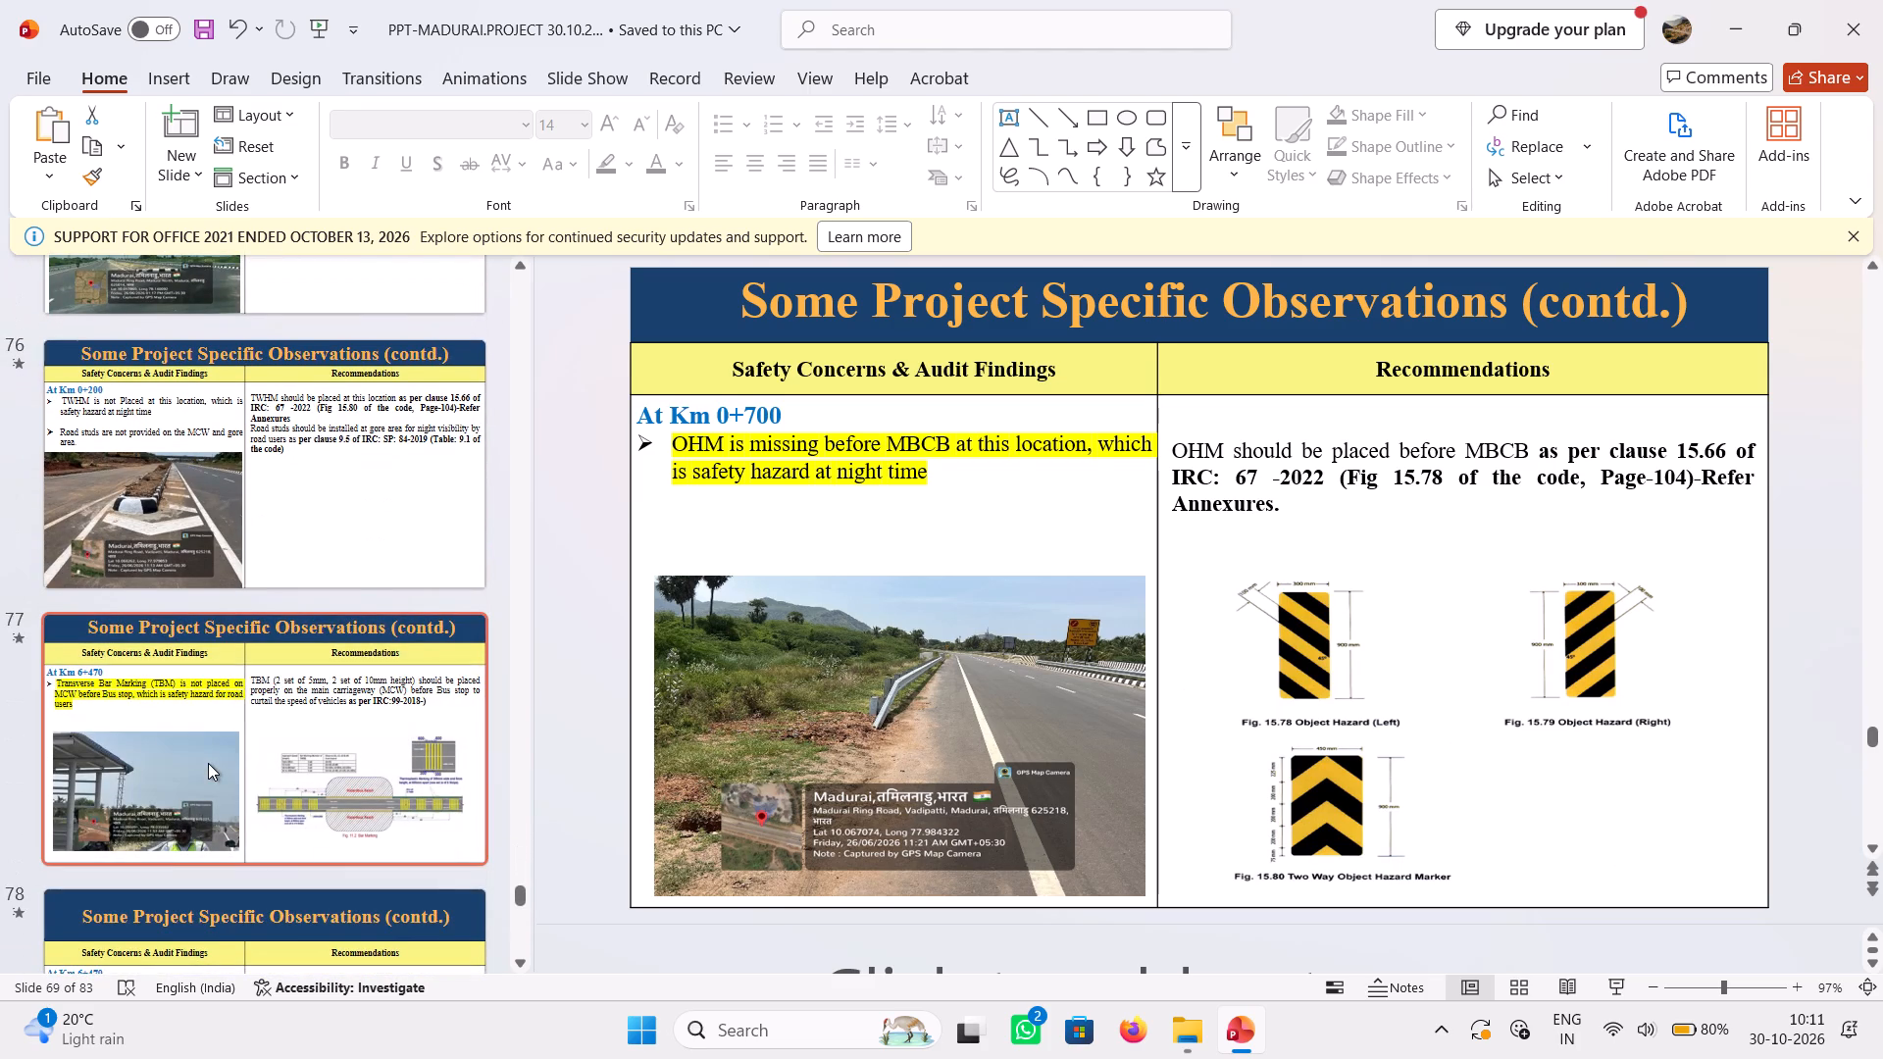
pyautogui.scroll(-2, 208, 763)
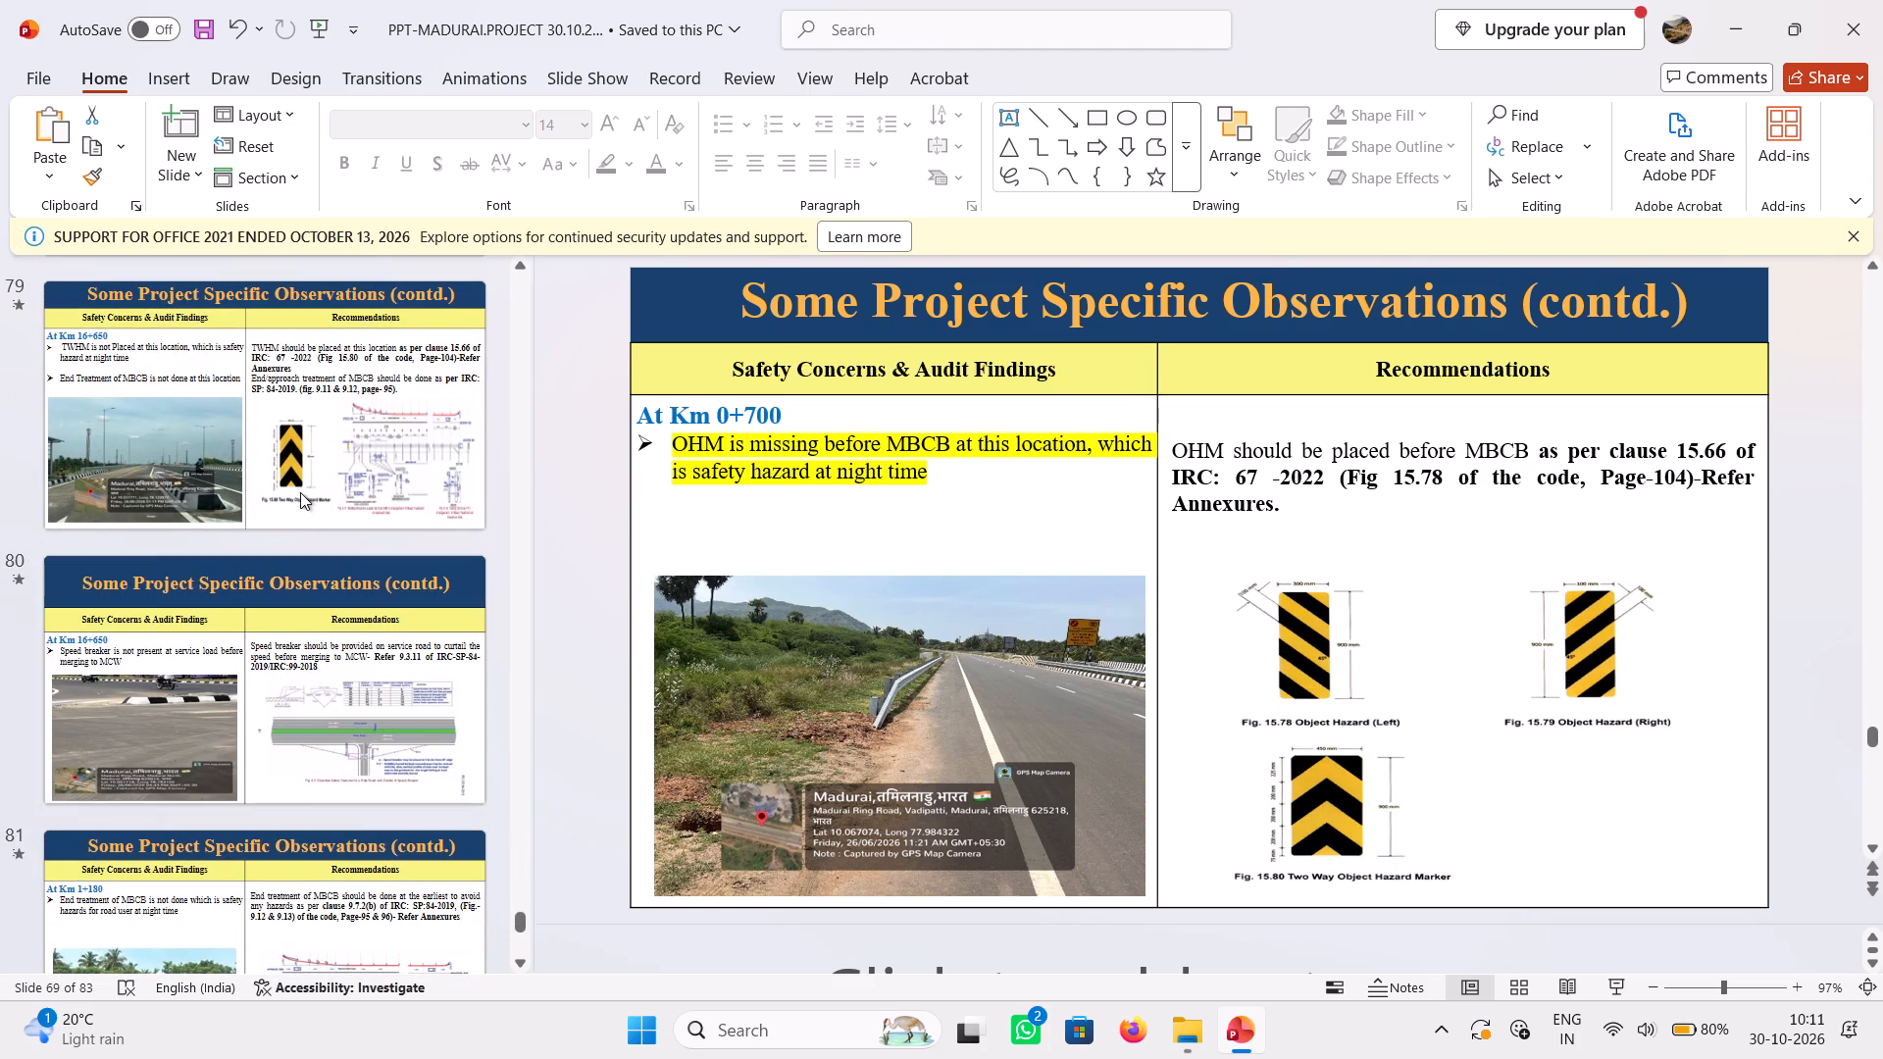
pyautogui.click(301, 492)
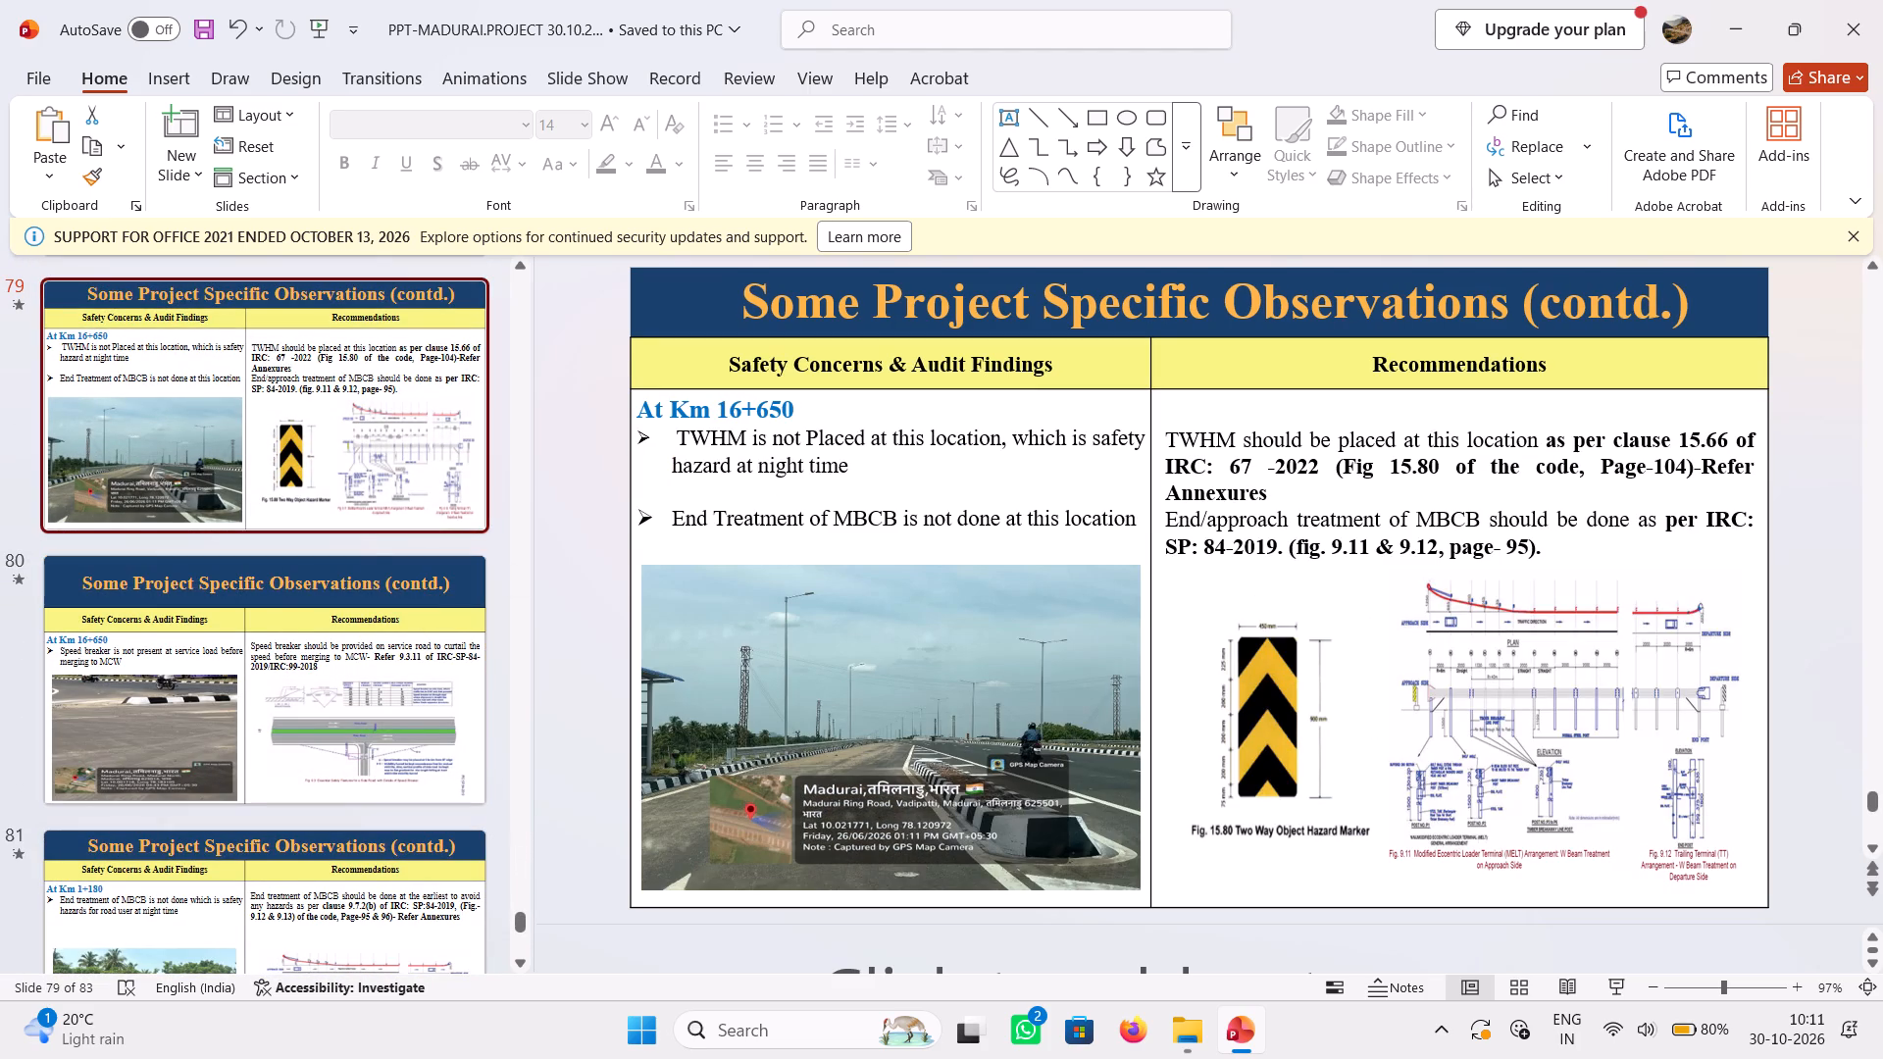
pyautogui.click(1264, 717)
pyautogui.click(1025, 726)
pyautogui.click(1494, 728)
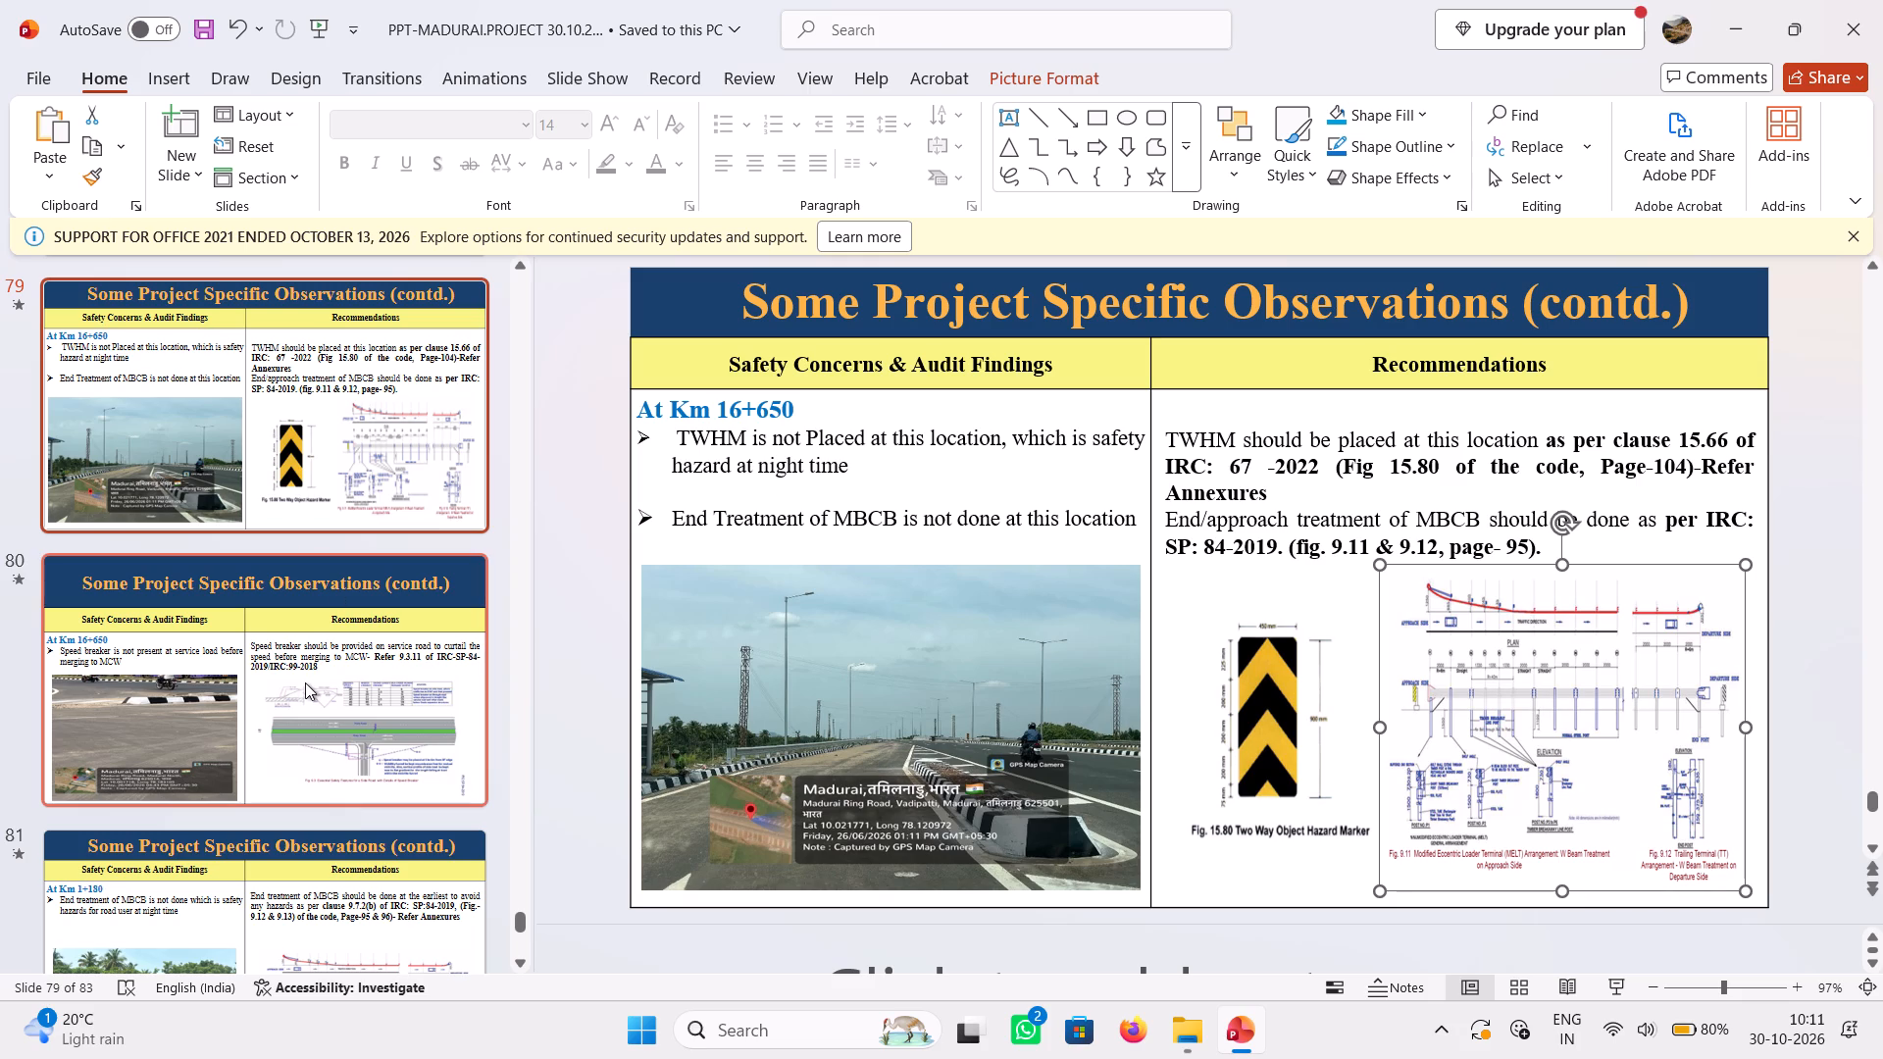
pyautogui.scroll(-1, 305, 682)
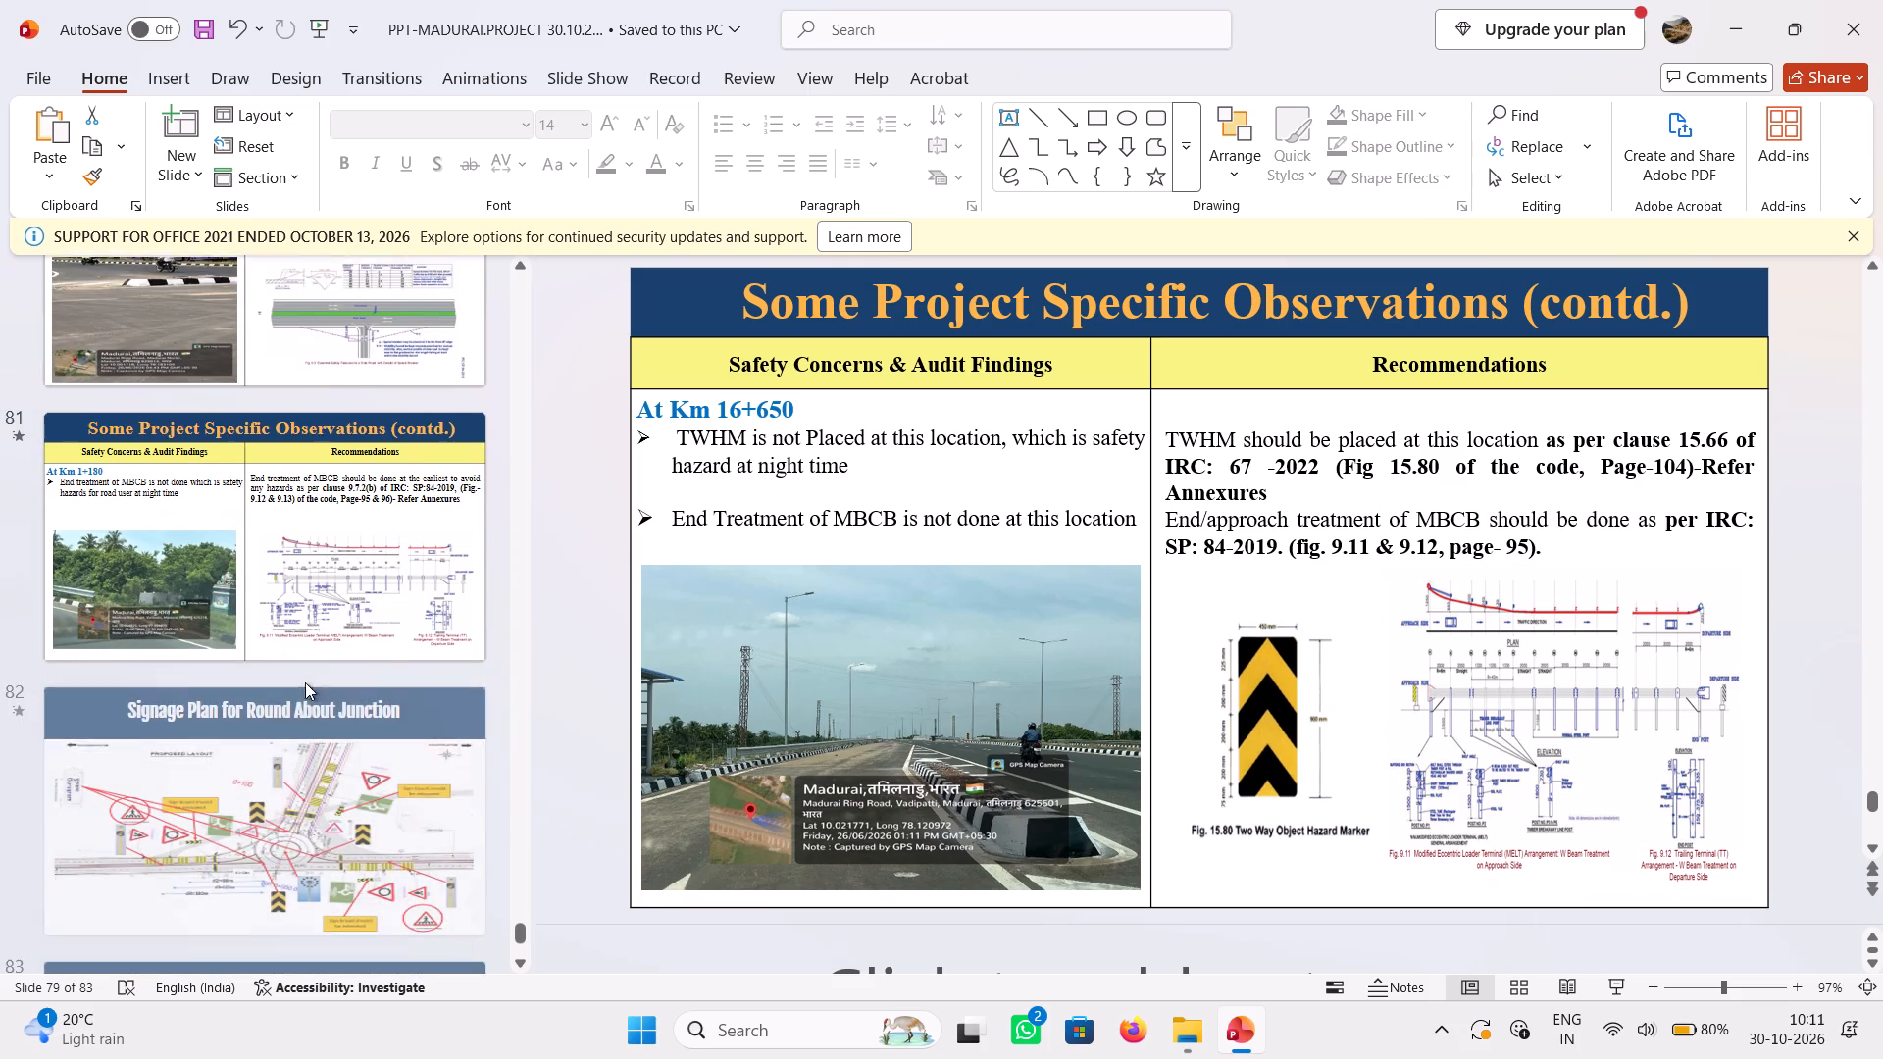
pyautogui.scroll(1, 311, 630)
pyautogui.click(305, 705)
pyautogui.click(292, 474)
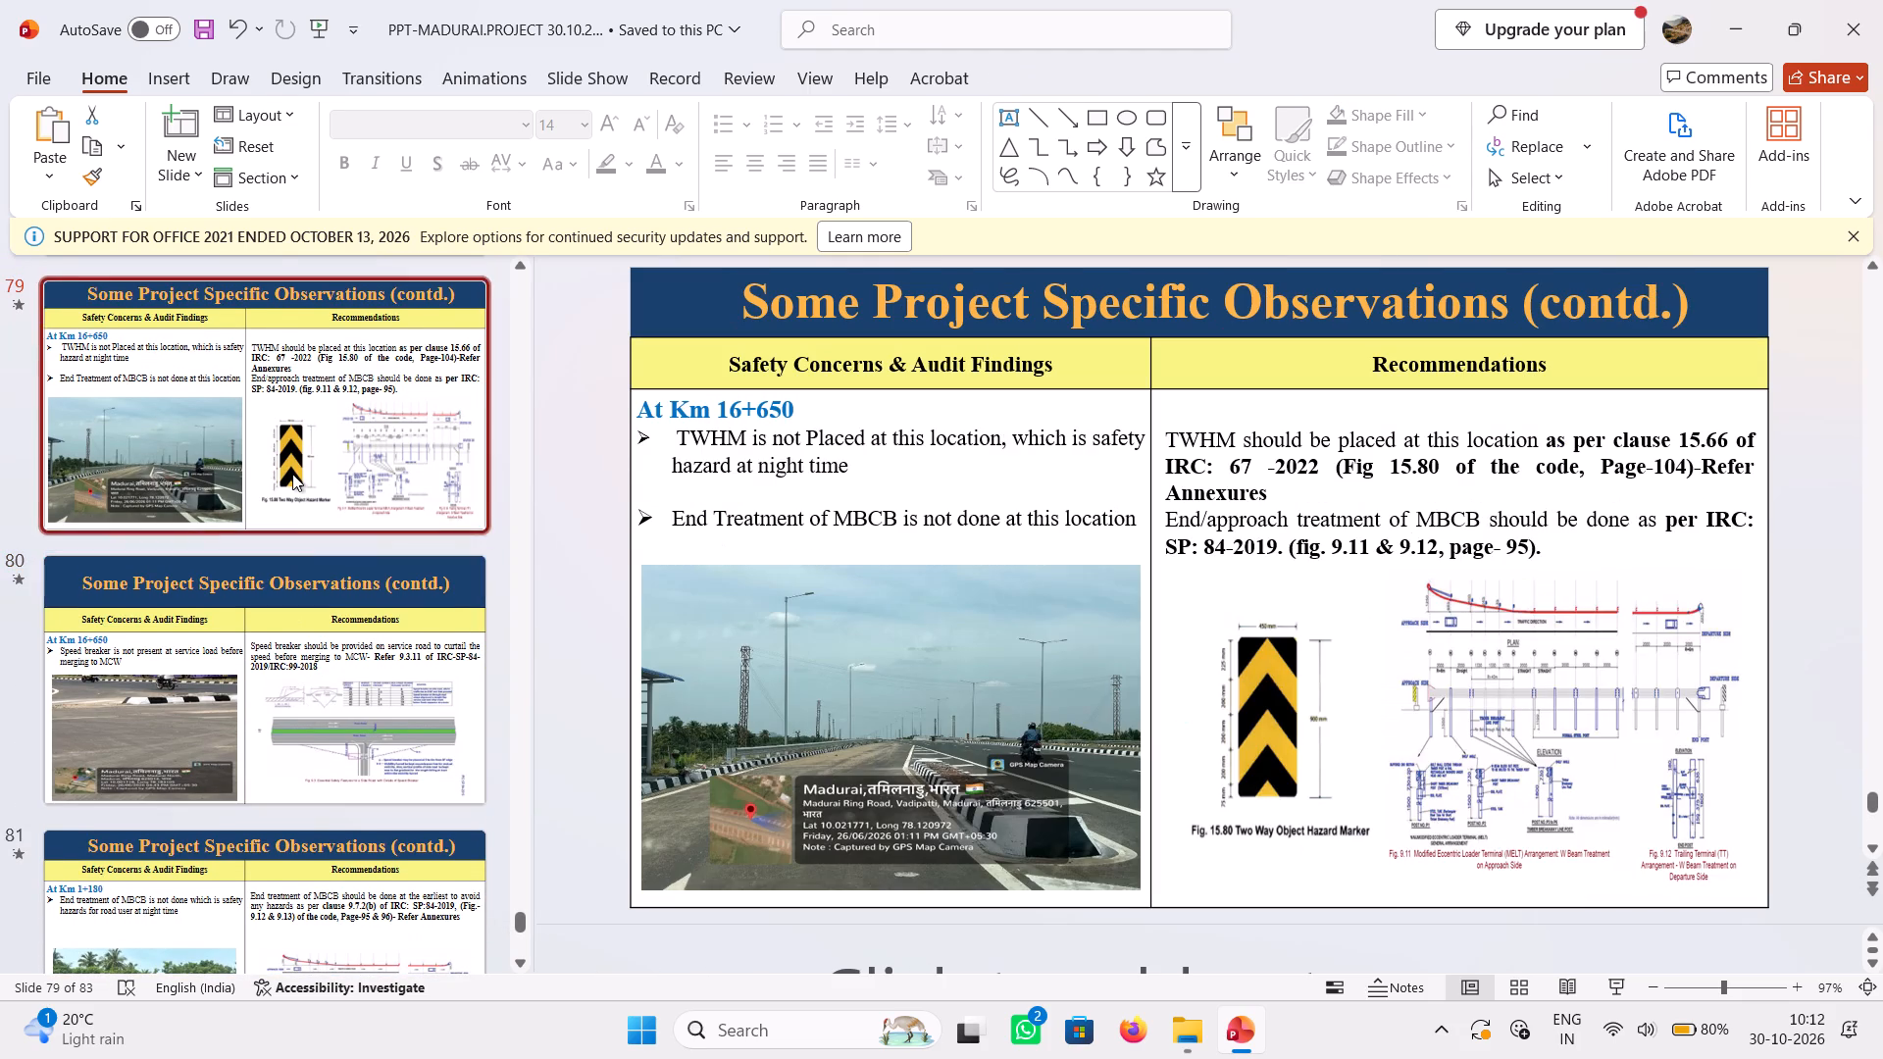
pyautogui.click(320, 744)
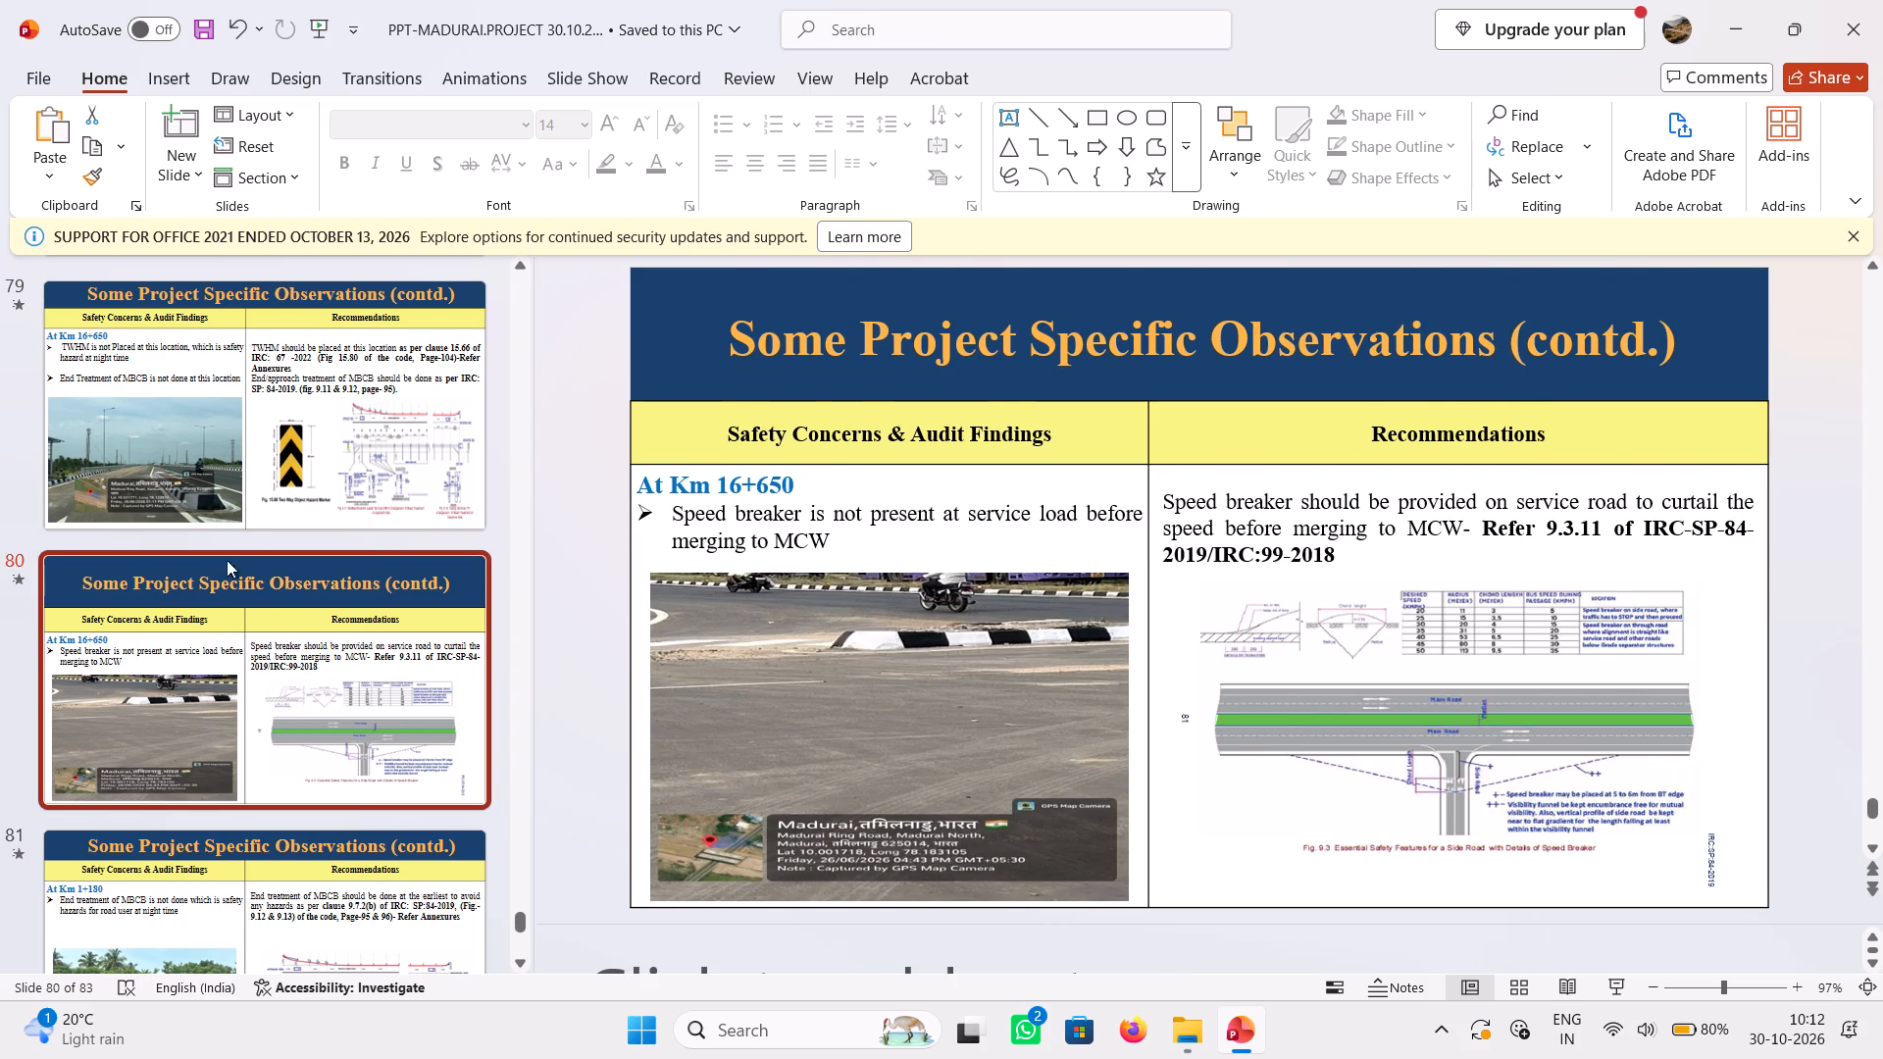
# Insert "with pass either side" after "TWHM" in the first recommendation on the At Km 16+650 slide about end treatment.
pyautogui.click(239, 484)
pyautogui.click(1247, 438)
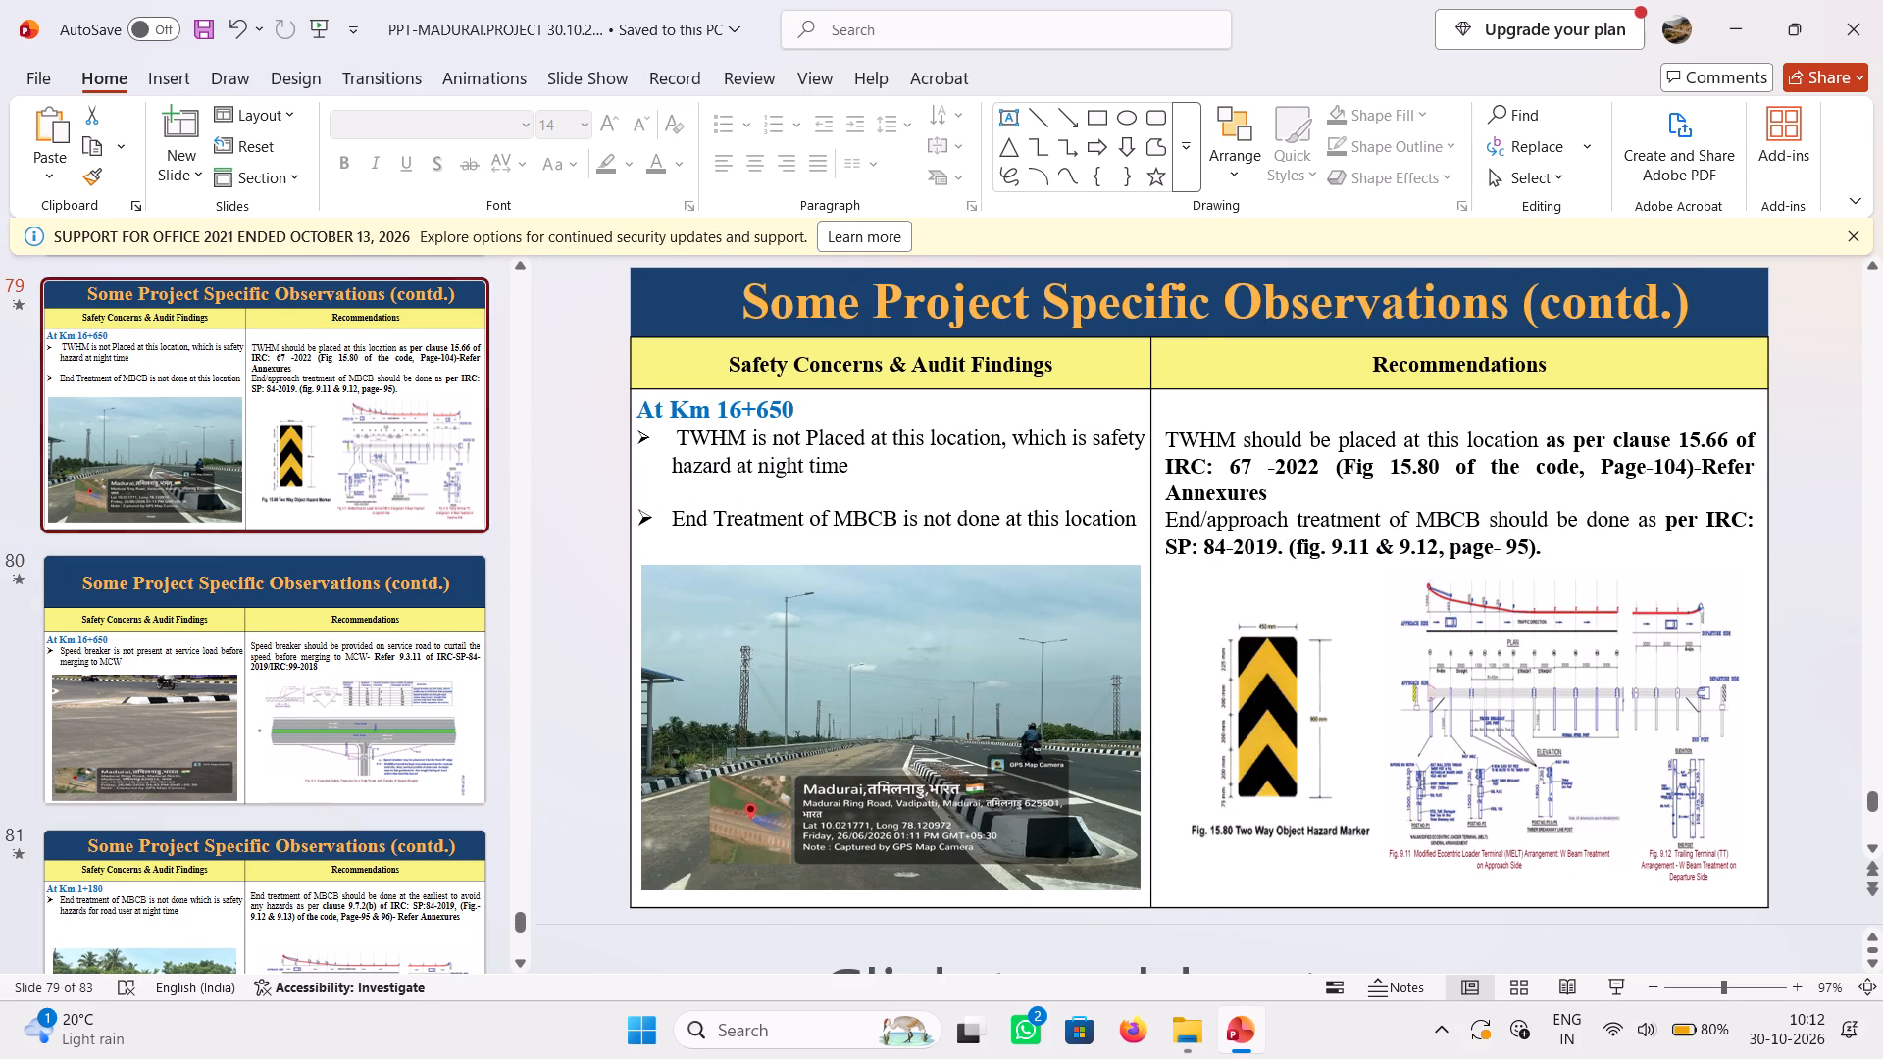
pyautogui.write('with passeither side')
pyautogui.press('space')
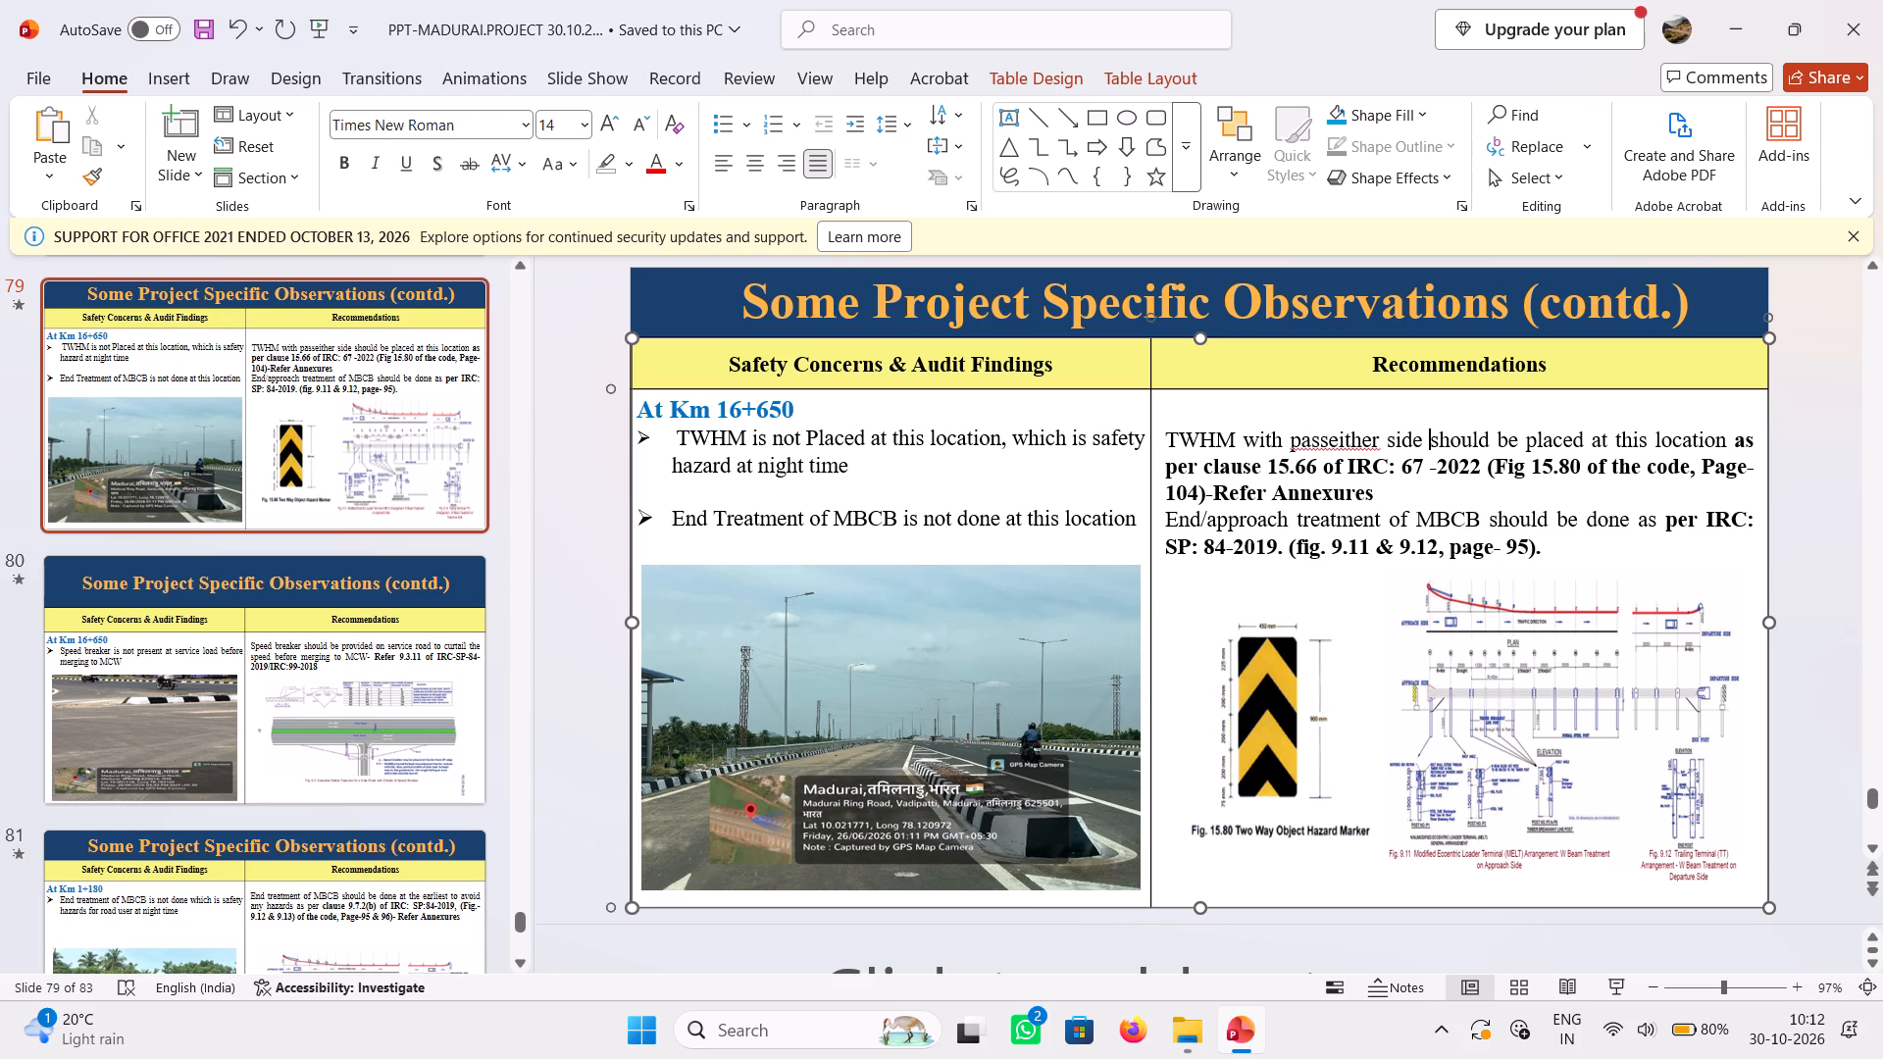
pyautogui.click(1332, 439)
pyautogui.press('space')
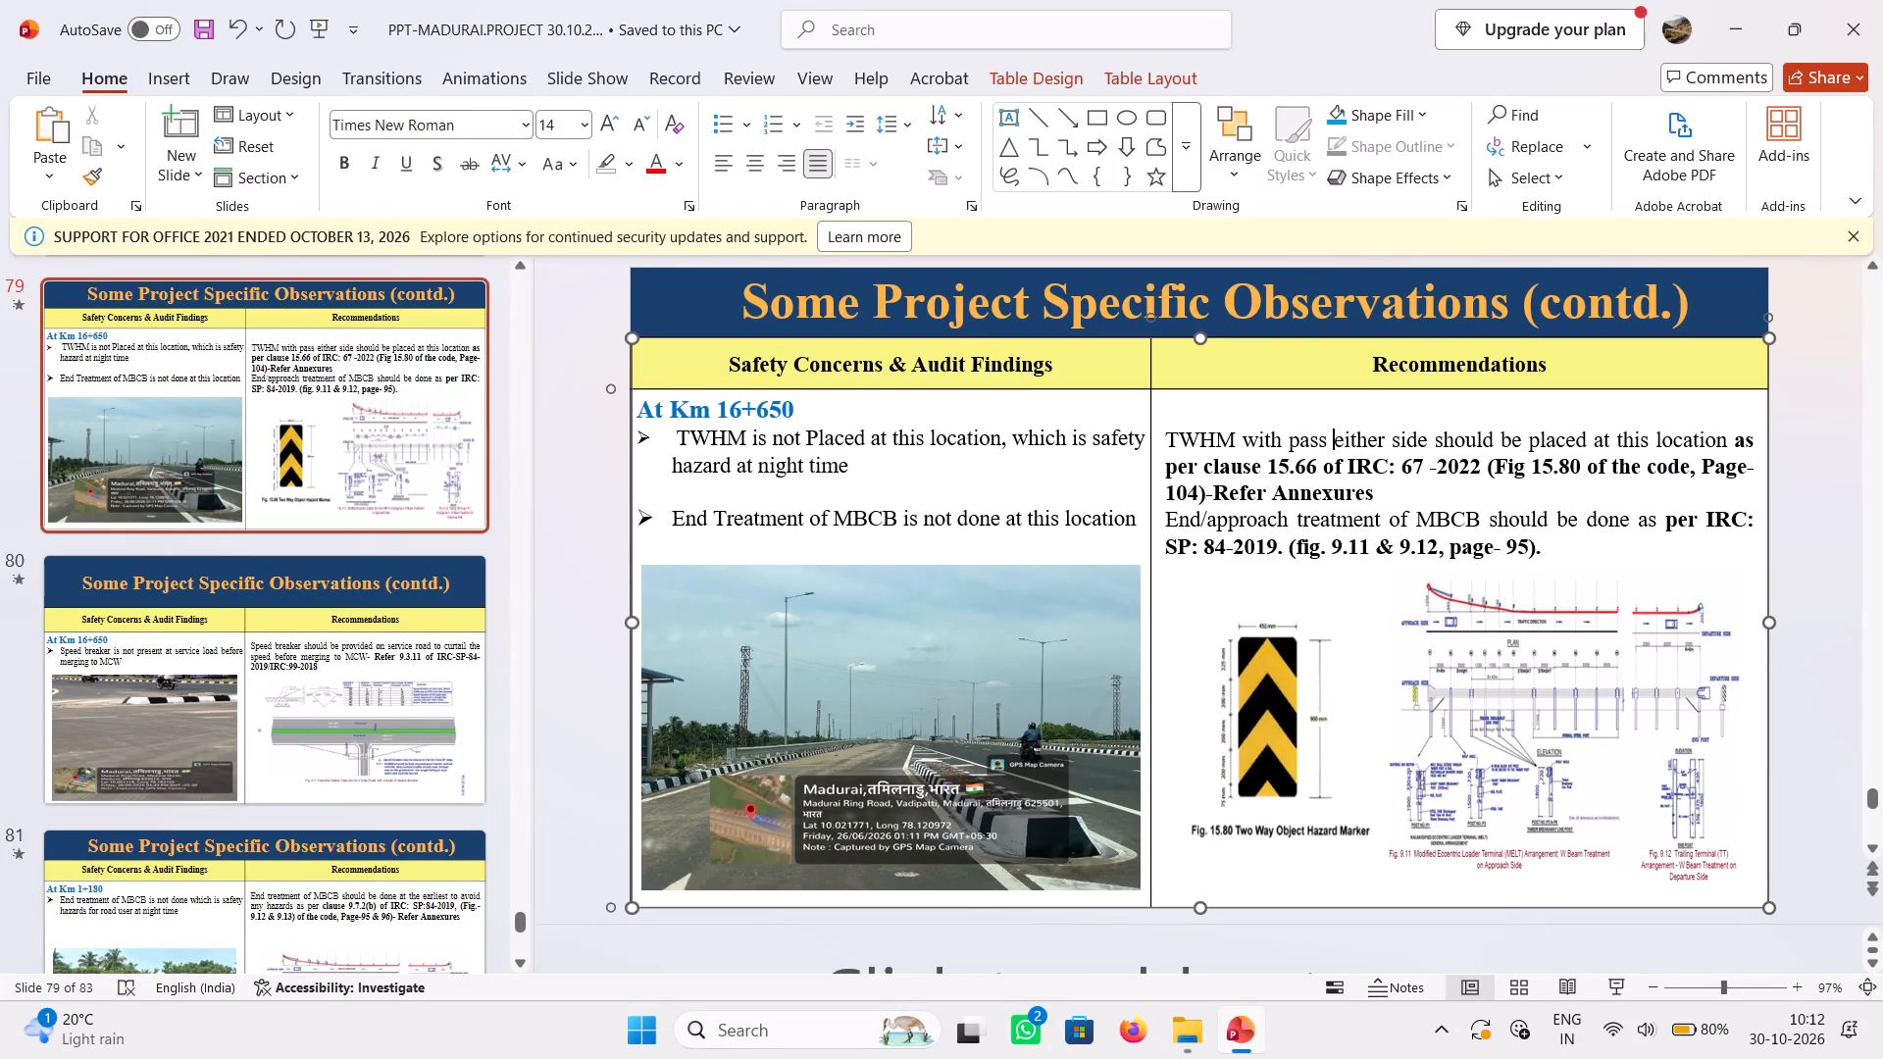
# Check the closing slides, from the At Km 16+650 speed breaker slide through At Km 1+180 to the roundabout signage plan.
pyautogui.click(315, 709)
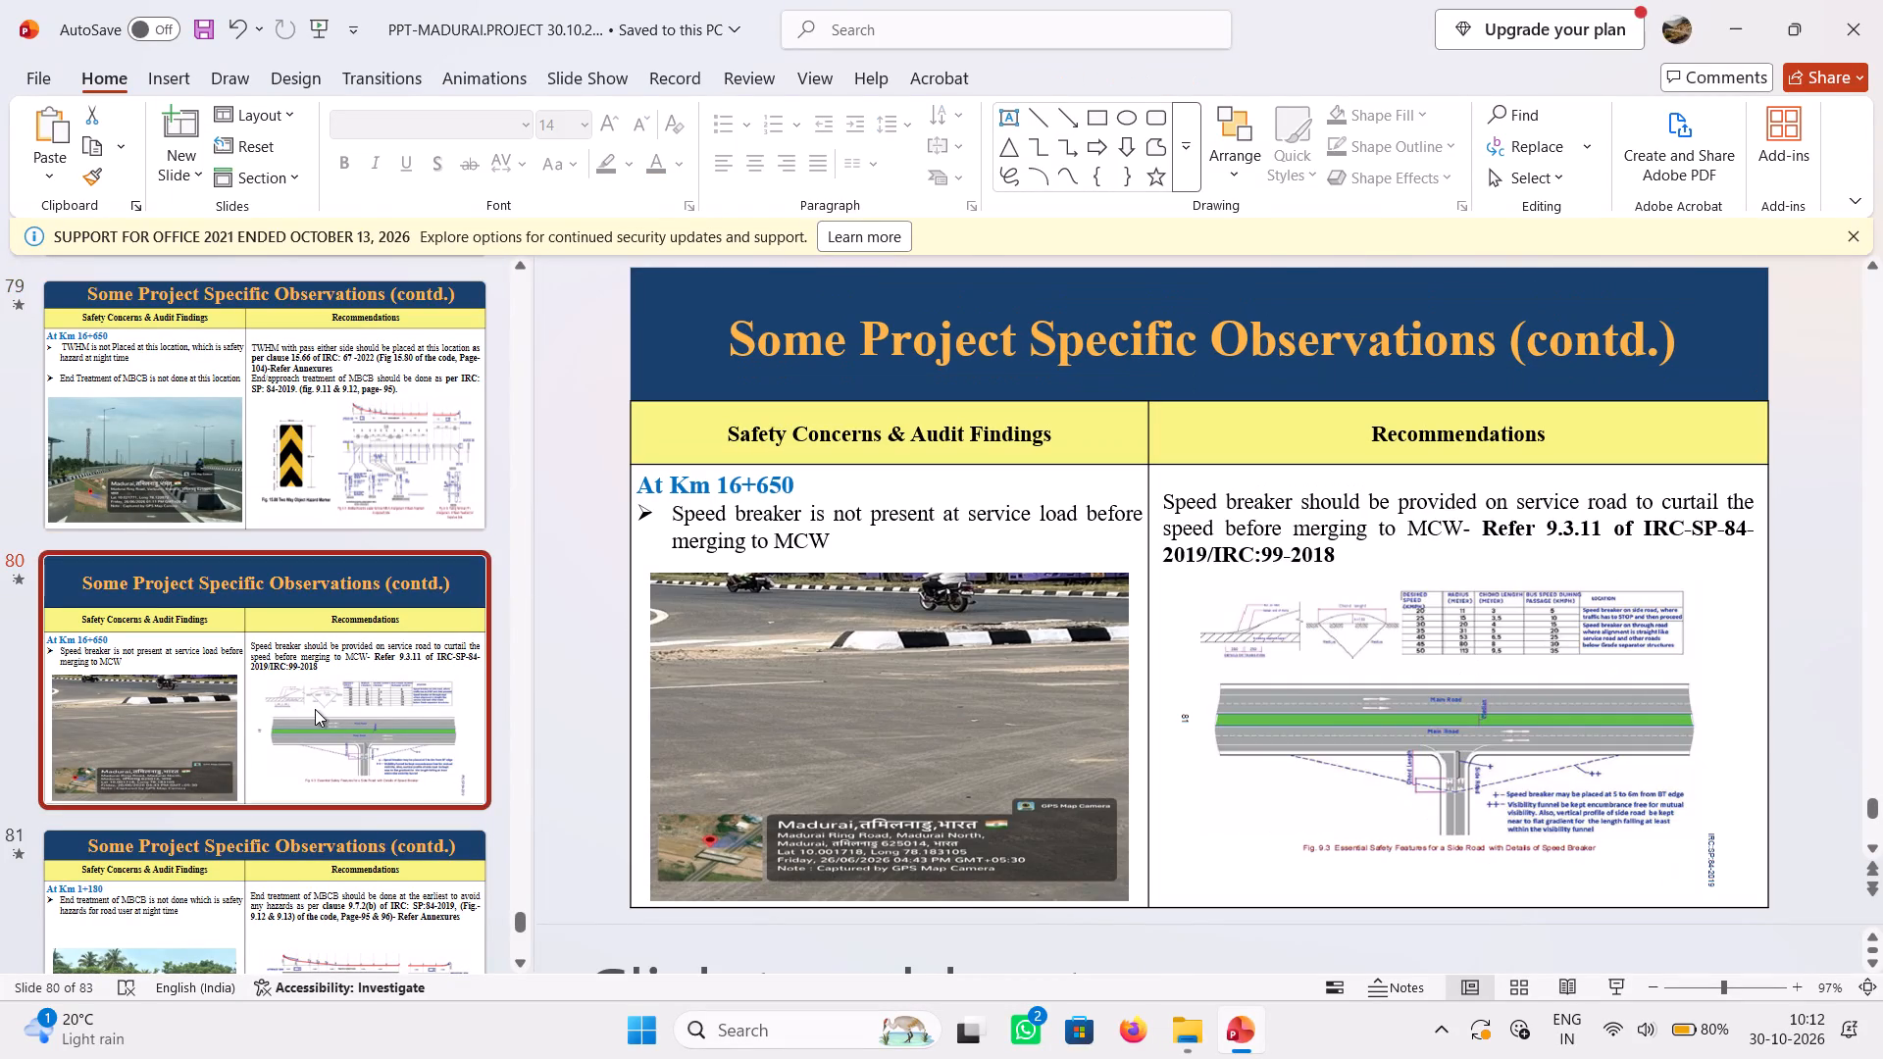
pyautogui.scroll(-1, 315, 709)
pyautogui.click(318, 576)
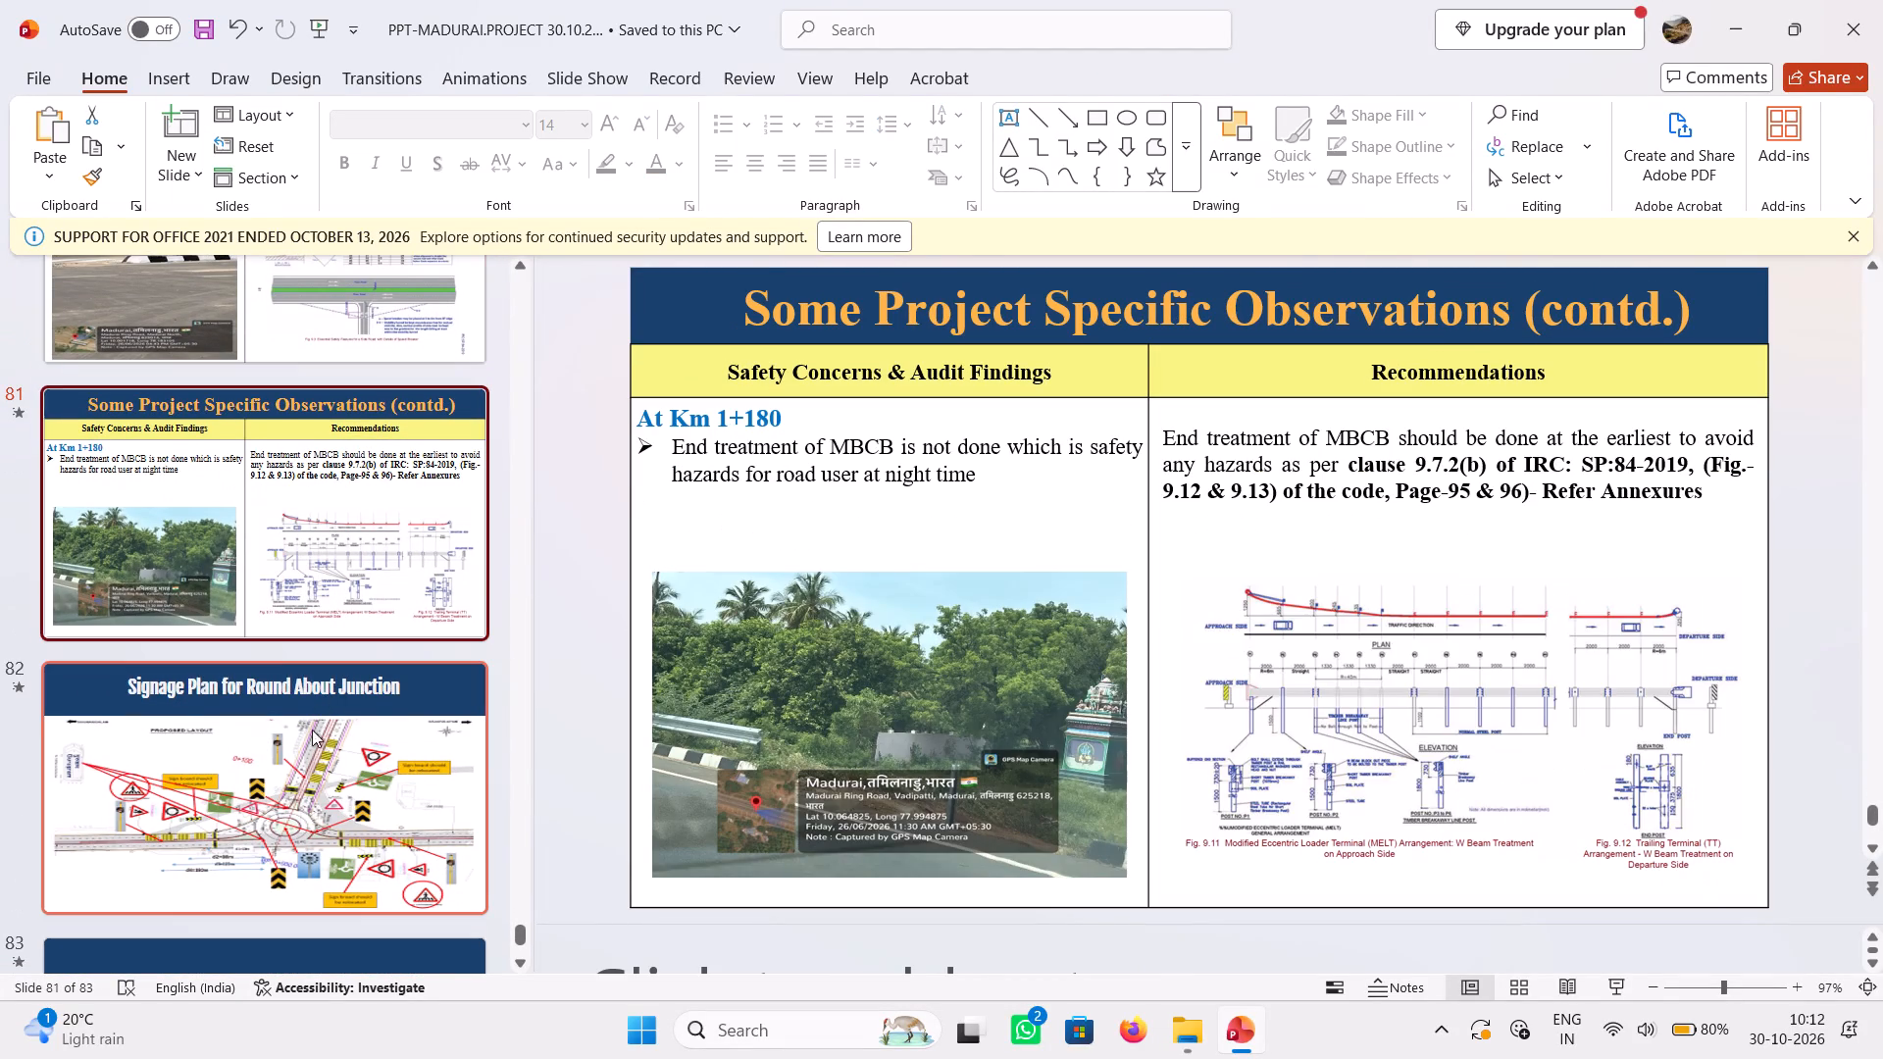
pyautogui.click(326, 712)
pyautogui.scroll(-1, 326, 712)
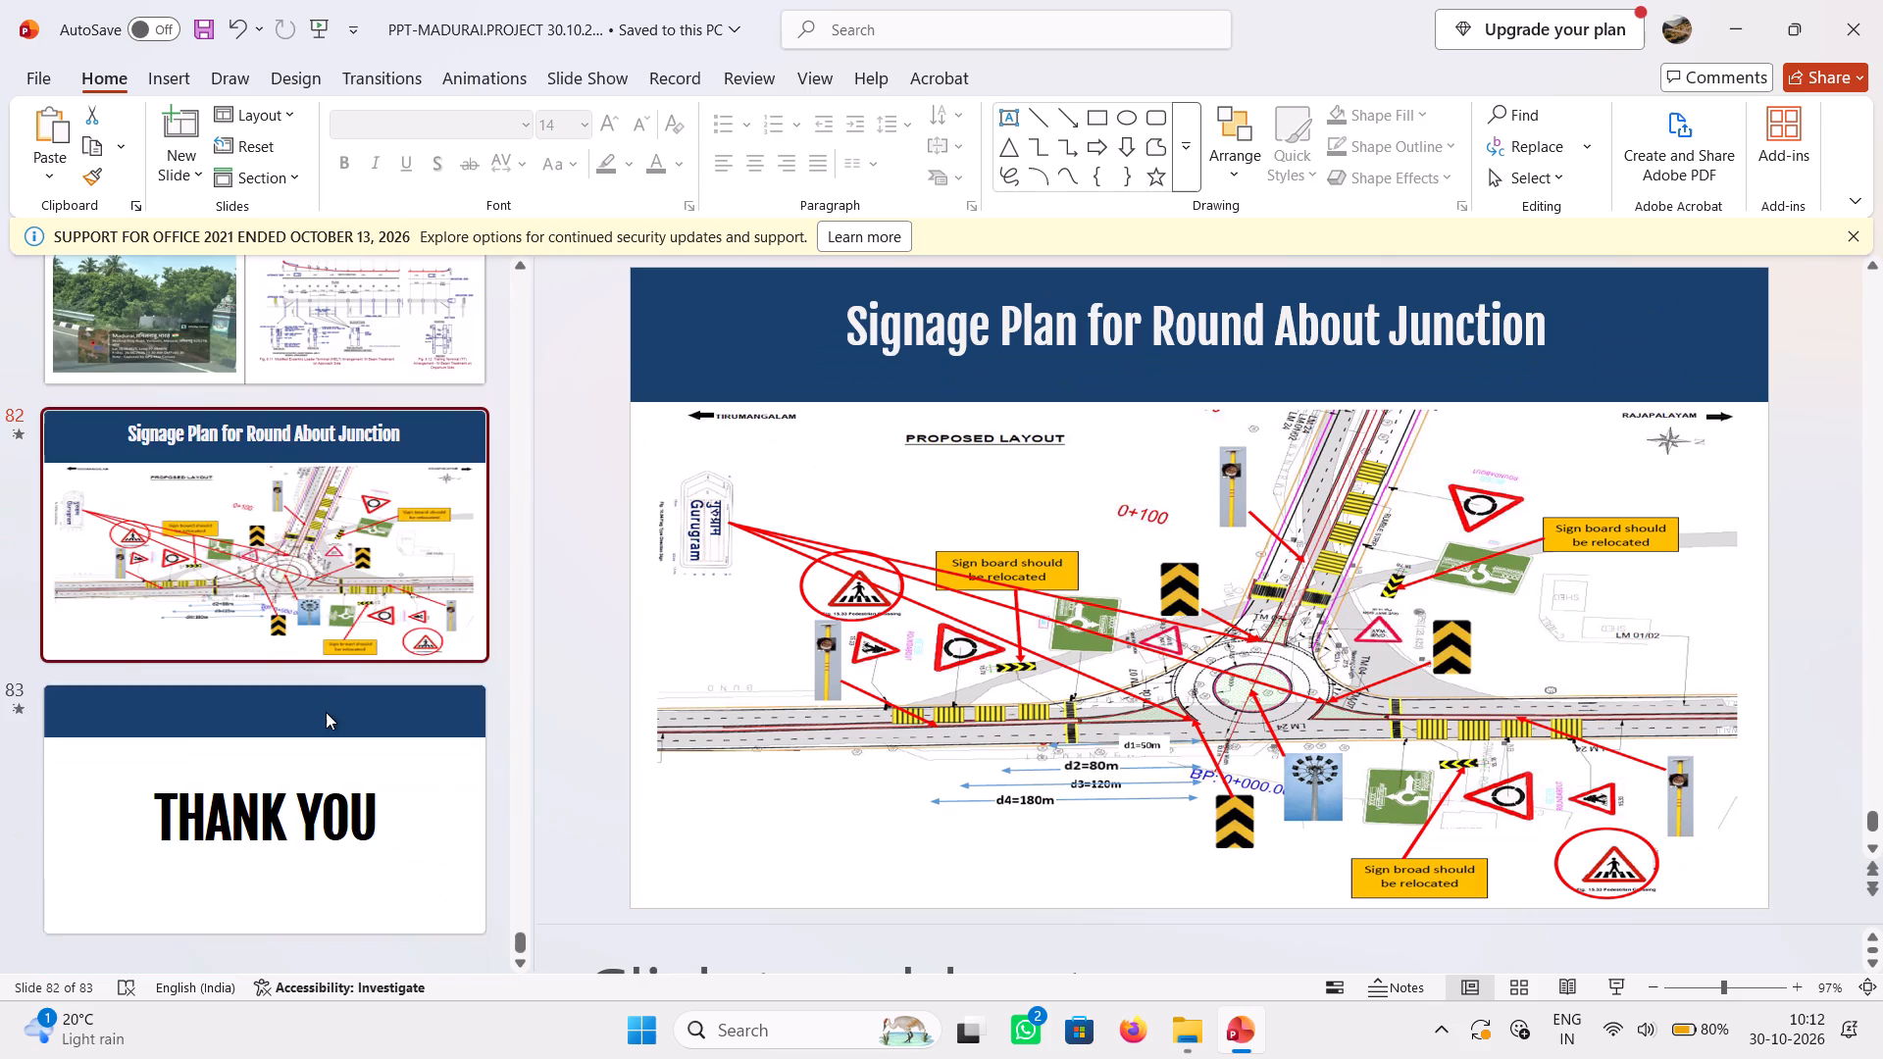
pyautogui.scroll(3, 326, 712)
# Delete the At Km 6+470 slide about the flexible median marker missing at the median.
pyautogui.click(308, 755)
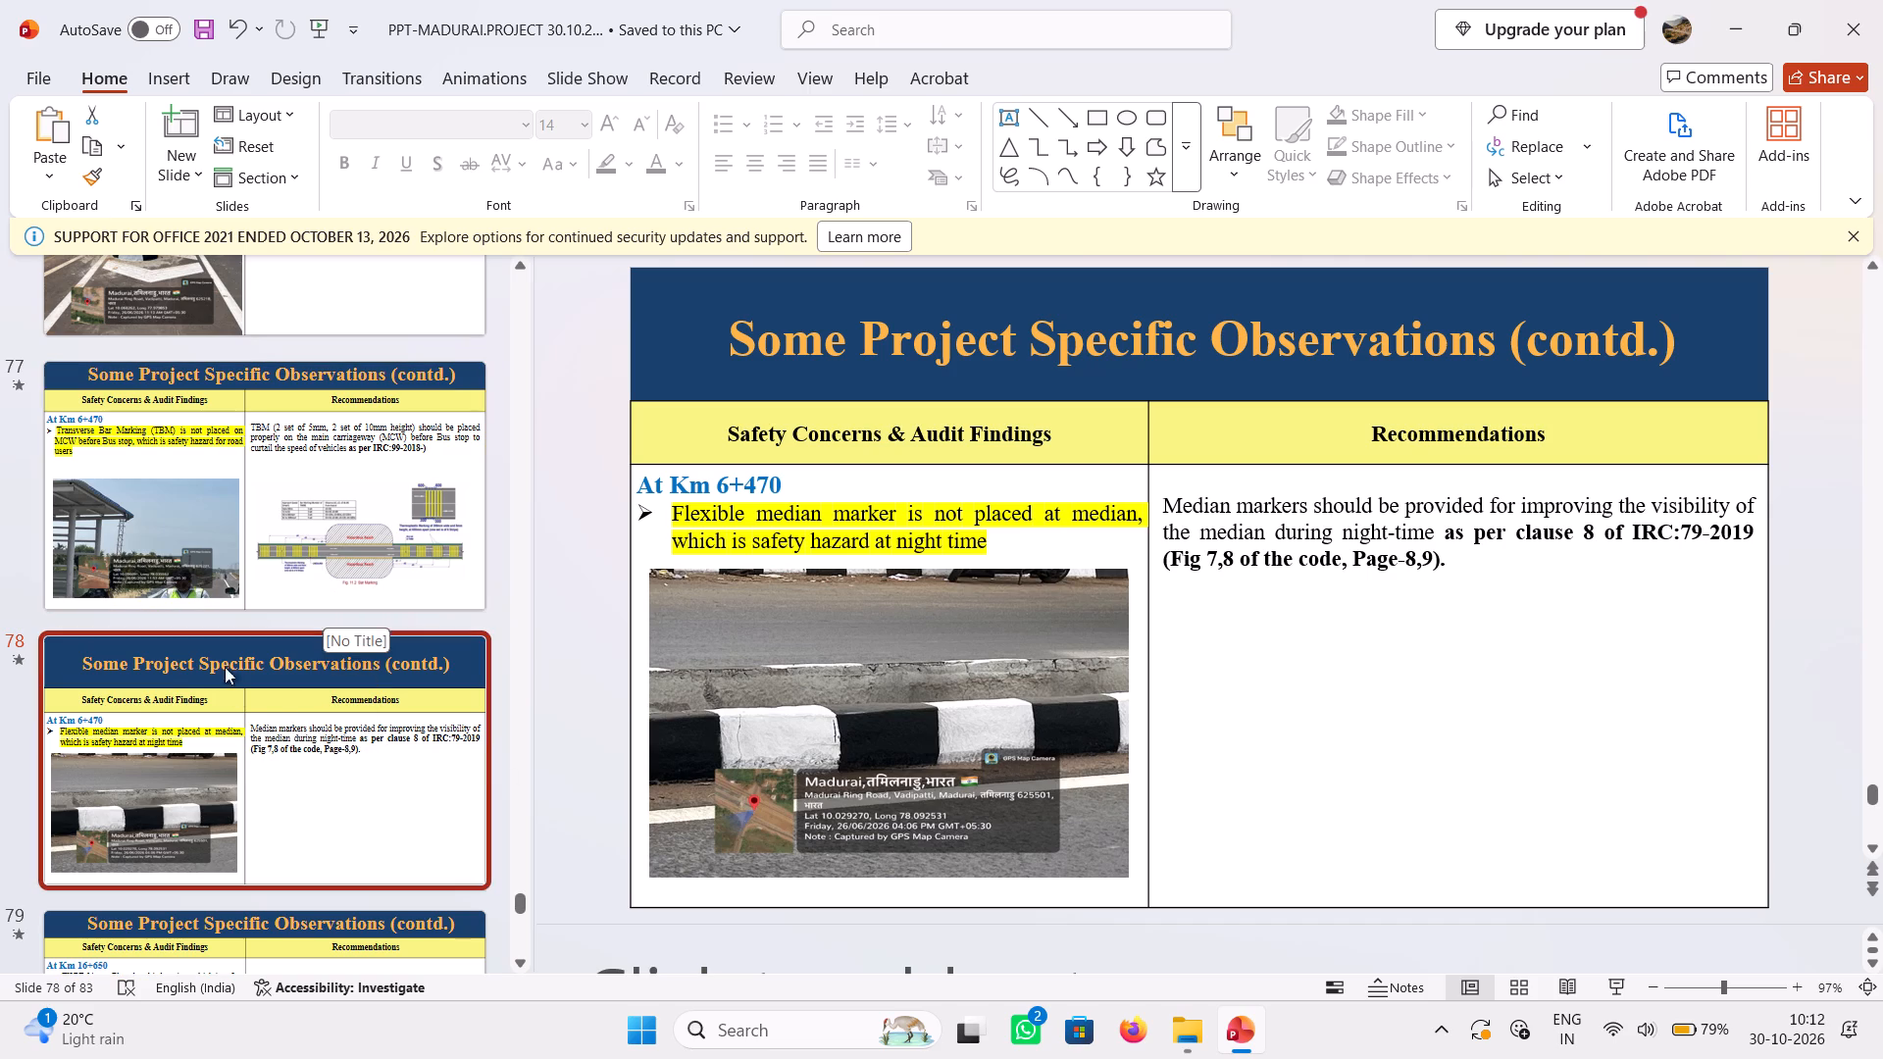
pyautogui.click(202, 503)
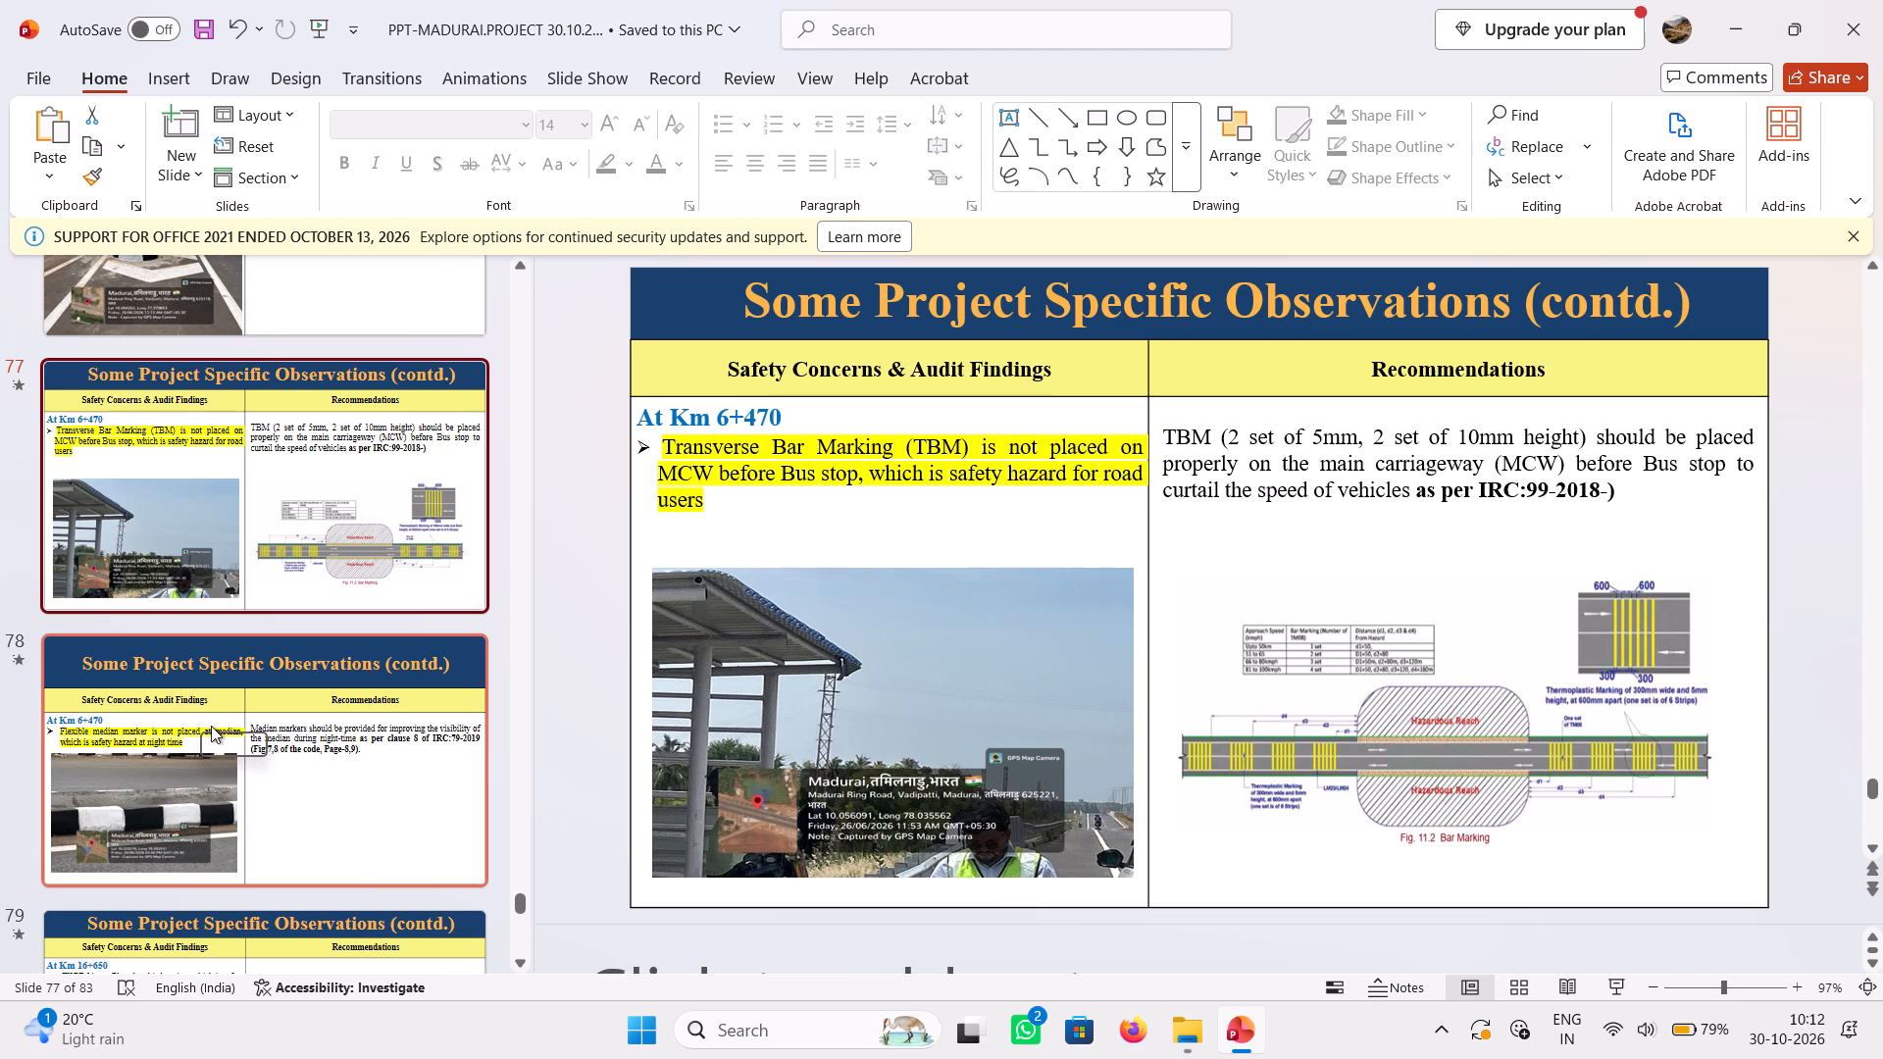
pyautogui.click(241, 766)
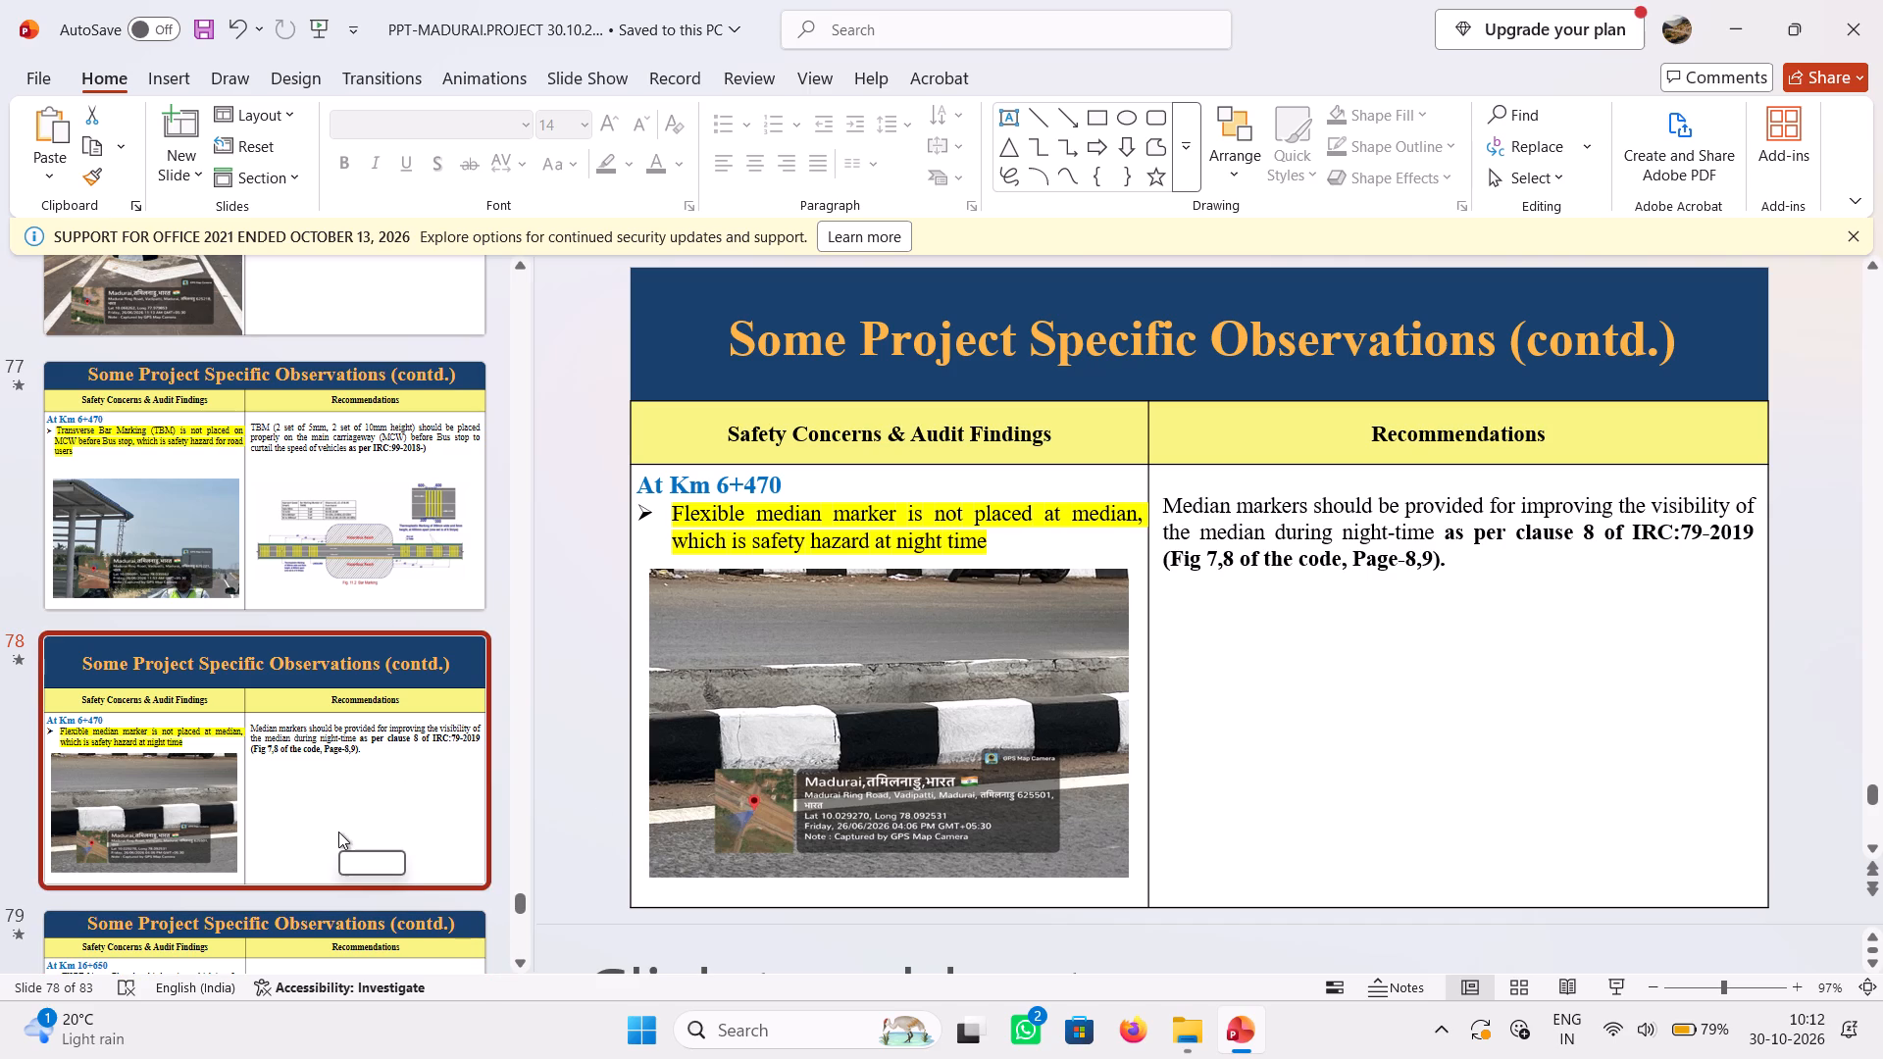
pyautogui.press('Delete')
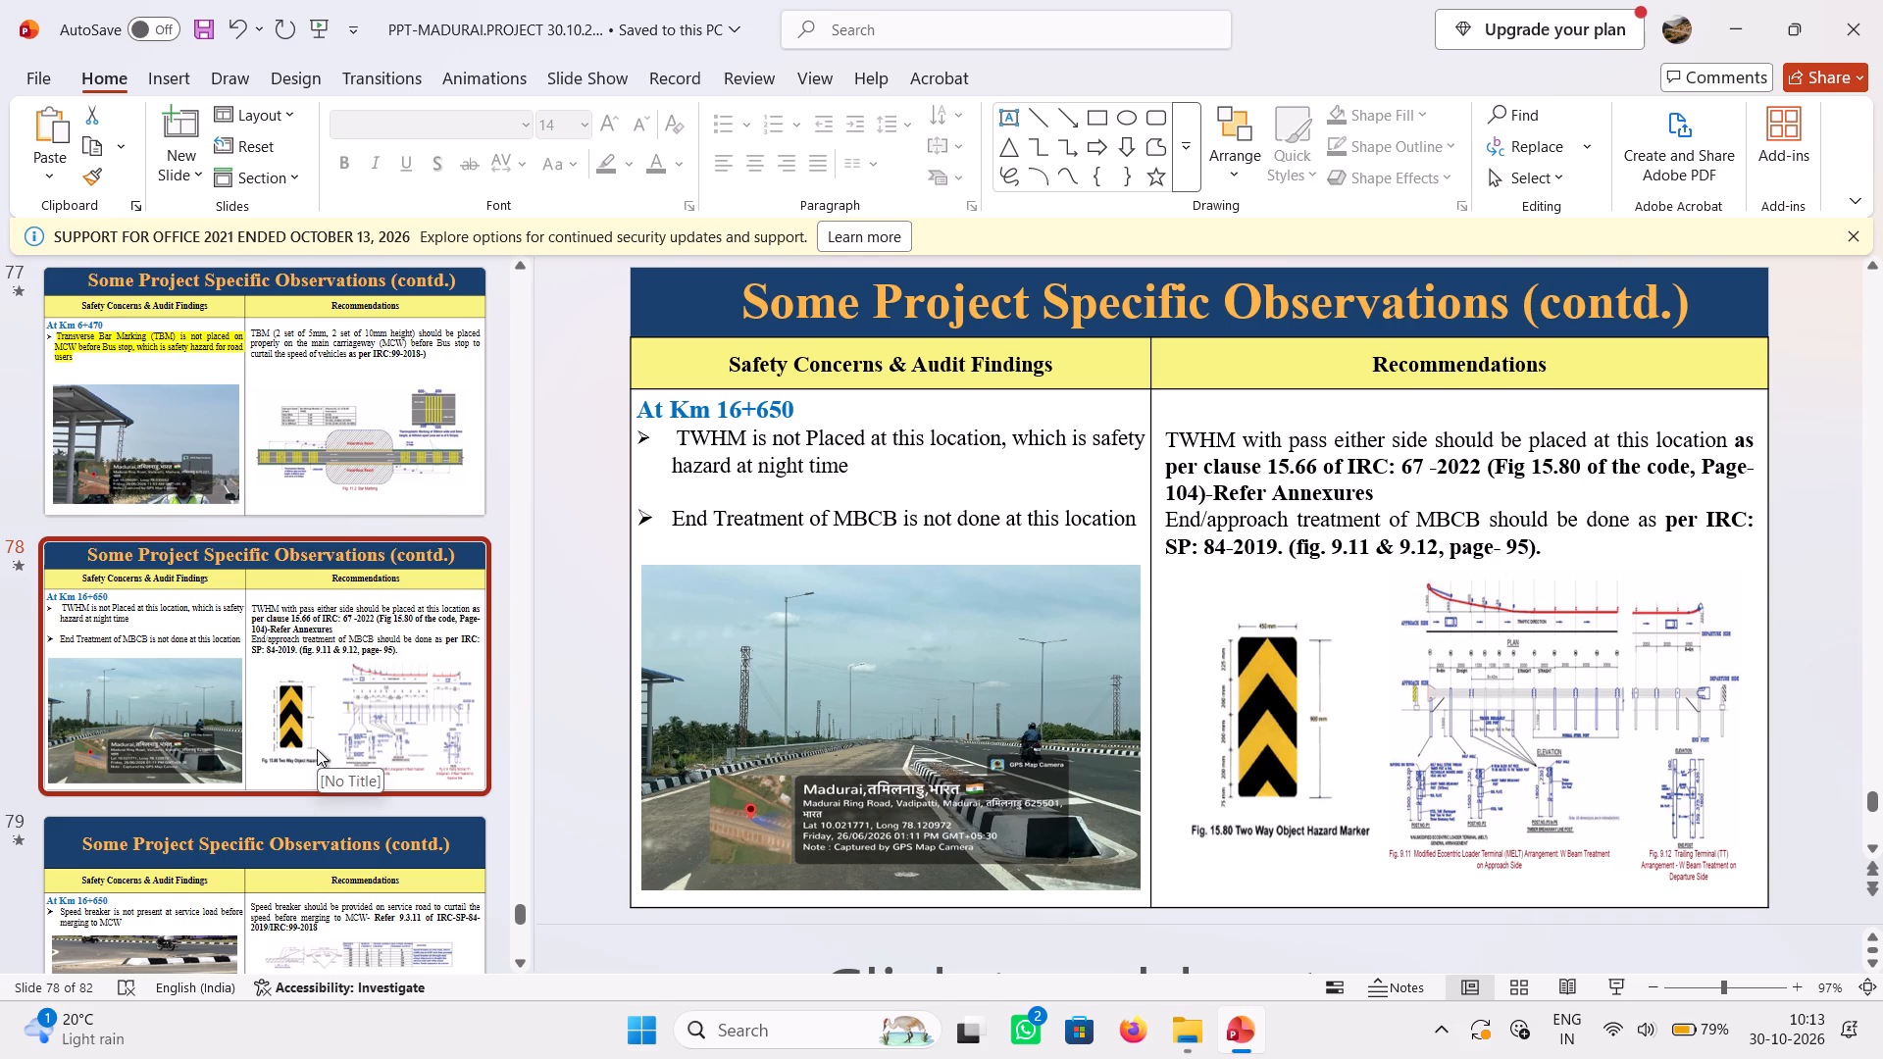
# Delete the At Km 6+470 slide about the missing Transverse Bar Marking before the bus stop.
pyautogui.click(304, 489)
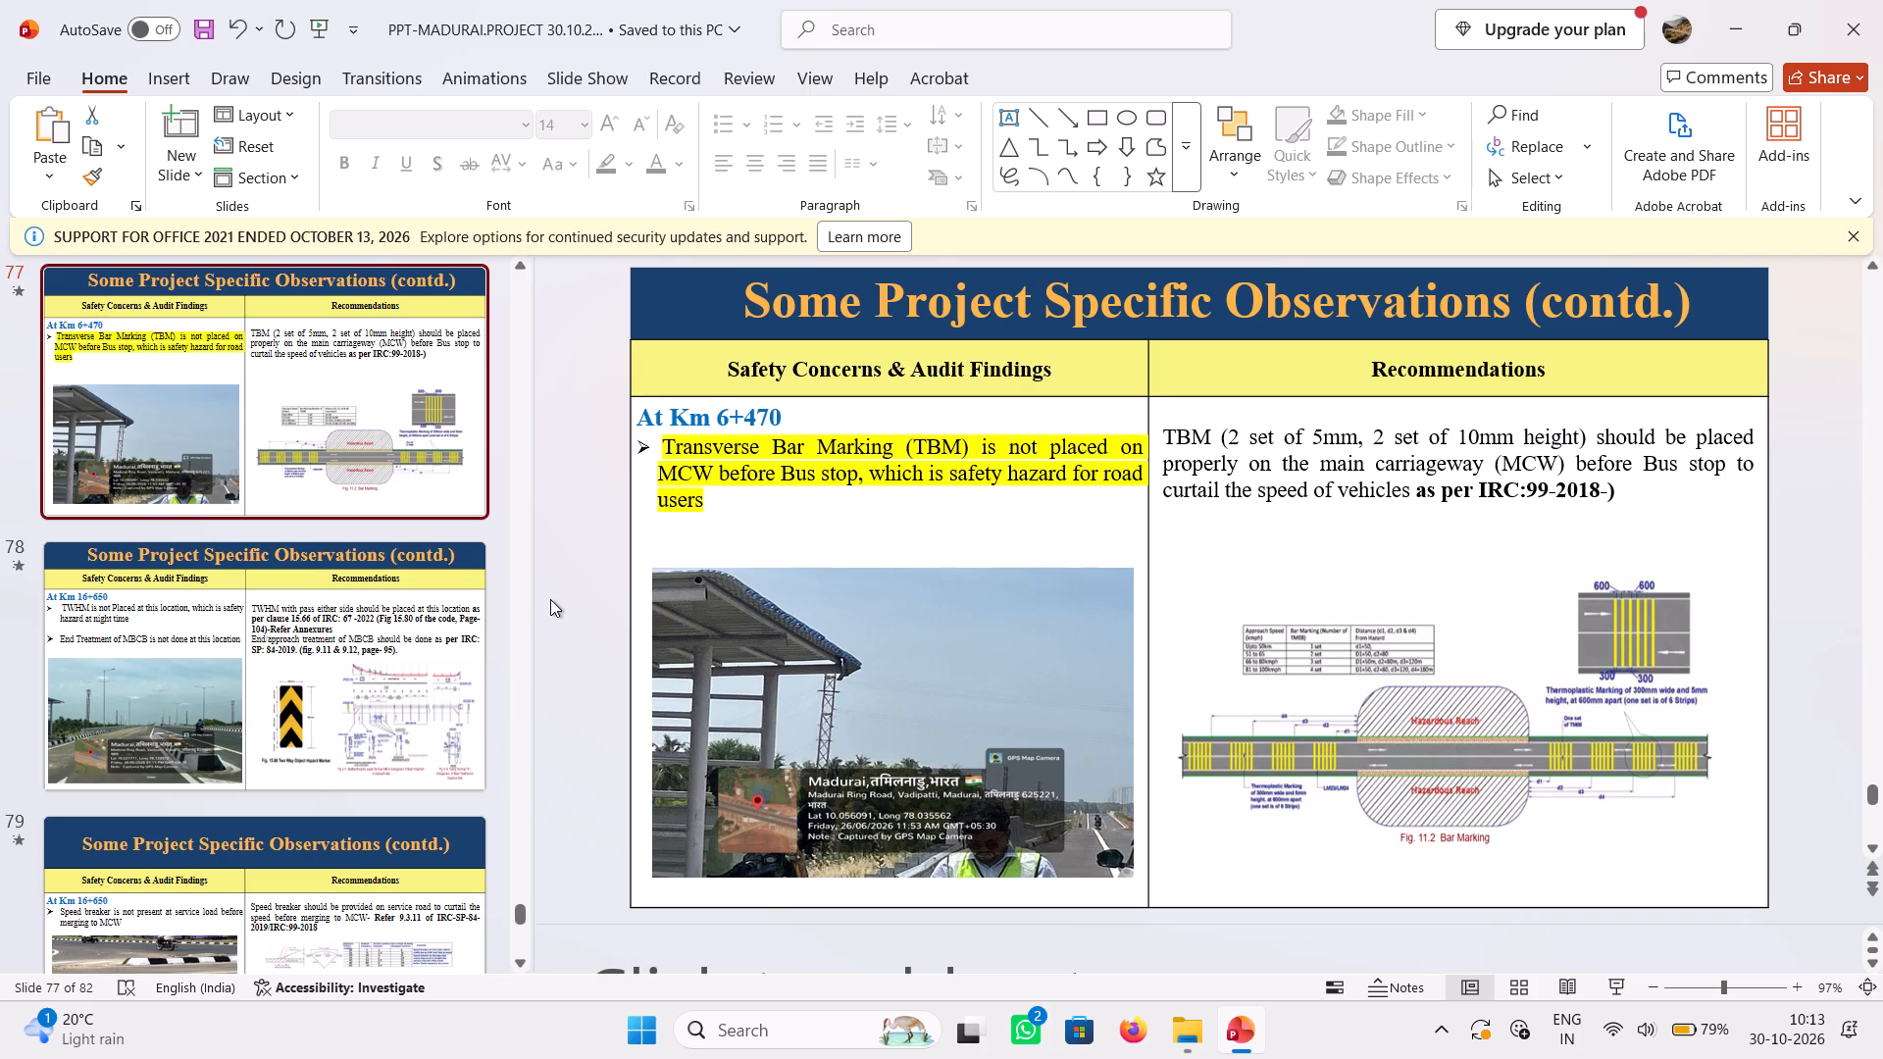
pyautogui.press('Delete')
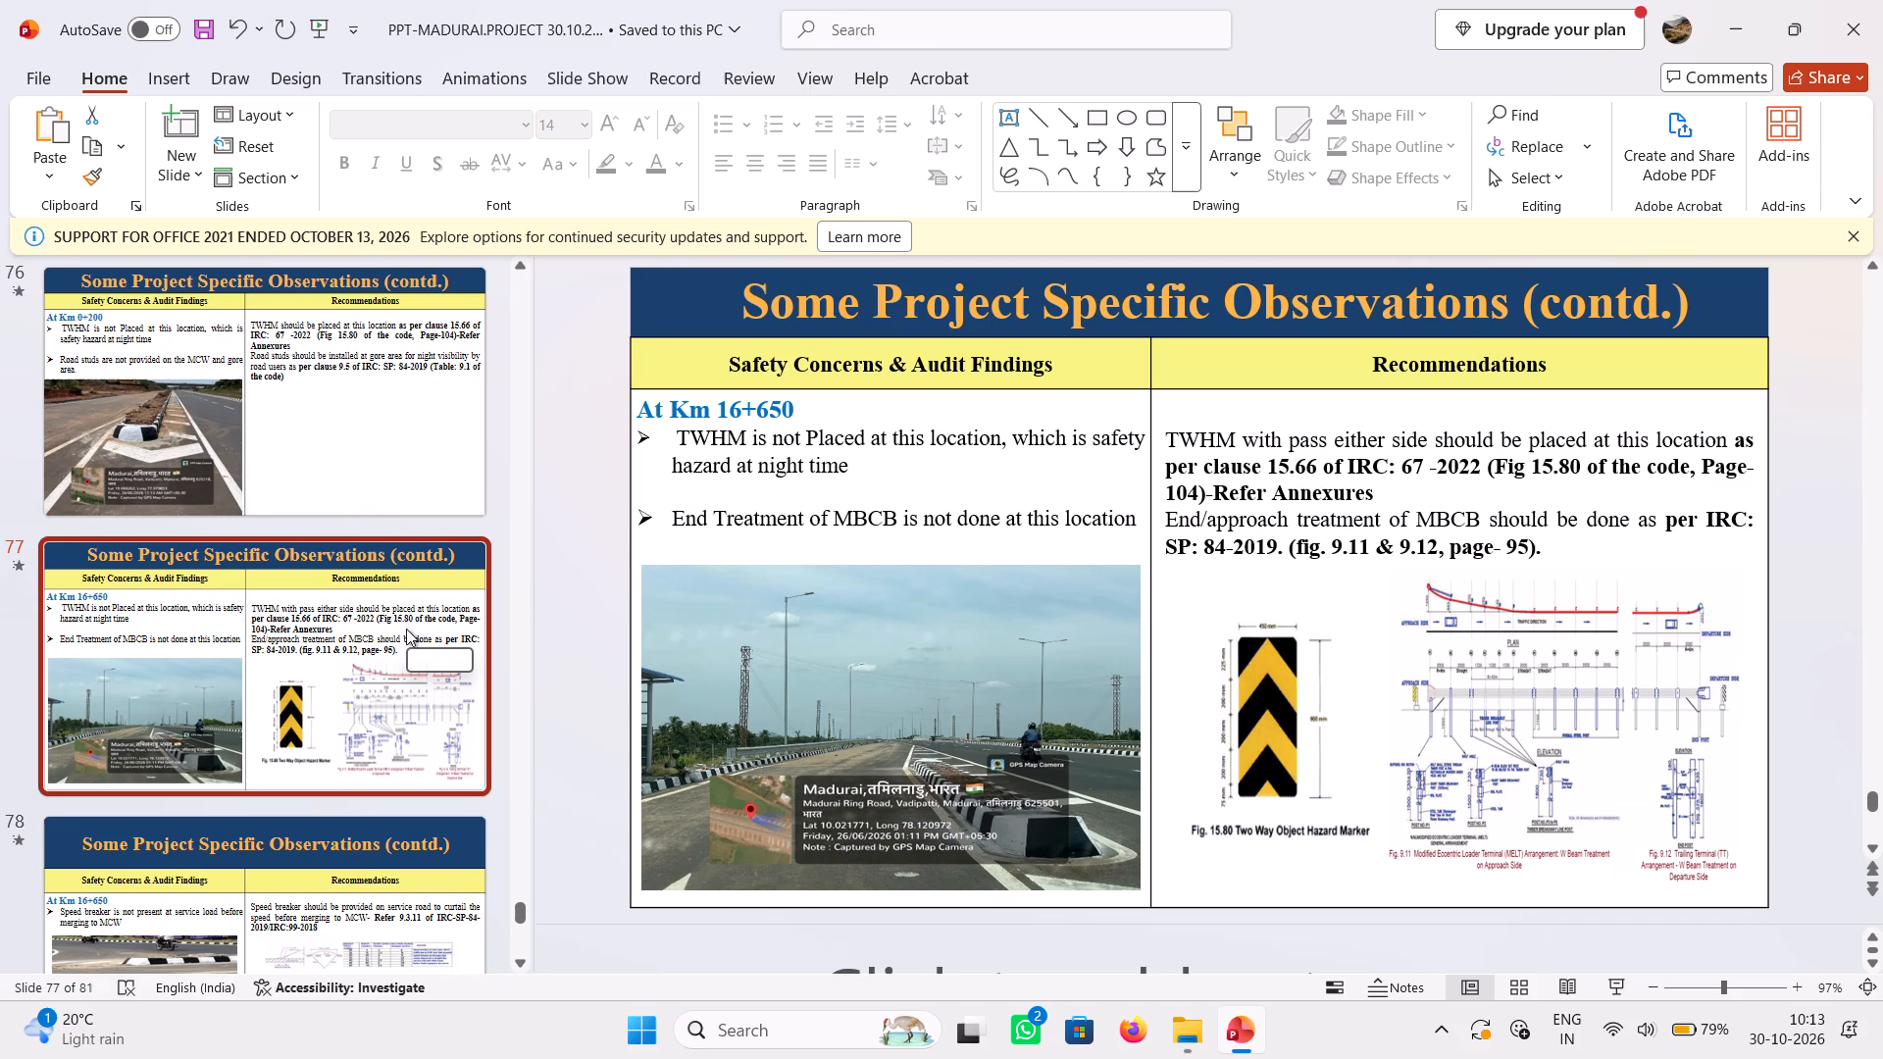
# Delete the At Km 0+700 slide with the highlighted finding about OHM missing before MBCB.
pyautogui.scroll(2, 232, 652)
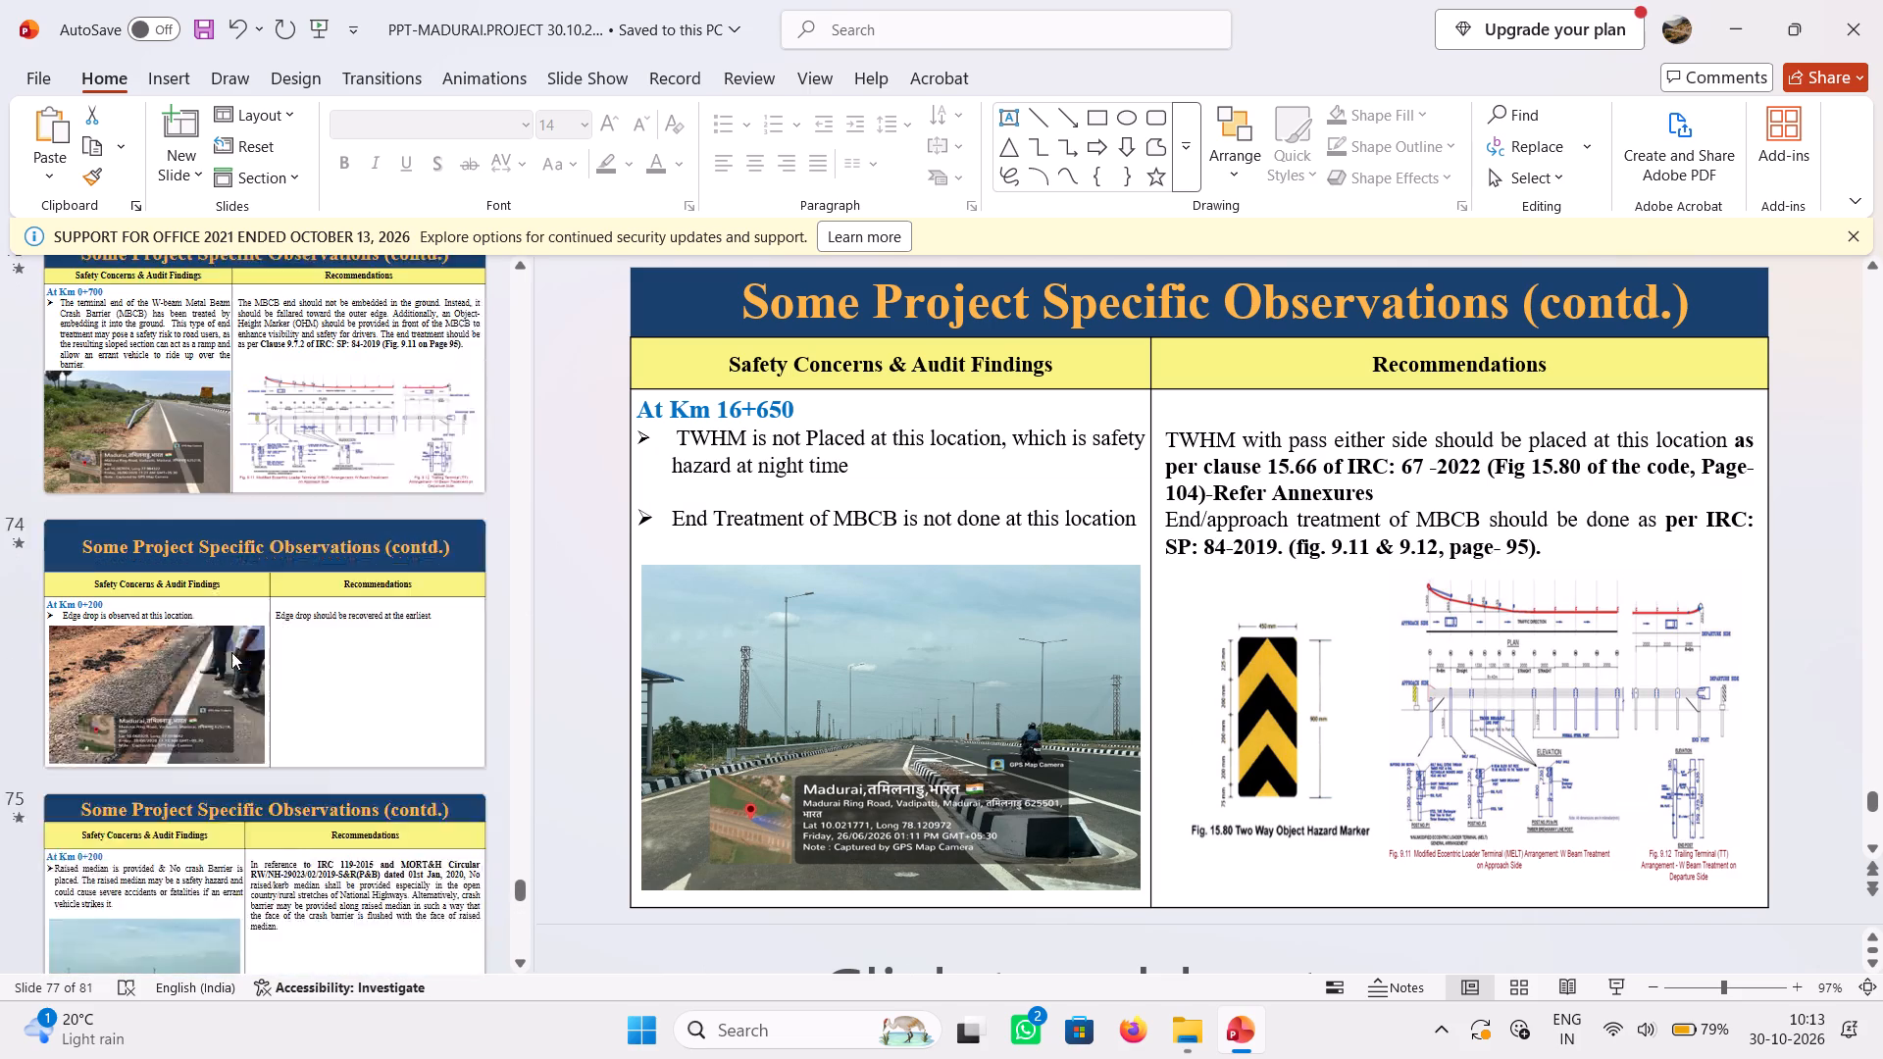
pyautogui.scroll(4, 231, 652)
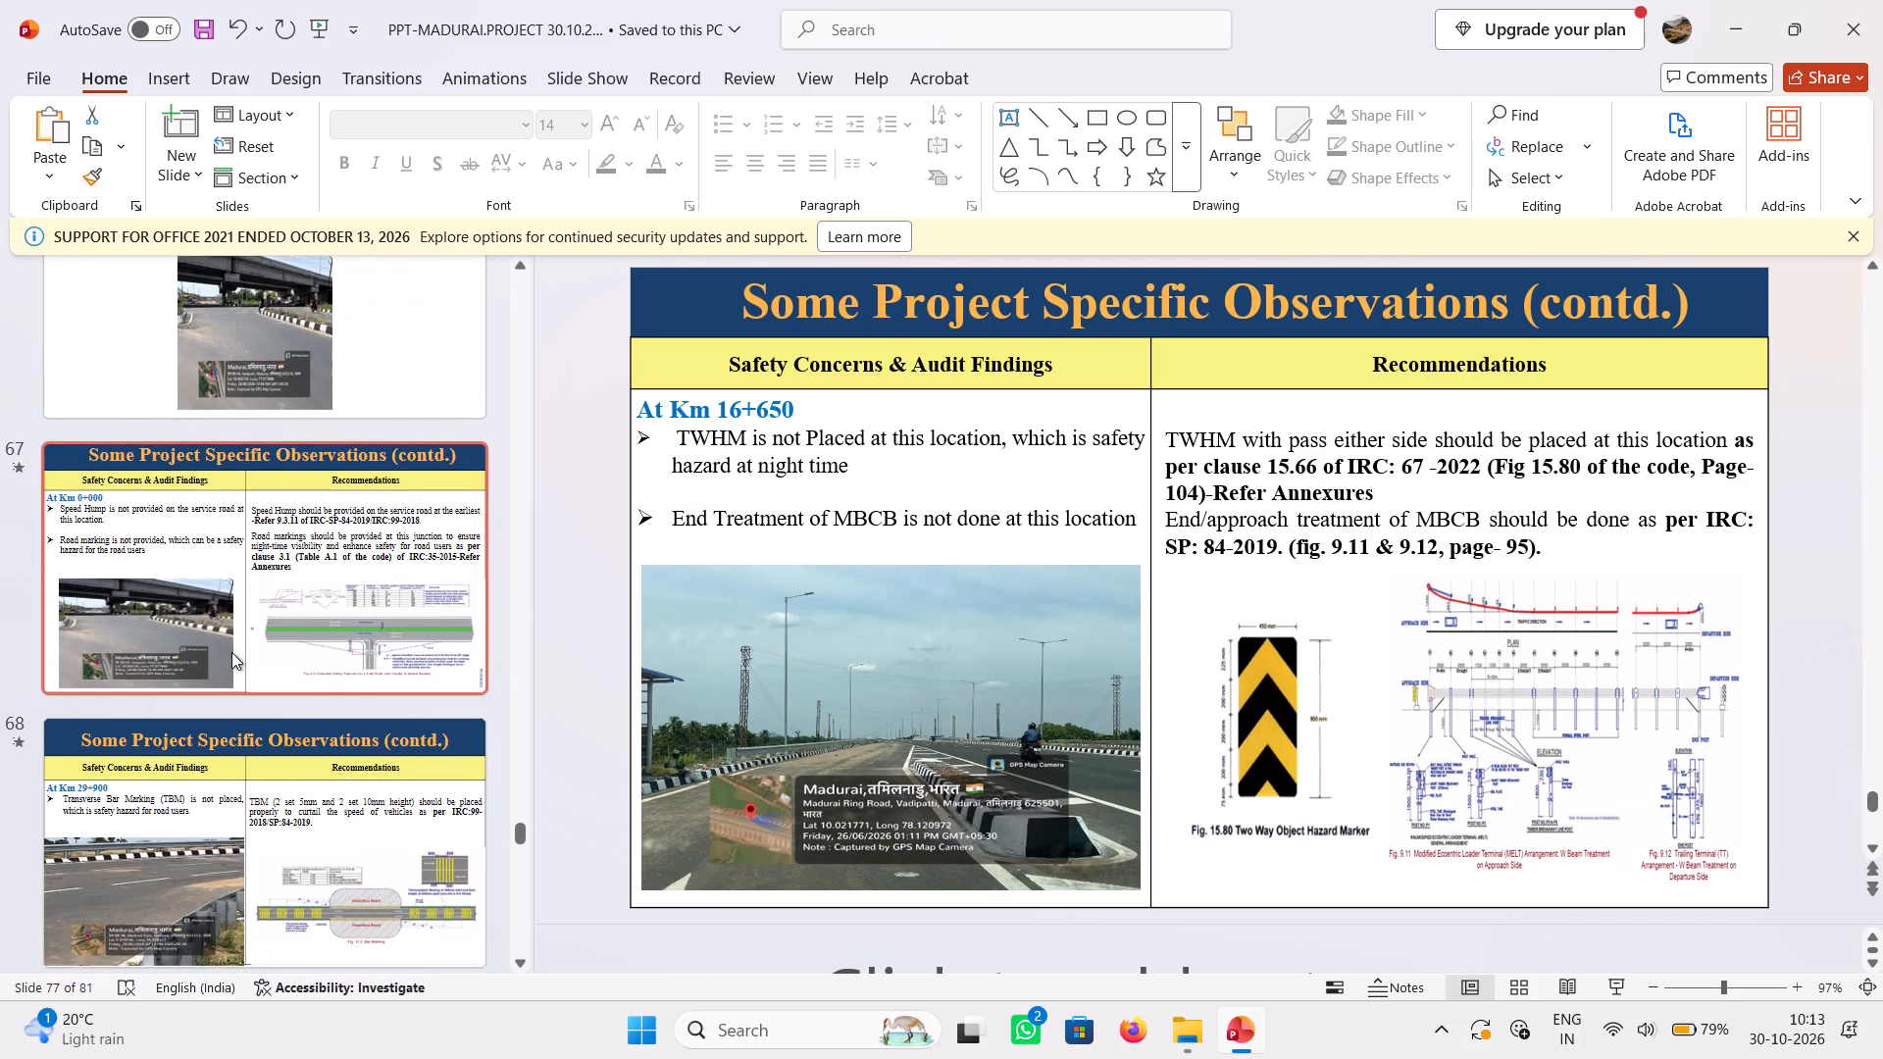
pyautogui.scroll(-1, 231, 652)
pyautogui.click(231, 652)
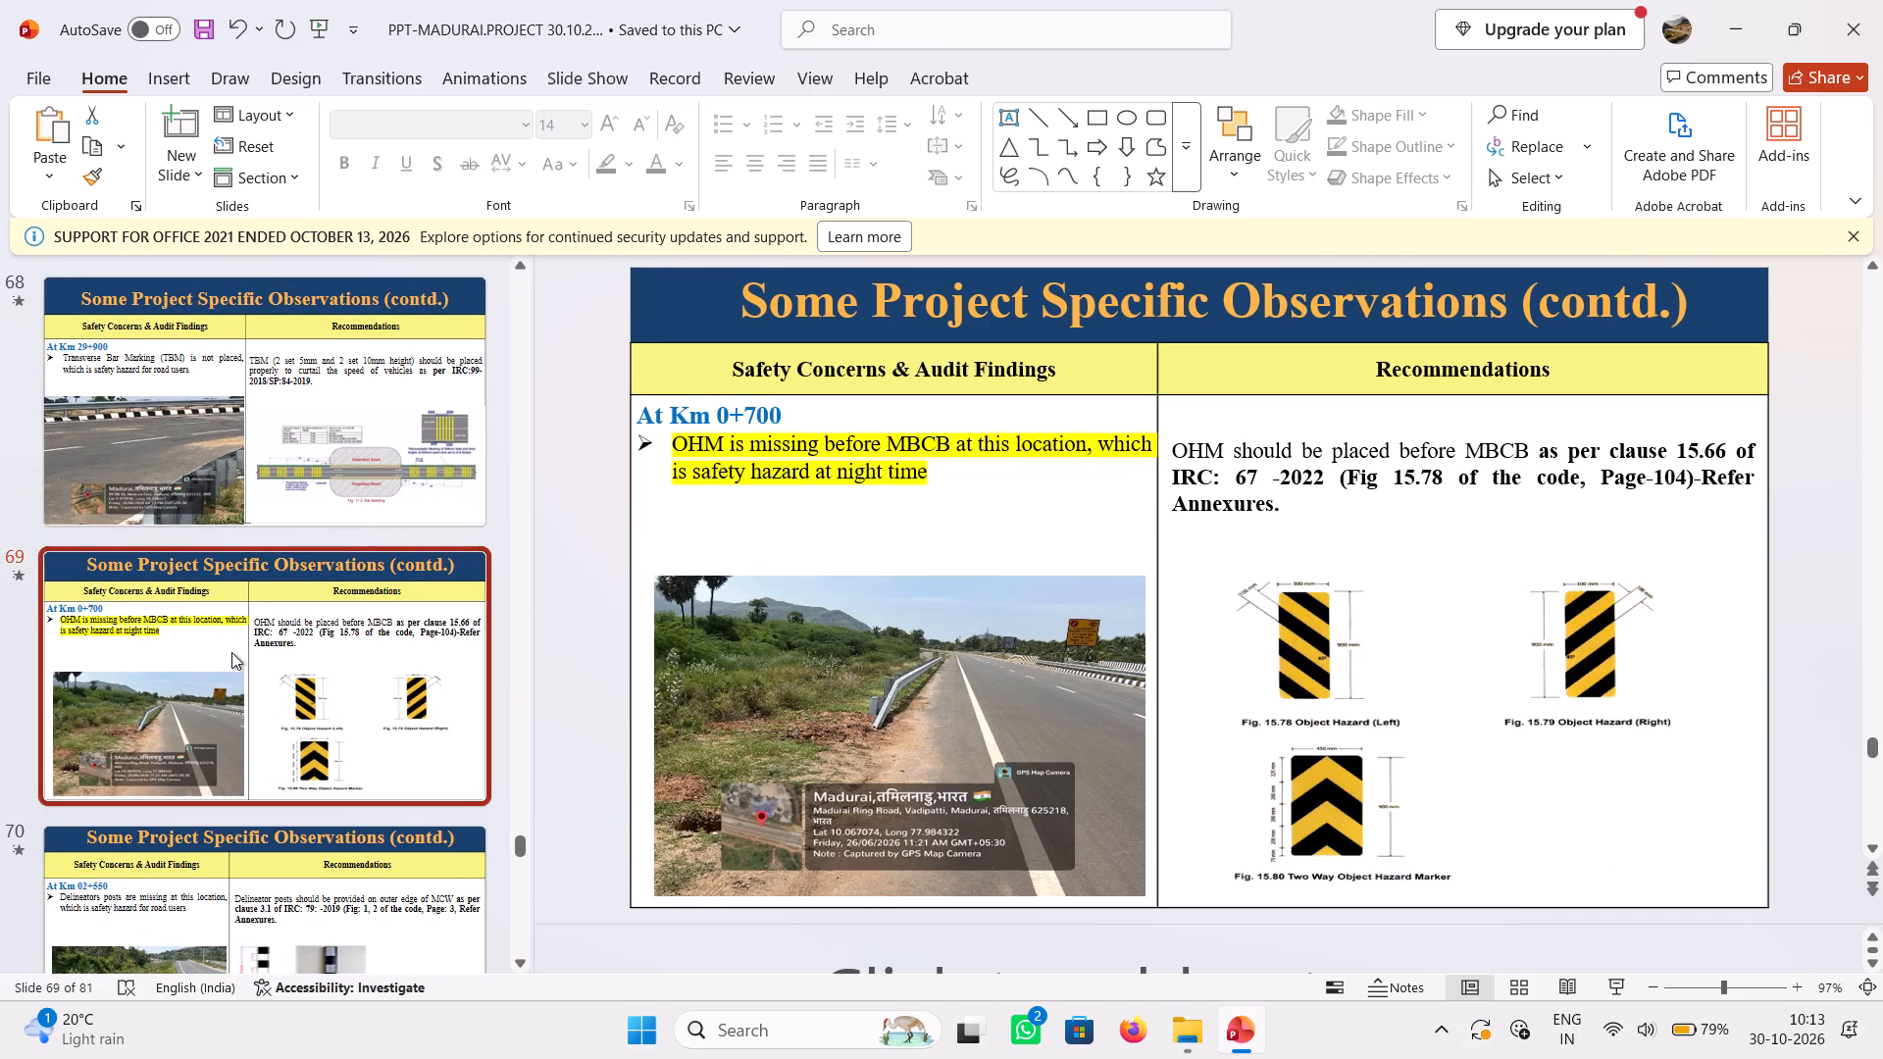
pyautogui.press('Delete')
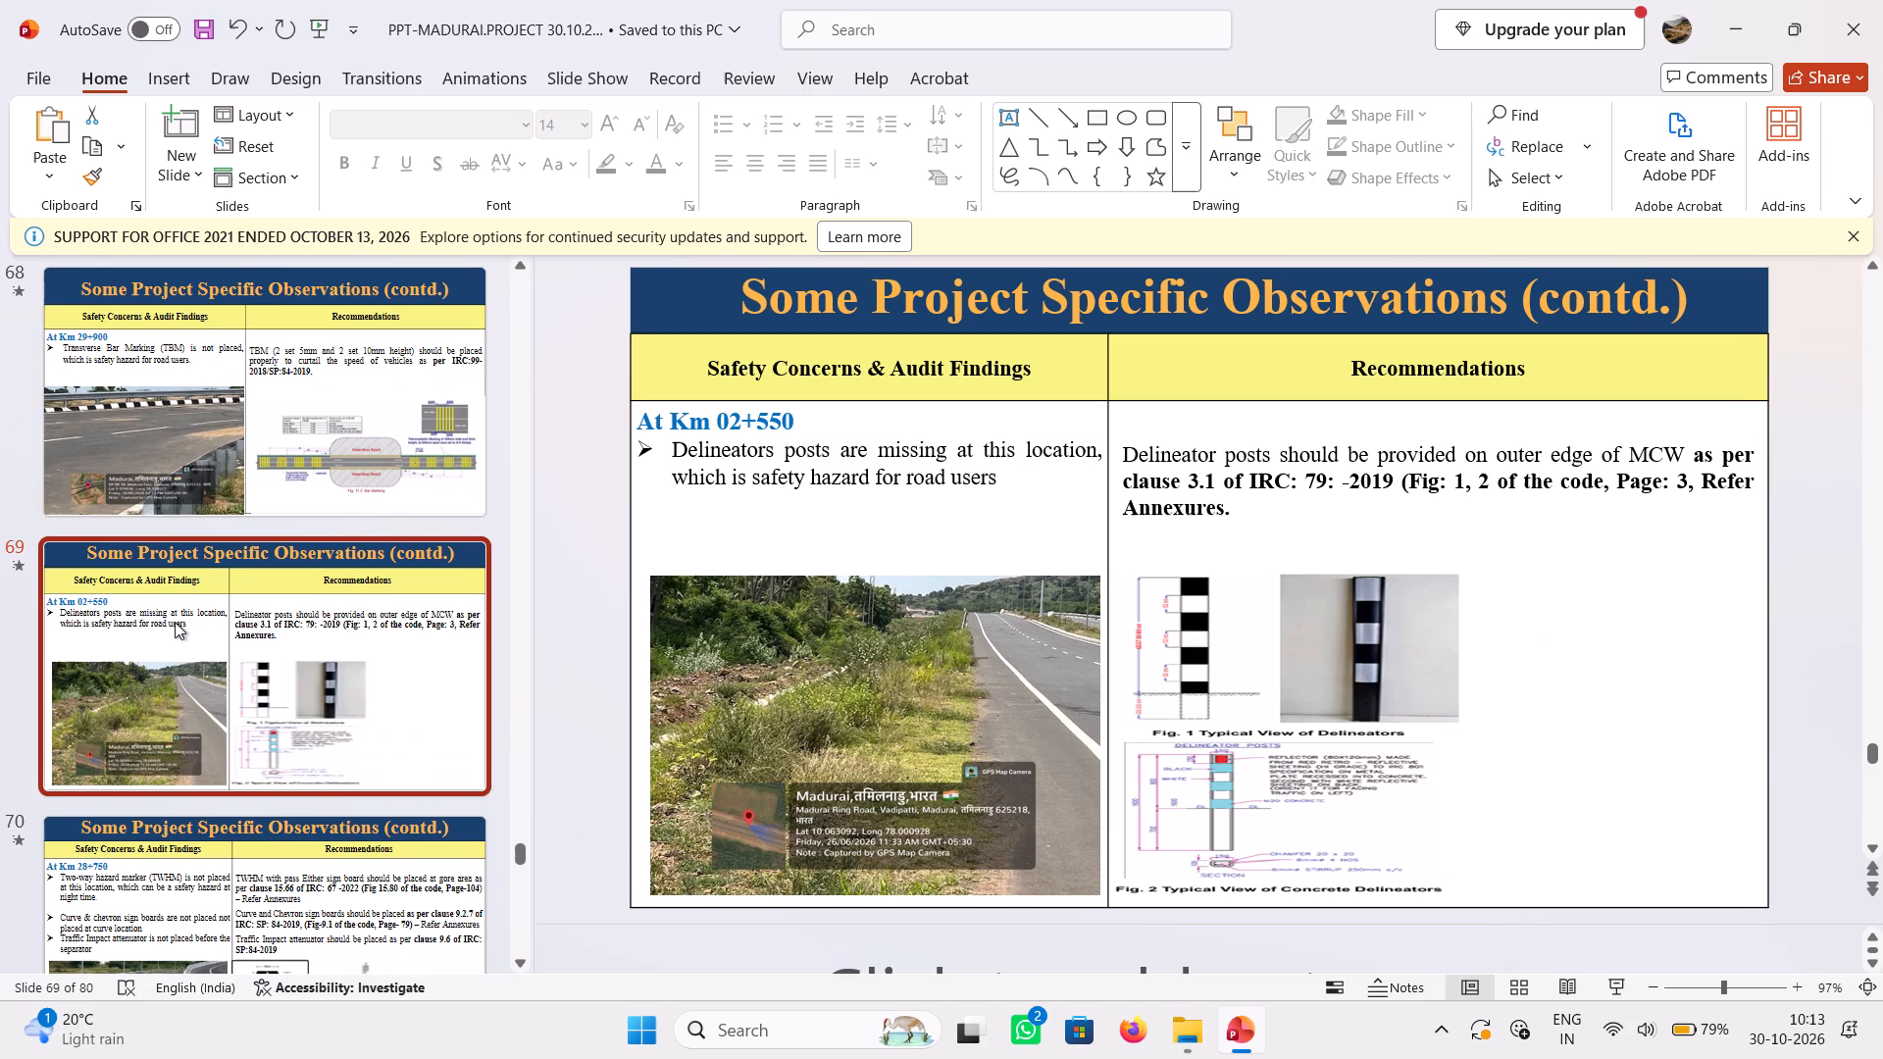
# Delete the At Km 32+030 slide about the unauthorized structure falling under the alignment.
pyautogui.scroll(3, 187, 616)
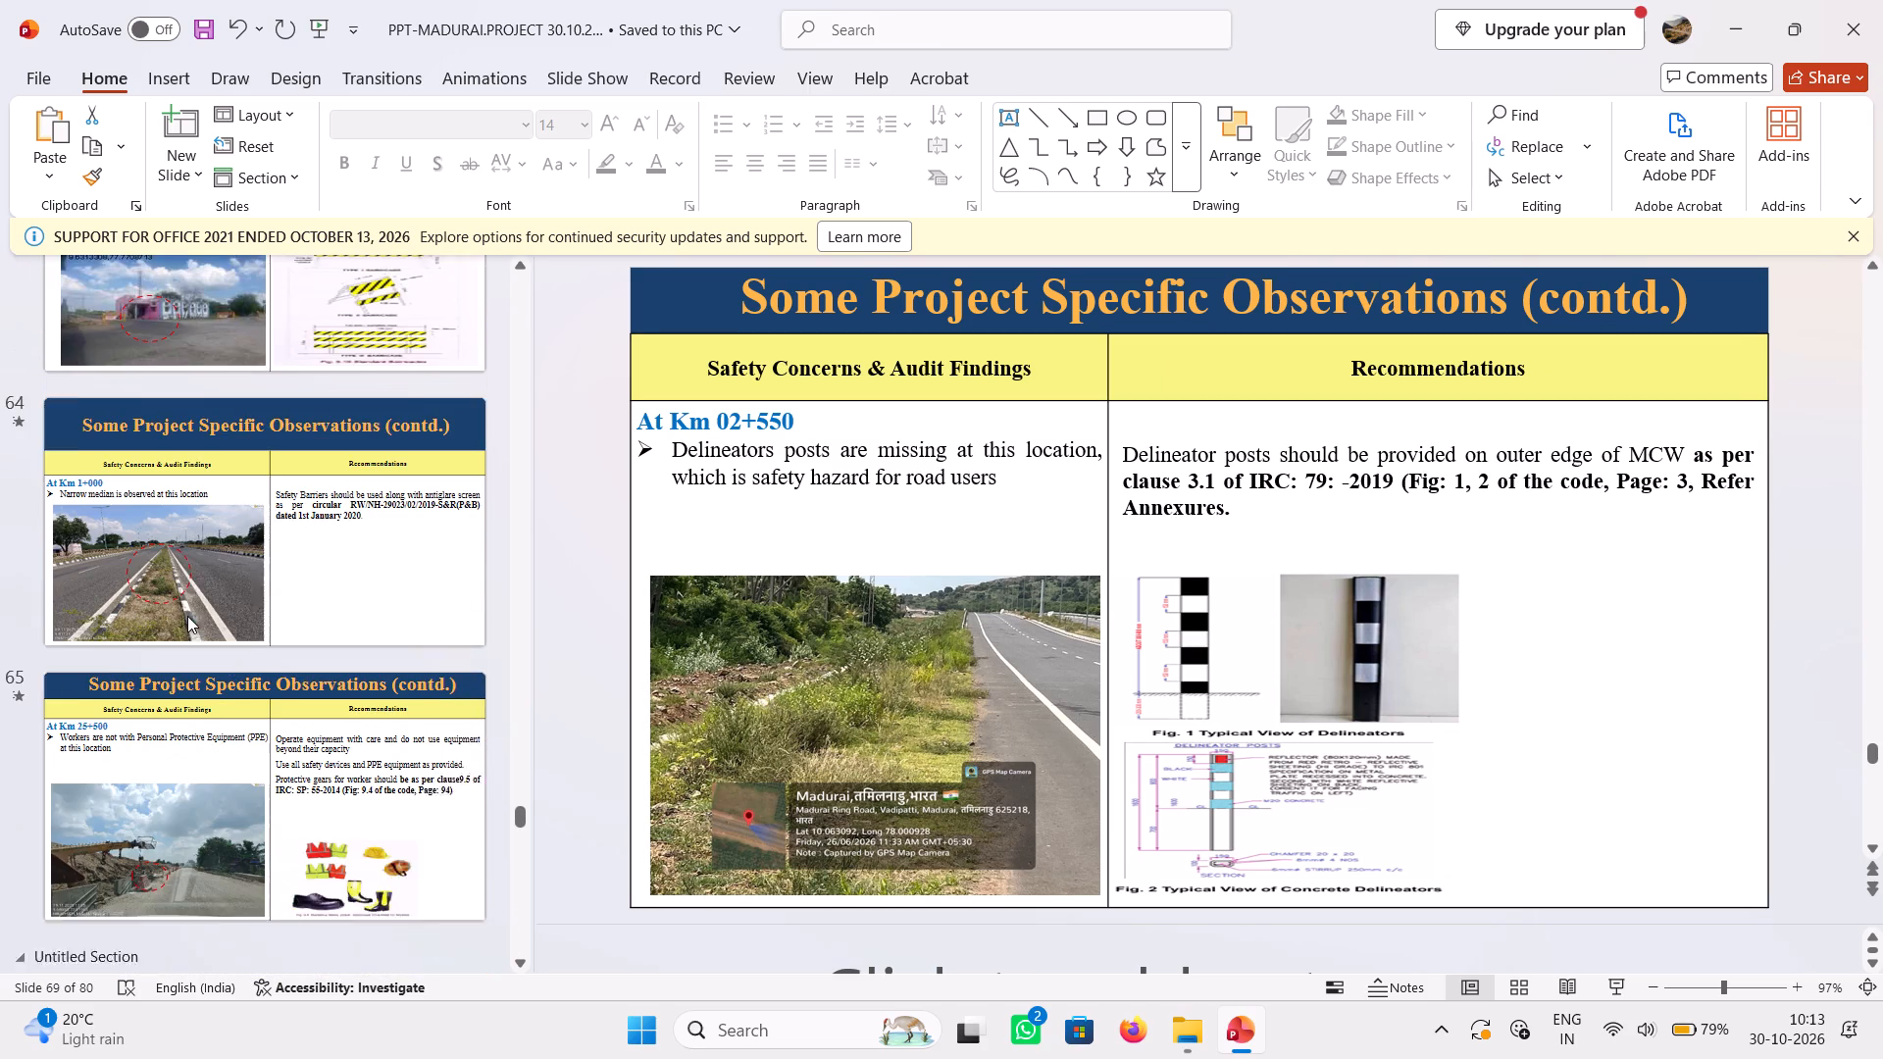
pyautogui.click(213, 624)
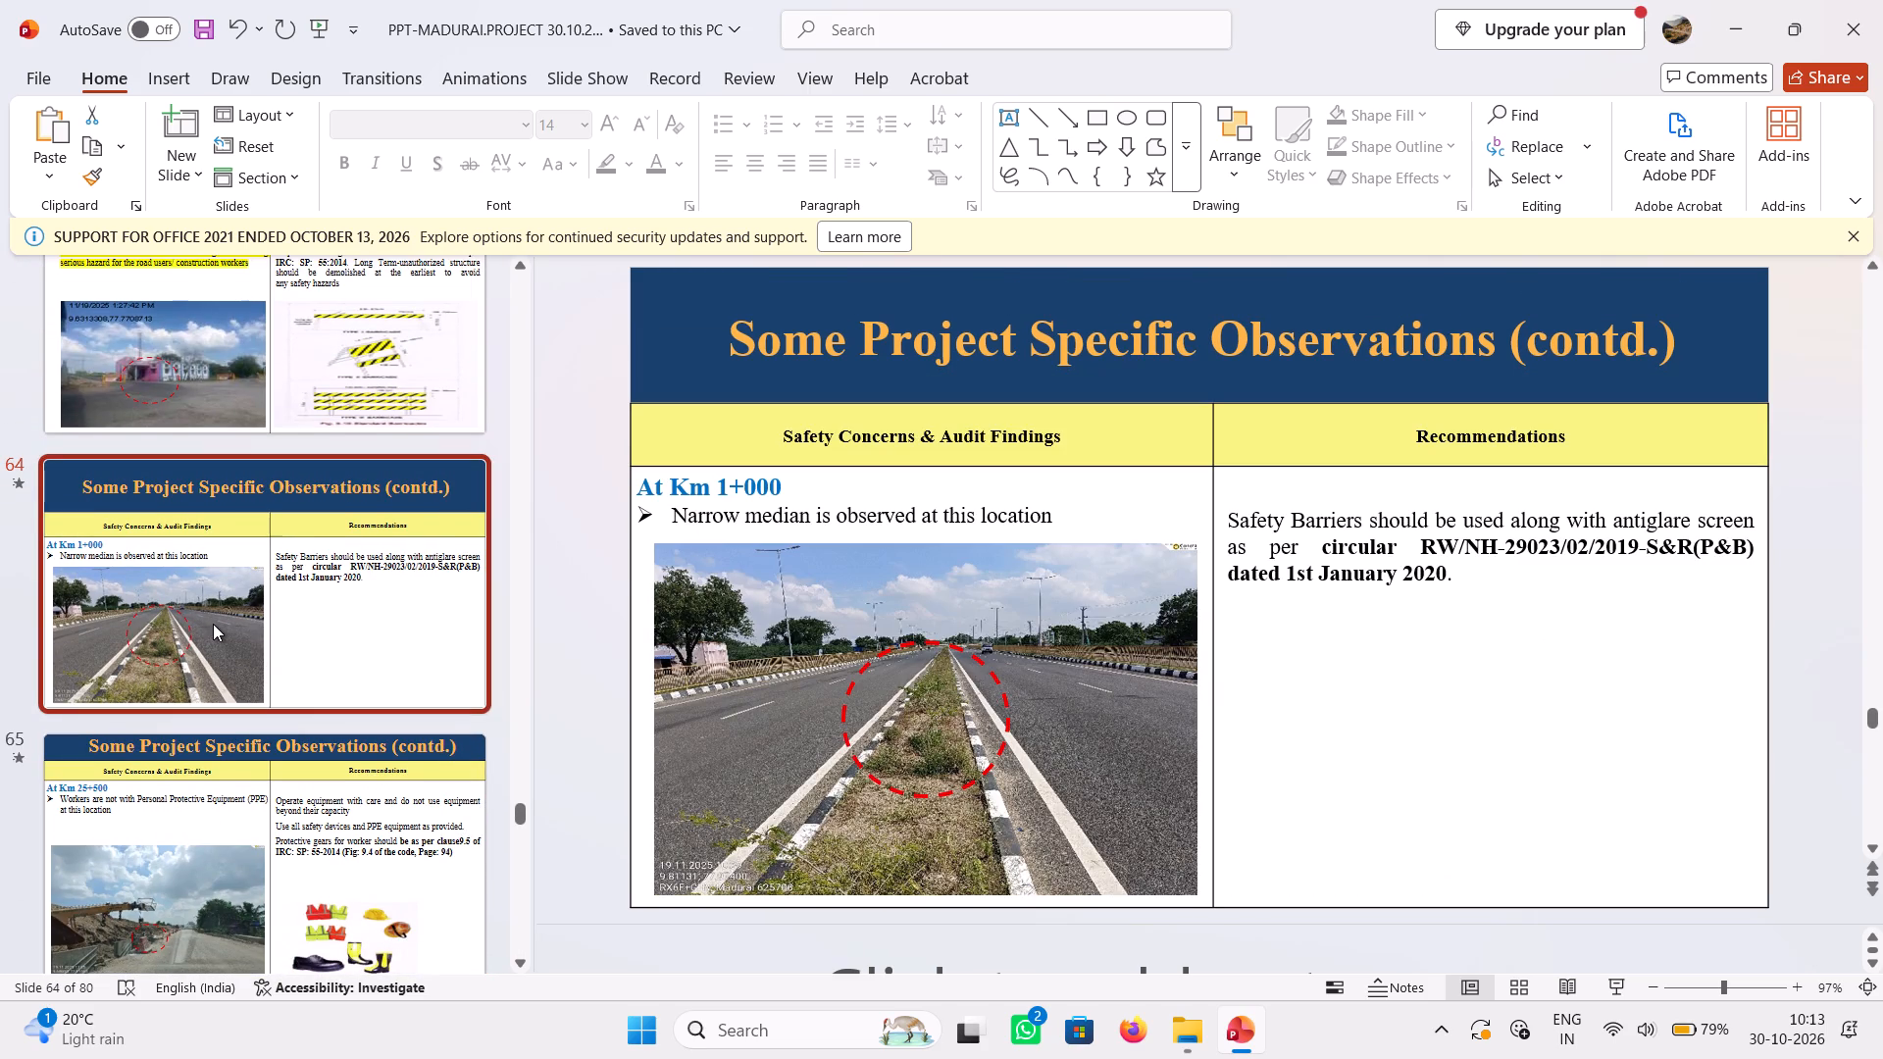
pyautogui.scroll(2, 178, 588)
pyautogui.scroll(-1, 185, 592)
pyautogui.click(216, 686)
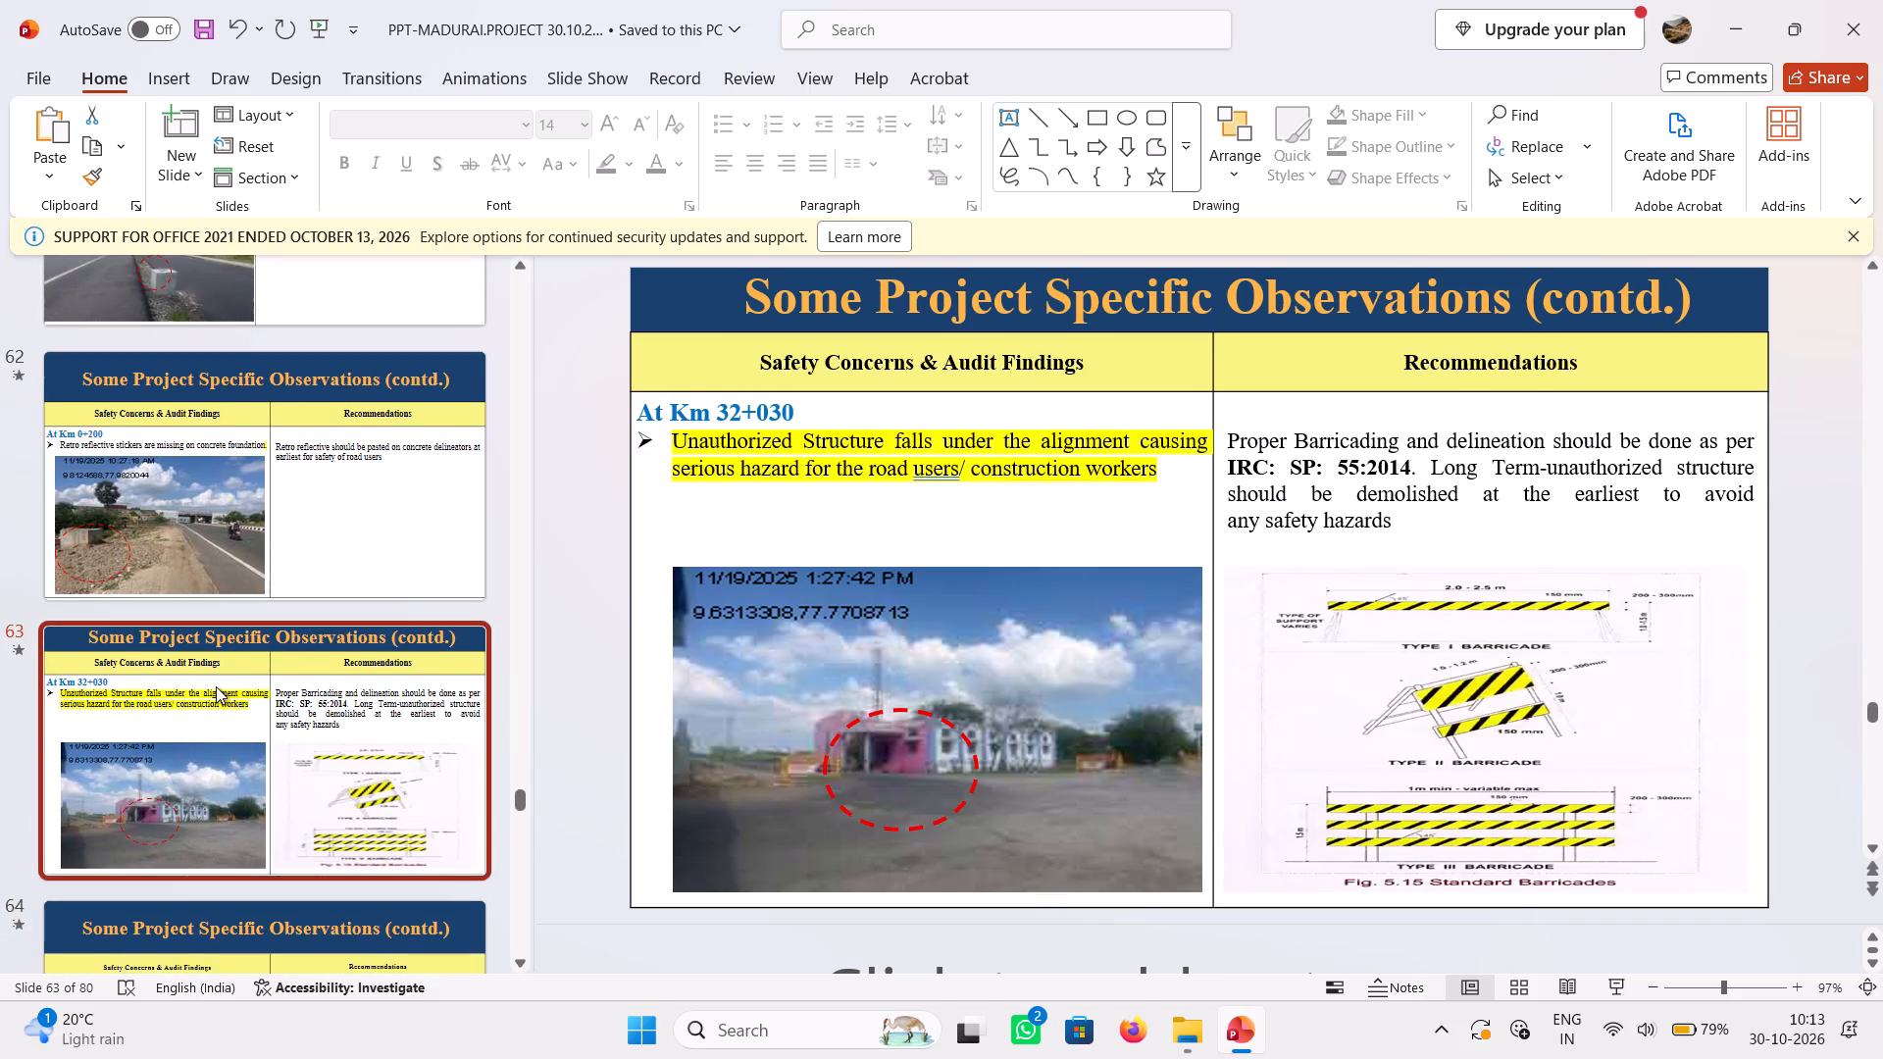
pyautogui.press('Delete')
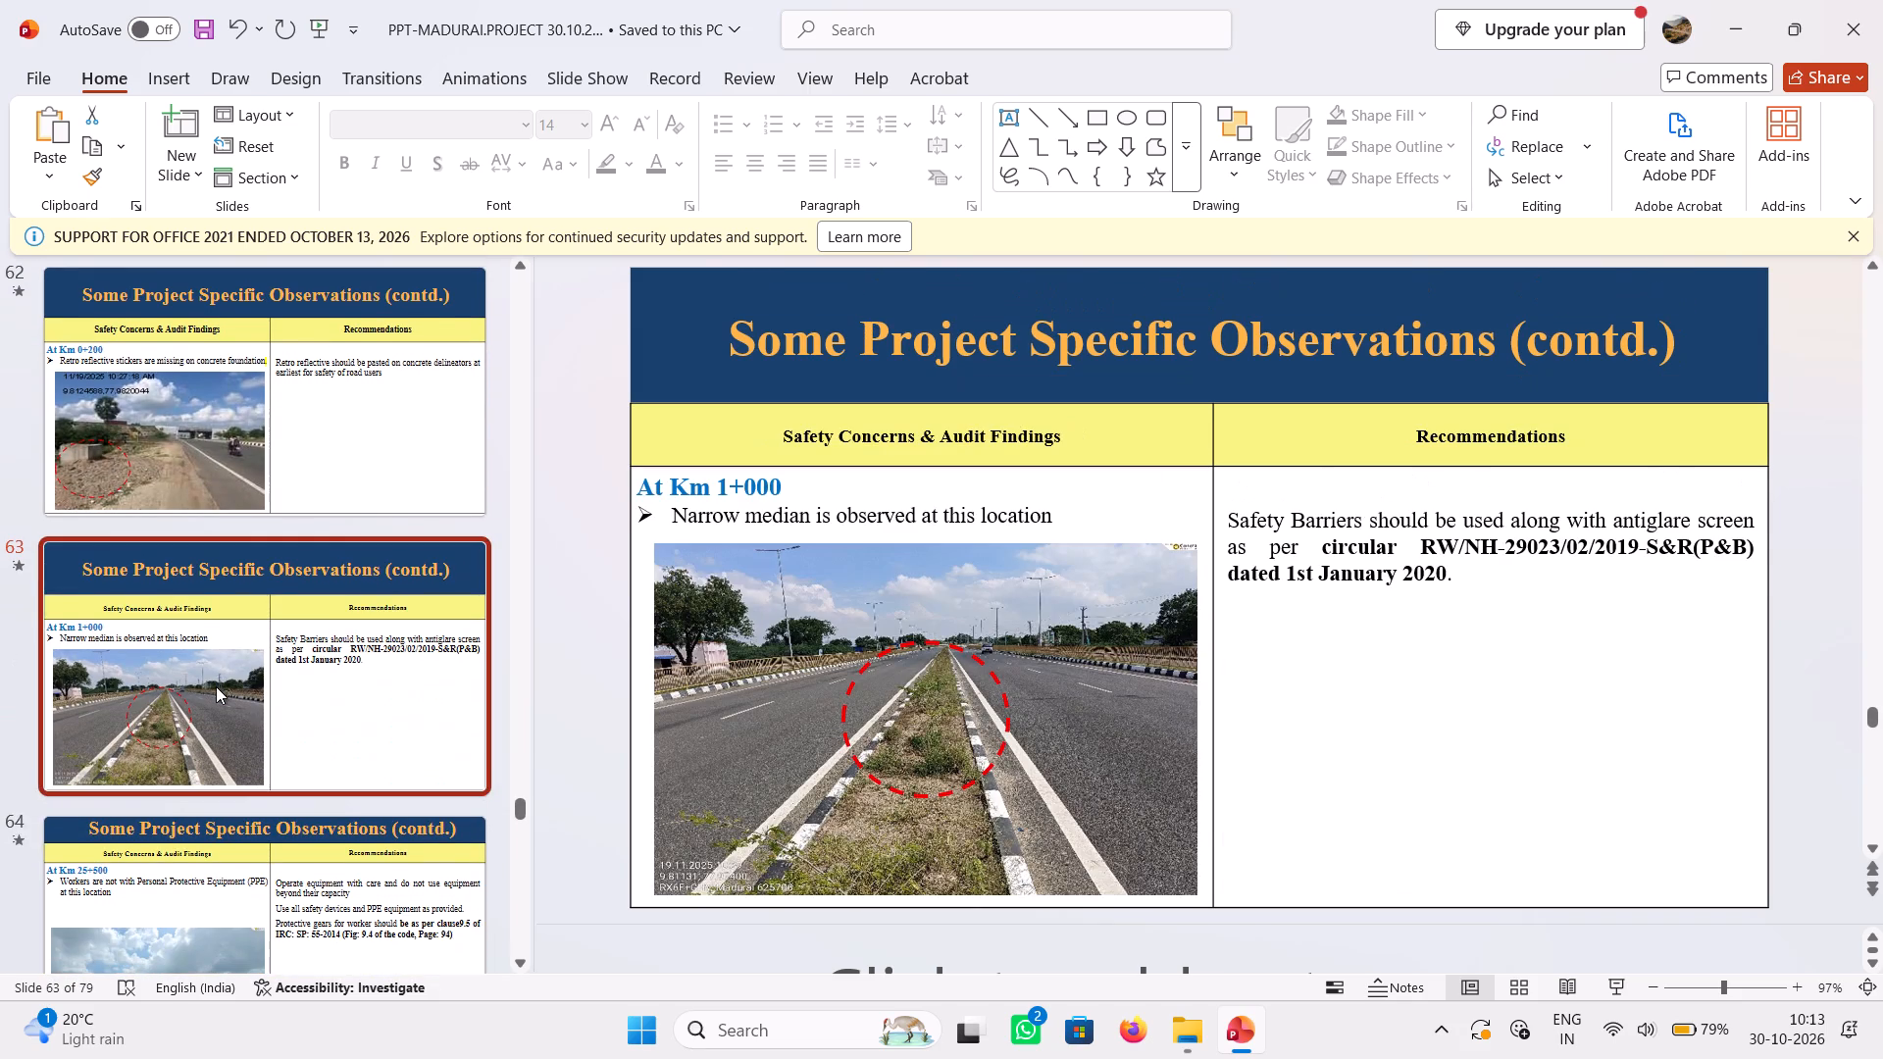
# Delete the At Km 04+850 slide about MBCB not being placed at the flyover approach.
pyautogui.scroll(2, 162, 631)
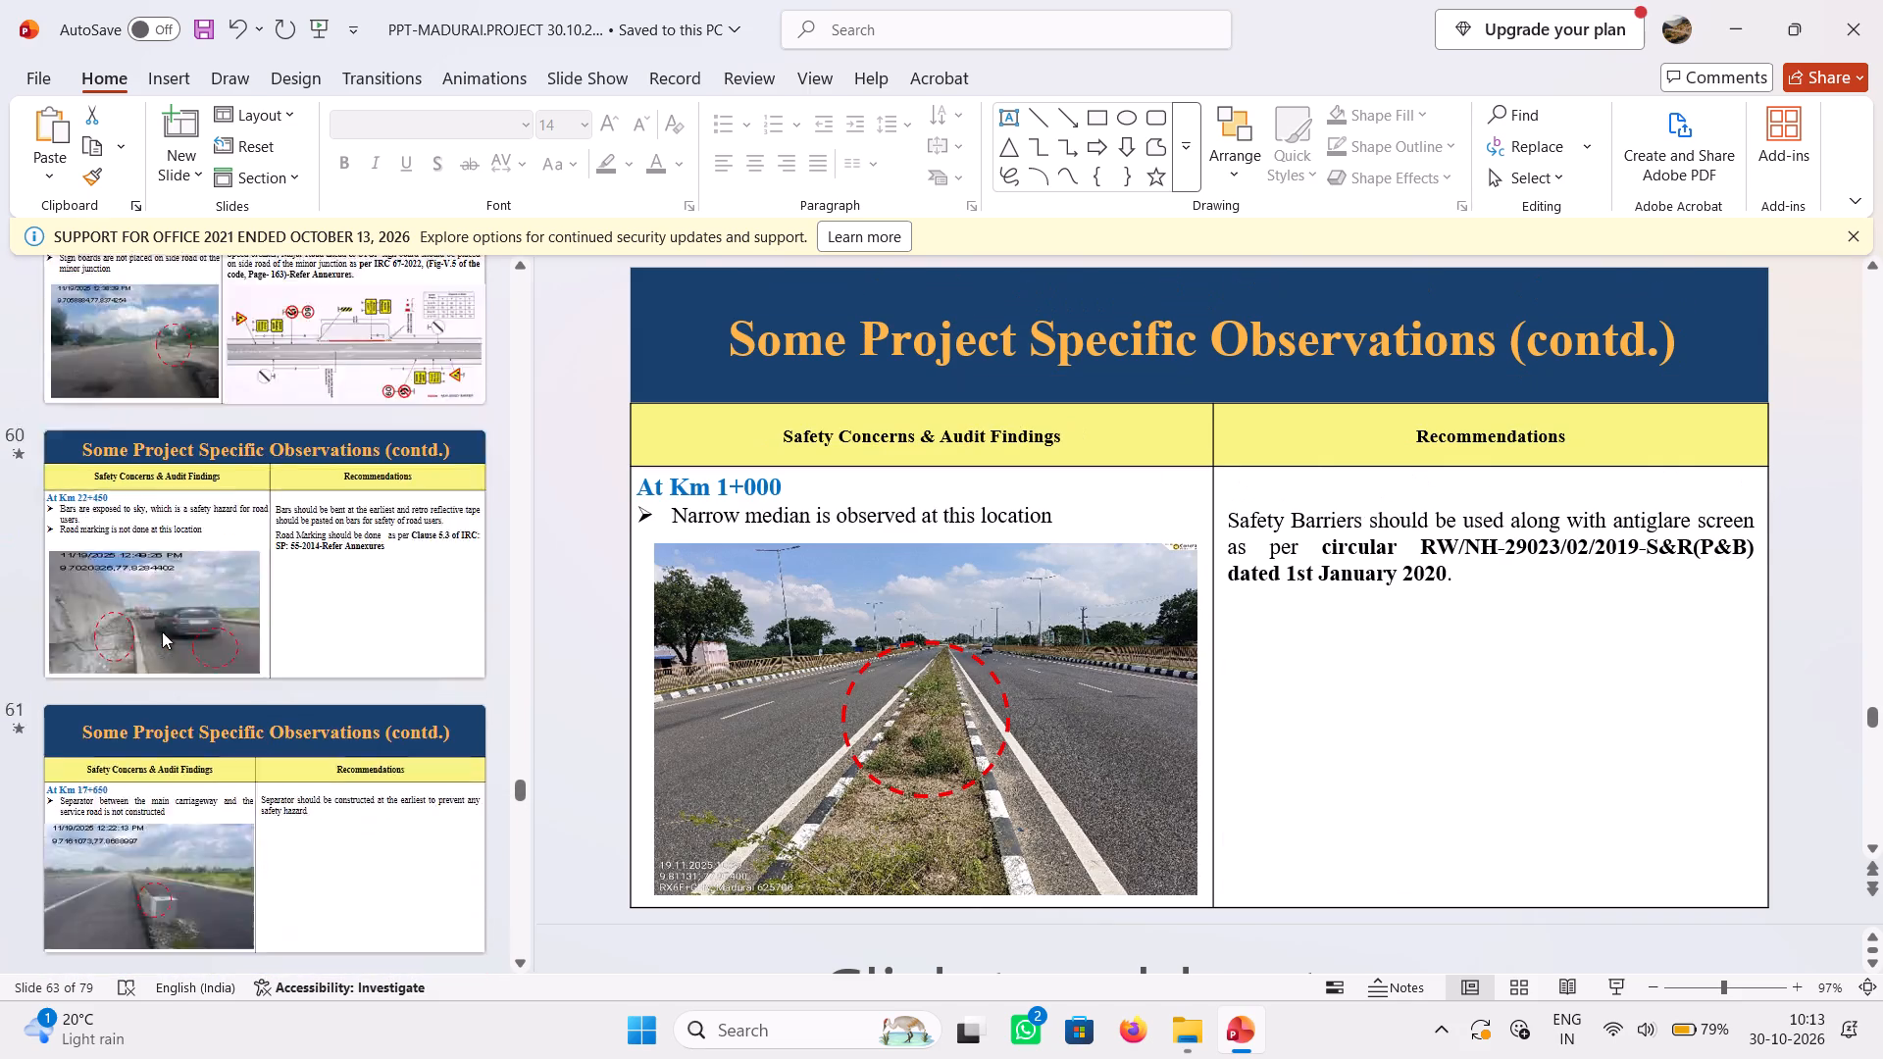
pyautogui.scroll(3, 162, 631)
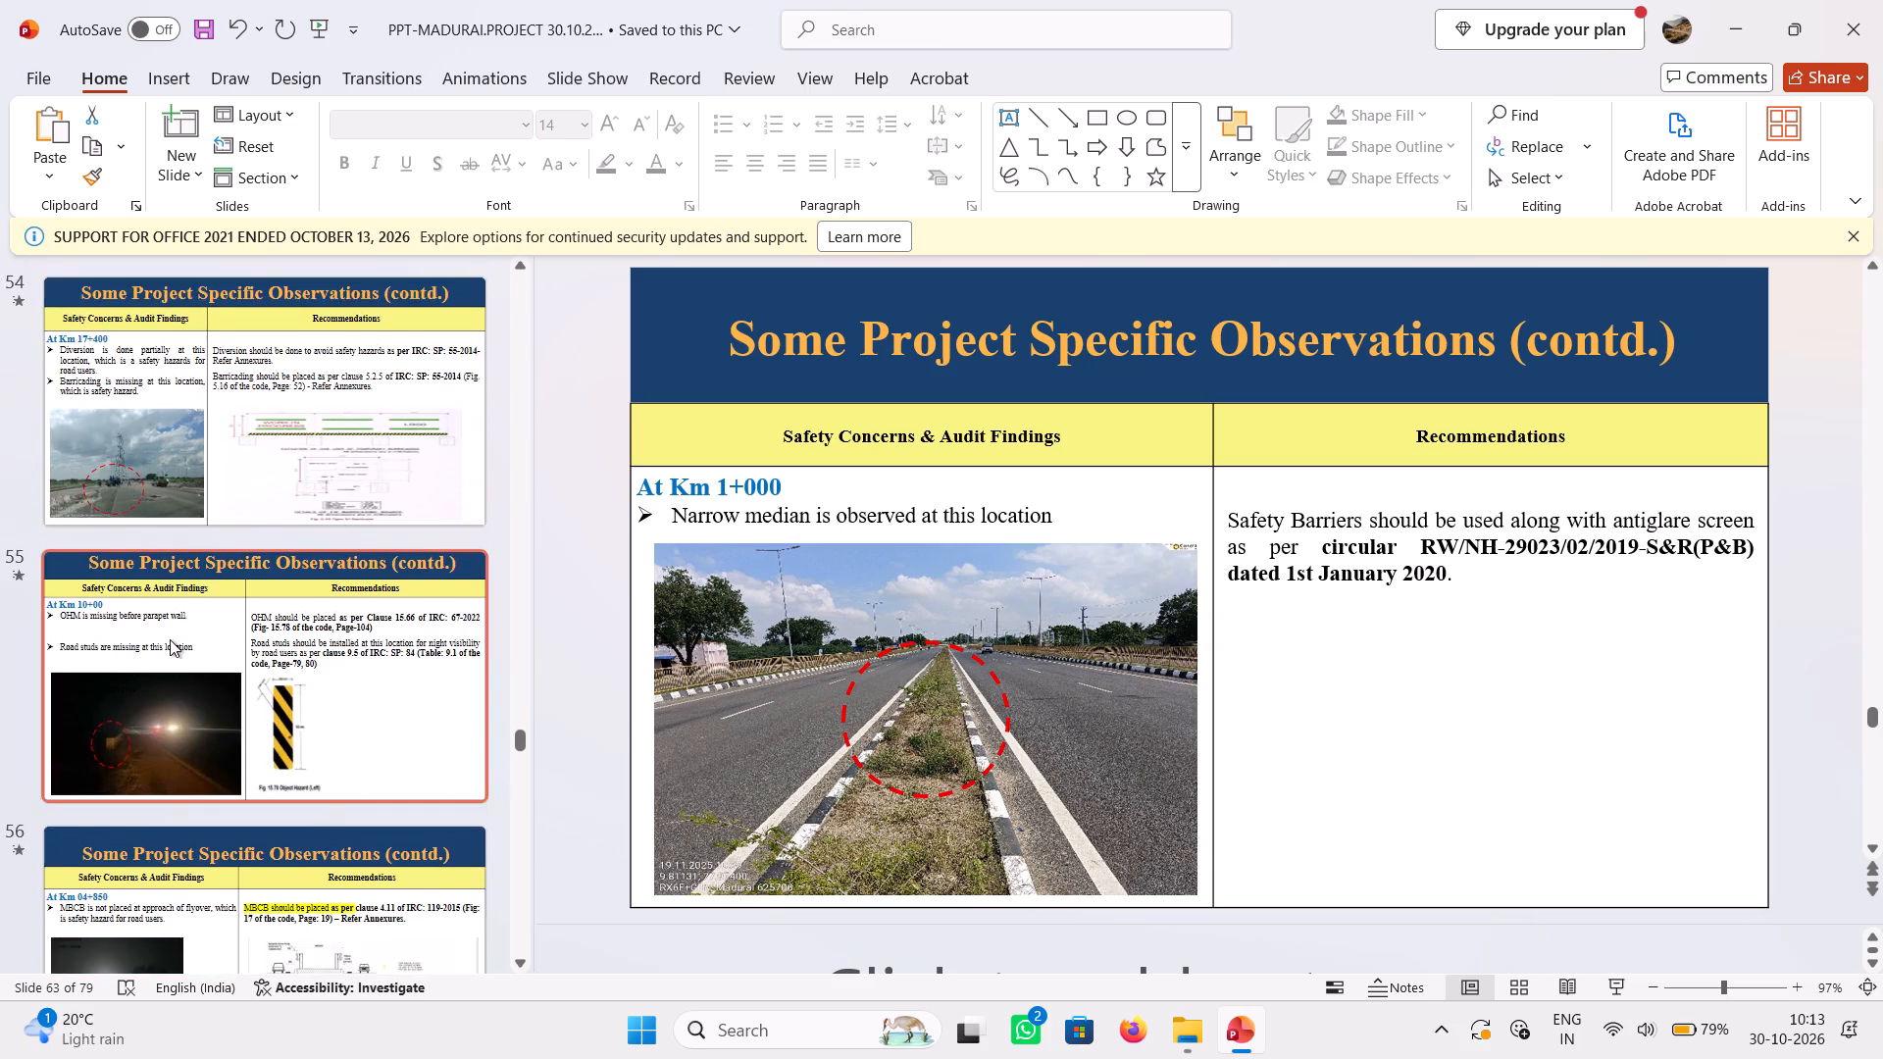
pyautogui.scroll(-1, 170, 639)
pyautogui.click(252, 540)
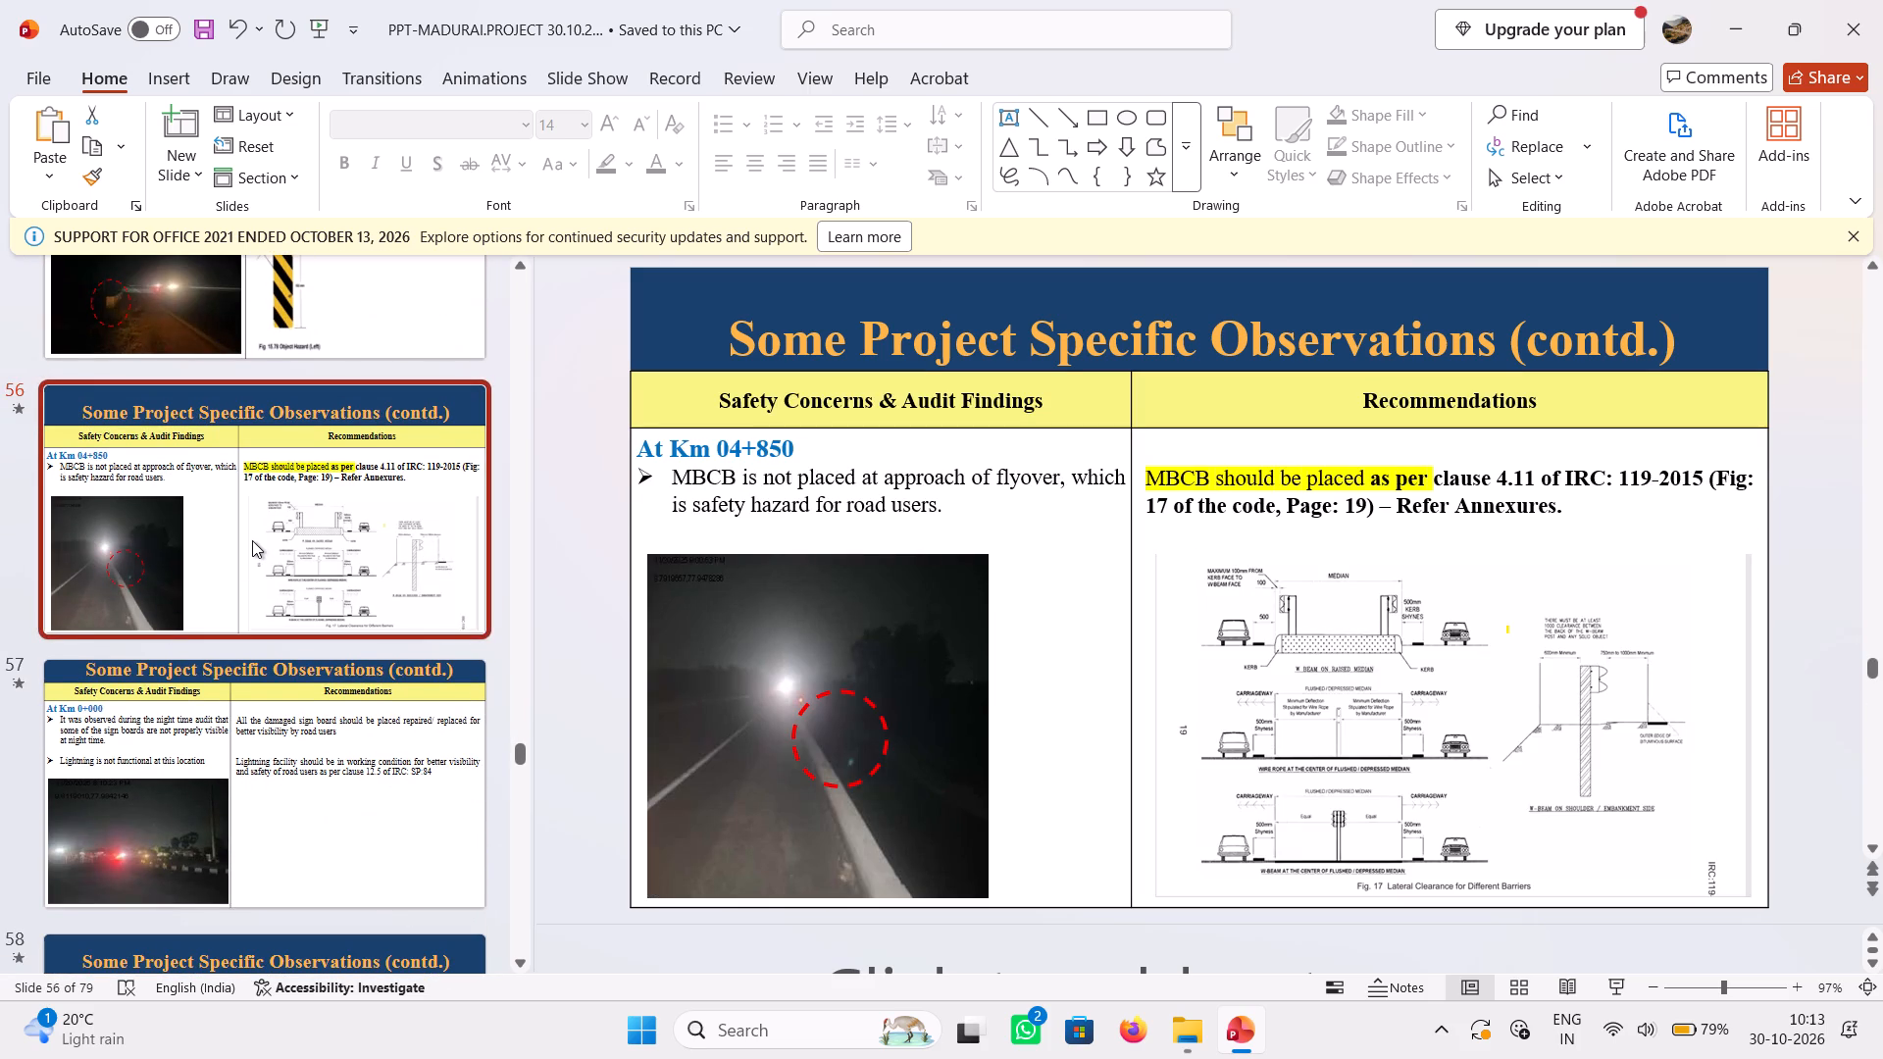
pyautogui.press('Delete')
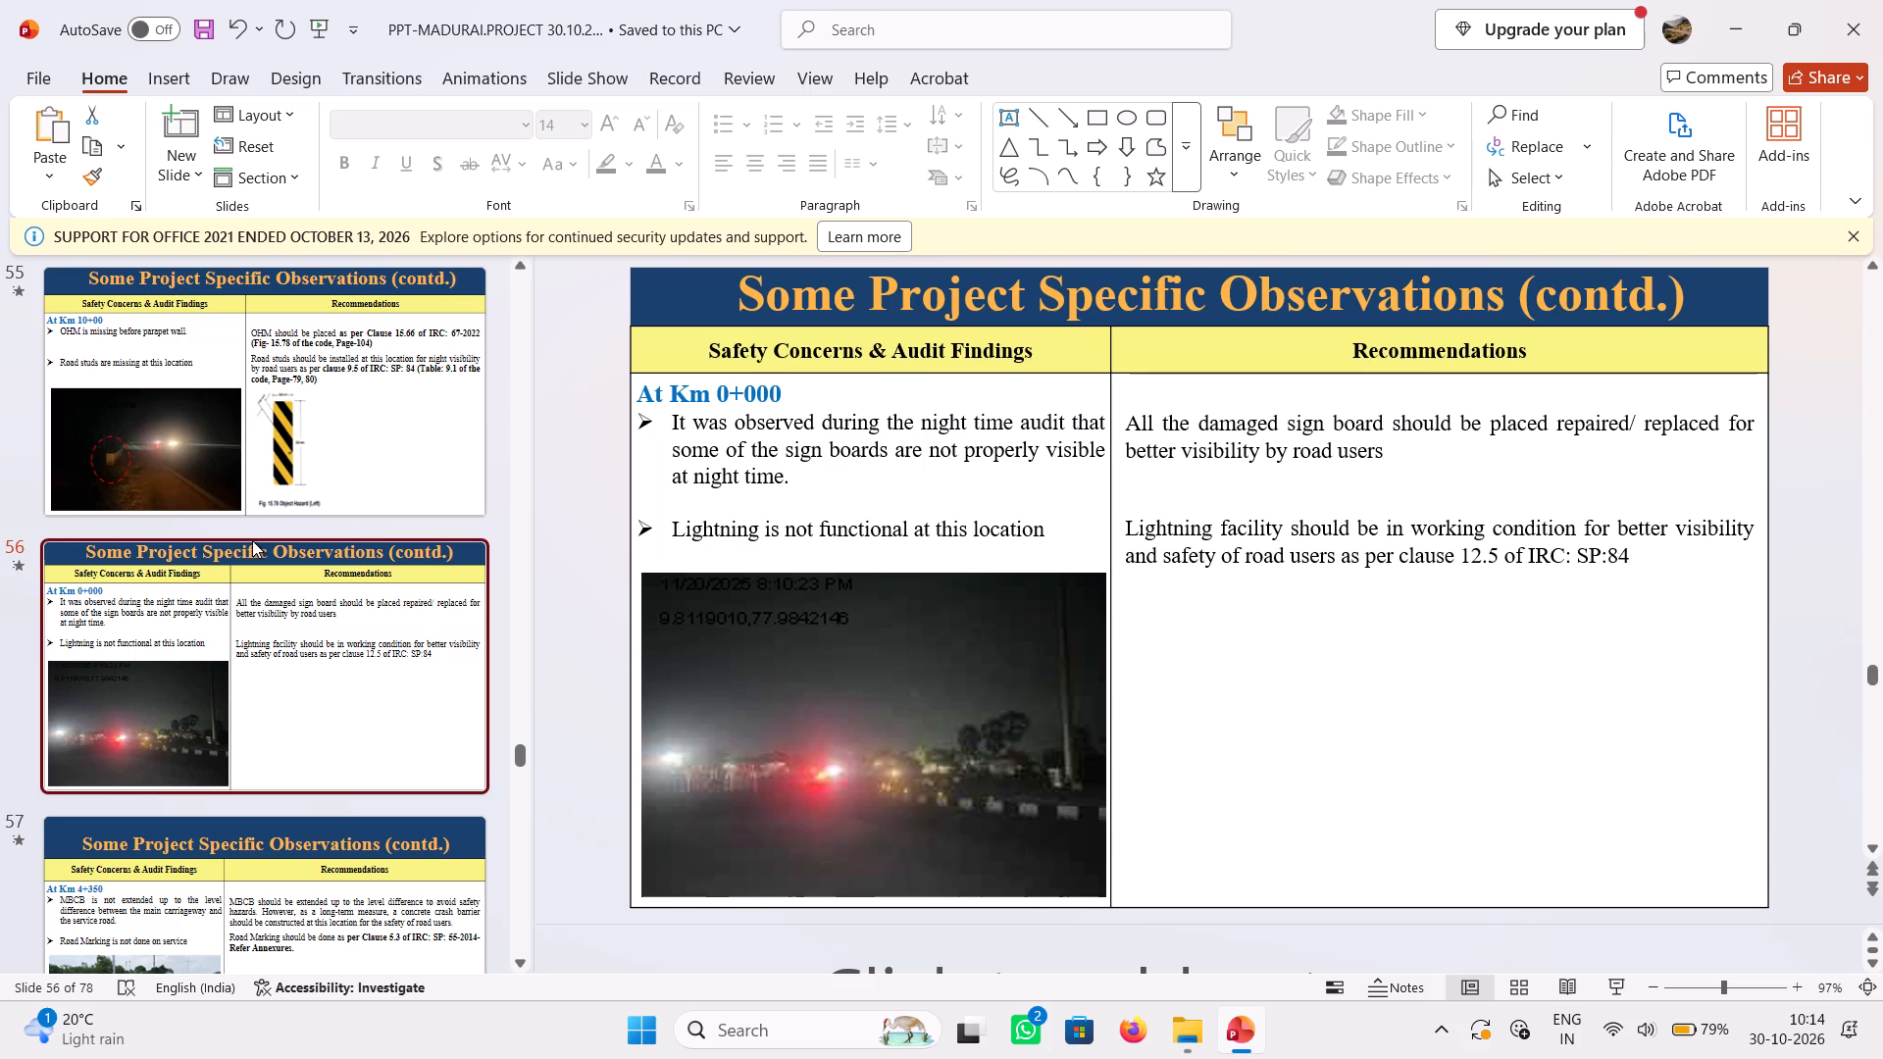
# Open the At Km 17+400 slide about partial diversion and missing barricading.
pyautogui.scroll(1, 257, 542)
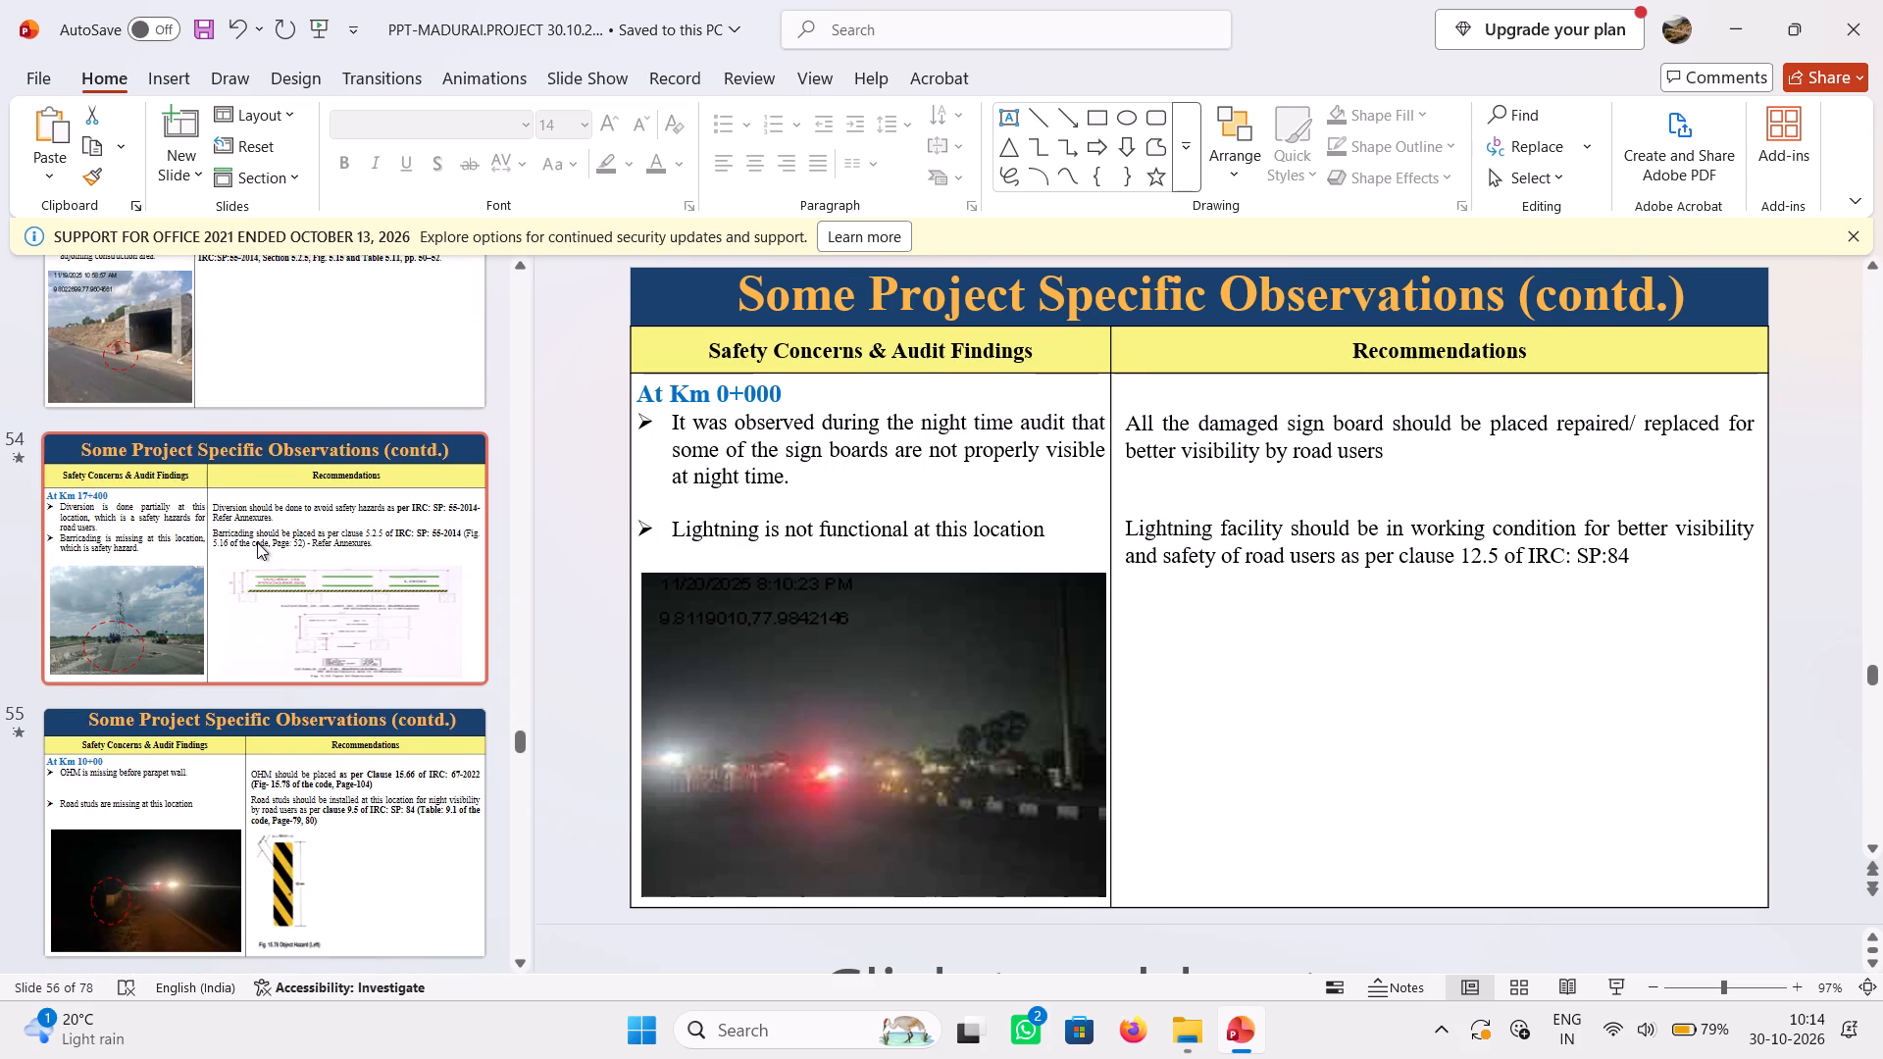
pyautogui.click(257, 542)
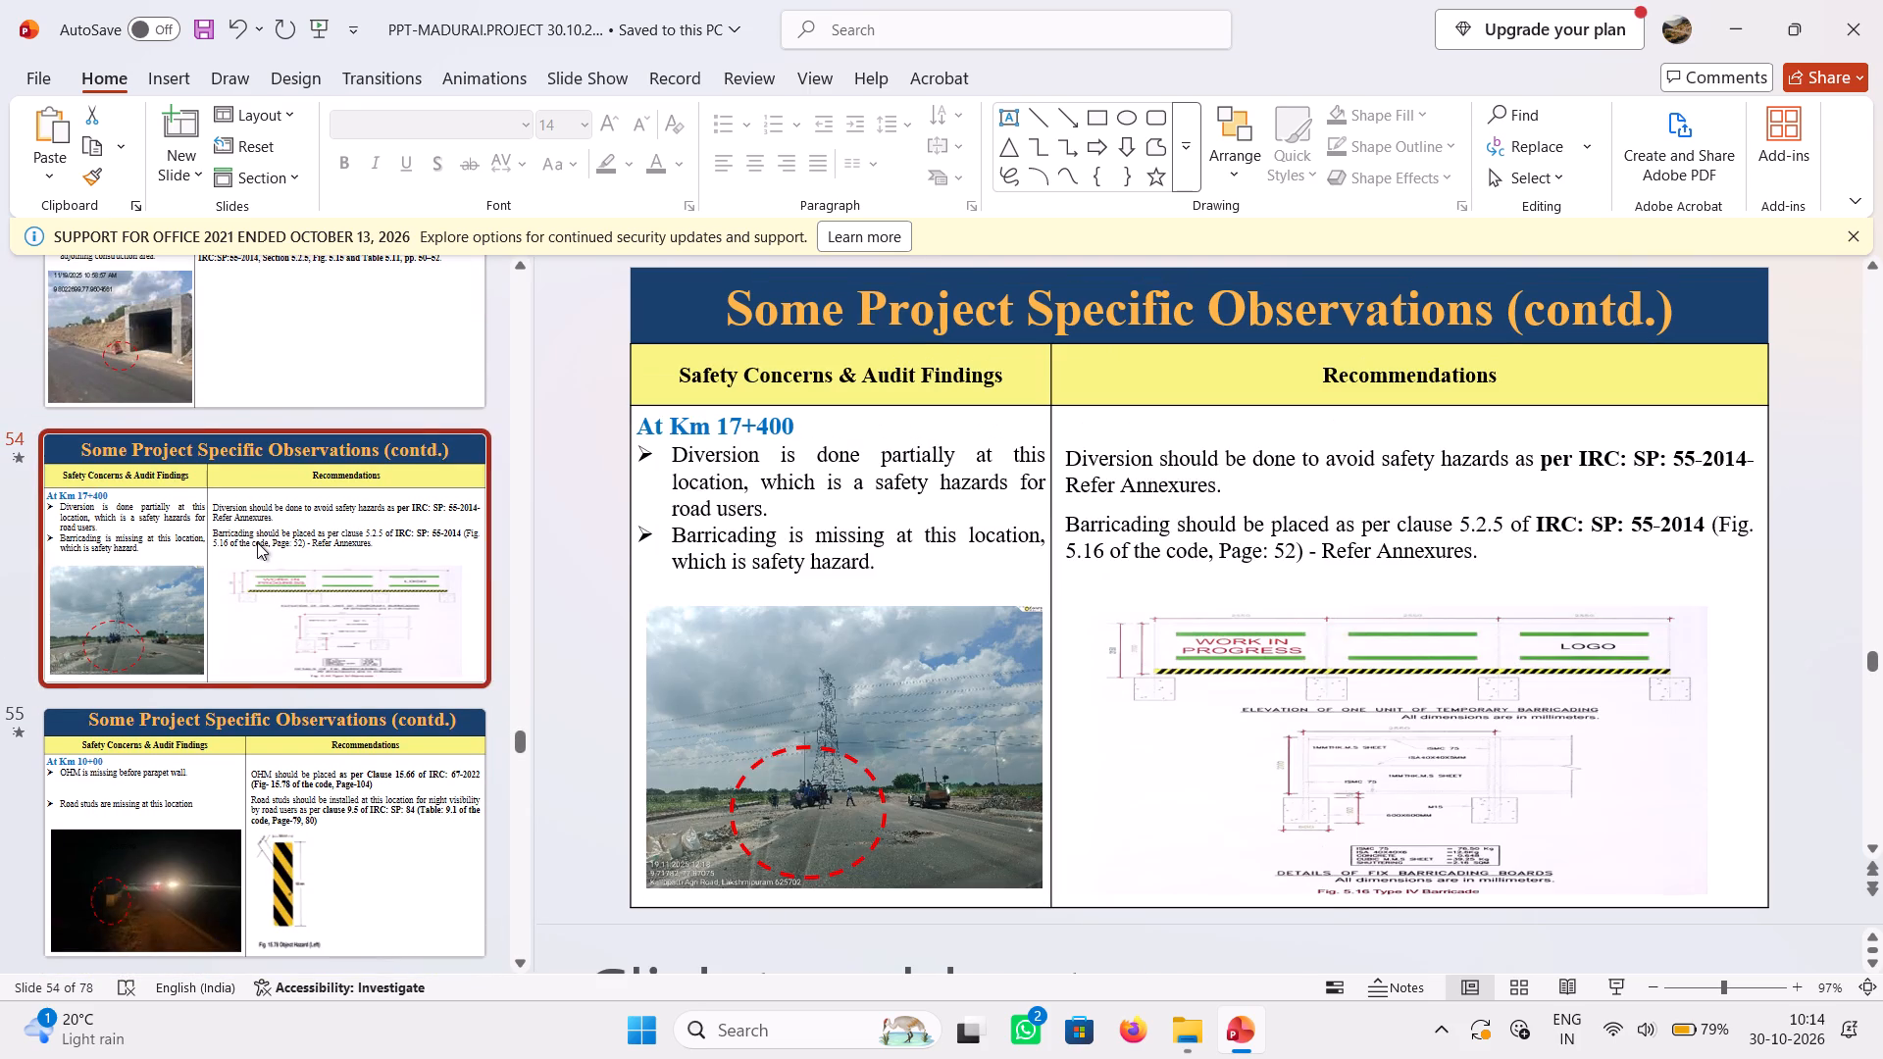
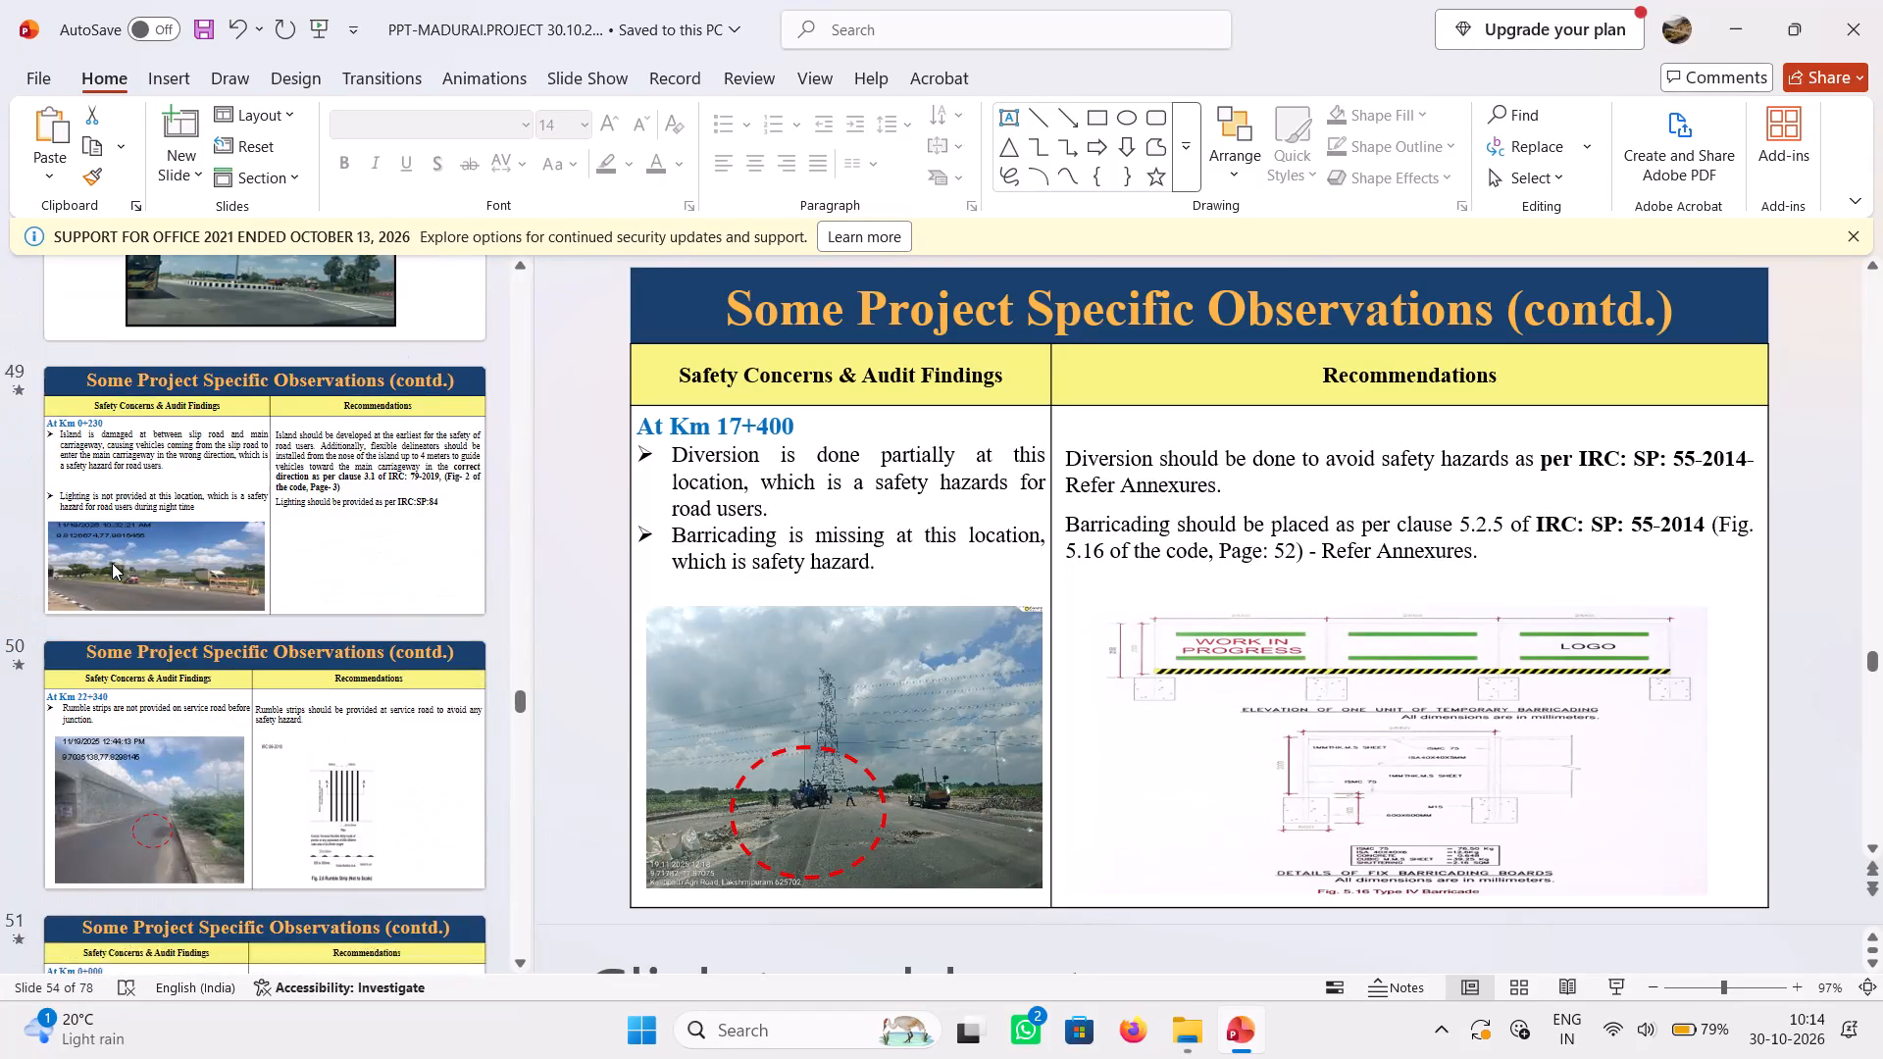
# Review the project-specific observation slides backwards, checking the At Km 35+400 reflective marker slide and the At Km 0+000 road marking slide.
pyautogui.scroll(2, 112, 563)
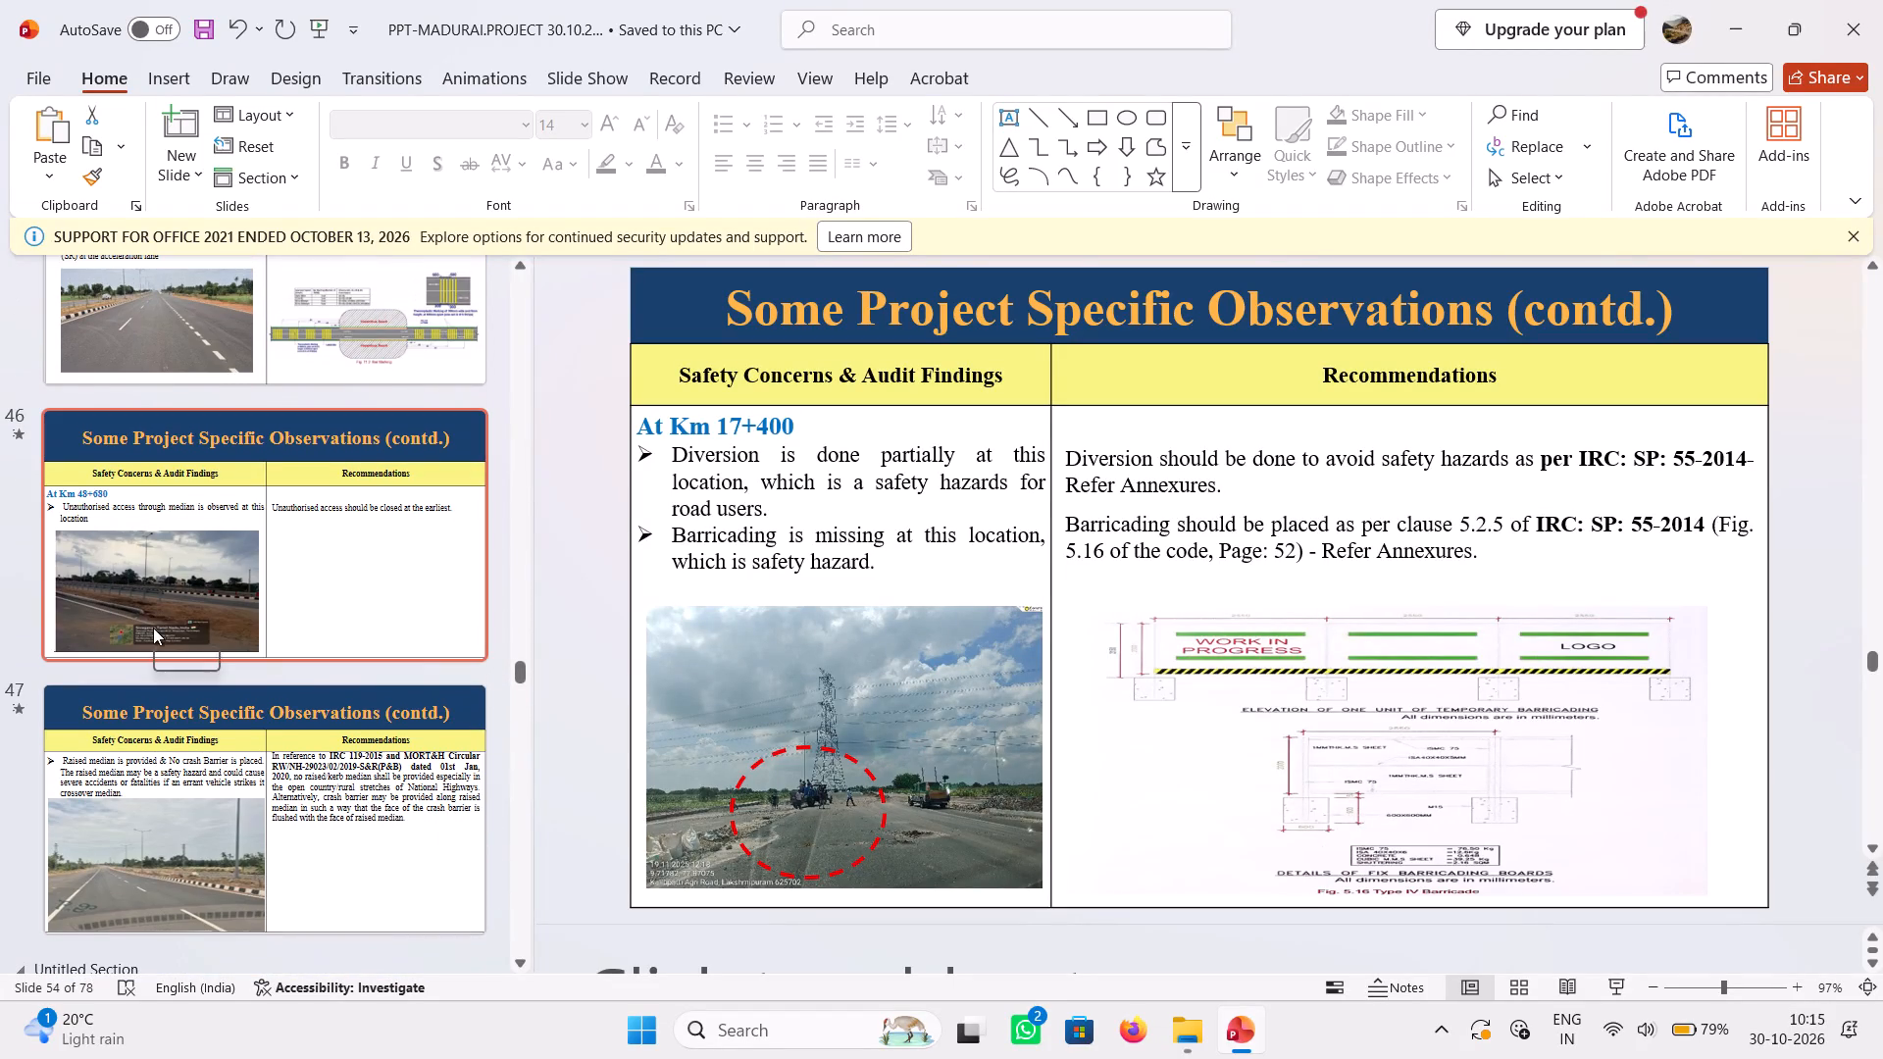
pyautogui.scroll(5, 153, 628)
pyautogui.click(179, 593)
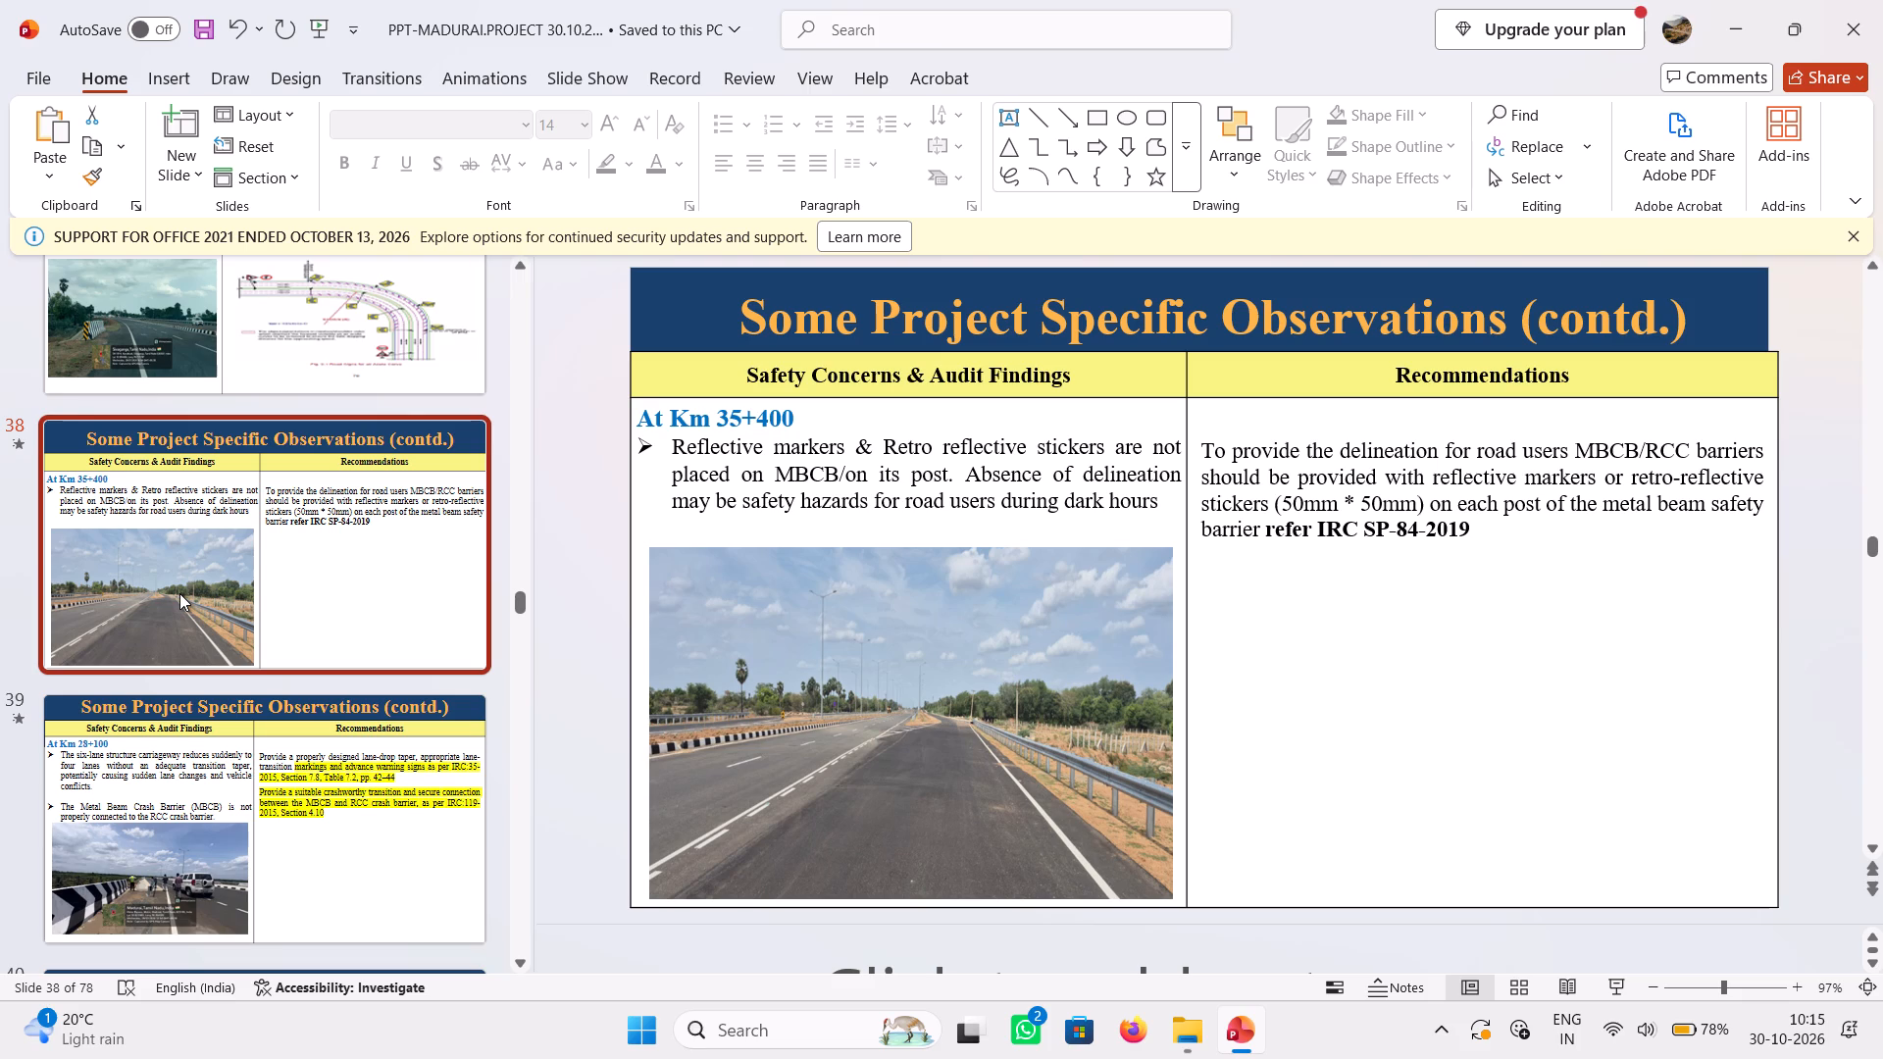
pyautogui.scroll(3, 116, 589)
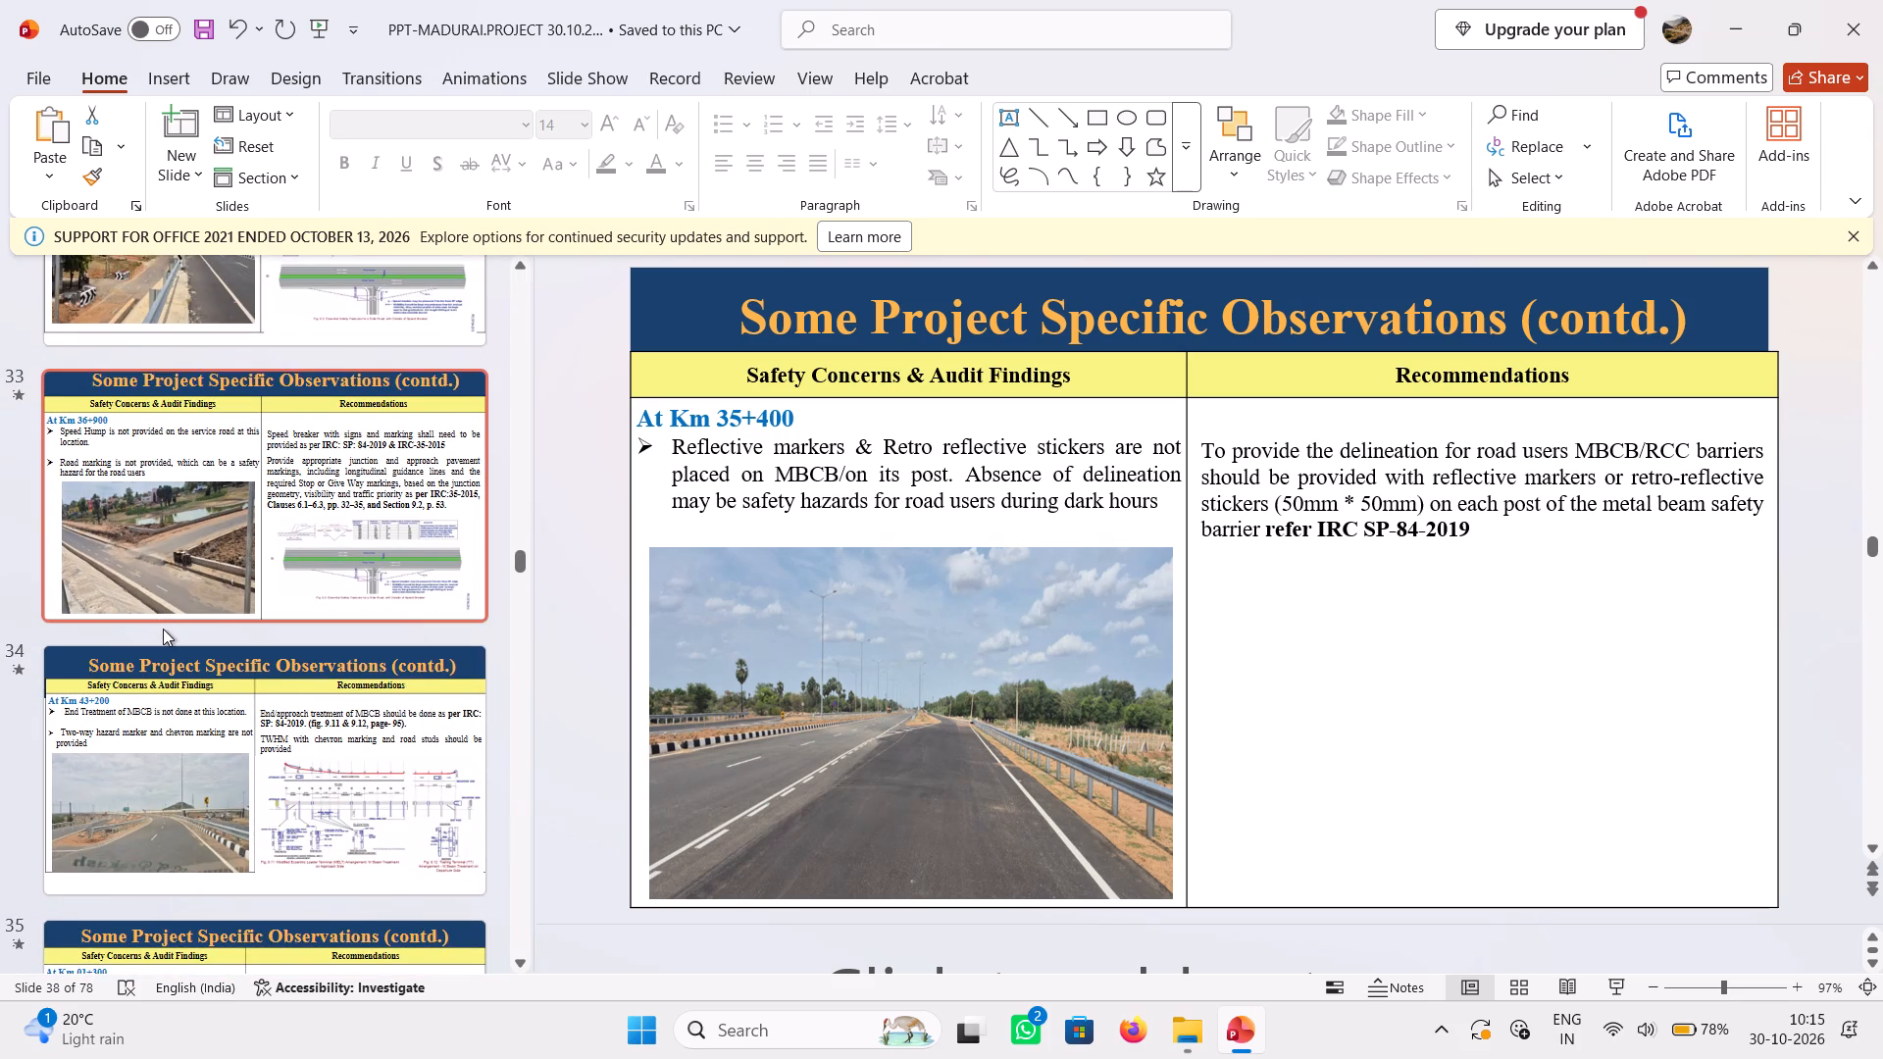
pyautogui.scroll(1, 165, 629)
pyautogui.click(202, 496)
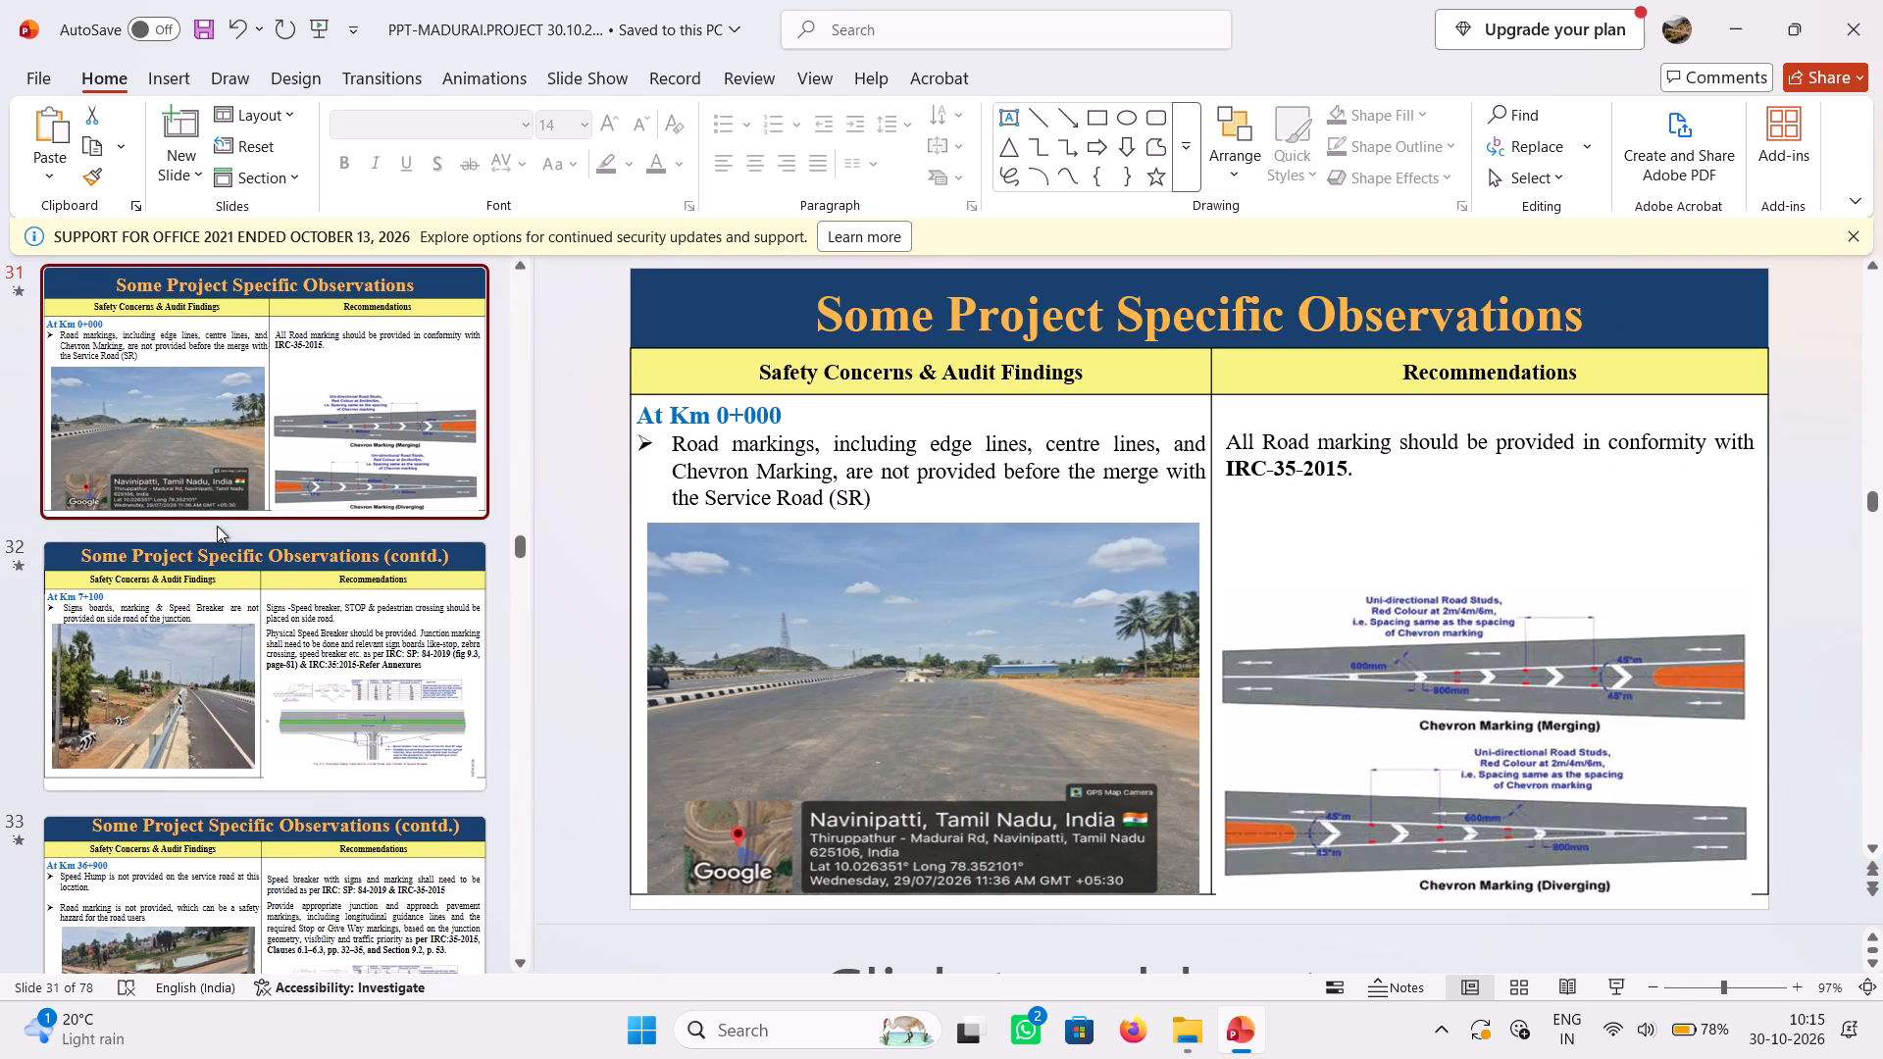
# Review the signage guideline, road marking and work zone slides back to the opening title slide, checking the Speed Gantry slide.
pyautogui.scroll(1, 208, 502)
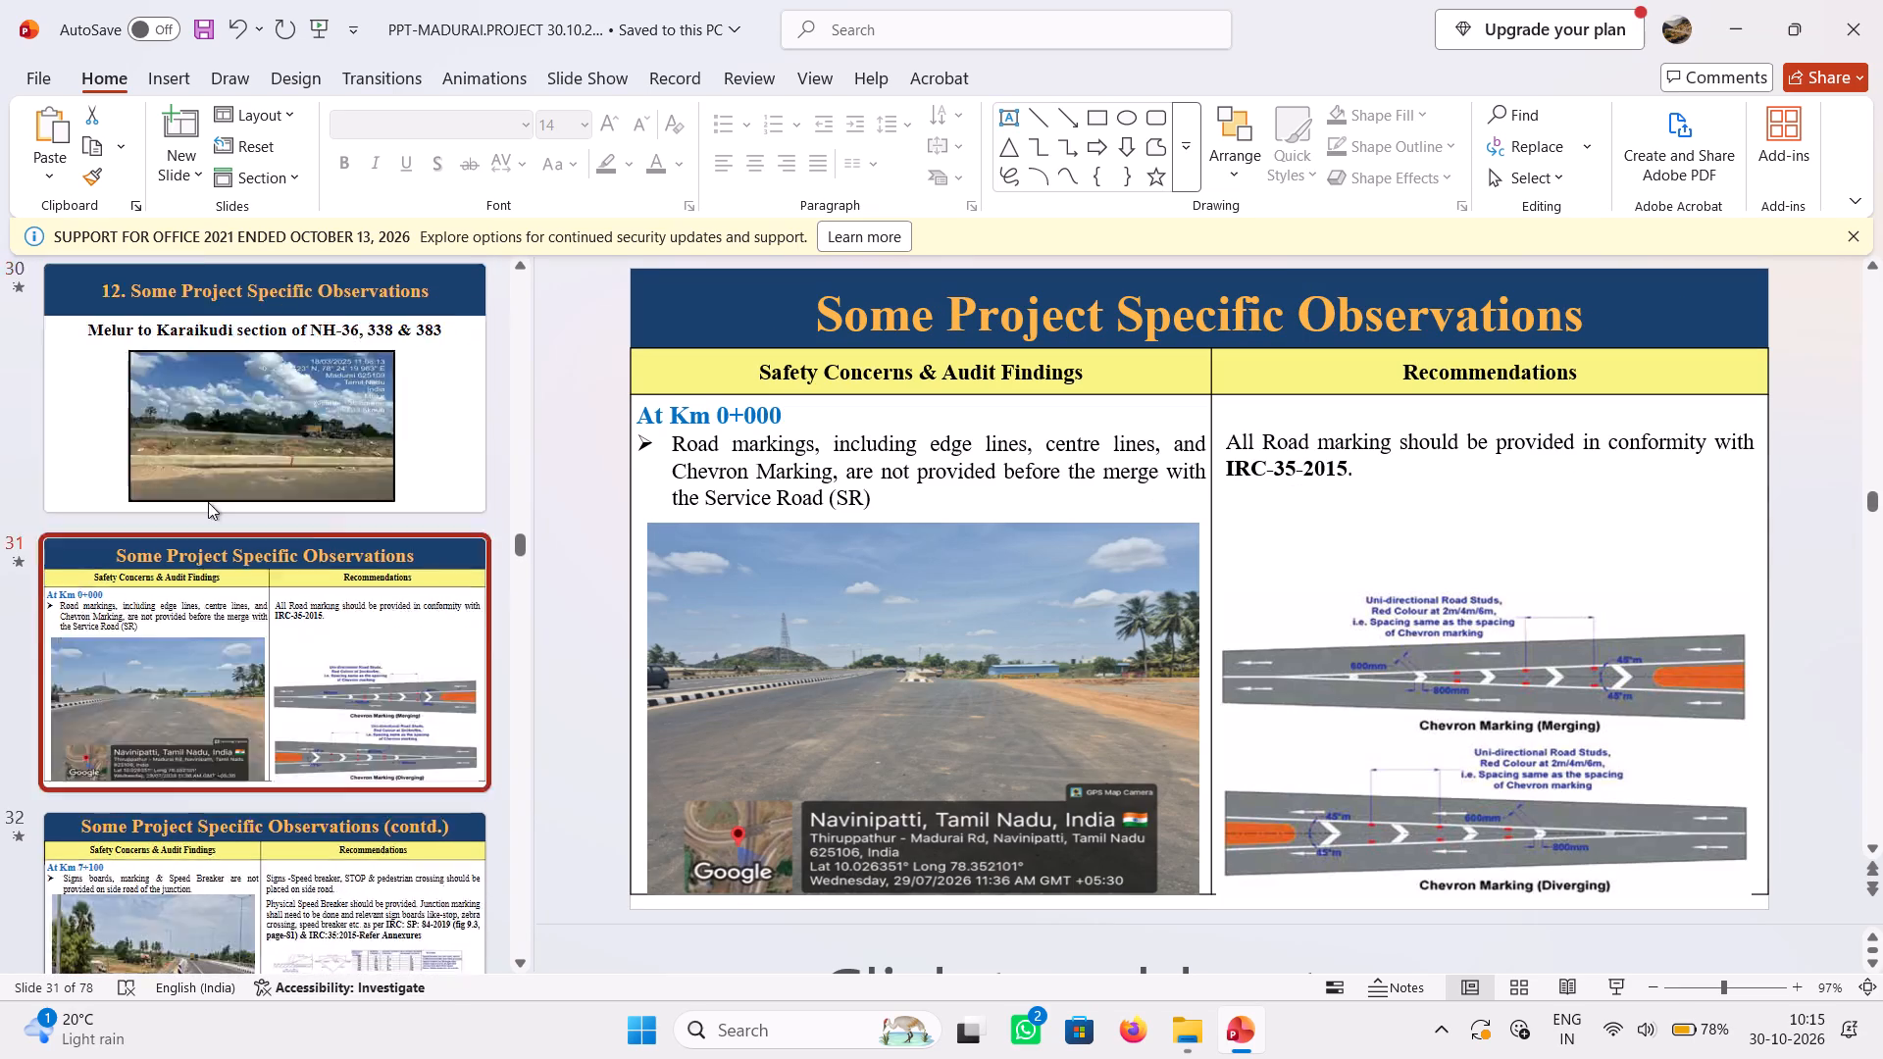
pyautogui.scroll(1, 208, 502)
pyautogui.click(221, 625)
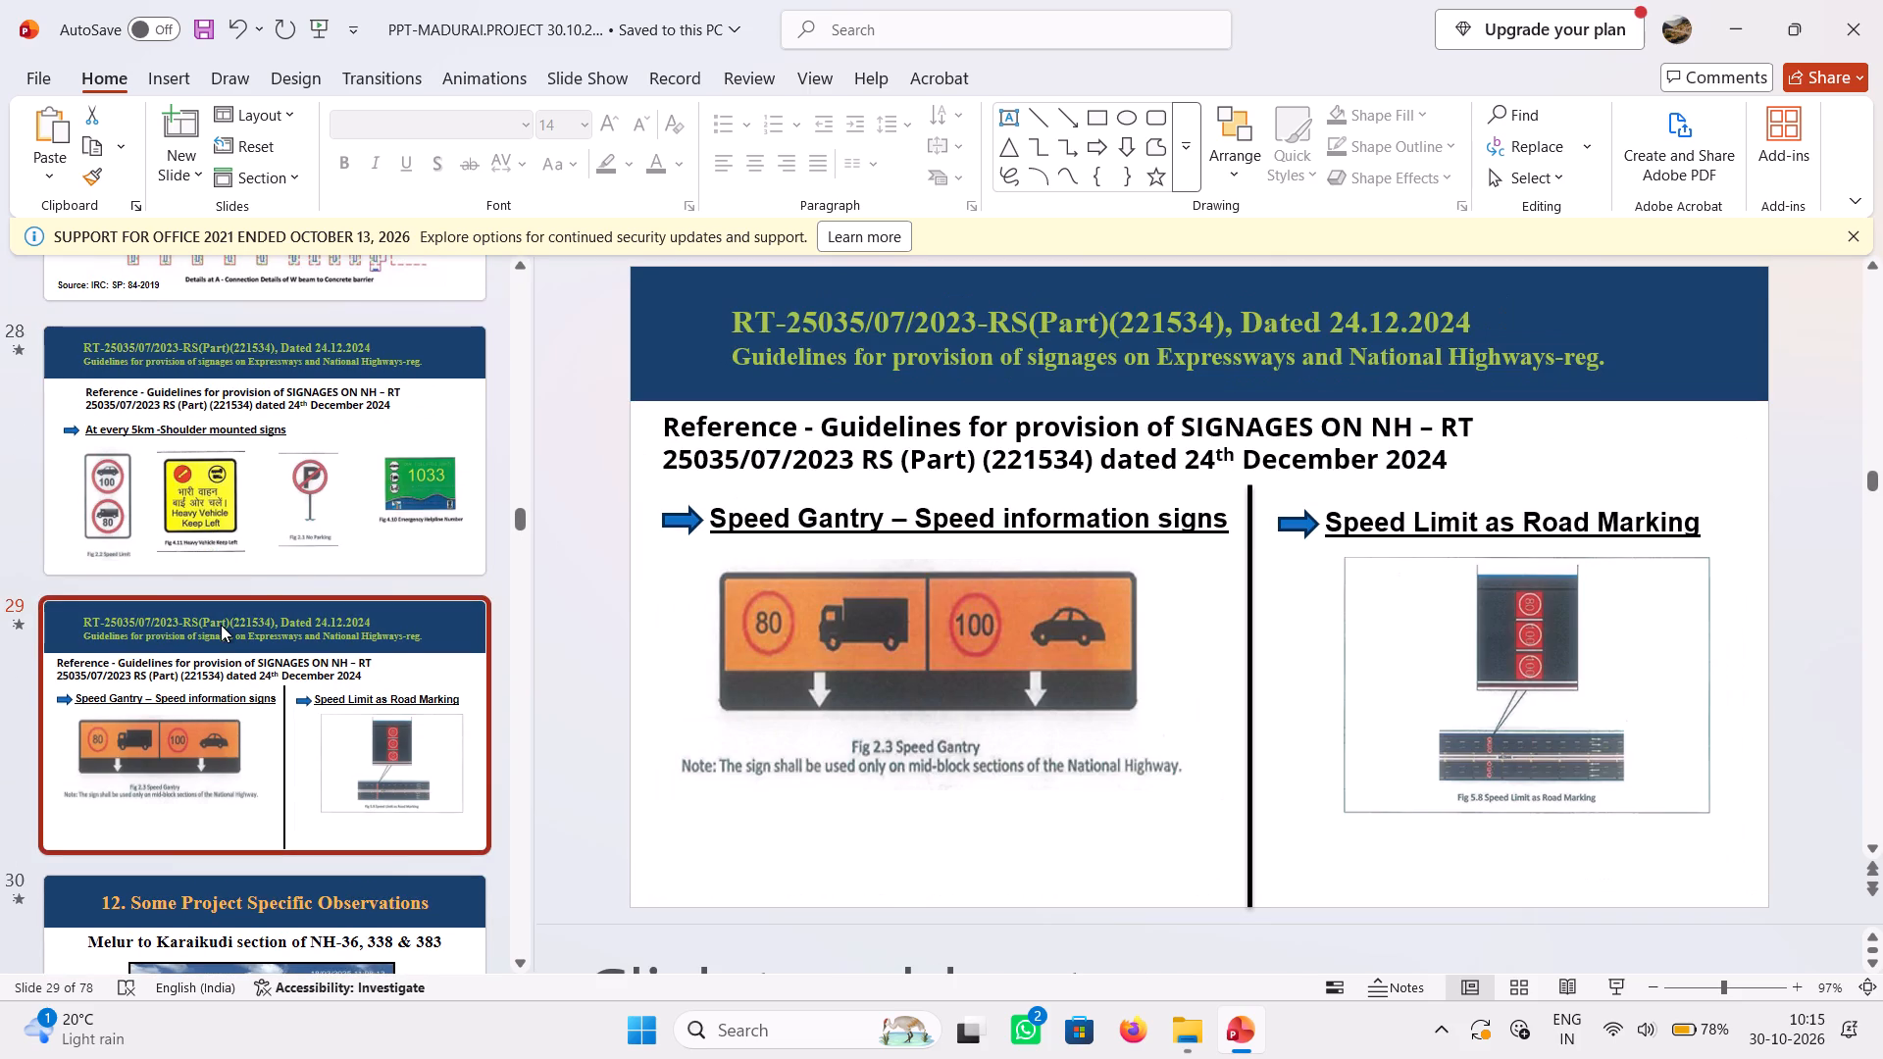
pyautogui.scroll(2, 221, 625)
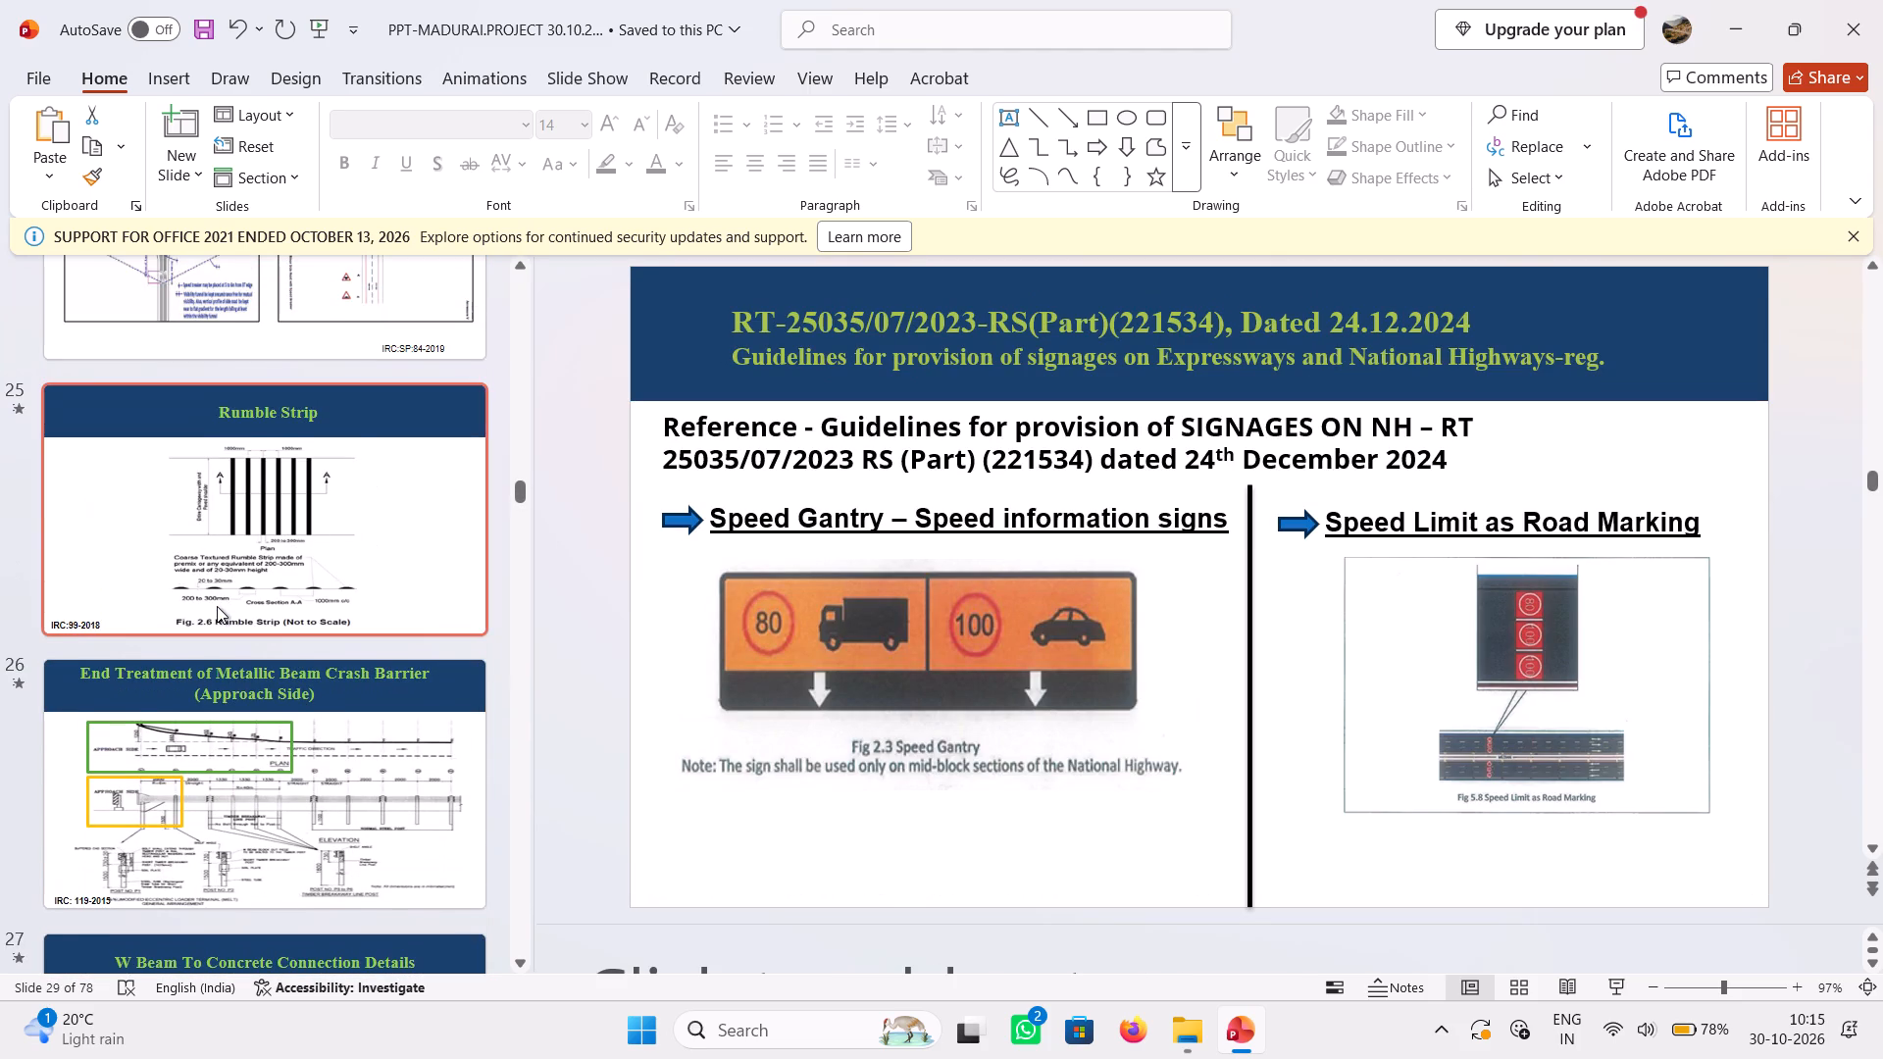
pyautogui.scroll(3, 223, 588)
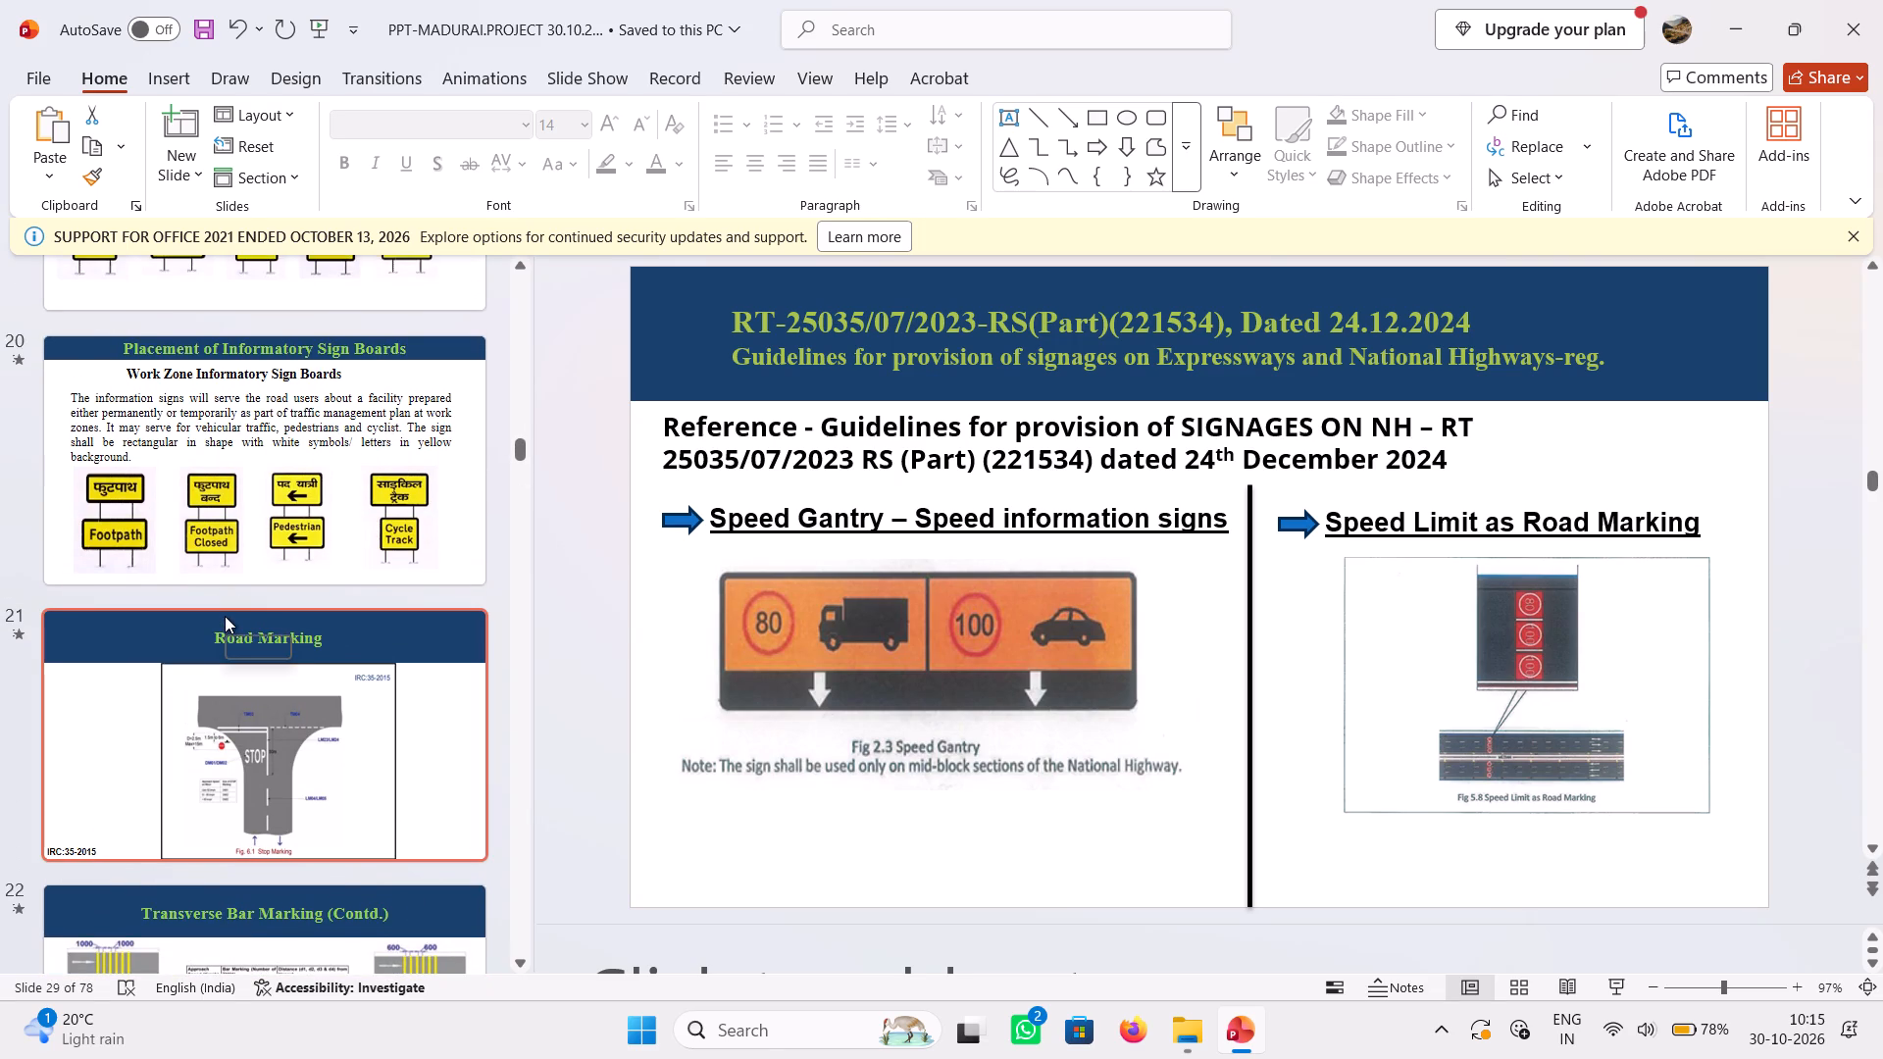
pyautogui.scroll(6, 225, 616)
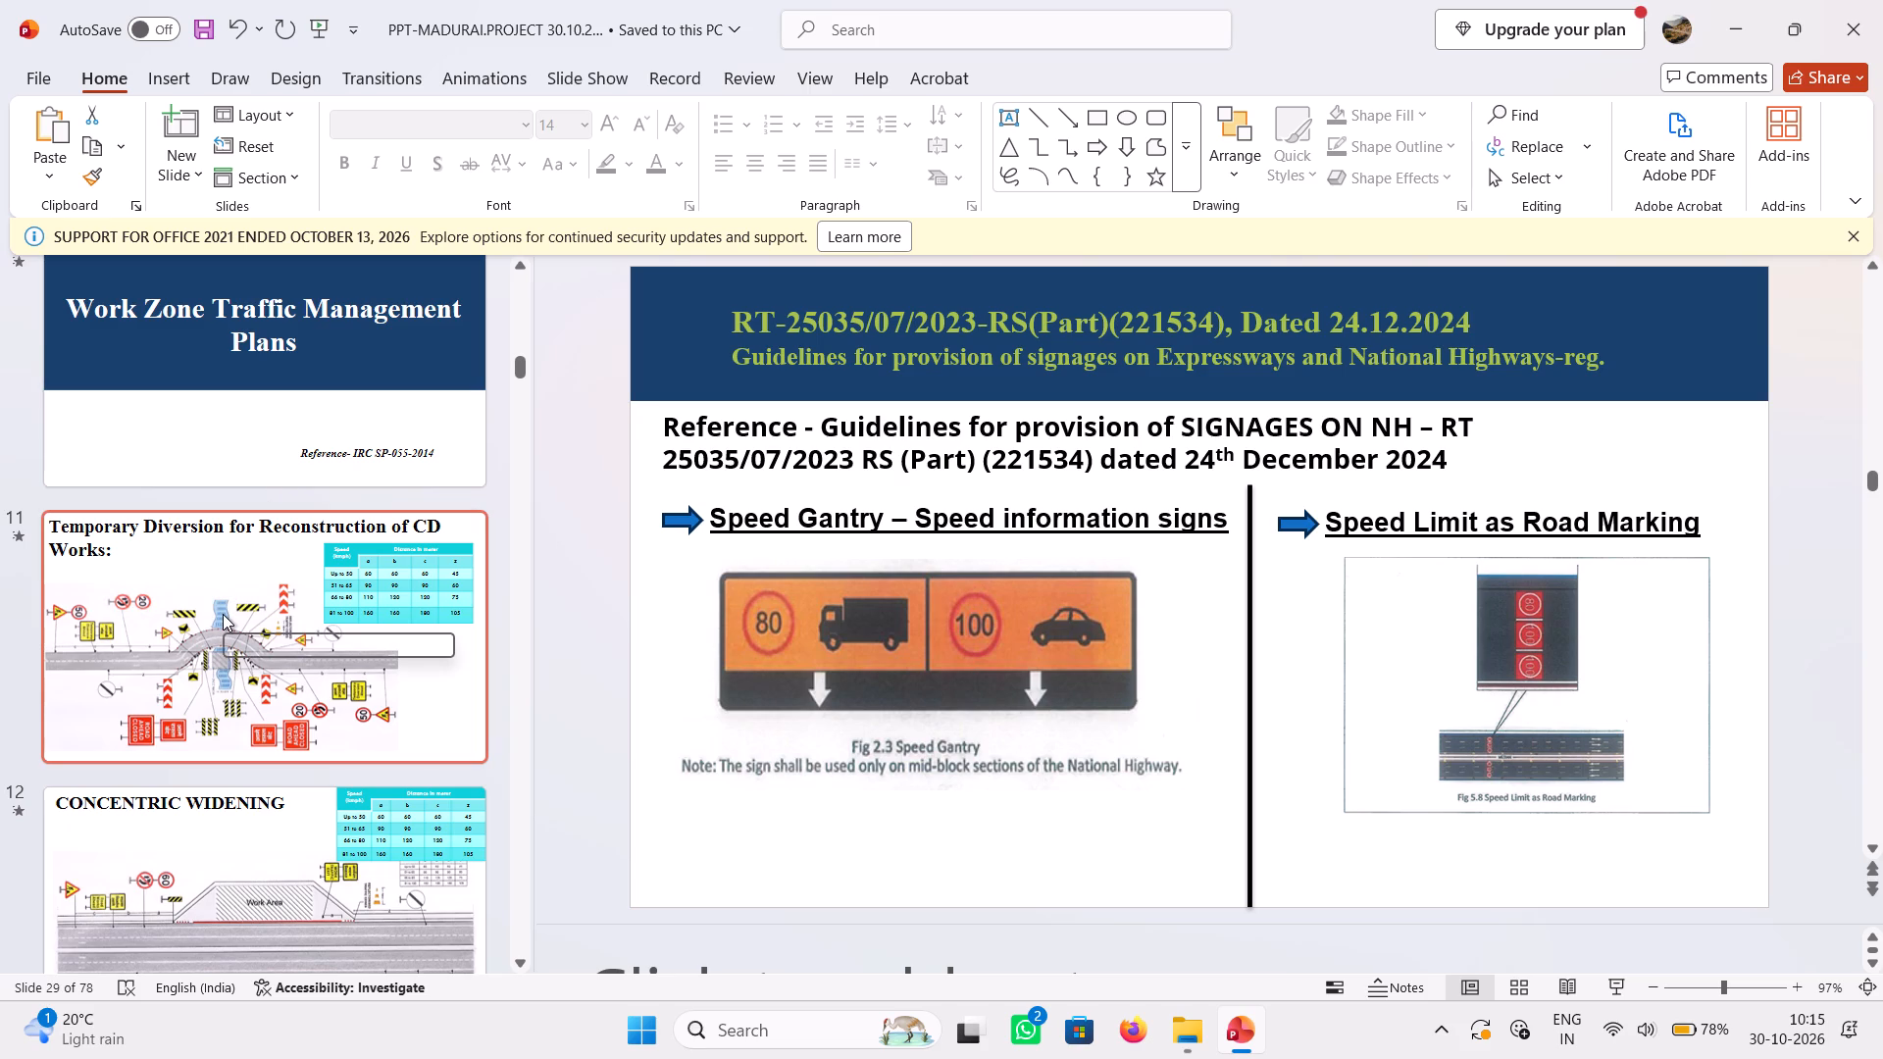
pyautogui.scroll(4, 223, 614)
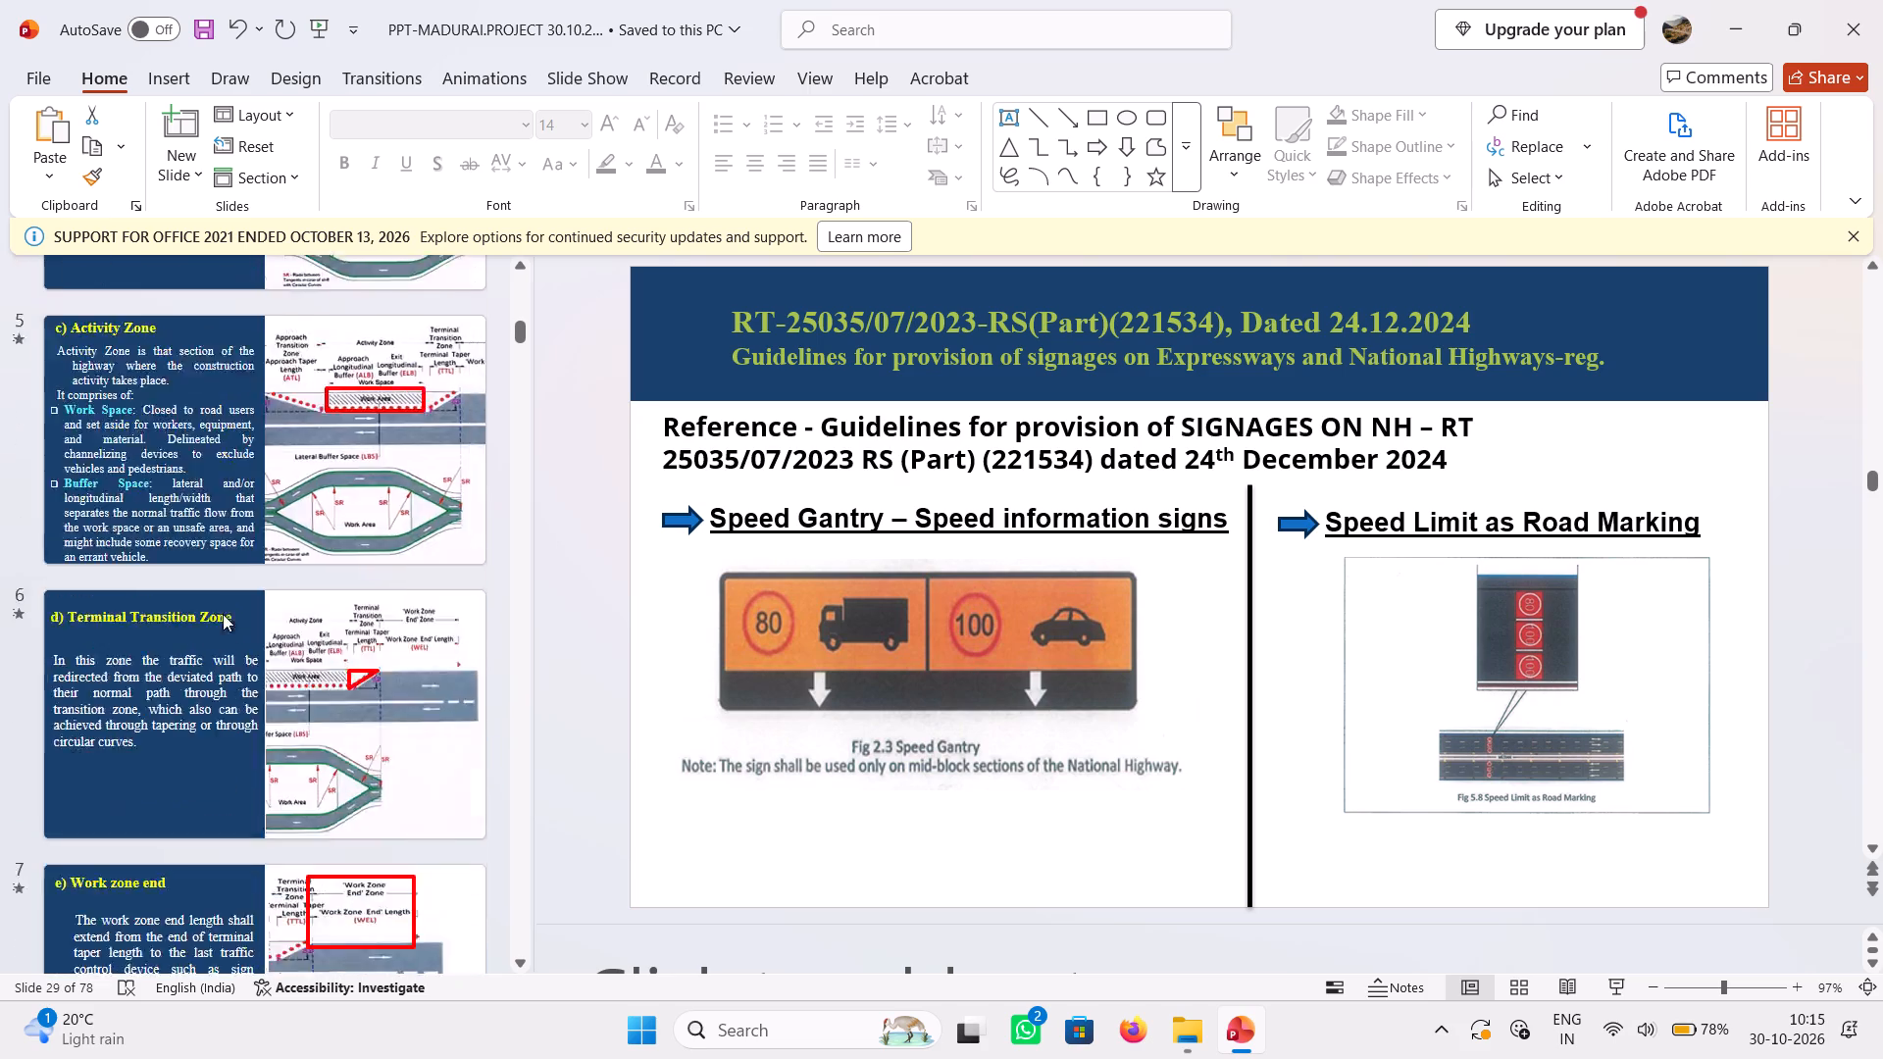
pyautogui.scroll(9, 223, 614)
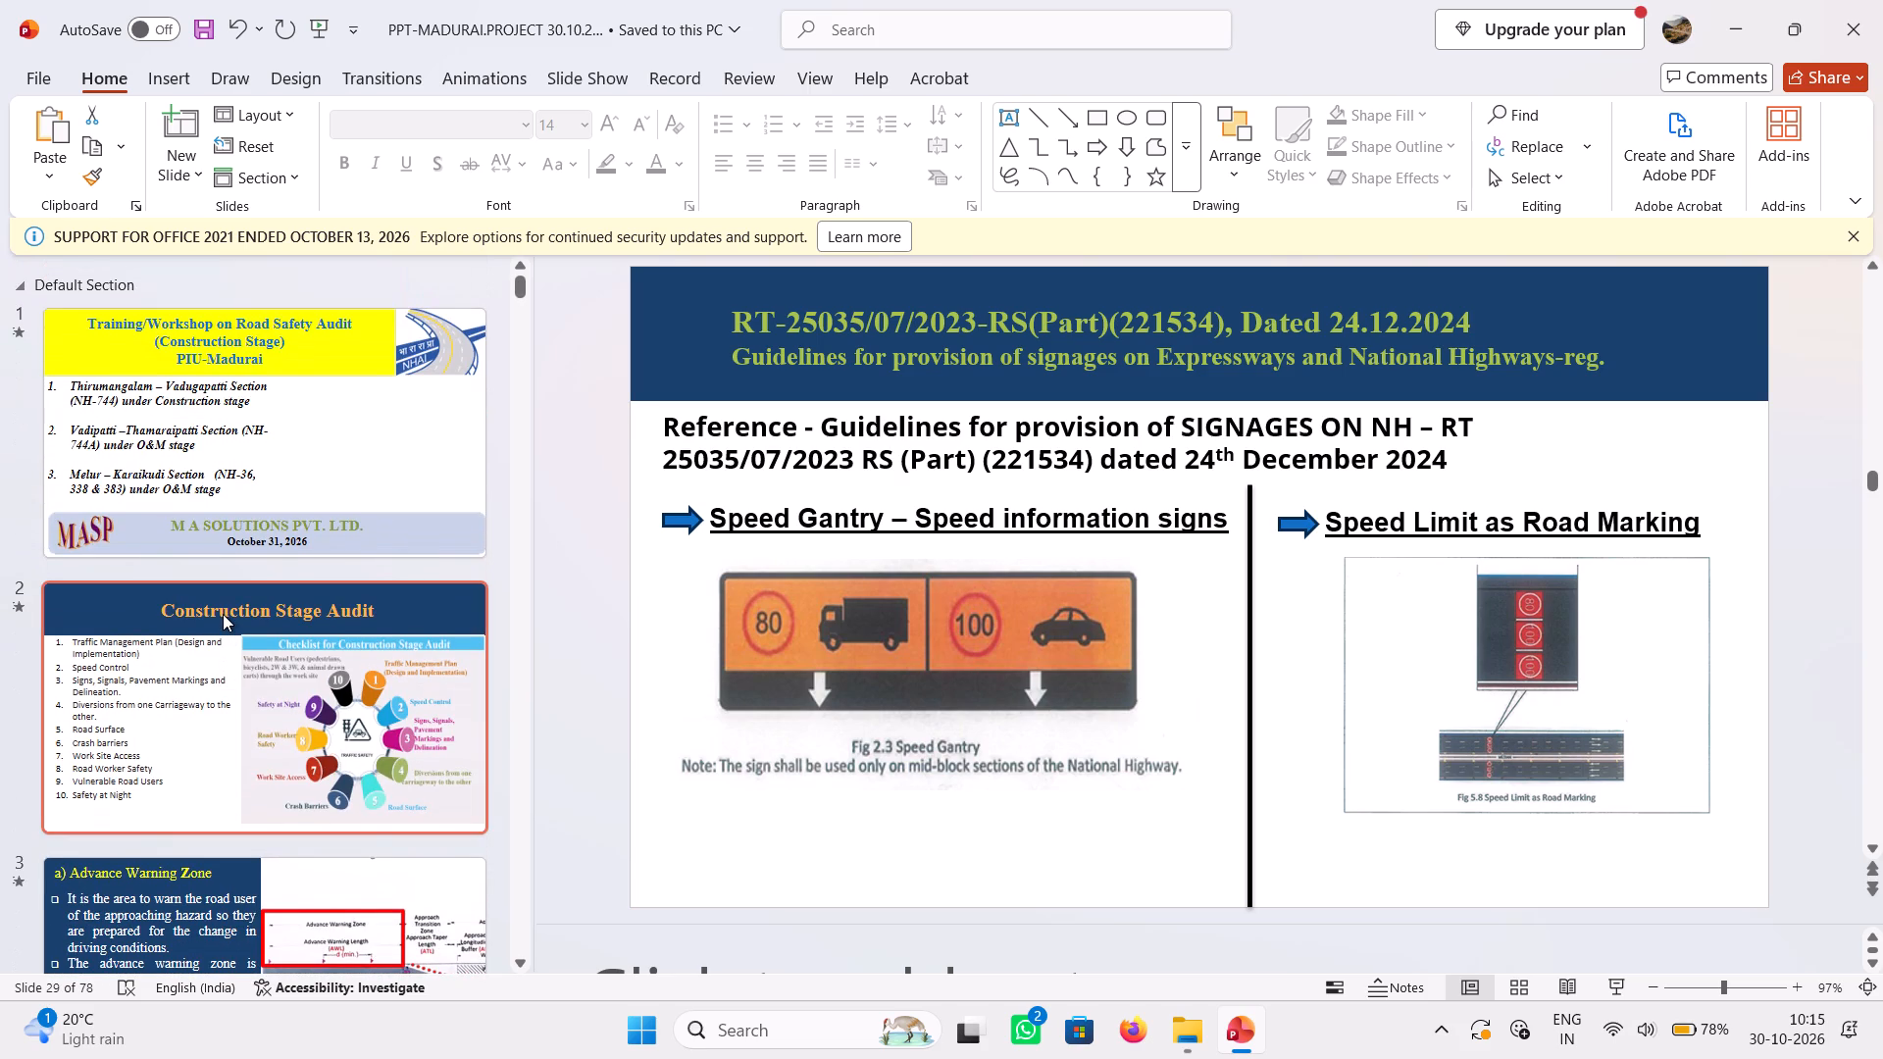
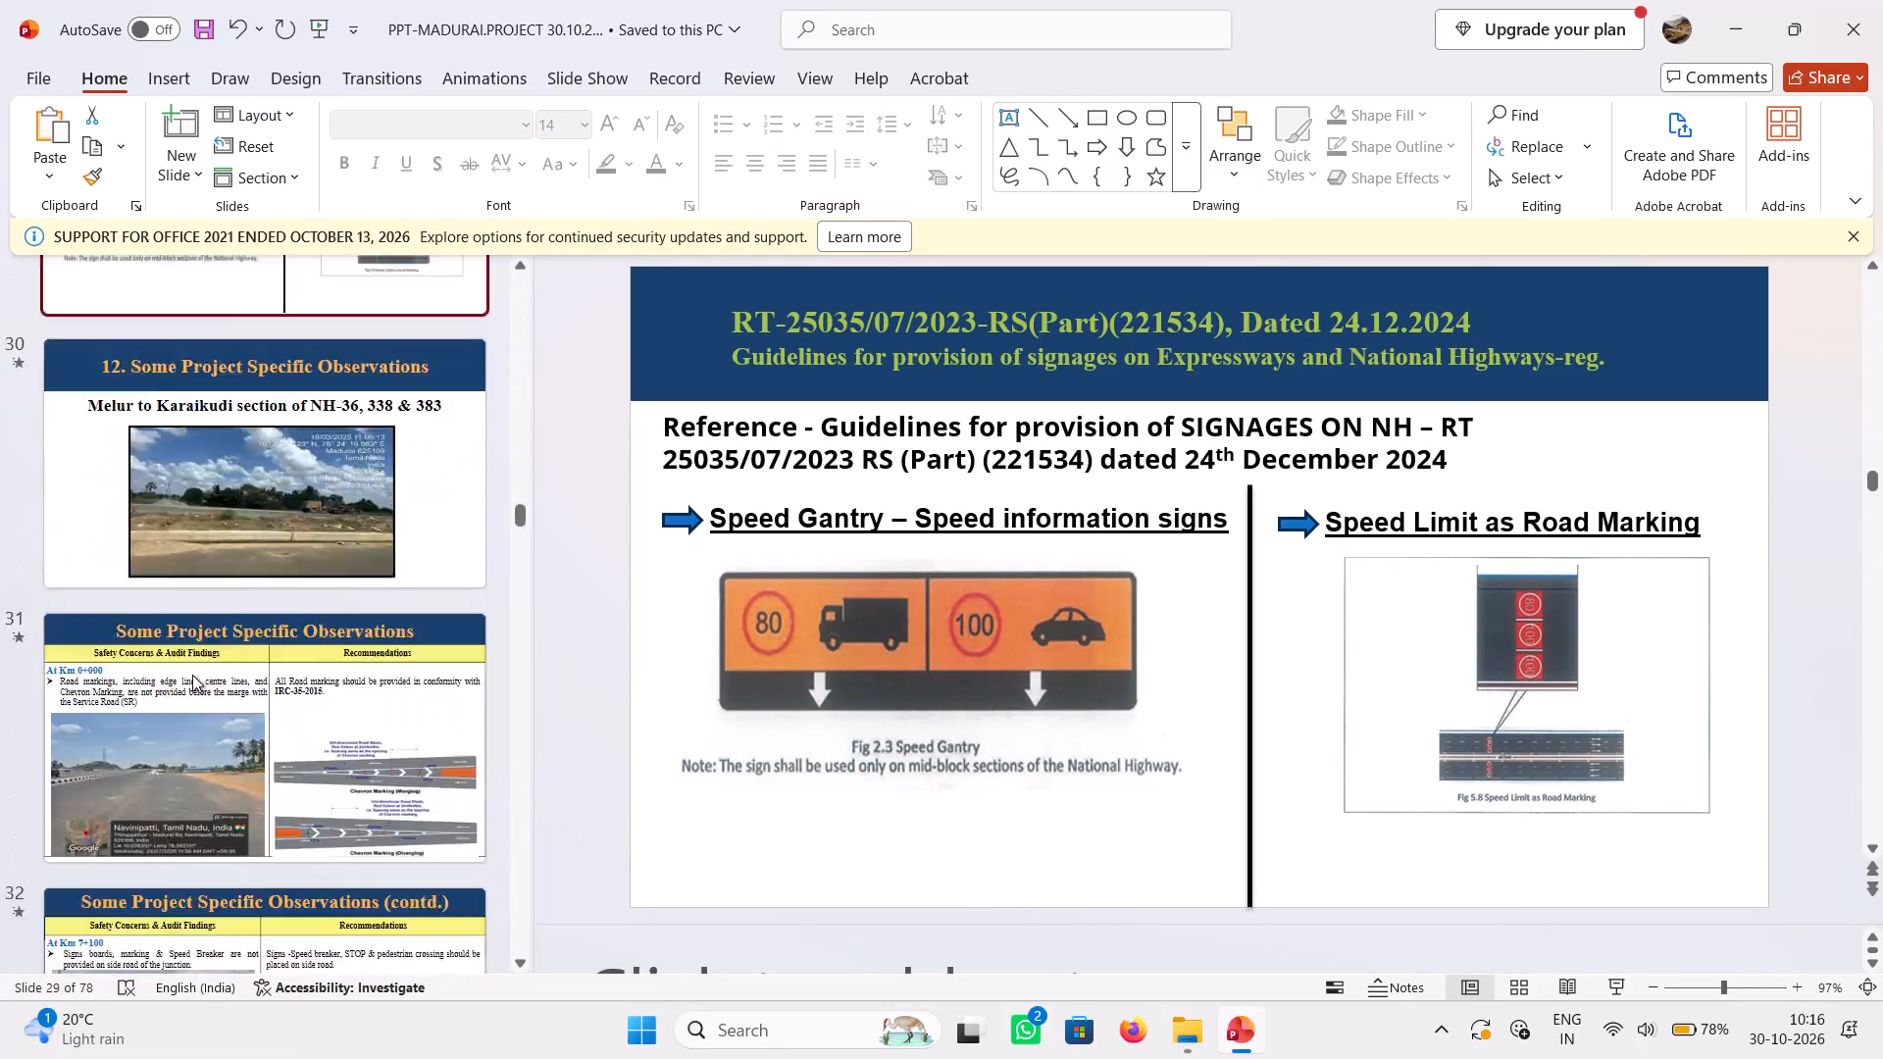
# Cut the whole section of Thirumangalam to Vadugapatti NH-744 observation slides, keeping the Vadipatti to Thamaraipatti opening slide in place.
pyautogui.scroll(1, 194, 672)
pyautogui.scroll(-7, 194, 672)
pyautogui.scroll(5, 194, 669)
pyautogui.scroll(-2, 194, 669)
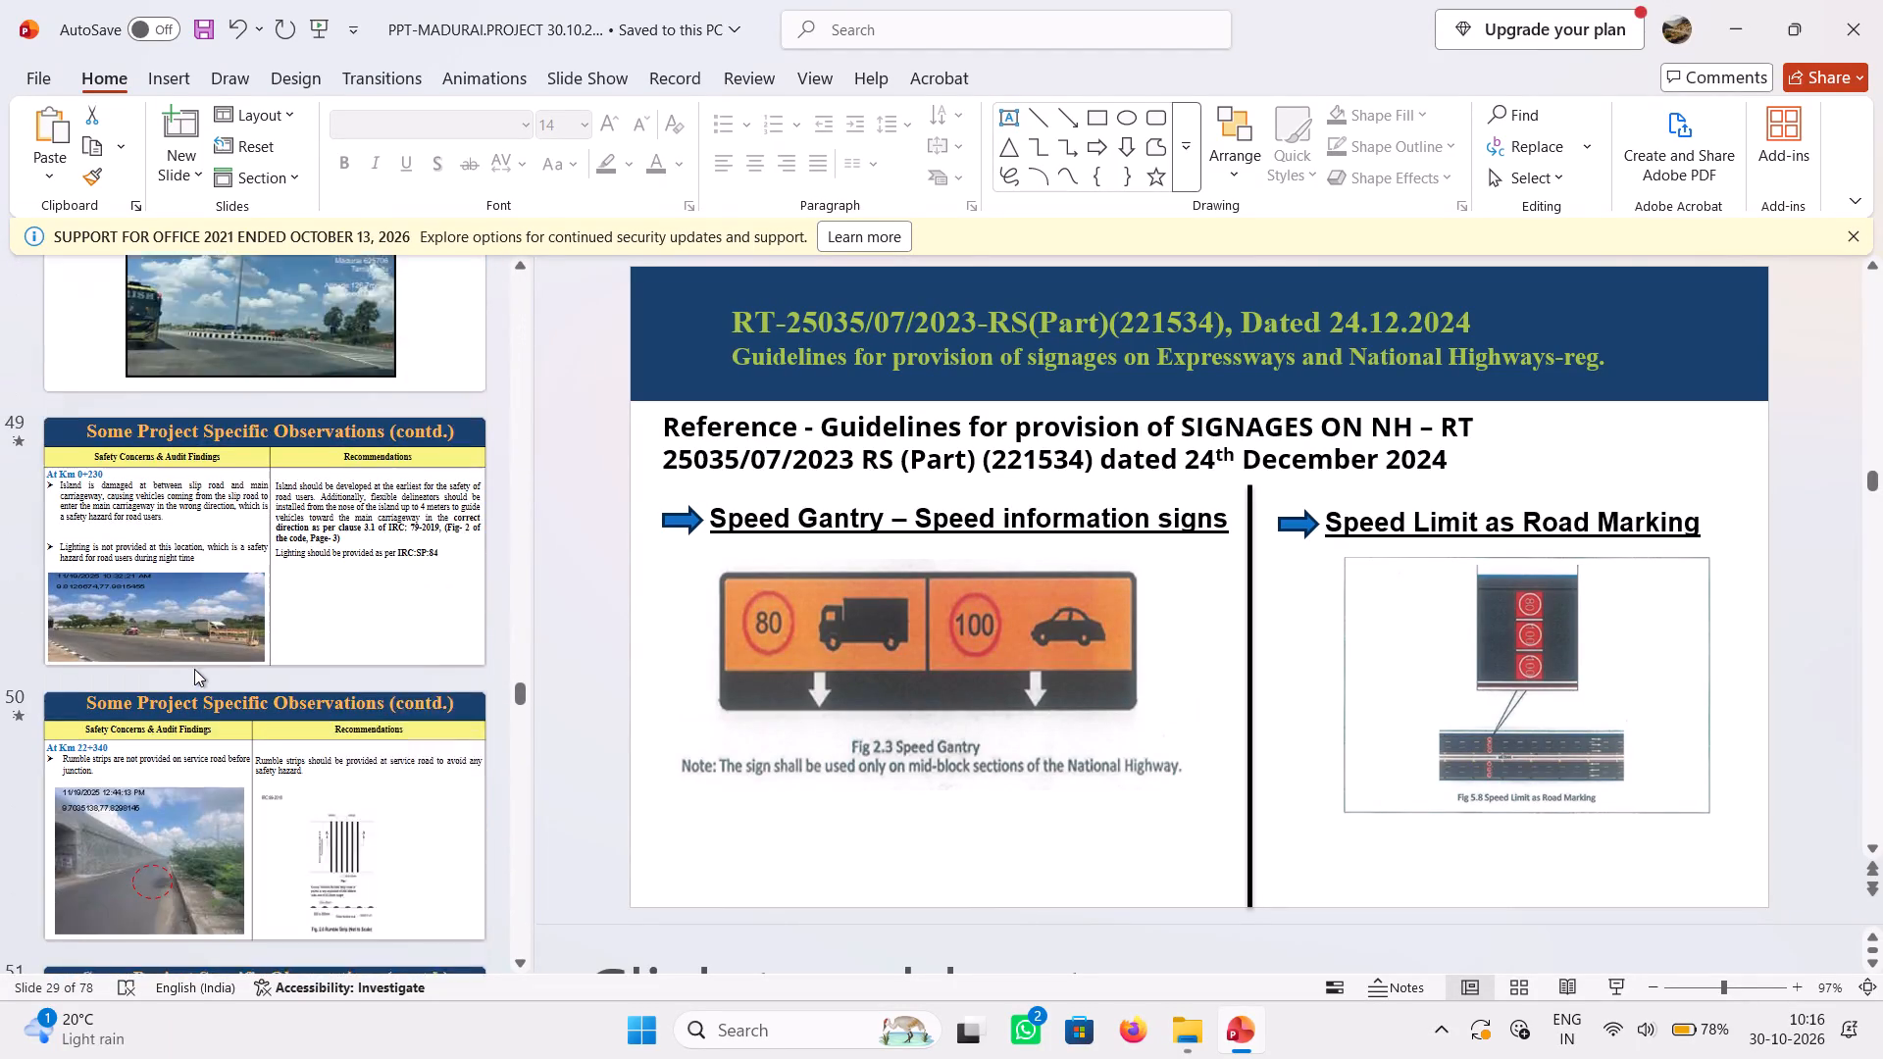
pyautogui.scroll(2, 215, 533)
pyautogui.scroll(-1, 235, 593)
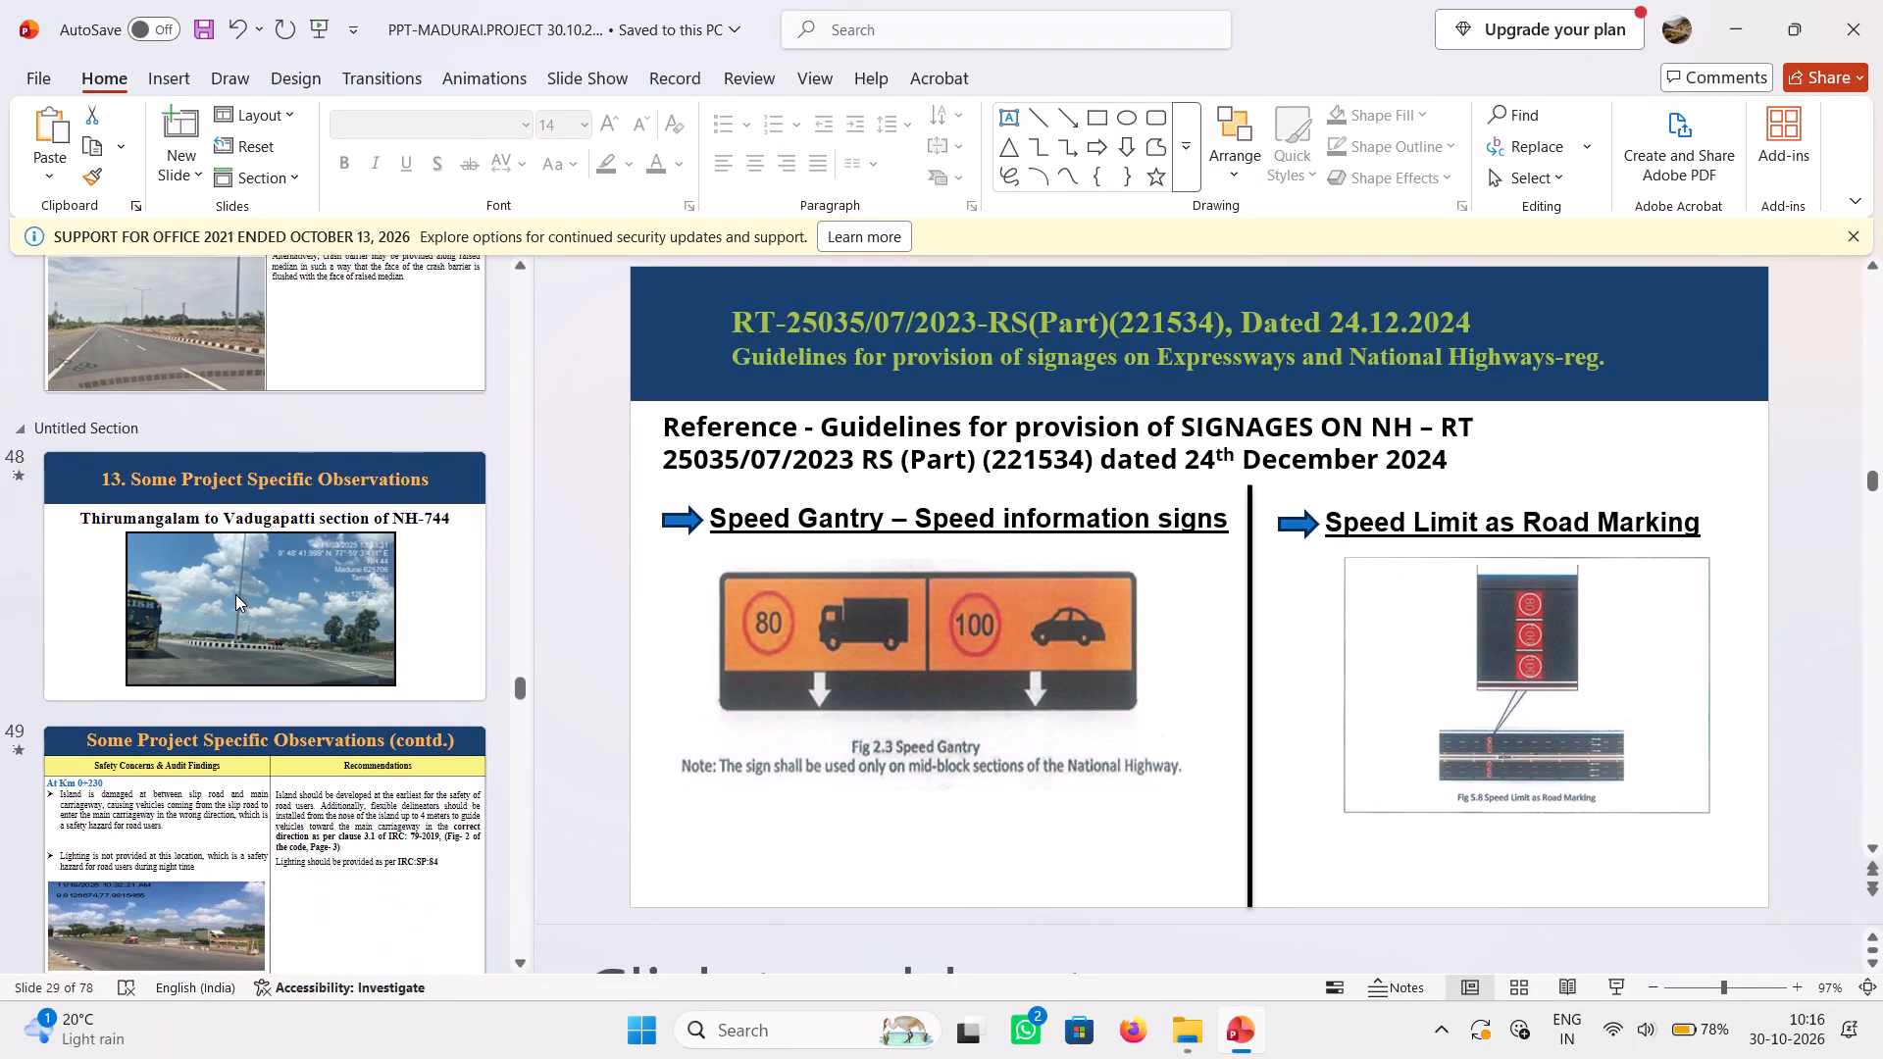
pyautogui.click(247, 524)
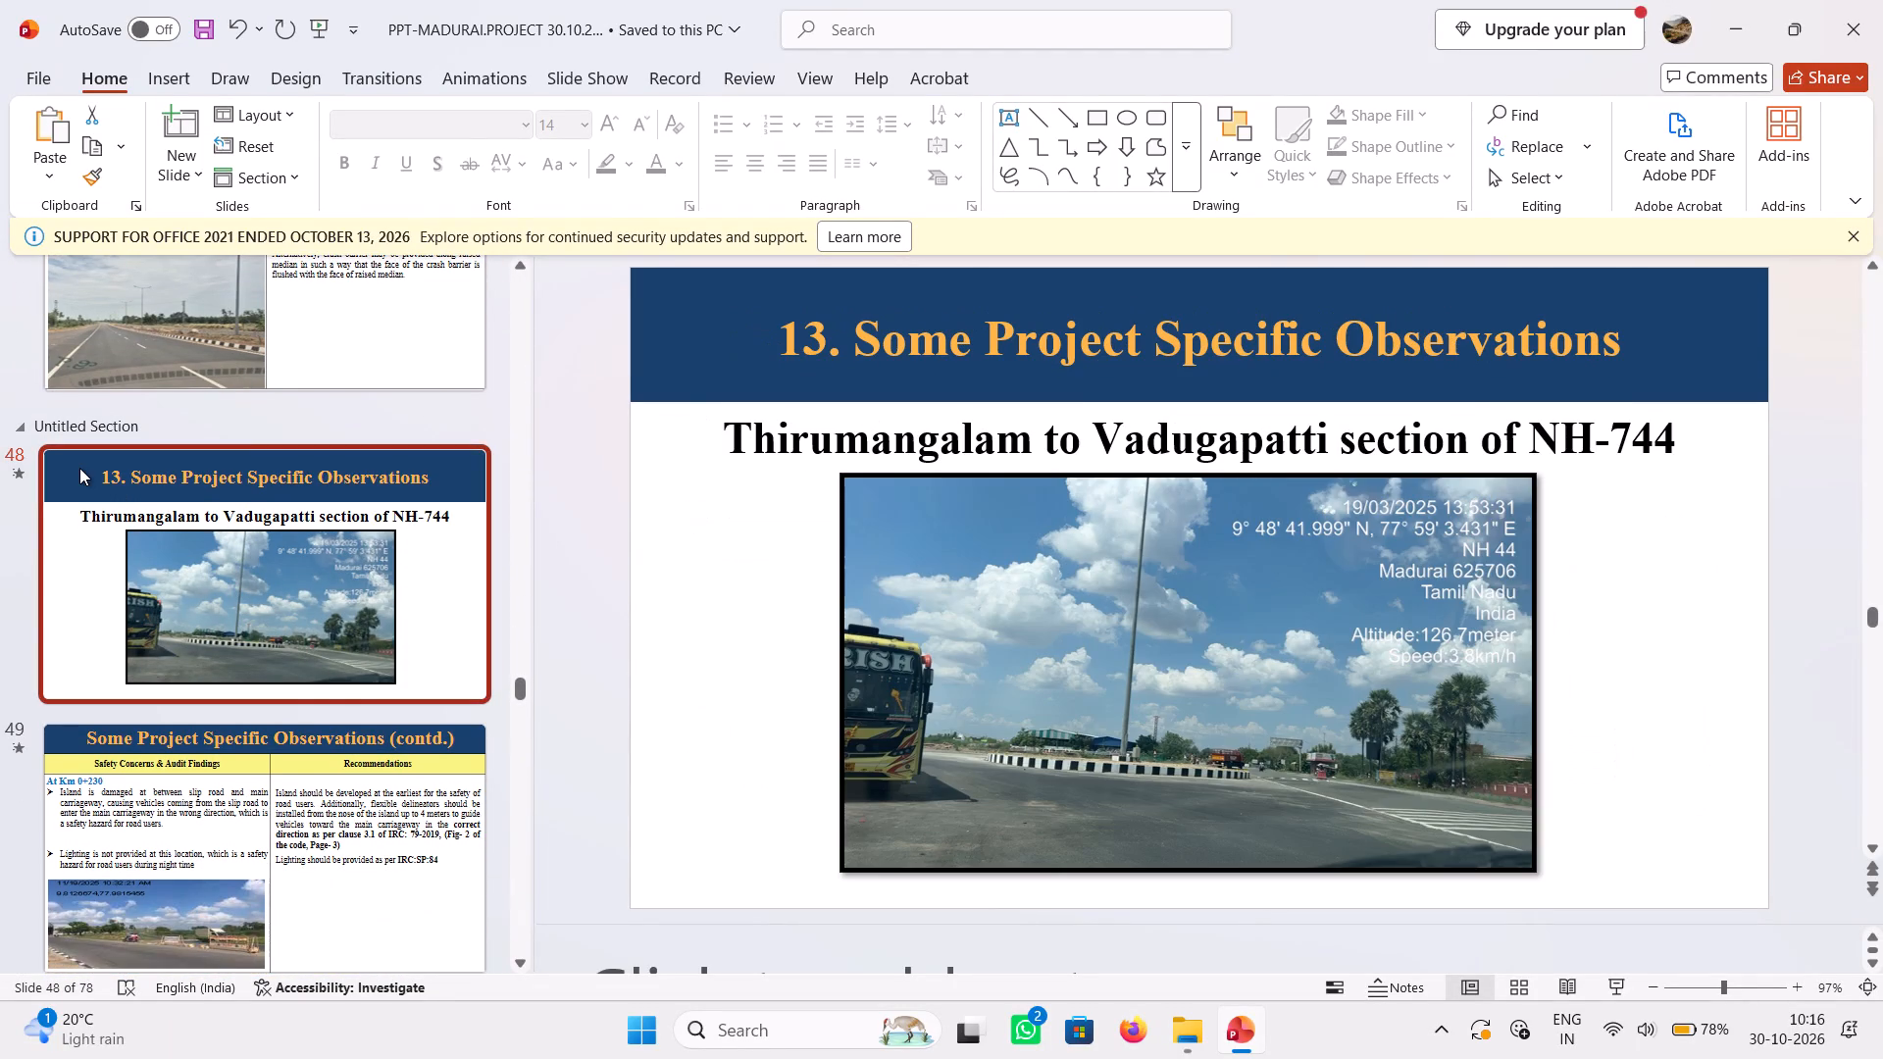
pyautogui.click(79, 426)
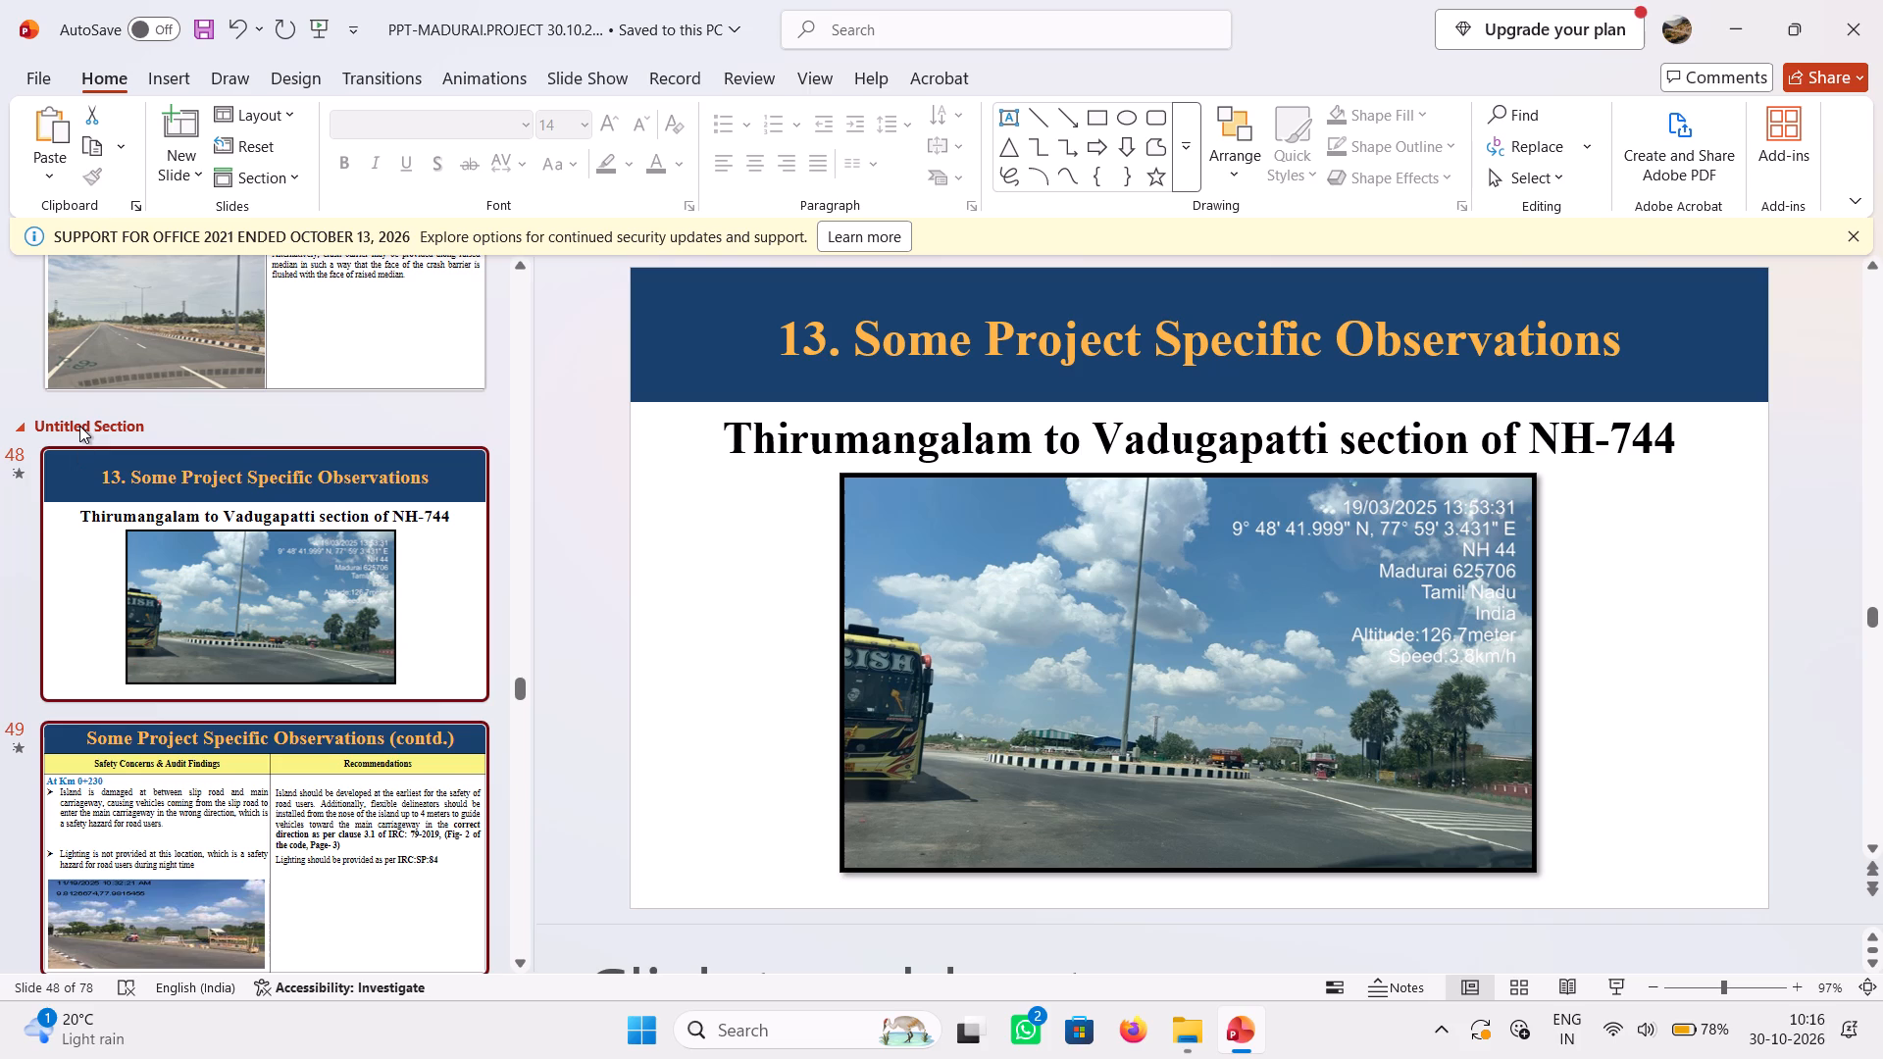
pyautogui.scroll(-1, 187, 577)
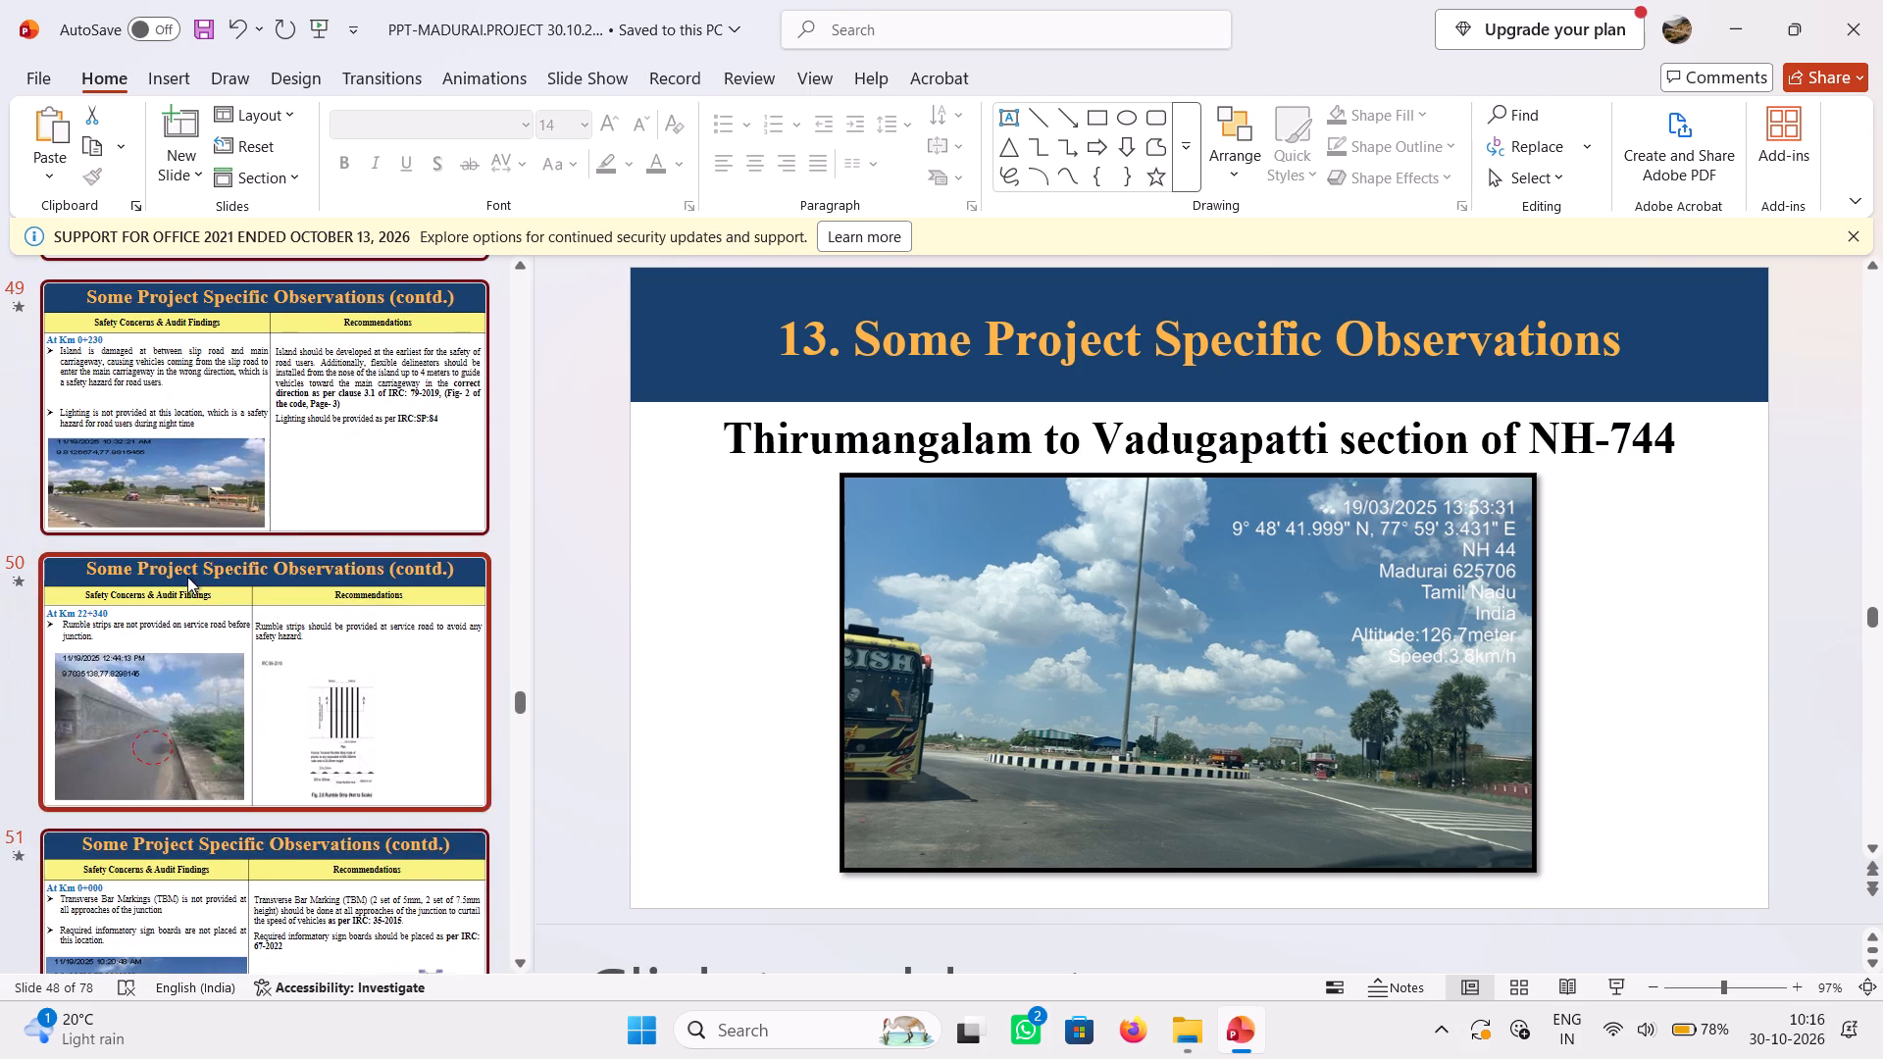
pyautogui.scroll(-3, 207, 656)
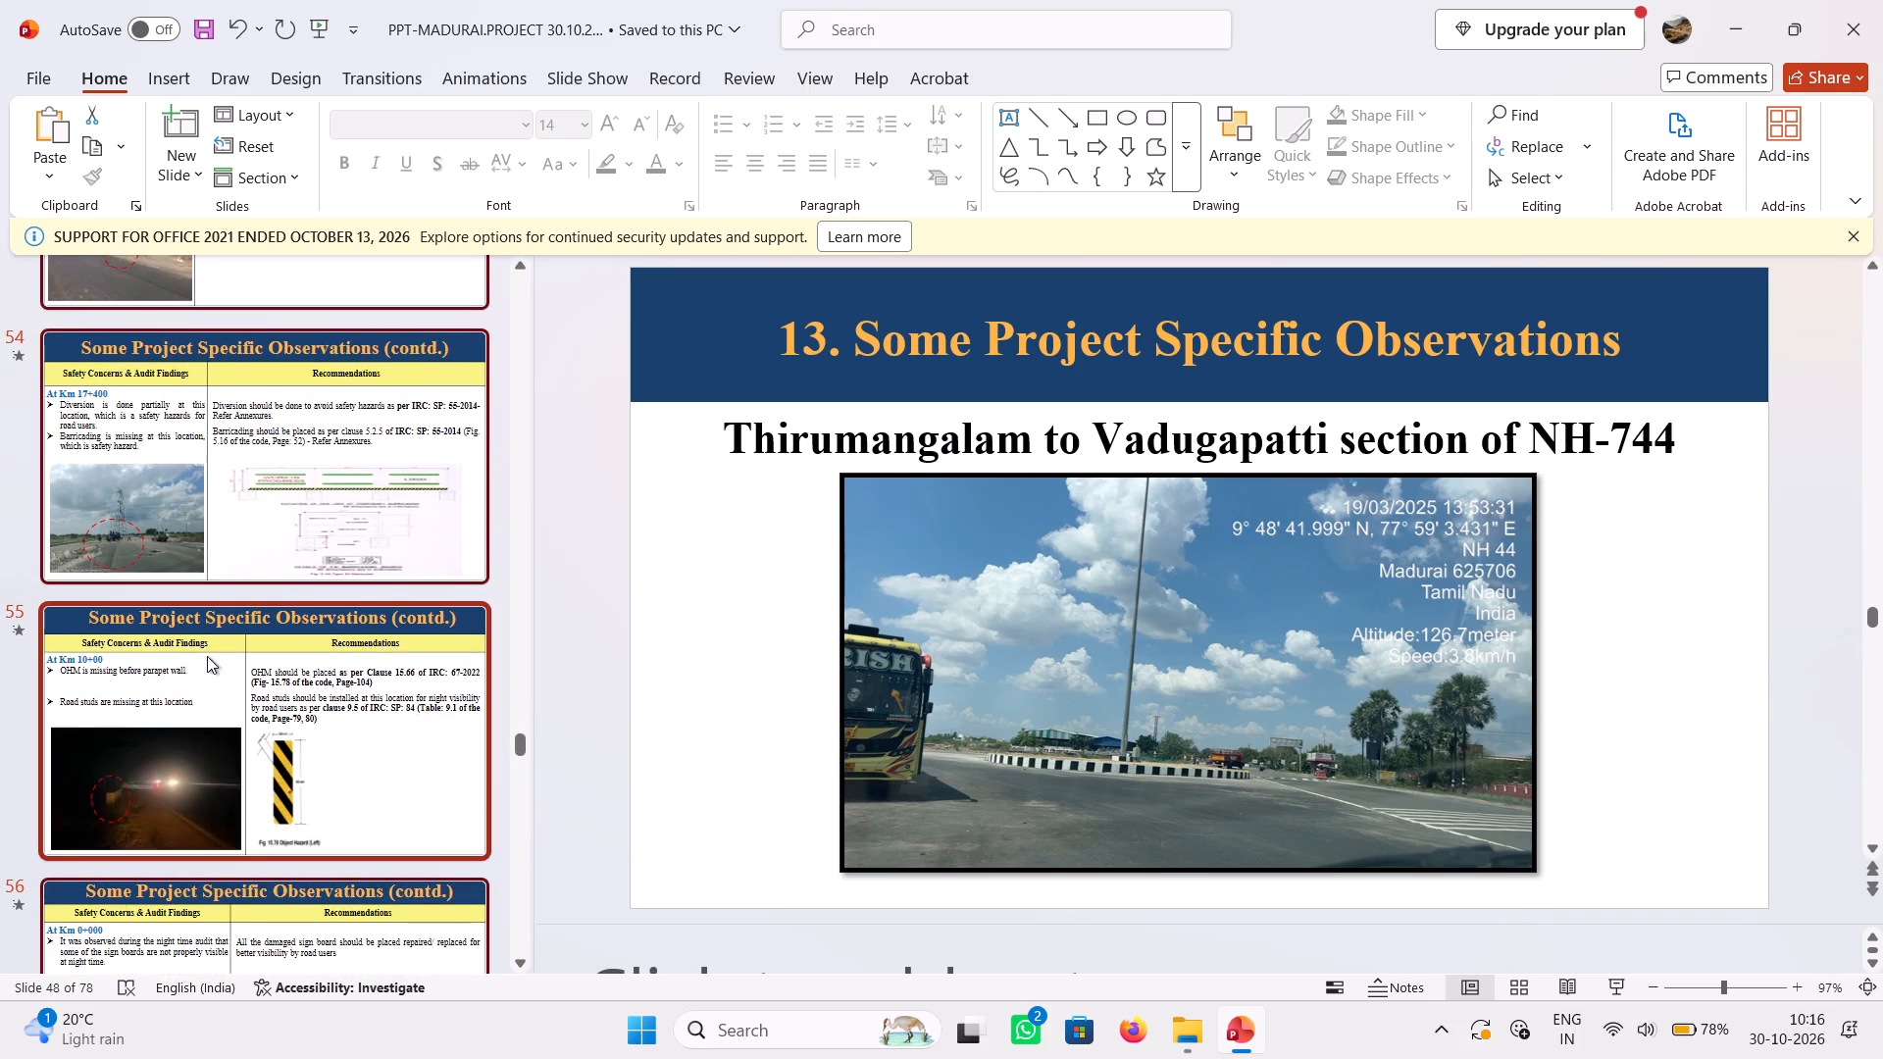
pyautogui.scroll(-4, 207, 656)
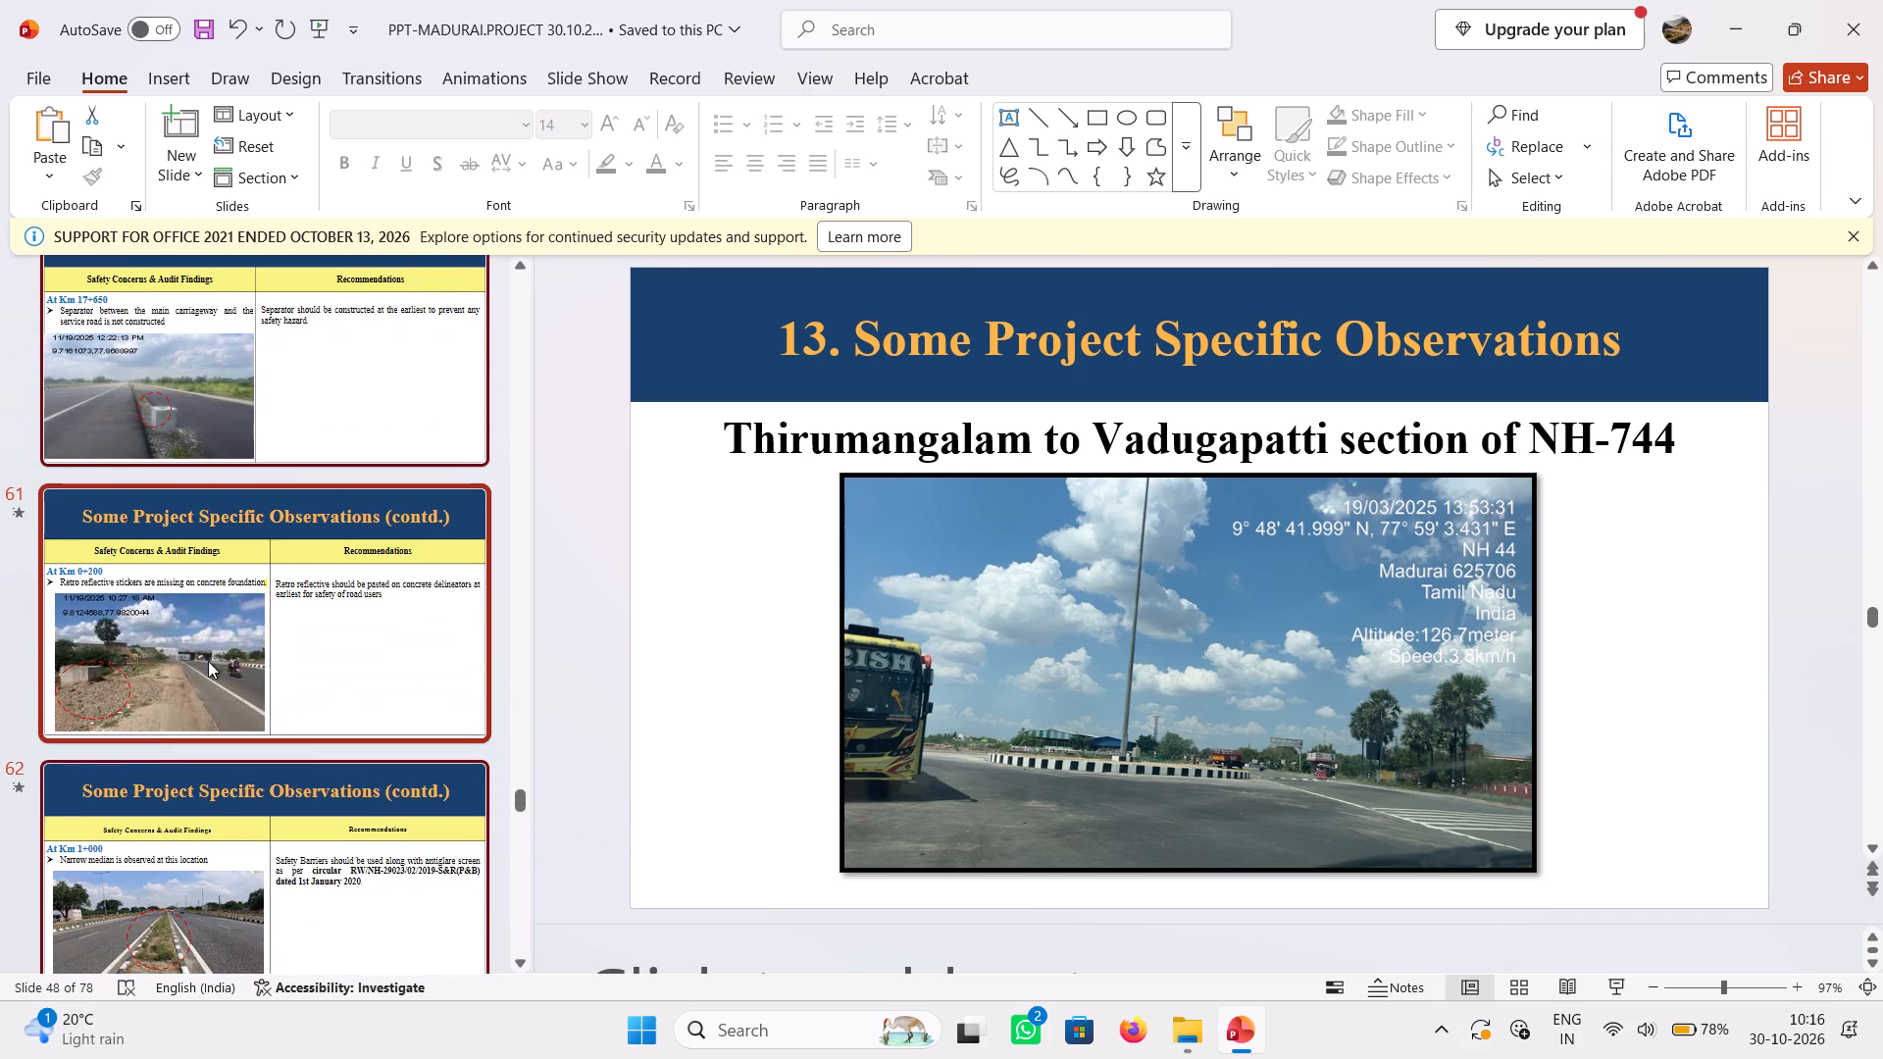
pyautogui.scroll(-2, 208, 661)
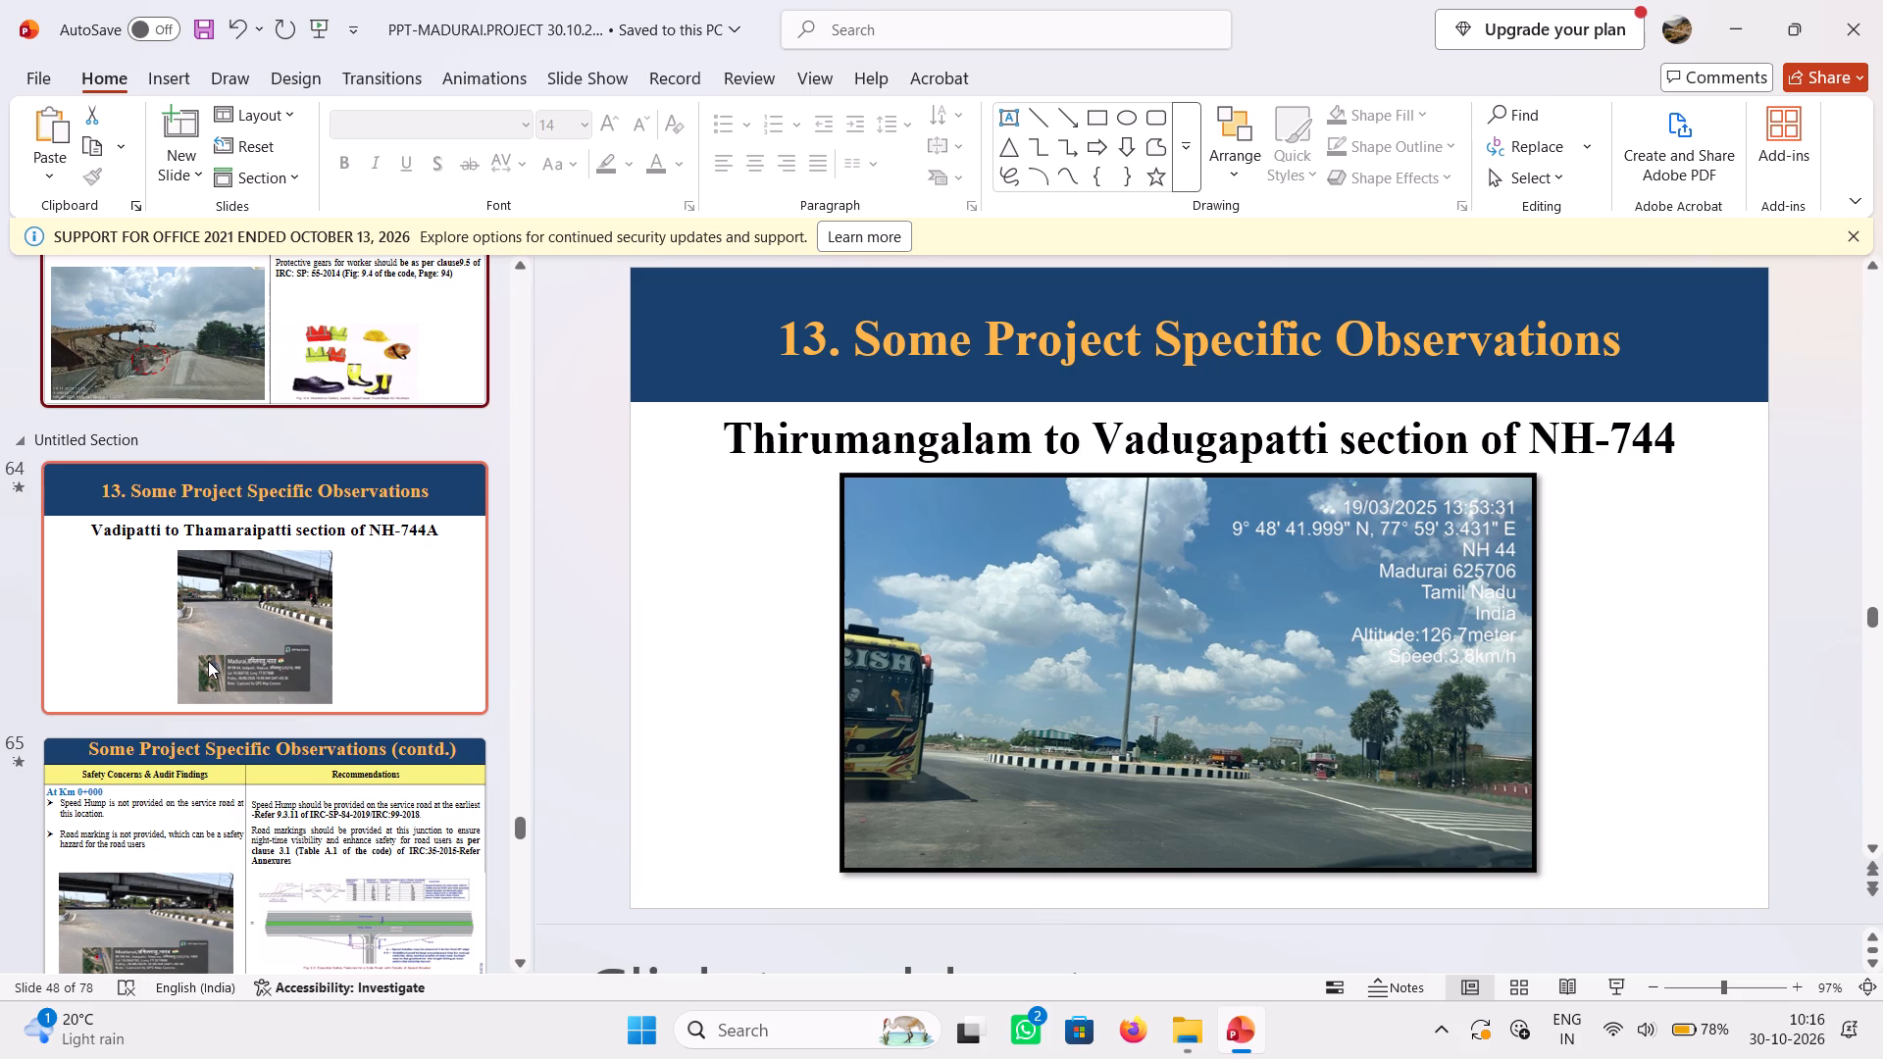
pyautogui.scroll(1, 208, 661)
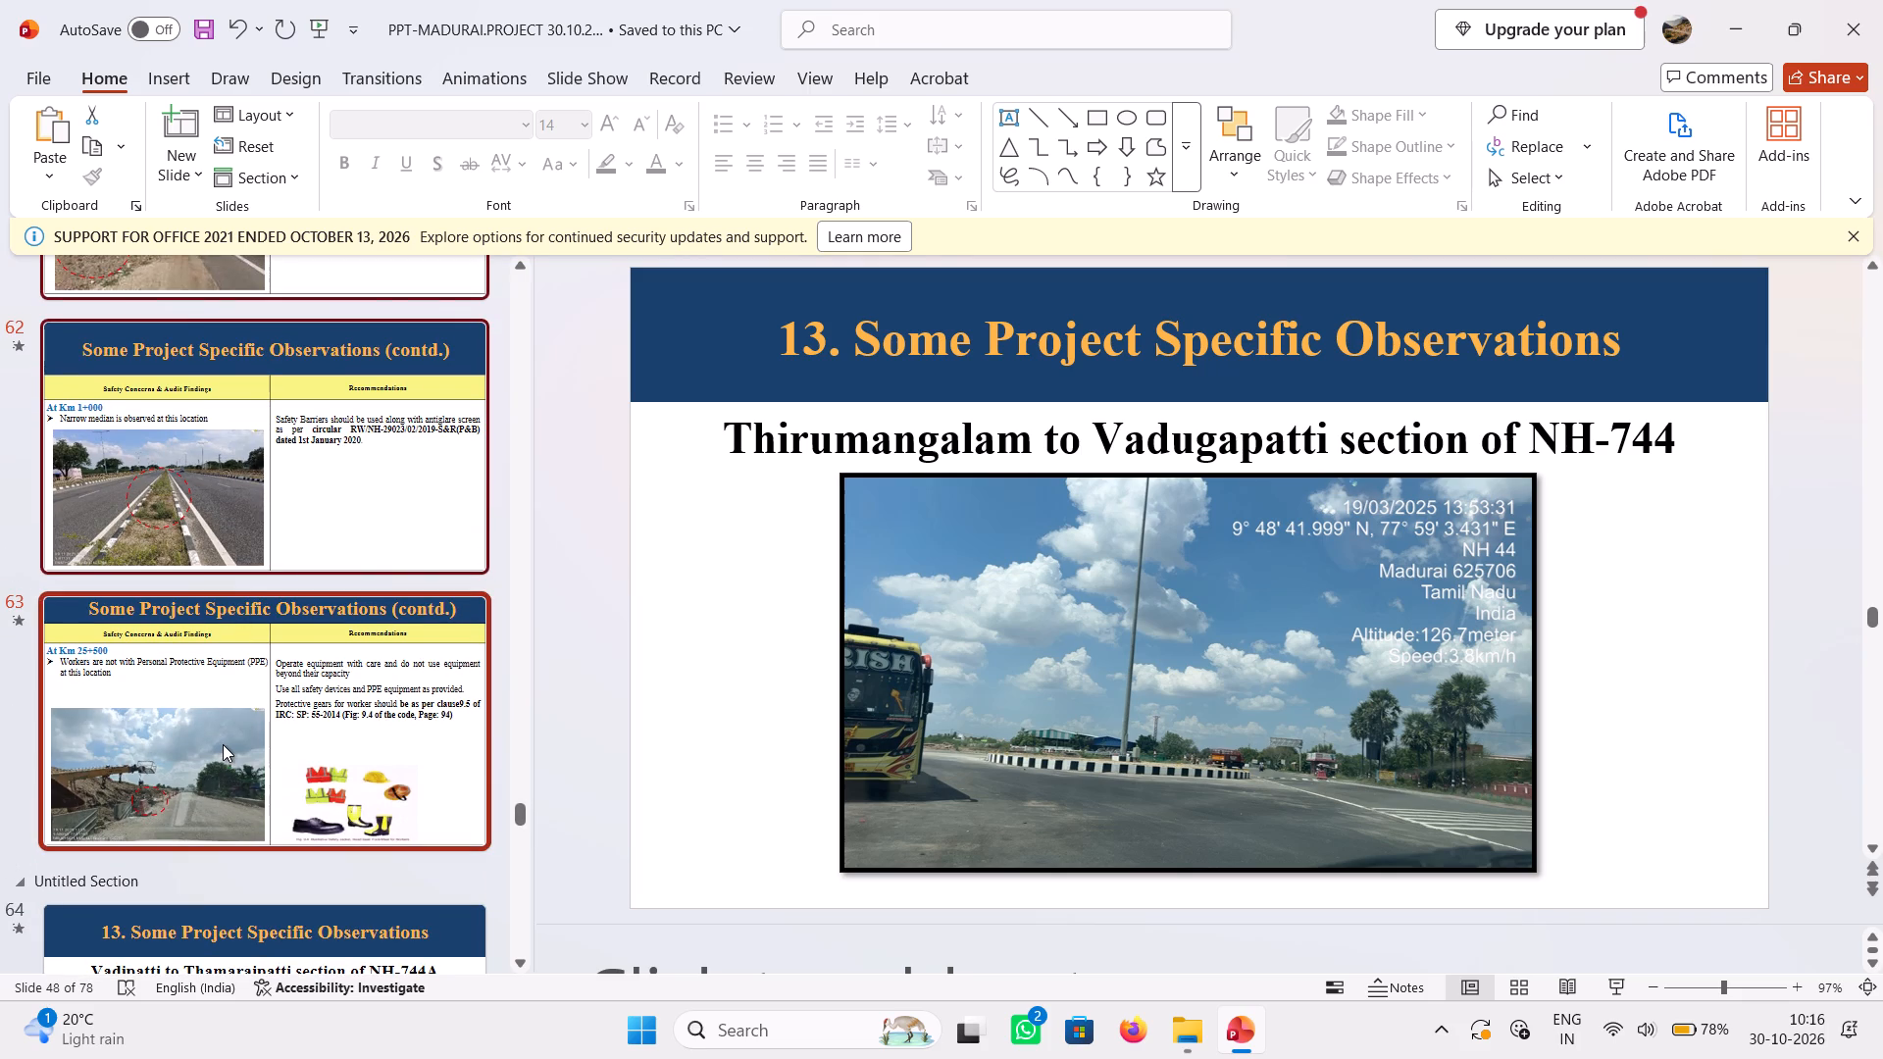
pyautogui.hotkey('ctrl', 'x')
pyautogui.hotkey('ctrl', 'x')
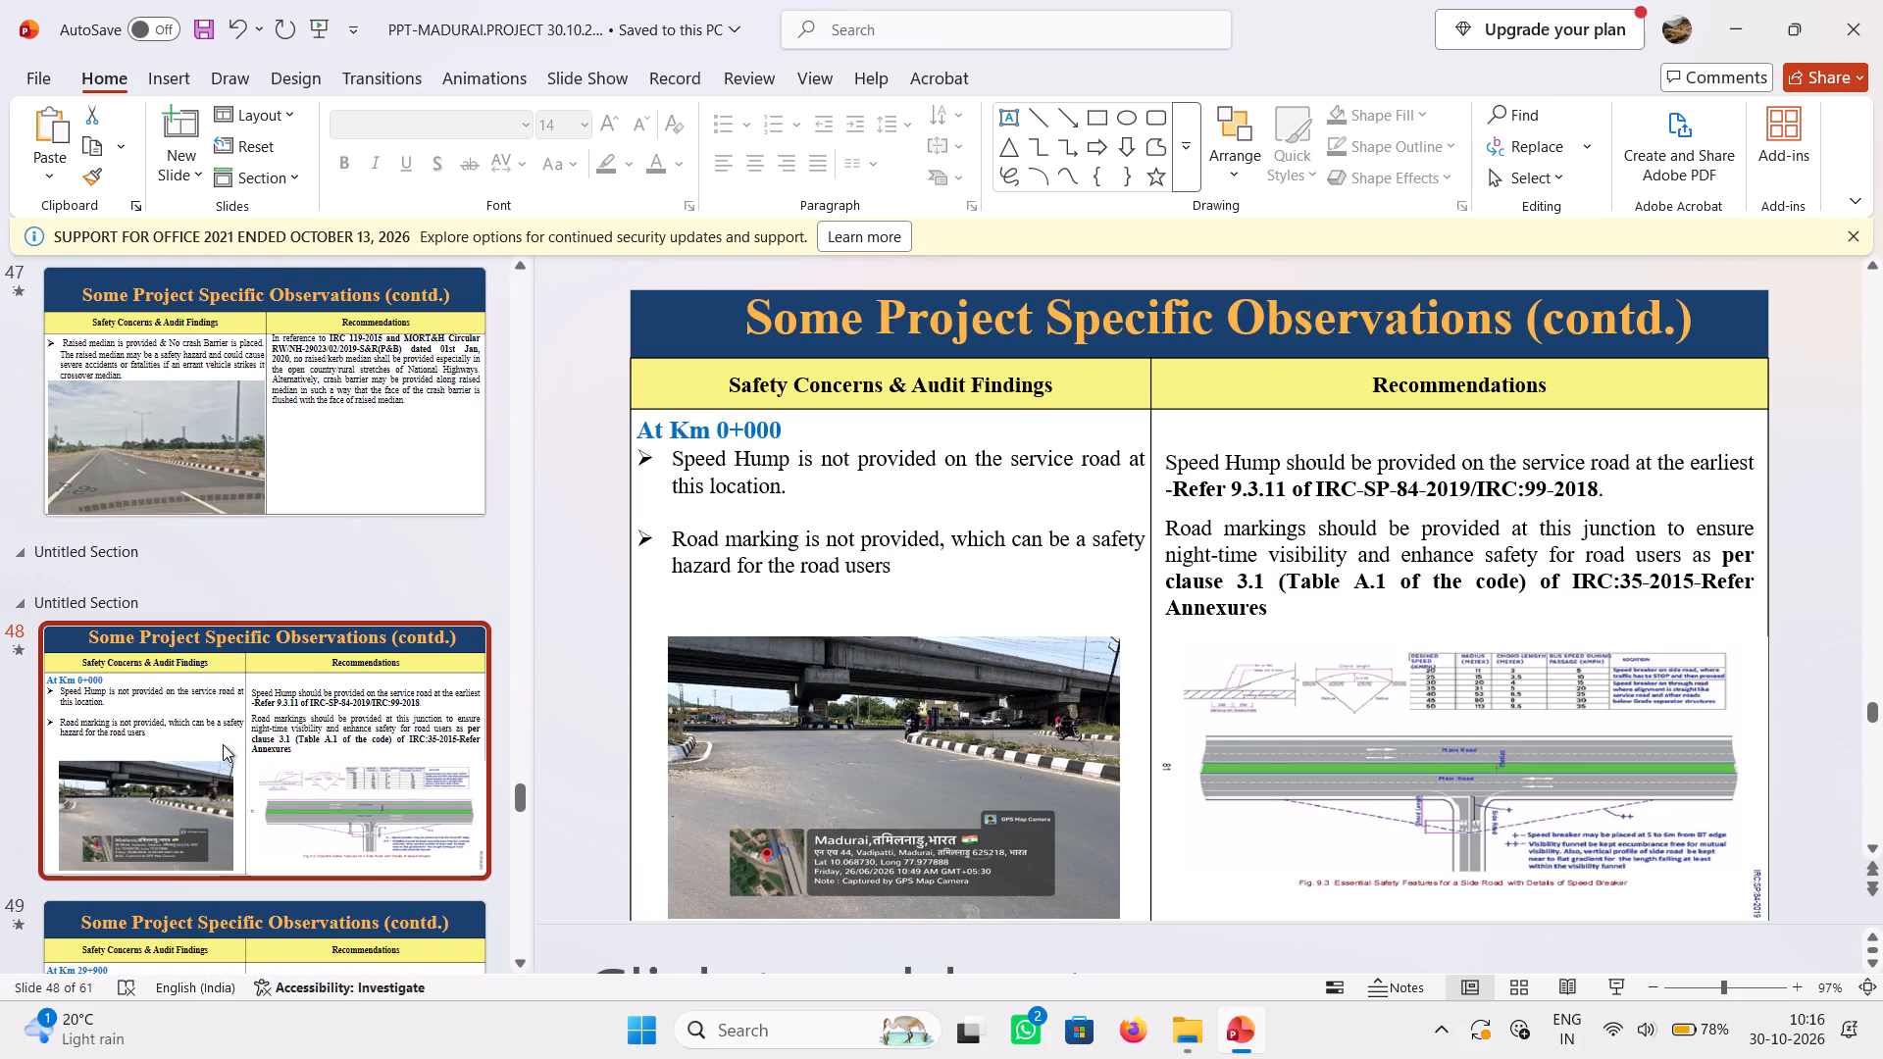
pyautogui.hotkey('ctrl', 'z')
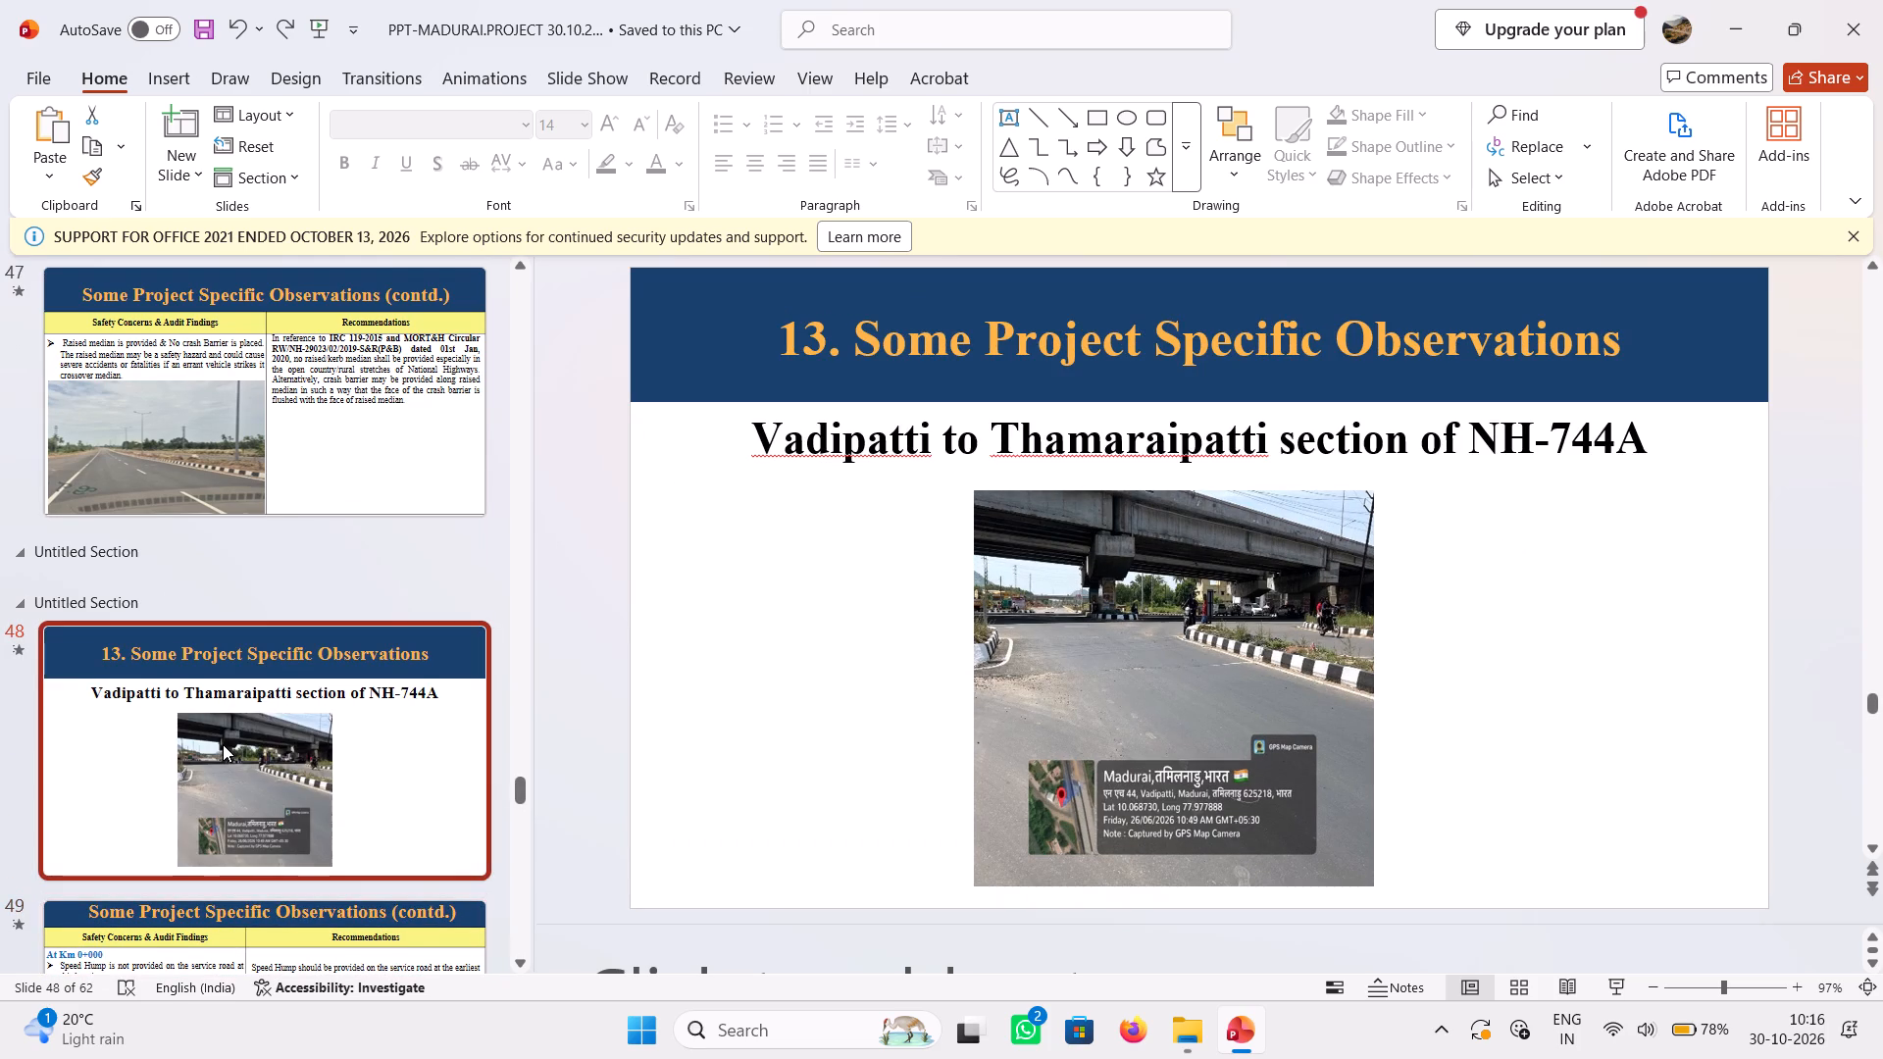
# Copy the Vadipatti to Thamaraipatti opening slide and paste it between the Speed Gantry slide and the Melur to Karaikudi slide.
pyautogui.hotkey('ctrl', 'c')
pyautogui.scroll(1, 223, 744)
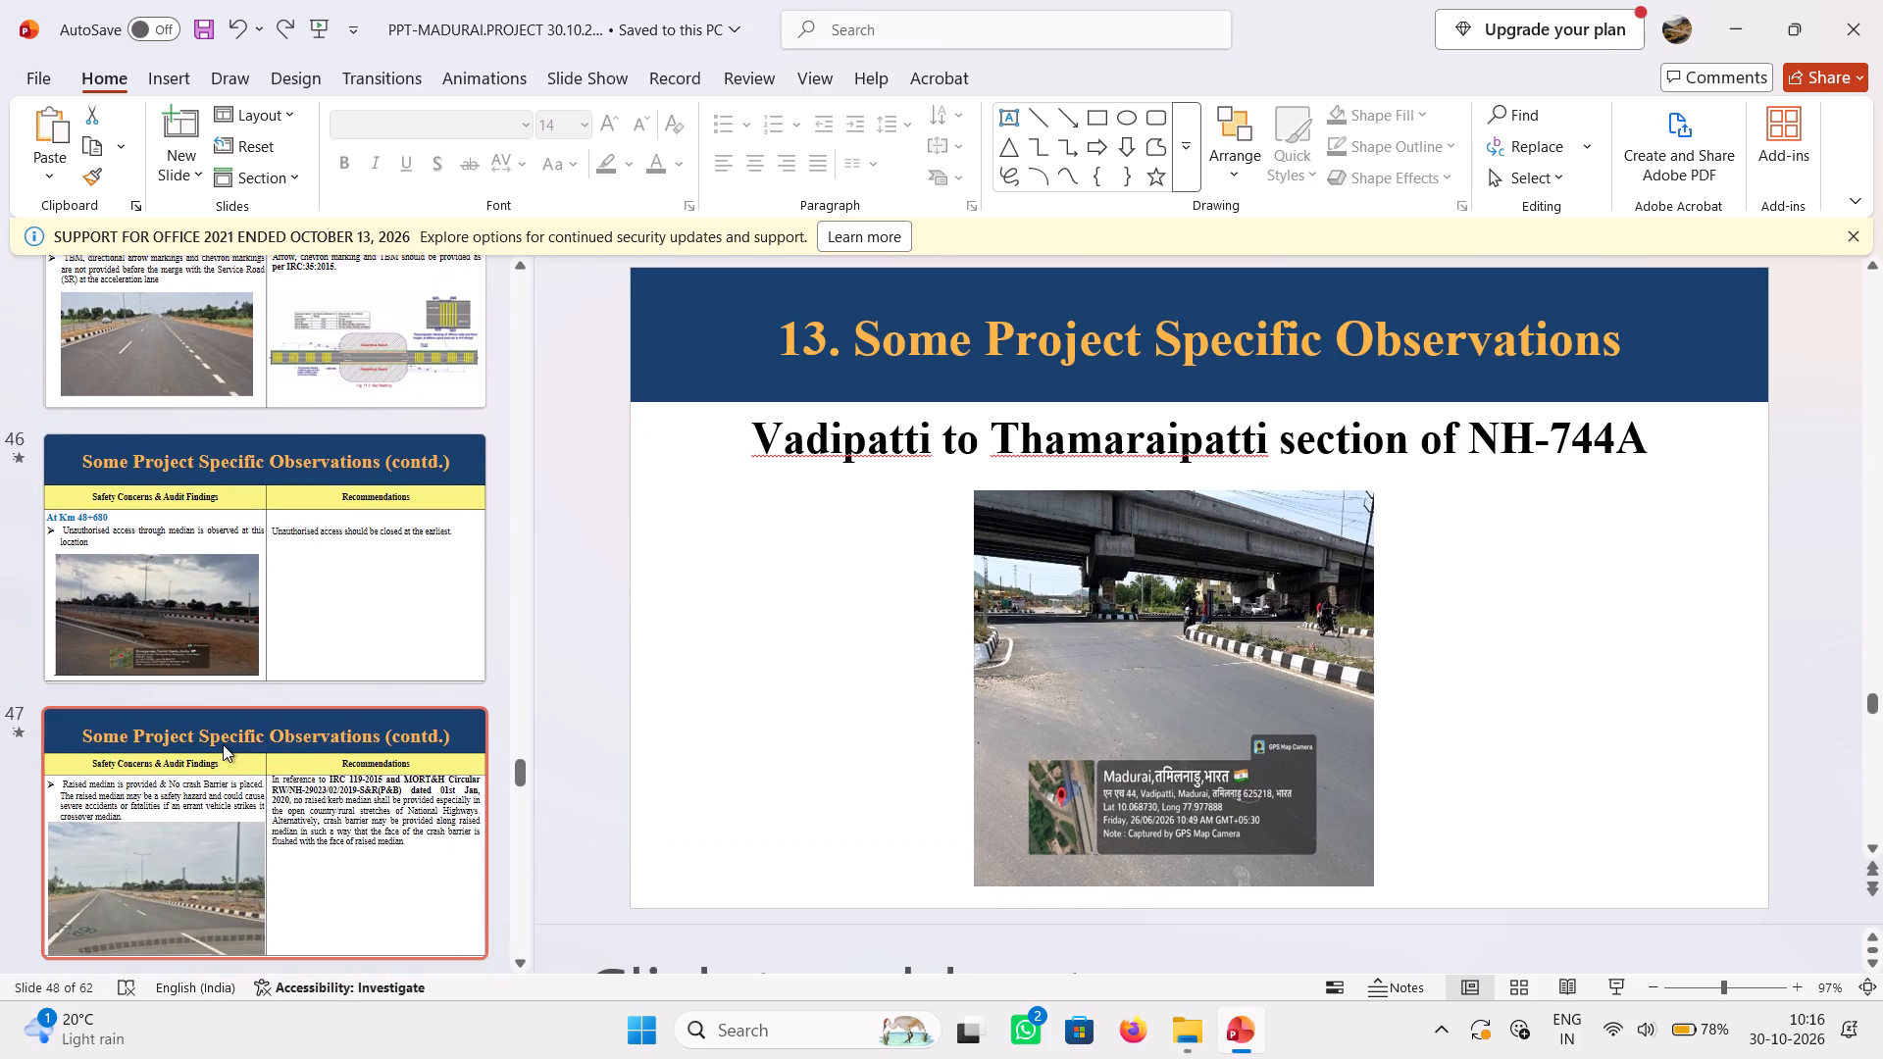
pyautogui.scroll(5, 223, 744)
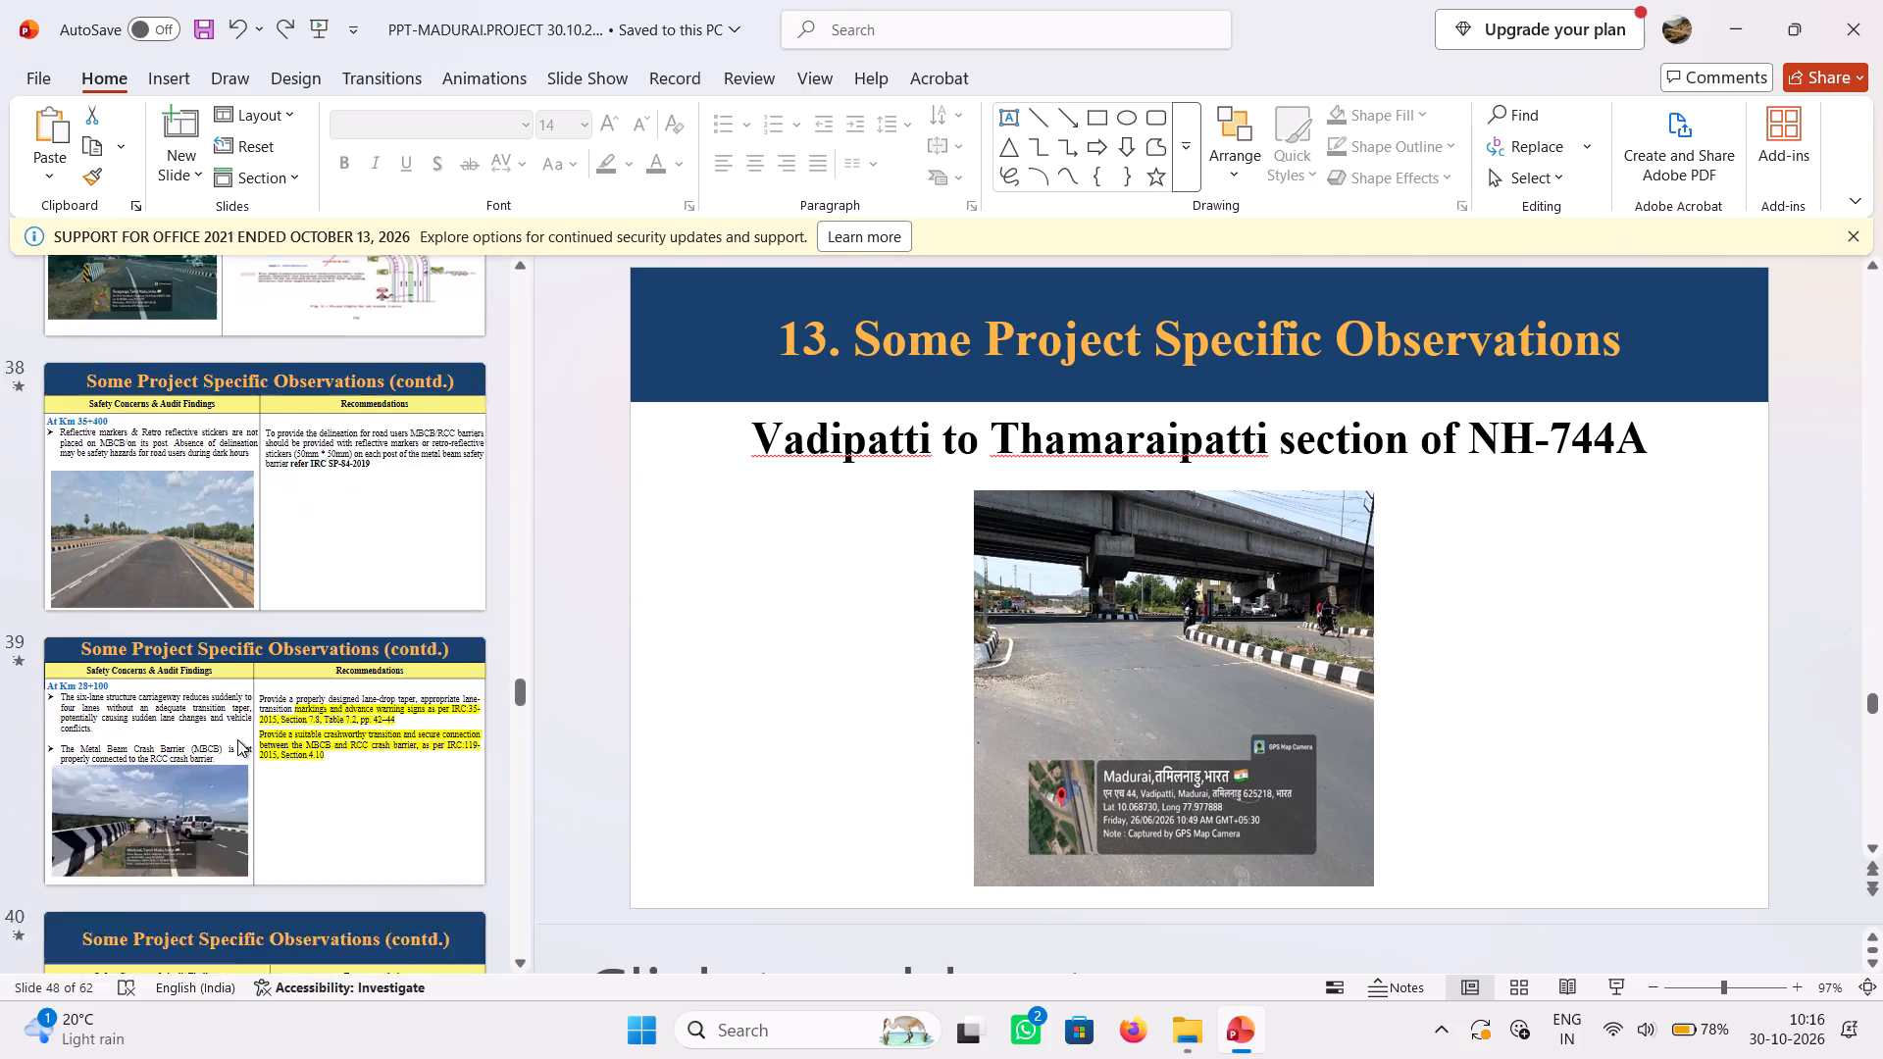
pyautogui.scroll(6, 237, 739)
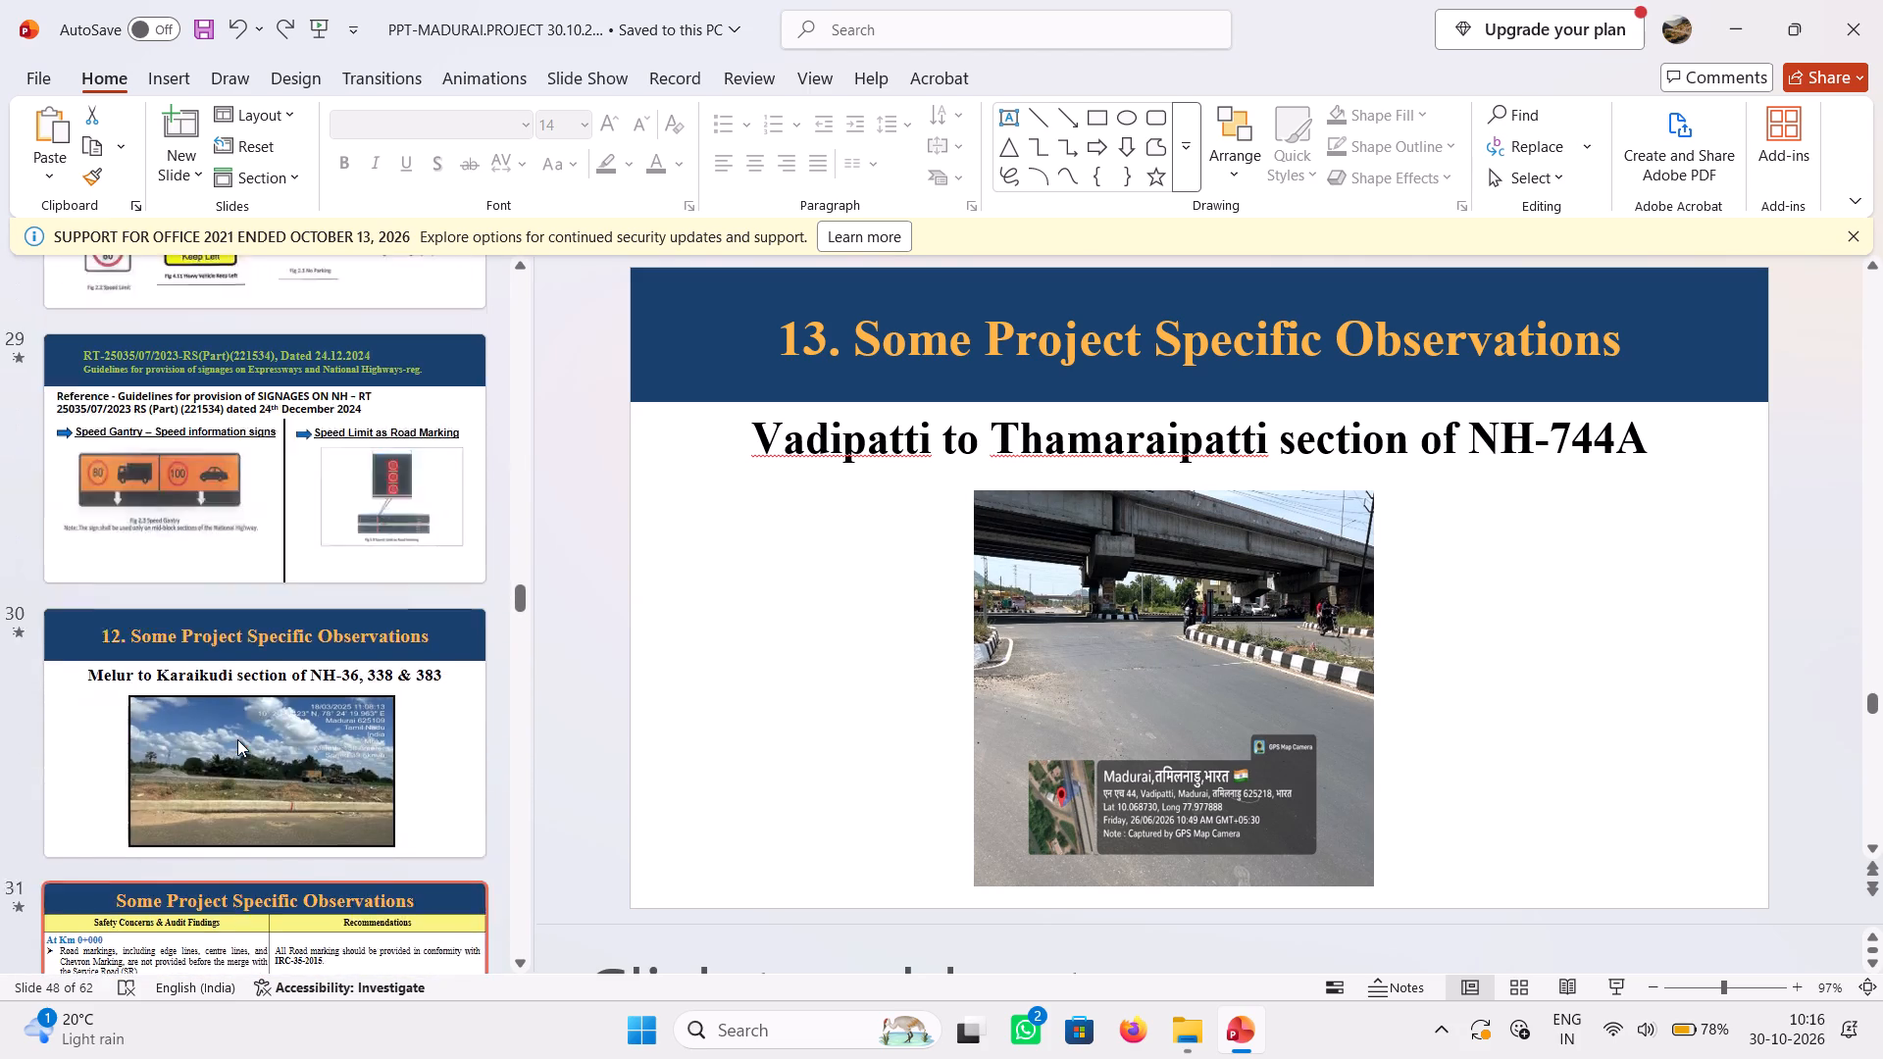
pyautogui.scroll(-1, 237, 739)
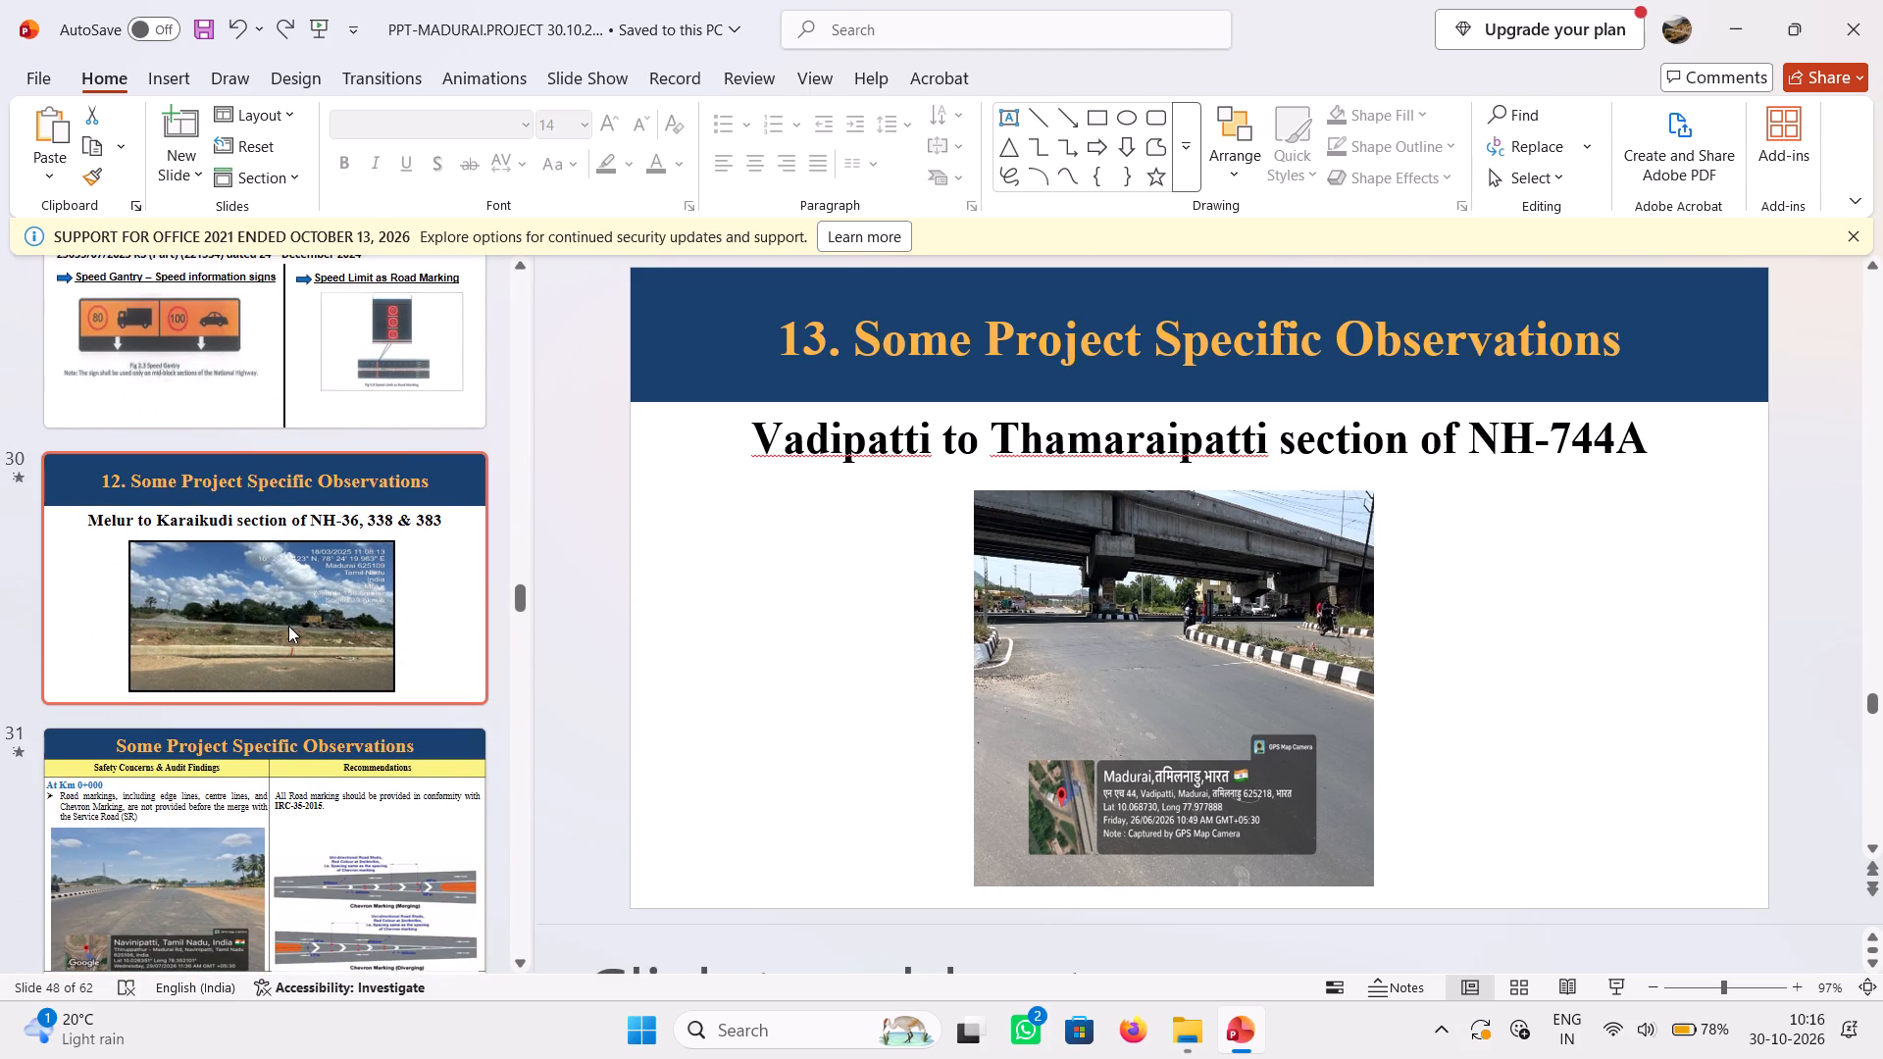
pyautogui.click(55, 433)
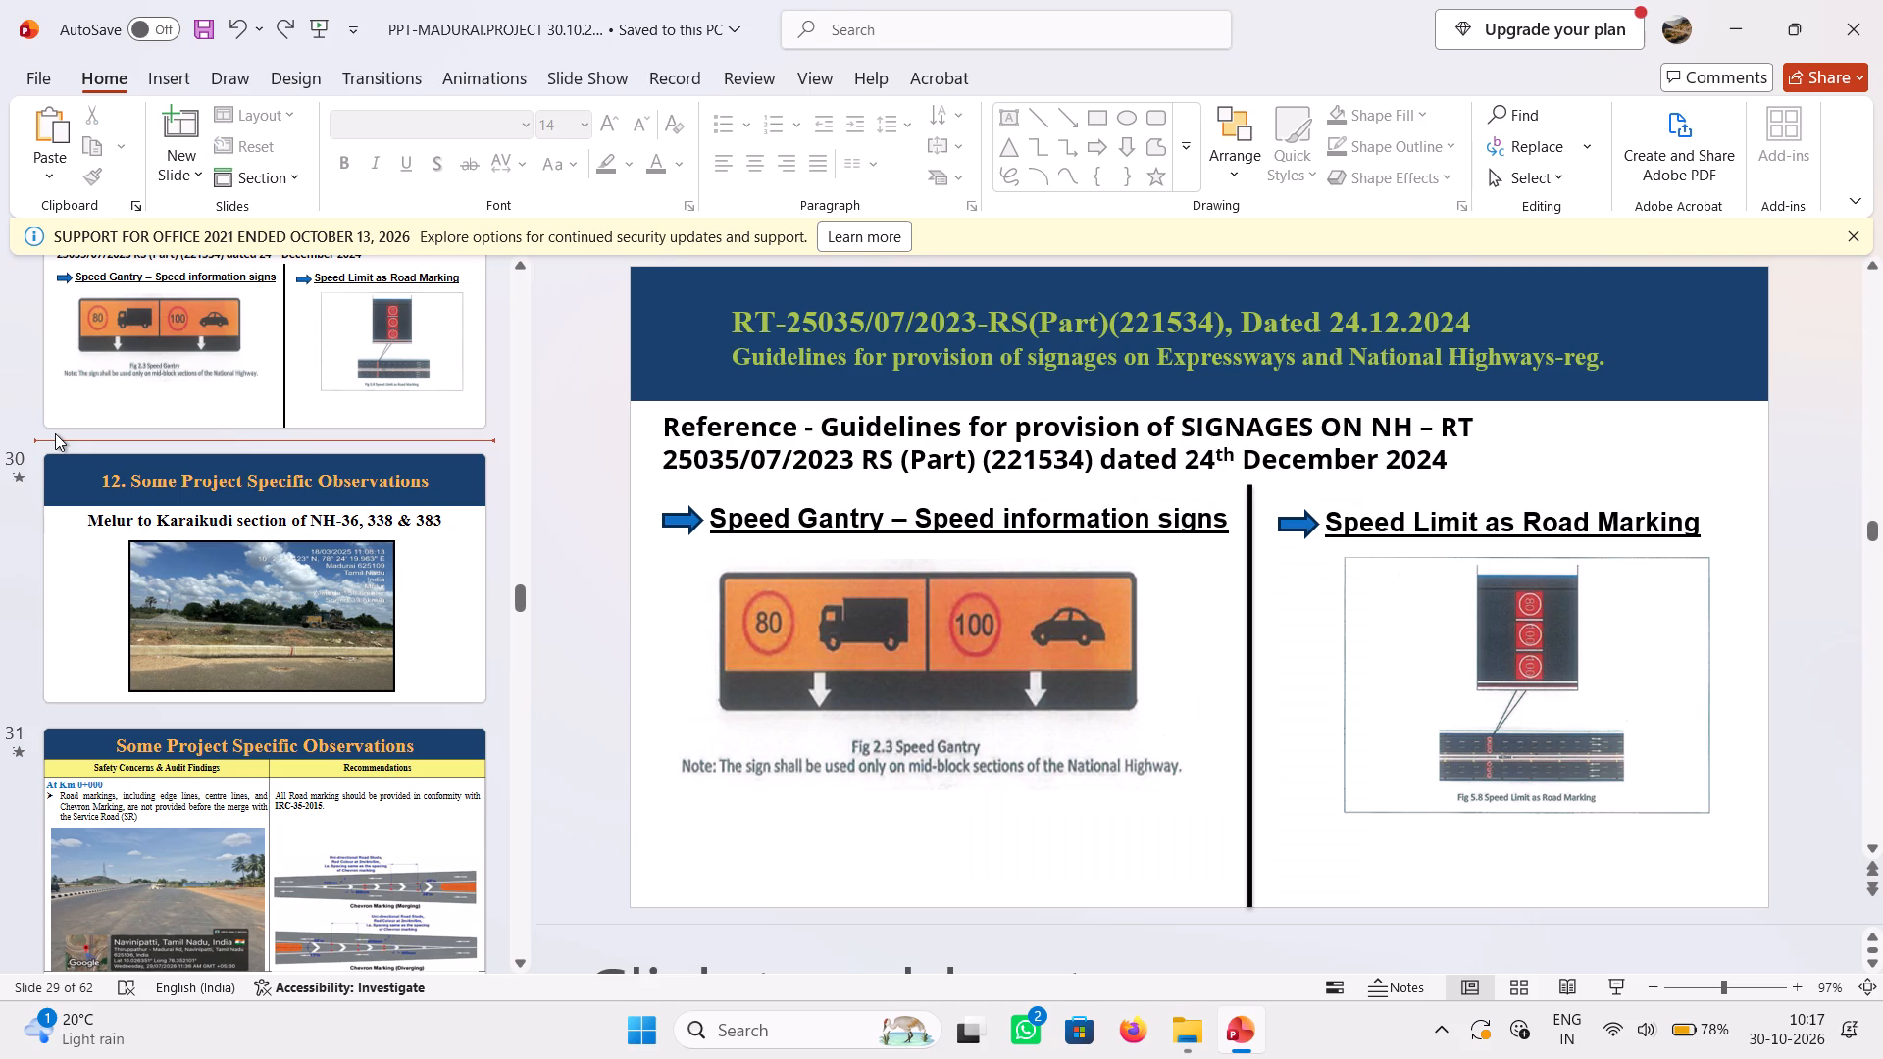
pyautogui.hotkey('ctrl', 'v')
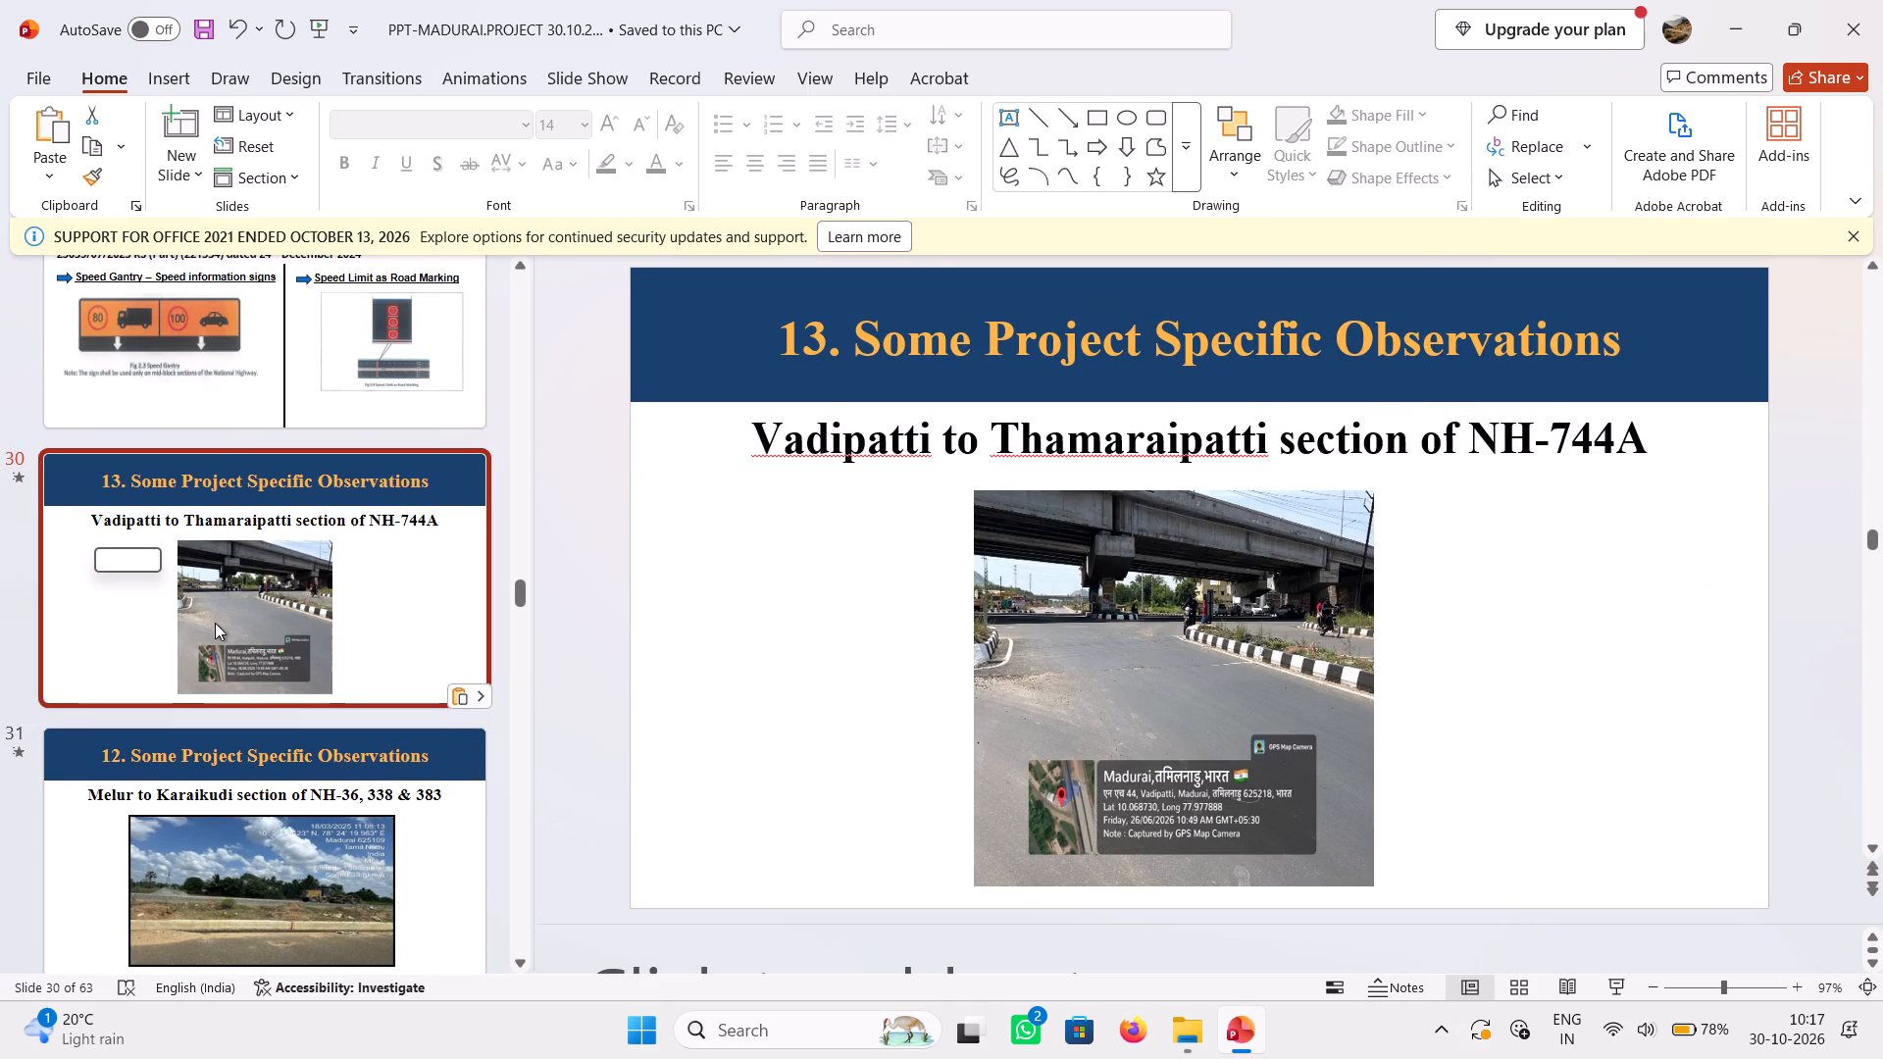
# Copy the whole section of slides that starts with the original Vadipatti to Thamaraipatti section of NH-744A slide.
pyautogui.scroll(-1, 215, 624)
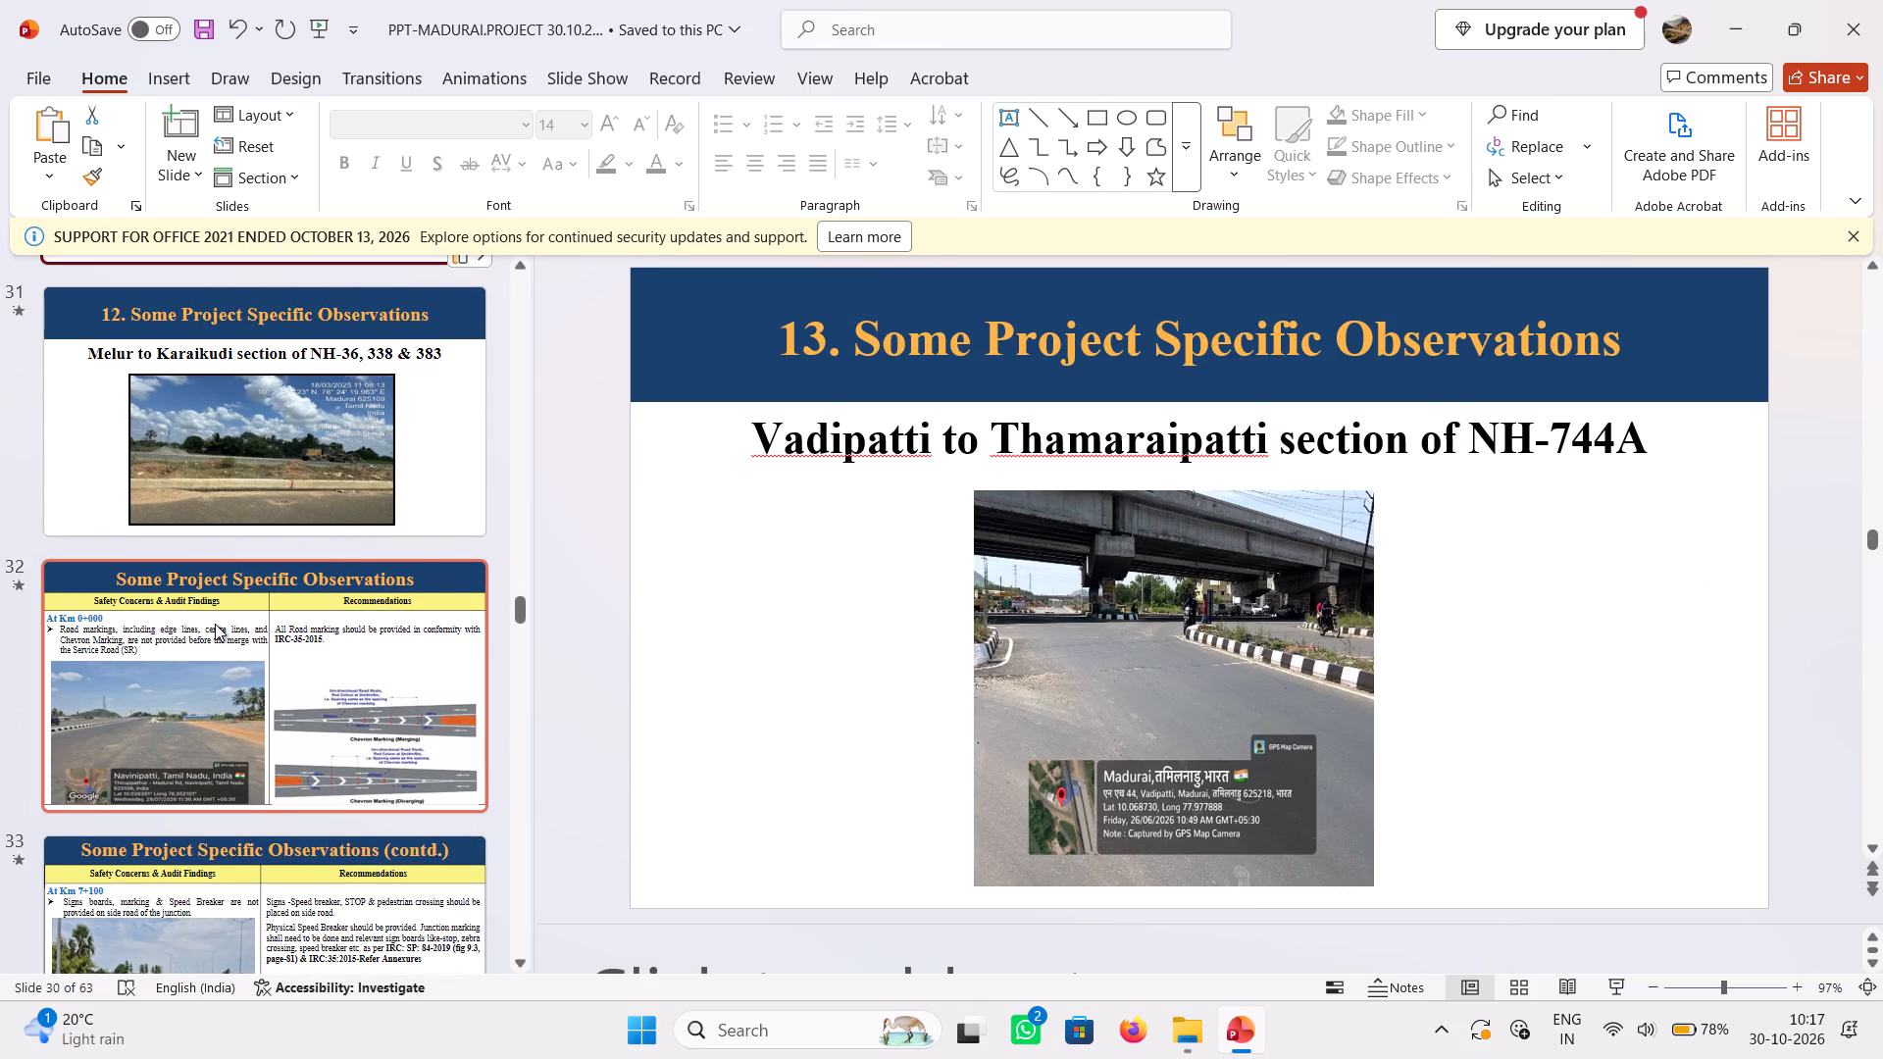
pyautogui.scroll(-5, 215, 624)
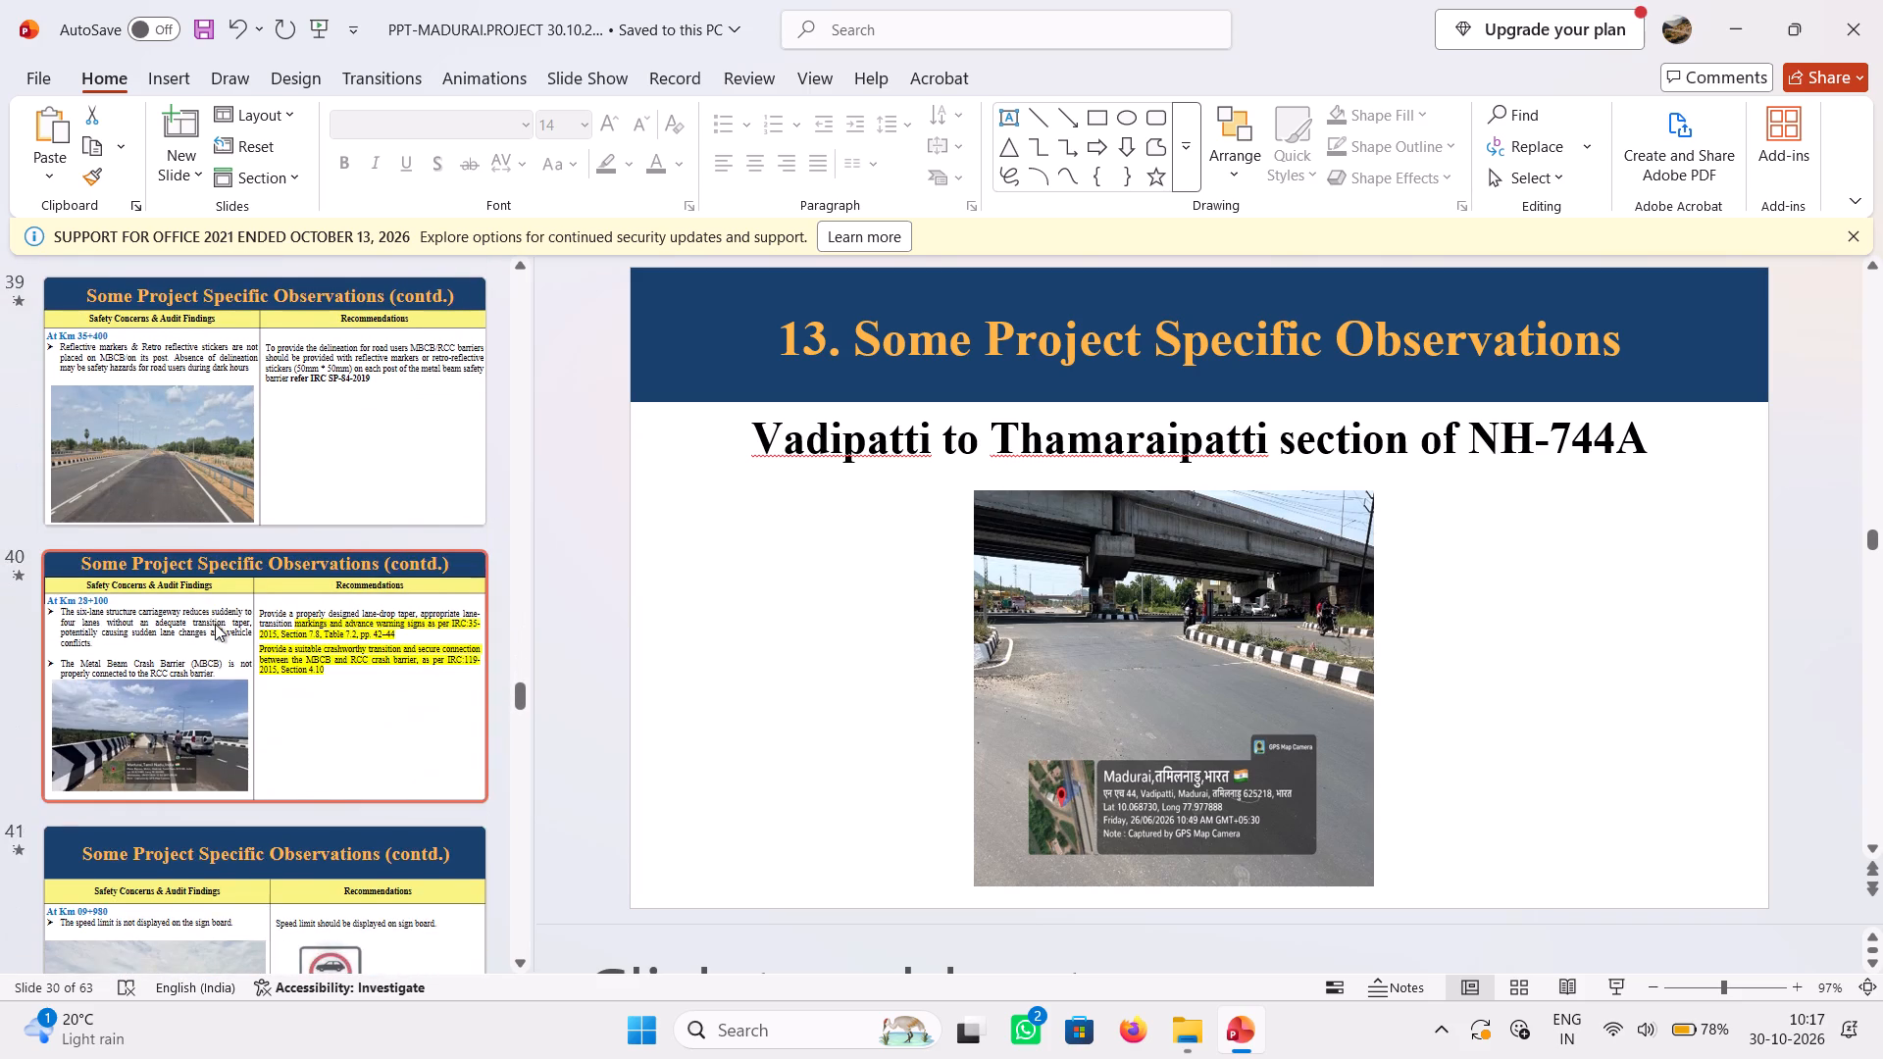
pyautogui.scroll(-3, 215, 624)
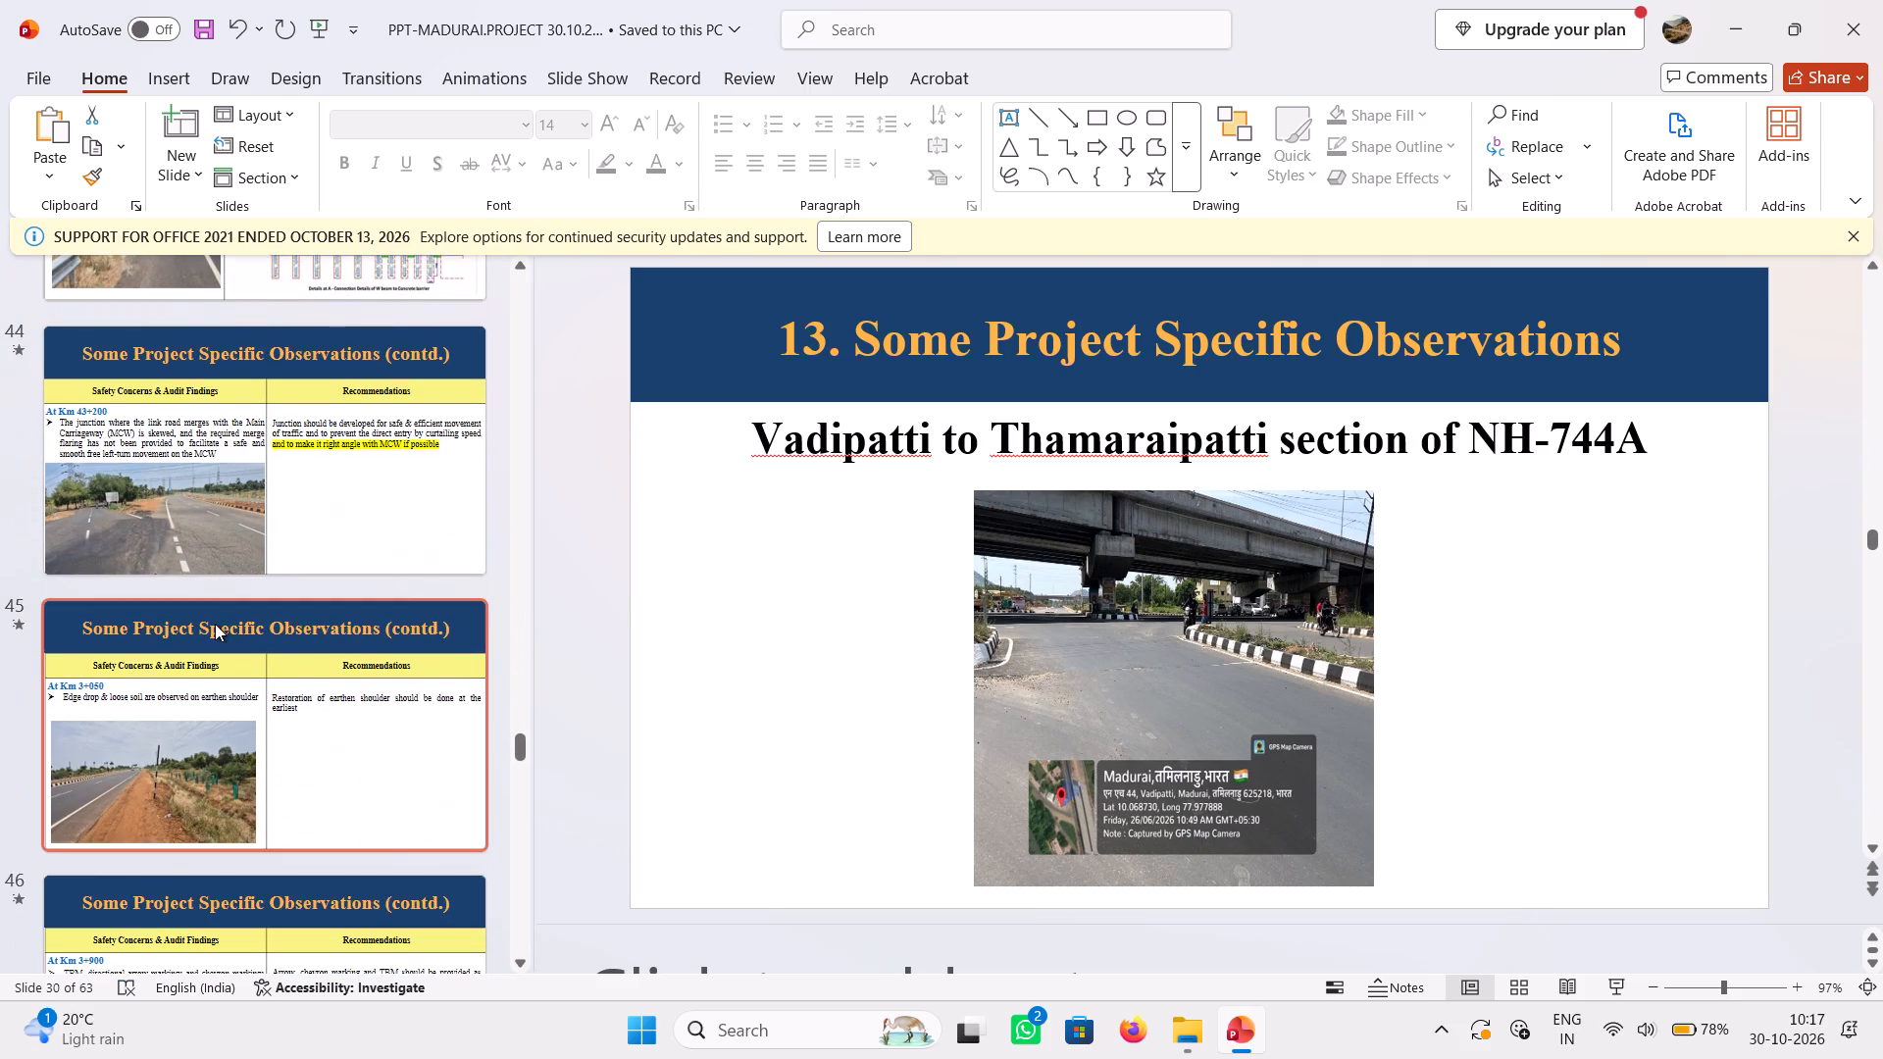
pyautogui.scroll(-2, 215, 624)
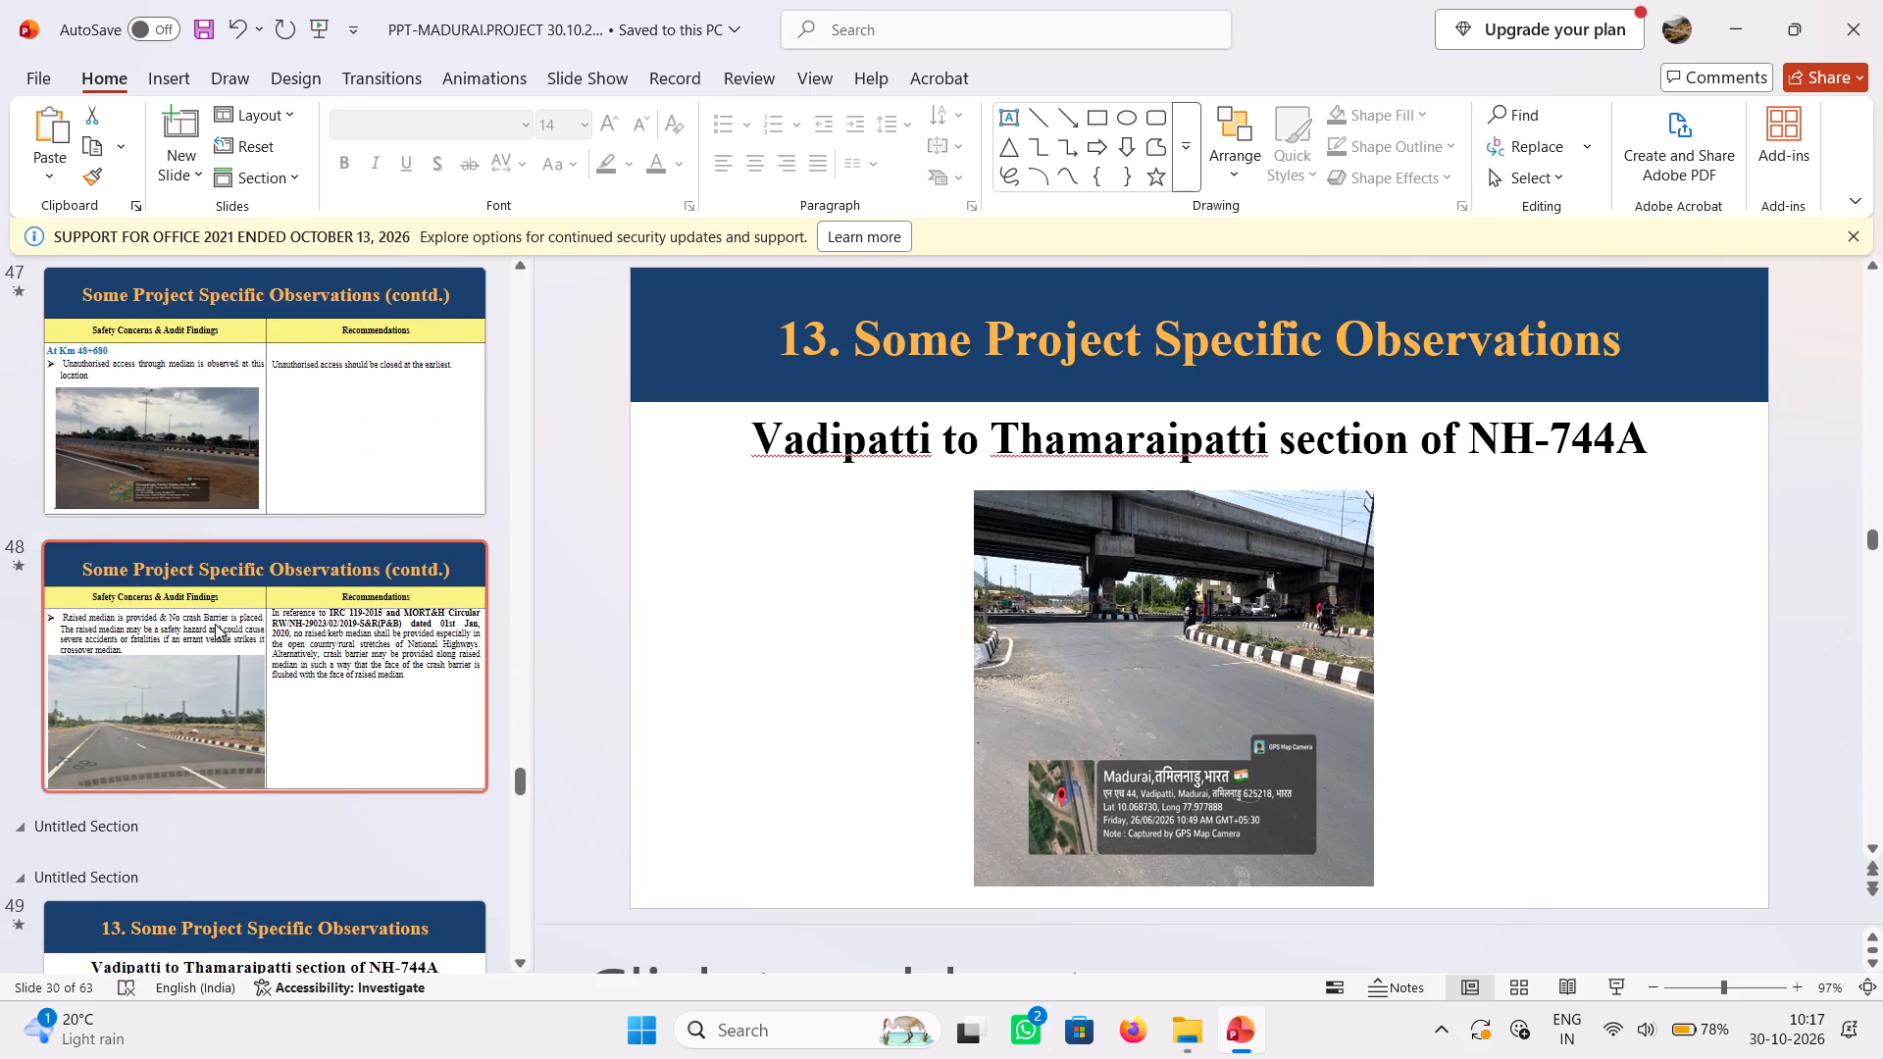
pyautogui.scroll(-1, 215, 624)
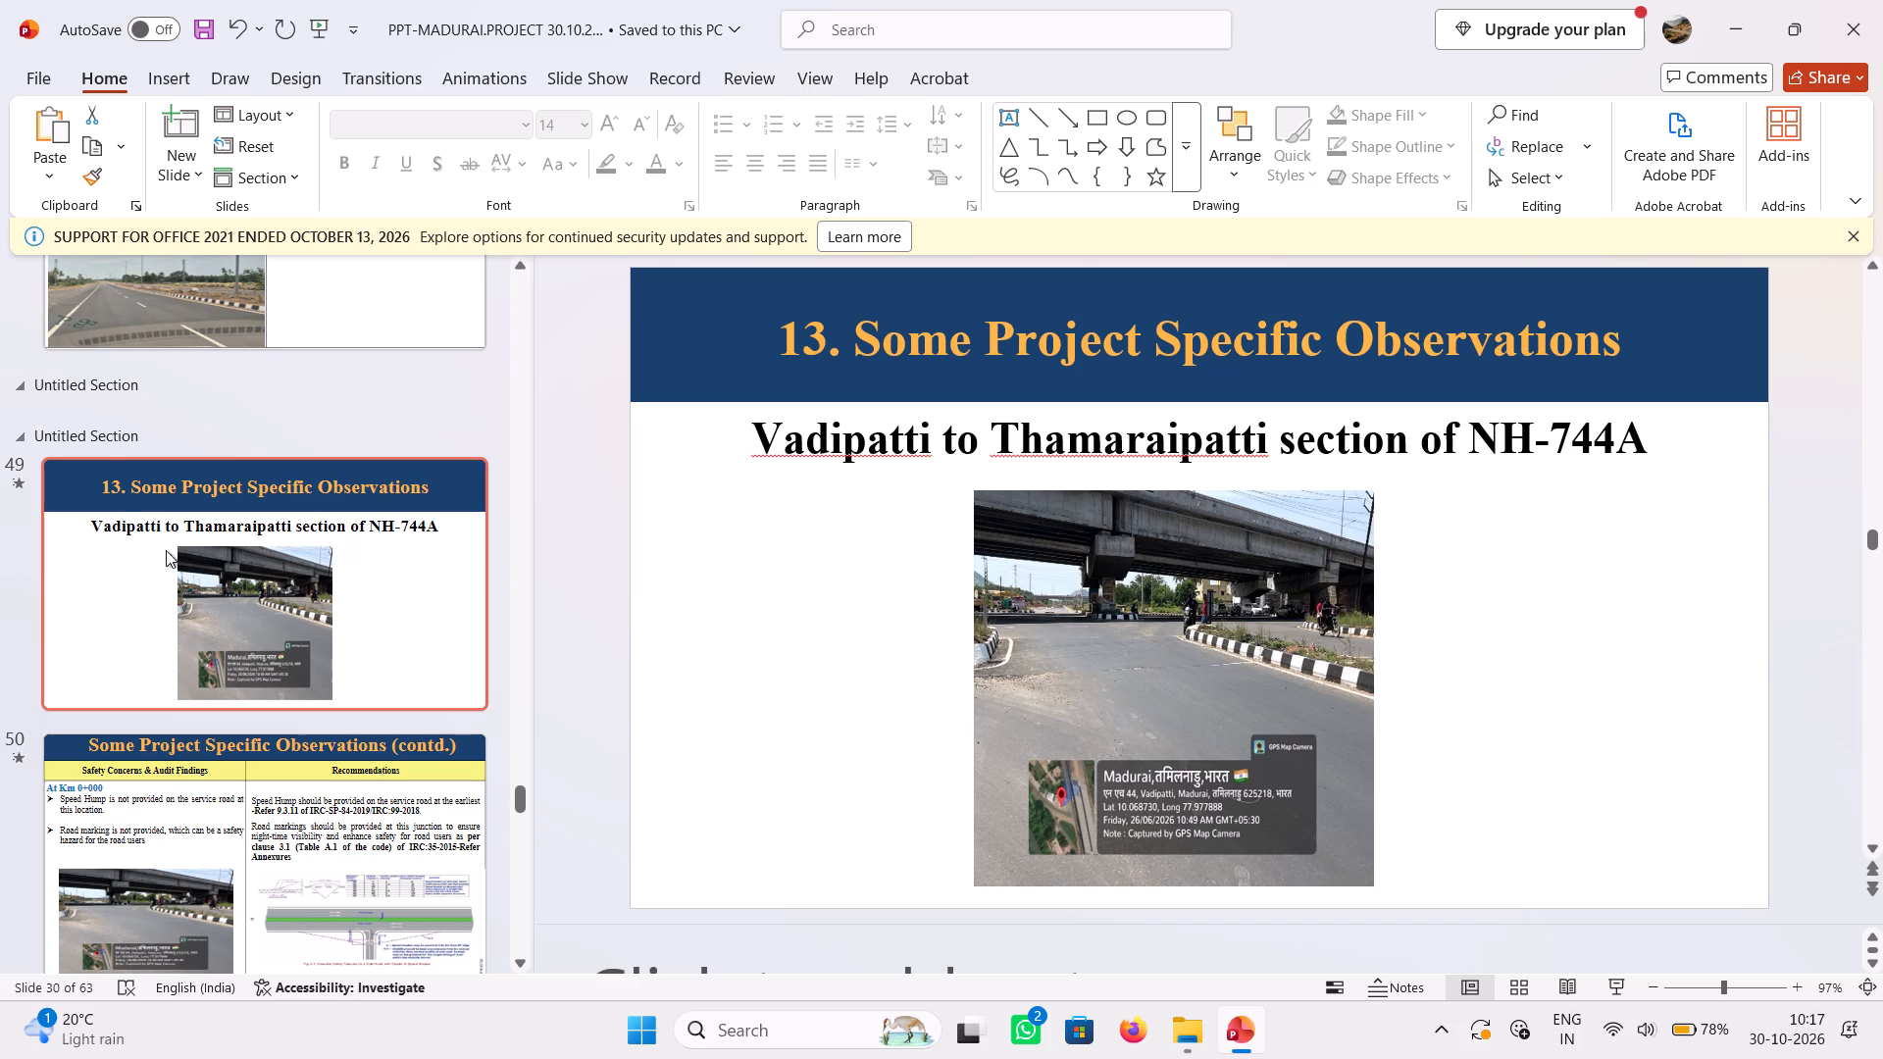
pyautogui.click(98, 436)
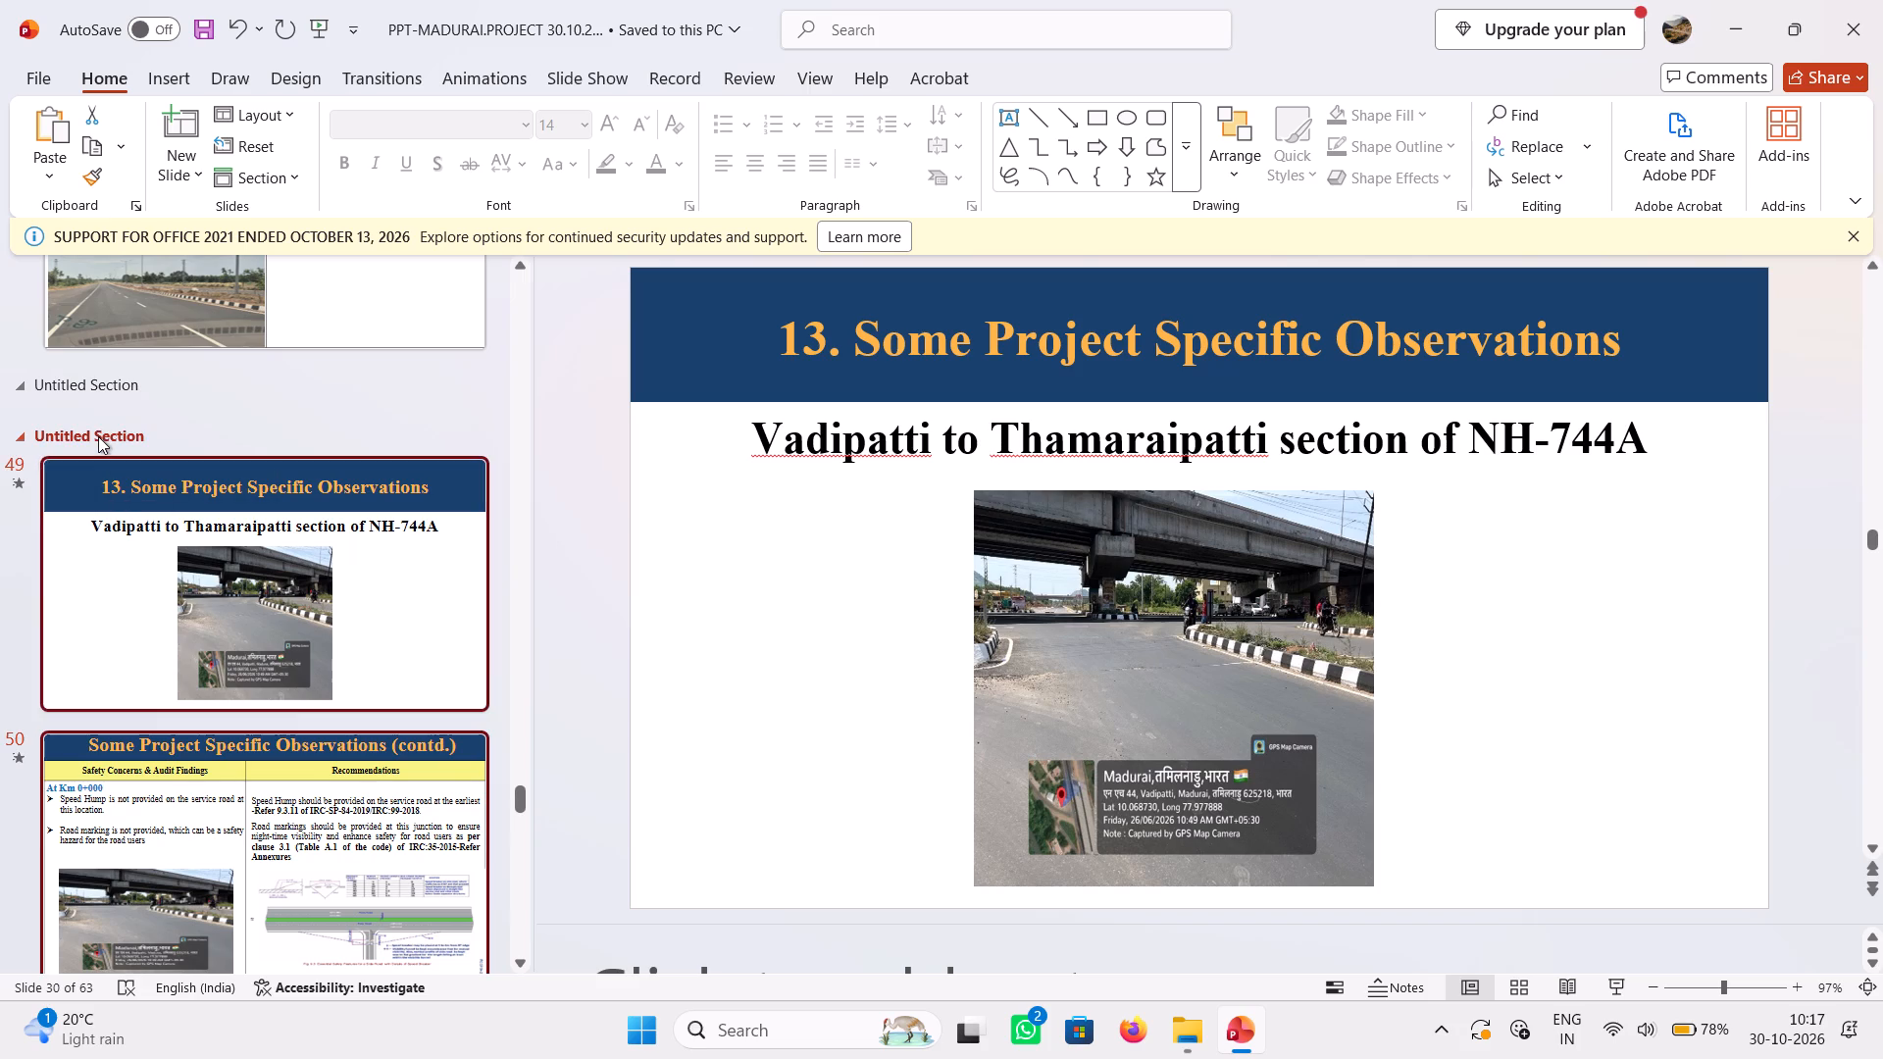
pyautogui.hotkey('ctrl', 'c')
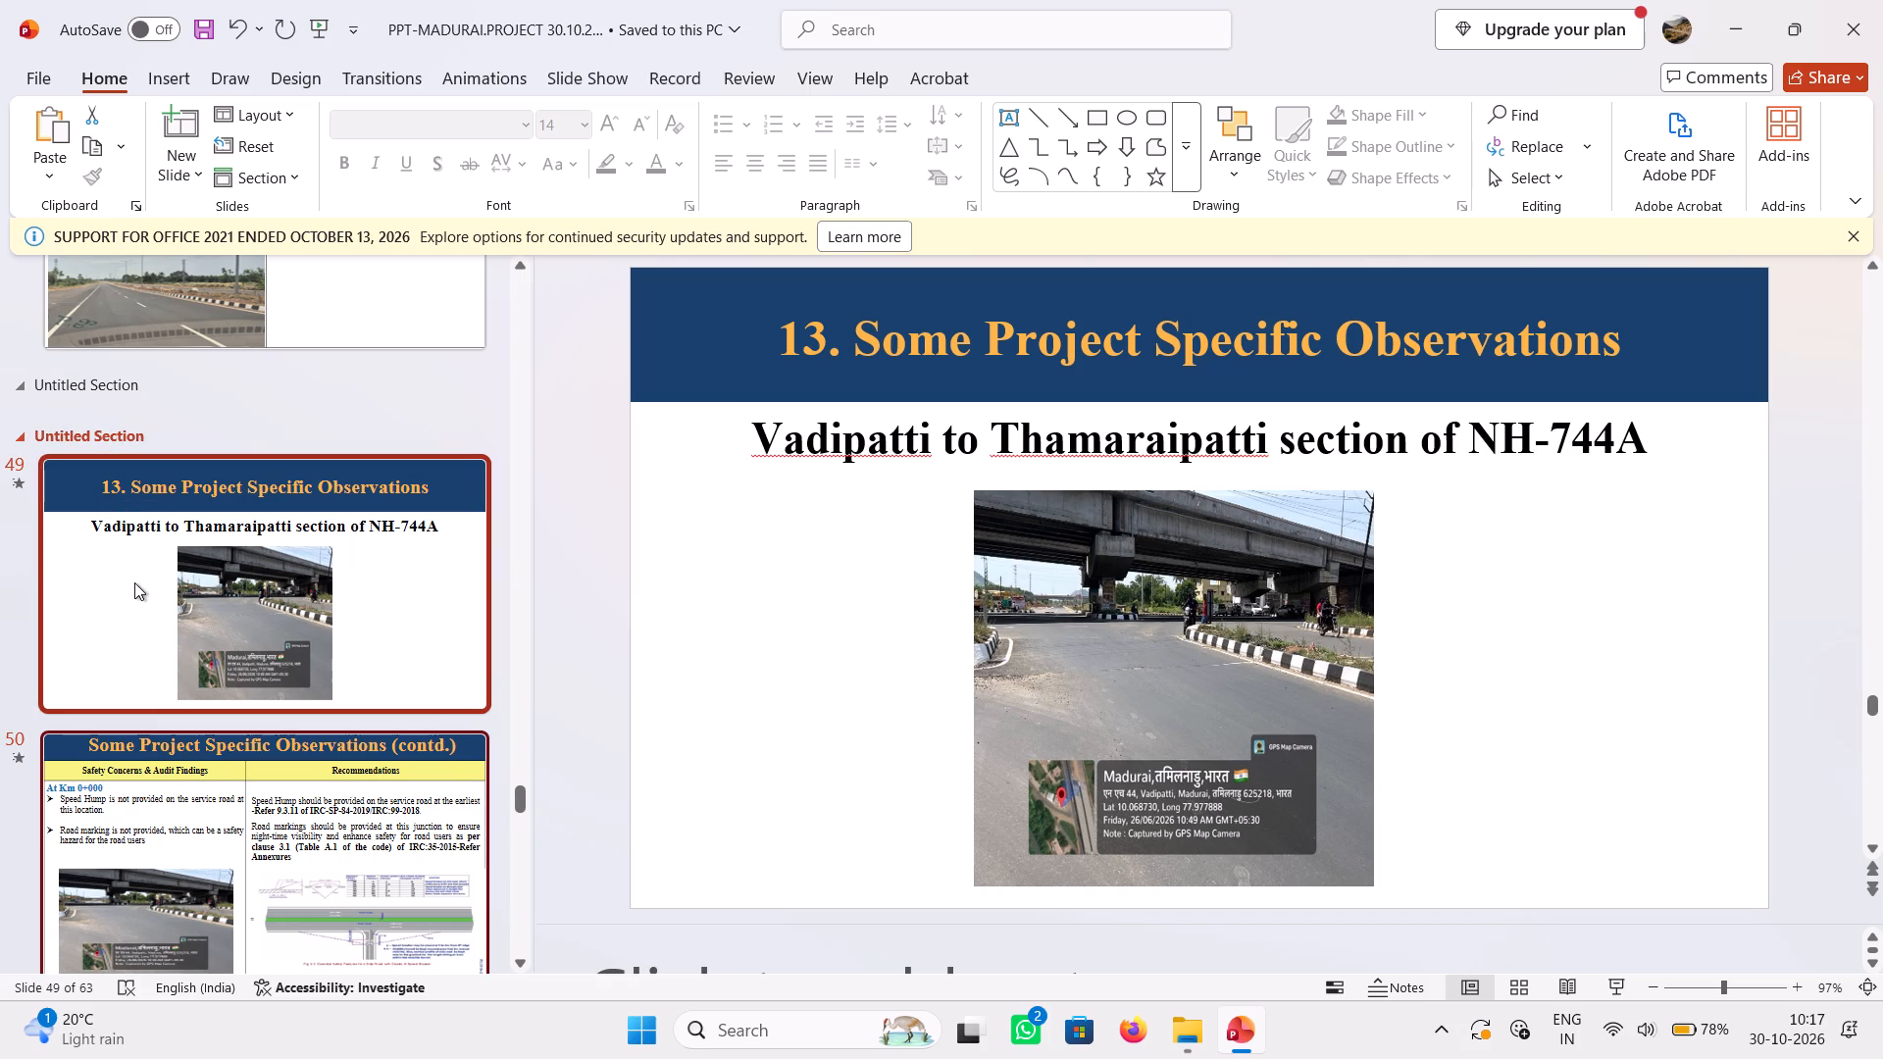
# Undo the slide paste, the cut of the Thirumangalam to Vadugapatti section, and the earlier deletion of the At Km 04+850 slide.
pyautogui.scroll(4, 134, 582)
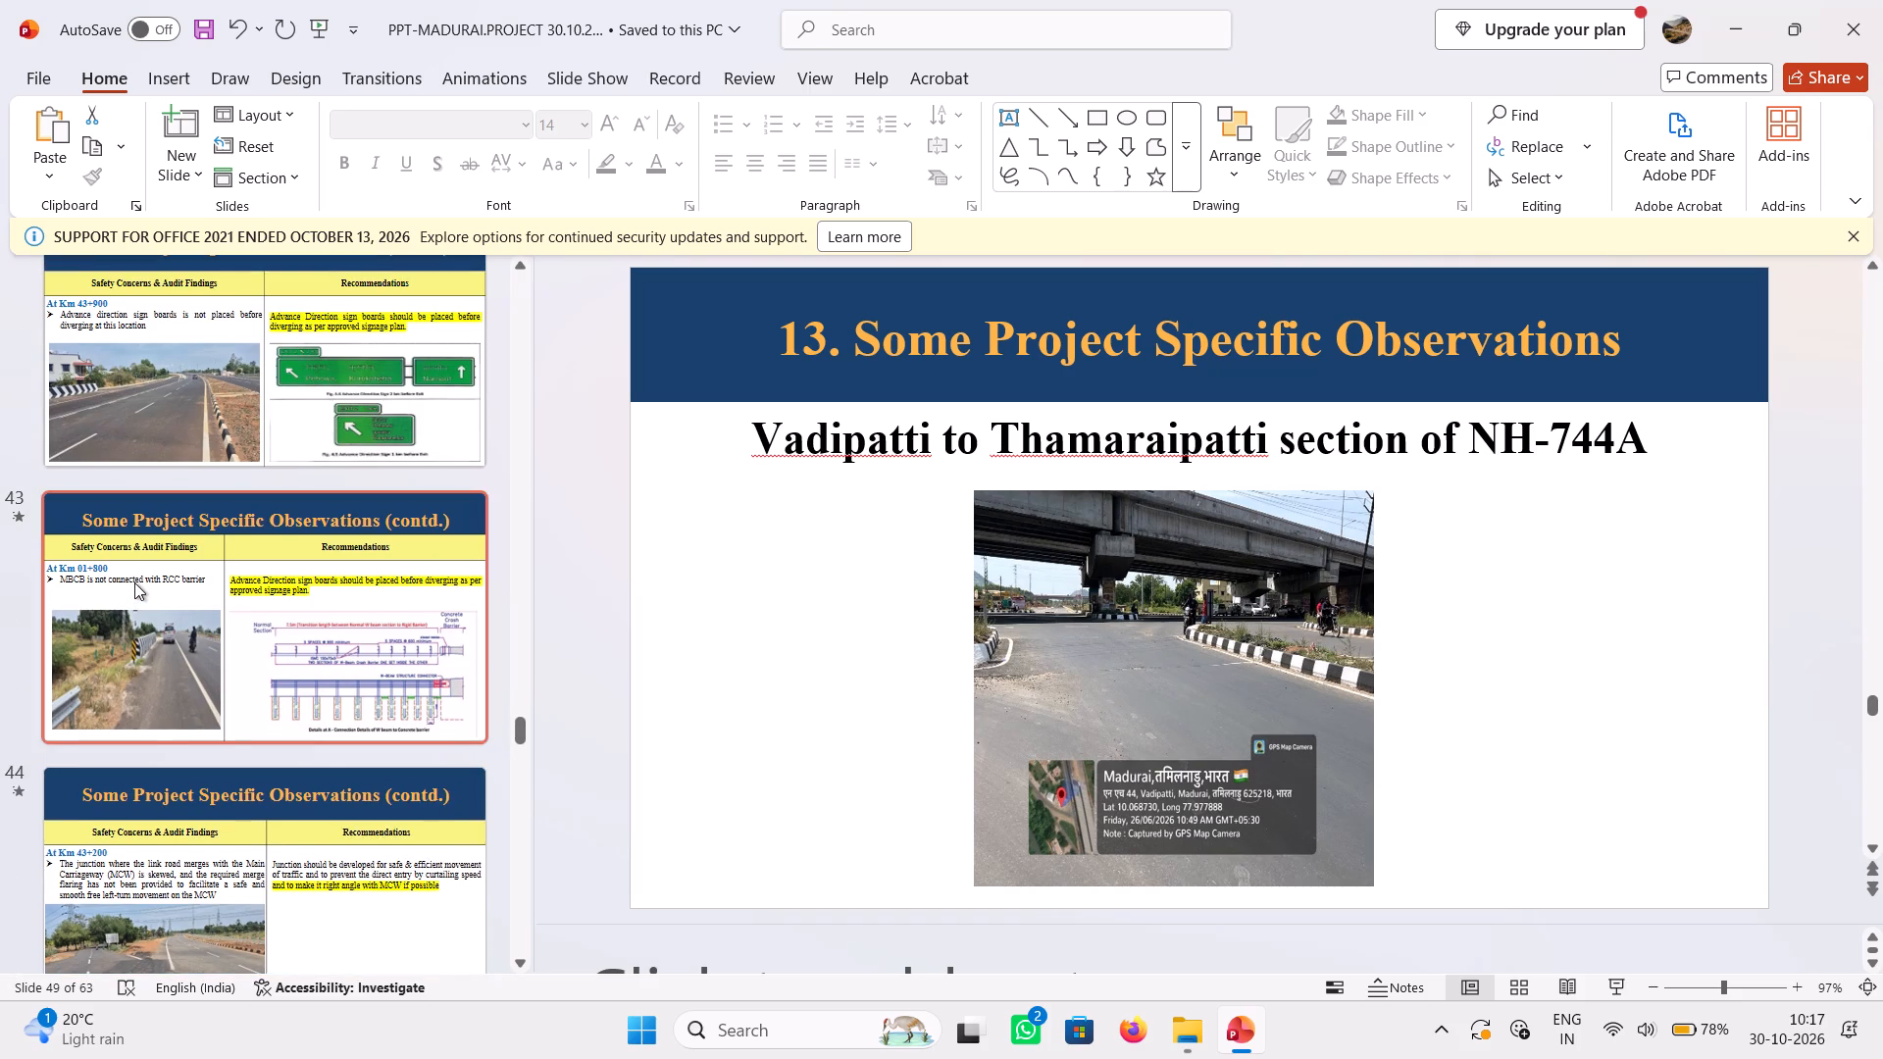
pyautogui.scroll(4, 134, 582)
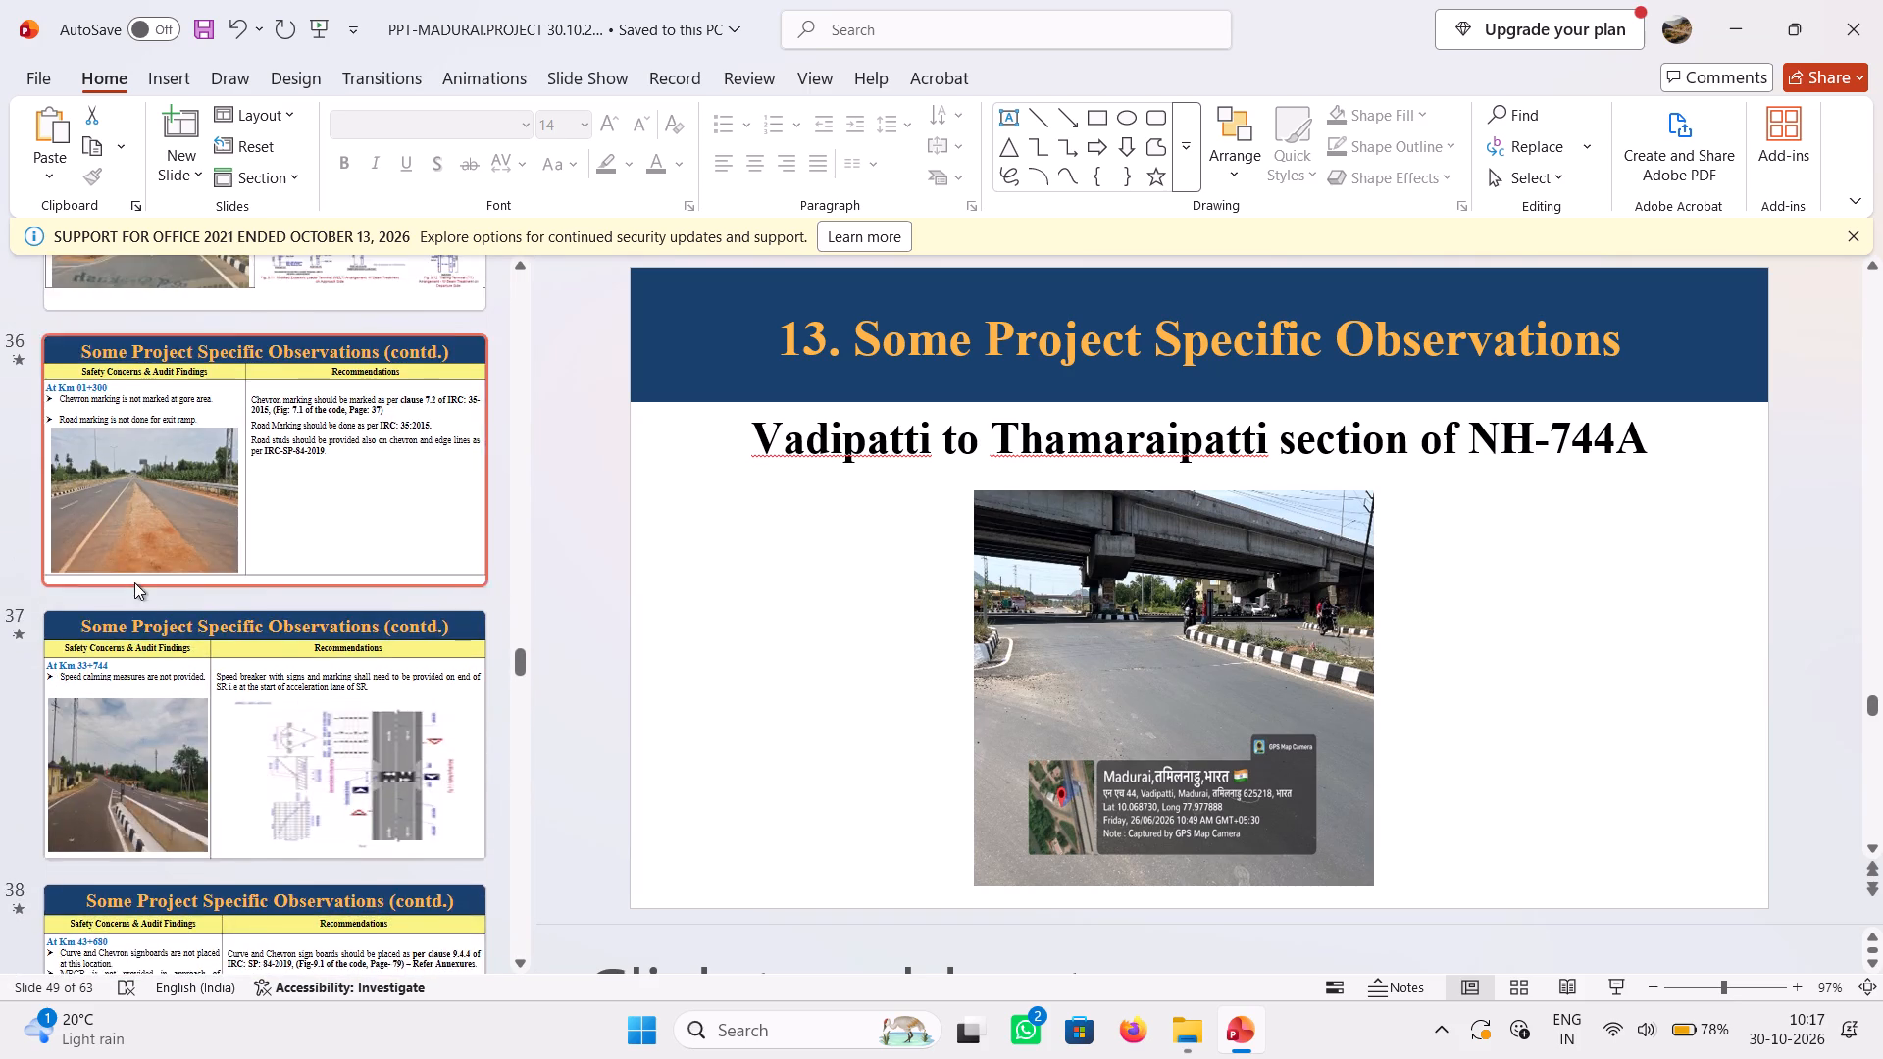
pyautogui.scroll(4, 134, 582)
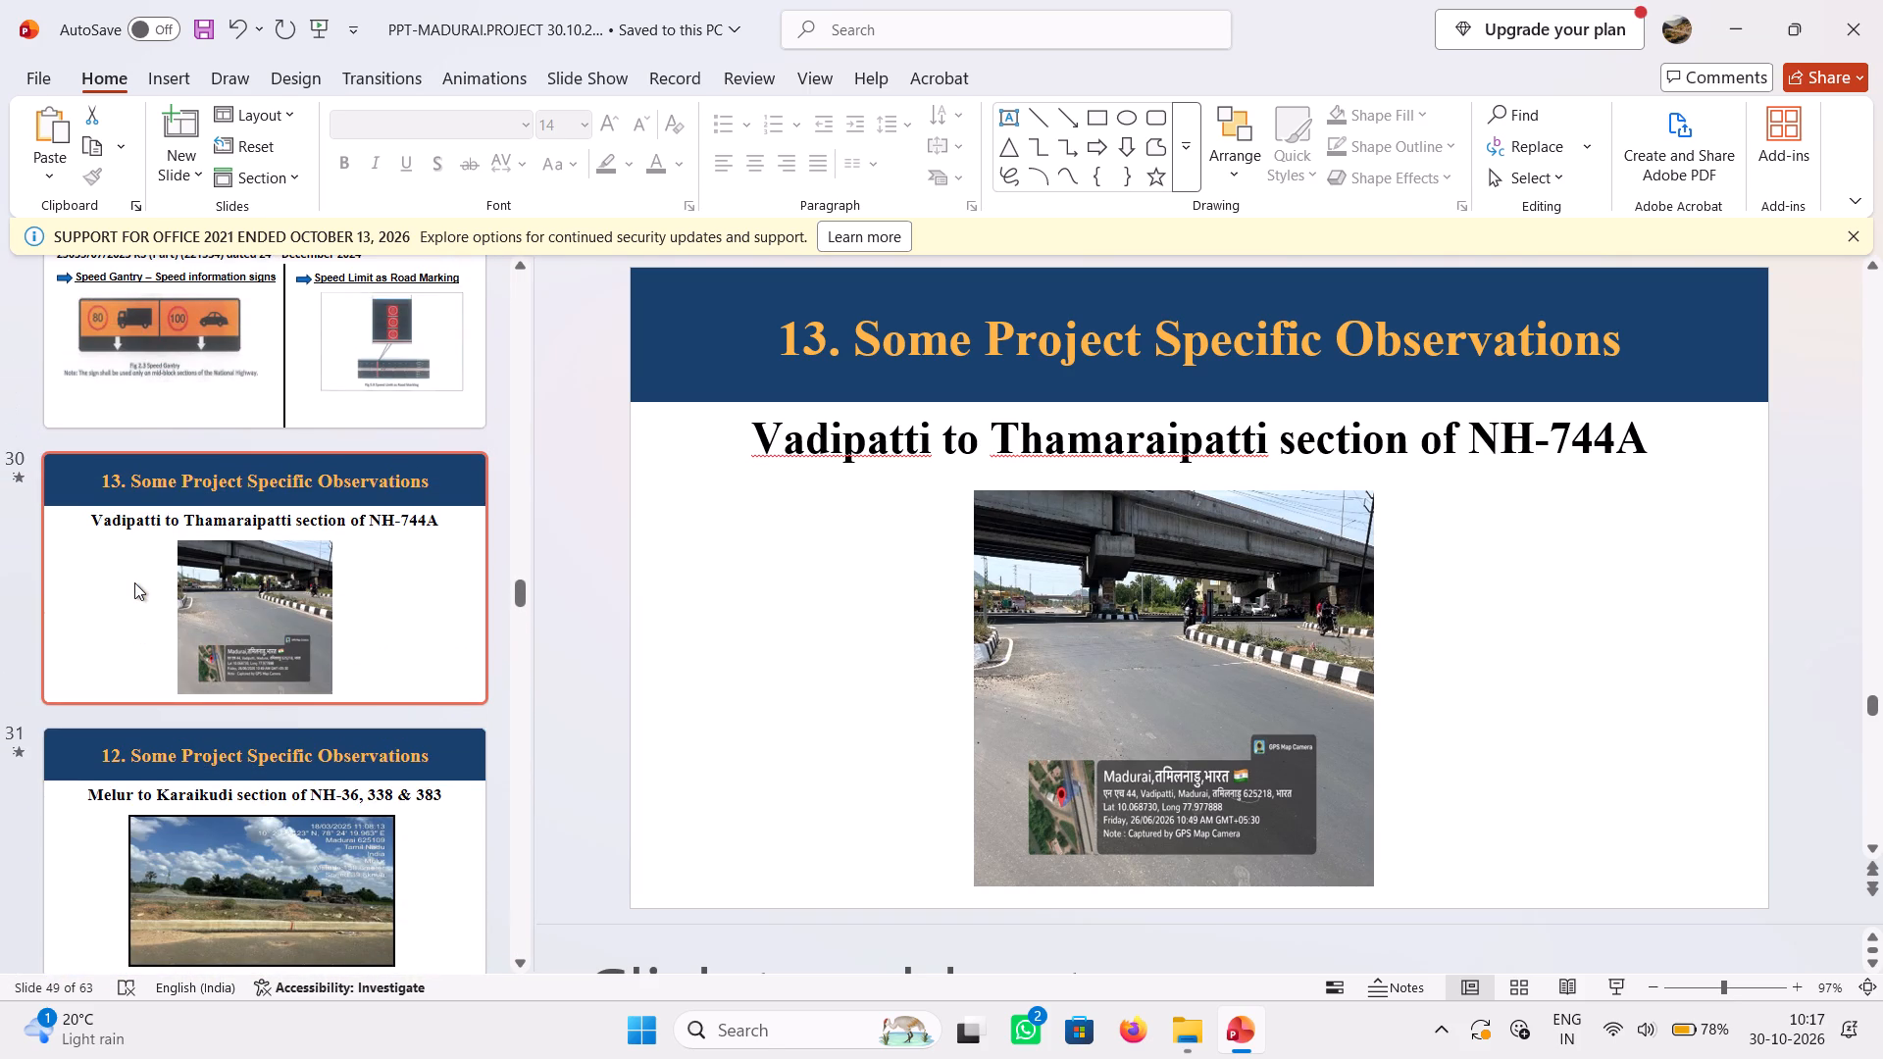
pyautogui.scroll(1, 134, 582)
pyautogui.scroll(-1, 134, 582)
pyautogui.scroll(1, 134, 582)
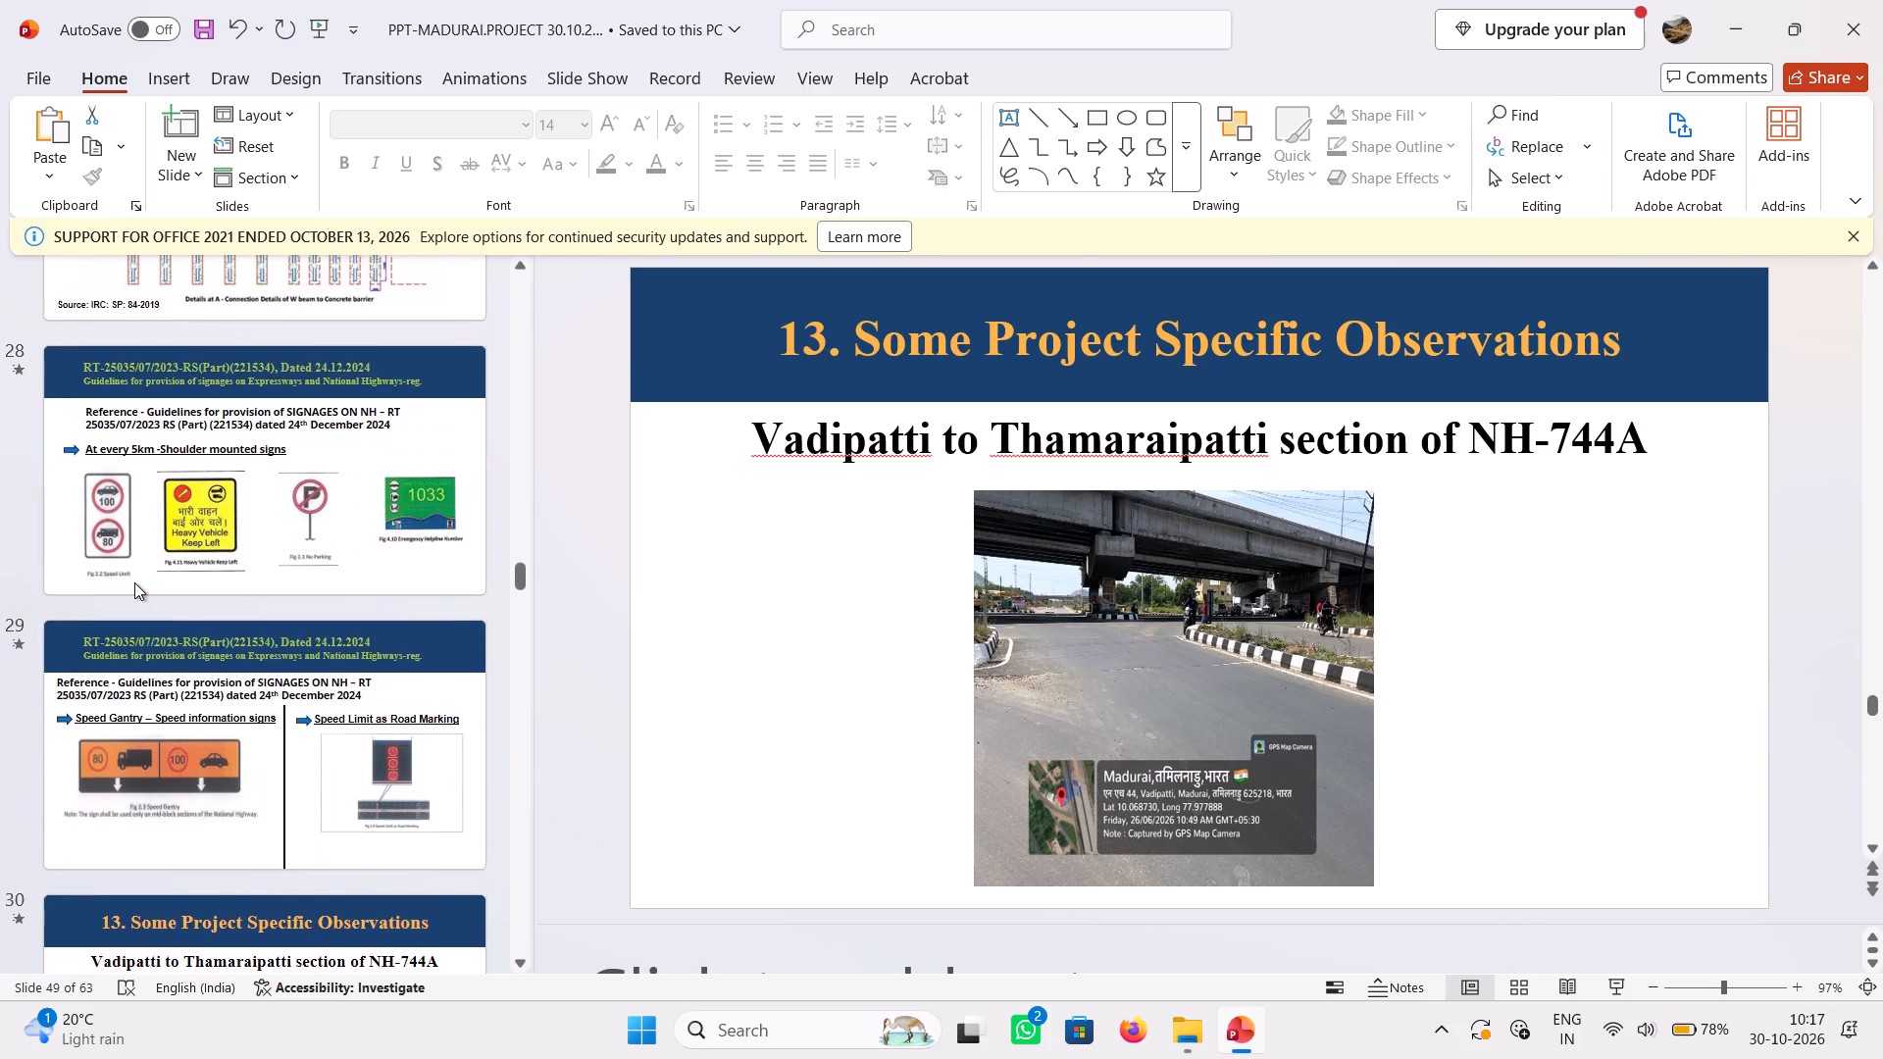
pyautogui.scroll(-1, 134, 582)
pyautogui.hotkey('ctrl', 'z')
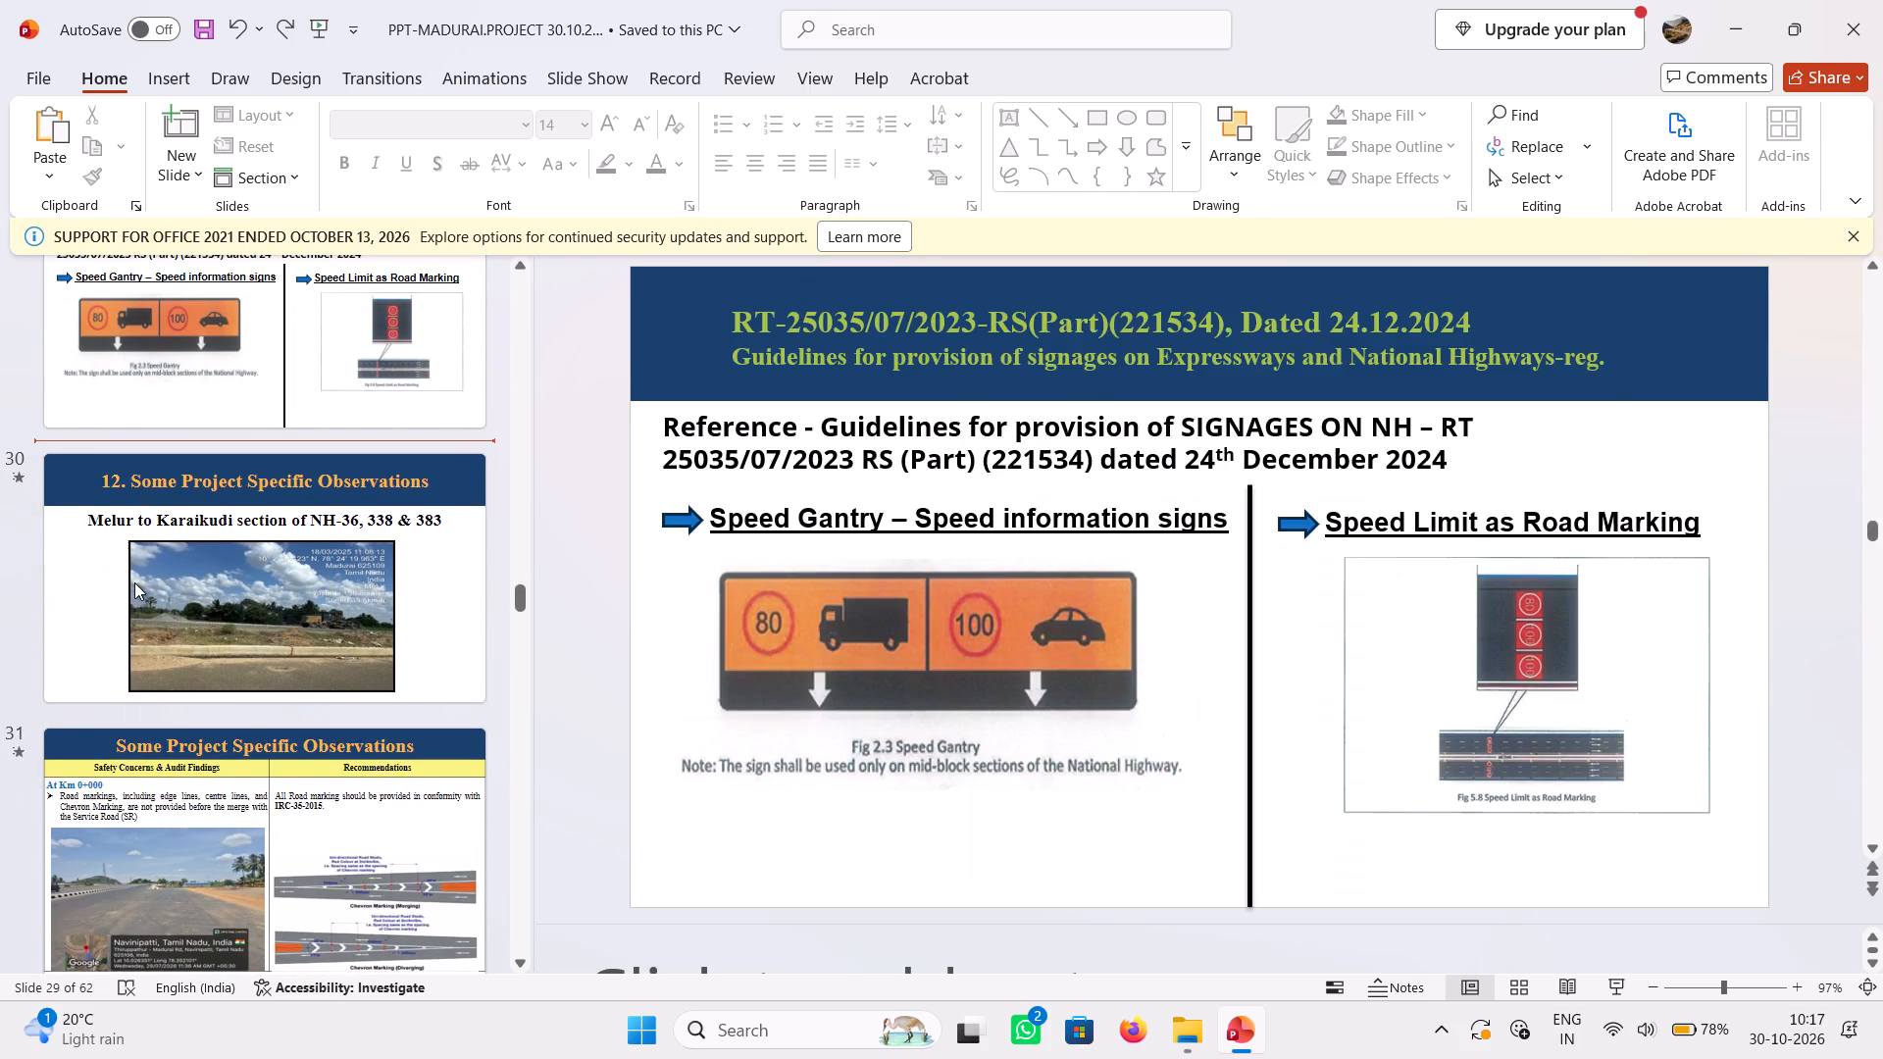
pyautogui.hotkey('ctrl', 'z')
pyautogui.hotkey('ctrl', 'z')
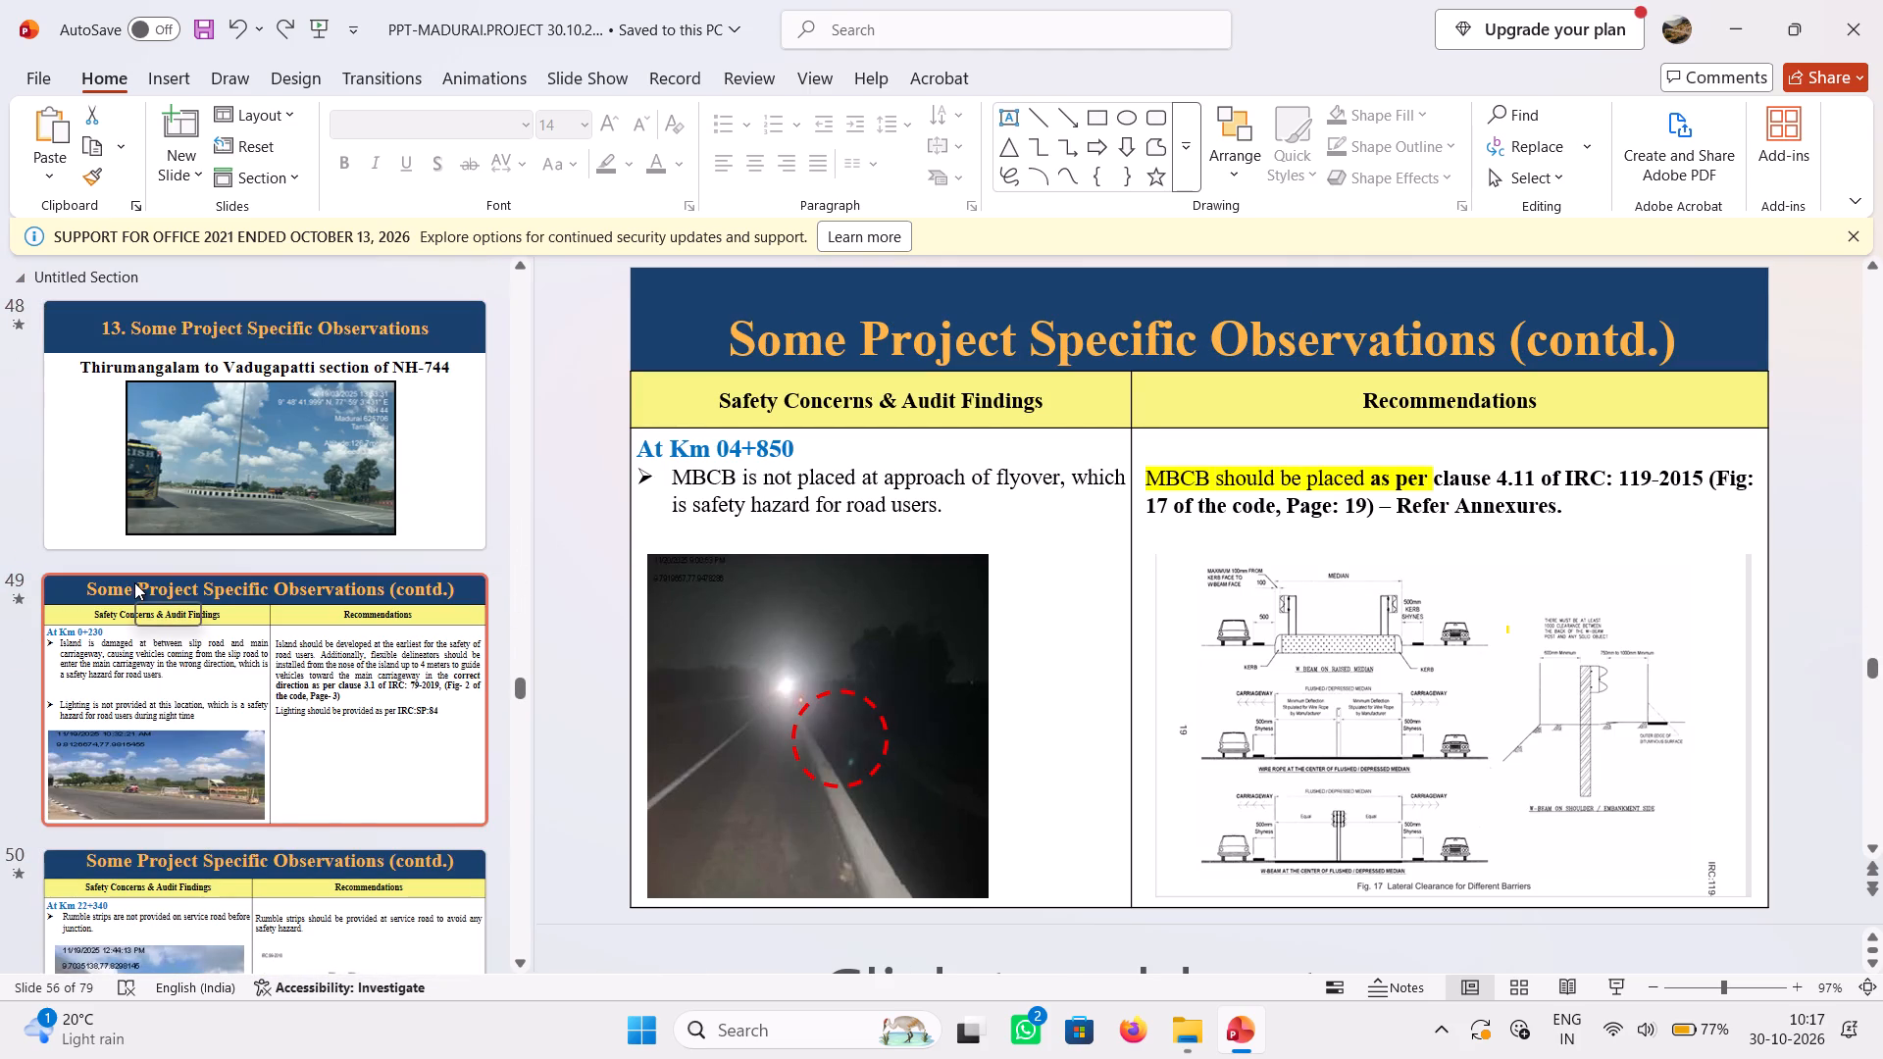
# Review the slide order from the road marking reference slides through the Melur to Karaikudi section to the start of the Thirumangalam section.
pyautogui.scroll(-2, 134, 582)
pyautogui.scroll(1, 134, 582)
pyautogui.scroll(-20, 134, 582)
pyautogui.scroll(-9, 134, 582)
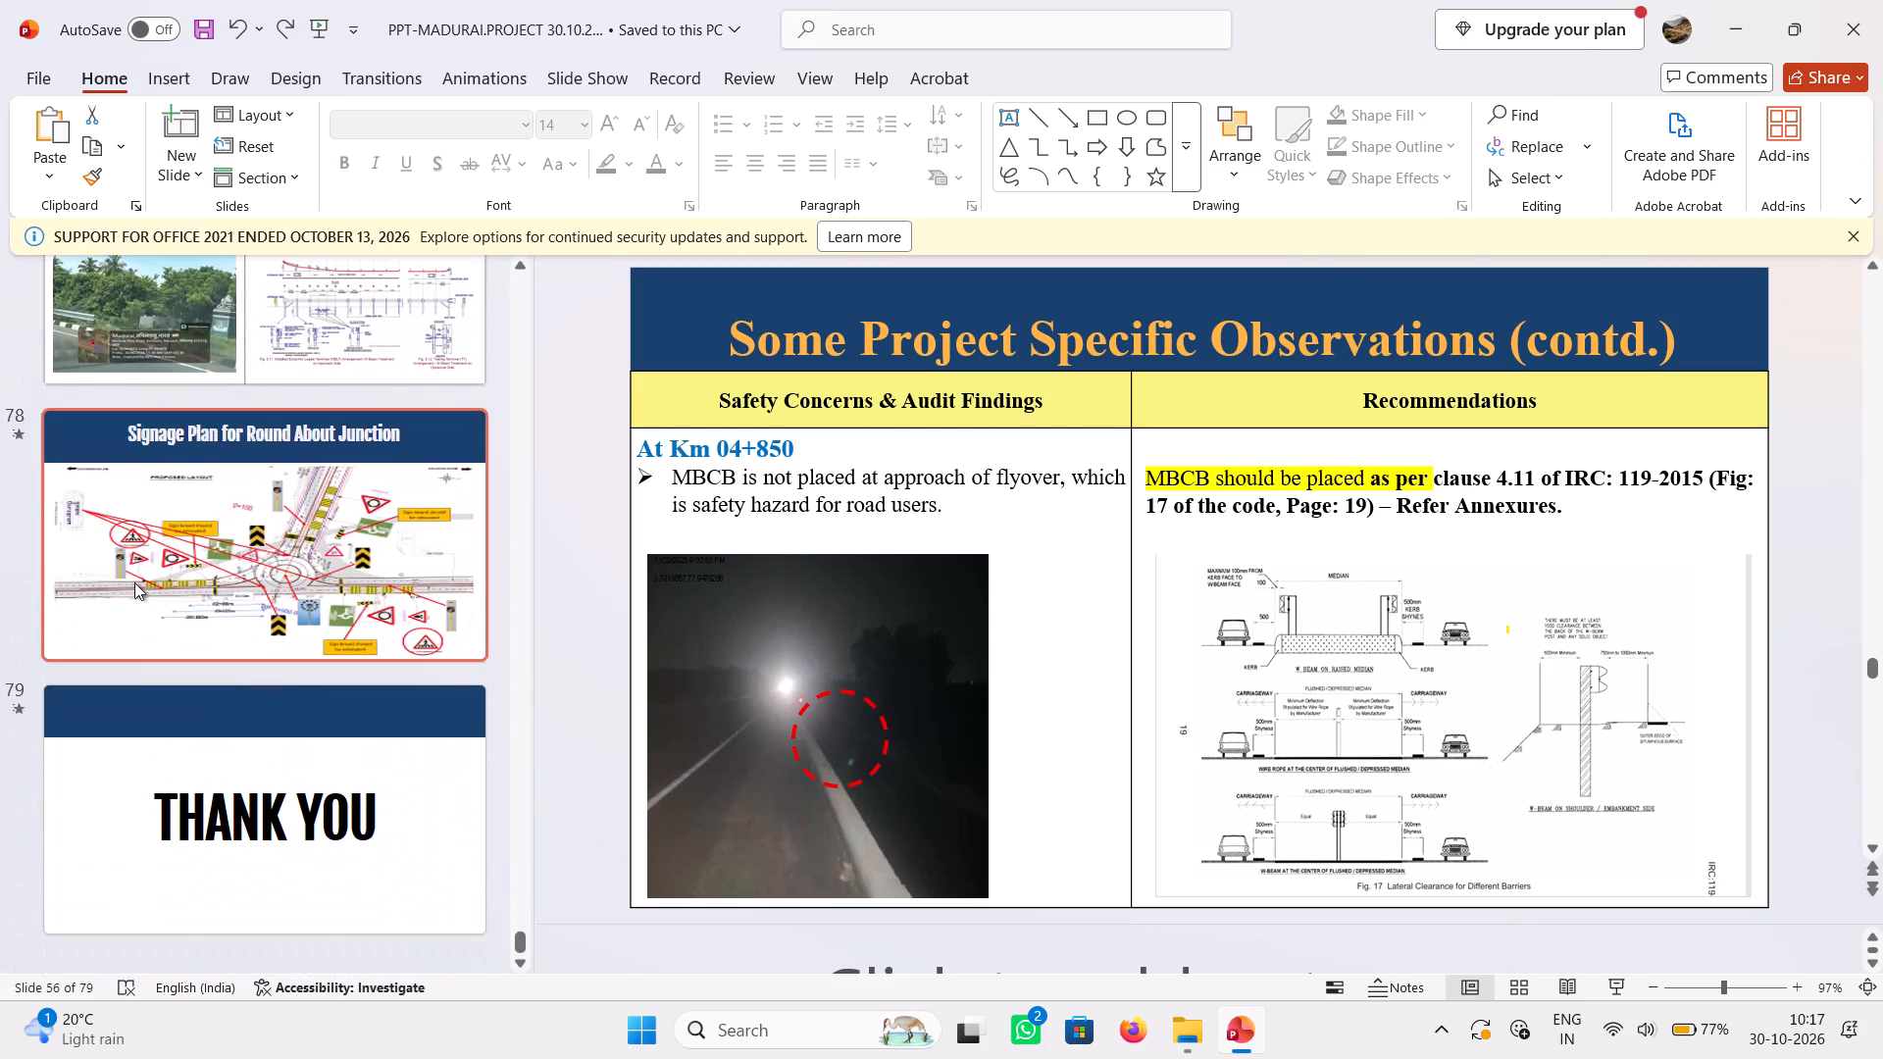
pyautogui.scroll(20, 134, 582)
pyautogui.scroll(14, 134, 582)
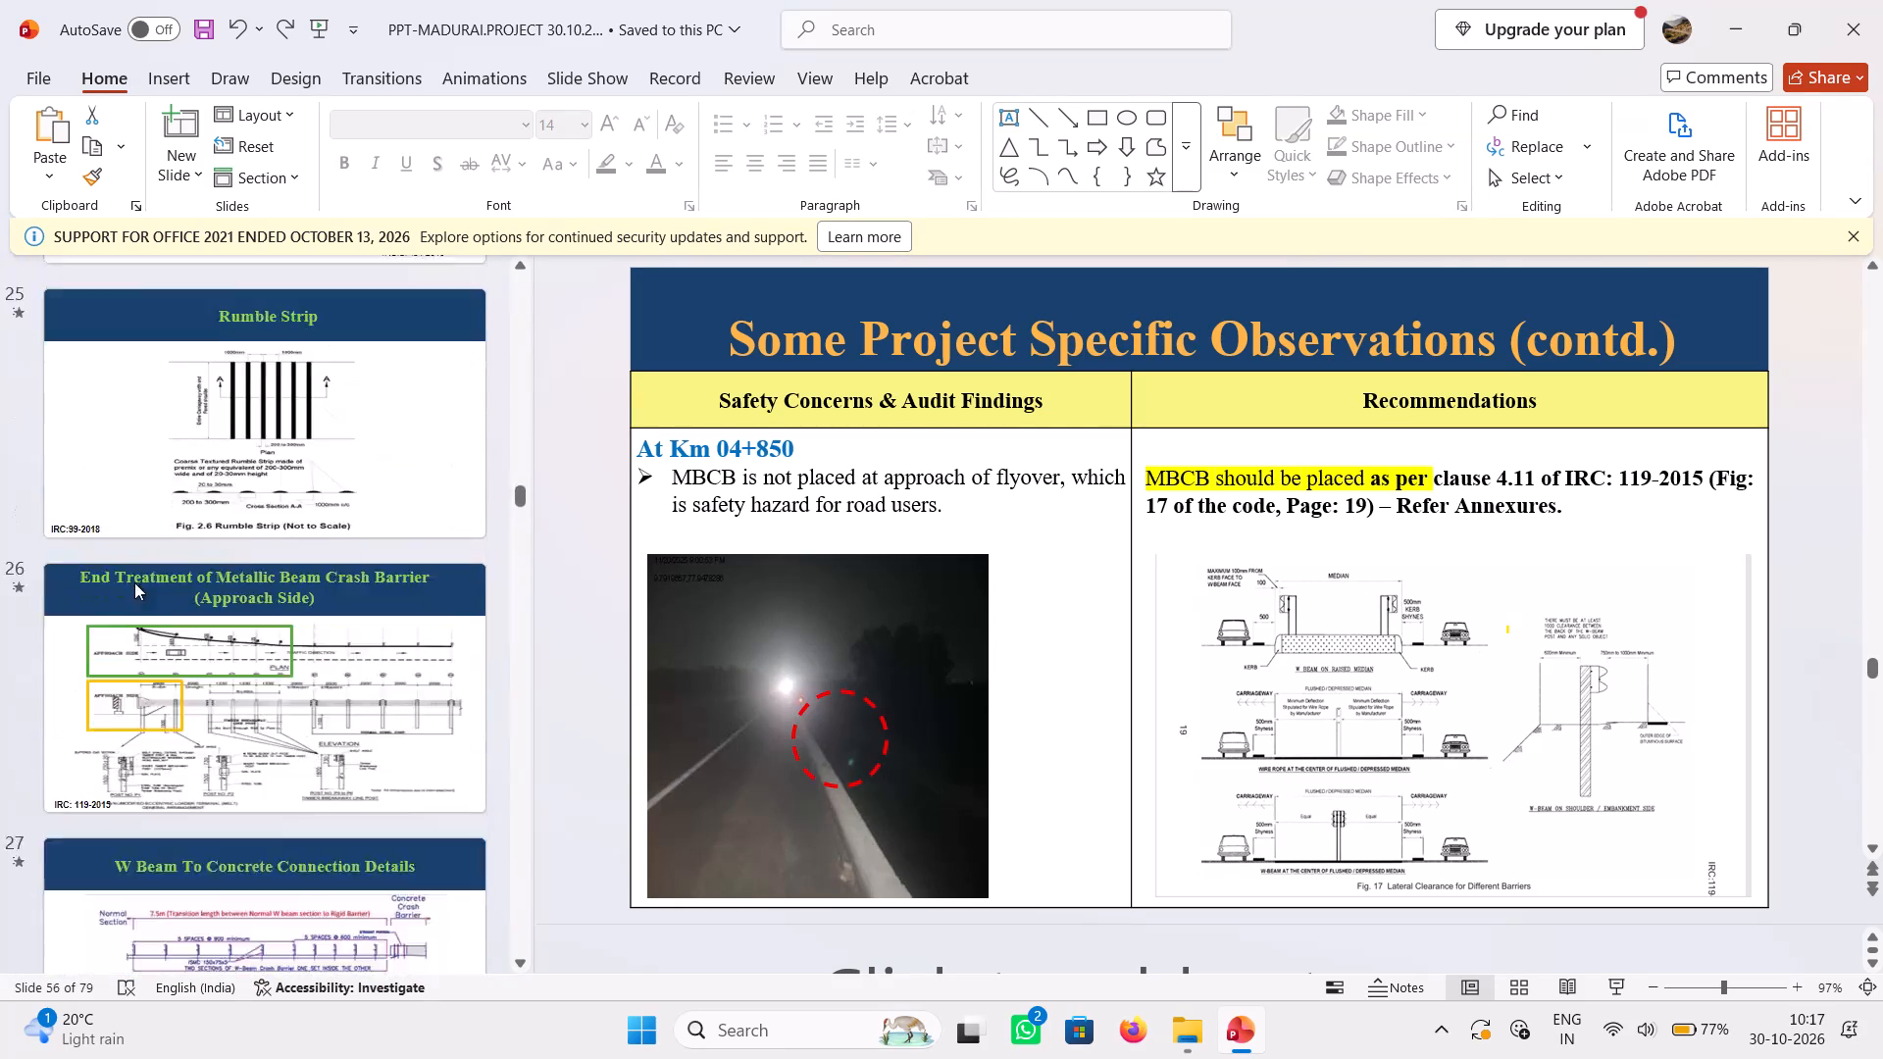
pyautogui.scroll(16, 134, 582)
pyautogui.scroll(-14, 134, 582)
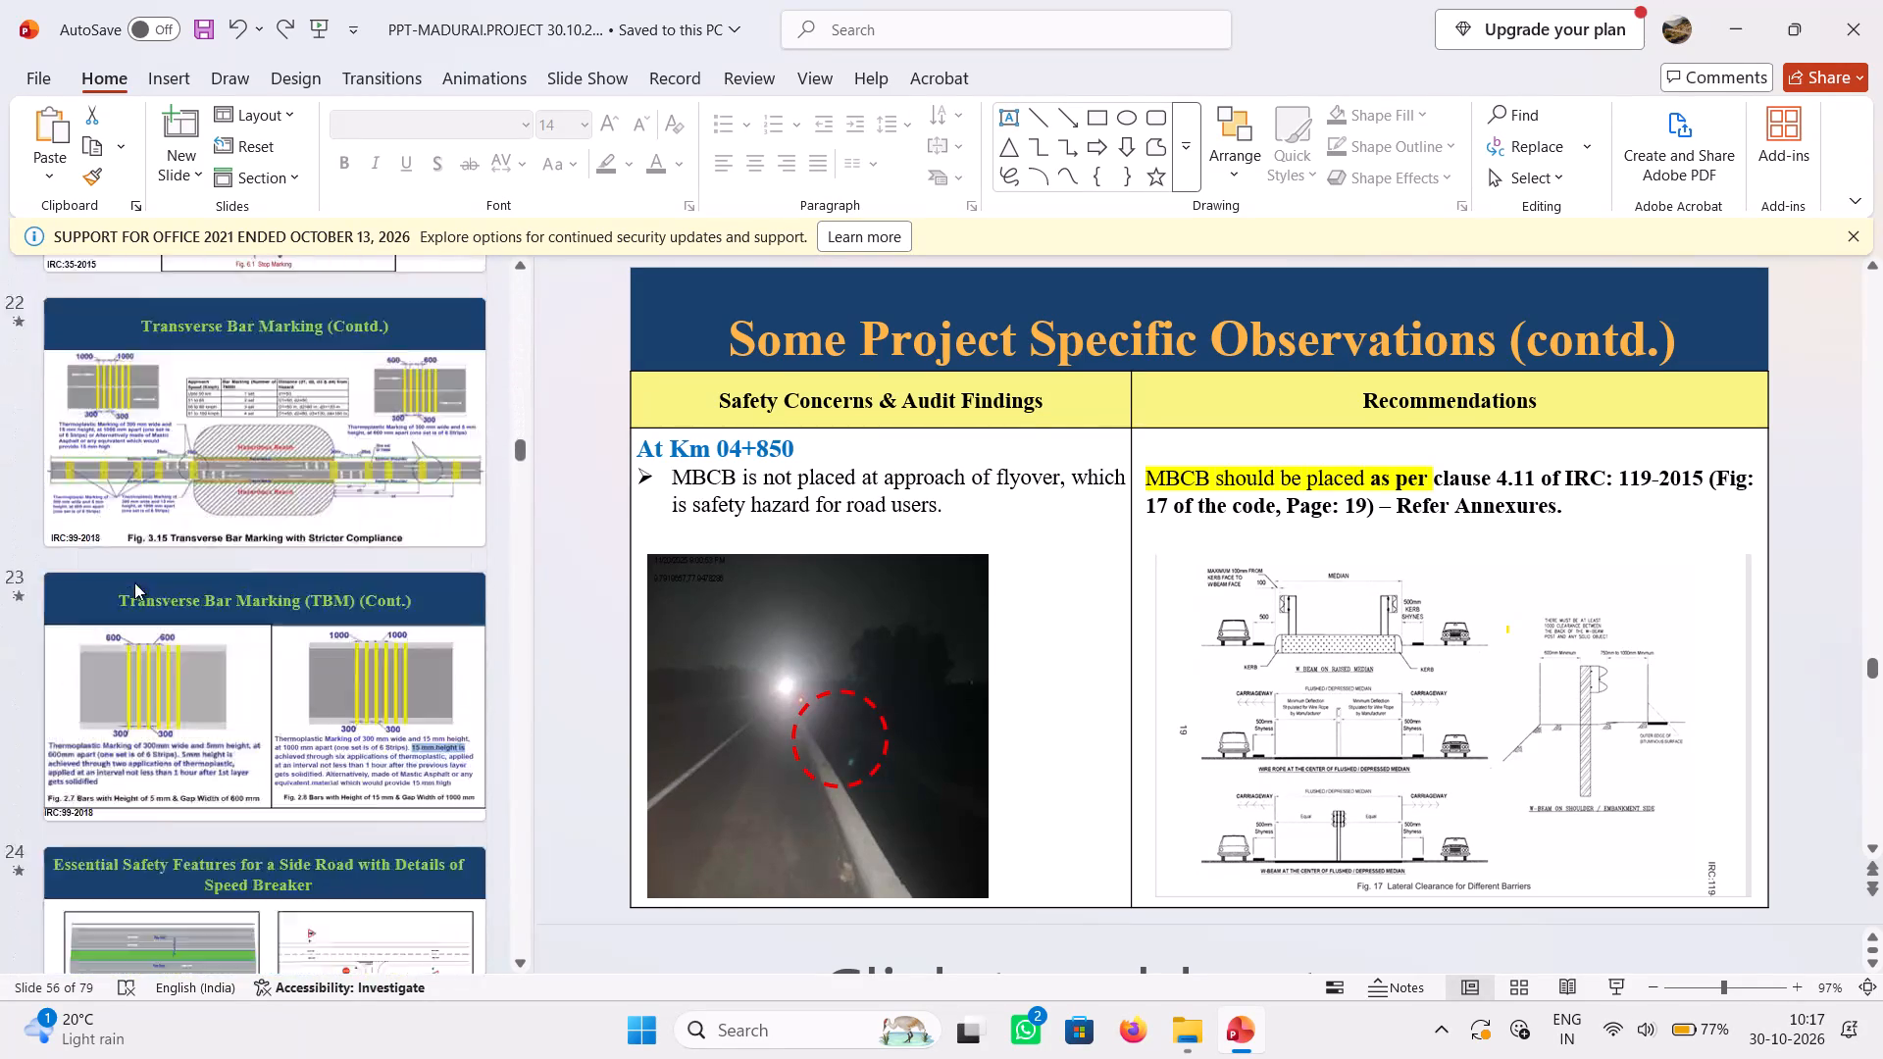
pyautogui.scroll(7, 134, 582)
pyautogui.scroll(20, 134, 582)
pyautogui.scroll(1, 134, 582)
pyautogui.scroll(-13, 134, 582)
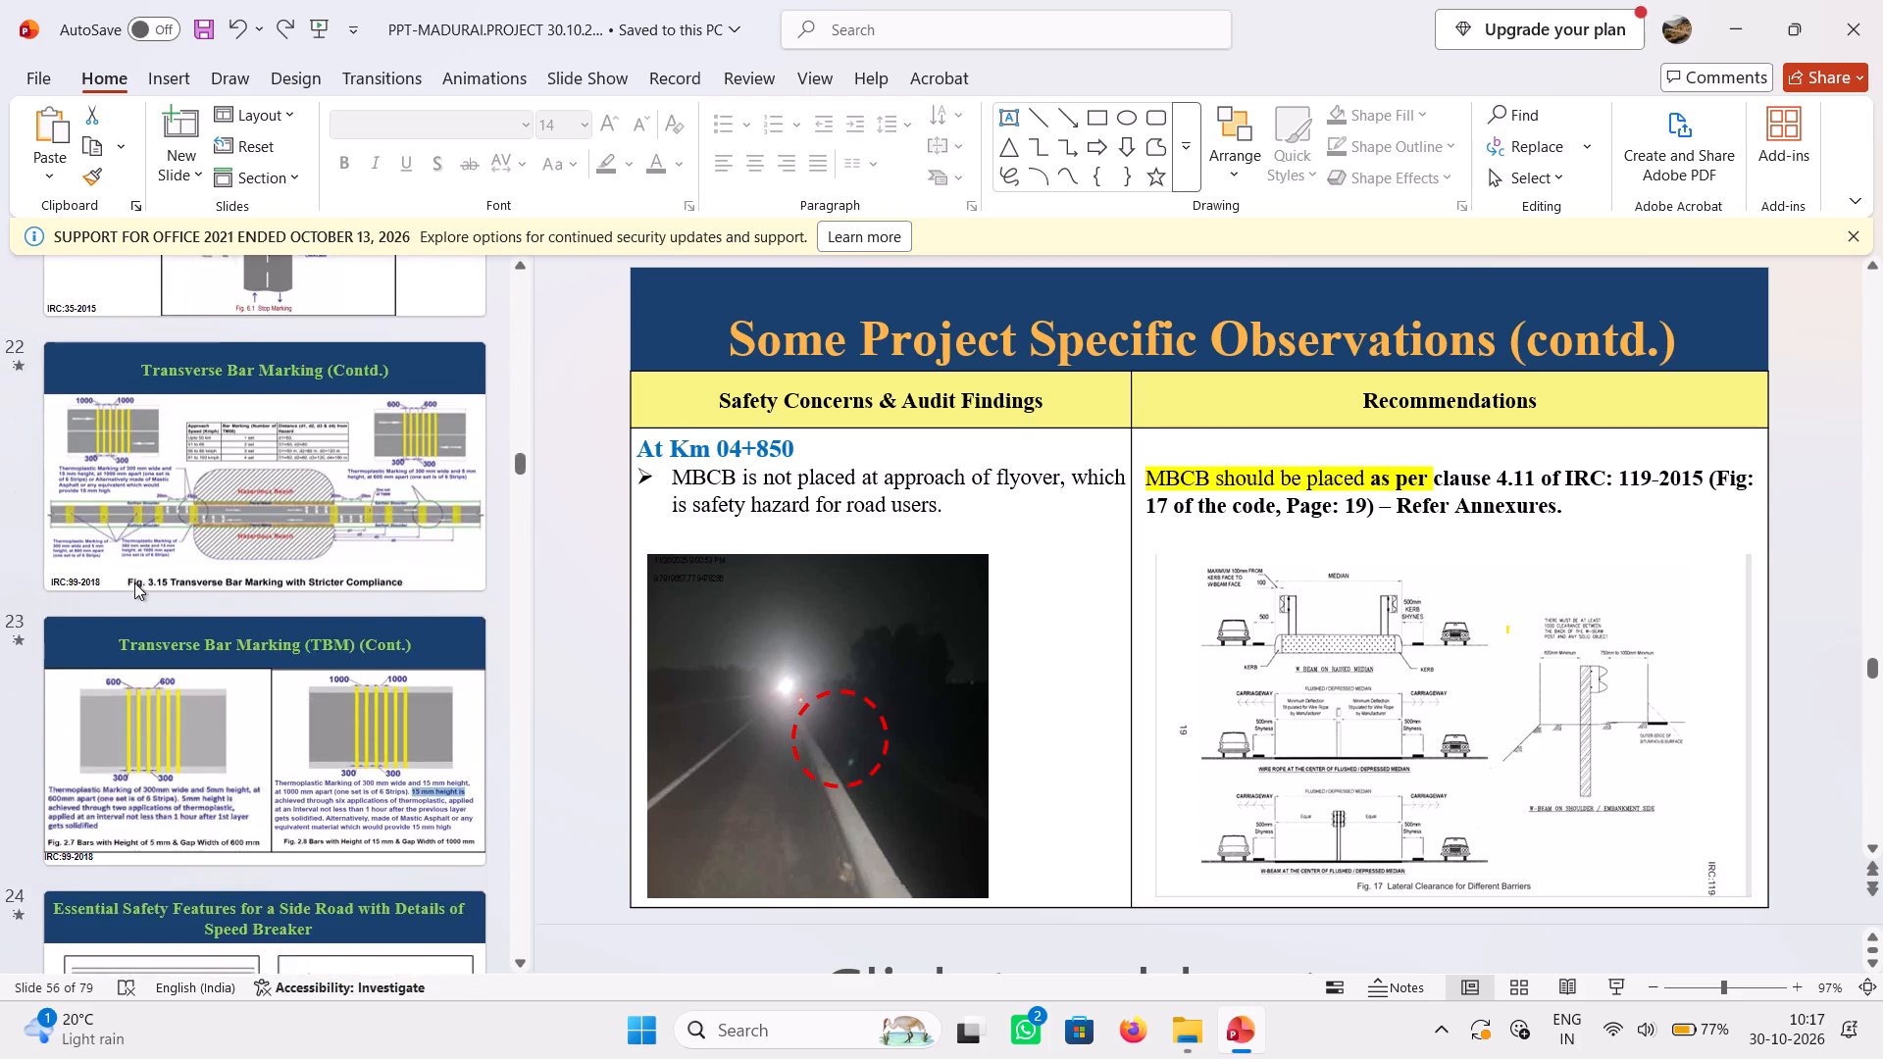
pyautogui.scroll(-5, 134, 582)
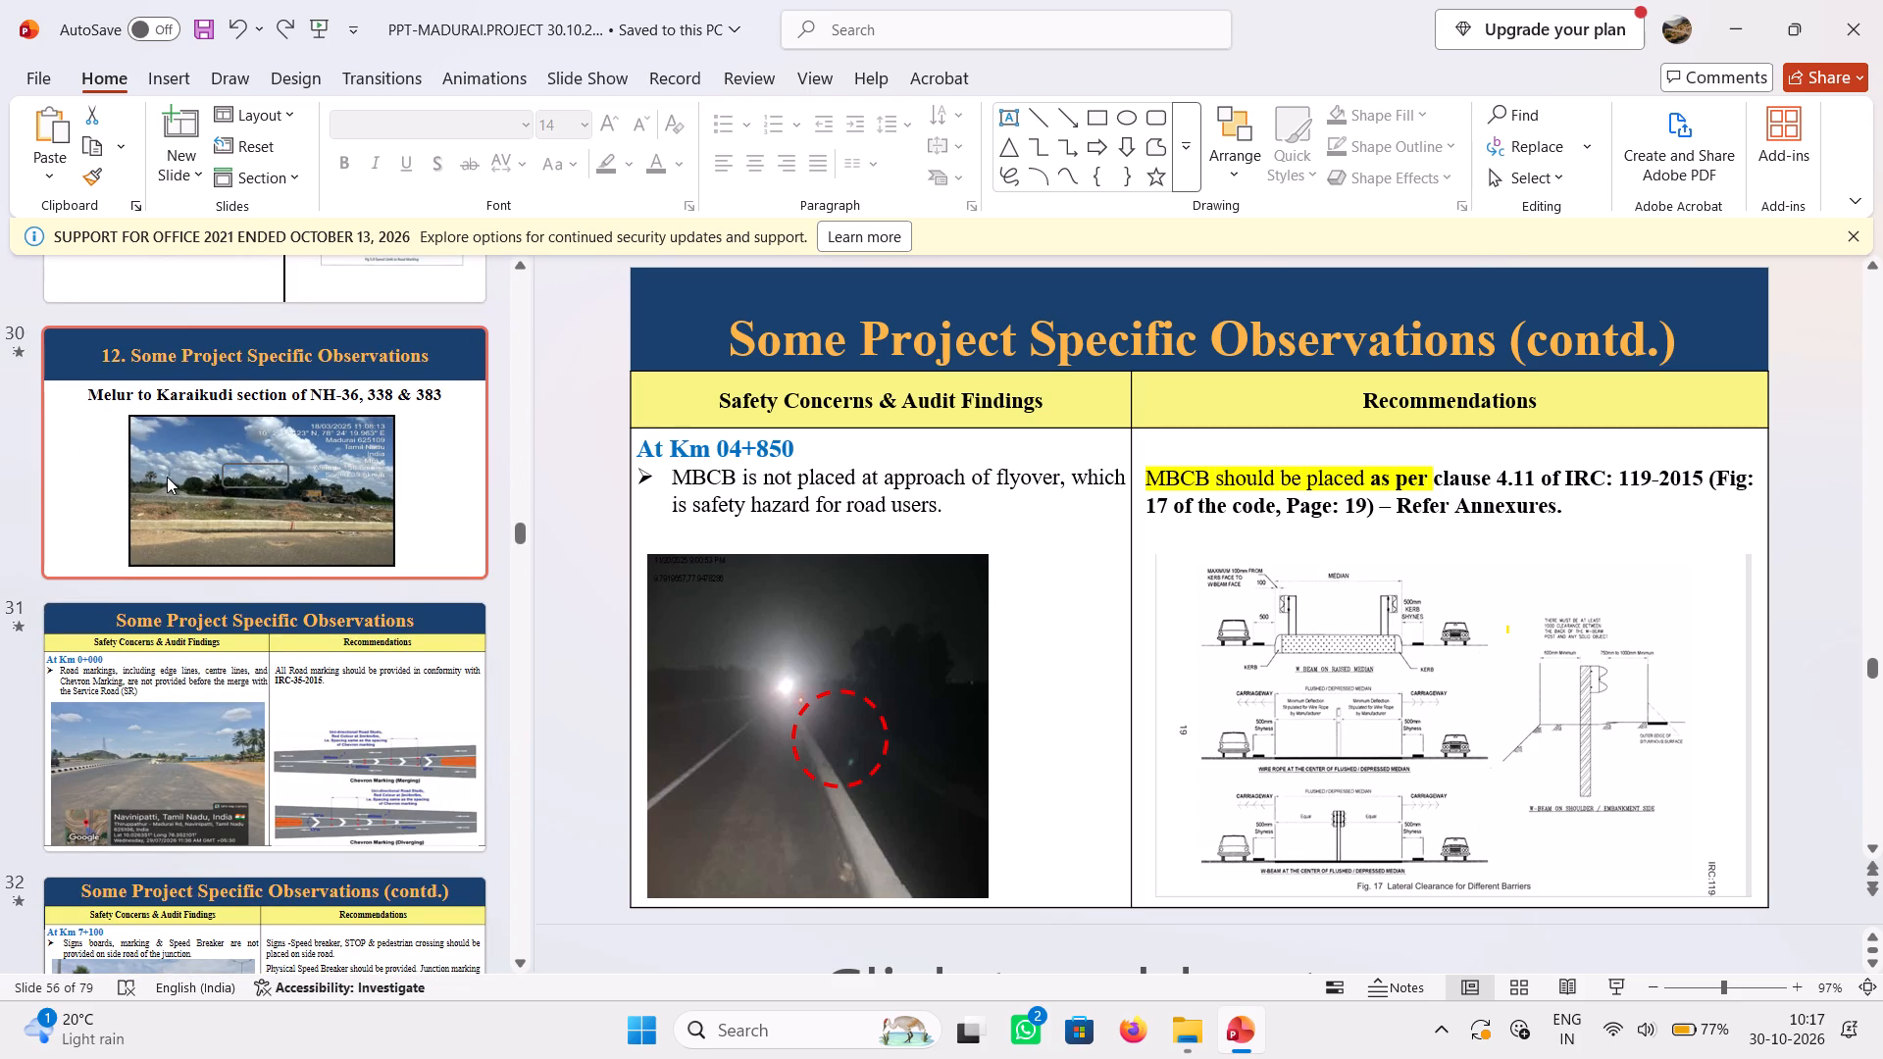
pyautogui.click(65, 406)
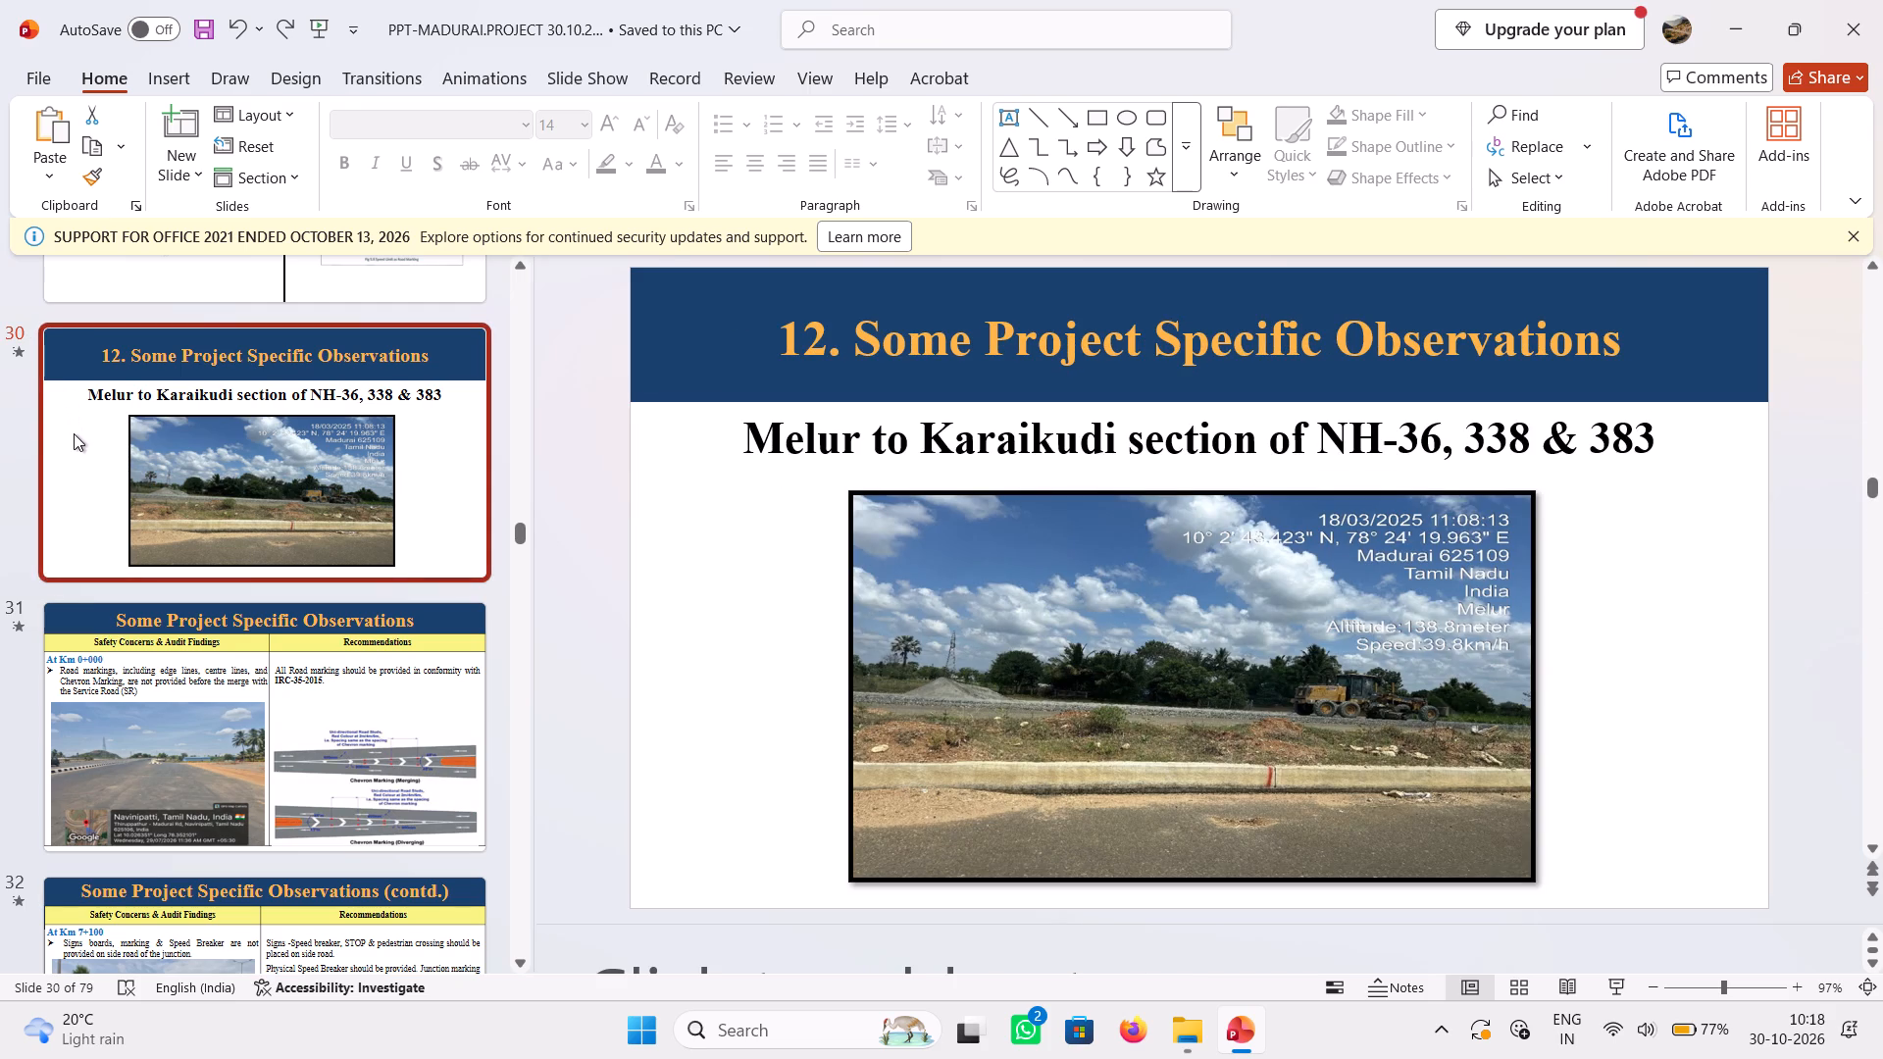
pyautogui.scroll(-3, 74, 433)
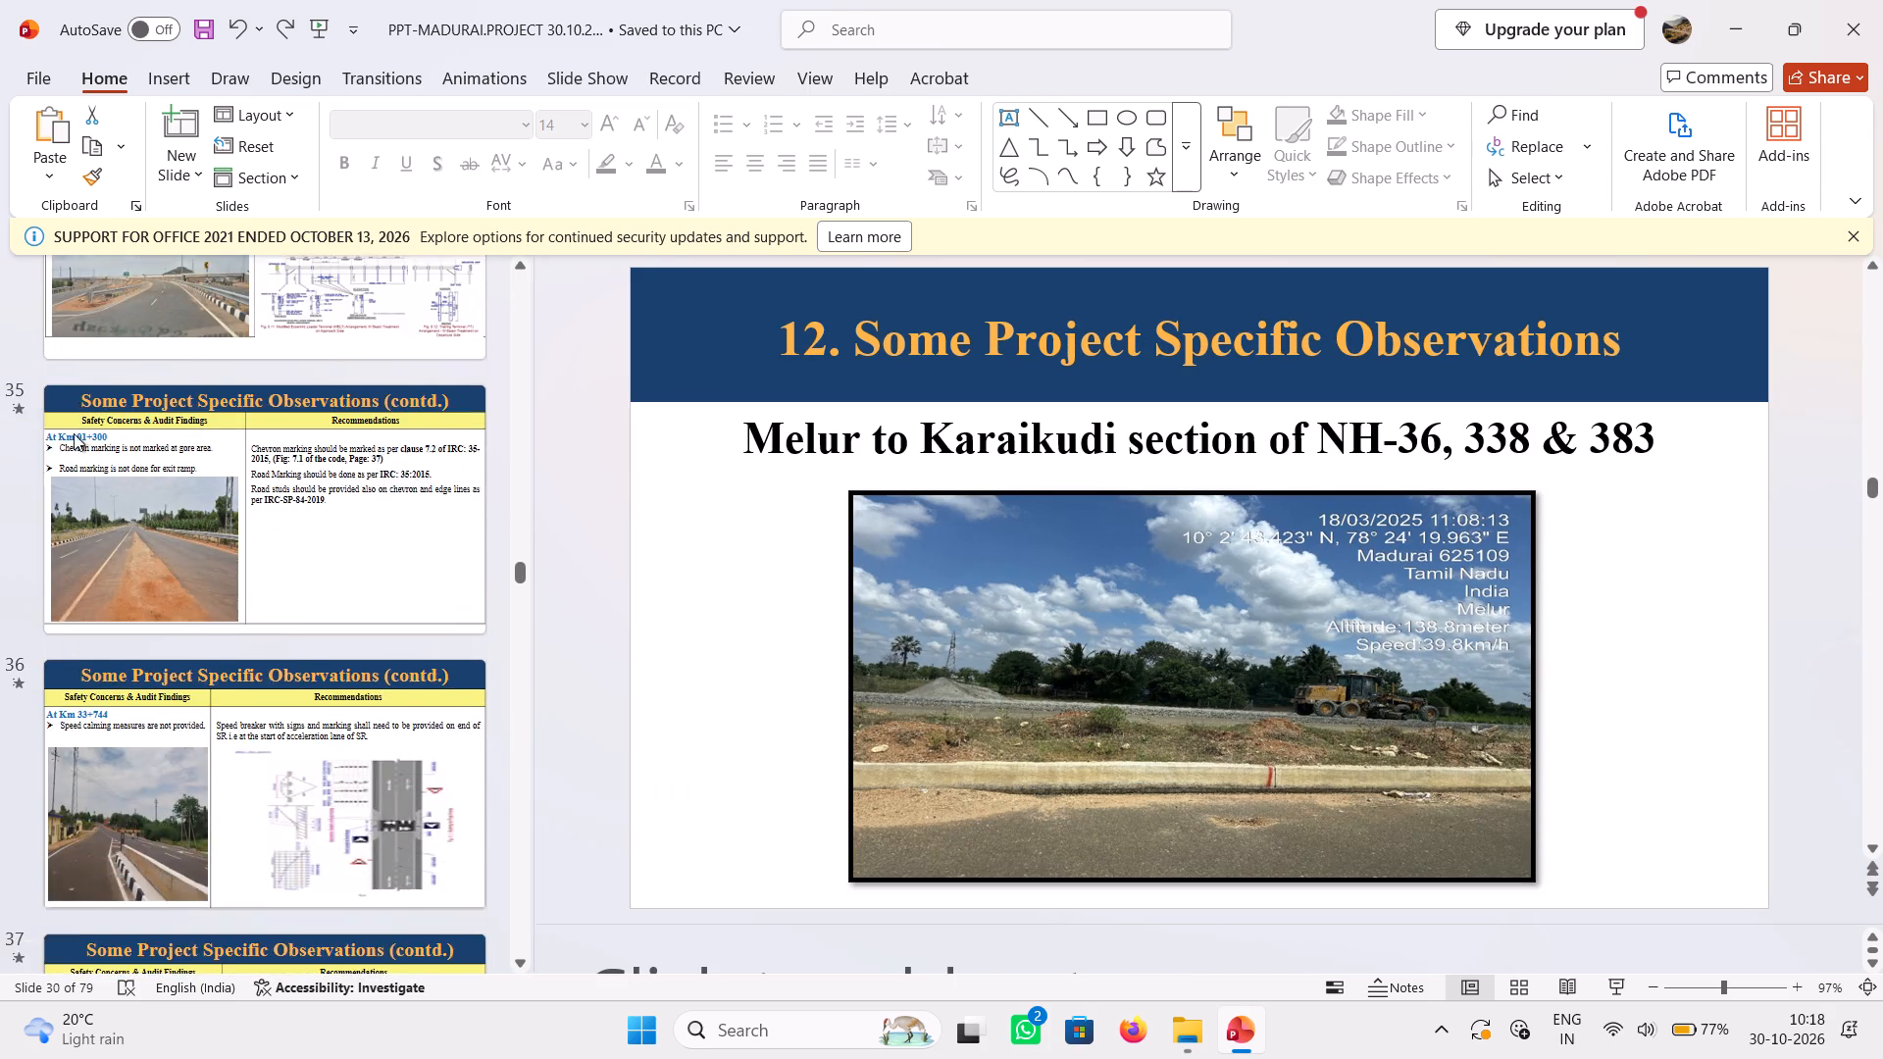
pyautogui.scroll(-5, 75, 438)
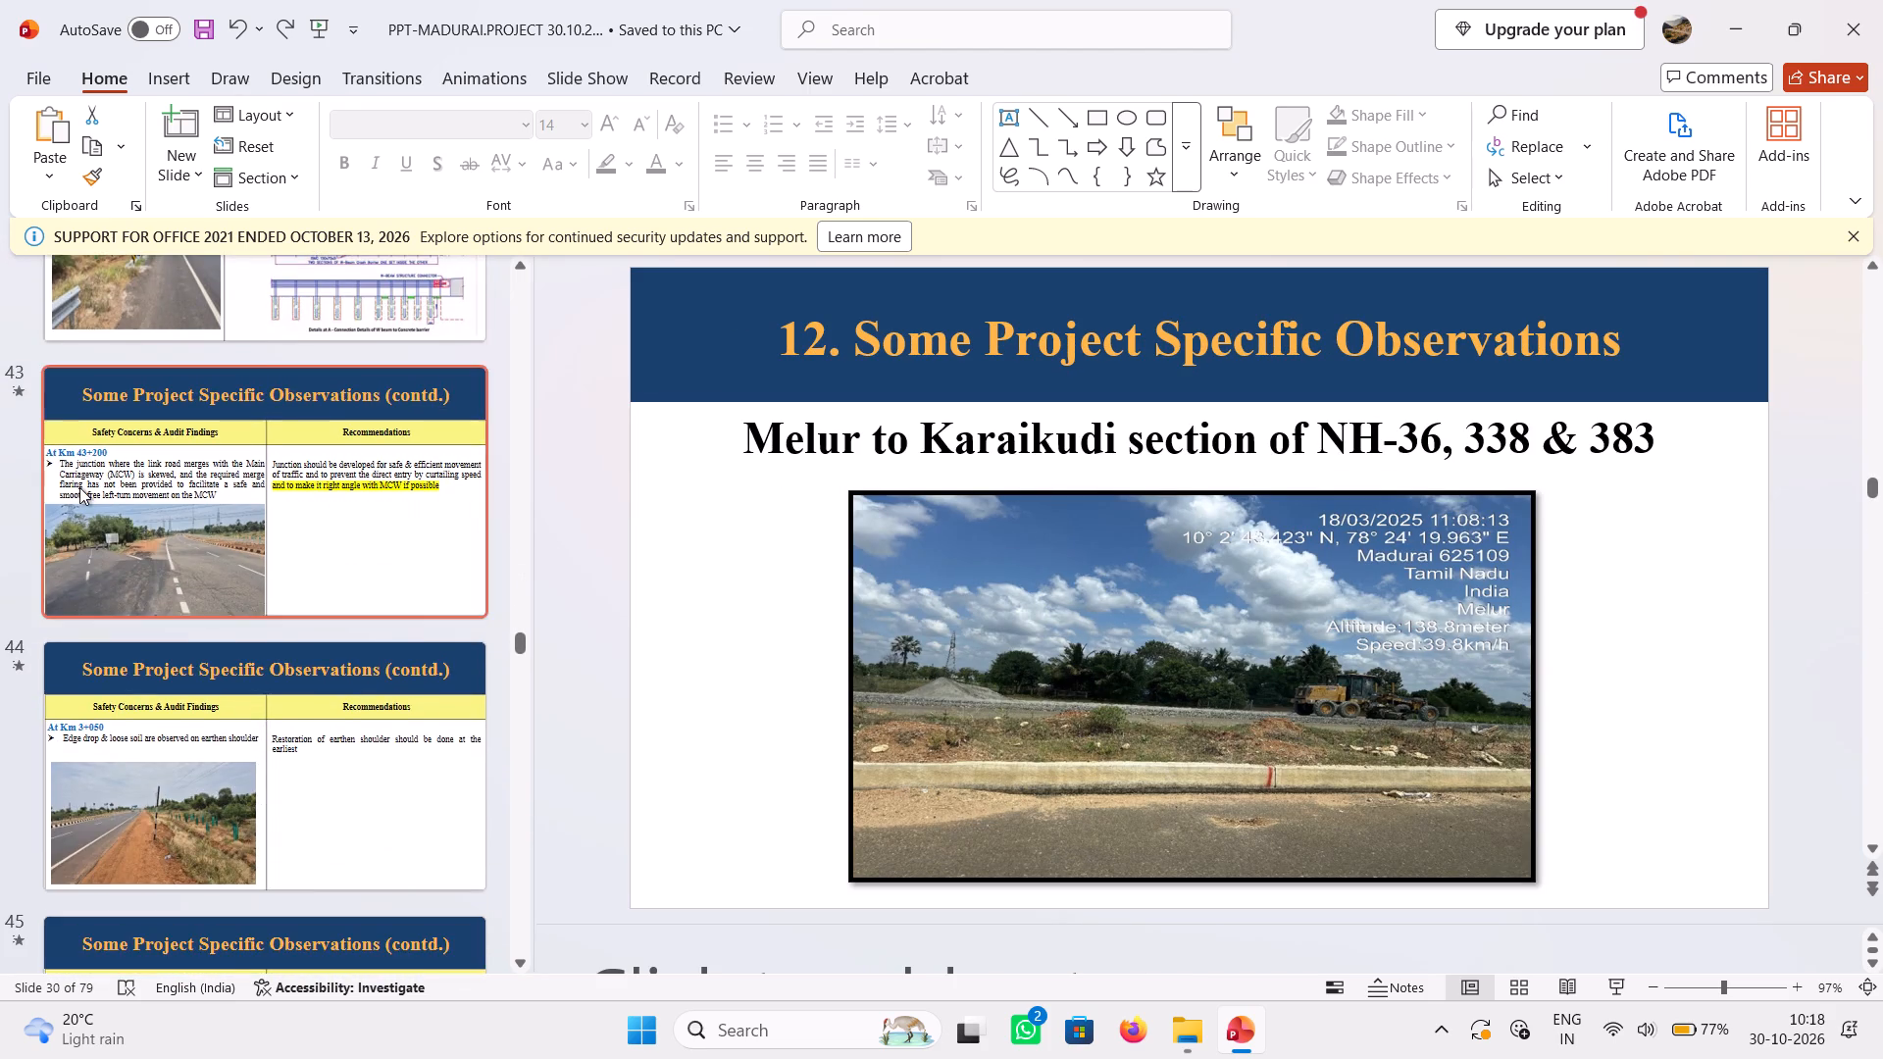
pyautogui.scroll(-3, 79, 487)
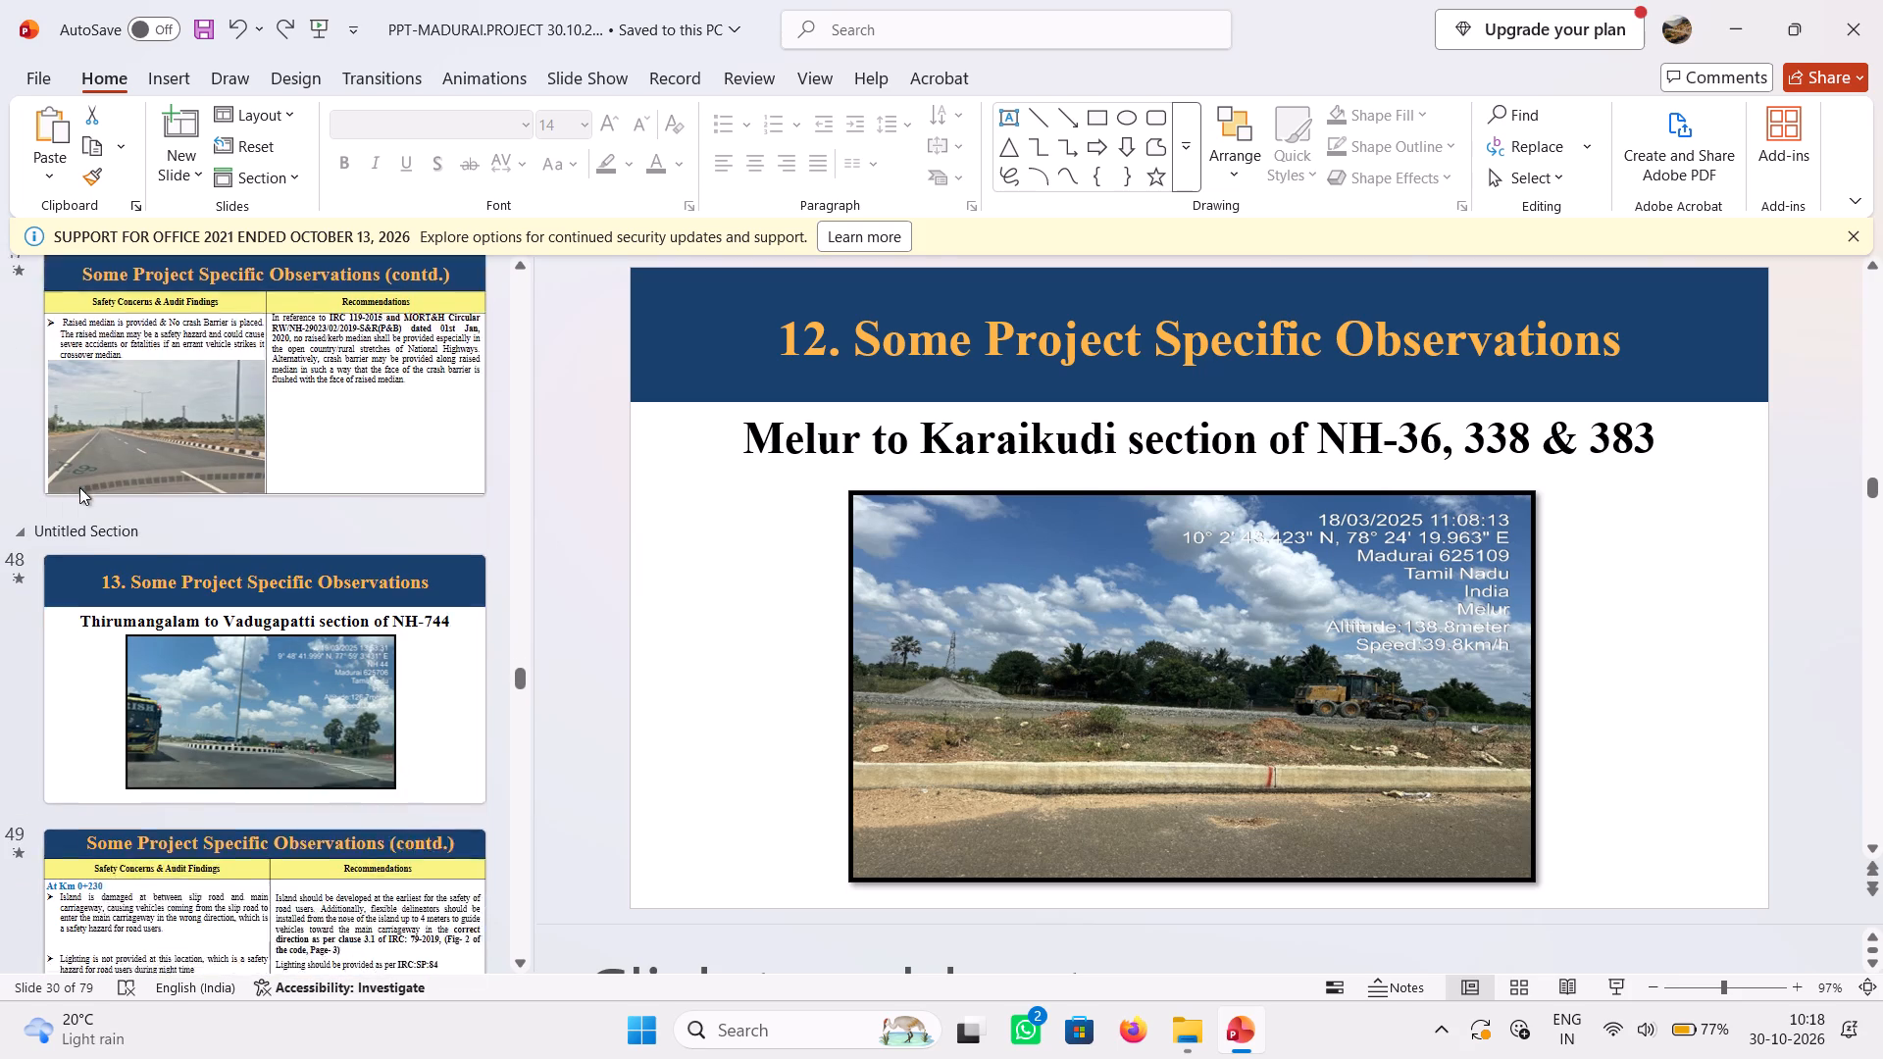
# Copy the whole Thirumangalam to Vadugapatti NH-744 section and paste it between the Speed Gantry slide and the Melur to Karaikudi opening slide.
pyautogui.click(79, 499)
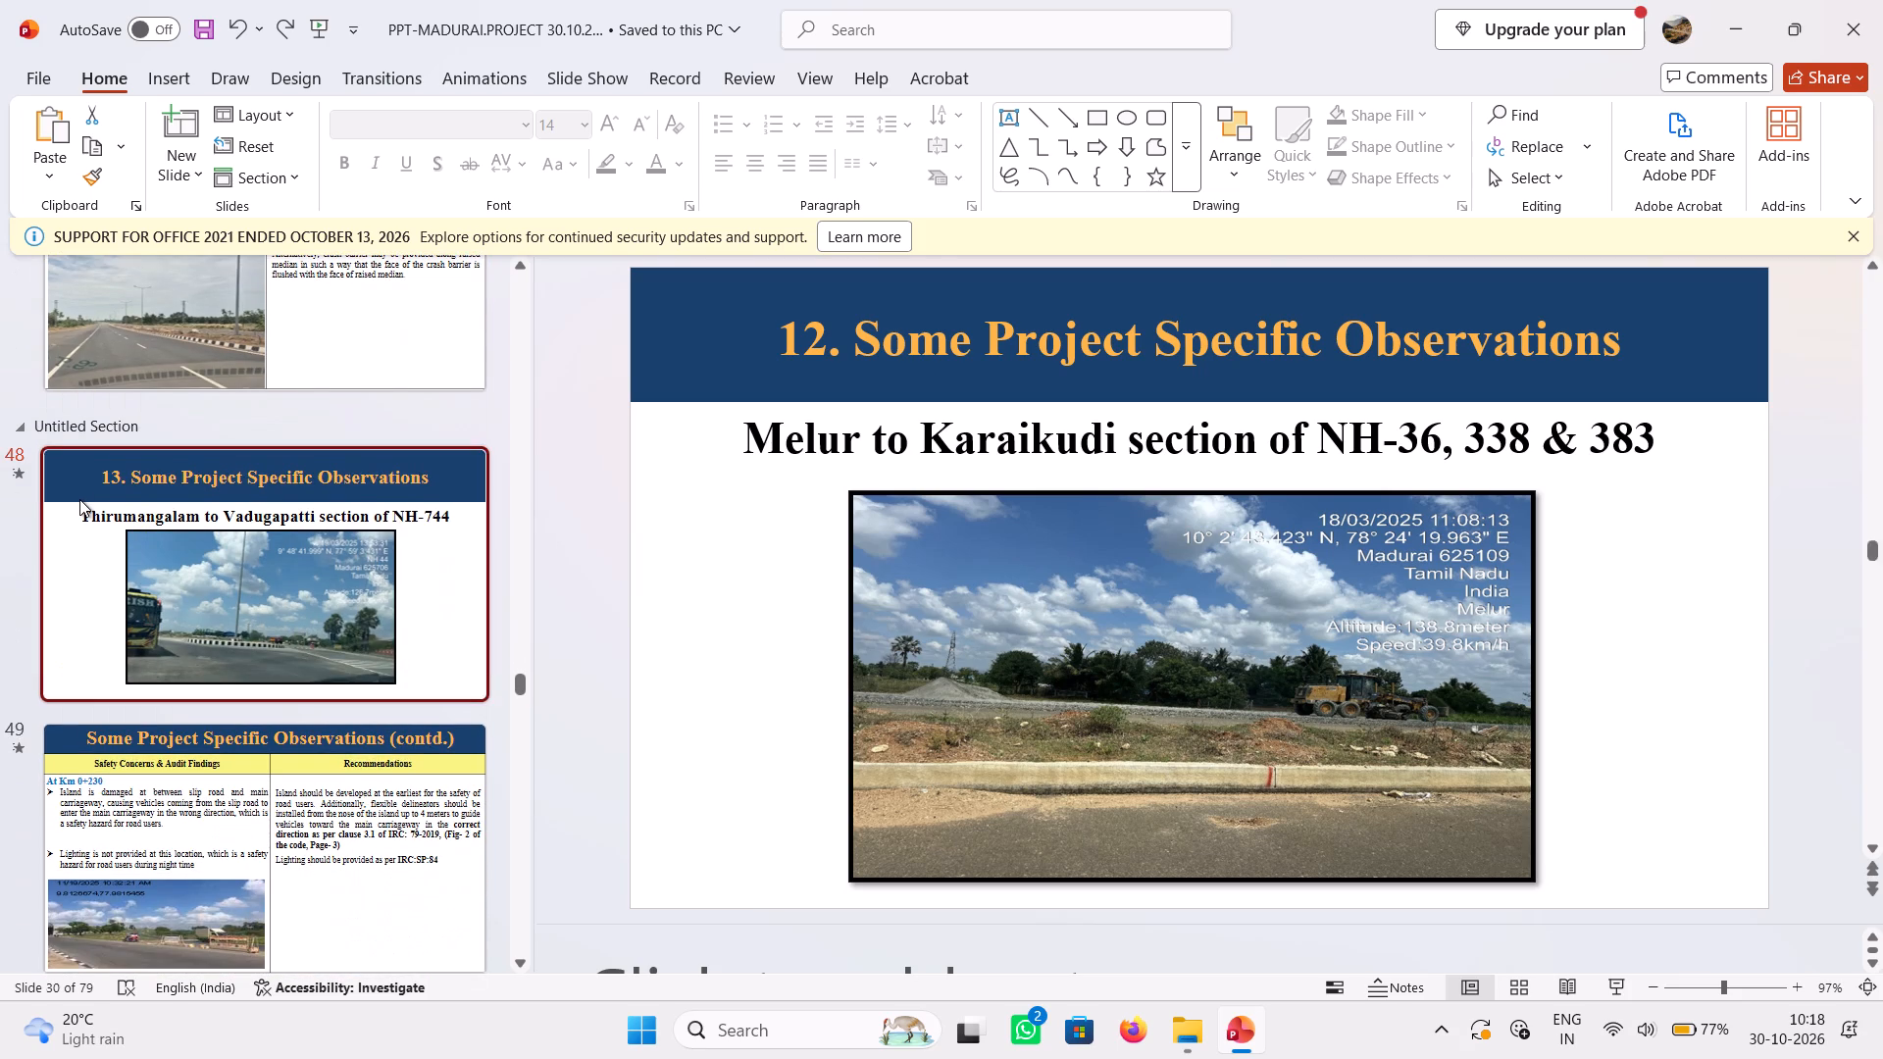
pyautogui.click(54, 421)
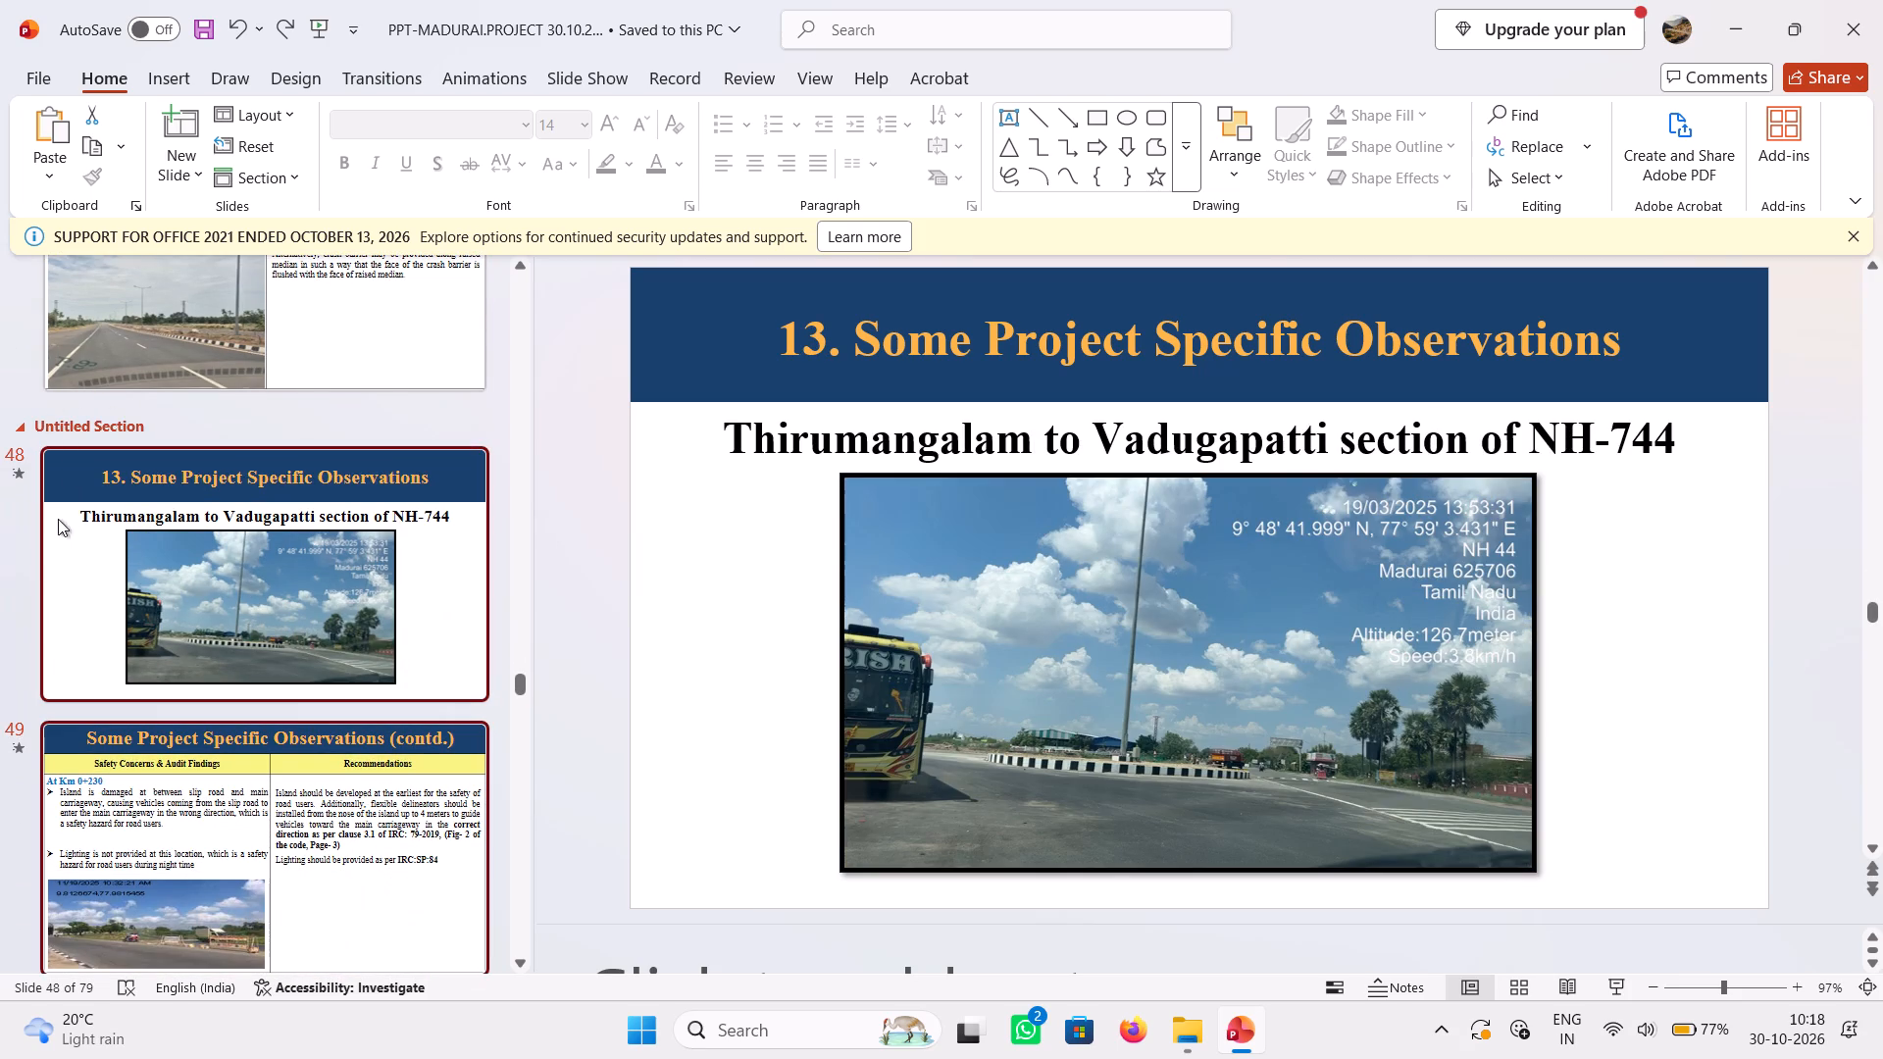
pyautogui.scroll(-2, 74, 616)
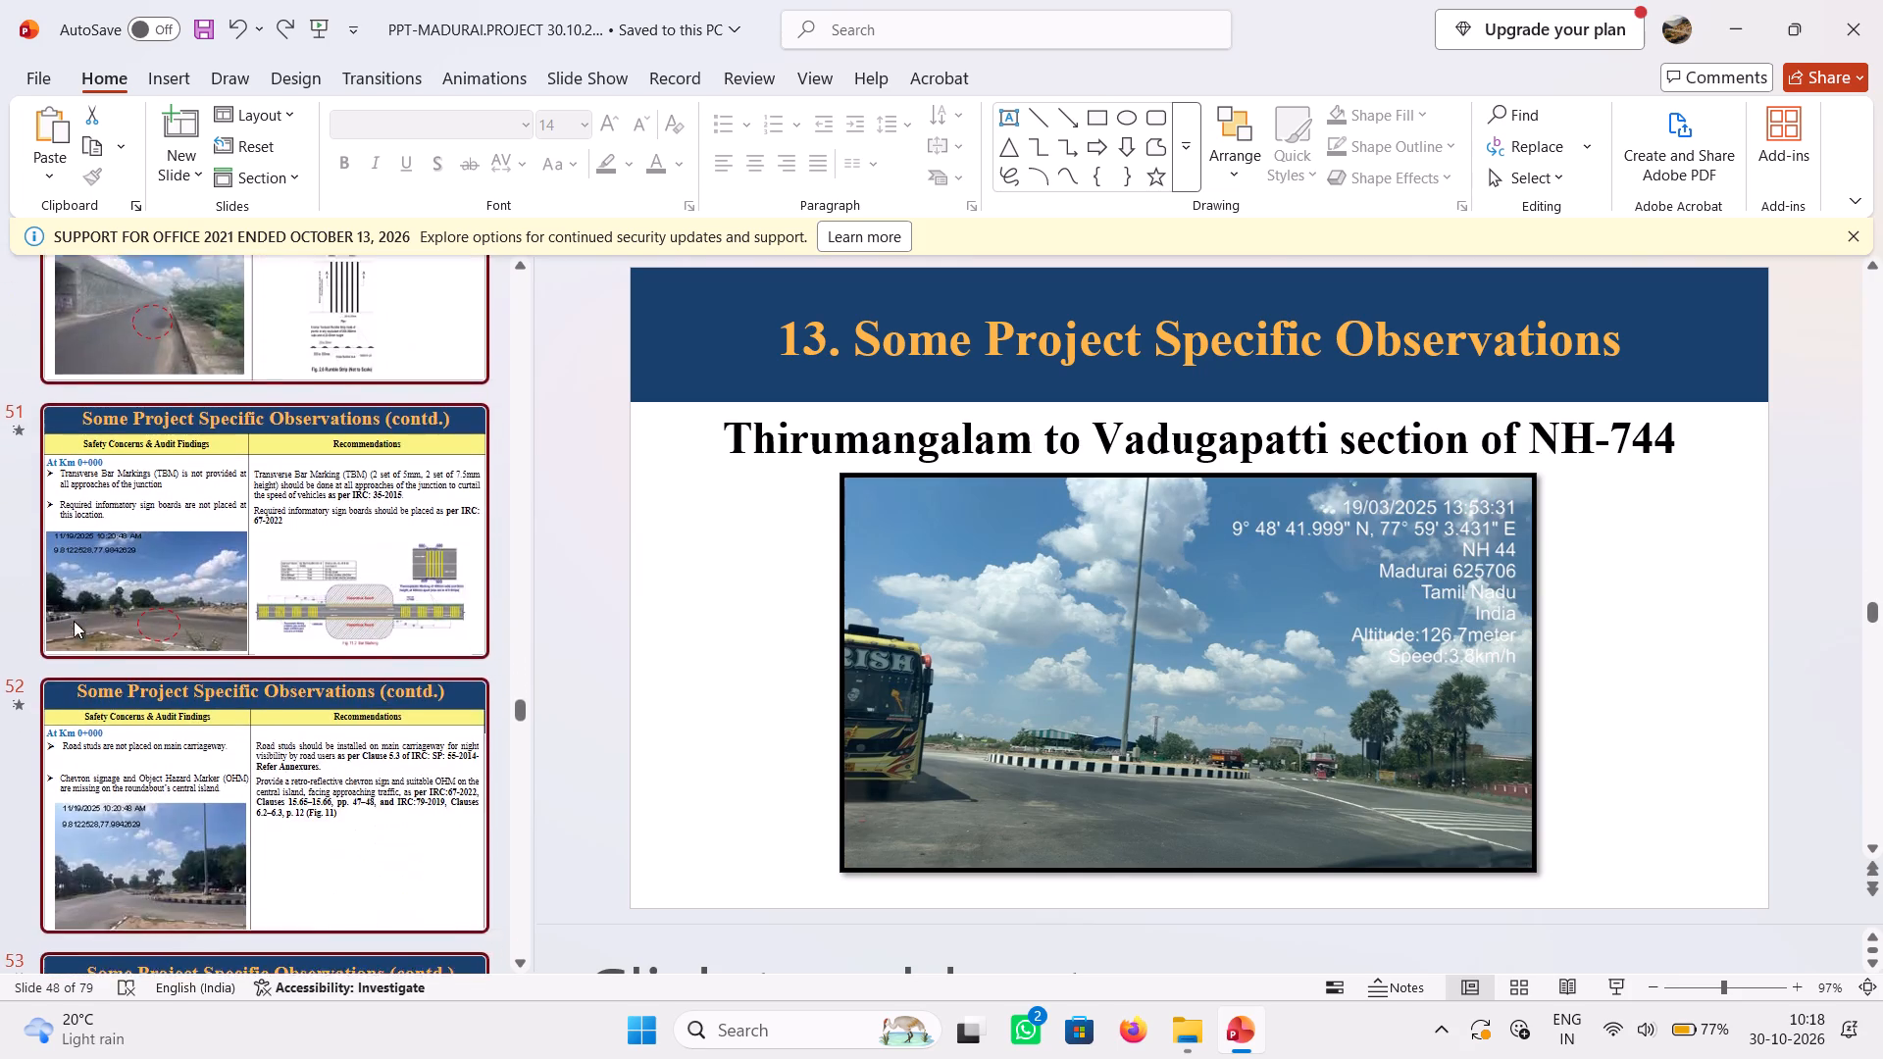
pyautogui.scroll(-6, 74, 622)
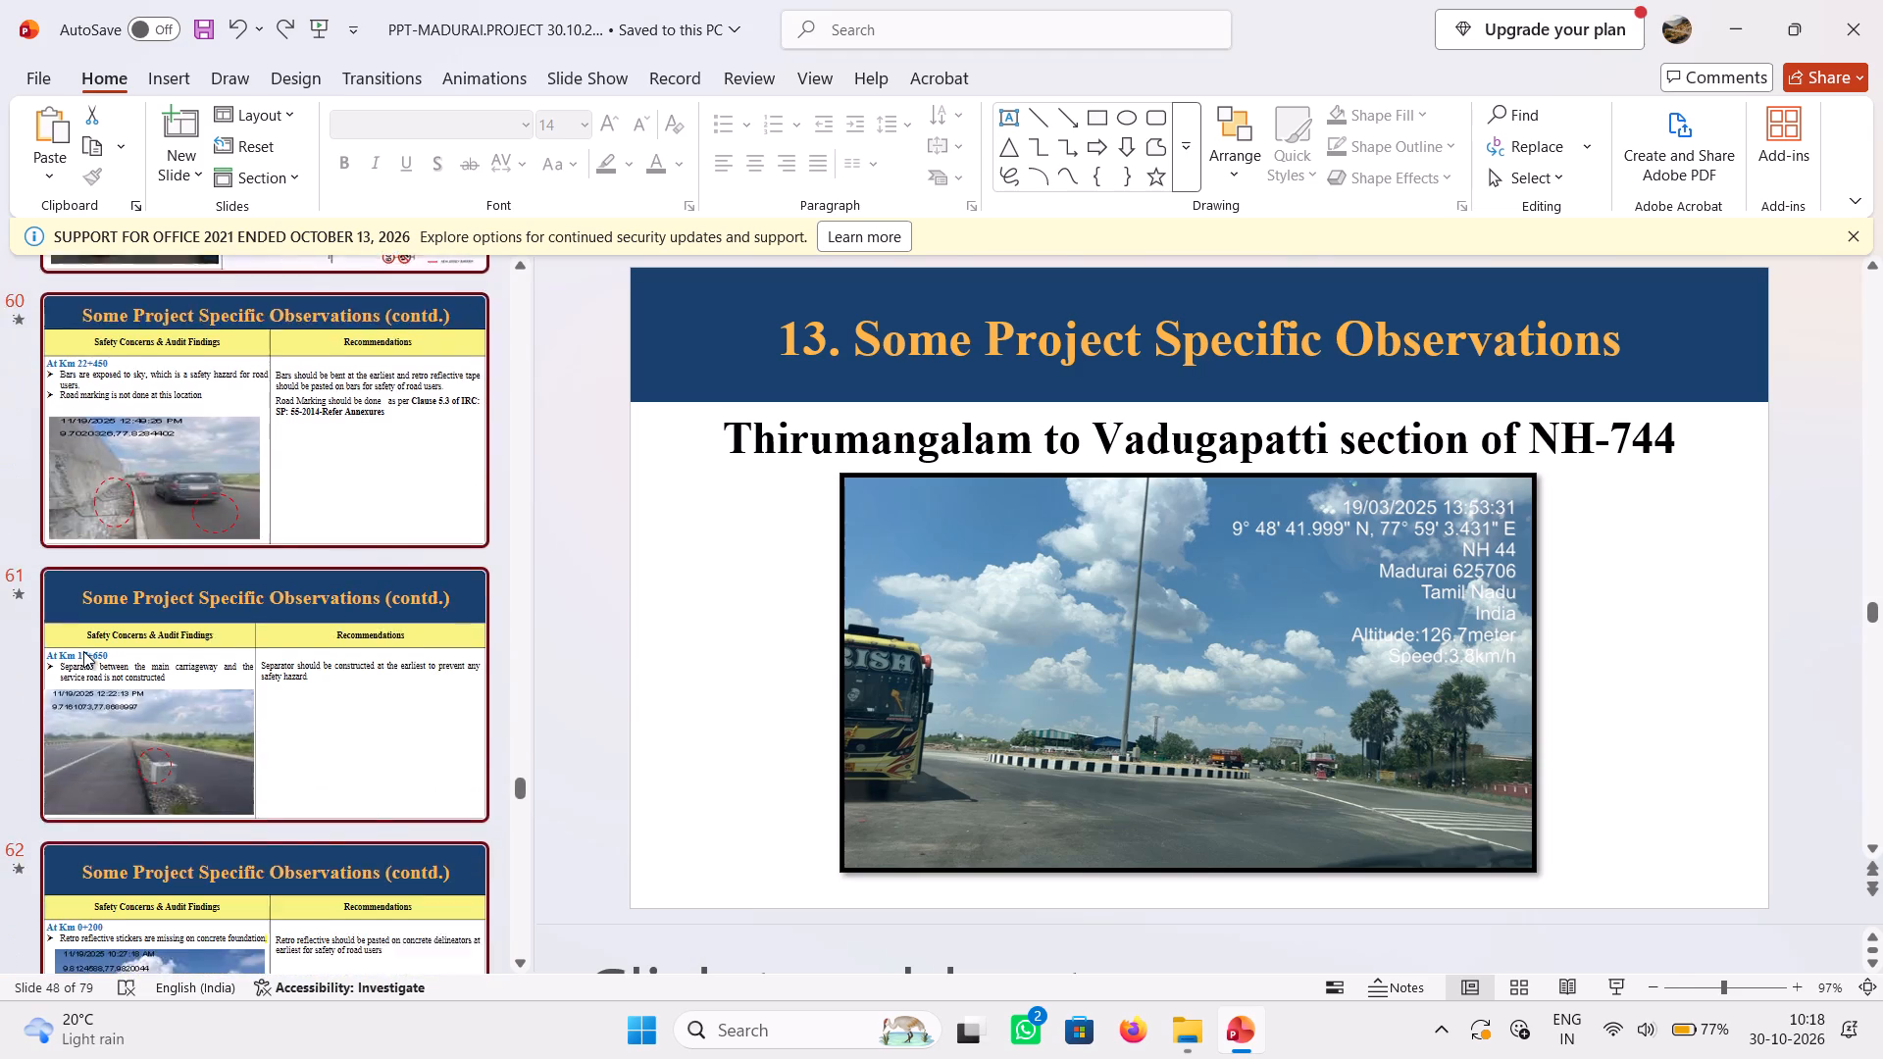
pyautogui.scroll(-3, 83, 651)
pyautogui.scroll(1, 83, 651)
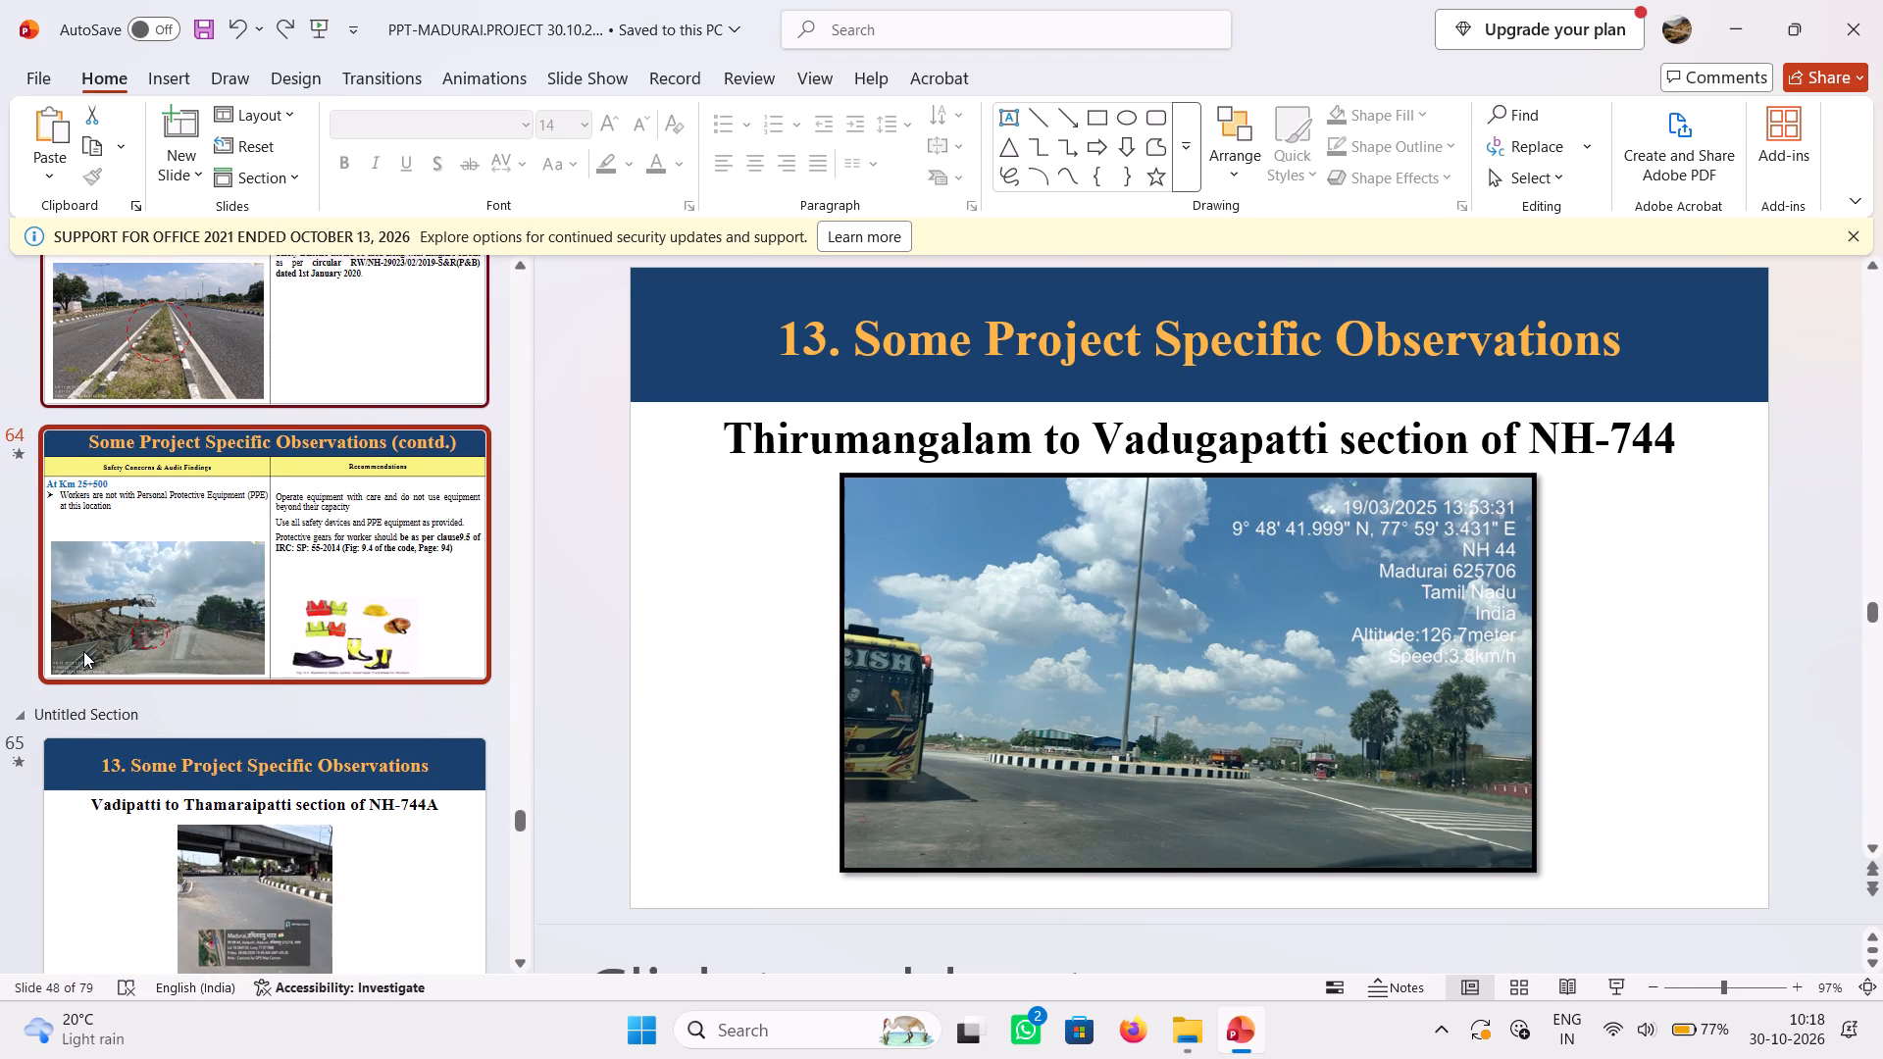
pyautogui.hotkey('ctrl', 'c')
pyautogui.scroll(10, 83, 651)
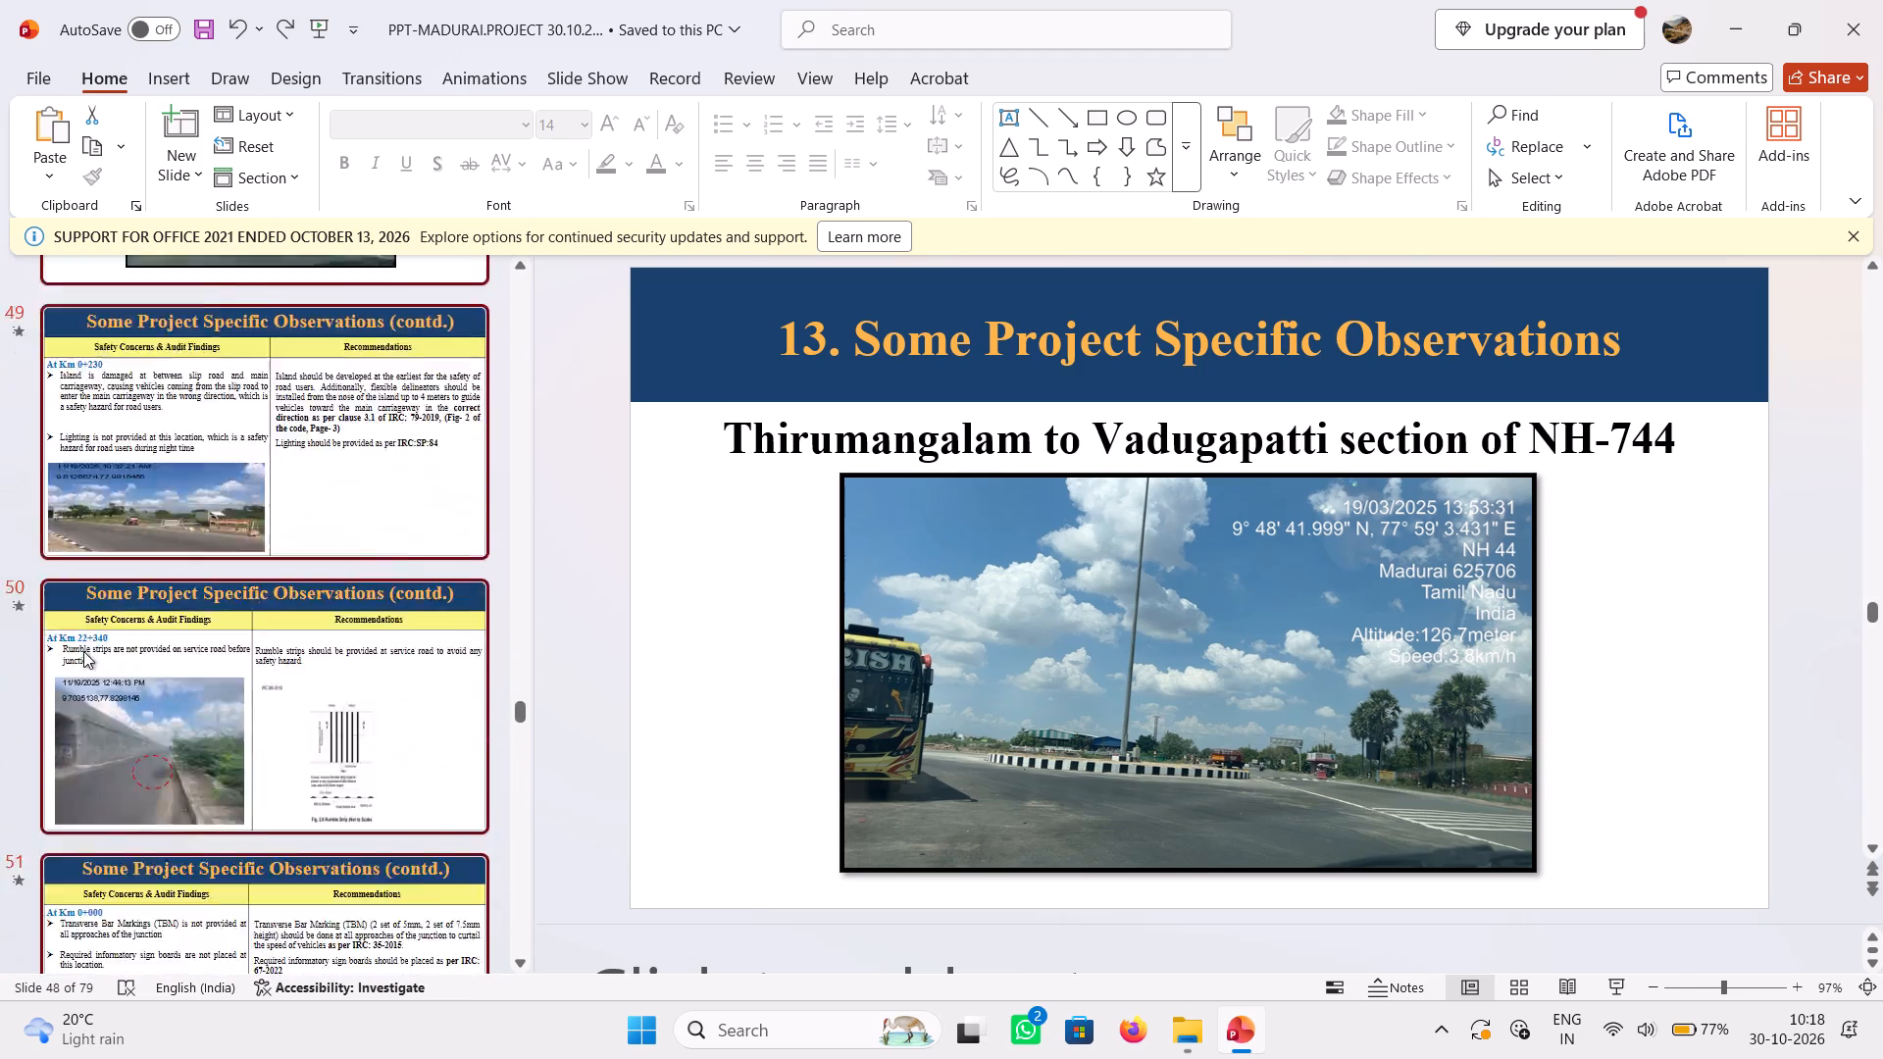
pyautogui.scroll(11, 83, 651)
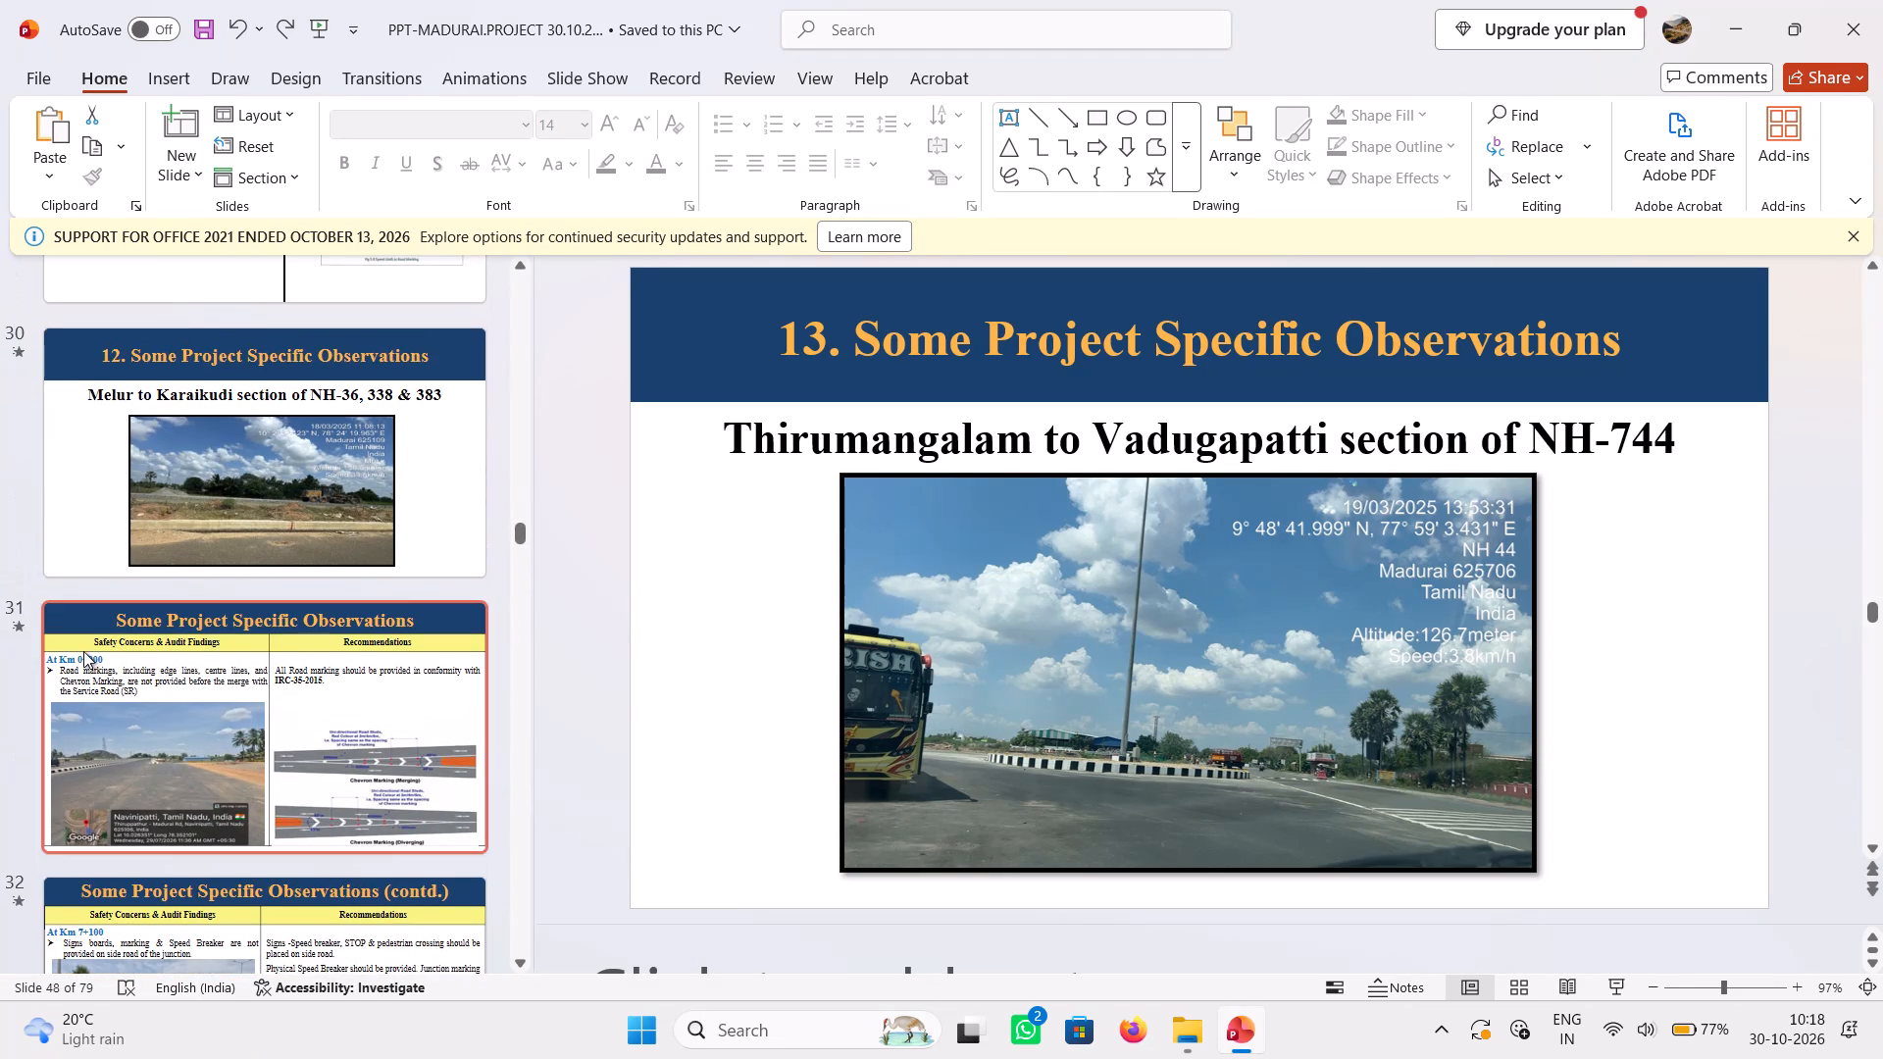
pyautogui.scroll(1, 83, 651)
pyautogui.click(34, 744)
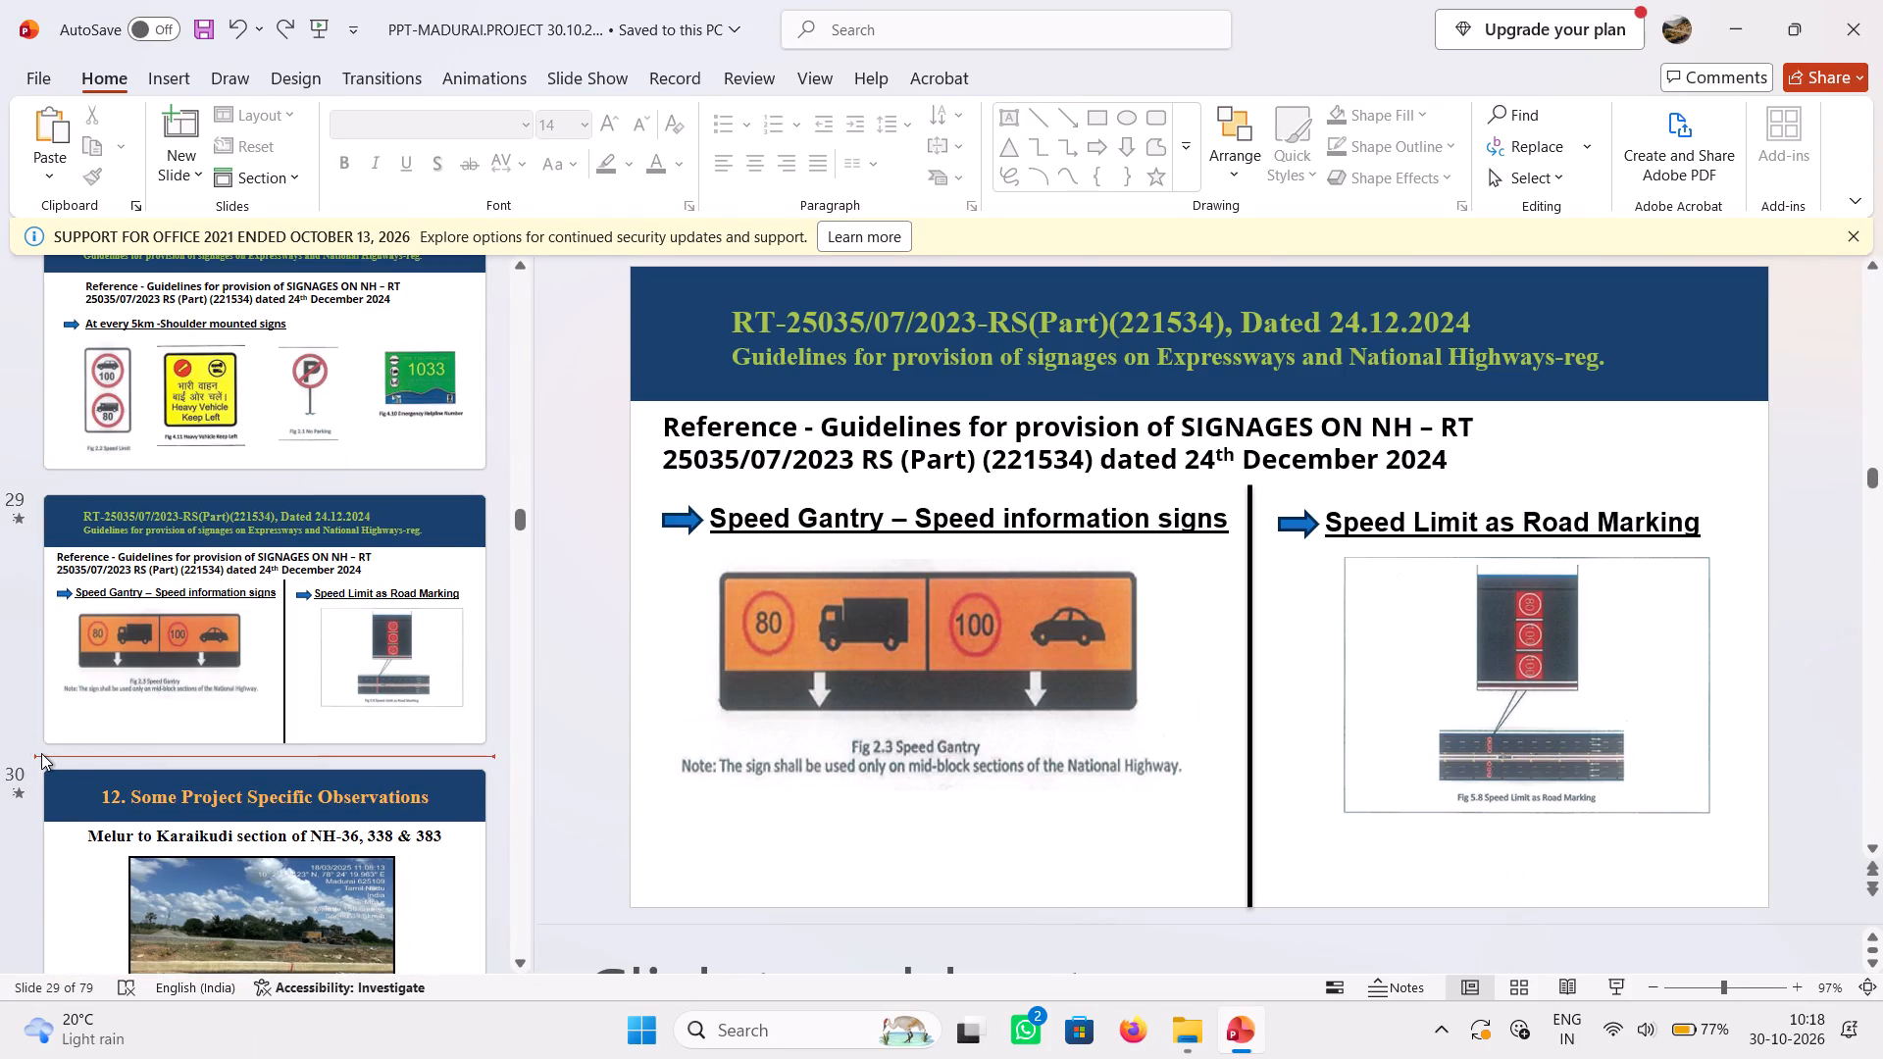
pyautogui.hotkey('ctrl', 'v')
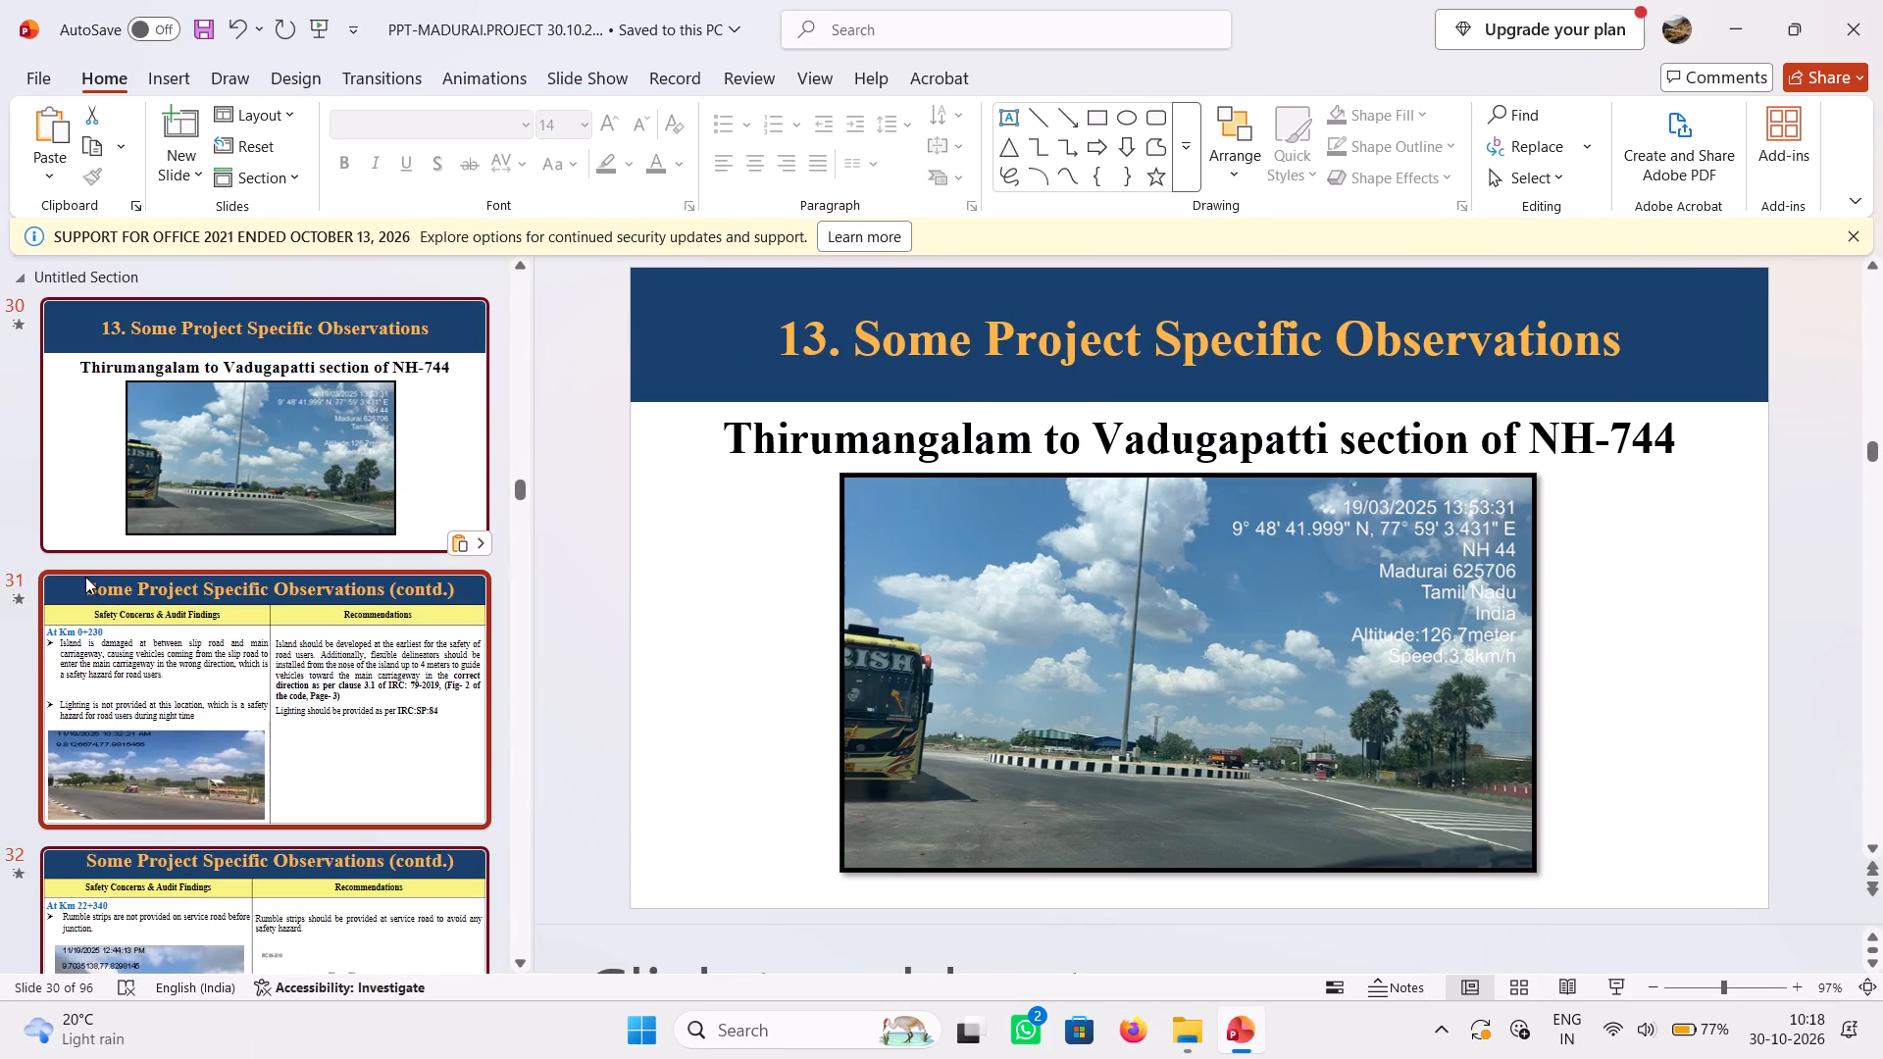
# Delete all slides of the original Thirumangalam to Vadugapatti NH-744 section that follows the Melur to Karaikudi slides.
pyautogui.scroll(-6, 97, 619)
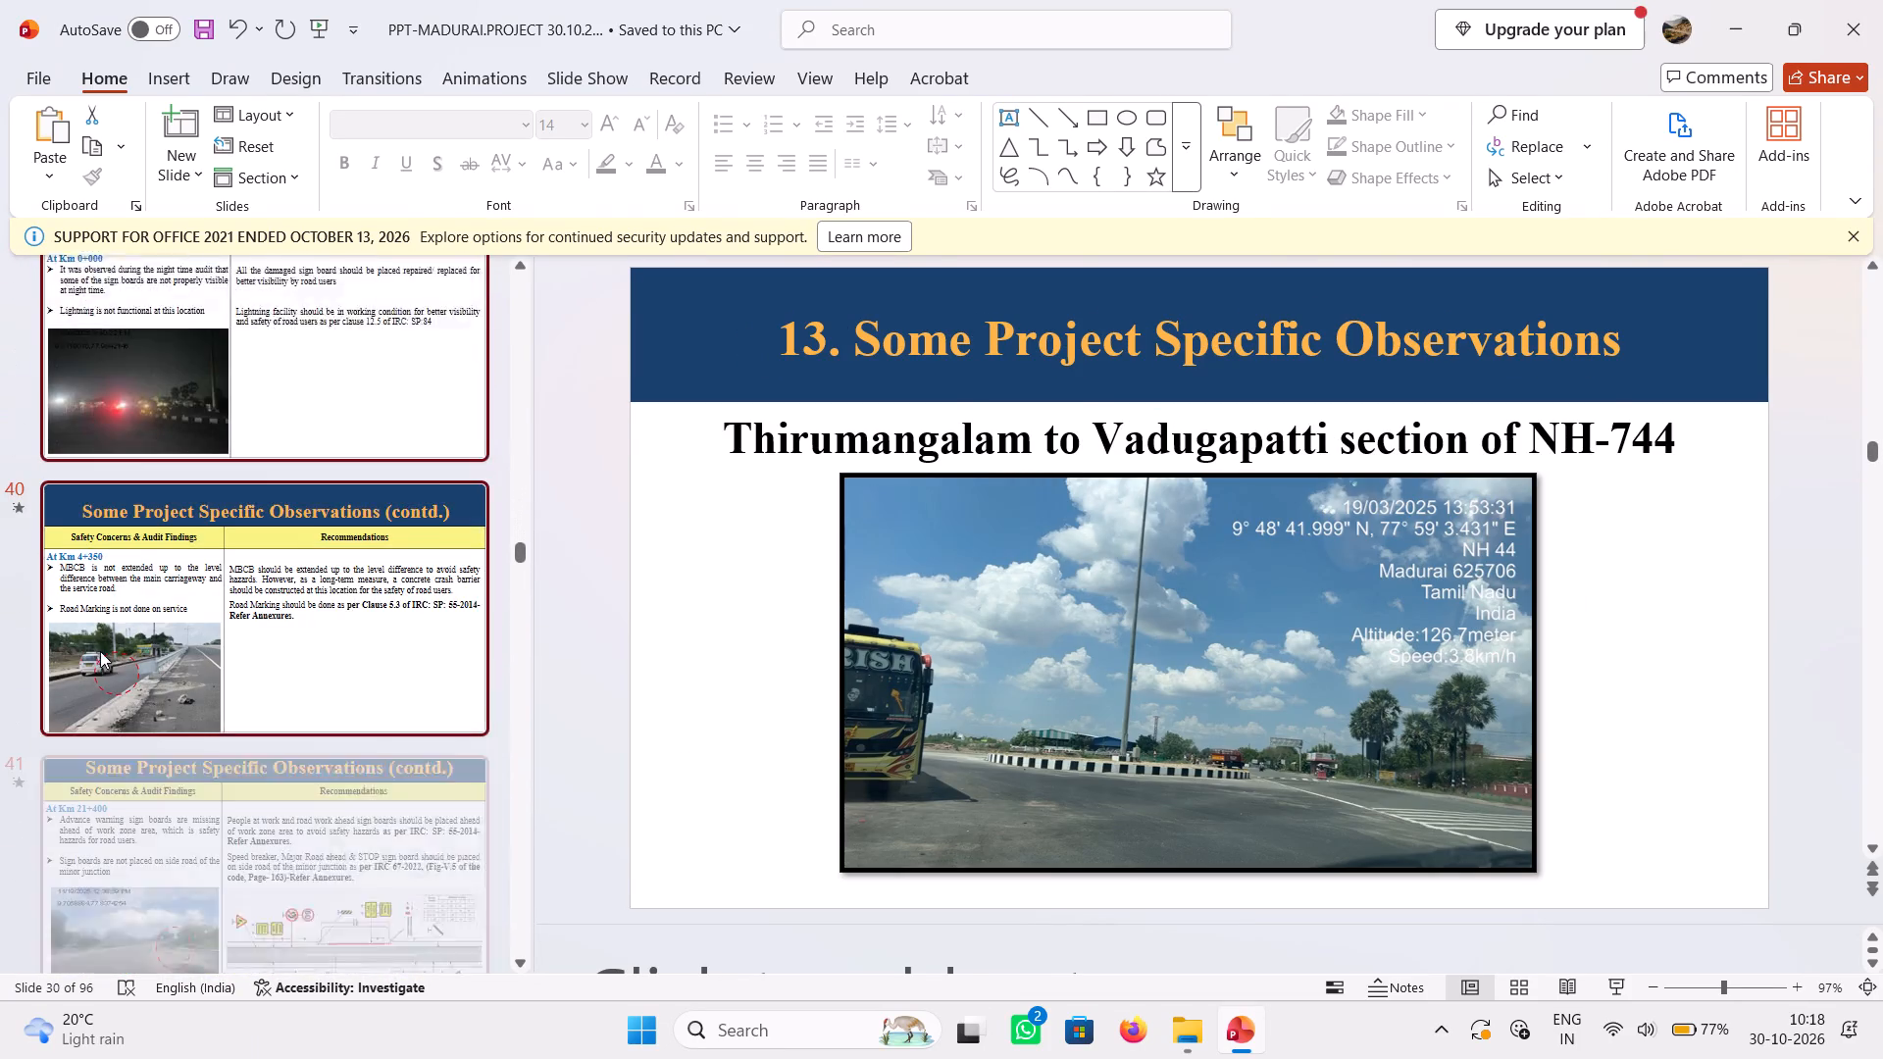
pyautogui.scroll(-3, 100, 651)
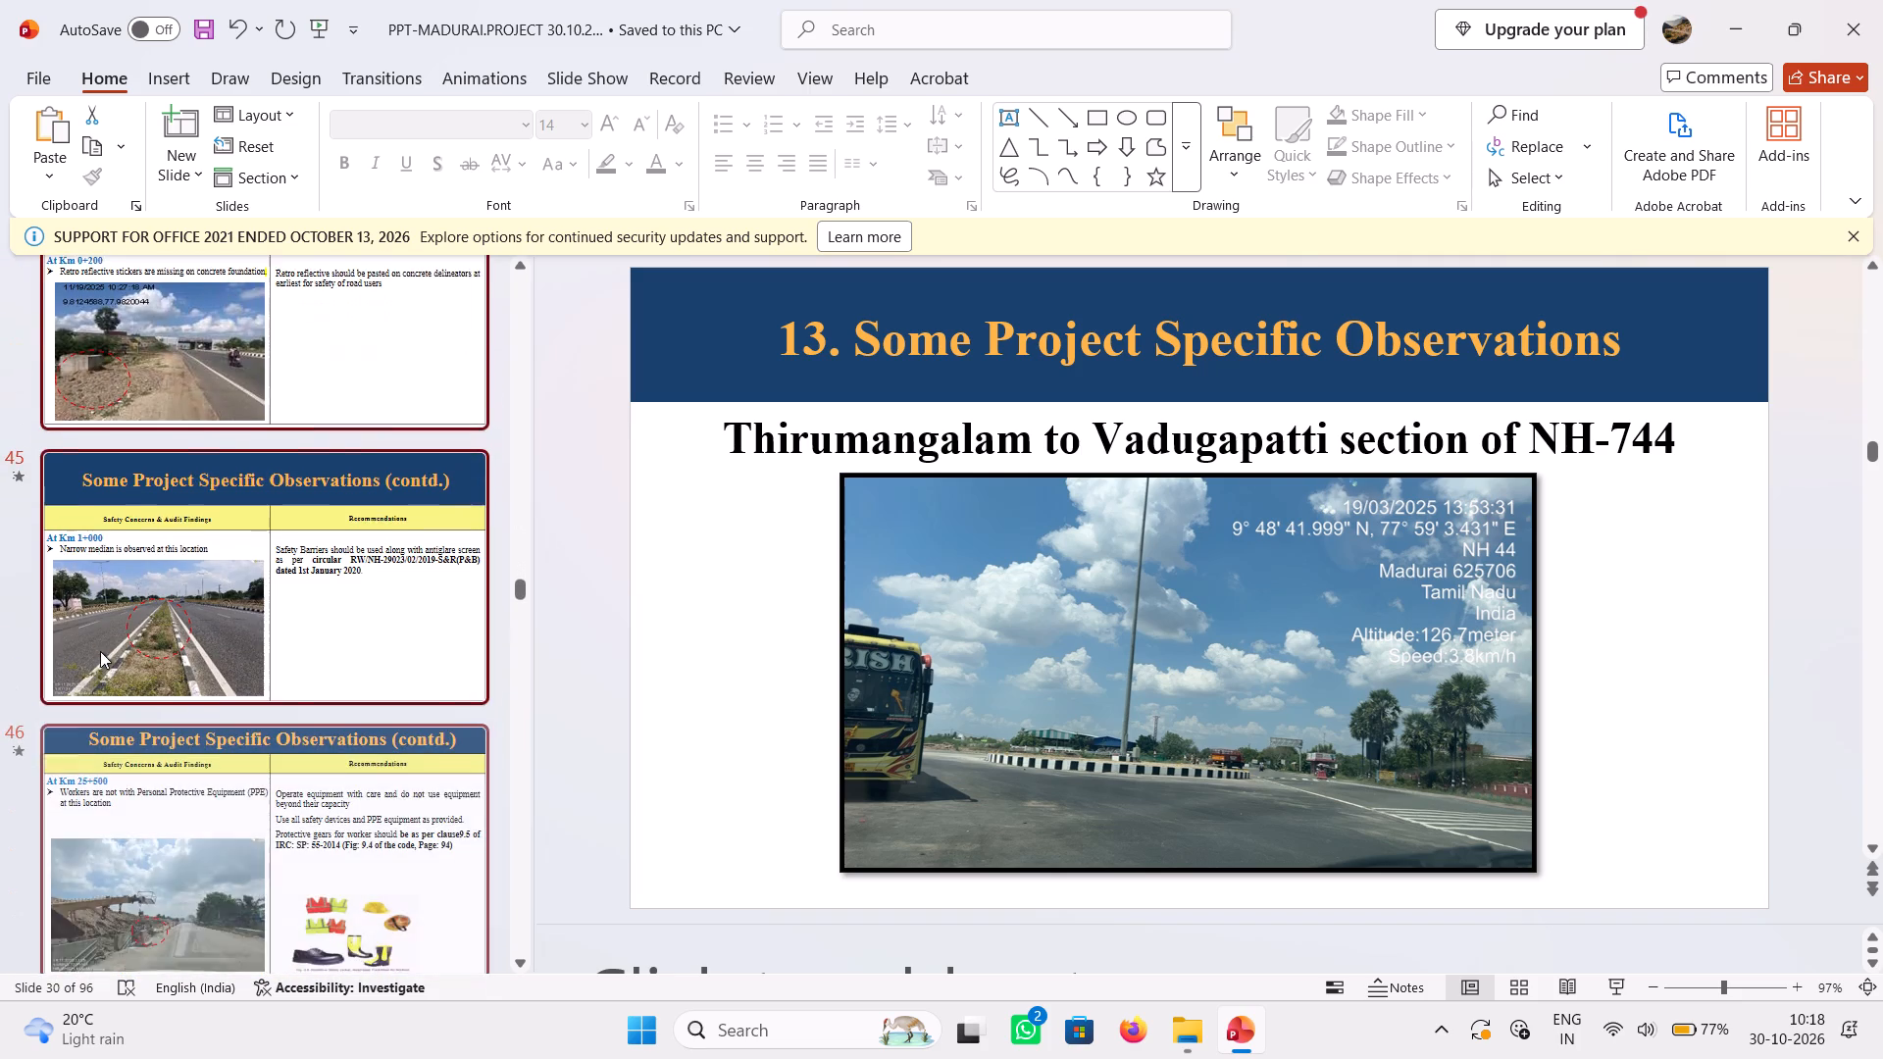
pyautogui.scroll(-7, 100, 651)
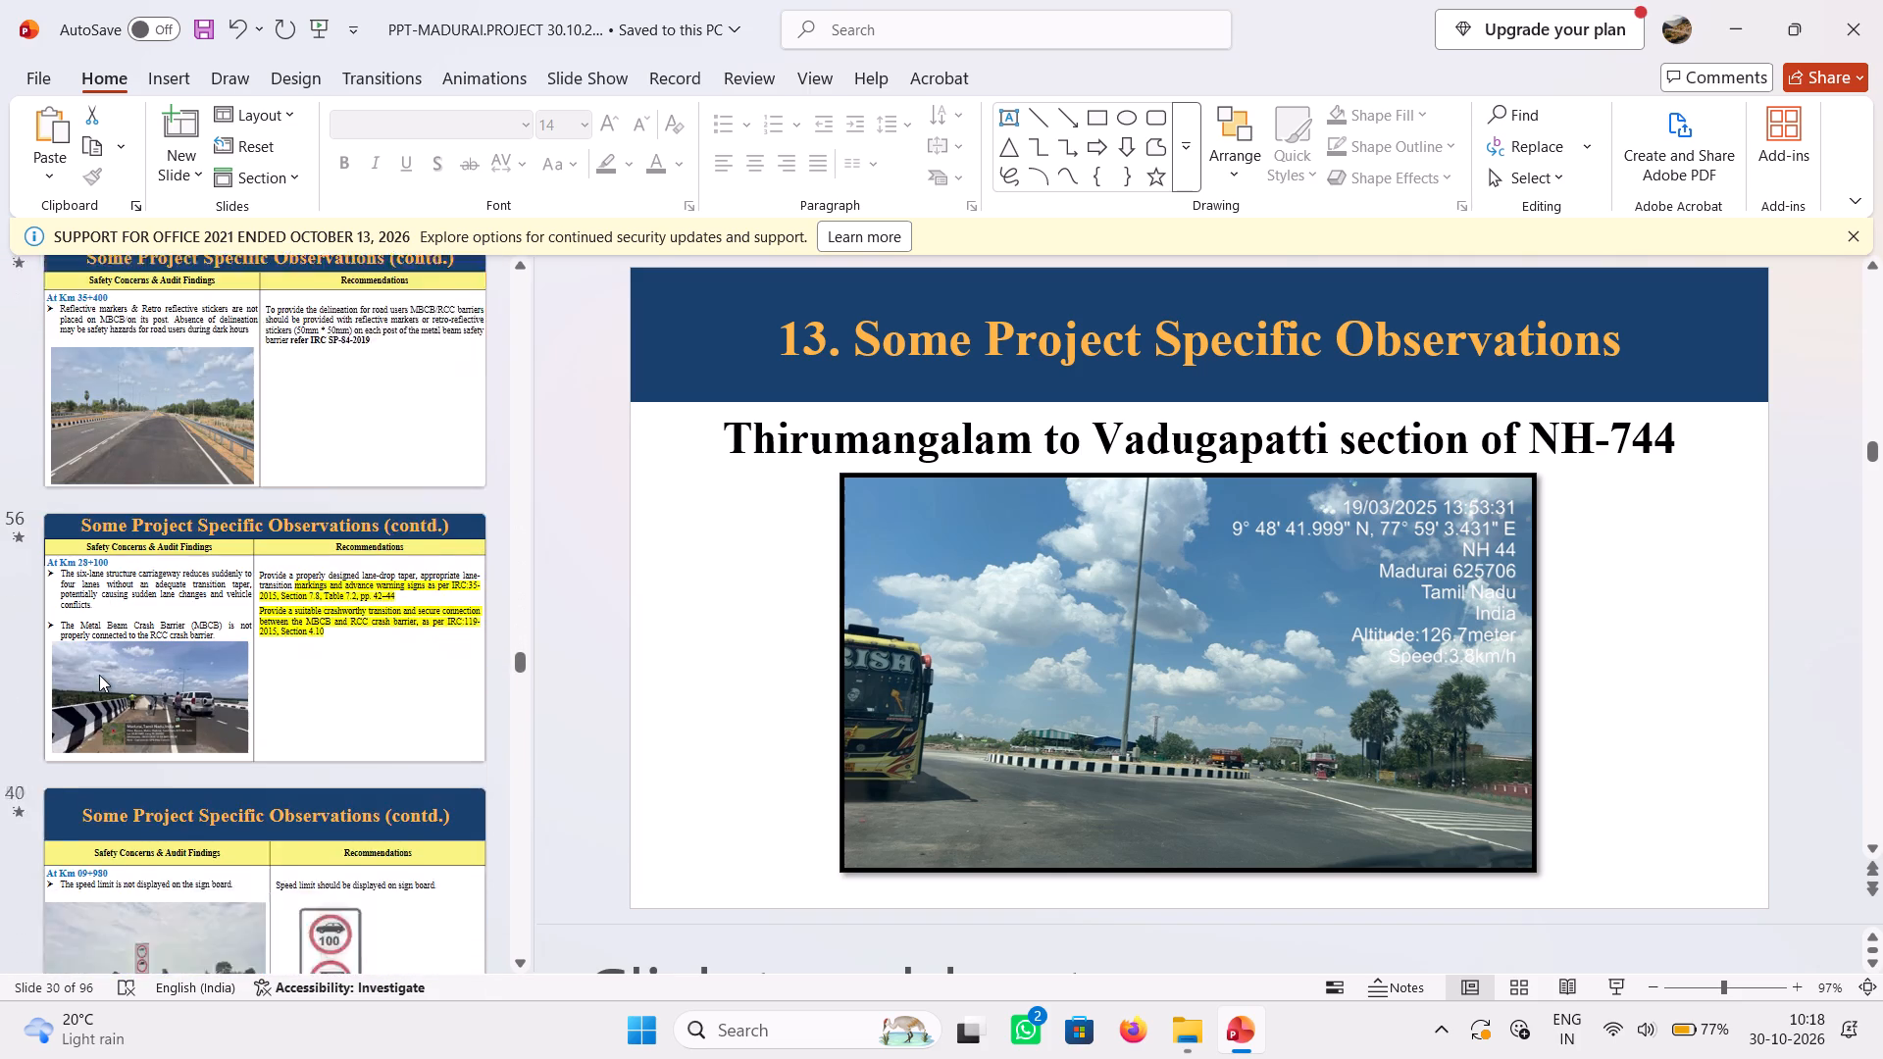
pyautogui.scroll(-2, 99, 684)
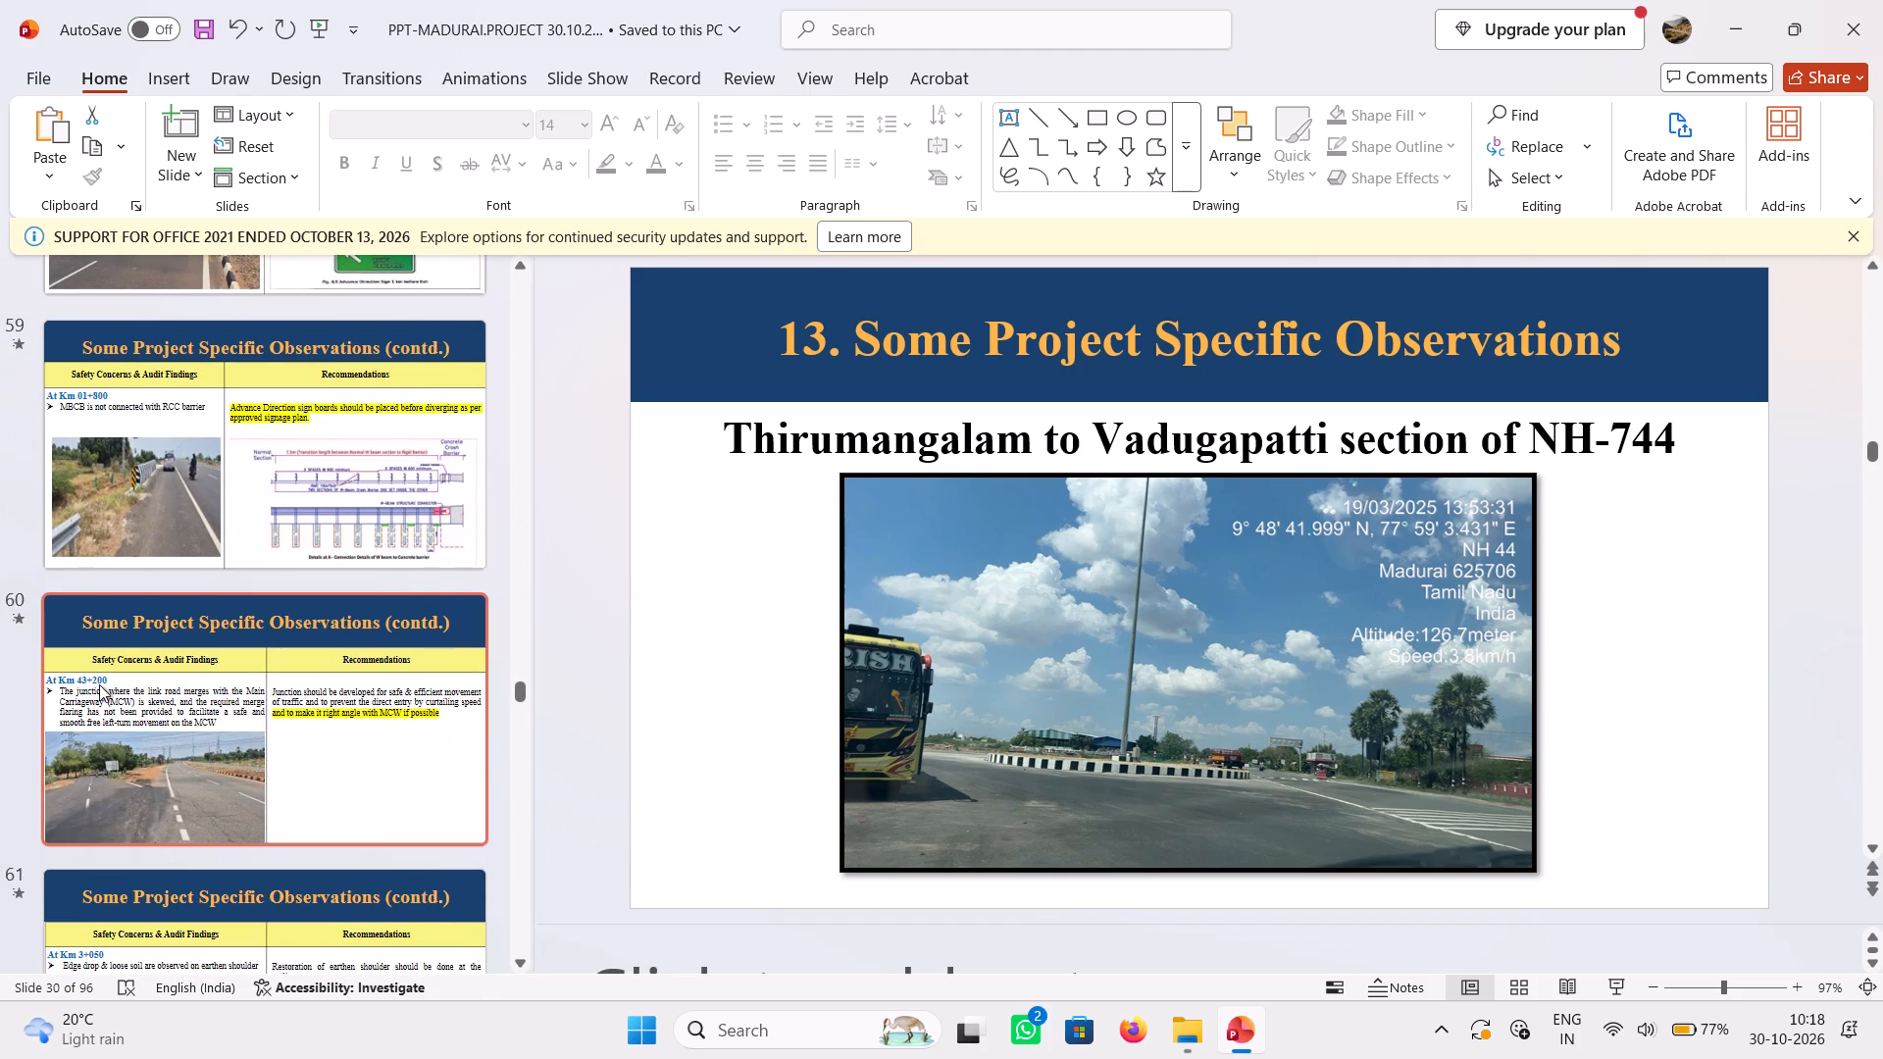
pyautogui.scroll(-3, 99, 684)
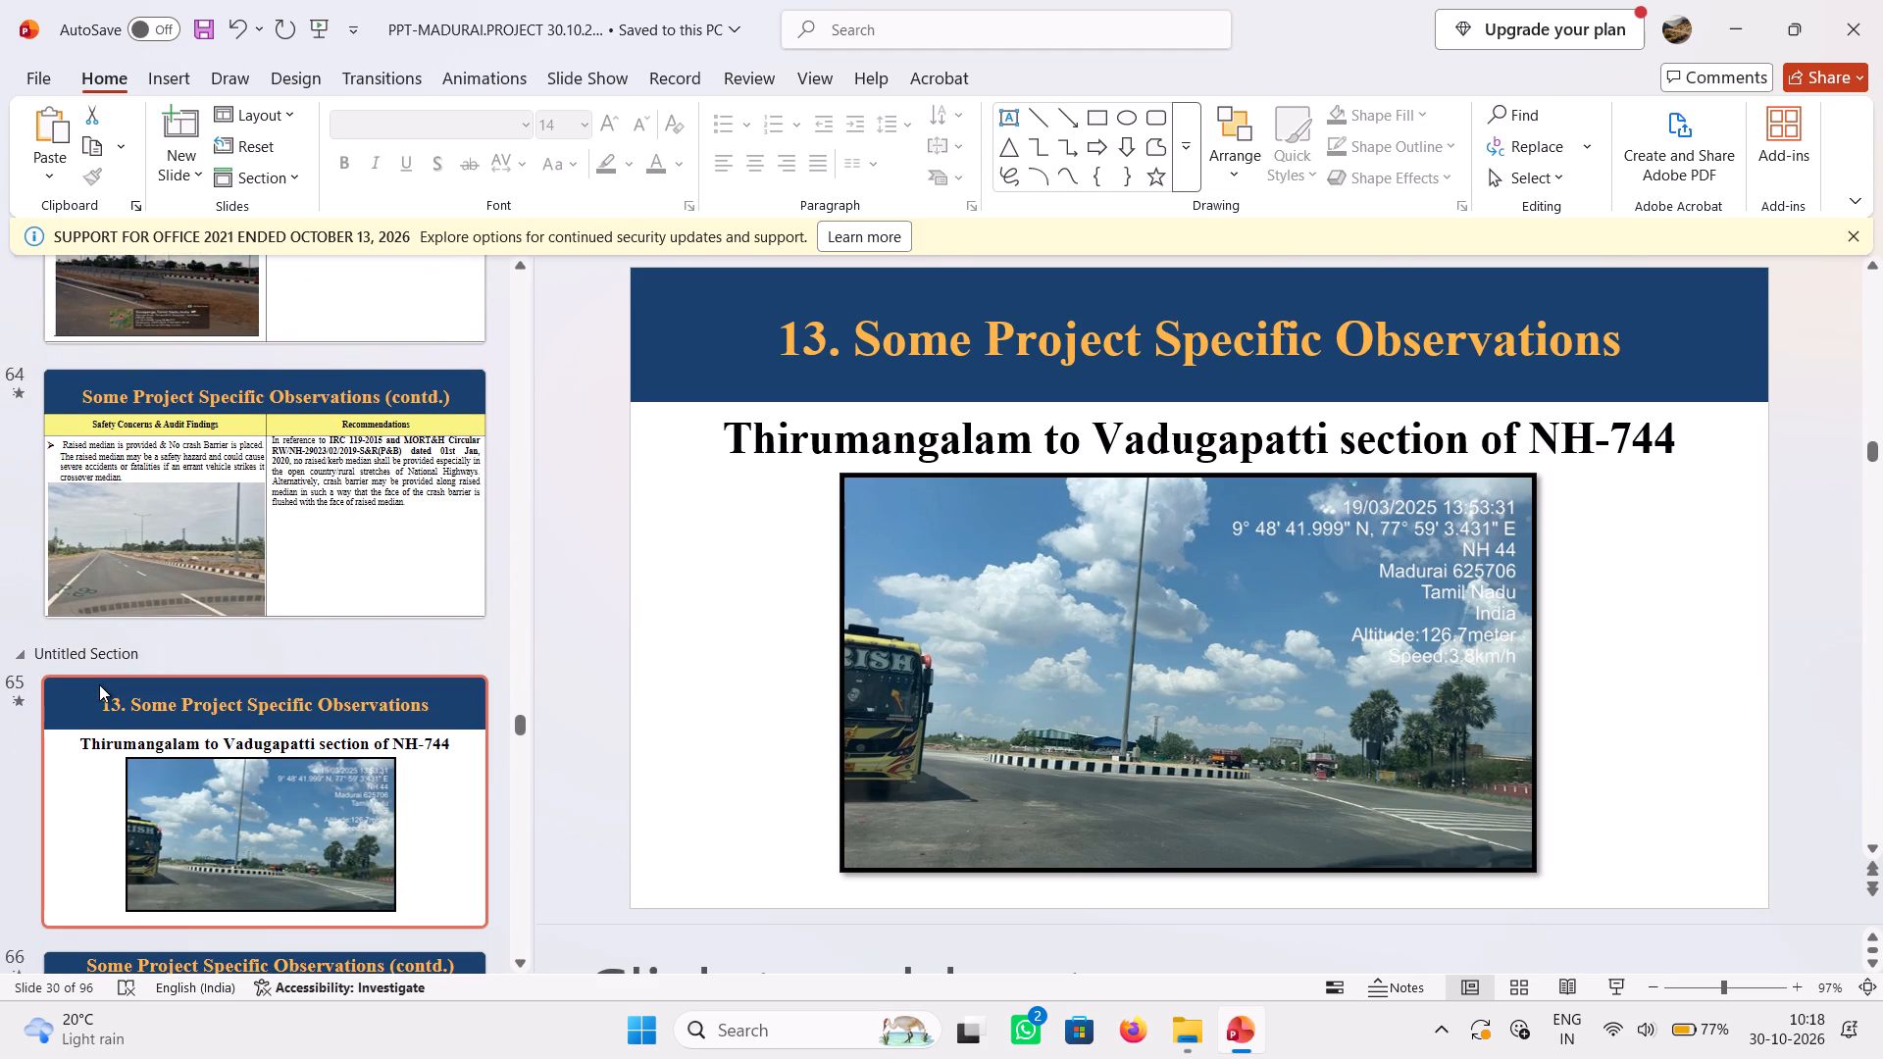
pyautogui.click(100, 648)
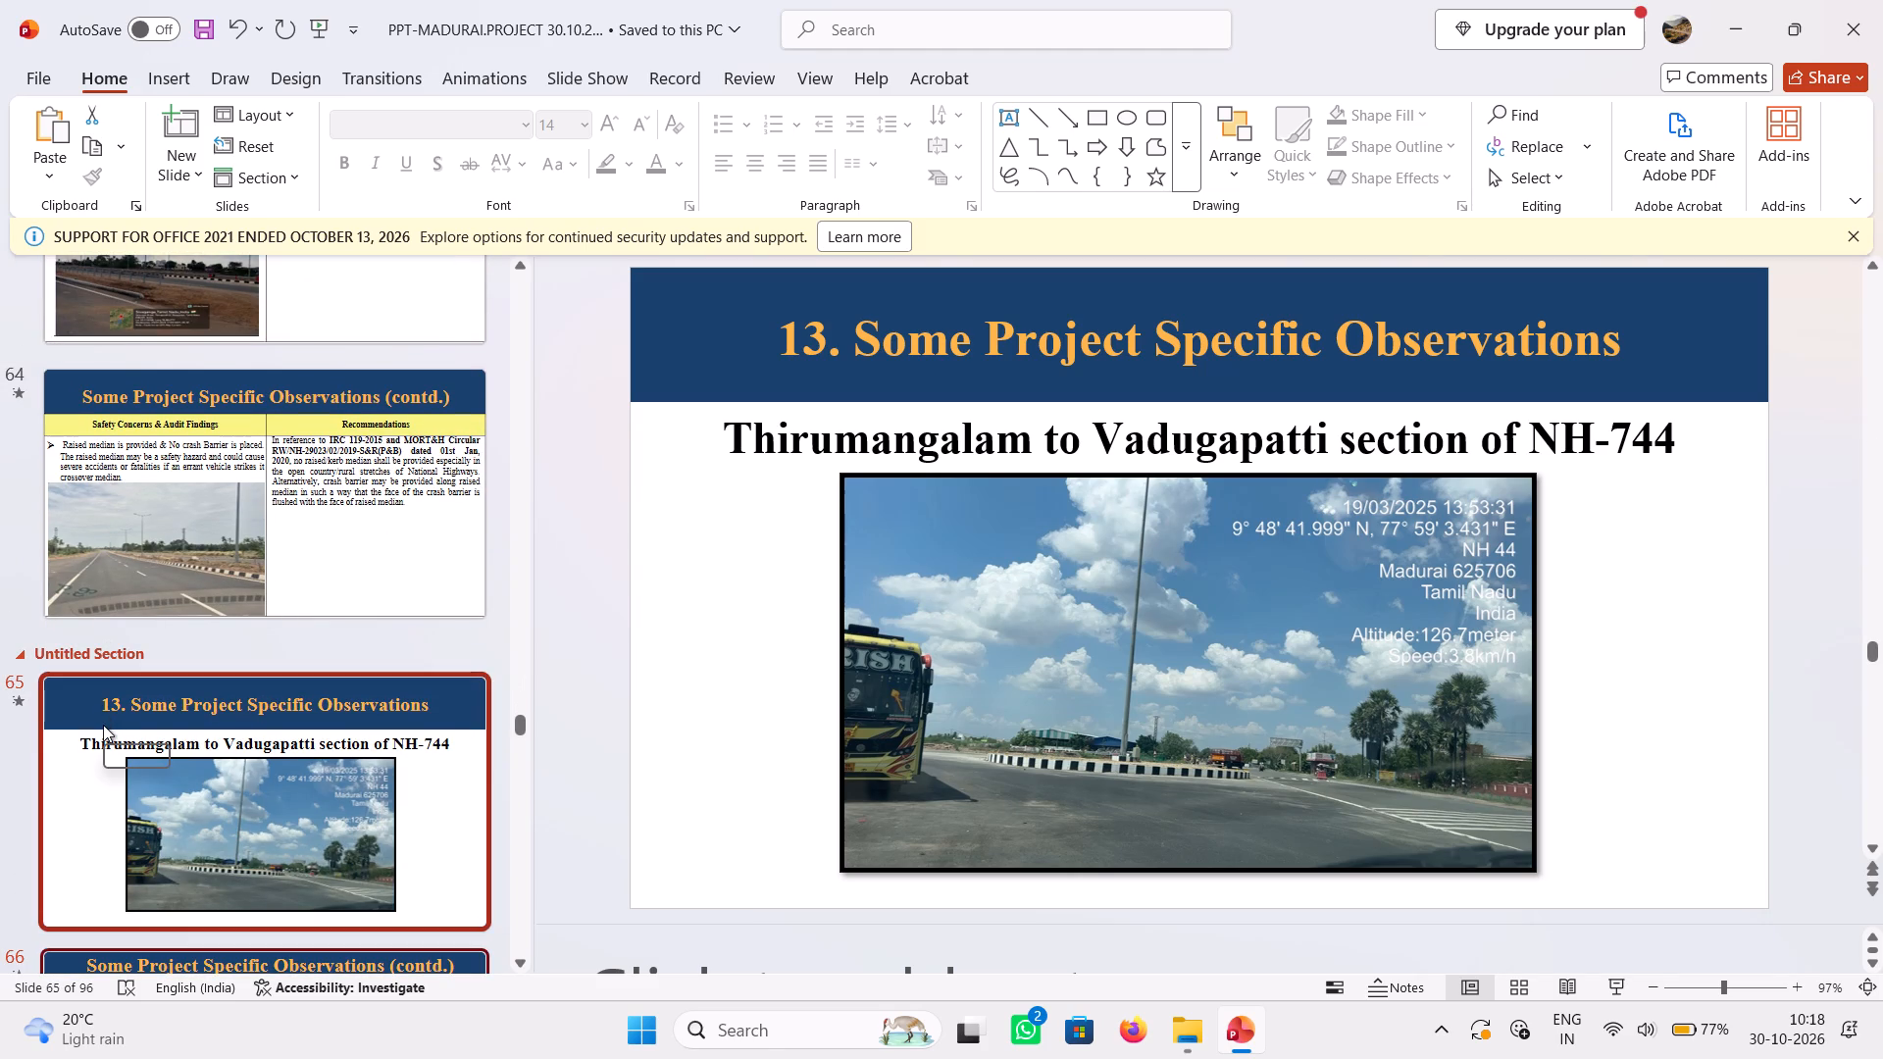
pyautogui.scroll(-2, 103, 726)
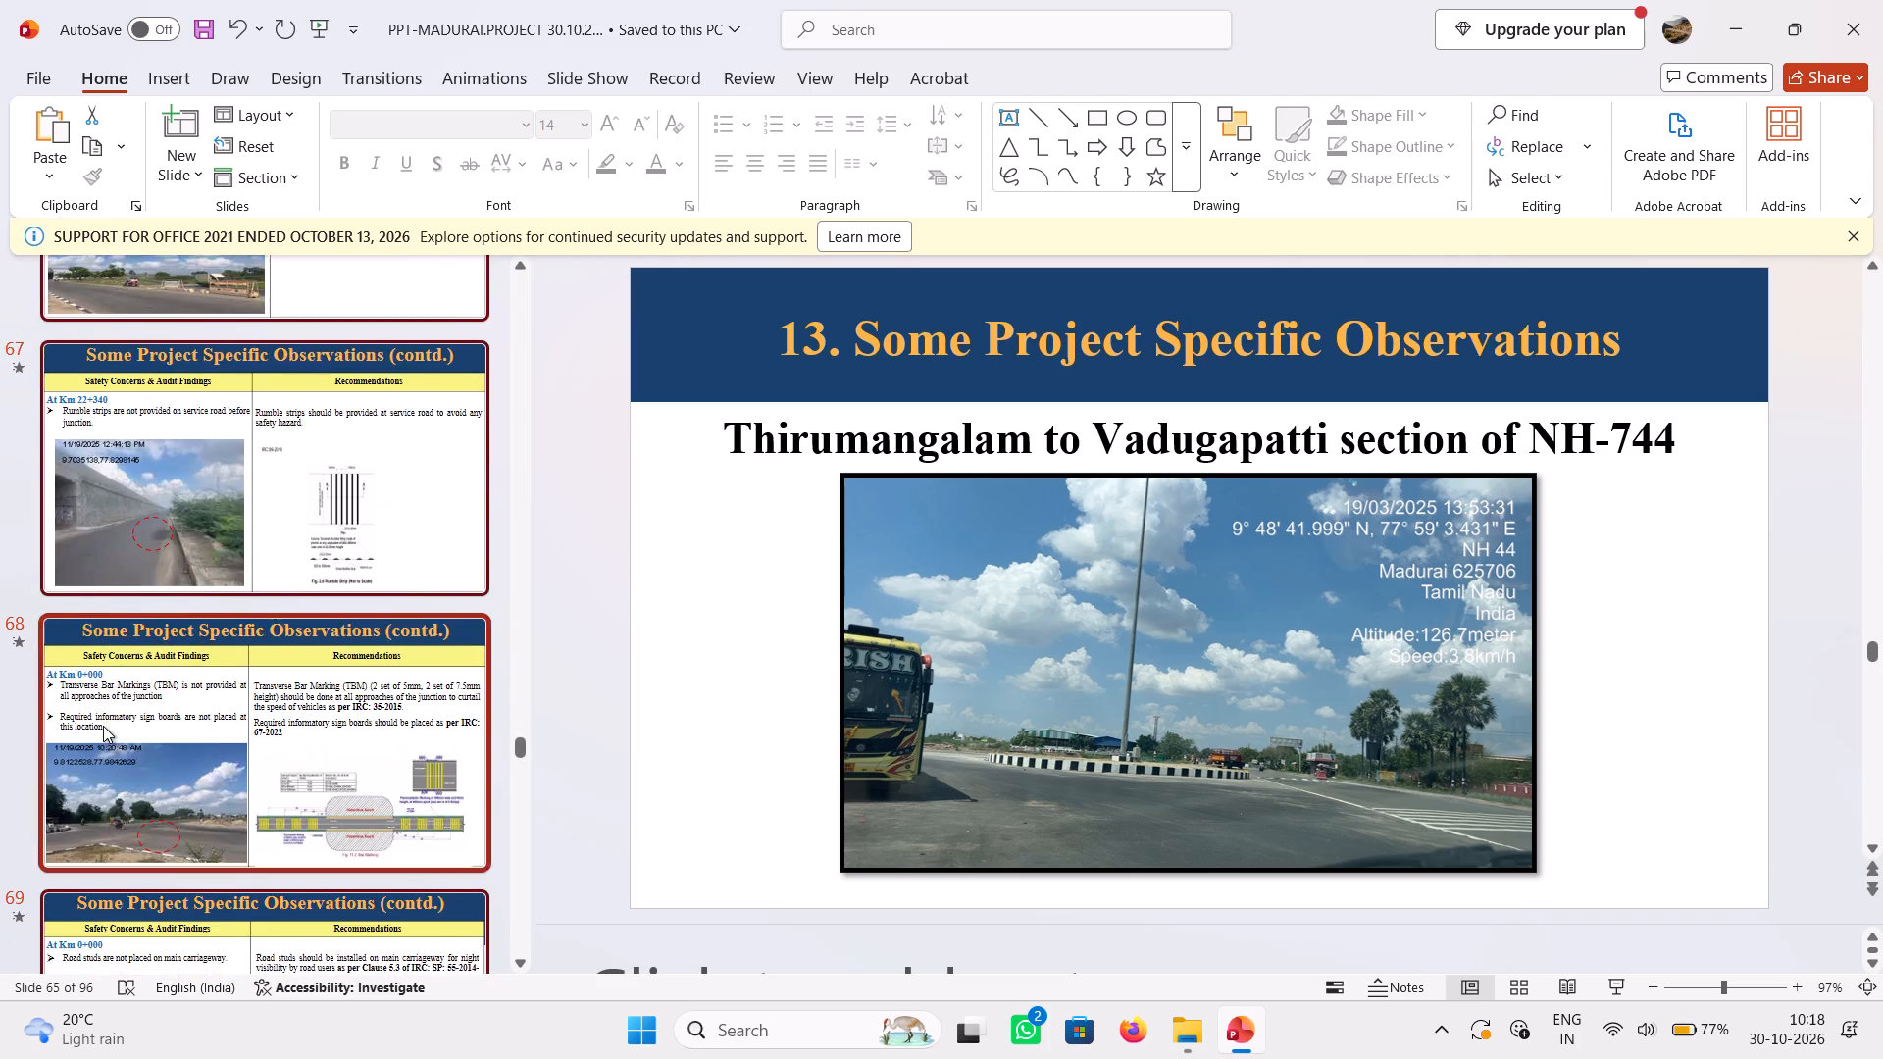
pyautogui.scroll(-7, 103, 726)
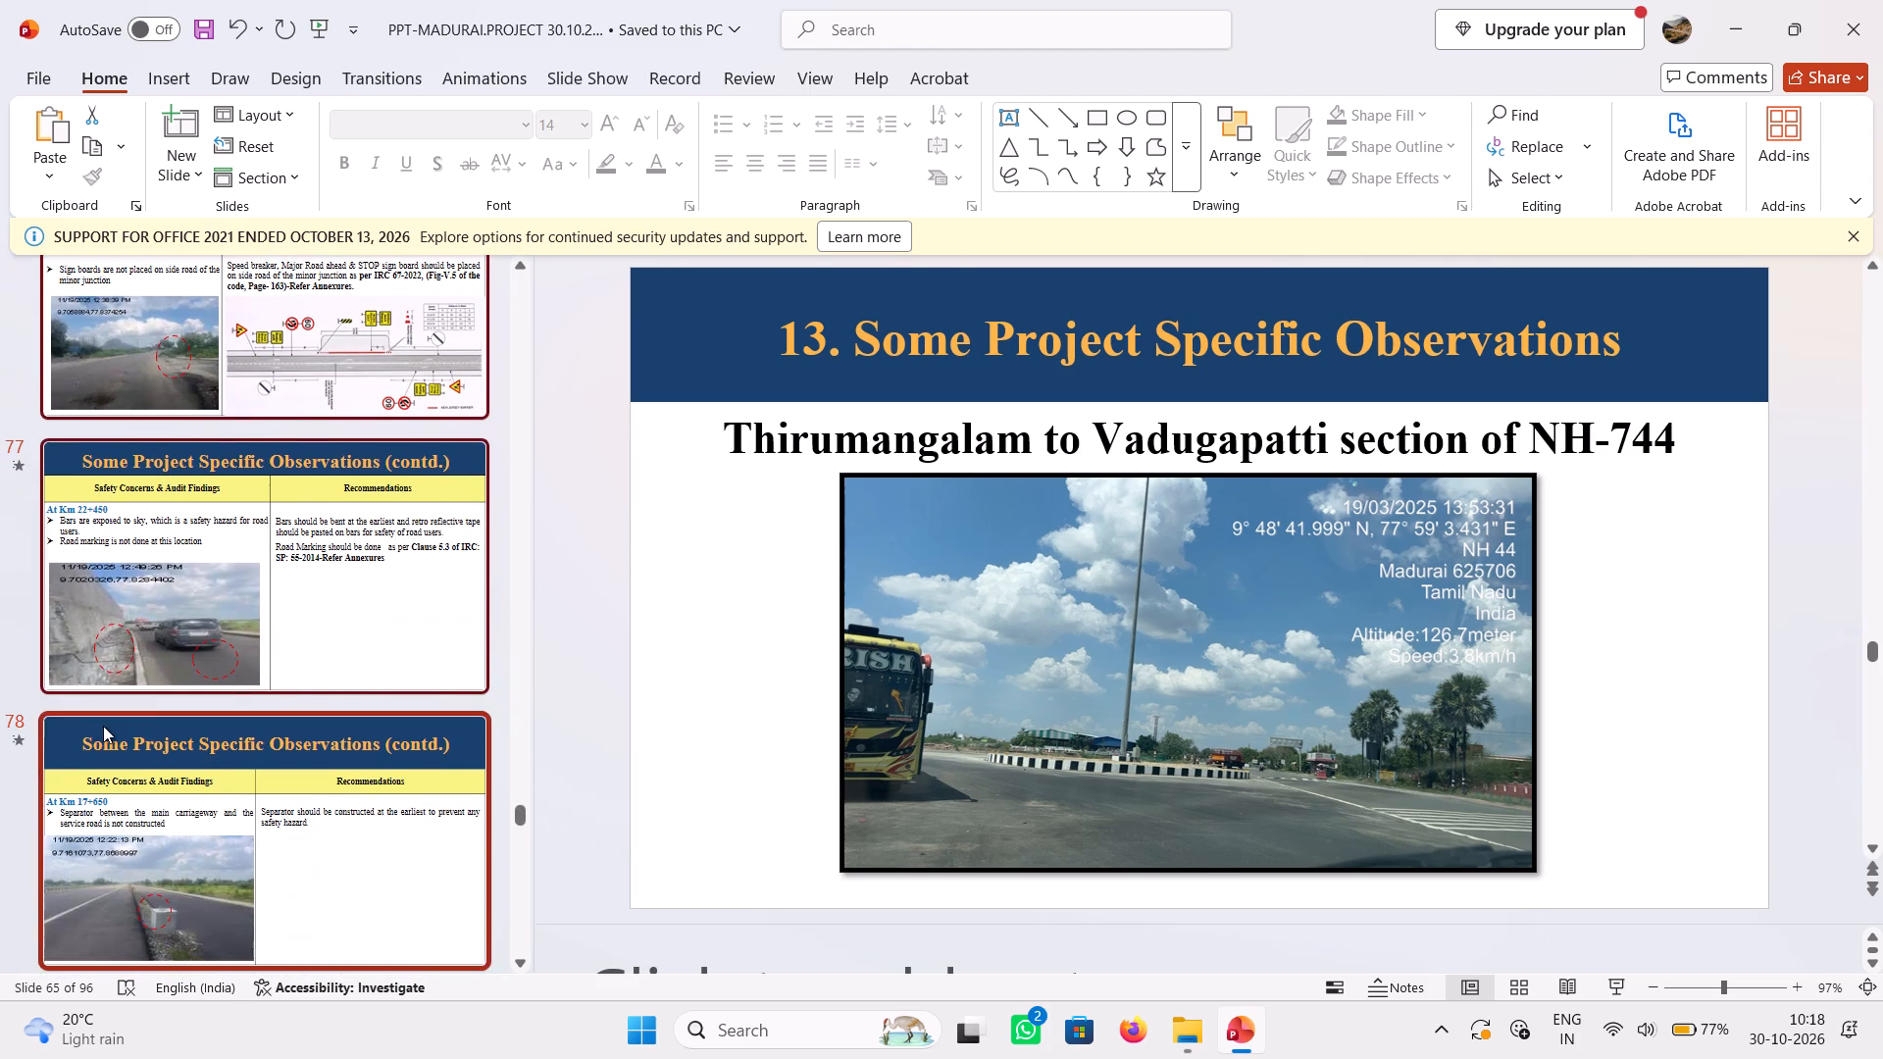
pyautogui.scroll(-1, 103, 726)
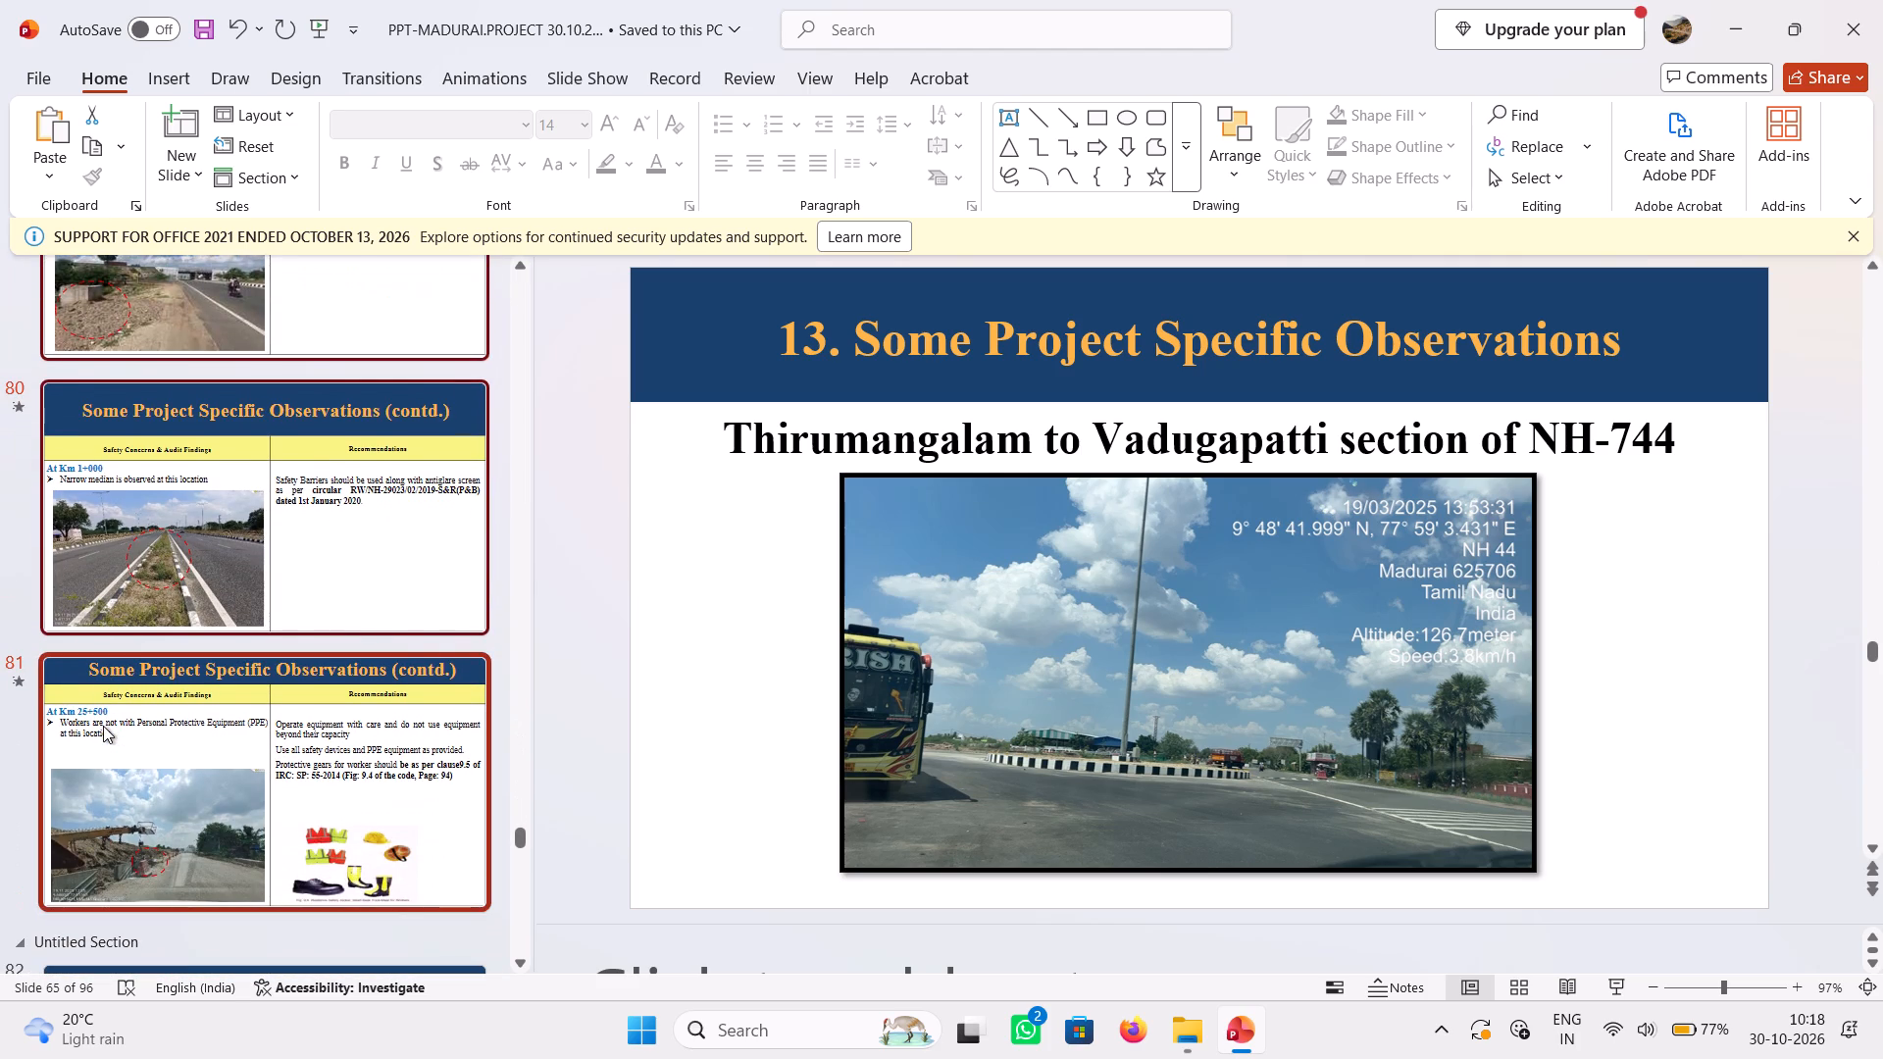
pyautogui.scroll(-1, 103, 726)
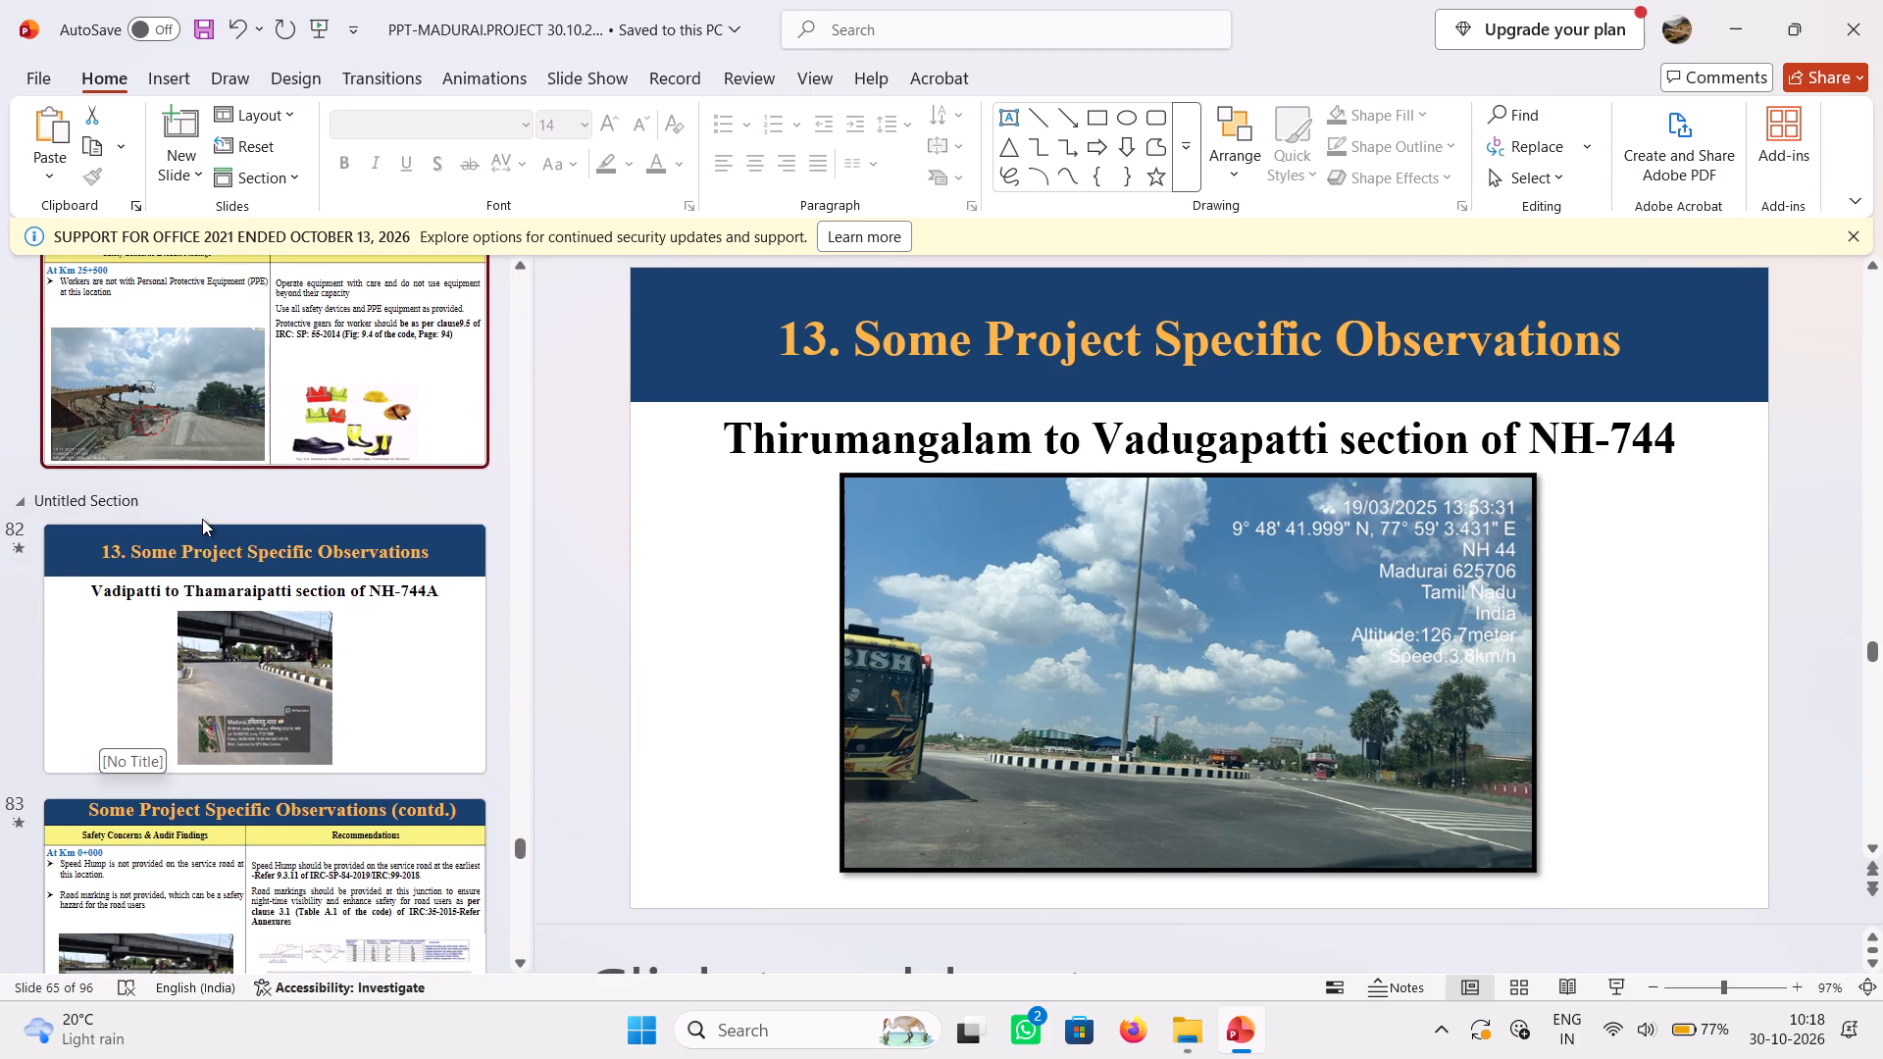
pyautogui.press('Delete')
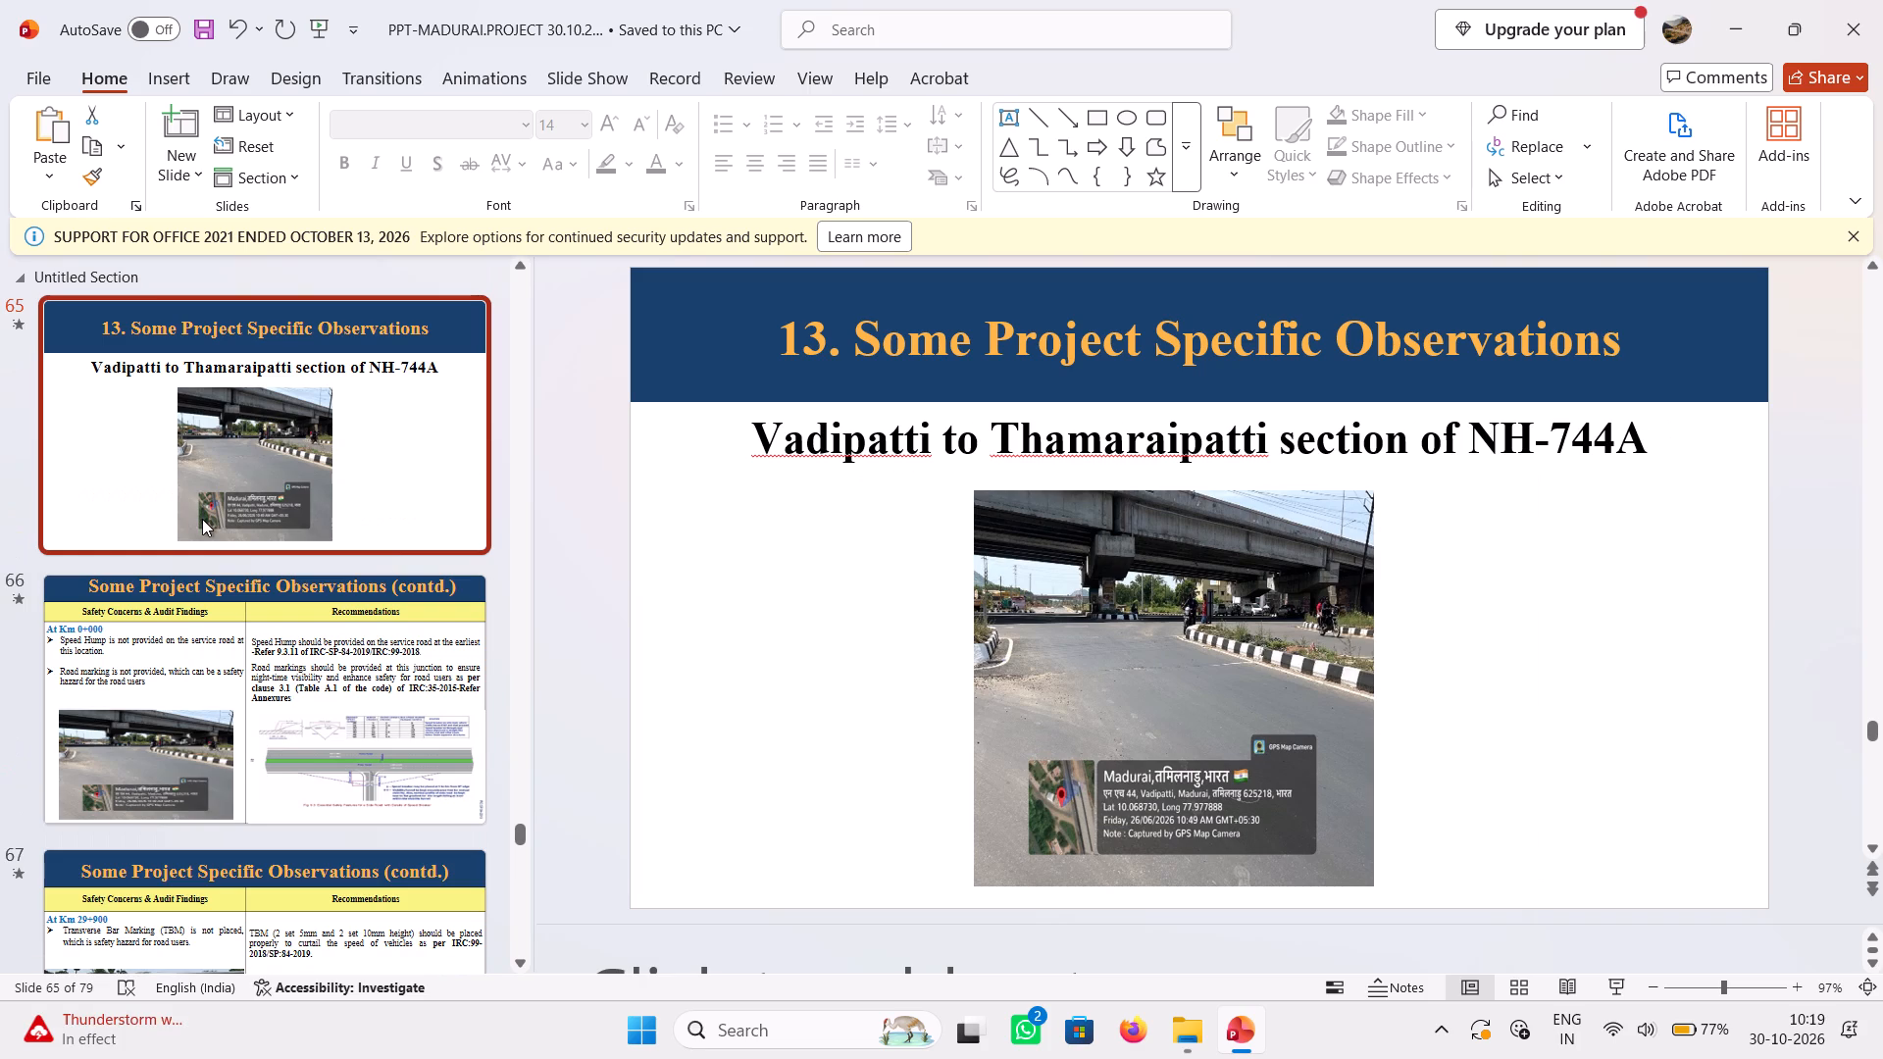
# Copy the whole Vadipatti to Thamaraipatti NH-744A section and paste it between the At Km 25+500 slide and the Melur to Karaikudi opening slide.
pyautogui.click(114, 277)
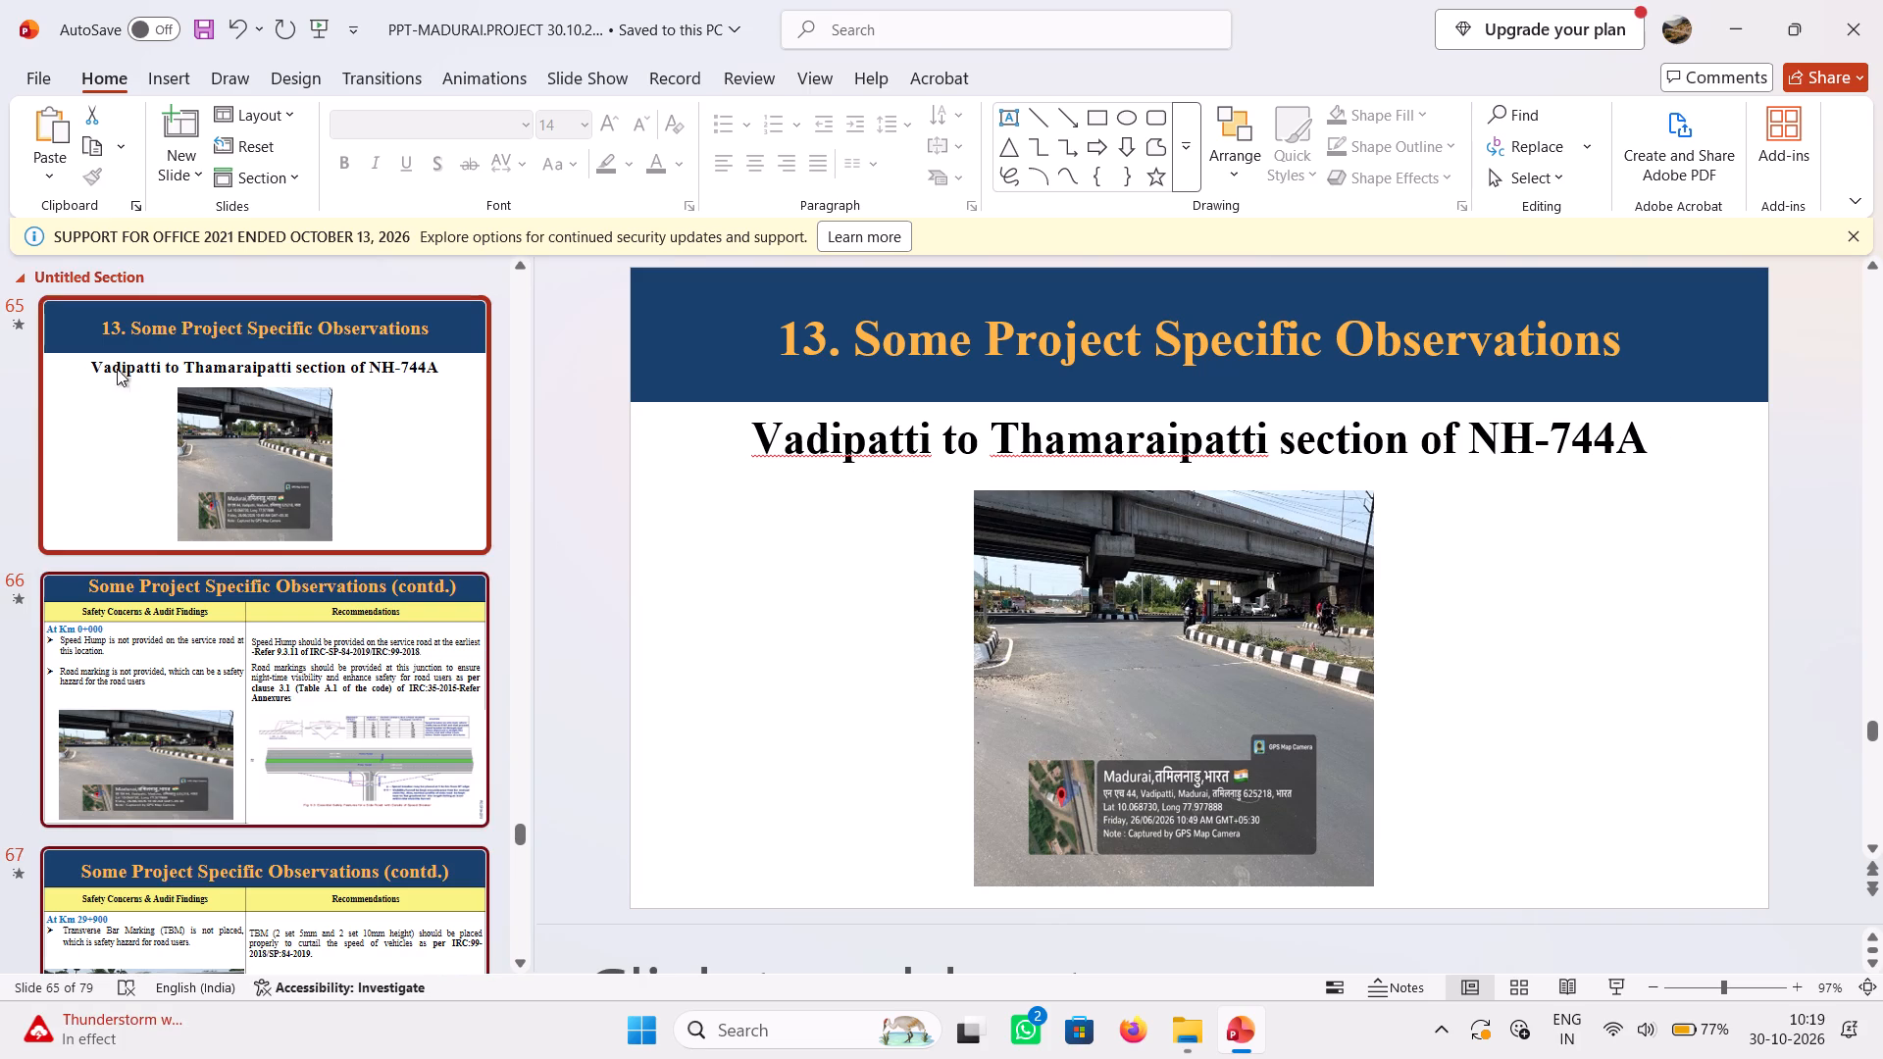
pyautogui.hotkey('ctrl', 'c')
pyautogui.scroll(5, 142, 557)
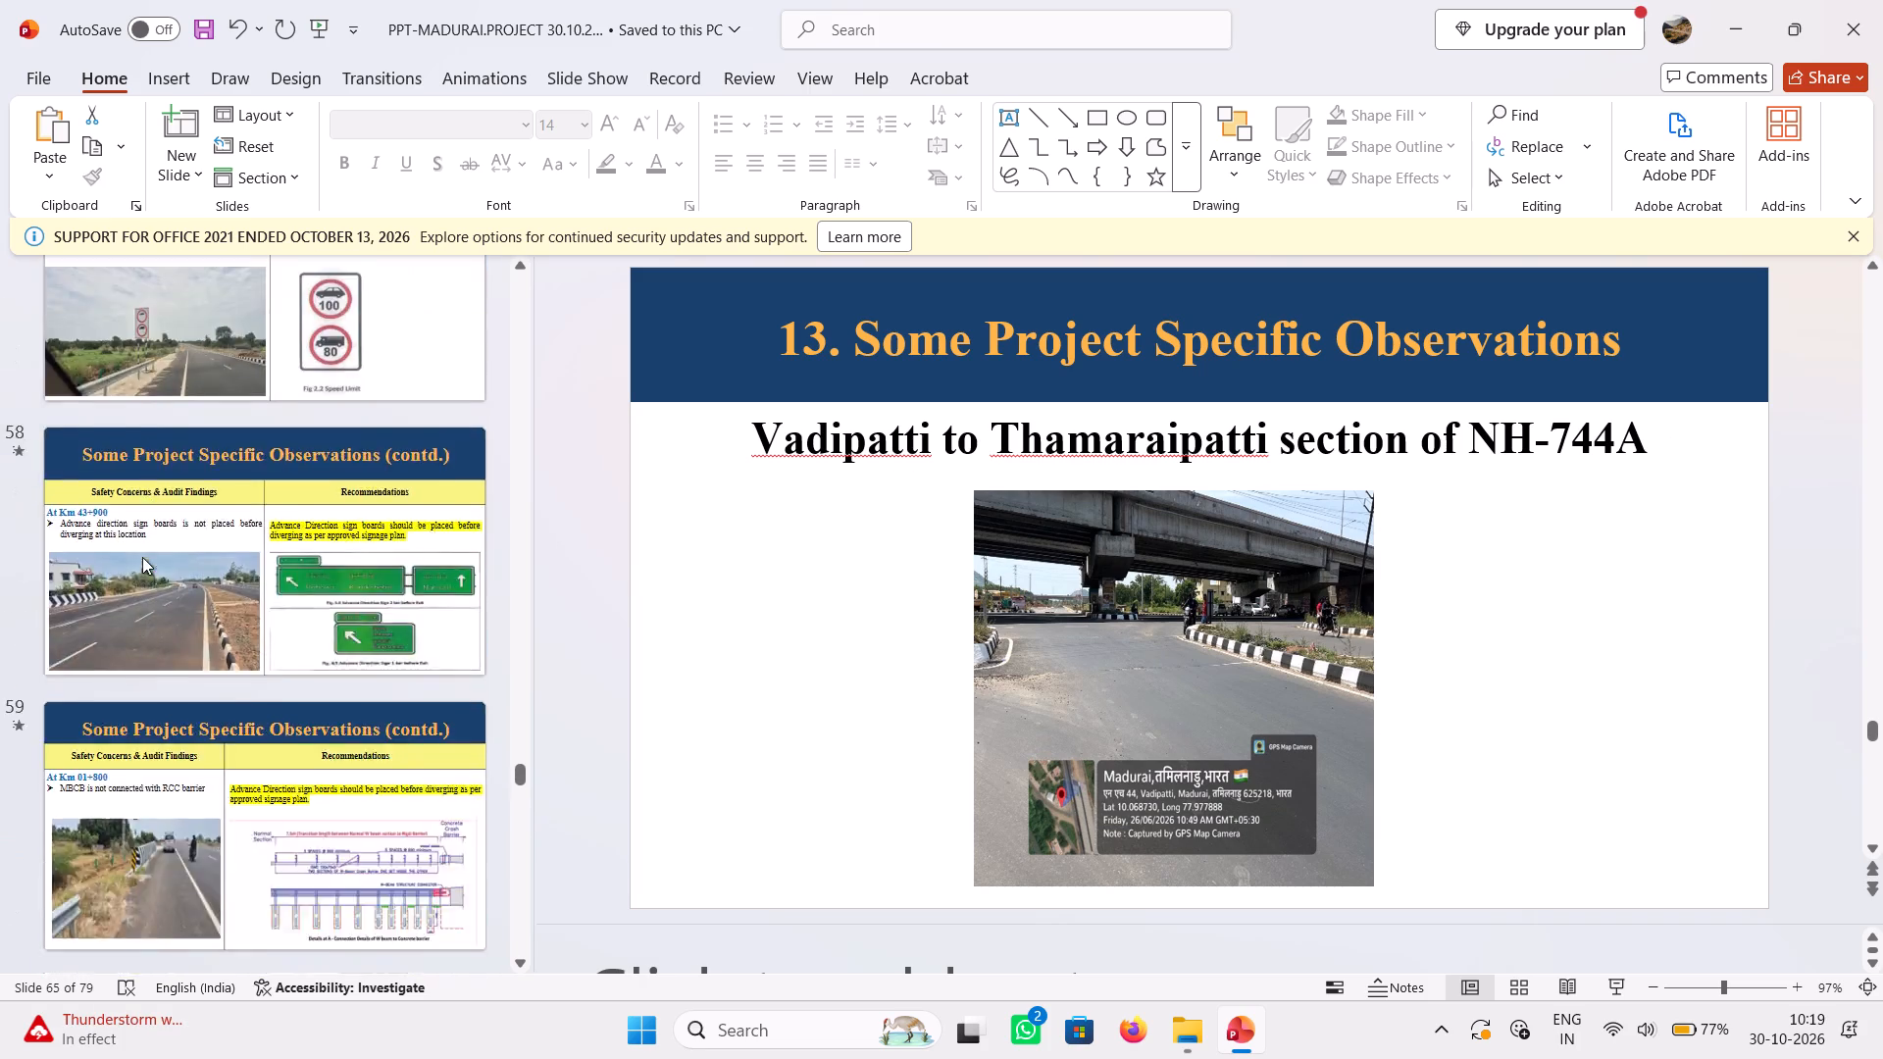
pyautogui.scroll(10, 142, 557)
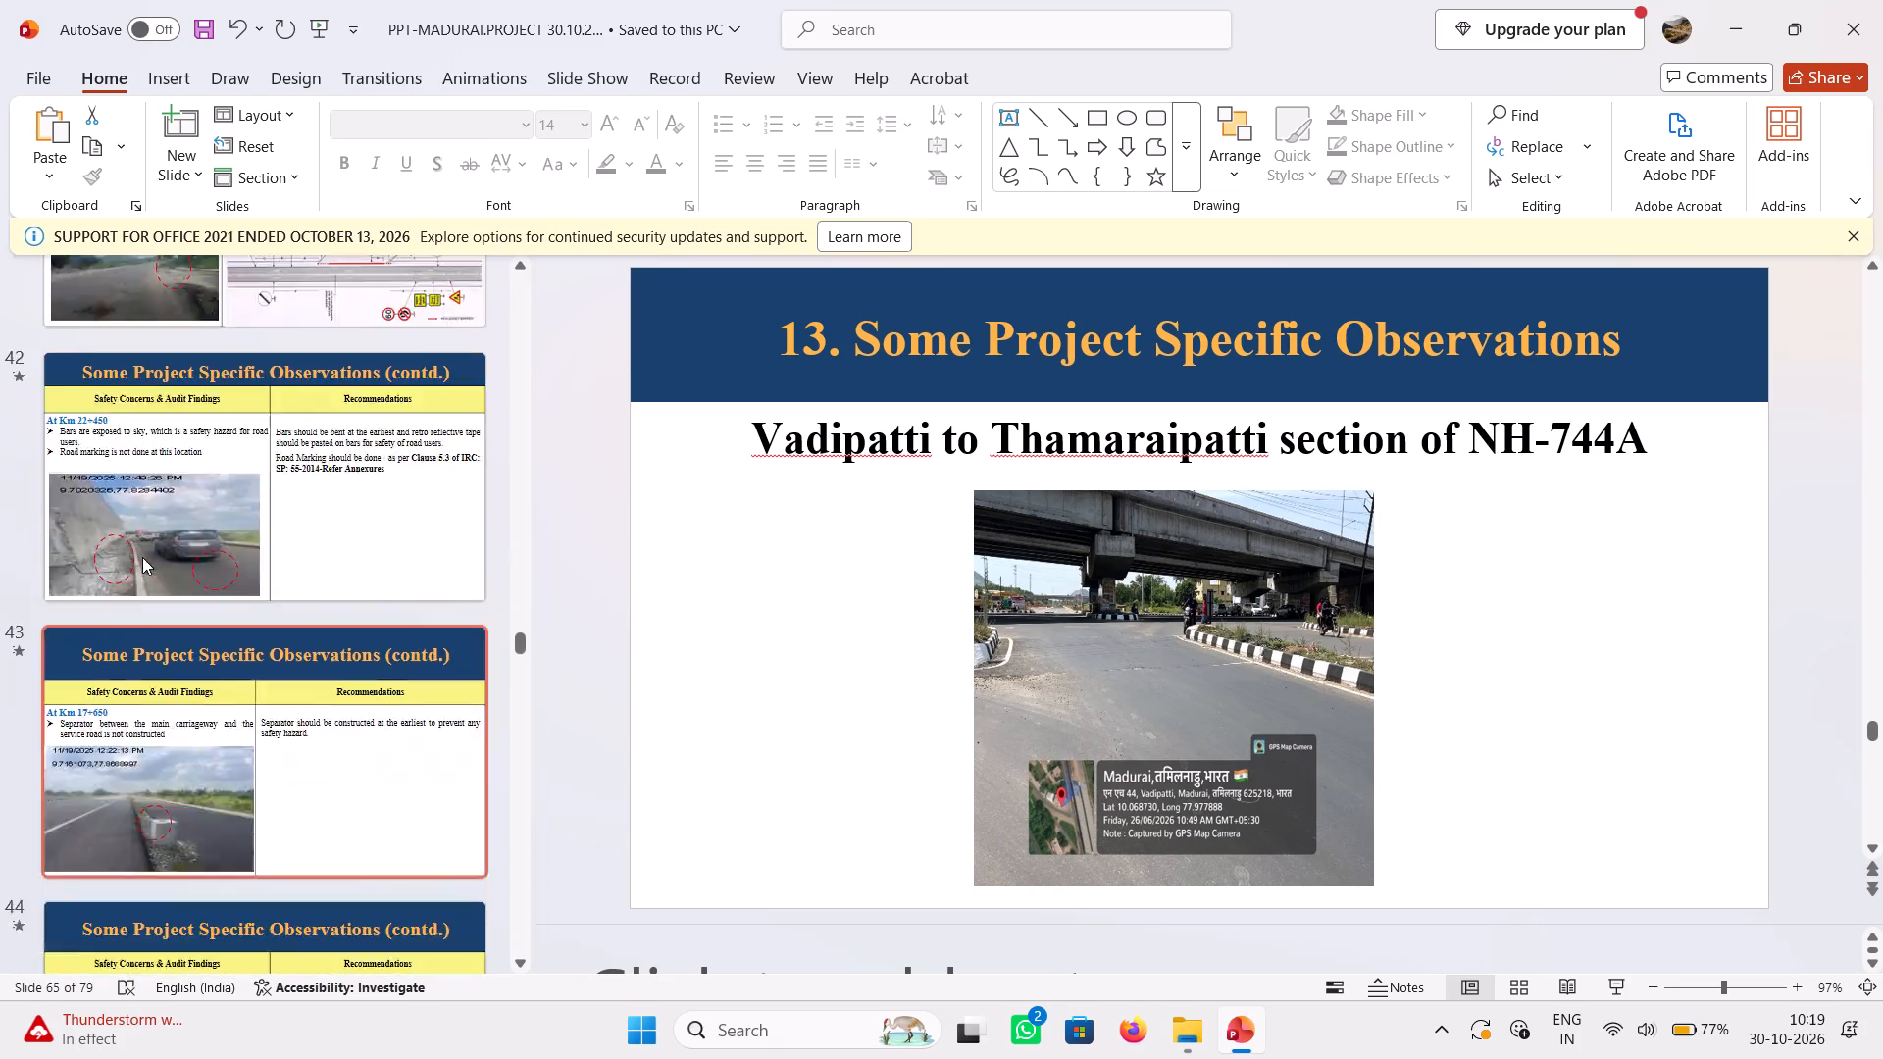
pyautogui.scroll(10, 142, 557)
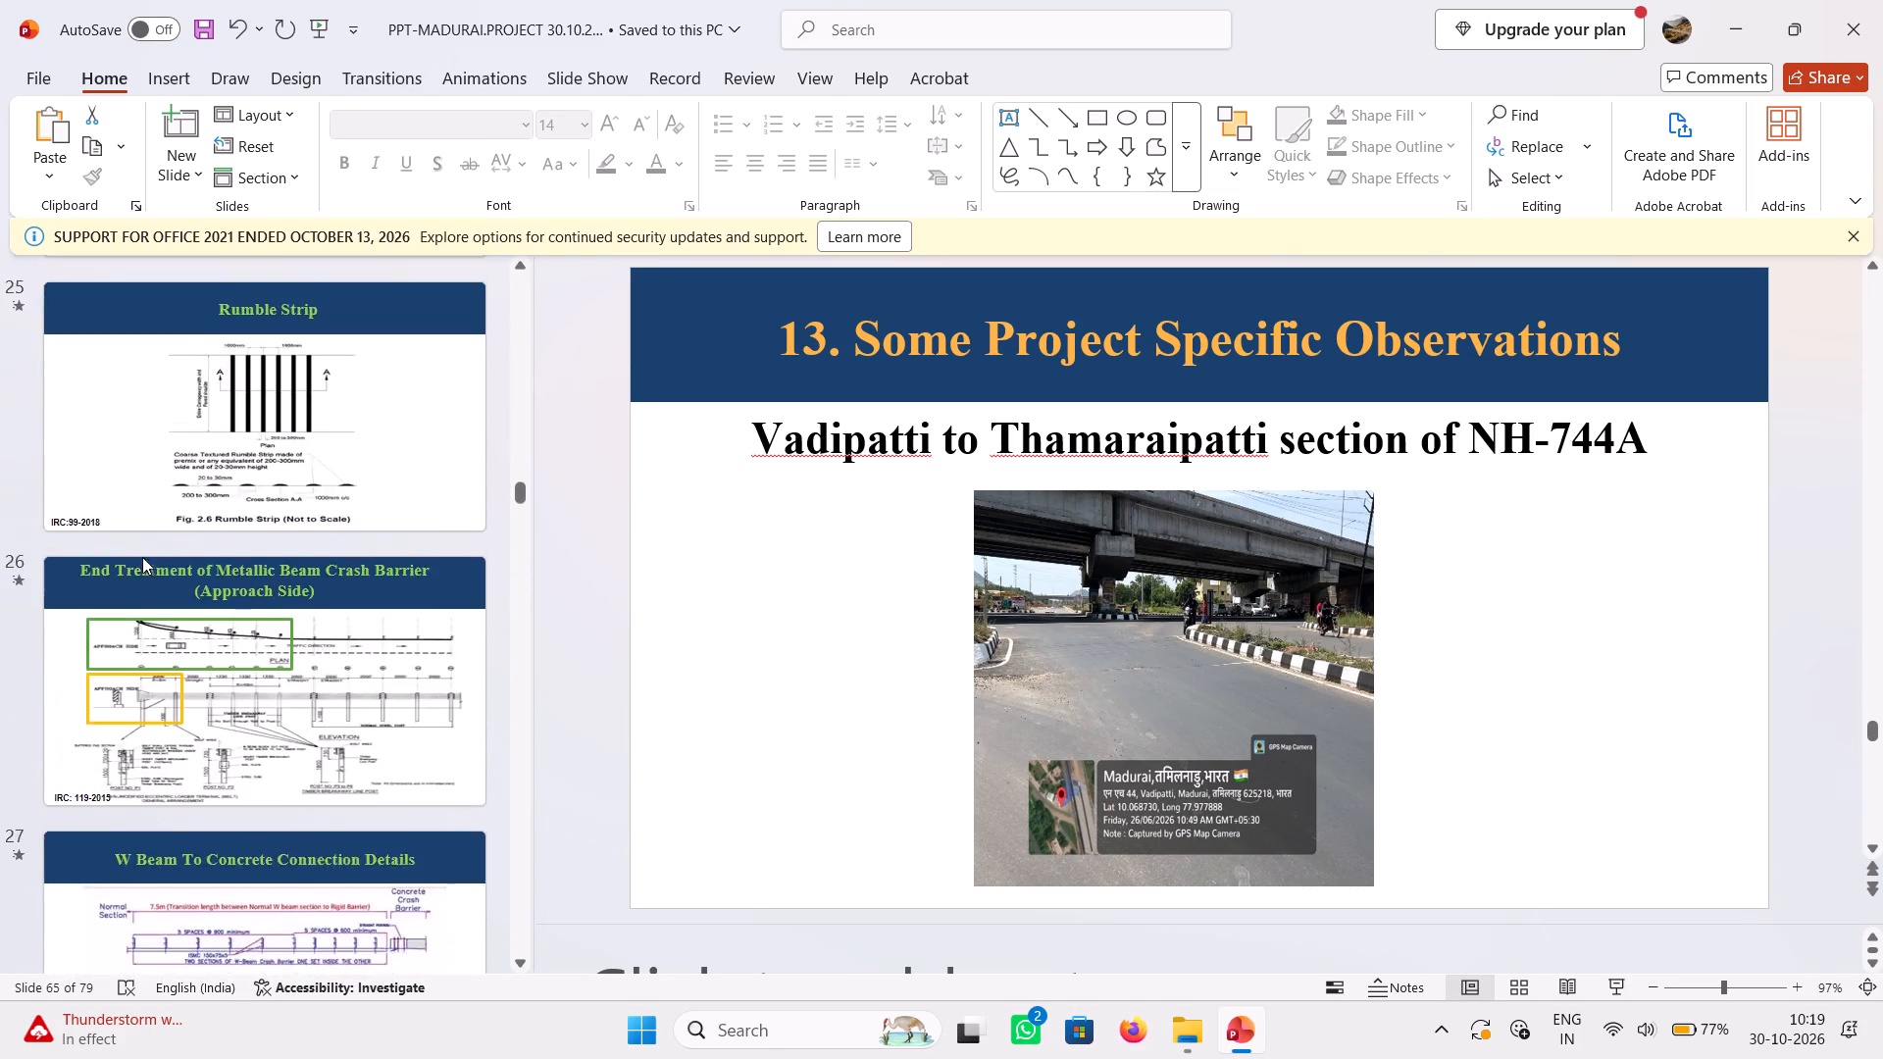
pyautogui.scroll(1, 142, 557)
pyautogui.scroll(-4, 142, 557)
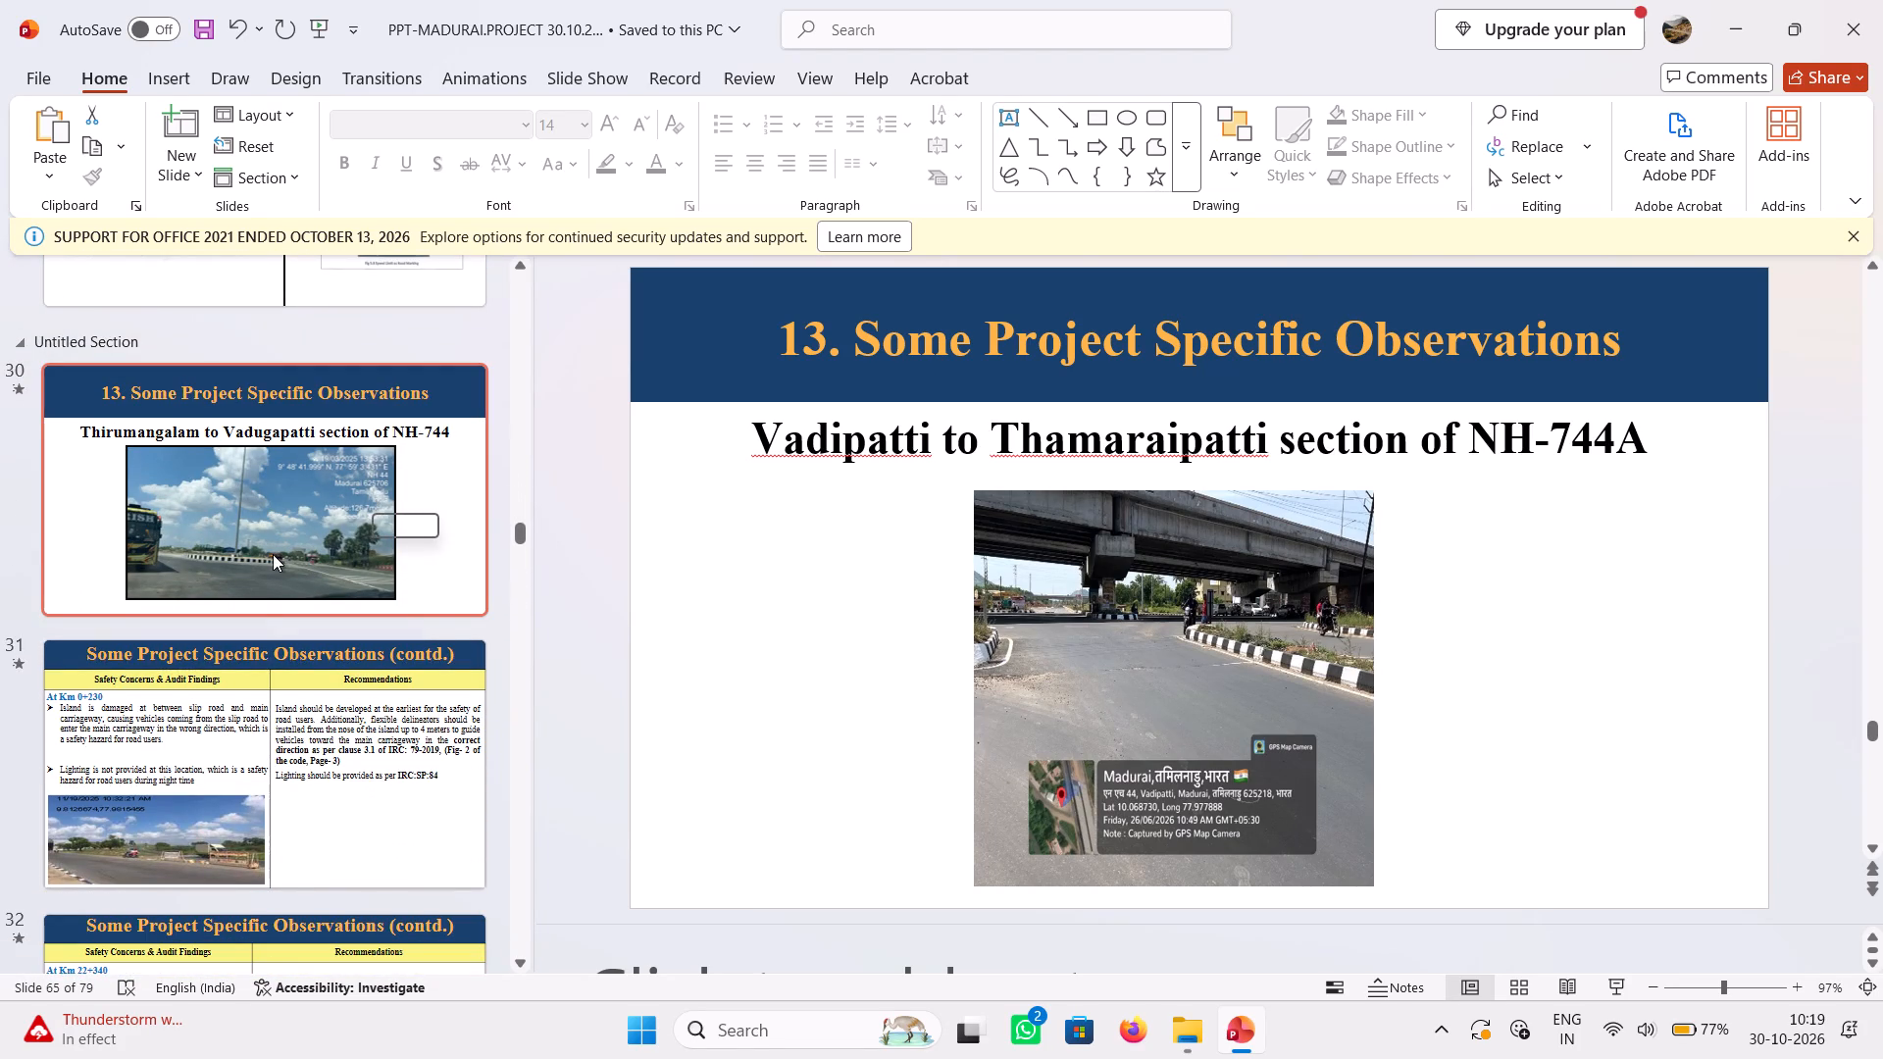
pyautogui.scroll(-3, 273, 554)
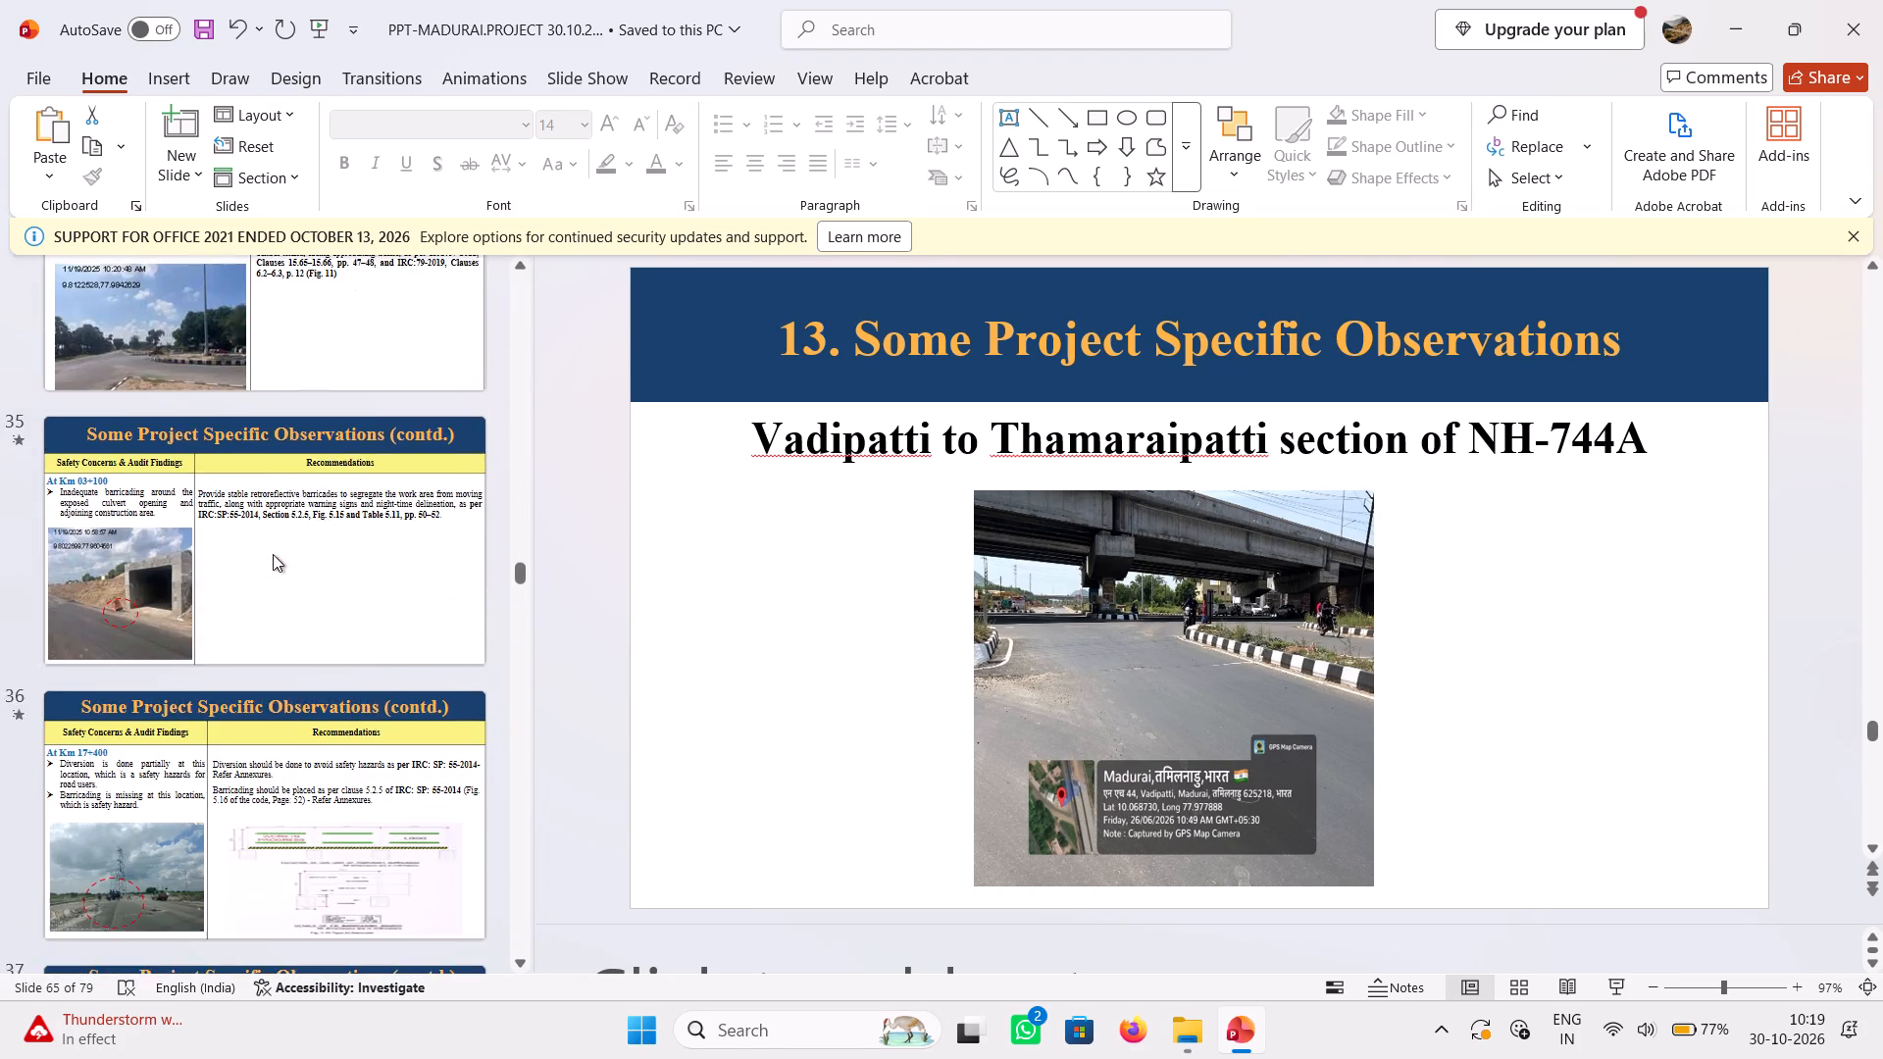
pyautogui.scroll(-4, 273, 554)
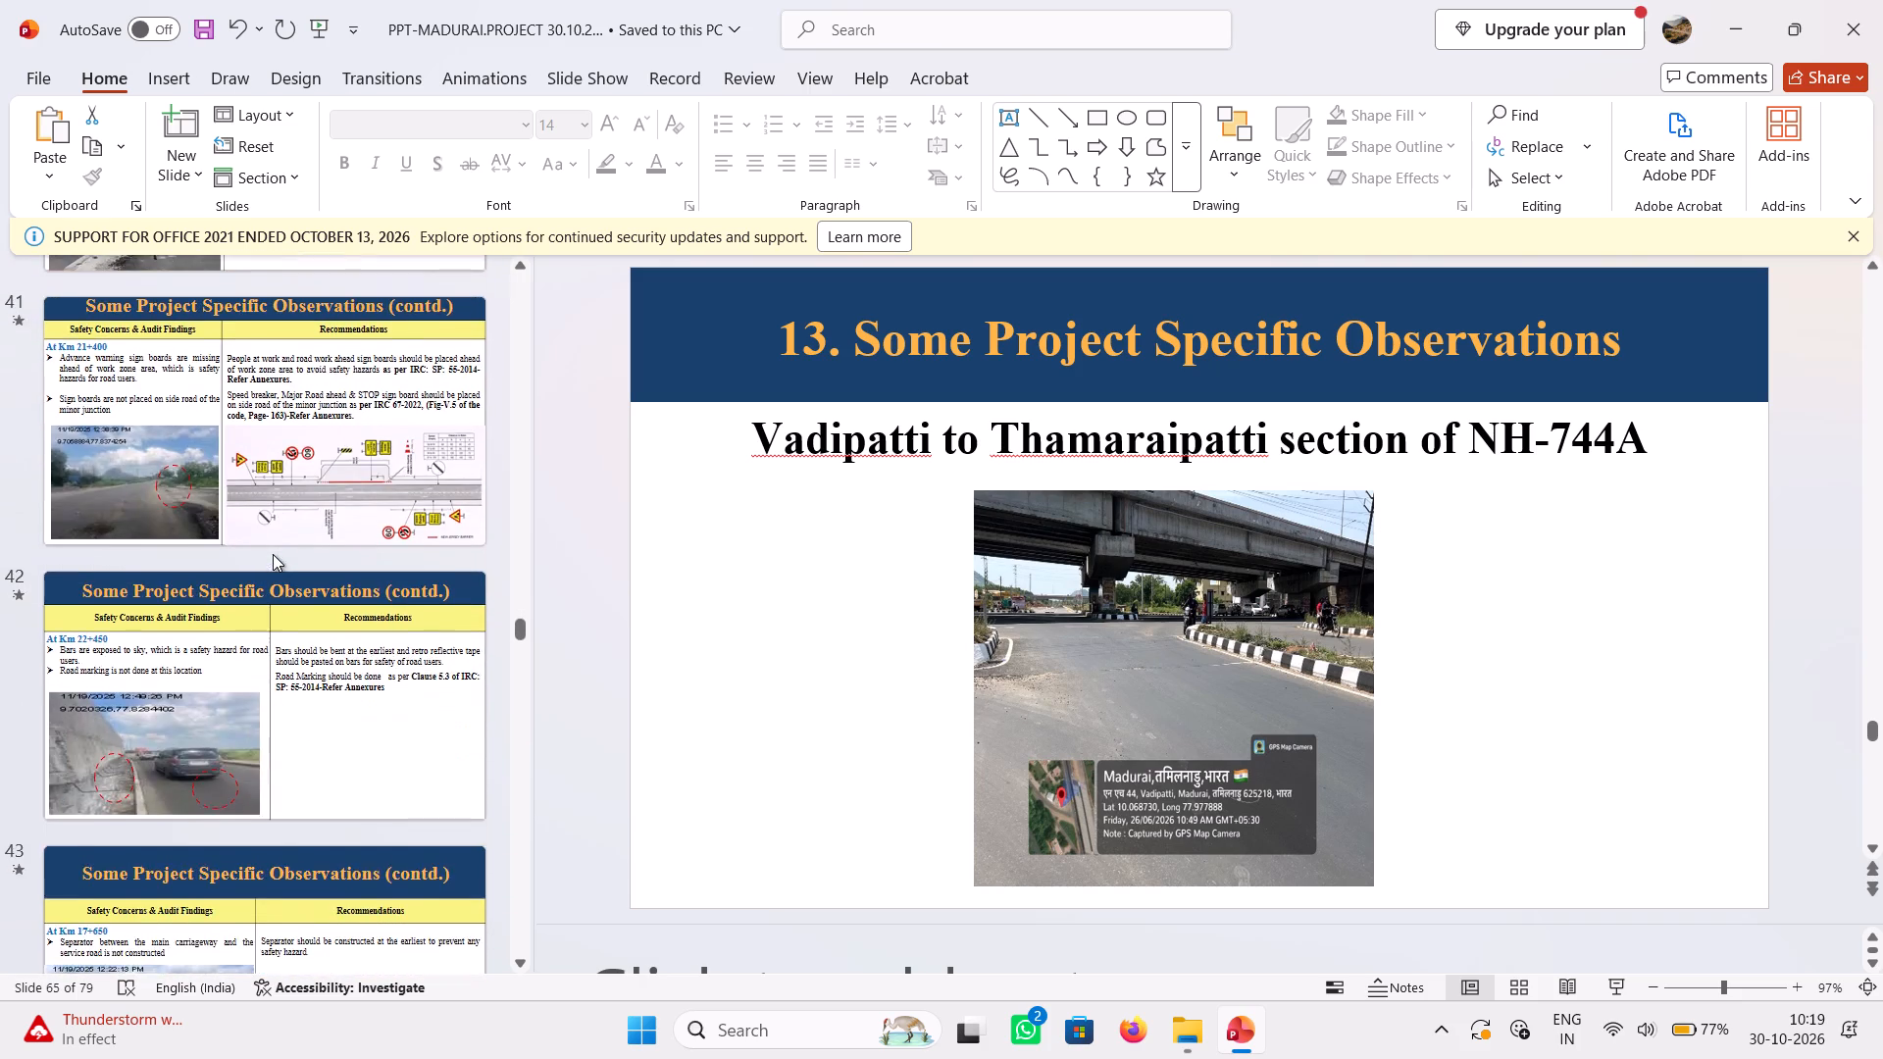
pyautogui.scroll(-3, 273, 554)
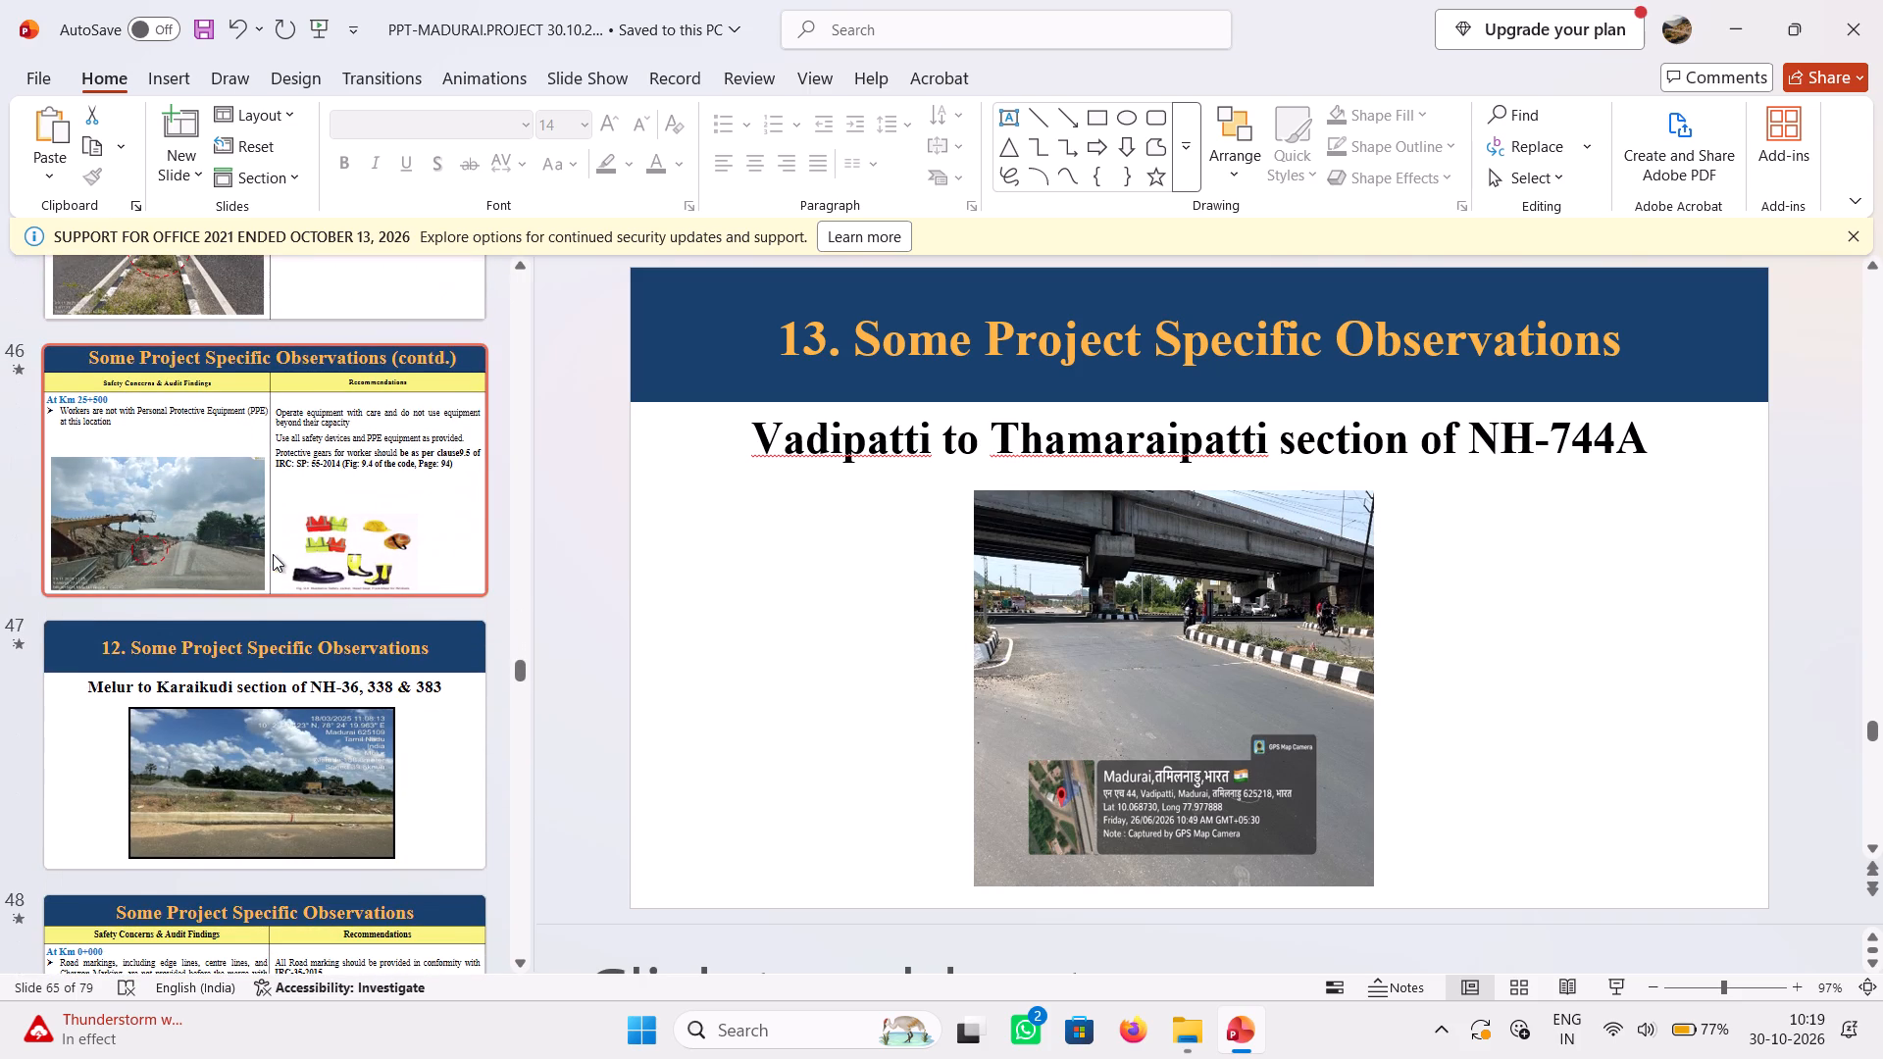
pyautogui.click(87, 600)
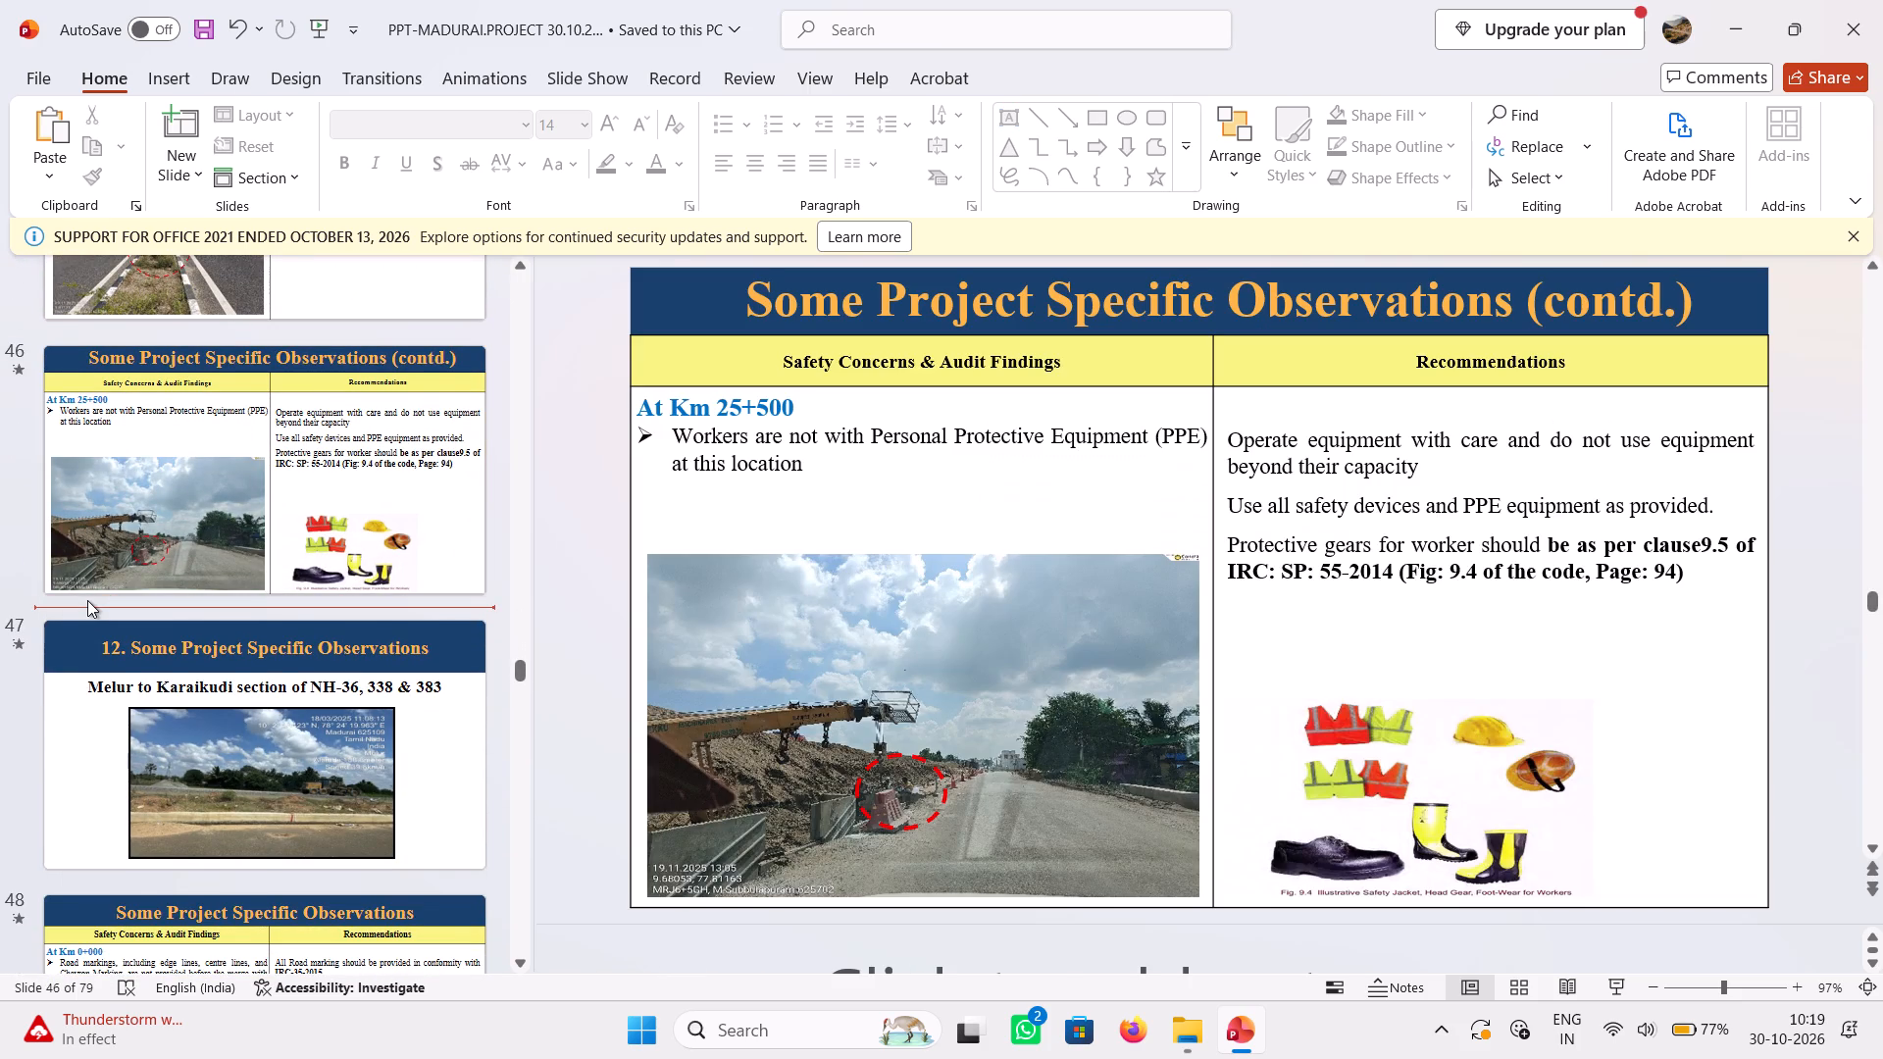
pyautogui.hotkey('ctrl', 'v')
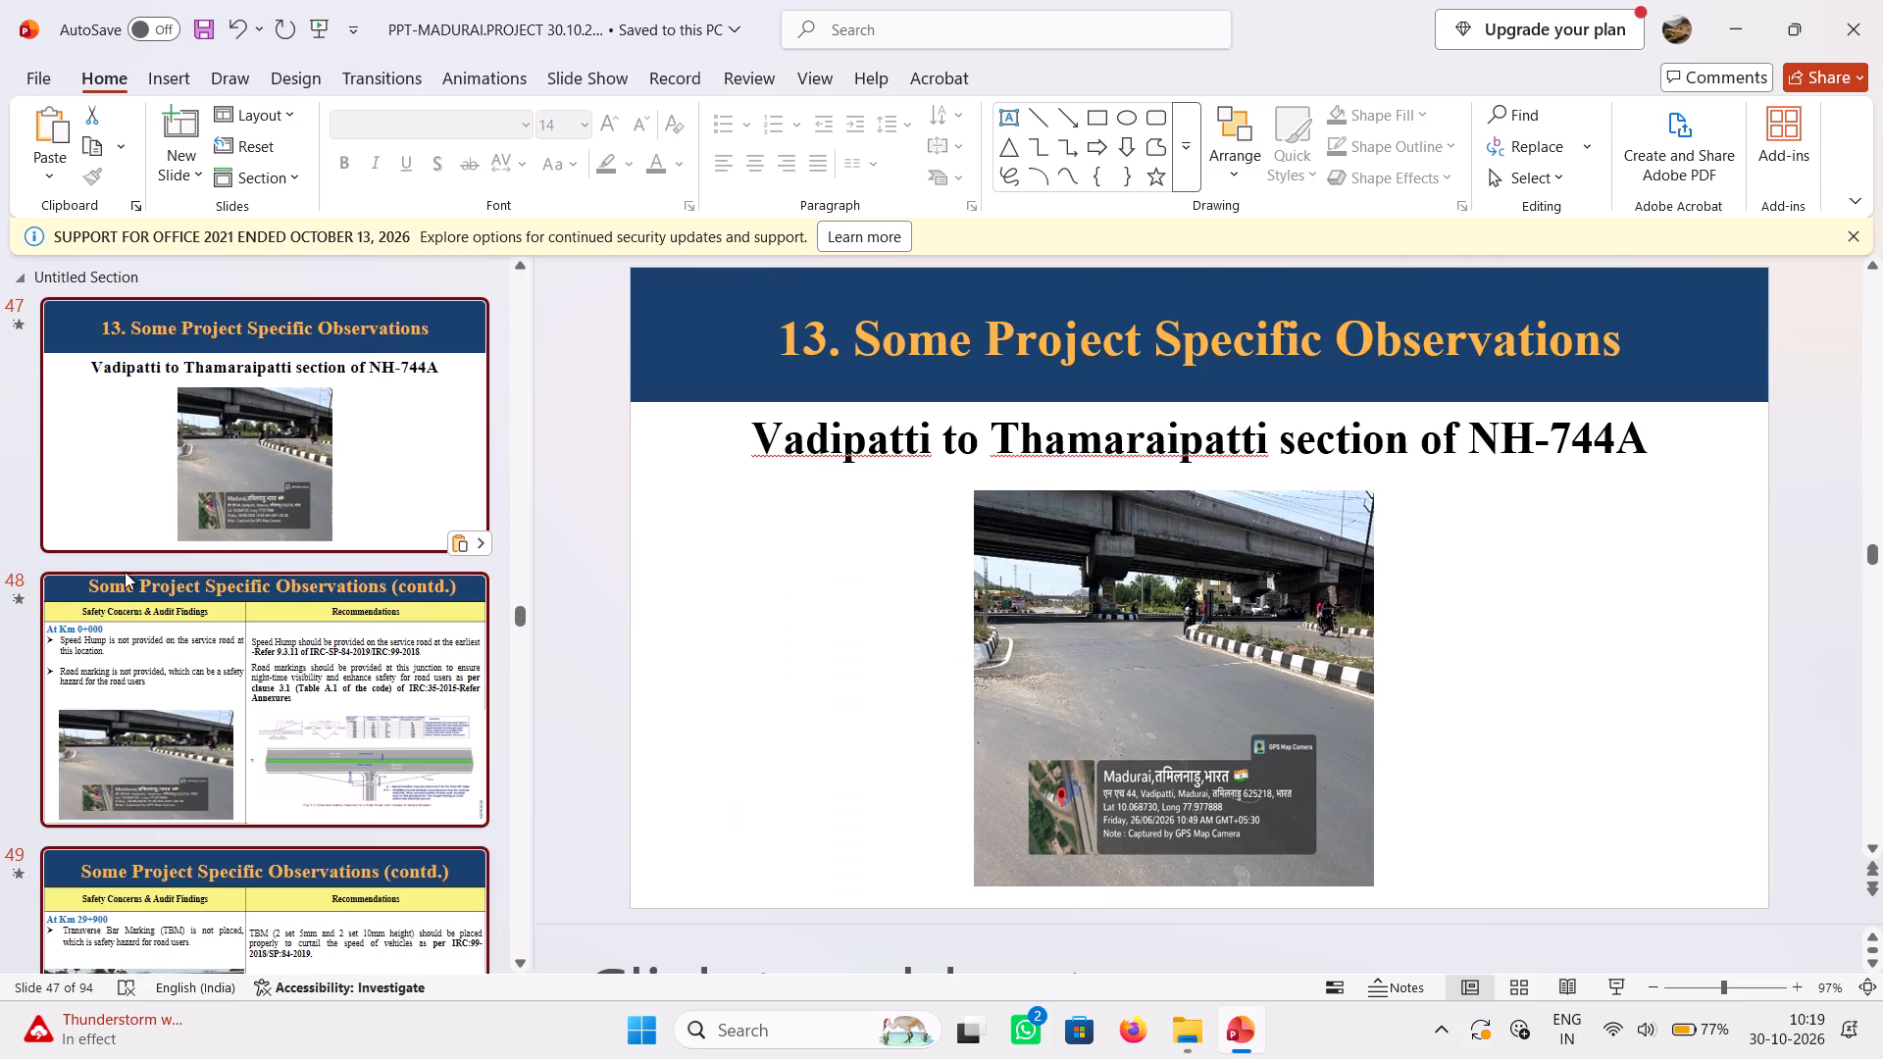
# Move all the pasted Vadipatti to Thamaraipatti slides to the end of the presentation, behind the original section's Thank You slide.
pyautogui.scroll(-2, 156, 650)
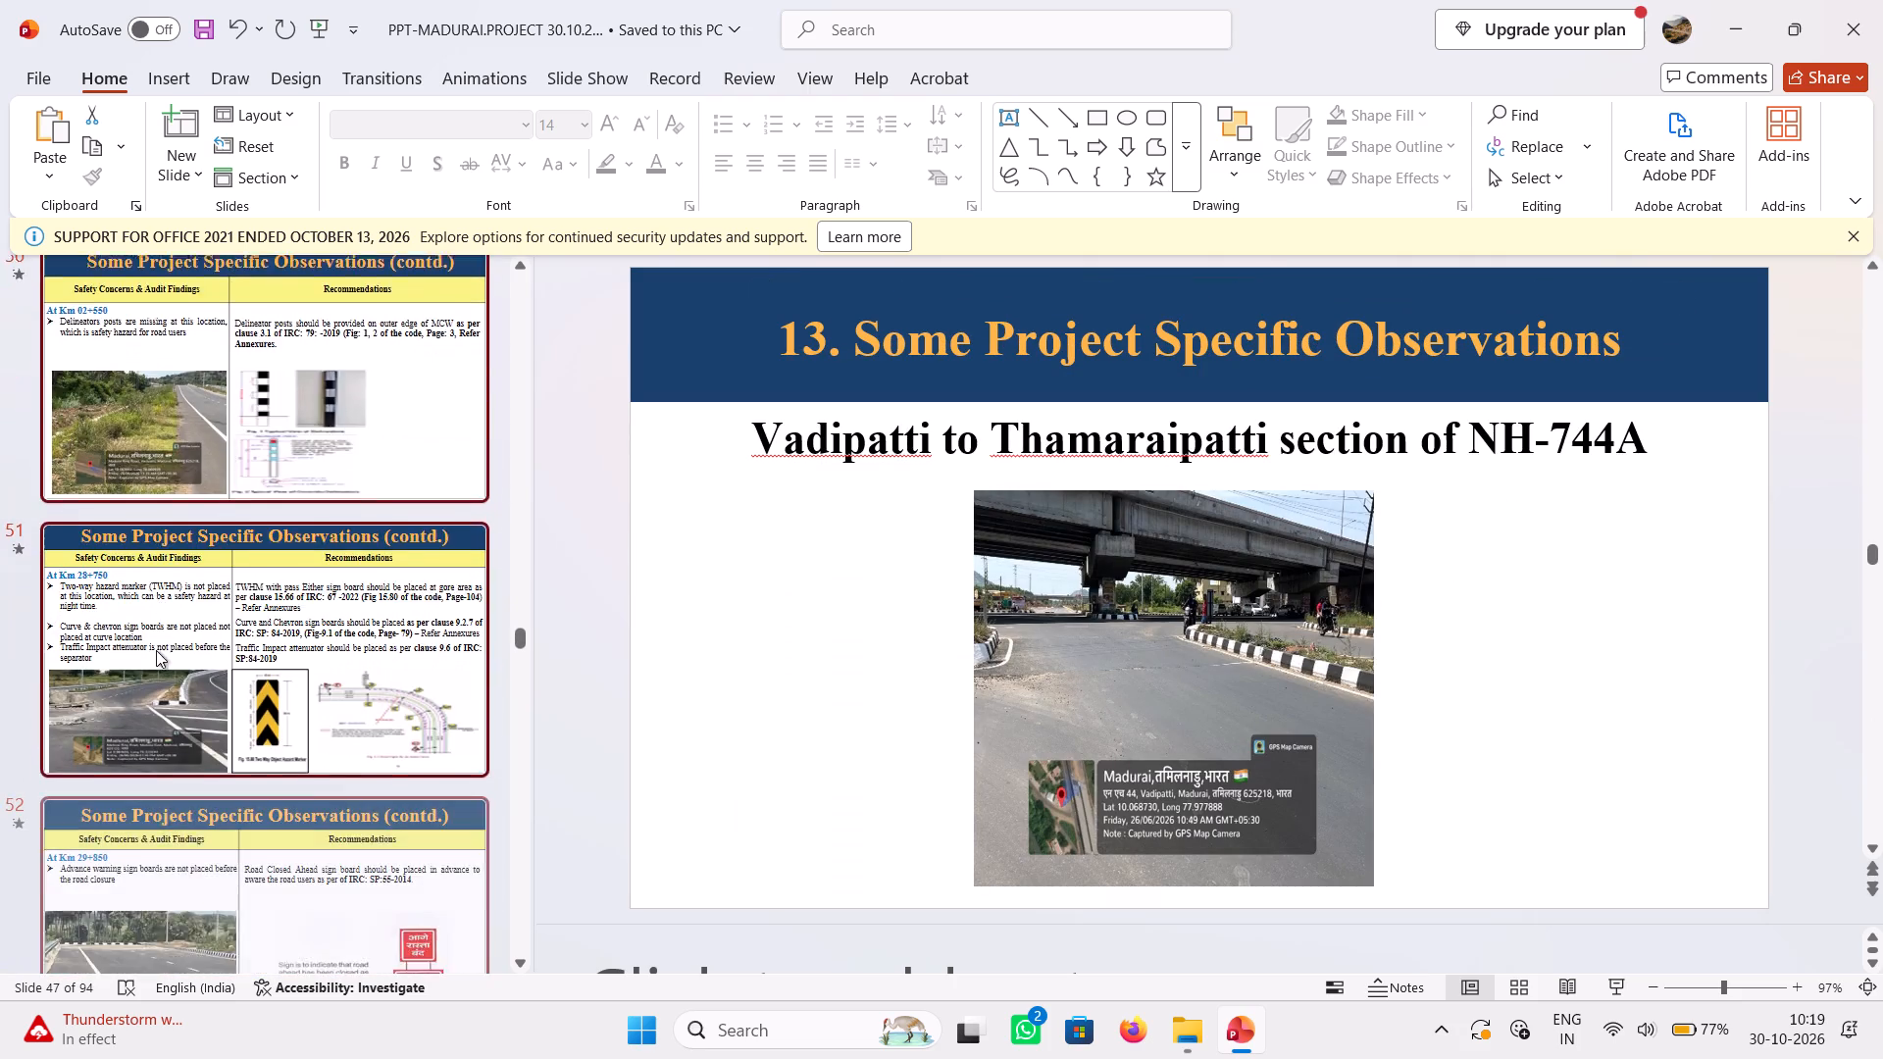
pyautogui.scroll(-1, 156, 650)
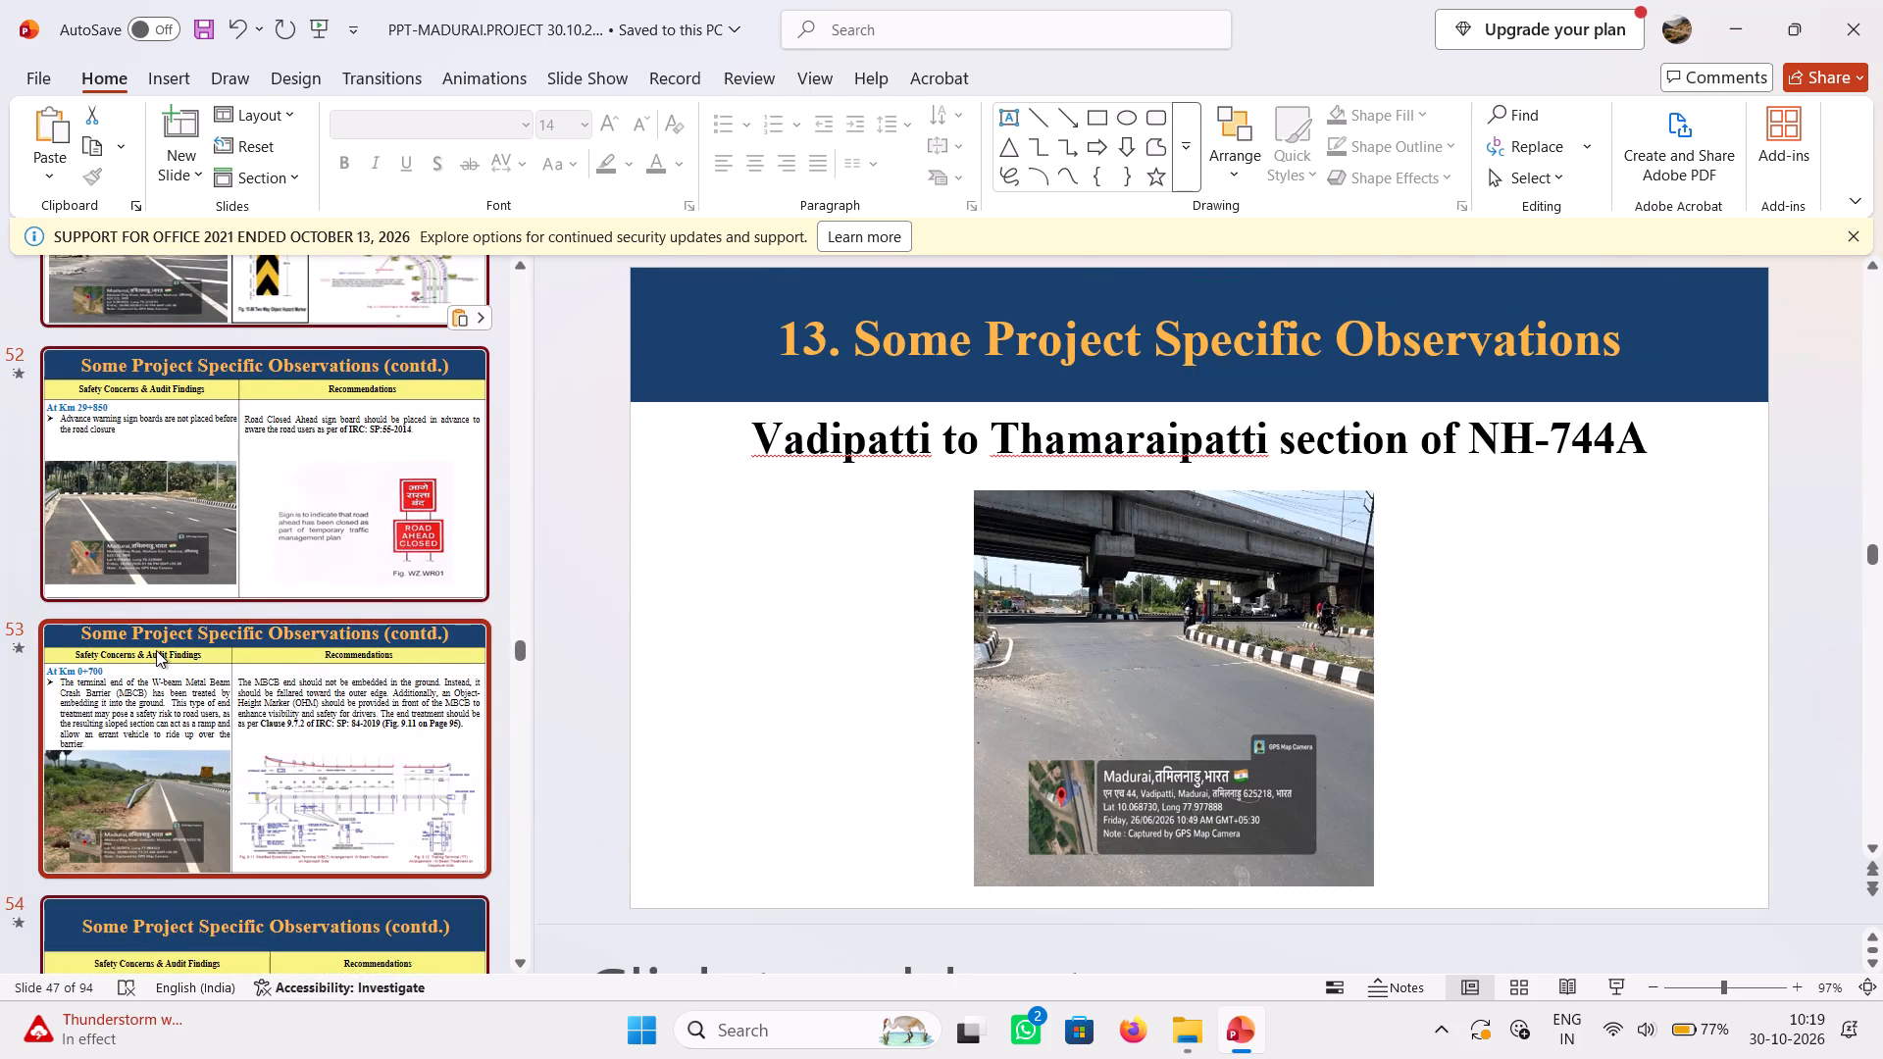
pyautogui.scroll(-1, 156, 650)
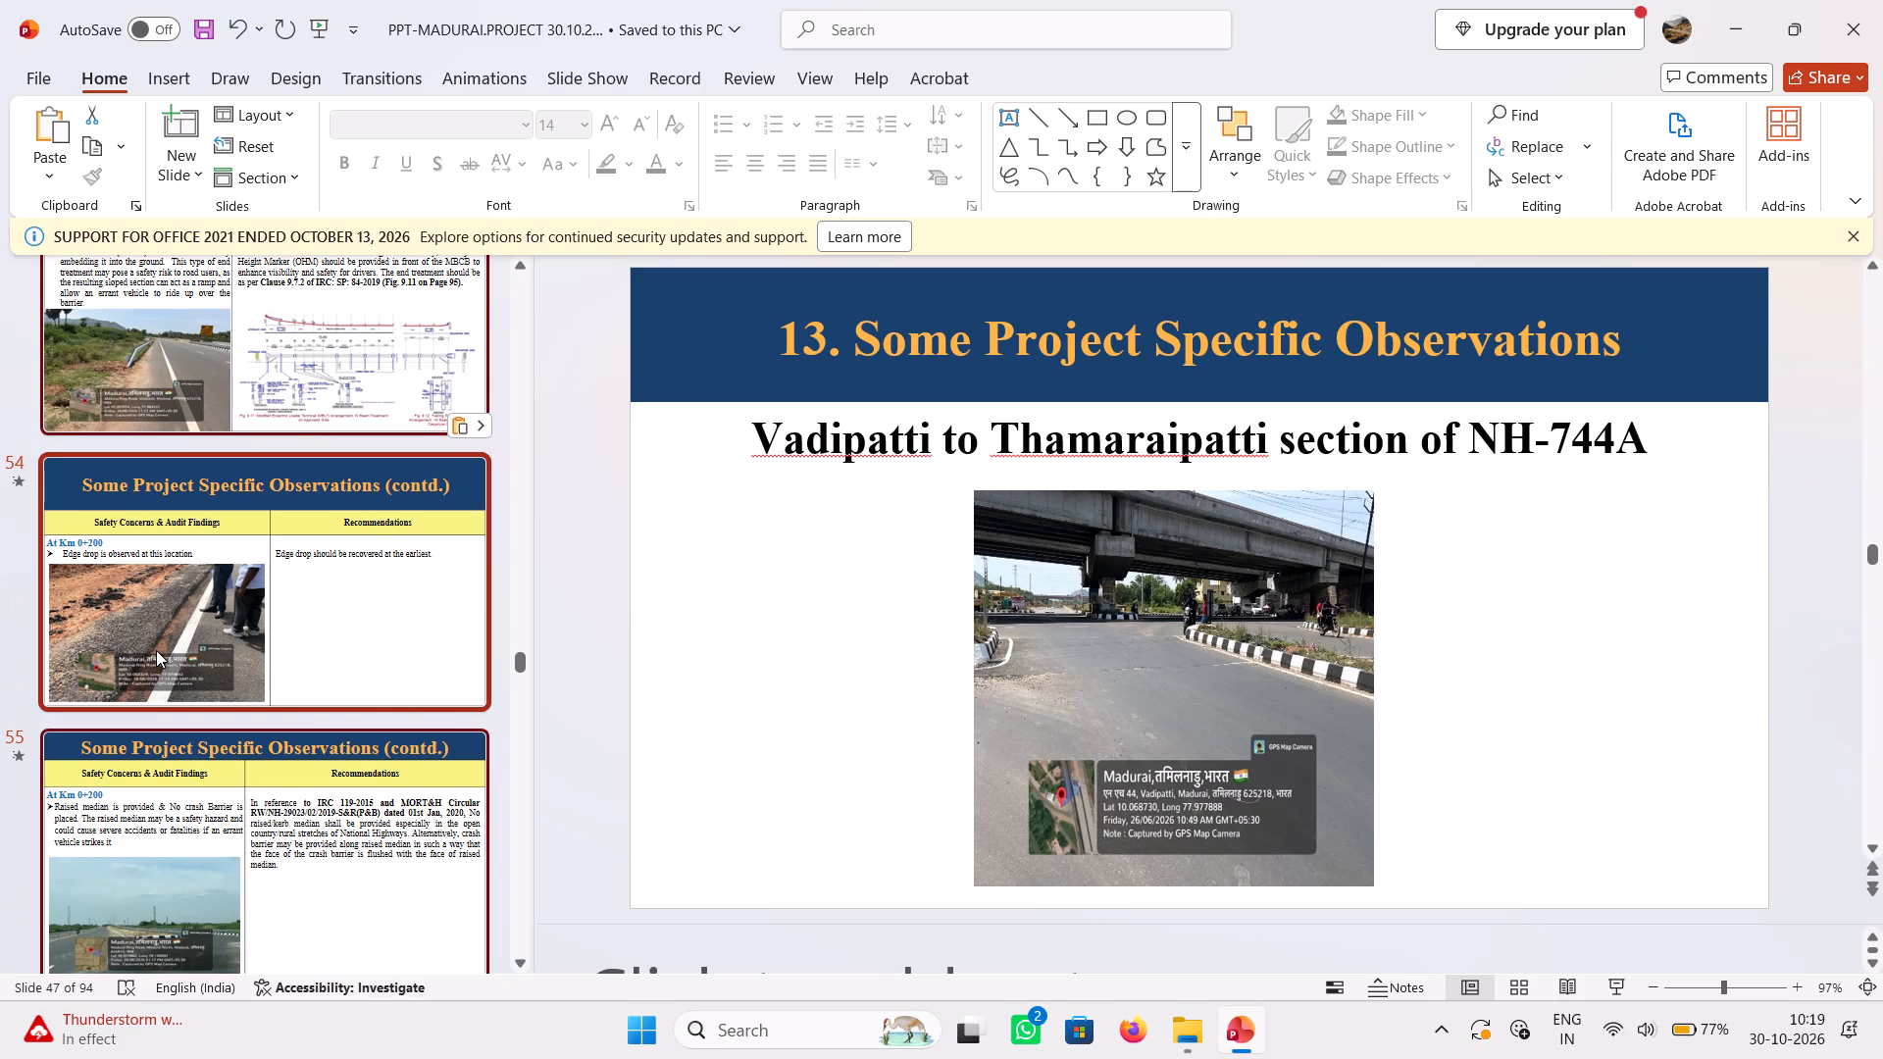
pyautogui.scroll(-2, 156, 650)
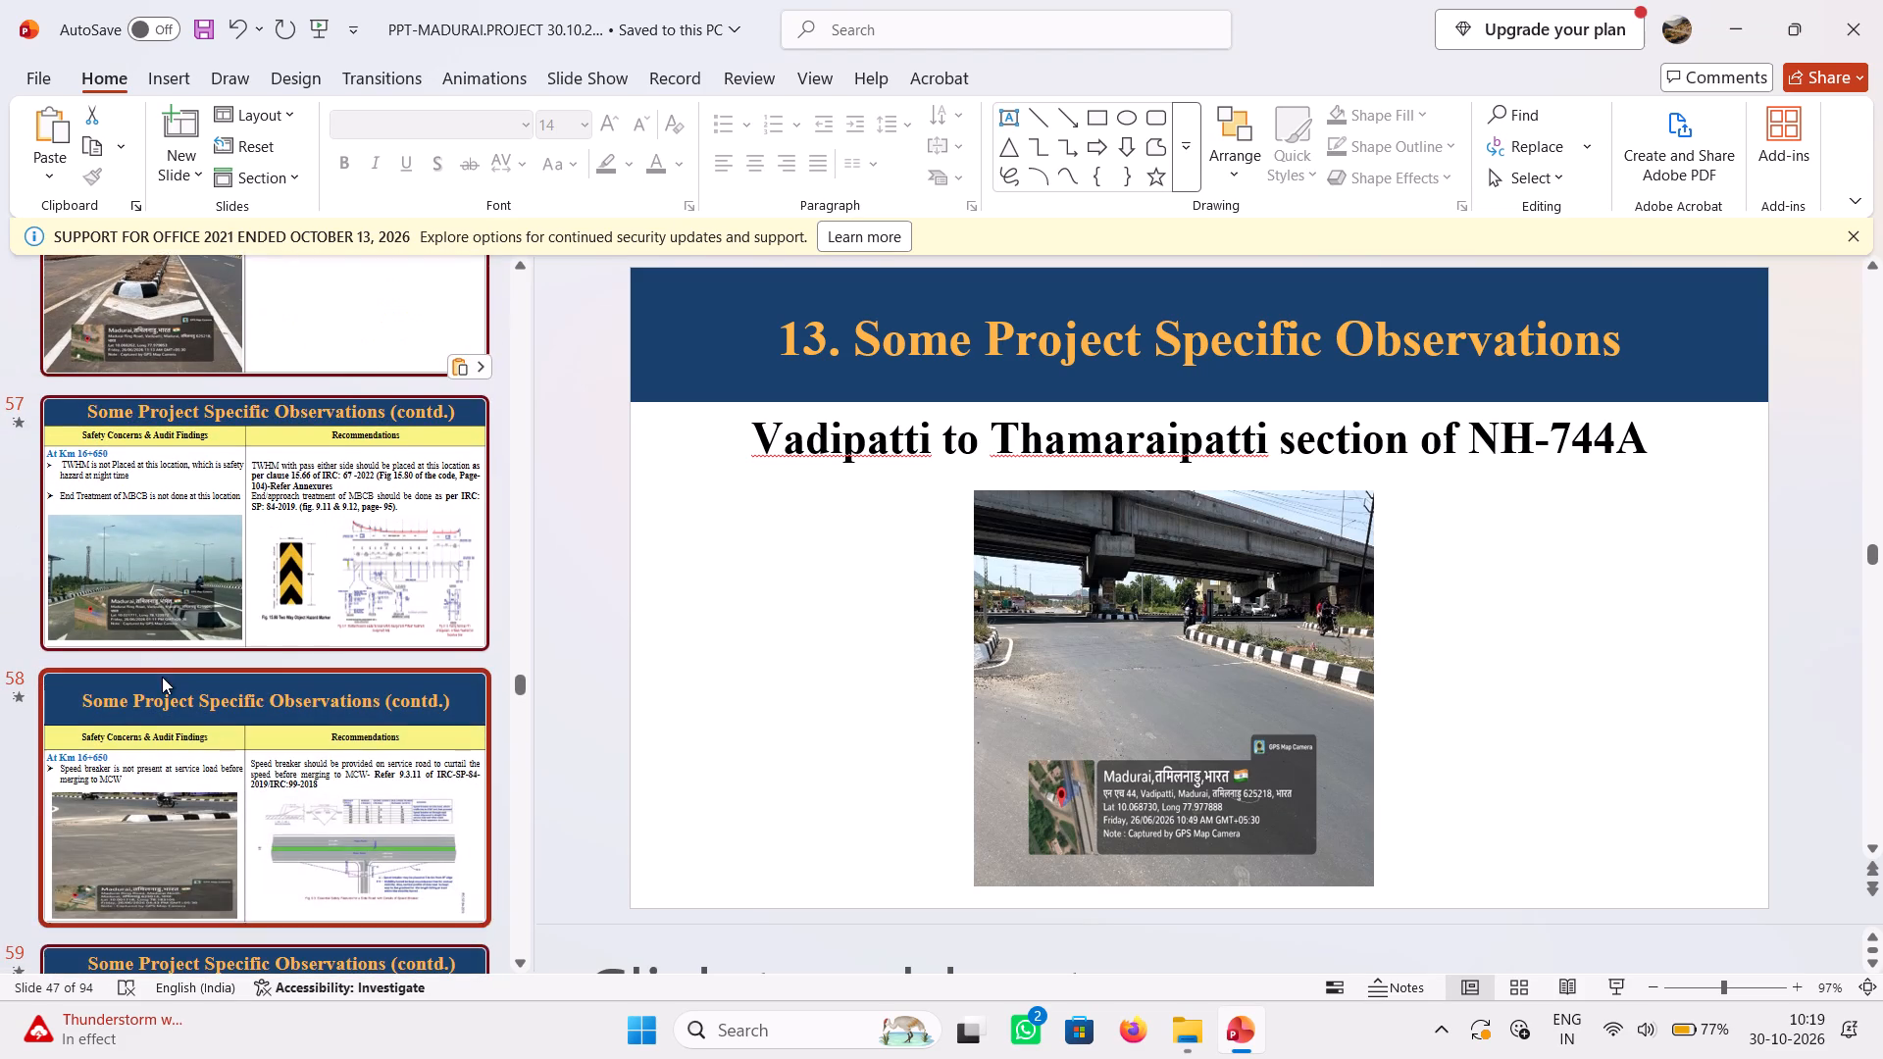
pyautogui.scroll(-2, 162, 677)
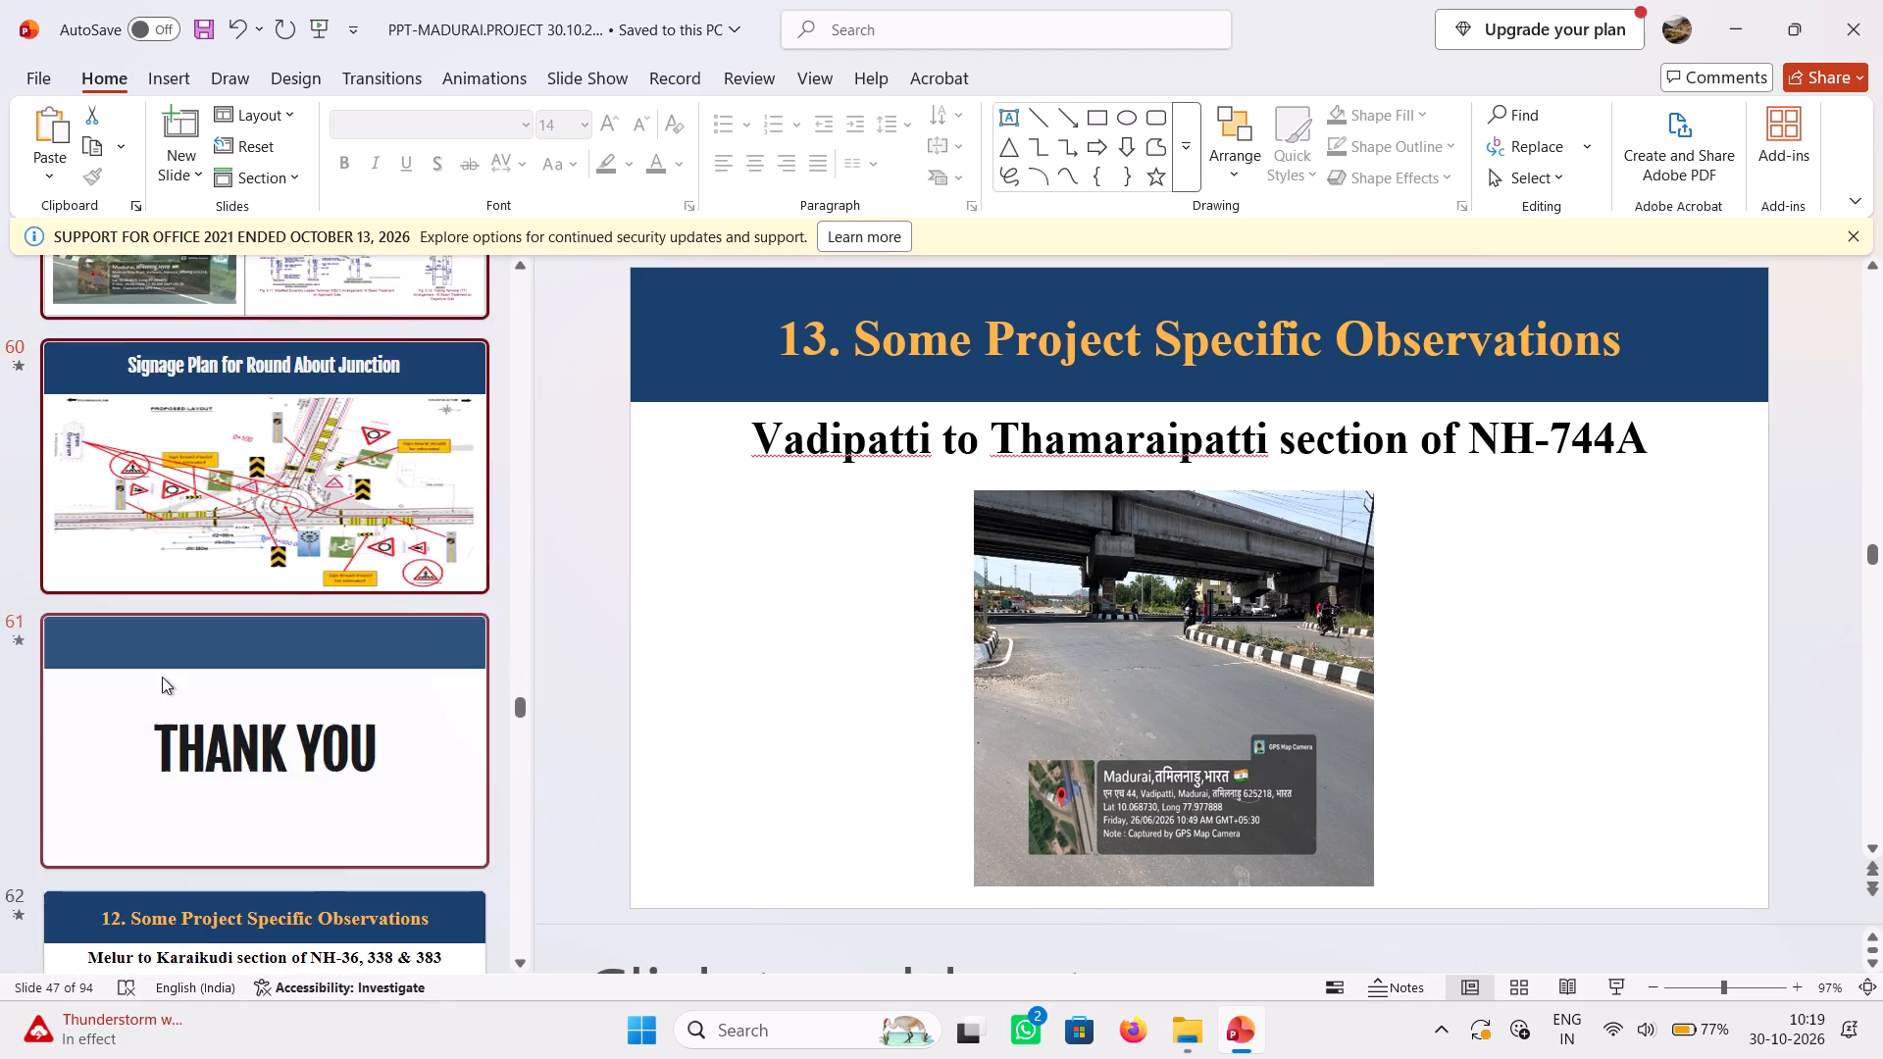
pyautogui.scroll(-1, 162, 677)
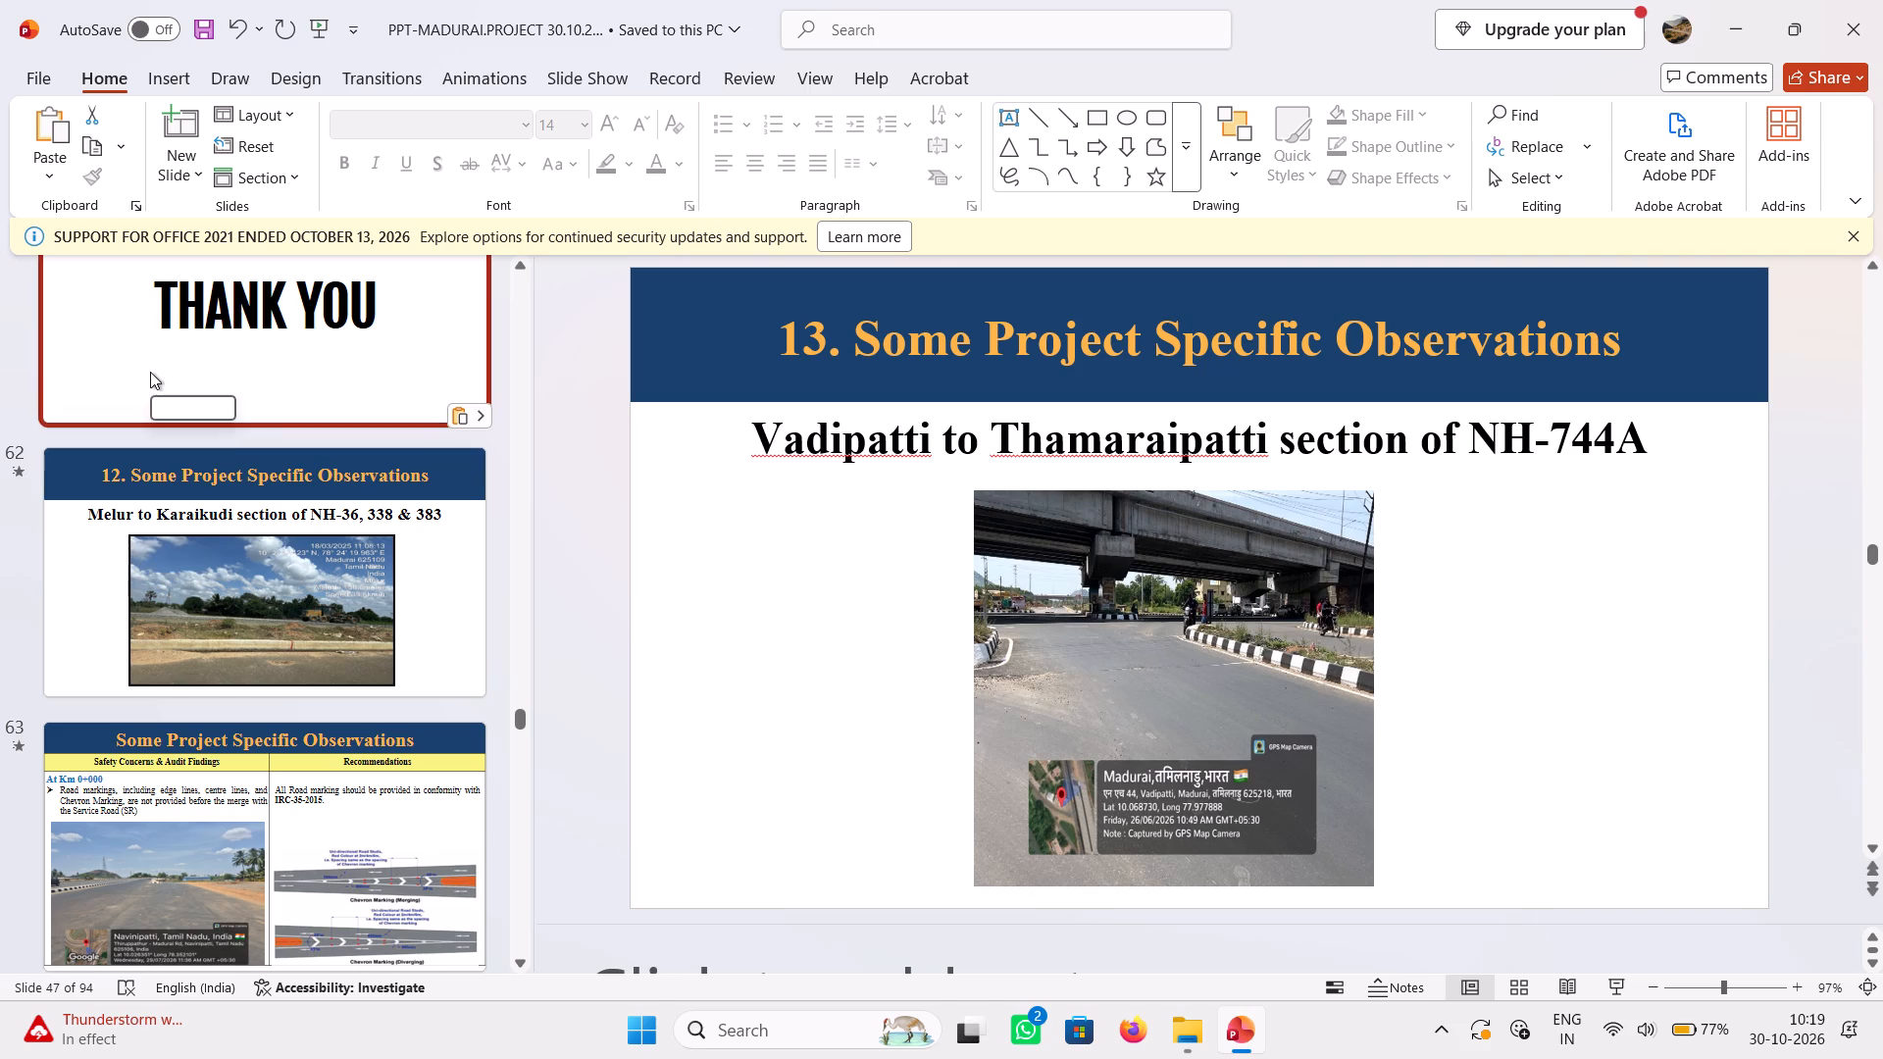
pyautogui.moveTo(150, 372); pyautogui.dragTo(140, 1058)
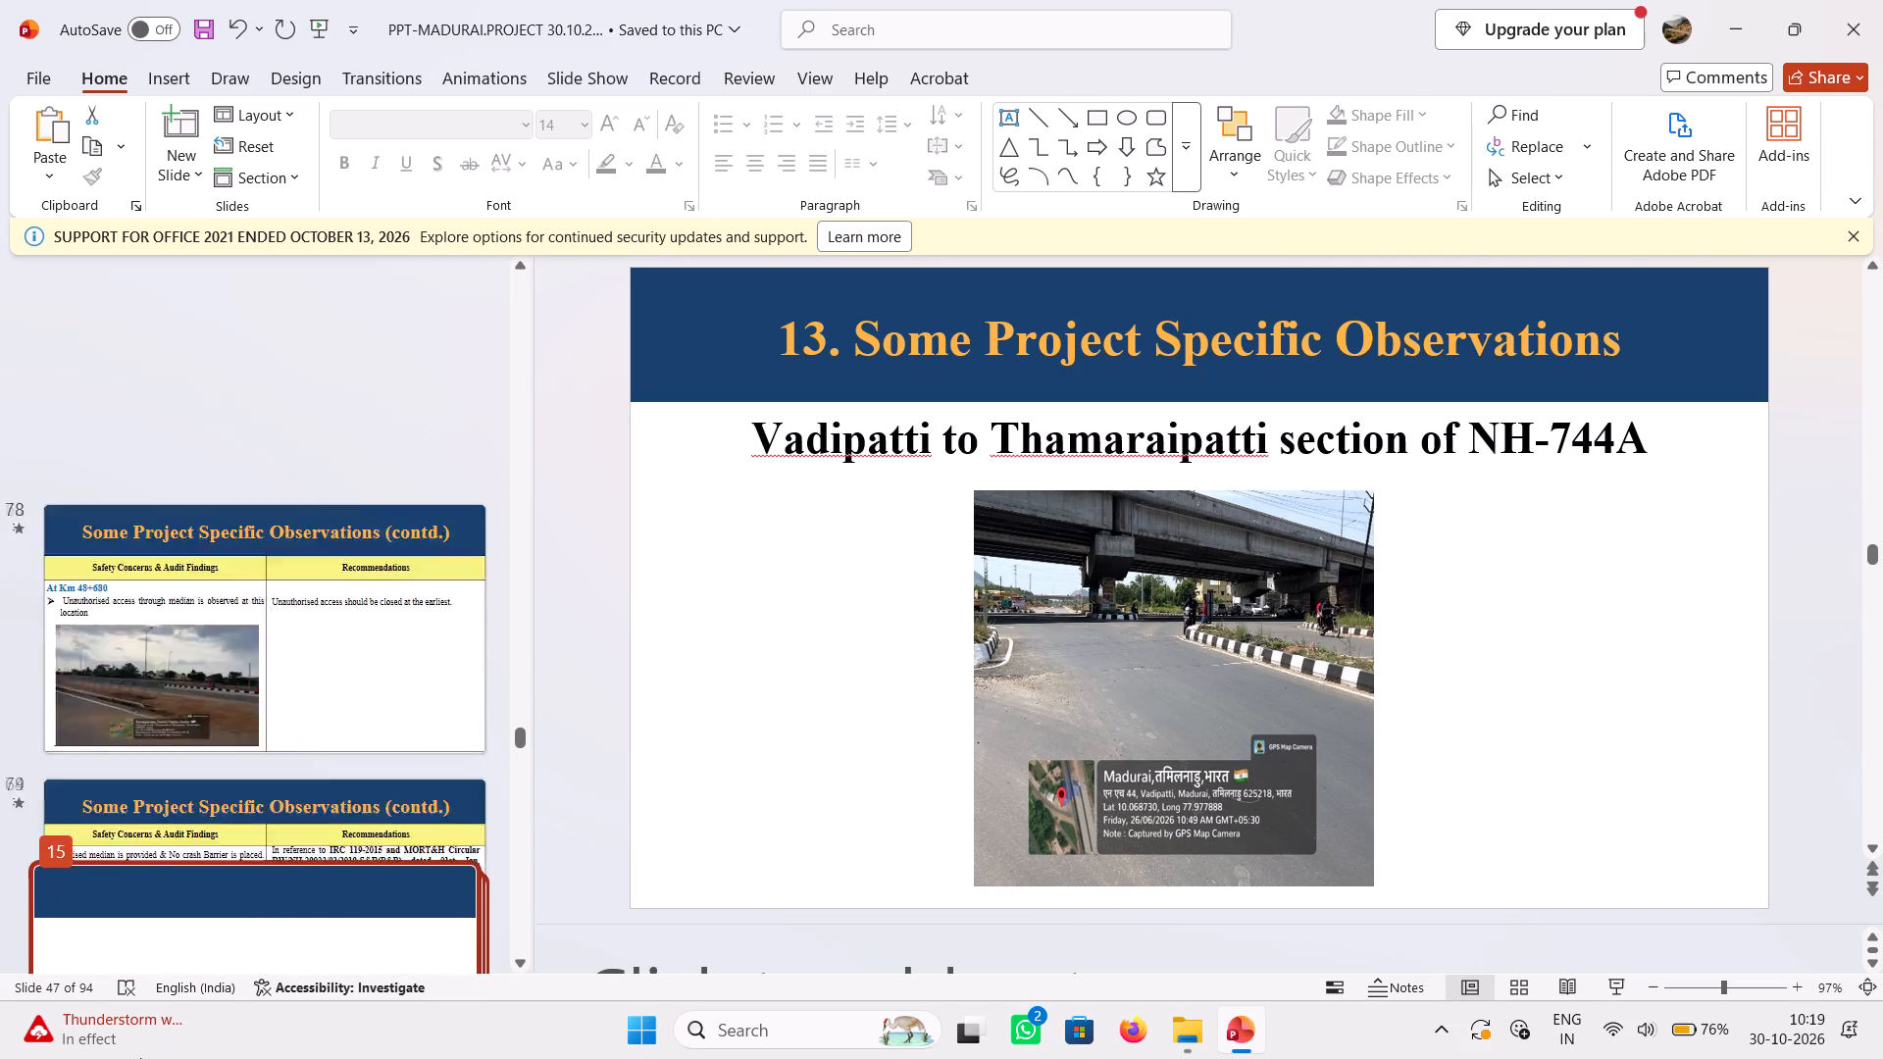
pyautogui.moveTo(140, 1058); pyautogui.dragTo(138, 957)
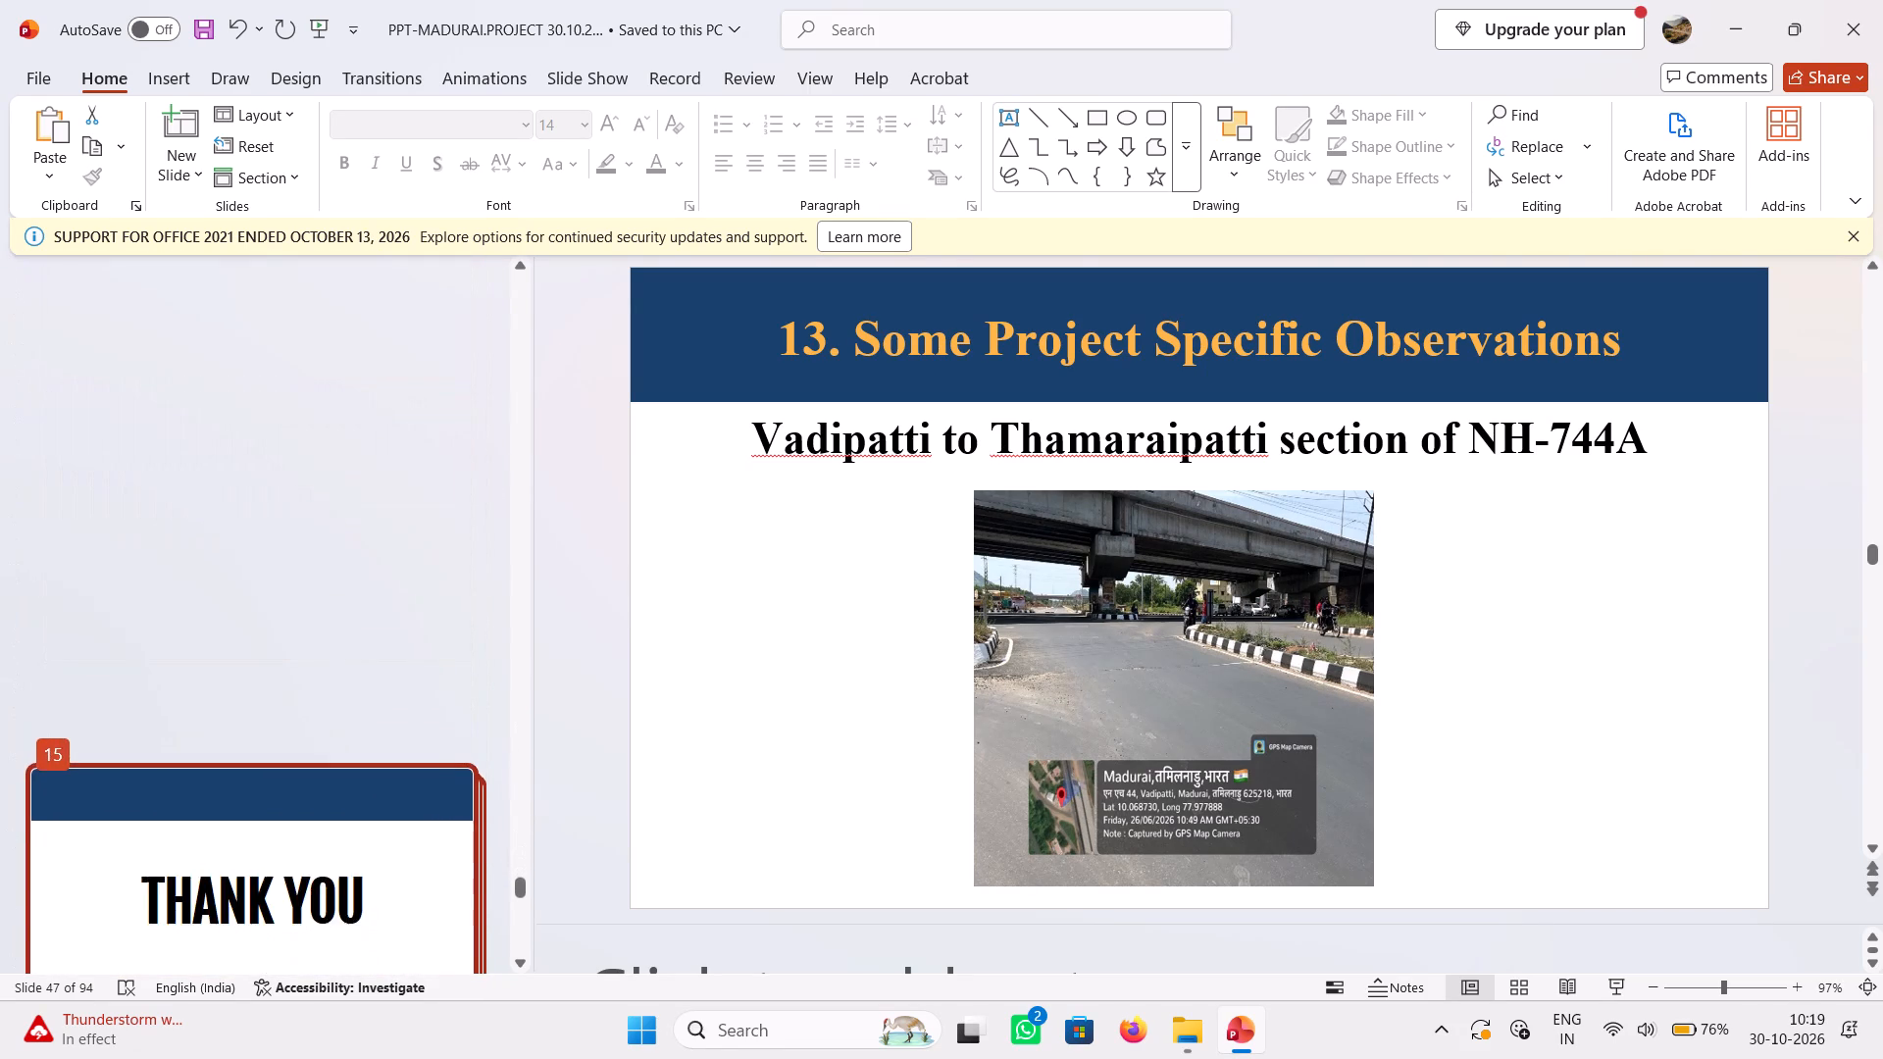
pyautogui.moveTo(138, 957); pyautogui.dragTo(157, 484)
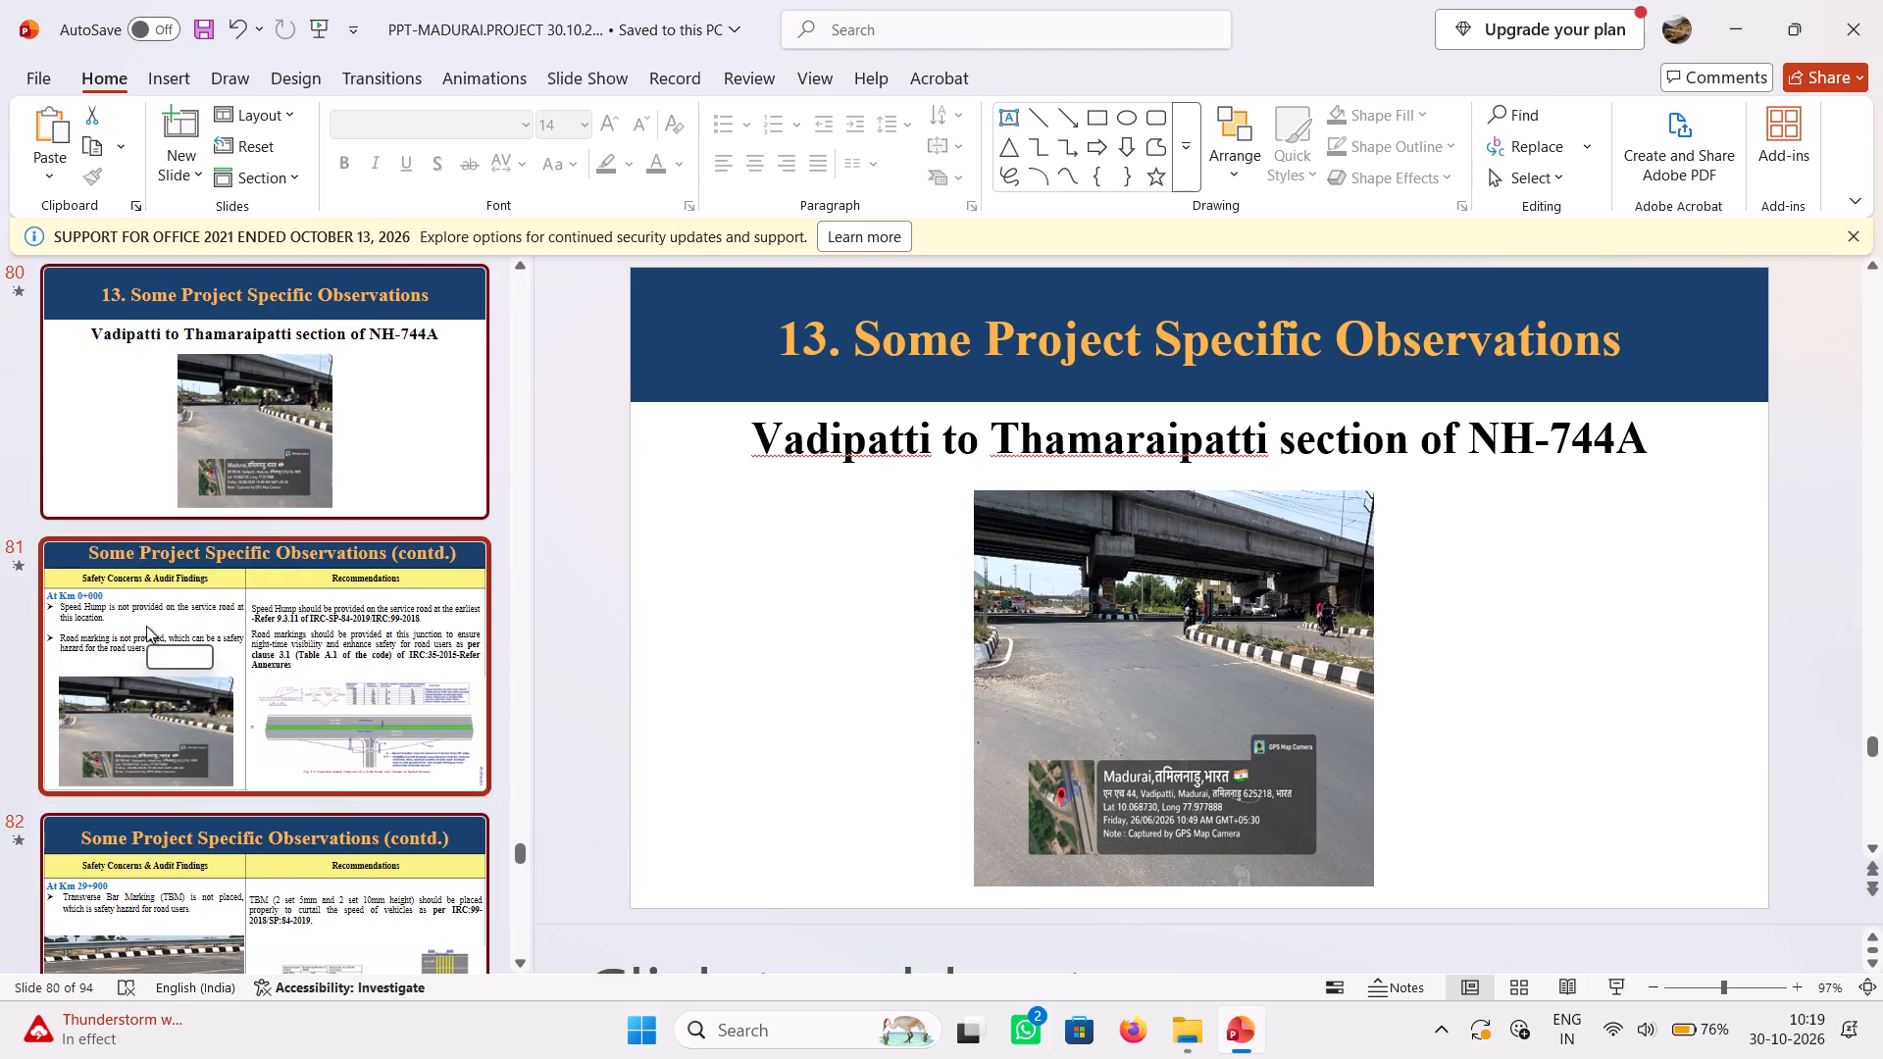
# Move the Thank You slide preceding the last Vadipatti opening slide to just before the final Signage Plan for Round About Junction slide, and delete it.
pyautogui.scroll(3, 146, 626)
pyautogui.scroll(-2, 146, 626)
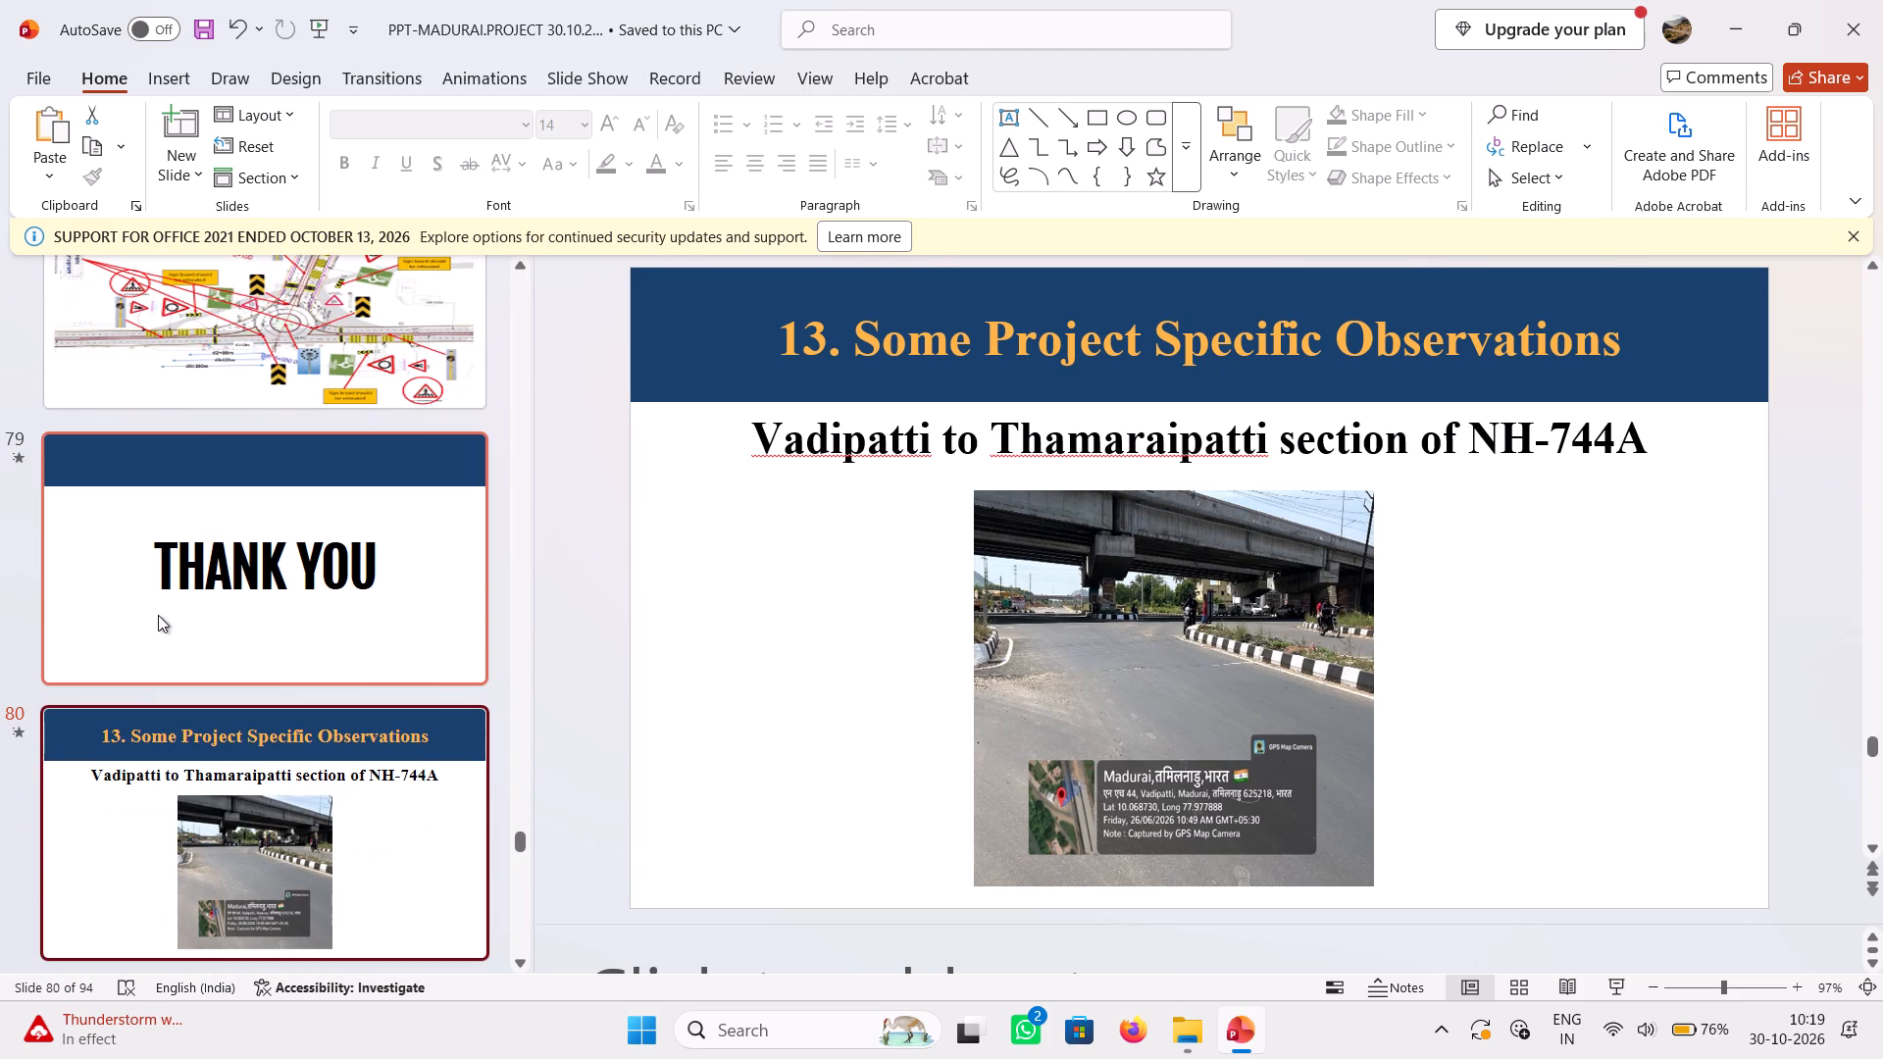
pyautogui.moveTo(158, 615); pyautogui.dragTo(128, 1028)
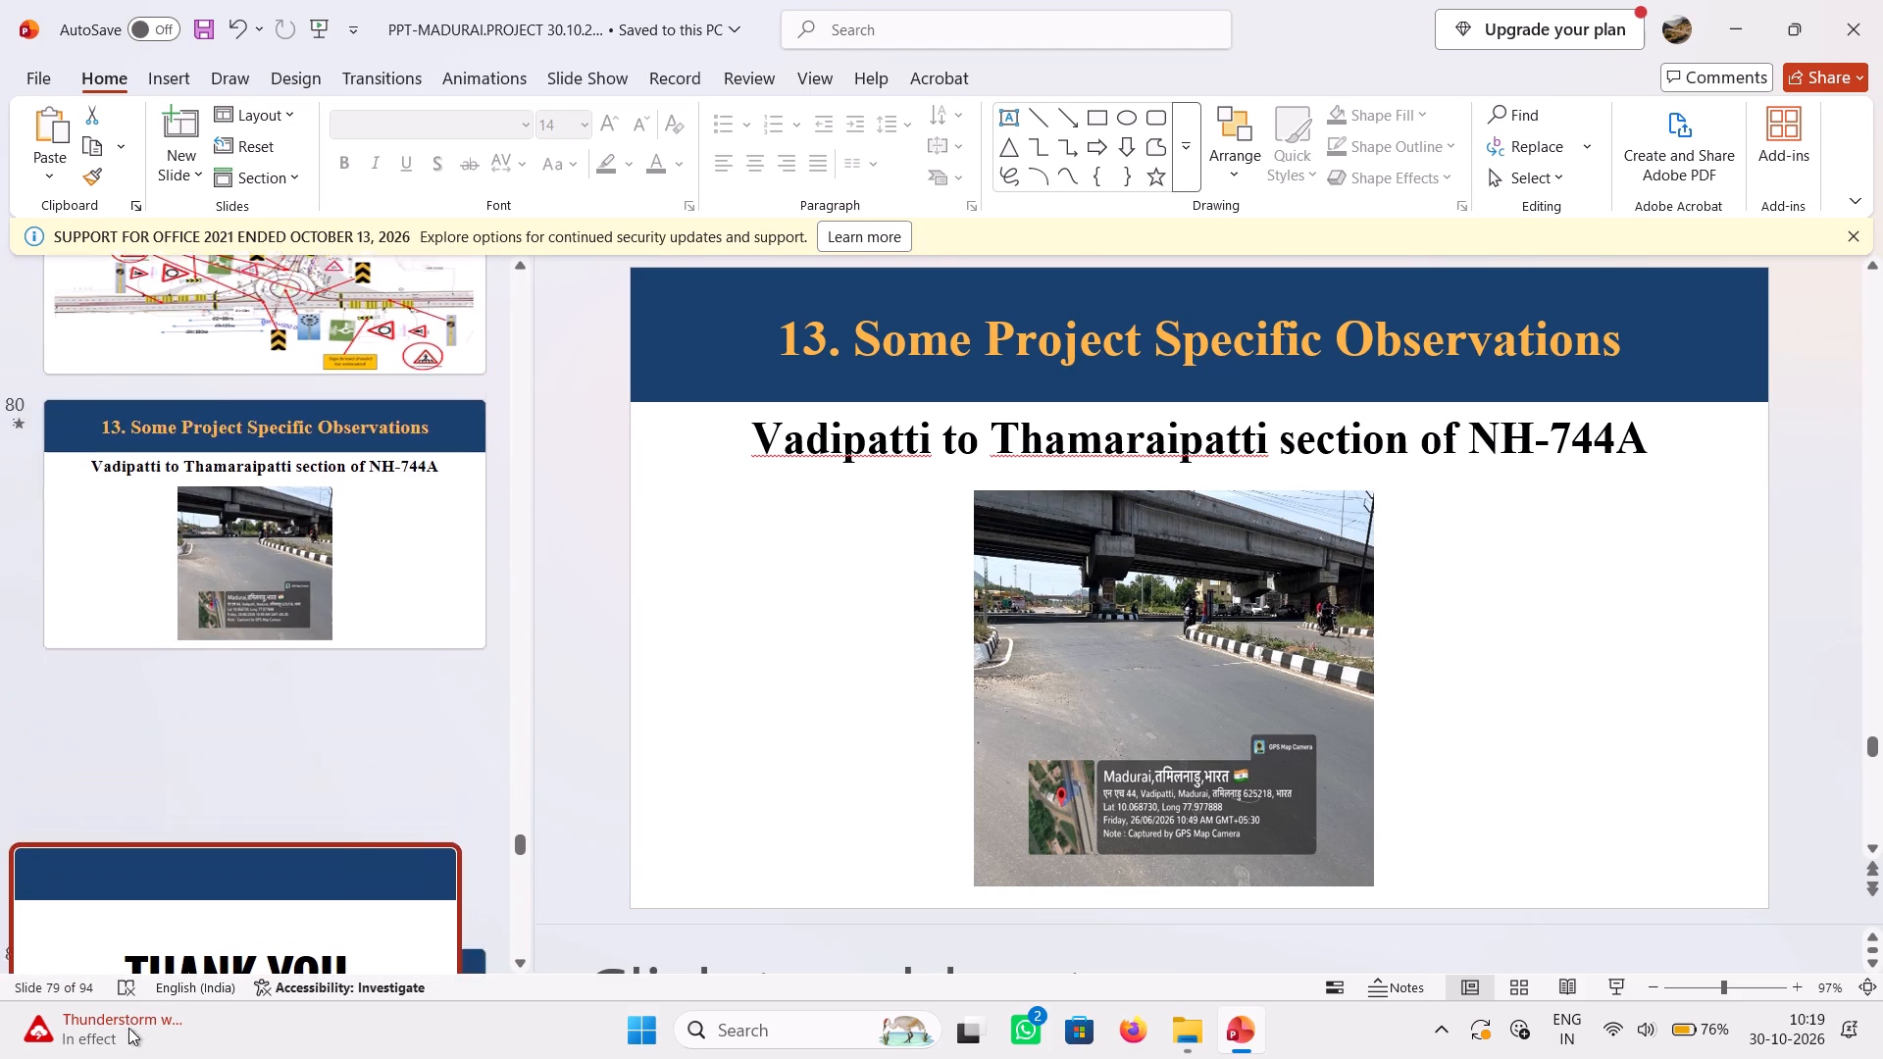
pyautogui.moveTo(128, 1028); pyautogui.dragTo(139, 983)
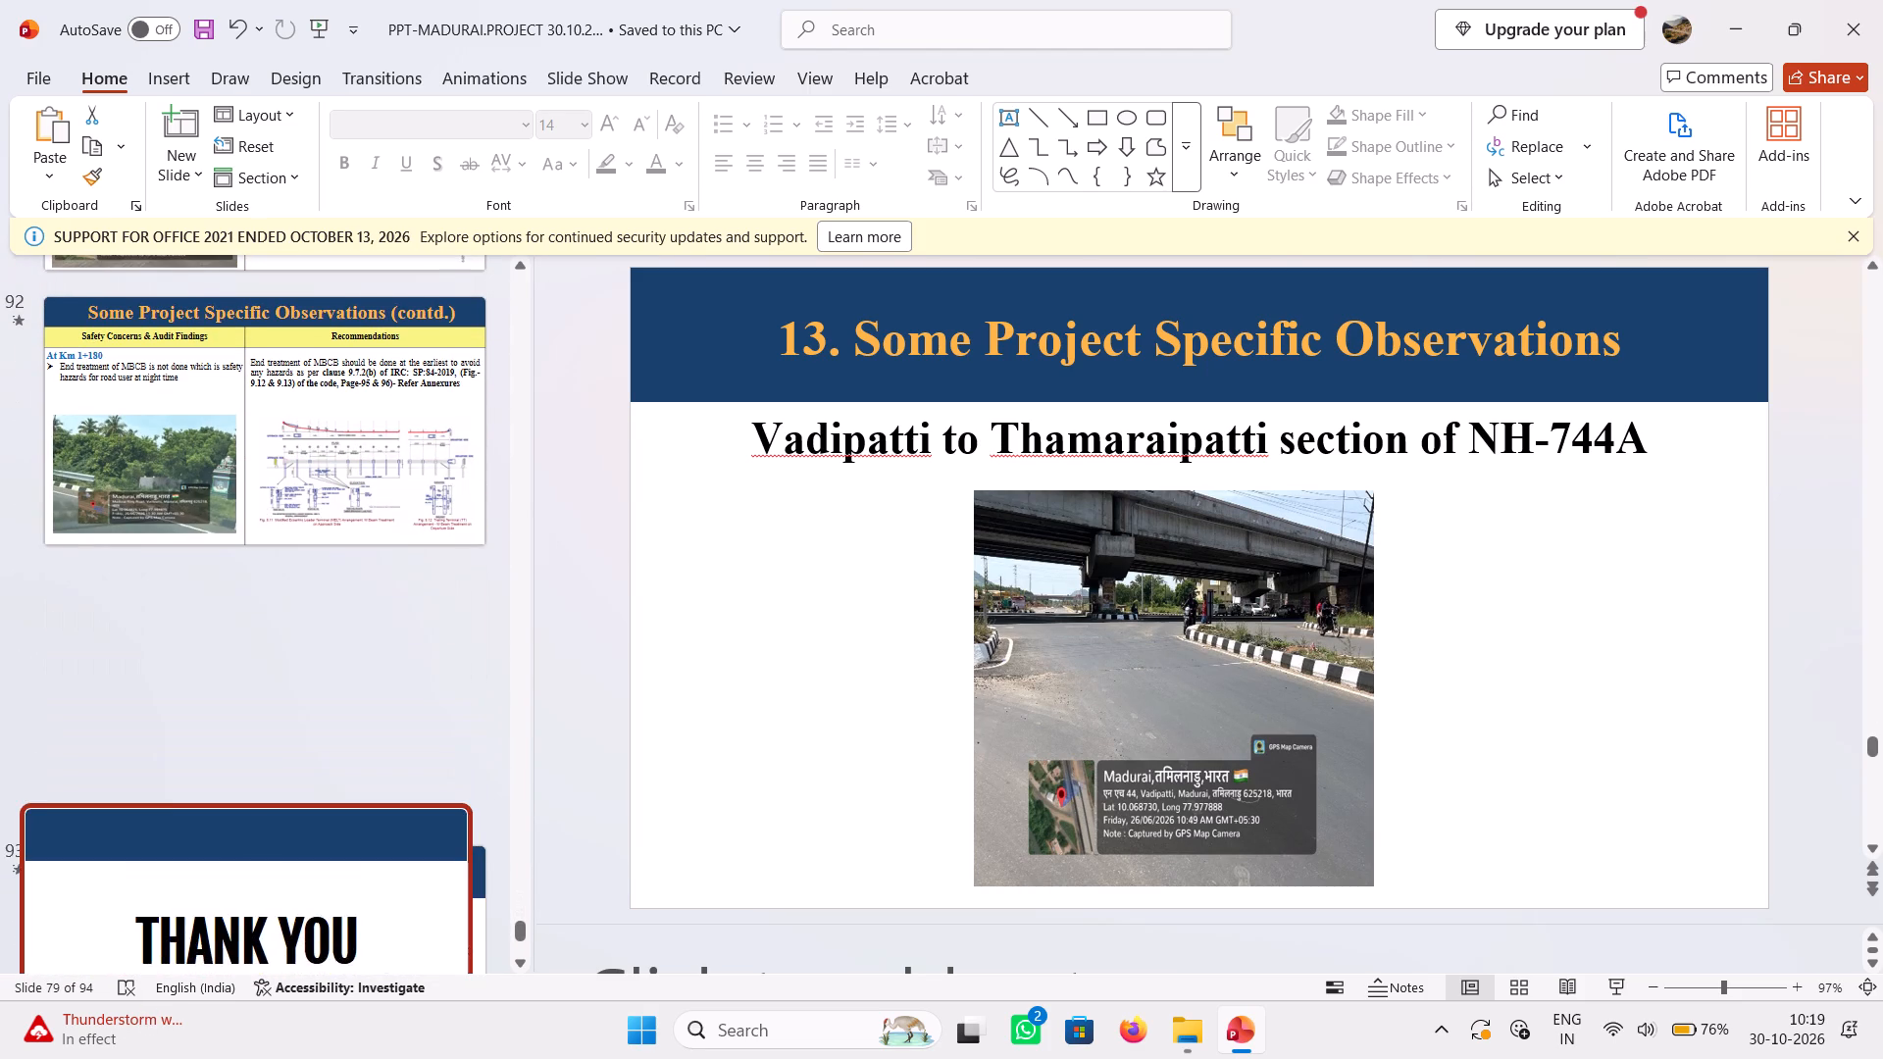
pyautogui.moveTo(139, 983); pyautogui.dragTo(139, 839)
pyautogui.scroll(-1, 141, 794)
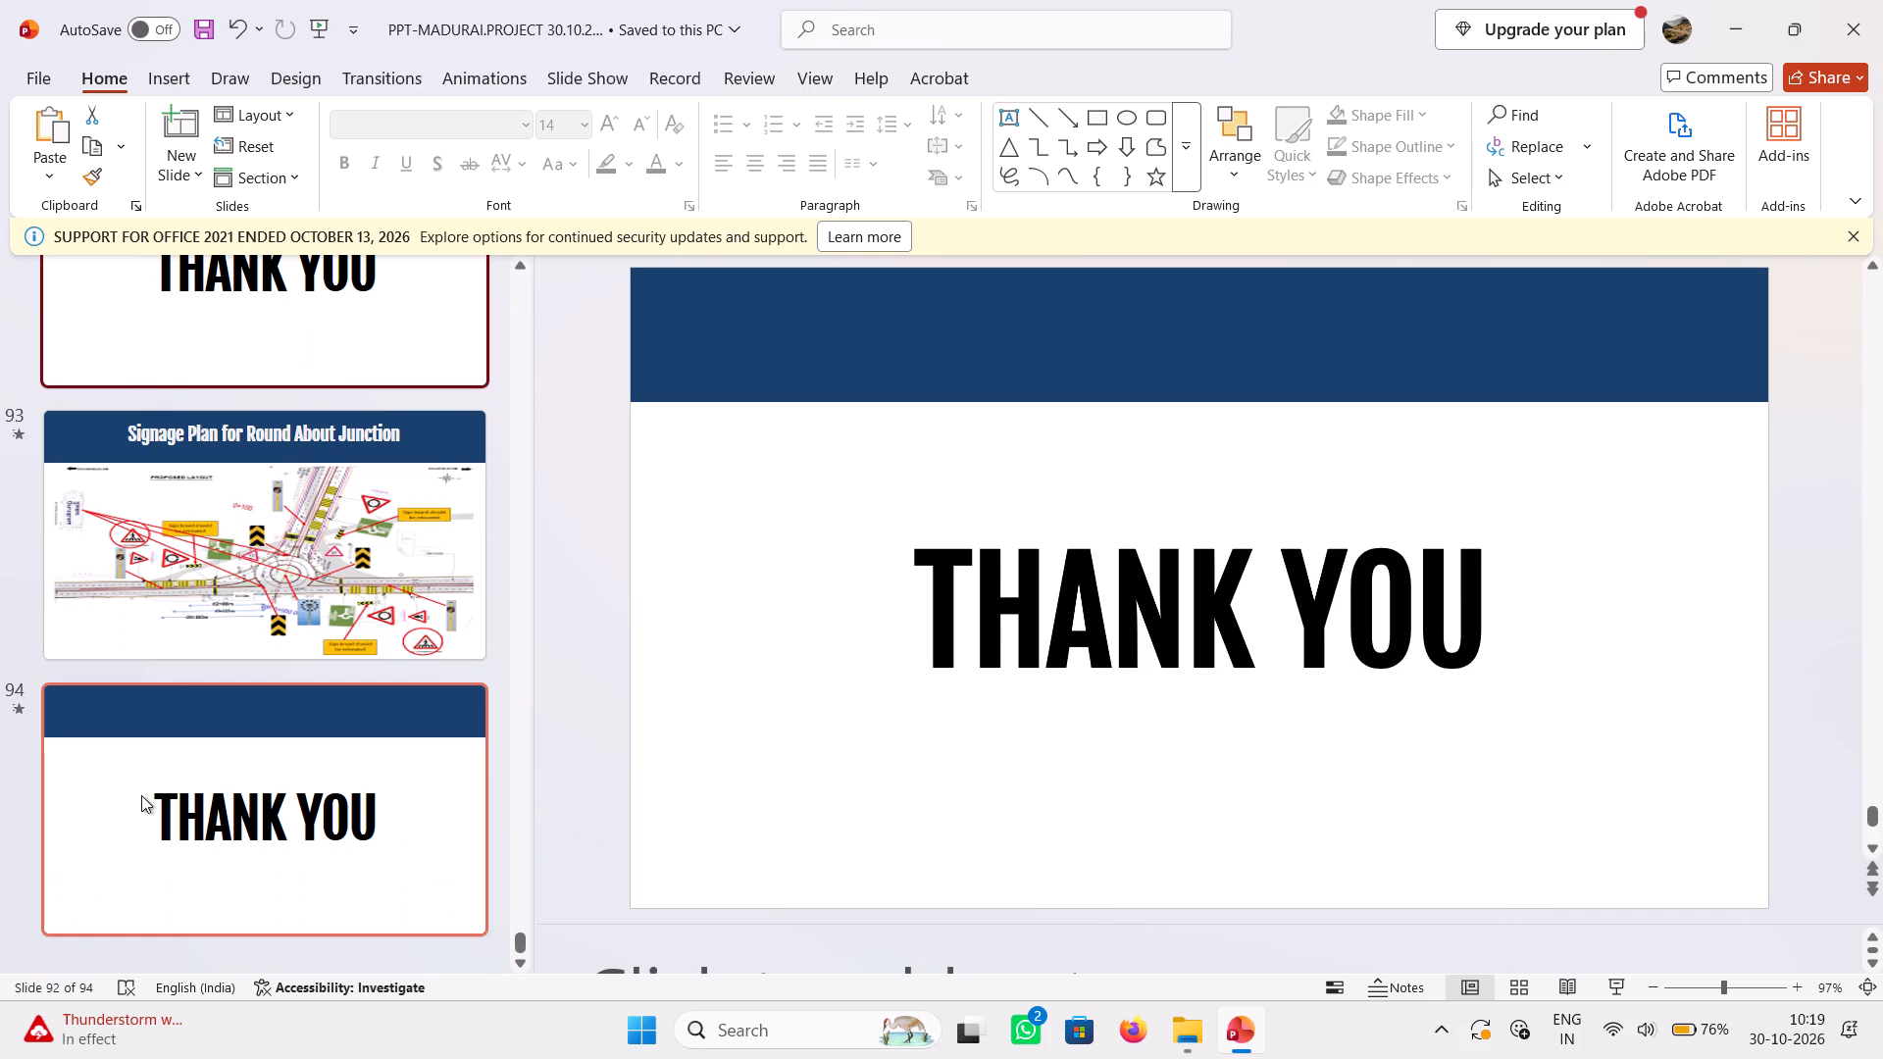
pyautogui.click(150, 806)
pyautogui.click(252, 365)
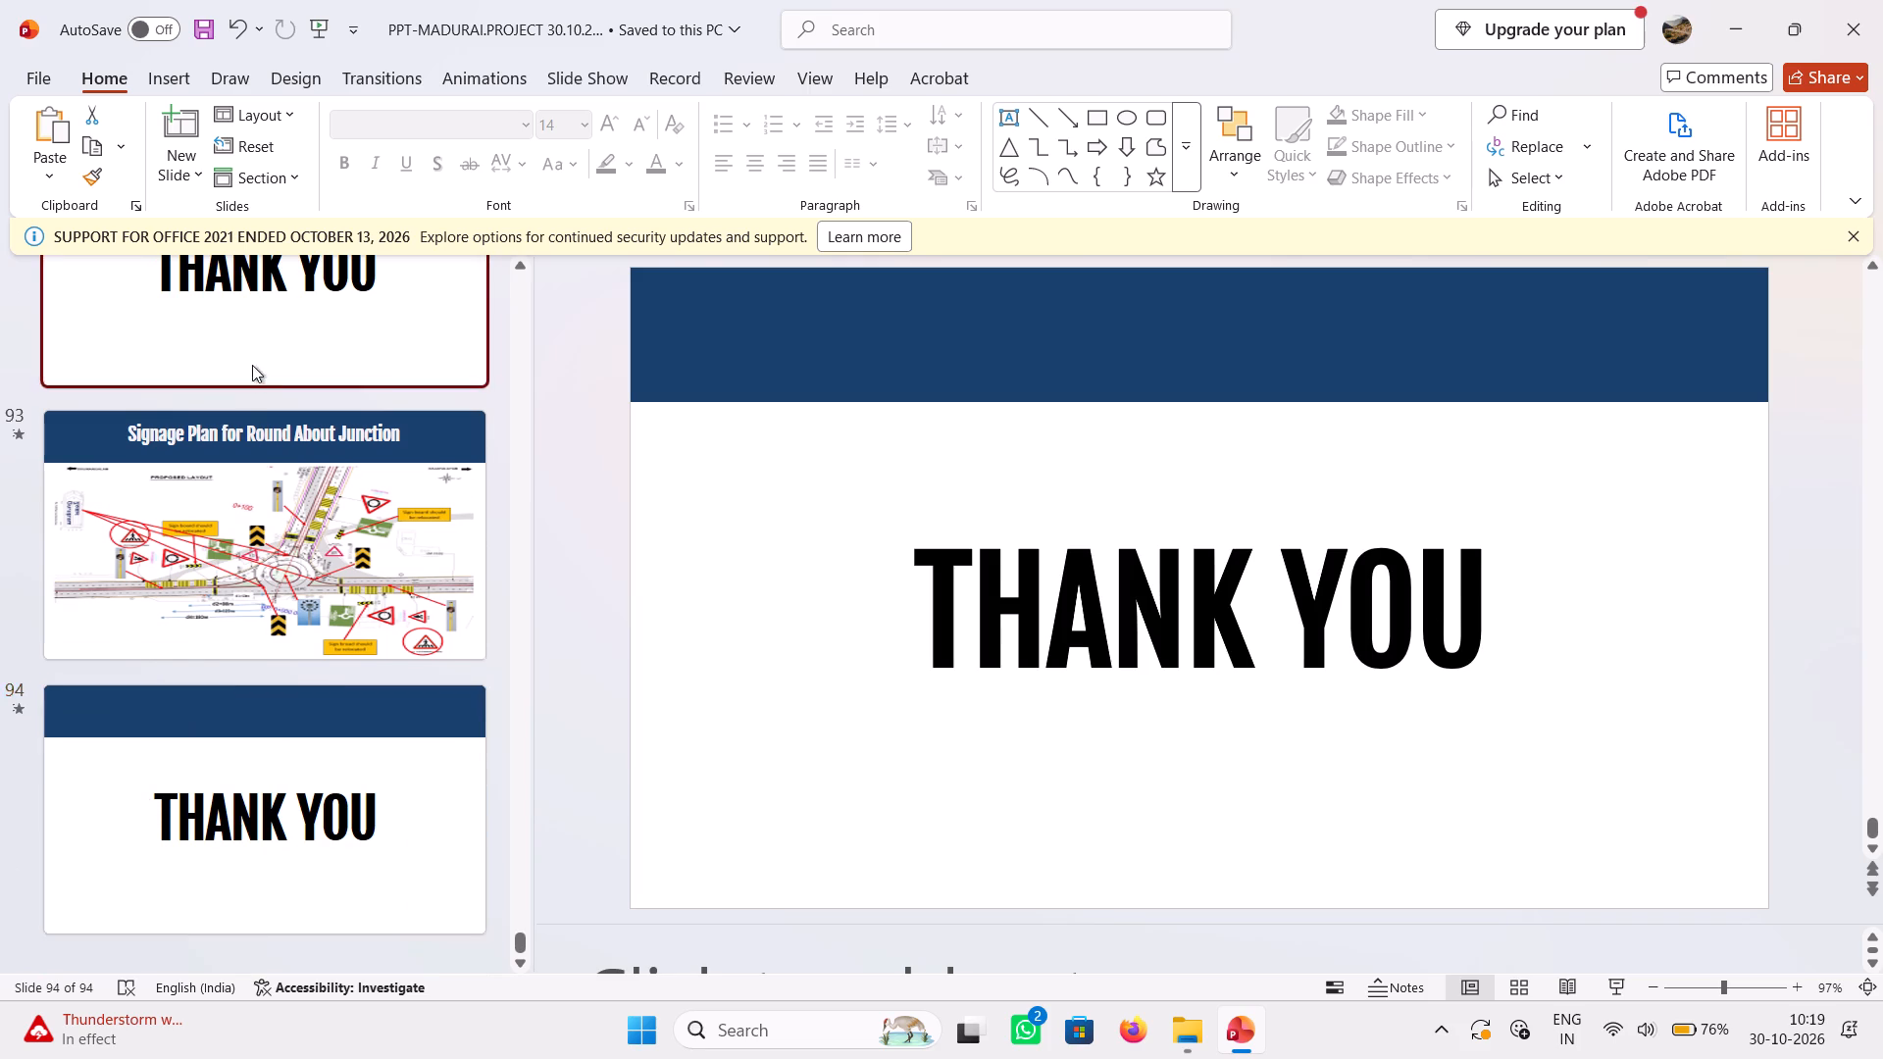
pyautogui.press('Delete')
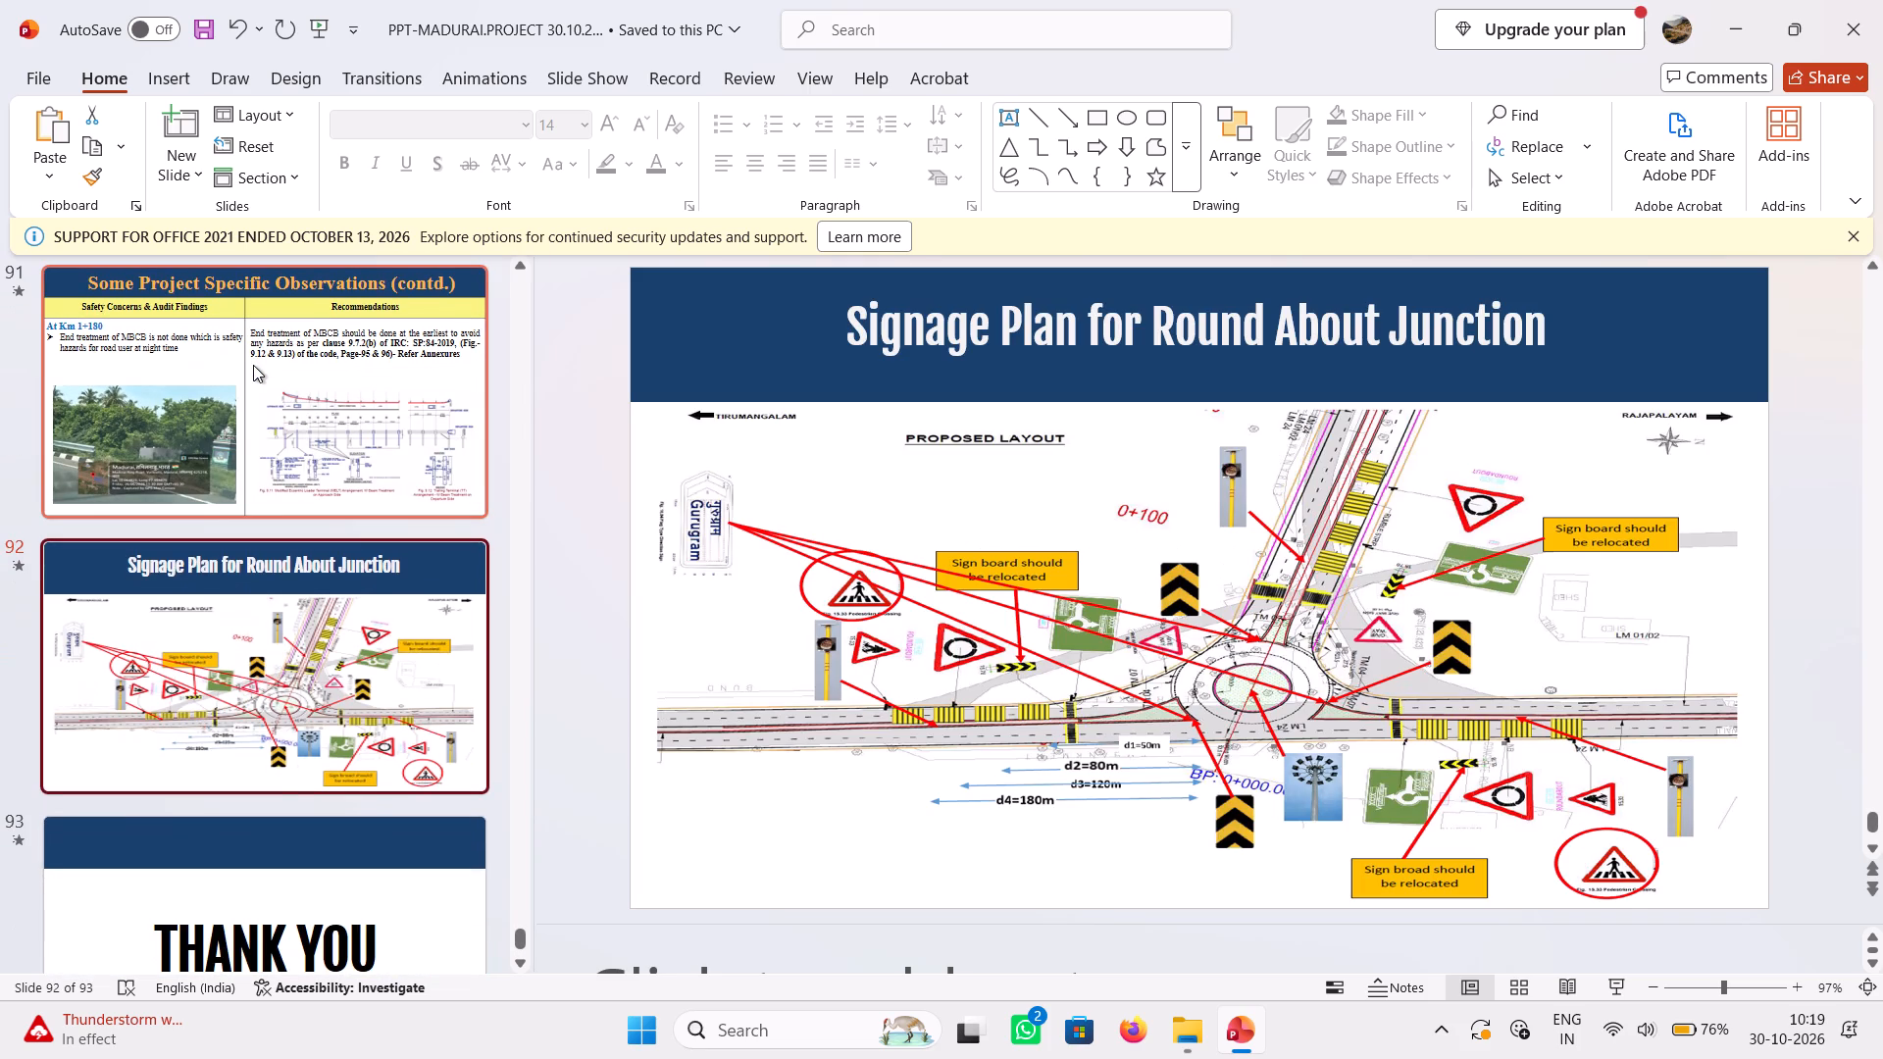
# Delete the whole Melur to Karaikudi NH-36, 338 & 383 section that follows the Thirumangalam section's At Km 25+500 slide.
pyautogui.scroll(20, 260, 602)
pyautogui.scroll(6, 260, 602)
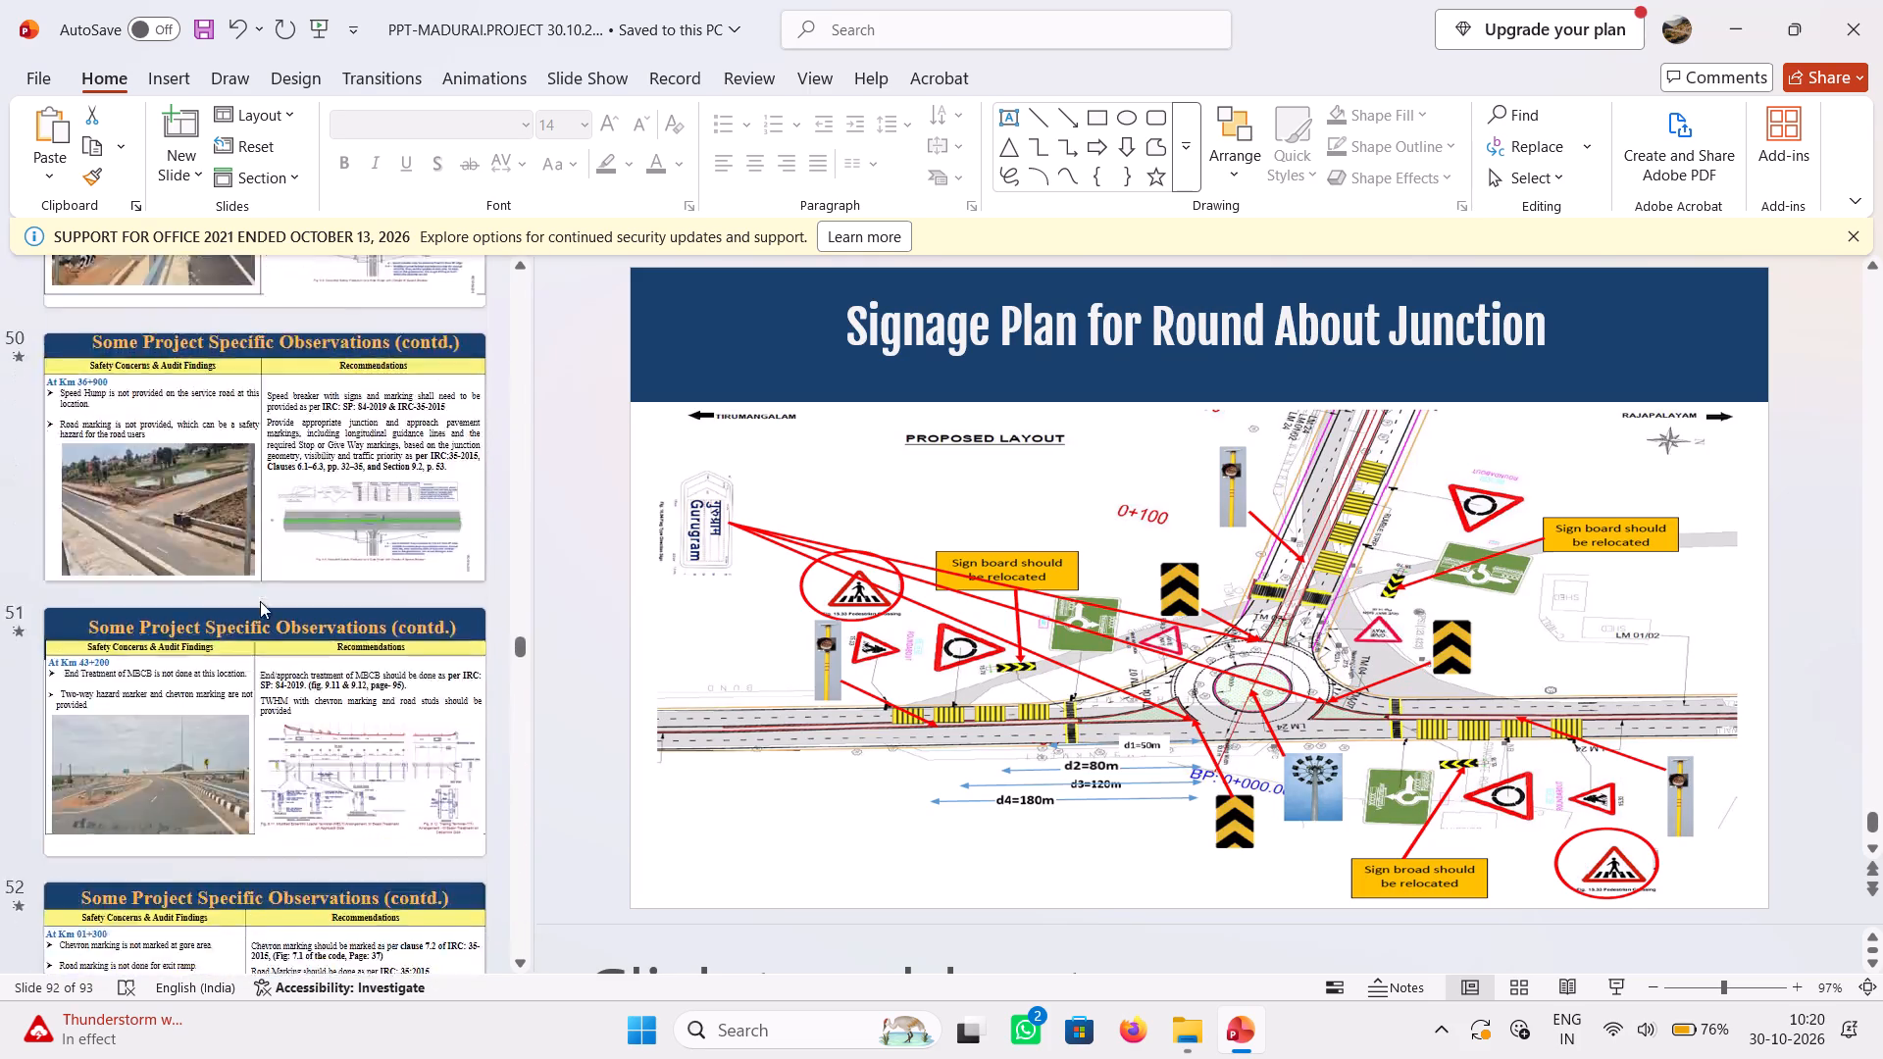
pyautogui.scroll(12, 260, 601)
pyautogui.scroll(18, 260, 600)
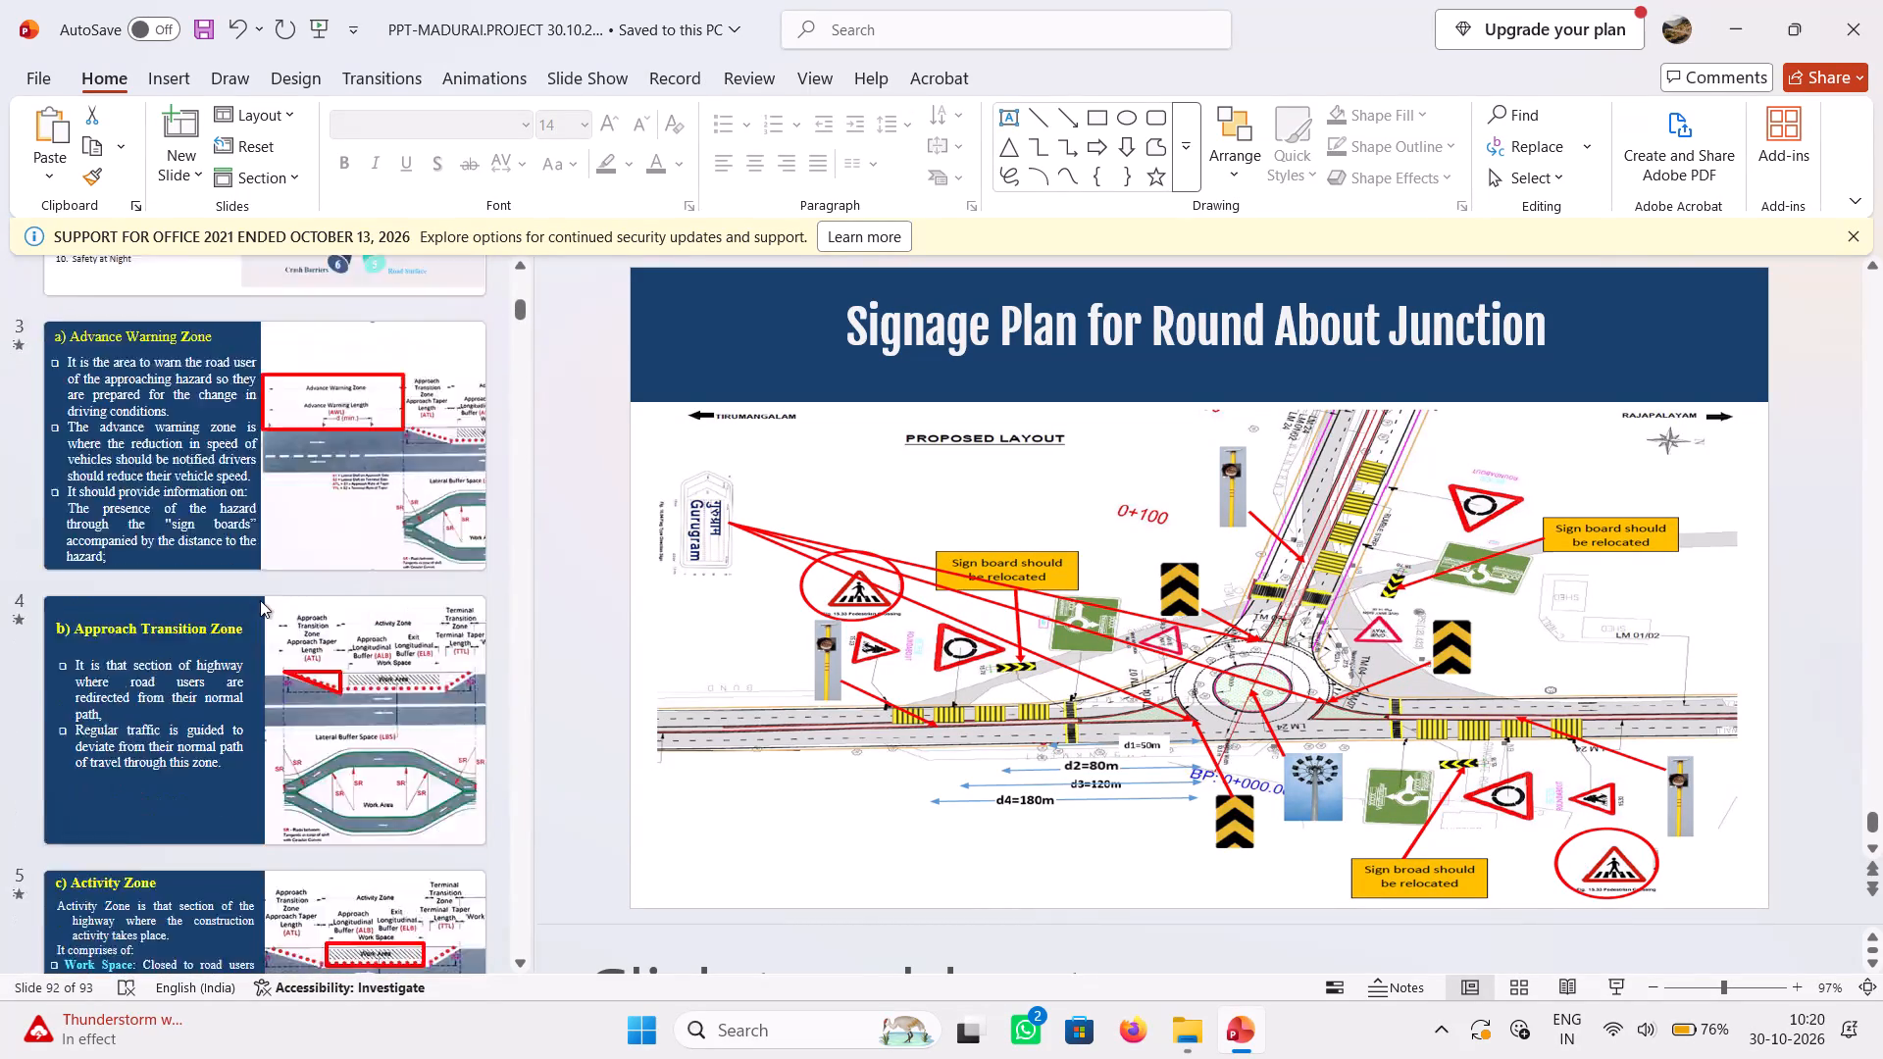
pyautogui.scroll(2, 260, 600)
pyautogui.scroll(-13, 260, 600)
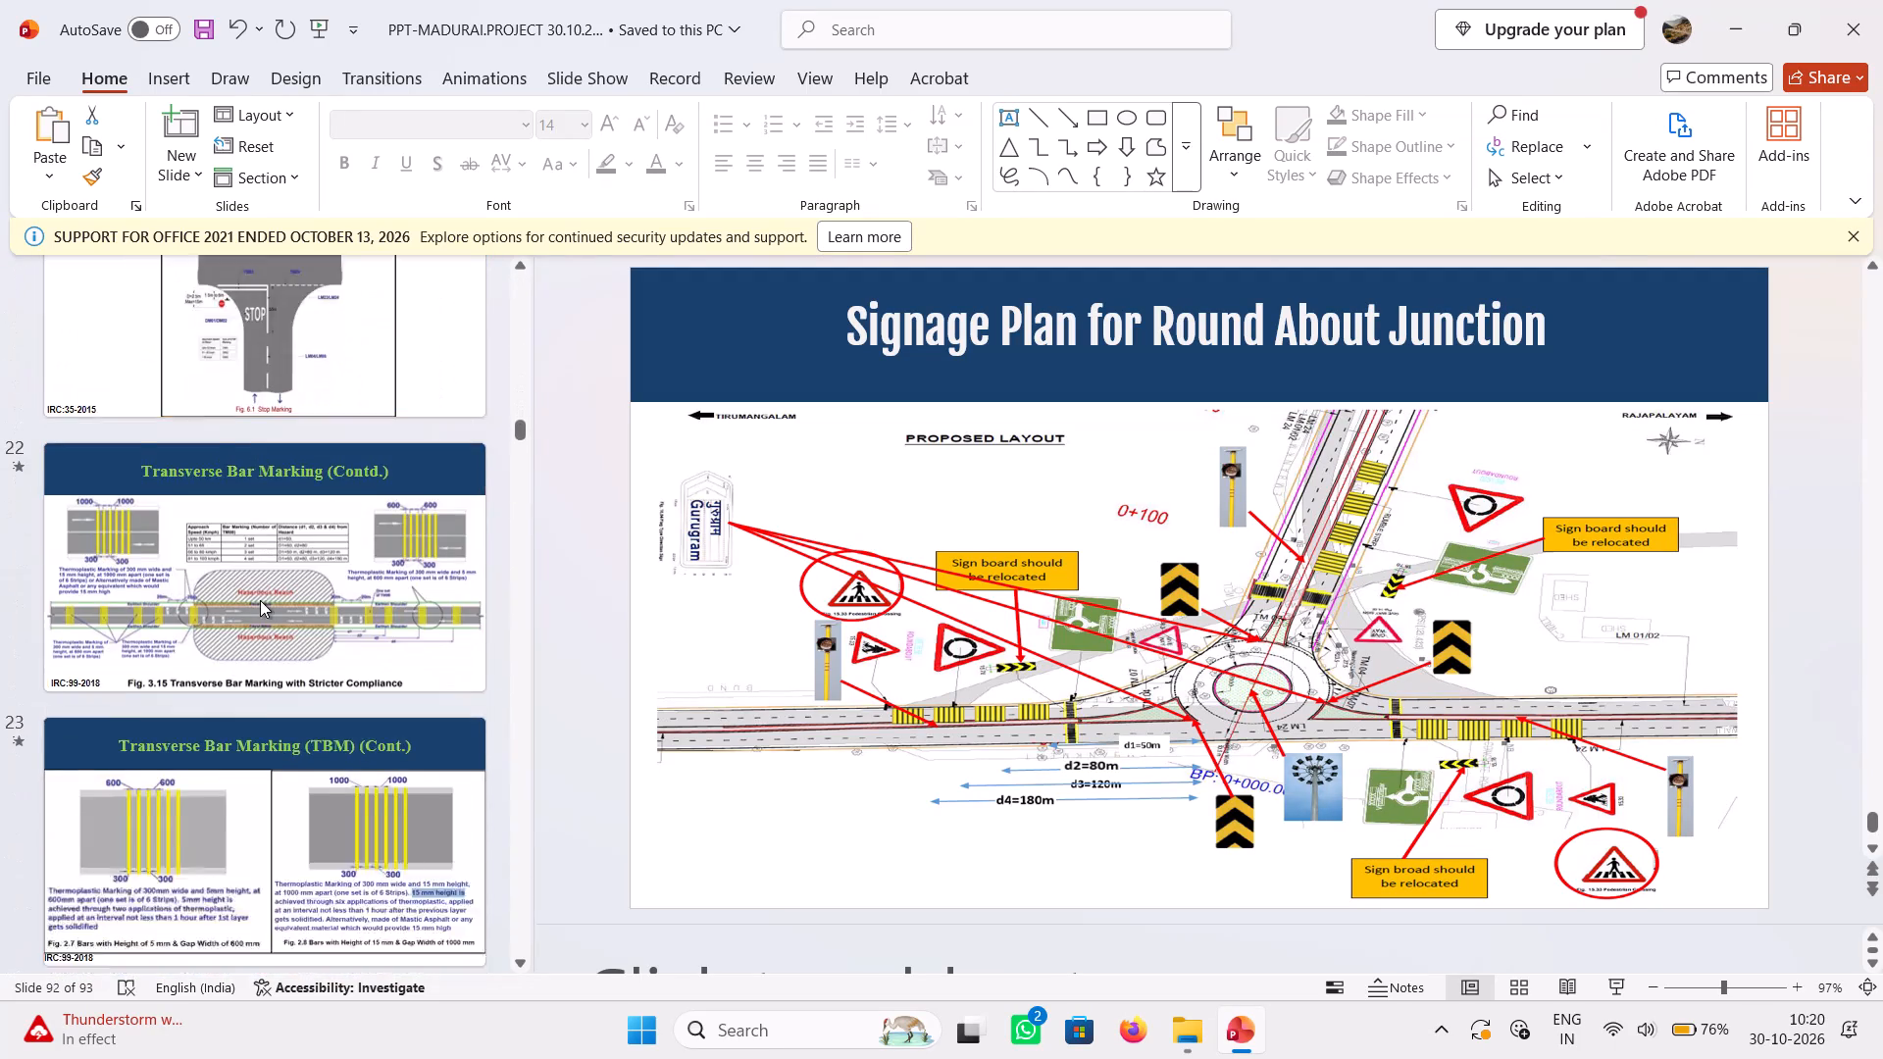
pyautogui.scroll(-5, 260, 600)
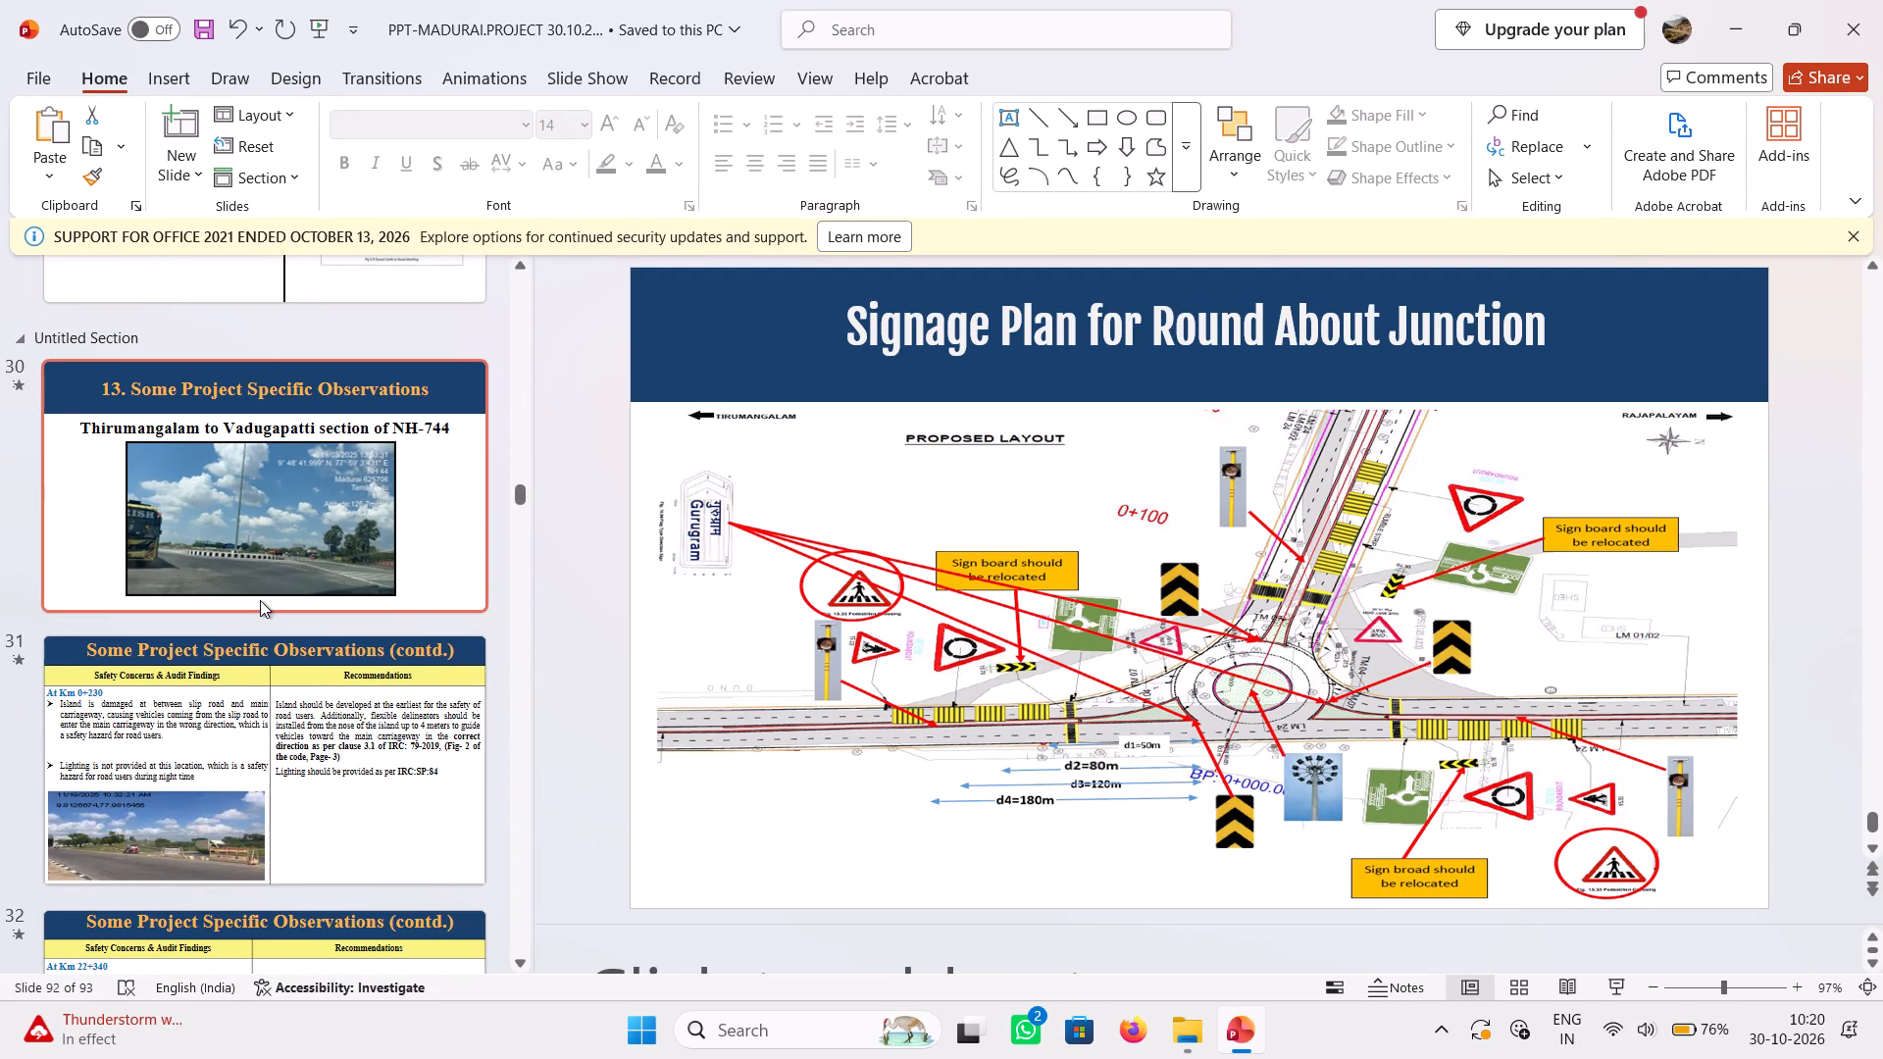
pyautogui.scroll(-2, 260, 600)
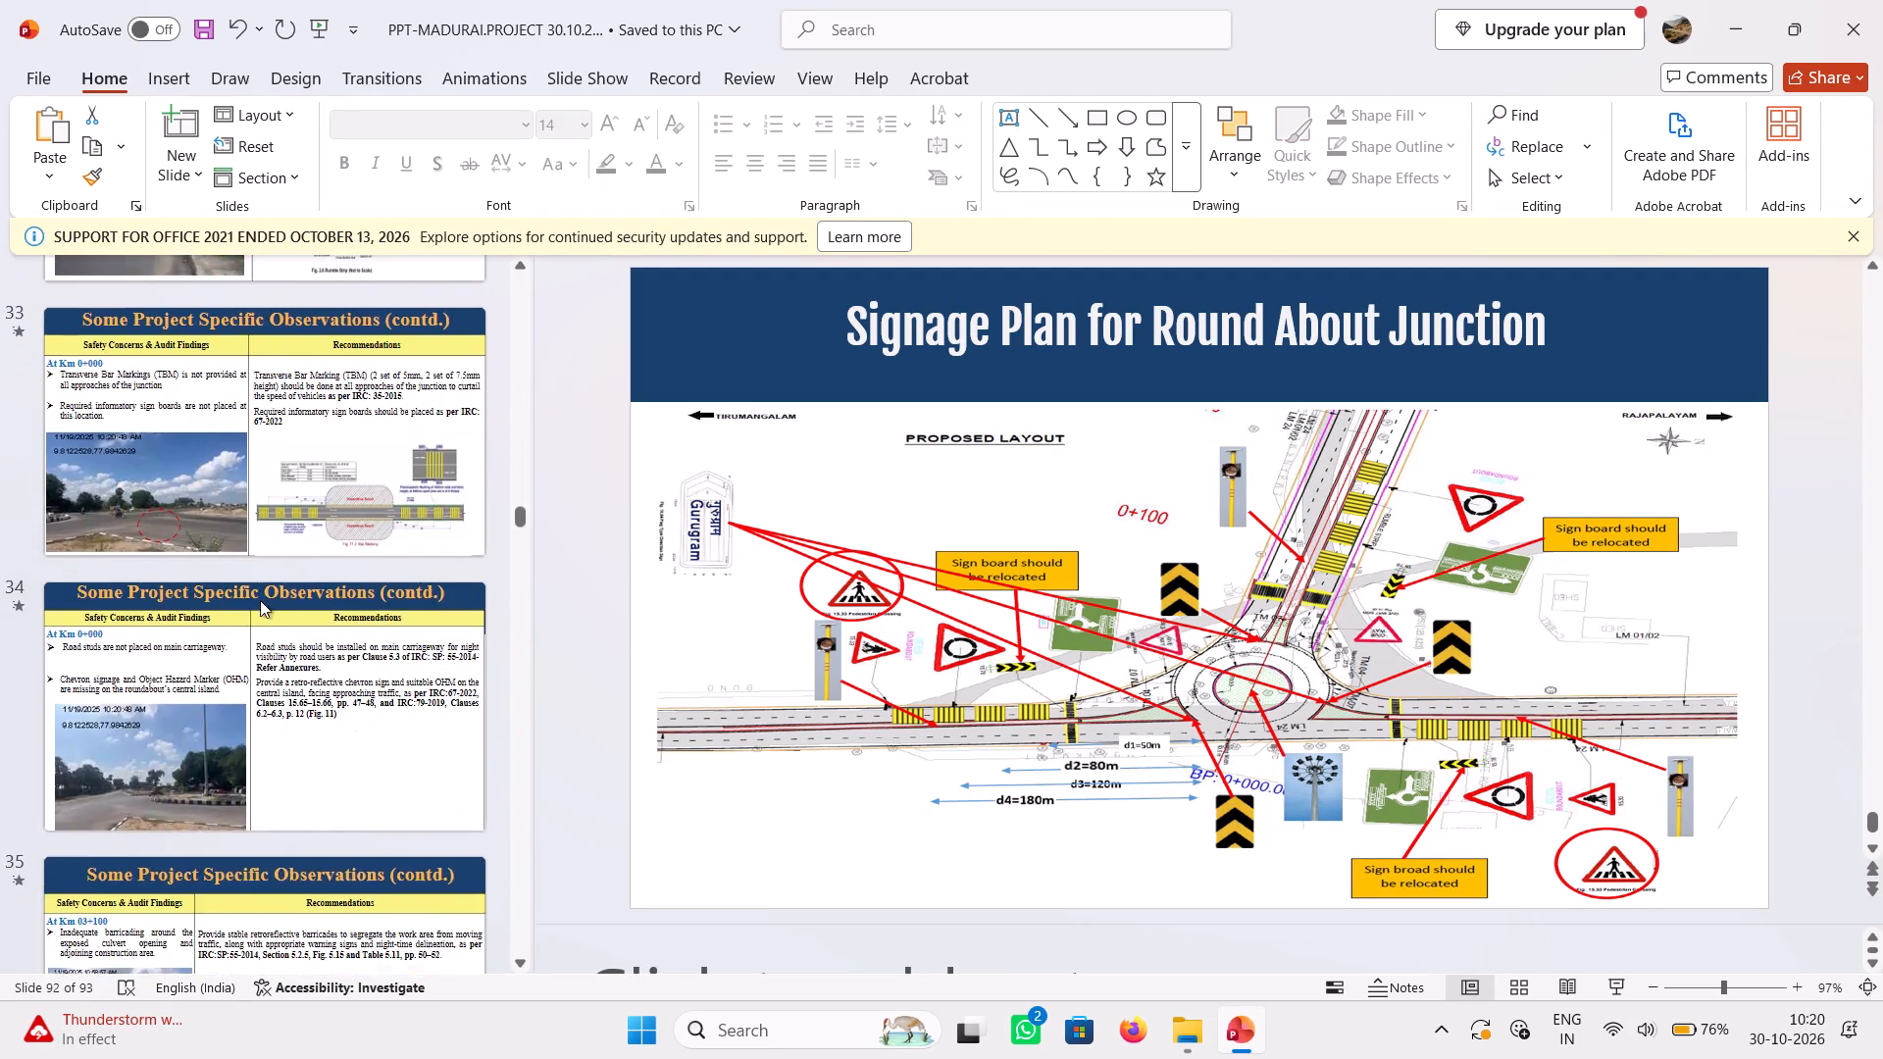
pyautogui.scroll(-7, 260, 600)
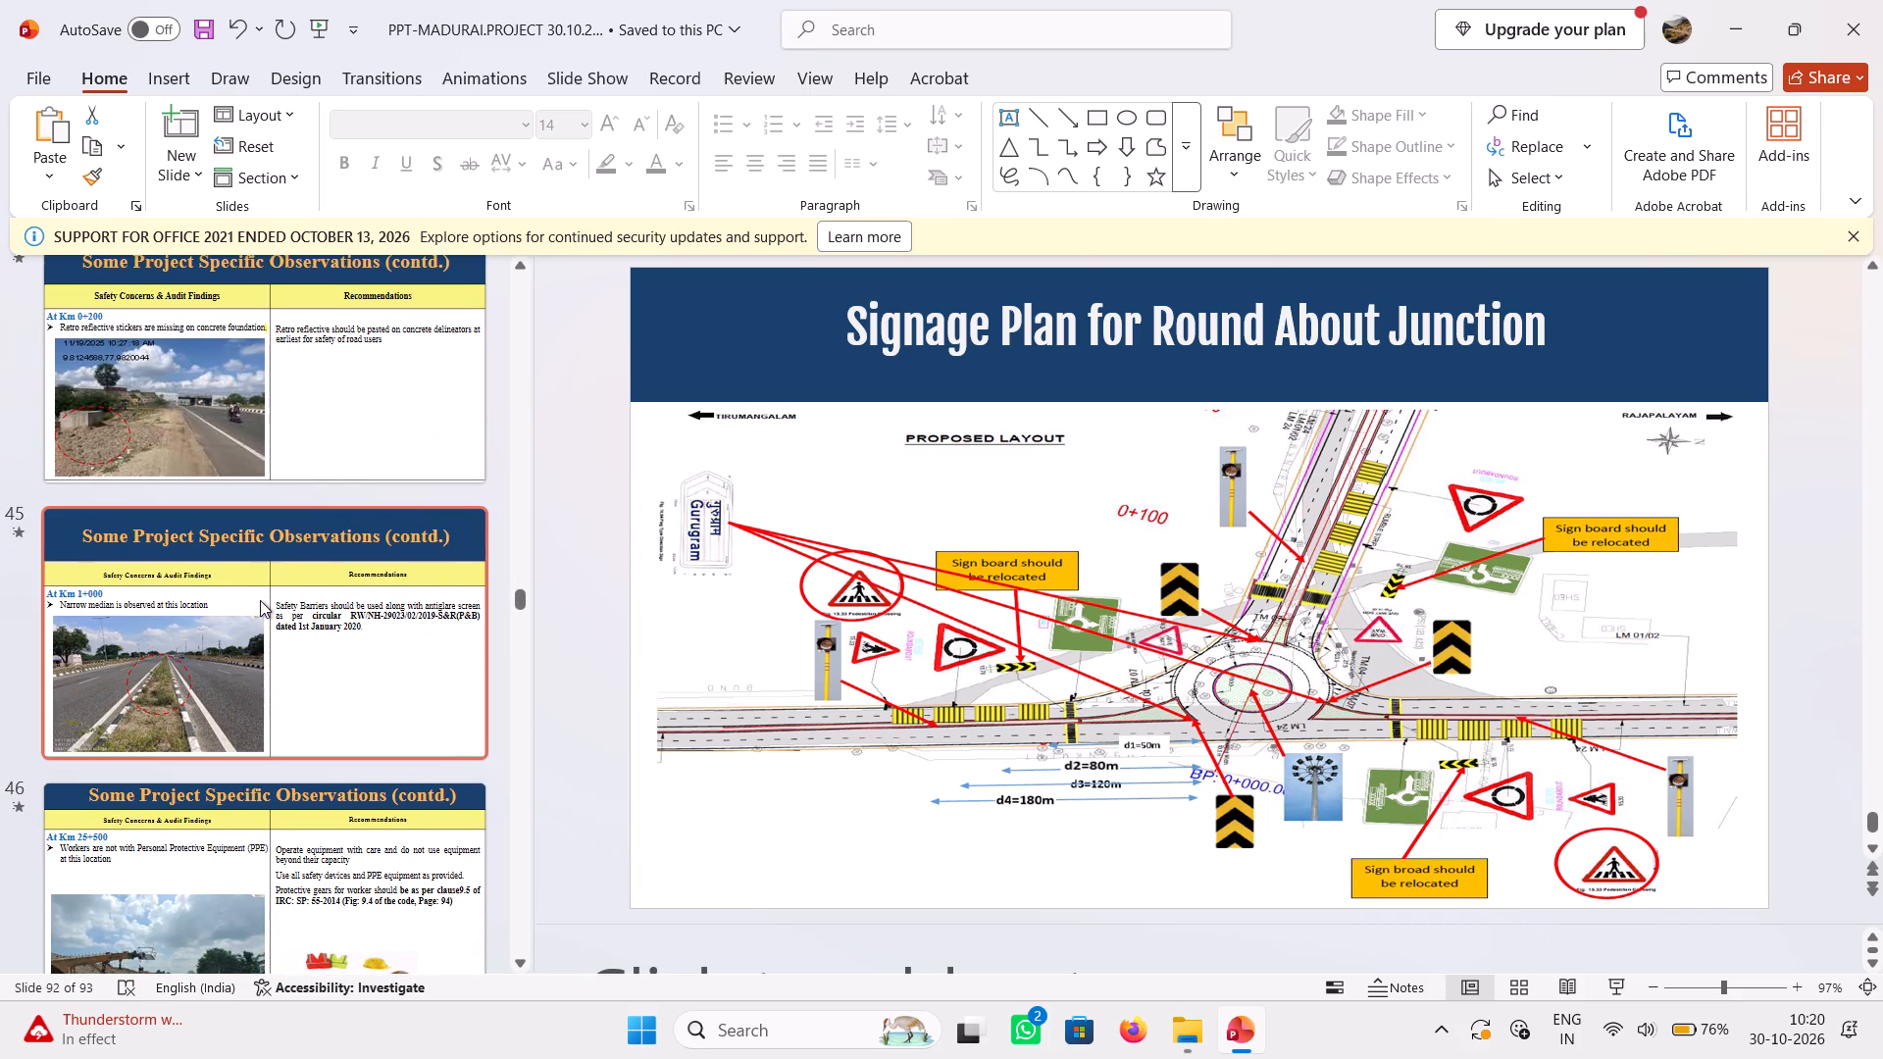
pyautogui.scroll(-1, 260, 600)
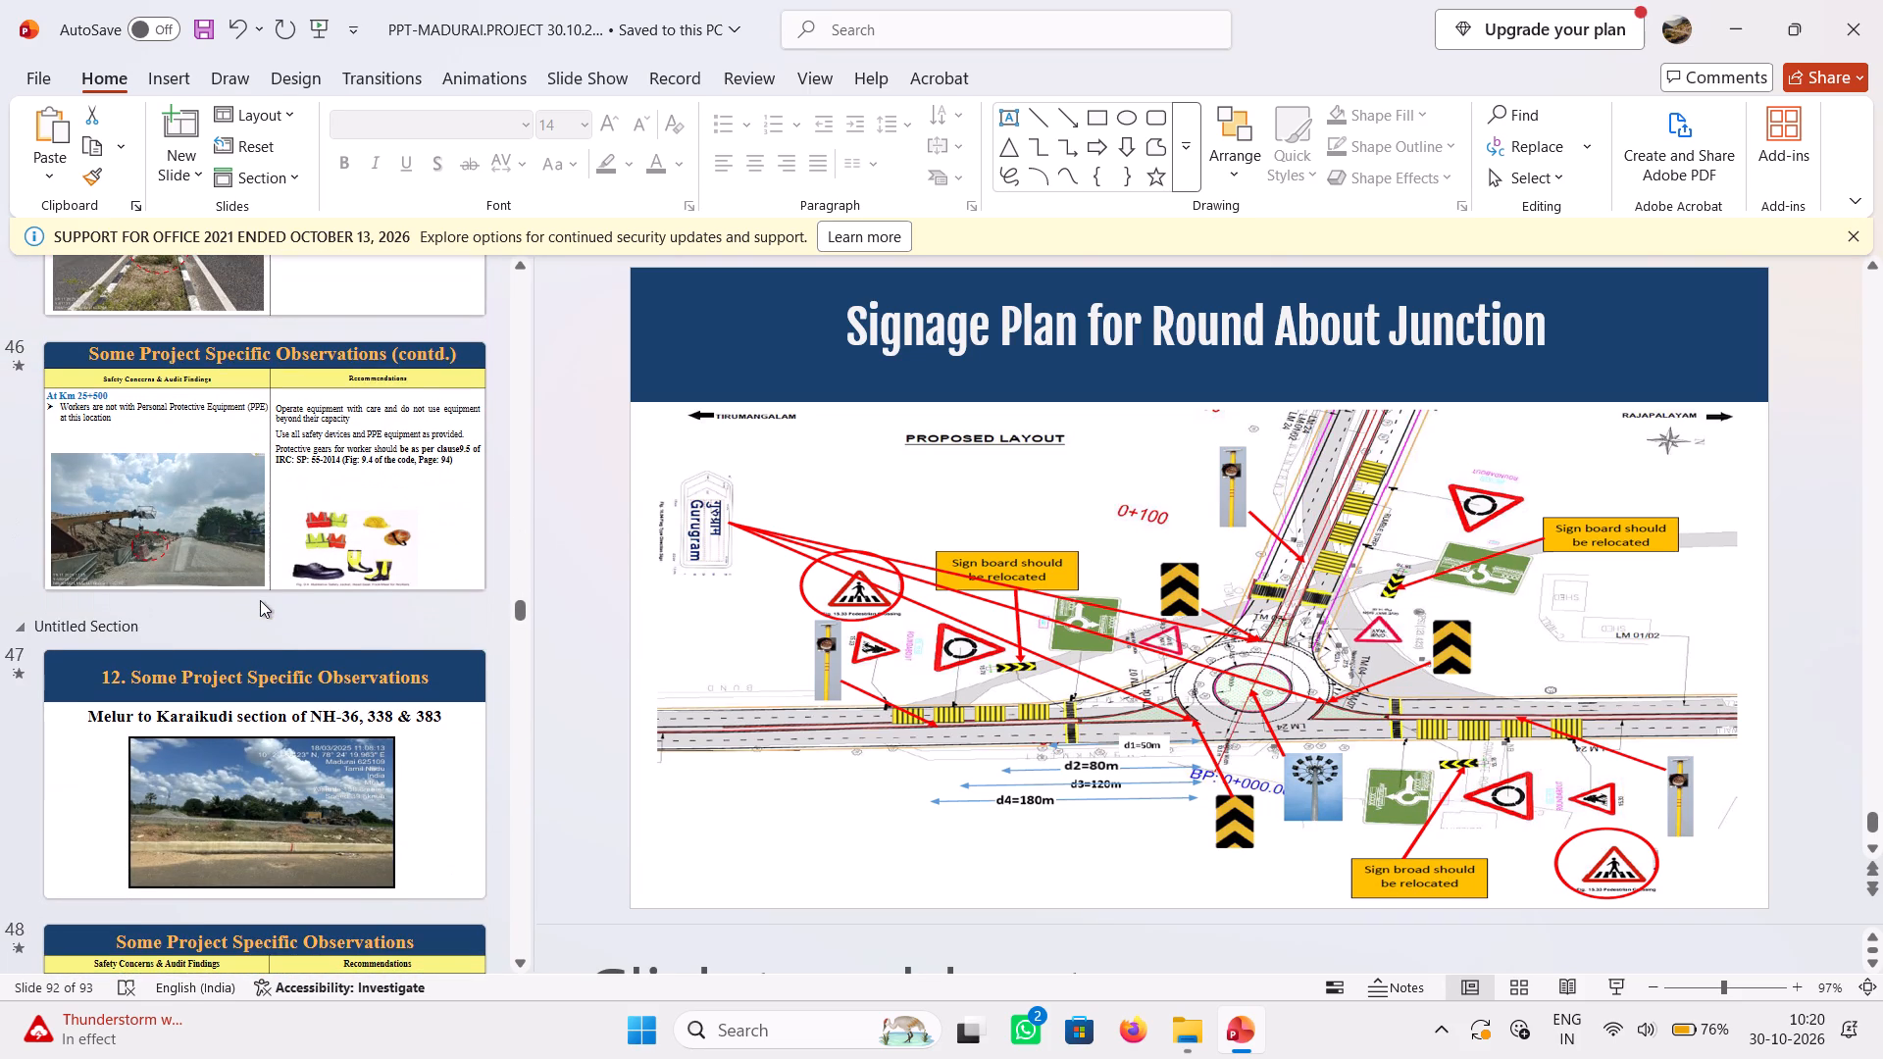
pyautogui.click(82, 626)
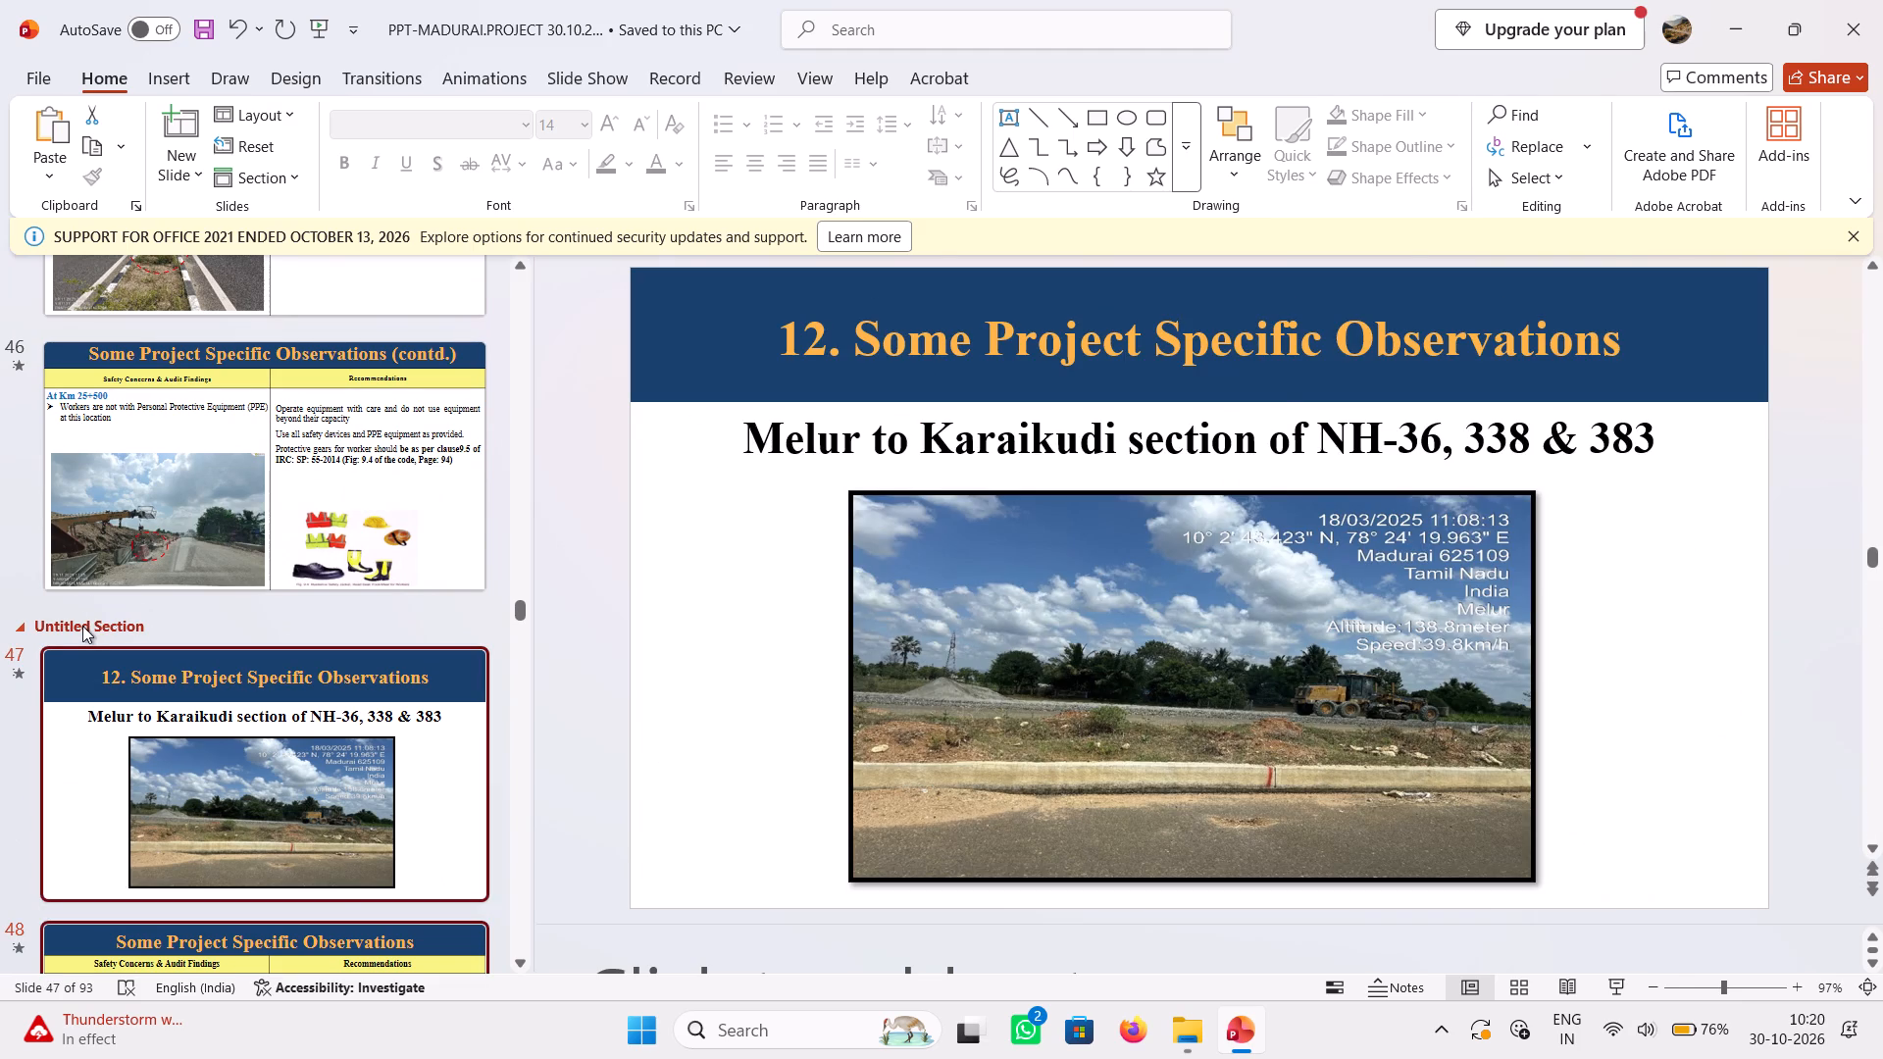
pyautogui.press('Delete')
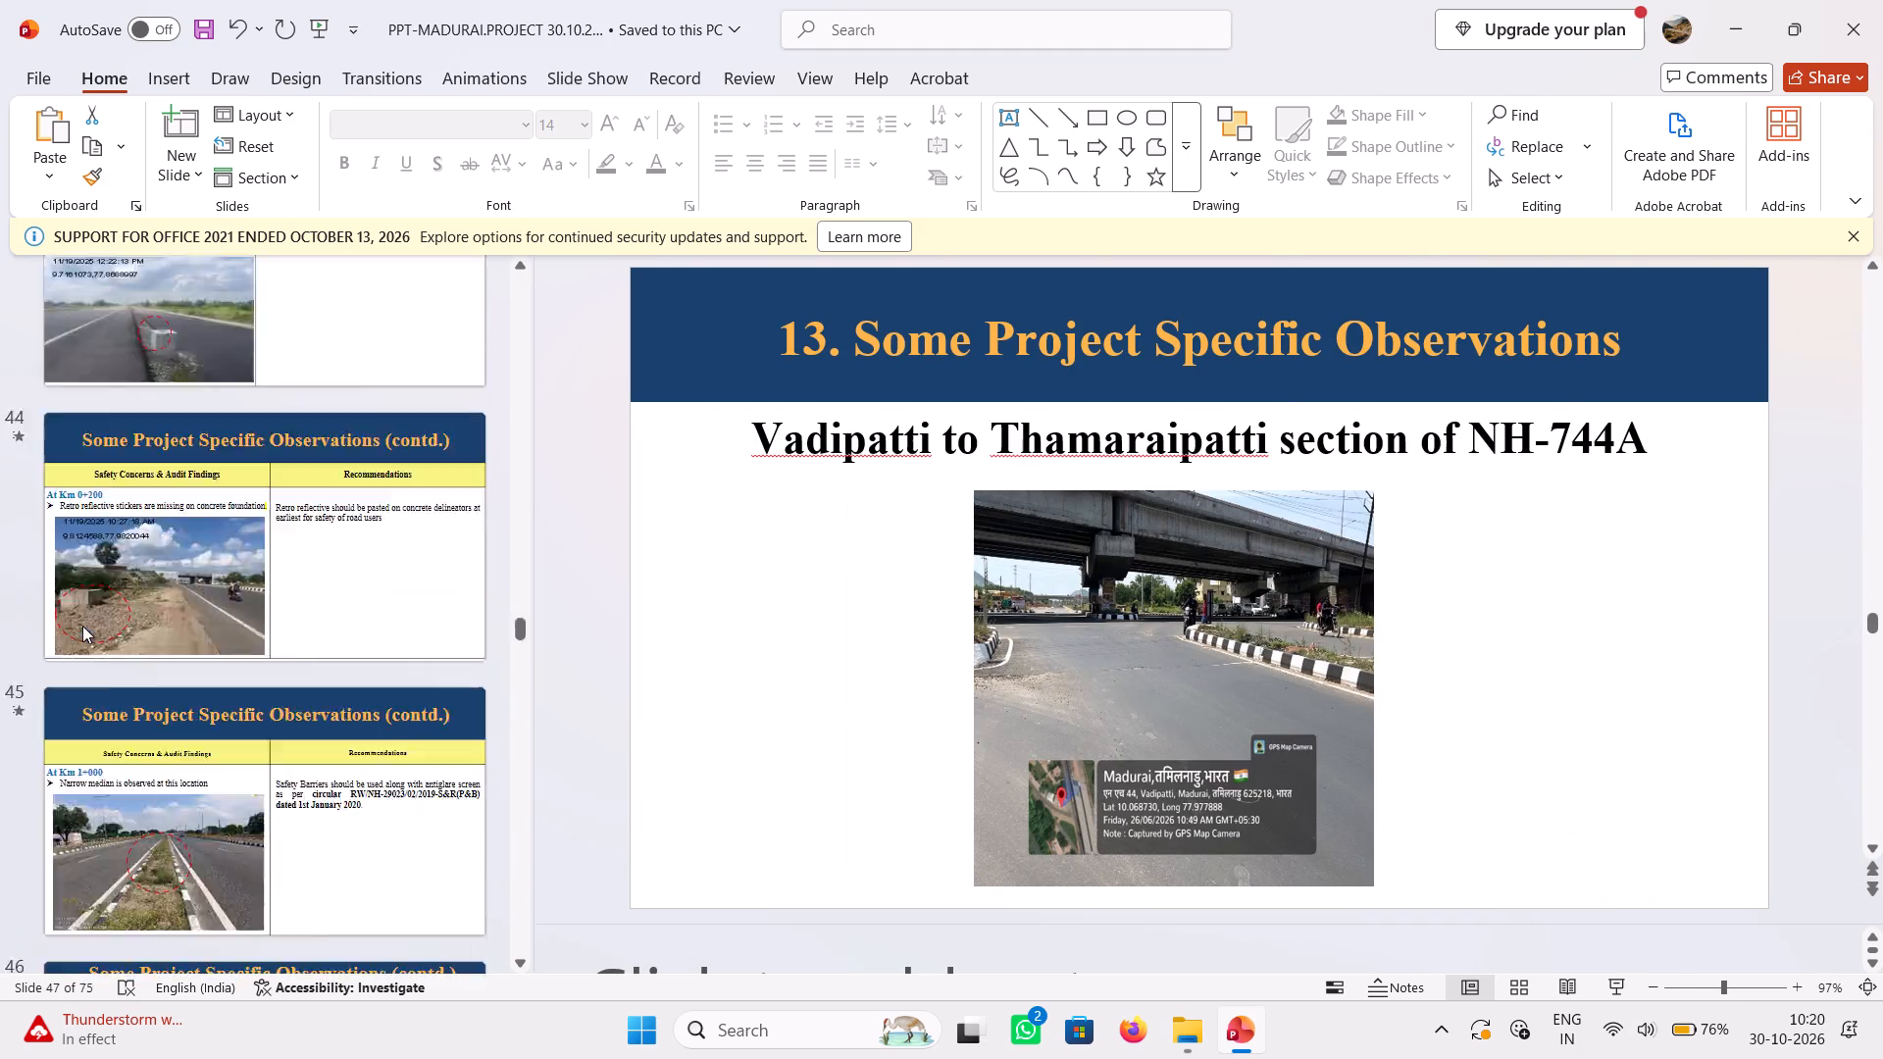
pyautogui.scroll(1, 82, 626)
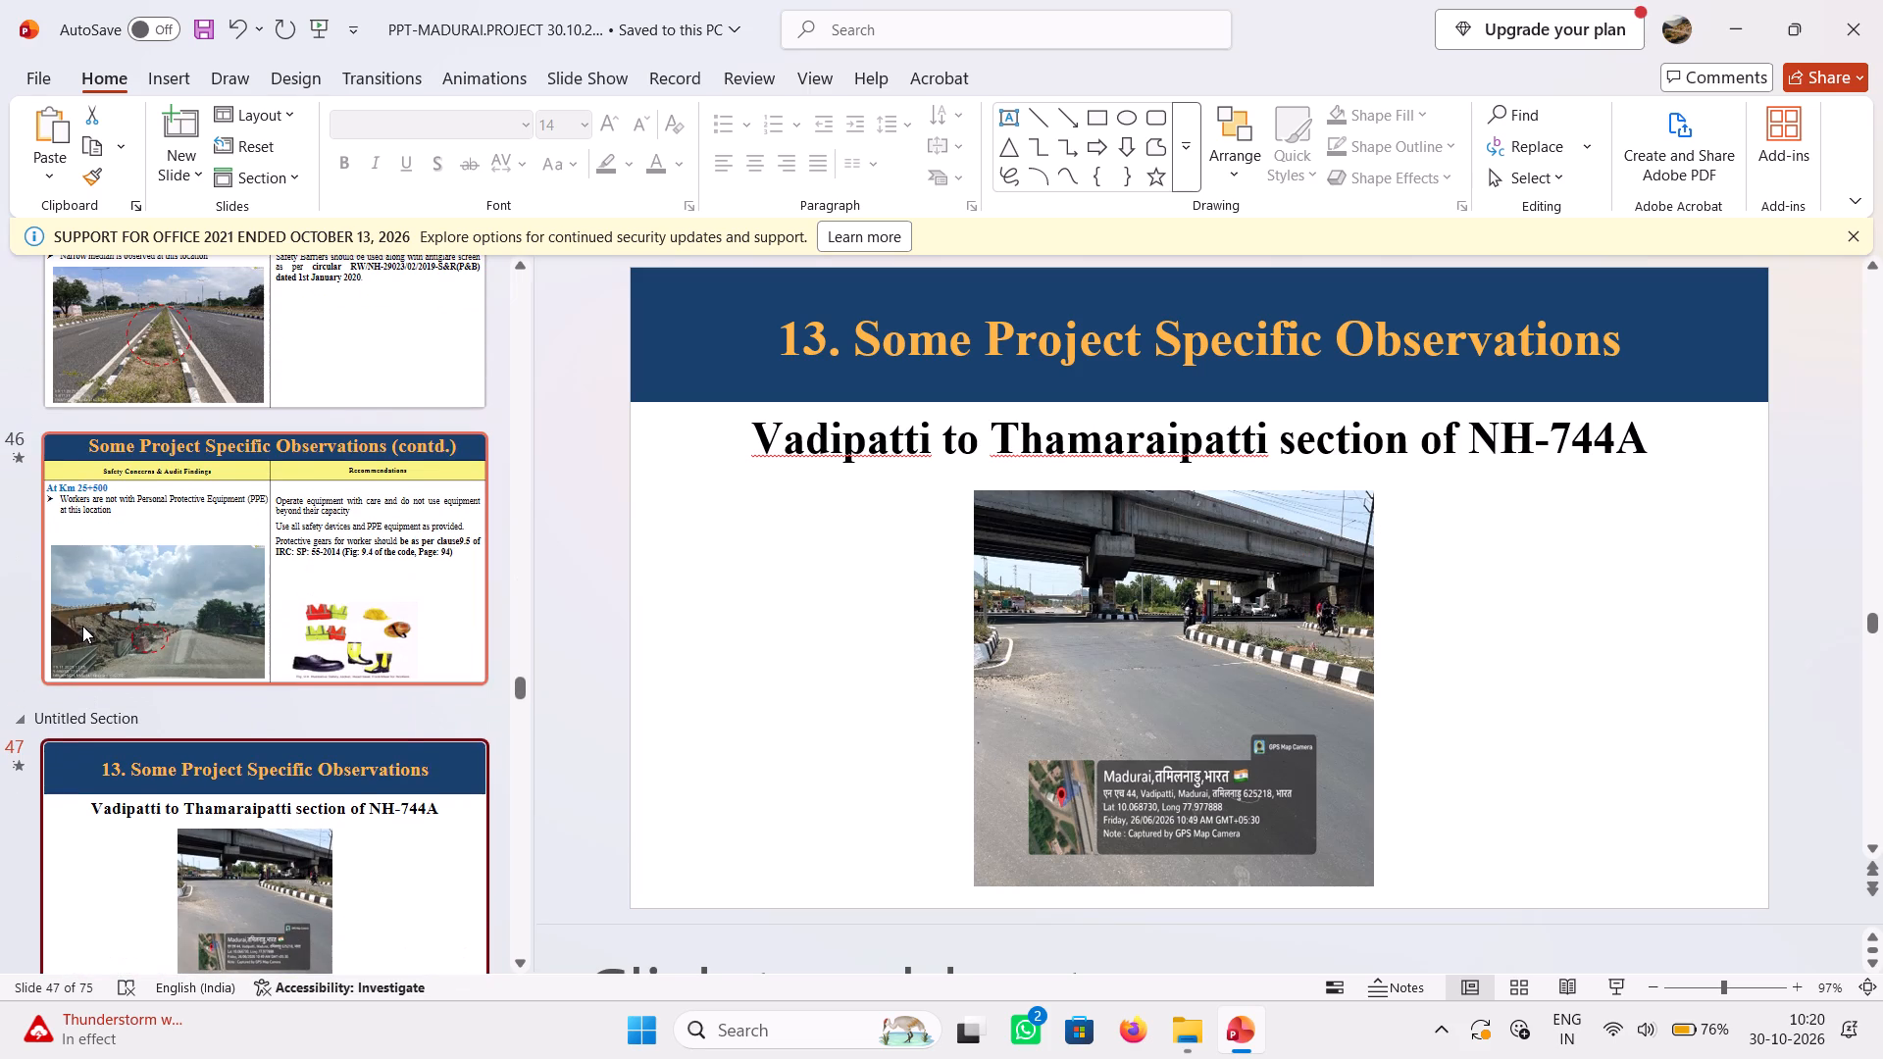
# Undo the deletion of the Melur to Karaikudi NH-36, 338 & 383 section after checking the slides that follow it.
pyautogui.scroll(-1, 89, 638)
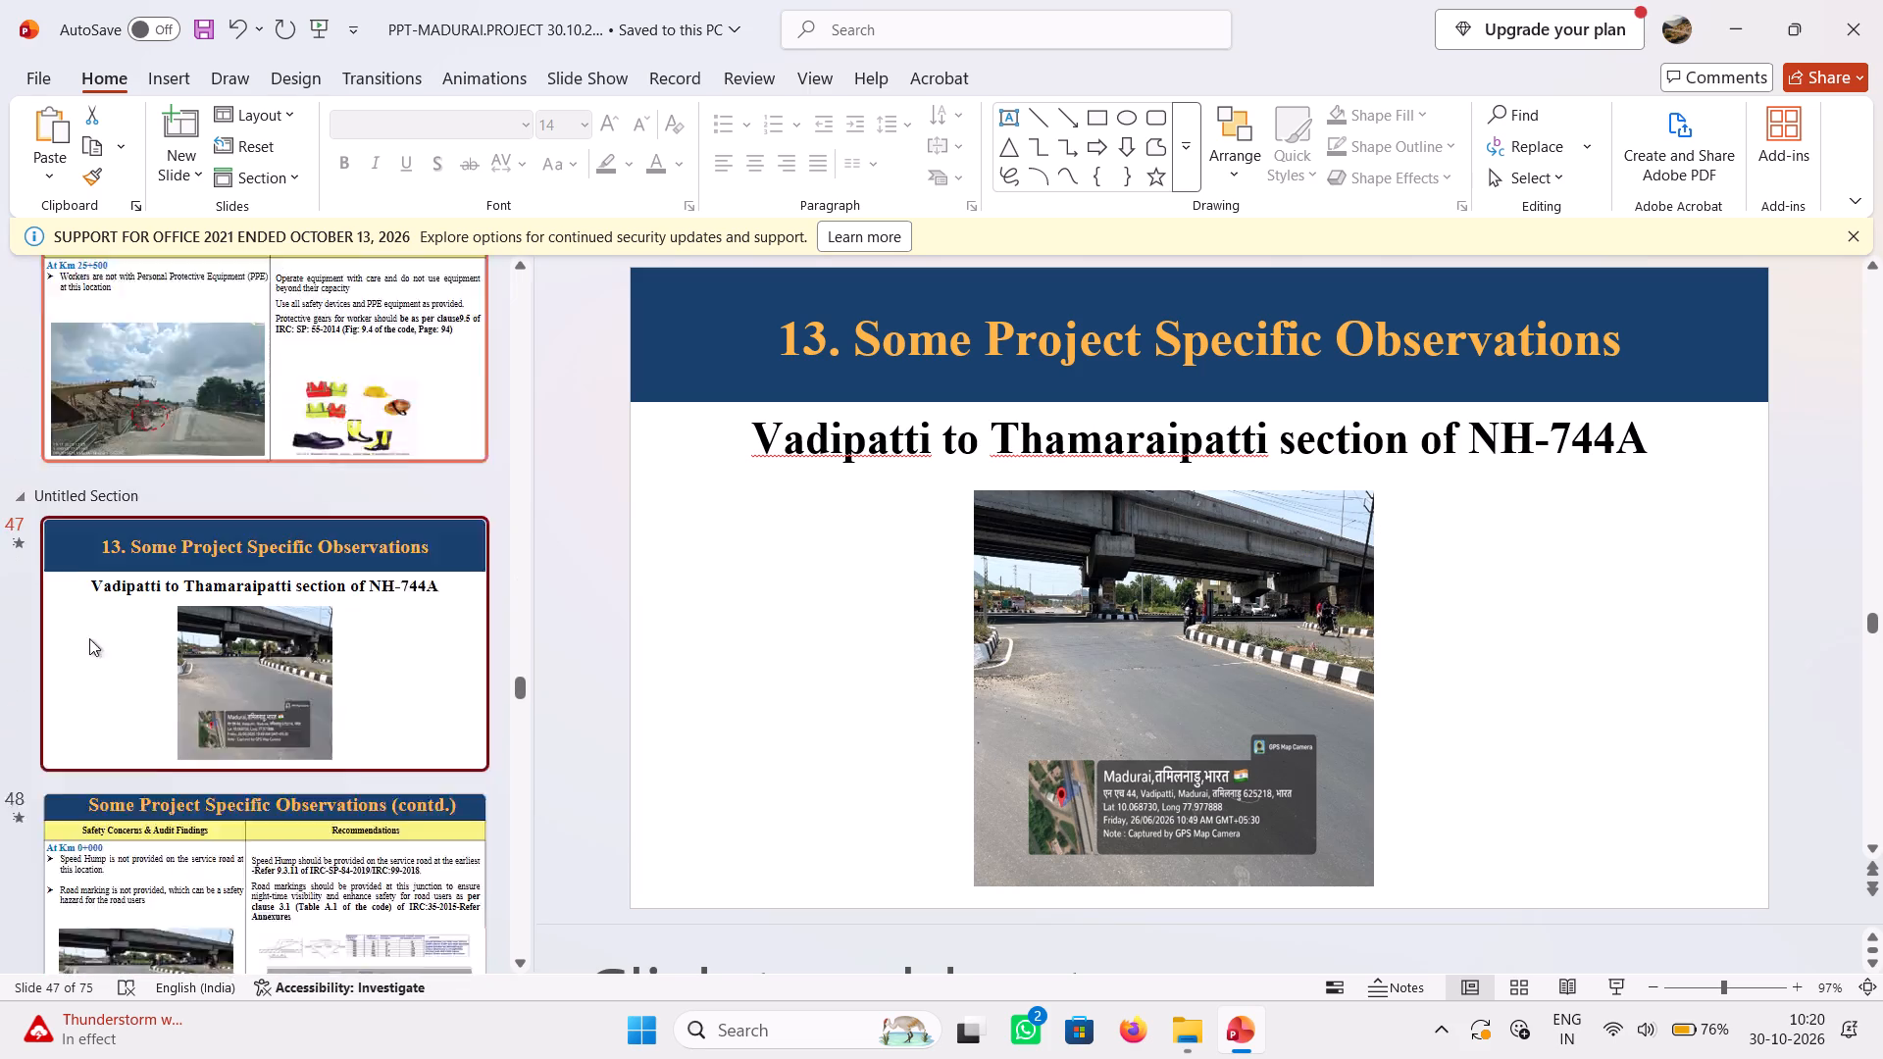
pyautogui.scroll(-4, 108, 641)
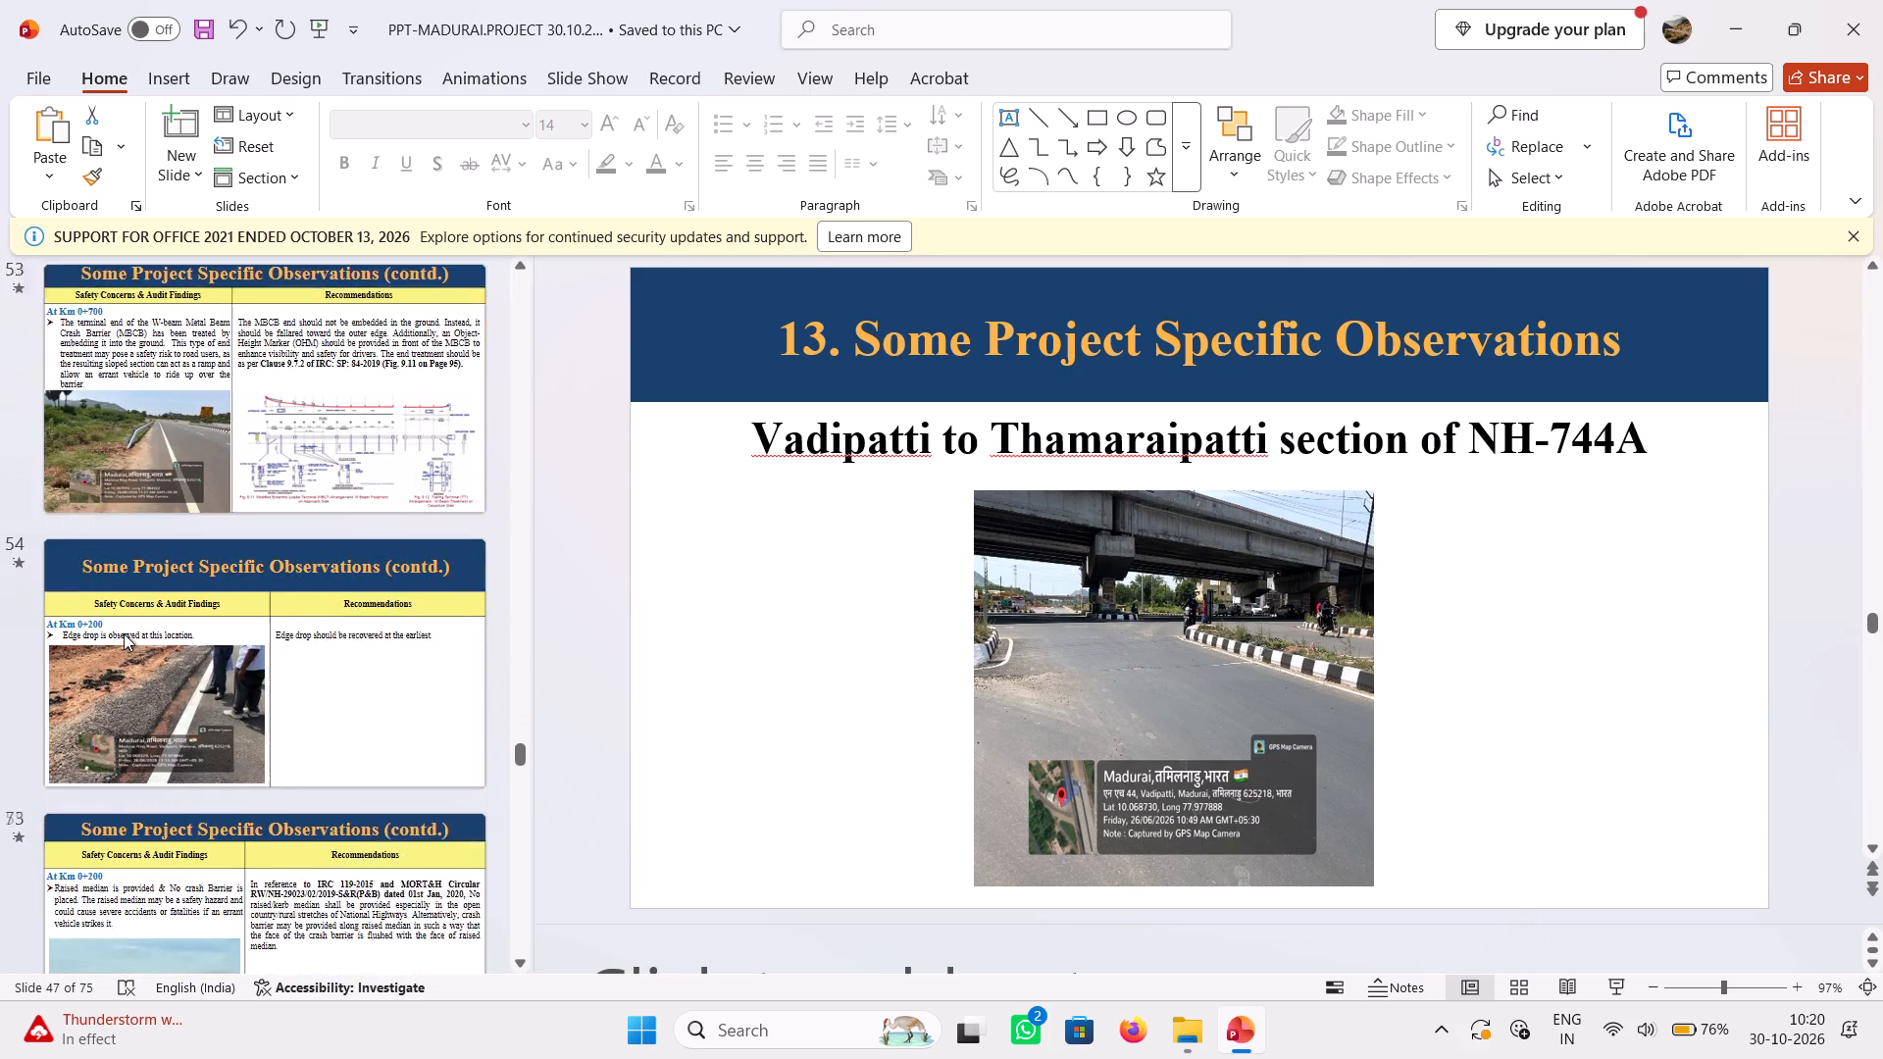
pyautogui.scroll(-4, 125, 633)
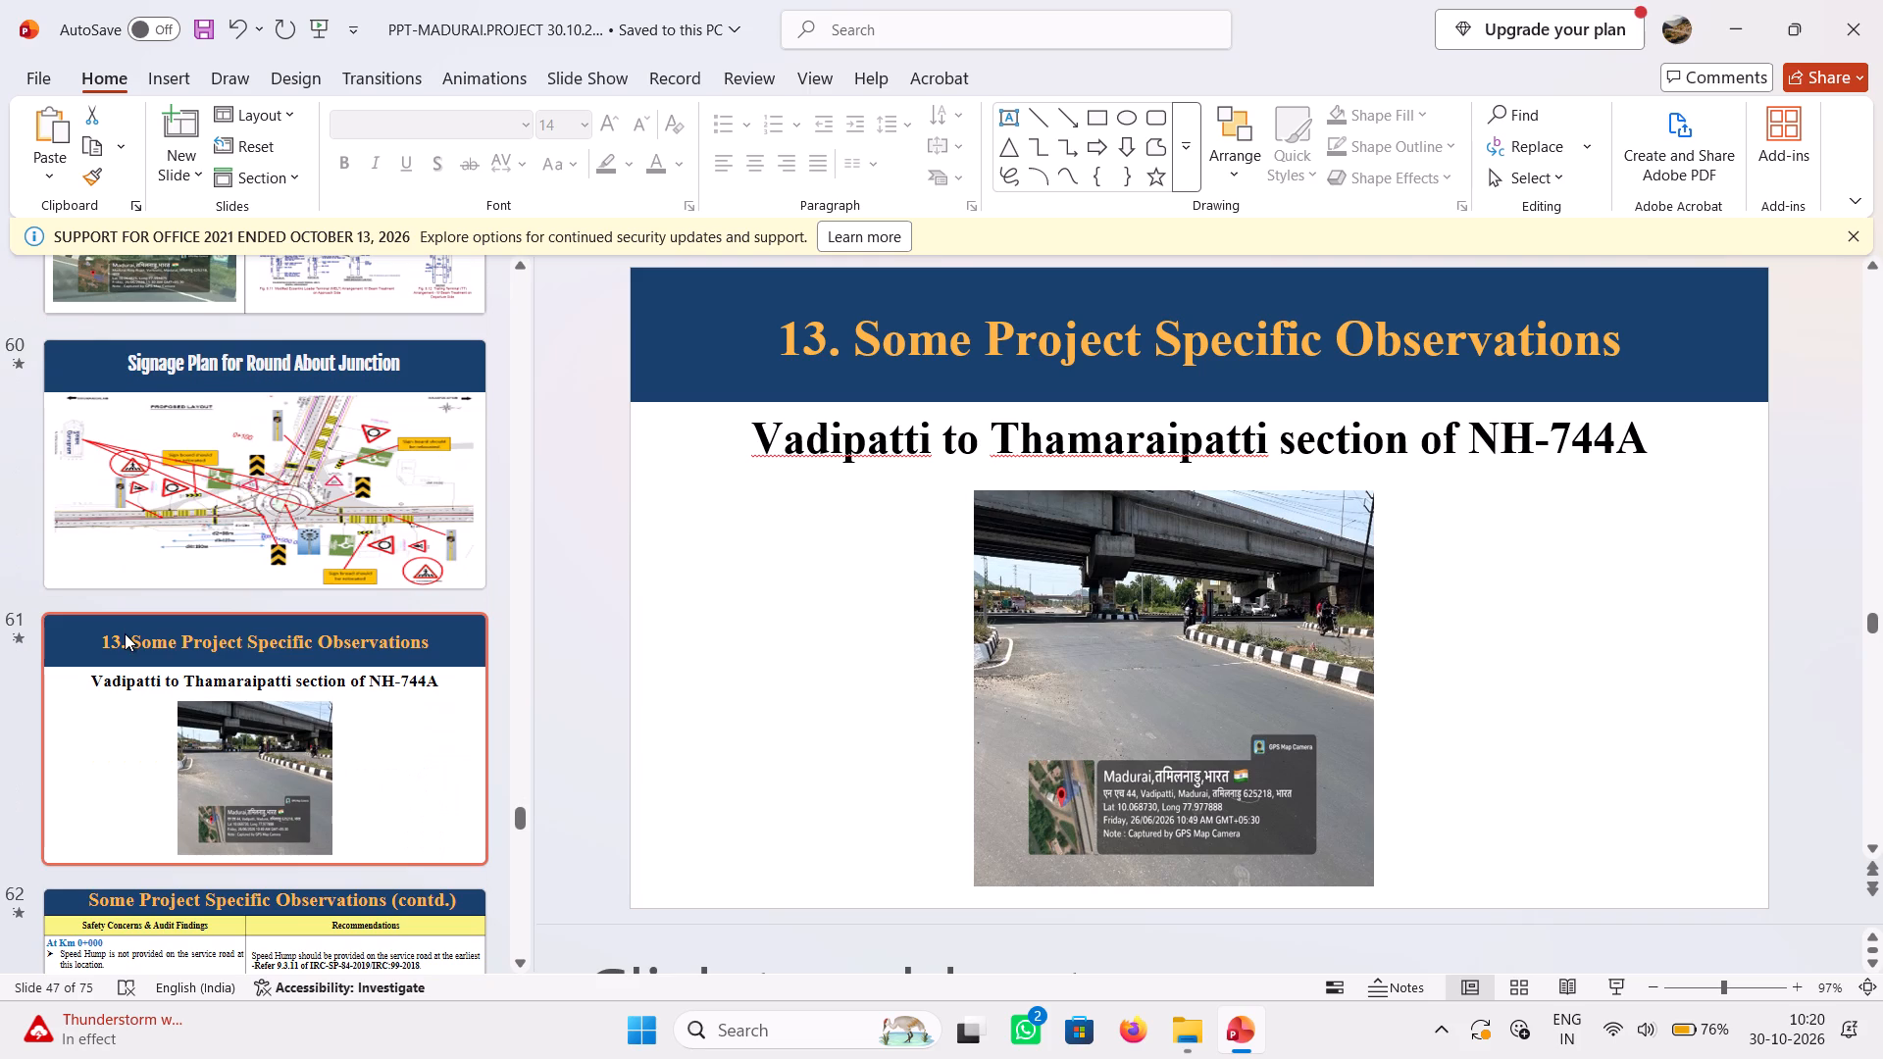
pyautogui.hotkey('ctrl', 'z')
pyautogui.hotkey('ctrl', 'a')
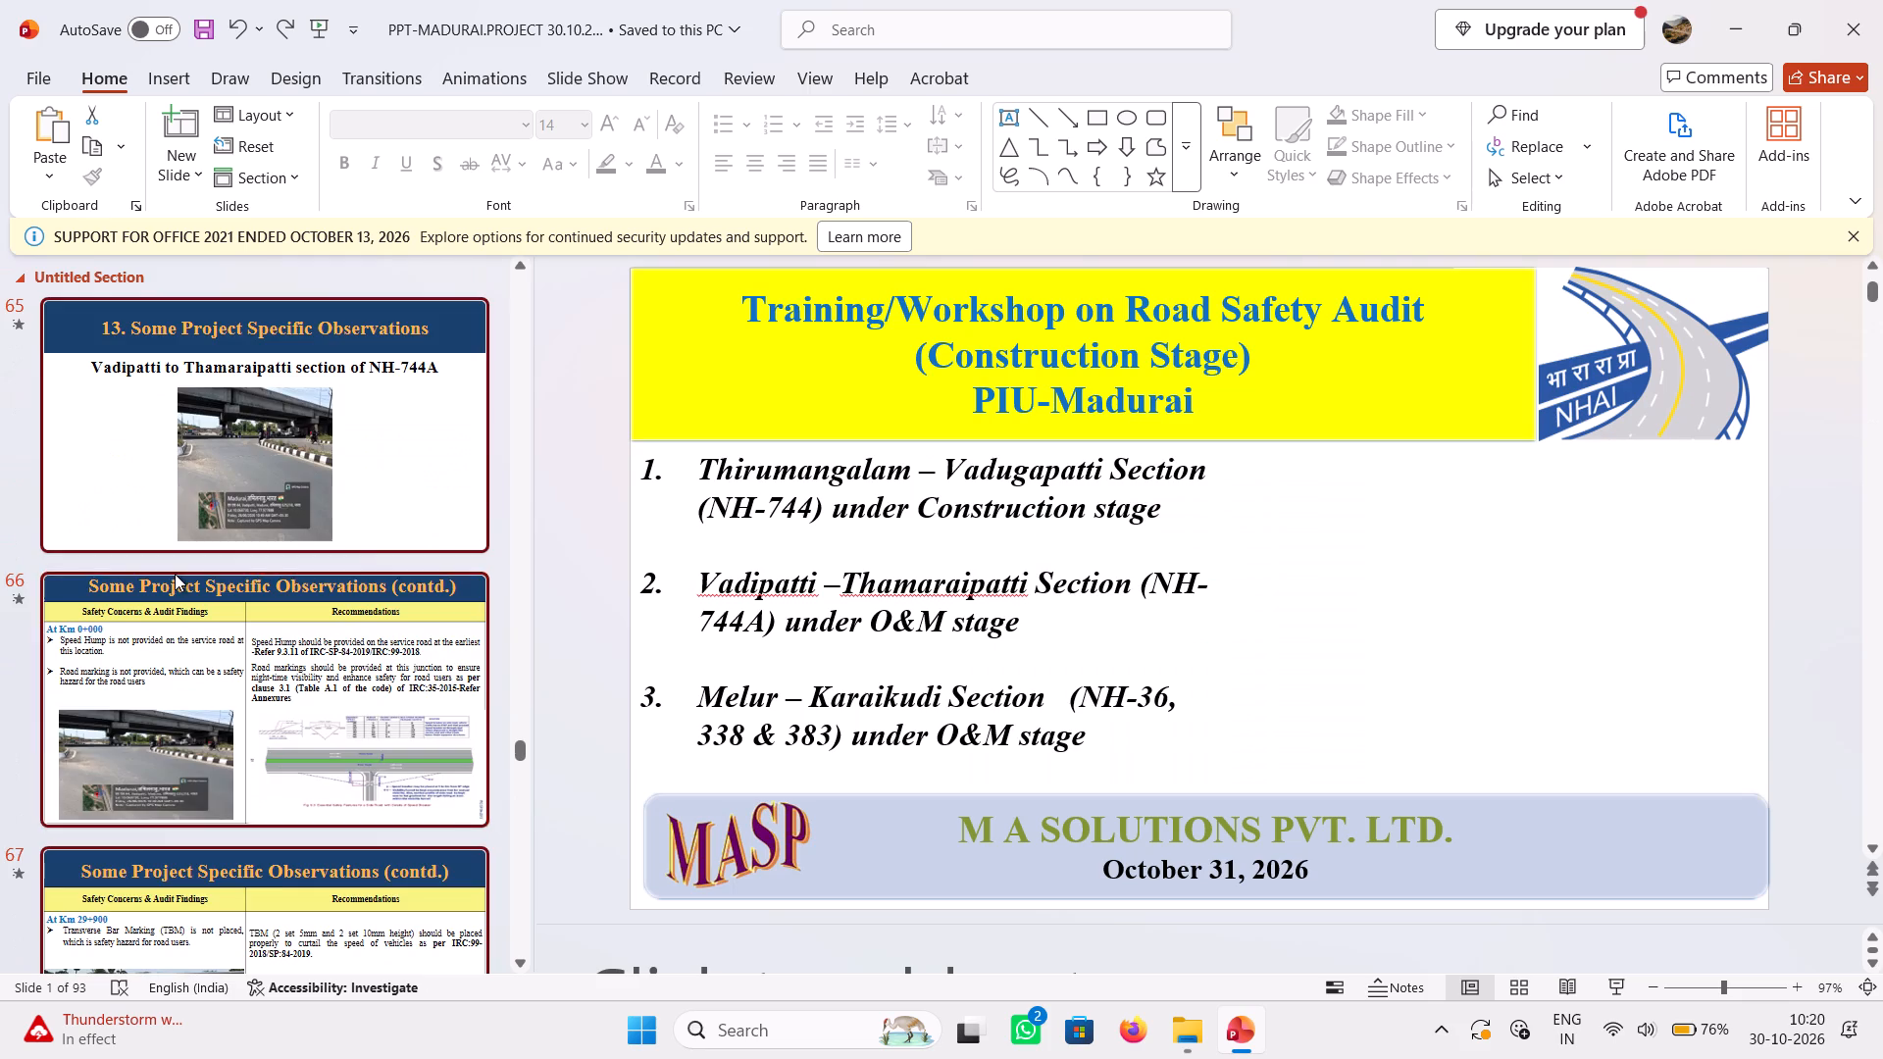
# Copy the whole Melur to Karaikudi NH-36, 338 & 383 section following the At Km 25+500 slide and delete it there.
pyautogui.scroll(13, 175, 574)
pyautogui.scroll(9, 176, 574)
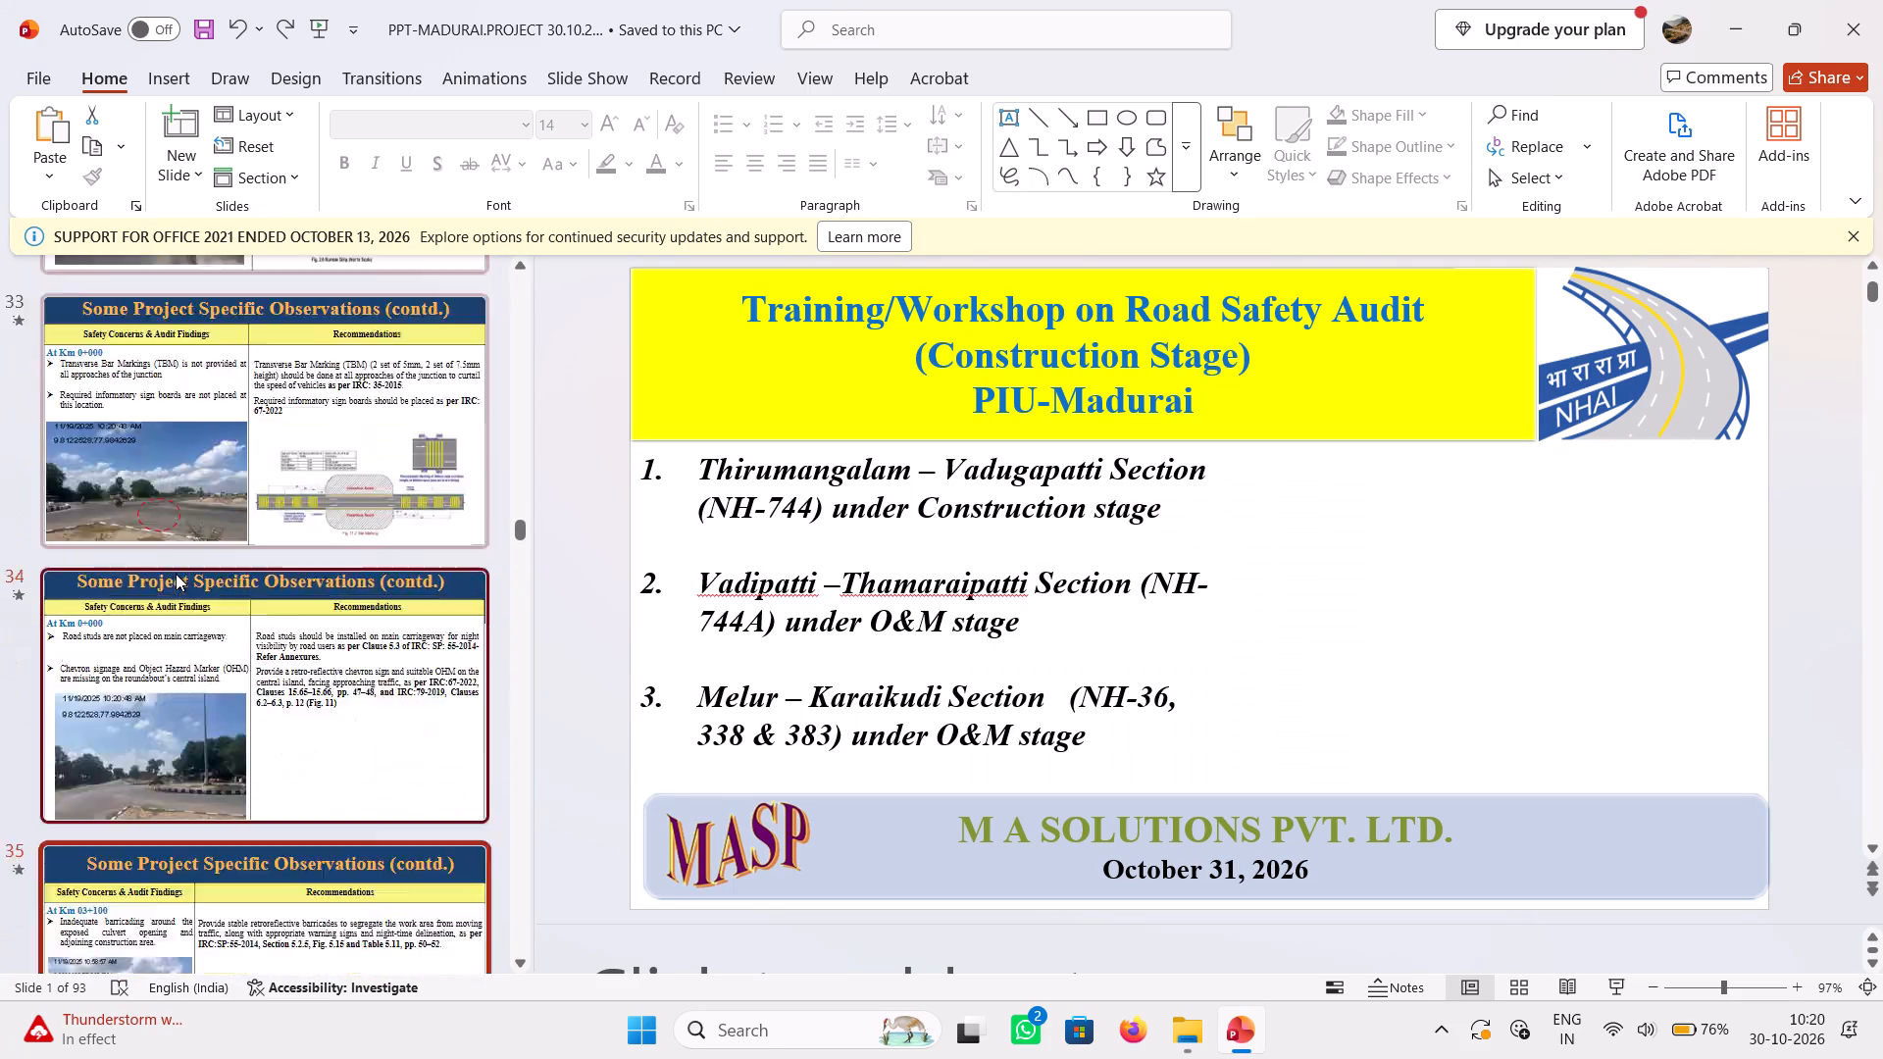
pyautogui.scroll(7, 176, 574)
pyautogui.scroll(-5, 176, 574)
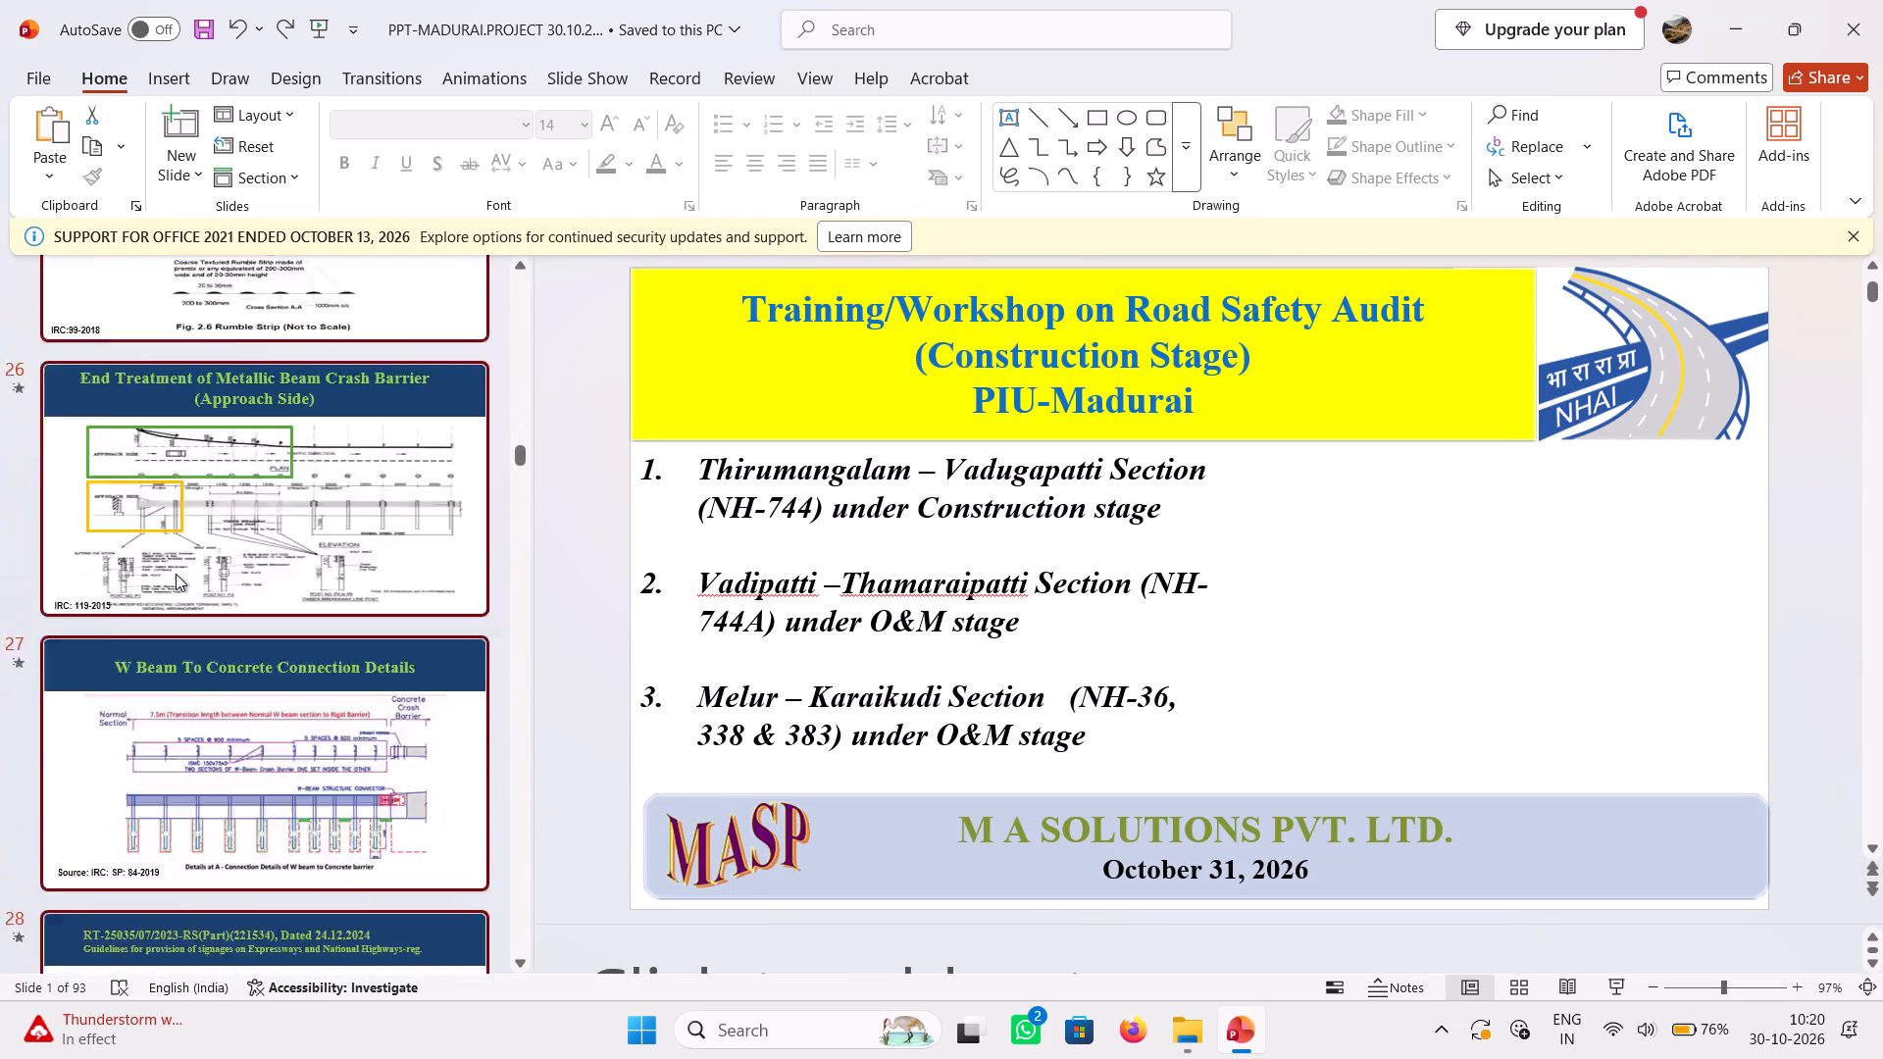
pyautogui.scroll(-2, 176, 574)
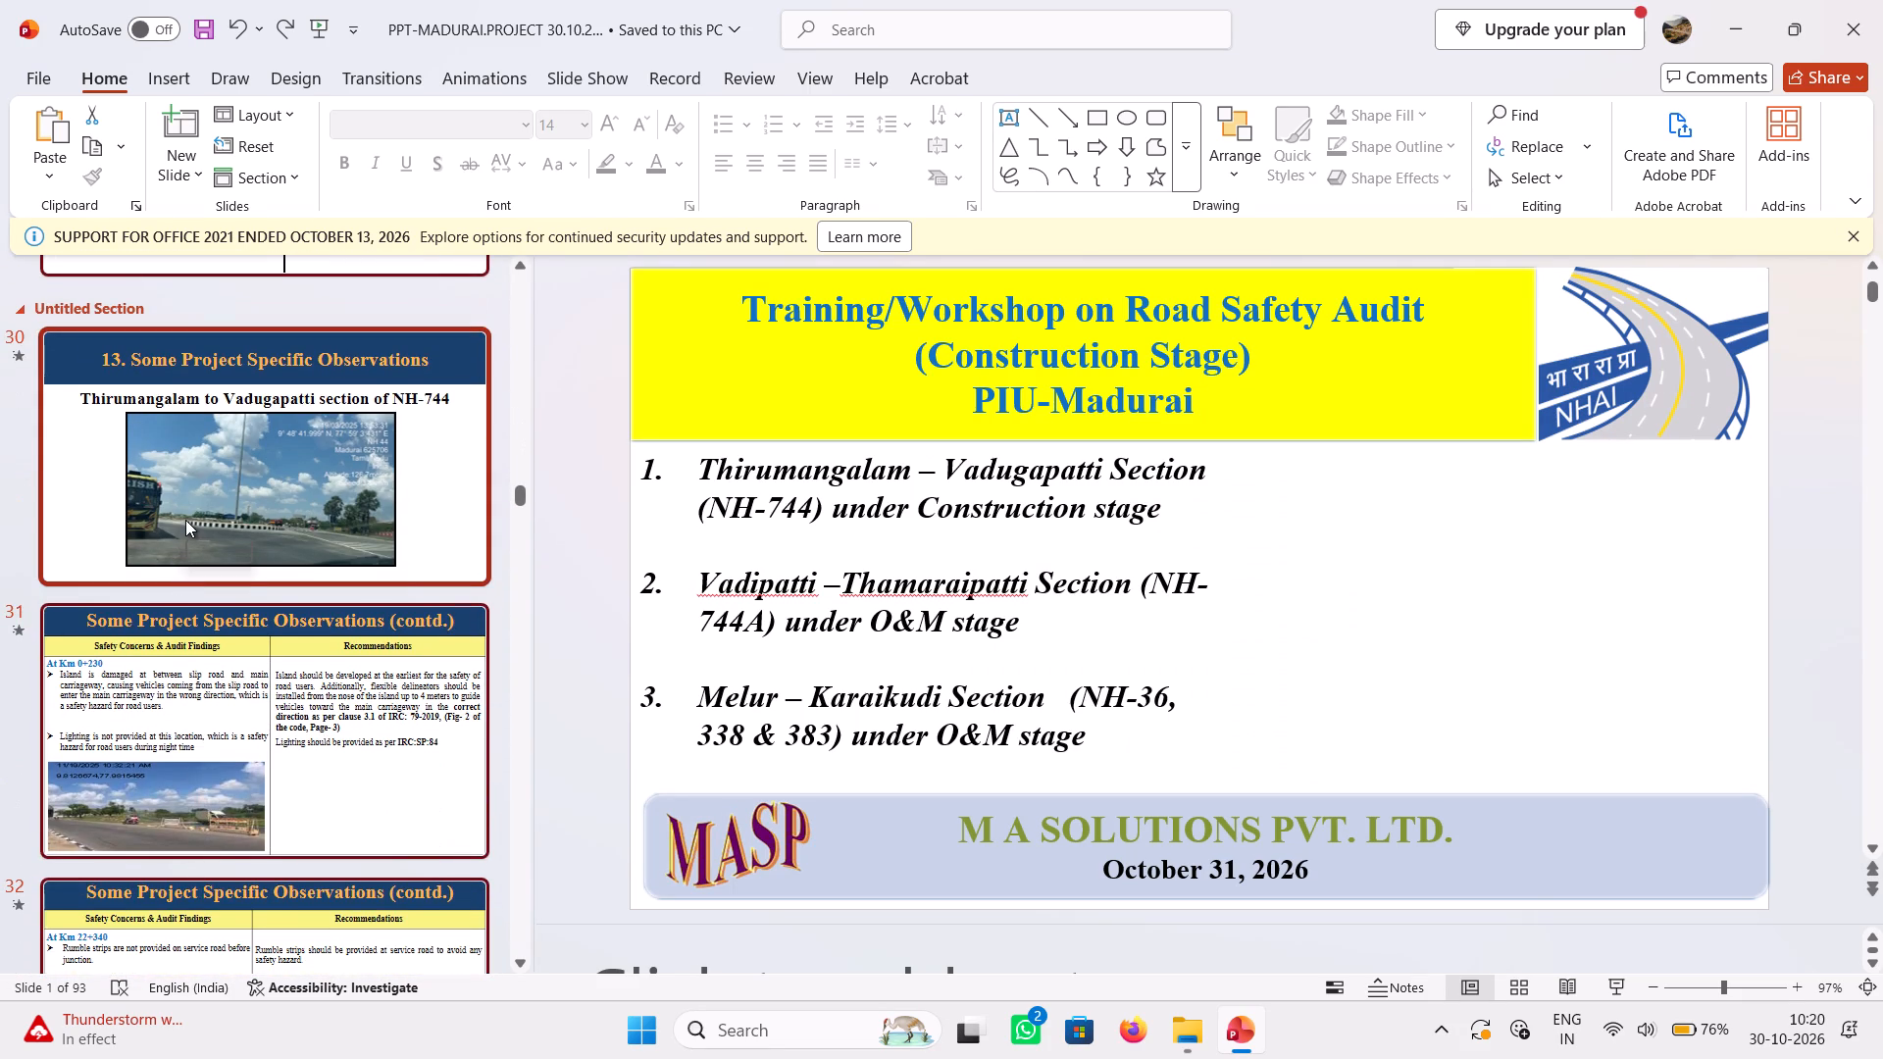
pyautogui.click(185, 520)
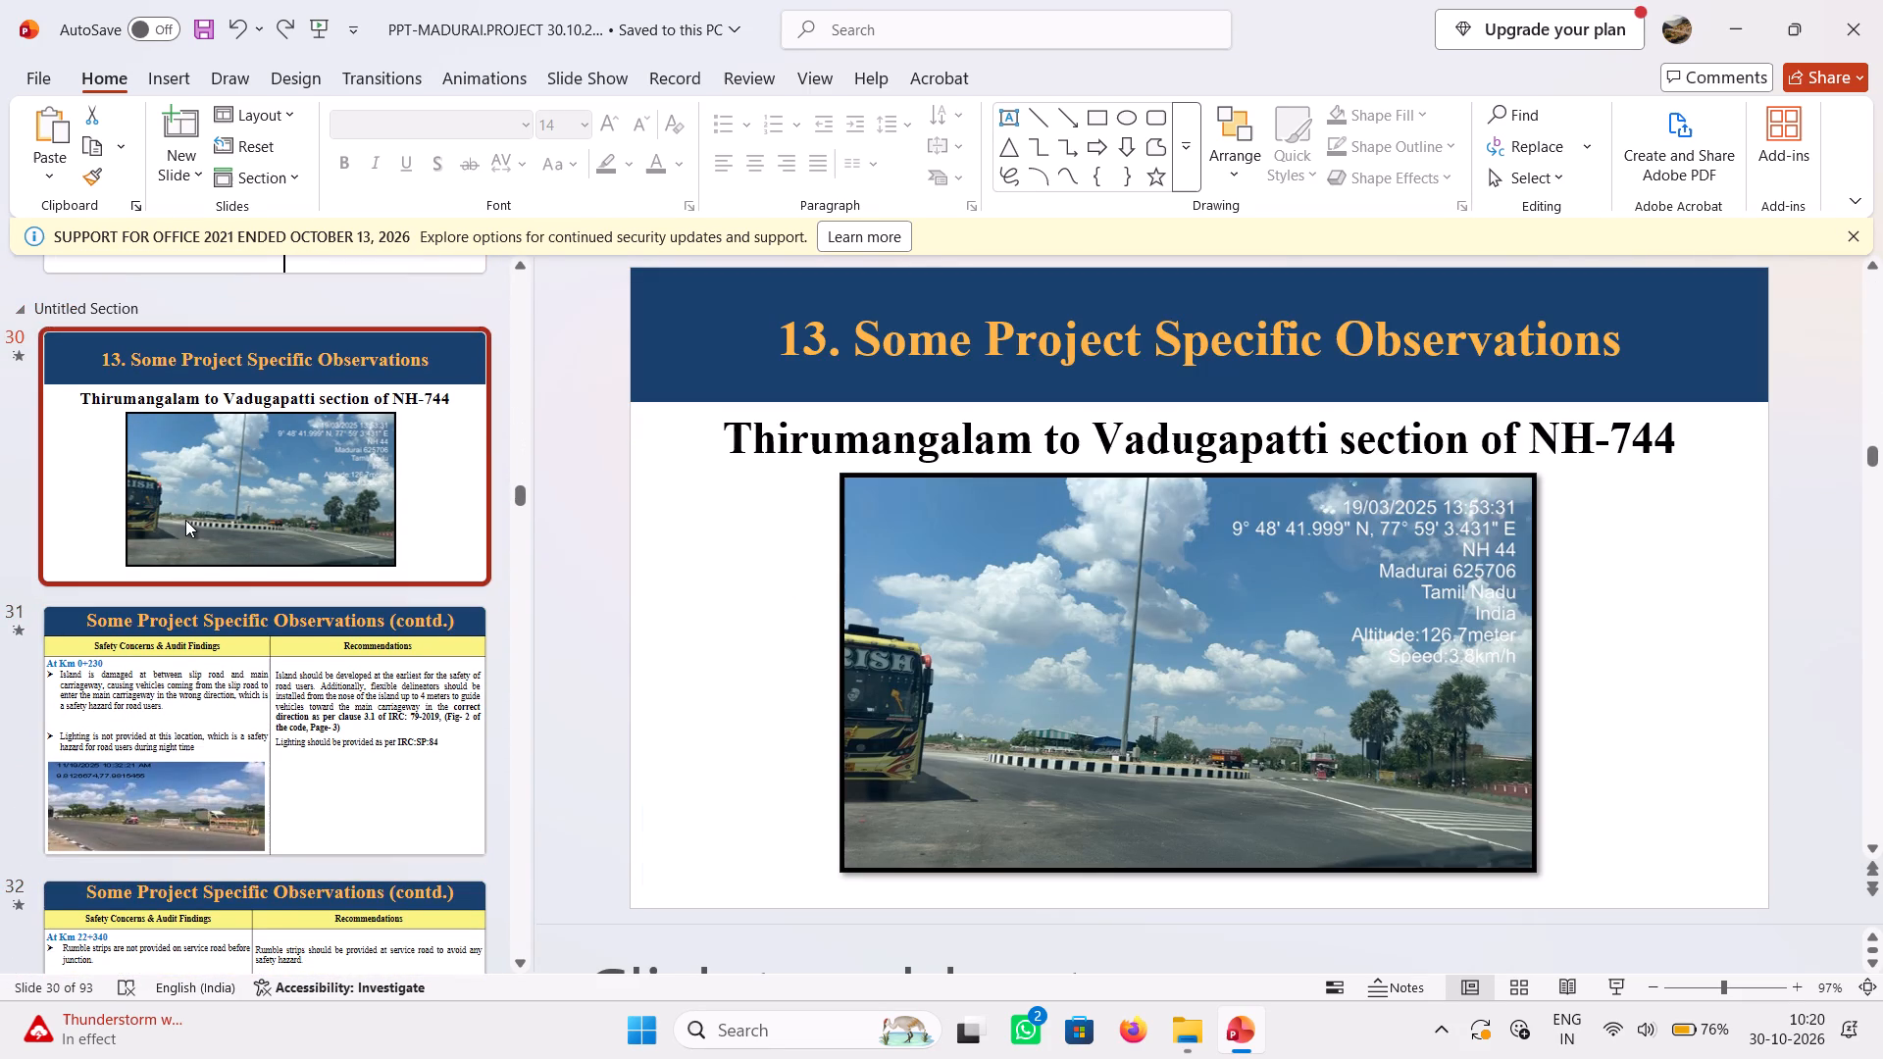
pyautogui.scroll(-6, 200, 570)
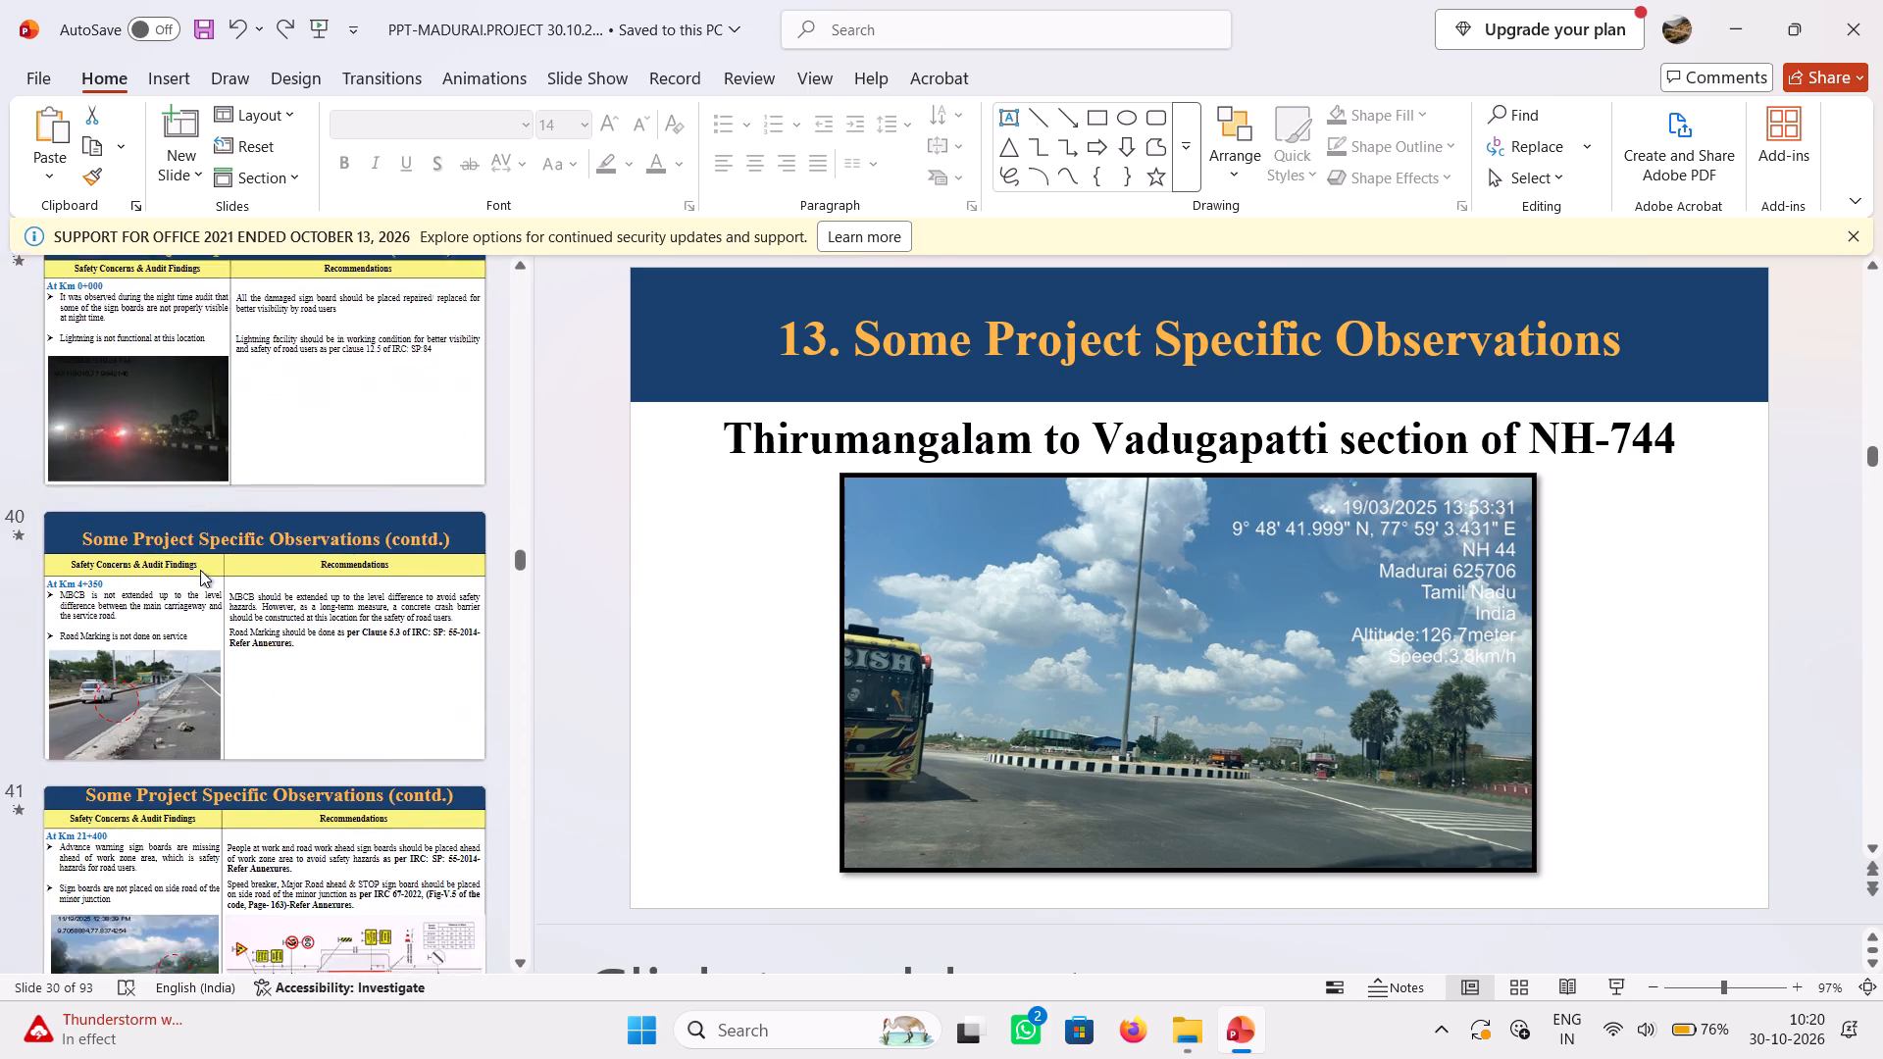
pyautogui.scroll(-4, 200, 570)
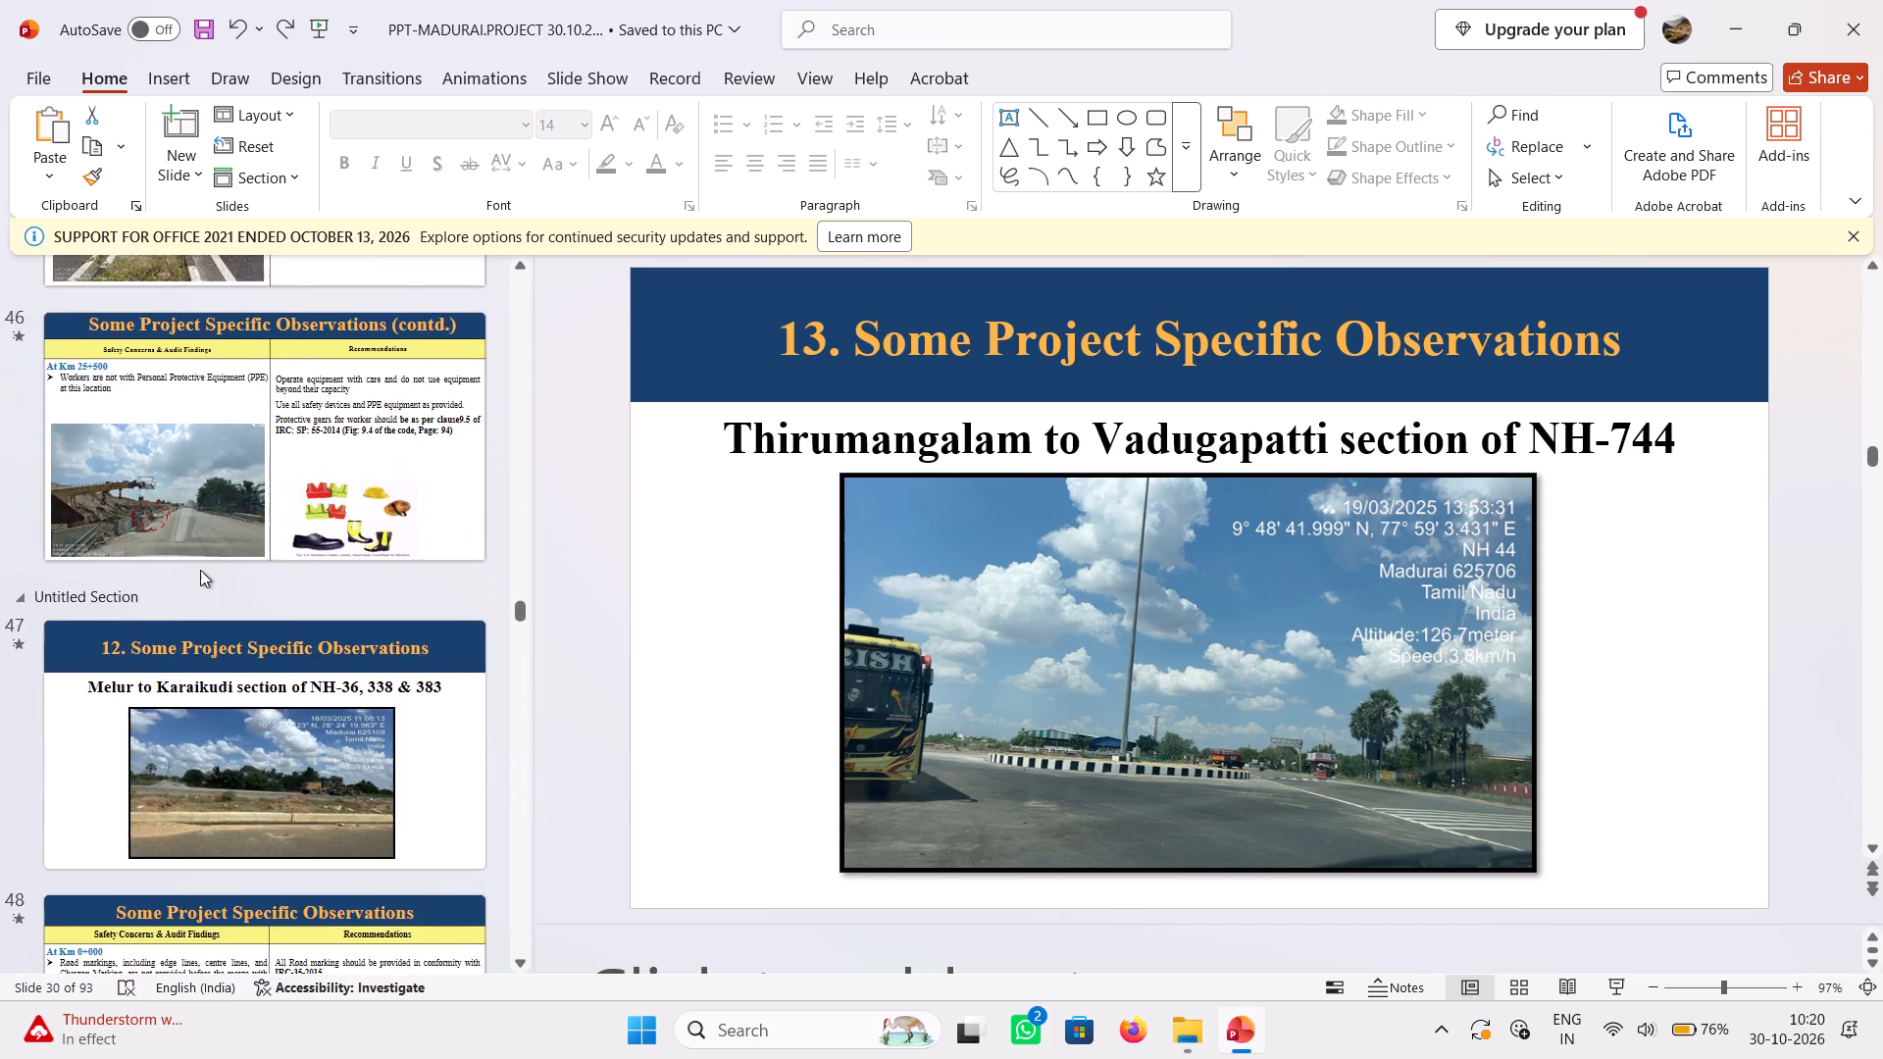
pyautogui.scroll(-1, 200, 570)
pyautogui.scroll(1, 200, 570)
pyautogui.click(111, 615)
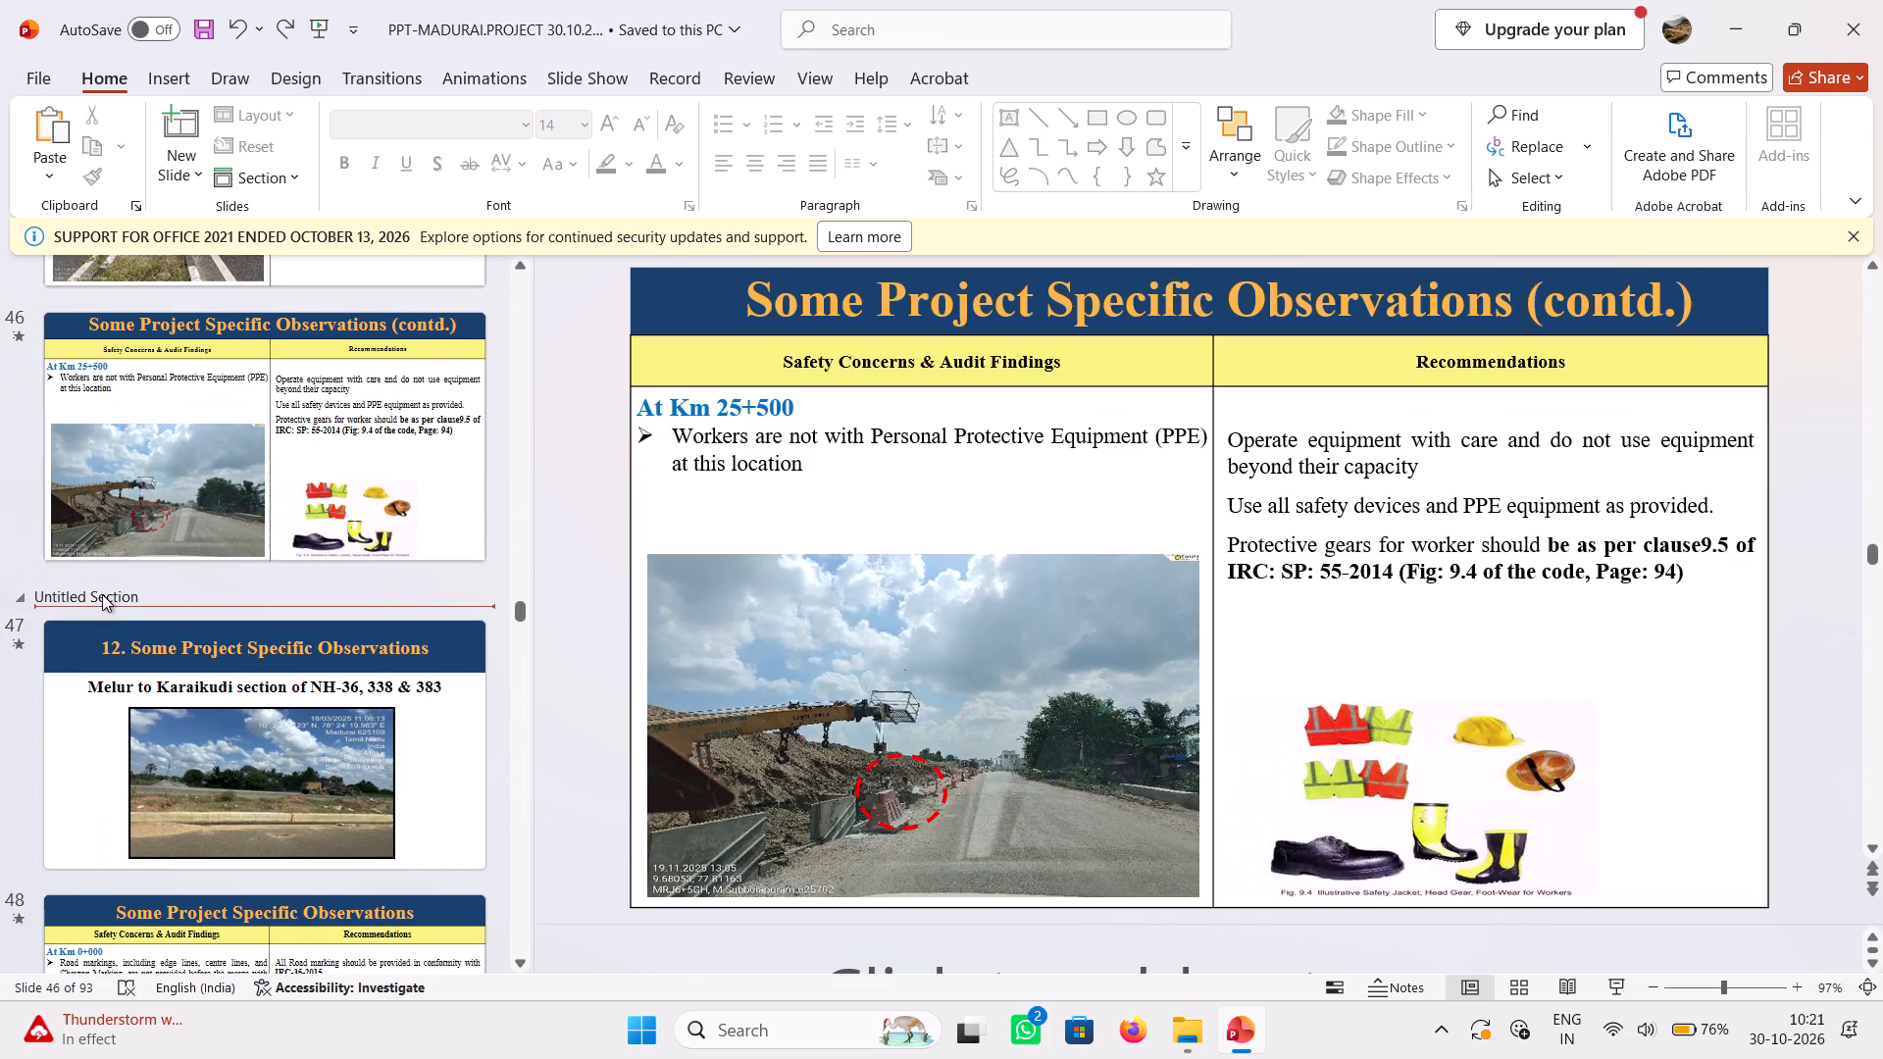
pyautogui.click(102, 594)
pyautogui.hotkey('ctrl', 'c')
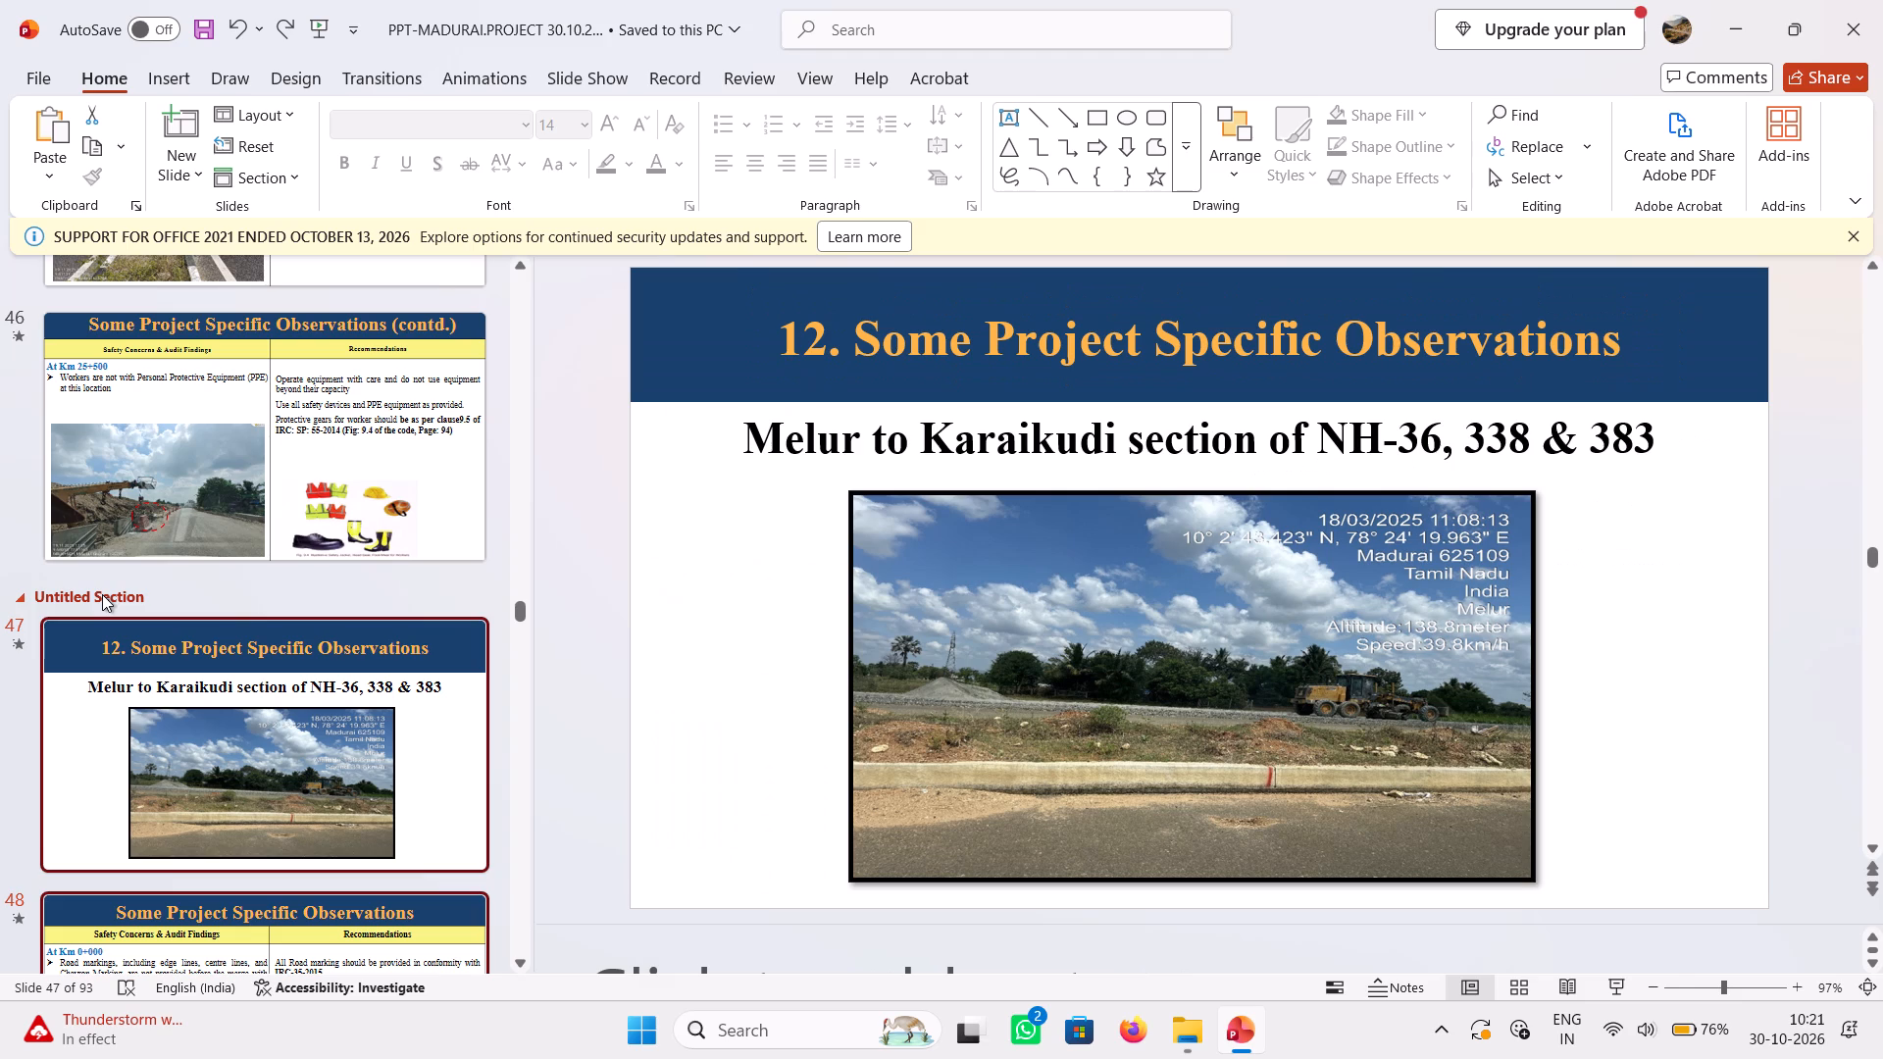
pyautogui.press('Delete')
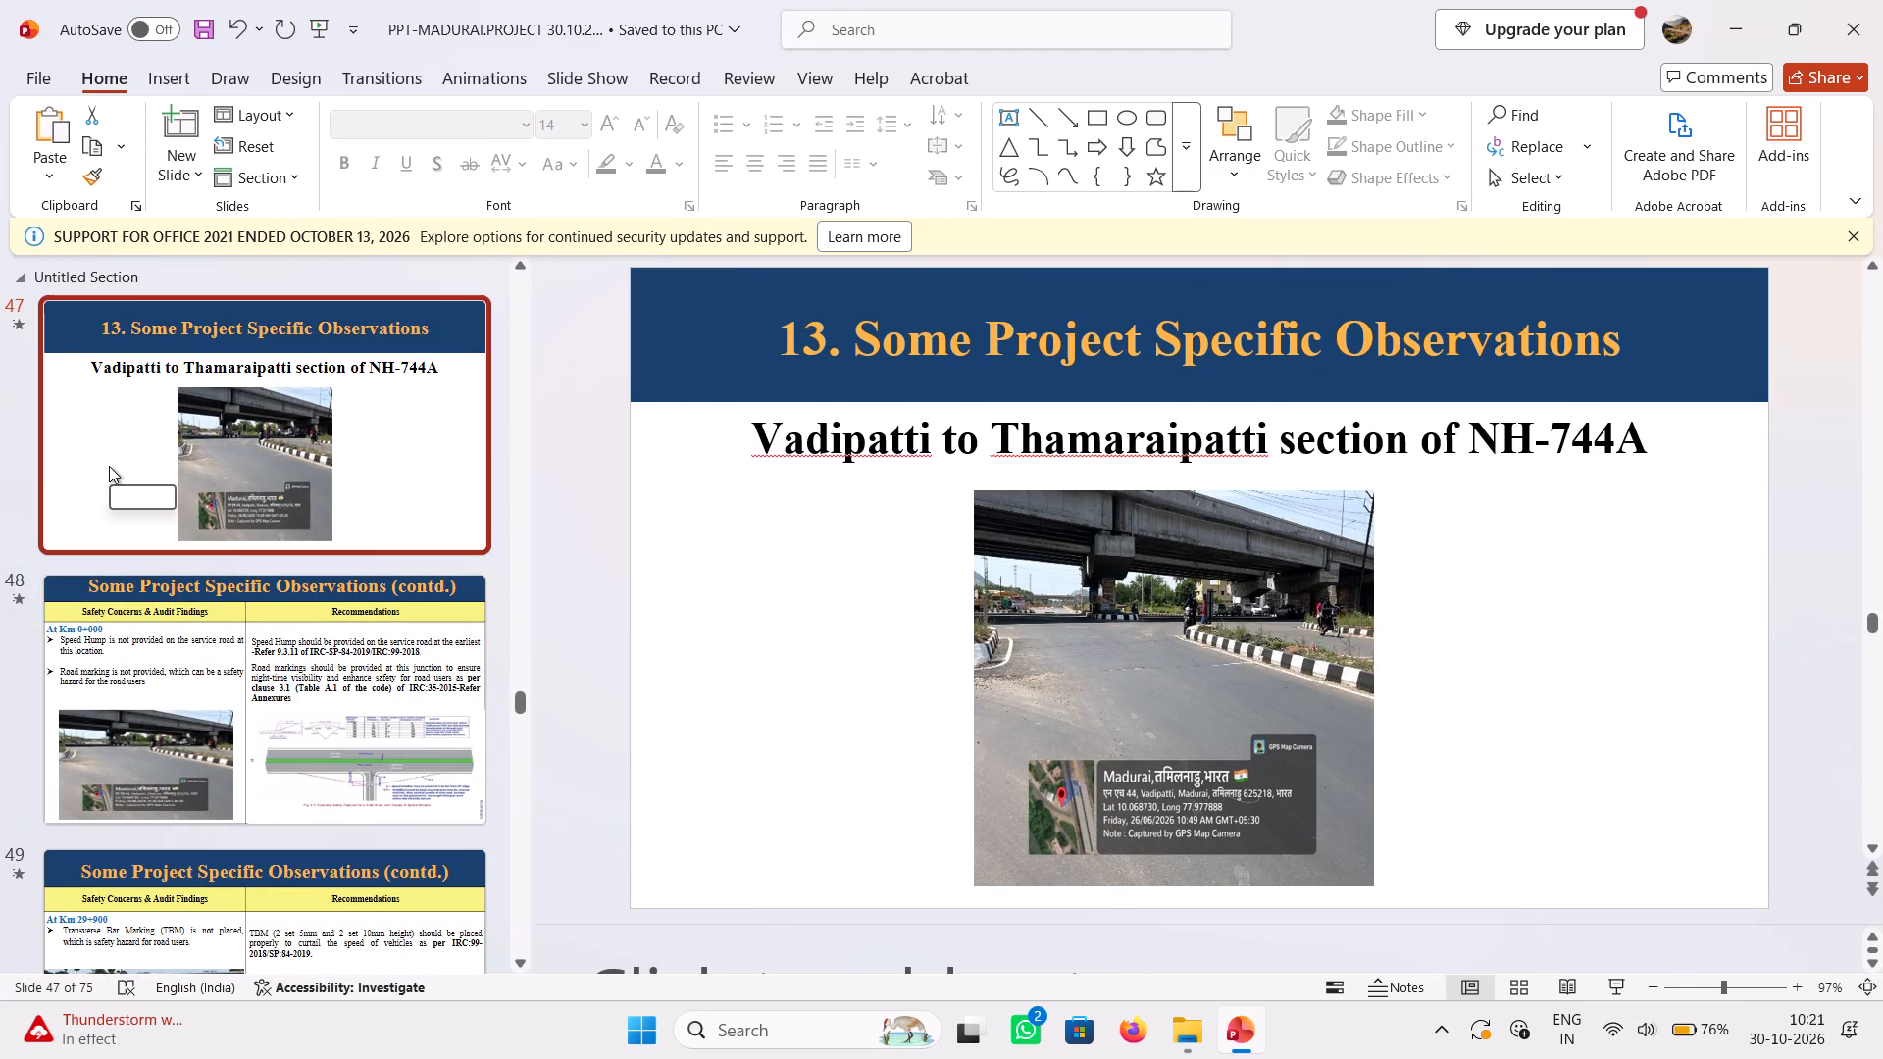
# Paste the copied Melur to Karaikudi section between the first Signage Plan for Round About Junction slide and the repeated Vadipatti opening slide.
pyautogui.scroll(-3, 130, 489)
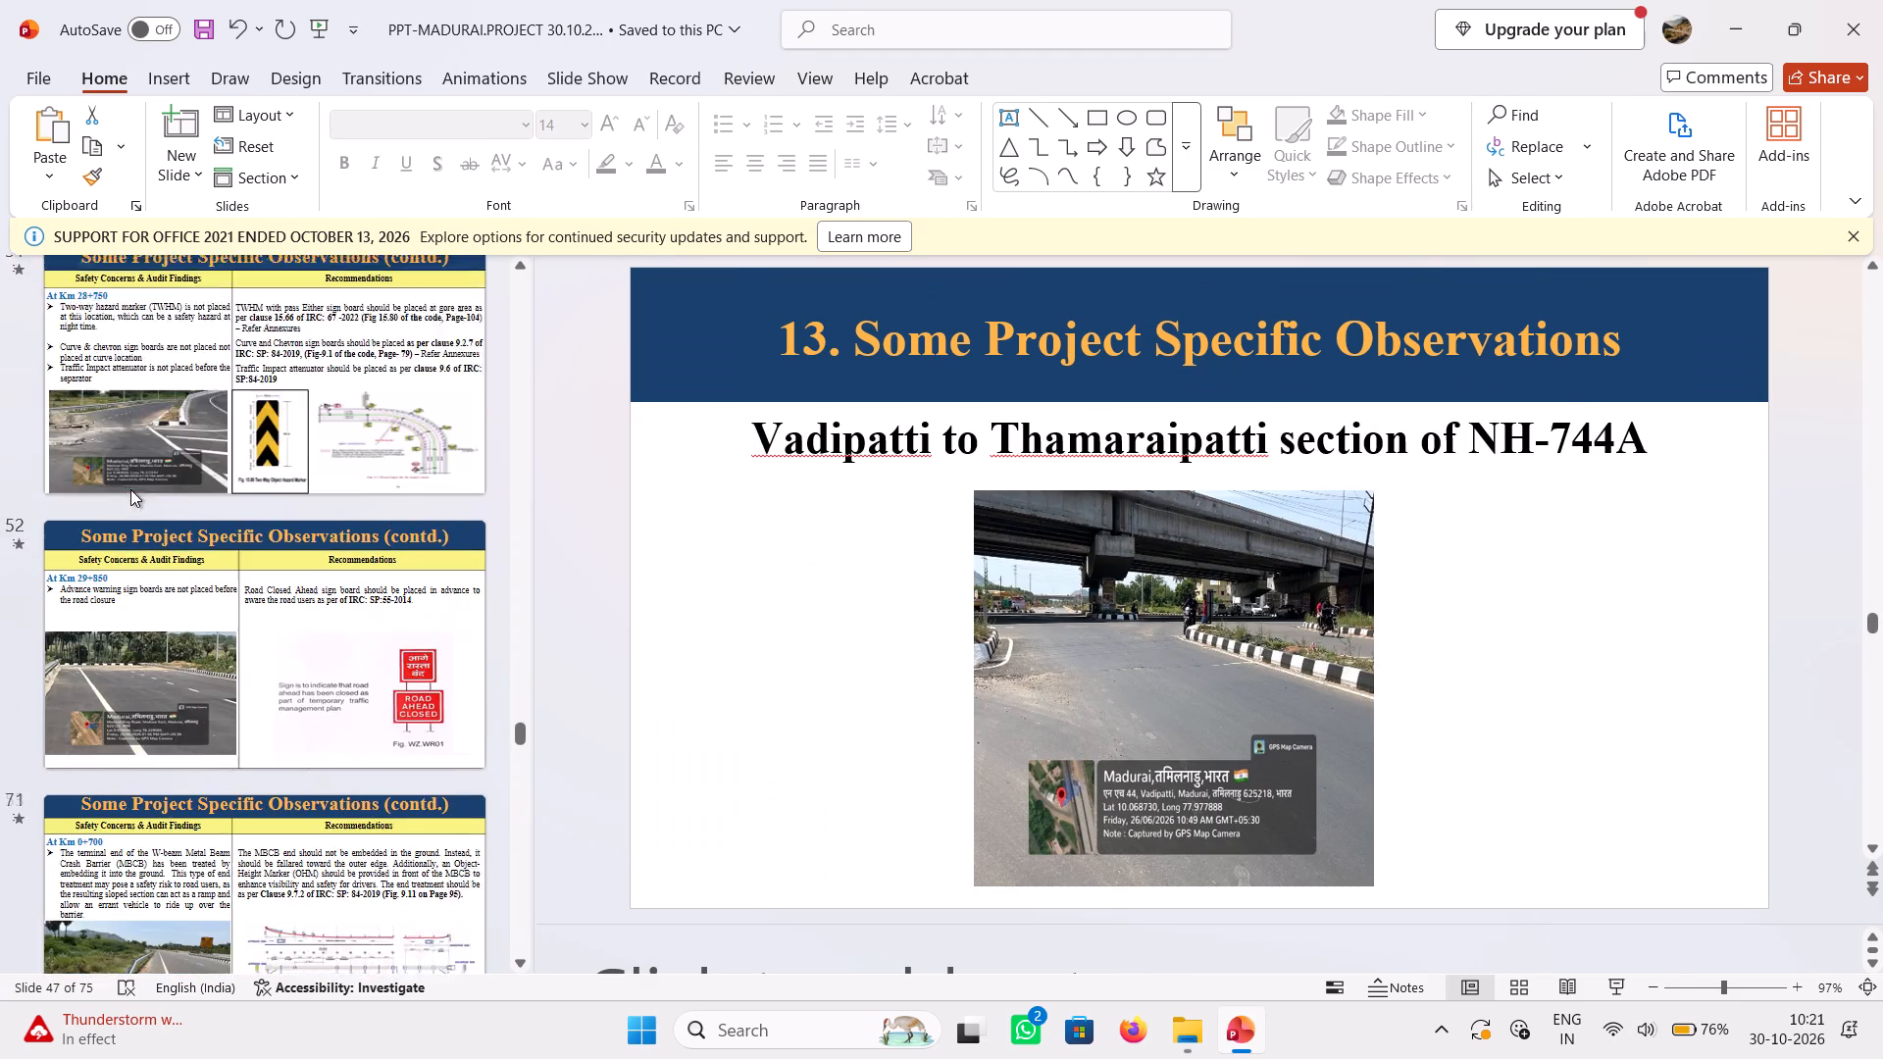
pyautogui.scroll(-5, 130, 489)
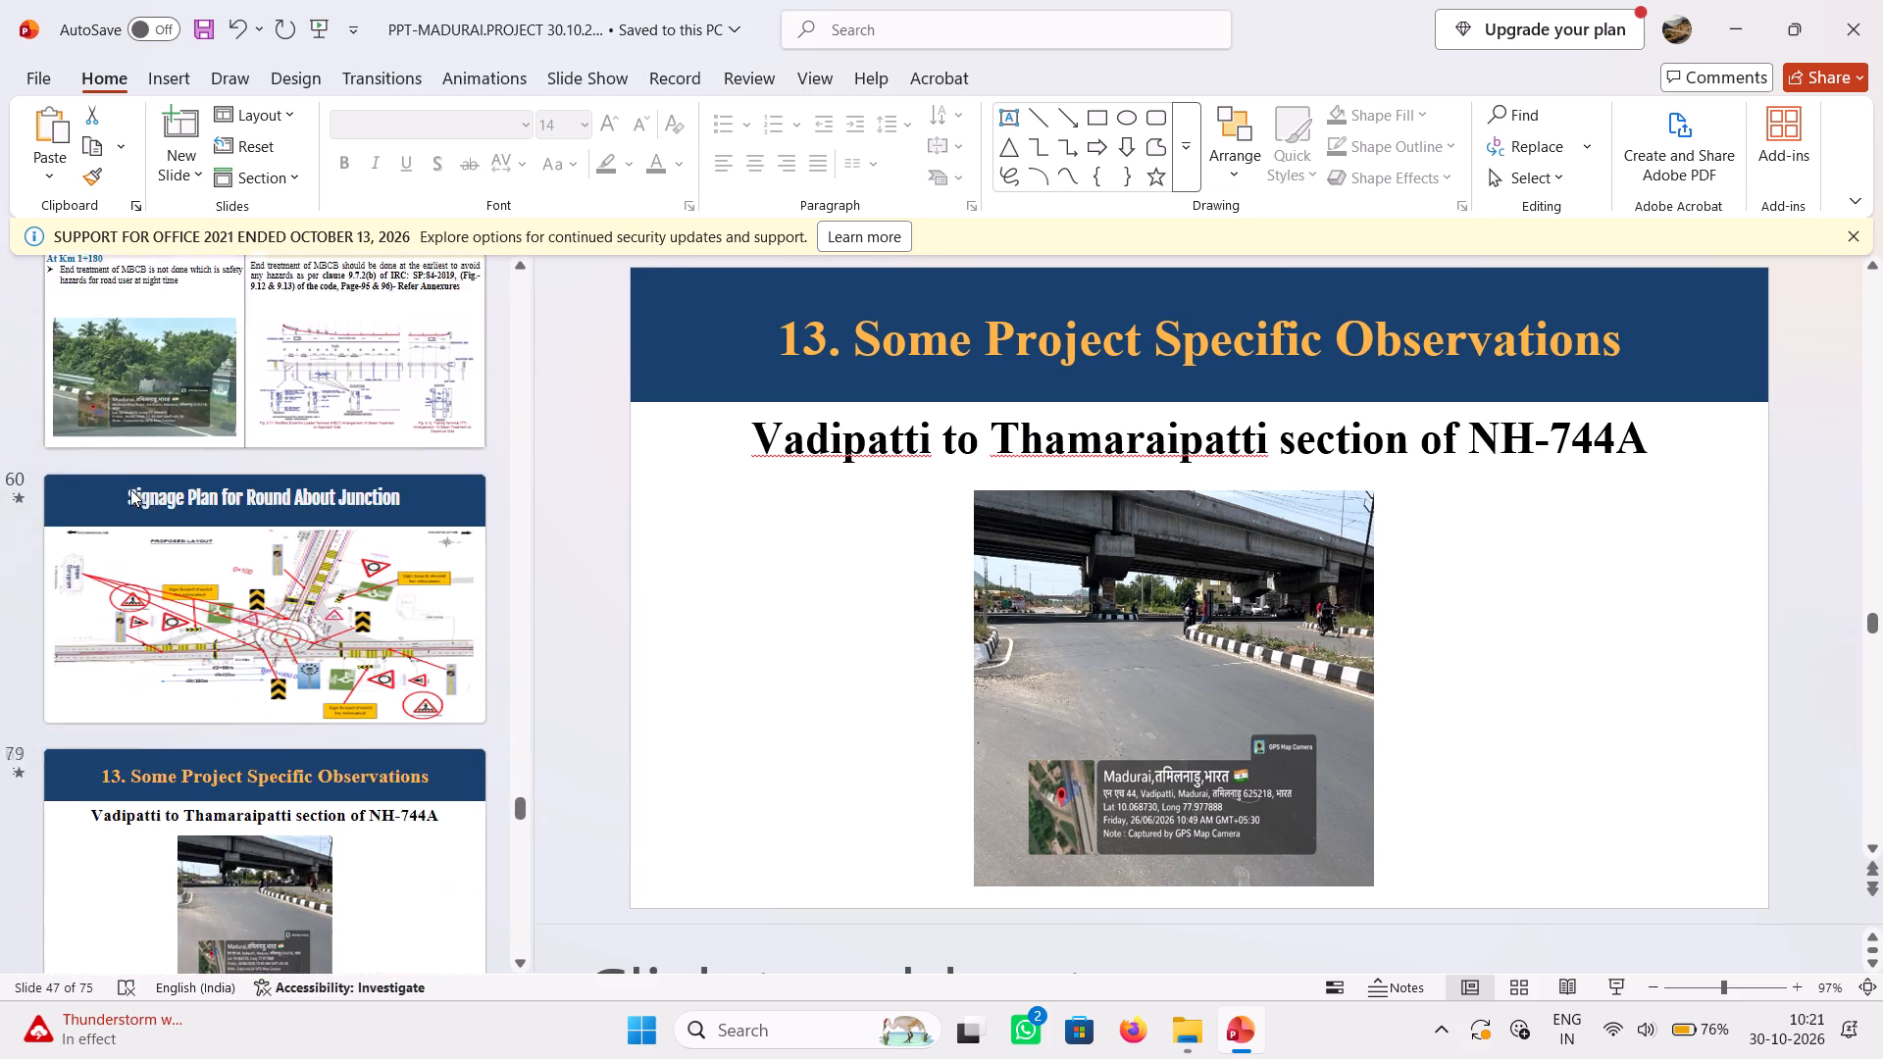
pyautogui.scroll(-1, 130, 489)
pyautogui.scroll(1, 130, 489)
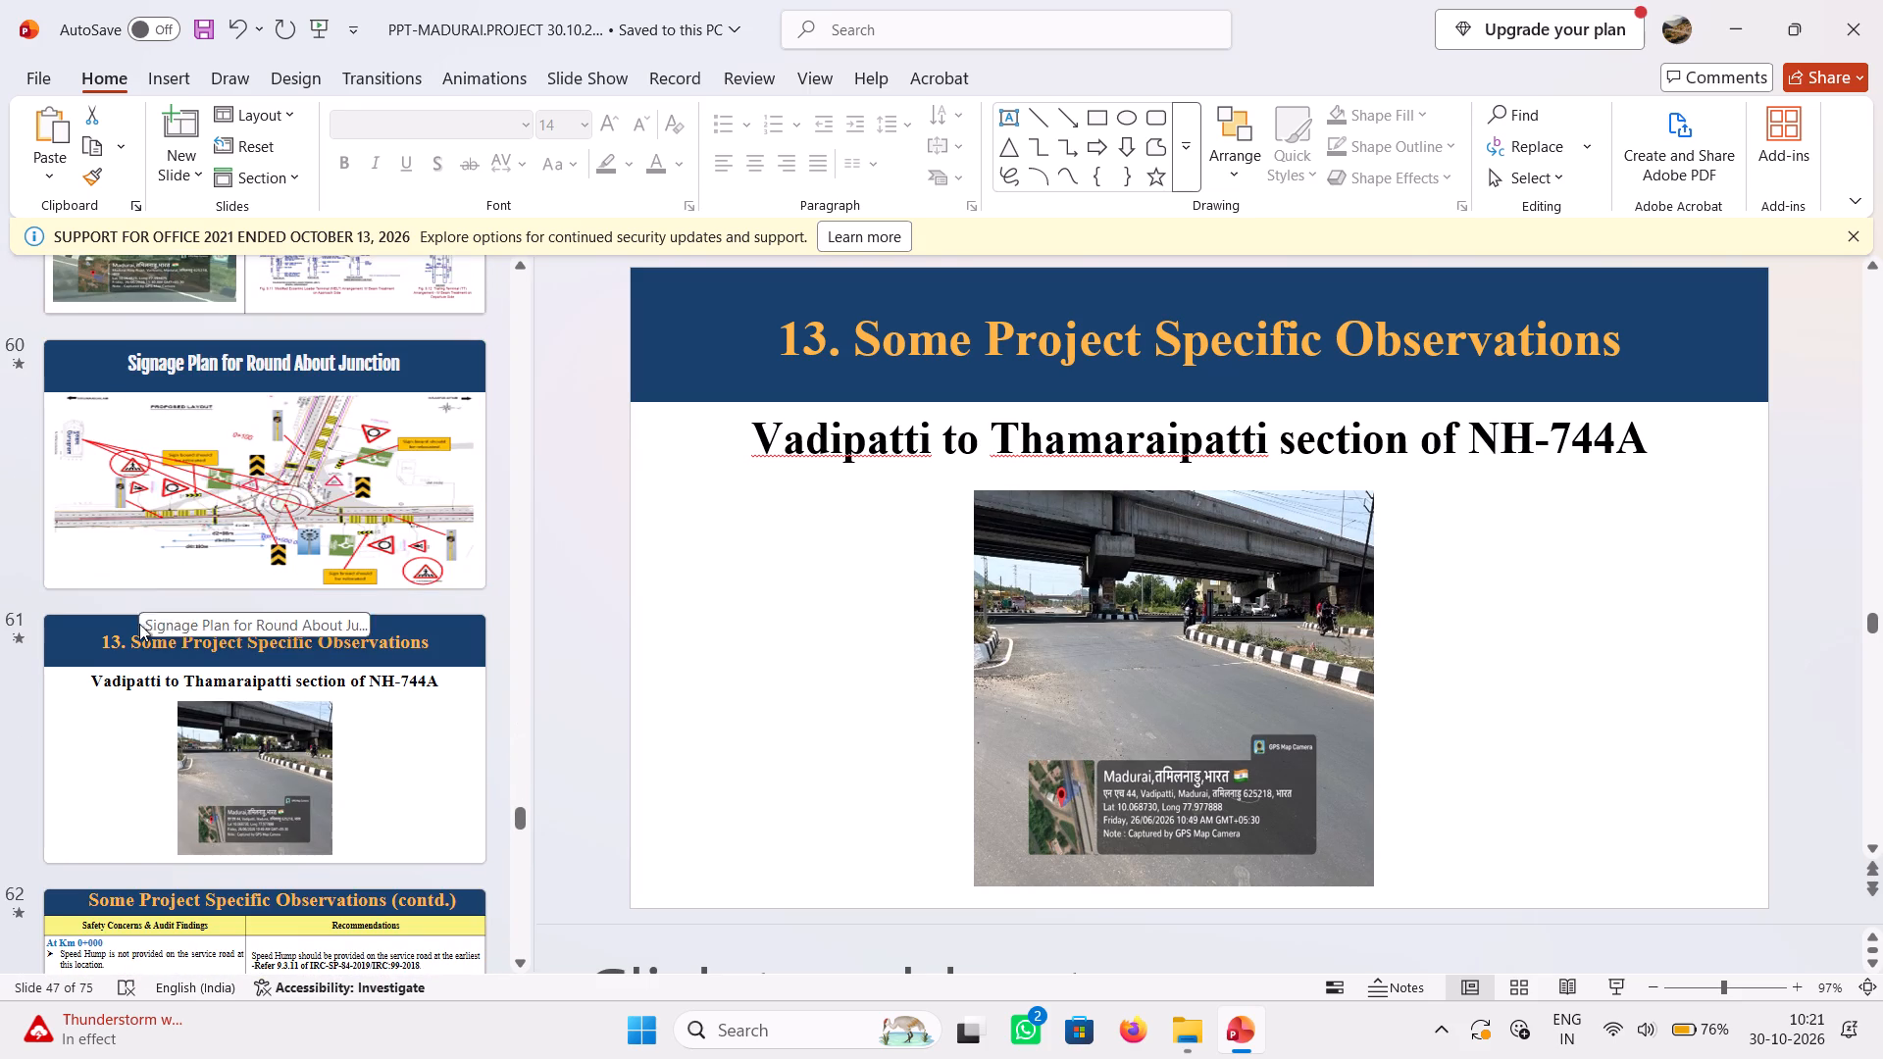
pyautogui.click(91, 598)
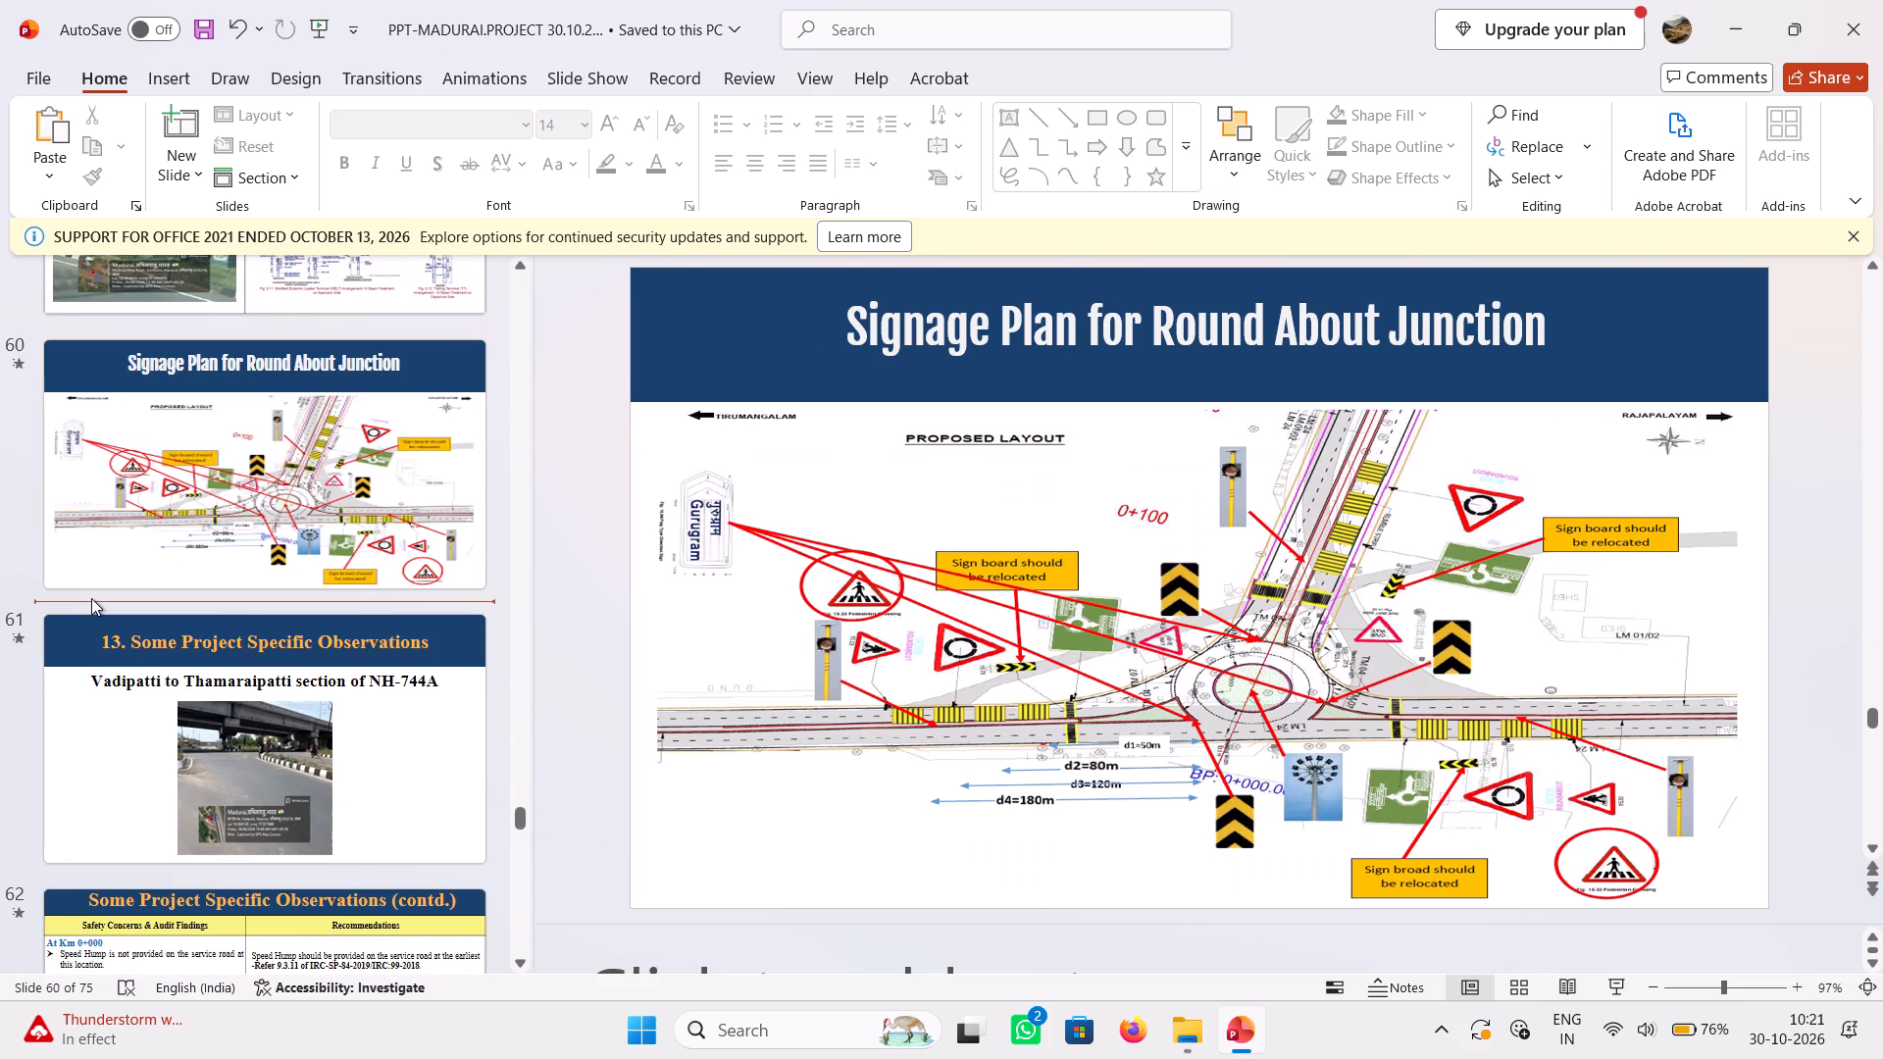
pyautogui.hotkey('ctrl', 'v')
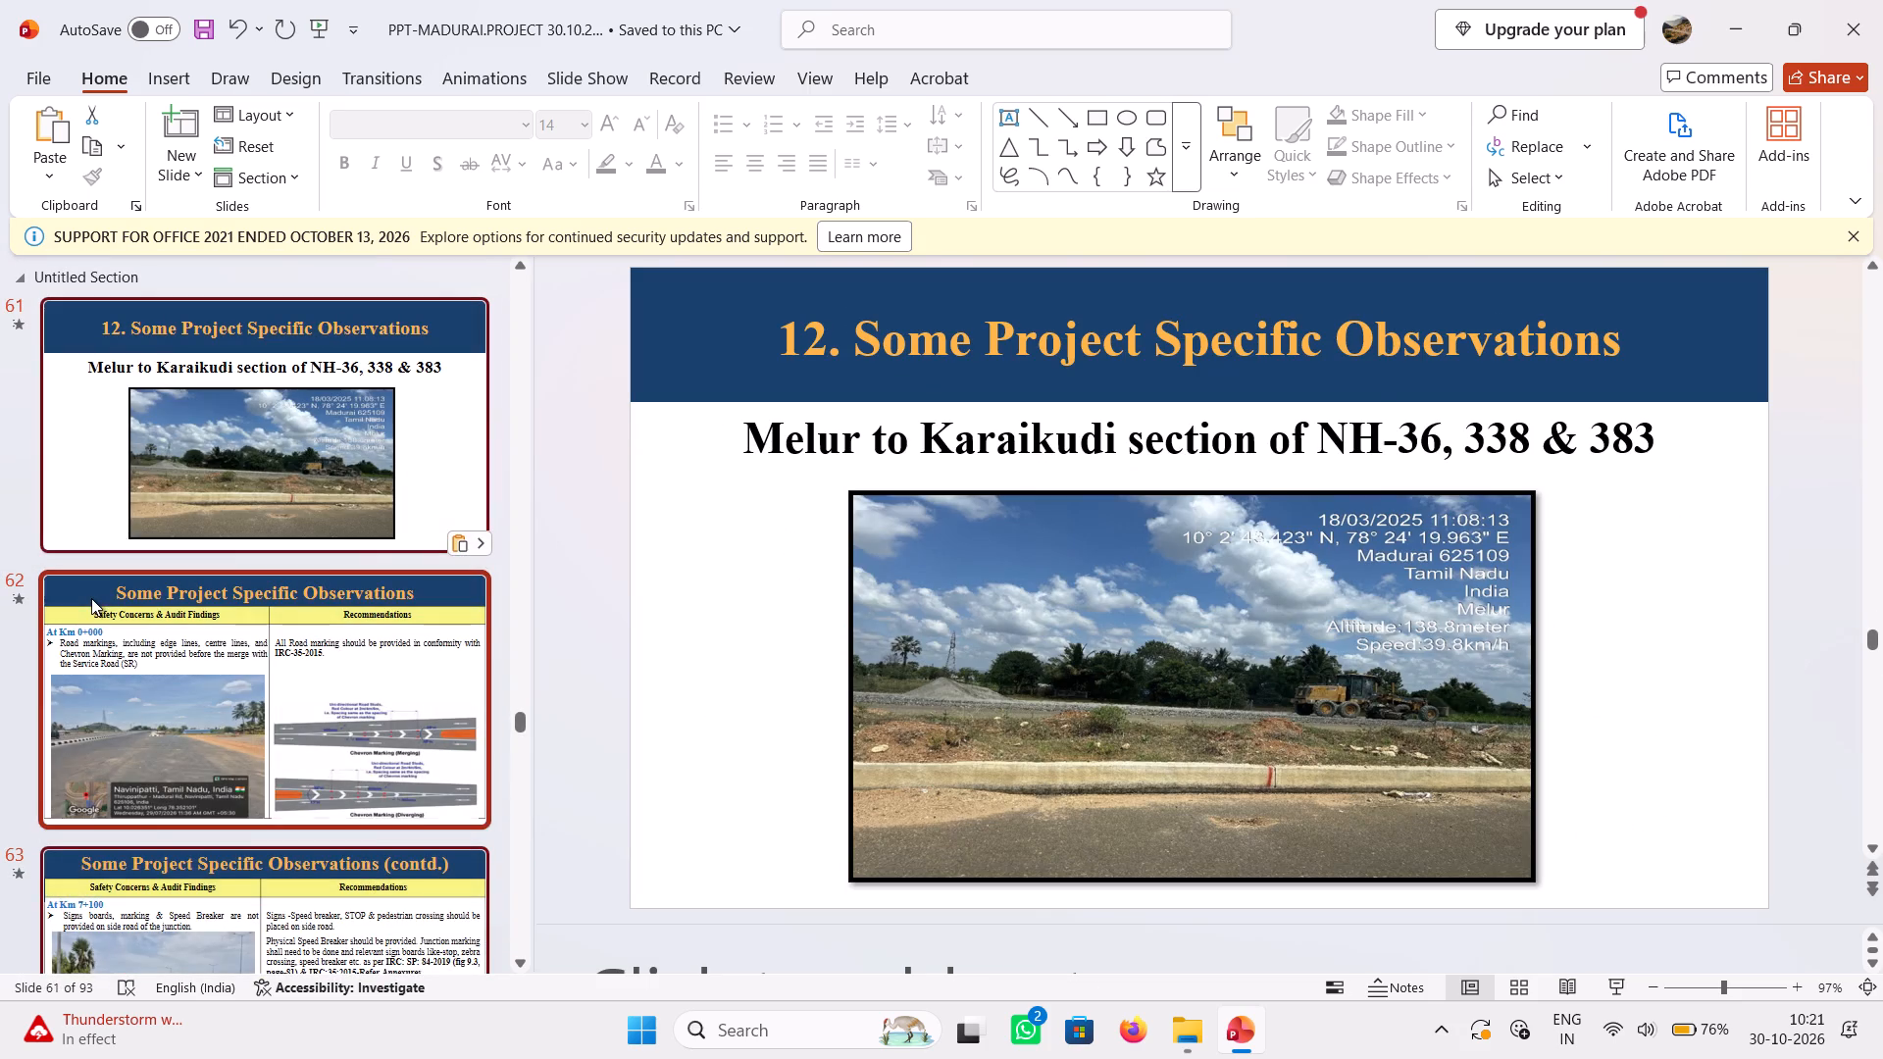
# Check the pasted Melur to Karaikudi slides through to the repeated Vadipatti to Thamaraipatti opening slide behind them.
pyautogui.scroll(-7, 91, 598)
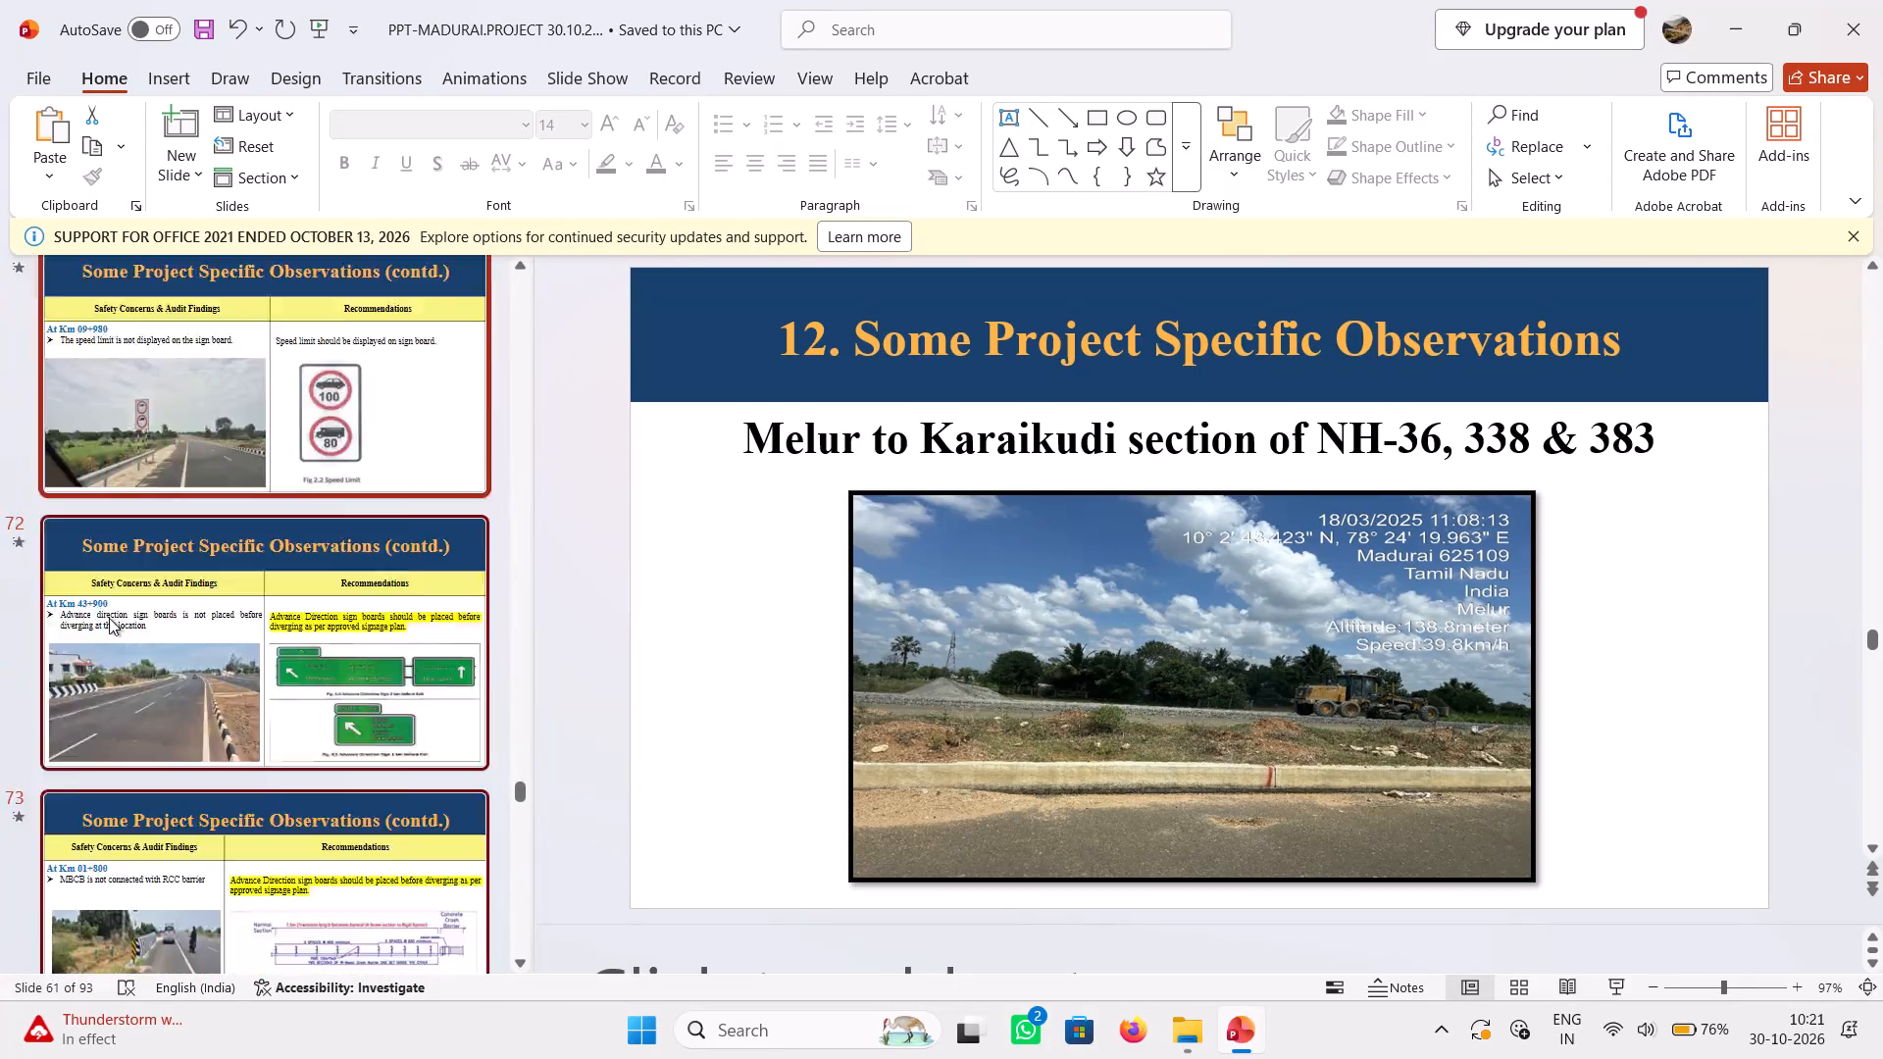
pyautogui.scroll(-3, 110, 631)
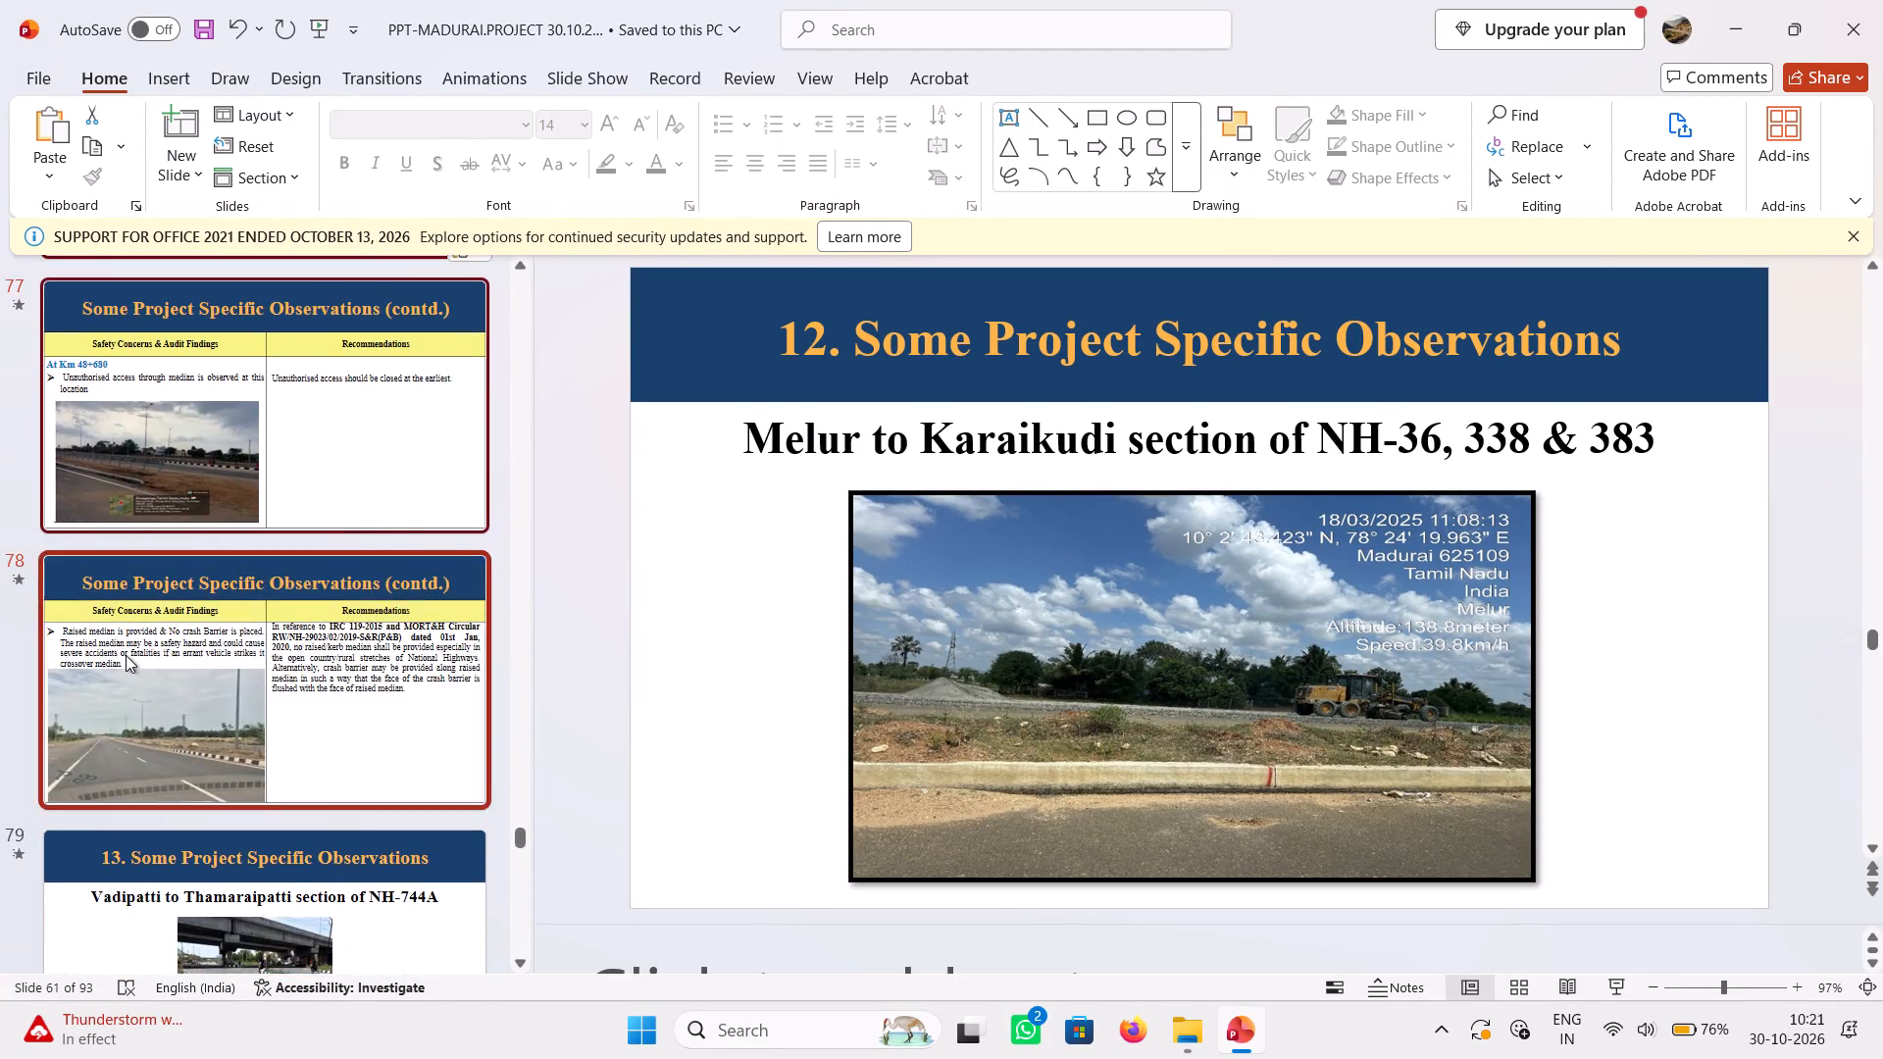
pyautogui.scroll(-1, 126, 655)
pyautogui.click(132, 525)
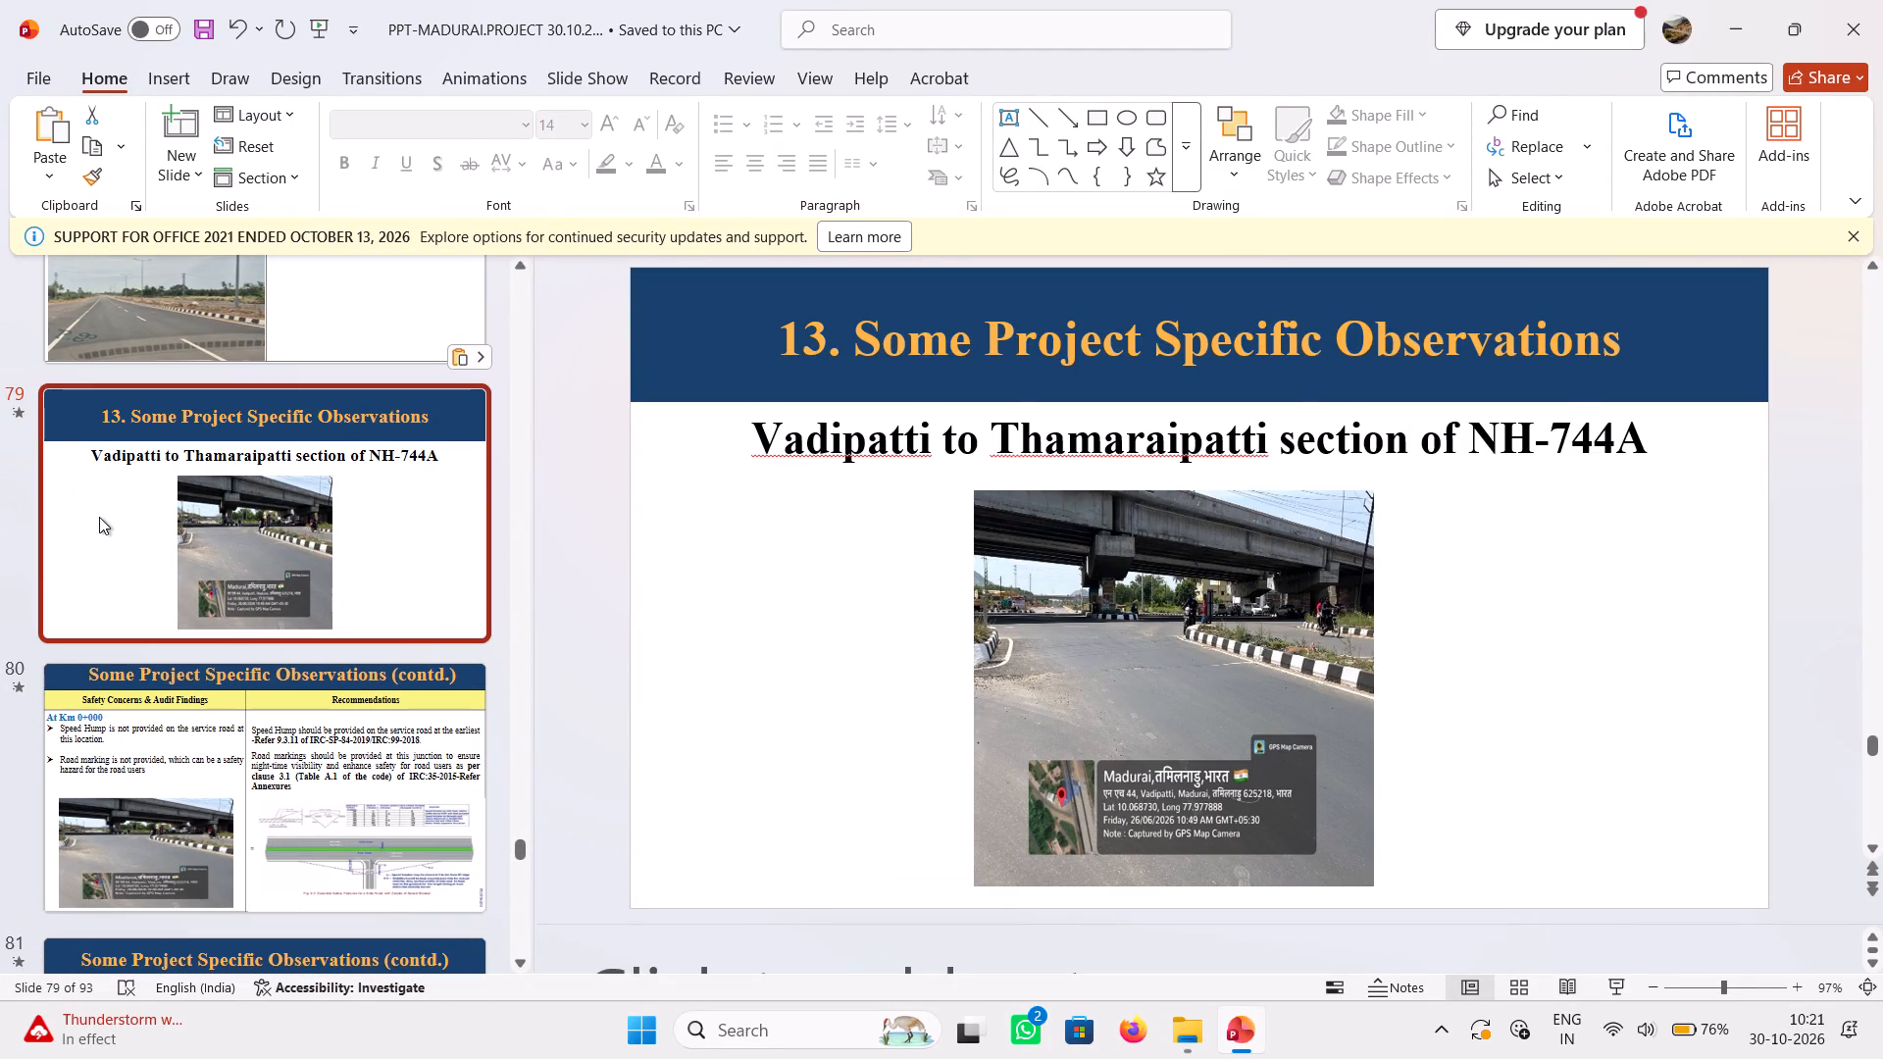
pyautogui.click(32, 383)
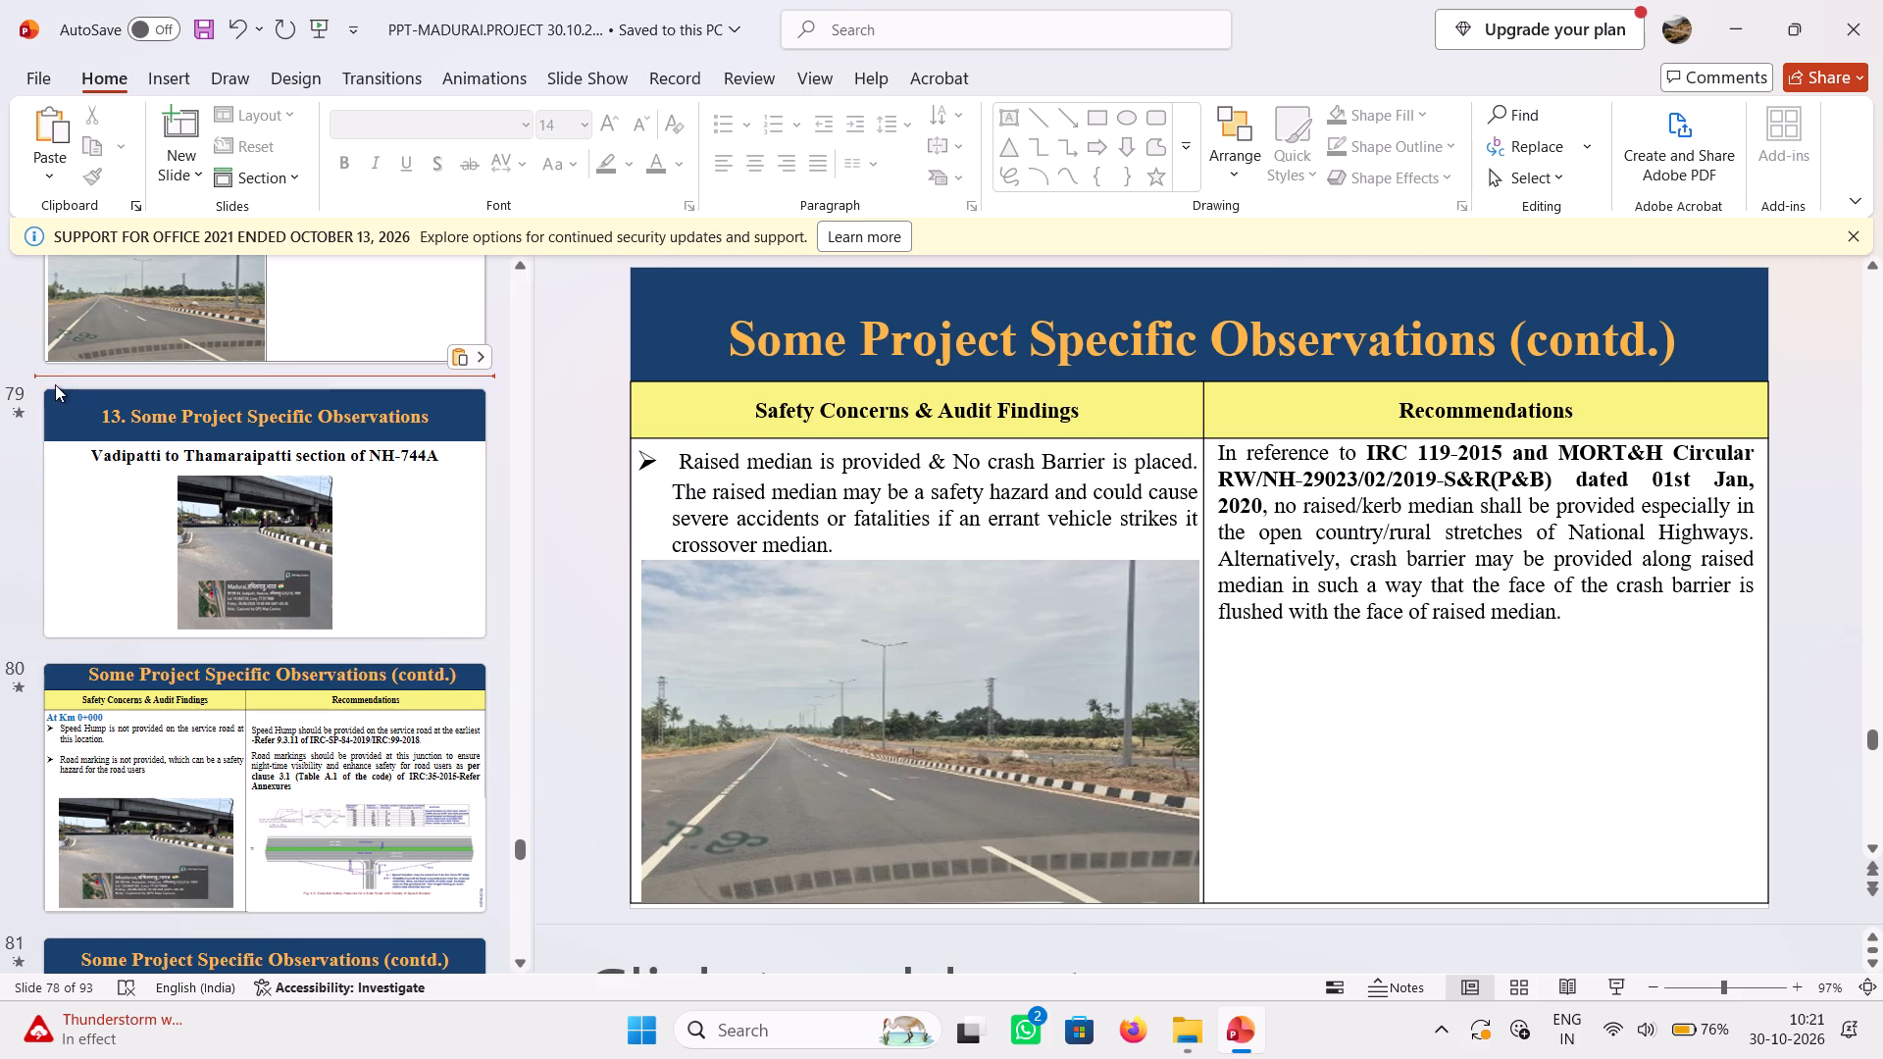
pyautogui.click(118, 475)
# Delete five repeated Vadipatti to Thamaraipatti slides before the last Signage Plan slide, working backwards from the At Km 1+180 slide.
pyautogui.scroll(-2, 158, 543)
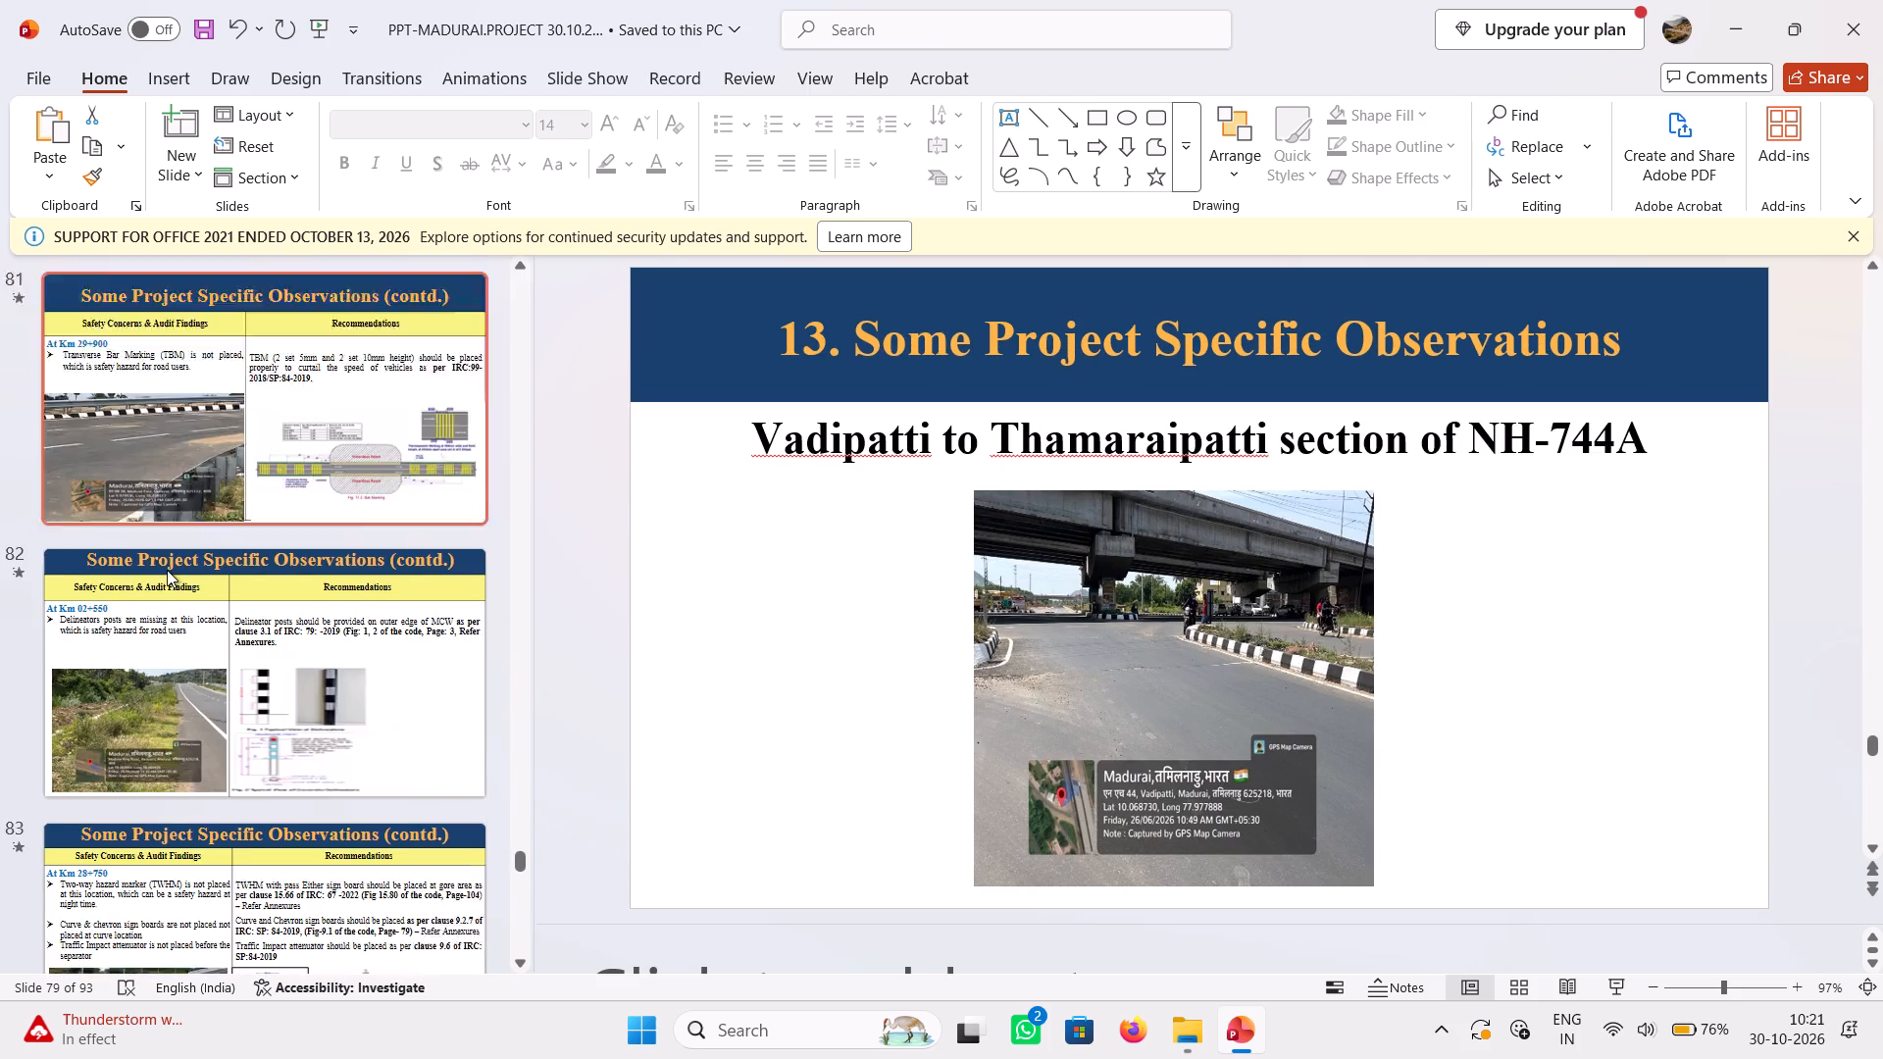
pyautogui.scroll(-5, 168, 580)
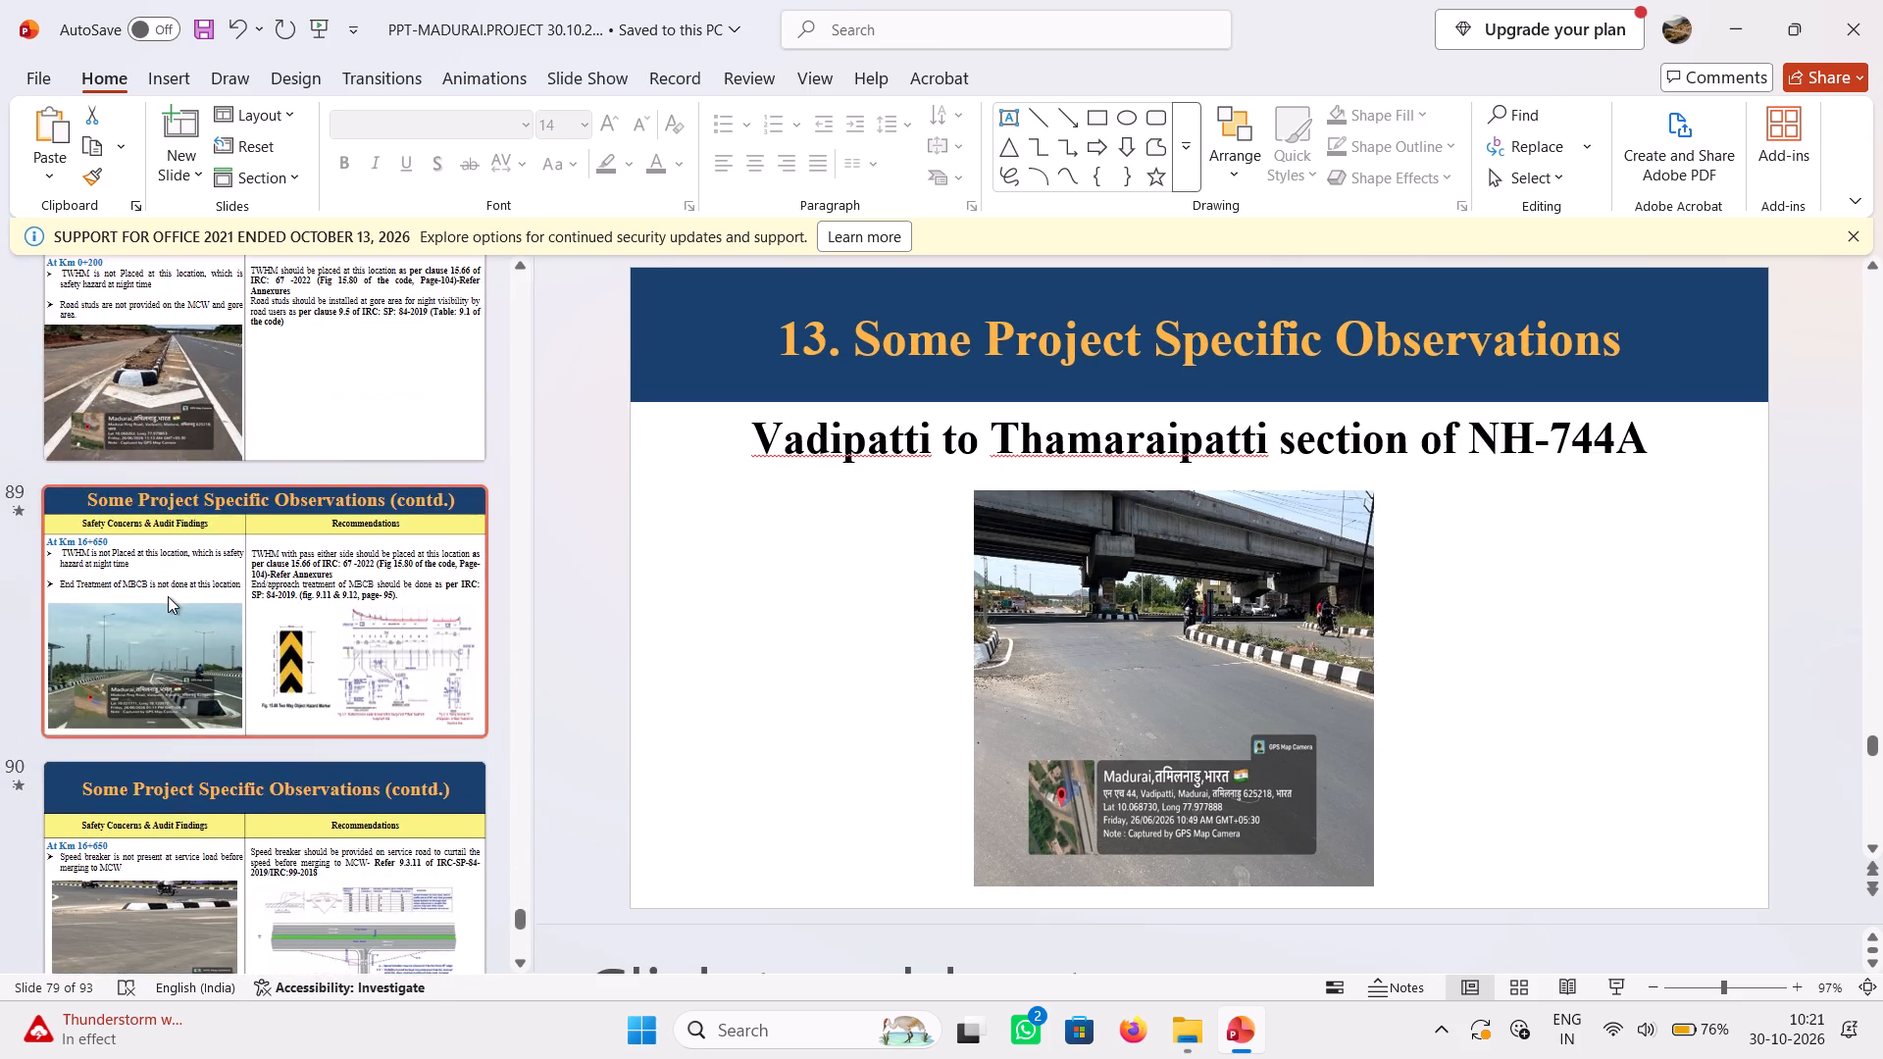
pyautogui.scroll(-1, 168, 596)
pyautogui.scroll(1, 162, 576)
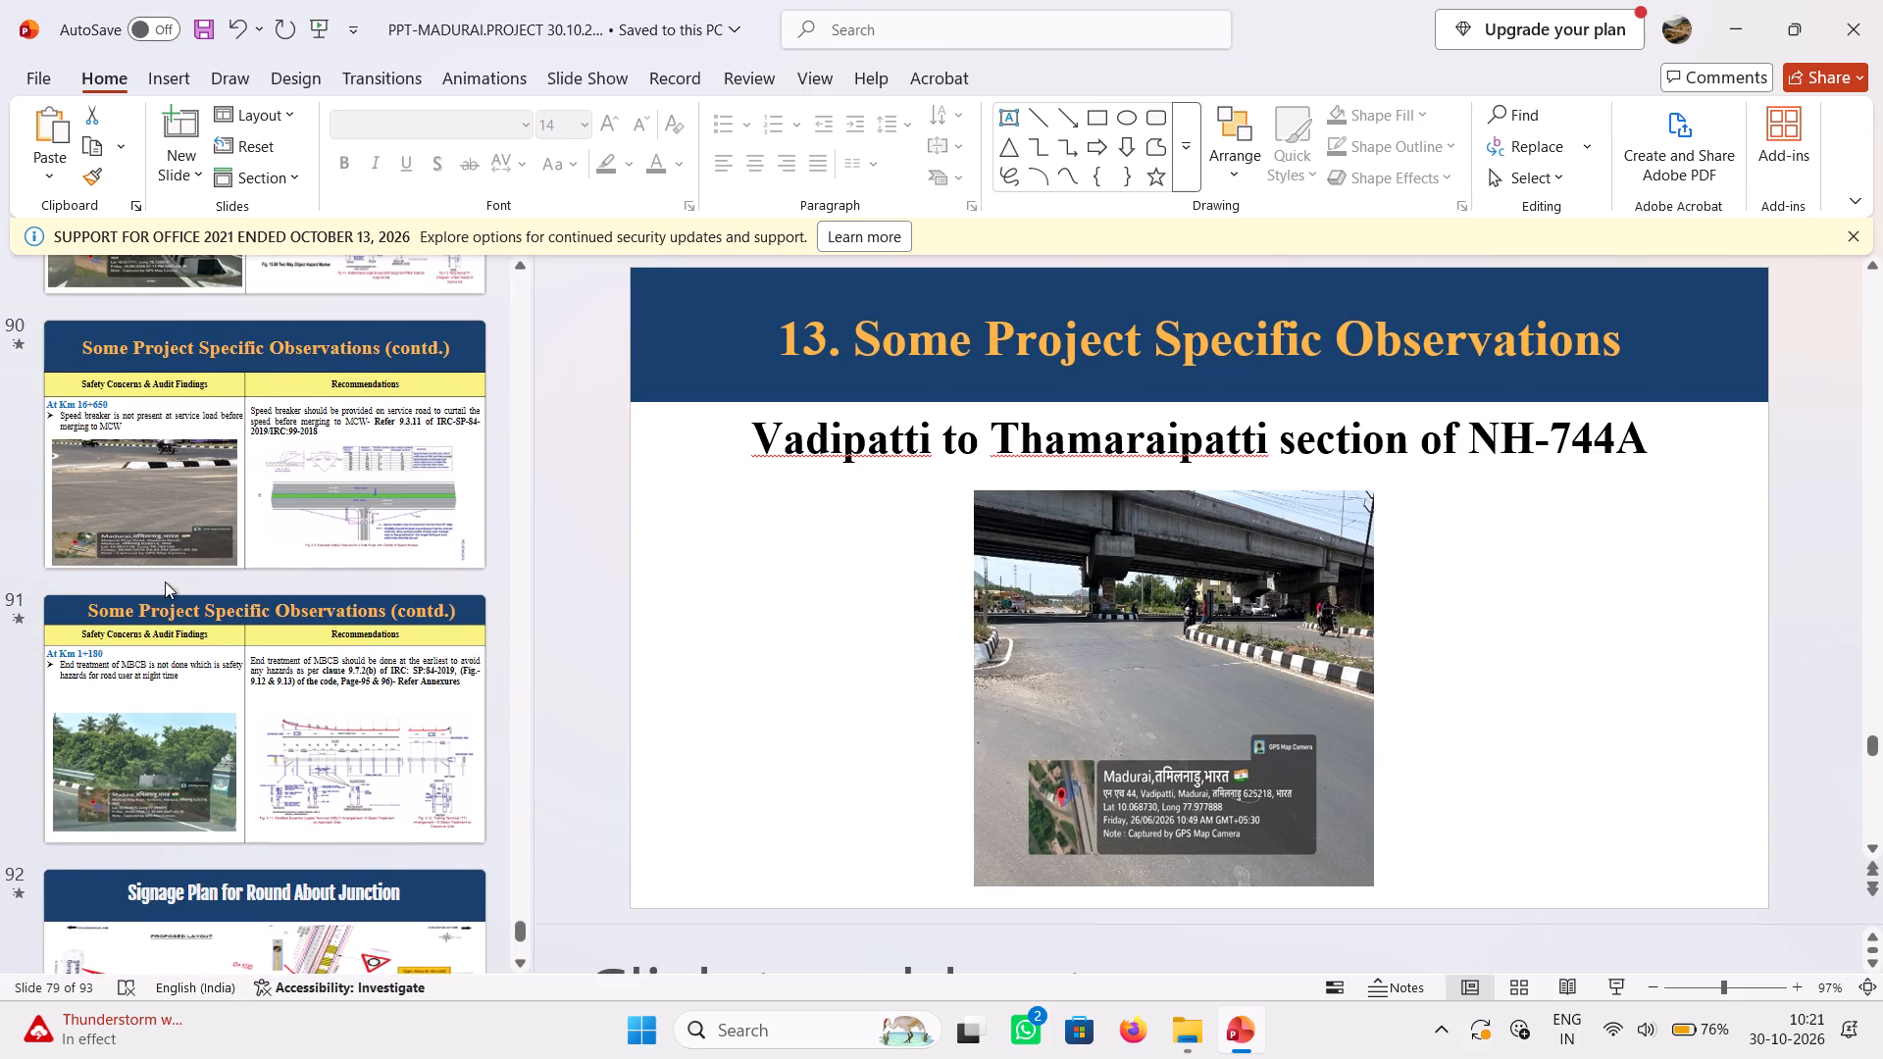
pyautogui.click(178, 658)
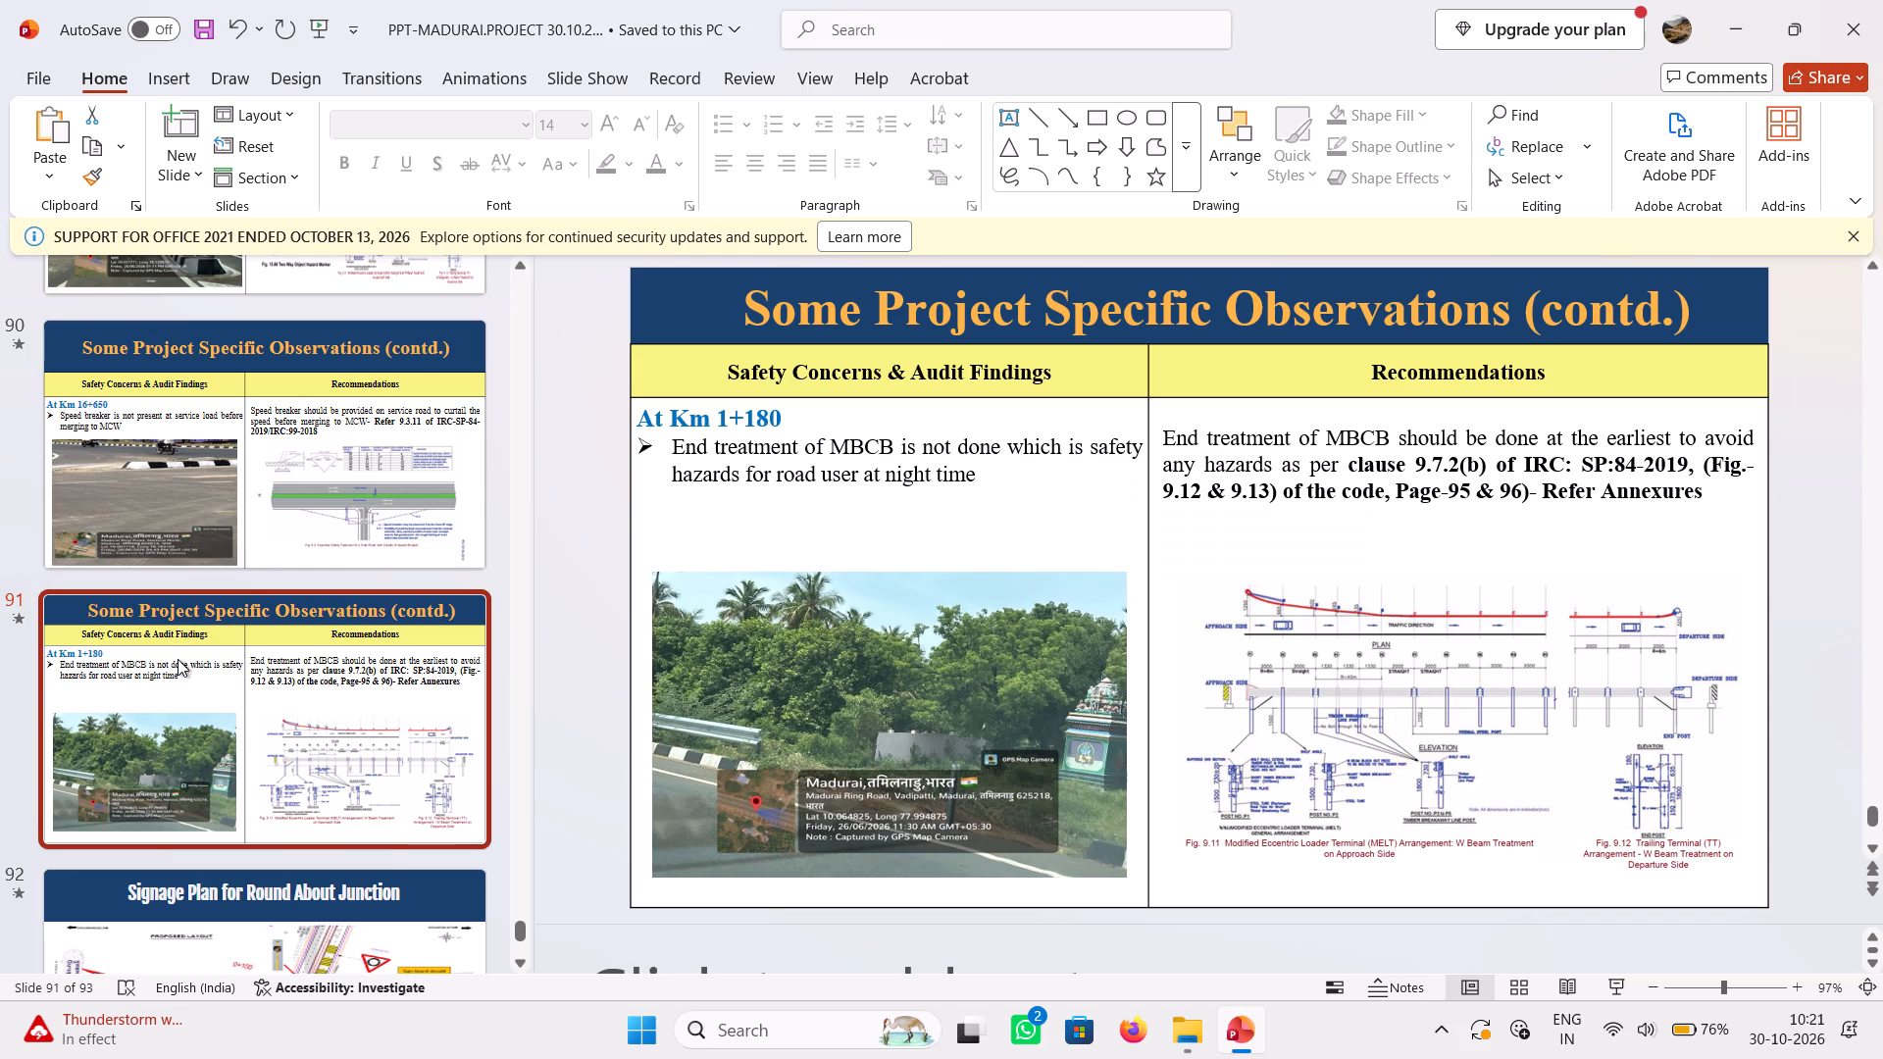
pyautogui.press('Delete')
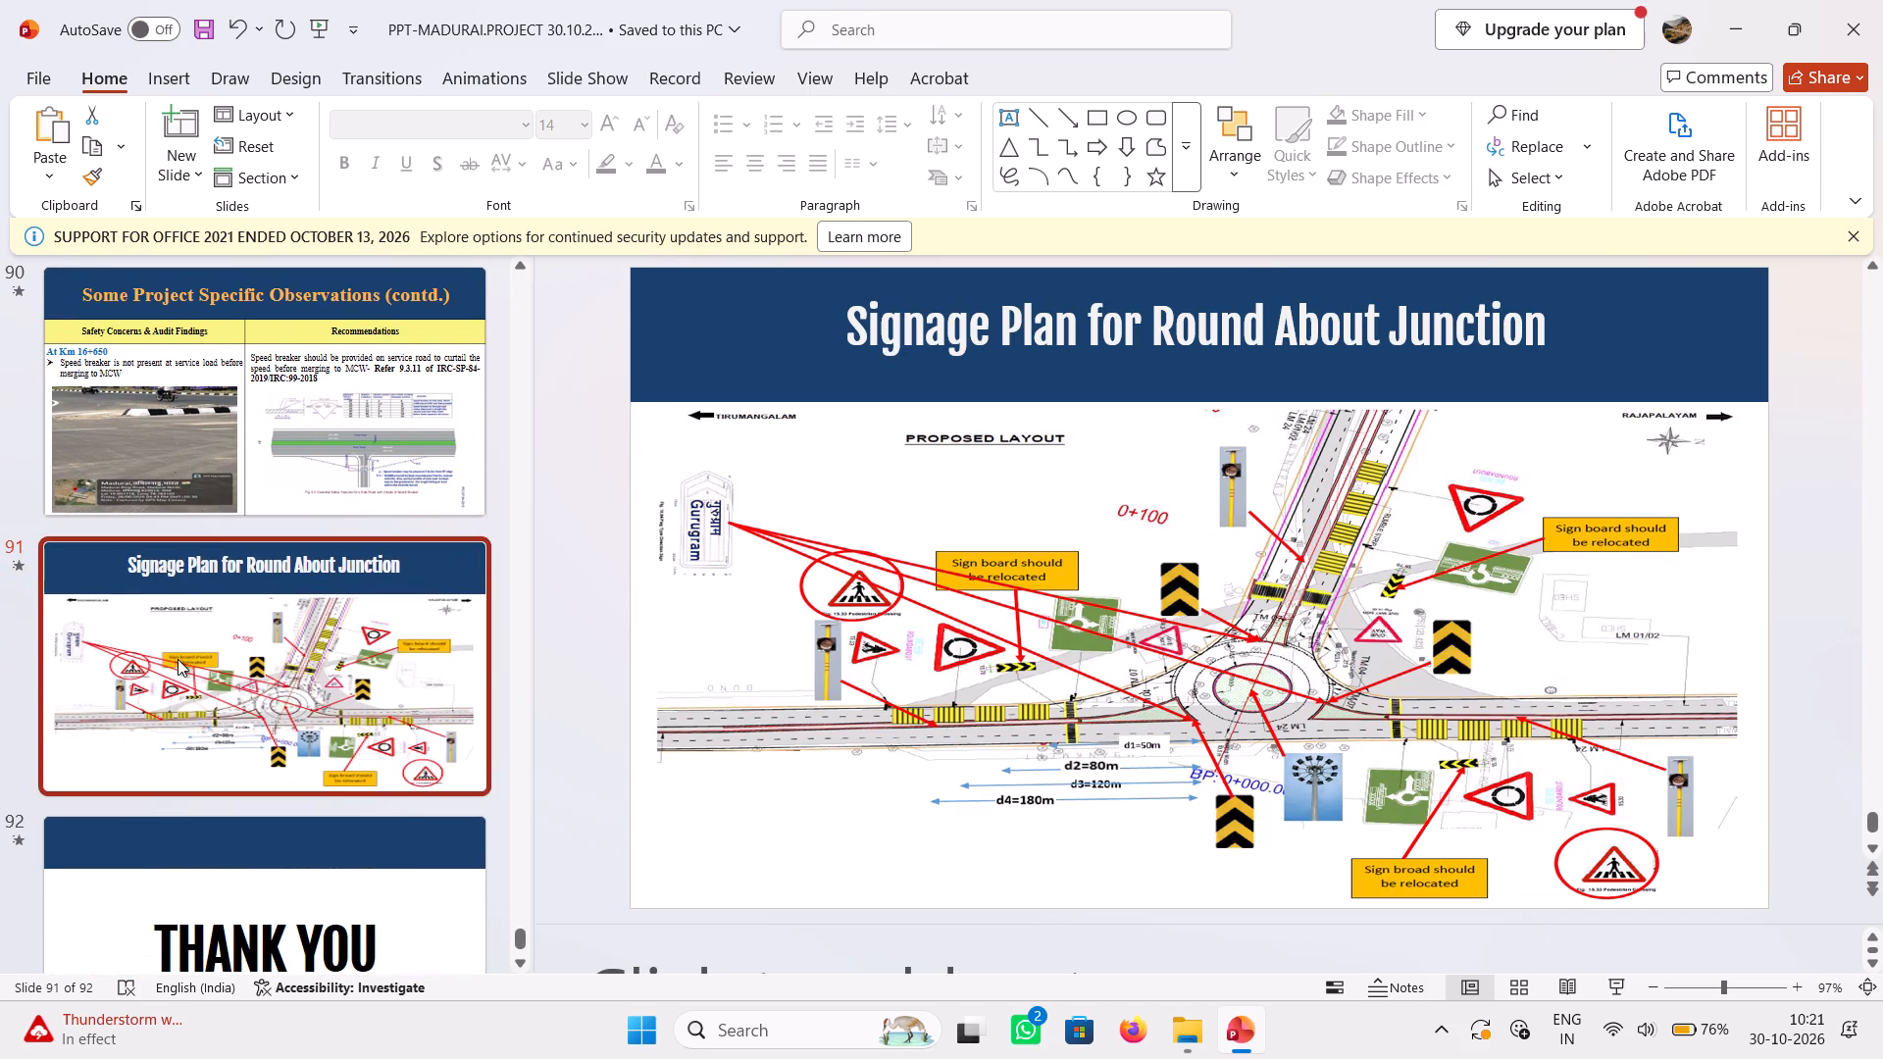
pyautogui.click(180, 446)
pyautogui.press('Delete')
pyautogui.click(180, 446)
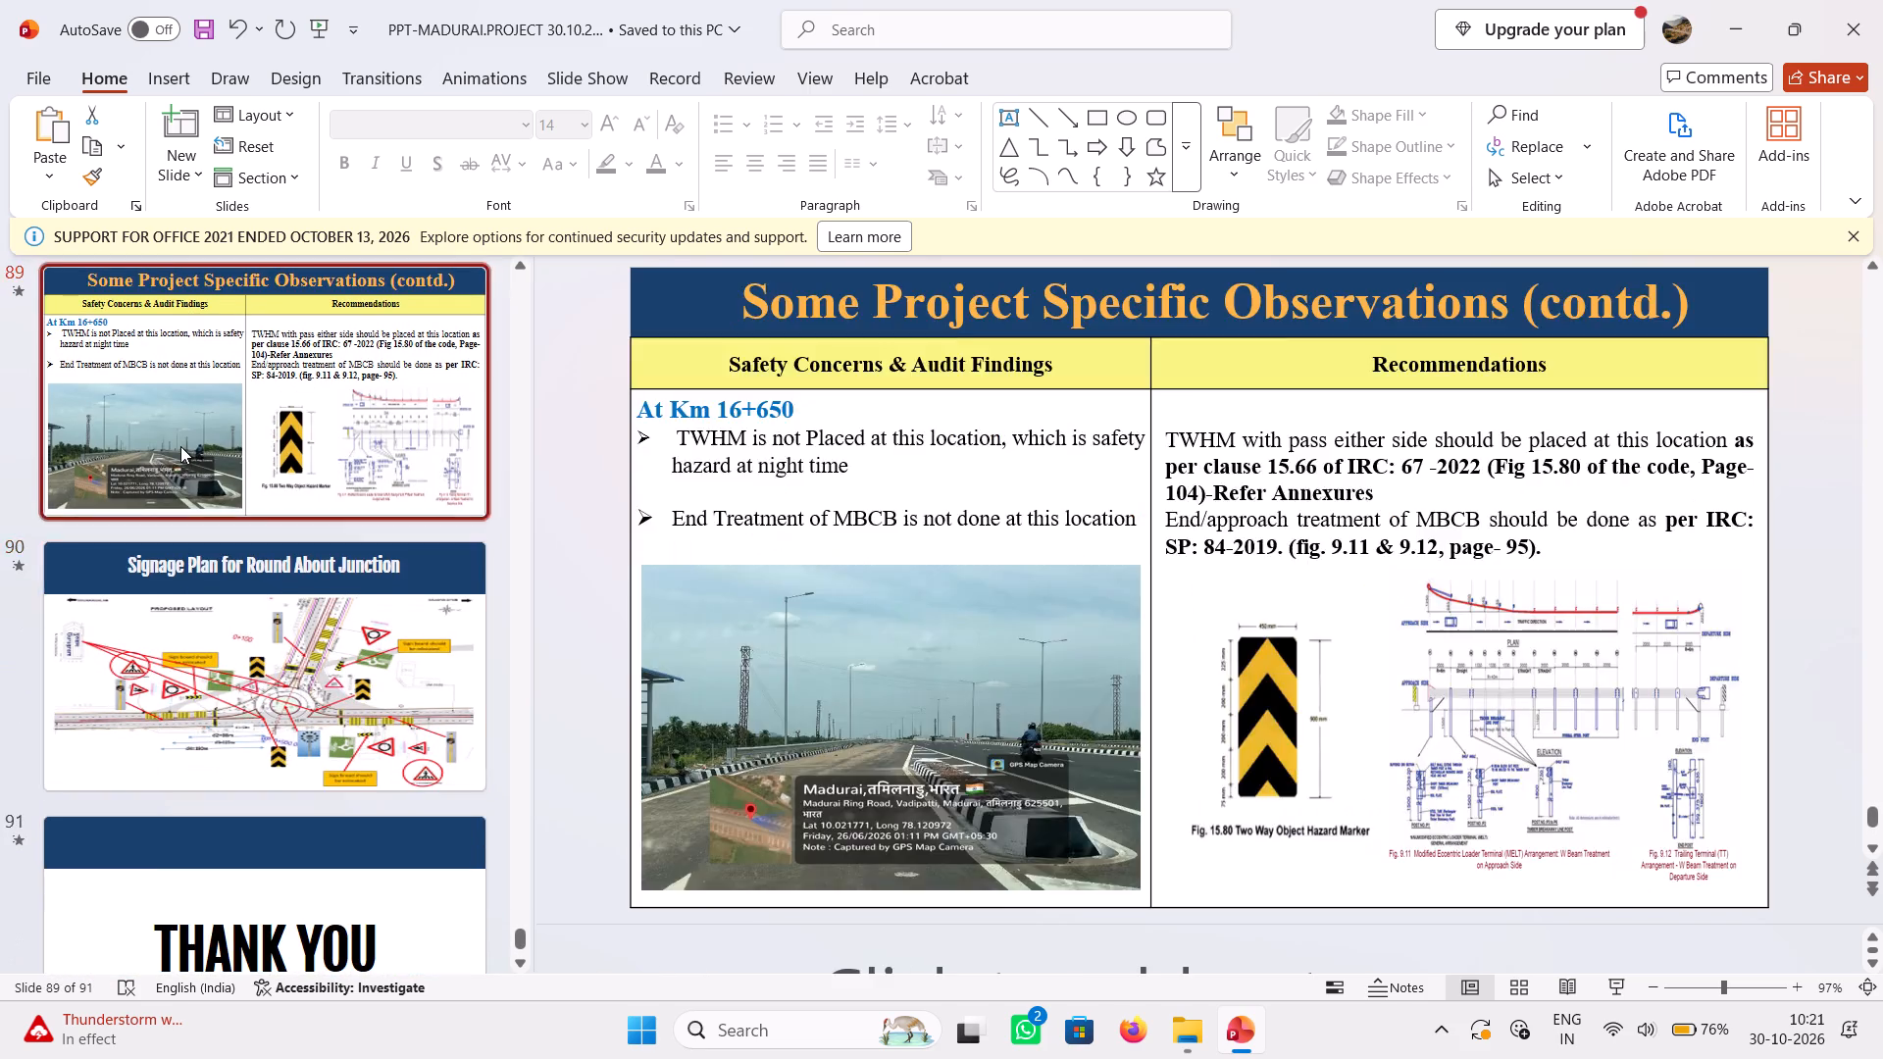
pyautogui.press('Delete')
pyautogui.click(180, 446)
pyautogui.press('Delete')
pyautogui.click(180, 446)
pyautogui.press('Delete')
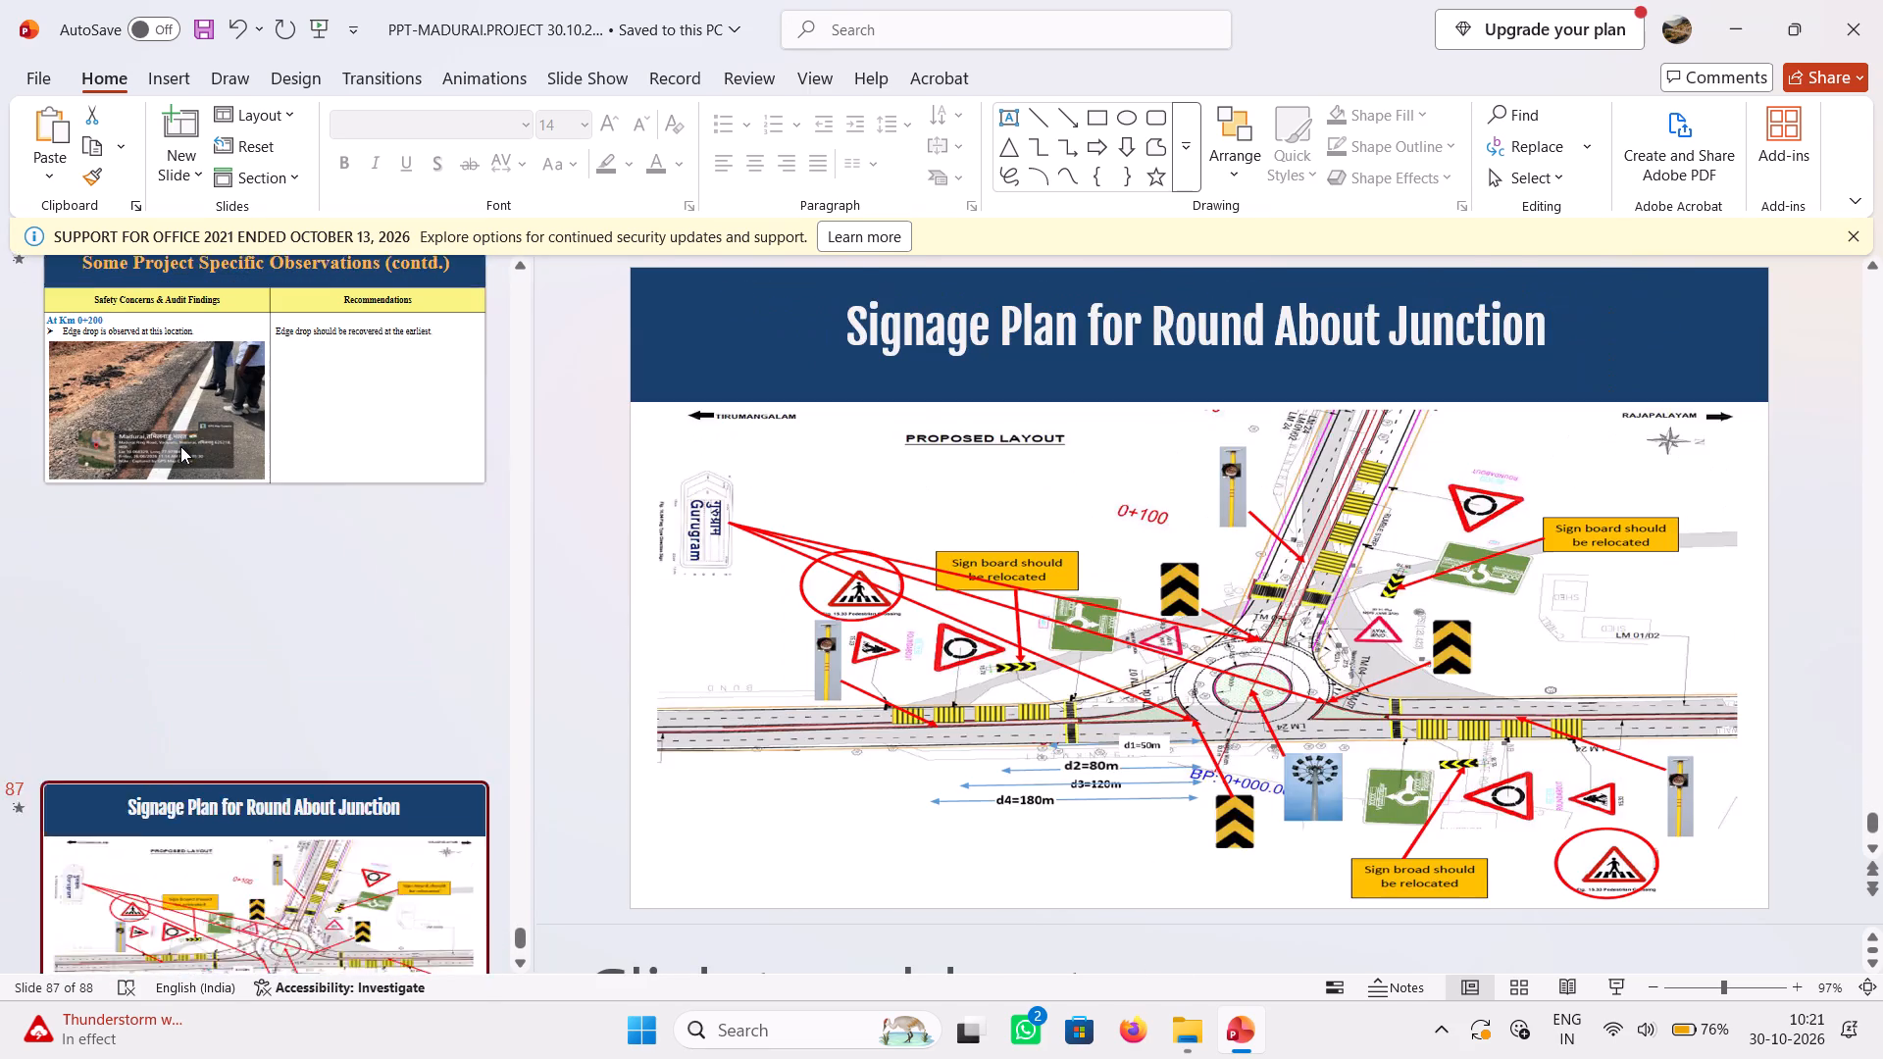
# Delete the remaining repeated Vadipatti to Thamaraipatti slides, from the At Km 0+200 edge drop slide back through the section's opening slide.
pyautogui.click(180, 446)
pyautogui.press('Delete')
pyautogui.click(182, 439)
pyautogui.press('Delete')
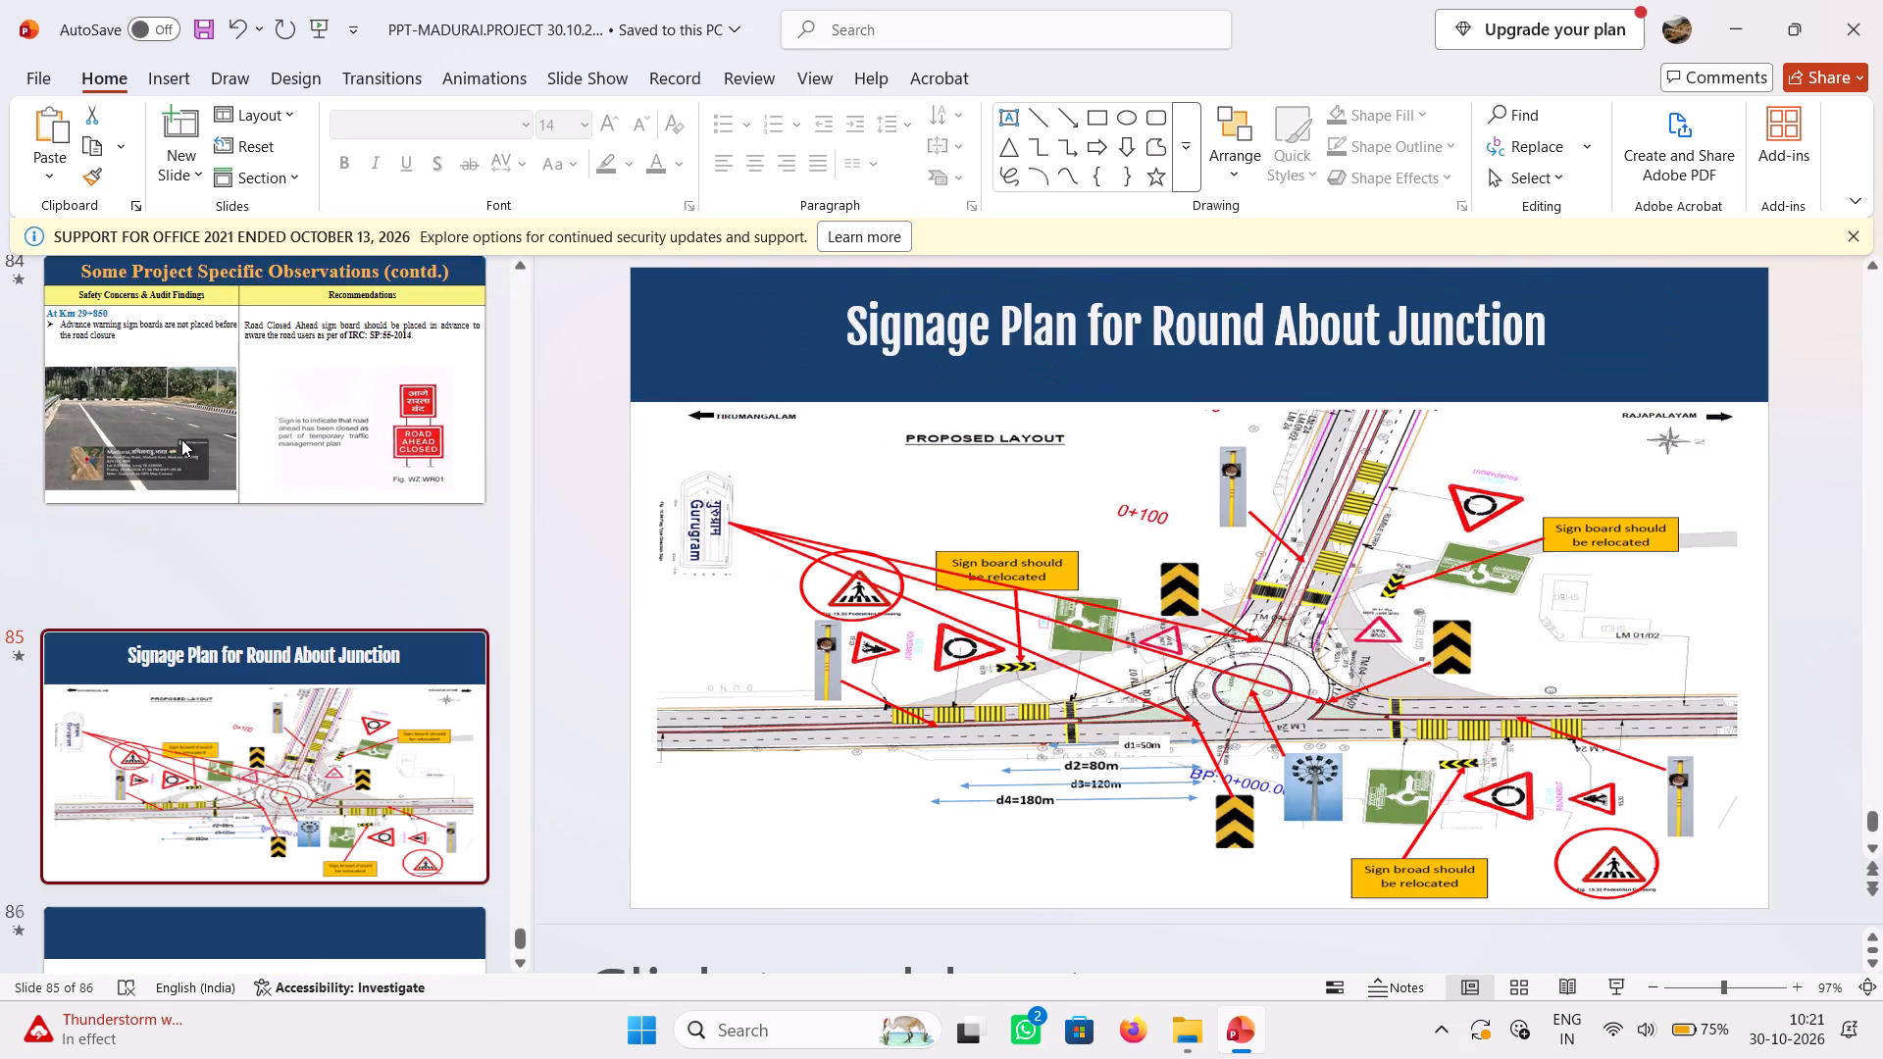
pyautogui.click(181, 439)
pyautogui.press('Delete')
pyautogui.click(181, 439)
pyautogui.press('Delete')
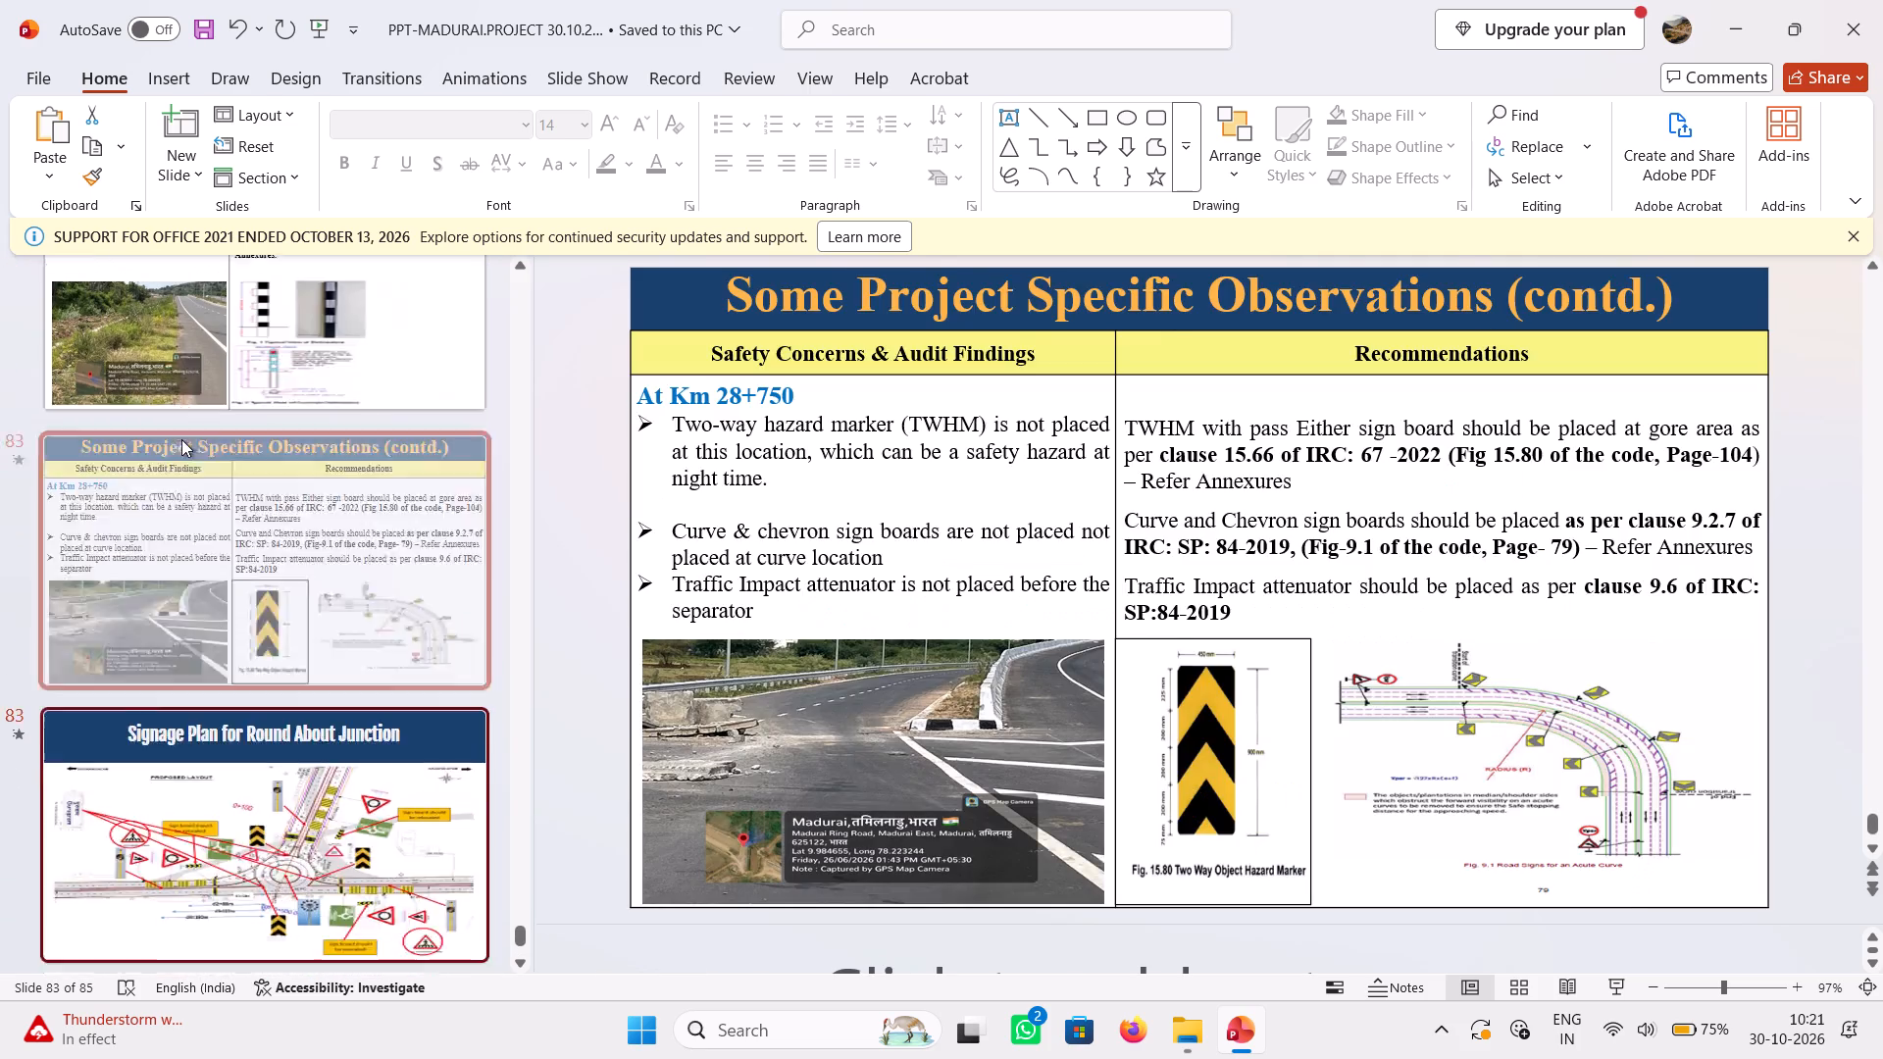
pyautogui.click(181, 439)
pyautogui.press('Delete')
pyautogui.click(180, 439)
pyautogui.press('Delete')
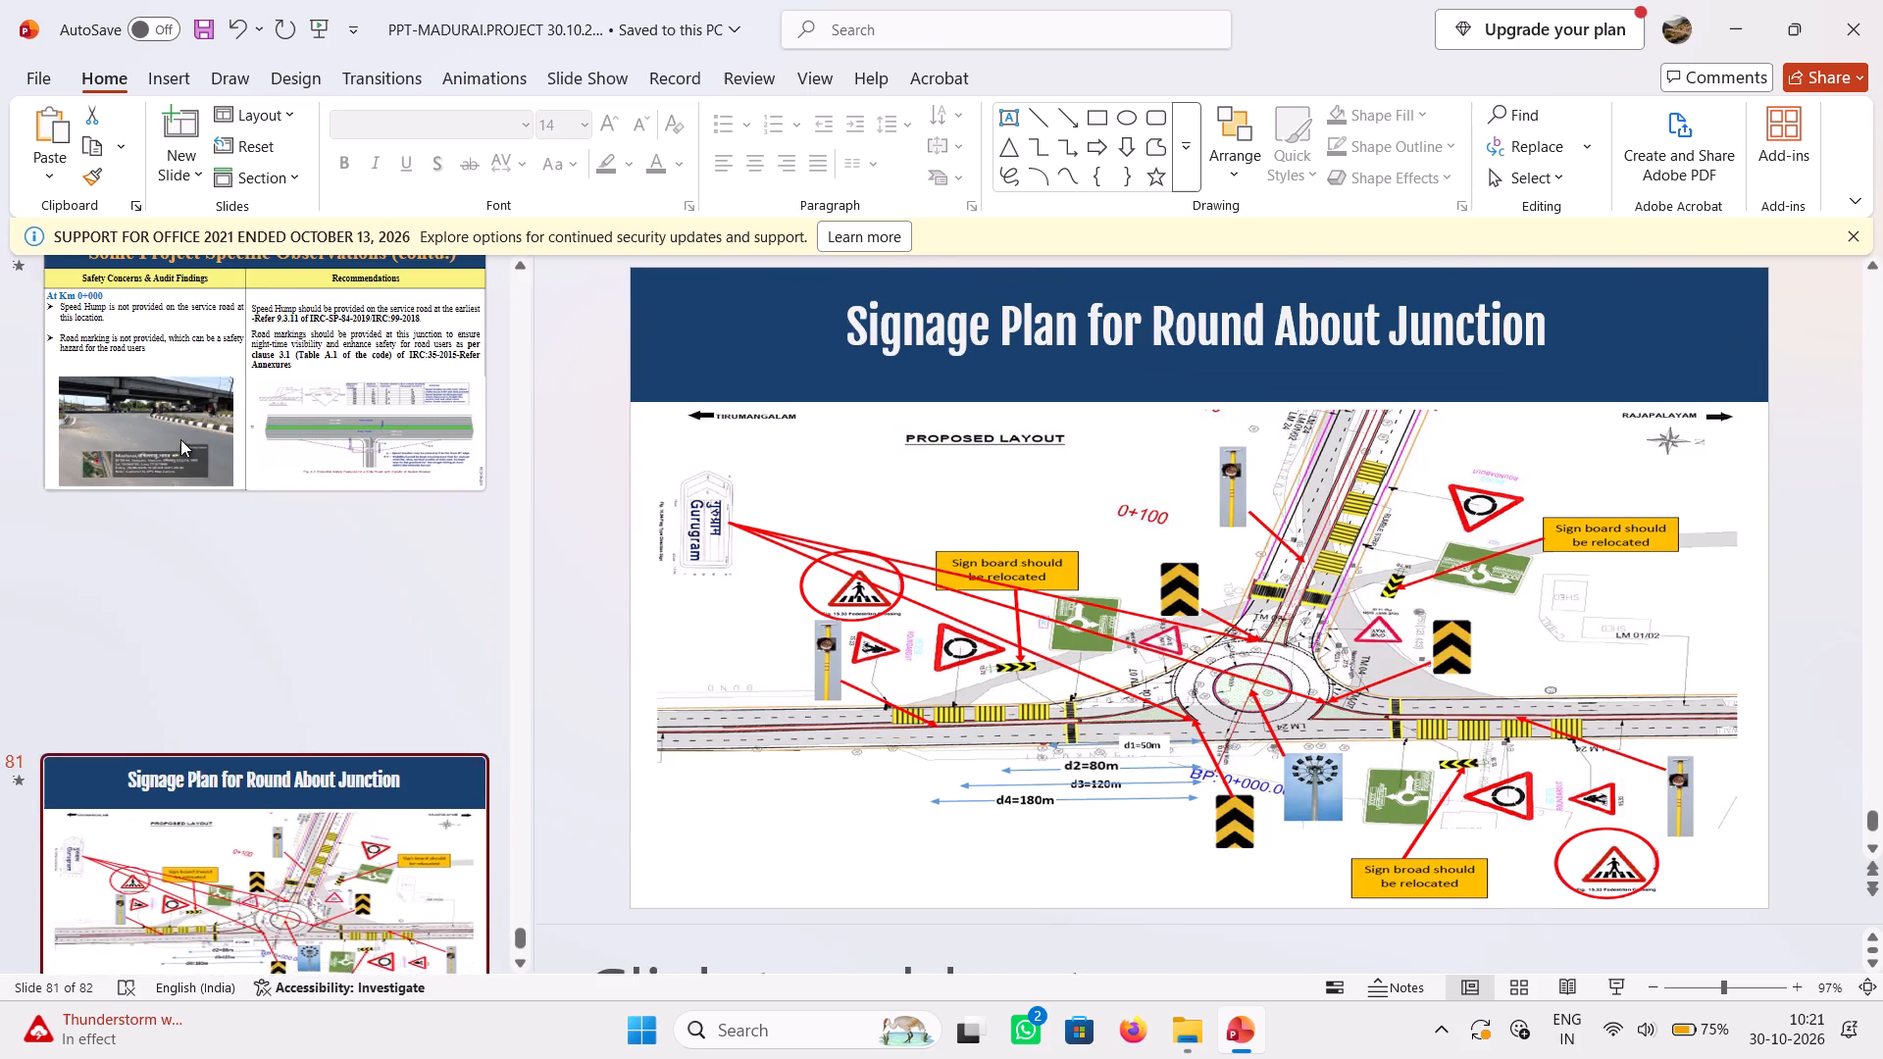
pyautogui.click(180, 439)
pyautogui.press('Delete')
pyautogui.click(180, 439)
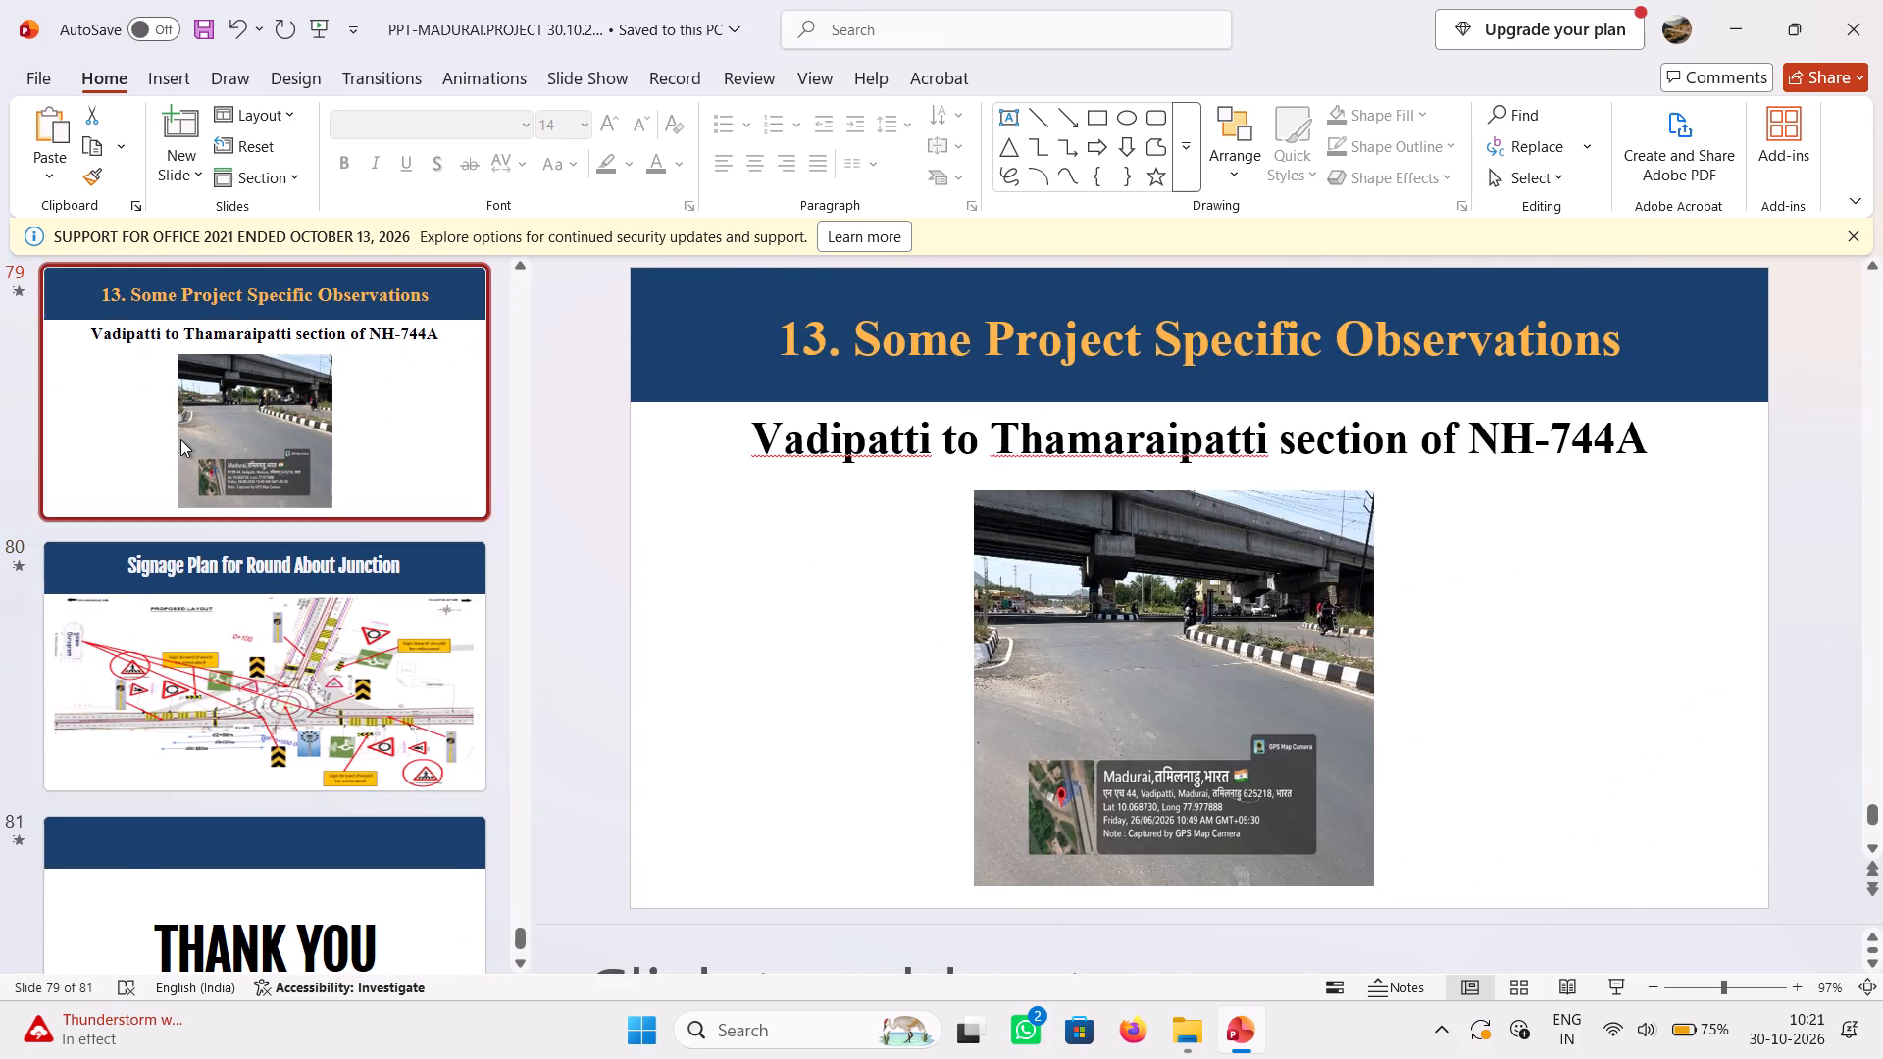
pyautogui.press('Delete')
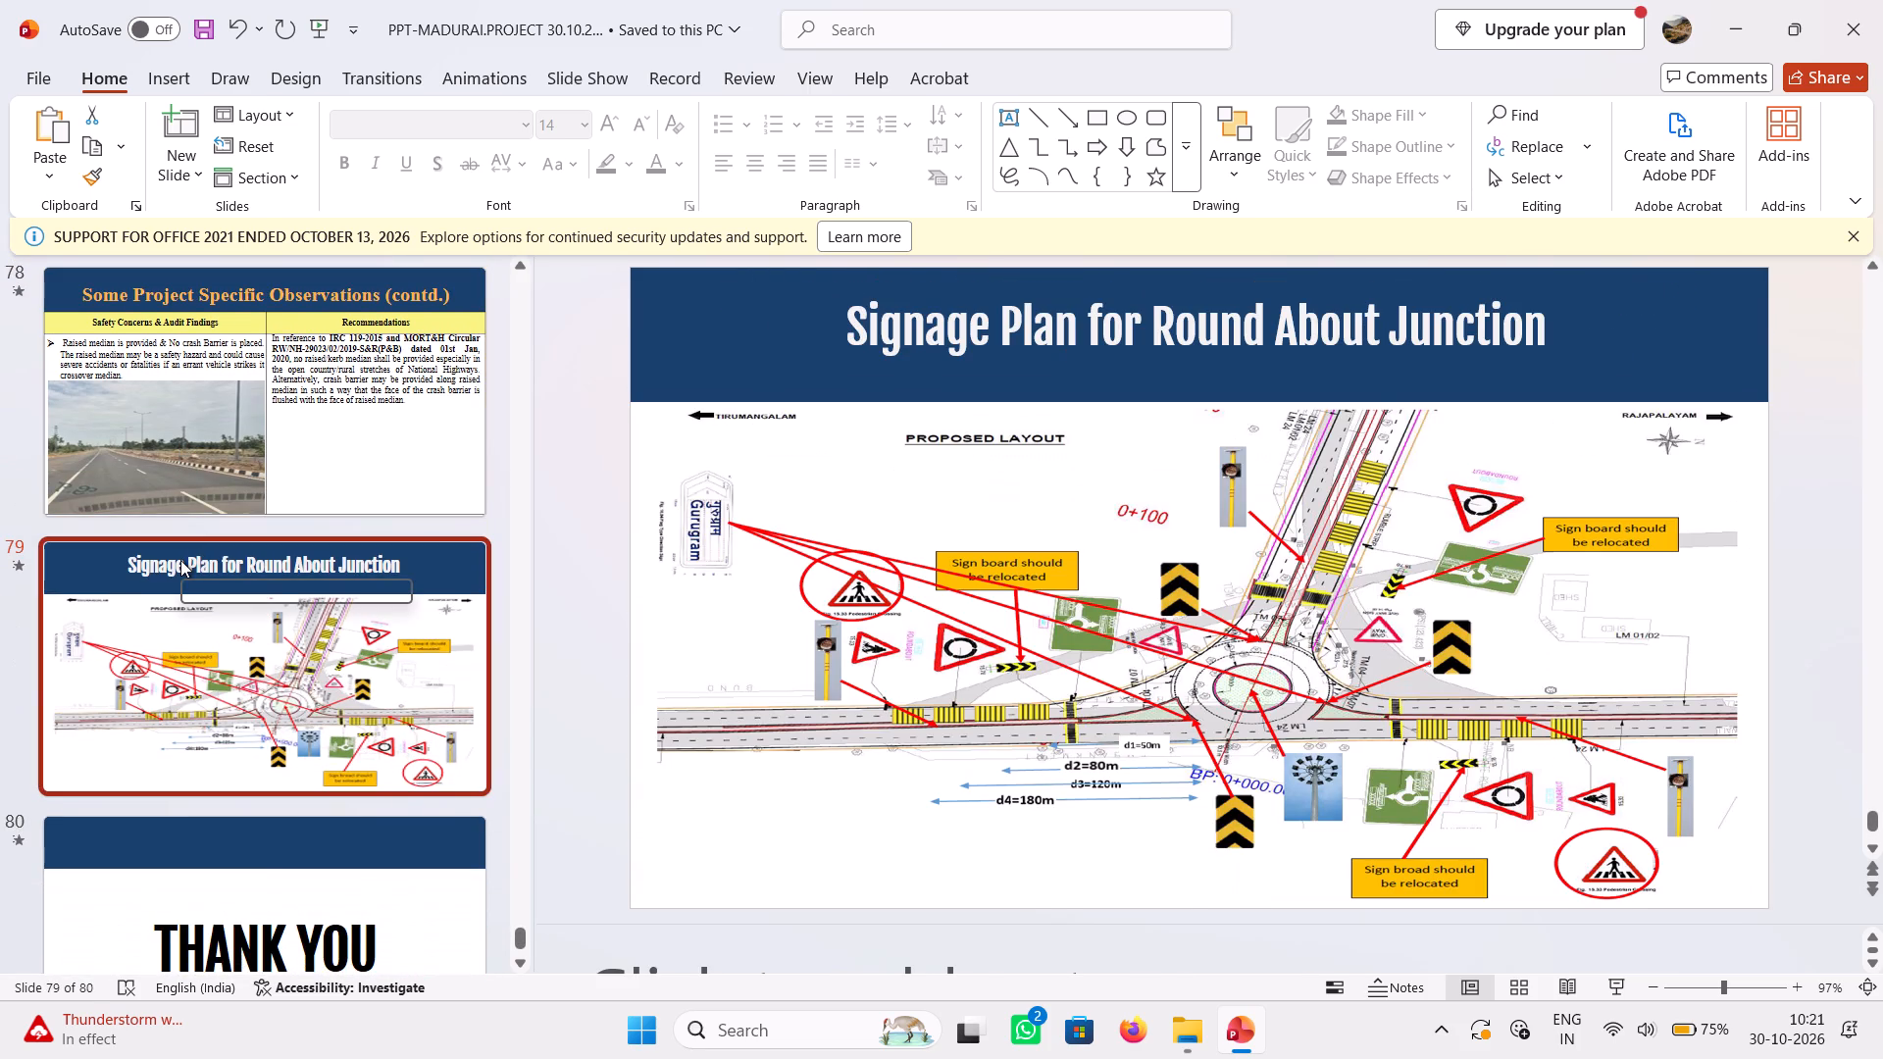
pyautogui.scroll(20, 180, 560)
pyautogui.scroll(19, 180, 560)
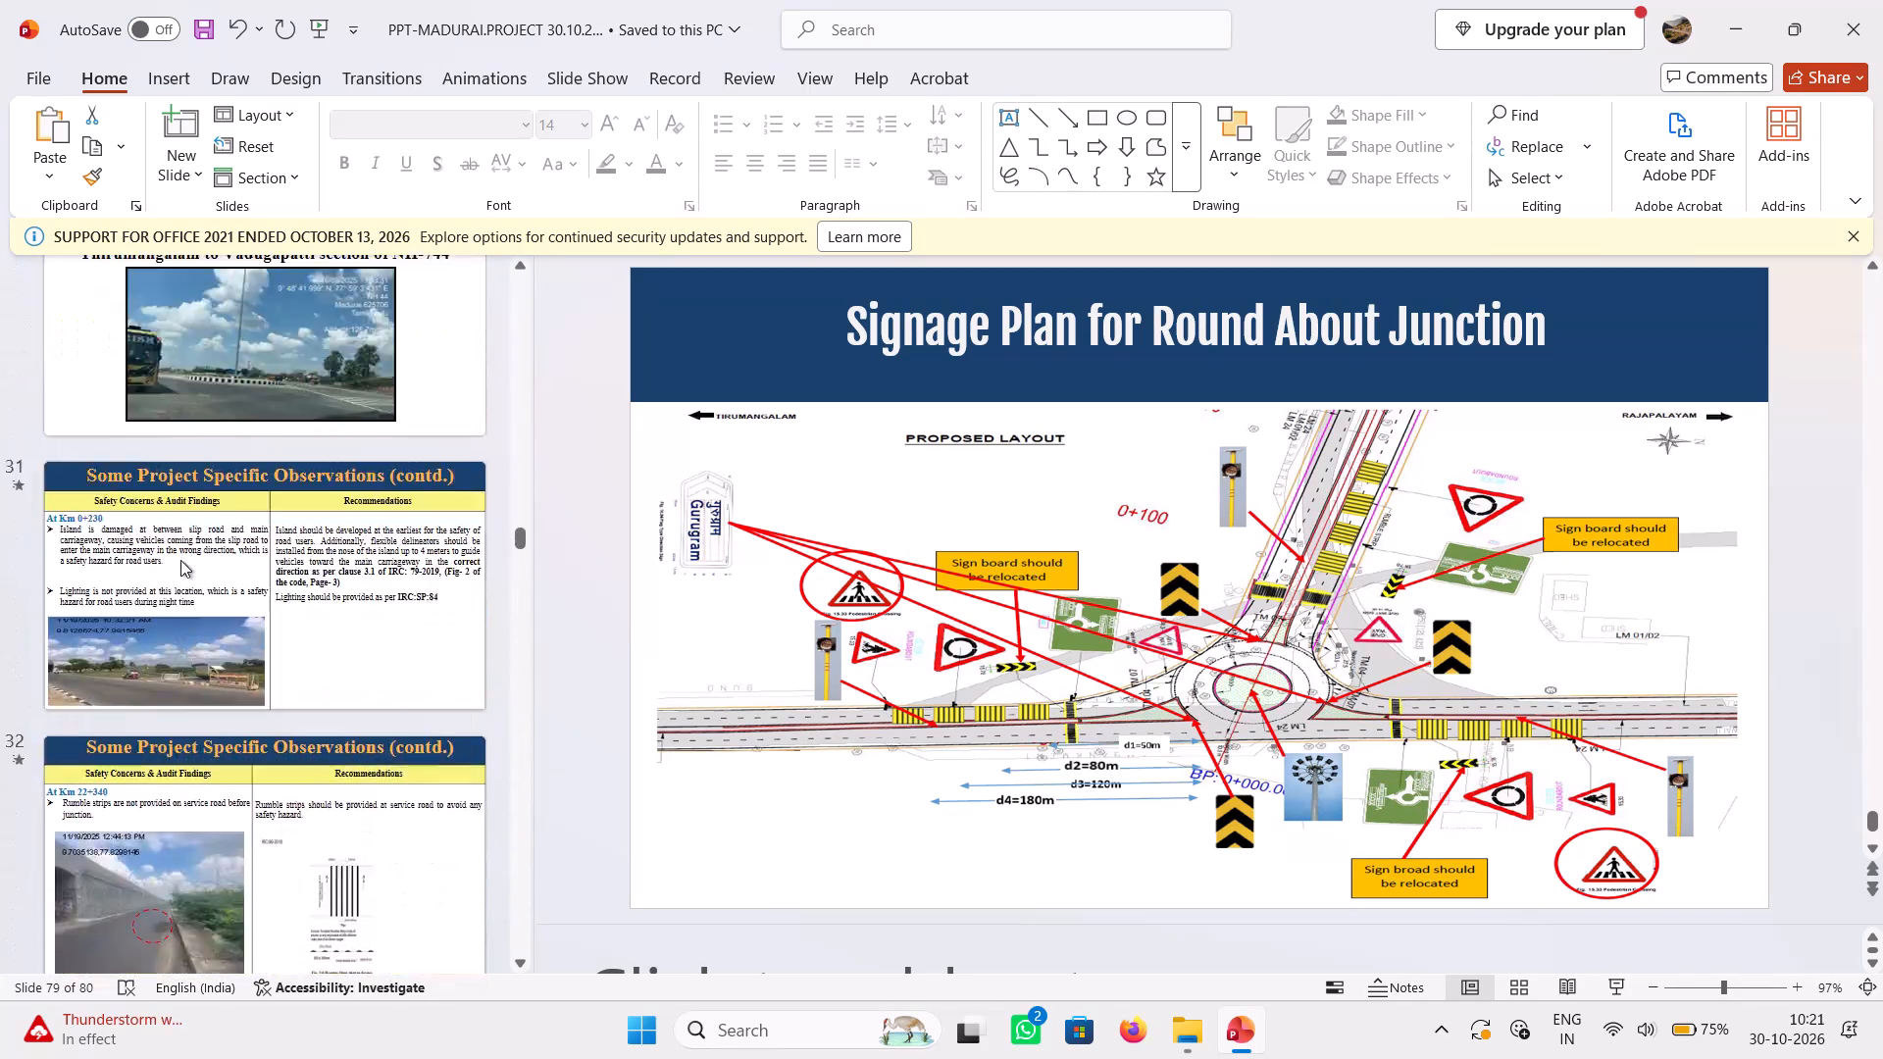
# Review the Thirumangalam to Vadugapatti section of NH-744 slide by slide, from its opening slide to its end.
pyautogui.scroll(8, 180, 560)
pyautogui.scroll(-6, 180, 560)
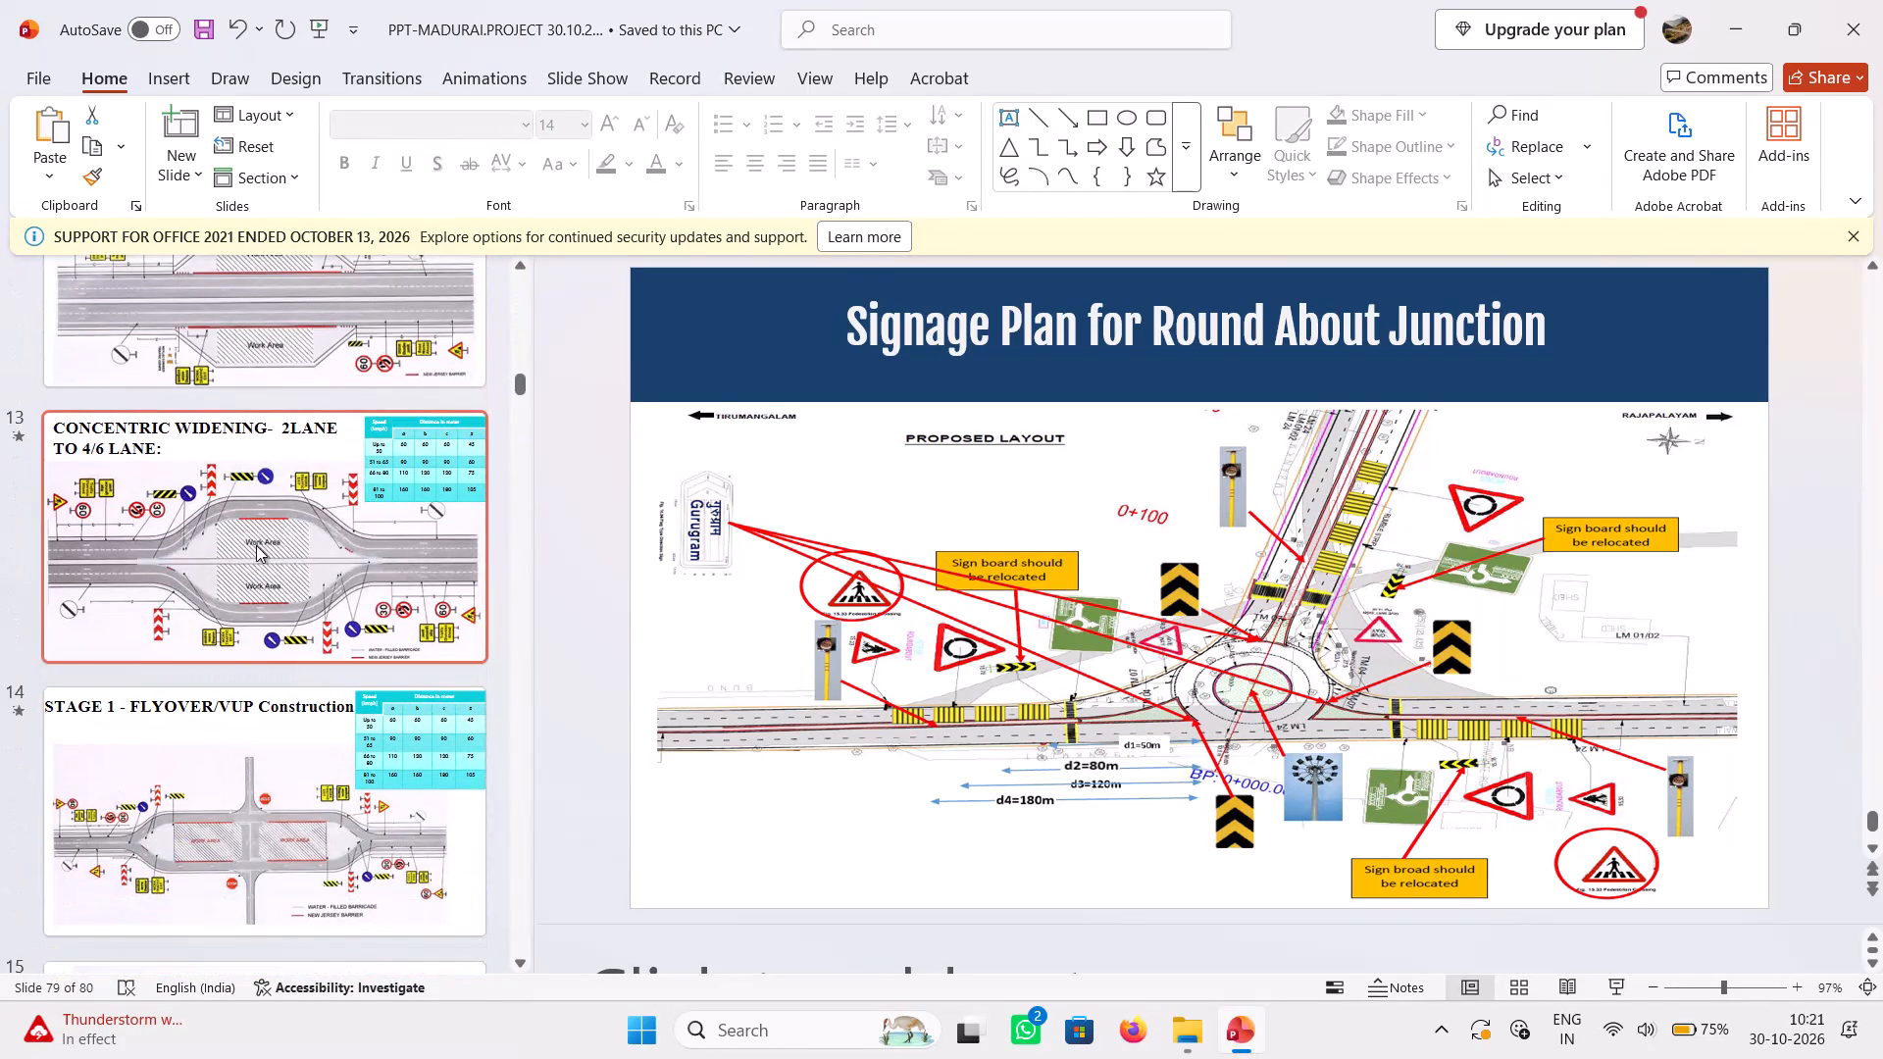
pyautogui.scroll(-6, 256, 545)
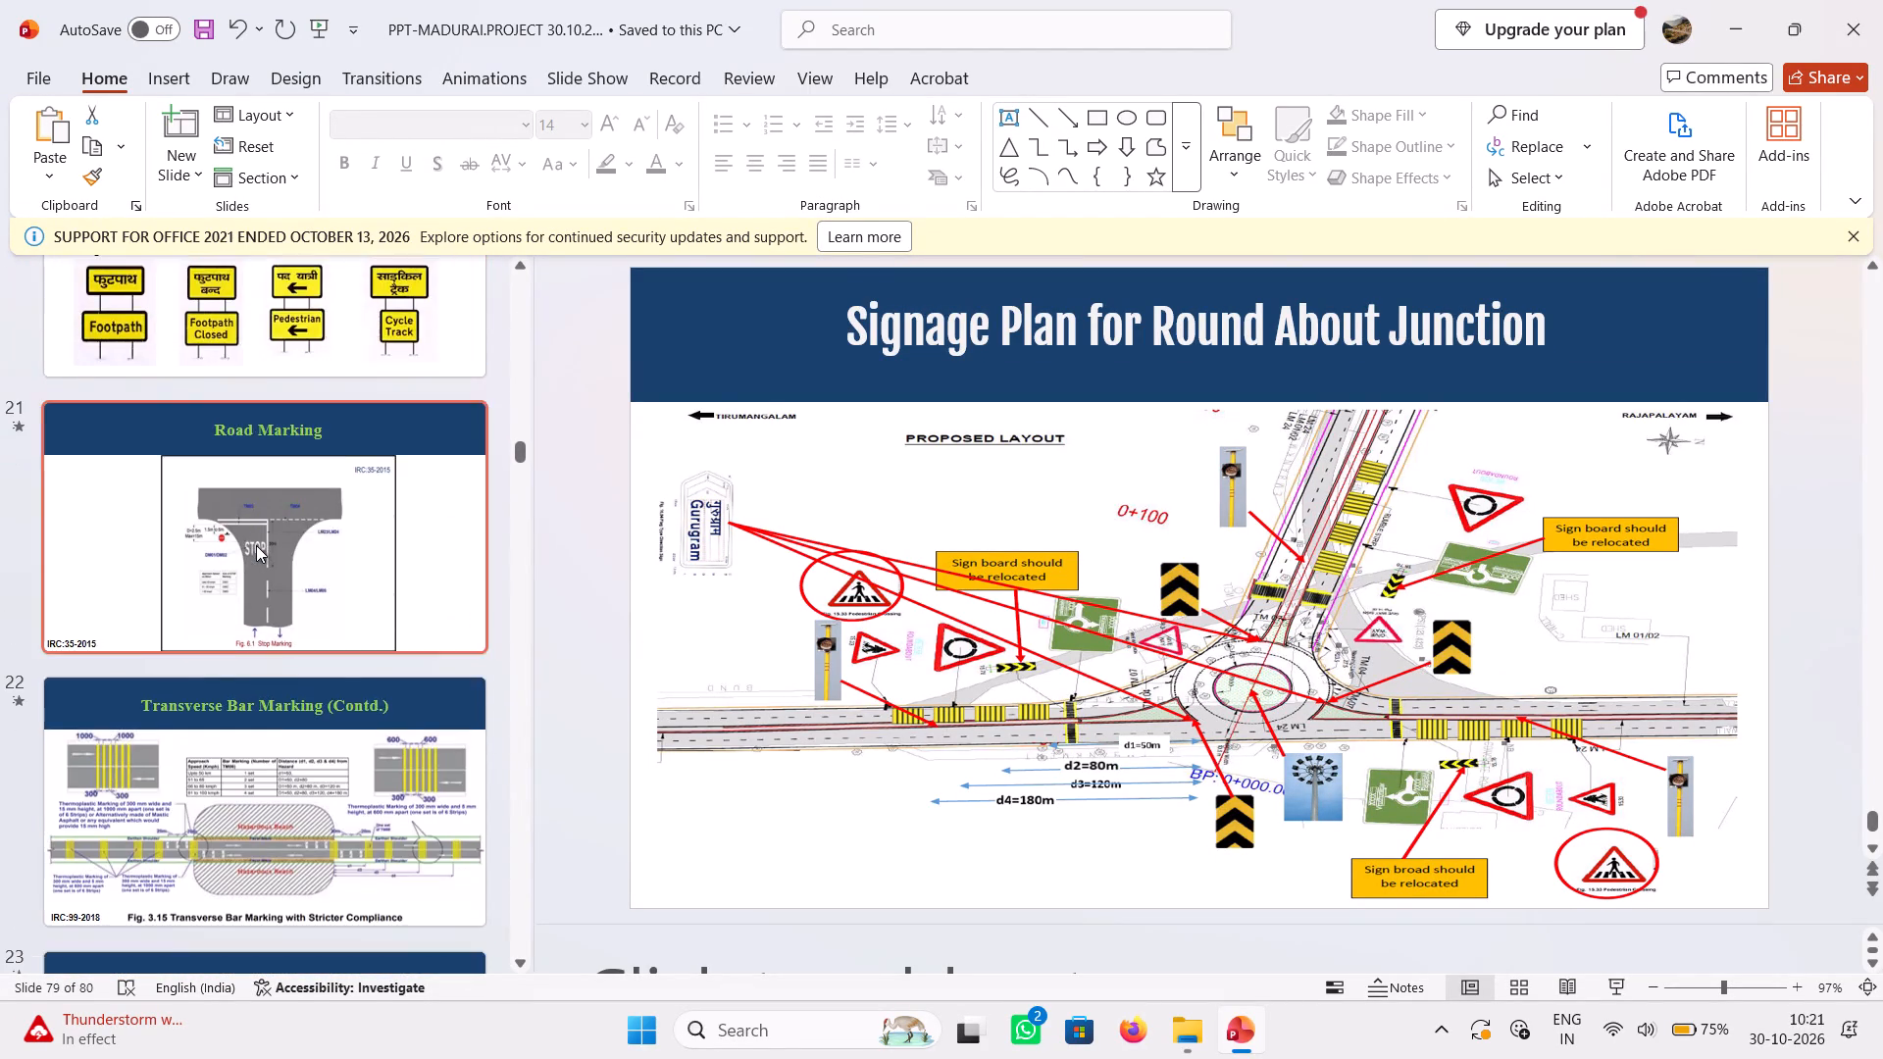
pyautogui.scroll(-3, 256, 545)
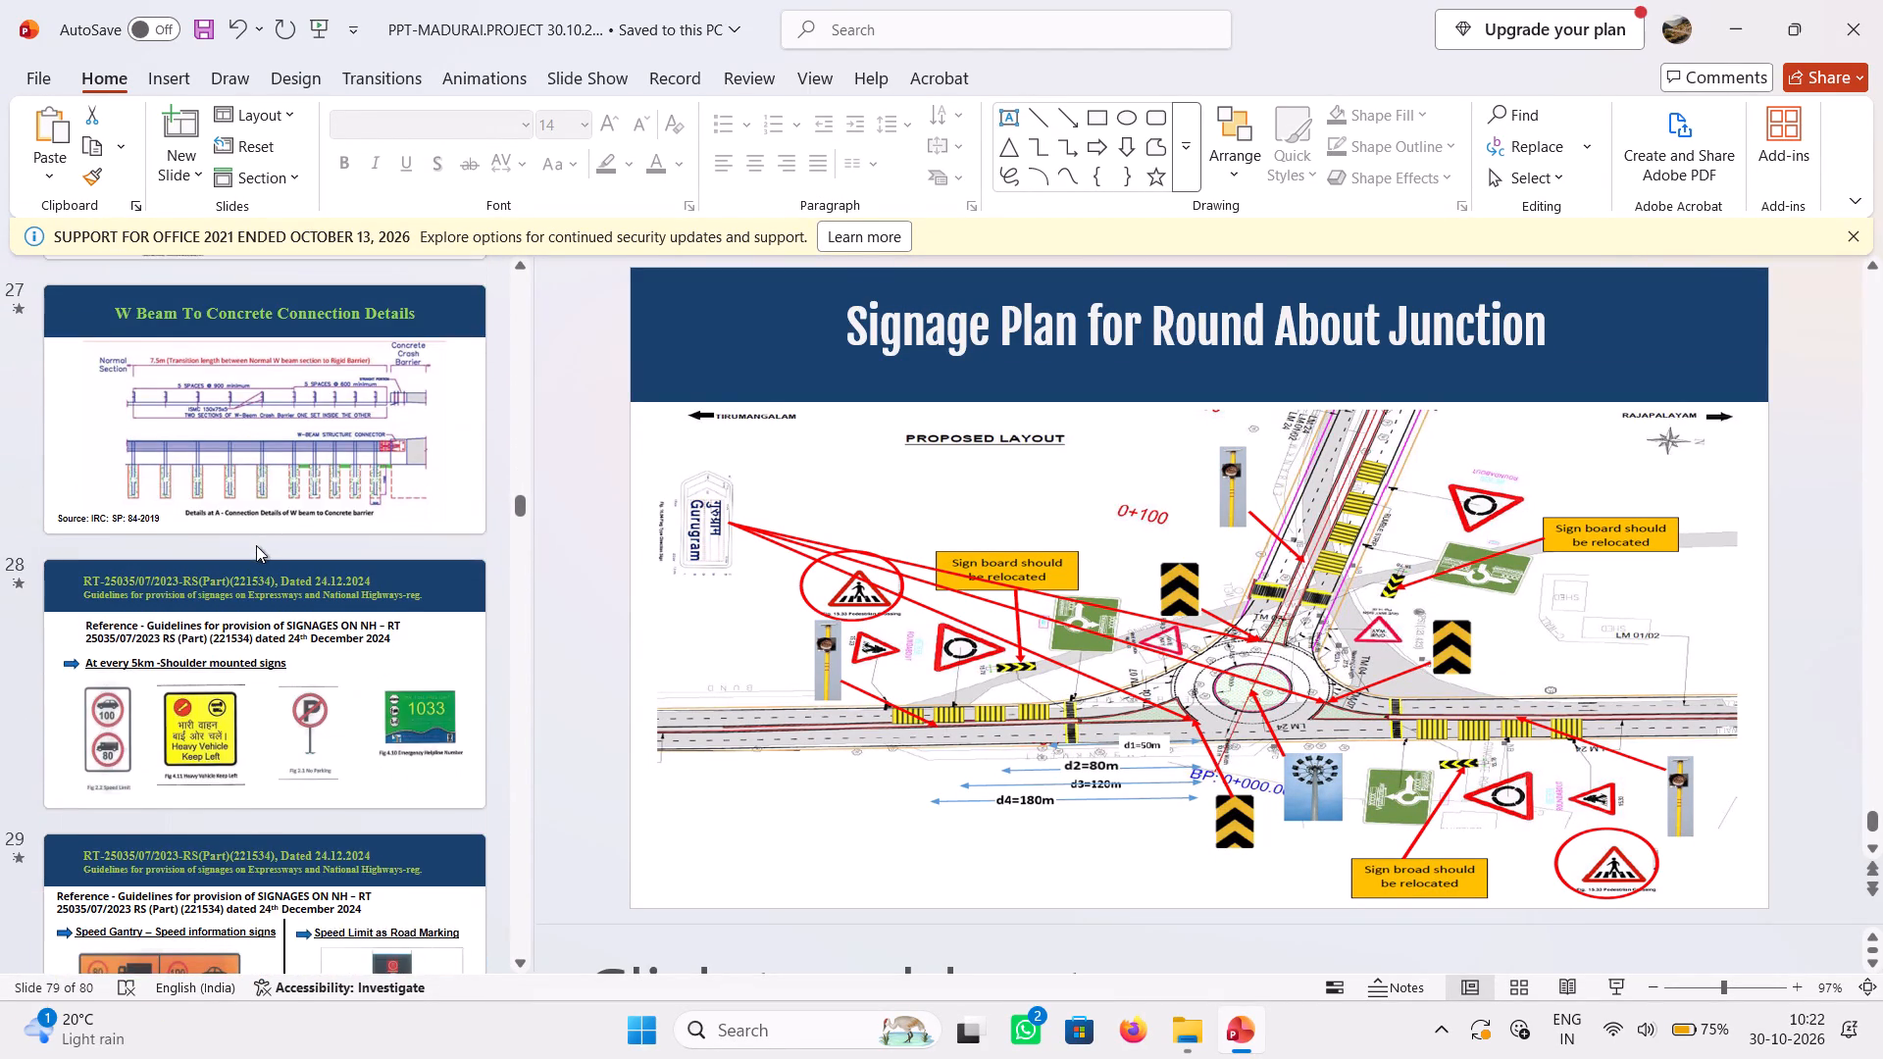
pyautogui.scroll(-3, 256, 545)
pyautogui.scroll(3, 256, 545)
pyautogui.scroll(-1, 251, 574)
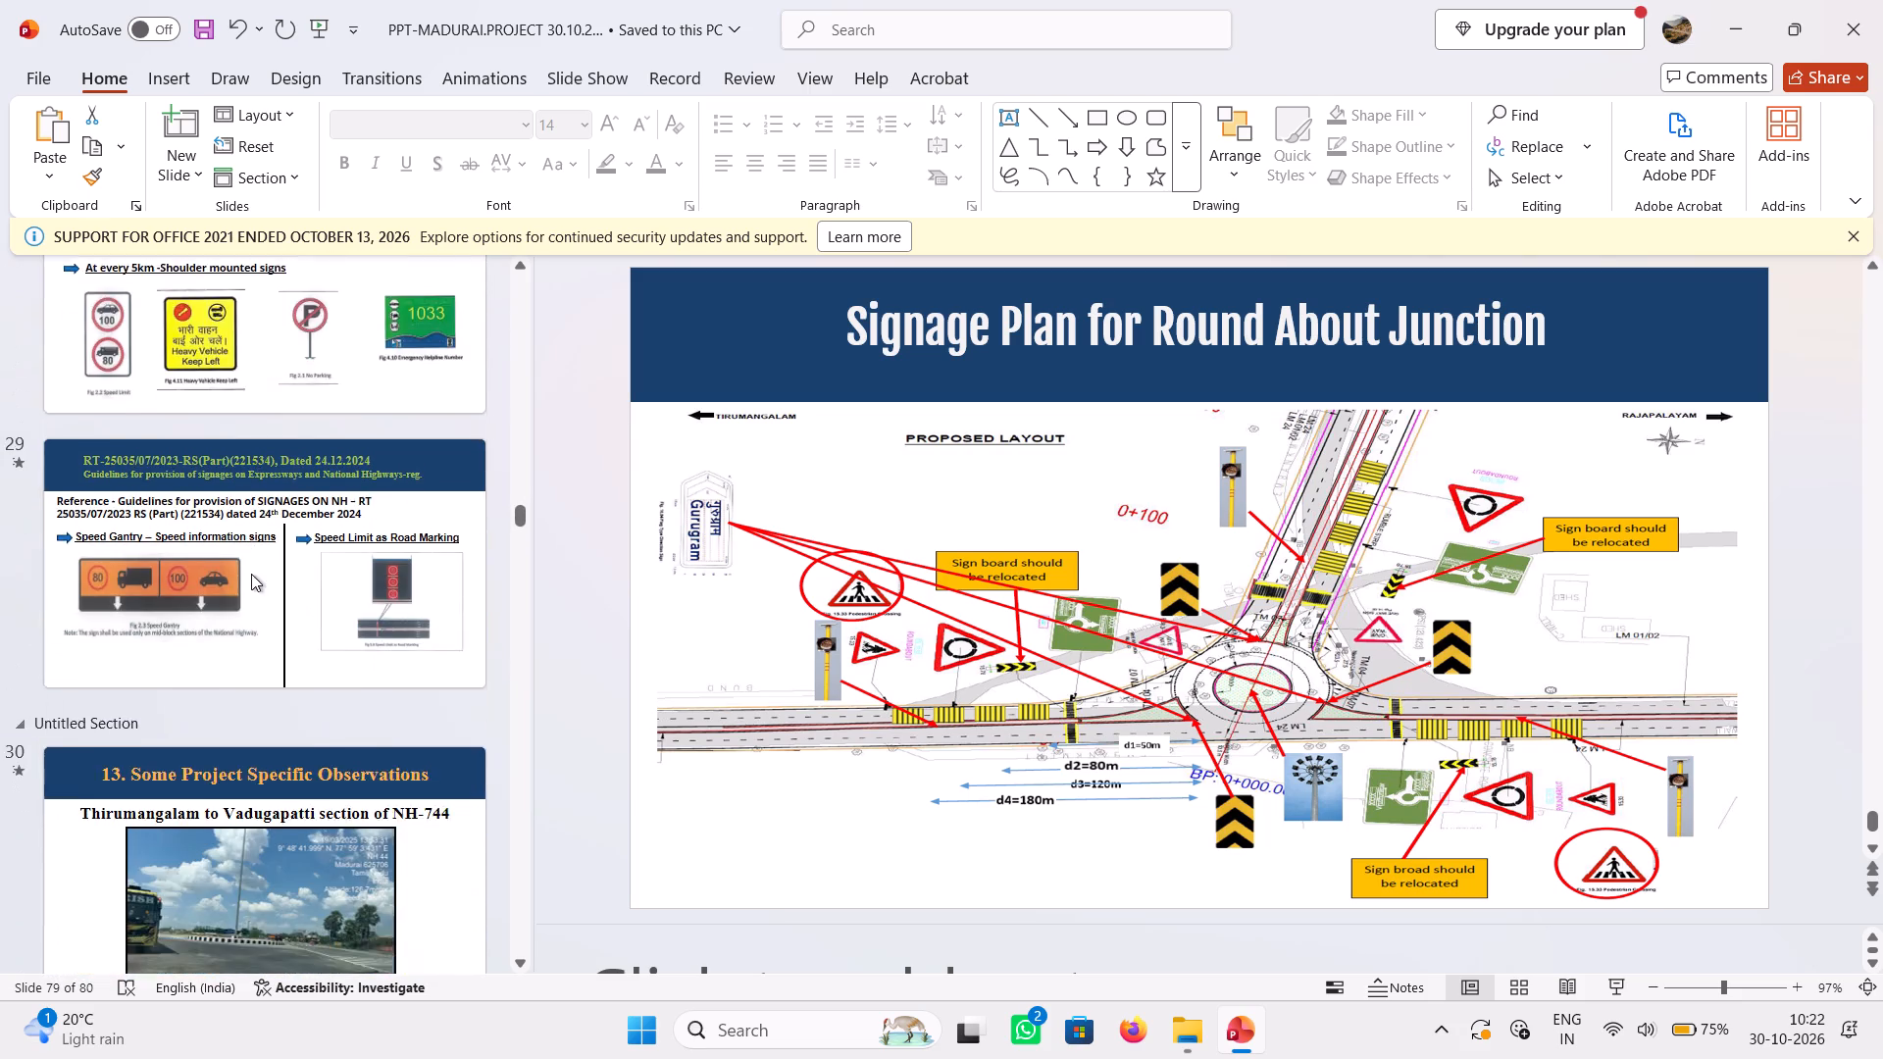
pyautogui.scroll(-1, 251, 574)
pyautogui.click(275, 429)
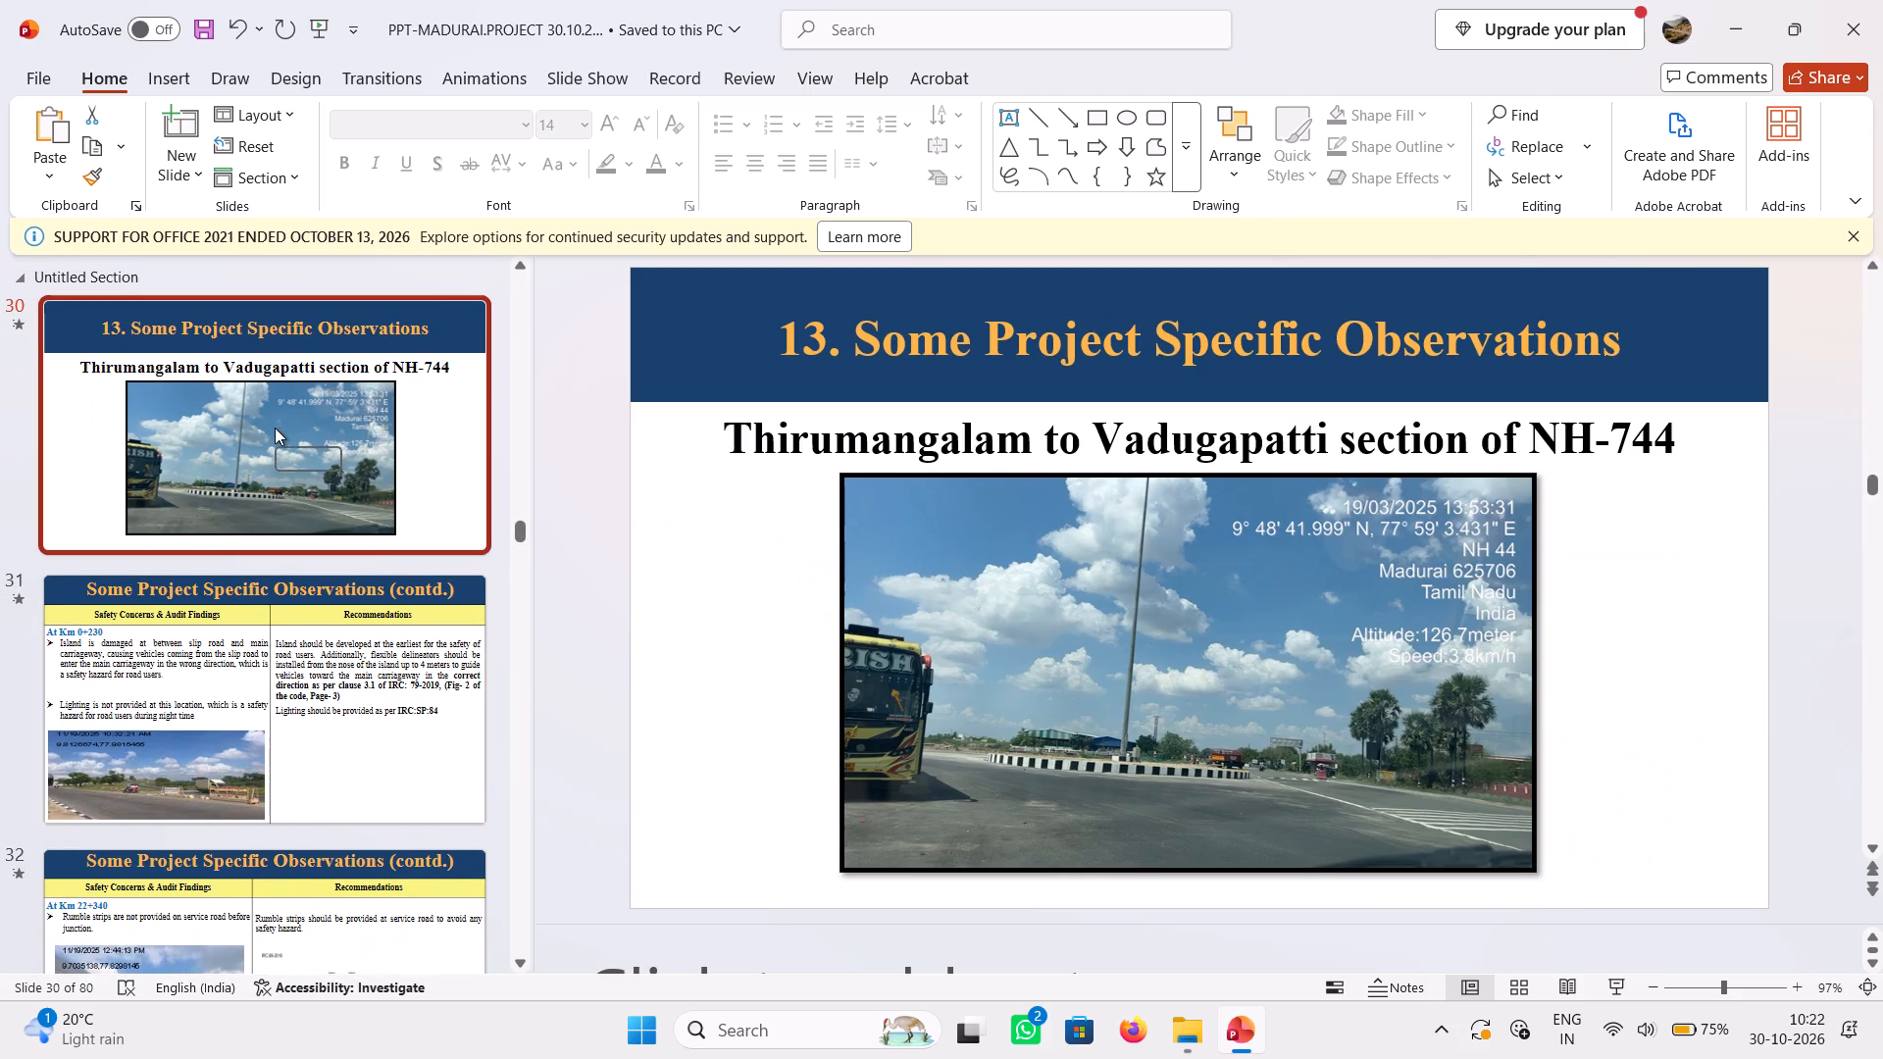
pyautogui.press('Down')
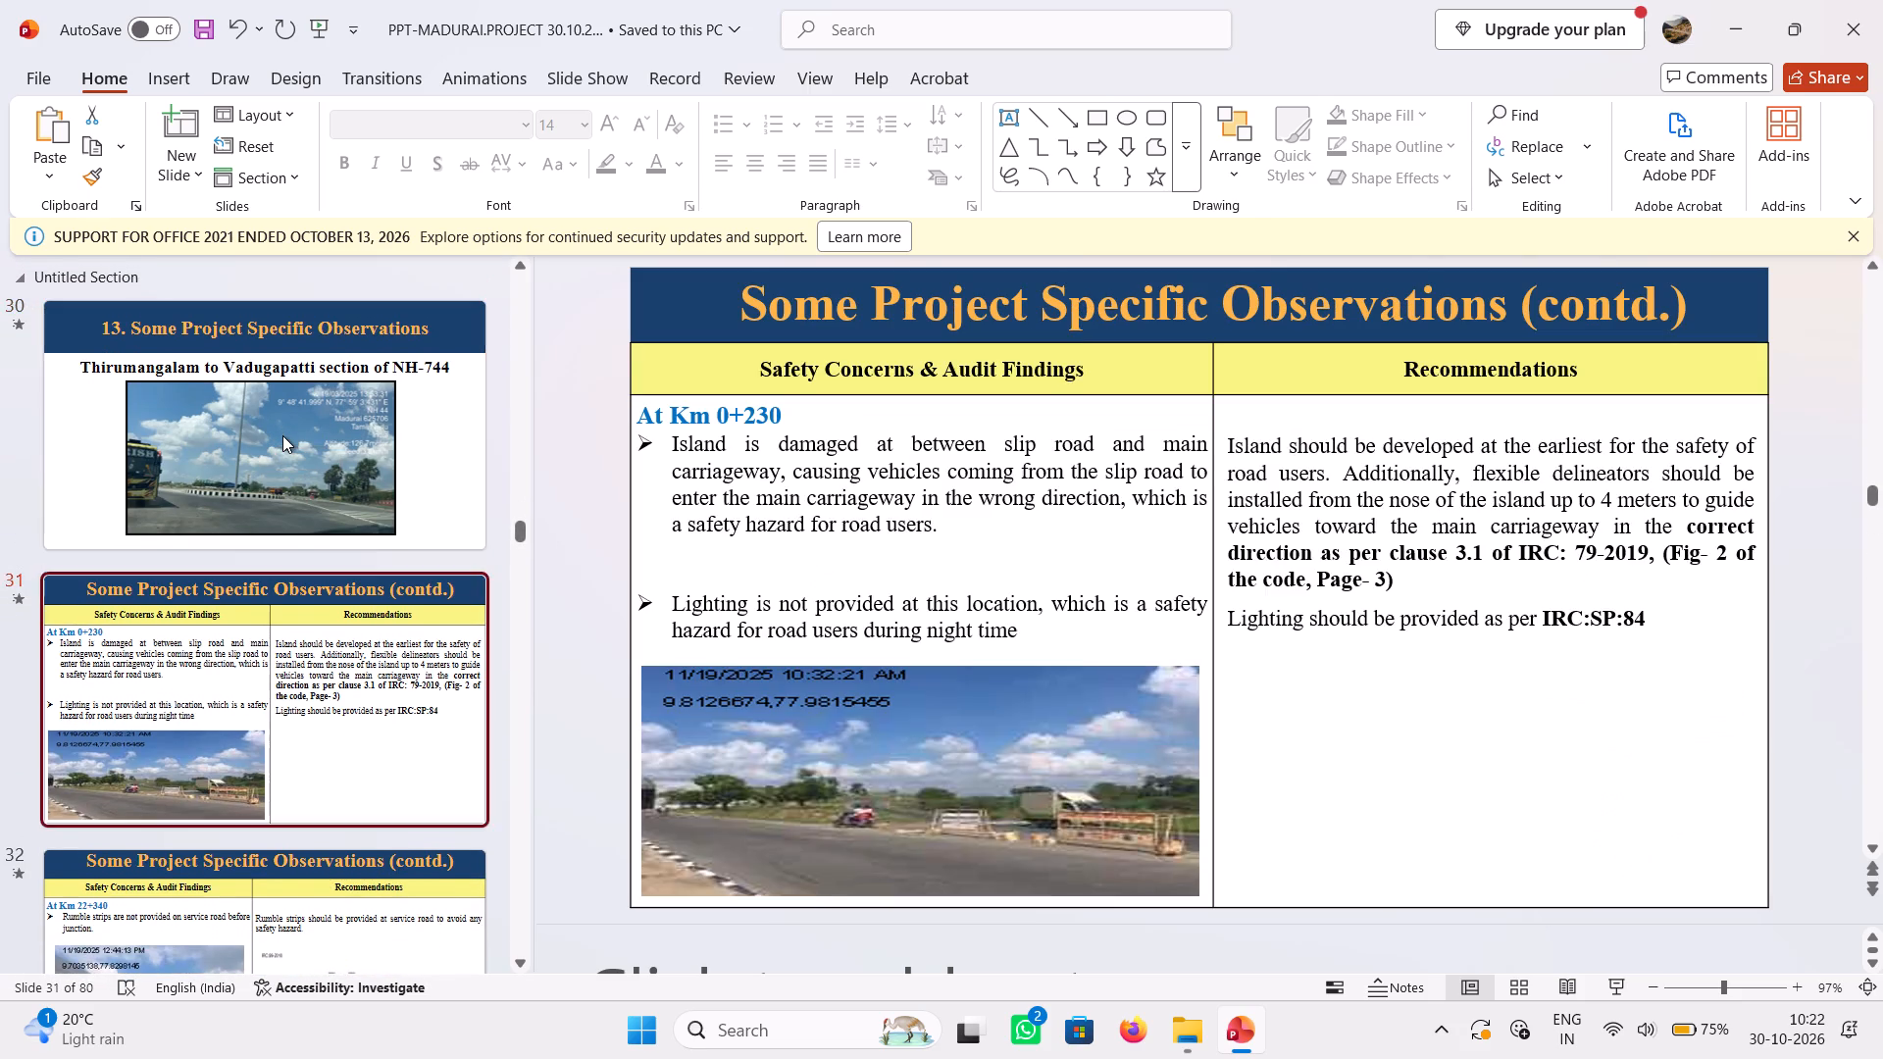
pyautogui.press('Down')
pyautogui.press('Down')
pyautogui.press('Down')
pyautogui.press('Down')
pyautogui.press('Down')
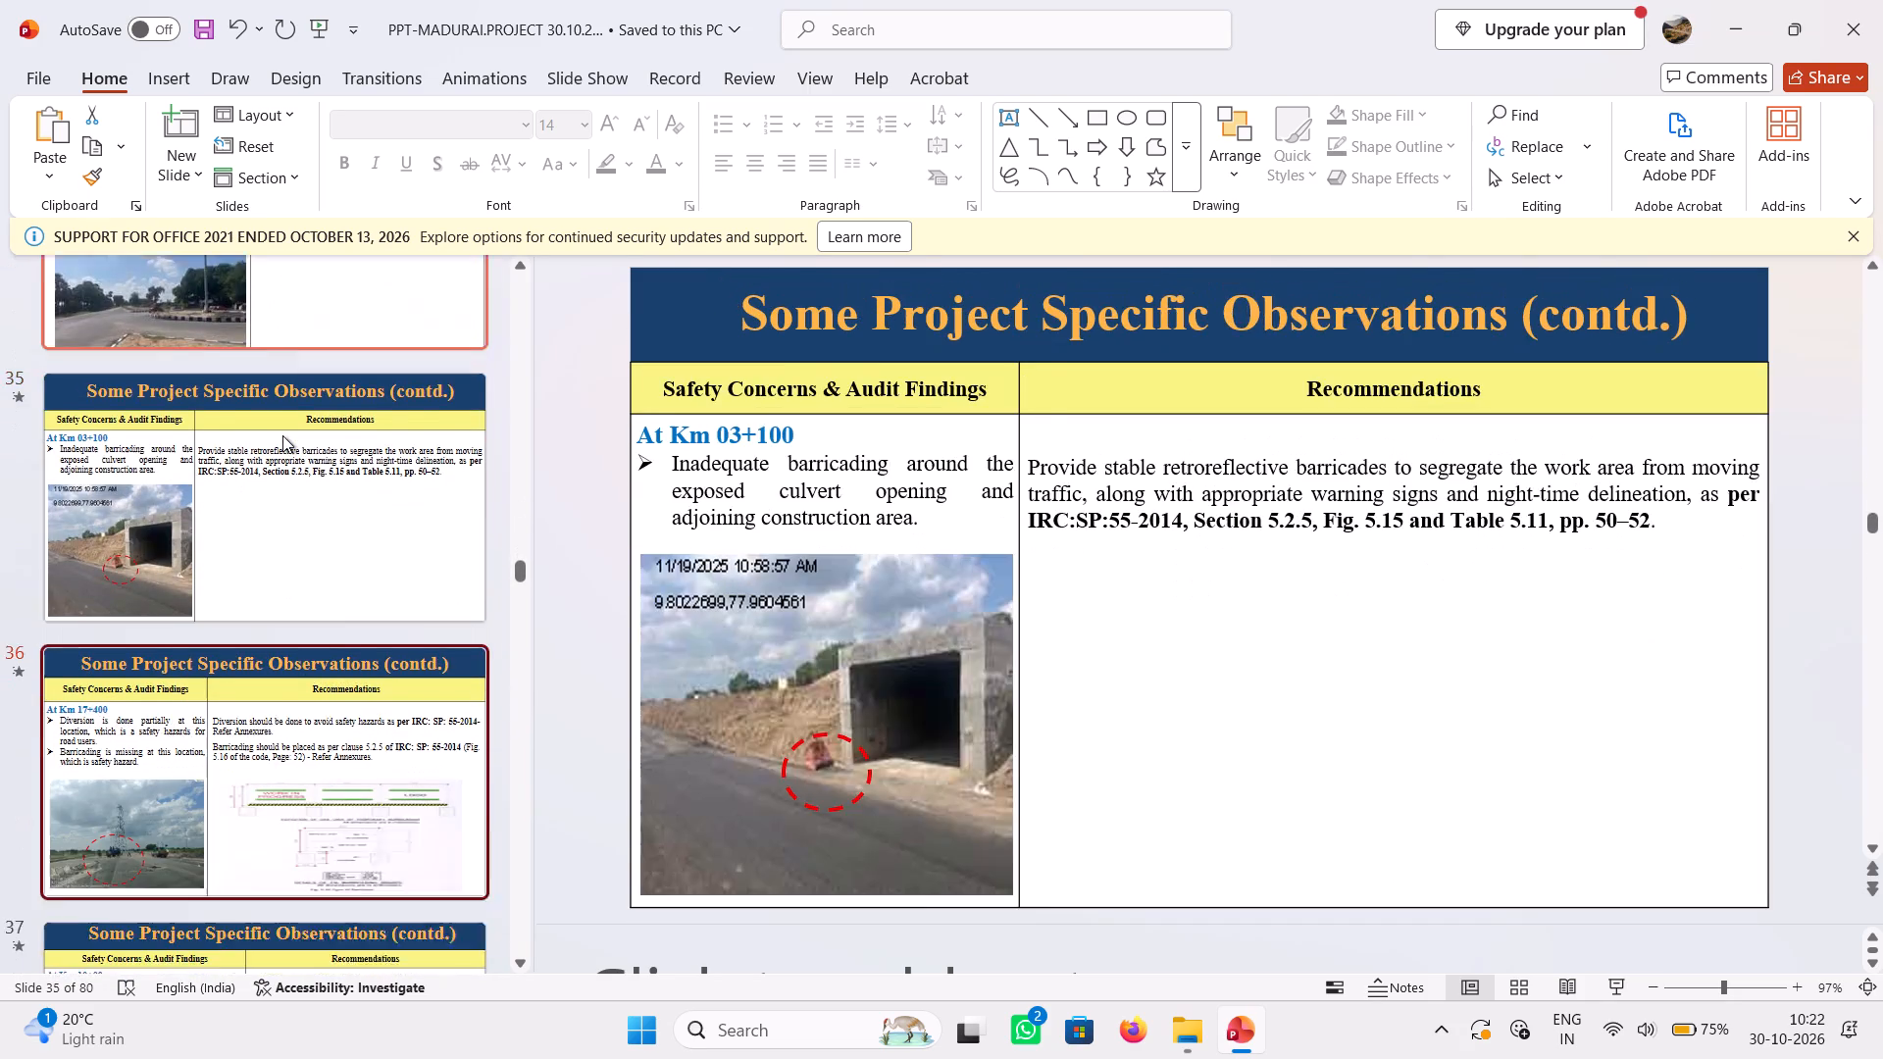
pyautogui.press('Down')
pyautogui.press('Down')
pyautogui.press('Down')
pyautogui.press('Down')
pyautogui.press('Down')
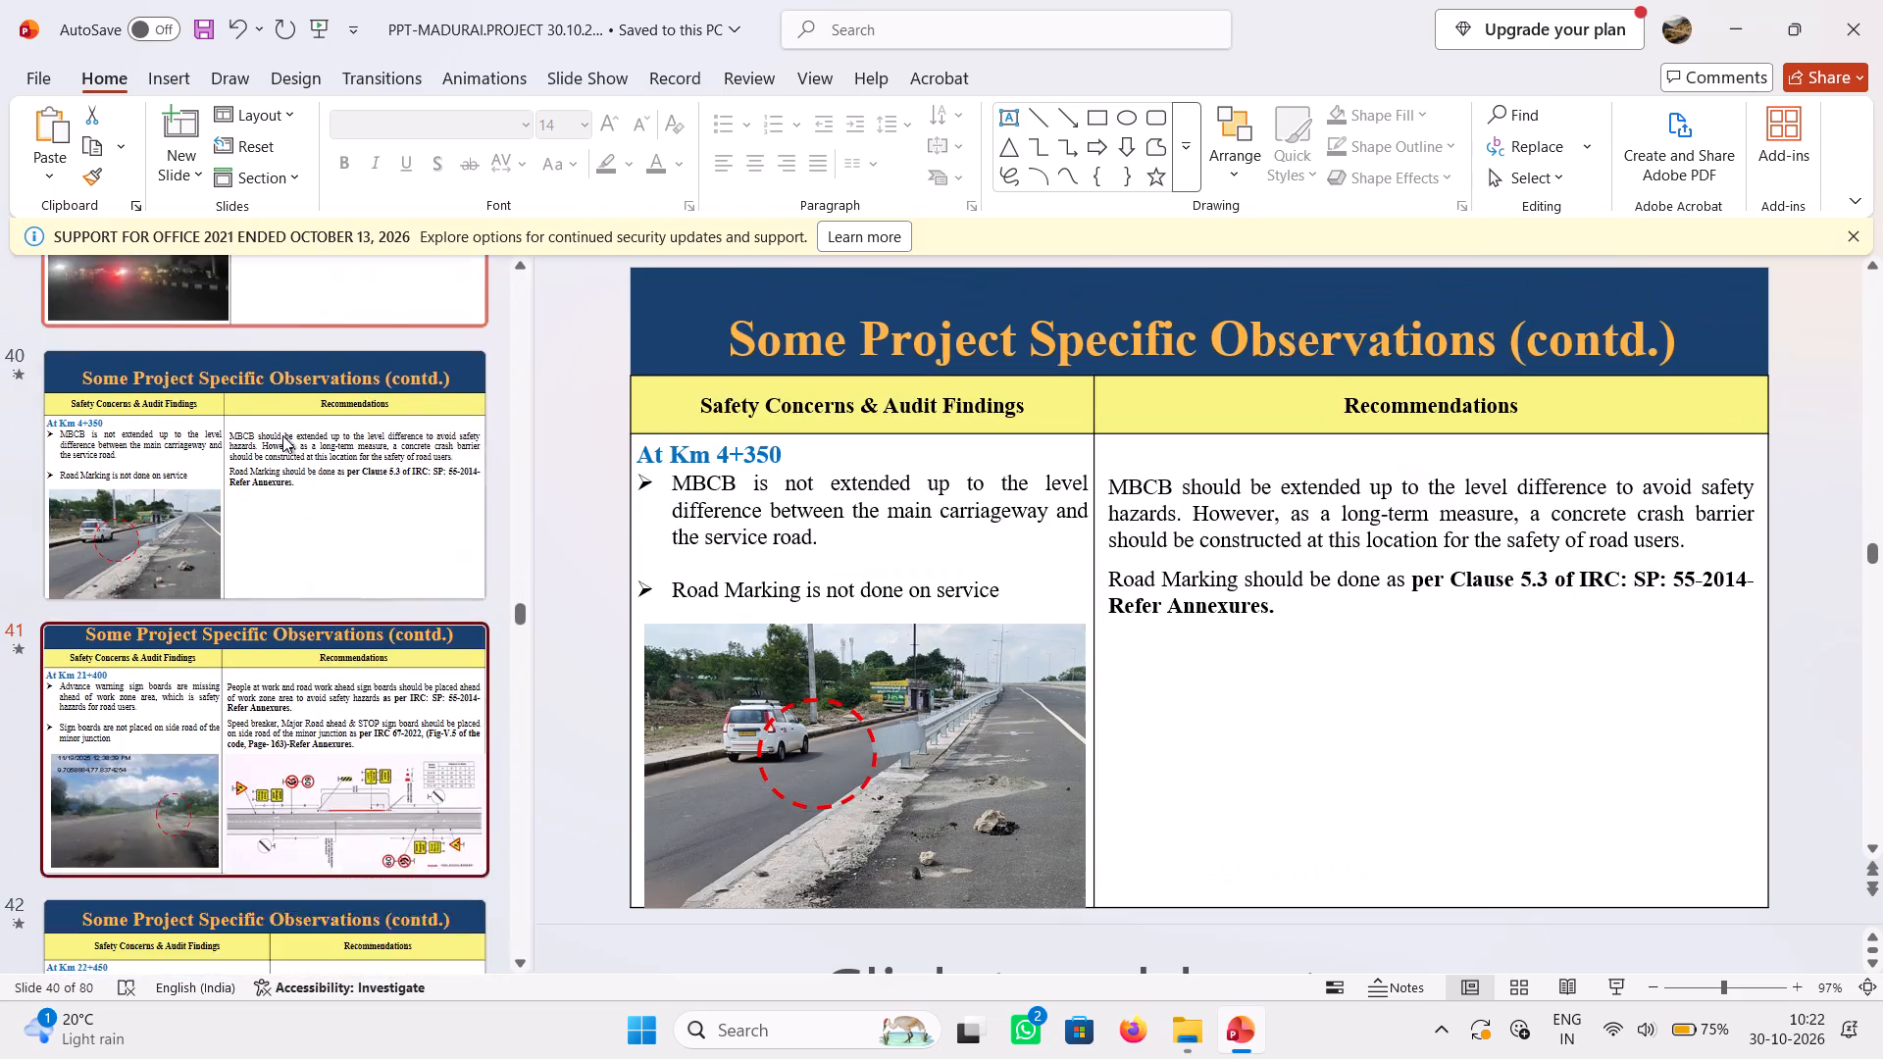
pyautogui.press('Down')
pyautogui.press('Down')
pyautogui.press('Down')
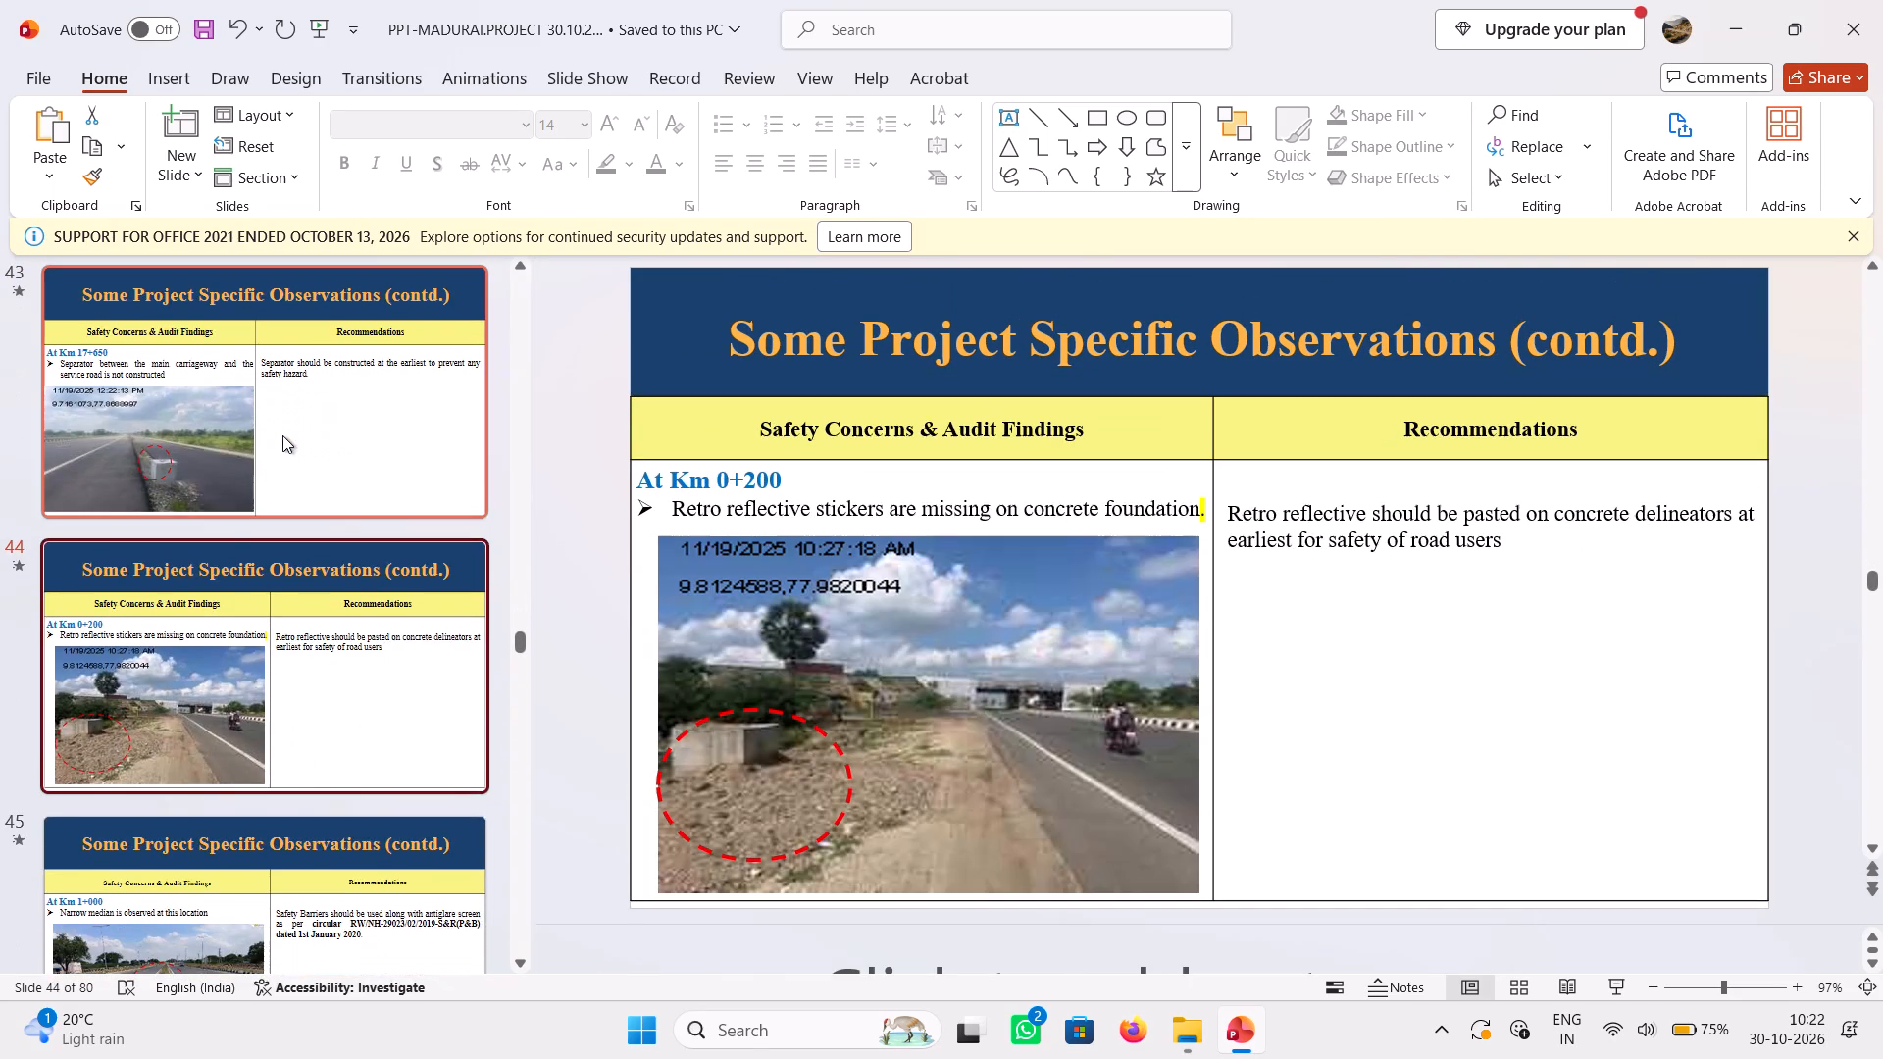
pyautogui.press('Down')
pyautogui.press('Down')
# Review the Vadipatti to Thamaraipatti section of NH-744A from its opening slide through to its Signage Plan slide.
pyautogui.press('Down')
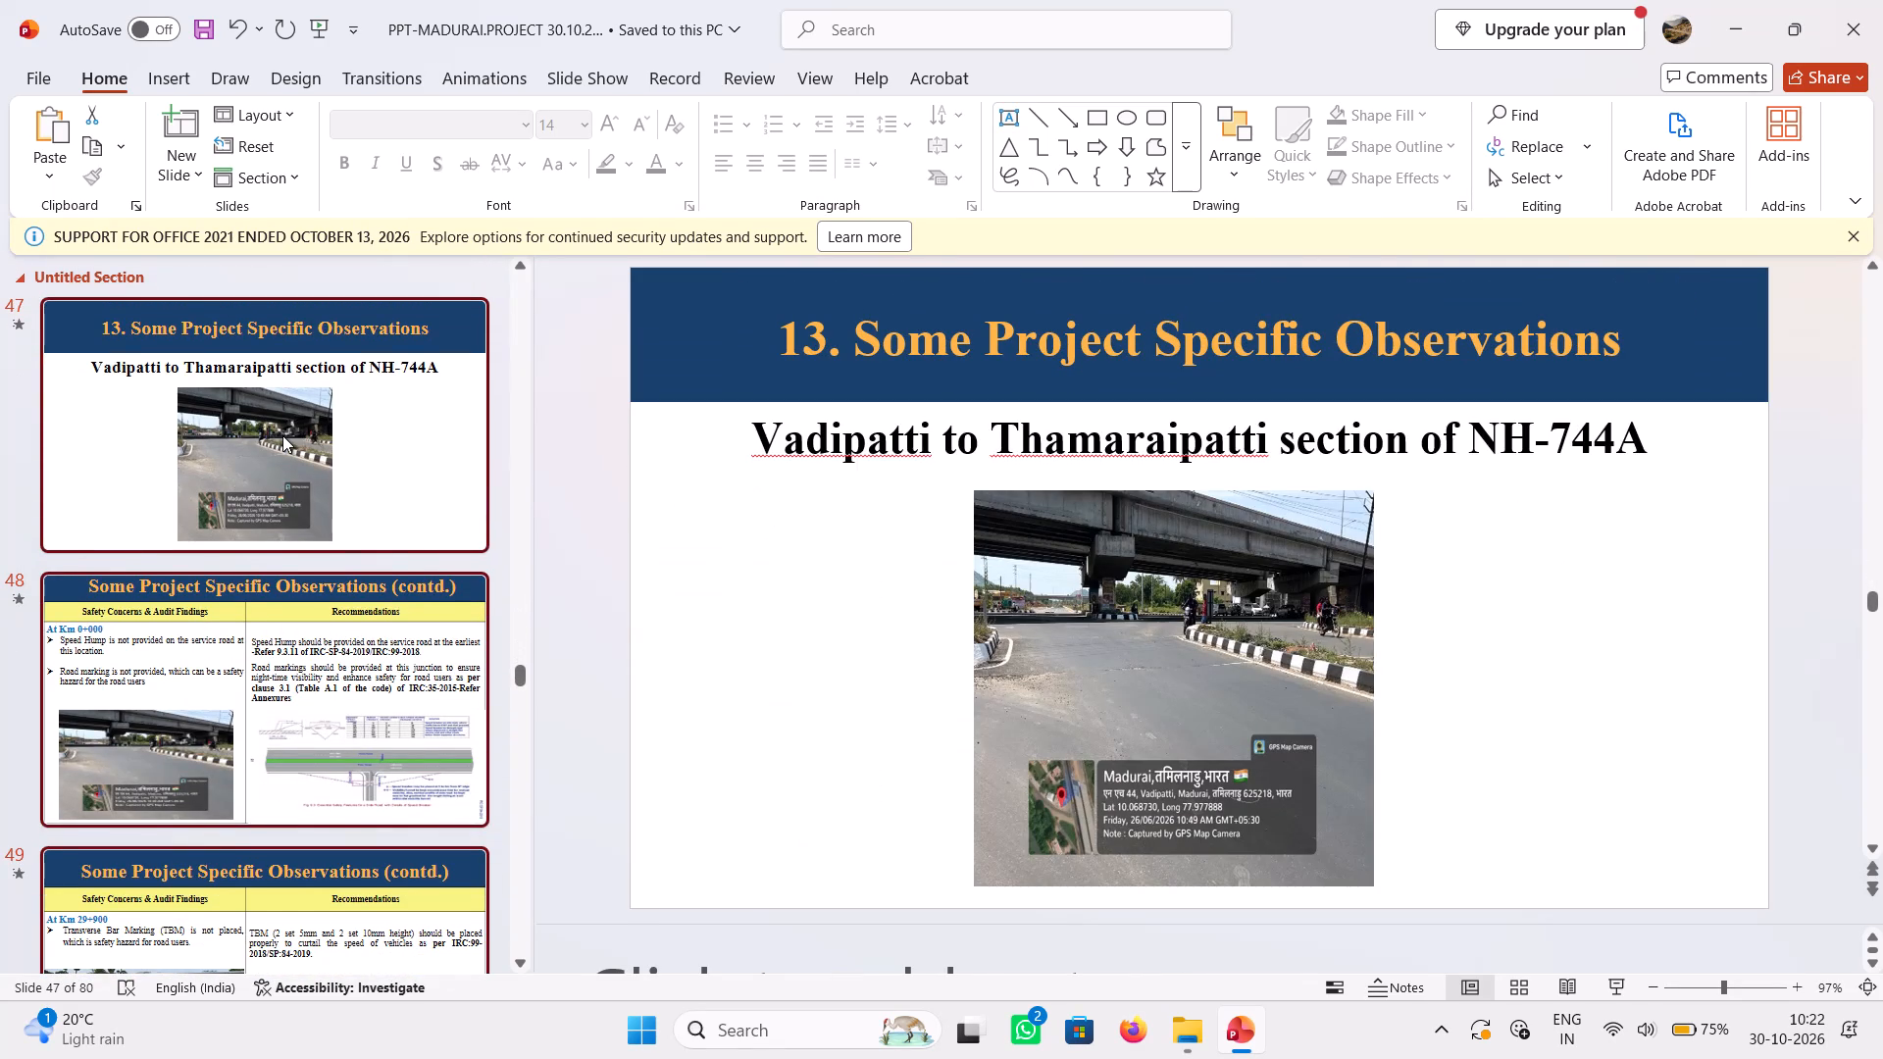
pyautogui.press('Down')
pyautogui.press('Down')
pyautogui.press('Down')
pyautogui.press('Down')
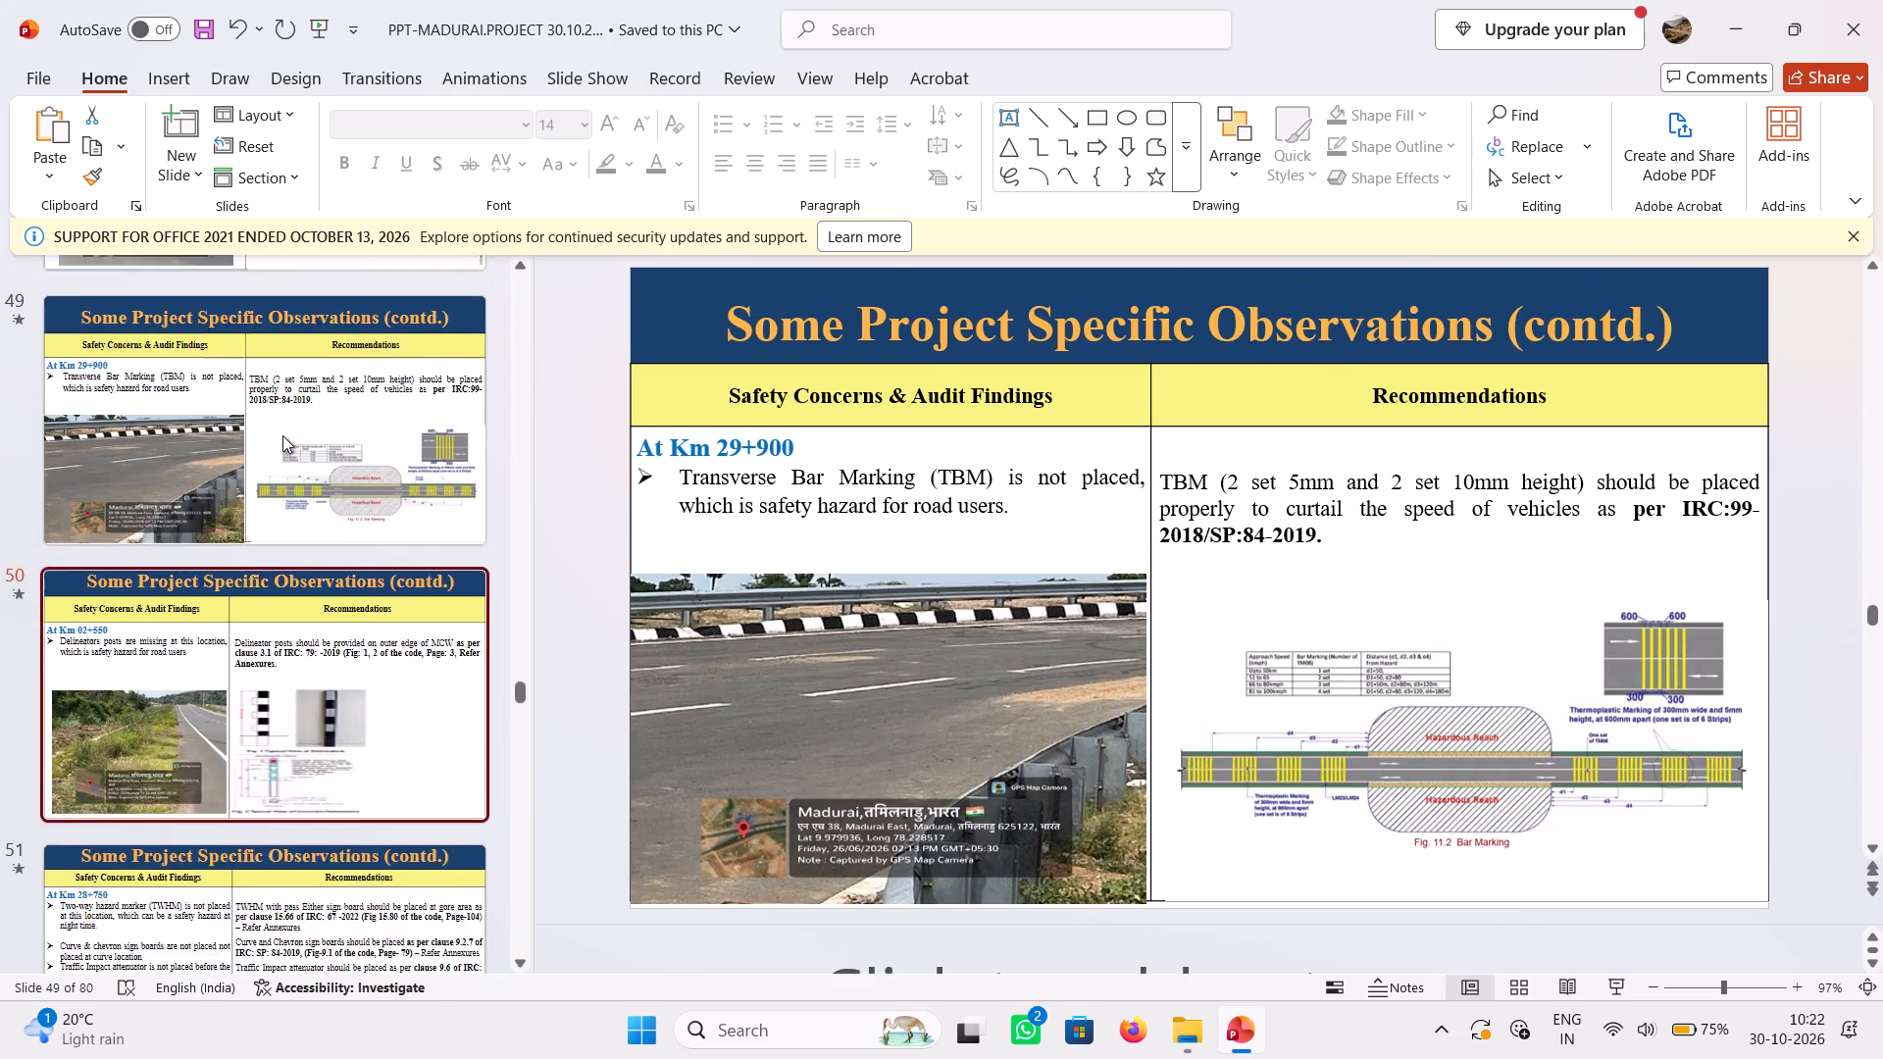
pyautogui.press('Down')
pyautogui.press('Down')
pyautogui.press('Down')
pyautogui.press('Down')
pyautogui.press('Down')
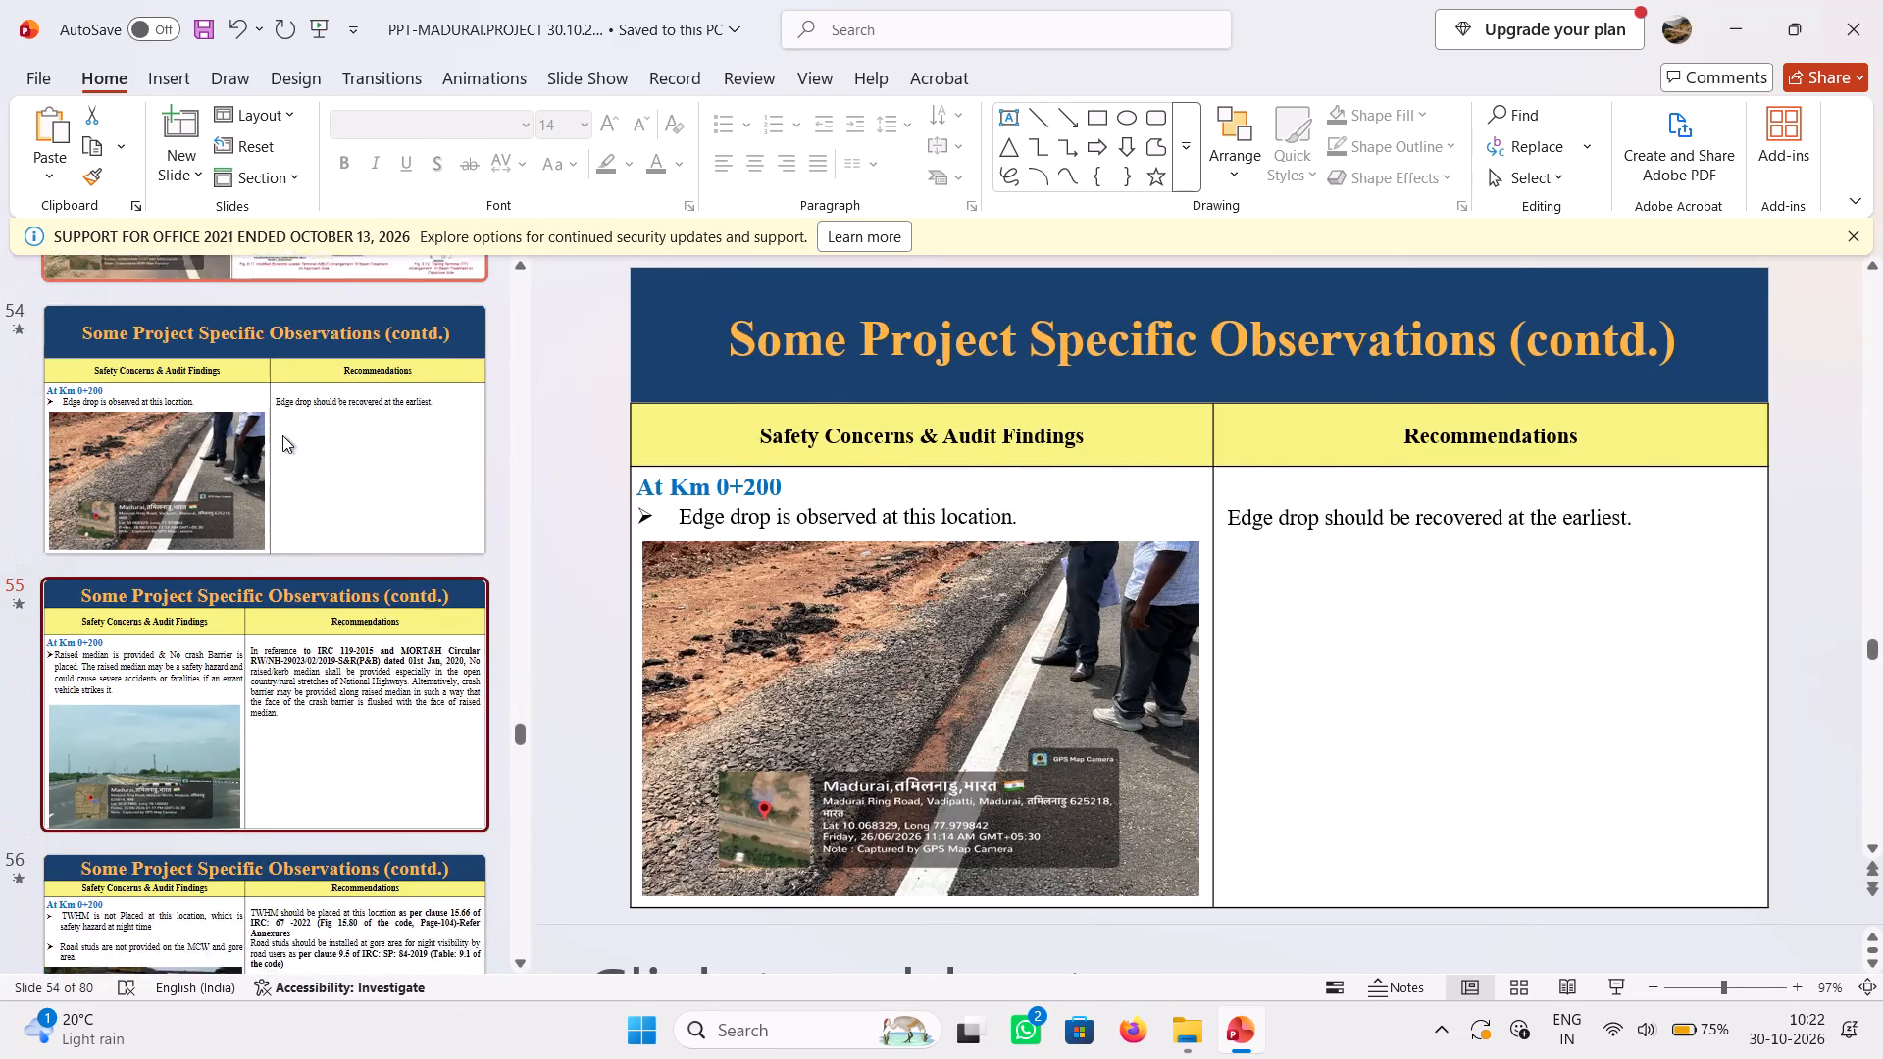
pyautogui.press('Down')
pyautogui.press('Down')
pyautogui.press('Down')
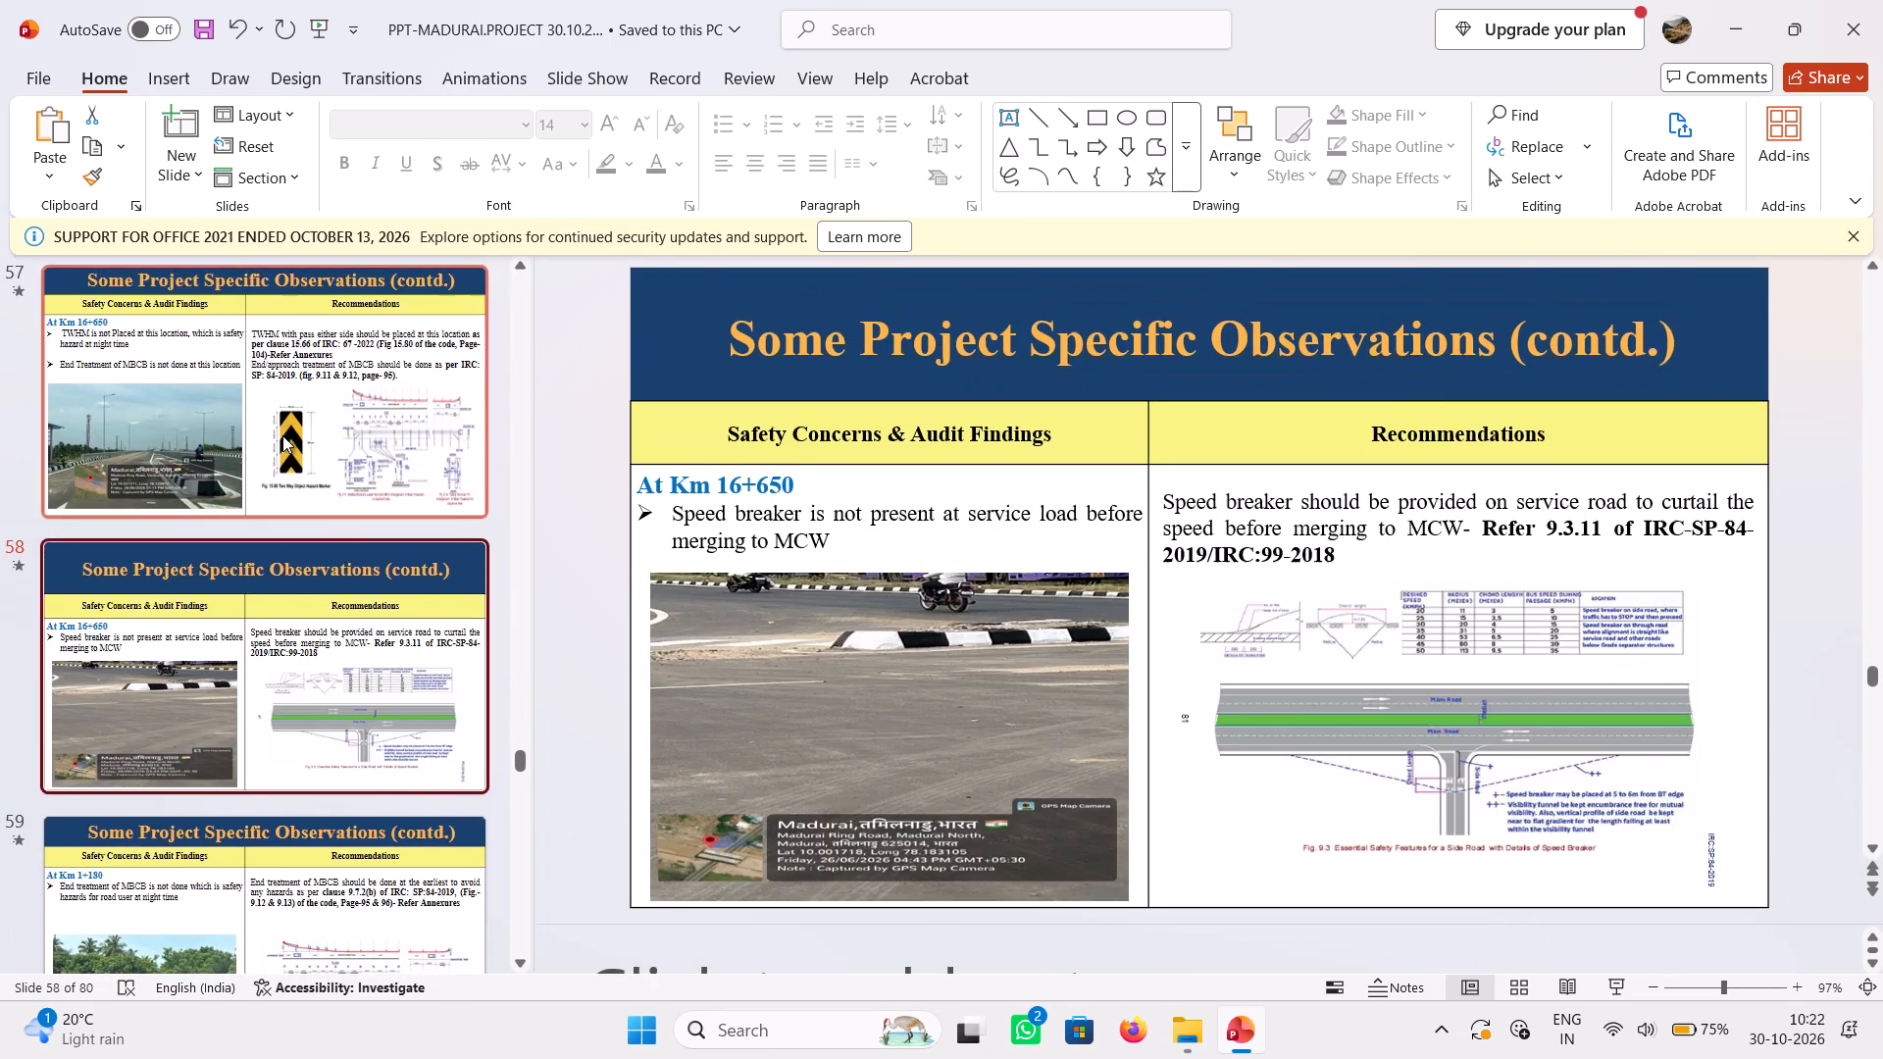
pyautogui.press('Down')
pyautogui.press('Down')
# Review the Melur to Karaikudi section from its opening slide through to the closing THANK YOU slide.
pyautogui.press('Down')
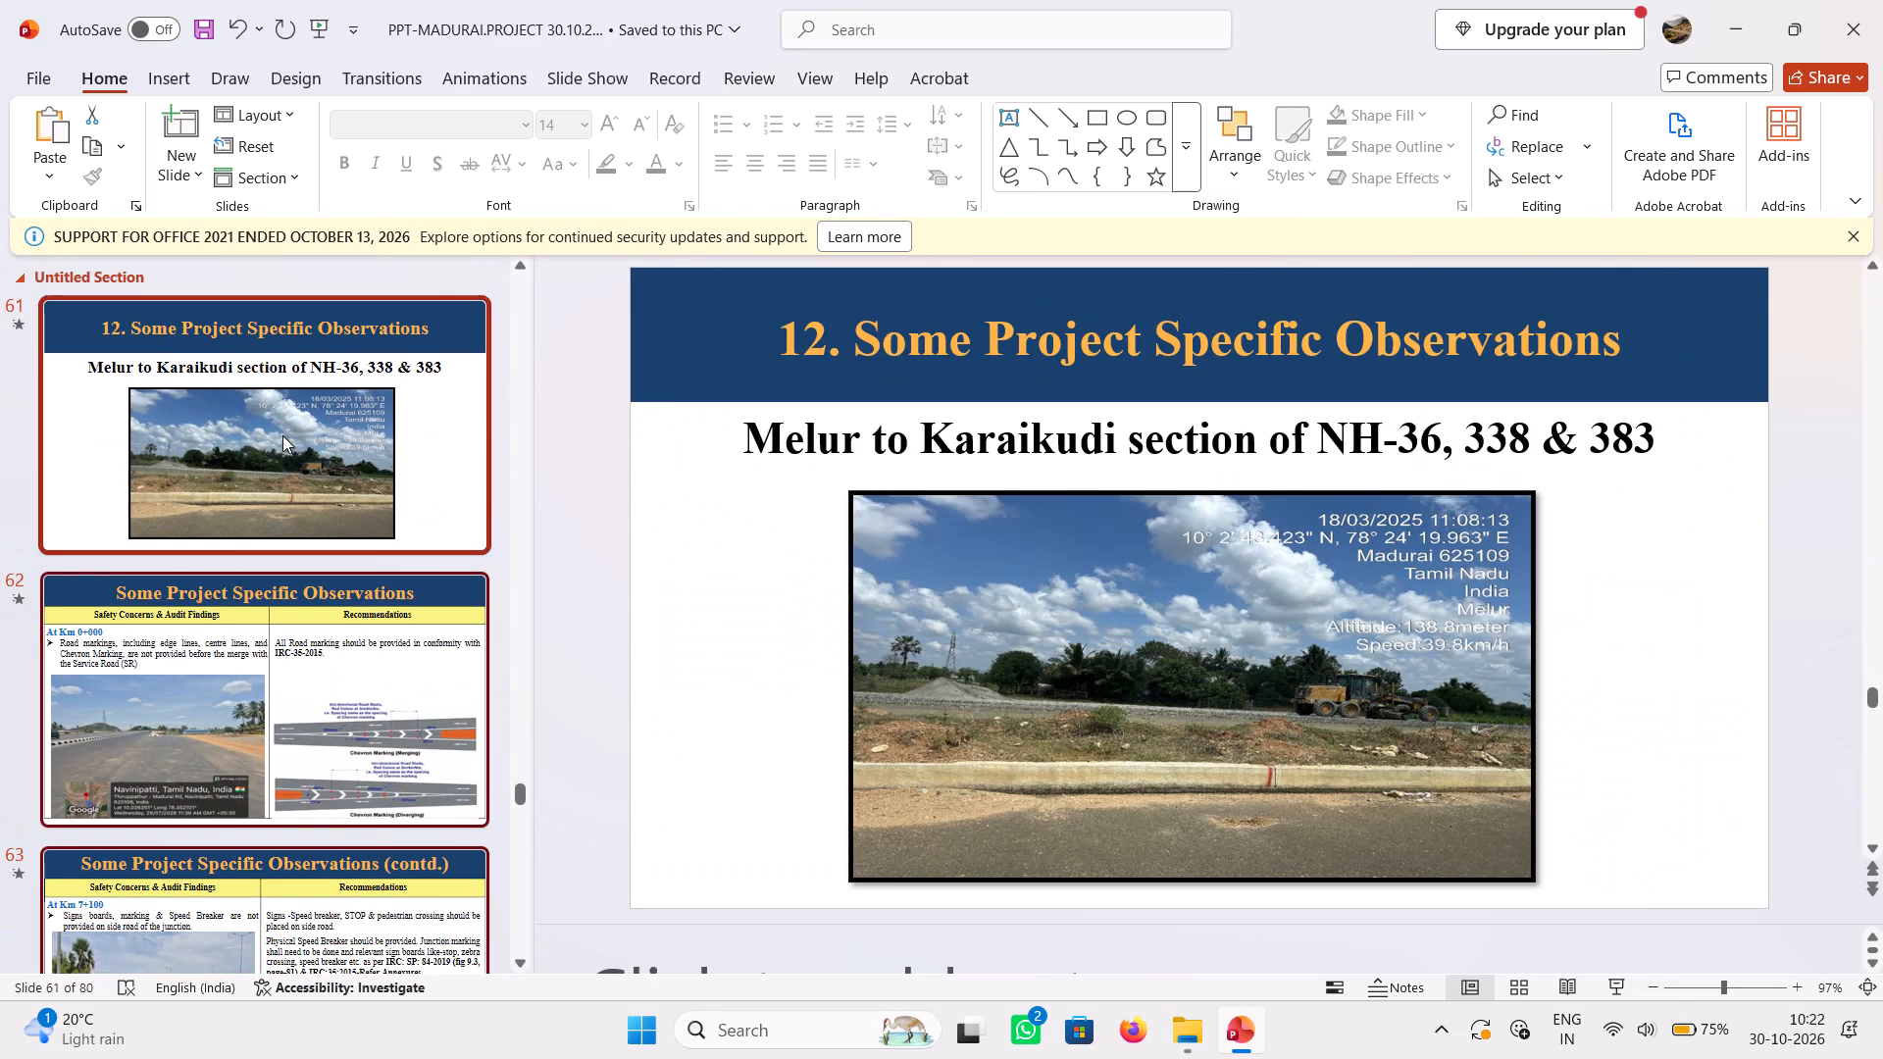
pyautogui.press('Down')
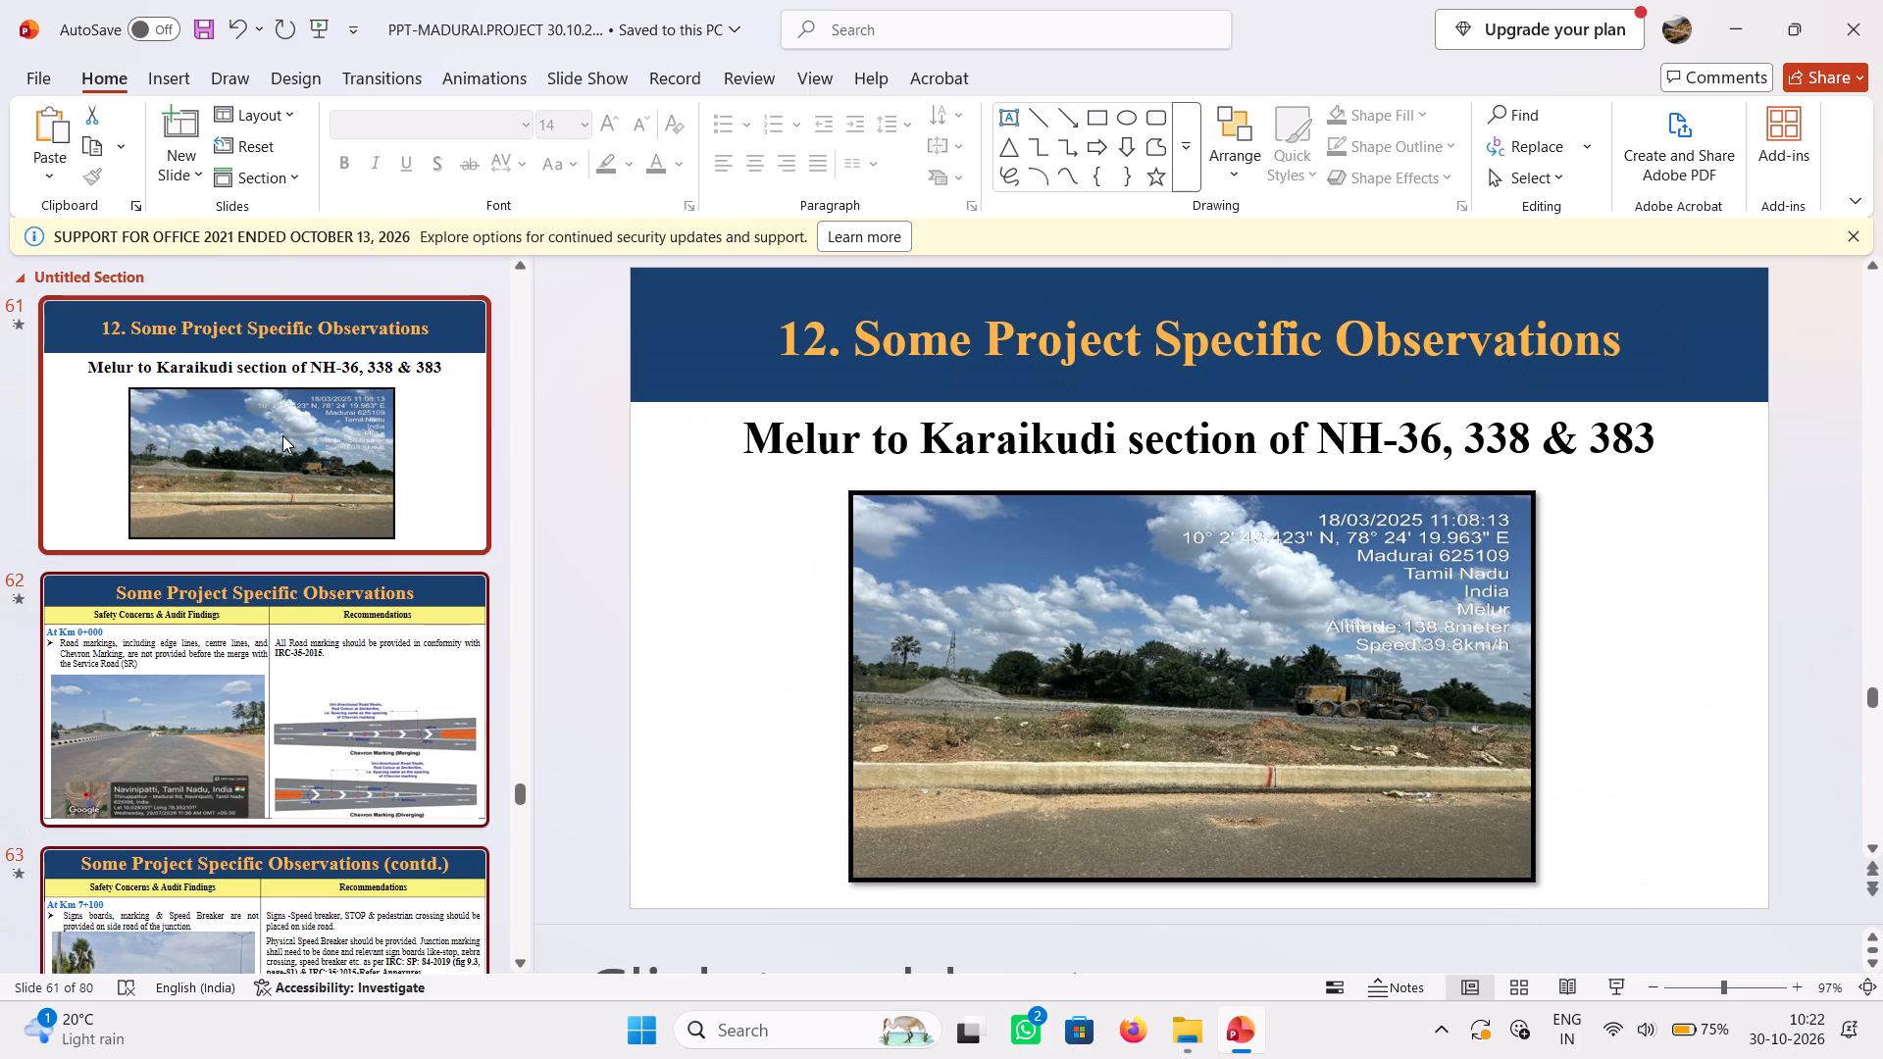
pyautogui.press('Down')
pyautogui.press('Down')
pyautogui.press('Down')
pyautogui.press('Down')
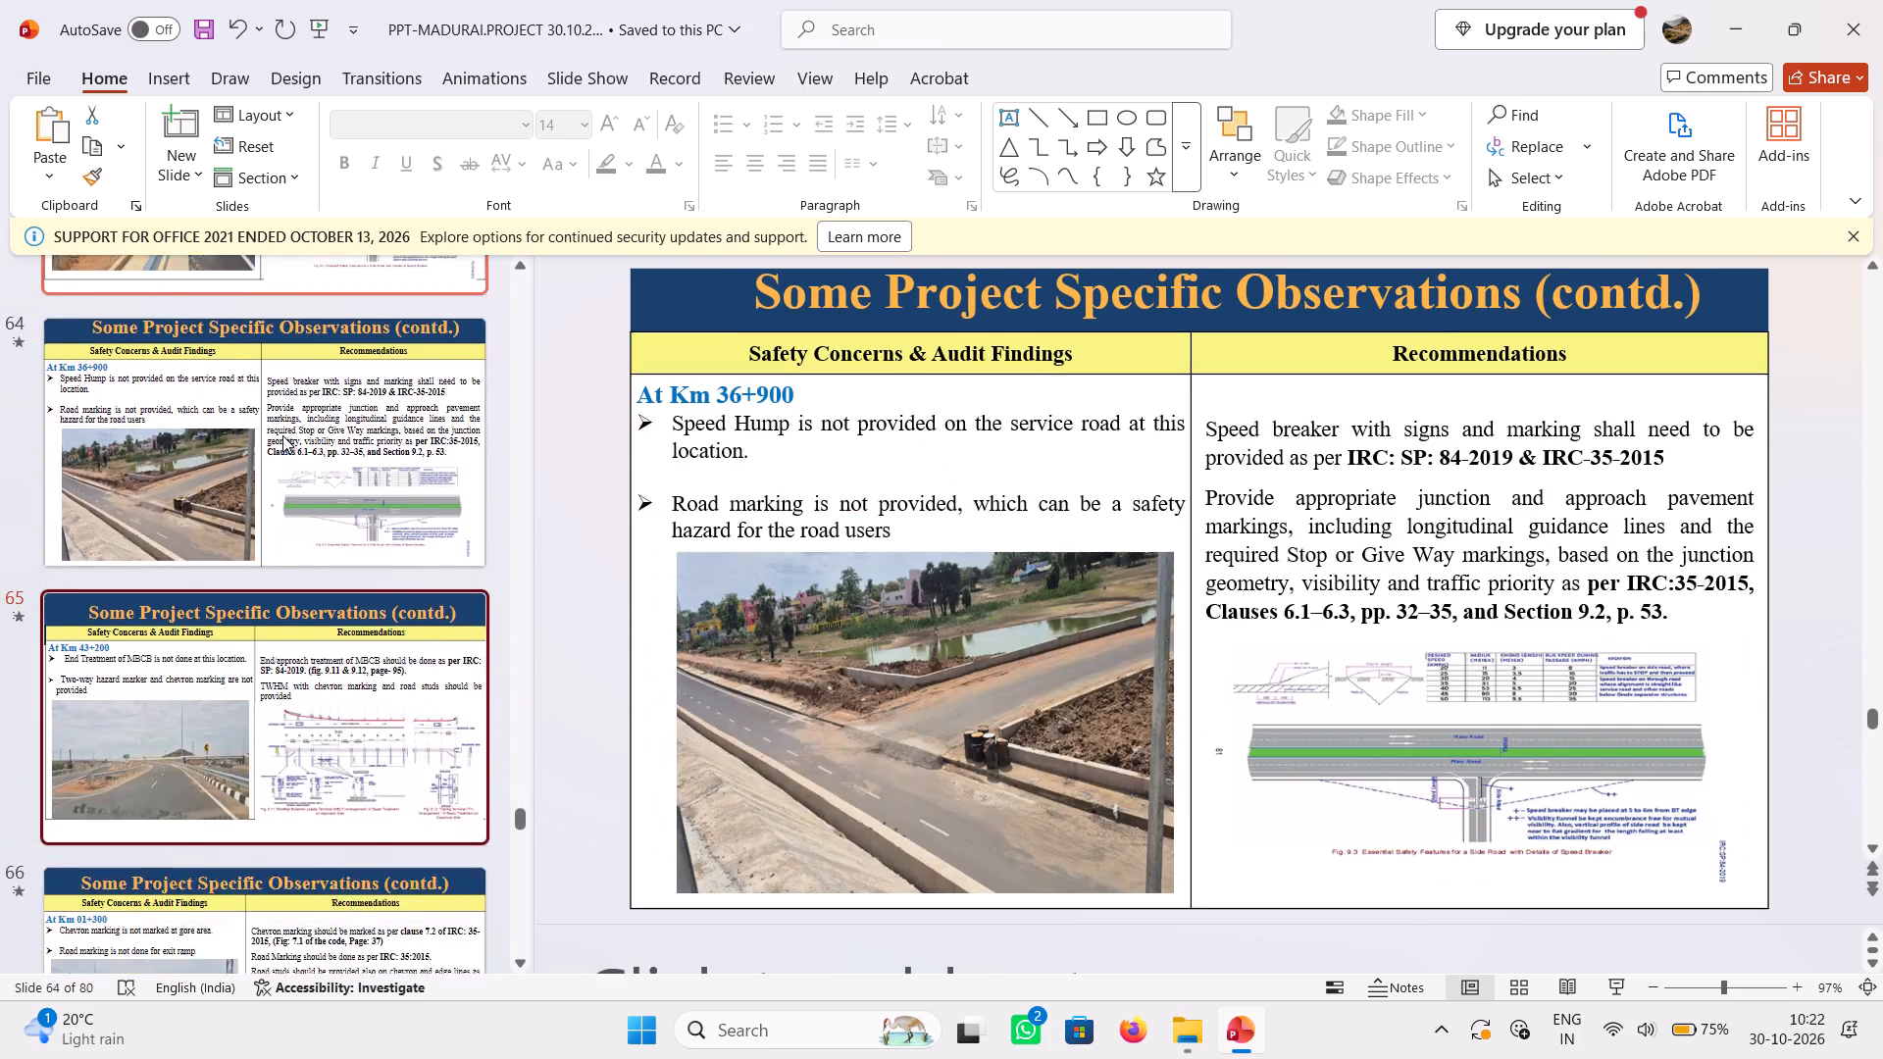
pyautogui.press('Down')
pyautogui.press('Down')
pyautogui.press('Down')
pyautogui.press('Down')
pyautogui.press('Down')
pyautogui.press('Down')
pyautogui.press('Down')
pyautogui.press('Down')
pyautogui.press('Down')
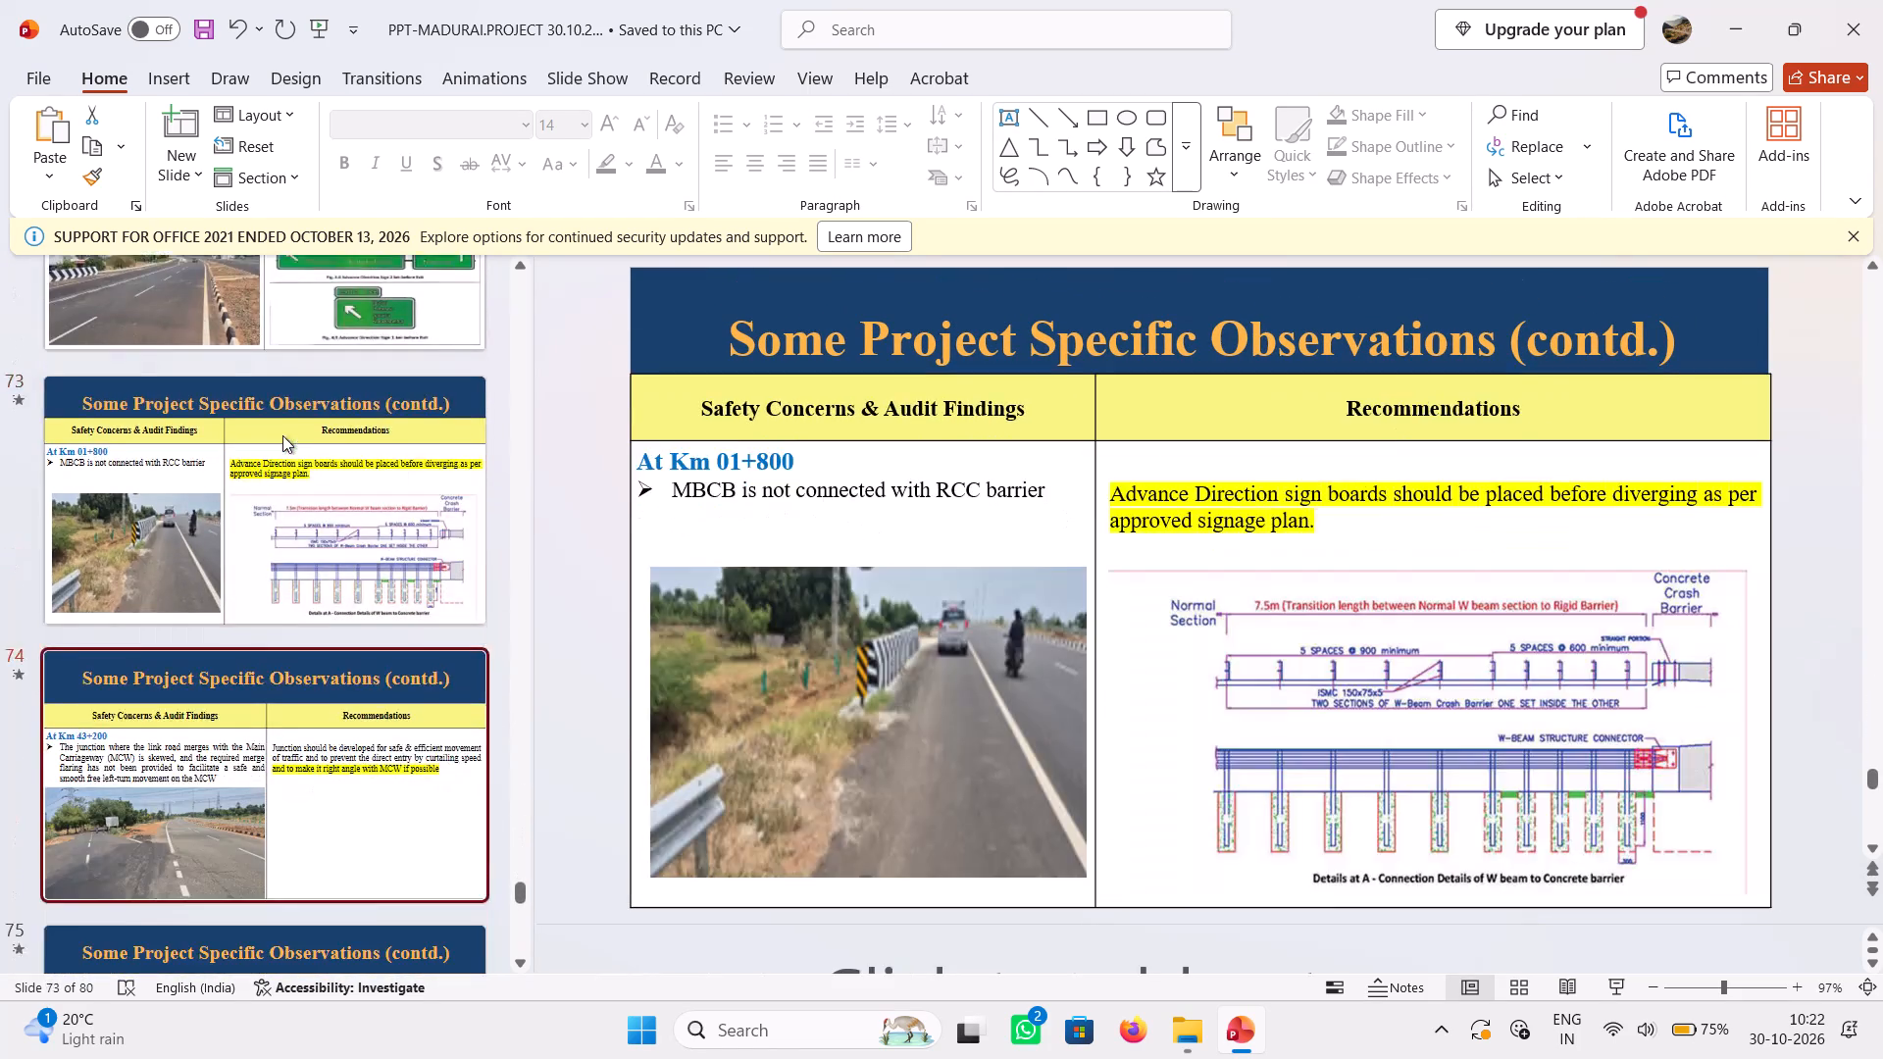
pyautogui.press('Down')
pyautogui.press('Down')
pyautogui.press('Down')
pyautogui.press('Down')
pyautogui.press('Down')
pyautogui.press('Down')
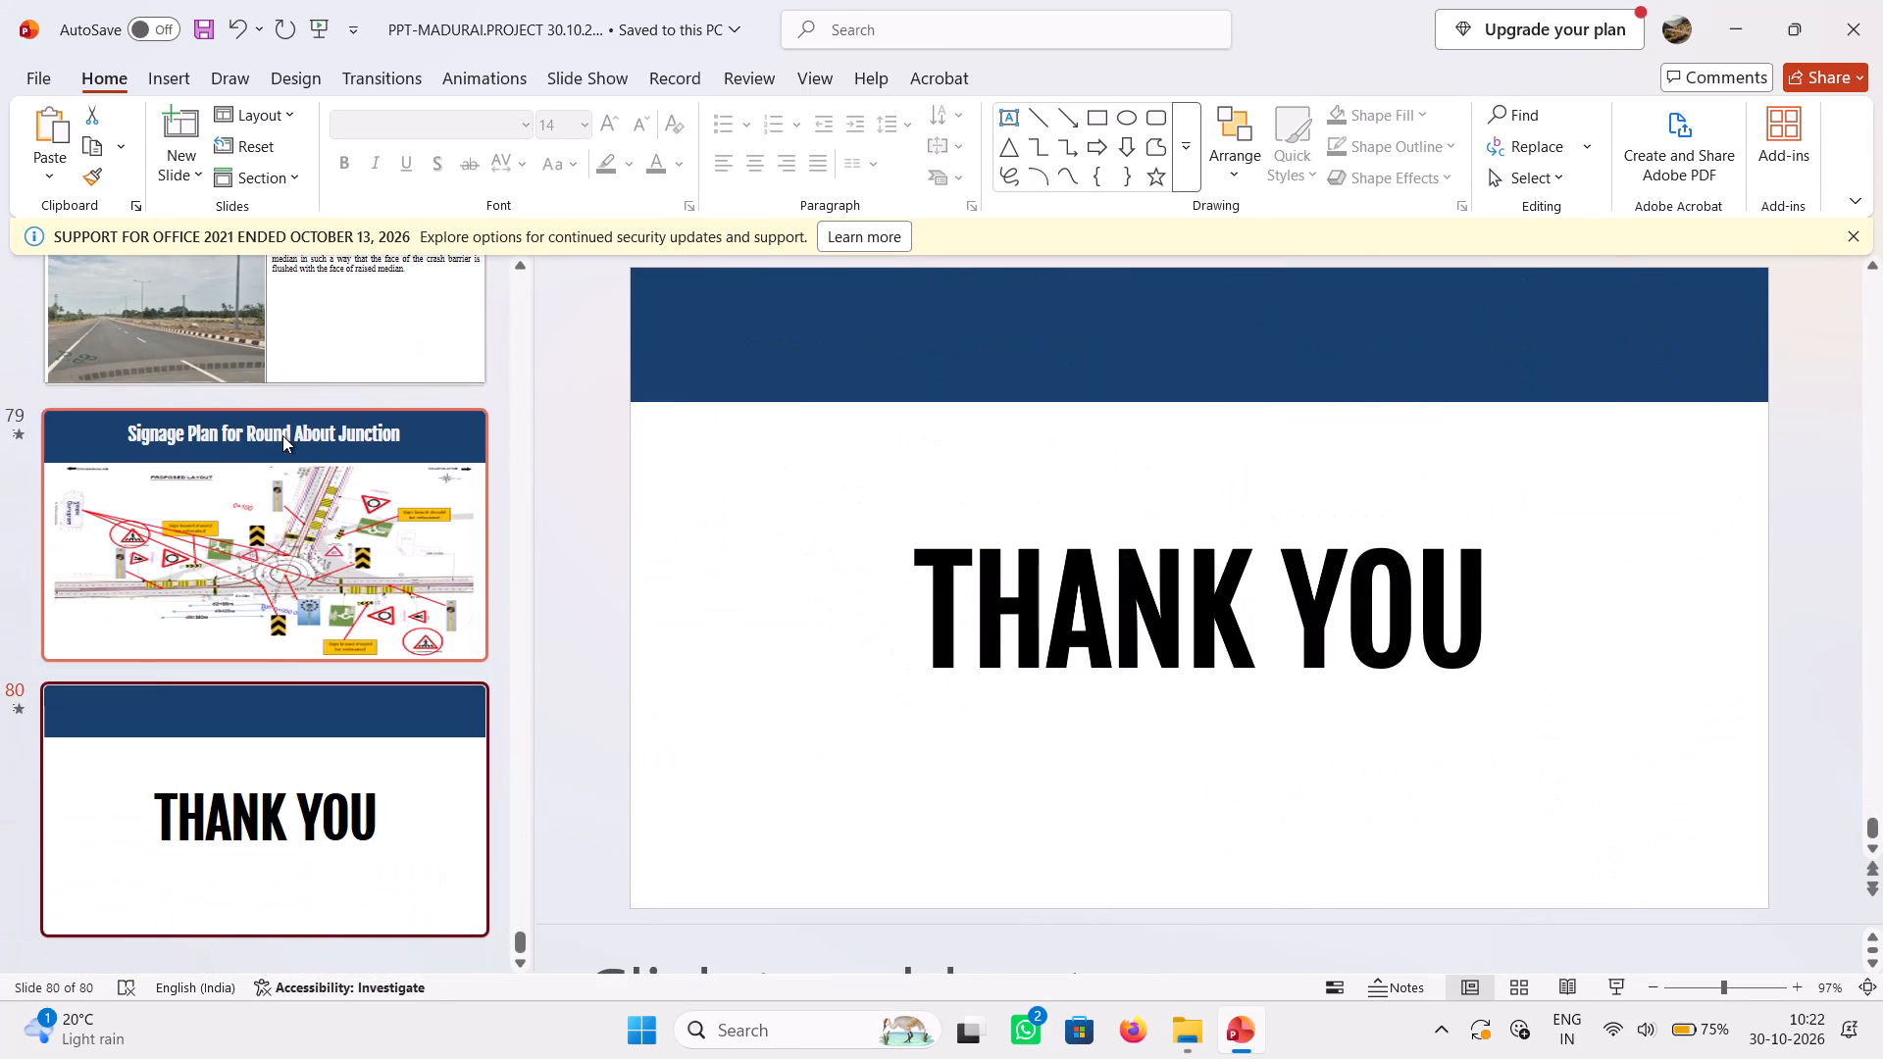
# Delete the highlighted wording "and to make it right angle with MCW if possible" from the skewed-junction recommendation on the At Km 43+200 slide.
pyautogui.press('Up')
pyautogui.press('Up')
pyautogui.press('Up')
pyautogui.press('Up')
pyautogui.press('Up')
pyautogui.press('Up')
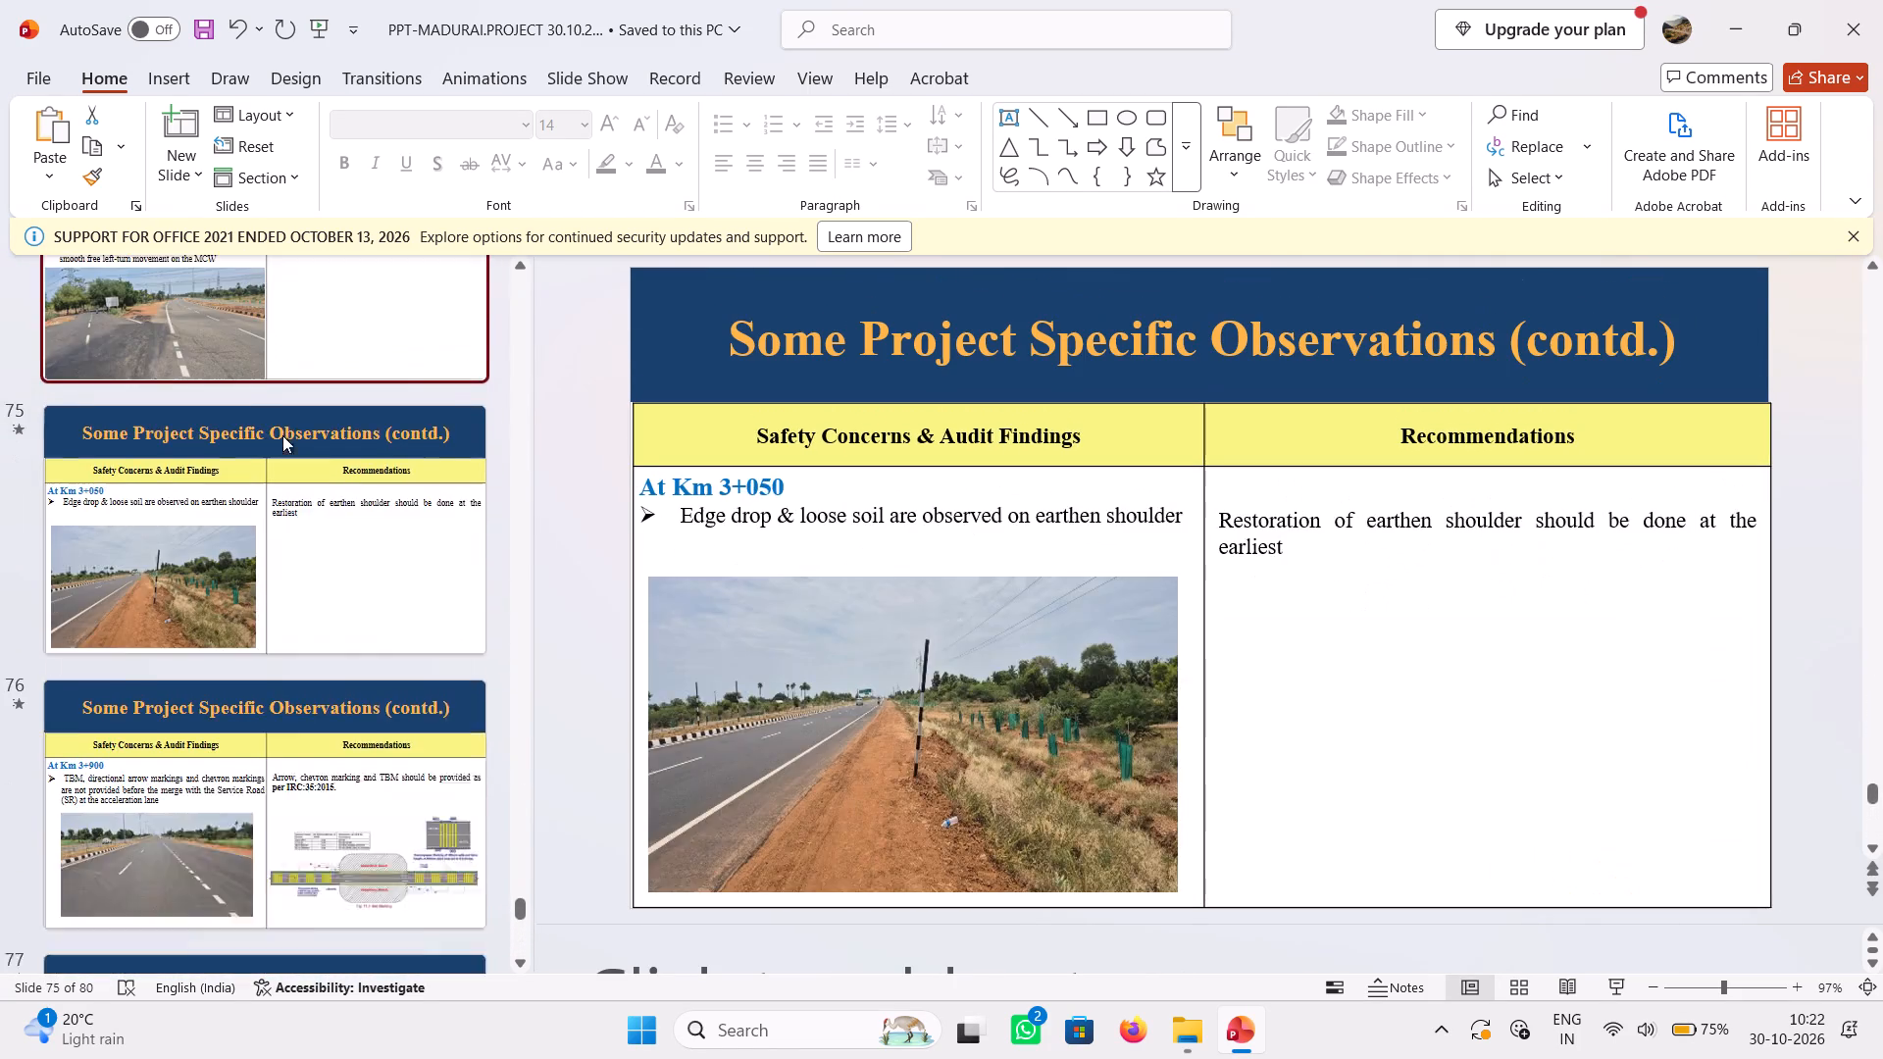
pyautogui.press('Up')
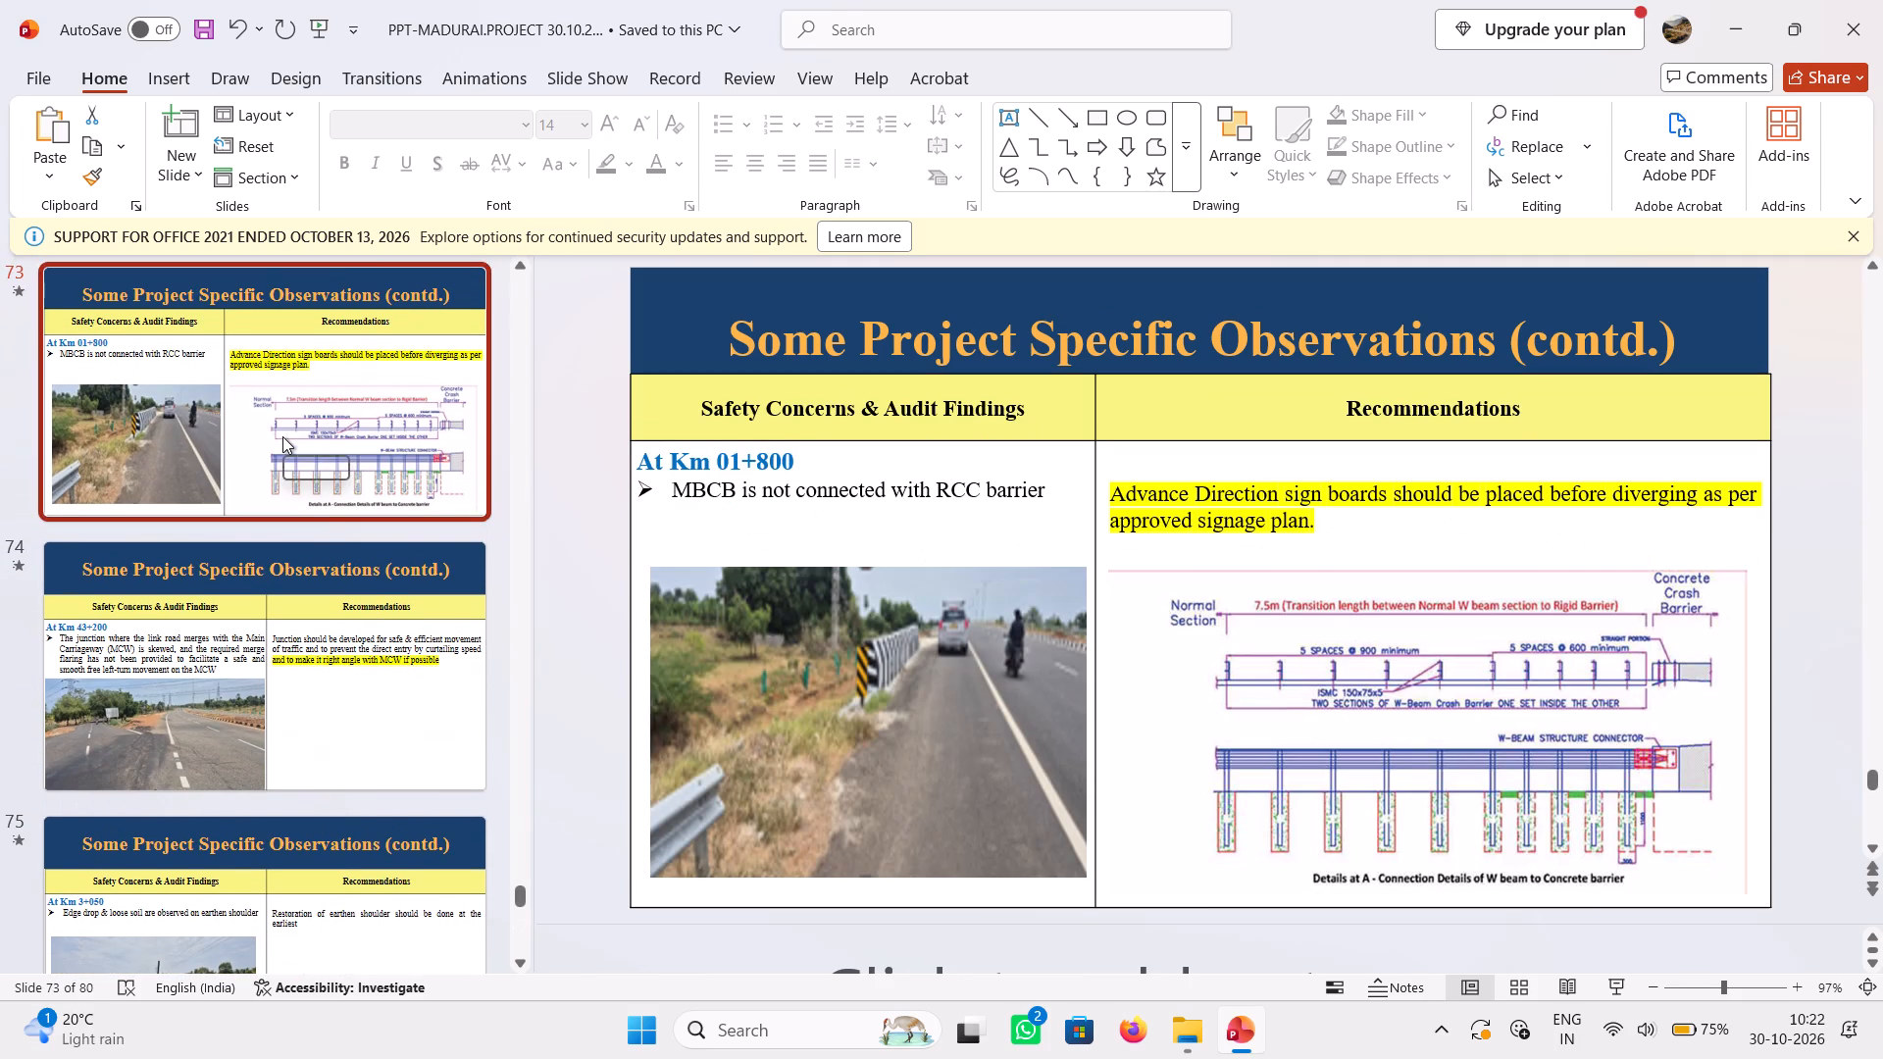
pyautogui.click(276, 707)
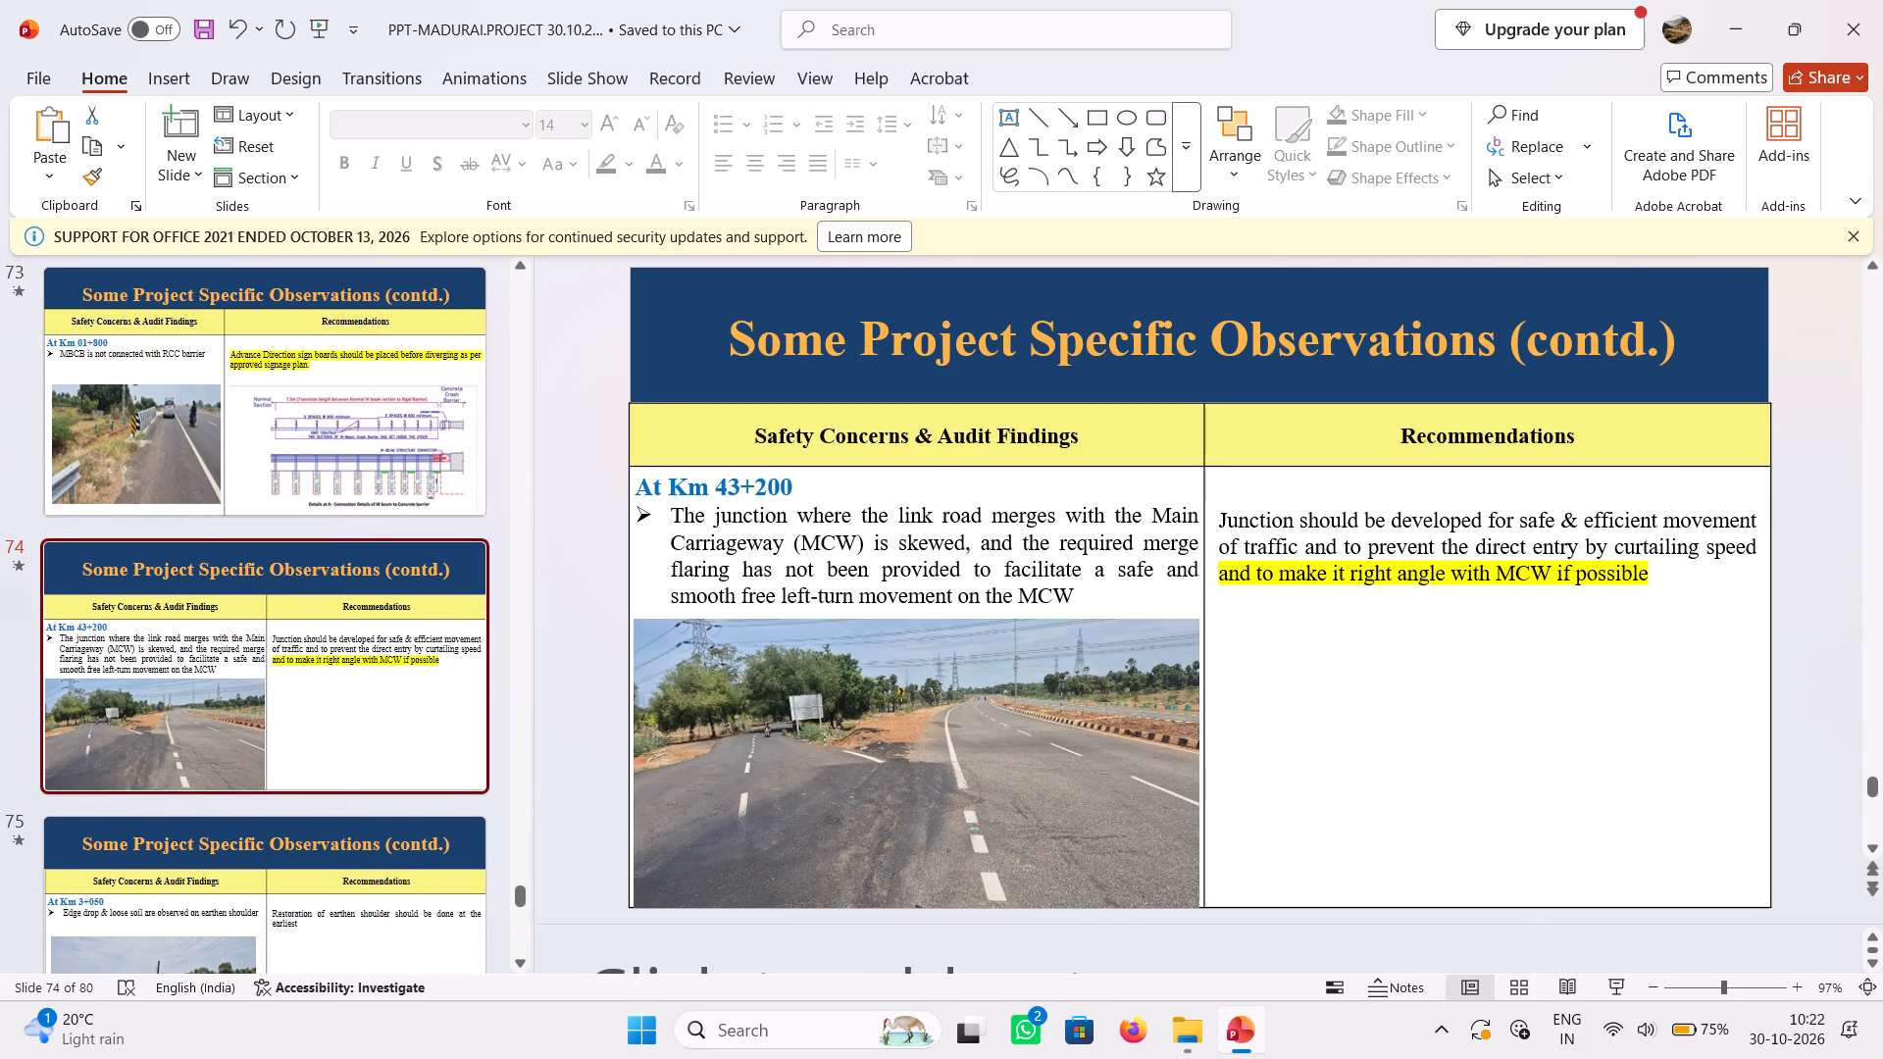
pyautogui.moveTo(1649, 572); pyautogui.dragTo(1244, 562)
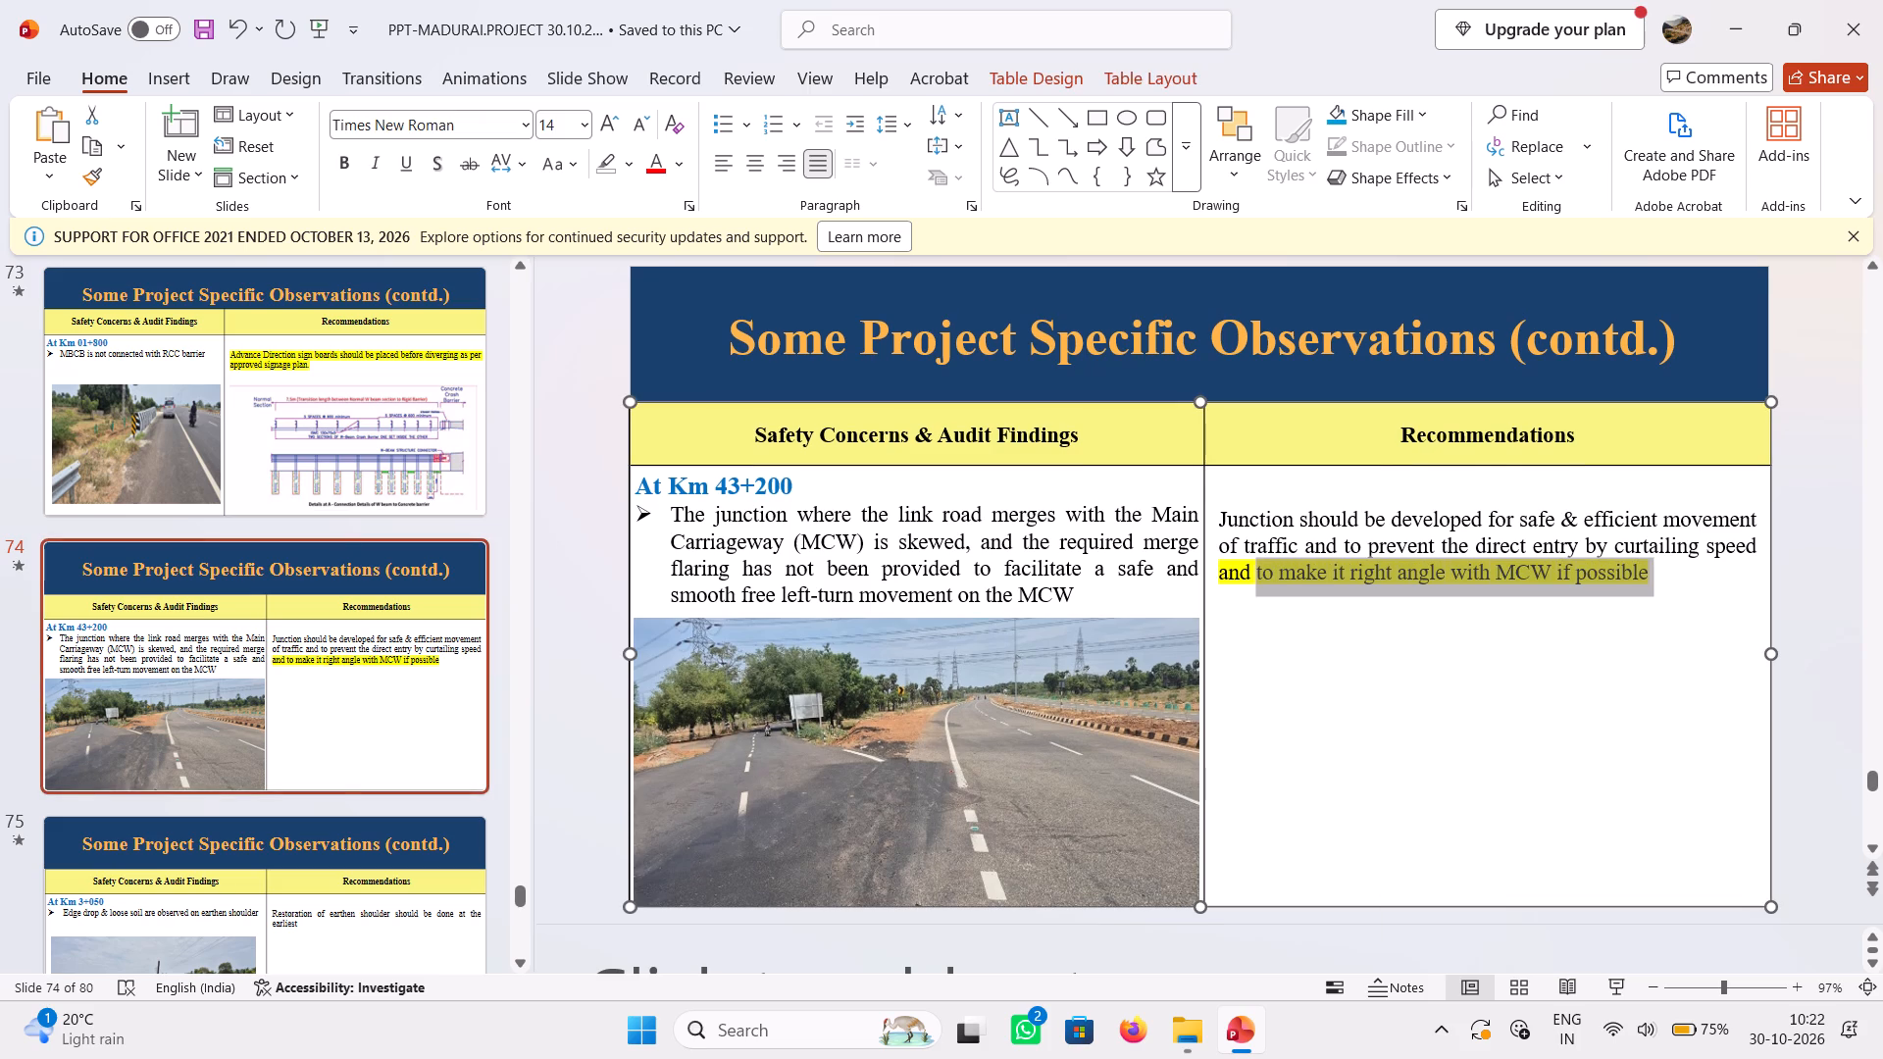
pyautogui.moveTo(1244, 562); pyautogui.dragTo(1224, 565)
pyautogui.press('Delete')
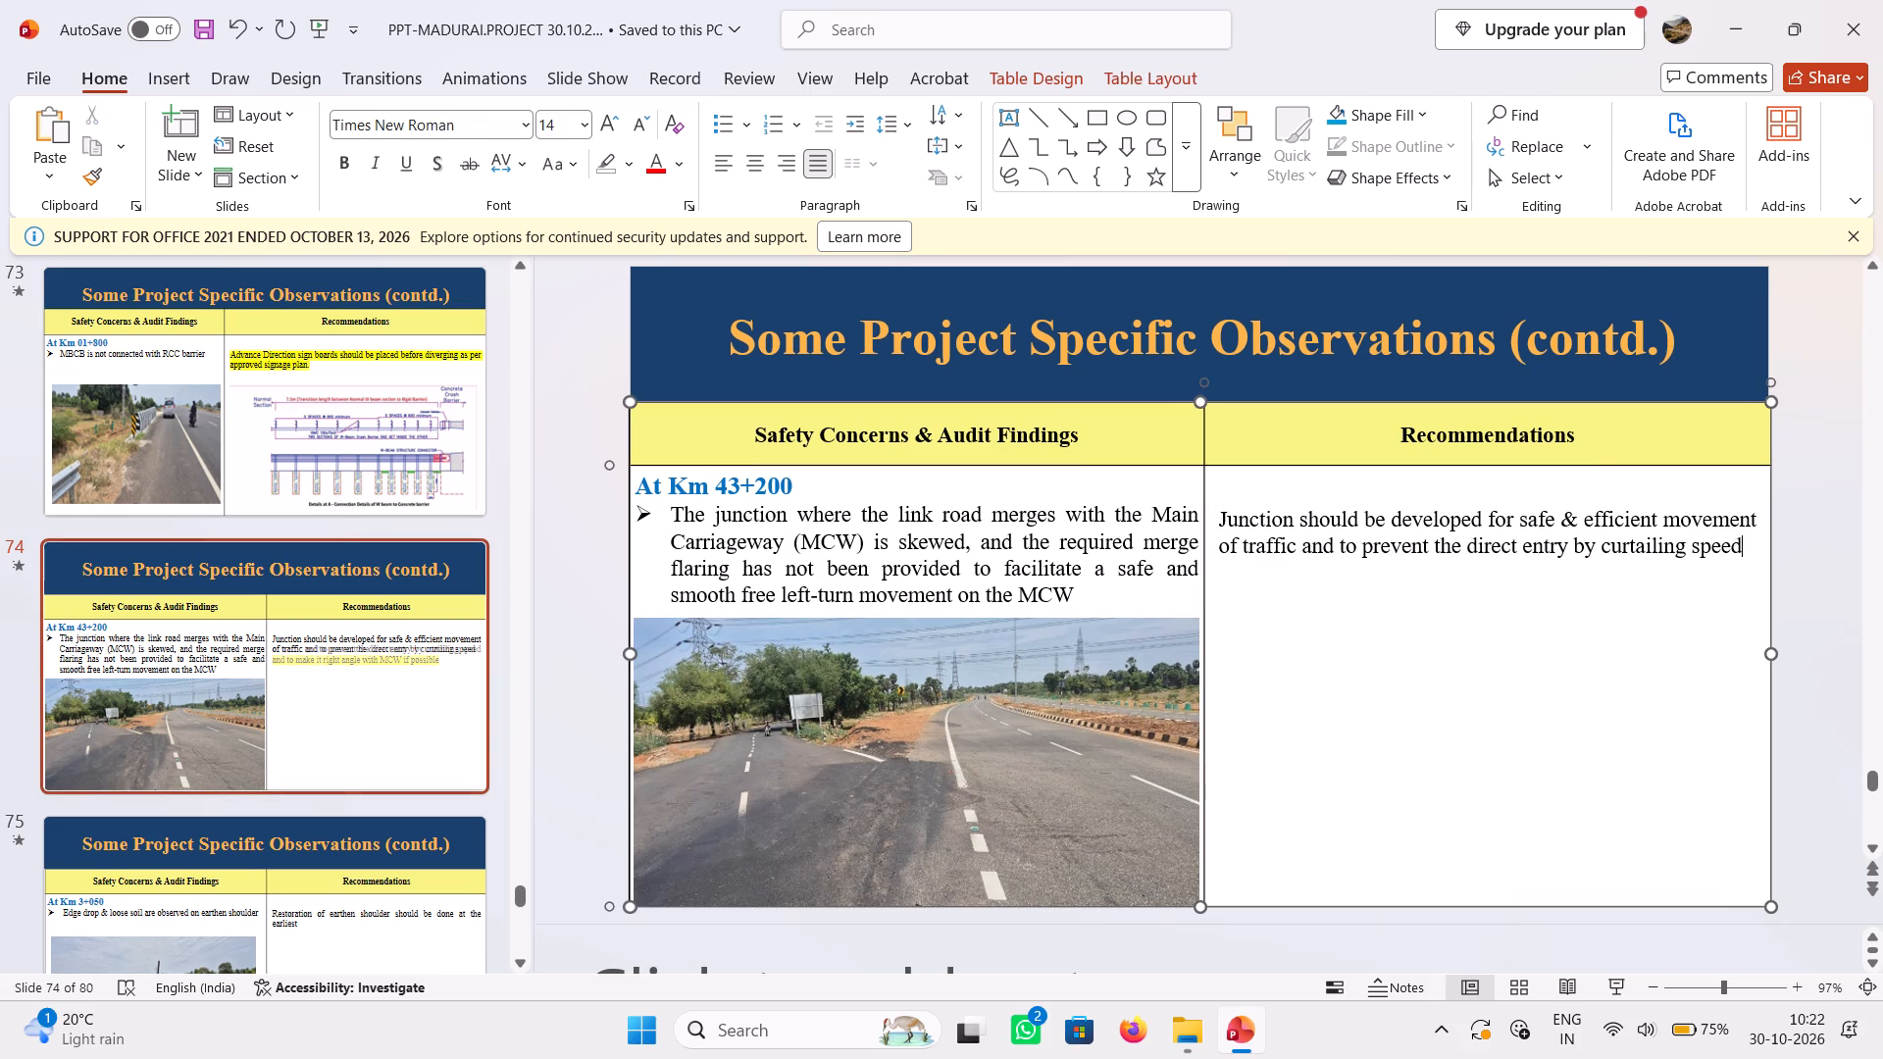
# Check the Melur to Karaikudi slides backwards from At Km 01+800 past the section's opening slide to the end of the Vadipatti section.
pyautogui.click(382, 496)
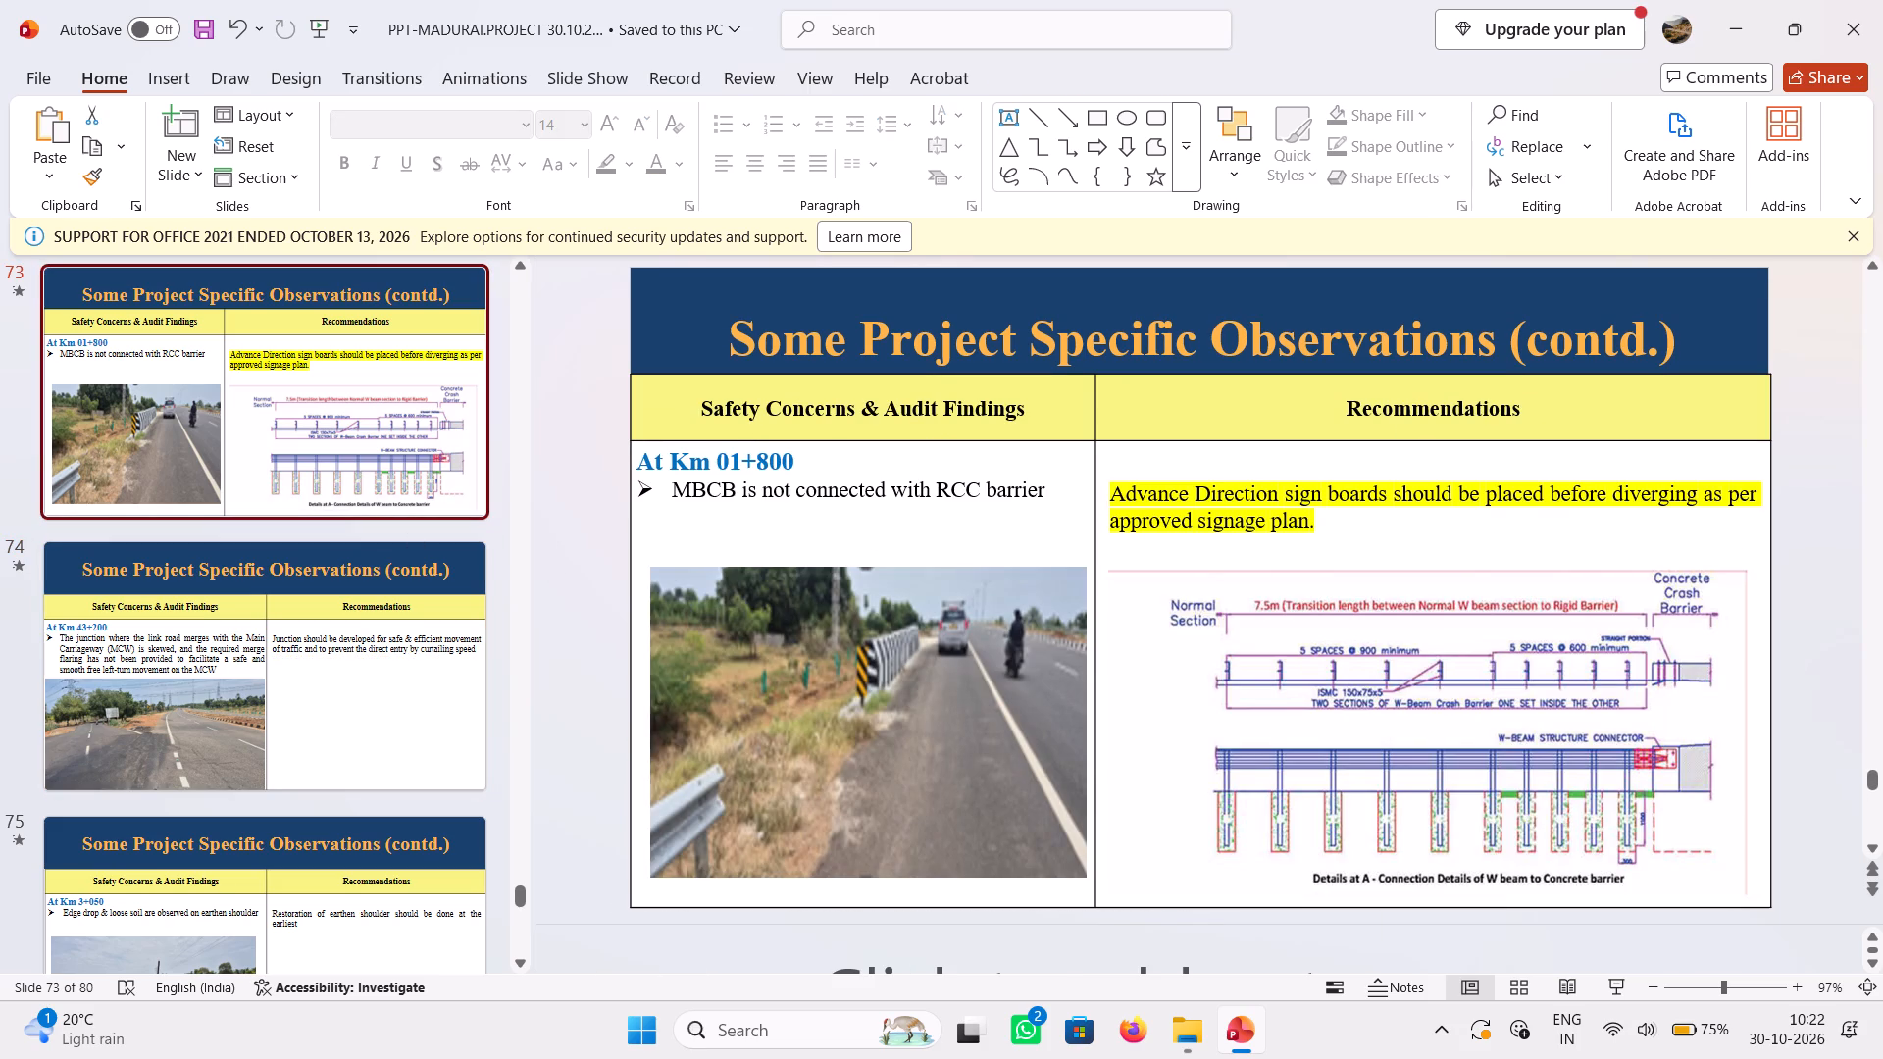
pyautogui.click(301, 487)
pyautogui.scroll(1, 301, 487)
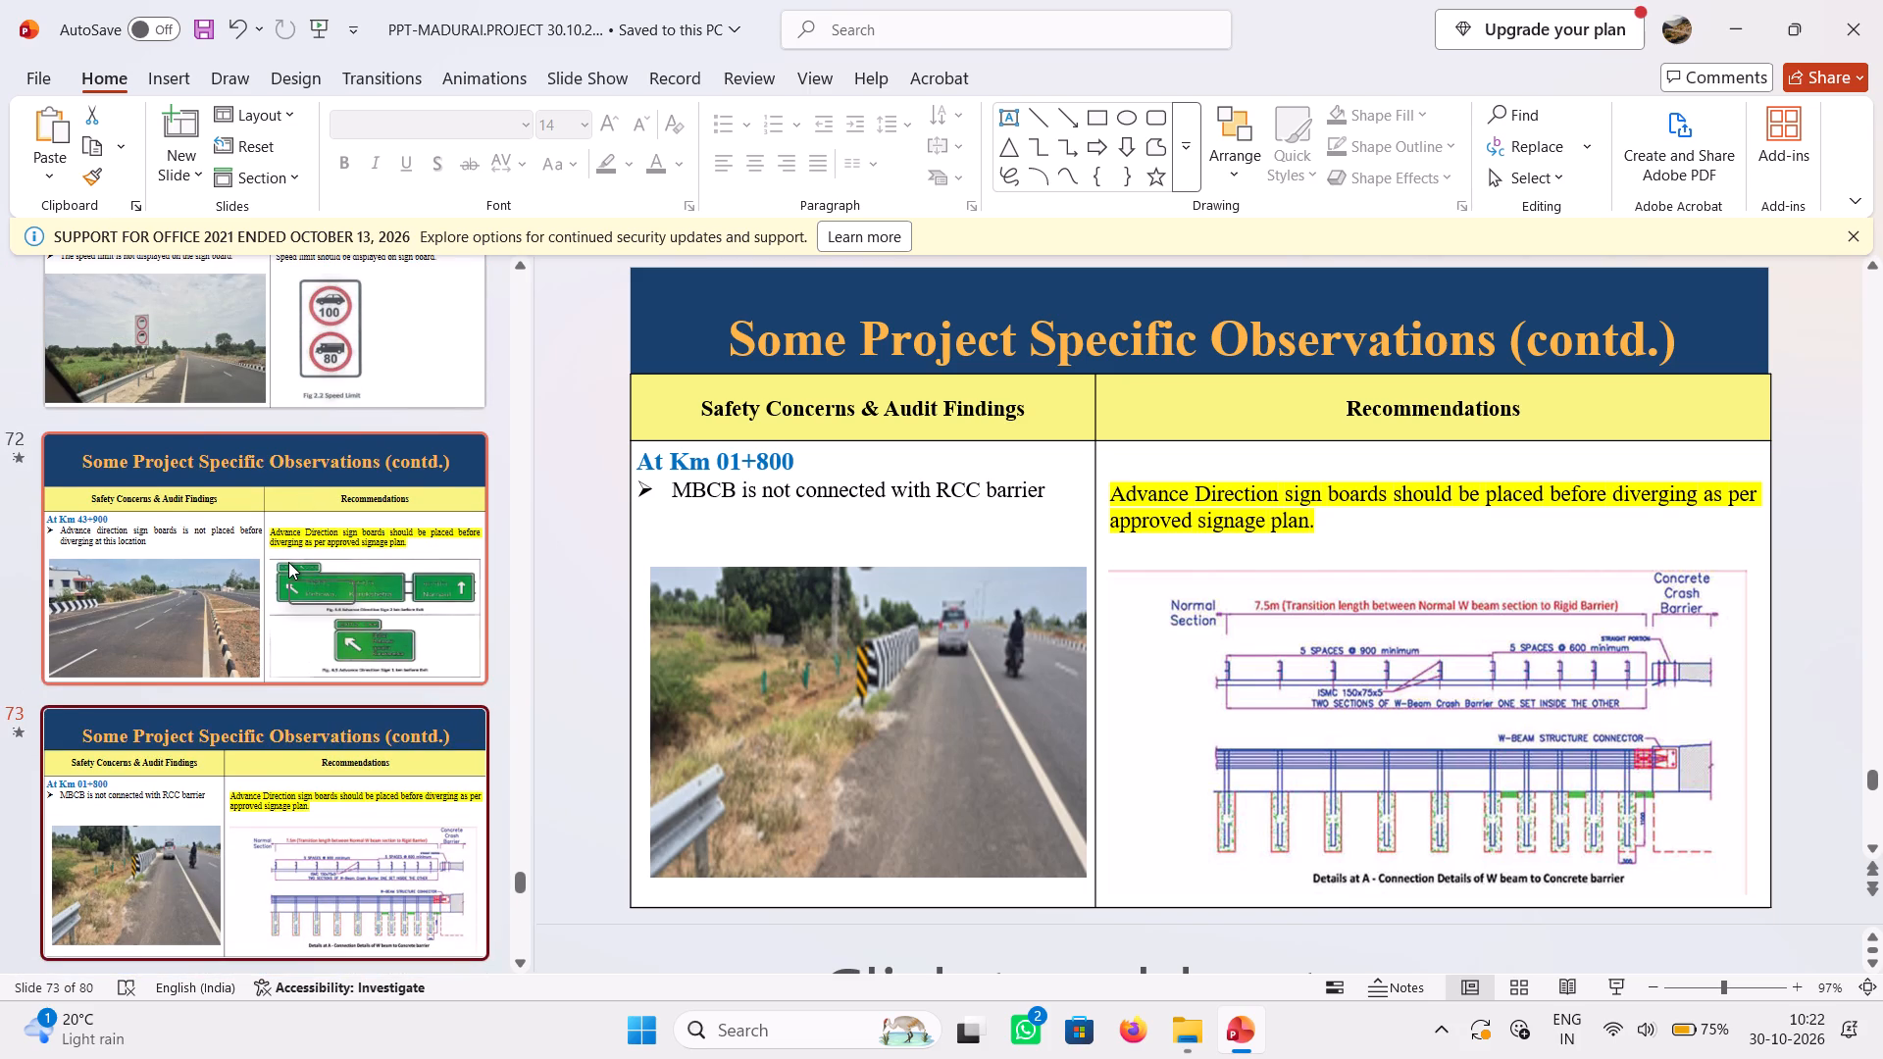
pyautogui.click(282, 571)
pyautogui.click(294, 399)
pyautogui.scroll(1, 284, 448)
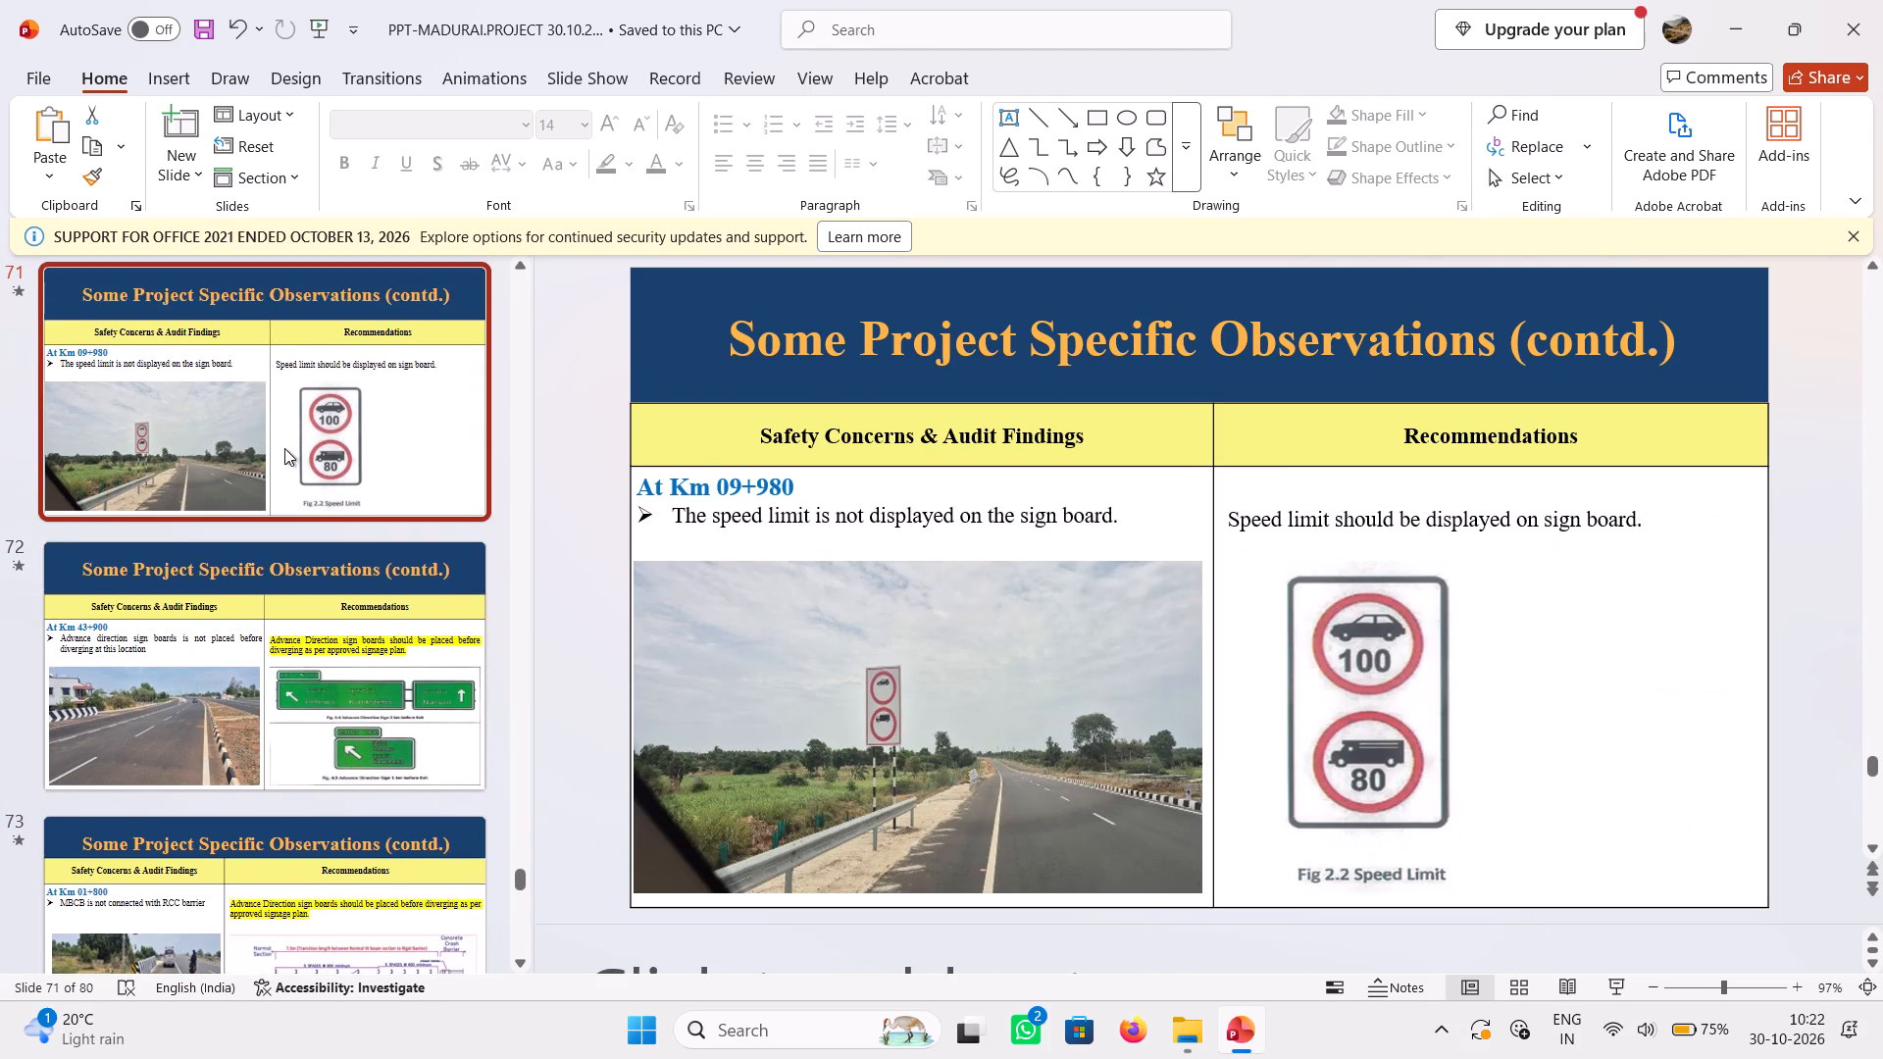
pyautogui.click(277, 547)
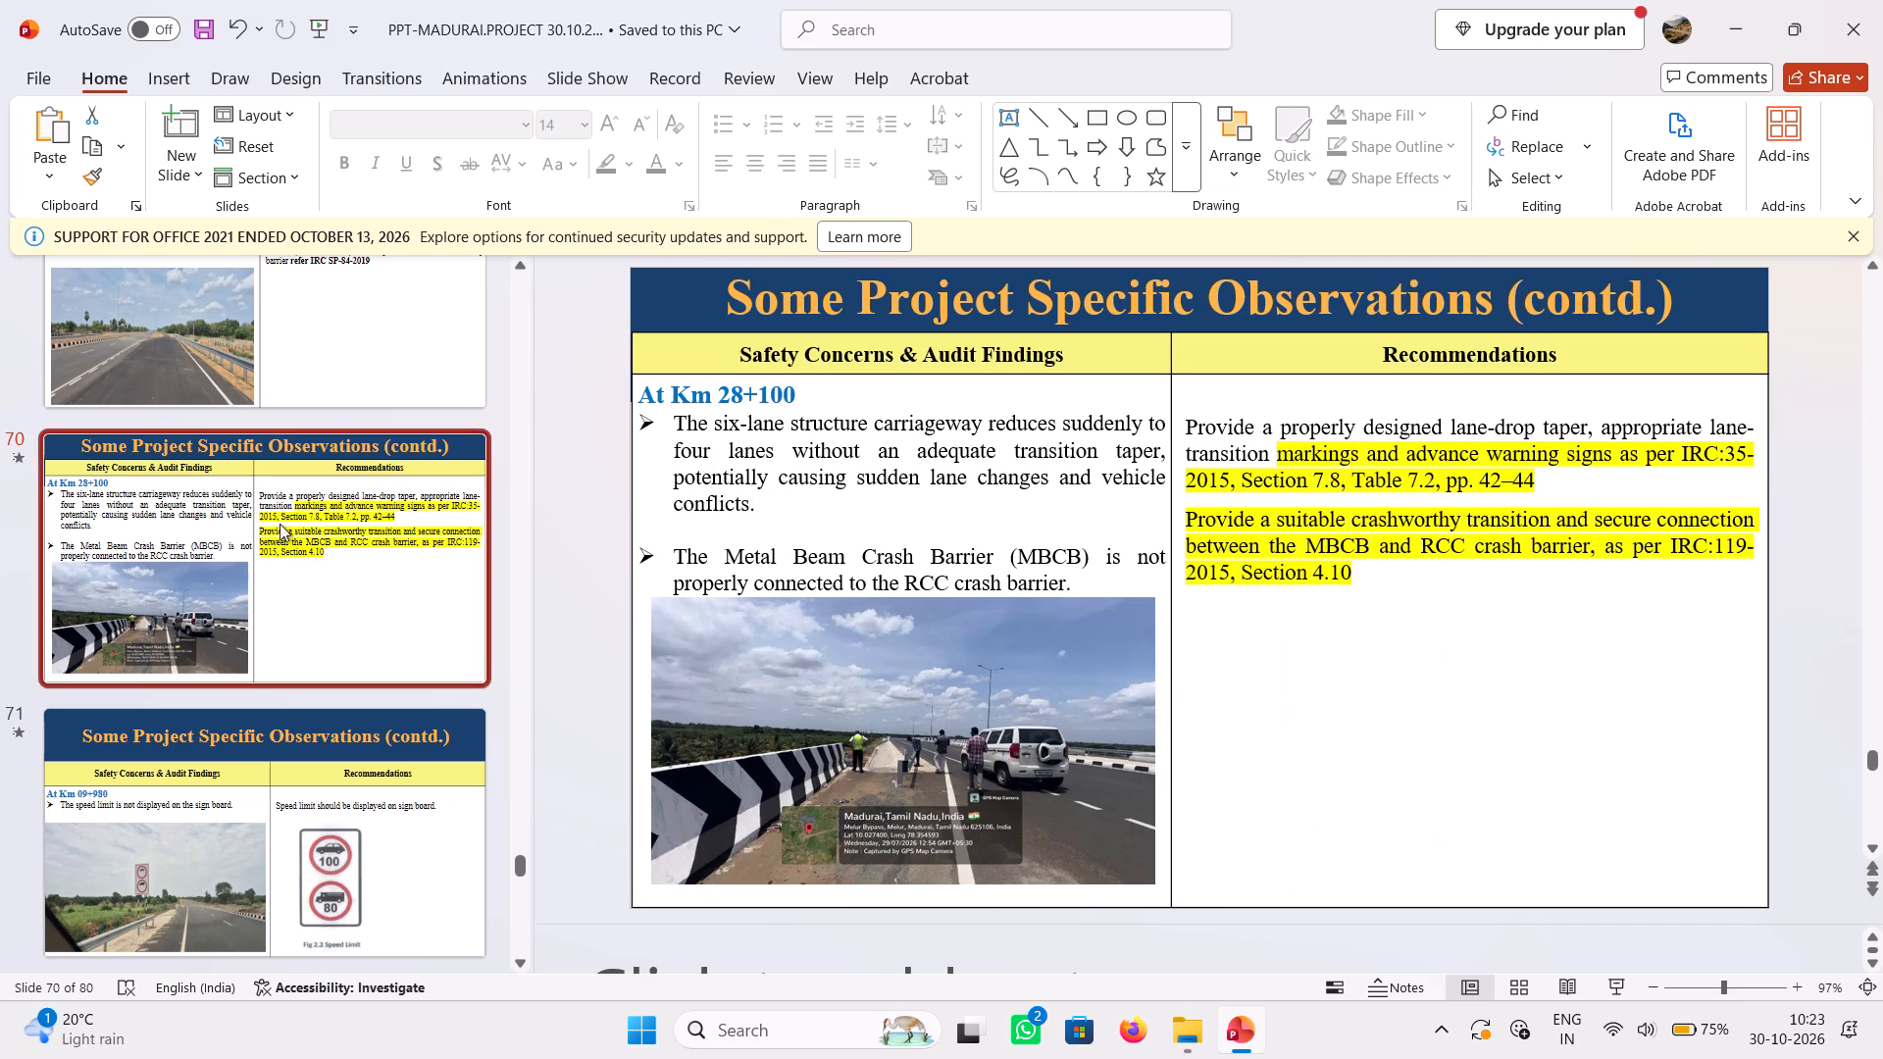
pyautogui.click(291, 358)
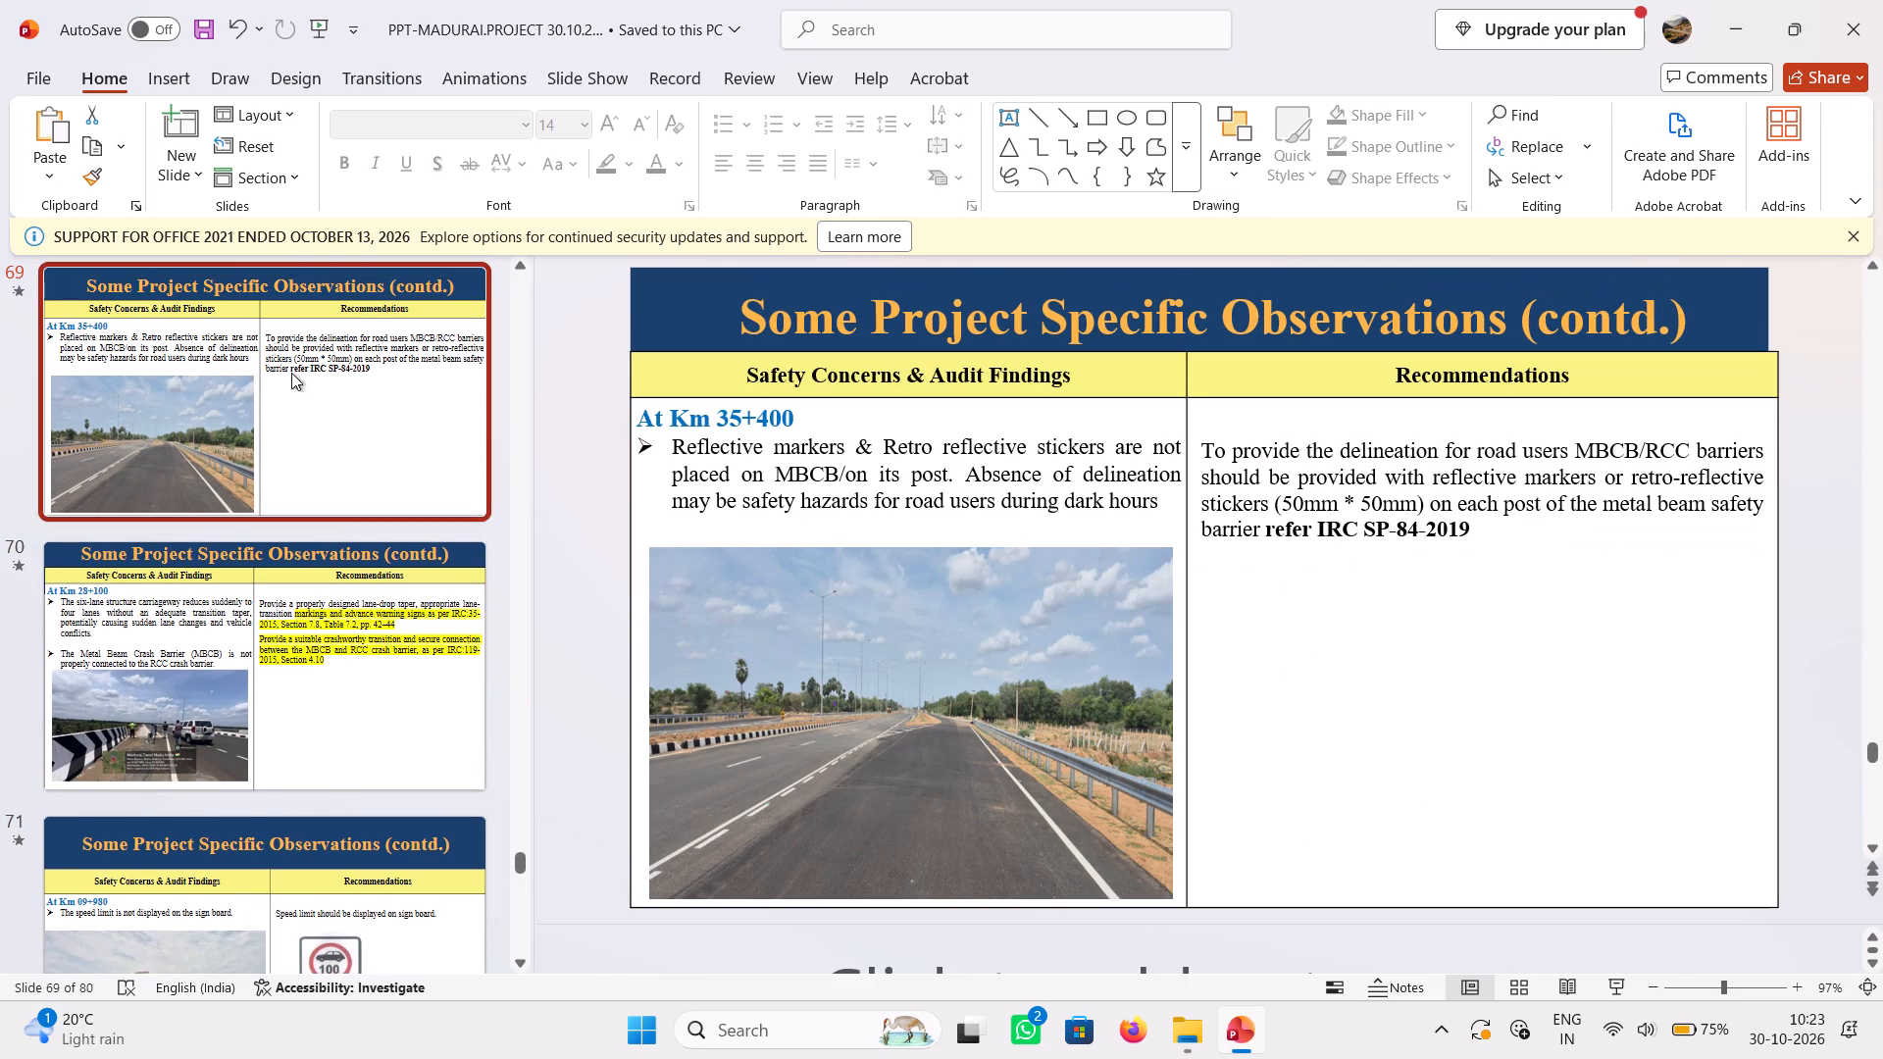
pyautogui.scroll(1, 298, 450)
pyautogui.click(305, 506)
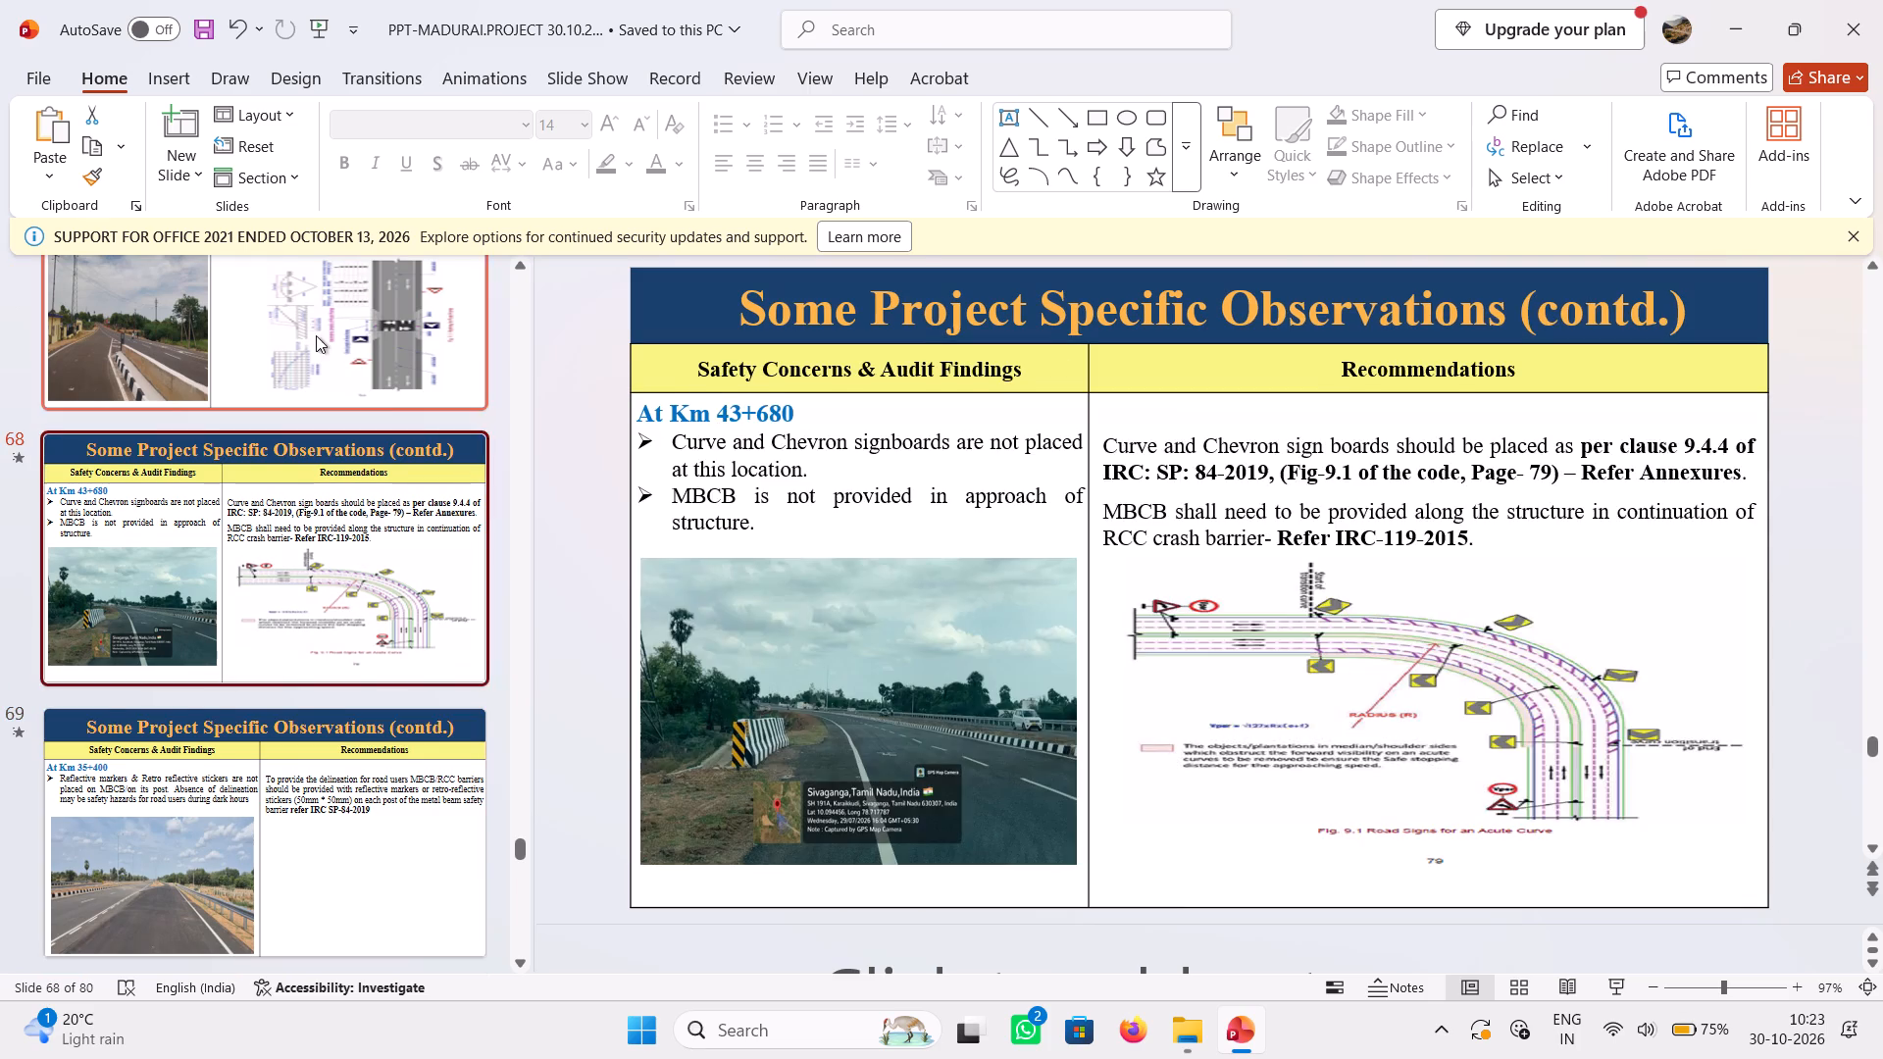
pyautogui.click(316, 335)
pyautogui.click(322, 605)
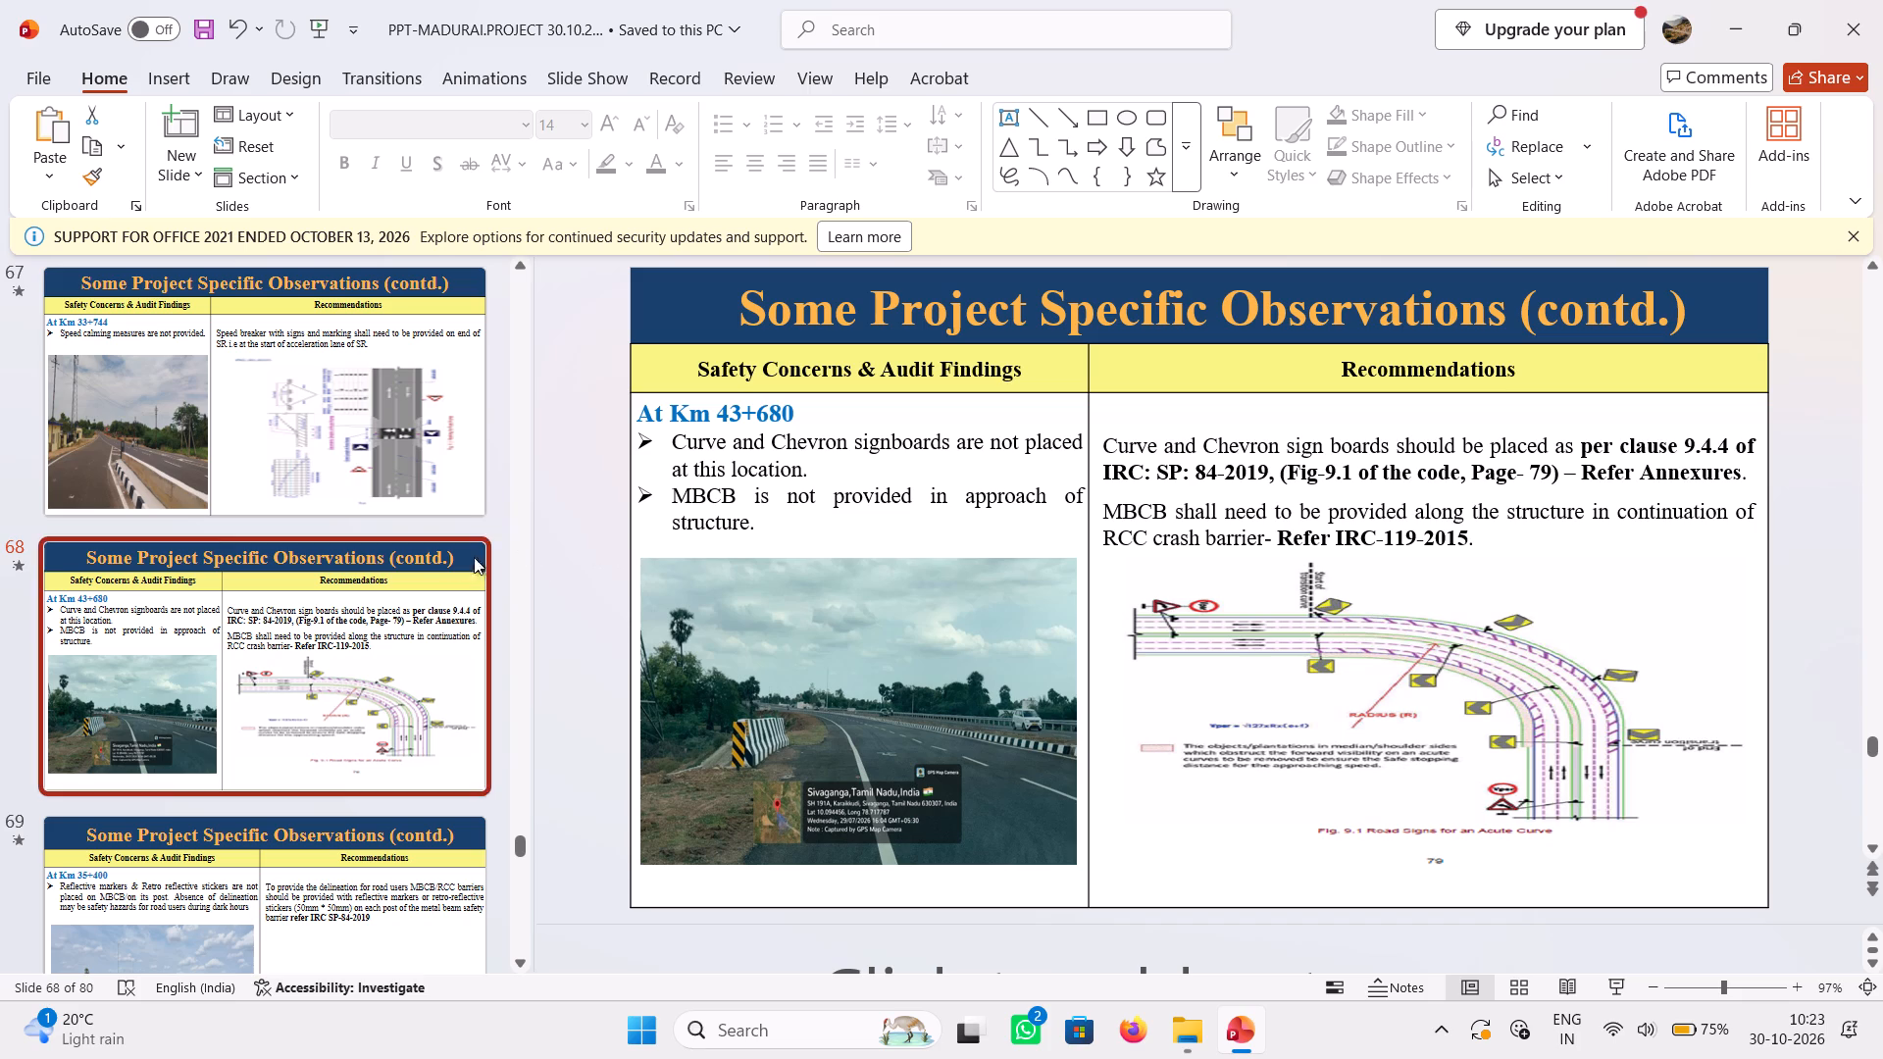
pyautogui.scroll(1, 410, 558)
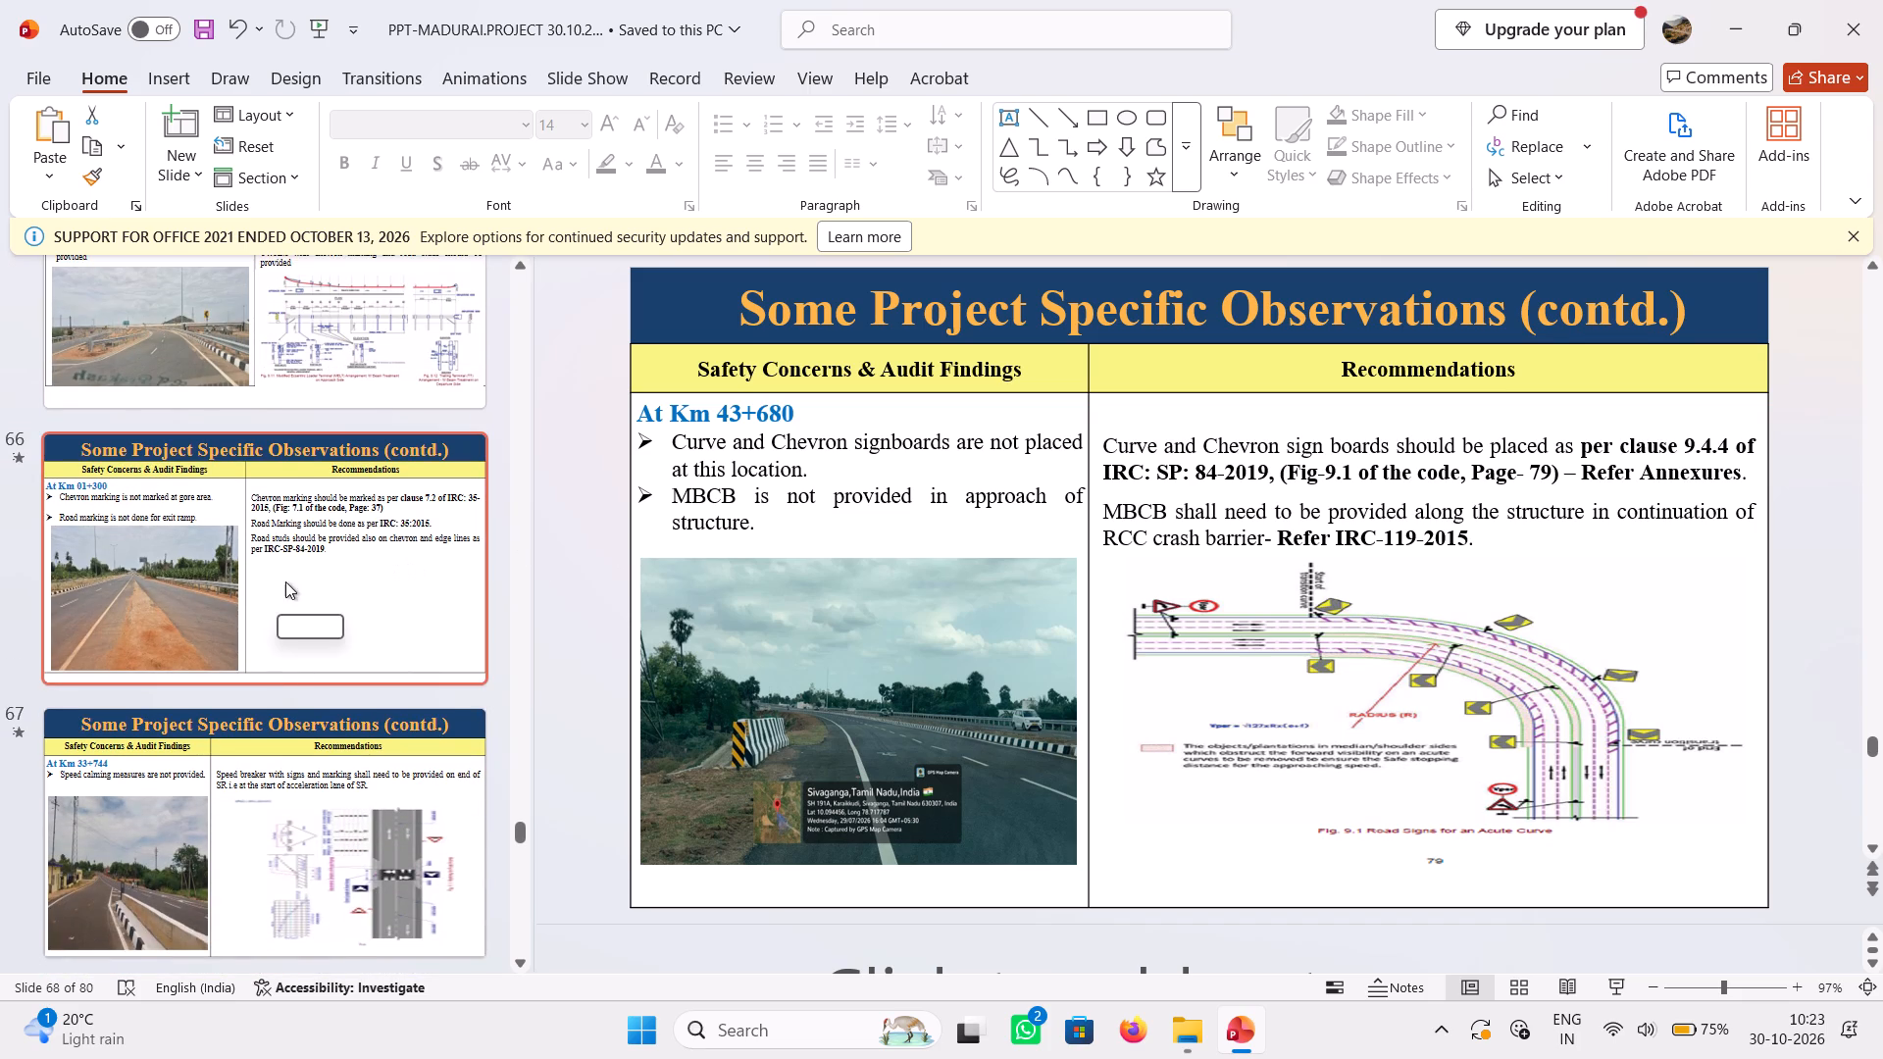
pyautogui.click(325, 367)
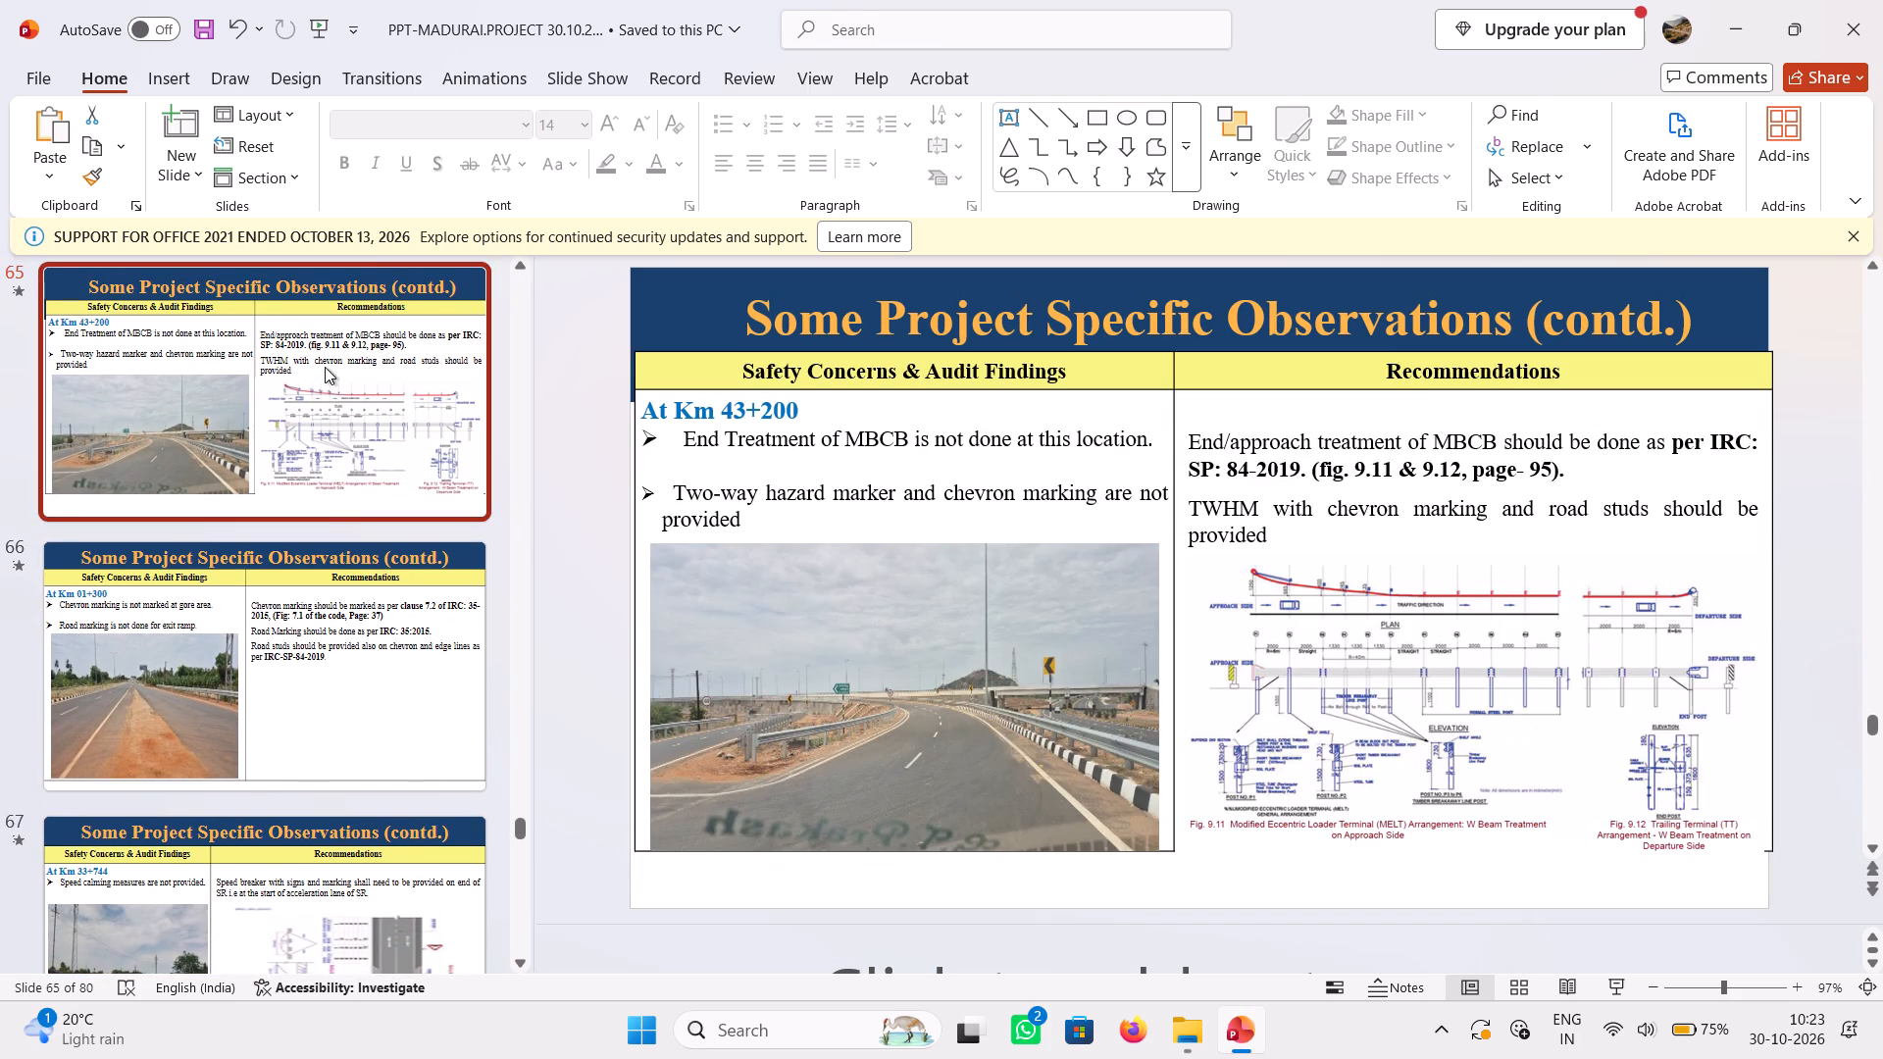
pyautogui.scroll(2, 291, 410)
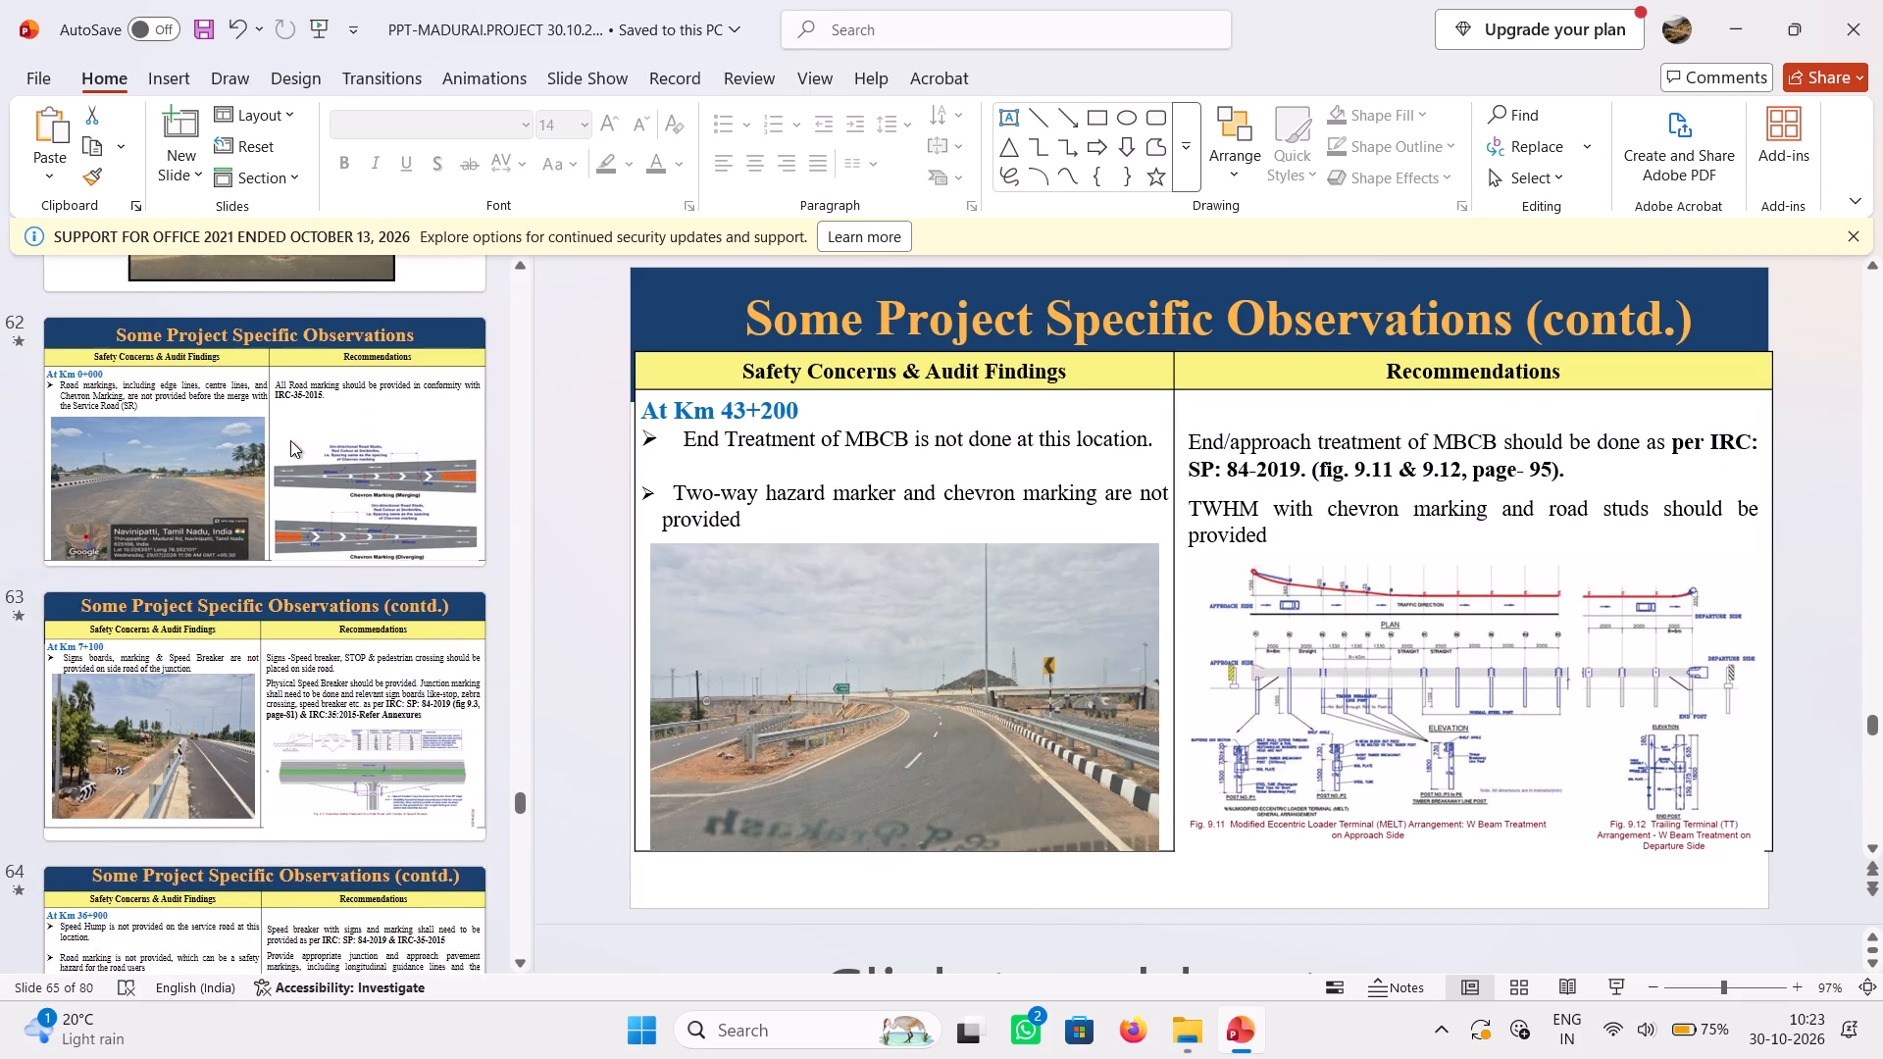
pyautogui.scroll(1, 290, 446)
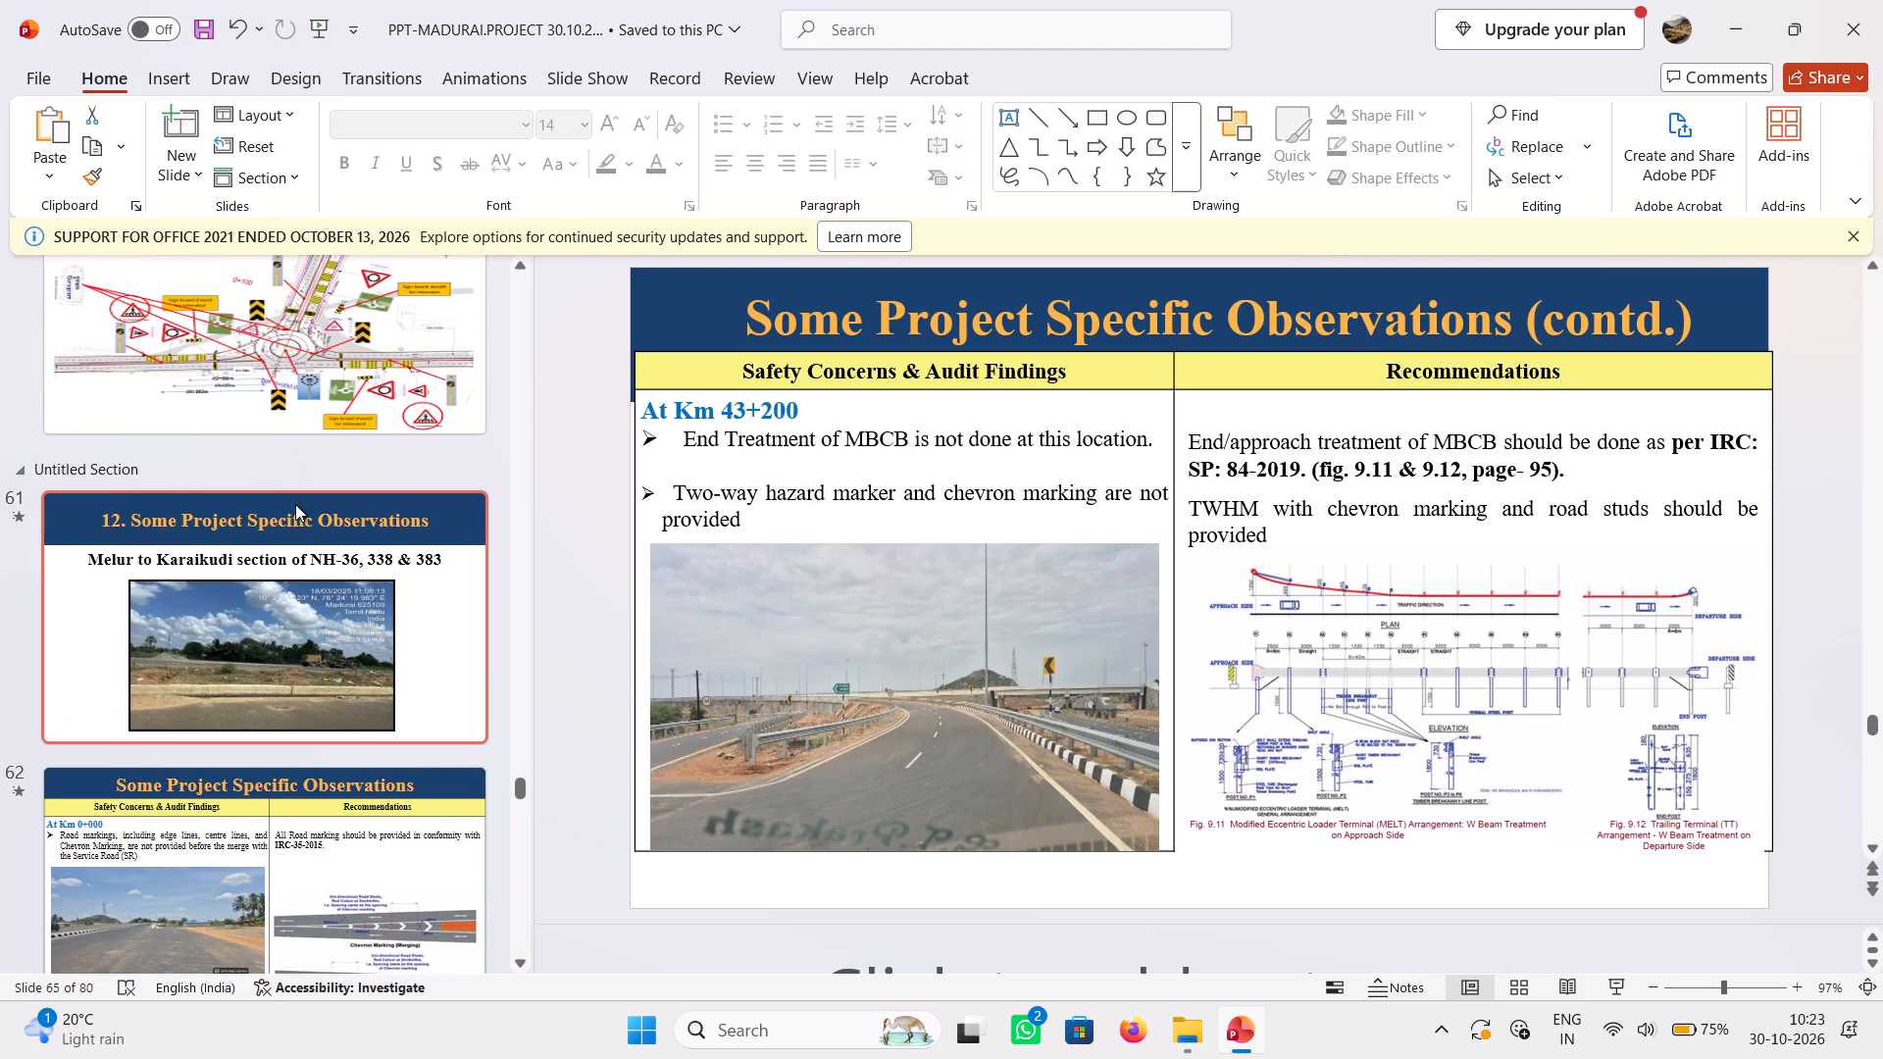
pyautogui.scroll(2, 295, 504)
pyautogui.scroll(-1, 295, 504)
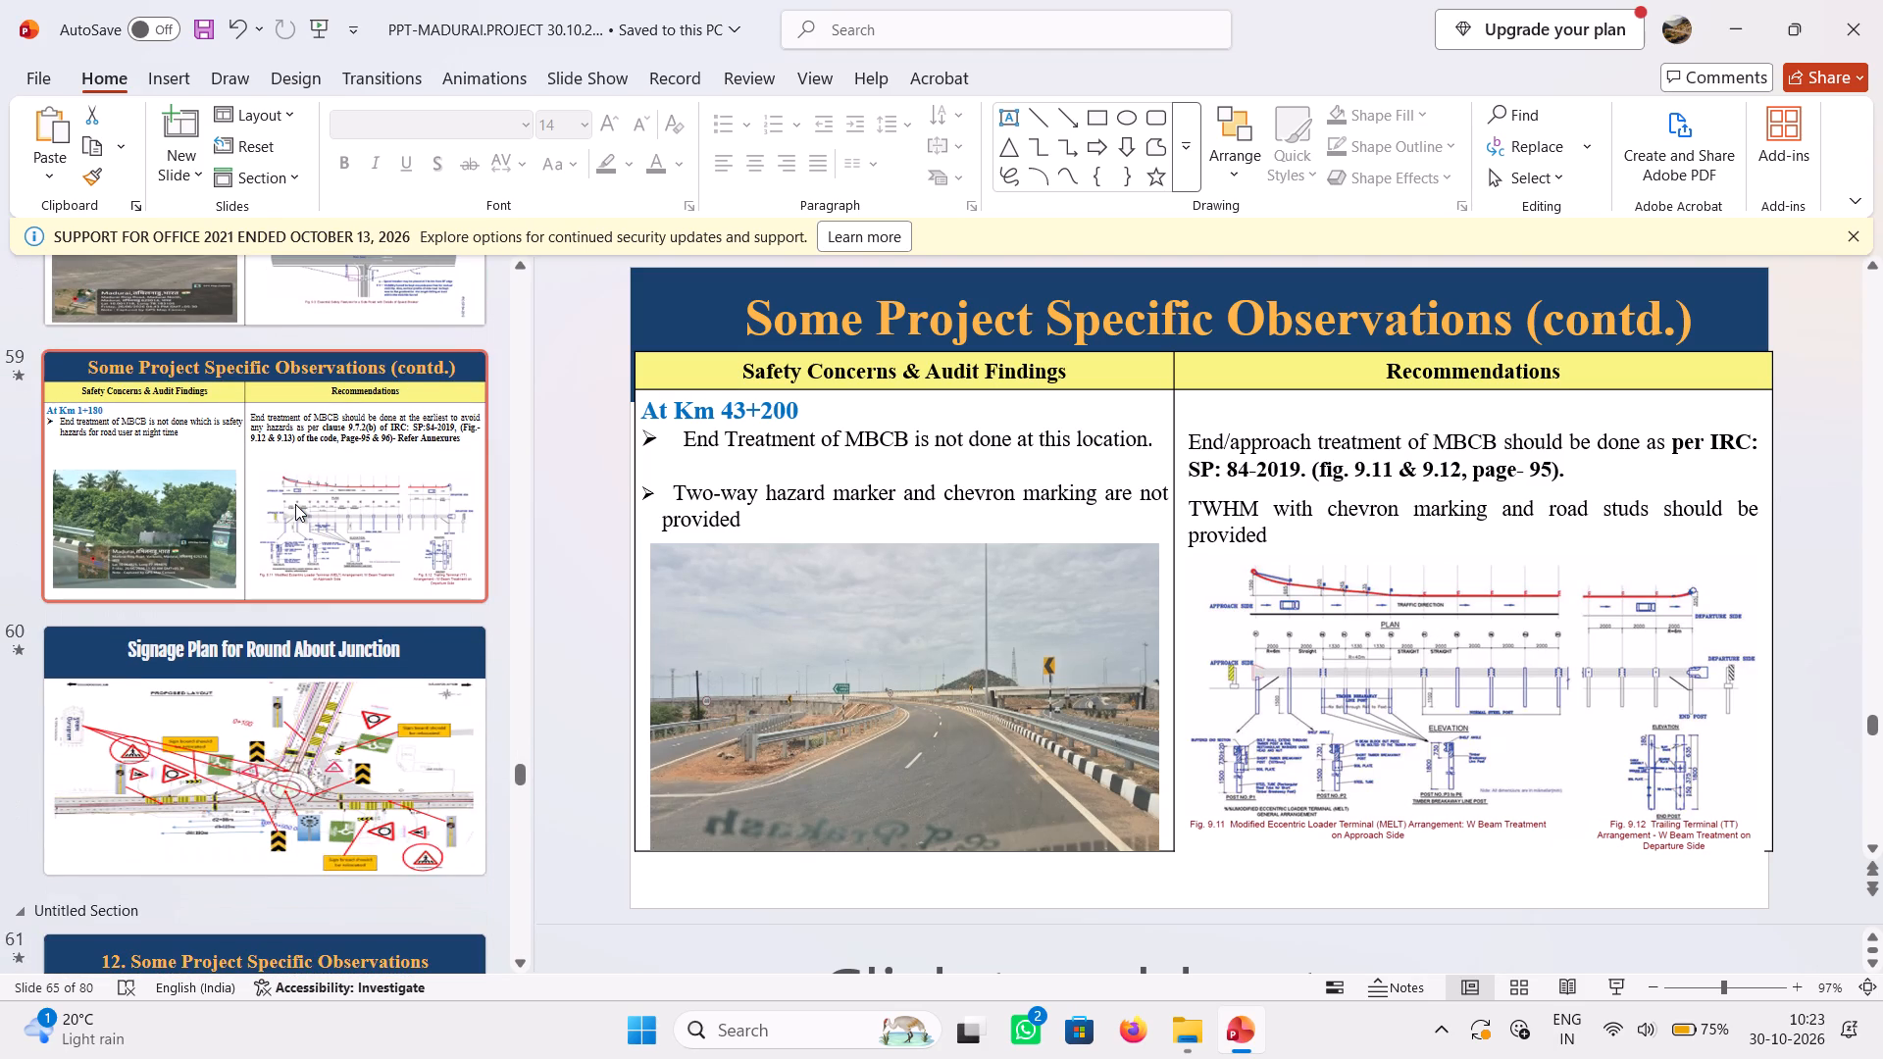
# Review the Vadipatti to Thamaraipatti slides backwards from At Km 1+180 to the section's opening slide.
pyautogui.scroll(-1, 295, 504)
pyautogui.scroll(1, 295, 504)
pyautogui.click(330, 442)
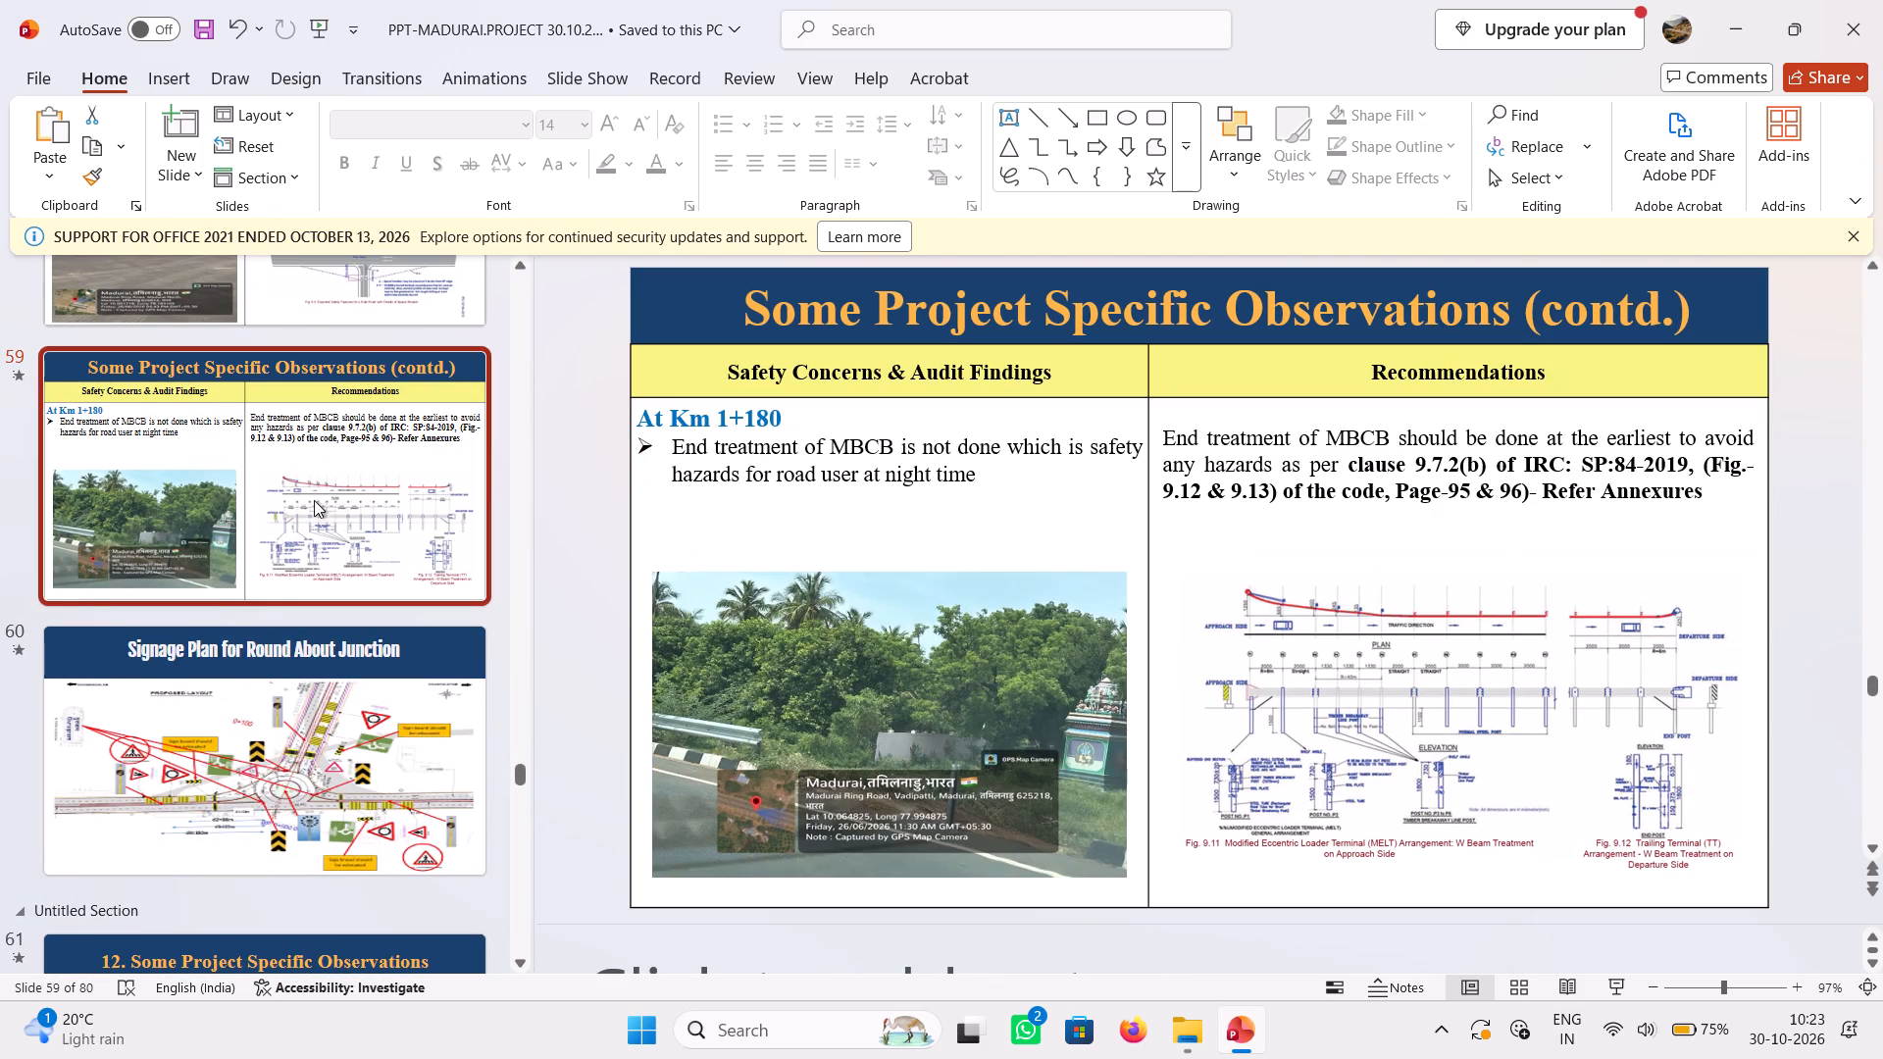
pyautogui.scroll(1, 305, 509)
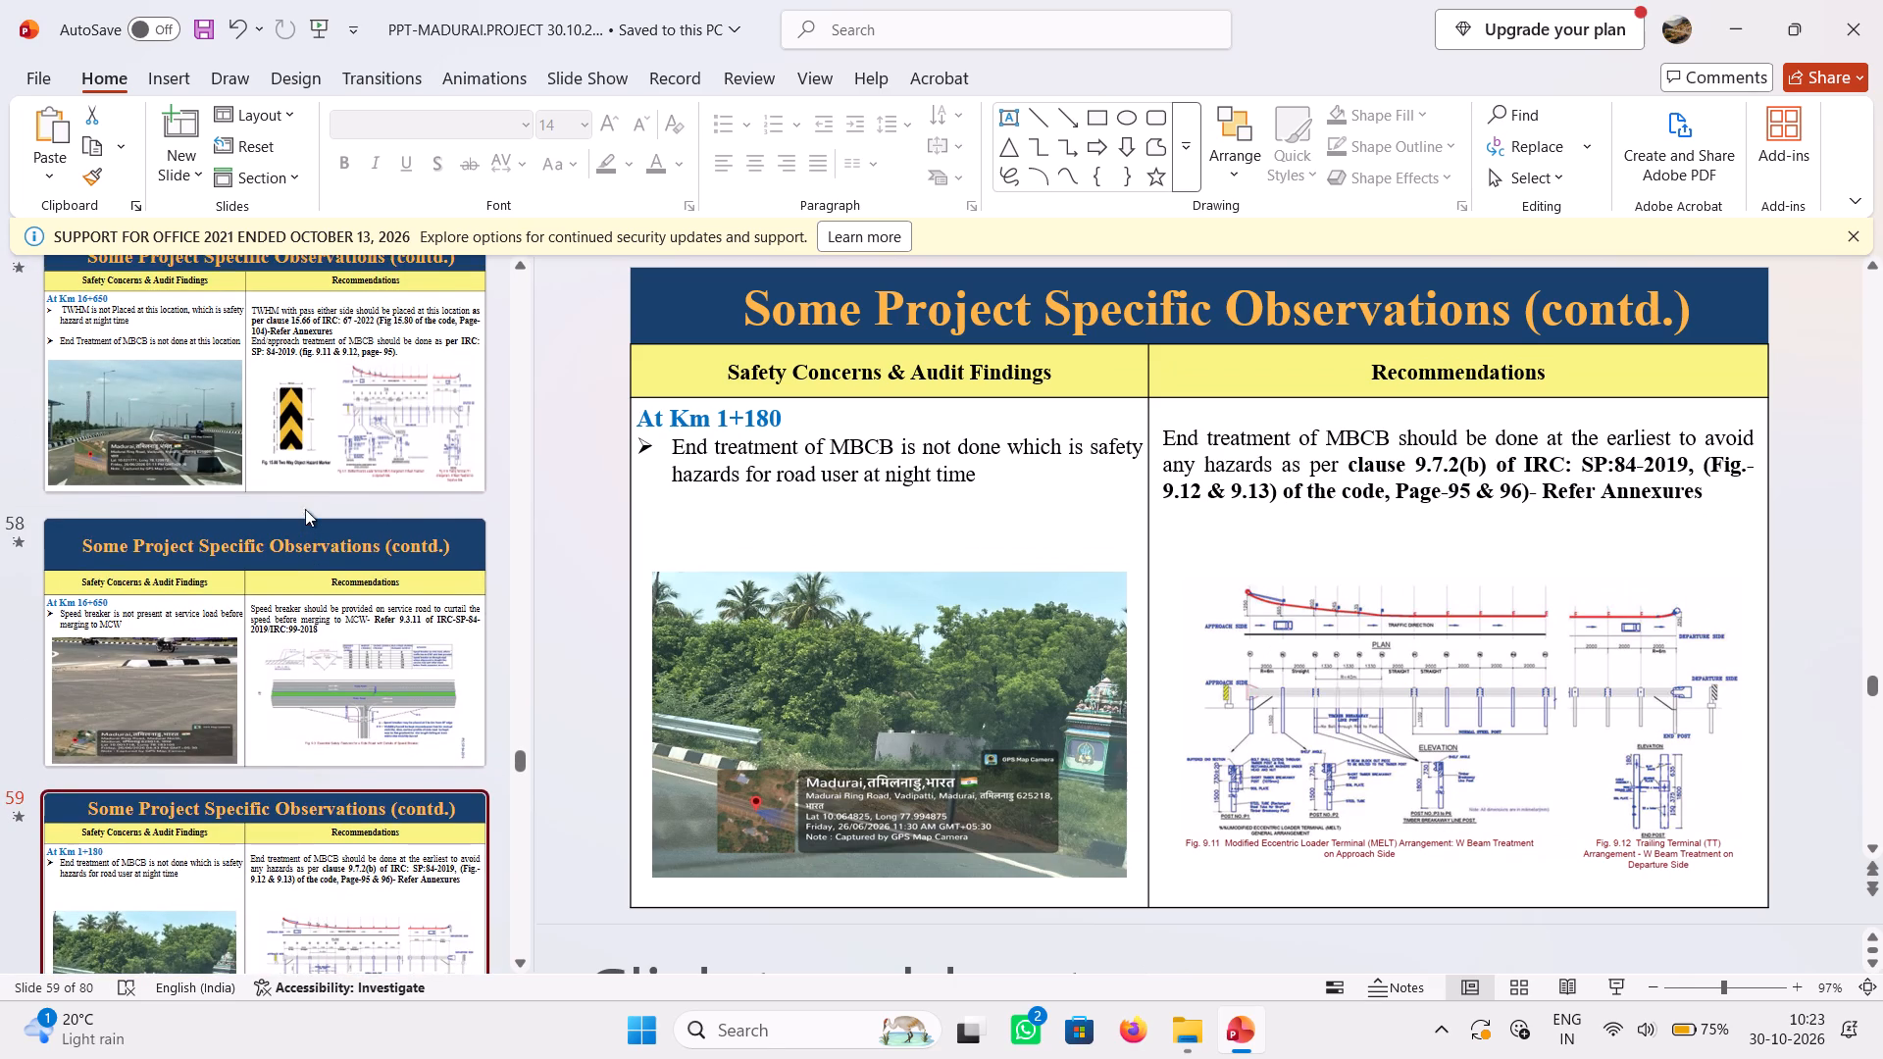
pyautogui.click(328, 435)
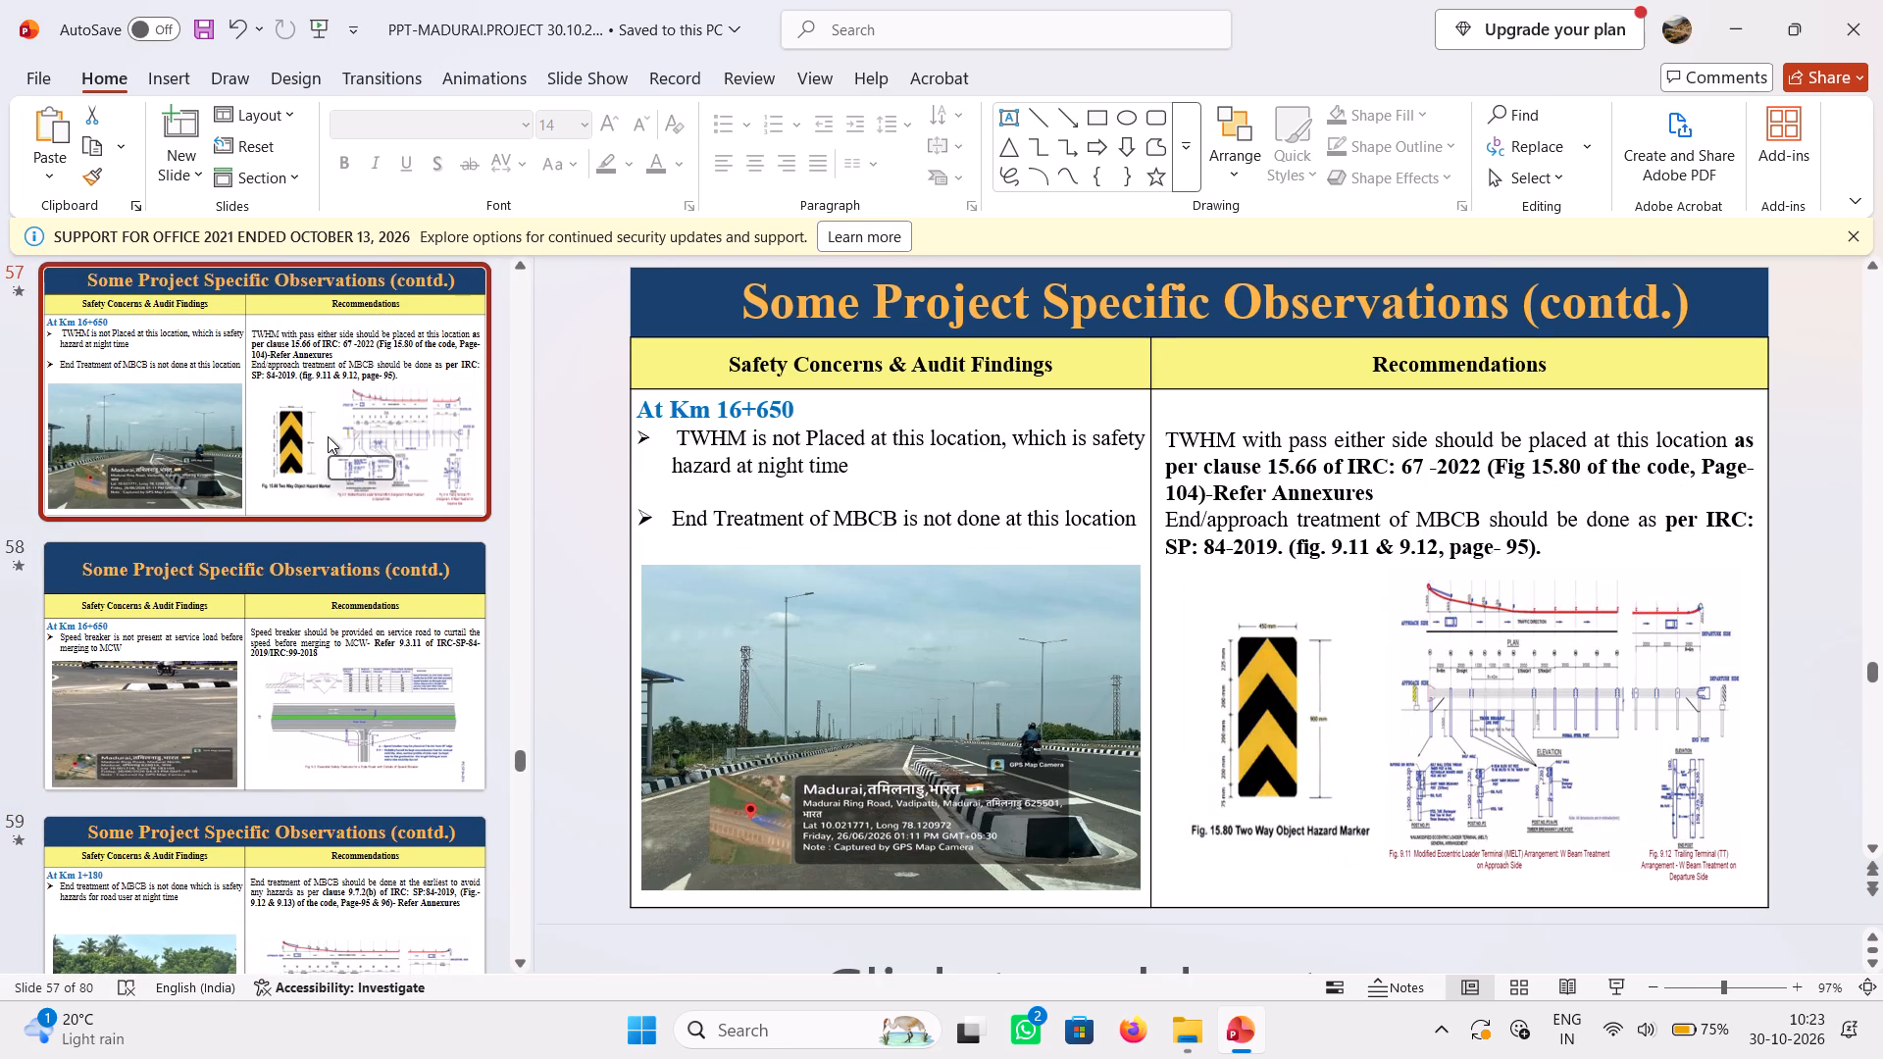
pyautogui.scroll(1, 254, 464)
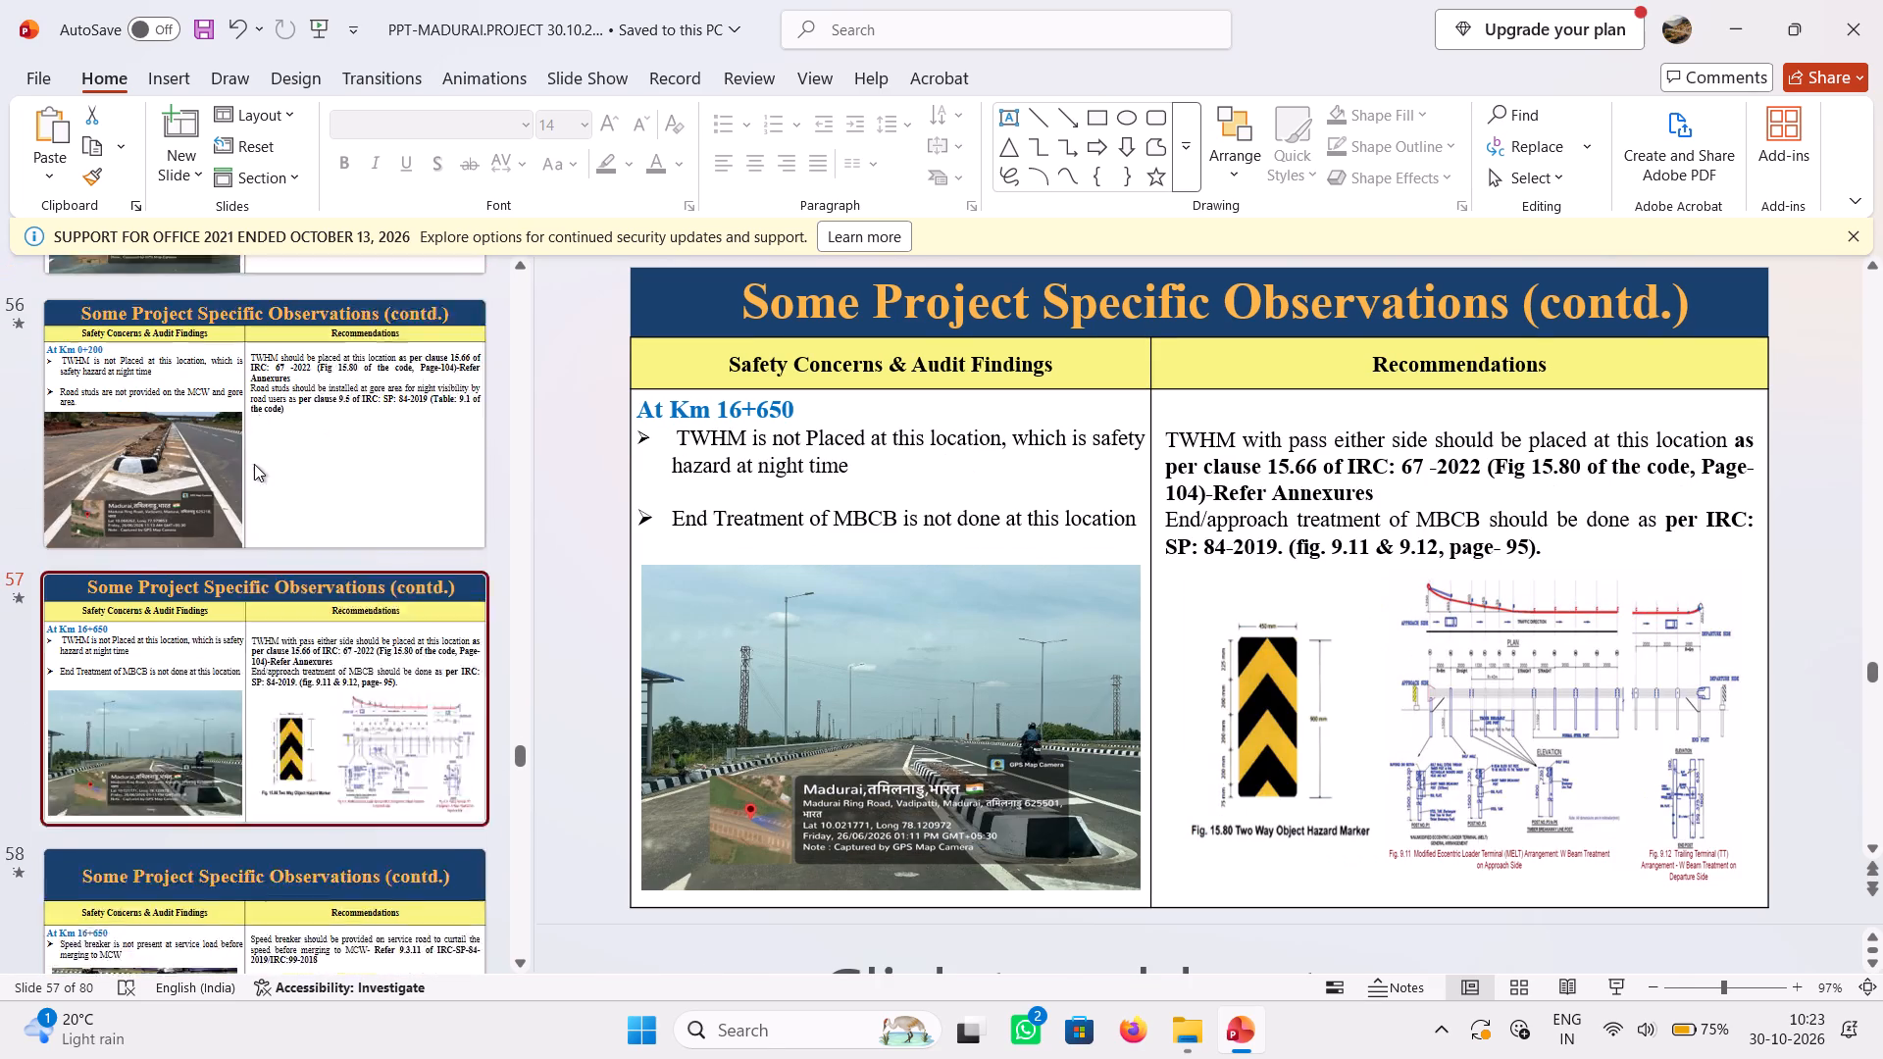
pyautogui.scroll(2, 254, 464)
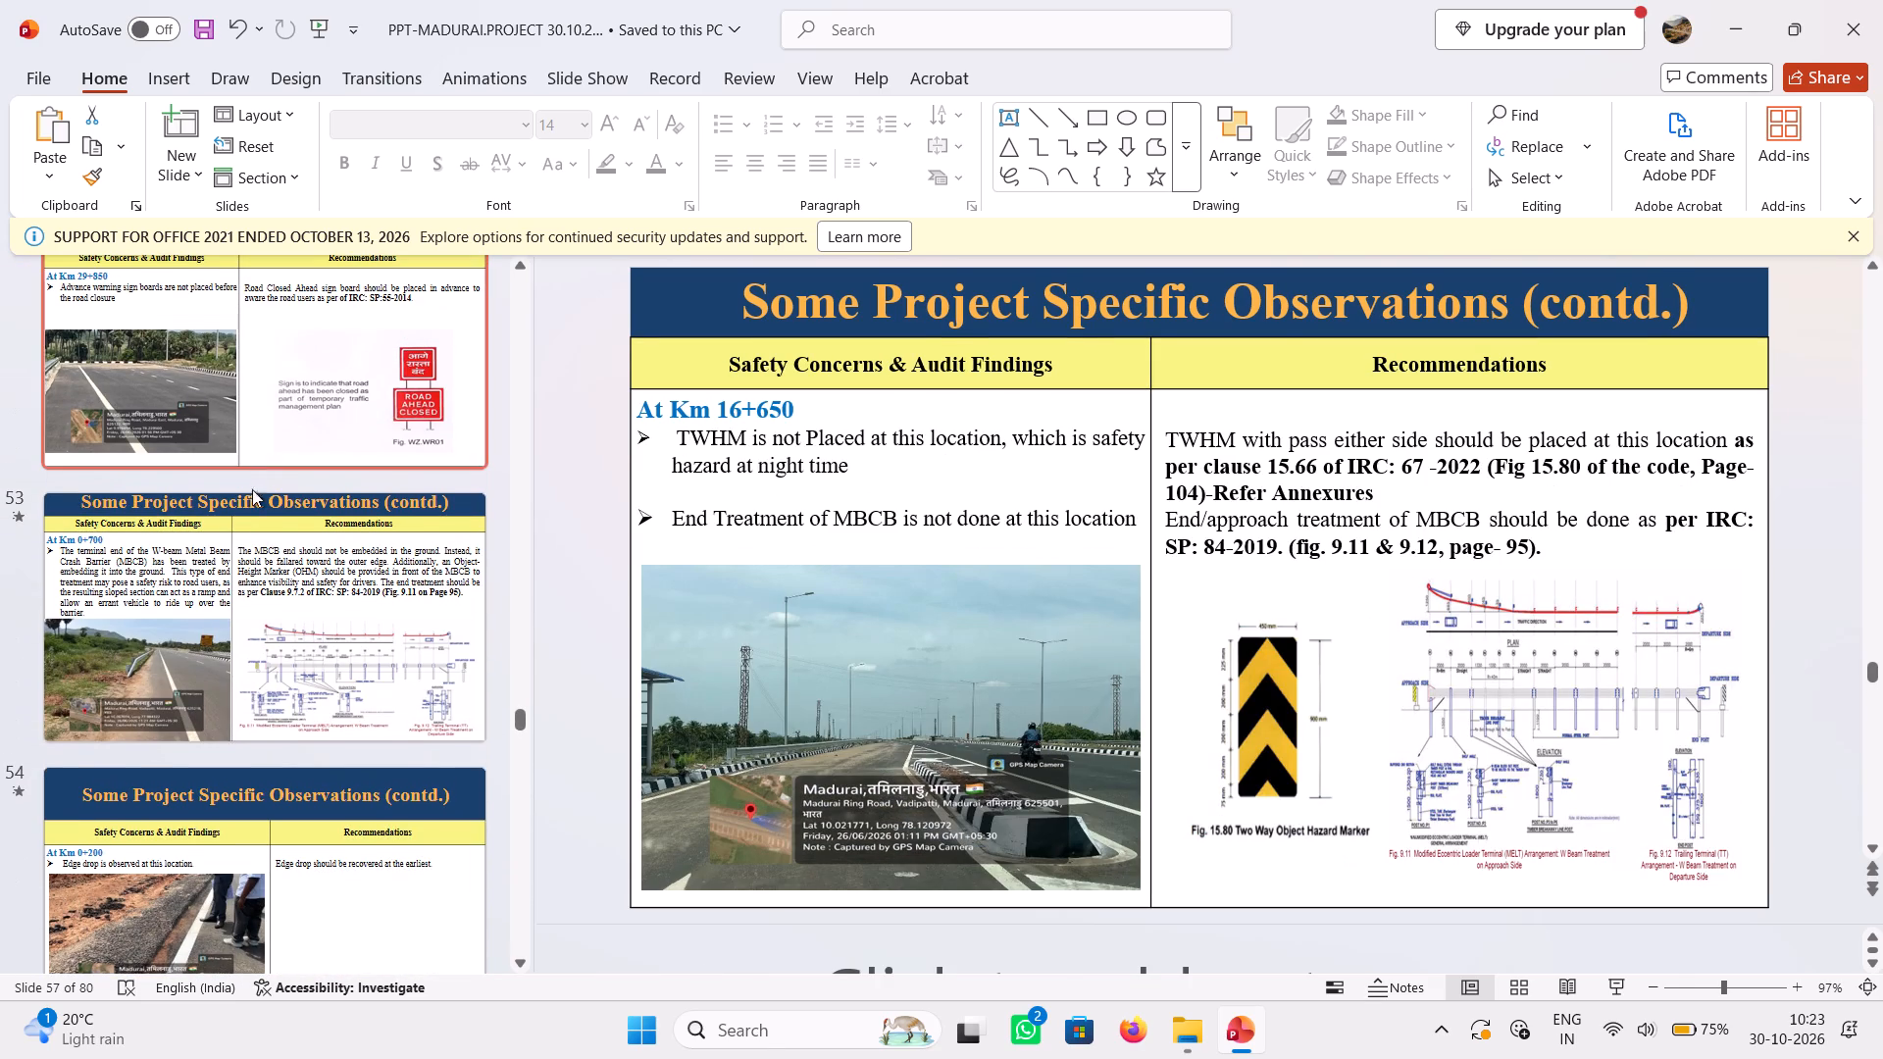
pyautogui.click(279, 582)
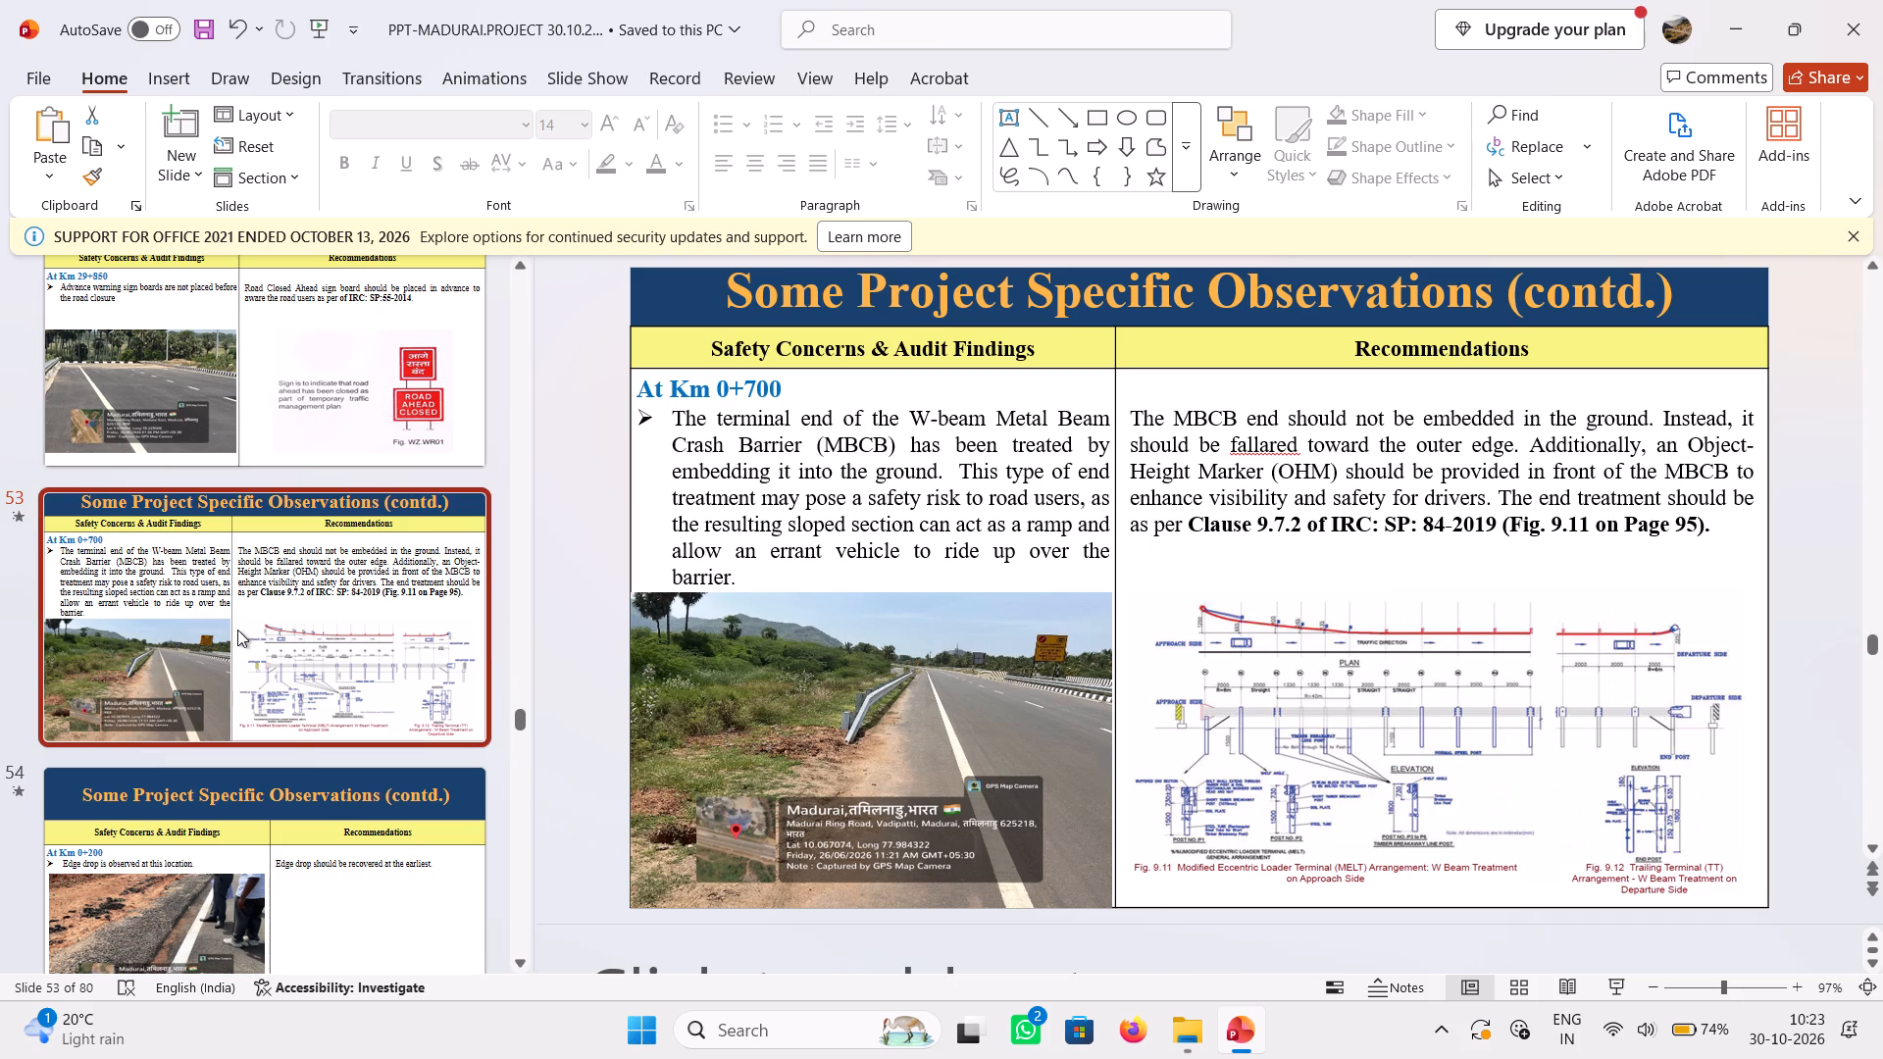
pyautogui.scroll(1, 237, 630)
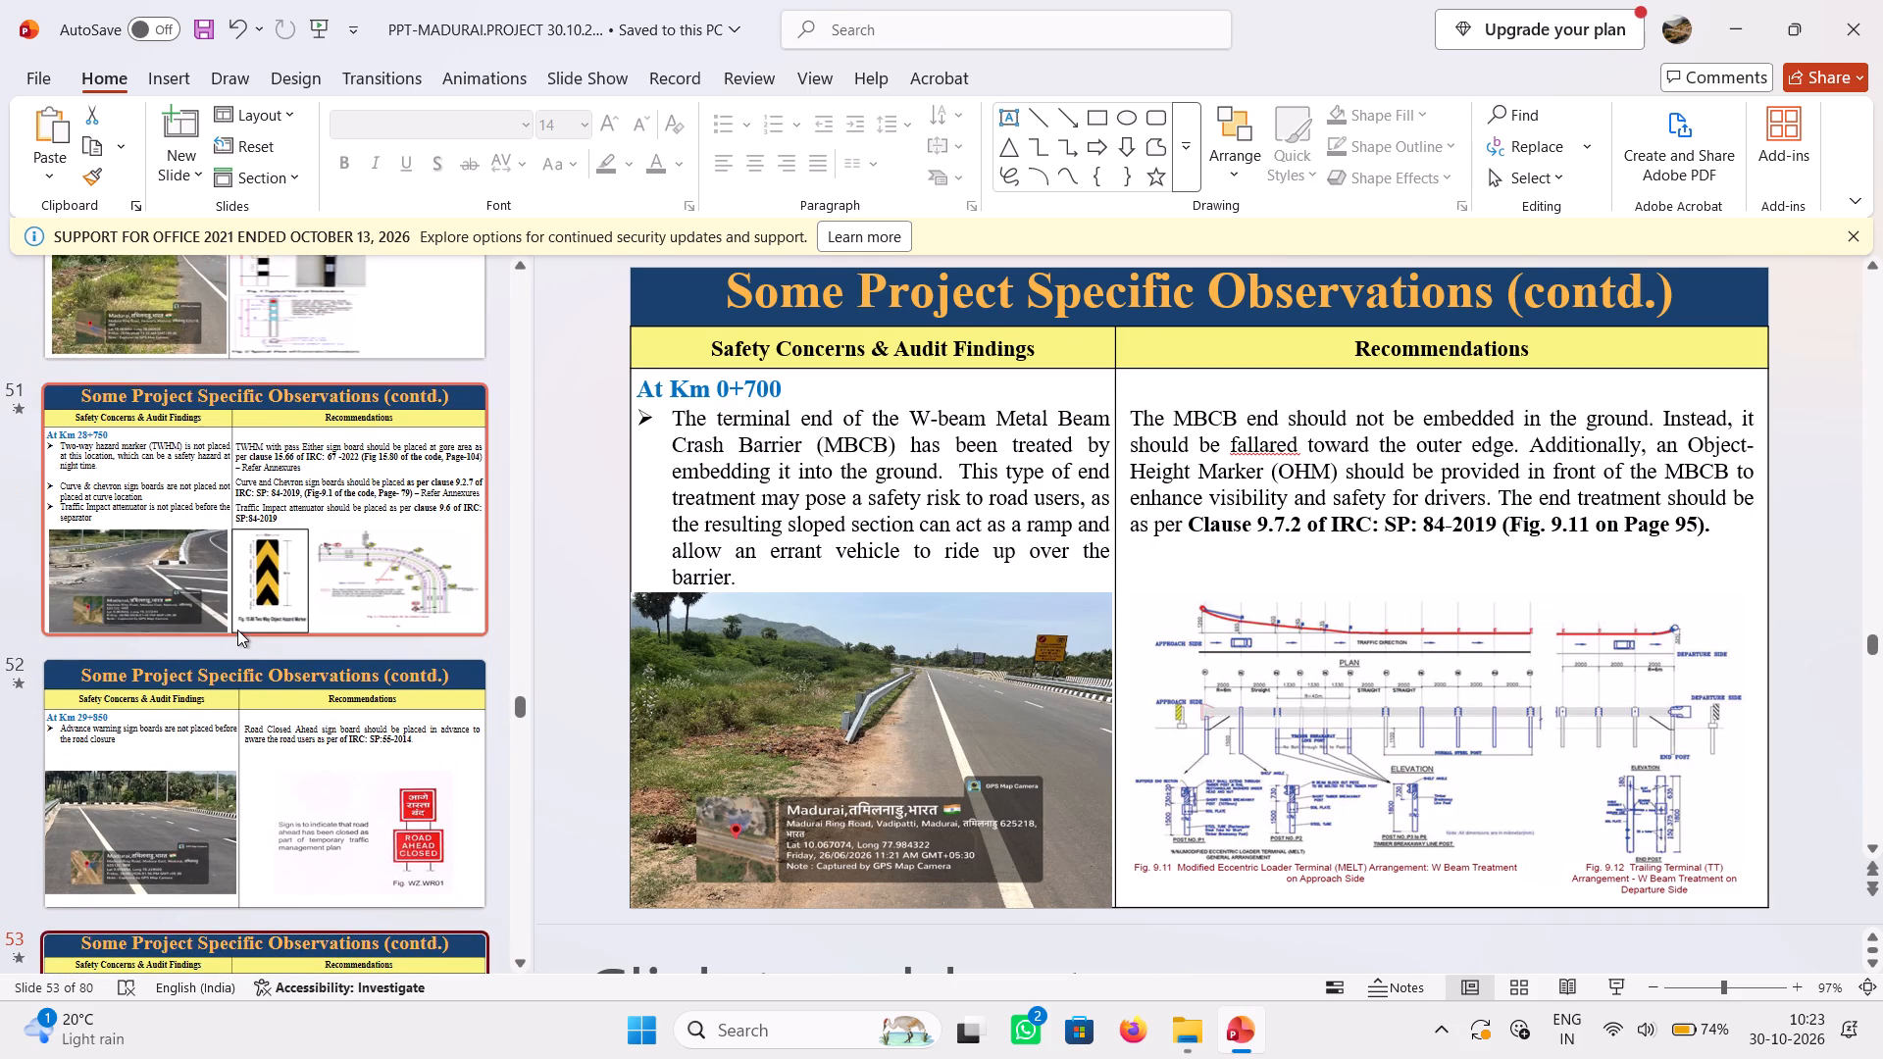
pyautogui.click(298, 537)
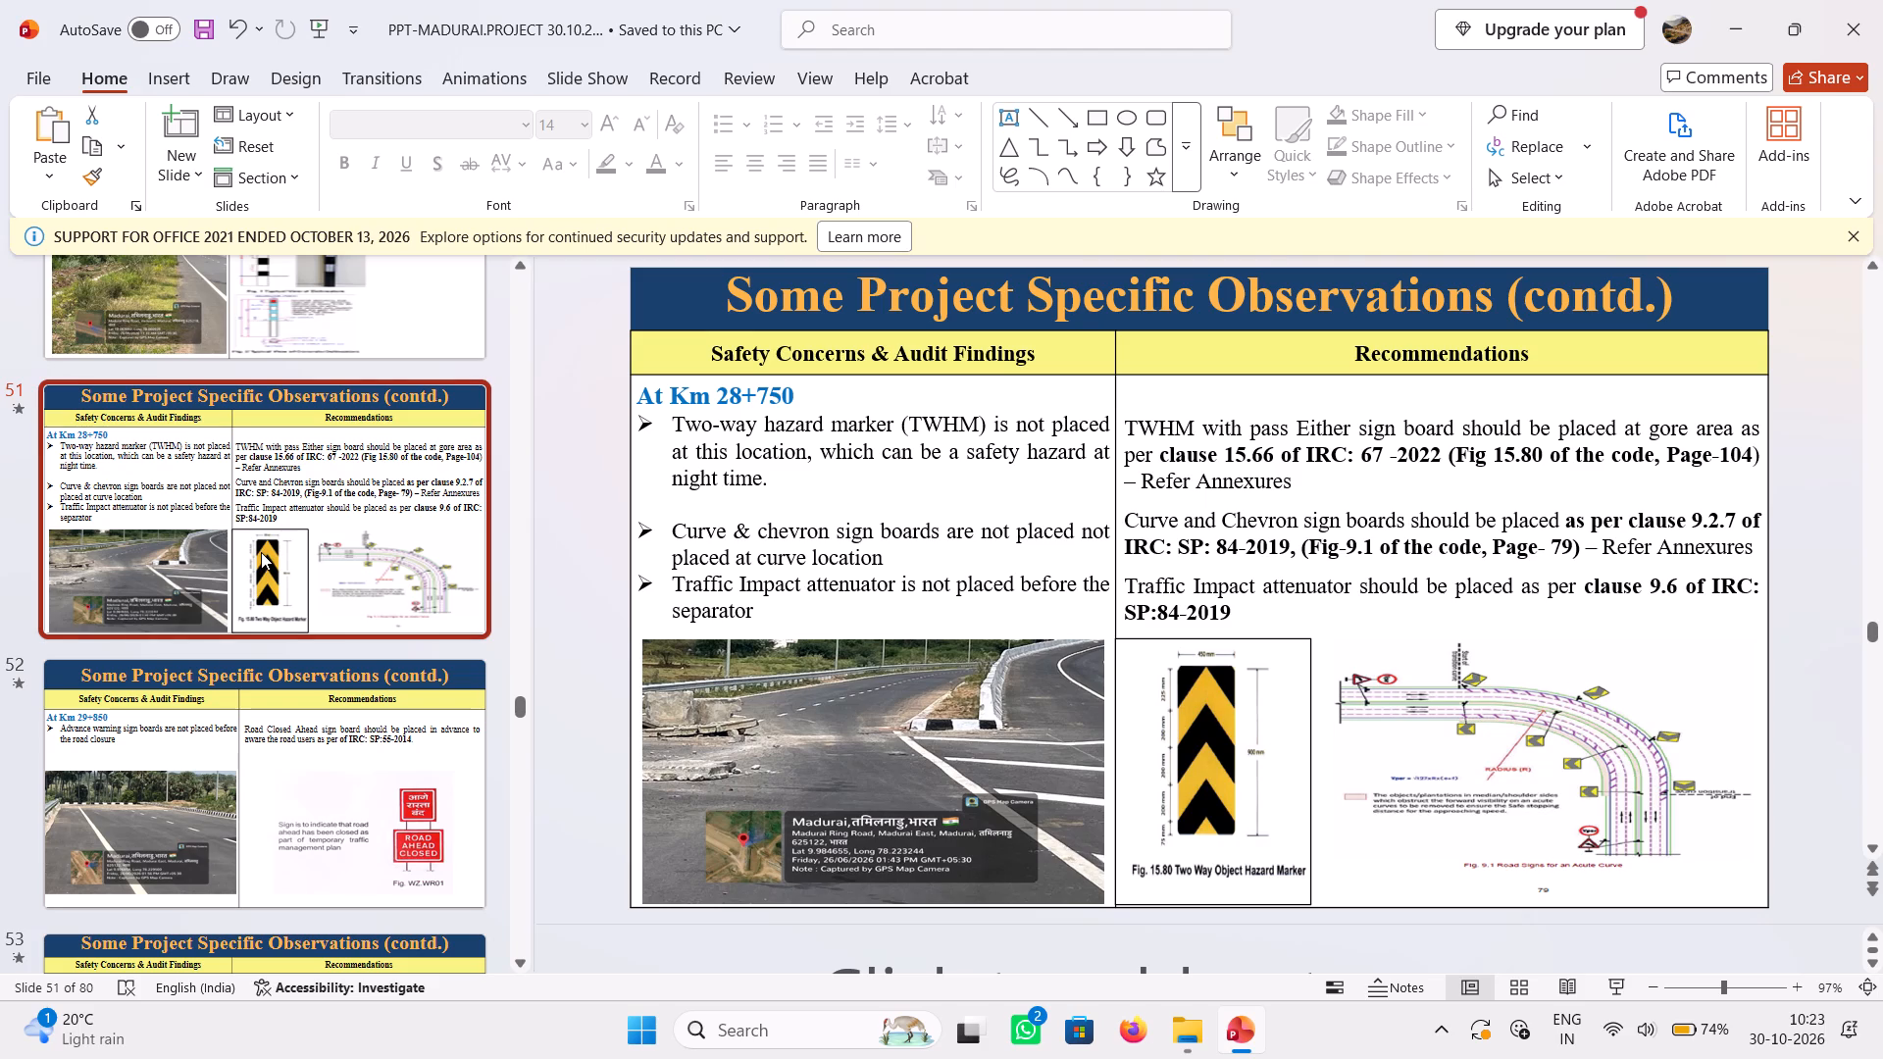
pyautogui.scroll(1, 261, 552)
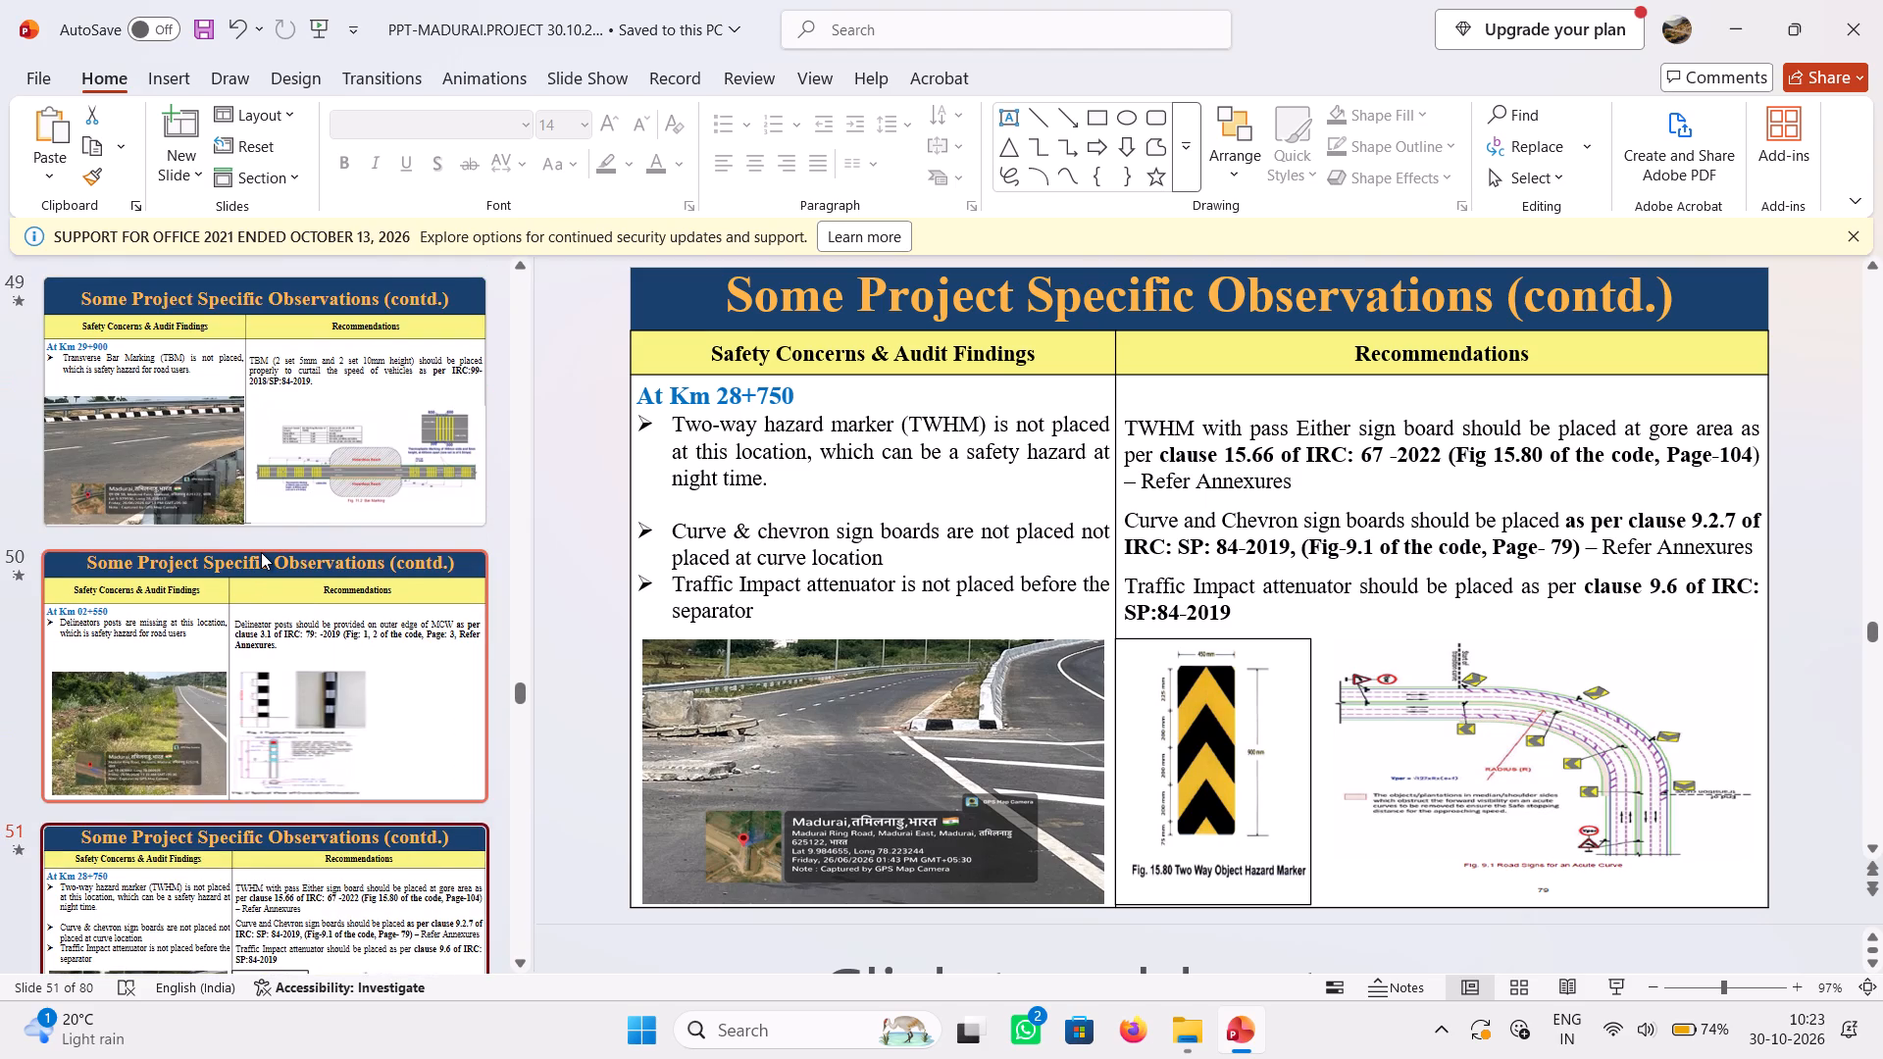
pyautogui.click(259, 422)
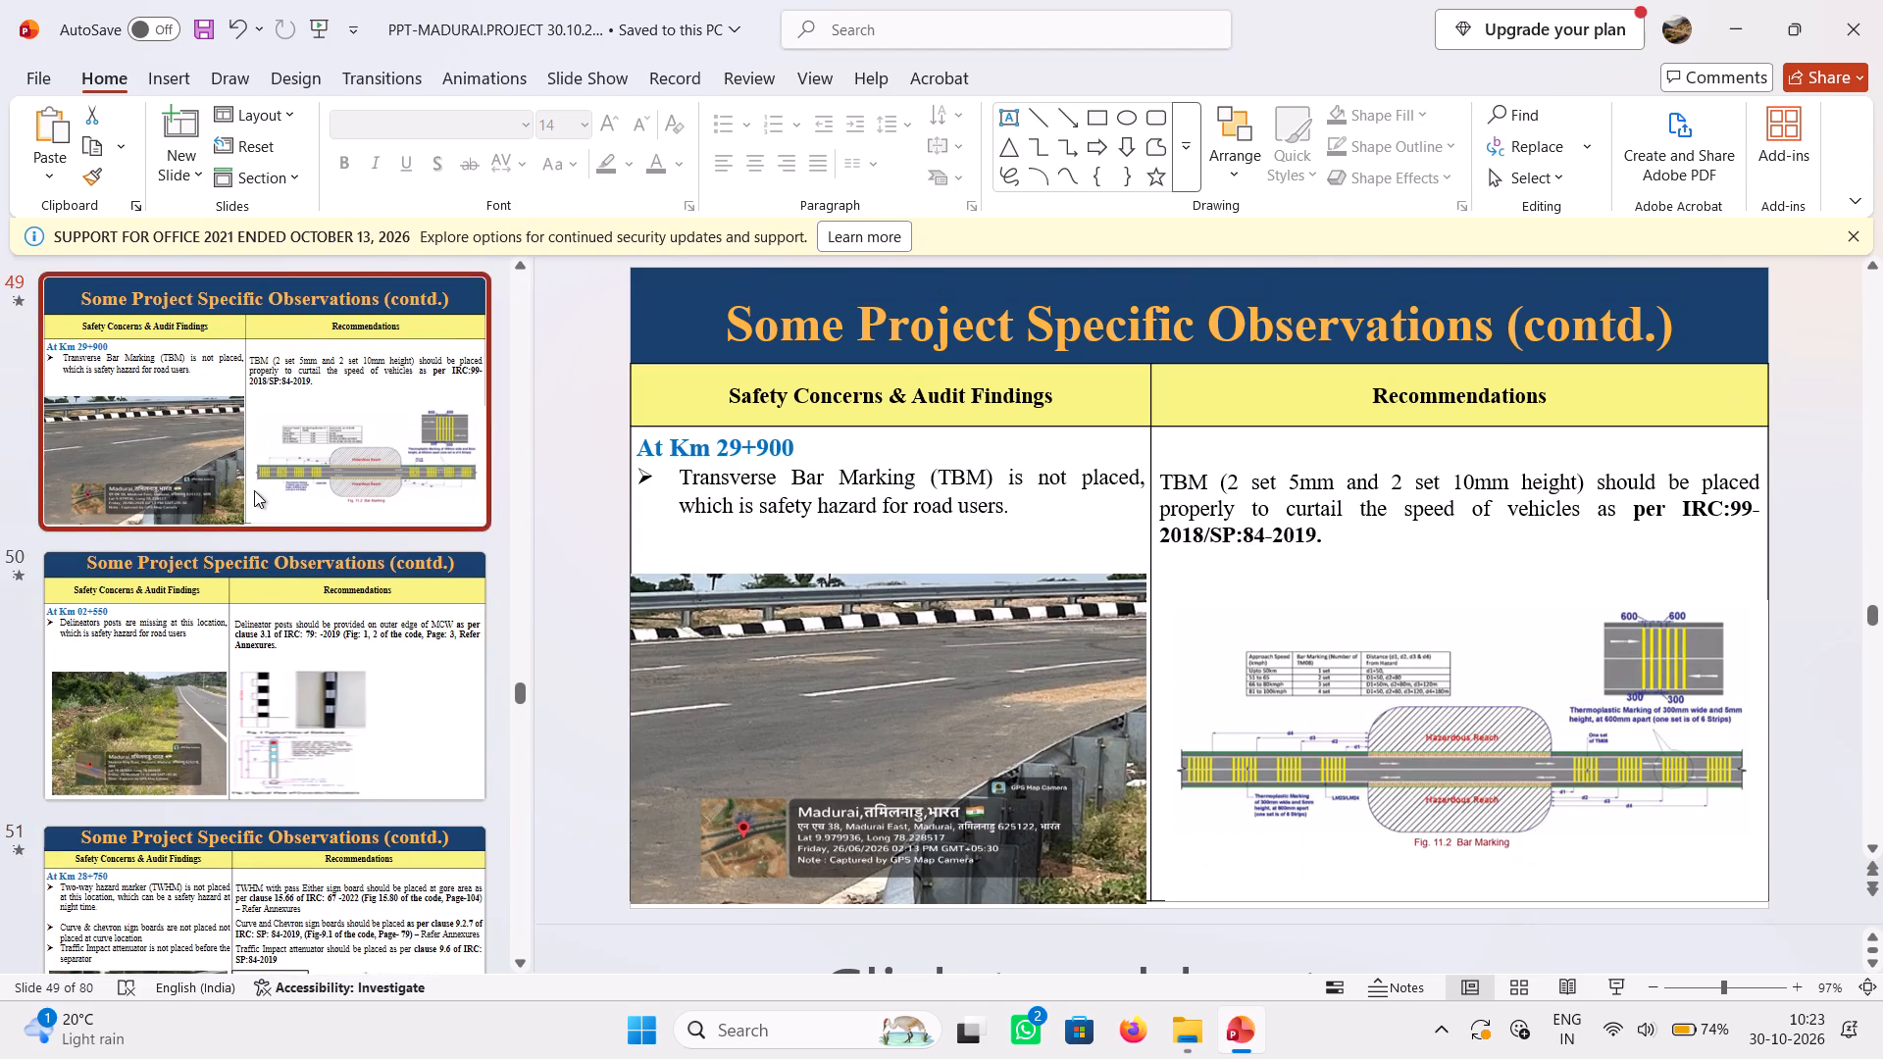
pyautogui.scroll(1, 254, 490)
pyautogui.click(259, 544)
pyautogui.click(271, 400)
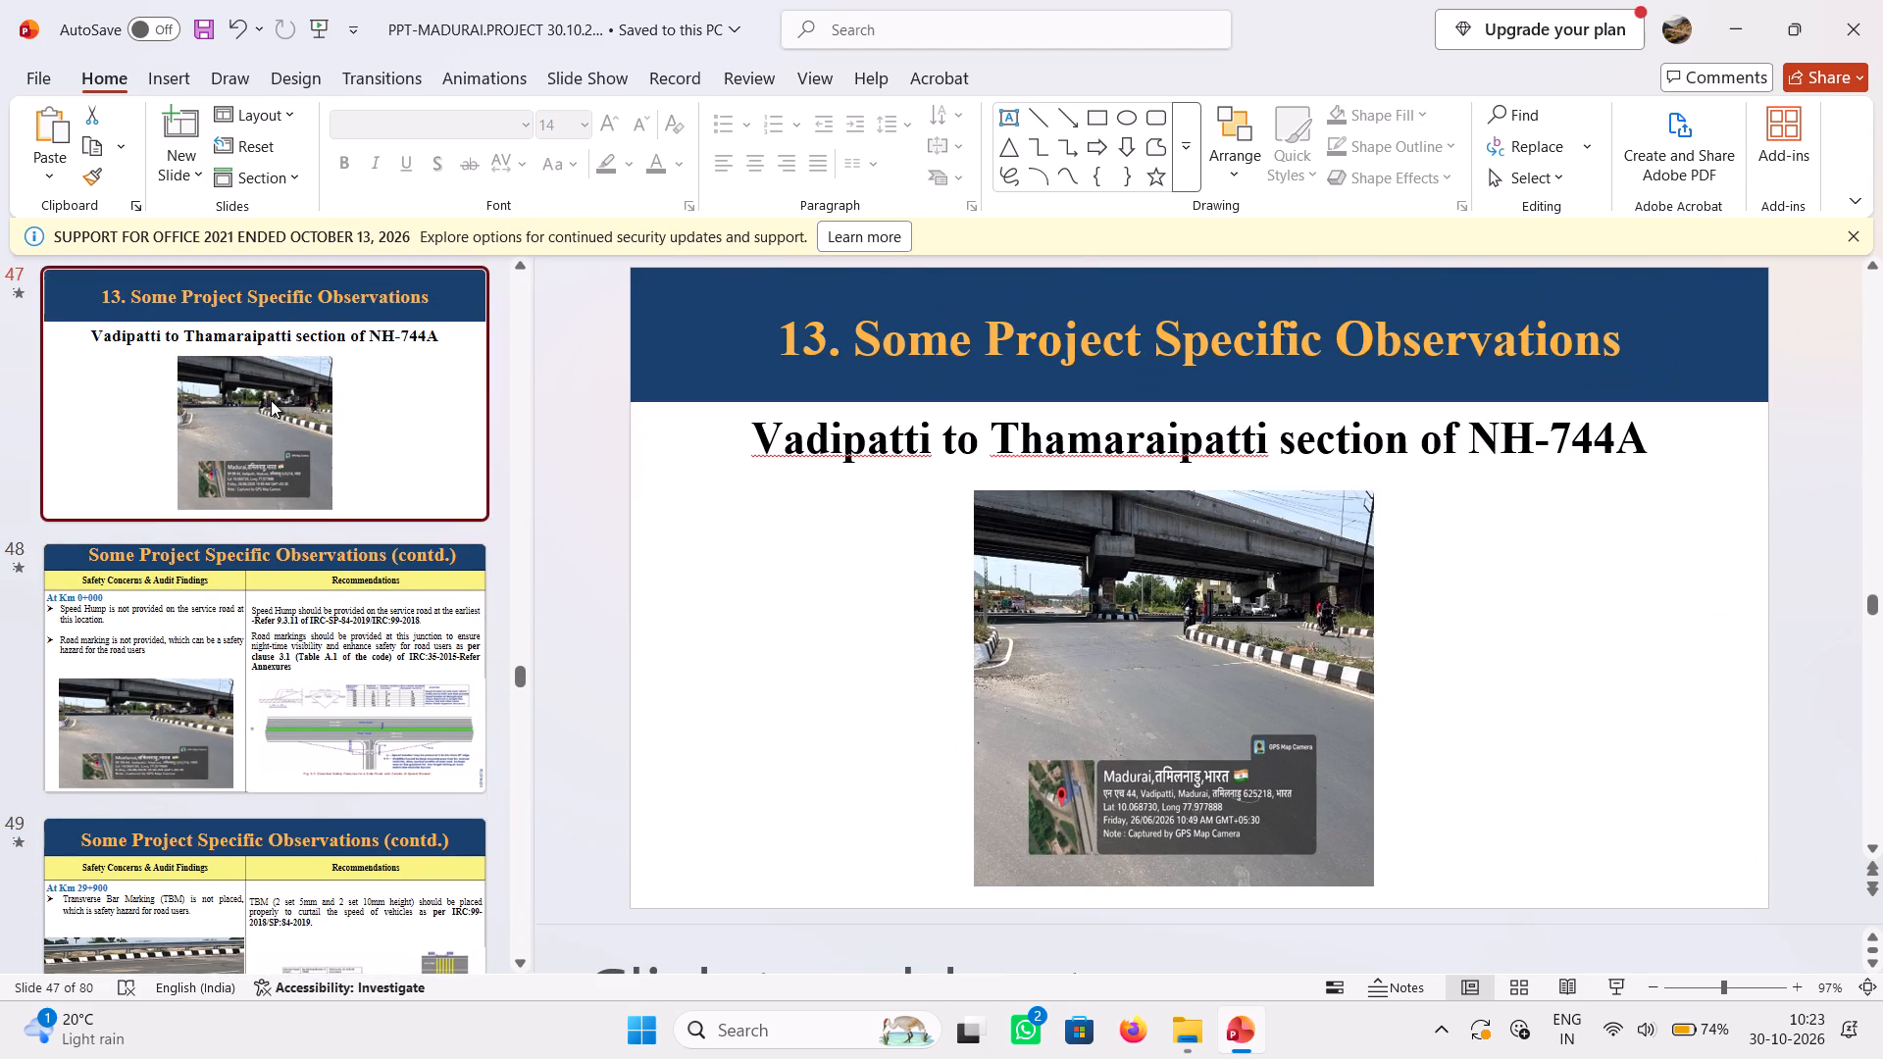
pyautogui.scroll(-9, 293, 508)
pyautogui.scroll(6, 293, 508)
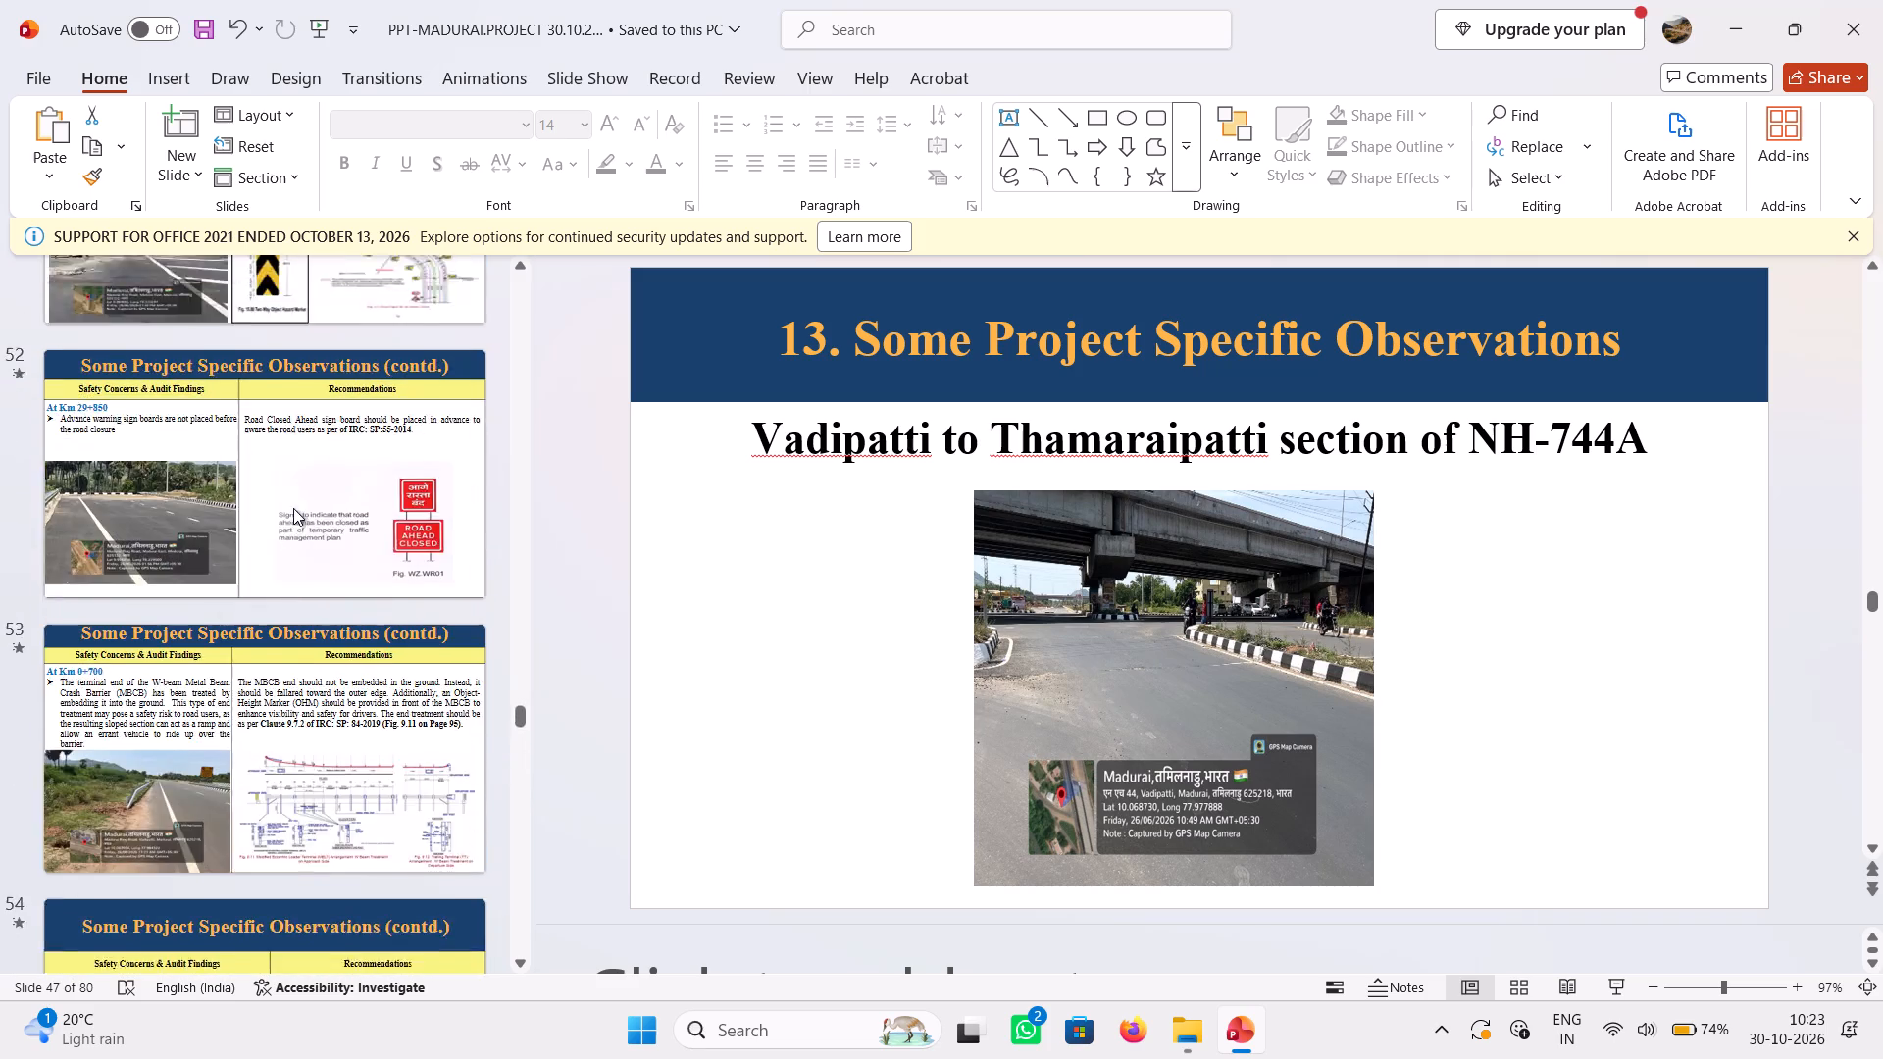
pyautogui.scroll(3, 293, 508)
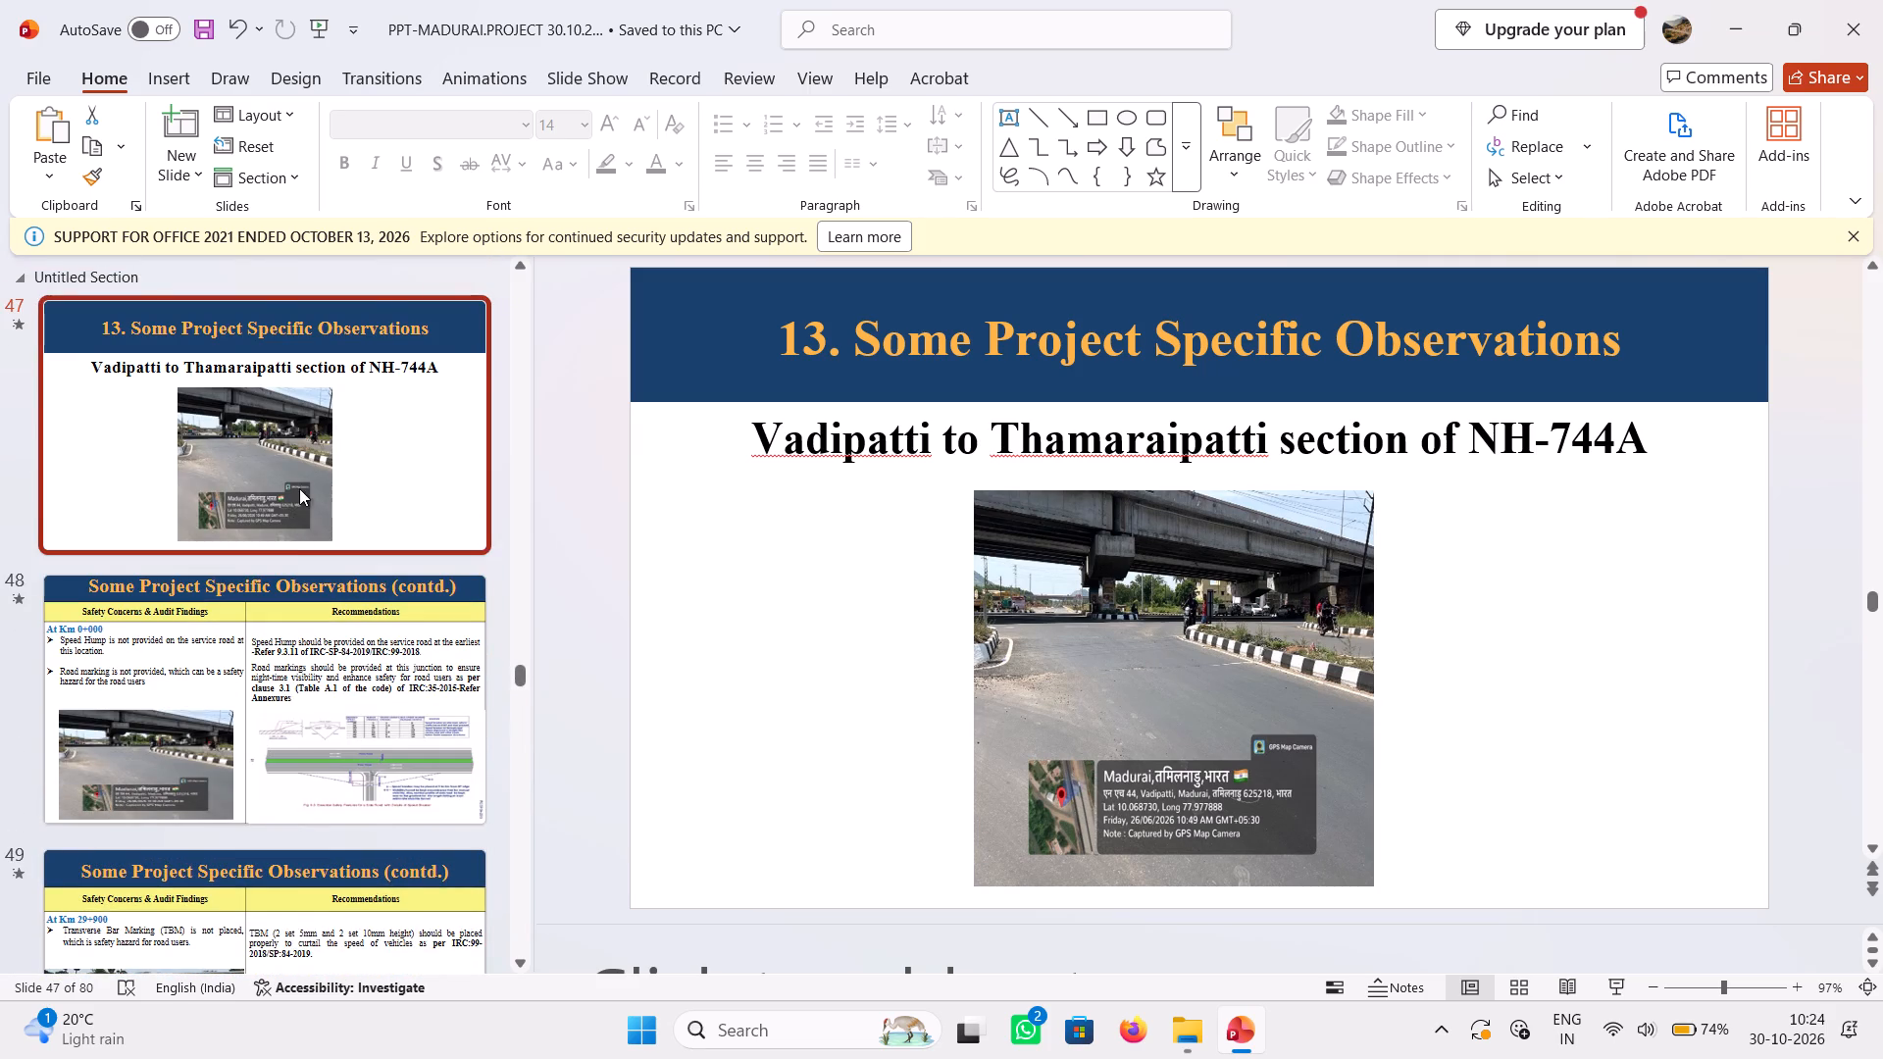
# Check the Thirumangalam section backwards from its last slides, including At Km 1+000 and At Km 17+650, through its earlier slides.
pyautogui.scroll(1, 299, 488)
pyautogui.click(299, 514)
pyautogui.click(306, 378)
pyautogui.scroll(1, 324, 482)
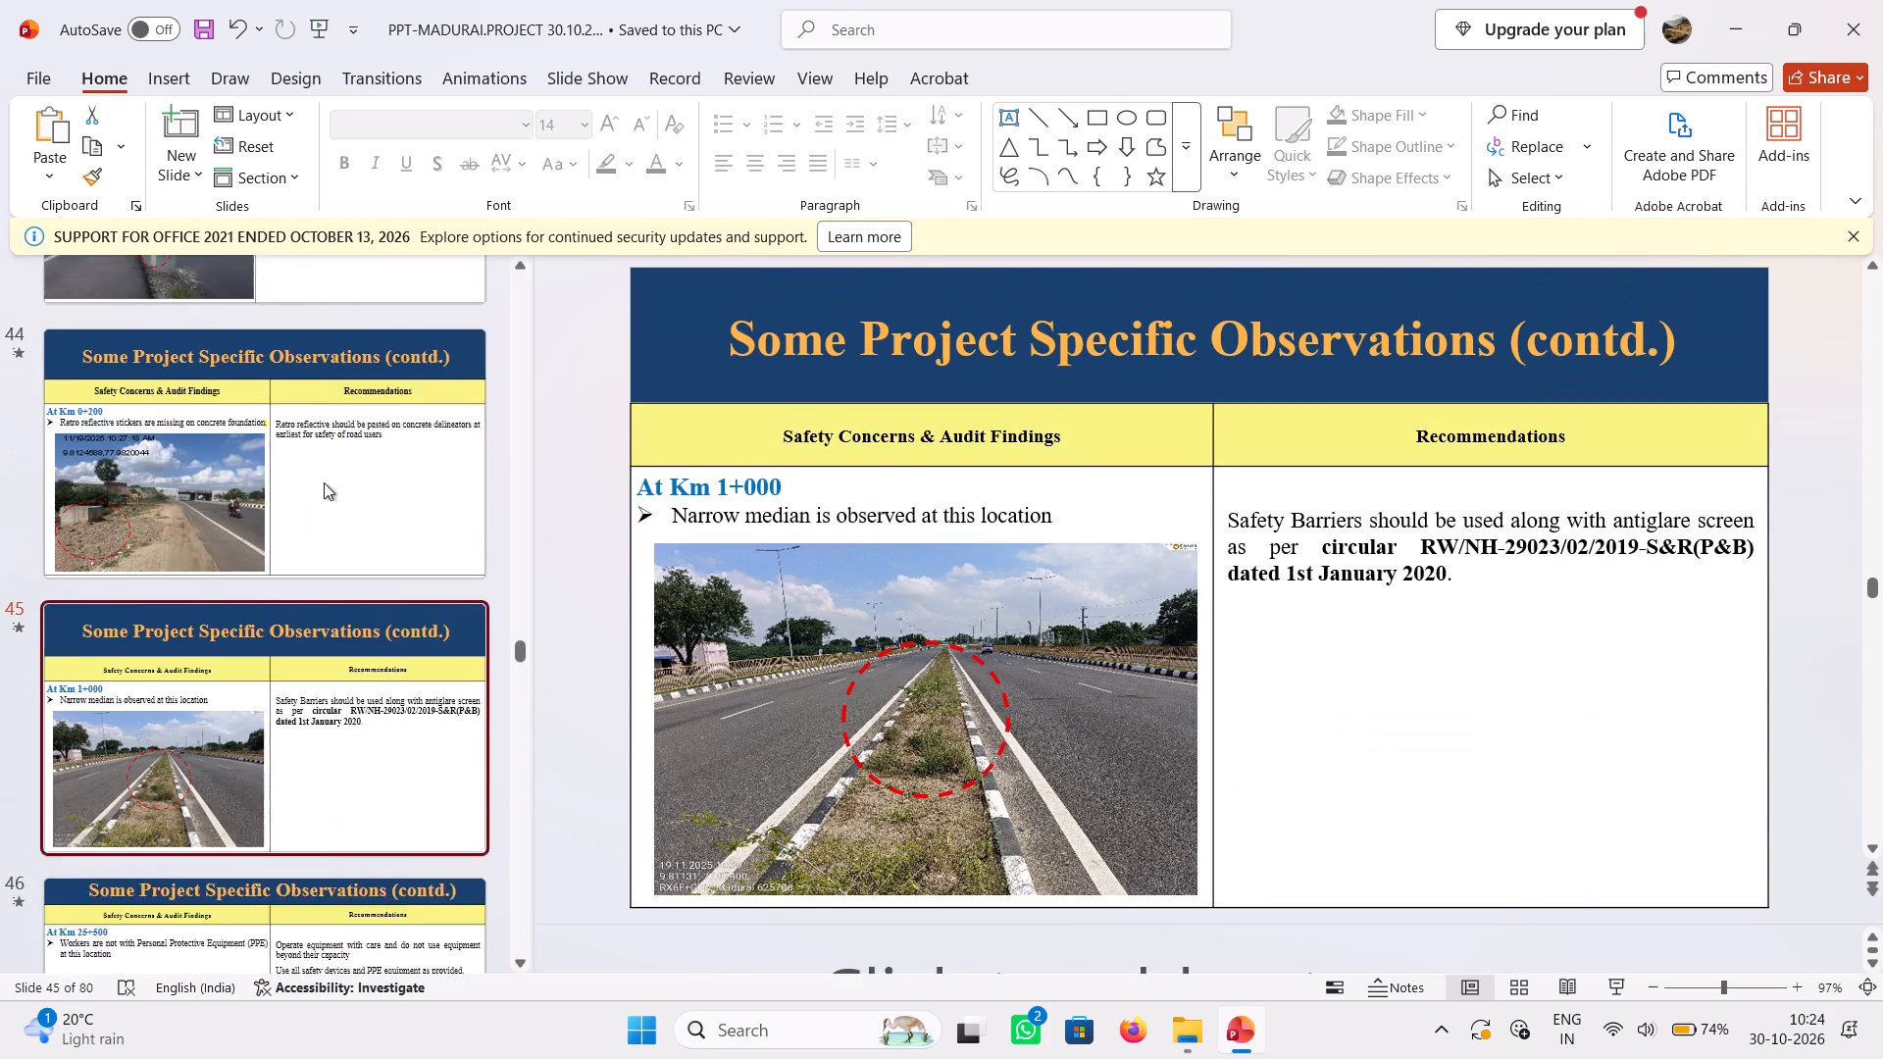
pyautogui.click(326, 543)
pyautogui.click(327, 414)
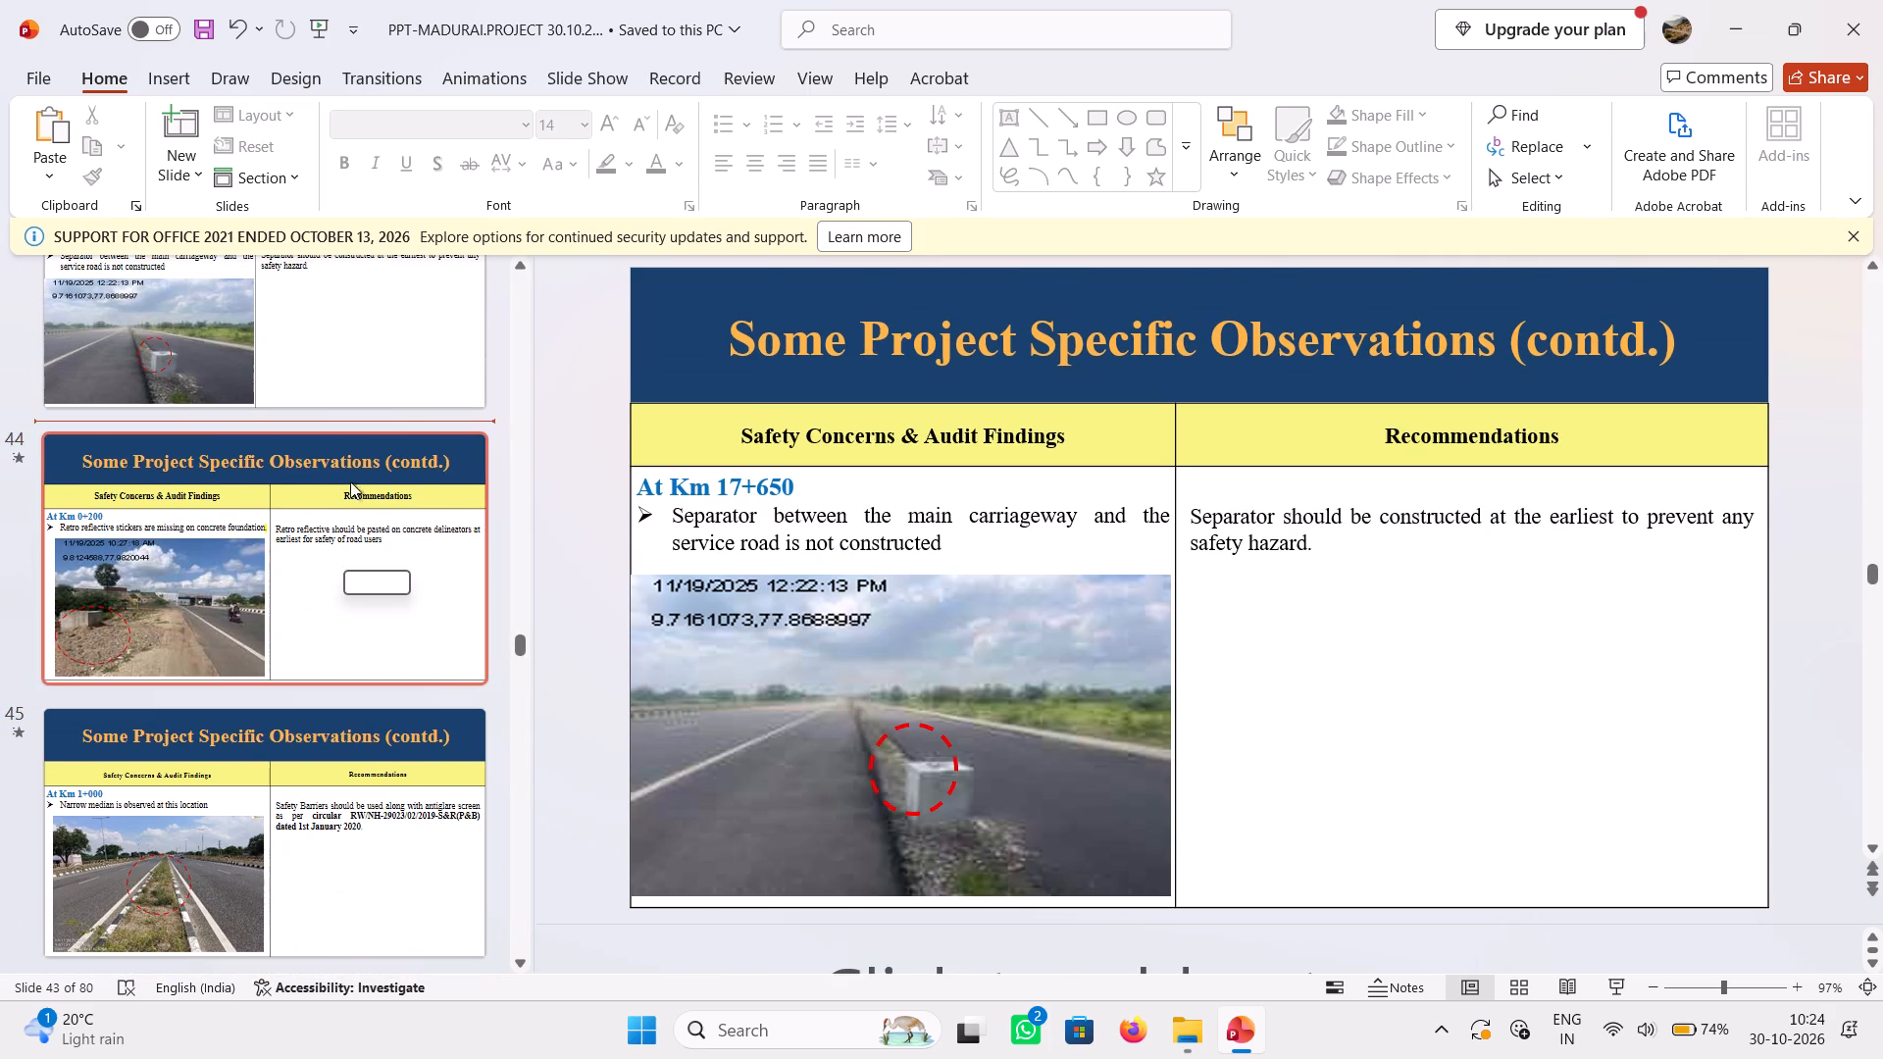
pyautogui.scroll(2, 344, 479)
pyautogui.scroll(2, 336, 560)
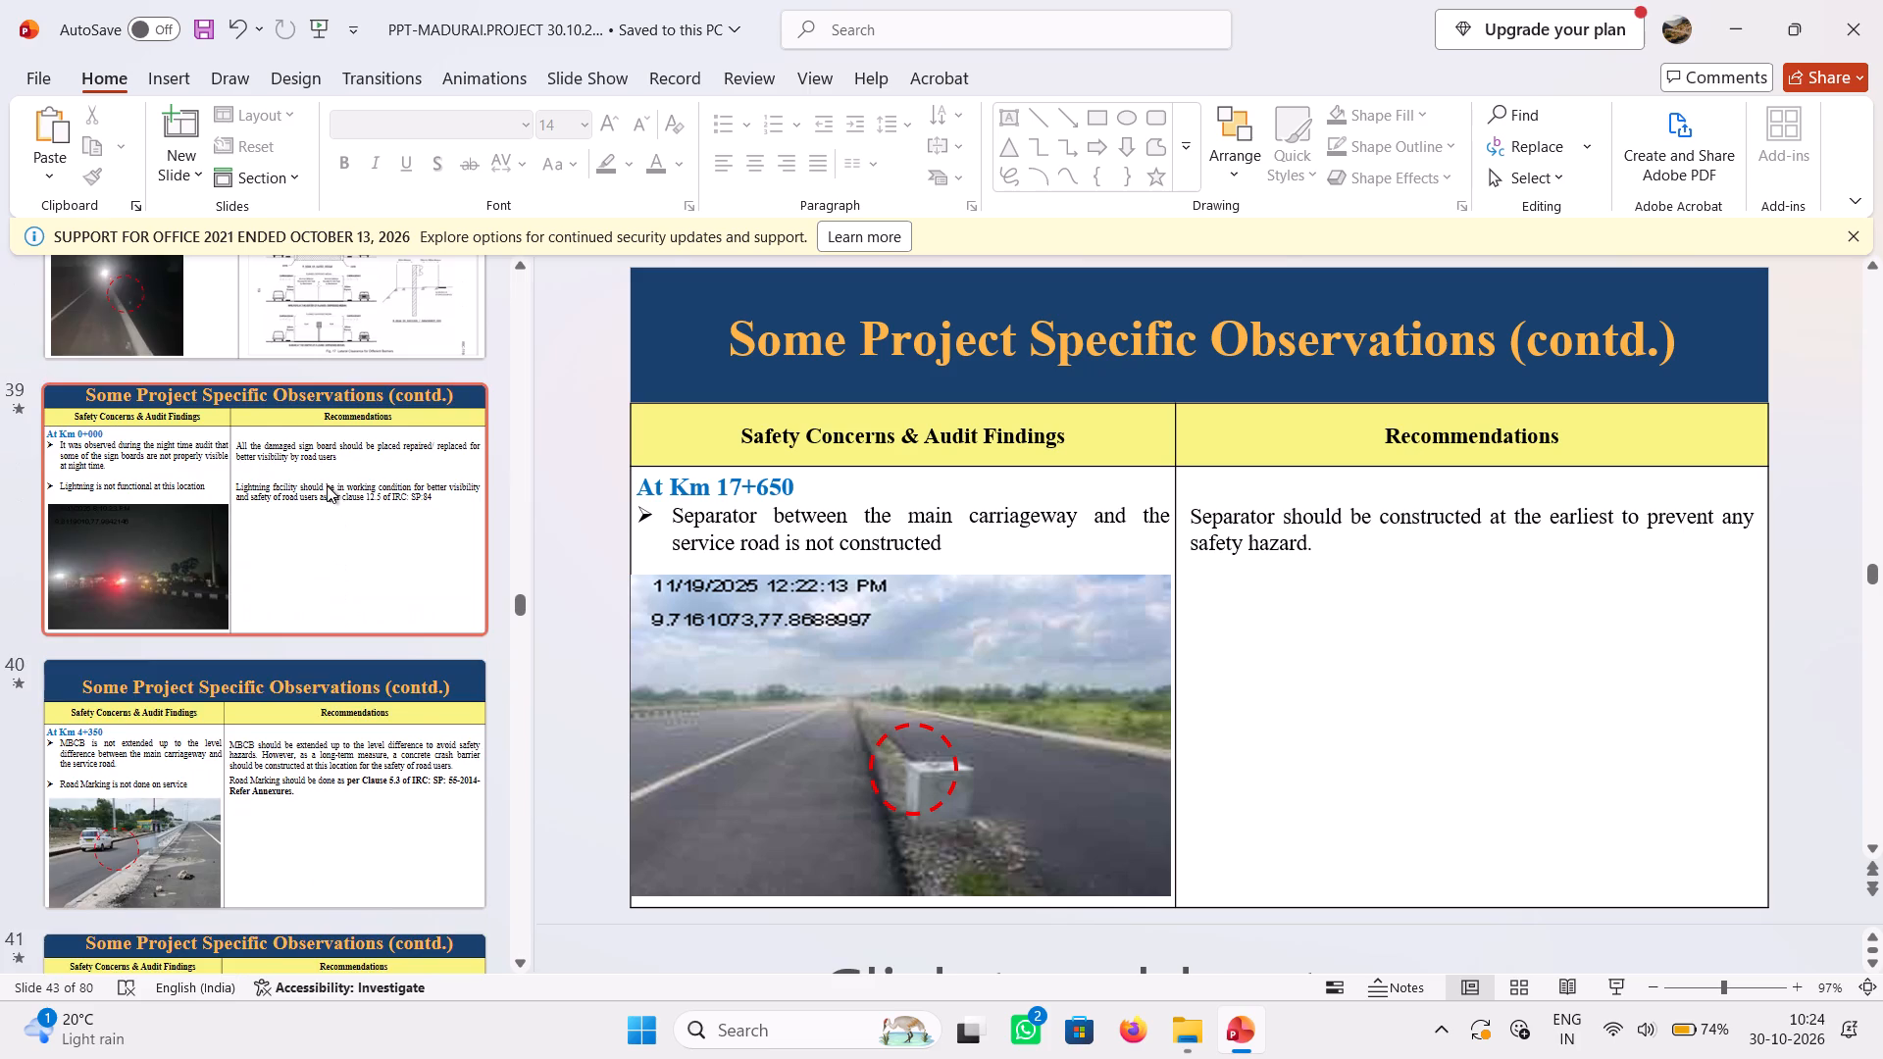
pyautogui.scroll(3, 337, 439)
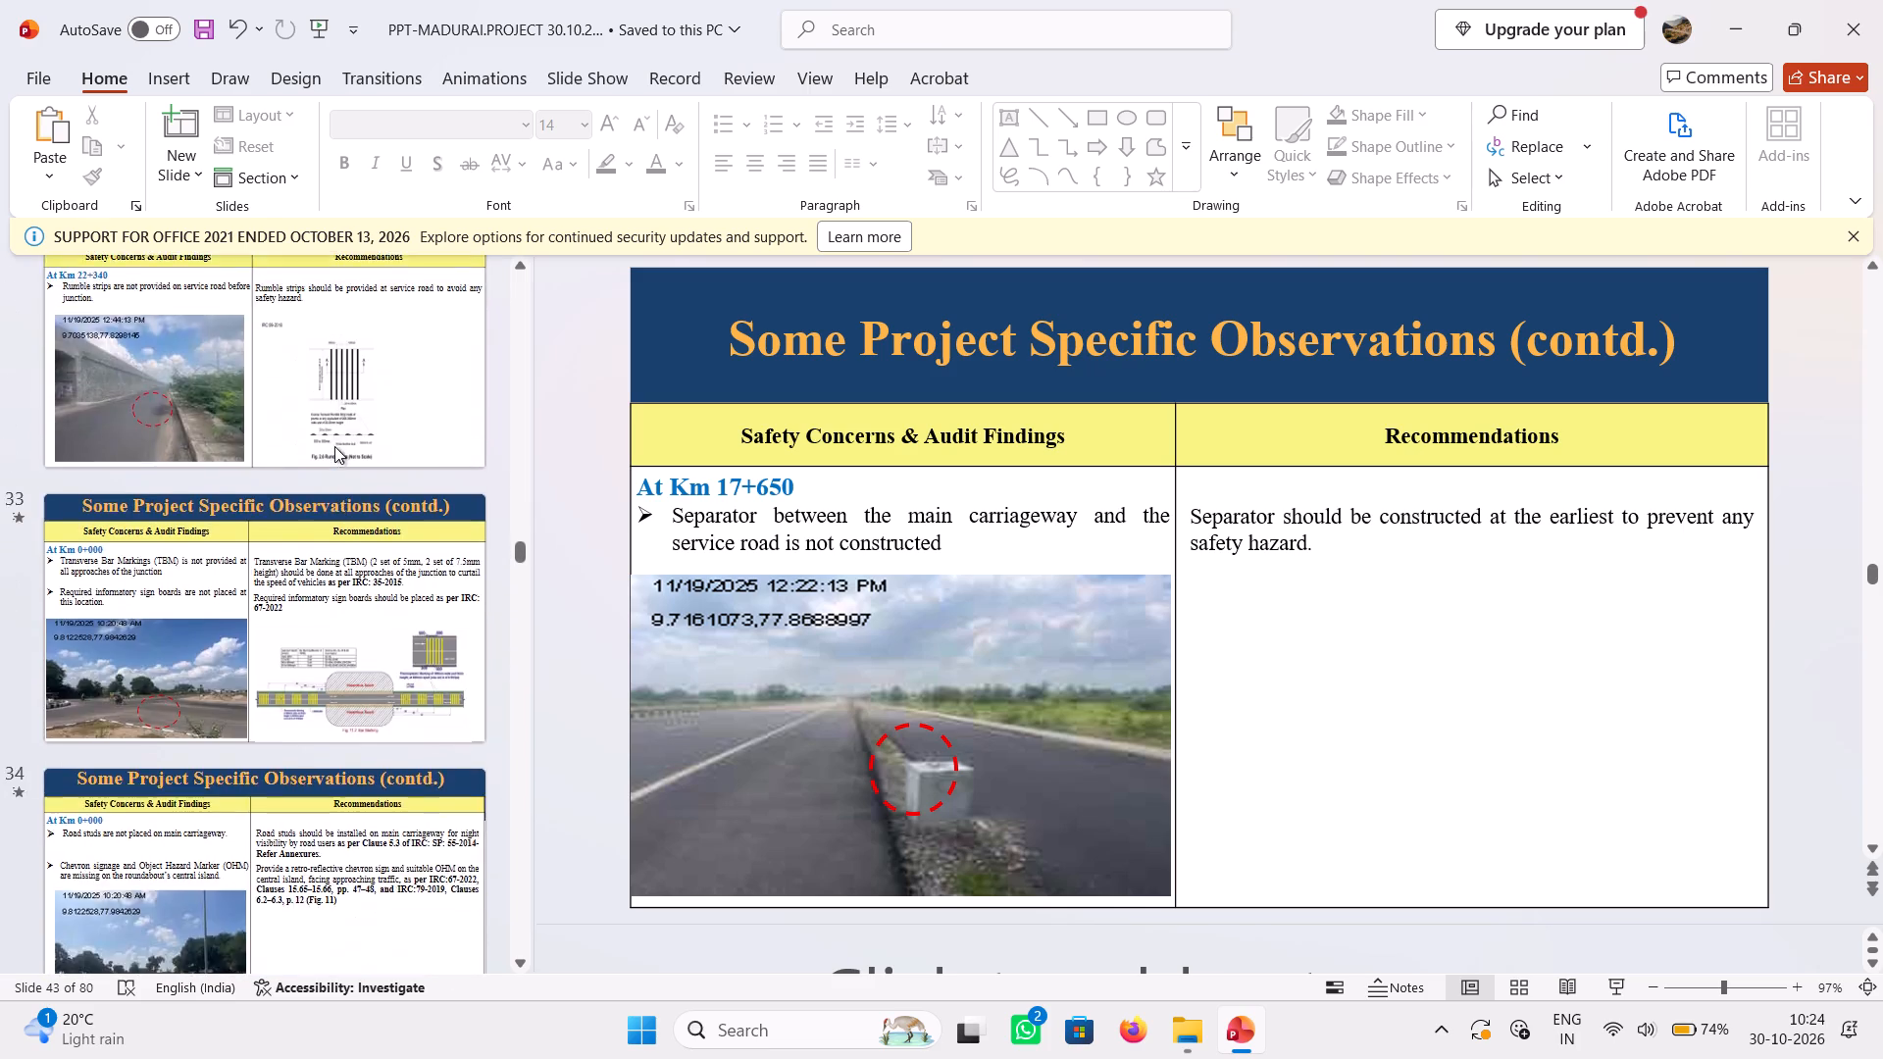
pyautogui.scroll(3, 334, 446)
# Review the Melur to Karaikudi slides backwards from At Km 01+800 to the section's opening slide.
pyautogui.scroll(-20, 334, 446)
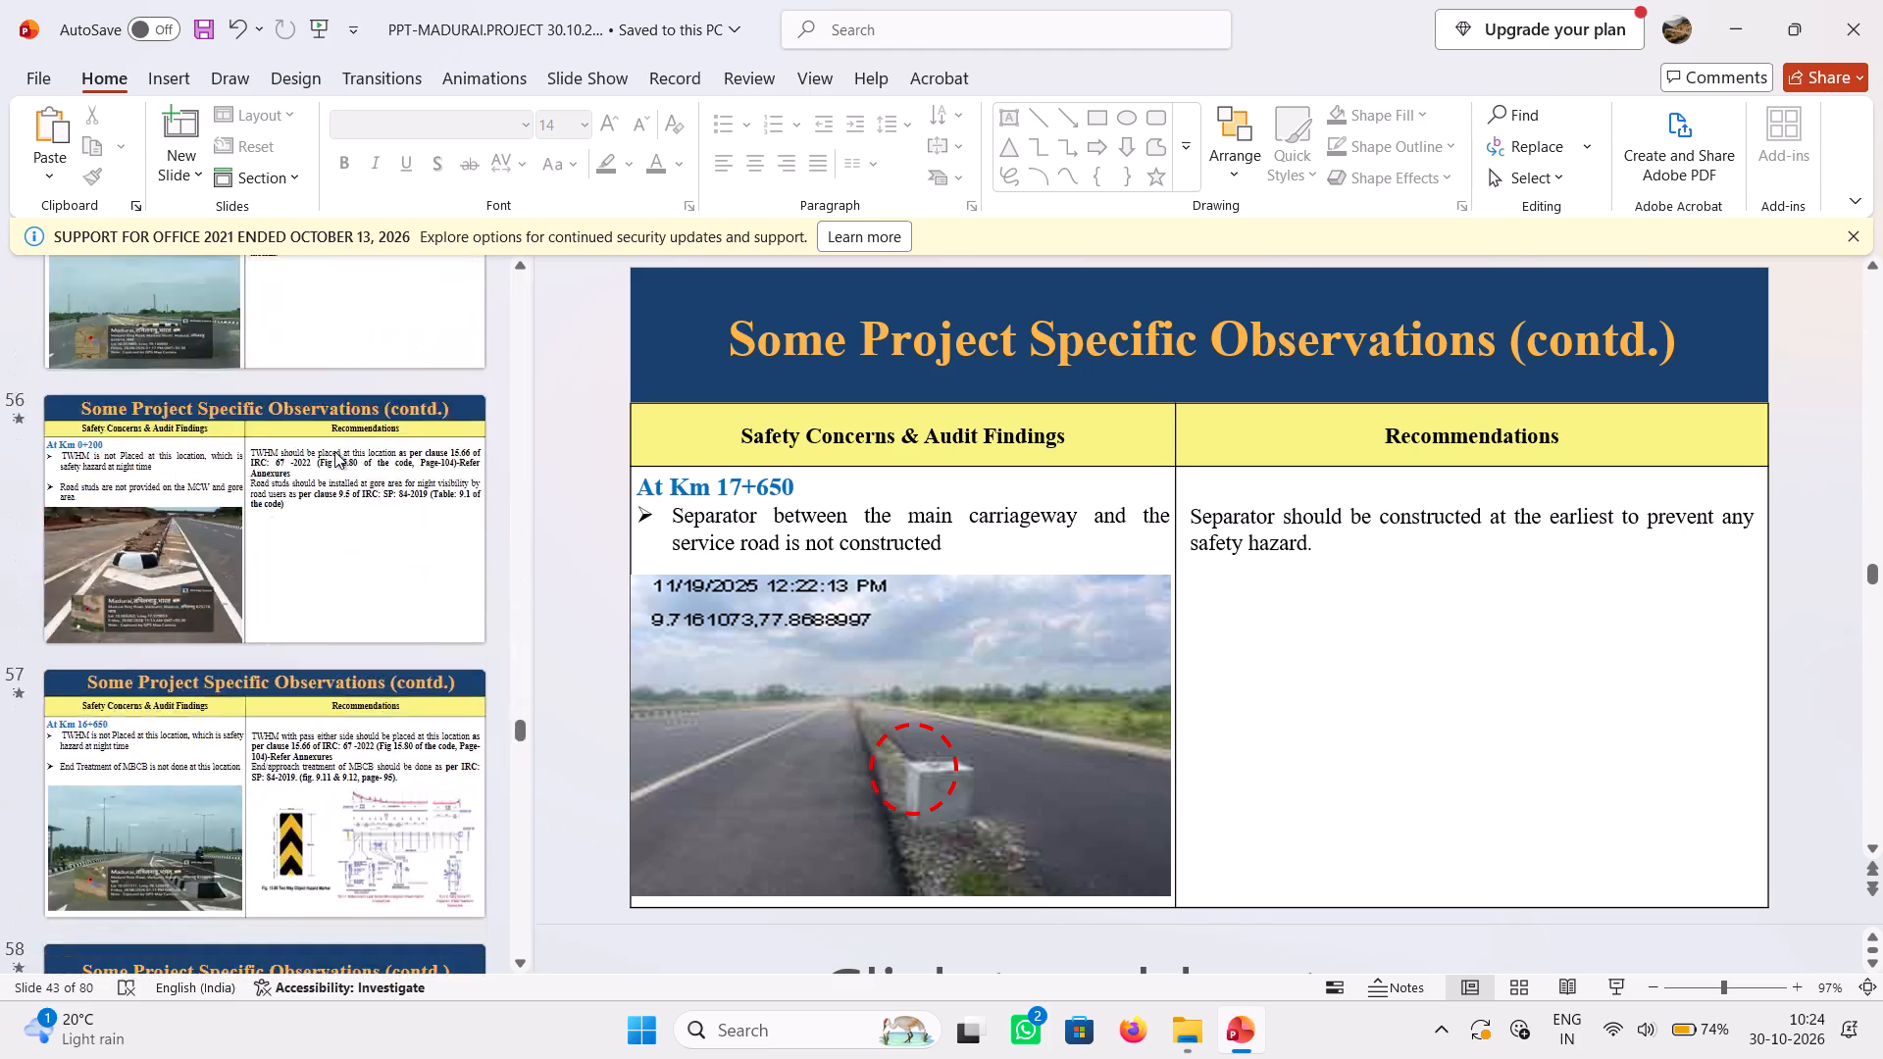
pyautogui.scroll(-19, 334, 451)
pyautogui.scroll(2, 330, 469)
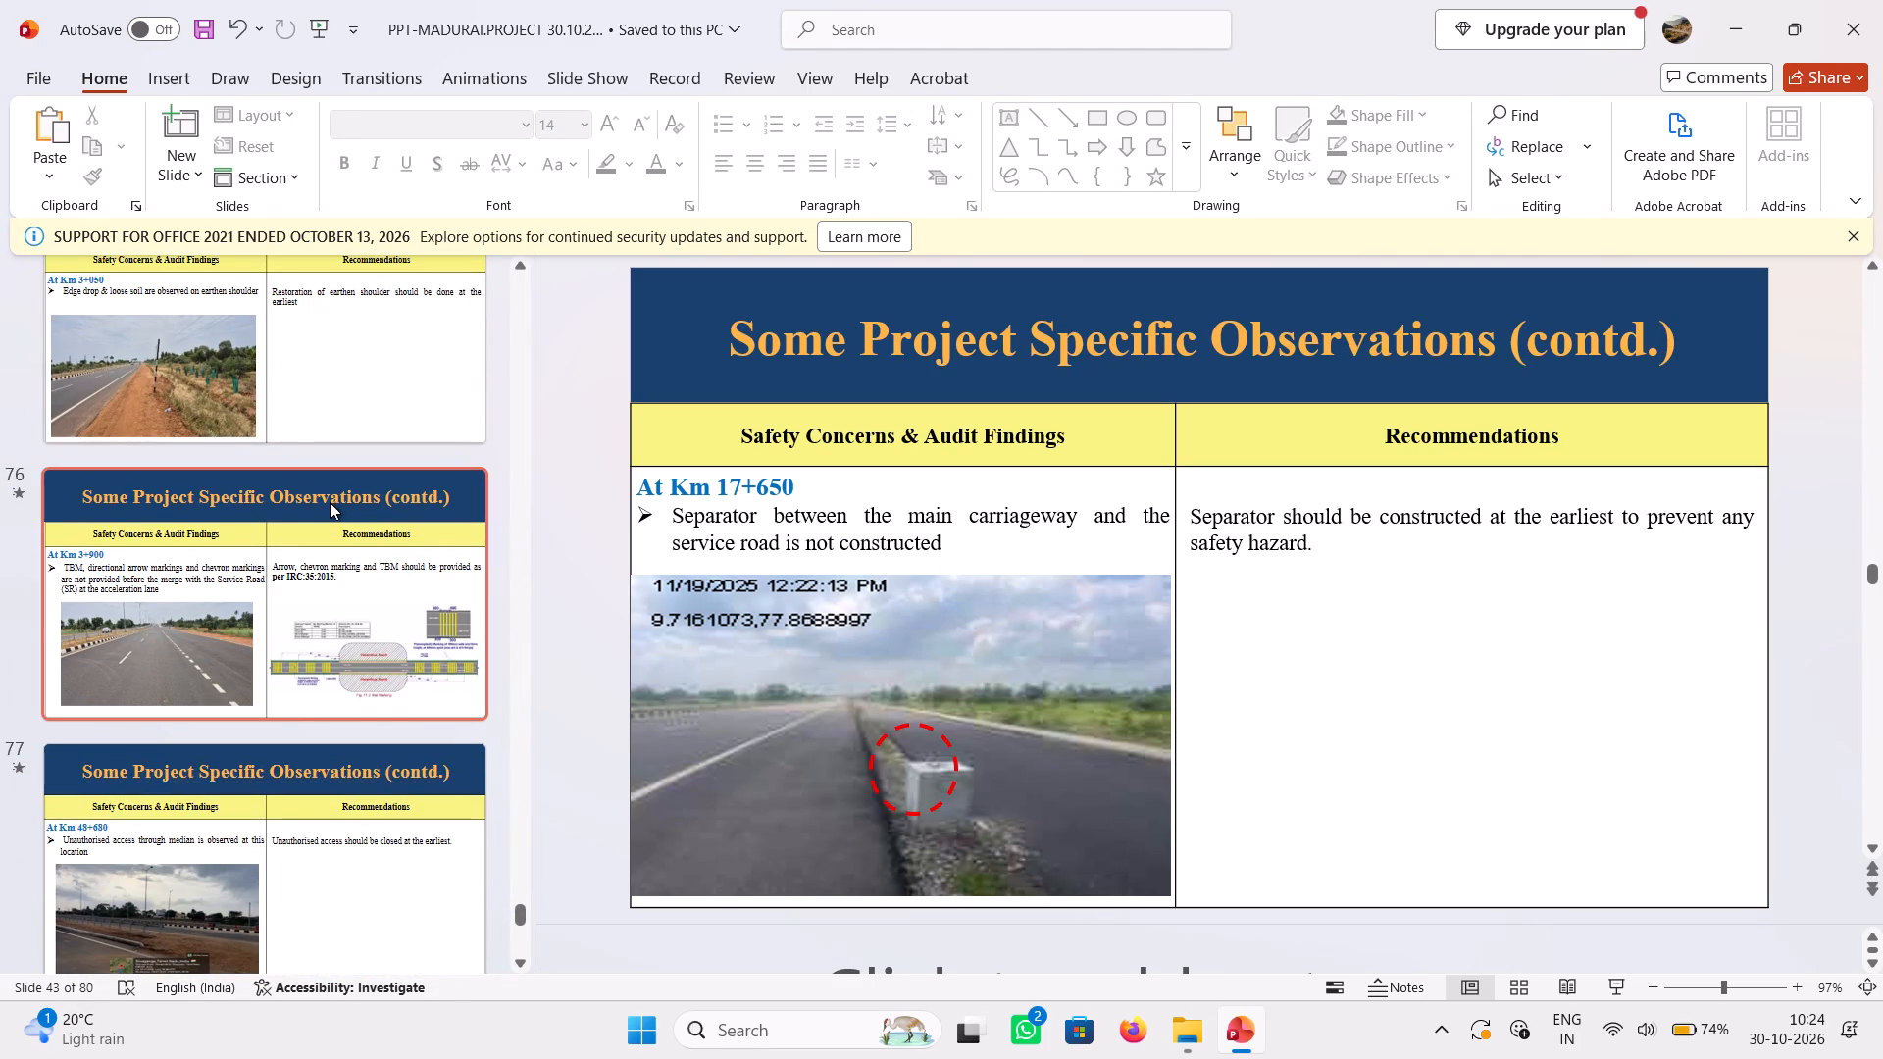
pyautogui.scroll(2, 330, 502)
pyautogui.click(330, 604)
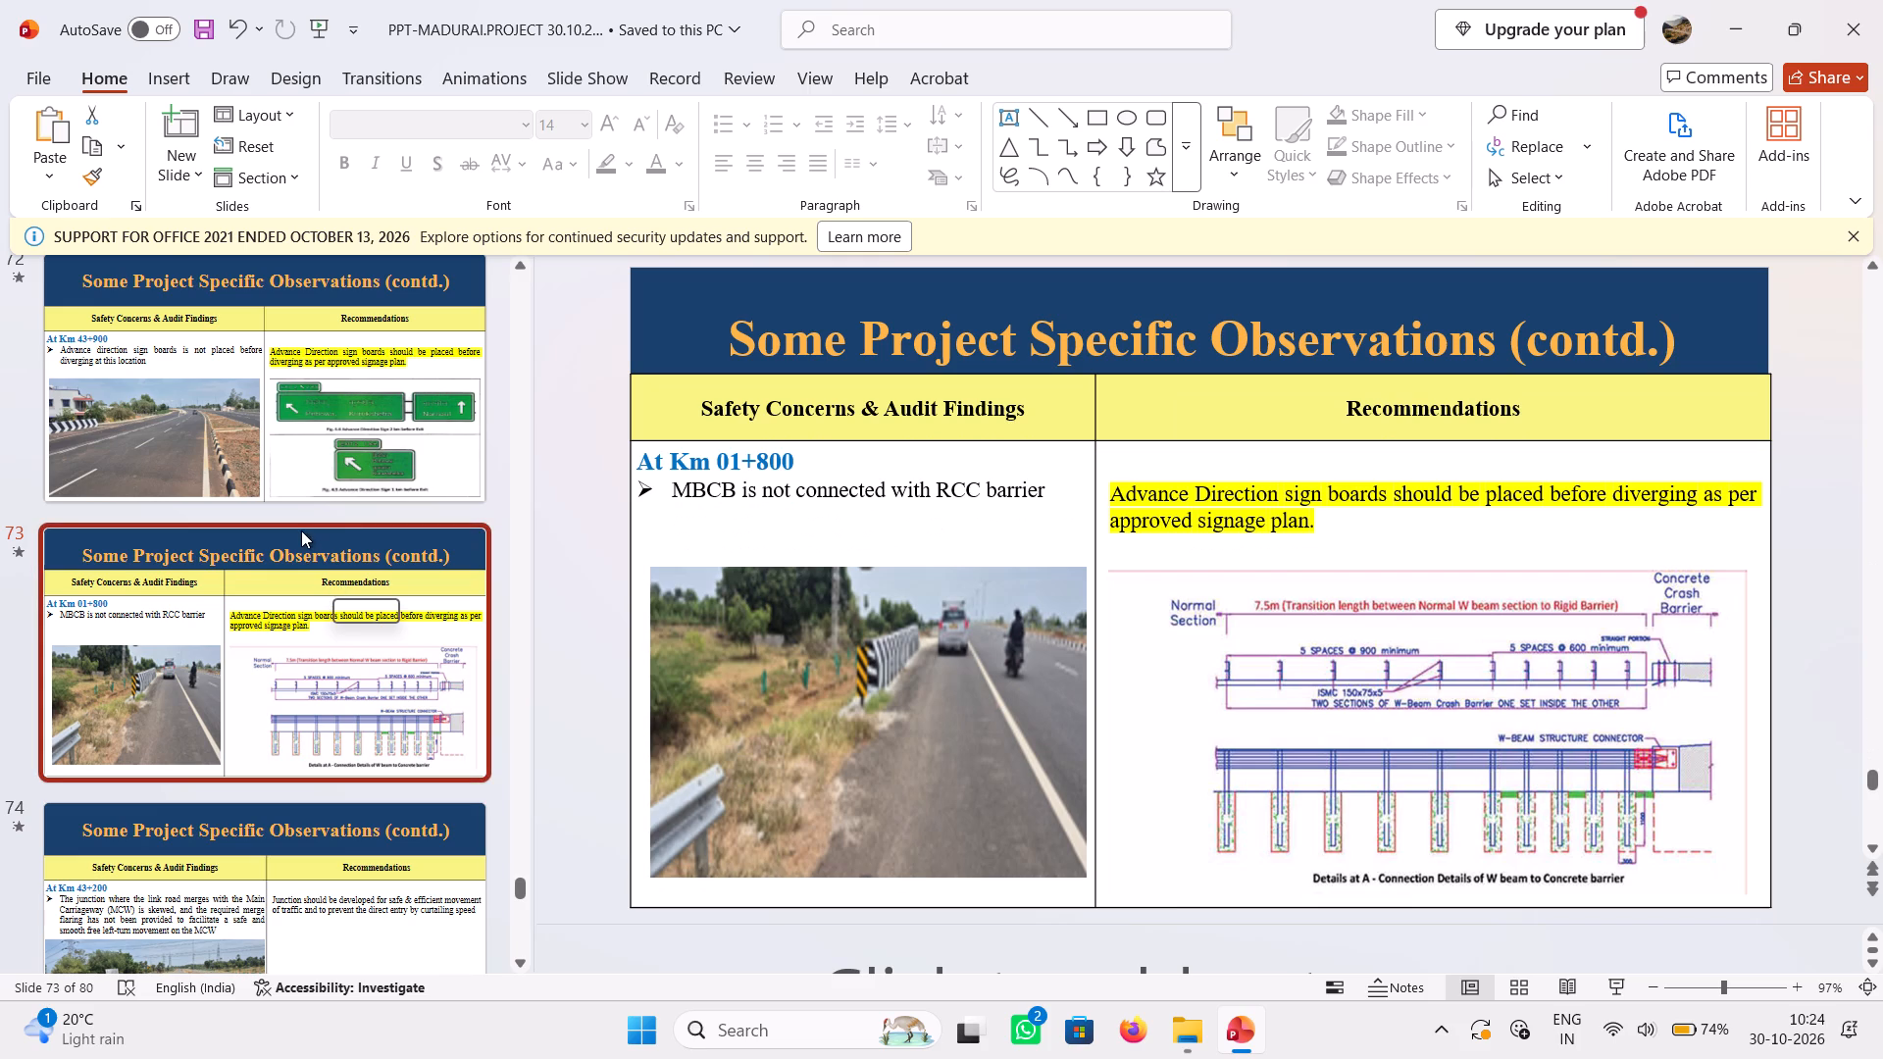
pyautogui.scroll(1, 301, 530)
pyautogui.click(248, 767)
pyautogui.click(257, 600)
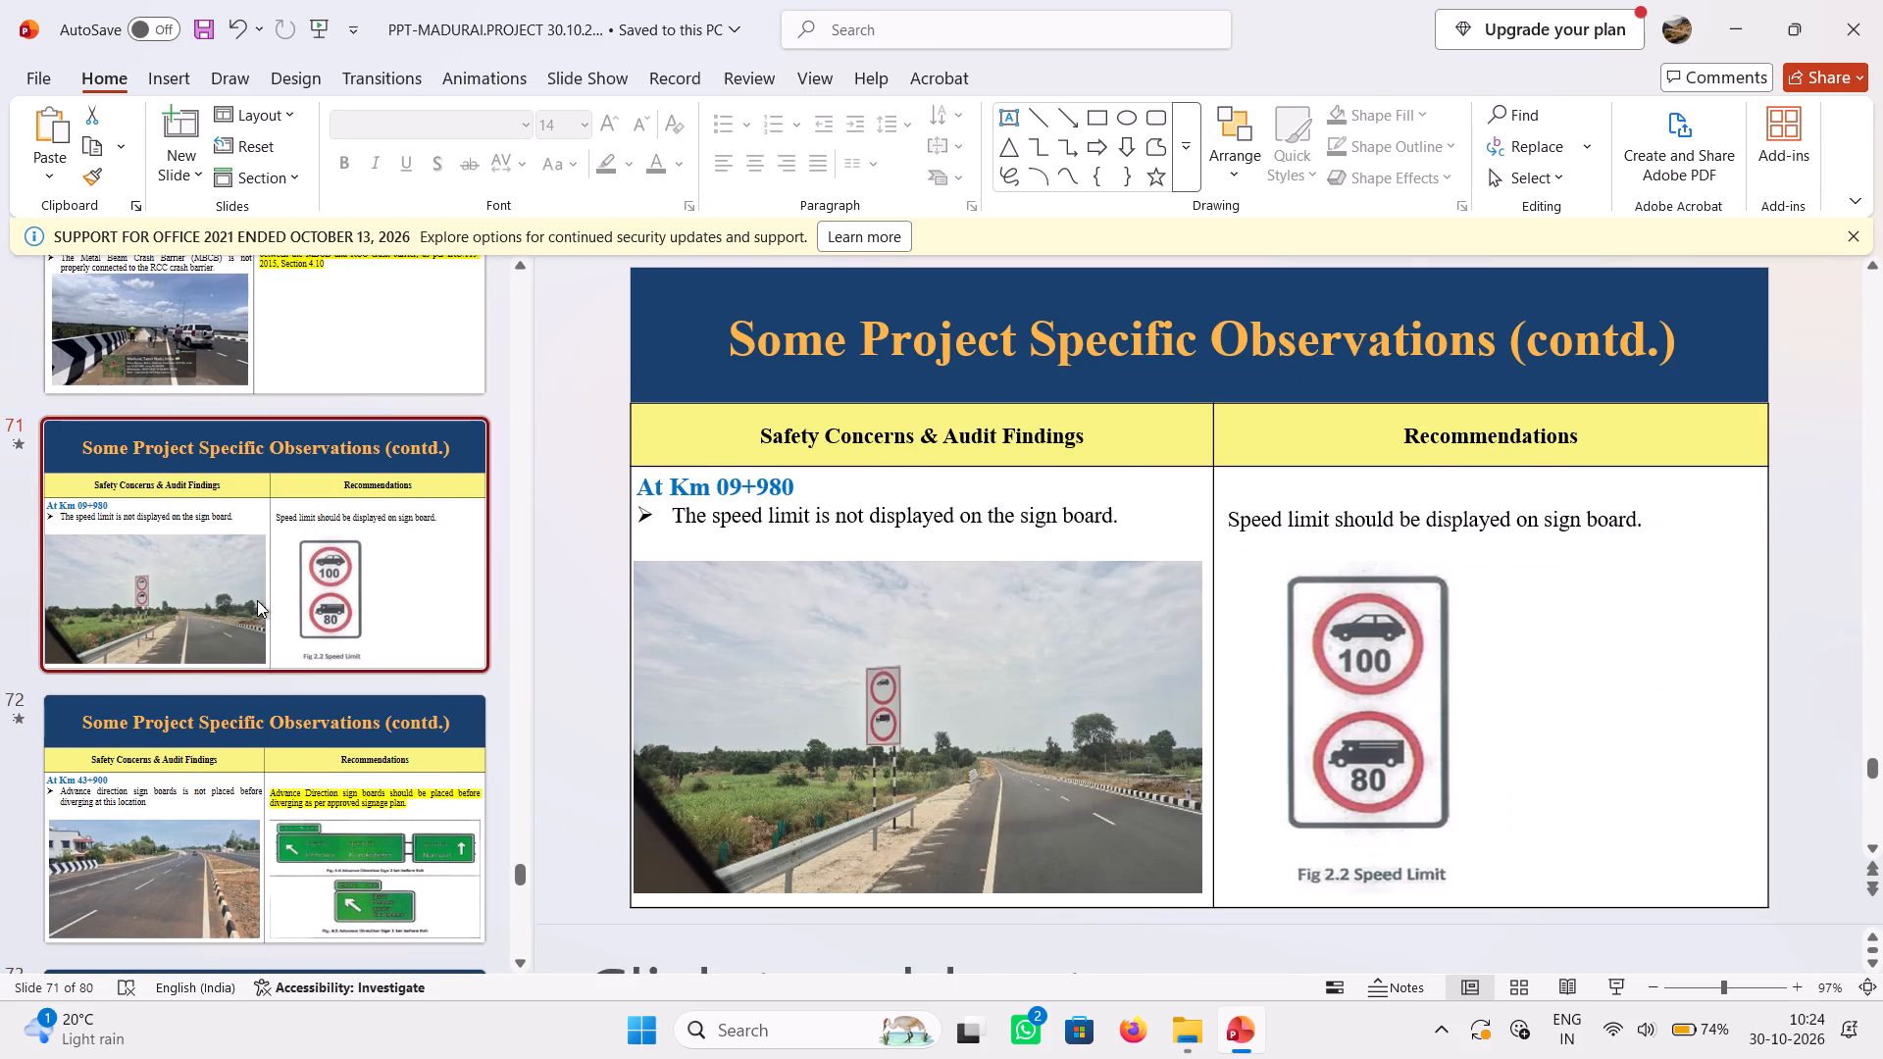
pyautogui.scroll(1, 290, 600)
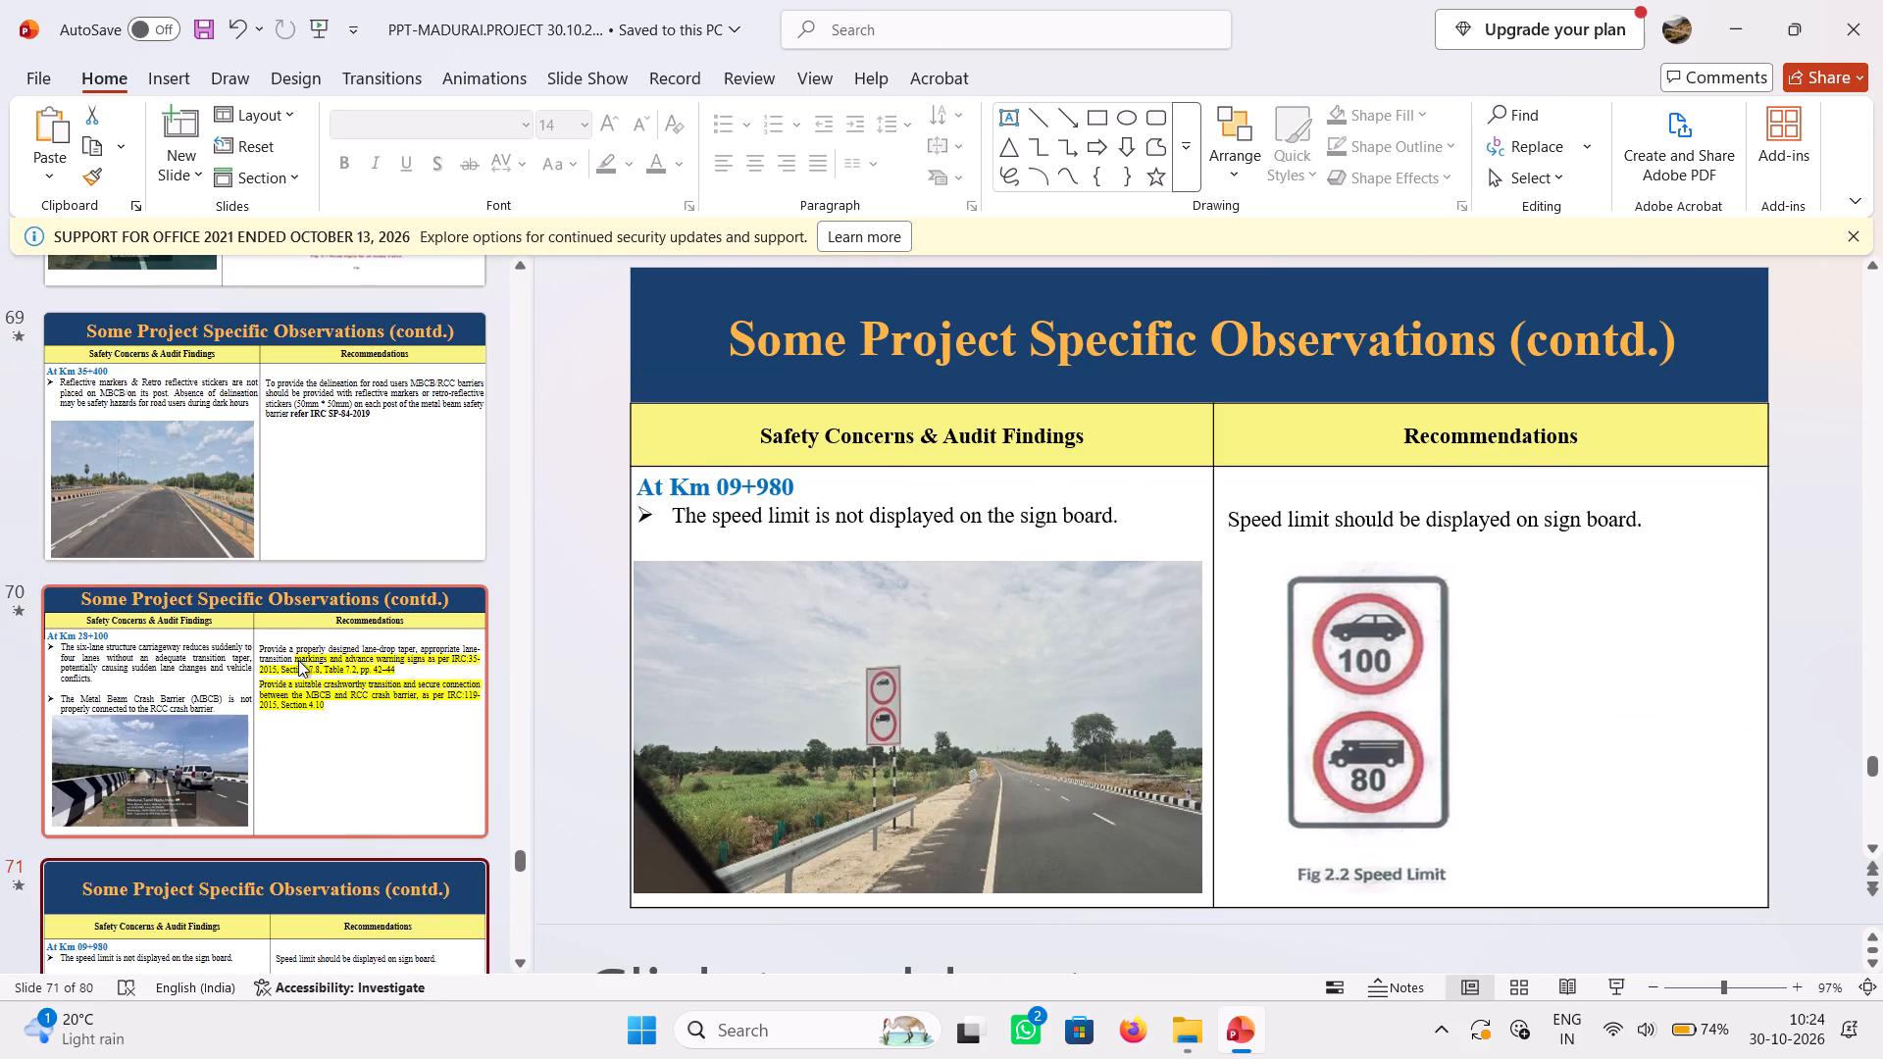
pyautogui.click(317, 483)
pyautogui.scroll(1, 315, 485)
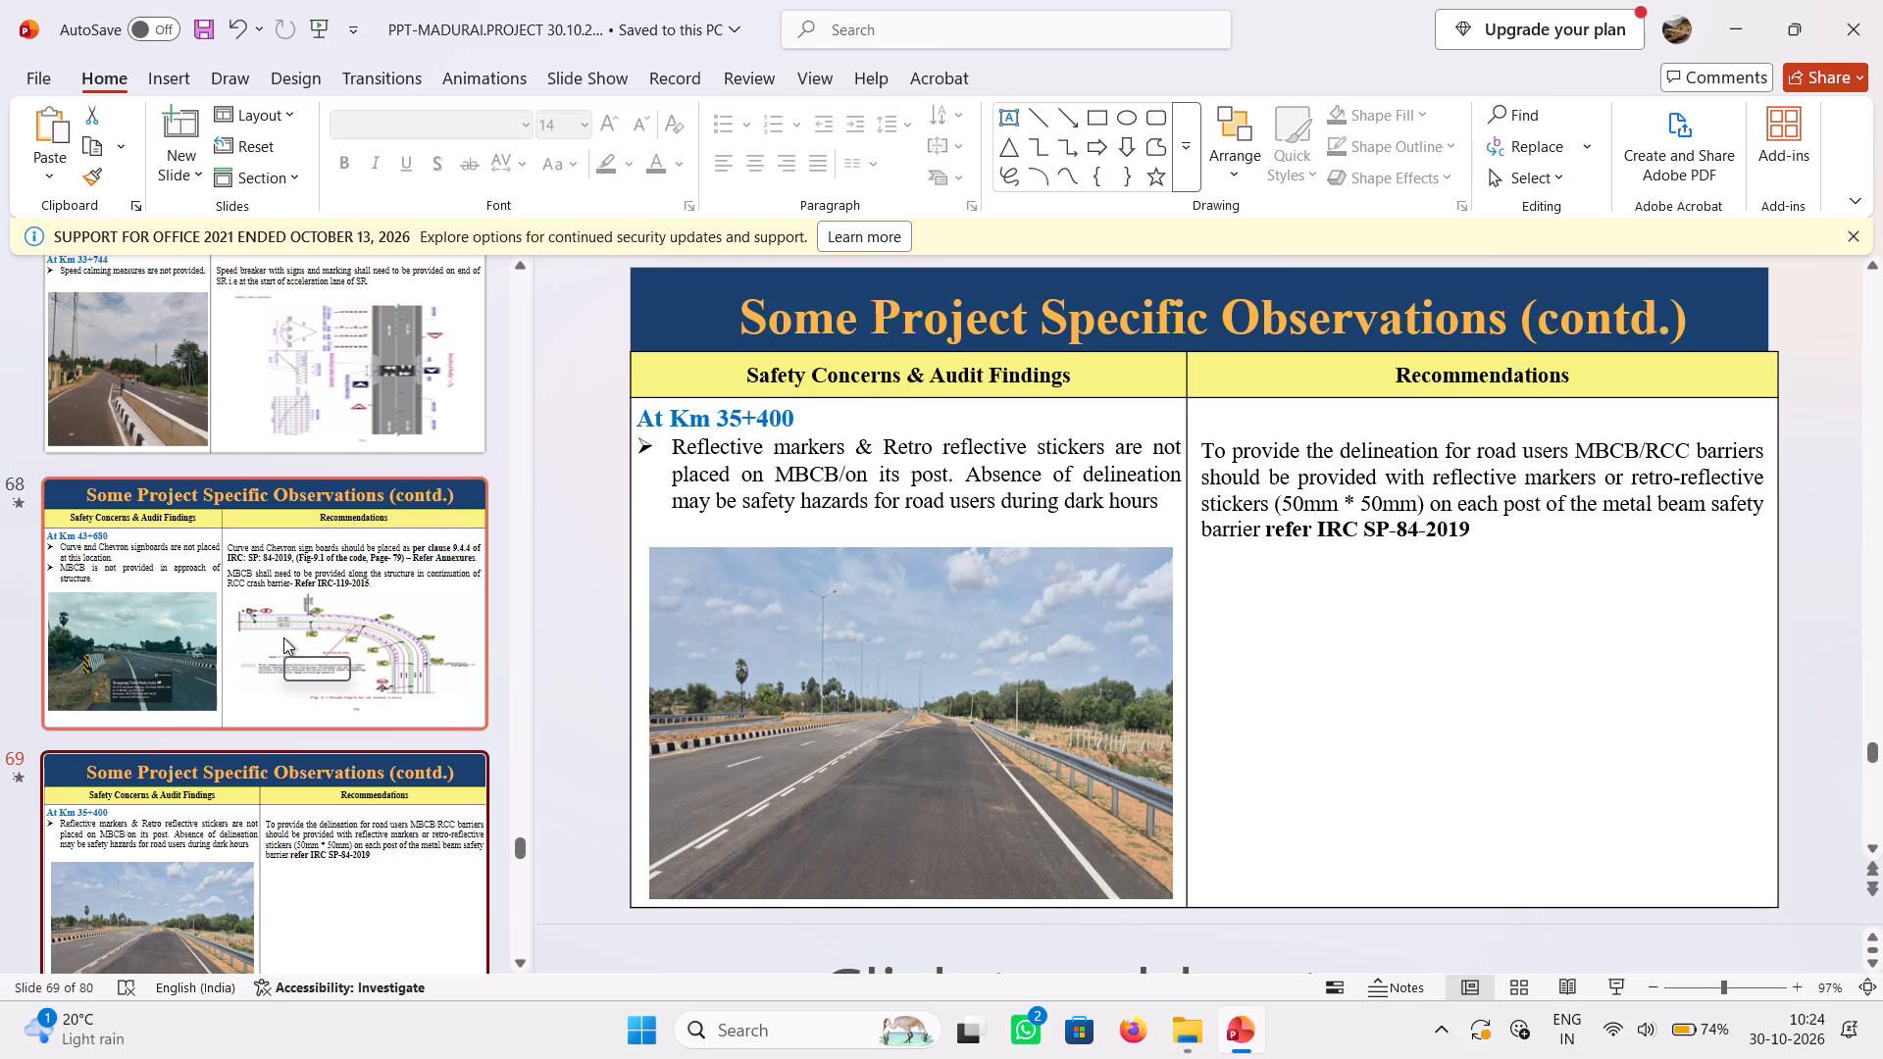
pyautogui.click(311, 609)
pyautogui.click(323, 481)
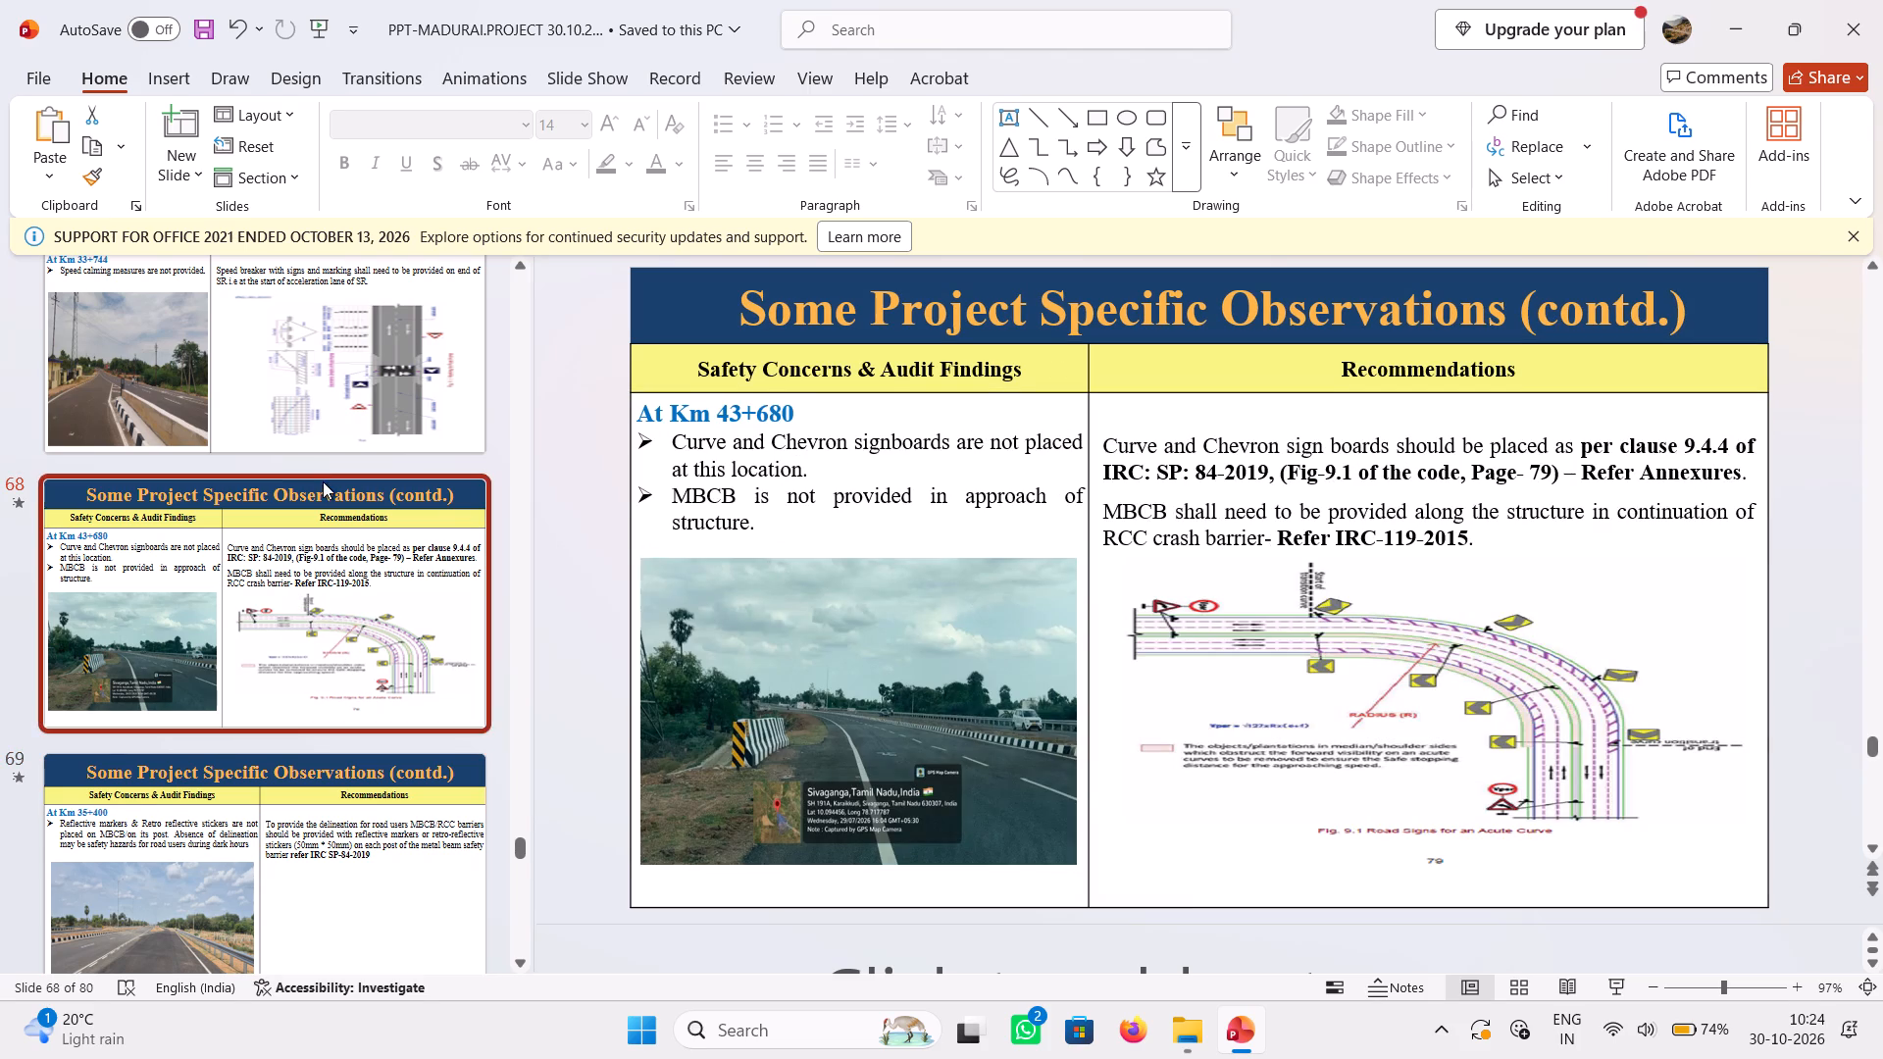
pyautogui.click(340, 442)
pyautogui.scroll(2, 323, 493)
pyautogui.click(339, 735)
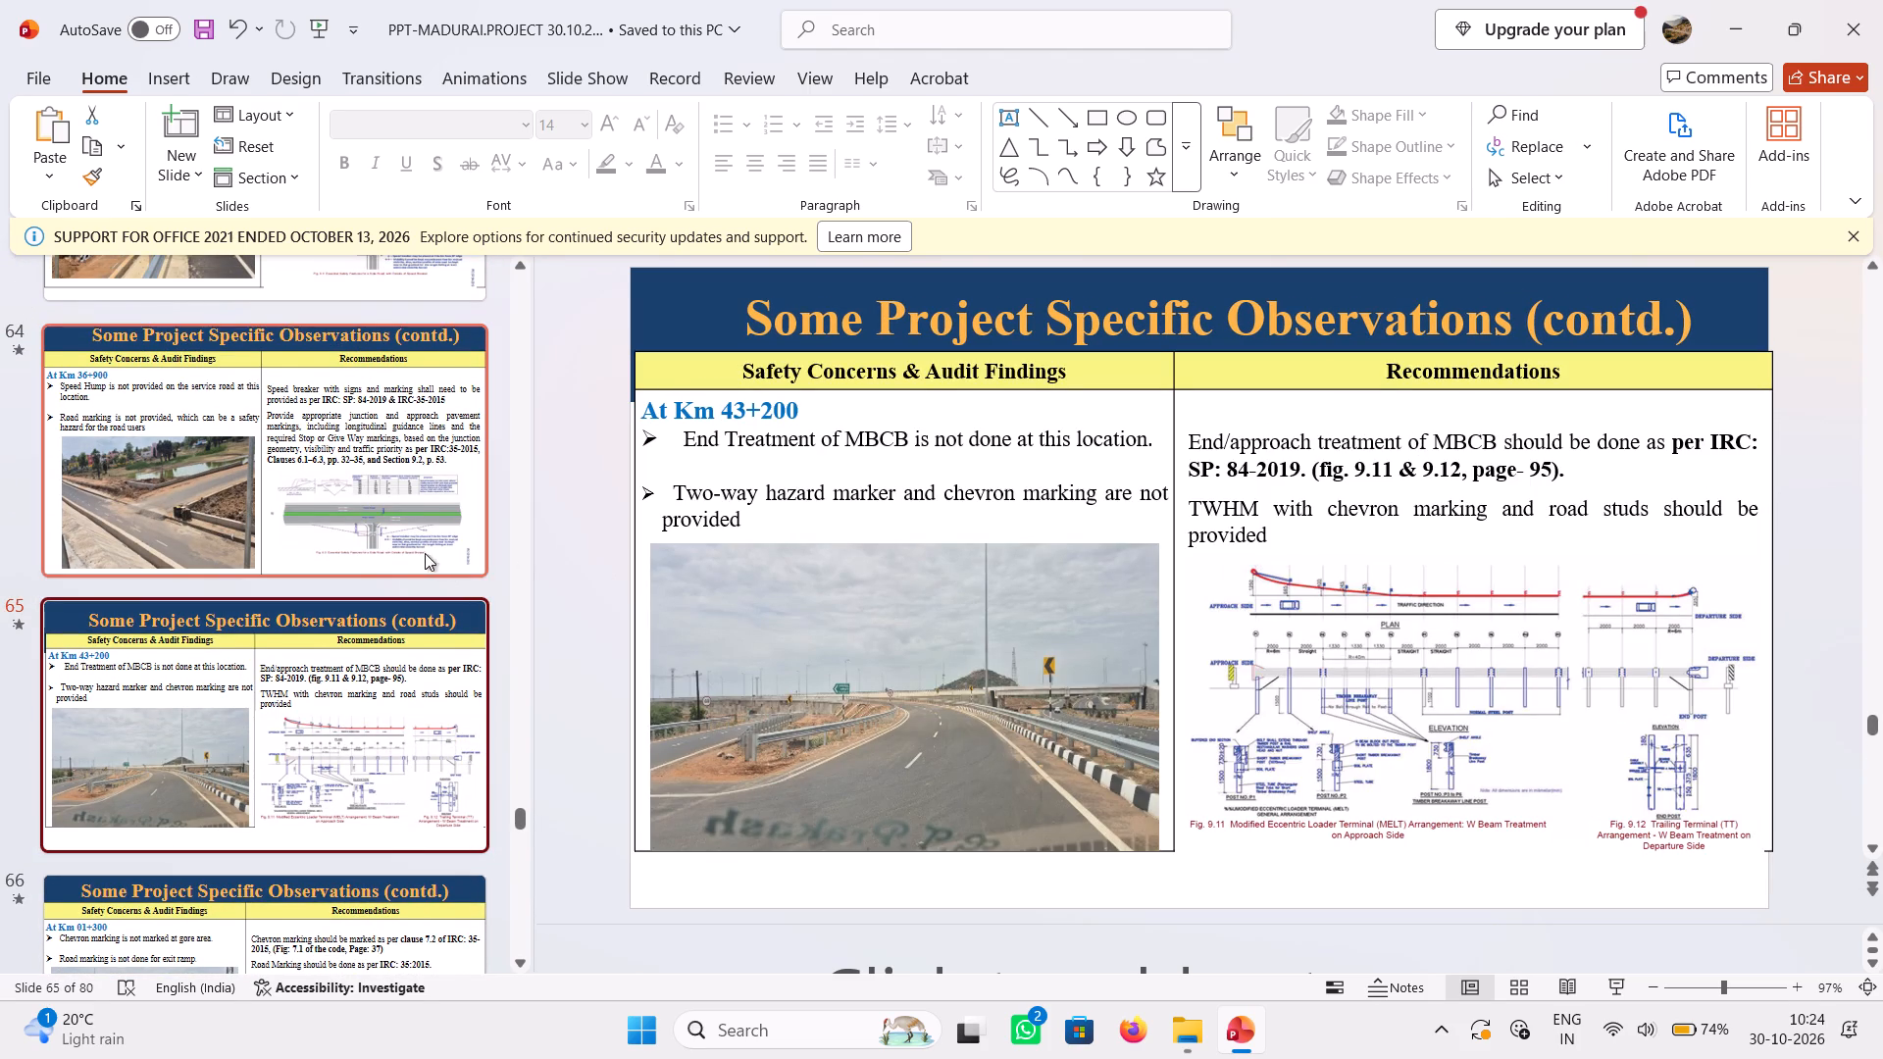
pyautogui.click(330, 492)
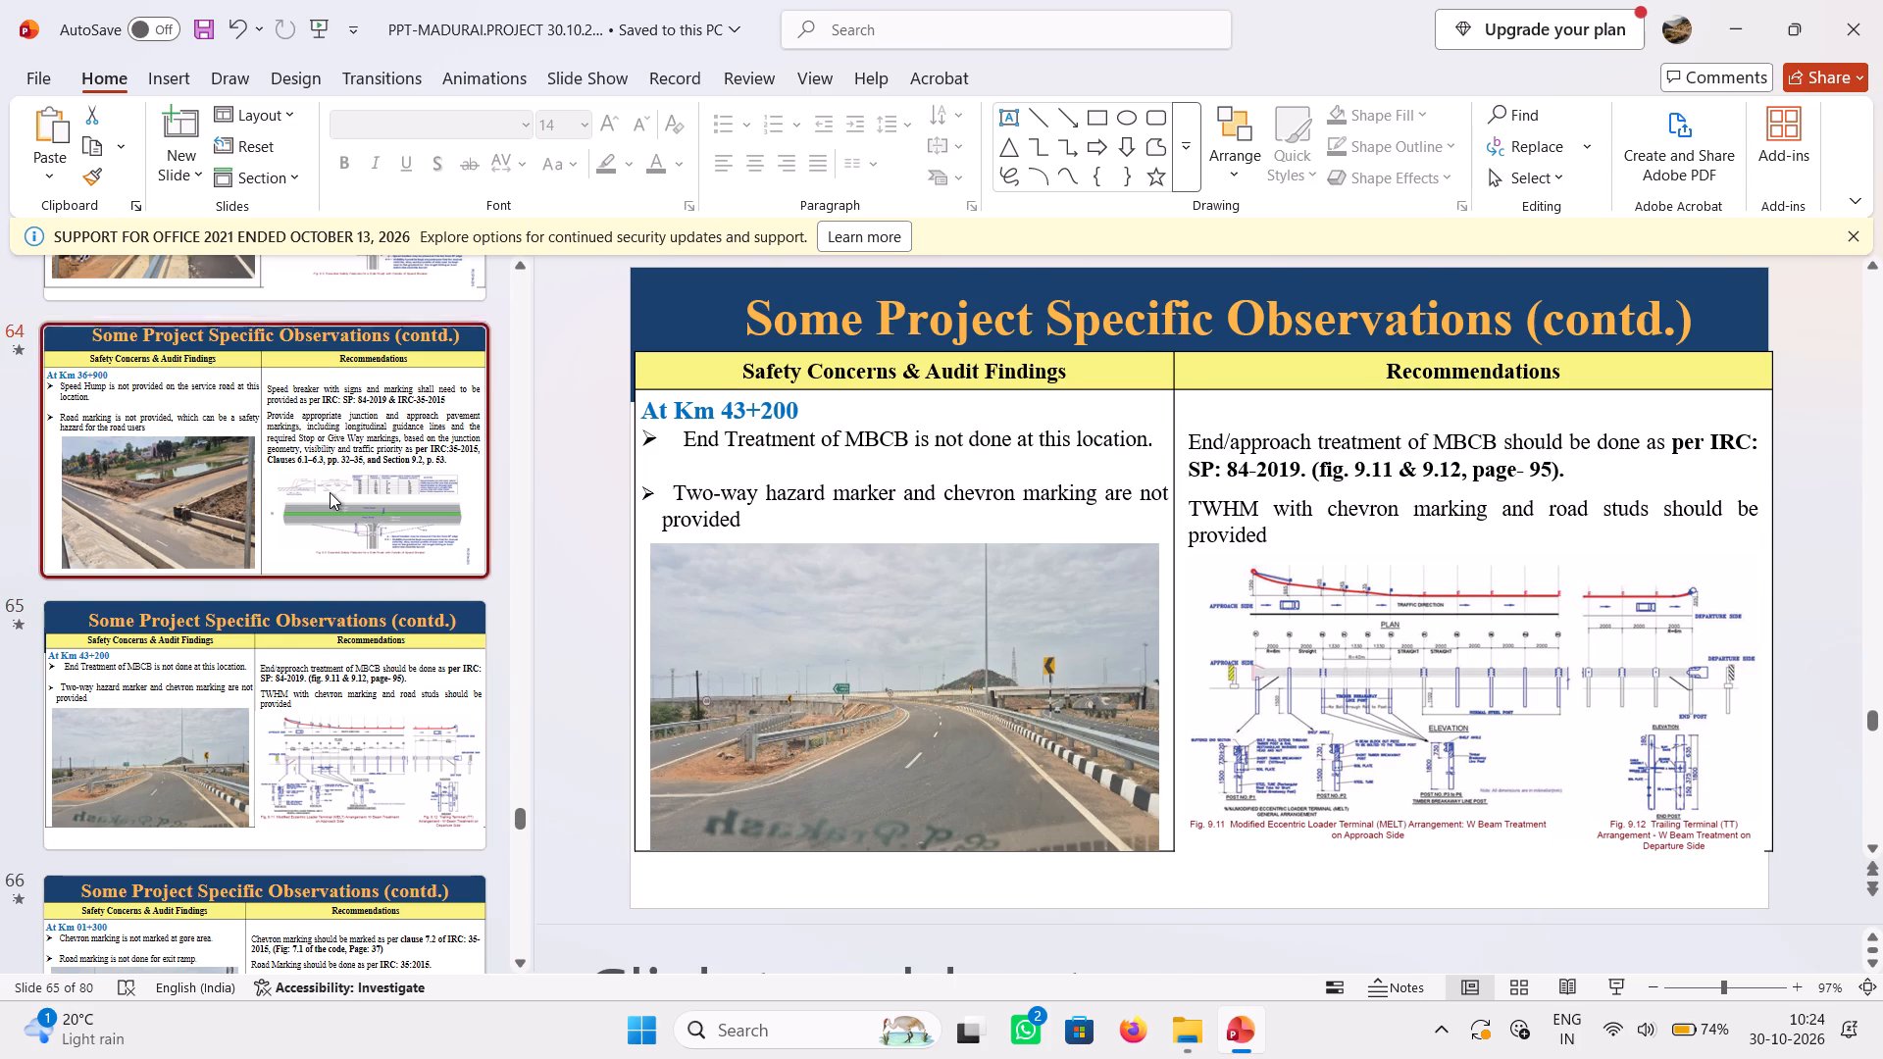
pyautogui.scroll(1, 334, 501)
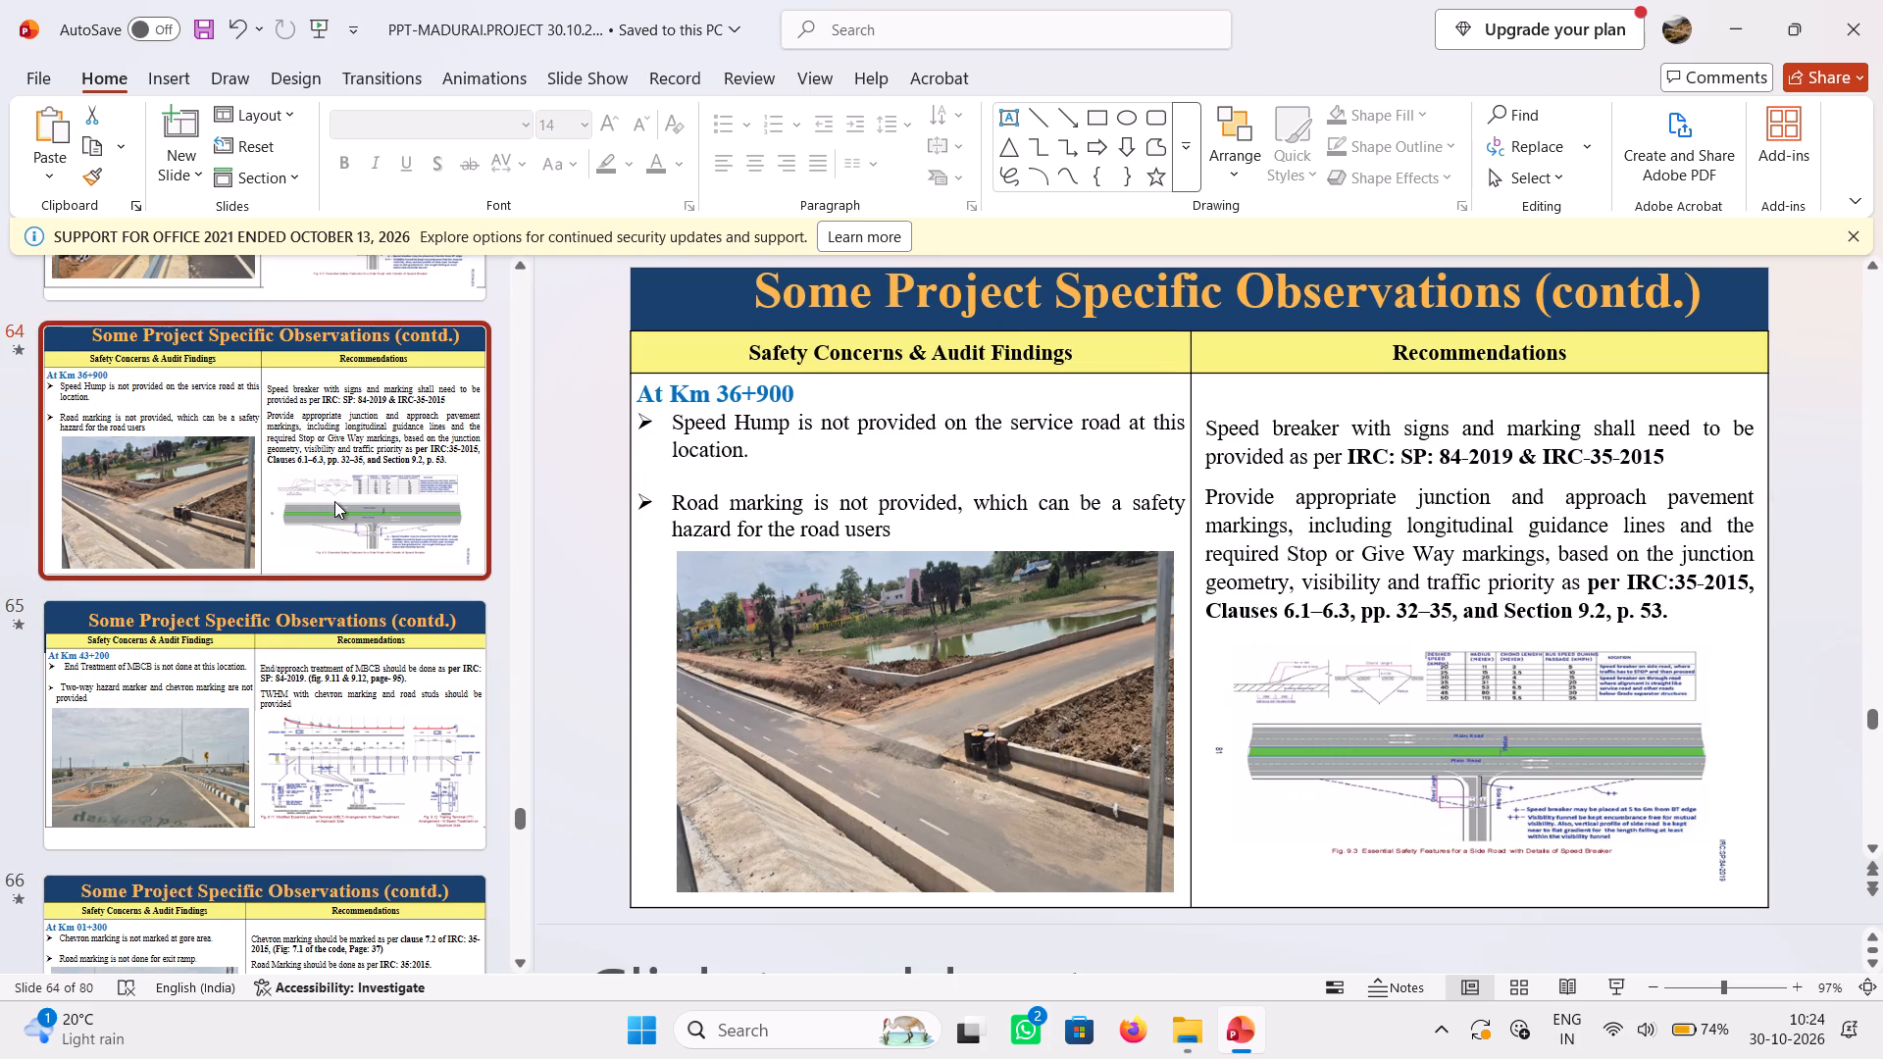
pyautogui.scroll(1, 313, 447)
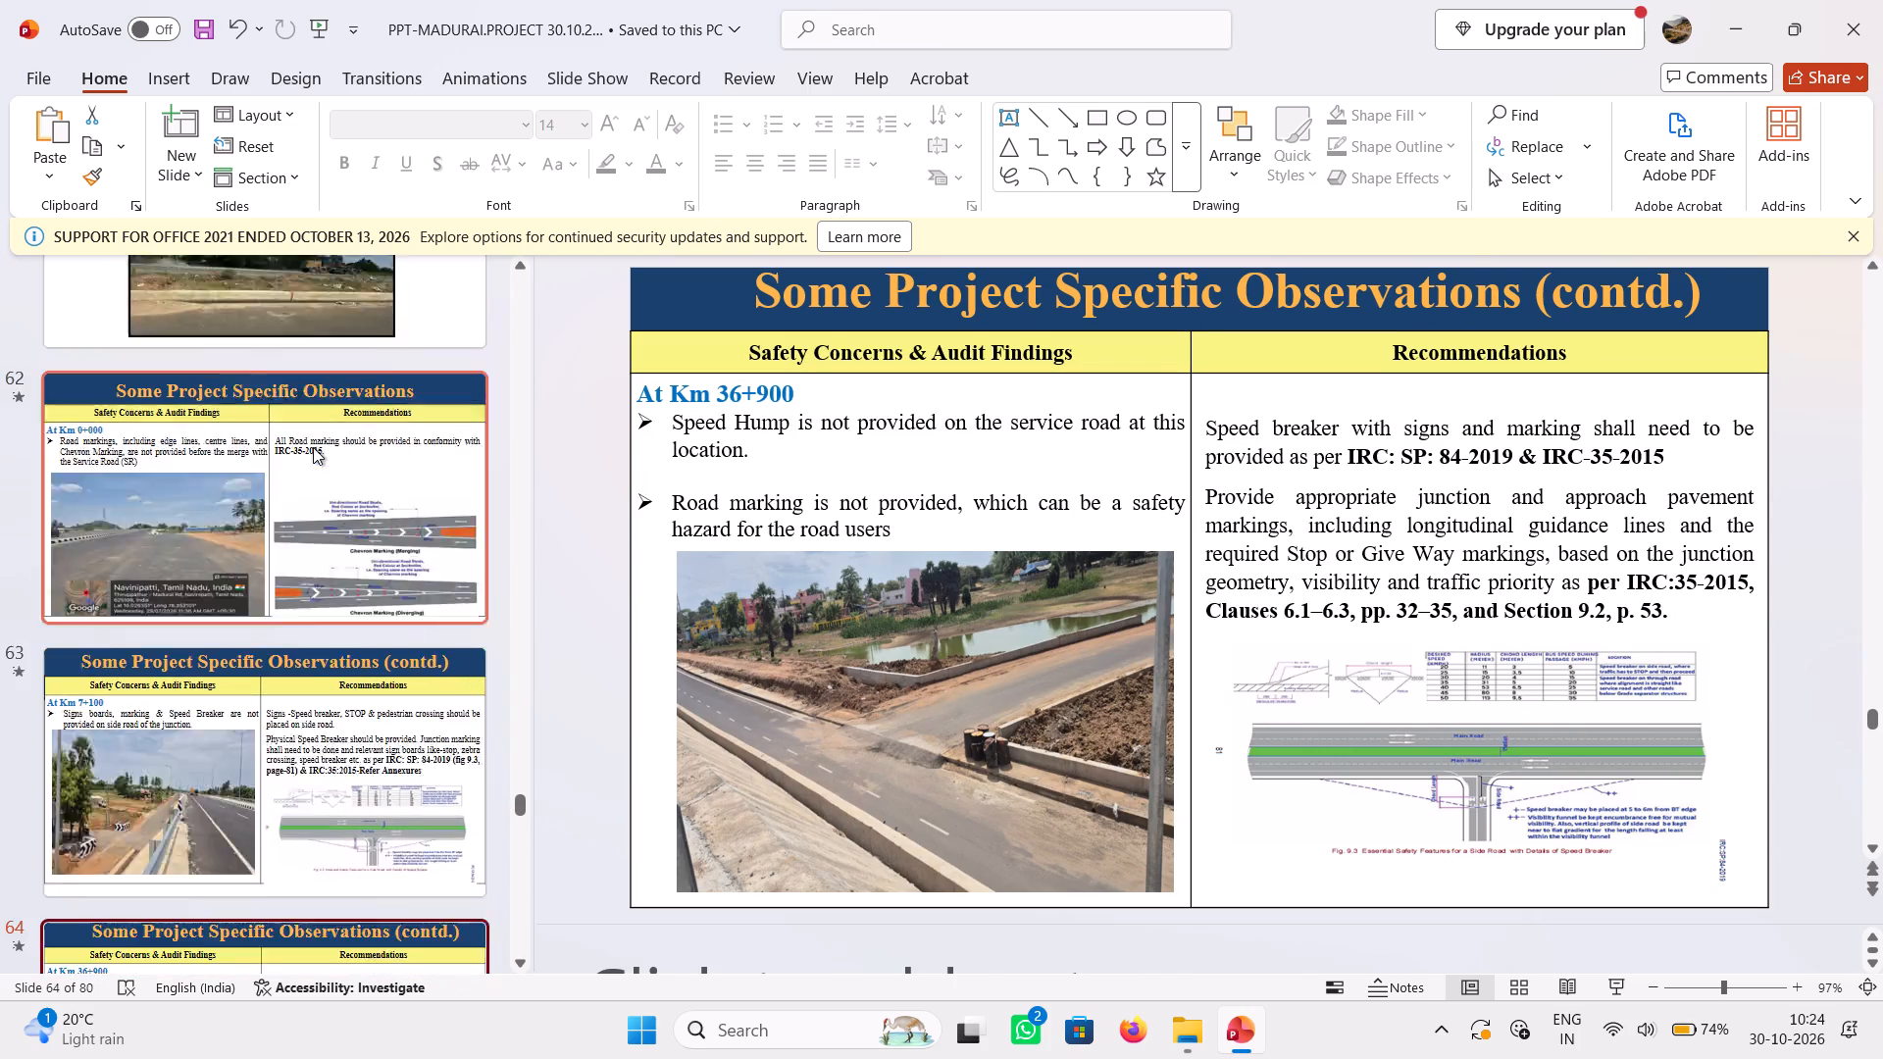
pyautogui.scroll(1, 306, 480)
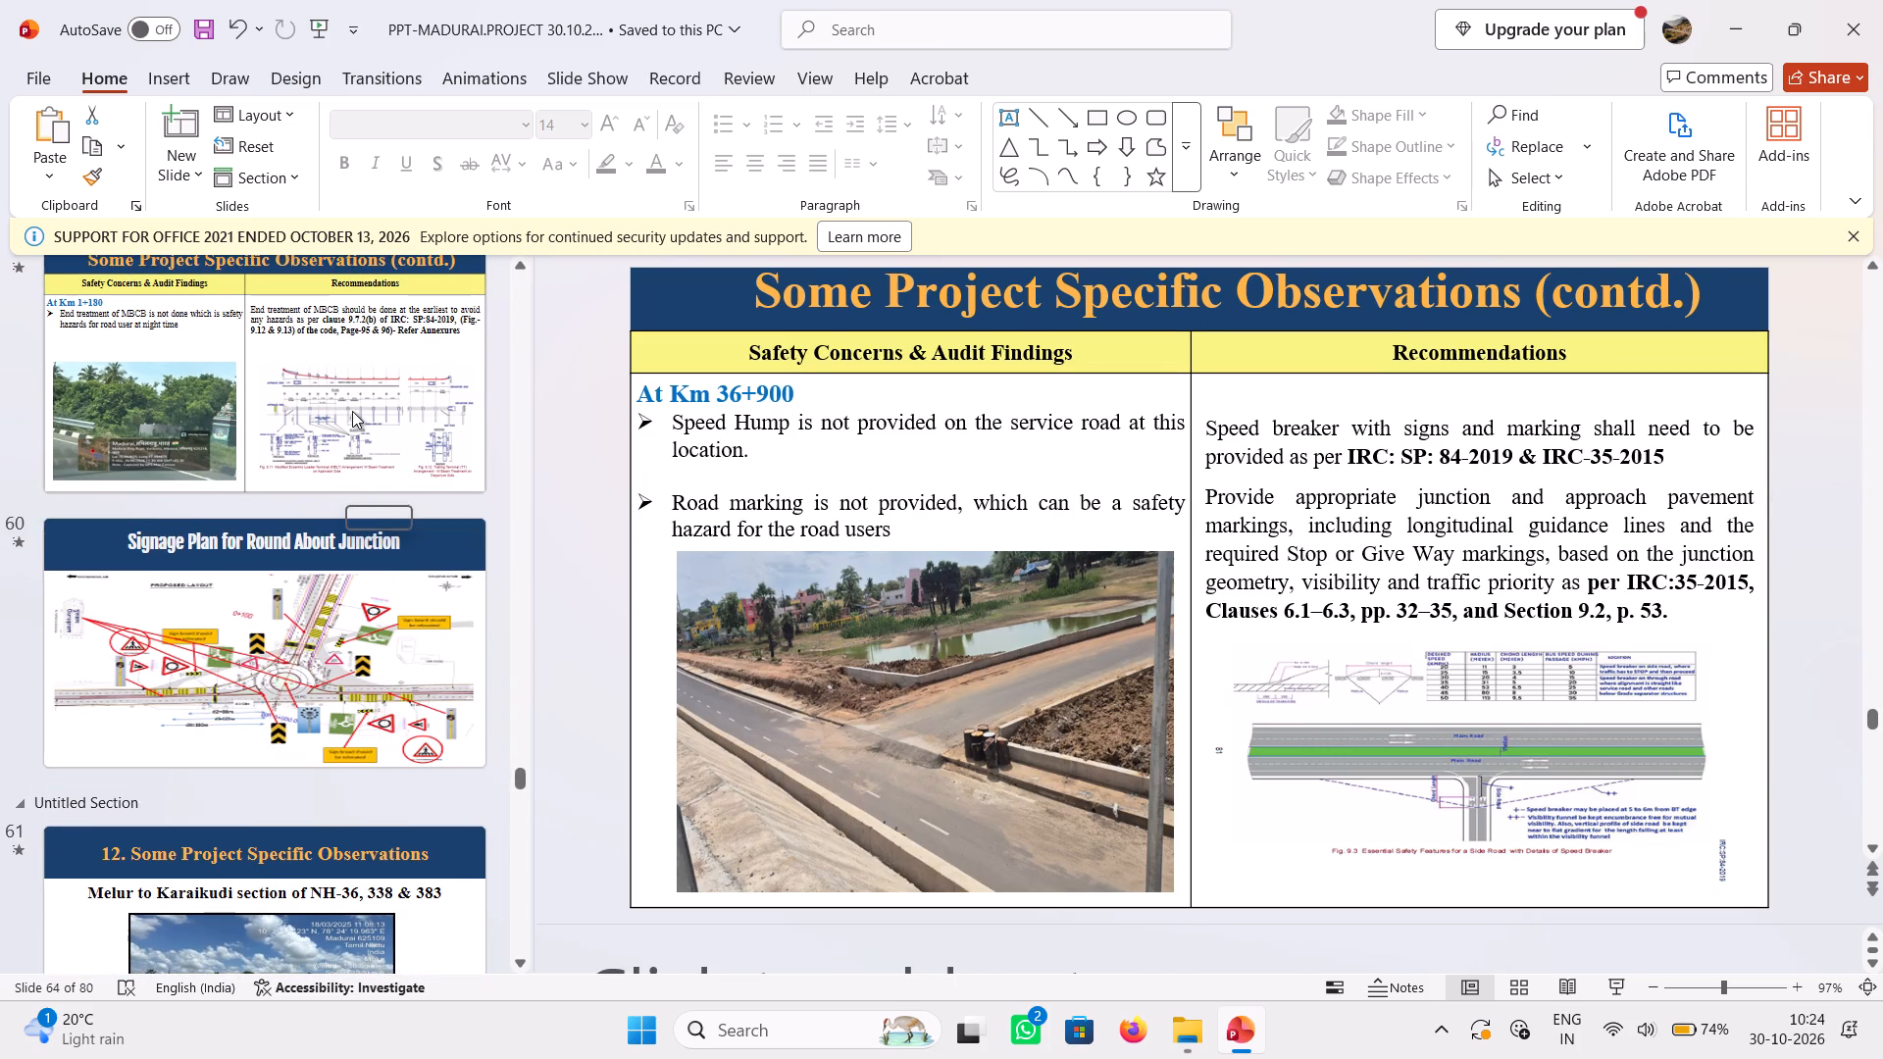
# Review the Vadipatti to Thamaraipatti slides backwards from At Km 1+180 to the edge drop slide At Km 0+200.
pyautogui.click(352, 411)
pyautogui.scroll(1, 349, 422)
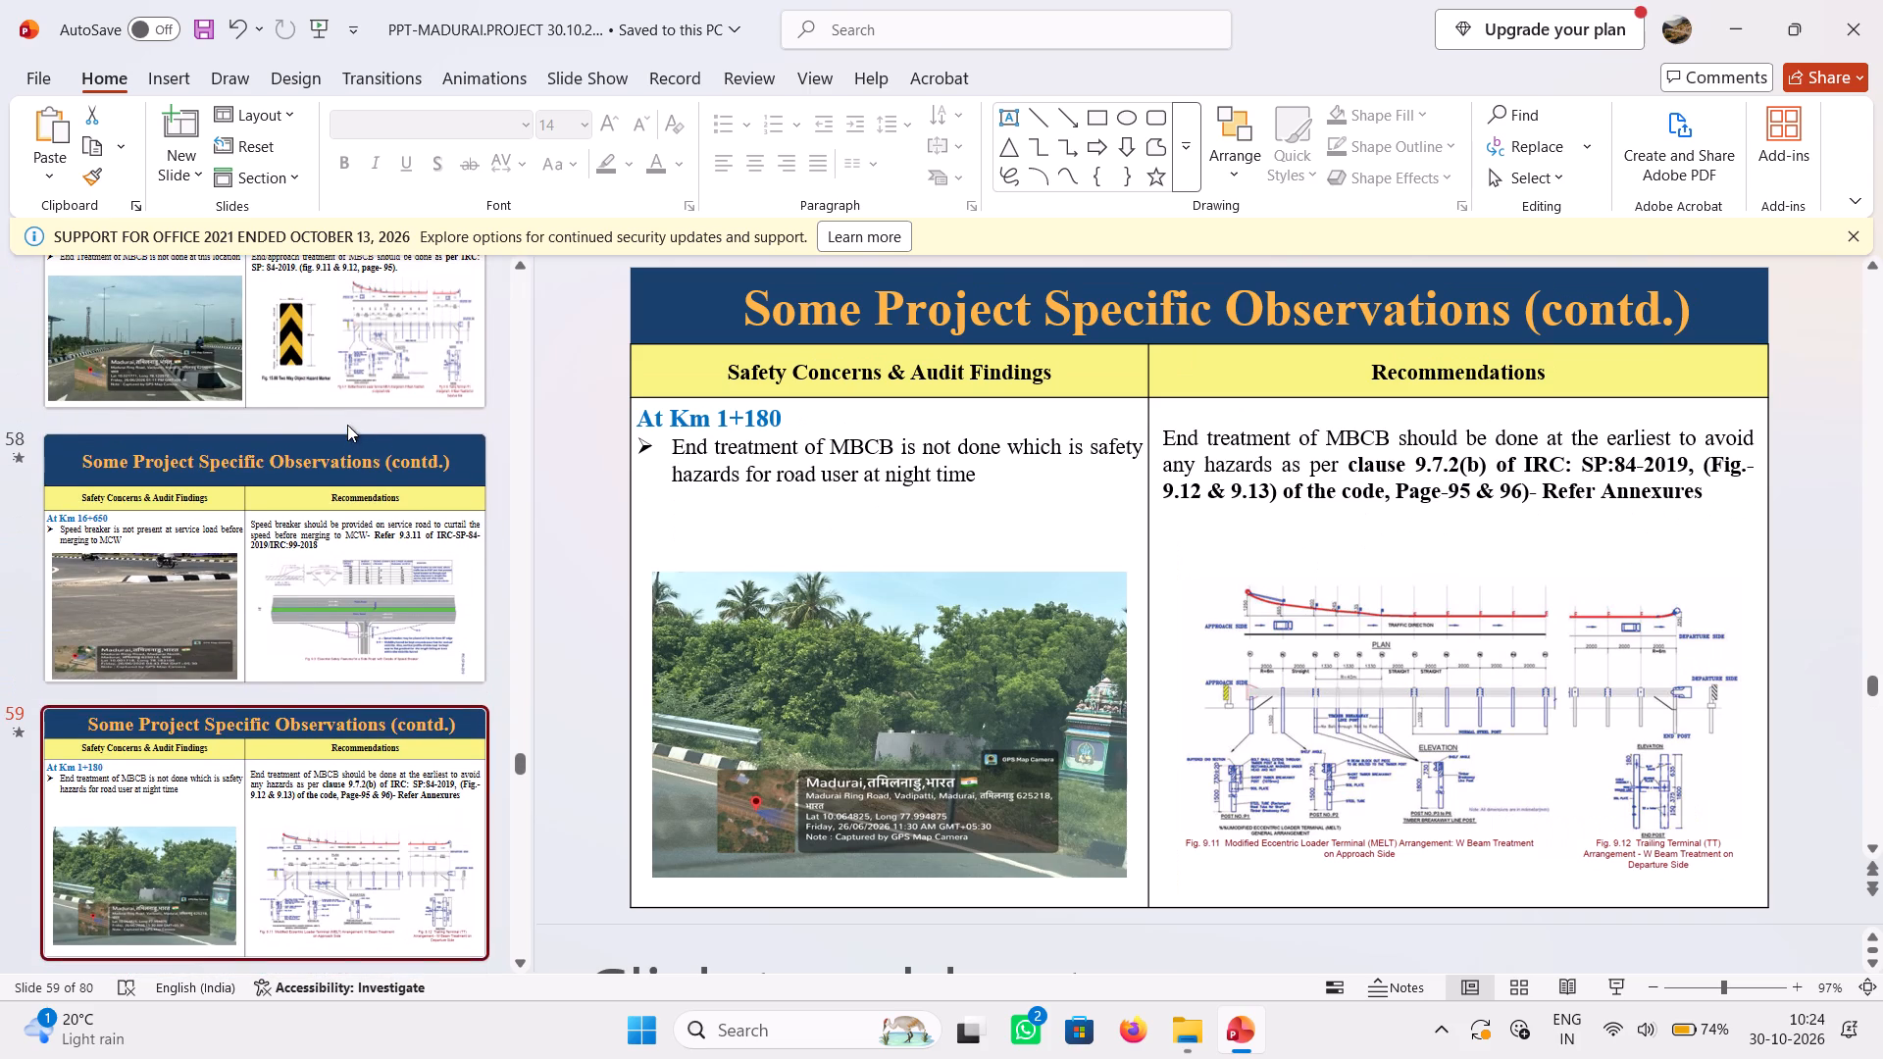
pyautogui.click(381, 371)
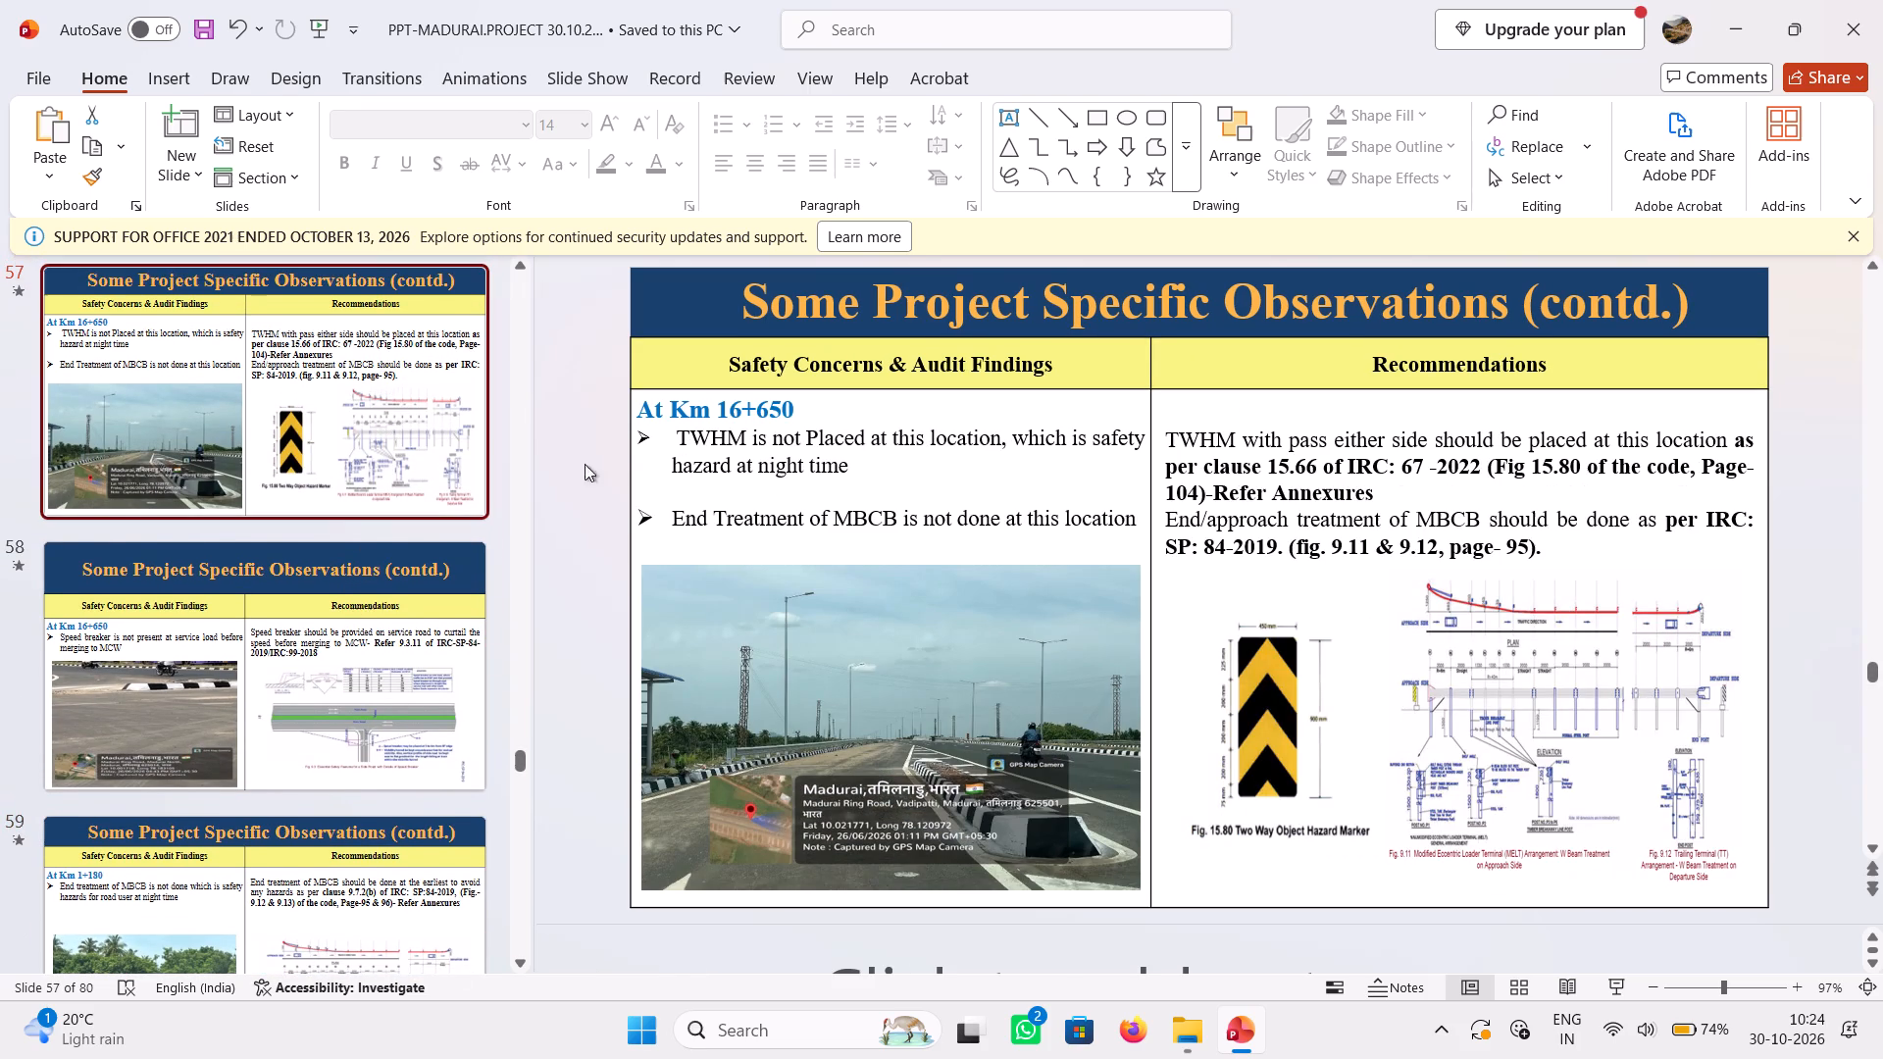
pyautogui.scroll(1, 327, 507)
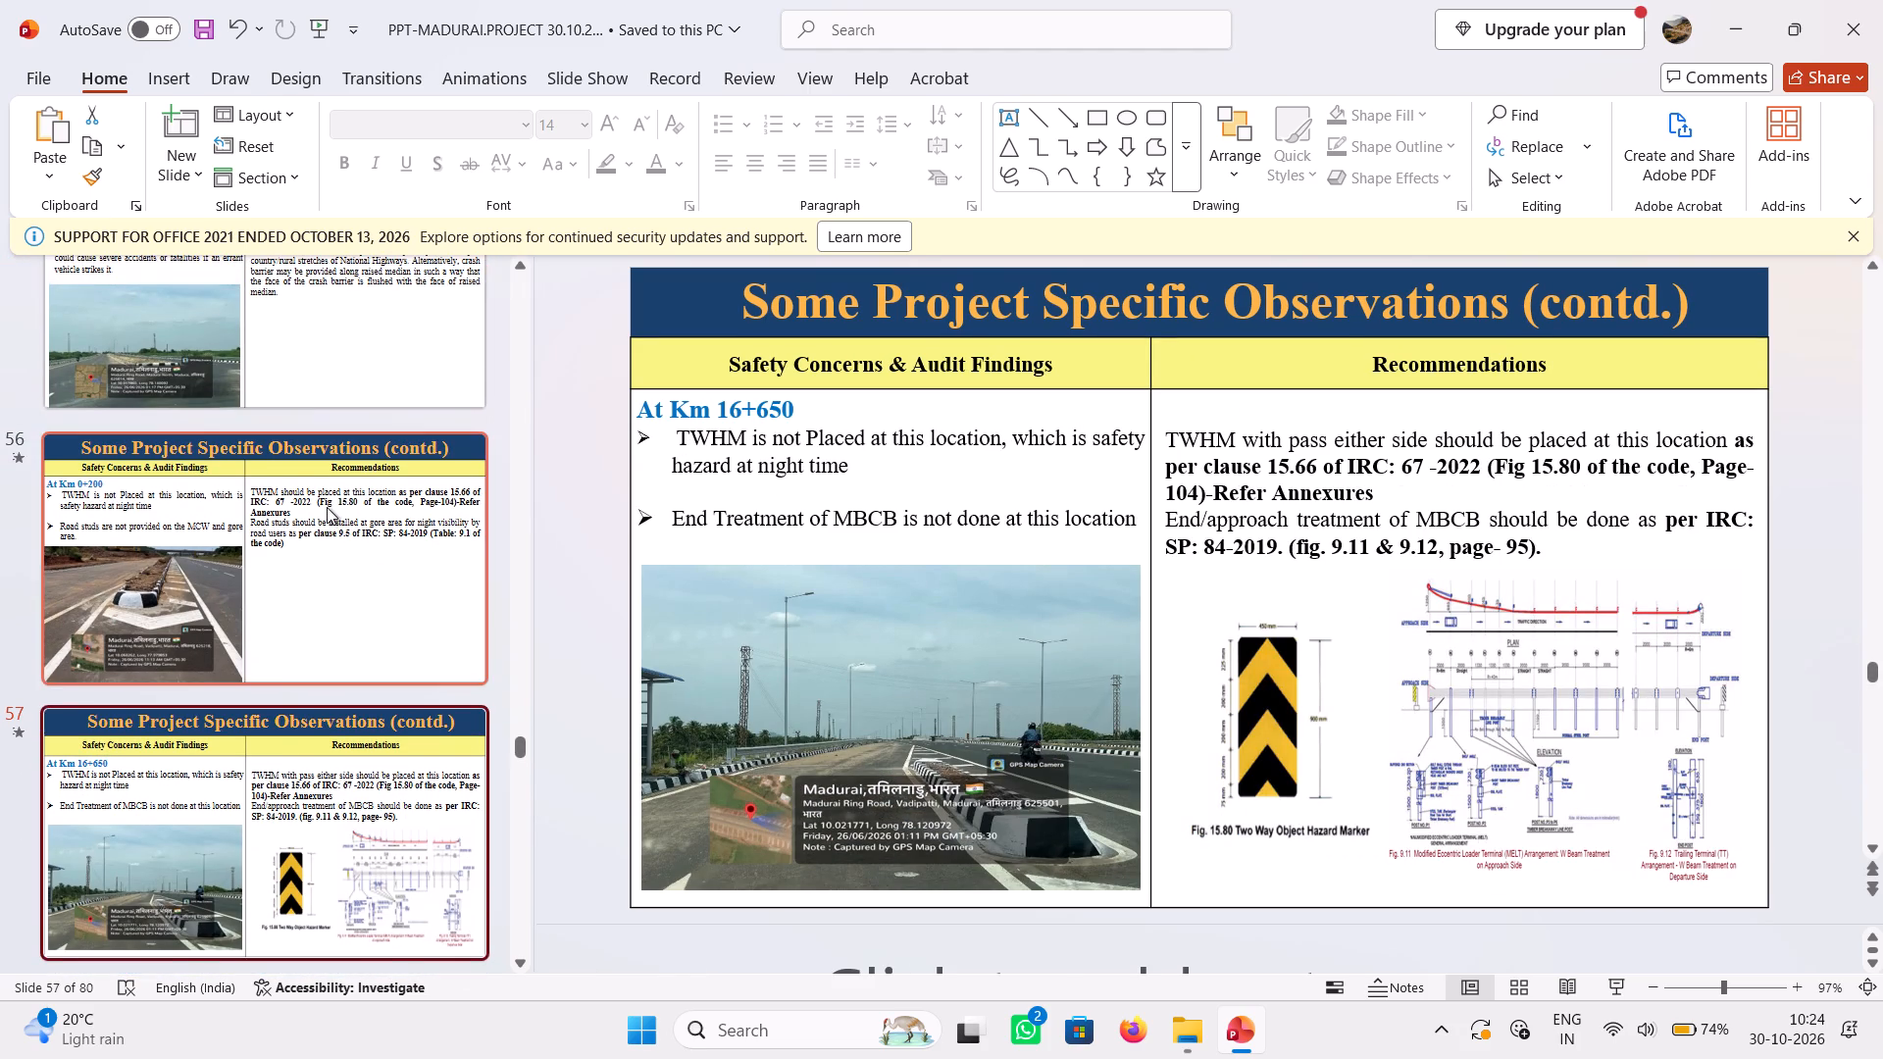
pyautogui.scroll(1, 322, 555)
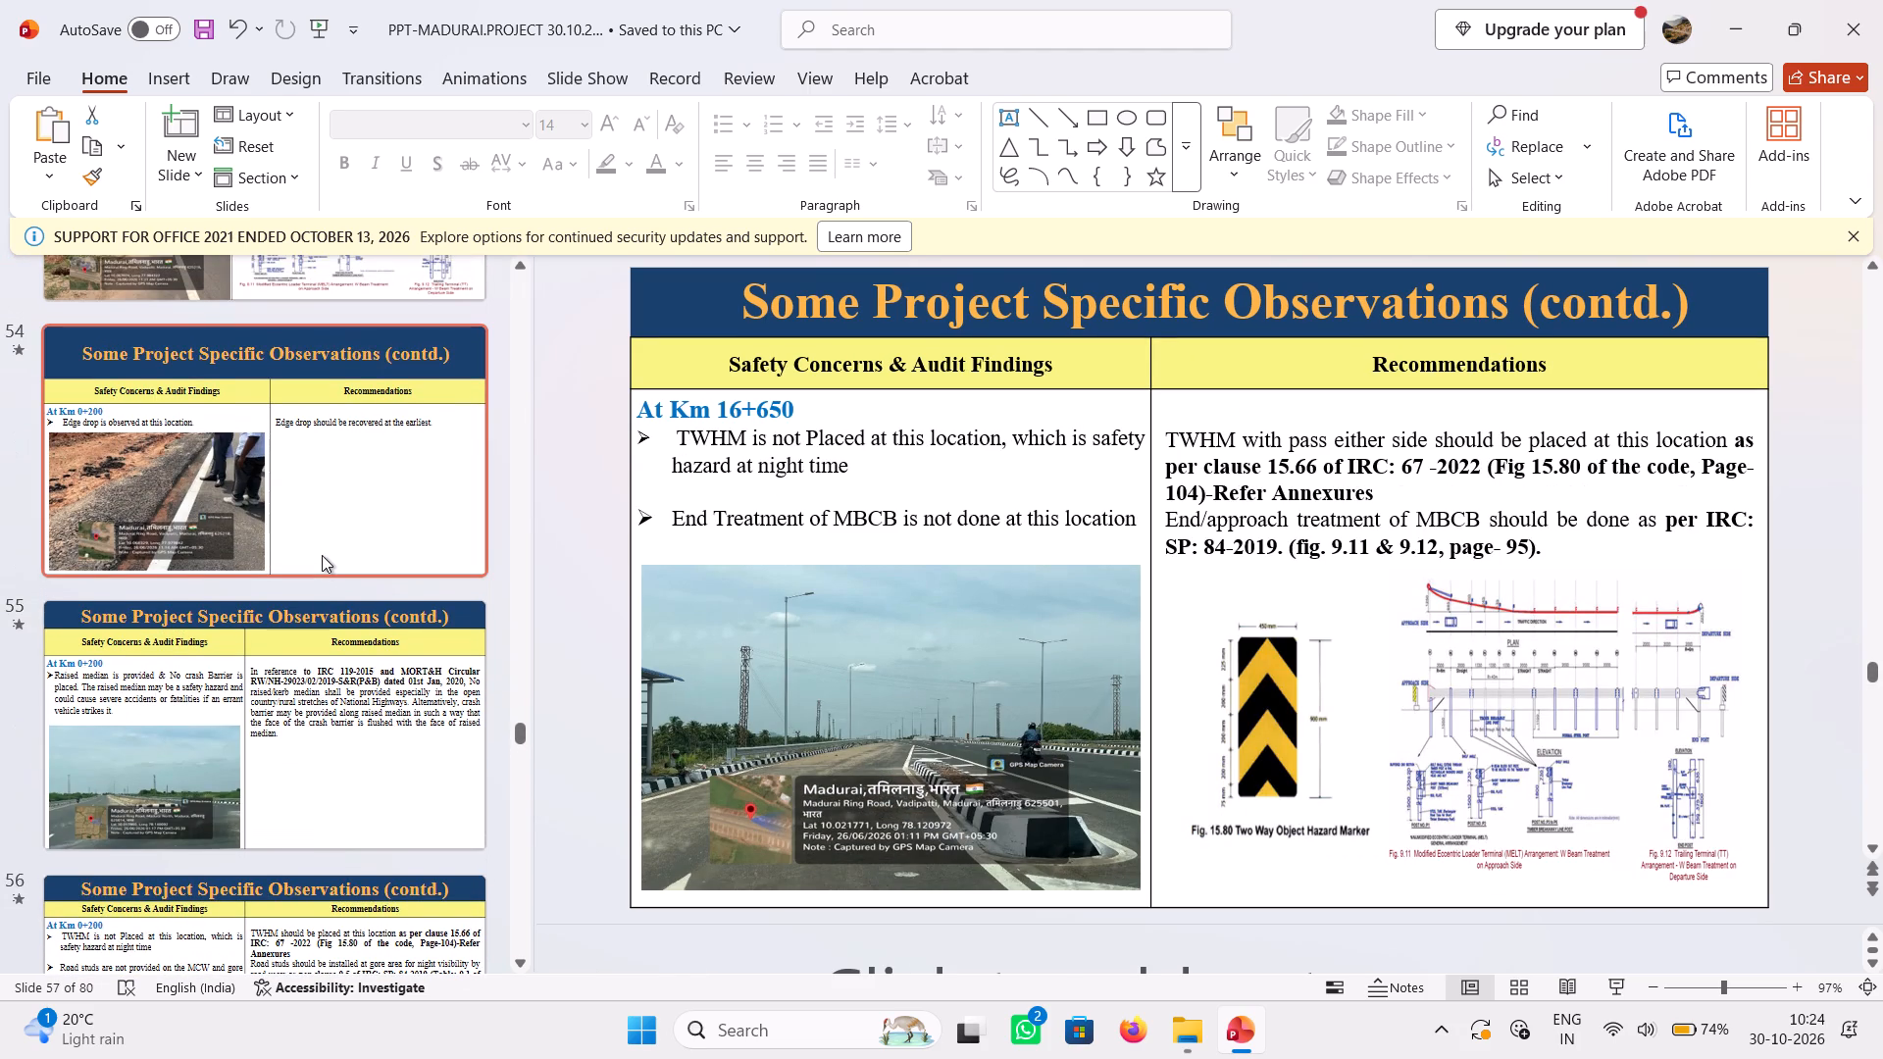
pyautogui.click(311, 698)
pyautogui.scroll(-1, 311, 698)
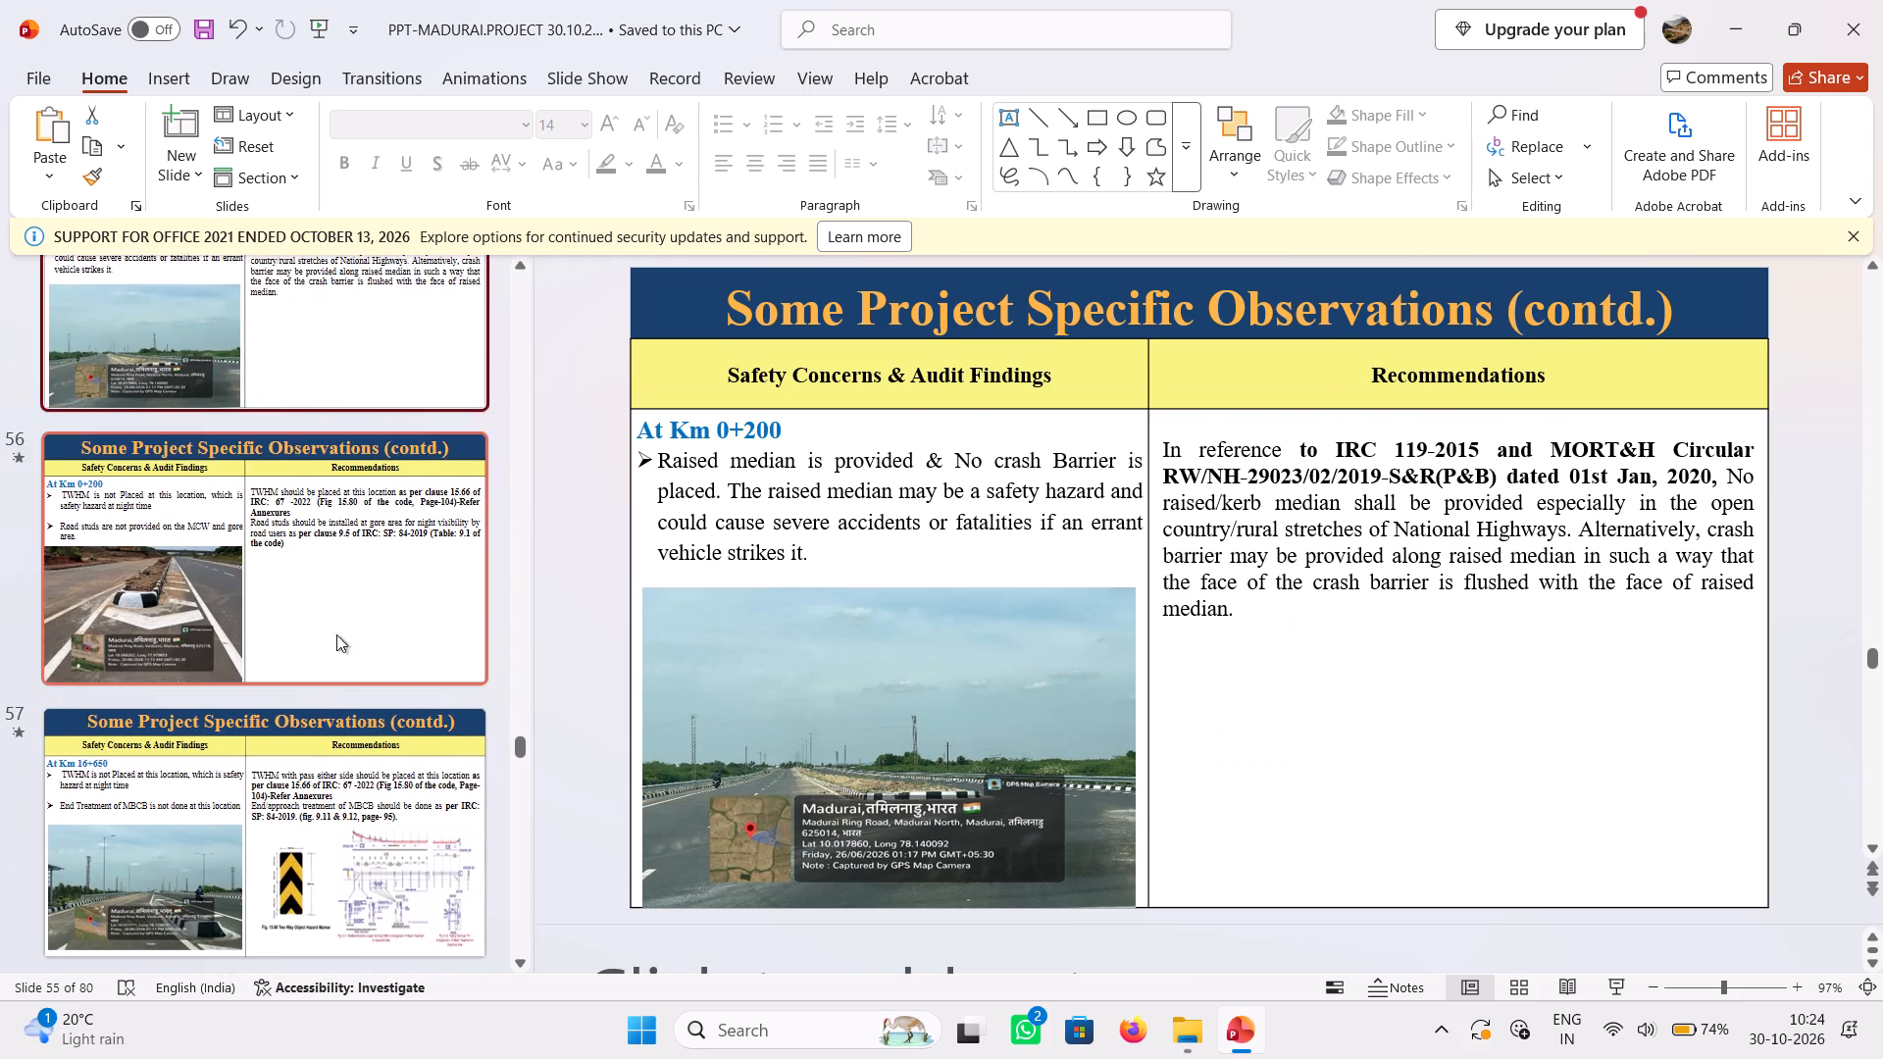
pyautogui.click(343, 575)
pyautogui.scroll(3, 339, 580)
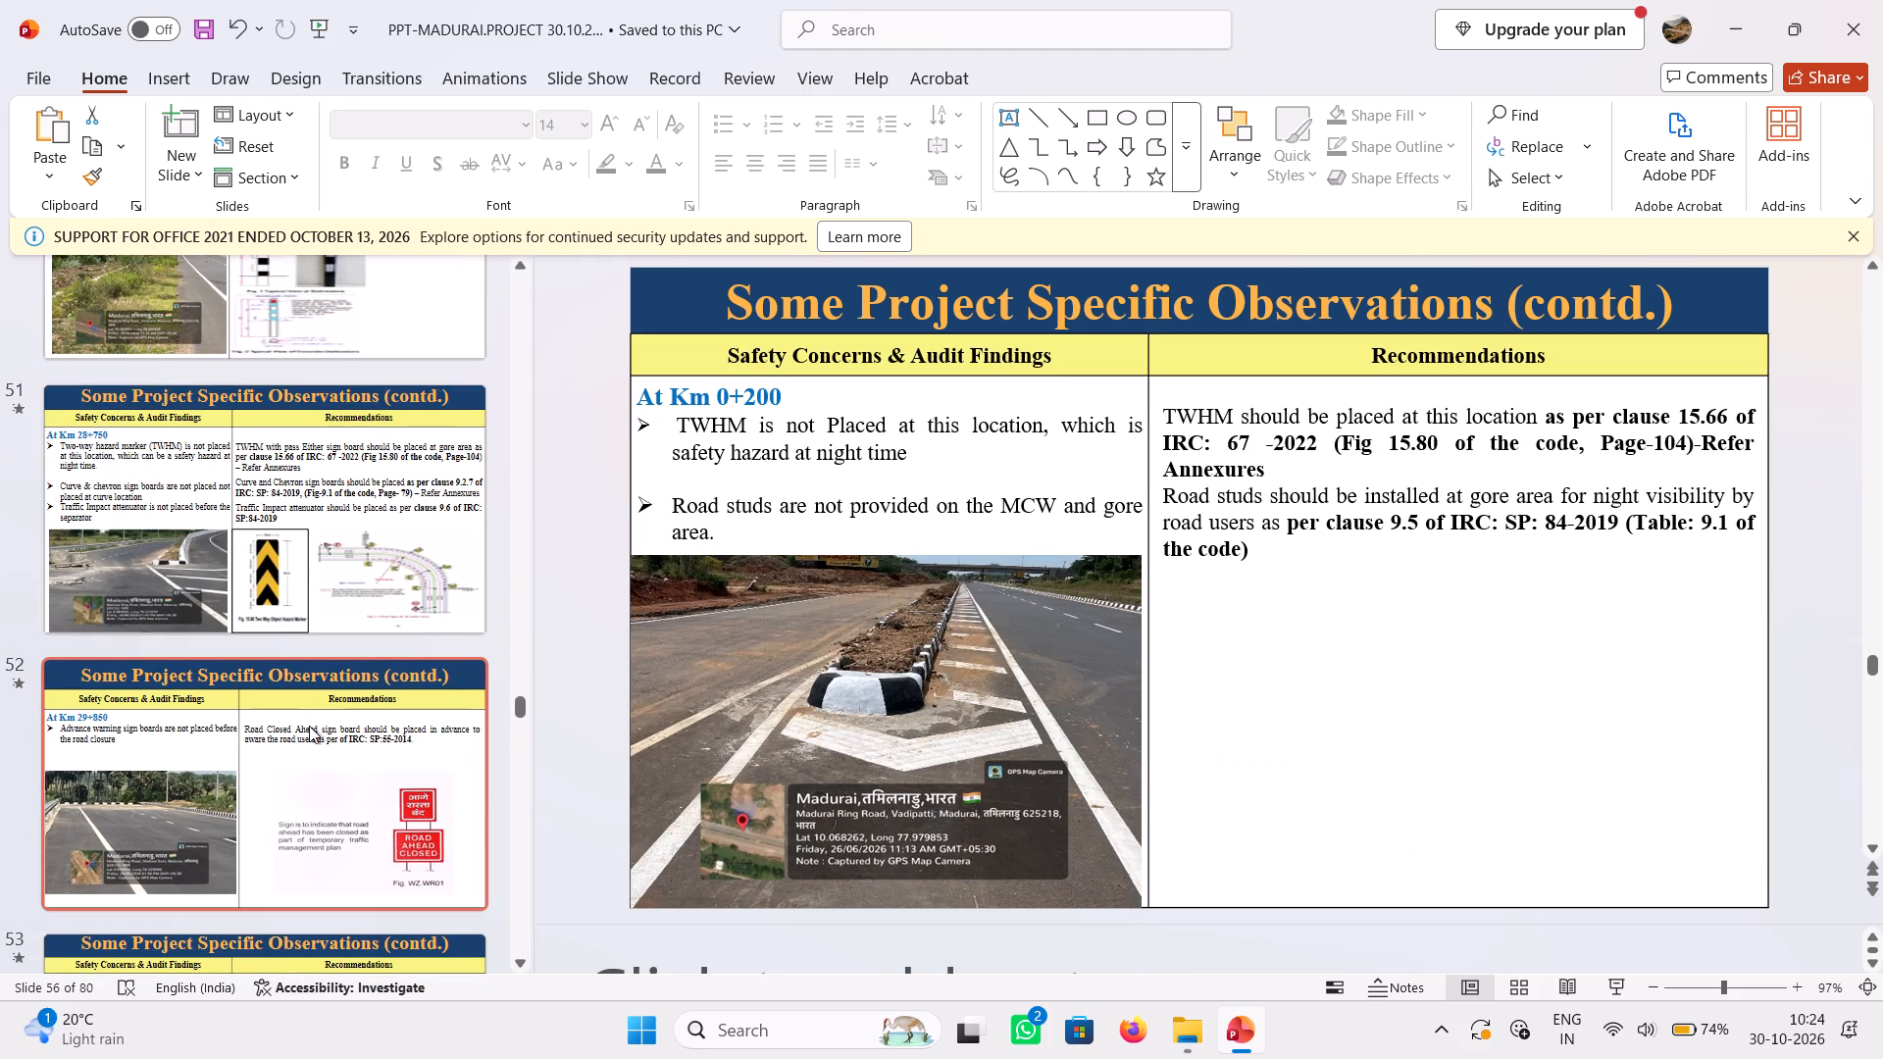
pyautogui.scroll(-1, 309, 726)
pyautogui.click(307, 859)
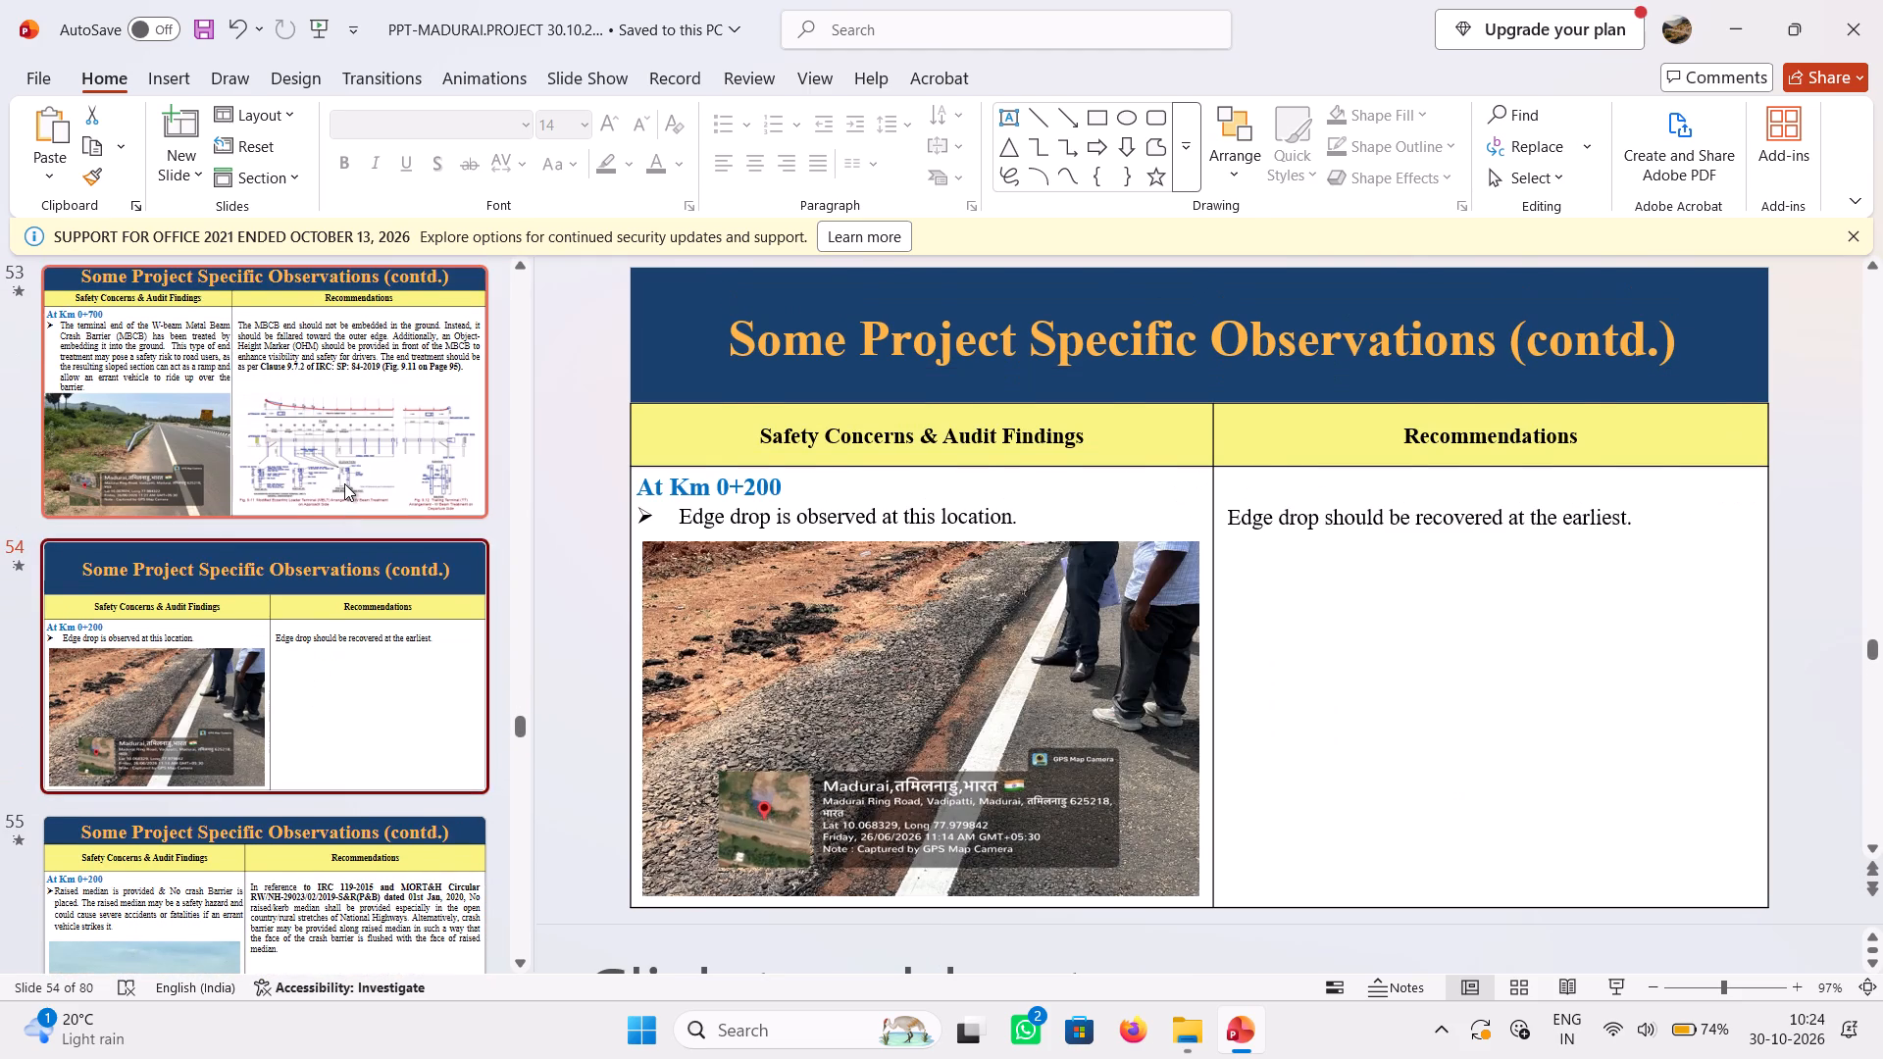
# Continue reviewing the Vadipatti section backwards from At Km 0+700 through At Km 02+550 to the At Km 0+000 slide.
pyautogui.click(344, 483)
pyautogui.scroll(1, 342, 481)
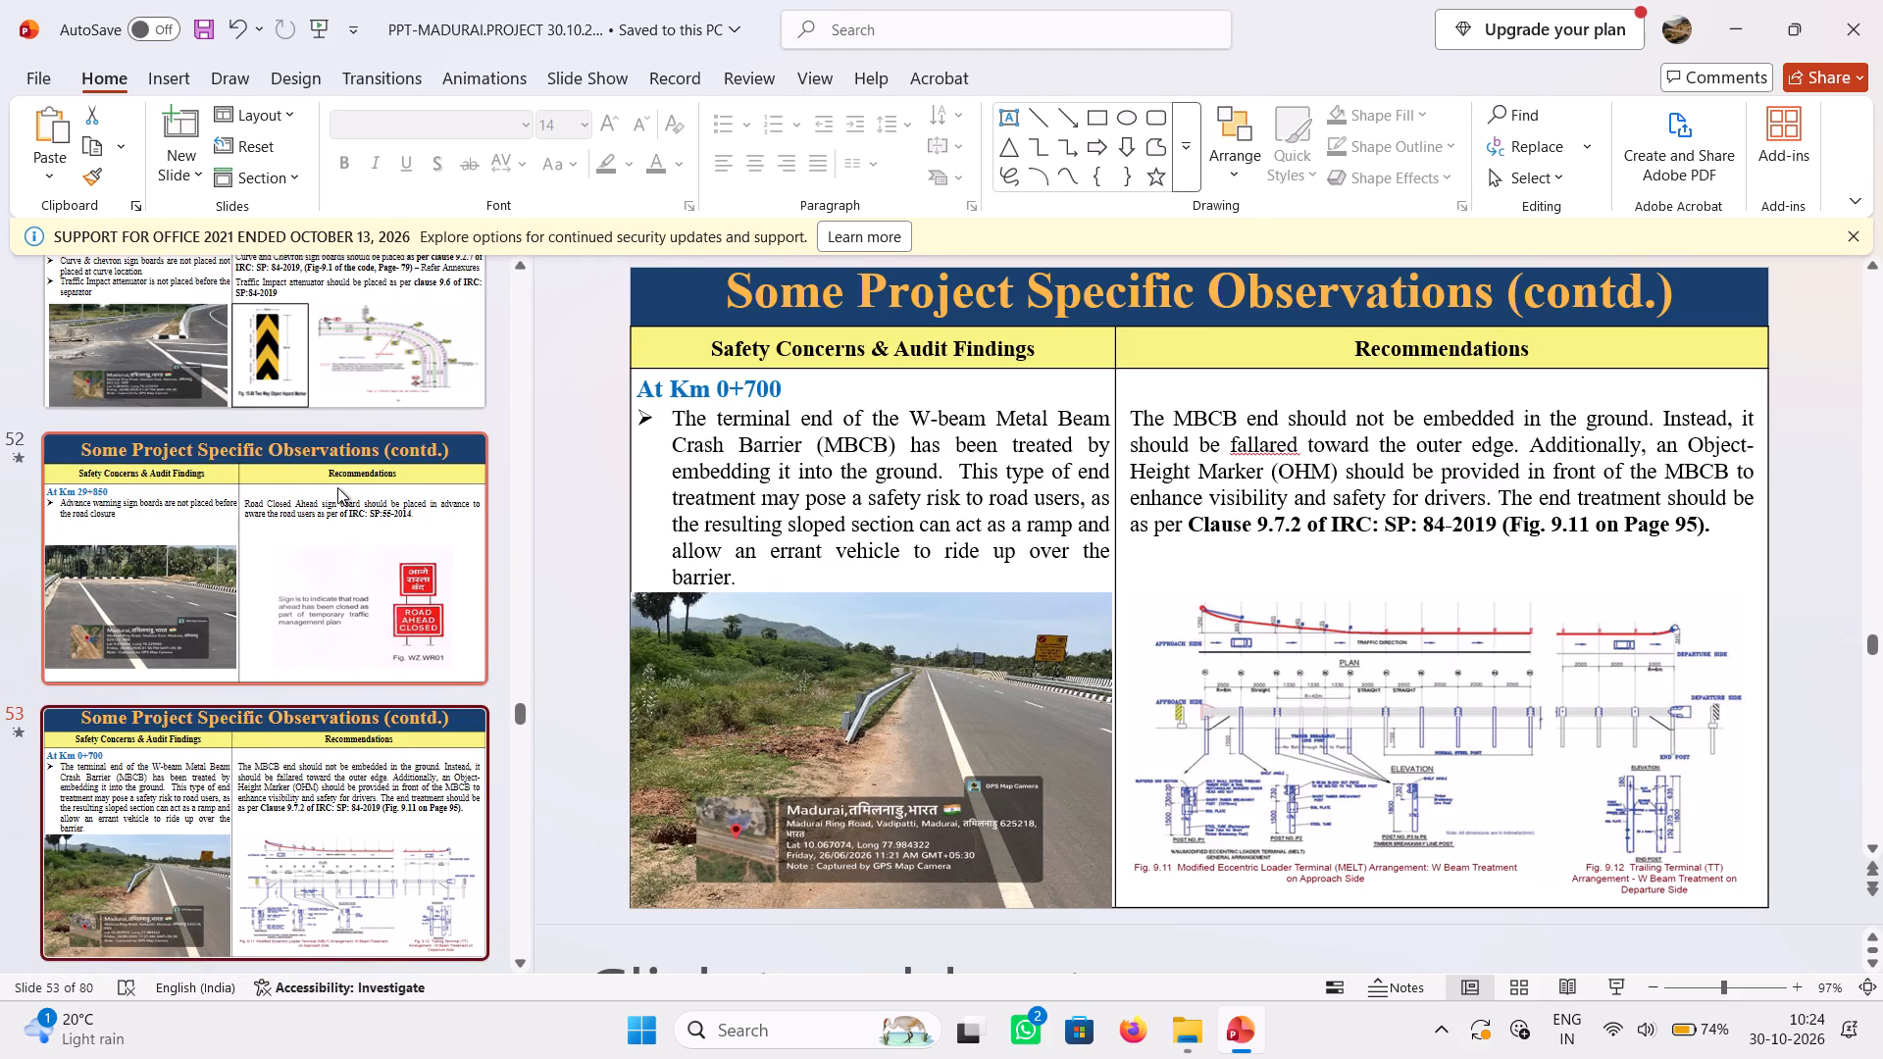
pyautogui.scroll(1, 337, 488)
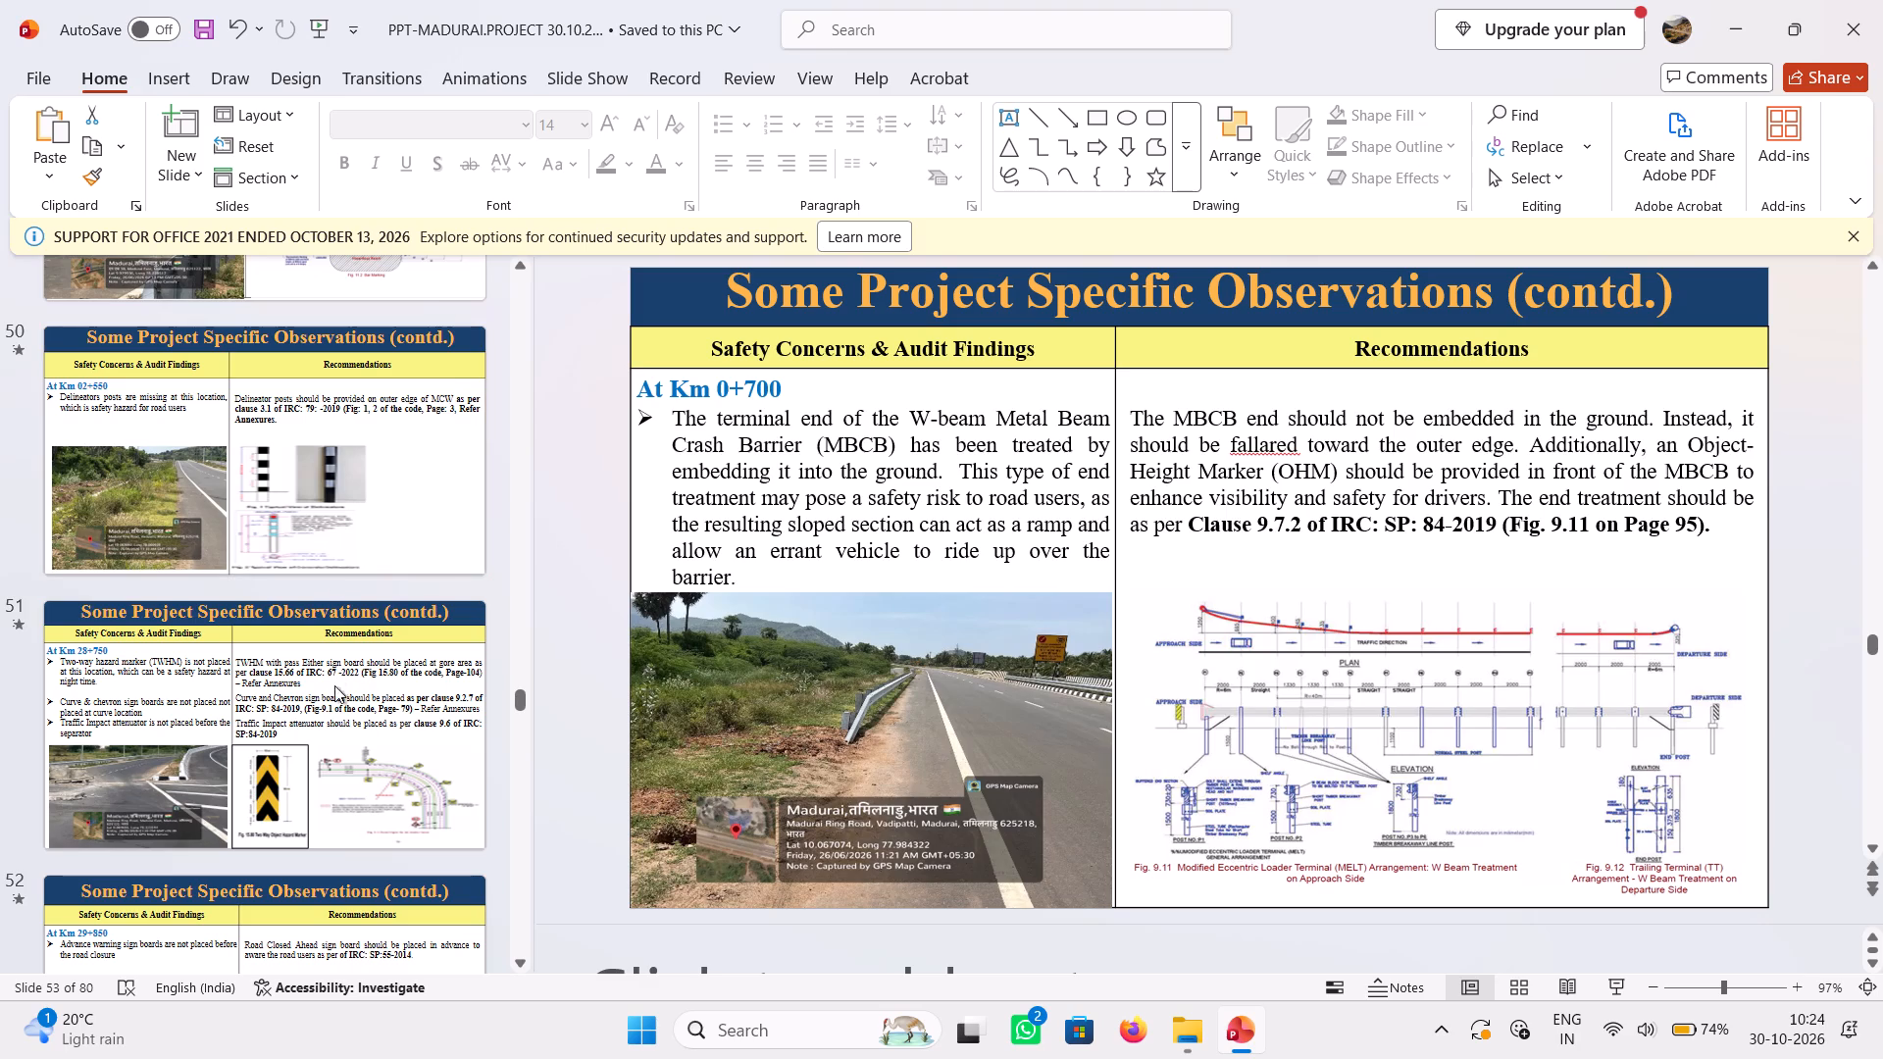
pyautogui.click(335, 701)
pyautogui.click(334, 497)
pyautogui.scroll(1, 342, 475)
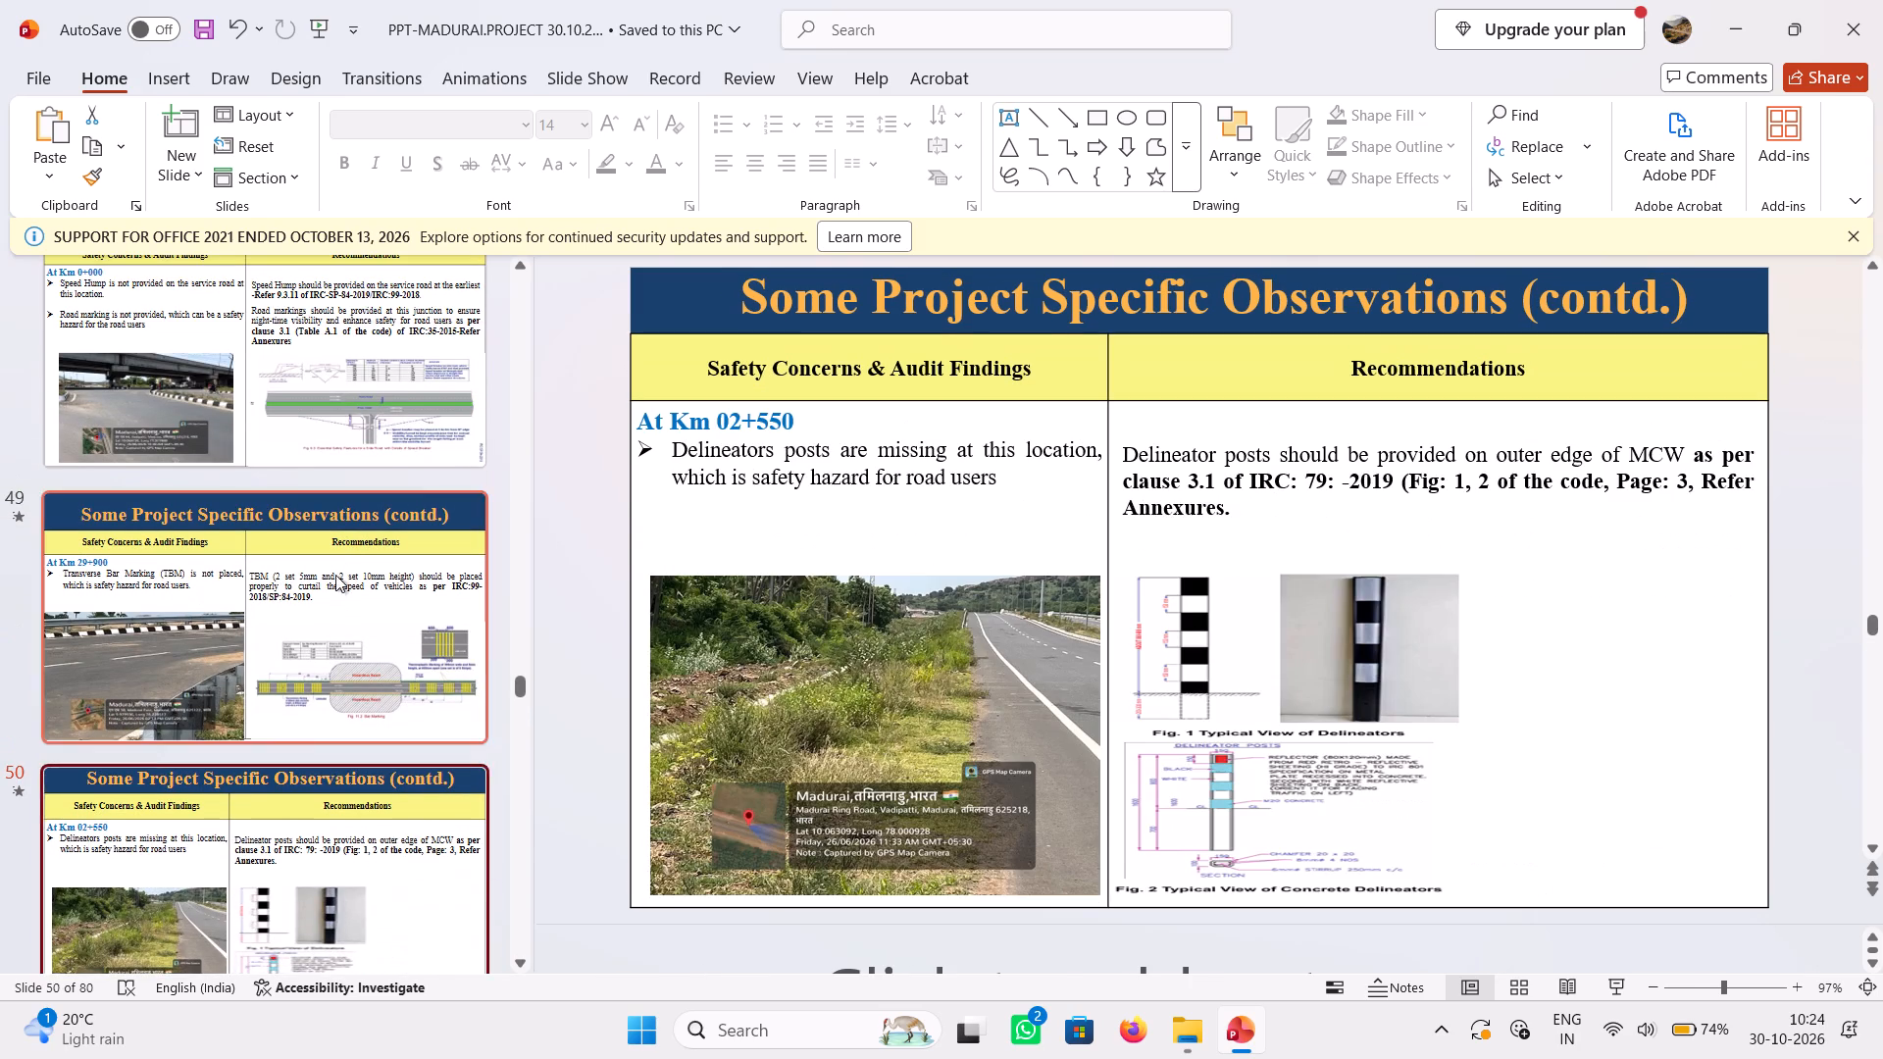
pyautogui.click(337, 607)
pyautogui.click(344, 427)
pyautogui.scroll(1, 340, 494)
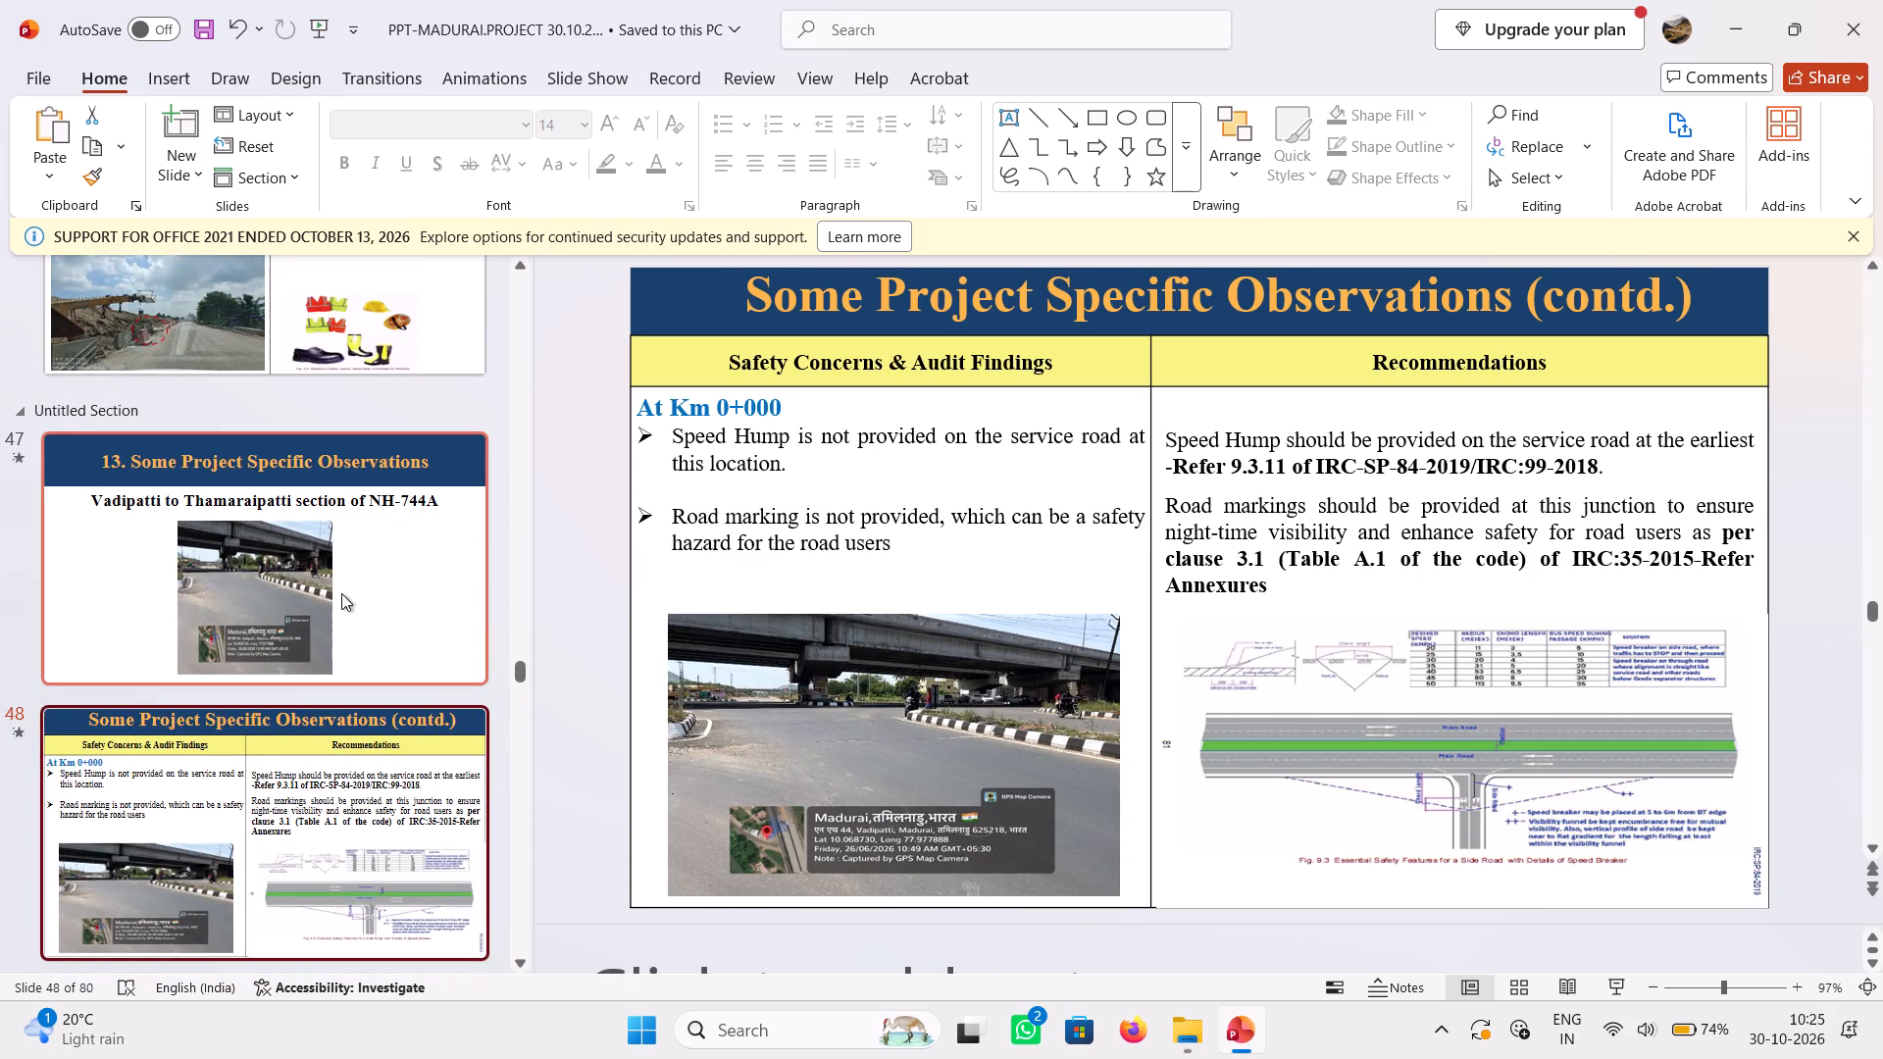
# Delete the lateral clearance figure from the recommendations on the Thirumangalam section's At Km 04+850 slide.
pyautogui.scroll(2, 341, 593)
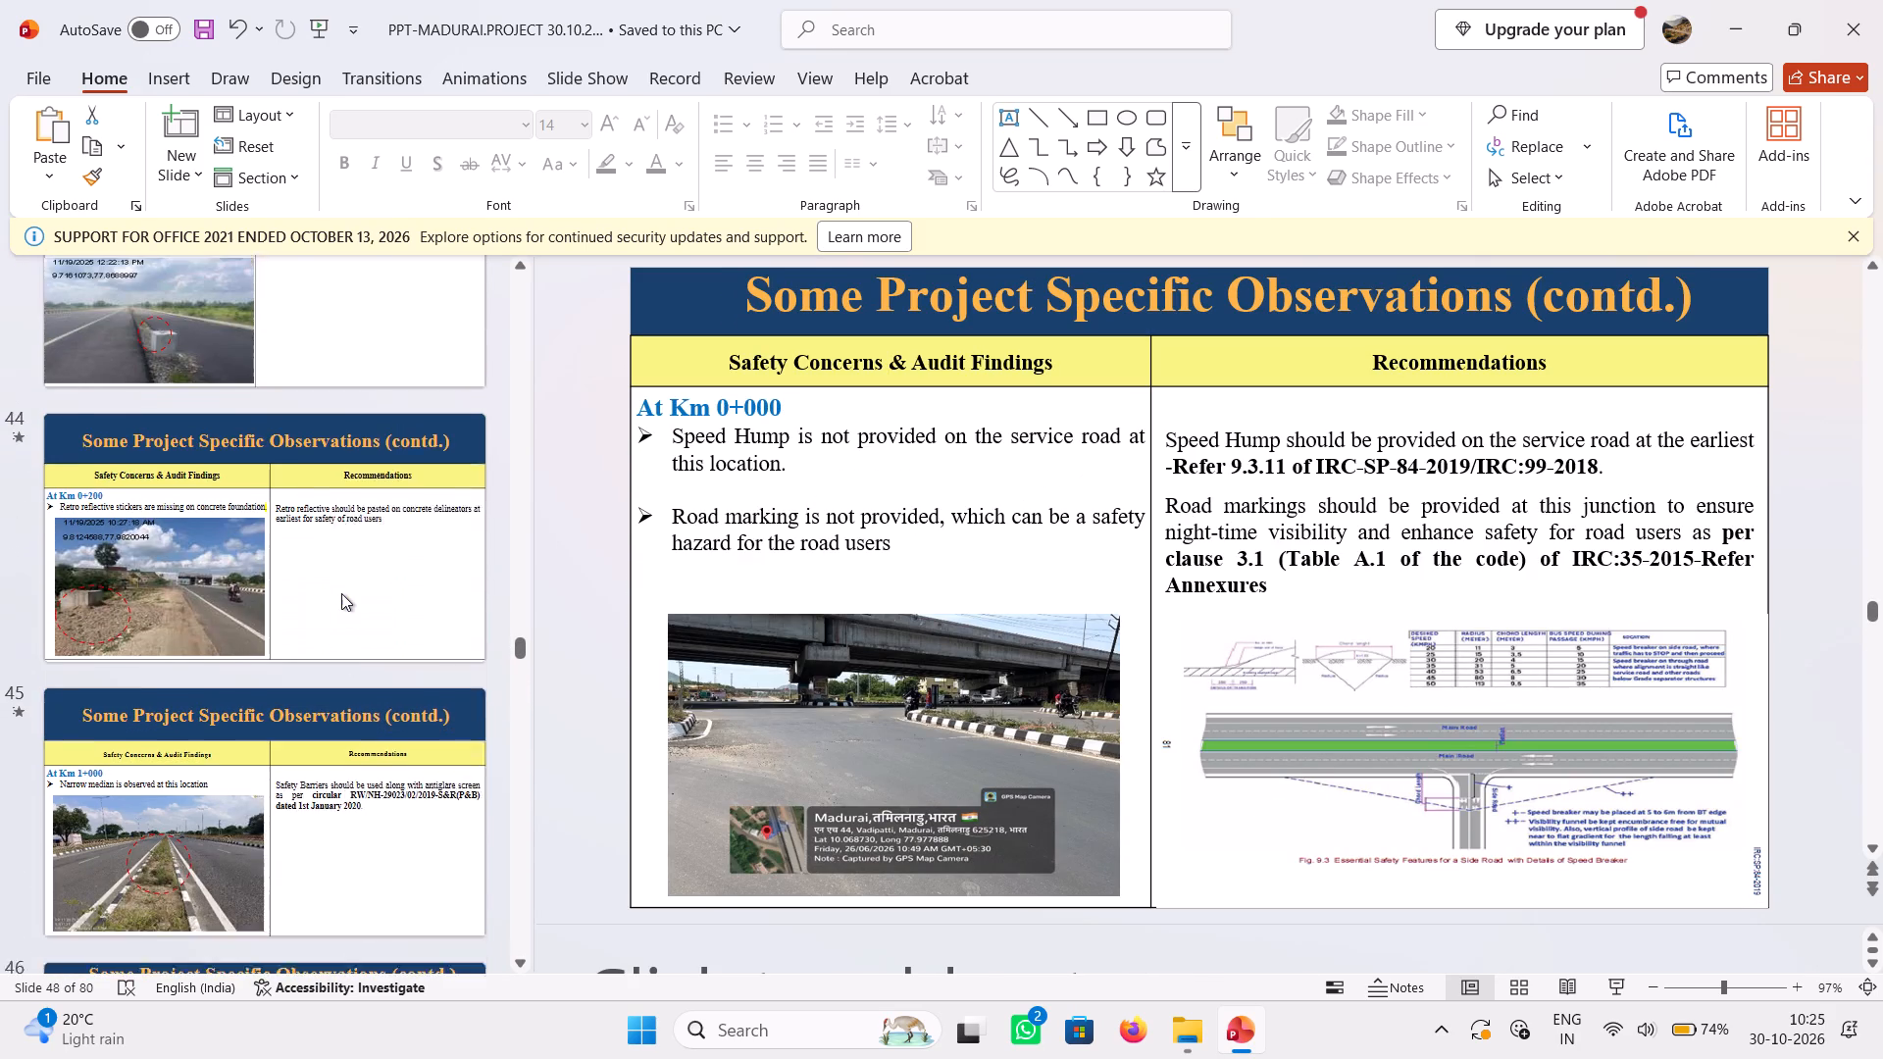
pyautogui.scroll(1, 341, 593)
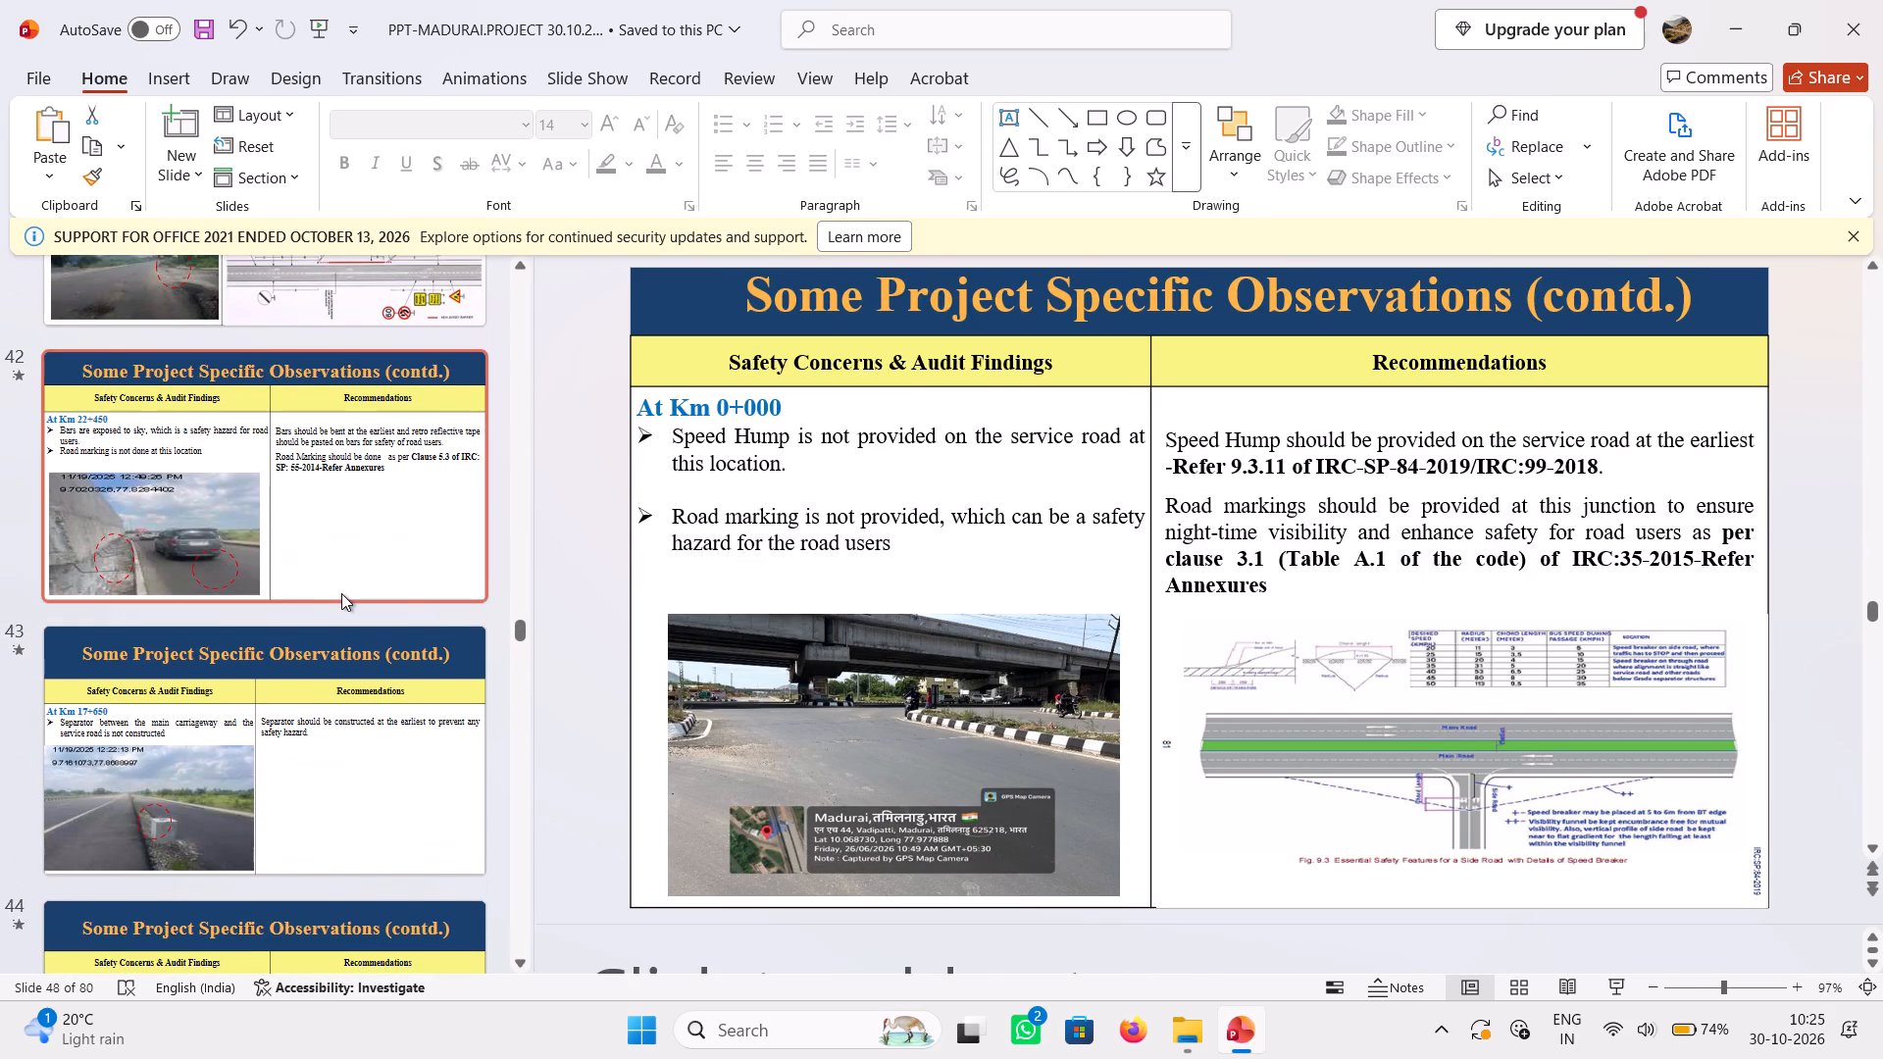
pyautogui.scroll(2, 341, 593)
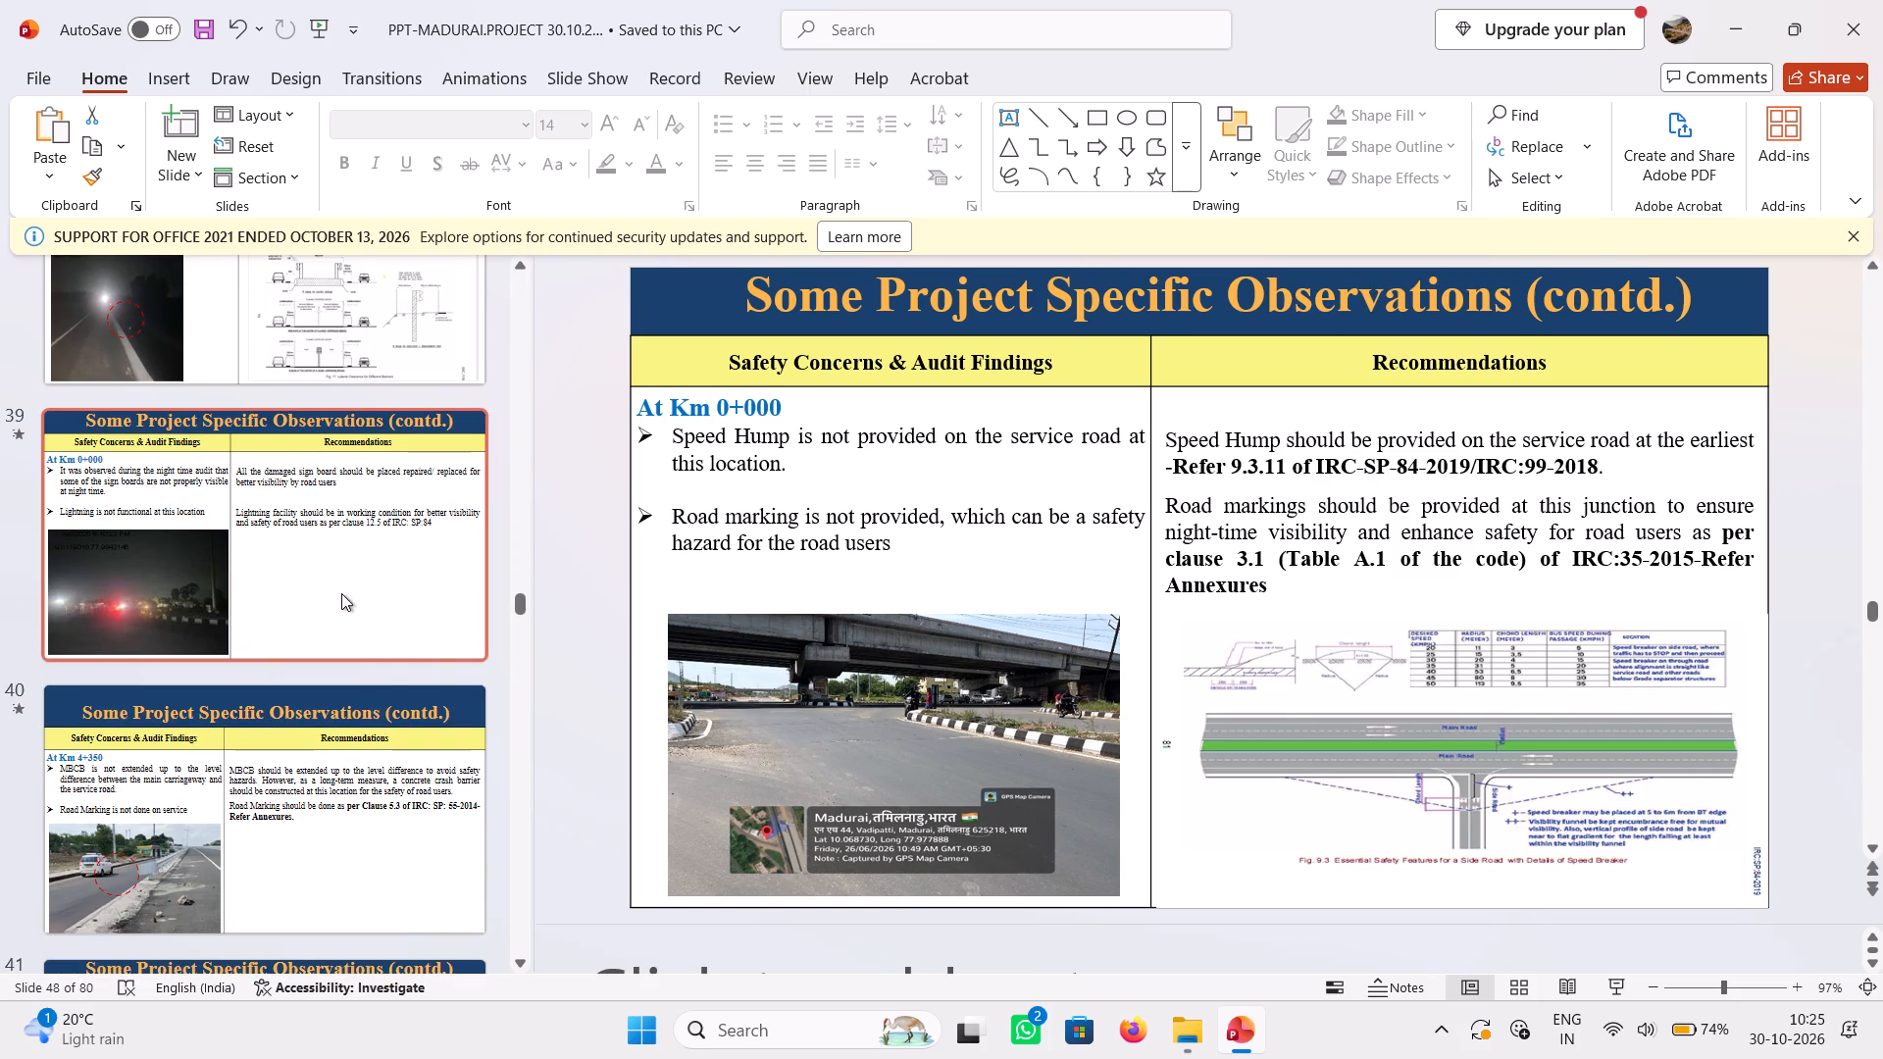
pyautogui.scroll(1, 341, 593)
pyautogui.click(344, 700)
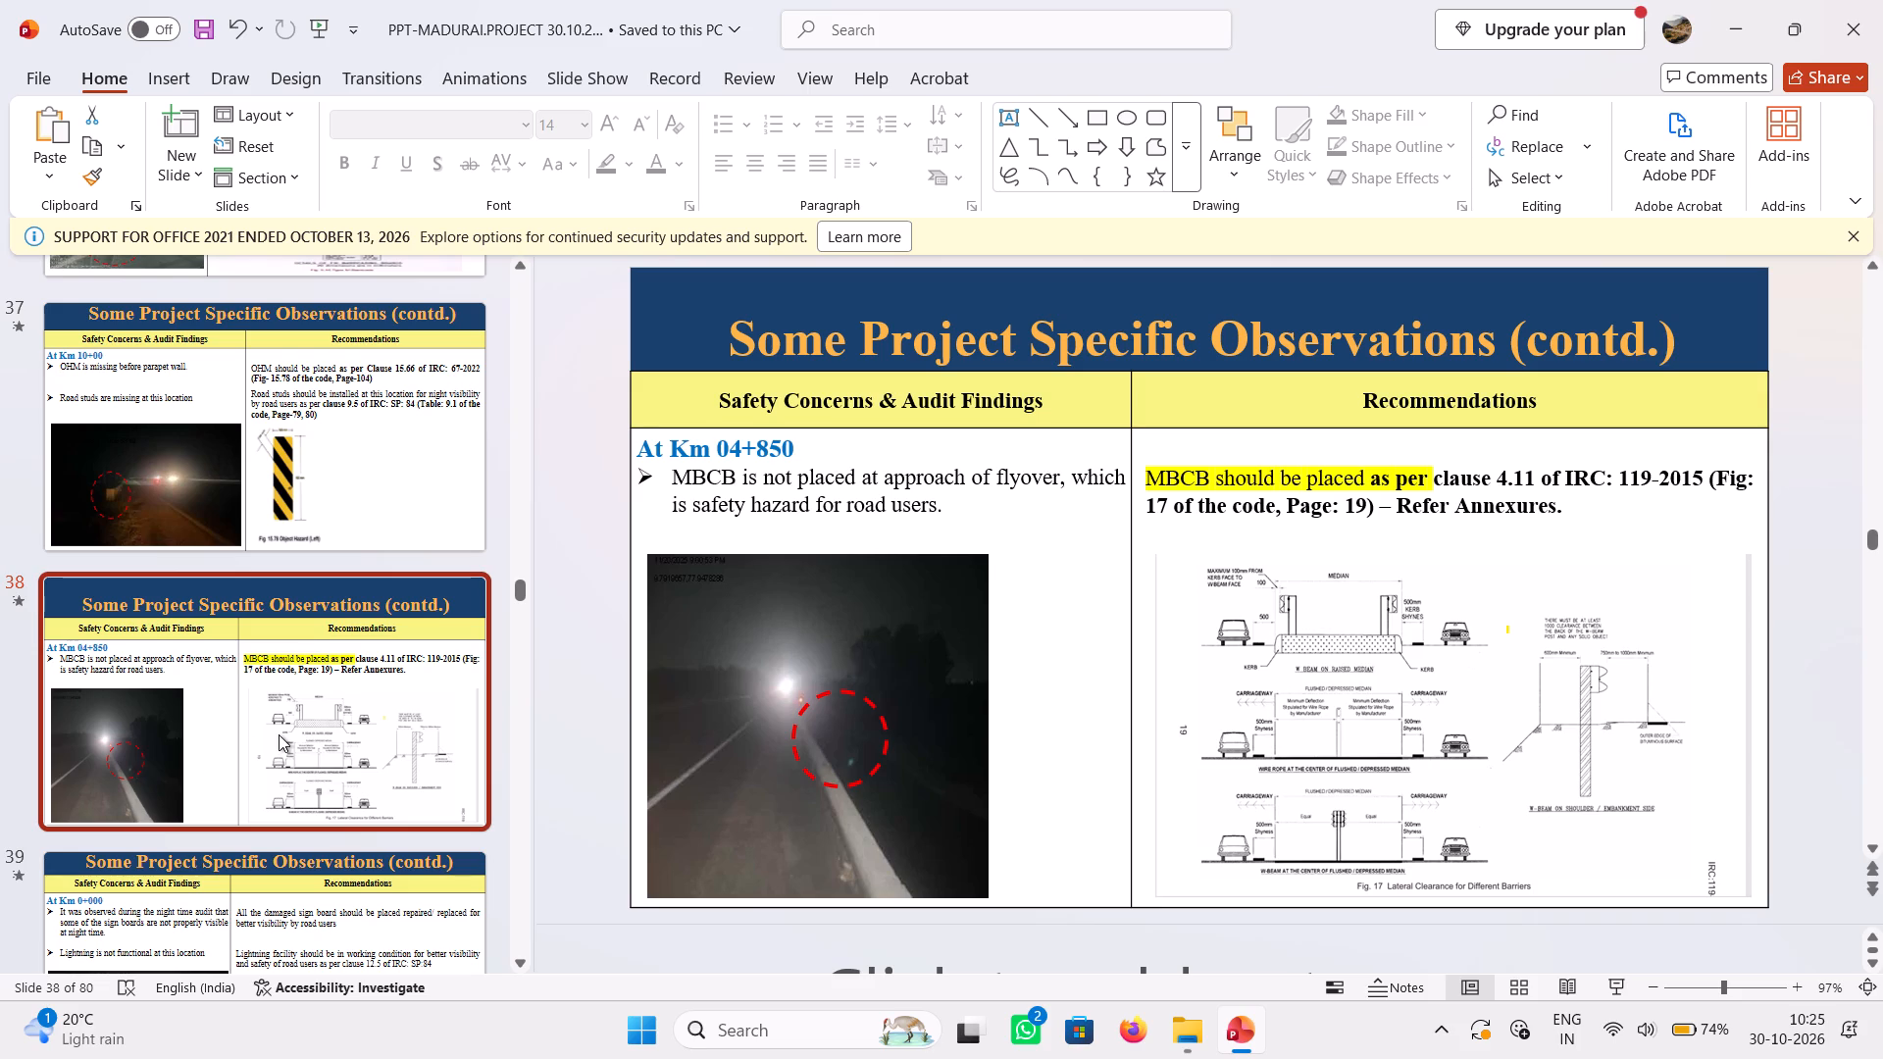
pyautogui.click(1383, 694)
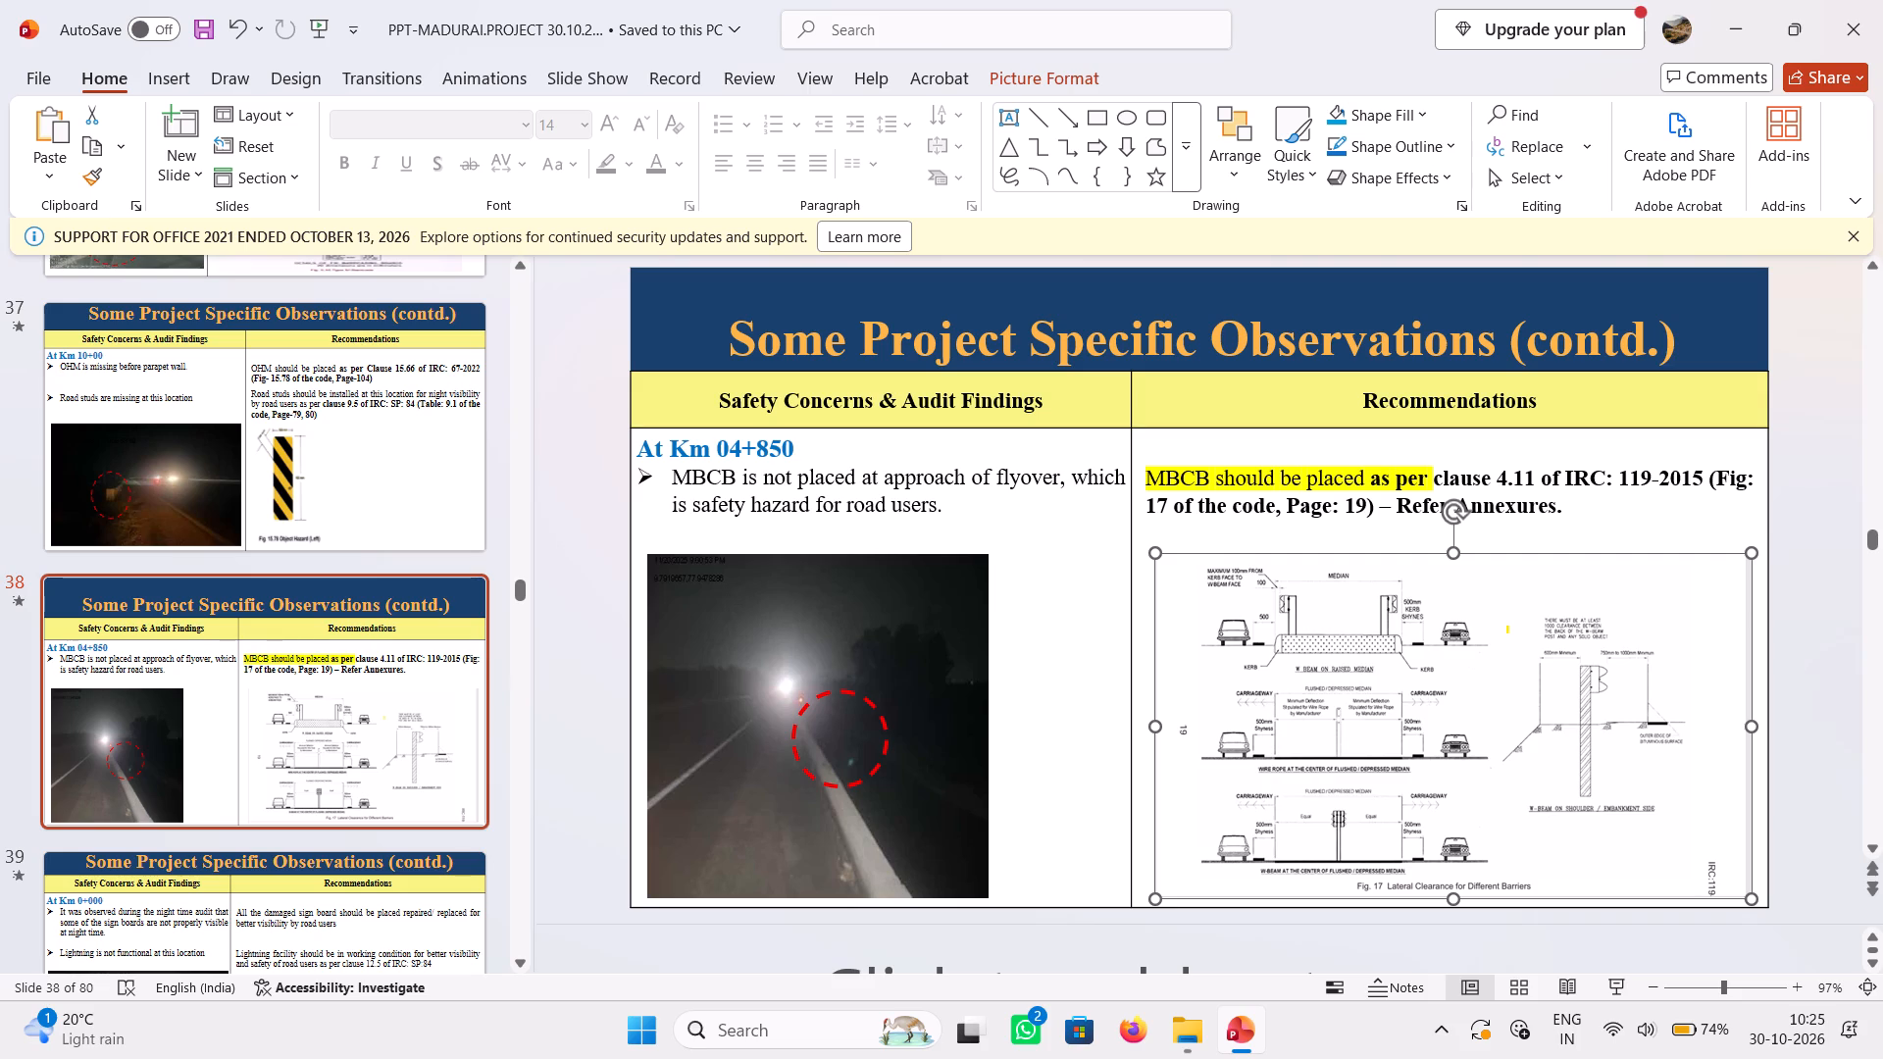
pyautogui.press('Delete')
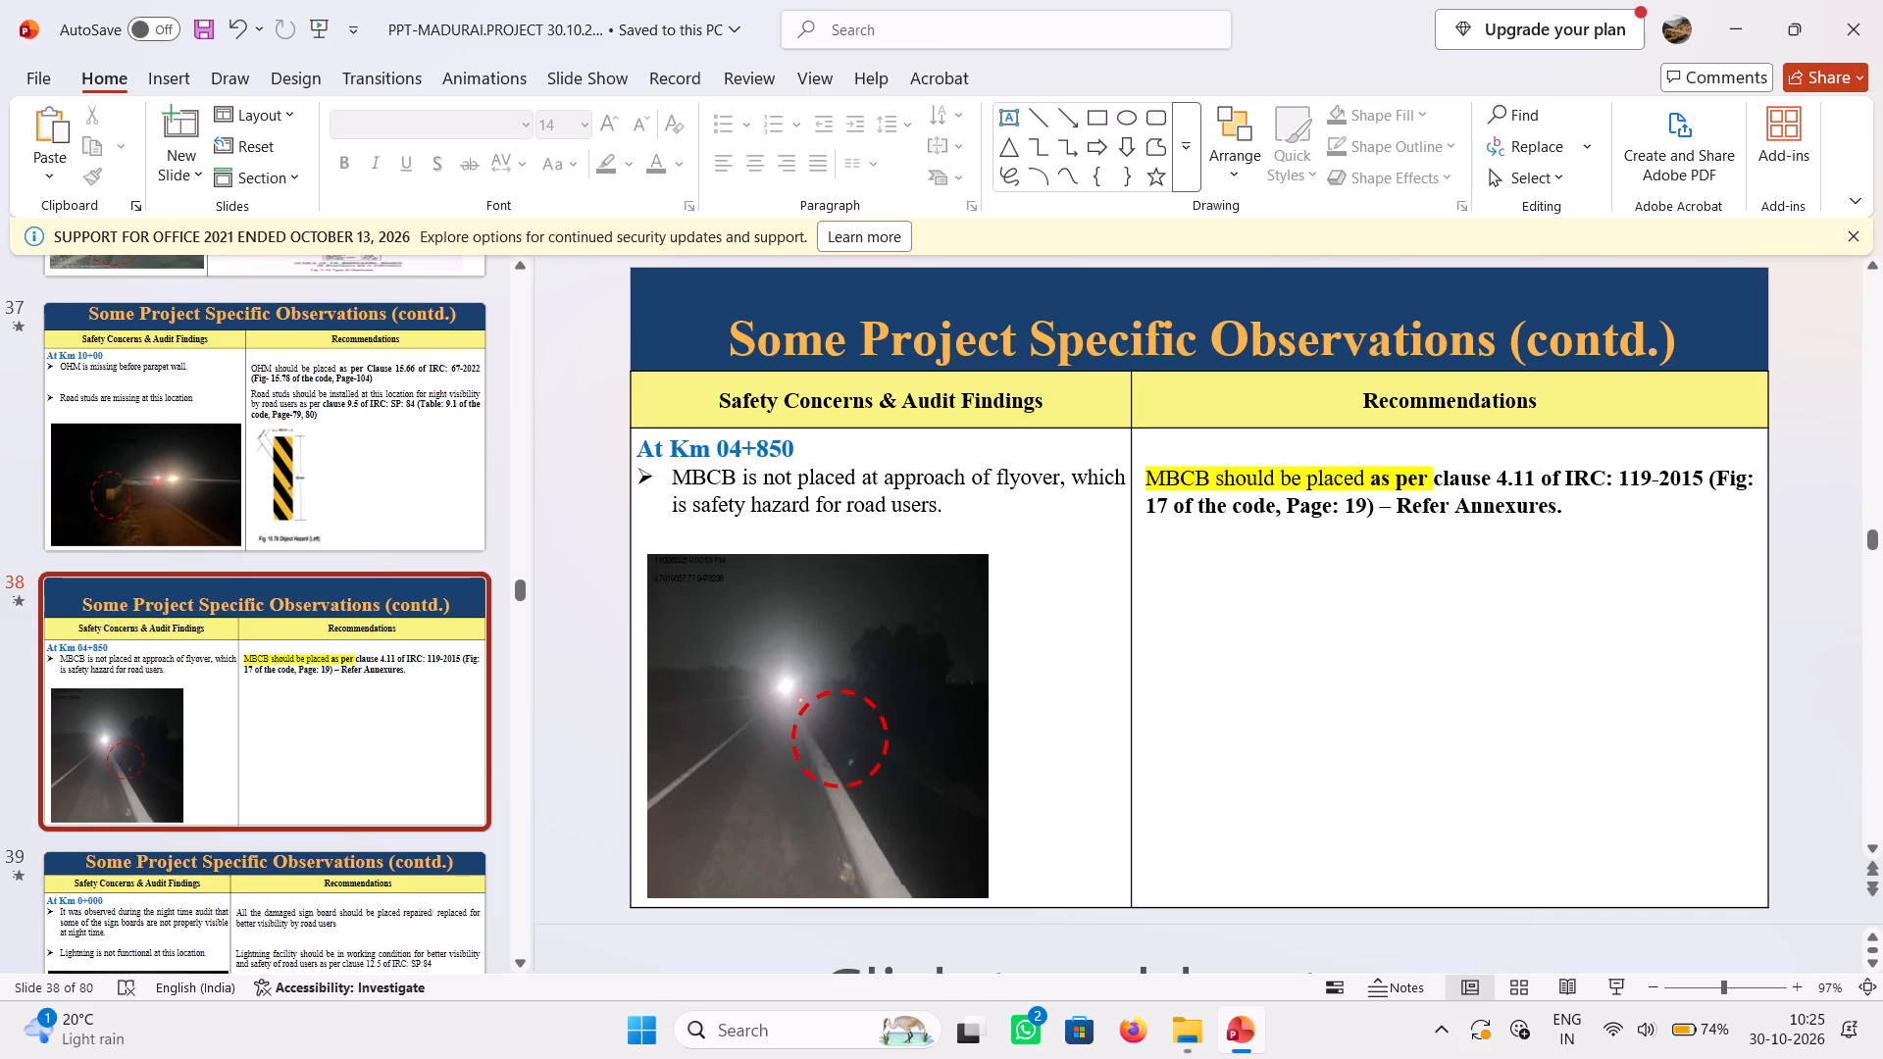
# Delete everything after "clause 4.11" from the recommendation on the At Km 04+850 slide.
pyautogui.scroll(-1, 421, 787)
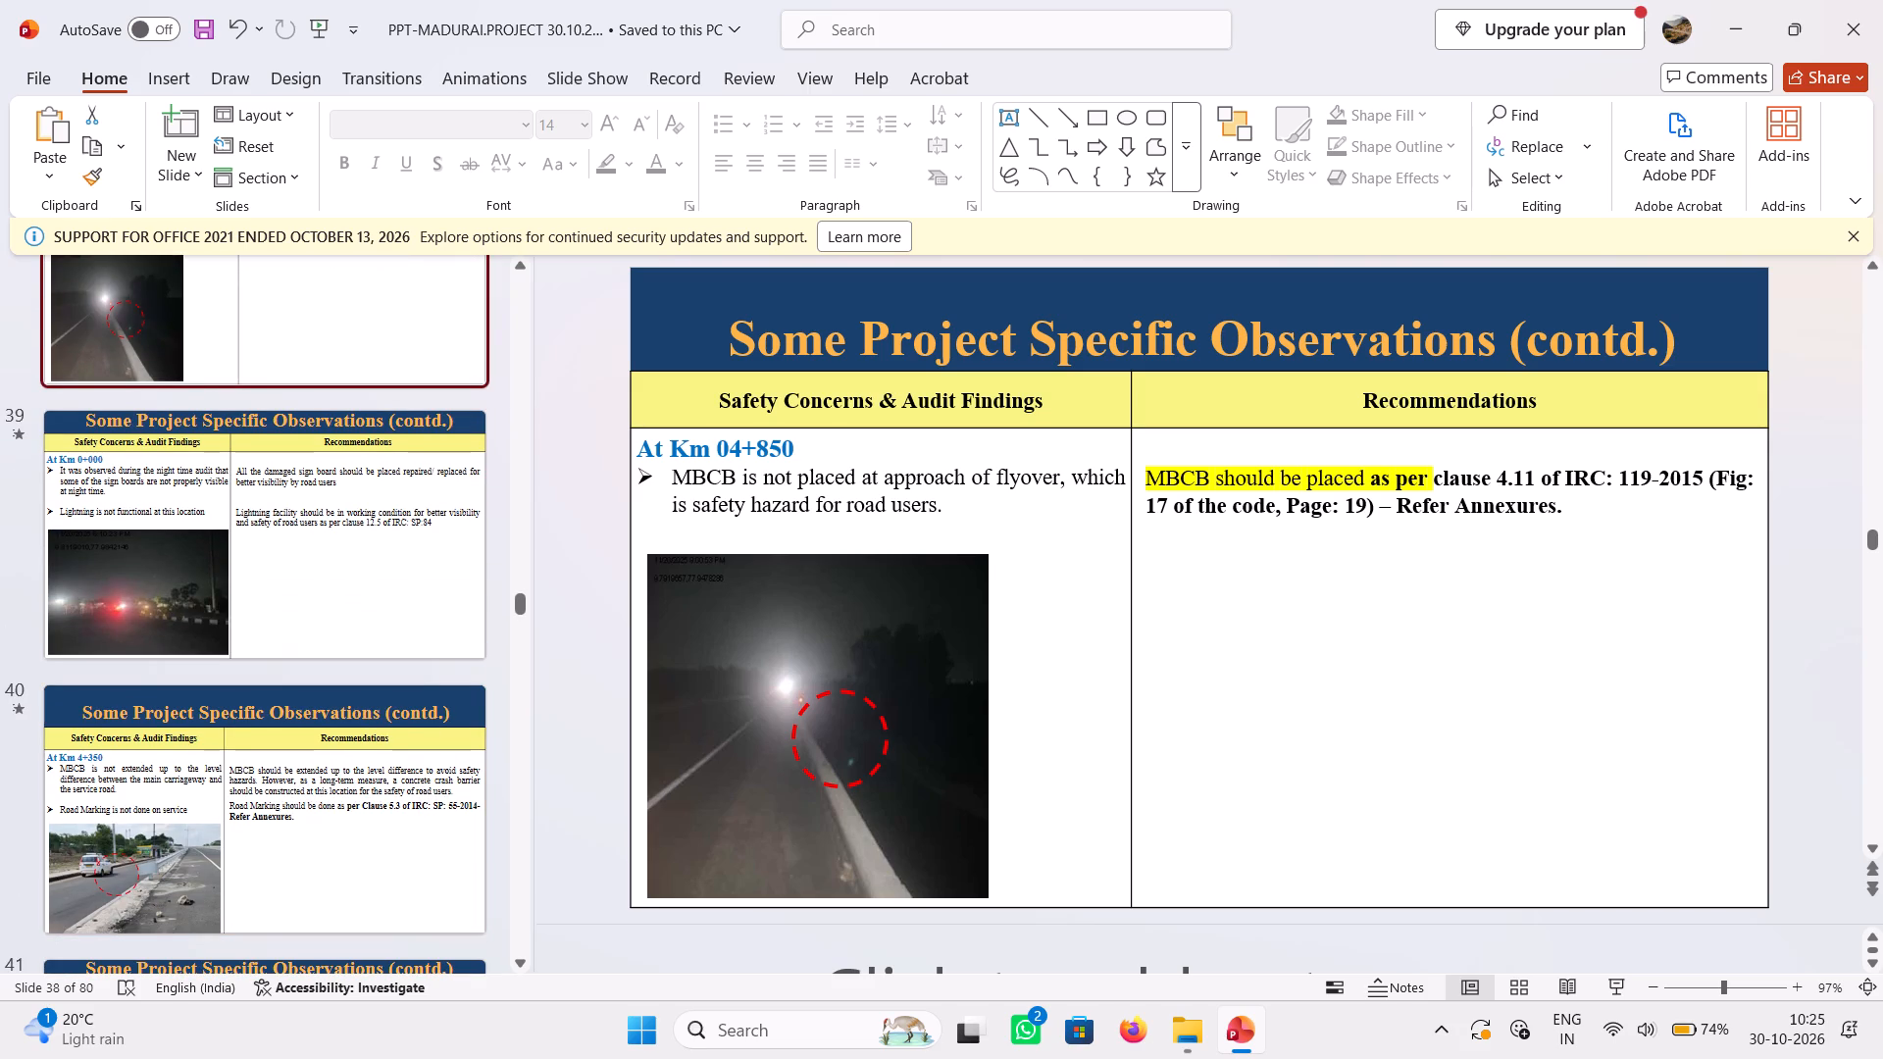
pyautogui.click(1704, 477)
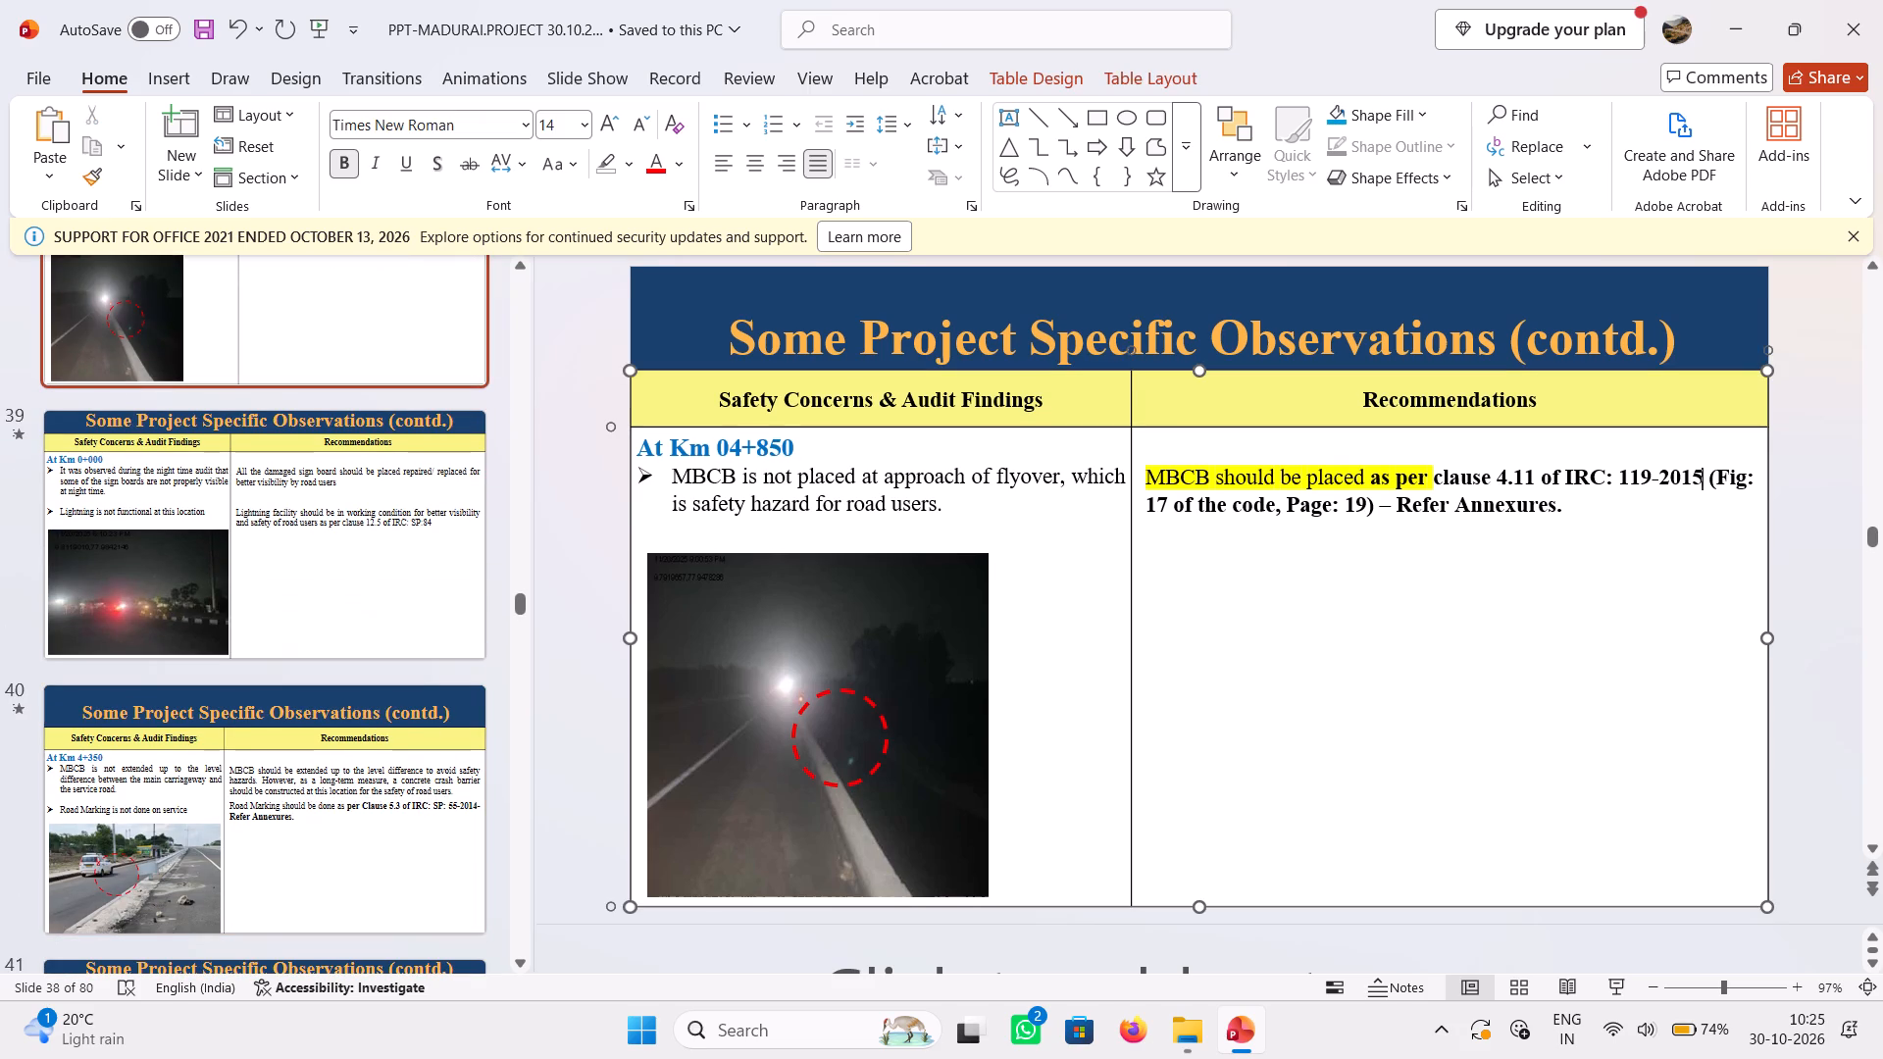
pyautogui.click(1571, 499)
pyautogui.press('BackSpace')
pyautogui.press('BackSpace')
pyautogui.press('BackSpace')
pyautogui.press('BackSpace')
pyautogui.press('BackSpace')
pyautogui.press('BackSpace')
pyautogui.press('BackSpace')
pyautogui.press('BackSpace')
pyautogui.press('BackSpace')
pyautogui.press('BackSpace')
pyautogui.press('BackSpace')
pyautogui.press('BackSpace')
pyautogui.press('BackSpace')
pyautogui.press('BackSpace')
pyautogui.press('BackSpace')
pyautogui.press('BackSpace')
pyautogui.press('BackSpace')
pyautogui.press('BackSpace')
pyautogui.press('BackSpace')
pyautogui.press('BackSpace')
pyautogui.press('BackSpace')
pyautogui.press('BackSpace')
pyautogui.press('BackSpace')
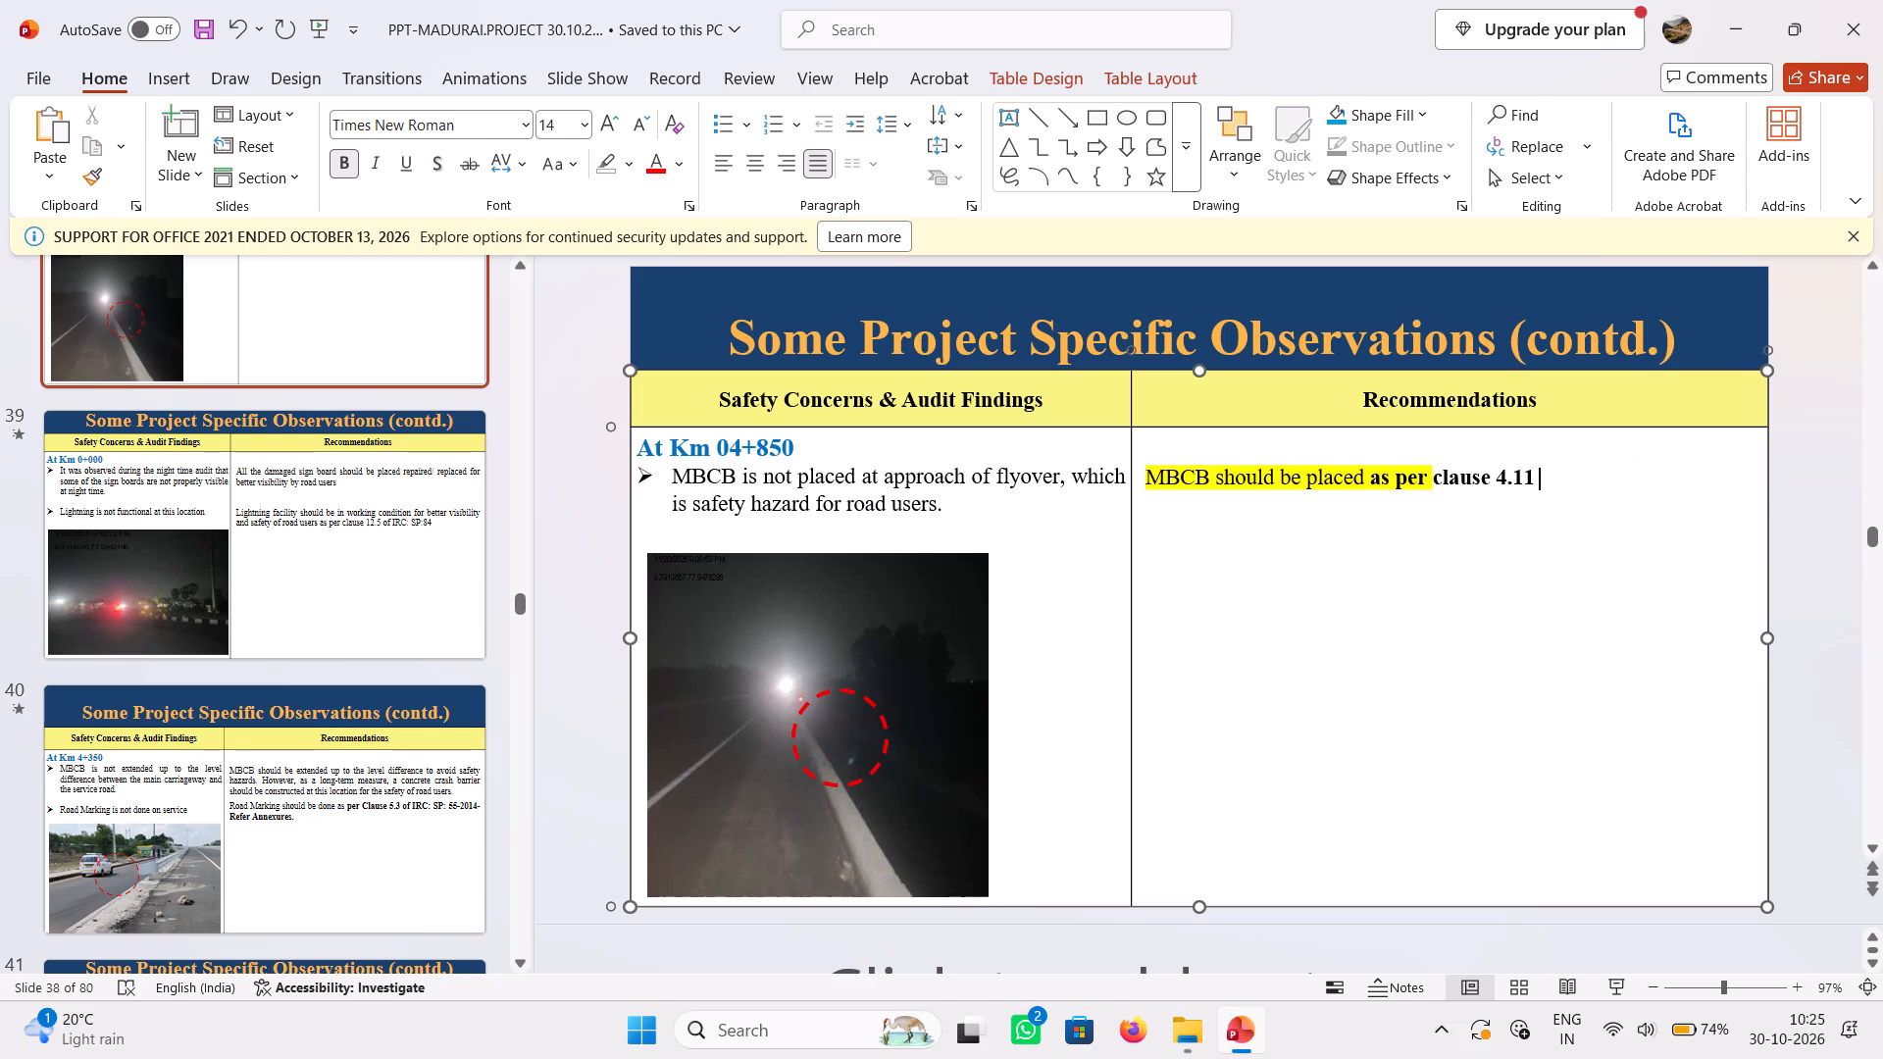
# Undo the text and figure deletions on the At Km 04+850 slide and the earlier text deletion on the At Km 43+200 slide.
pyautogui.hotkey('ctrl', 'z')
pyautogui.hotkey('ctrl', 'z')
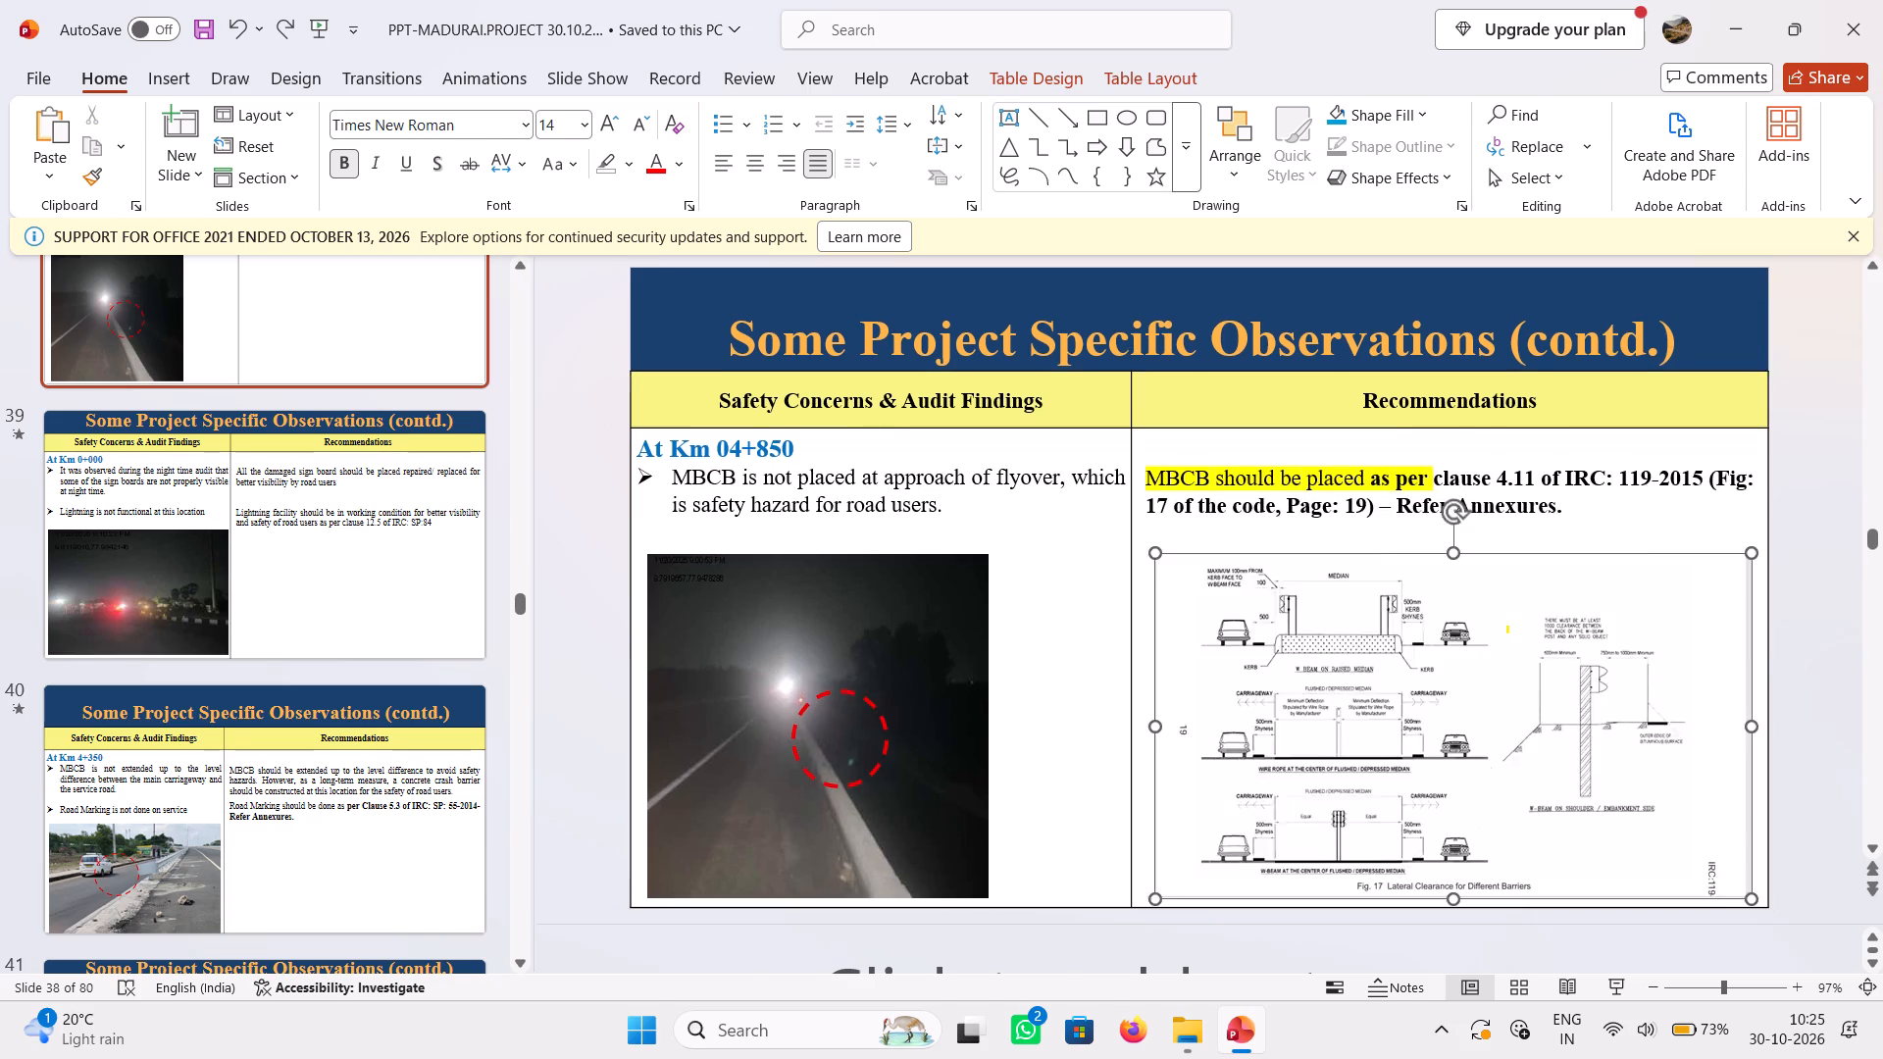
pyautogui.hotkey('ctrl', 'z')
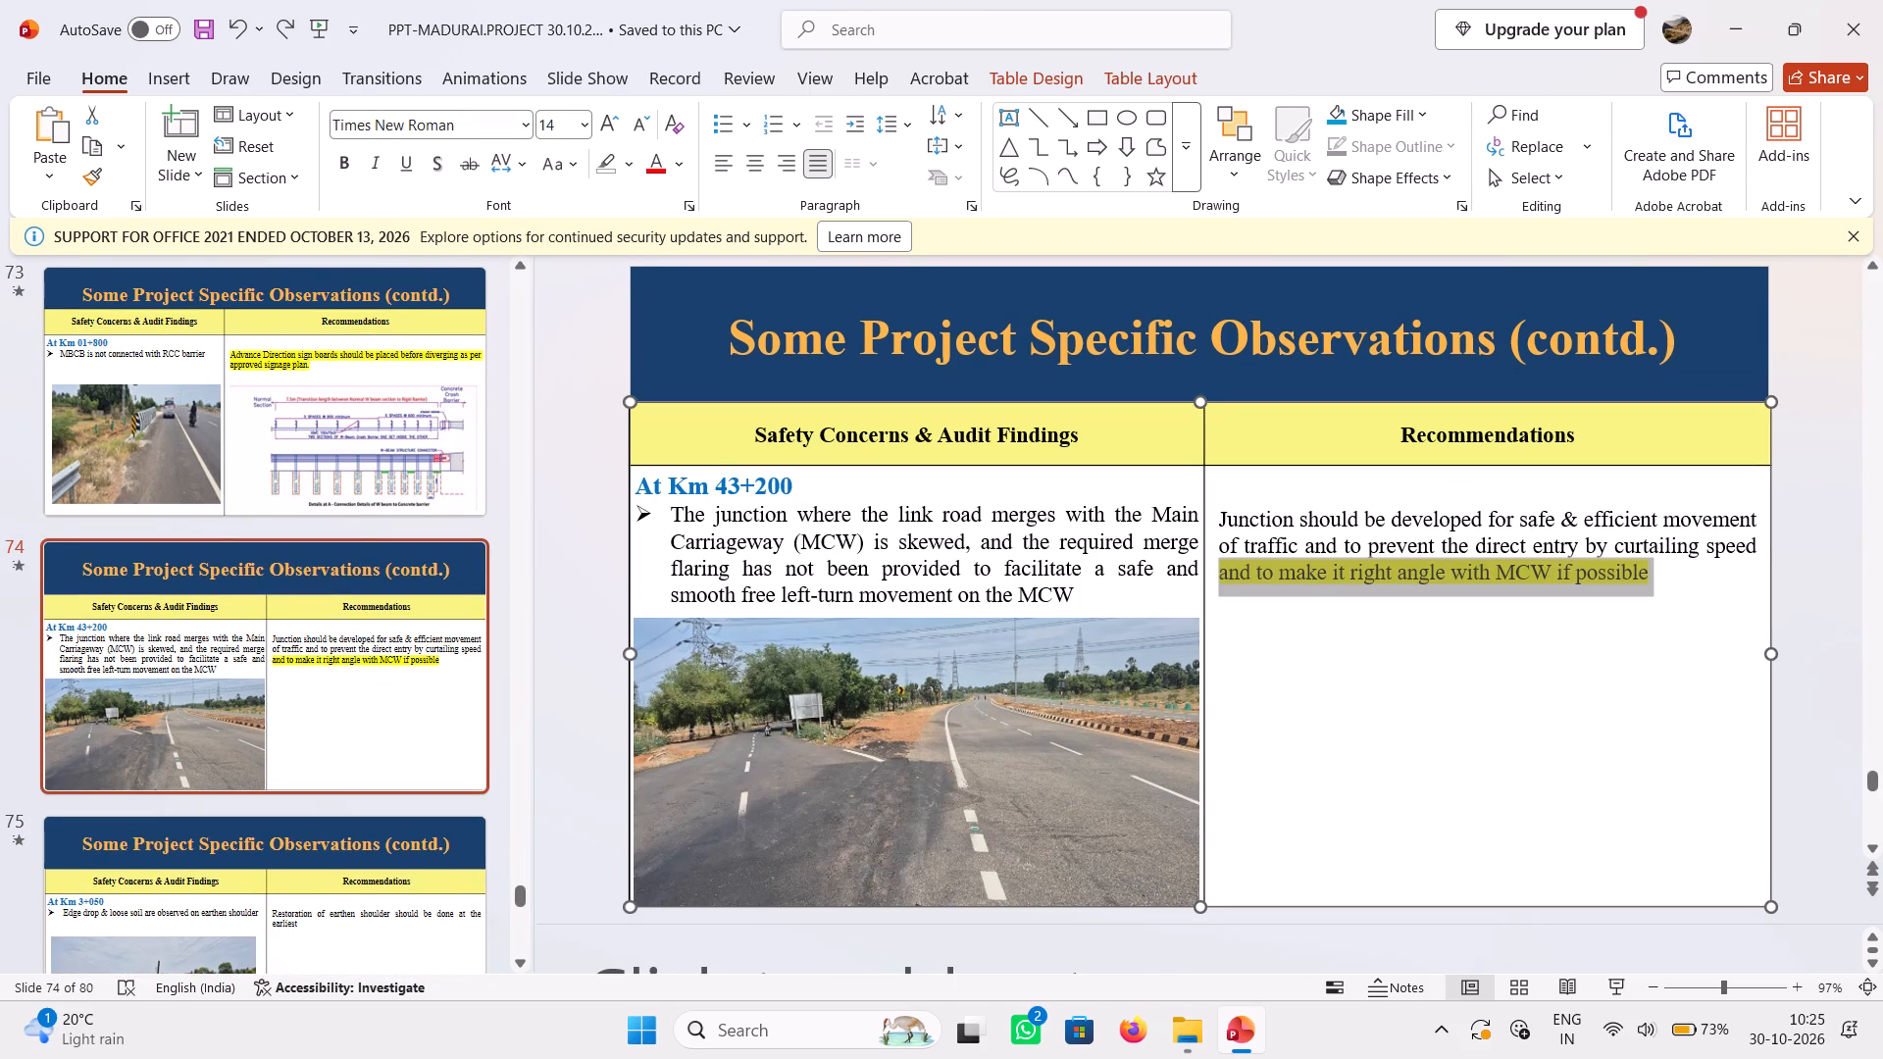
# Delete the highlighted phrase "and to make it right angle with MCW if possible" from the At Km 43+200 recommendation.
pyautogui.click(1673, 622)
pyautogui.moveTo(1648, 575); pyautogui.dragTo(1576, 570)
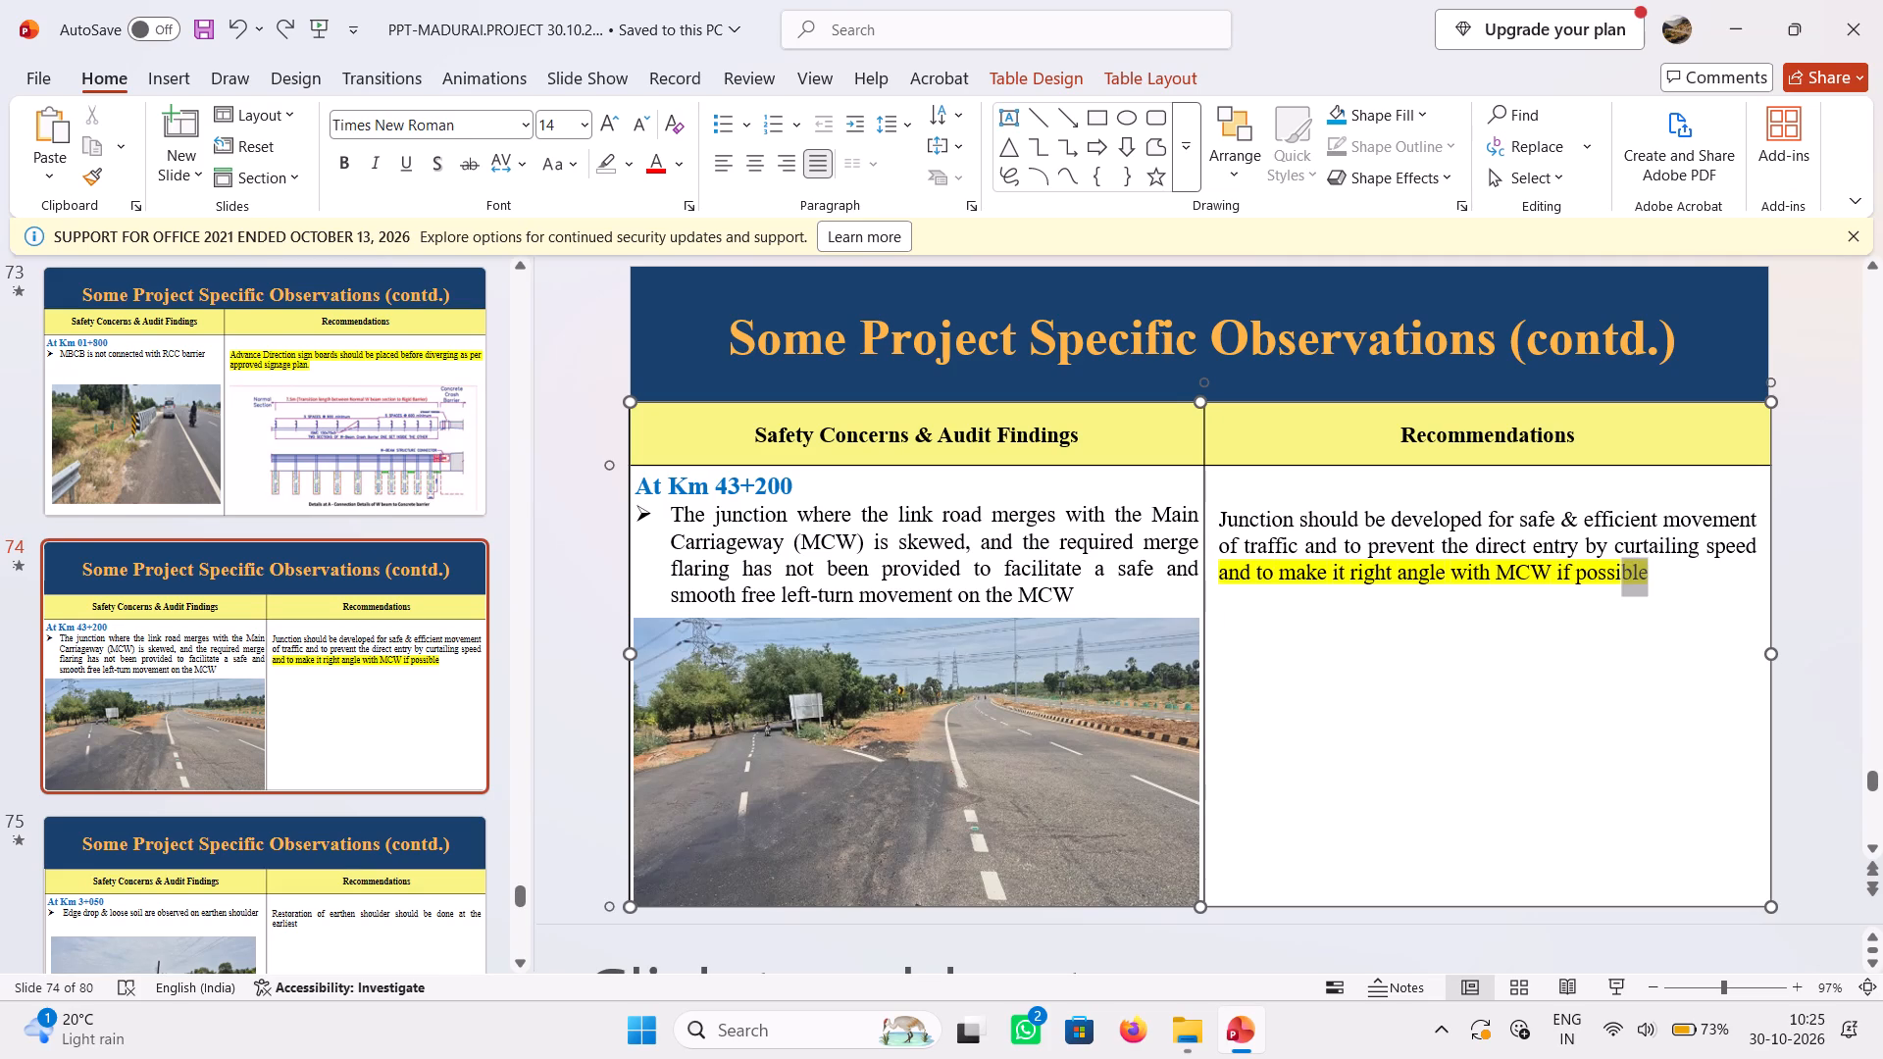
pyautogui.moveTo(1576, 570); pyautogui.dragTo(1241, 573)
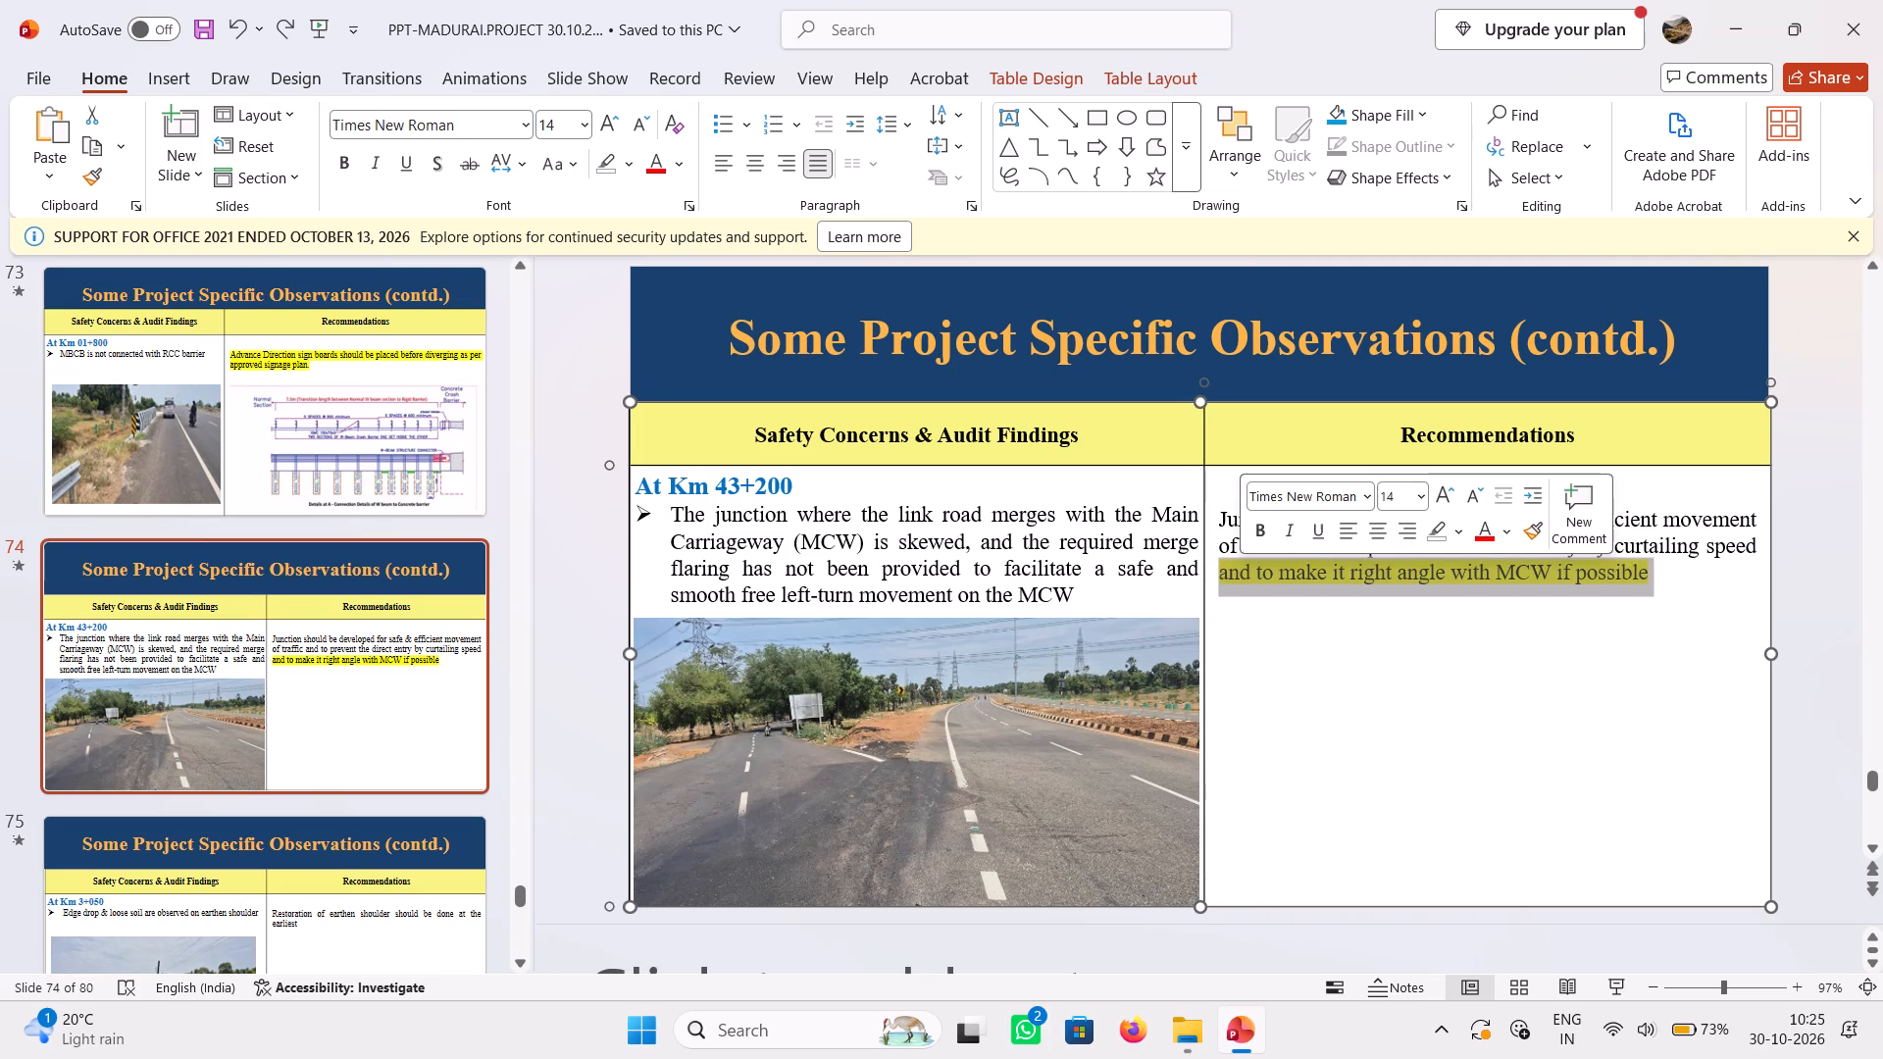
pyautogui.press('Delete')
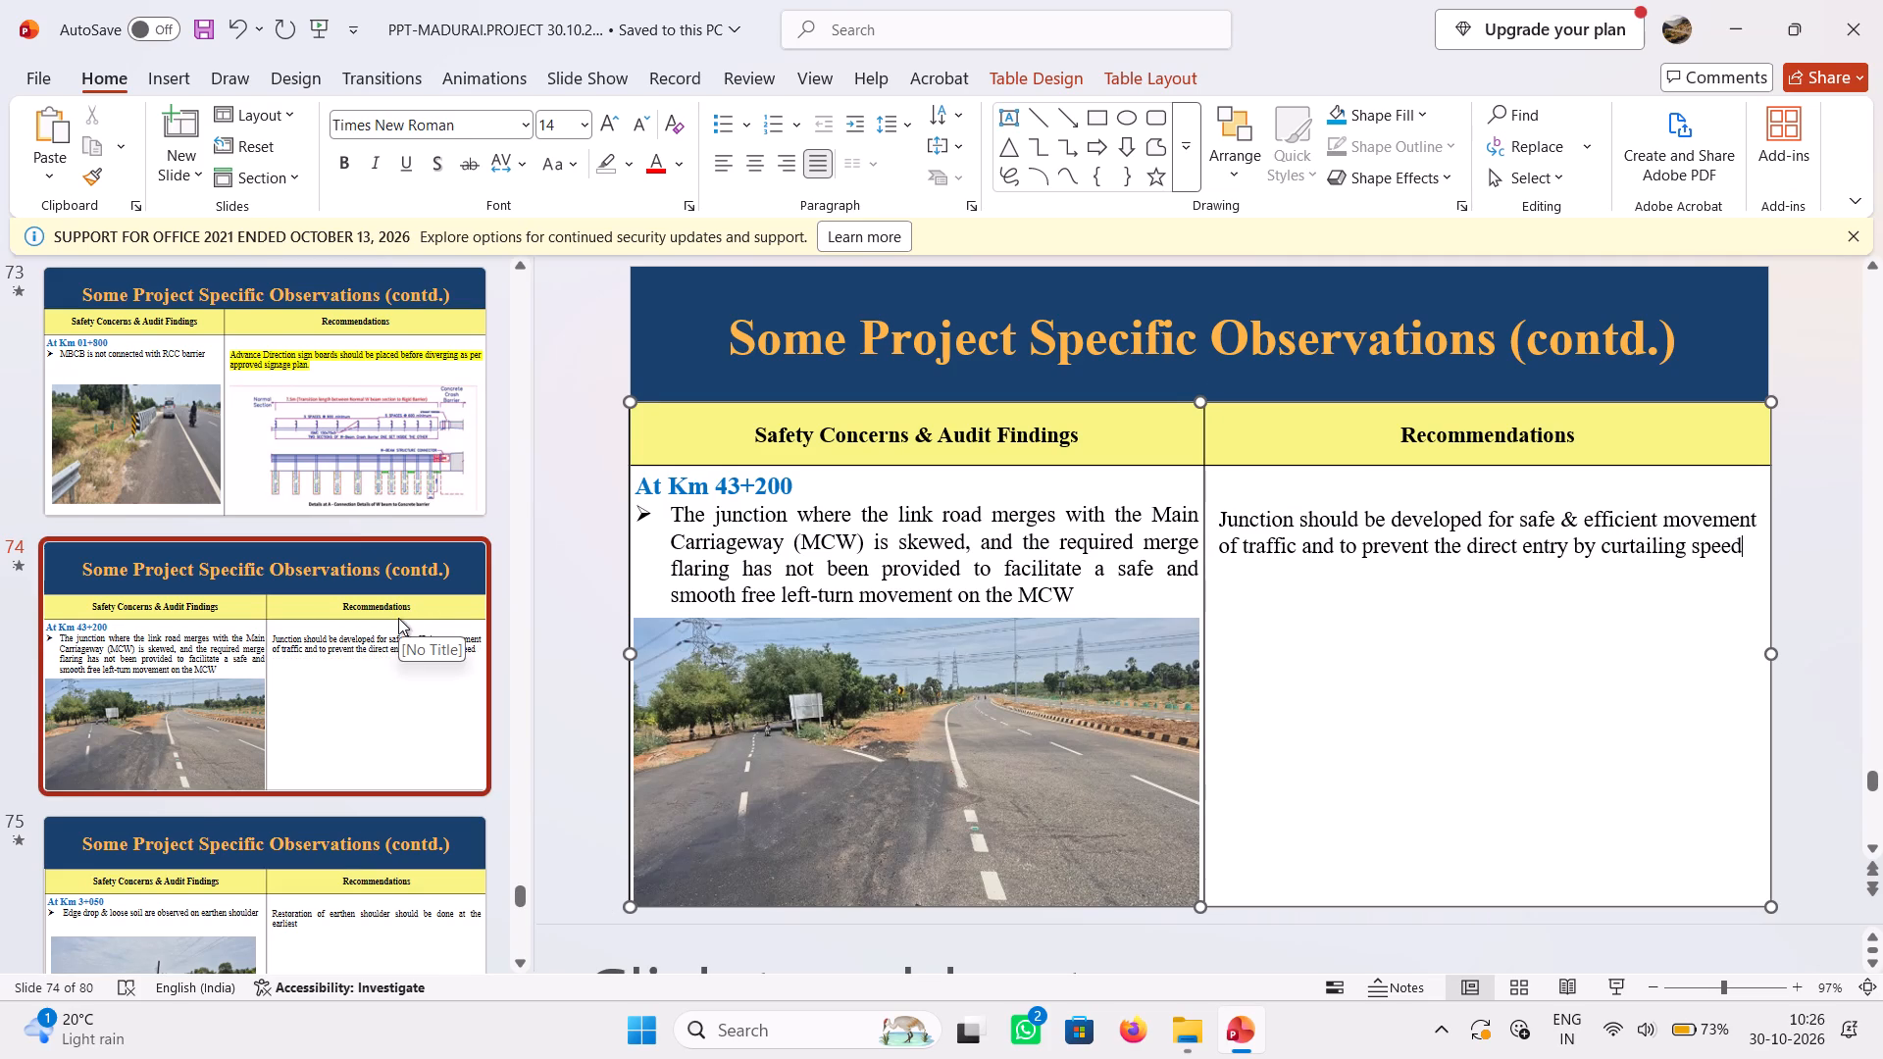
# Review the last Melur to Karaikudi slides, including At Km 48+680 and the raised median slide, and go back to At Km 01+800.
pyautogui.scroll(-1, 381, 665)
pyautogui.scroll(-1, 339, 778)
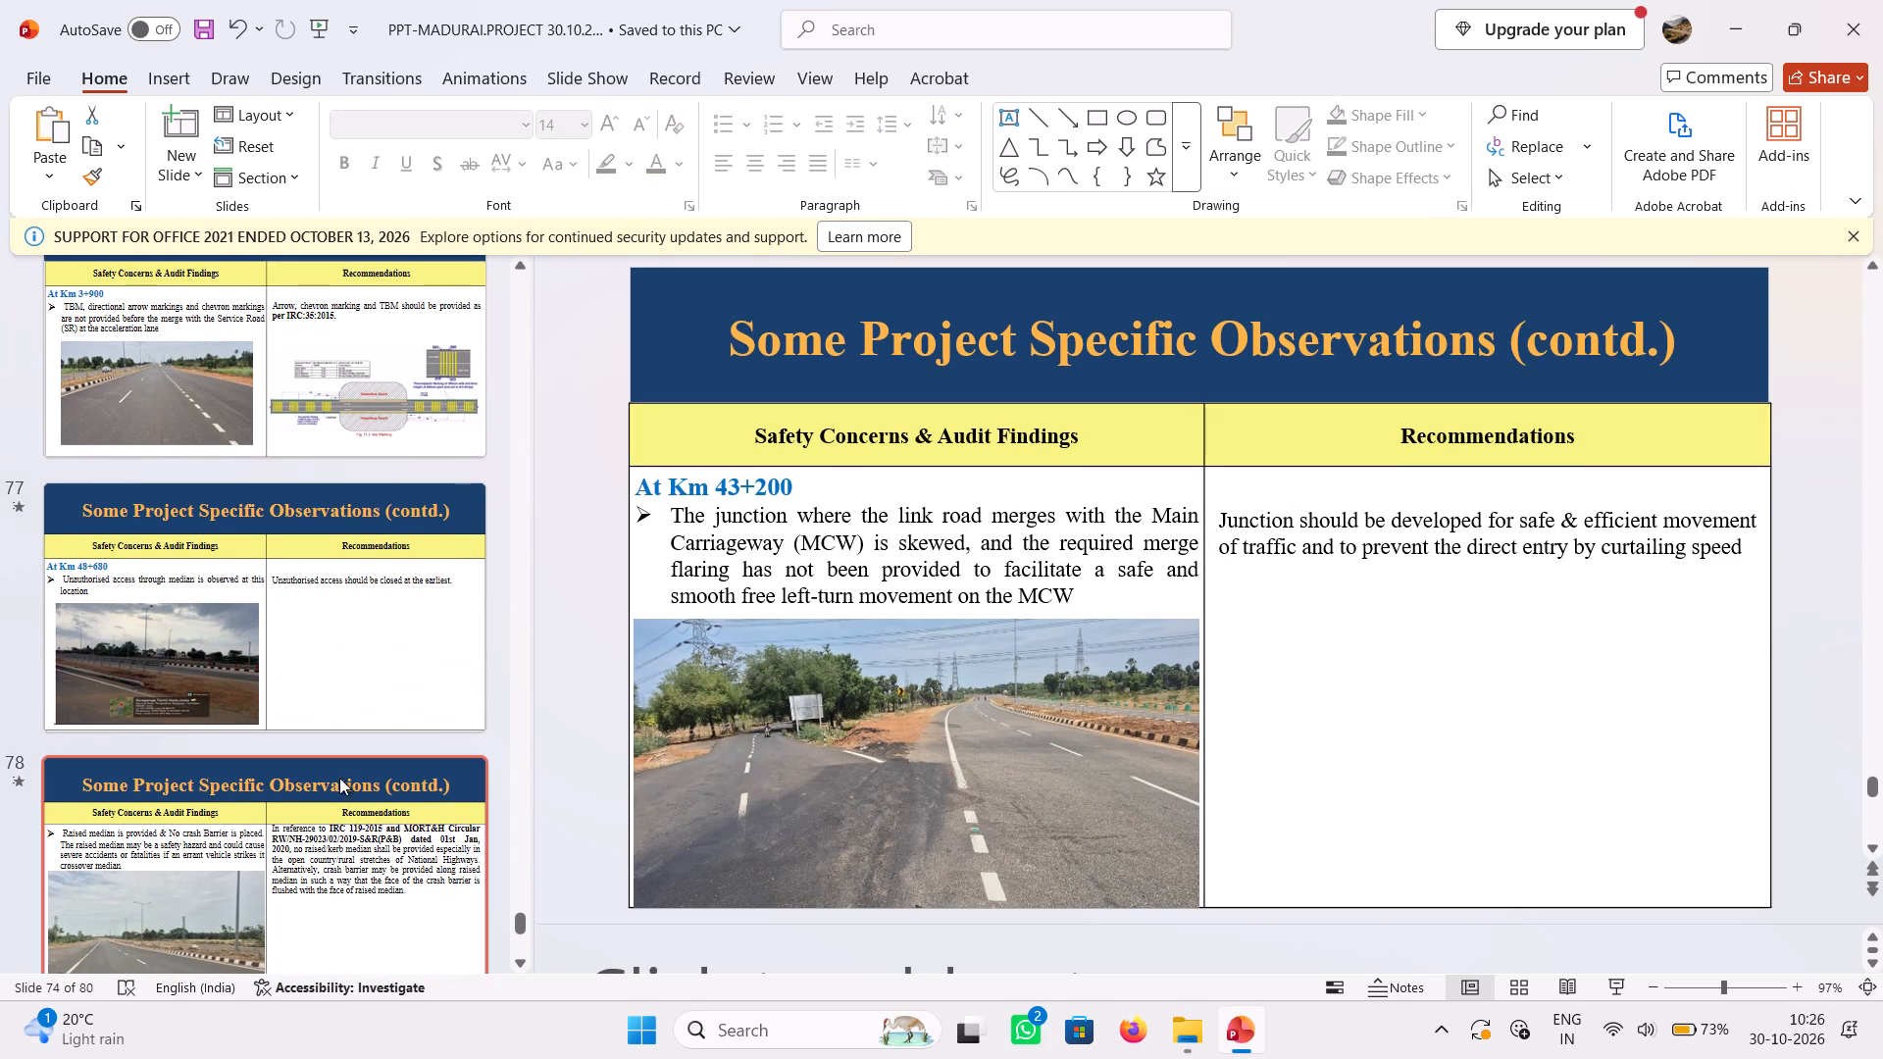
pyautogui.click(340, 668)
pyautogui.scroll(-3, 343, 745)
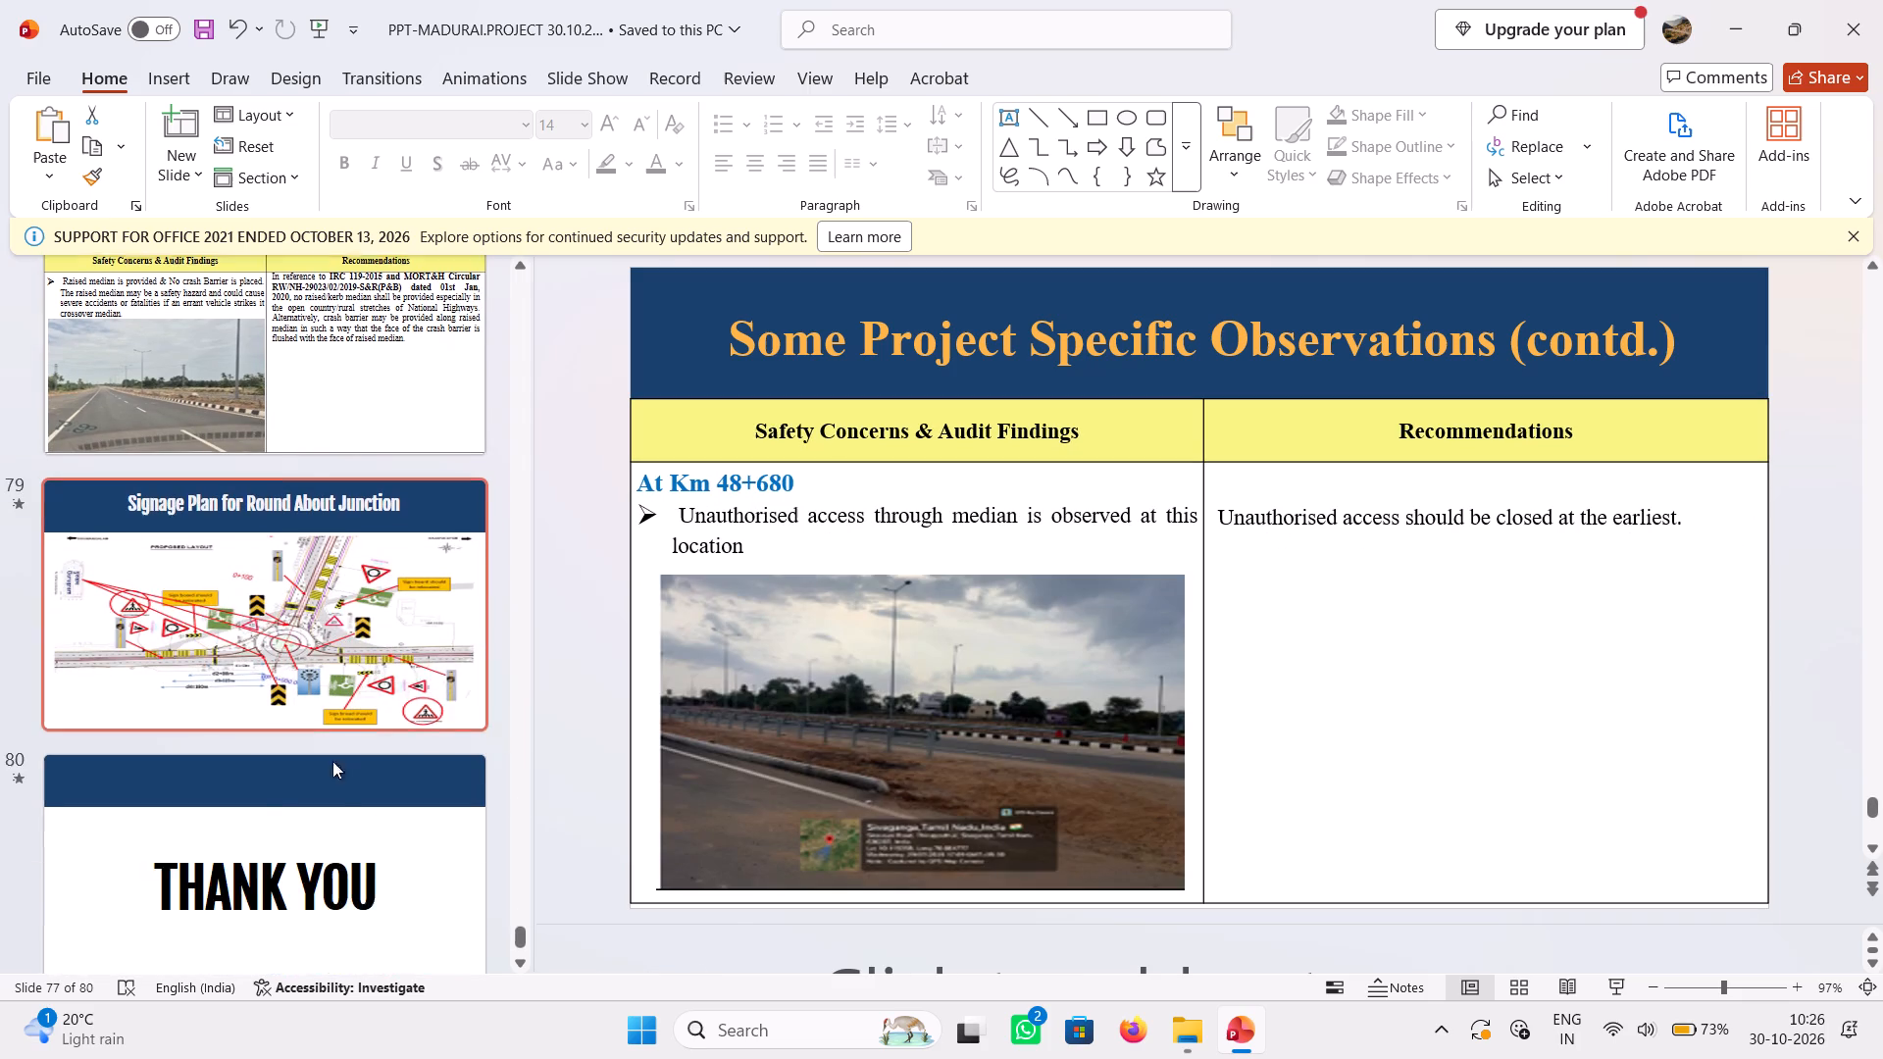
pyautogui.scroll(1, 332, 761)
pyautogui.click(339, 703)
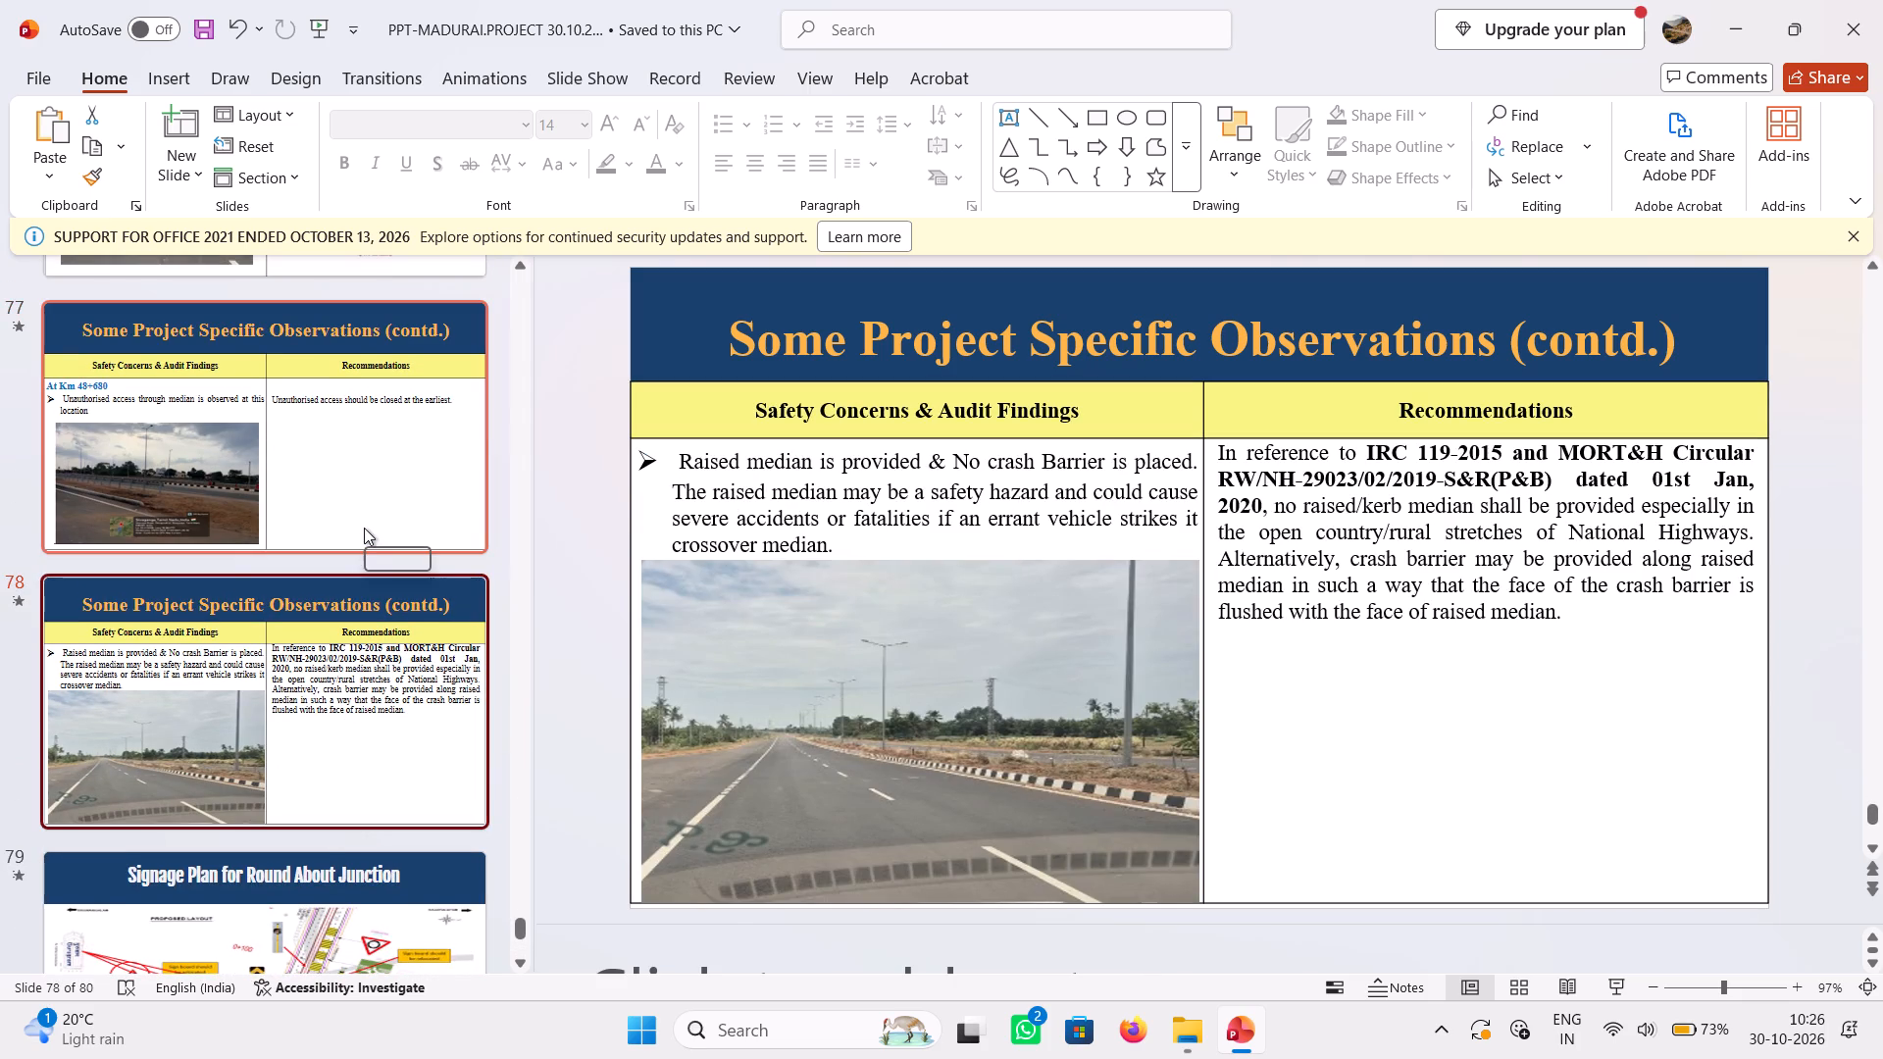
pyautogui.click(364, 528)
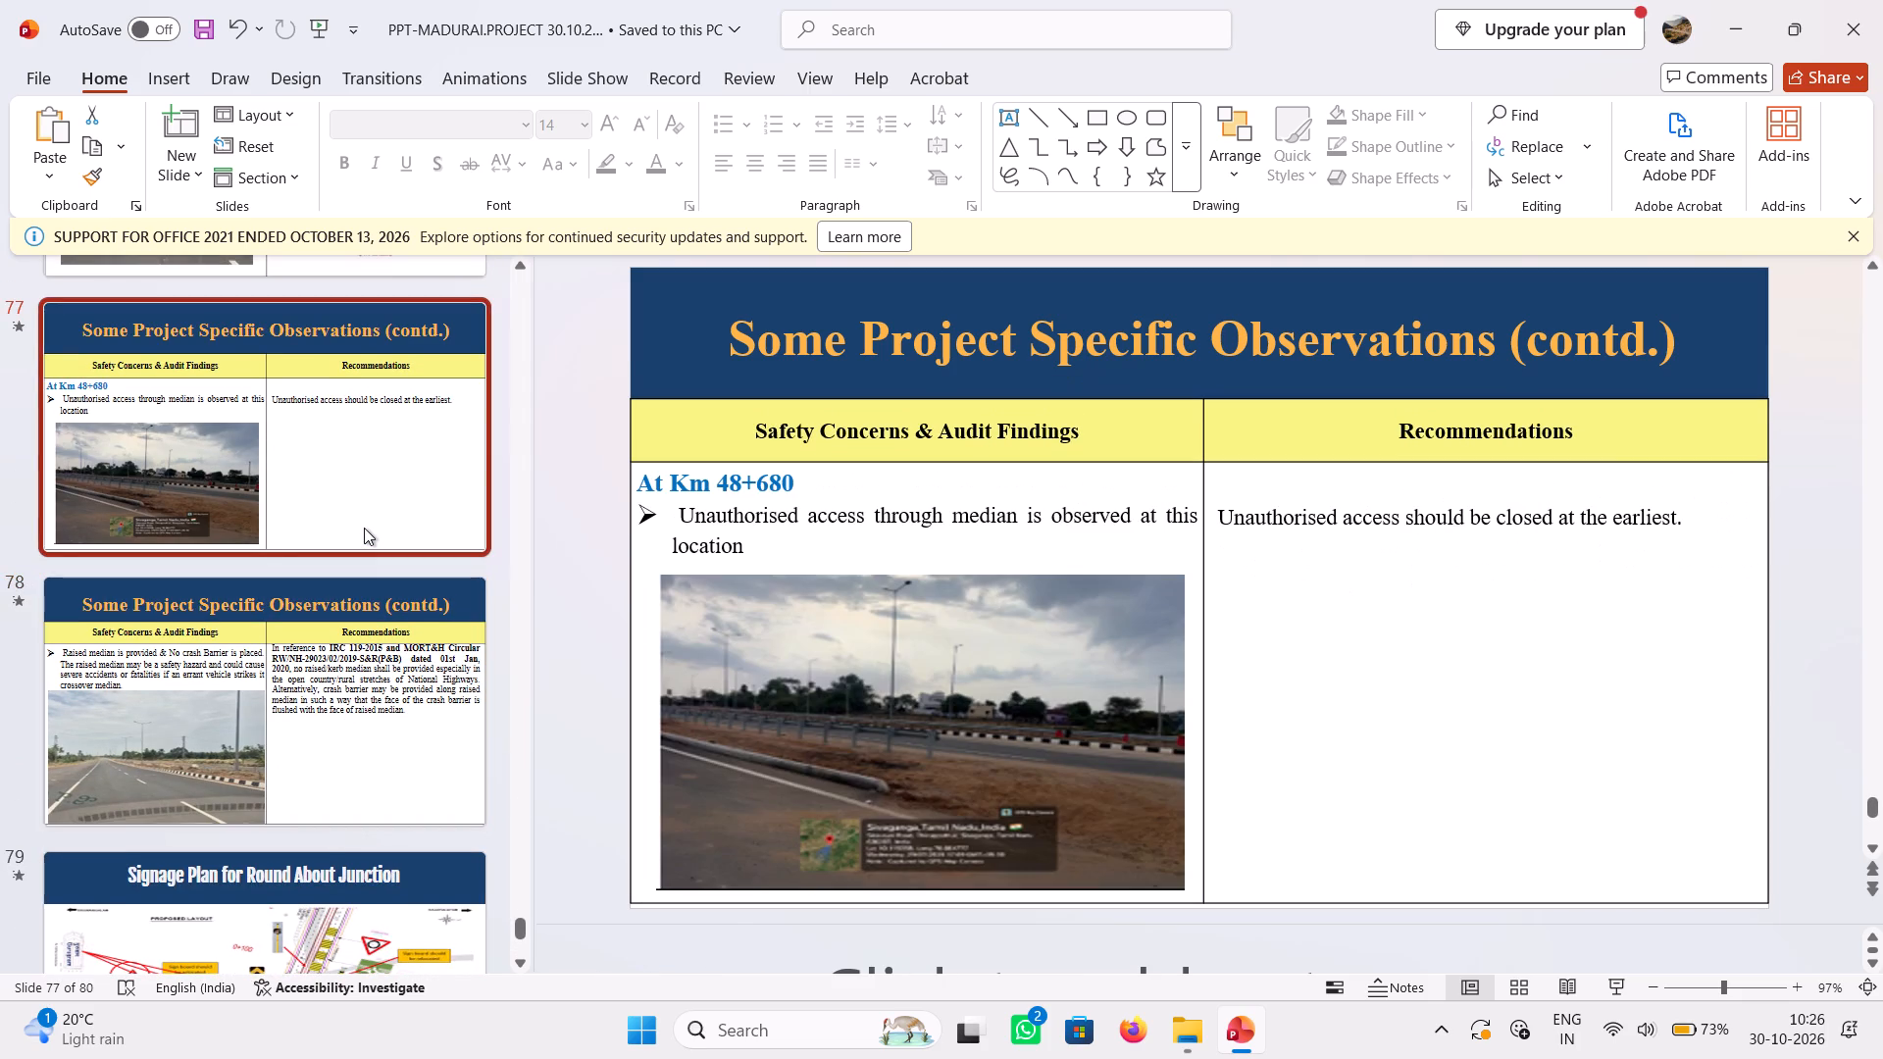
pyautogui.scroll(1, 364, 528)
pyautogui.click(363, 568)
pyautogui.click(365, 405)
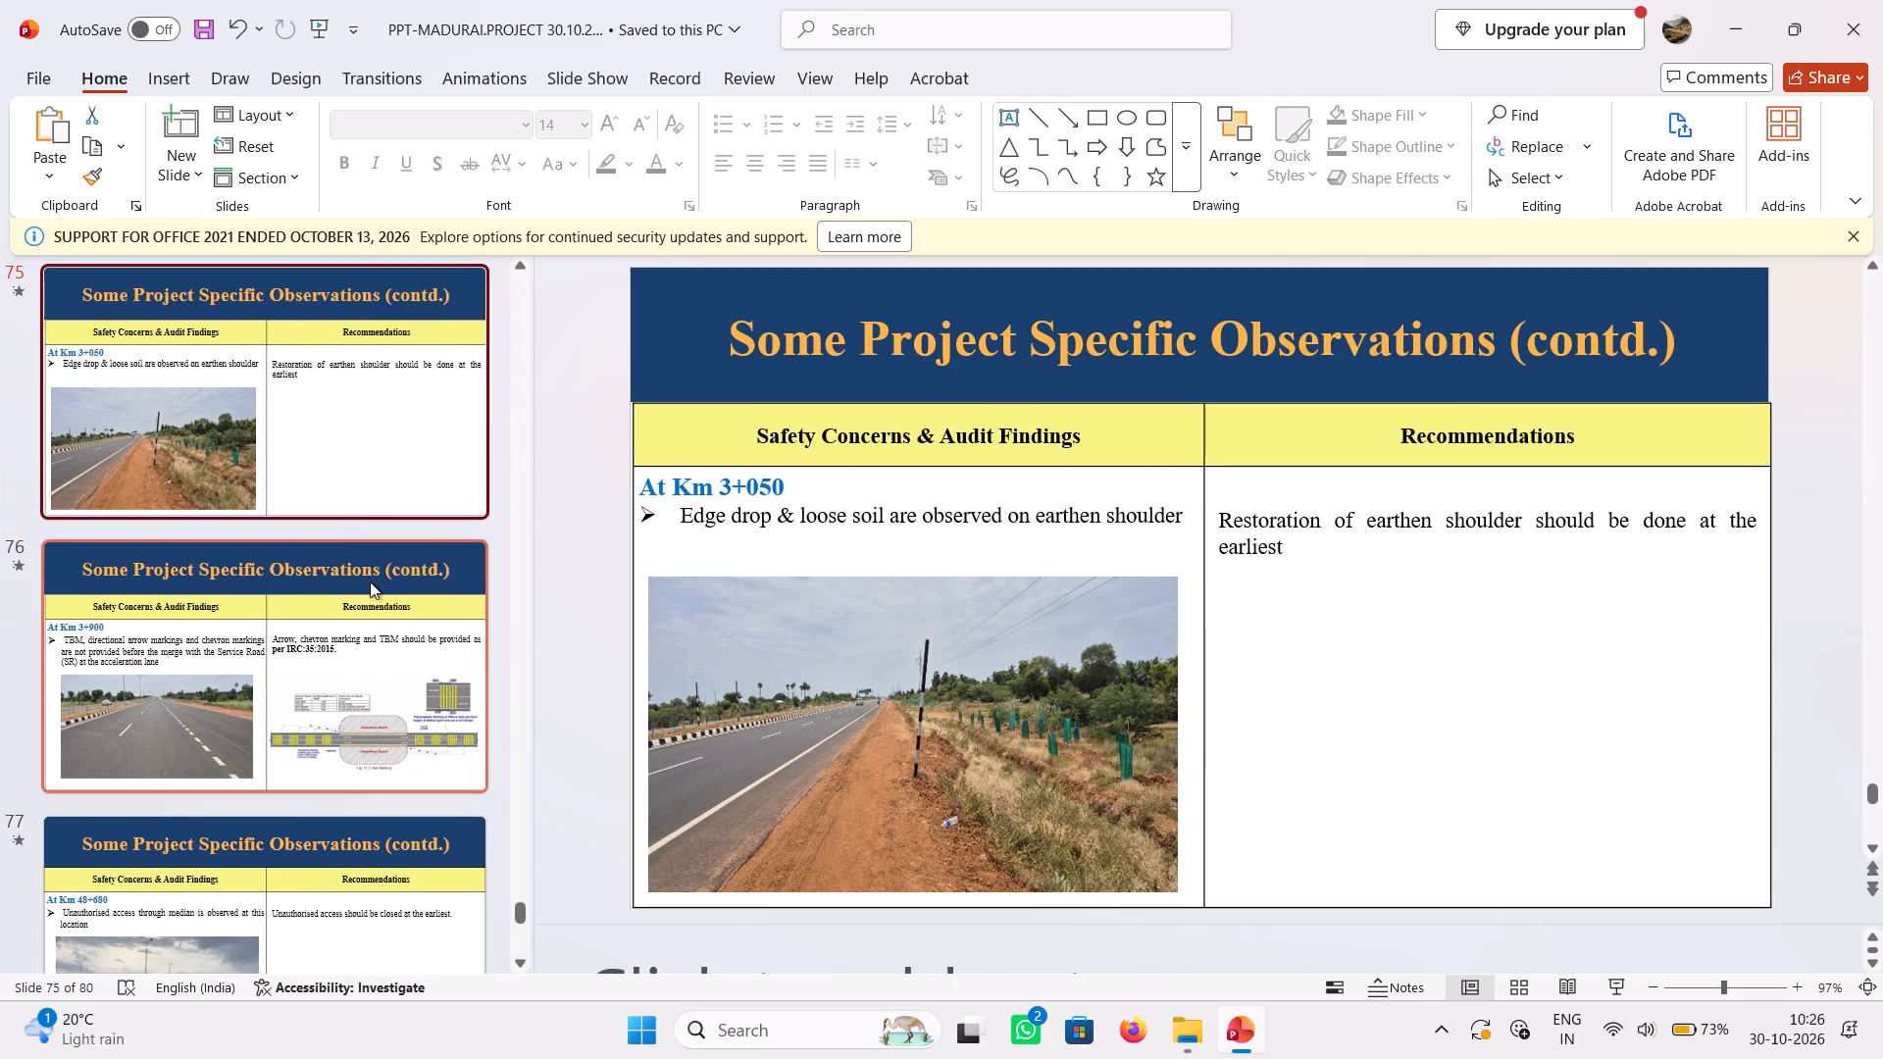
pyautogui.scroll(1, 369, 581)
pyautogui.click(369, 581)
pyautogui.click(381, 356)
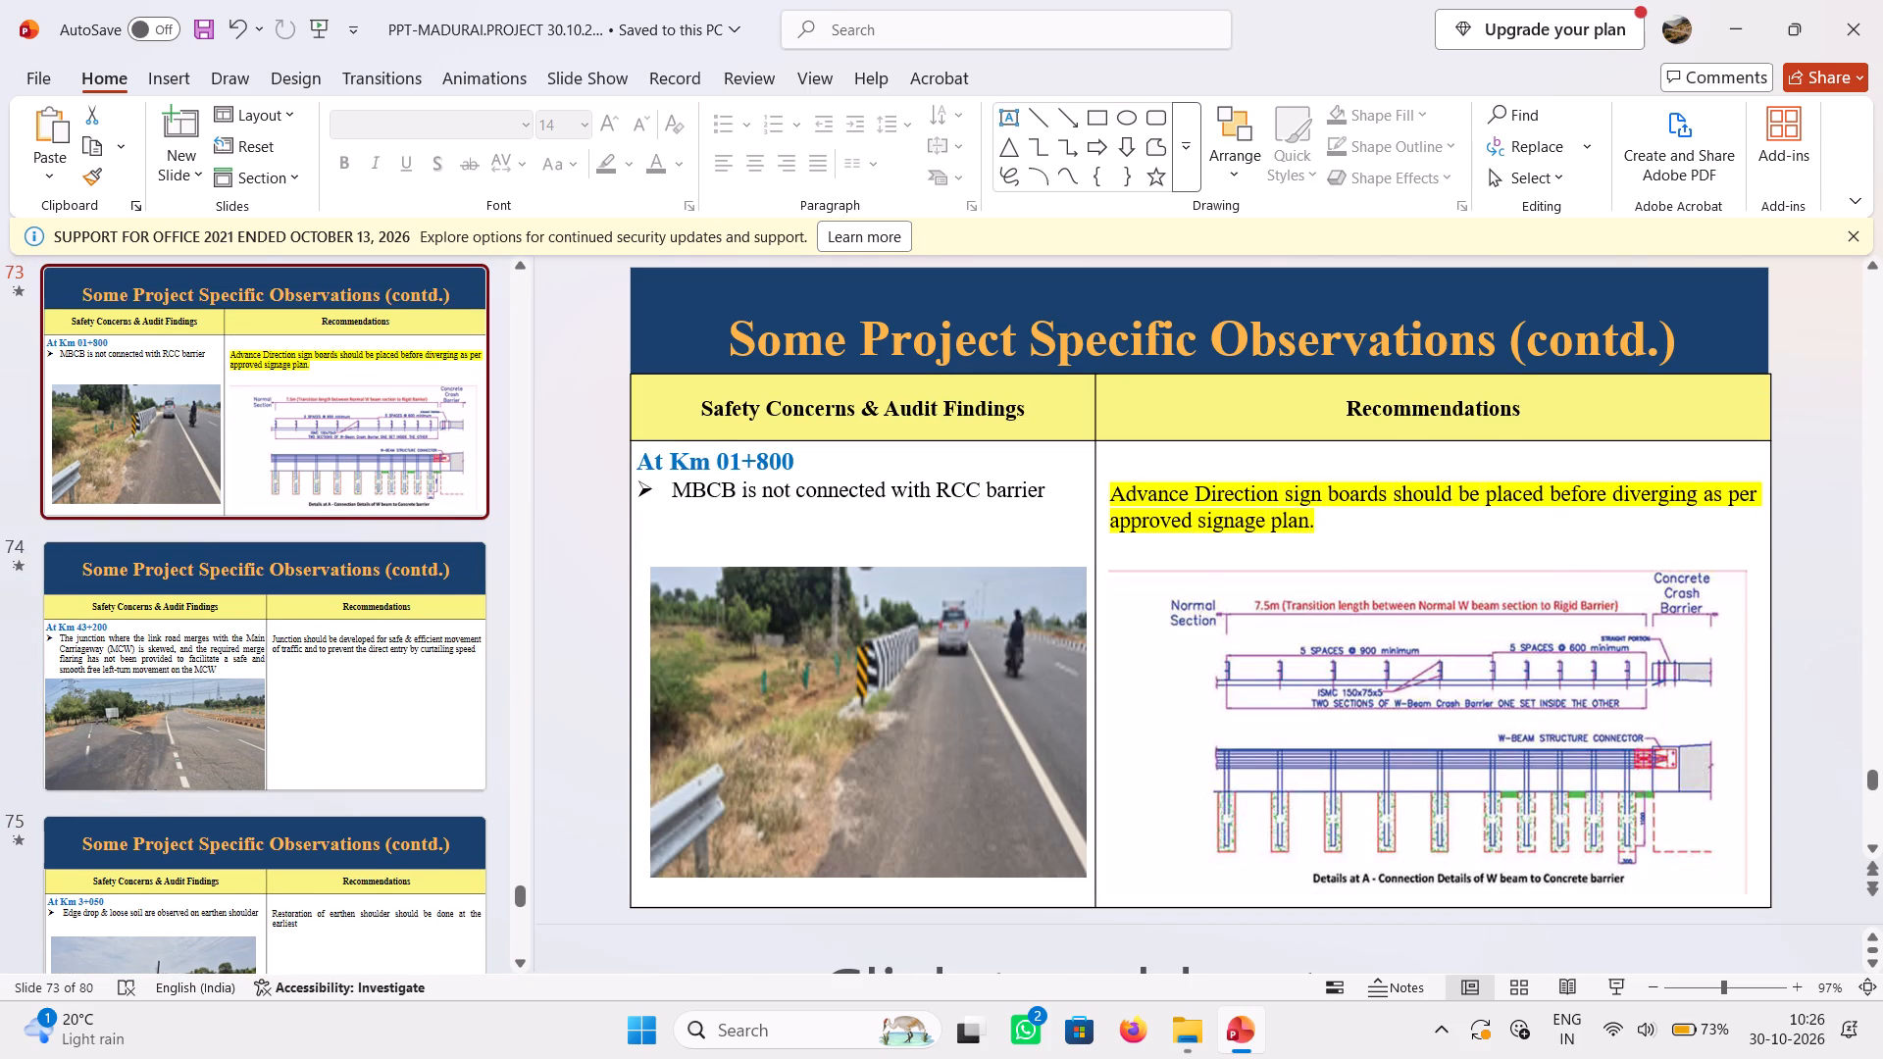
# Review the At Km 01+800, 43+900, 09+980 and 28+100 slides, comparing their findings with the recommendations.
pyautogui.click(1330, 526)
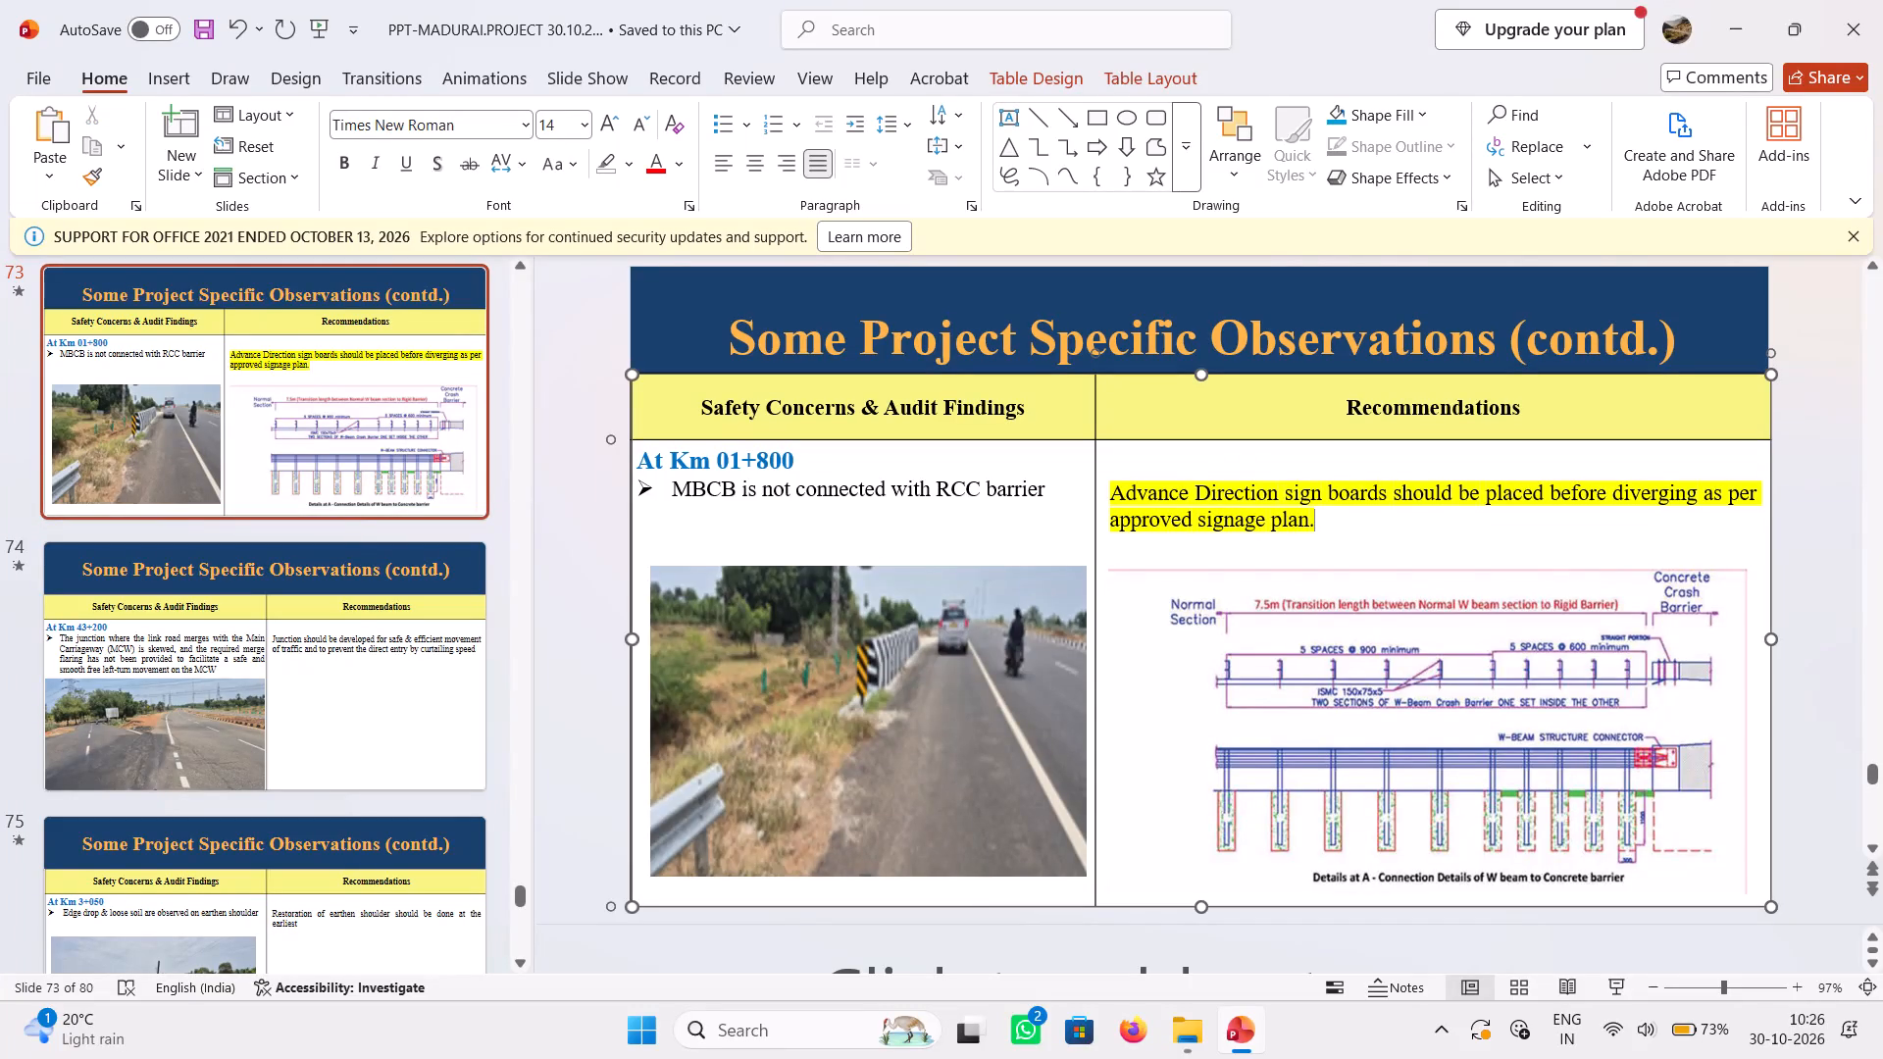
pyautogui.click(315, 442)
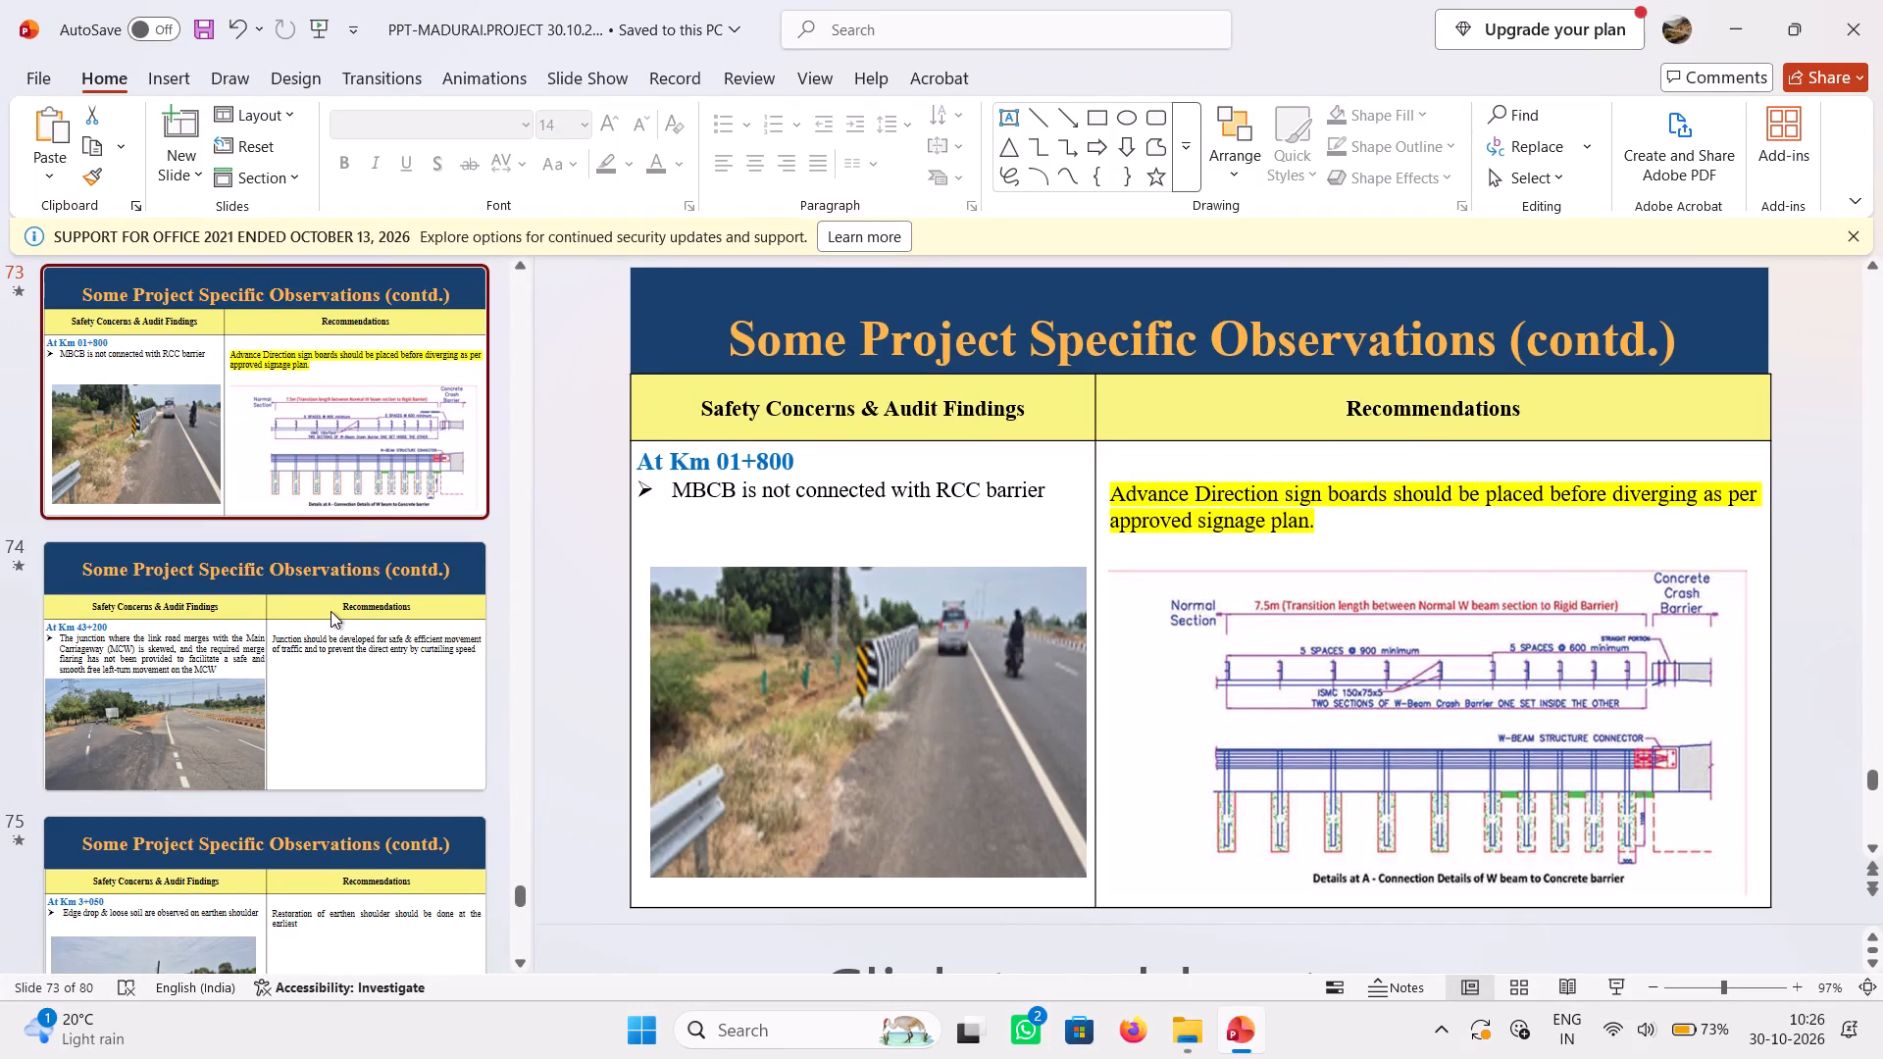
pyautogui.click(331, 611)
pyautogui.click(224, 449)
pyautogui.scroll(1, 37, 502)
pyautogui.click(145, 585)
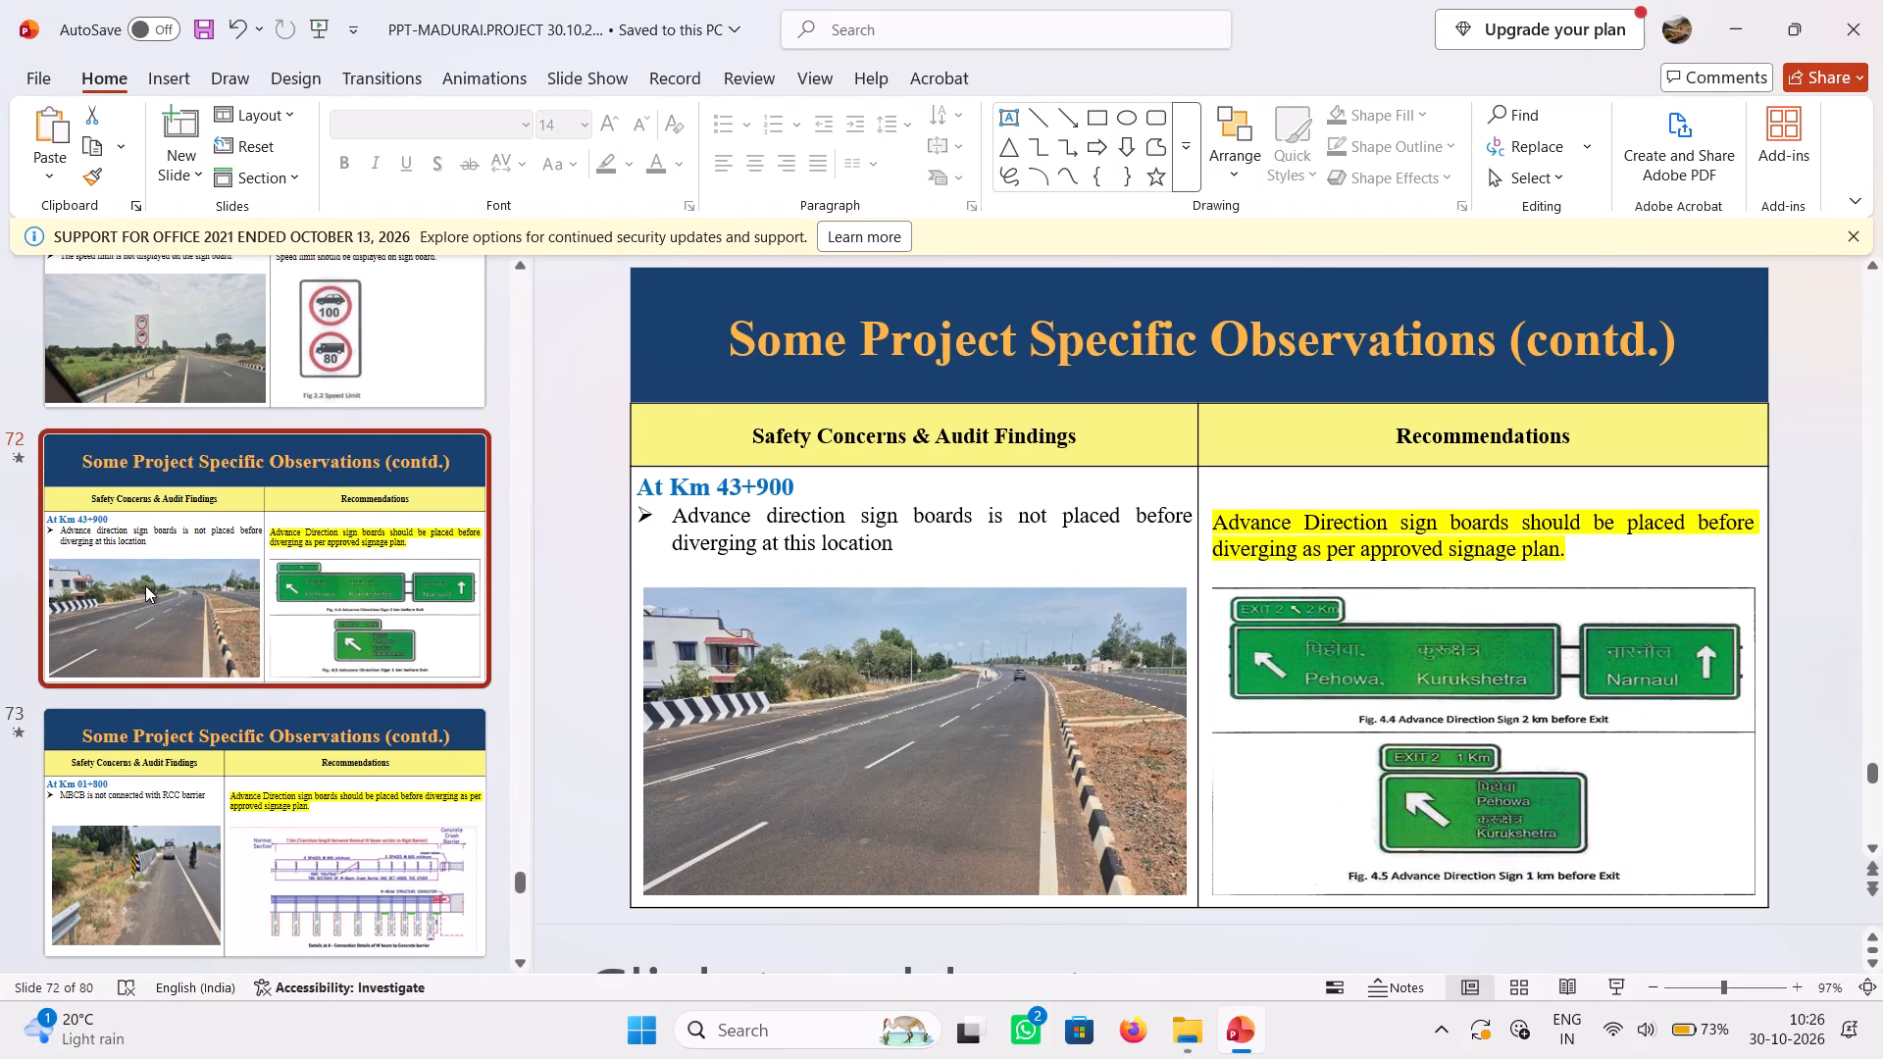
pyautogui.scroll(1, 156, 588)
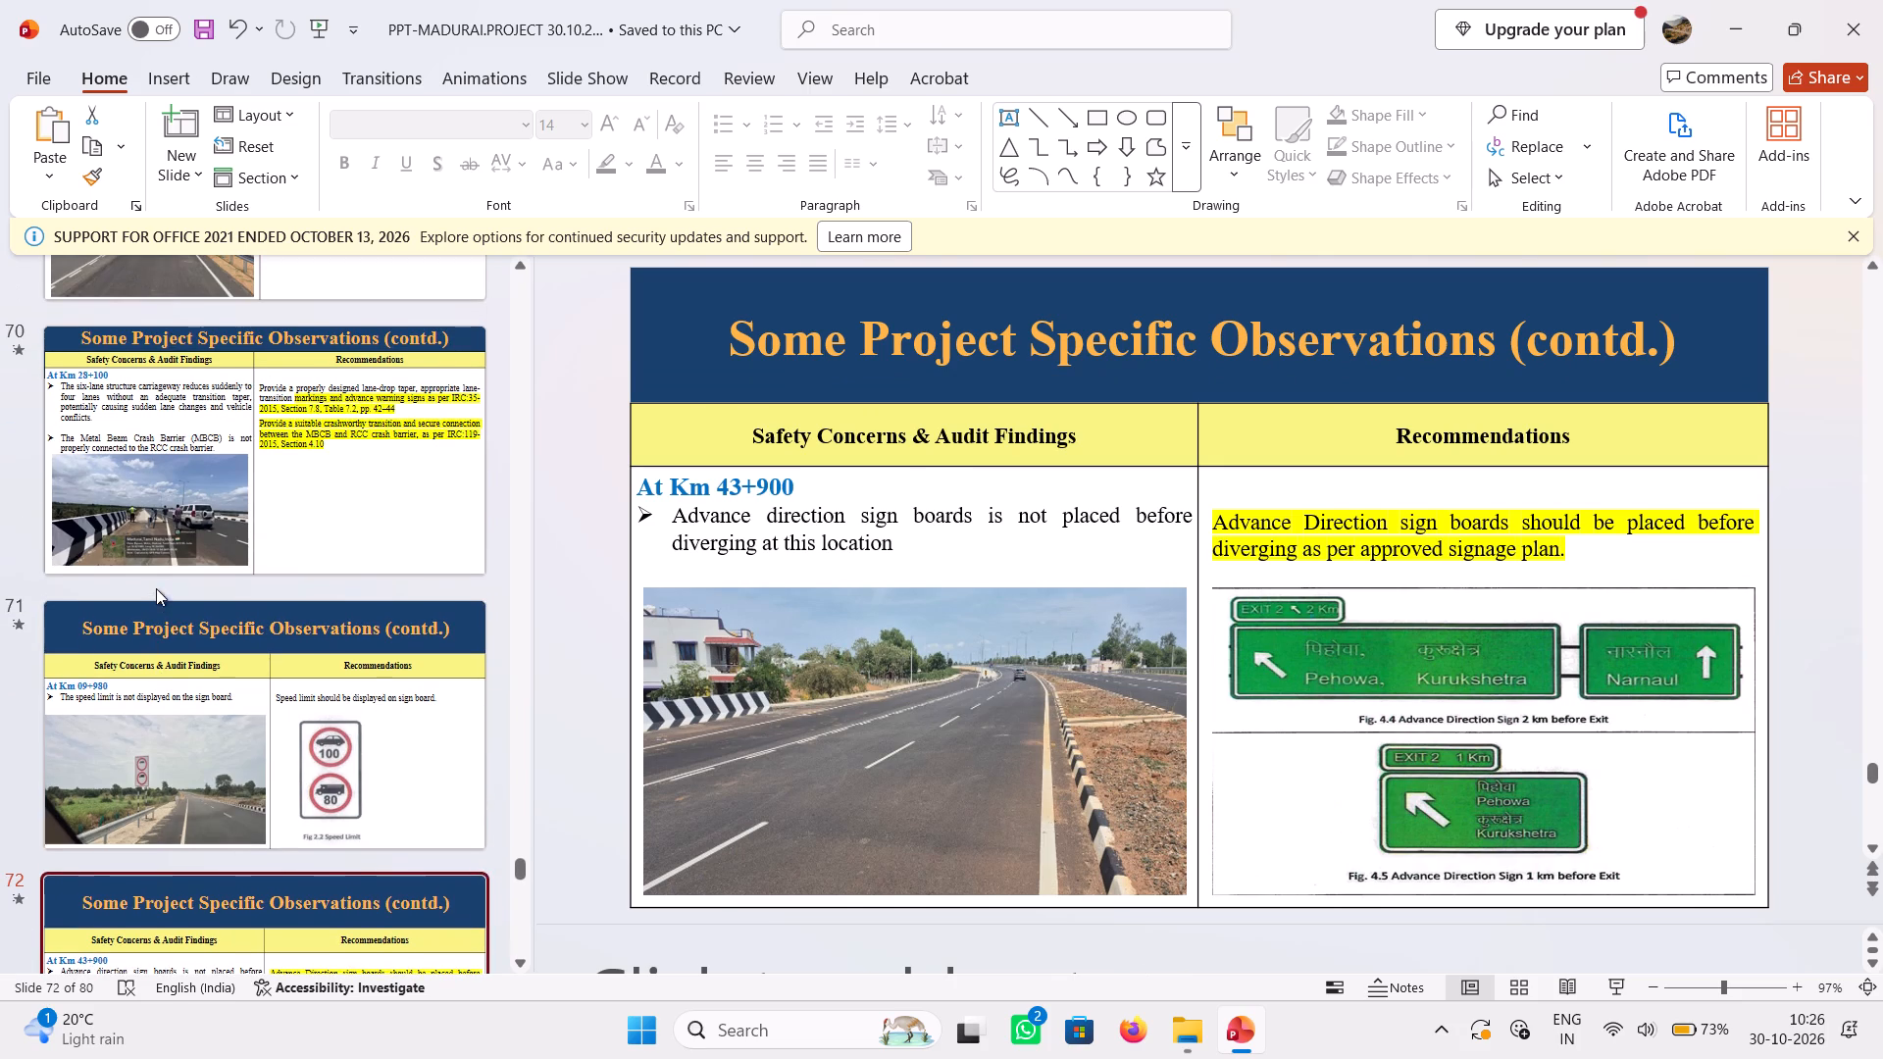
pyautogui.click(209, 671)
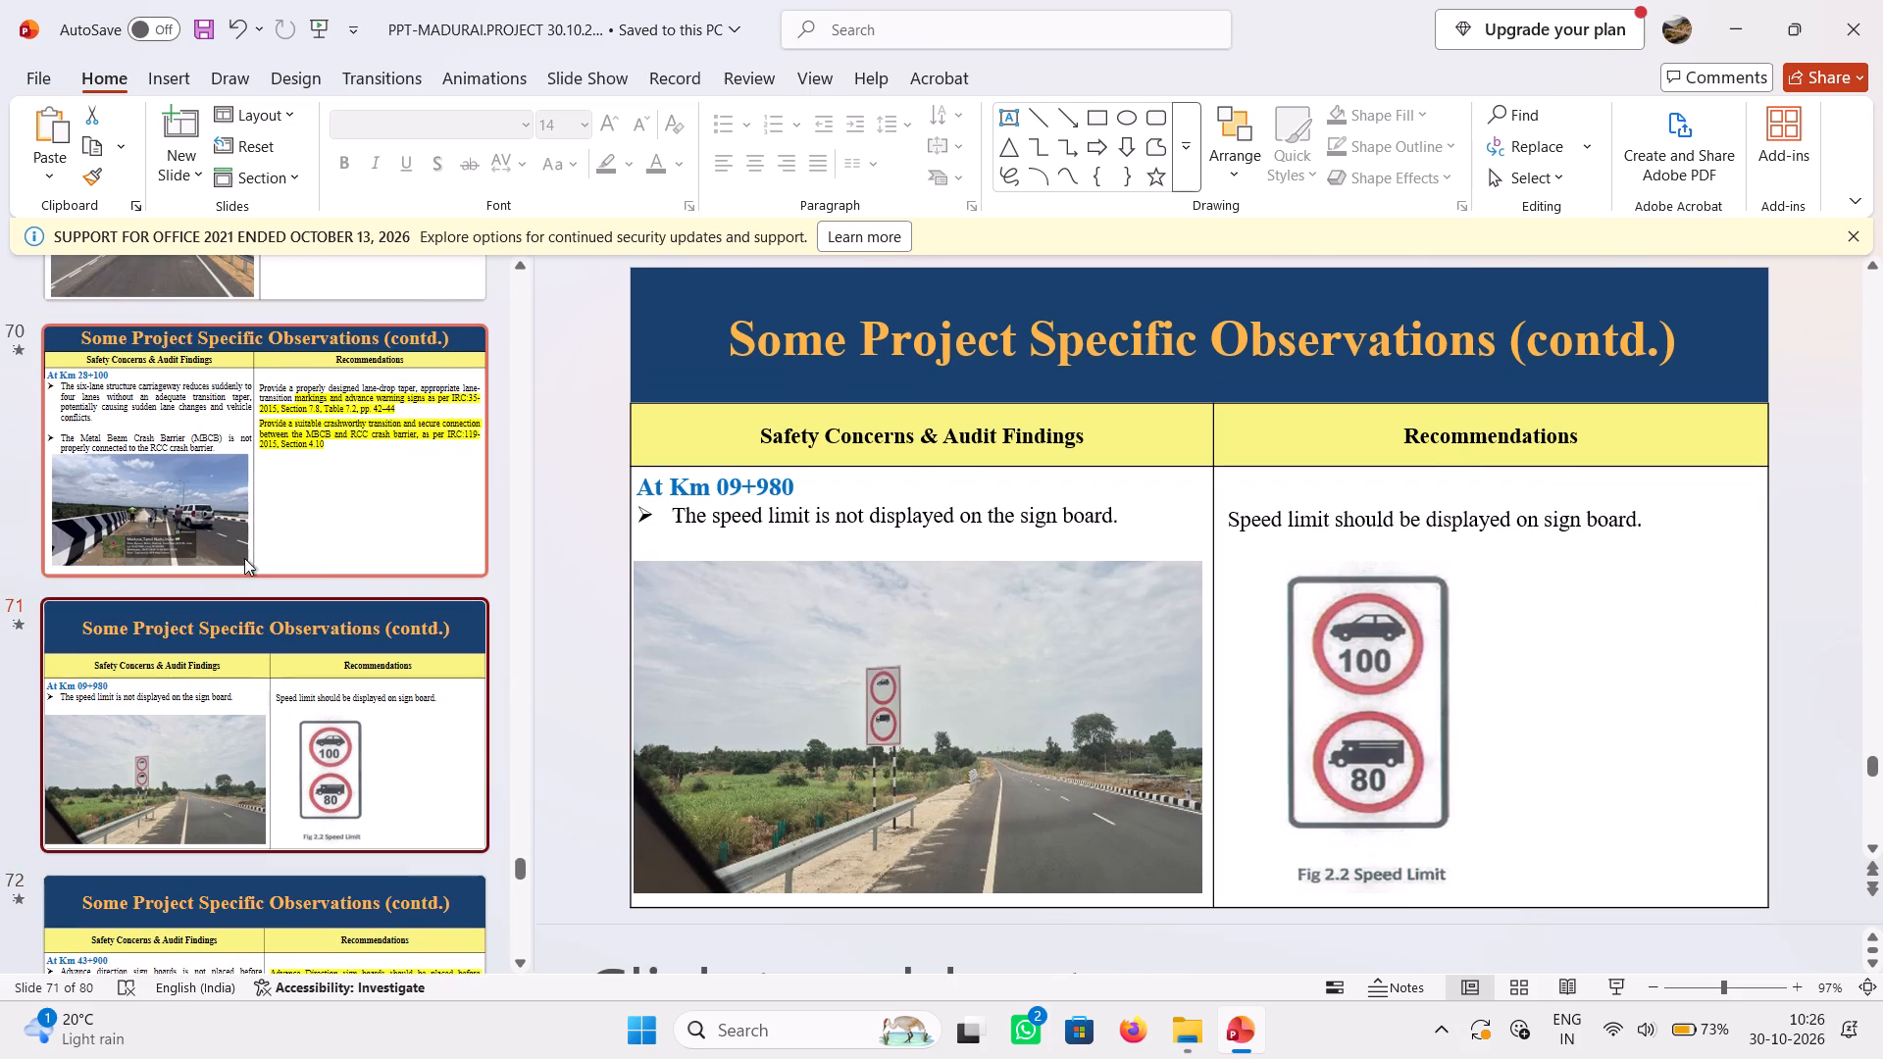
pyautogui.click(285, 512)
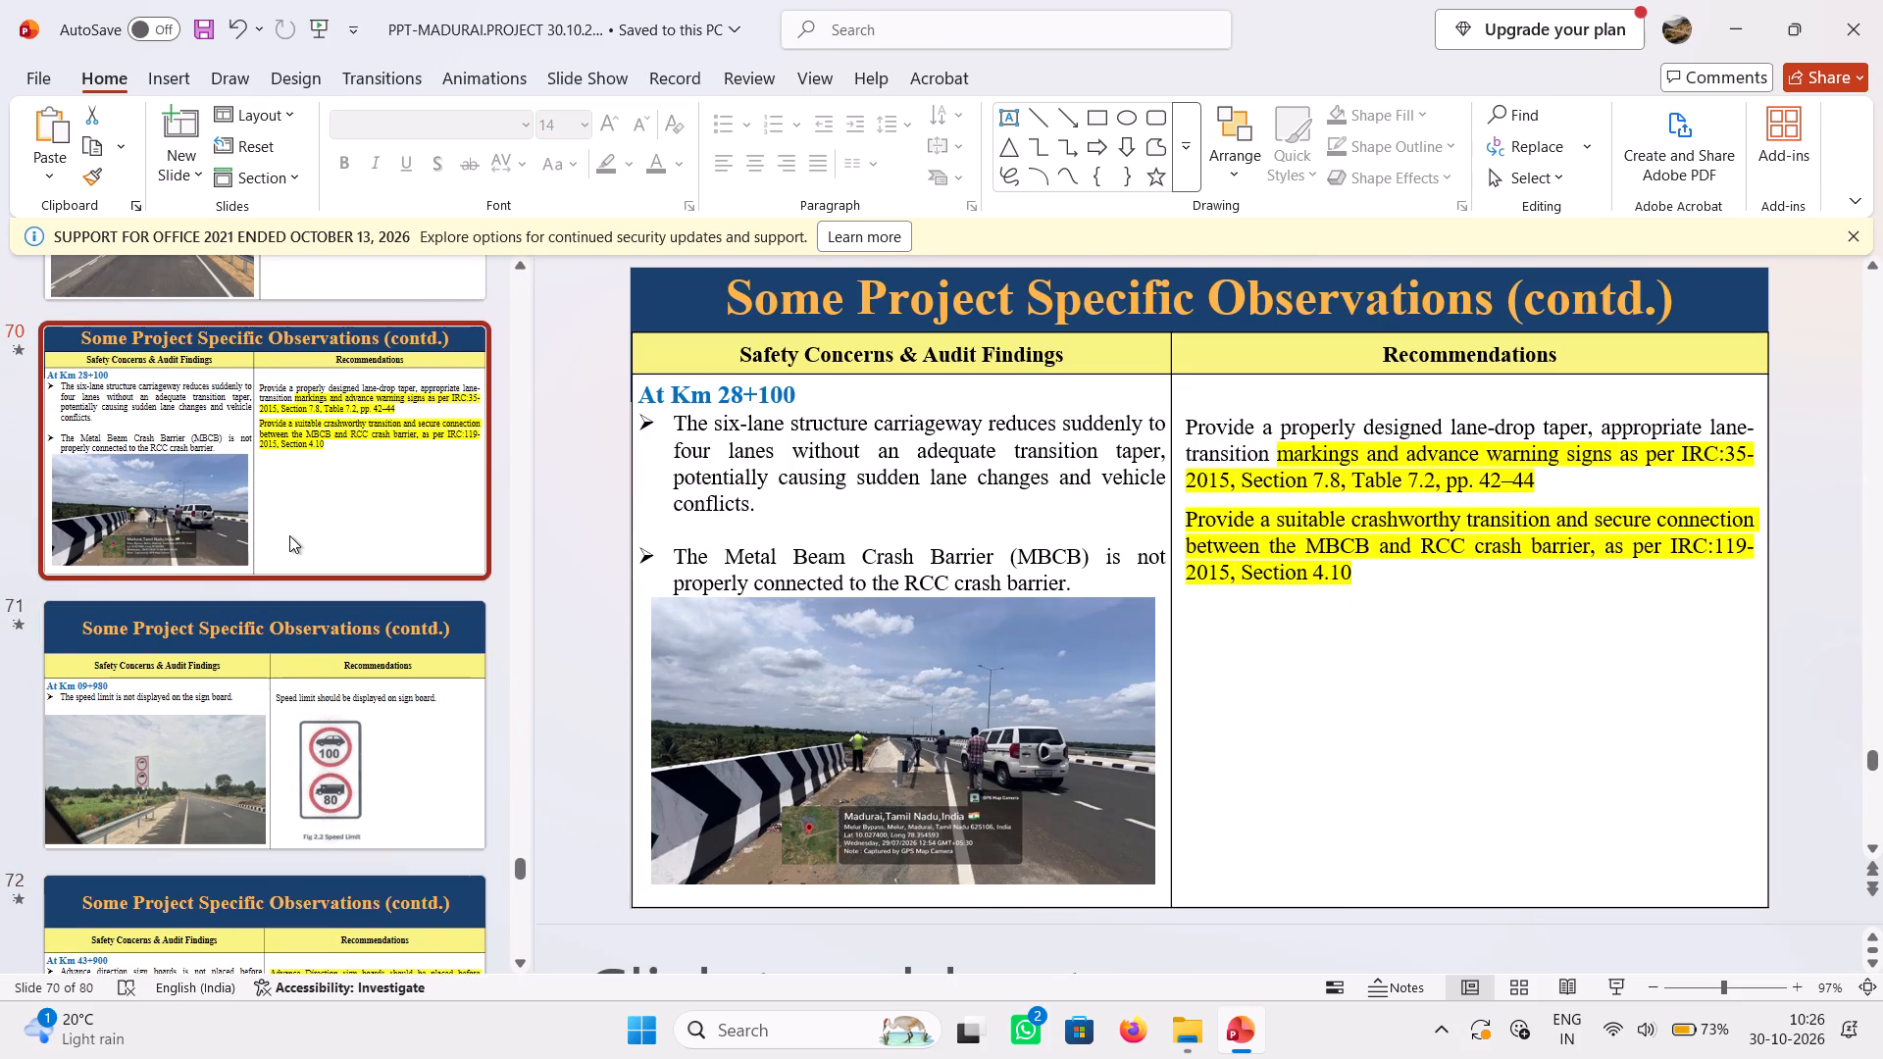
pyautogui.scroll(-2, 296, 667)
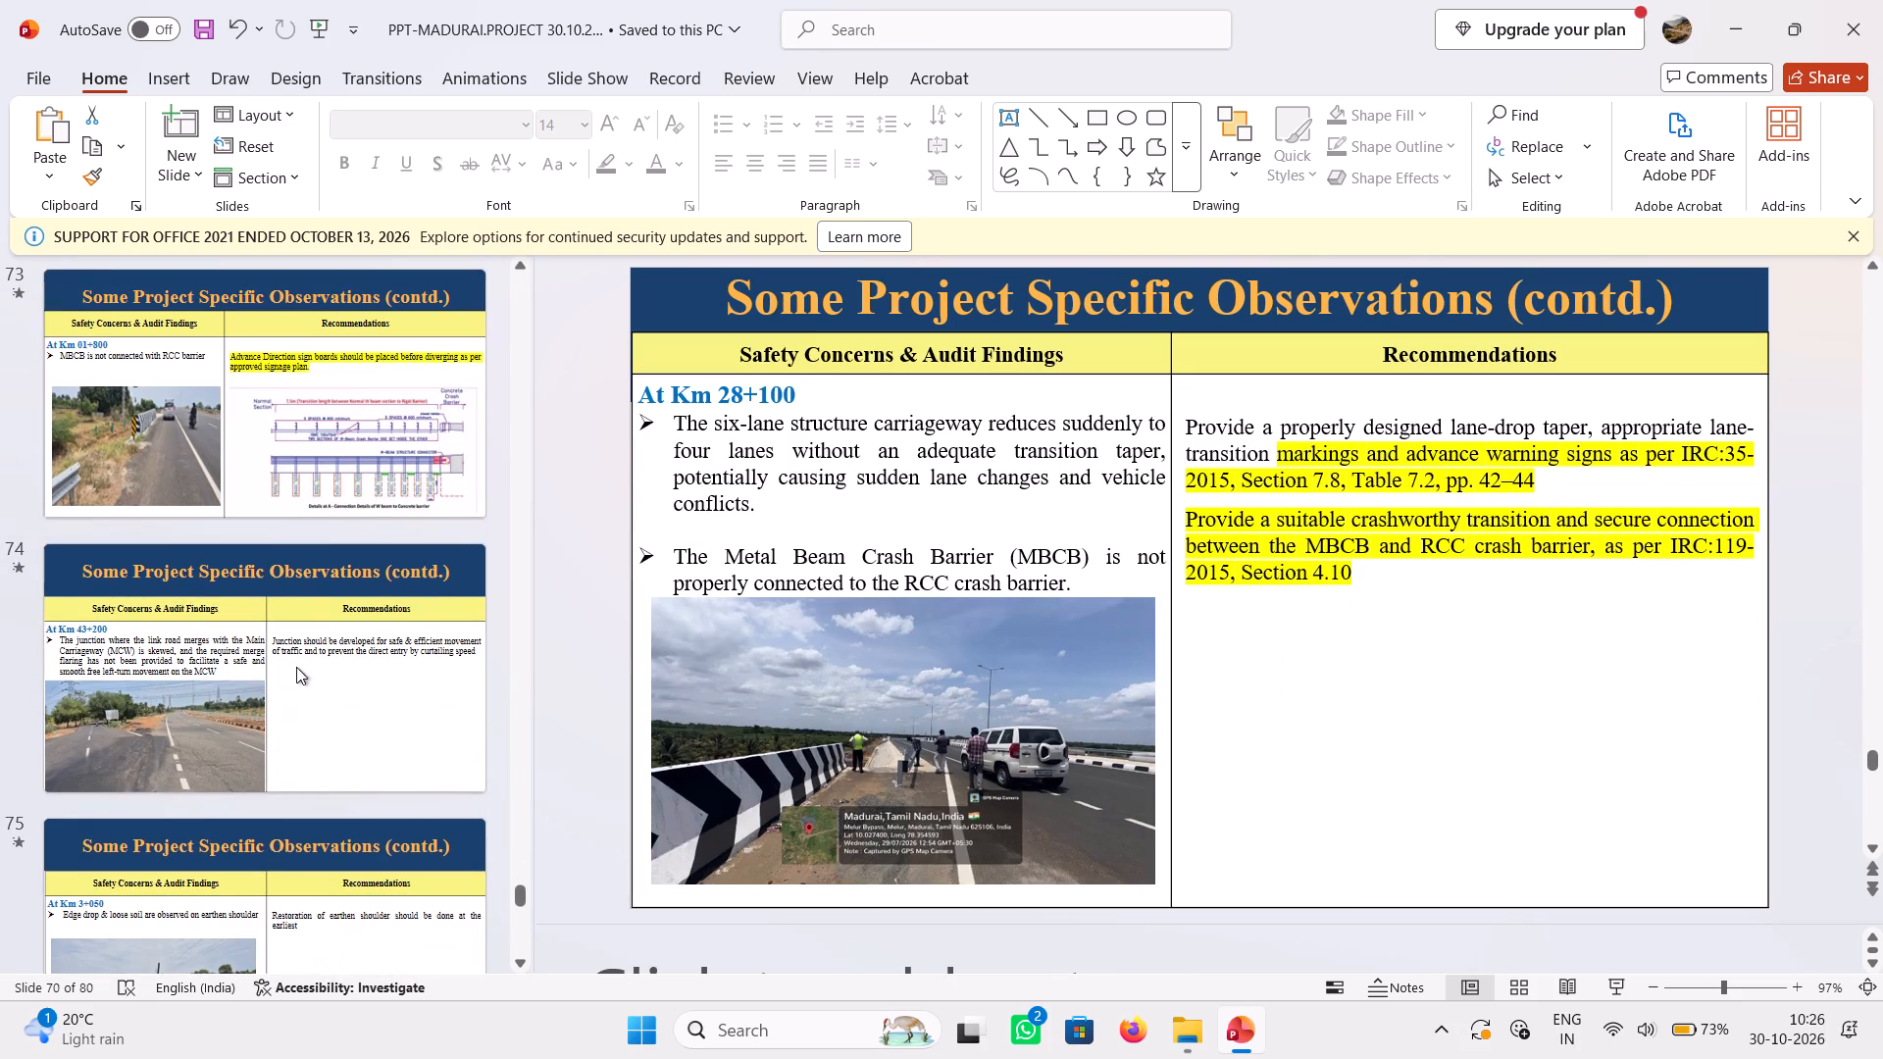
# Replace the recommendation on the At Km 01+800 slide with "MBCB should be securely connected with the crash barrier.".
pyautogui.click(302, 506)
pyautogui.click(1330, 526)
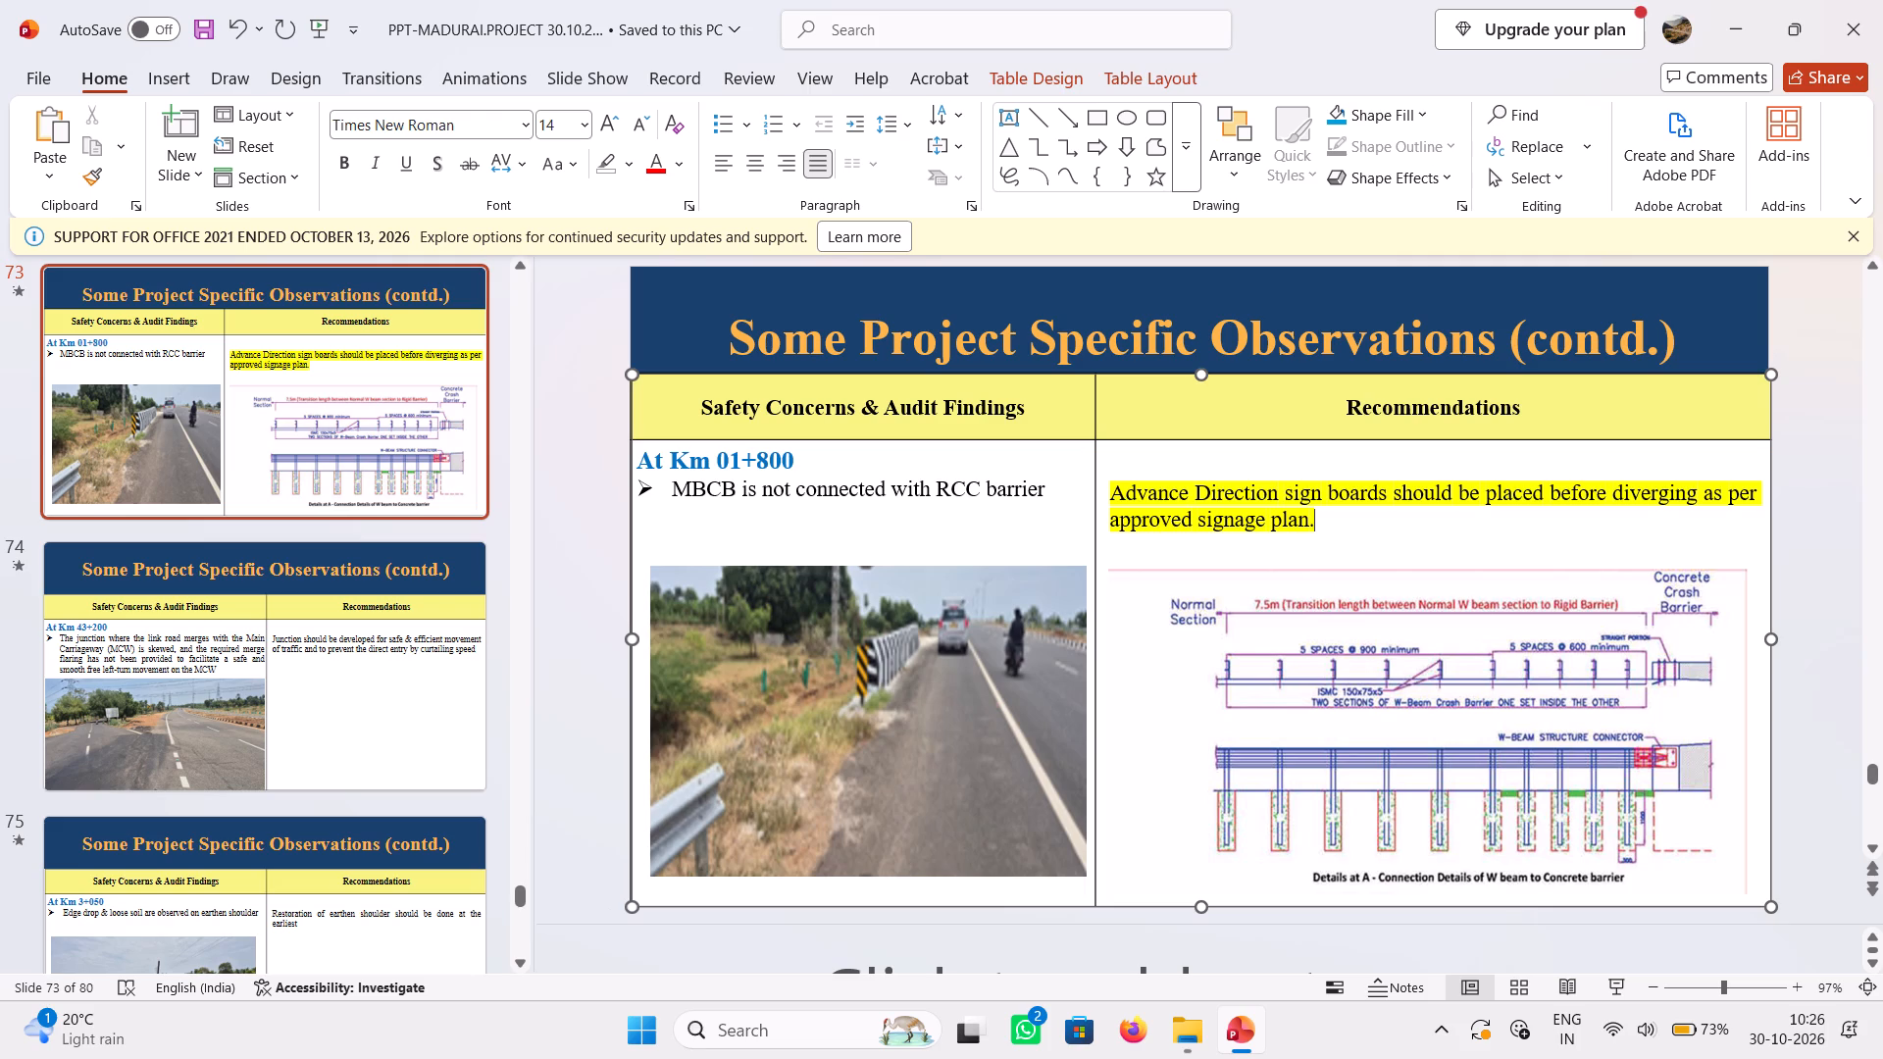
pyautogui.press('BackSpace')
pyautogui.press('BackSpace')
pyautogui.press('BackSpace')
pyautogui.press('BackSpace')
pyautogui.press('BackSpace')
pyautogui.press('BackSpace')
pyautogui.press('BackSpace')
pyautogui.press('BackSpace')
pyautogui.press('BackSpace')
pyautogui.press('BackSpace')
pyautogui.press('BackSpace')
pyautogui.press('BackSpace')
pyautogui.press('BackSpace')
pyautogui.press('BackSpace')
pyautogui.press('BackSpace')
pyautogui.press('BackSpace')
pyautogui.press('BackSpace')
pyautogui.press('BackSpace')
pyautogui.press('BackSpace')
pyautogui.press('BackSpace')
pyautogui.press('BackSpace')
pyautogui.press('BackSpace')
pyautogui.press('BackSpace')
pyautogui.press('BackSpace')
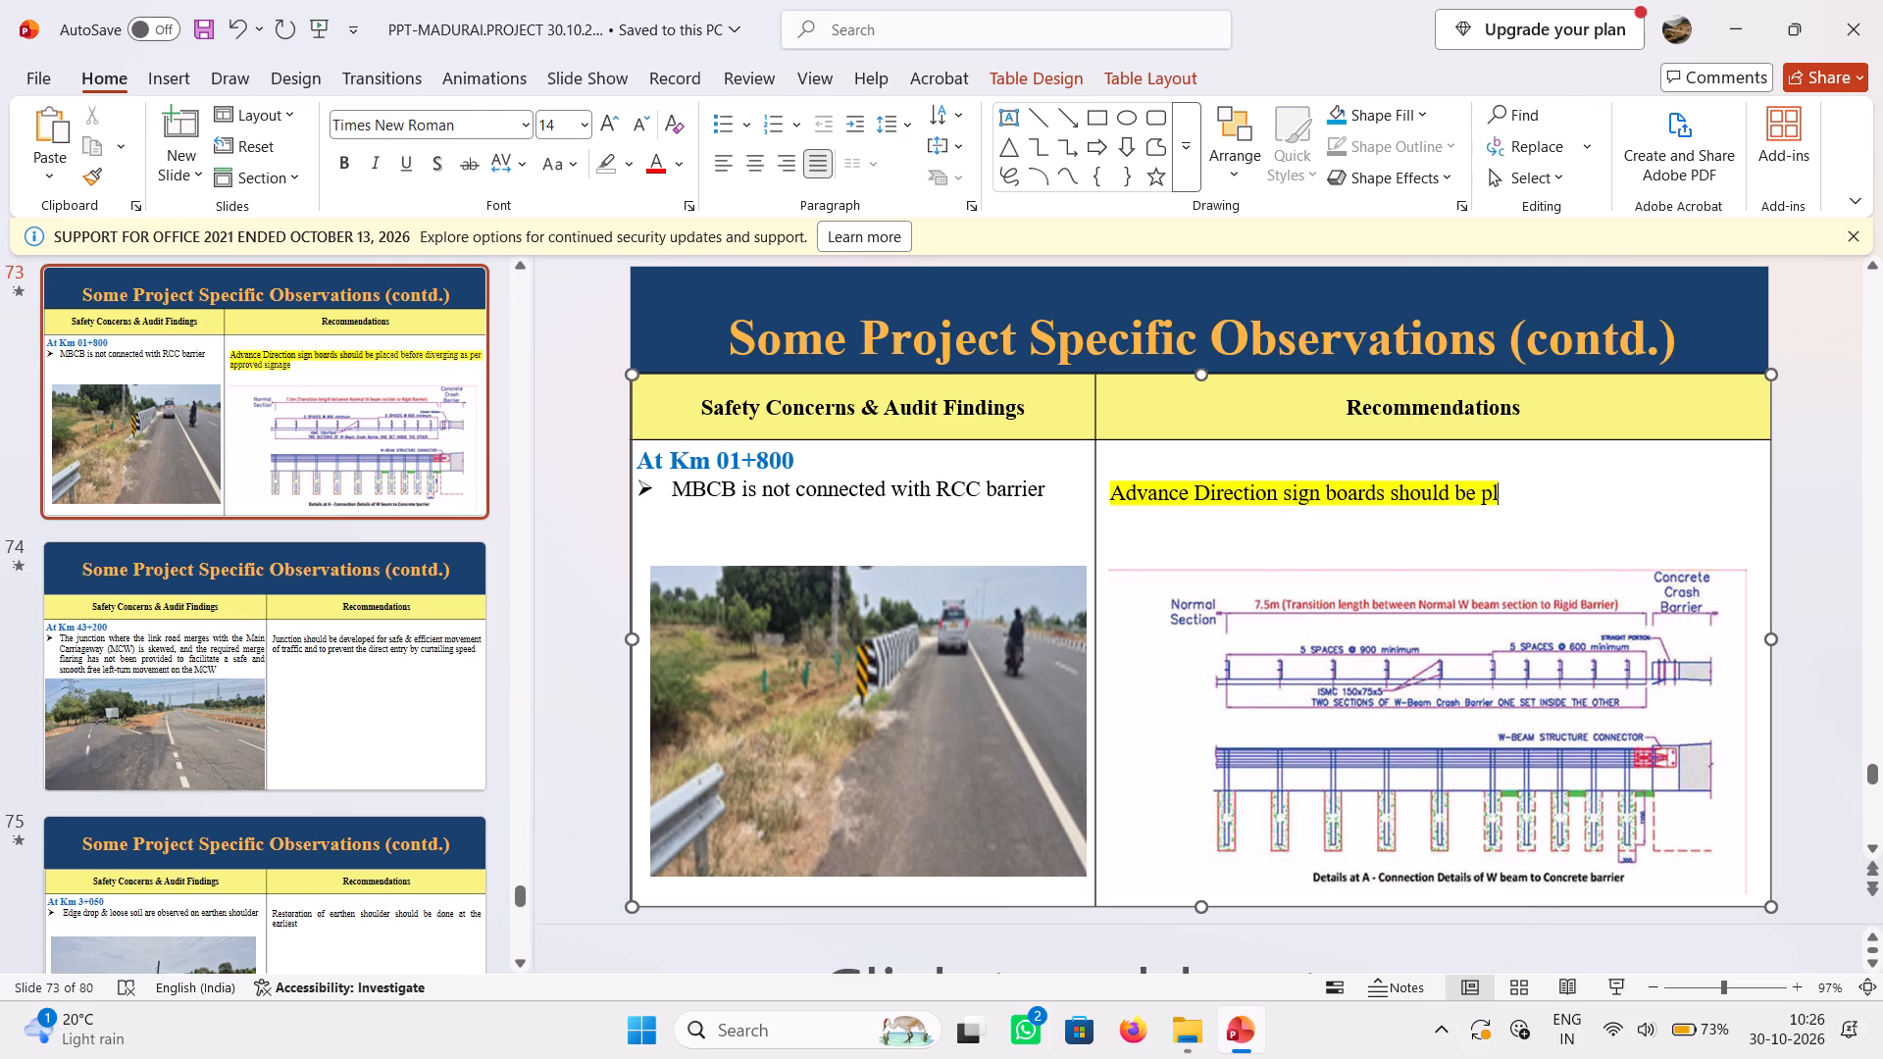
pyautogui.press('BackSpace')
pyautogui.press('BackSpace')
pyautogui.press('BackSpace')
pyautogui.press('BackSpace')
pyautogui.press('BackSpace')
pyautogui.press('BackSpace')
pyautogui.press('BackSpace')
pyautogui.press('BackSpace')
pyautogui.press('BackSpace')
pyautogui.press('BackSpace')
pyautogui.press('BackSpace')
pyautogui.press('BackSpace')
pyautogui.press('BackSpace')
pyautogui.press('BackSpace')
pyautogui.press('BackSpace')
pyautogui.press('BackSpace')
pyautogui.press('BackSpace')
pyautogui.press('BackSpace')
pyautogui.press('BackSpace')
pyautogui.press('BackSpace')
pyautogui.press('BackSpace')
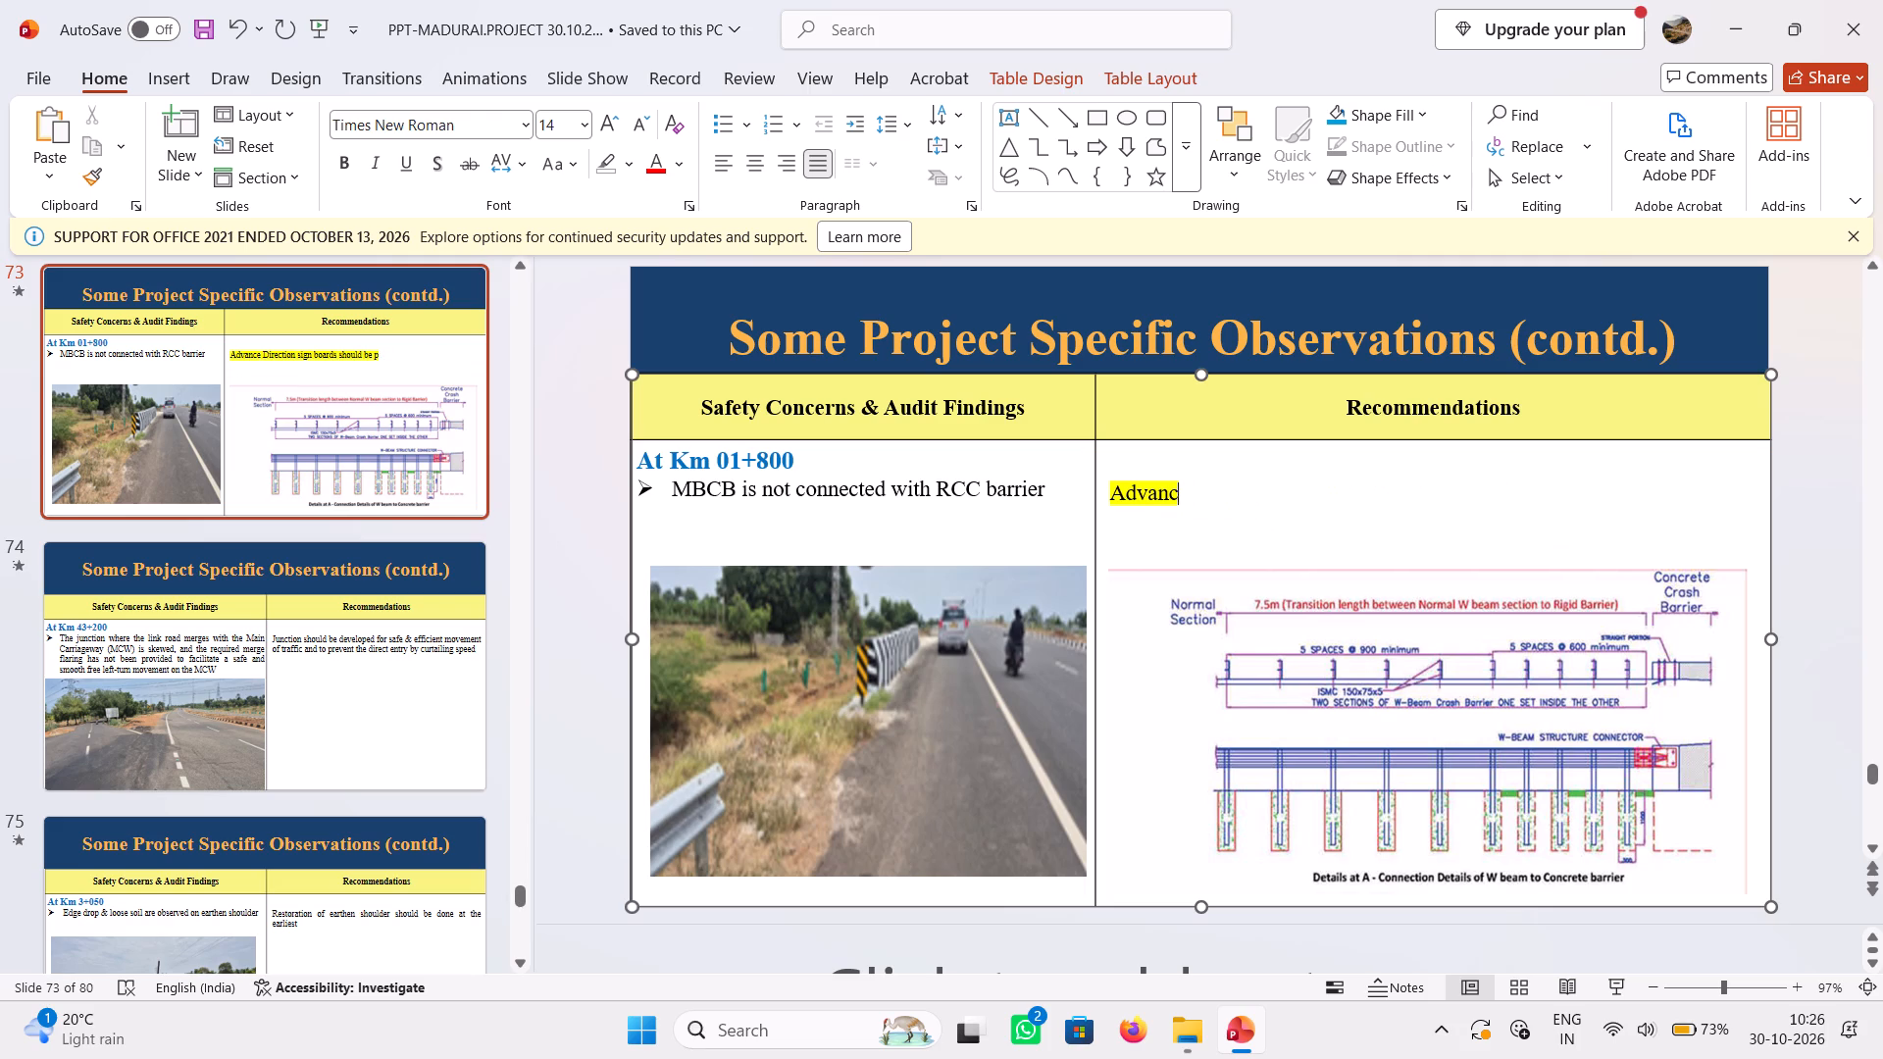
pyautogui.press('BackSpace')
pyautogui.press('BackSpace')
pyautogui.press('BackSpace')
pyautogui.press('BackSpace')
pyautogui.press('BackSpace')
pyautogui.press('BackSpace')
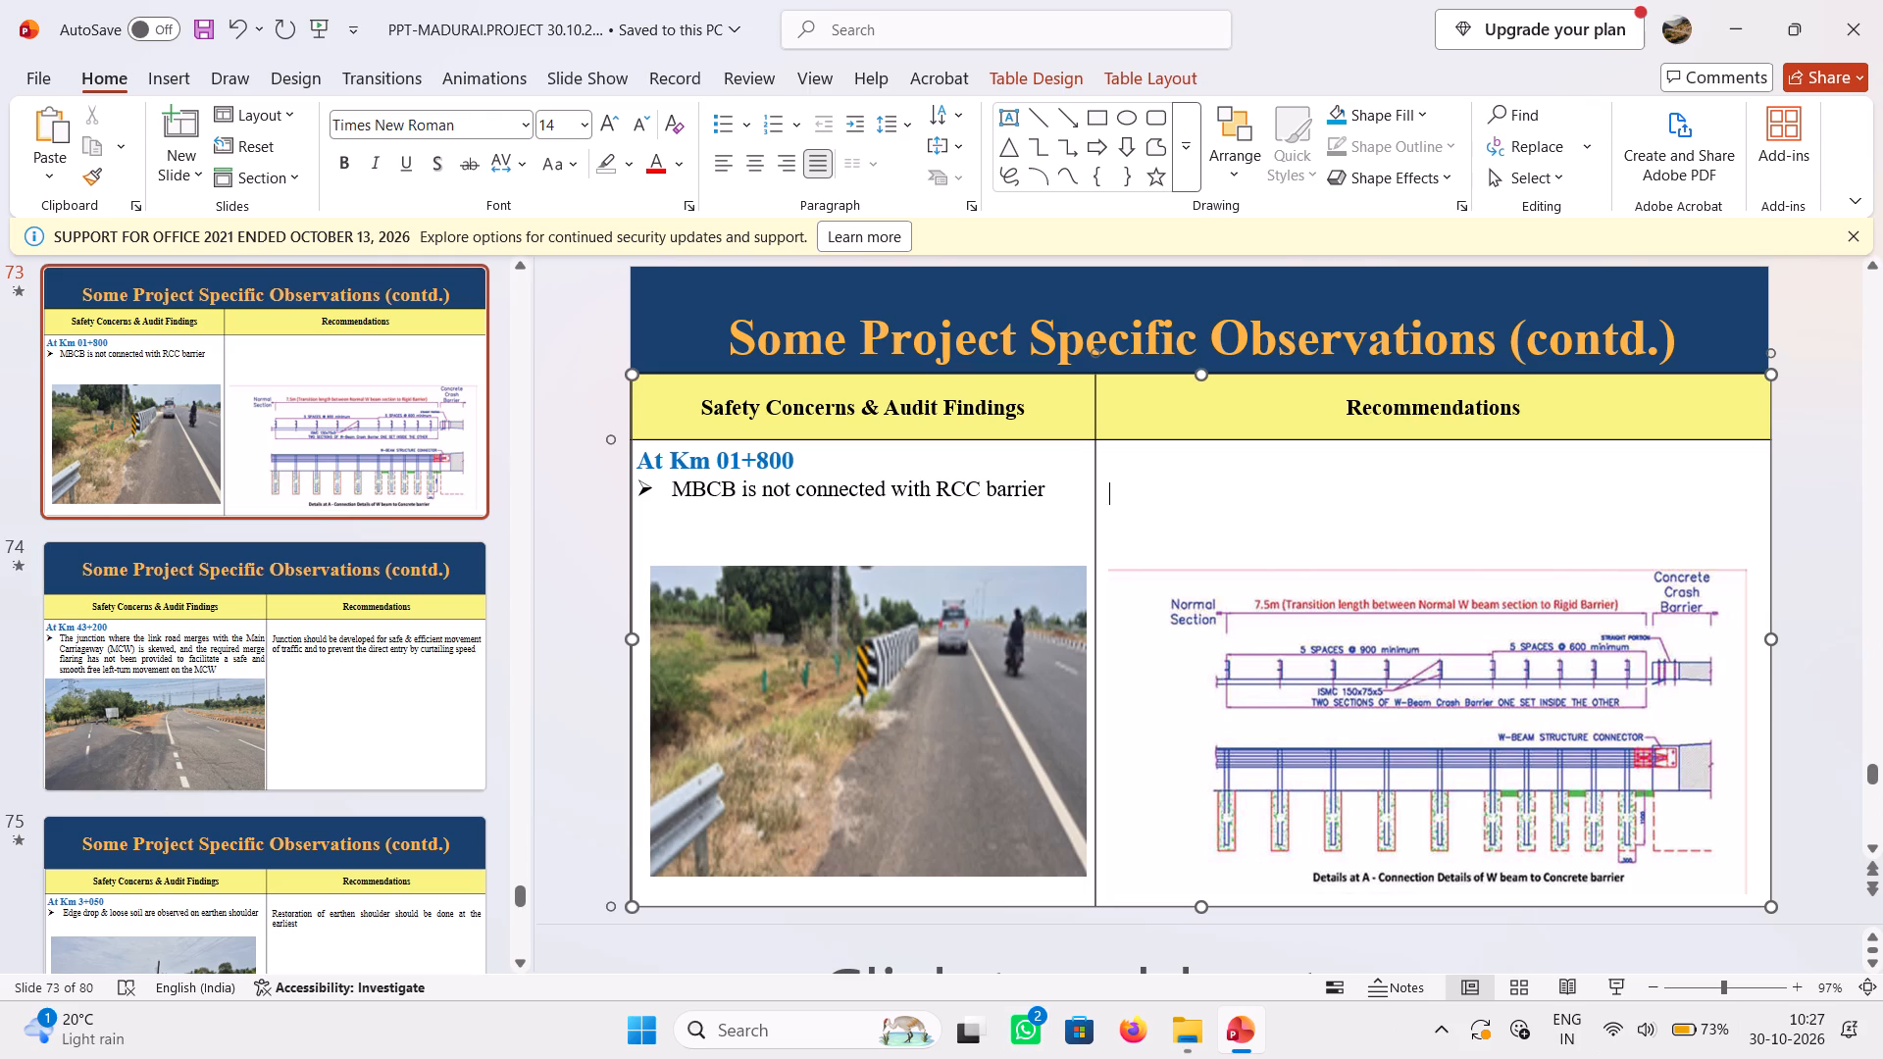
pyautogui.write('MBCB should be securly con')
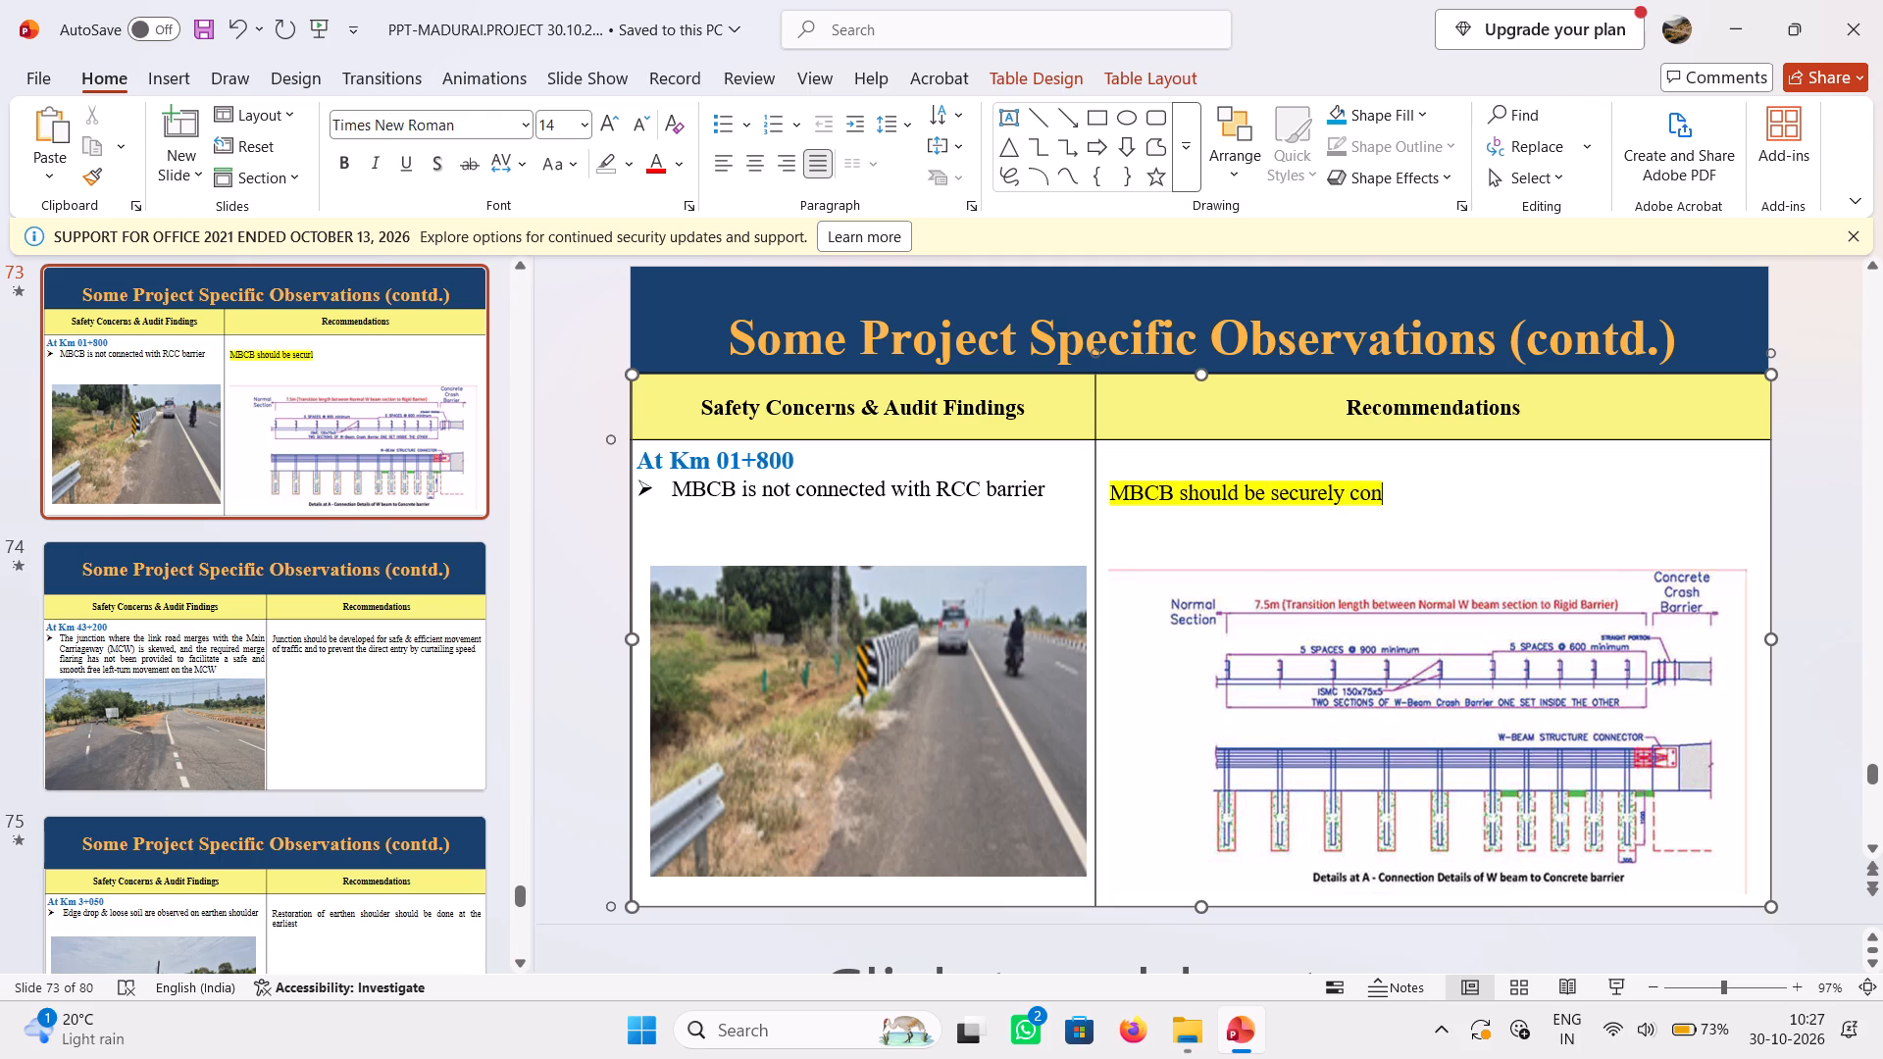
pyautogui.press('BackSpace')
pyautogui.write('nnected with')
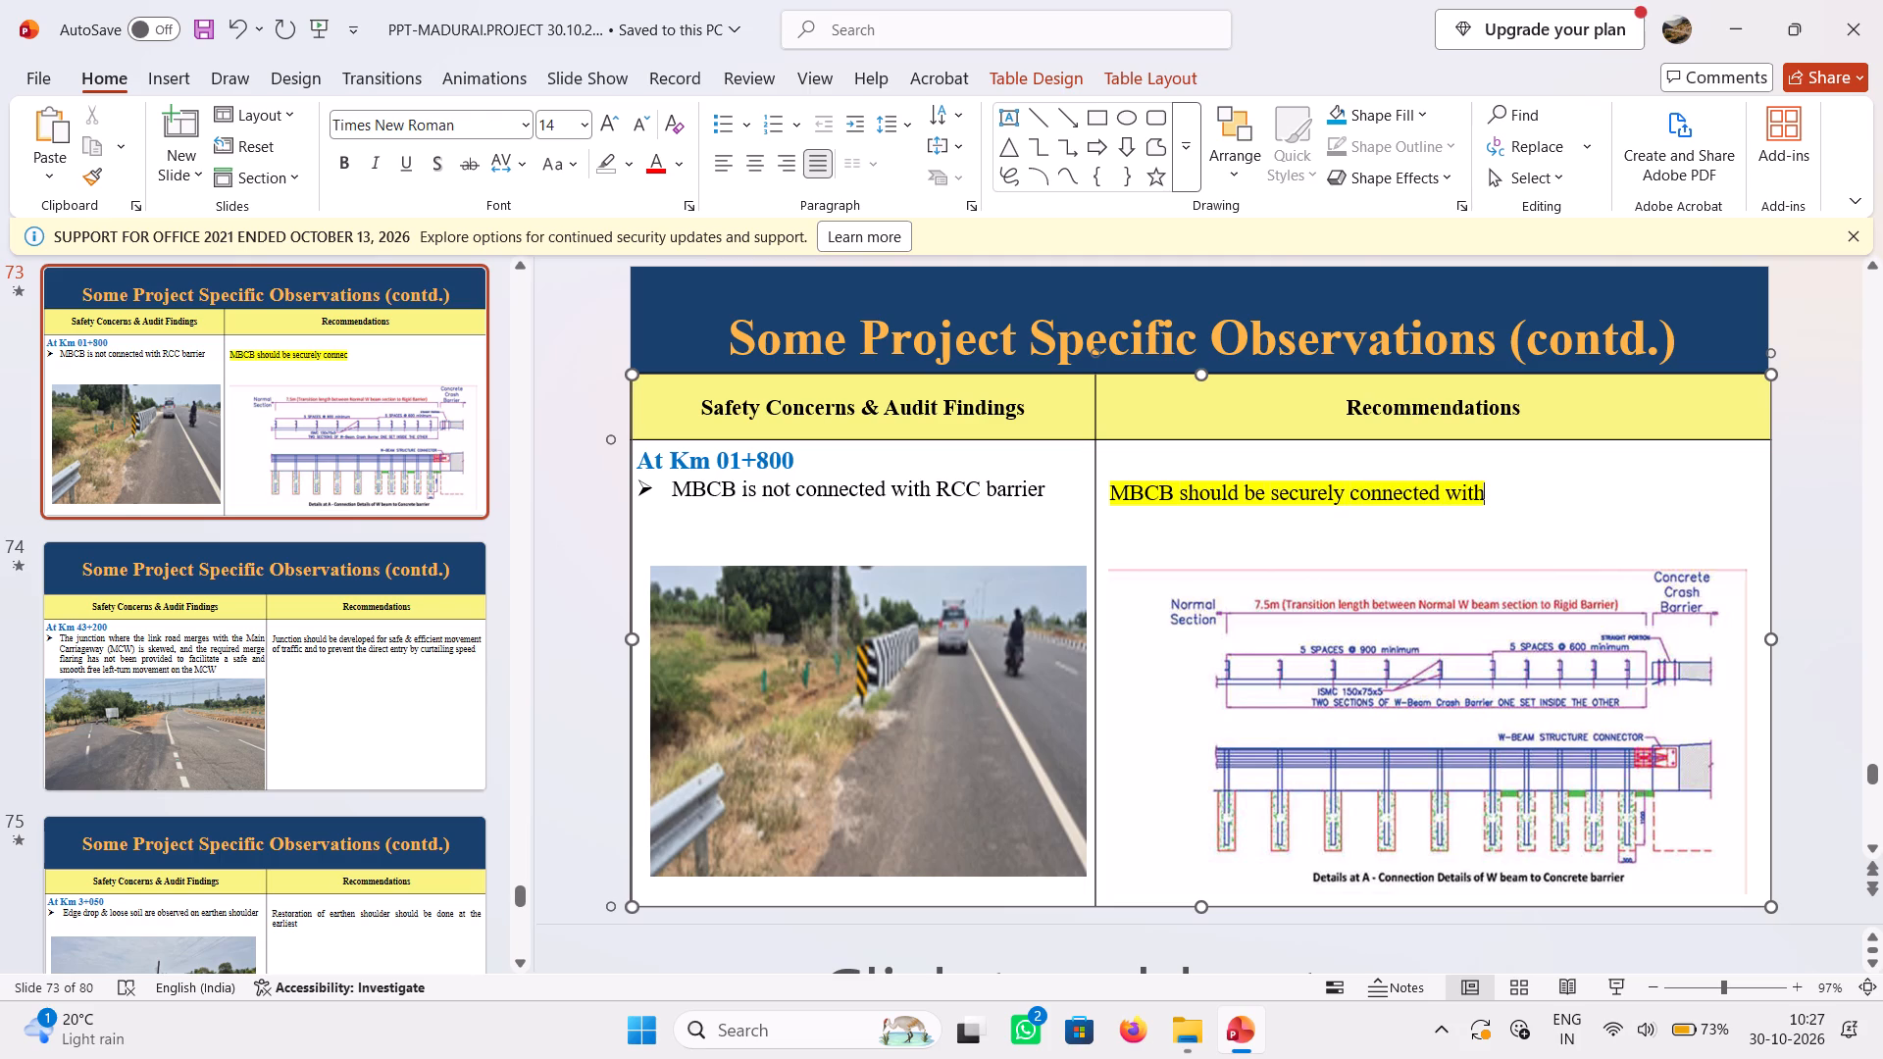
pyautogui.press('space')
pyautogui.write('the crash barrie')
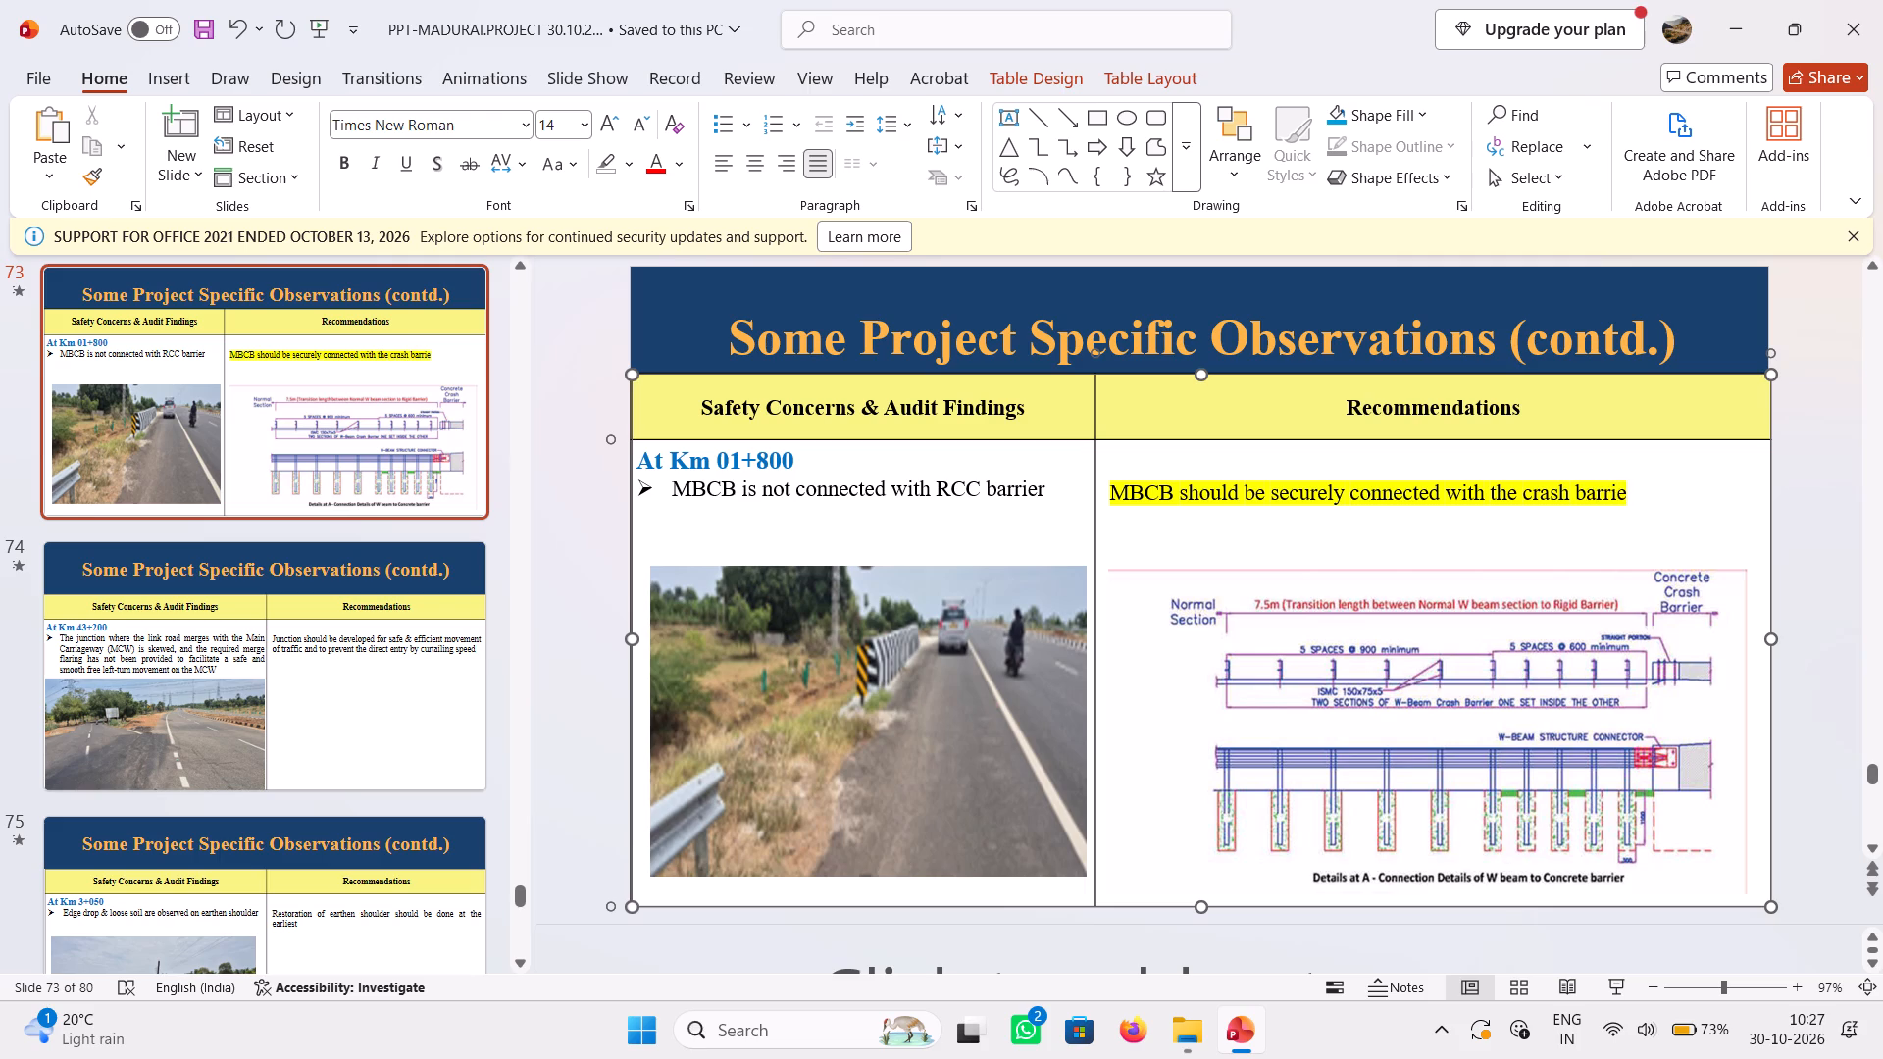
pyautogui.write('r.')
pyautogui.press('space')
# Remove the yellow highlight from the At Km 01+800 recommendation.
pyautogui.moveTo(1661, 490); pyautogui.dragTo(1131, 493)
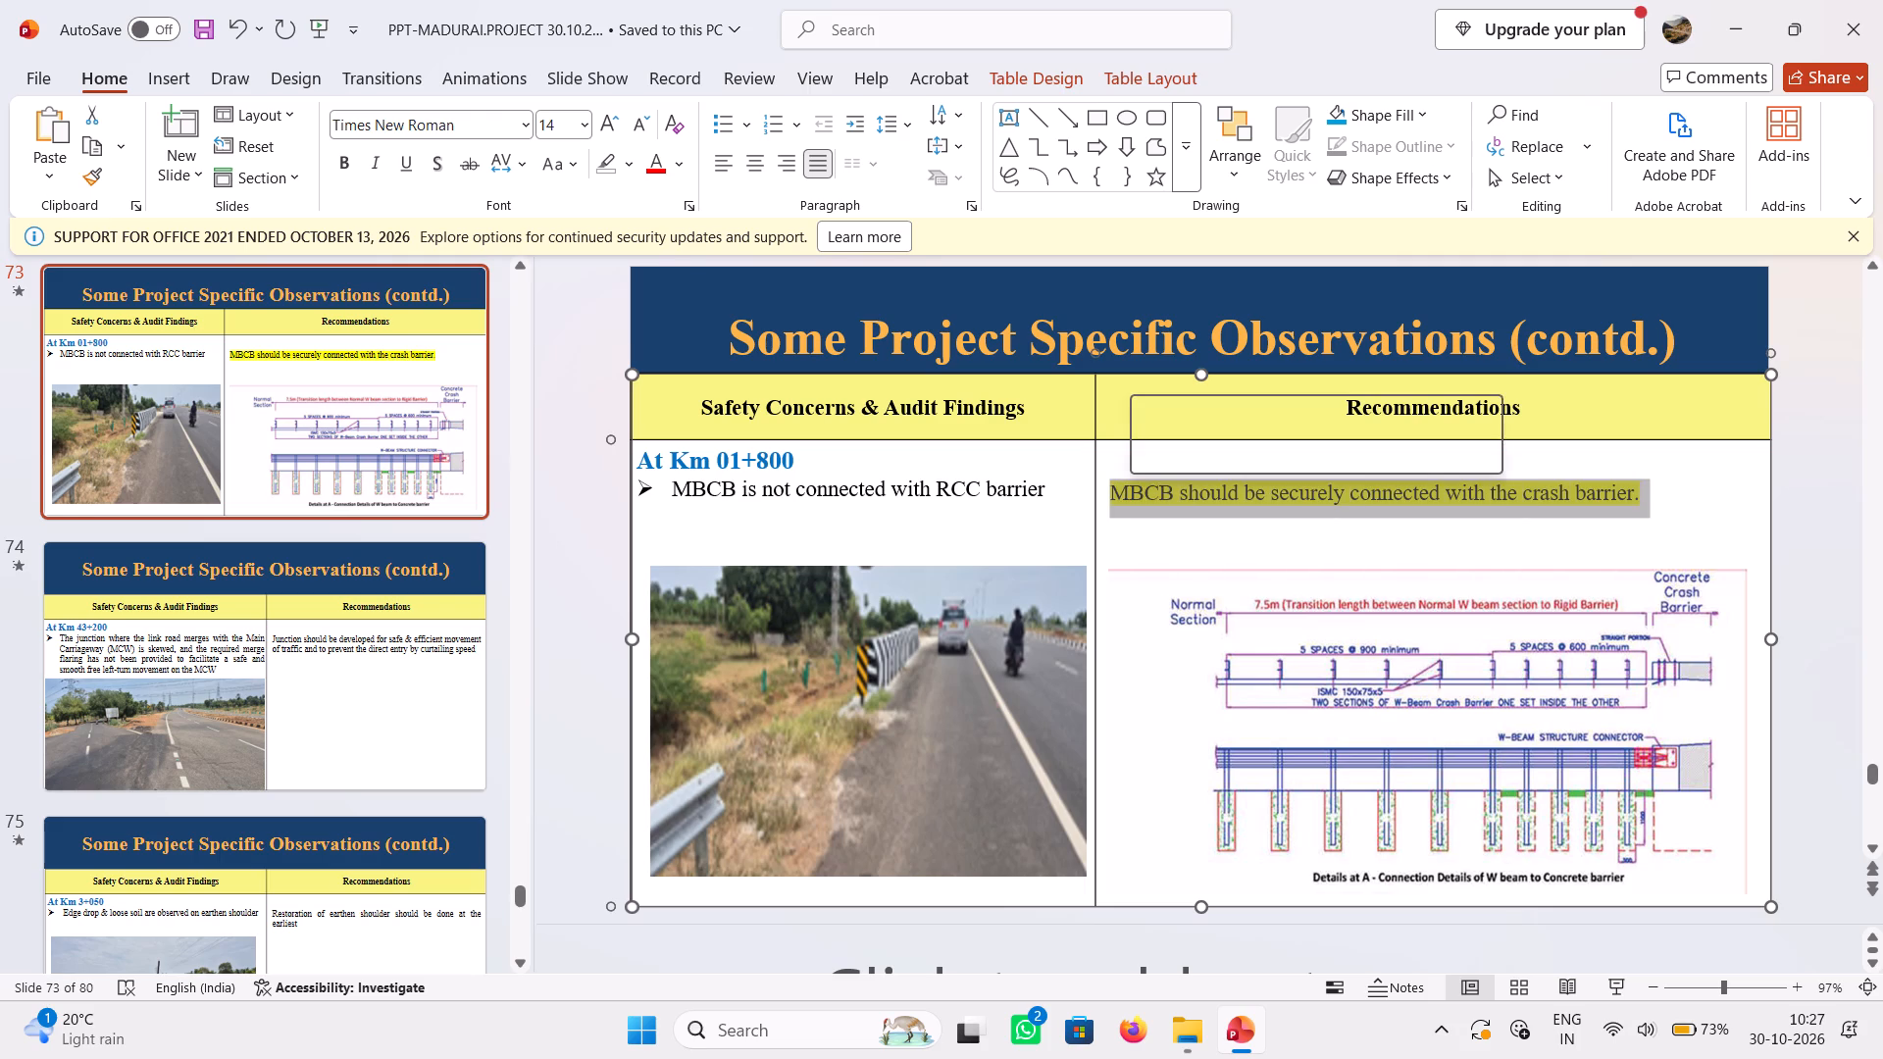
pyautogui.click(606, 162)
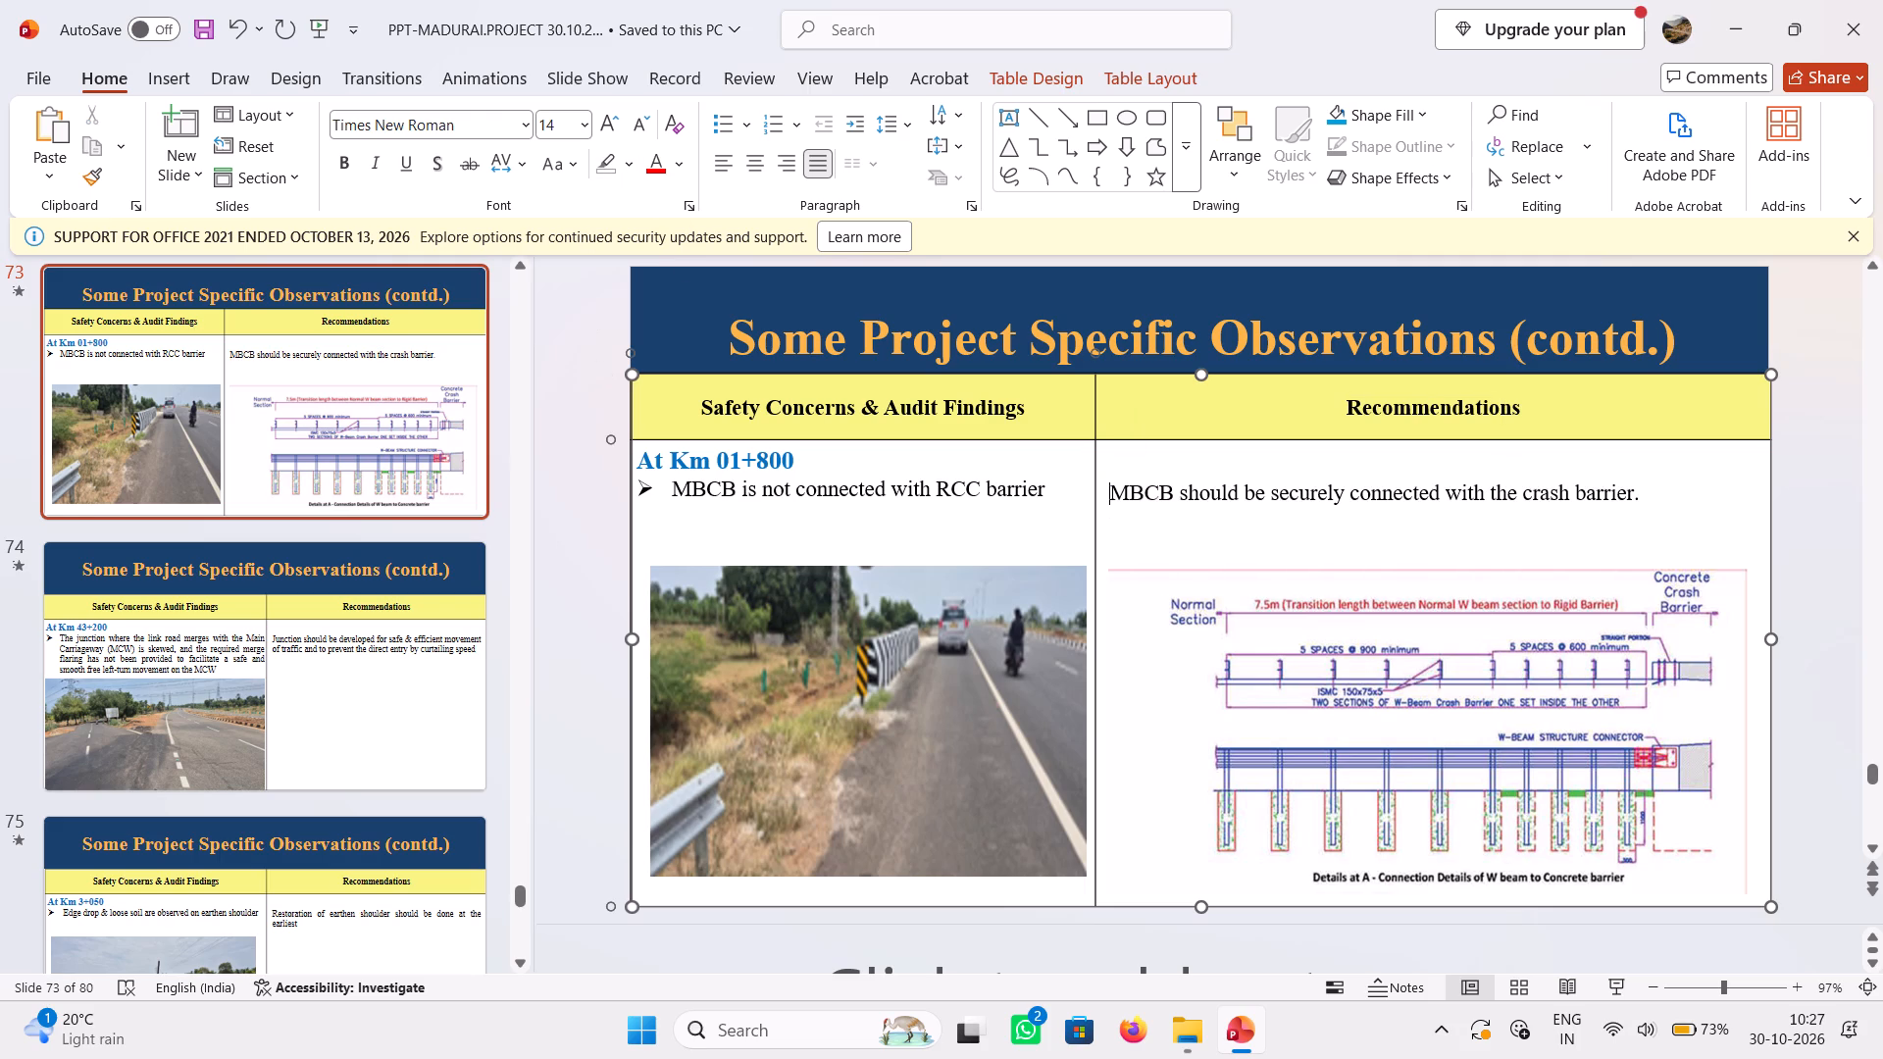
pyautogui.click(1146, 543)
# Insert "reduced" before "to four lanes" in the first finding on the At Km 28+100 slide.
pyautogui.scroll(2, 419, 505)
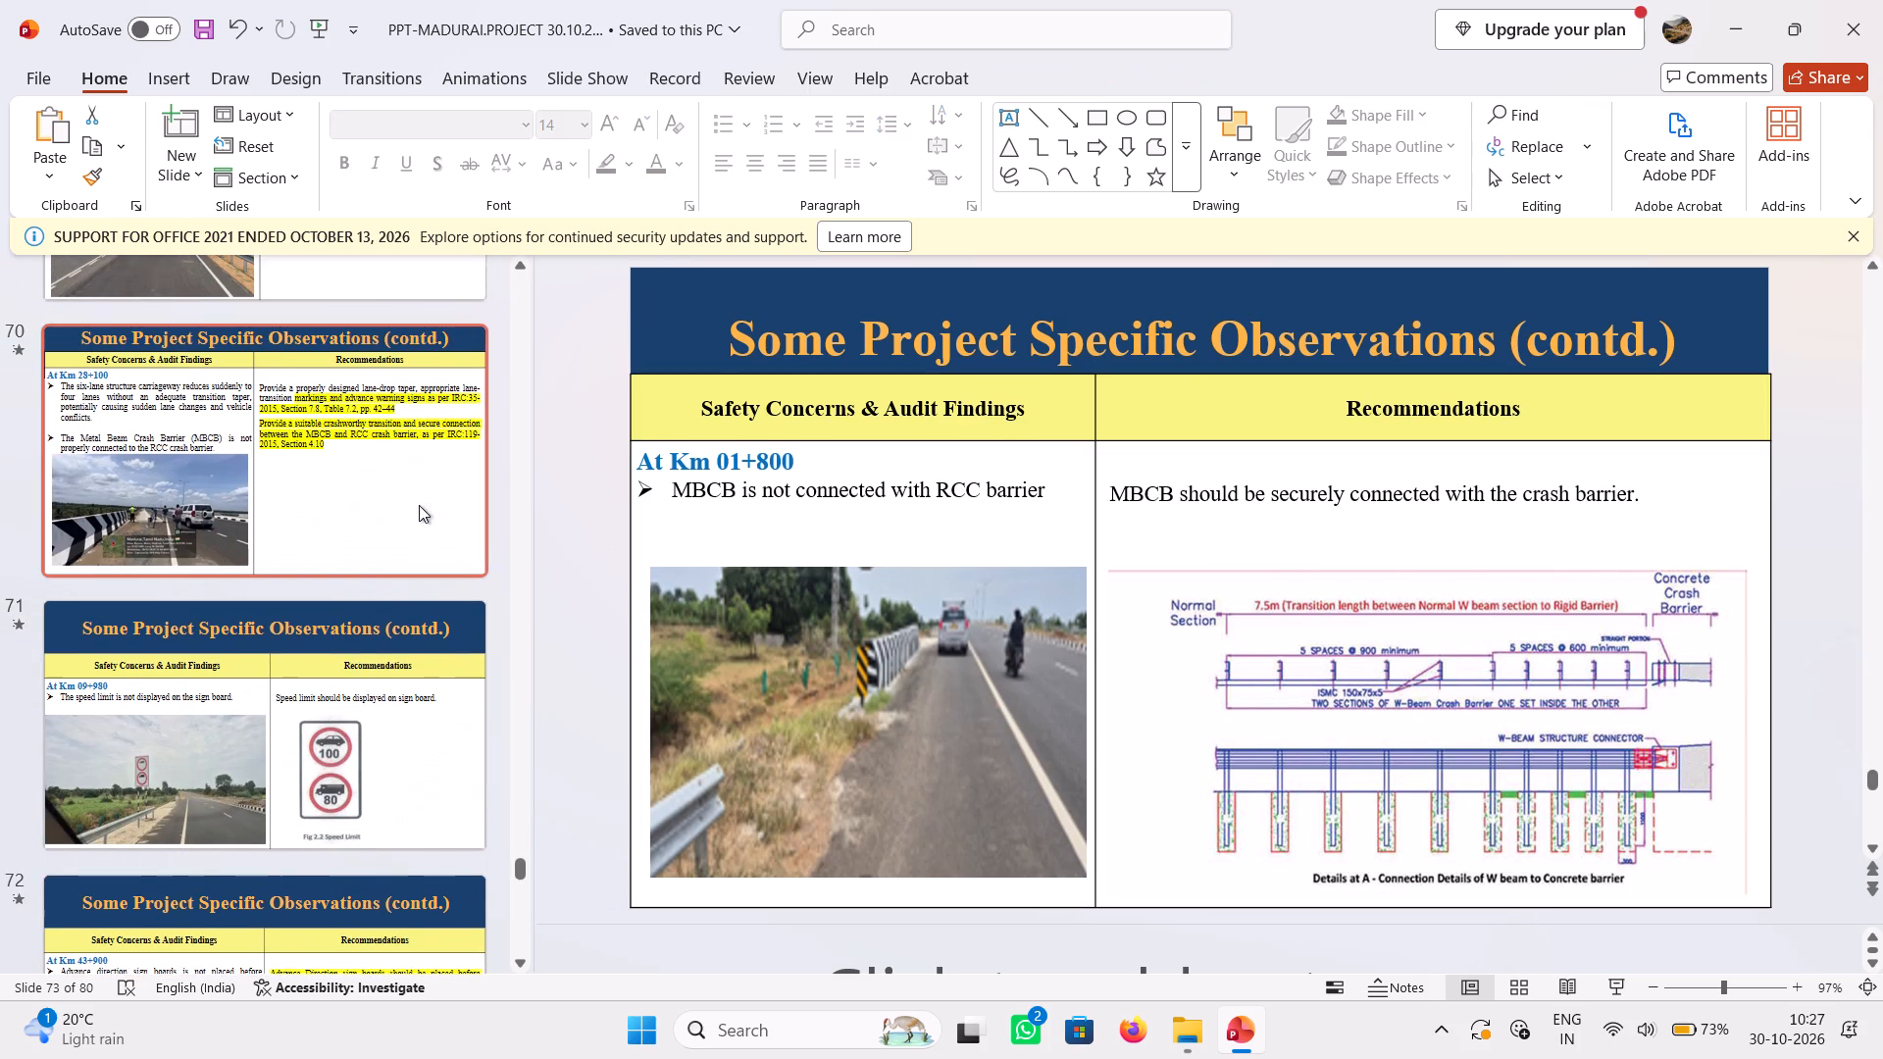
pyautogui.click(338, 456)
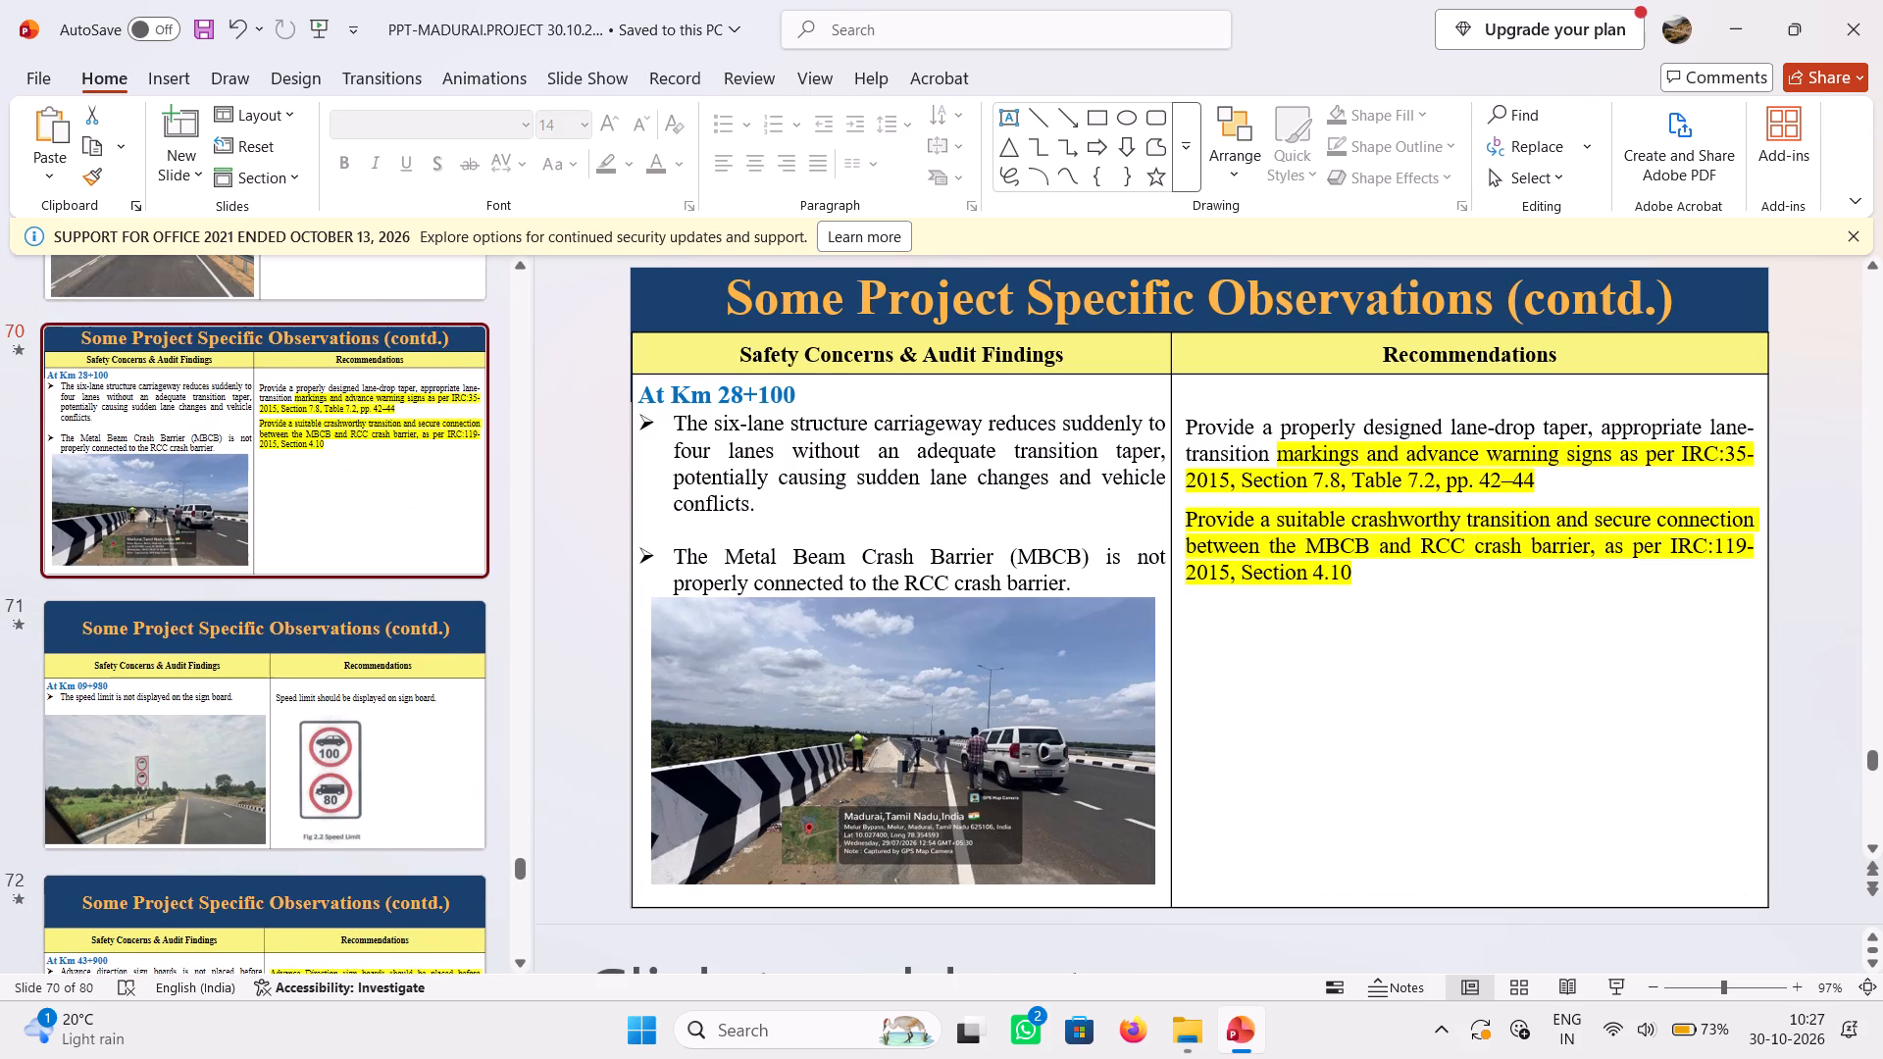
pyautogui.scroll(1, 246, 453)
pyautogui.scroll(-1, 247, 453)
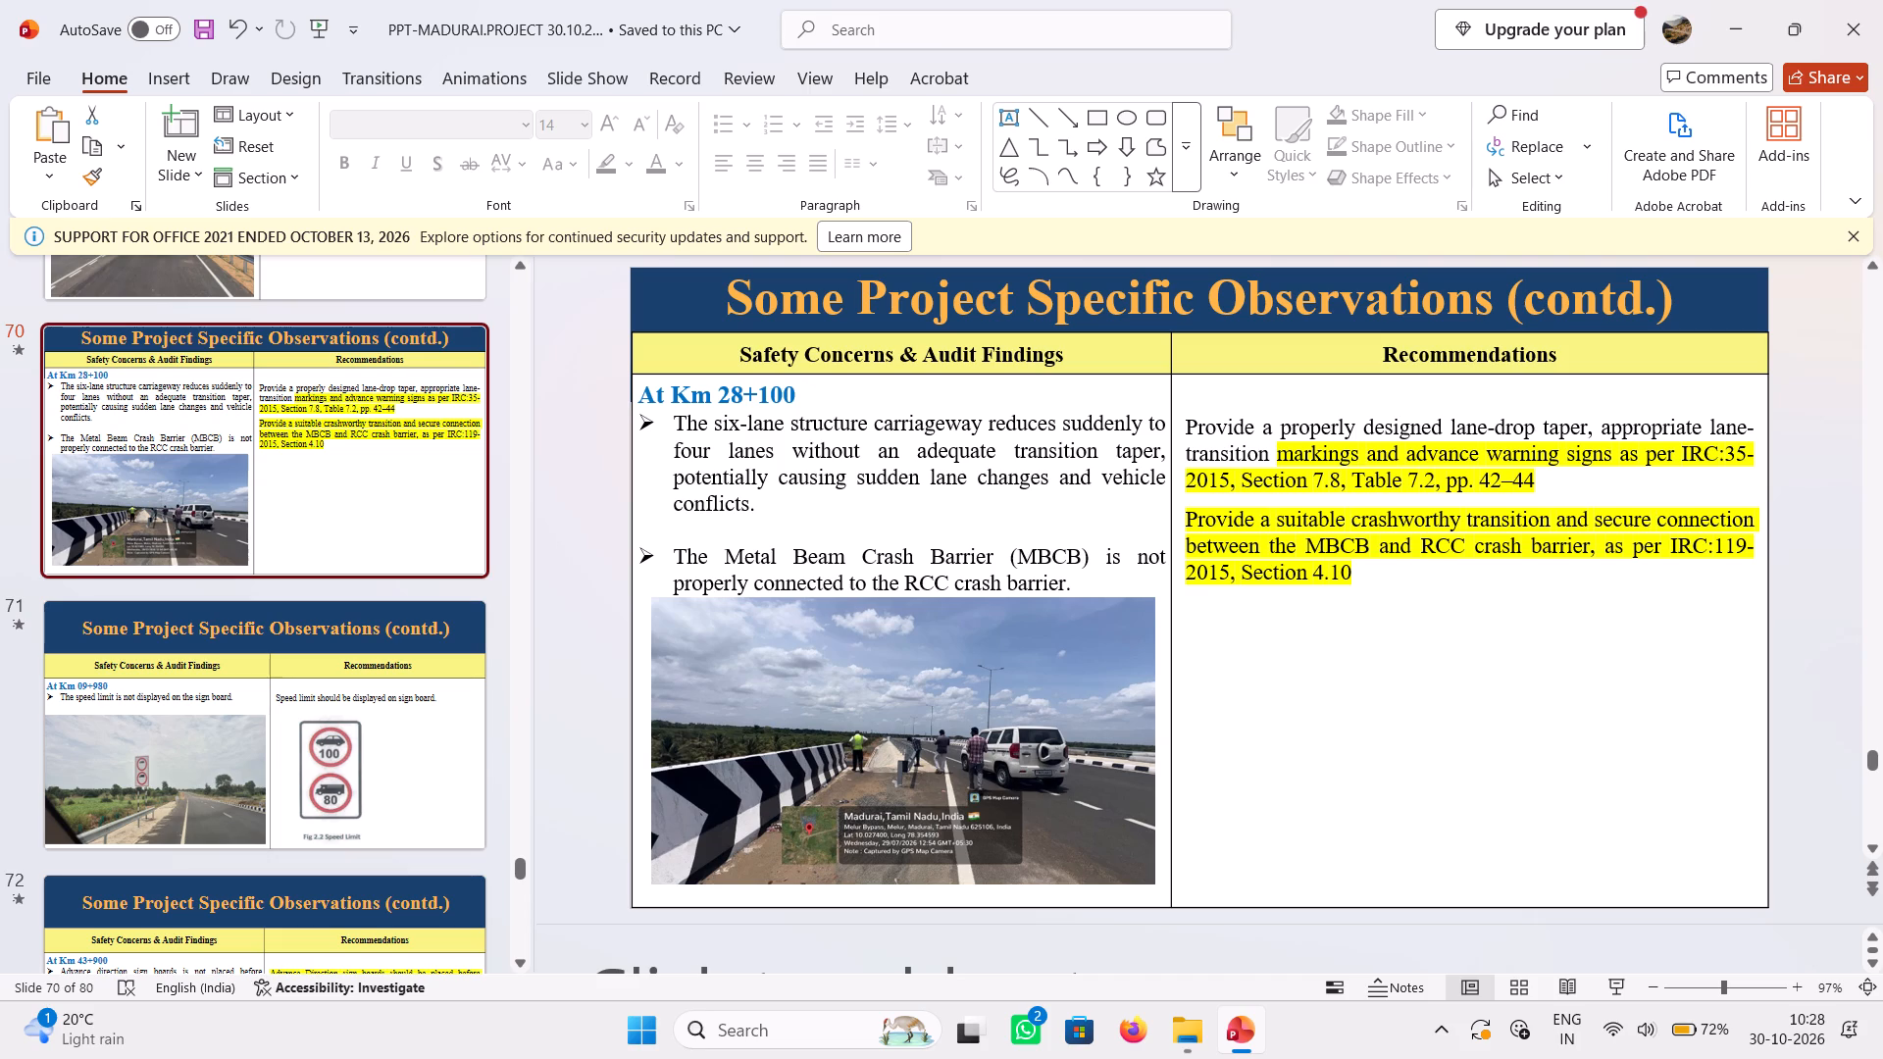
pyautogui.click(1147, 421)
pyautogui.write('reduced')
pyautogui.press('space')
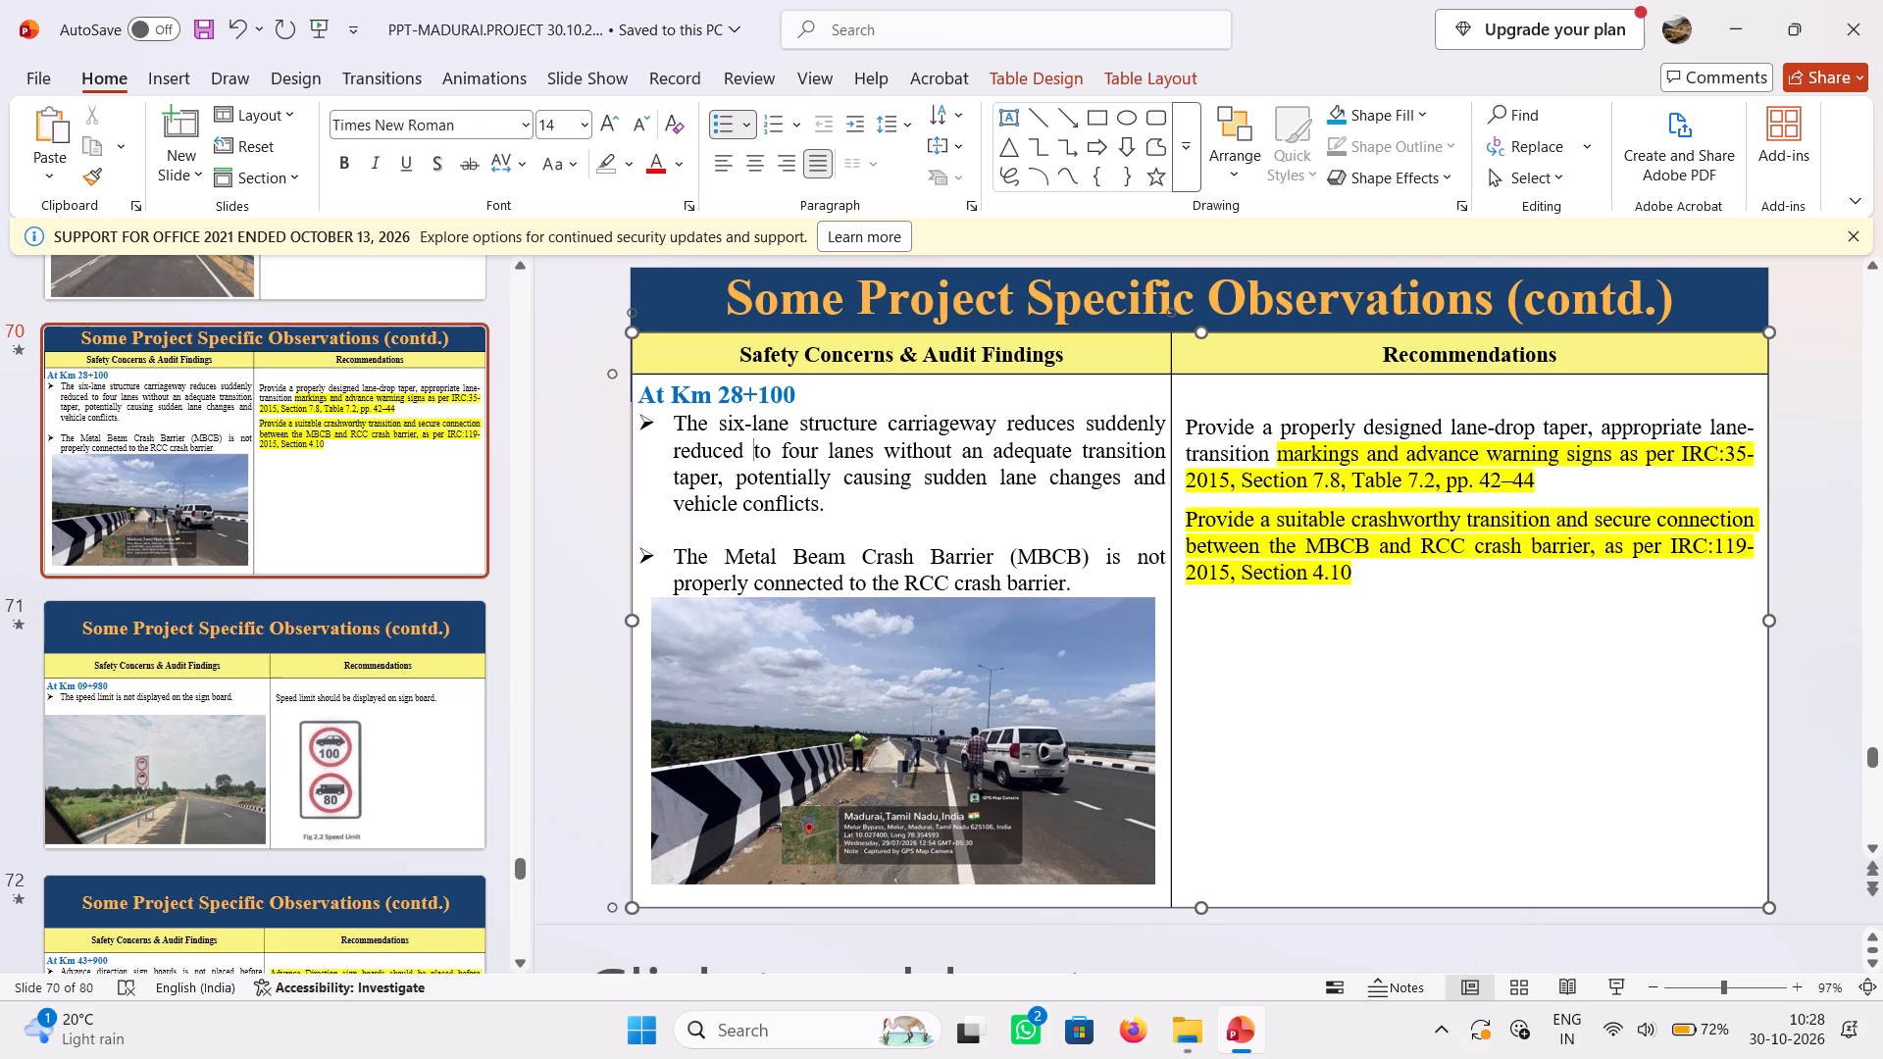
# Delete the first finding's text after "reduced to four" and join it to the Metal Beam Crash Barrier finding with "and".
pyautogui.moveTo(877, 449); pyautogui.dragTo(872, 491)
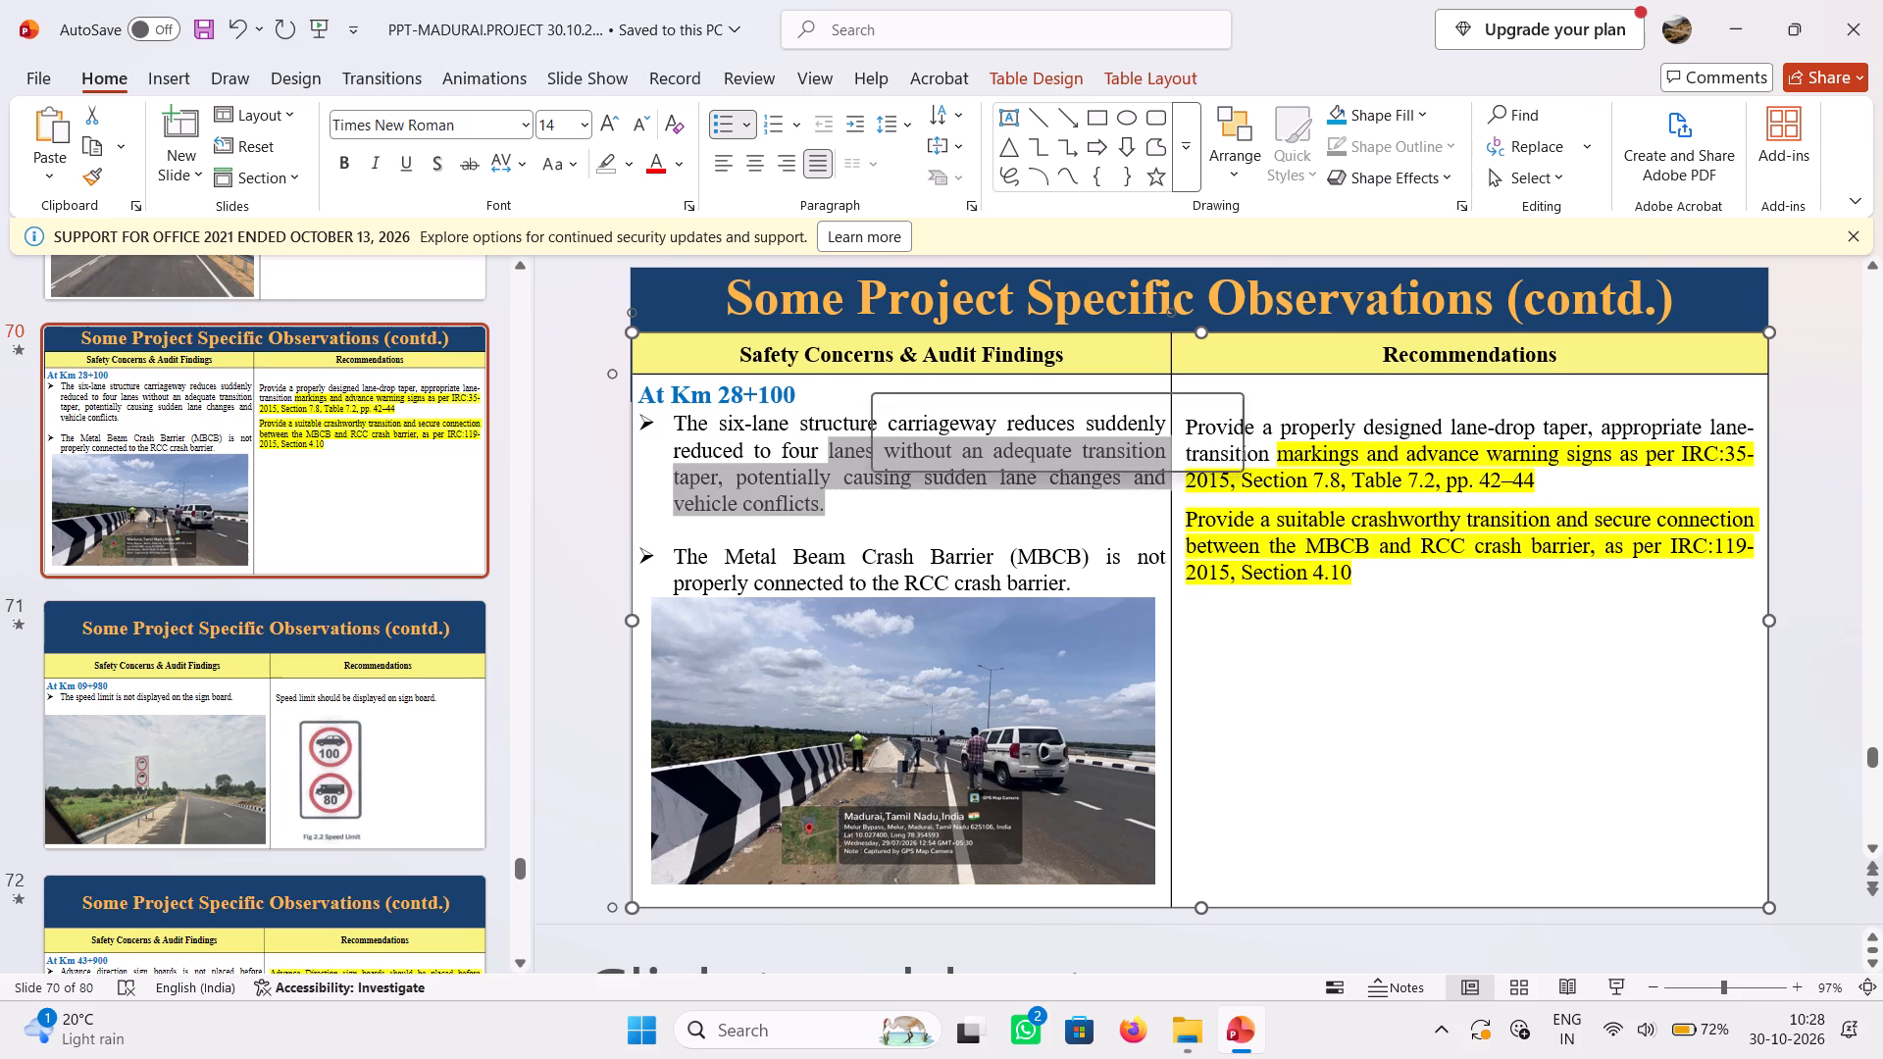
pyautogui.press('Delete')
pyautogui.press('Delete')
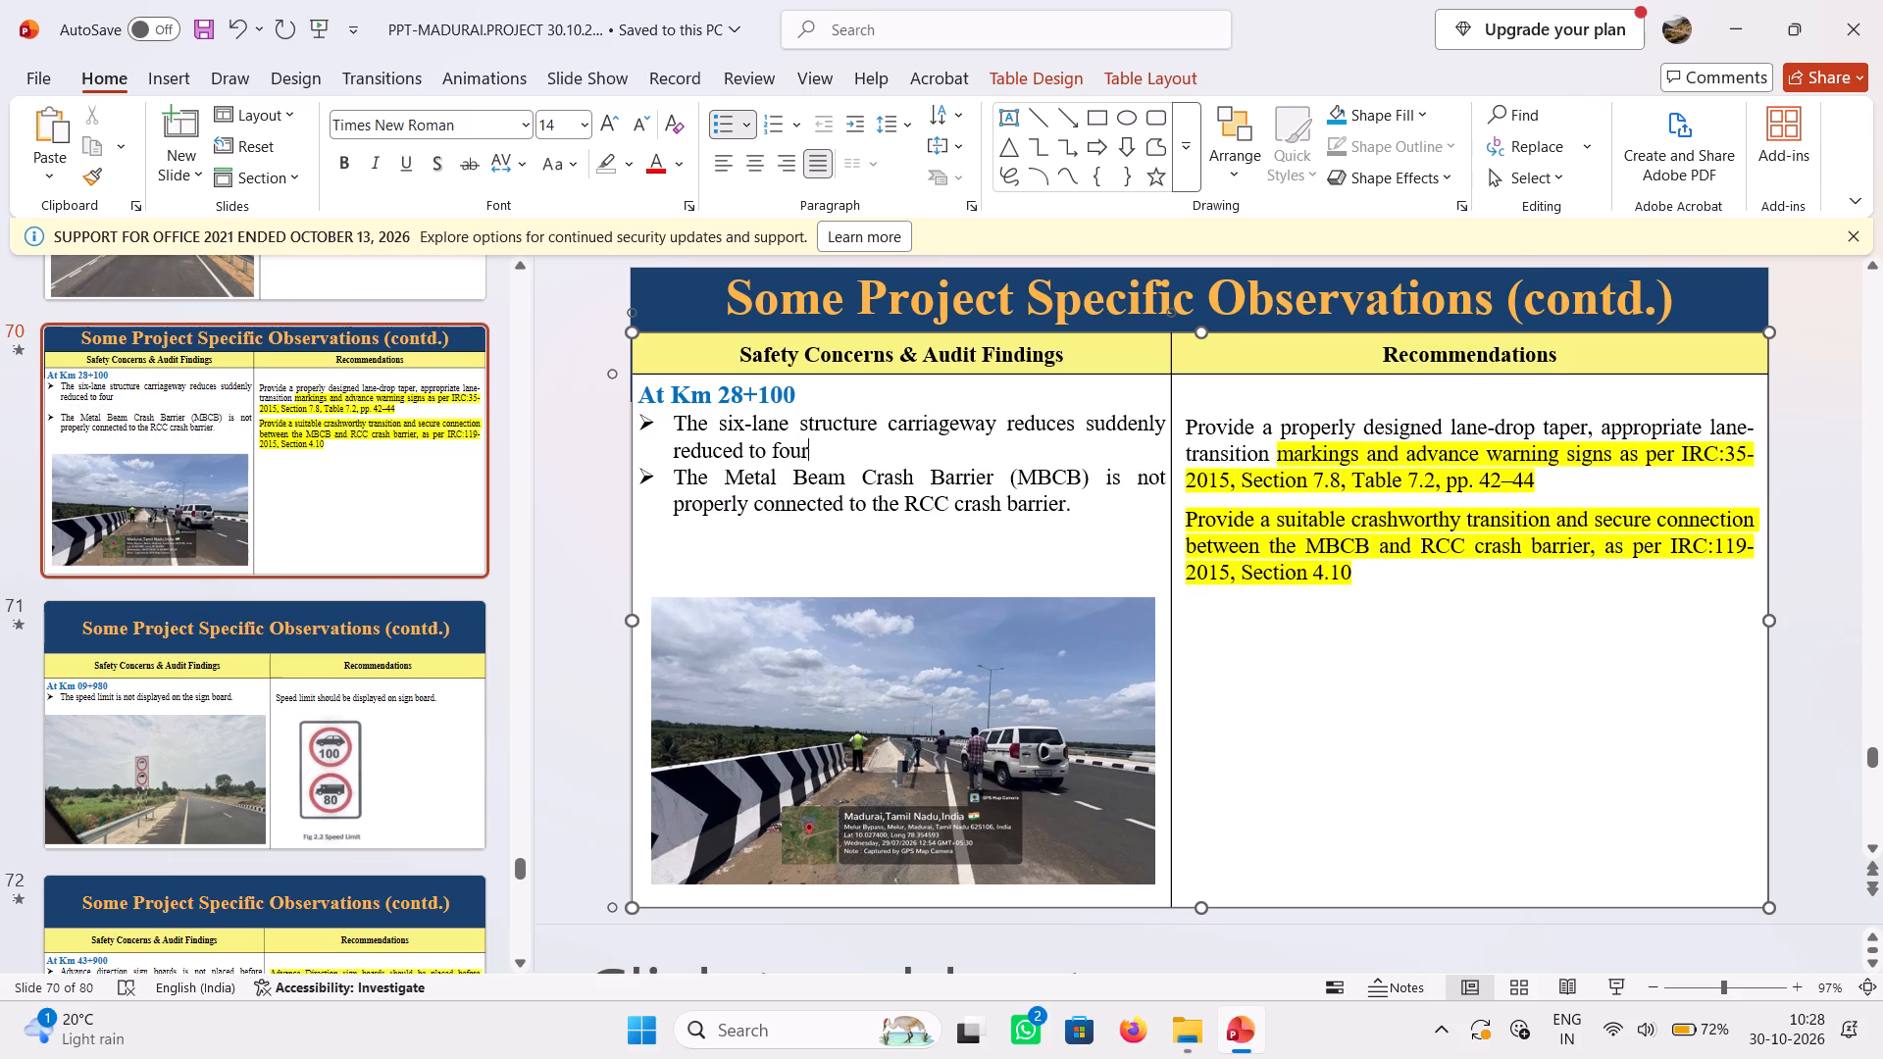
pyautogui.press('Delete')
pyautogui.press('space')
pyautogui.write('and')
pyautogui.press('space')
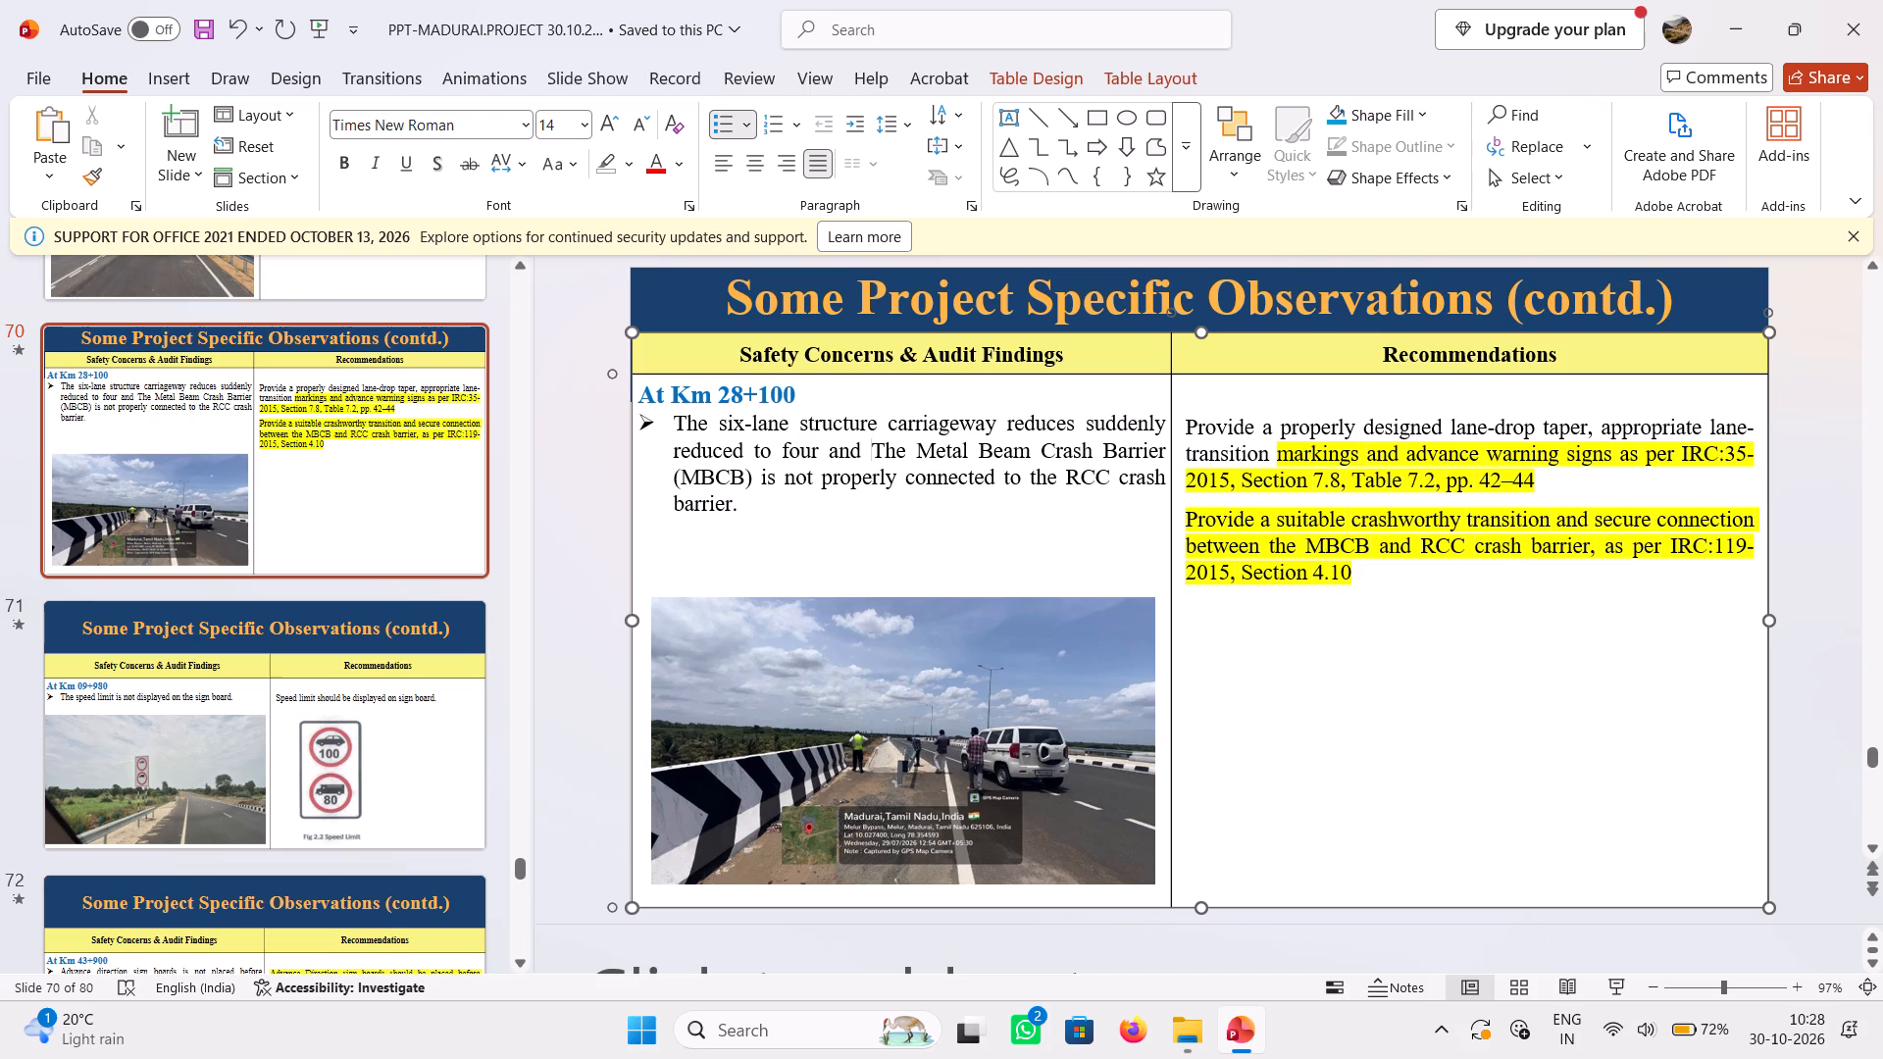
# Delete the lane-drop taper paragraph from the At Km 28+100 recommendations.
pyautogui.moveTo(1561, 479); pyautogui.dragTo(1276, 438)
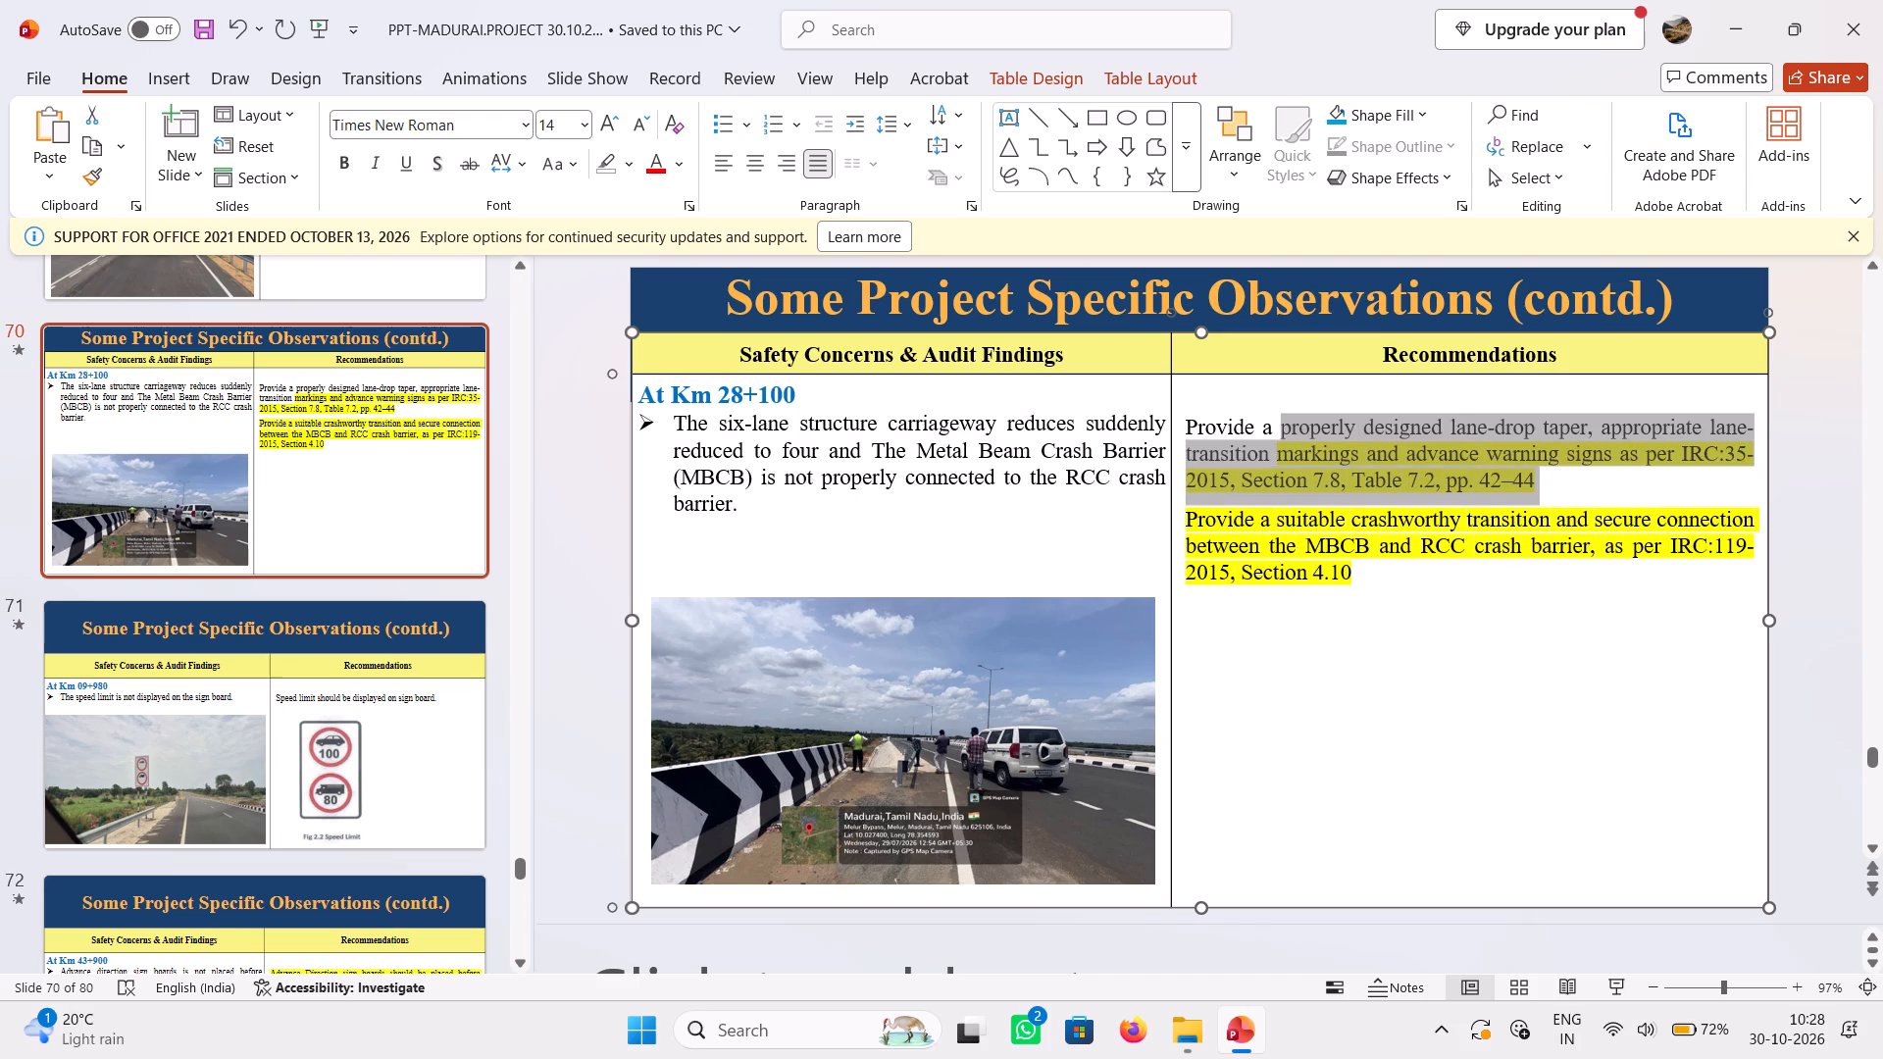
pyautogui.moveTo(1276, 438); pyautogui.dragTo(1201, 429)
pyautogui.press('Delete')
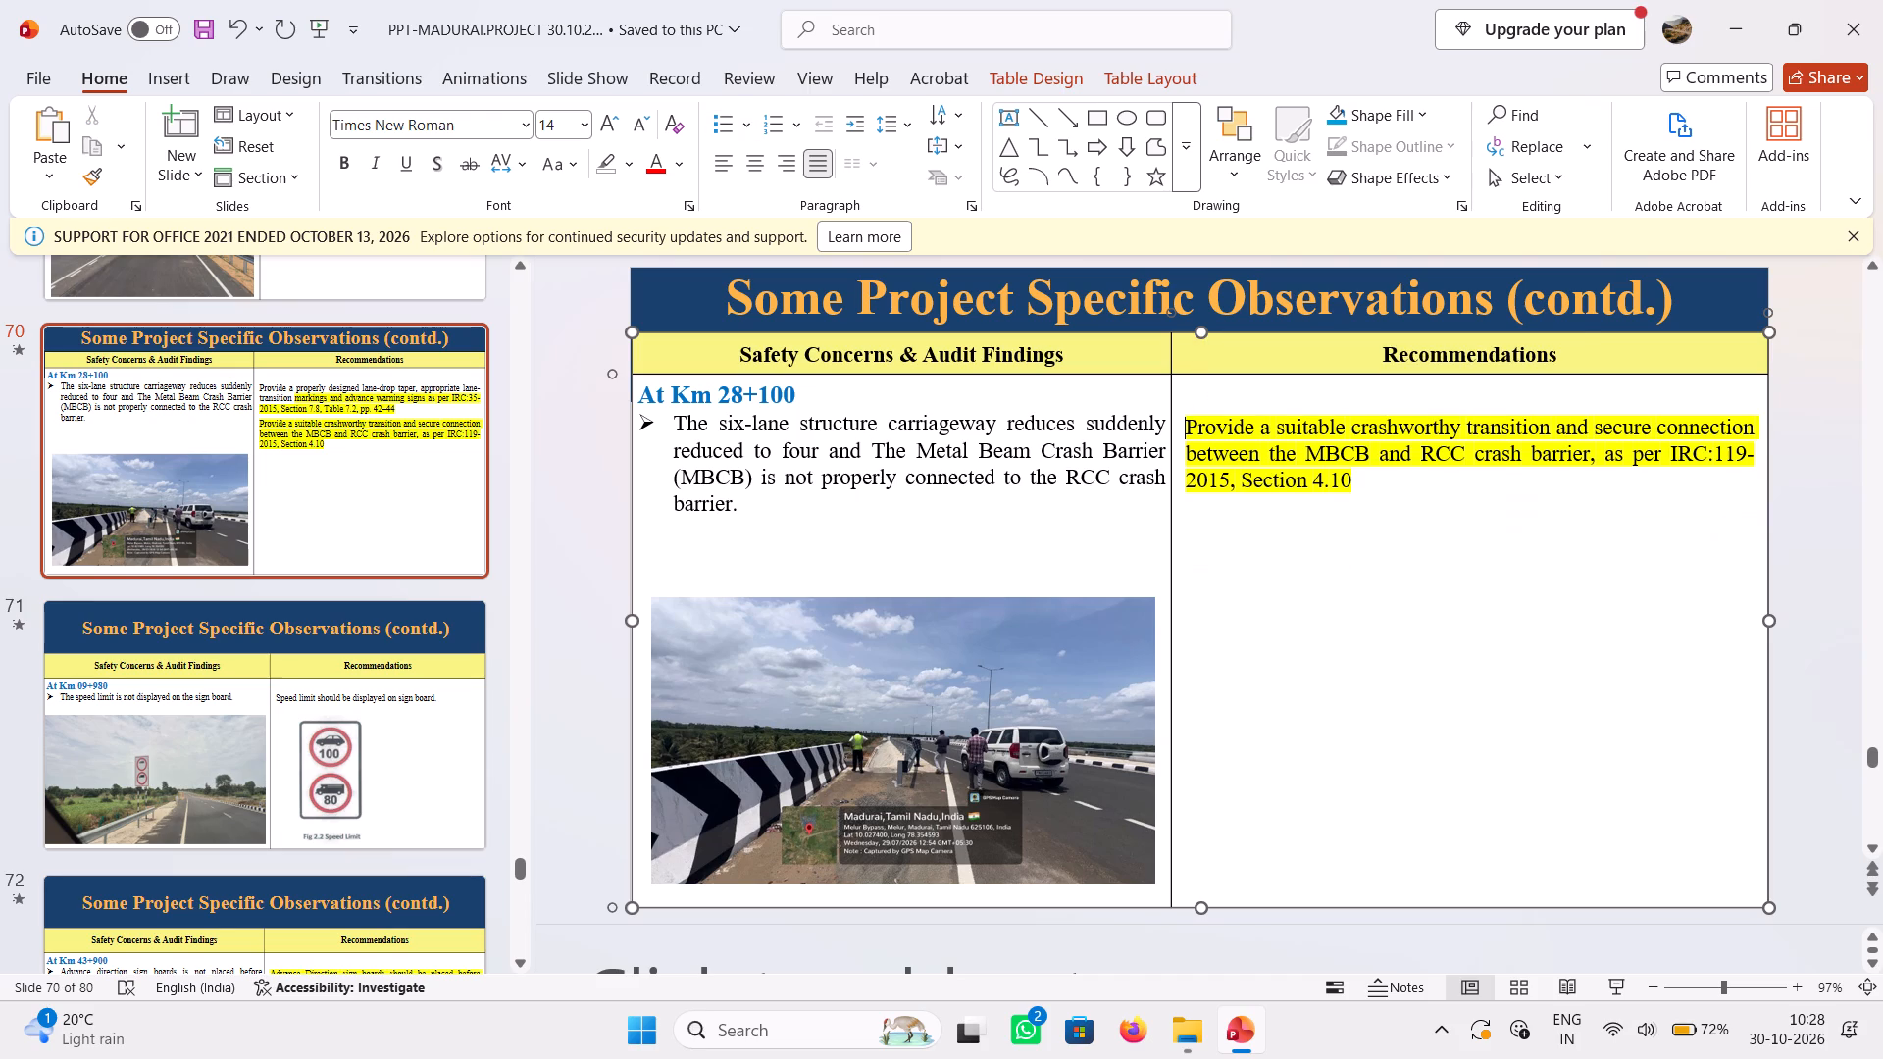
# Remove ", Section 4.10" from the crashworthy transition recommendation so it ends with "as per IRC:119-2015.".
pyautogui.moveTo(1356, 482); pyautogui.dragTo(1263, 478)
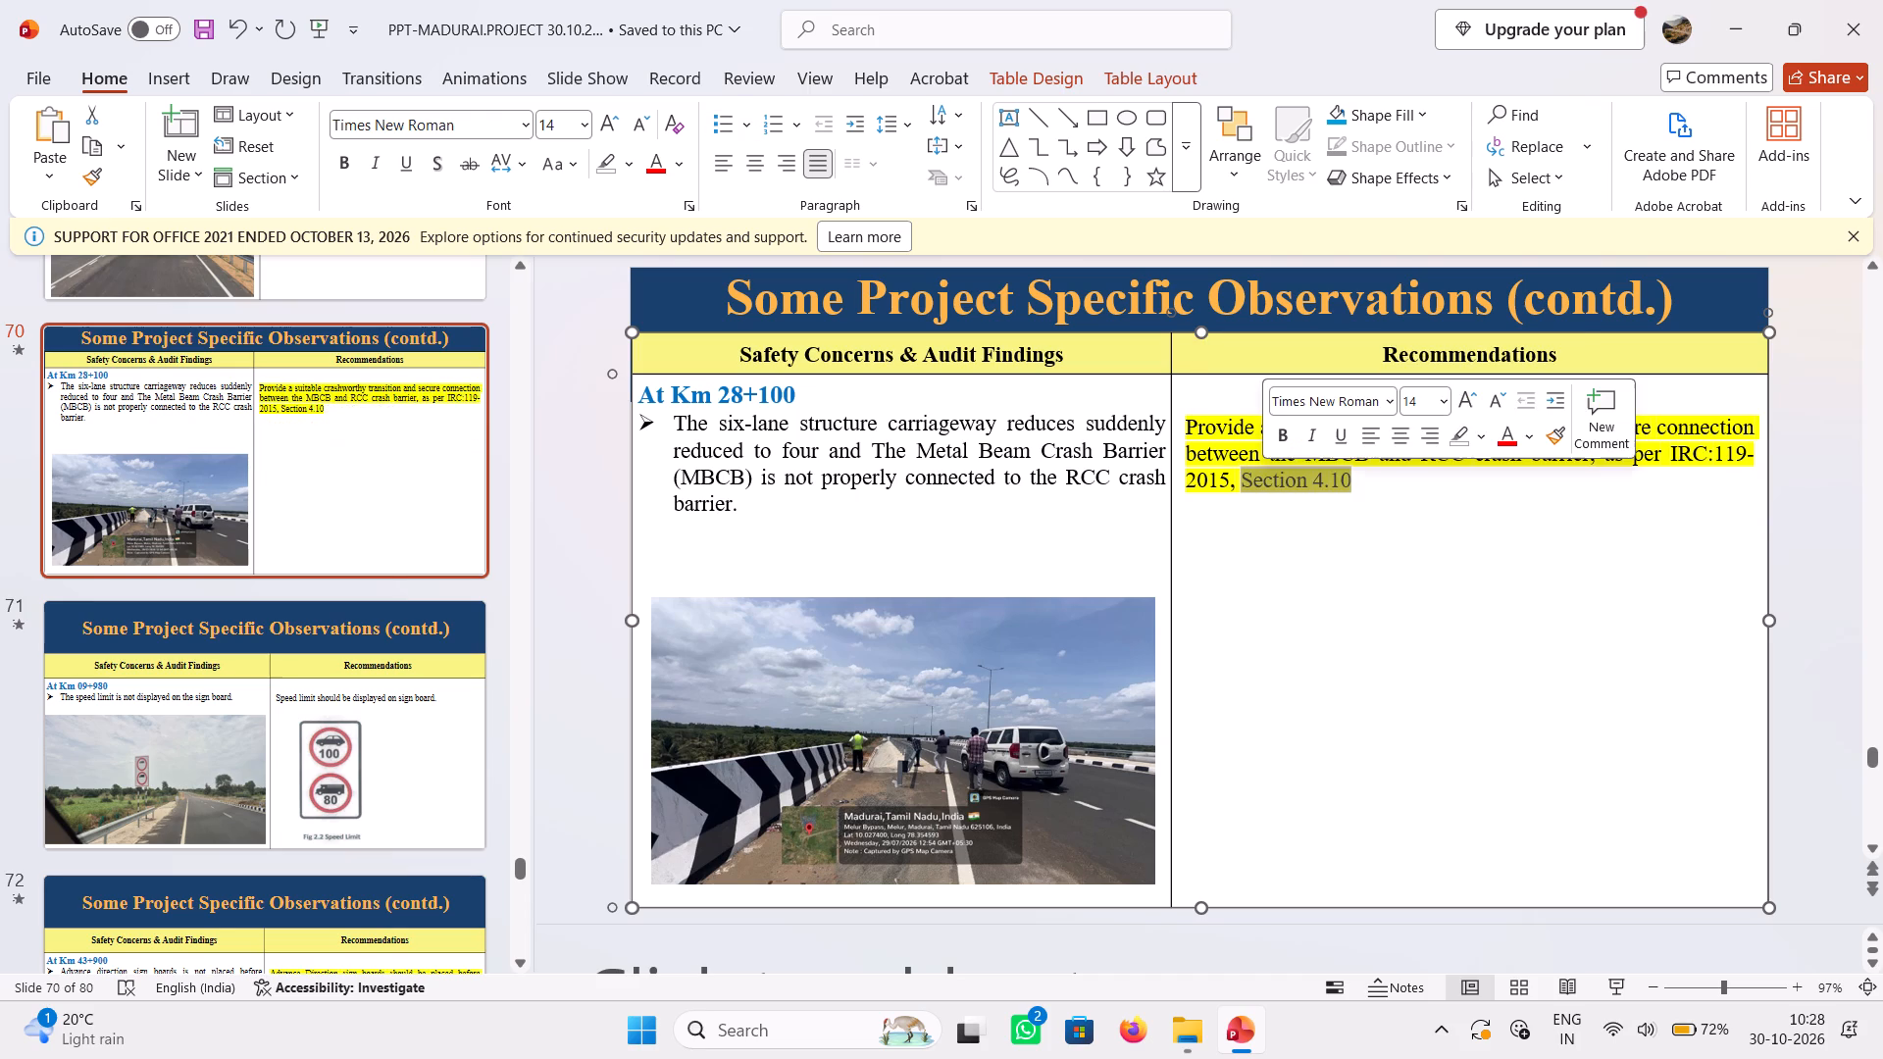
pyautogui.press('BackSpace')
pyautogui.press('BackSpace')
pyautogui.press('BackSpace')
pyautogui.press('.')
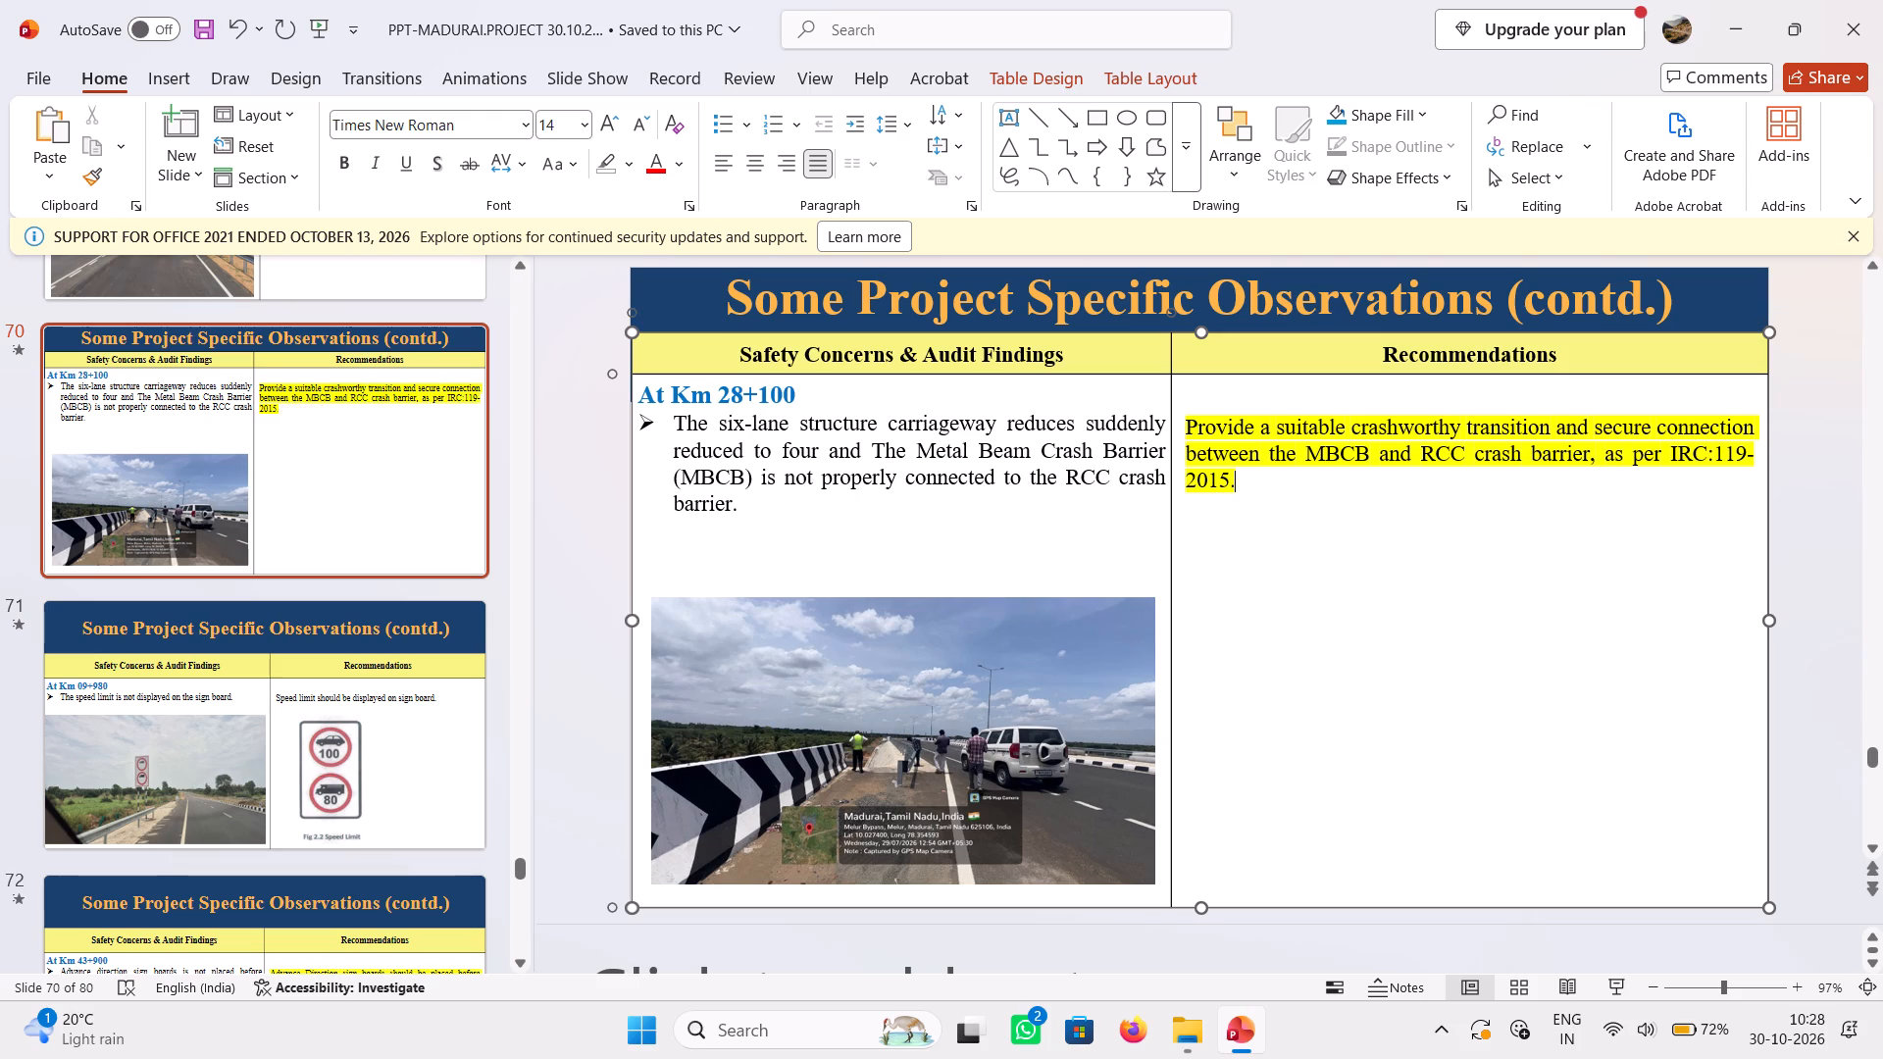
# Remove the yellow highlight from the At Km 28+100 recommendation.
pyautogui.moveTo(1235, 494); pyautogui.dragTo(1177, 429)
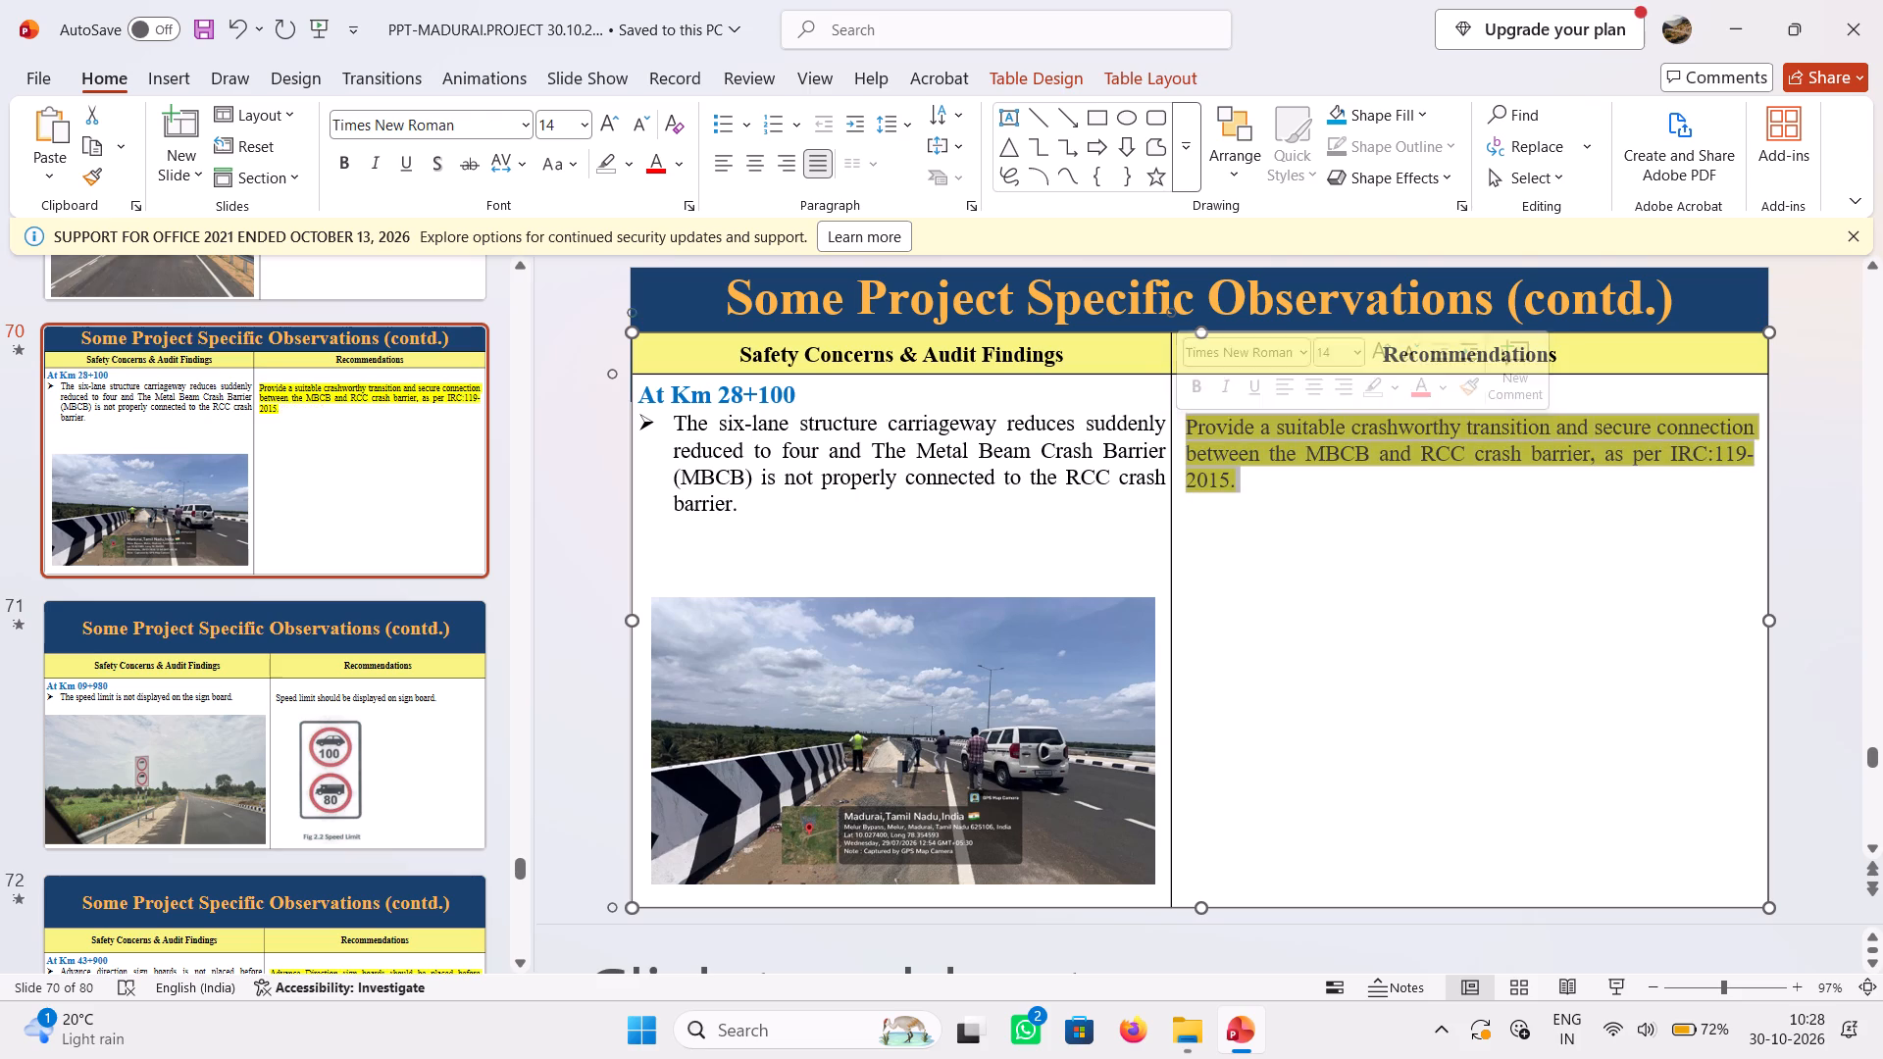
pyautogui.click(607, 169)
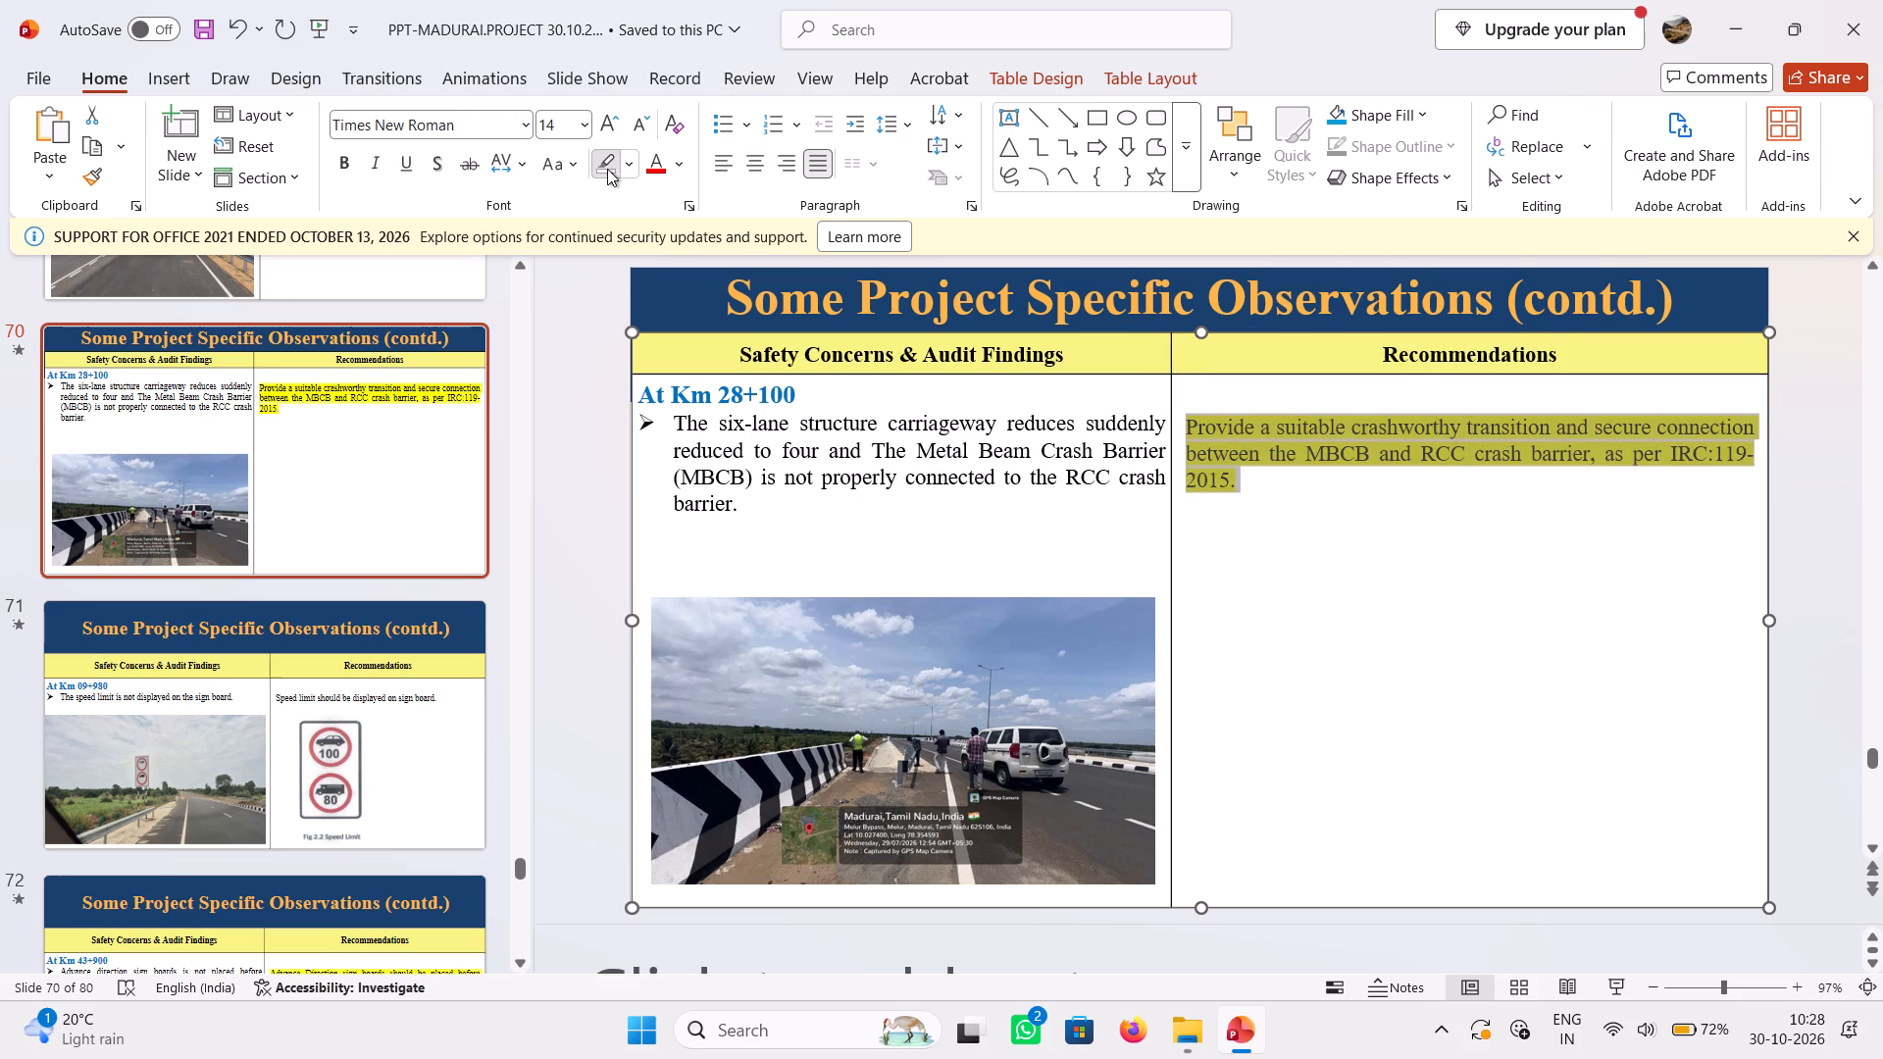
# Paste a copy of the At Km 01+800 MBCB connection slide directly after the At Km 28+100 slide.
pyautogui.scroll(-1, 374, 506)
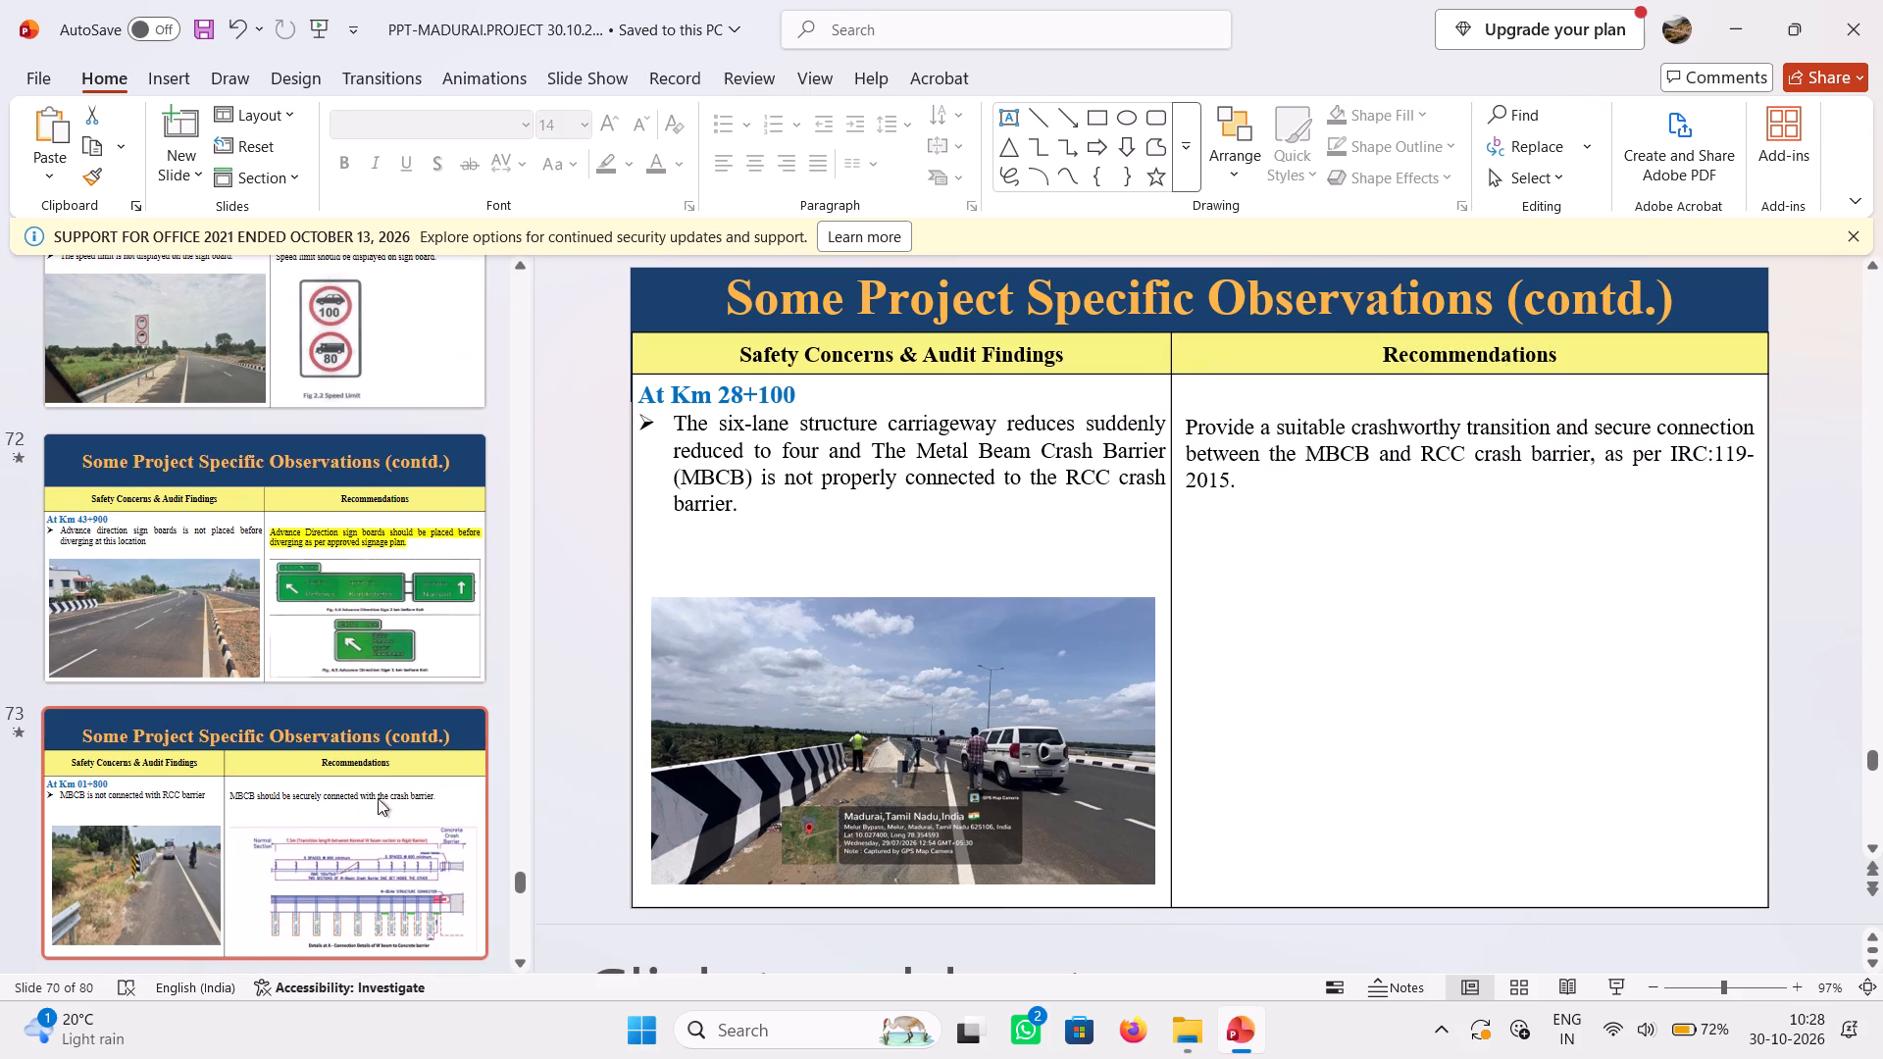
pyautogui.click(381, 852)
pyautogui.hotkey('ctrl', 'c')
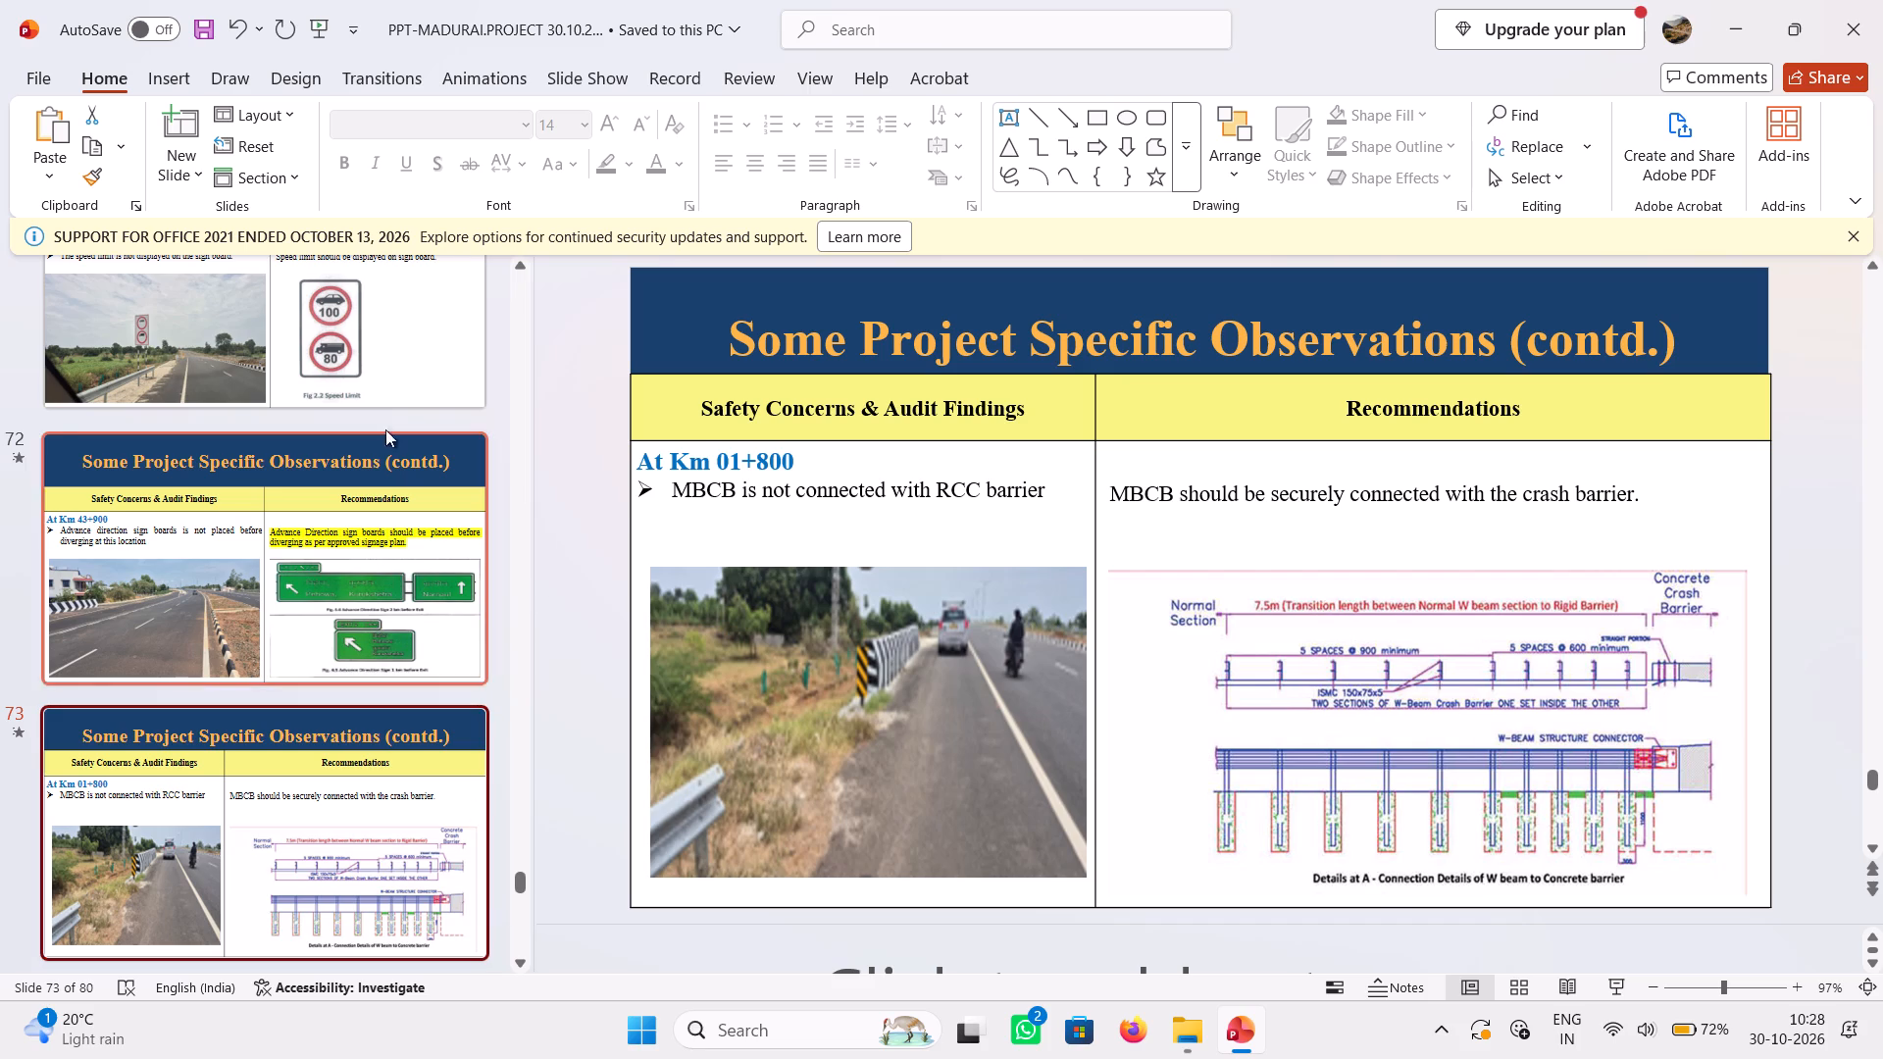
pyautogui.click(378, 354)
pyautogui.scroll(1, 384, 453)
pyautogui.click(363, 549)
pyautogui.click(1196, 557)
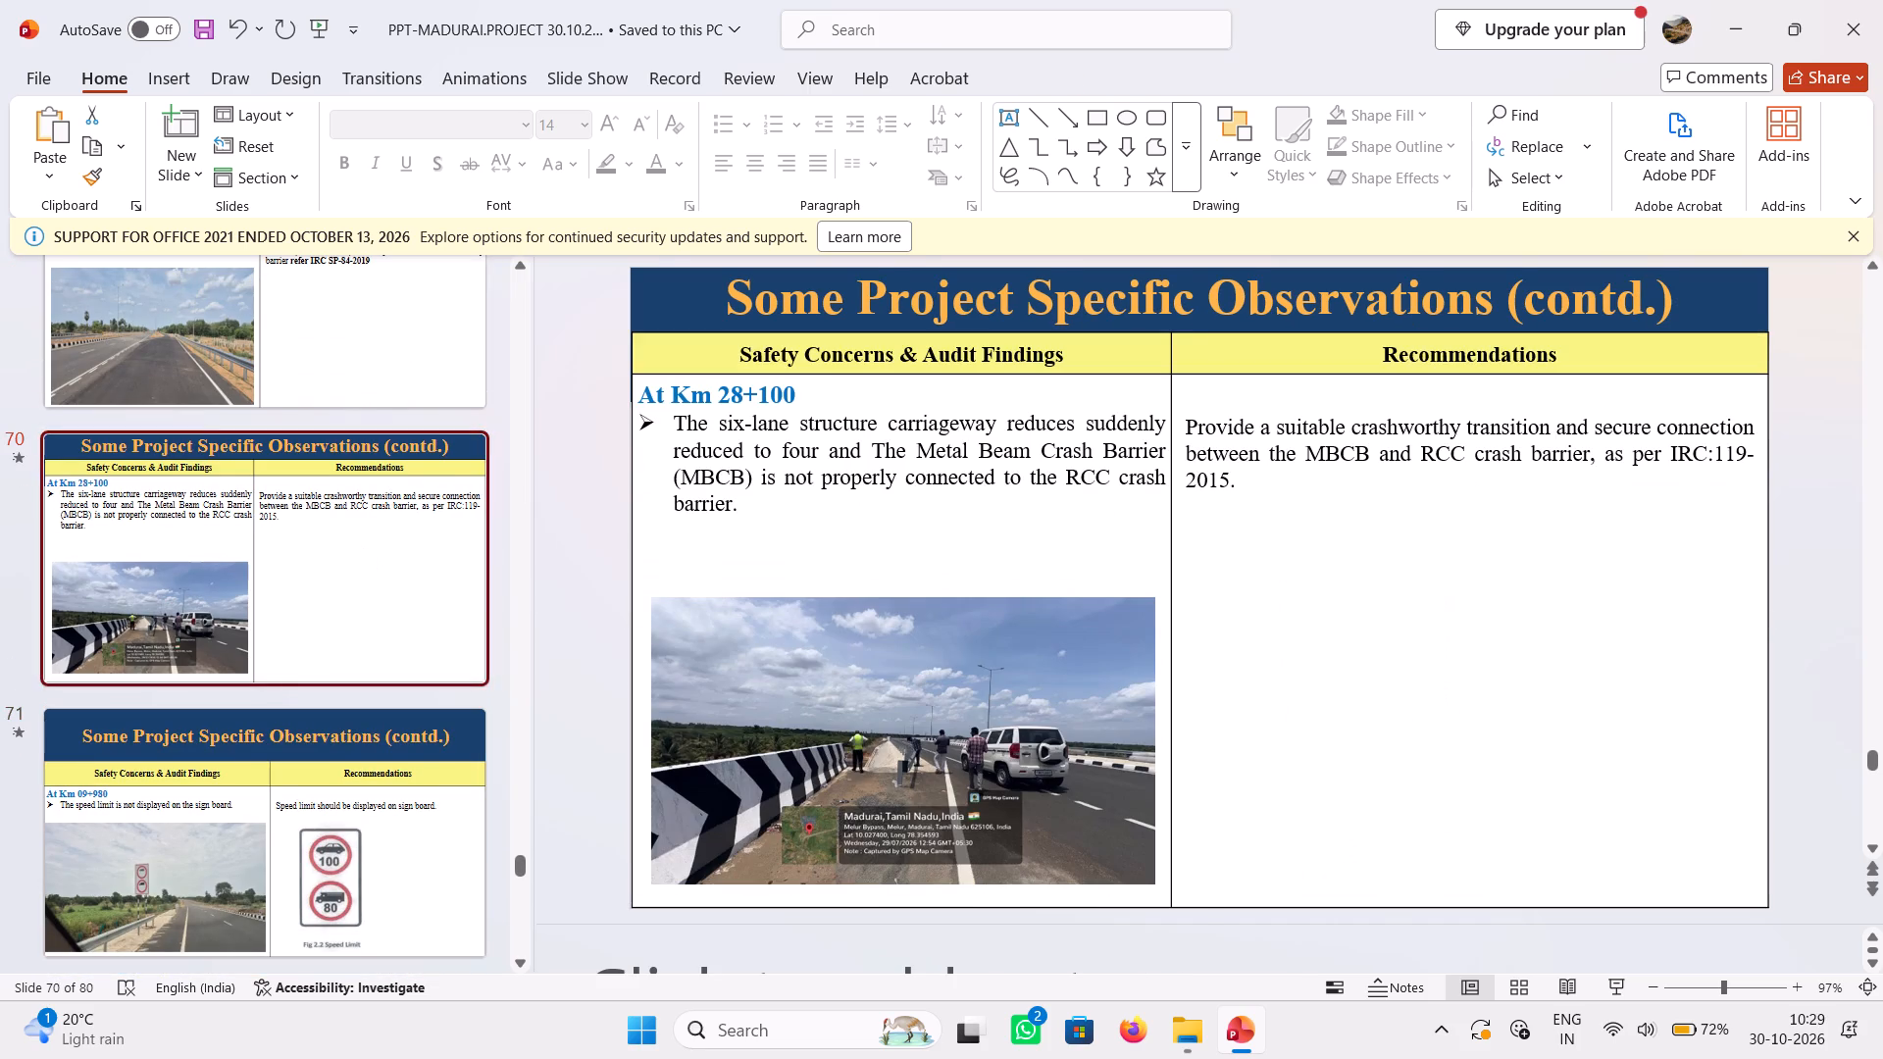
pyautogui.click(1298, 512)
pyautogui.press('Return')
pyautogui.hotkey('ctrl', 'v')
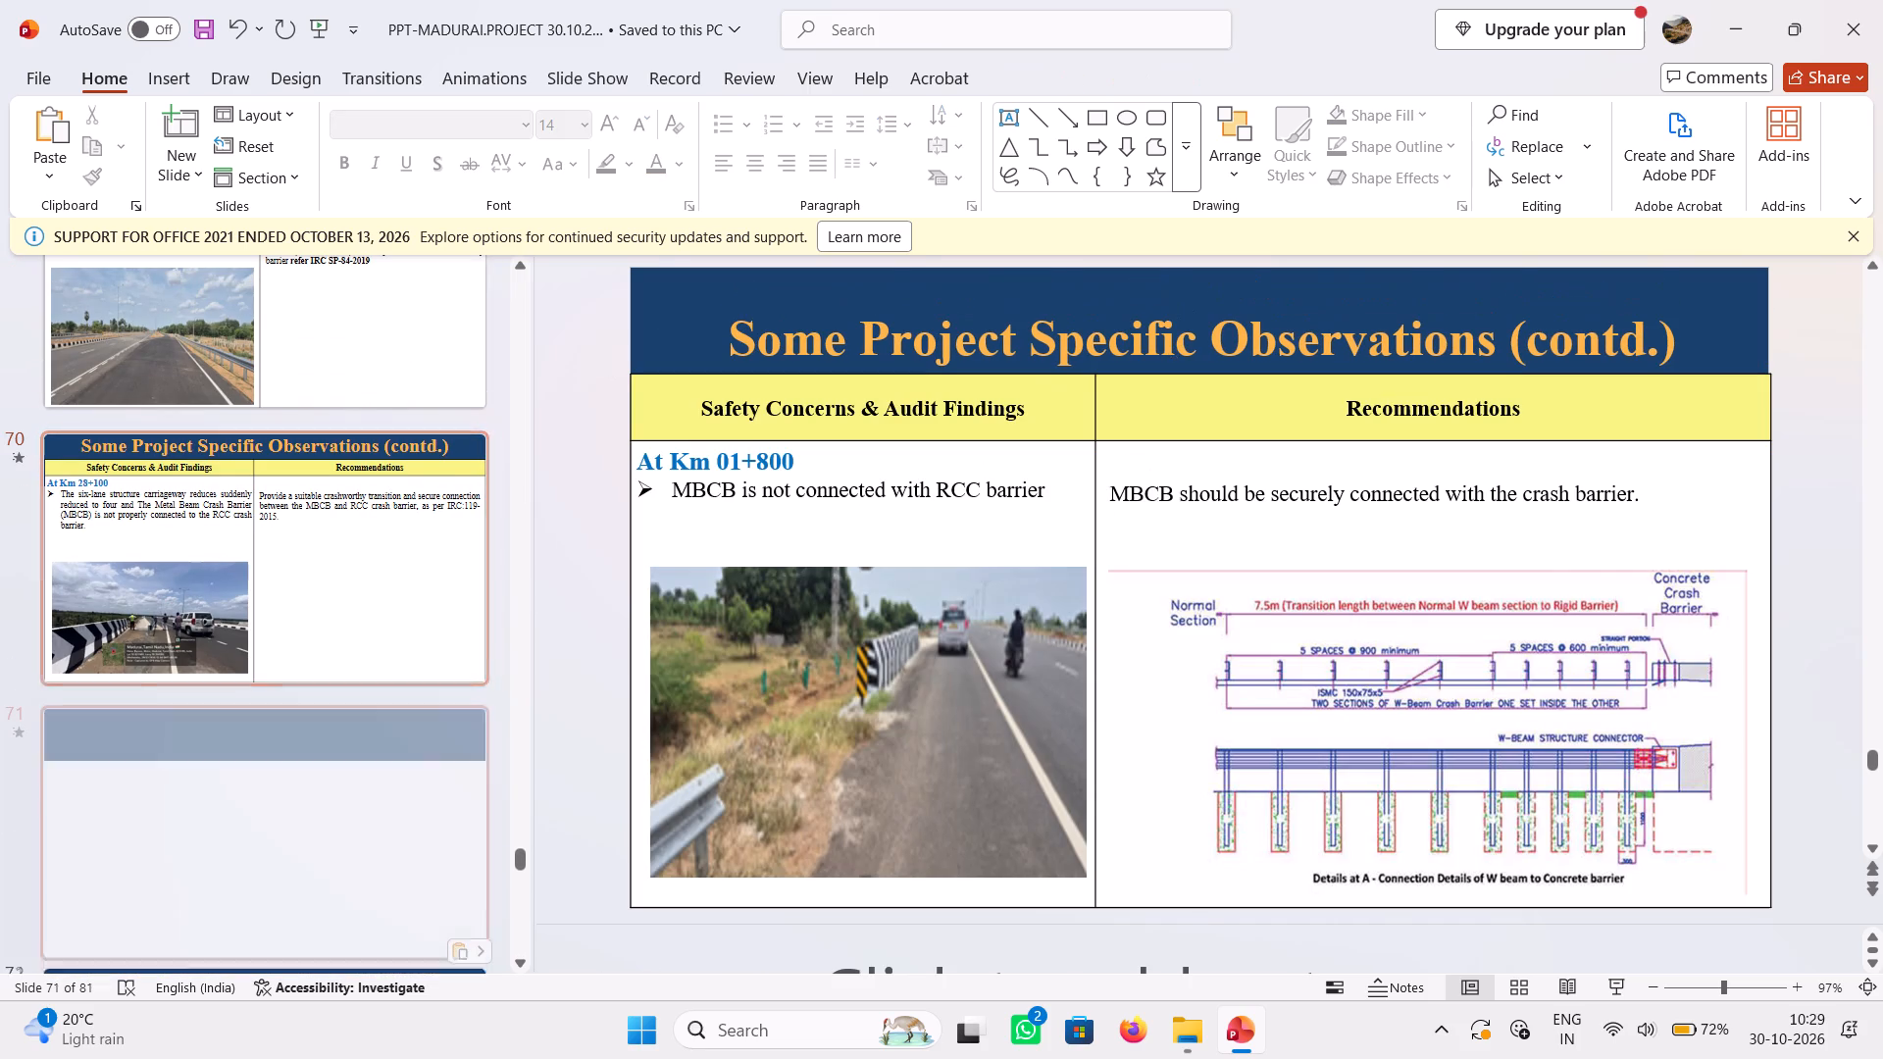
# Copy the W-beam to concrete barrier connection diagram from the pasted At Km 01+800 slide onto the At Km 28+100 slide.
pyautogui.click(1315, 664)
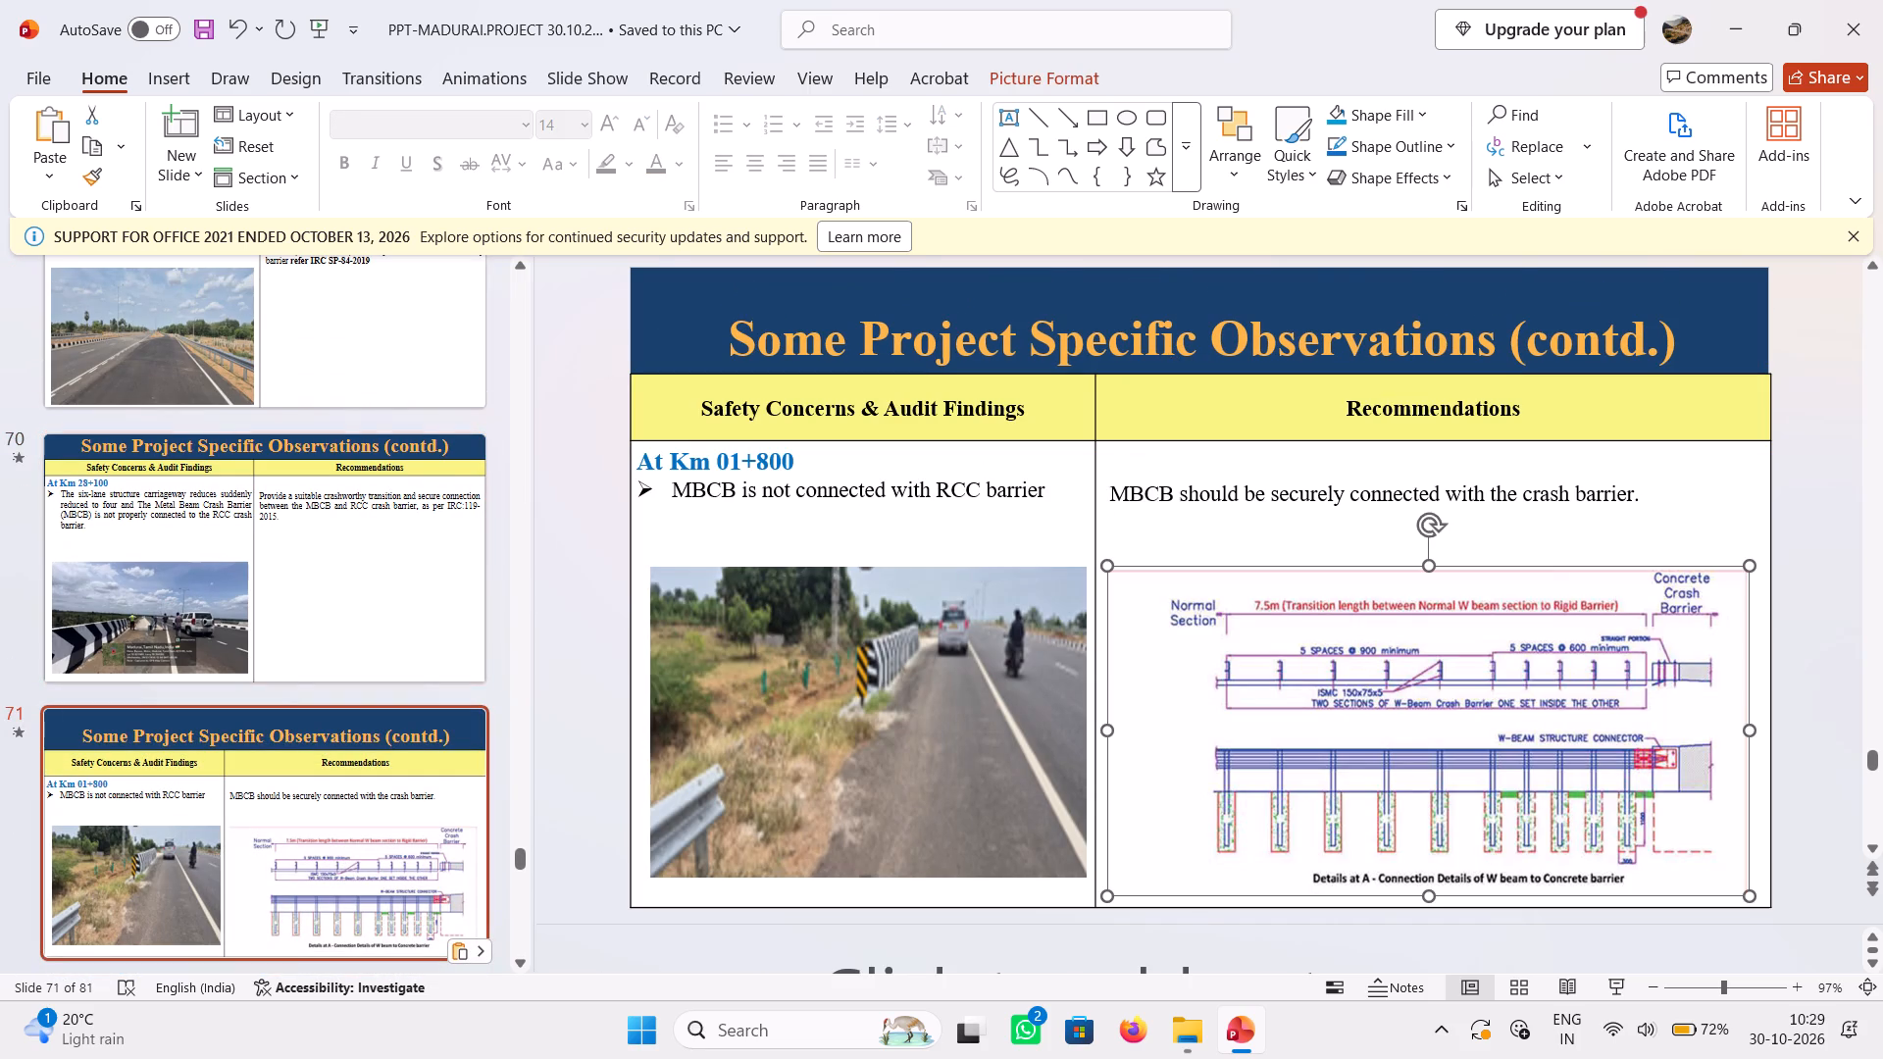
pyautogui.scroll(1, 365, 546)
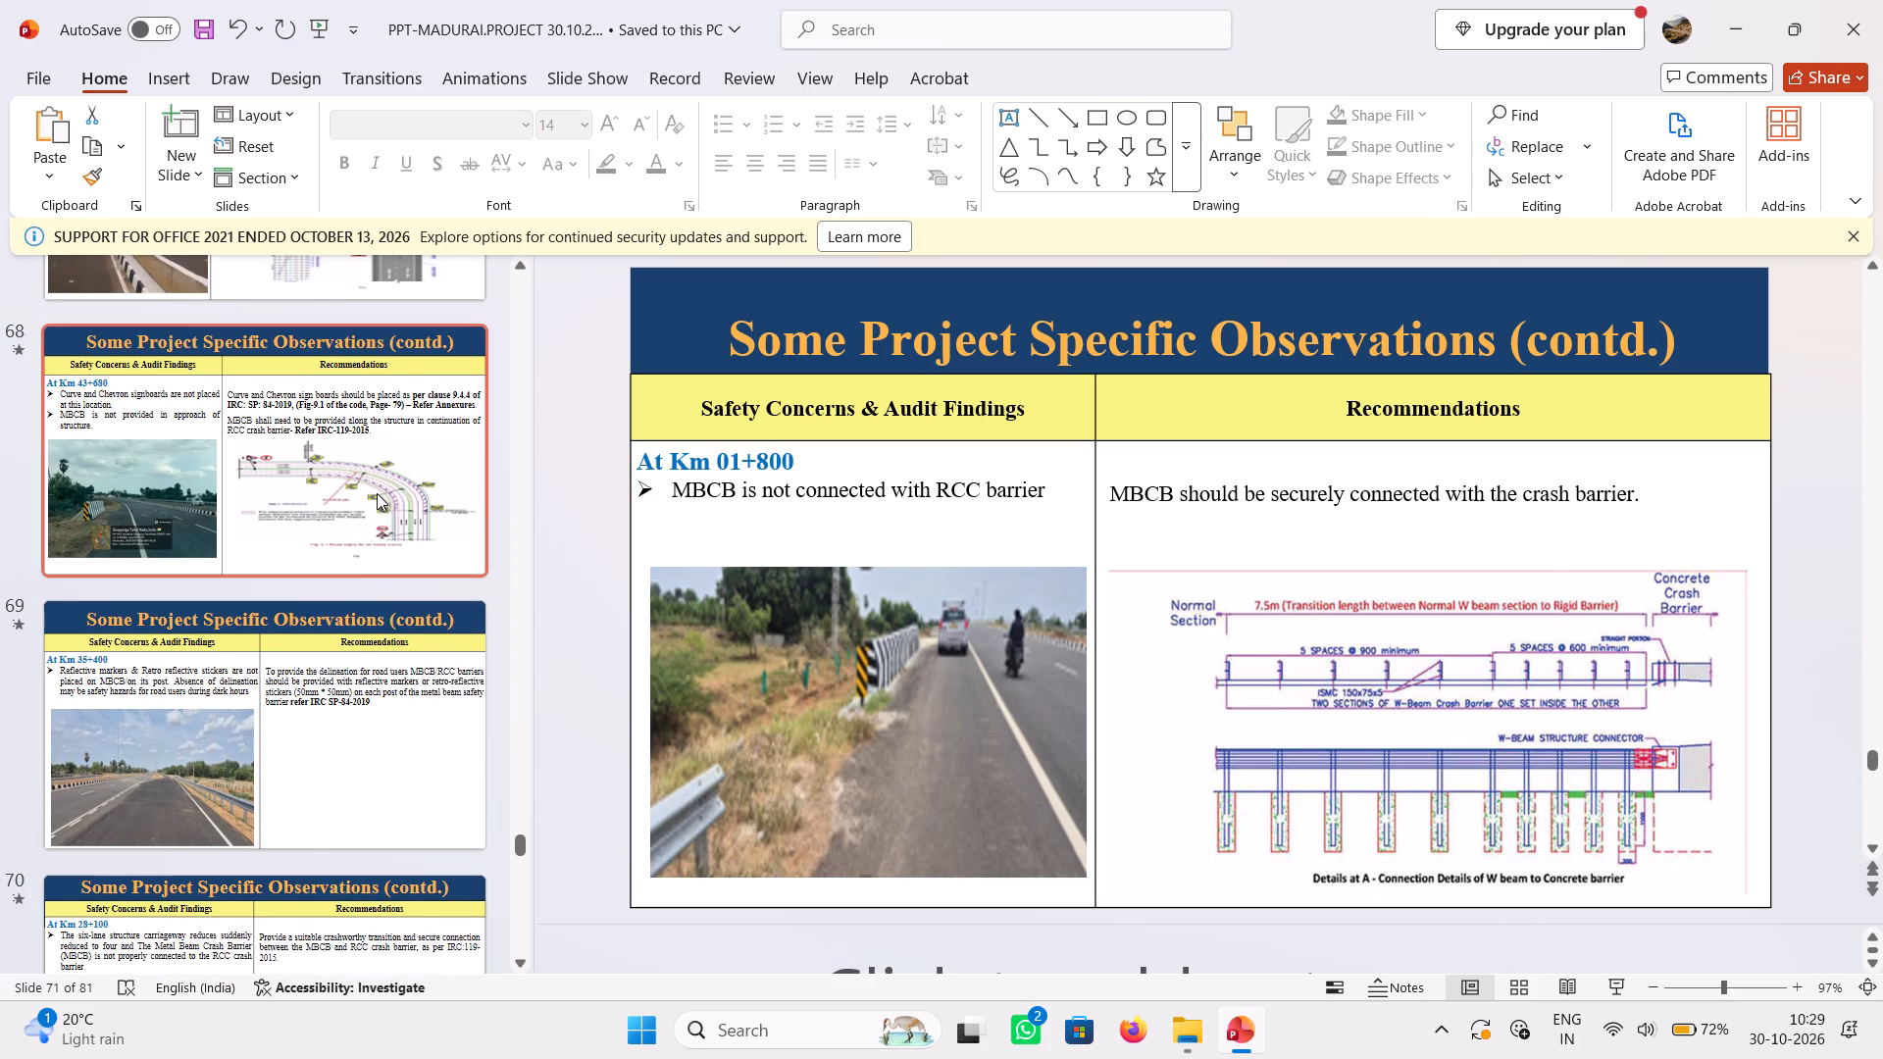
pyautogui.scroll(-1, 377, 493)
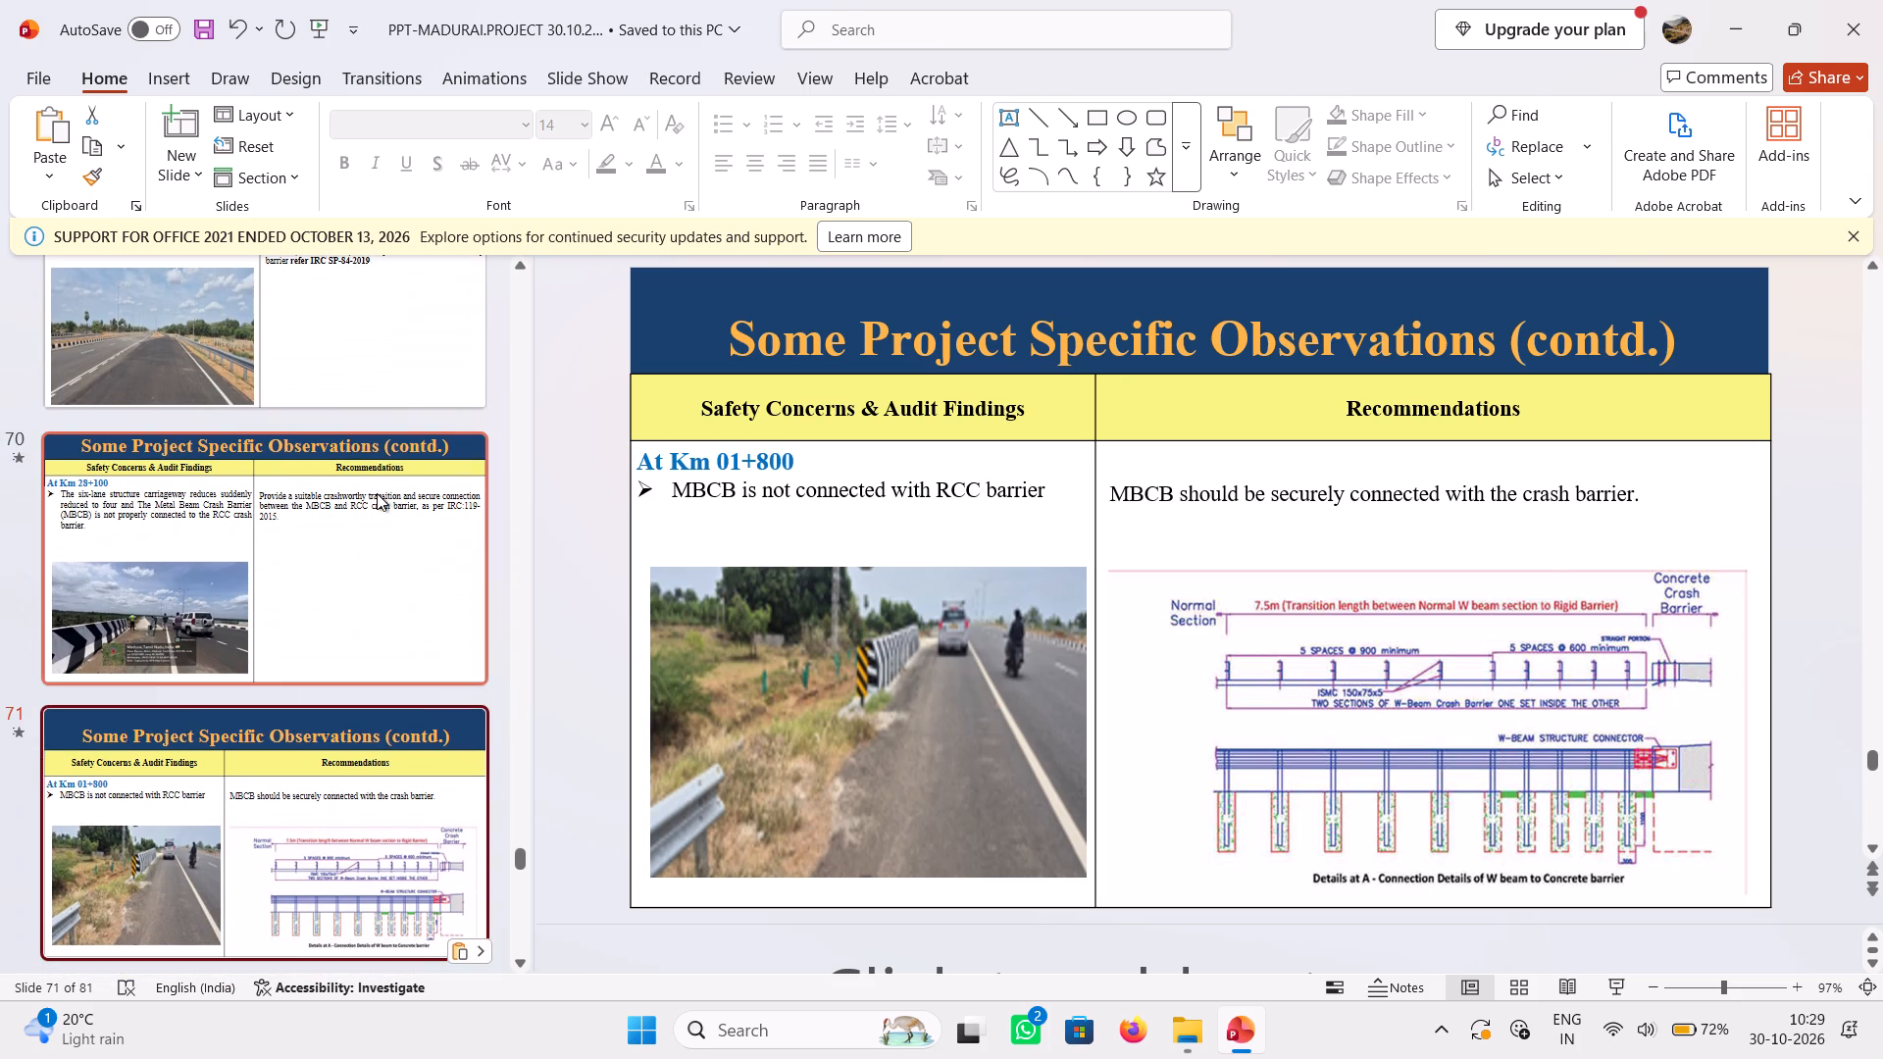
pyautogui.click(352, 531)
pyautogui.click(323, 792)
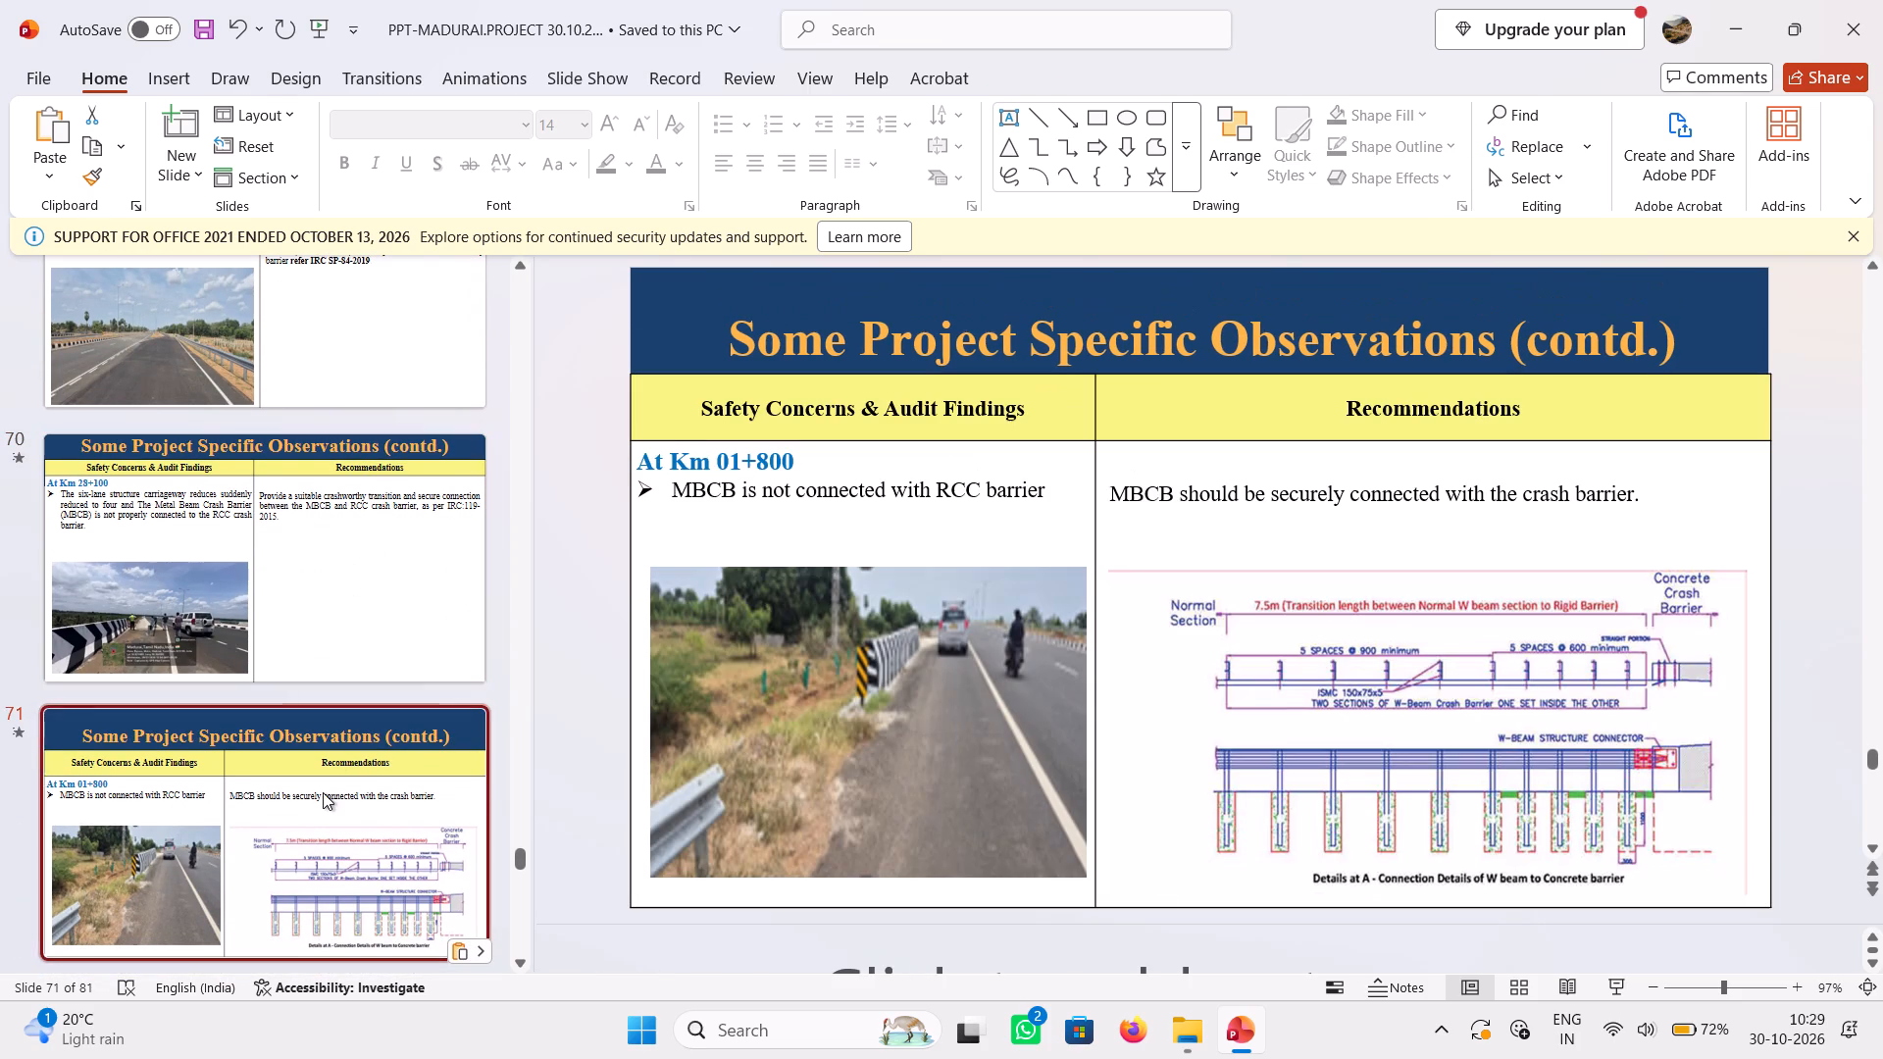
pyautogui.click(1463, 765)
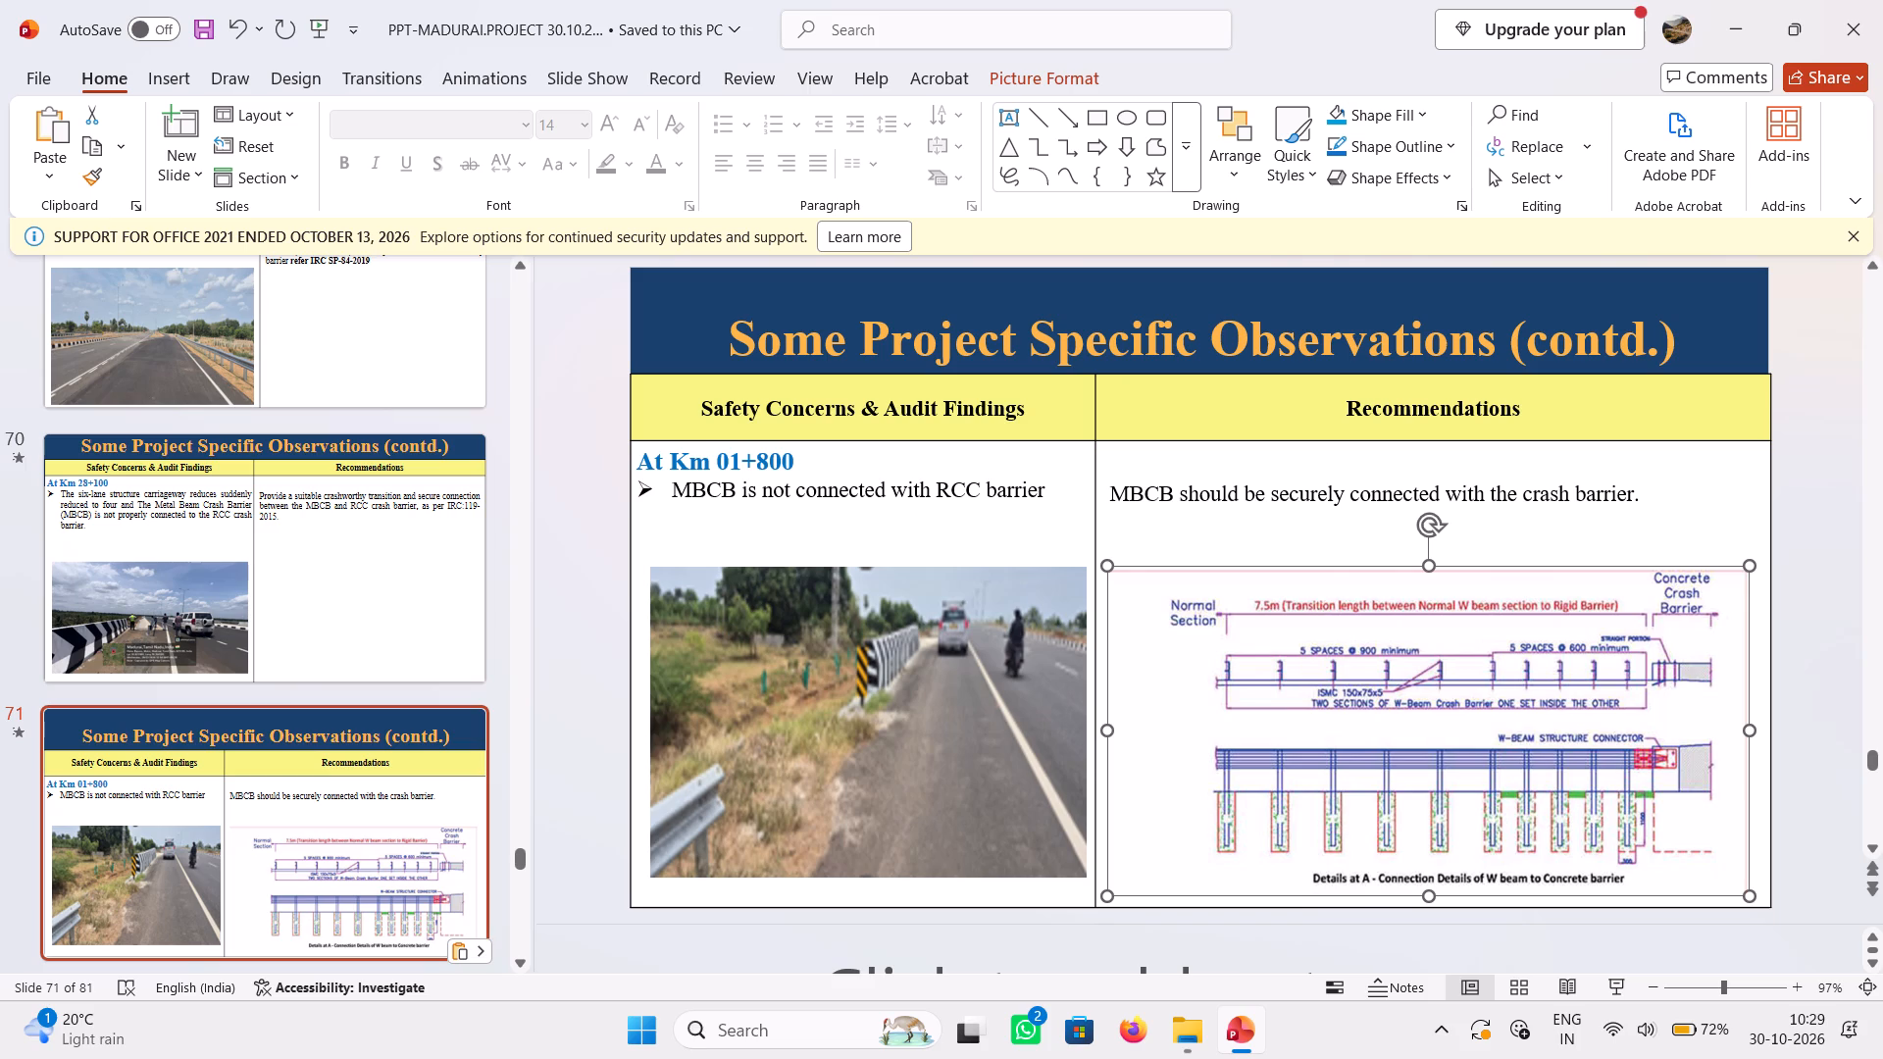
pyautogui.click(1451, 789)
pyautogui.hotkey('ctrl', 'c')
pyautogui.click(305, 591)
pyautogui.click(1299, 484)
pyautogui.hotkey('ctrl', 'v')
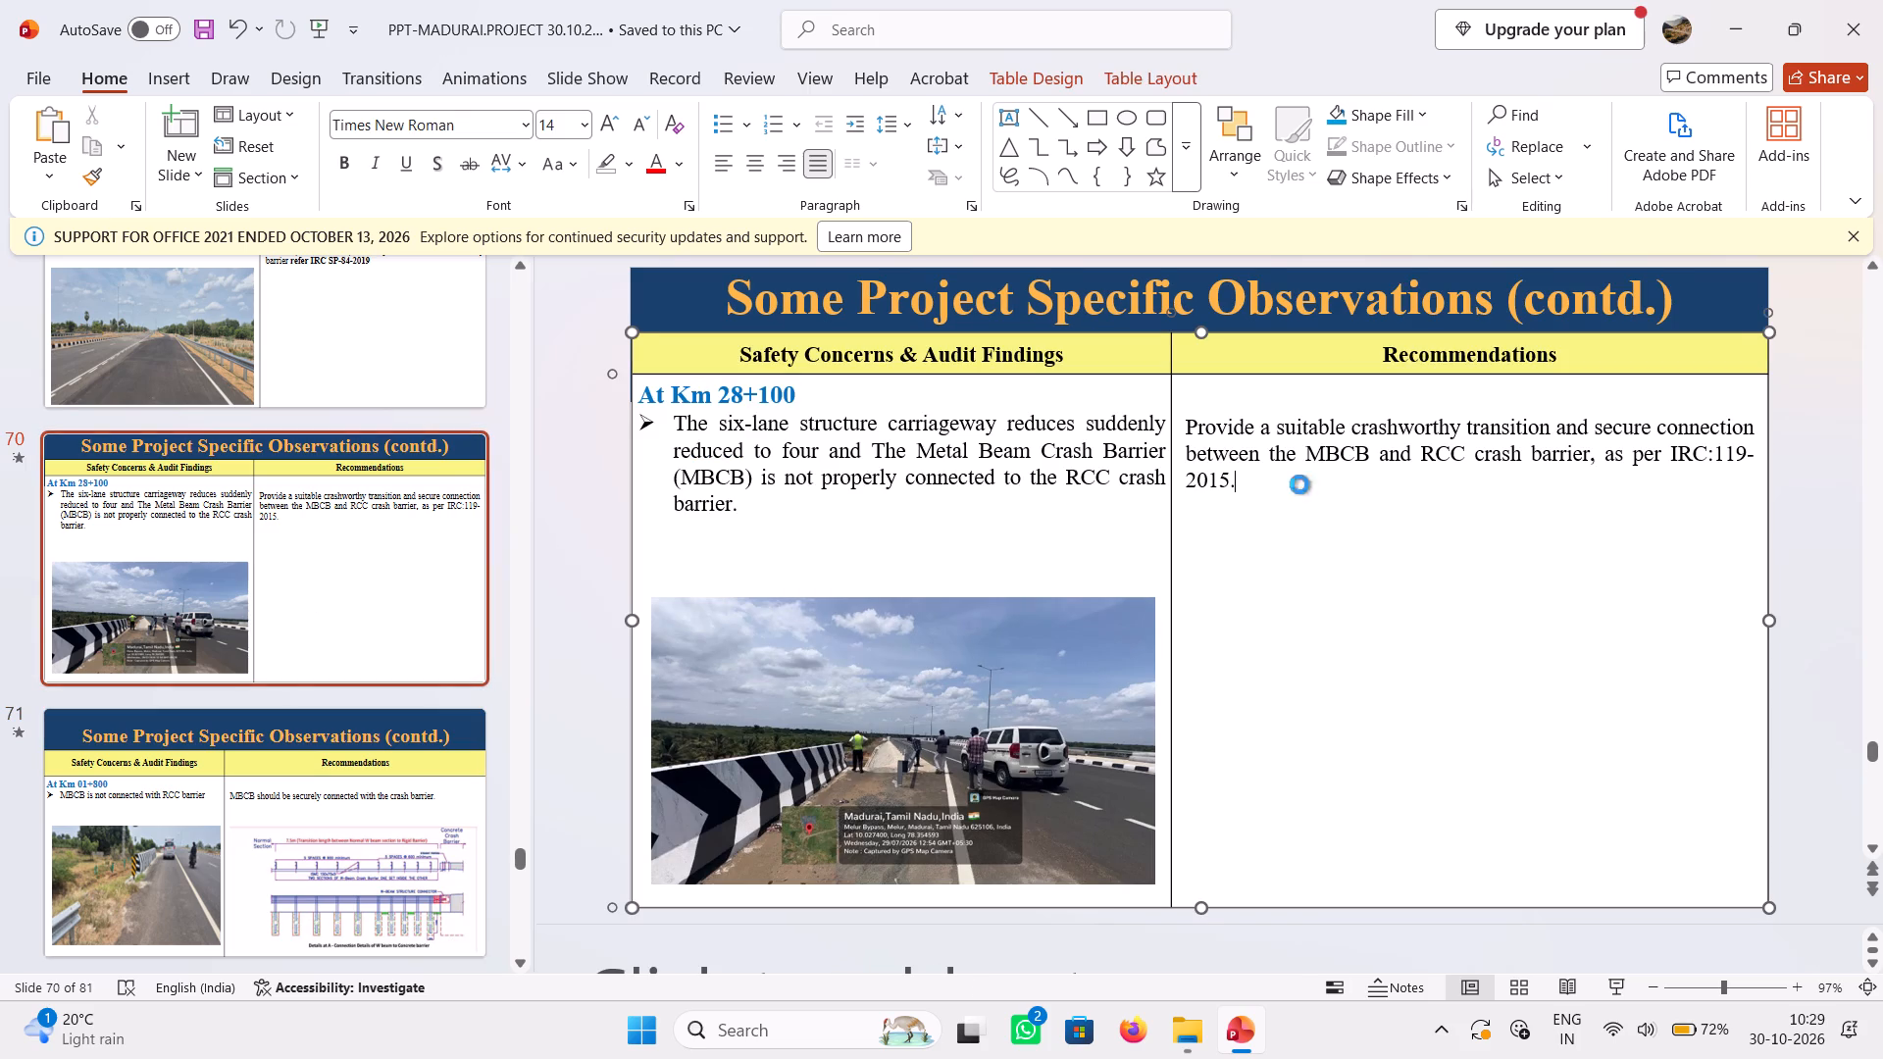
# Shrink the connection diagram to about 6.33 cm by 12.37 cm and place it below the At Km 28+100 recommendation text.
pyautogui.moveTo(1295, 713); pyautogui.dragTo(1363, 674)
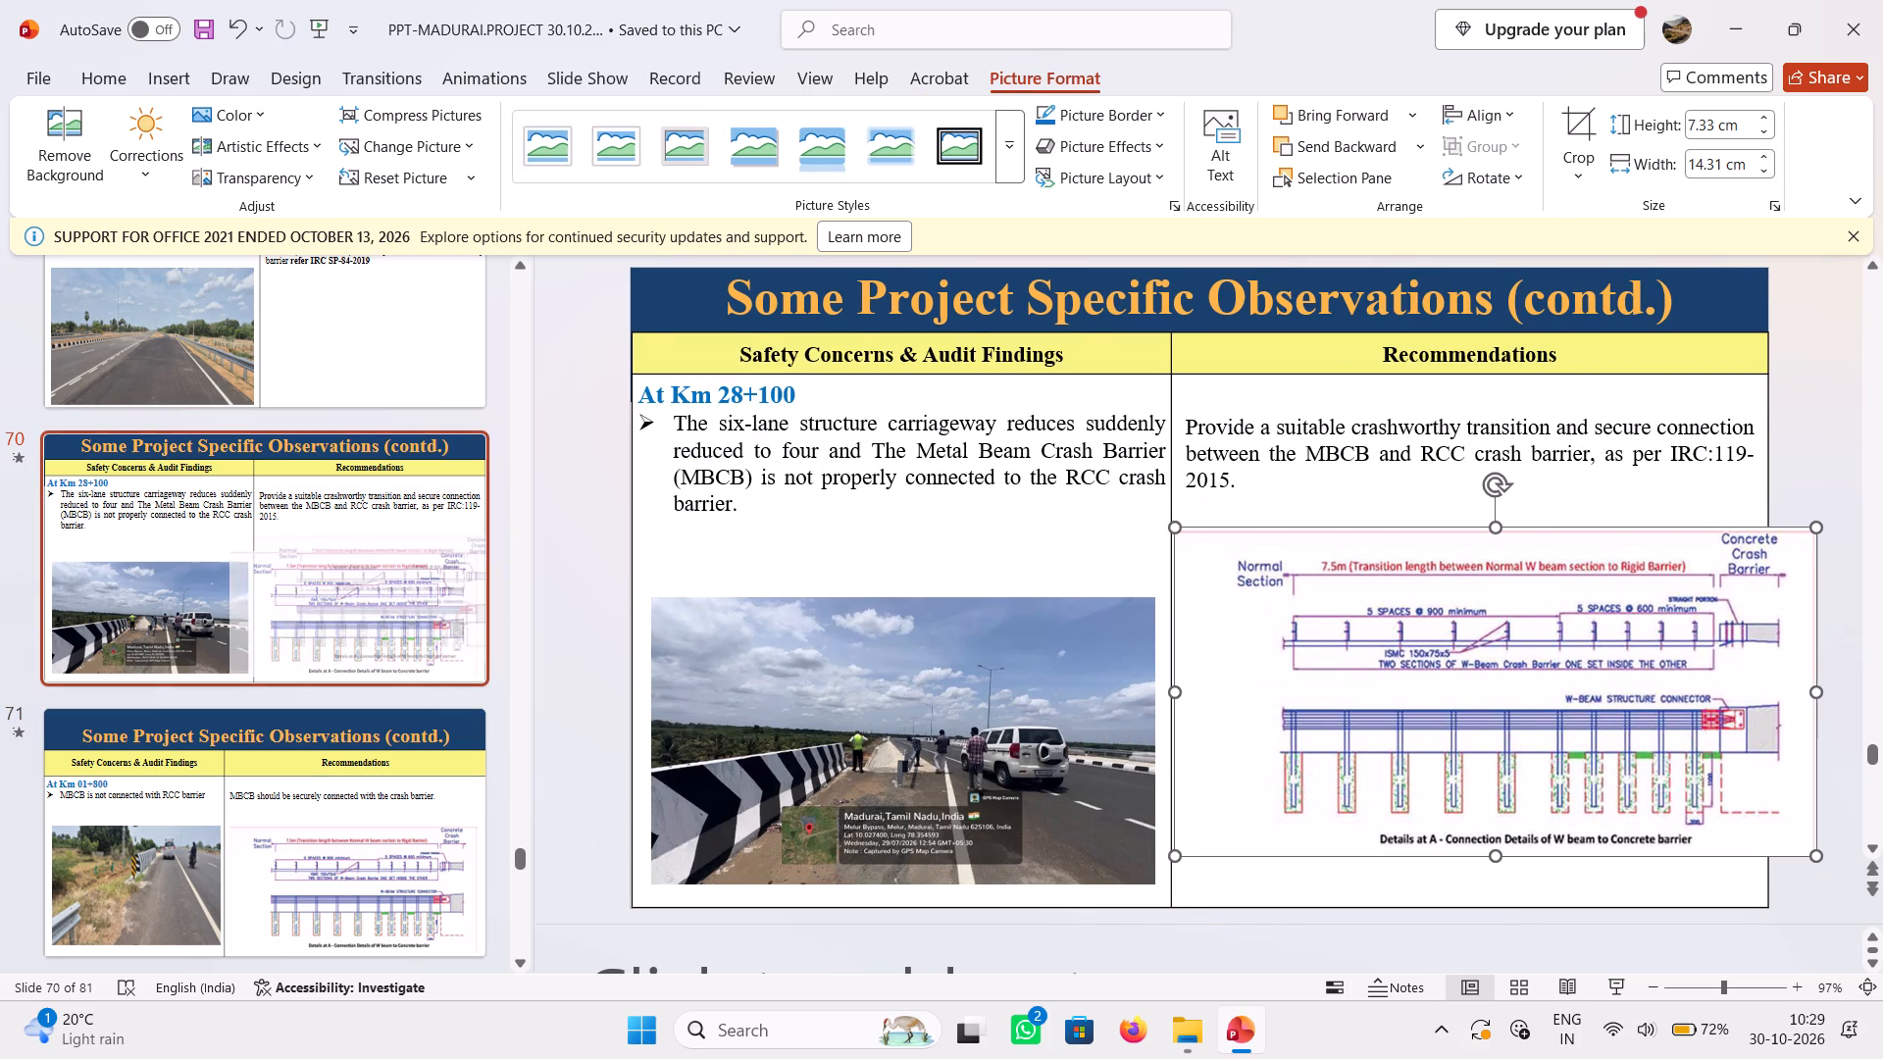
pyautogui.moveTo(1814, 530); pyautogui.dragTo(1725, 585)
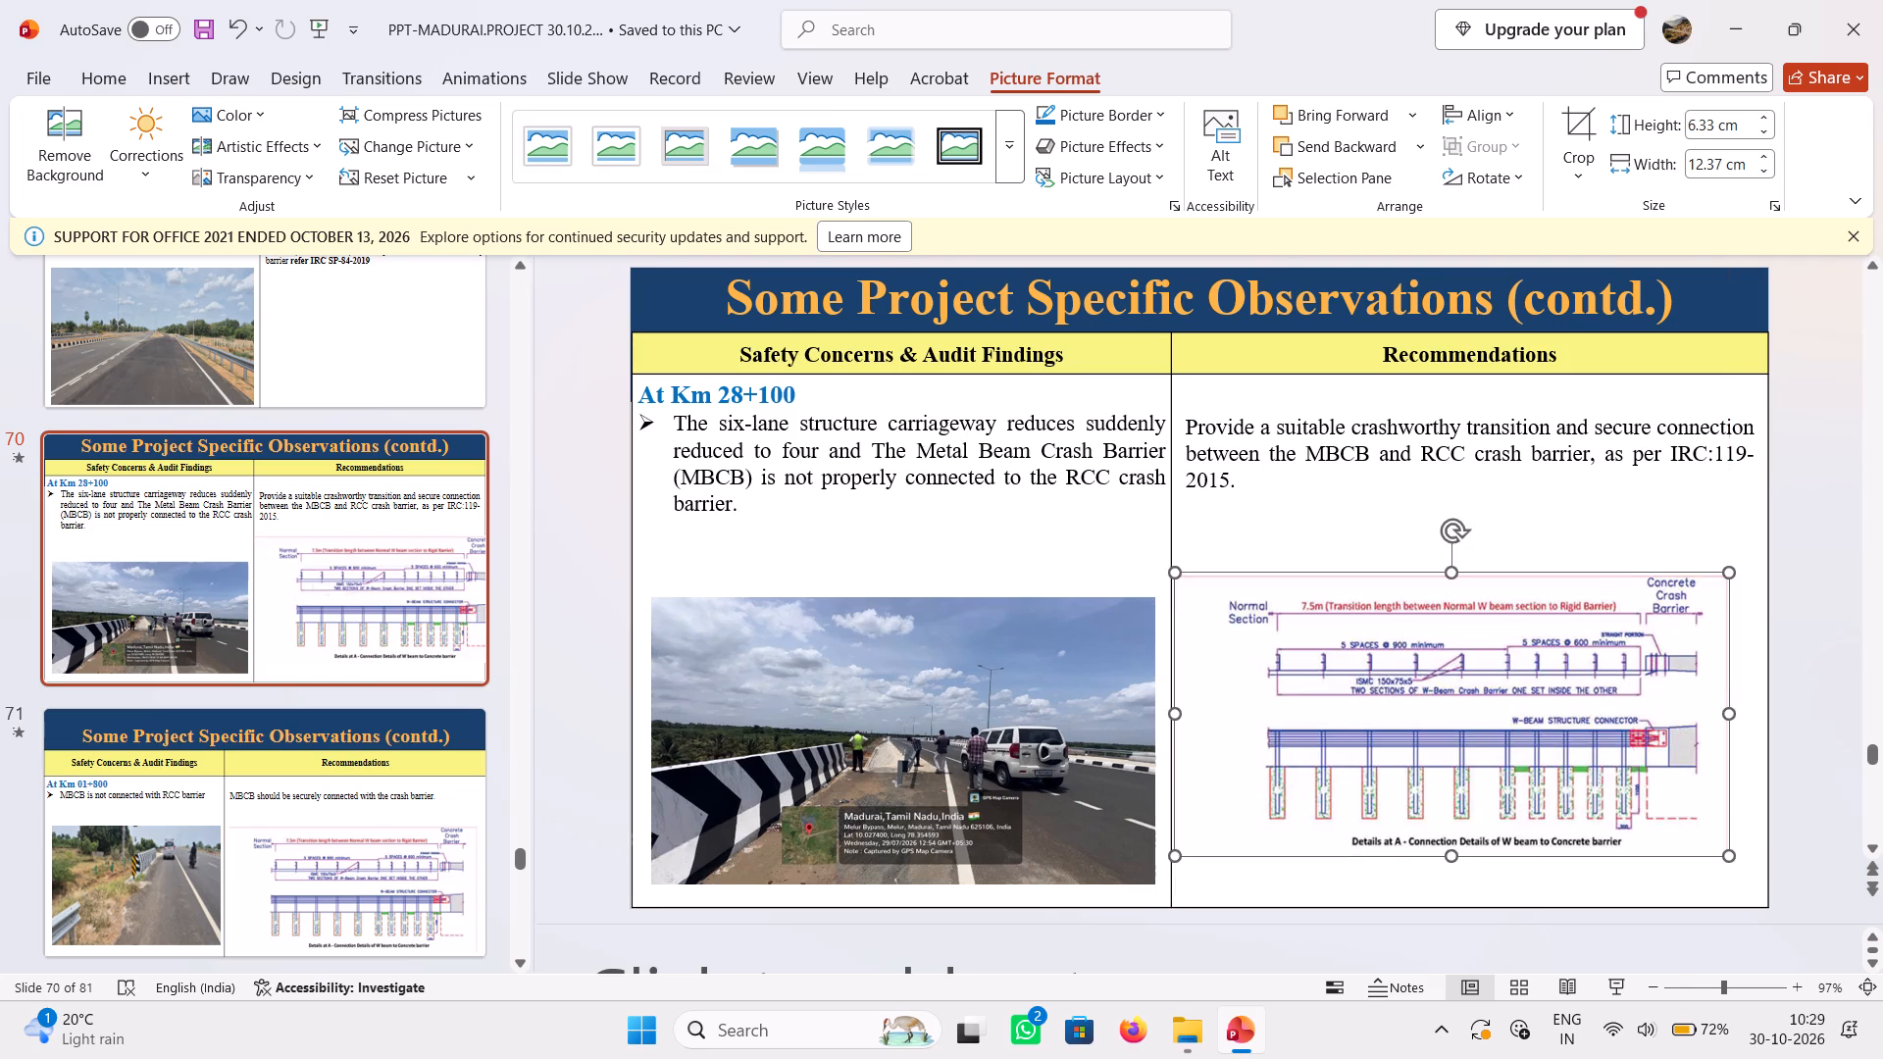
pyautogui.moveTo(1570, 617); pyautogui.dragTo(1568, 640)
pyautogui.click(1018, 543)
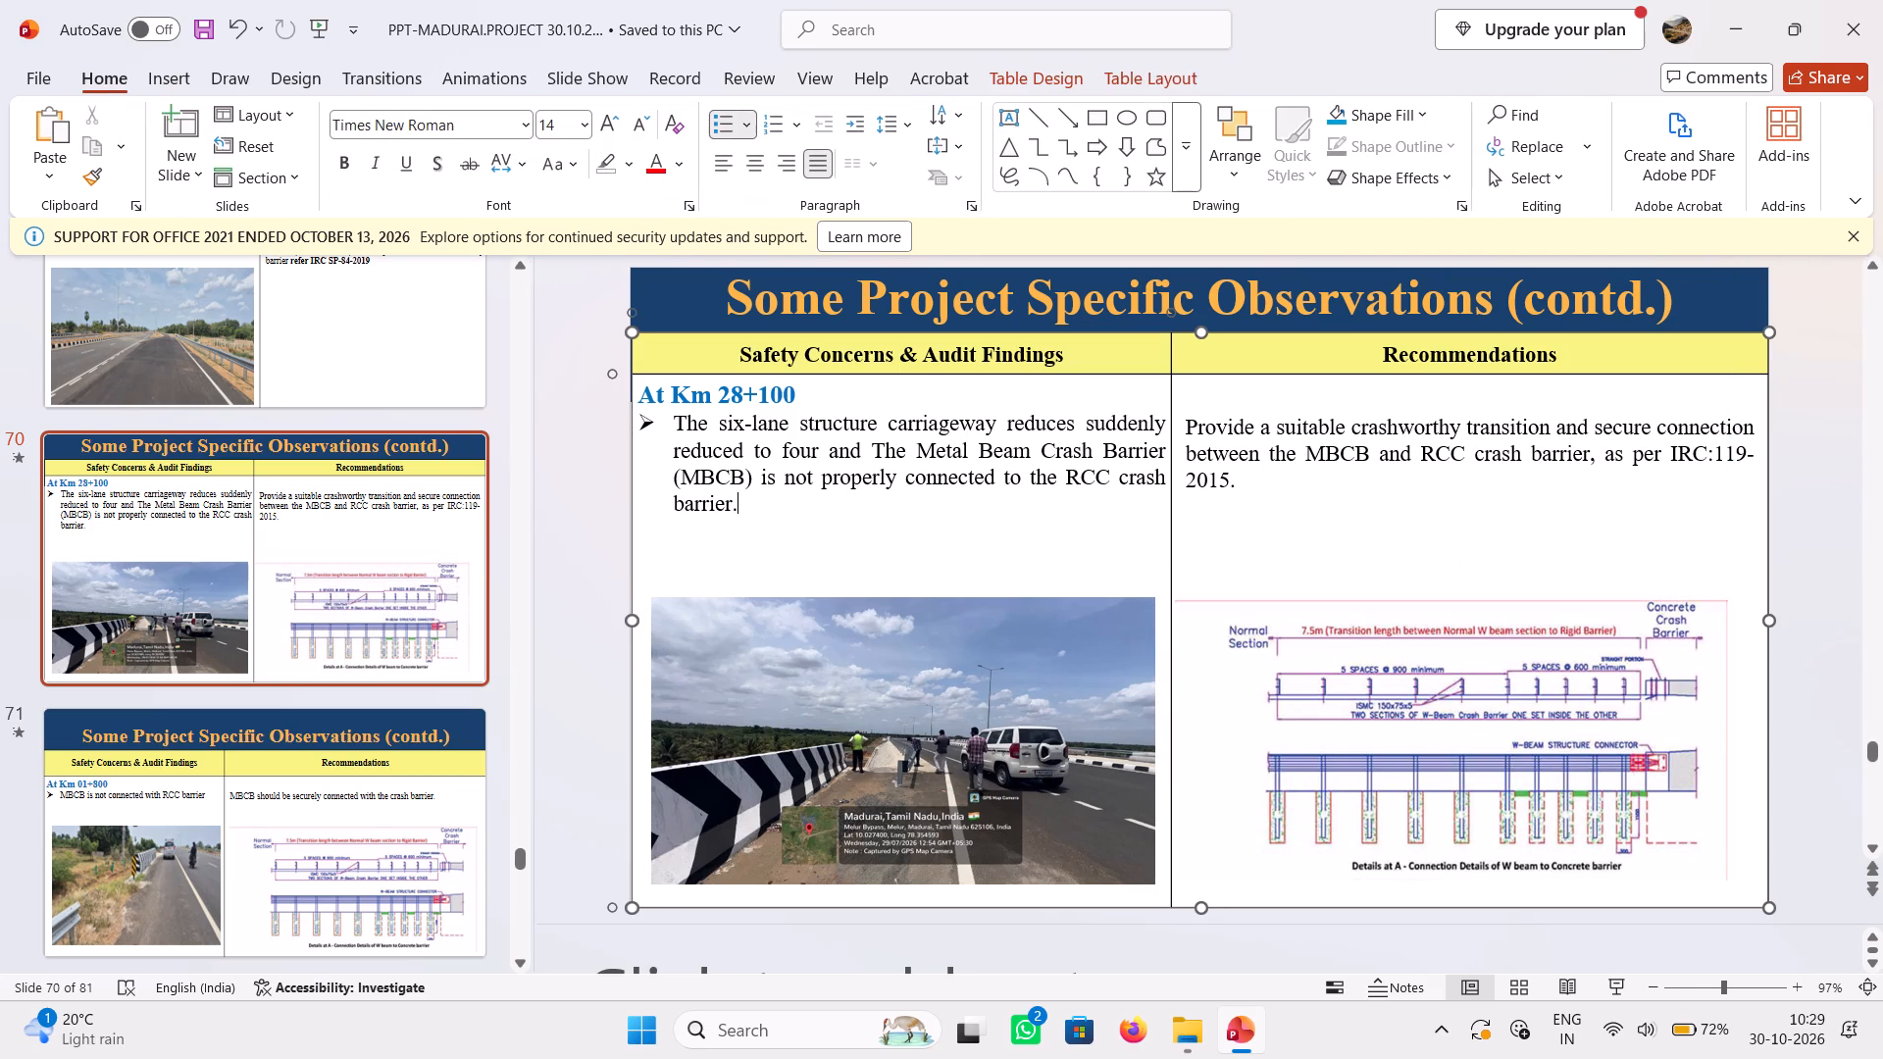
pyautogui.click(729, 547)
# Return to the title slide to review its list of project sections.
pyautogui.scroll(2, 759, 553)
pyautogui.scroll(13, 432, 560)
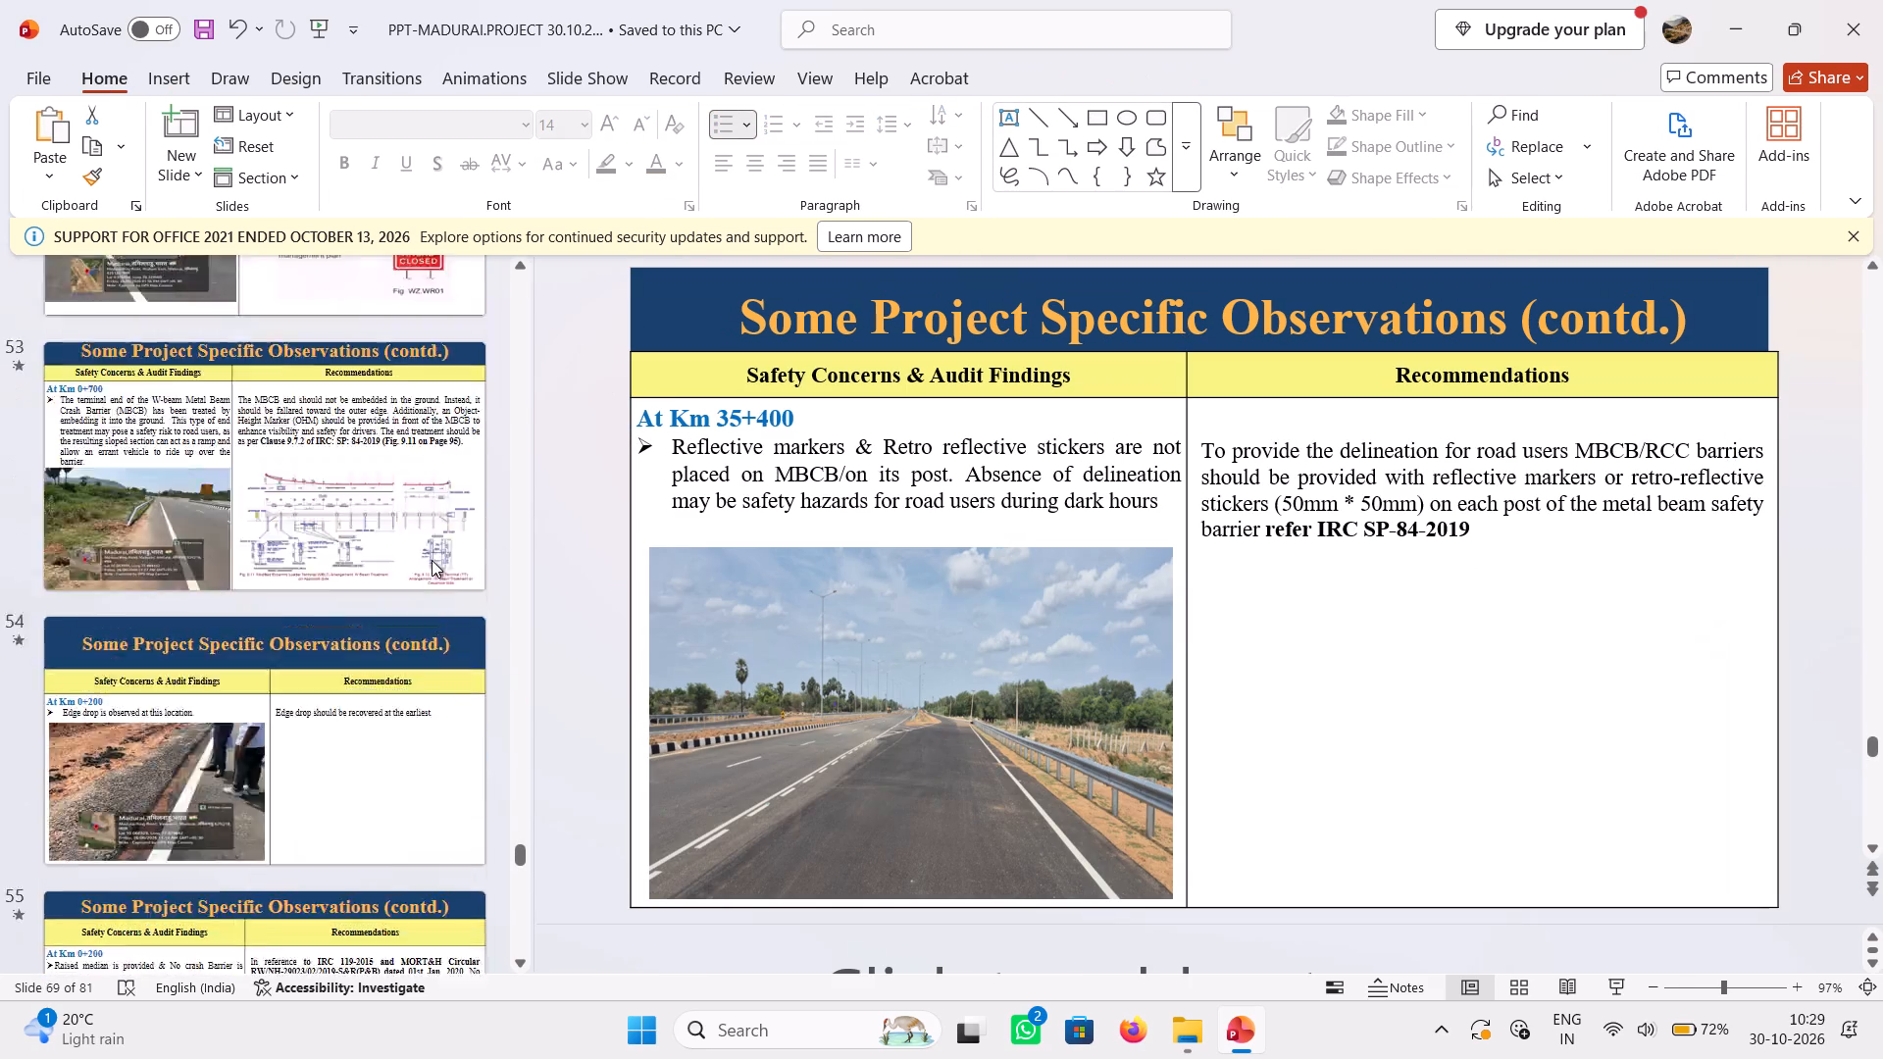
pyautogui.scroll(14, 432, 560)
pyautogui.scroll(3, 382, 803)
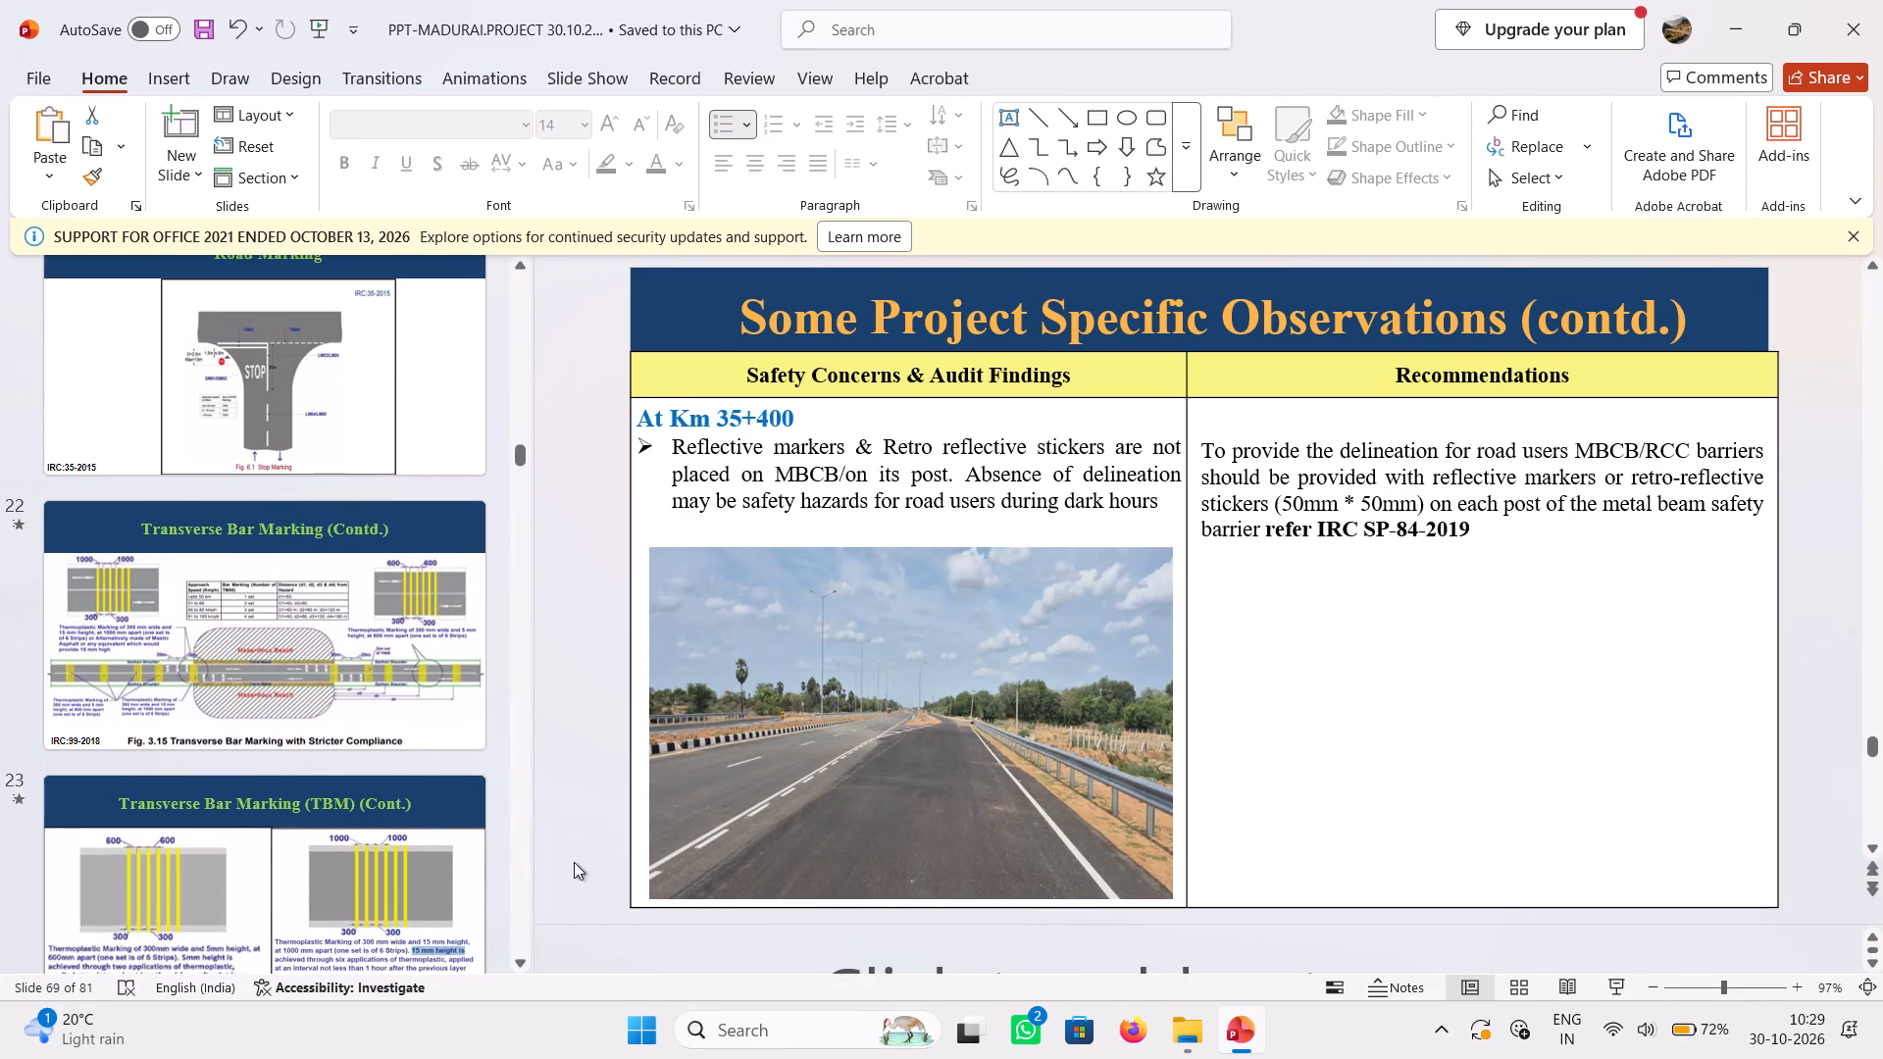
pyautogui.moveTo(526, 443); pyautogui.dragTo(515, 279)
pyautogui.scroll(2, 216, 414)
pyautogui.click(270, 460)
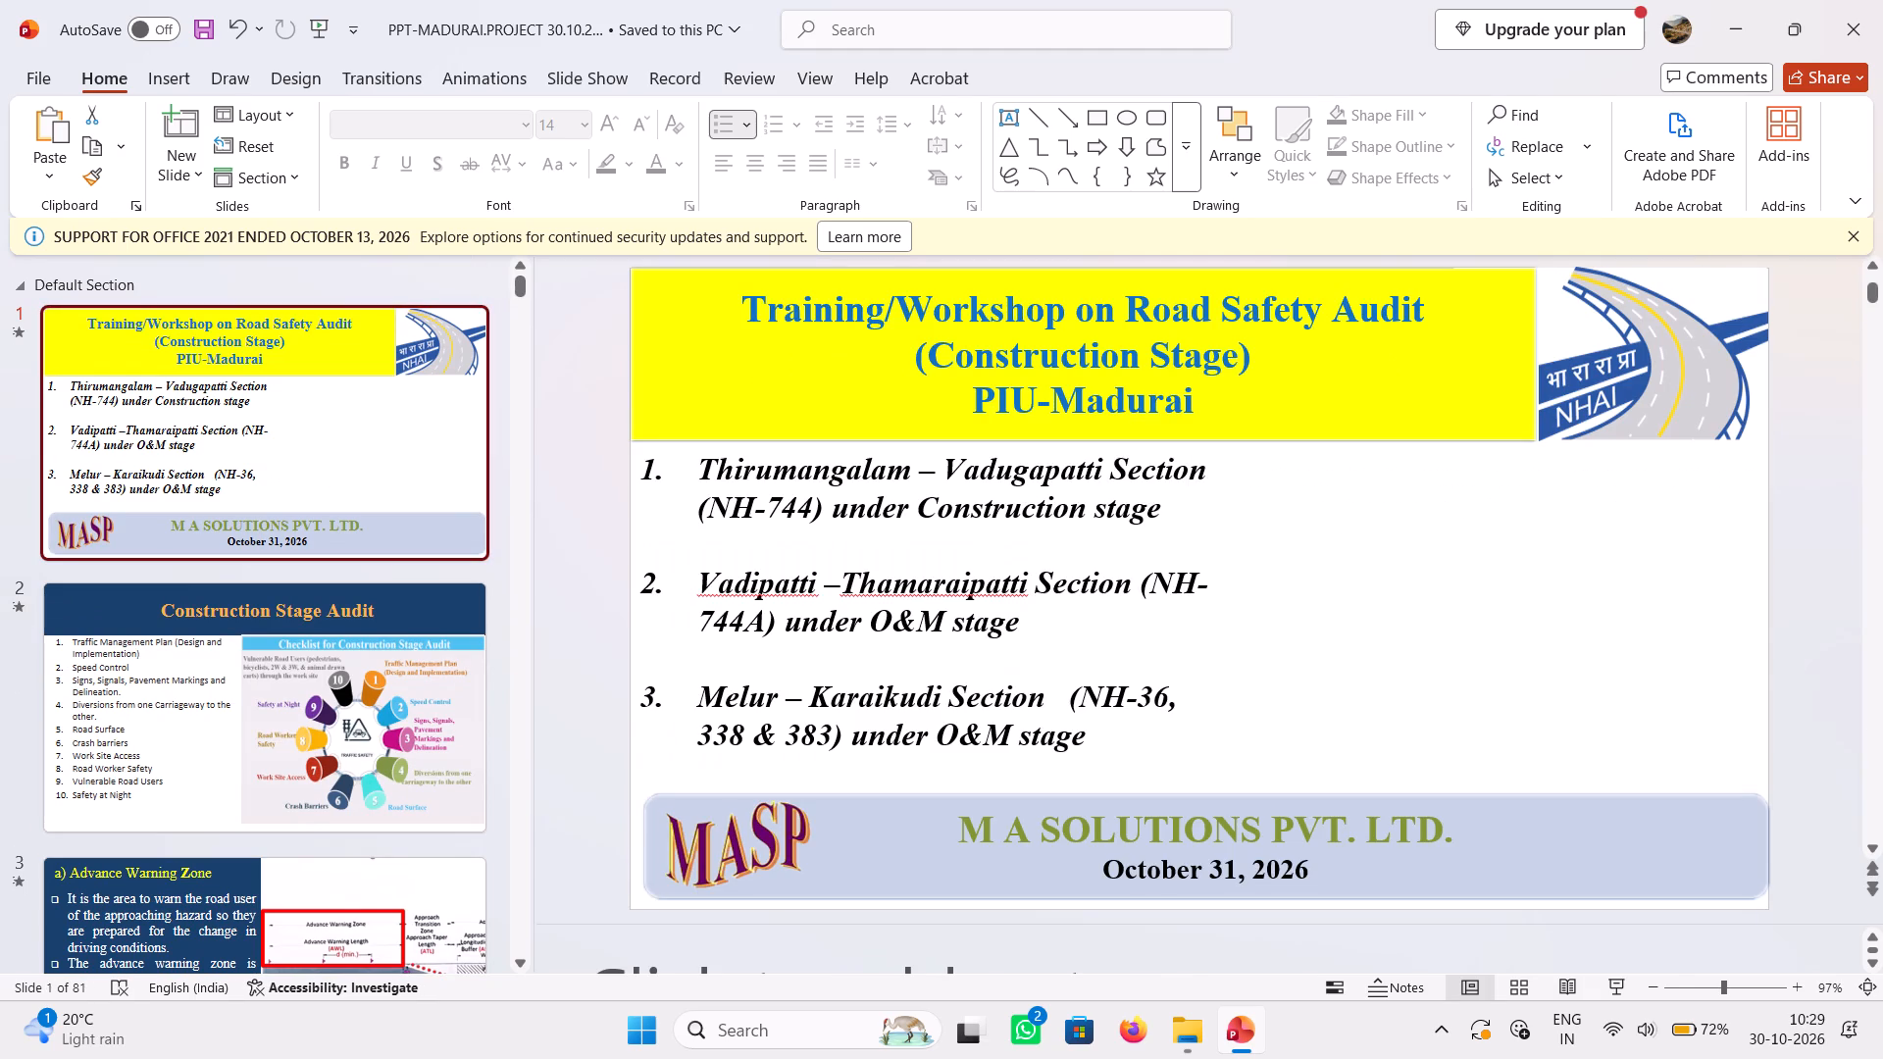
# In File Explorer, open the Word letter "Letter-108_ Confirmation for conductiong workshop" from the Tamilnadu folder in Rv.Masp.
pyautogui.click(1728, 19)
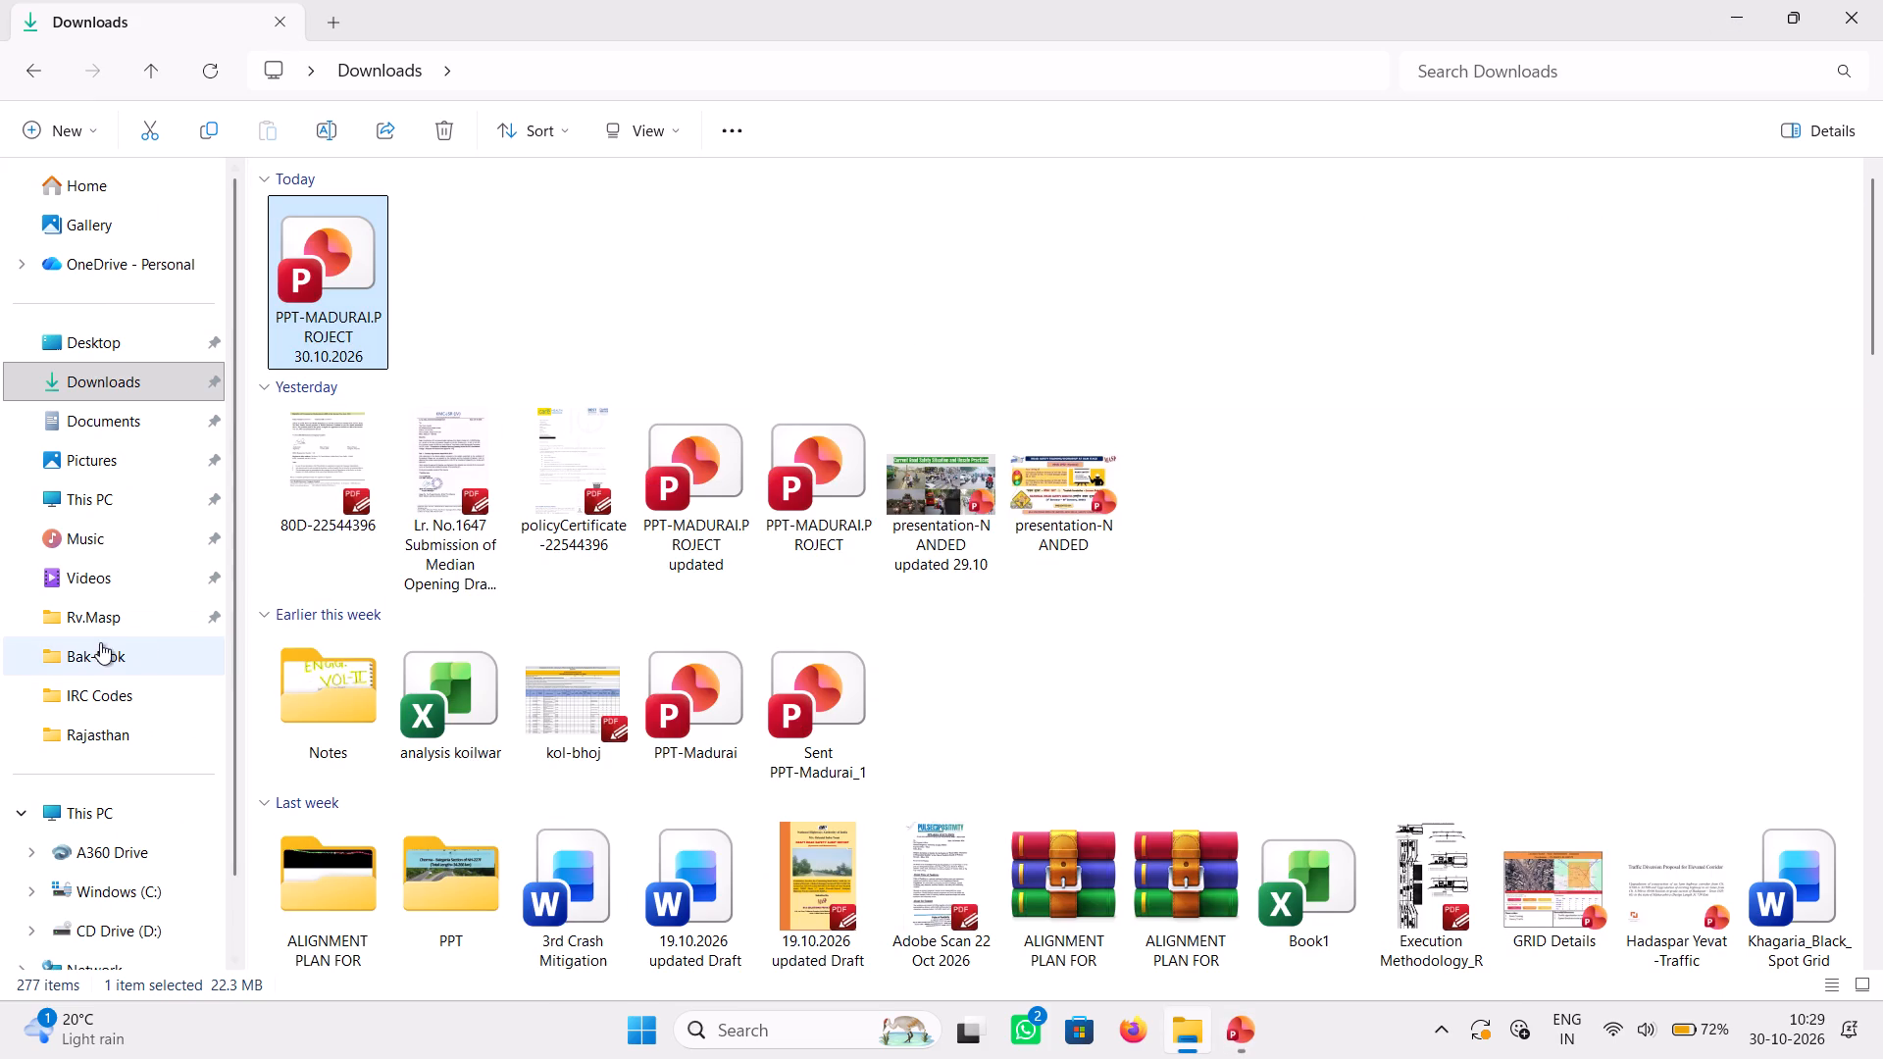
pyautogui.click(94, 622)
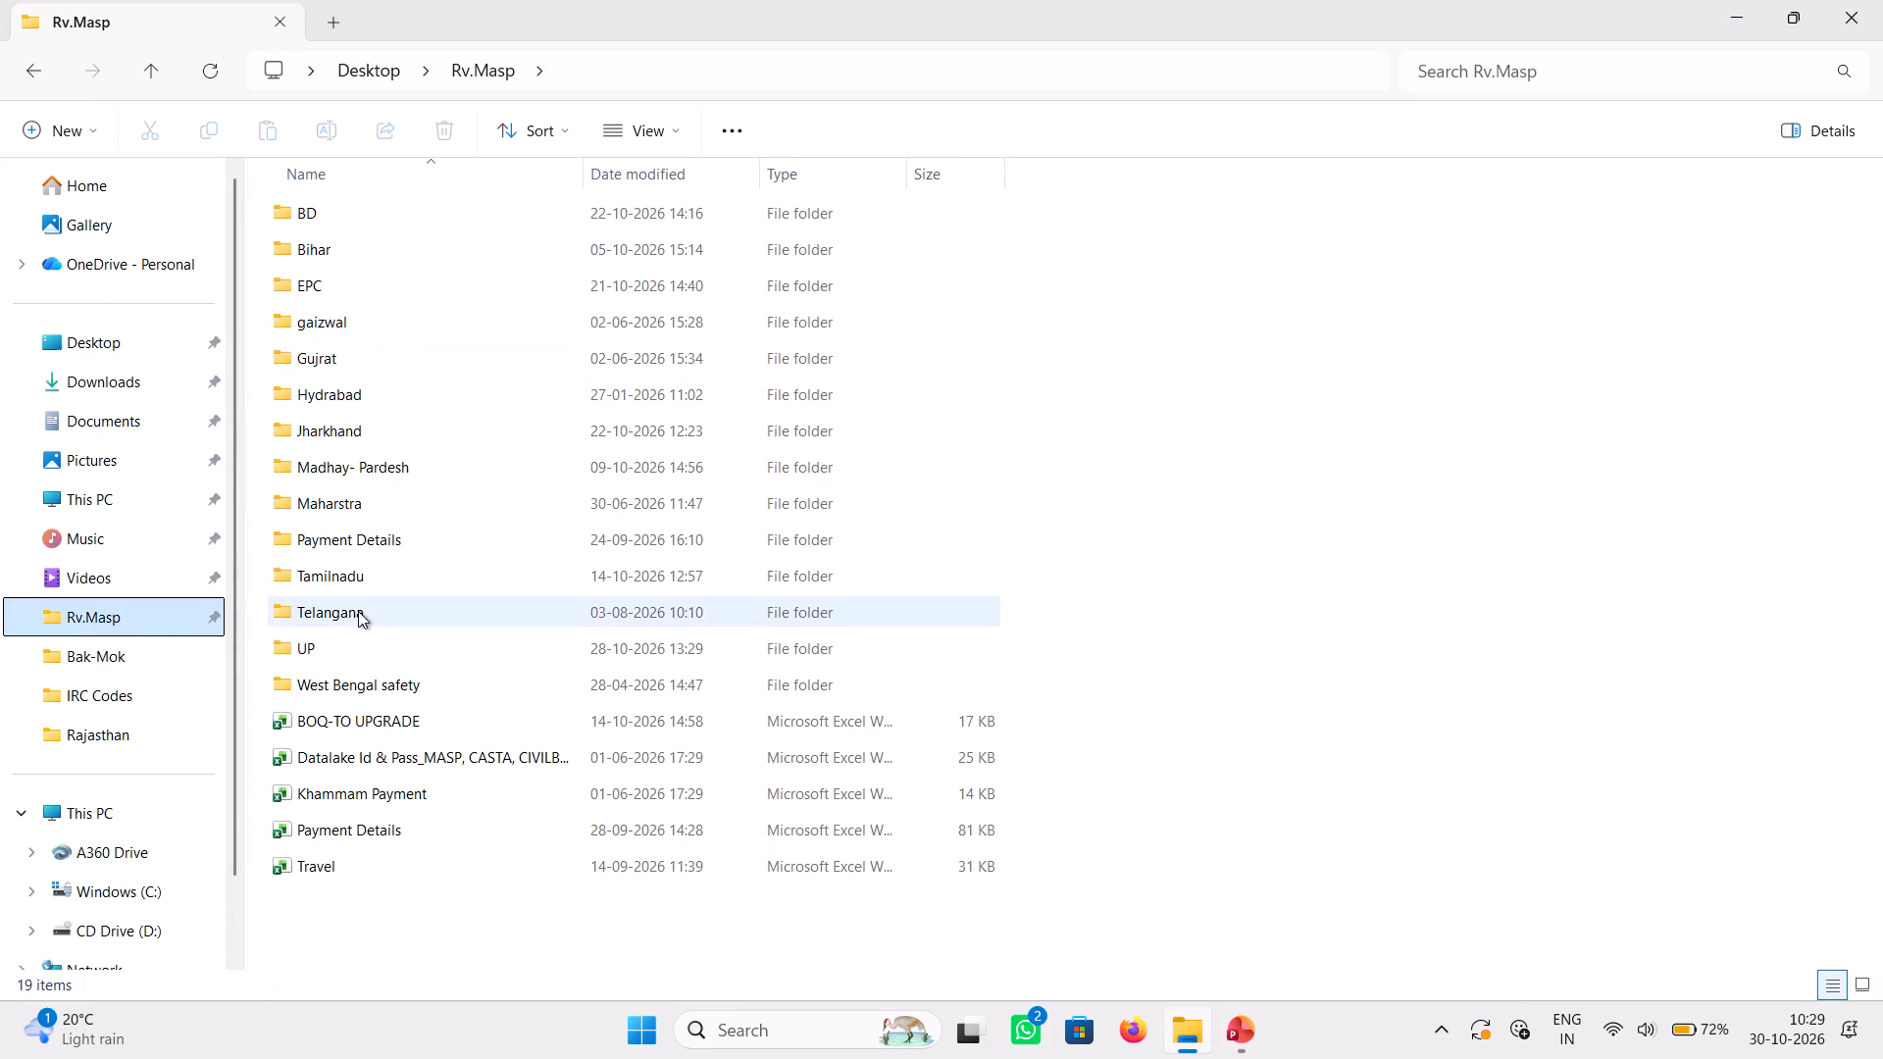
pyautogui.doubleClick(358, 611)
pyautogui.click(43, 64)
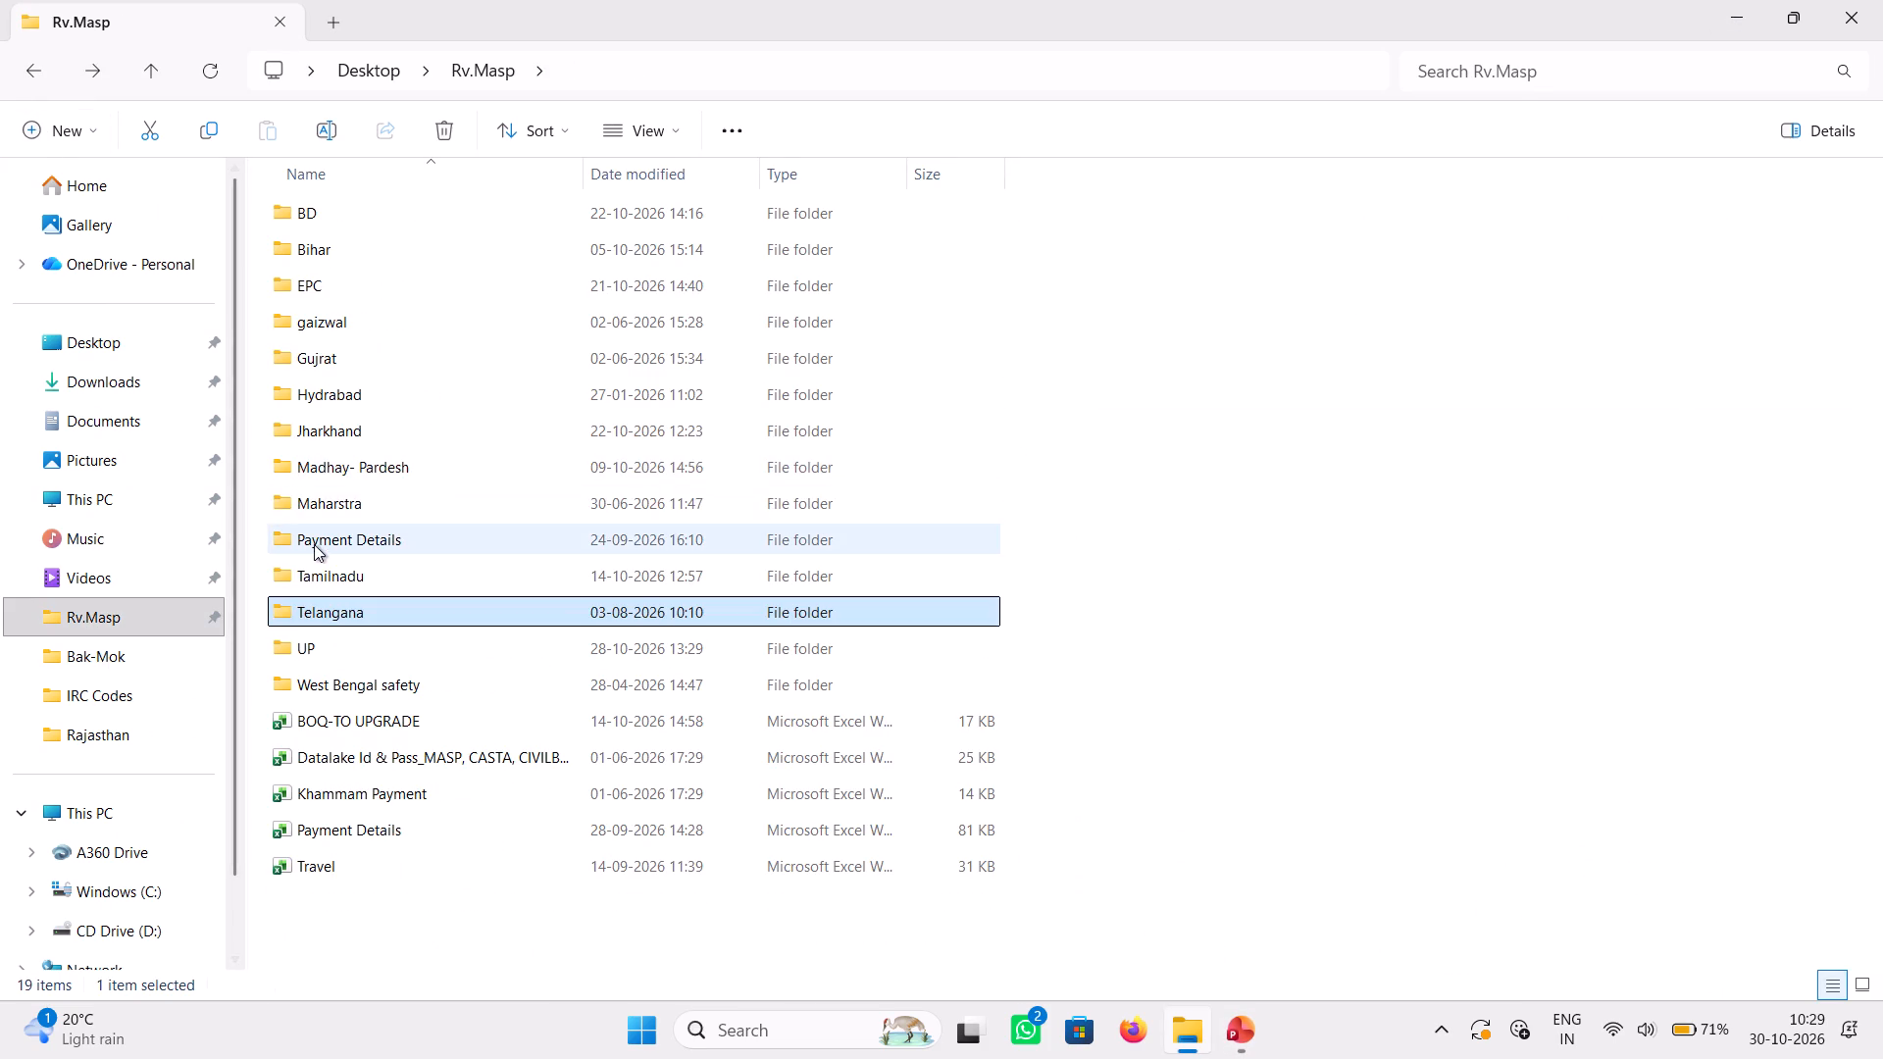
pyautogui.doubleClick(333, 580)
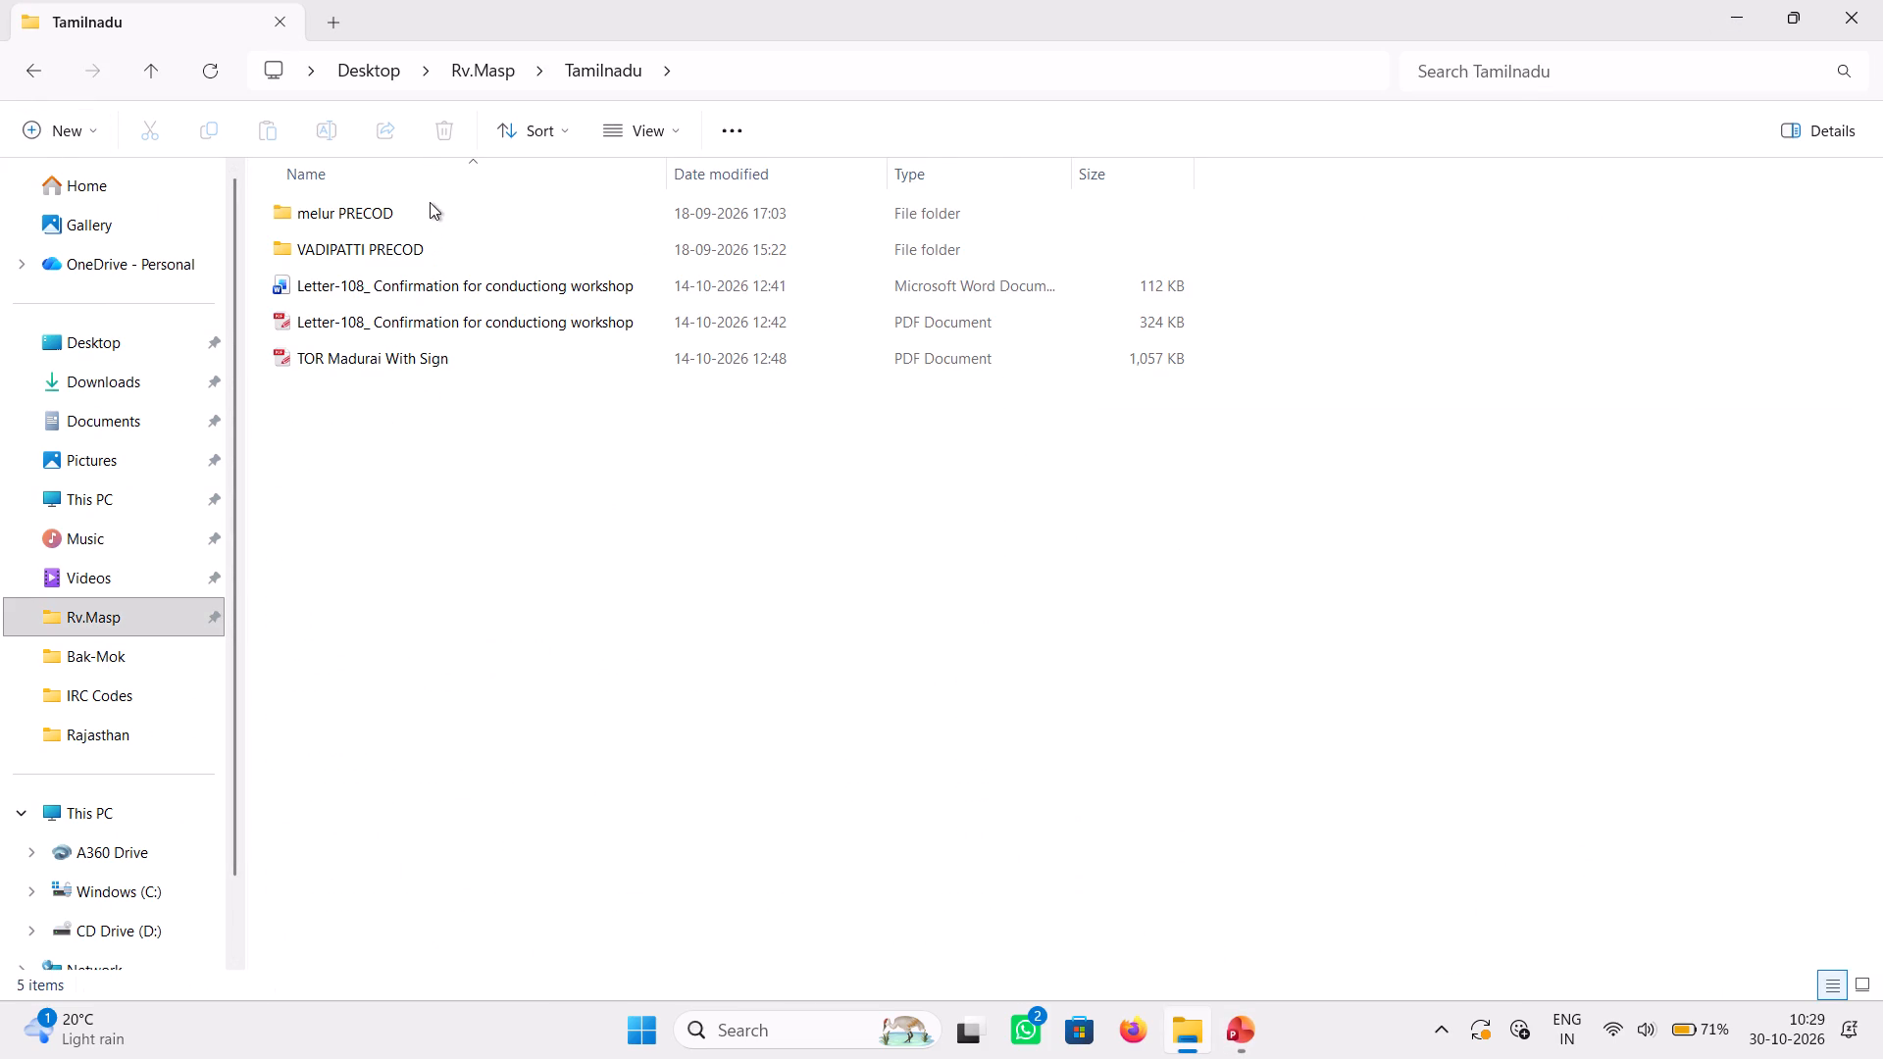
pyautogui.doubleClick(407, 287)
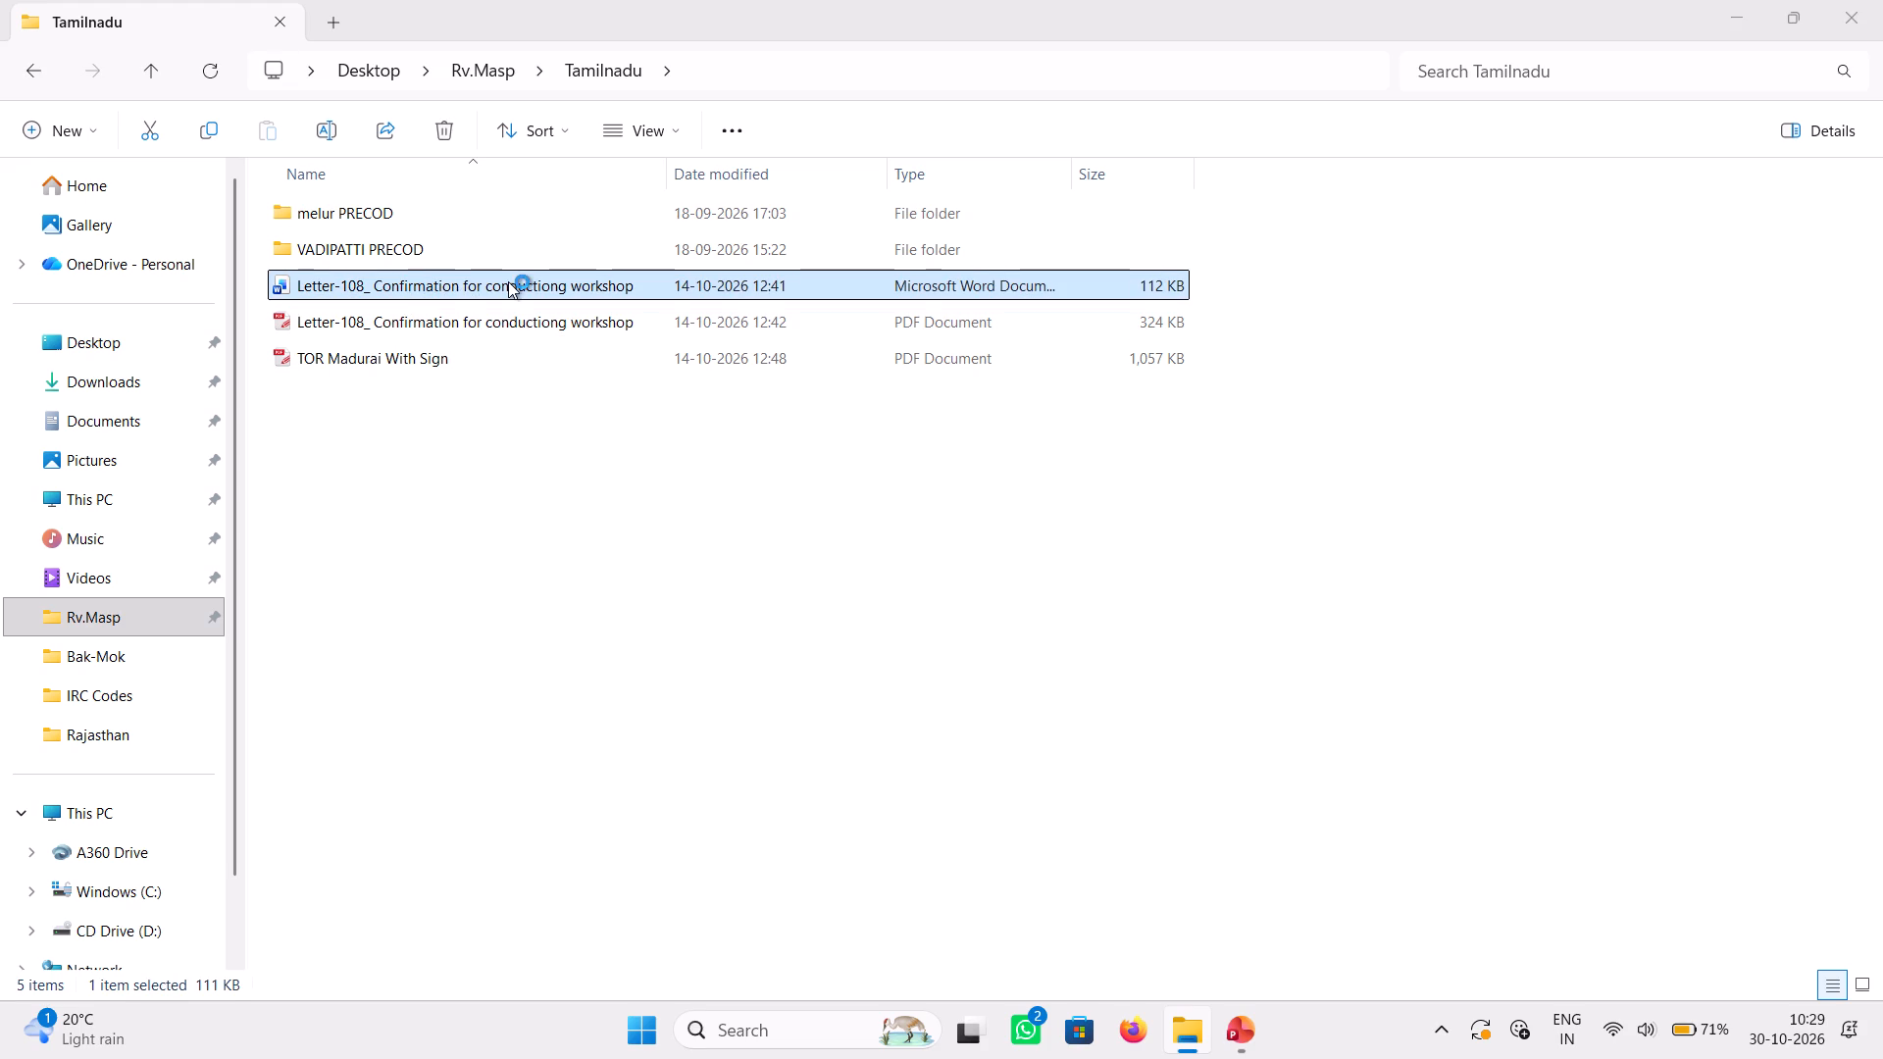
# Compare the three project section names and highway numbers in the Word letter's subject with those on the PowerPoint title slide.
pyautogui.scroll(-1, 959, 609)
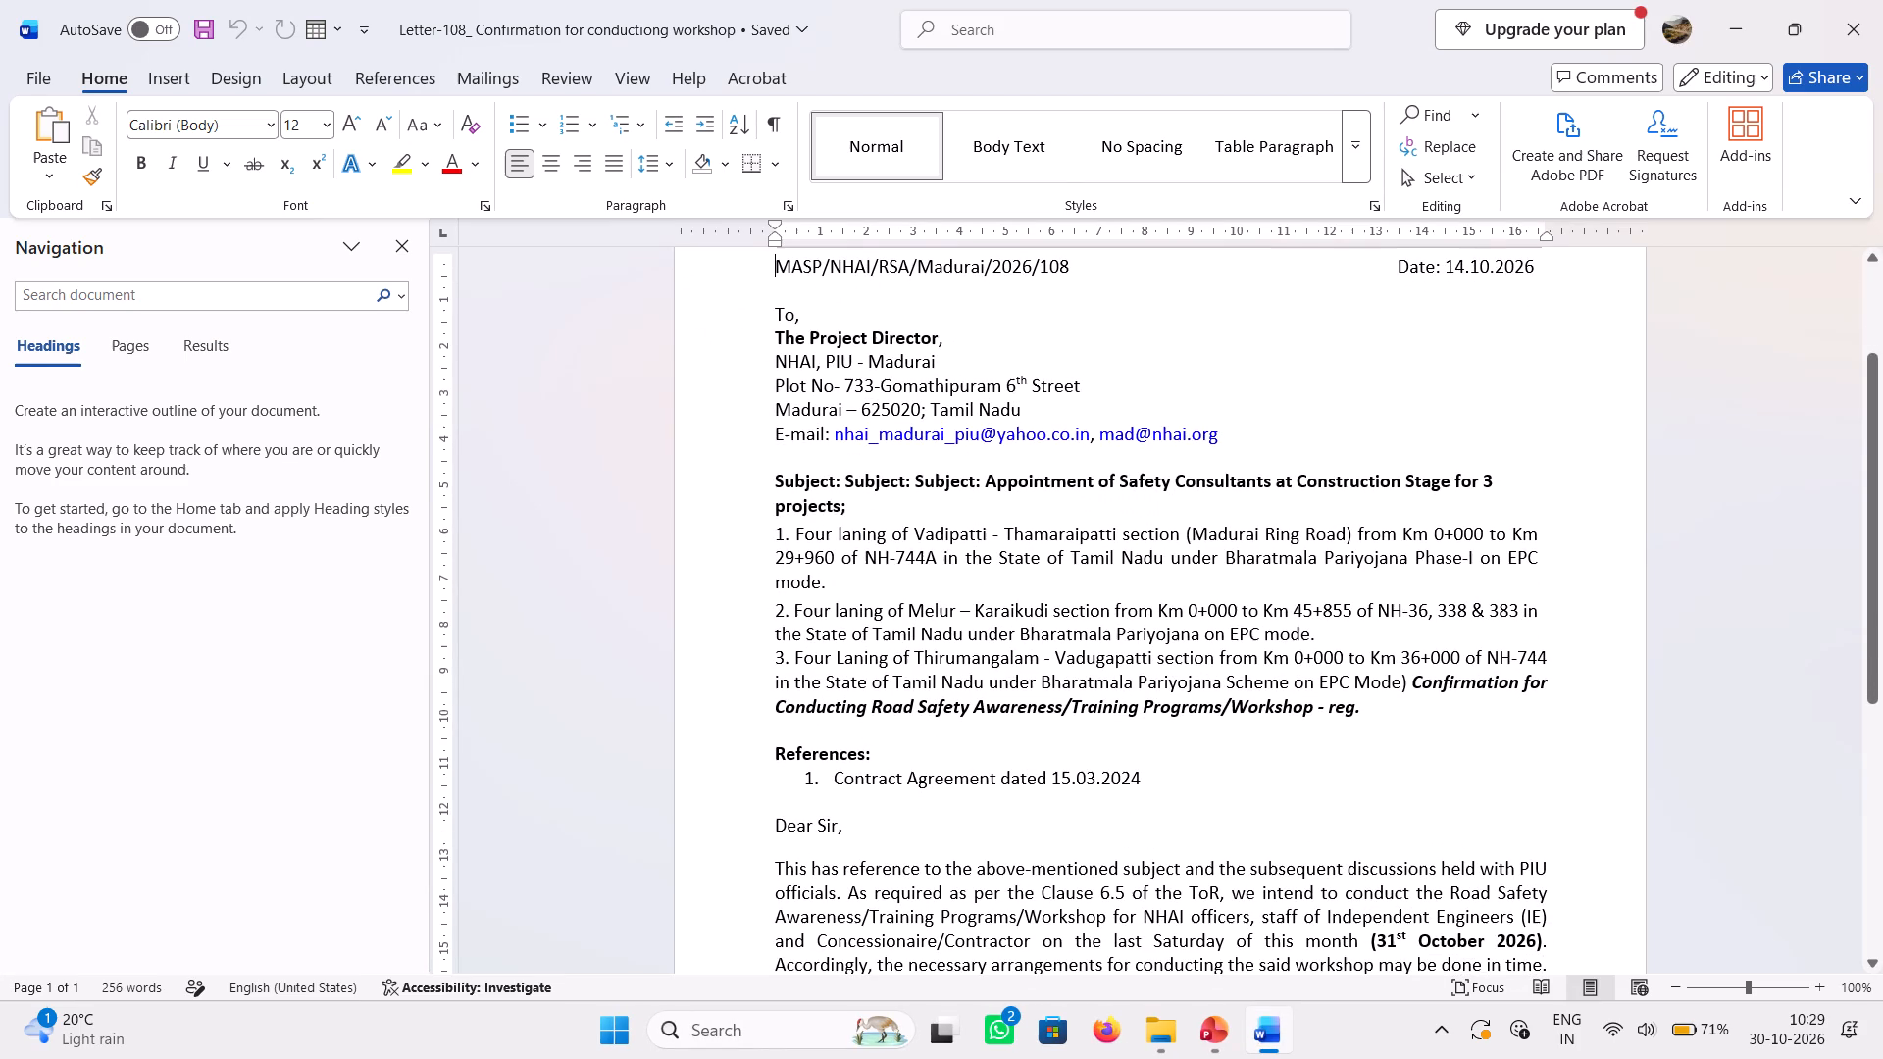
pyautogui.moveTo(845, 529); pyautogui.dragTo(1009, 532)
pyautogui.click(969, 539)
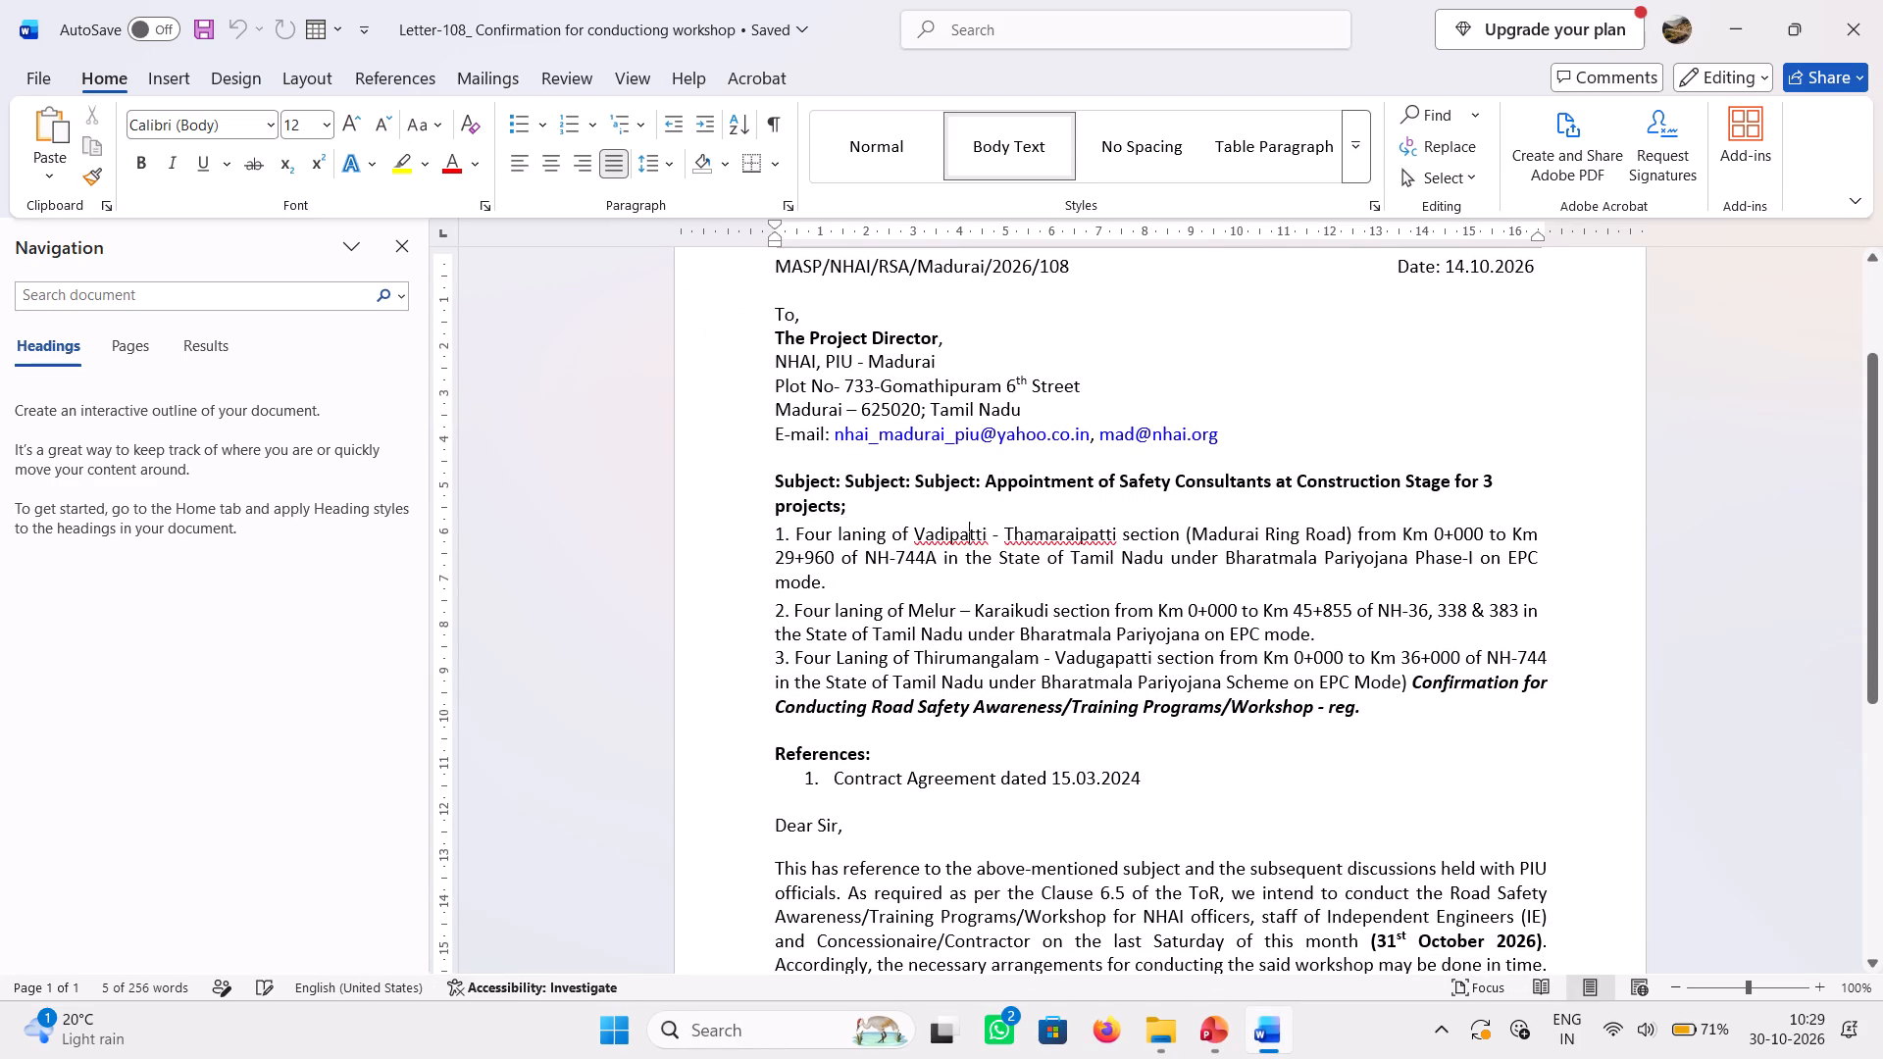
pyautogui.click(1263, 1052)
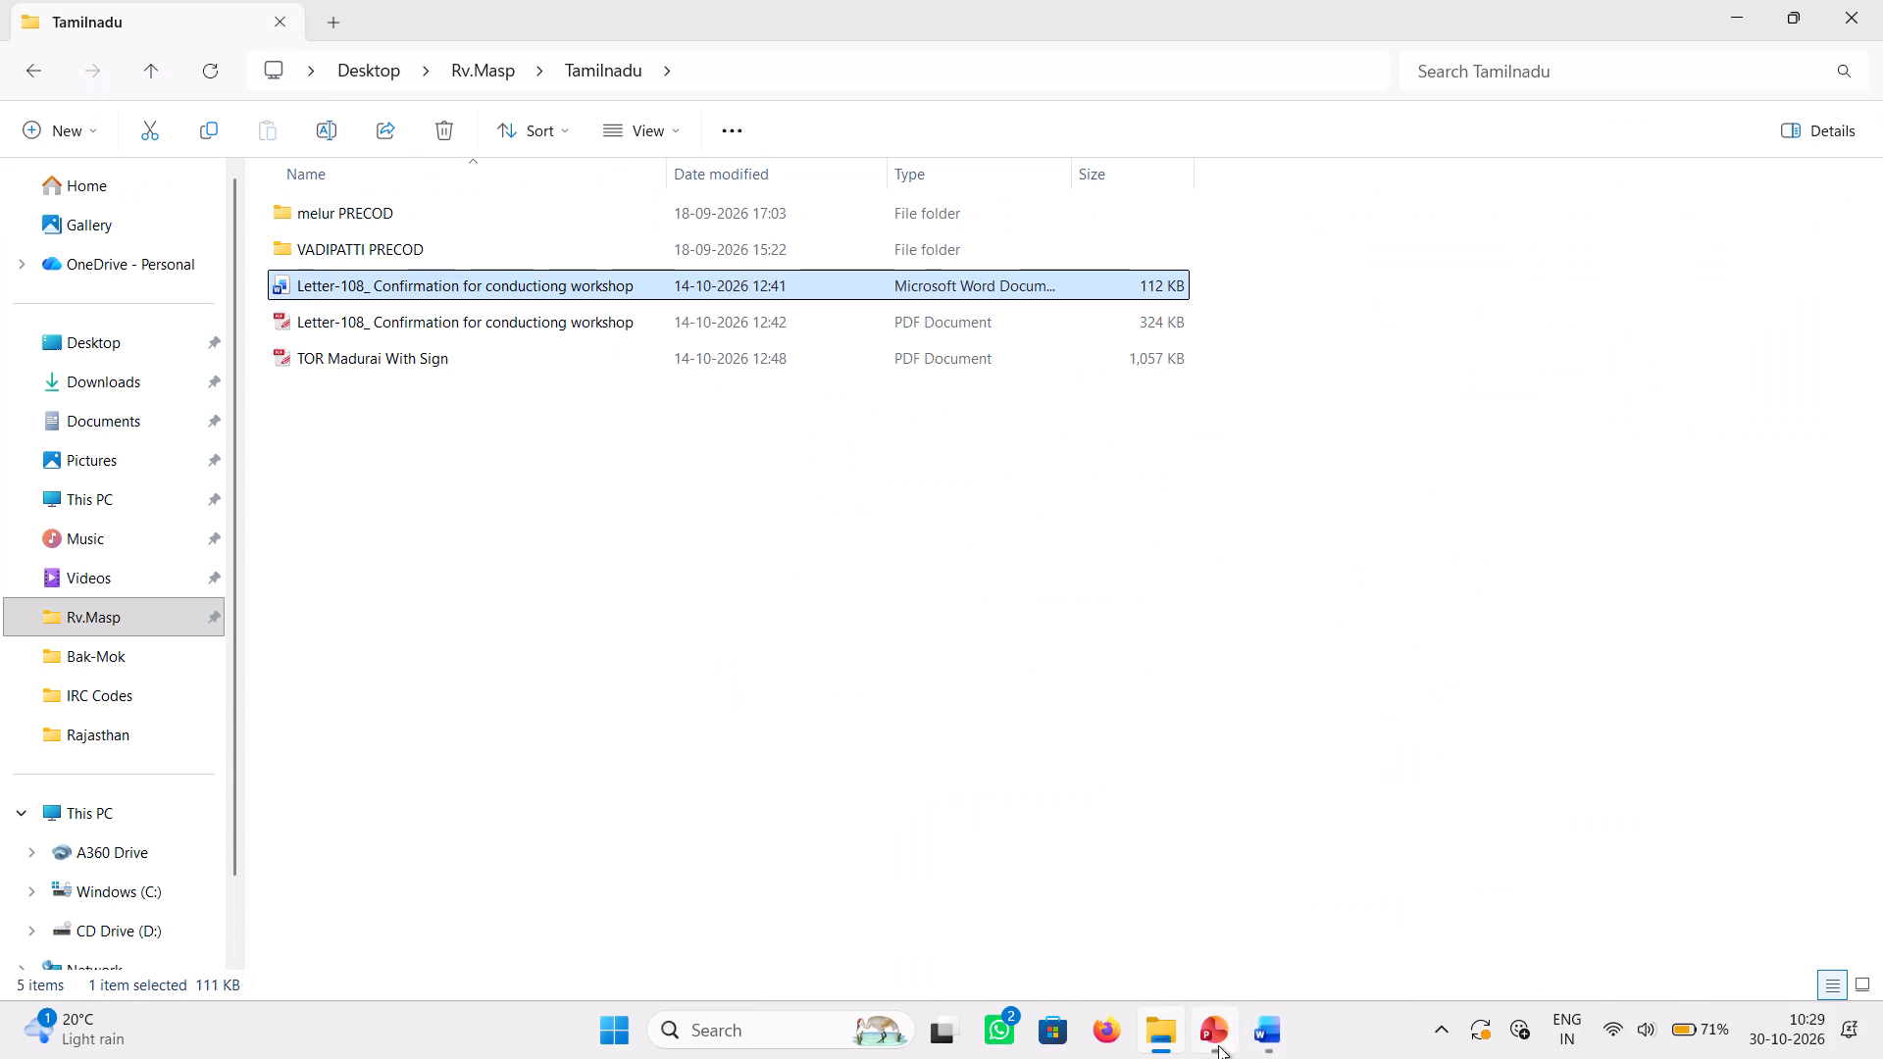
pyautogui.click(1217, 1045)
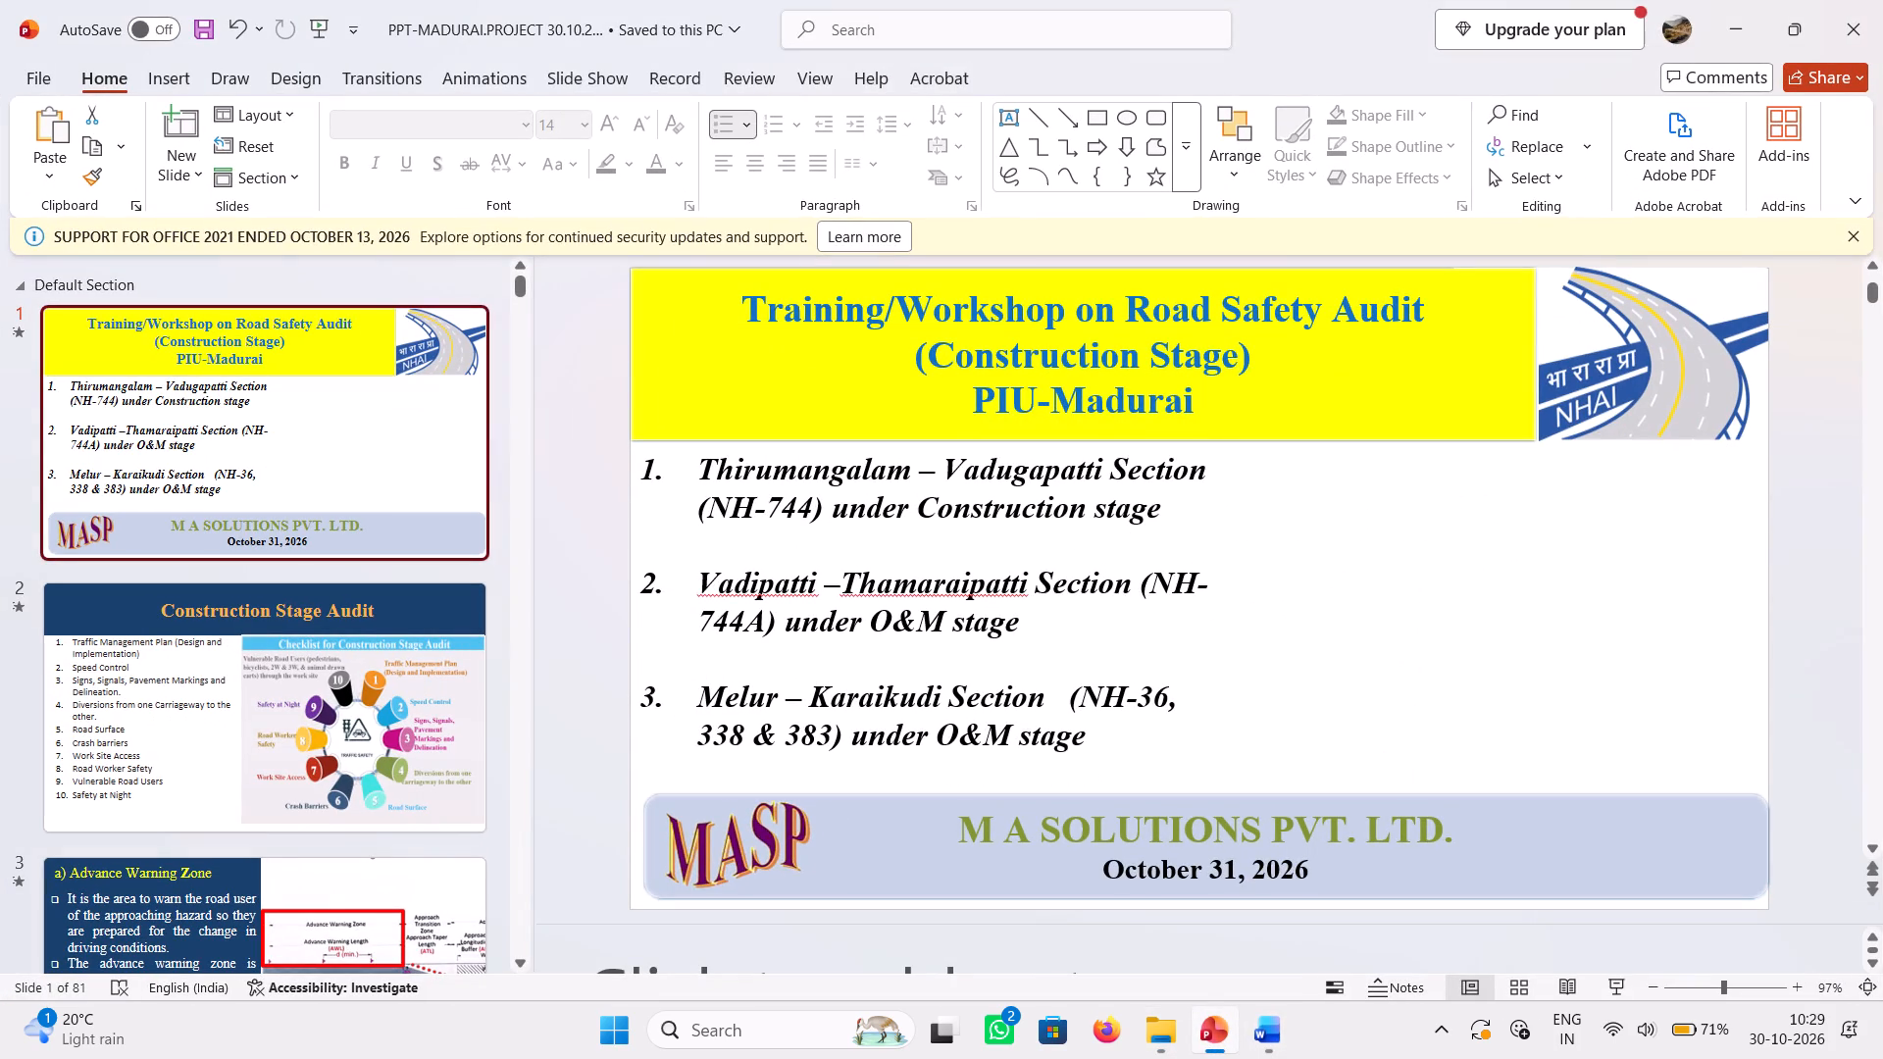
pyautogui.click(1019, 495)
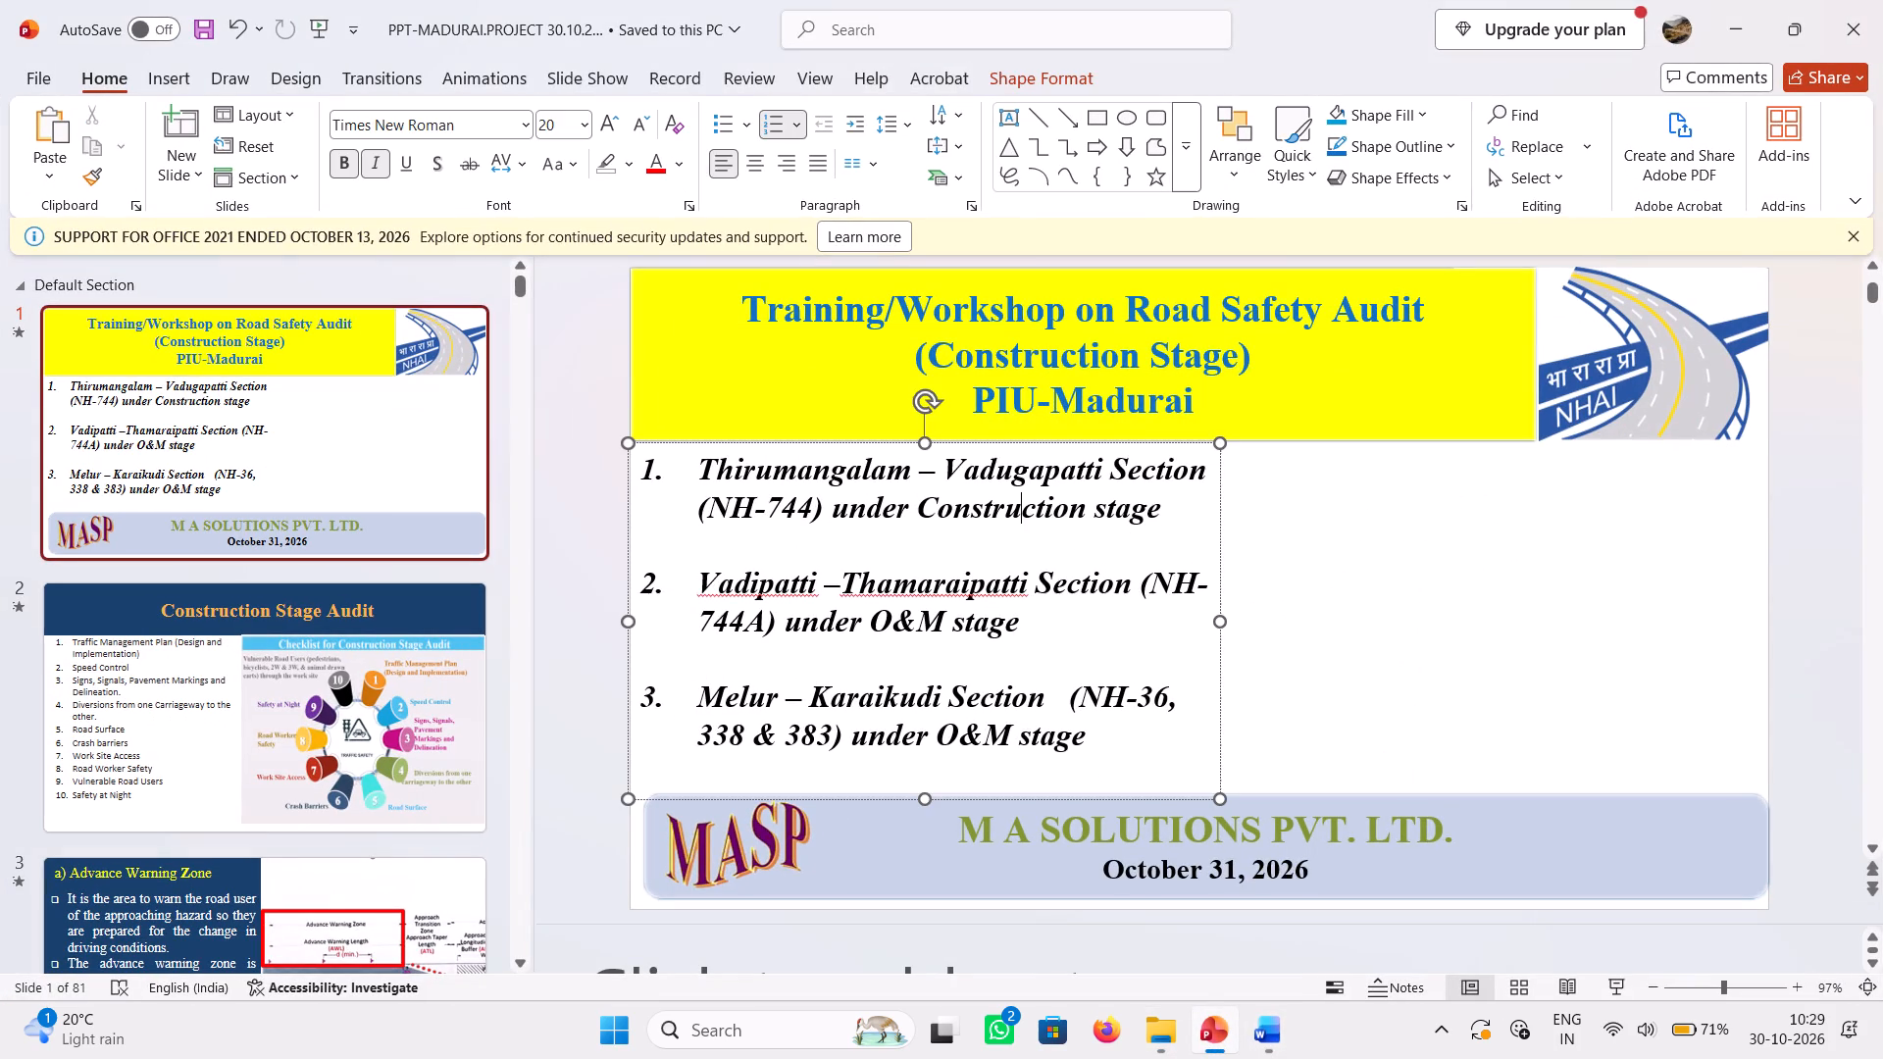
pyautogui.click(989, 578)
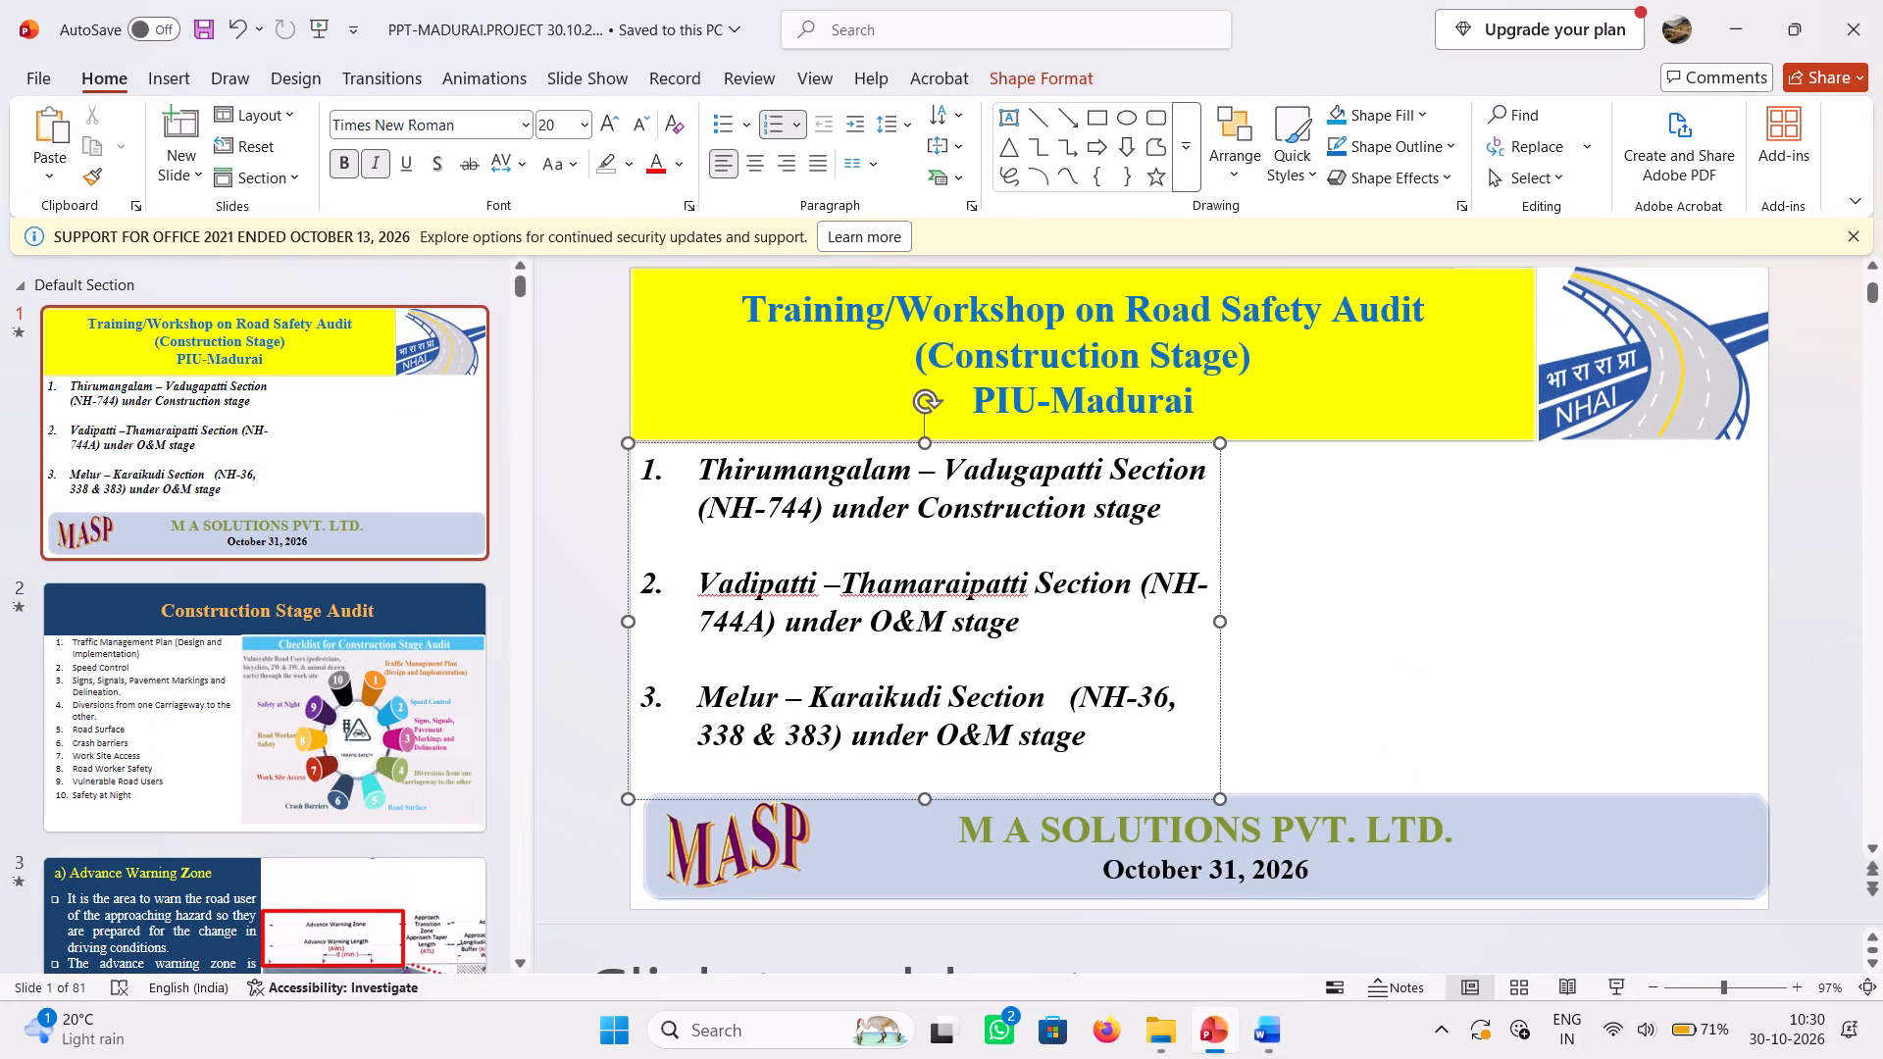
pyautogui.click(1219, 1049)
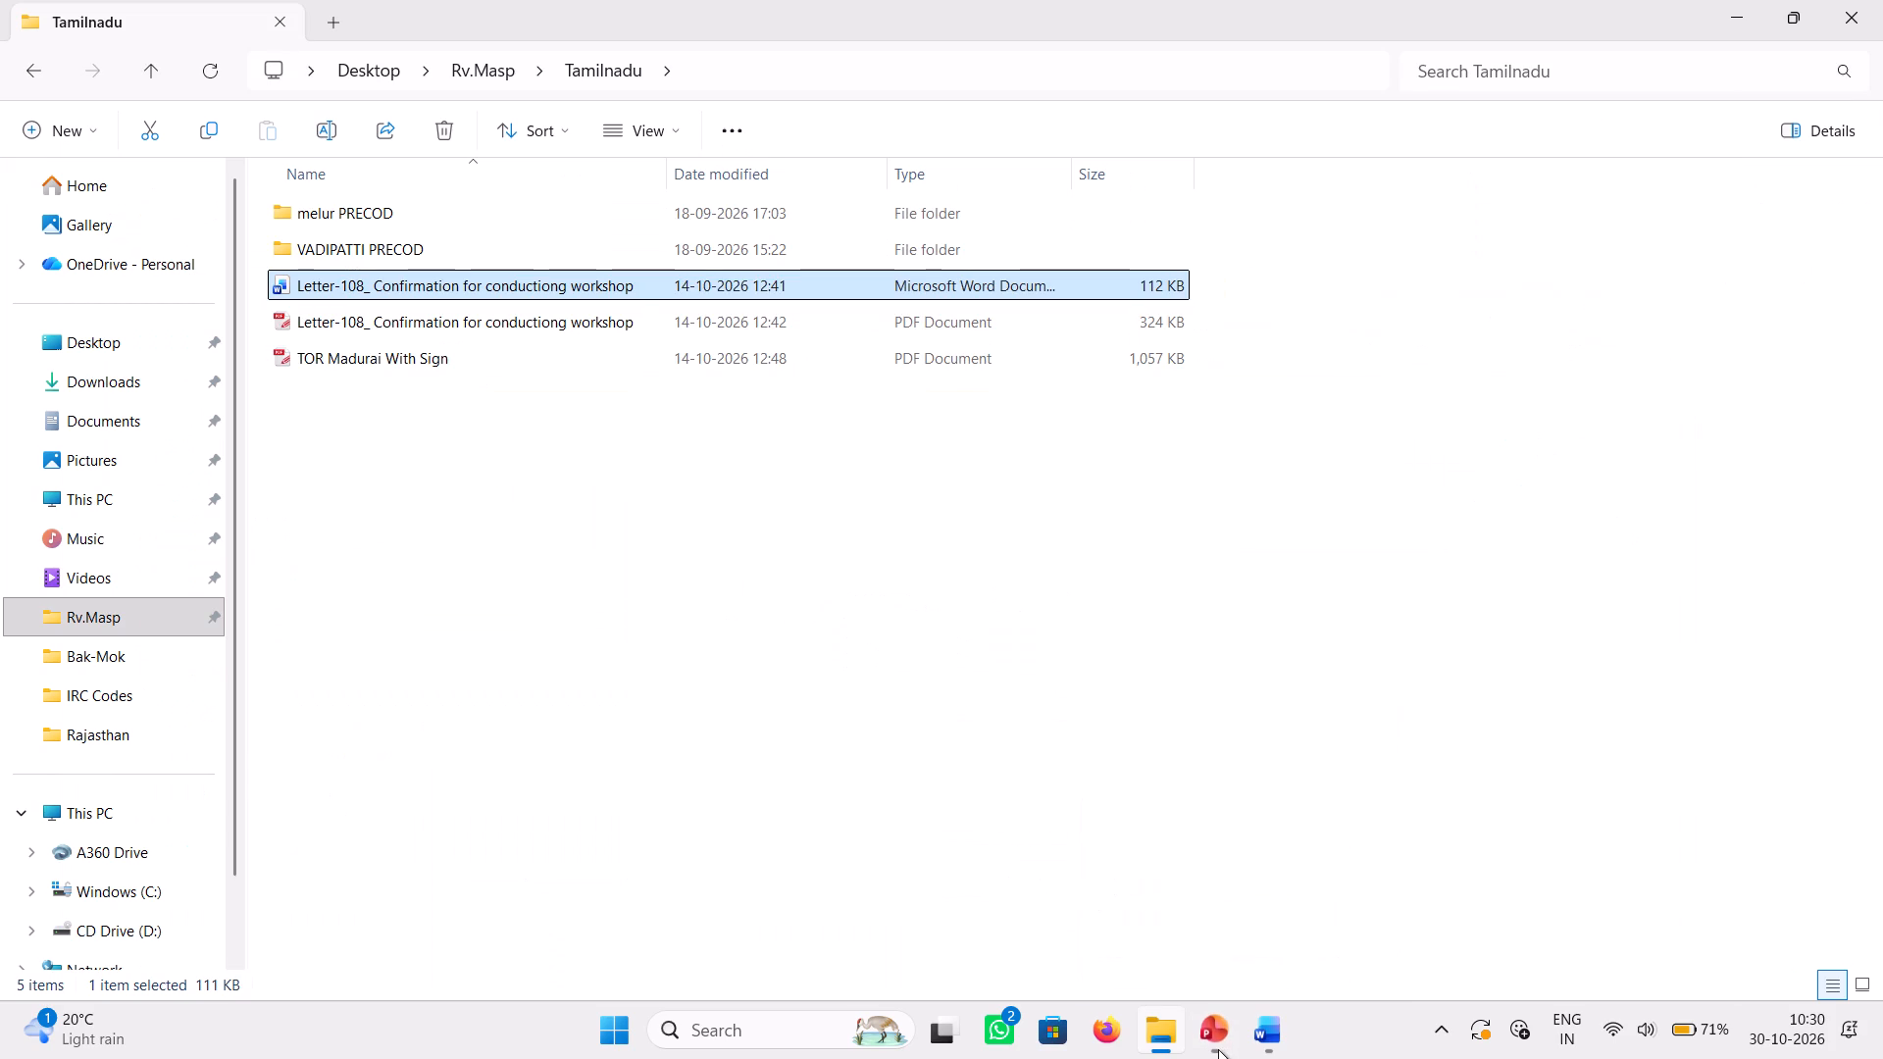
pyautogui.click(1259, 1040)
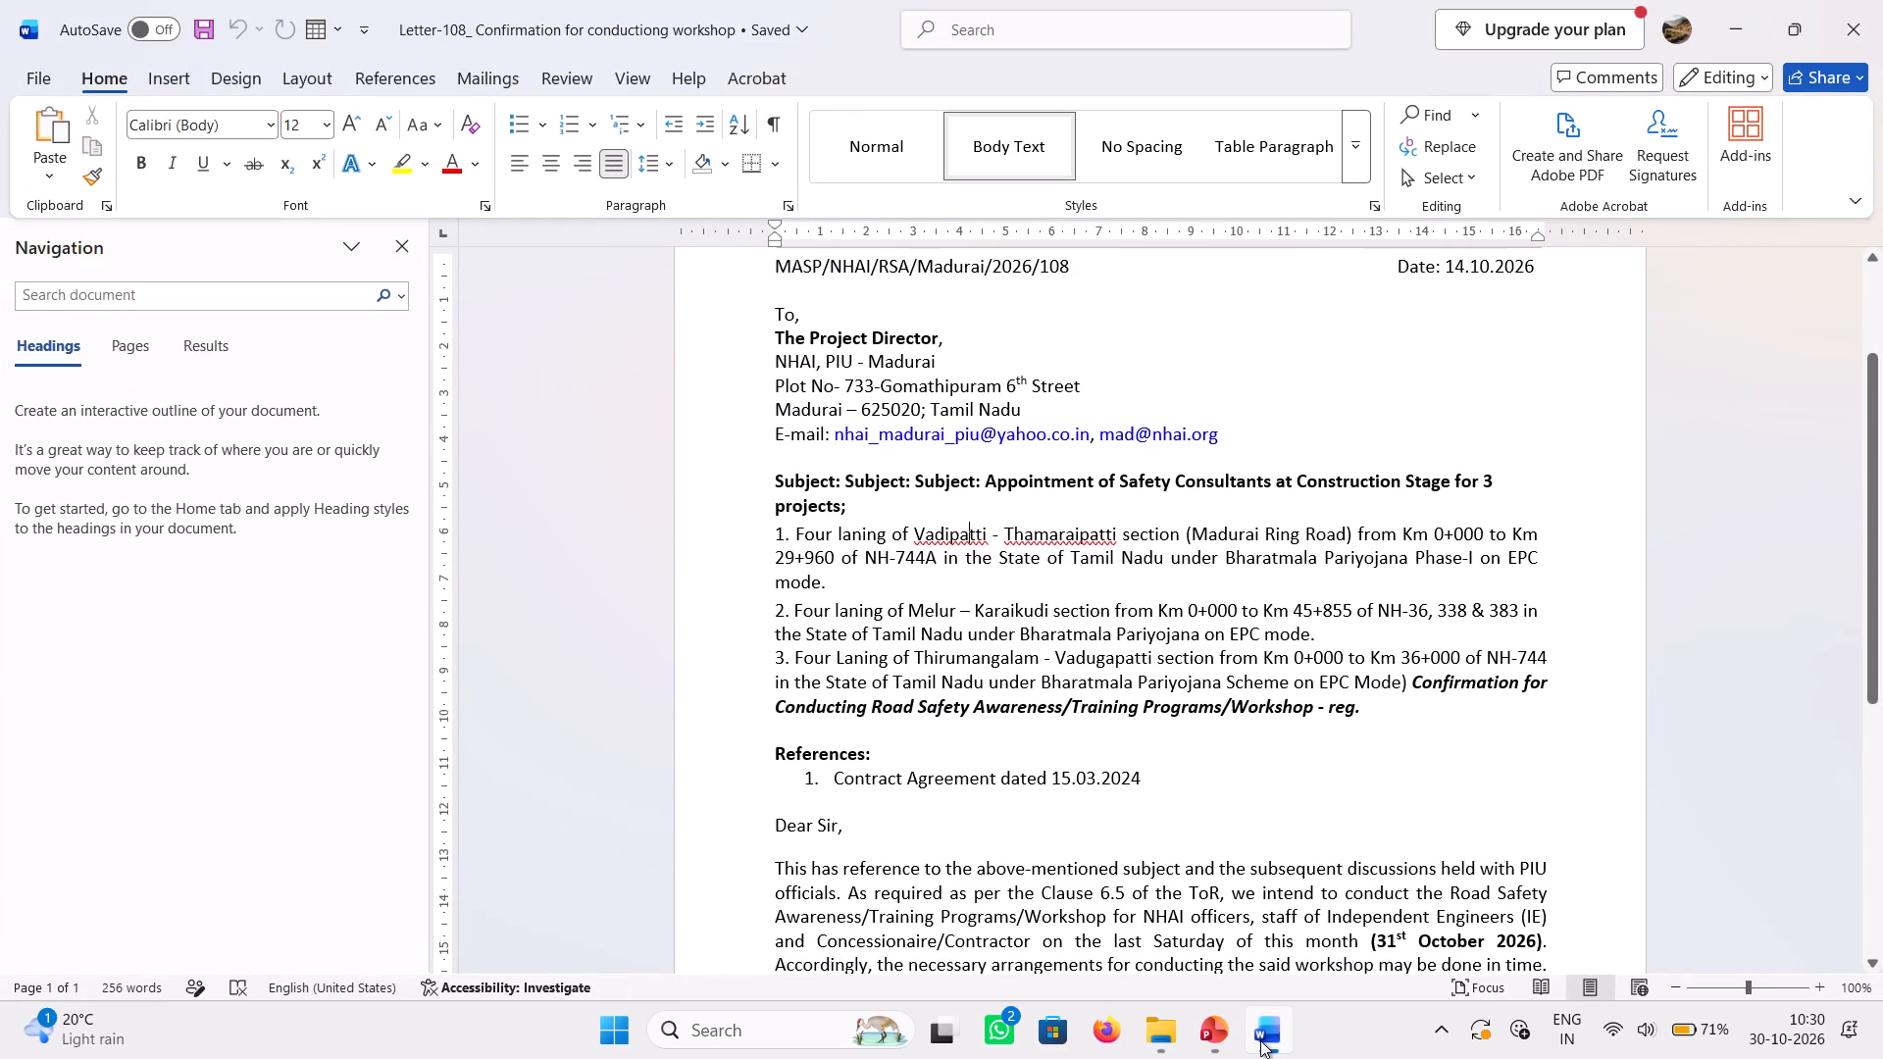
pyautogui.click(1260, 1040)
pyautogui.click(1260, 1040)
pyautogui.click(1260, 1040)
pyautogui.click(1245, 1044)
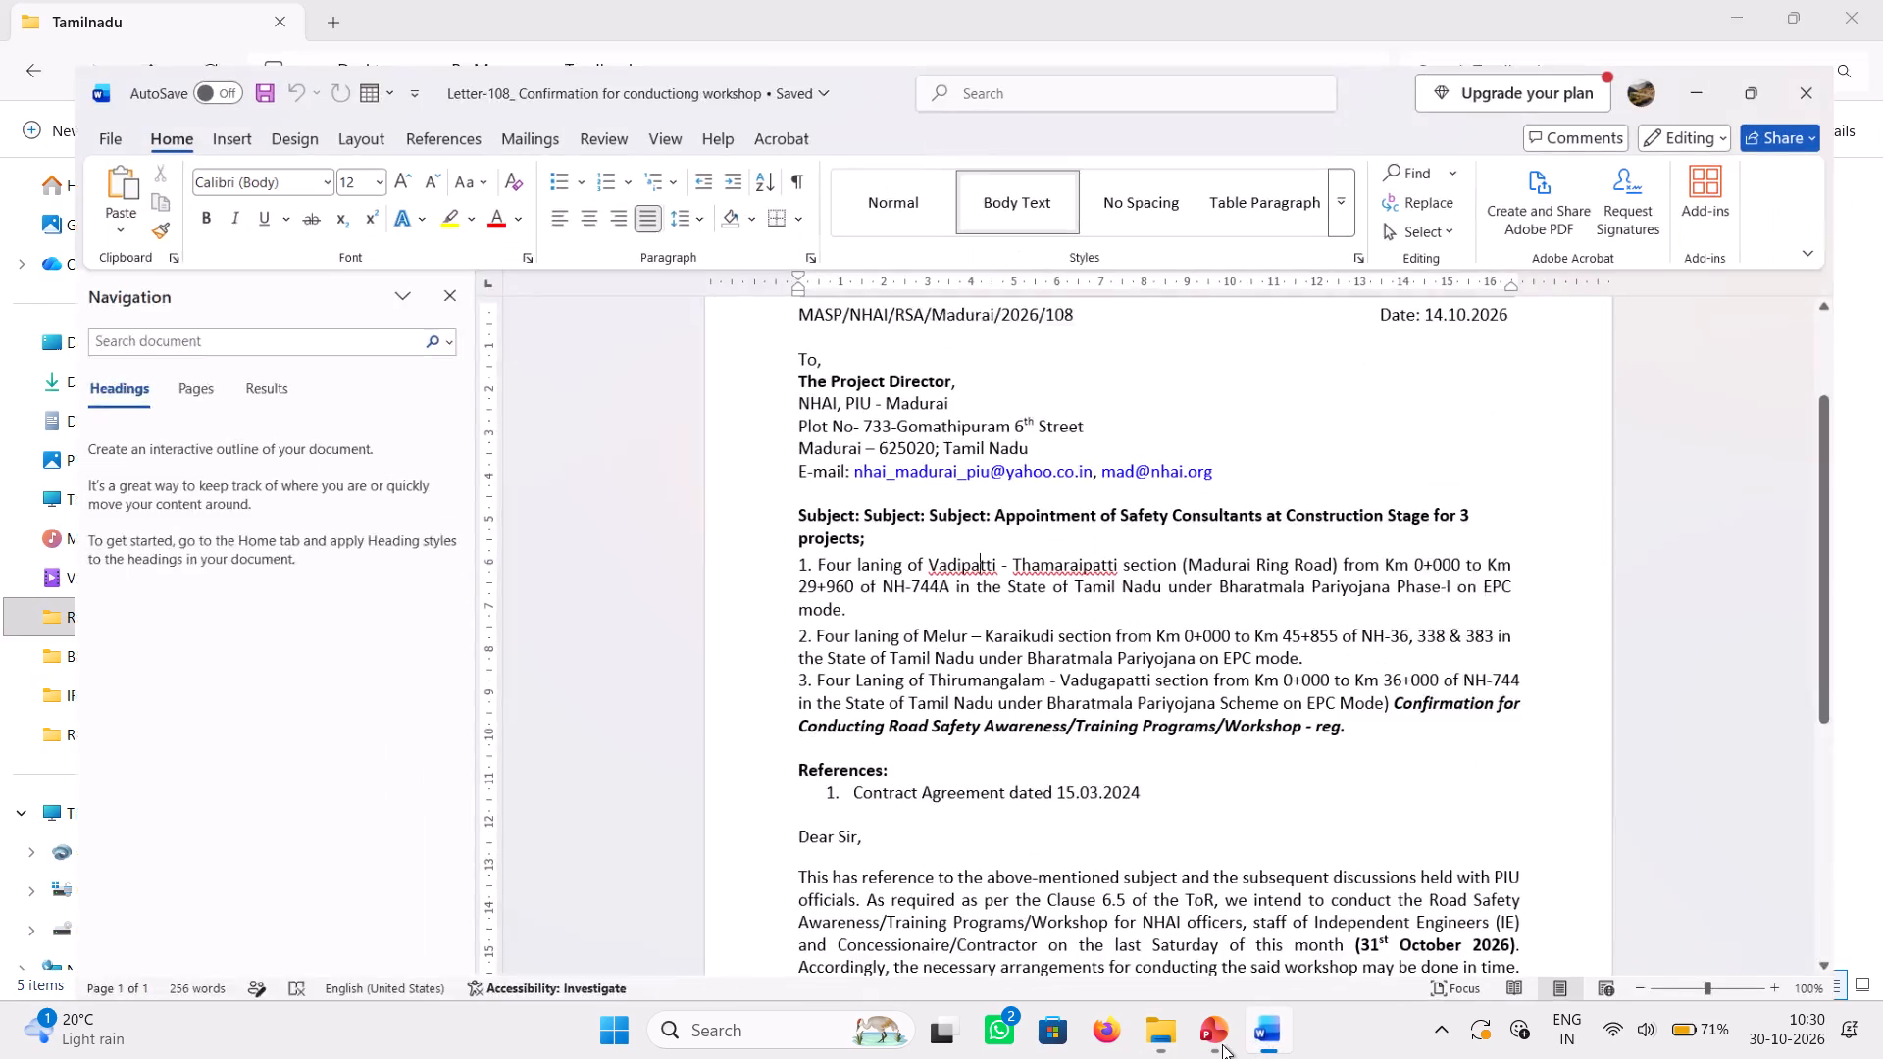
pyautogui.click(1214, 1043)
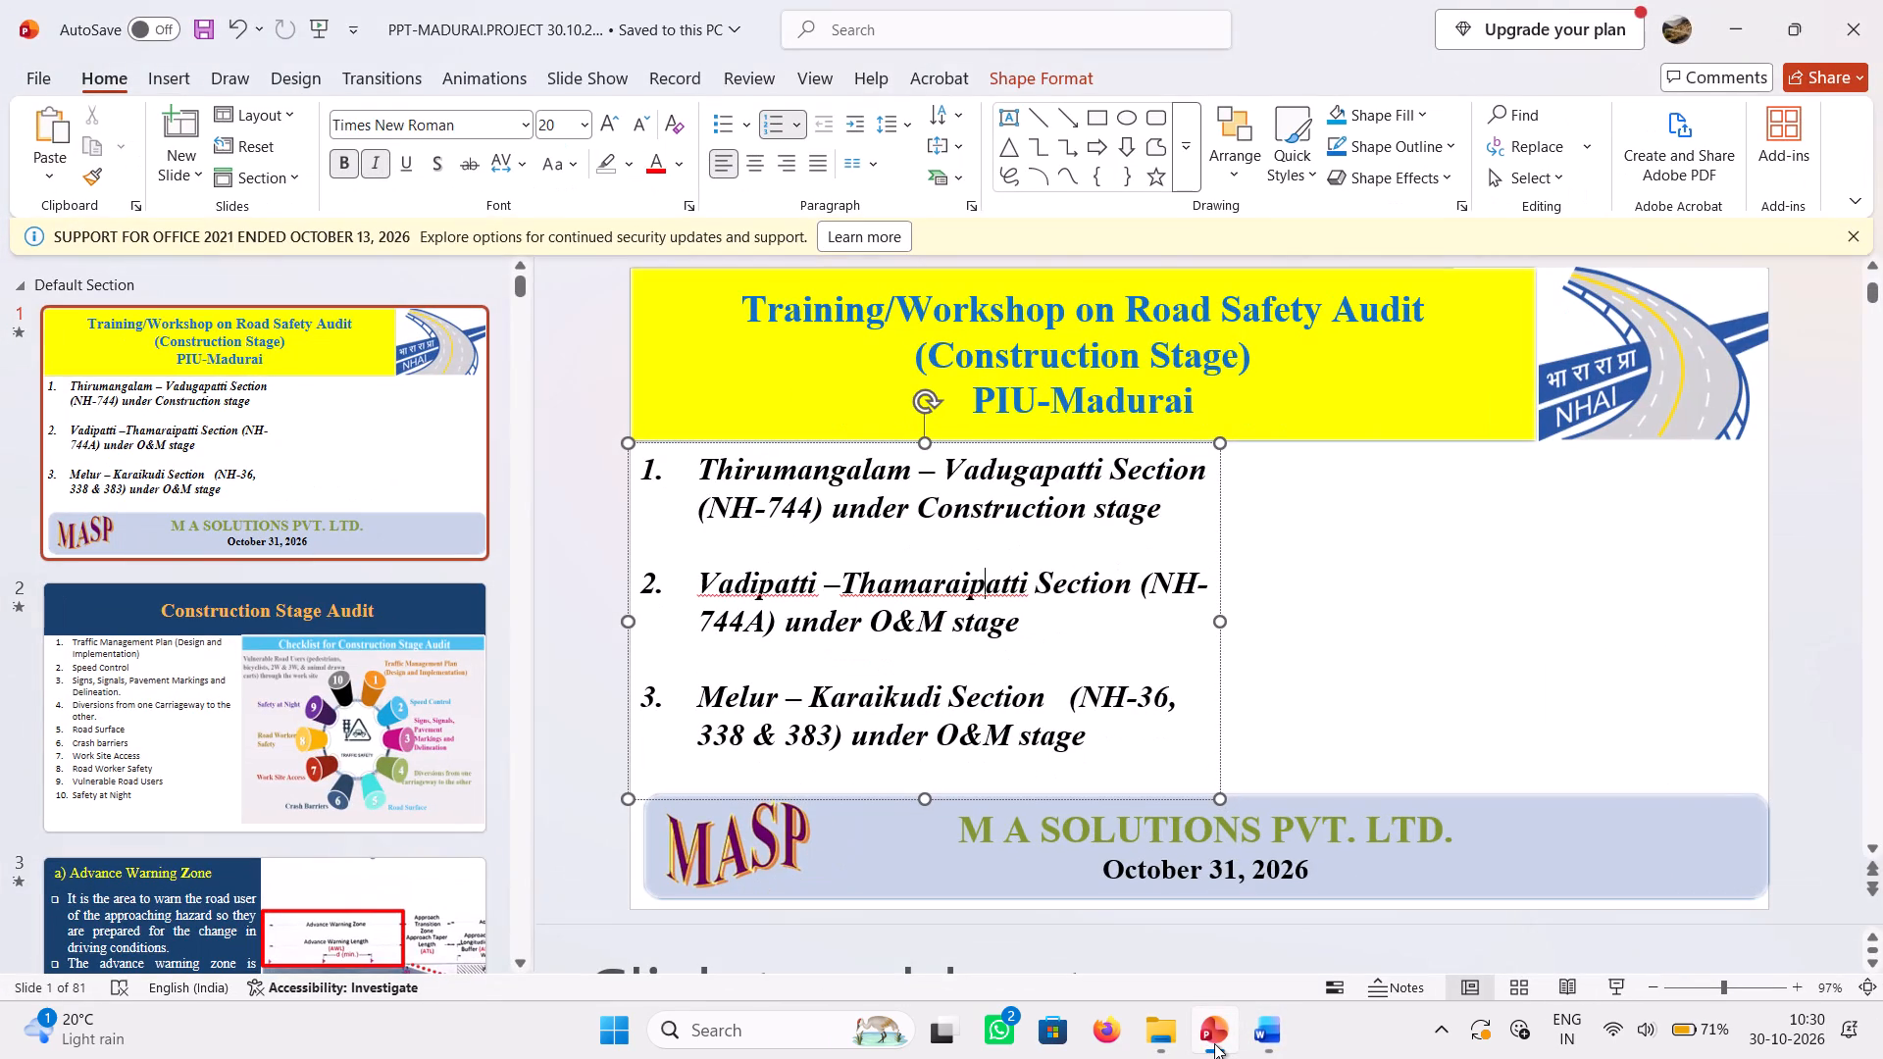
pyautogui.click(1253, 1035)
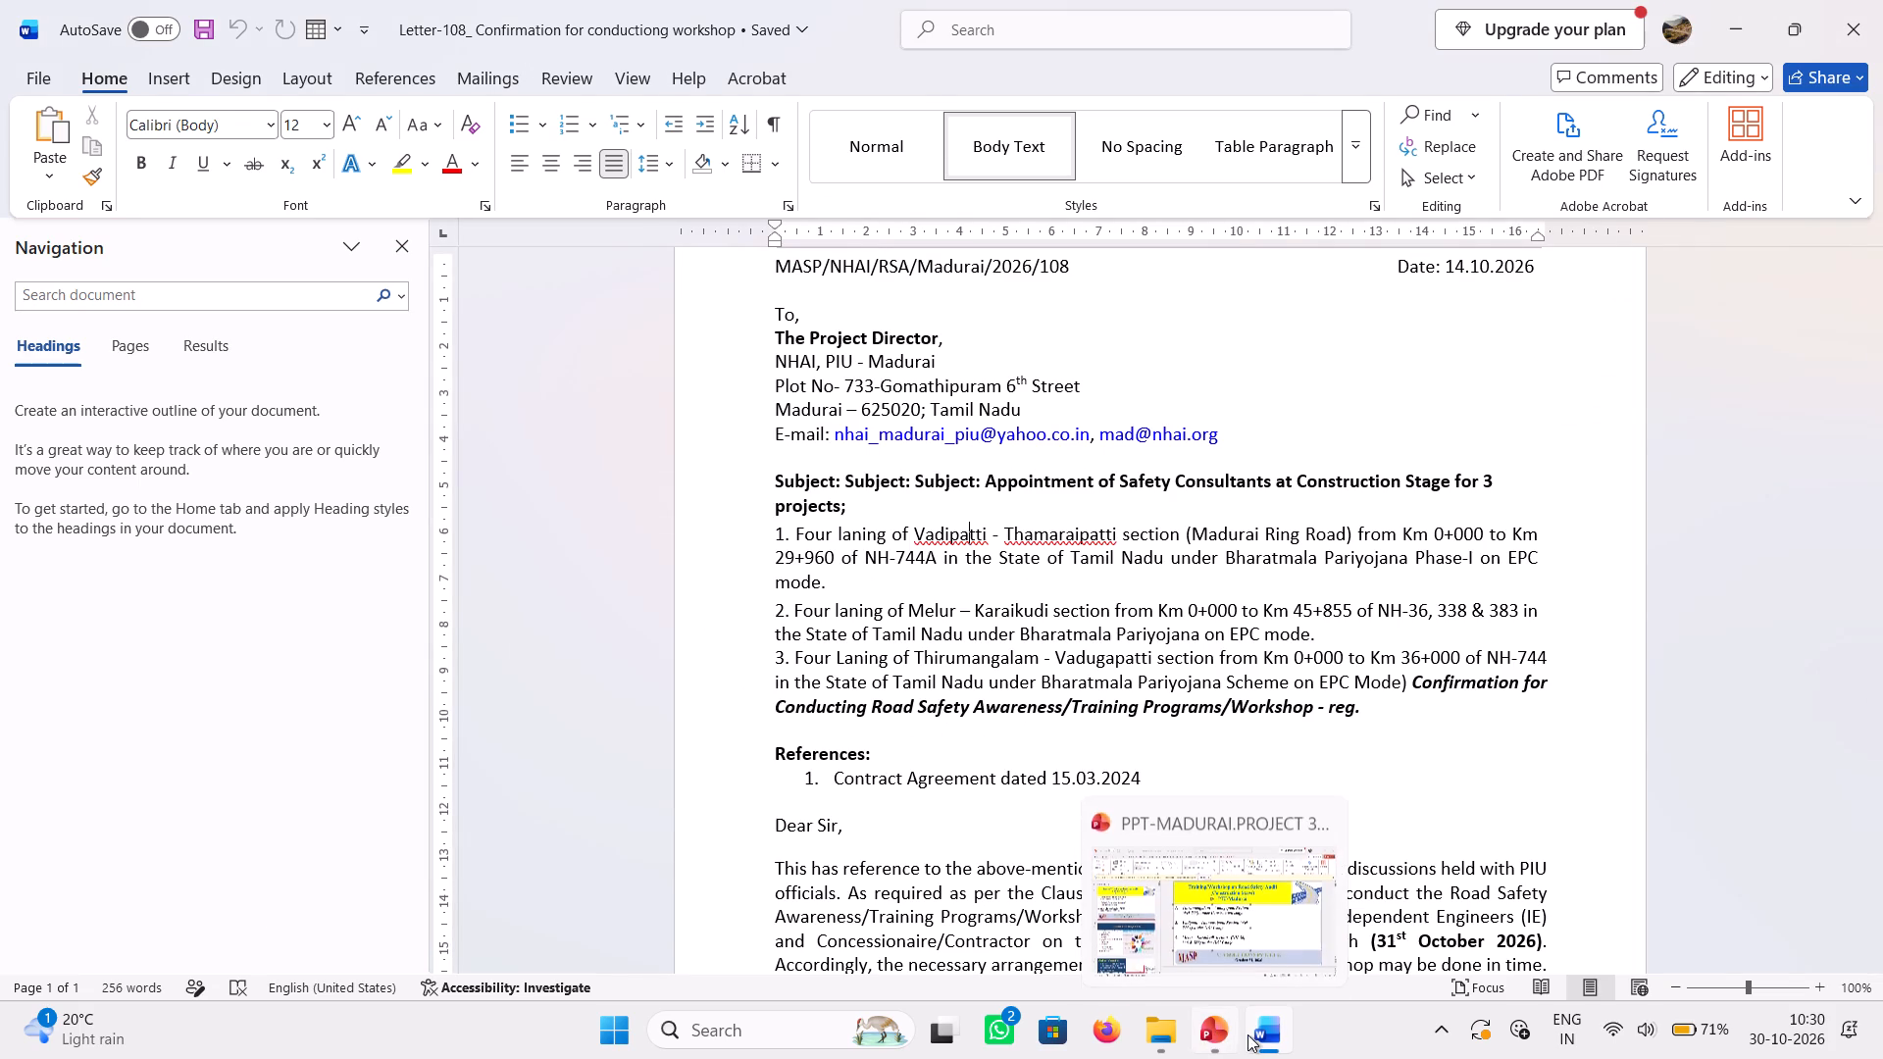
pyautogui.click(1221, 1039)
pyautogui.click(280, 420)
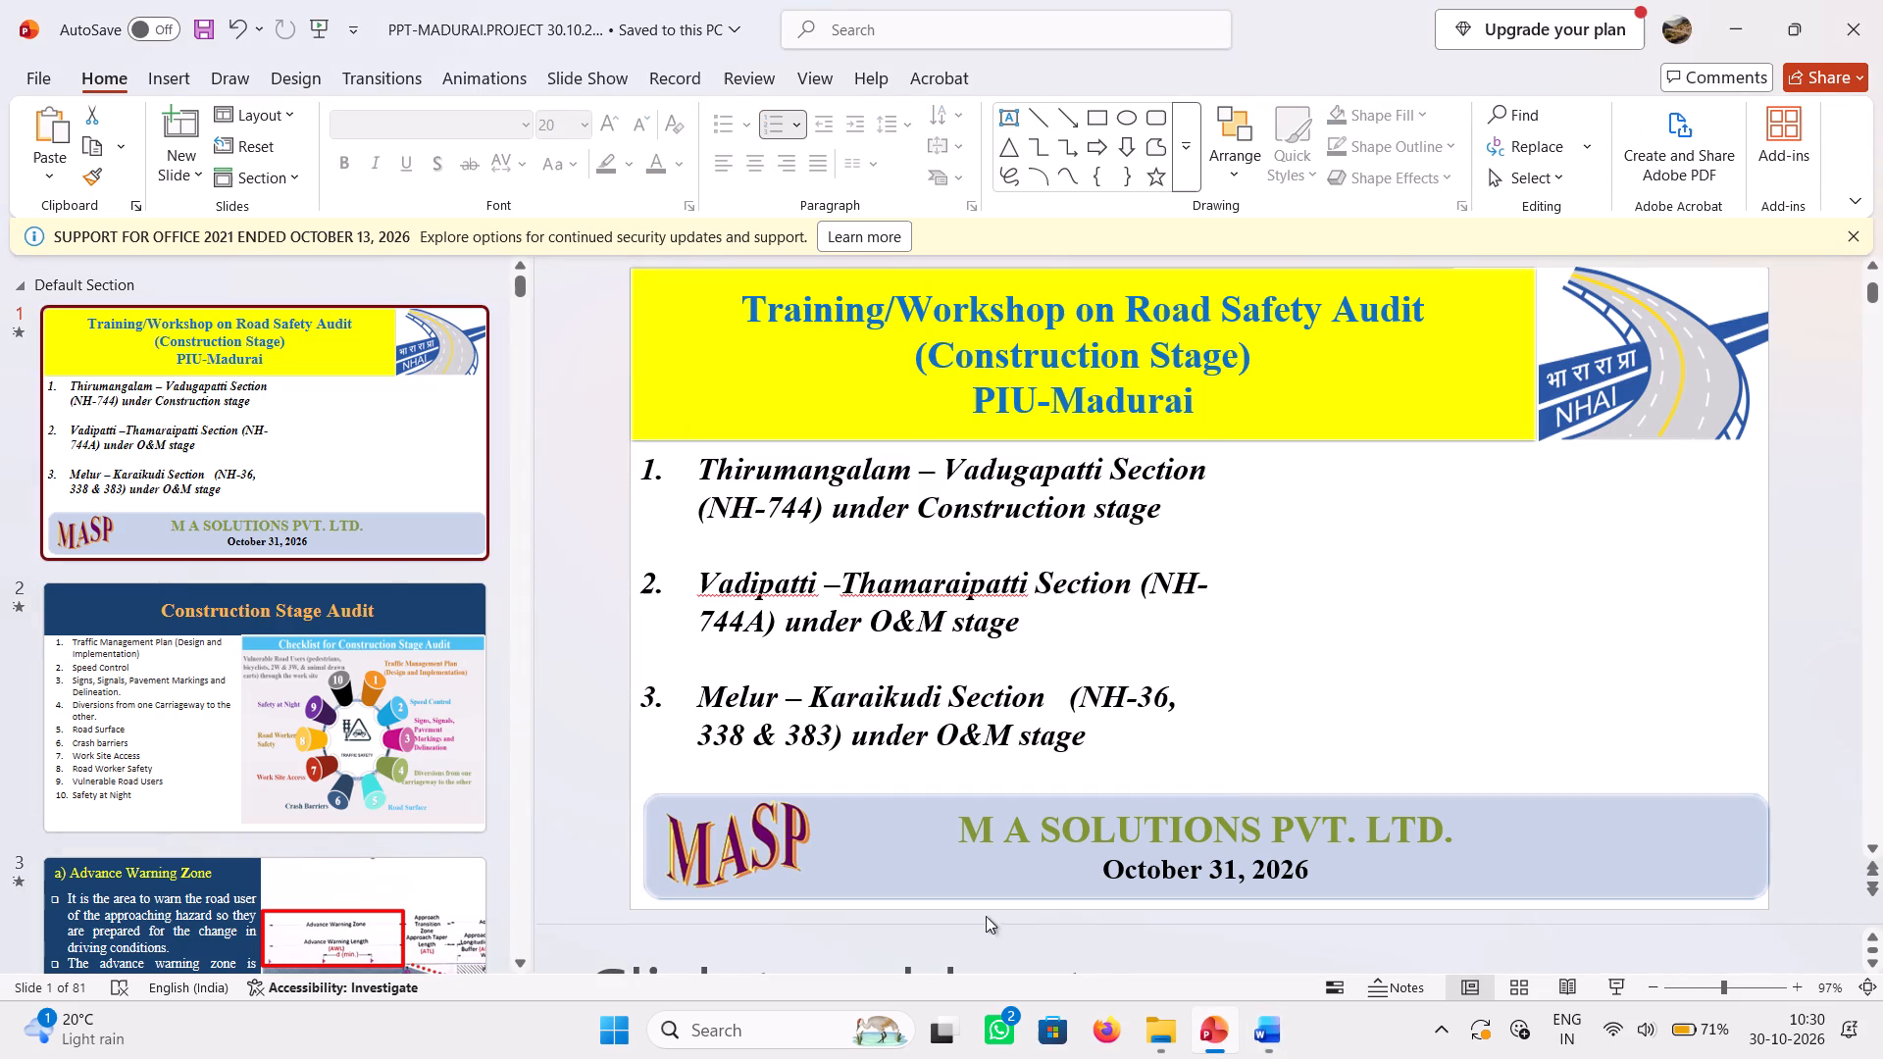
# In File Explorer, browse the melur PRECOD and VADIPATTI PRECOD folders and open the Vadipatti Word draft pre-opening stage audit report.
pyautogui.click(1157, 1042)
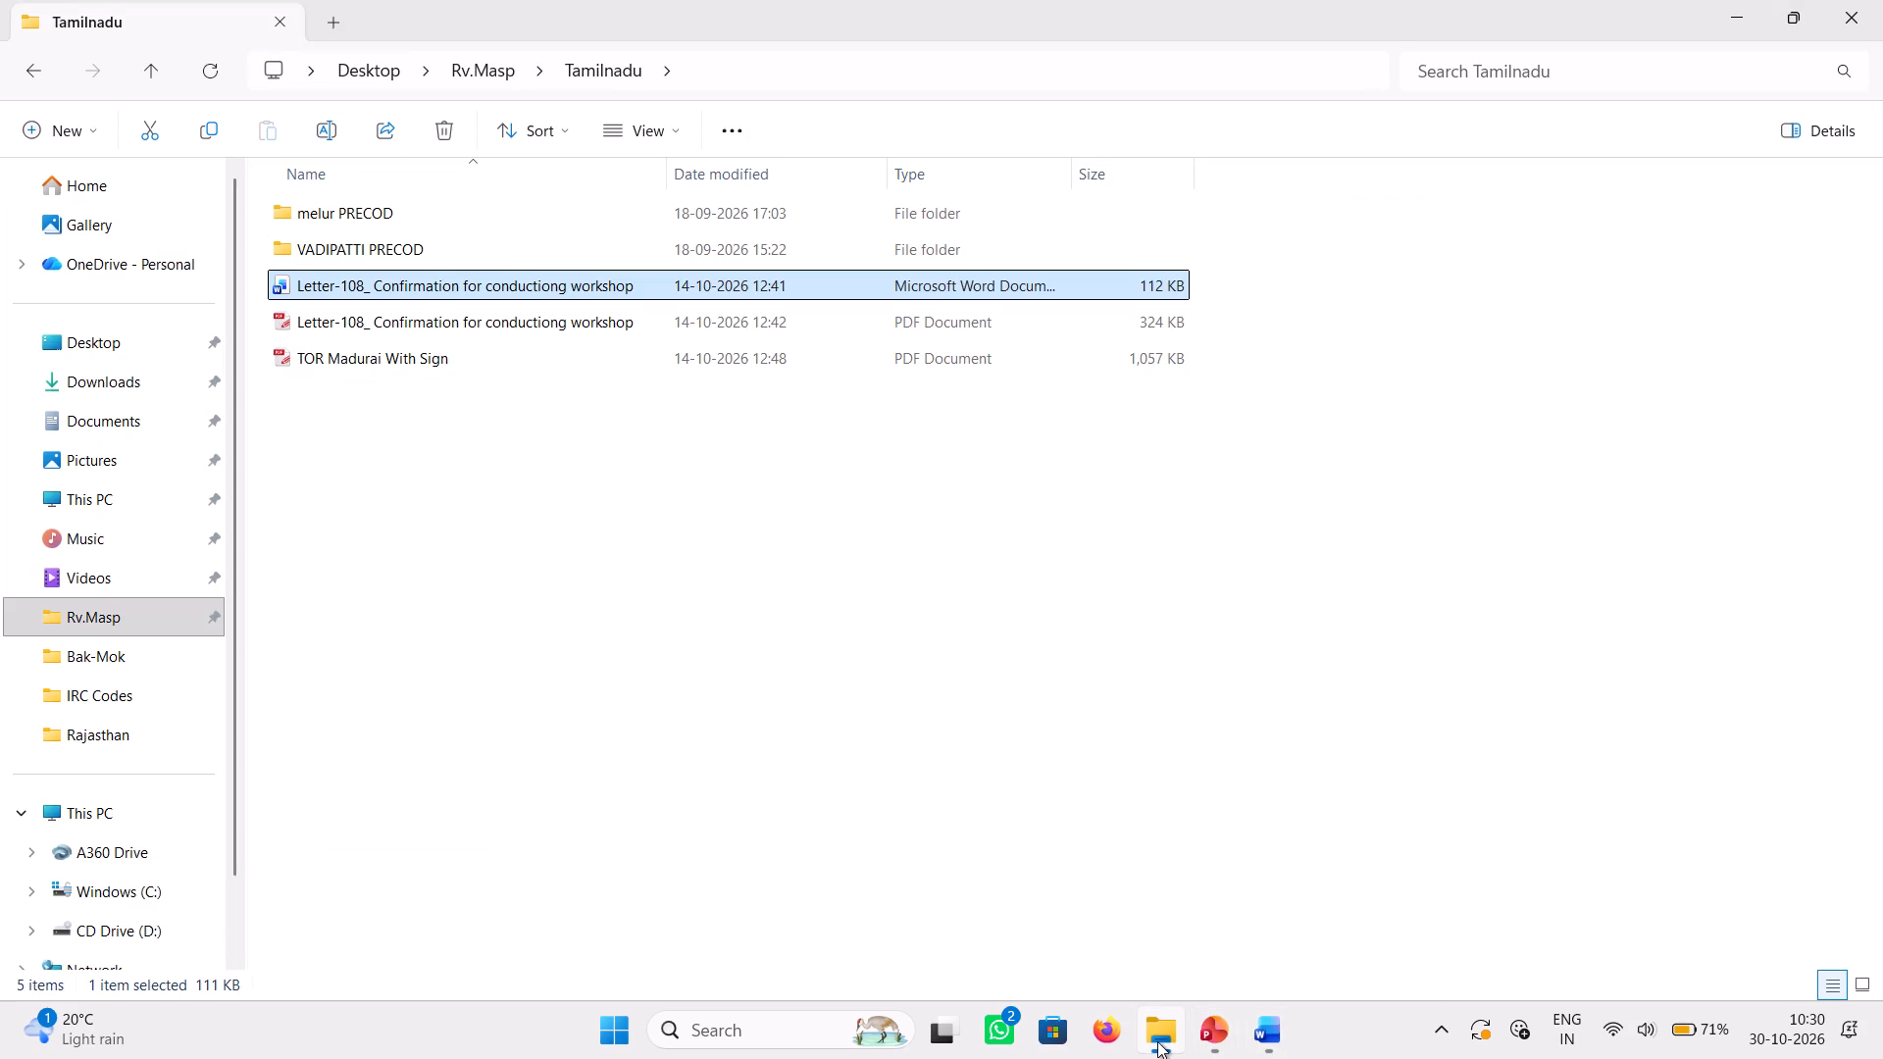
pyautogui.click(1265, 1031)
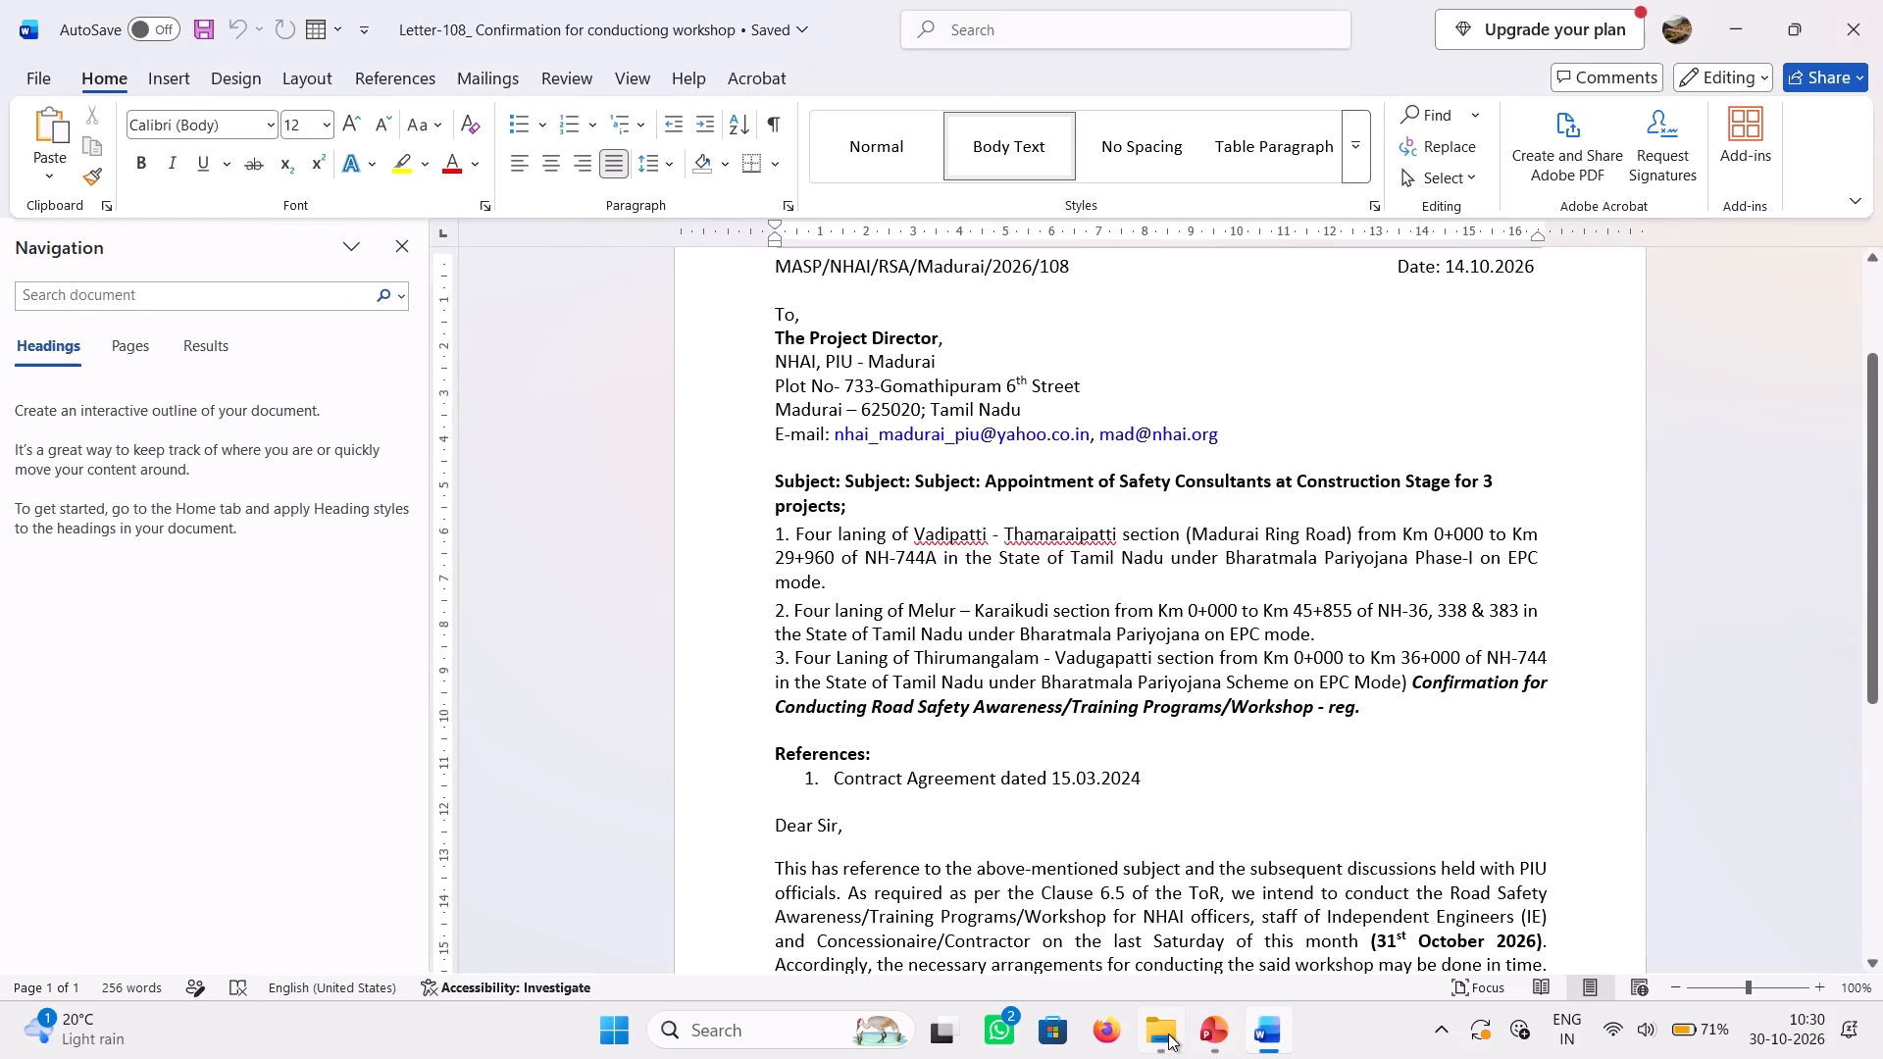
pyautogui.click(1168, 1034)
pyautogui.doubleClick(361, 218)
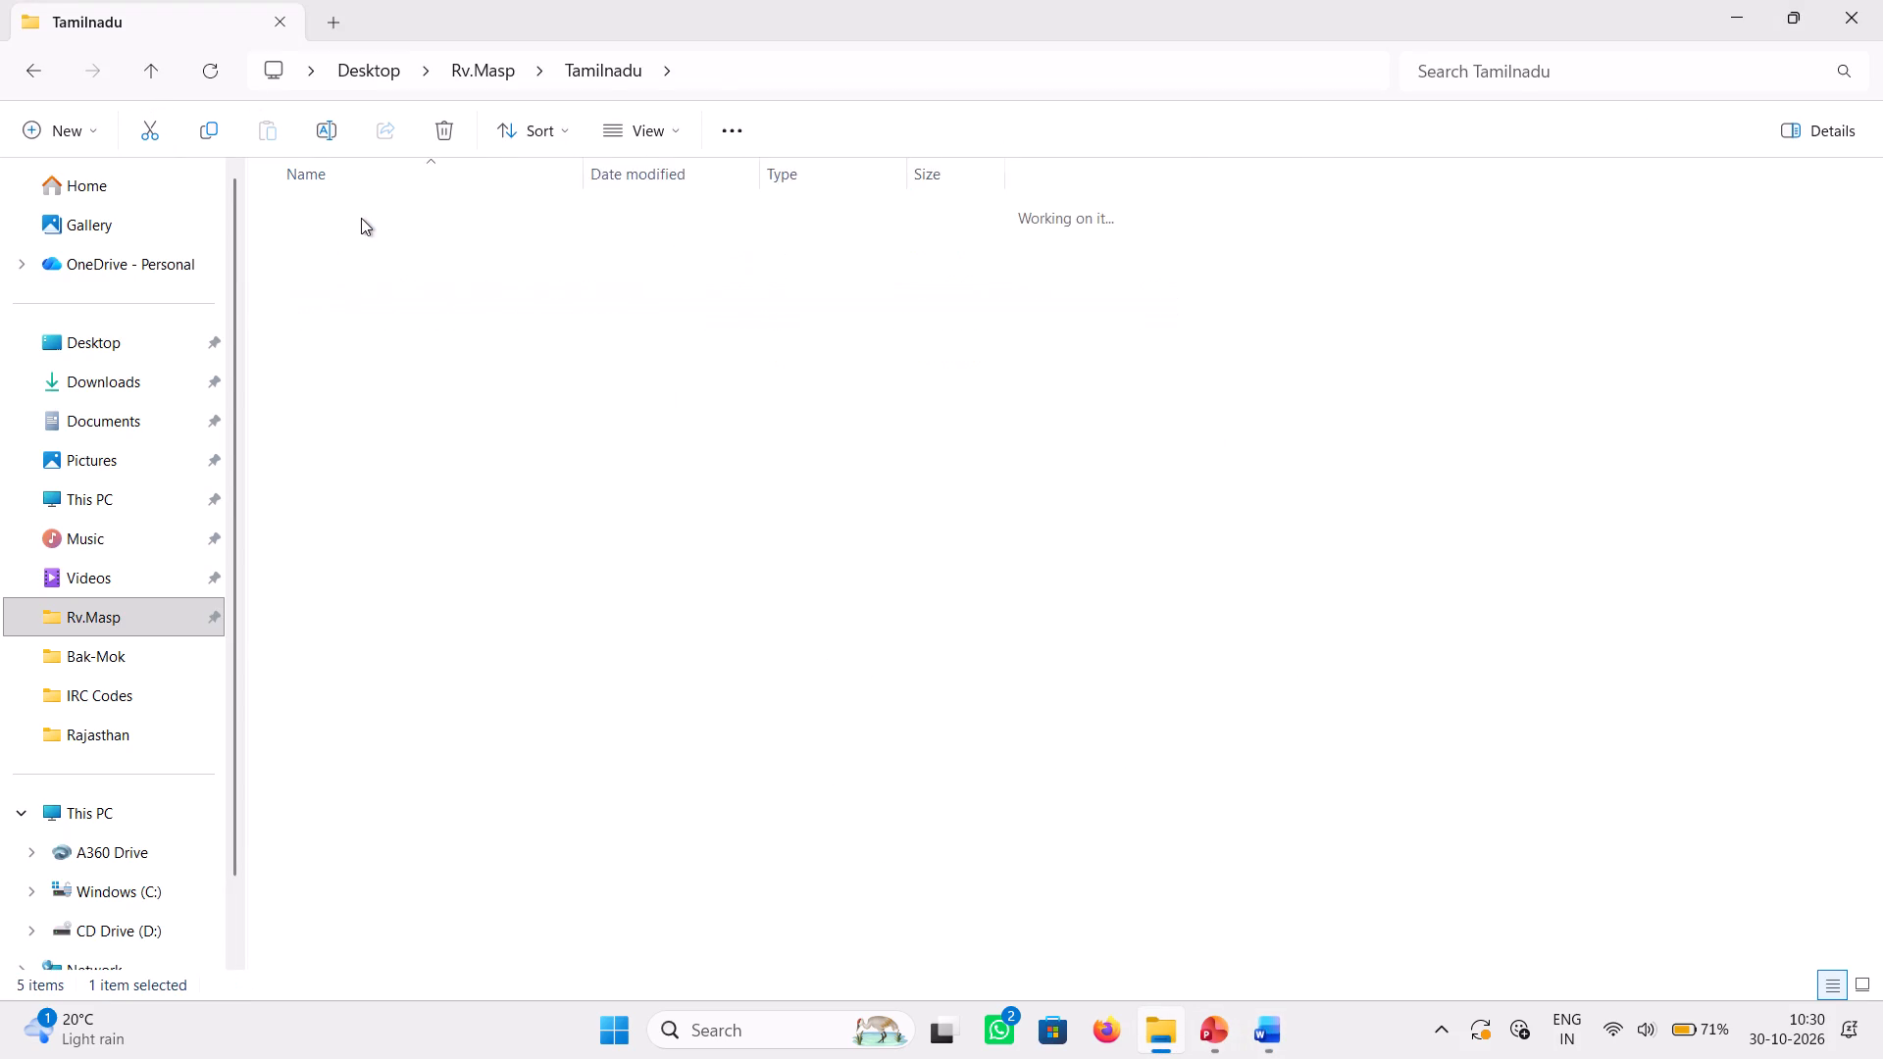
pyautogui.doubleClick(361, 218)
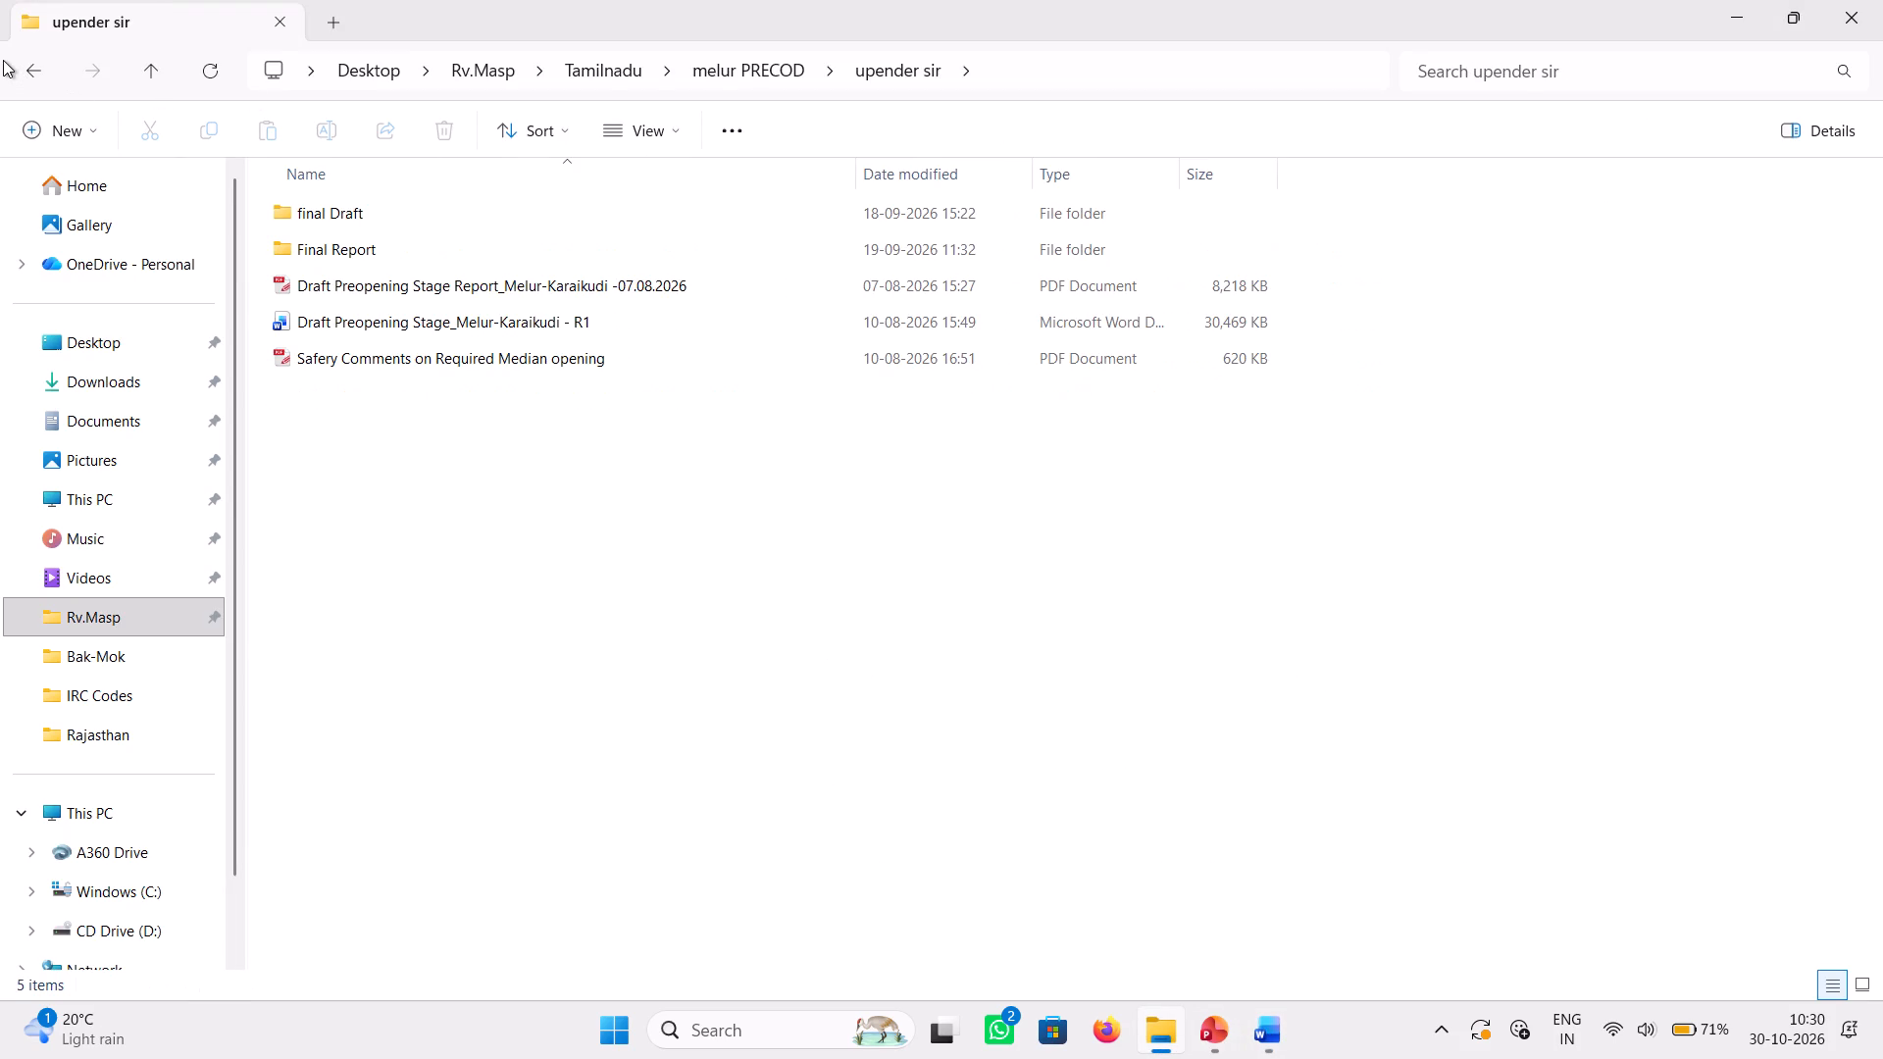
pyautogui.click(16, 70)
pyautogui.click(29, 81)
pyautogui.doubleClick(382, 260)
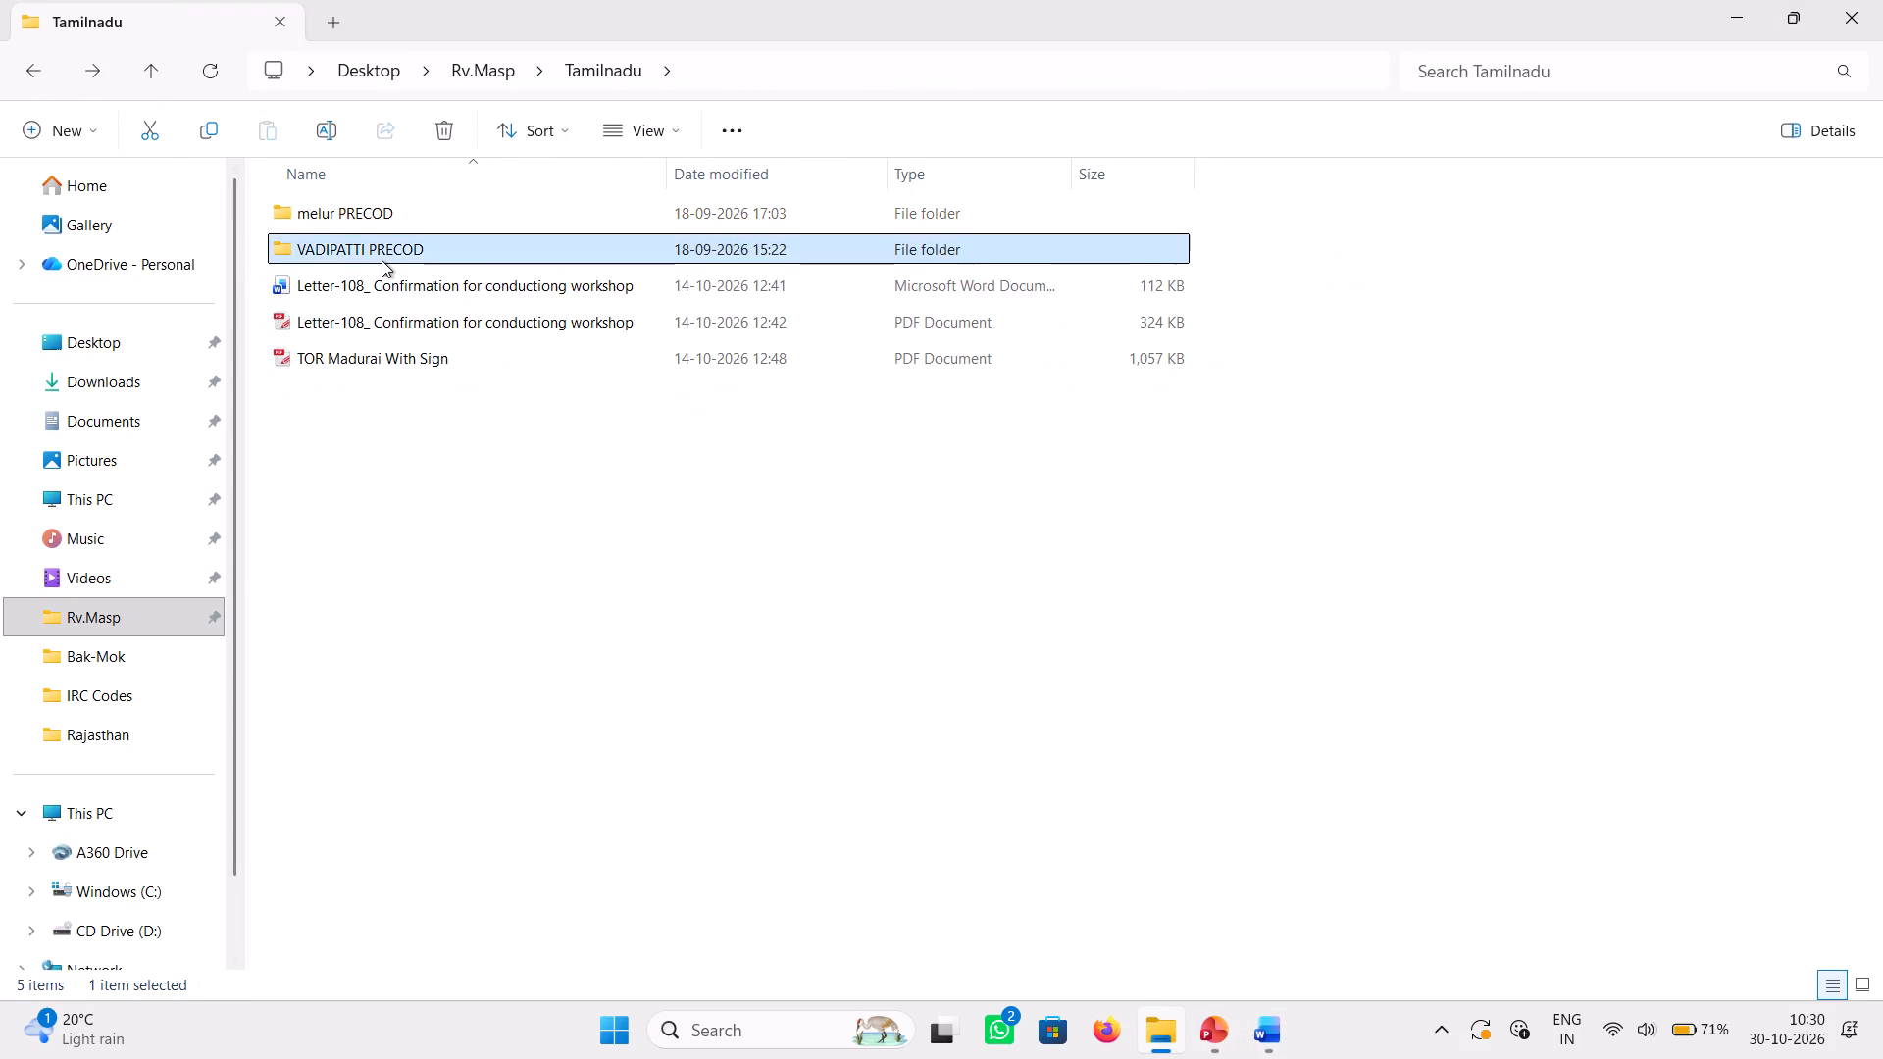
pyautogui.doubleClick(365, 213)
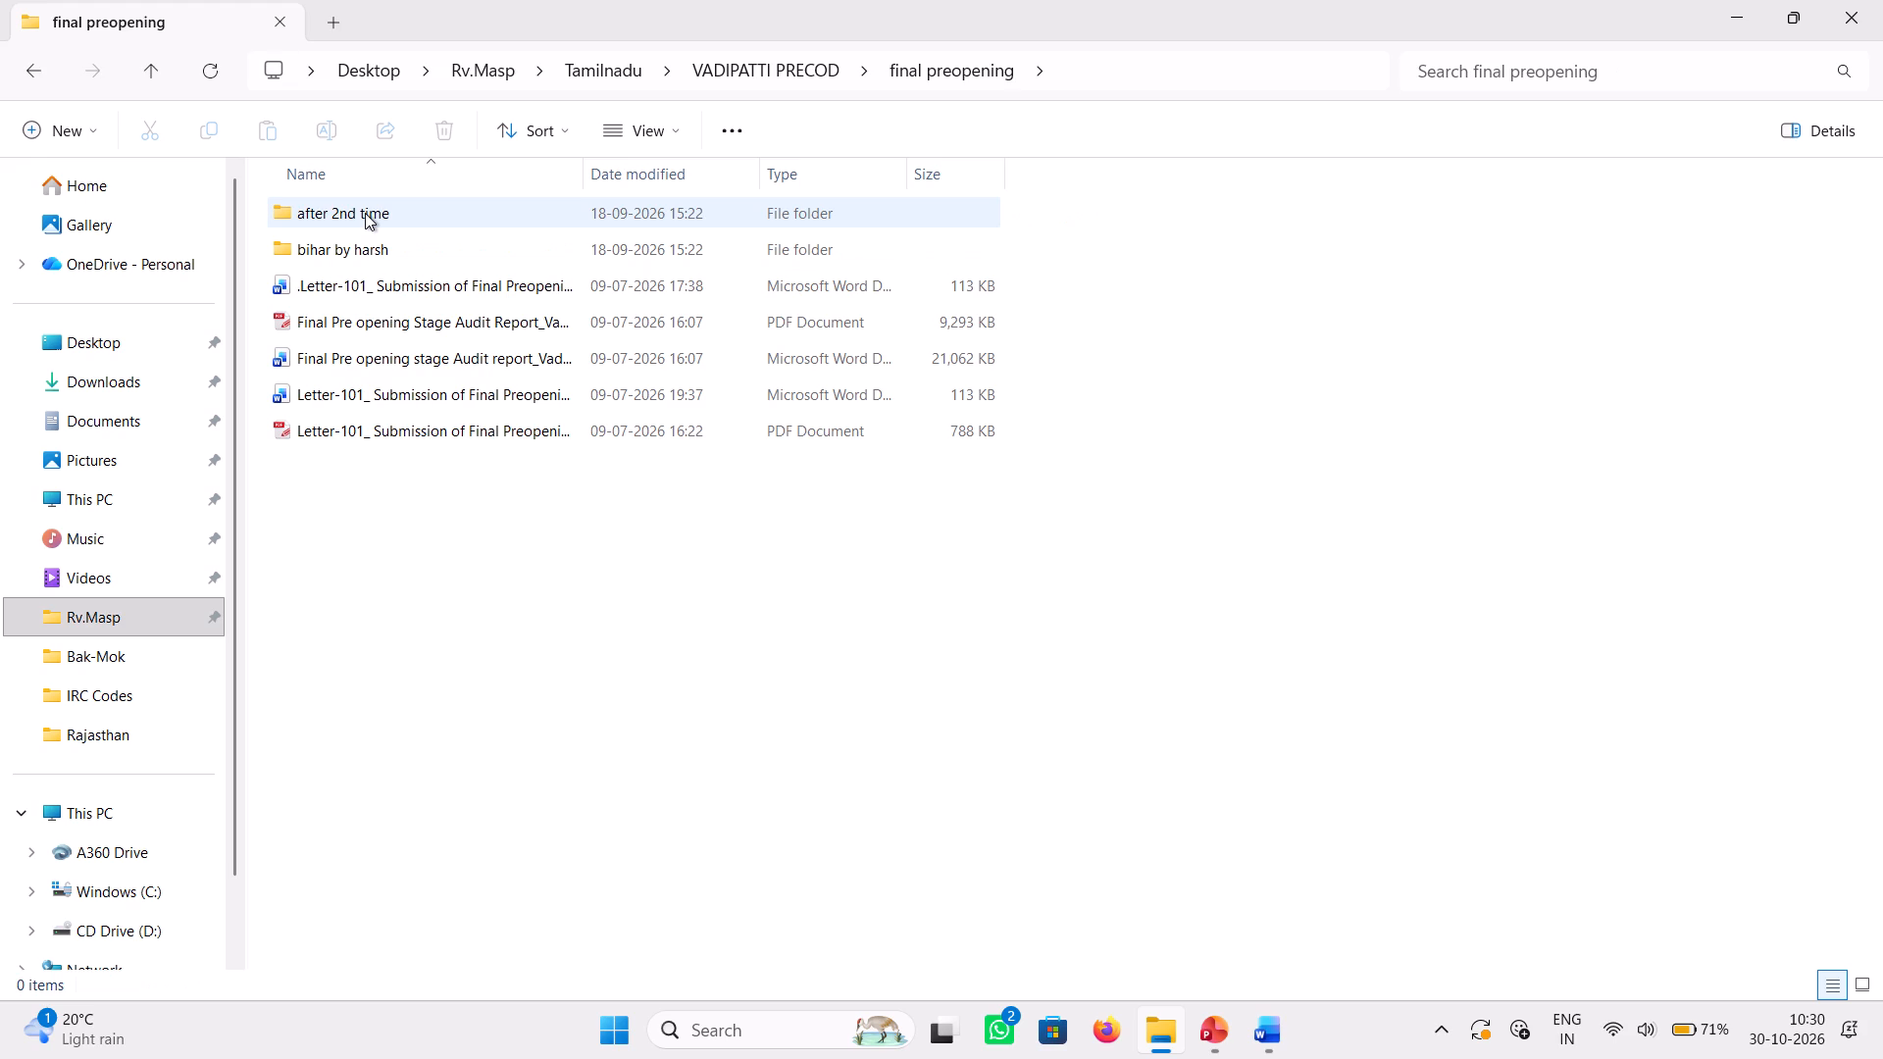
pyautogui.doubleClick(385, 220)
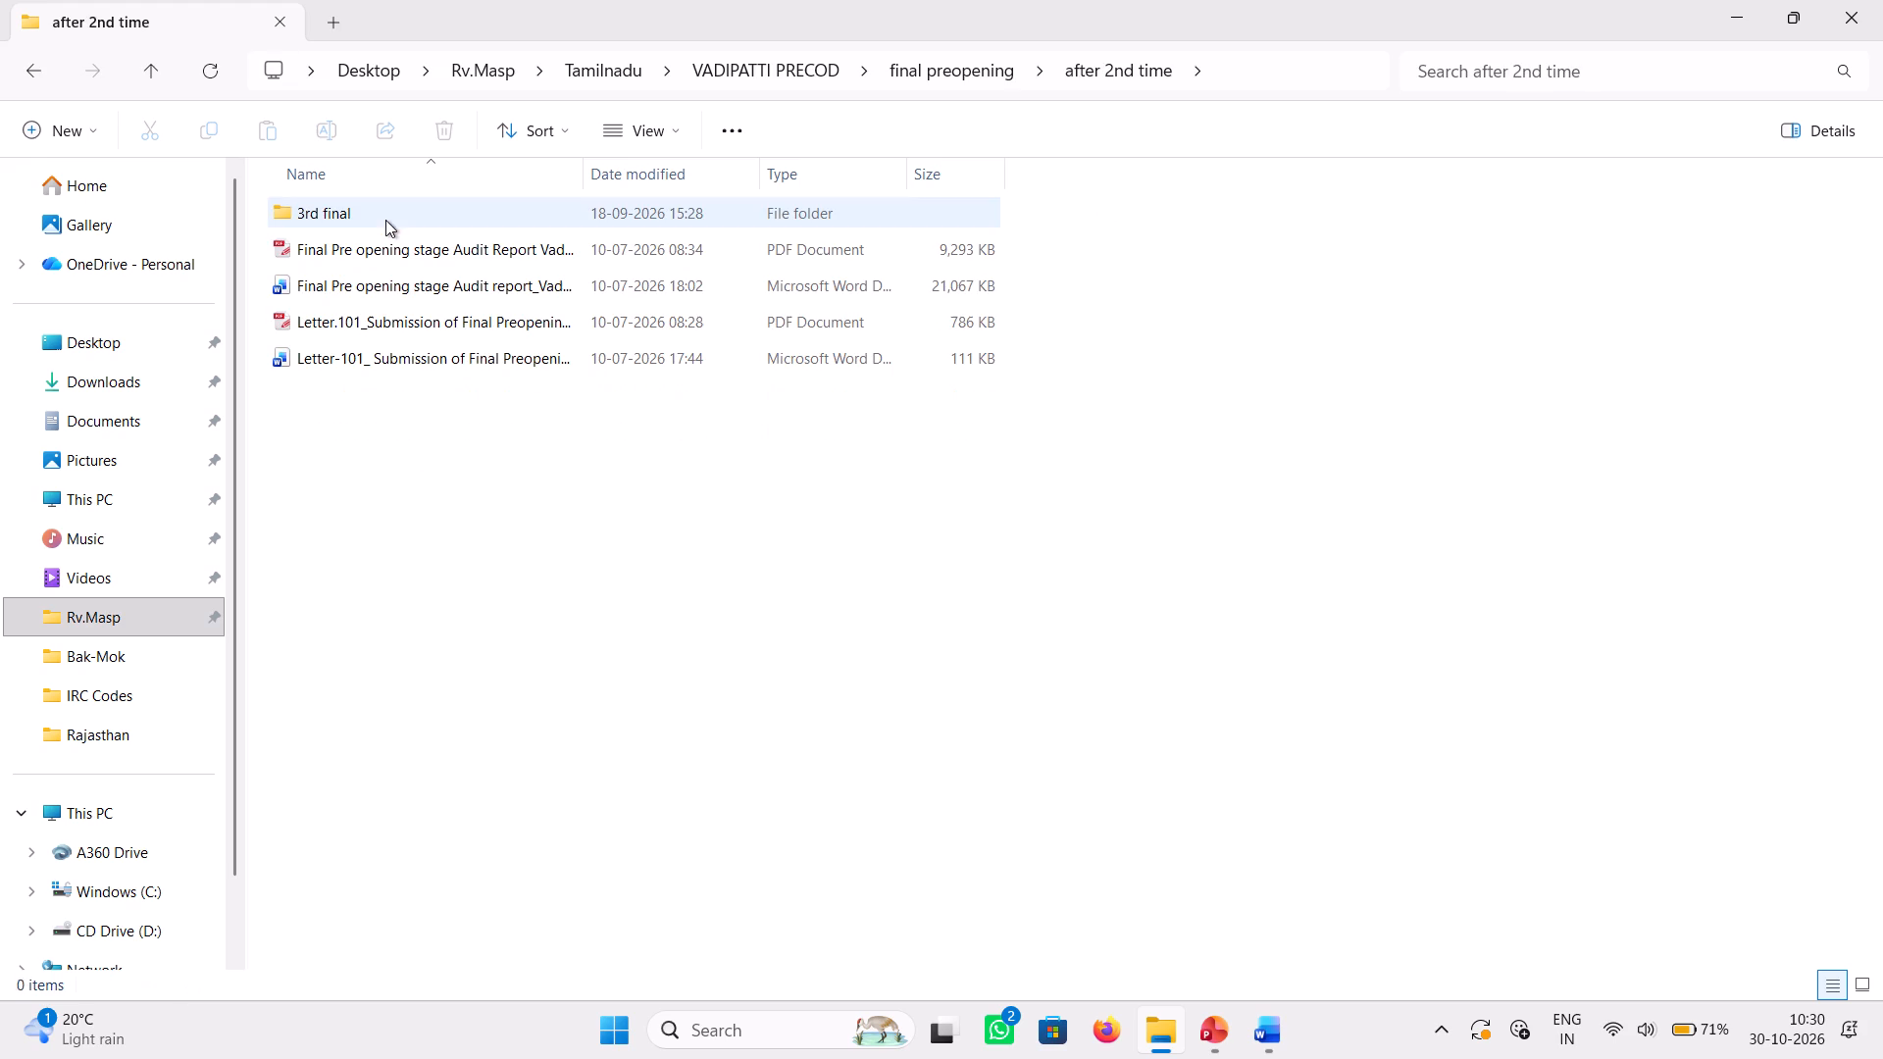
pyautogui.doubleClick(337, 225)
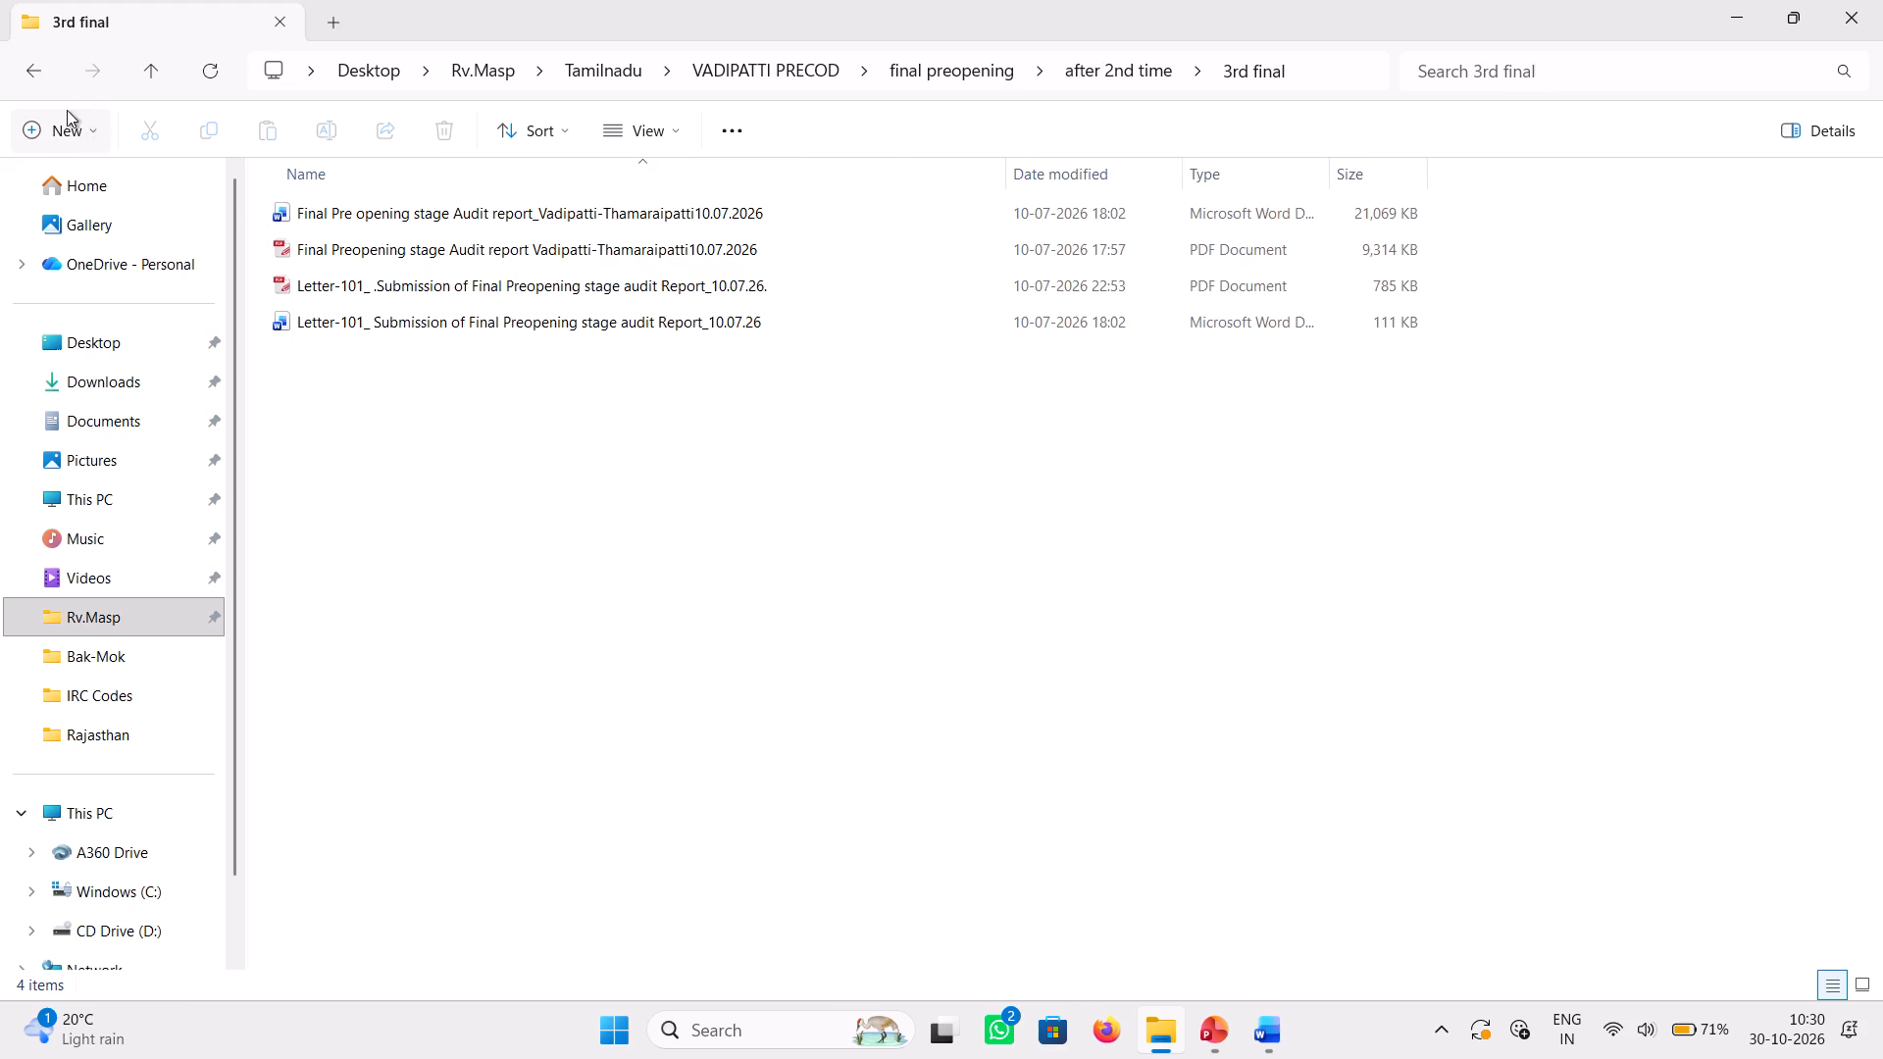
pyautogui.doubleClick(41, 62)
pyautogui.click(41, 62)
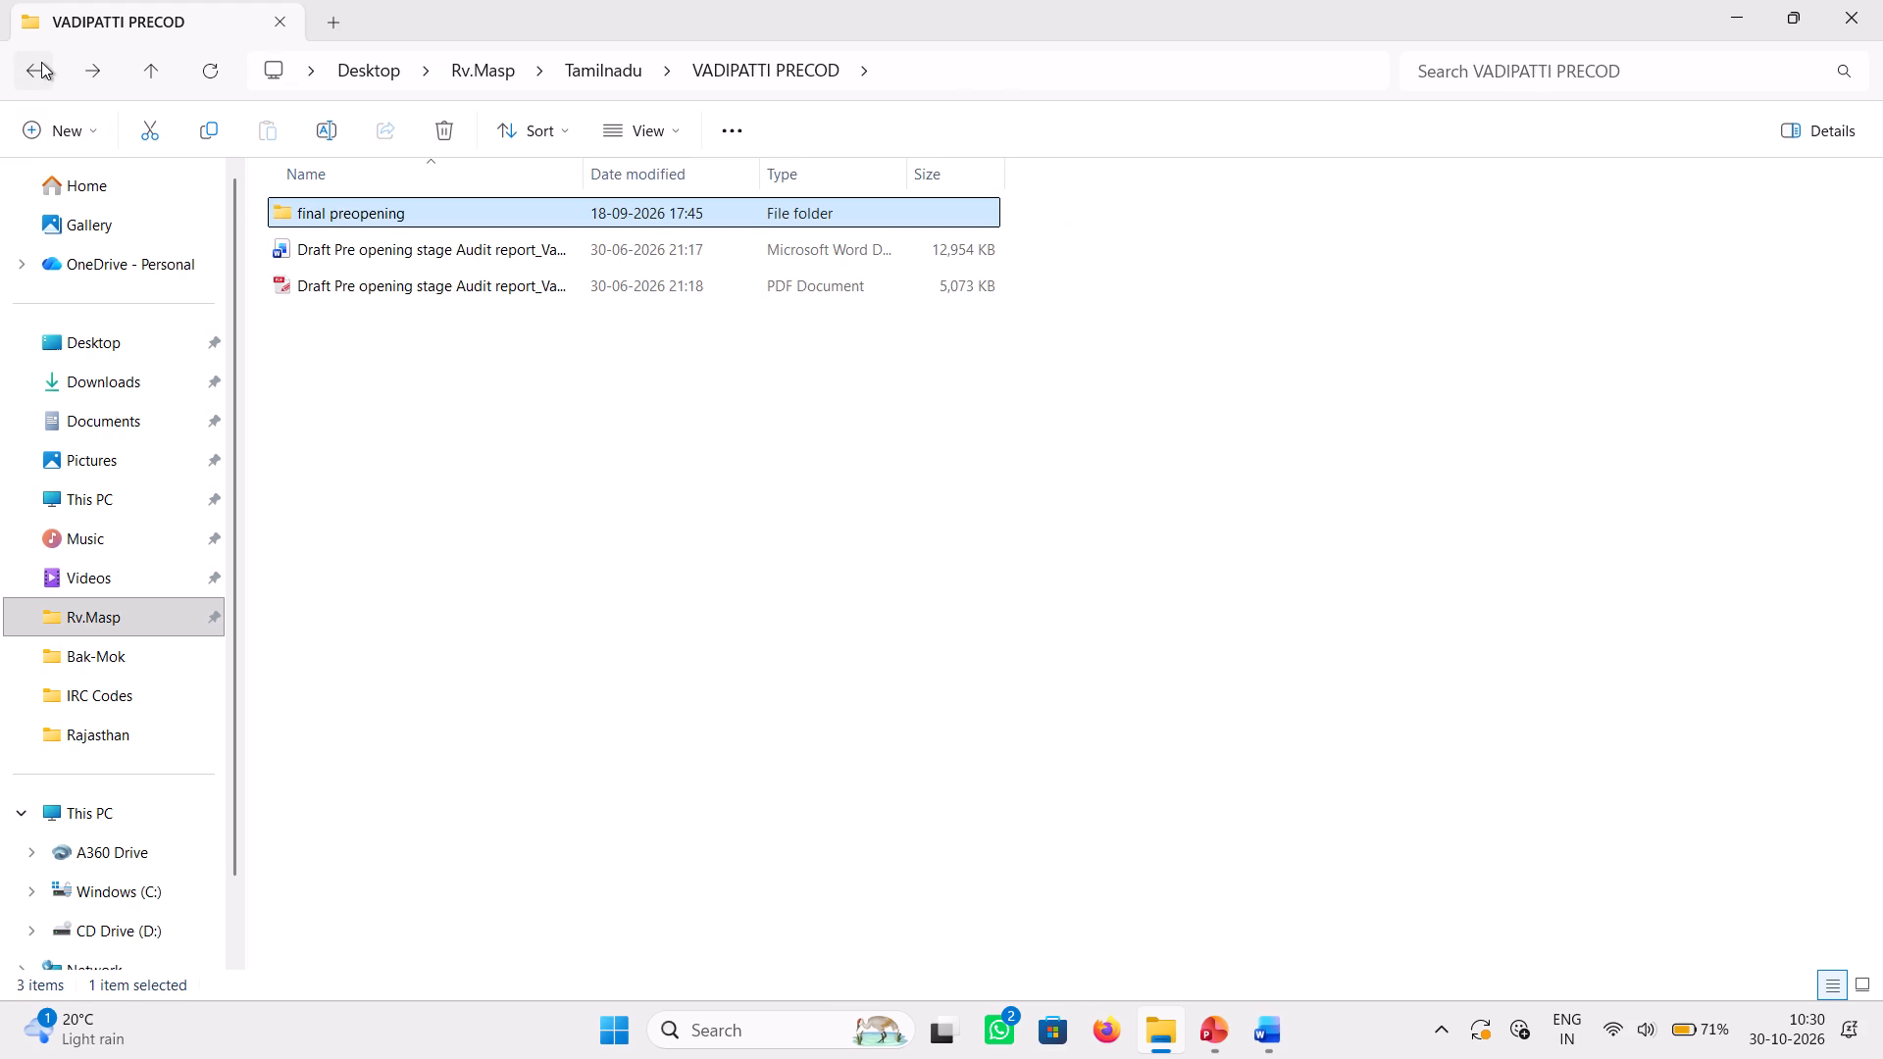
pyautogui.doubleClick(491, 246)
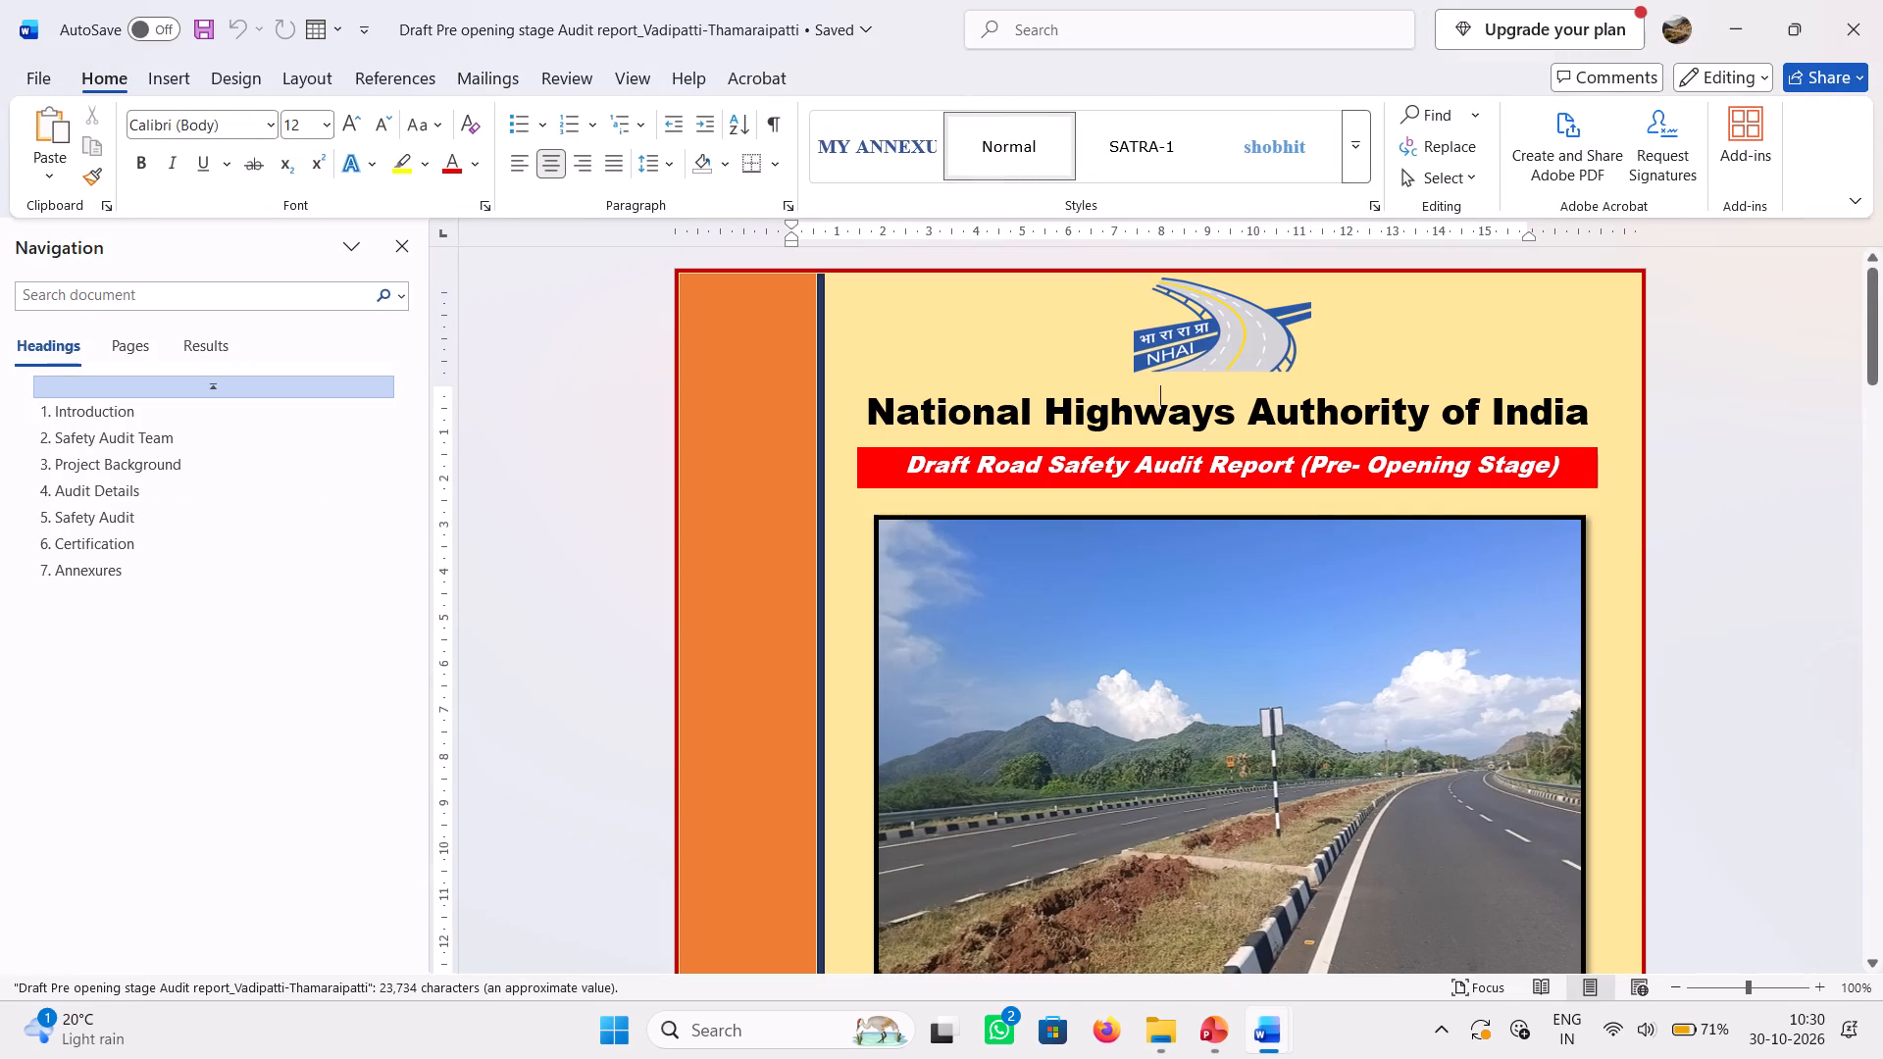
# Copy the highway photo from the draft report's cover page.
pyautogui.scroll(-1, 1182, 551)
pyautogui.click(1322, 634)
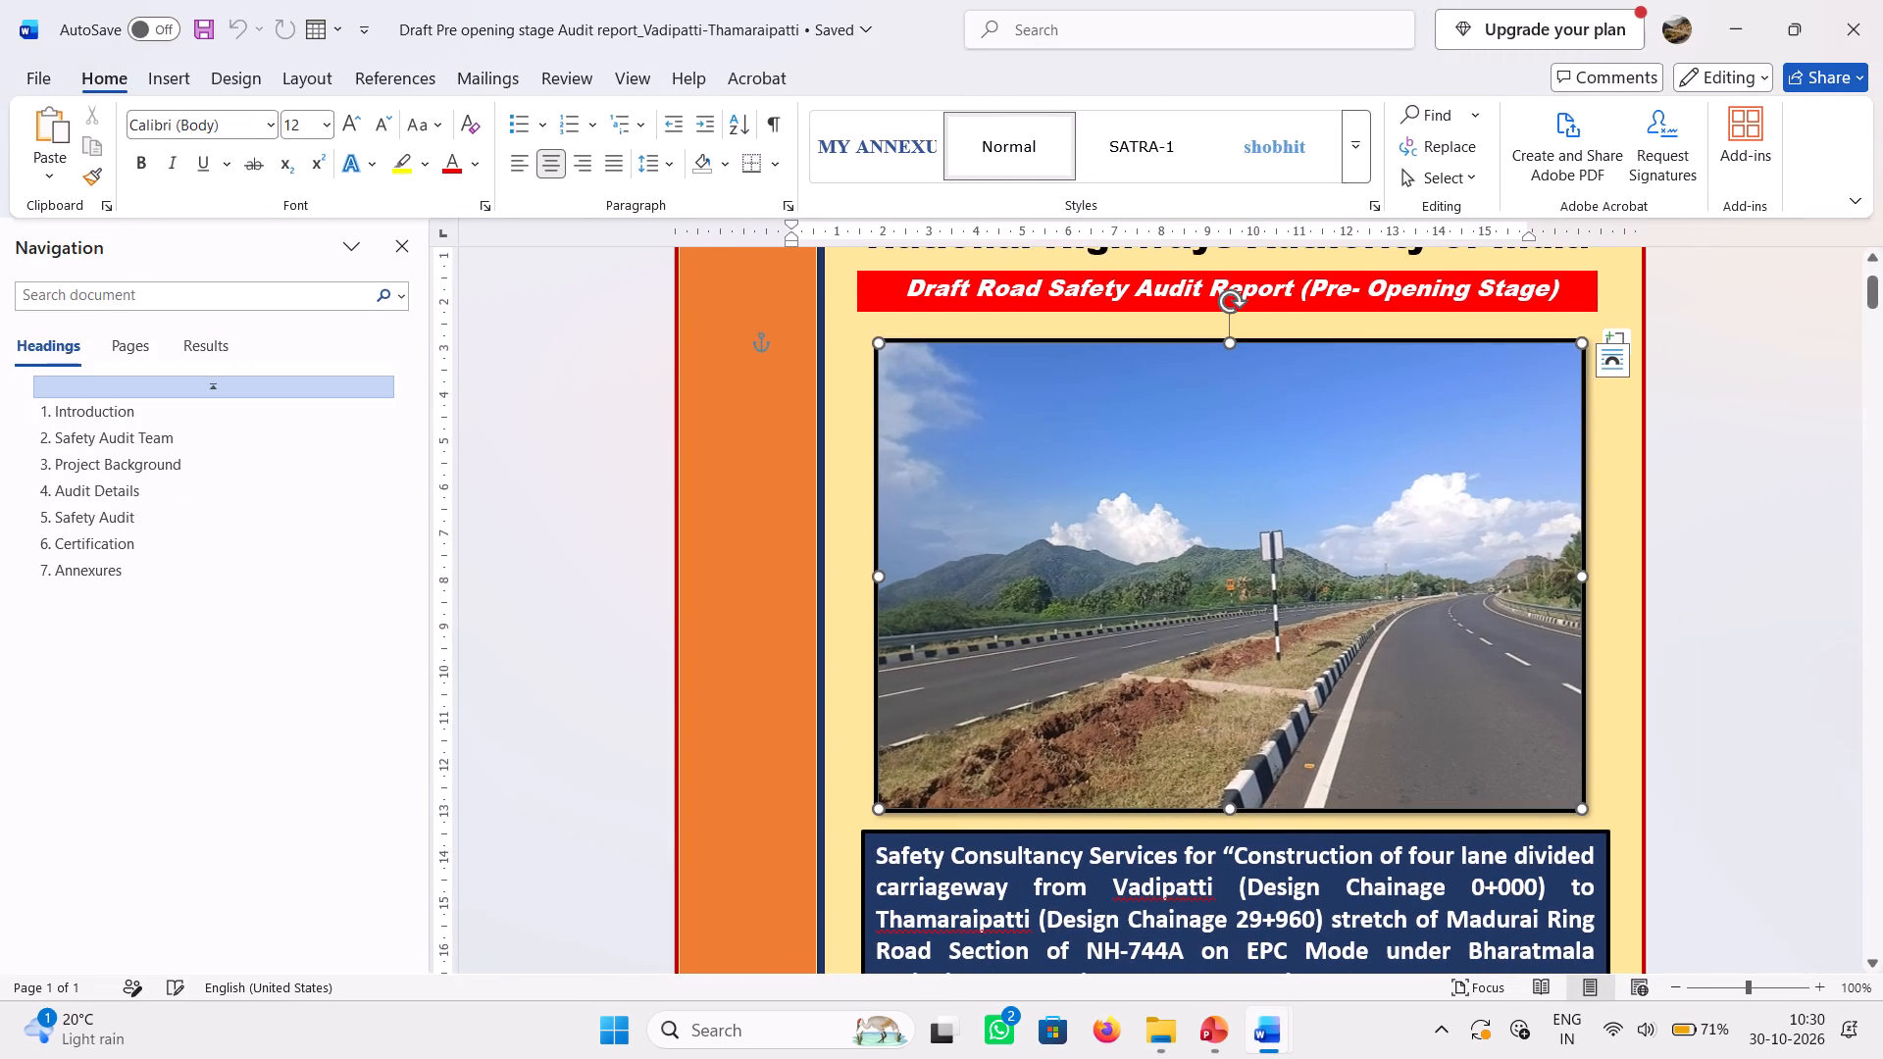
pyautogui.hotkey('ctrl', 'c')
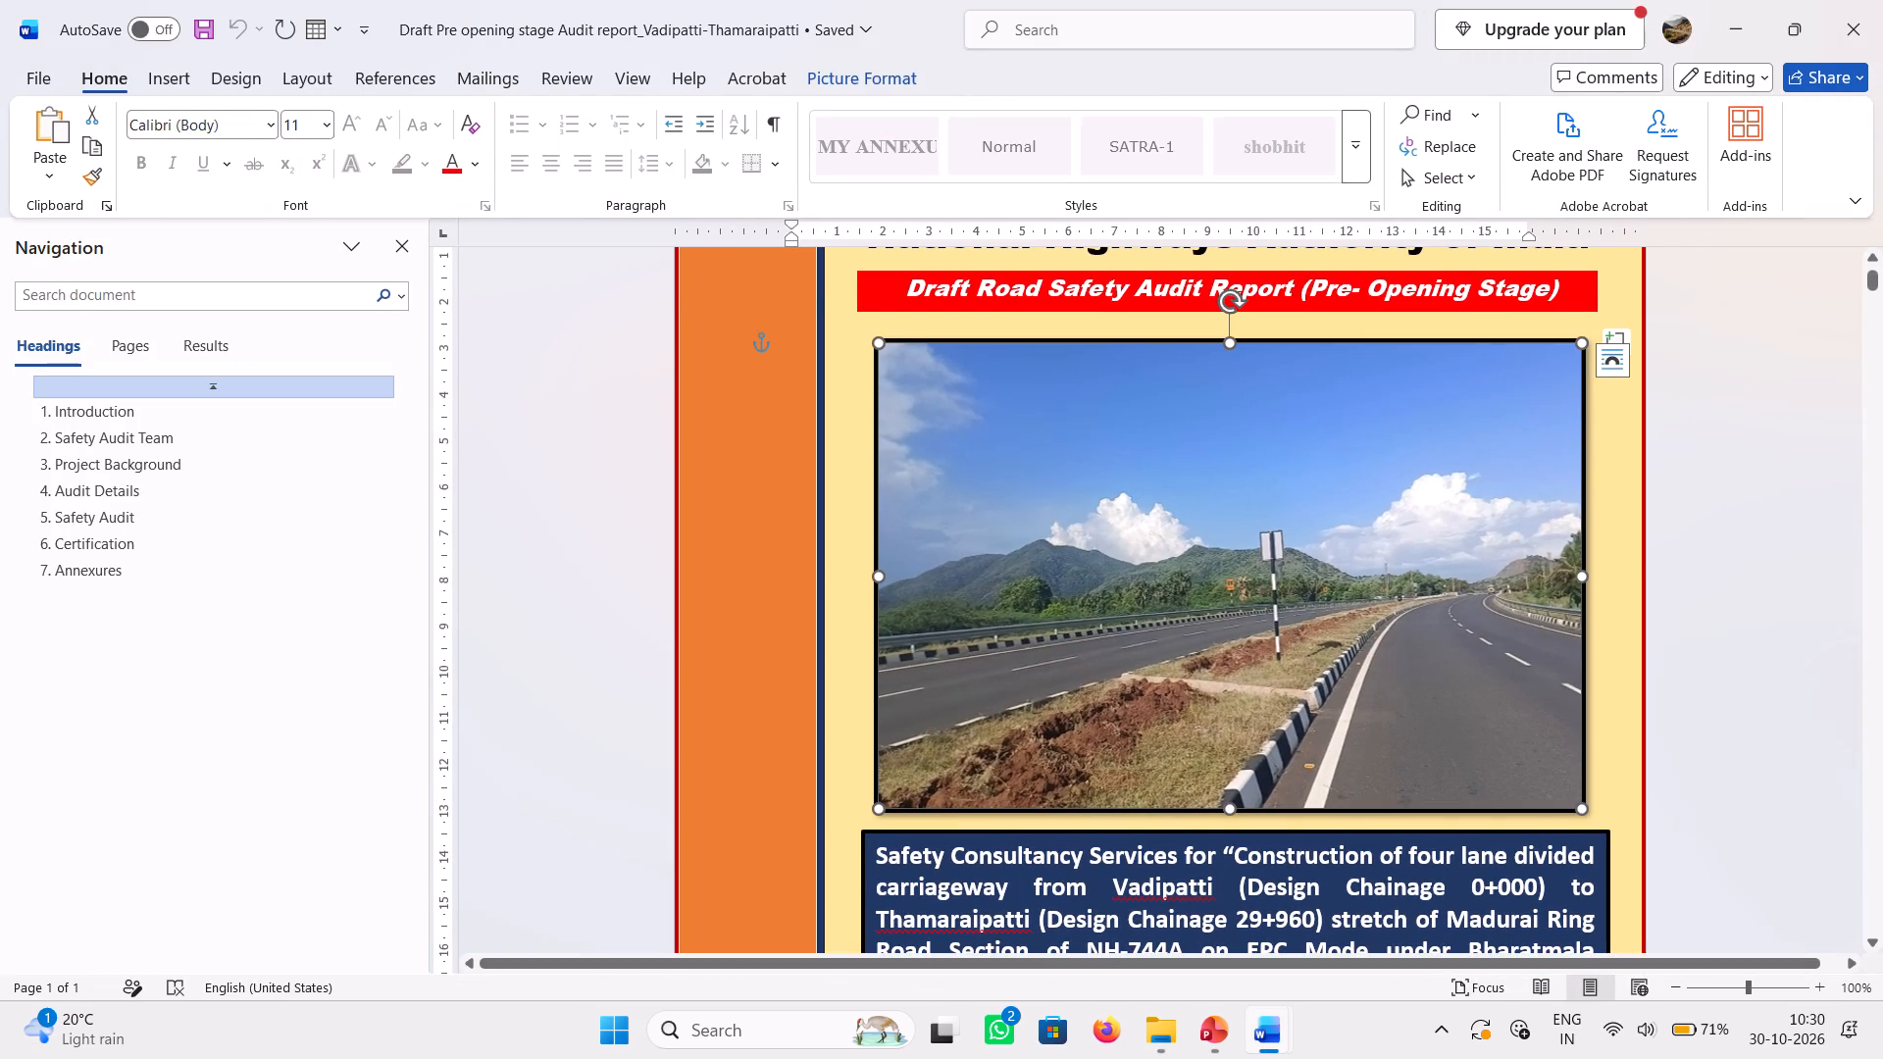
# Look through the draft report's Safety Audit section, examining the site photos, findings and recommendations up to the item at km 28+750.
pyautogui.scroll(-19, 1309, 563)
pyautogui.scroll(-20, 1307, 572)
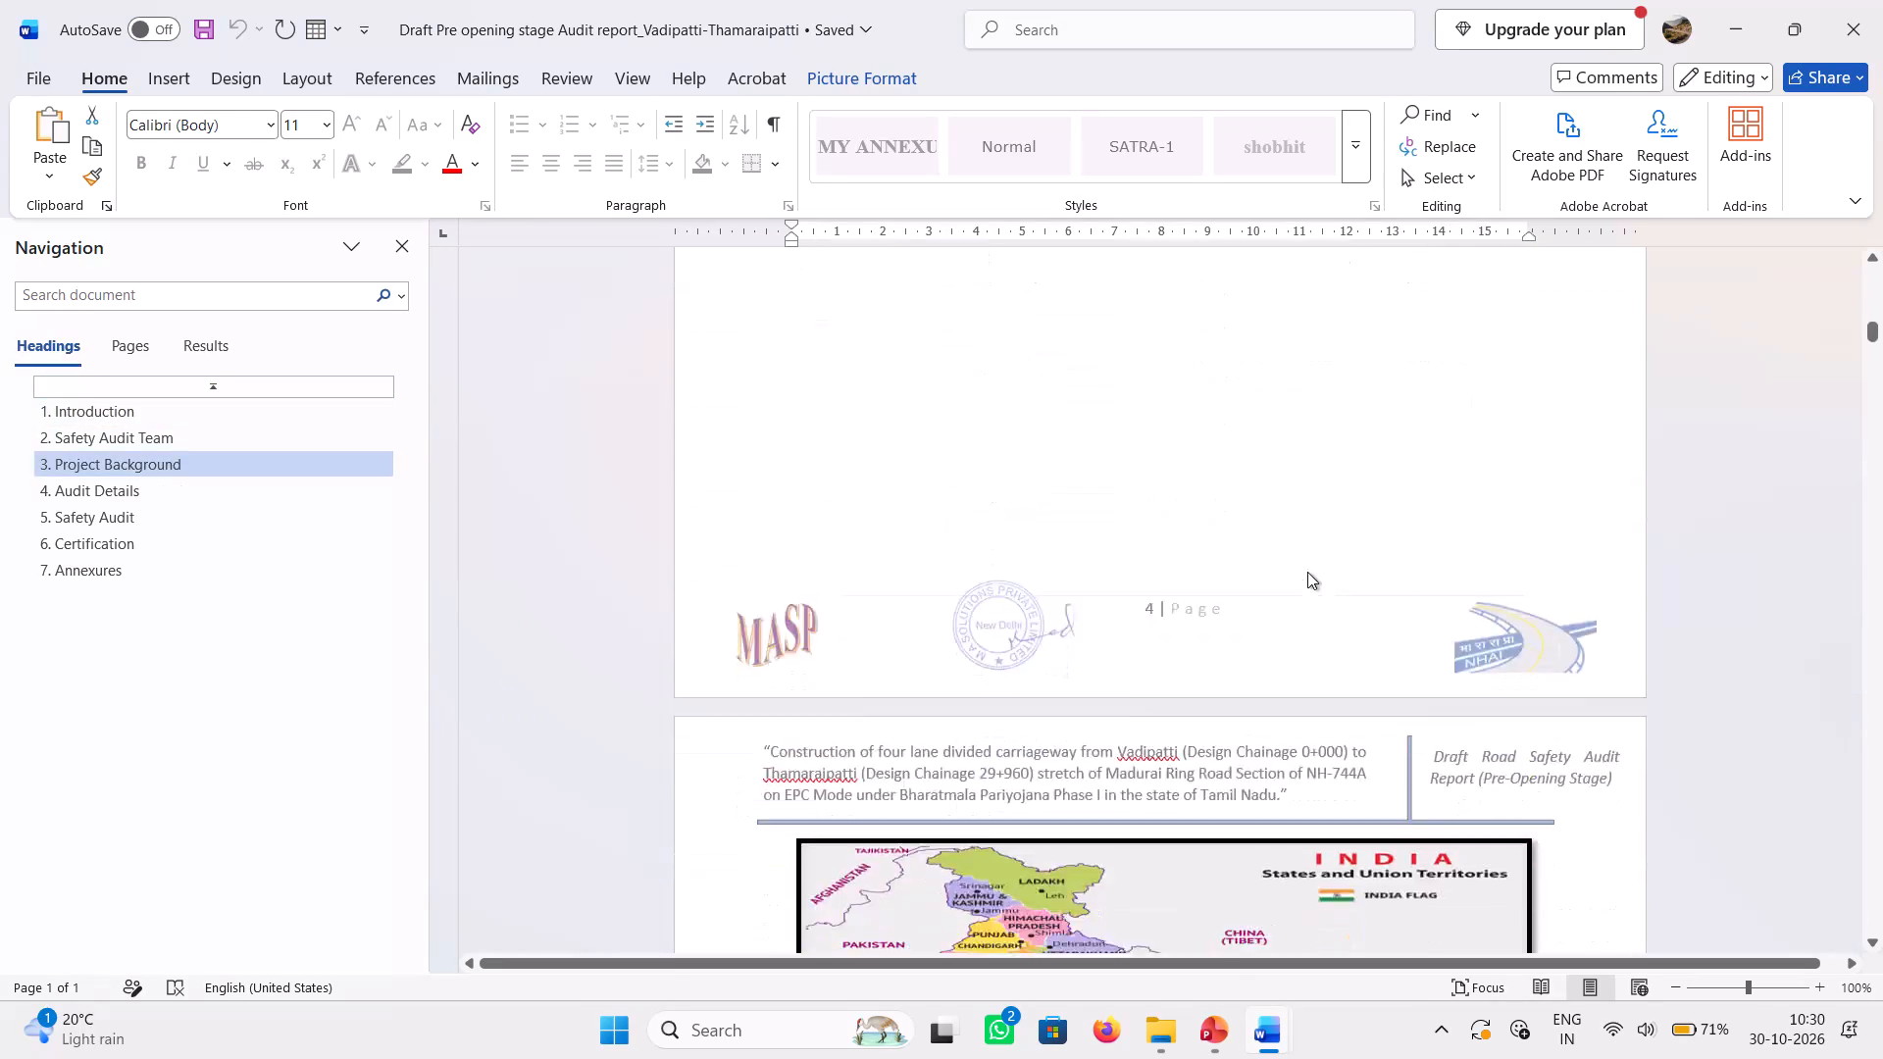
pyautogui.scroll(-17, 1307, 572)
pyautogui.scroll(-12, 1307, 572)
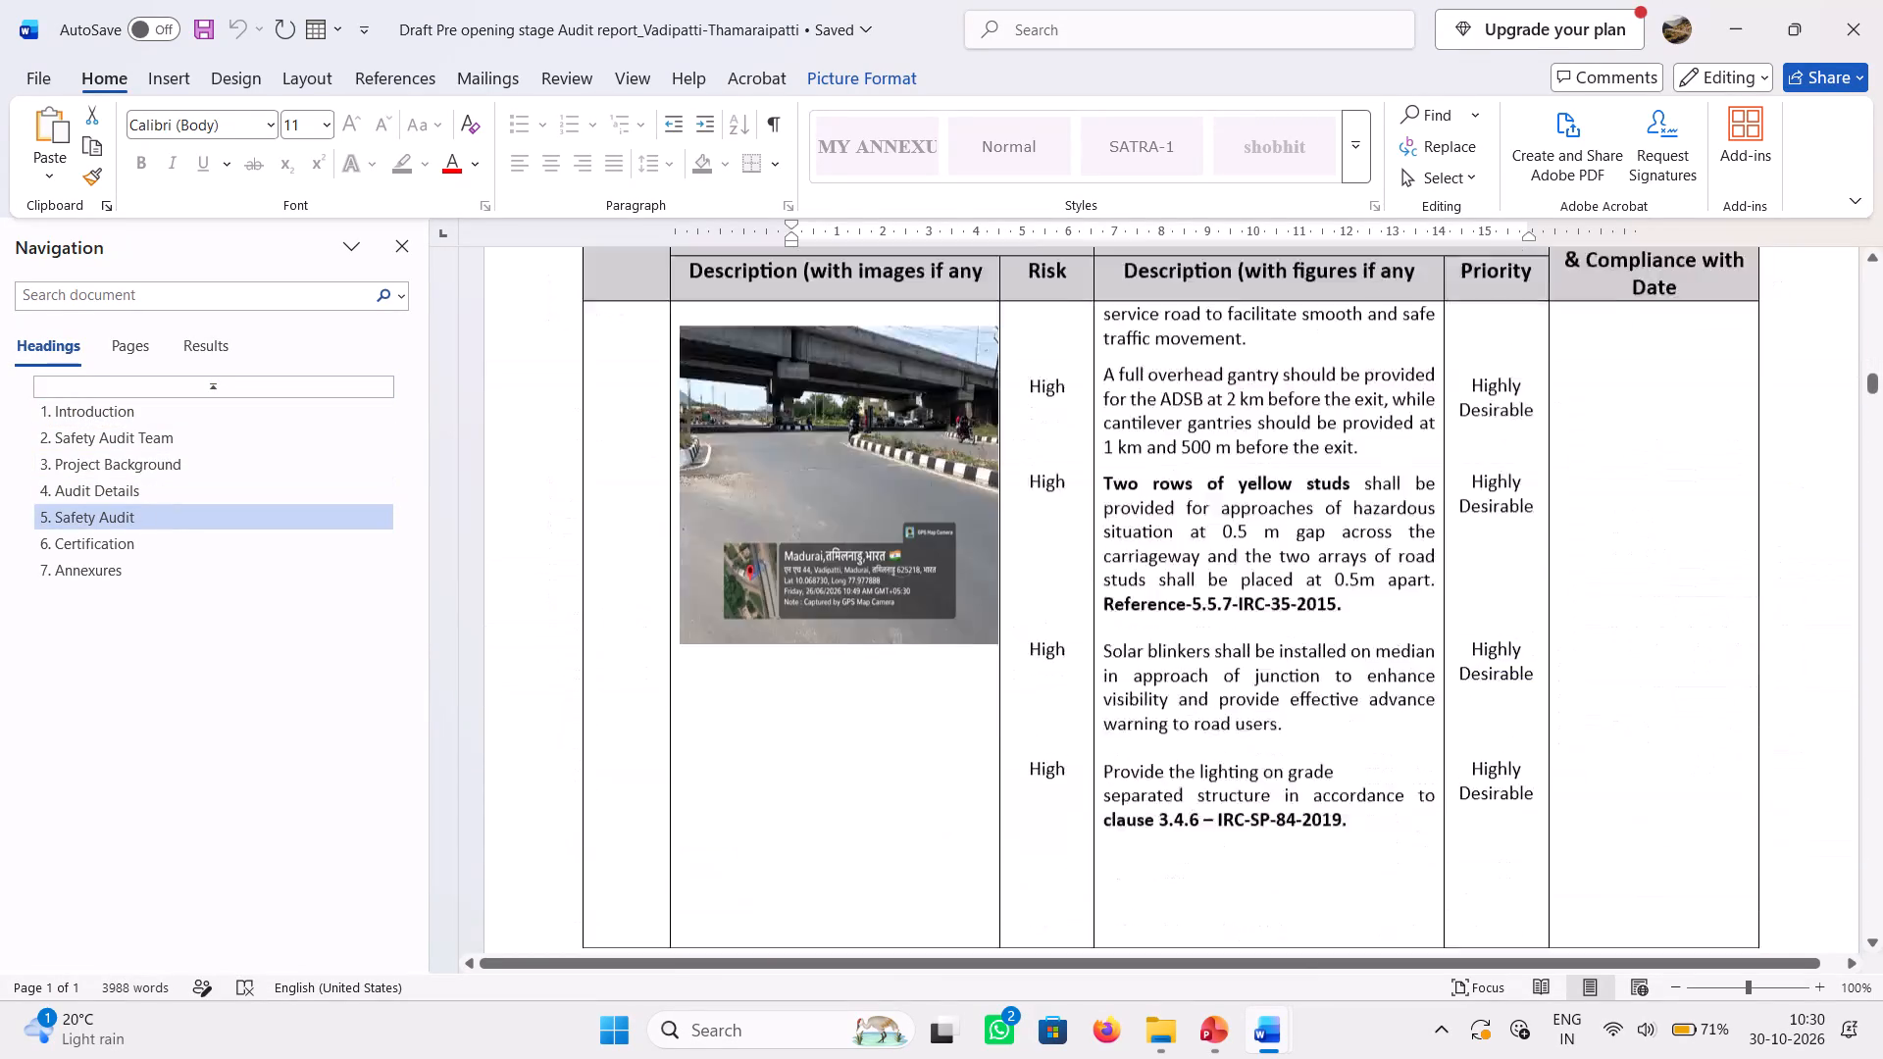
pyautogui.scroll(-1, 1307, 572)
pyautogui.scroll(3, 1307, 572)
pyautogui.scroll(-4, 1307, 572)
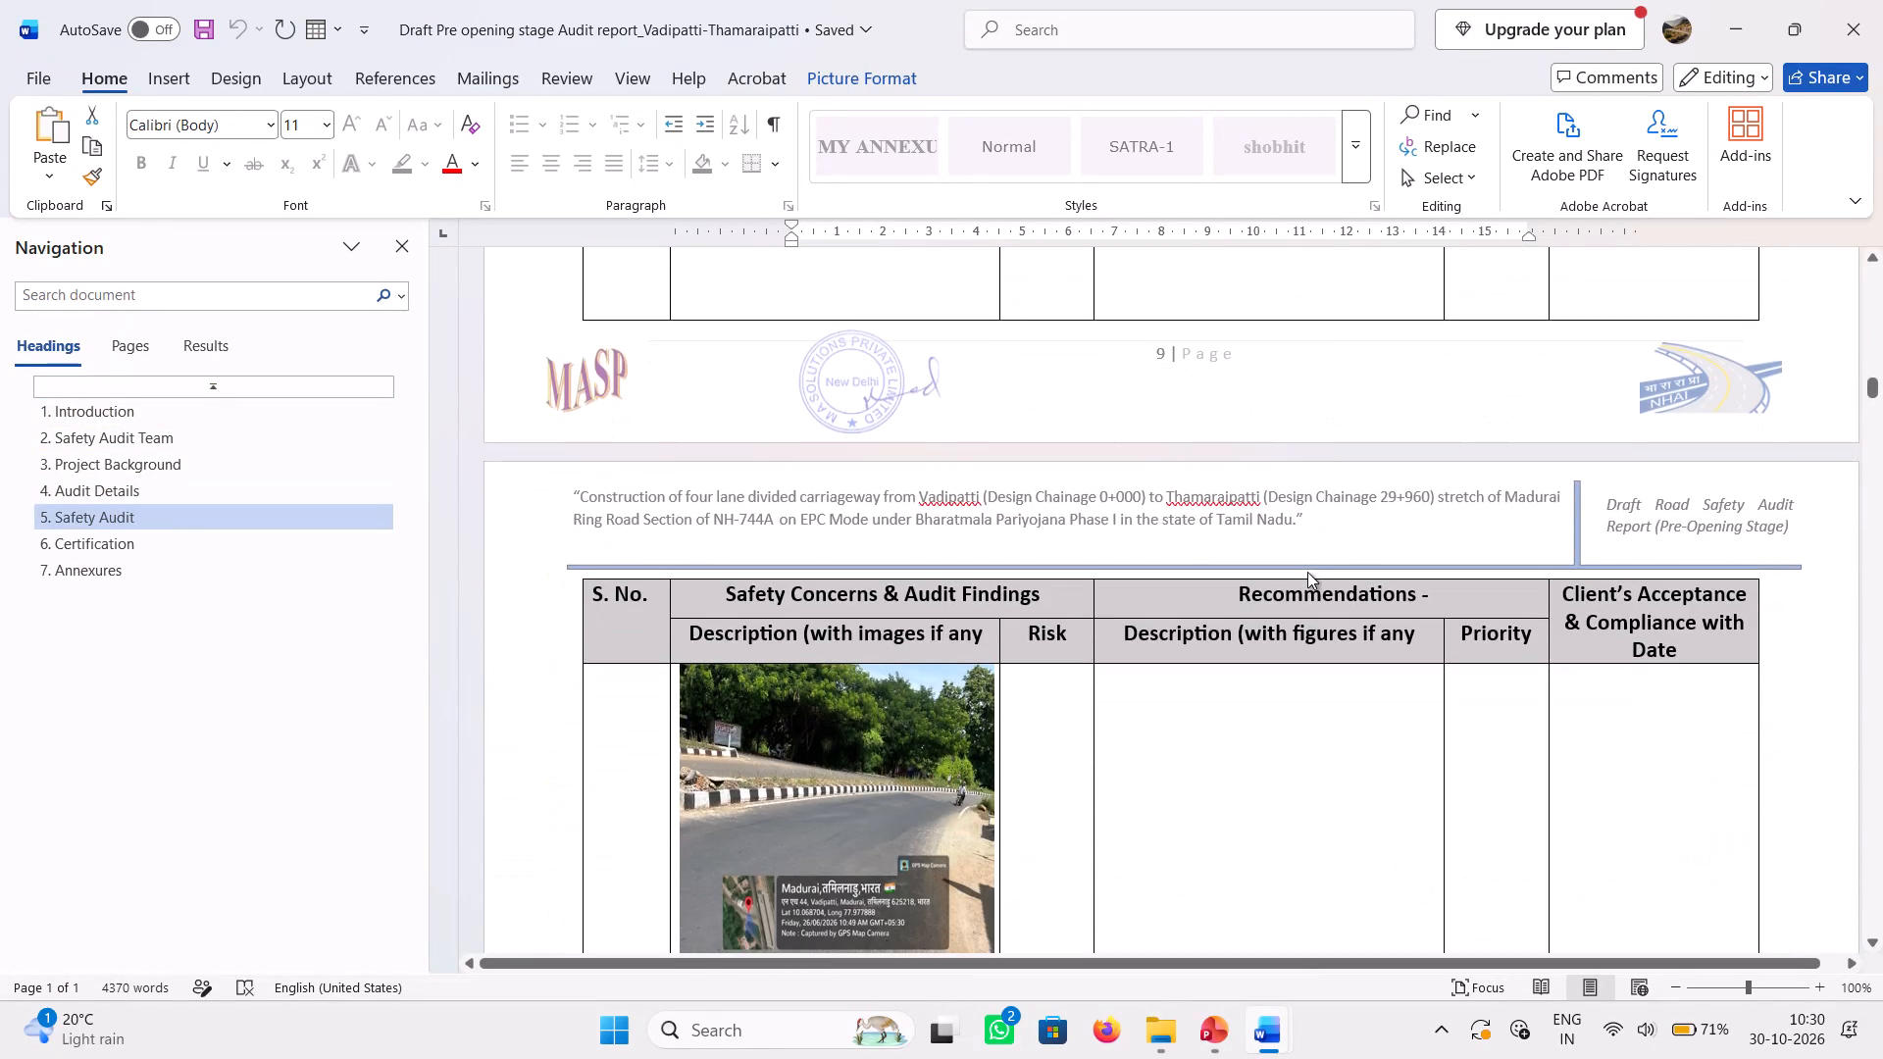
pyautogui.scroll(-4, 1307, 572)
pyautogui.scroll(-3, 1157, 635)
pyautogui.scroll(-6, 963, 713)
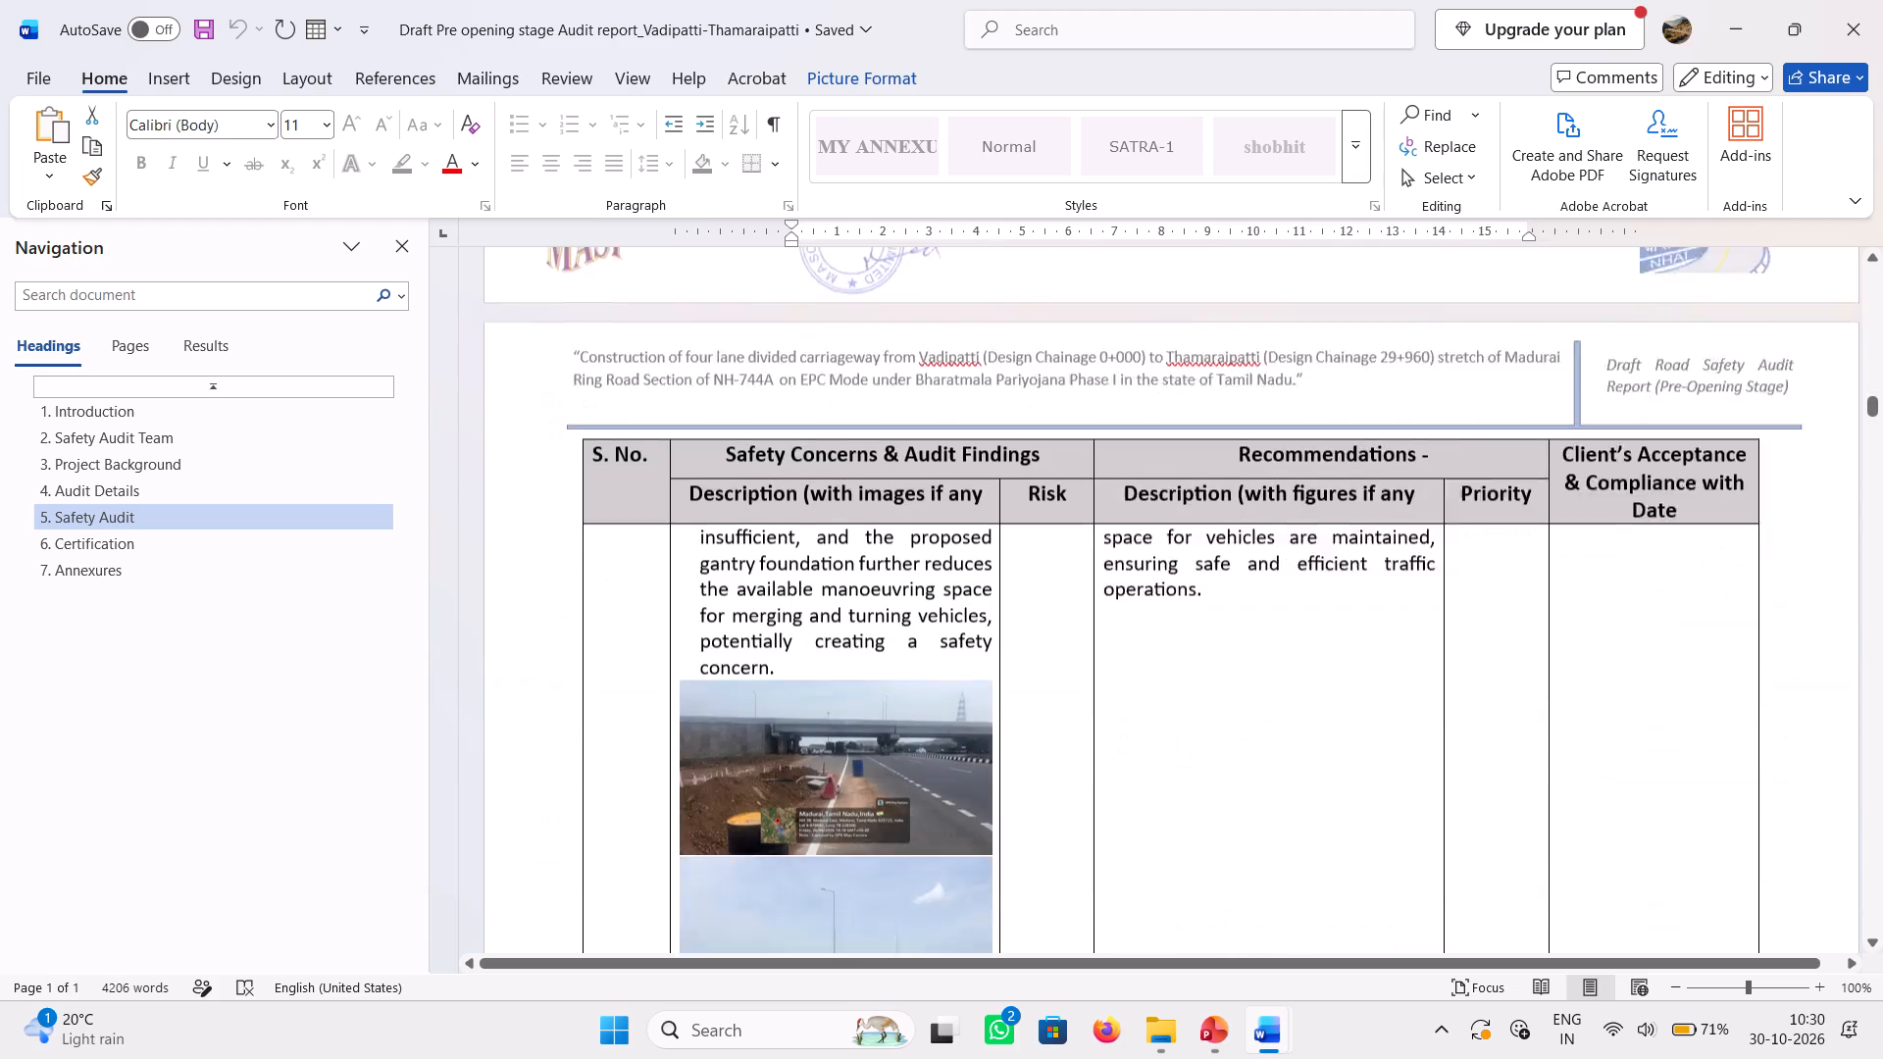
pyautogui.scroll(-5, 978, 701)
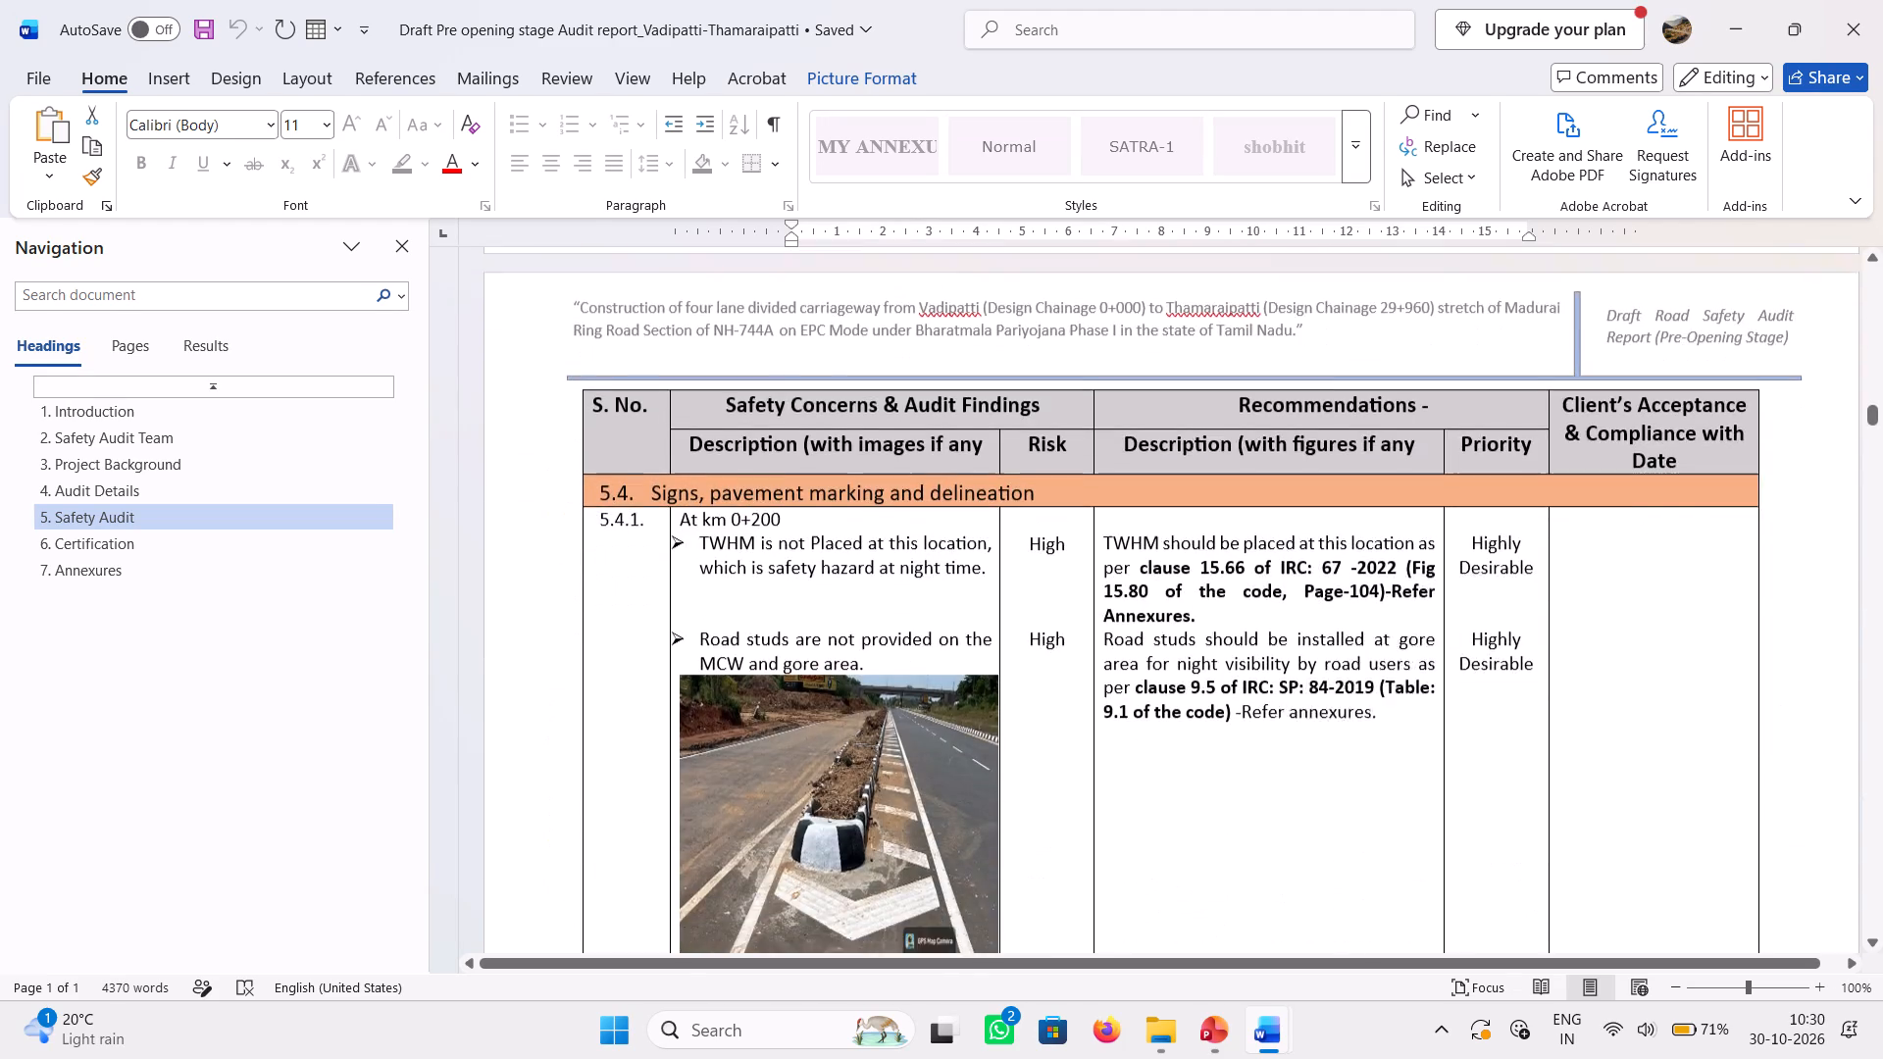
pyautogui.scroll(-12, 978, 701)
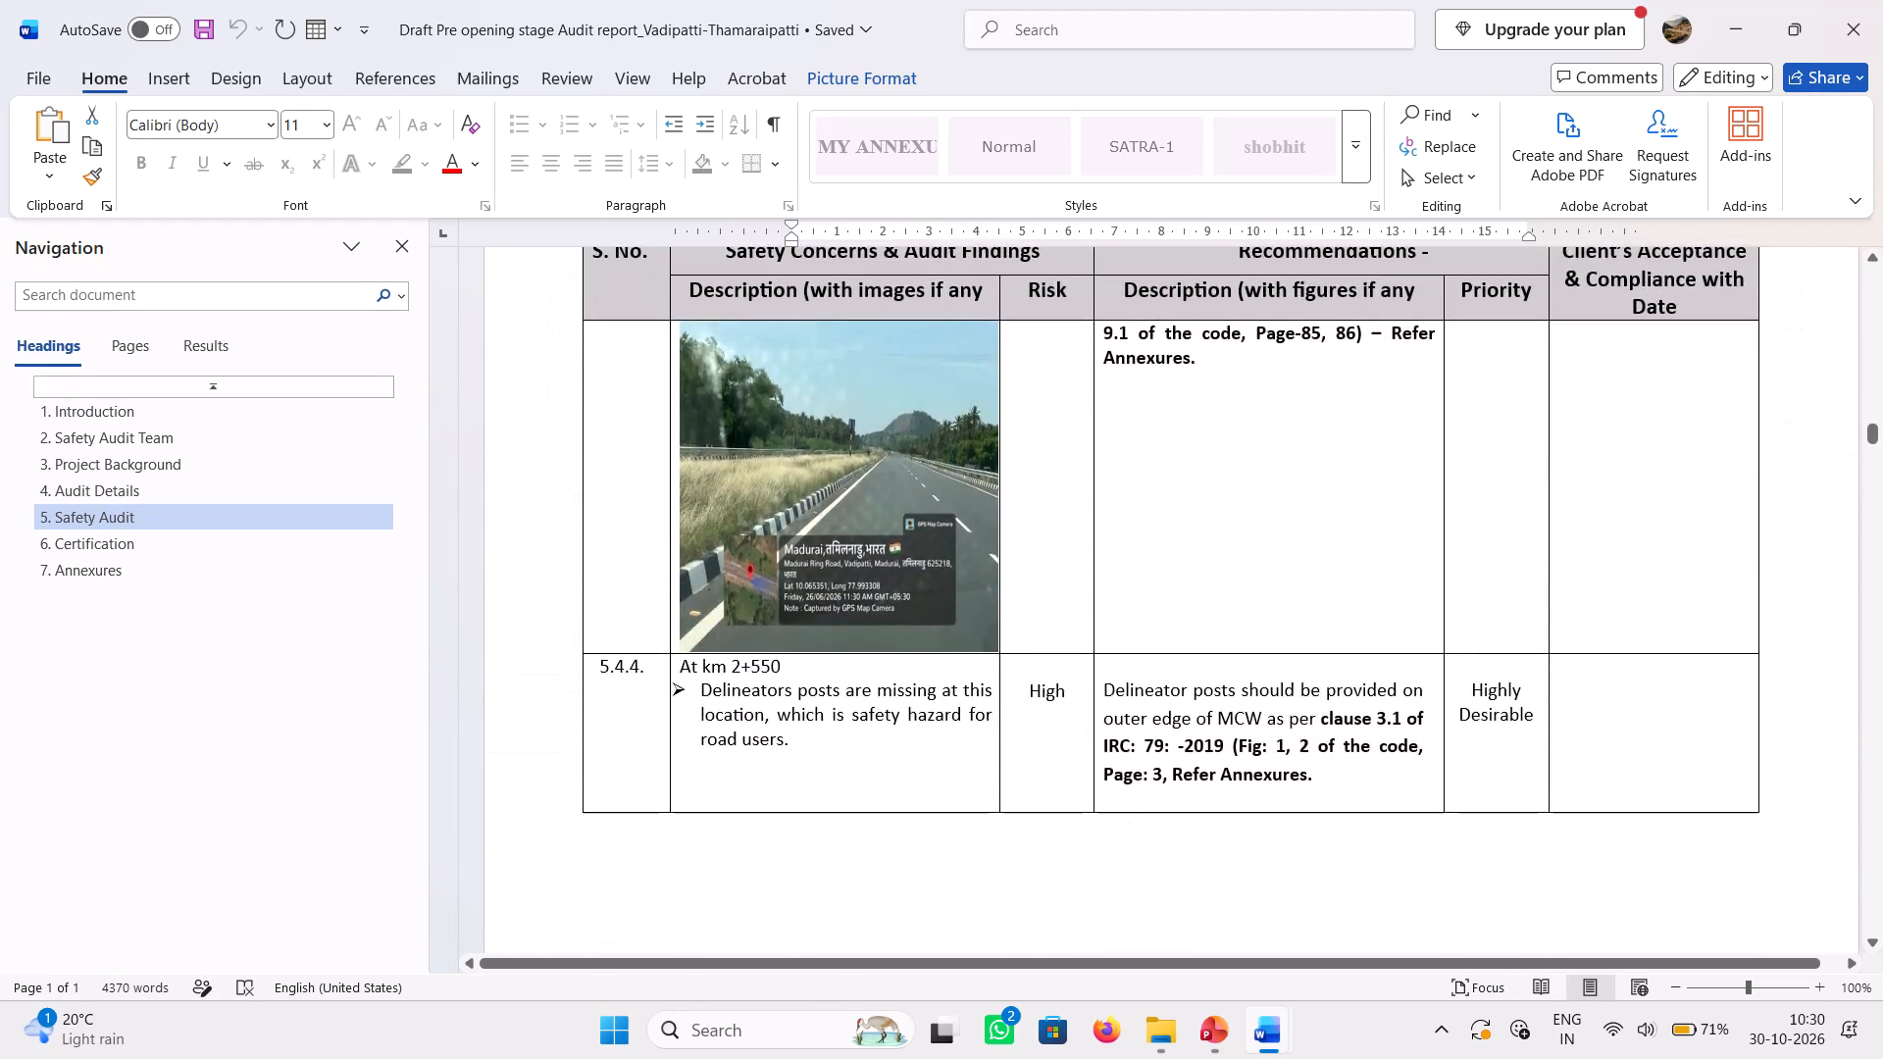
pyautogui.scroll(-10, 978, 701)
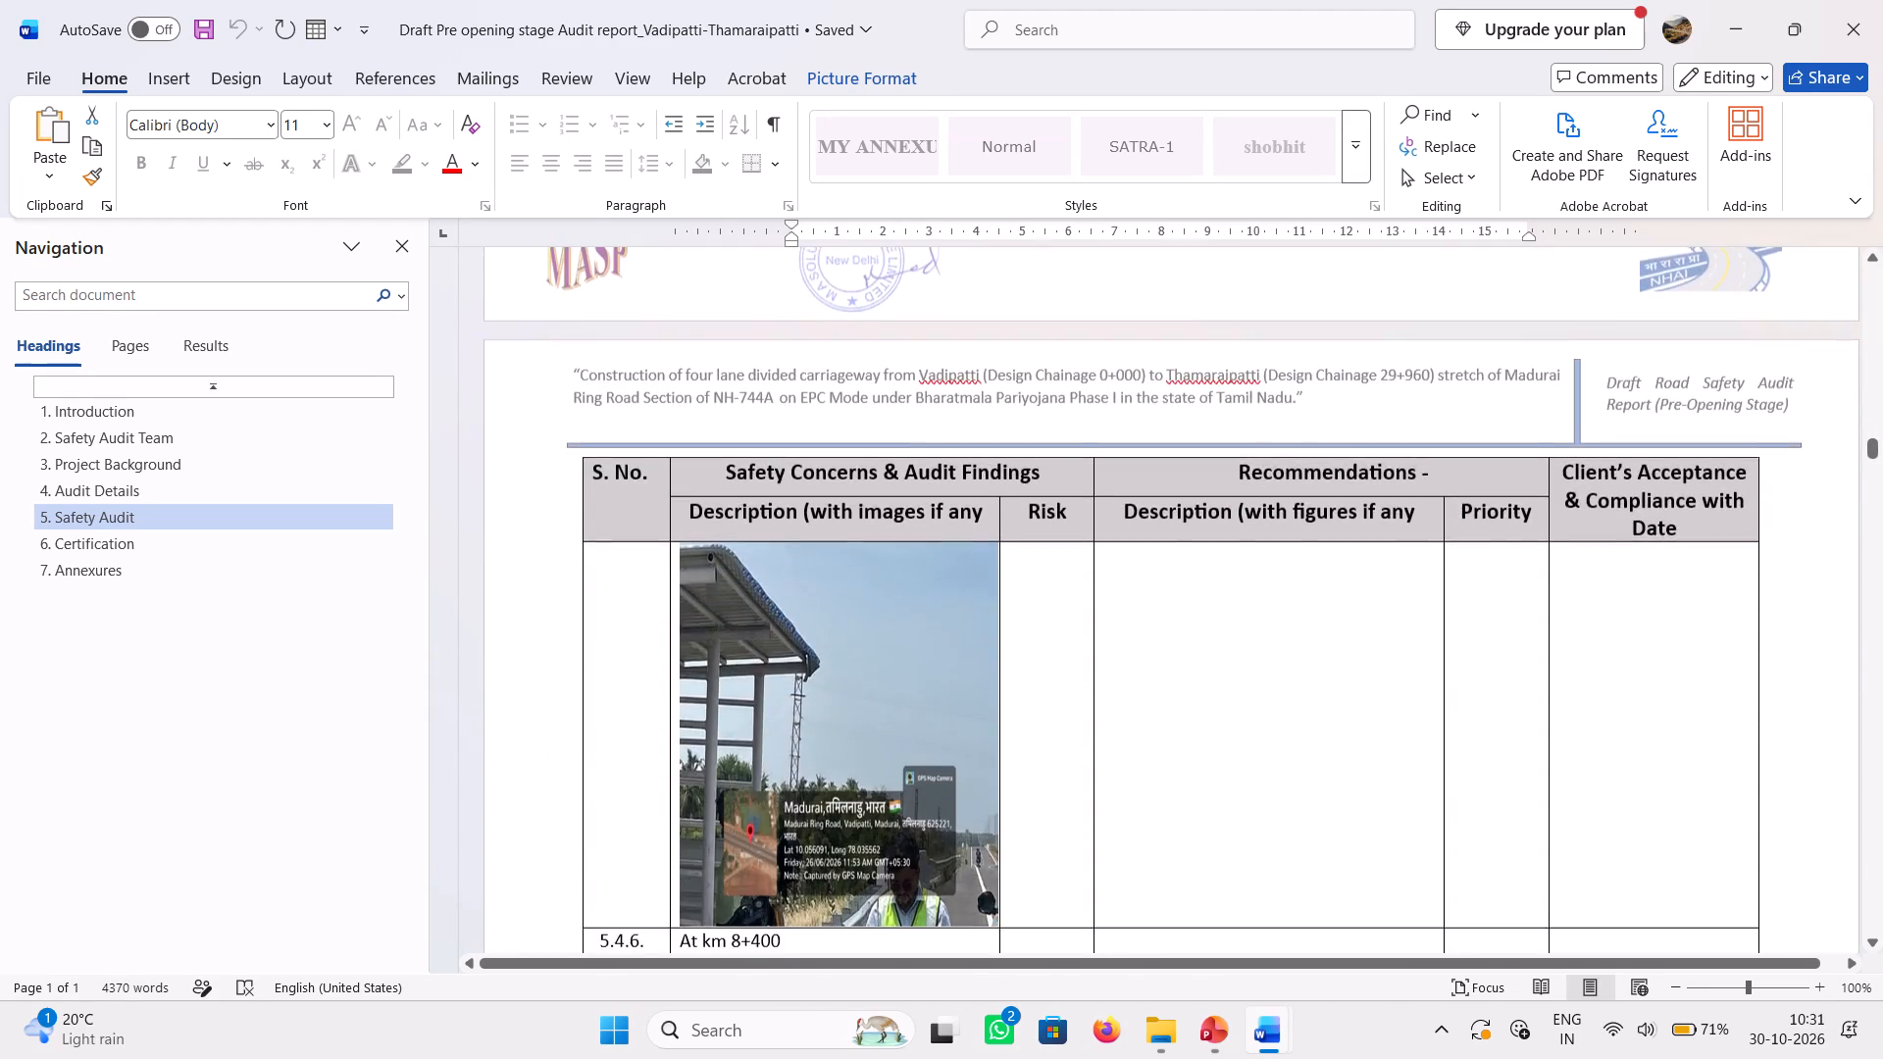
pyautogui.scroll(-11, 978, 701)
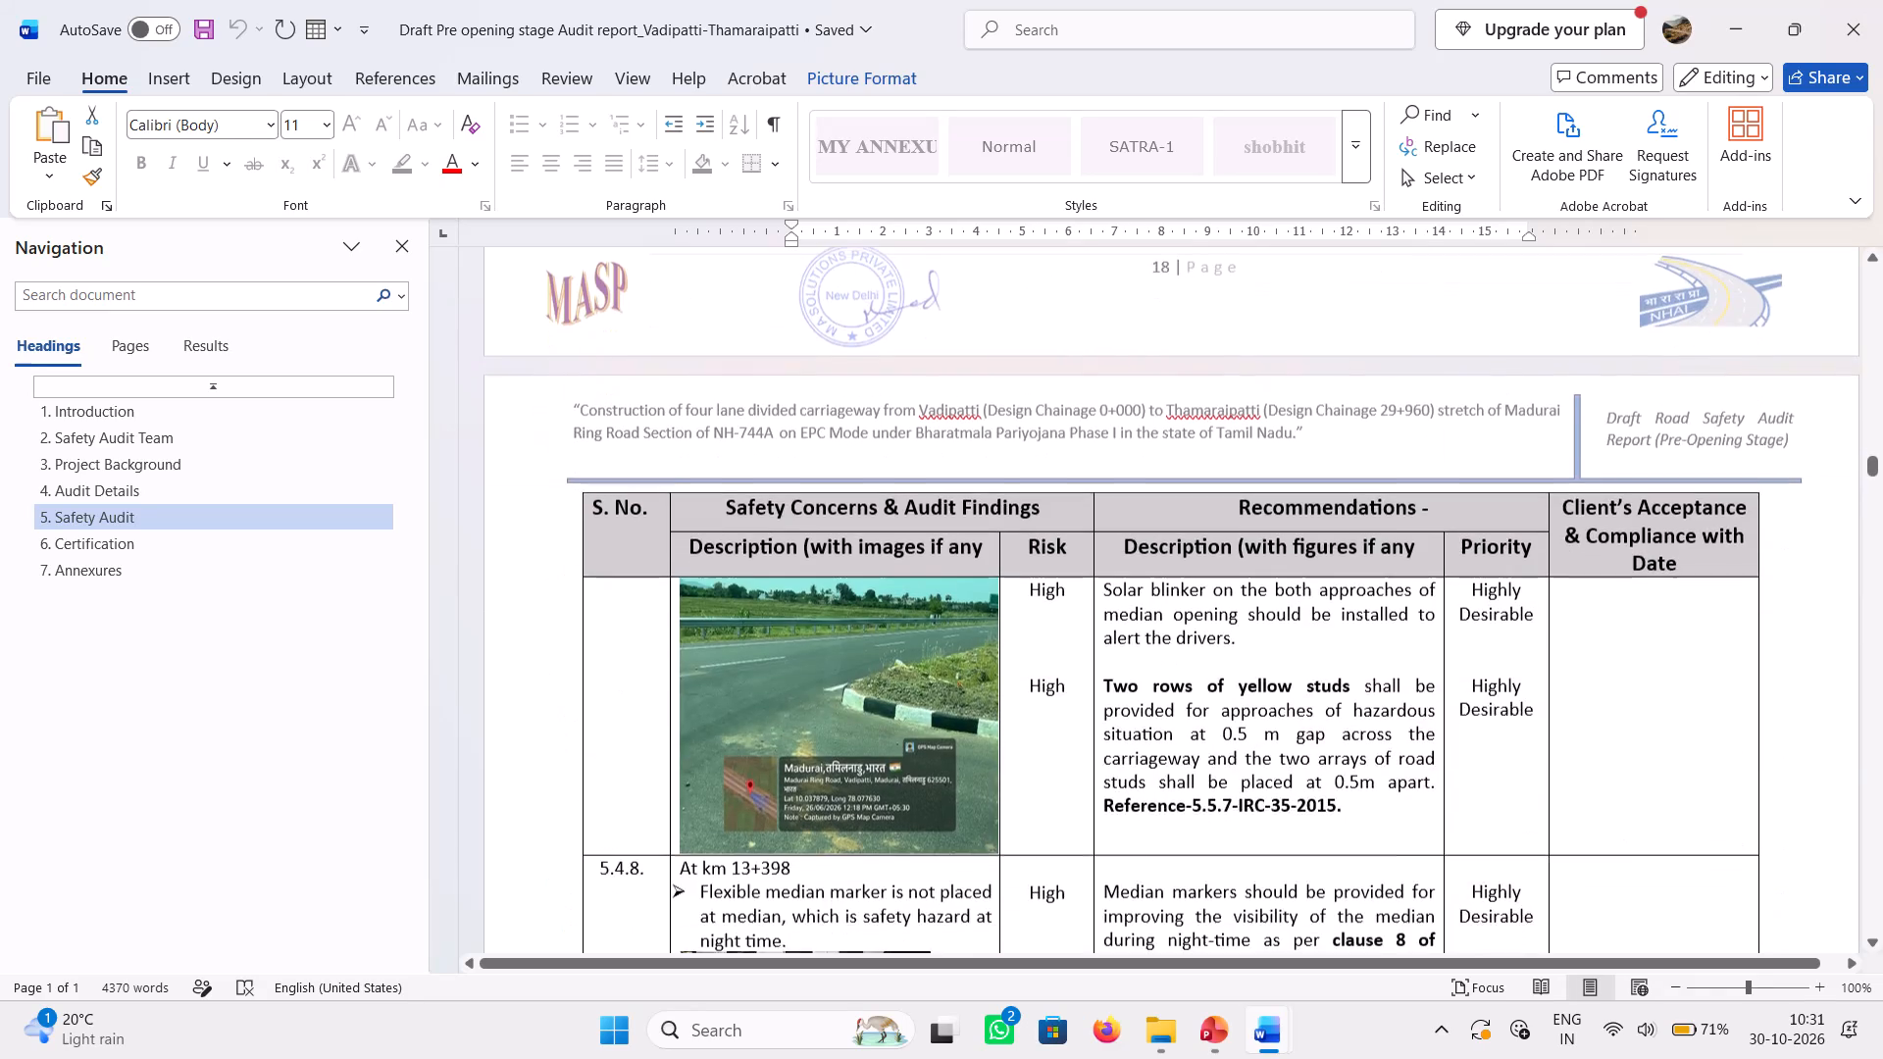
pyautogui.scroll(-10, 978, 701)
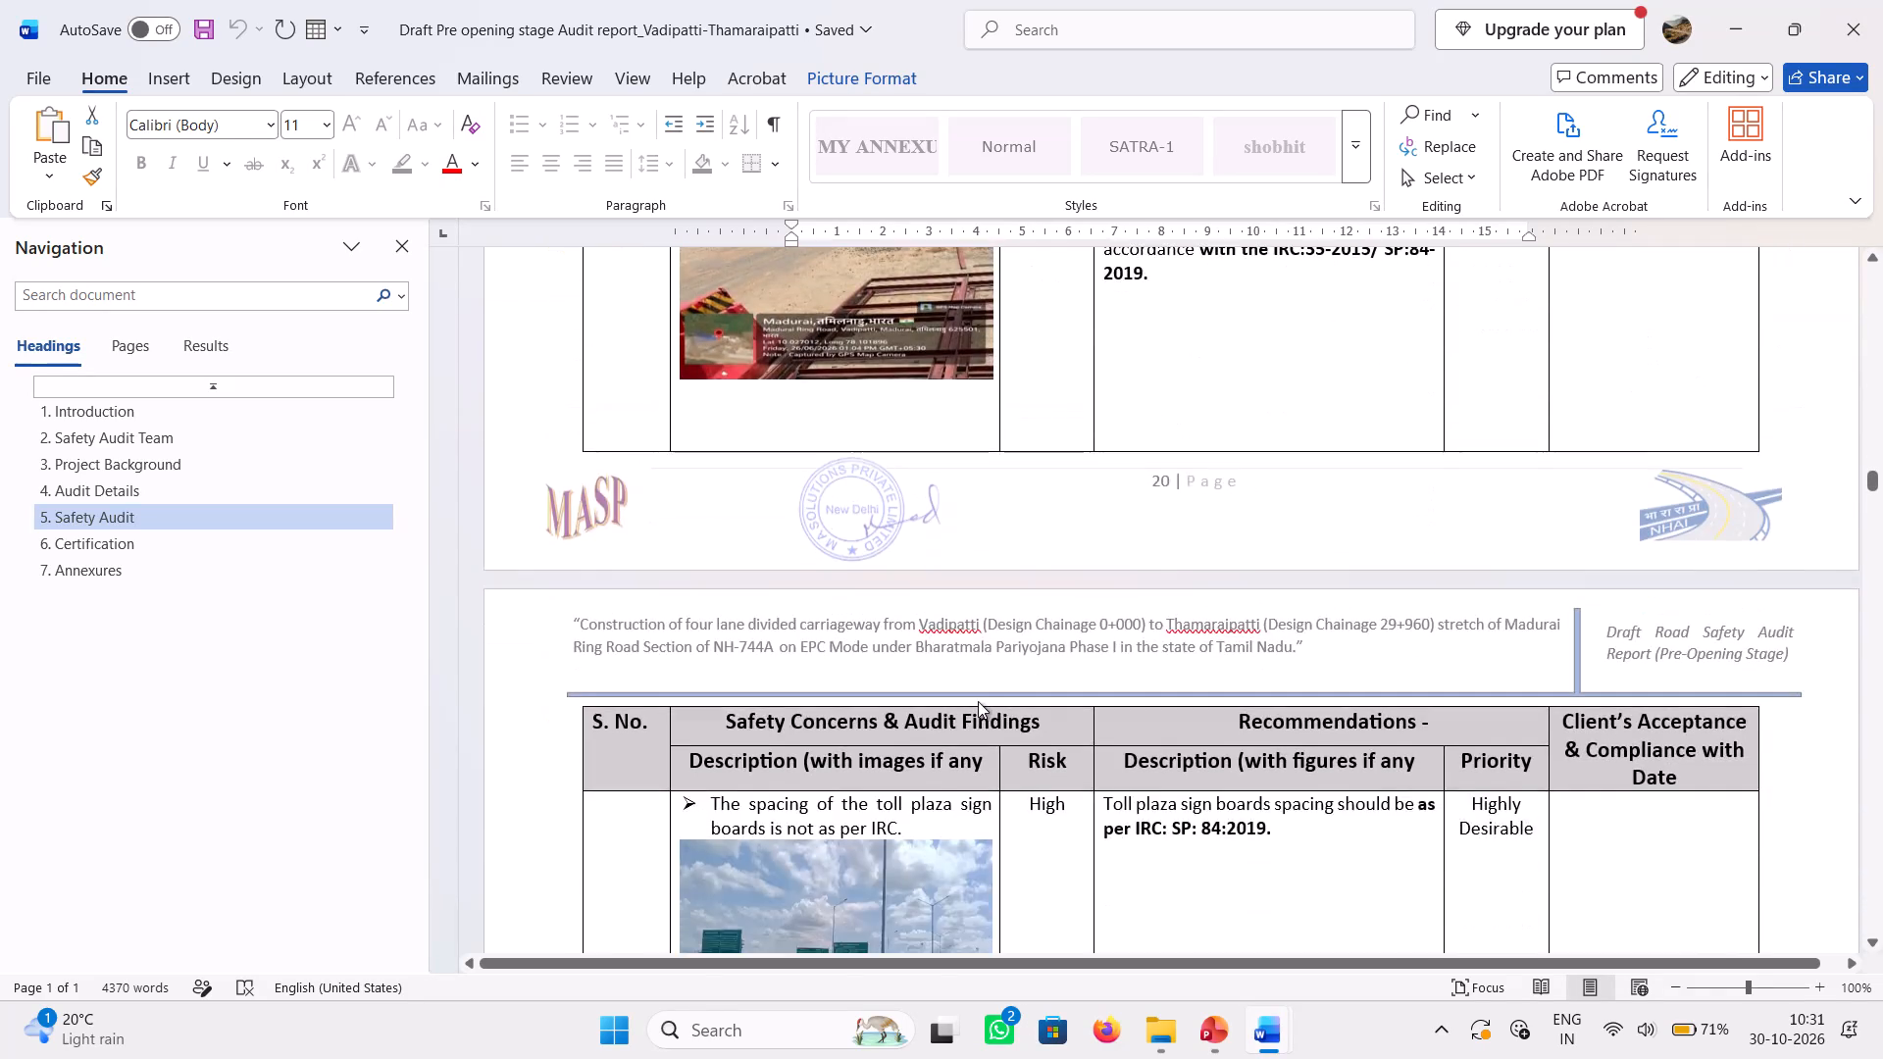
pyautogui.scroll(-3, 978, 701)
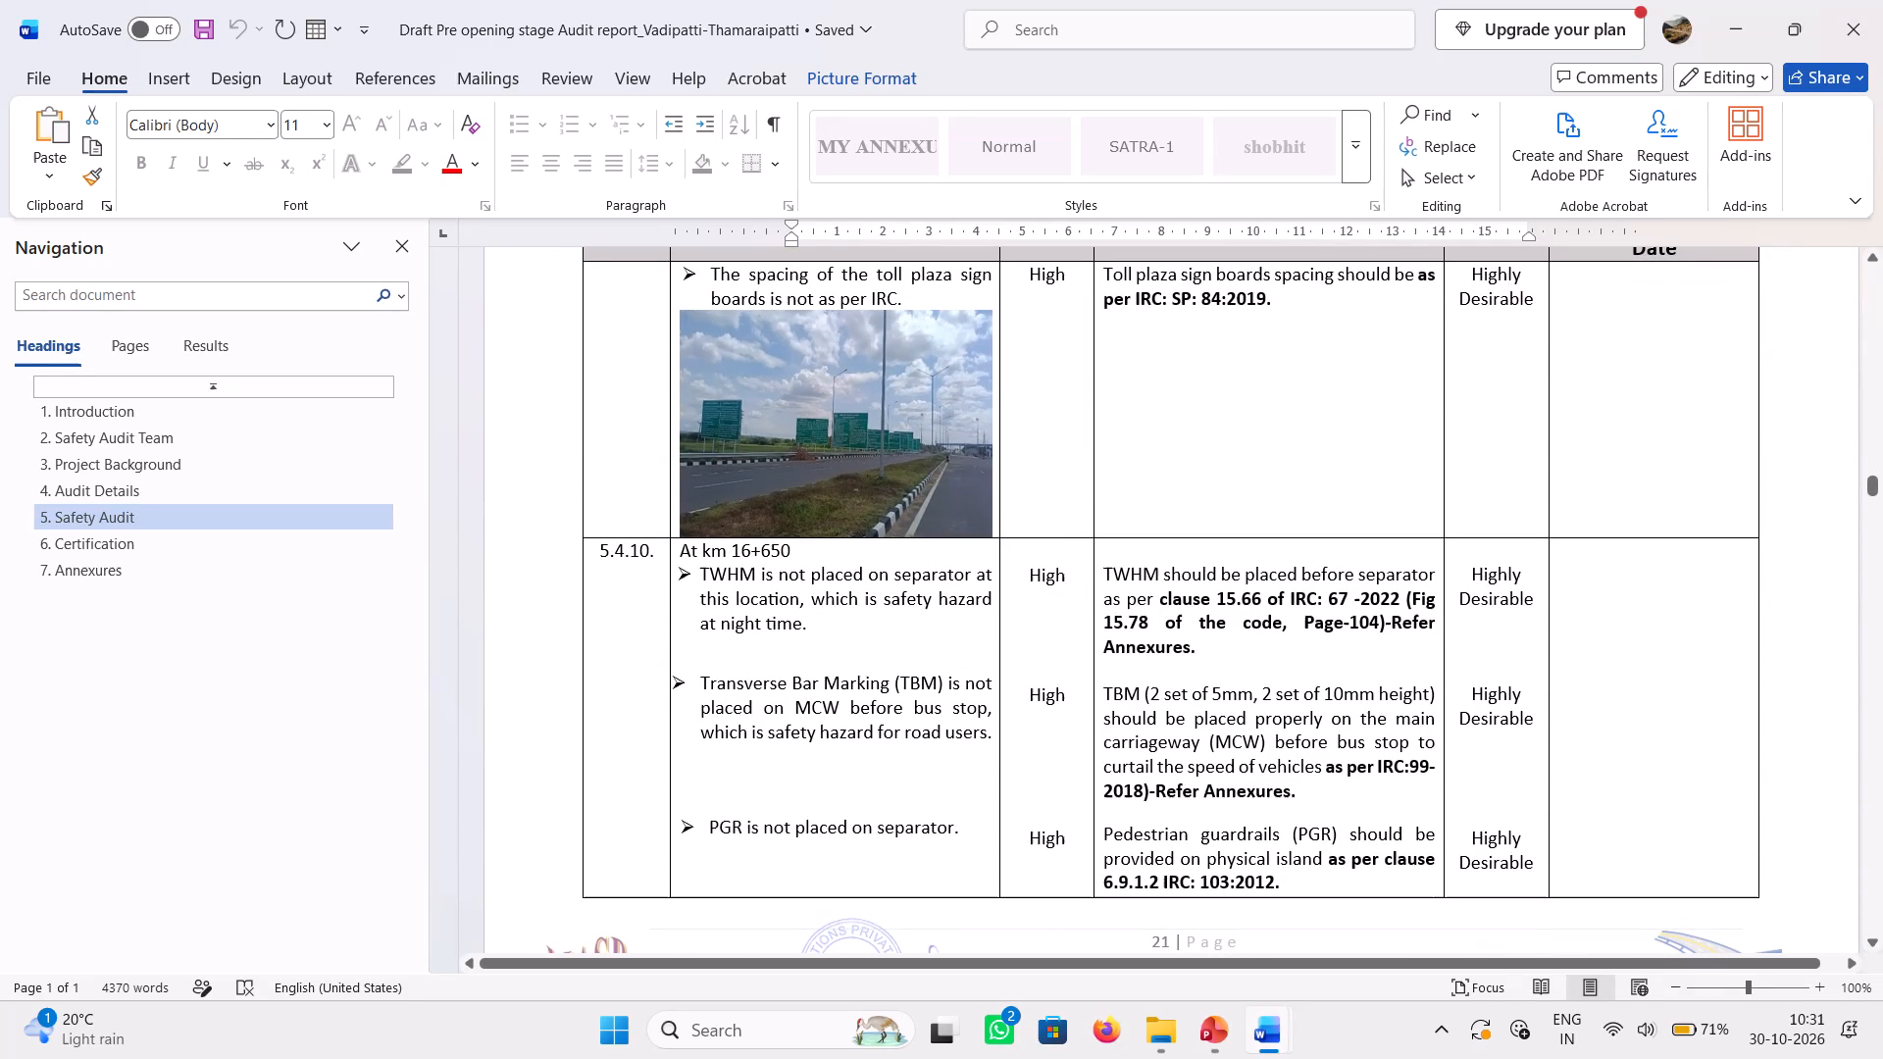
pyautogui.click(846, 429)
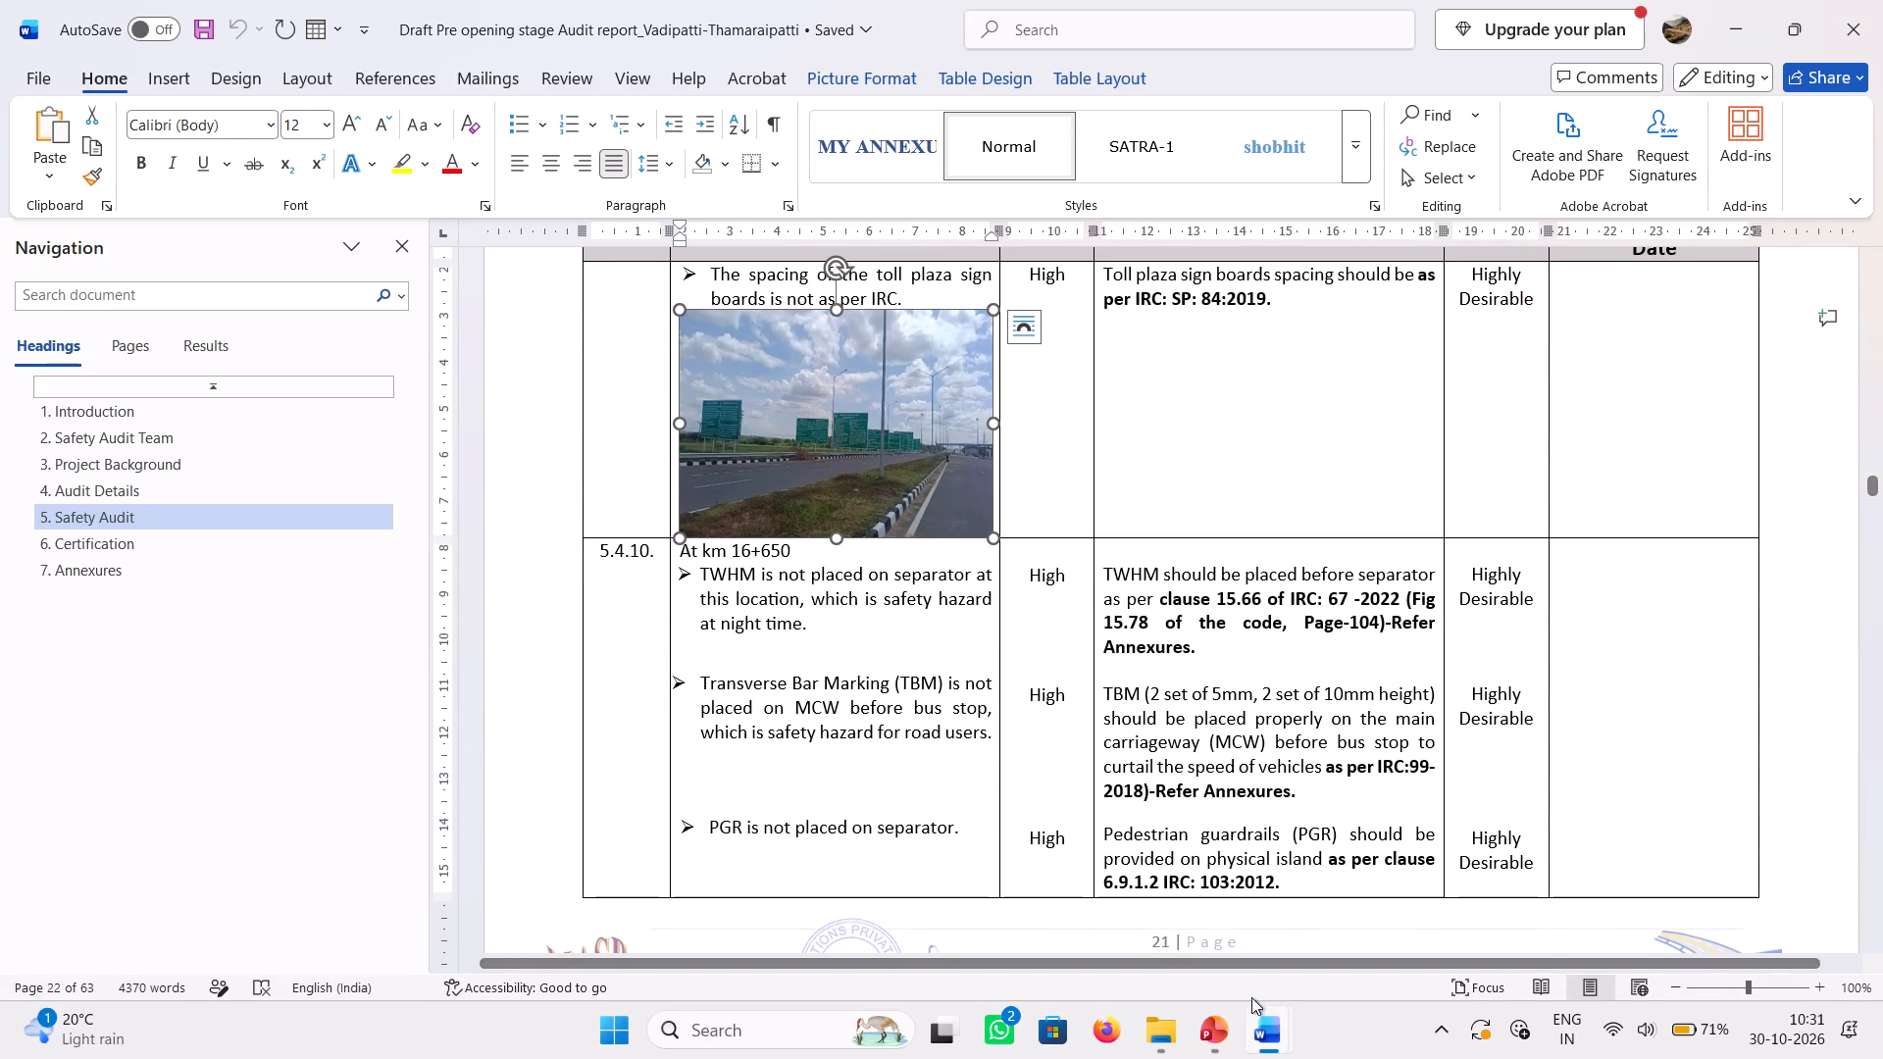
pyautogui.scroll(-3, 902, 605)
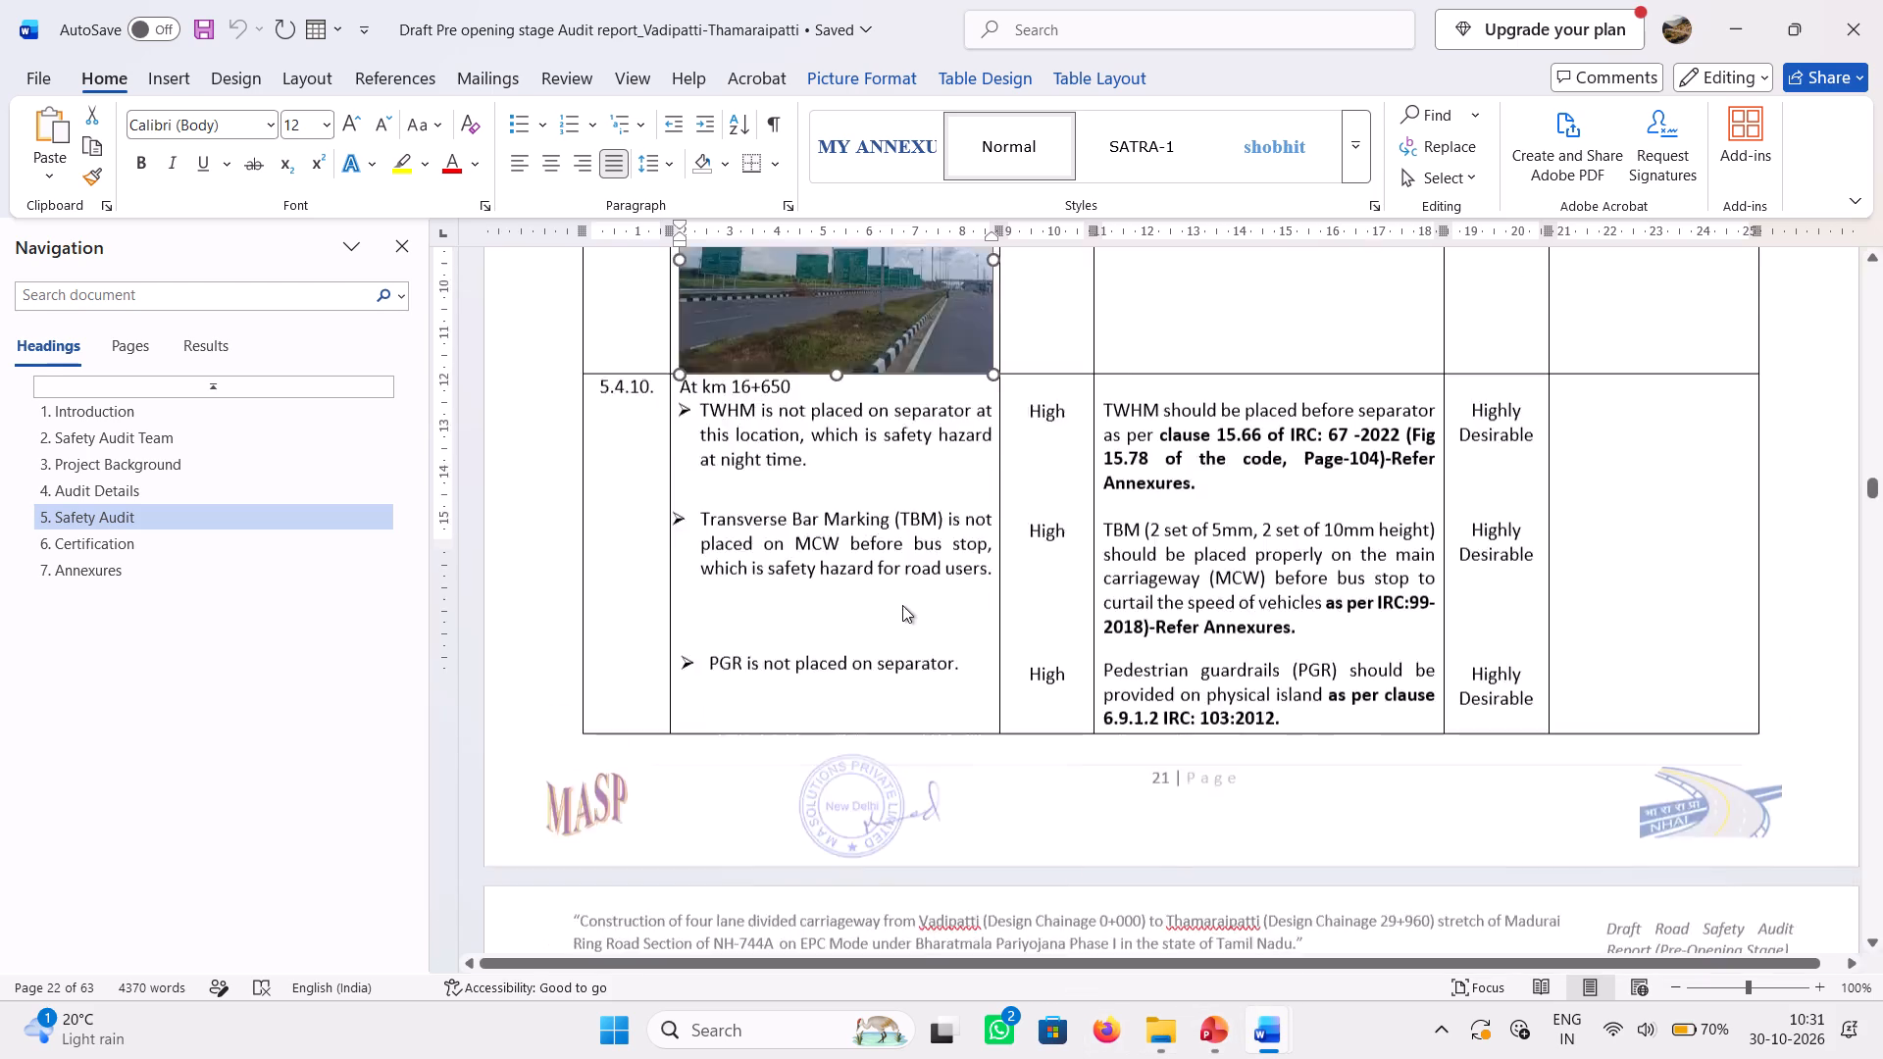
pyautogui.scroll(-15, 902, 605)
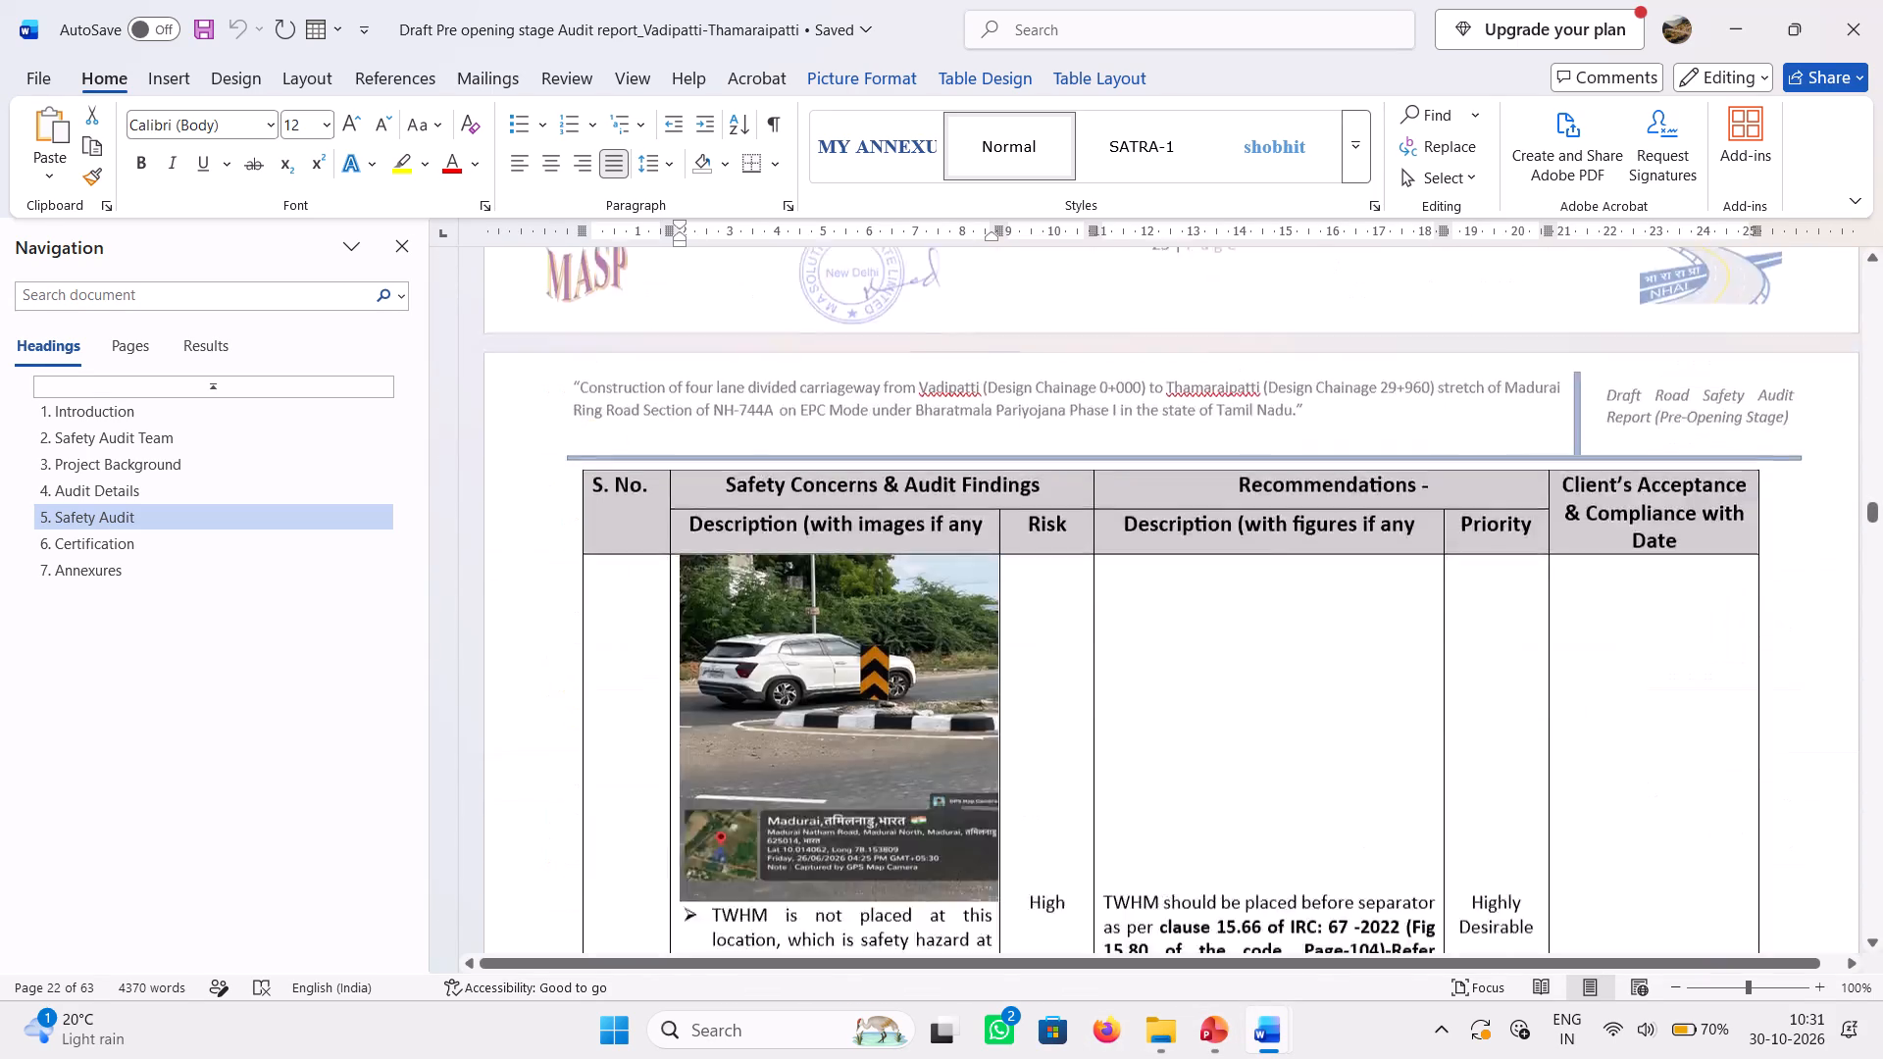
pyautogui.scroll(-15, 902, 605)
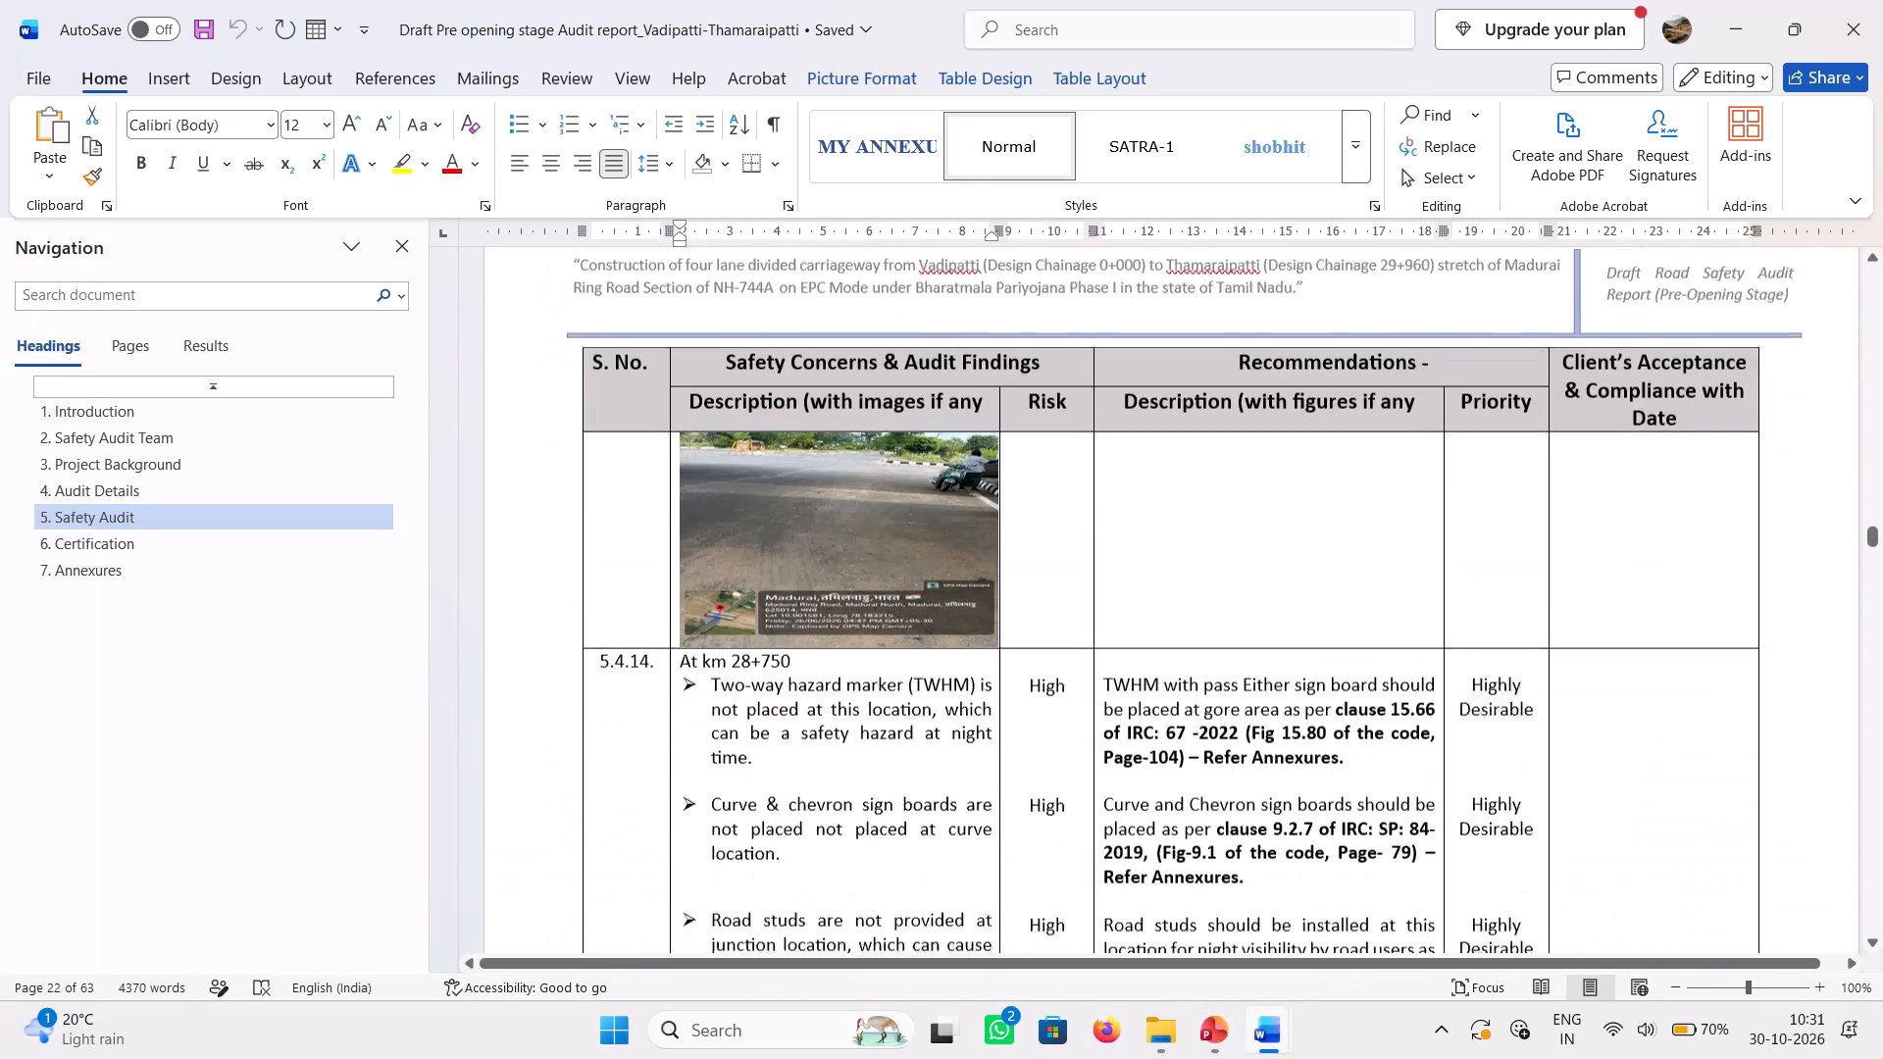
# Paste the cover photo onto the PowerPoint title slide, shrink it and fit it beside the project list, reaching the slide's edge.
pyautogui.click(1207, 1047)
pyautogui.click(1304, 557)
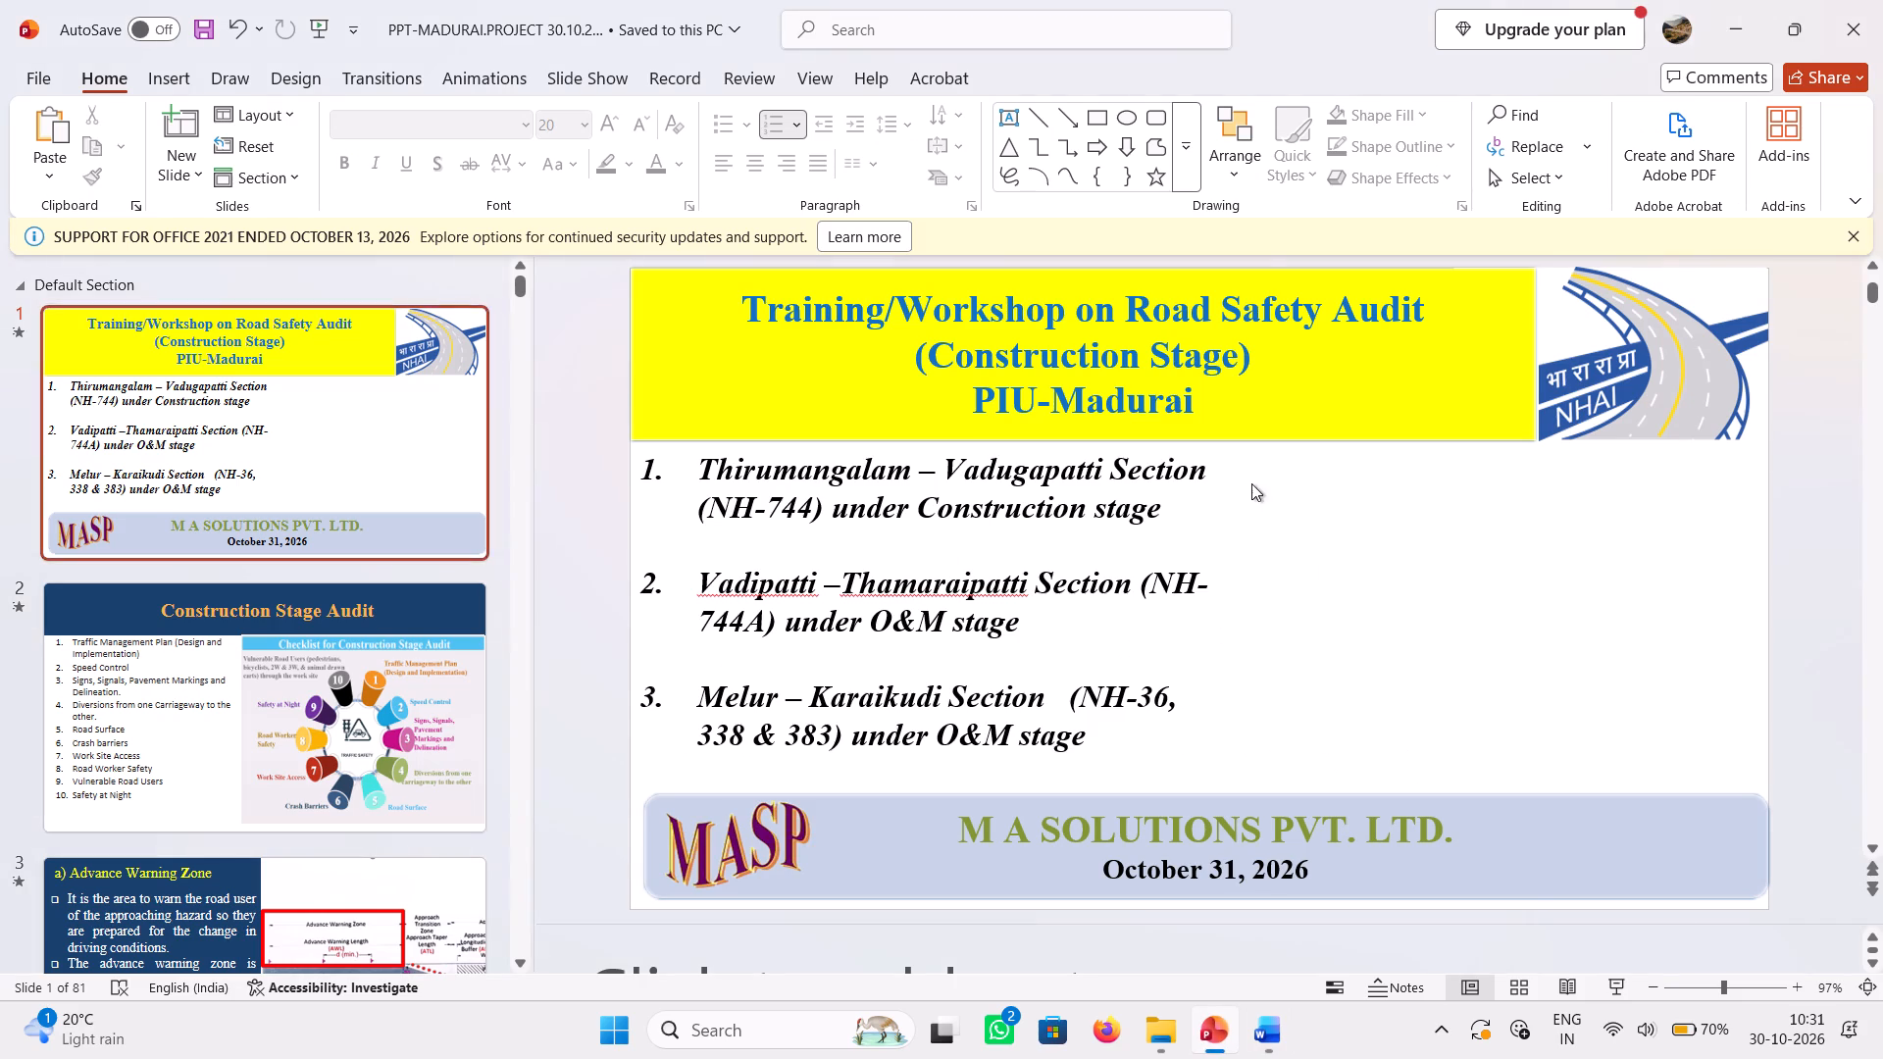
pyautogui.click(1244, 477)
pyautogui.hotkey('ctrl', 'v')
pyautogui.moveTo(1145, 554); pyautogui.dragTo(1272, 580)
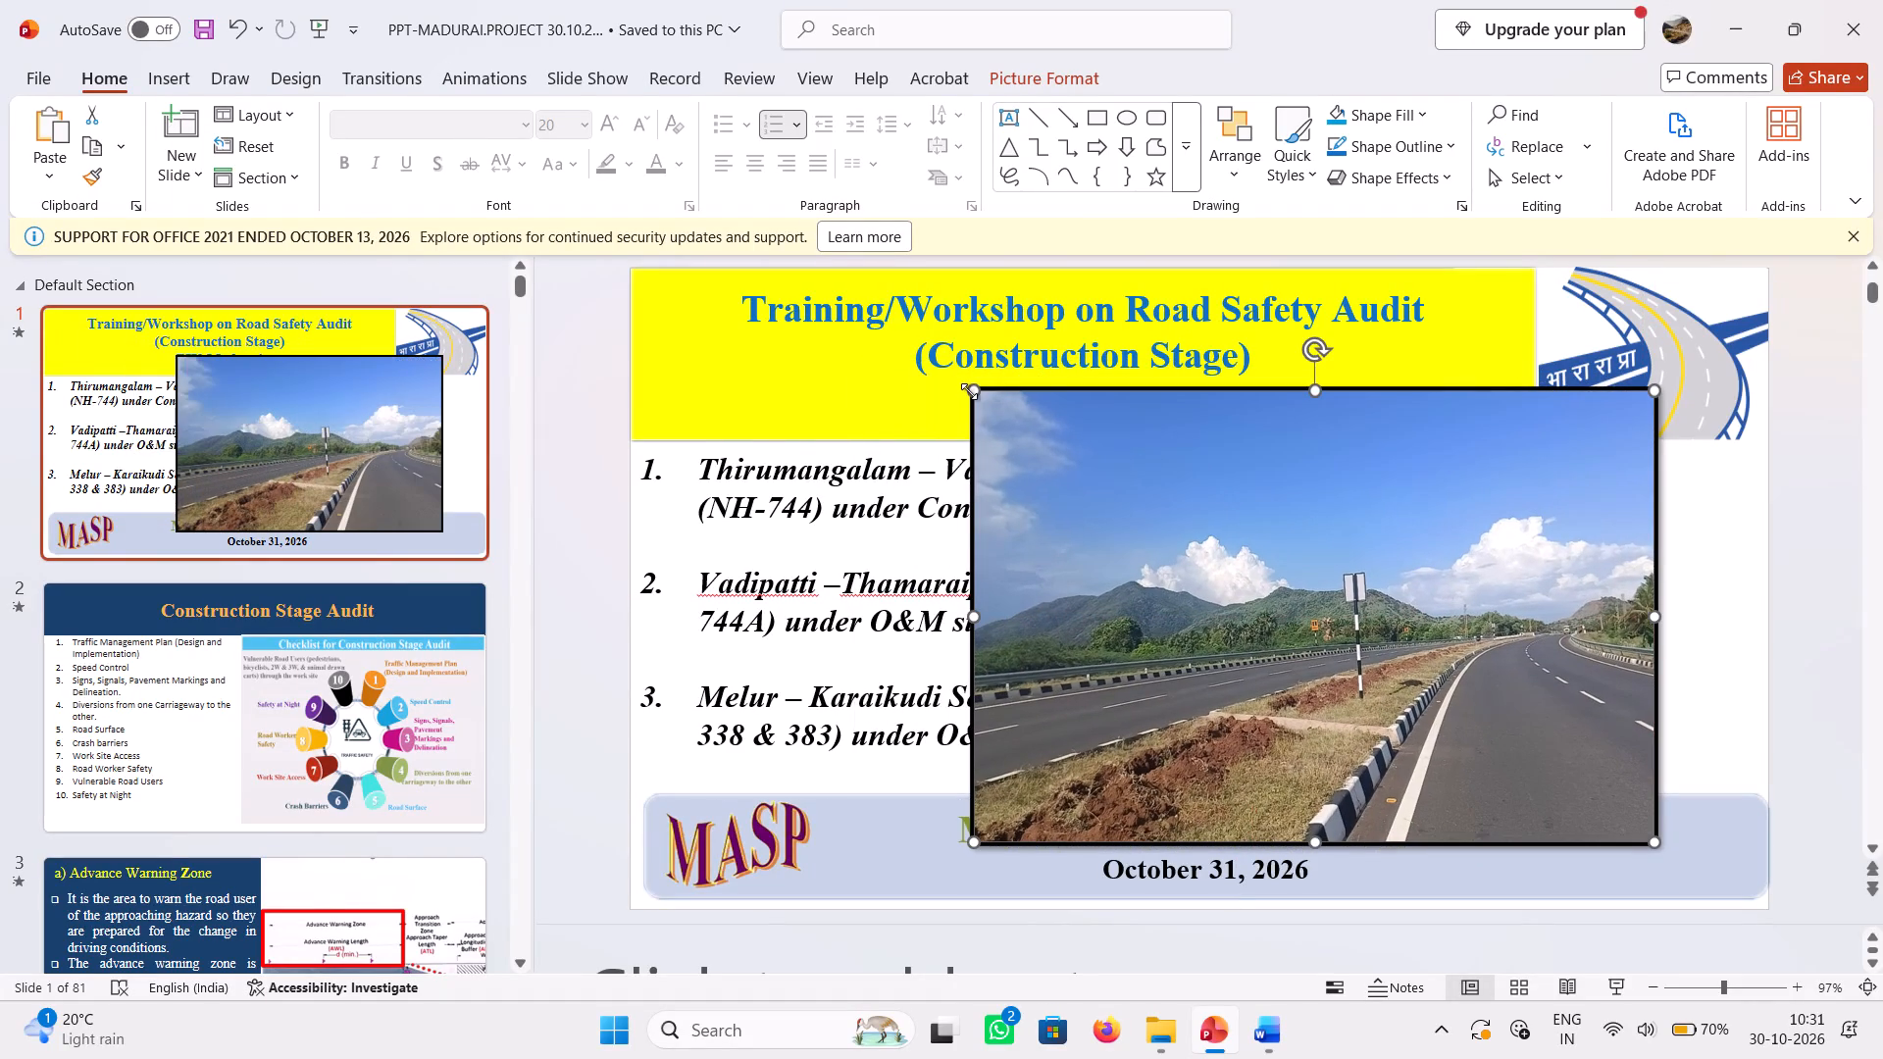
pyautogui.moveTo(969, 391); pyautogui.dragTo(1174, 496)
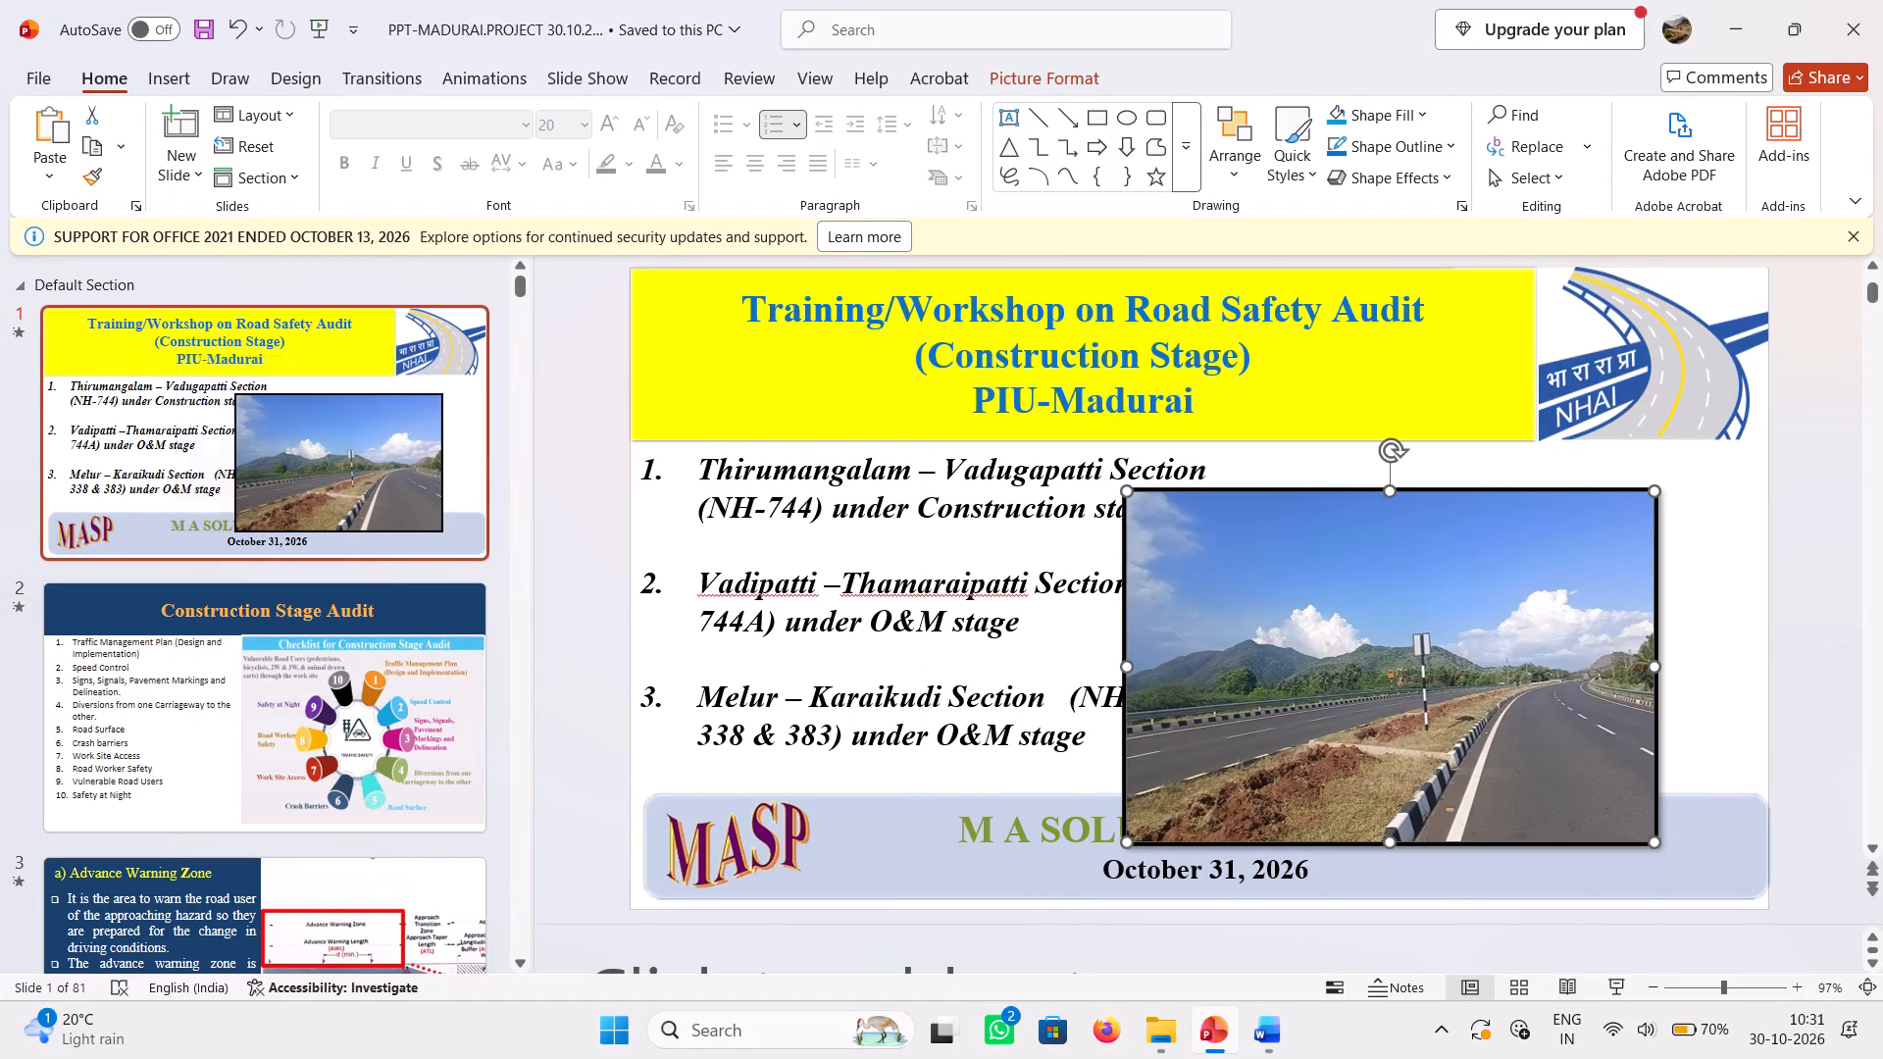
pyautogui.moveTo(1207, 576); pyautogui.dragTo(1300, 536)
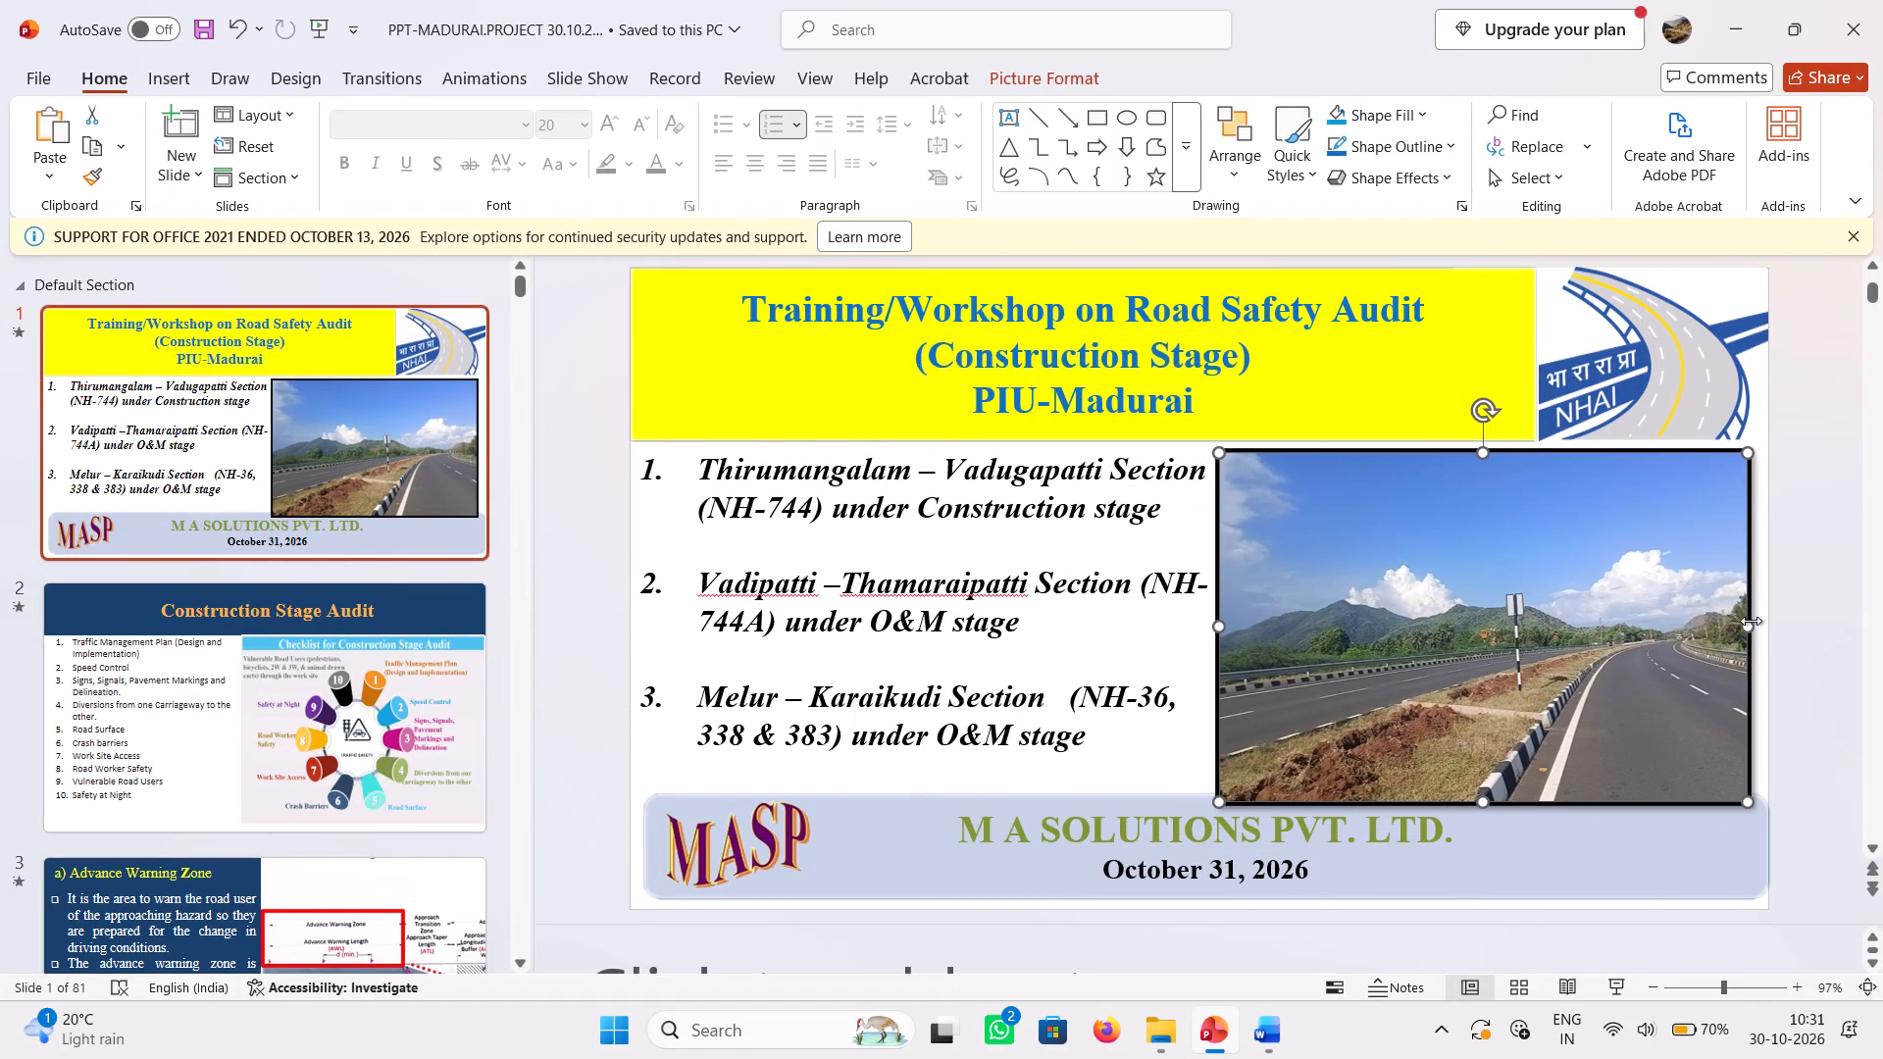
pyautogui.moveTo(1751, 621); pyautogui.dragTo(1762, 621)
pyautogui.click(990, 524)
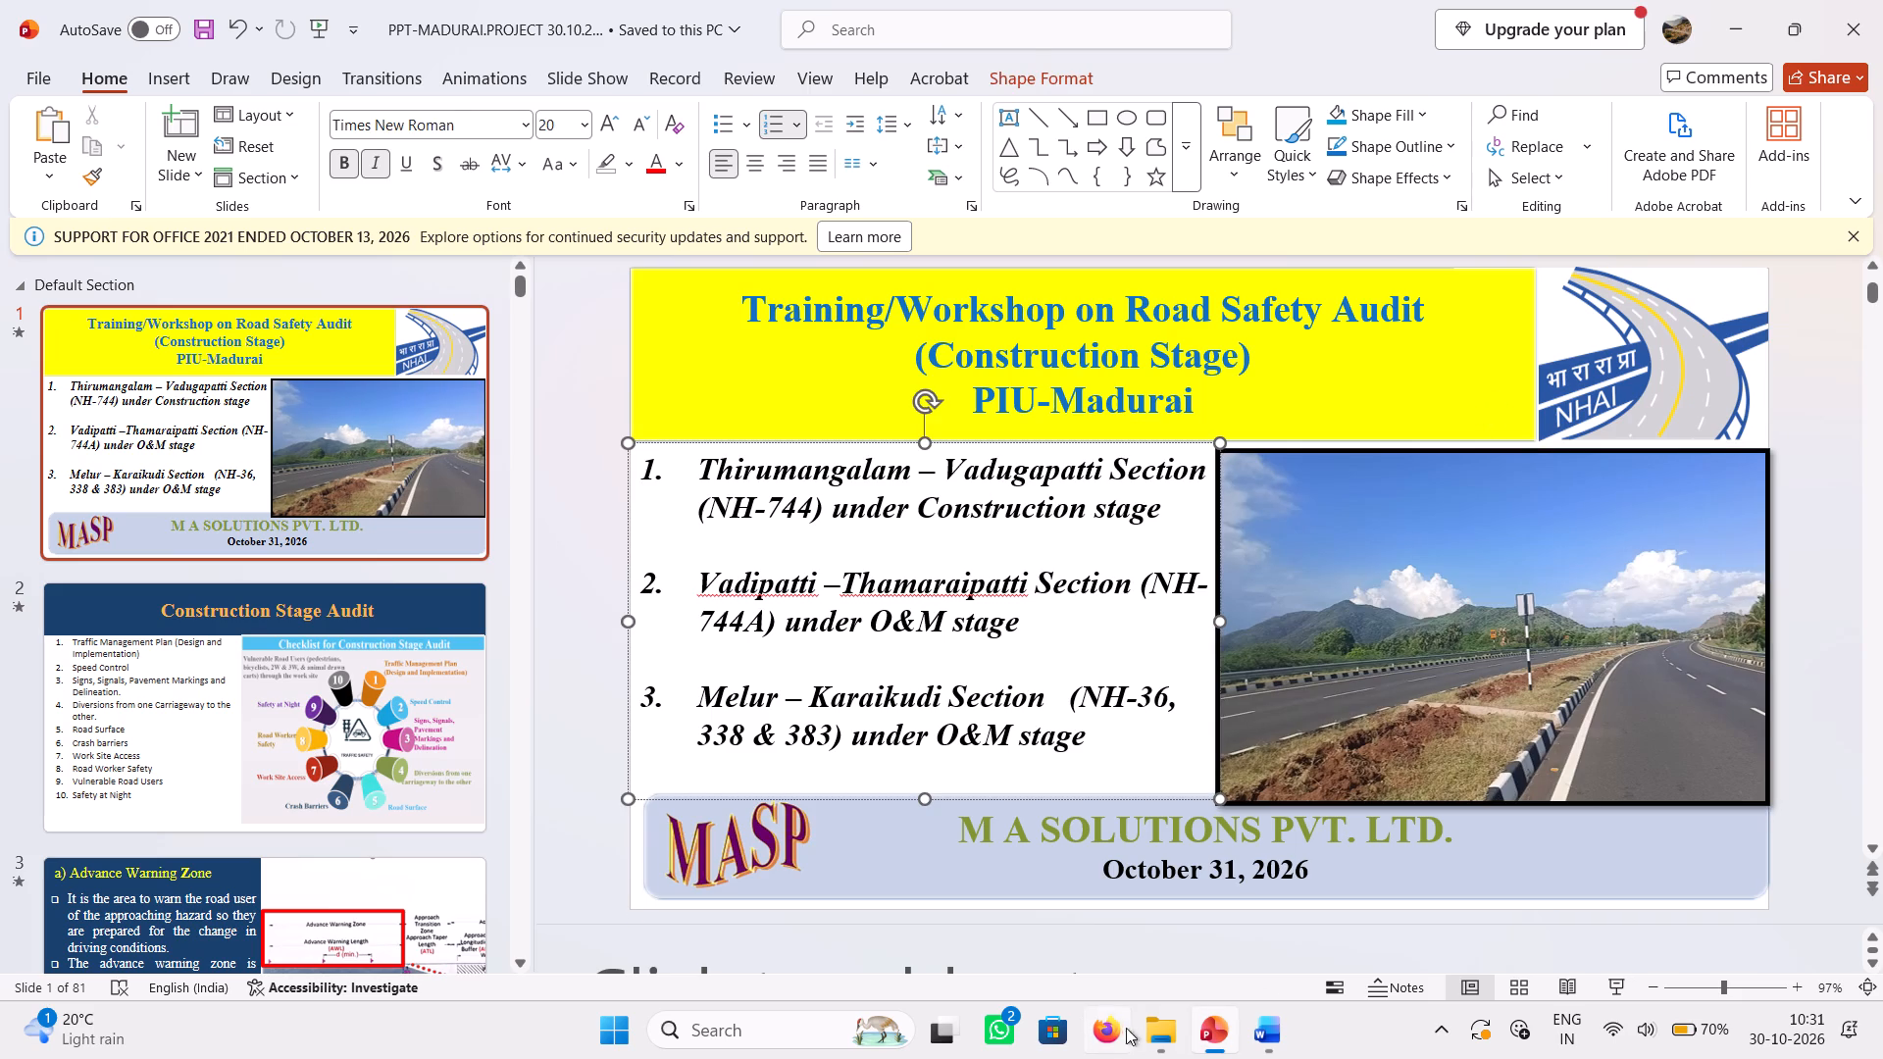
# From File Explorer's final preopening folder, open the Word final pre-opening stage audit report for Vadipatti-Thamaraipatti, check its cover and close it.
pyautogui.click(1153, 1033)
pyautogui.doubleClick(372, 217)
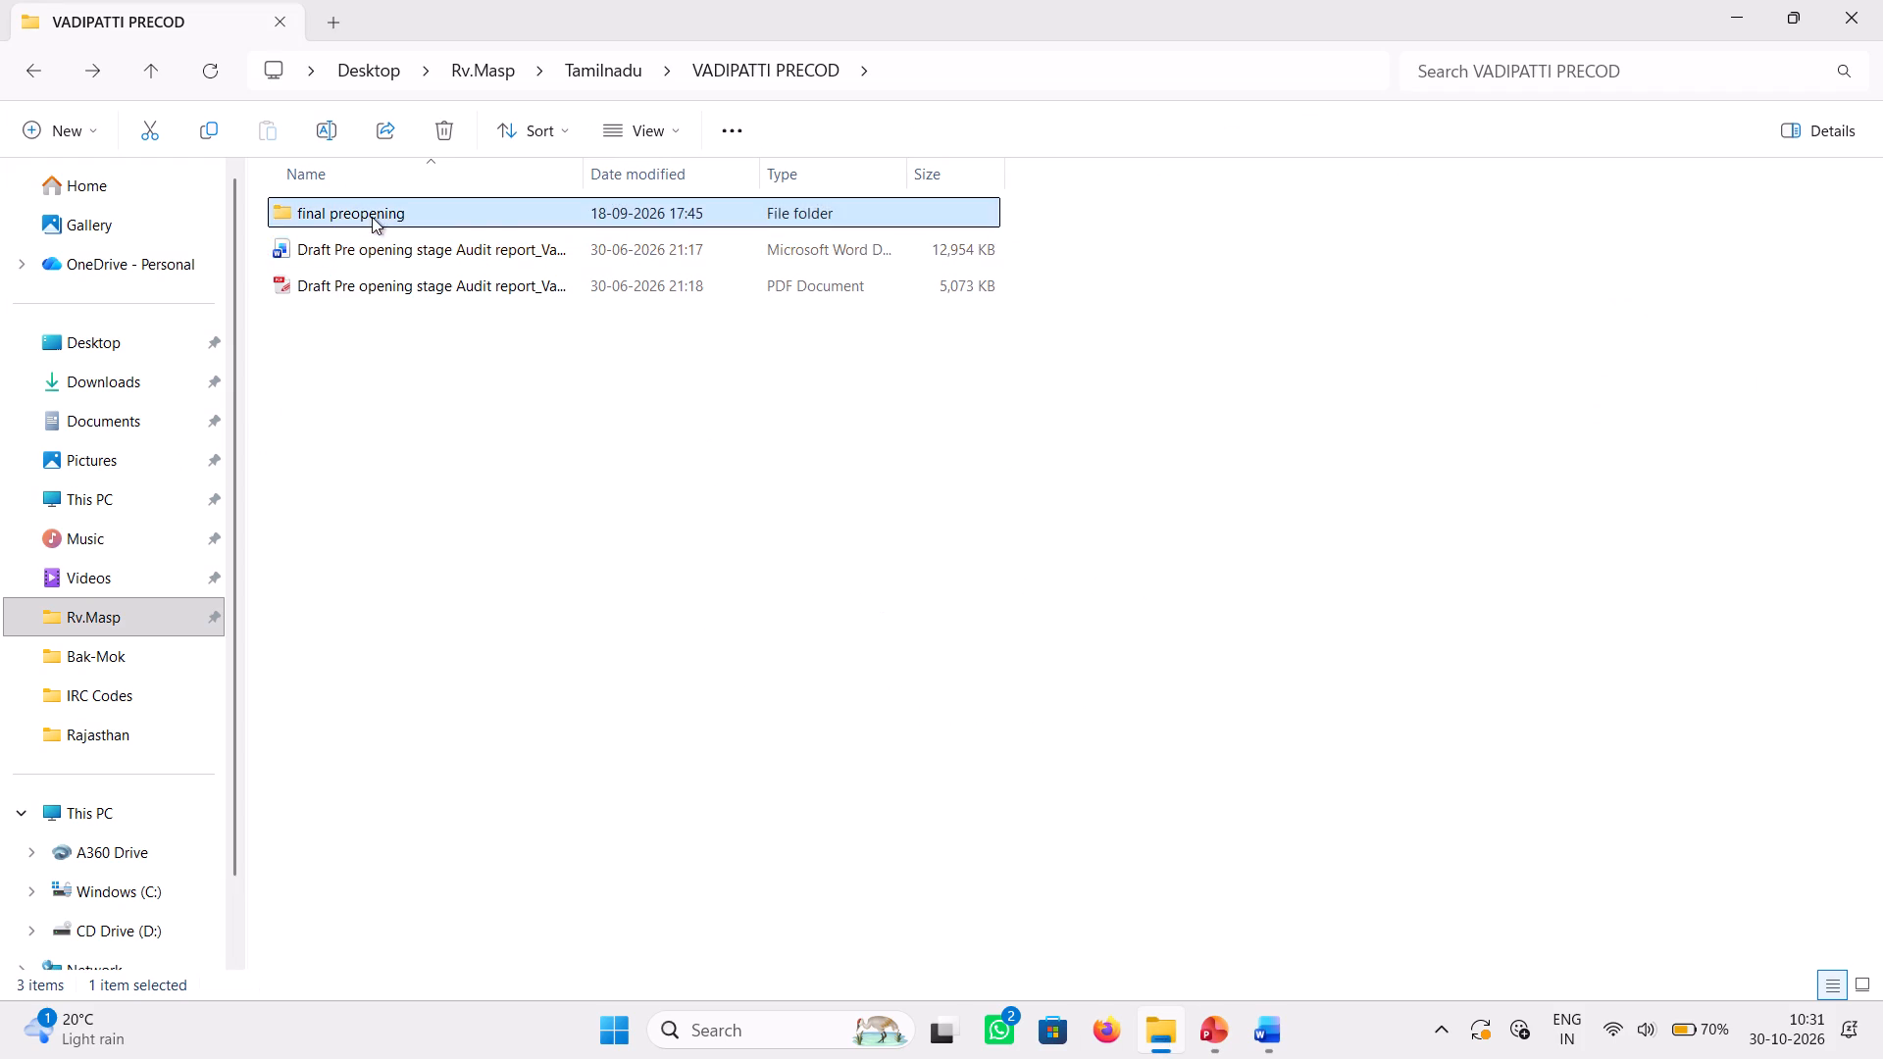
pyautogui.doubleClick(379, 362)
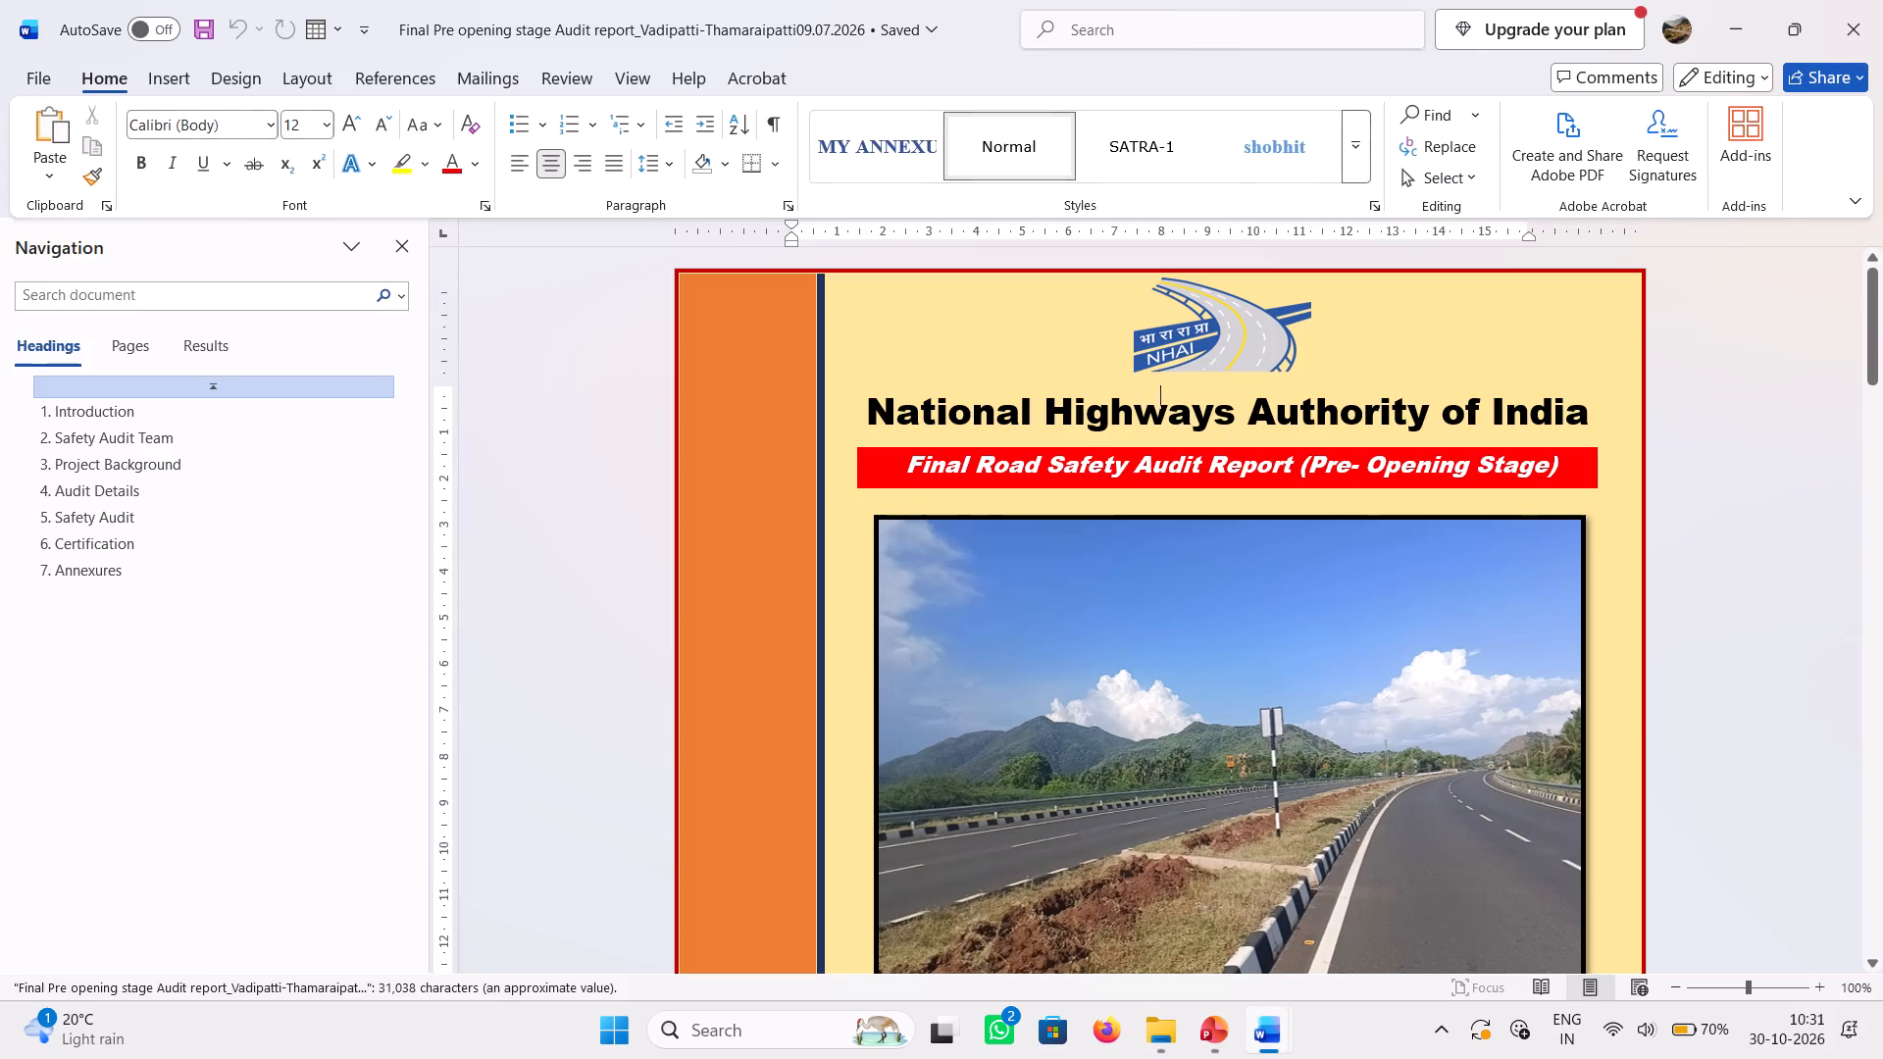
pyautogui.click(1879, 12)
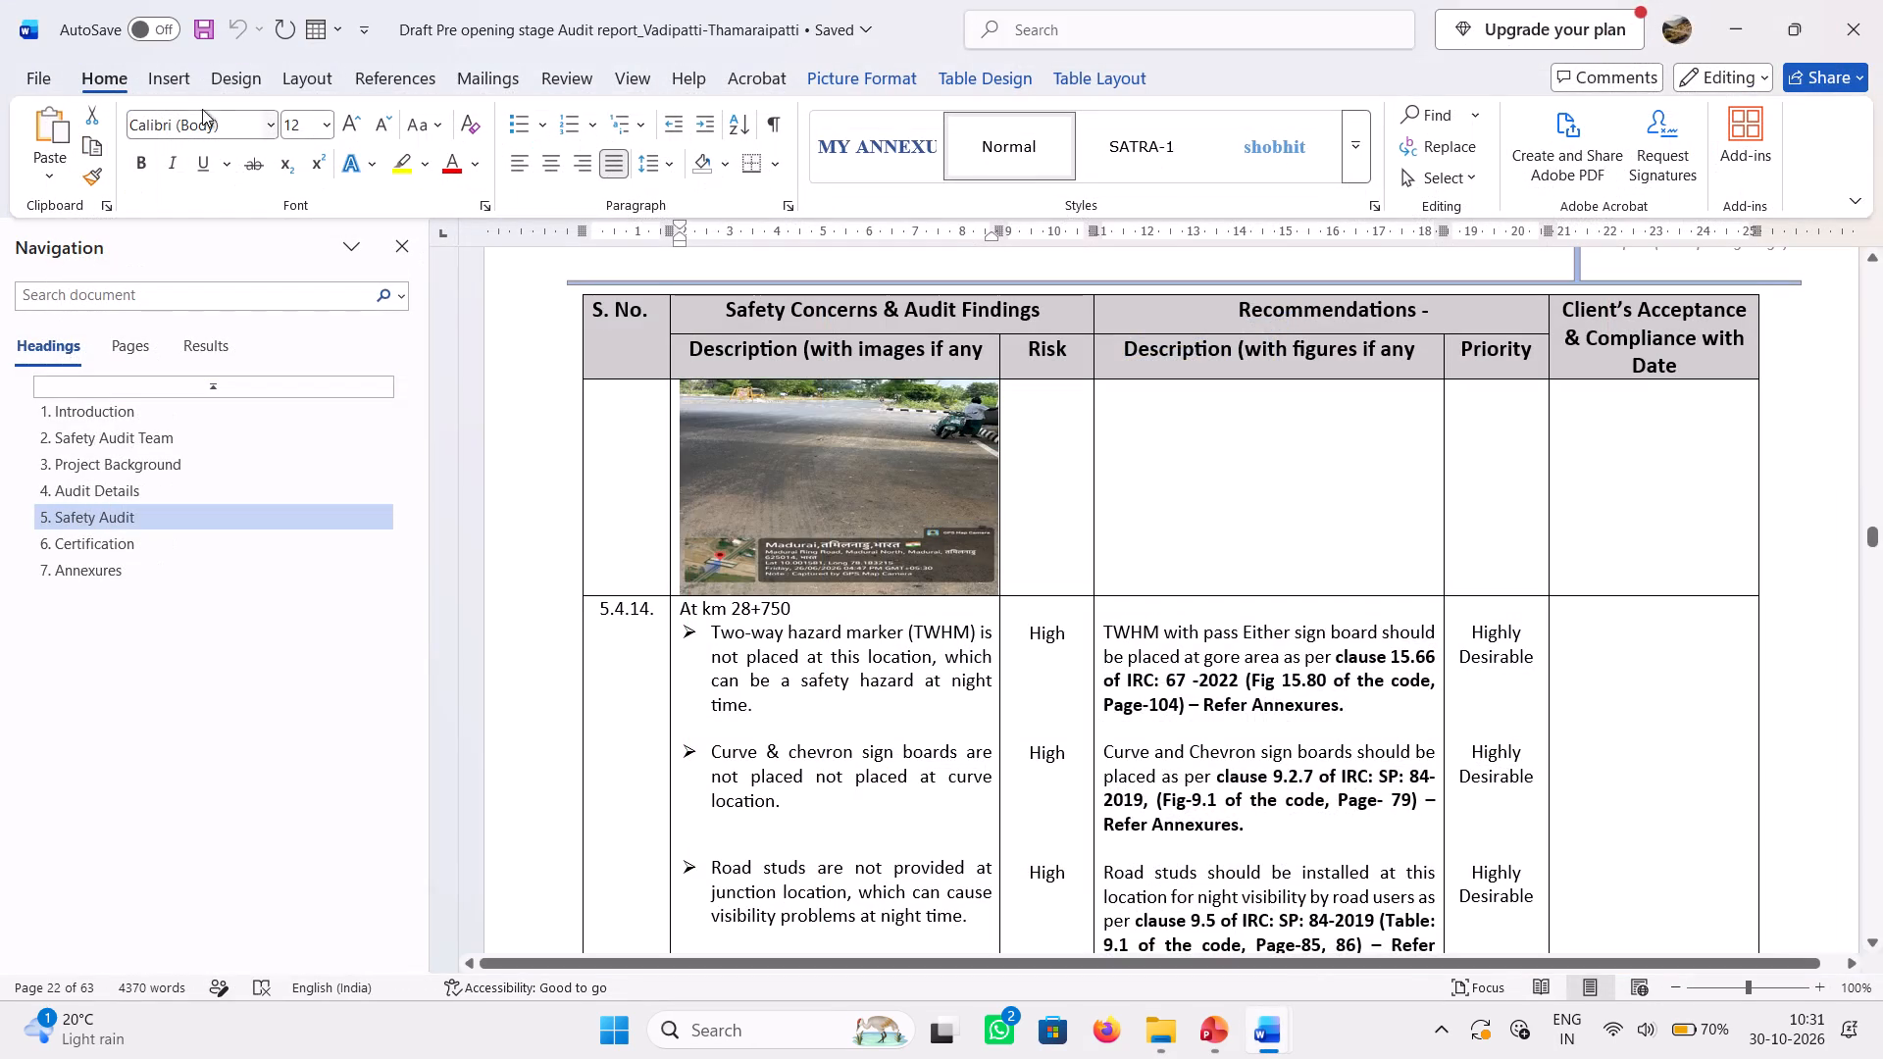
# From File Explorer's melur PRECOD folder, open the Vadipatti-Thamaraipatti (1) draft audit report, check its cover, and close it and the workshop letter.
pyautogui.click(1743, 27)
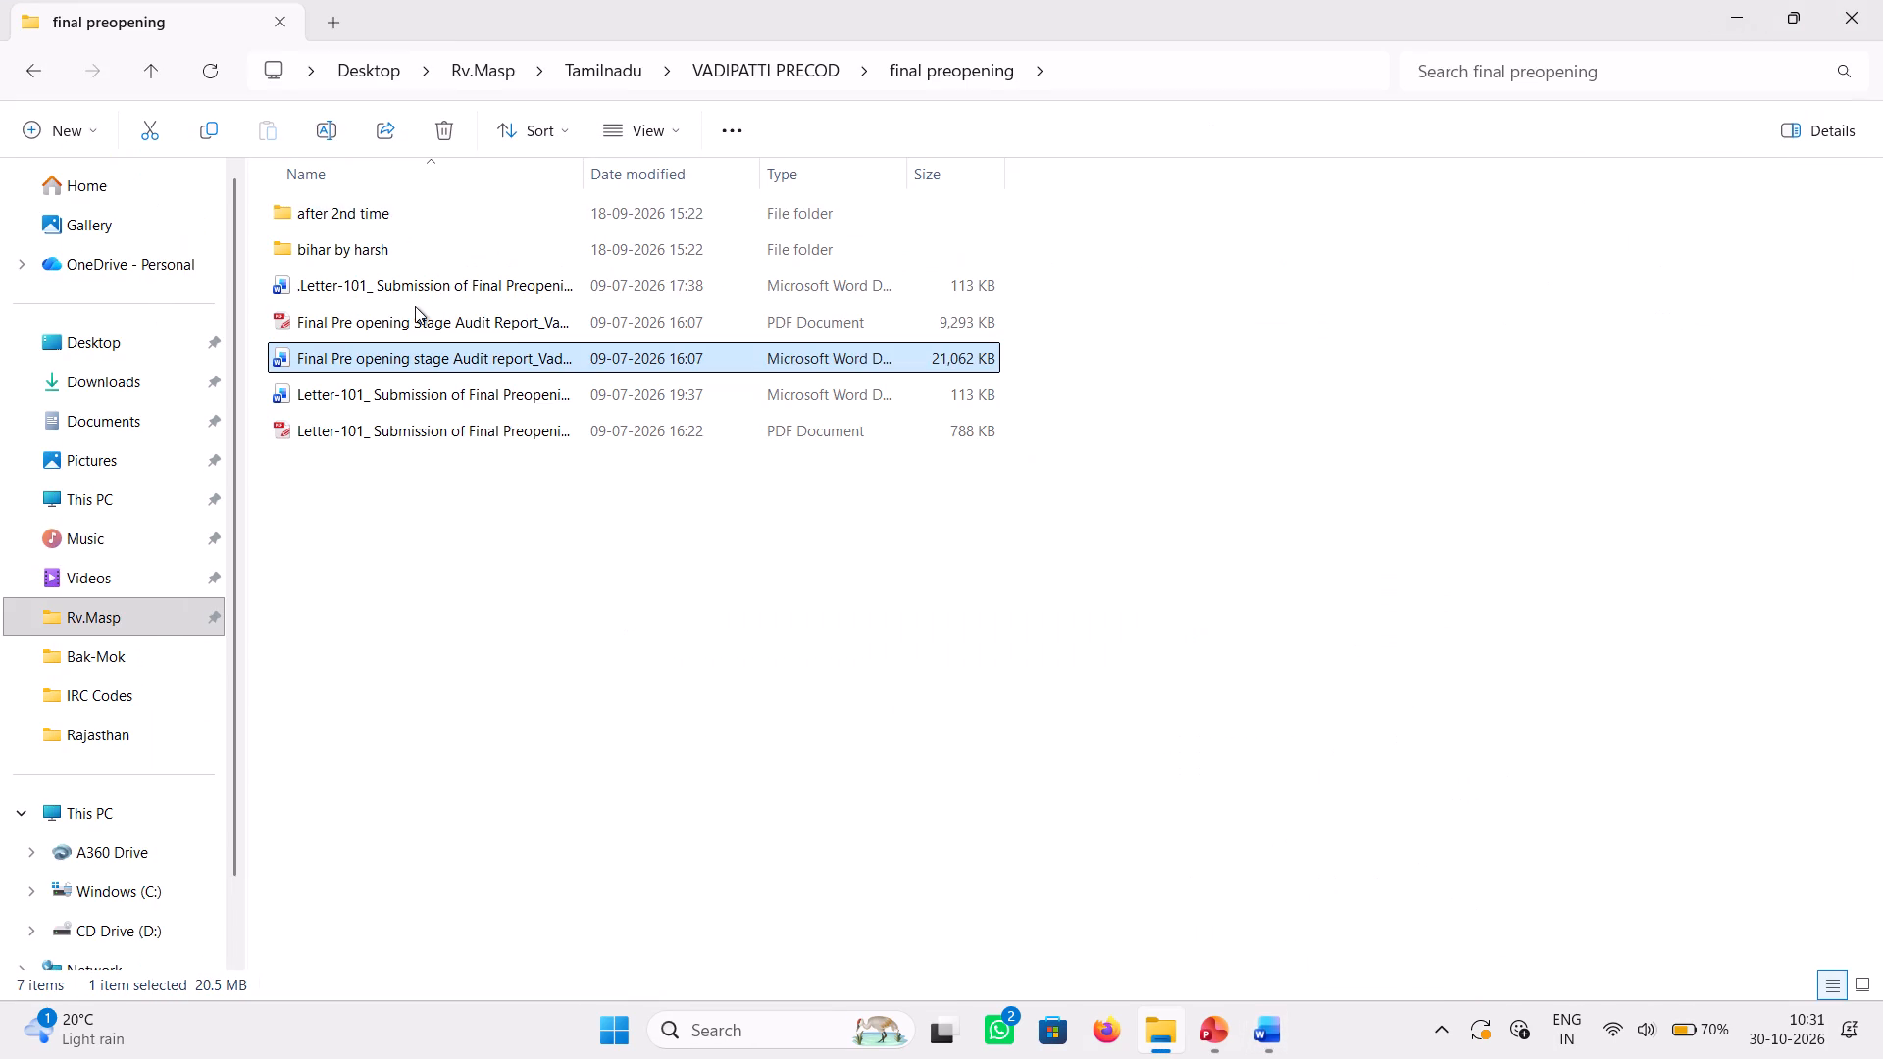
pyautogui.doubleClick(392, 258)
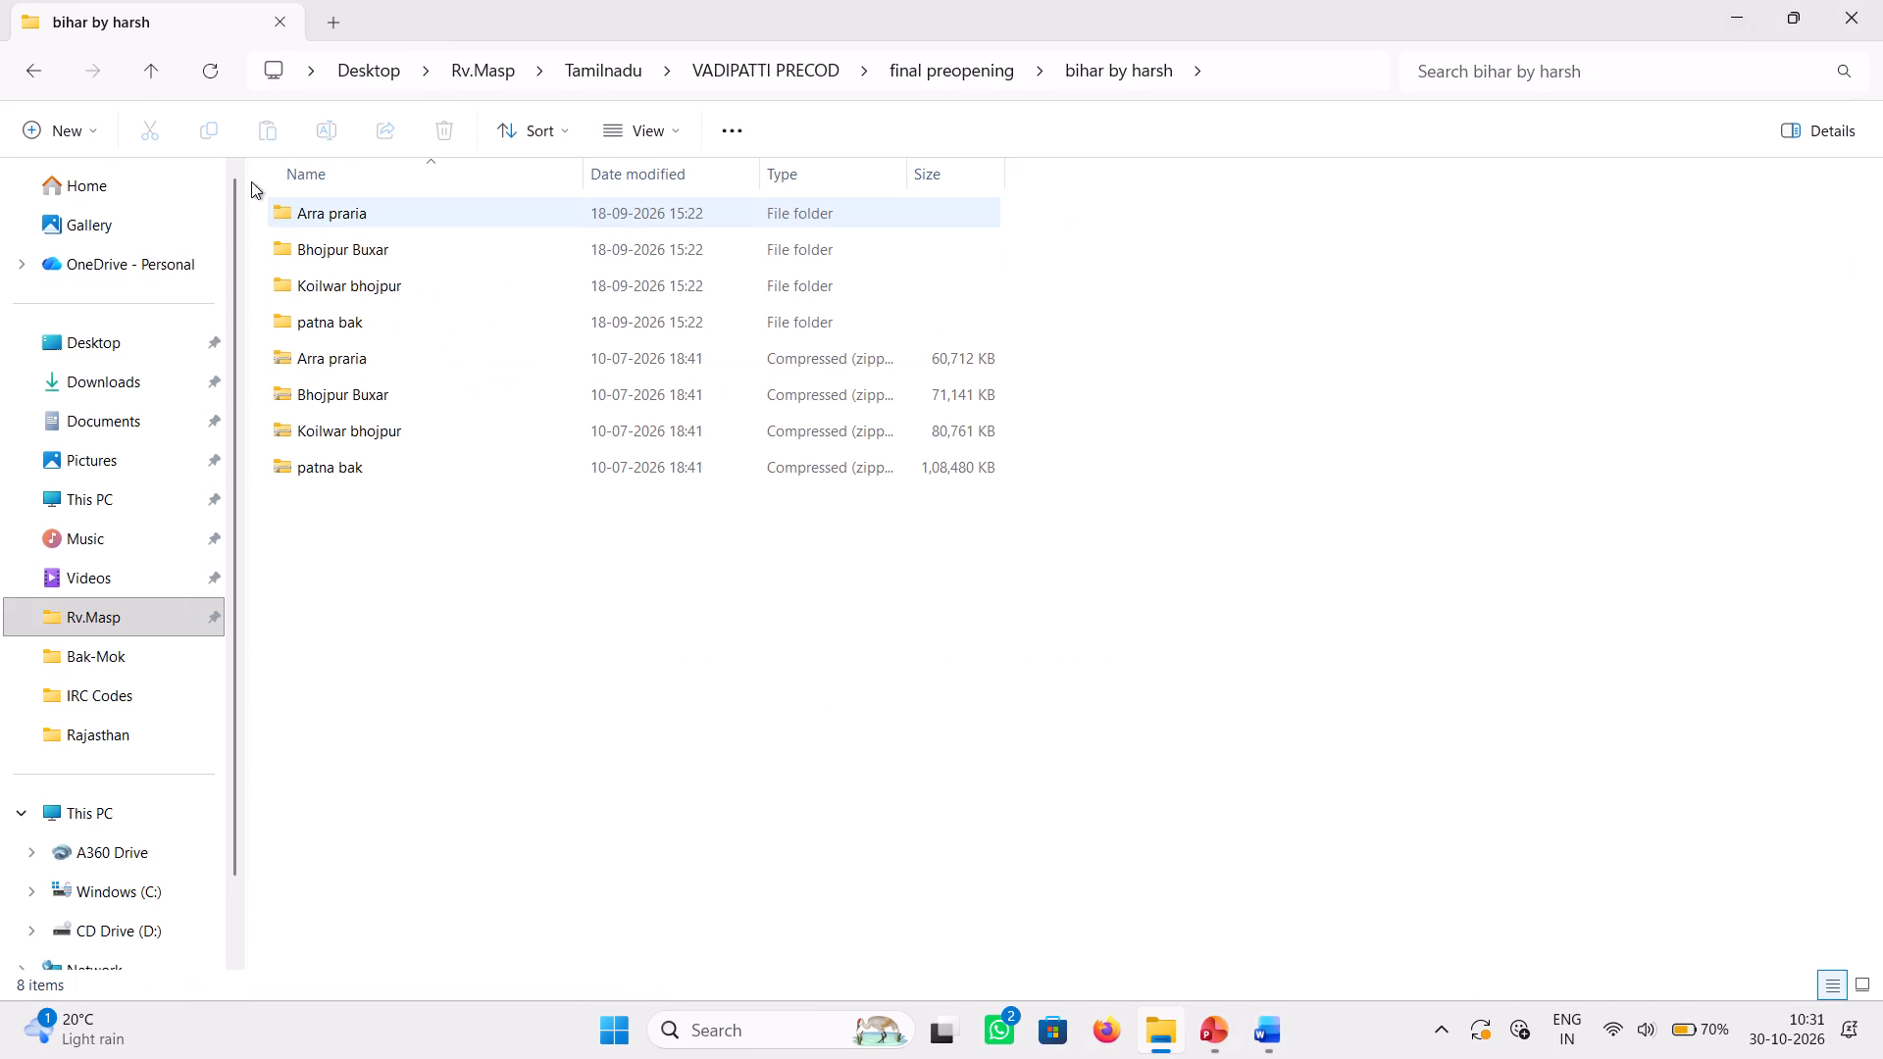
pyautogui.click(22, 76)
pyautogui.click(32, 71)
pyautogui.click(32, 71)
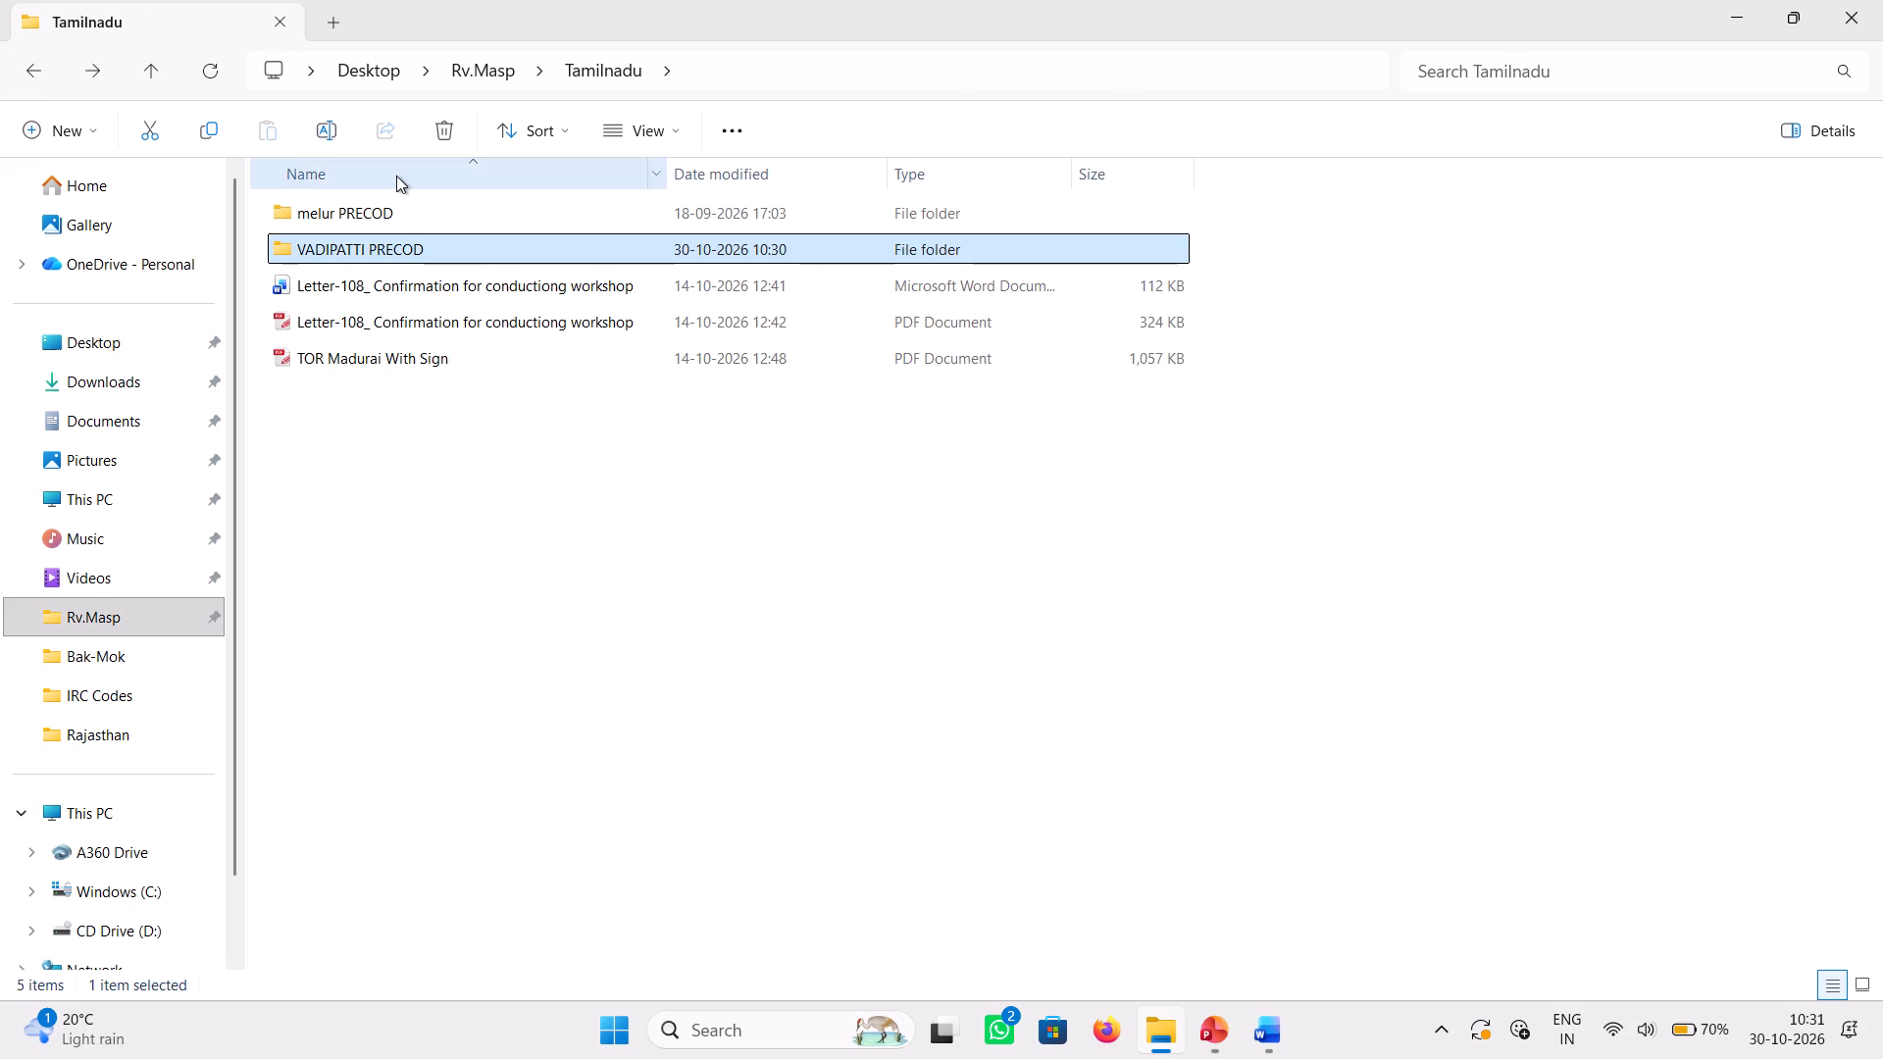
pyautogui.doubleClick(397, 205)
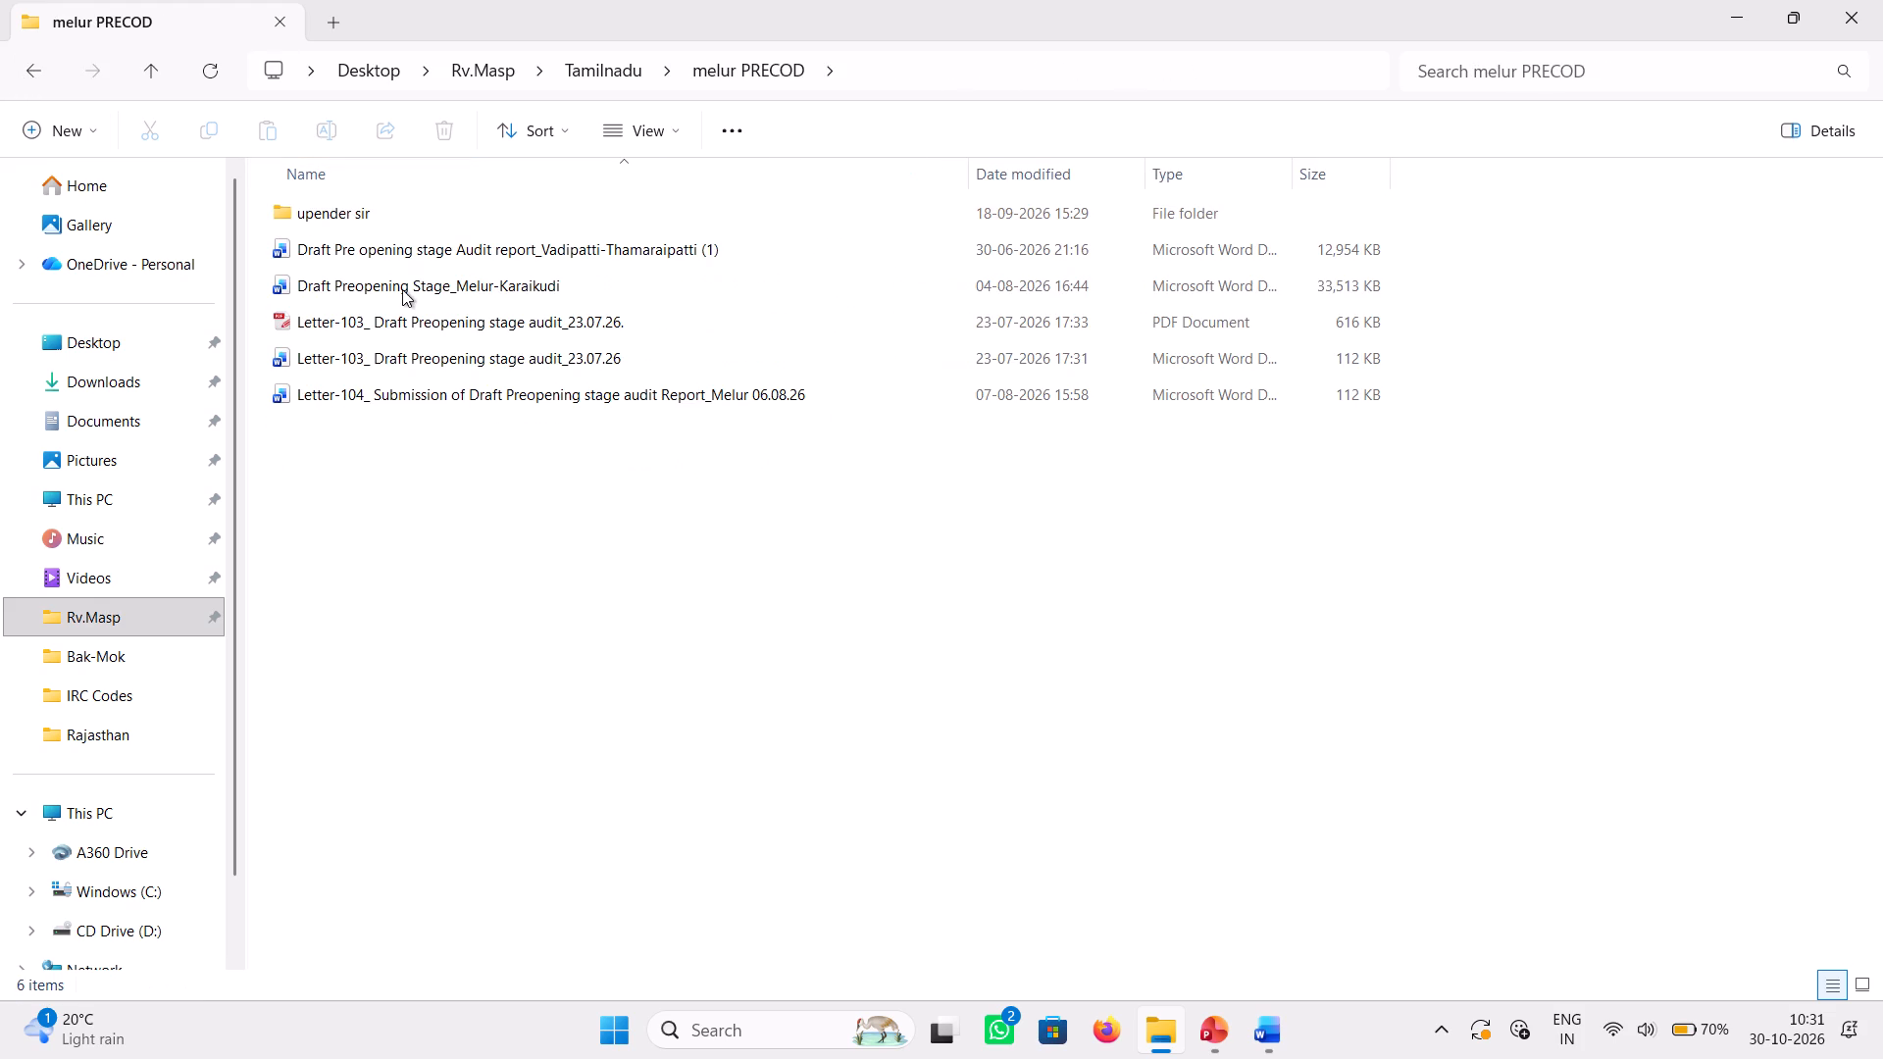
pyautogui.doubleClick(425, 253)
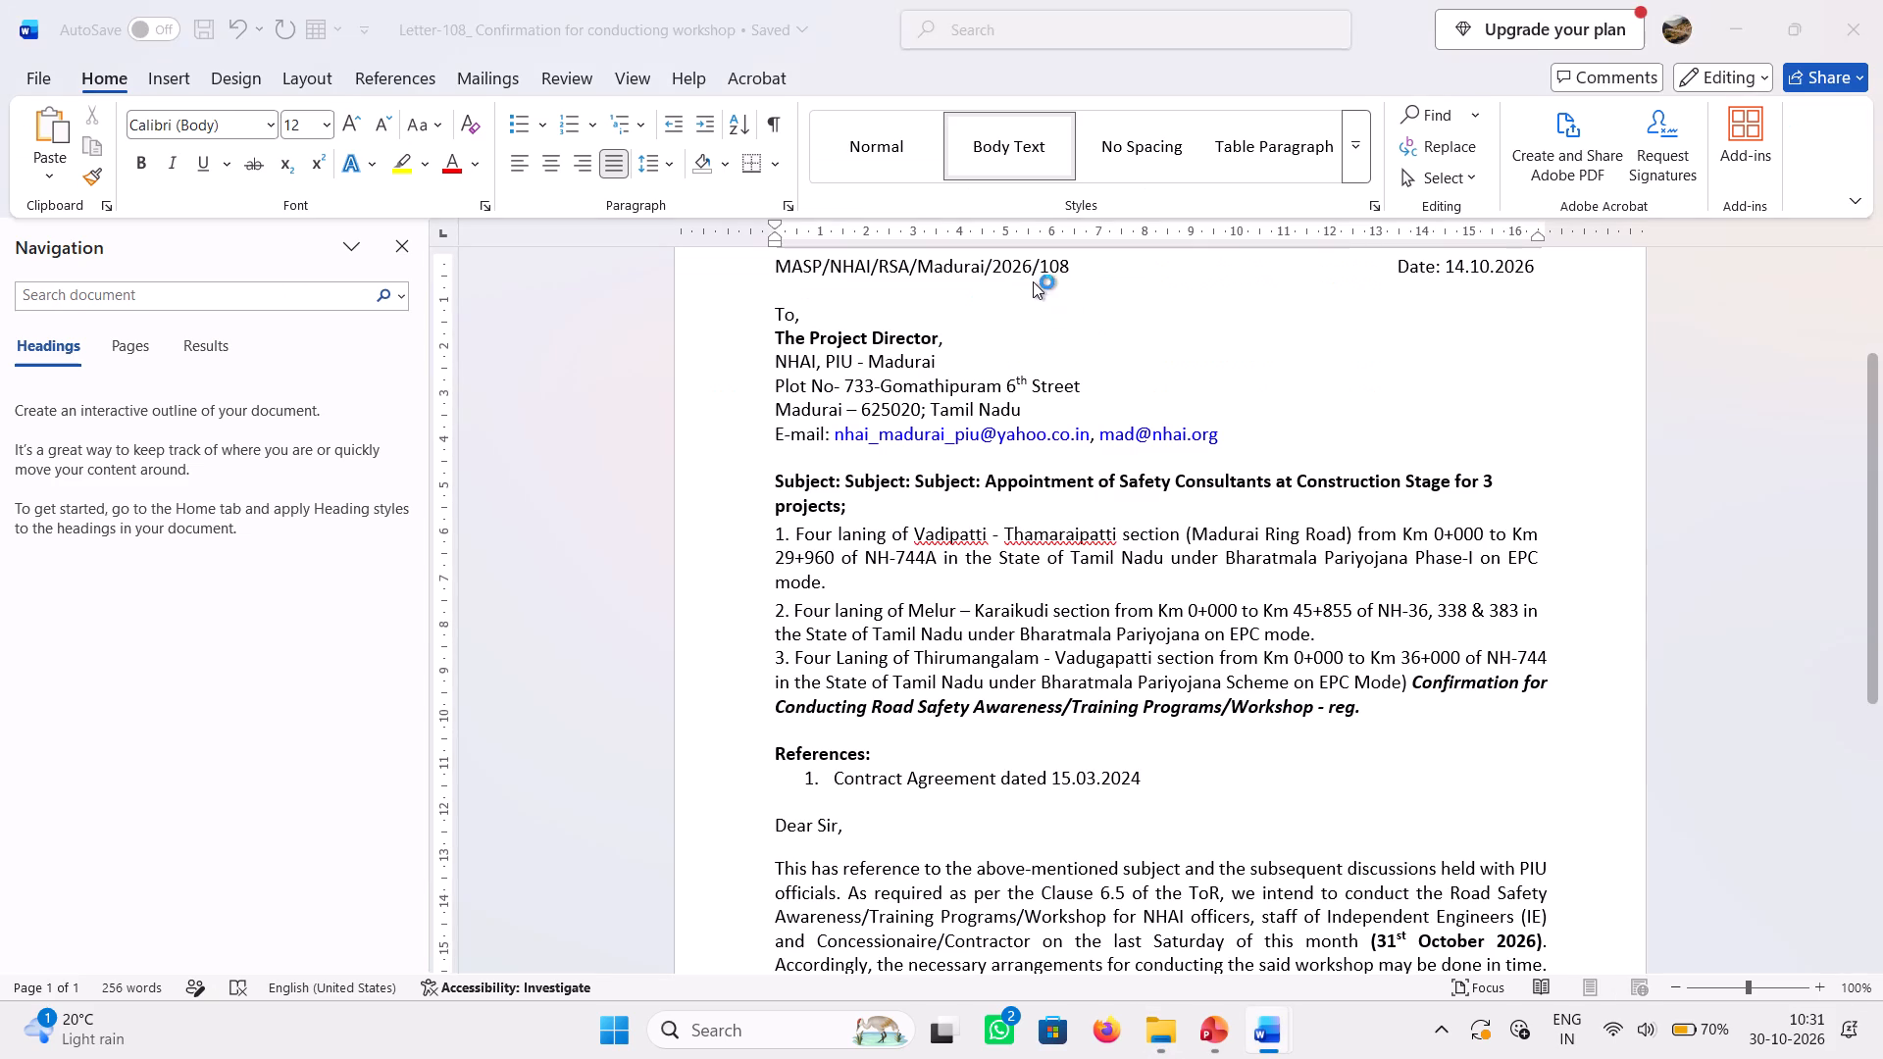
pyautogui.scroll(-2, 1164, 451)
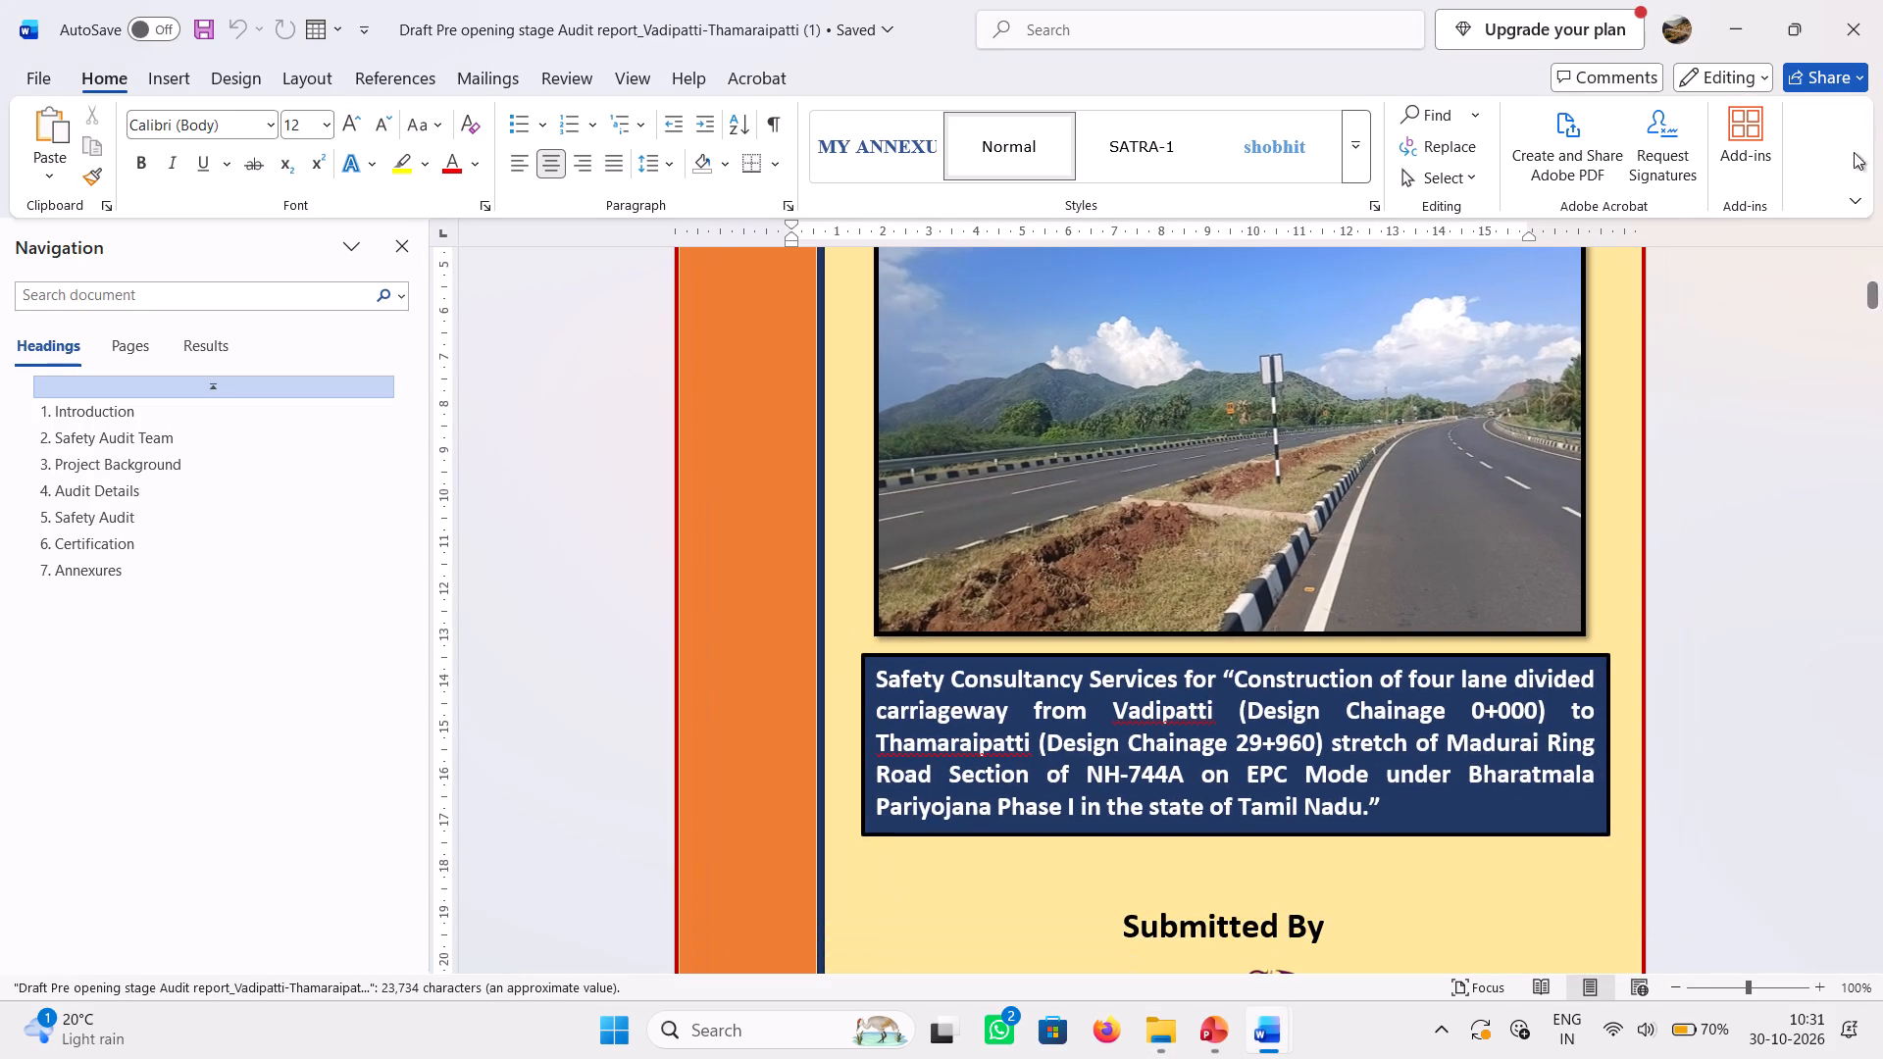
pyautogui.click(1861, 35)
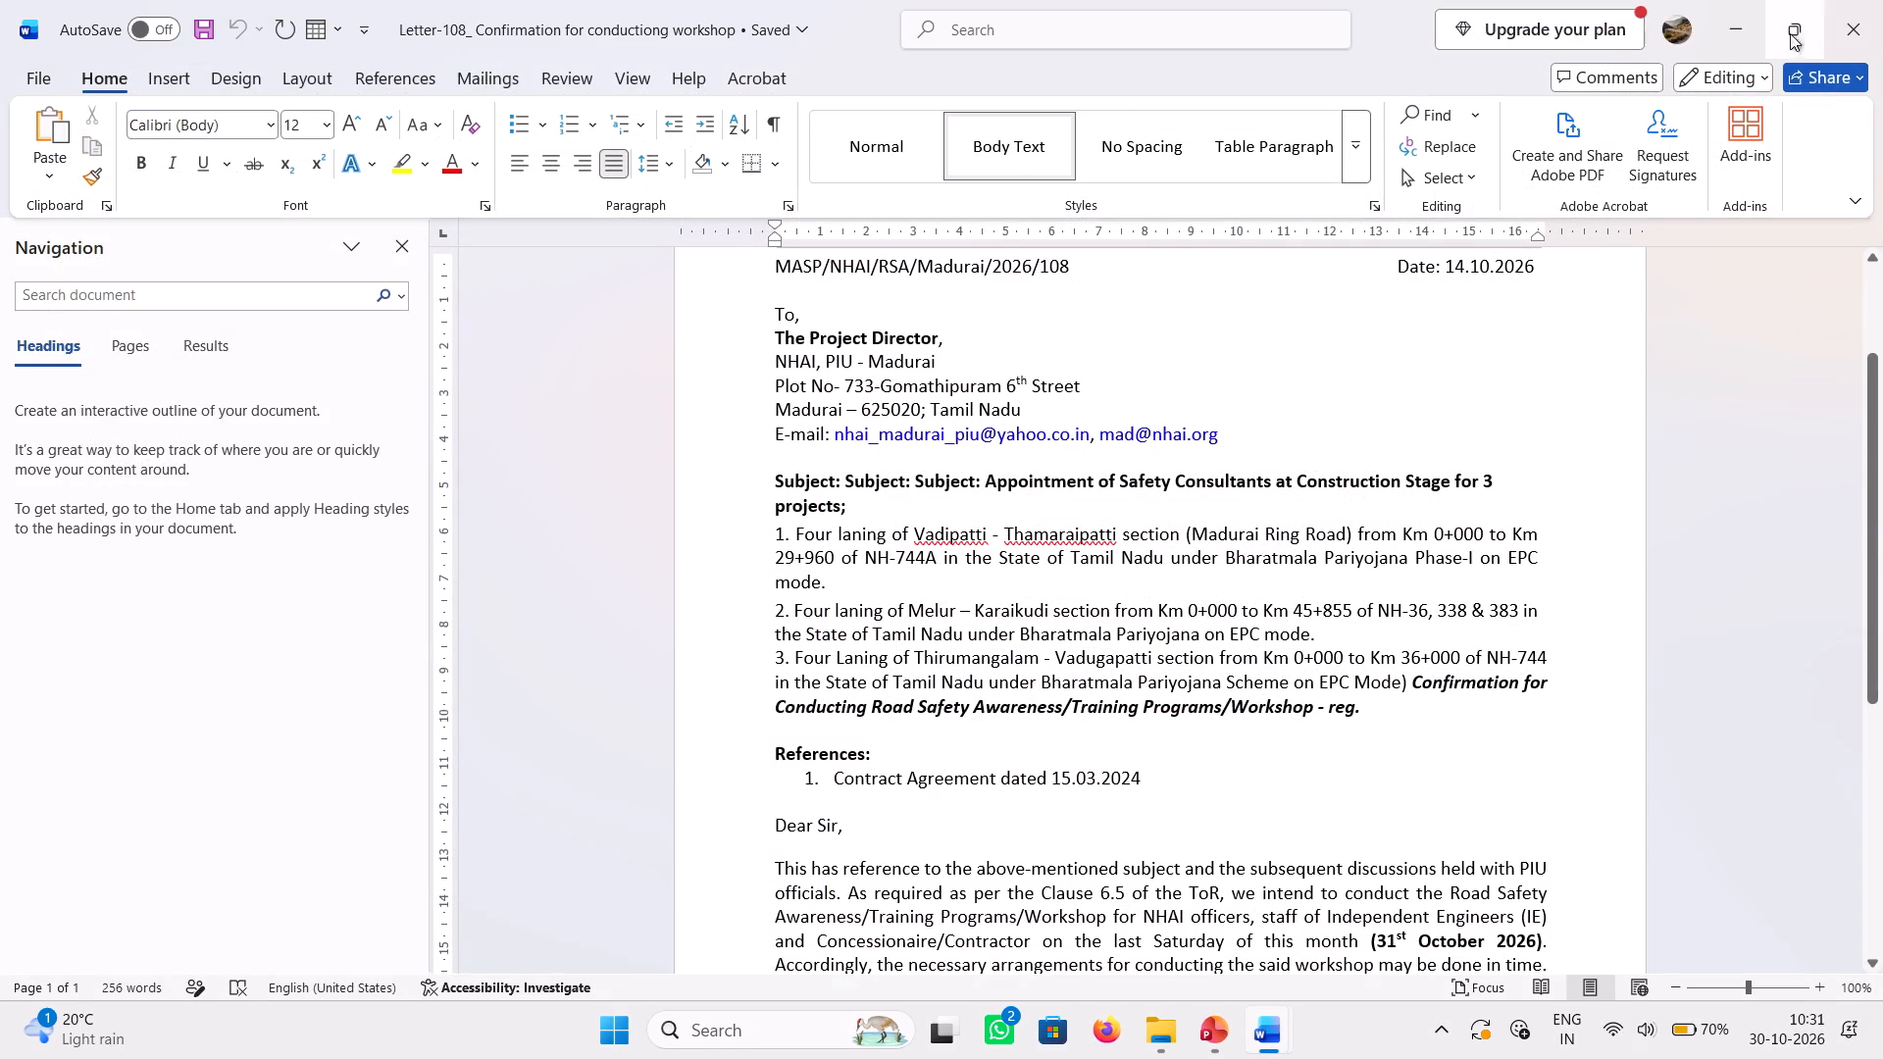
pyautogui.click(1842, 25)
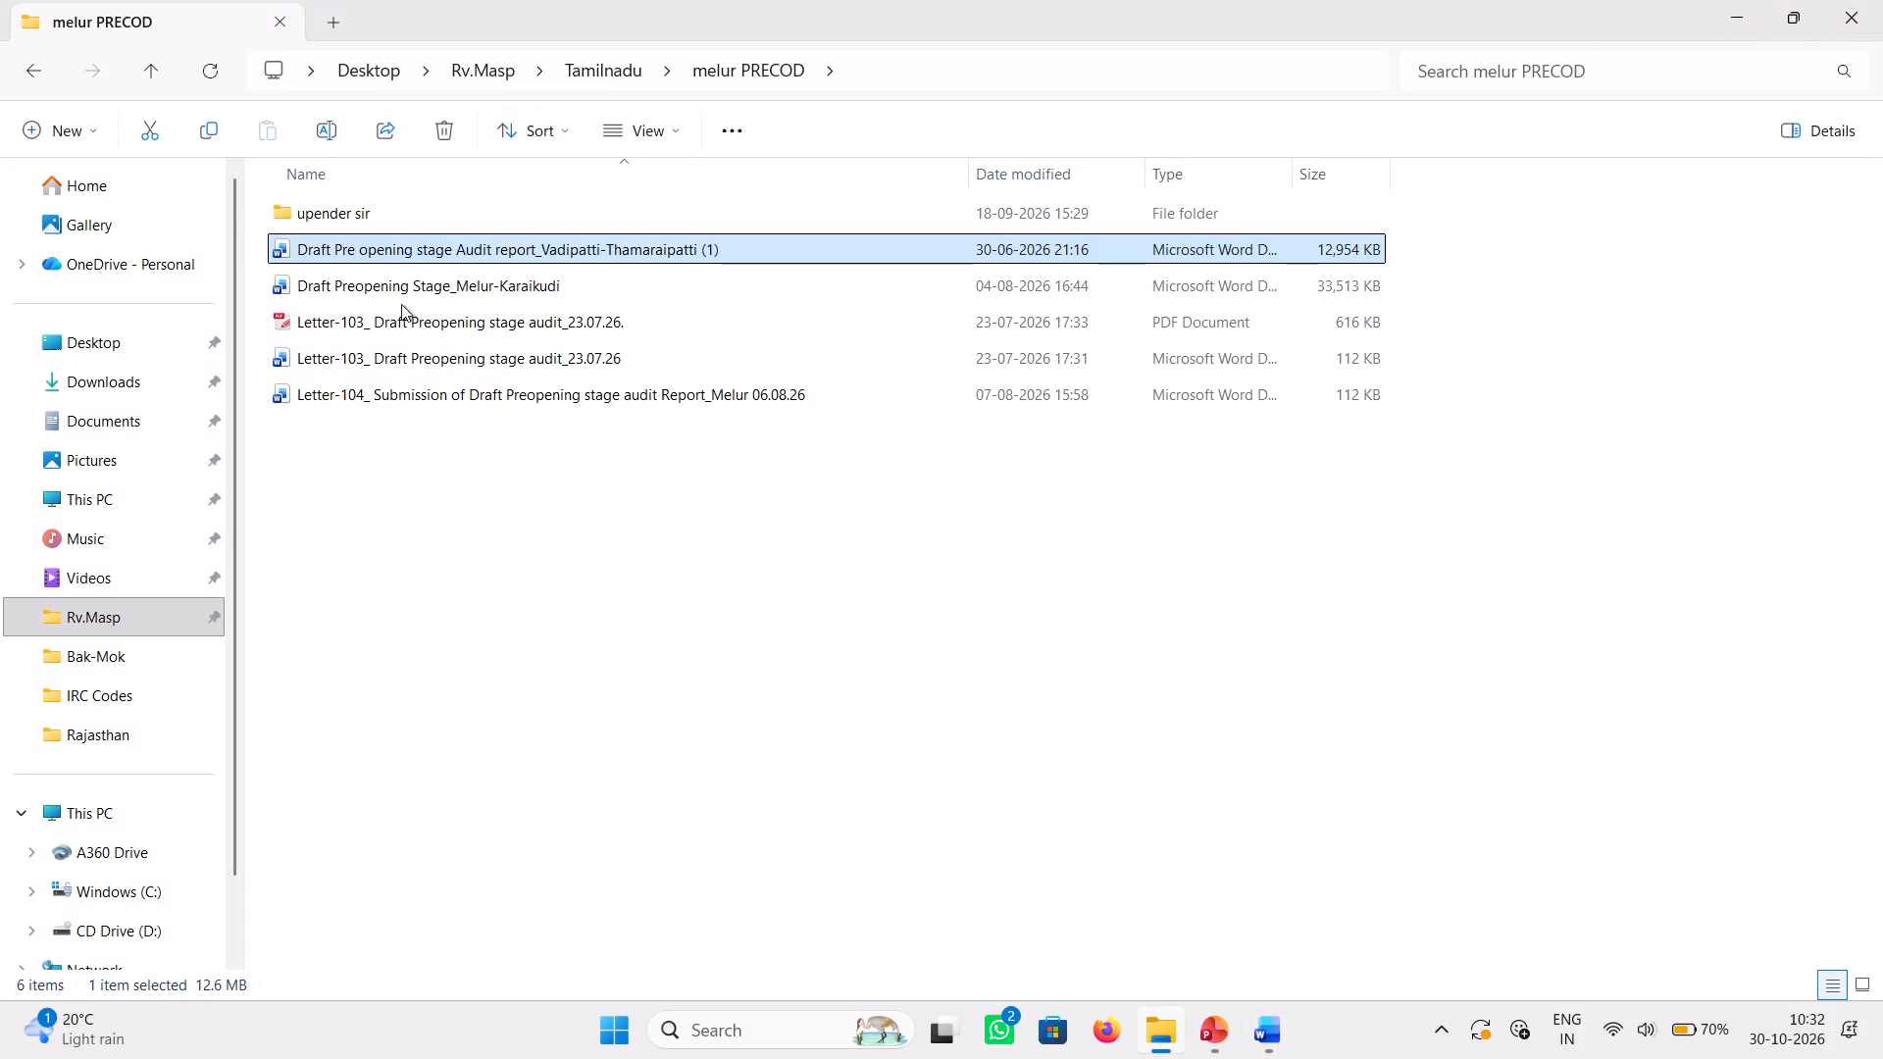
# Reopen the Vadipatti-Thamaraipatti (1) draft, skim to its Safety Audit section, and close it and the other open draft report.
pyautogui.doubleClick(414, 255)
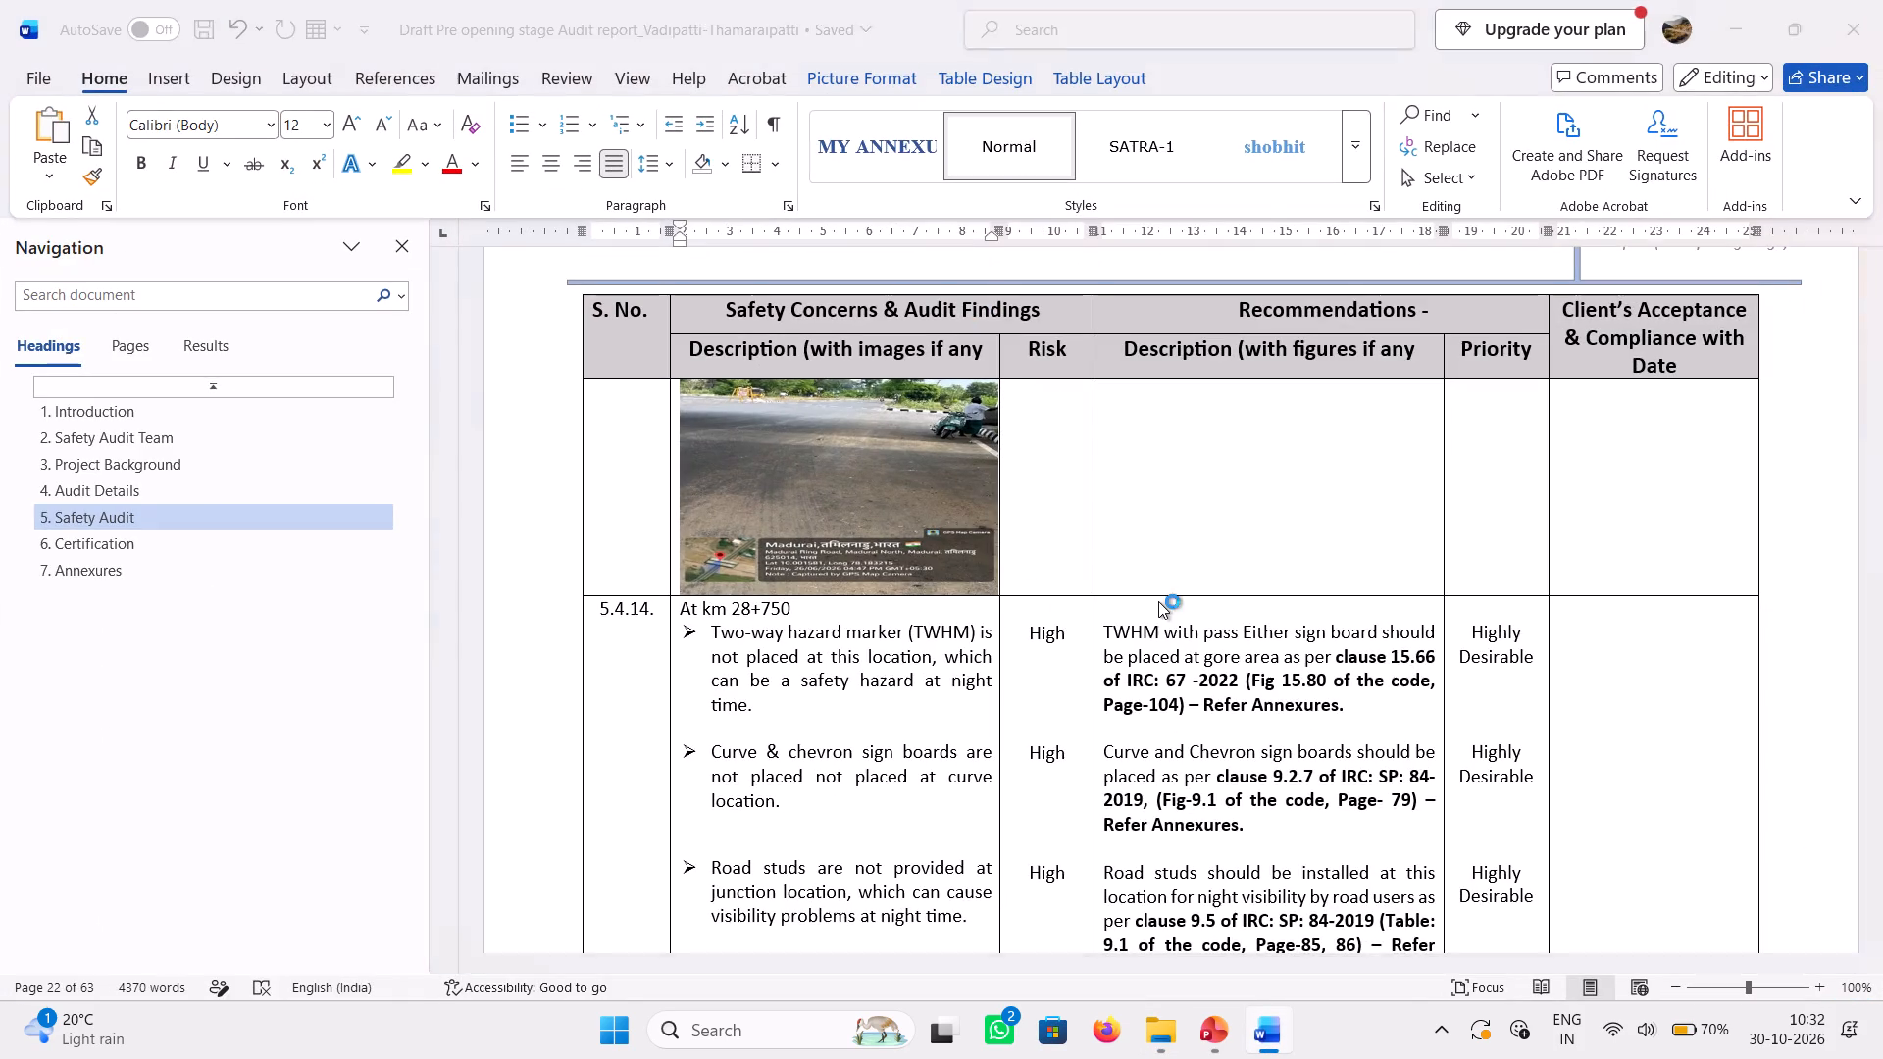
pyautogui.scroll(-20, 1142, 597)
pyautogui.scroll(-20, 1142, 597)
pyautogui.scroll(-12, 1142, 597)
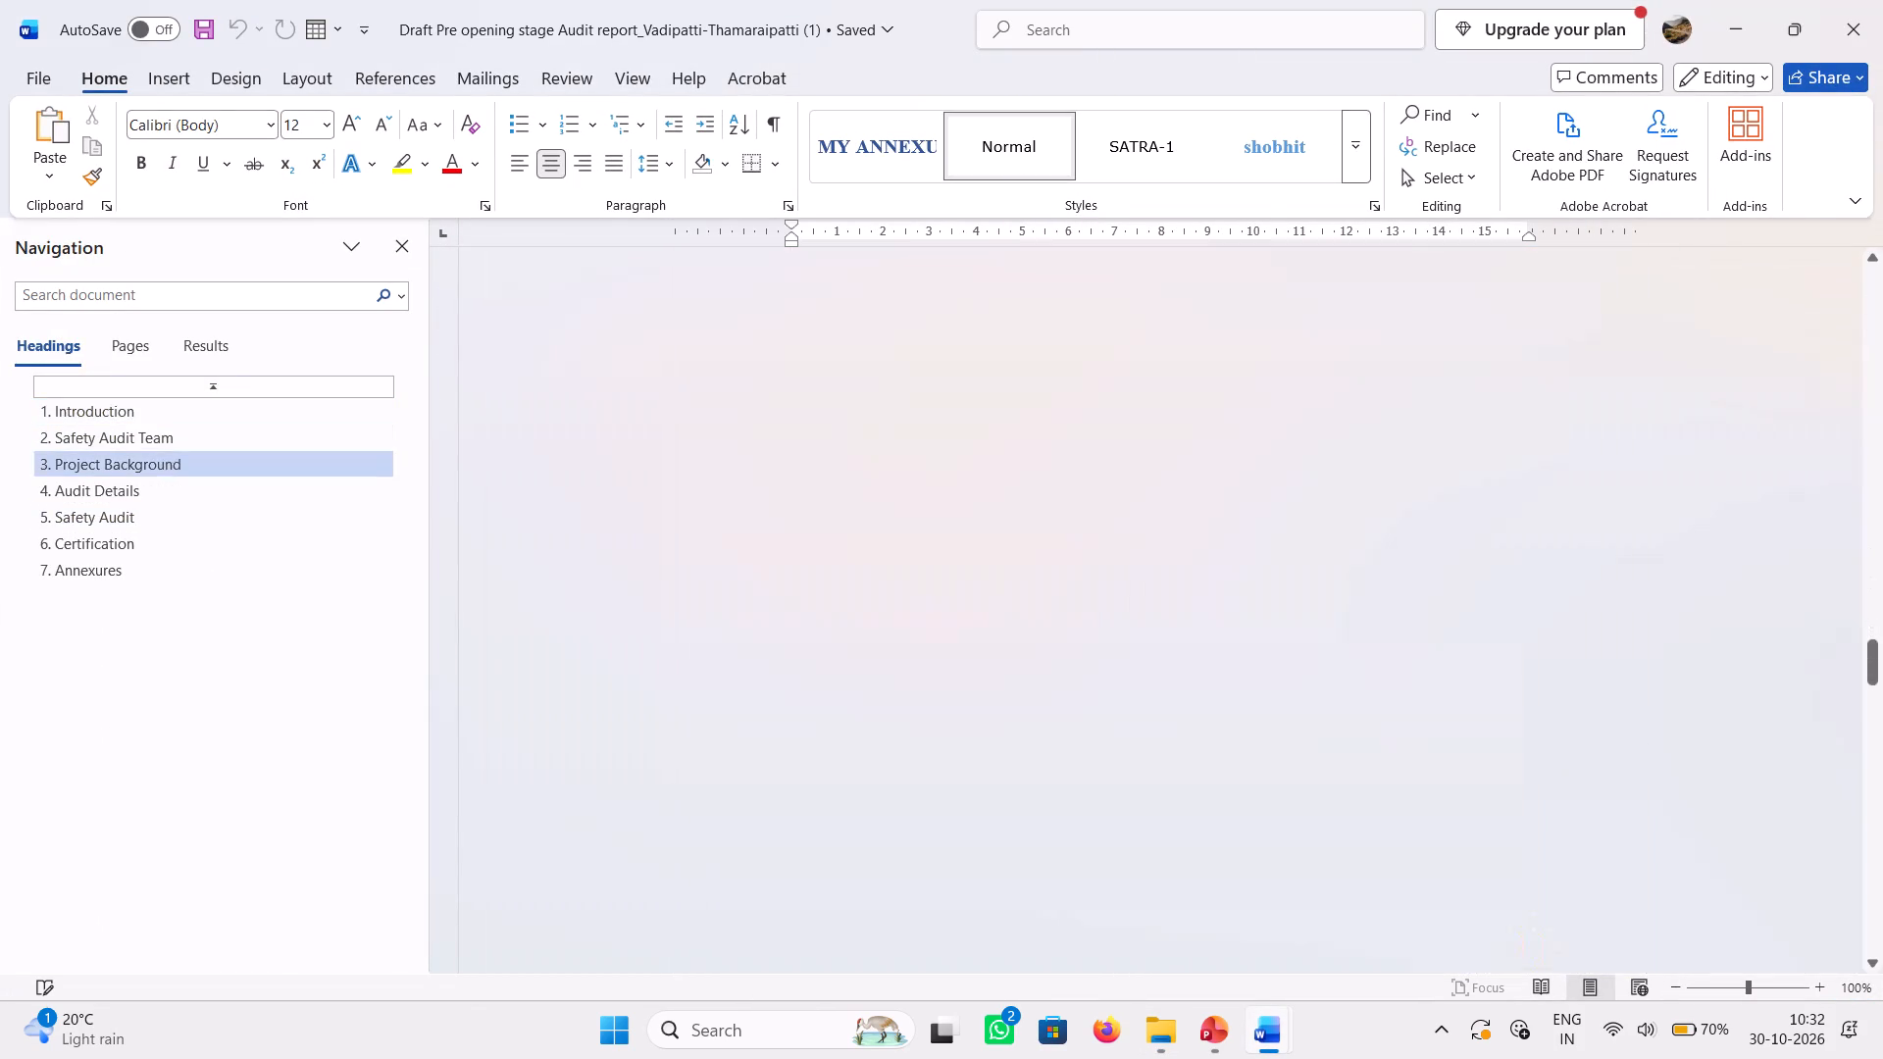
pyautogui.scroll(-20, 1155, 643)
pyautogui.scroll(-11, 1155, 643)
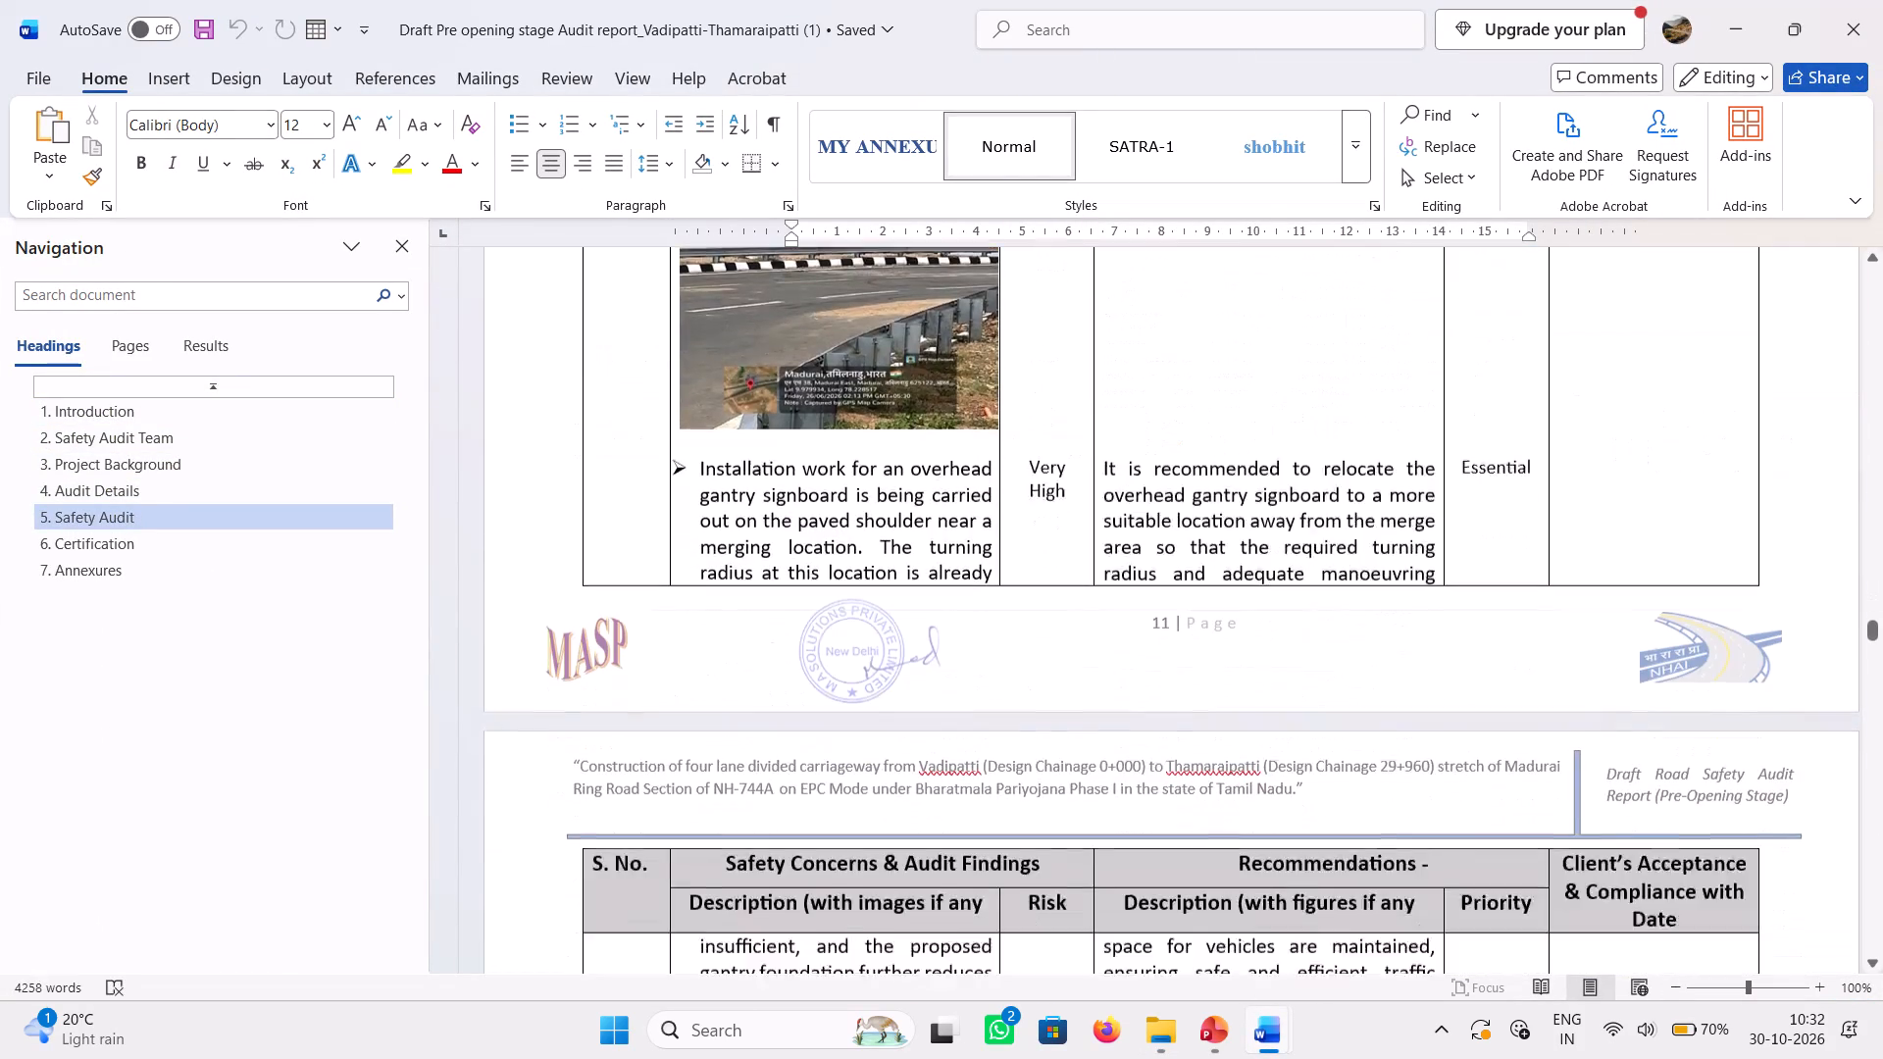
pyautogui.scroll(-3, 1160, 659)
pyautogui.click(1882, 0)
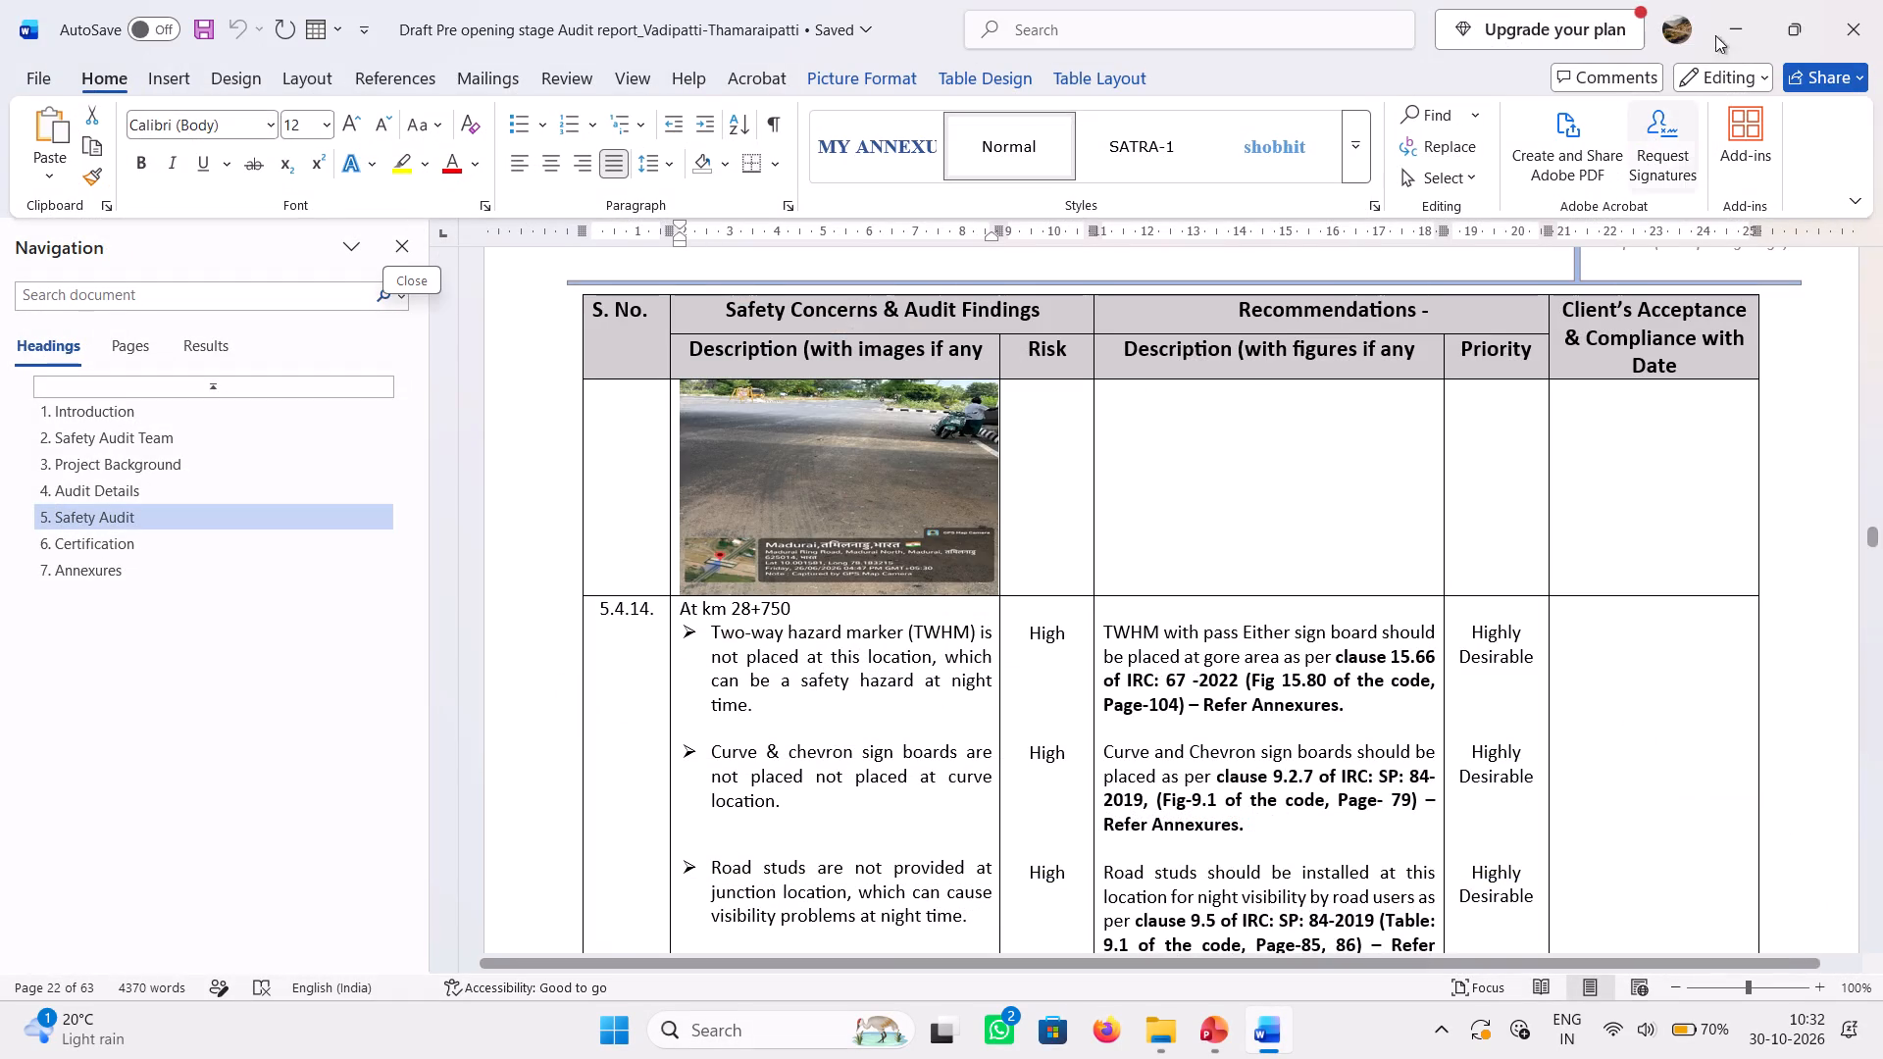
pyautogui.click(1848, 25)
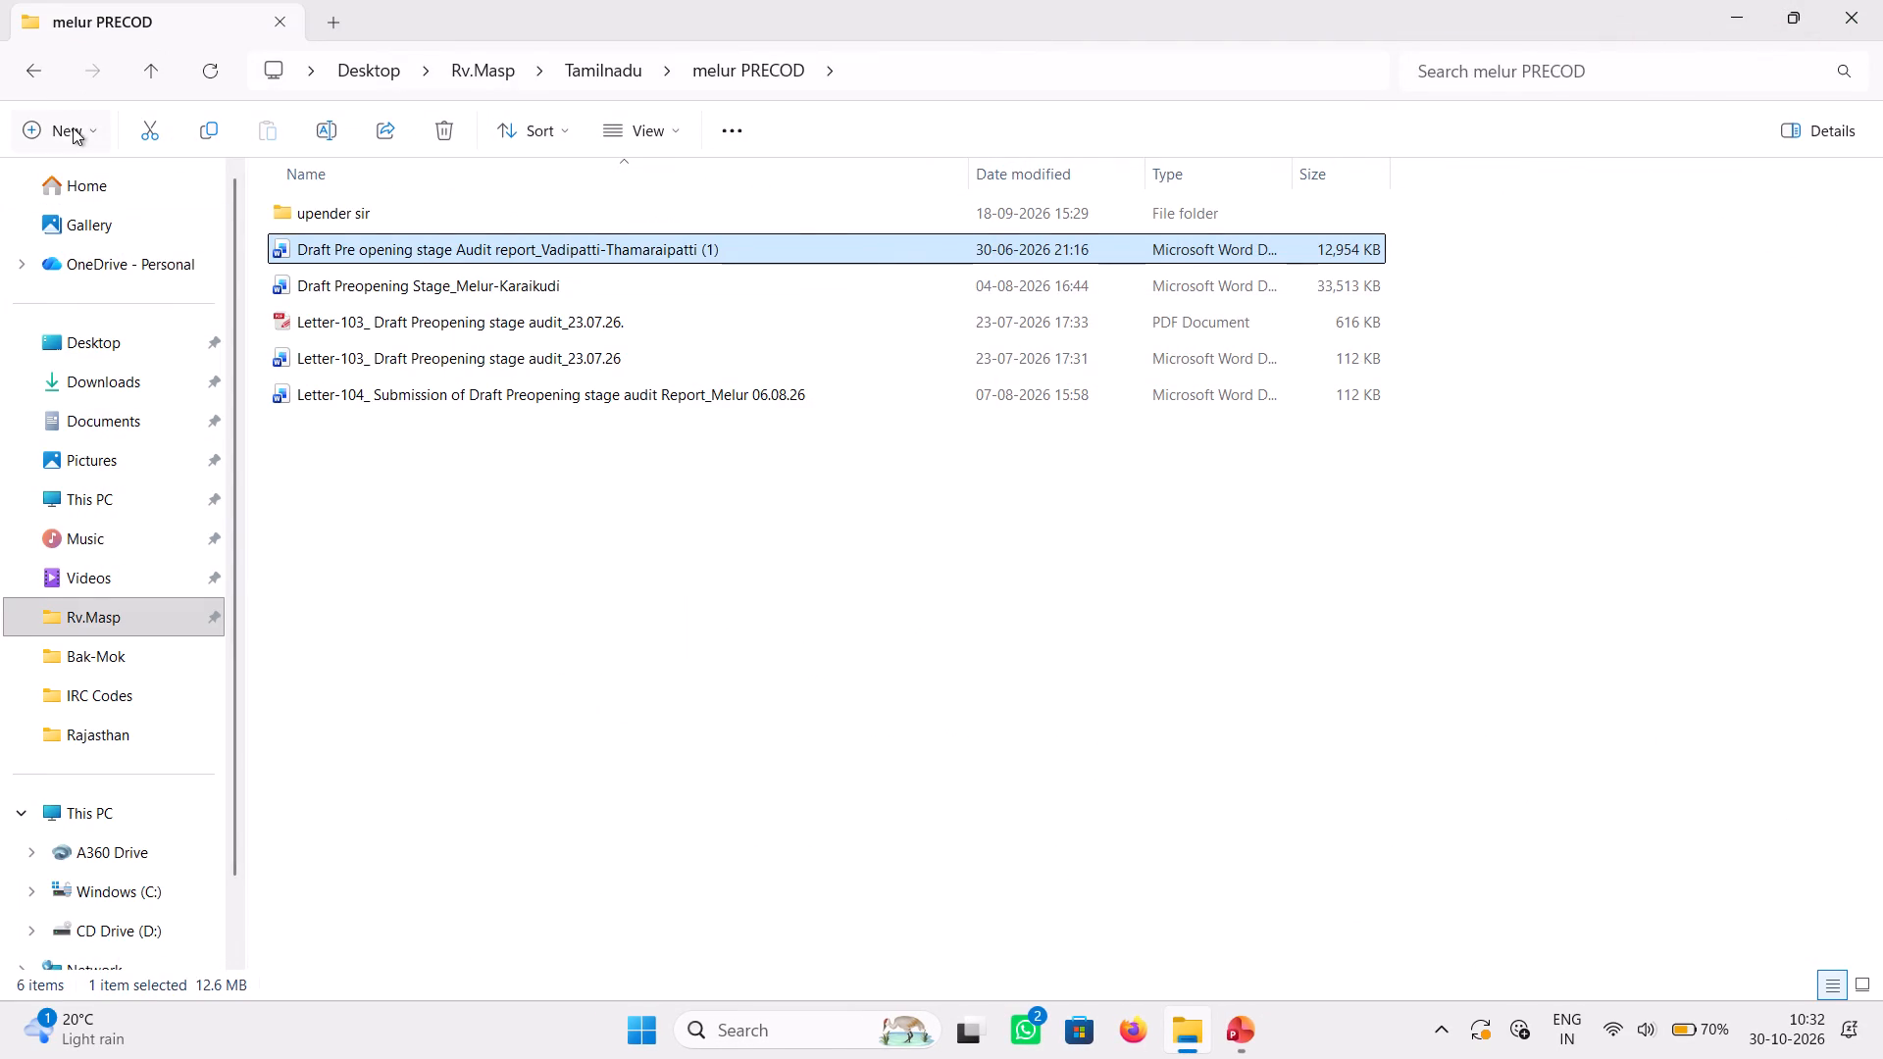
# Open the Word draft pre-opening stage audit report in the VADIPATTI PRECOD folder, check its cover and close it.
pyautogui.click(35, 68)
pyautogui.click(35, 68)
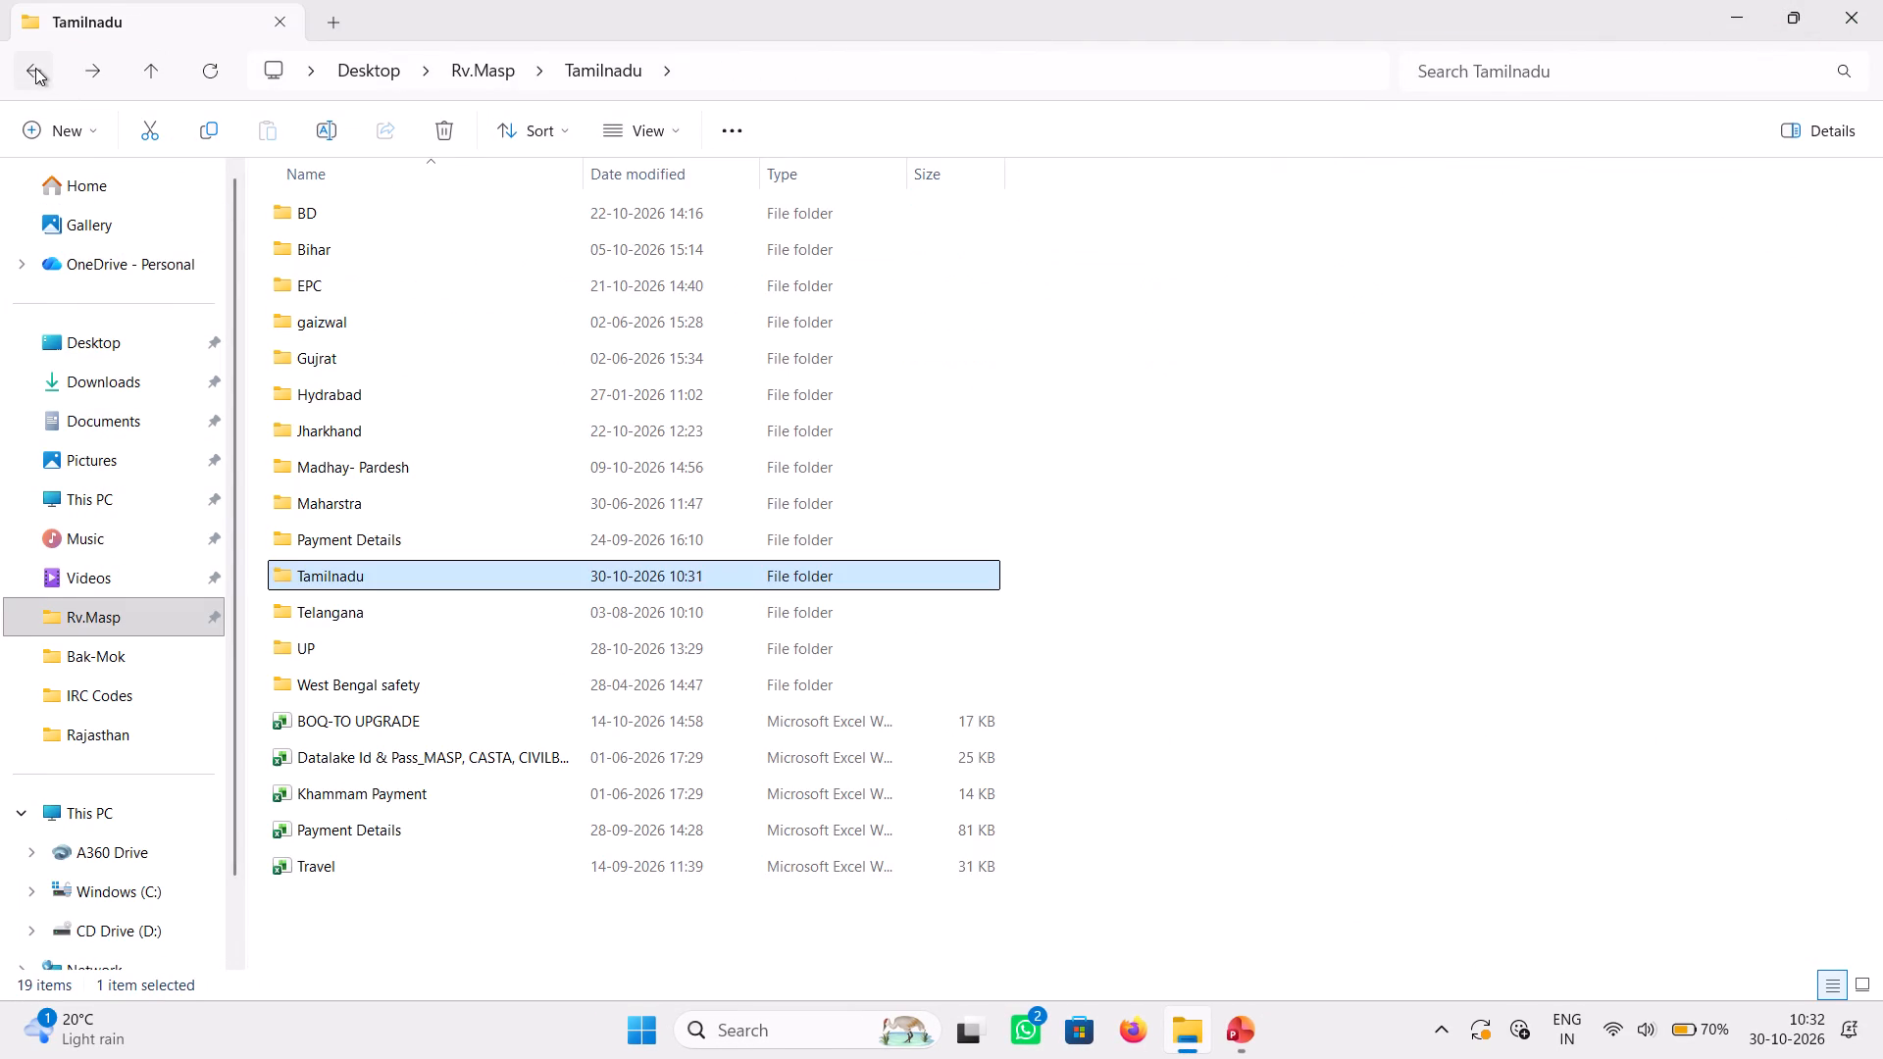
pyautogui.click(83, 75)
pyautogui.doubleClick(331, 235)
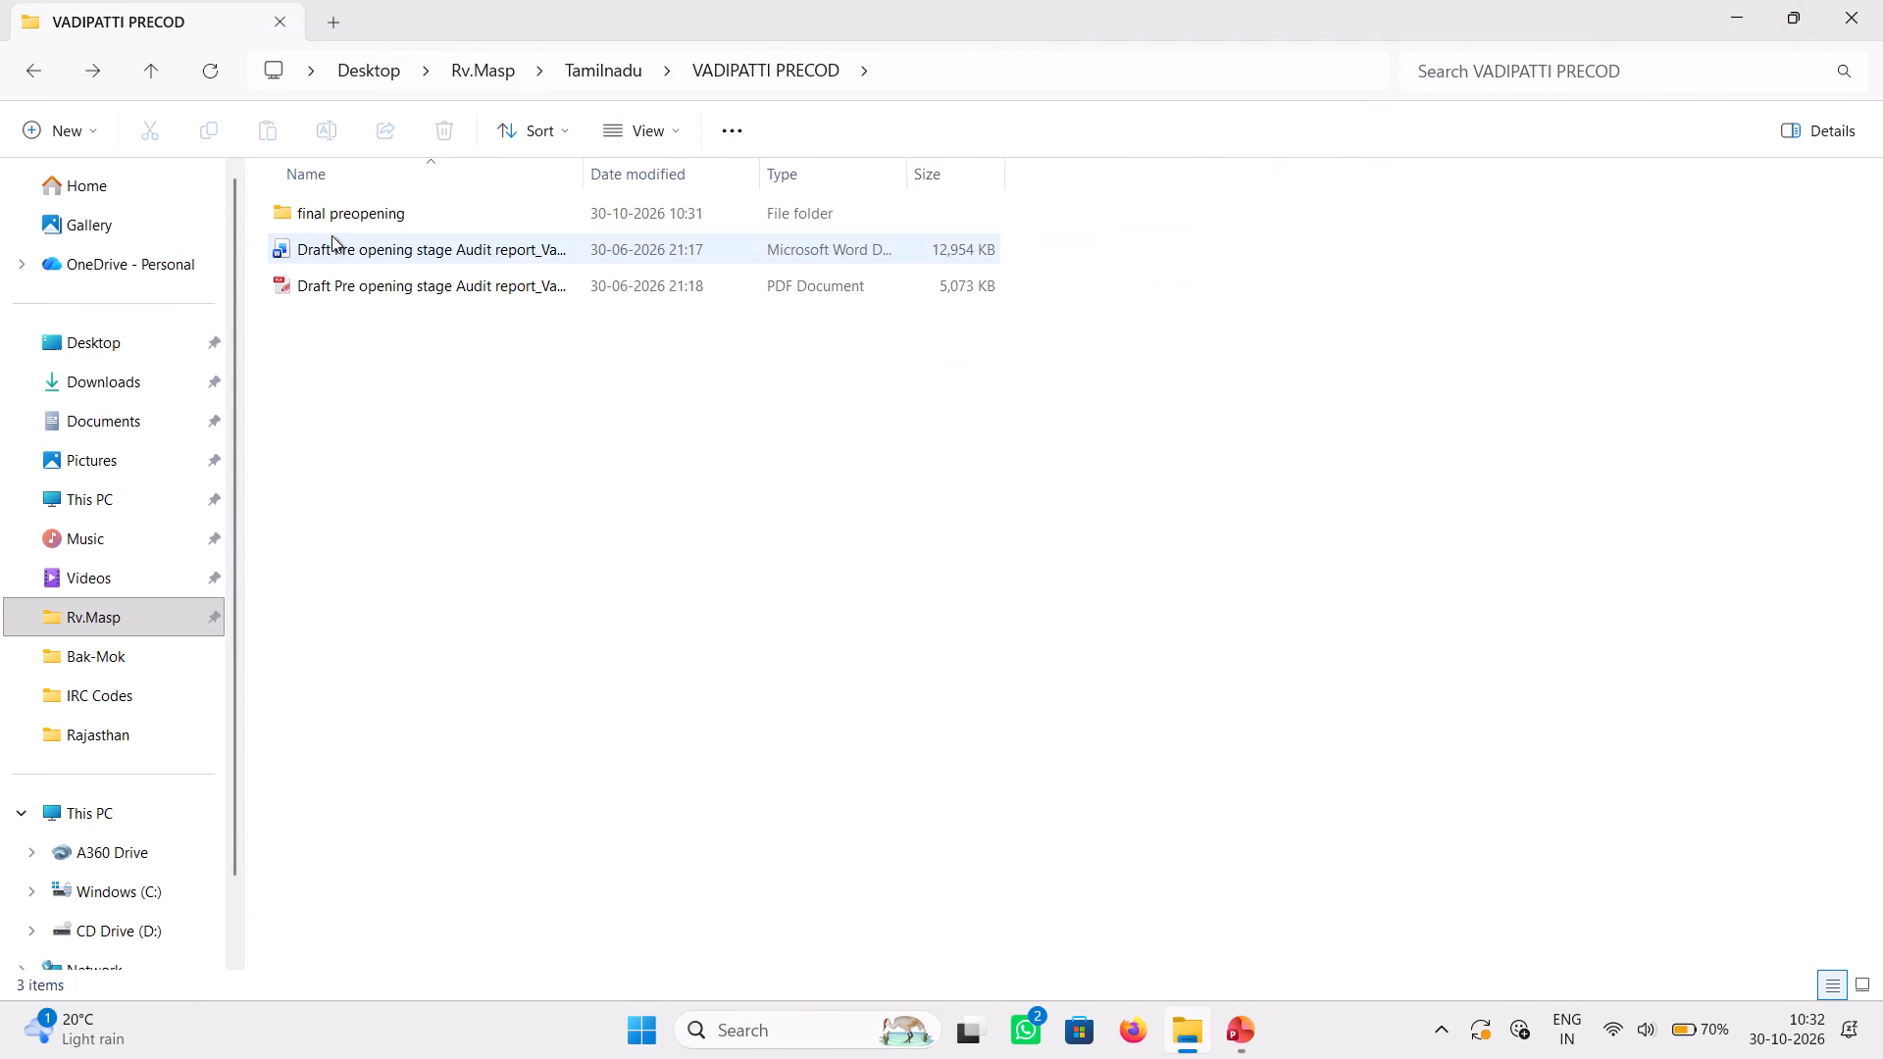
pyautogui.doubleClick(367, 262)
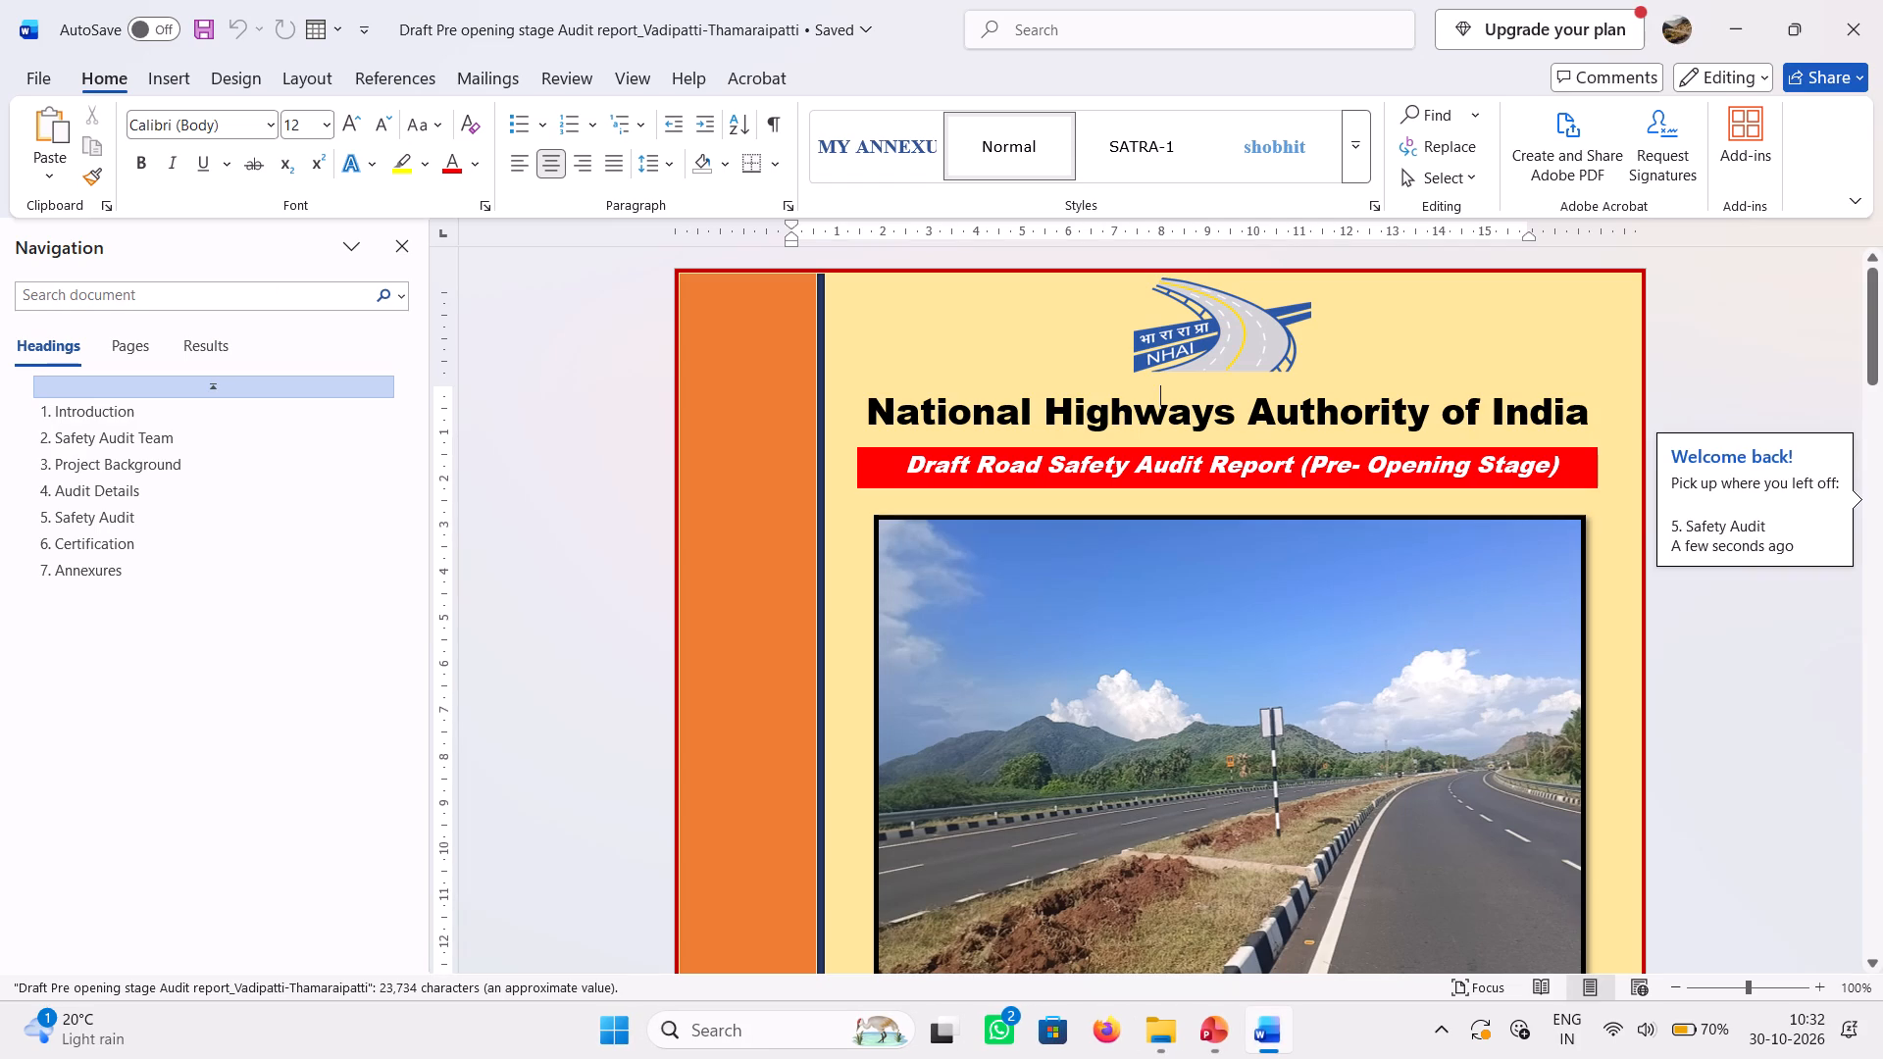
pyautogui.click(1852, 26)
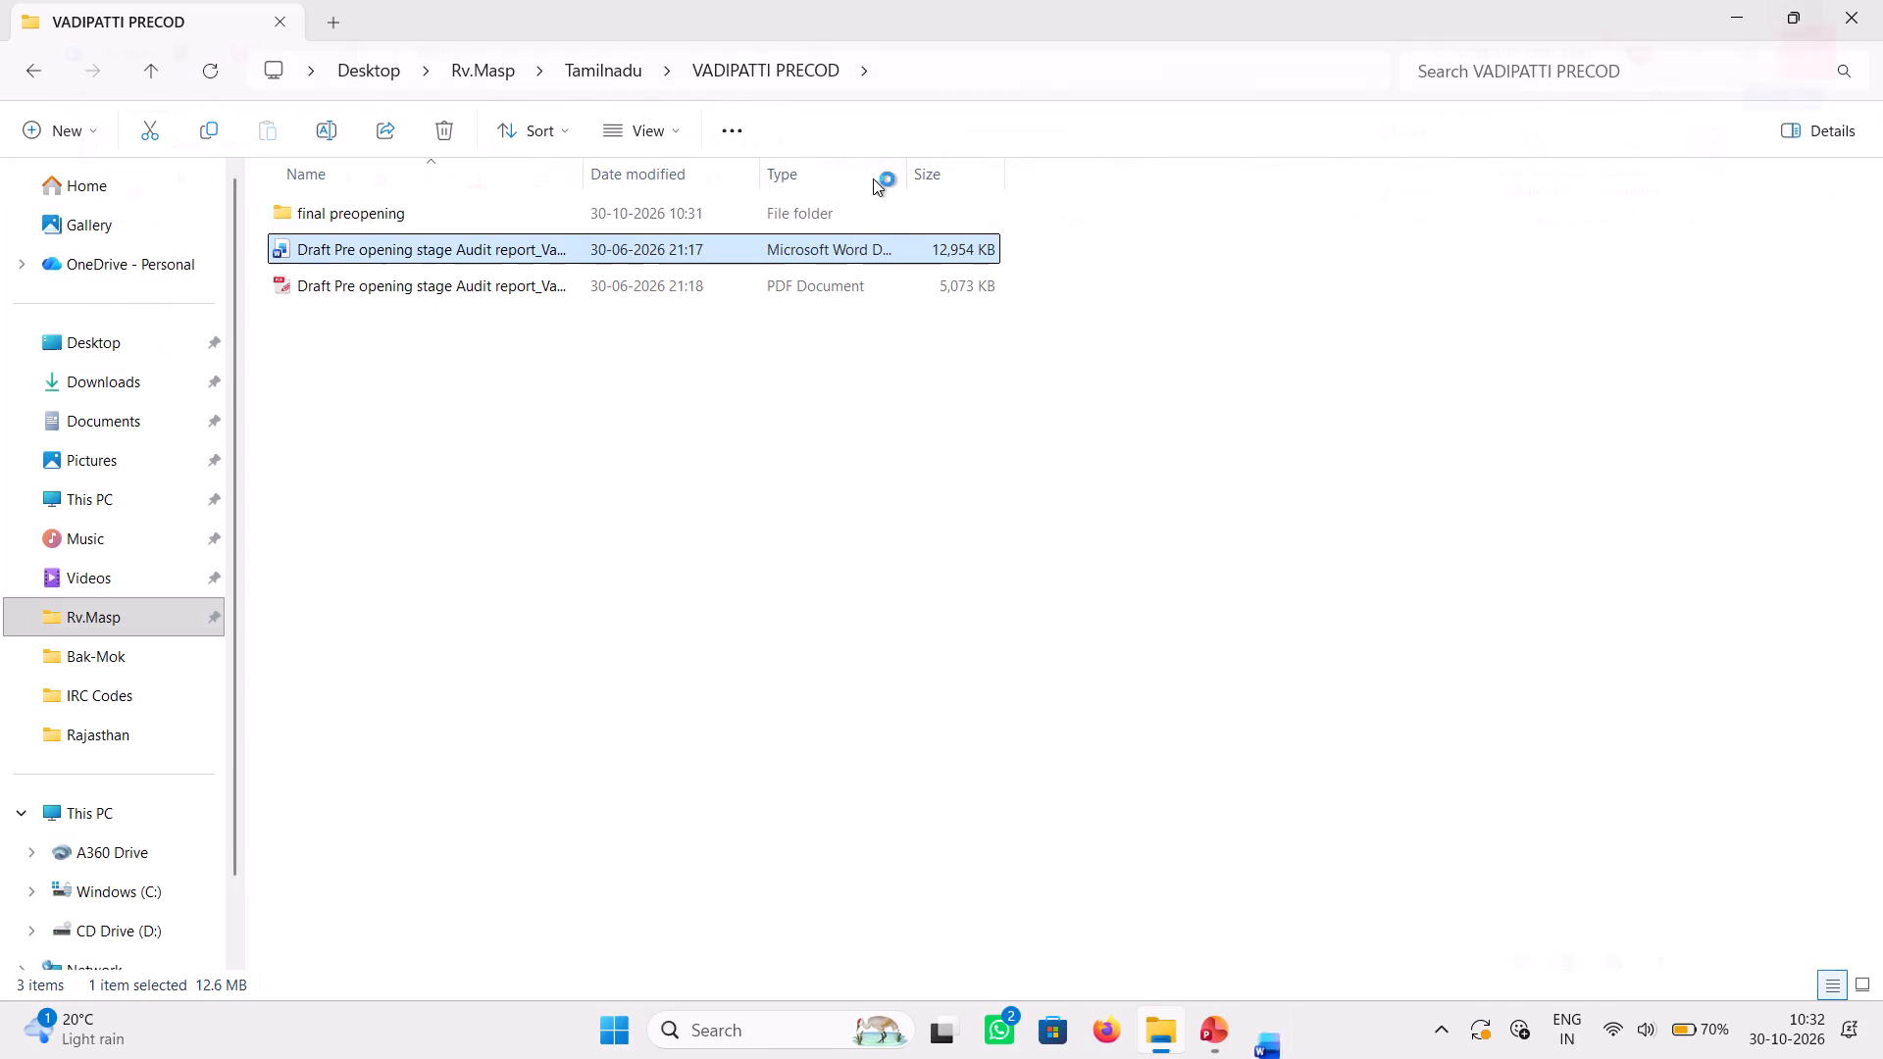
# Open the Word final audit report in the final preopening folder, examine its Safety Audit photos, findings and compliance entries, and close it.
pyautogui.doubleClick(447, 203)
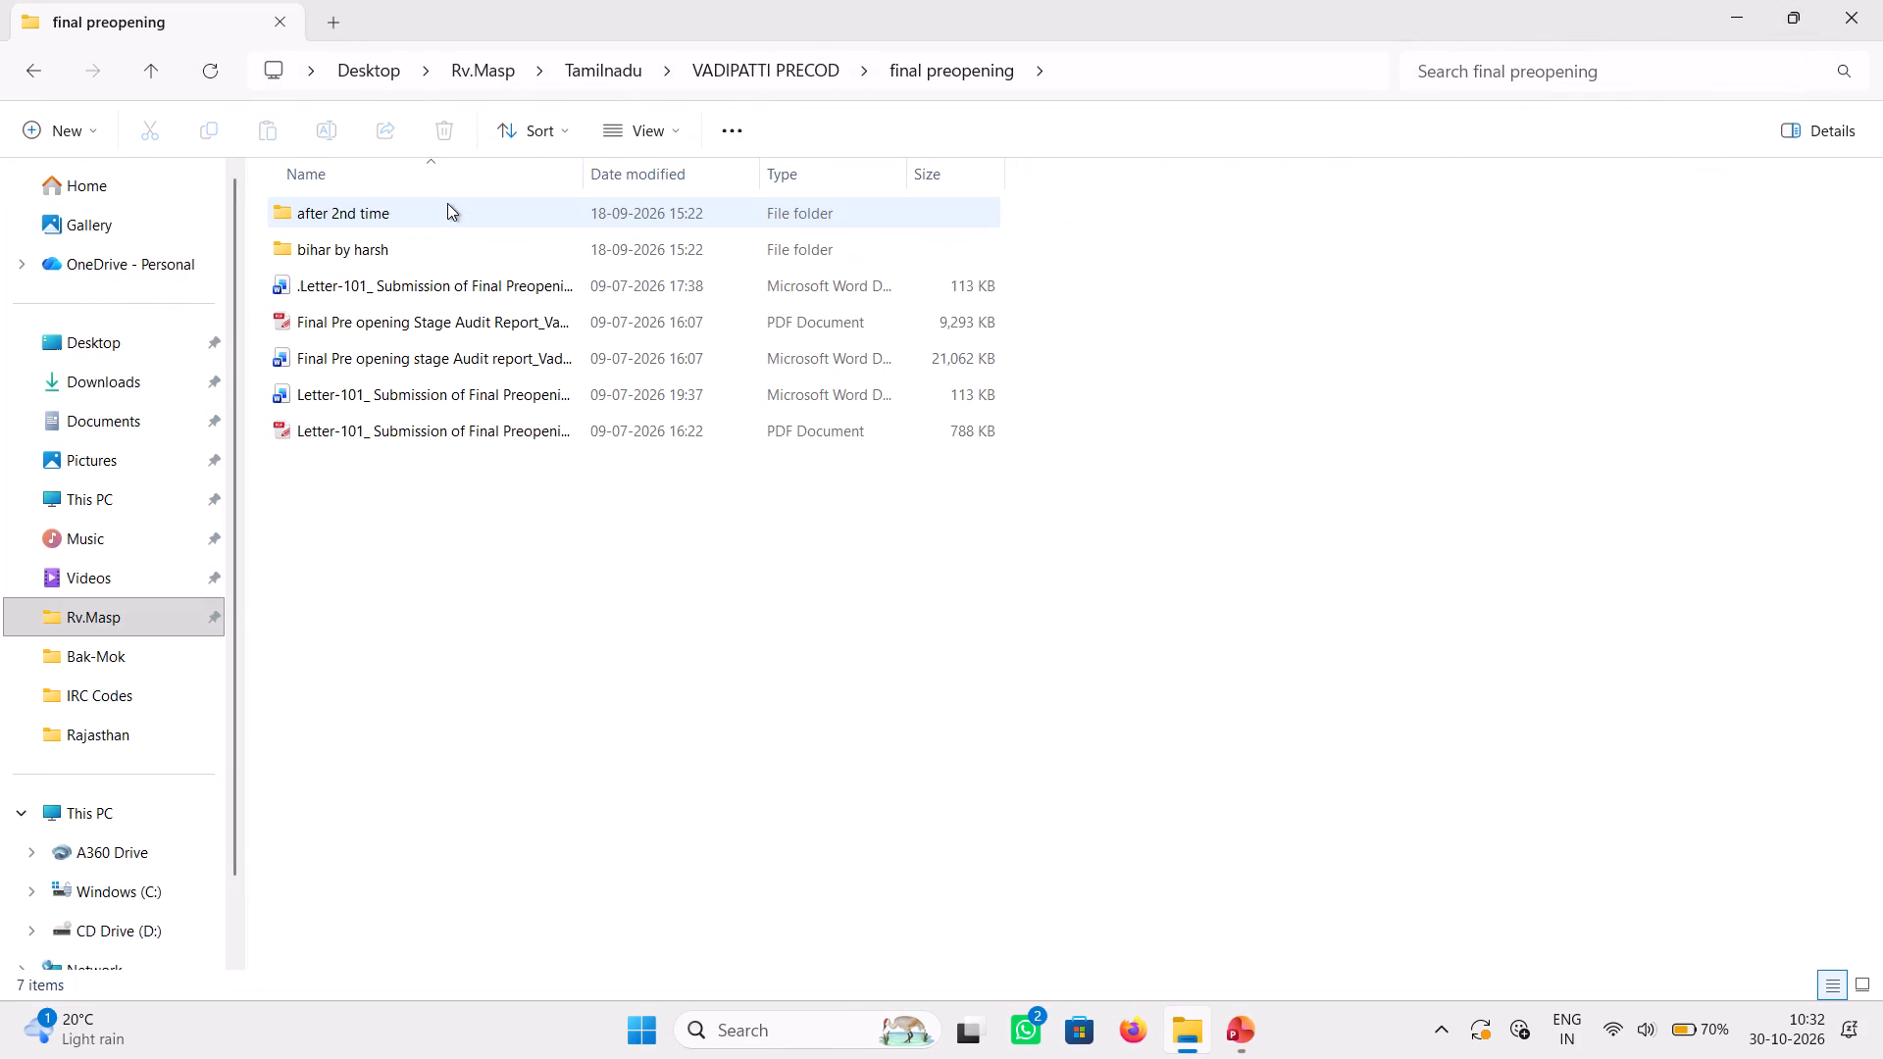
pyautogui.doubleClick(351, 368)
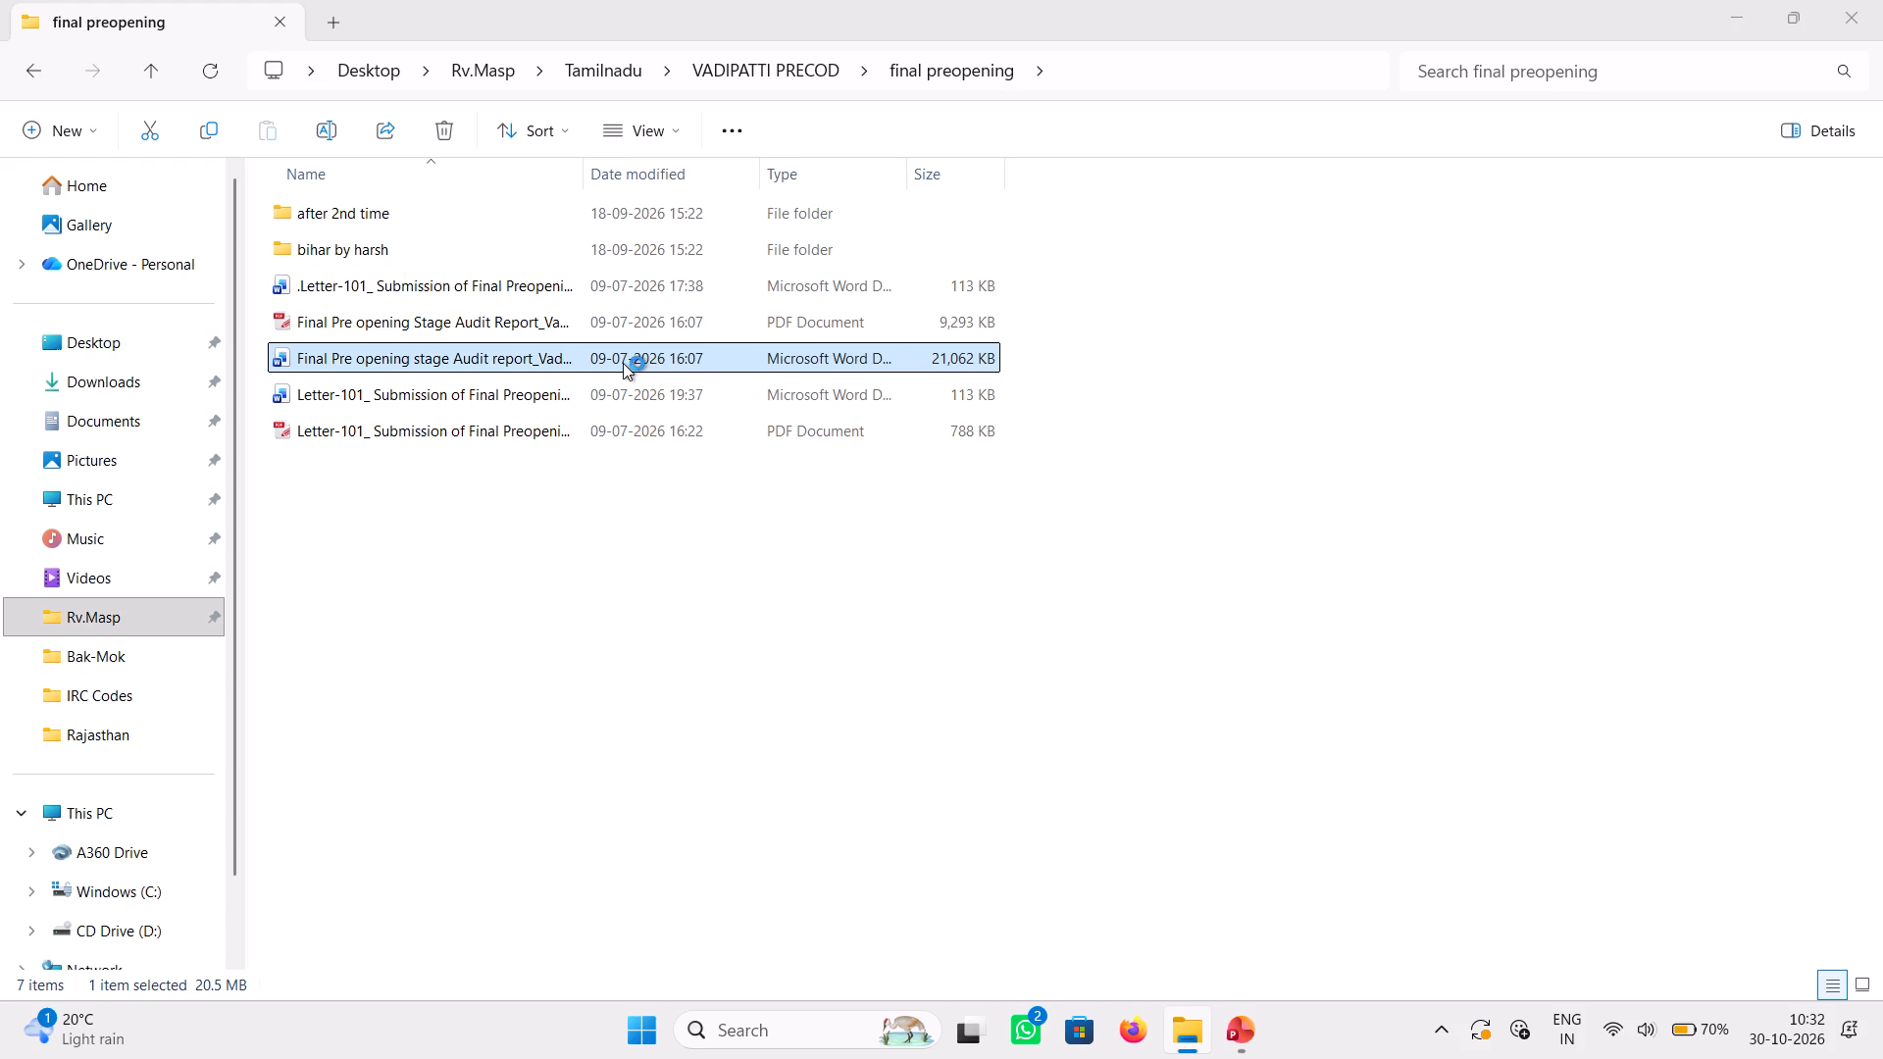
pyautogui.scroll(-1, 1194, 640)
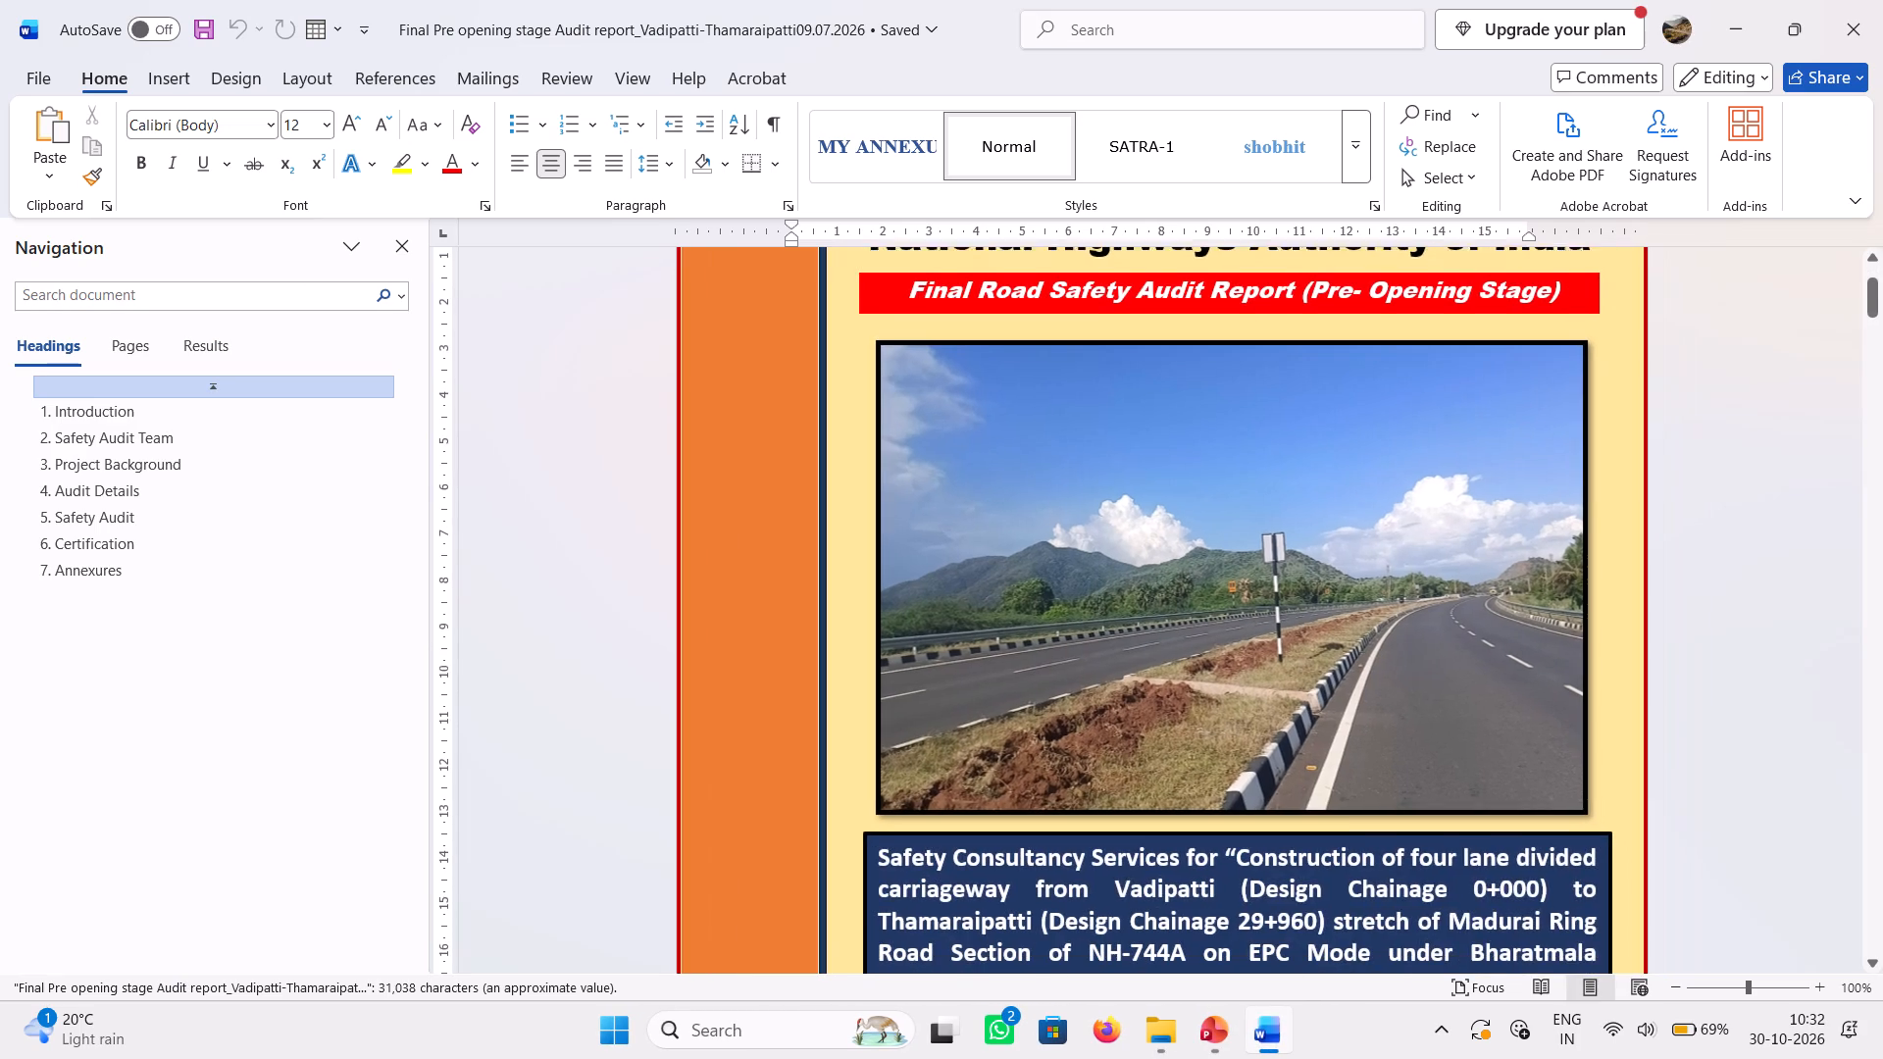
pyautogui.scroll(-20, 1194, 640)
pyautogui.scroll(-12, 1194, 640)
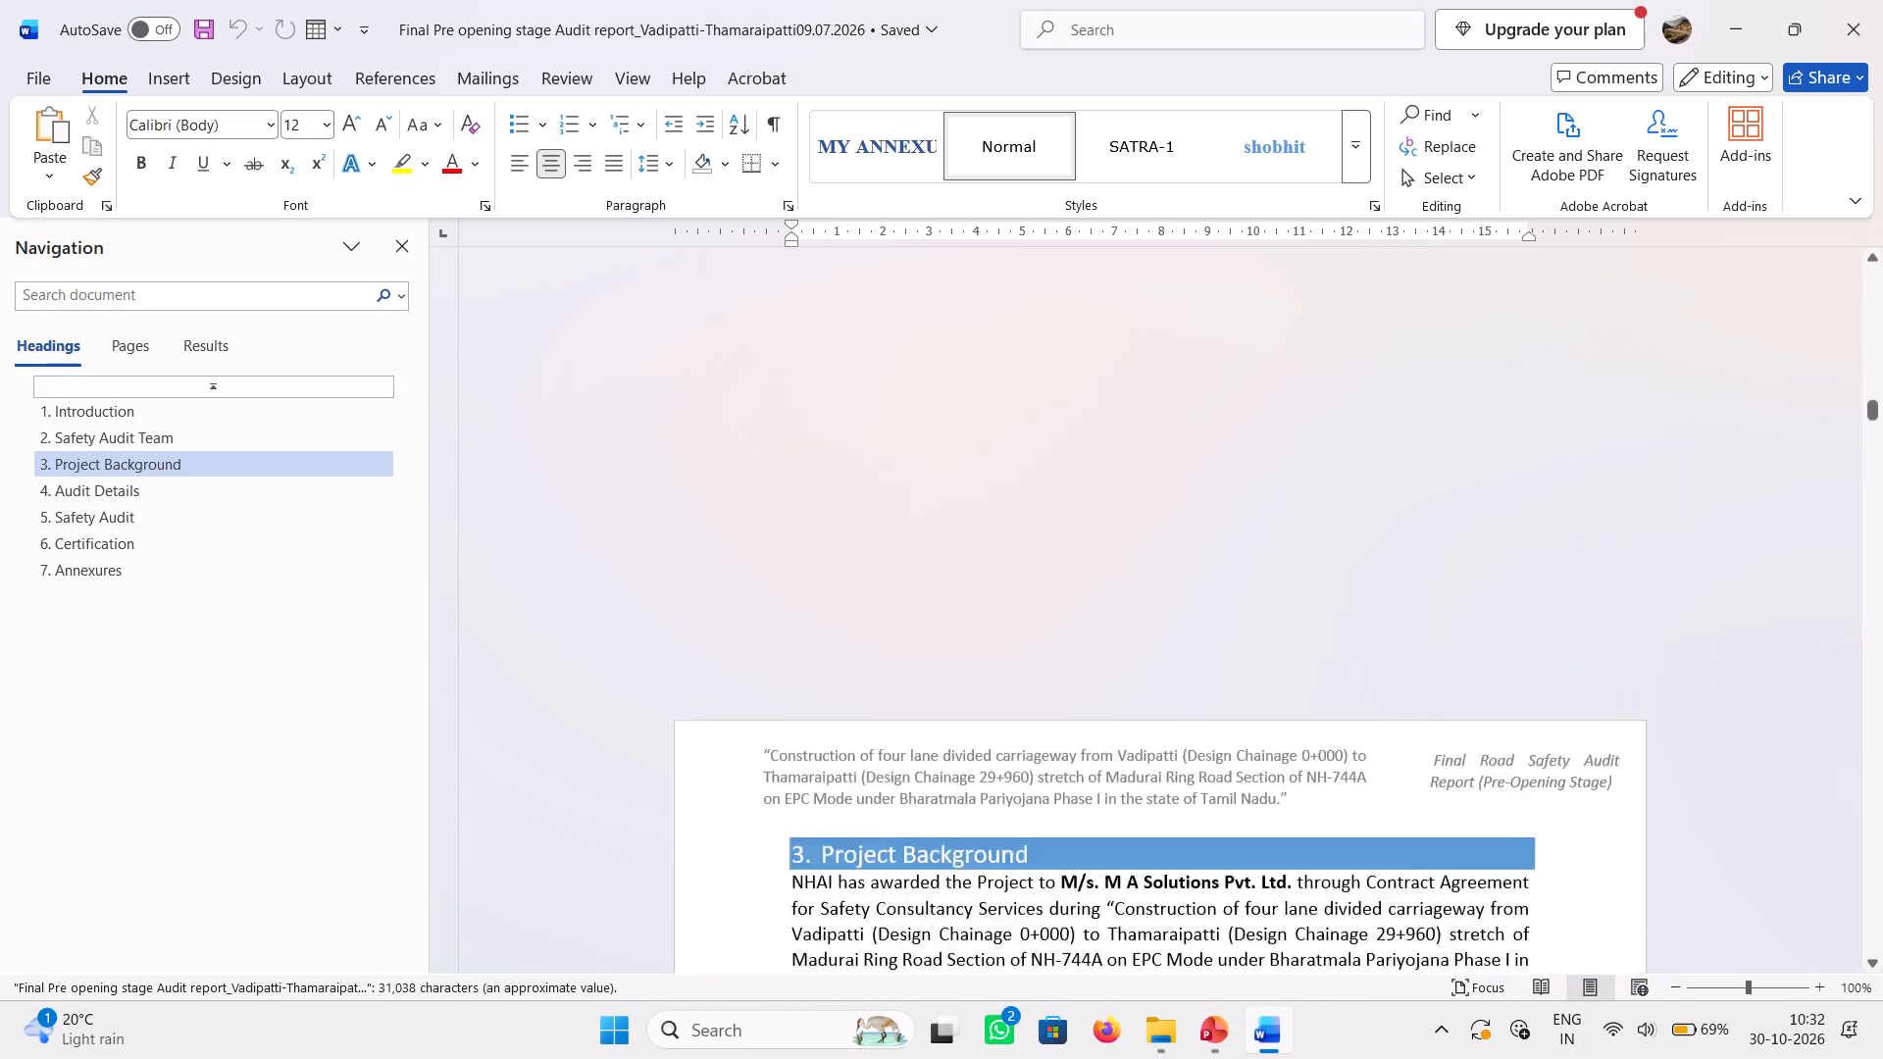
pyautogui.scroll(-20, 1194, 640)
pyautogui.scroll(-19, 1194, 640)
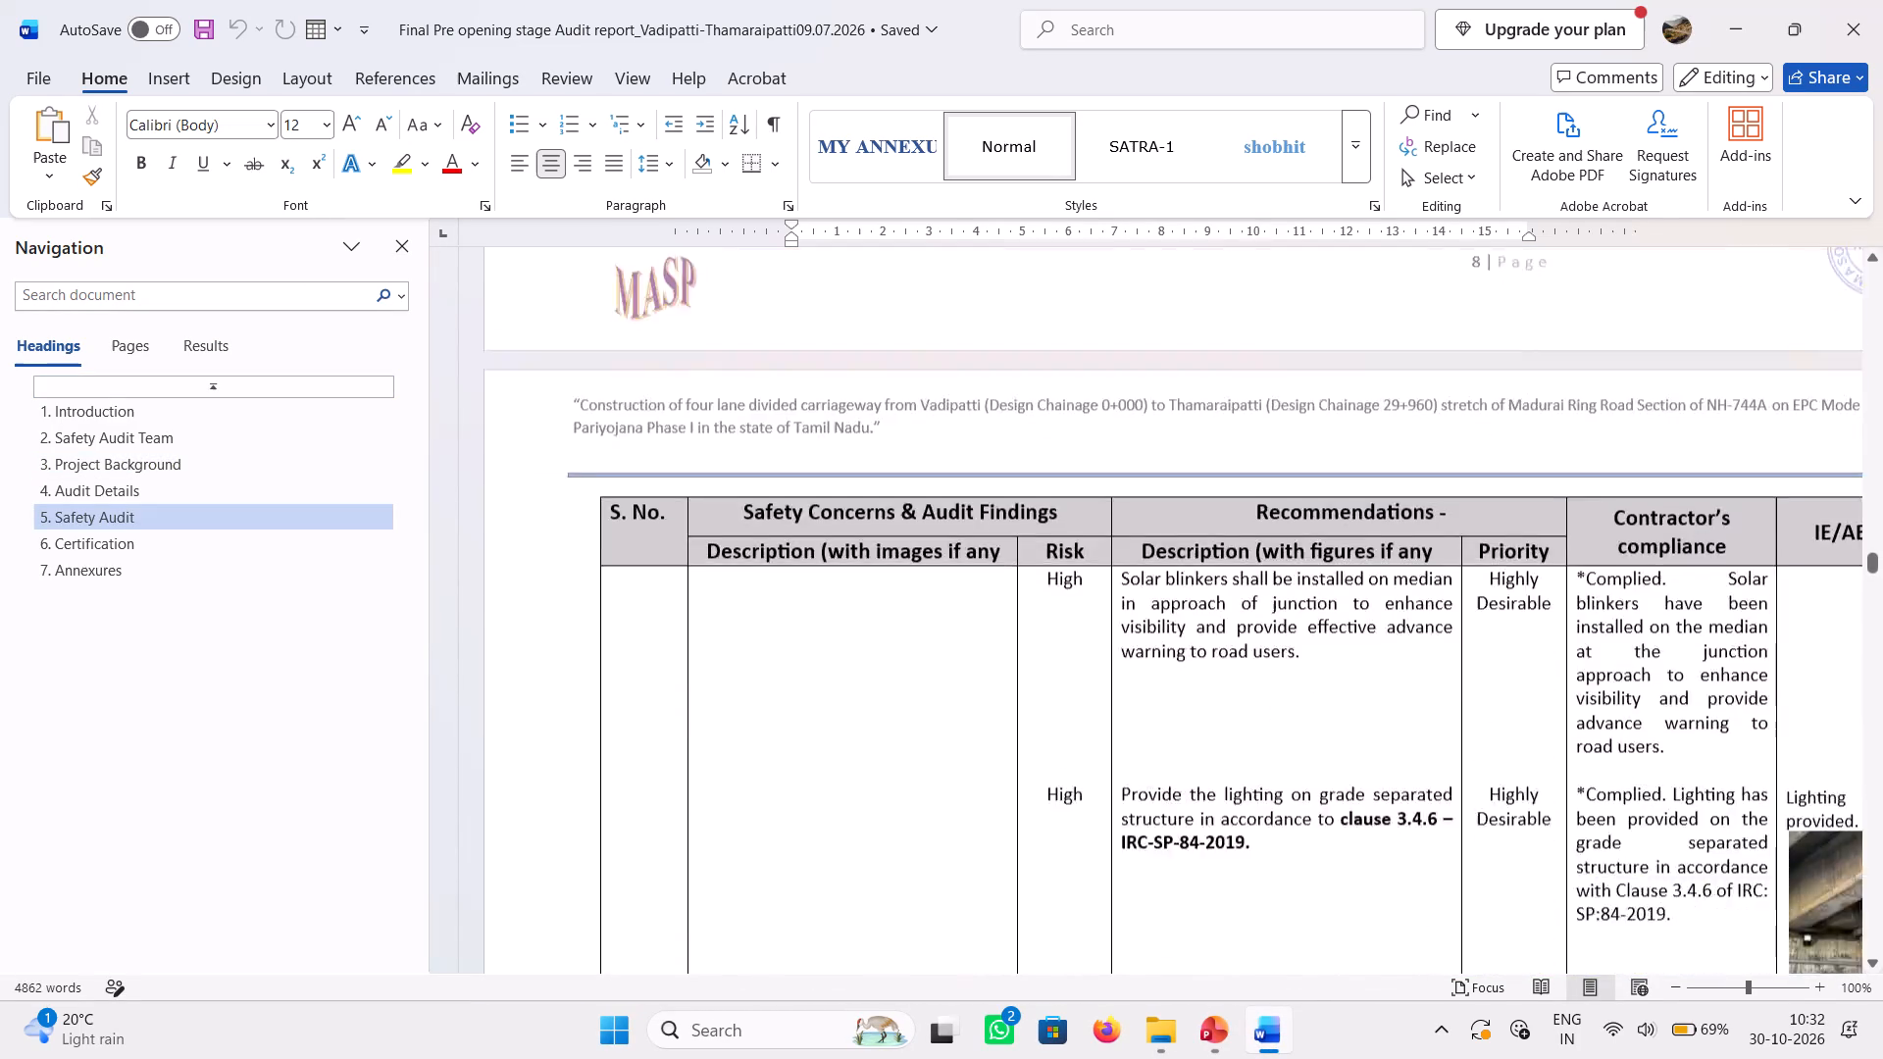
pyautogui.scroll(-19, 1194, 640)
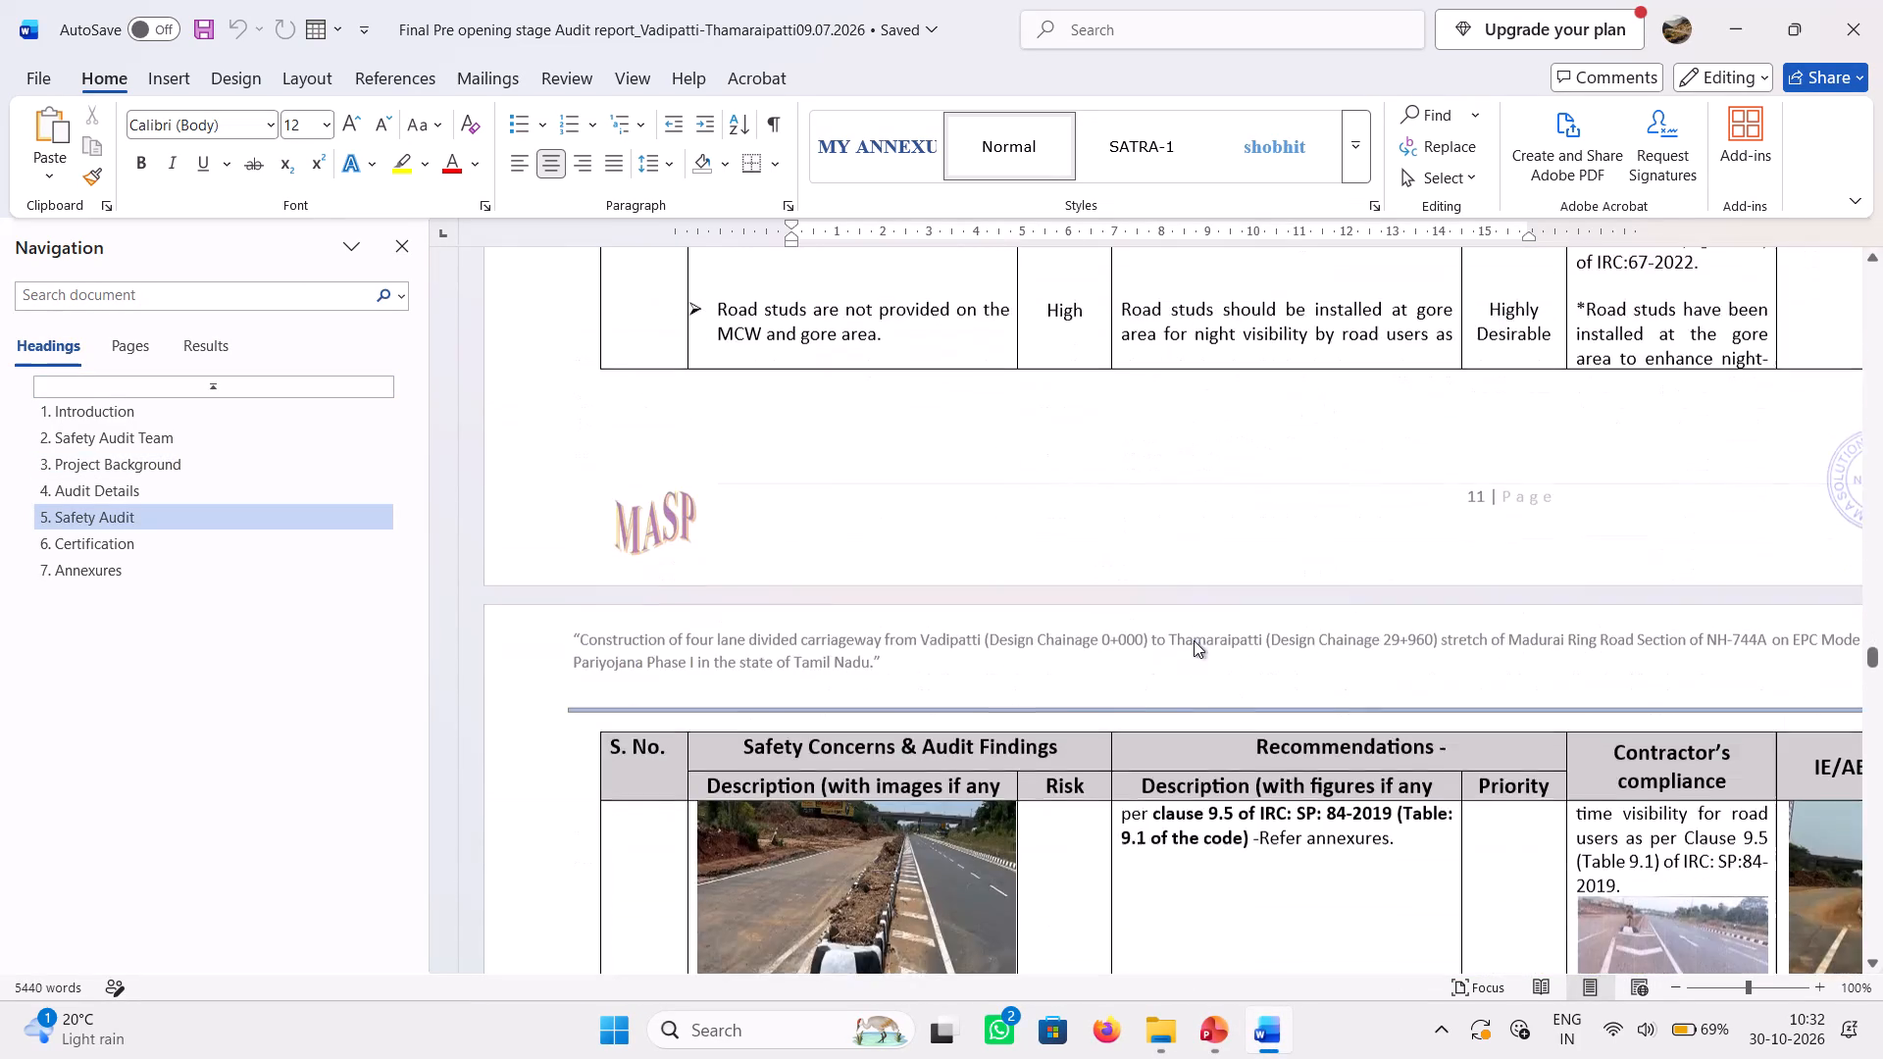
pyautogui.scroll(-13, 1194, 640)
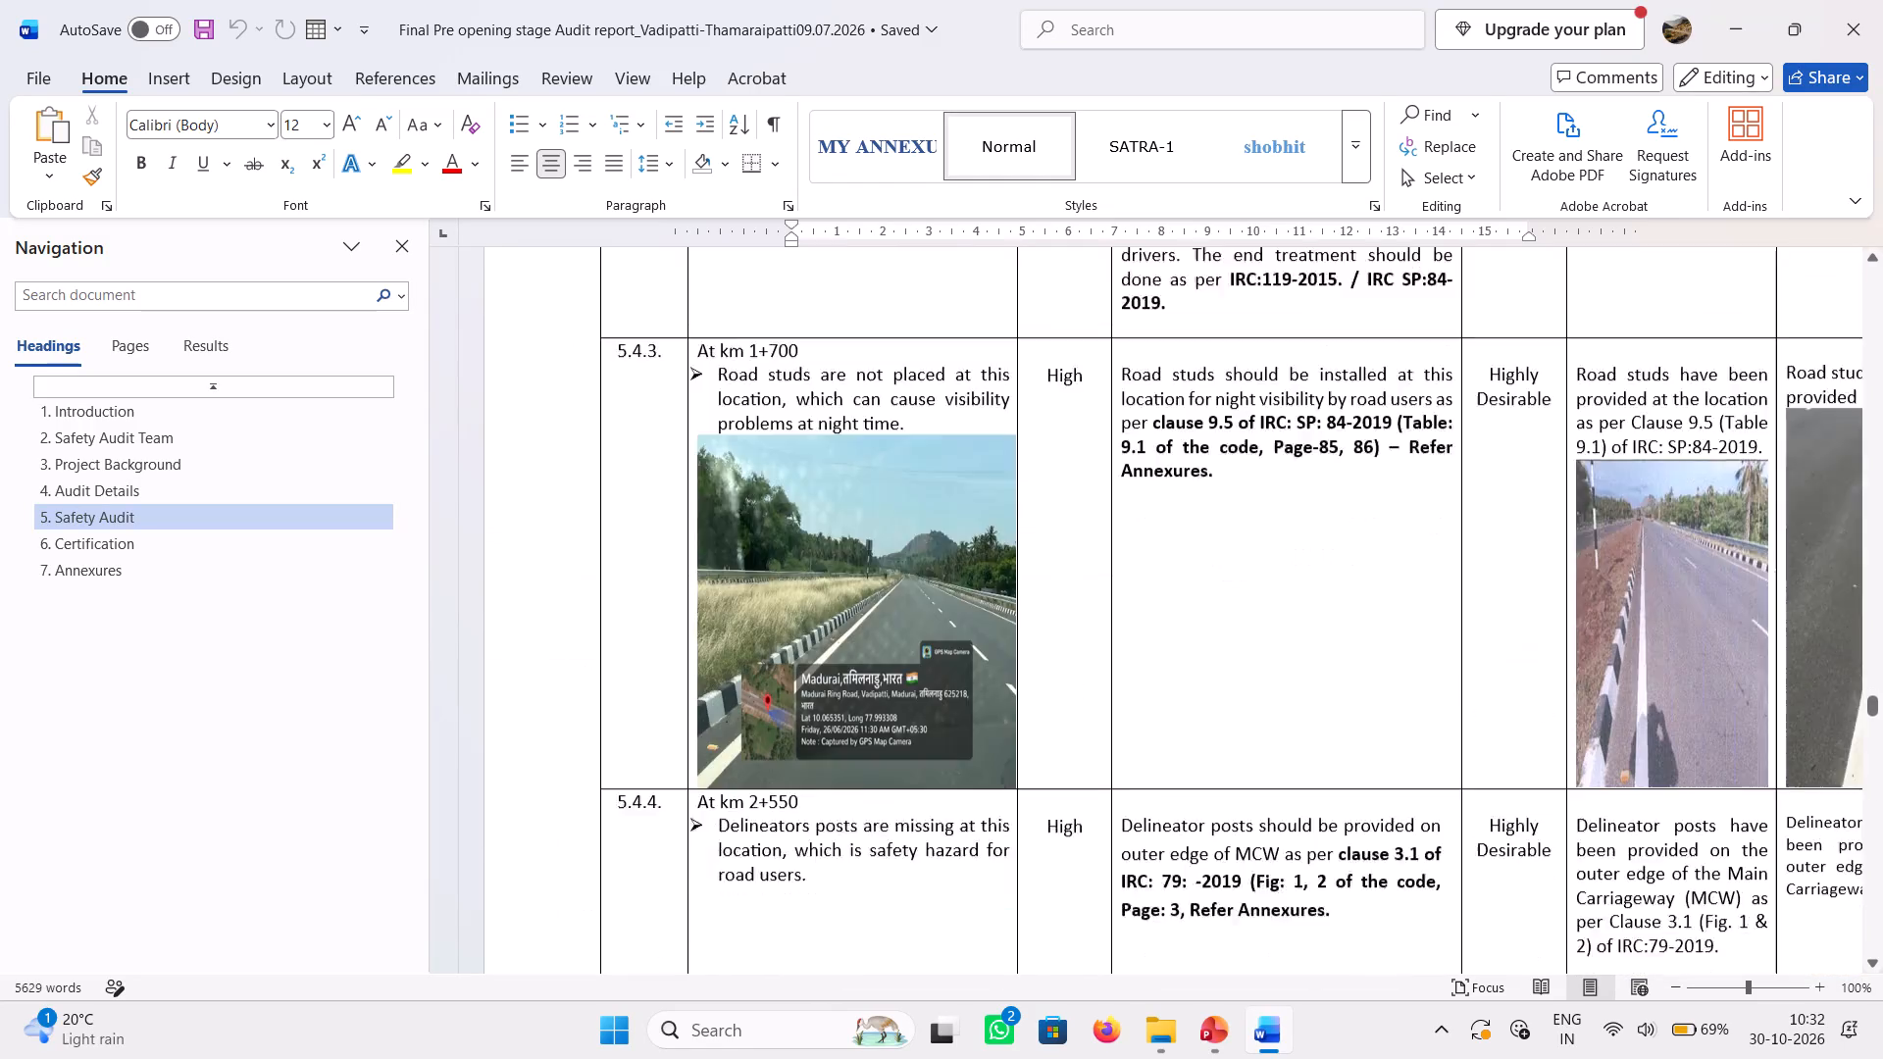
pyautogui.scroll(-7, 1194, 640)
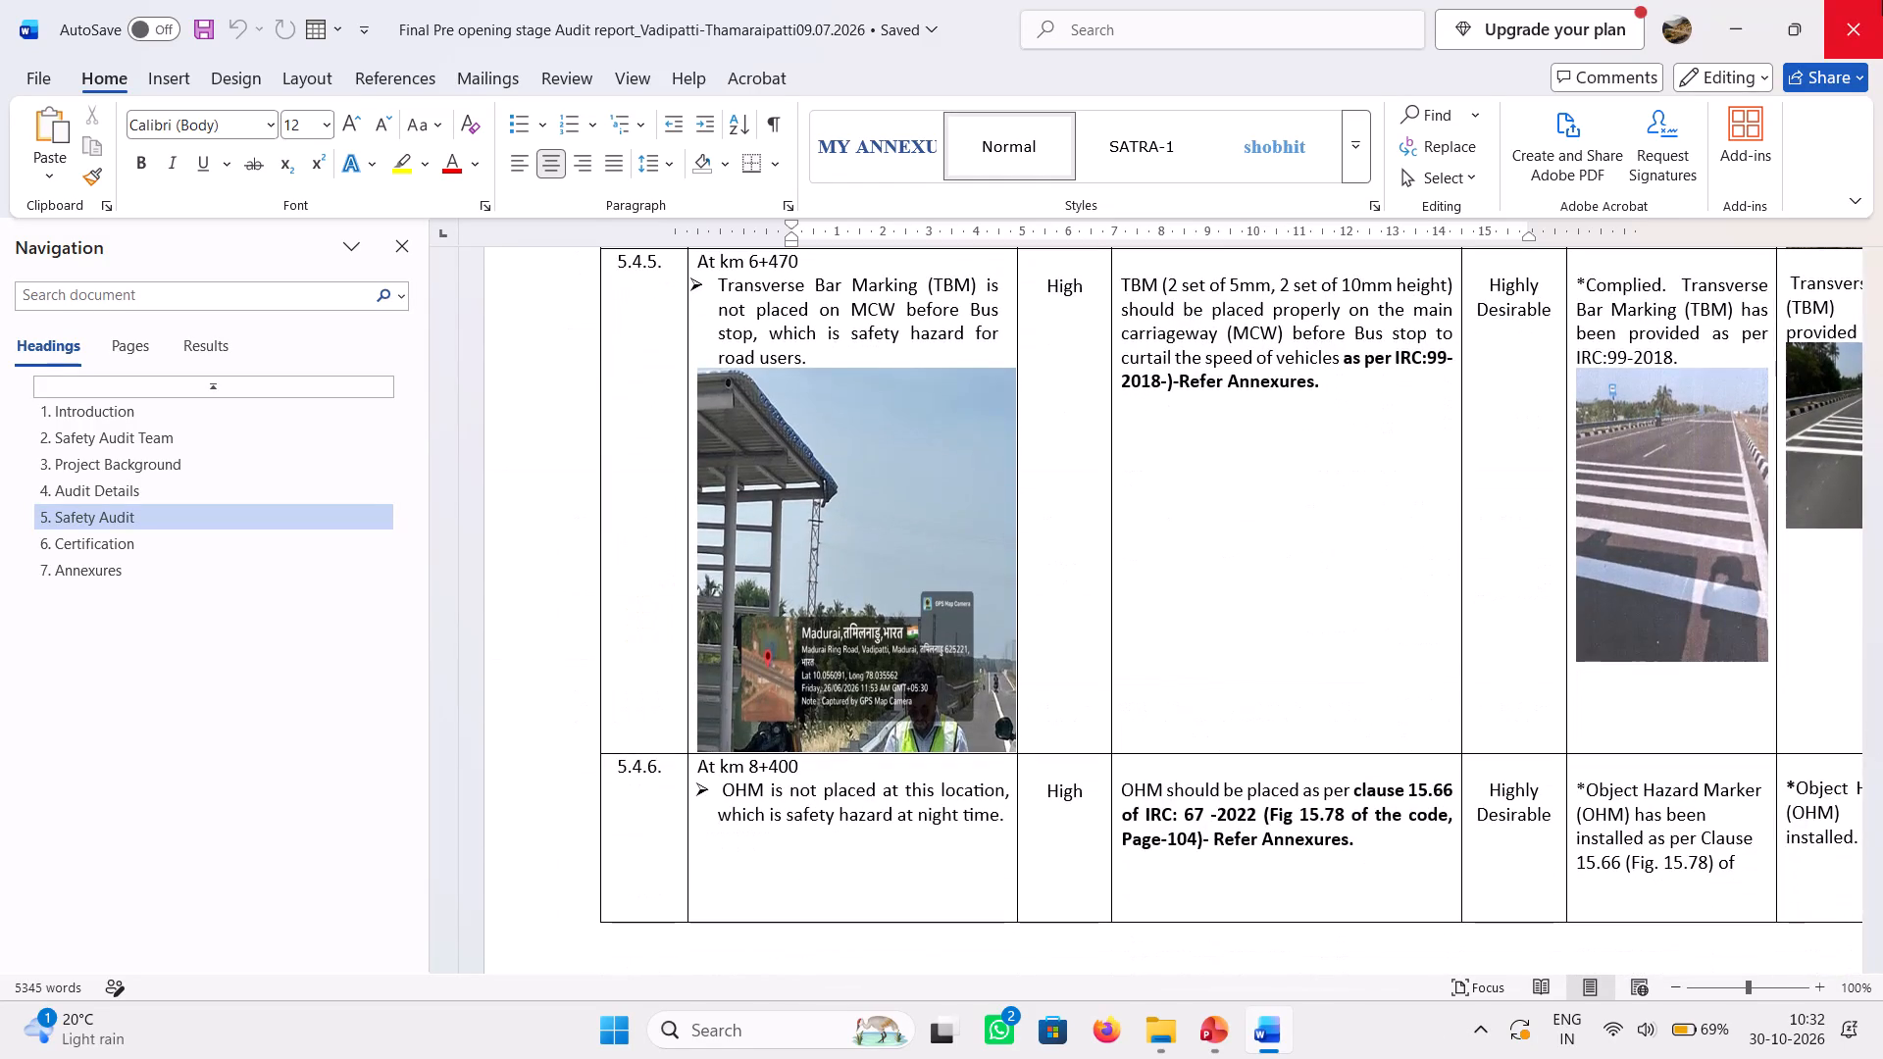
pyautogui.click(1882, 0)
# Reopen the Word draft audit report from the VADIPATTI PRECOD folder, check the project title on its cover and close it.
pyautogui.click(38, 62)
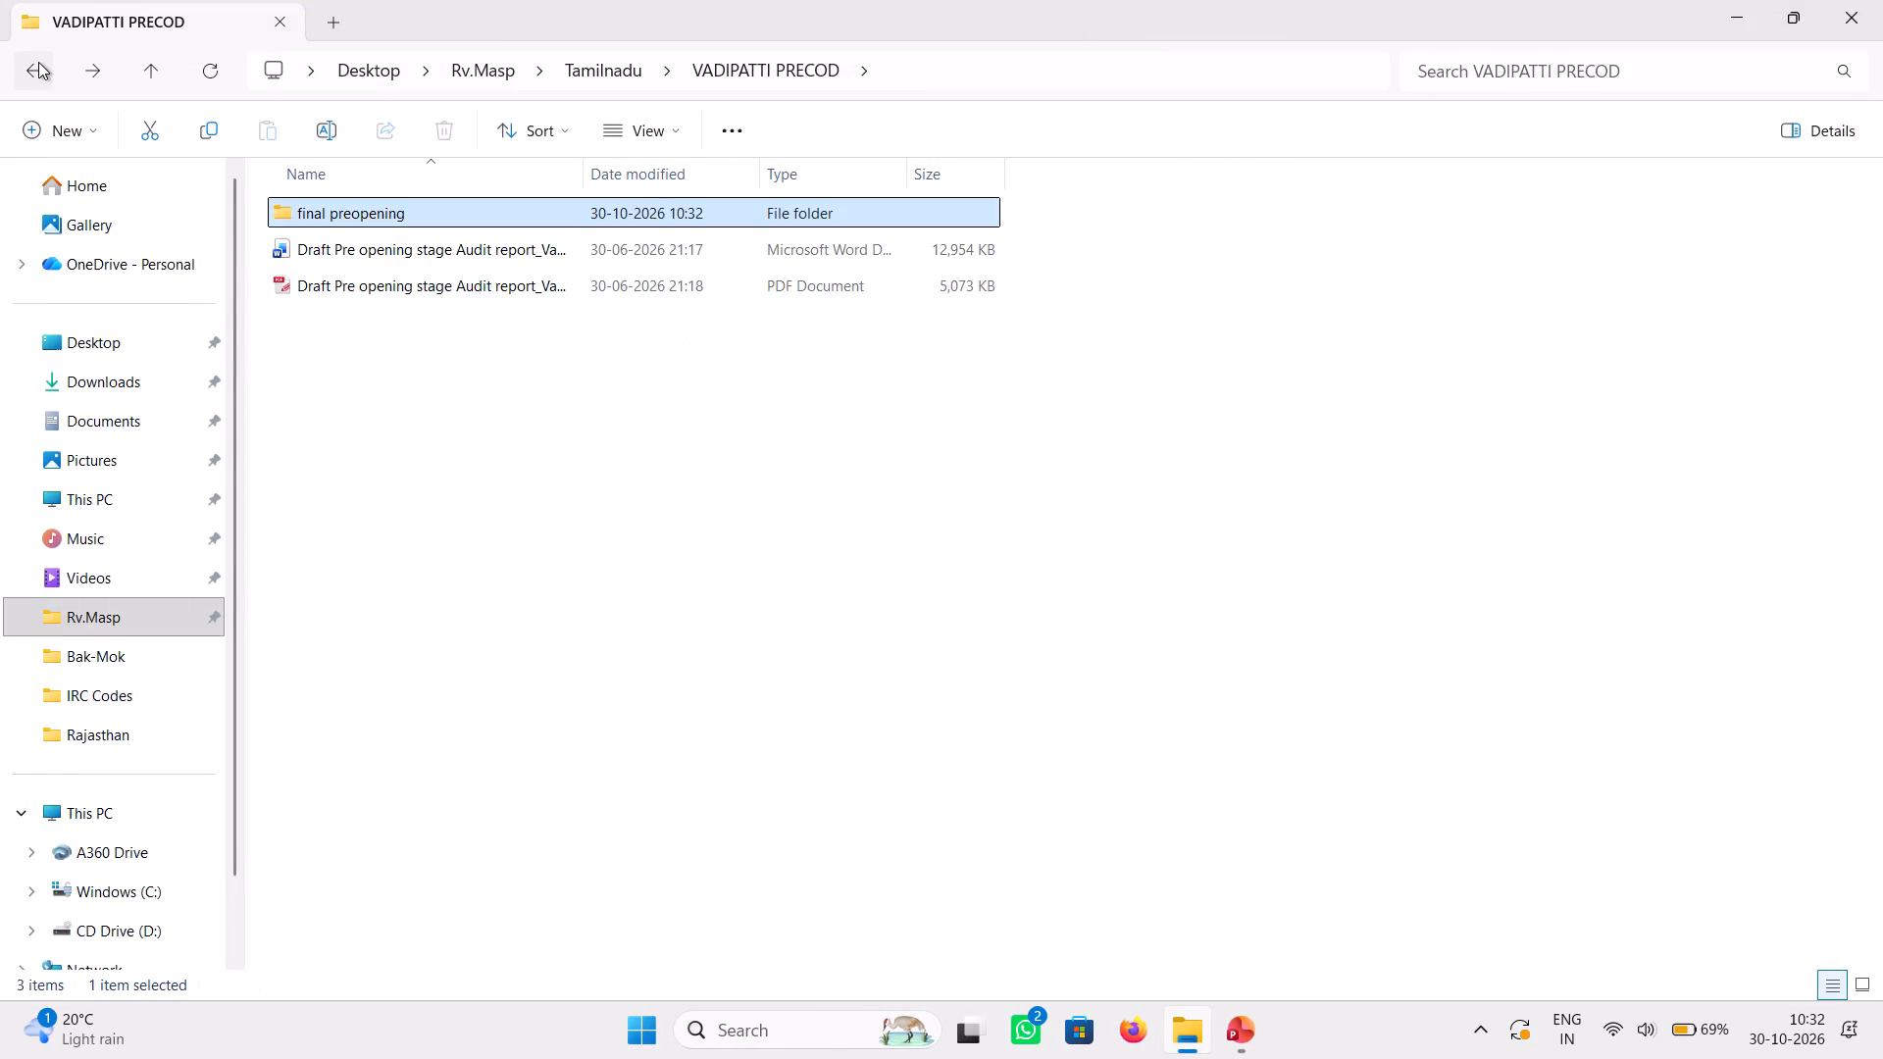
pyautogui.click(38, 62)
pyautogui.click(38, 62)
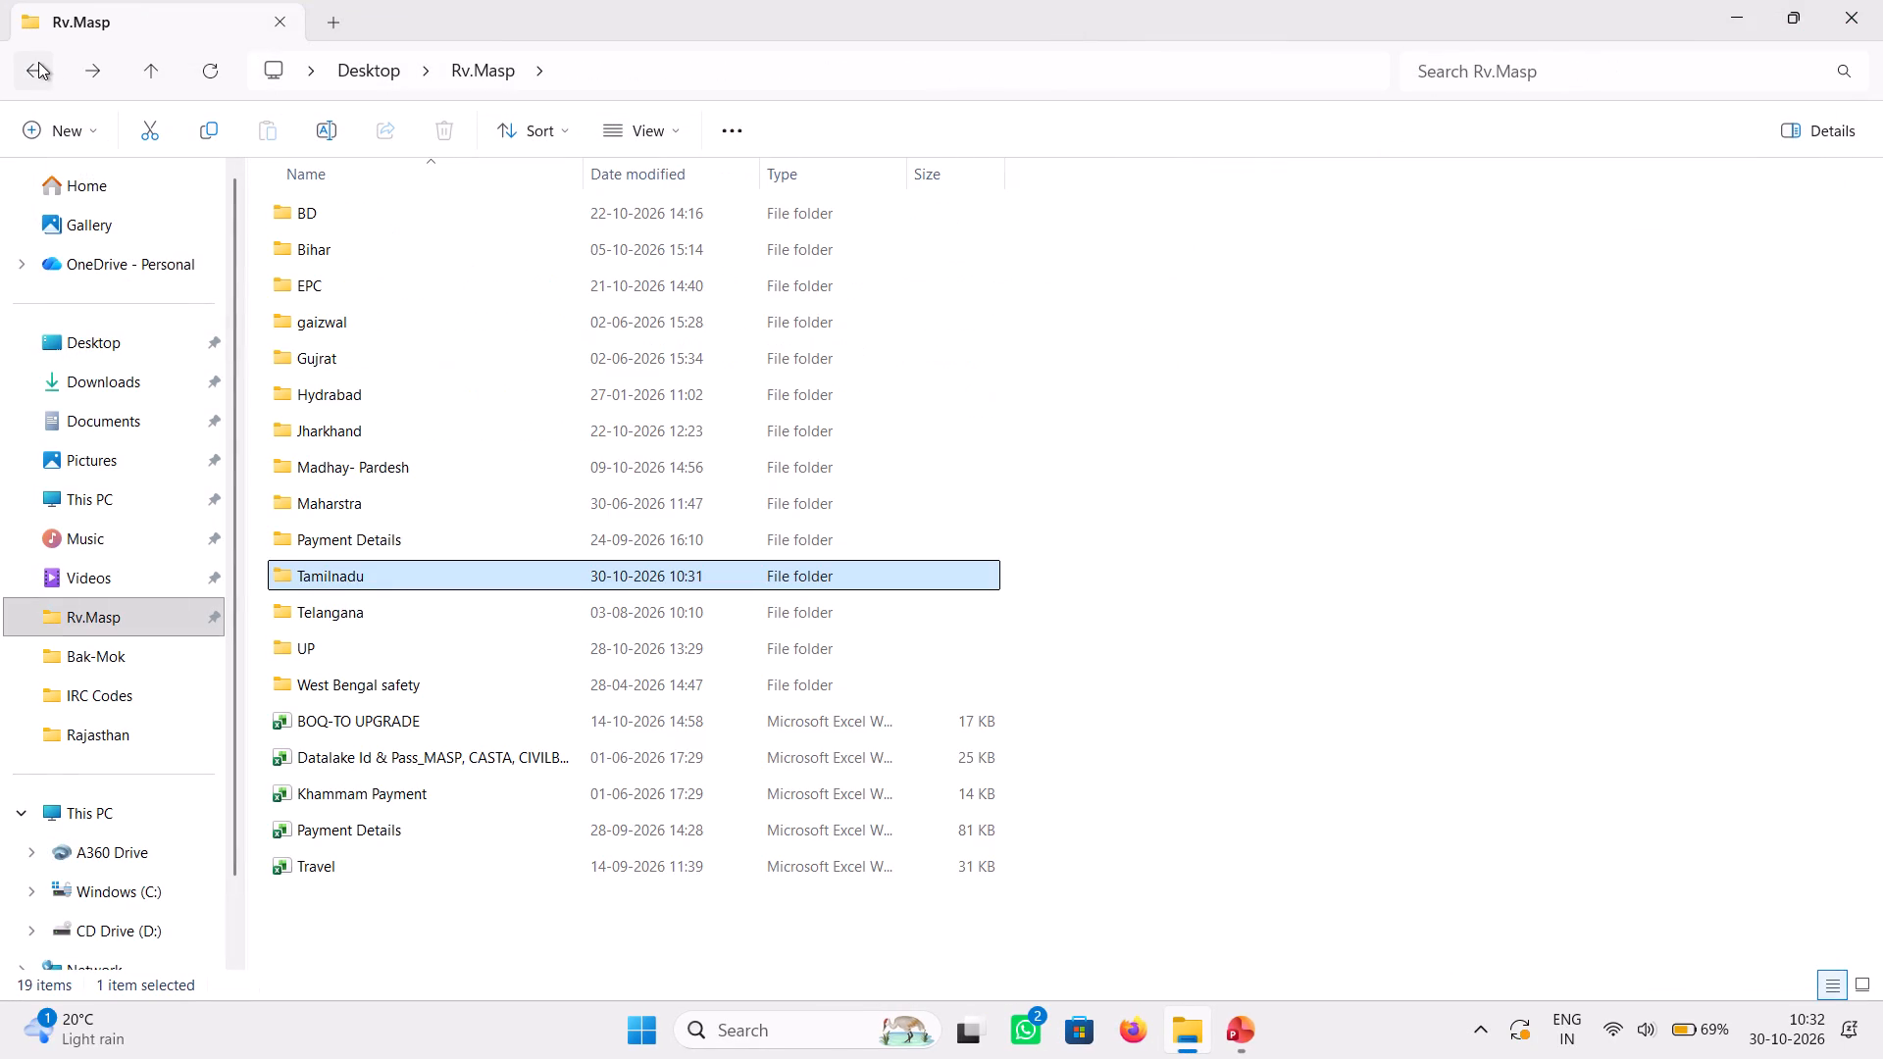
pyautogui.doubleClick(350, 571)
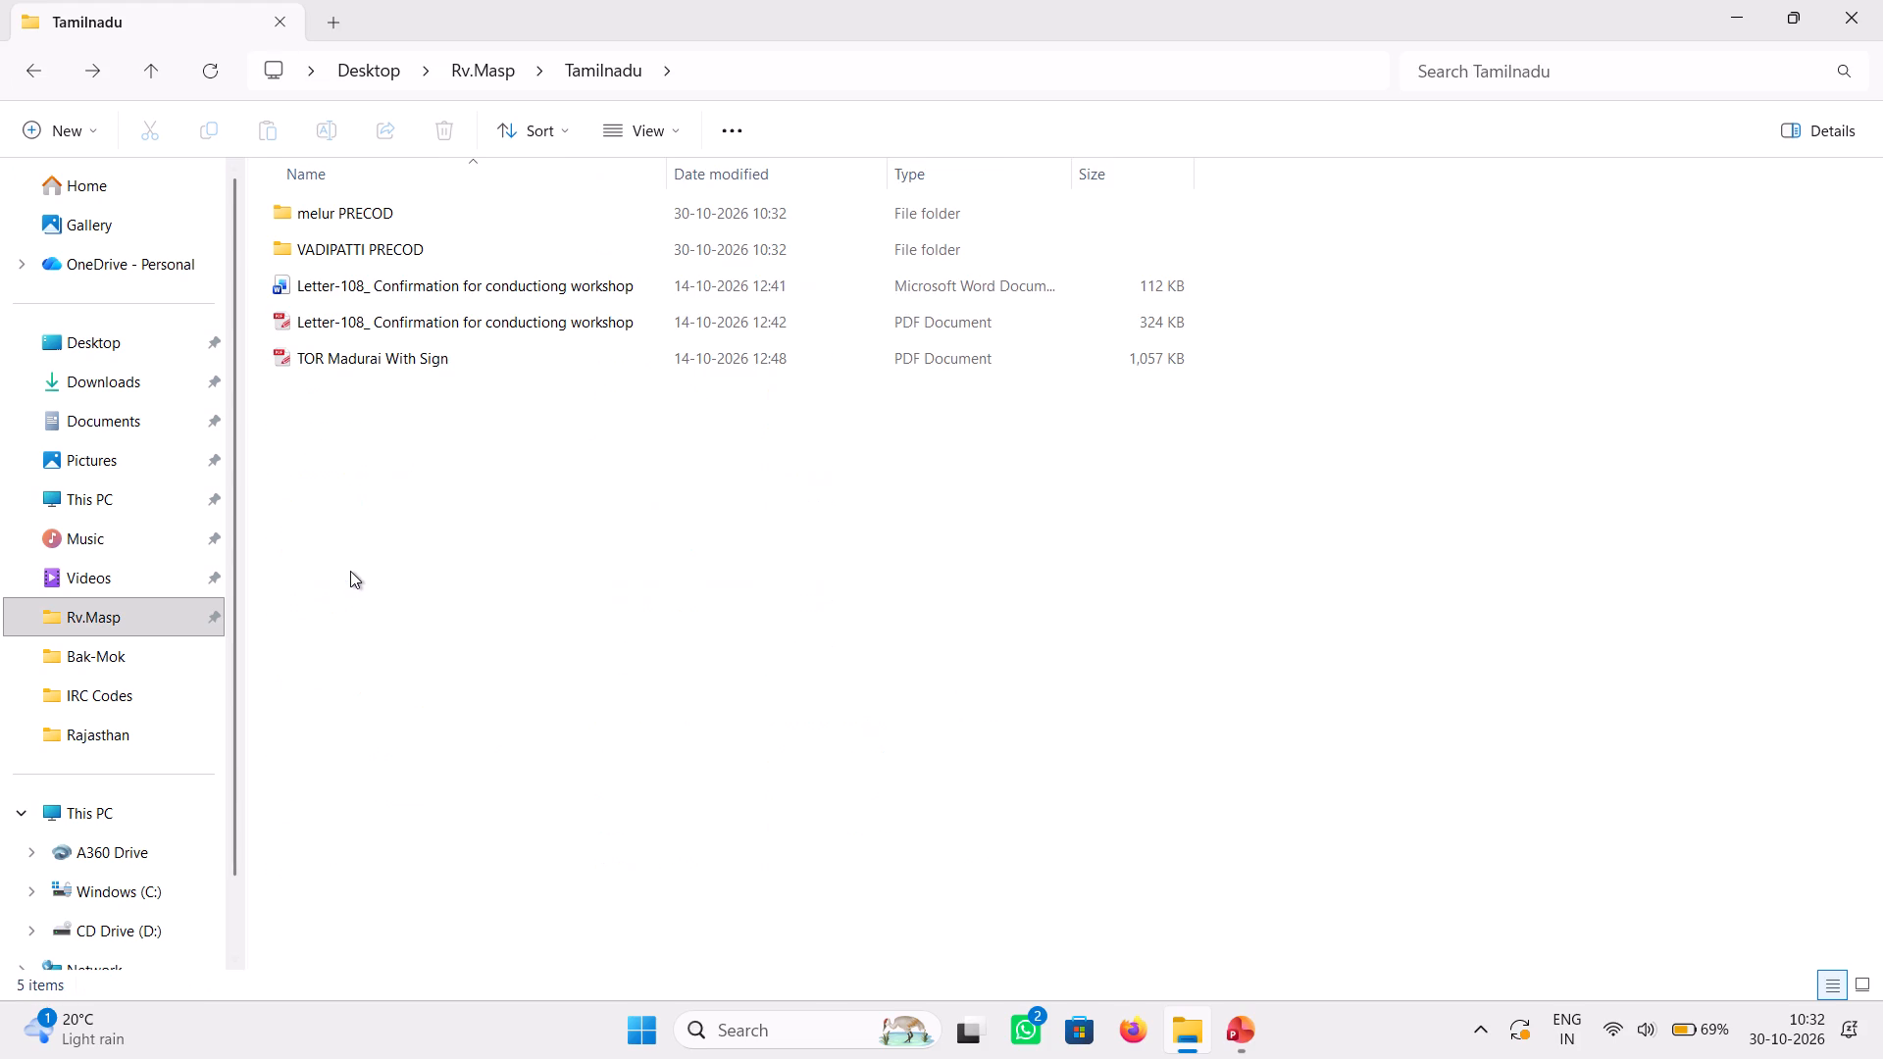
pyautogui.doubleClick(344, 249)
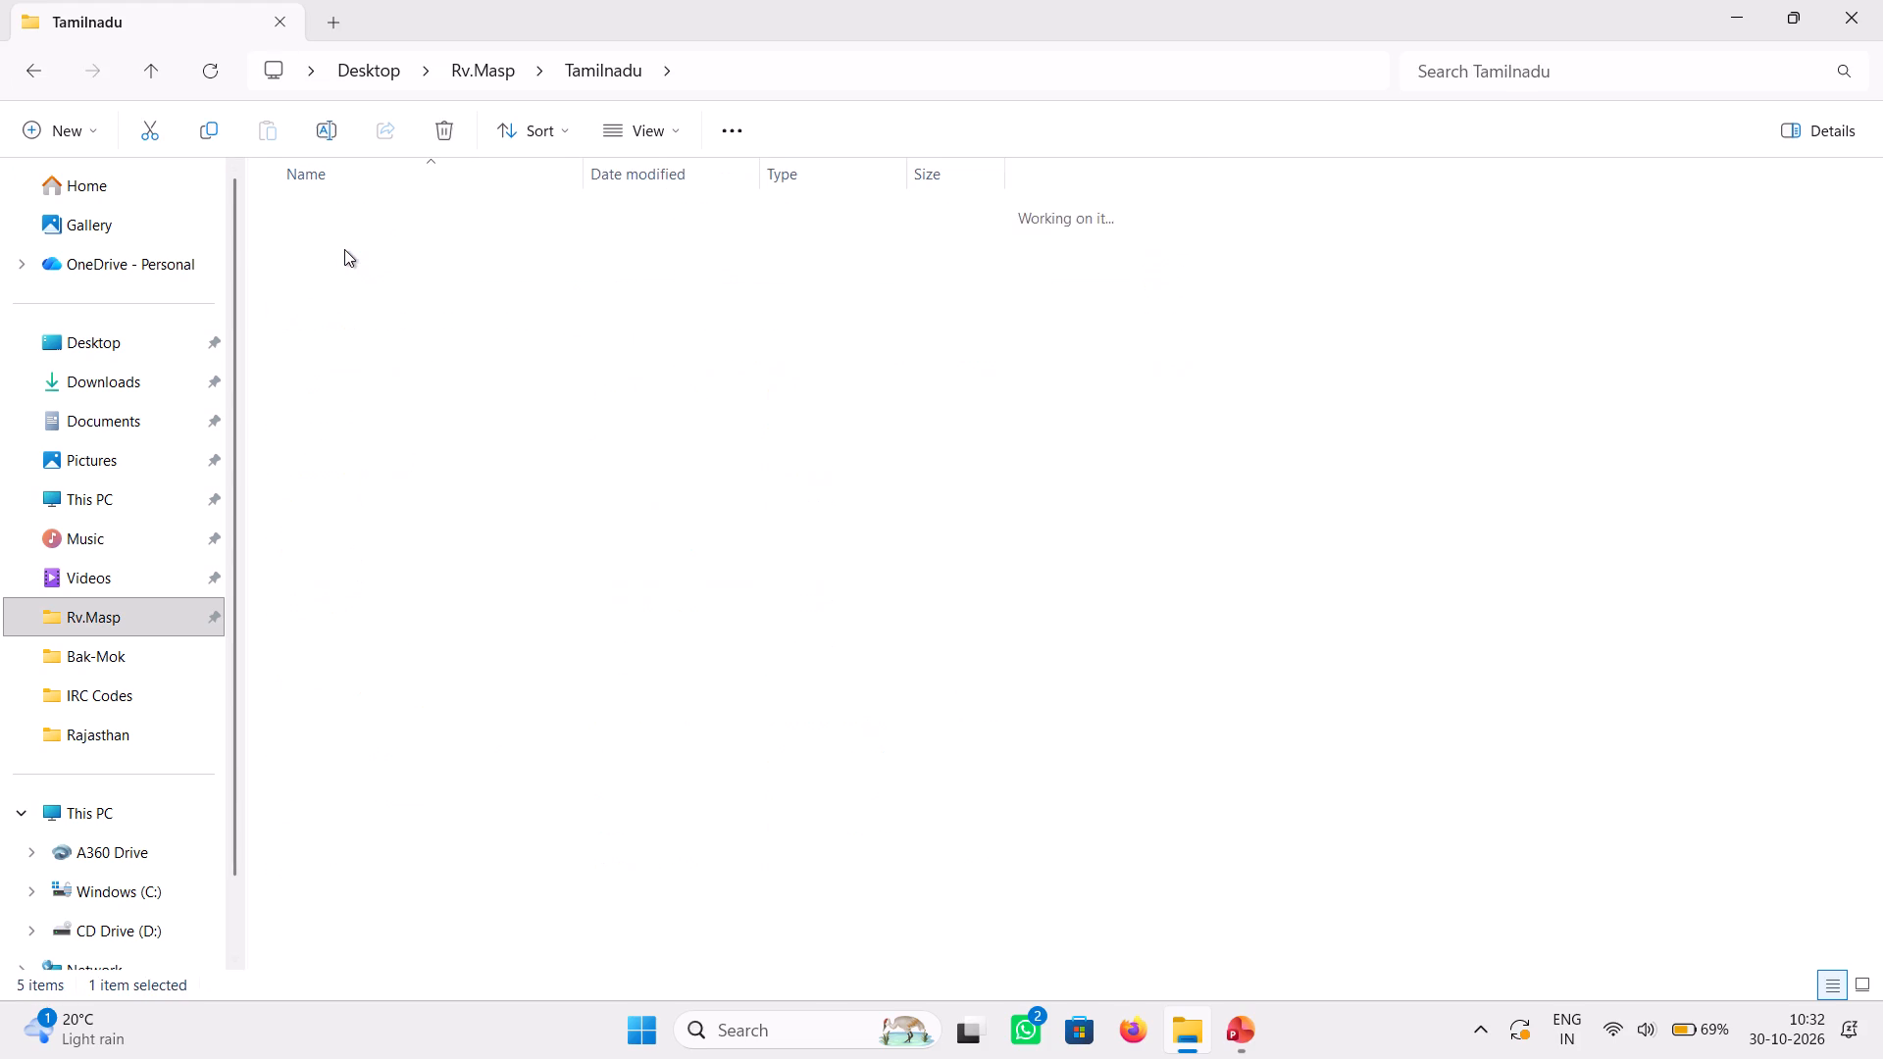
pyautogui.doubleClick(344, 249)
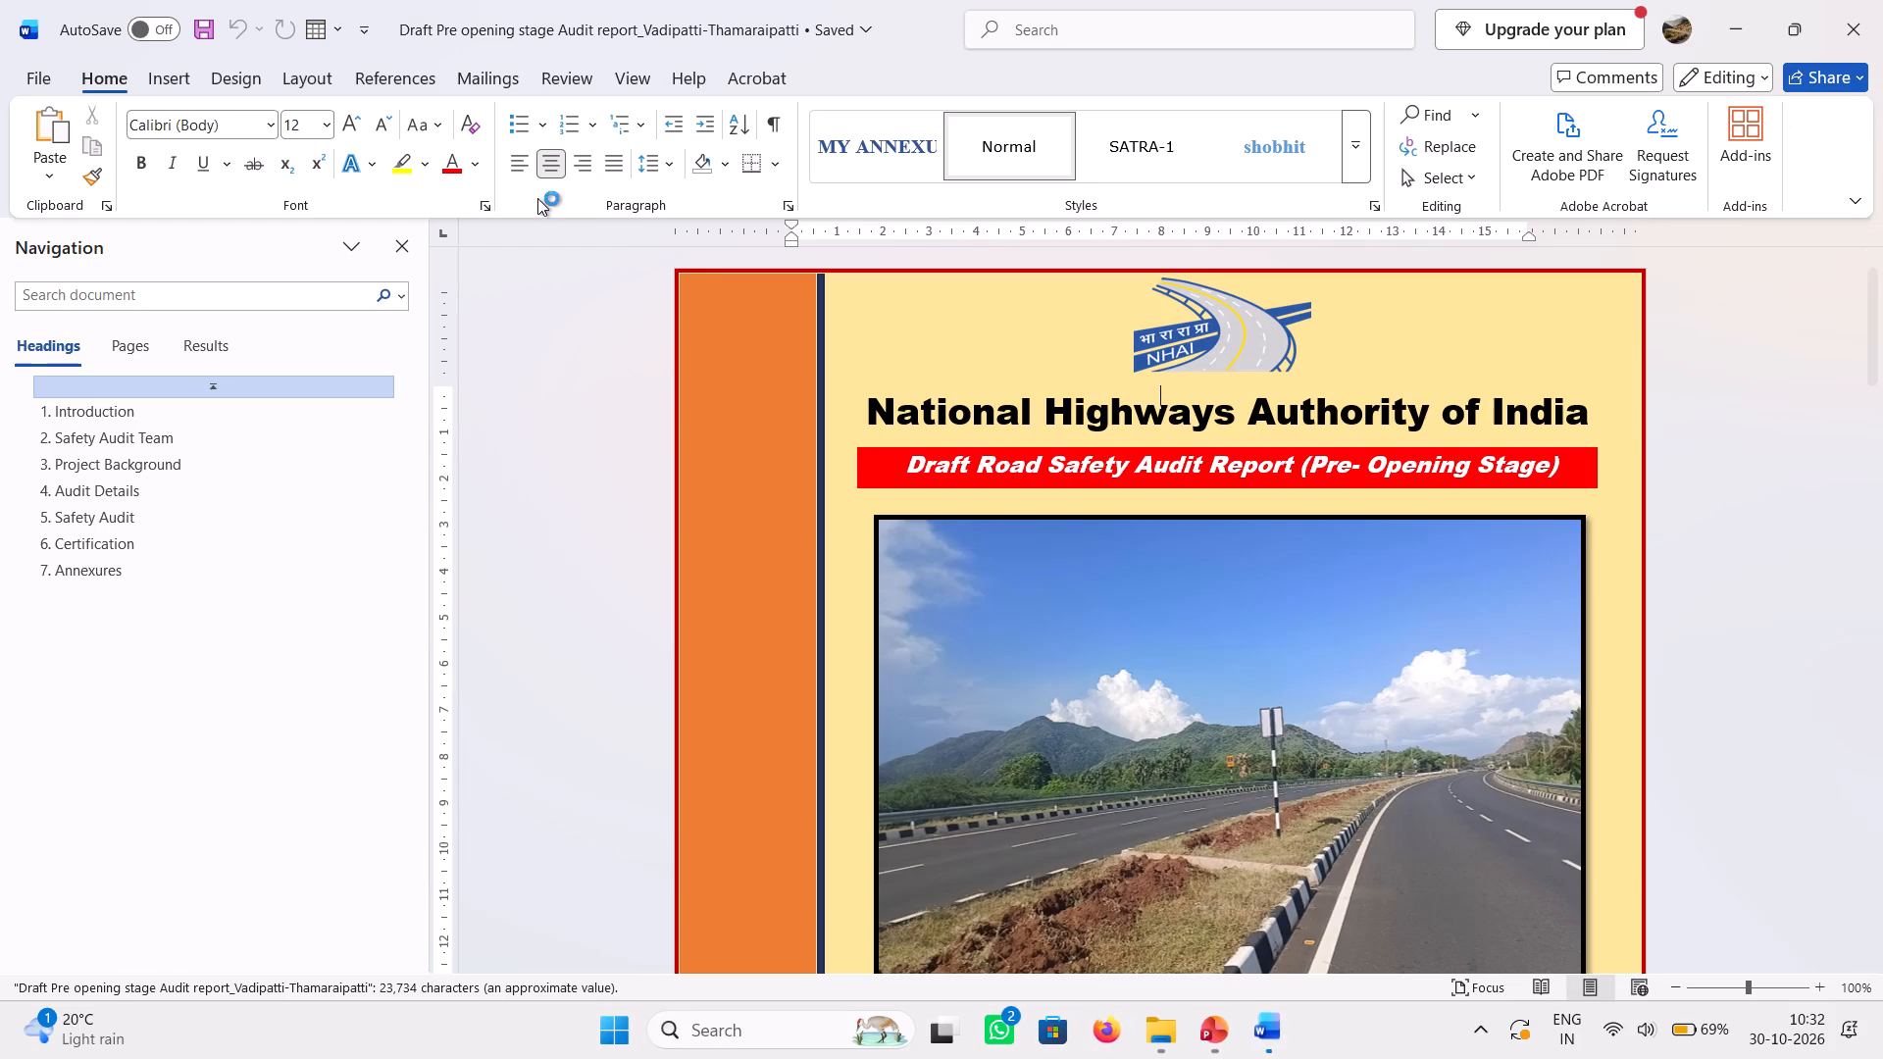
pyautogui.scroll(-3, 1131, 496)
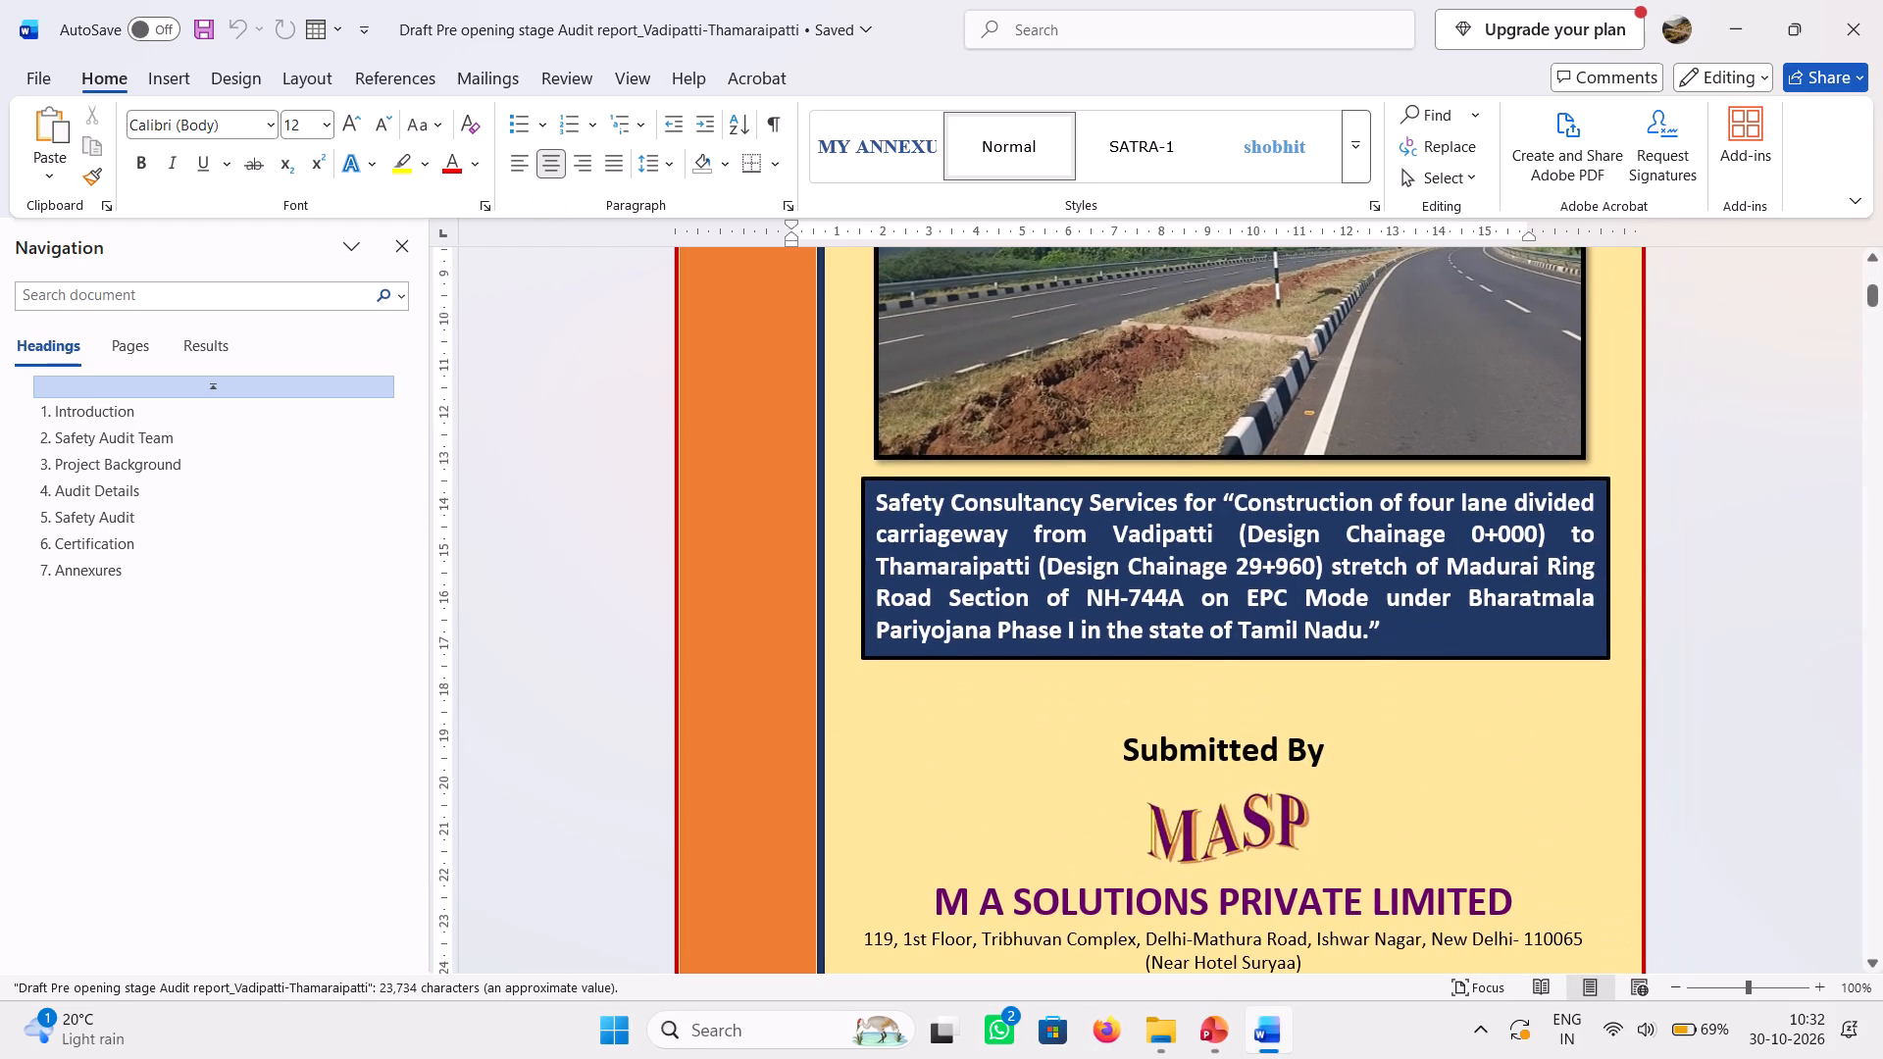
pyautogui.click(1177, 537)
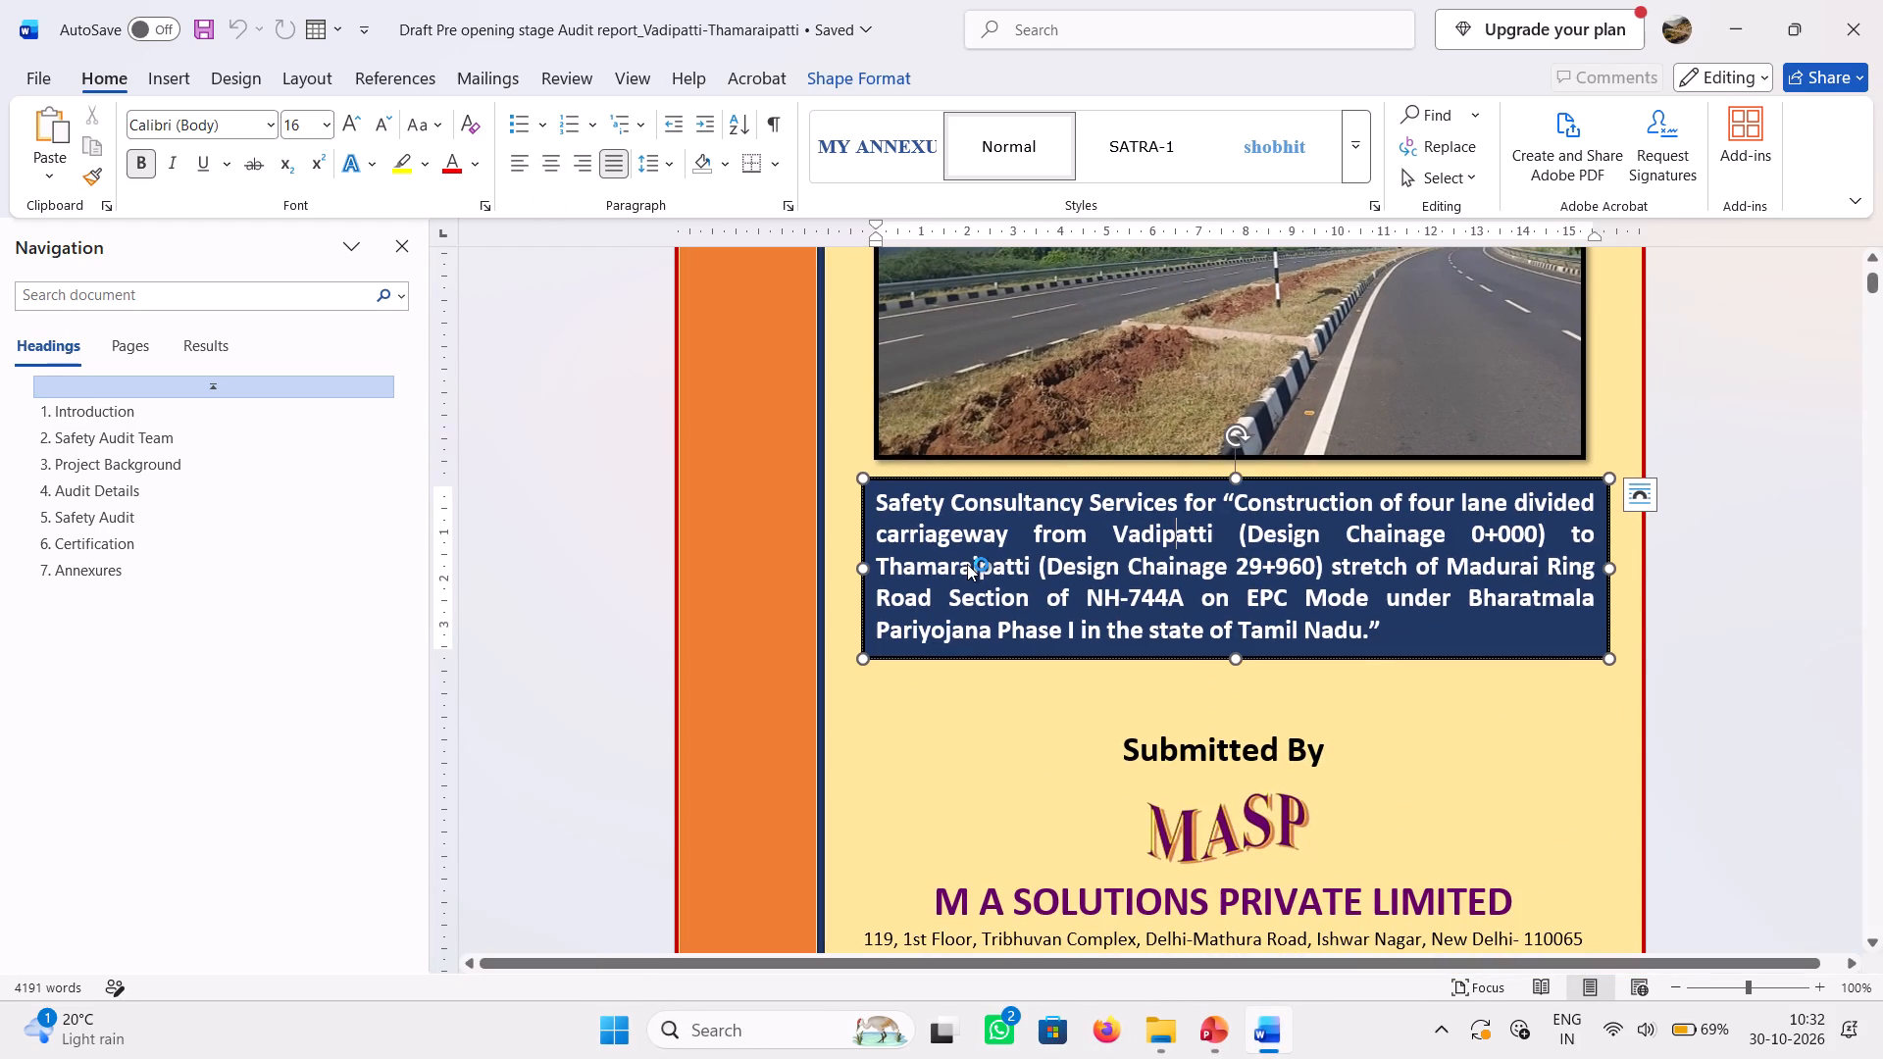
pyautogui.click(967, 564)
pyautogui.click(1882, 0)
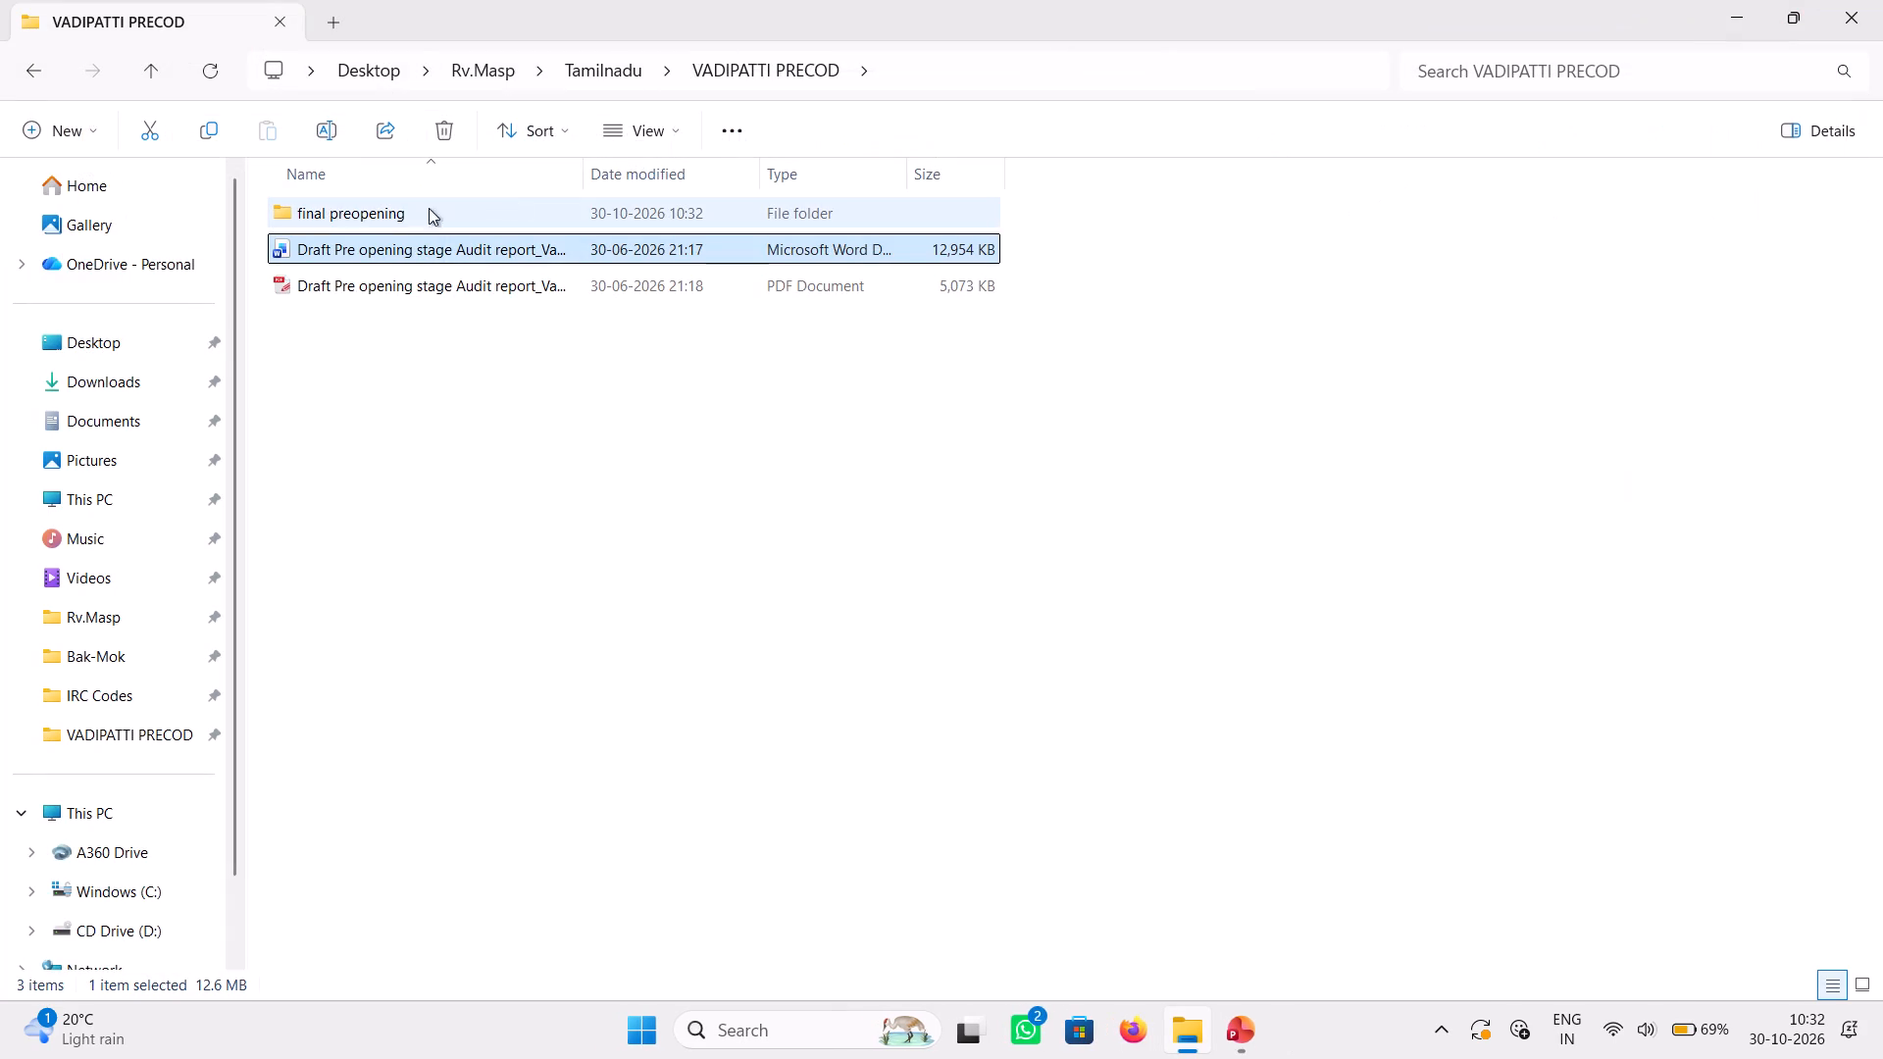
# Open the Word file Draft Preopening Stage_Melur-Karaikudi in the melur PRECOD folder and skim from its cover to the Interchanges findings.
pyautogui.click(27, 82)
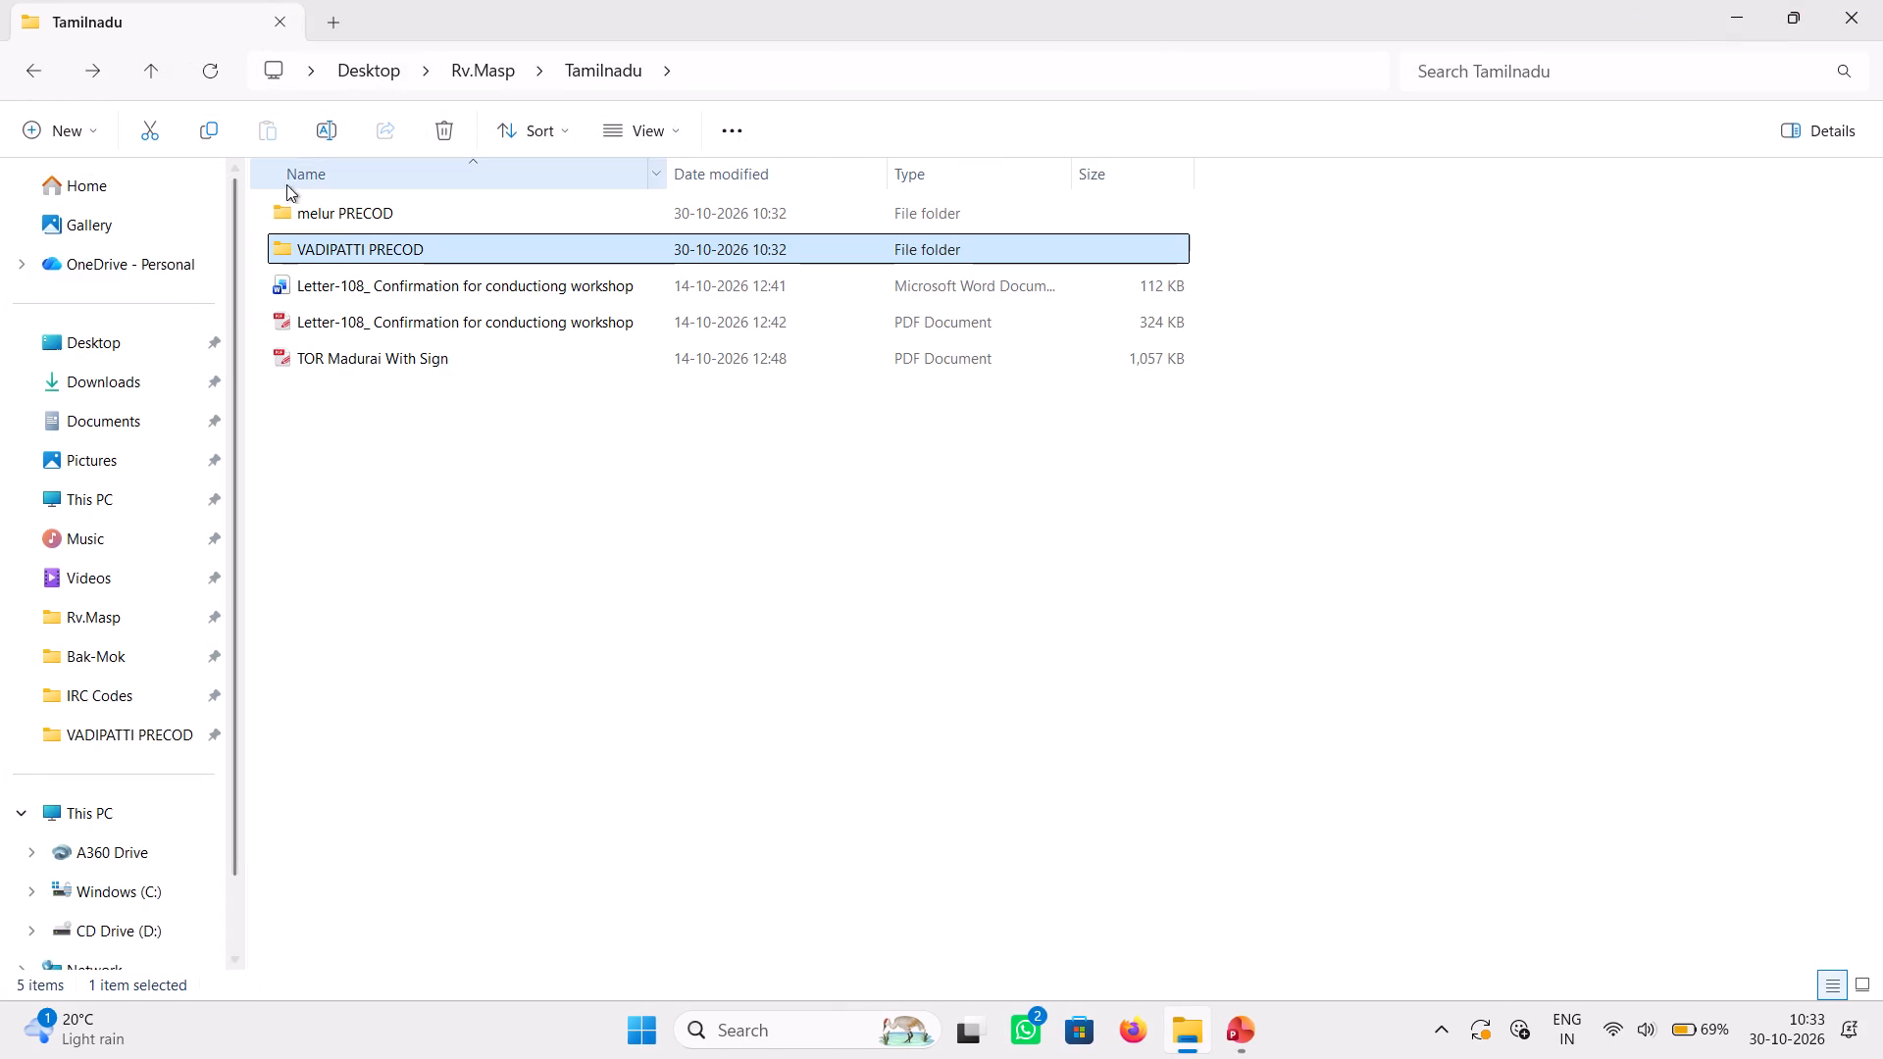
pyautogui.doubleClick(332, 203)
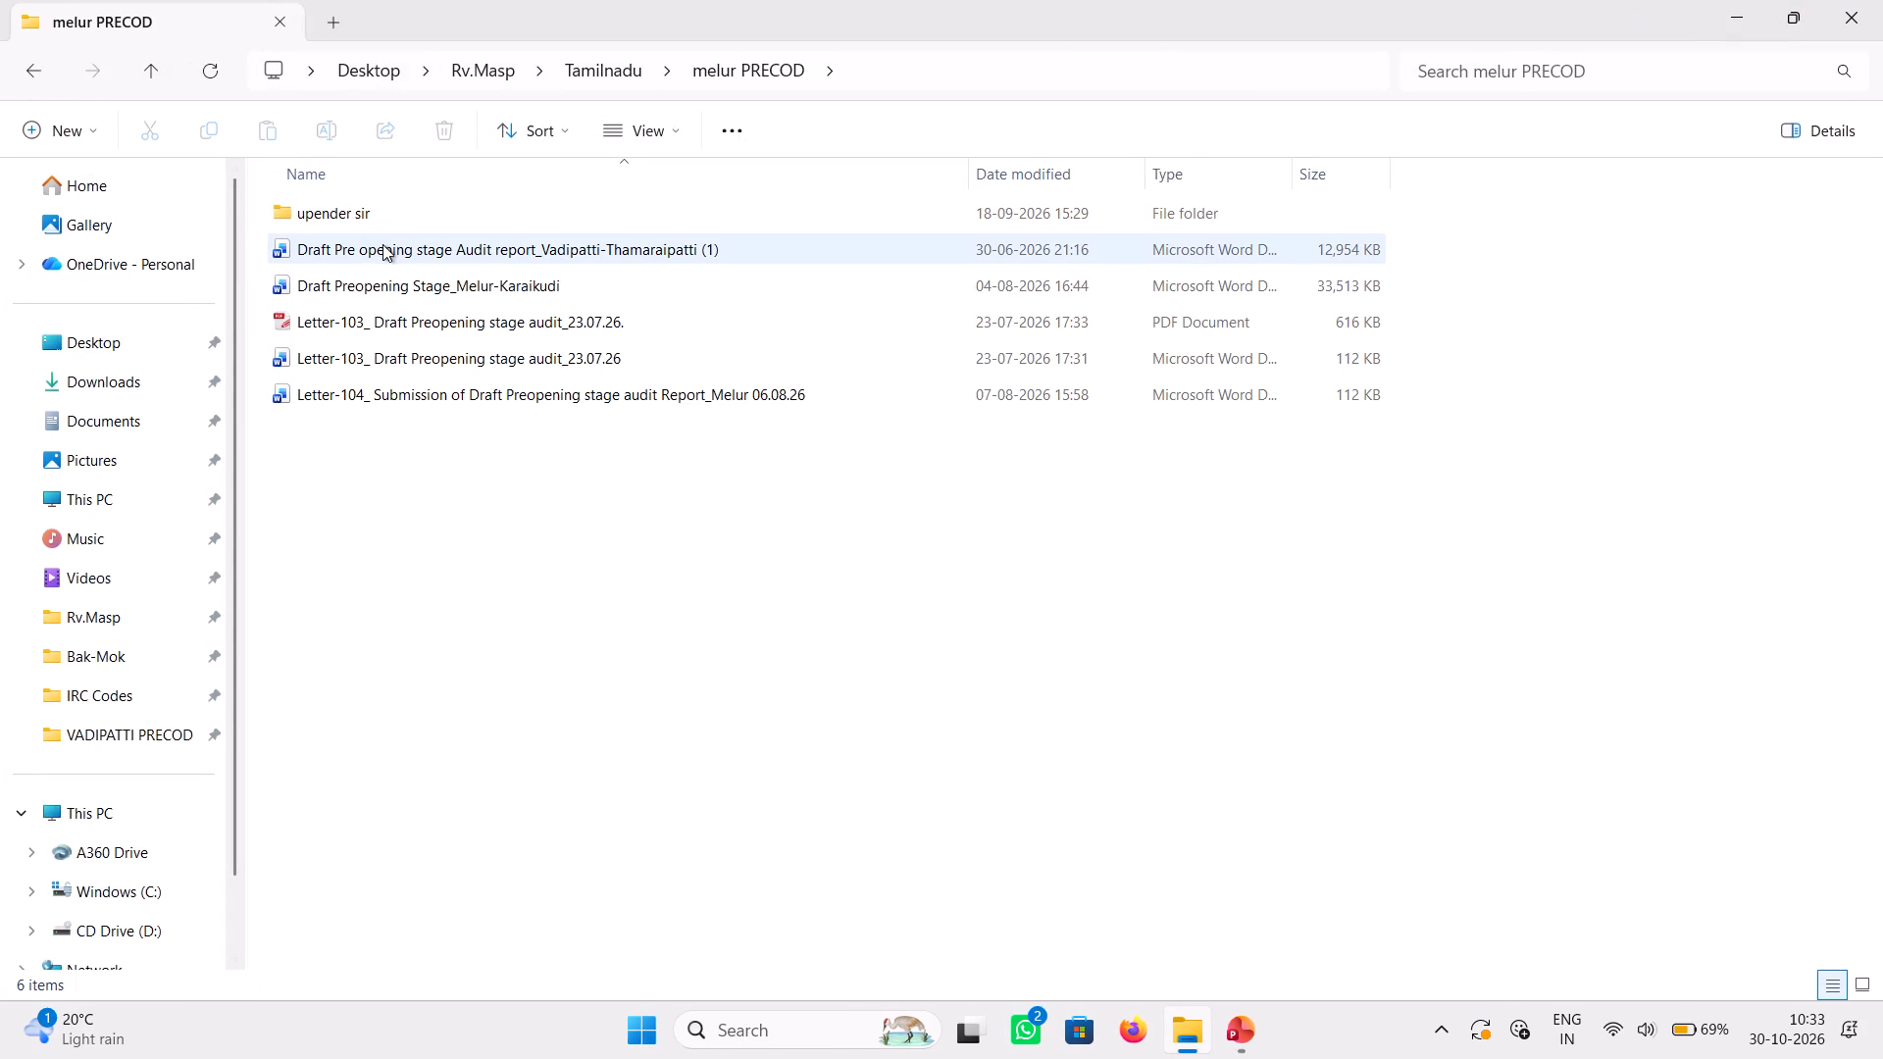
pyautogui.click(382, 244)
pyautogui.doubleClick(400, 281)
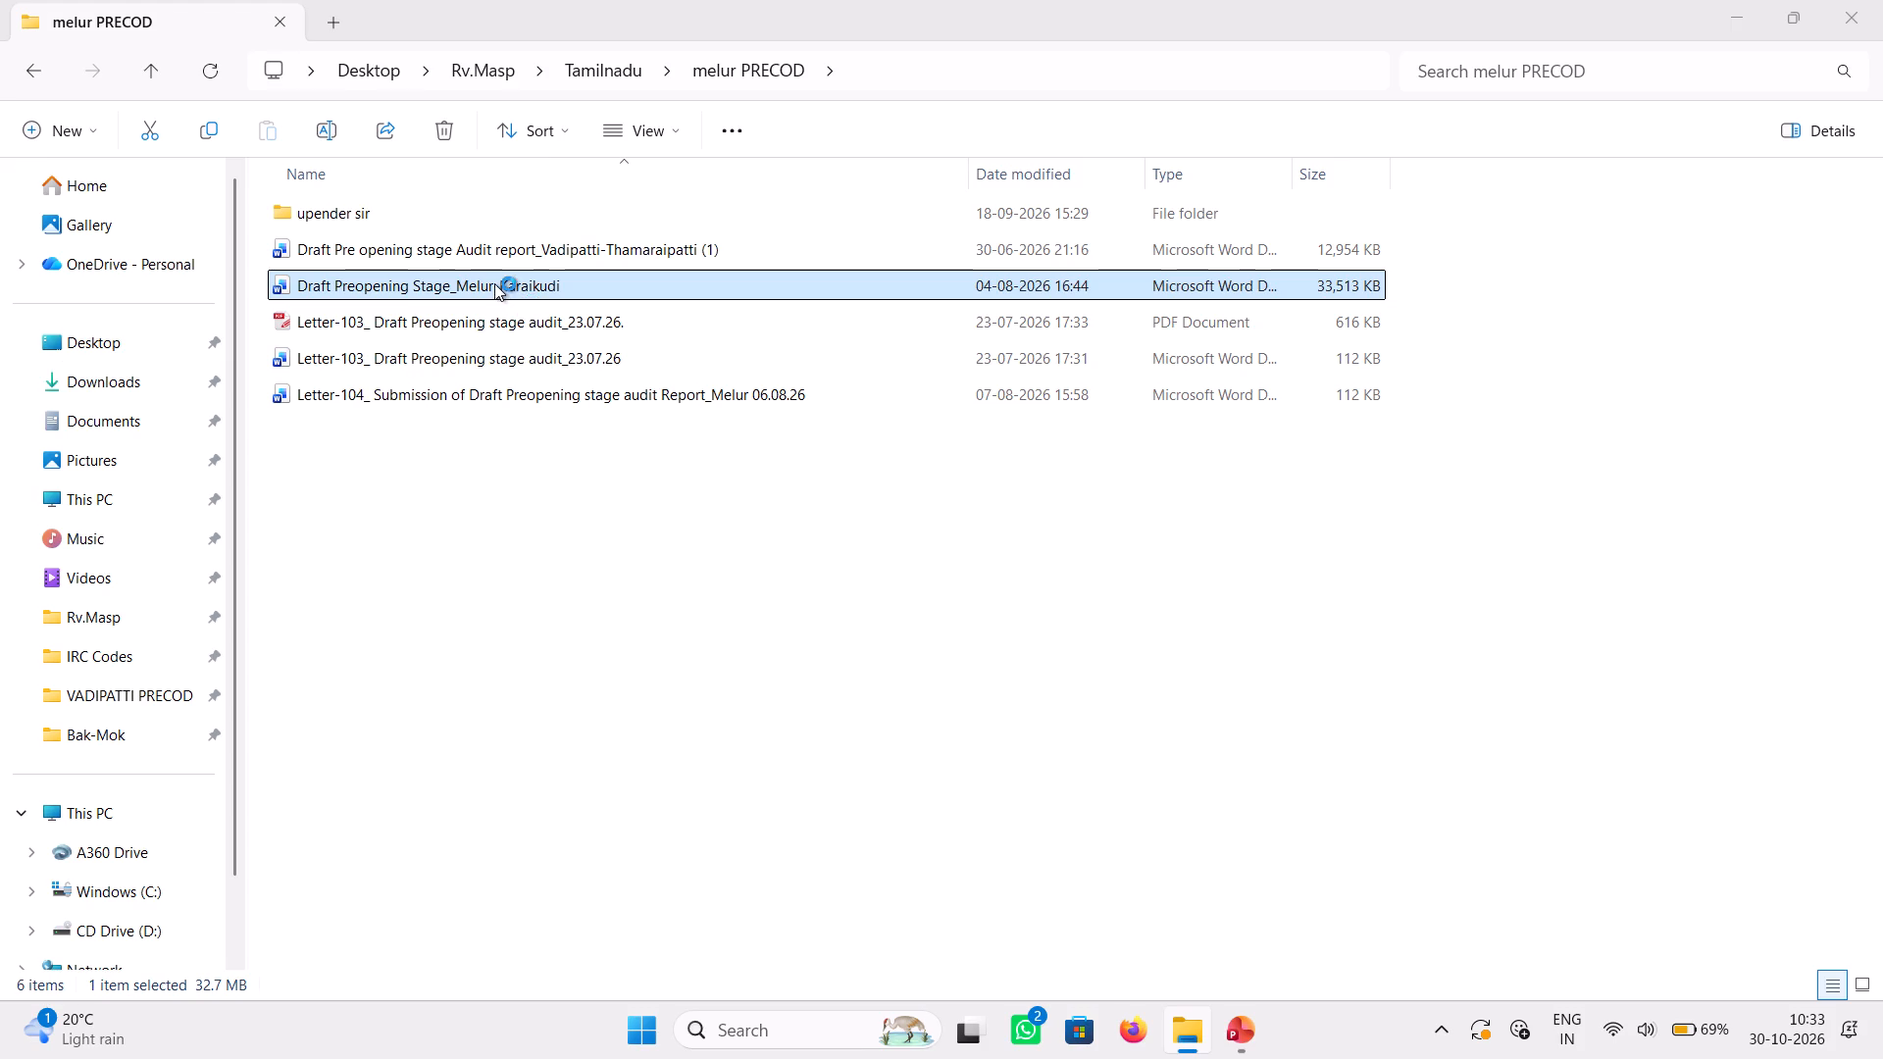
pyautogui.scroll(-9, 1272, 633)
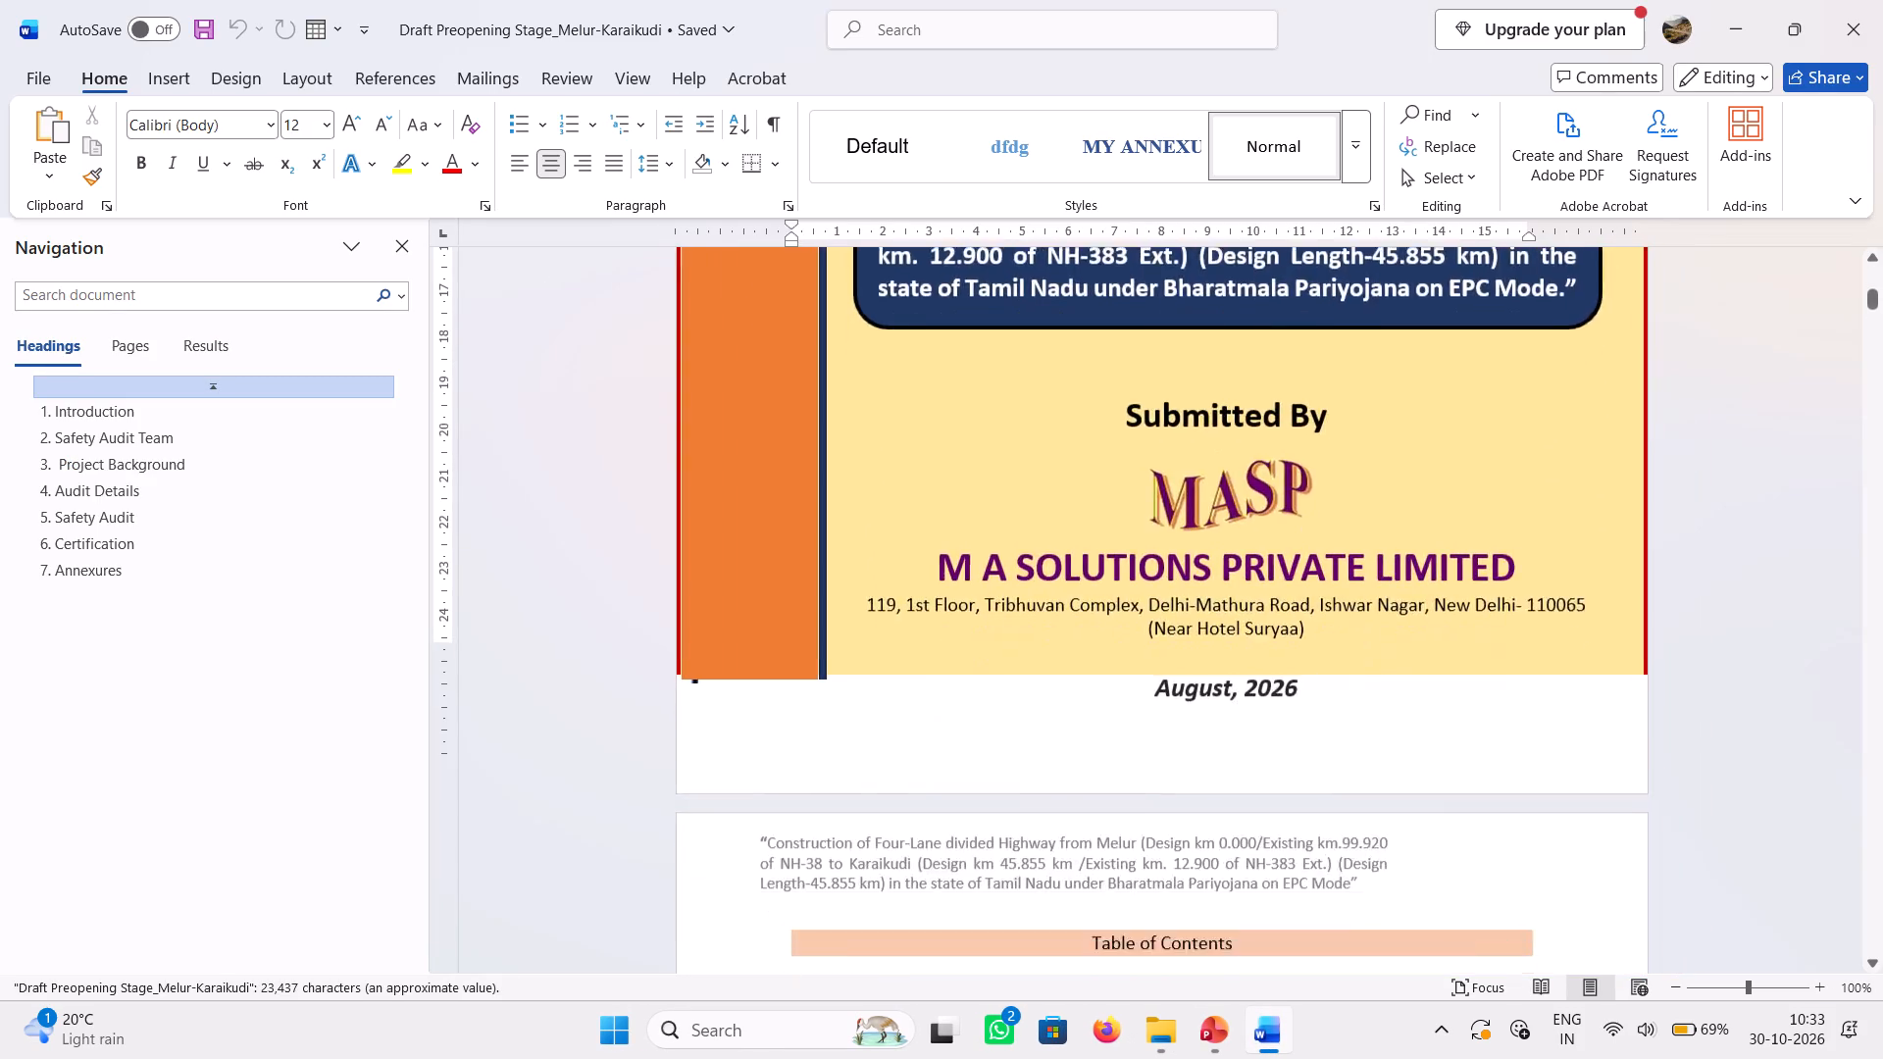
pyautogui.scroll(-20, 1272, 633)
pyautogui.scroll(-18, 1272, 633)
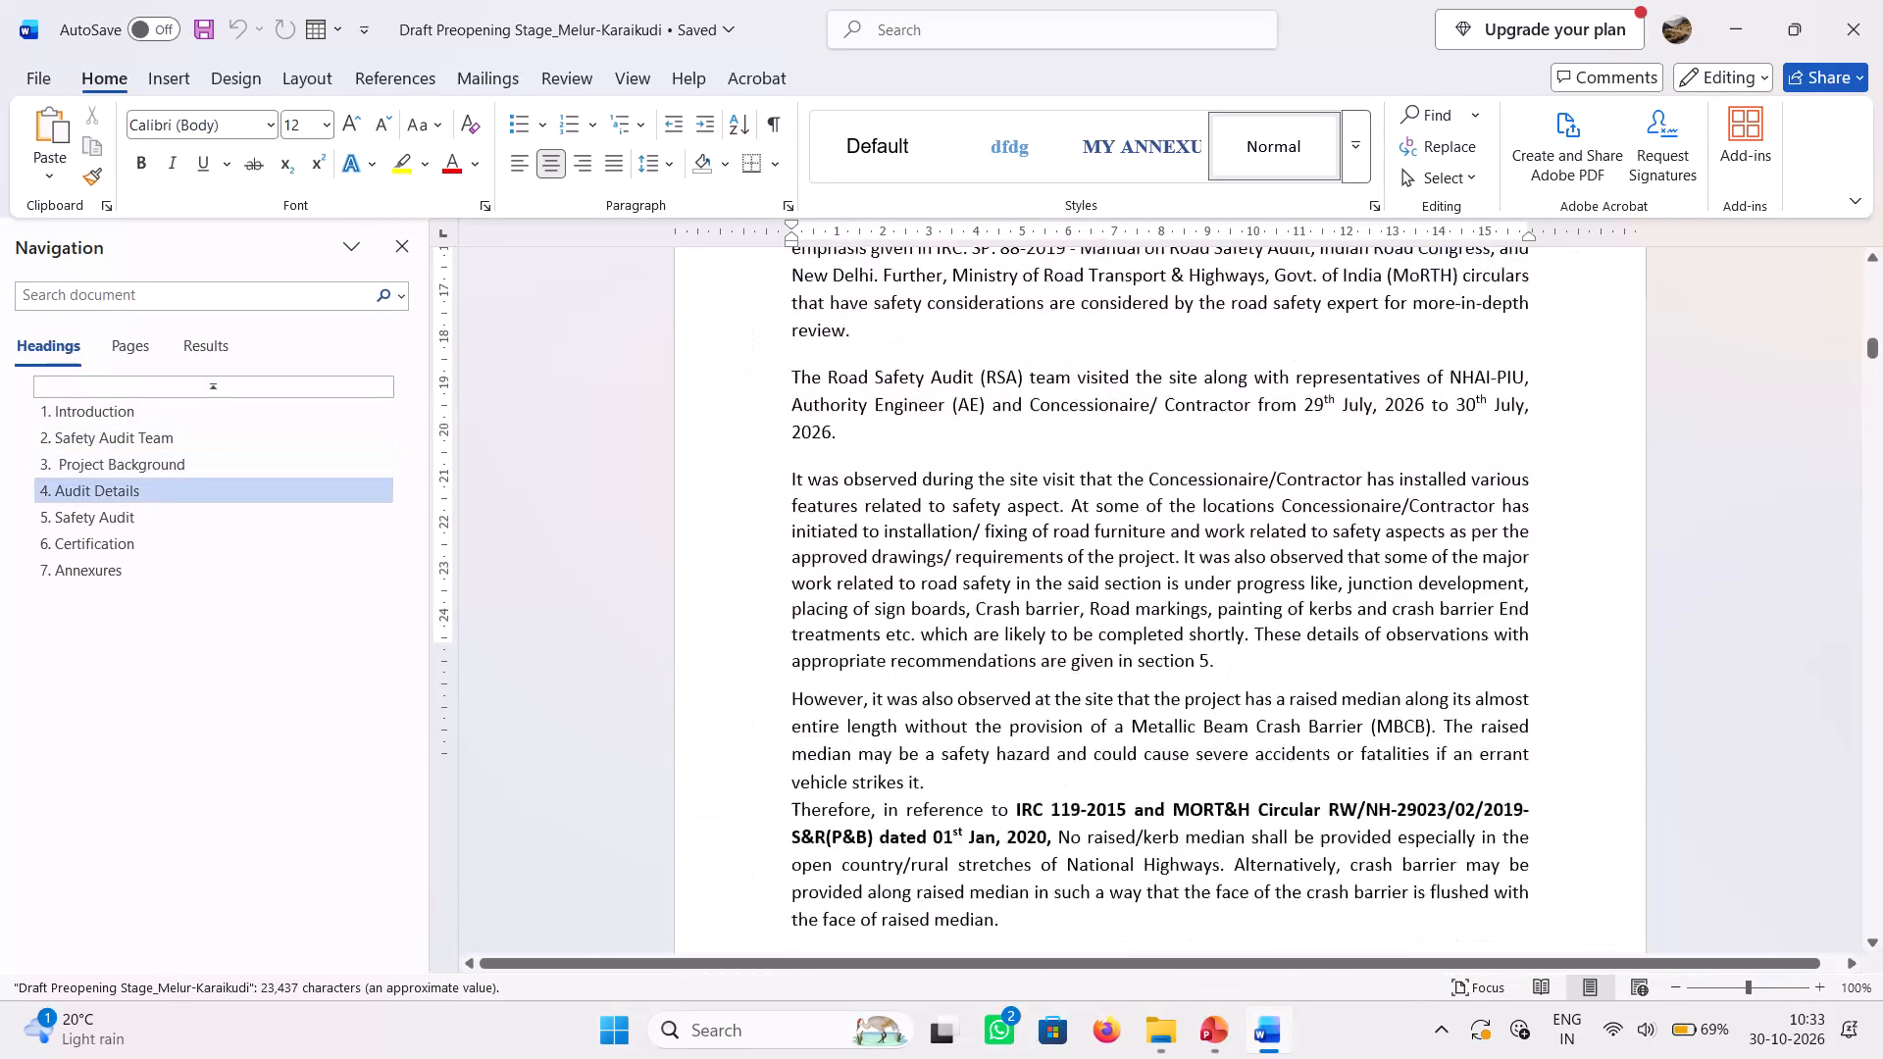
pyautogui.scroll(-17, 1272, 633)
pyautogui.scroll(-5, 1272, 633)
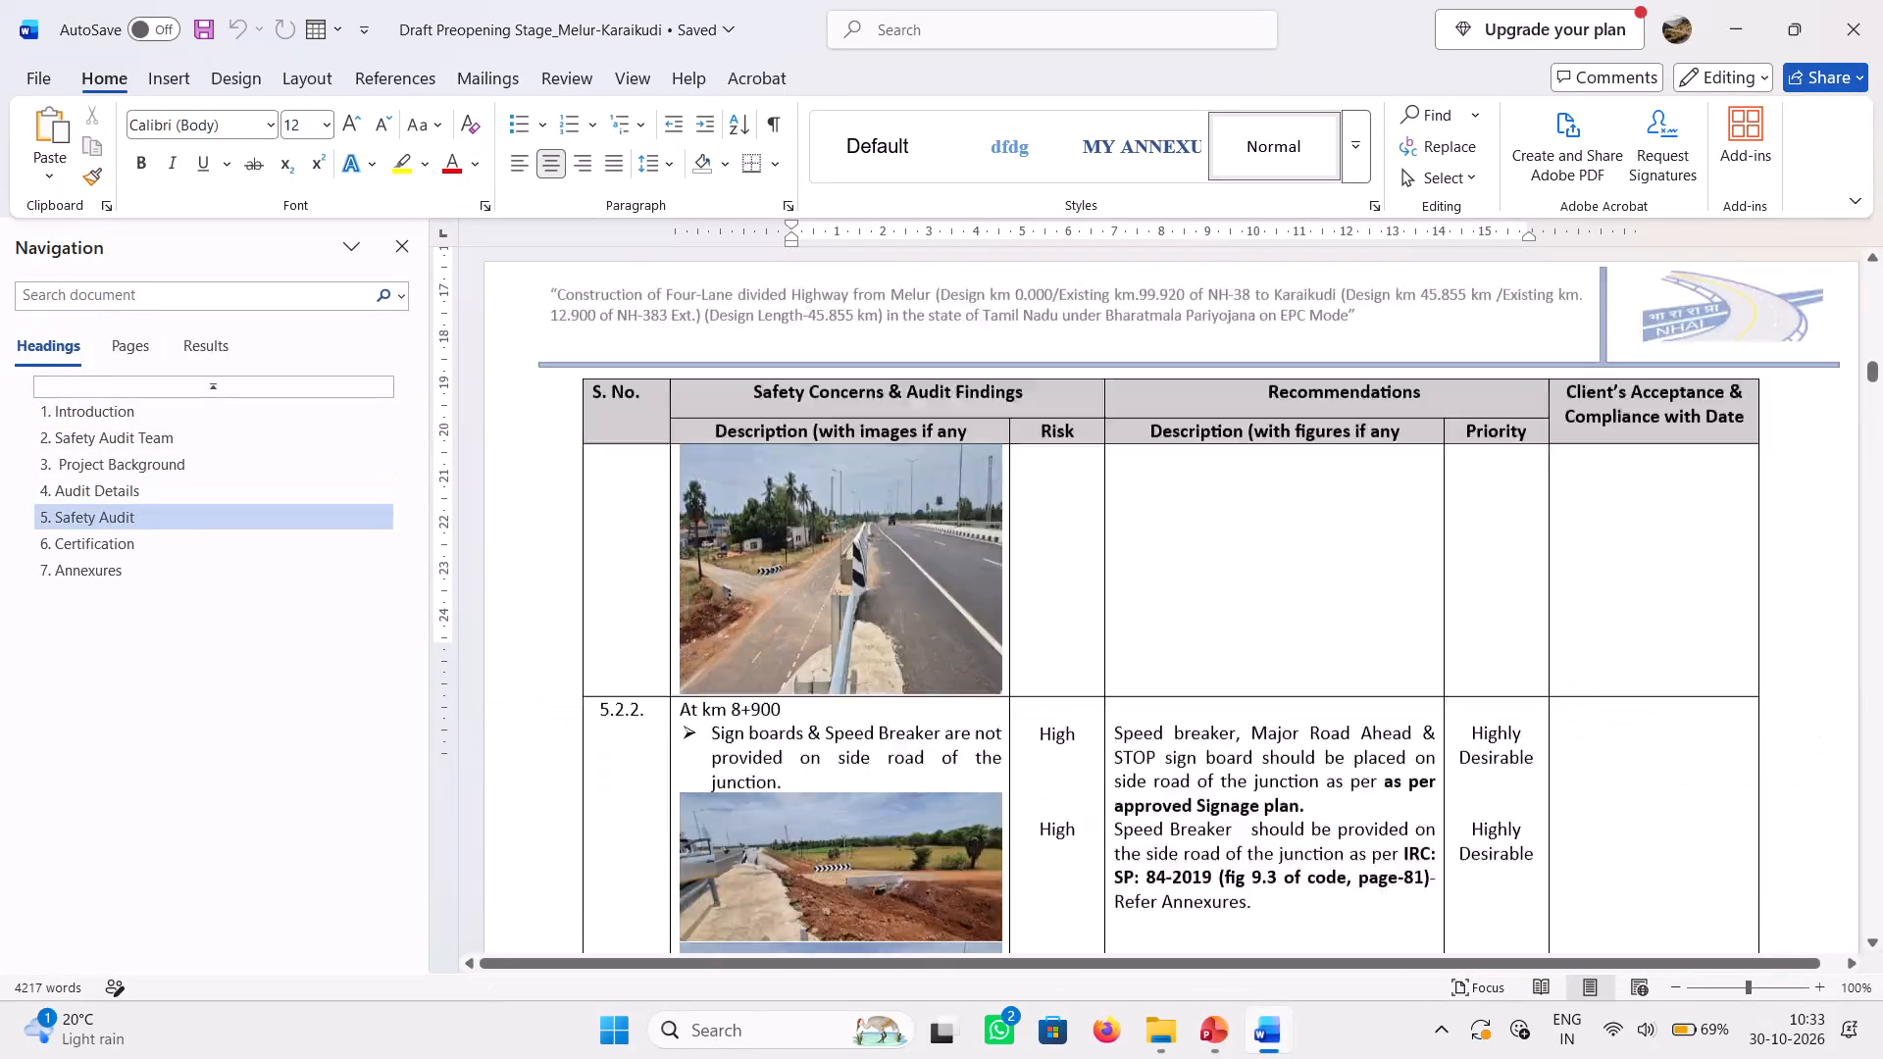
pyautogui.scroll(-10, 1272, 633)
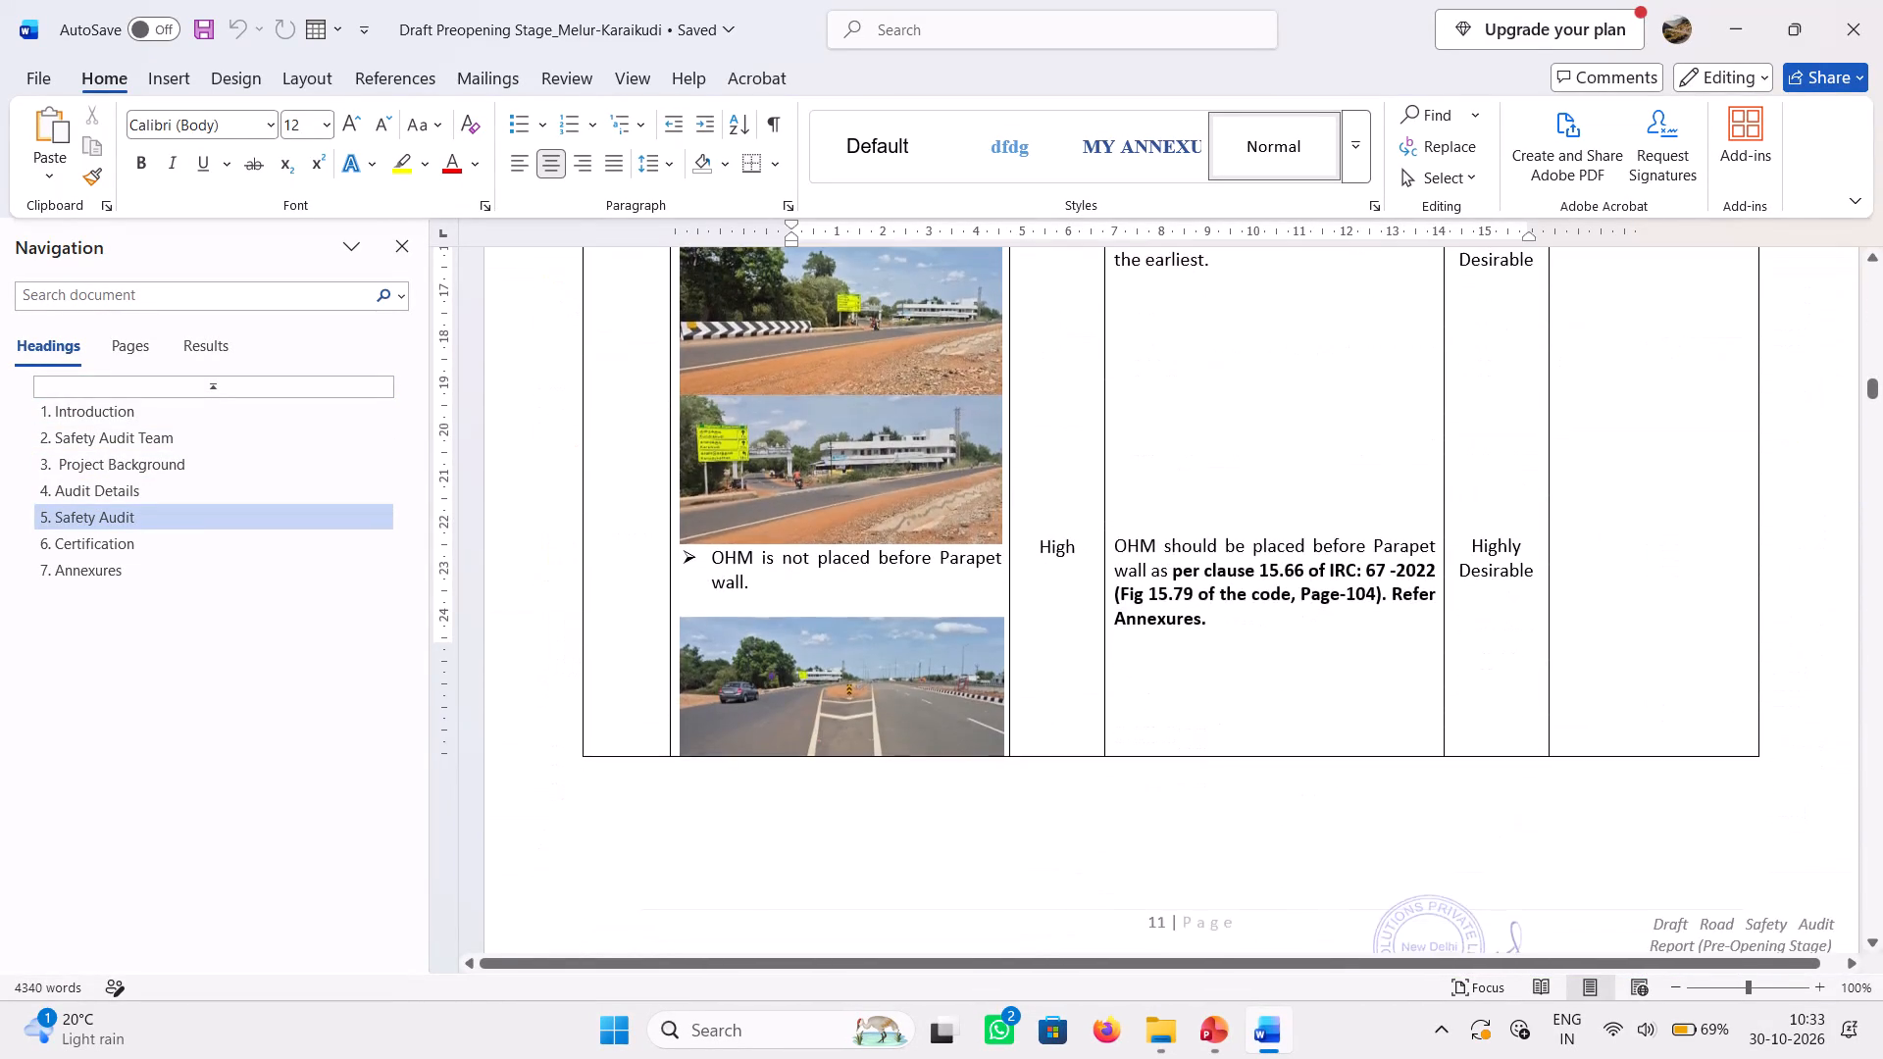
pyautogui.scroll(-12, 1272, 633)
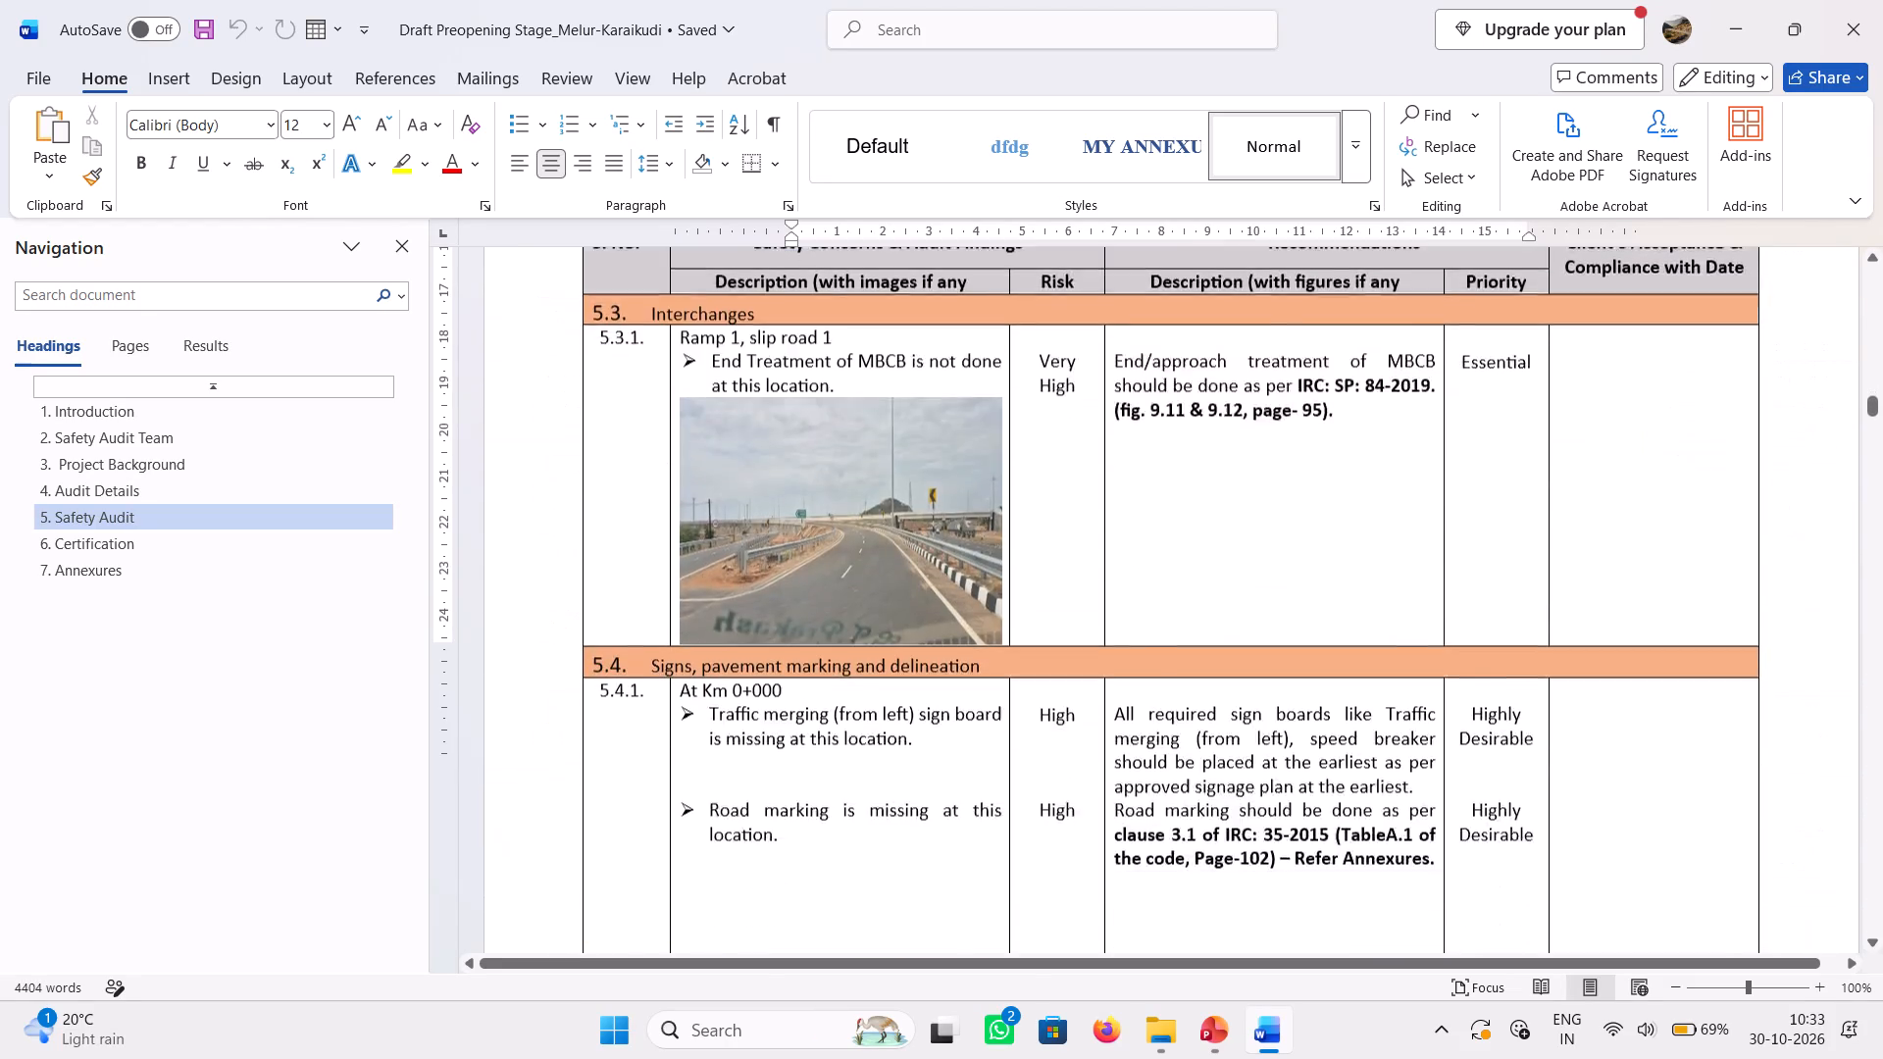
# Examine the site photos and findings under Signs, pavement marking and delineation in the Melur-Karaikudi report's Safety Audit section.
pyautogui.scroll(-10, 1272, 633)
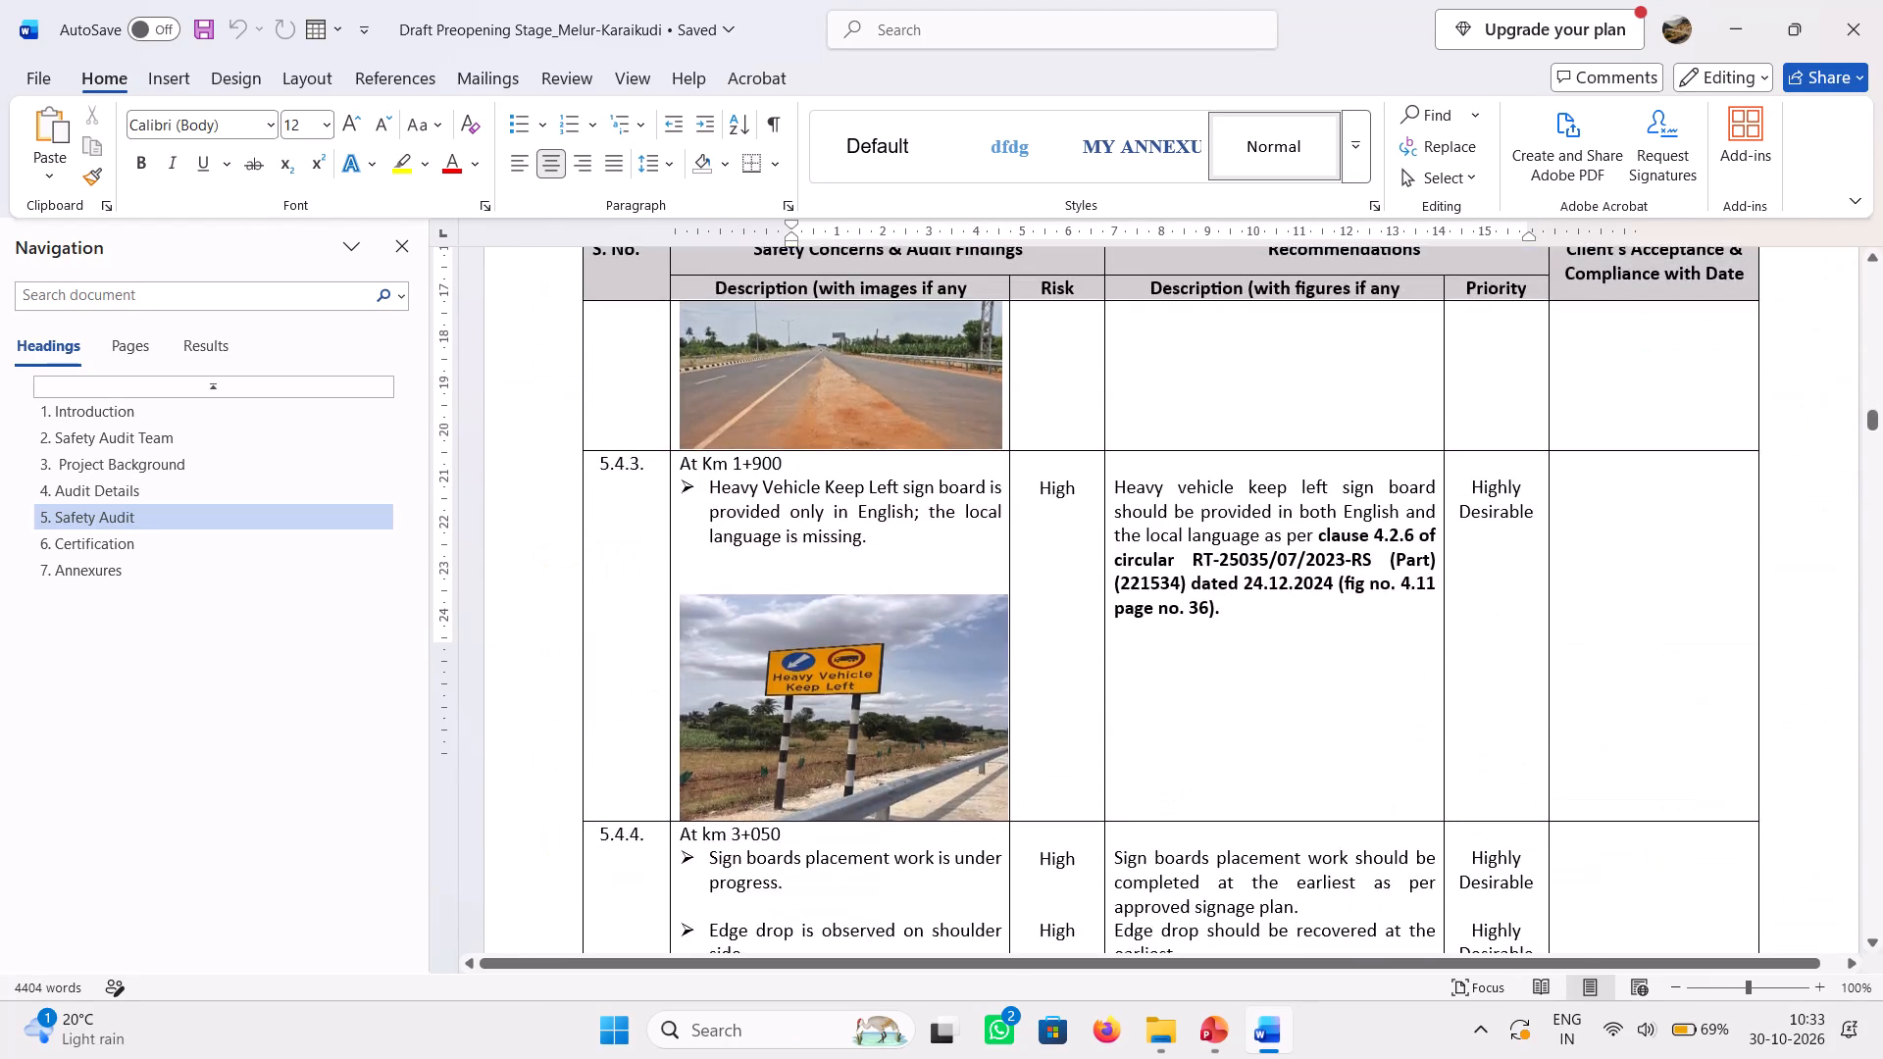
pyautogui.scroll(-10, 1272, 633)
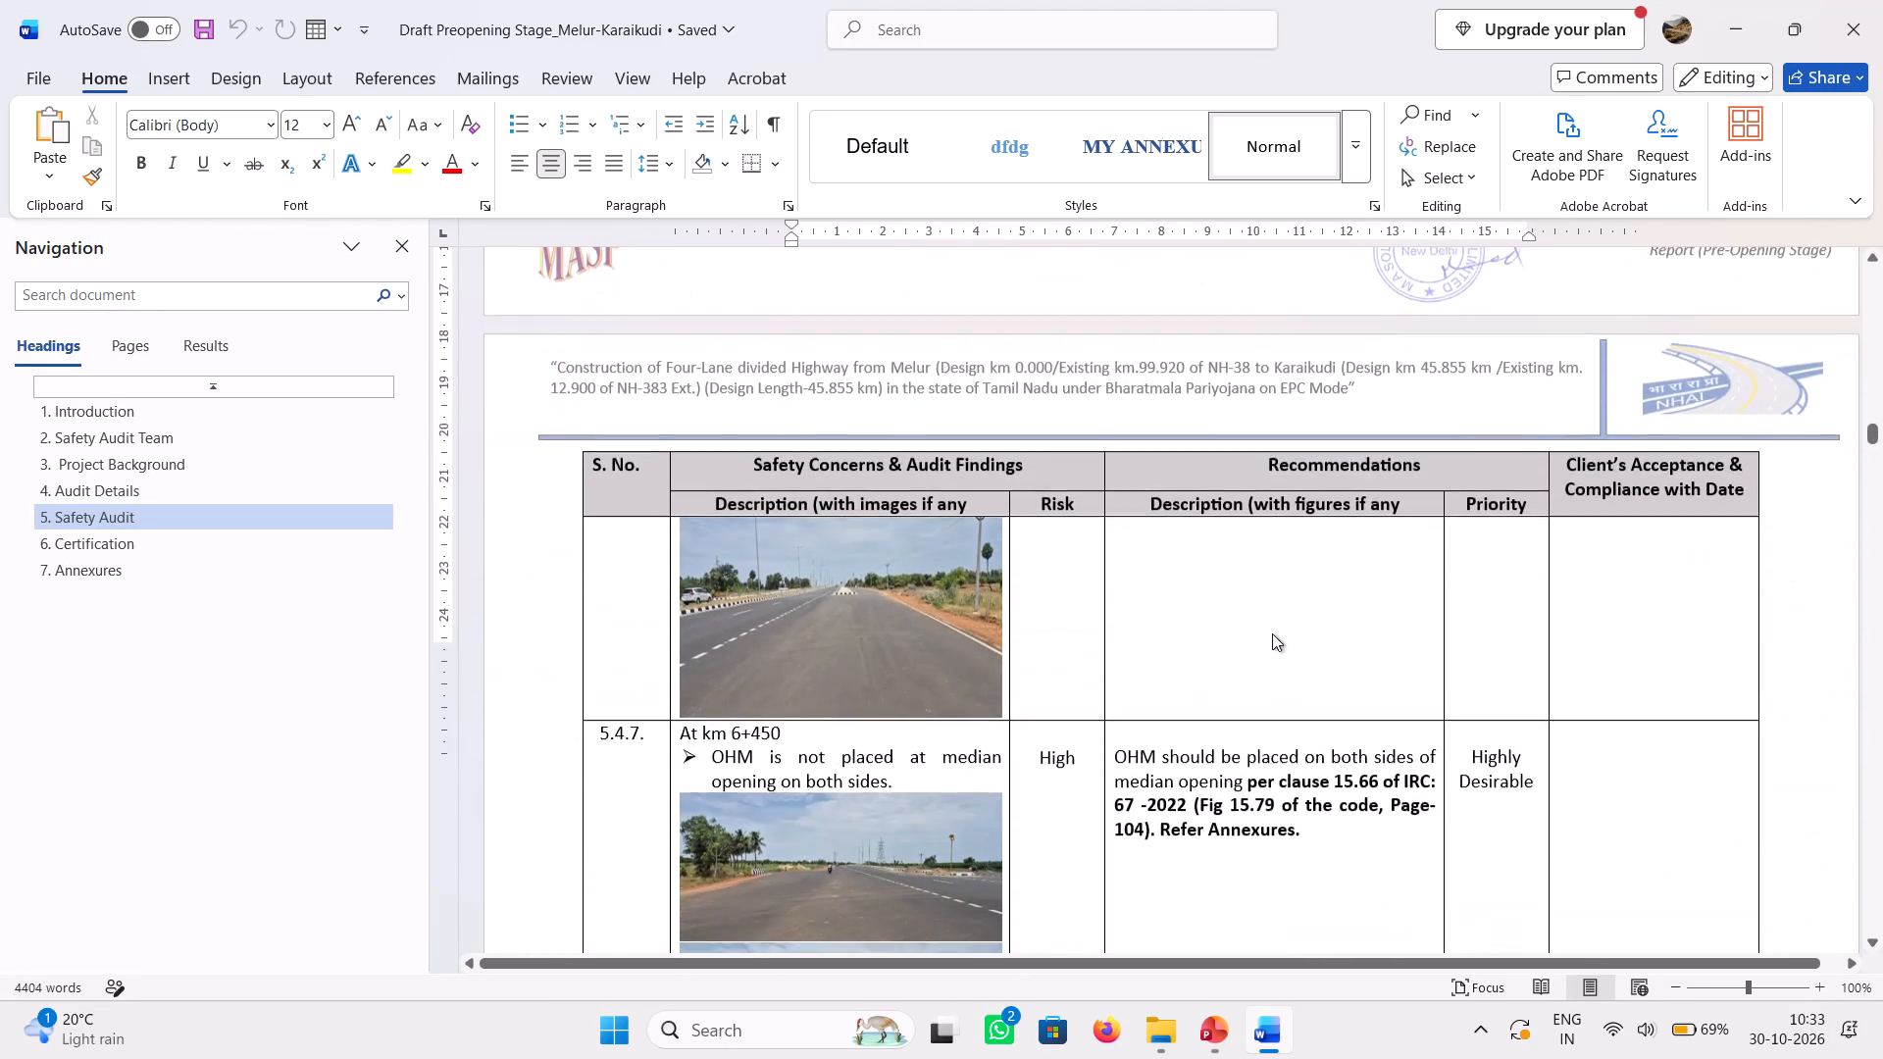
pyautogui.scroll(-7, 1272, 633)
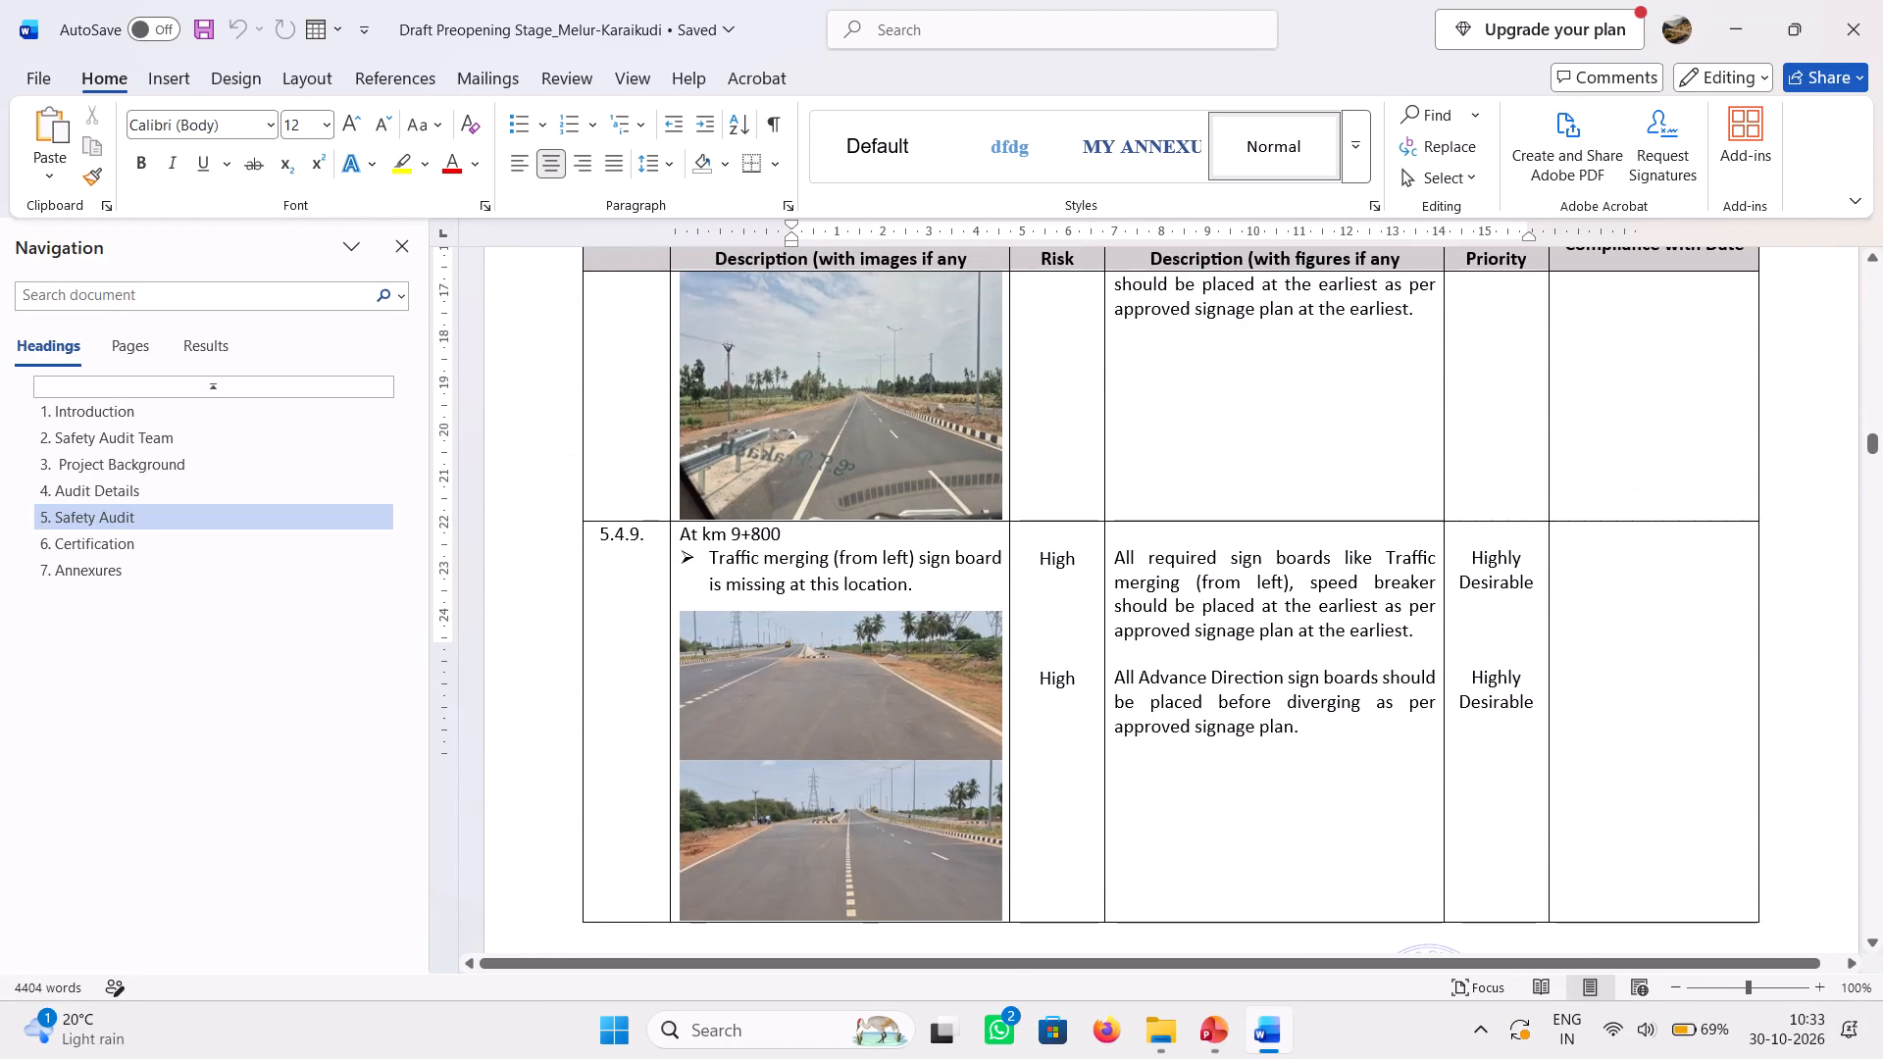
pyautogui.scroll(-12, 1272, 633)
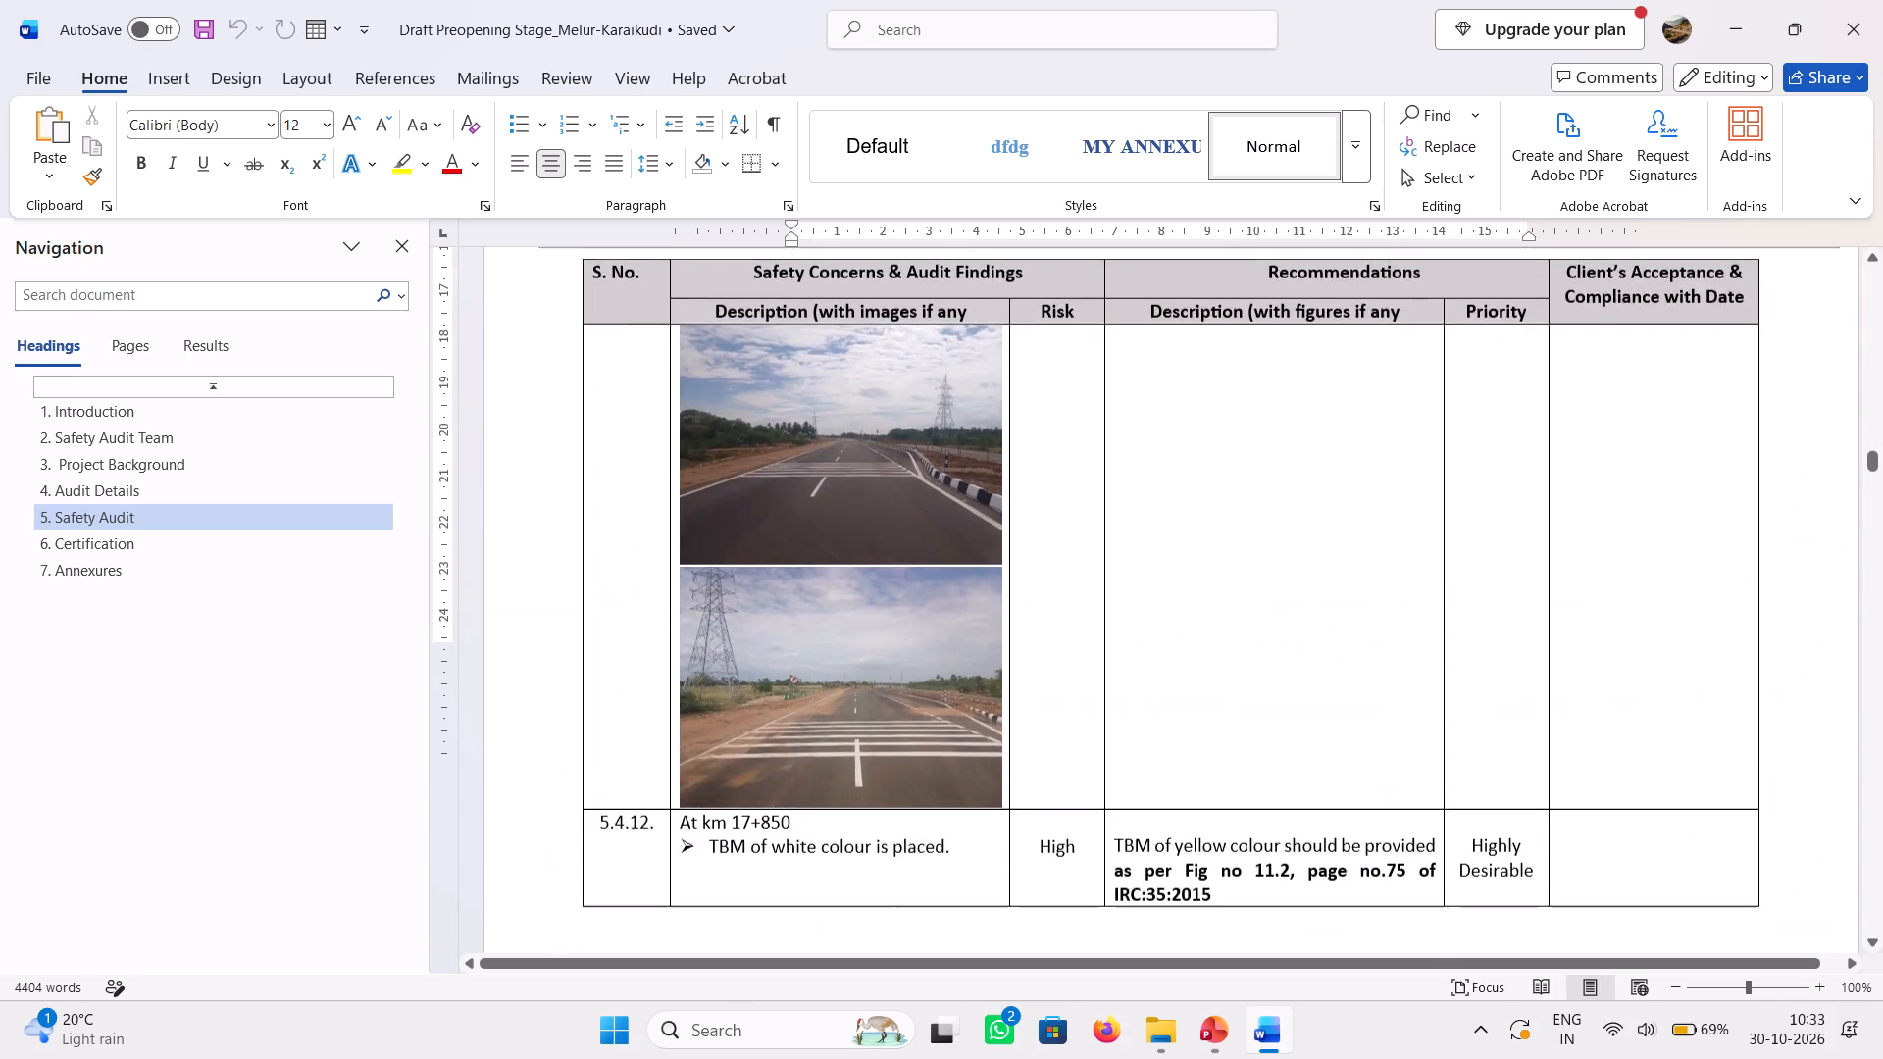
pyautogui.scroll(1, 1272, 633)
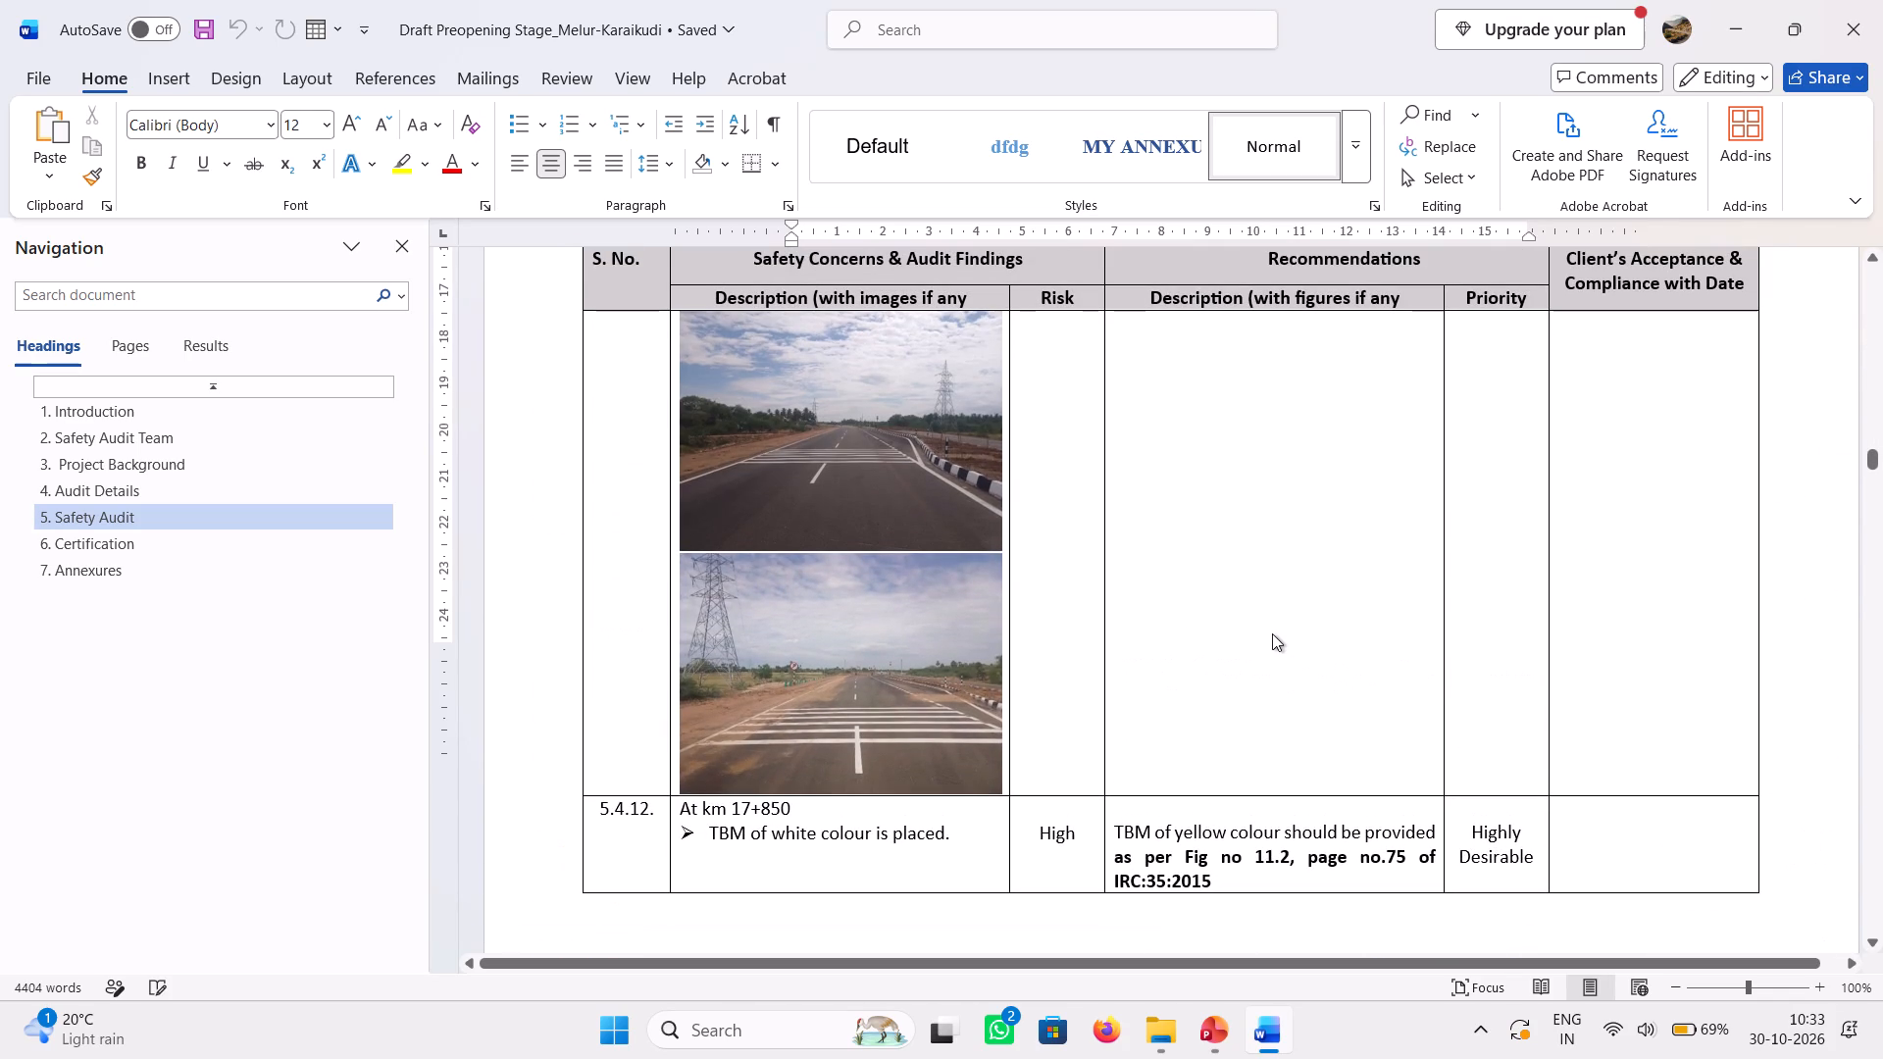
pyautogui.click(894, 456)
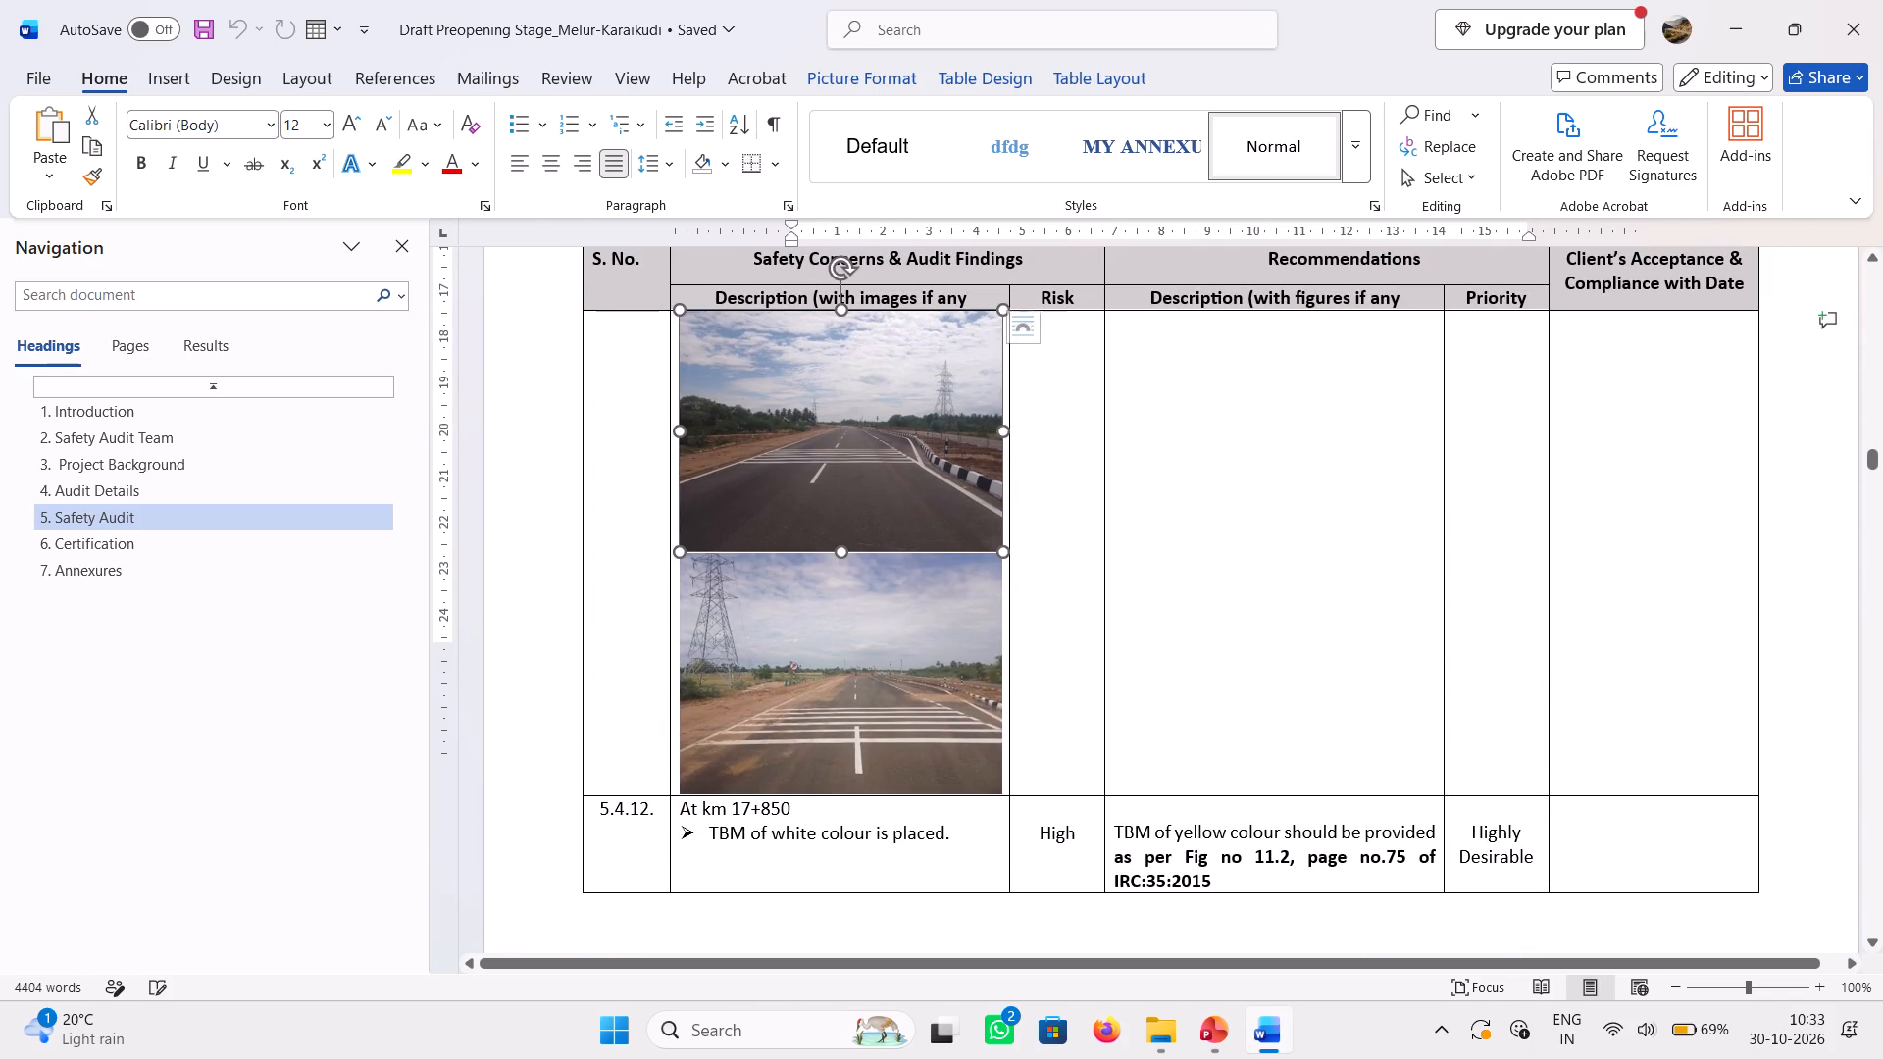
pyautogui.scroll(-11, 894, 456)
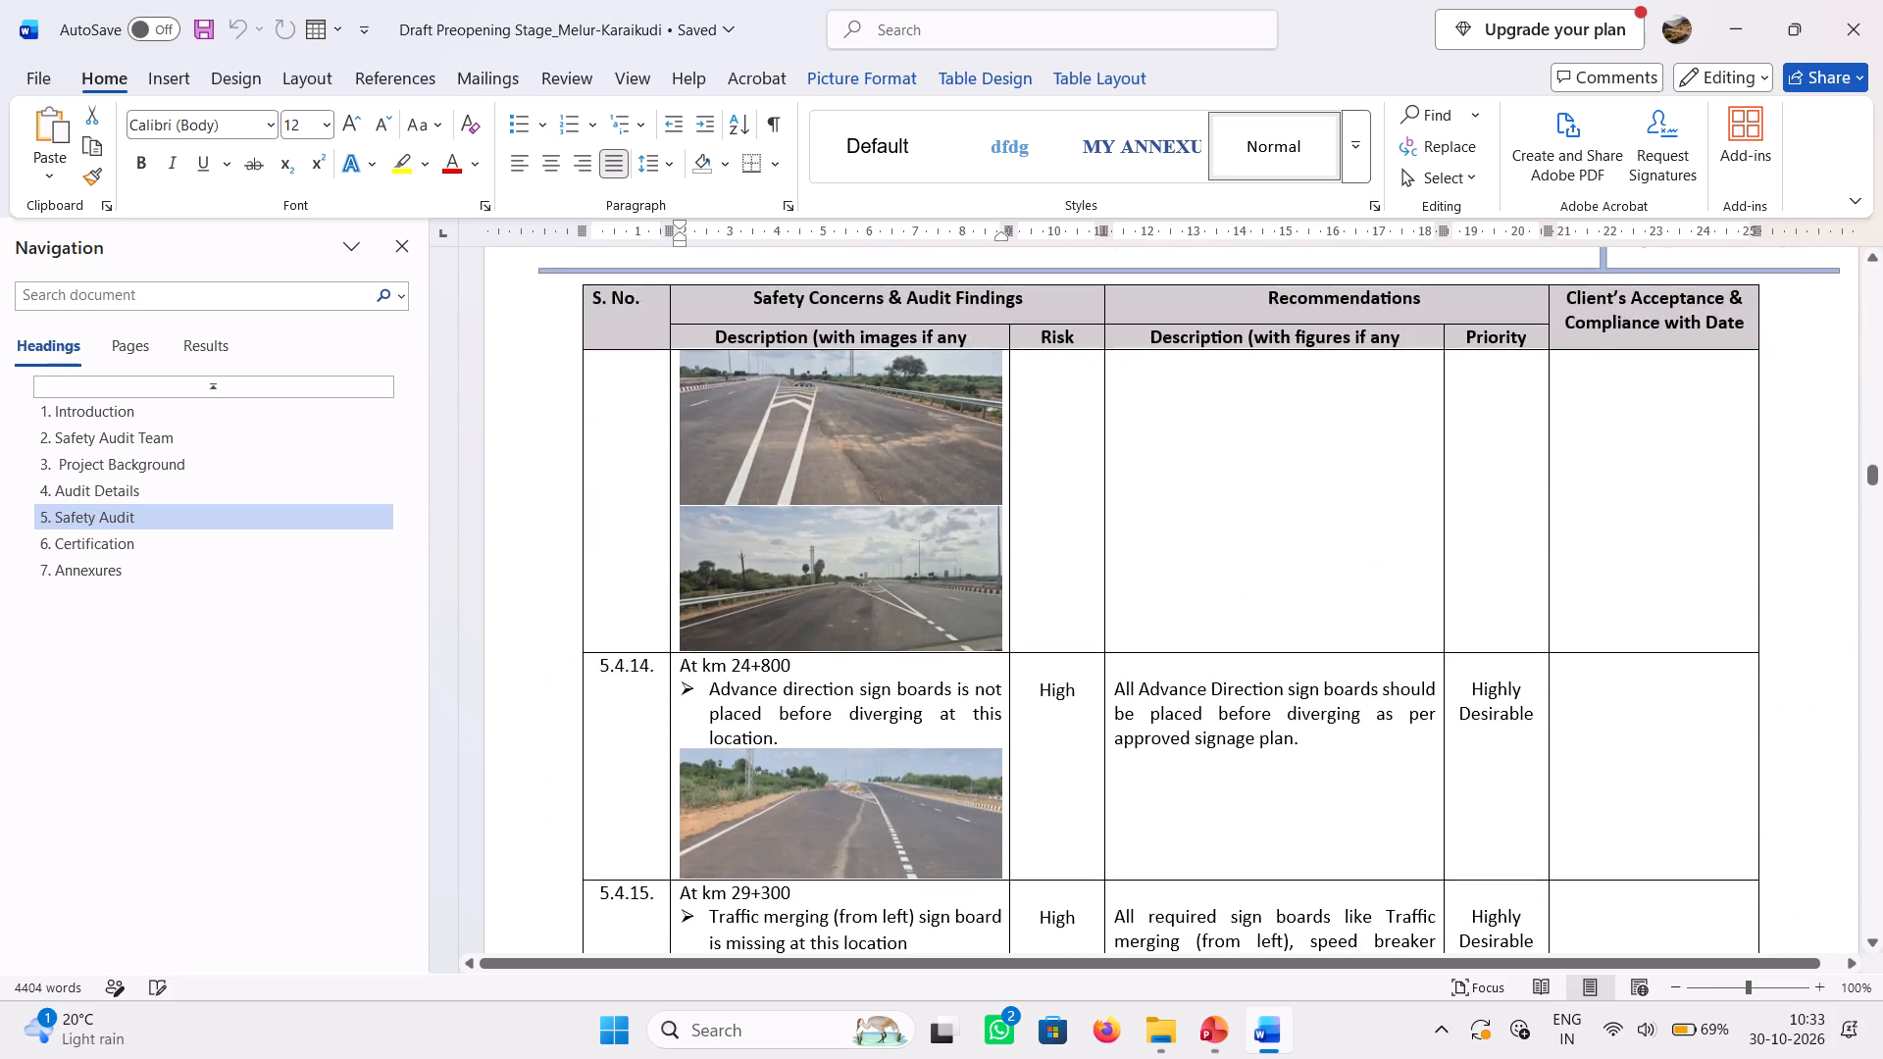
pyautogui.scroll(-10, 894, 456)
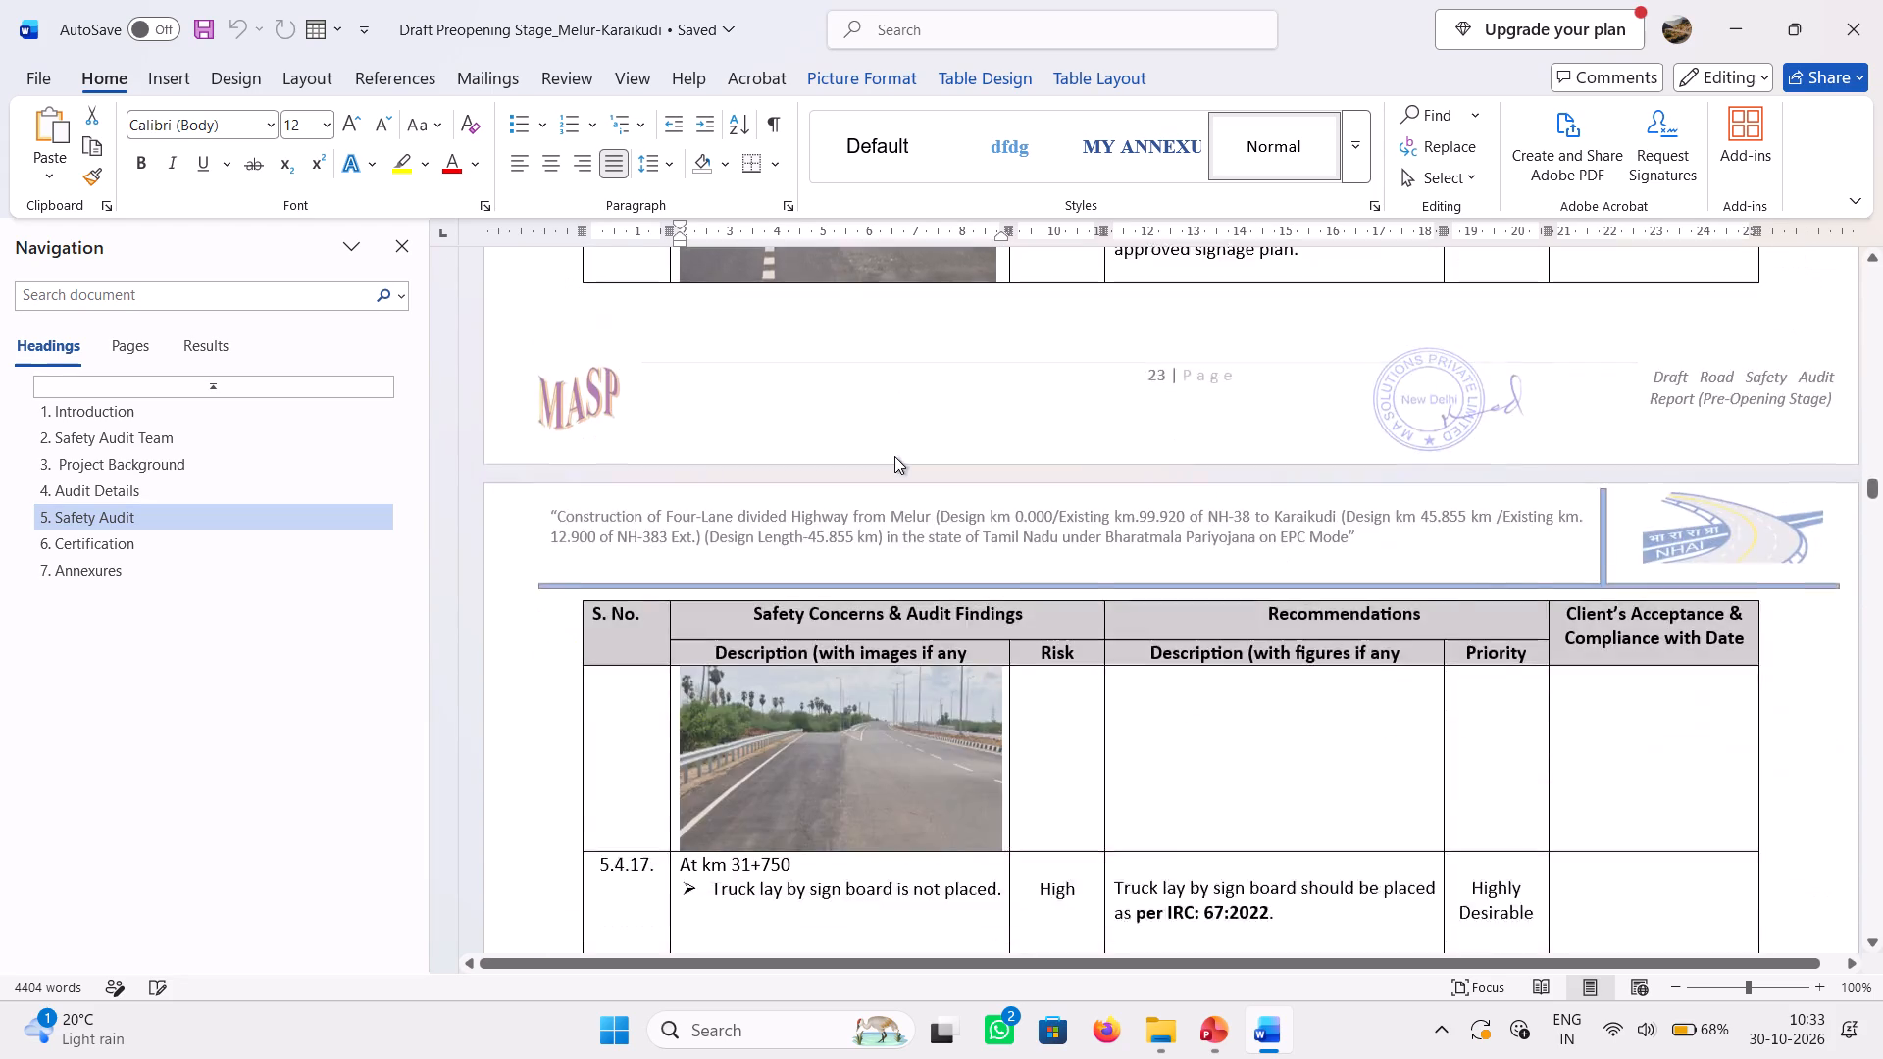
pyautogui.scroll(-6, 894, 456)
pyautogui.scroll(3, 894, 456)
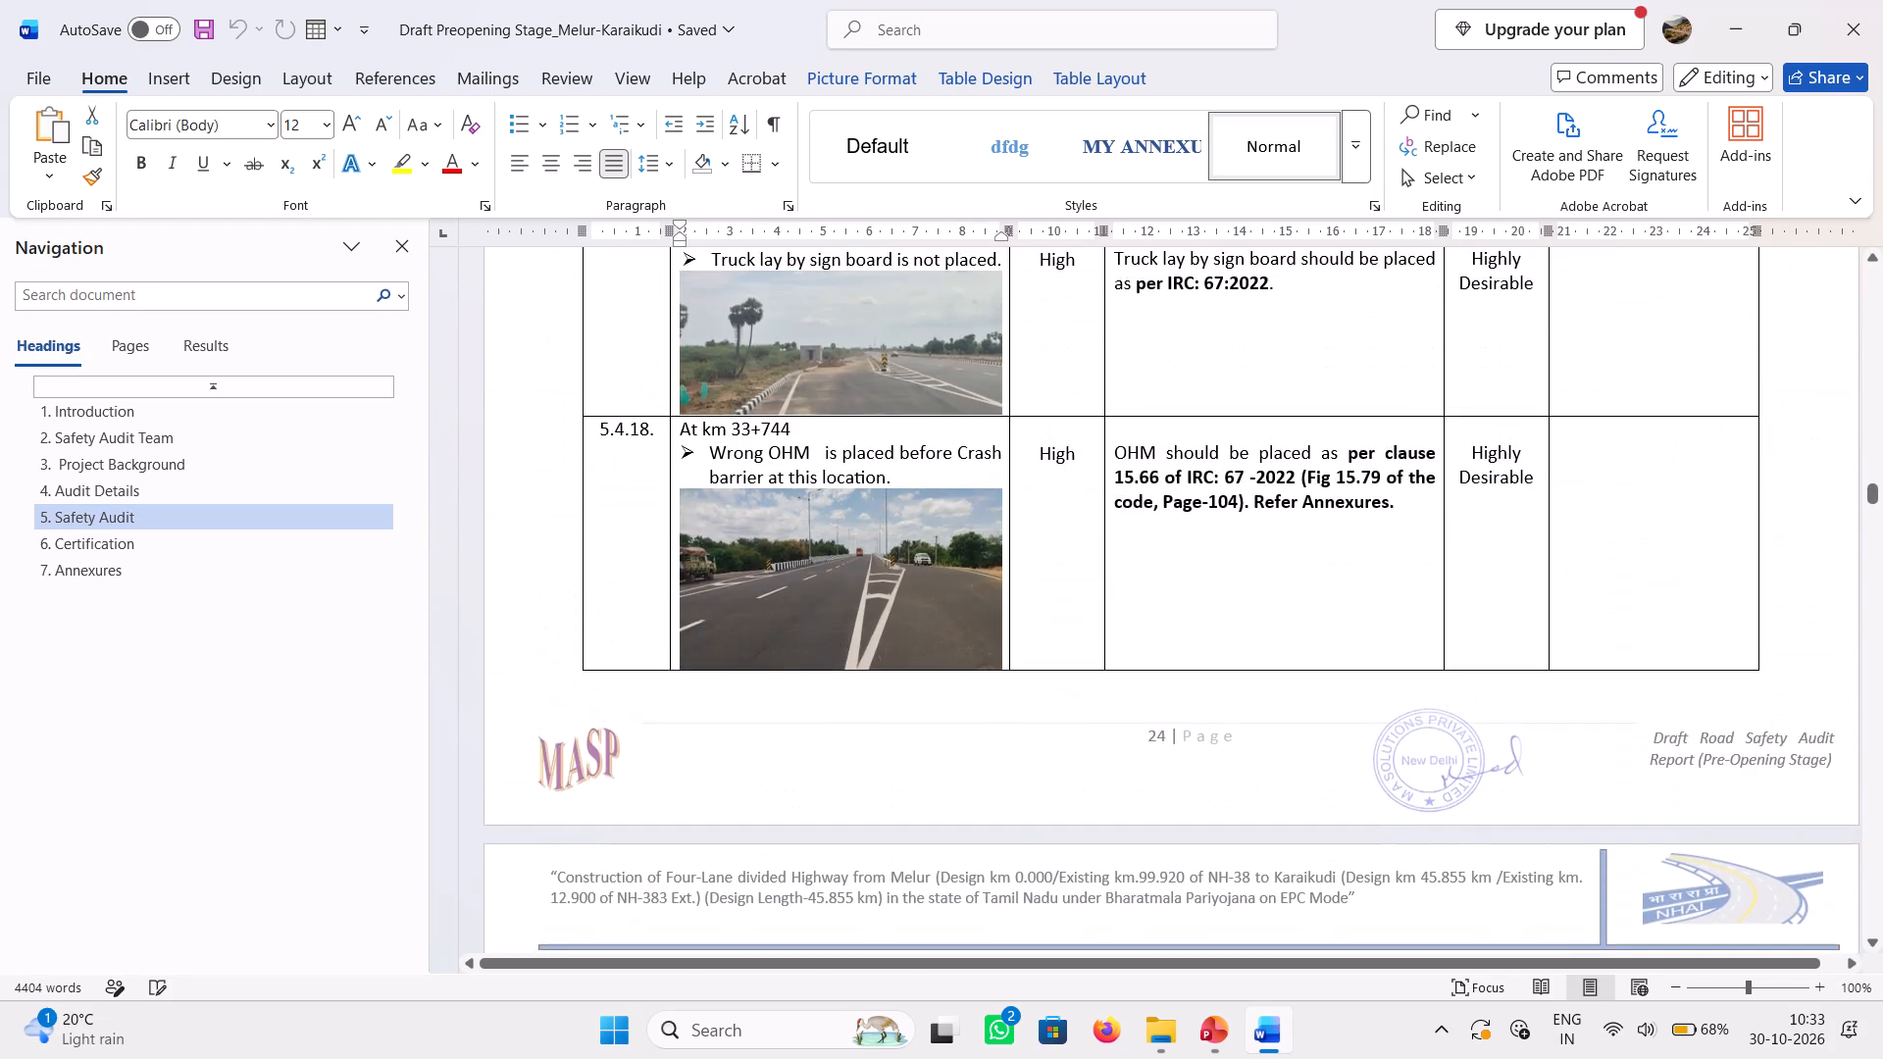
pyautogui.scroll(-16, 894, 456)
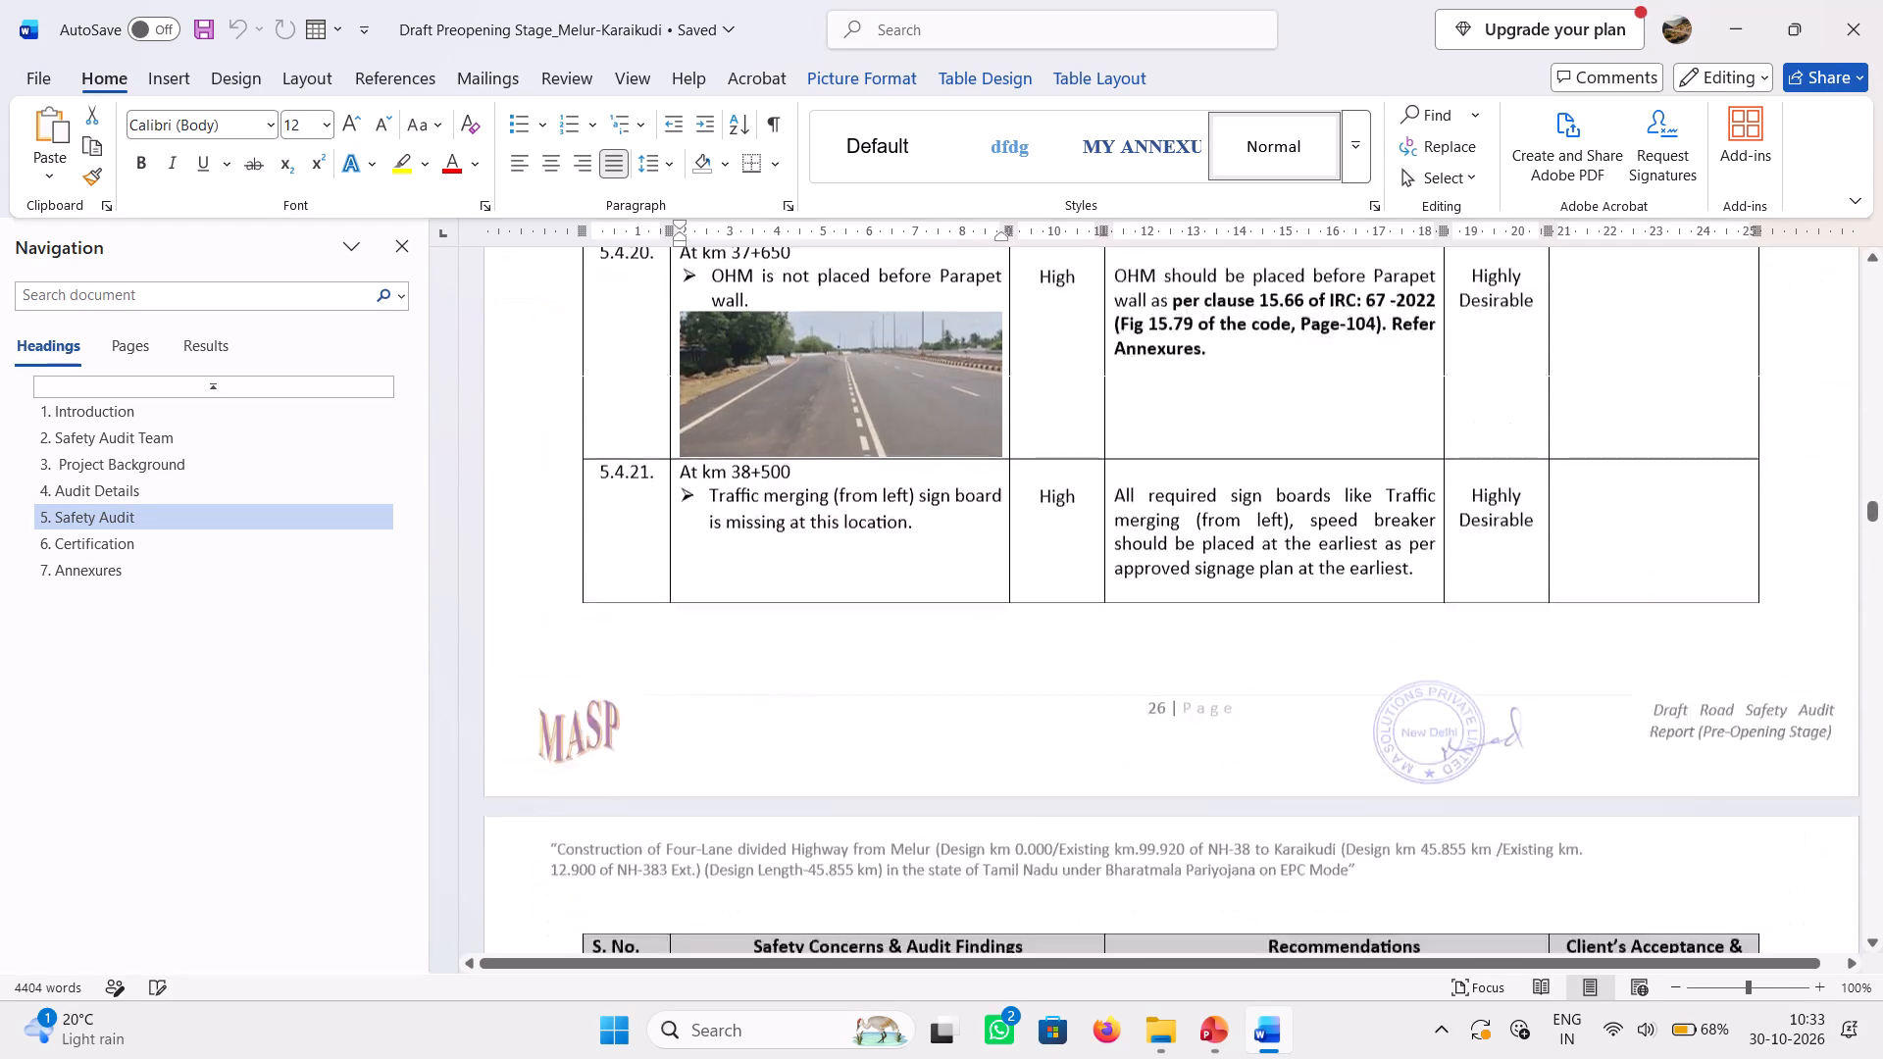
pyautogui.scroll(-17, 894, 456)
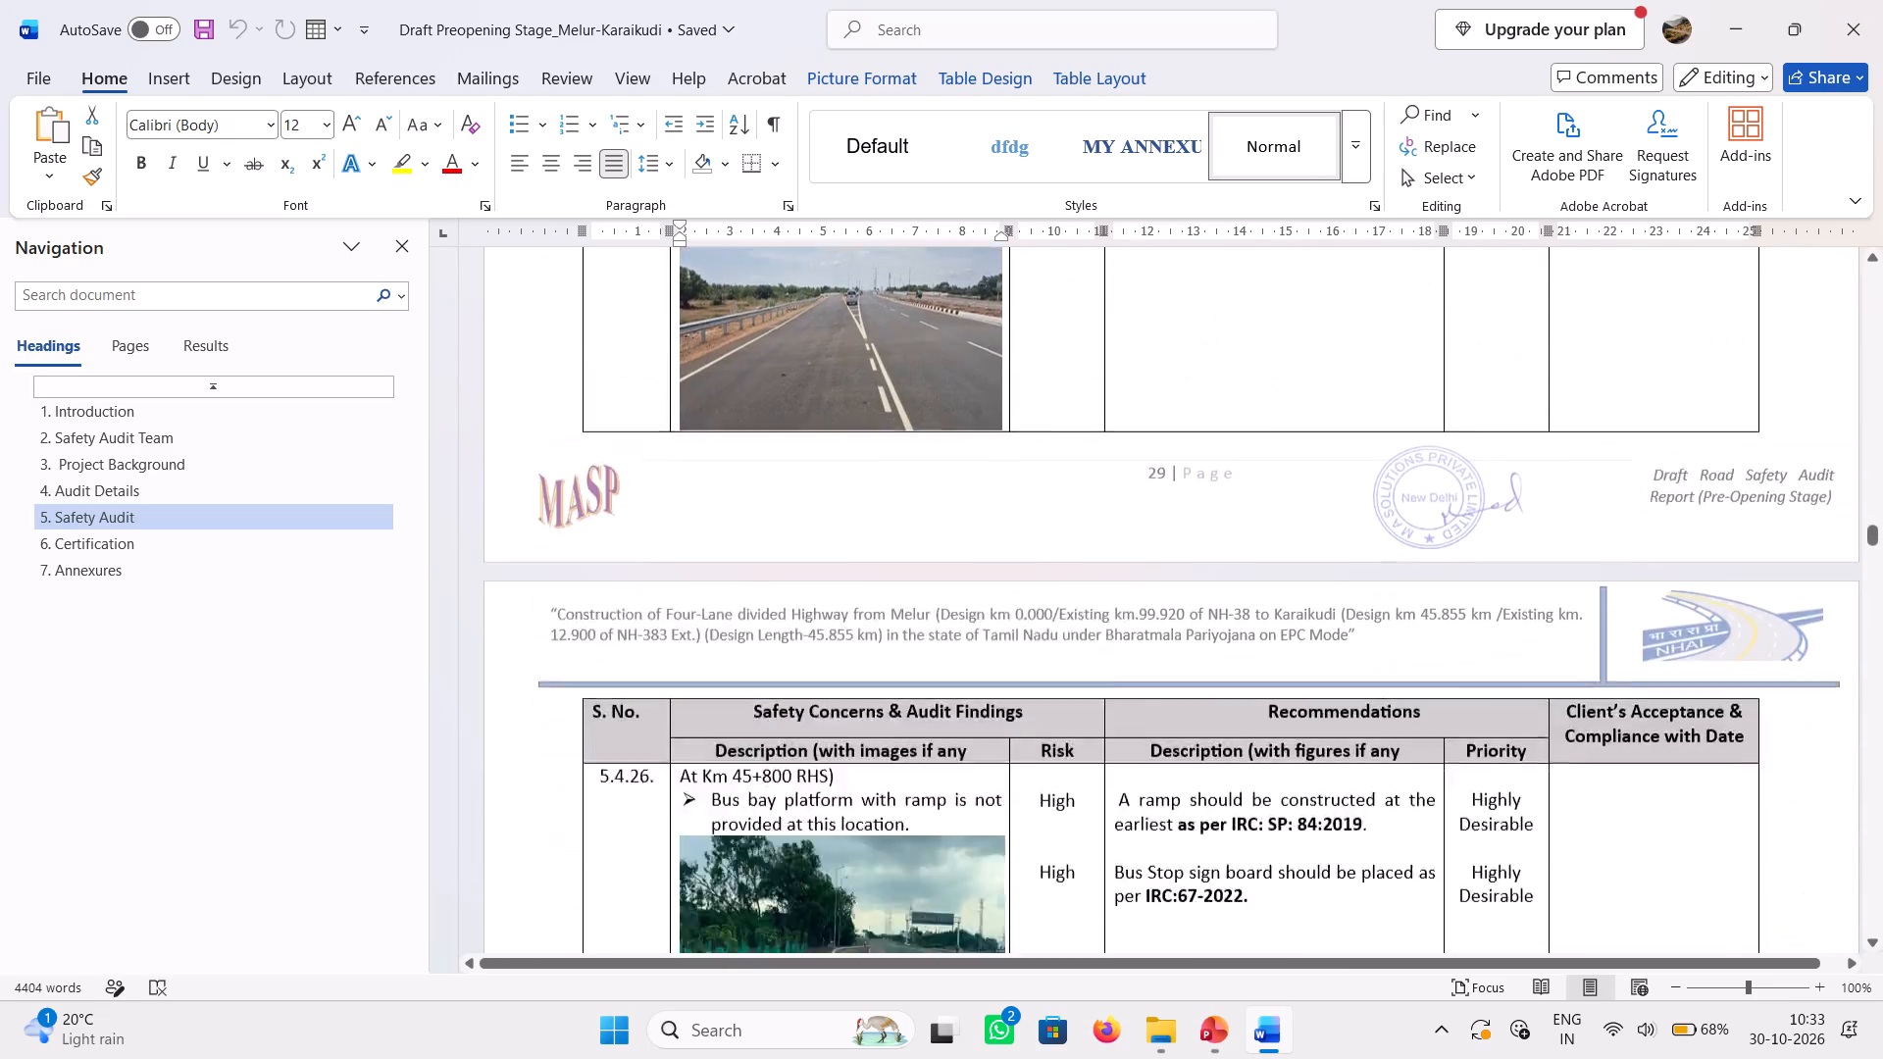
pyautogui.scroll(-8, 894, 456)
# Examine the Roadside hazards photos and the remaining Safety Audit findings in the Melur-Karaikudi report, up to the Annexures.
pyautogui.scroll(3, 894, 456)
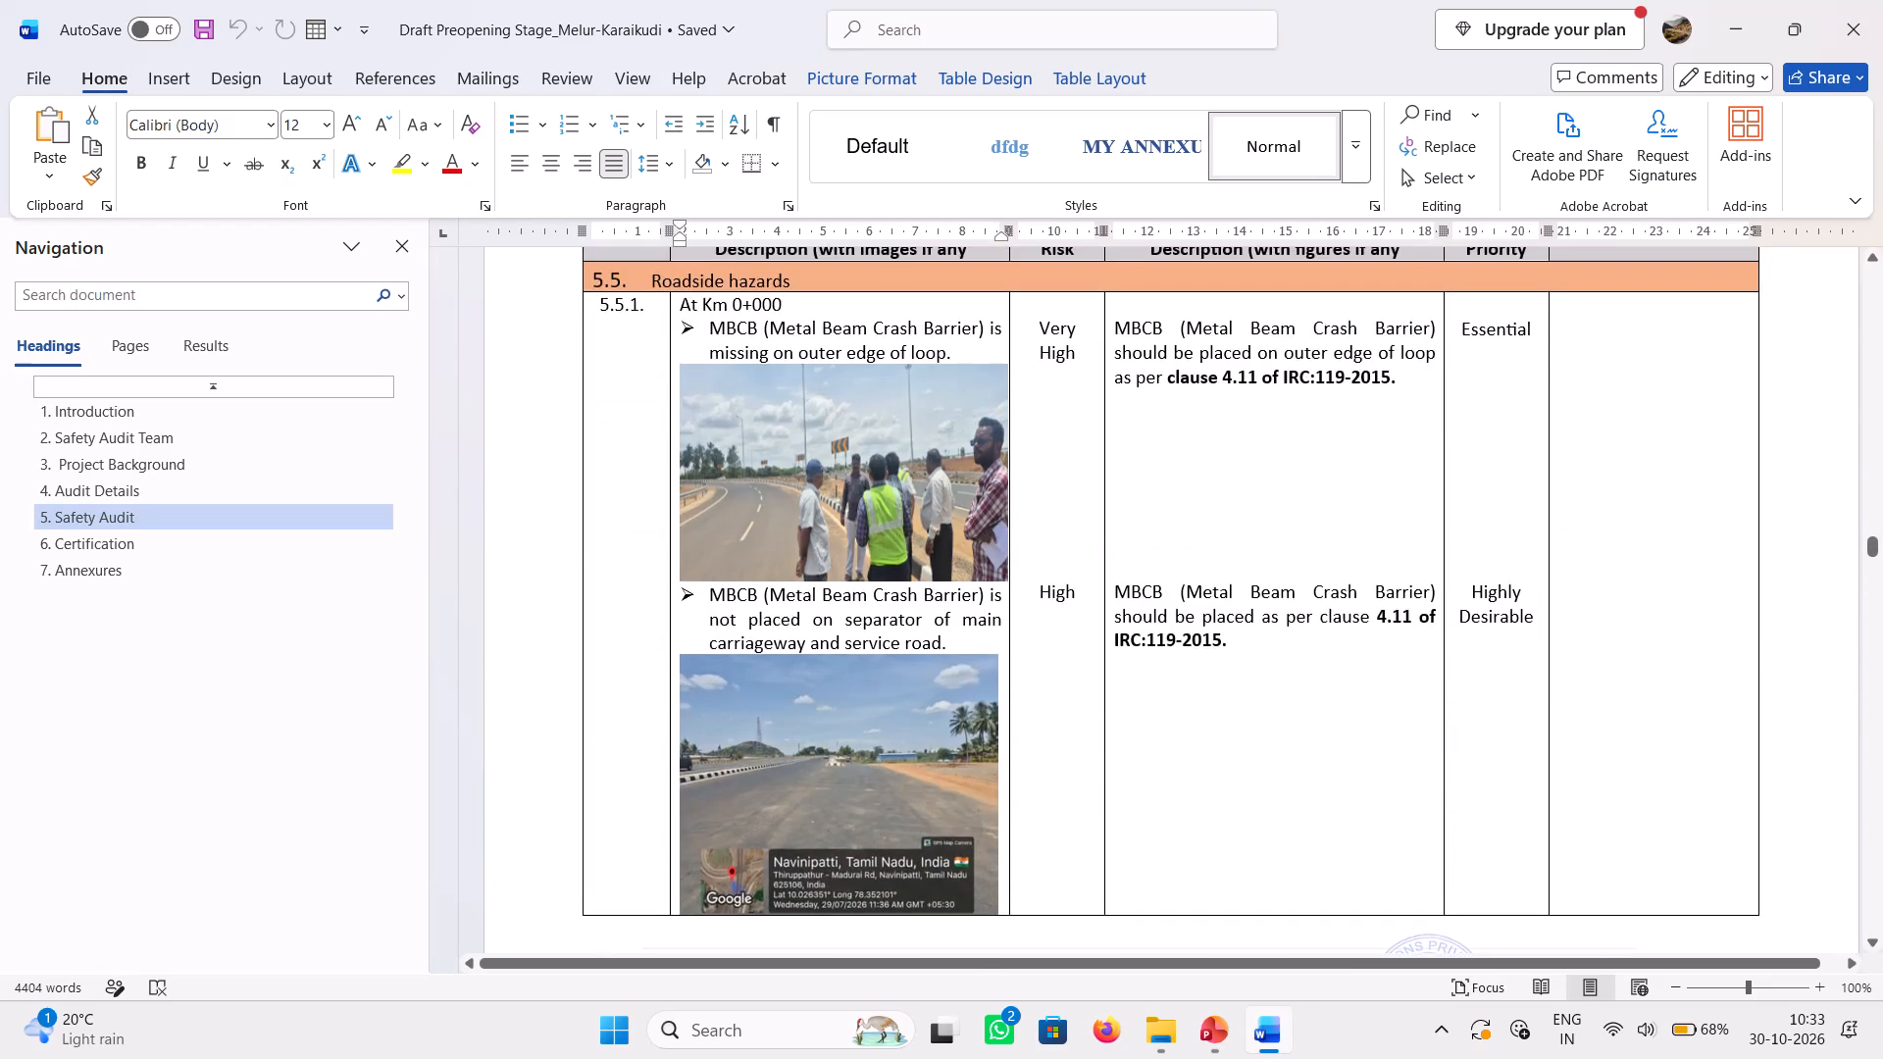
pyautogui.scroll(-18, 894, 456)
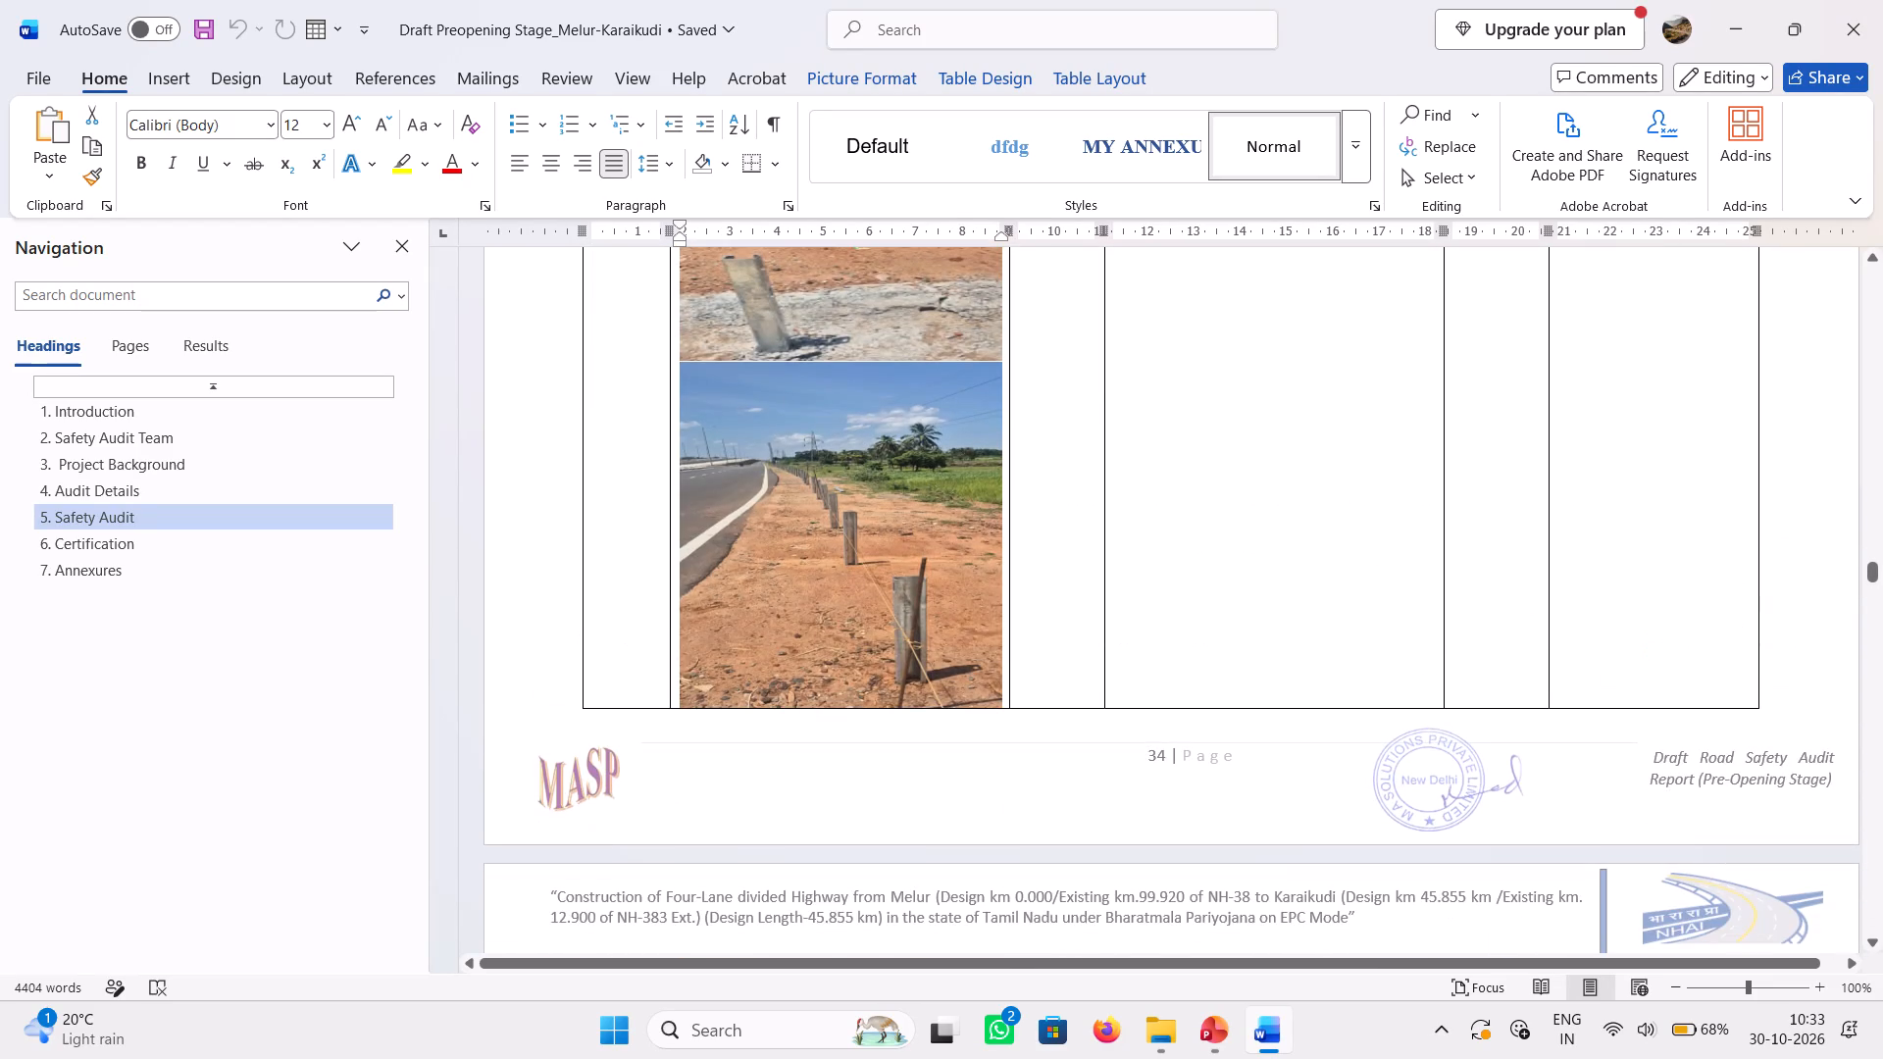
pyautogui.scroll(-14, 894, 456)
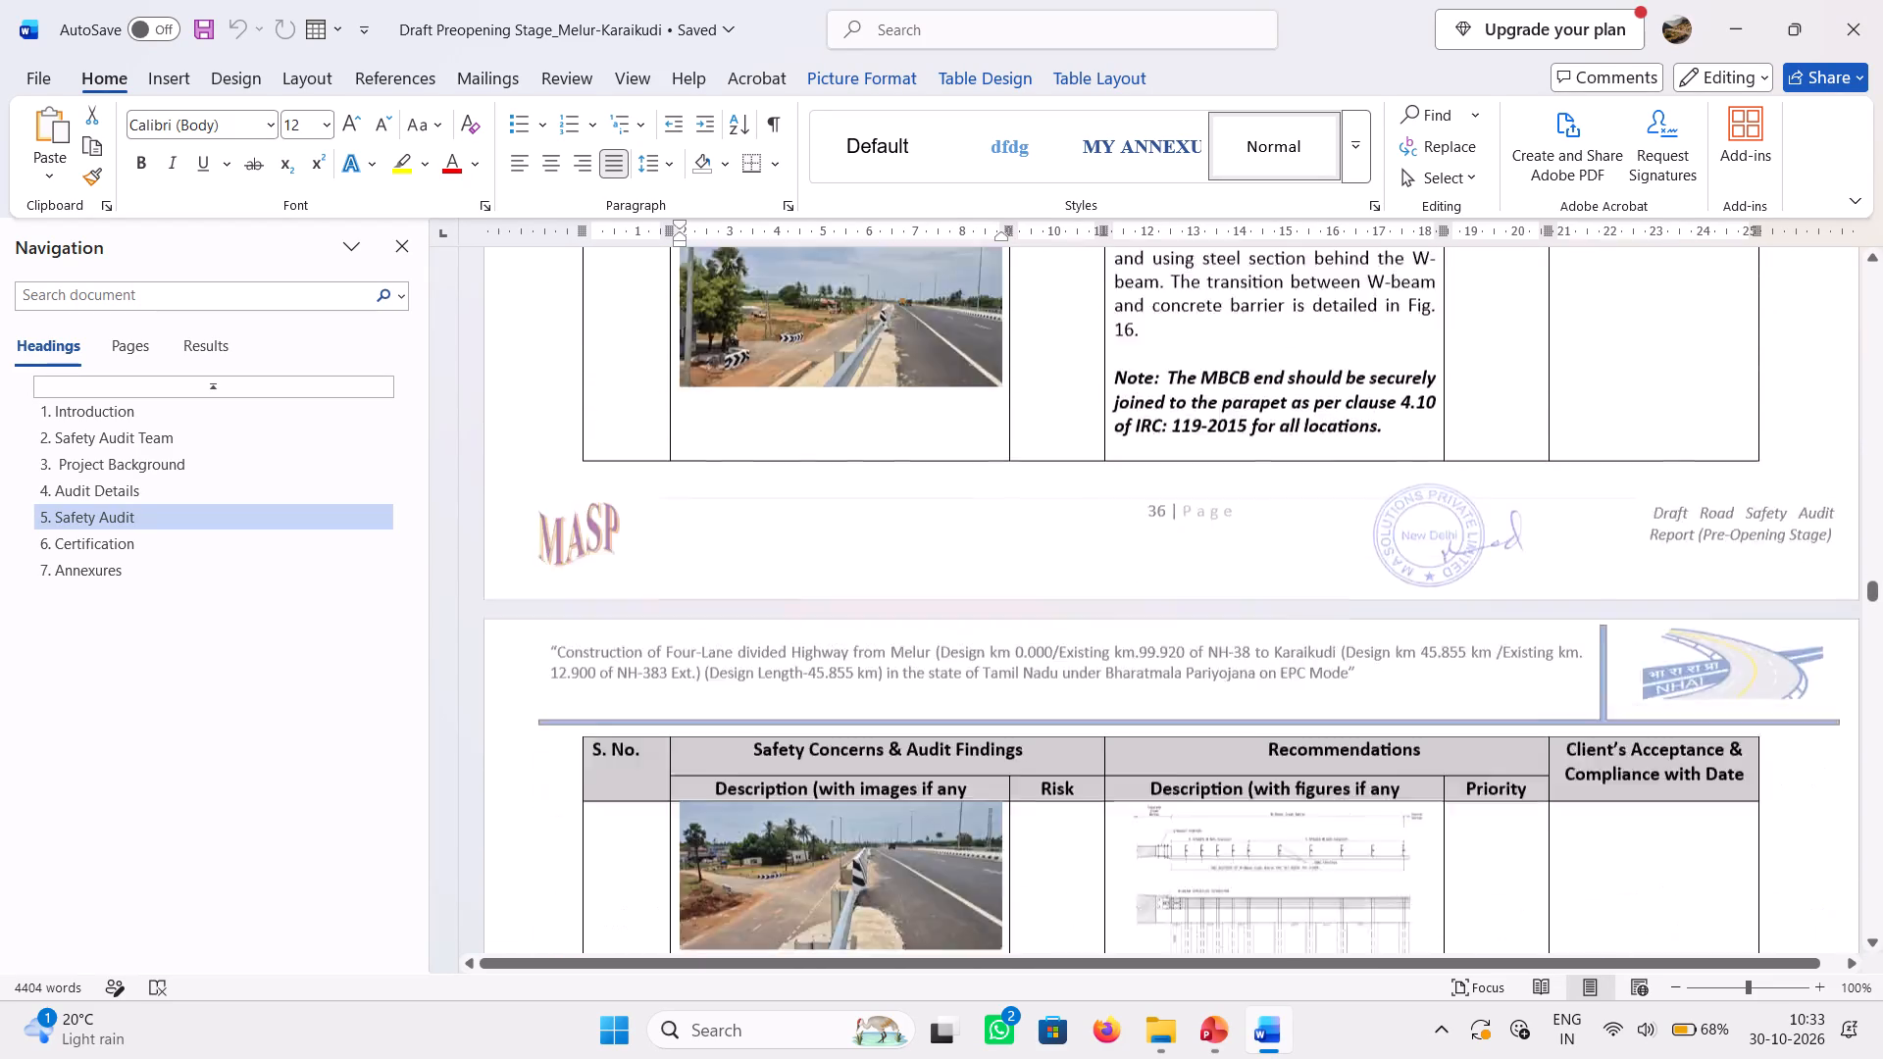
pyautogui.scroll(-12, 894, 456)
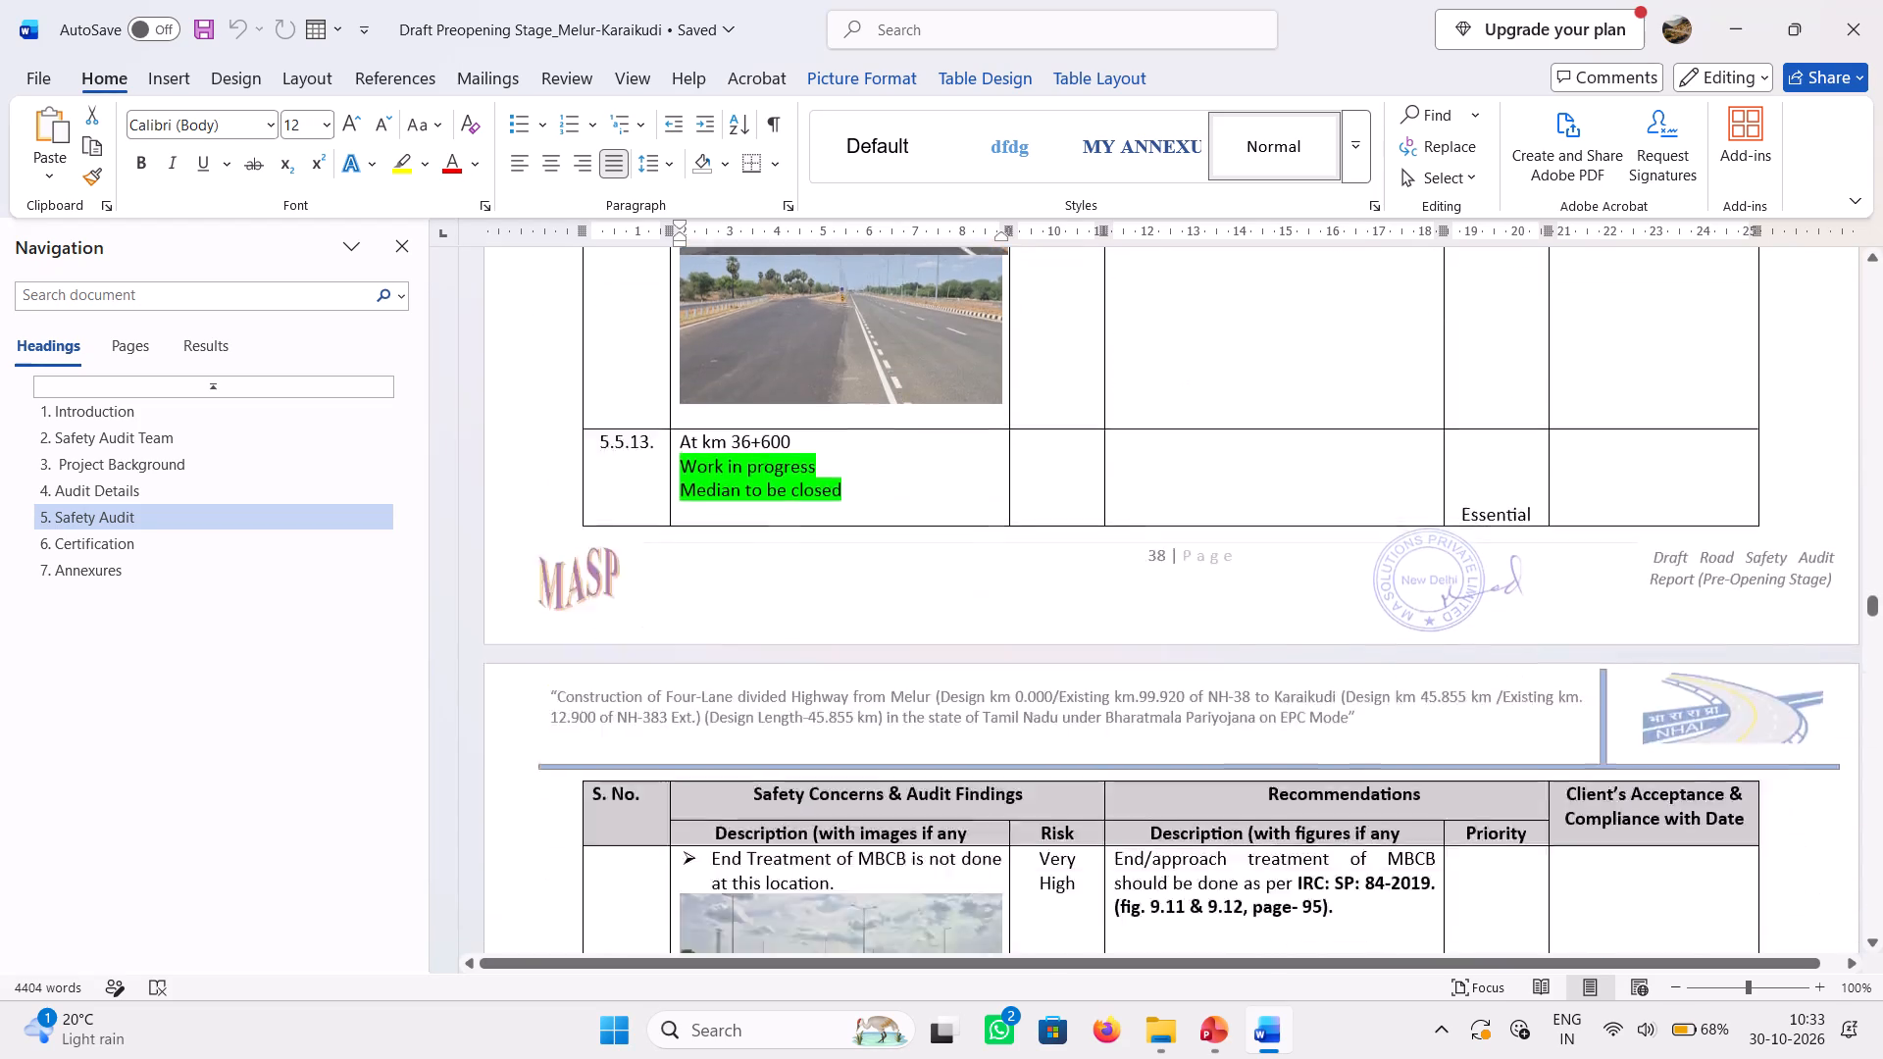
pyautogui.scroll(-19, 894, 456)
pyautogui.scroll(-12, 894, 456)
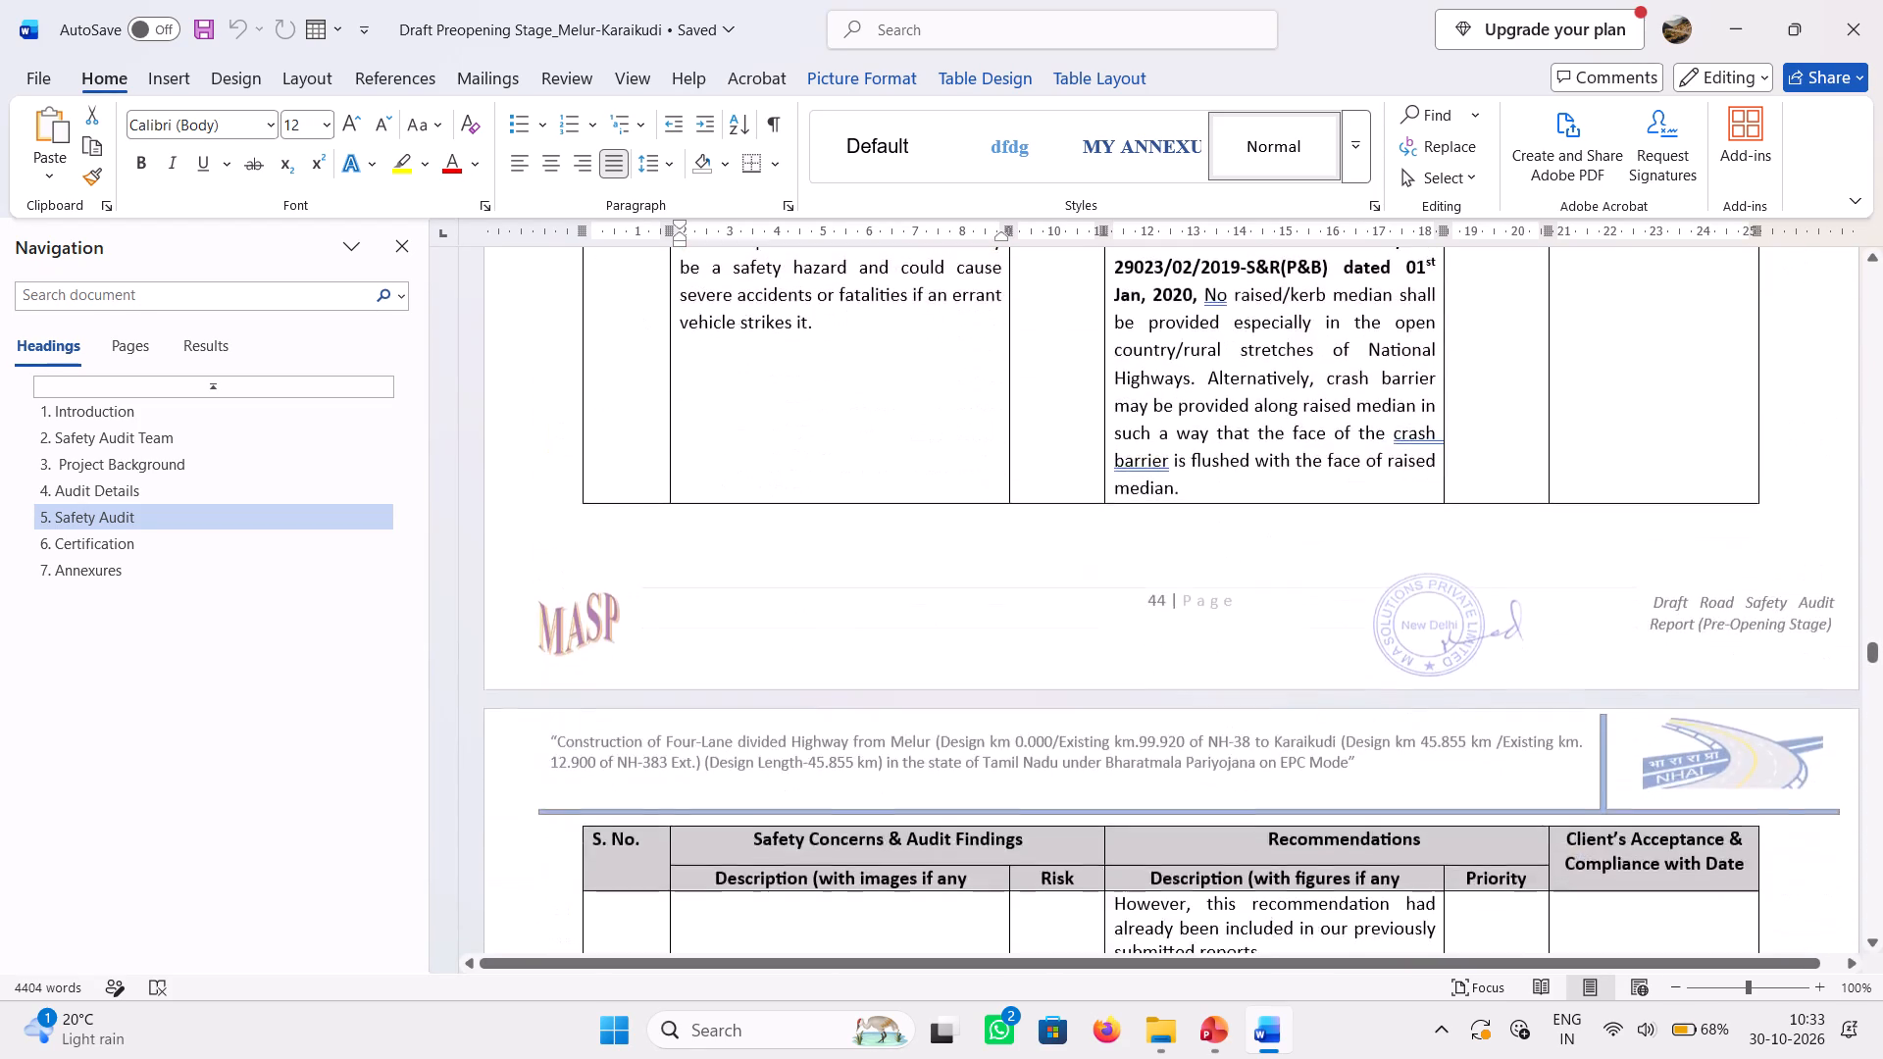
pyautogui.scroll(4, 894, 456)
pyautogui.scroll(-15, 894, 456)
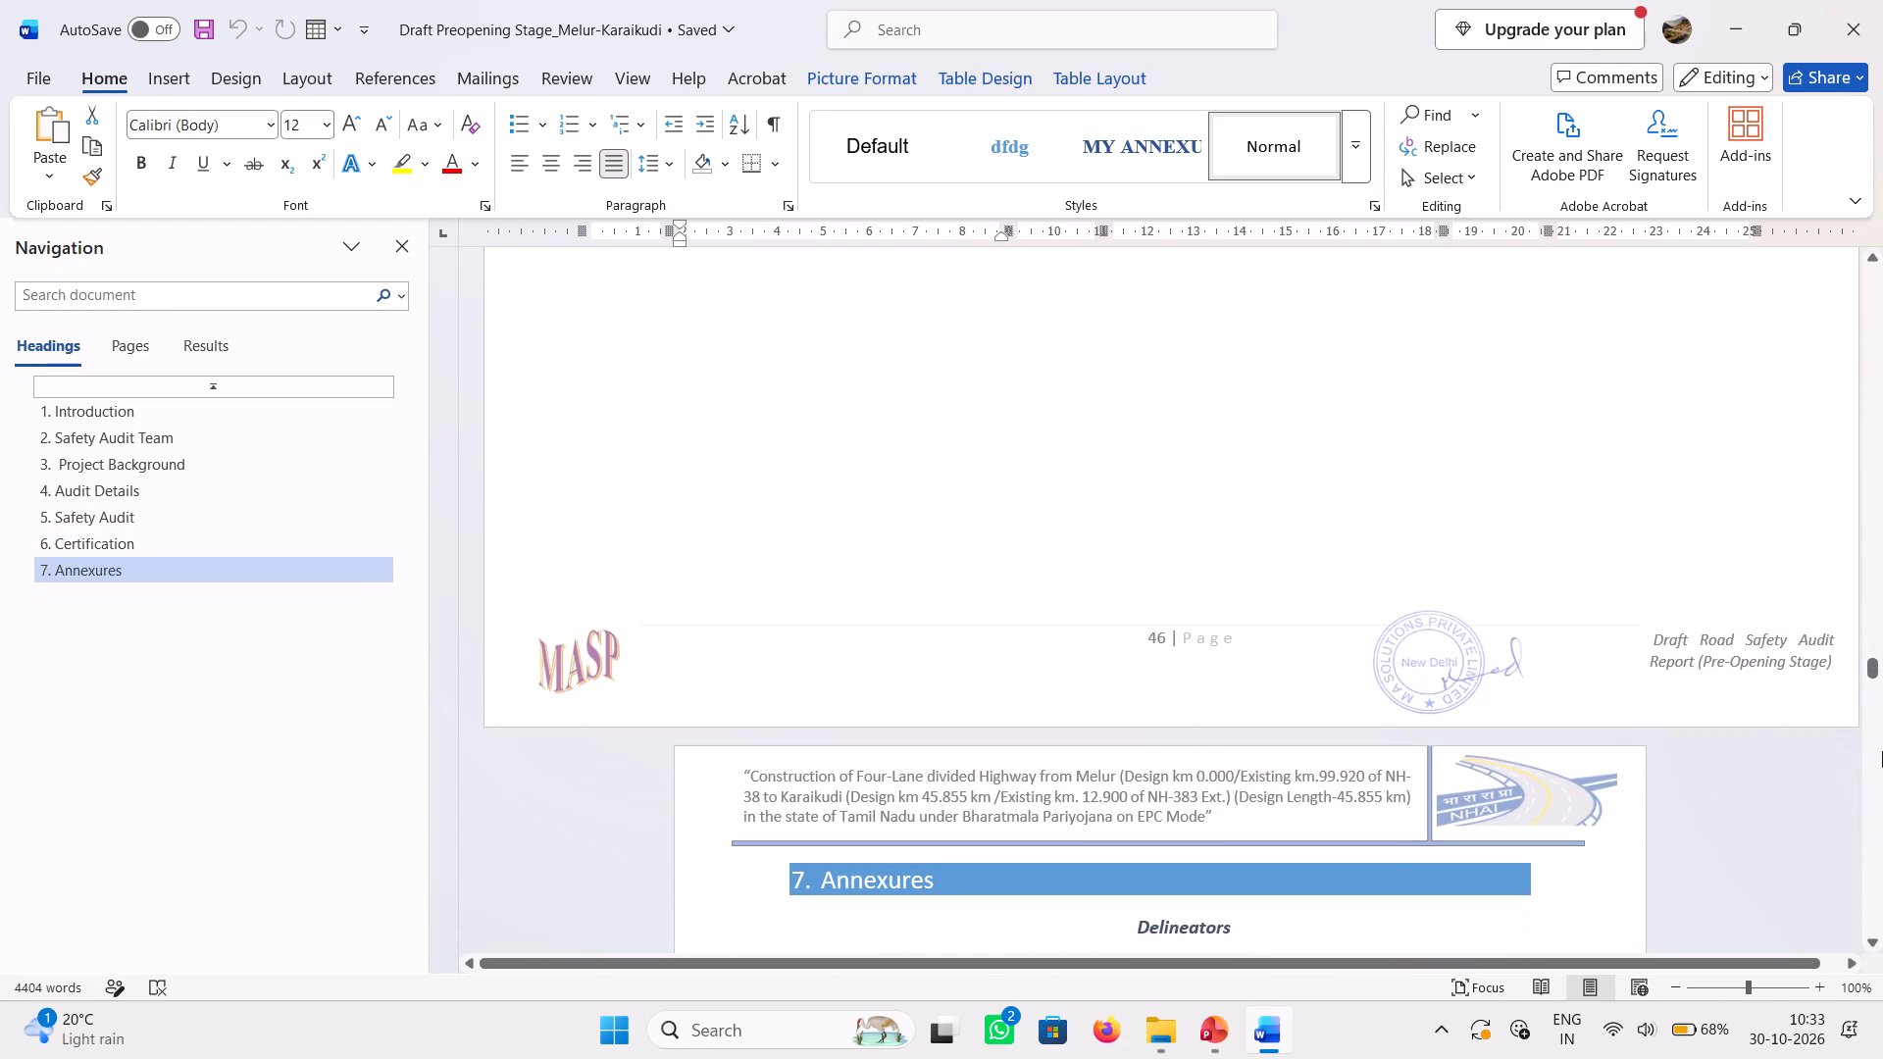
# Return to the Melur-Karaikudi report's cover to check its photo and minimise the report.
pyautogui.moveTo(1876, 673); pyautogui.dragTo(1881, 300)
pyautogui.scroll(20, 1326, 448)
pyautogui.scroll(3, 1326, 448)
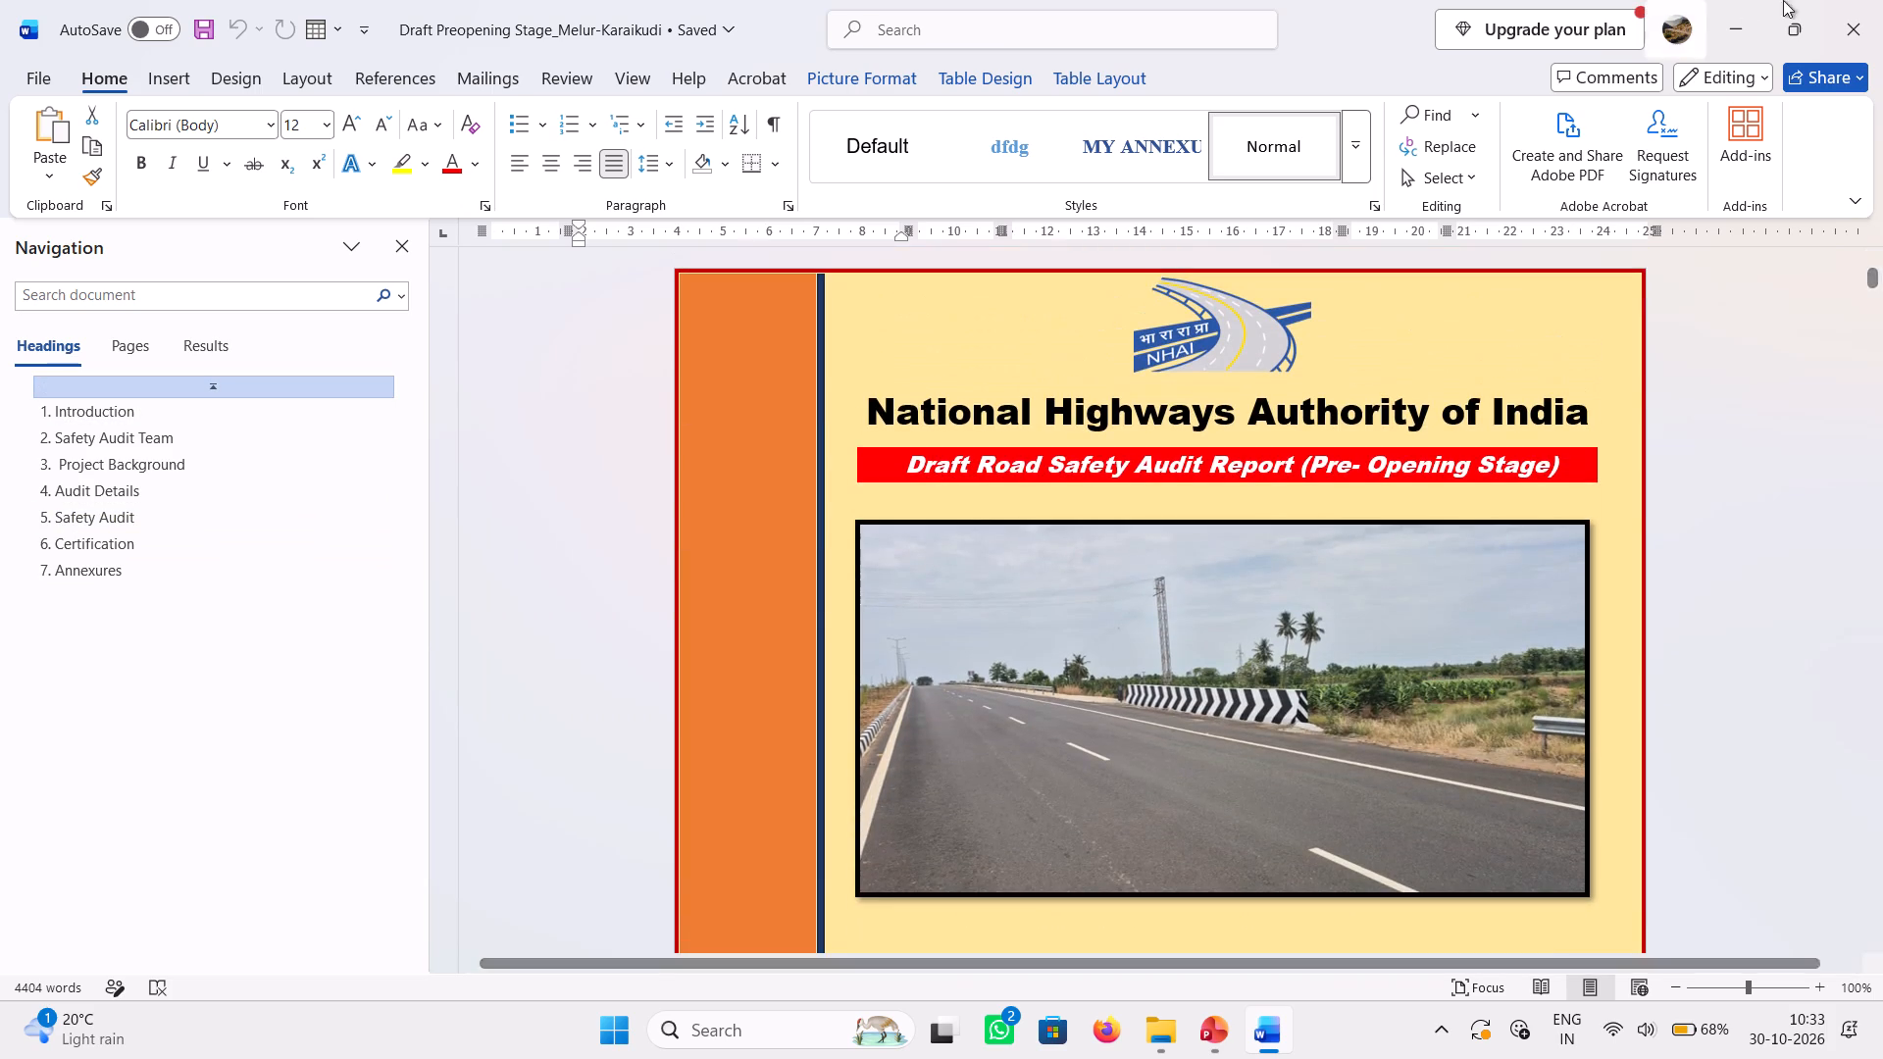
pyautogui.click(1729, 8)
# Switch to the Madurai PowerPoint presentation and review the three project entries listed on the title slide.
pyautogui.click(1215, 1029)
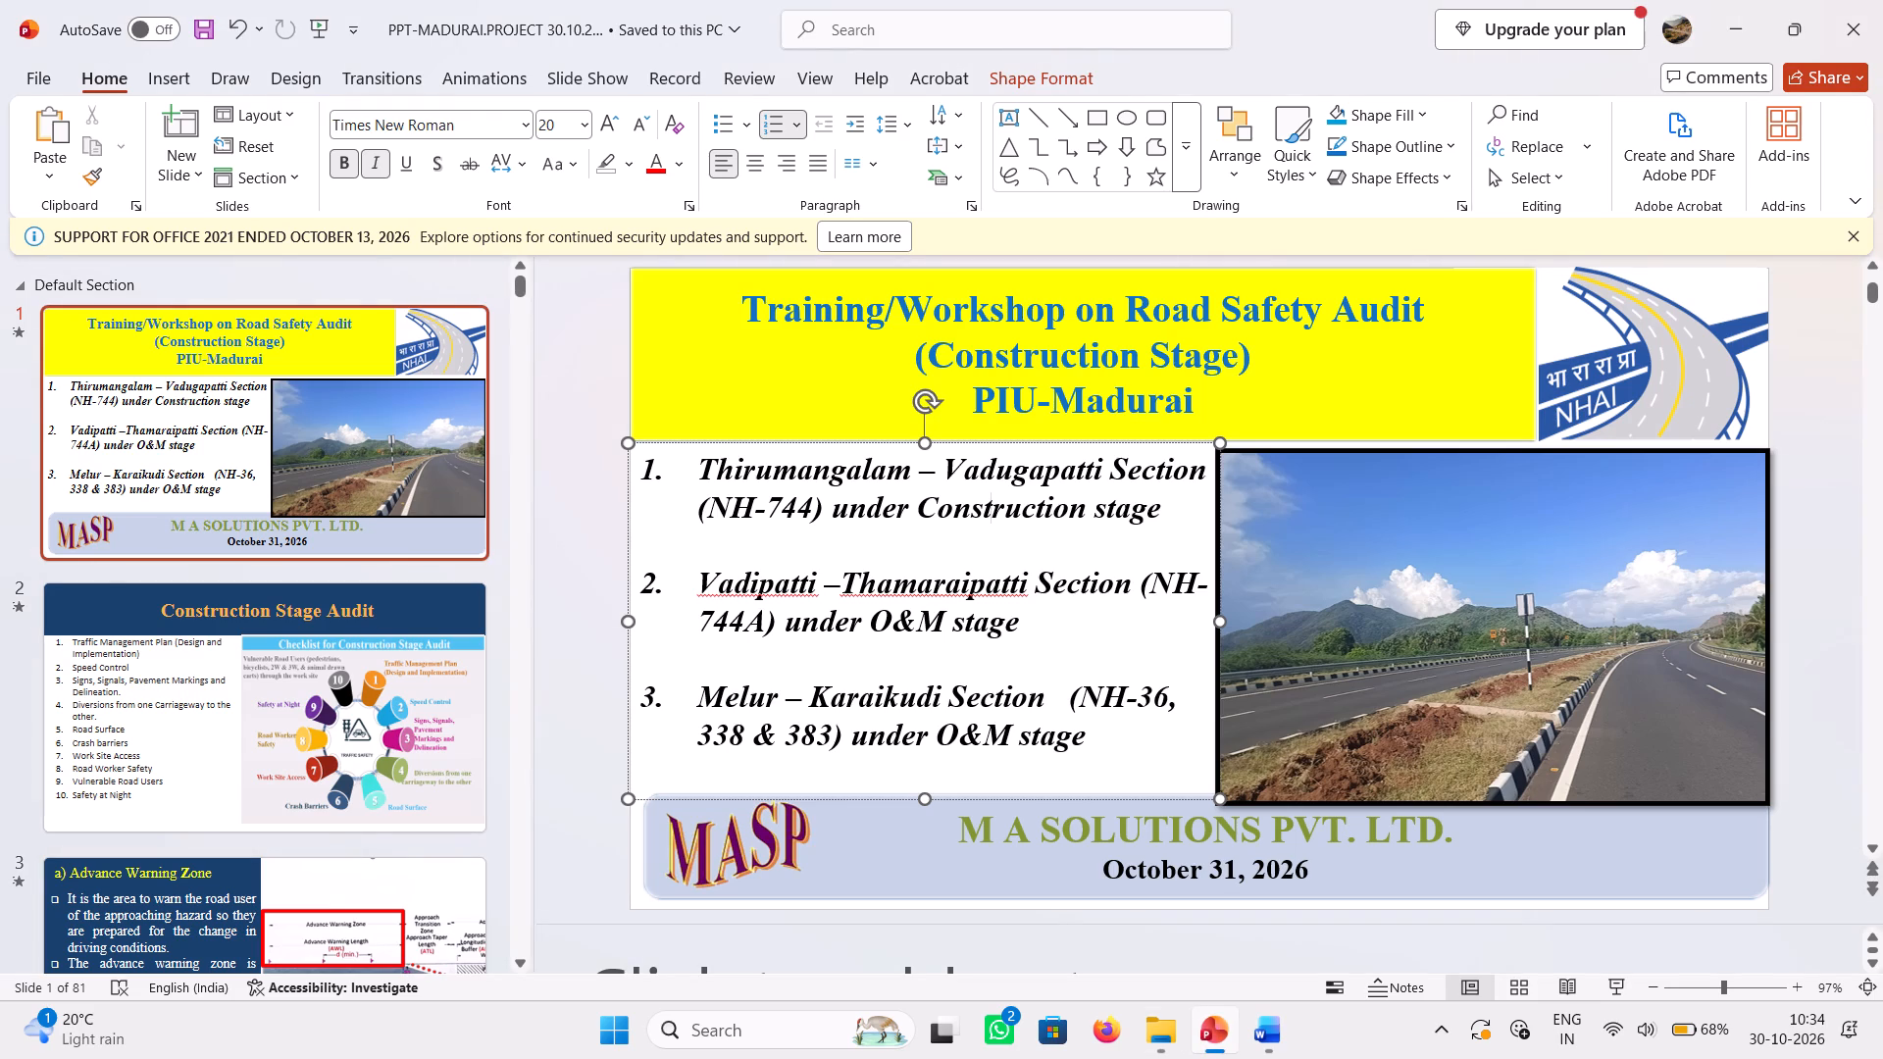
pyautogui.click(992, 498)
pyautogui.click(1036, 575)
pyautogui.click(961, 700)
pyautogui.click(968, 746)
# Review the construction-stage slides from the Construction Stage Audit checklist through traffic control devices and work zone plans to Concentric Widening.
pyautogui.click(352, 734)
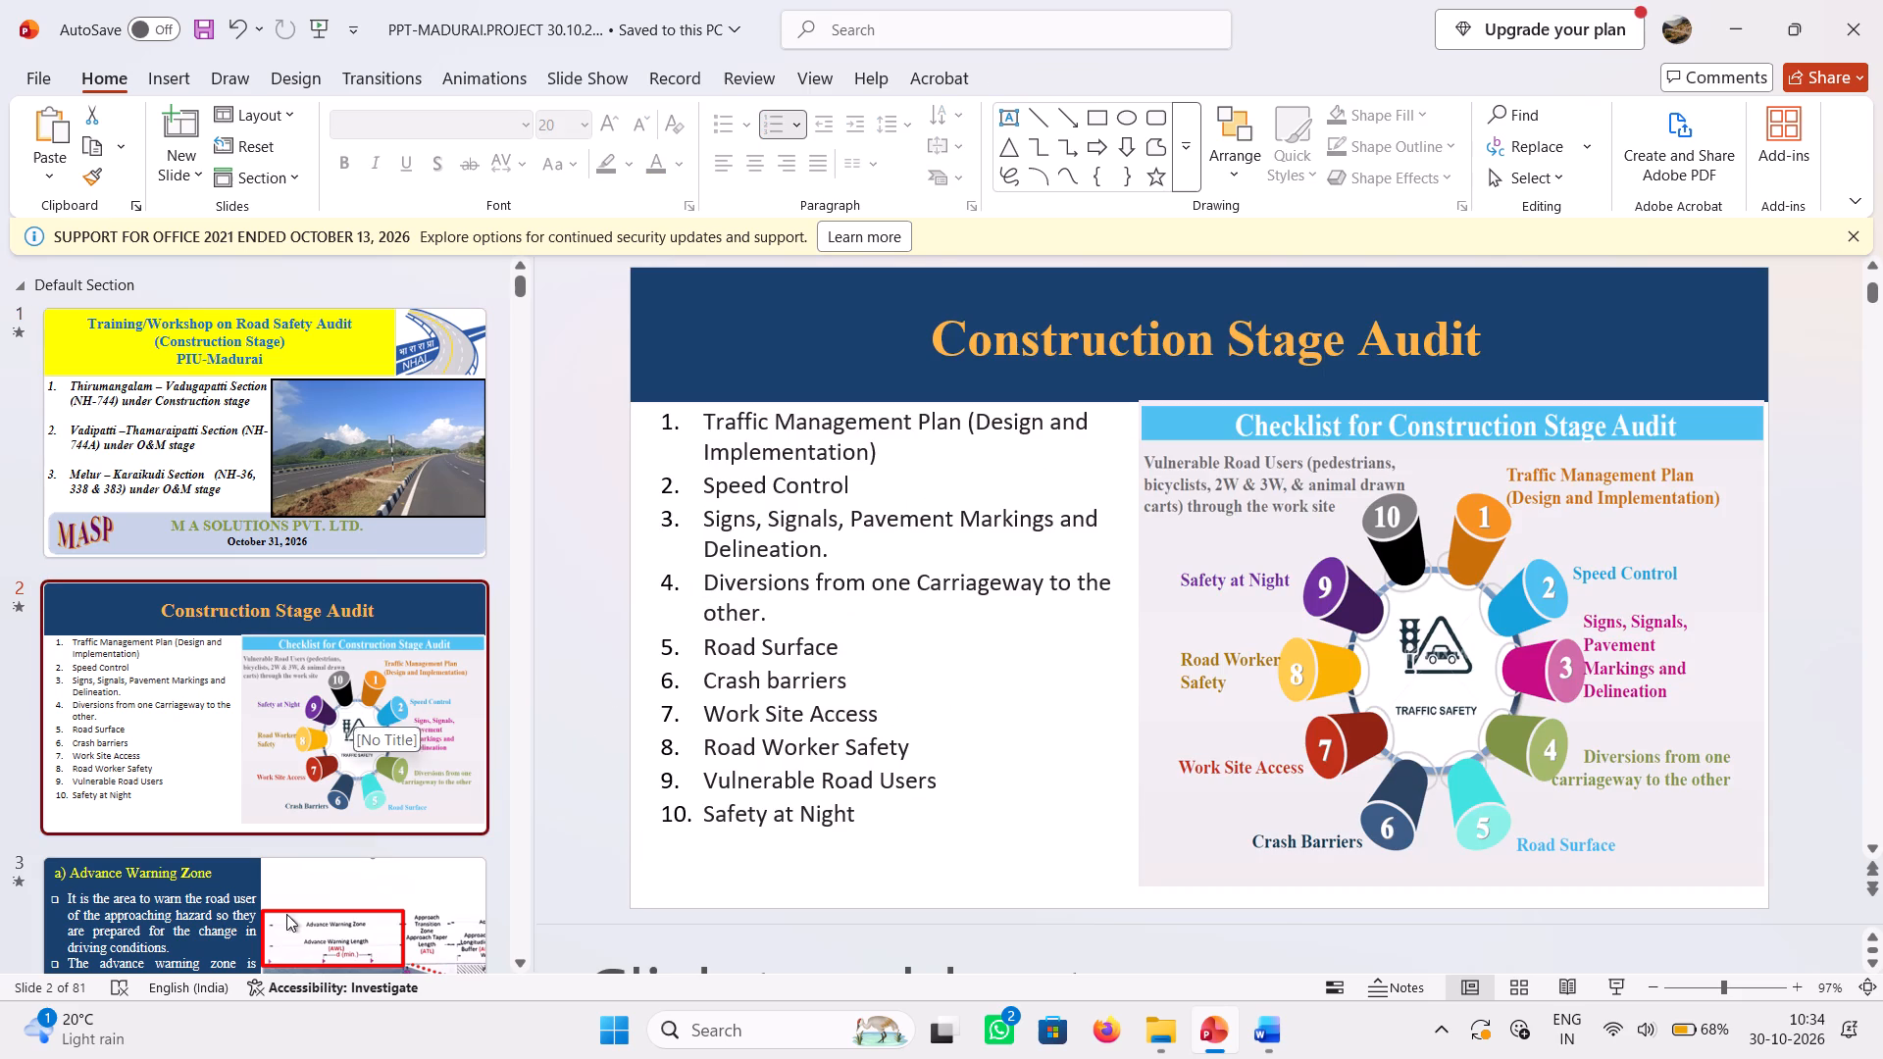
pyautogui.click(277, 937)
pyautogui.click(275, 468)
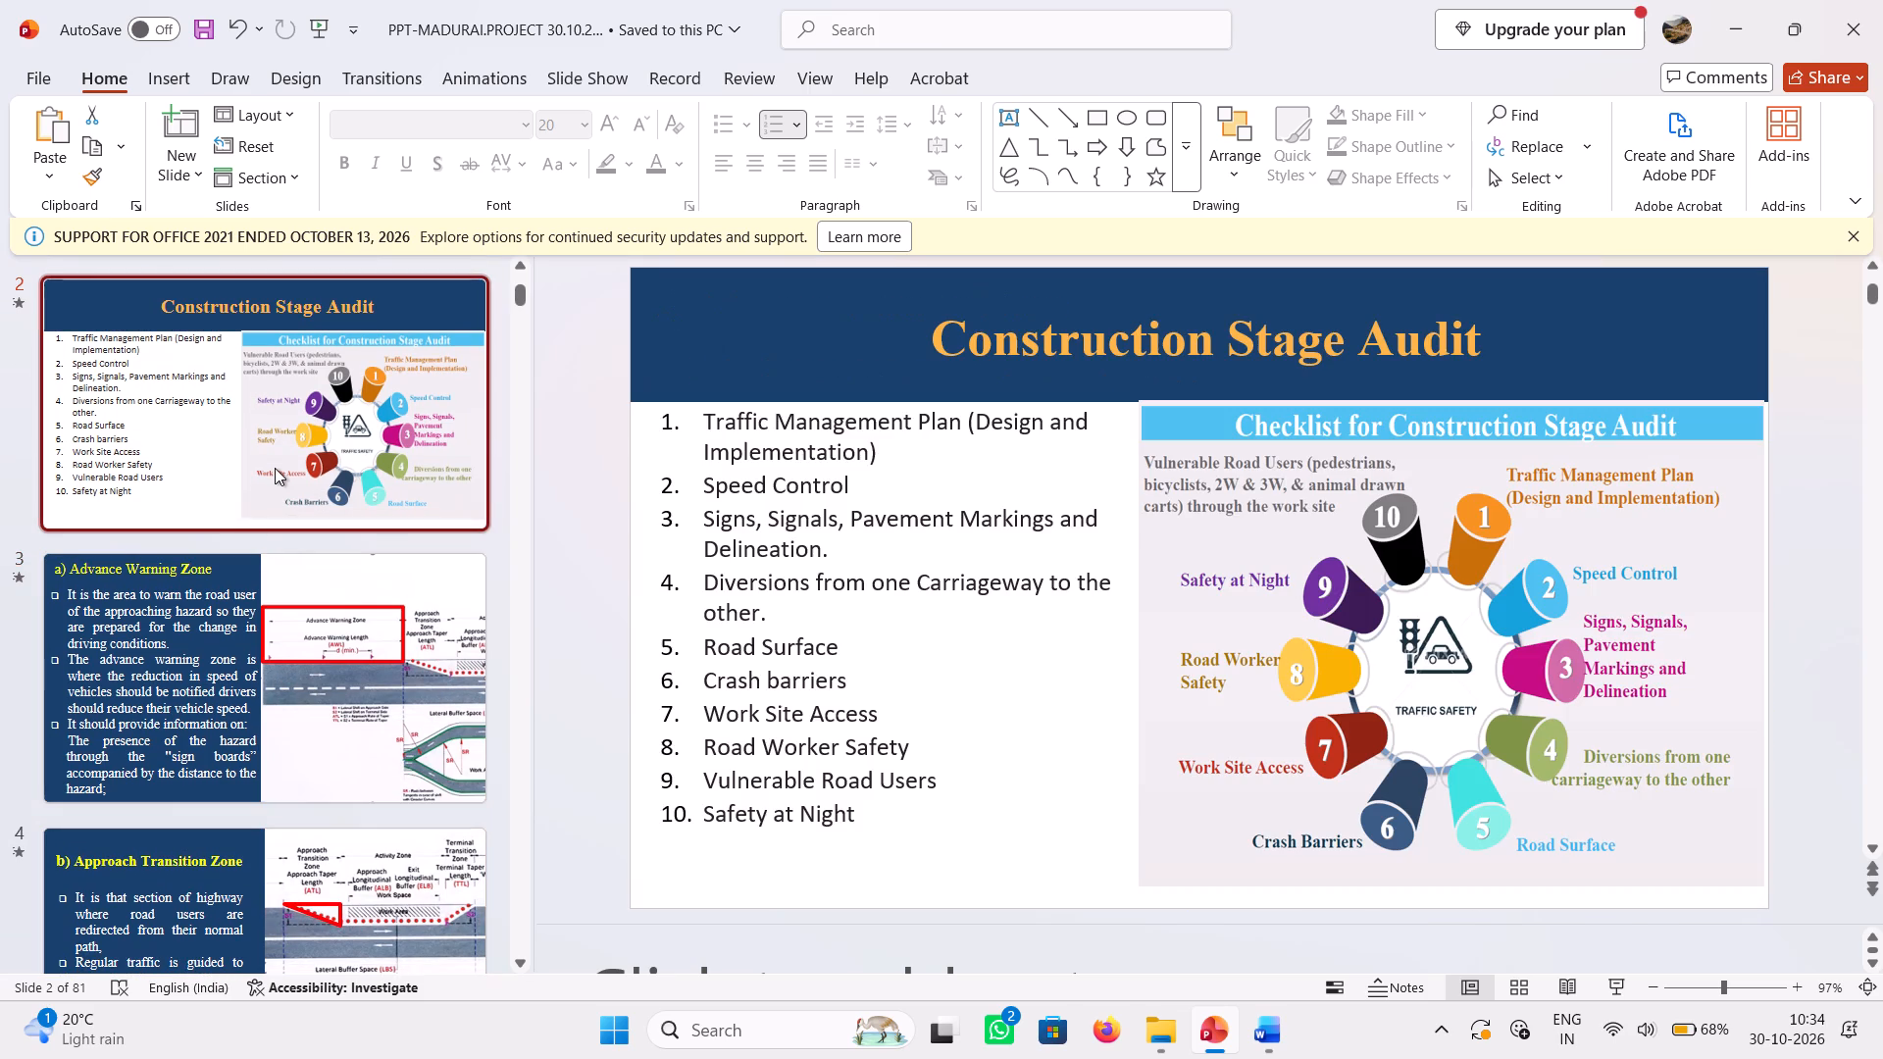
pyautogui.click(263, 655)
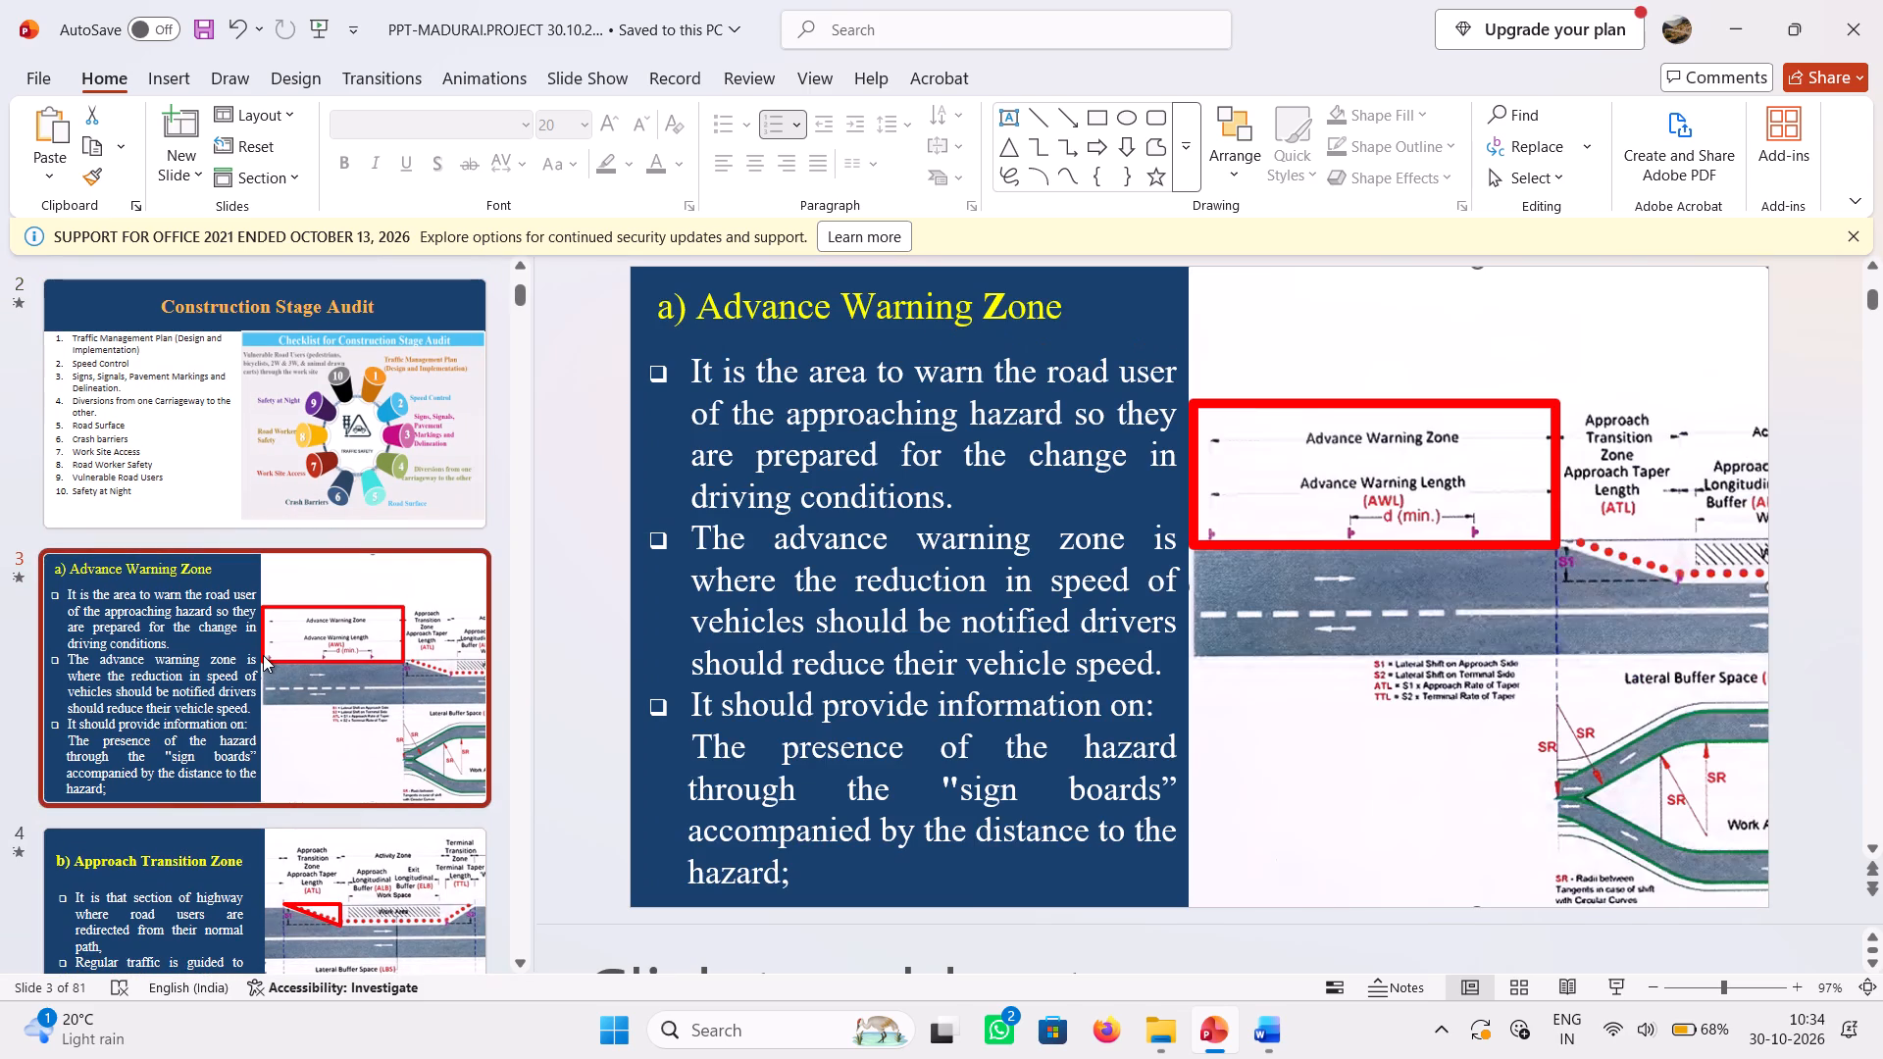
pyautogui.scroll(-3, 263, 655)
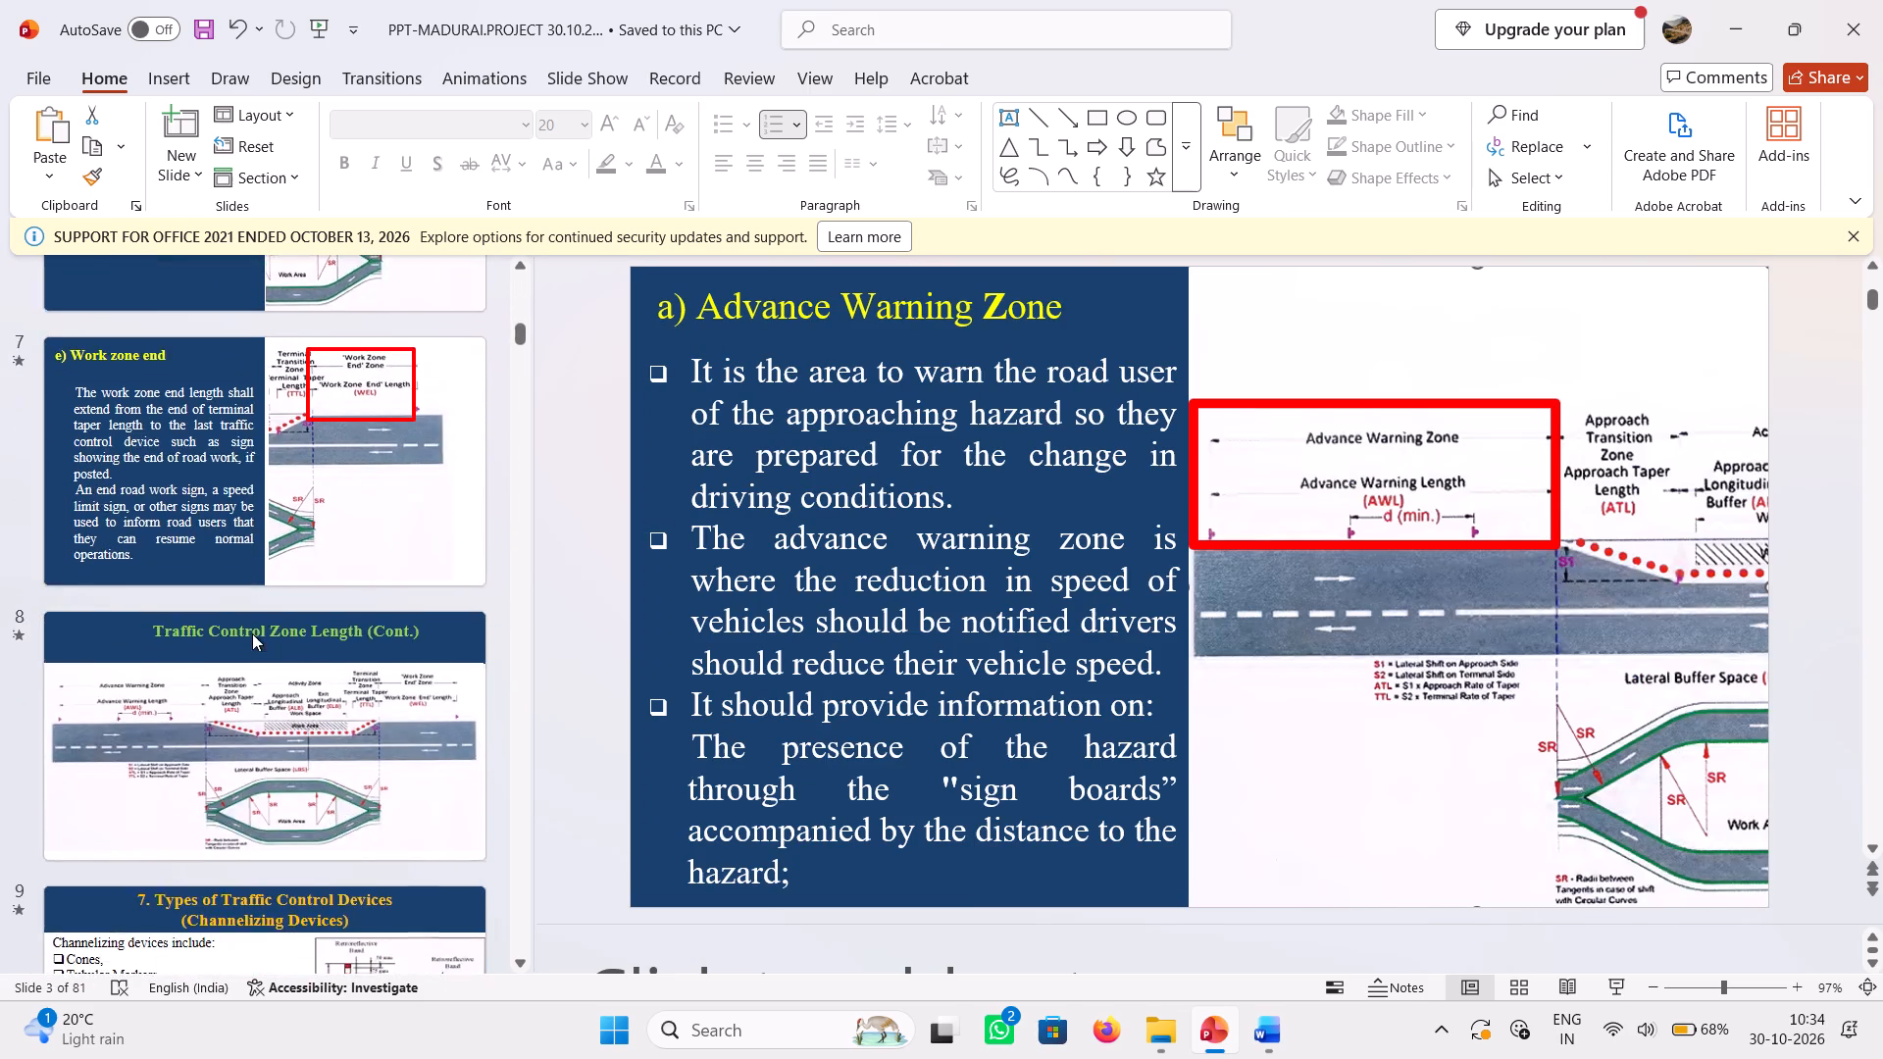
pyautogui.scroll(-1, 252, 633)
pyautogui.click(321, 565)
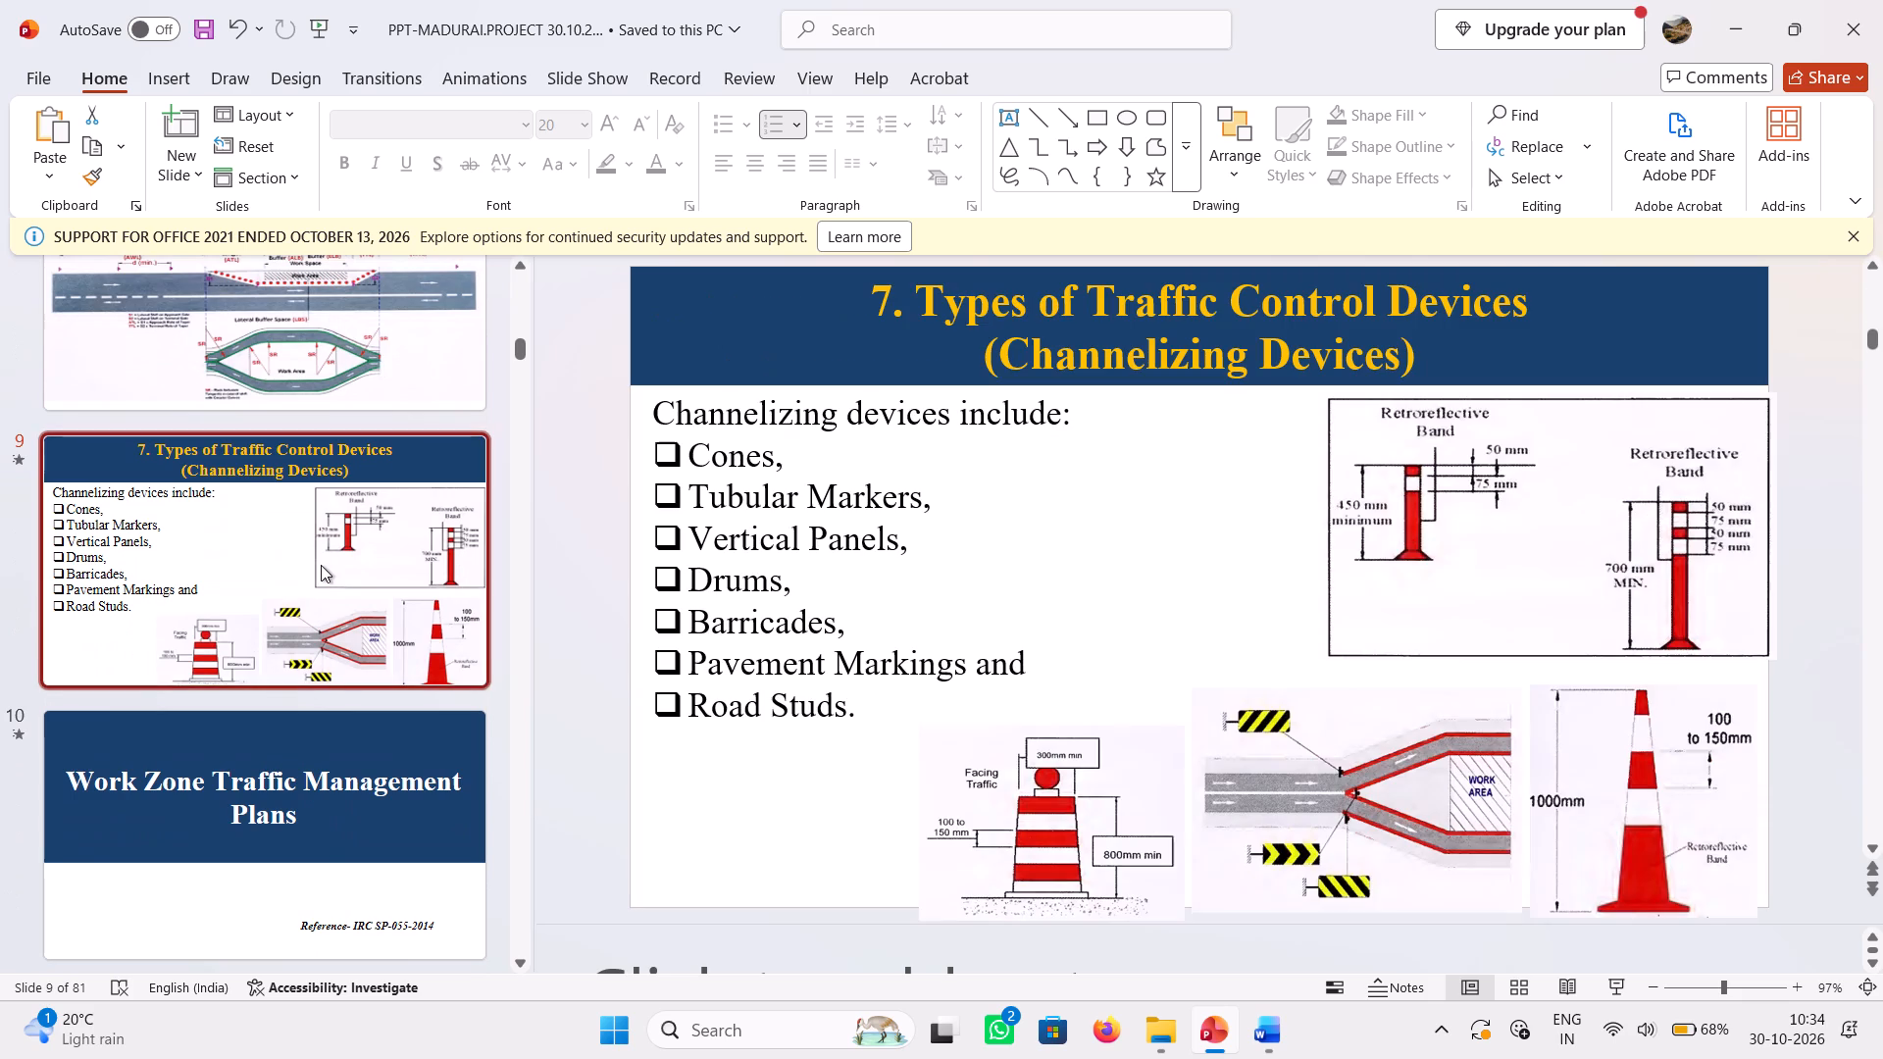
pyautogui.scroll(-1, 320, 594)
pyautogui.click(327, 466)
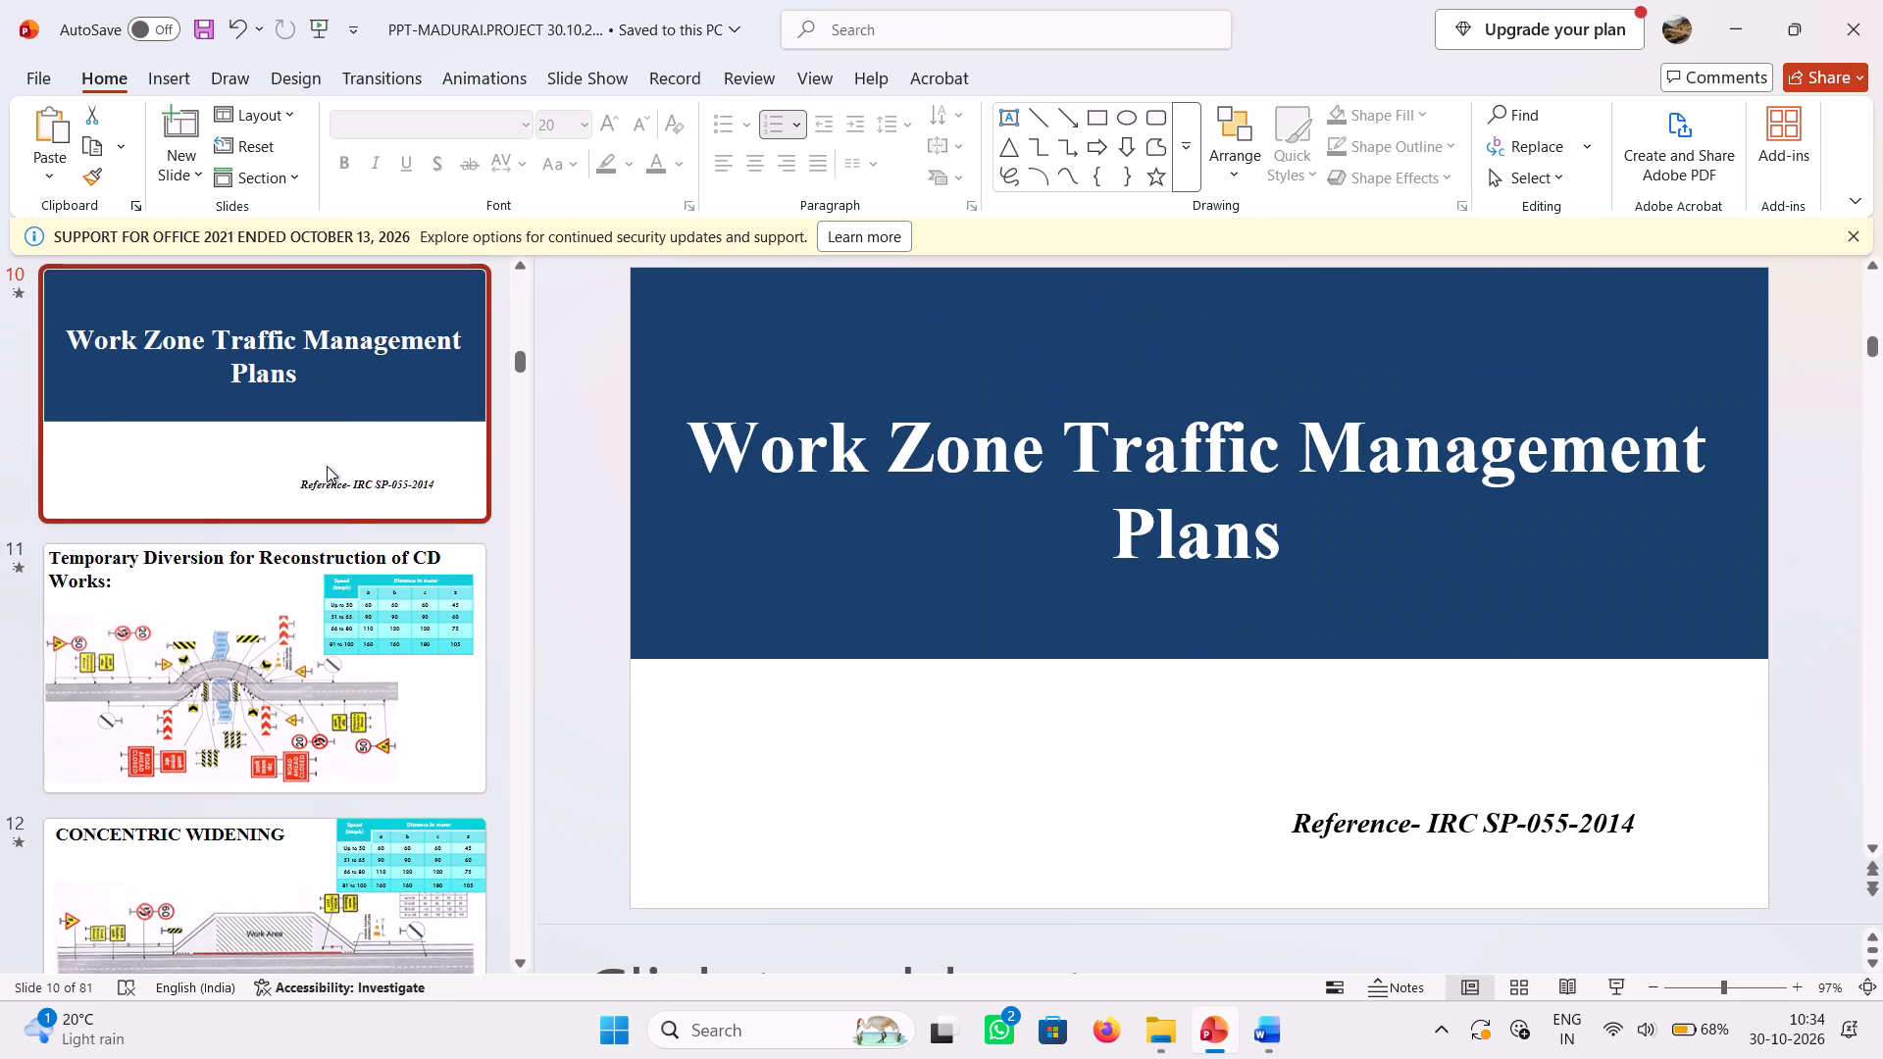
pyautogui.click(297, 640)
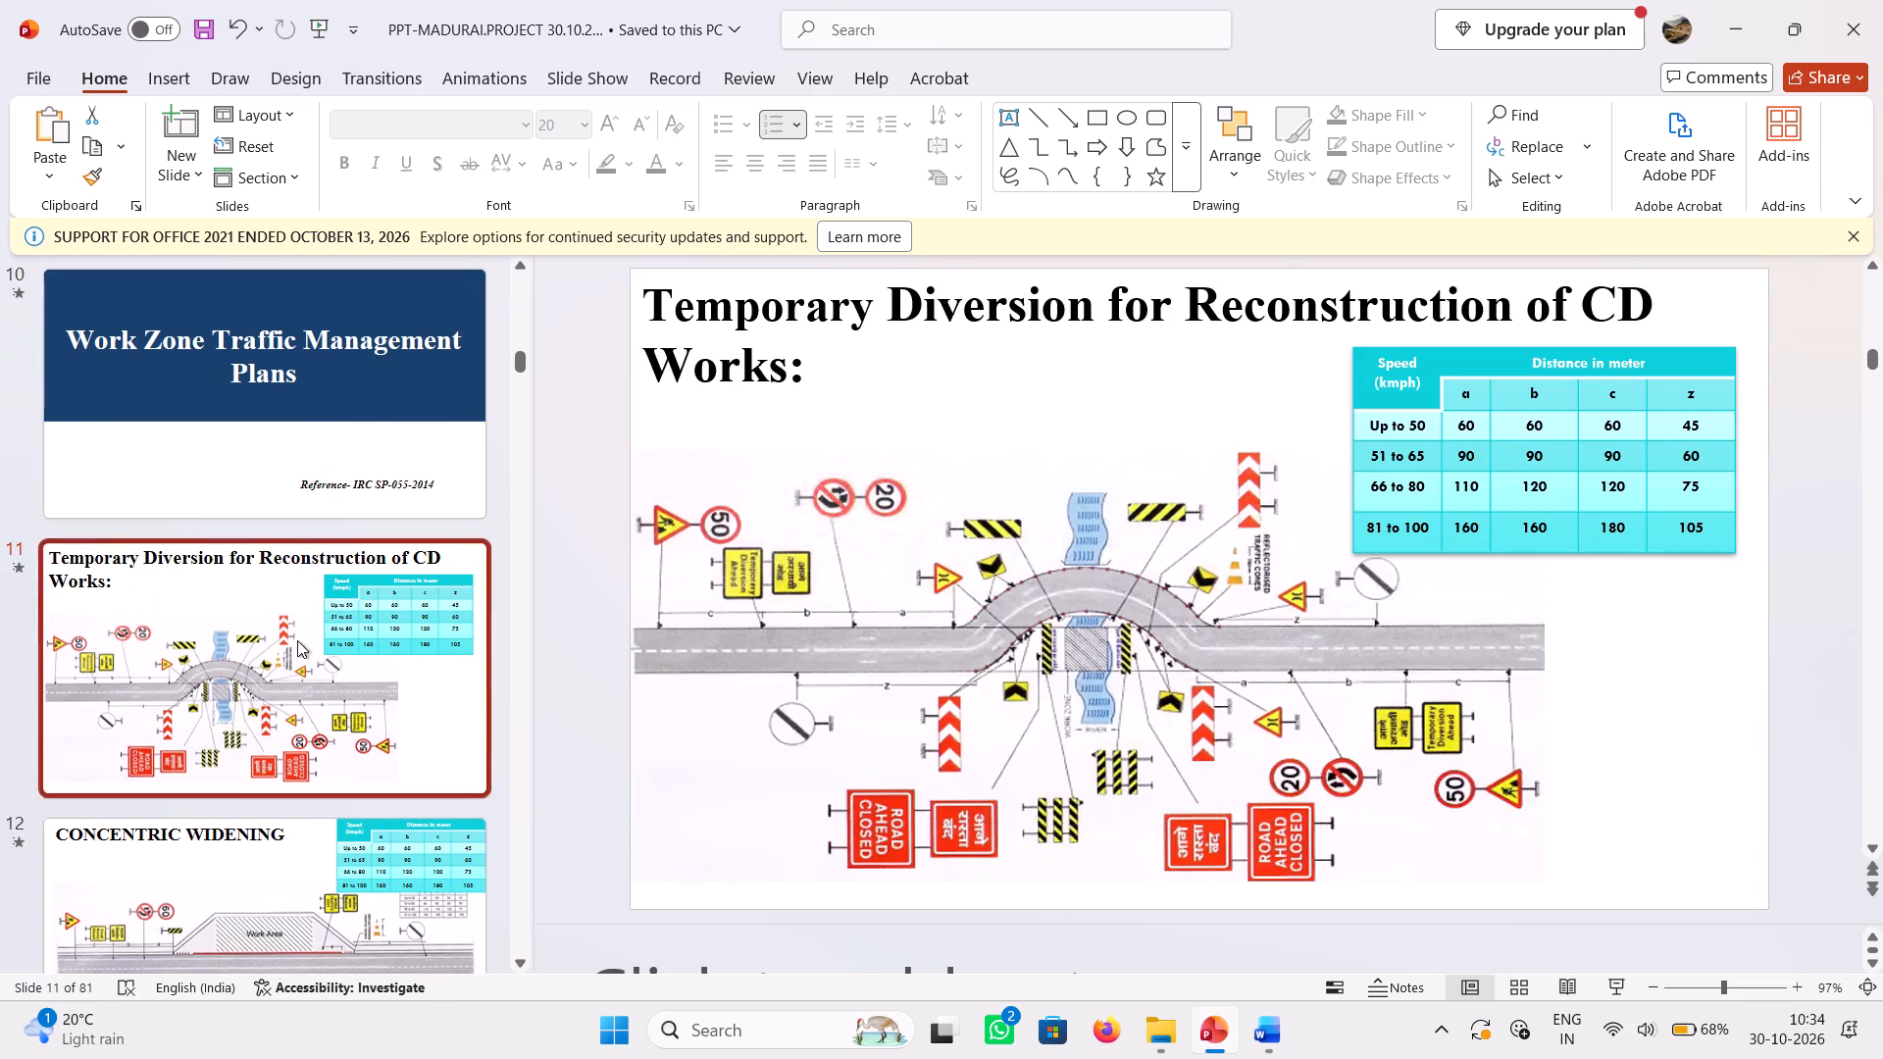
pyautogui.click(304, 387)
pyautogui.click(331, 612)
pyautogui.scroll(-1, 331, 612)
pyautogui.click(324, 483)
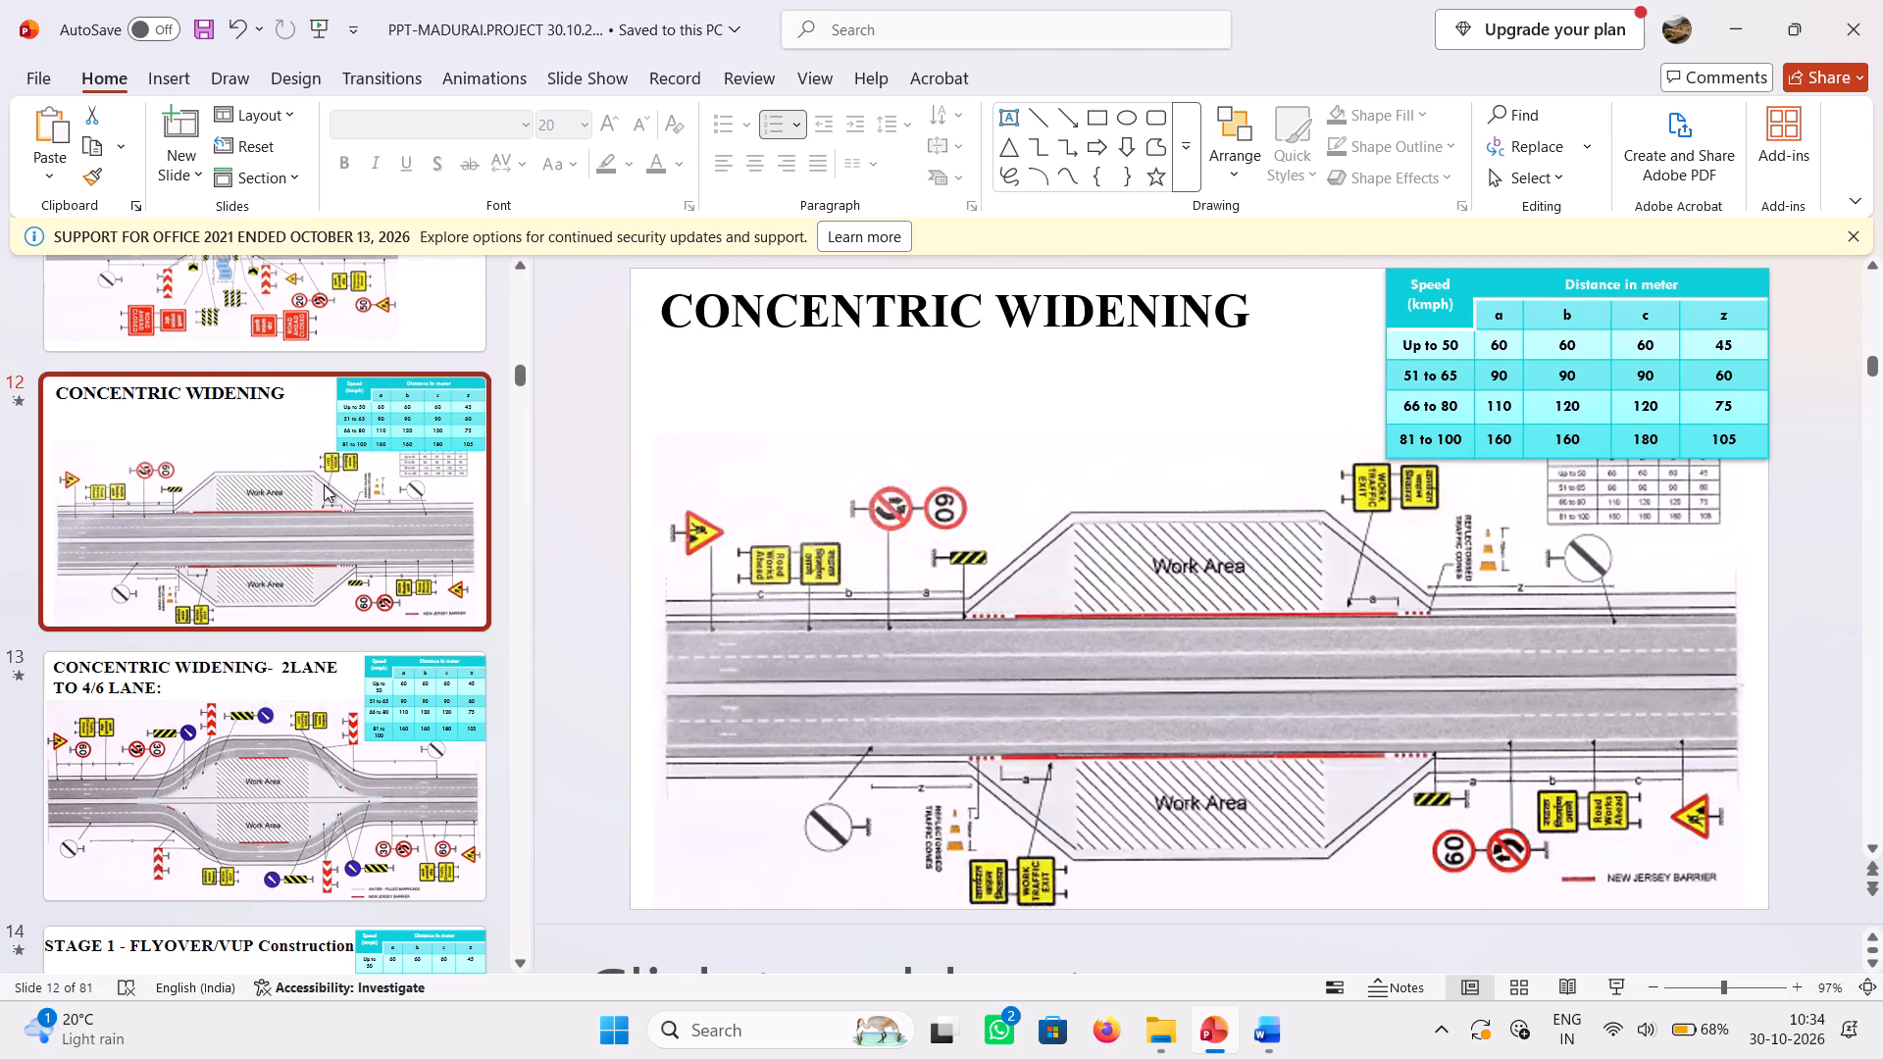
# Look back over the traffic control zone slides, including Traffic Control Zone Length (Cont.) and the Activity Zone.
pyautogui.scroll(2, 324, 484)
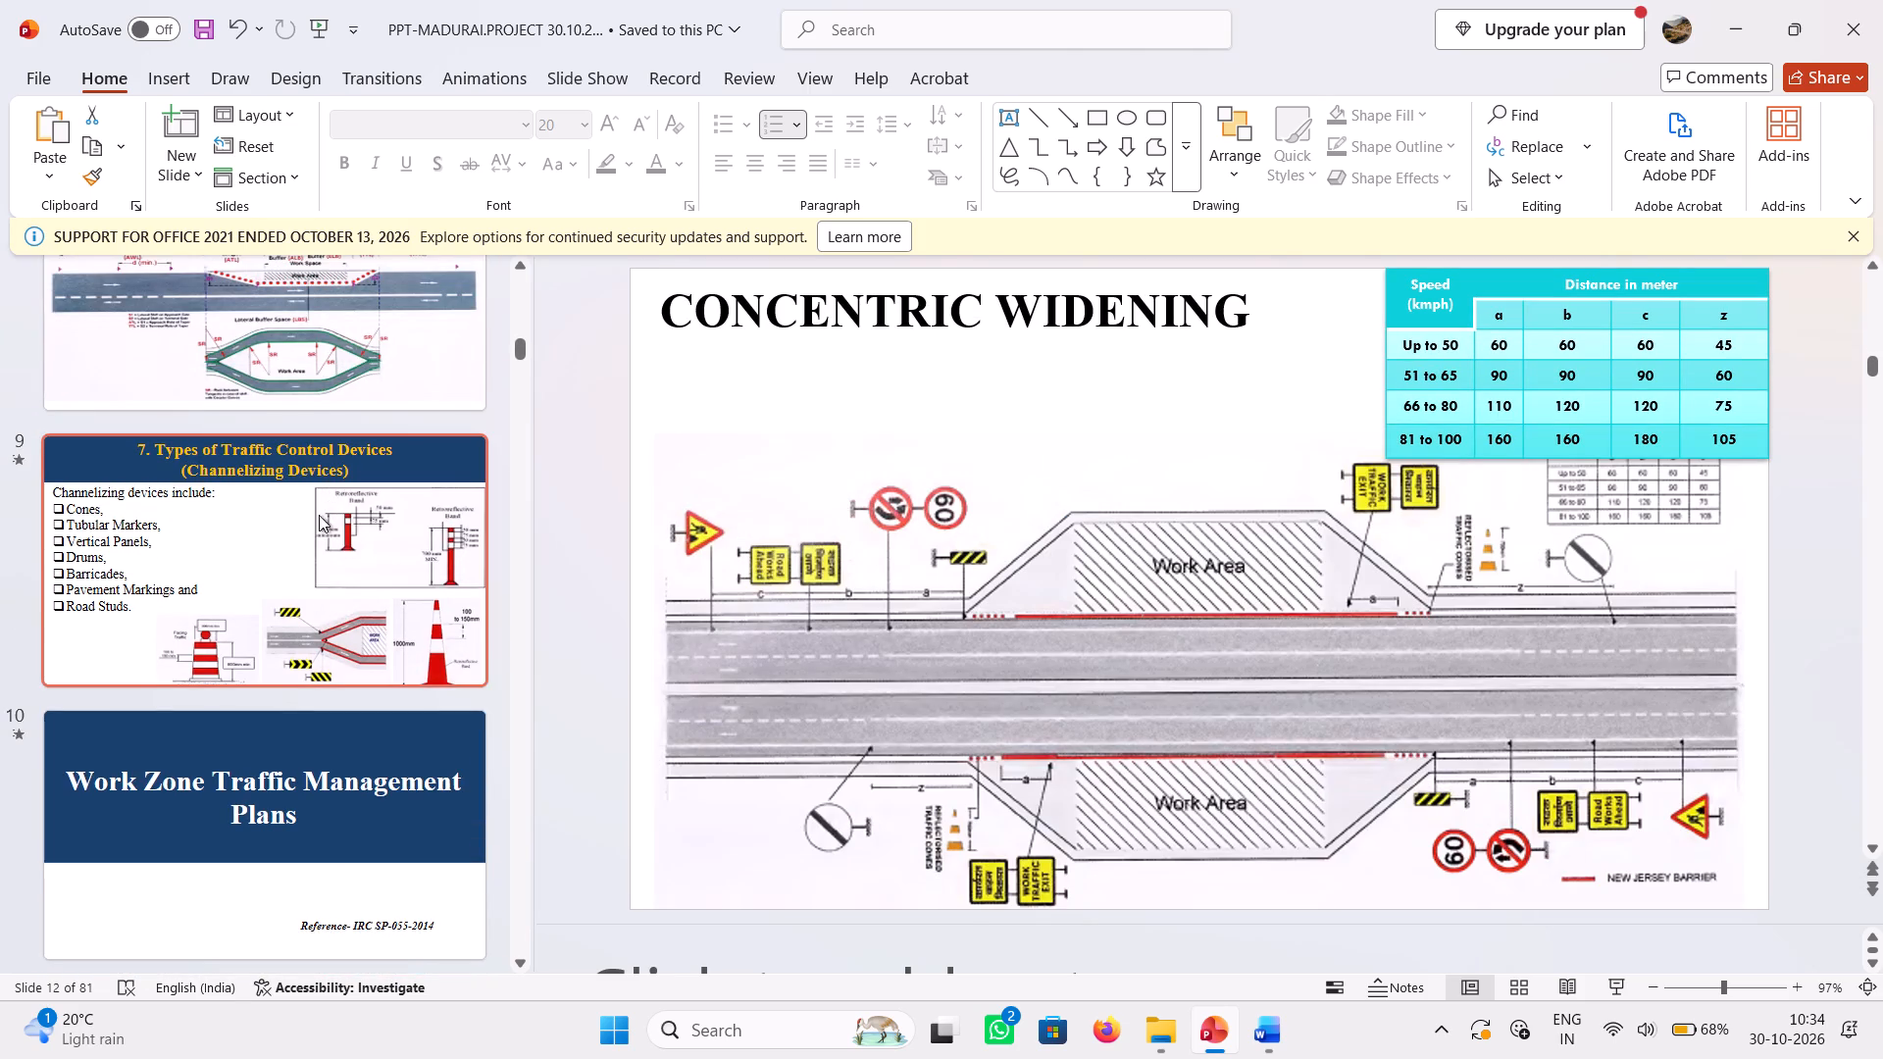
pyautogui.click(311, 389)
pyautogui.scroll(2, 311, 389)
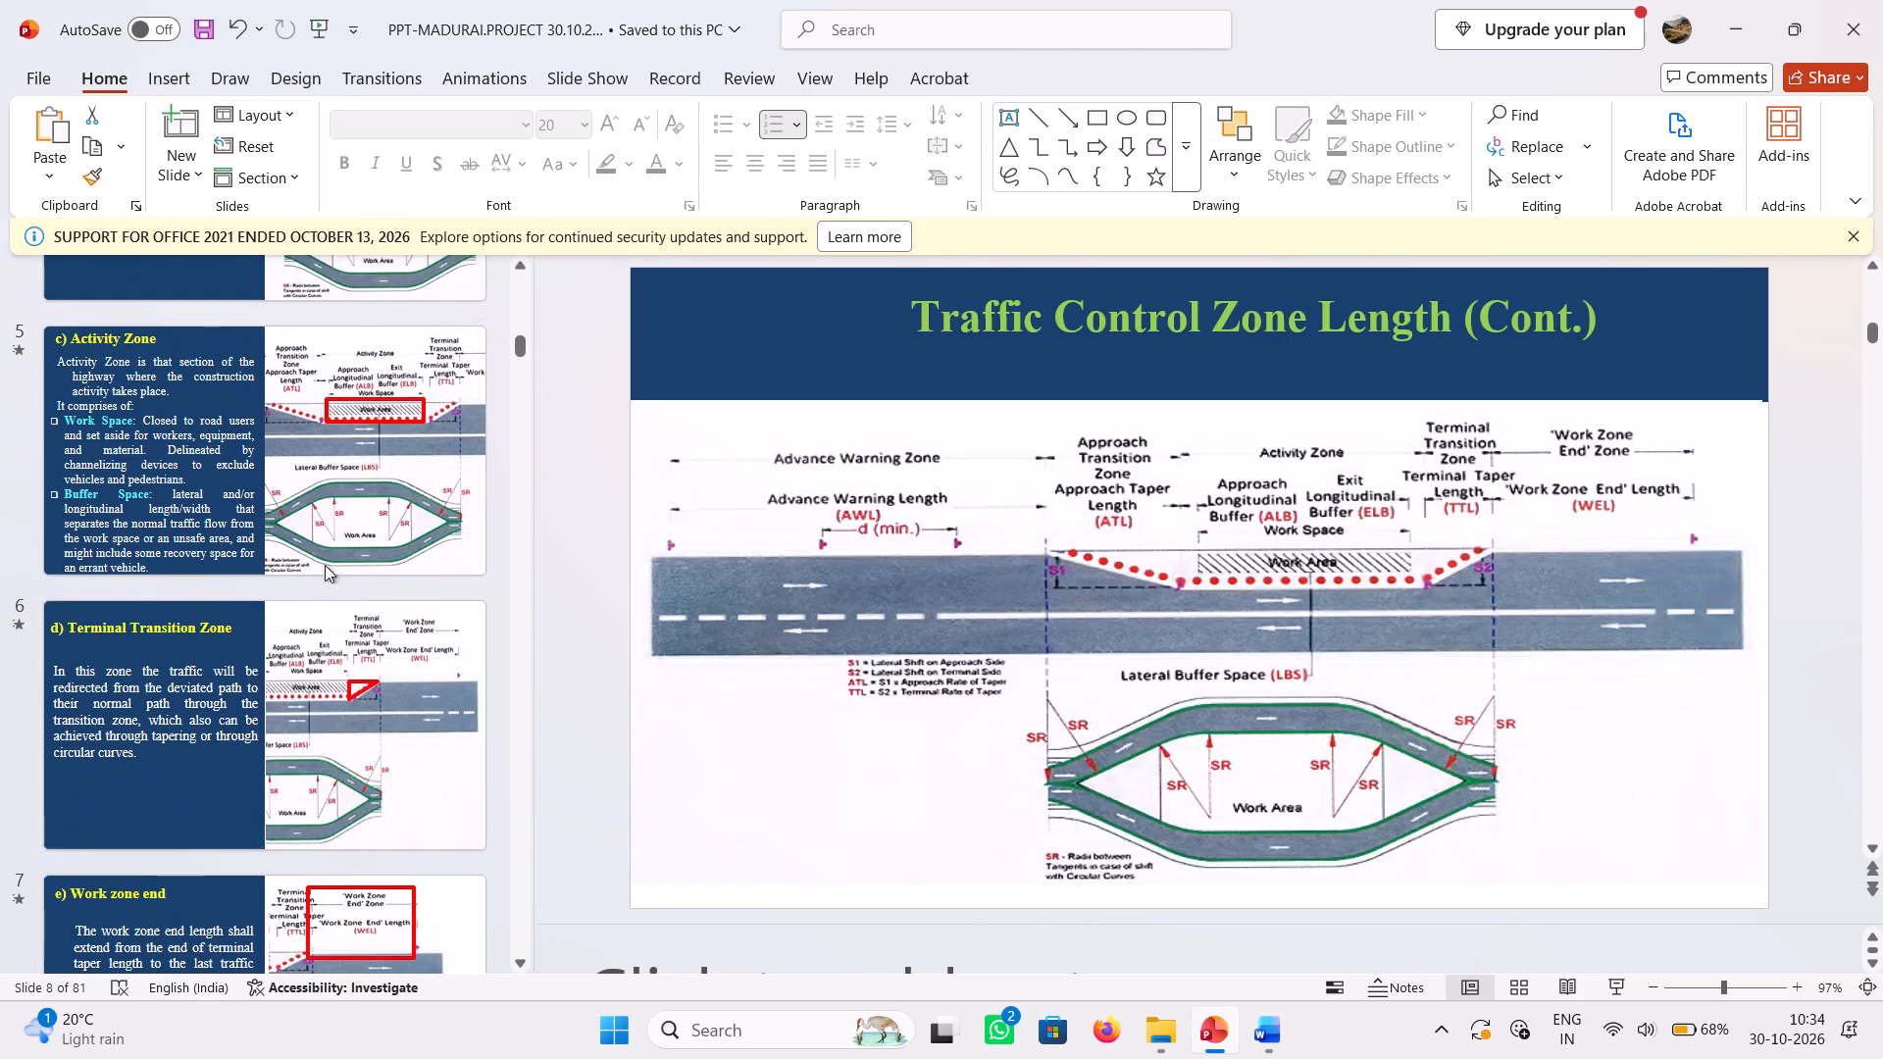
pyautogui.scroll(1, 320, 631)
pyautogui.scroll(-3, 320, 631)
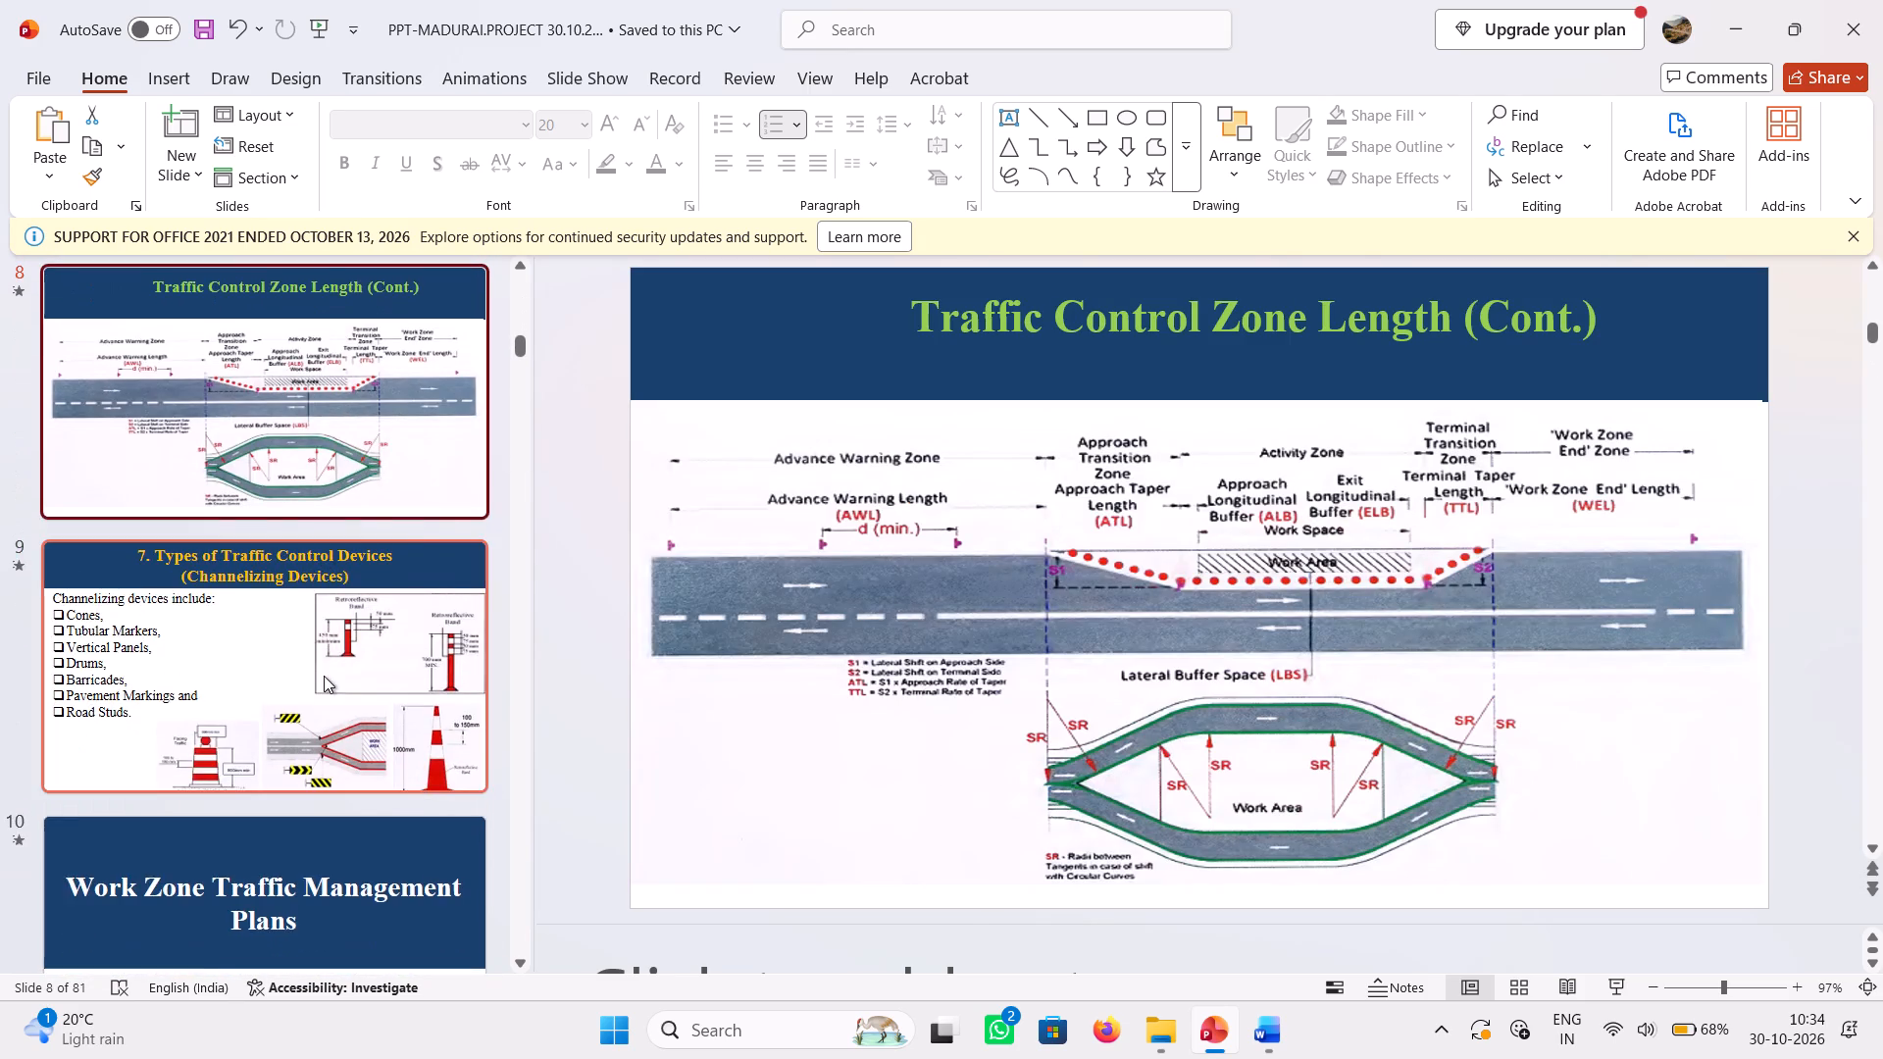
# Narrow the "Reference- IRC SP-055-2014" text box on the Work Zone Traffic Management Plans slide to fit its text.
pyautogui.scroll(-2, 324, 676)
pyautogui.scroll(1, 324, 676)
pyautogui.click(342, 478)
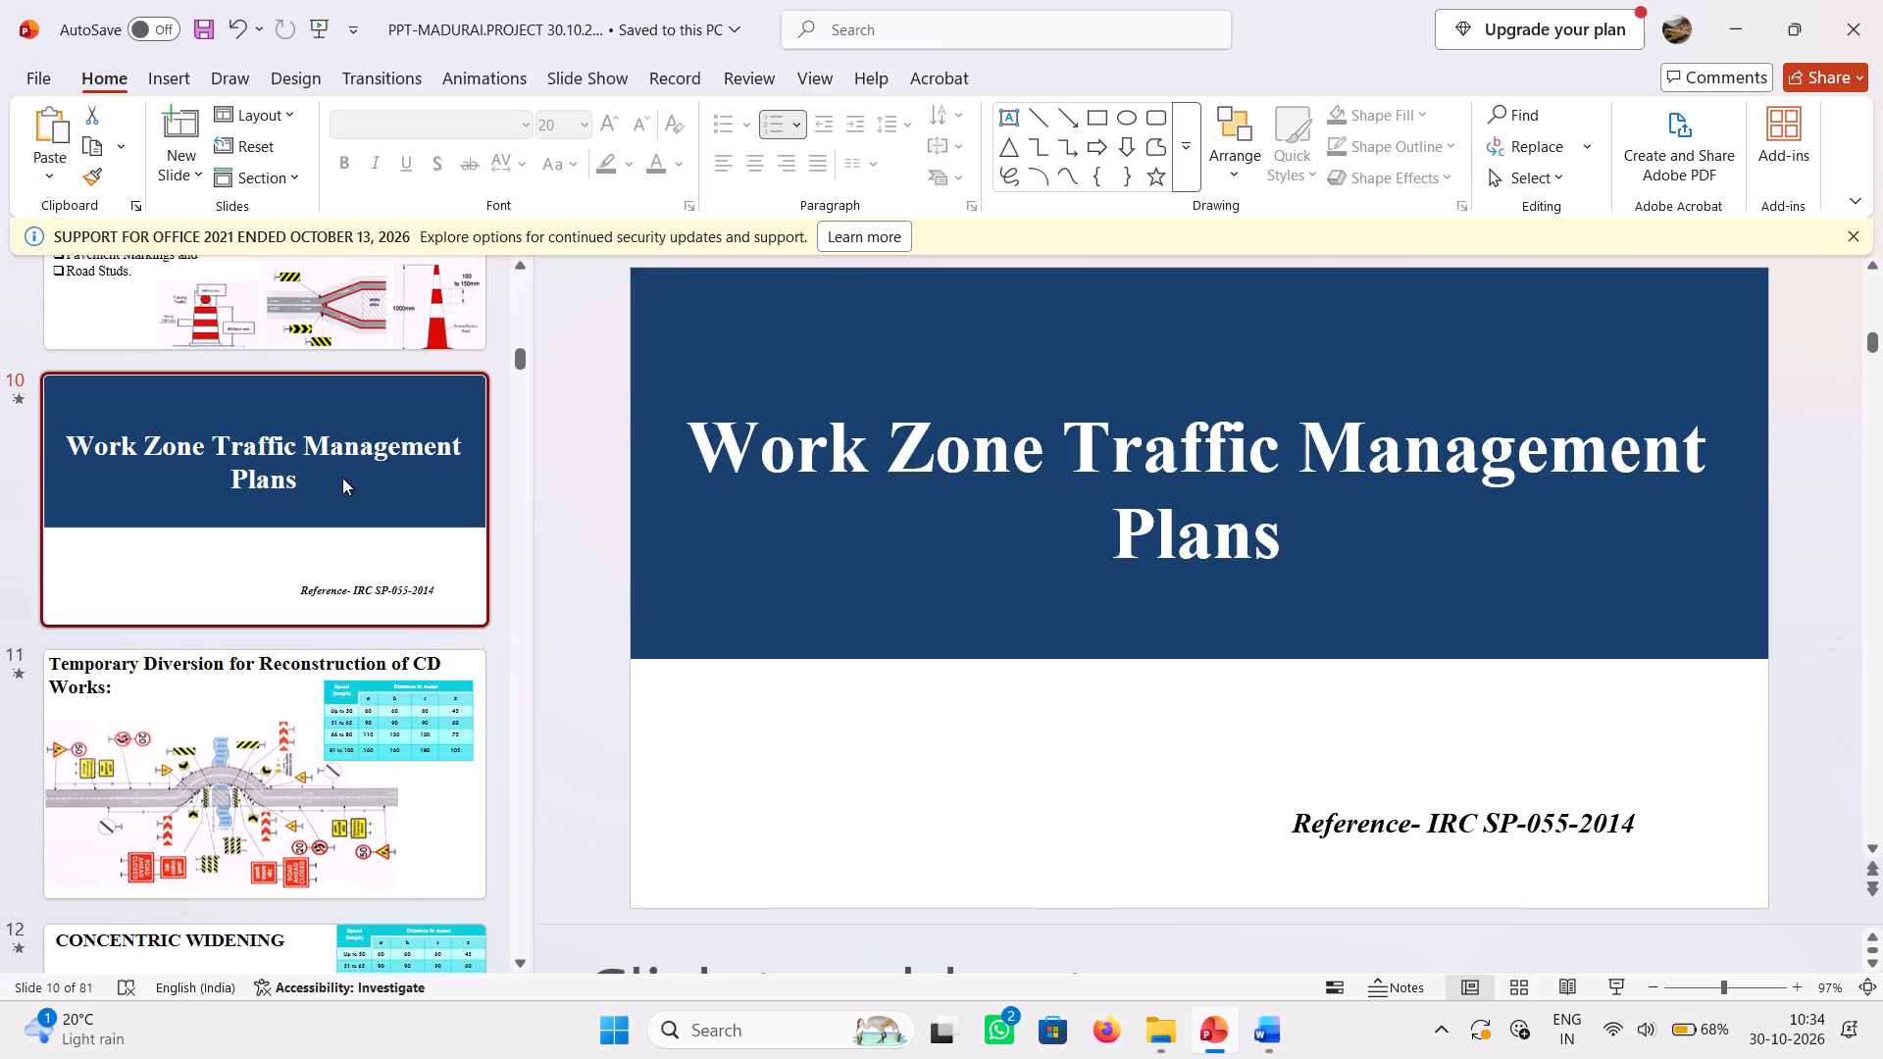
pyautogui.click(1349, 836)
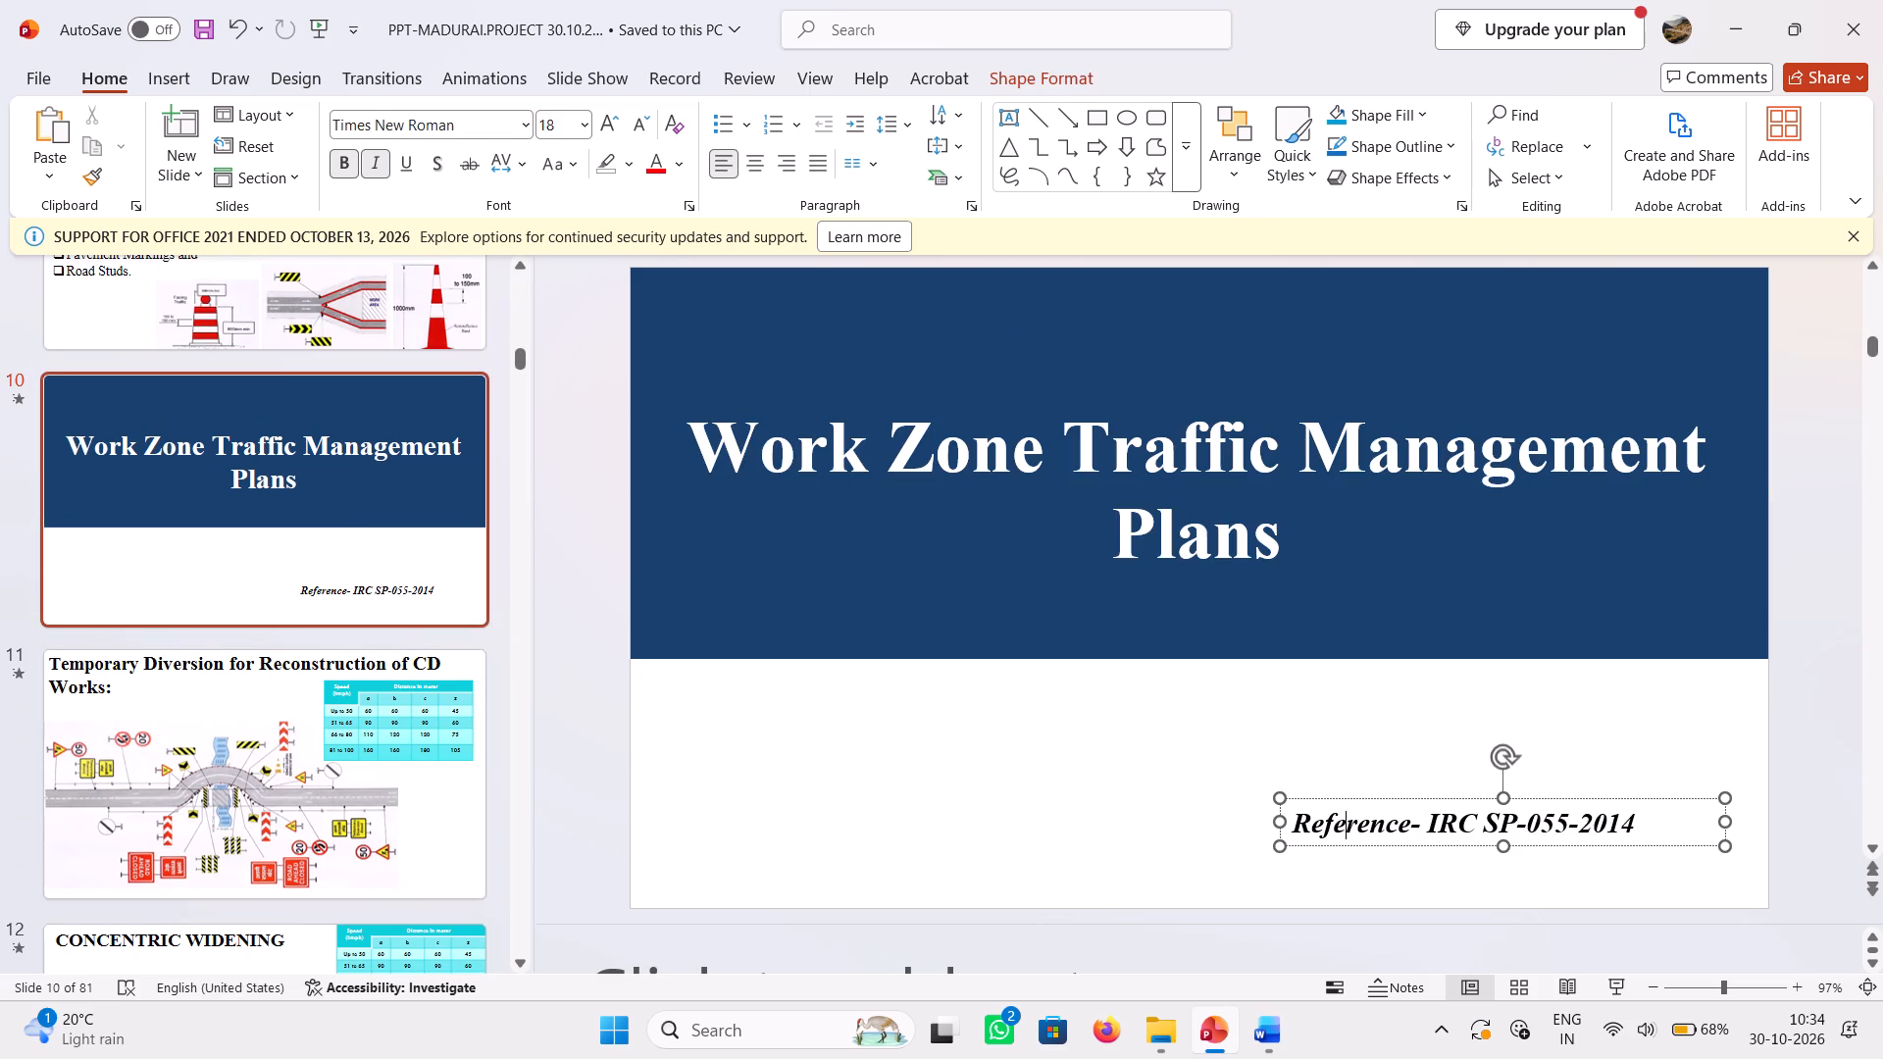
pyautogui.moveTo(1727, 823); pyautogui.dragTo(1648, 824)
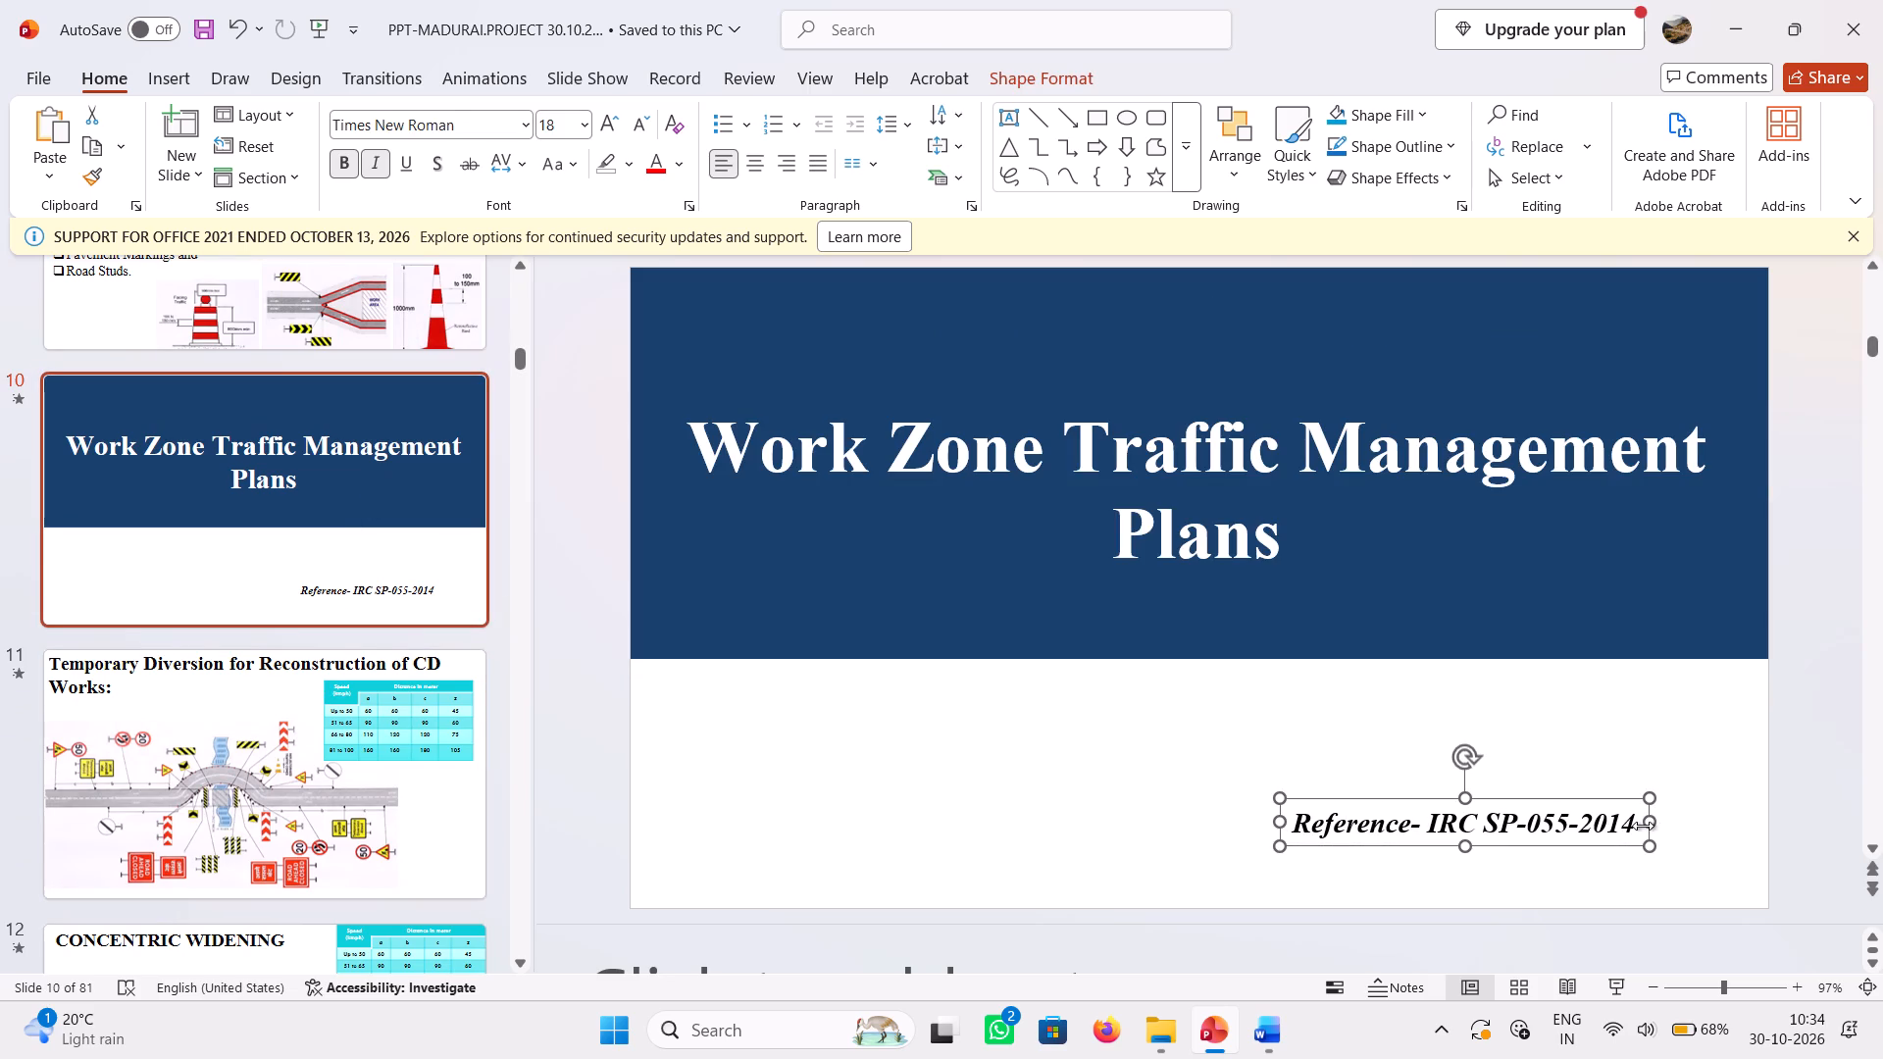
# Copy the IRC SP-055-2014 reference text box onto the Advance Warning Zone slide.
pyautogui.hotkey('ctrl', 'c')
pyautogui.scroll(5, 384, 668)
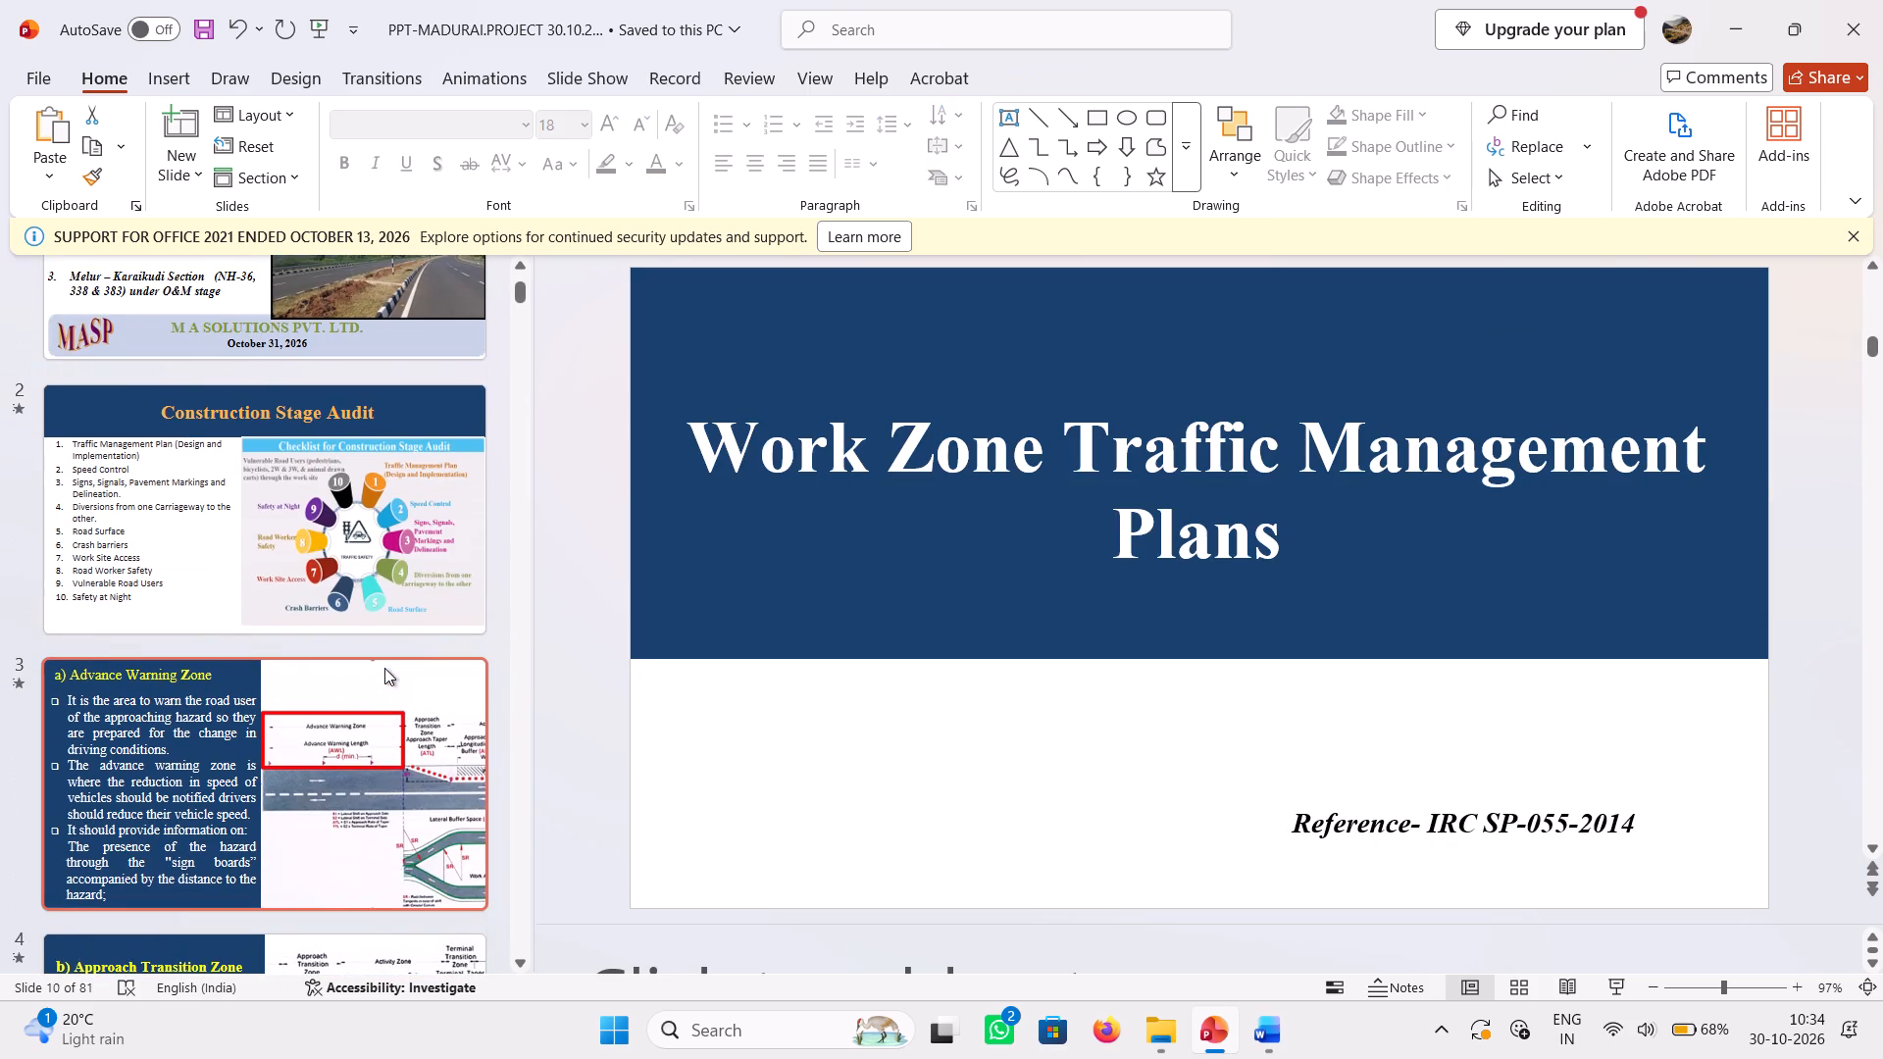
pyautogui.click(351, 705)
pyautogui.click(1306, 864)
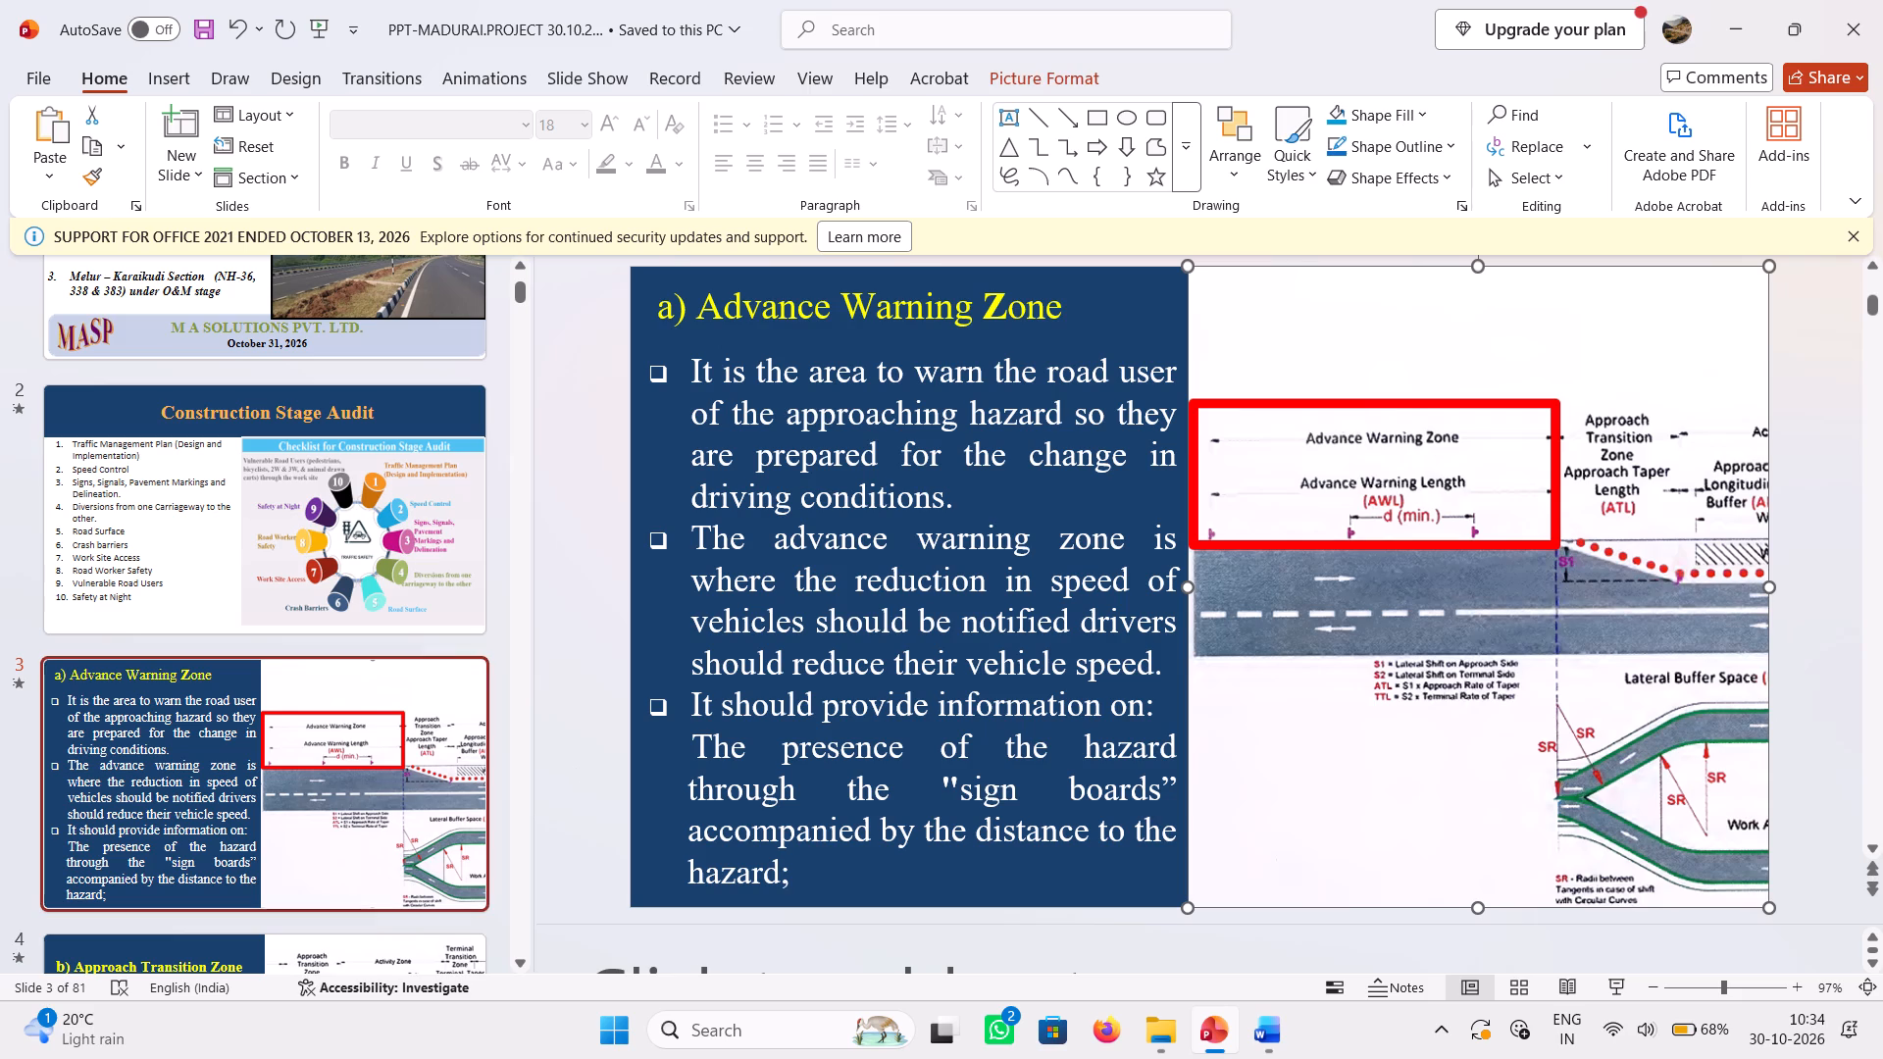
pyautogui.hotkey('ctrl', 'v')
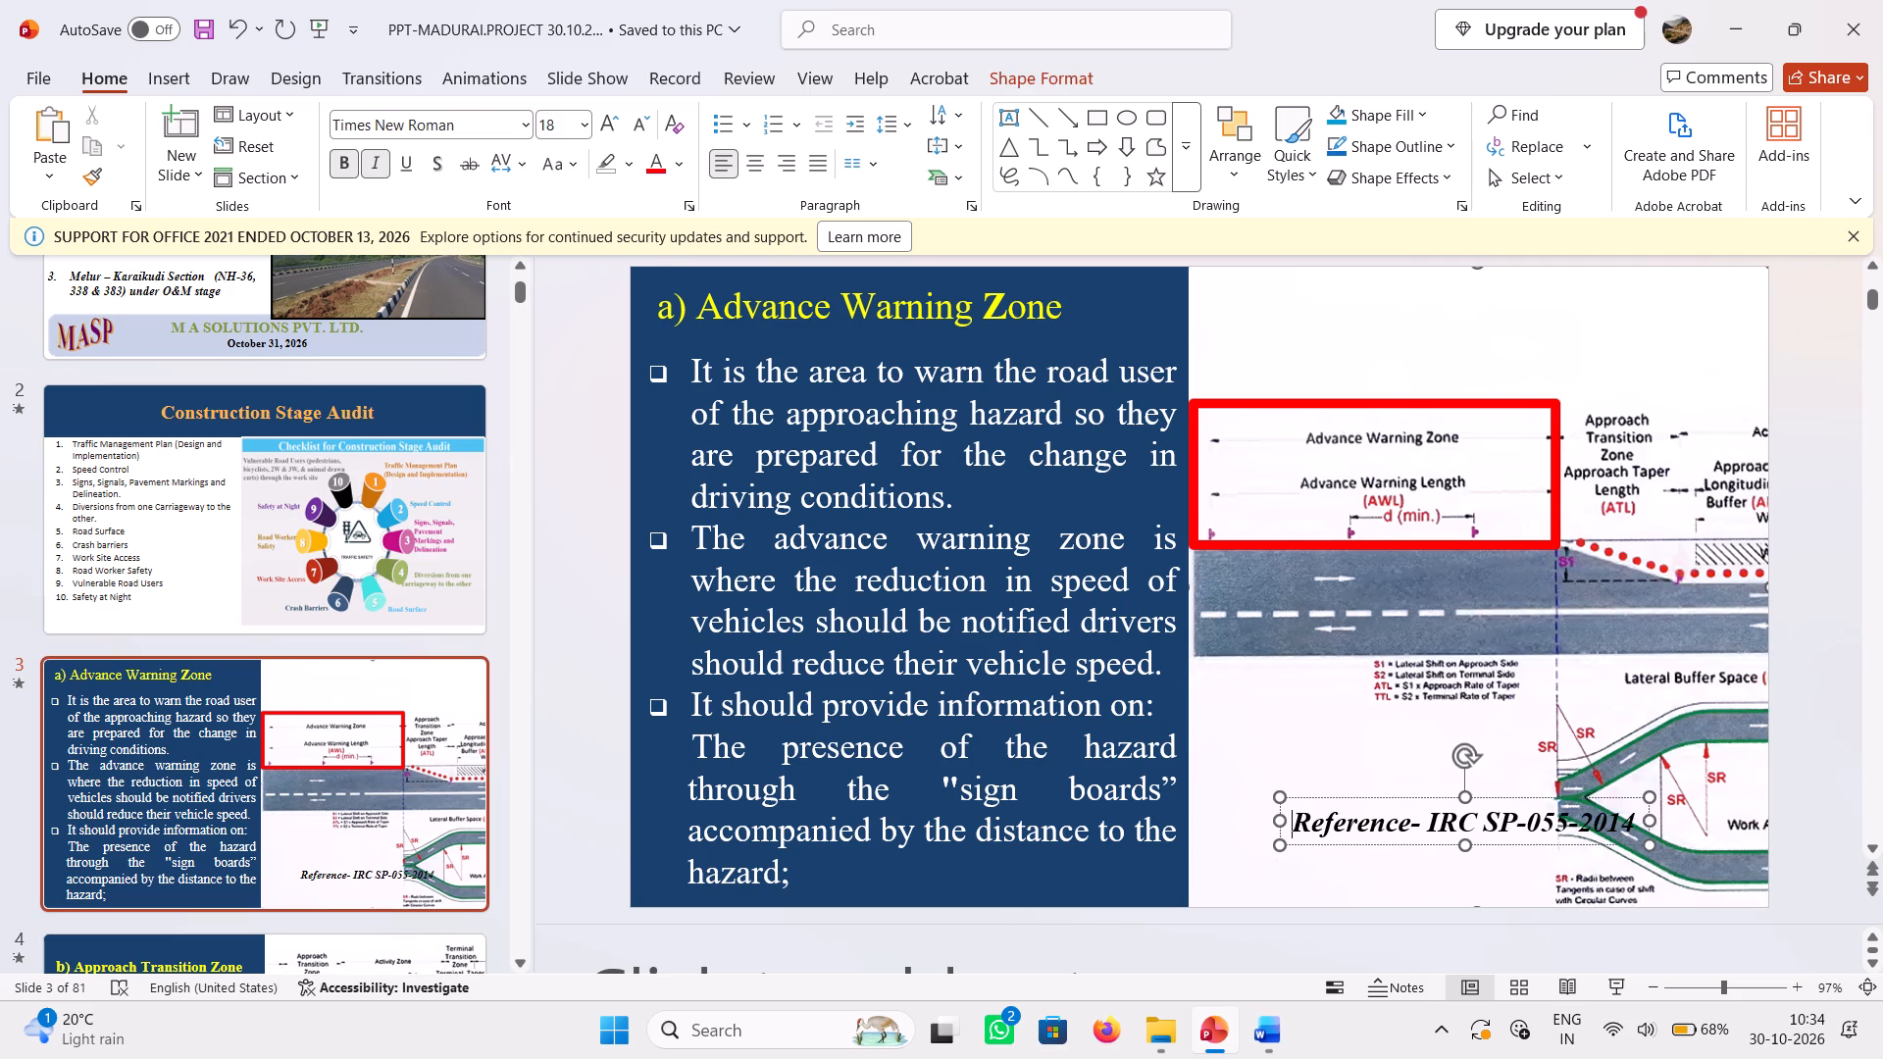
# Move the pasted reference to the lower-left area of the Advance Warning Zone diagram and narrow its text box.
pyautogui.moveTo(1357, 840); pyautogui.dragTo(1272, 897)
pyautogui.moveTo(1572, 860); pyautogui.dragTo(1504, 862)
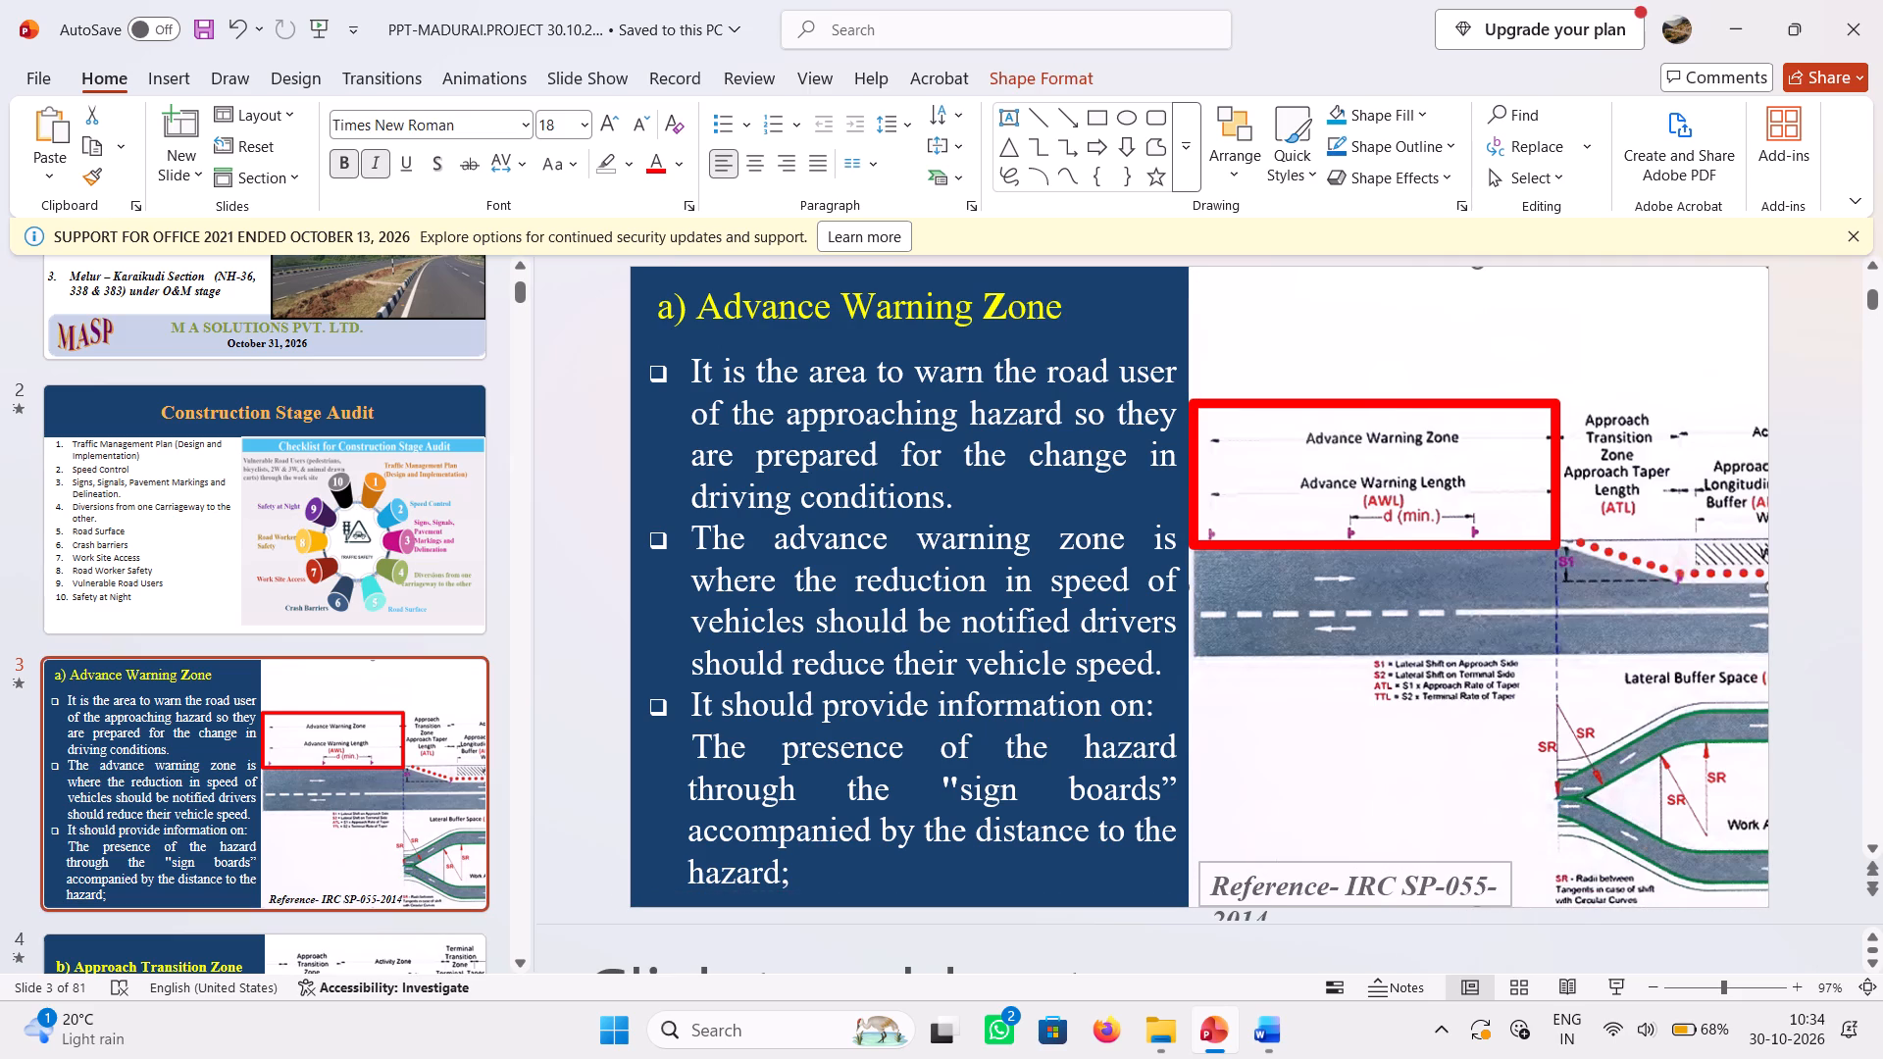
pyautogui.moveTo(1504, 862); pyautogui.dragTo(1548, 860)
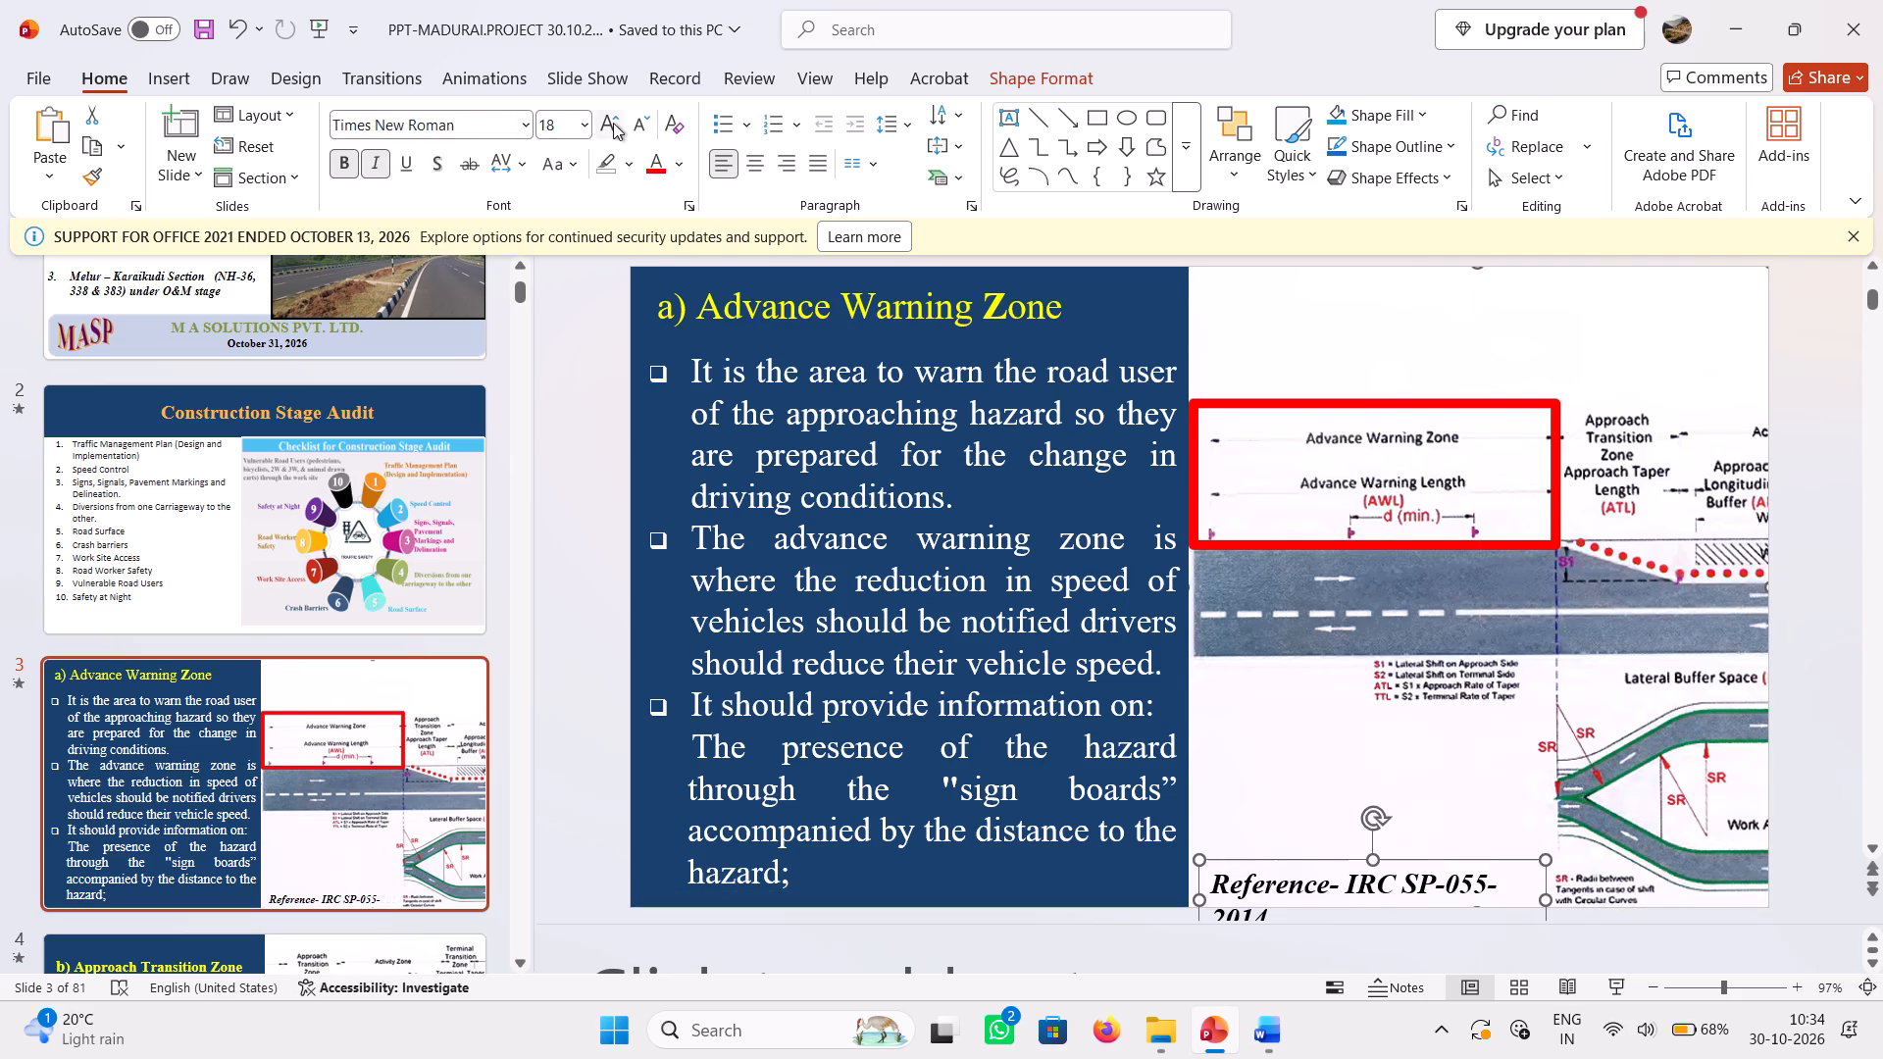
pyautogui.click(585, 122)
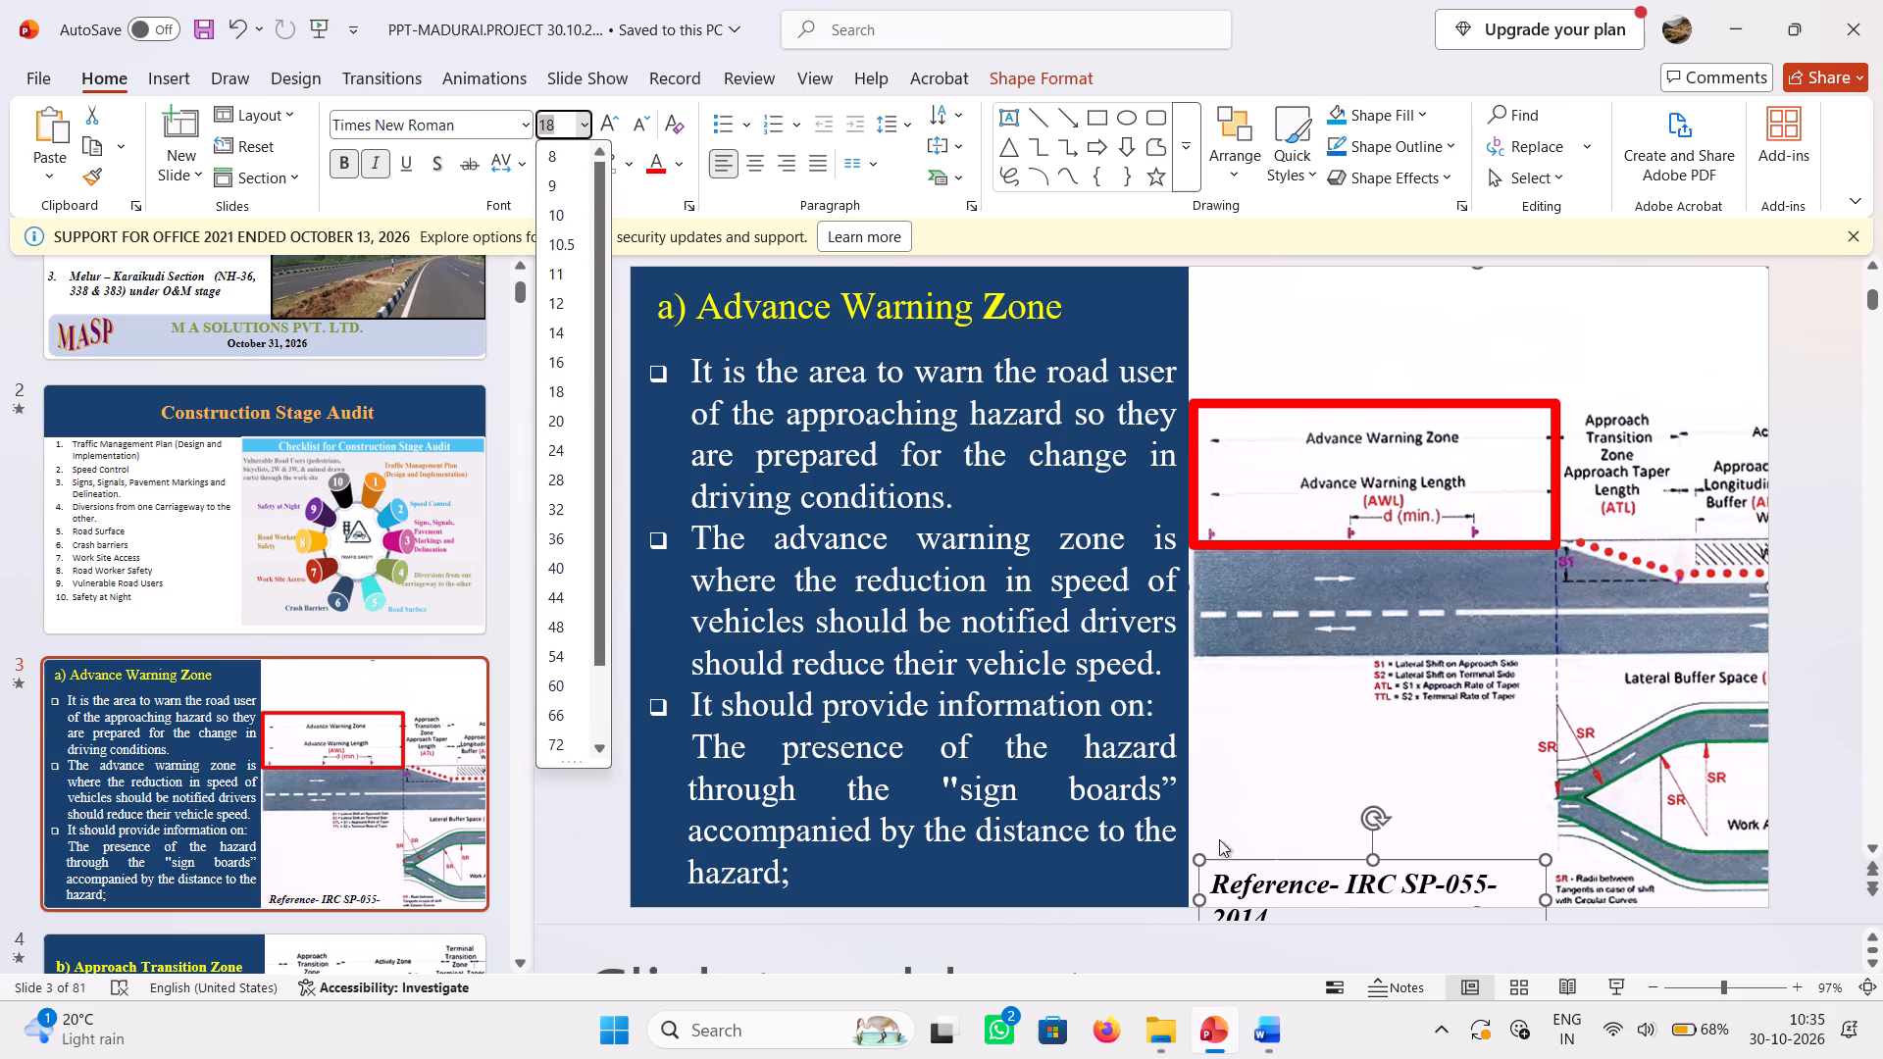
pyautogui.click(1270, 903)
pyautogui.moveTo(1279, 862); pyautogui.dragTo(1264, 816)
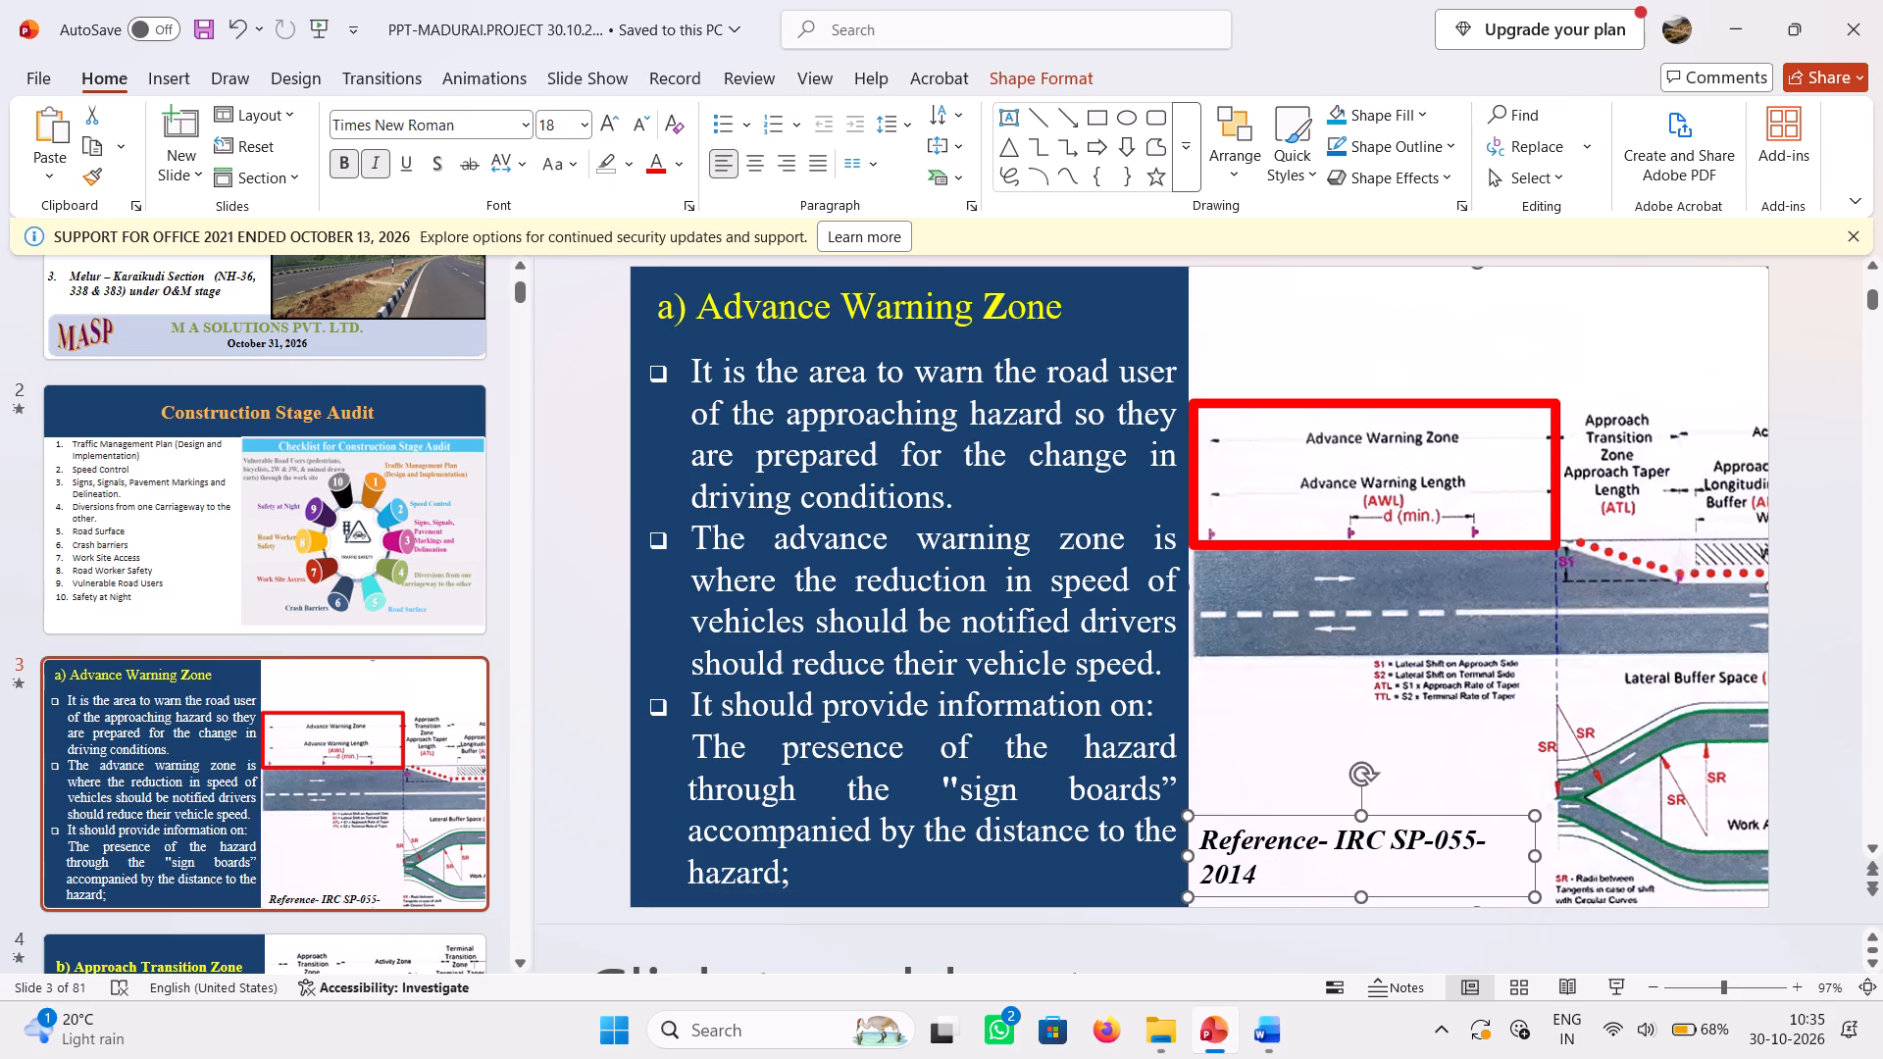
# Reduce the font size of the reference text on the Advance Warning Zone slide to 10.5.
pyautogui.moveTo(1266, 878); pyautogui.dragTo(1196, 832)
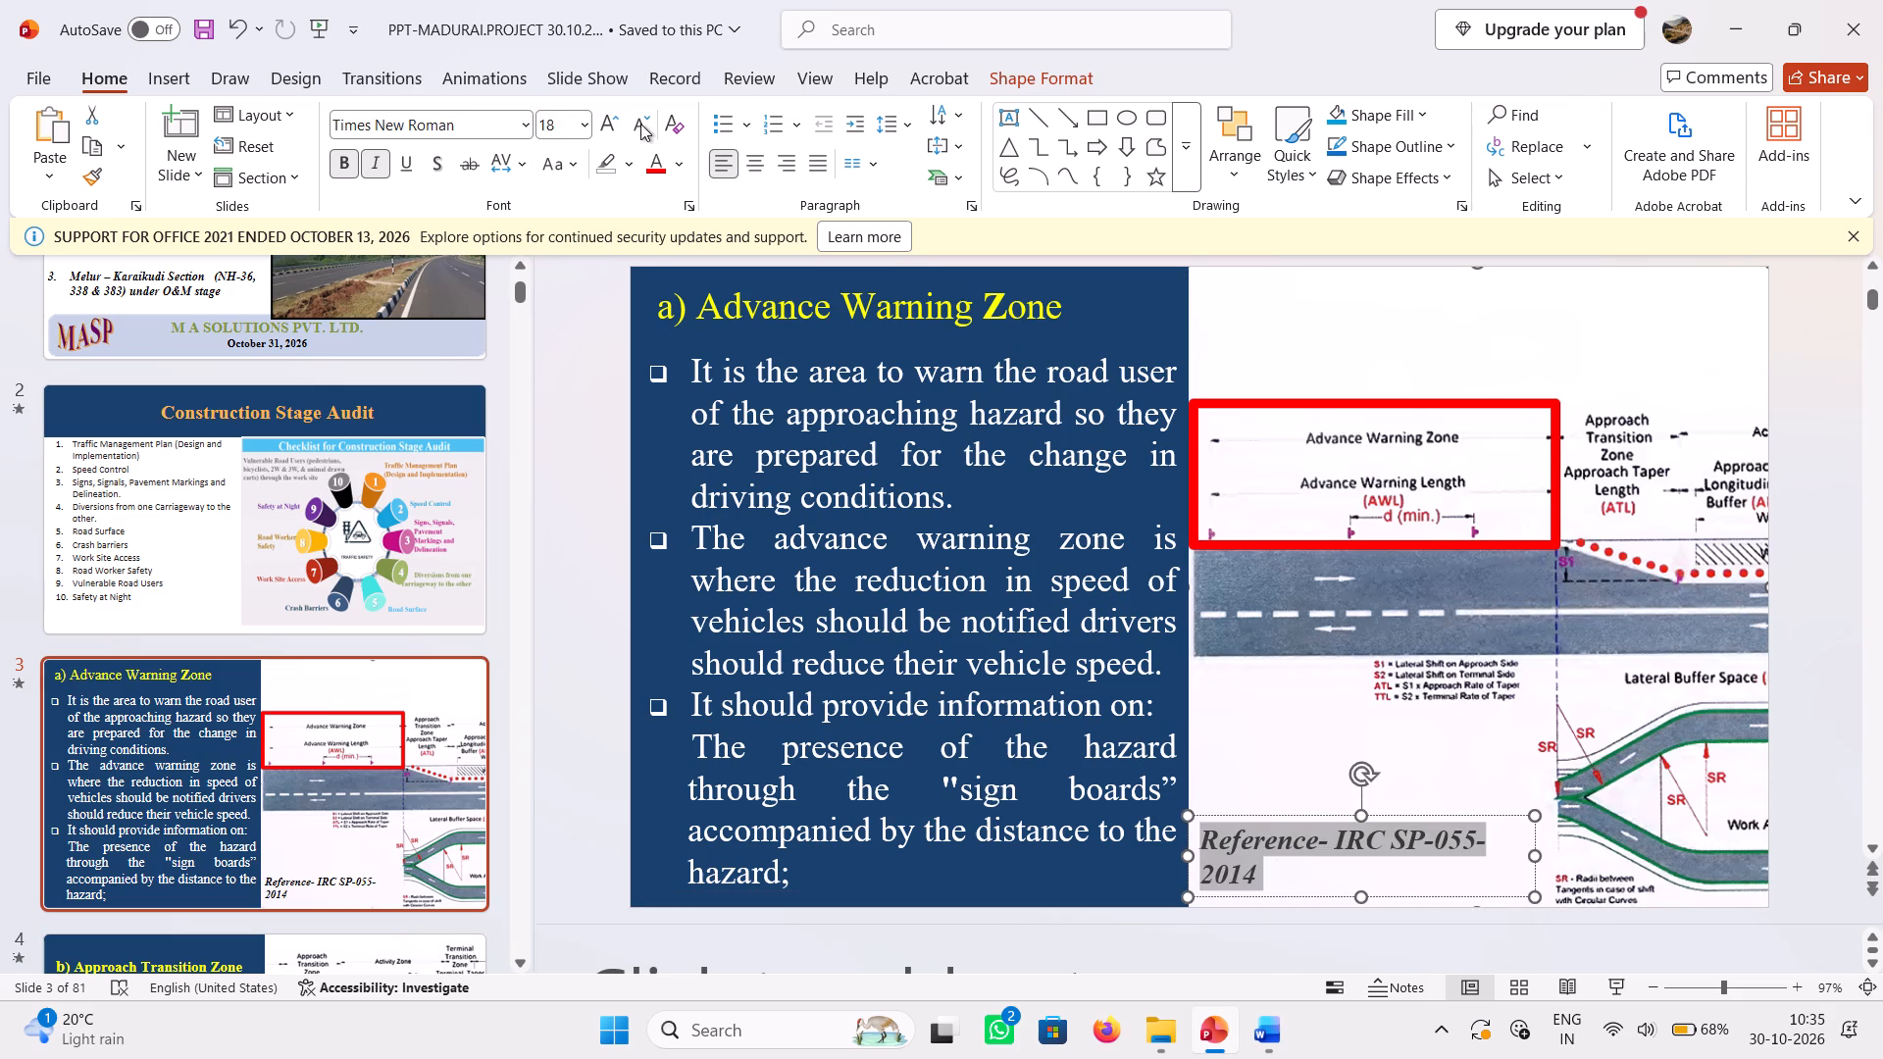
pyautogui.doubleClick(644, 124)
pyautogui.doubleClick(644, 124)
pyautogui.click(644, 124)
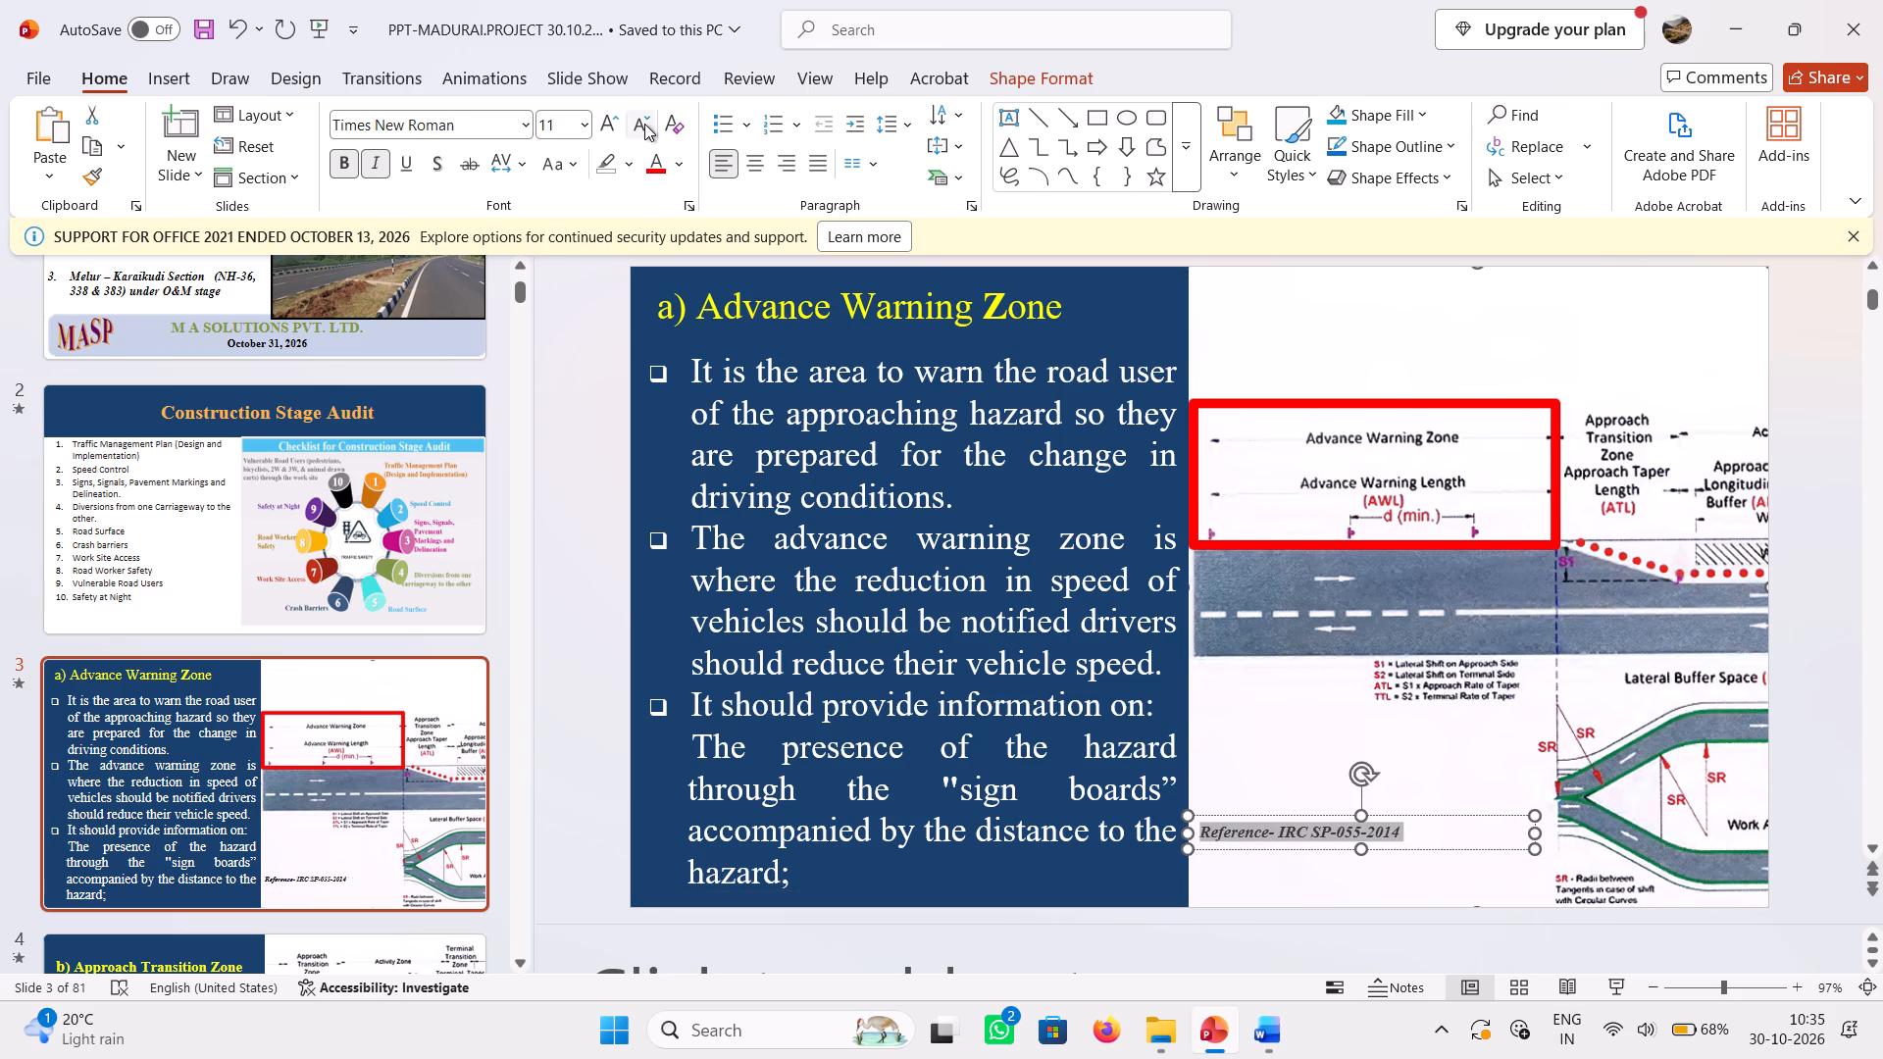
# Fit the reference box to its single line of text and place it at the diagram's bottom-left corner.
pyautogui.moveTo(1538, 832); pyautogui.dragTo(1402, 836)
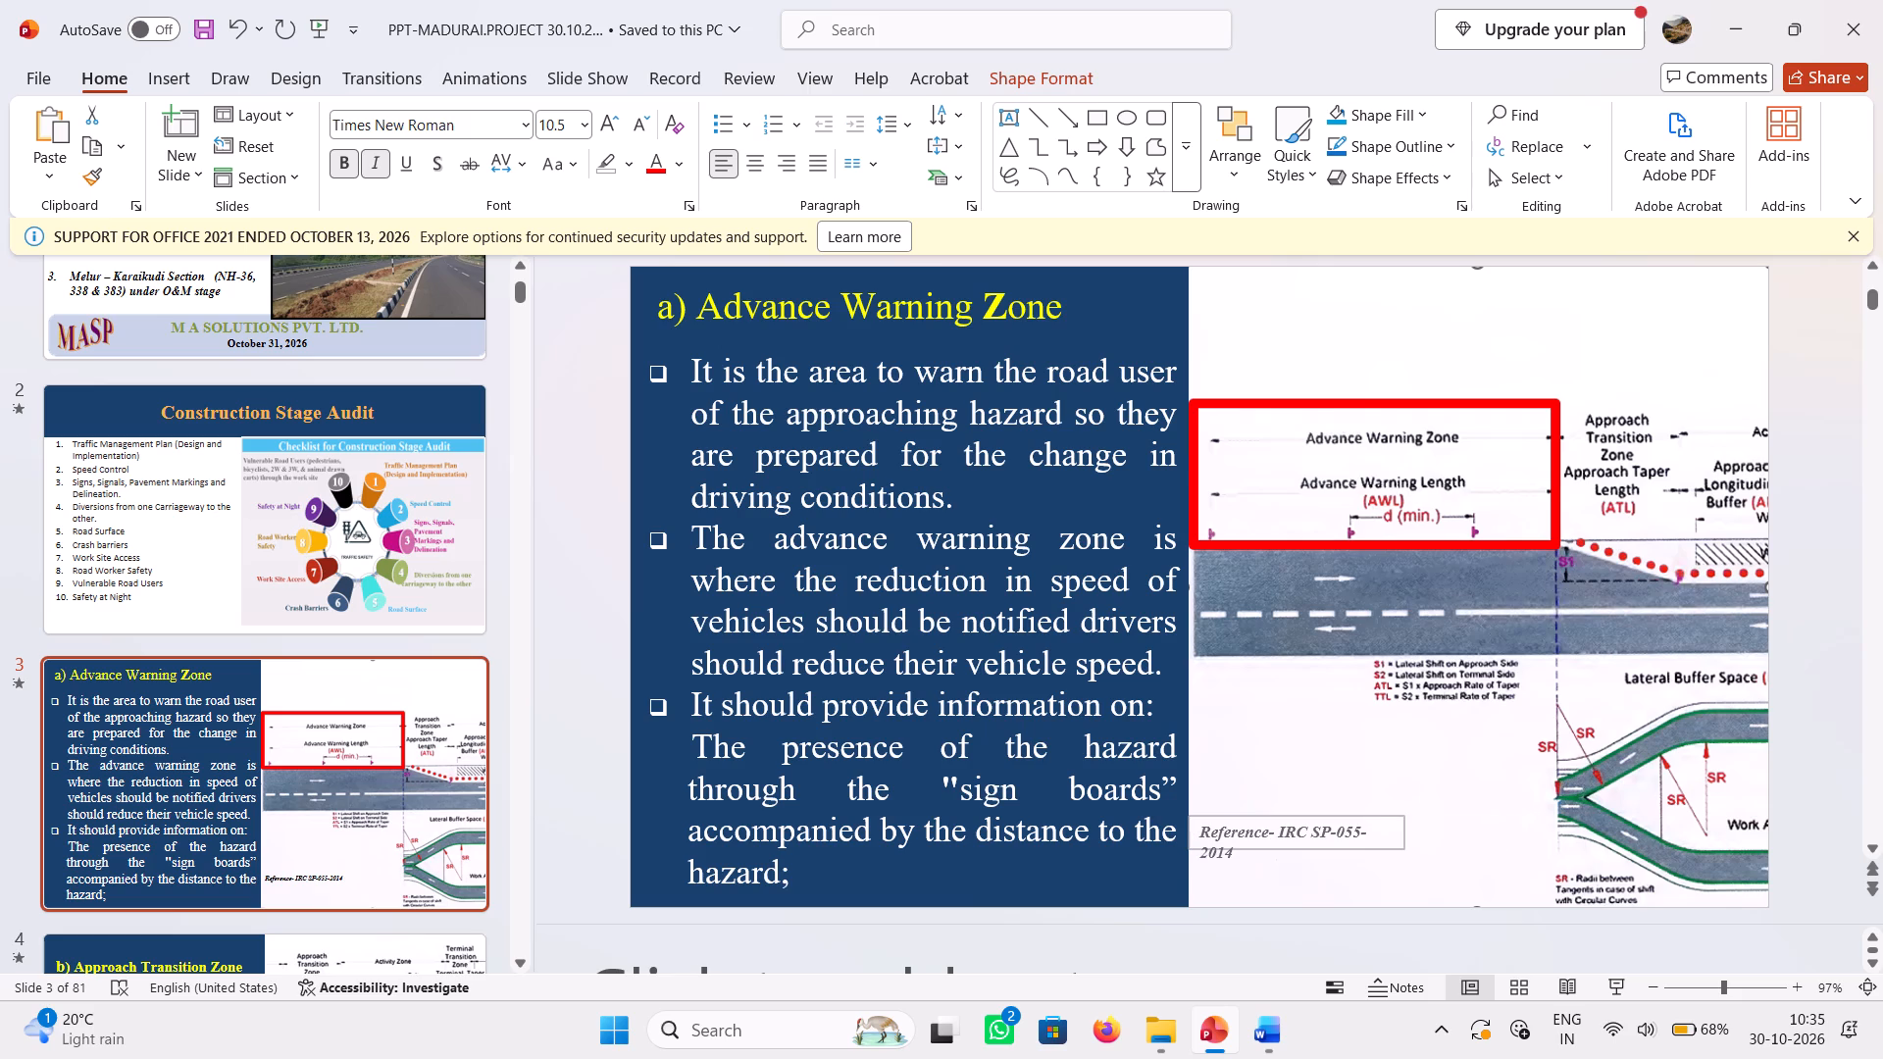
pyautogui.moveTo(1402, 836); pyautogui.dragTo(1416, 836)
pyautogui.moveTo(1275, 818); pyautogui.dragTo(1293, 833)
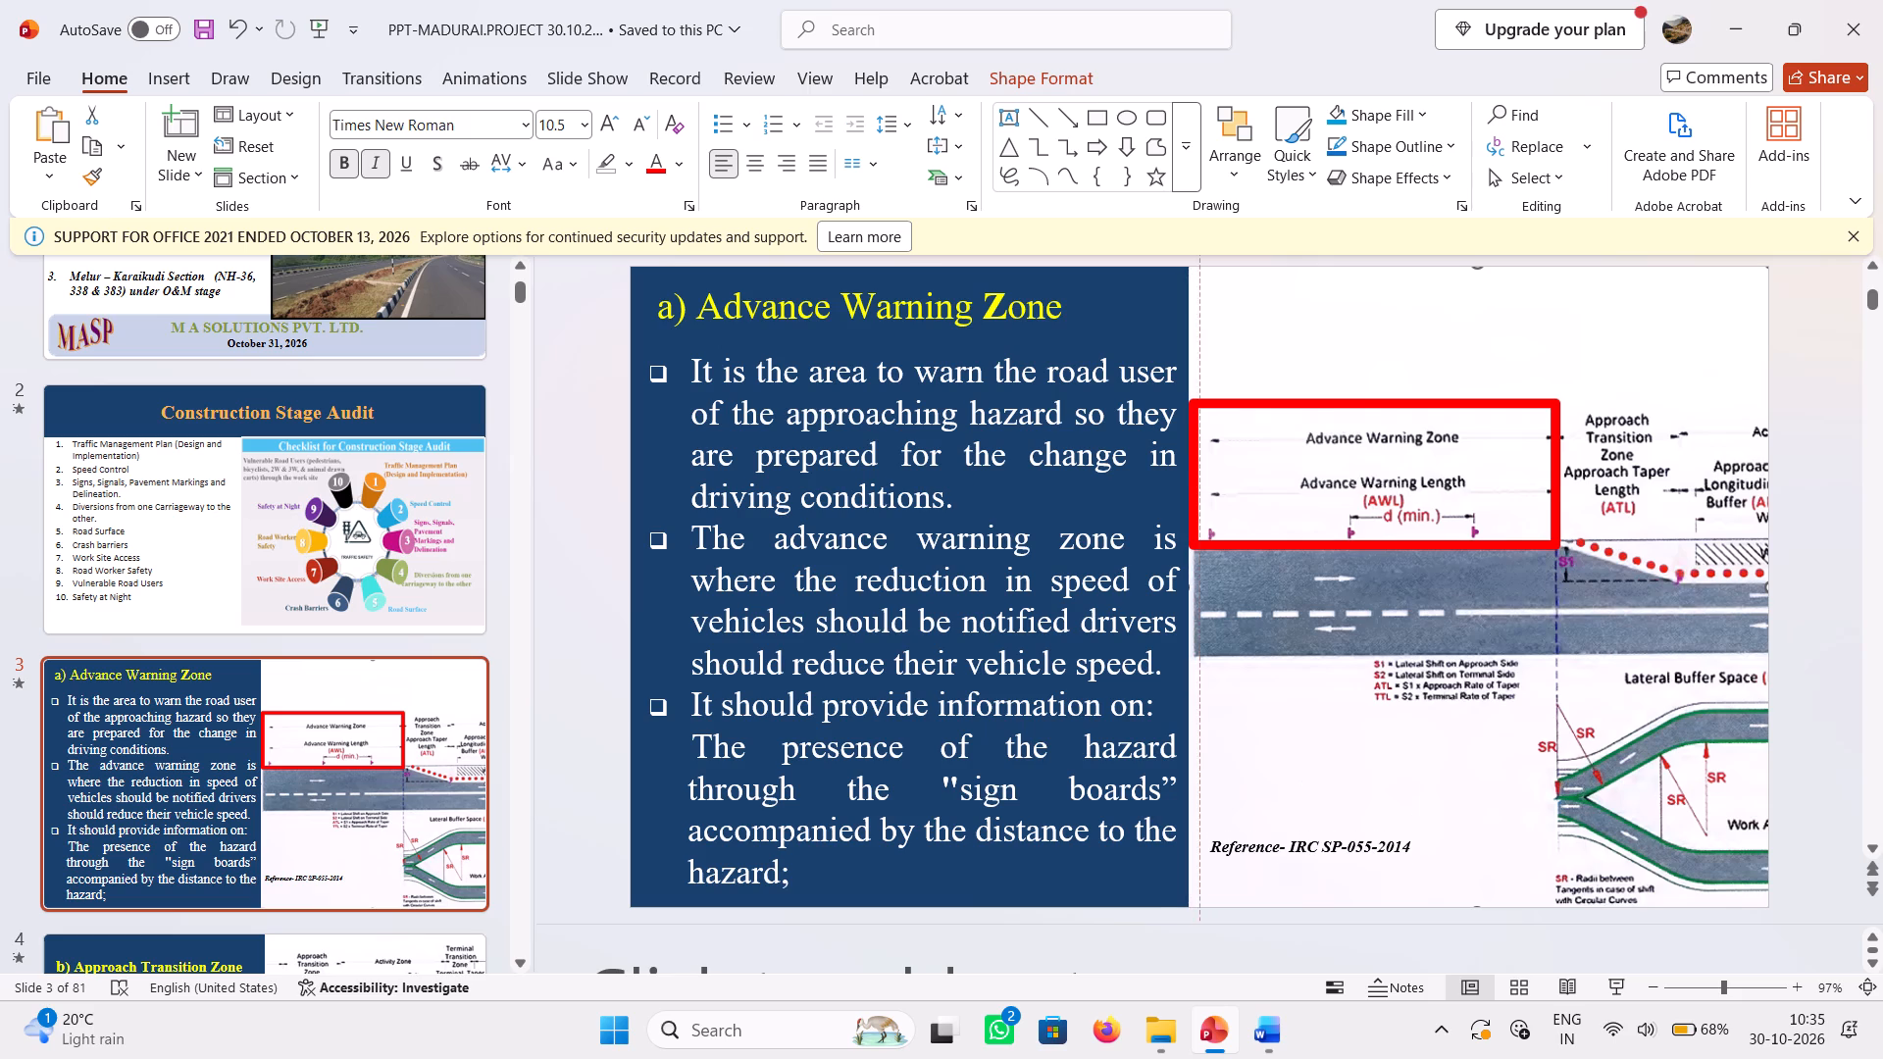
pyautogui.moveTo(1293, 833); pyautogui.dragTo(1287, 874)
pyautogui.click(1320, 769)
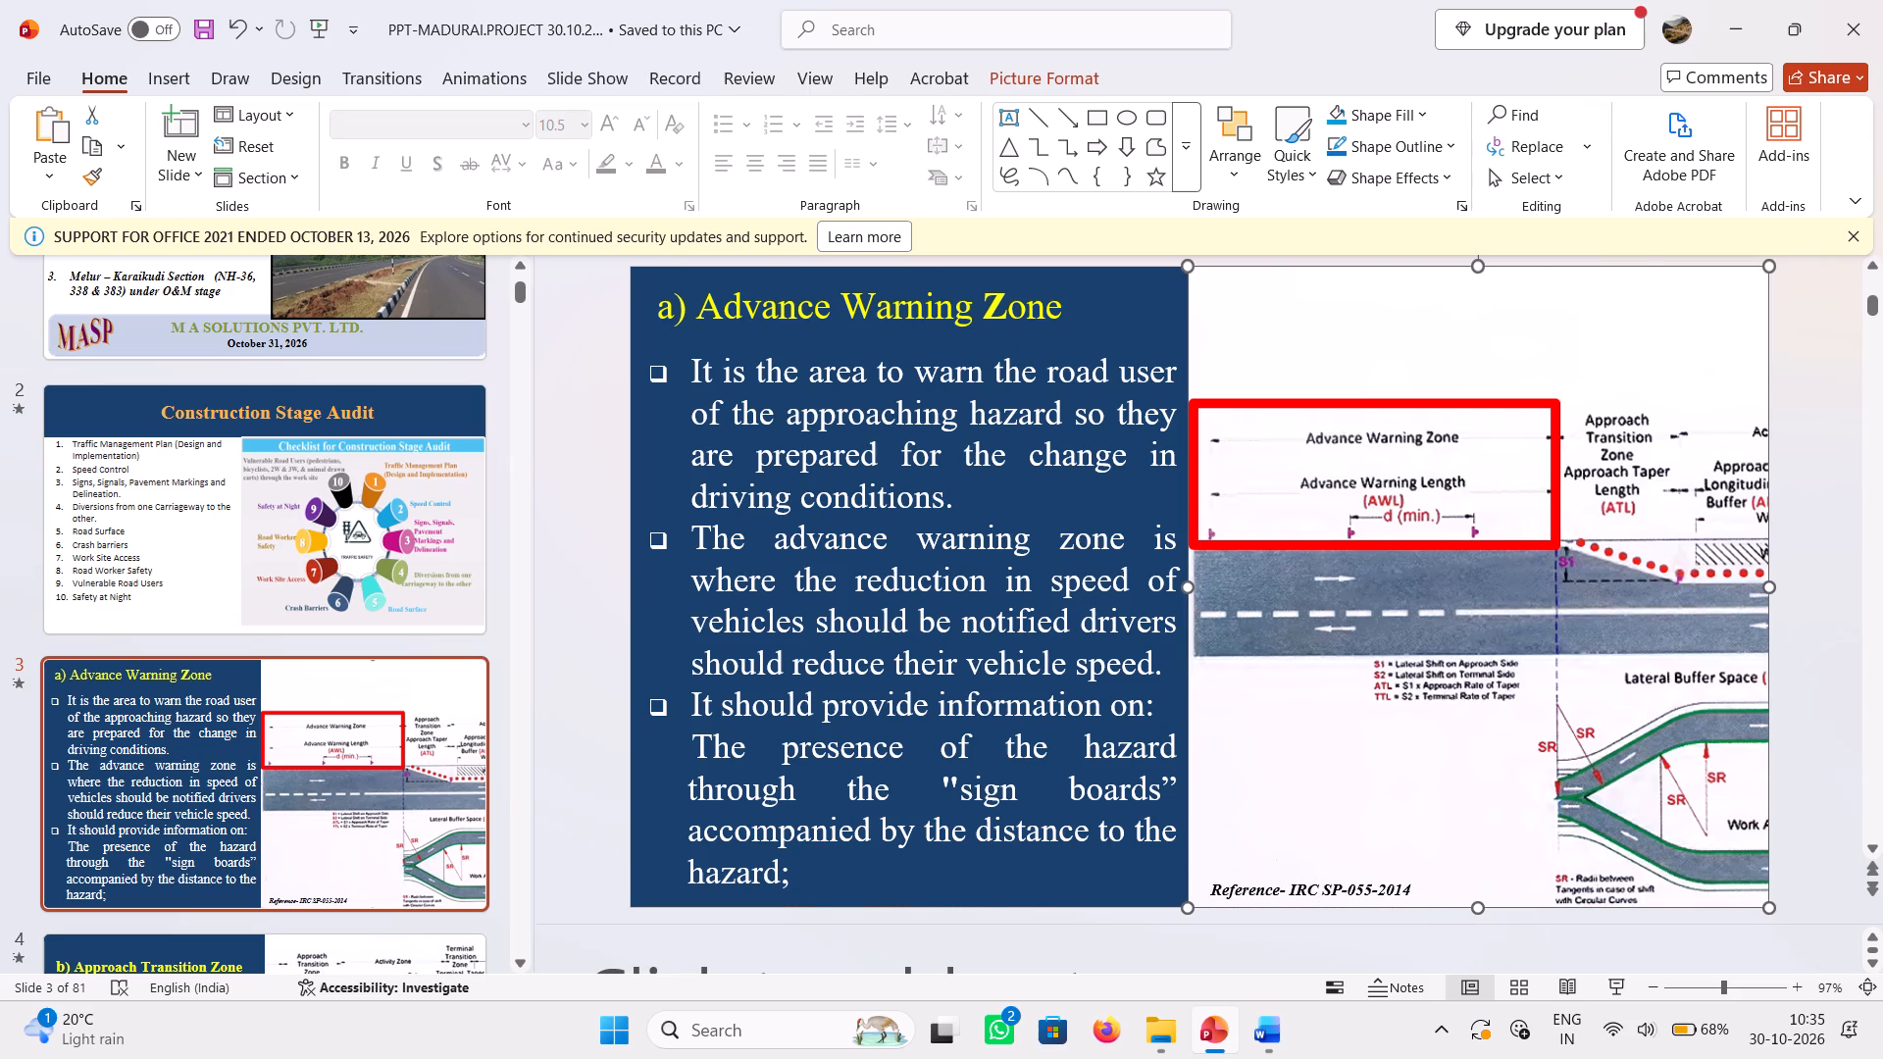
# Copy the resized IRC SP-055-2014 reference onto the Approach Transition Zone slide and place it at the diagram's bottom-right corner.
pyautogui.click(1389, 885)
pyautogui.click(1385, 872)
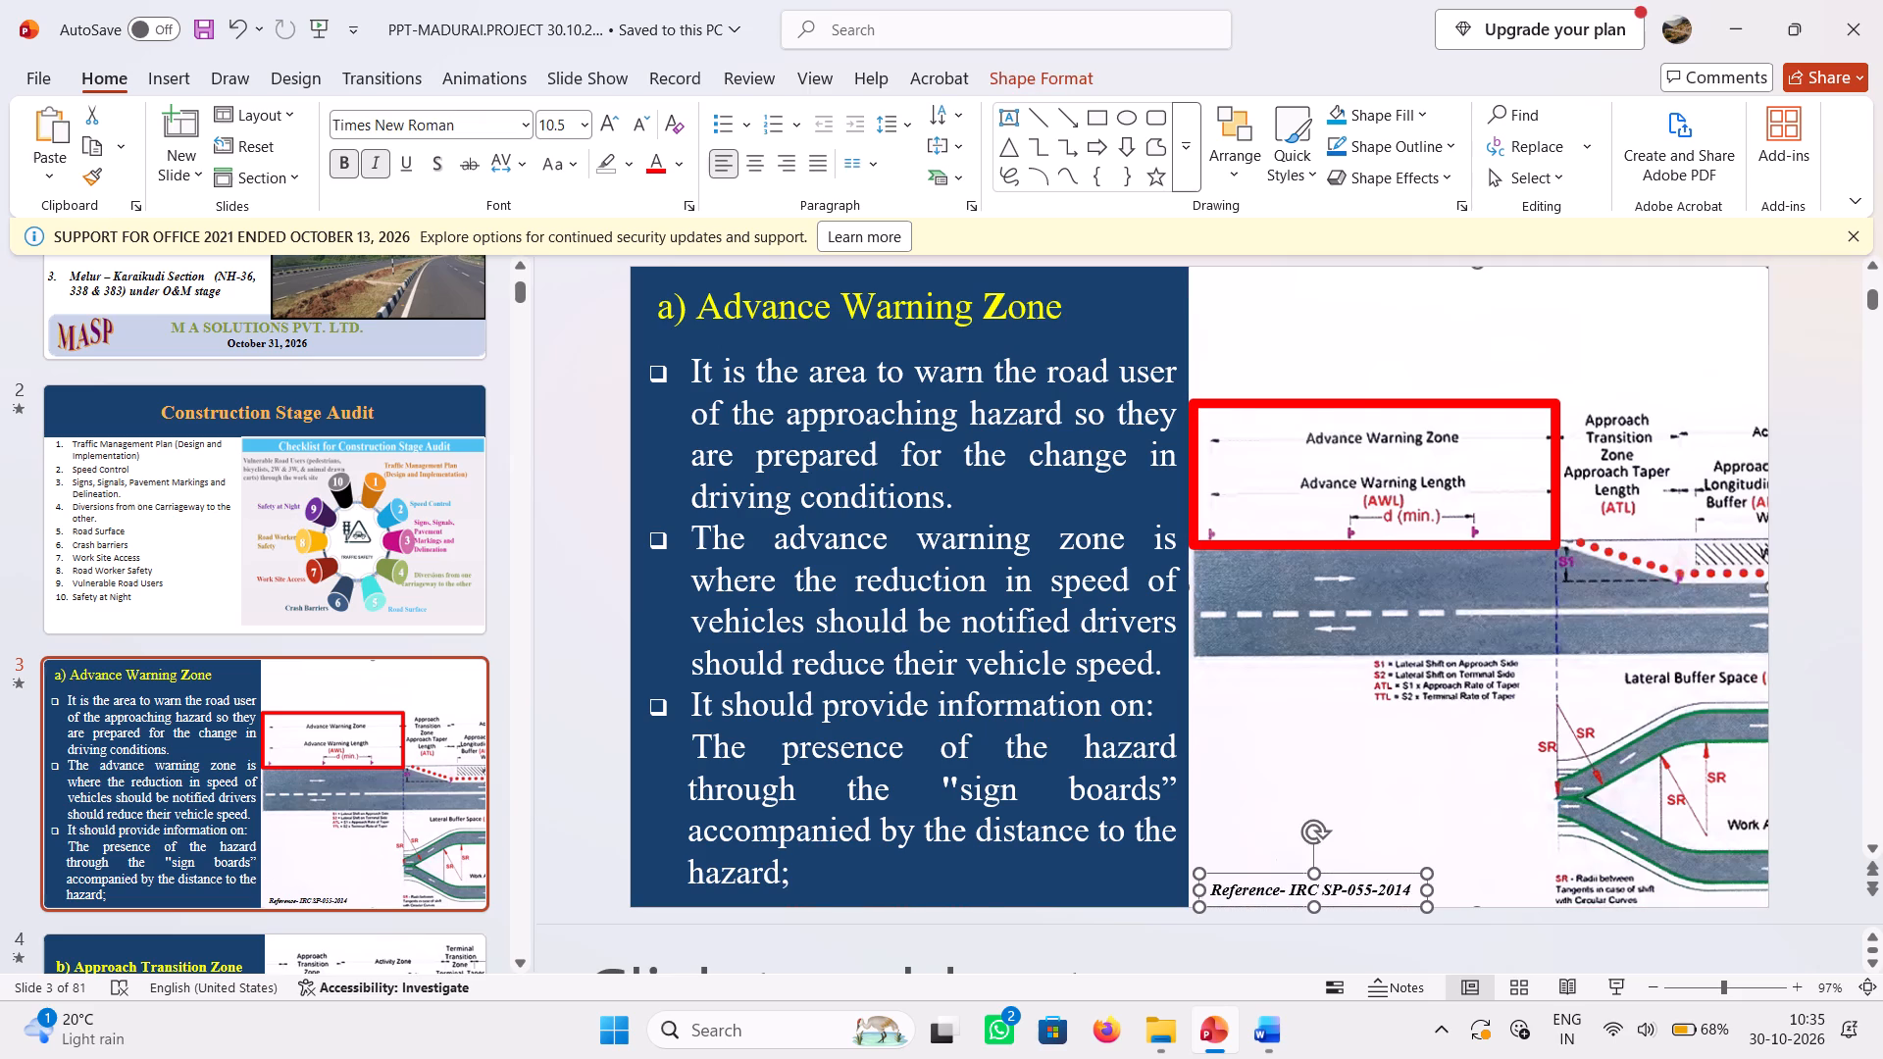
pyautogui.hotkey('ctrl', 'c')
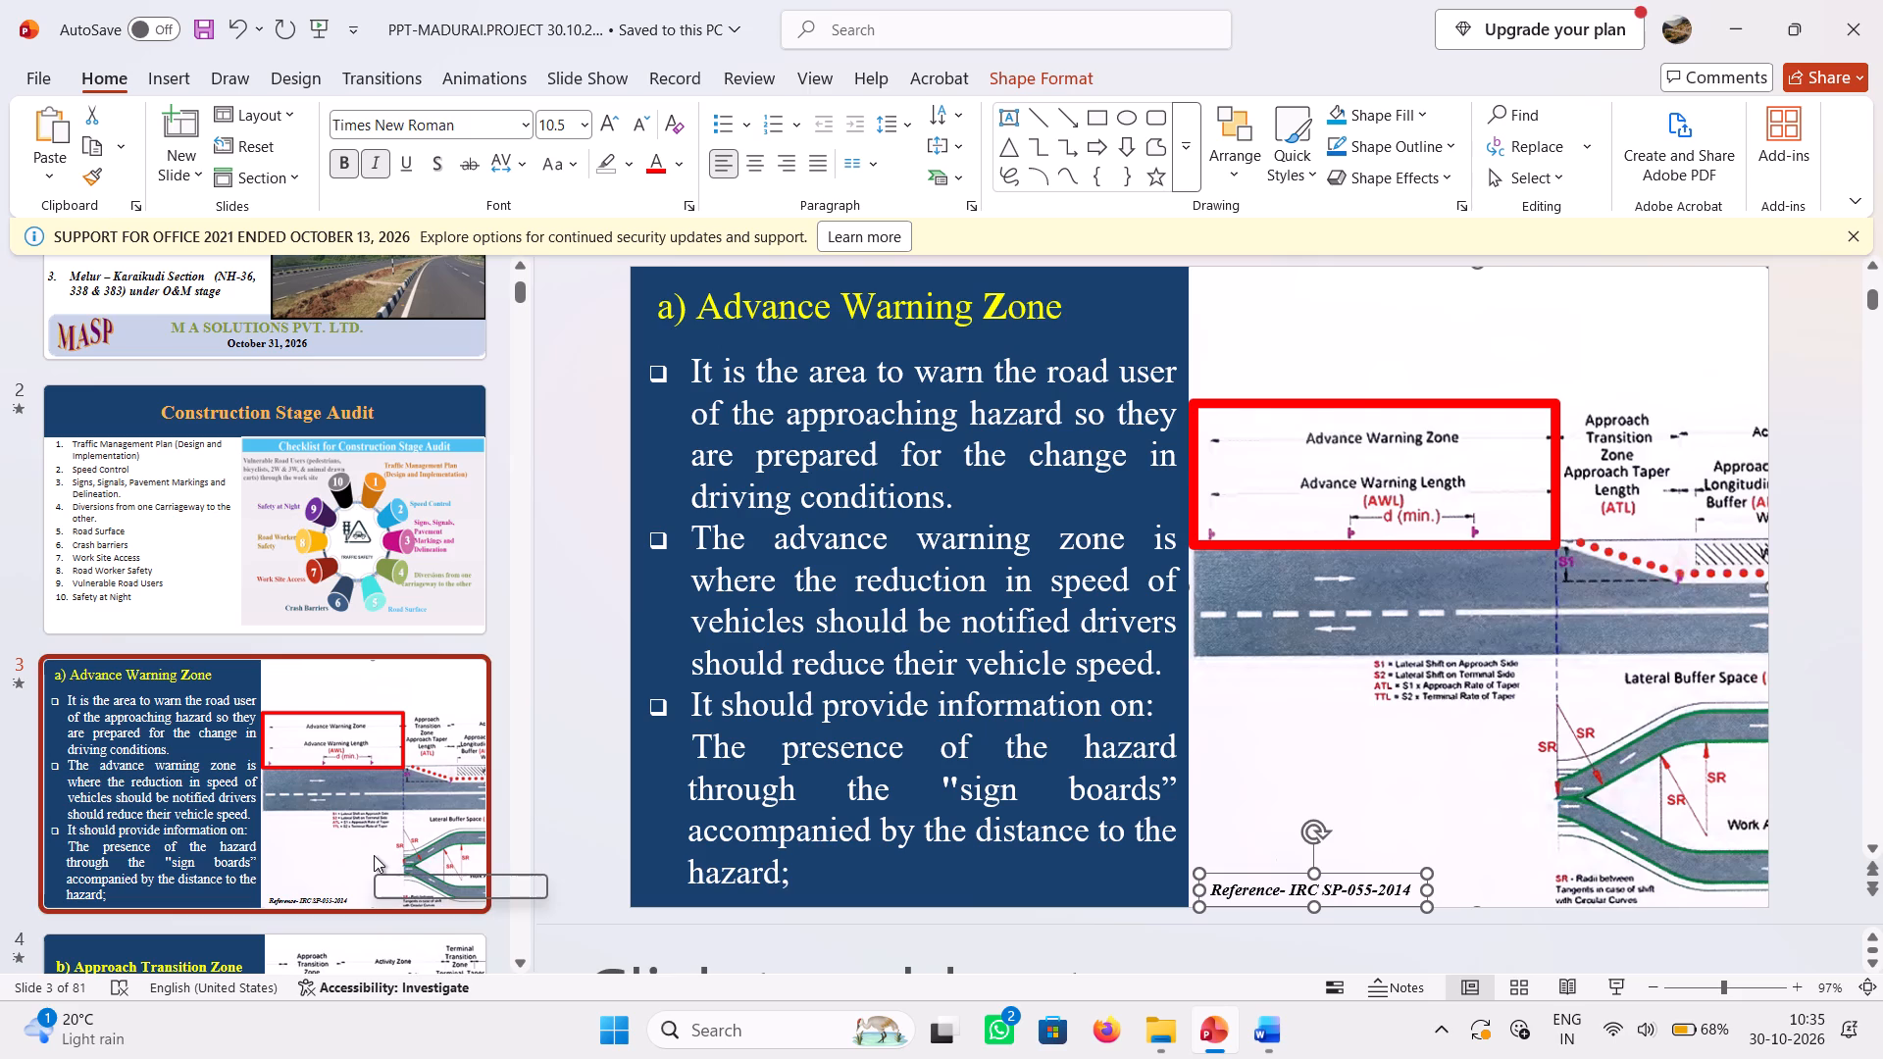
pyautogui.scroll(-1, 374, 855)
pyautogui.click(358, 693)
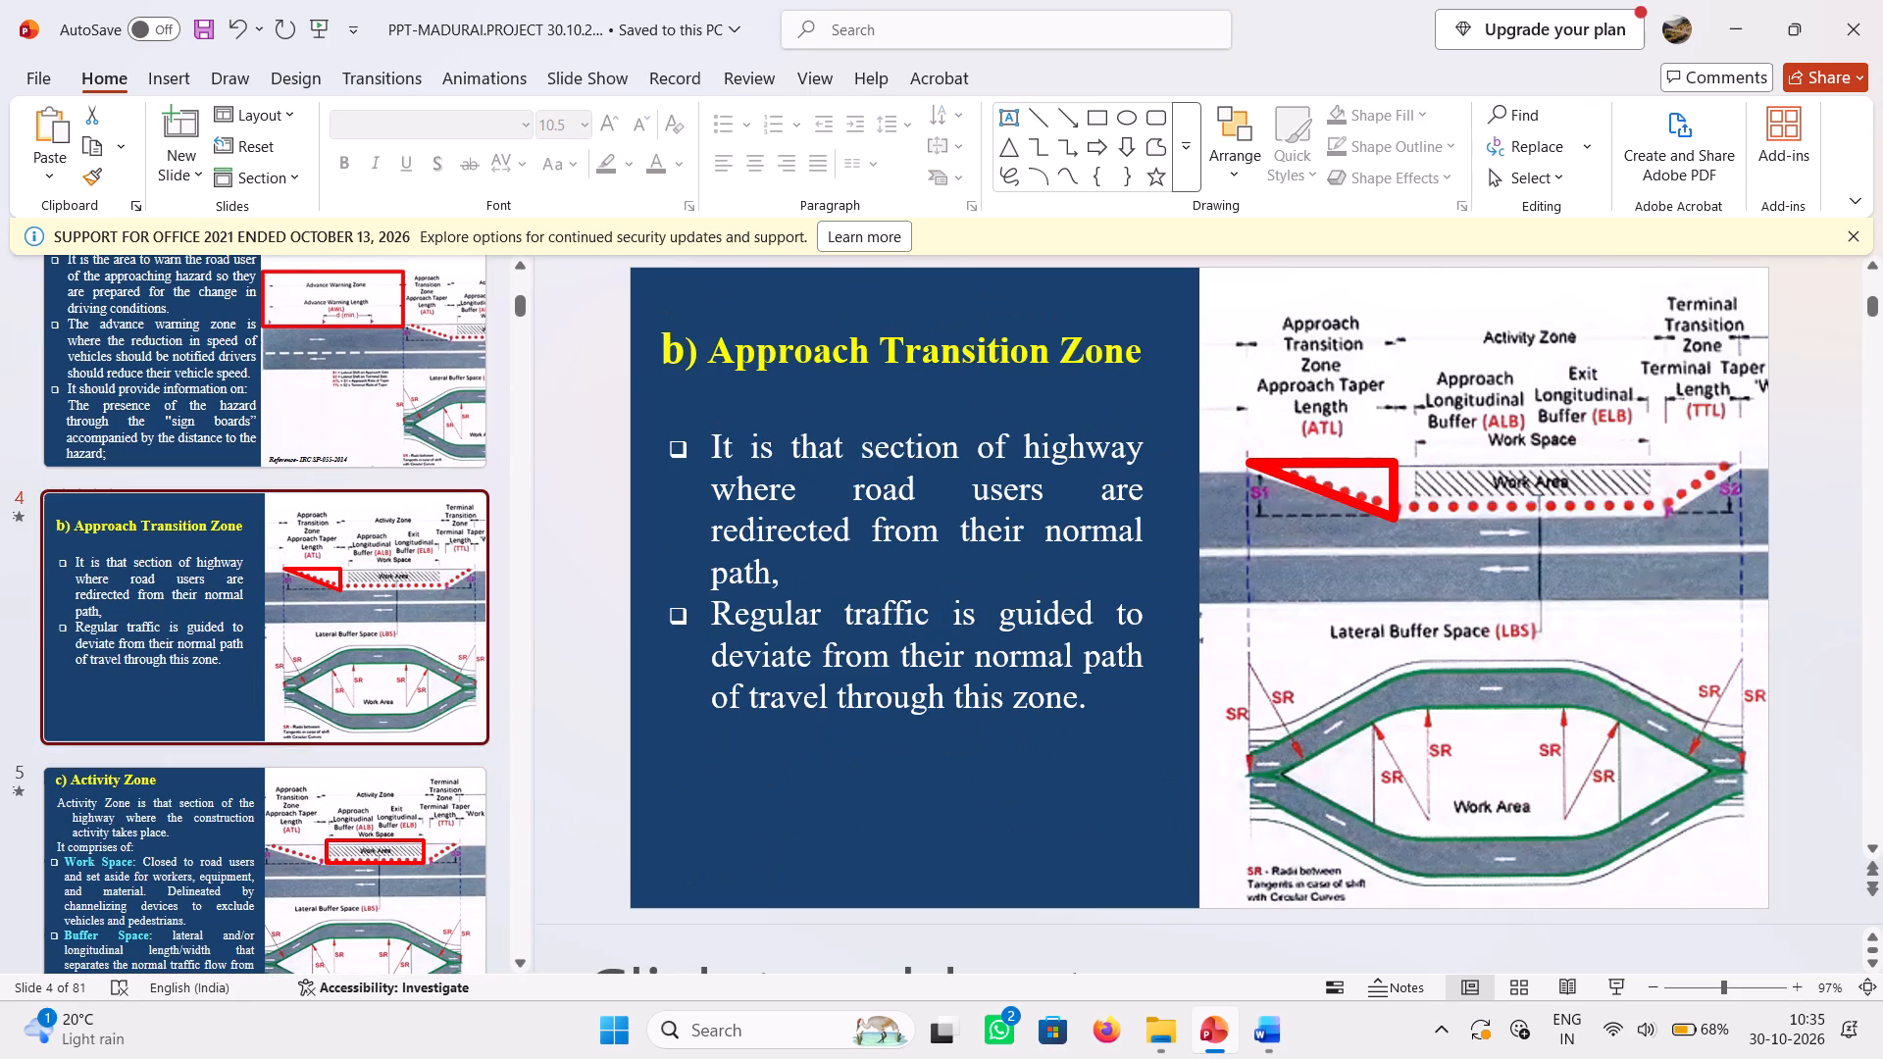
pyautogui.click(1589, 875)
pyautogui.click(906, 892)
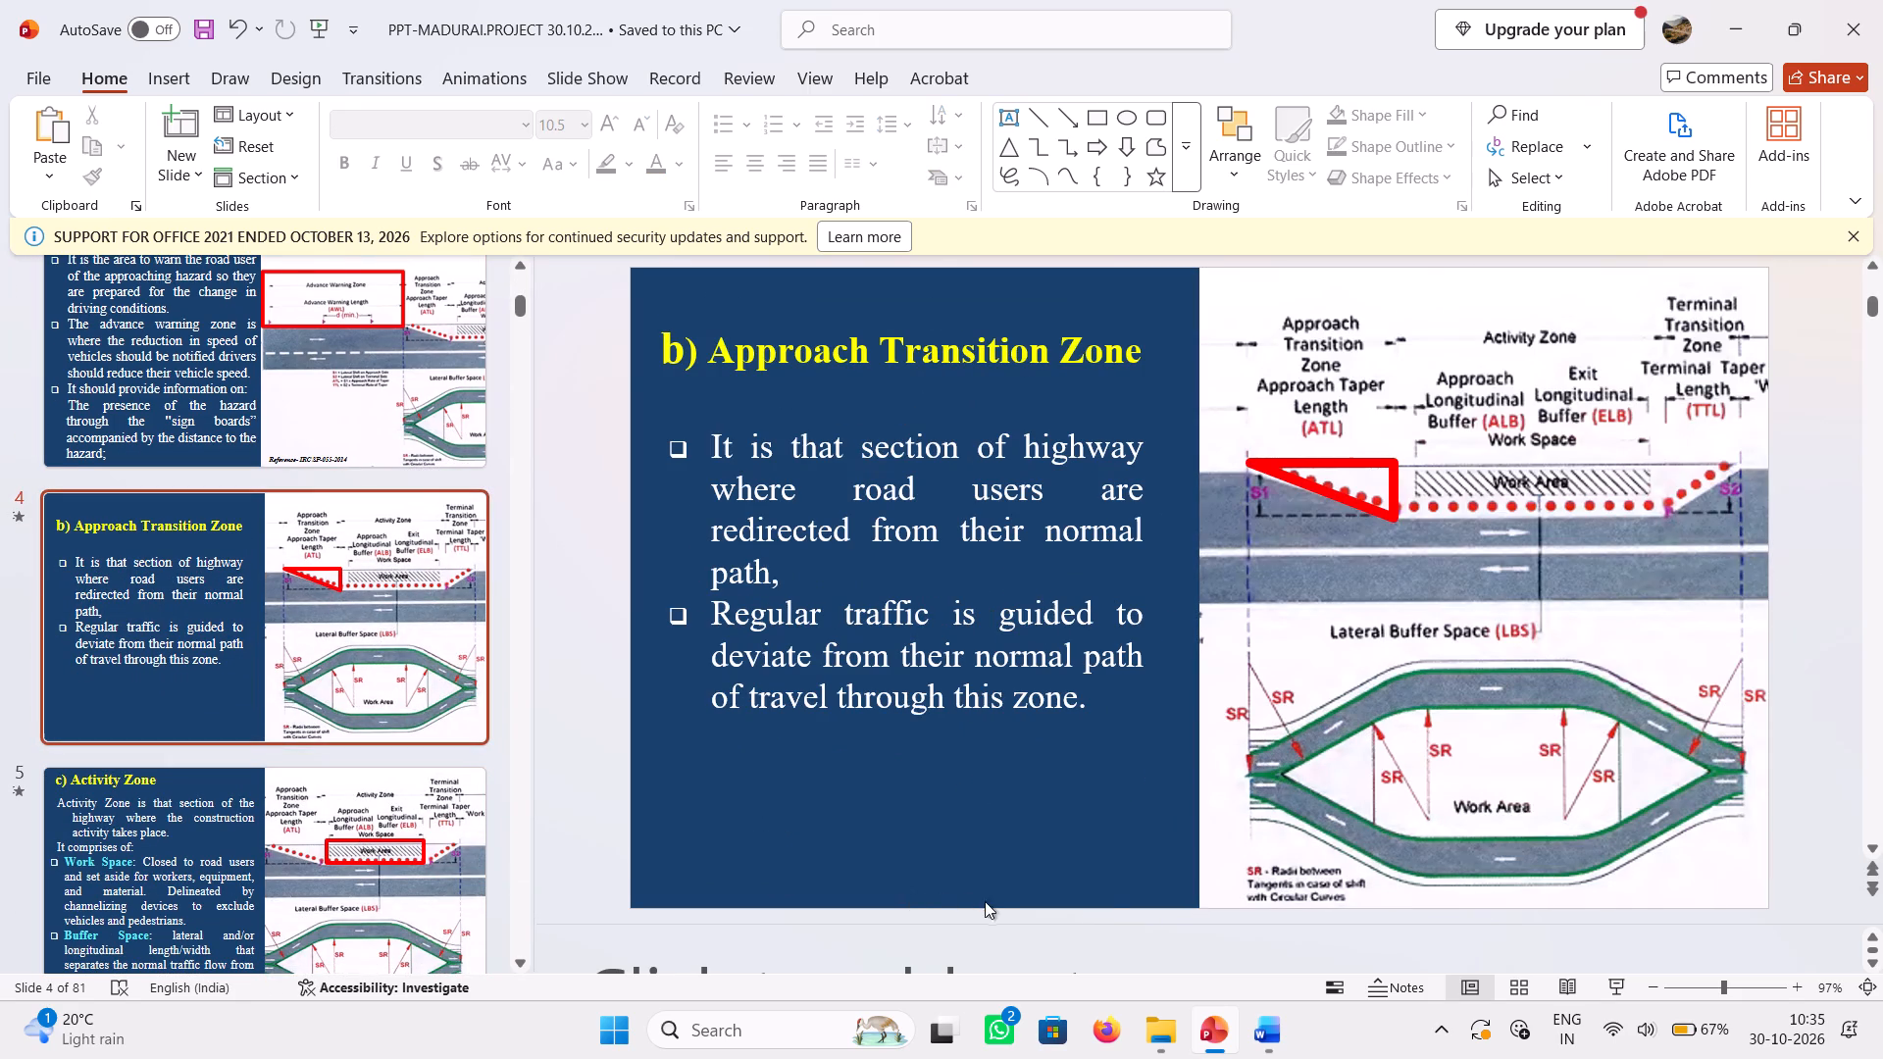
pyautogui.hotkey('ctrl', 'v')
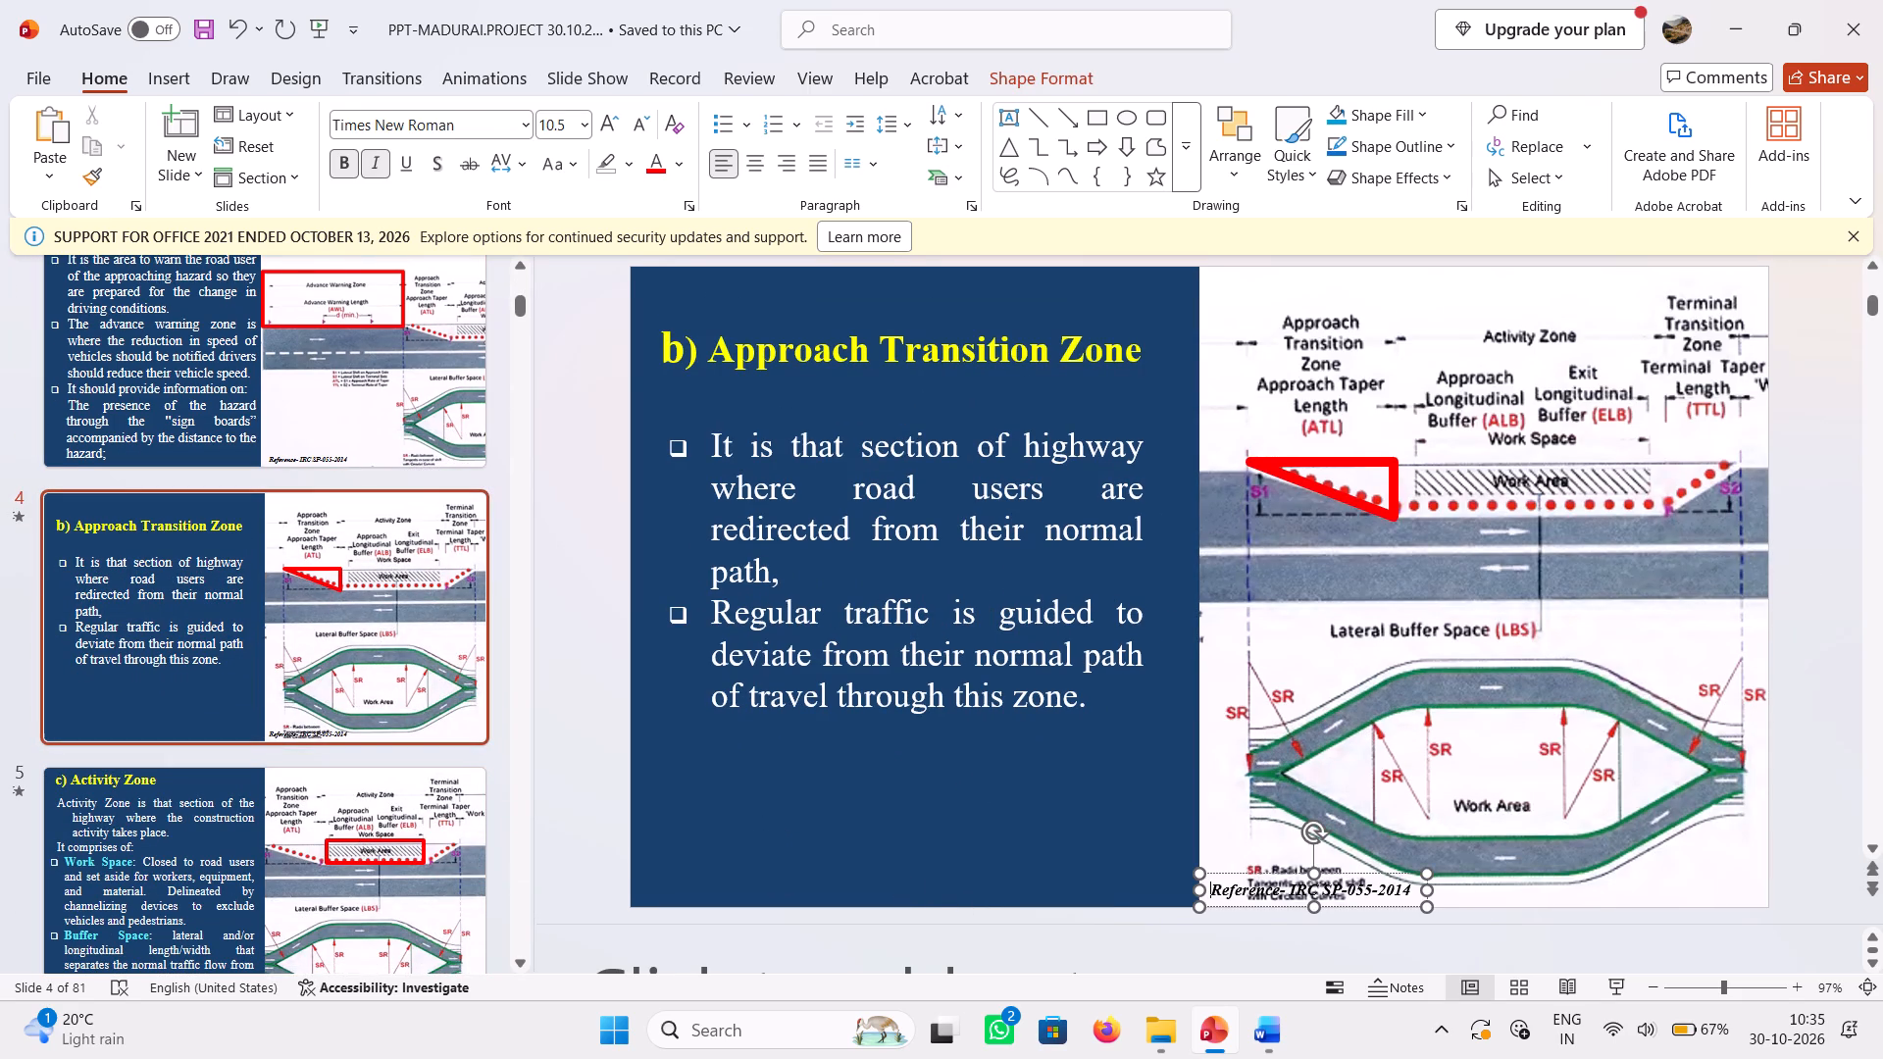
pyautogui.moveTo(1360, 907); pyautogui.dragTo(1730, 904)
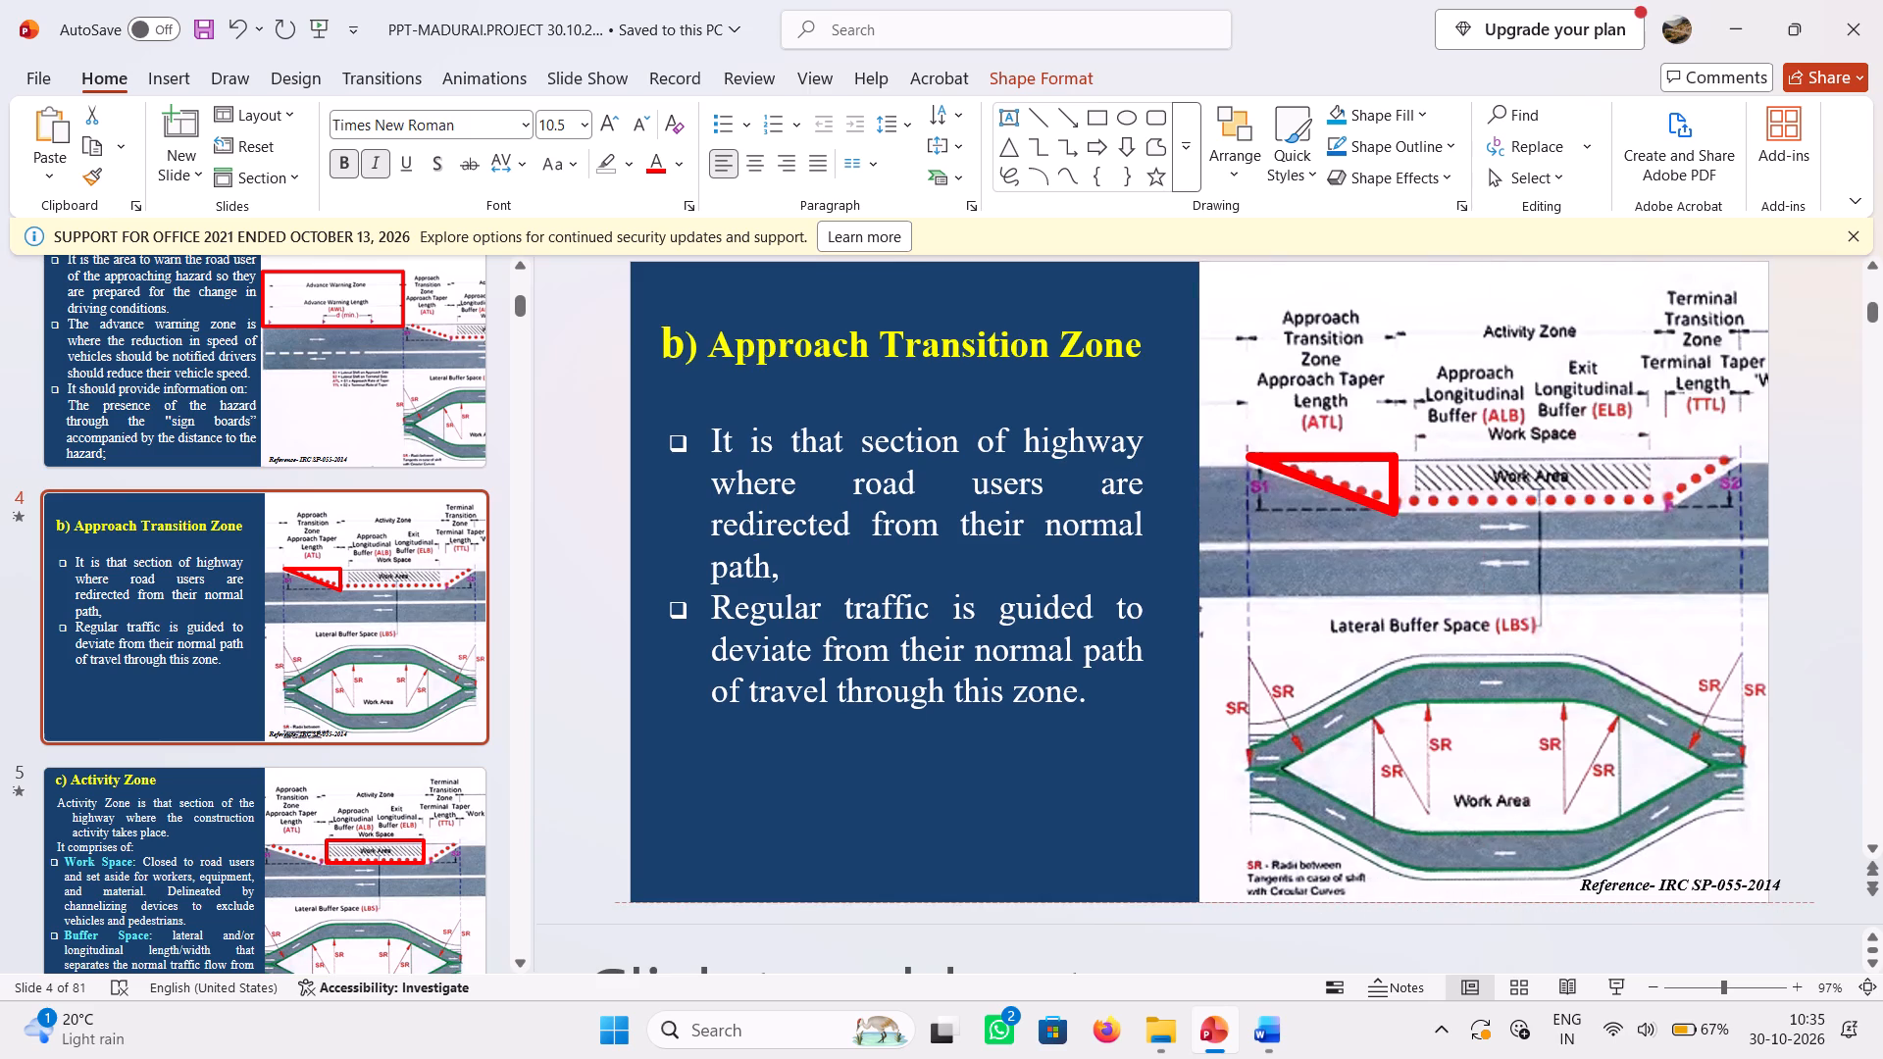
pyautogui.moveTo(1730, 904); pyautogui.dragTo(1705, 910)
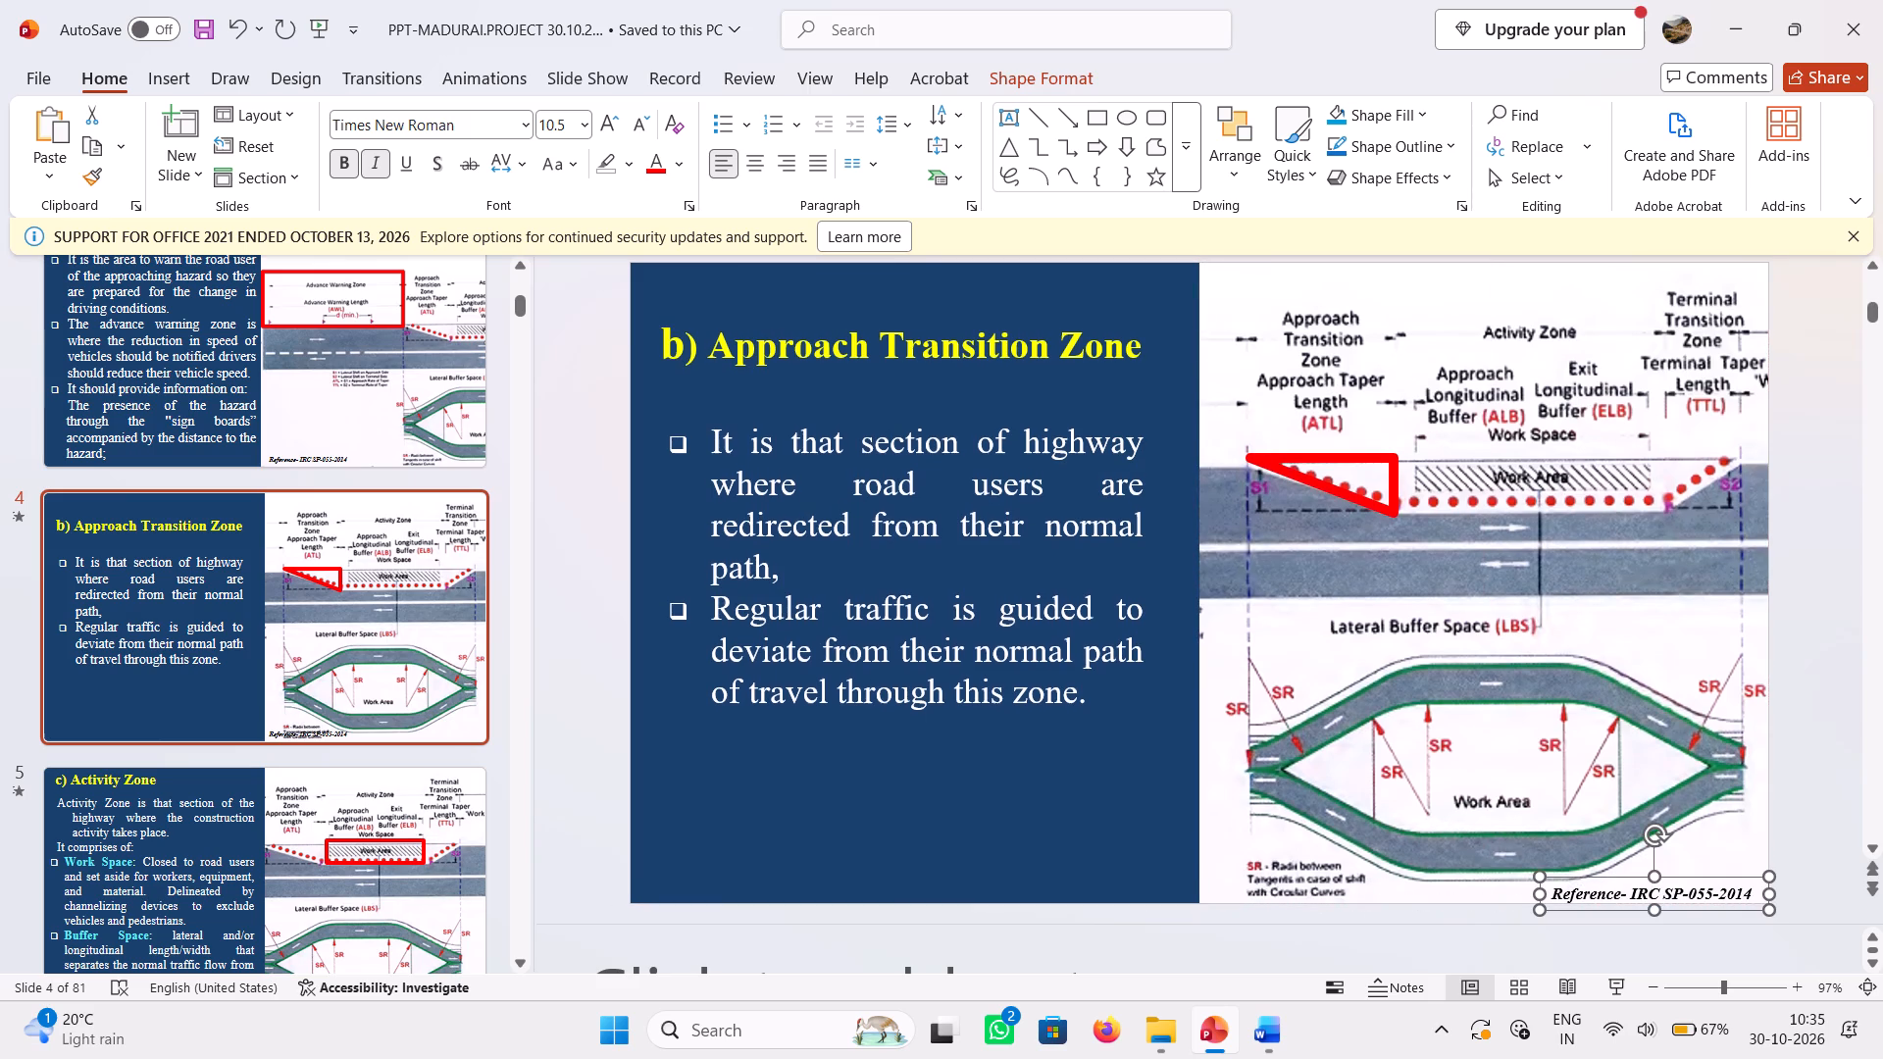
pyautogui.click(1700, 894)
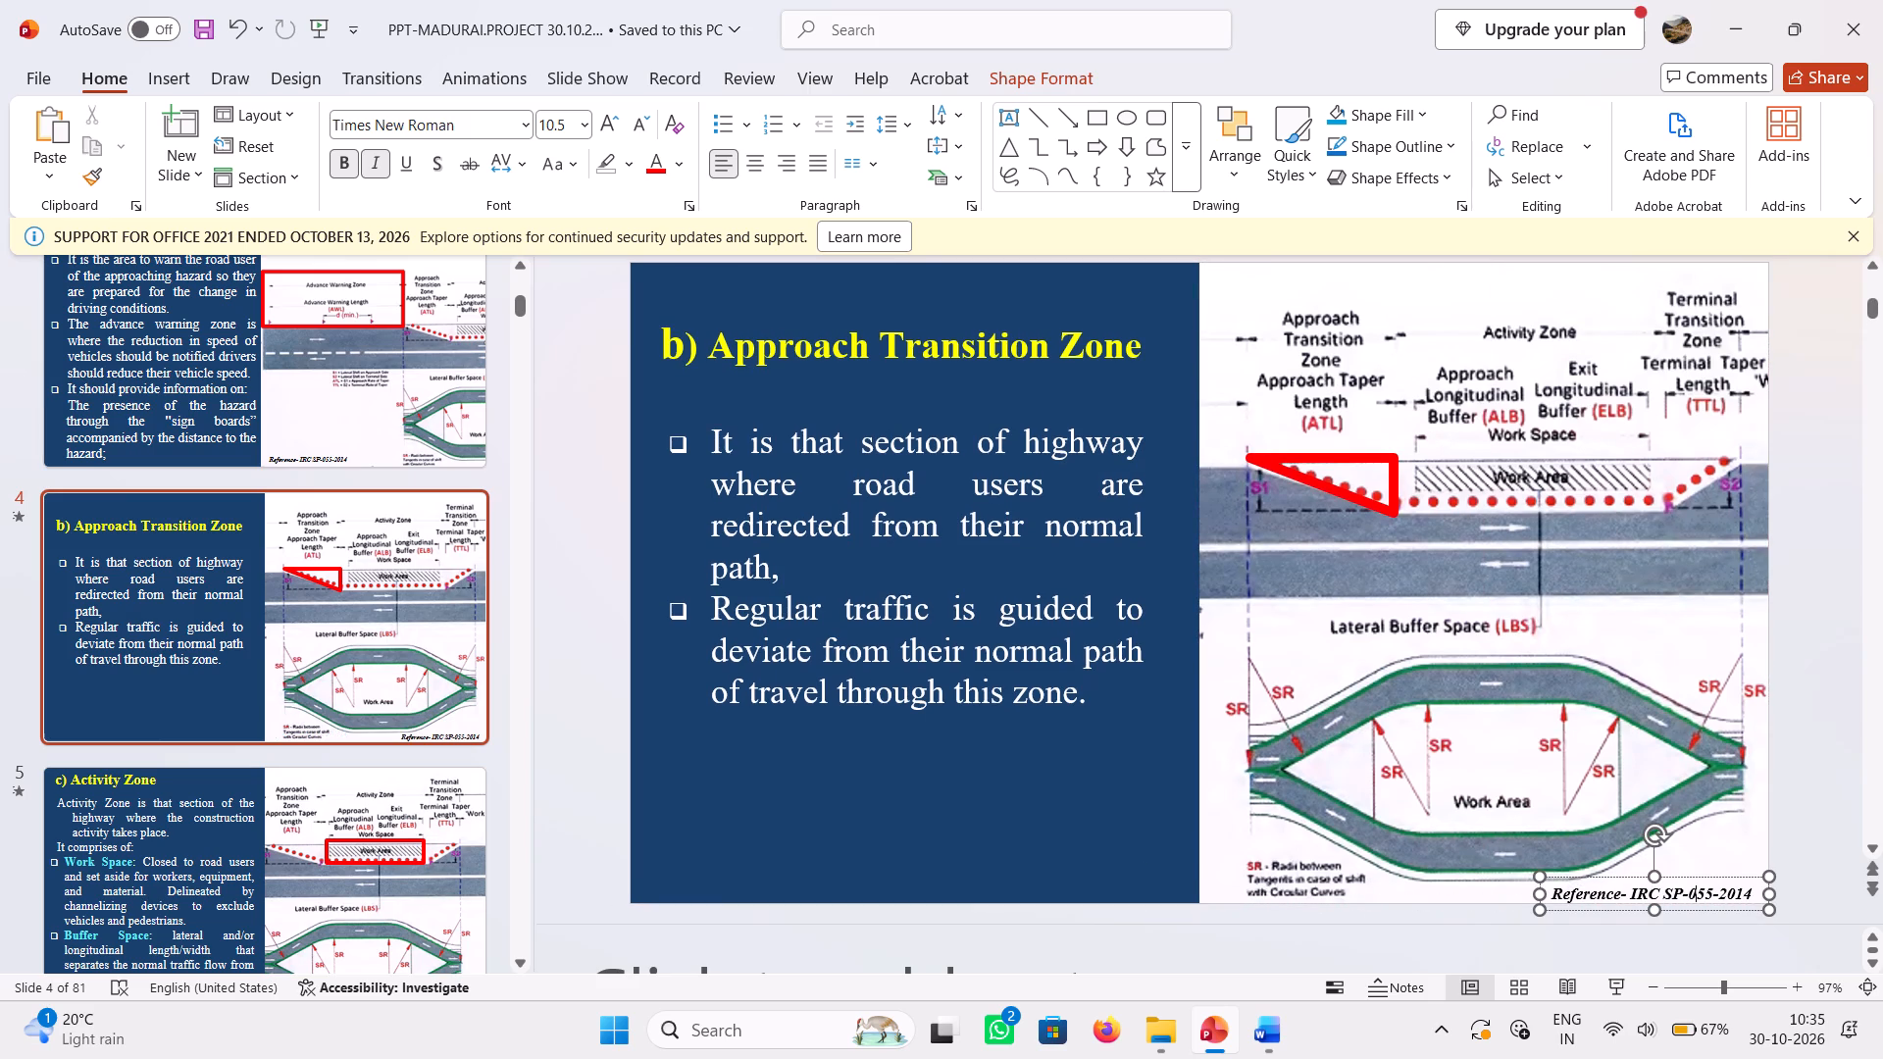
# Correct the reference to read IRC SP-55-2014 on the Approach Transition Zone and Advance Warning Zone slides.
pyautogui.press('BackSpace')
pyautogui.scroll(2, 1588, 898)
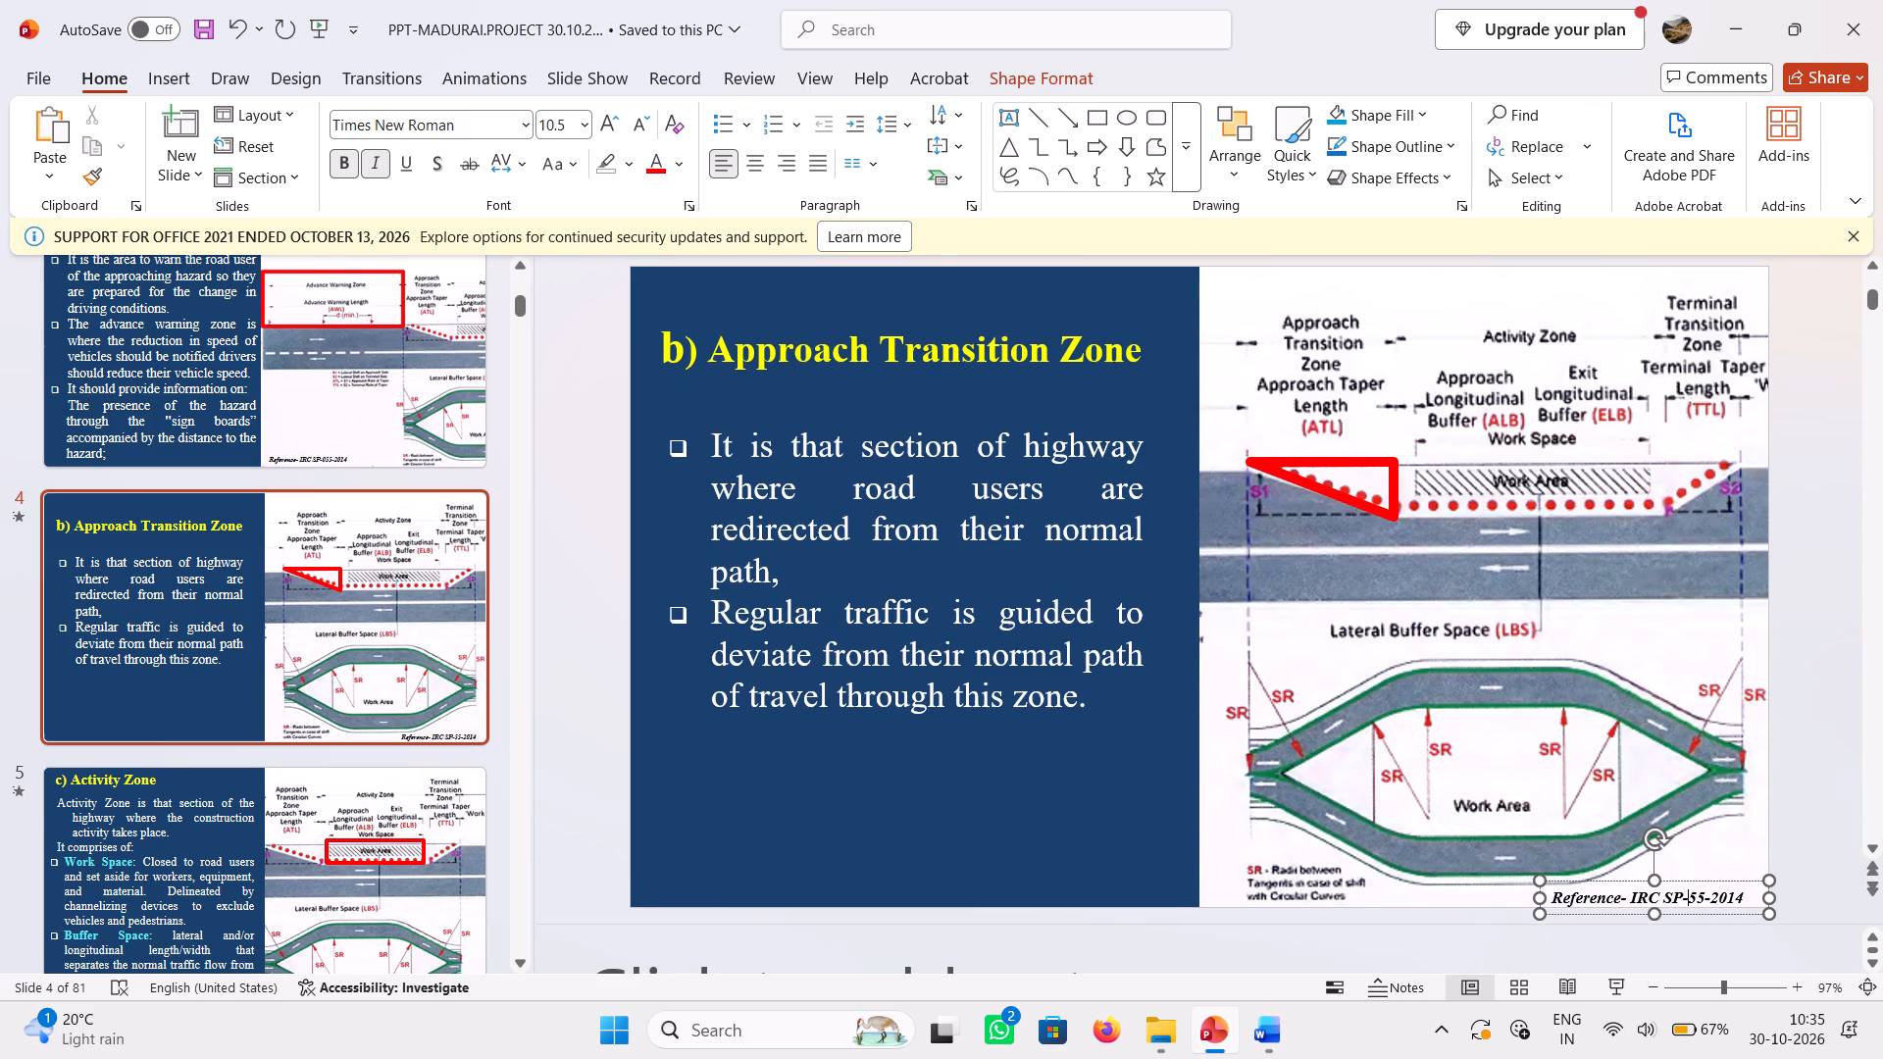
pyautogui.click(1355, 884)
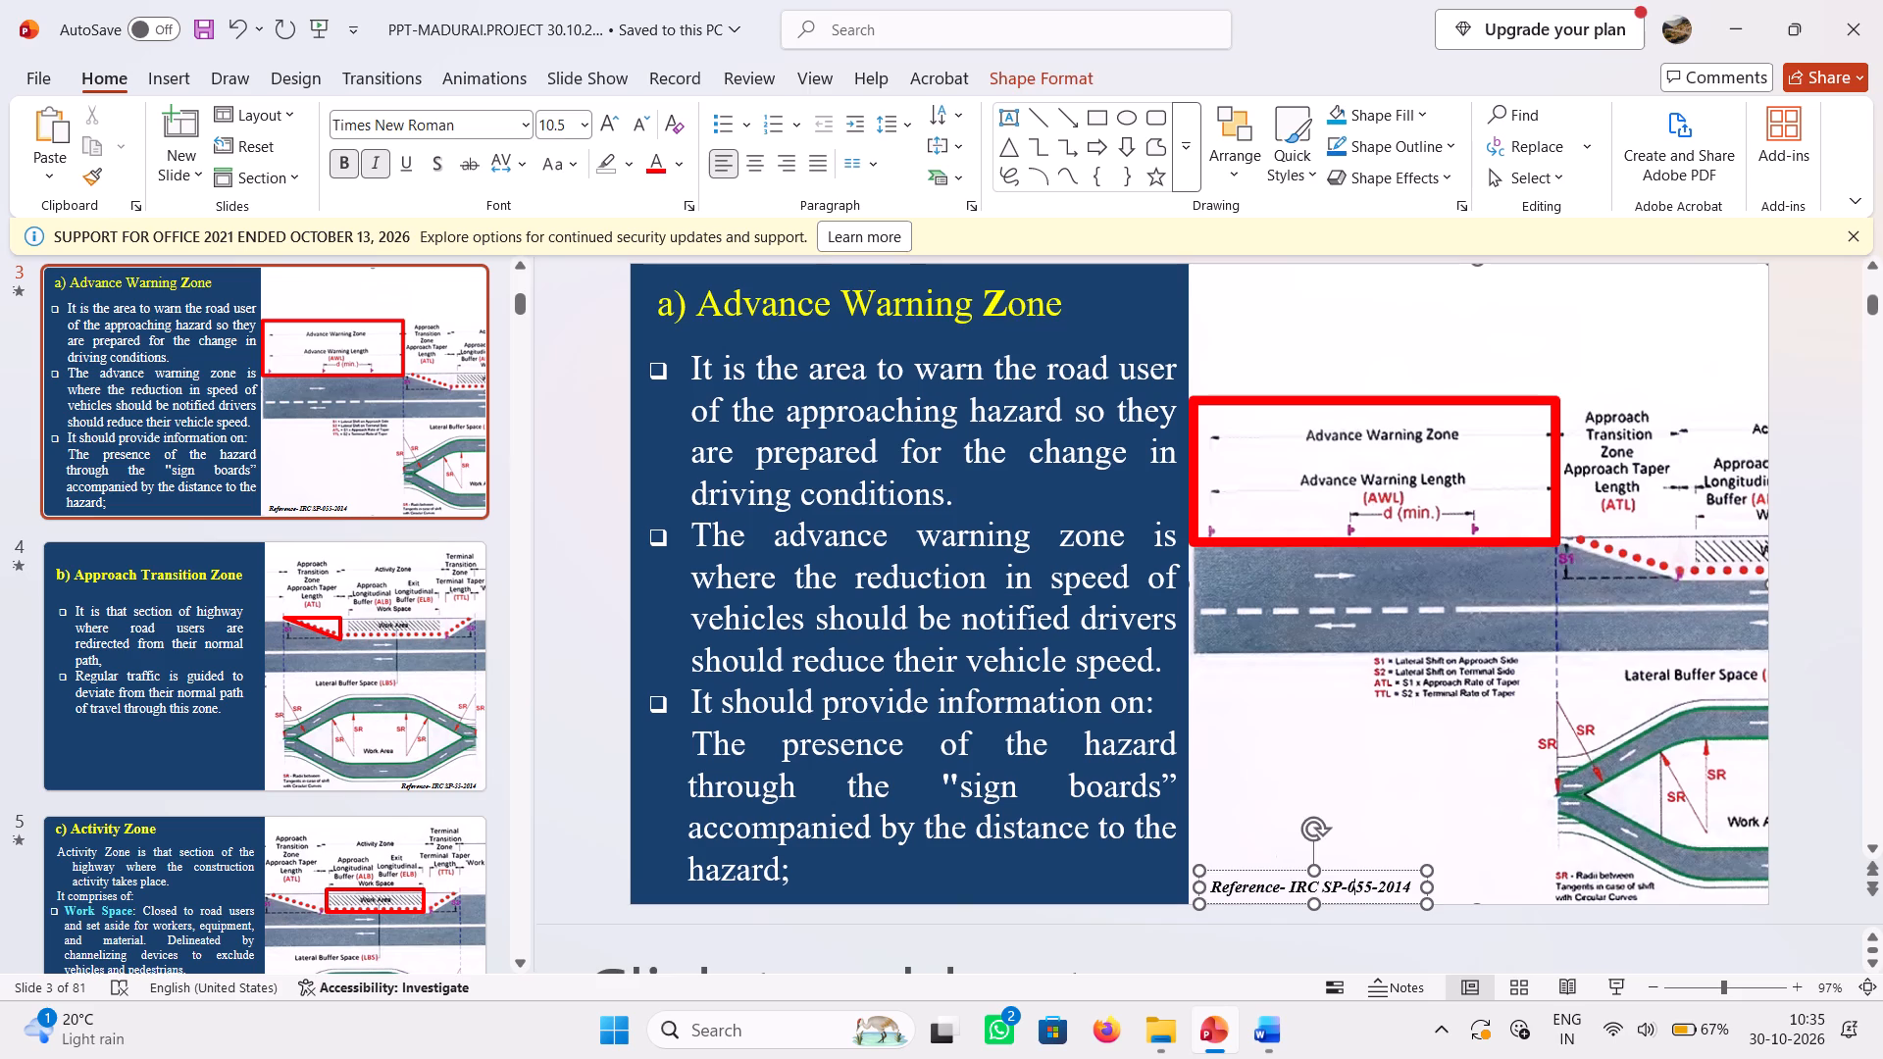
pyautogui.press('BackSpace')
# Paste the reference onto the Terminal Transition Zone slide, place it at the bottom-right corner and correct it to IRC SP-55-2014.
pyautogui.click(340, 689)
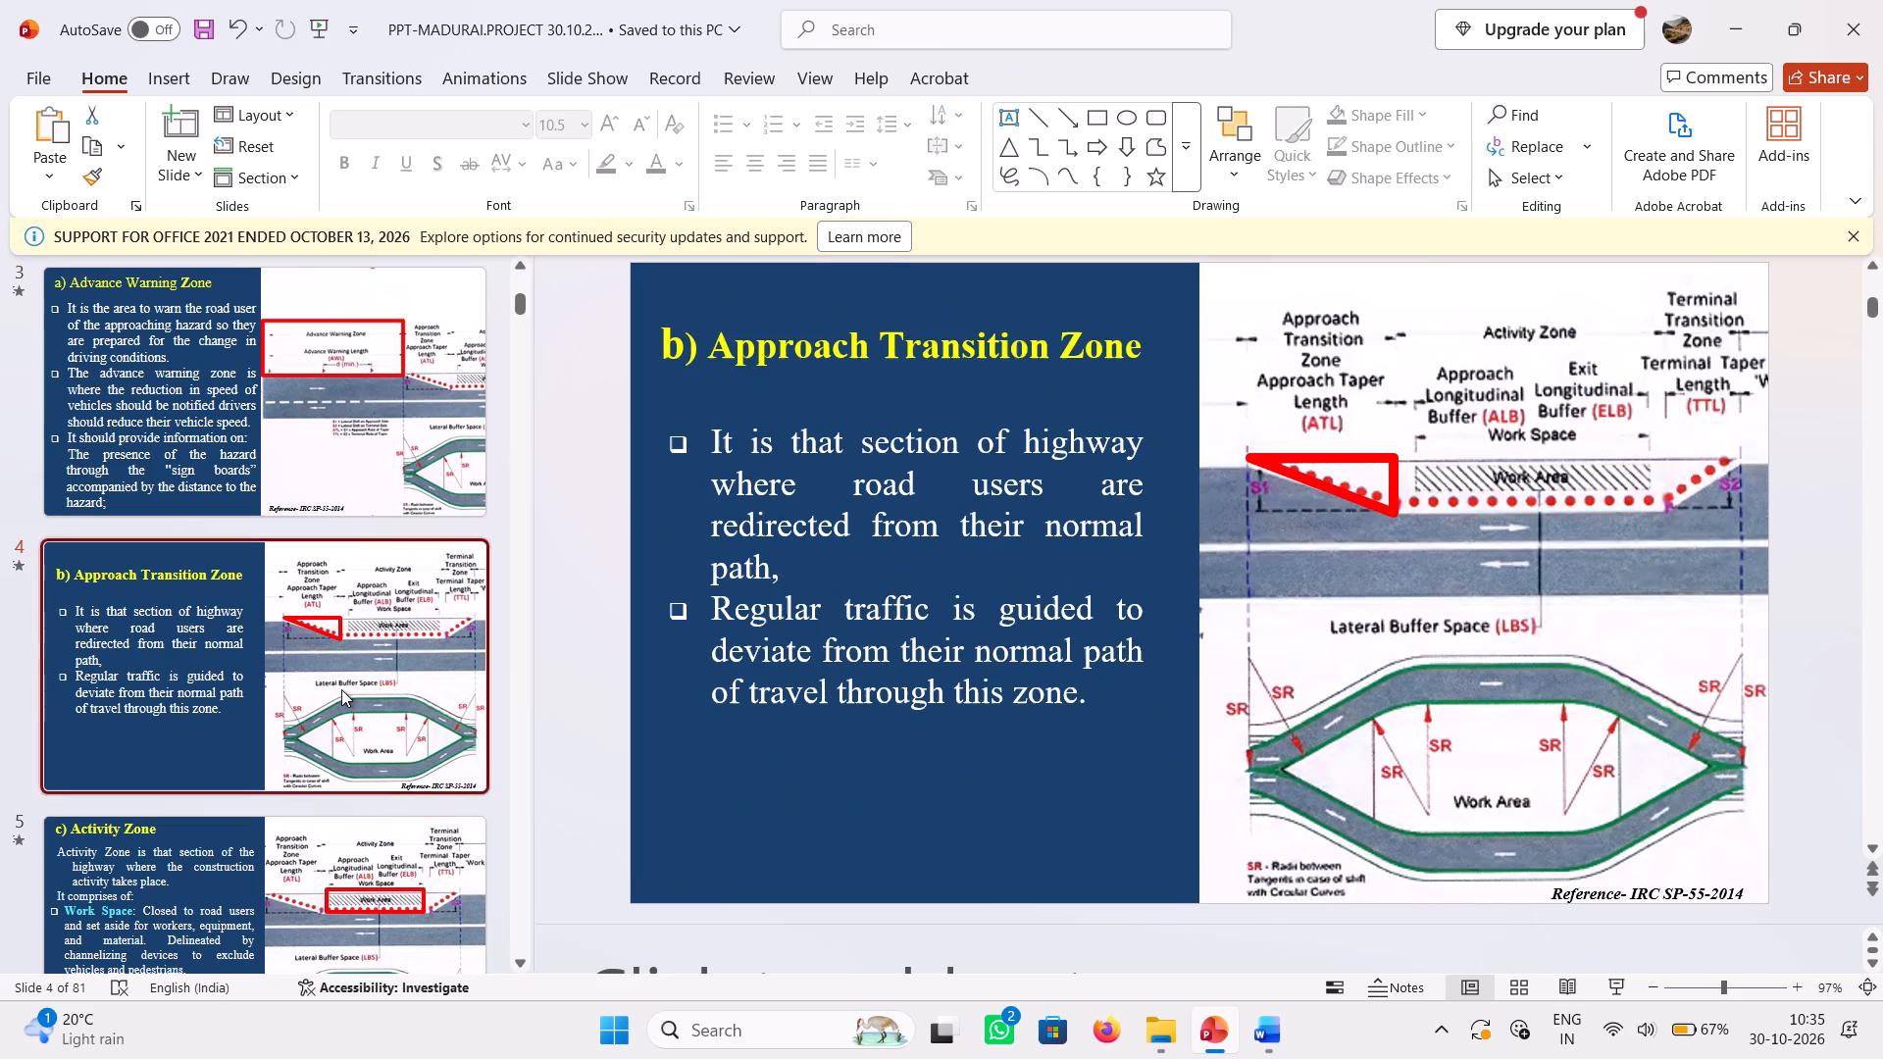
pyautogui.scroll(-1, 347, 709)
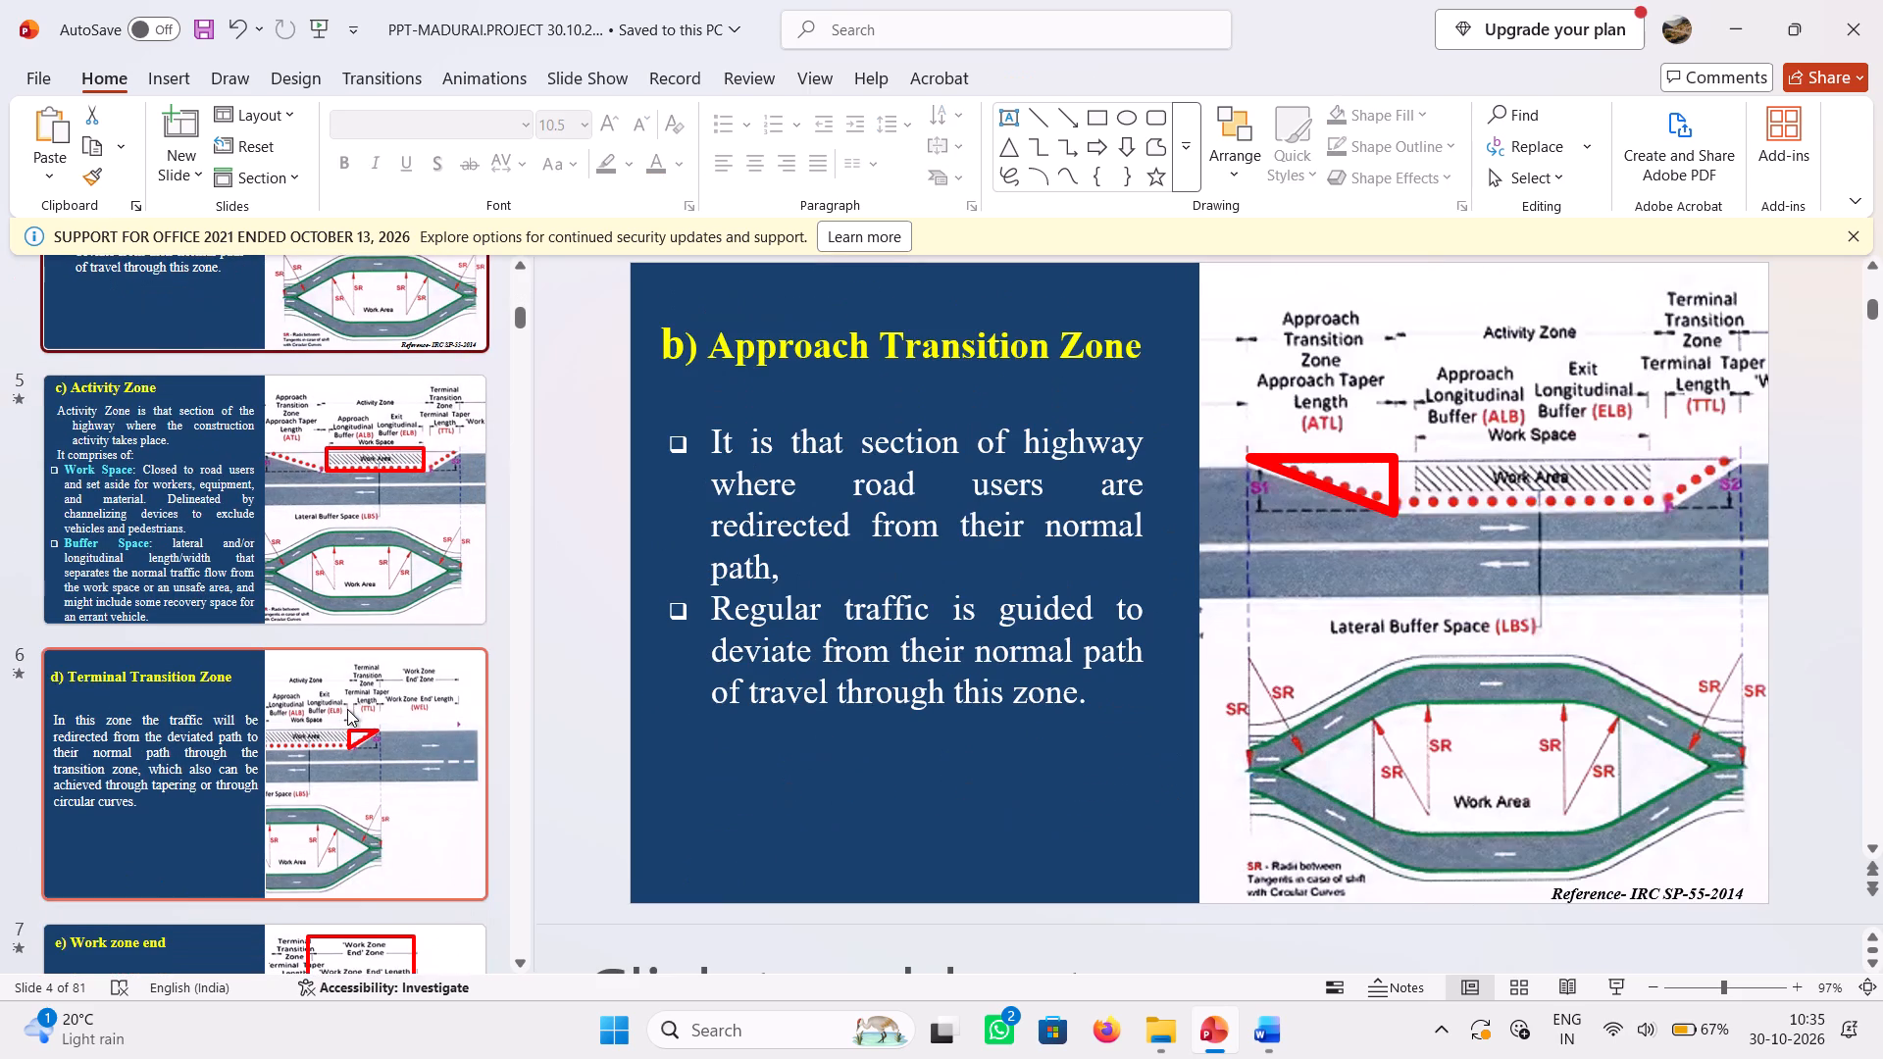
pyautogui.click(367, 726)
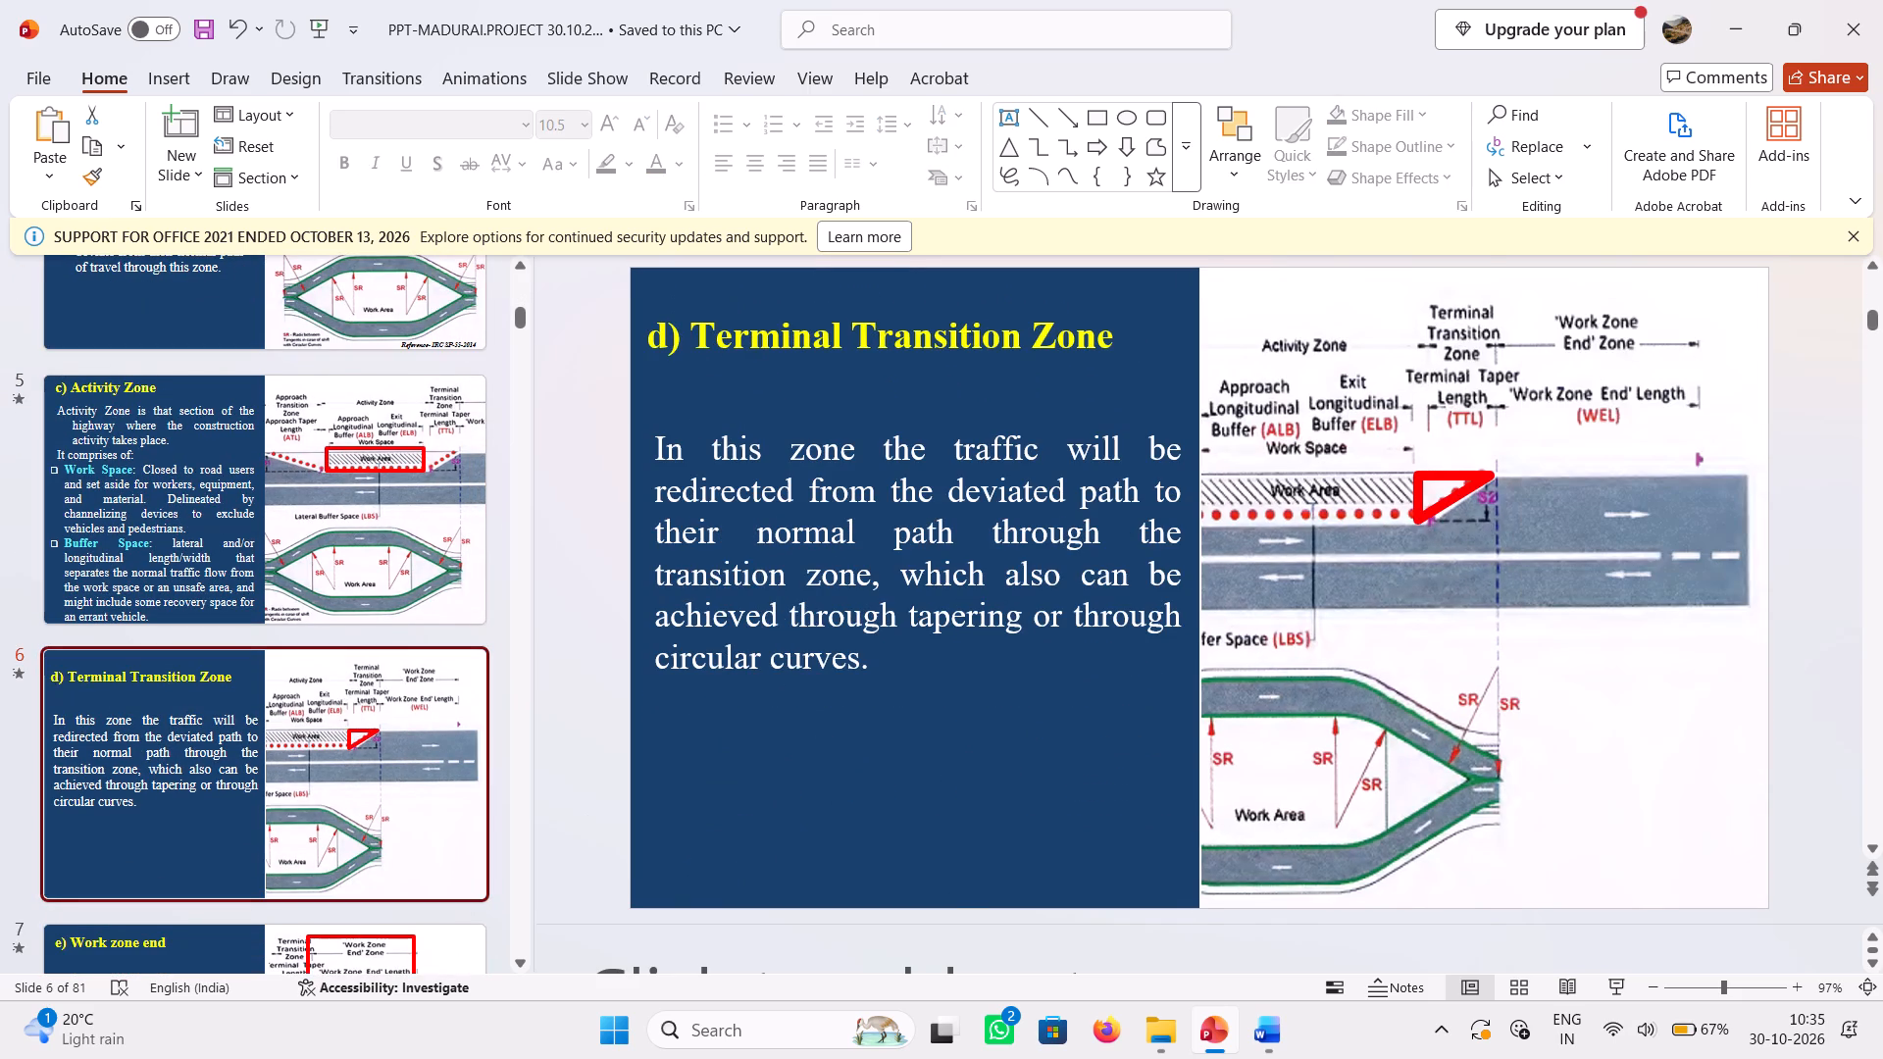
pyautogui.click(1716, 884)
pyautogui.hotkey('ctrl', 'v')
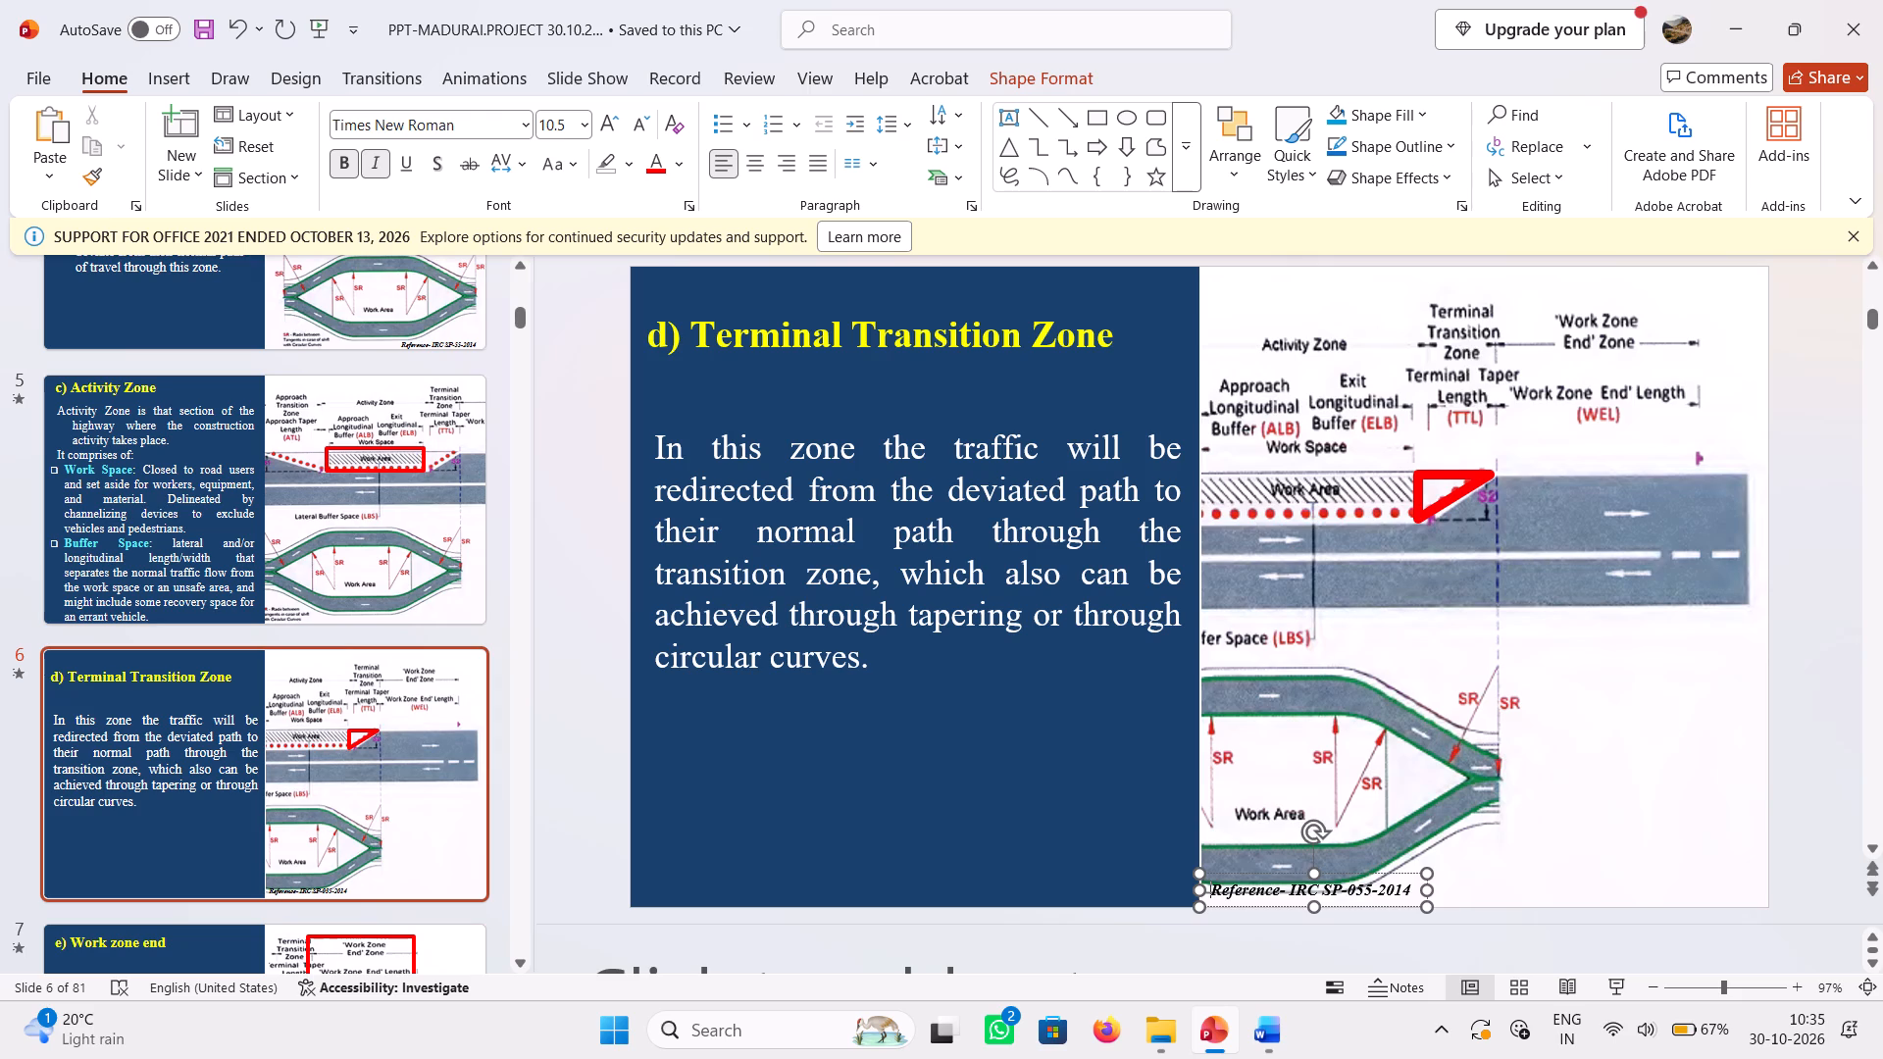
pyautogui.moveTo(1275, 904); pyautogui.dragTo(1611, 905)
pyautogui.click(1694, 888)
pyautogui.press('BackSpace')
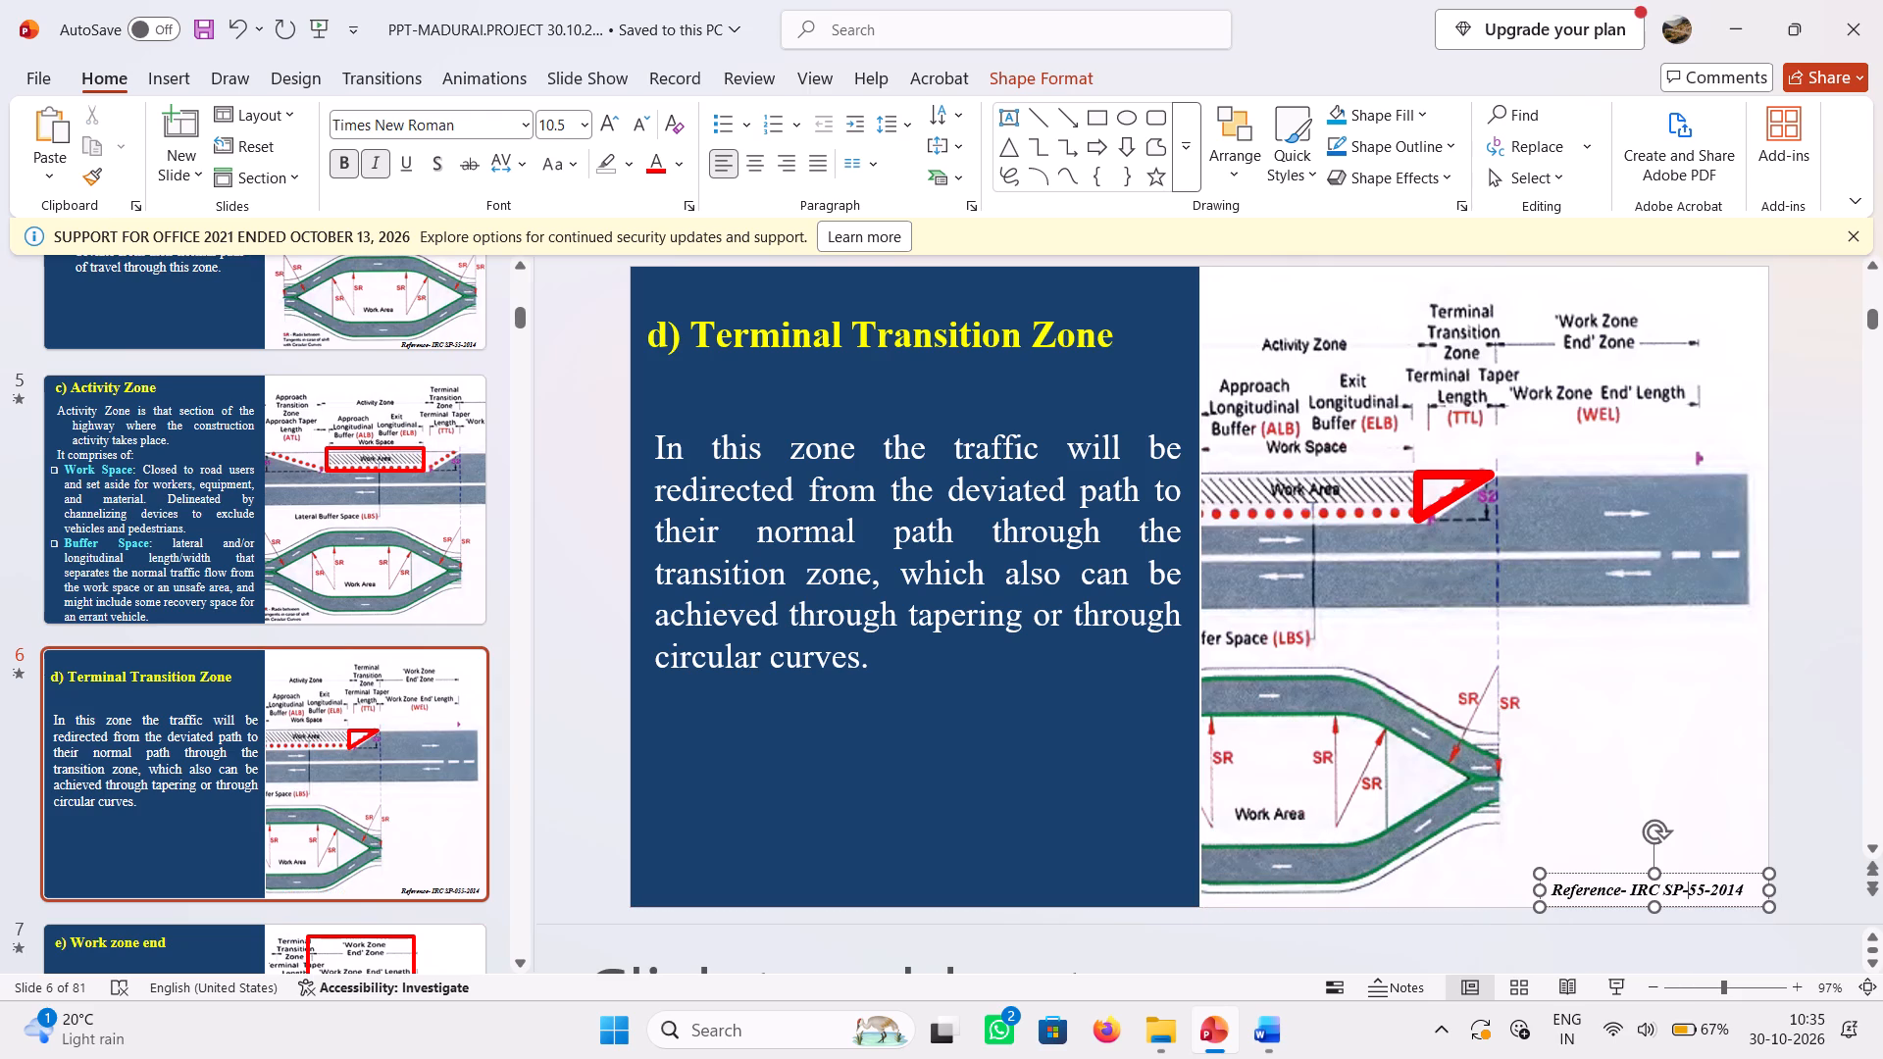
pyautogui.click(1699, 834)
pyautogui.click(1691, 908)
pyautogui.click(1690, 892)
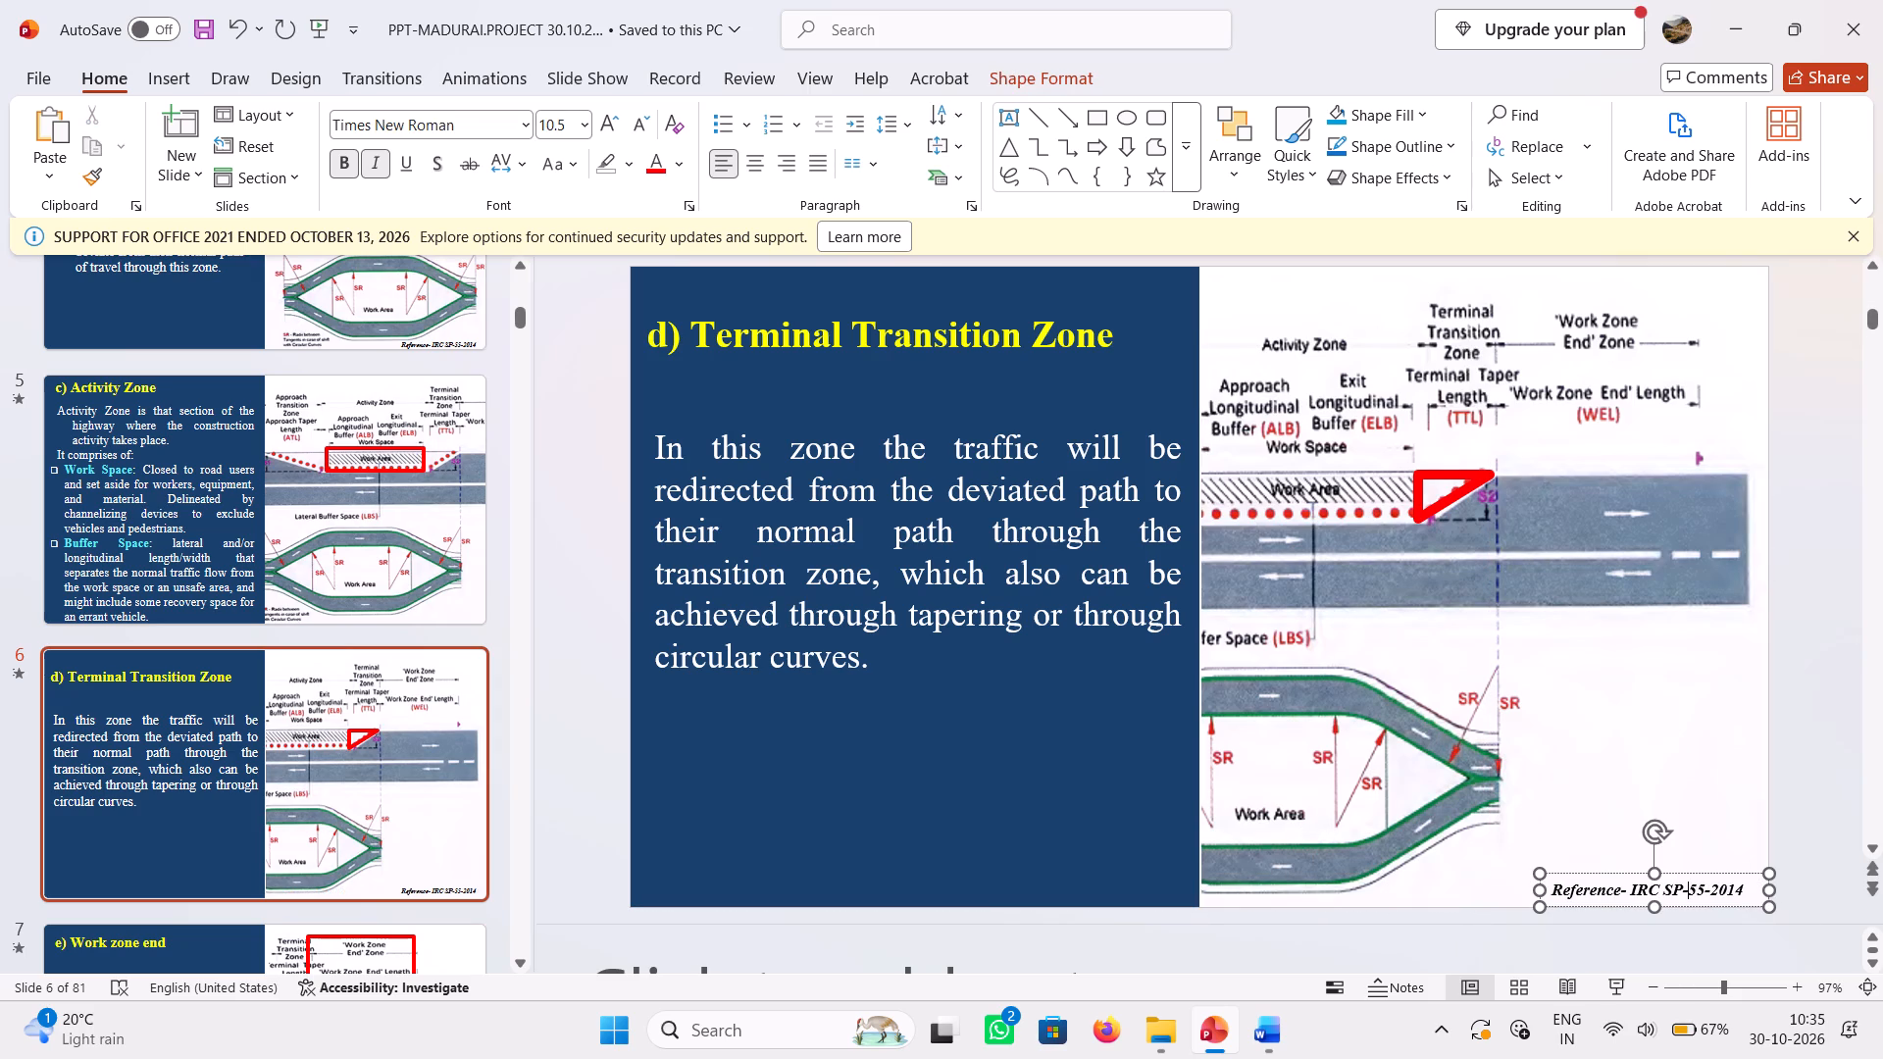
# Copy the corrected IRC SP-55-2014 reference box onto the Work zone end and Traffic Control Zone Length (Cont.) slides.
pyautogui.click(1704, 876)
pyautogui.hotkey('ctrl', 'c')
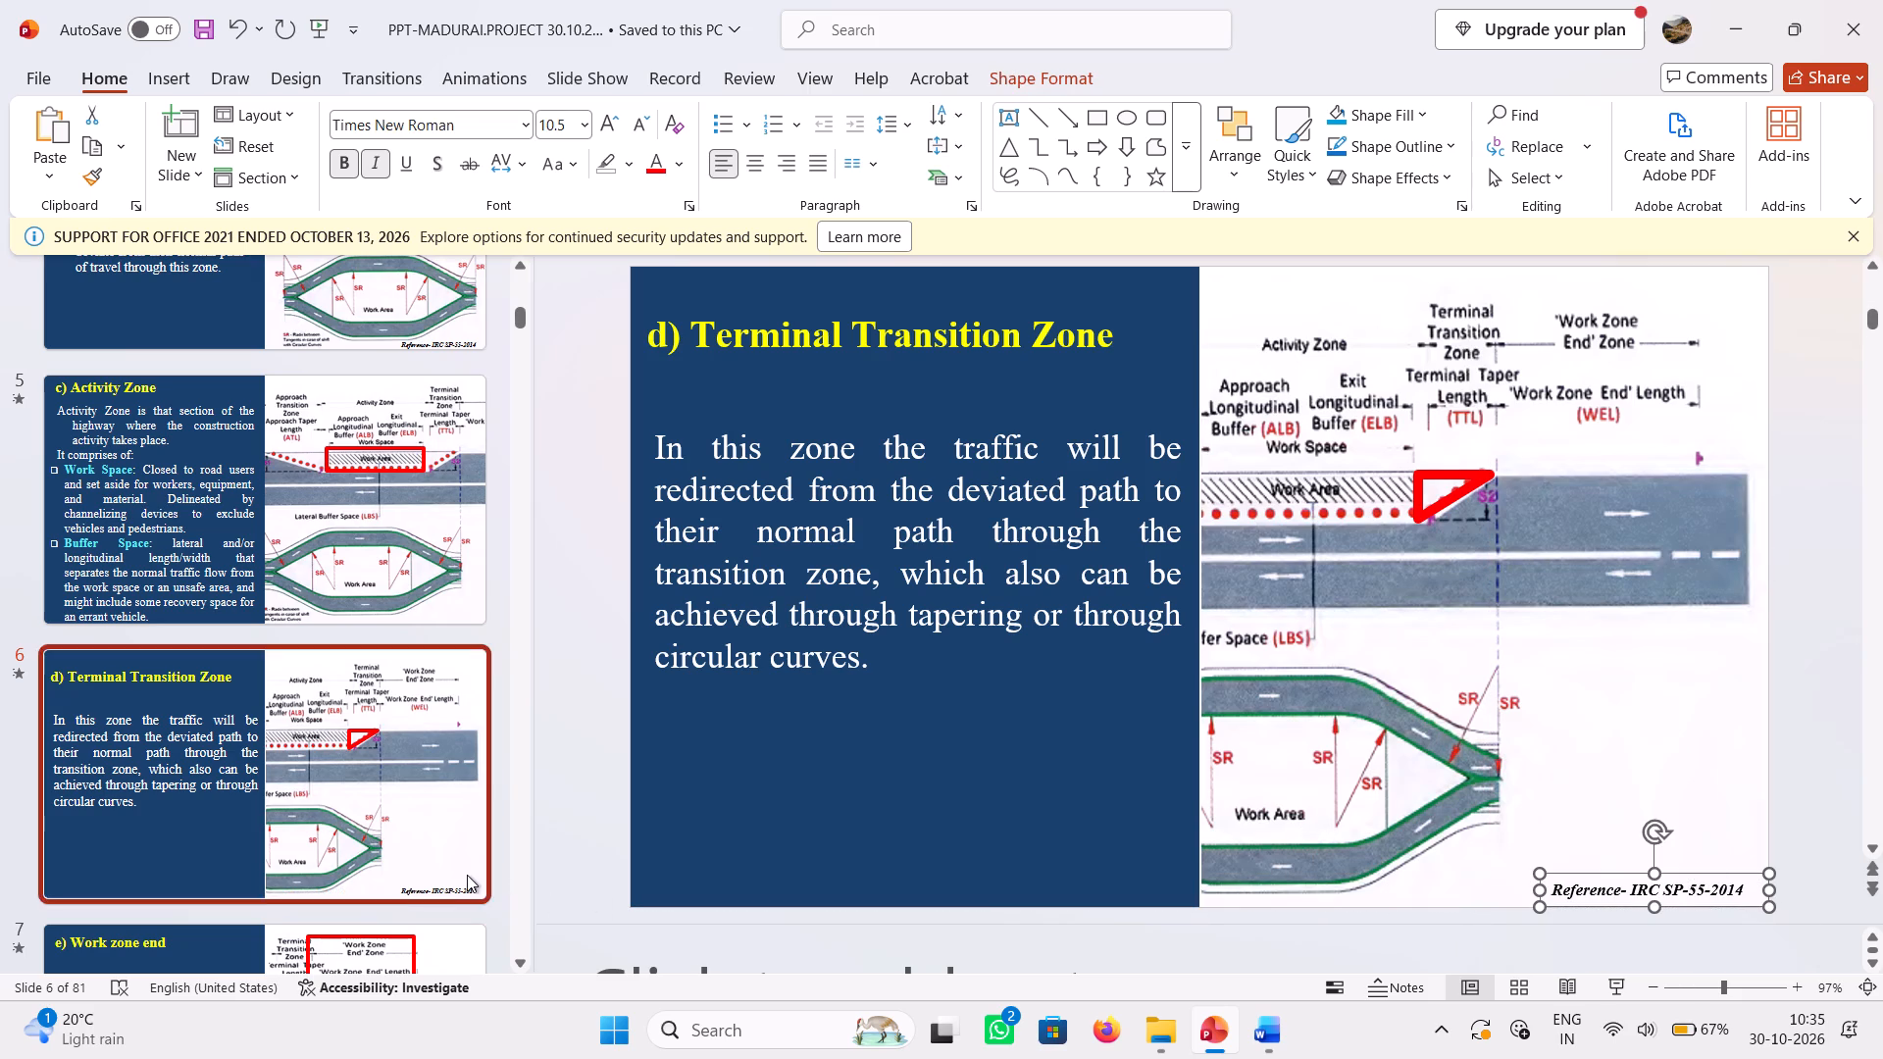
pyautogui.scroll(-1, 425, 843)
pyautogui.click(417, 651)
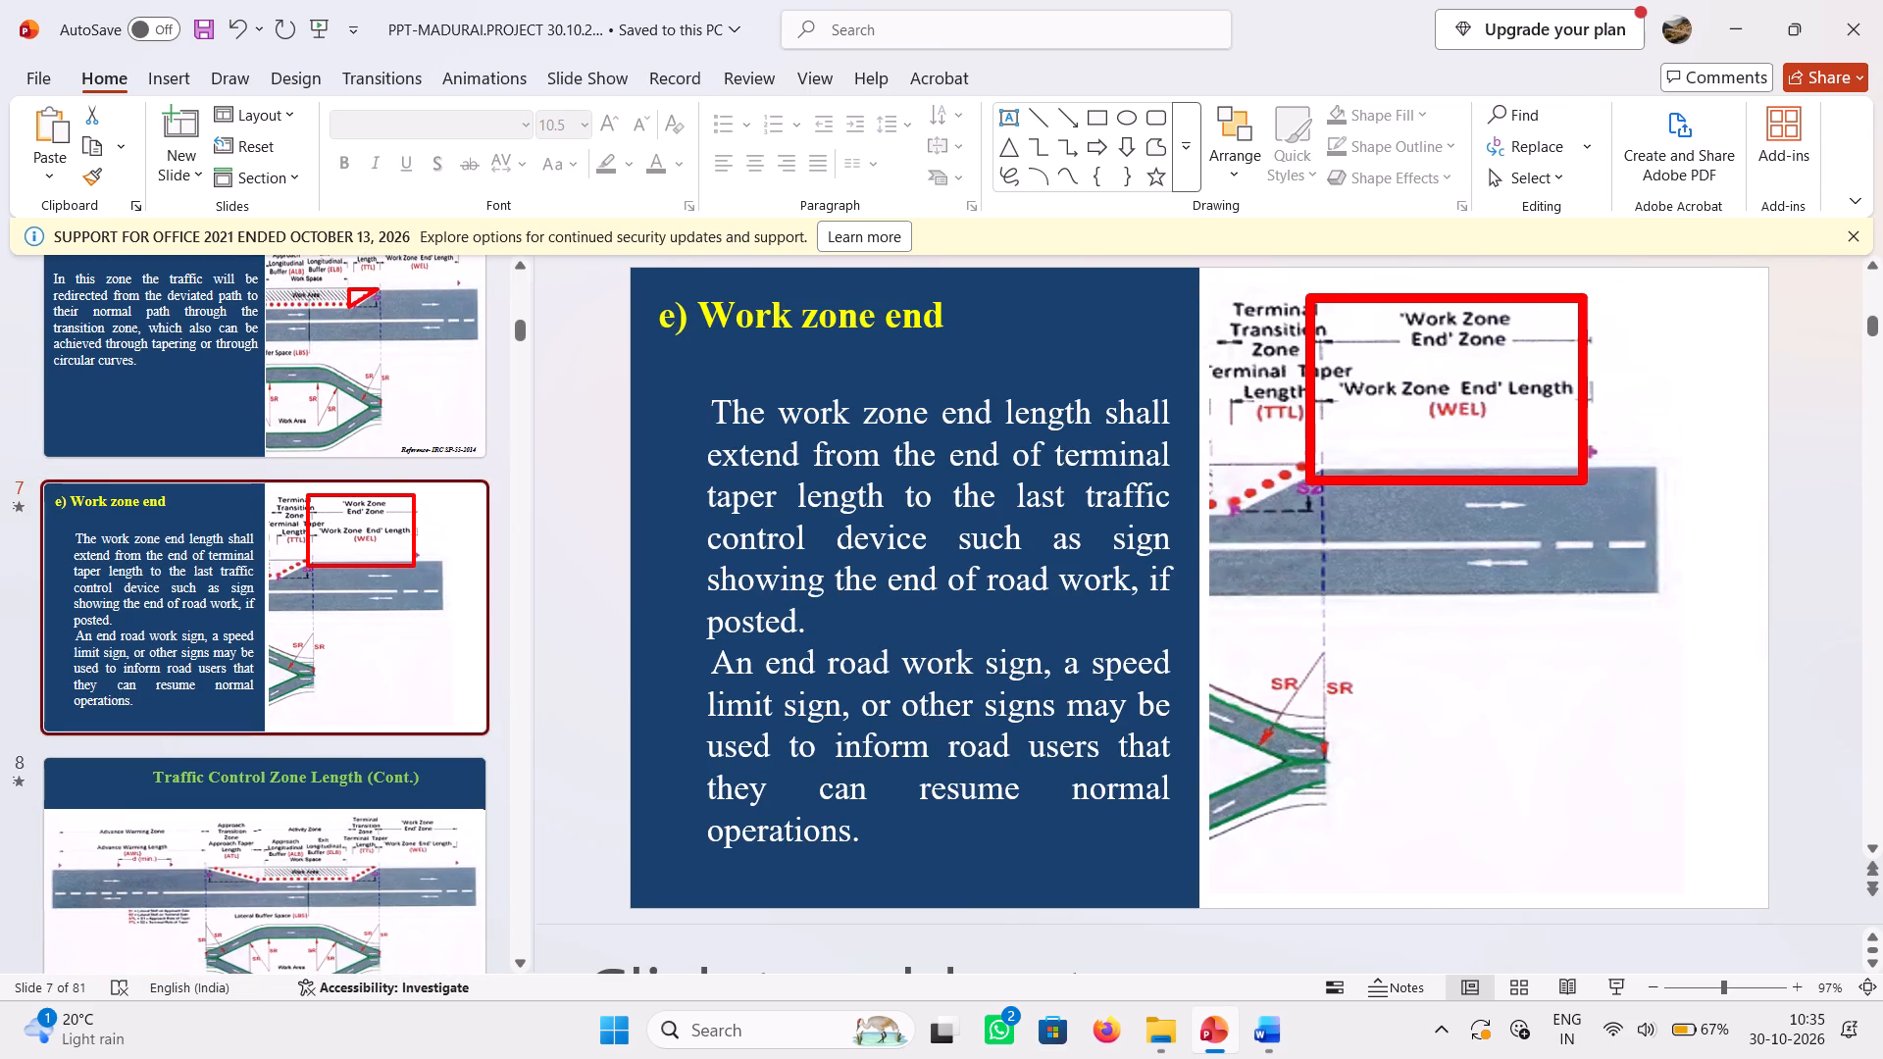
pyautogui.click(1498, 867)
pyautogui.hotkey('ctrl', 'v')
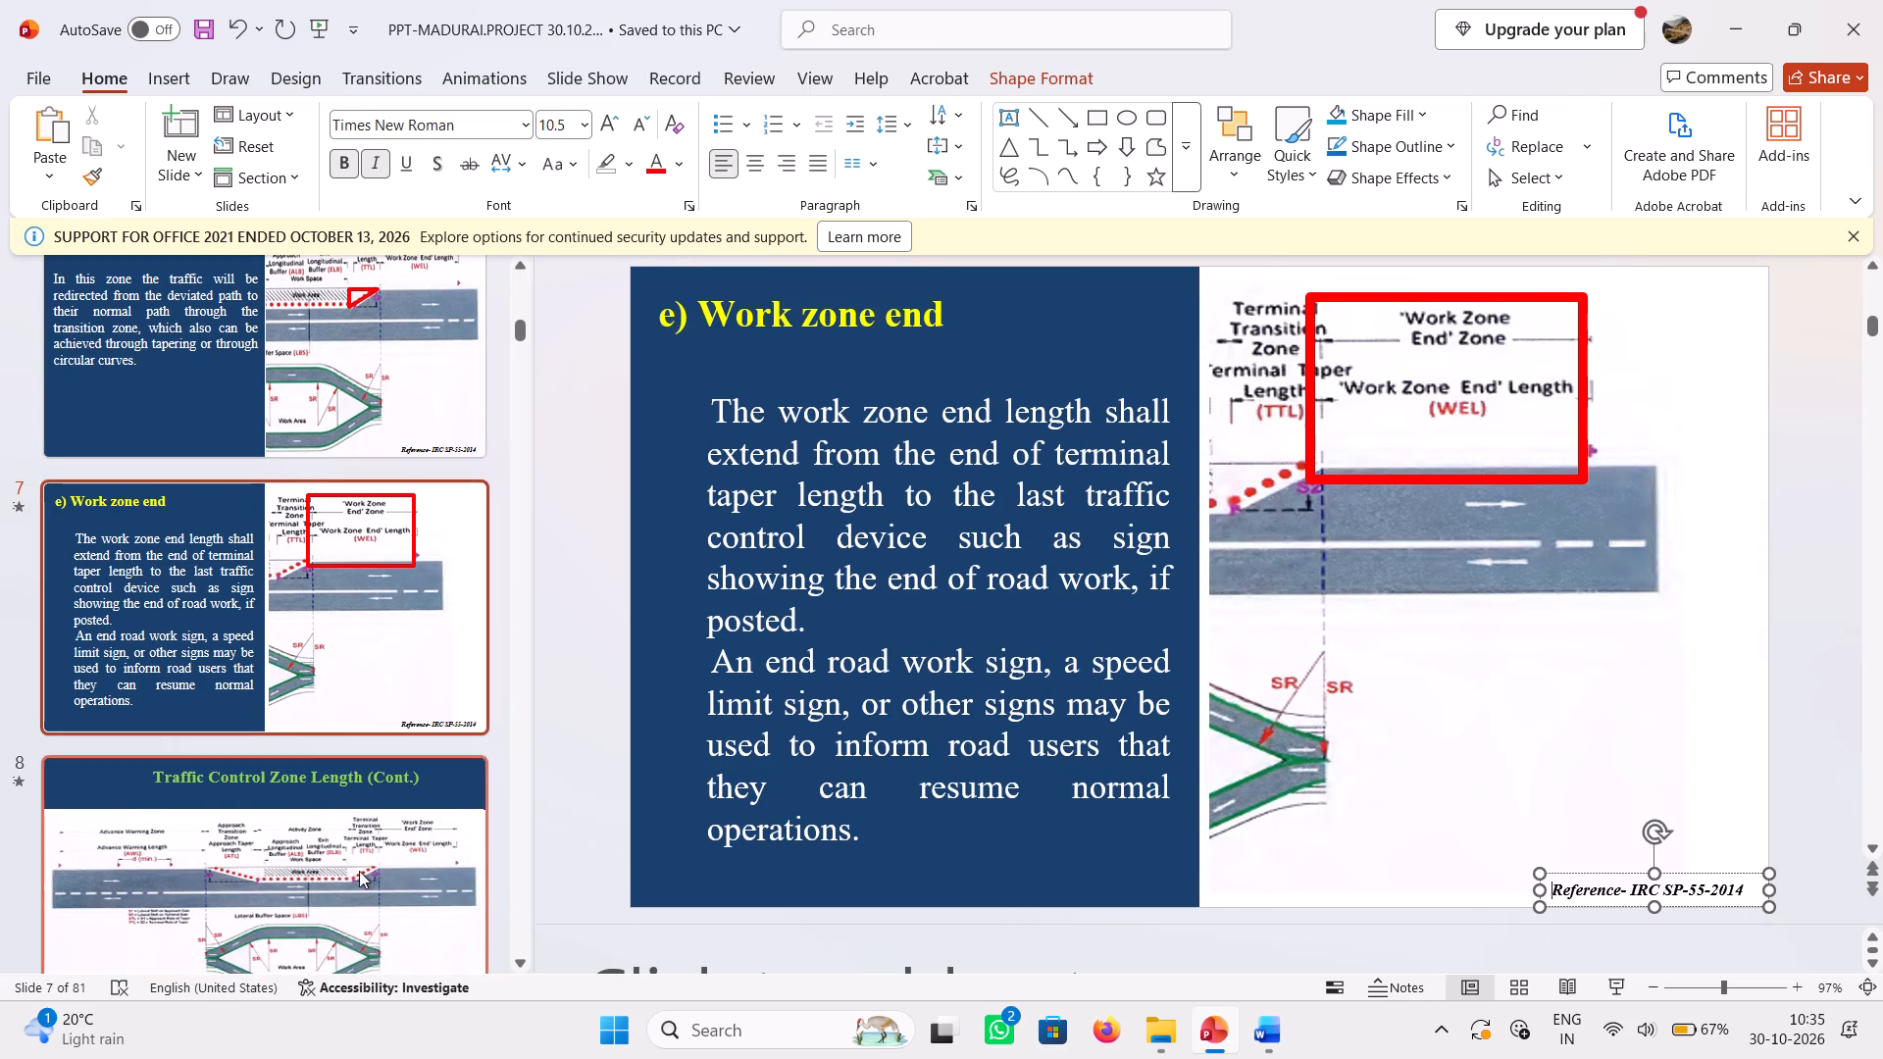
pyautogui.click(354, 874)
pyautogui.click(1510, 871)
pyautogui.hotkey('ctrl', 'v')
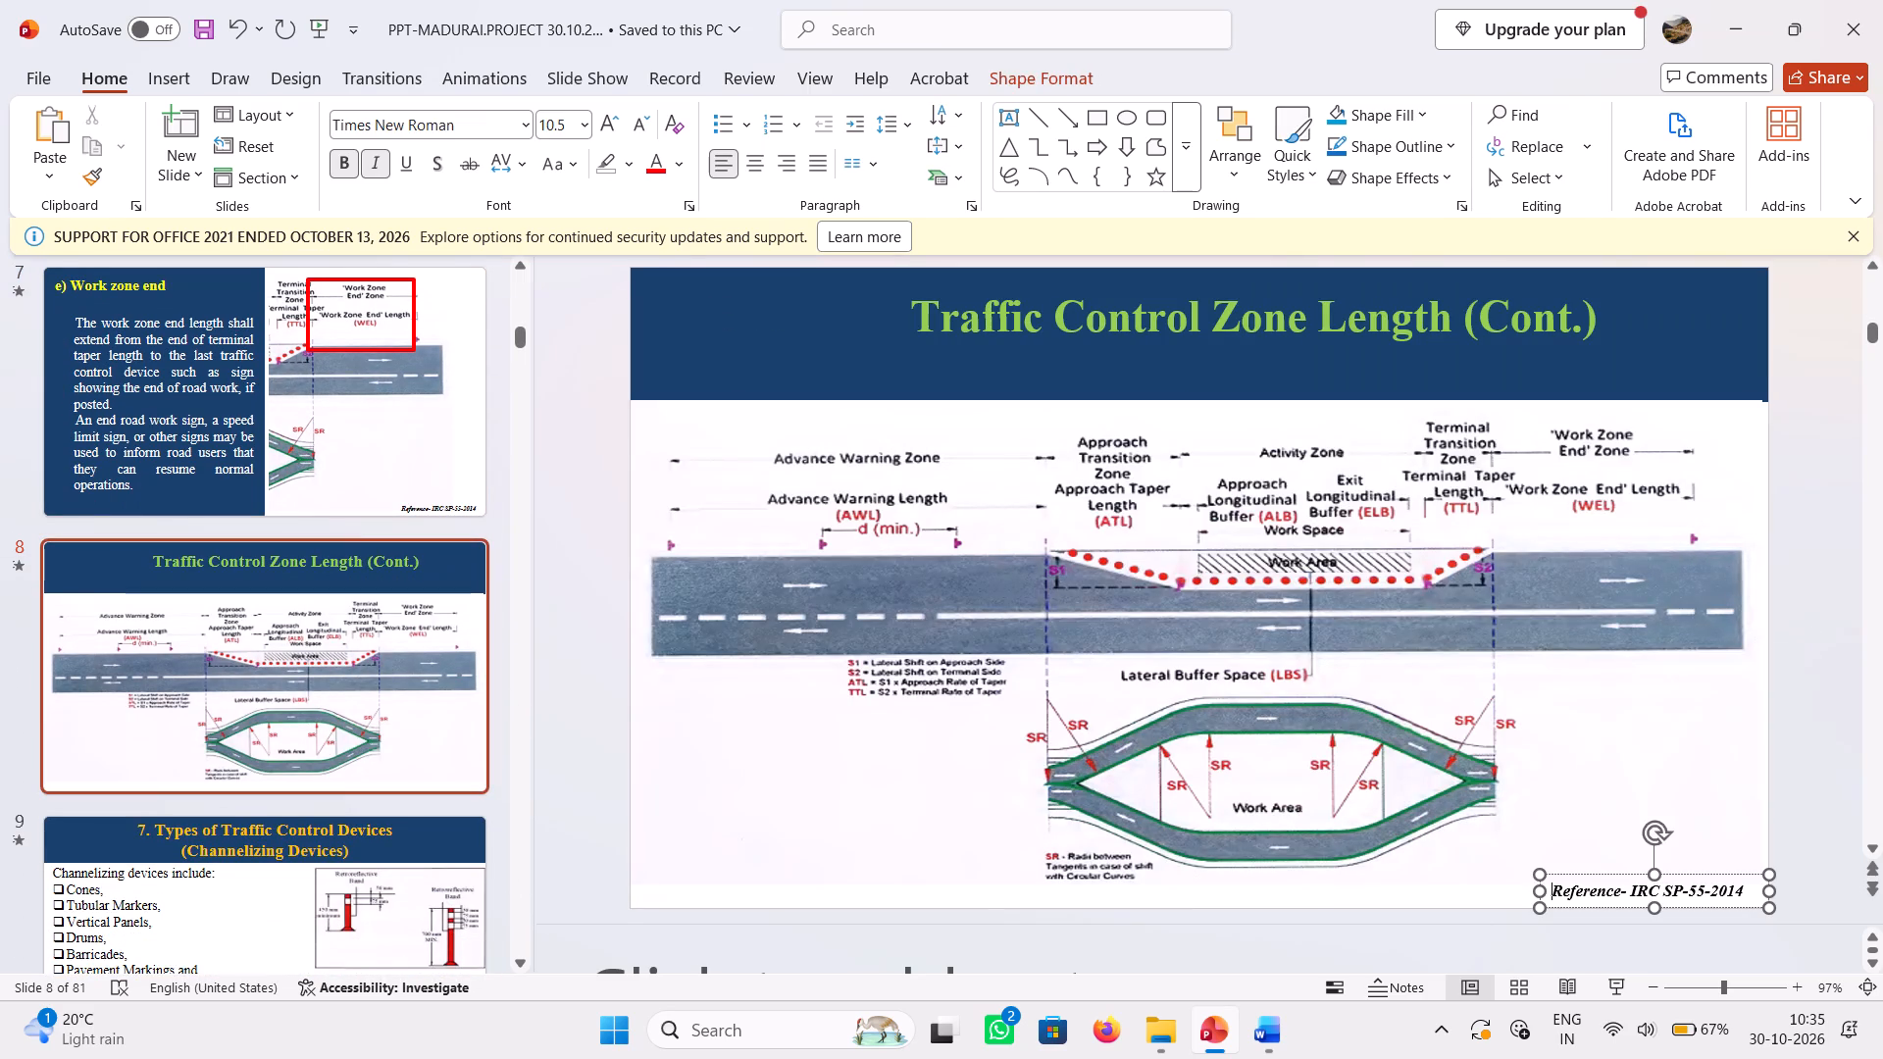
# Paste the IRC SP-55-2014 reference onto the Types of Traffic Control Devices slide and place it in the slide's bottom-left corner.
pyautogui.click(338, 850)
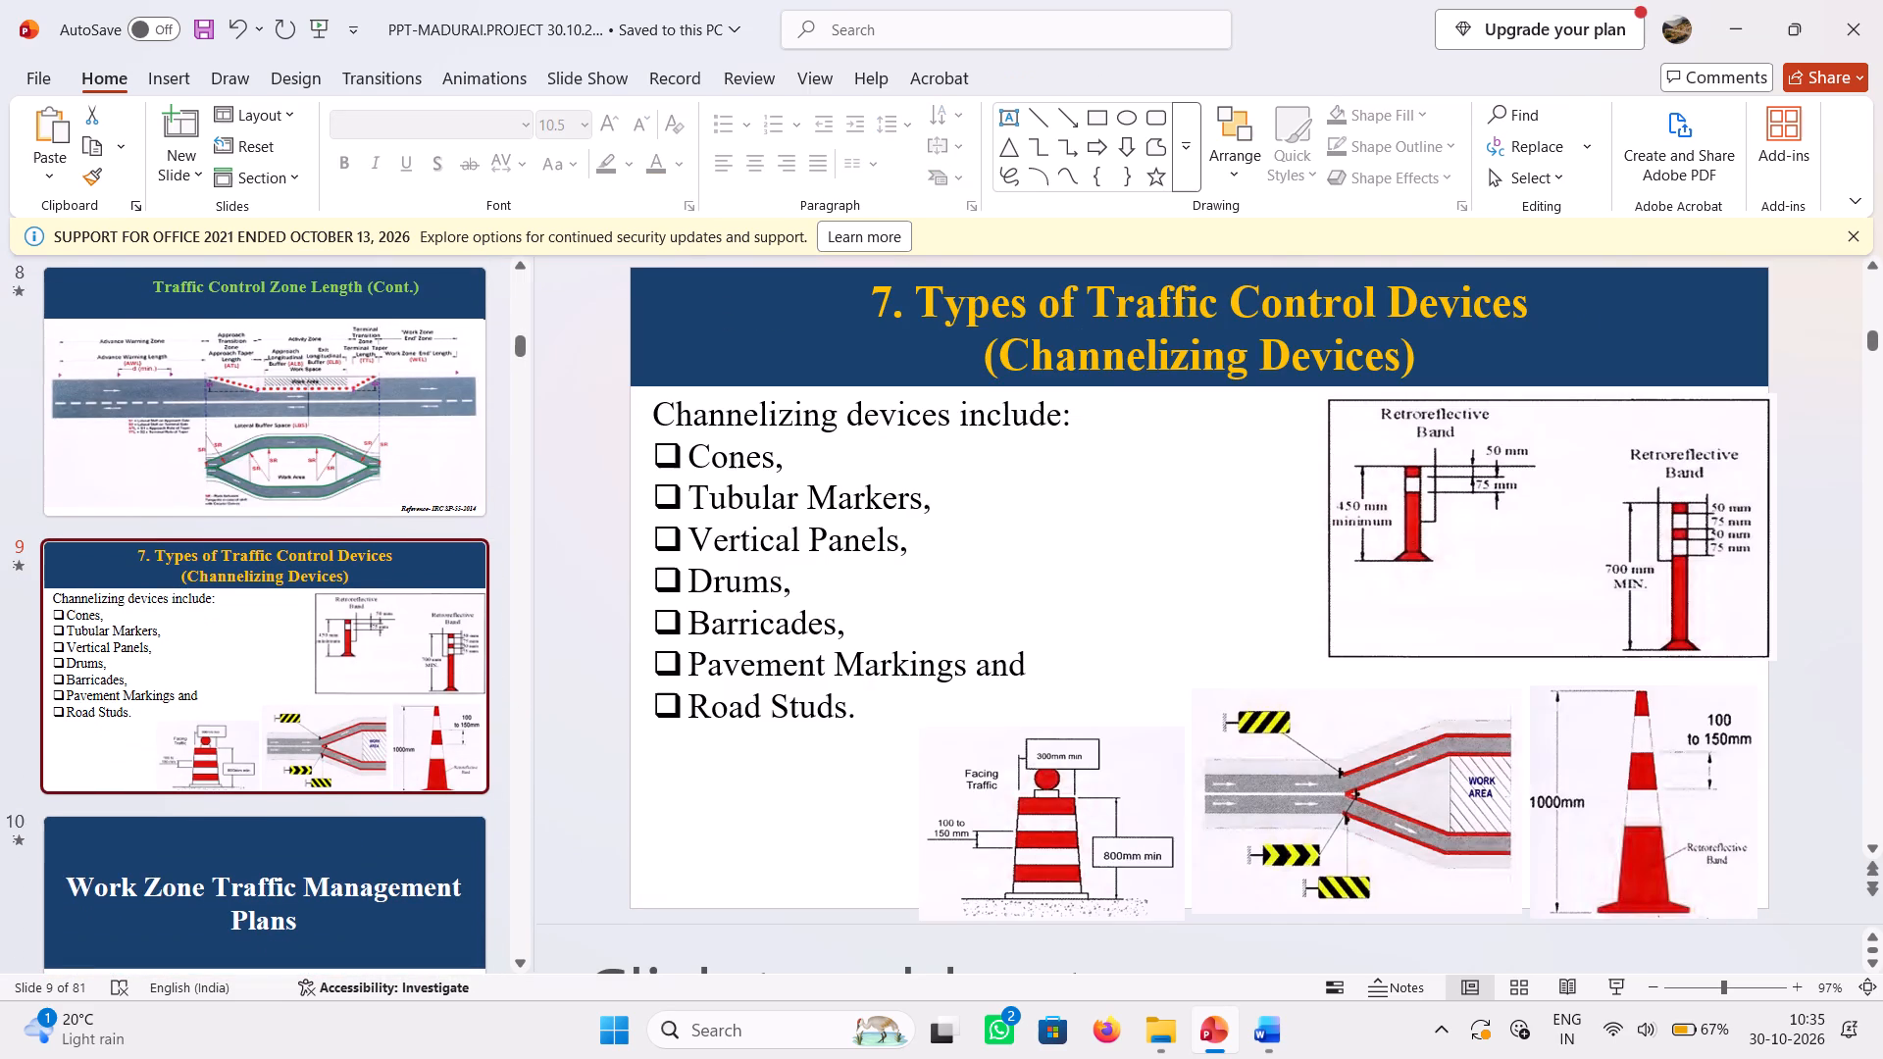
pyautogui.click(742, 851)
pyautogui.click(1169, 855)
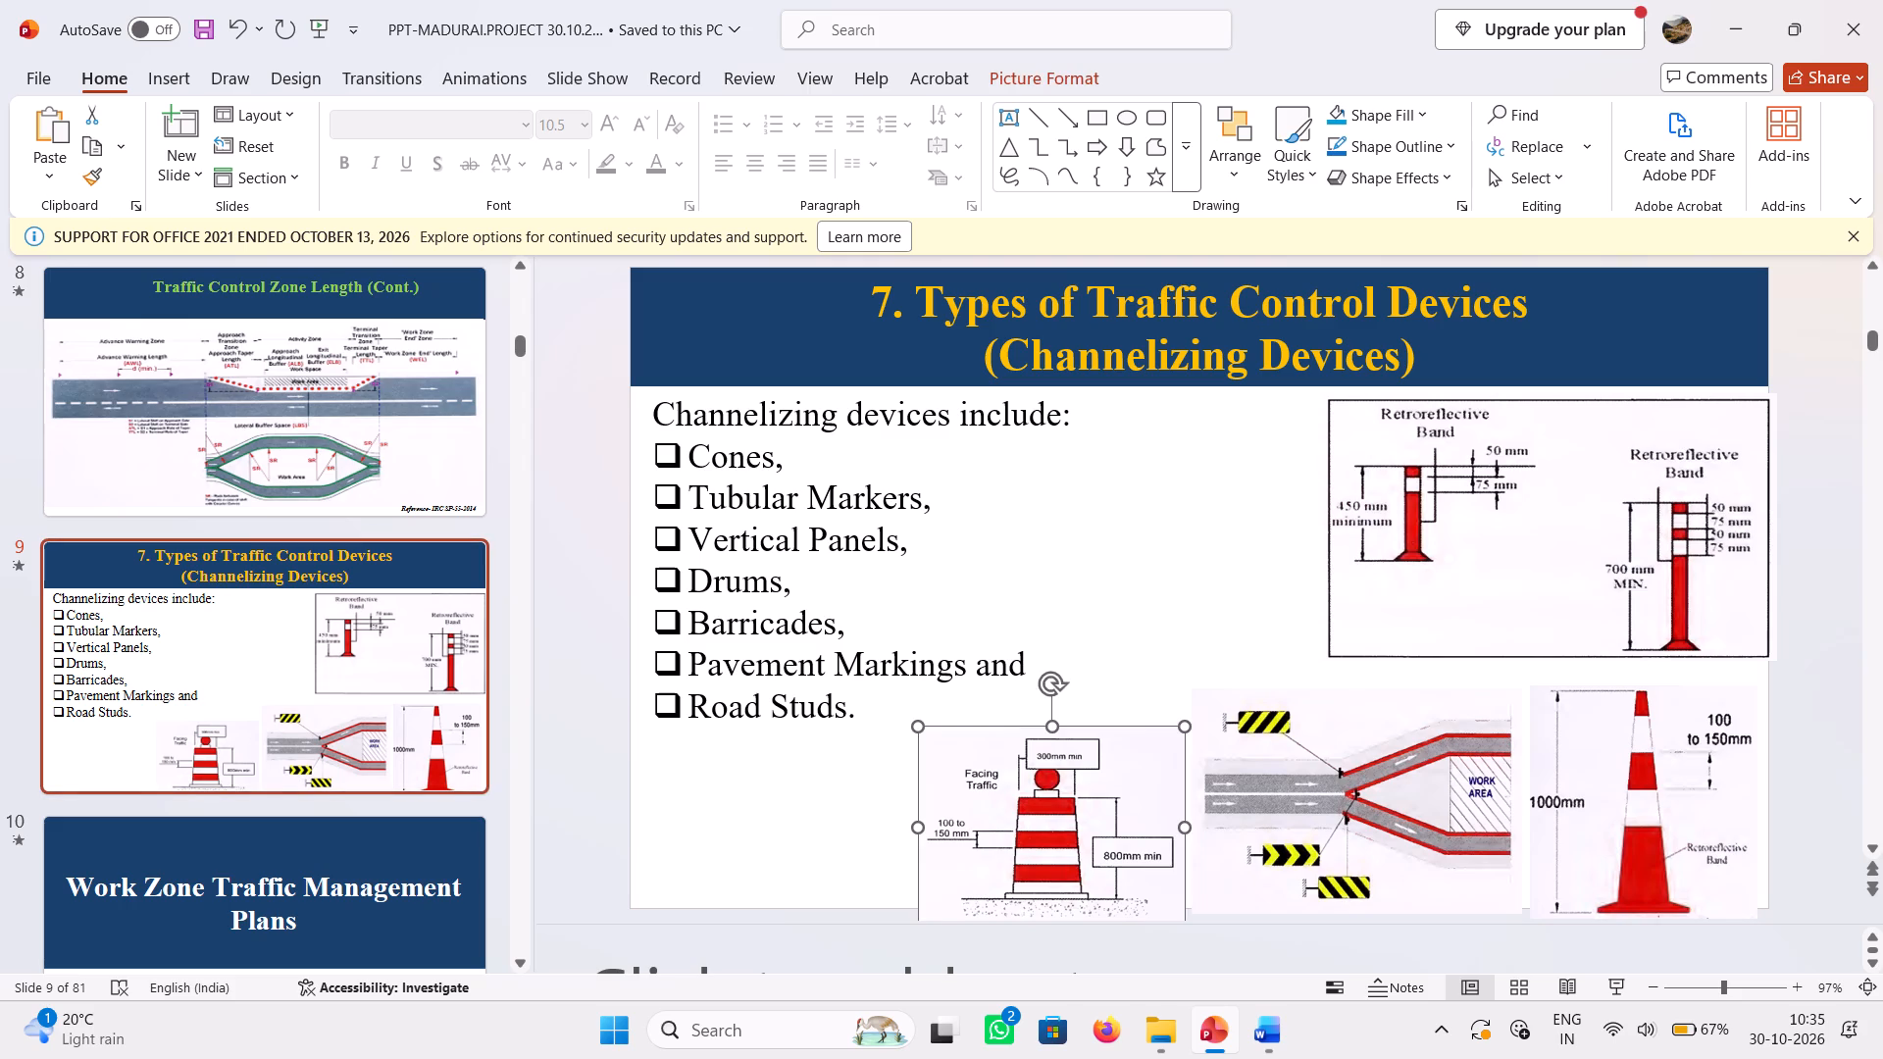
pyautogui.click(761, 777)
pyautogui.hotkey('ctrl', 'v')
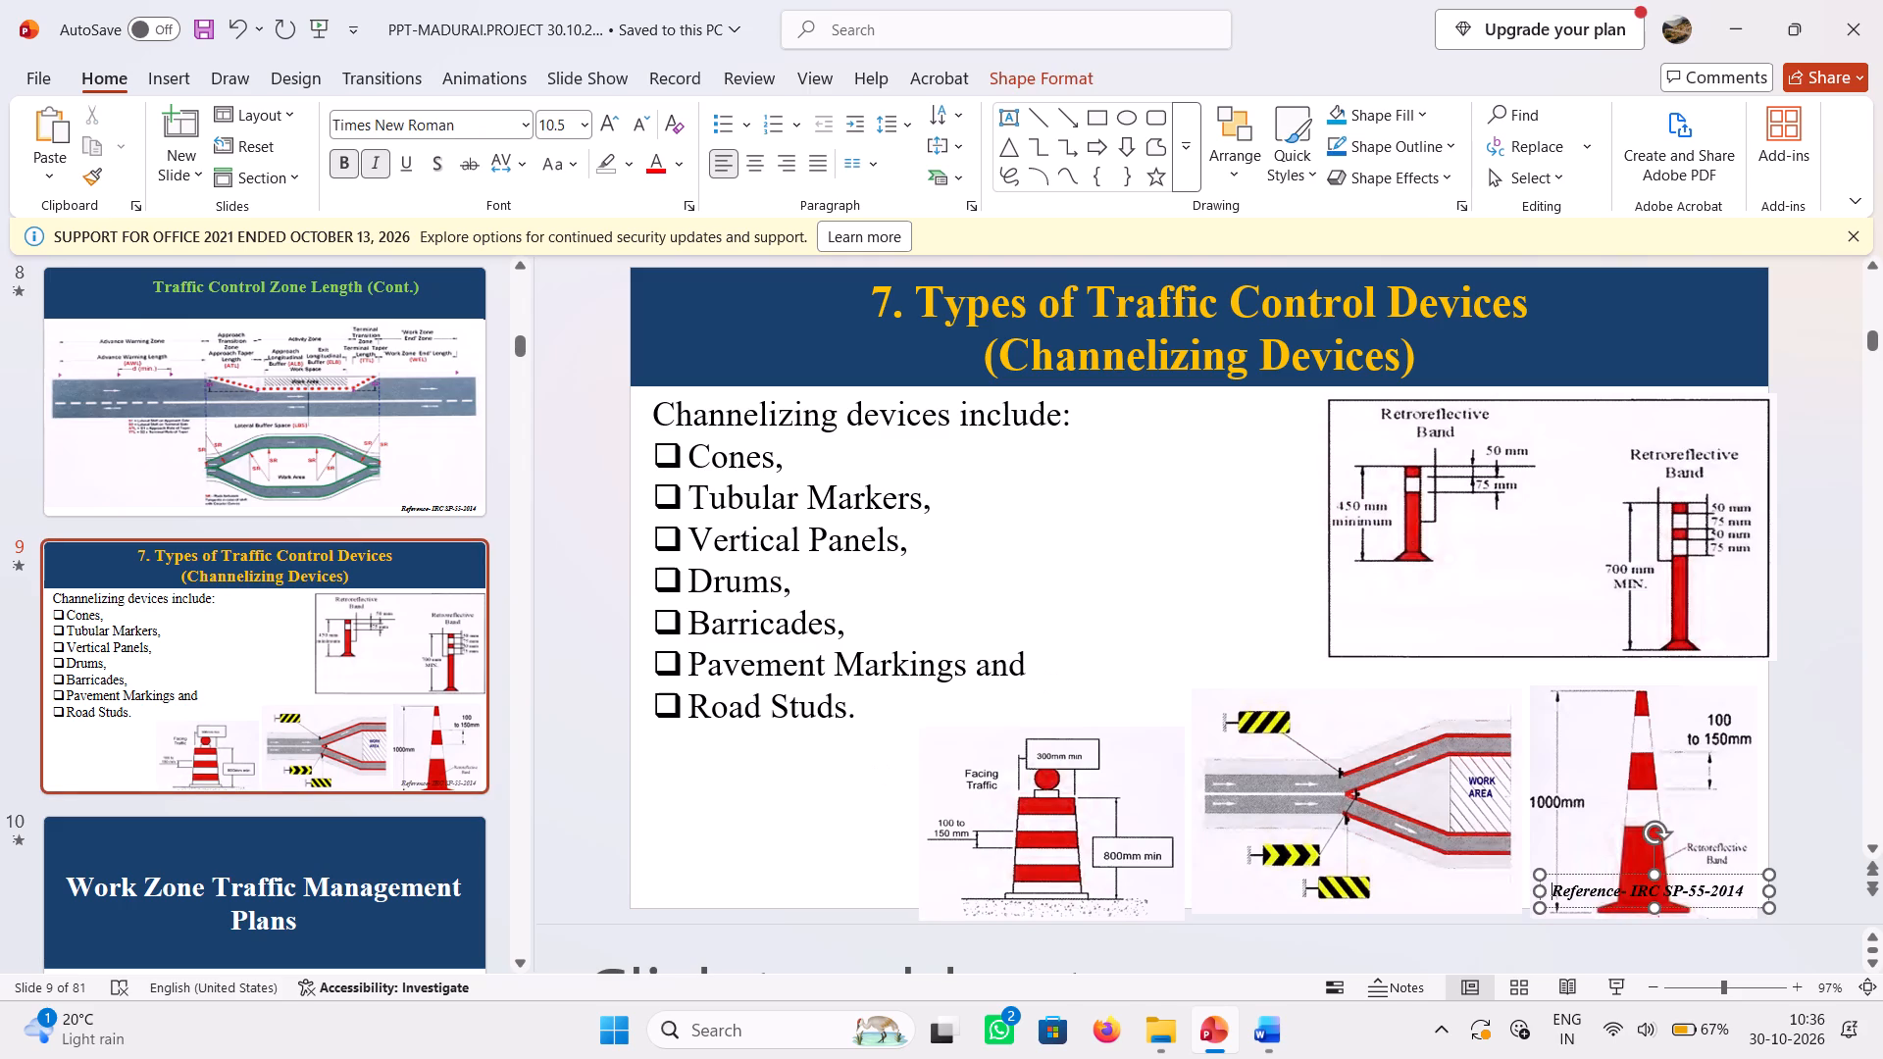
pyautogui.moveTo(1679, 905); pyautogui.dragTo(791, 894)
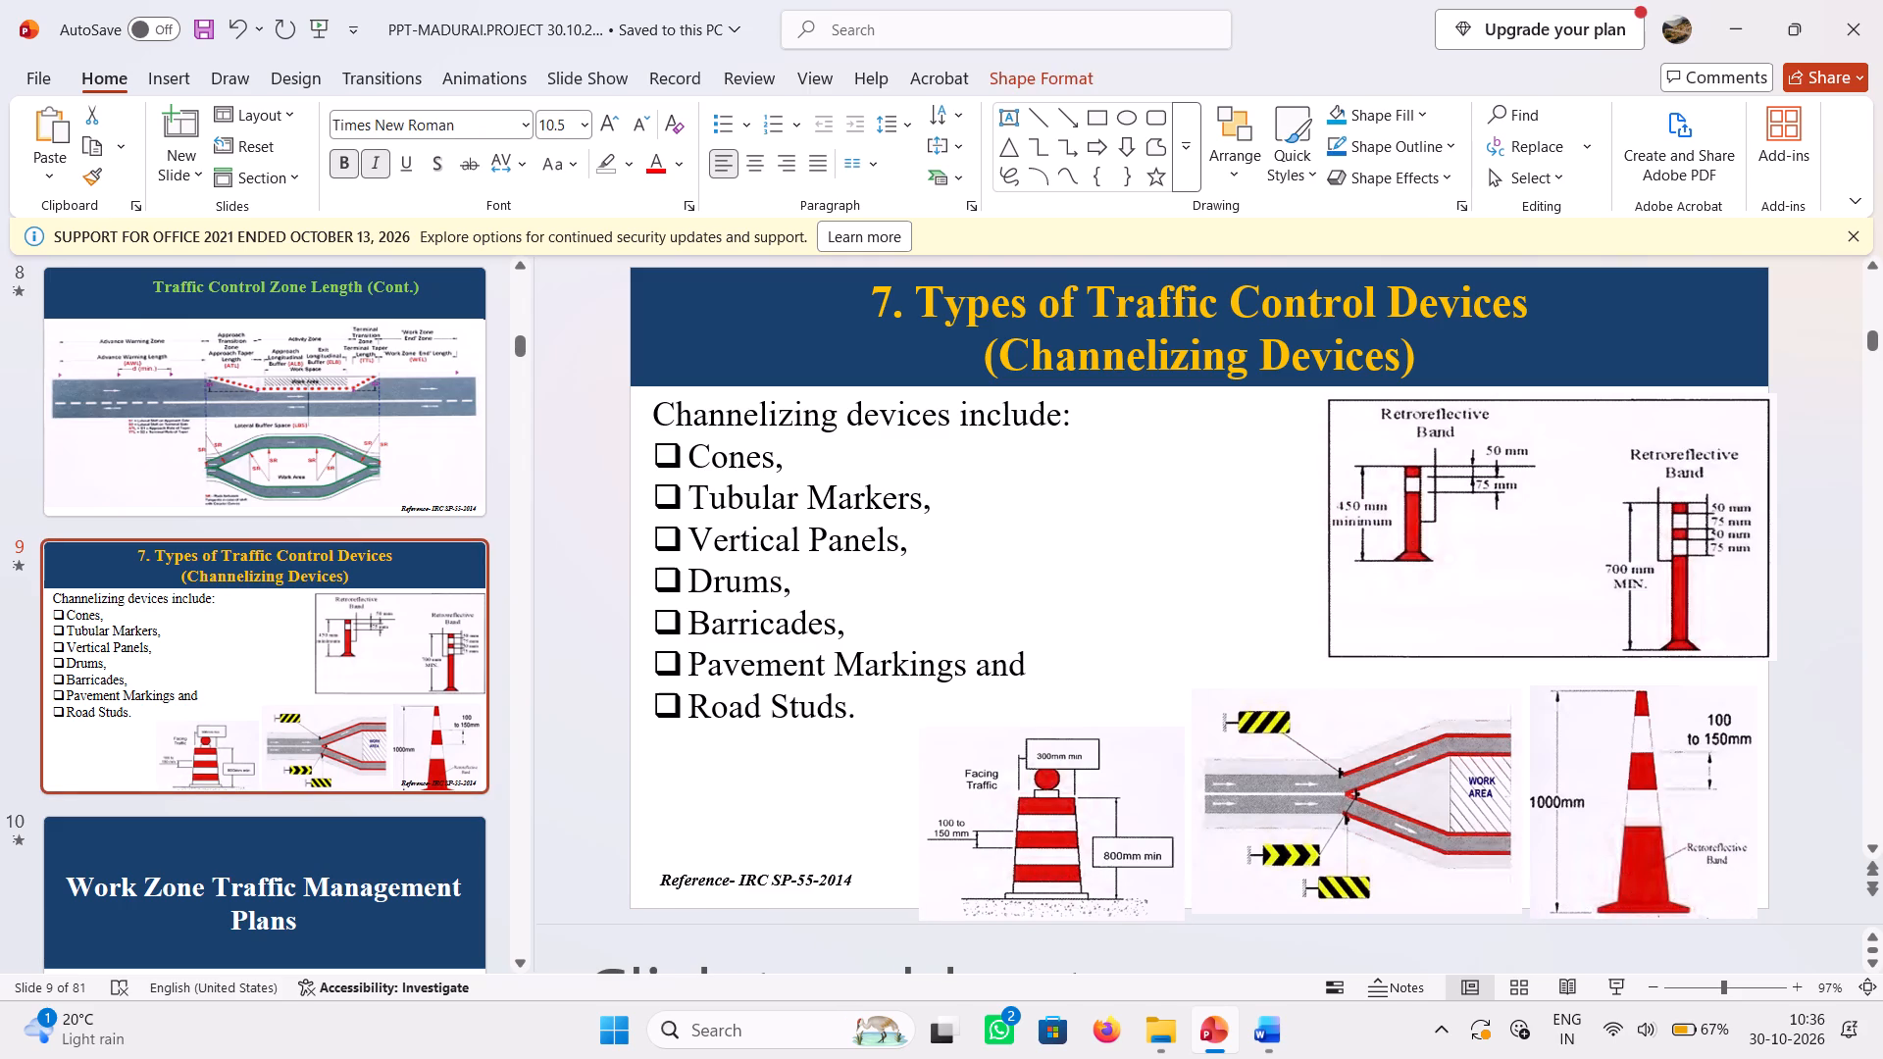
pyautogui.moveTo(791, 894); pyautogui.dragTo(771, 903)
# Add the IRC SP-55-2014 reference to the Temporary Diversion for Reconstruction of CD Works slide.
pyautogui.click(364, 887)
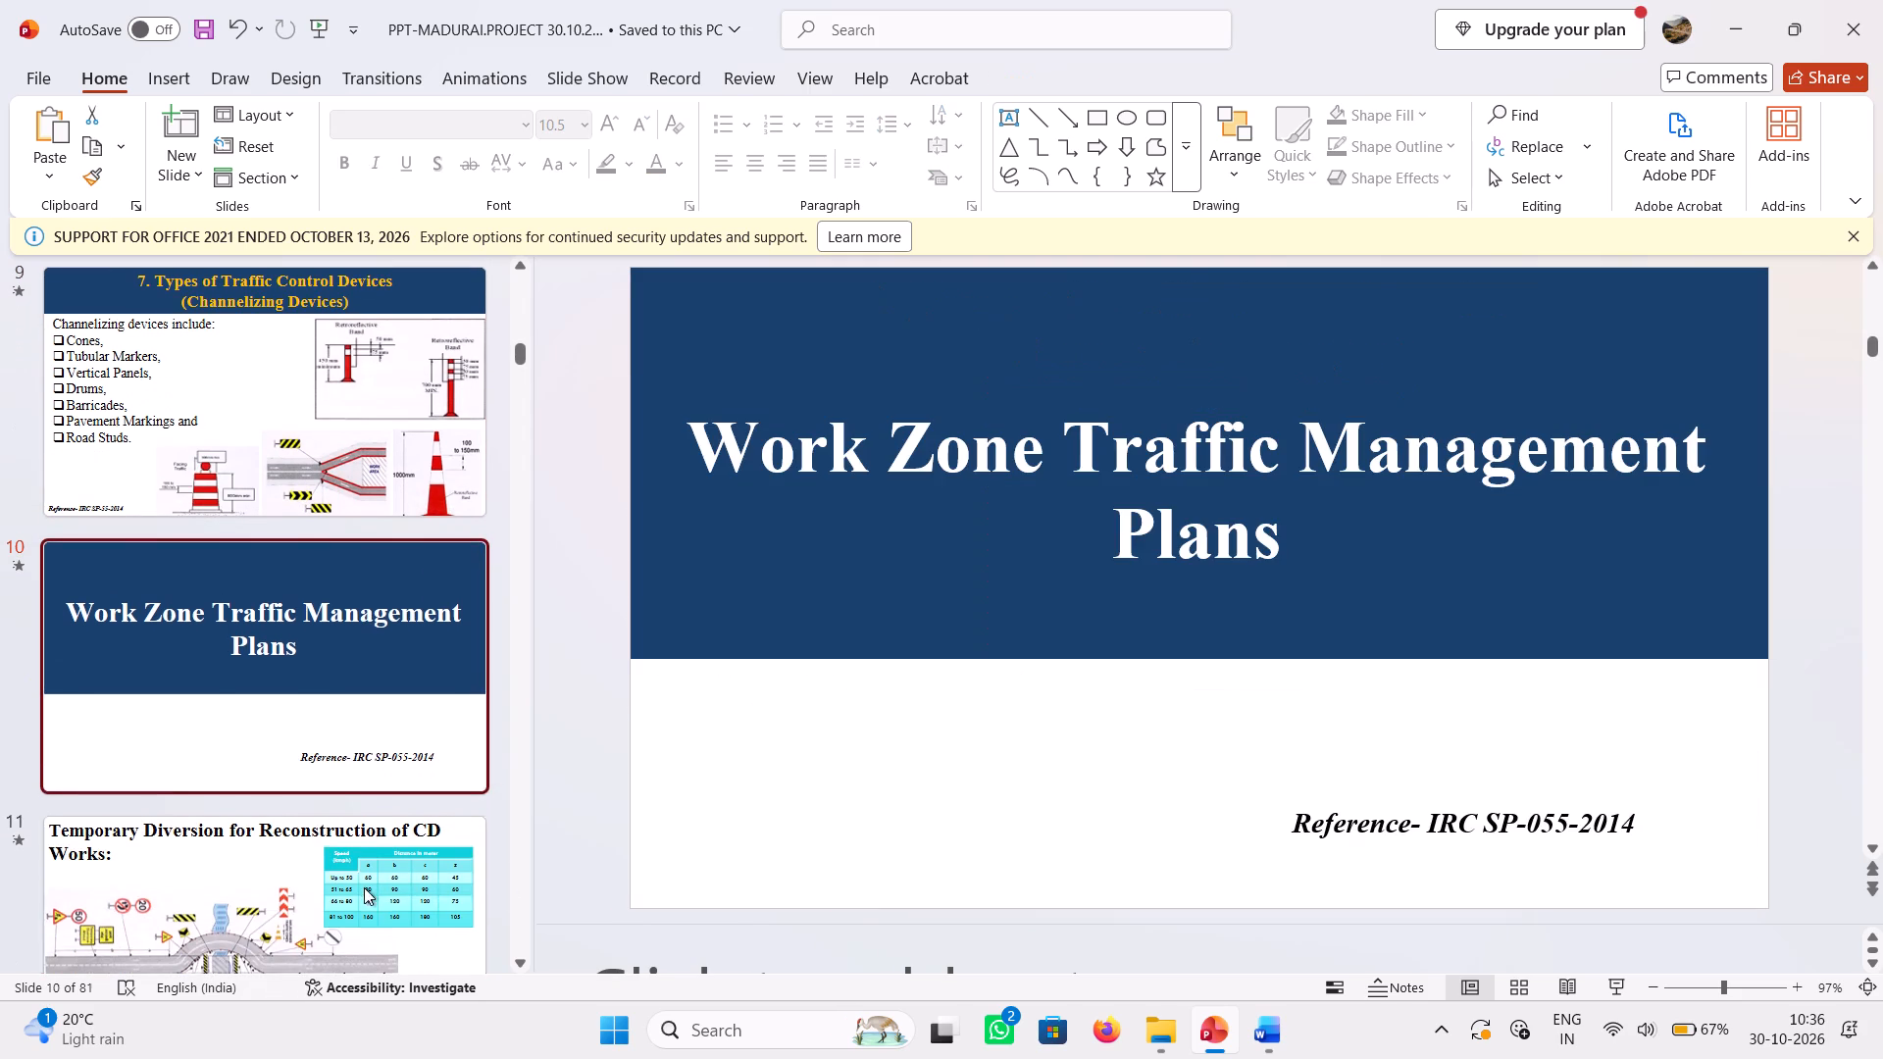
pyautogui.click(317, 893)
pyautogui.scroll(-1, 344, 886)
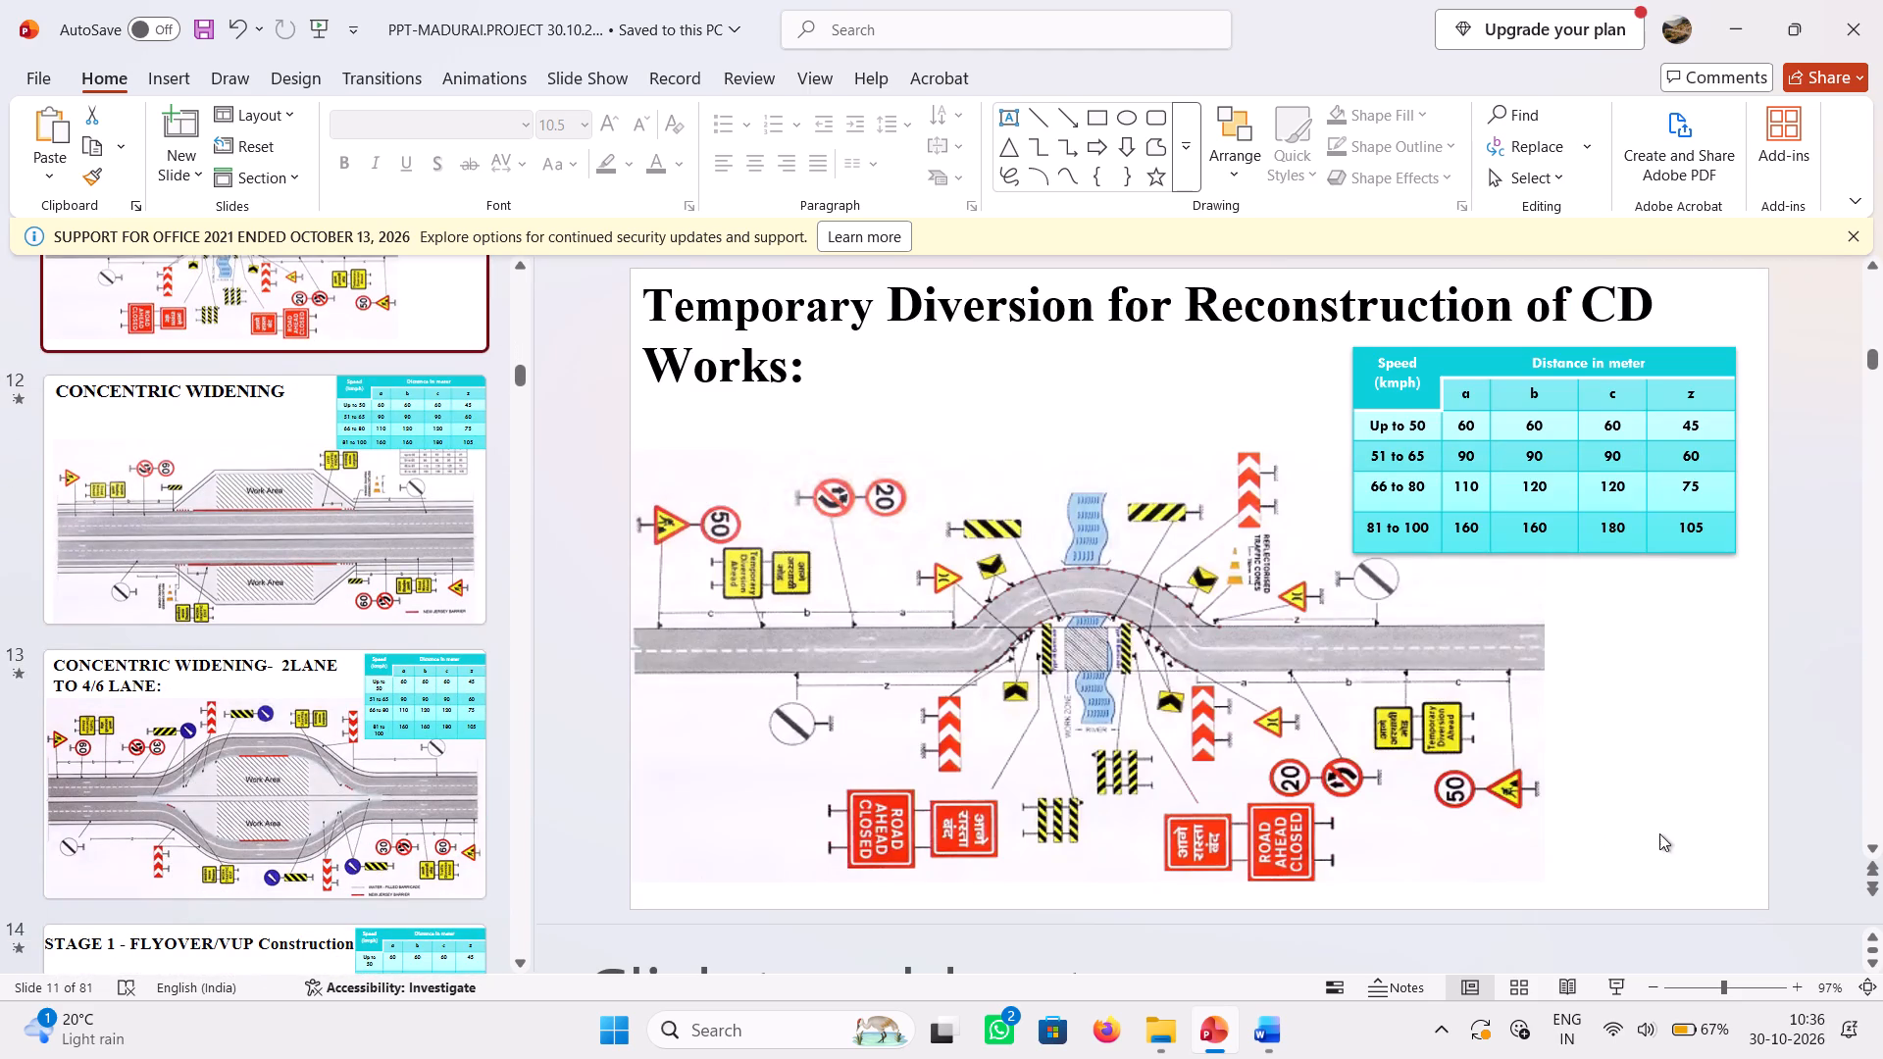
pyautogui.click(1662, 832)
pyautogui.click(1512, 841)
pyautogui.hotkey('ctrl', 'v')
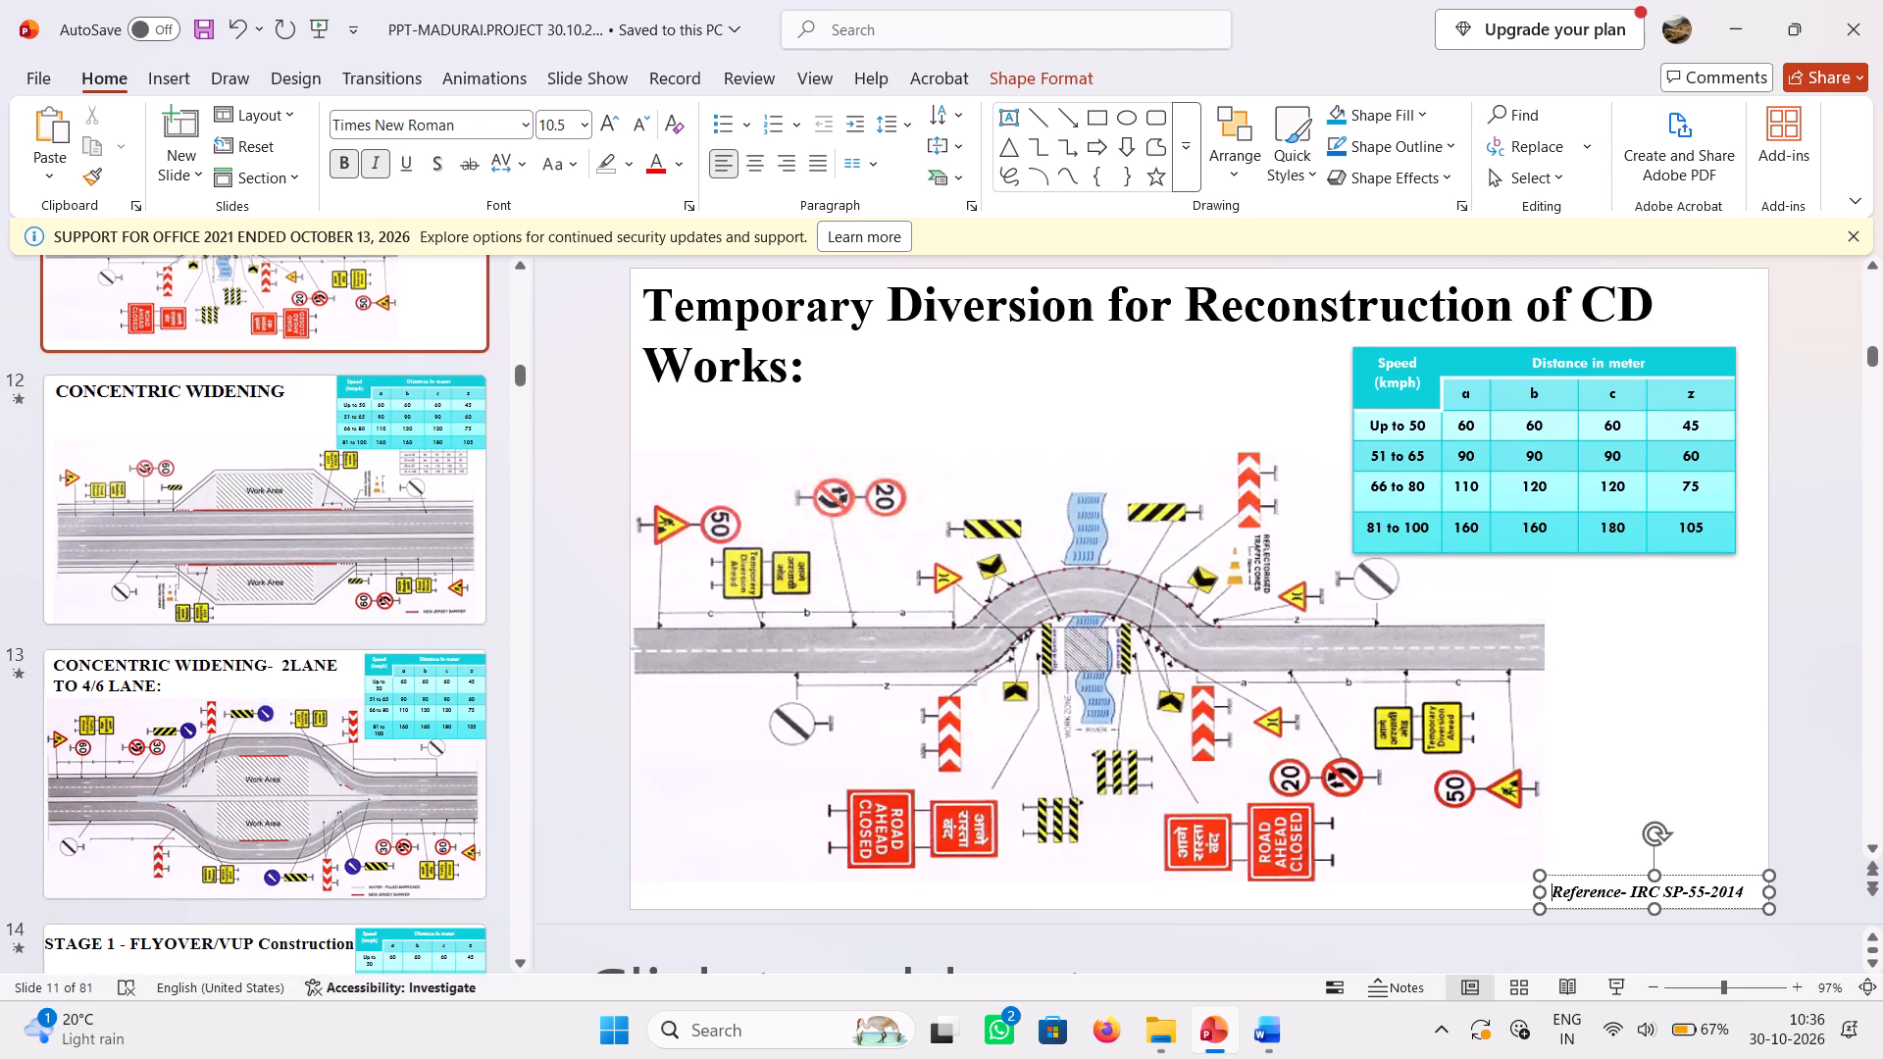
# Paste the reference onto the Concentric Widening 2 Lane to 4/6 Lane slide and place it in the slide's bottom-left corner.
pyautogui.click(345, 829)
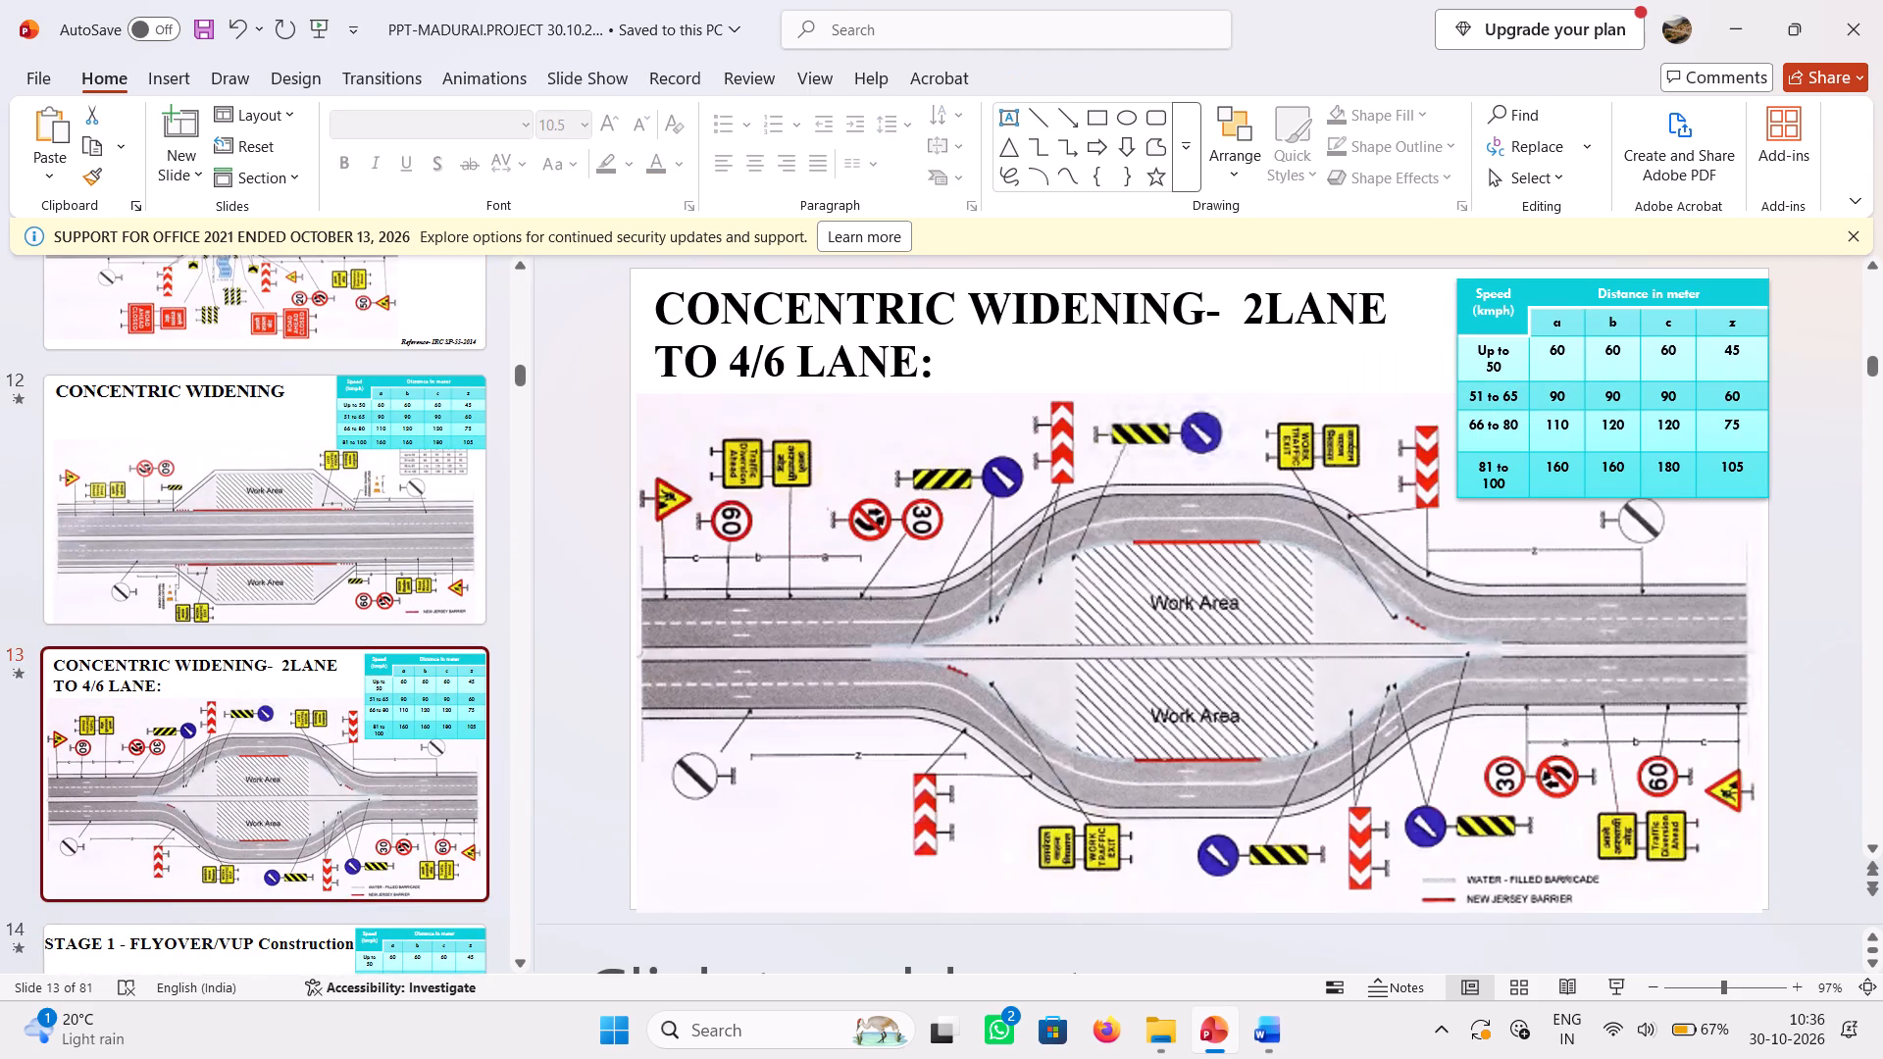
pyautogui.hotkey('ctrl', 'v')
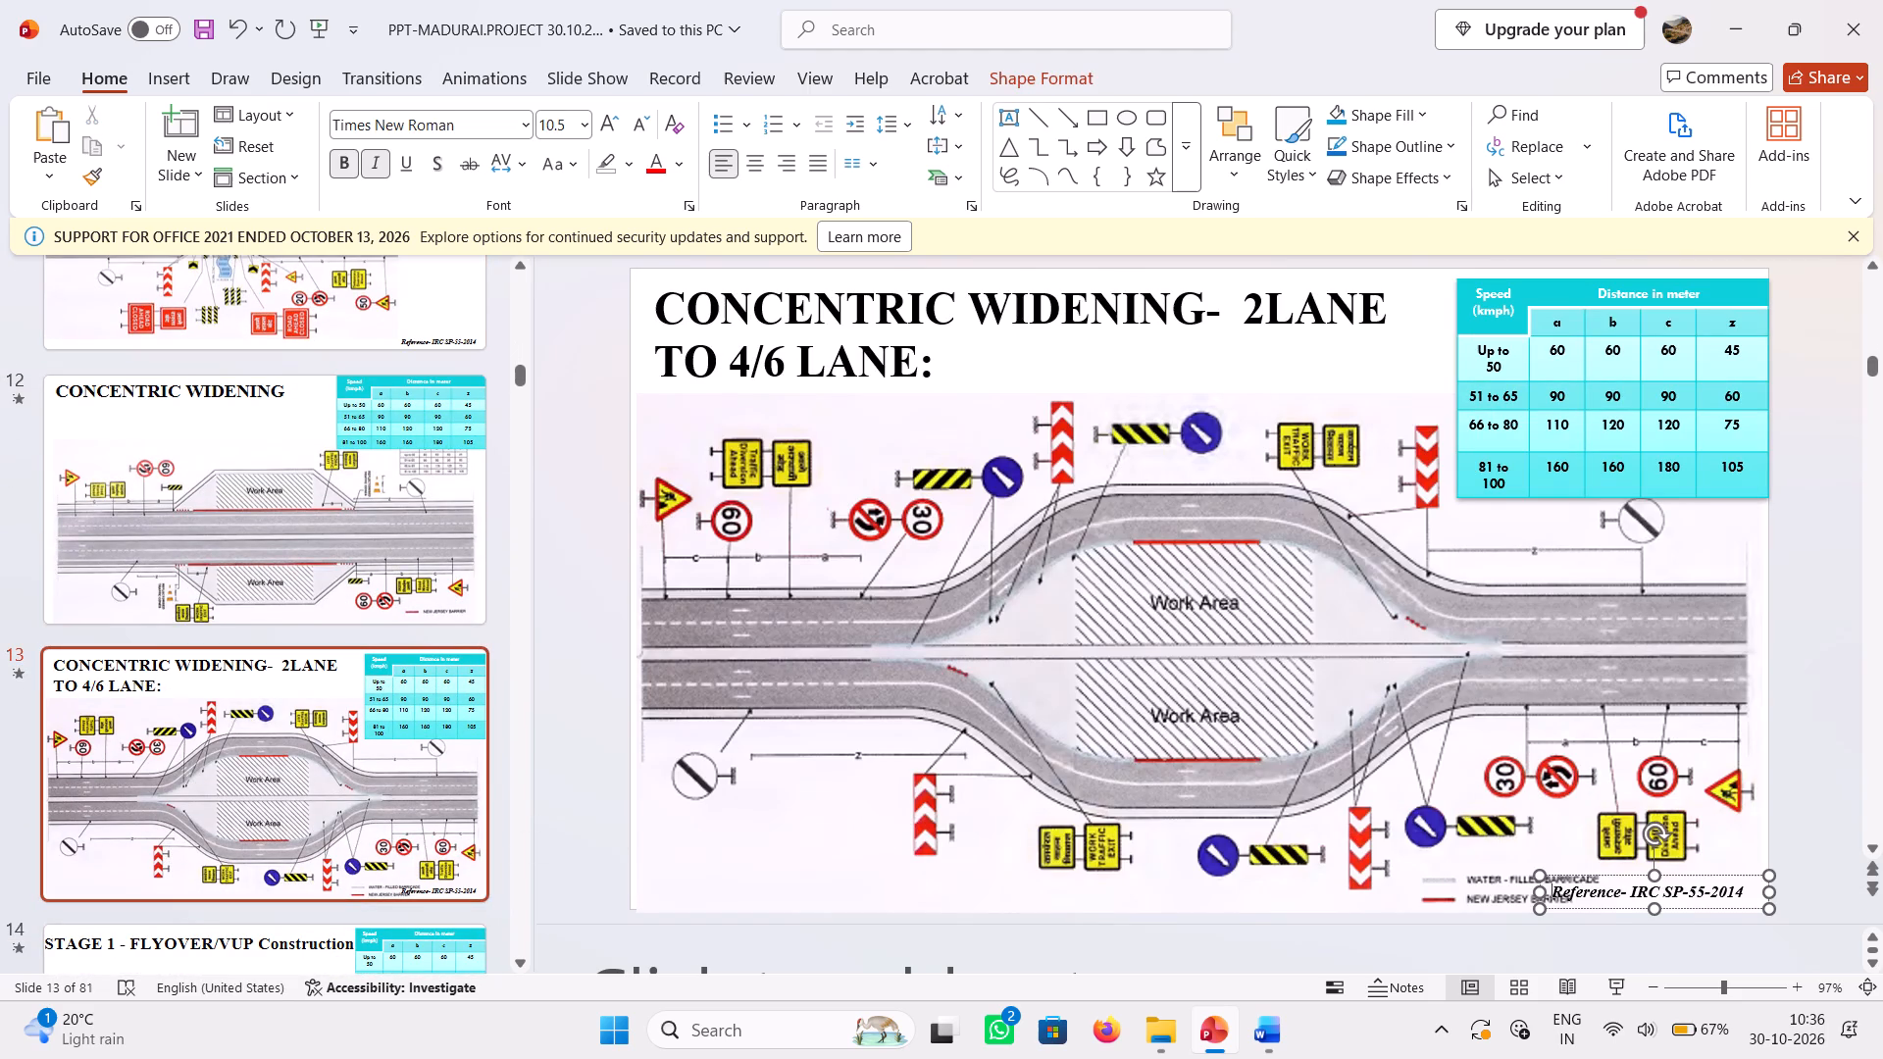
pyautogui.moveTo(1612, 907); pyautogui.dragTo(699, 898)
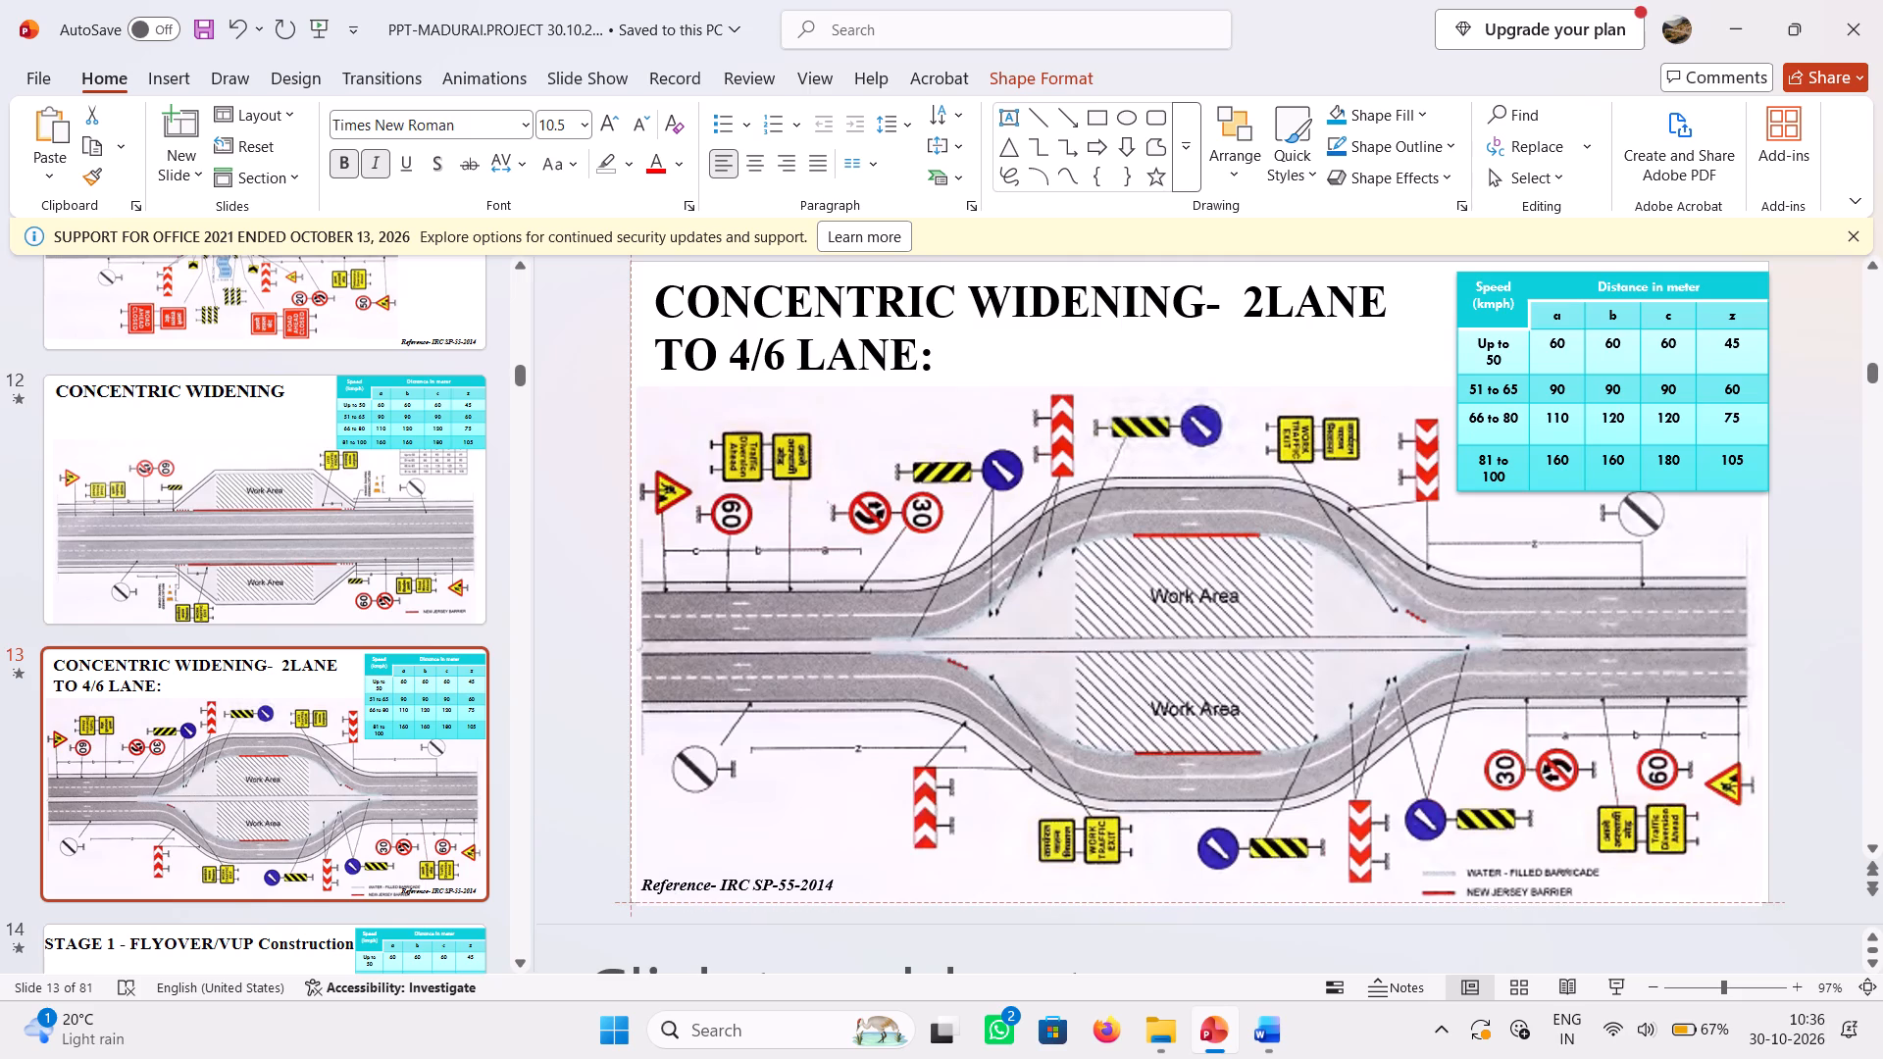
pyautogui.moveTo(699, 898); pyautogui.dragTo(699, 899)
# Add the IRC SP-55-2014 reference to the Stage 1 Flyover/VUP Construction, urban-area speed breakers and raised rumble strip slides.
pyautogui.click(388, 887)
pyautogui.scroll(-1, 406, 840)
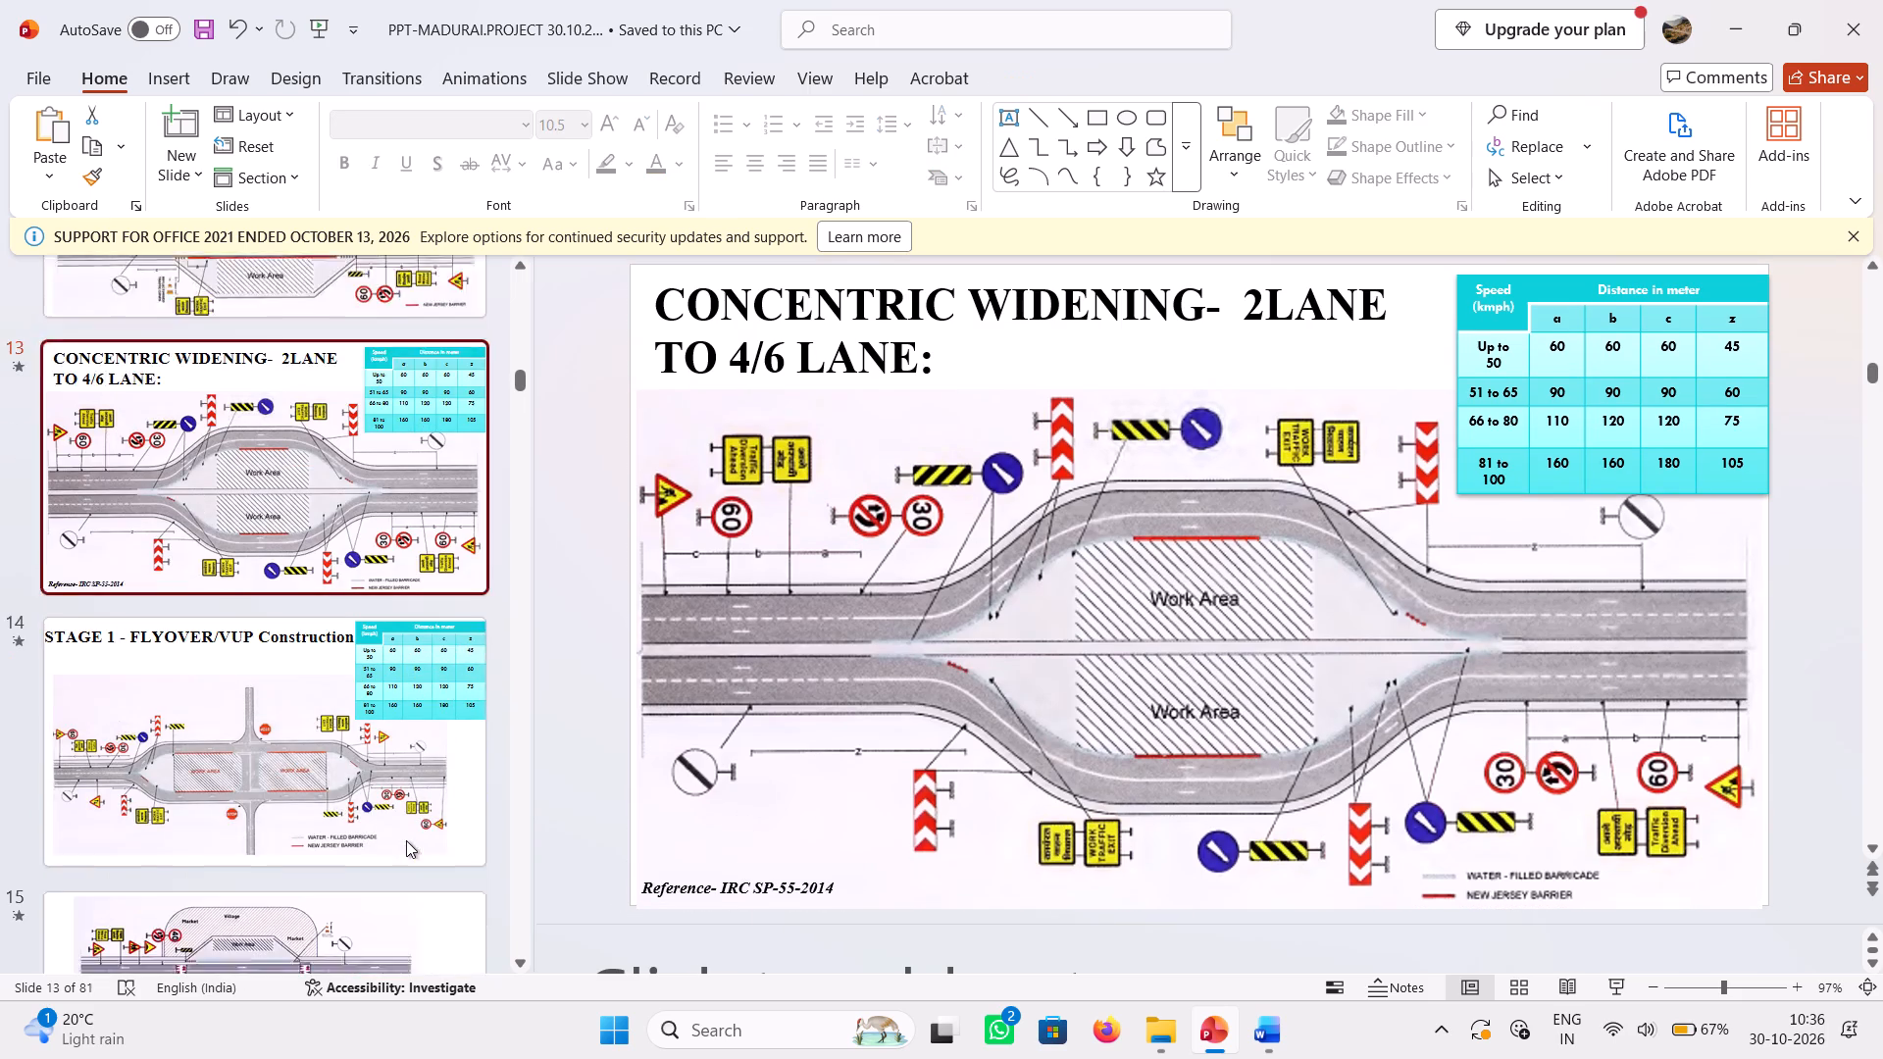
pyautogui.click(336, 670)
pyautogui.hotkey('ctrl', 'v')
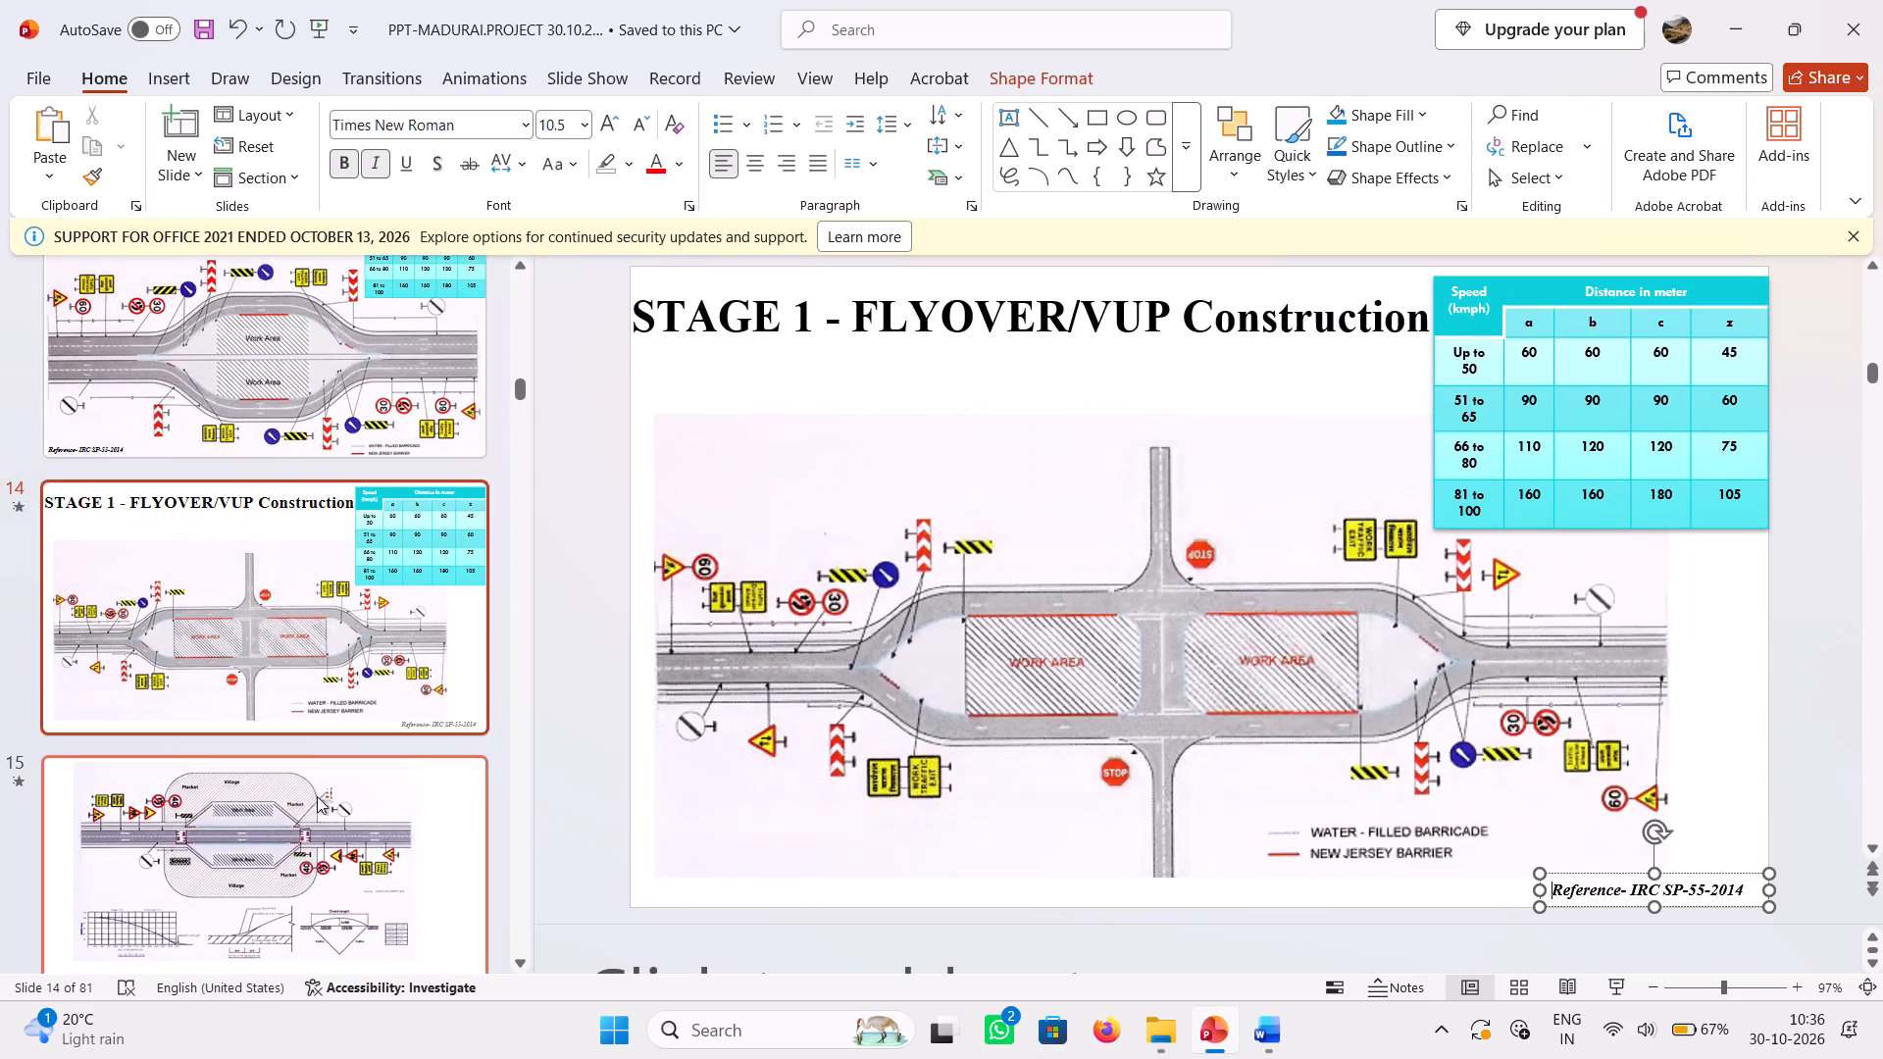
pyautogui.click(316, 854)
pyautogui.hotkey('ctrl', 'v')
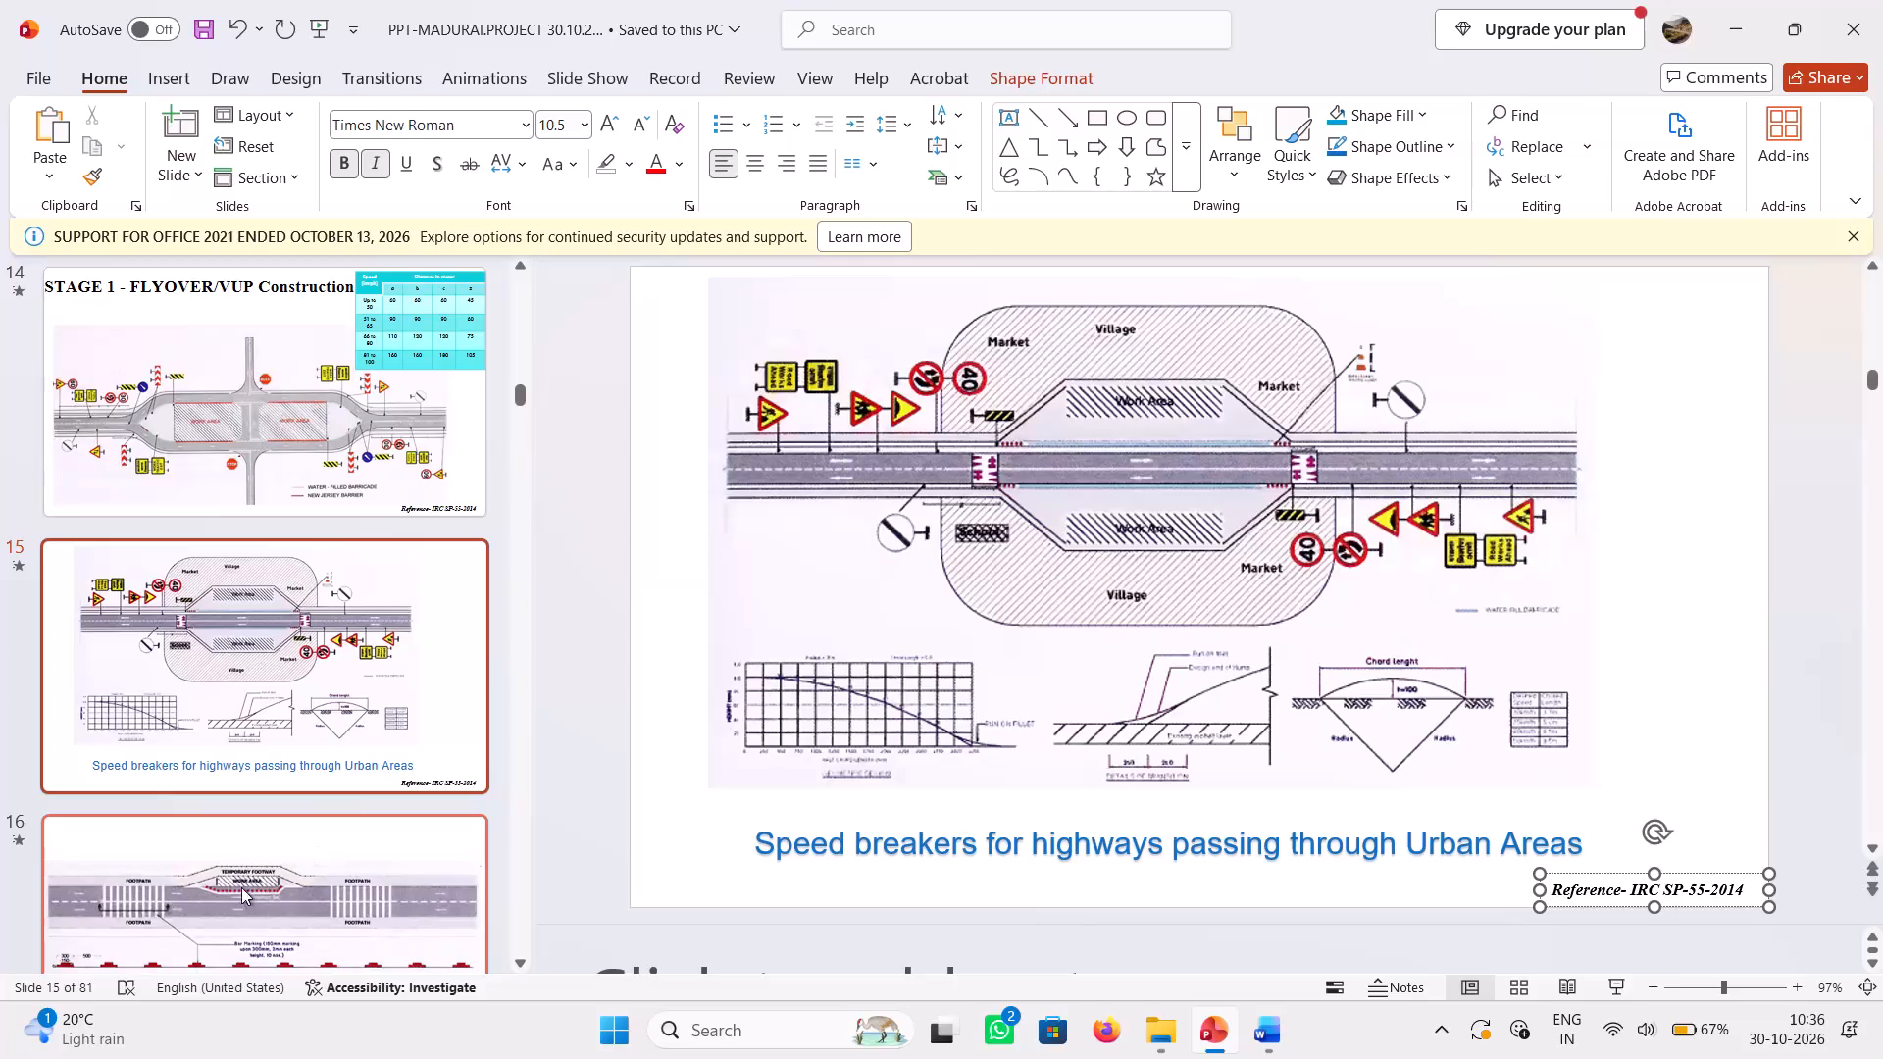
pyautogui.click(230, 902)
pyautogui.hotkey('ctrl', 'v')
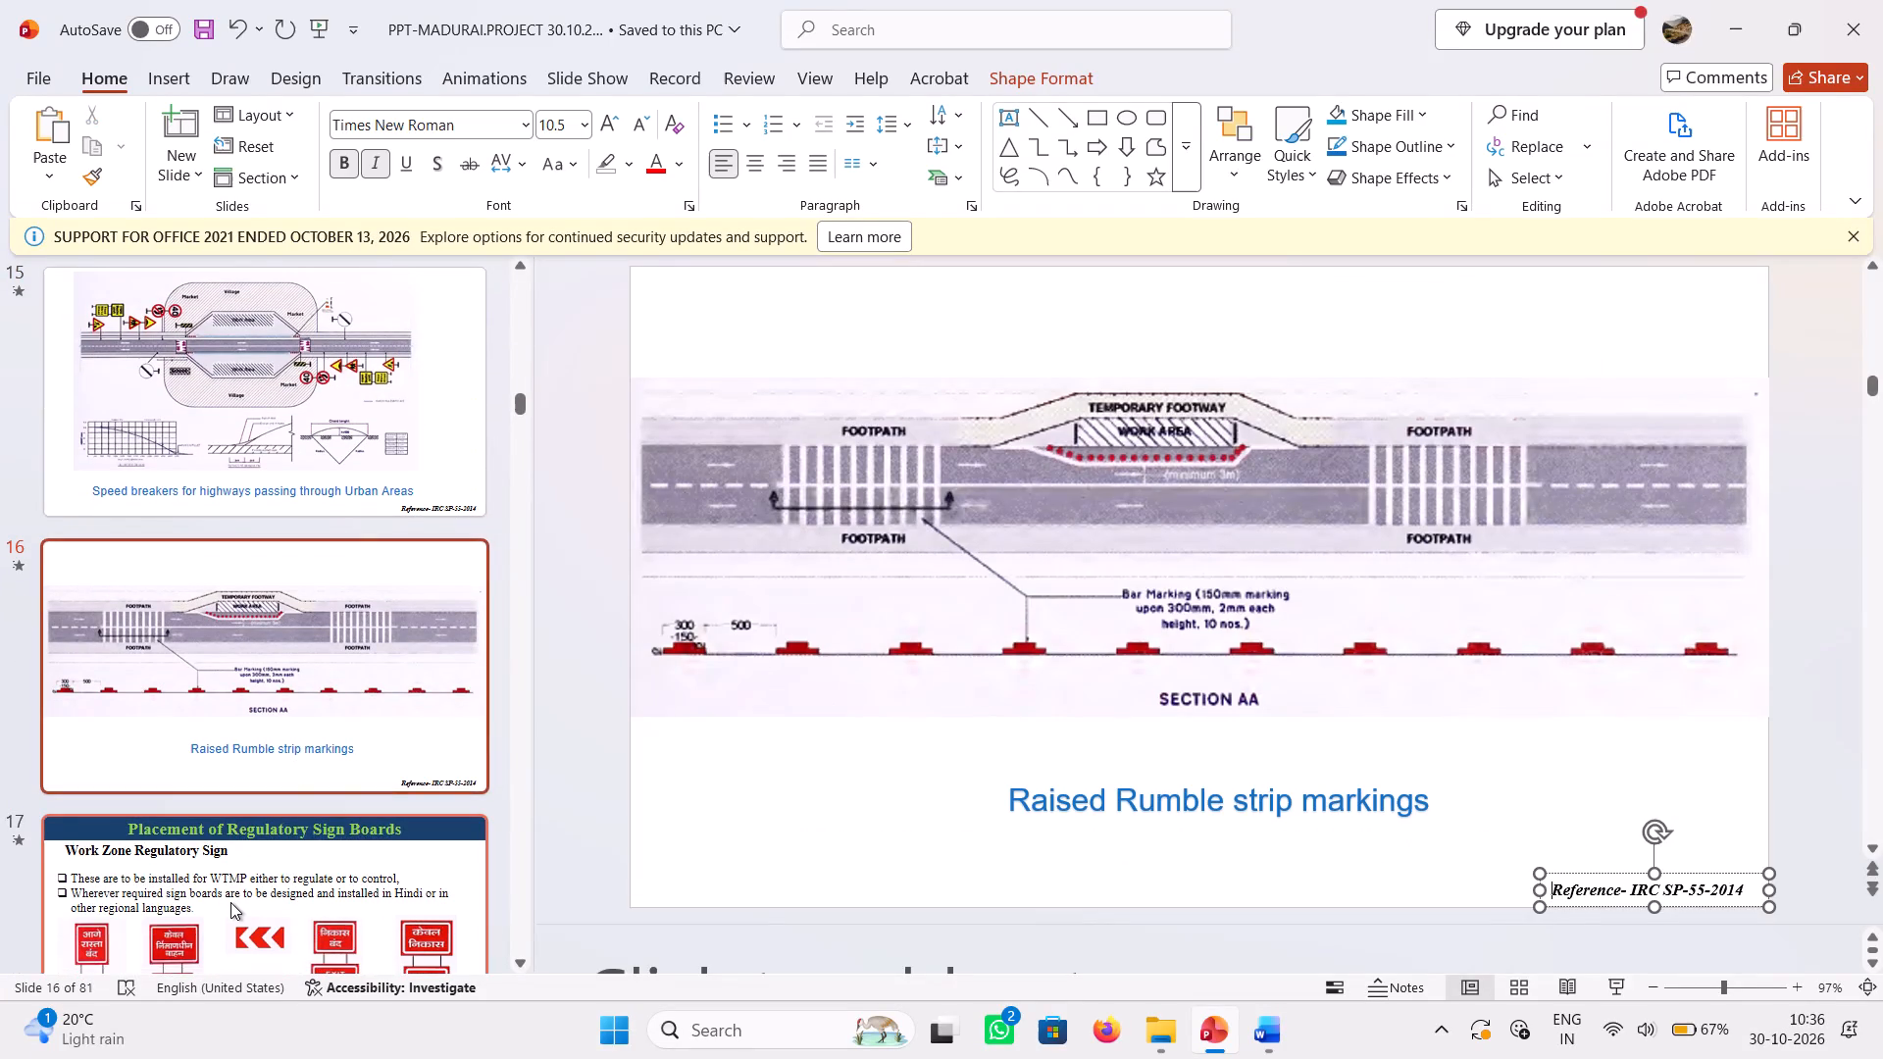
# Add the IRC SP-55-2014 reference to the regulatory, both warning and the informatory sign board placement slides.
pyautogui.click(242, 907)
pyautogui.hotkey('ctrl', 'v')
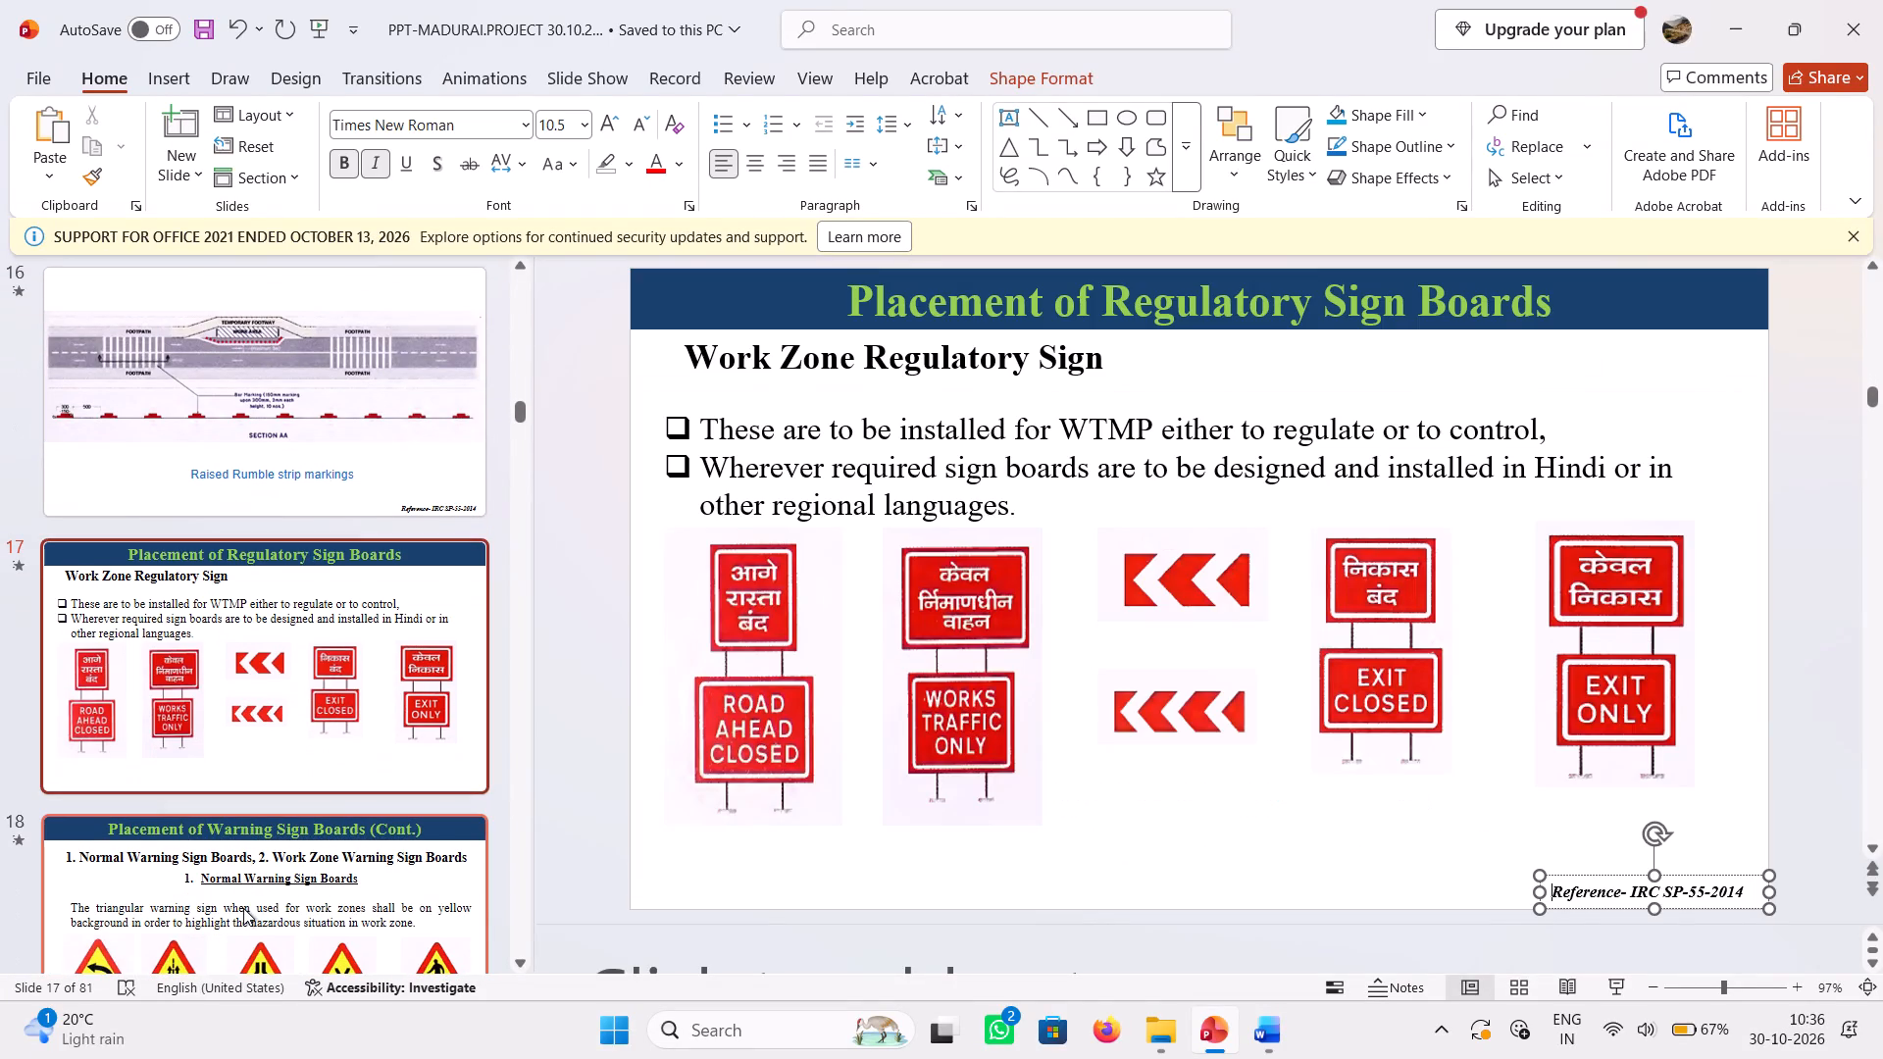
pyautogui.click(252, 885)
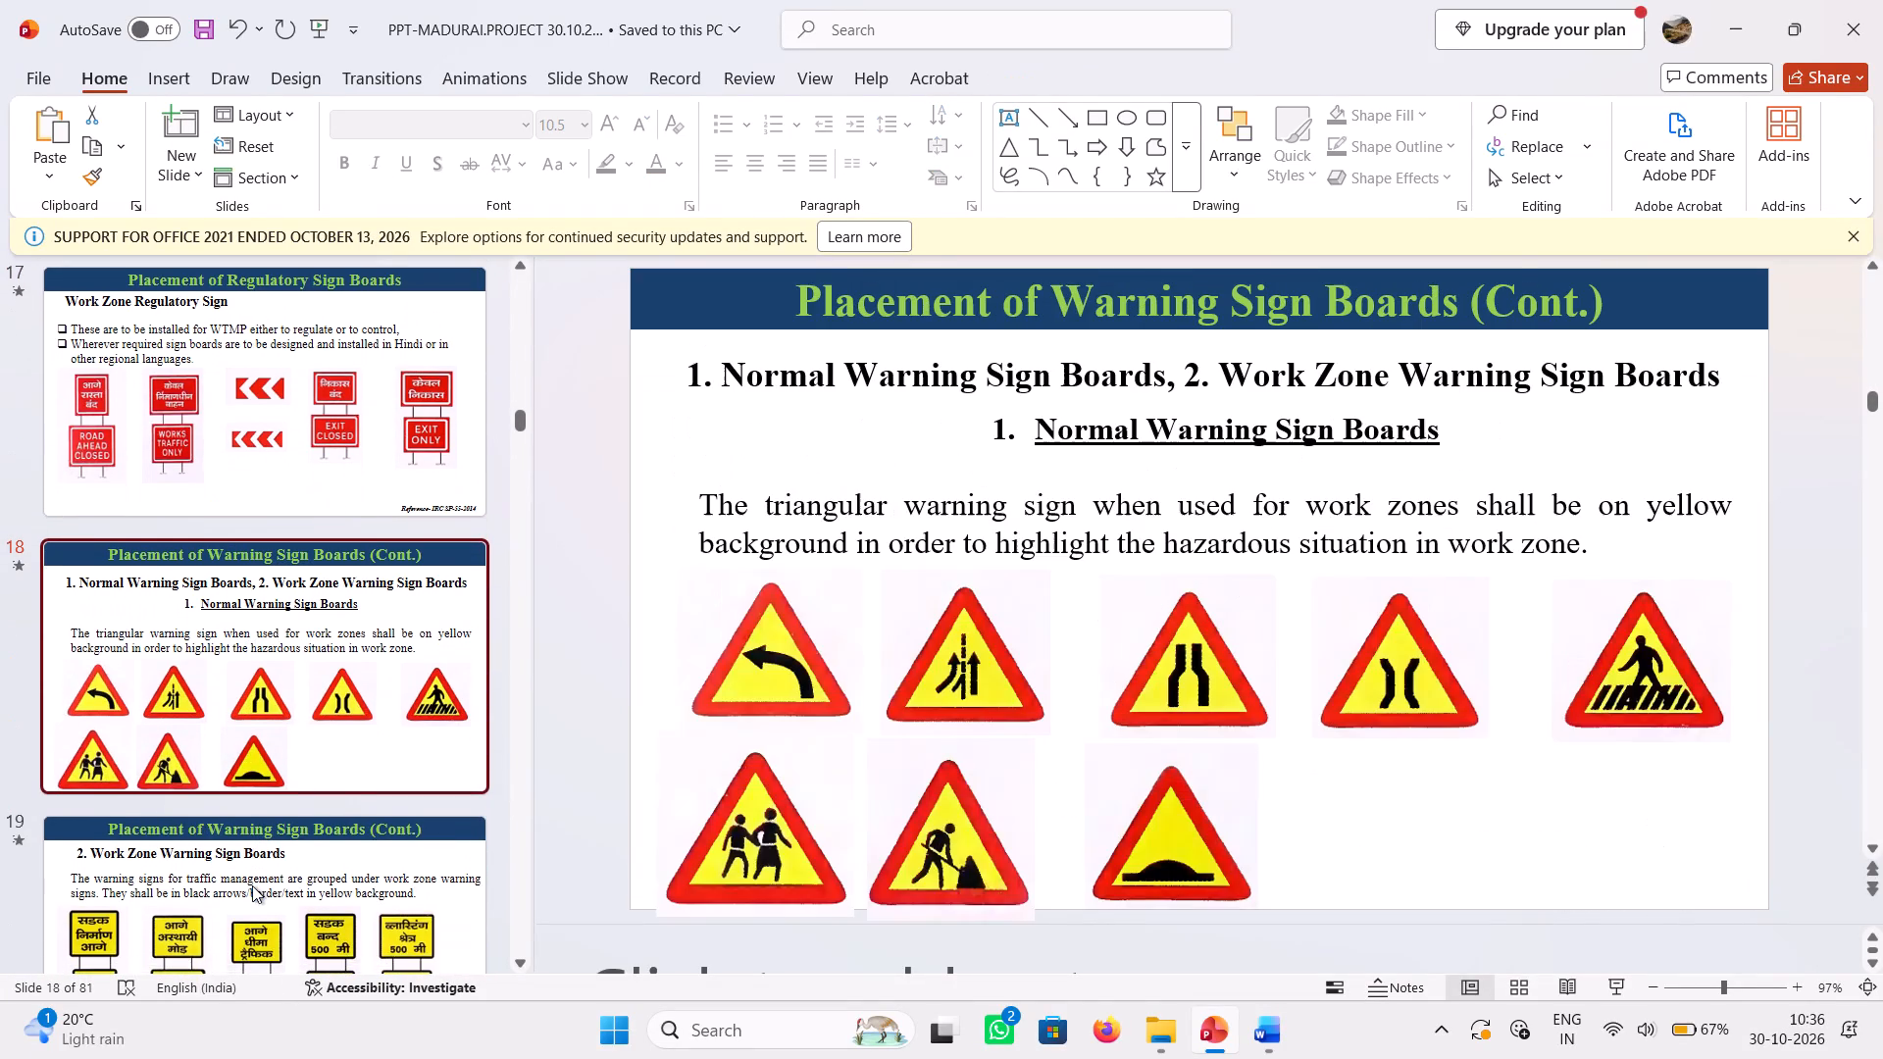
pyautogui.hotkey('ctrl', 'v')
pyautogui.click(252, 885)
pyautogui.hotkey('ctrl', 'v')
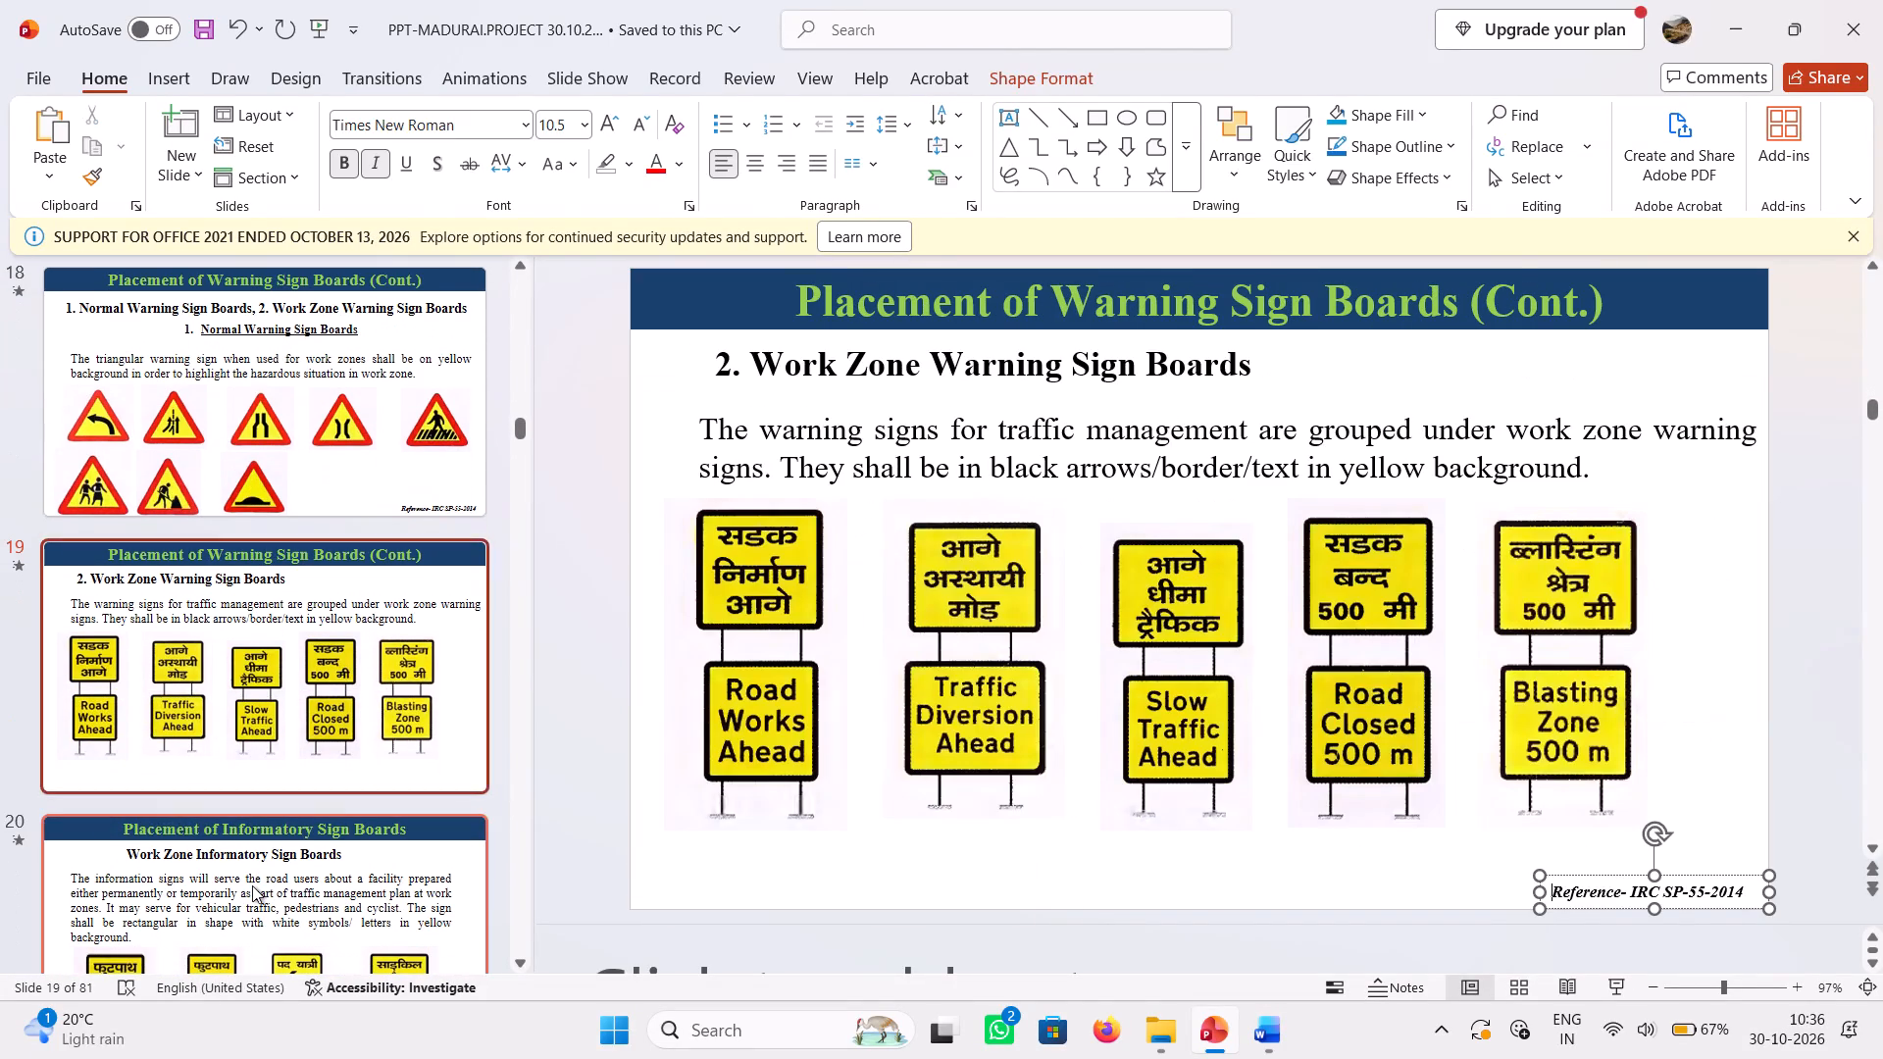
pyautogui.click(252, 885)
pyautogui.hotkey('ctrl', 'v')
# Check the code references on the road marking, transverse bar marking, side road speed breaker and rumble strip slides.
pyautogui.click(252, 885)
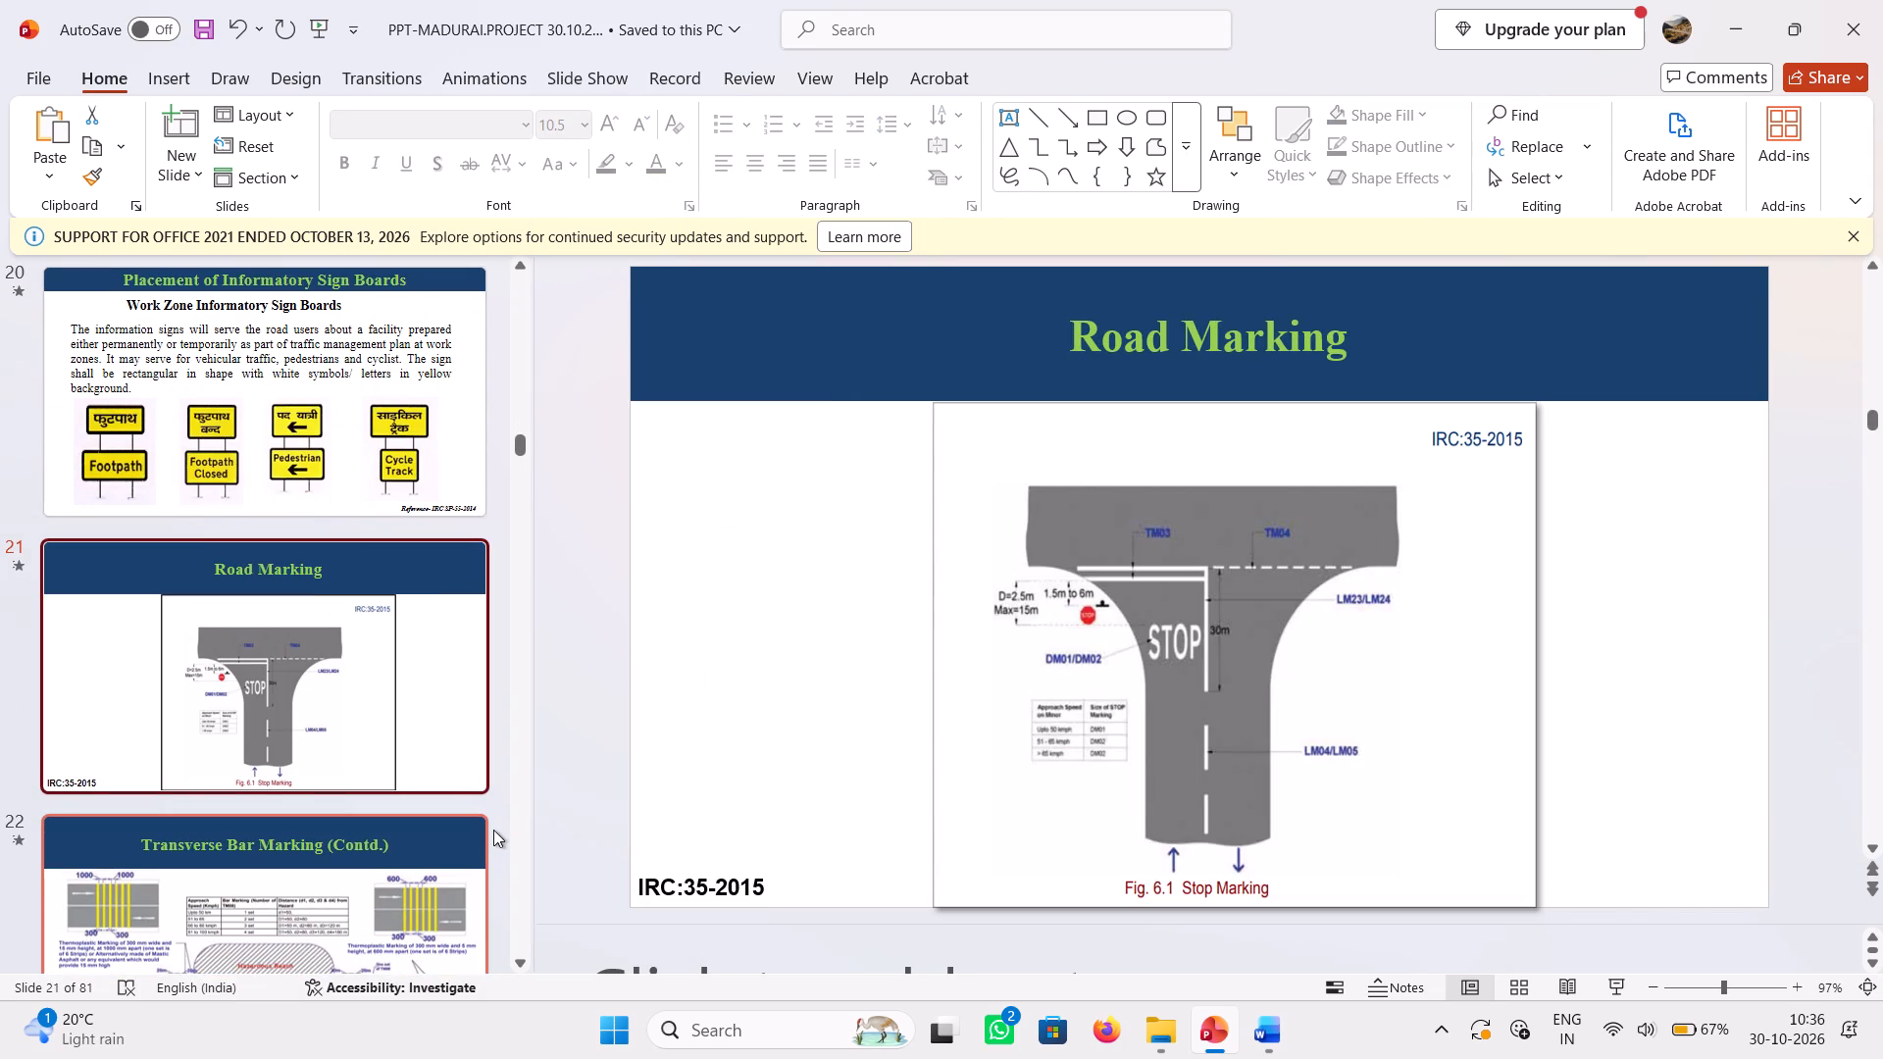
pyautogui.click(406, 899)
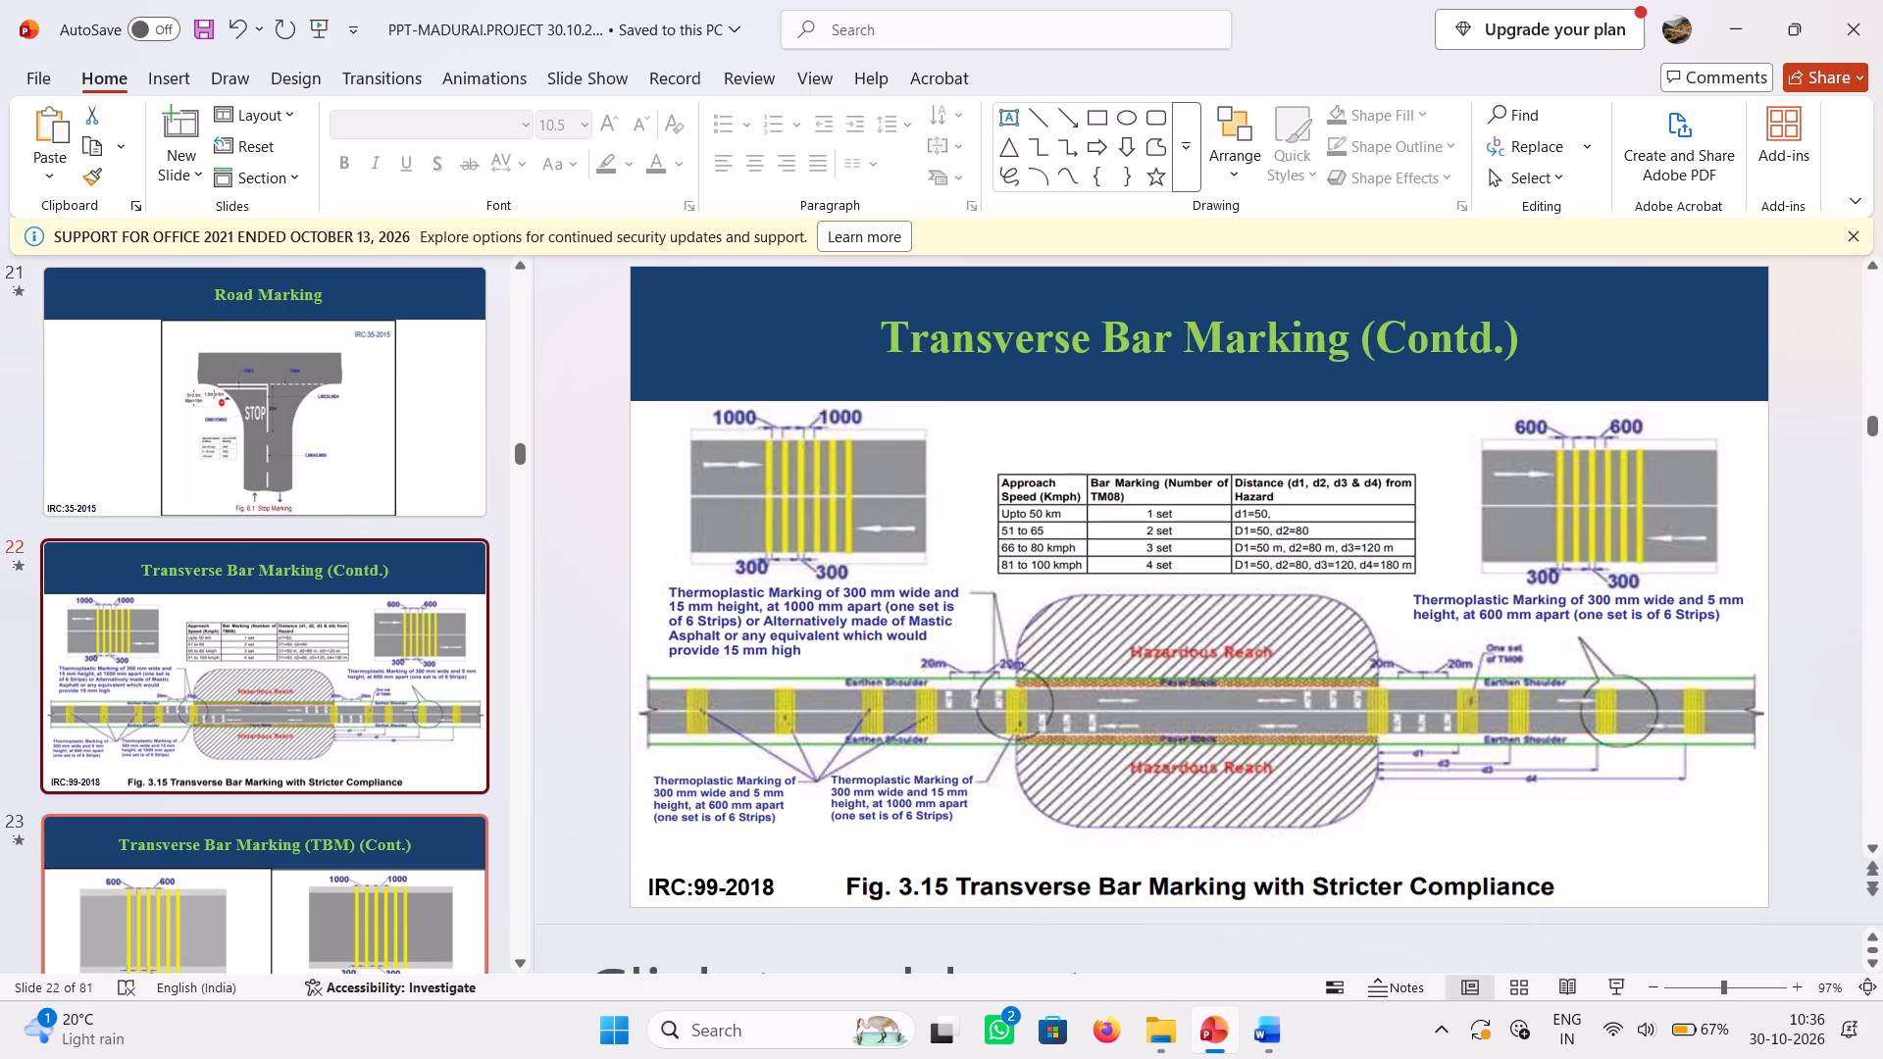
pyautogui.click(759, 883)
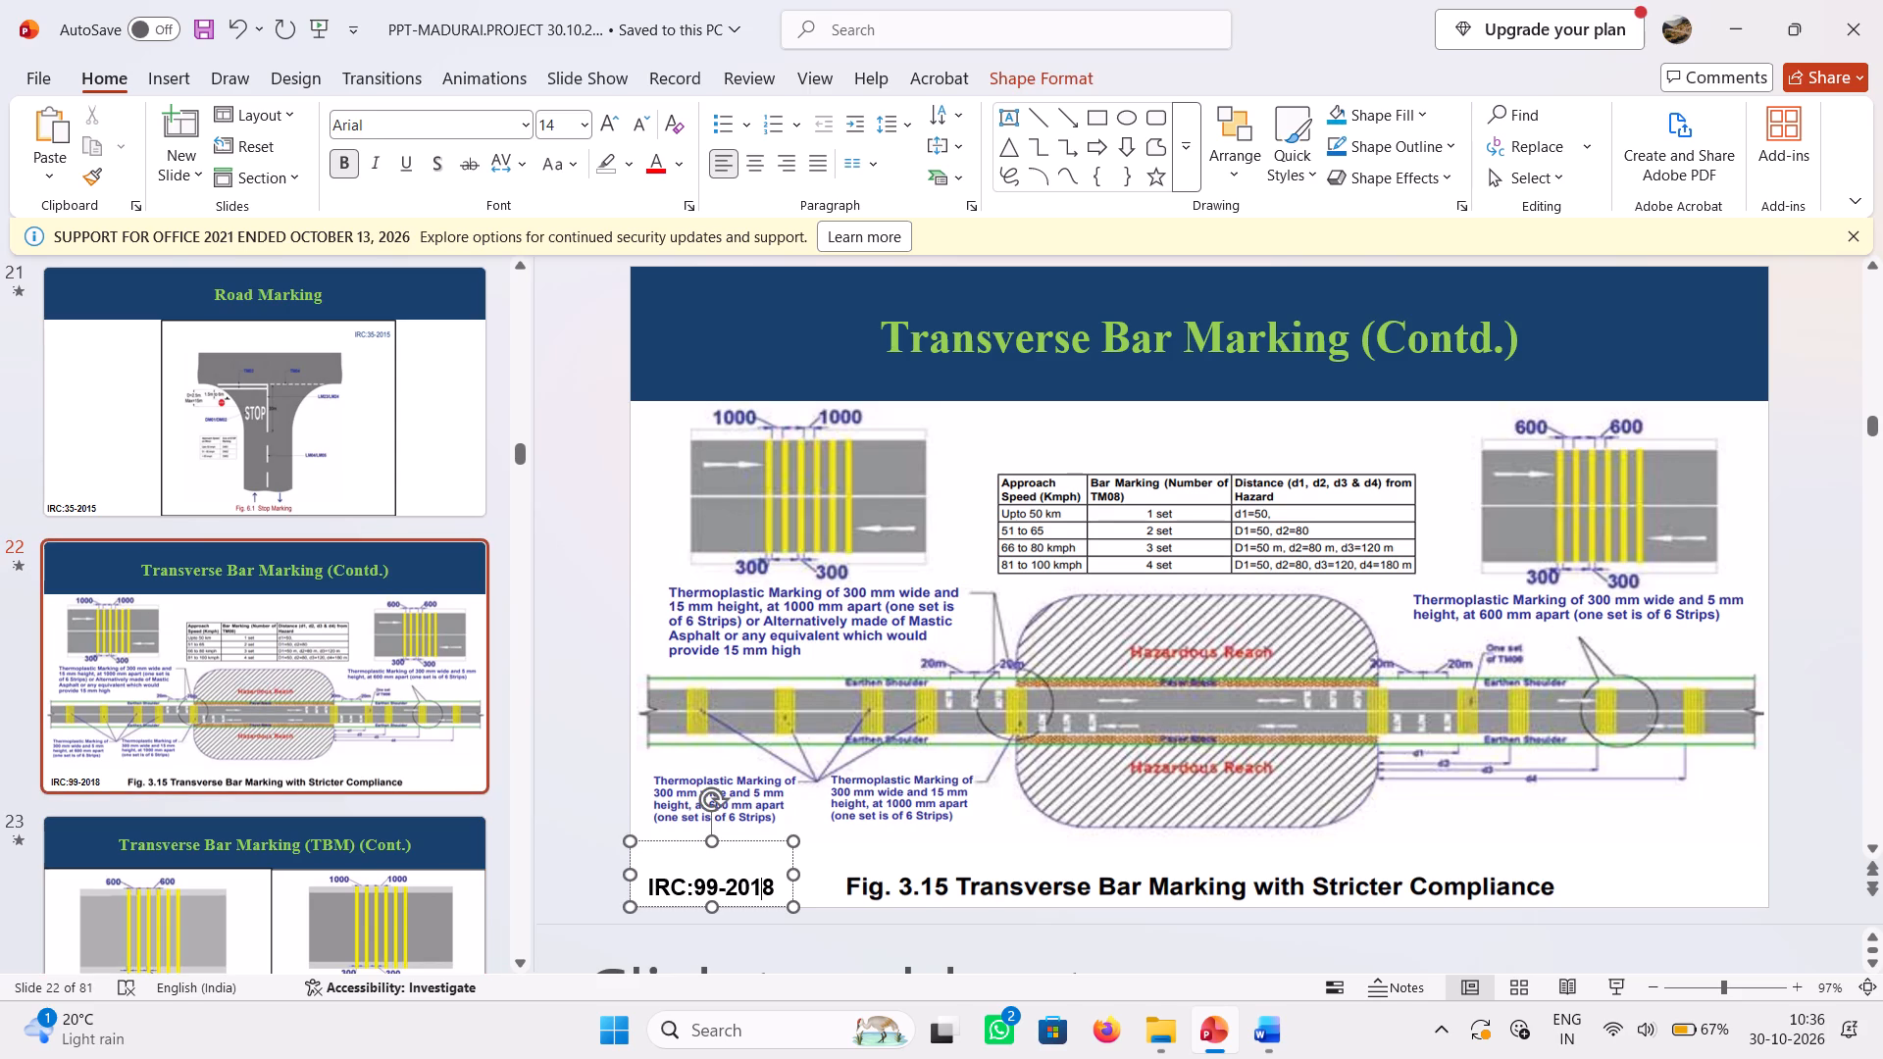
pyautogui.click(461, 900)
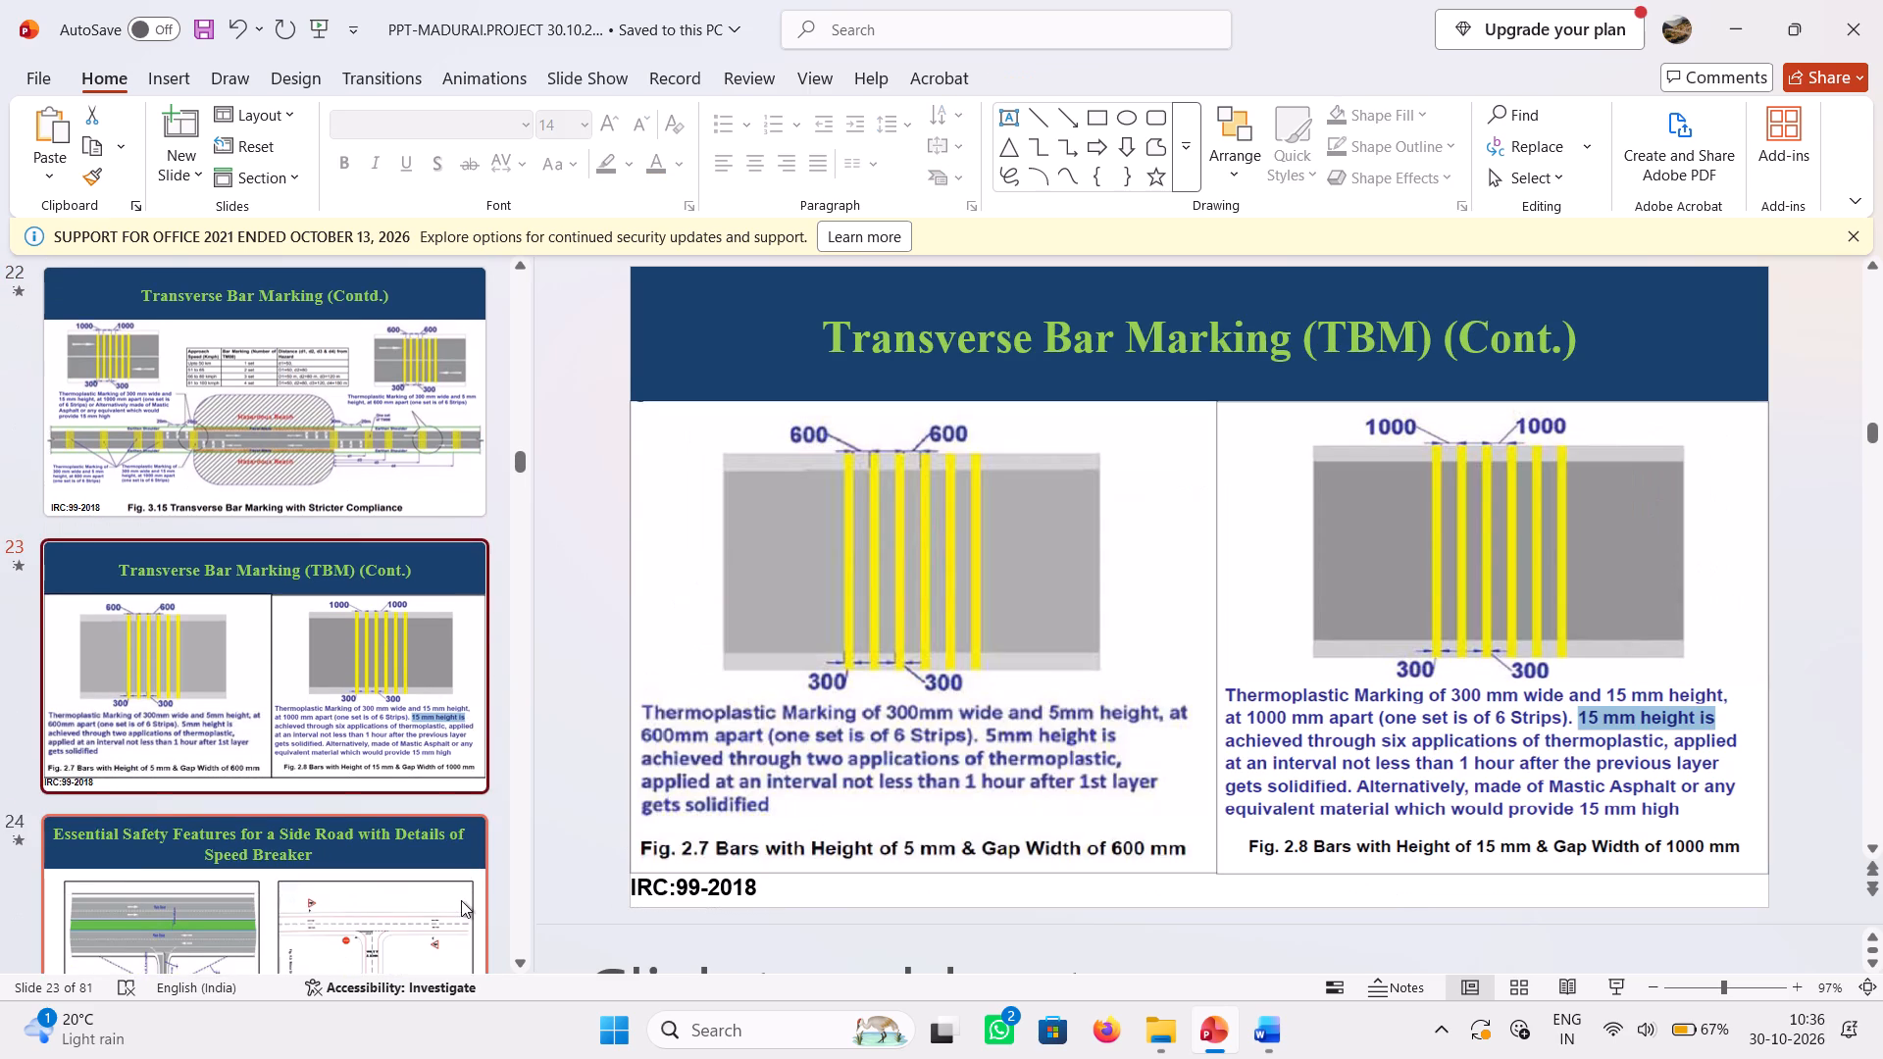
pyautogui.click(398, 916)
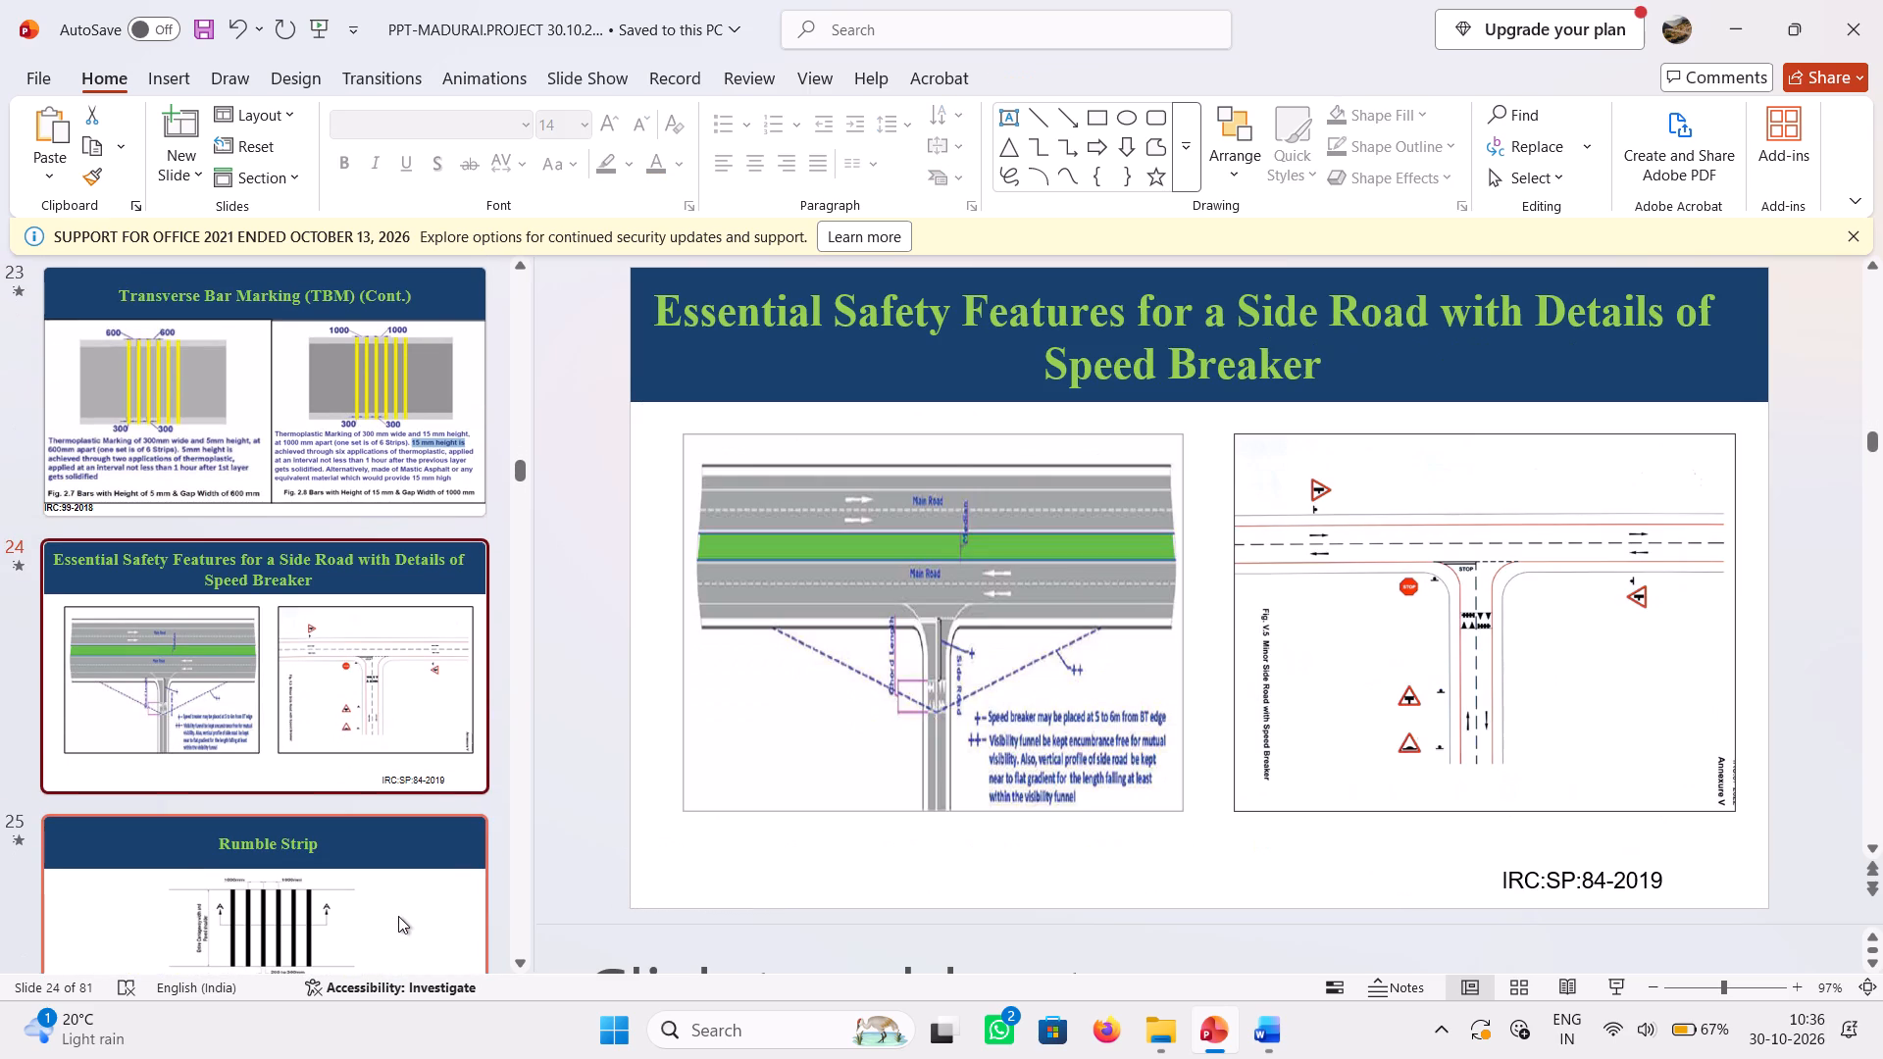
pyautogui.click(398, 916)
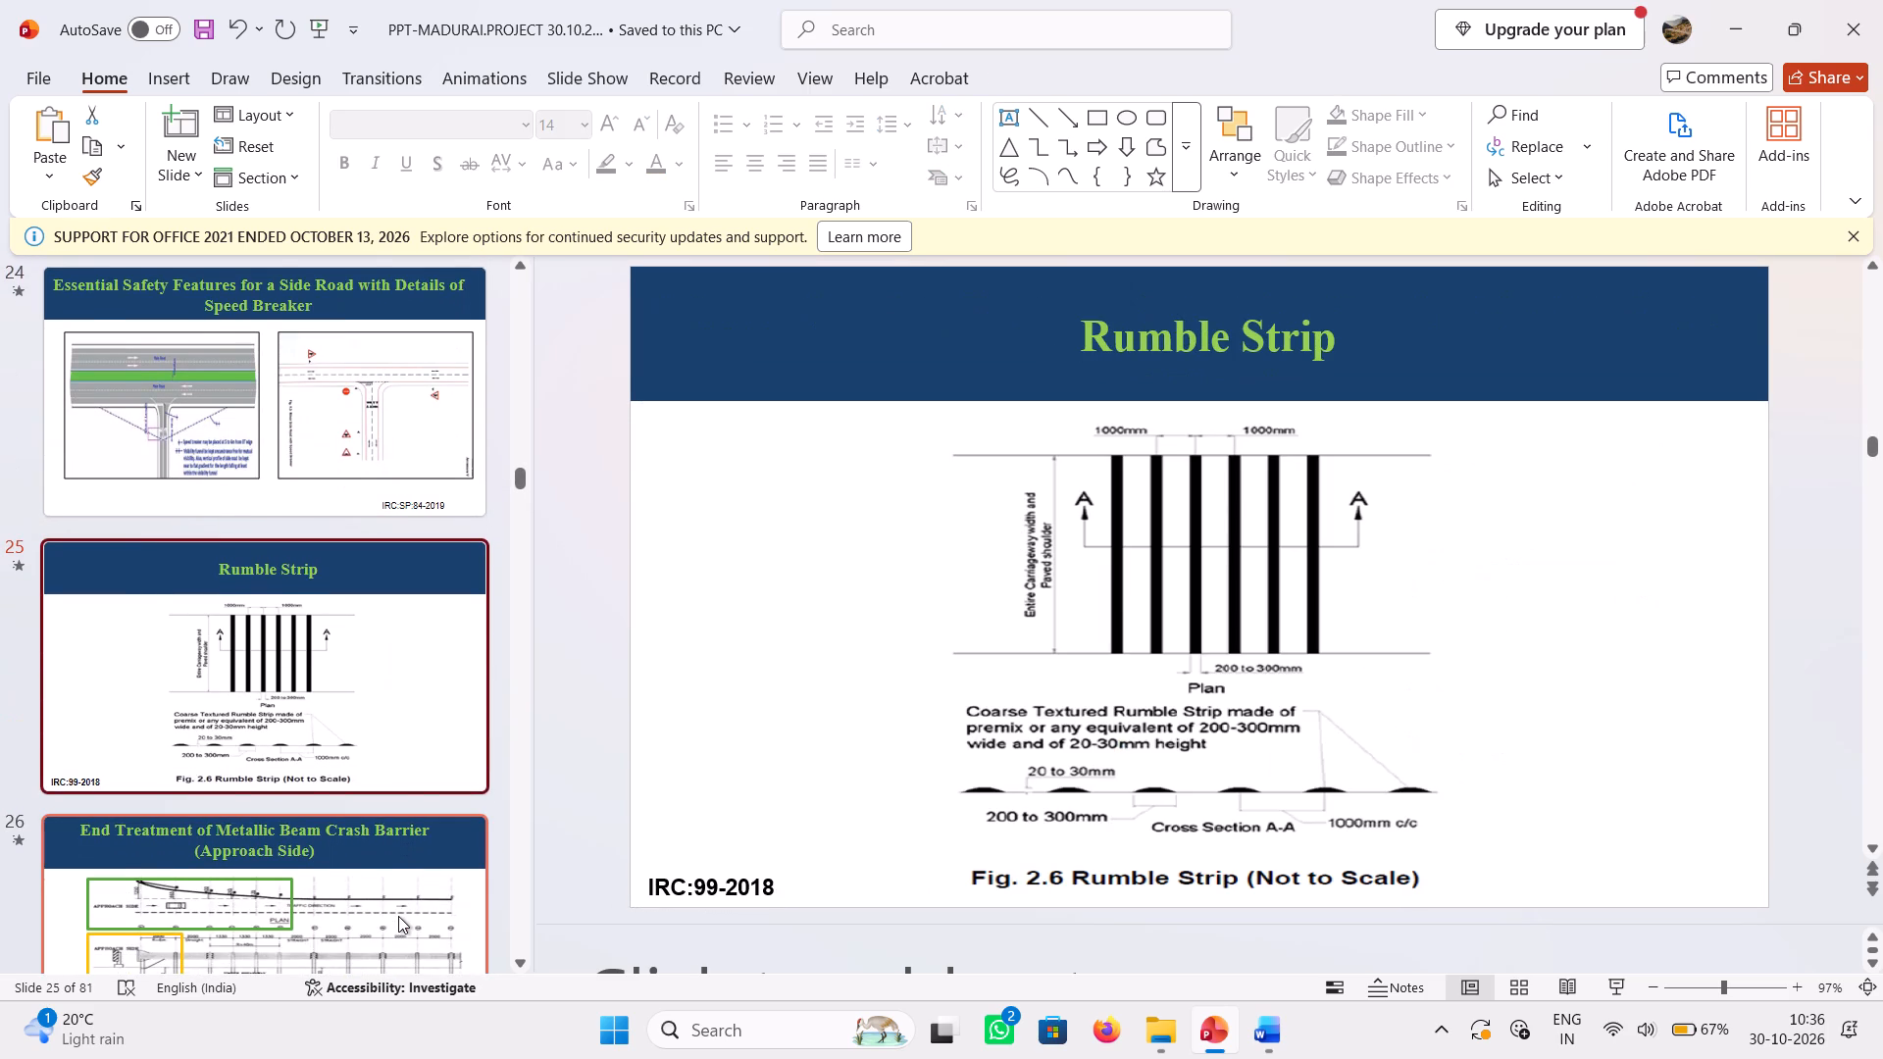
pyautogui.click(398, 916)
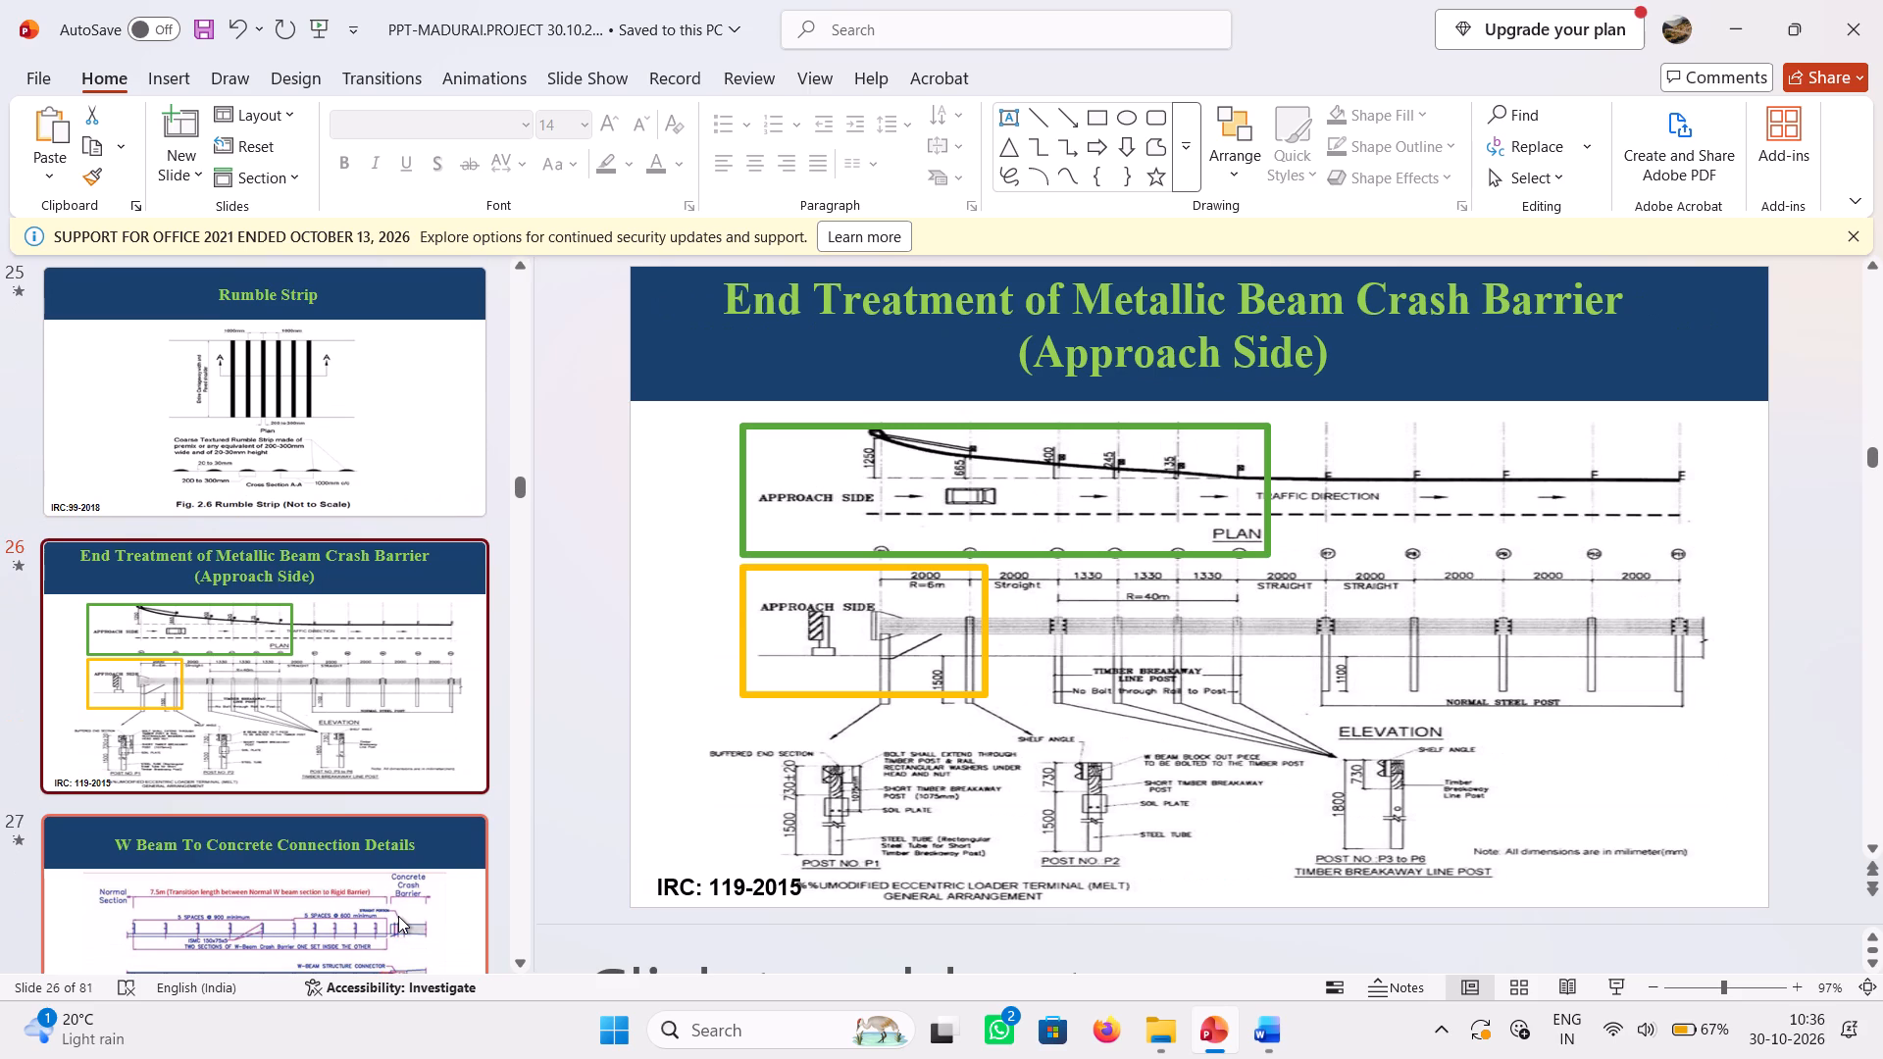
# Move the IRC: 119-2015 reference to the bottom-right corner of the End Treatment of Metallic Beam Crash Barrier slide.
pyautogui.click(409, 760)
pyautogui.click(750, 898)
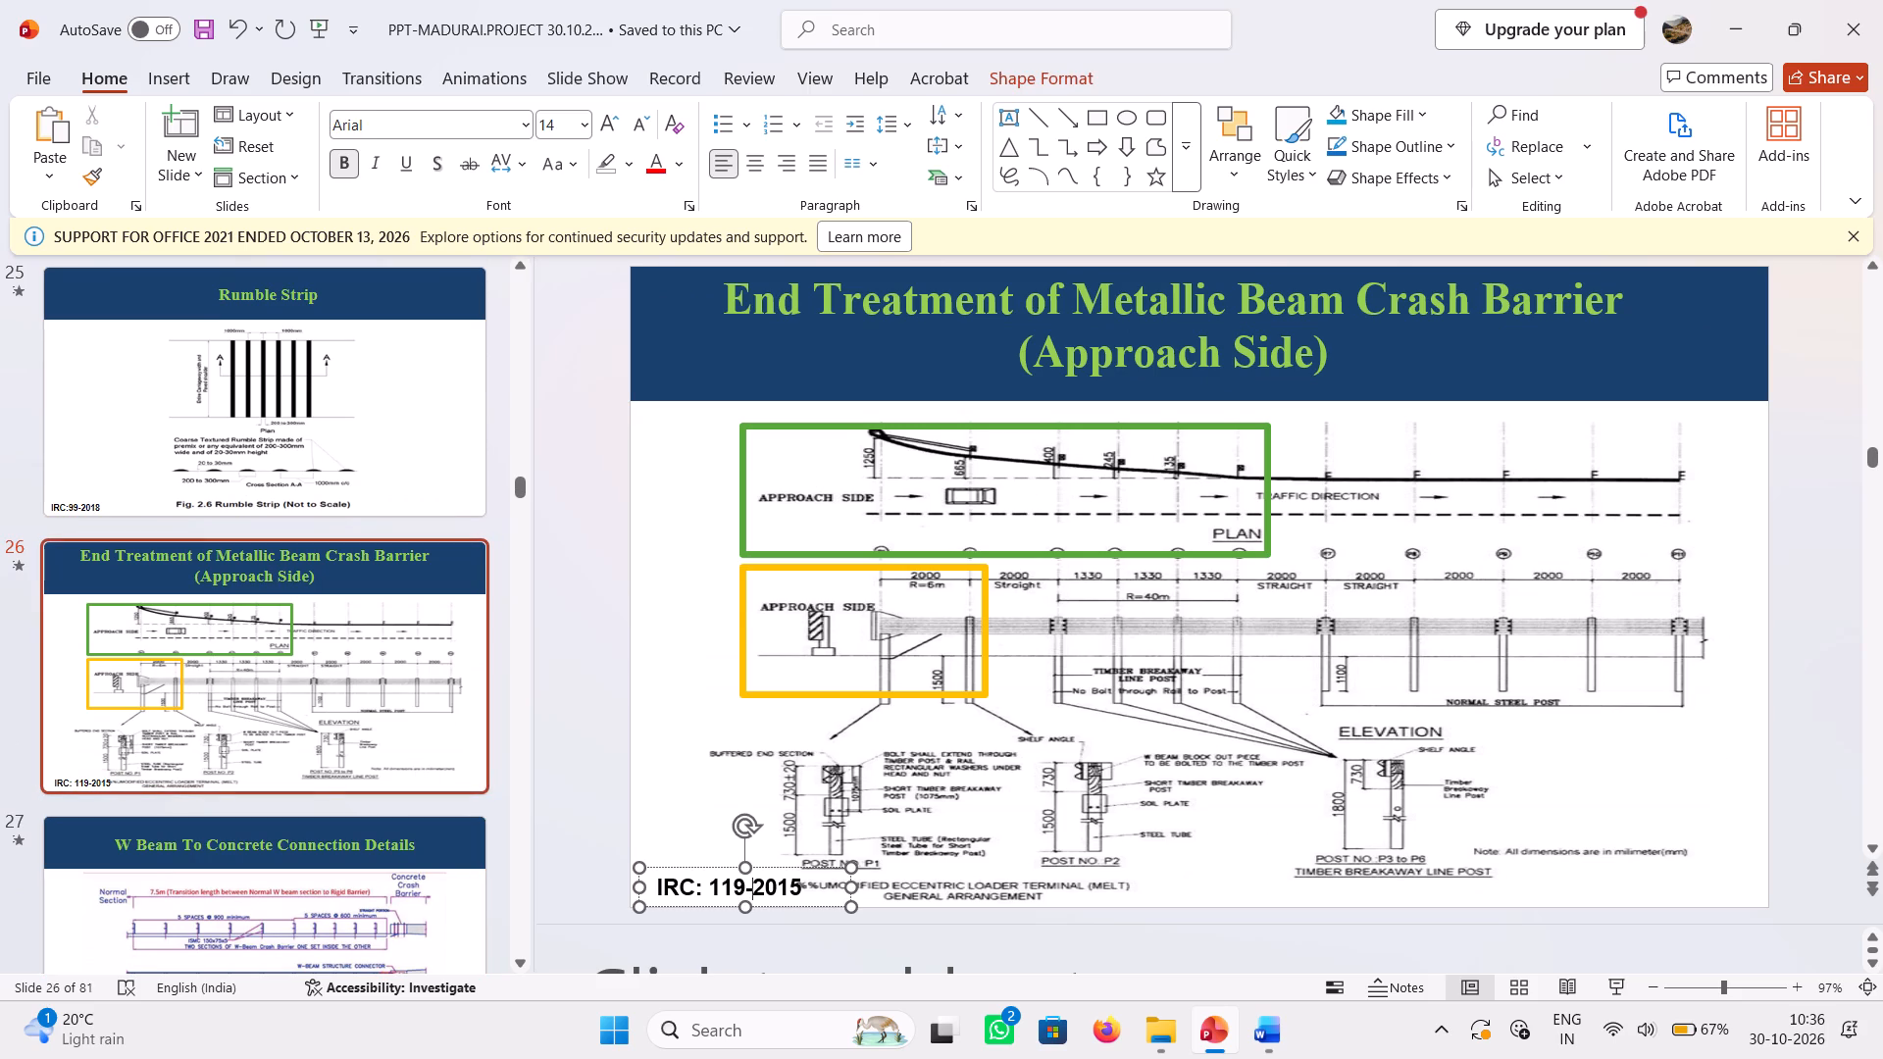
pyautogui.moveTo(760, 910); pyautogui.dragTo(1661, 902)
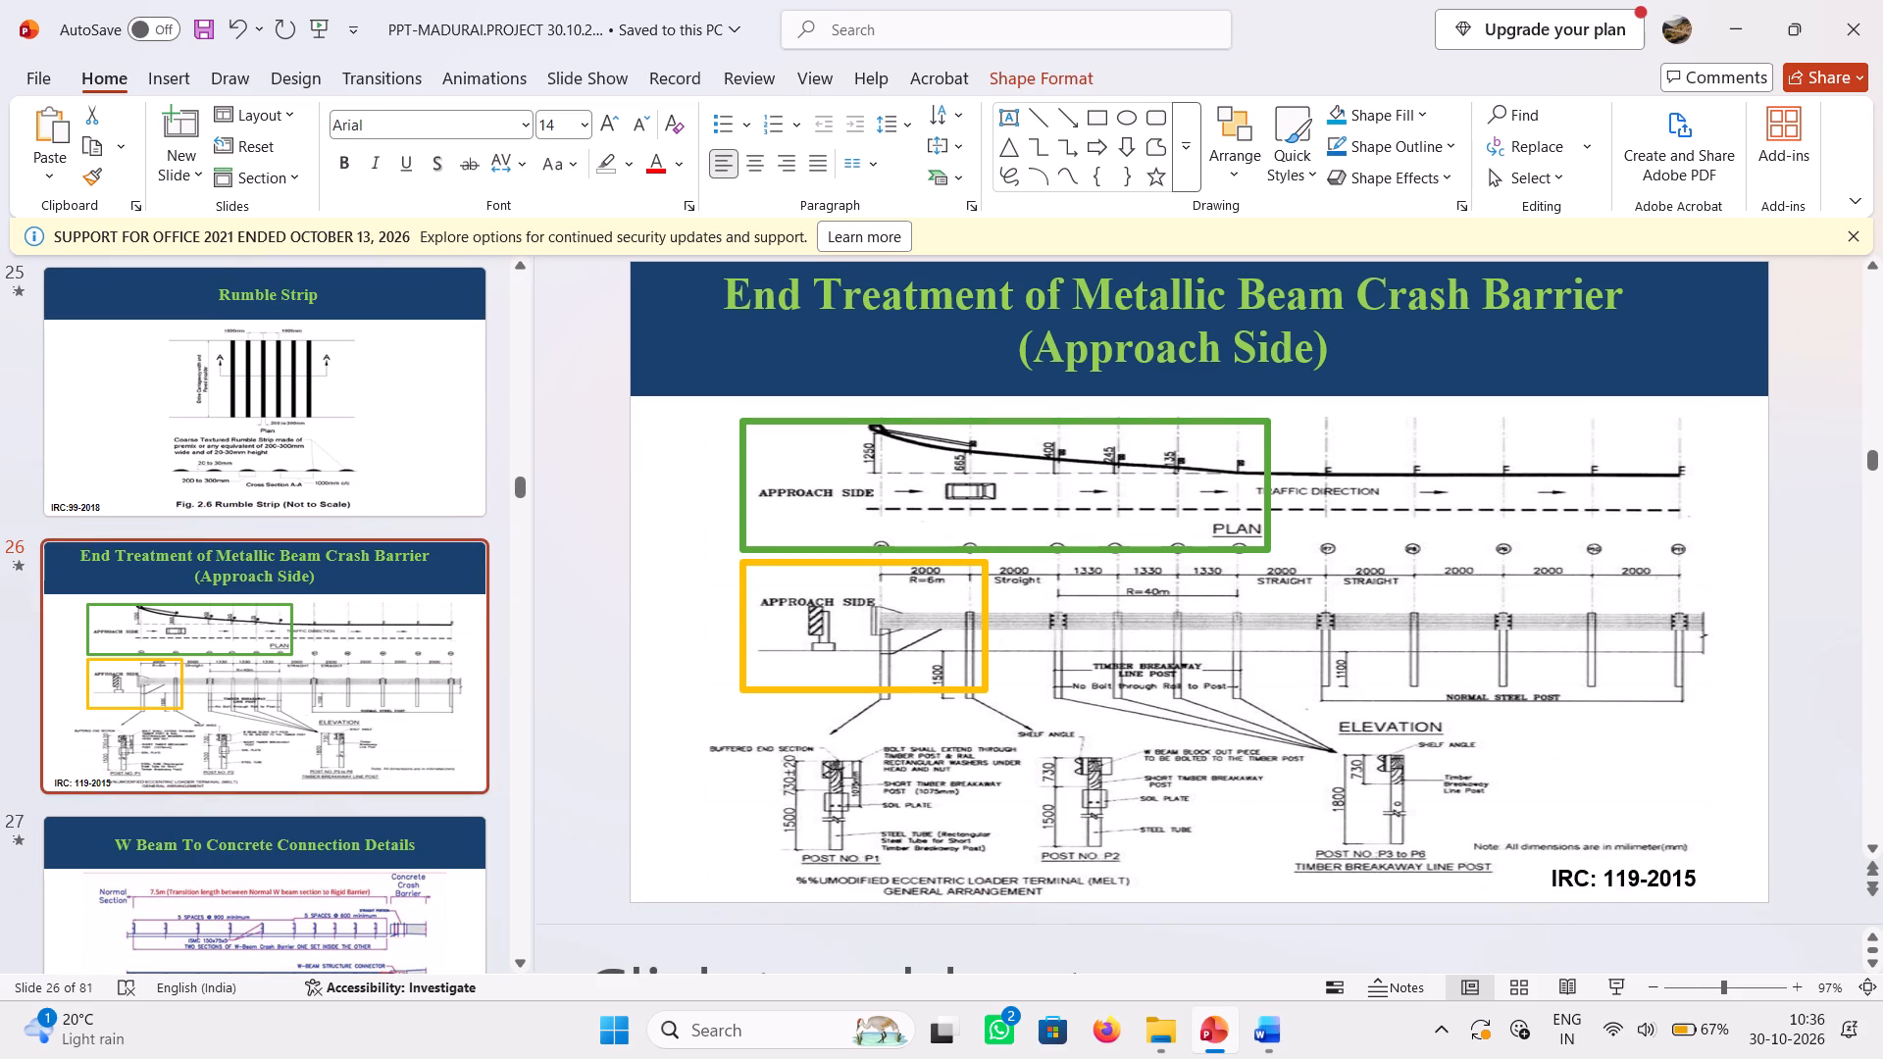
pyautogui.moveTo(1661, 902); pyautogui.dragTo(1683, 903)
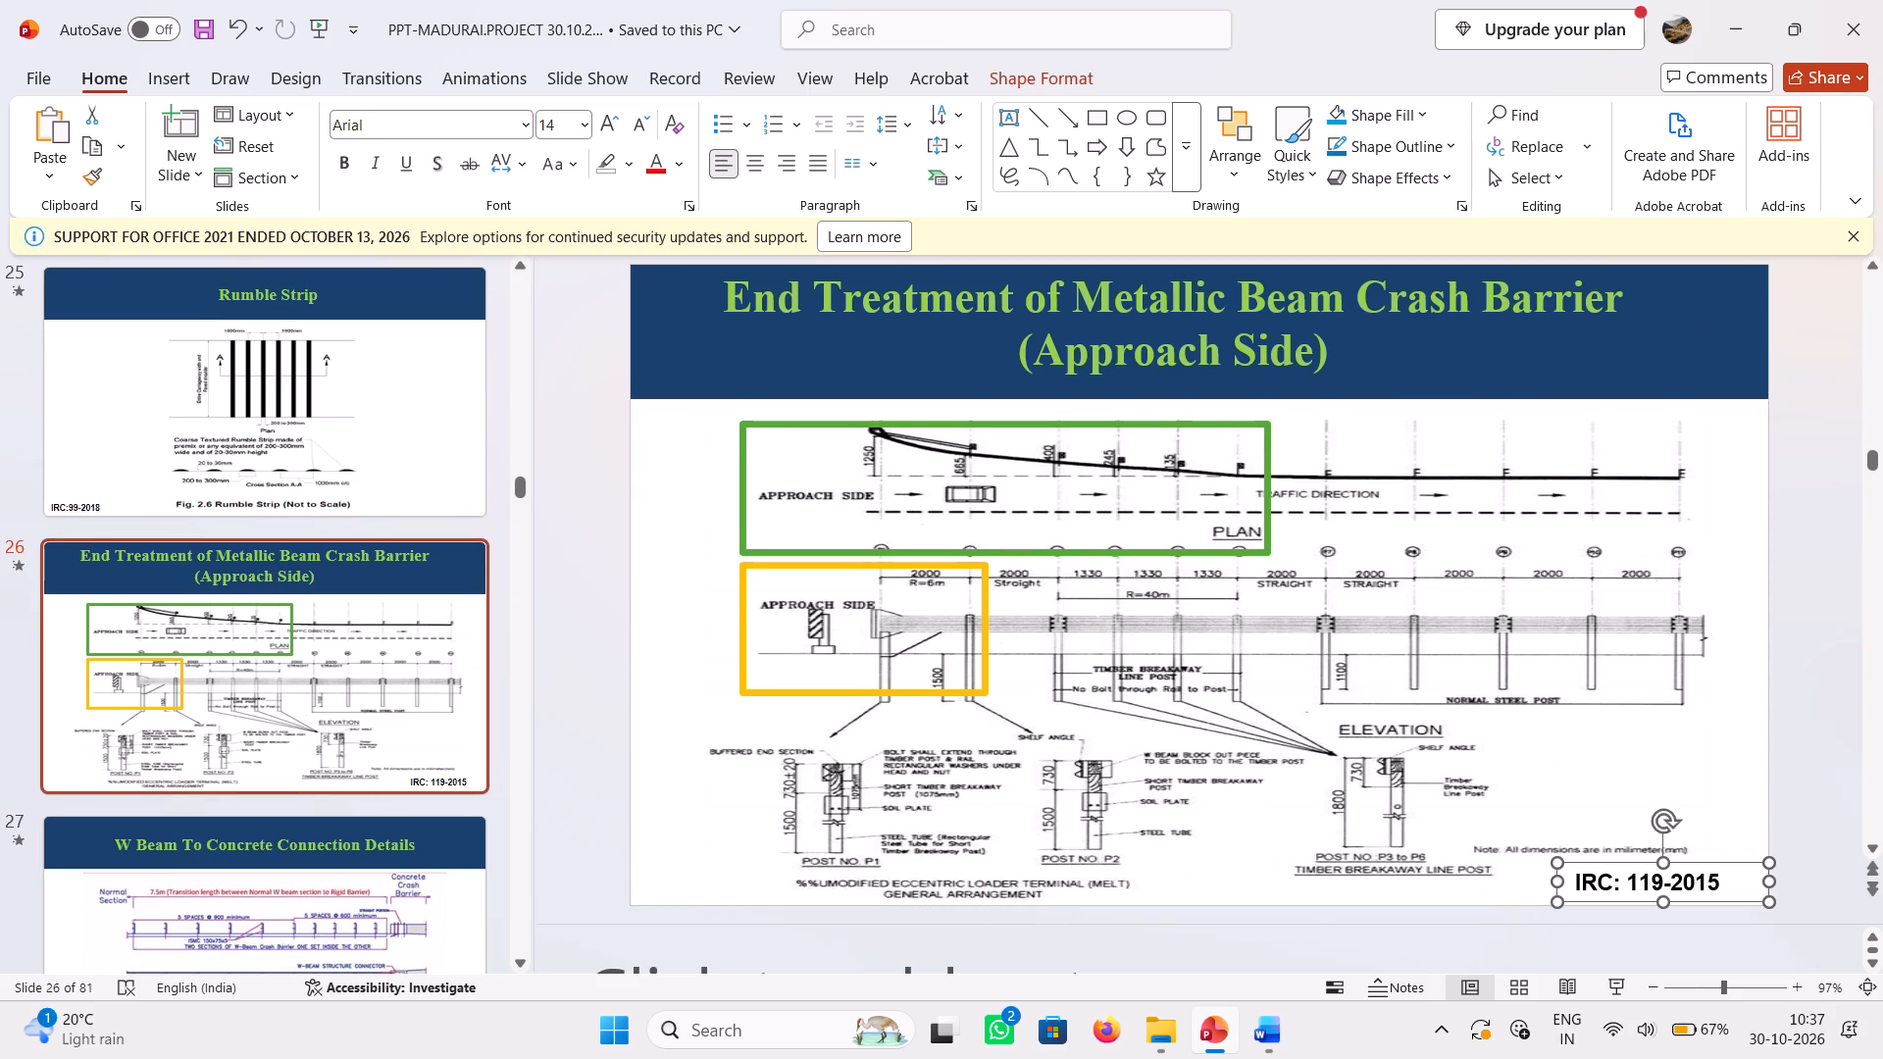
# Extend the crash barrier slide's reference so it reads IRC: 119-2015/SP84-2019.
pyautogui.click(1715, 880)
pyautogui.press('/')
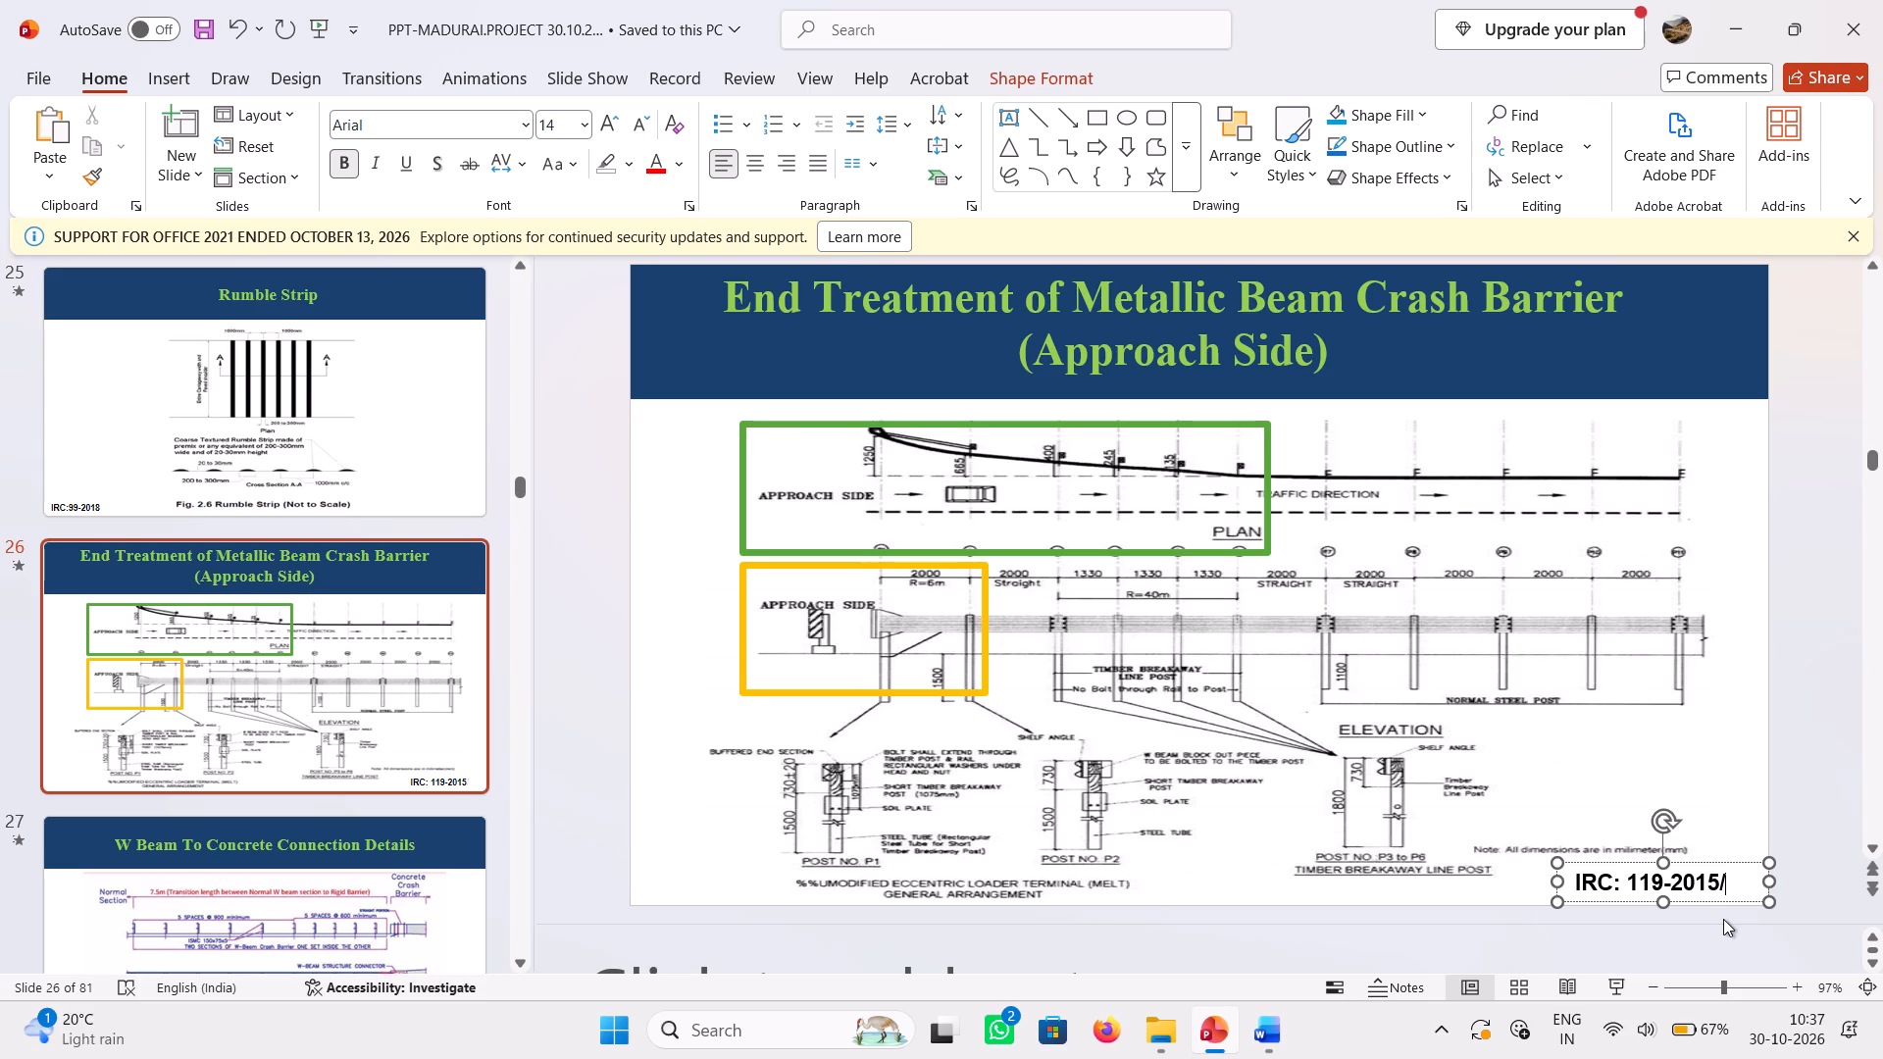
pyautogui.write('Sp')
pyautogui.press('BackSpace')
pyautogui.hotkey('shift', 'p')
pyautogui.write('84-201')
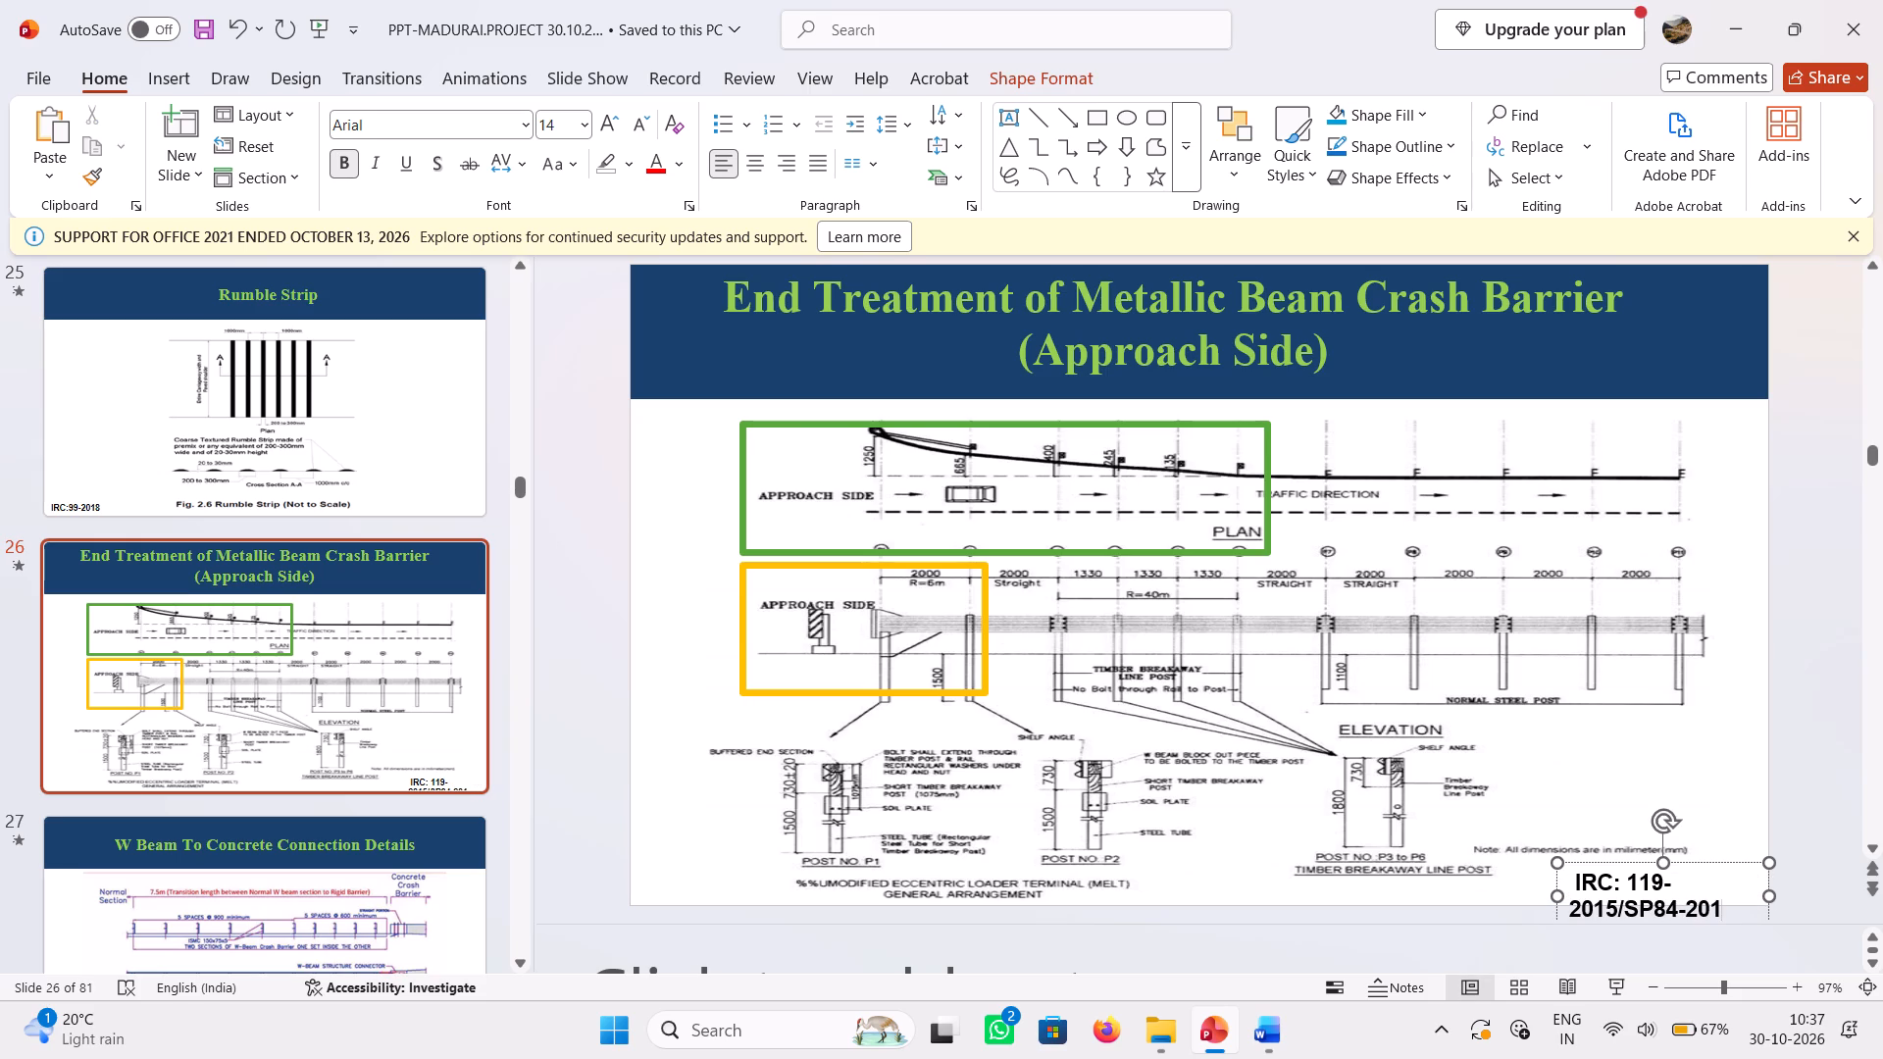
pyautogui.press('9')
# Fit the reference on one line in the slide's bottom-right corner, clear of the drawing, with font size 11.
pyautogui.moveTo(1560, 900); pyautogui.dragTo(1538, 902)
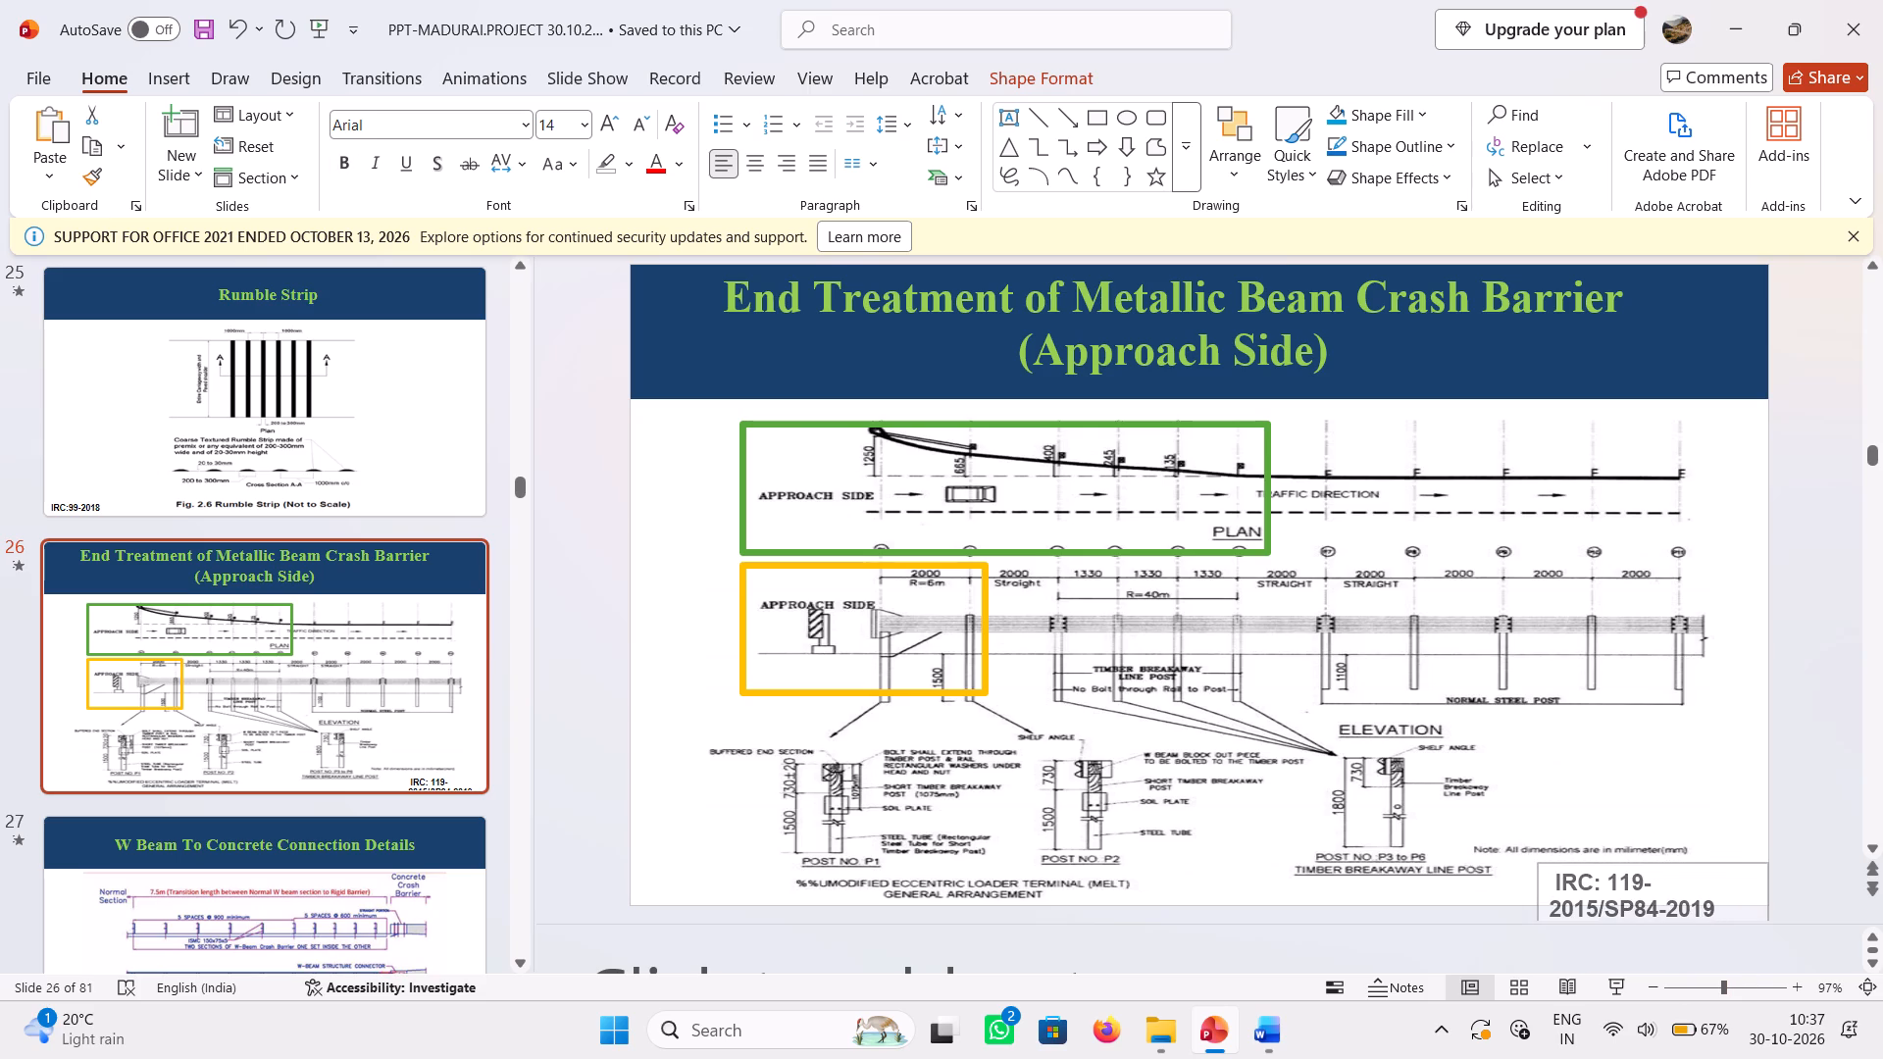
pyautogui.moveTo(1538, 902); pyautogui.dragTo(1479, 904)
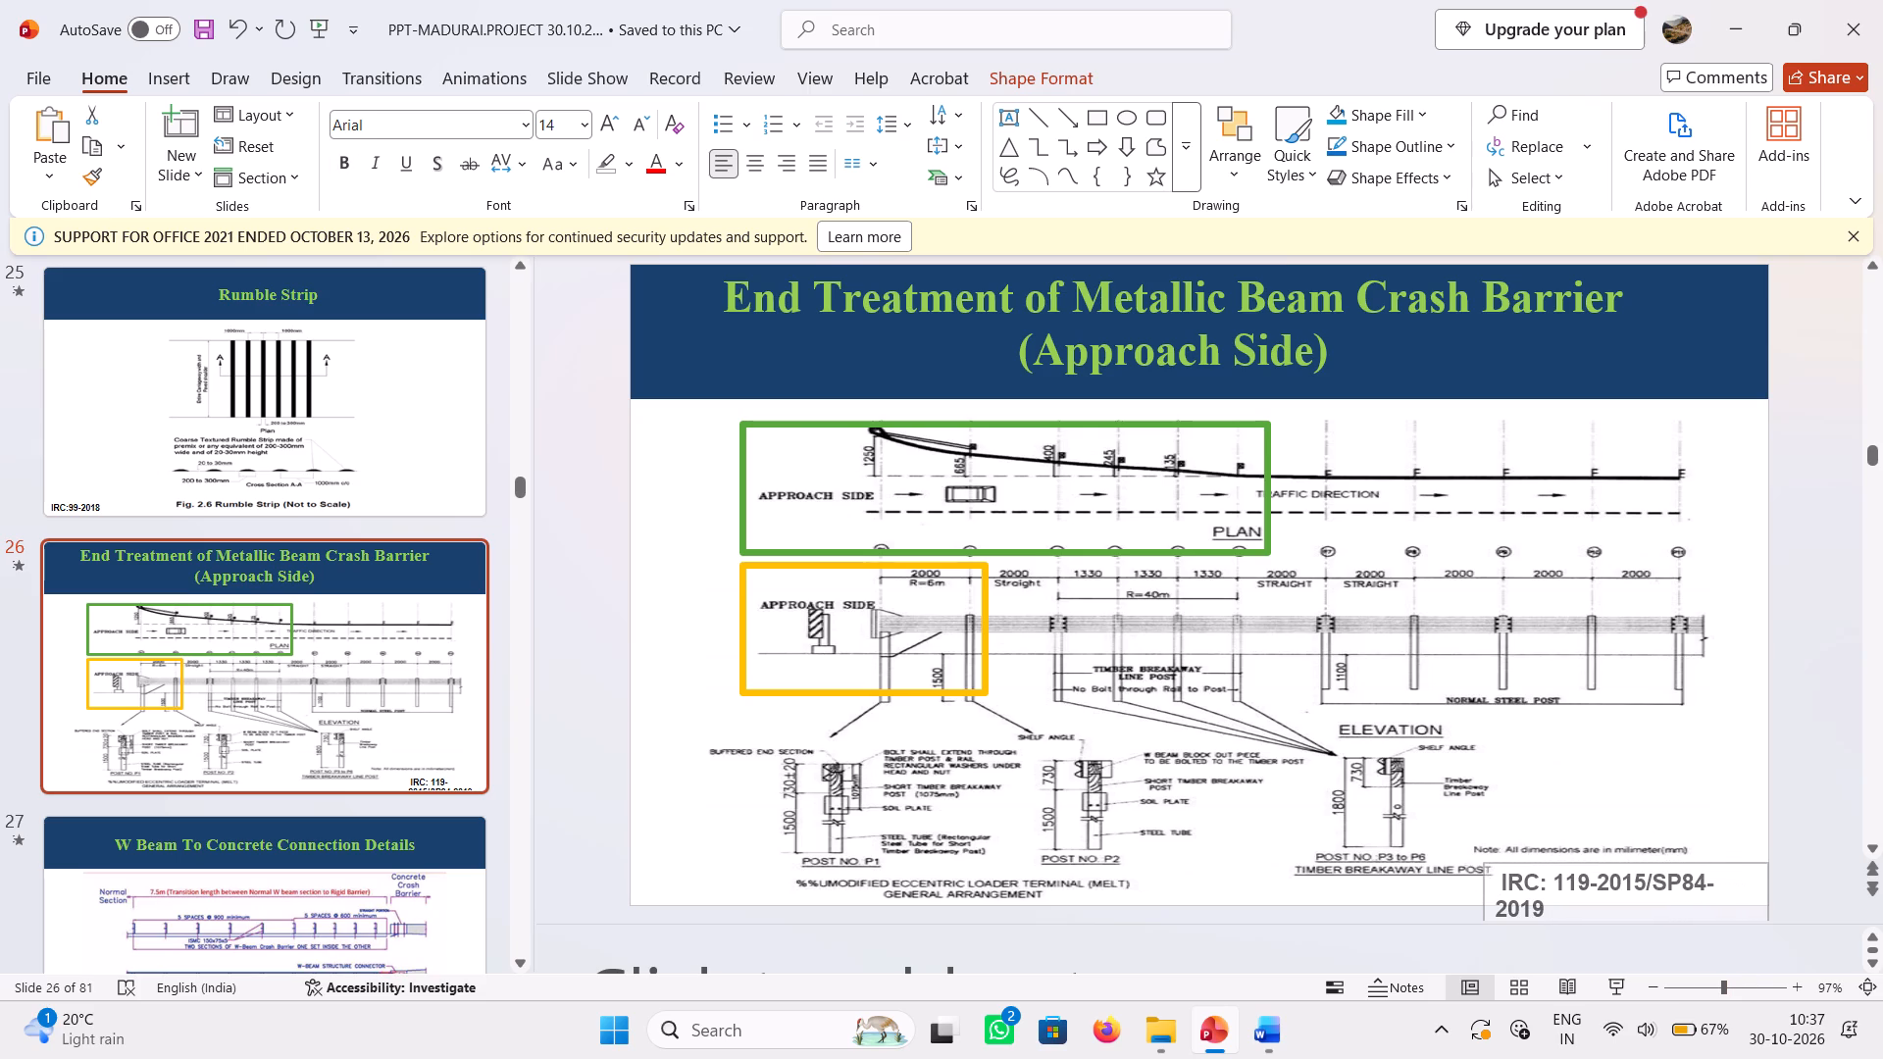
pyautogui.moveTo(1479, 904); pyautogui.dragTo(1475, 905)
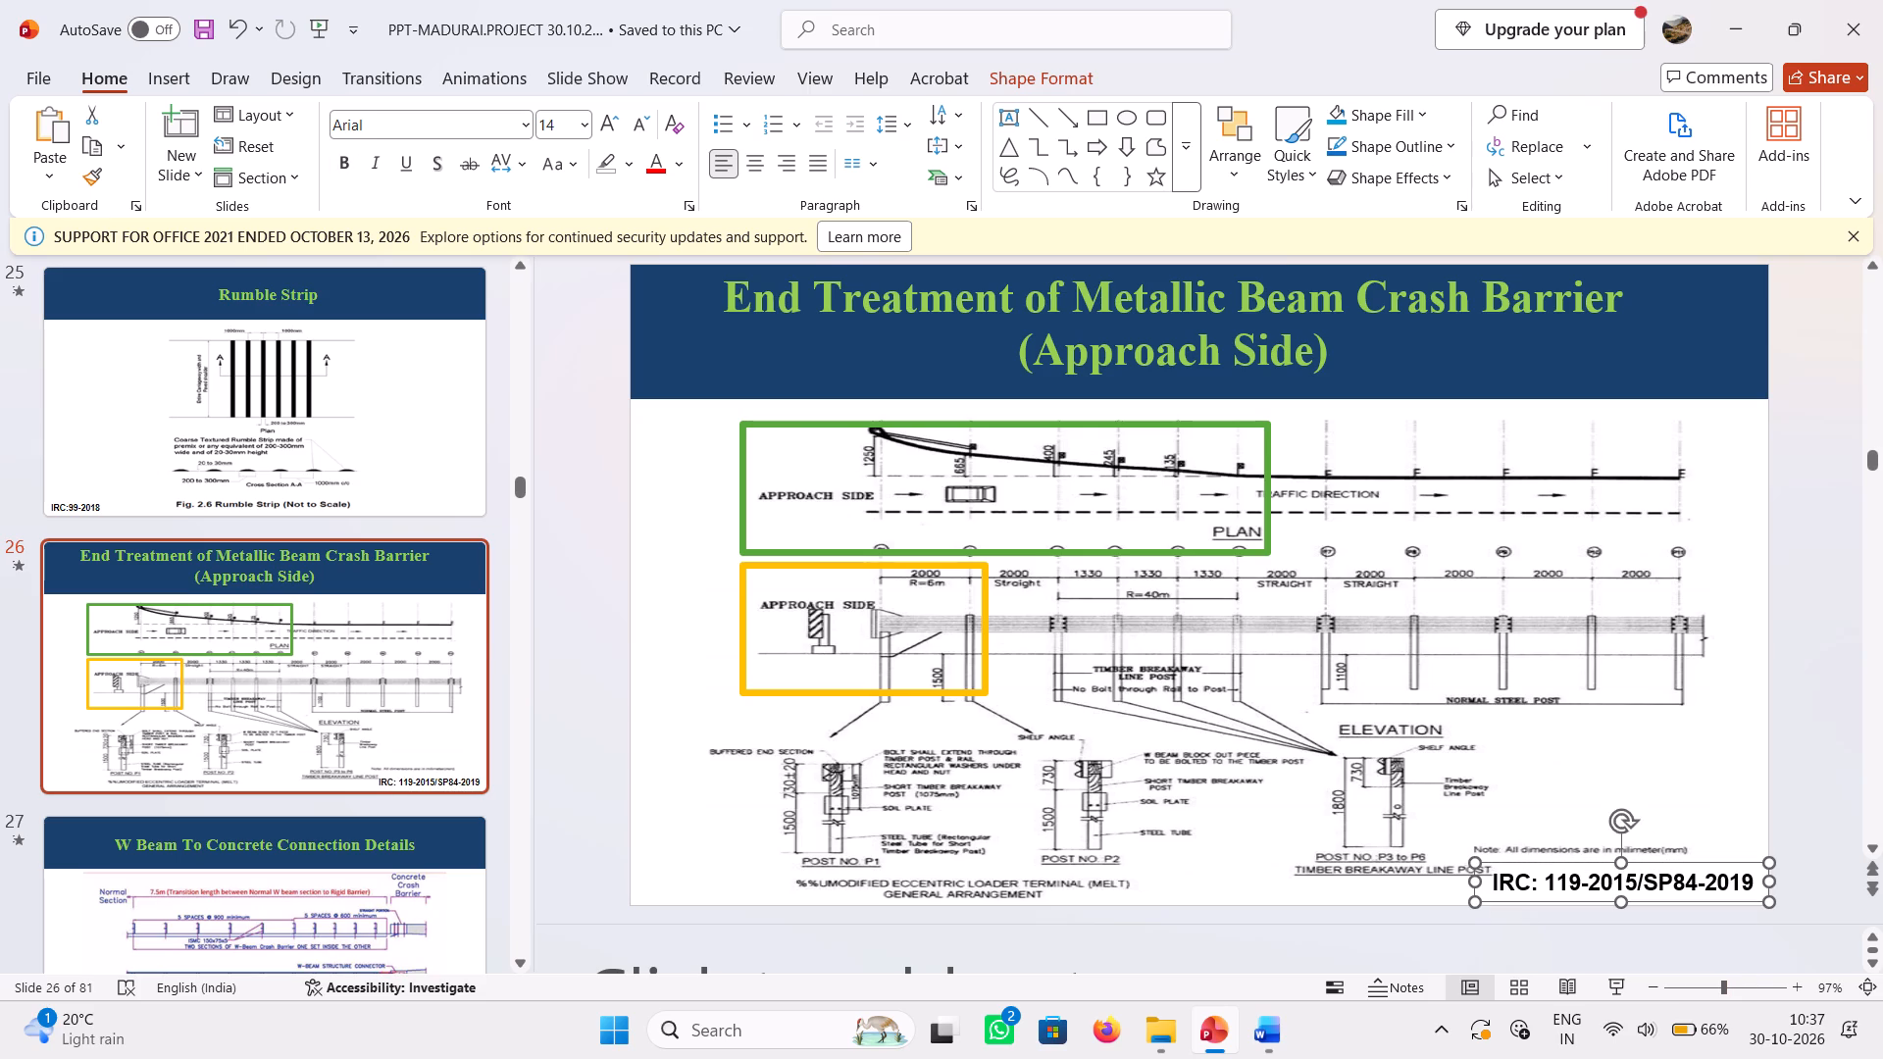
pyautogui.click(1532, 863)
pyautogui.click(632, 127)
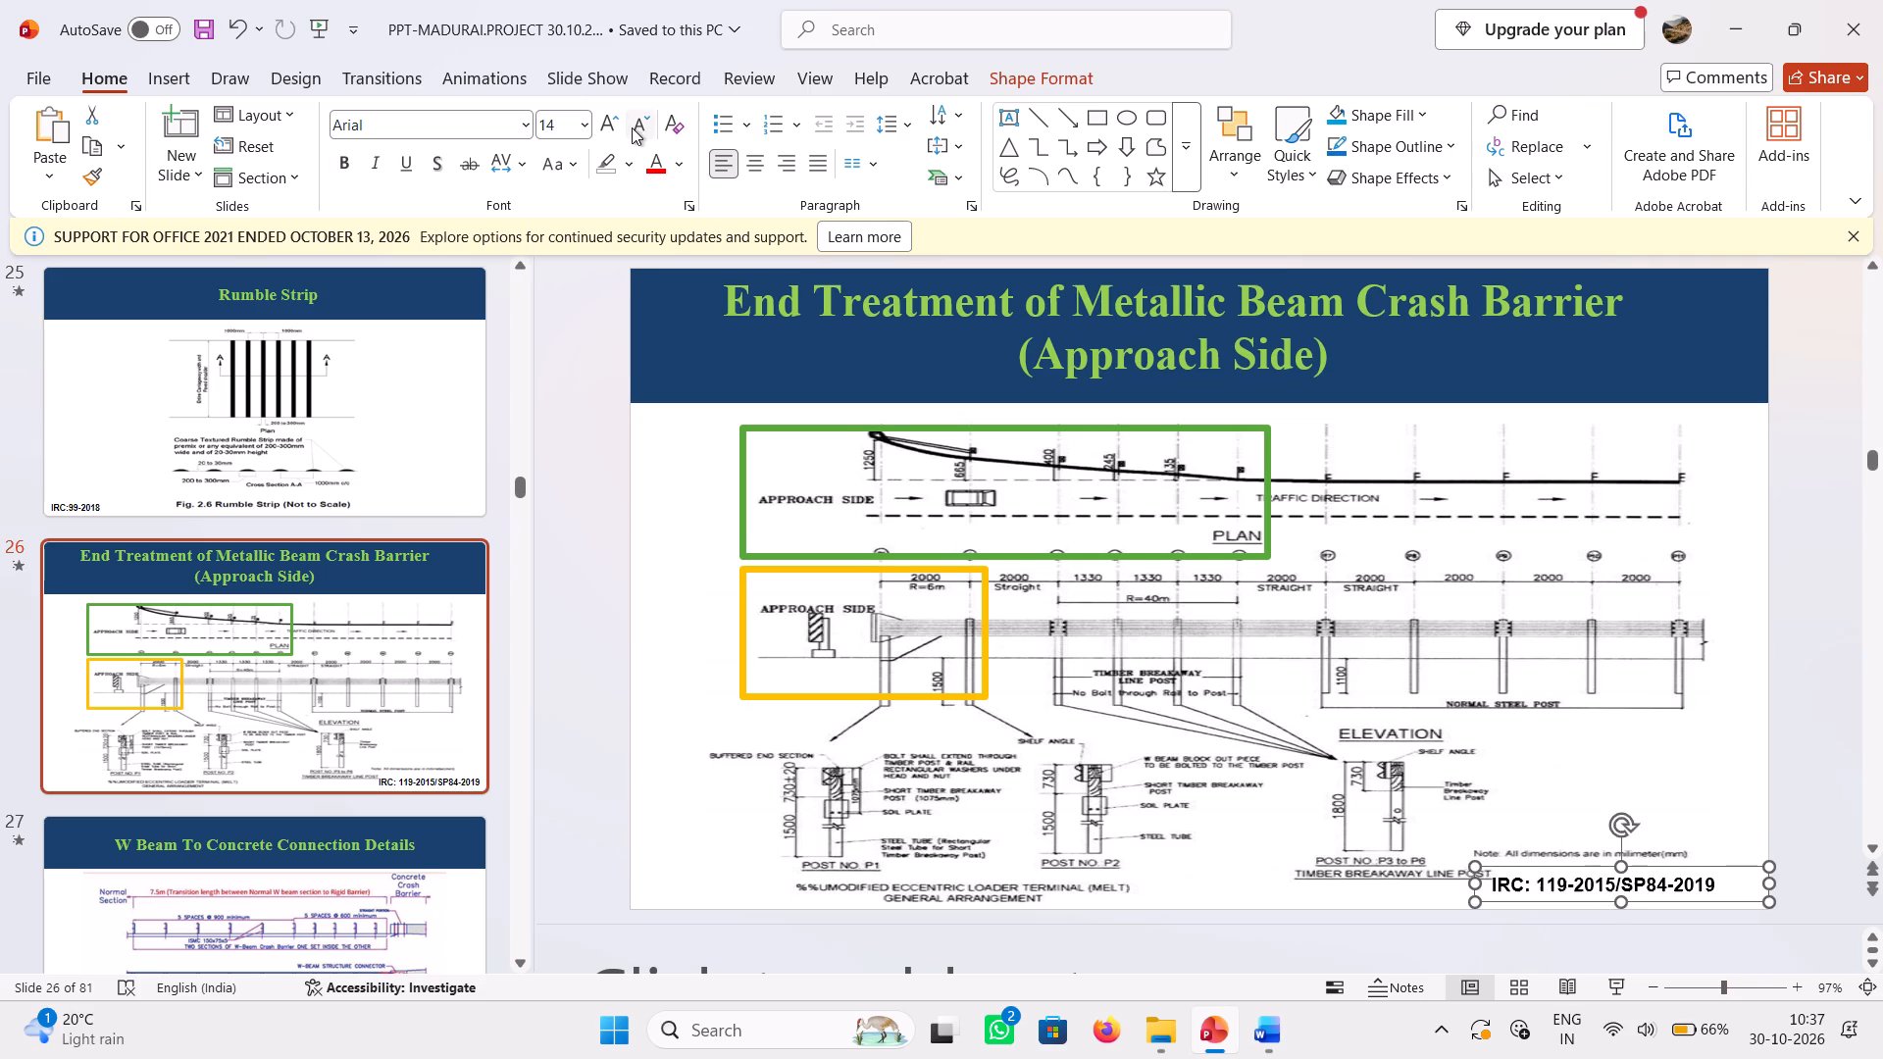
pyautogui.click(632, 127)
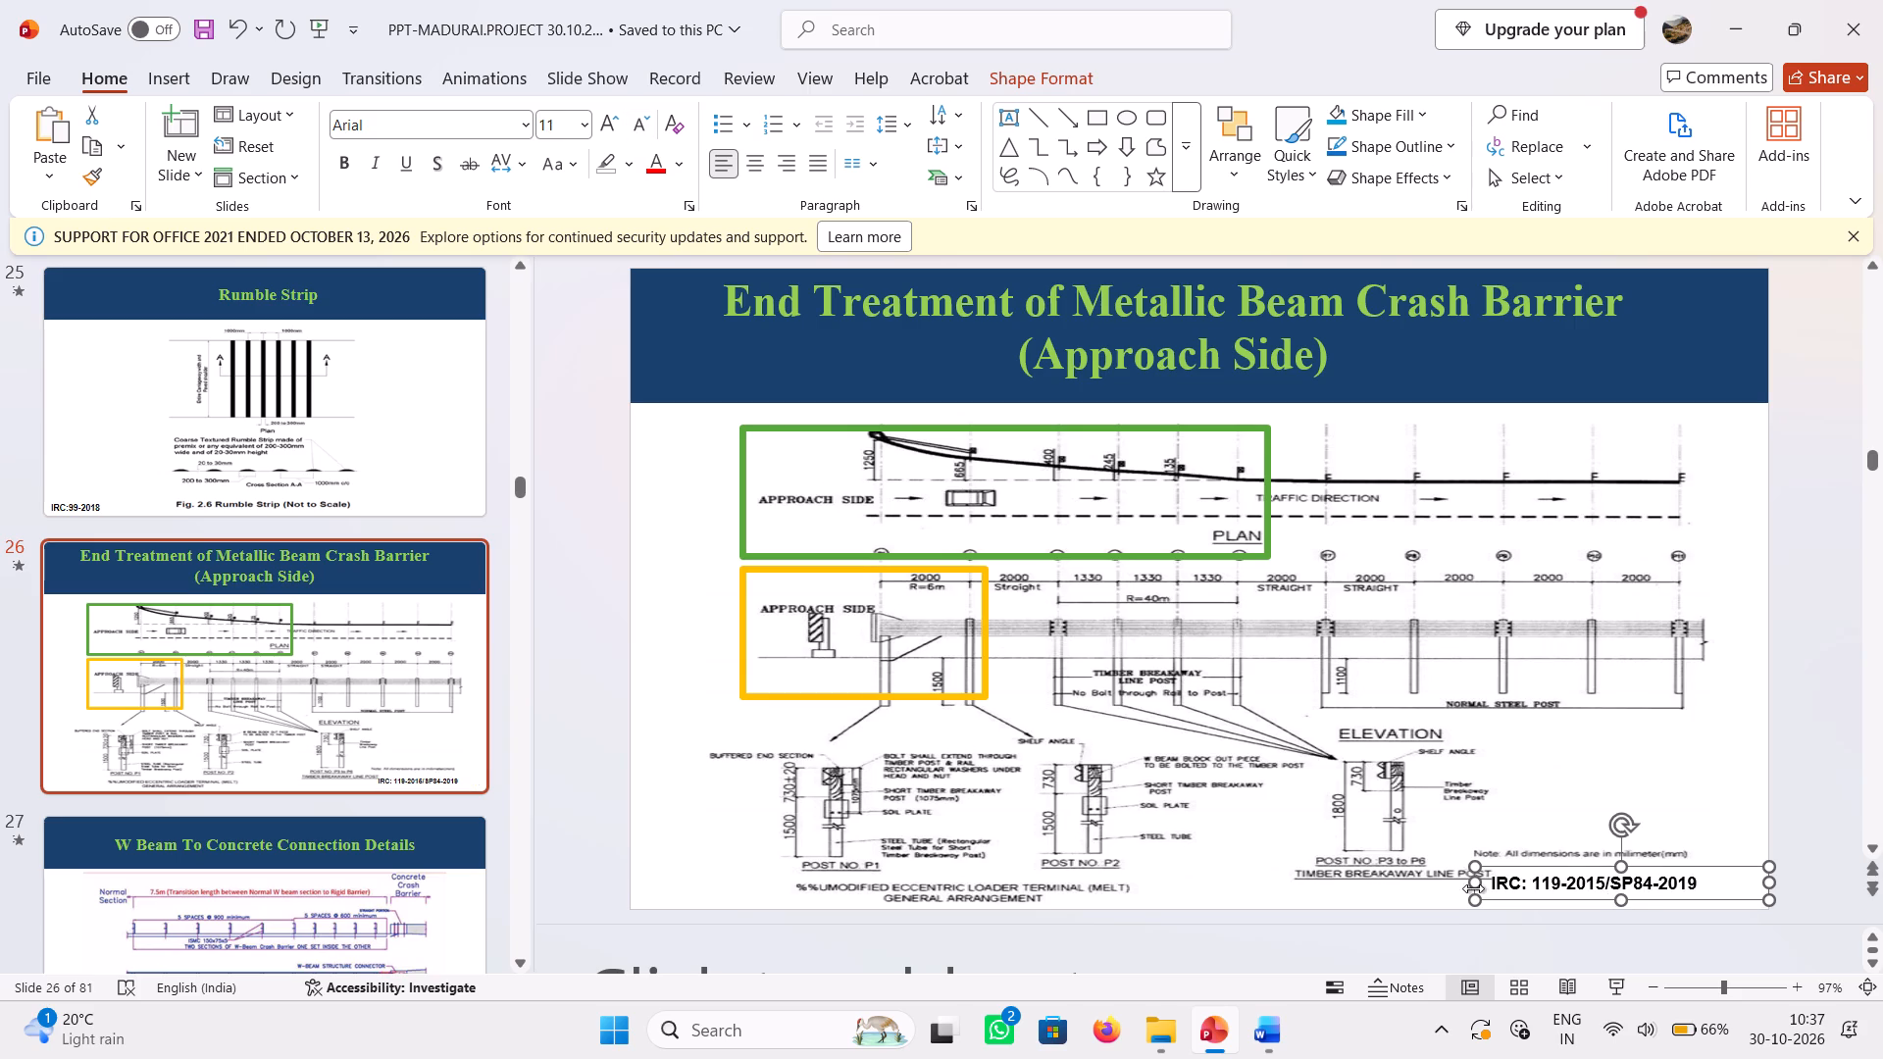
pyautogui.moveTo(1473, 888); pyautogui.dragTo(1525, 885)
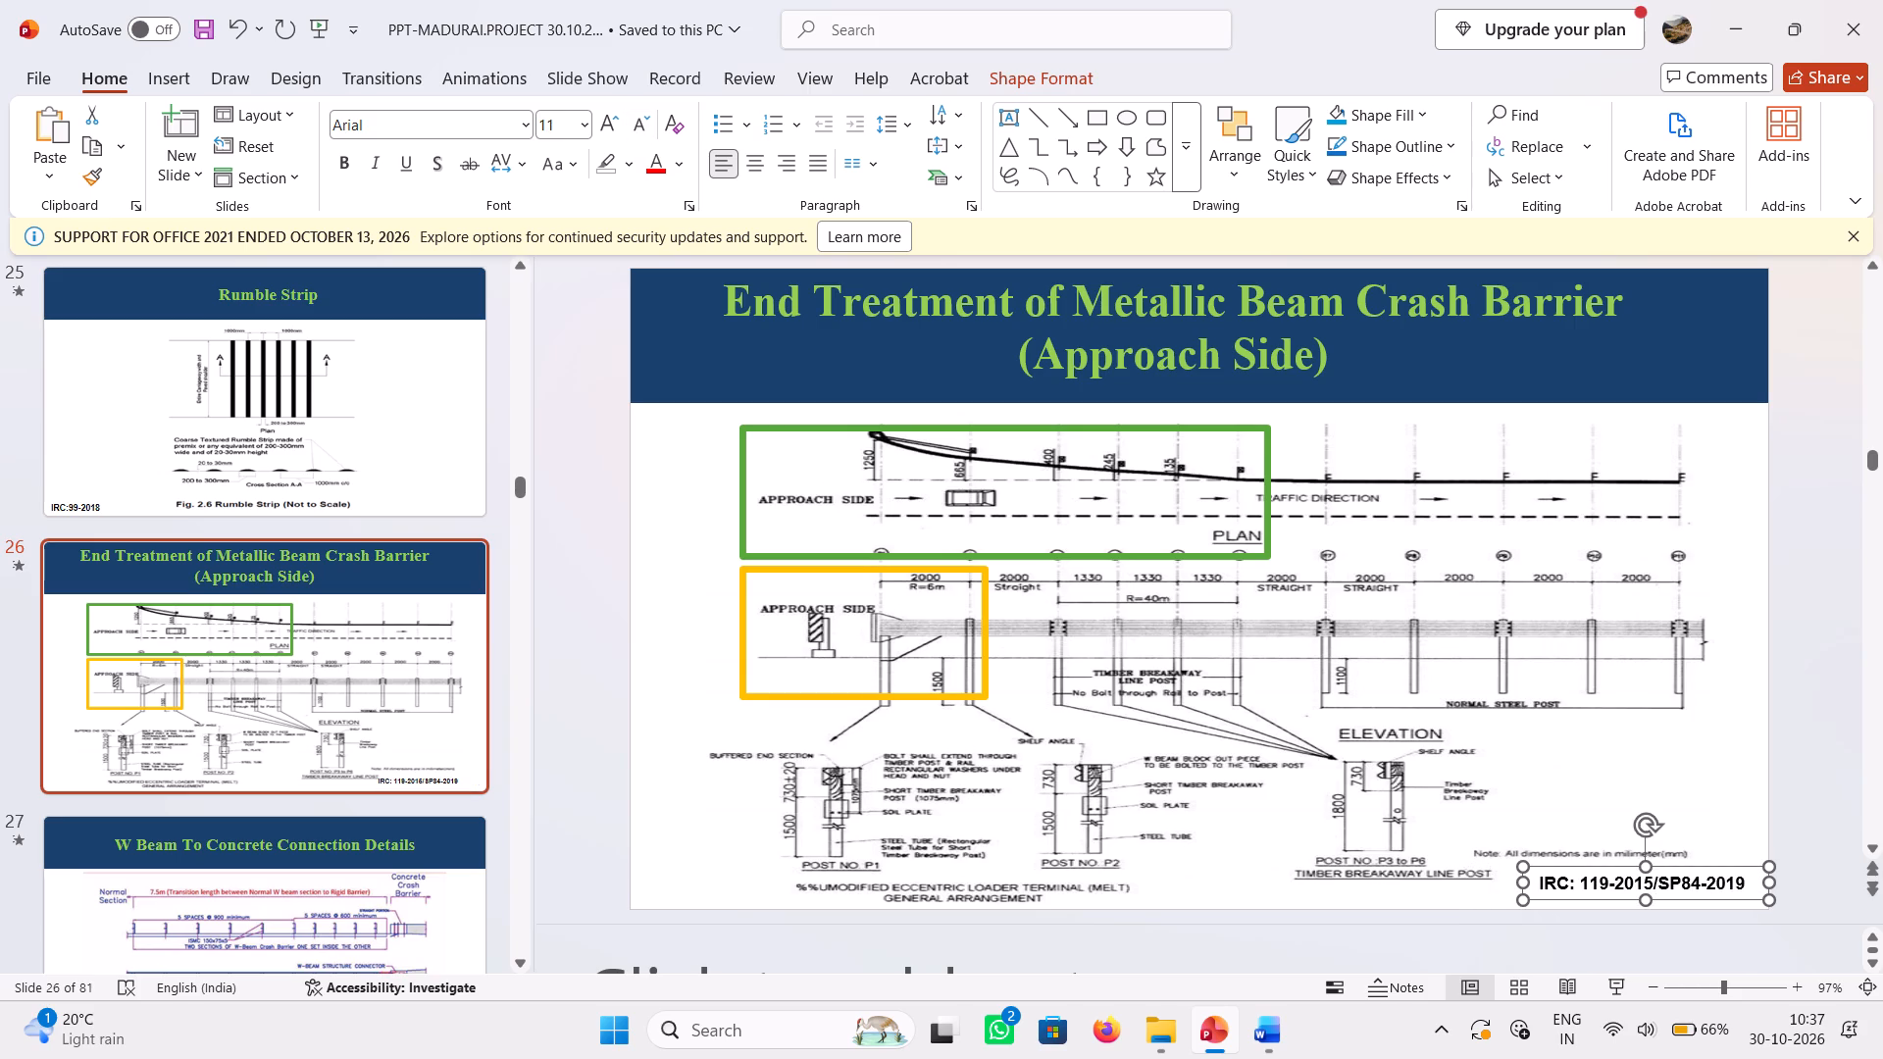
pyautogui.click(1592, 864)
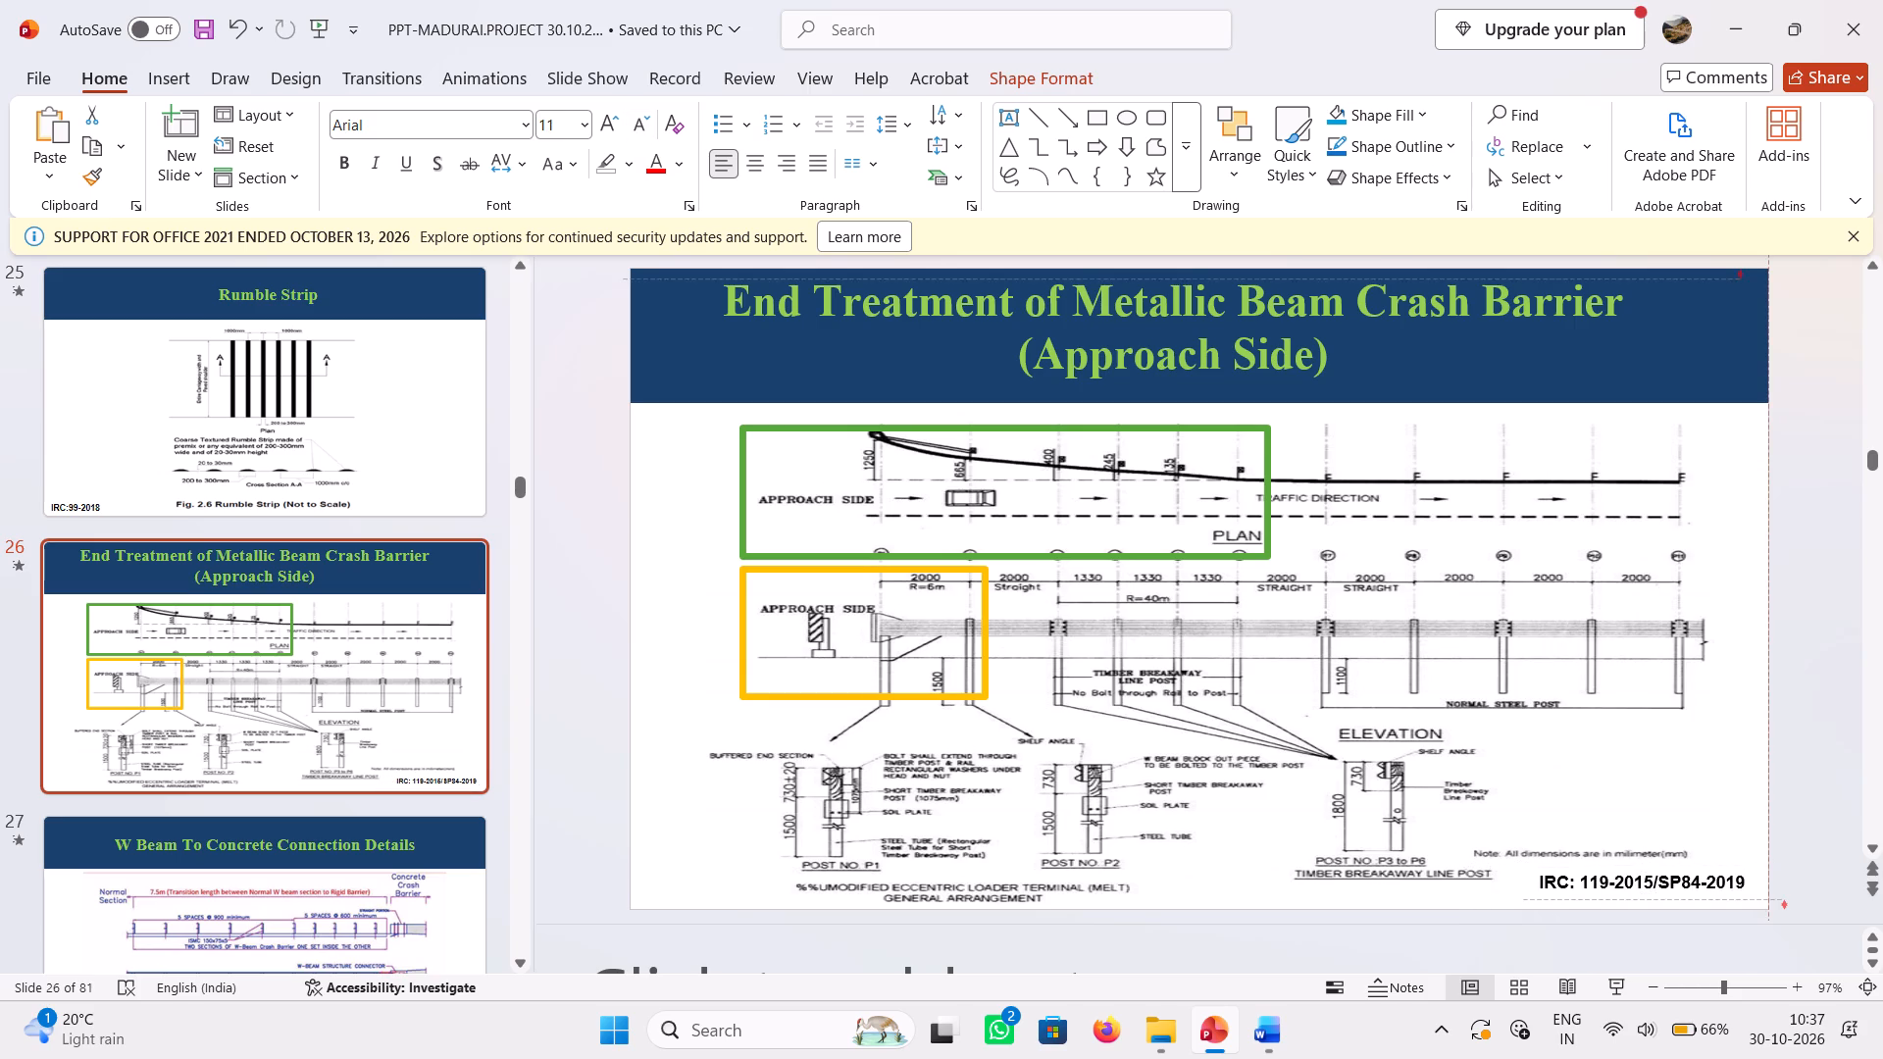
pyautogui.click(1561, 869)
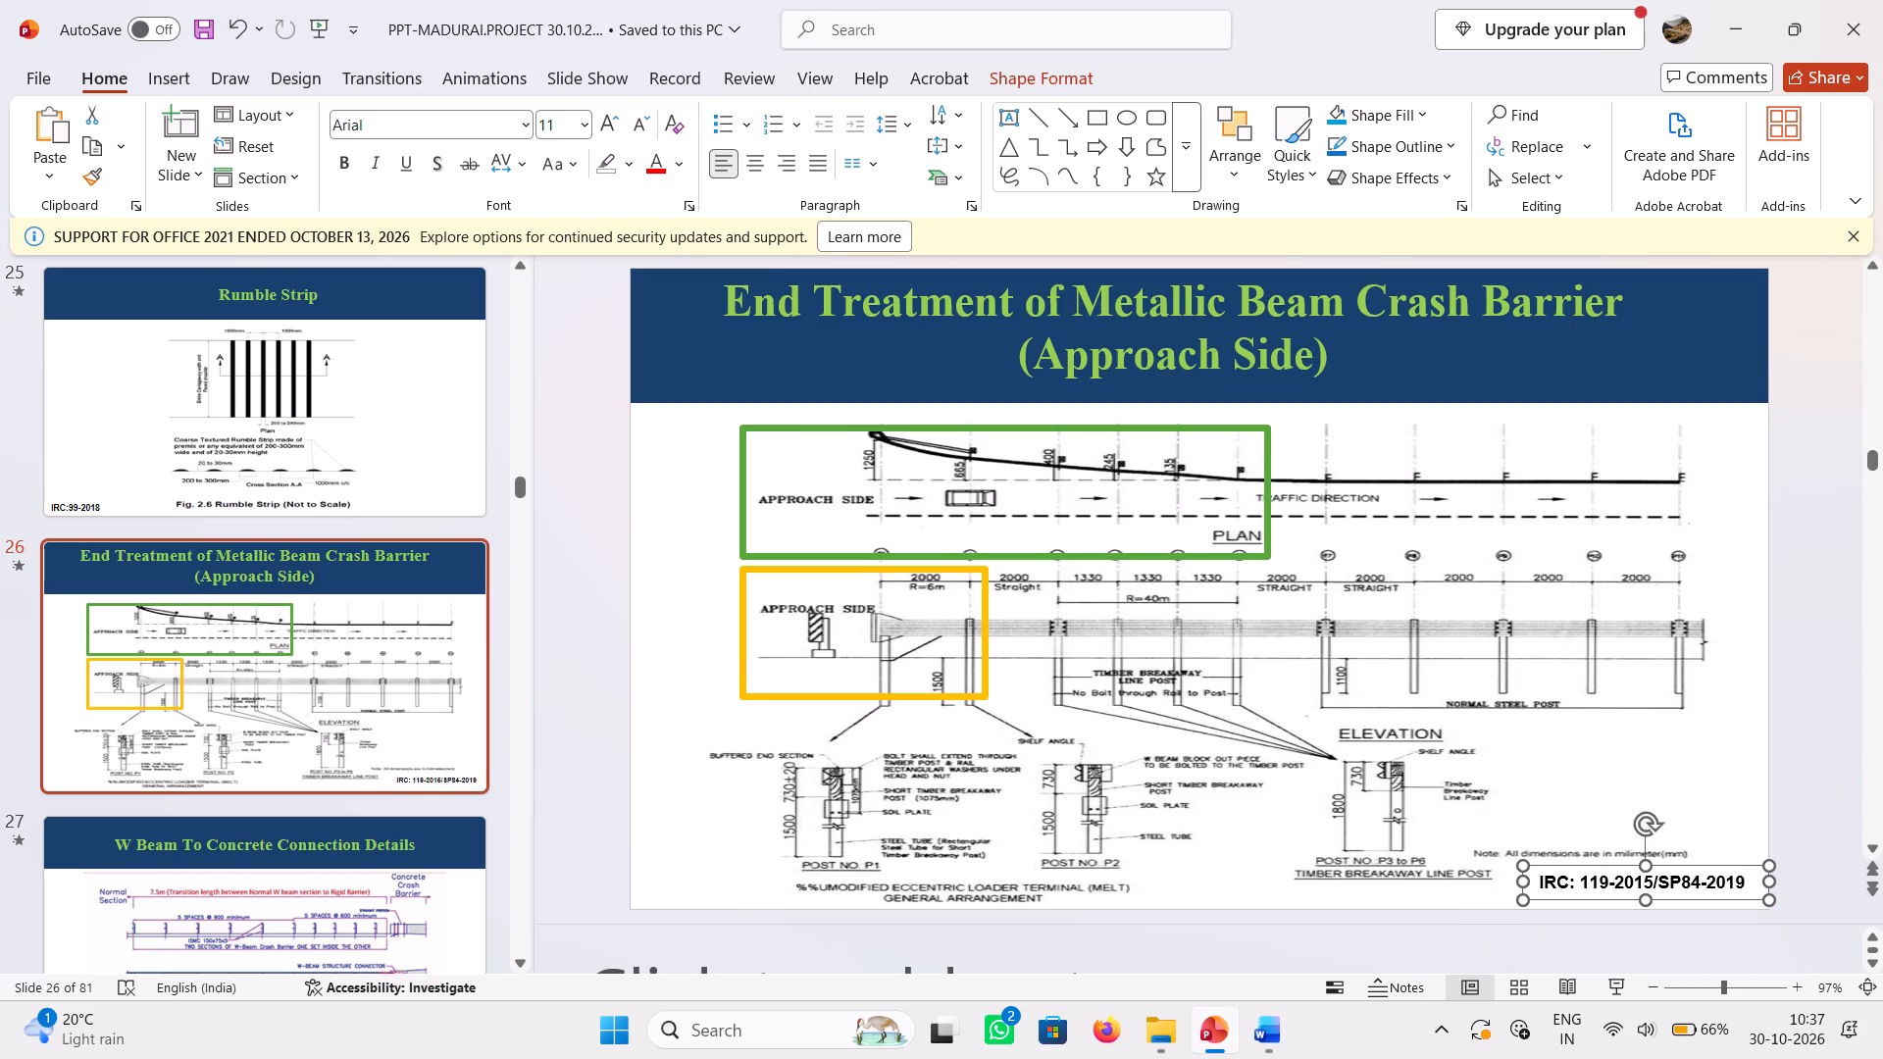
# Replace the source note on the W Beam To Concrete Connection Details slide with a copy of the IRC: 119-2015/SP84-2019 reference.
pyautogui.click(379, 882)
pyautogui.click(344, 461)
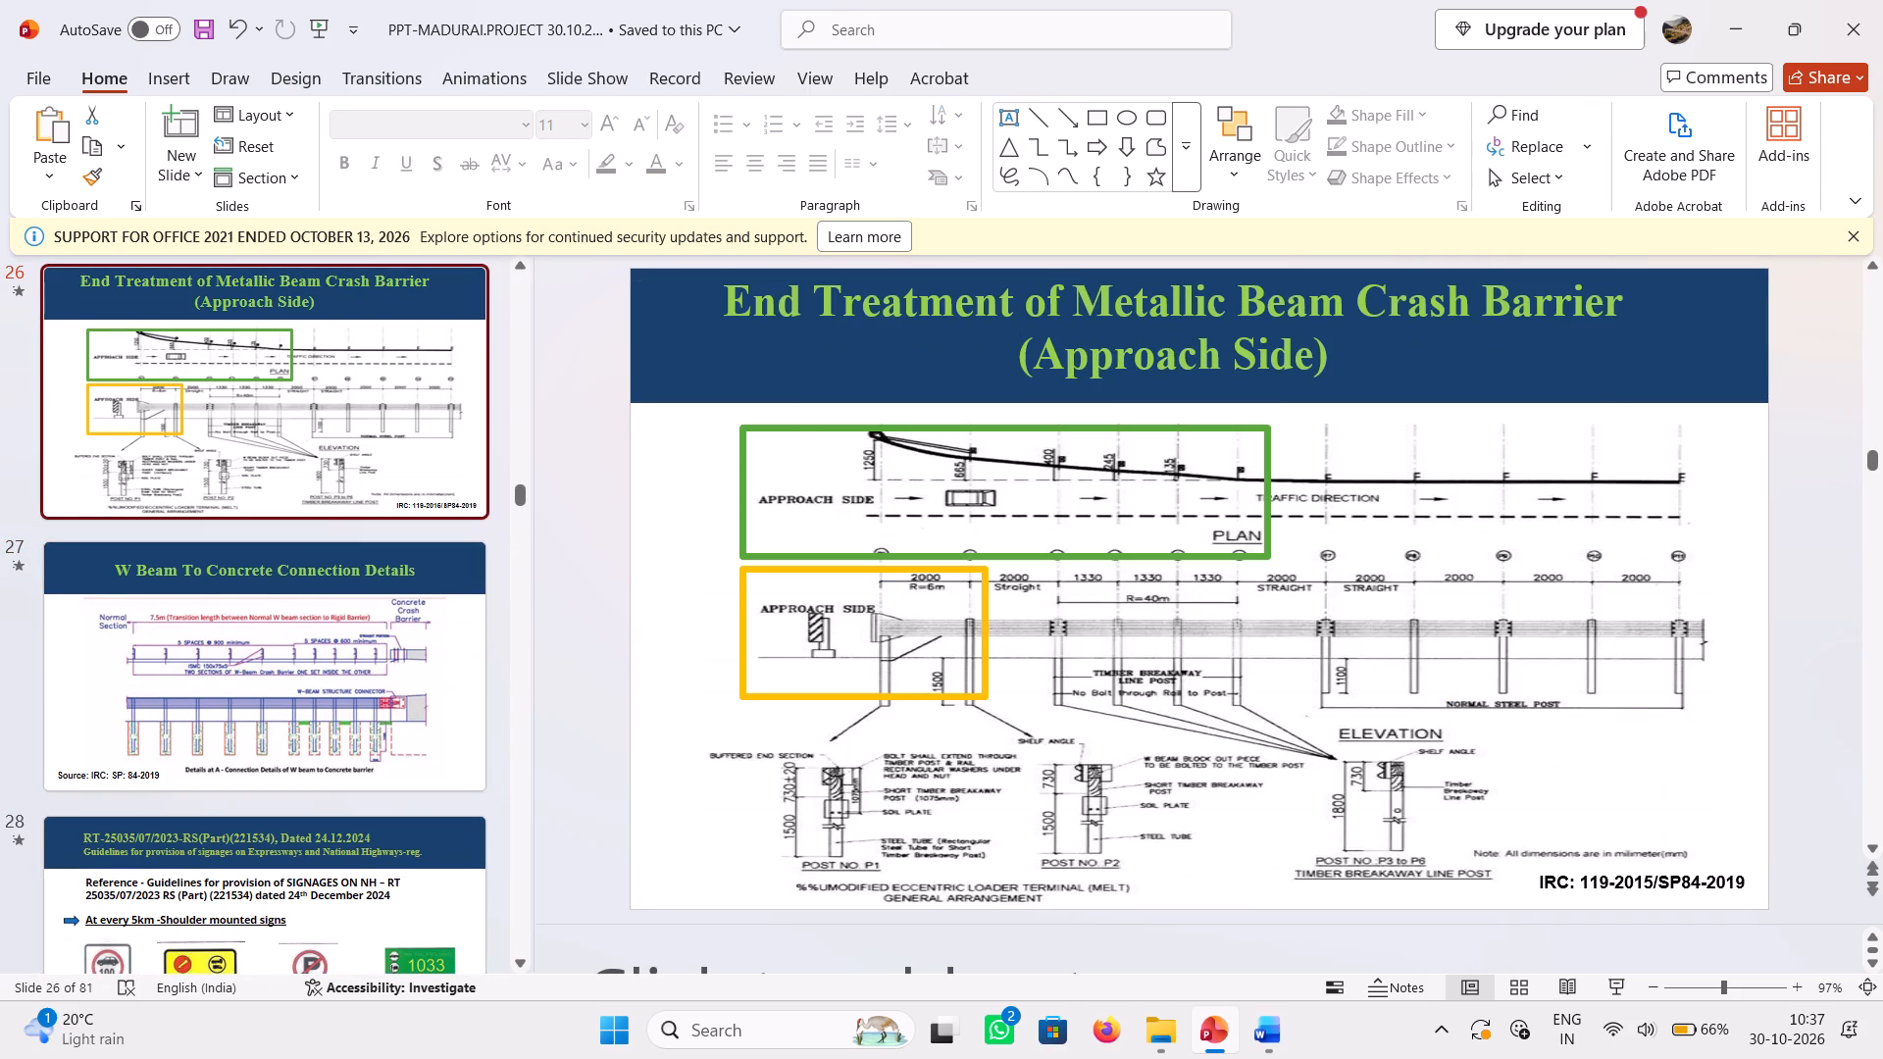
pyautogui.click(180, 747)
pyautogui.click(229, 465)
pyautogui.click(1575, 884)
pyautogui.click(1618, 865)
pyautogui.hotkey('ctrl', 'c')
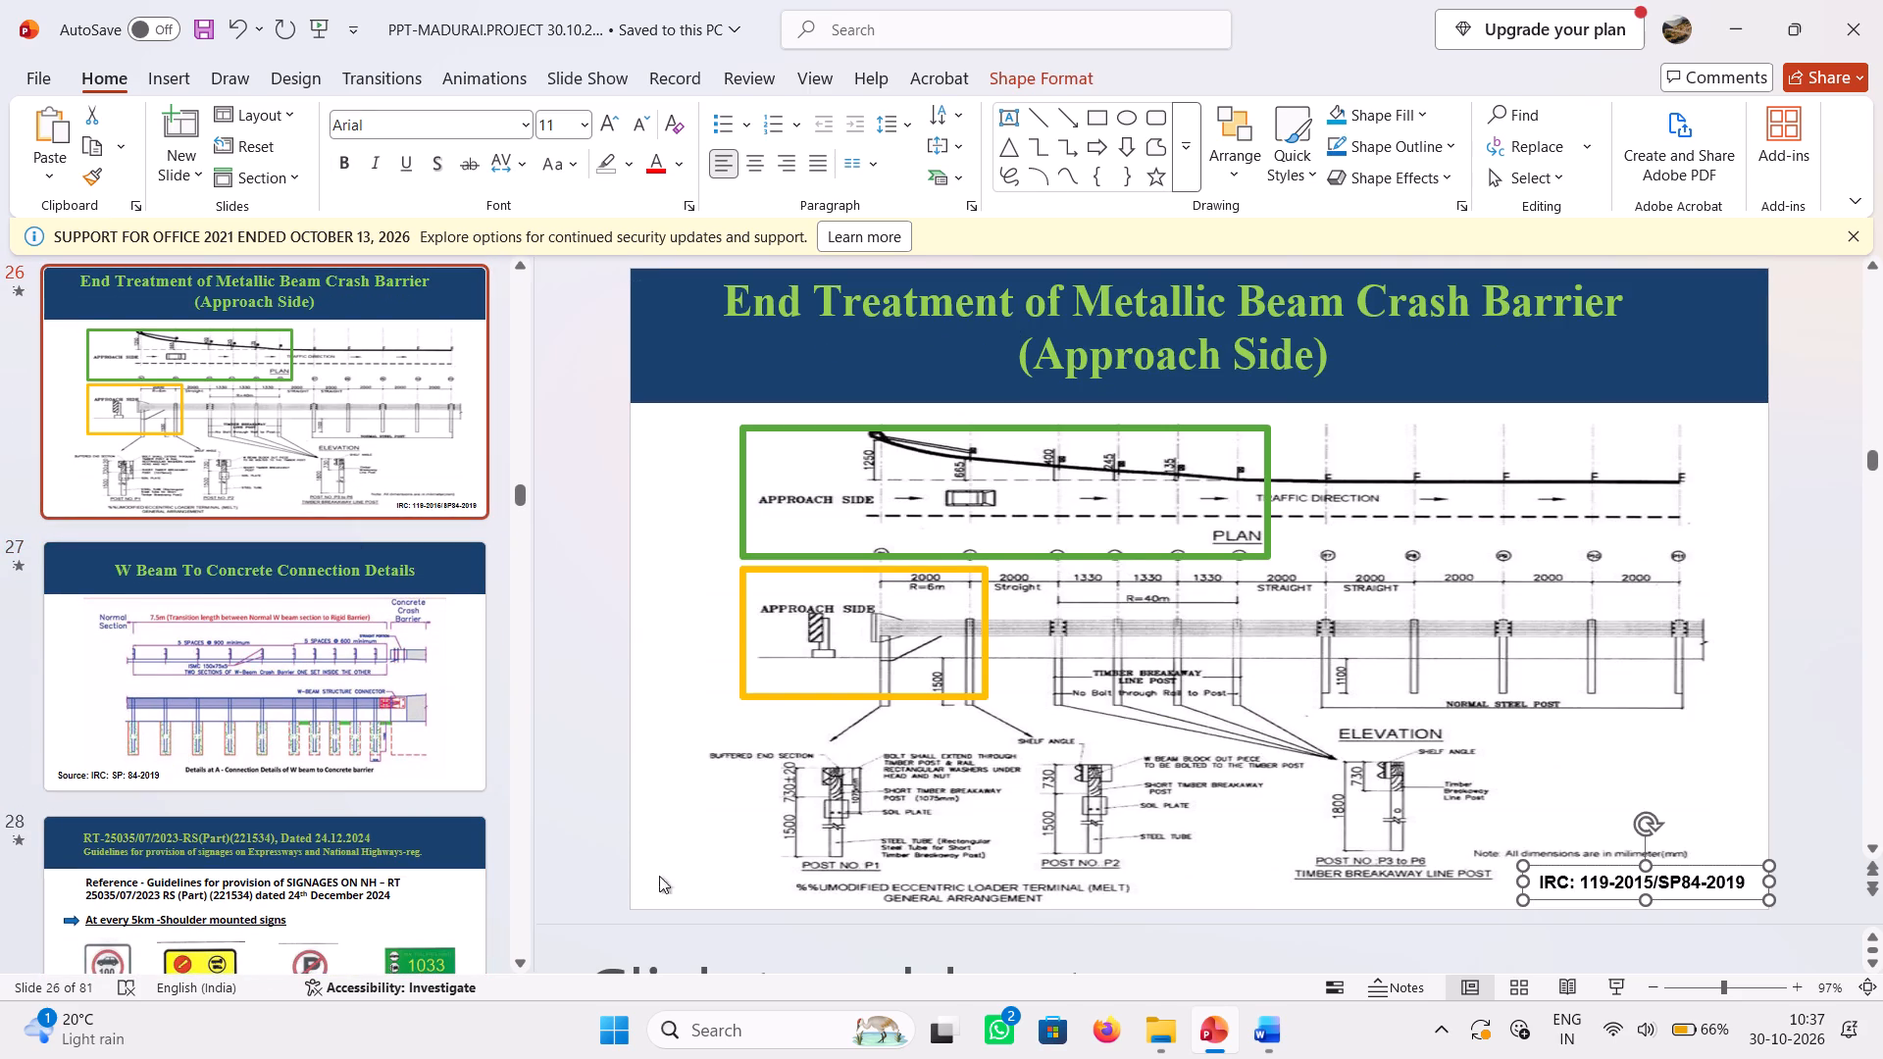
pyautogui.click(325, 730)
pyautogui.click(797, 866)
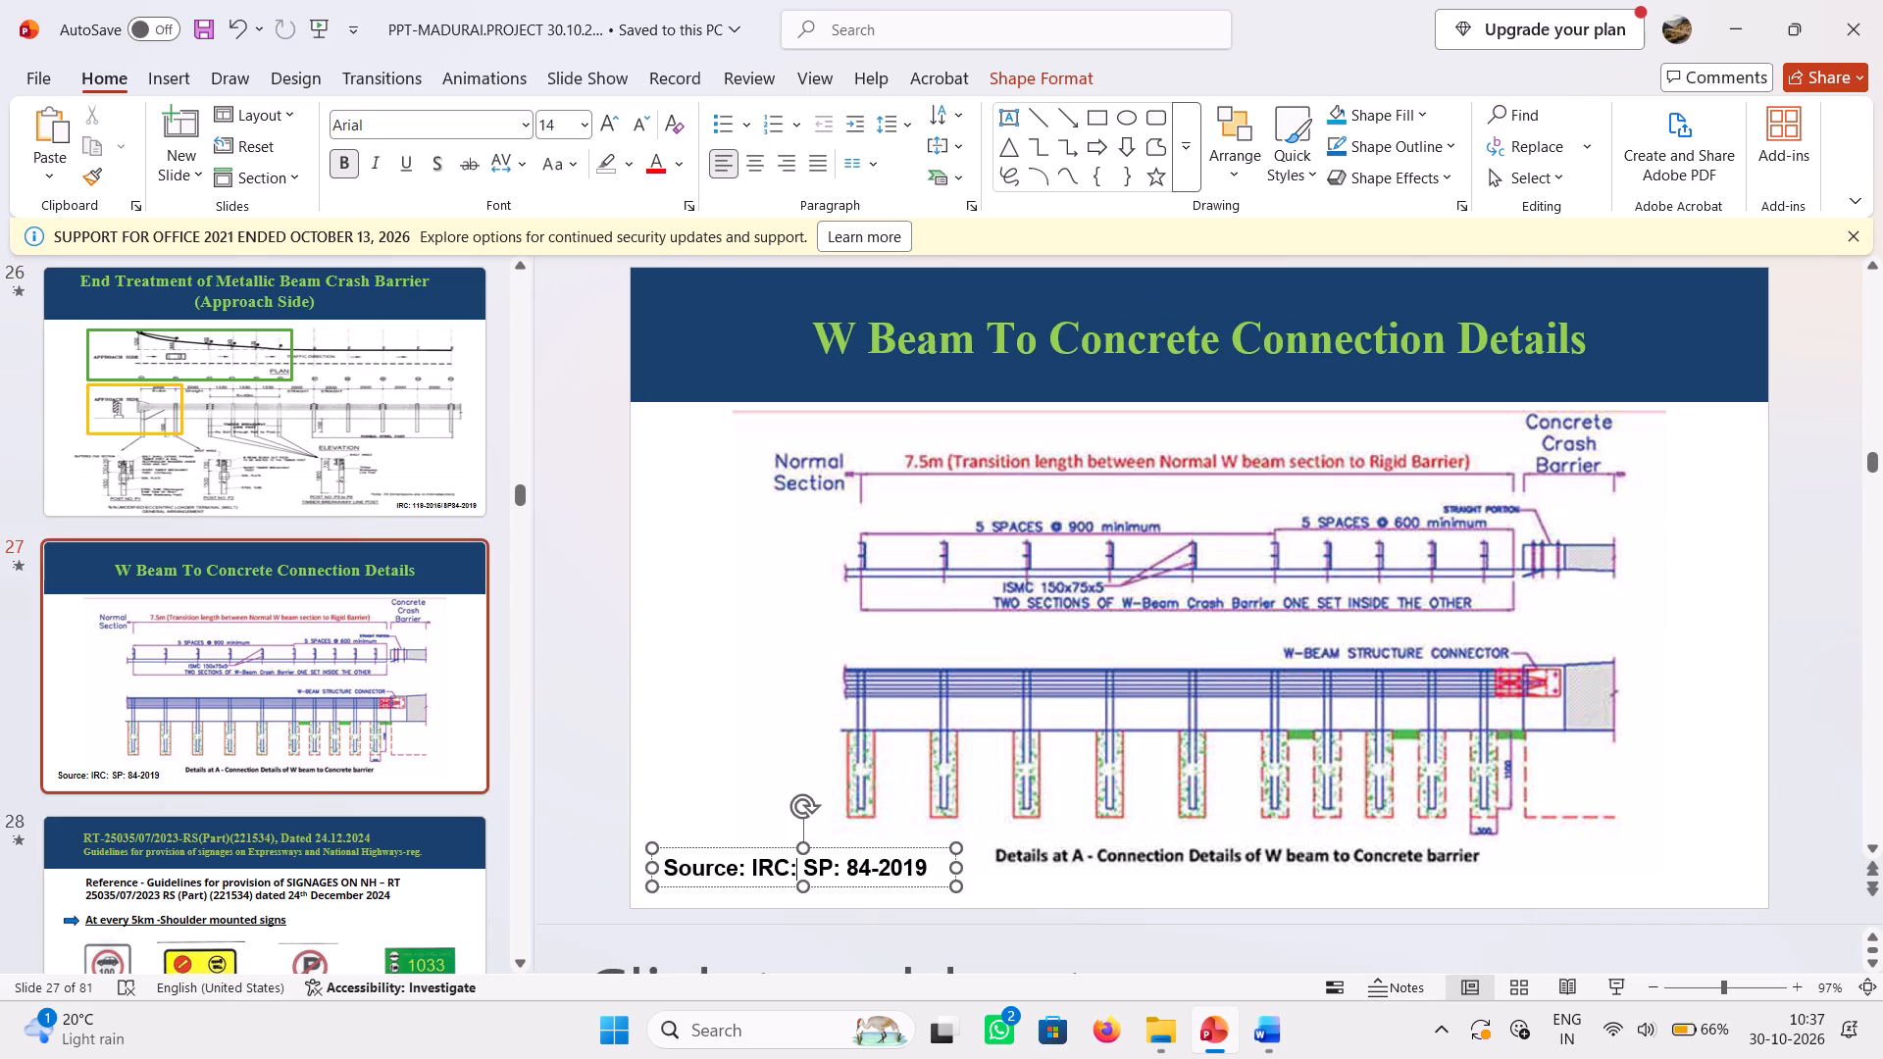
pyautogui.click(879, 844)
pyautogui.press('Delete')
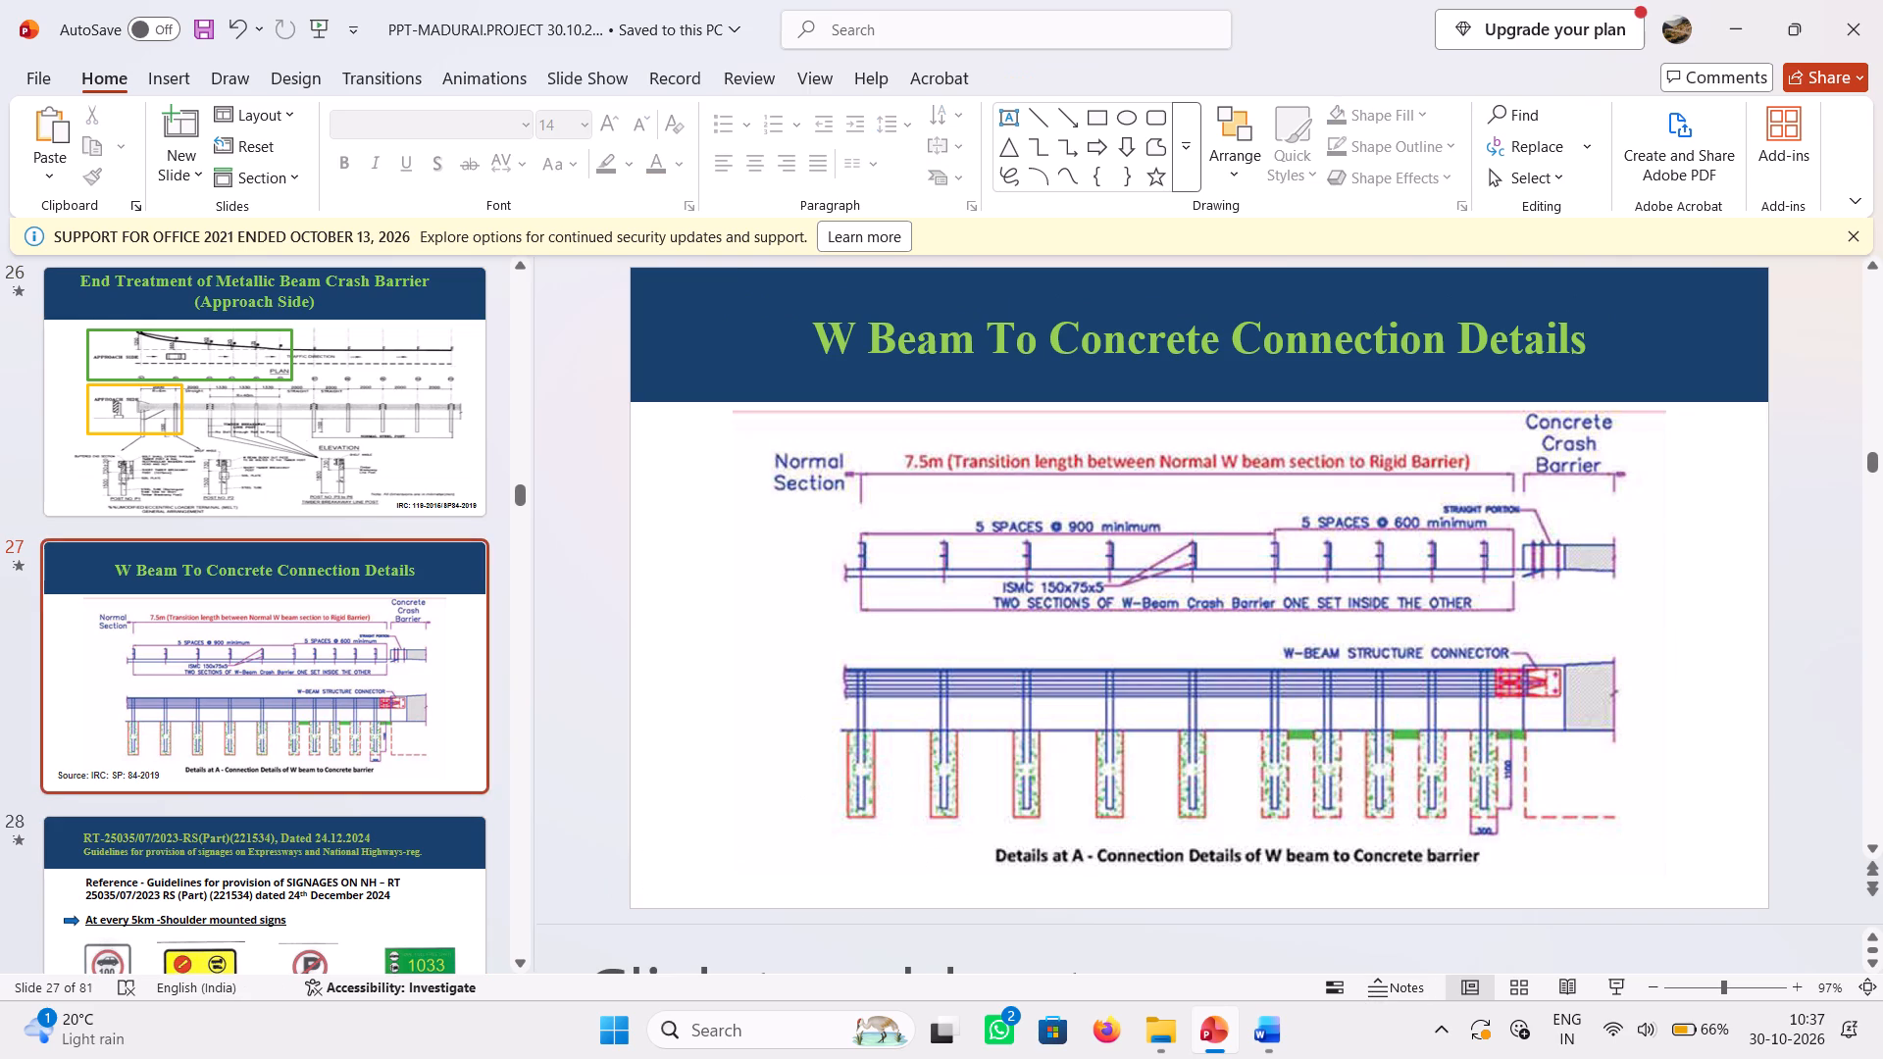
pyautogui.hotkey('ctrl', 'v')
# Stretch the Emergency Helpline Number sign picture downward on the shoulder mounted signs slide to about the height of its neighbours.
pyautogui.click(260, 858)
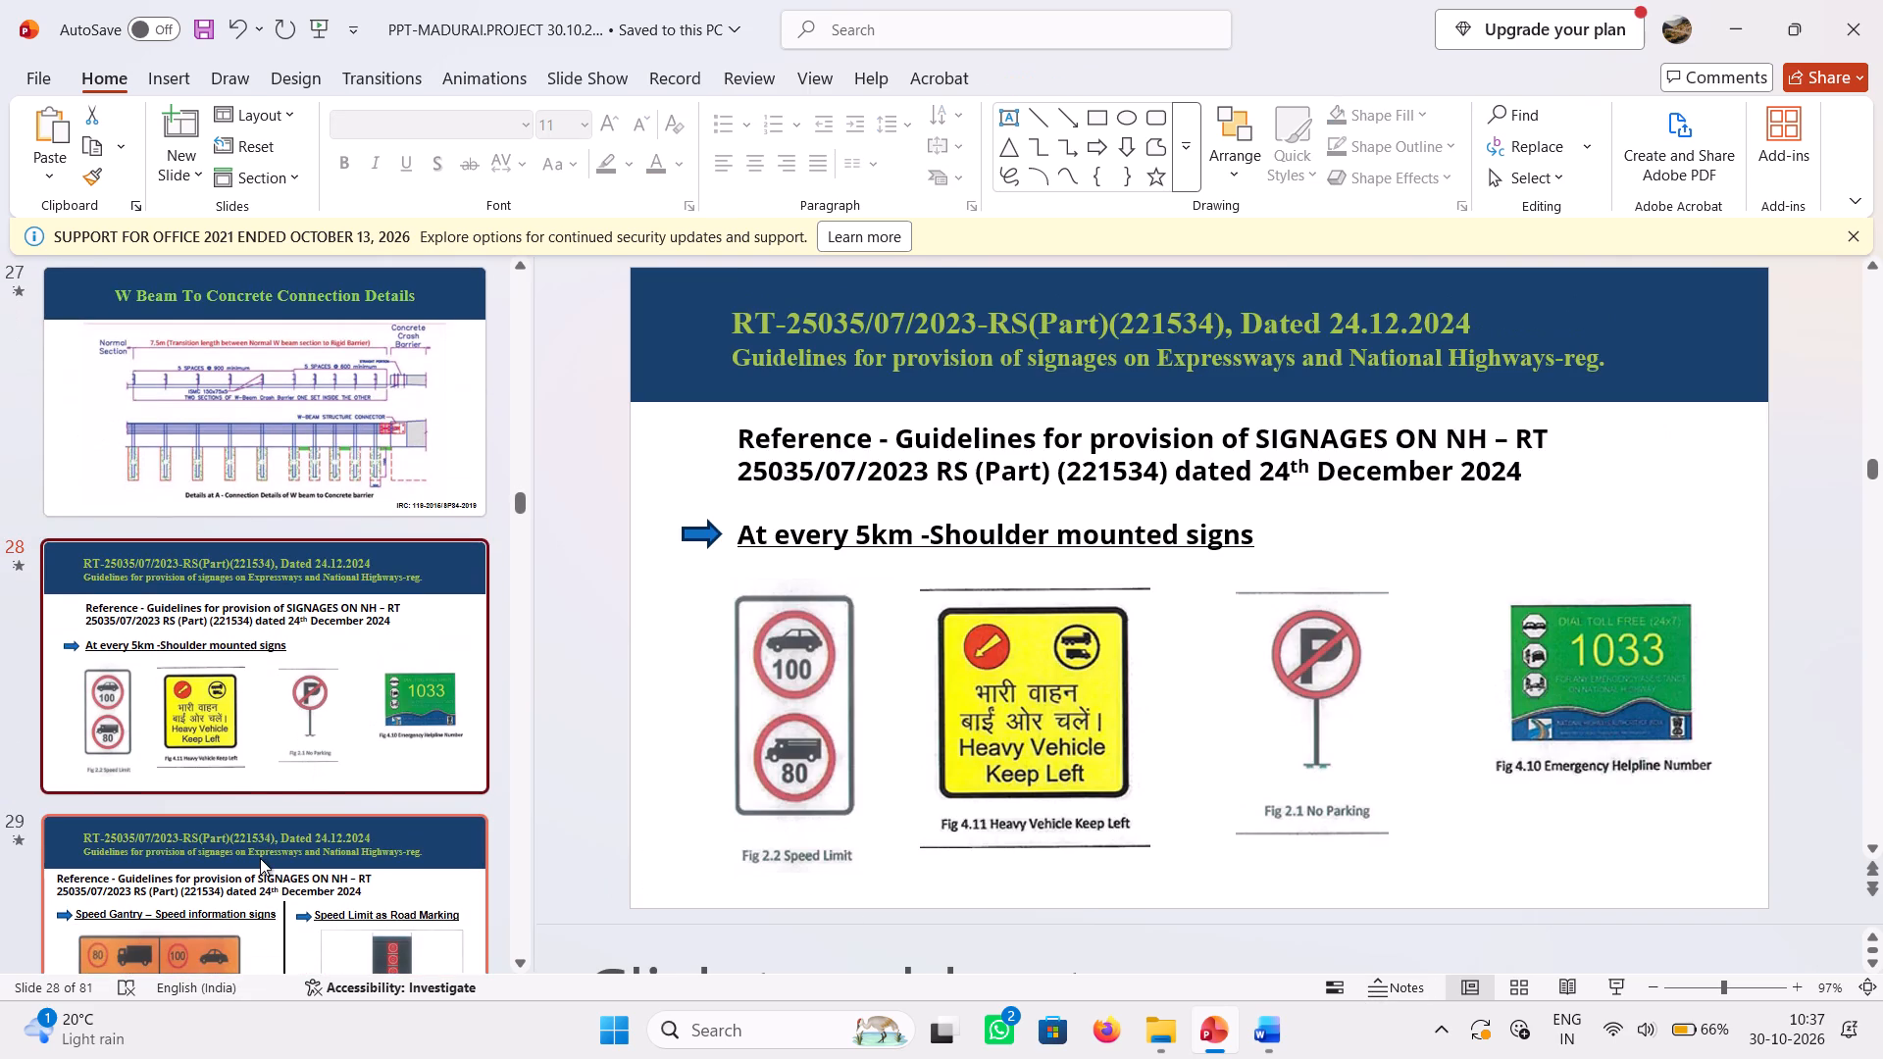
pyautogui.click(1559, 709)
pyautogui.moveTo(1602, 782); pyautogui.dragTo(1600, 819)
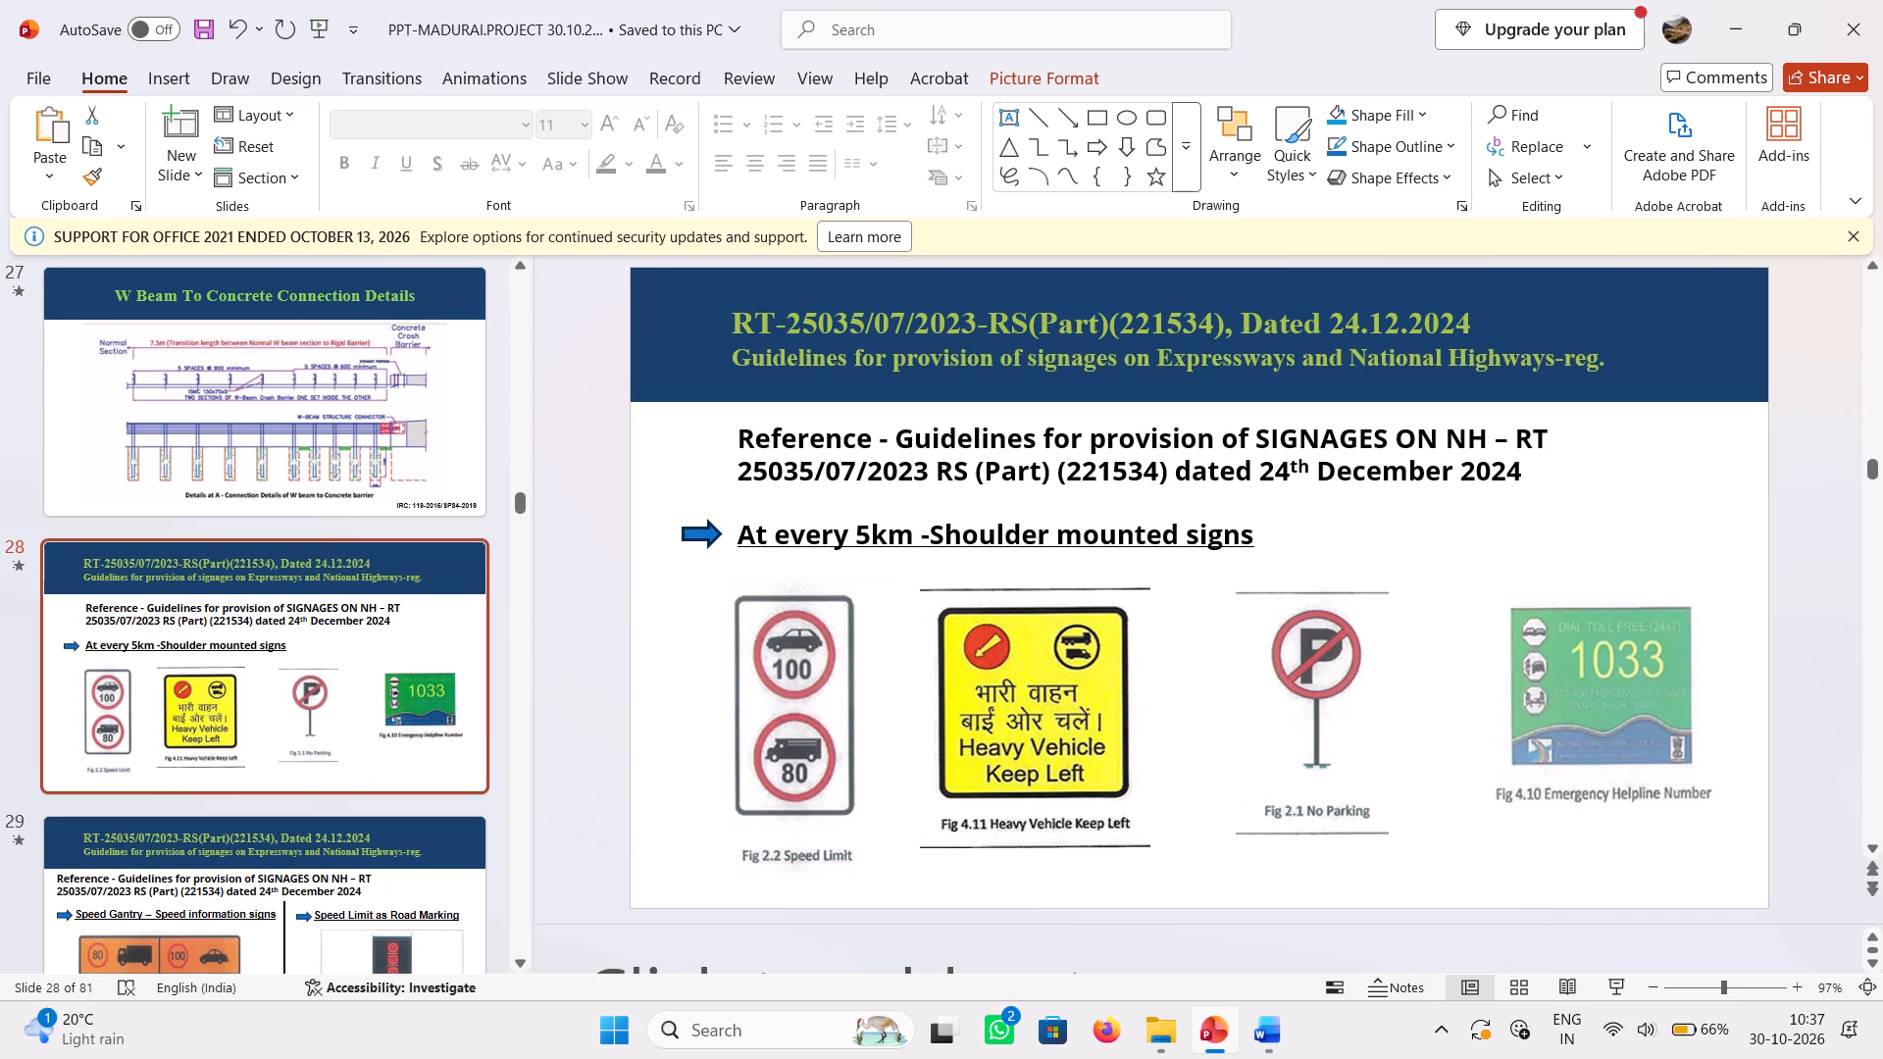
pyautogui.moveTo(1600, 819); pyautogui.dragTo(1600, 837)
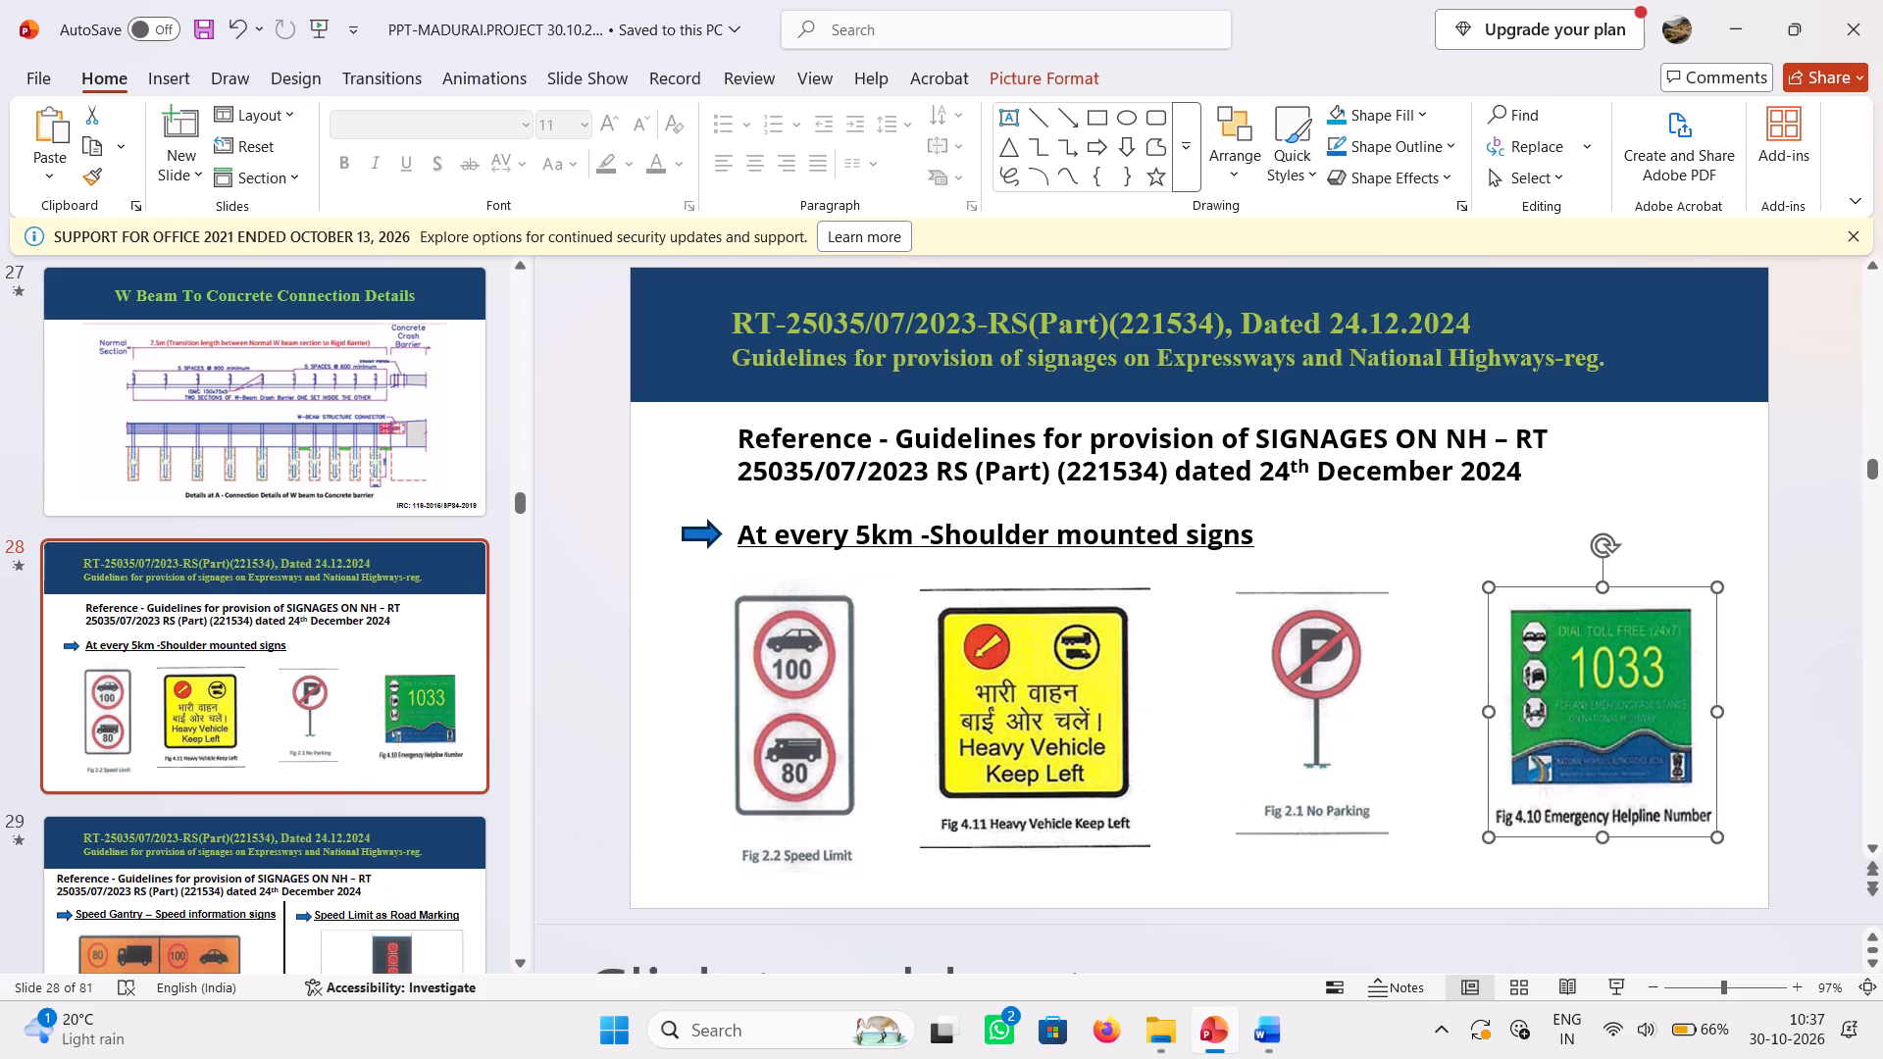
pyautogui.click(243, 703)
# Check the Speed Gantry slide and the Some Project Specific Observations slide, and return to the title slide.
pyautogui.click(280, 865)
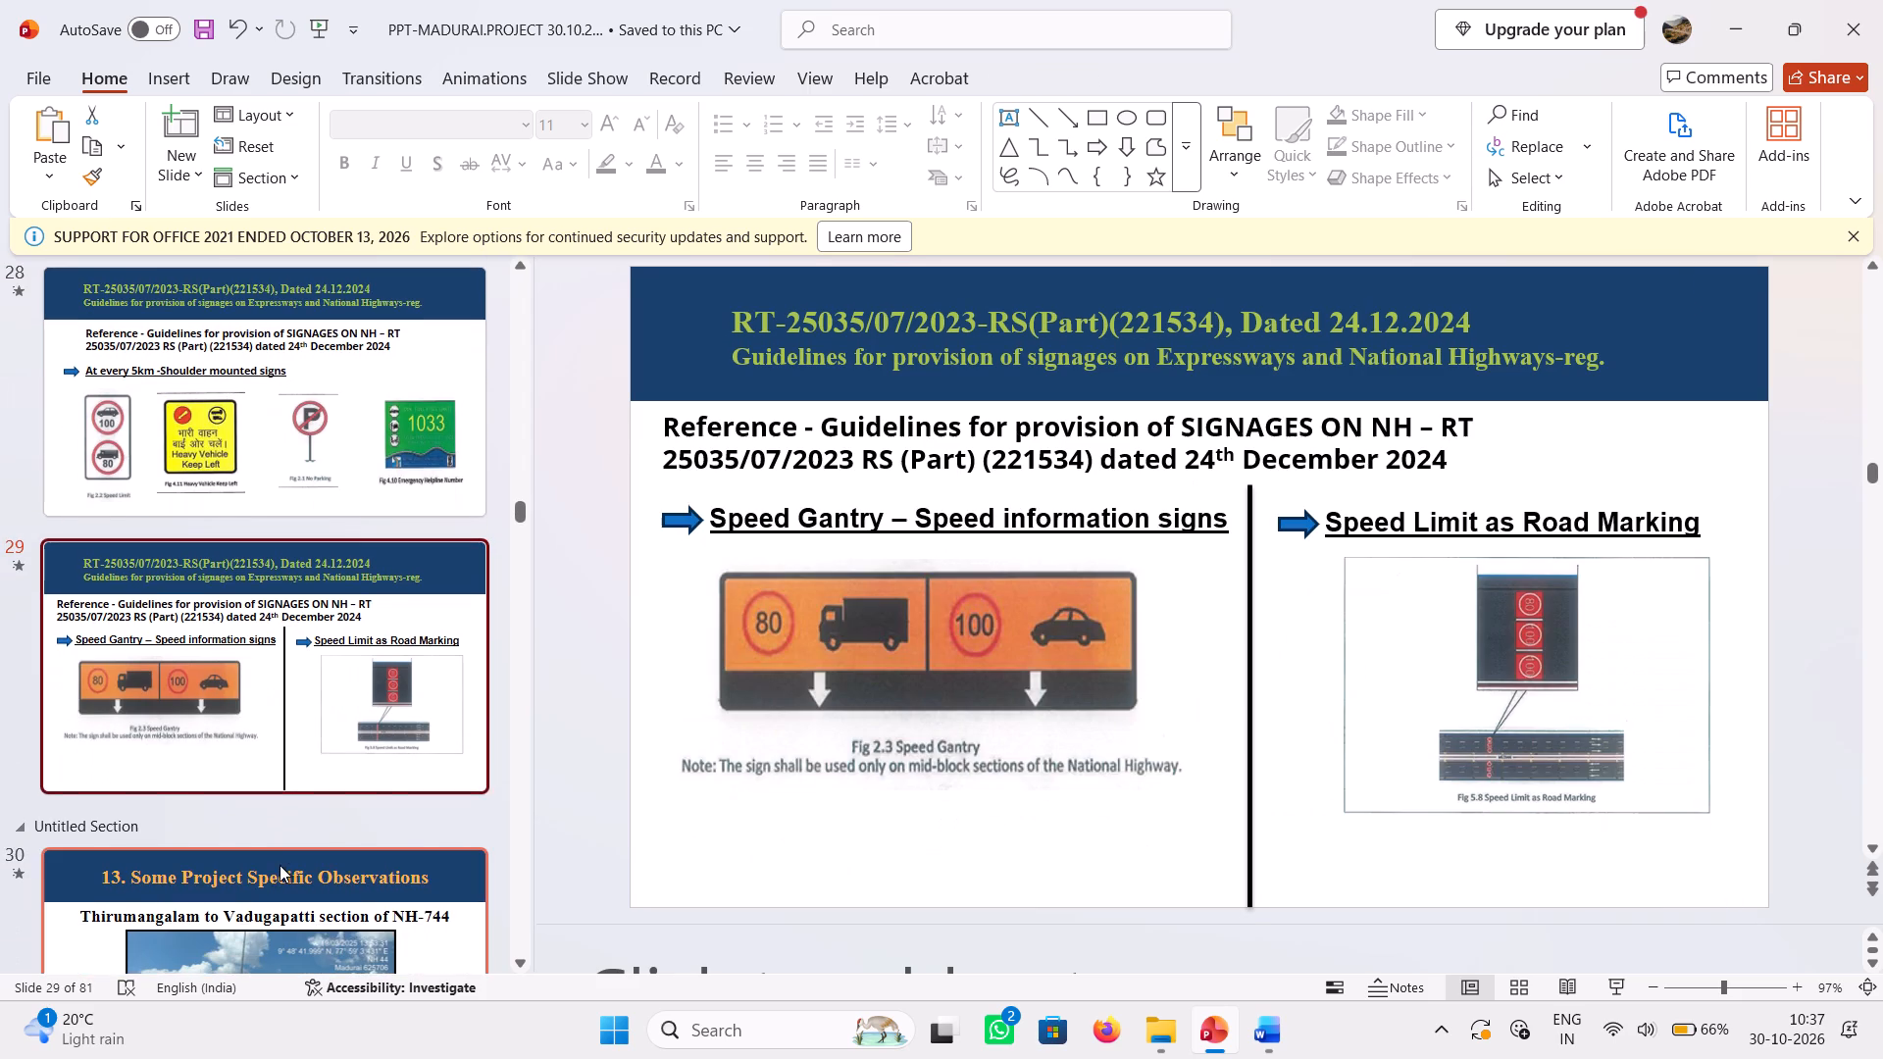
pyautogui.click(297, 876)
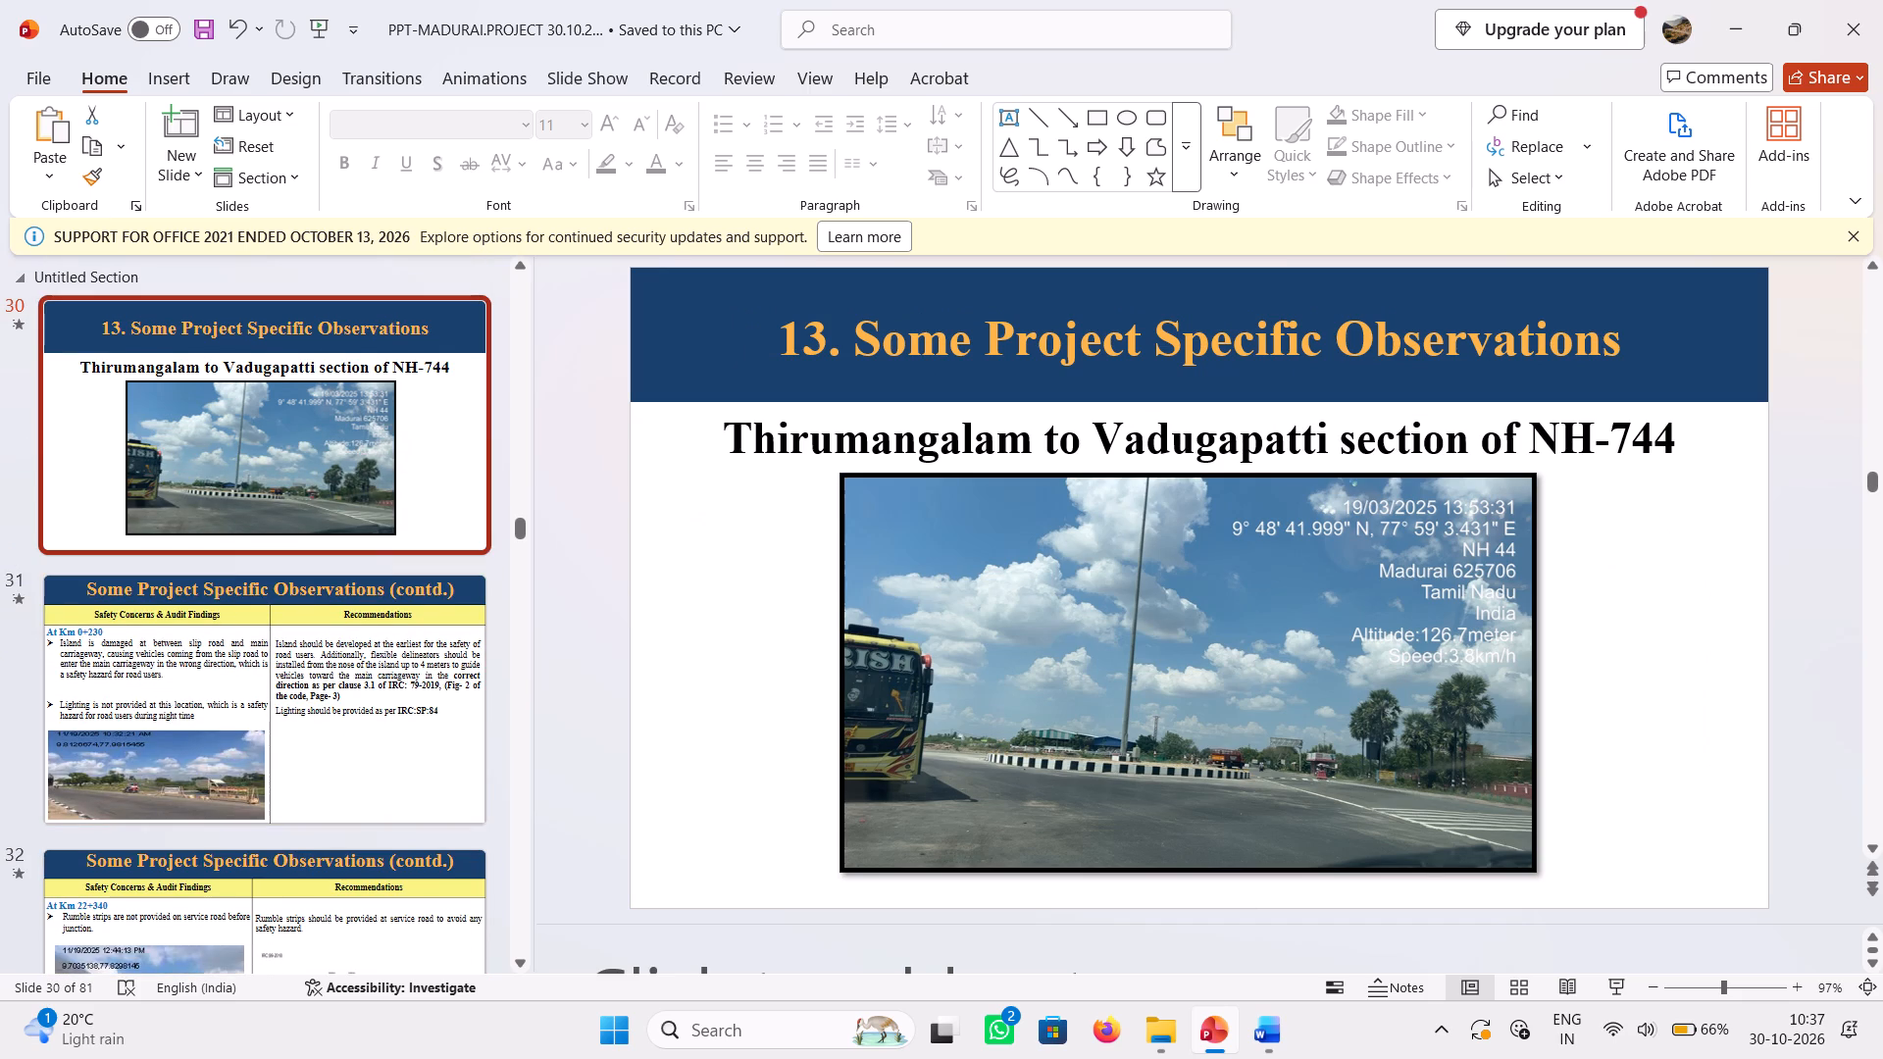
pyautogui.click(1672, 429)
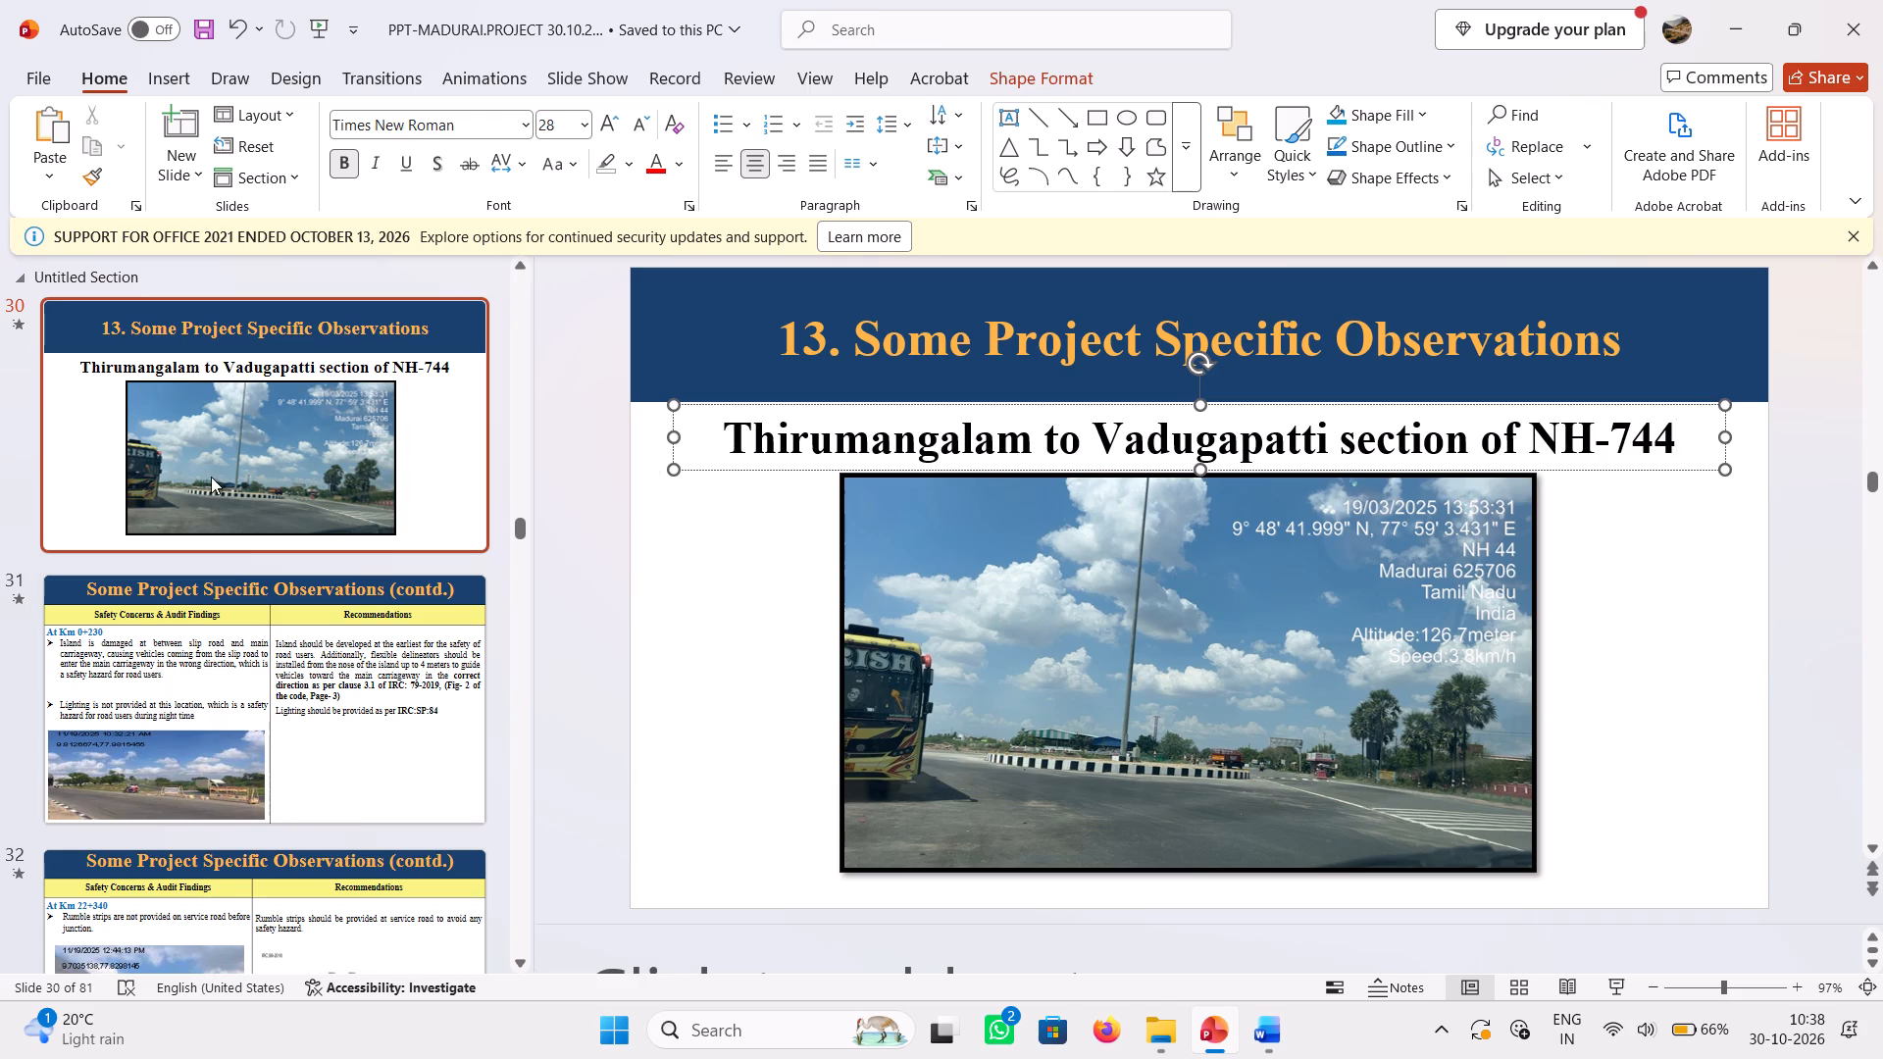
pyautogui.moveTo(515, 537); pyautogui.dragTo(511, 502)
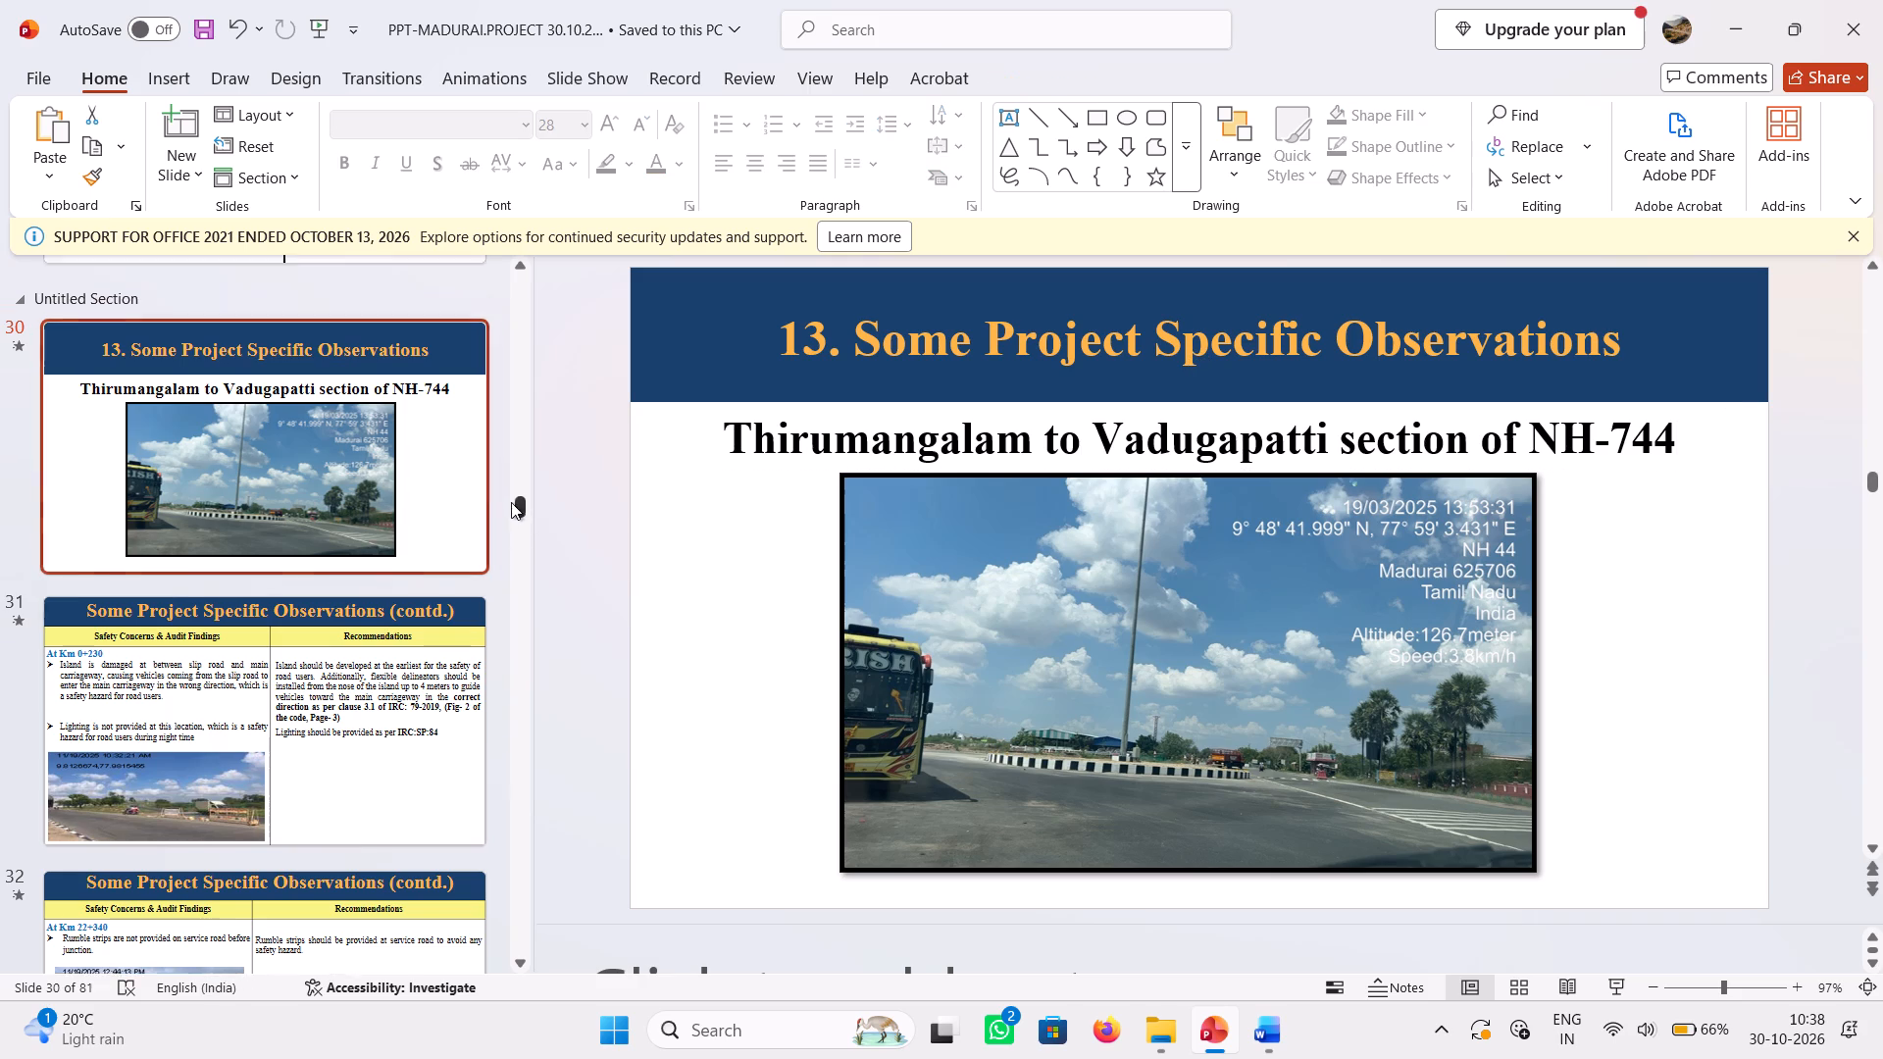
pyautogui.moveTo(511, 502); pyautogui.dragTo(532, 255)
pyautogui.click(103, 371)
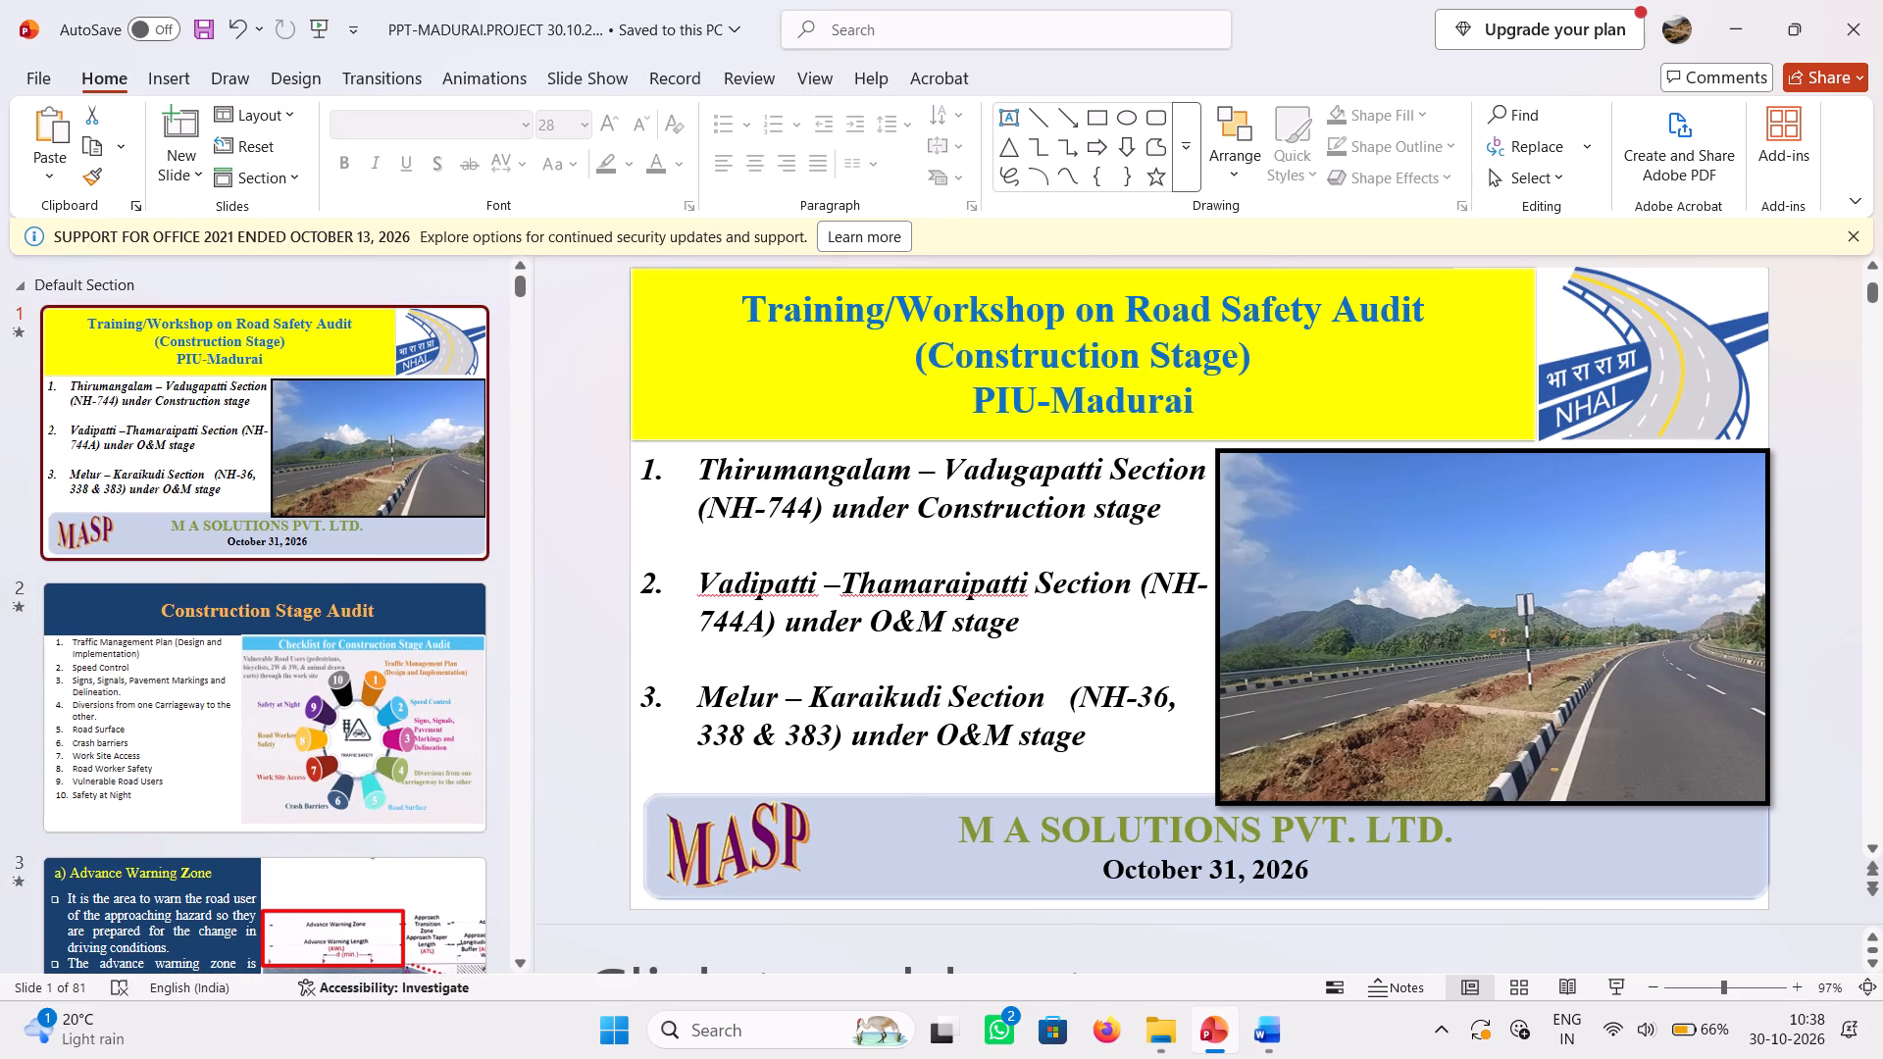
# Copy "under Construction stage" from the title slide onto the end of slide 30's Thirumangalam to Vadugapatti section subtitle.
pyautogui.moveTo(836, 508); pyautogui.dragTo(1128, 519)
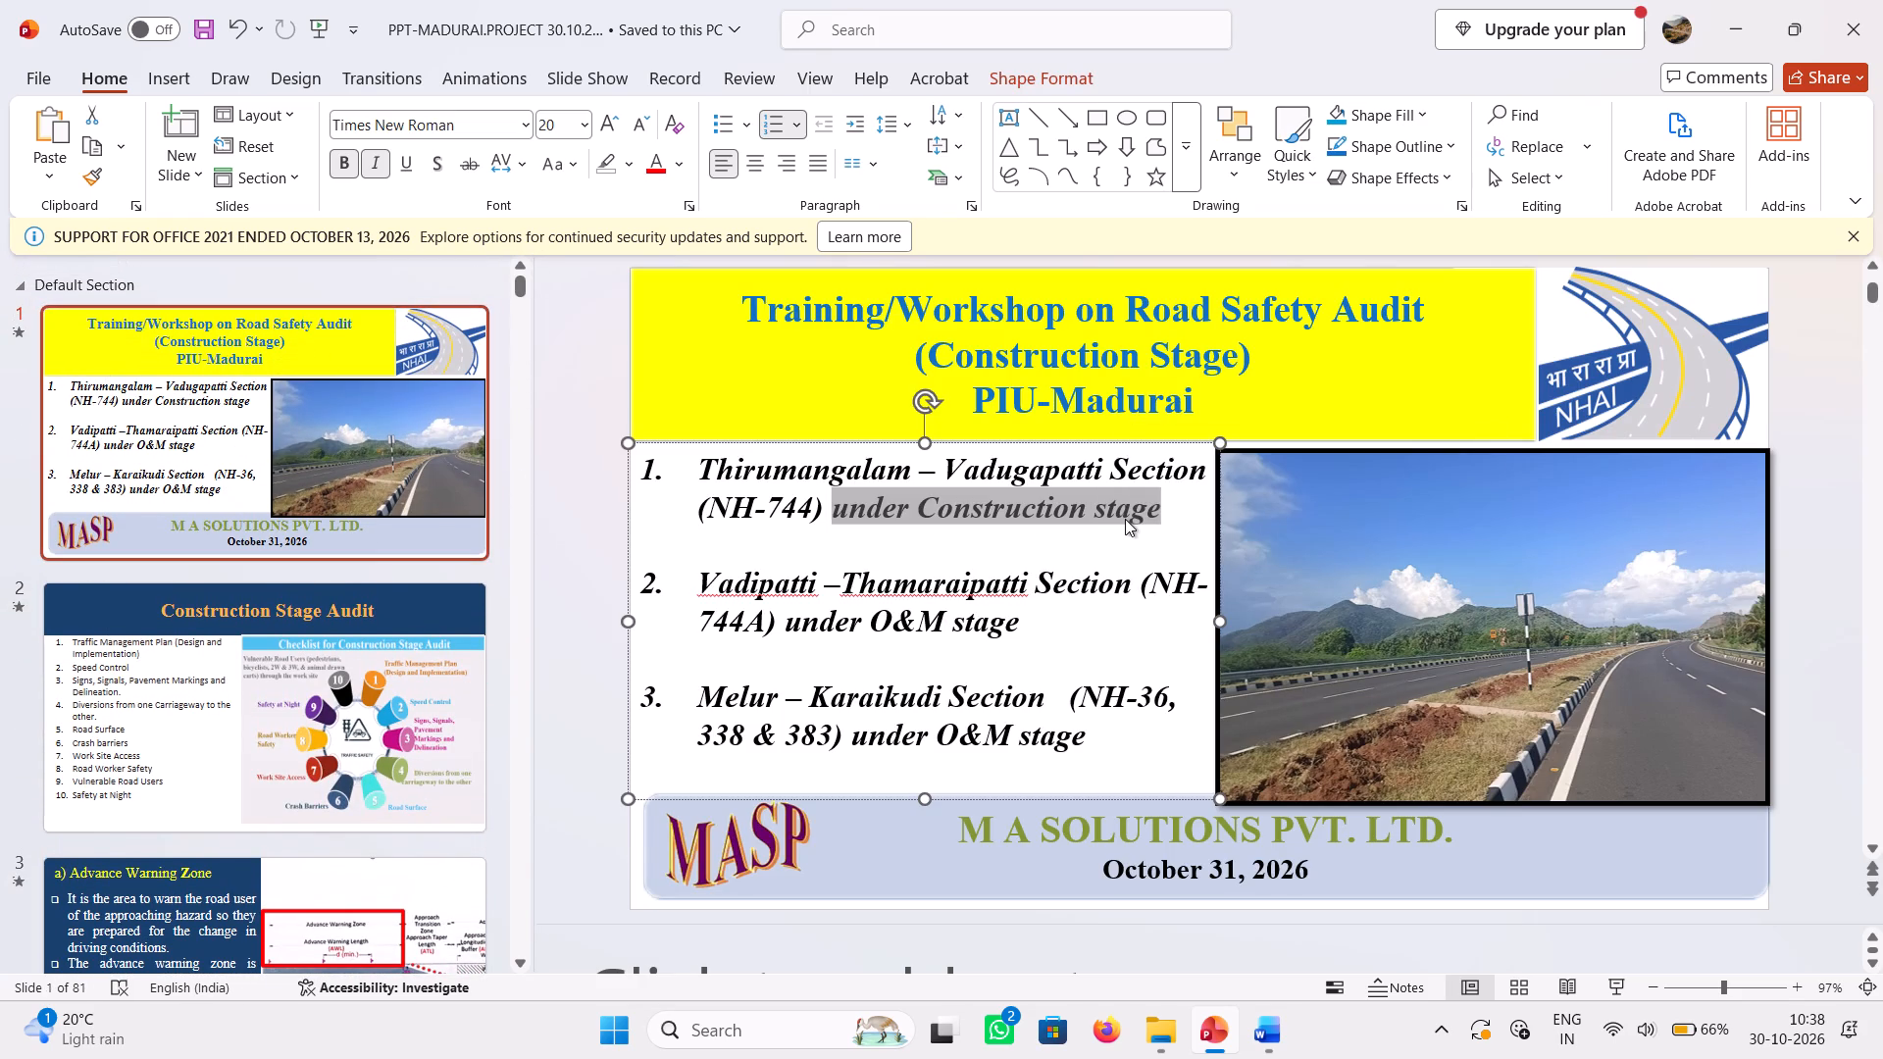
pyautogui.hotkey('ctrl', 'c')
pyautogui.scroll(-18, 310, 656)
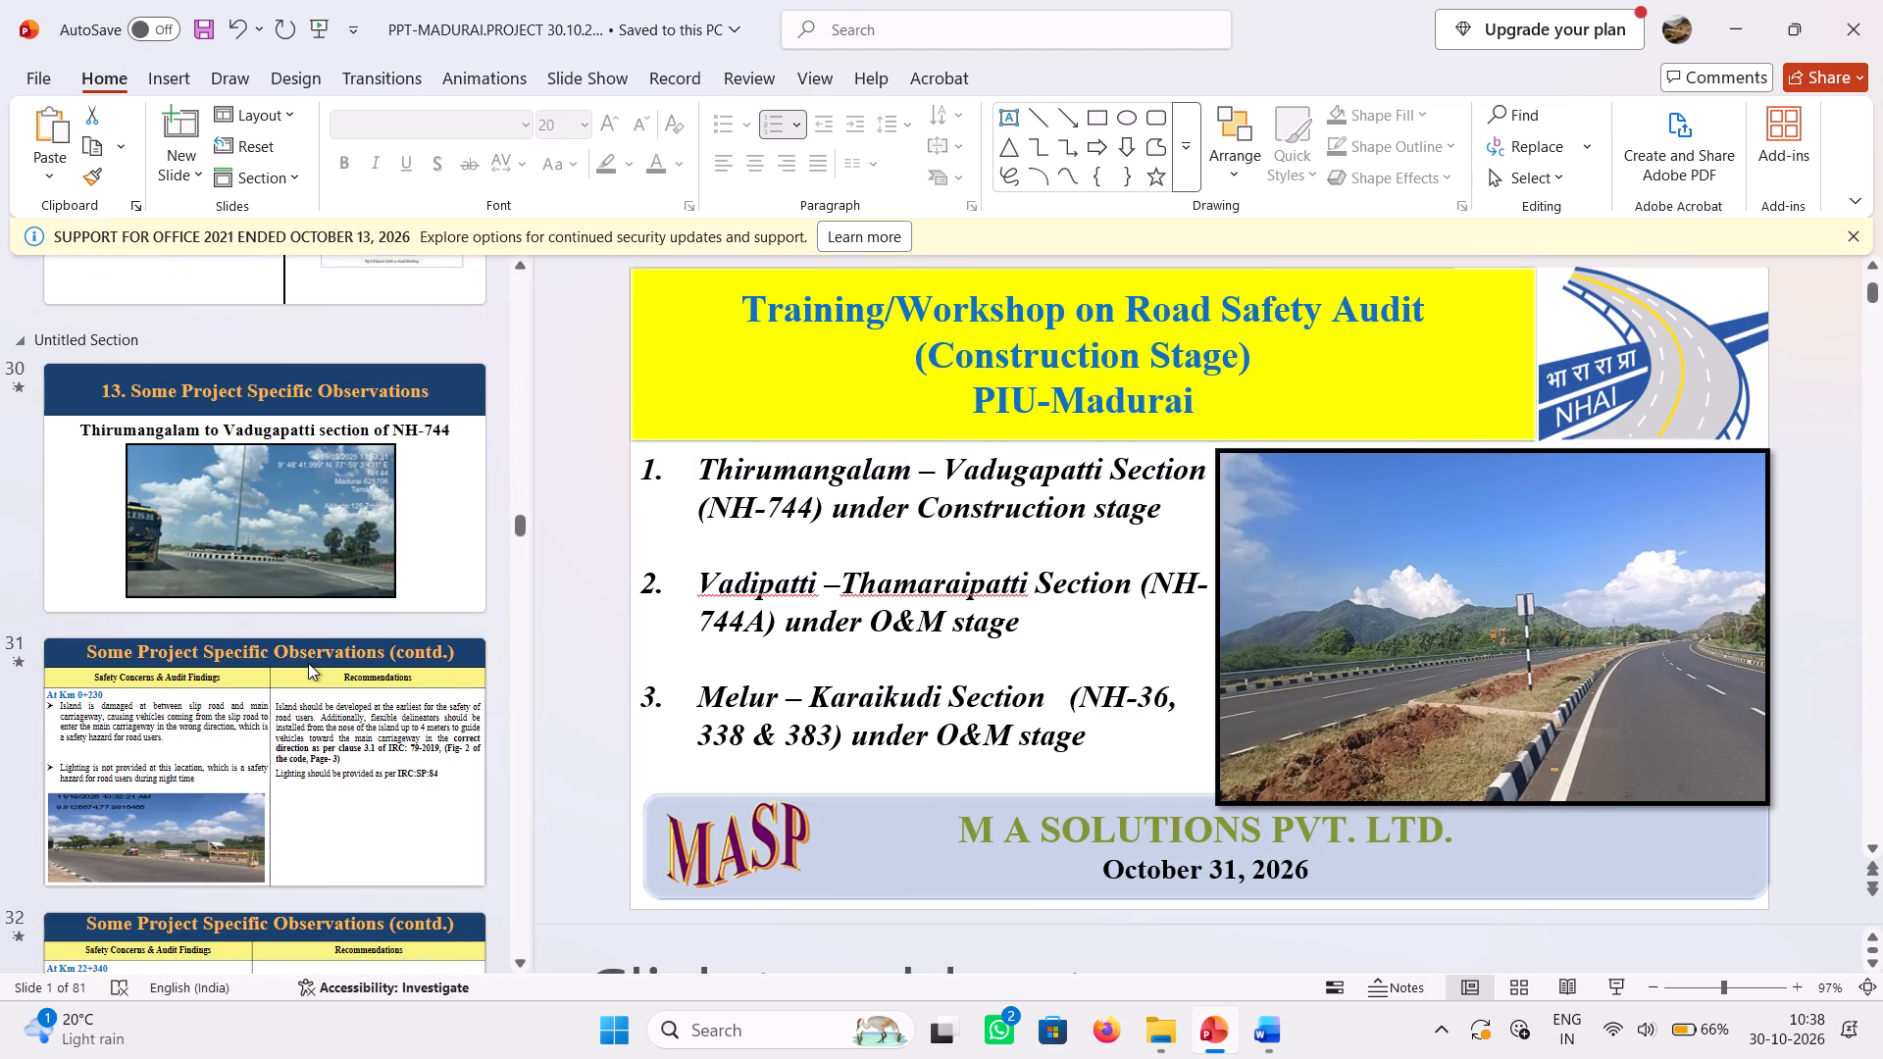
pyautogui.click(309, 568)
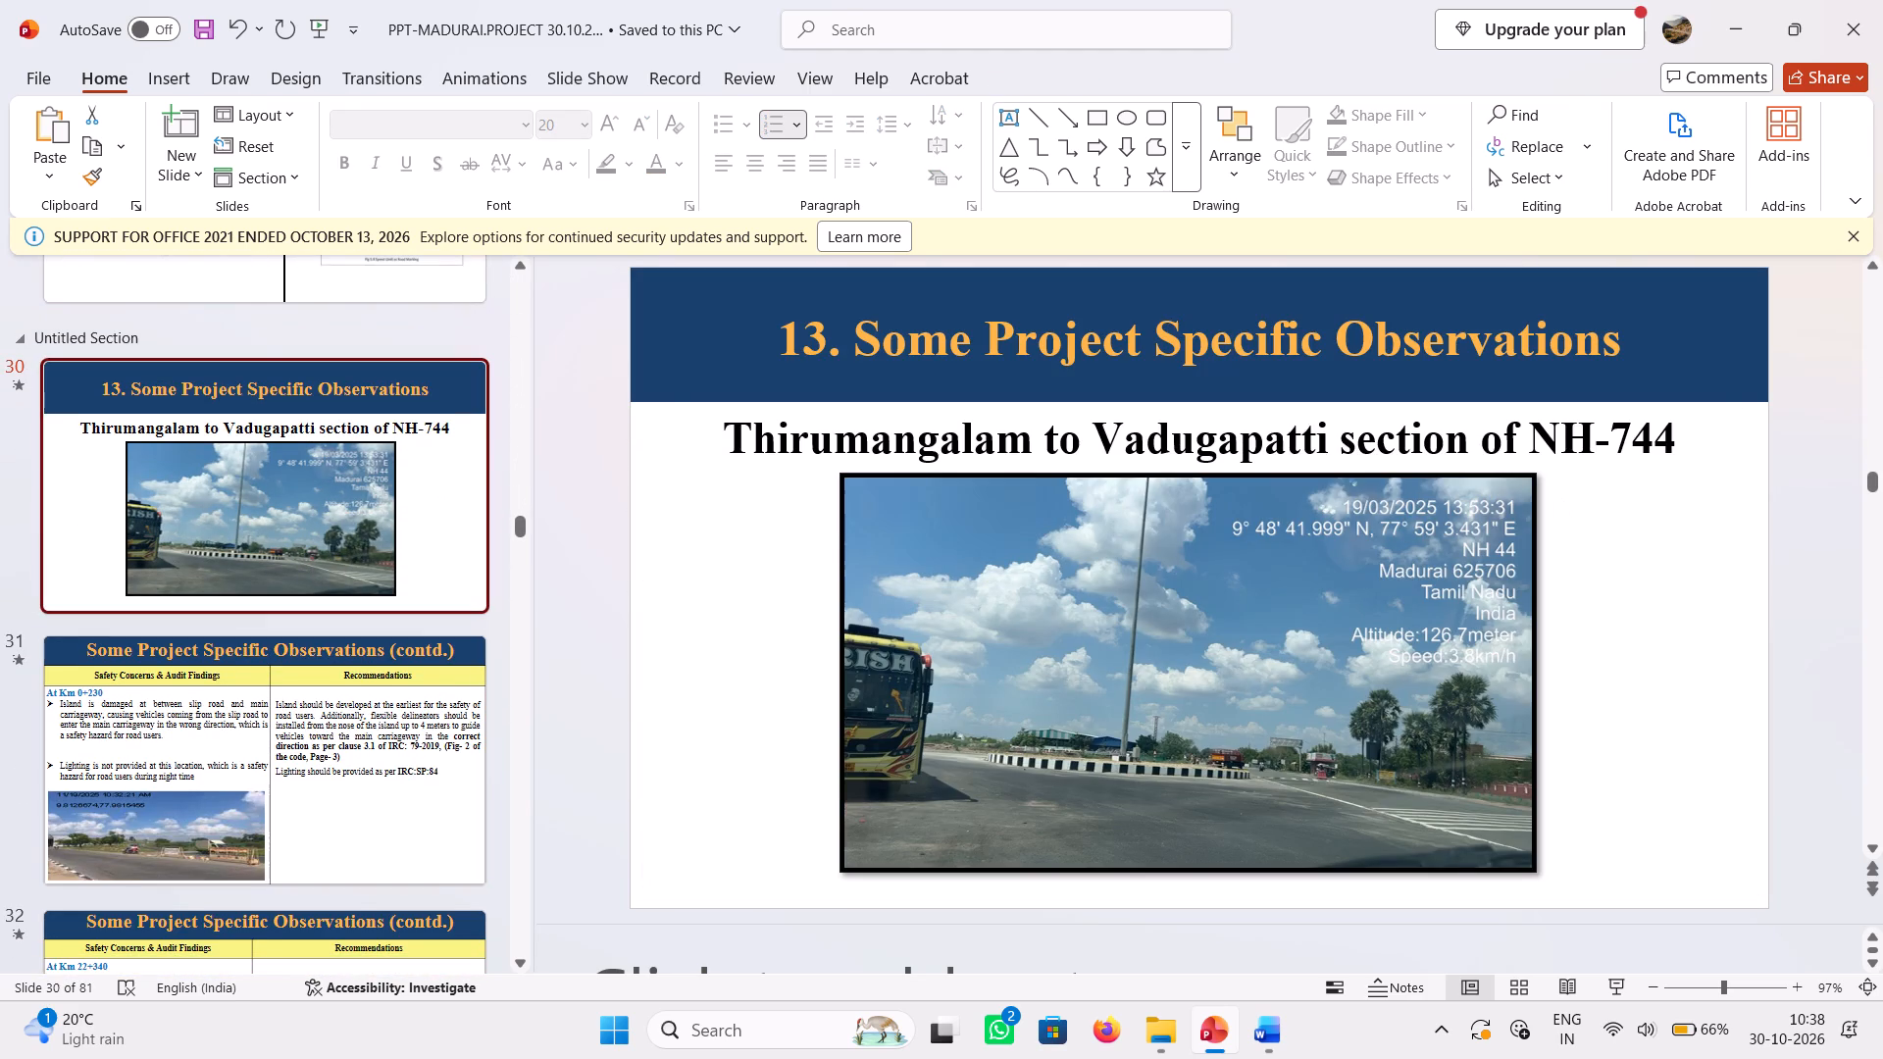
pyautogui.click(1672, 436)
pyautogui.press('space')
pyautogui.hotkey('ctrl', 'v')
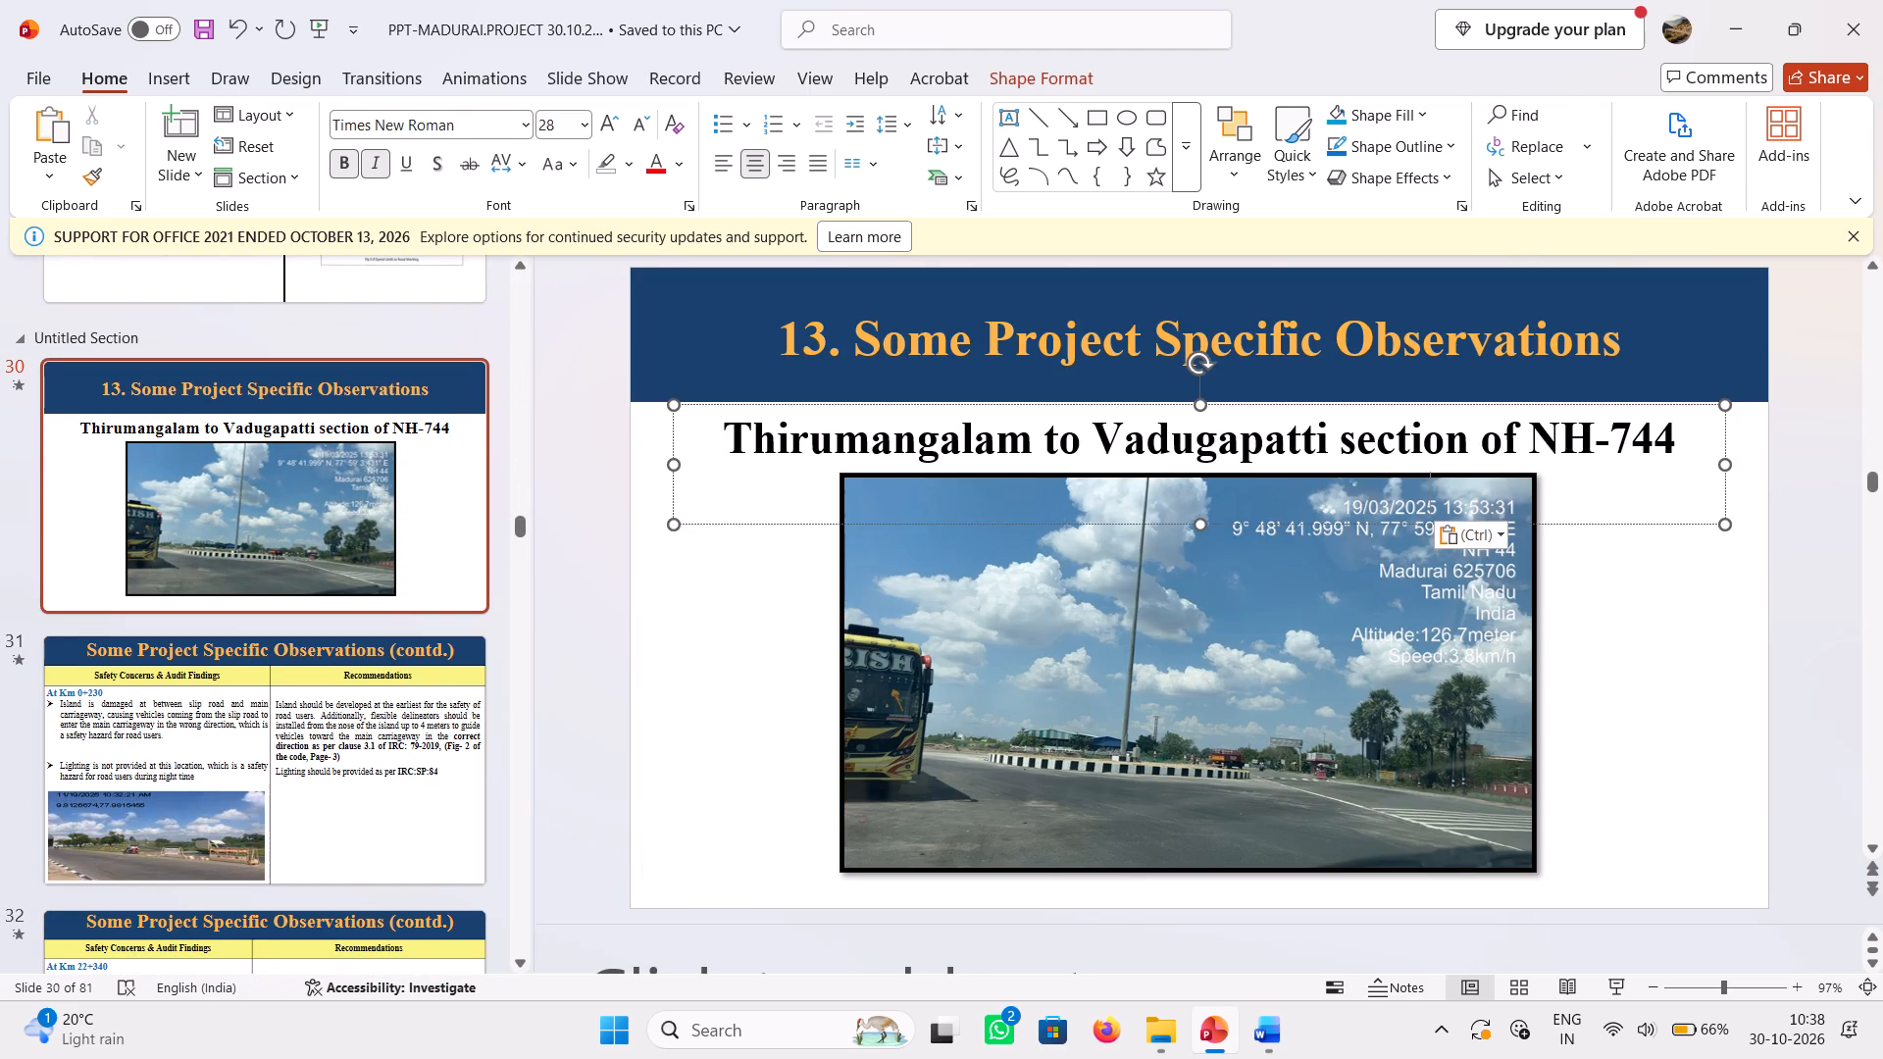
# Widen the slide 30 subtitle box to the full slide width and set its font size to 24.
pyautogui.moveTo(674, 463); pyautogui.dragTo(663, 461)
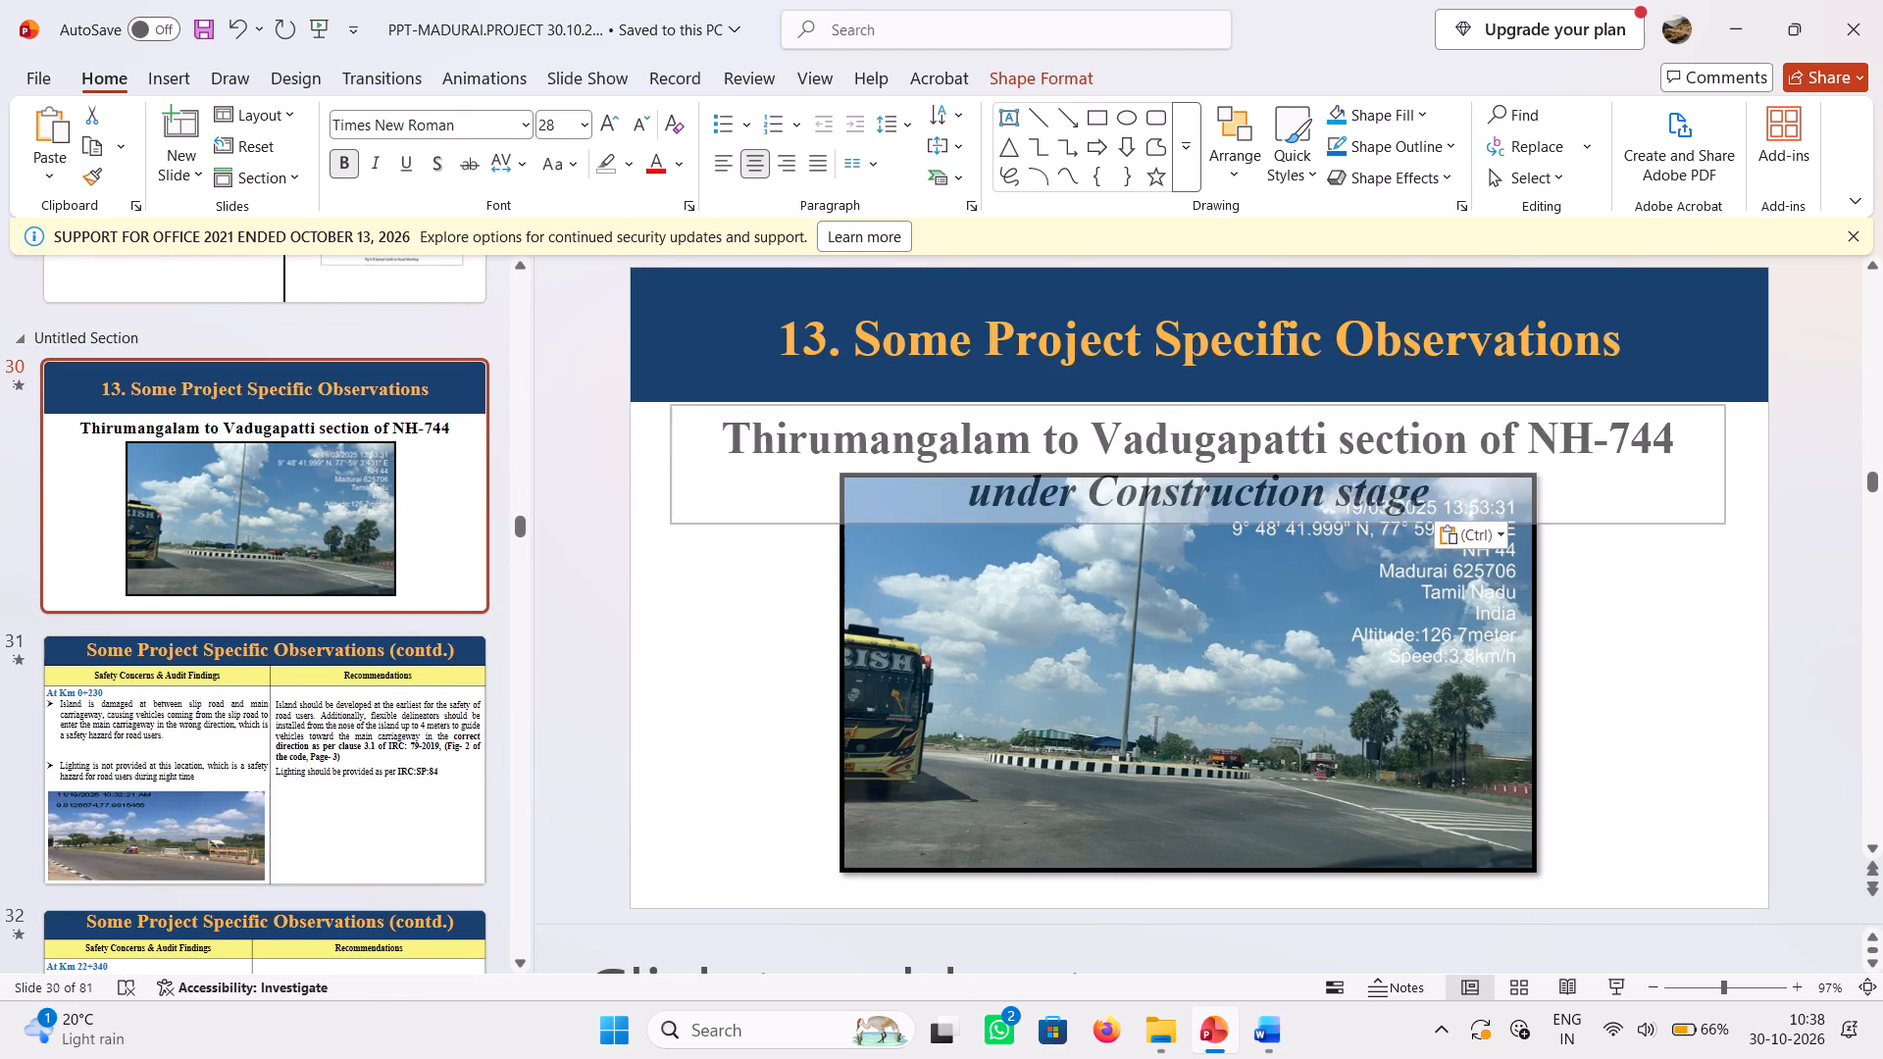
pyautogui.moveTo(663, 461); pyautogui.dragTo(628, 458)
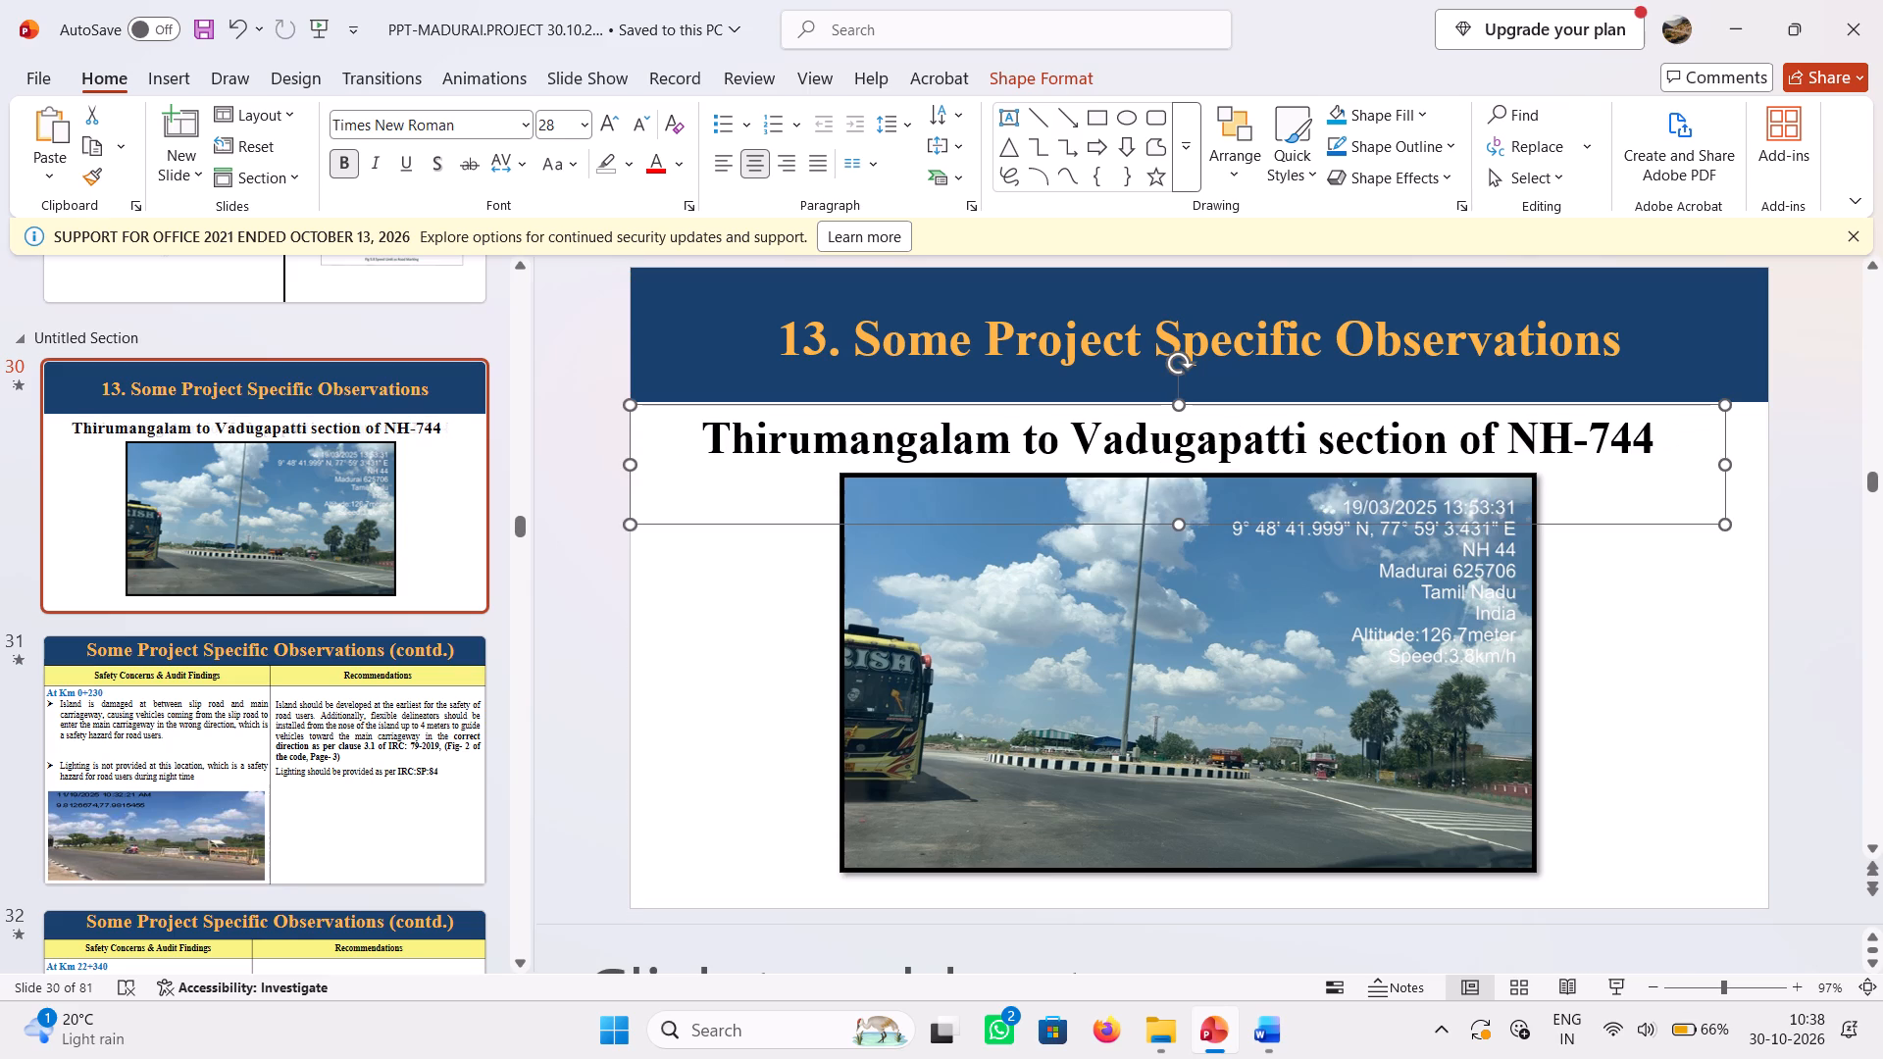
pyautogui.click(796, 405)
pyautogui.doubleClick(634, 129)
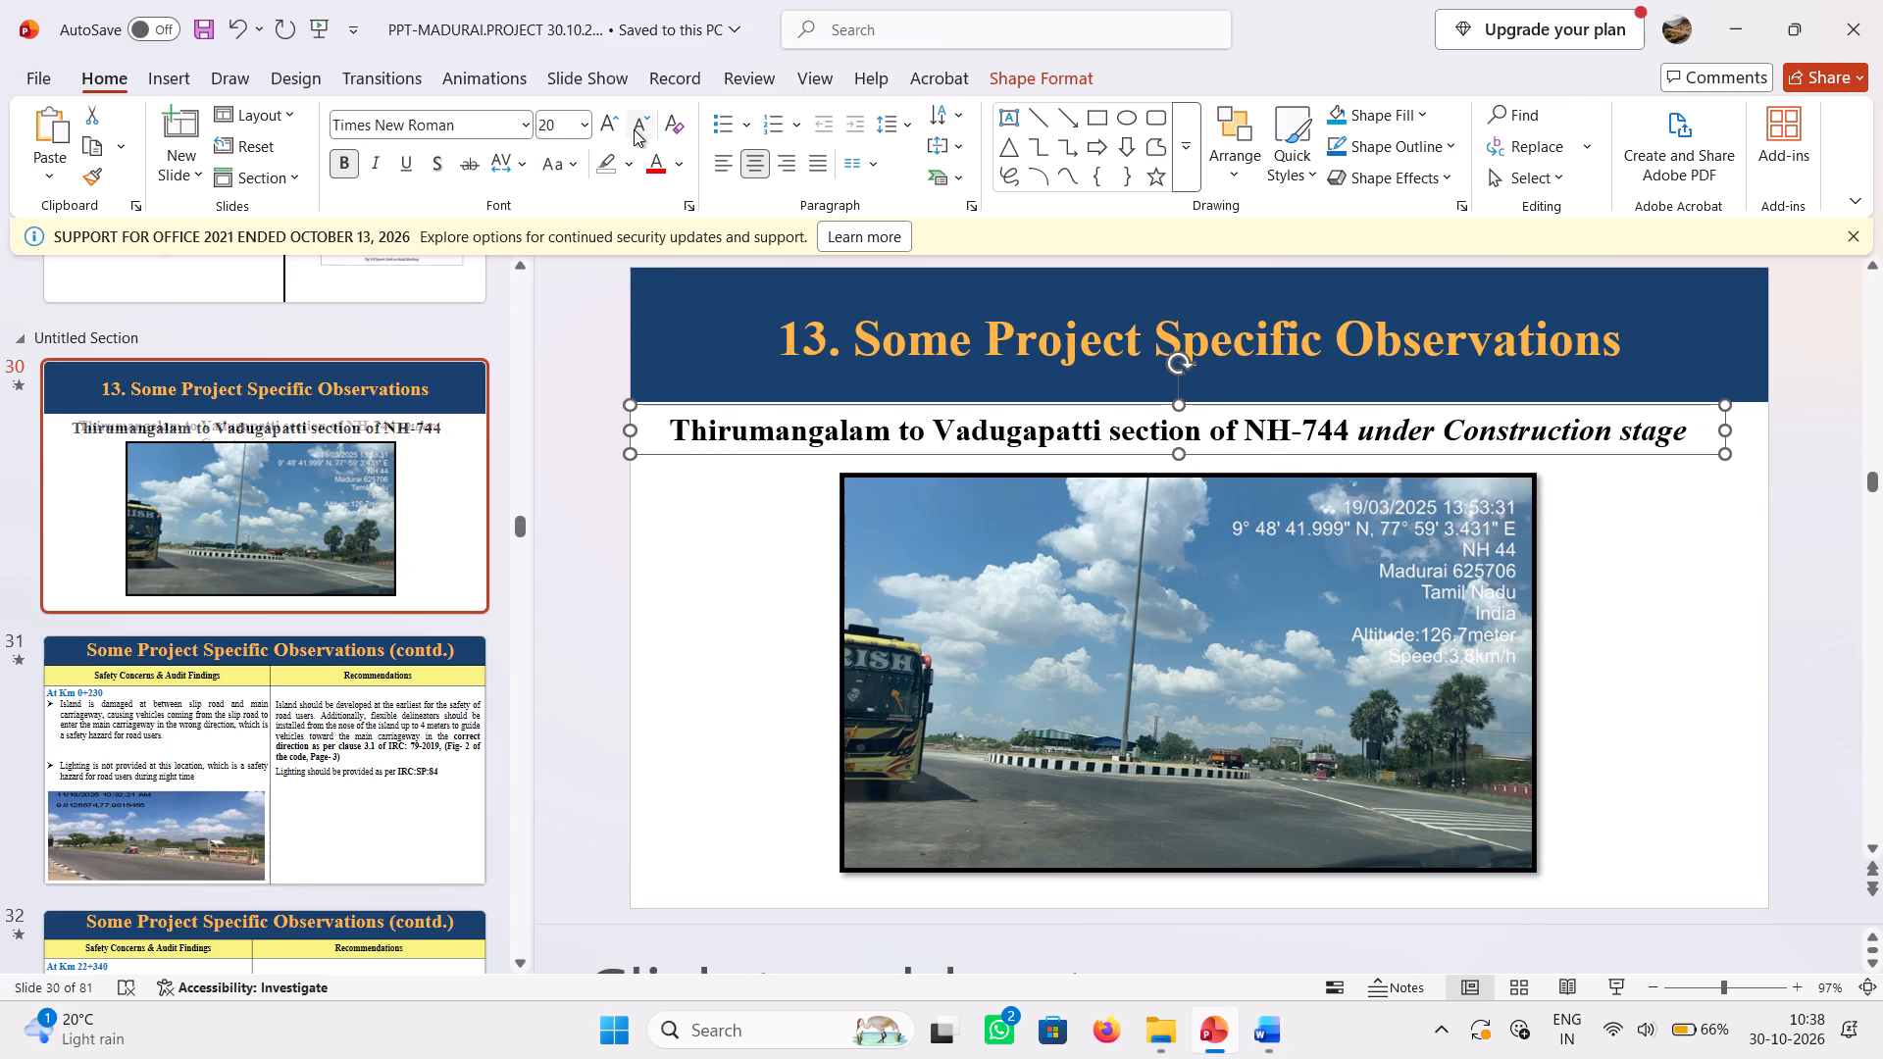
pyautogui.click(634, 129)
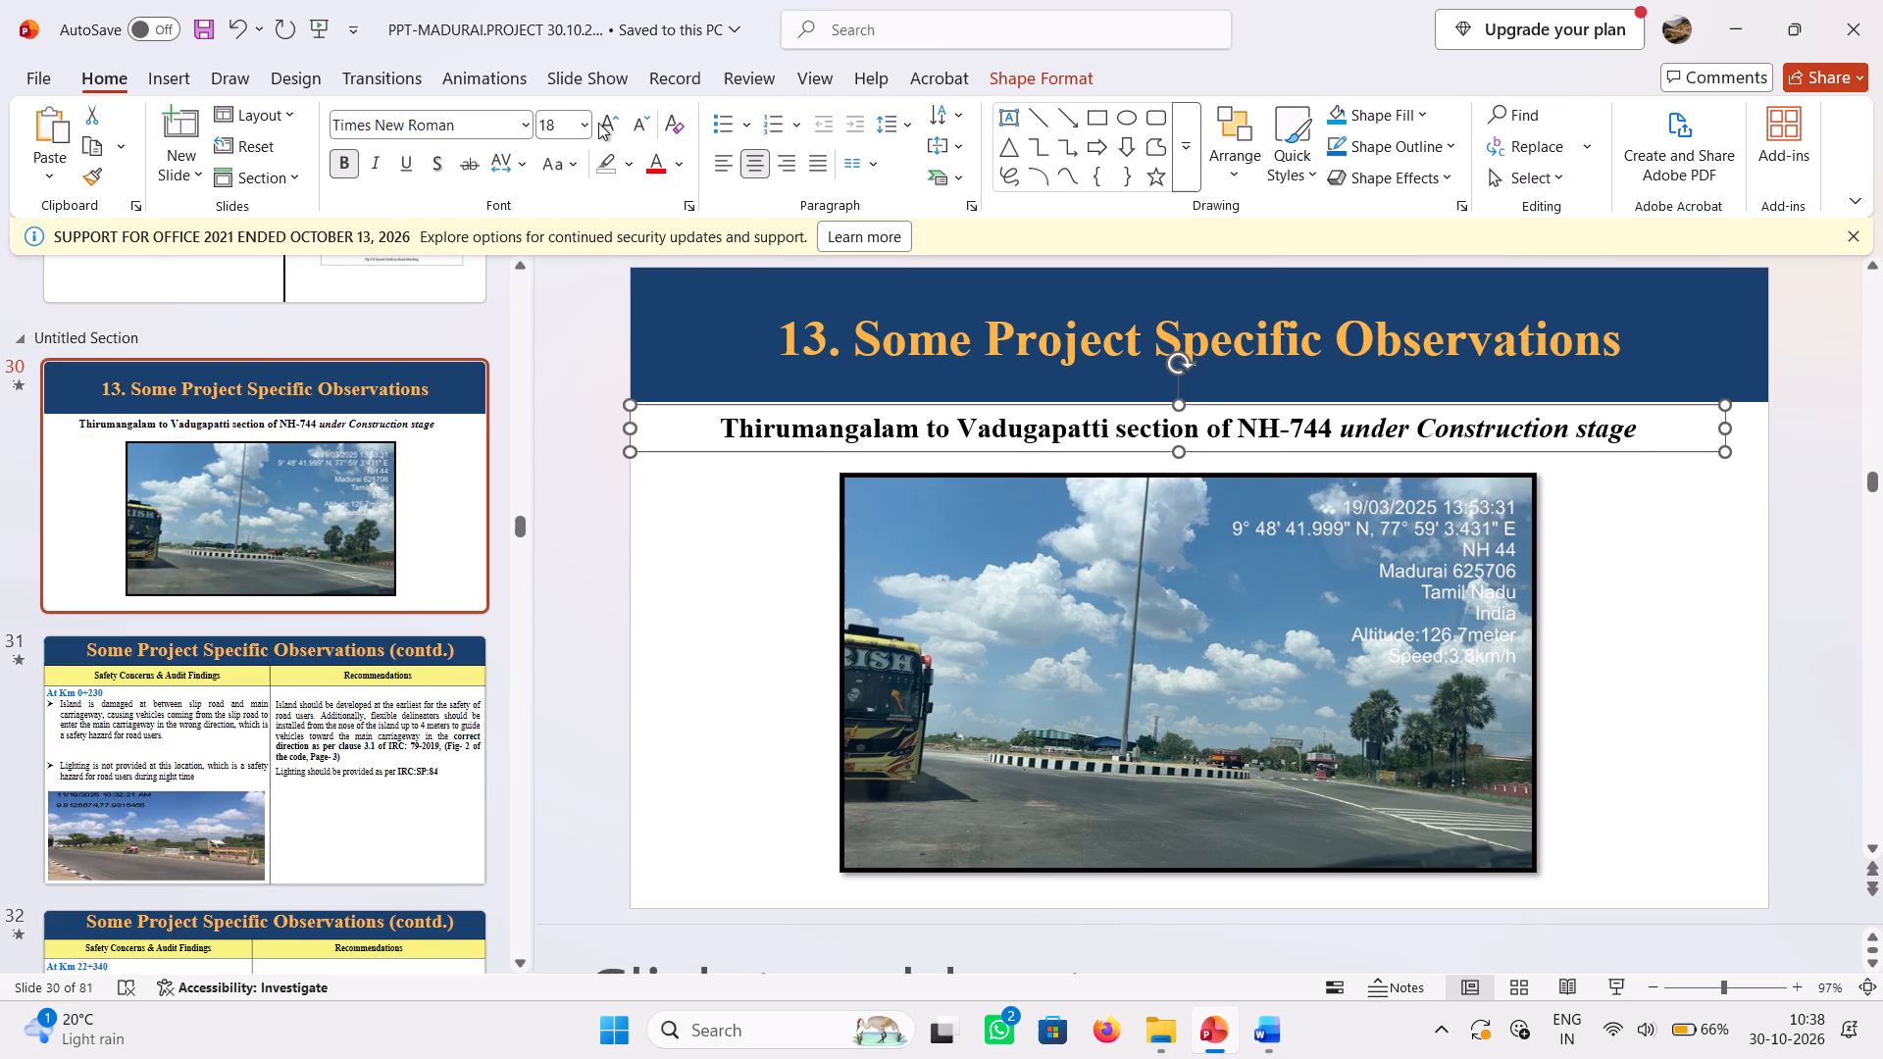
pyautogui.click(598, 123)
pyautogui.click(598, 123)
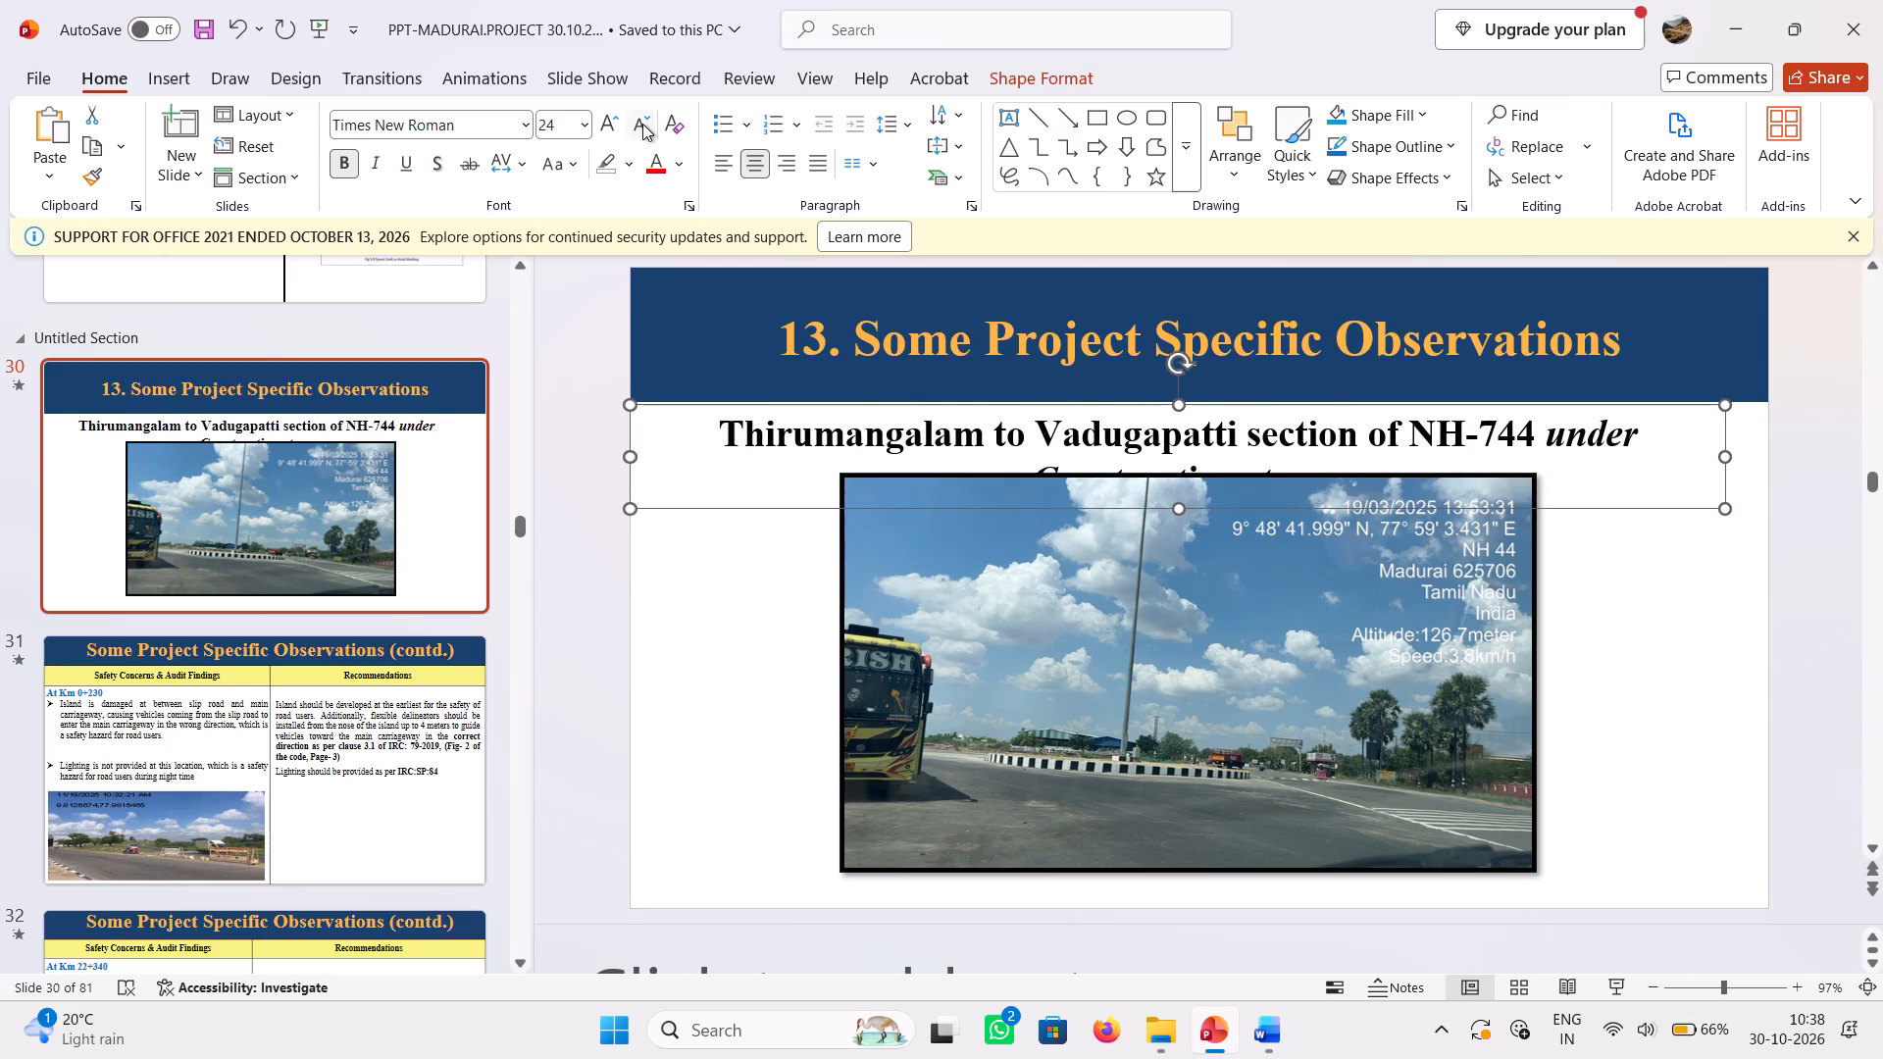
pyautogui.moveTo(1727, 452); pyautogui.dragTo(1754, 454)
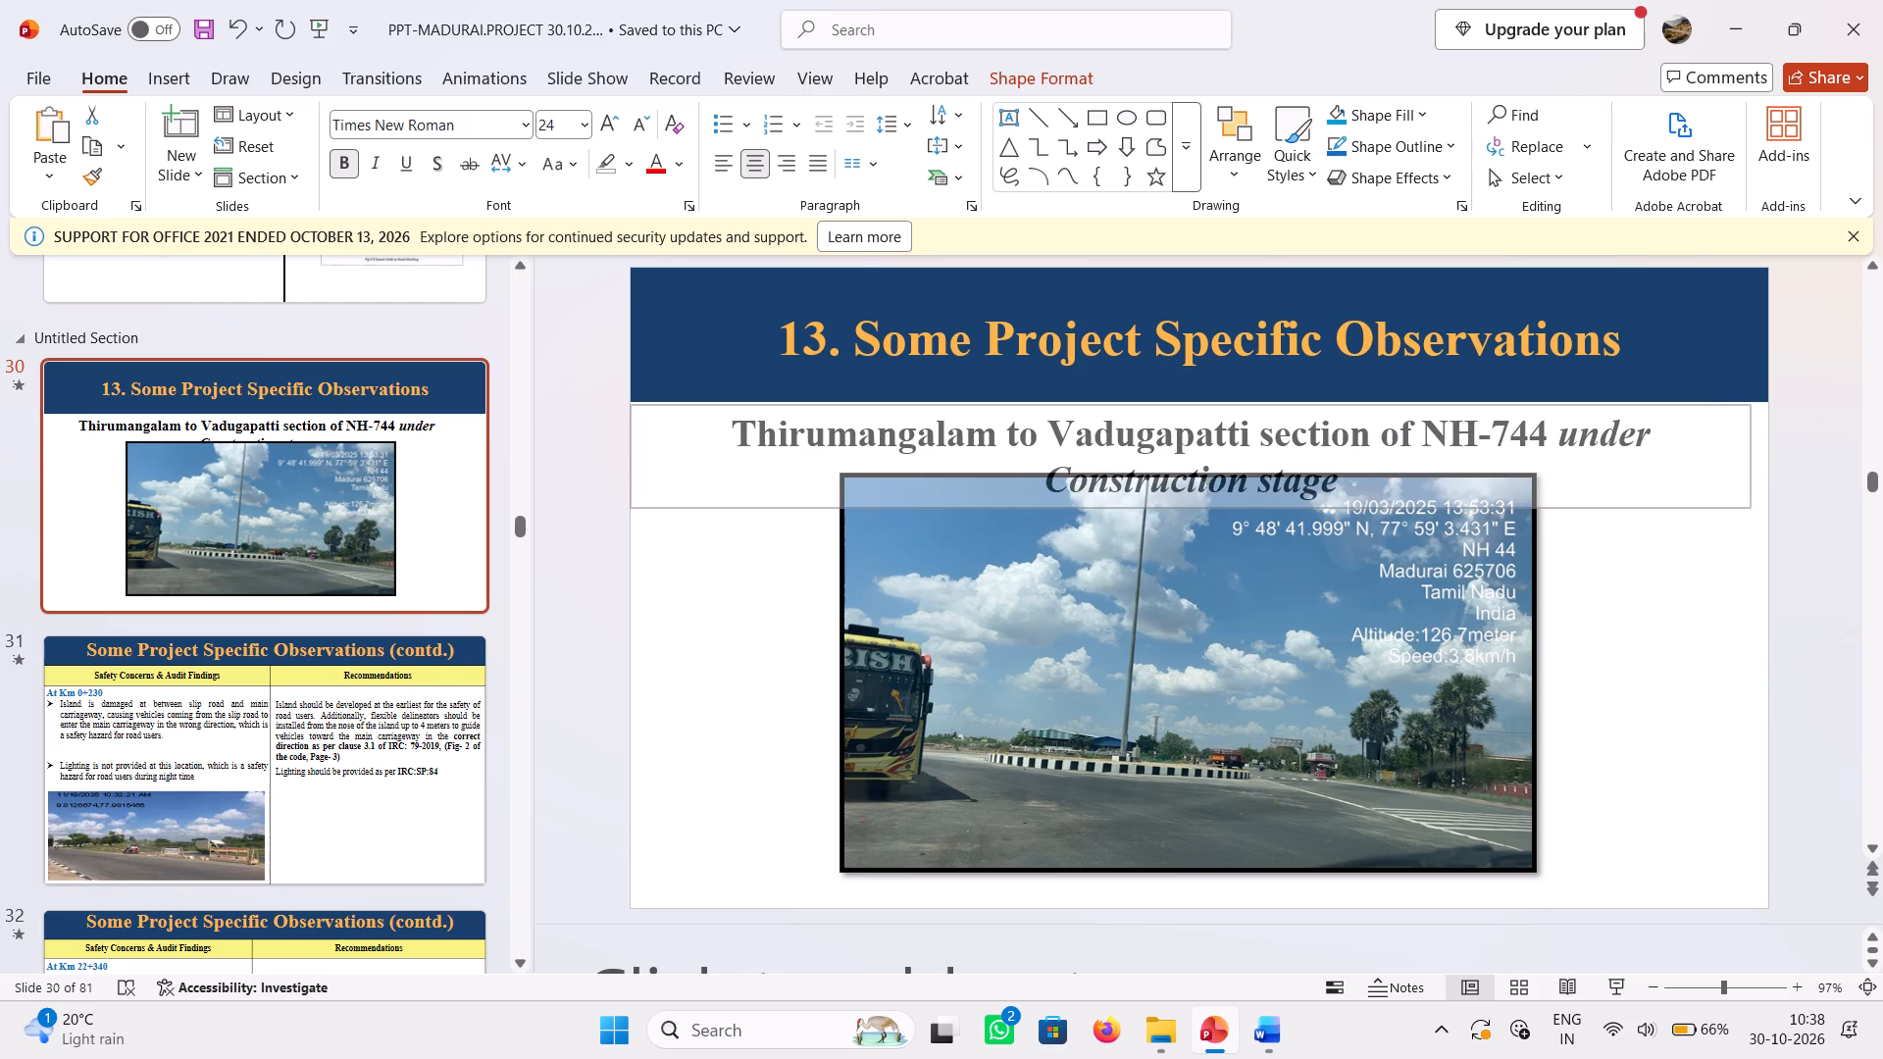
pyautogui.moveTo(1754, 454); pyautogui.dragTo(1767, 454)
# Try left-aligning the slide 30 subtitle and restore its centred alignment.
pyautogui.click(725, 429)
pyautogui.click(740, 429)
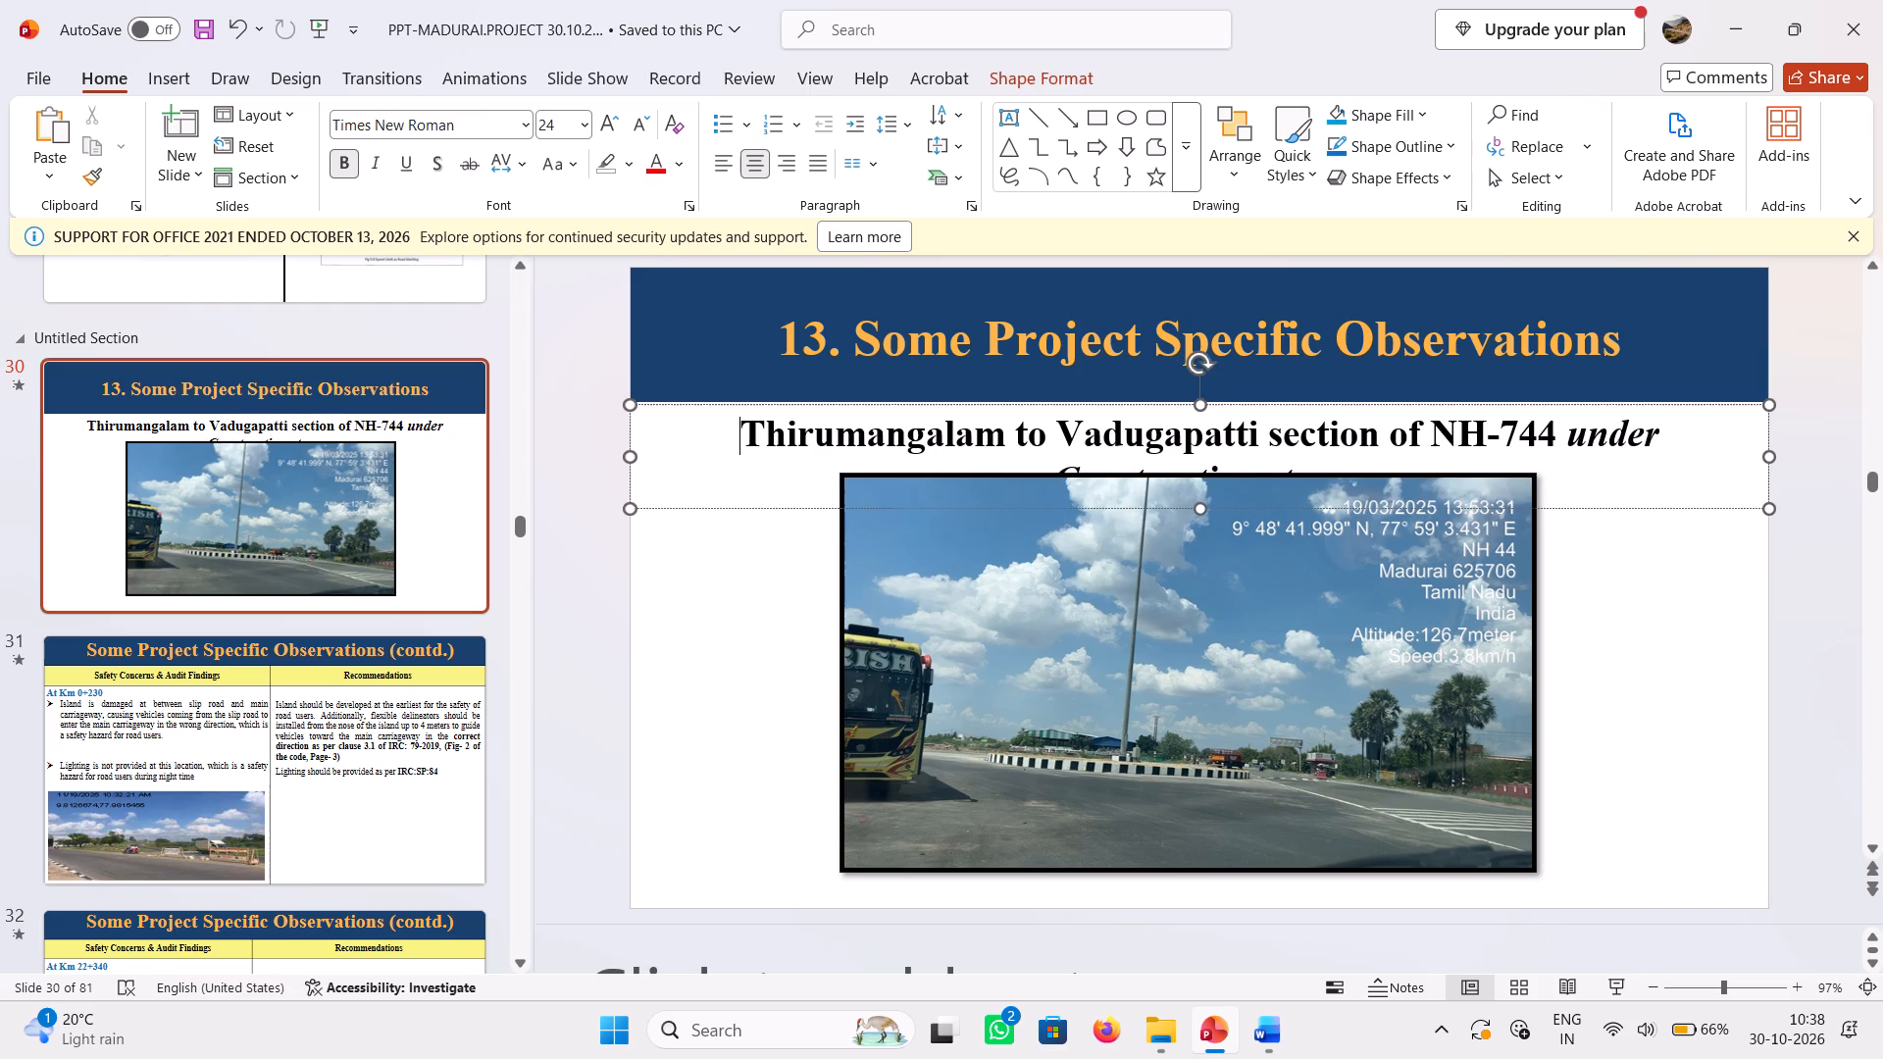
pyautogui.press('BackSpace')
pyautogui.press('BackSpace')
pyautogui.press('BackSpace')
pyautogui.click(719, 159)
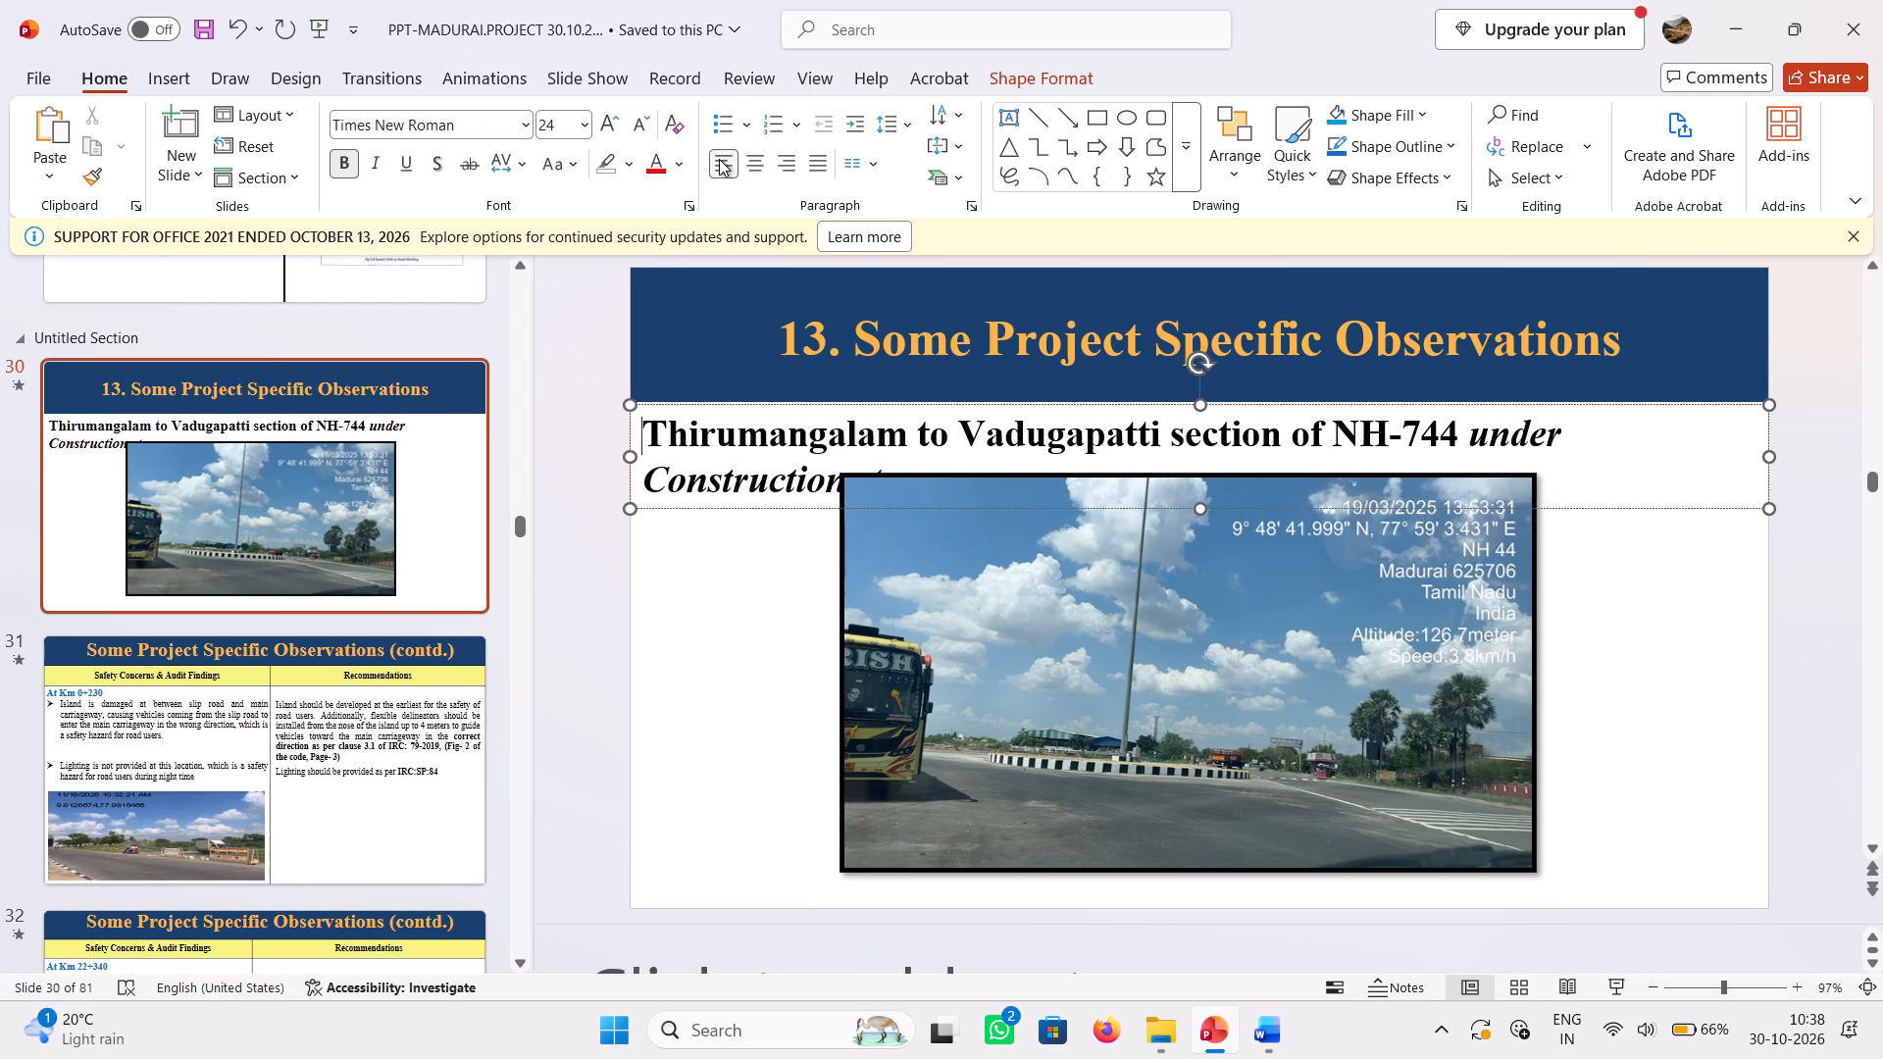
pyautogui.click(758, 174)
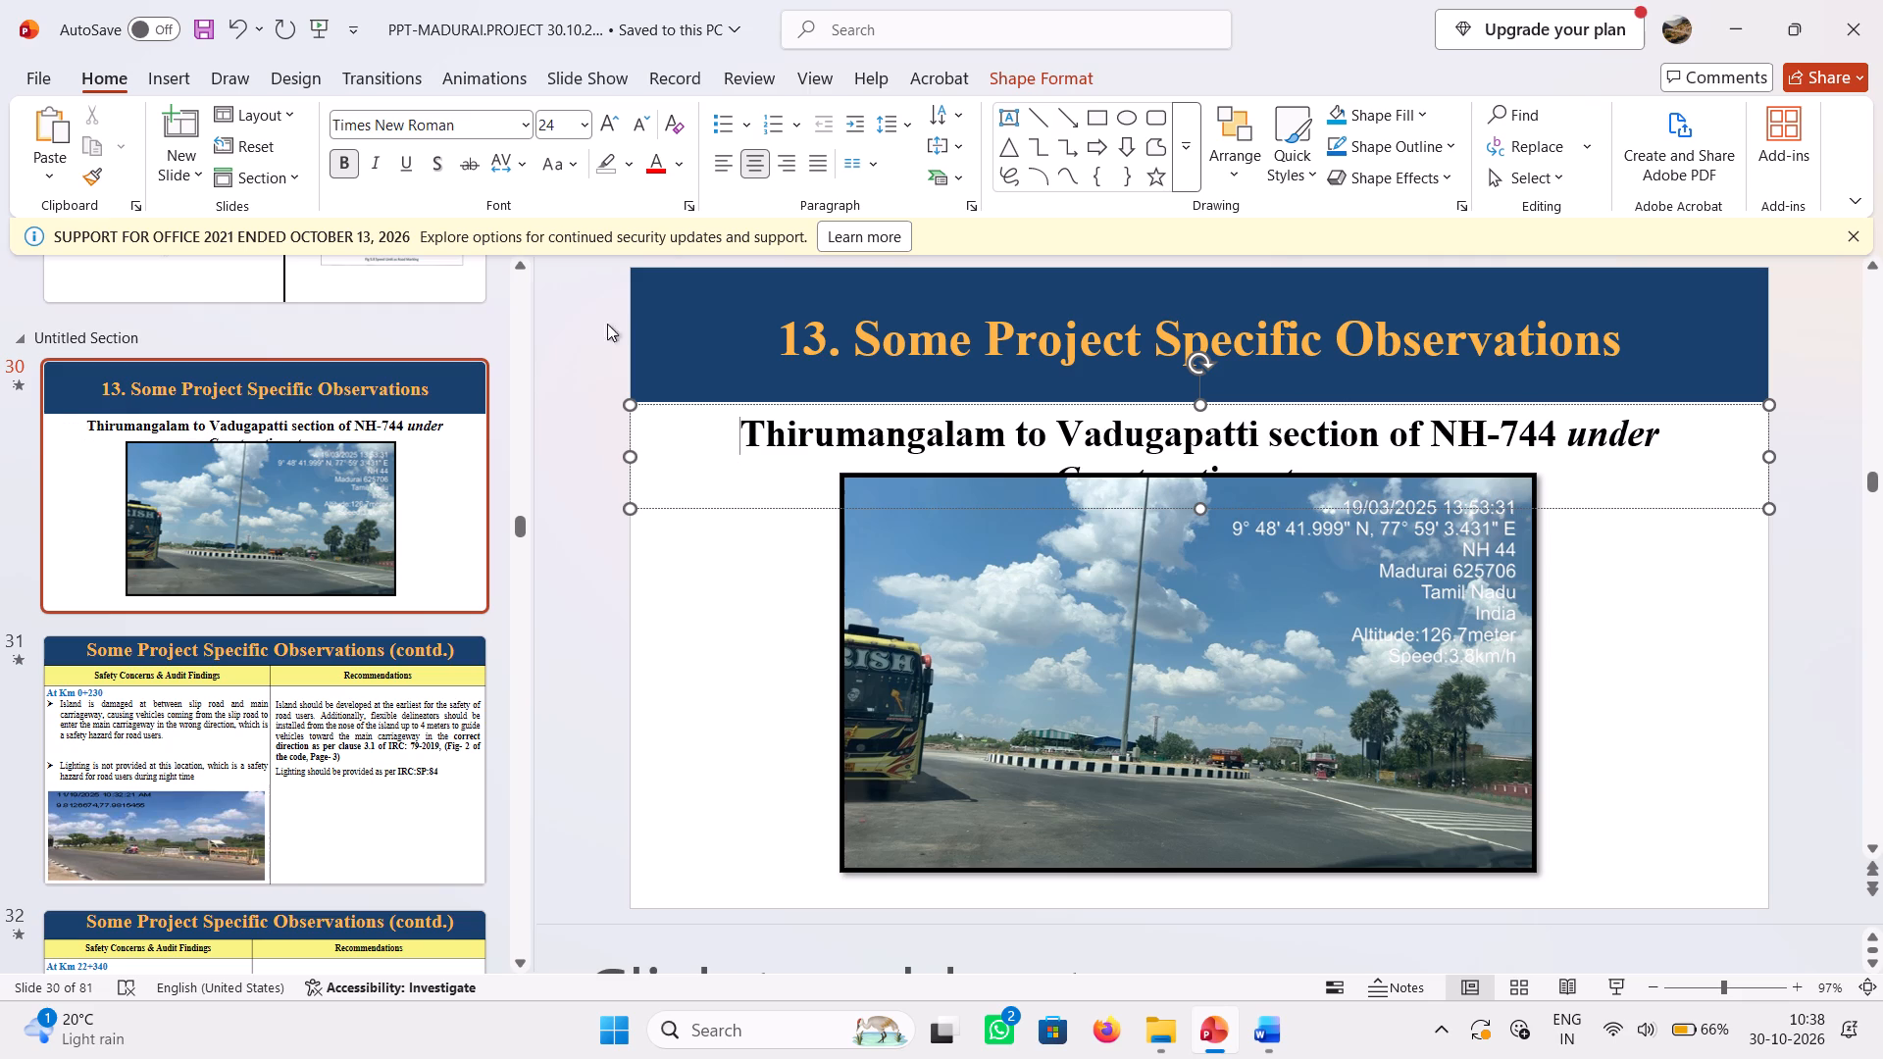
# Set the Thirumangalam to Vadugapatti subtitle's font size to 20 so it fits on one line.
pyautogui.click(716, 511)
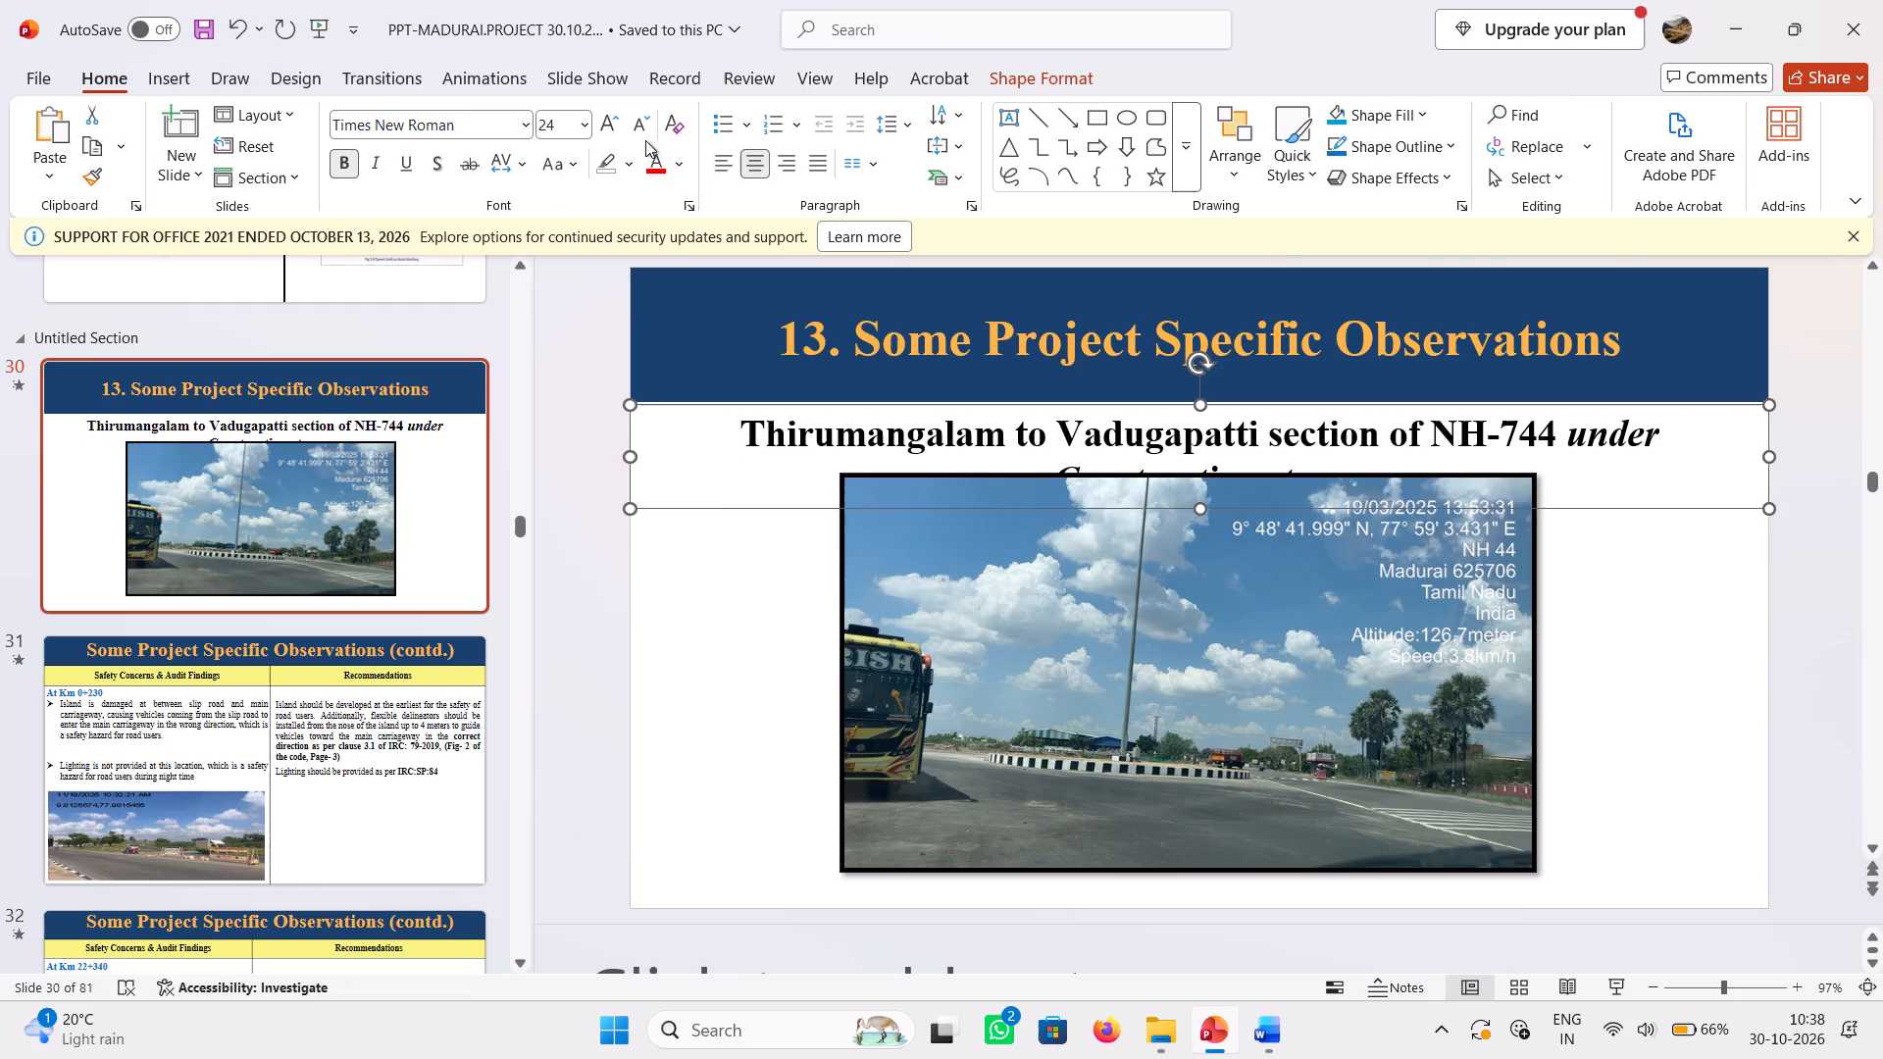
pyautogui.click(640, 137)
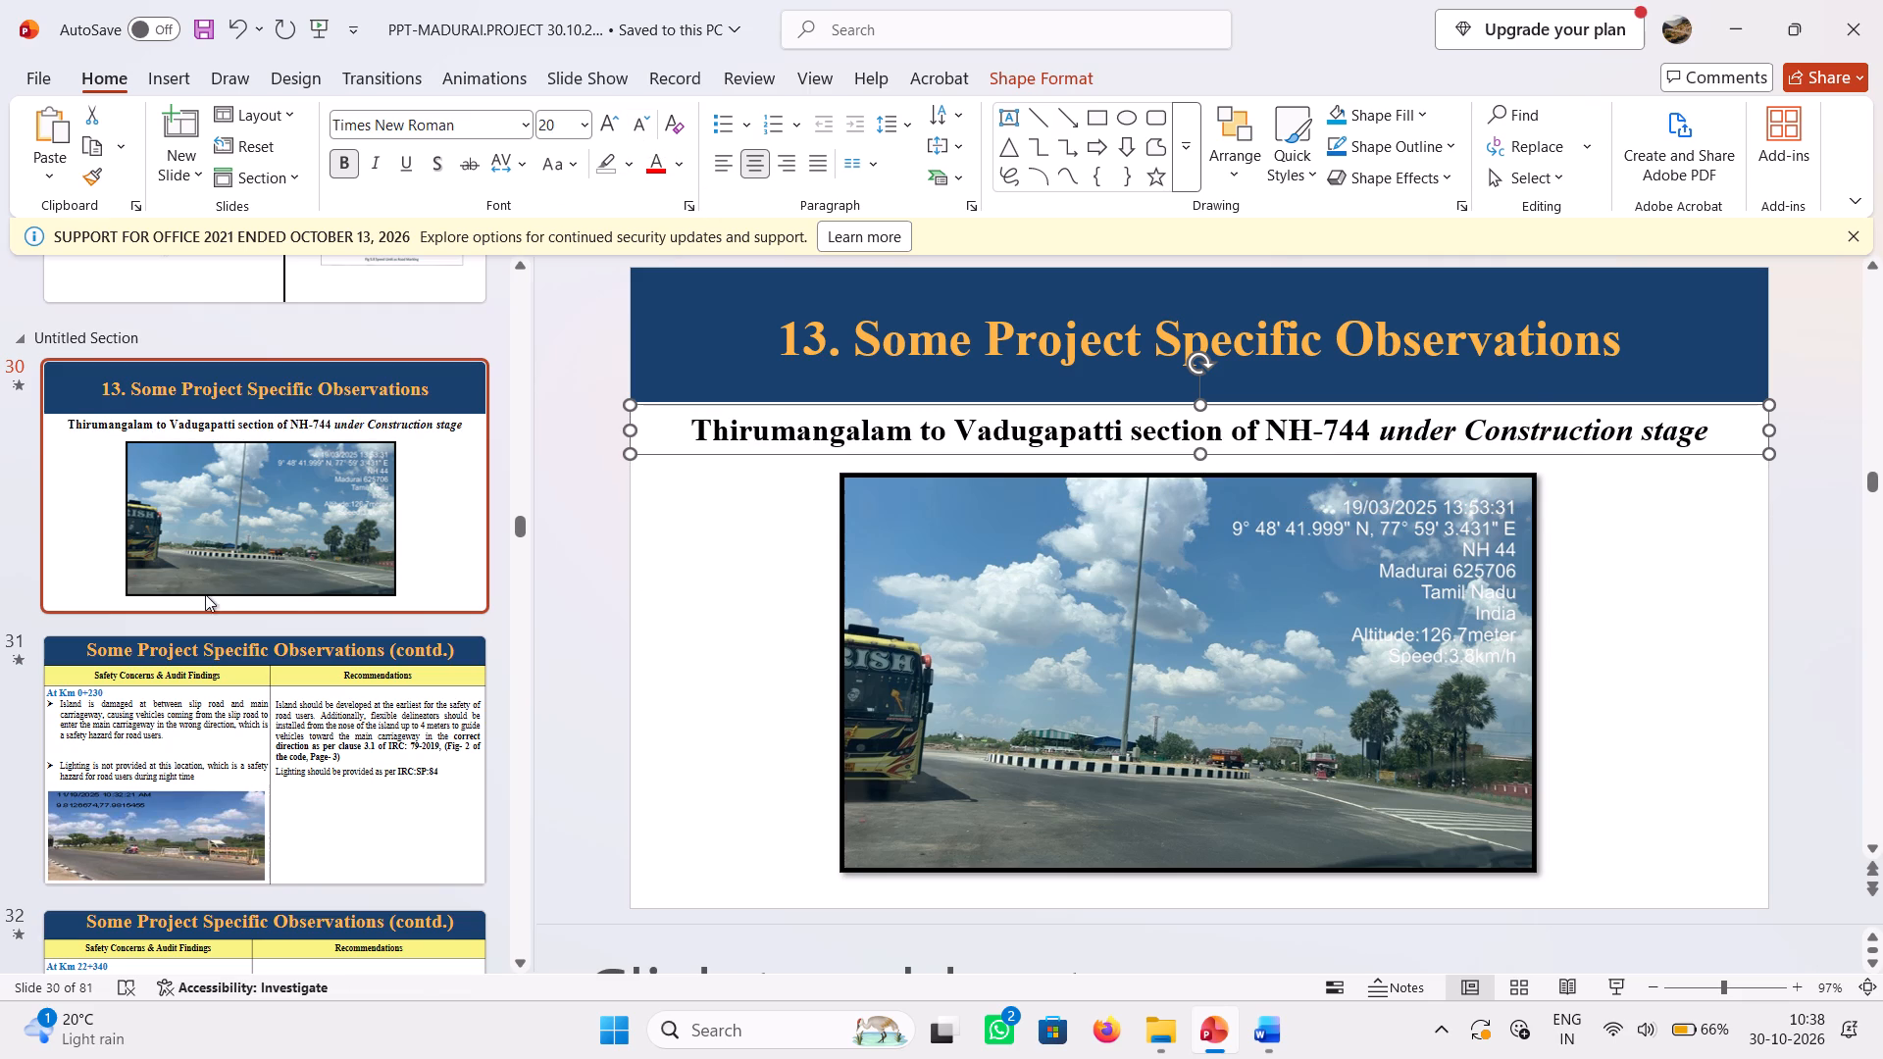
# Add "under O/M Stage" to the end of the Vadipatti to Thamaraipatti section subtitle on slide 47.
pyautogui.scroll(-10, 297, 600)
pyautogui.click(371, 722)
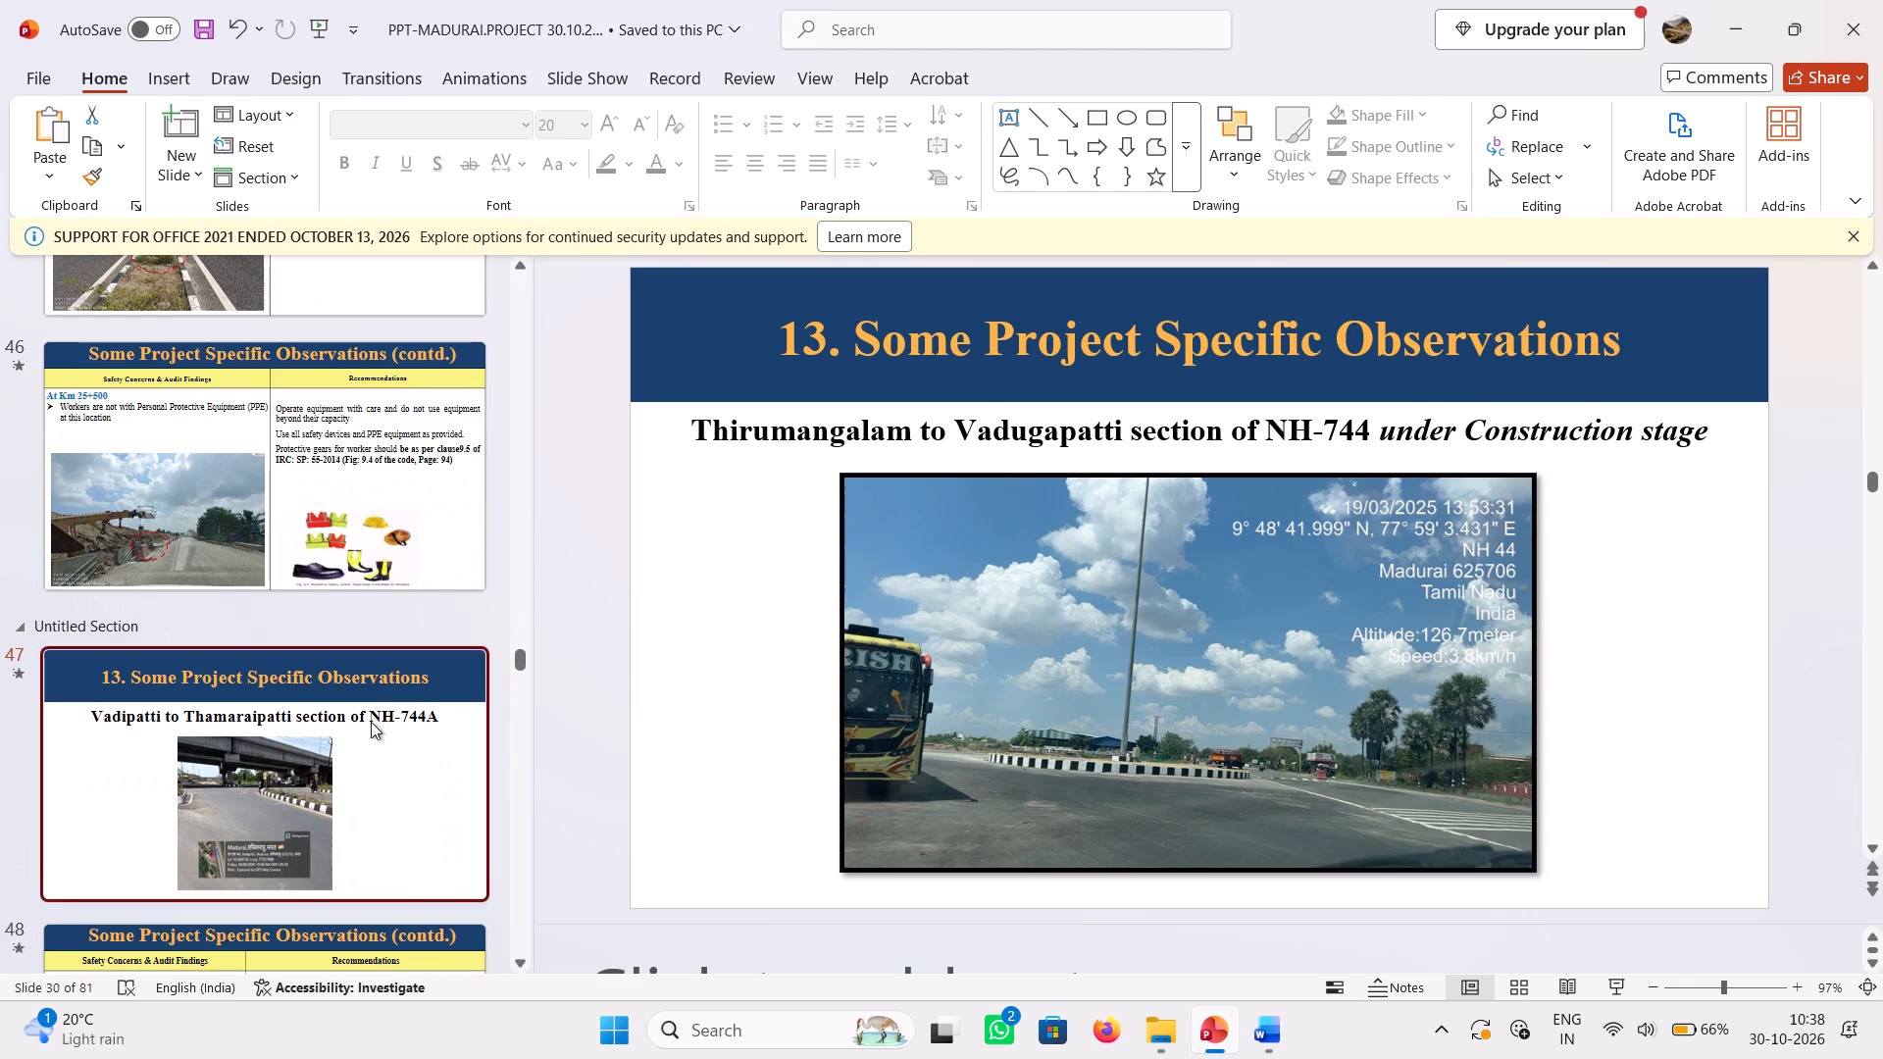
pyautogui.click(1648, 434)
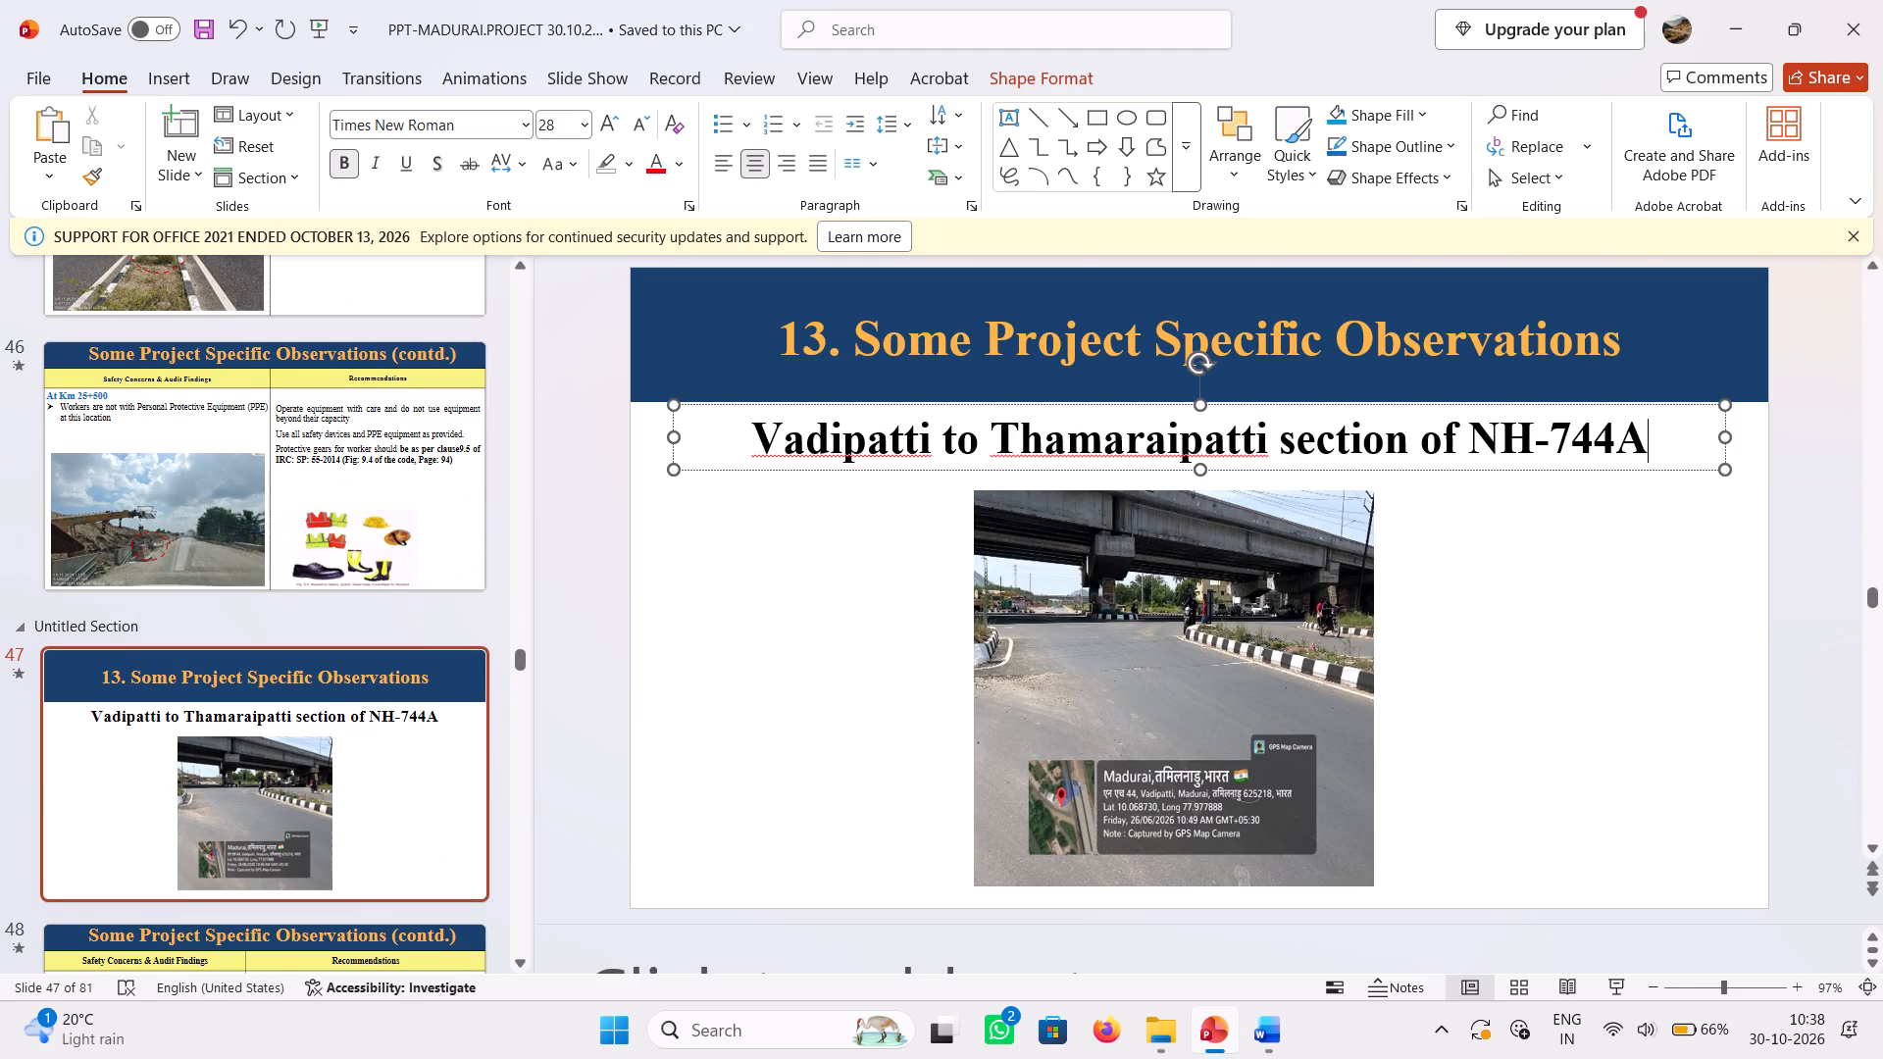
pyautogui.press('space')
pyautogui.write('under')
pyautogui.press('space')
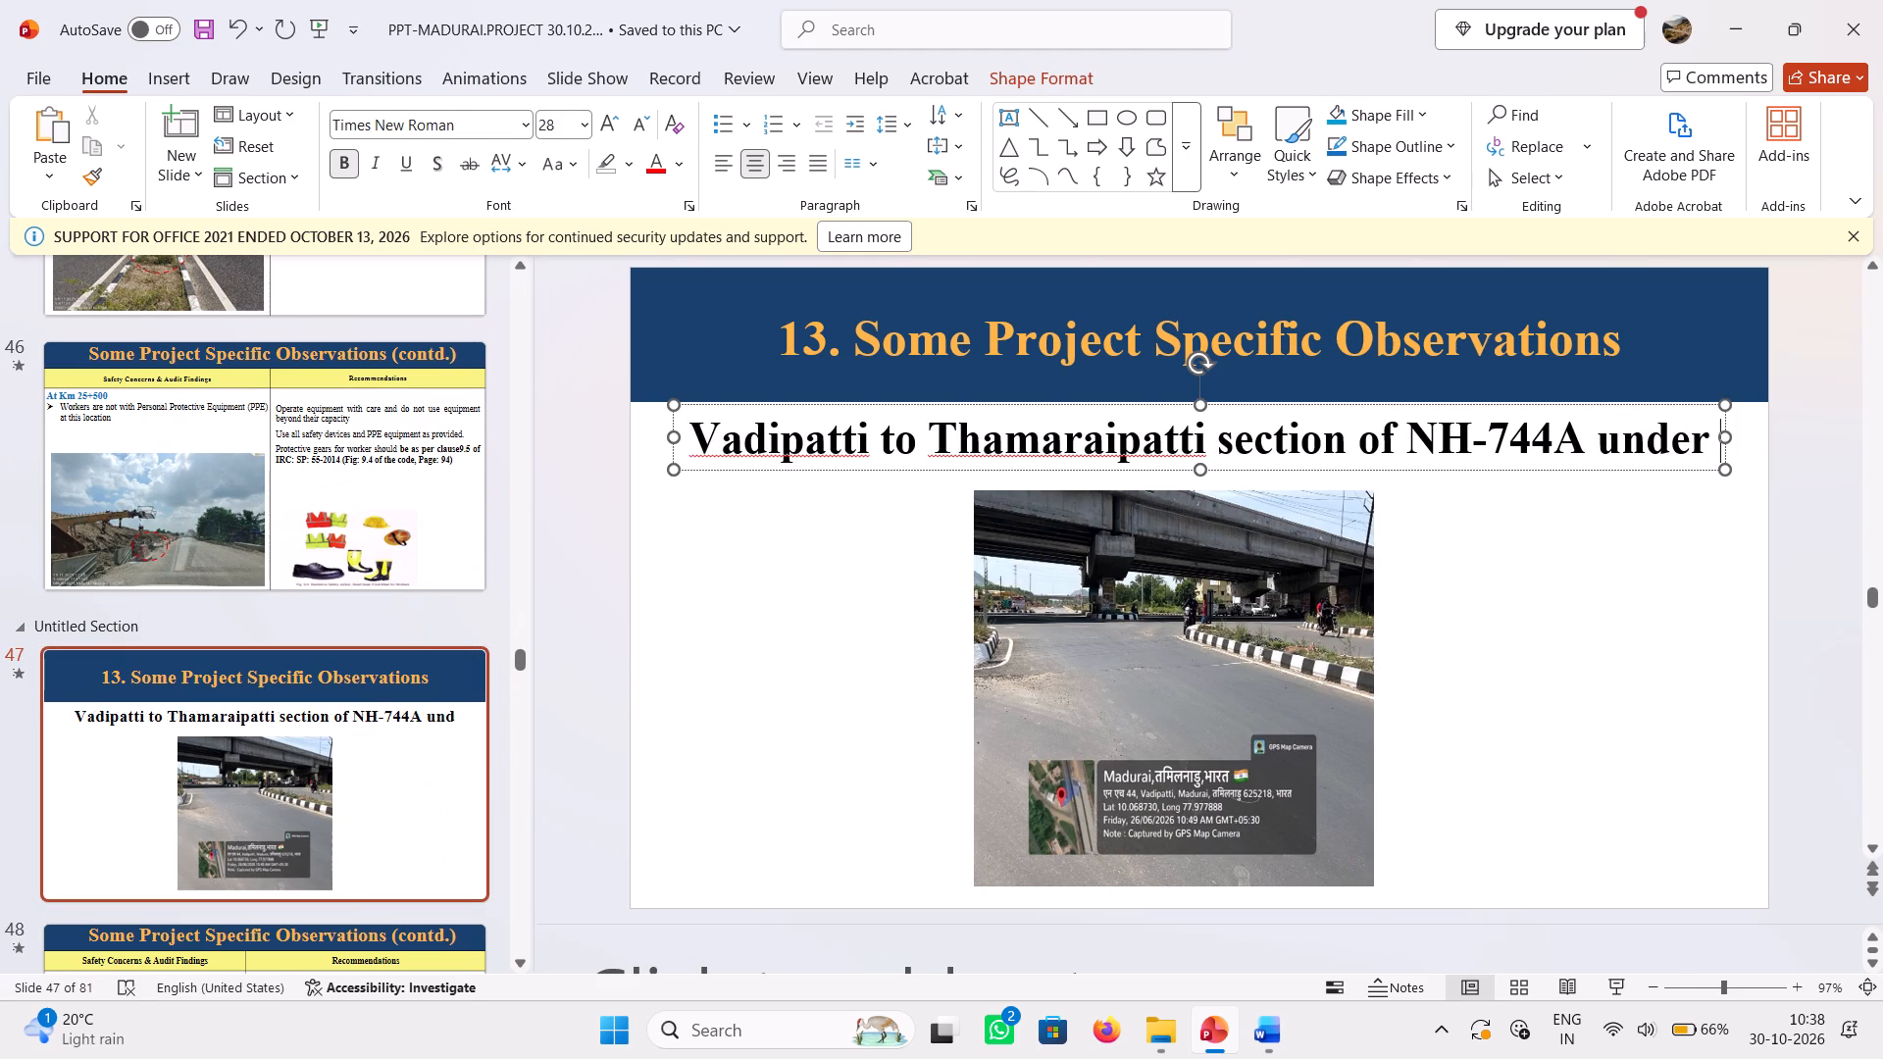
pyautogui.write('O/')
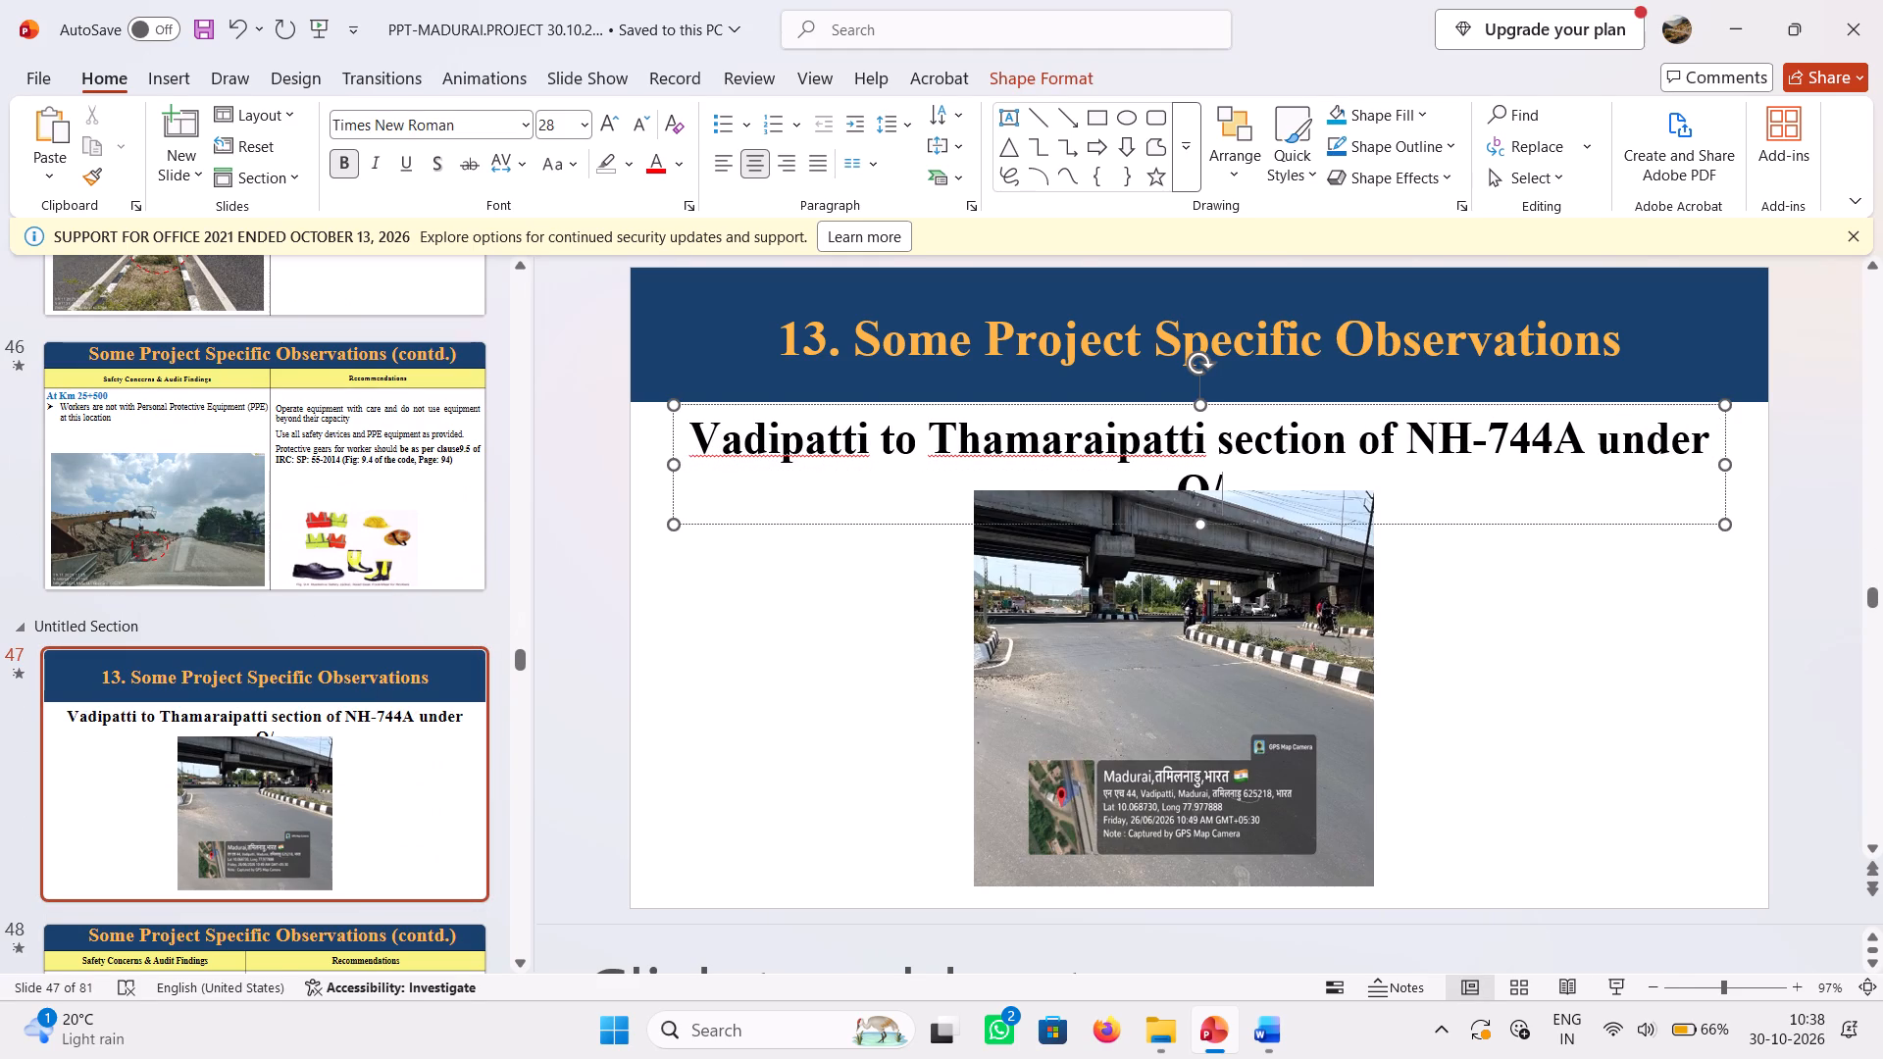
pyautogui.write('M Stage')
pyautogui.press('space')
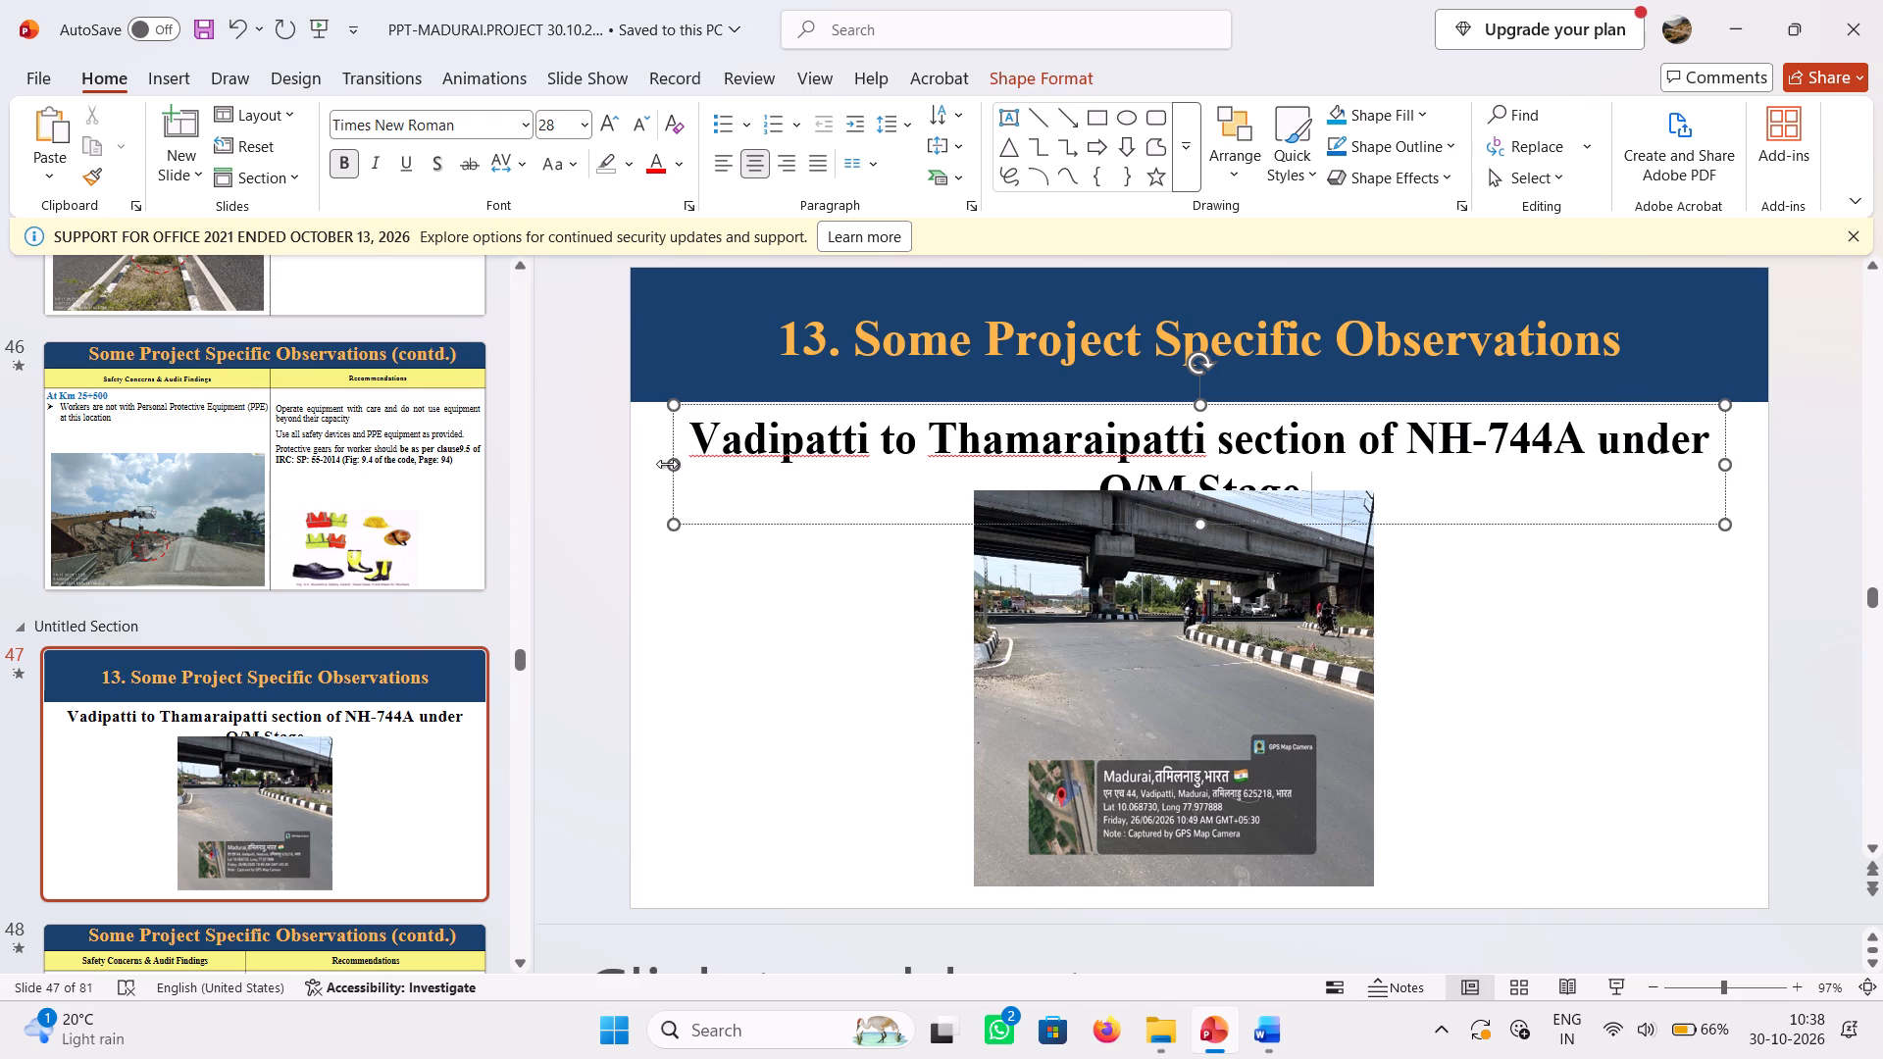
# Fit the slide 47 subtitle on one line by widening its box on both sides and setting font size 24.
pyautogui.moveTo(672, 467); pyautogui.dragTo(640, 473)
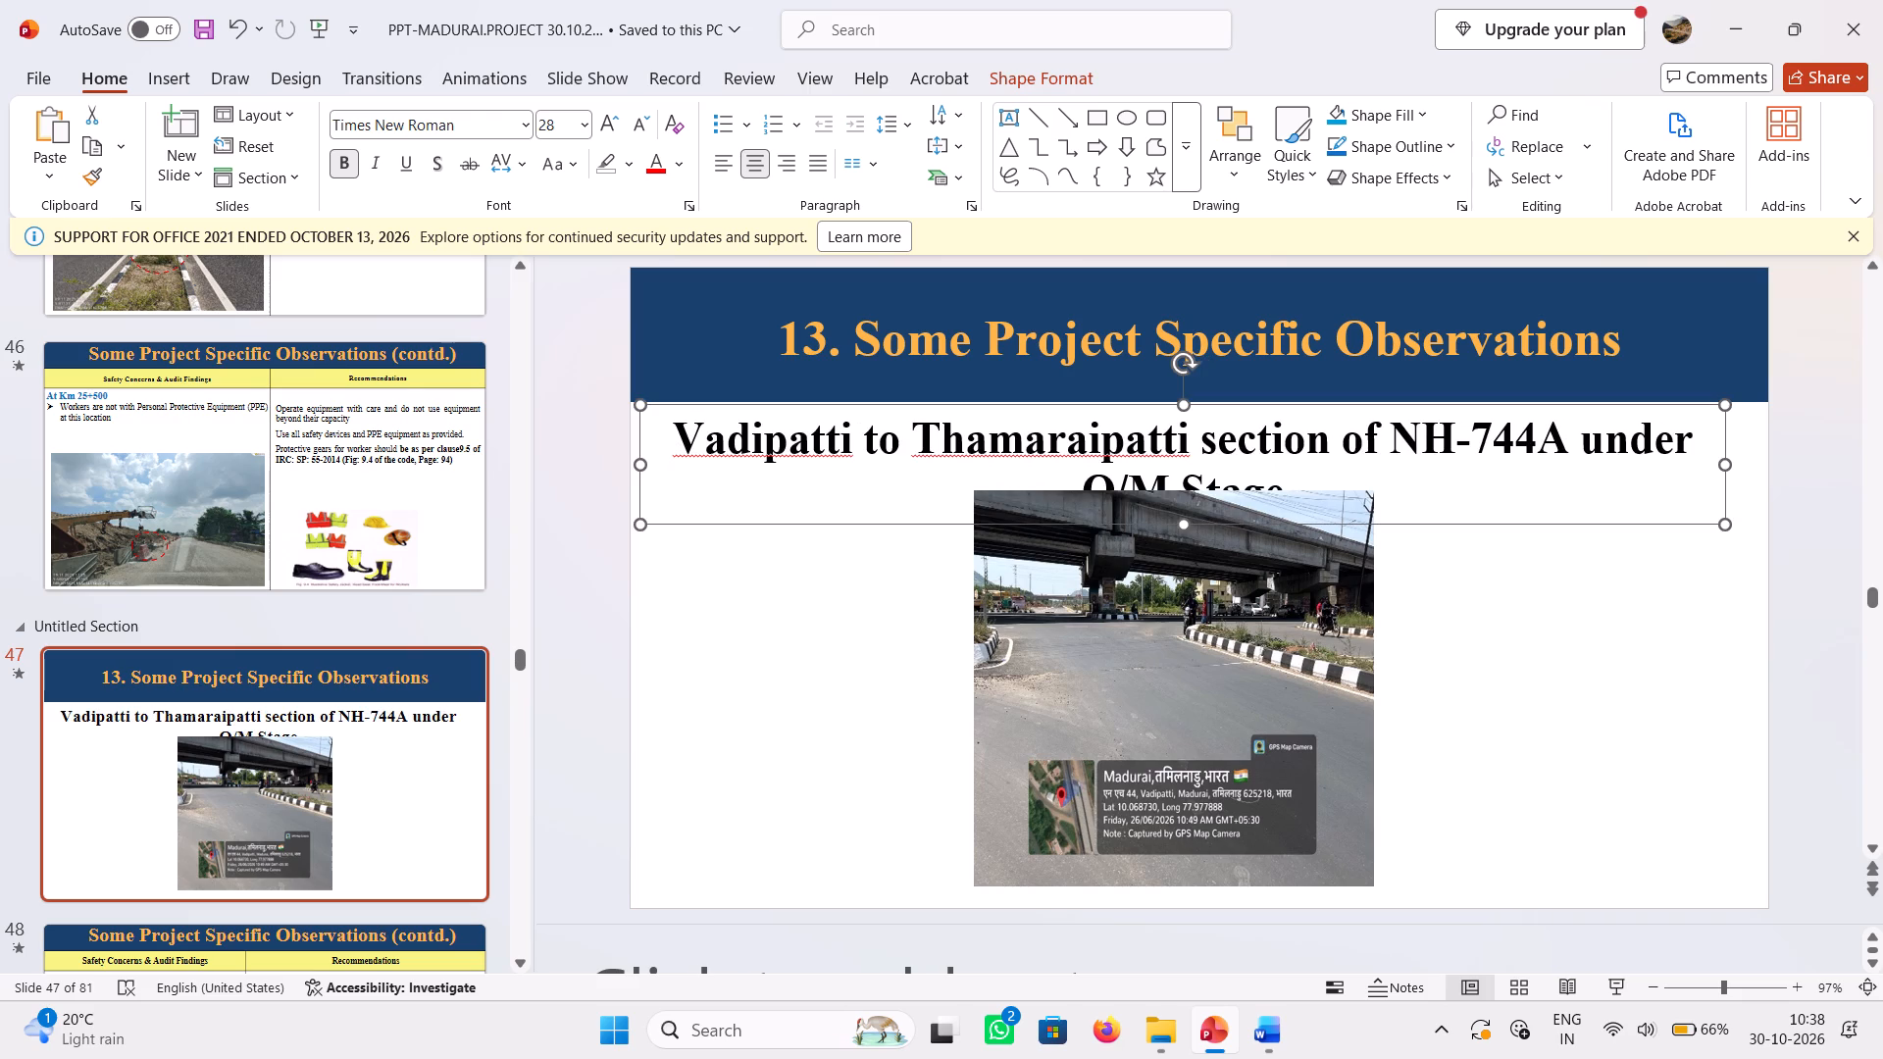
pyautogui.moveTo(1731, 462); pyautogui.dragTo(1762, 465)
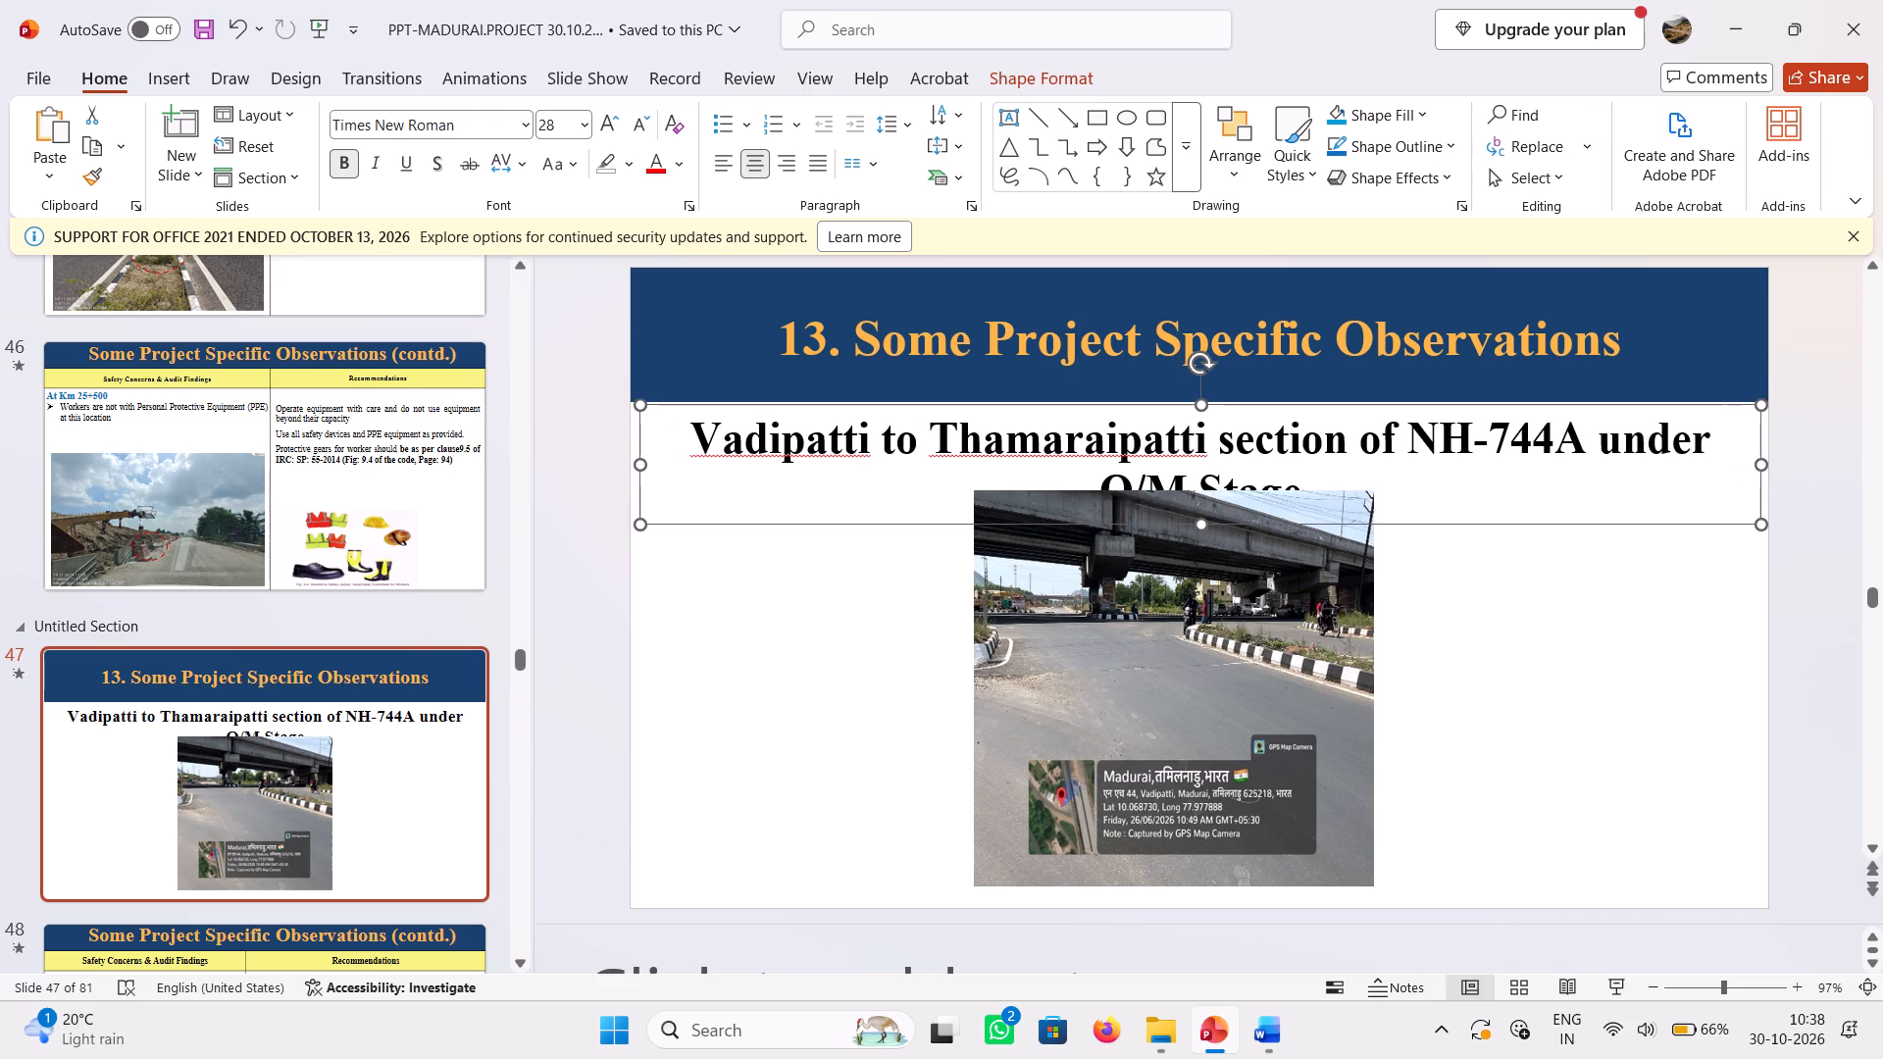
pyautogui.click(1471, 523)
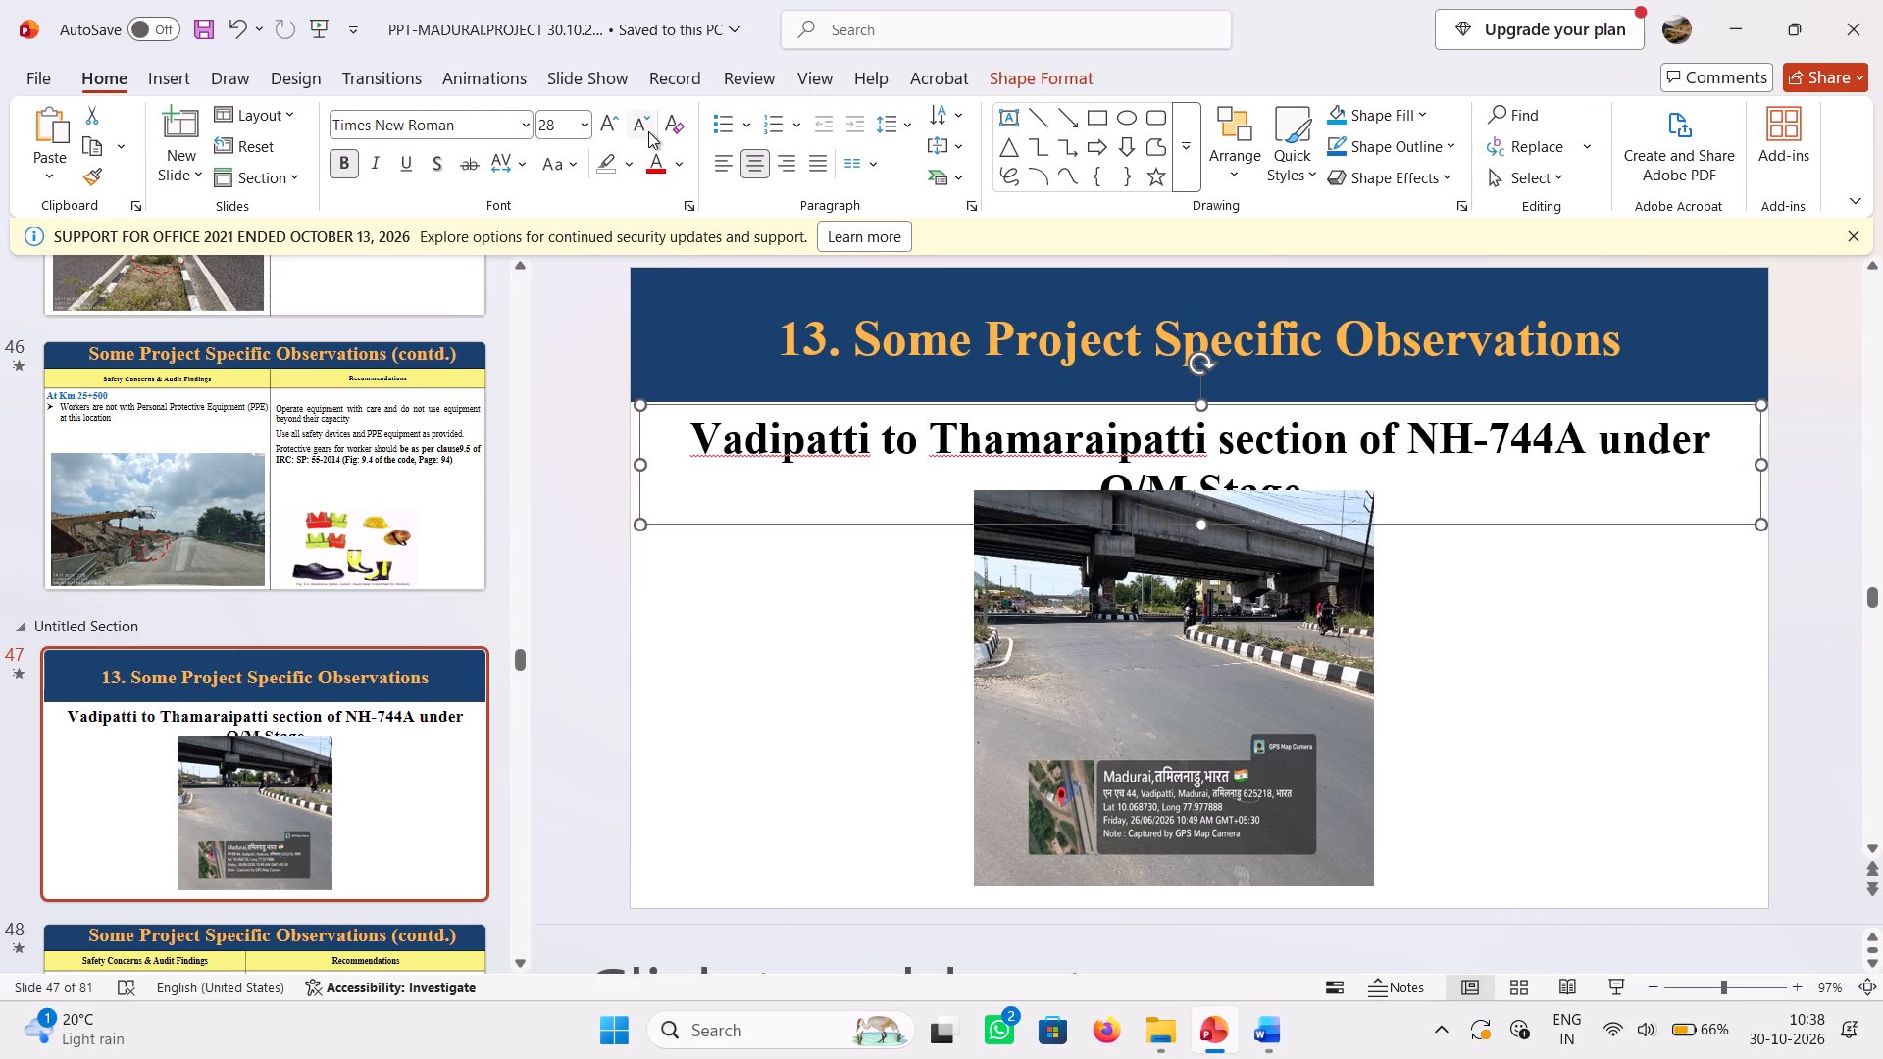
pyautogui.click(642, 126)
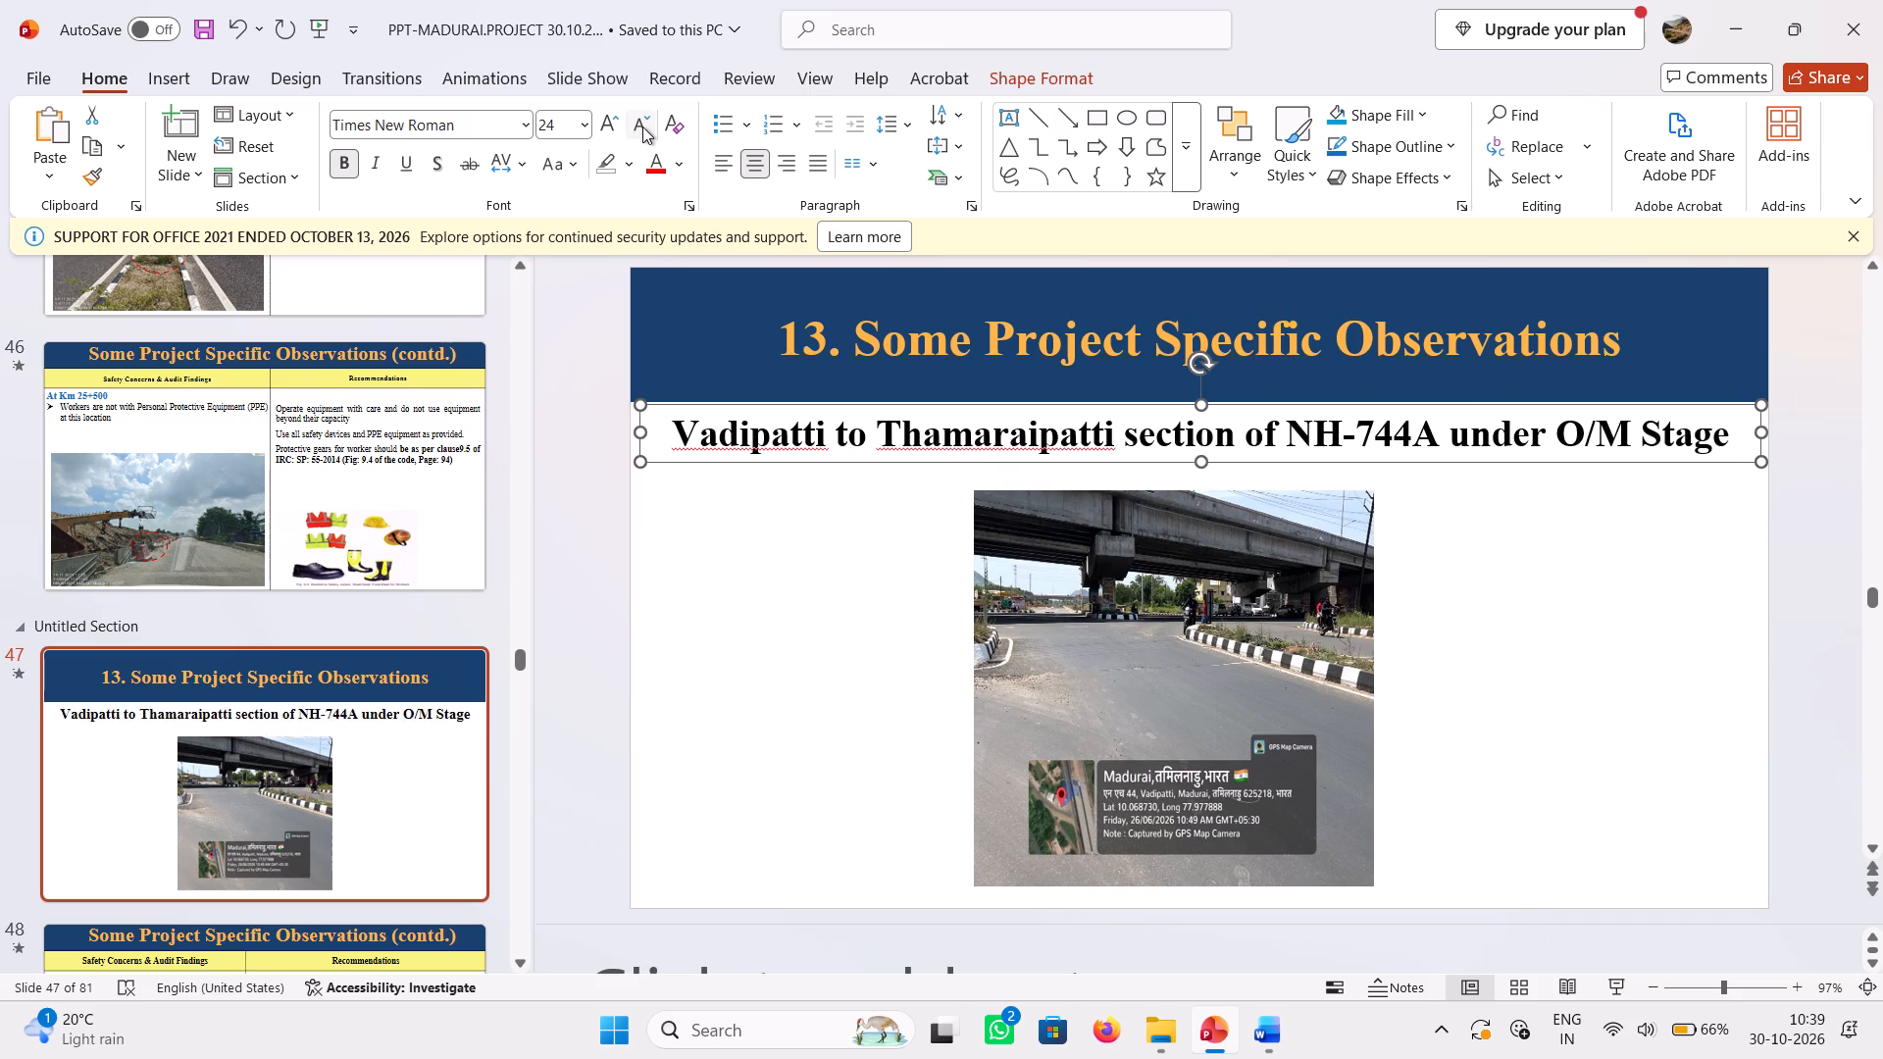
# Stretch the flyover picture on slide 47 wider on both sides so it is roughly centred under the subtitle.
pyautogui.click(1147, 674)
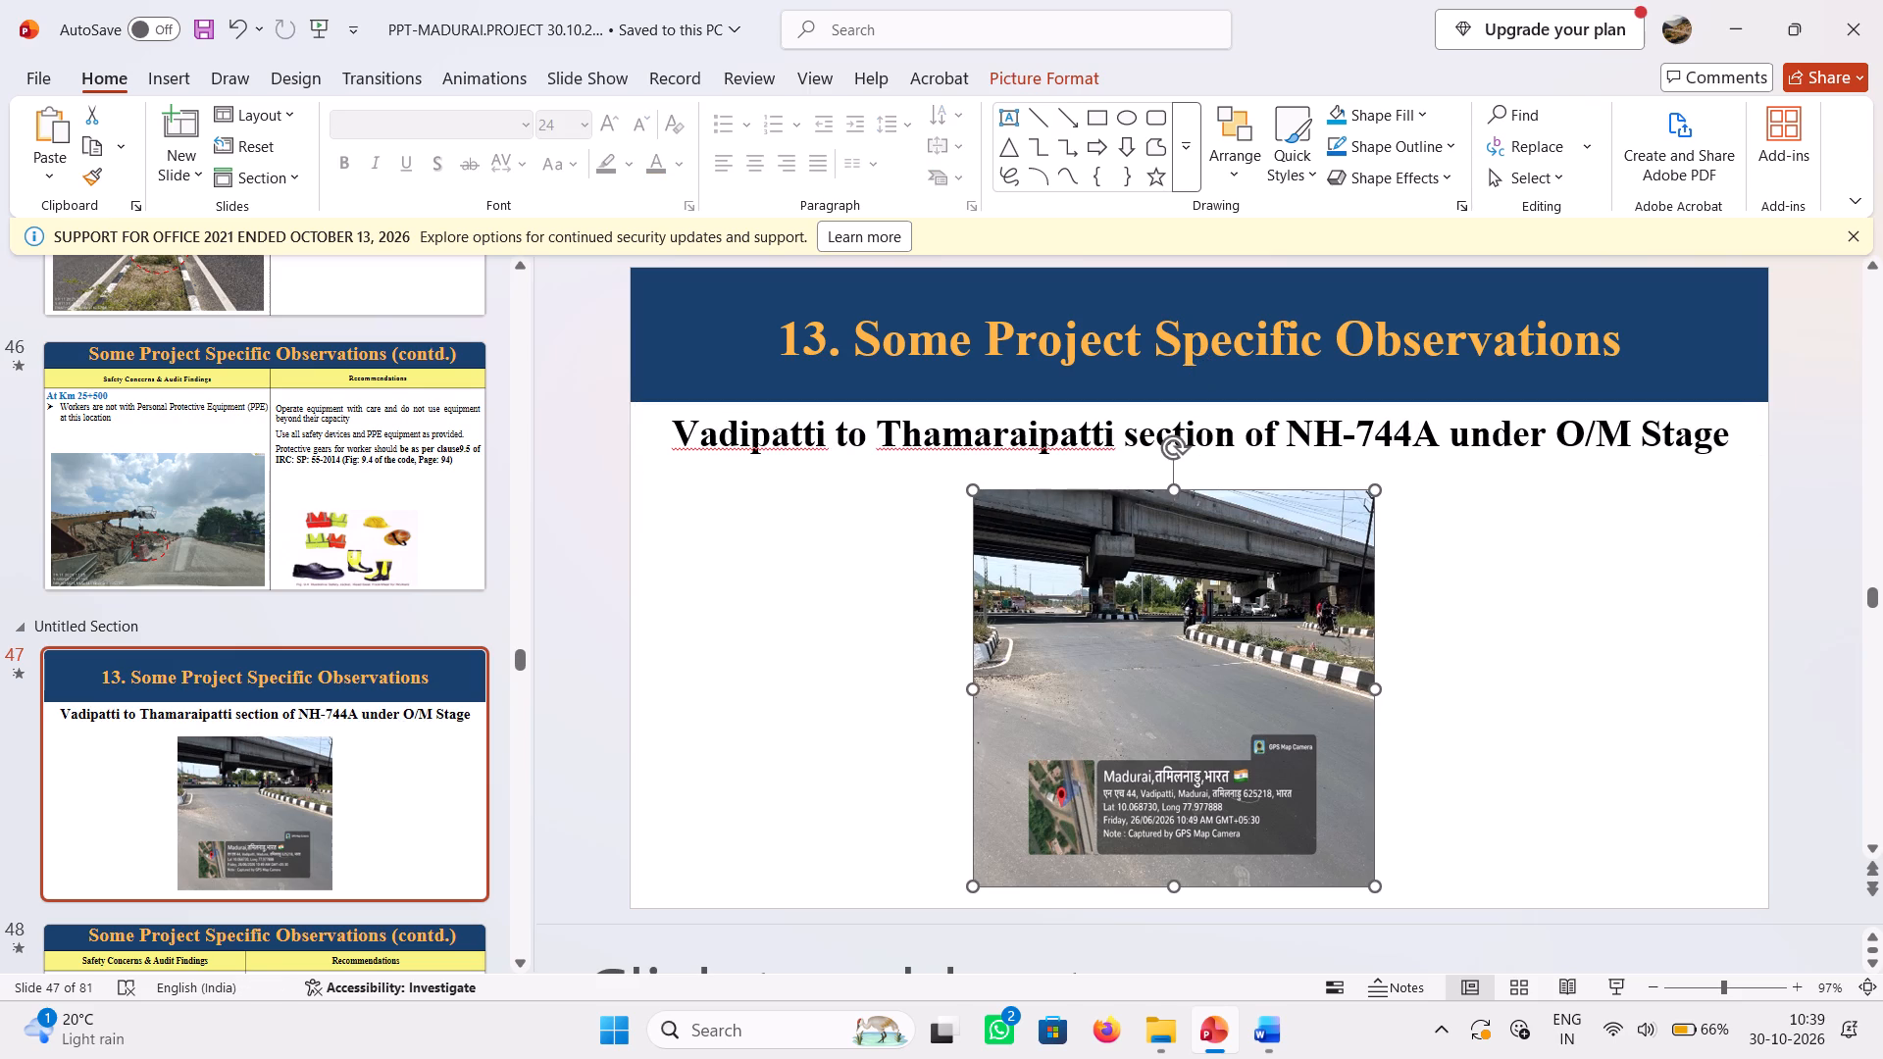
pyautogui.moveTo(975, 691); pyautogui.dragTo(841, 678)
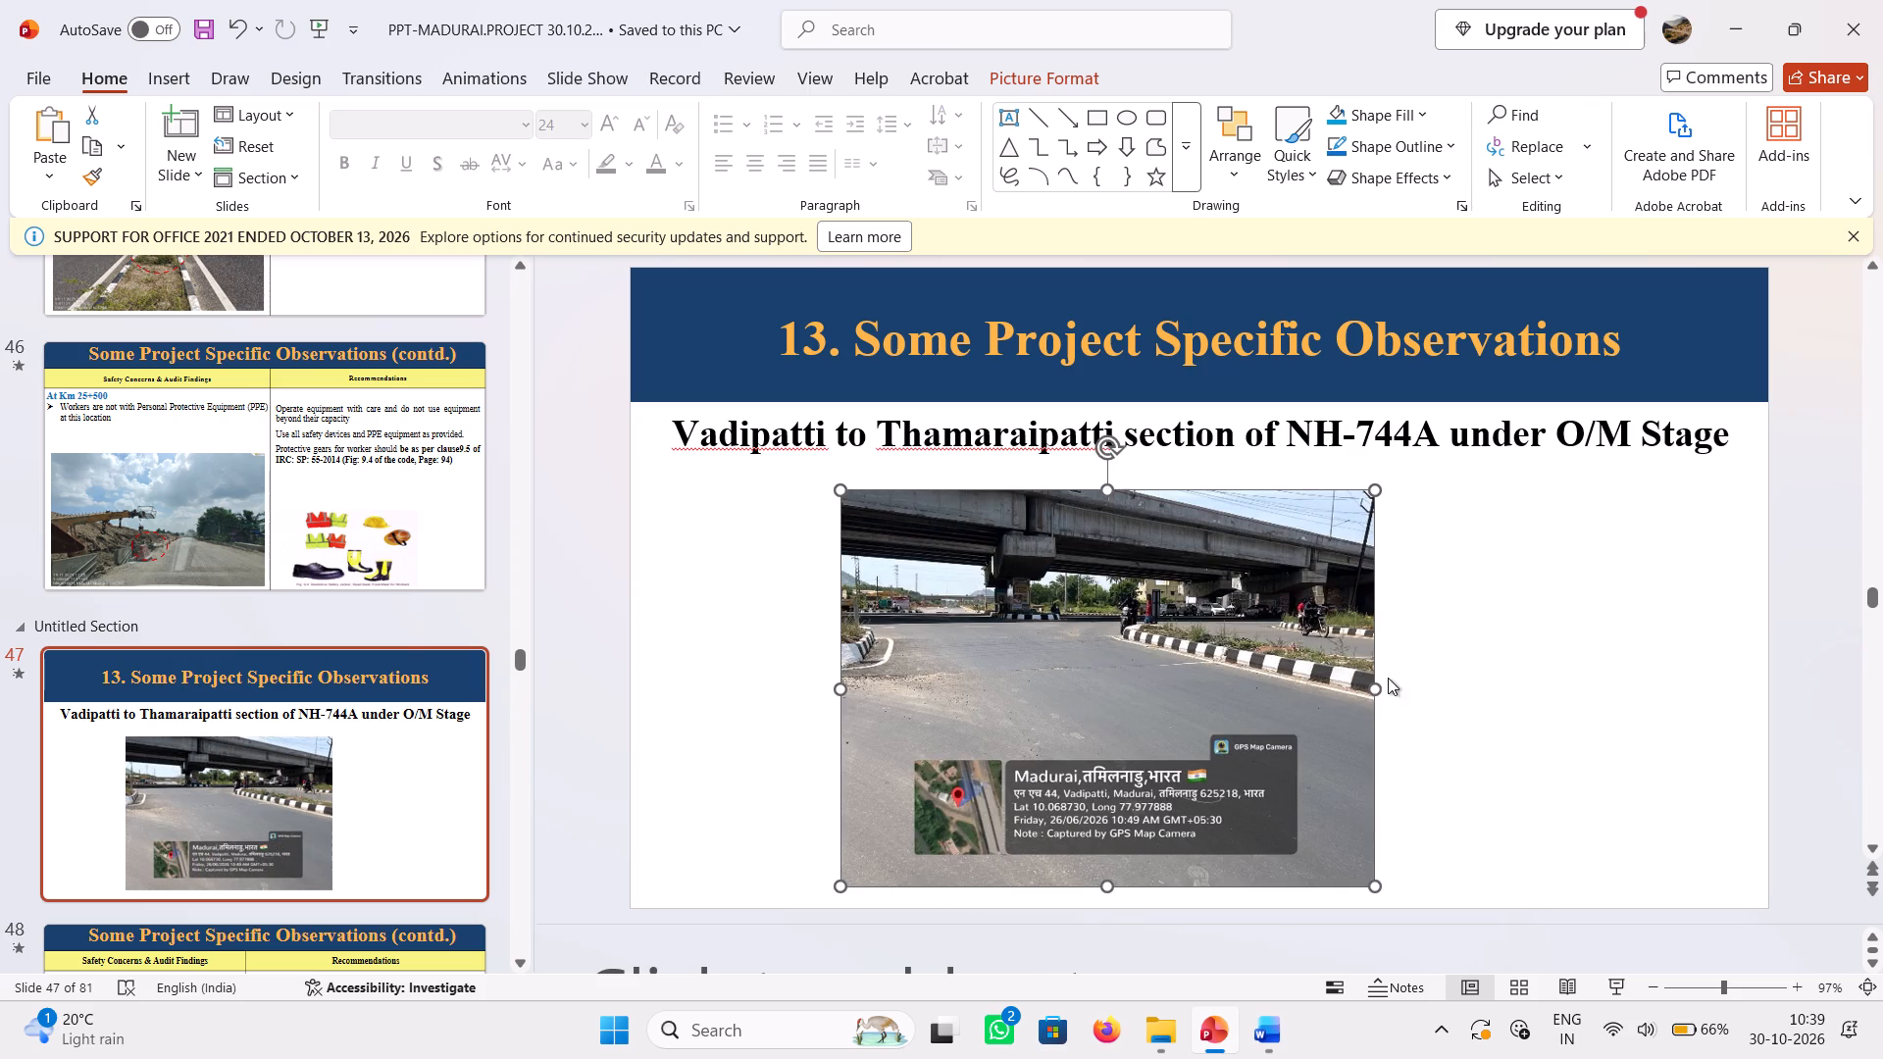
pyautogui.moveTo(1375, 685); pyautogui.dragTo(1568, 705)
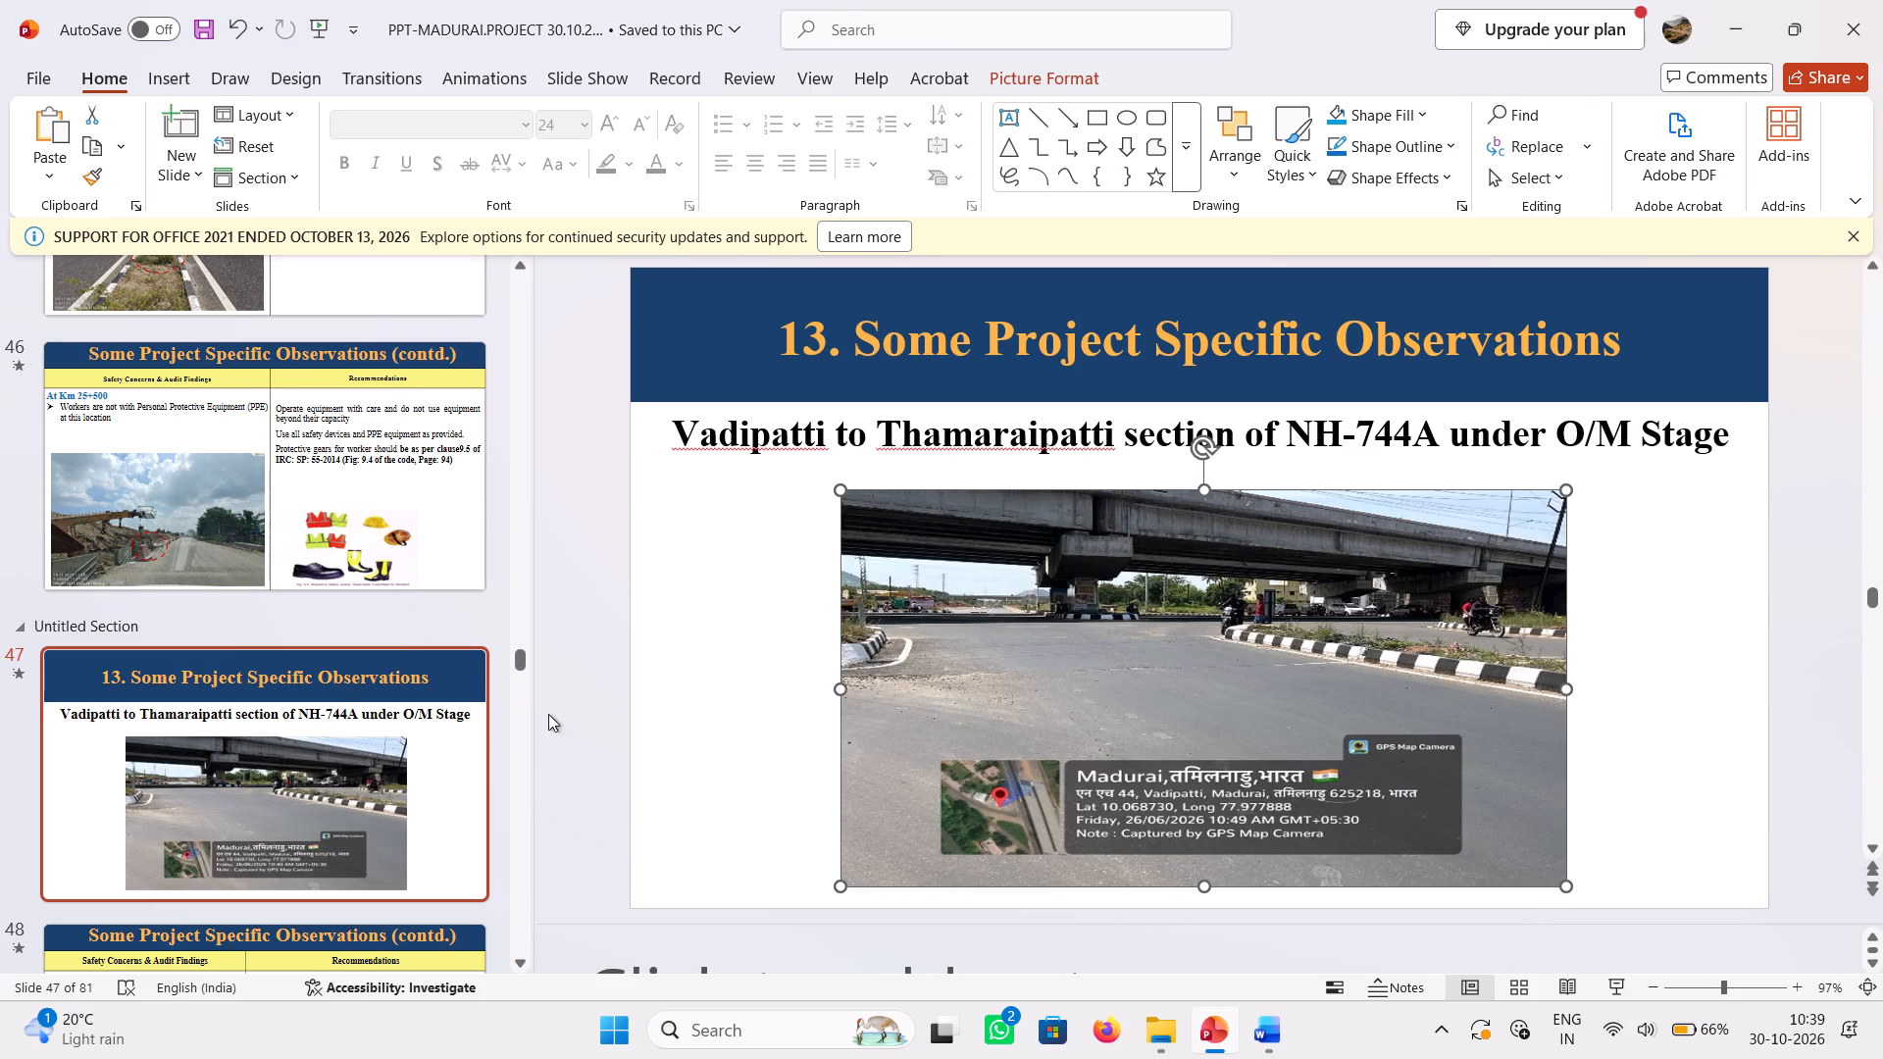
# Copy "under O/M Stage" from the Vadipatti to Thamaraipatti subtitle for reuse on the Melur to Karaikudi section slide.
pyautogui.scroll(-5, 328, 695)
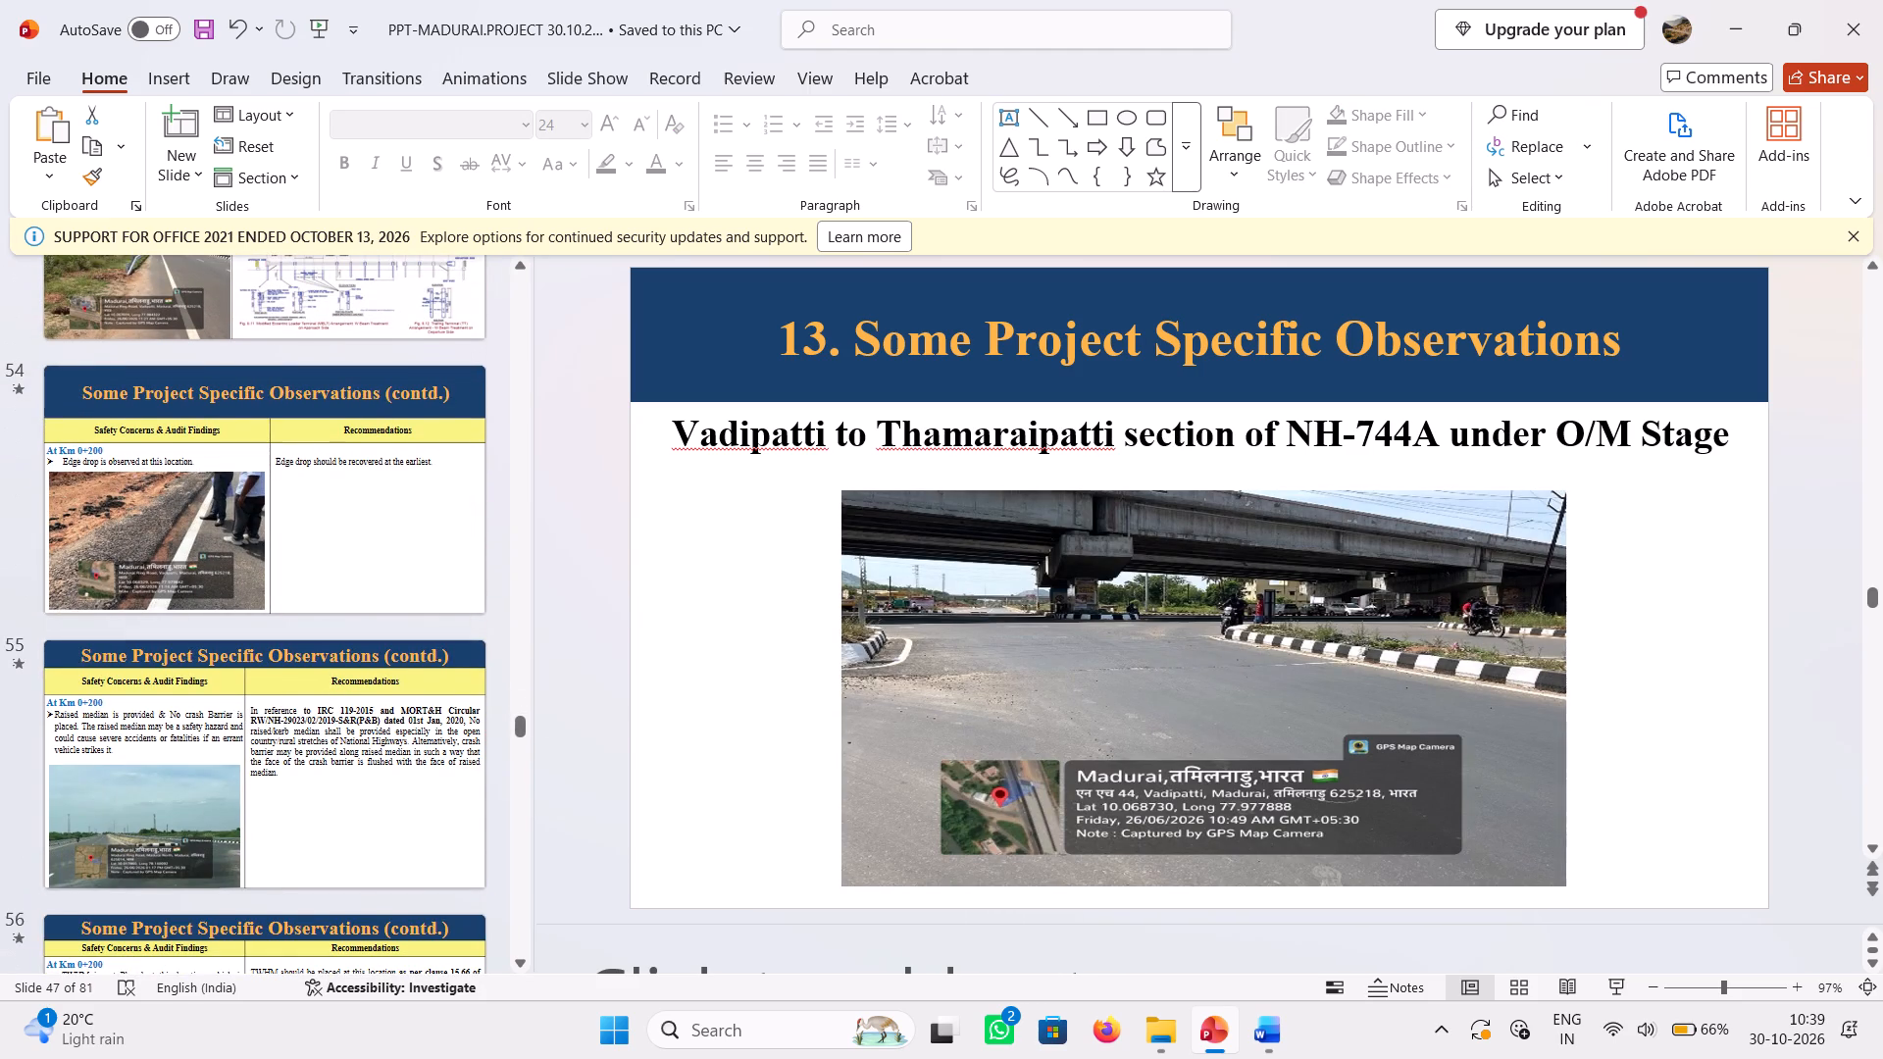
pyautogui.moveTo(1451, 440); pyautogui.dragTo(1693, 437)
pyautogui.hotkey('ctrl', 'c')
pyautogui.scroll(-6, 355, 624)
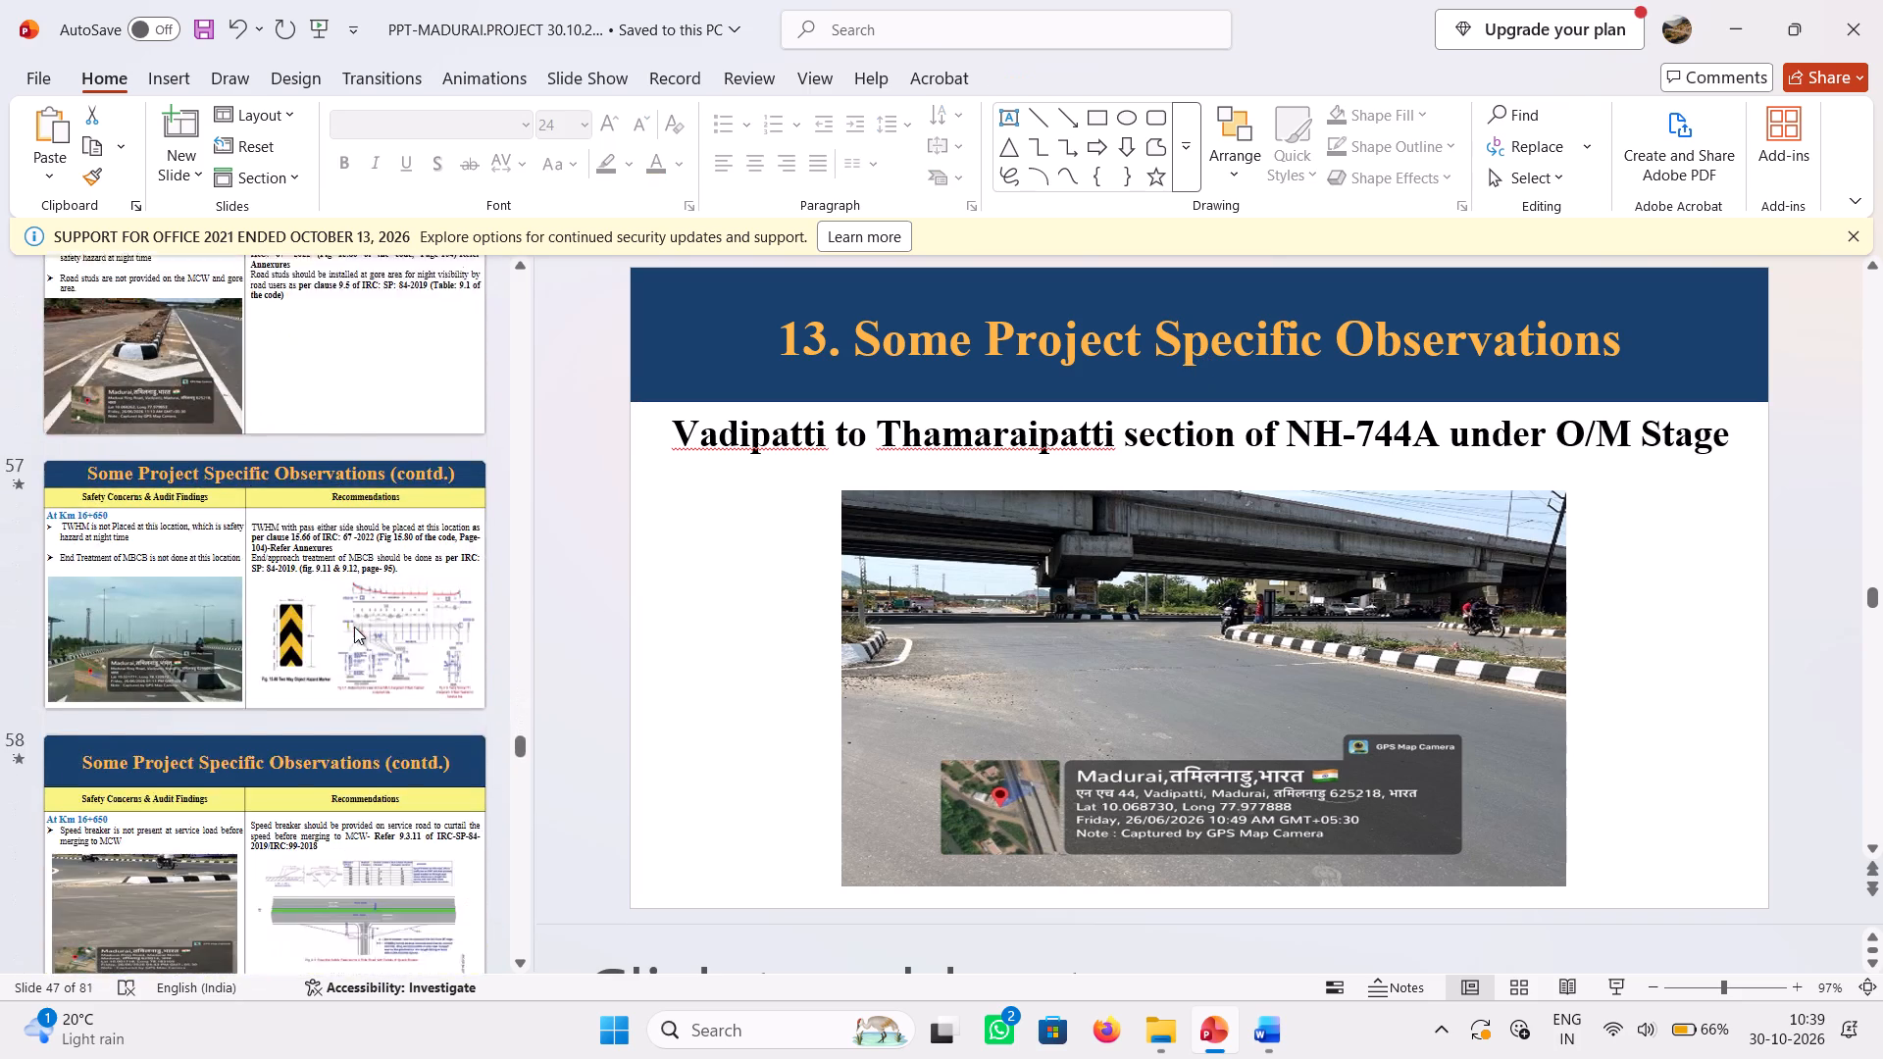
# Add the copied "under O/M Stage" to the end of the Melur to Karaikudi section subtitle on slide 61.
pyautogui.scroll(-3, 354, 627)
pyautogui.click(320, 385)
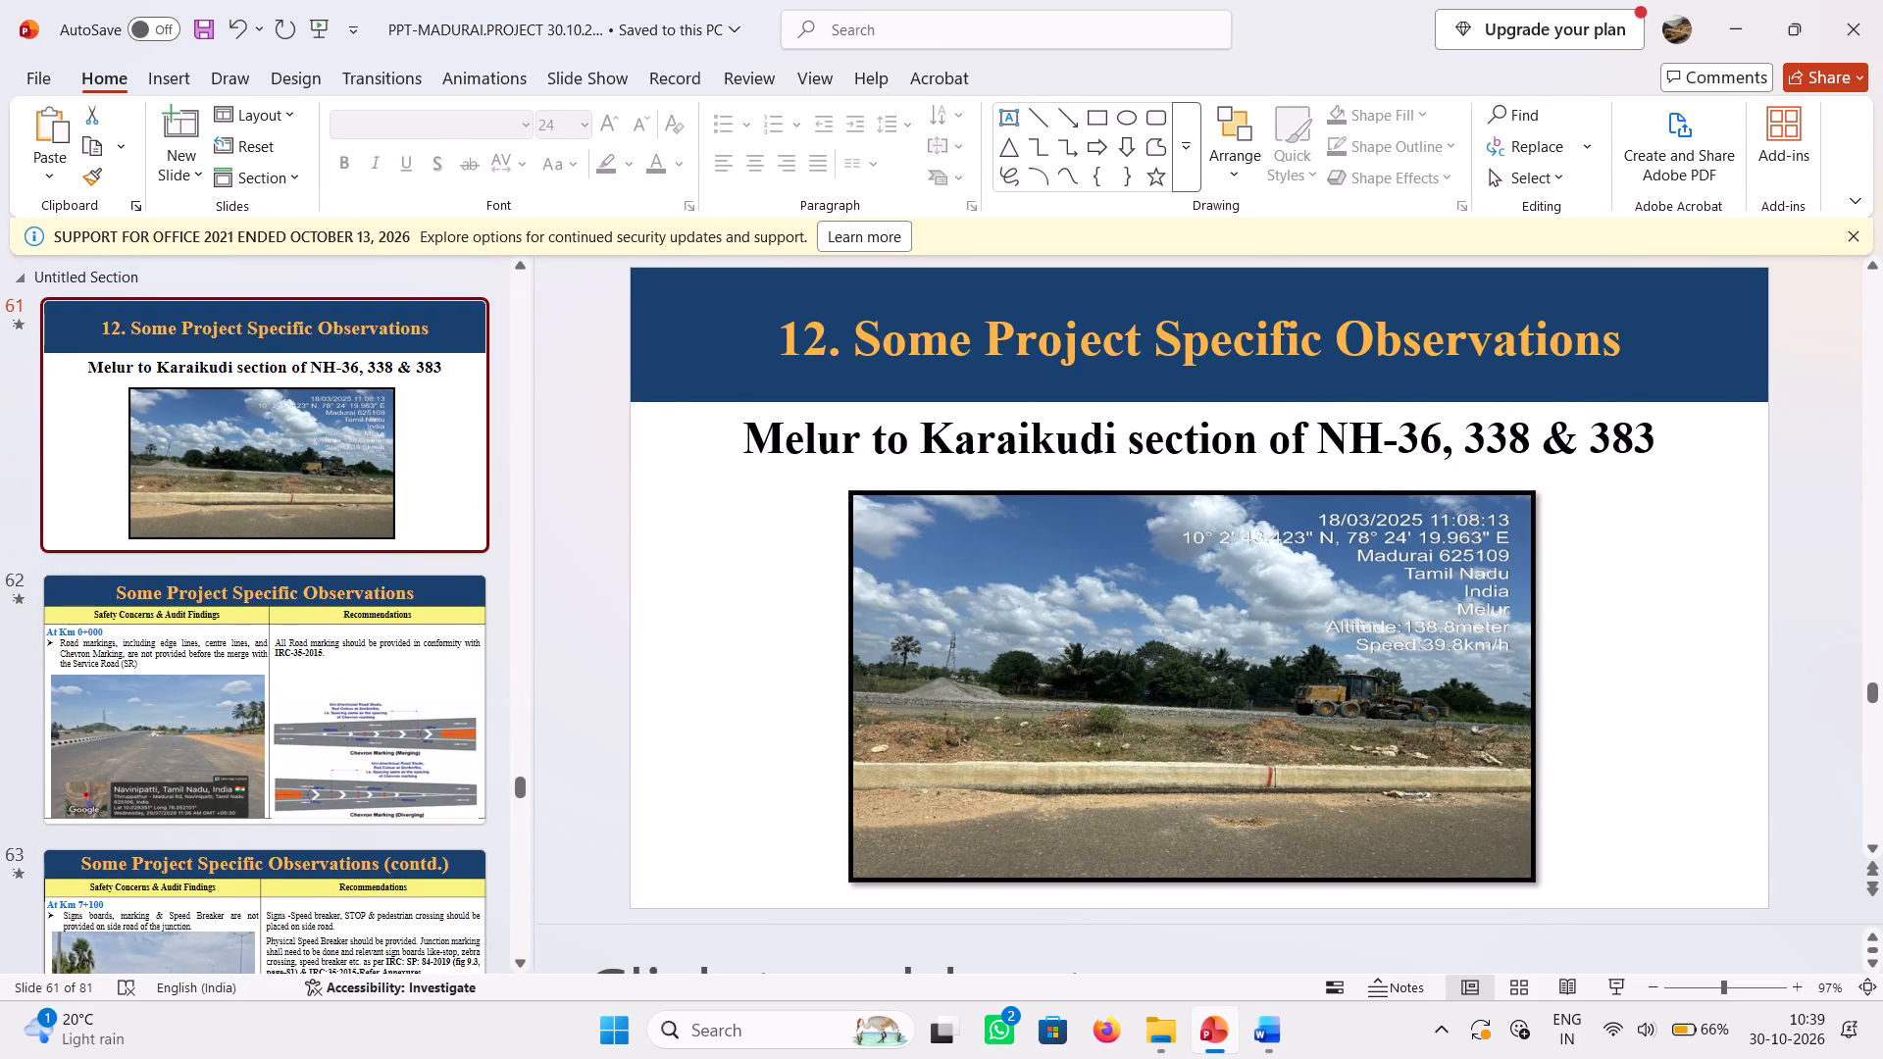
pyautogui.click(1653, 438)
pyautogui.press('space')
pyautogui.hotkey('ctrl', 'v')
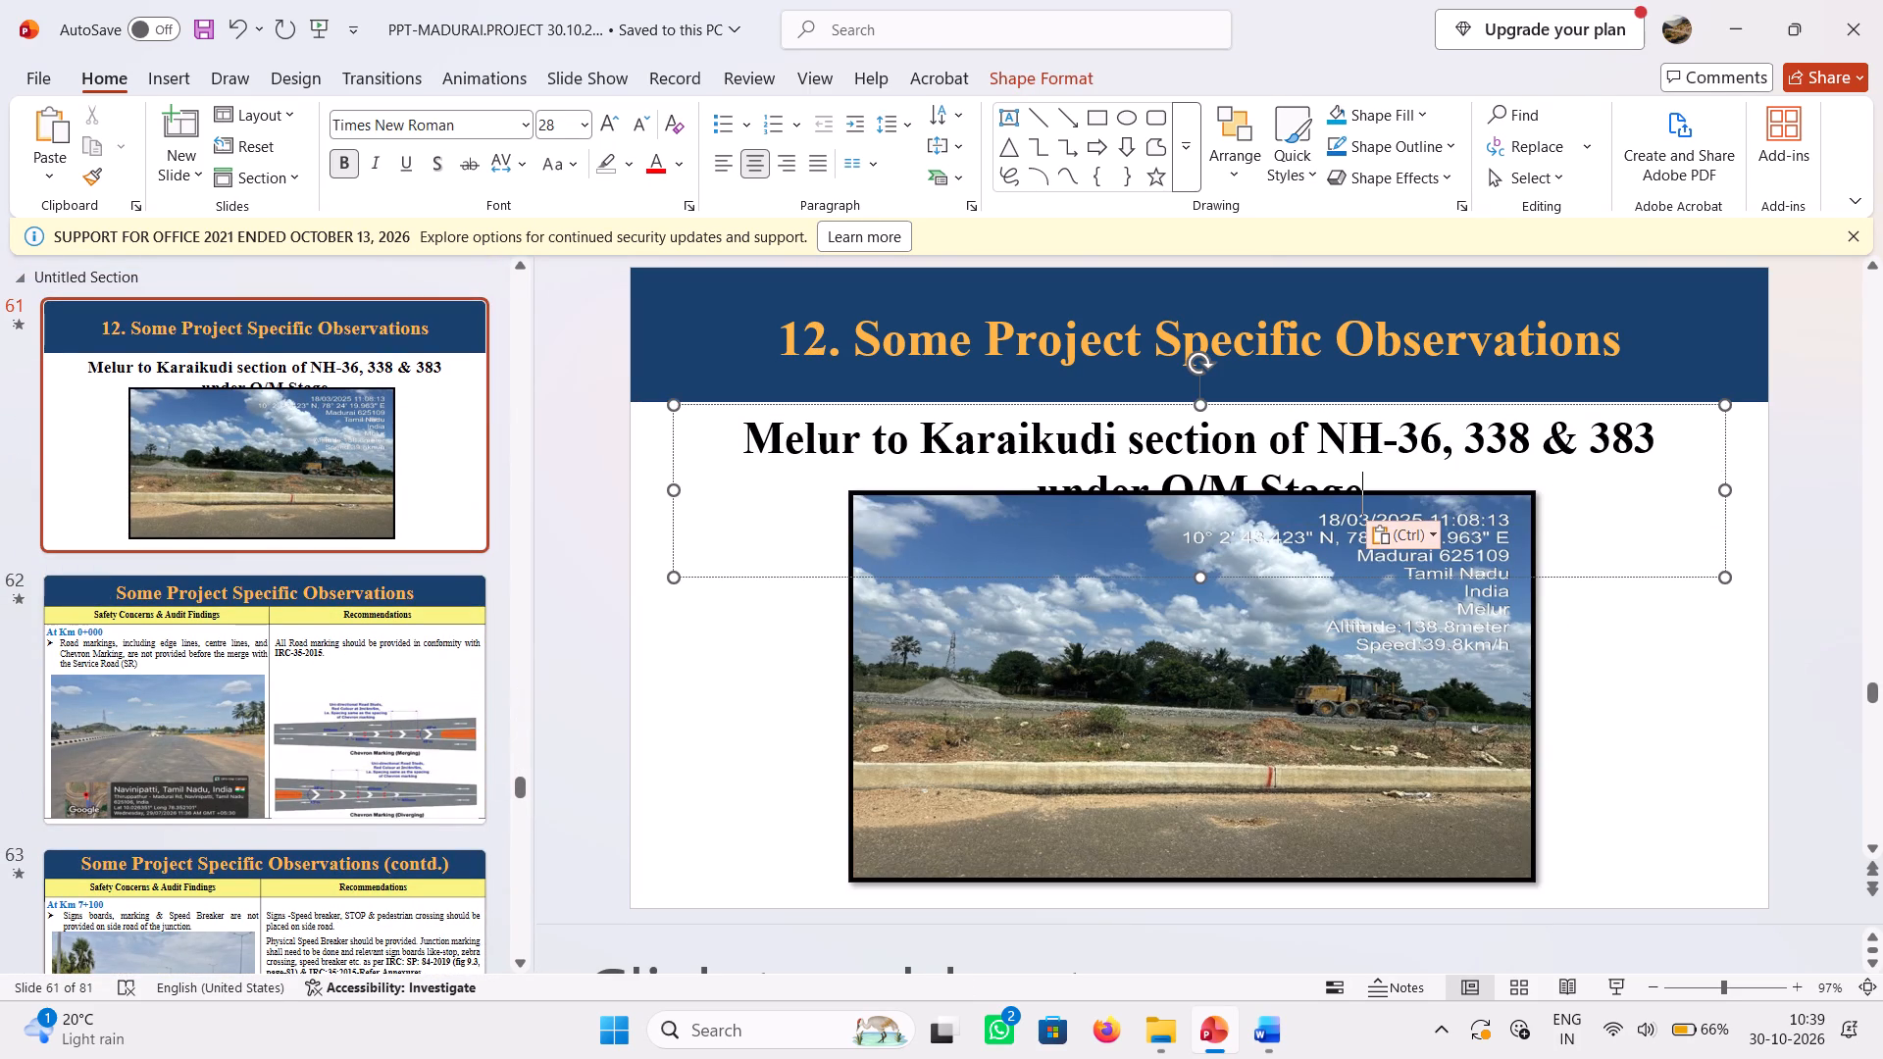
# Fit the slide 61 subtitle on one line by reducing the whole text box's font size to 18.
pyautogui.click(776, 574)
pyautogui.doubleClick(631, 123)
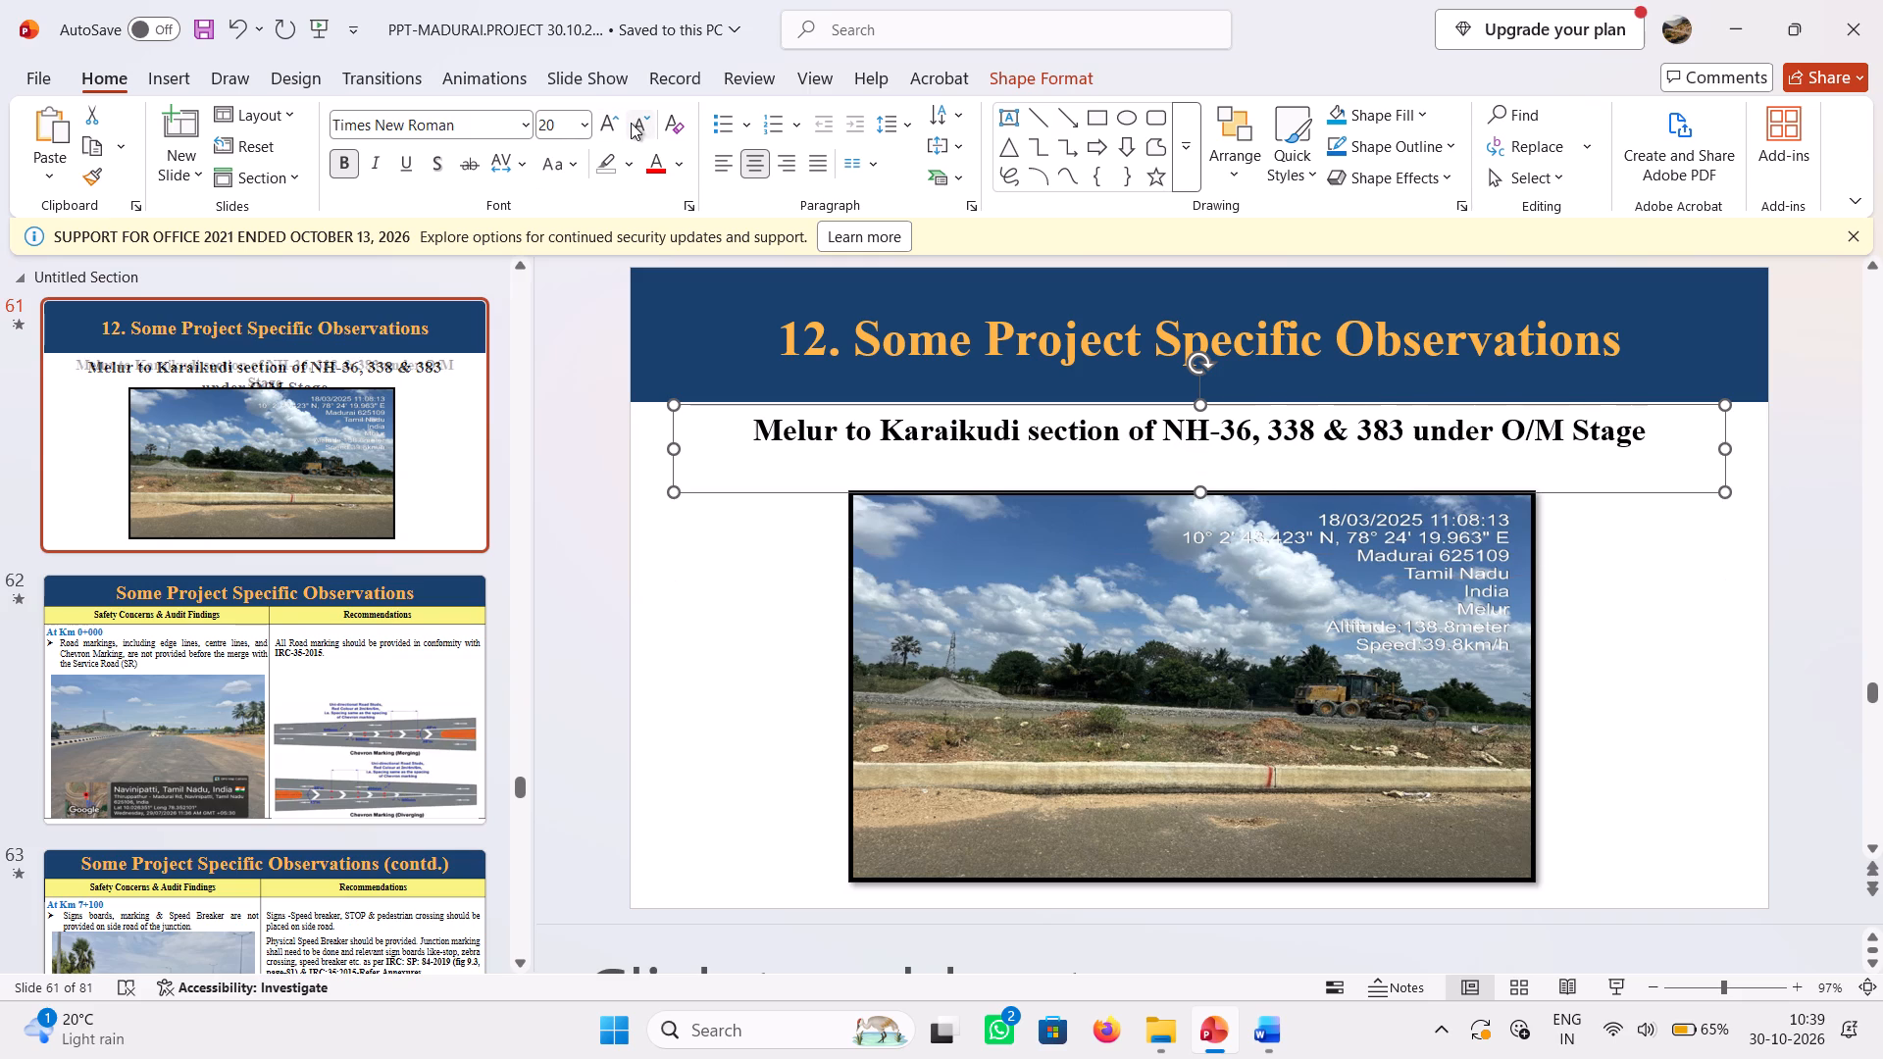
pyautogui.click(631, 123)
pyautogui.click(1315, 432)
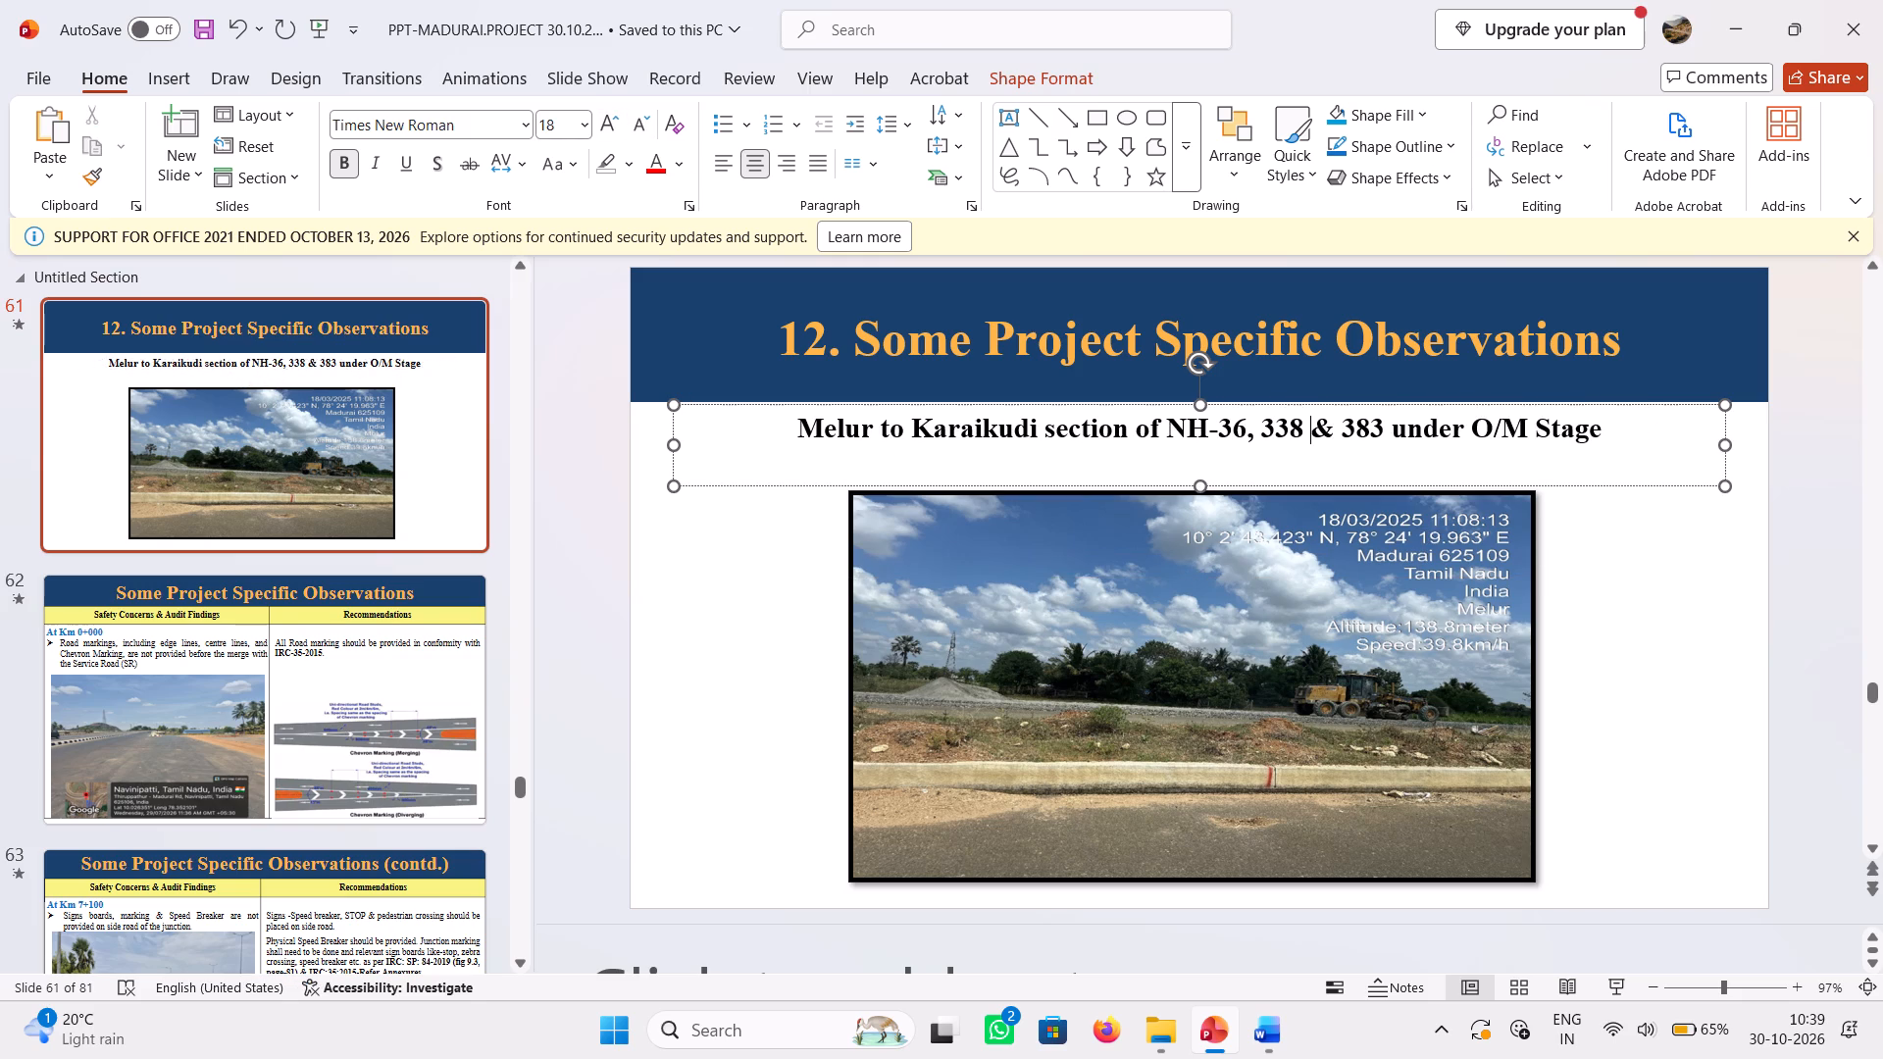
pyautogui.click(607, 128)
# Switch to the Melur-Karaikudi draft report in Word and examine the highway numbers in the project title on its cover page.
pyautogui.click(1275, 1034)
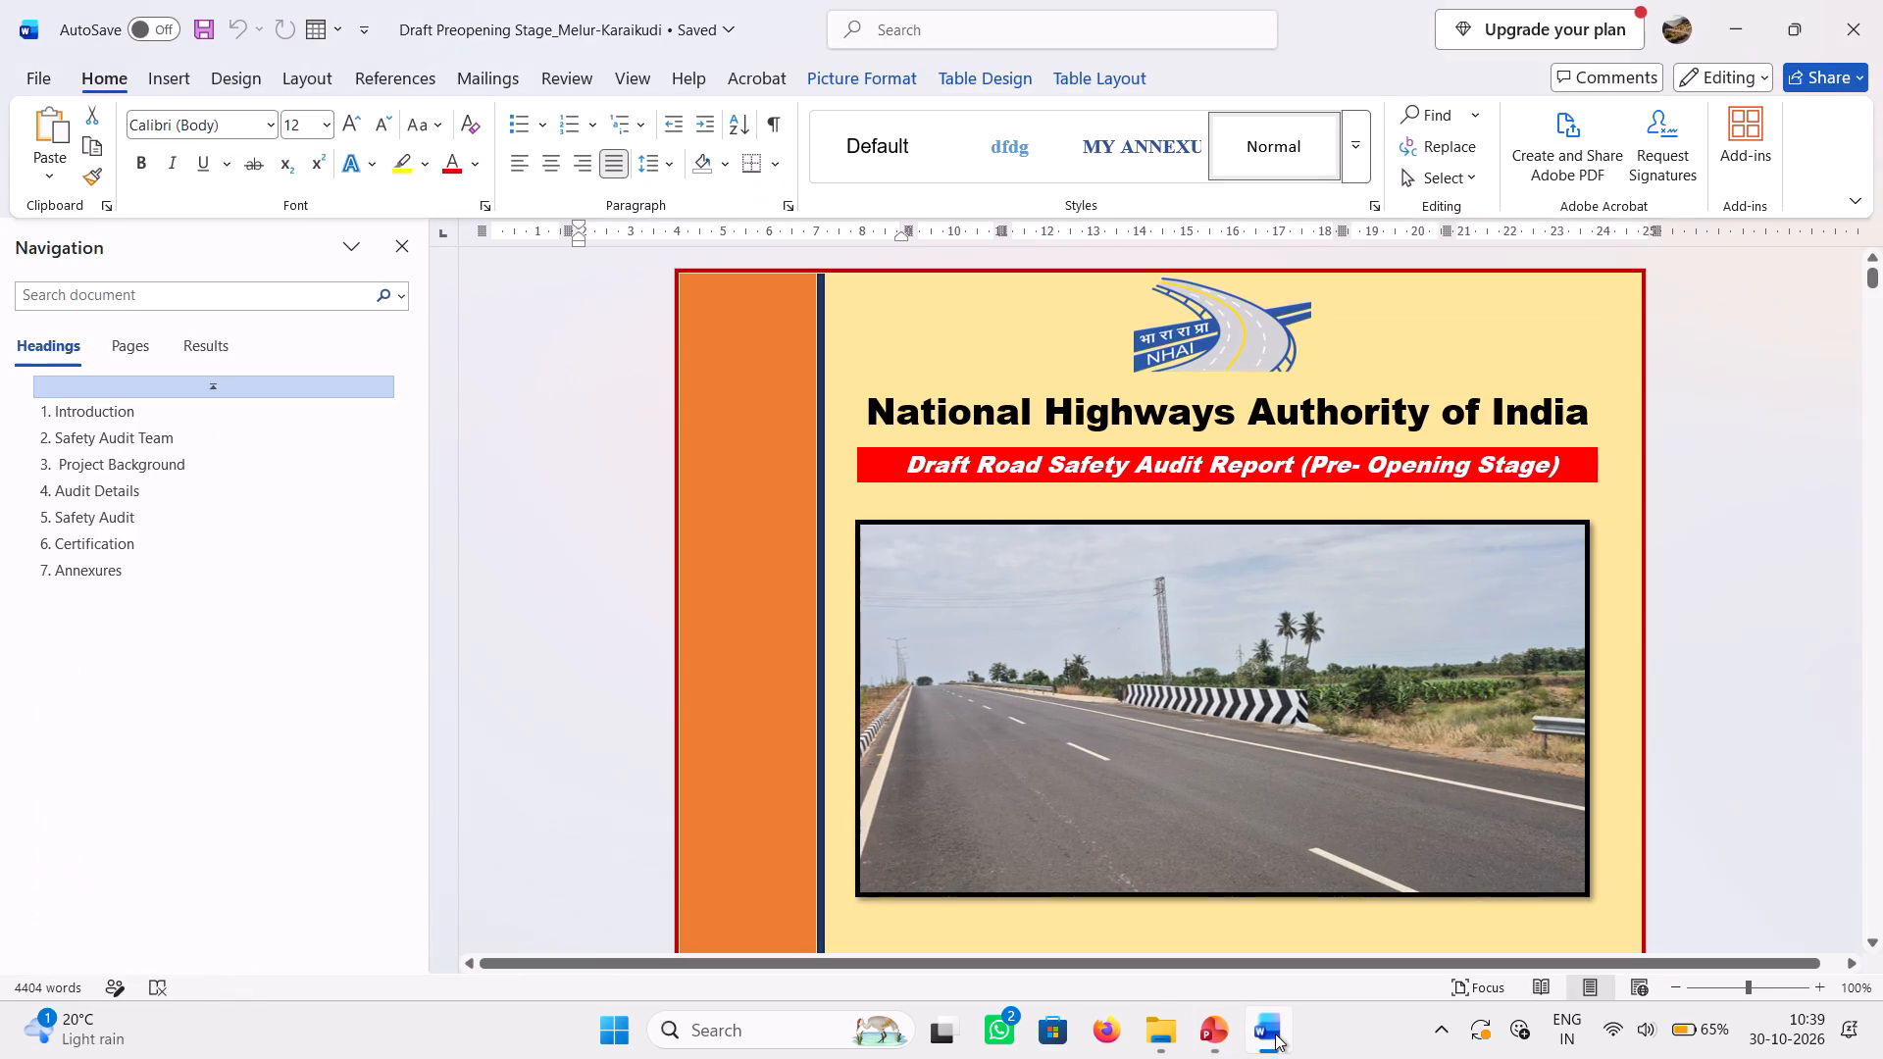
pyautogui.scroll(-2, 1265, 738)
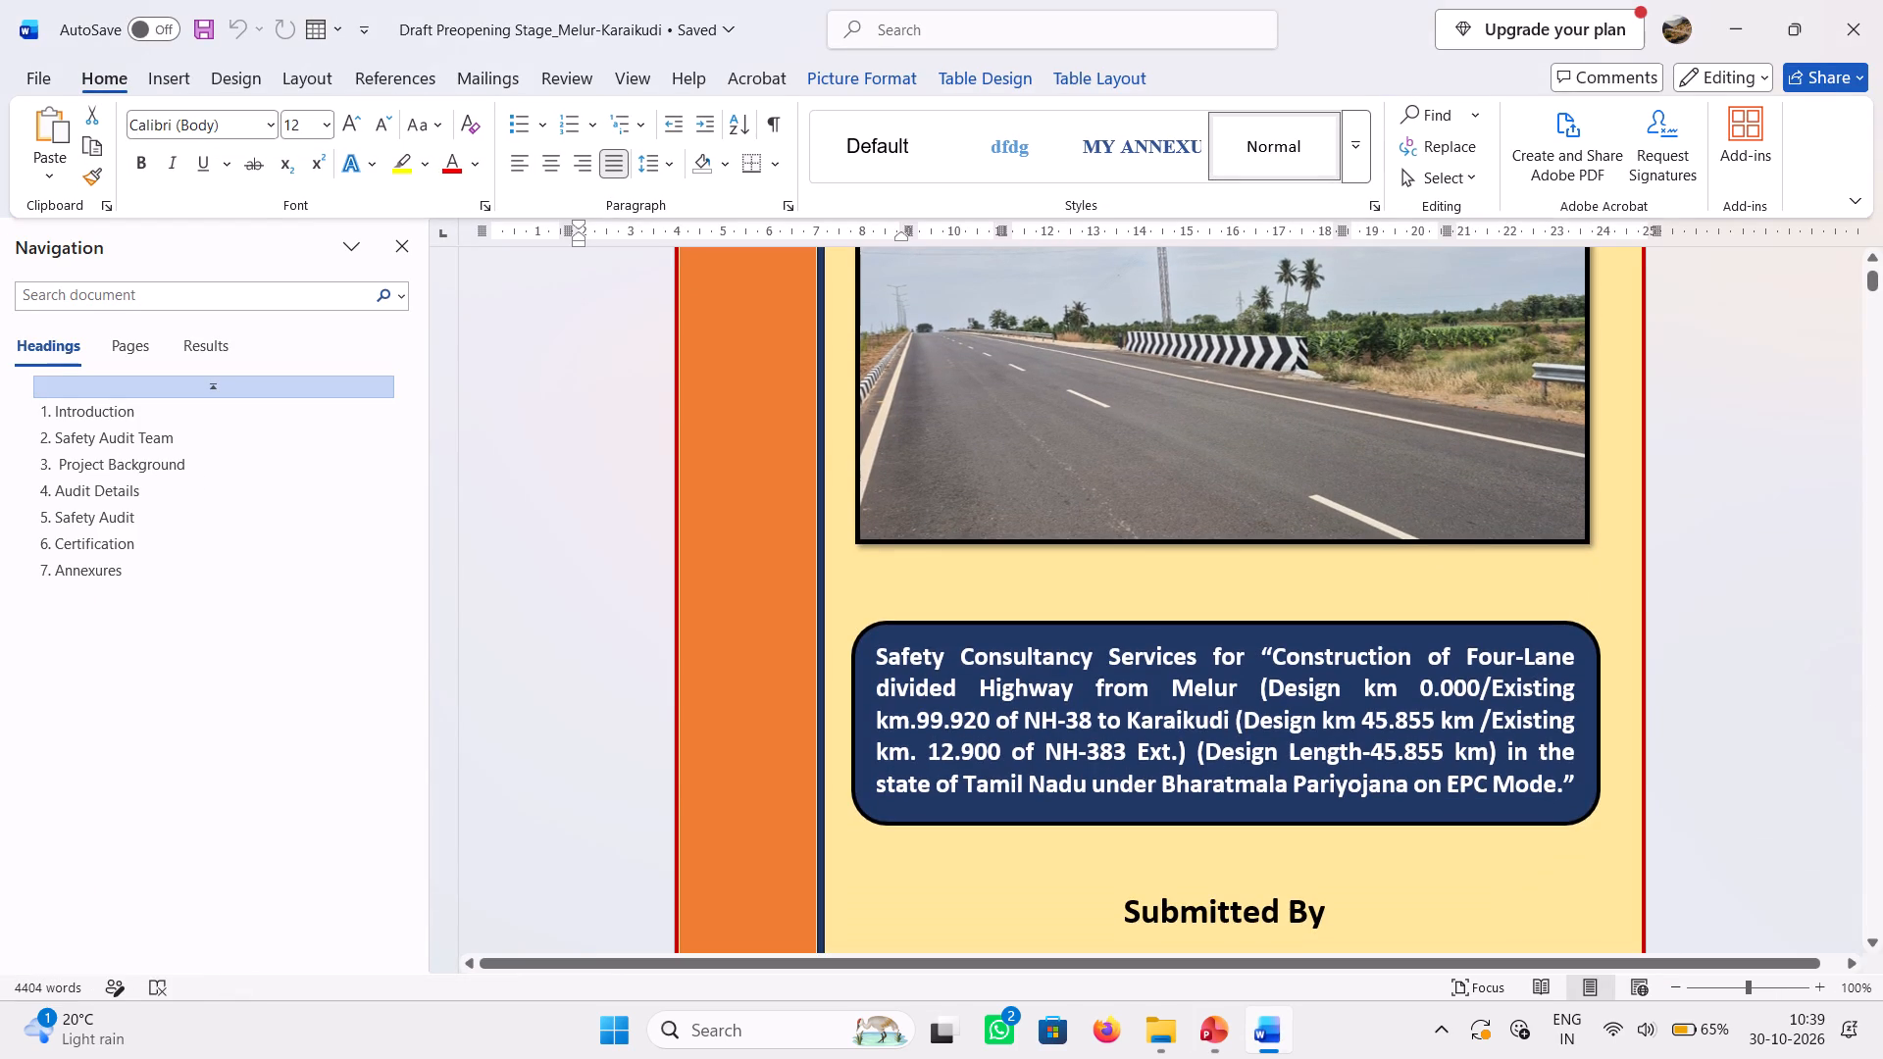
pyautogui.click(1238, 714)
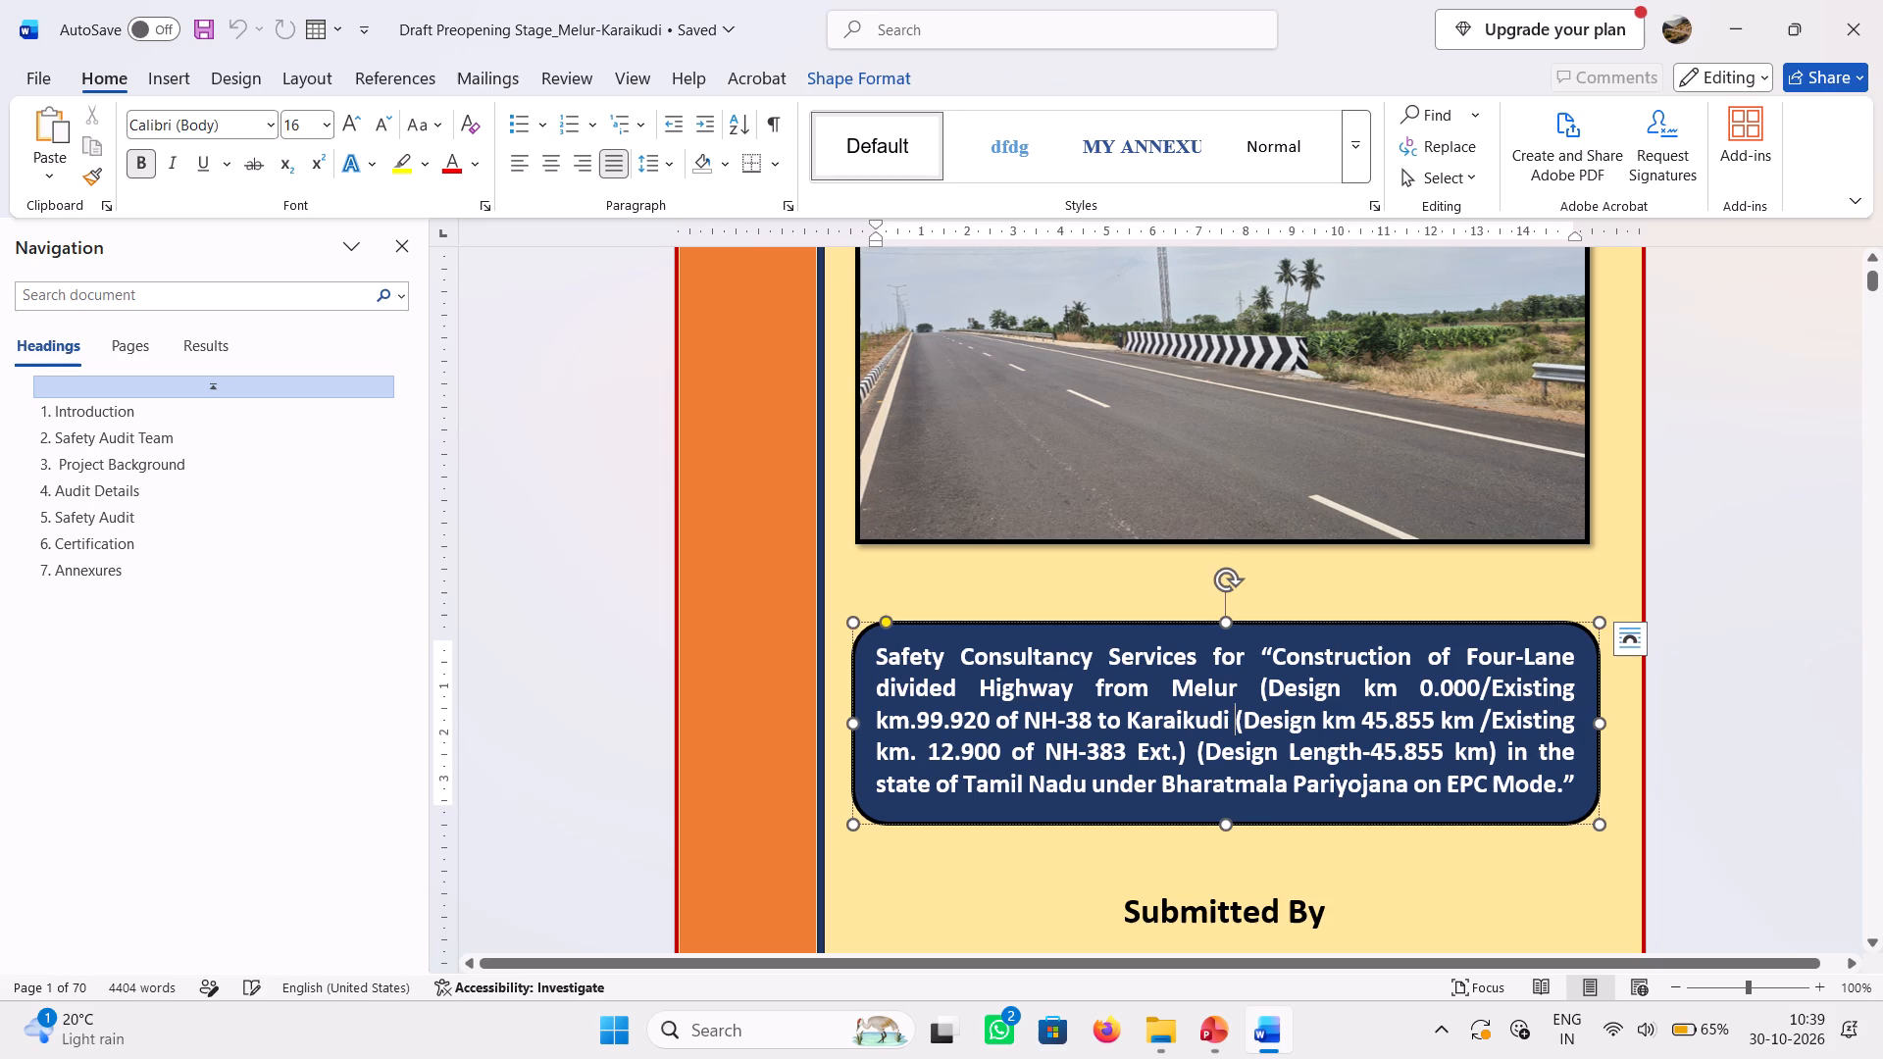
pyautogui.moveTo(1075, 746); pyautogui.dragTo(1144, 745)
pyautogui.click(1085, 753)
pyautogui.moveTo(1496, 755); pyautogui.dragTo(1281, 679)
pyautogui.click(1194, 702)
# Return to PowerPoint and delete "of NH-36, 338 & 383" from the slide 61 subtitle.
pyautogui.click(1258, 1040)
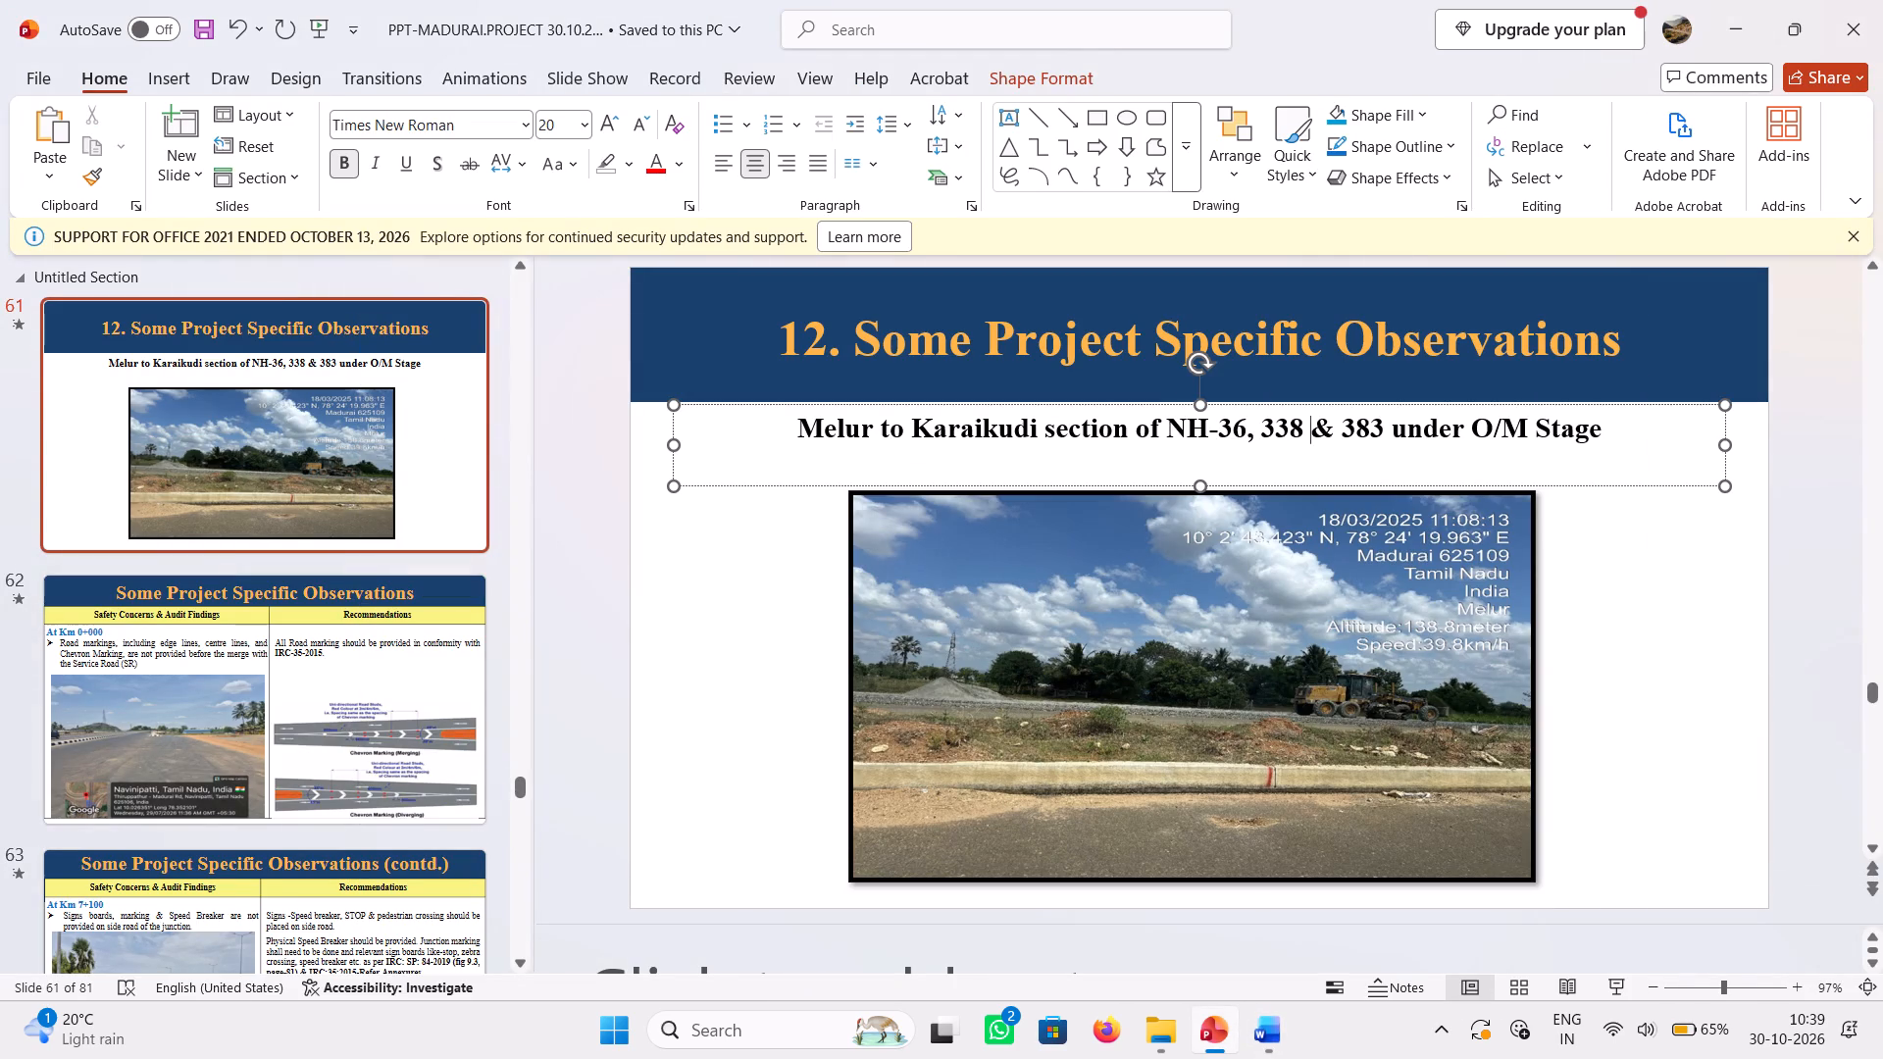
pyautogui.moveTo(1139, 424); pyautogui.dragTo(1329, 423)
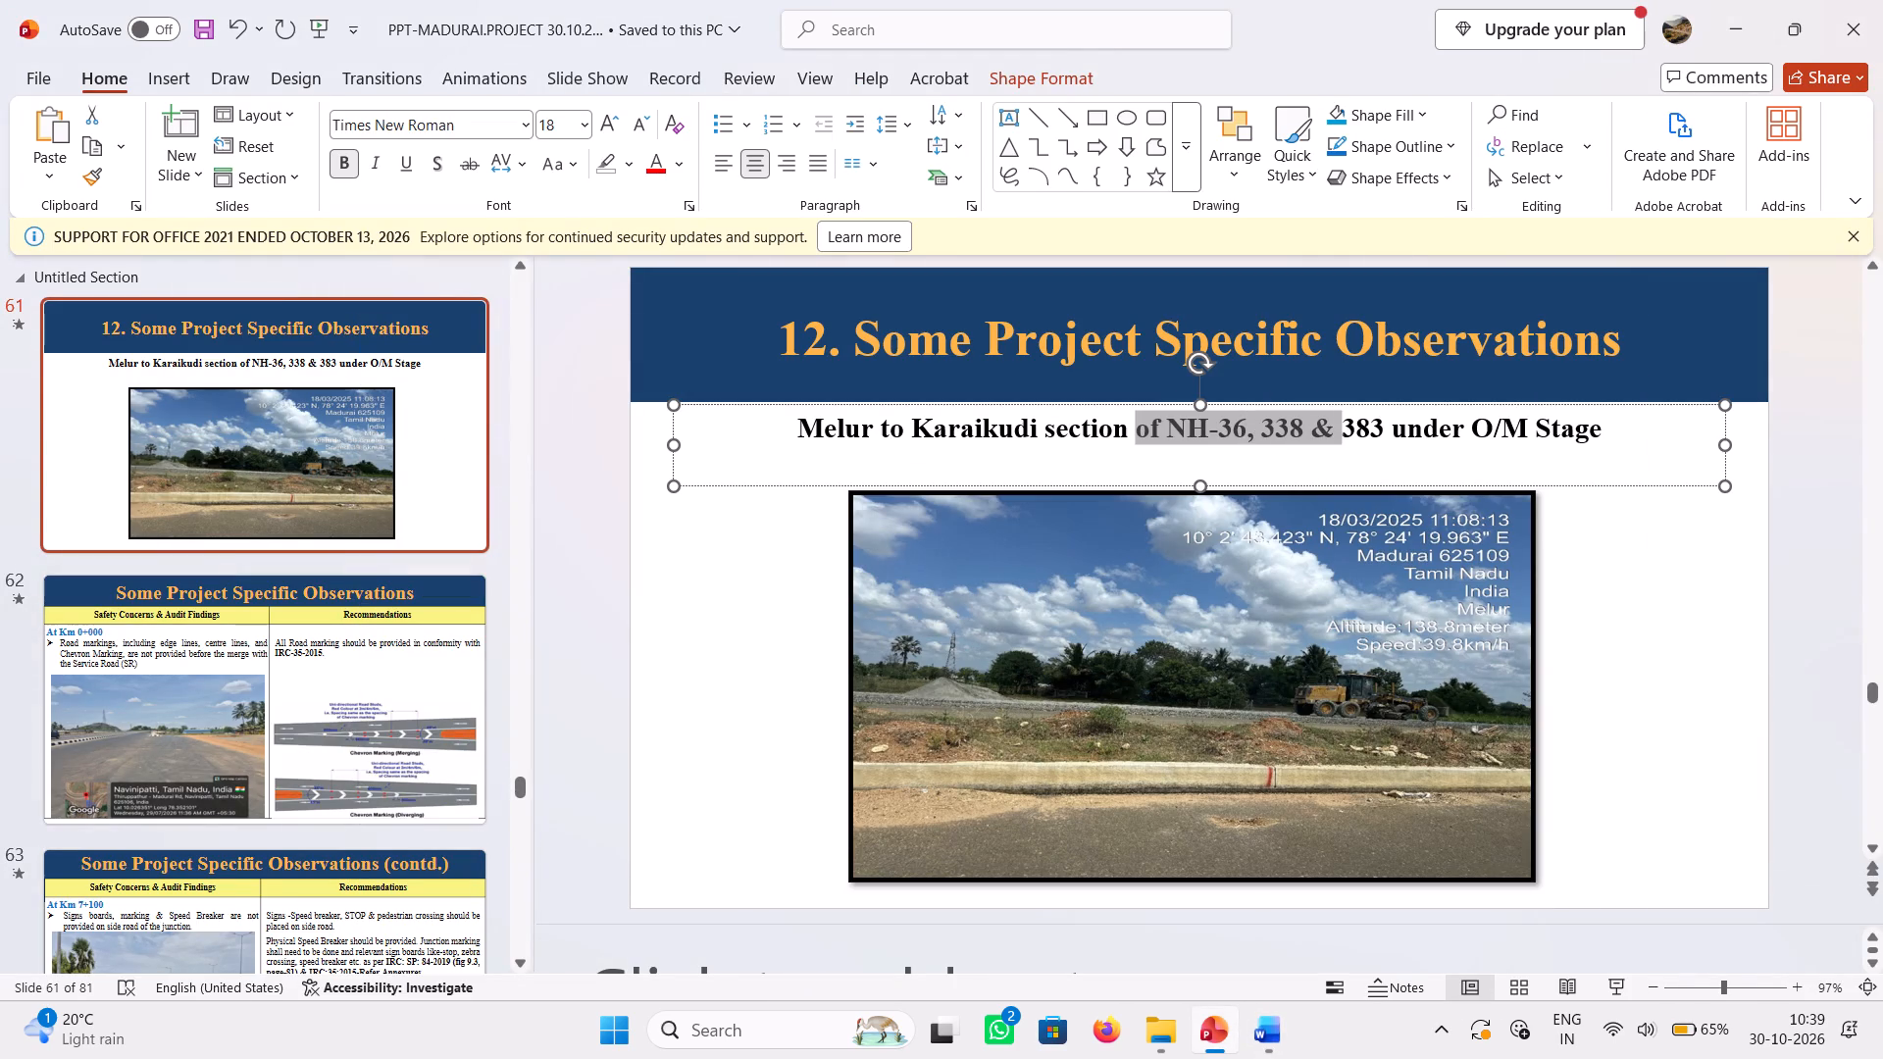
pyautogui.moveTo(1329, 423); pyautogui.dragTo(1368, 425)
pyautogui.press('Delete')
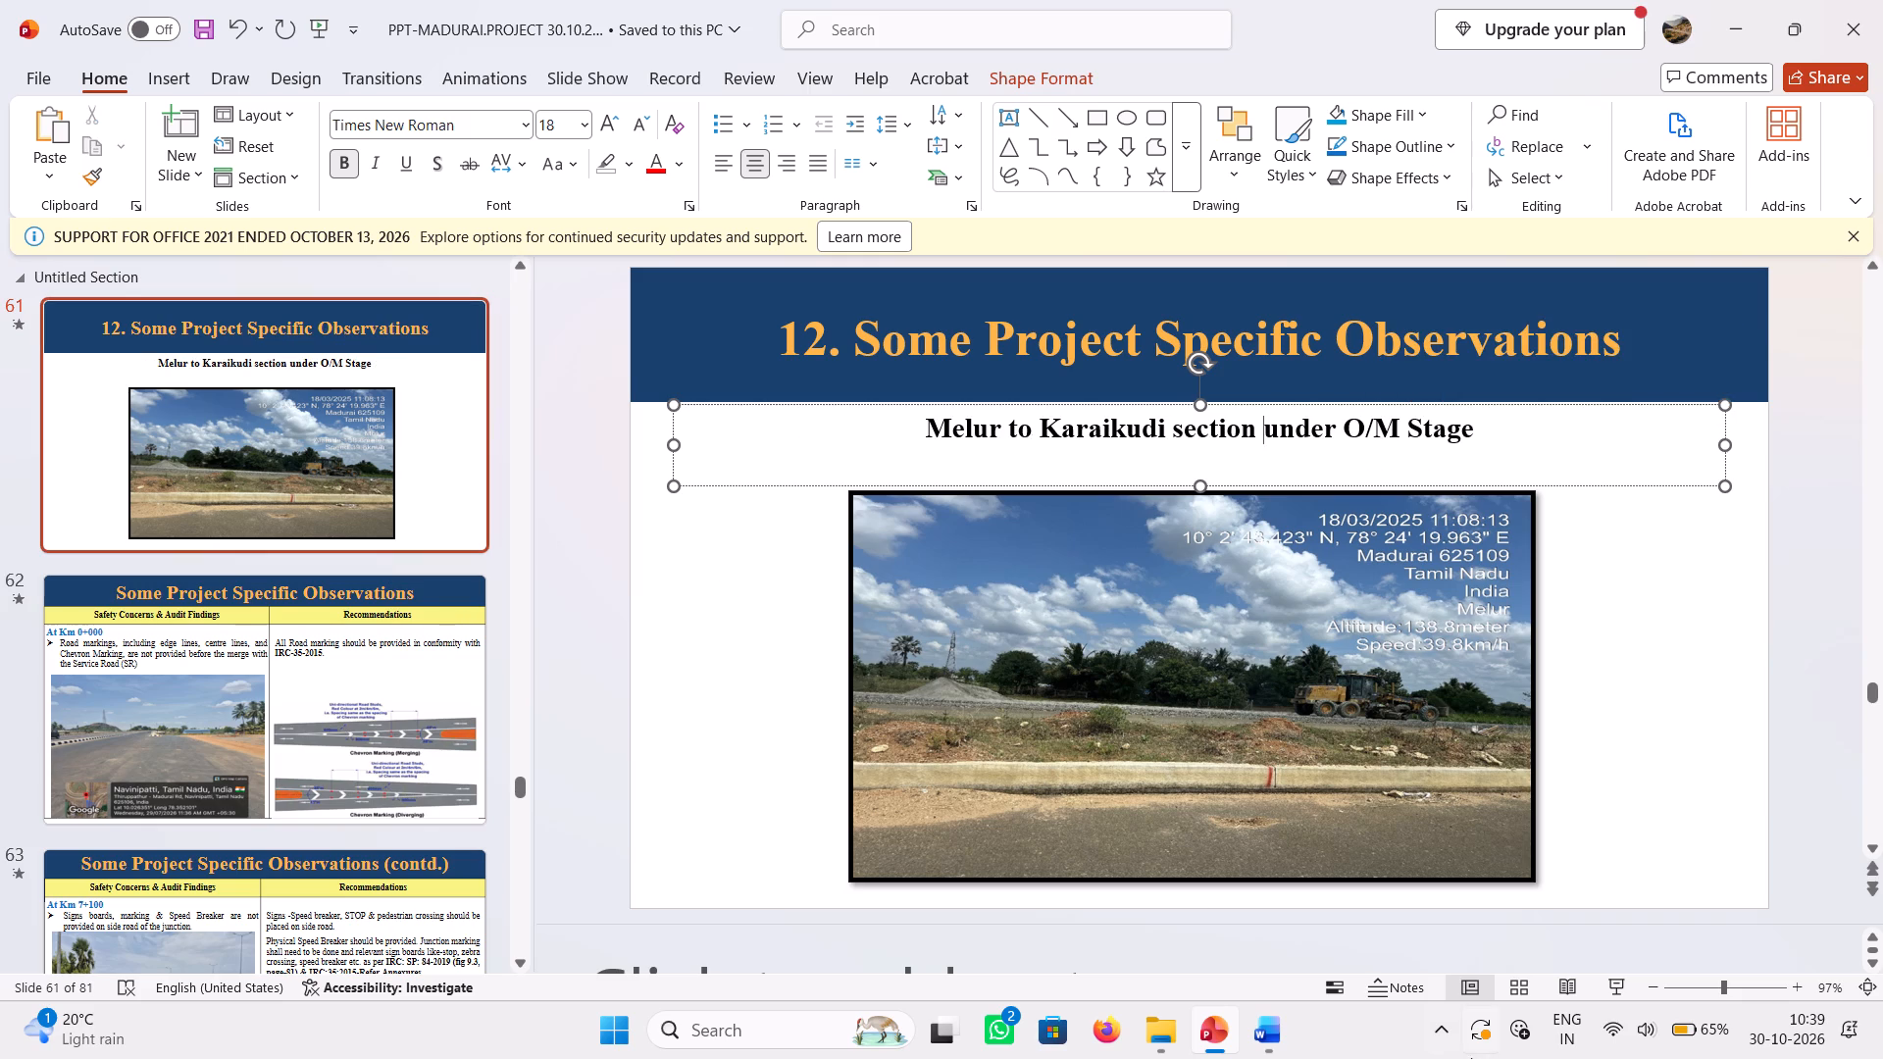
# Switch back to the Melur-Karaikudi draft report in Word to consult the project title on its cover page.
pyautogui.click(1262, 1036)
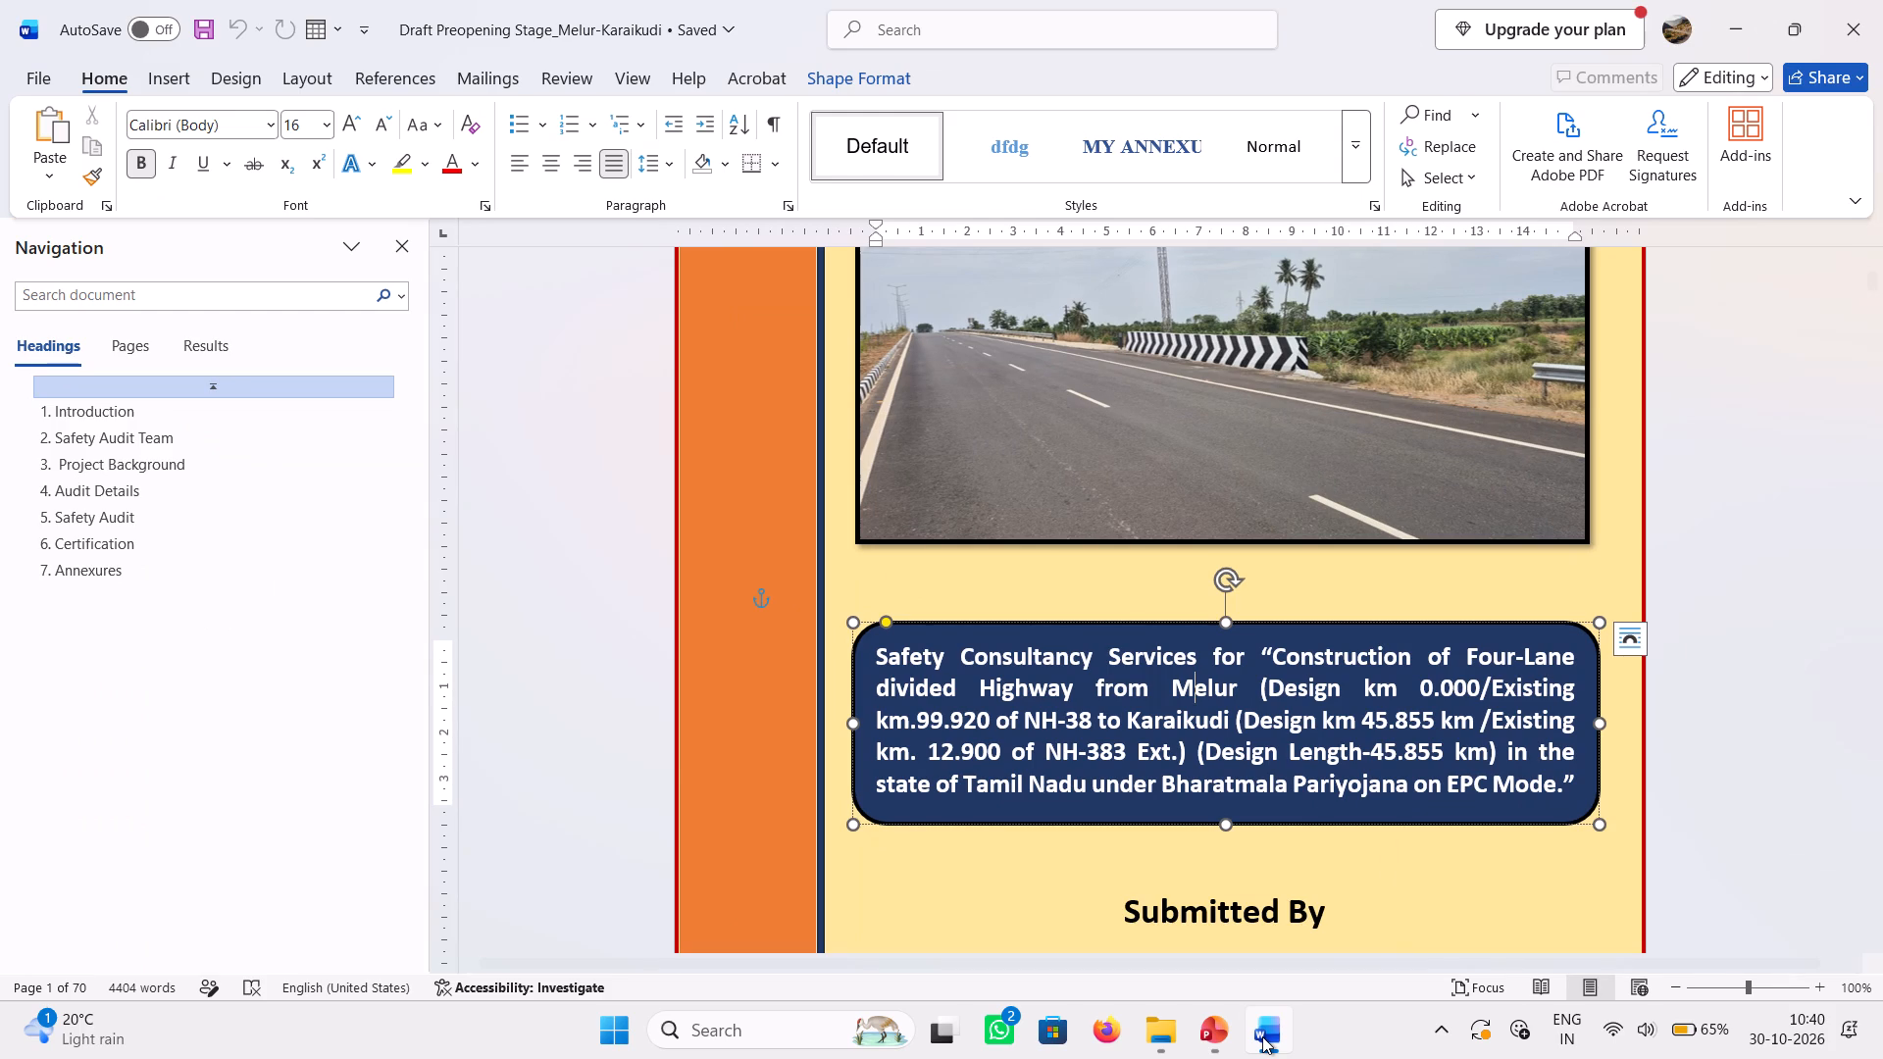
# Switch from Word back to PowerPoint and review the Melur to Karaikudi observation slides through the At Km 43+900 slide.
pyautogui.click(1262, 1036)
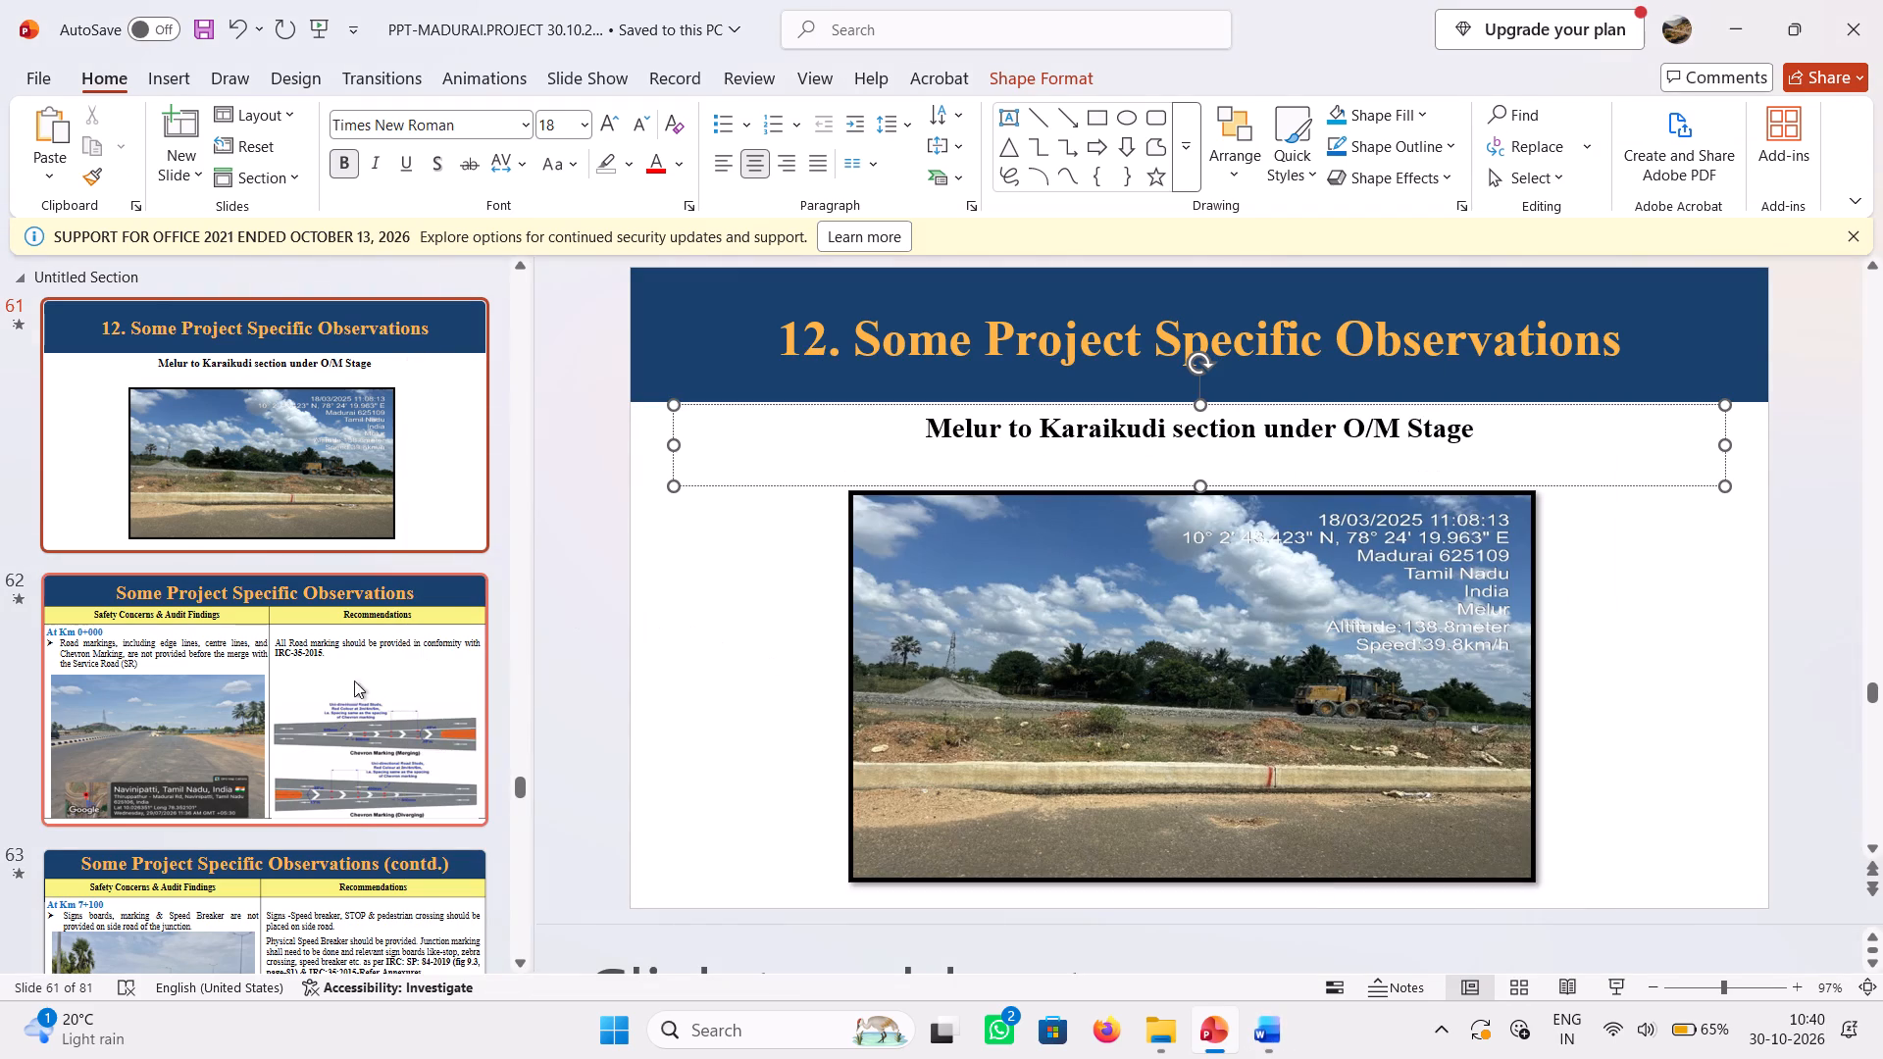
pyautogui.click(348, 682)
pyautogui.click(365, 902)
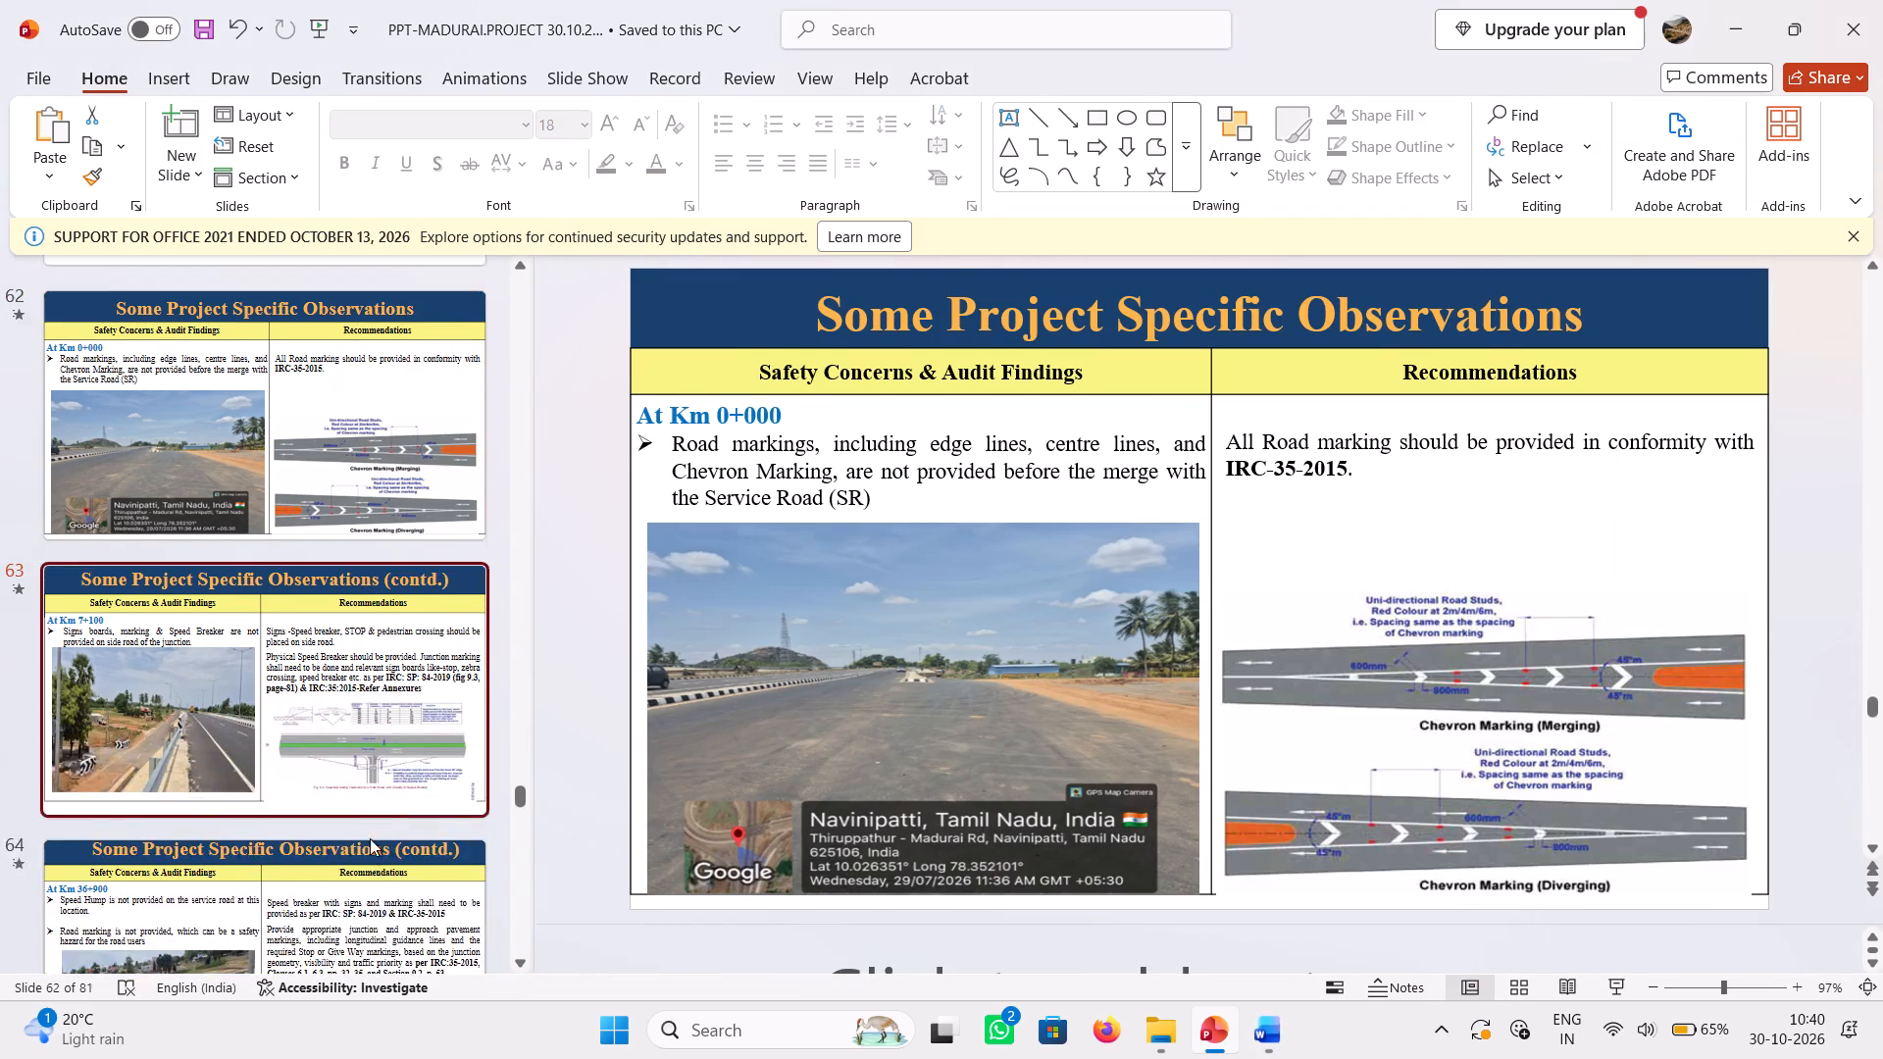
pyautogui.scroll(-6, 372, 800)
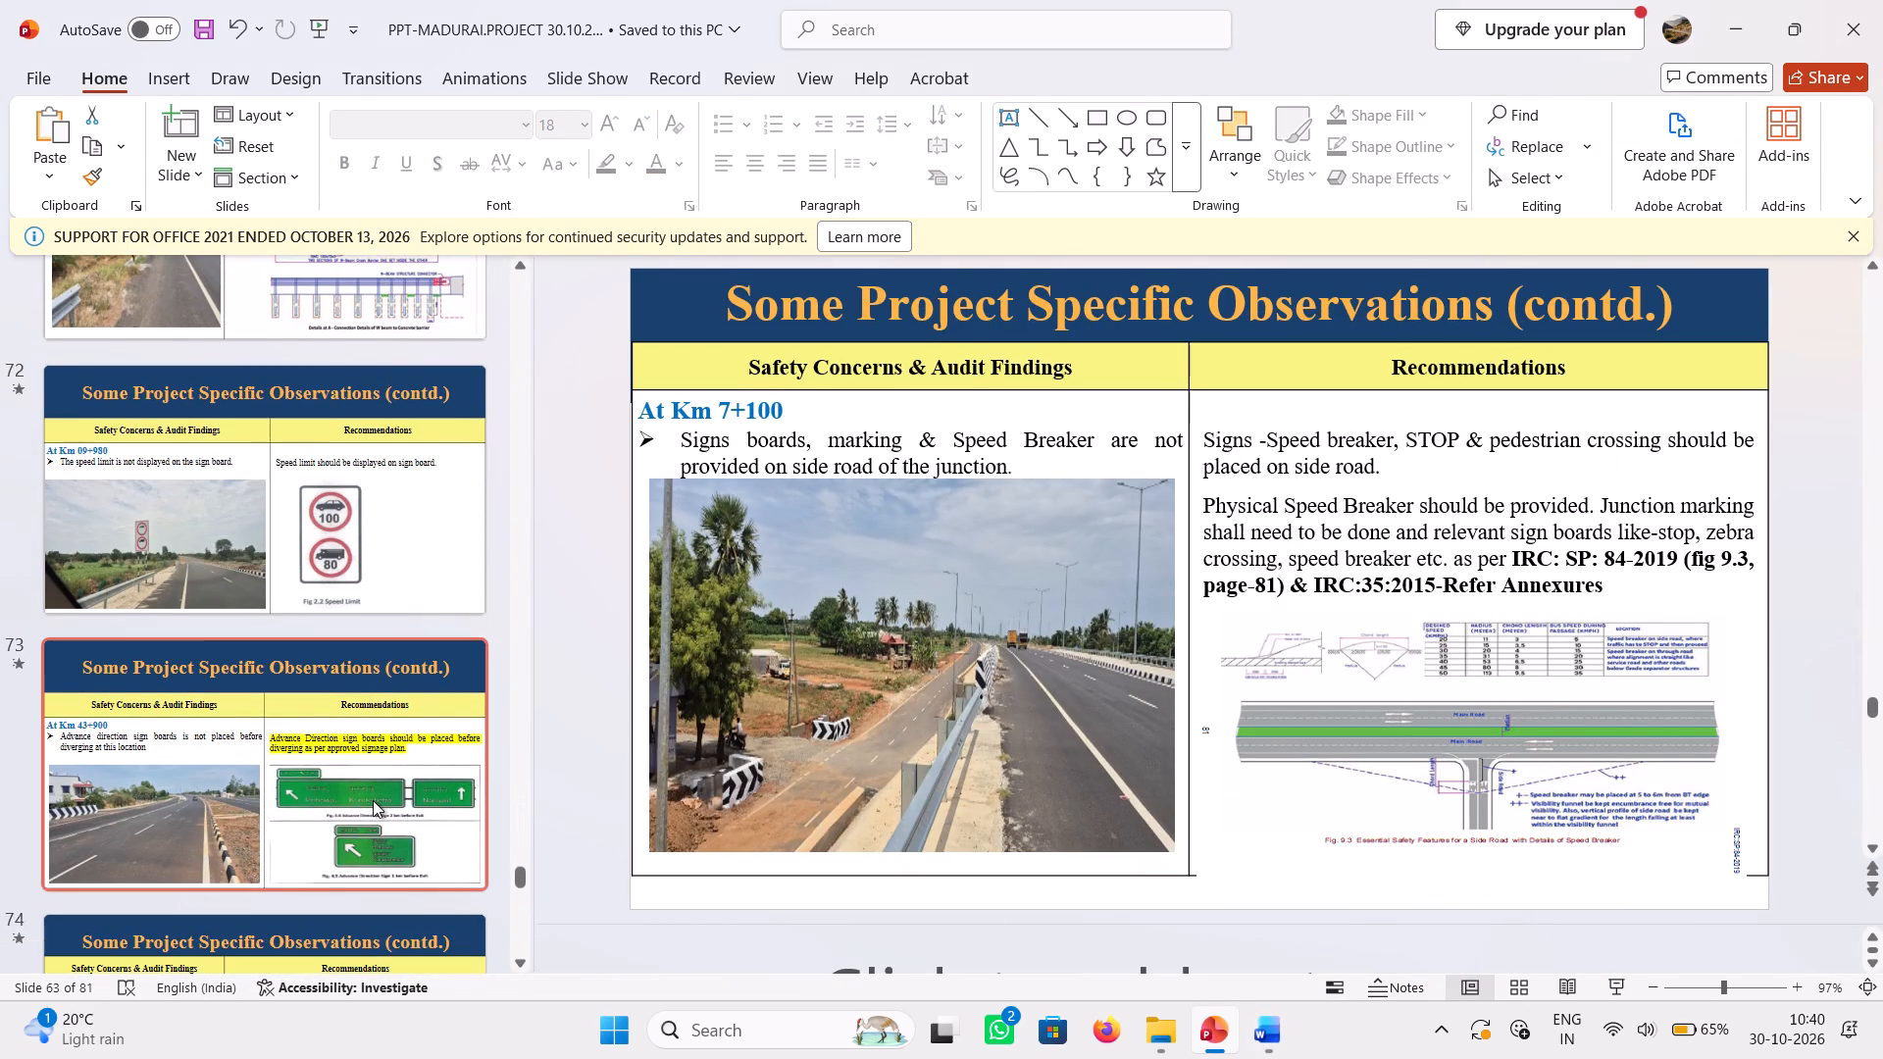
pyautogui.click(373, 747)
pyautogui.click(920, 742)
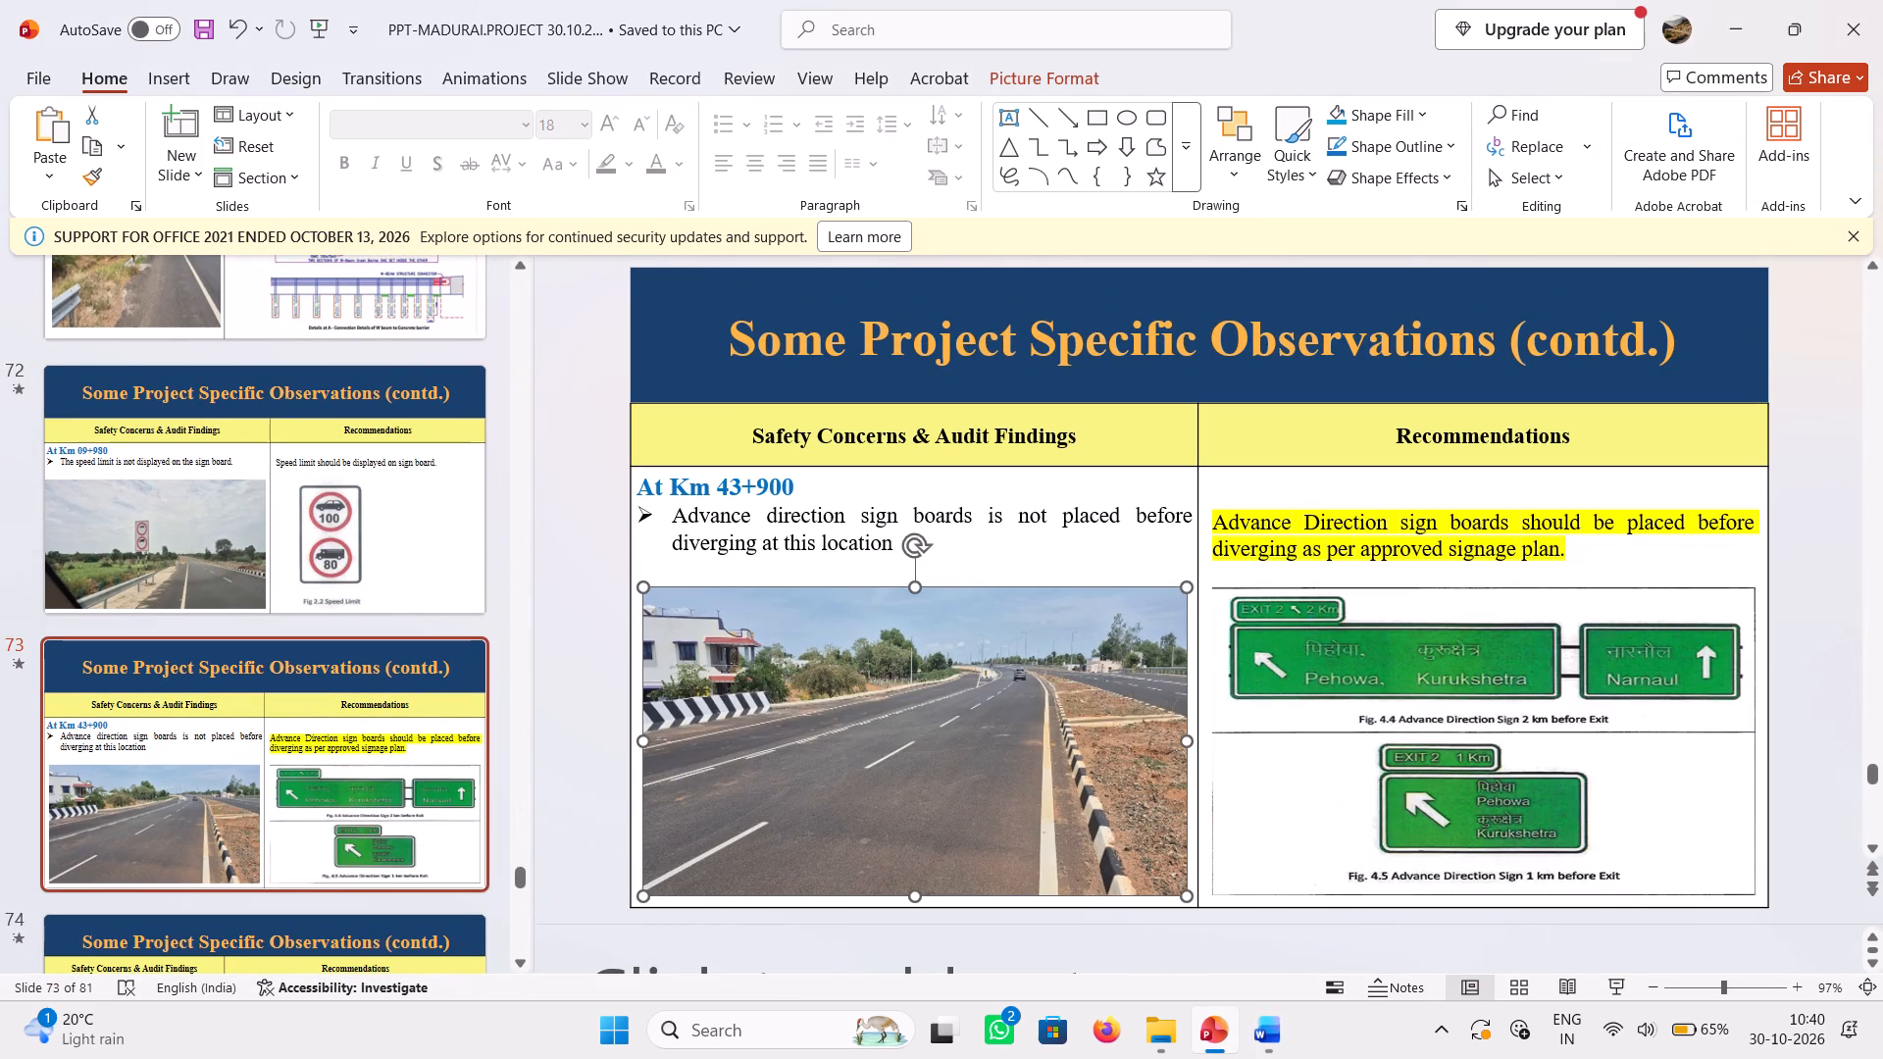
pyautogui.click(988, 503)
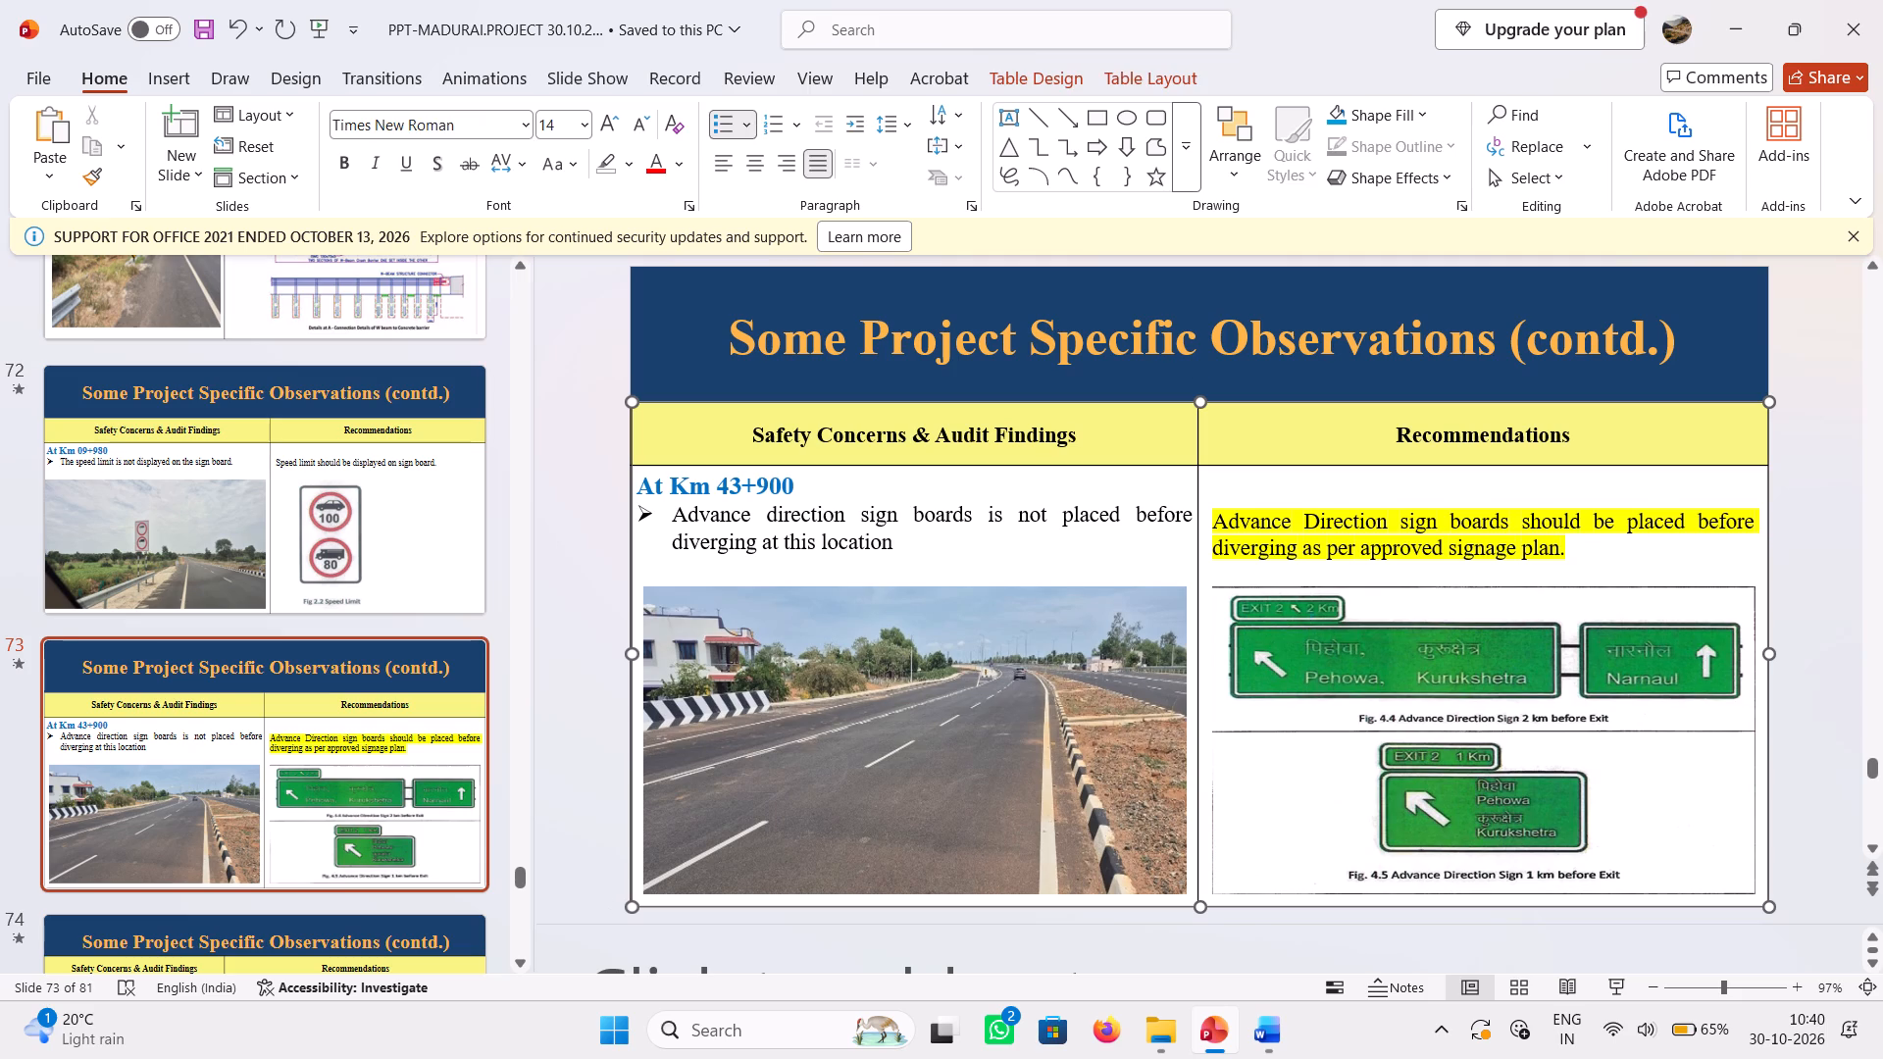
# Delete the green advance direction sign picture from the recommendations cell on the At Km 43+900 slide.
pyautogui.click(1479, 552)
pyautogui.click(1410, 752)
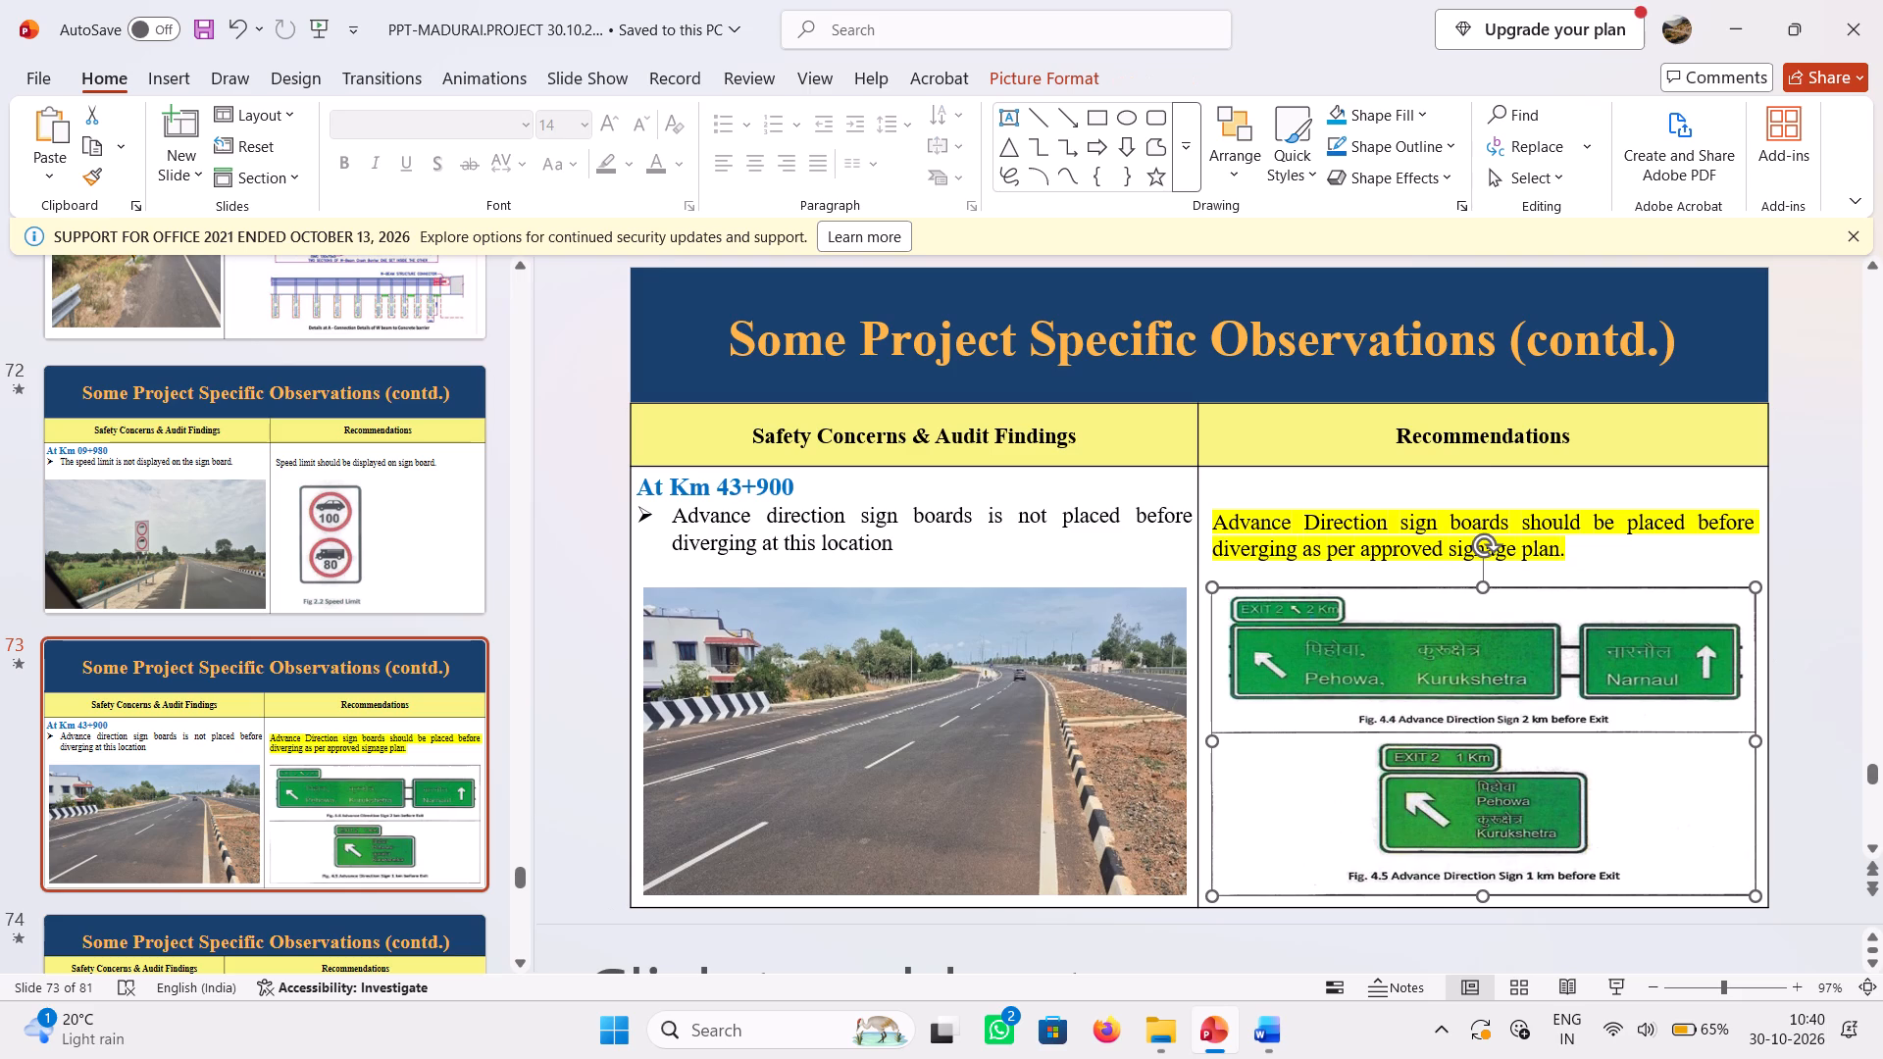
pyautogui.press('Delete')
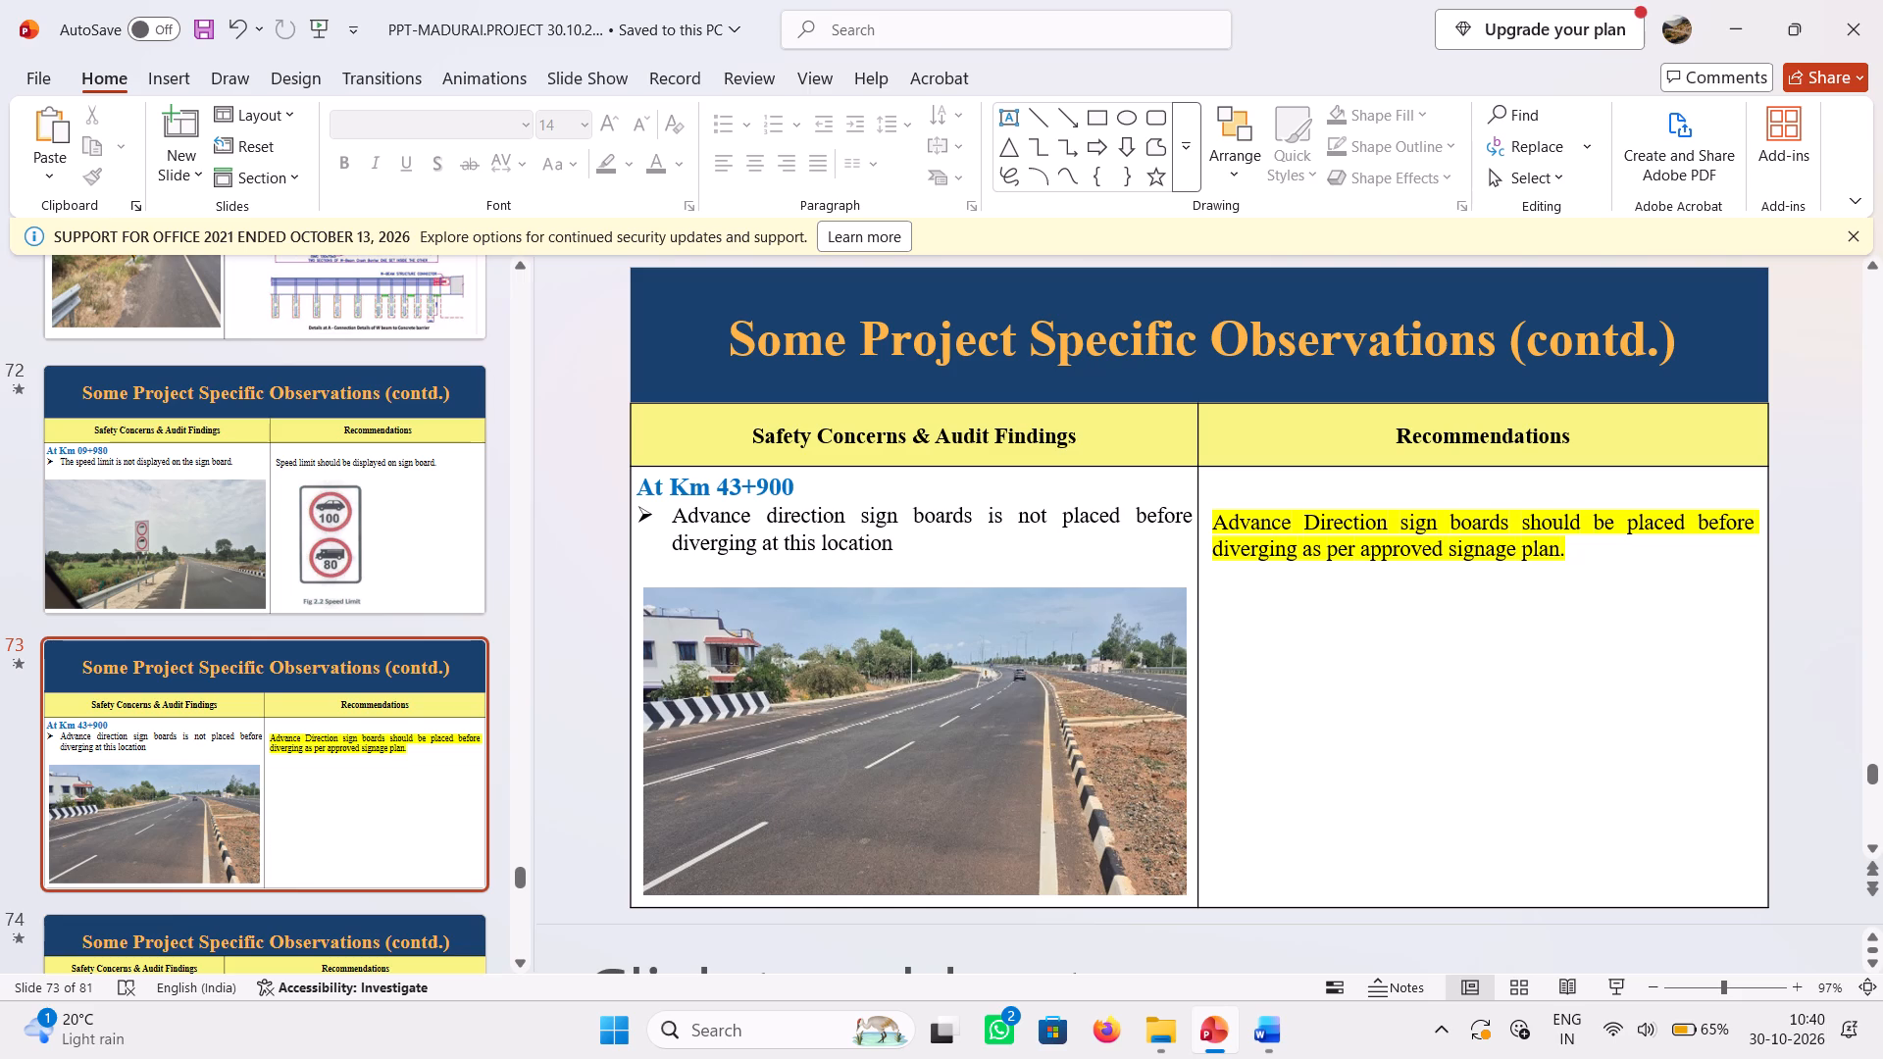
# Remove the yellow highlight from the advance direction sign board recommendation on slide 73 and save the presentation.
pyautogui.moveTo(1577, 548); pyautogui.dragTo(1240, 516)
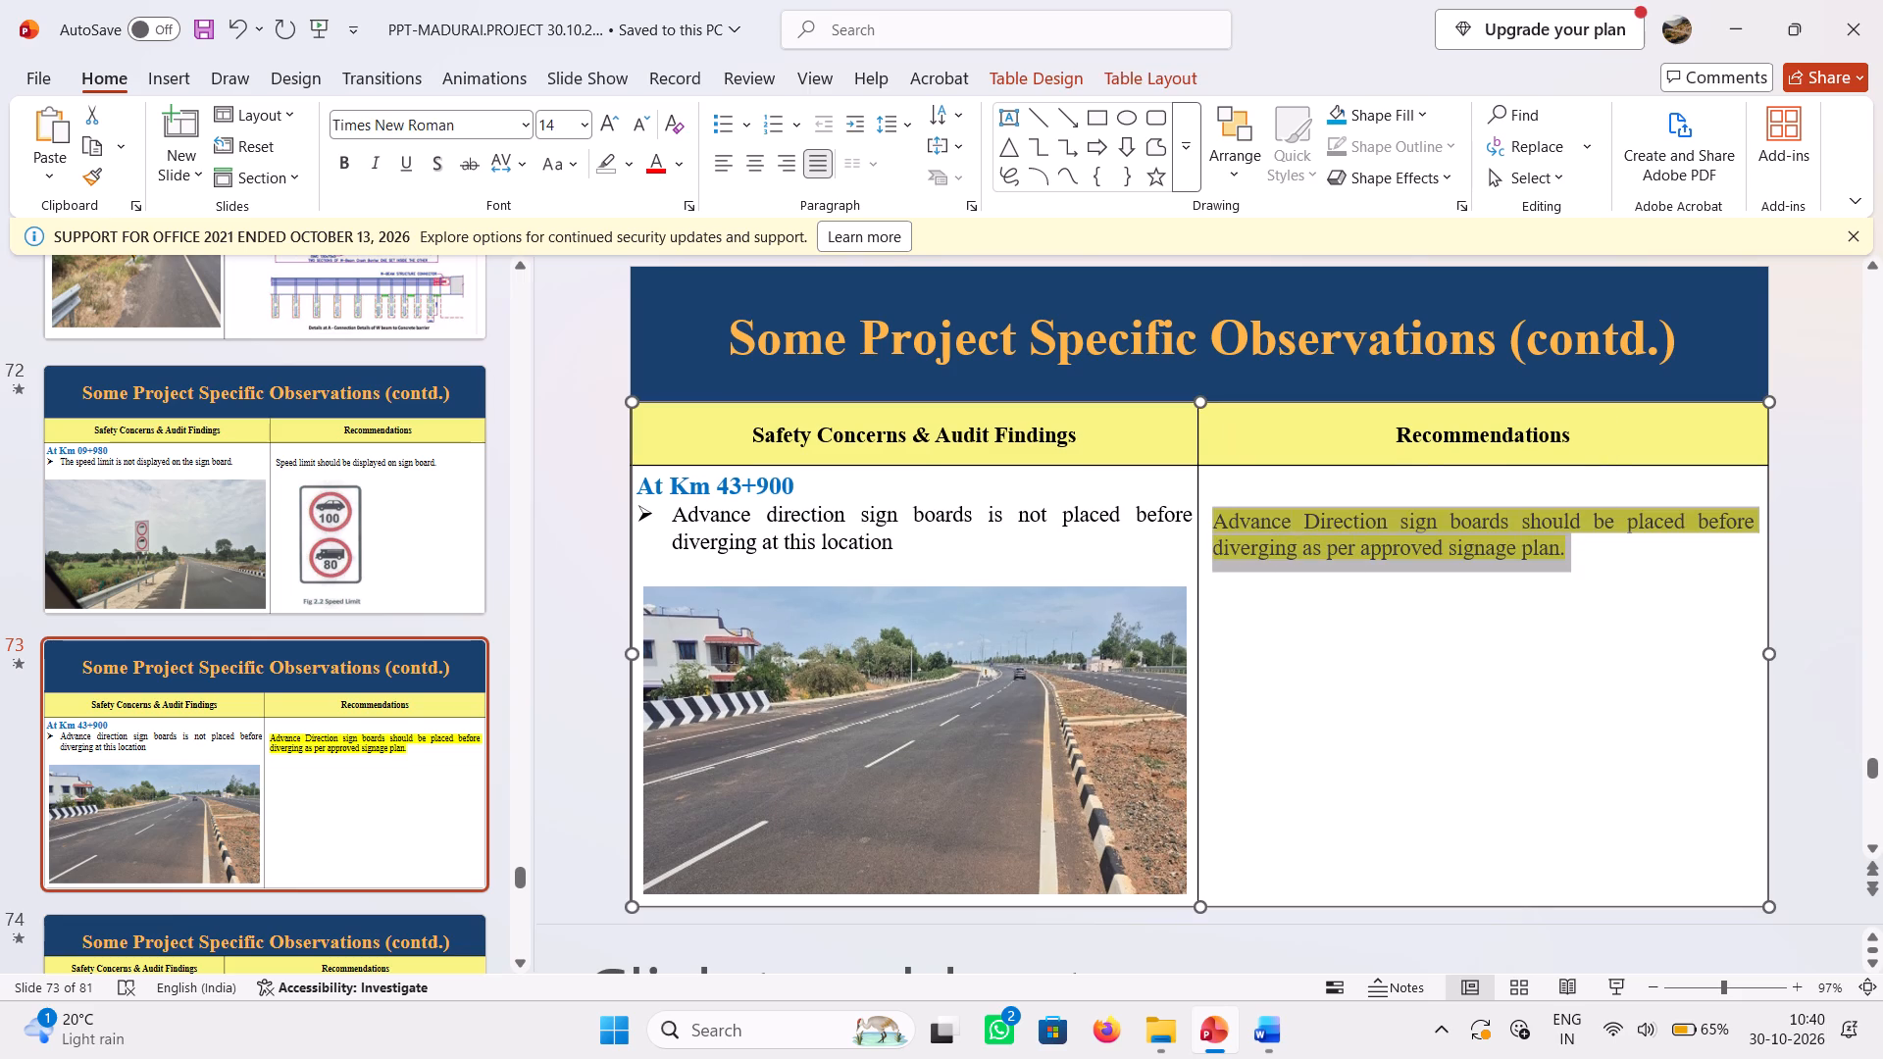
pyautogui.click(608, 163)
pyautogui.click(1358, 540)
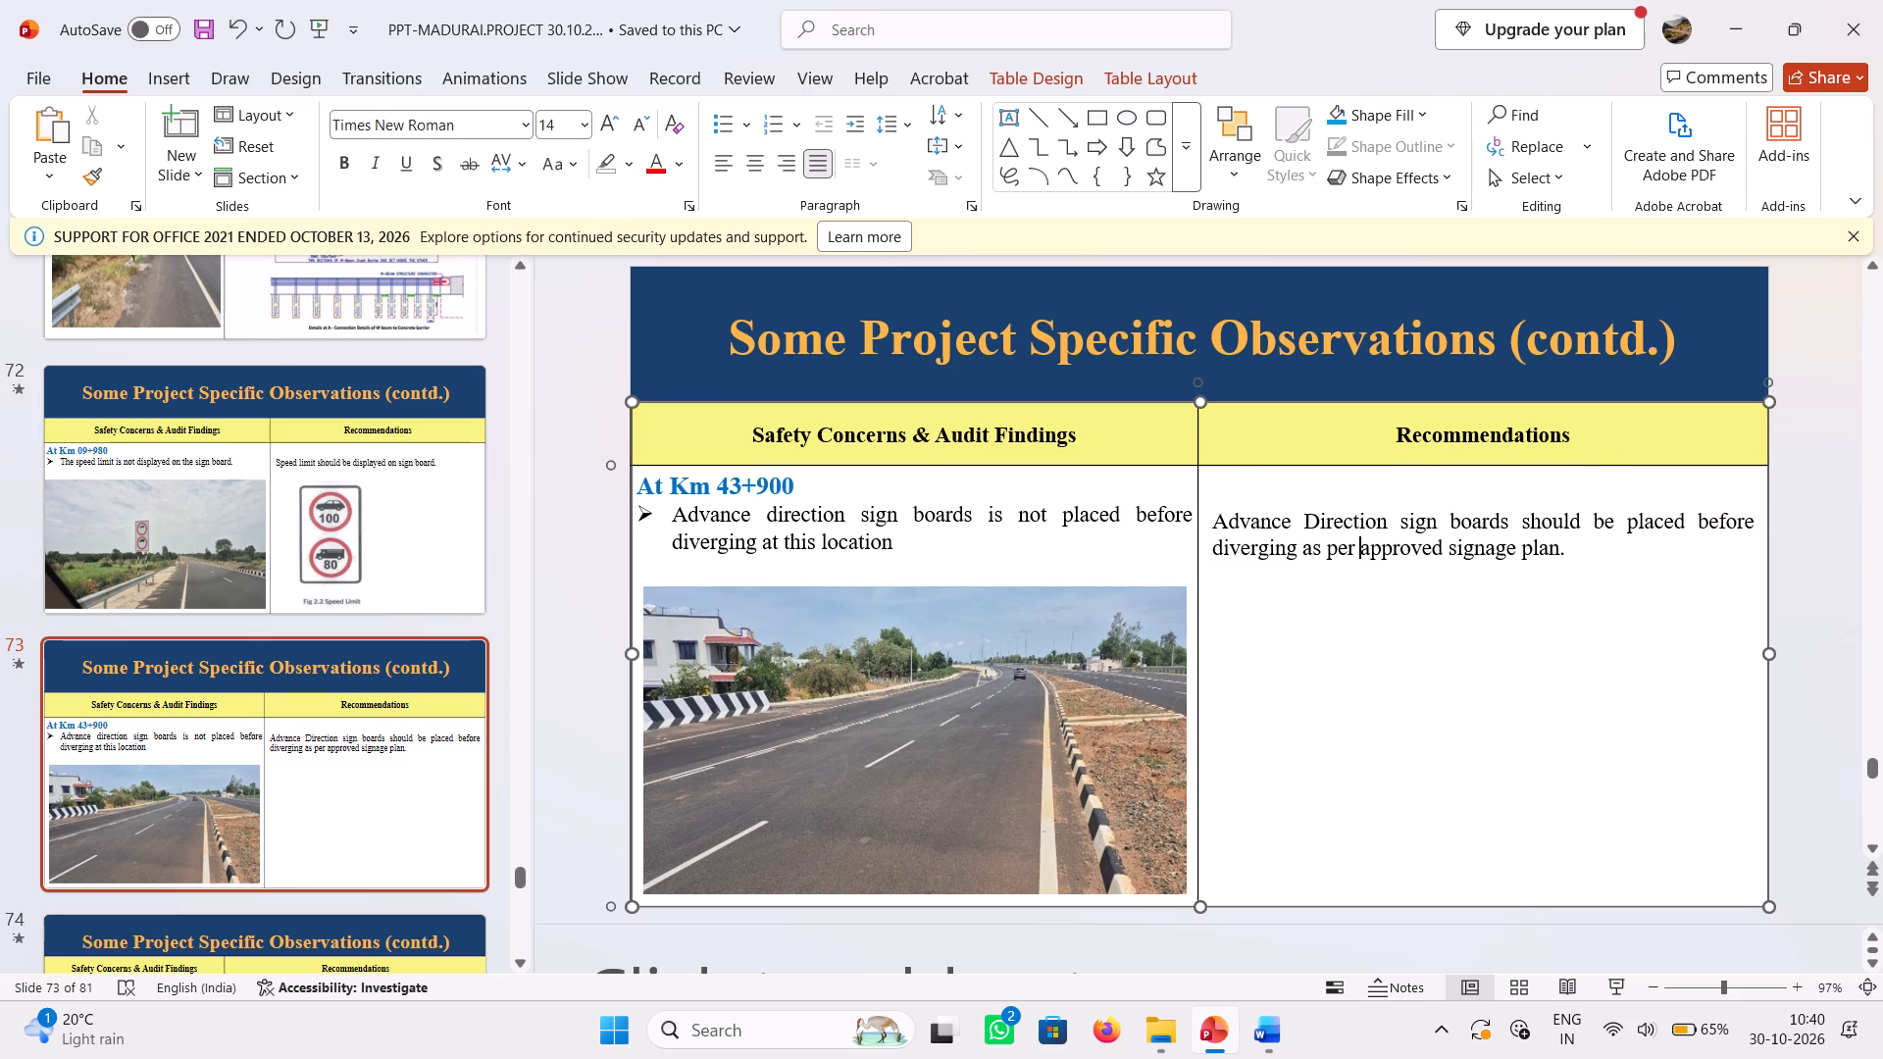
pyautogui.hotkey('ctrl', 's')
pyautogui.click(1355, 541)
# Review the observation slides following At Km 43+900, through the At Km 3+900 slide on arrow, chevron and TBM markings.
pyautogui.click(276, 754)
pyautogui.scroll(-1, 275, 754)
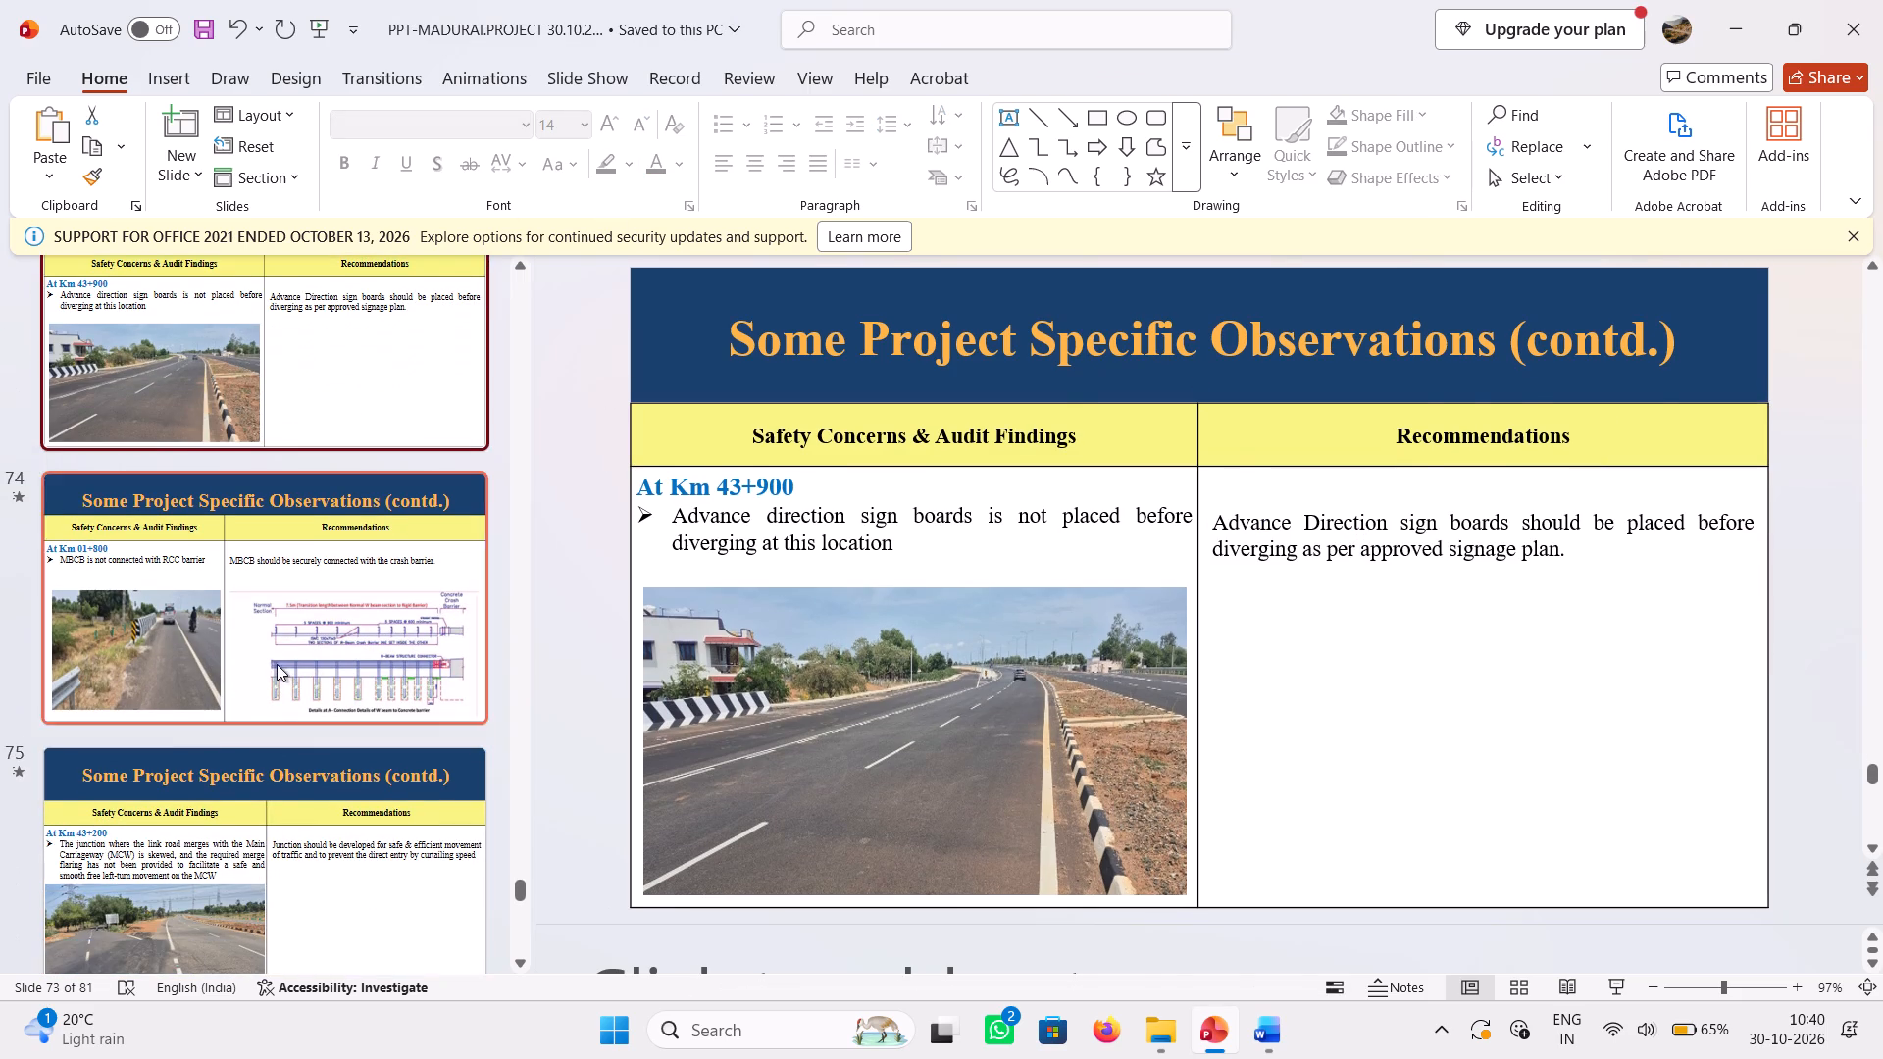
pyautogui.click(277, 664)
pyautogui.click(313, 818)
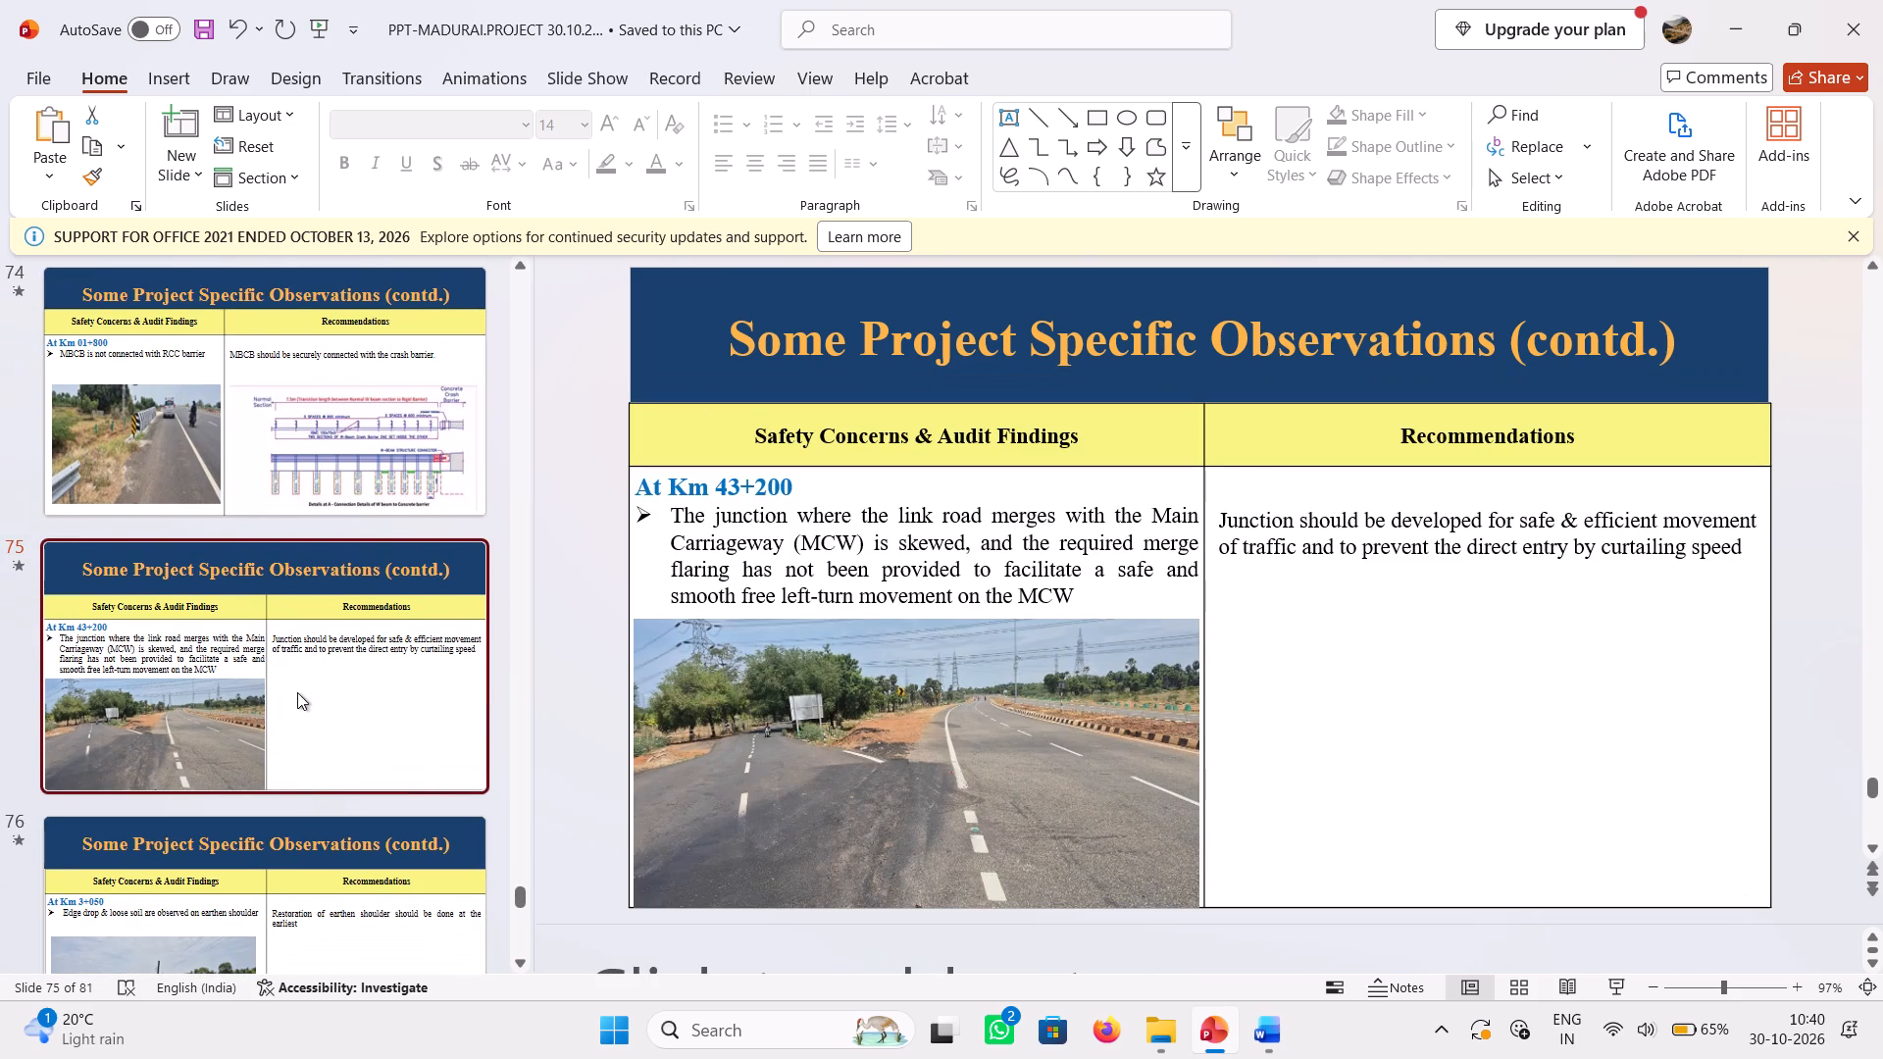
pyautogui.scroll(-1, 297, 692)
pyautogui.click(306, 569)
pyautogui.click(329, 761)
# Return to the title slide and look through the opening slides up to Work Zone Traffic Management Plans.
pyautogui.scroll(11, 326, 752)
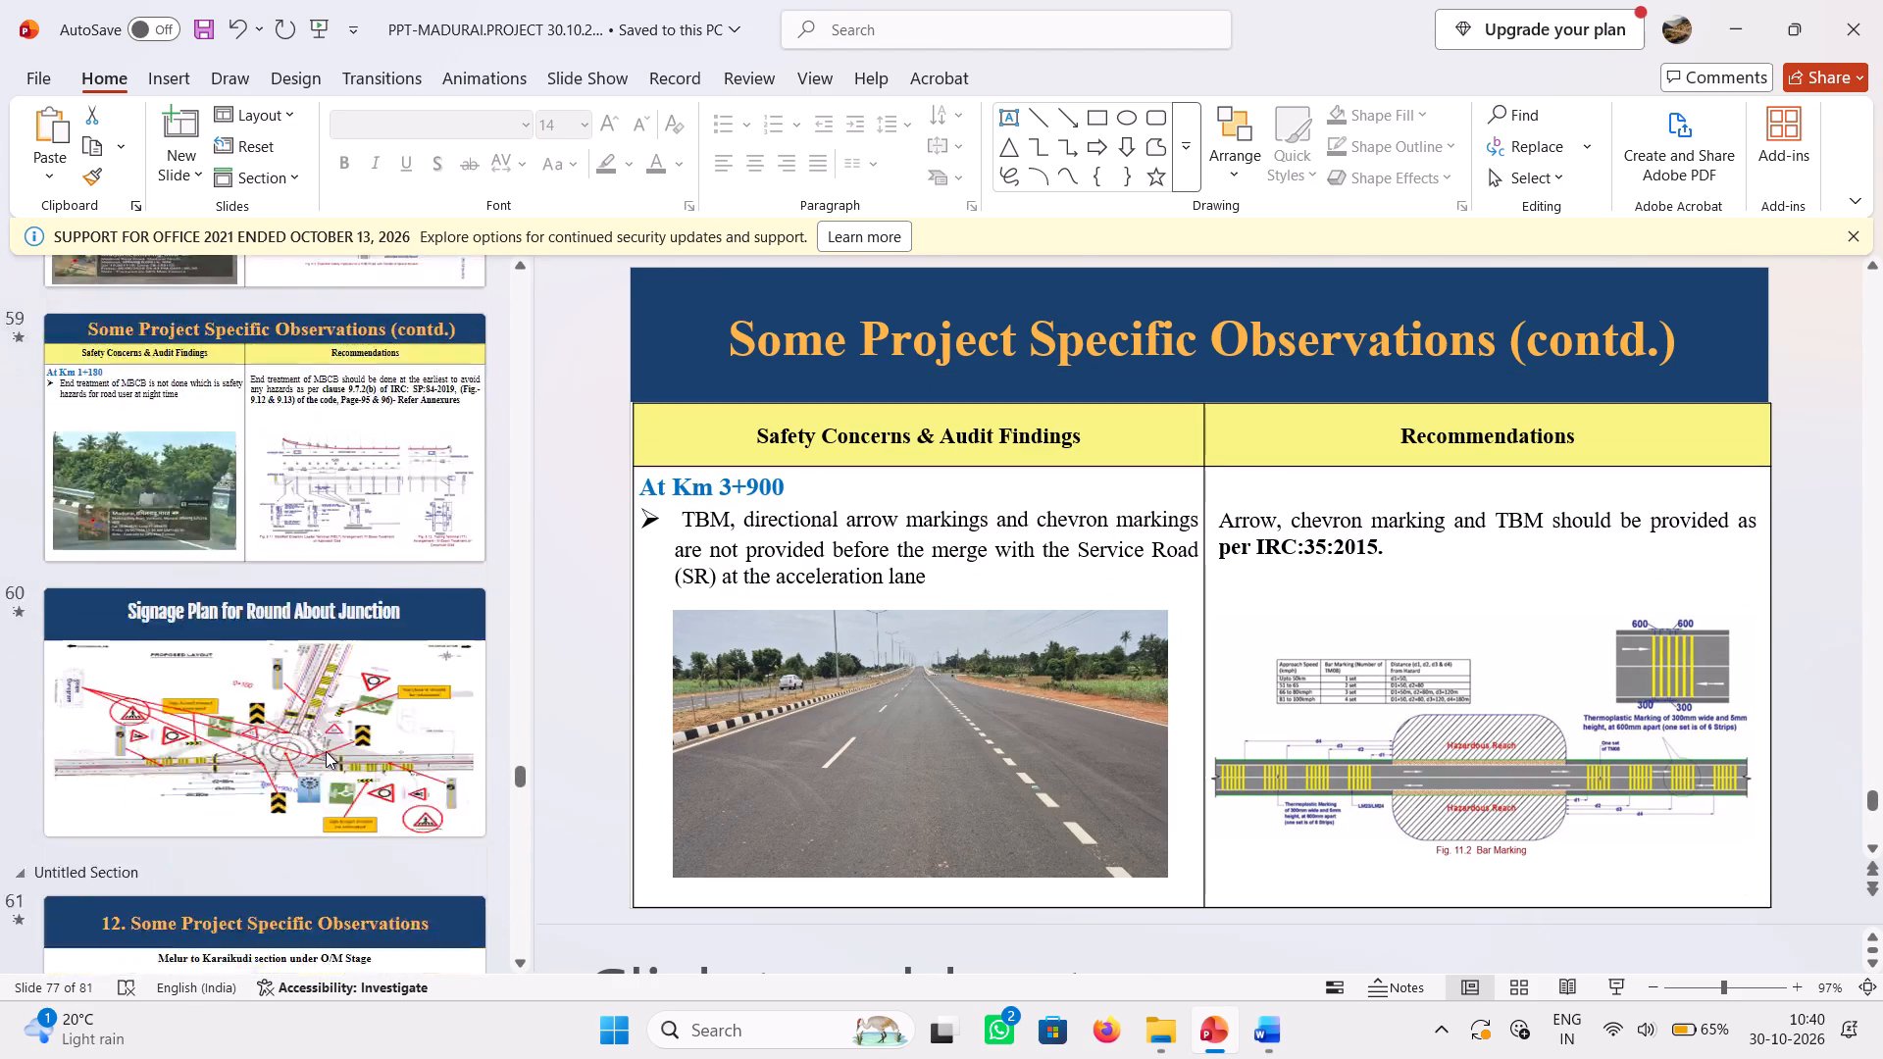
pyautogui.scroll(12, 326, 751)
pyautogui.scroll(15, 326, 751)
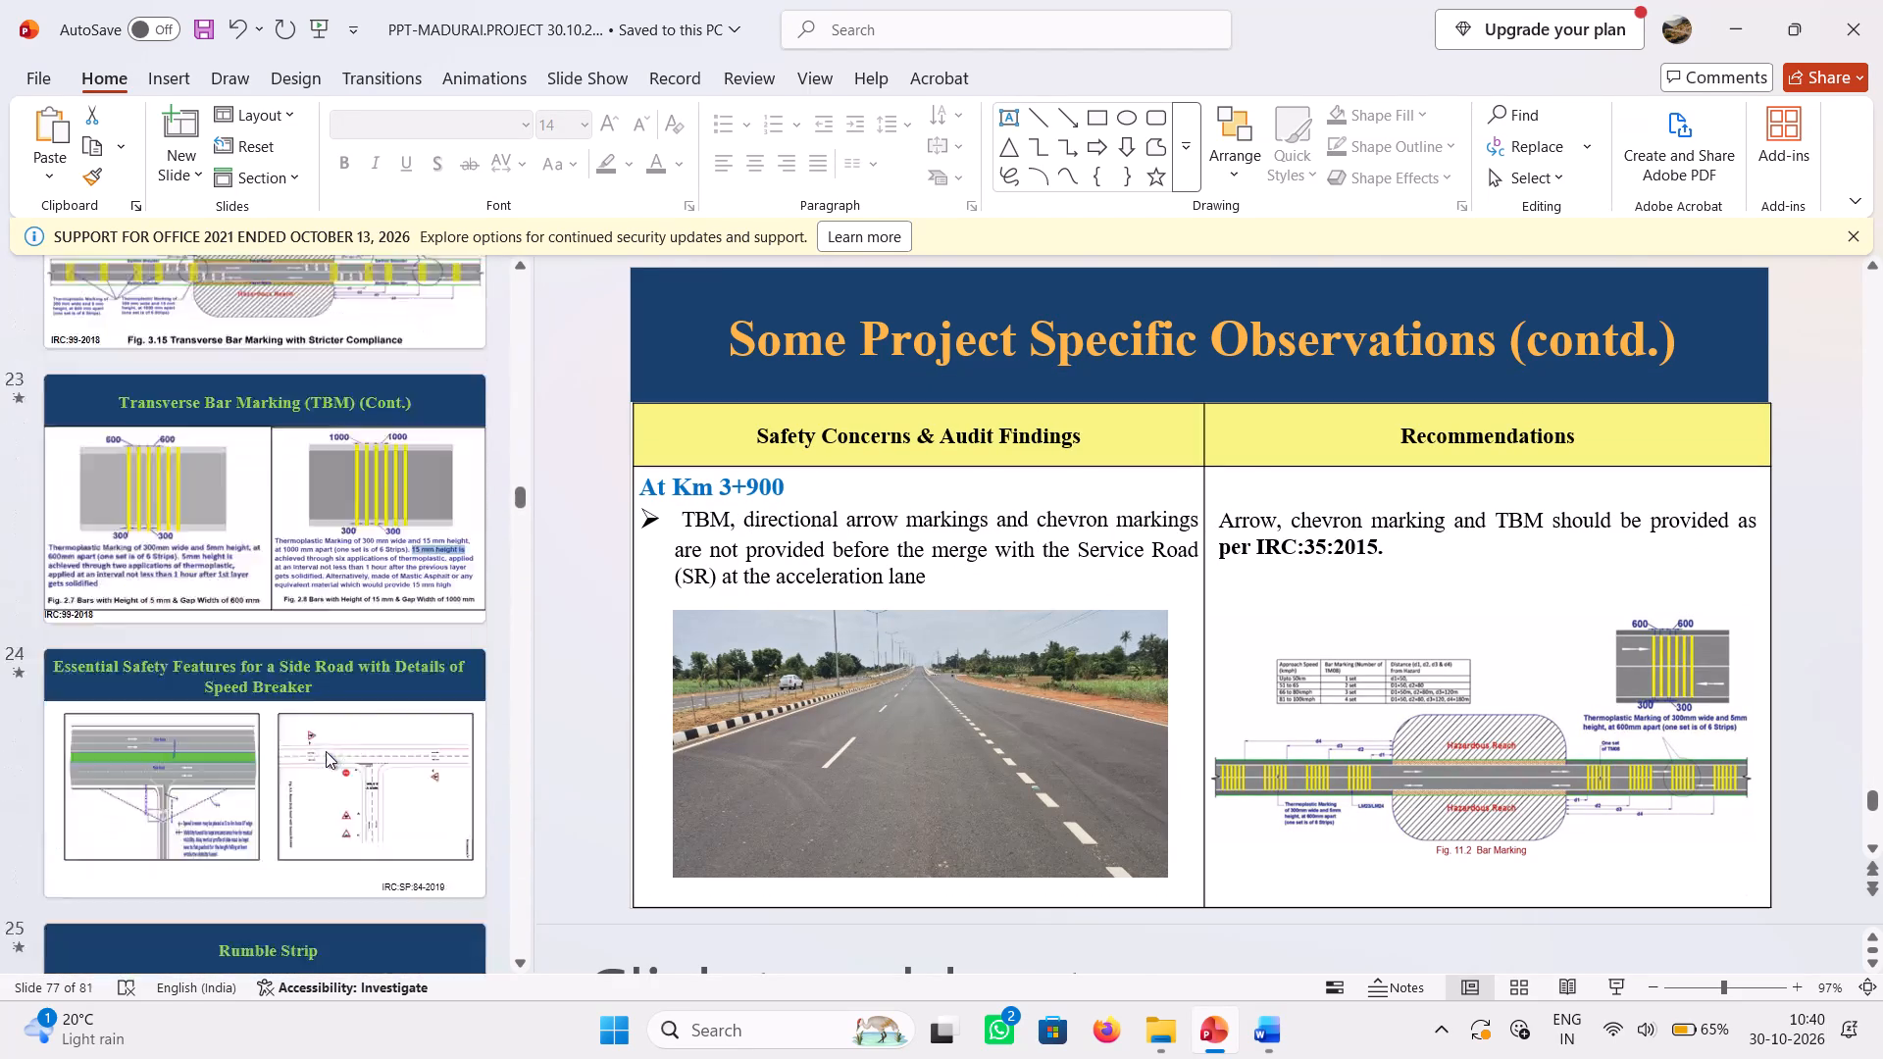
pyautogui.scroll(20, 326, 751)
pyautogui.scroll(5, 326, 751)
pyautogui.click(237, 414)
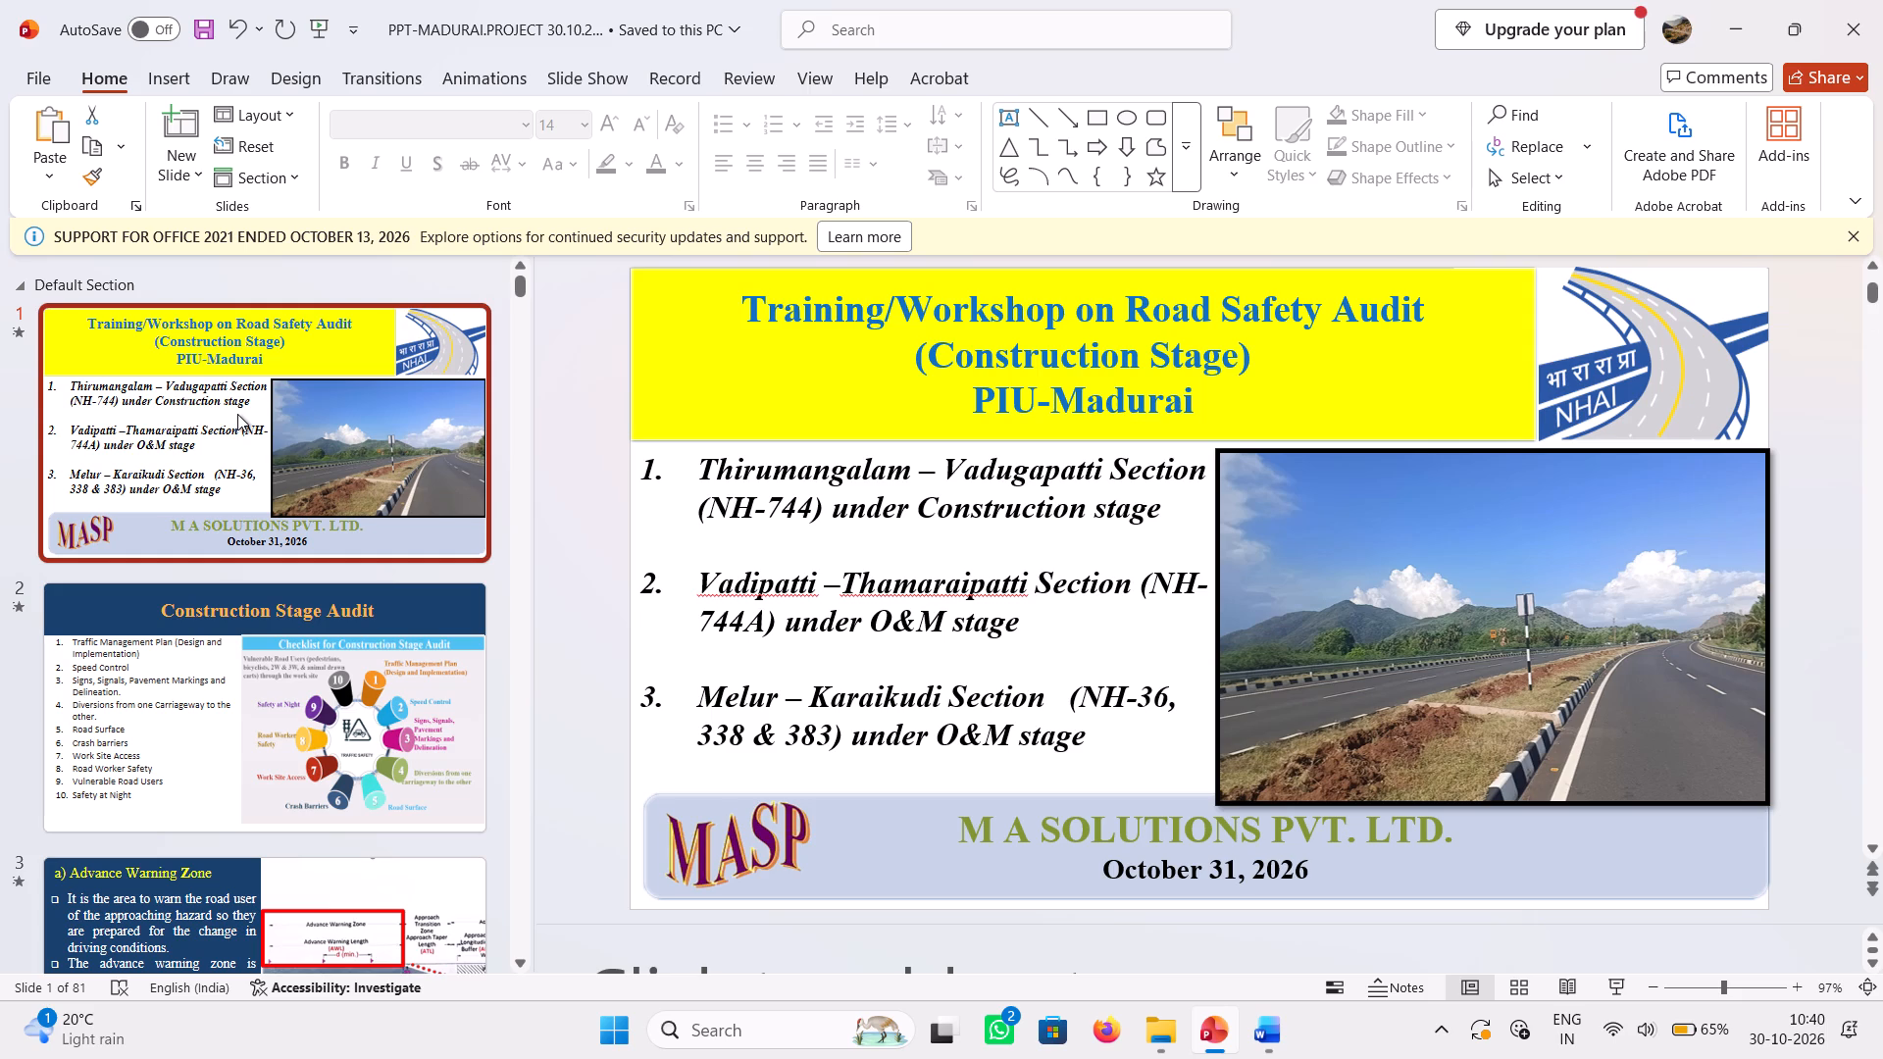
pyautogui.scroll(-1, 228, 485)
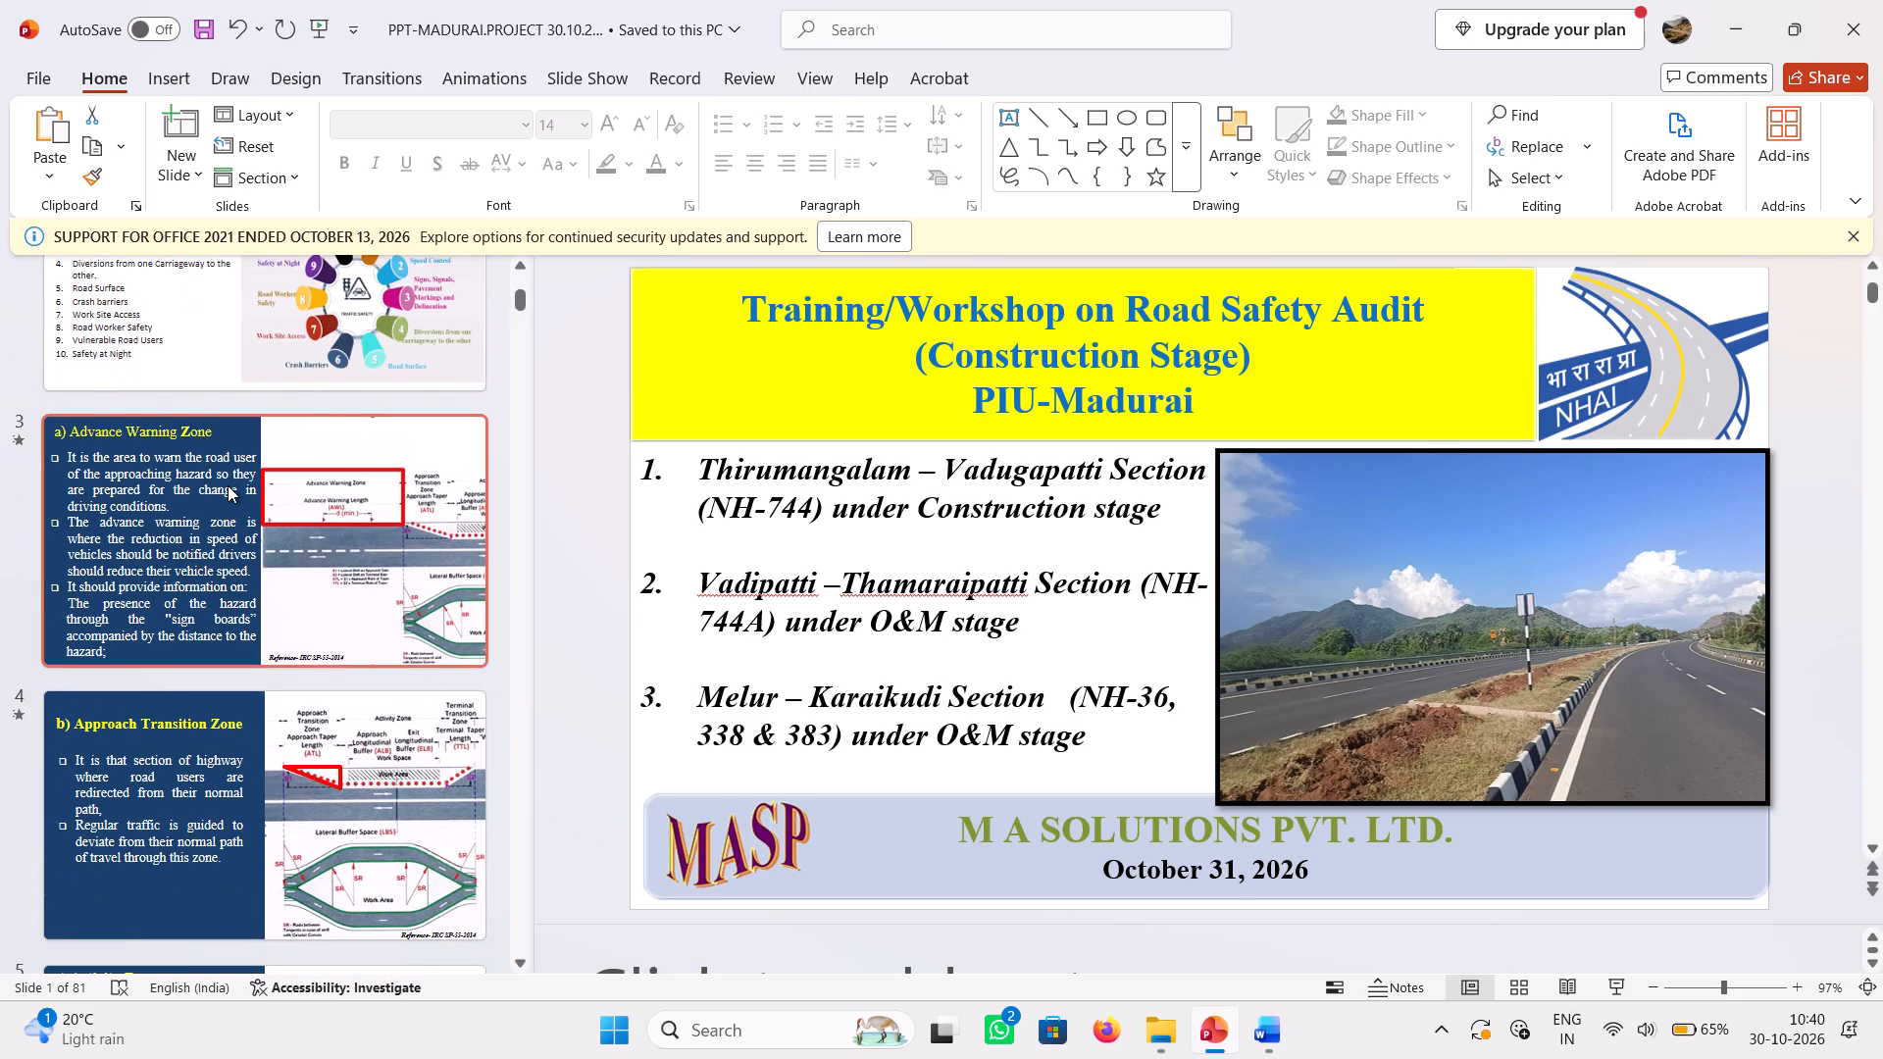
pyautogui.scroll(-2, 228, 485)
pyautogui.scroll(-1, 208, 652)
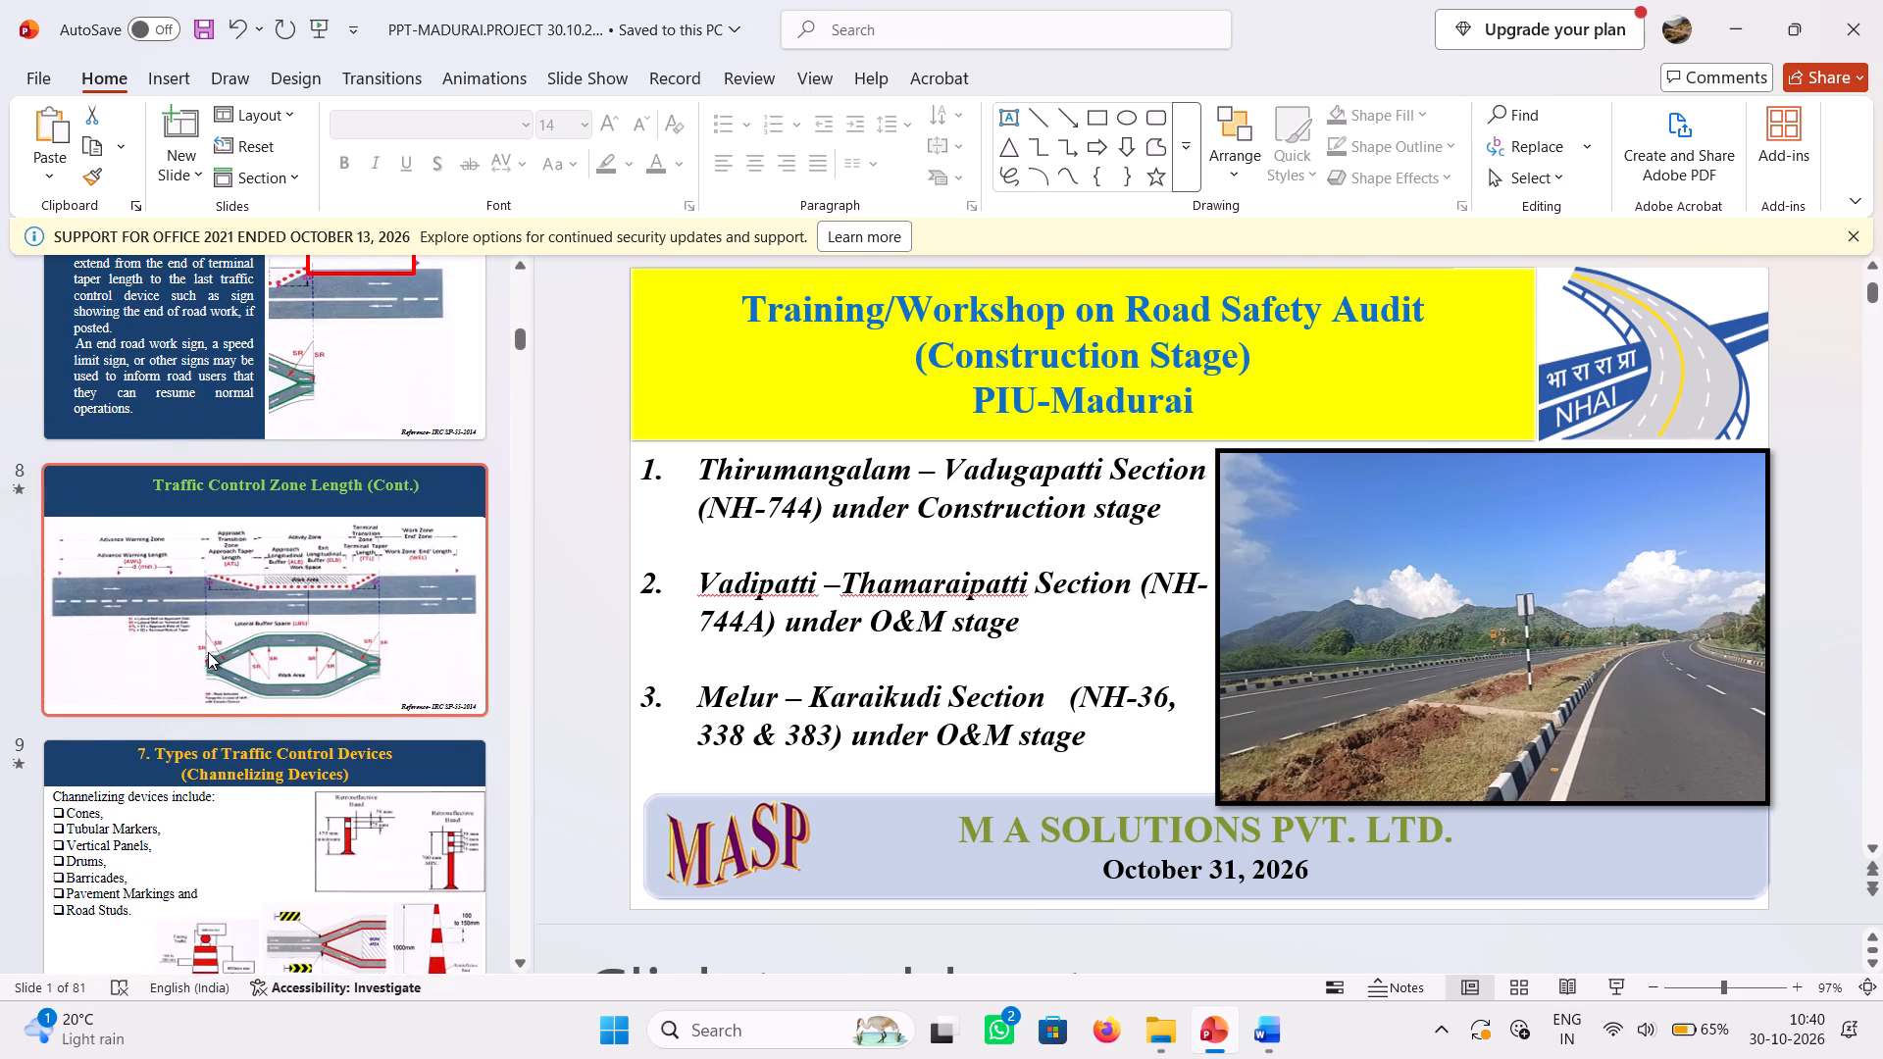
pyautogui.scroll(-3, 208, 652)
pyautogui.scroll(2, 208, 652)
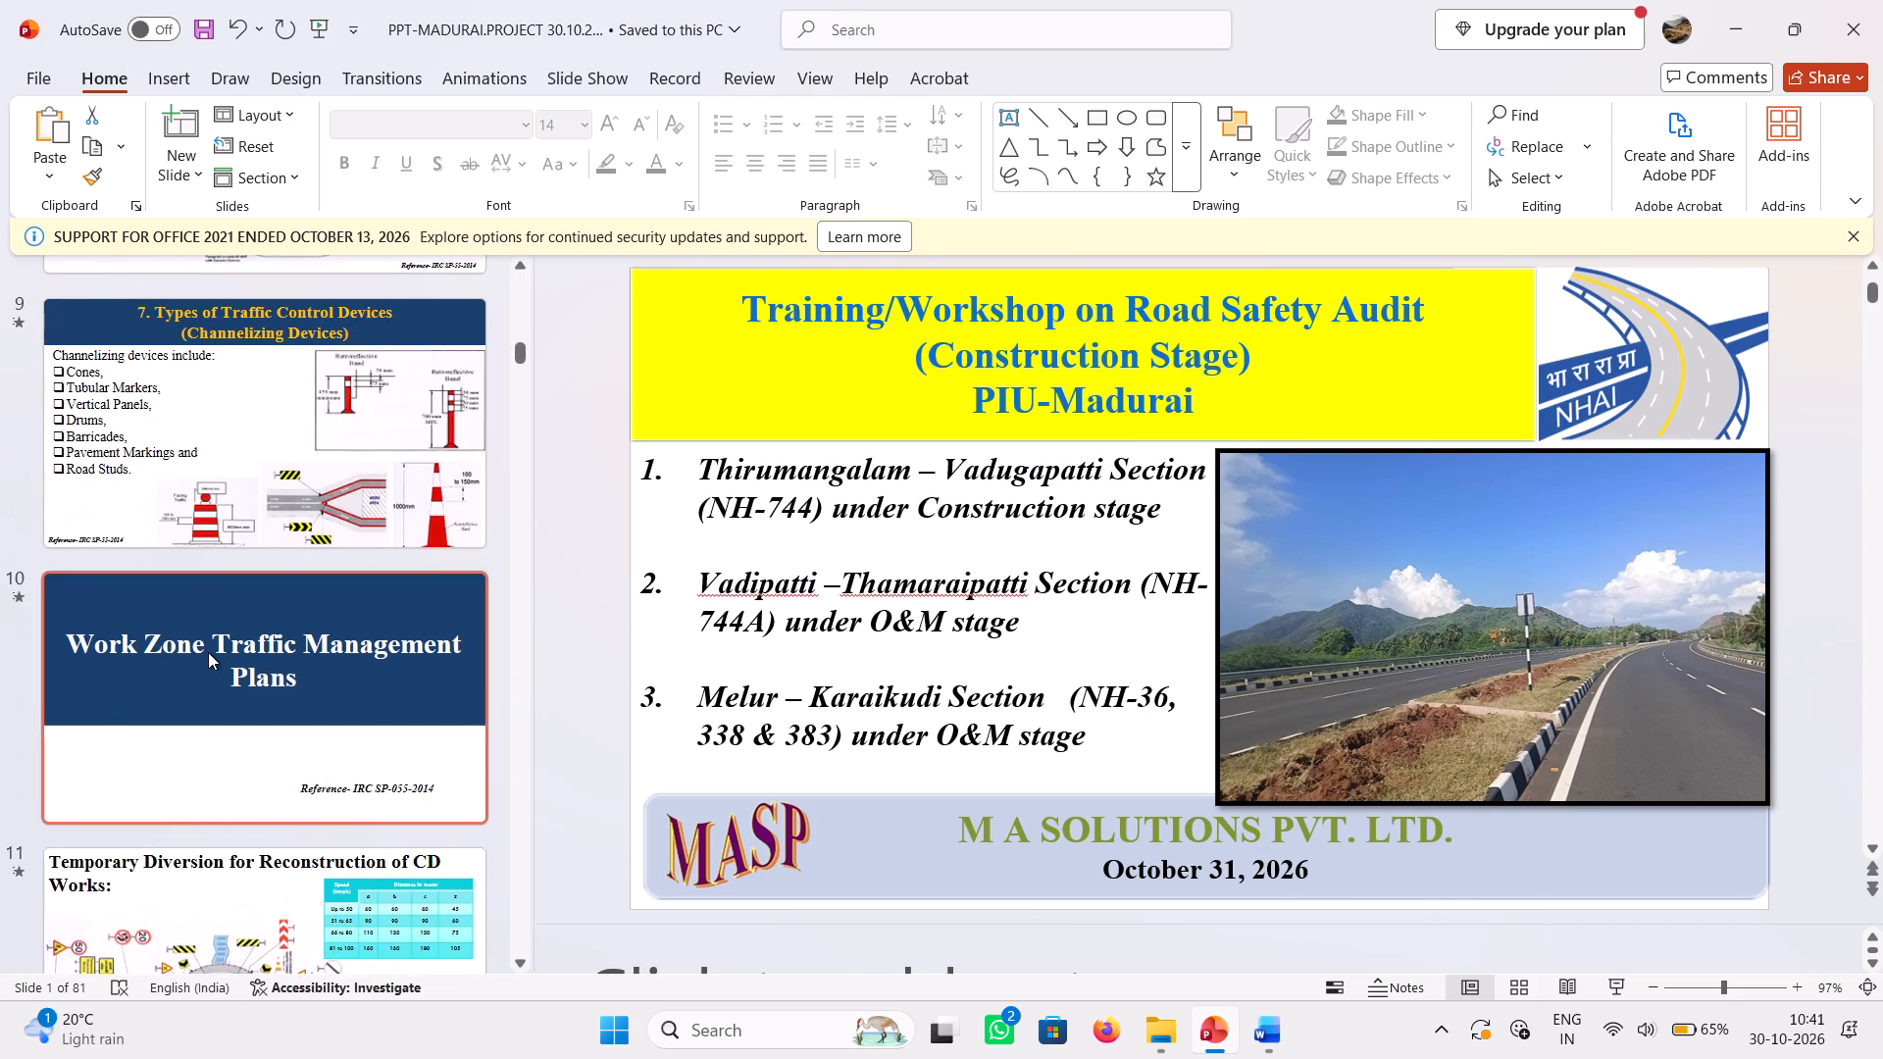
# Correct the reference on the Work Zone Traffic Management Plans slide to read IRC SP-55-2014.
pyautogui.click(208, 652)
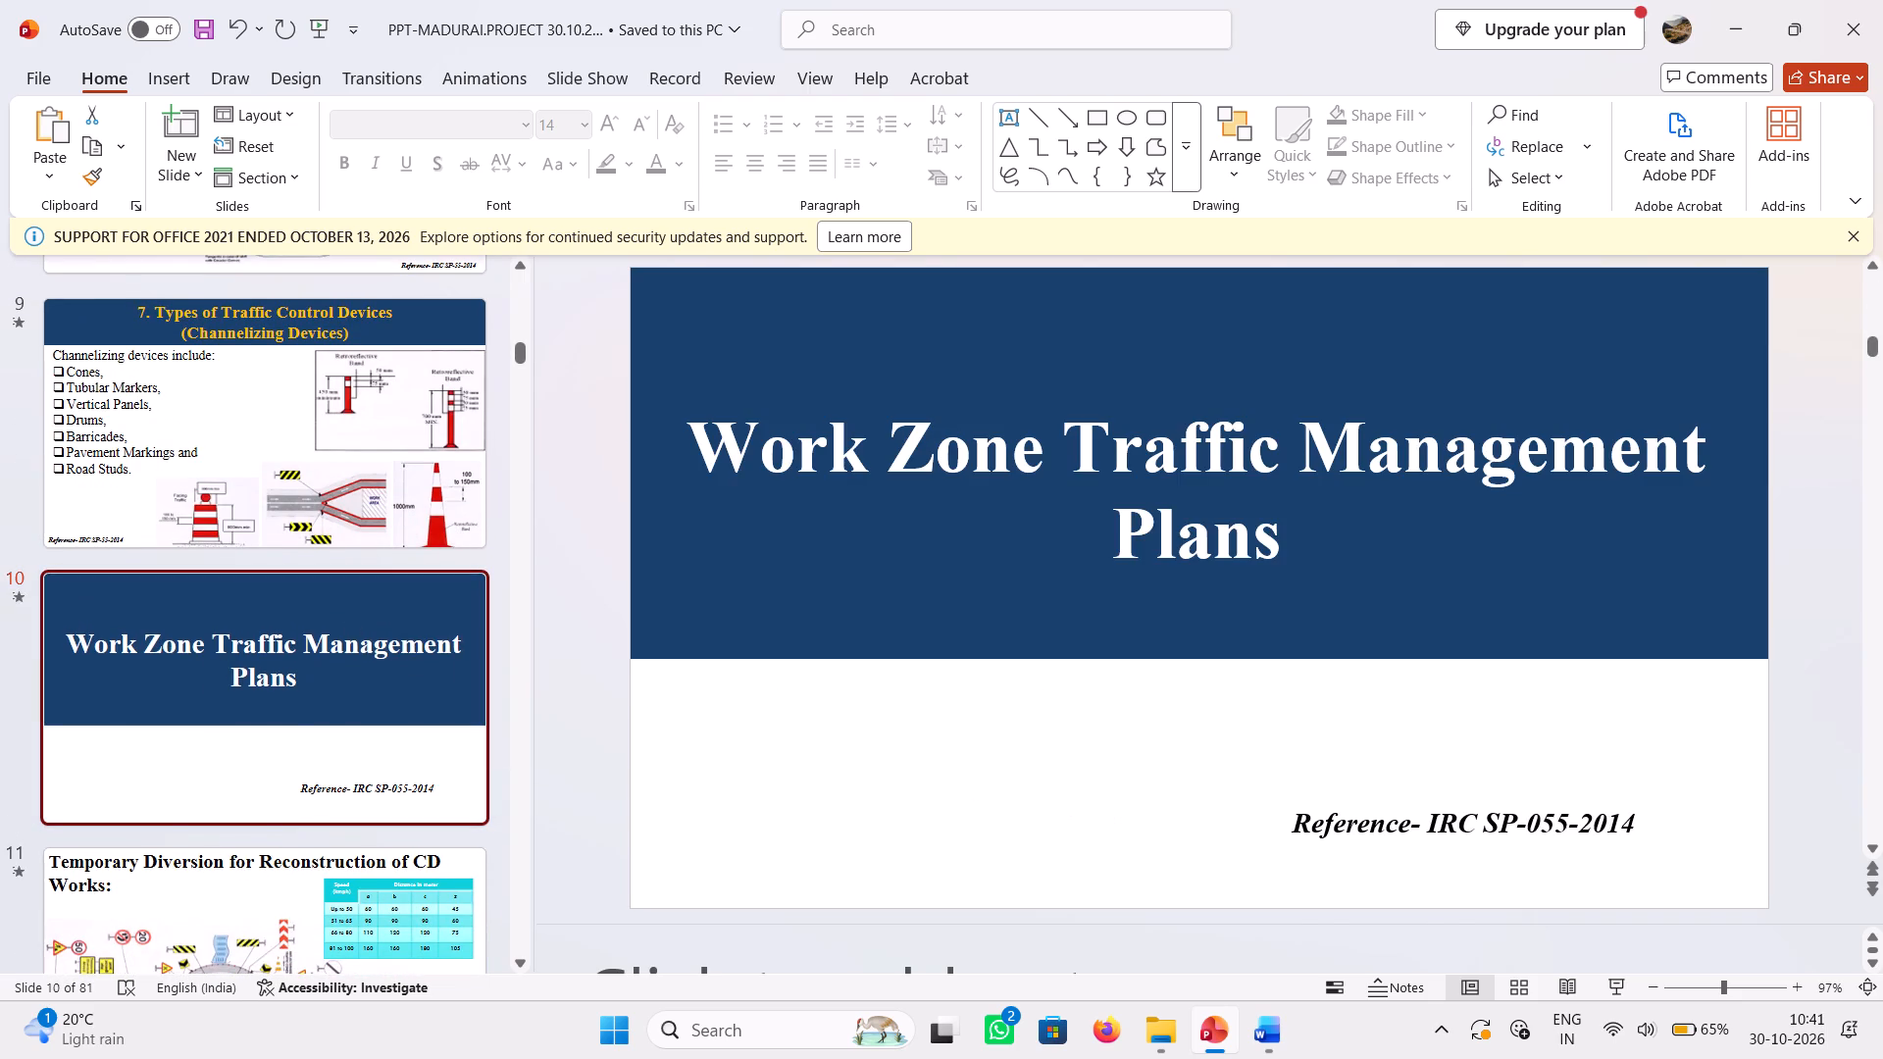
pyautogui.click(1549, 818)
pyautogui.press('Left')
pyautogui.press('BackSpace')
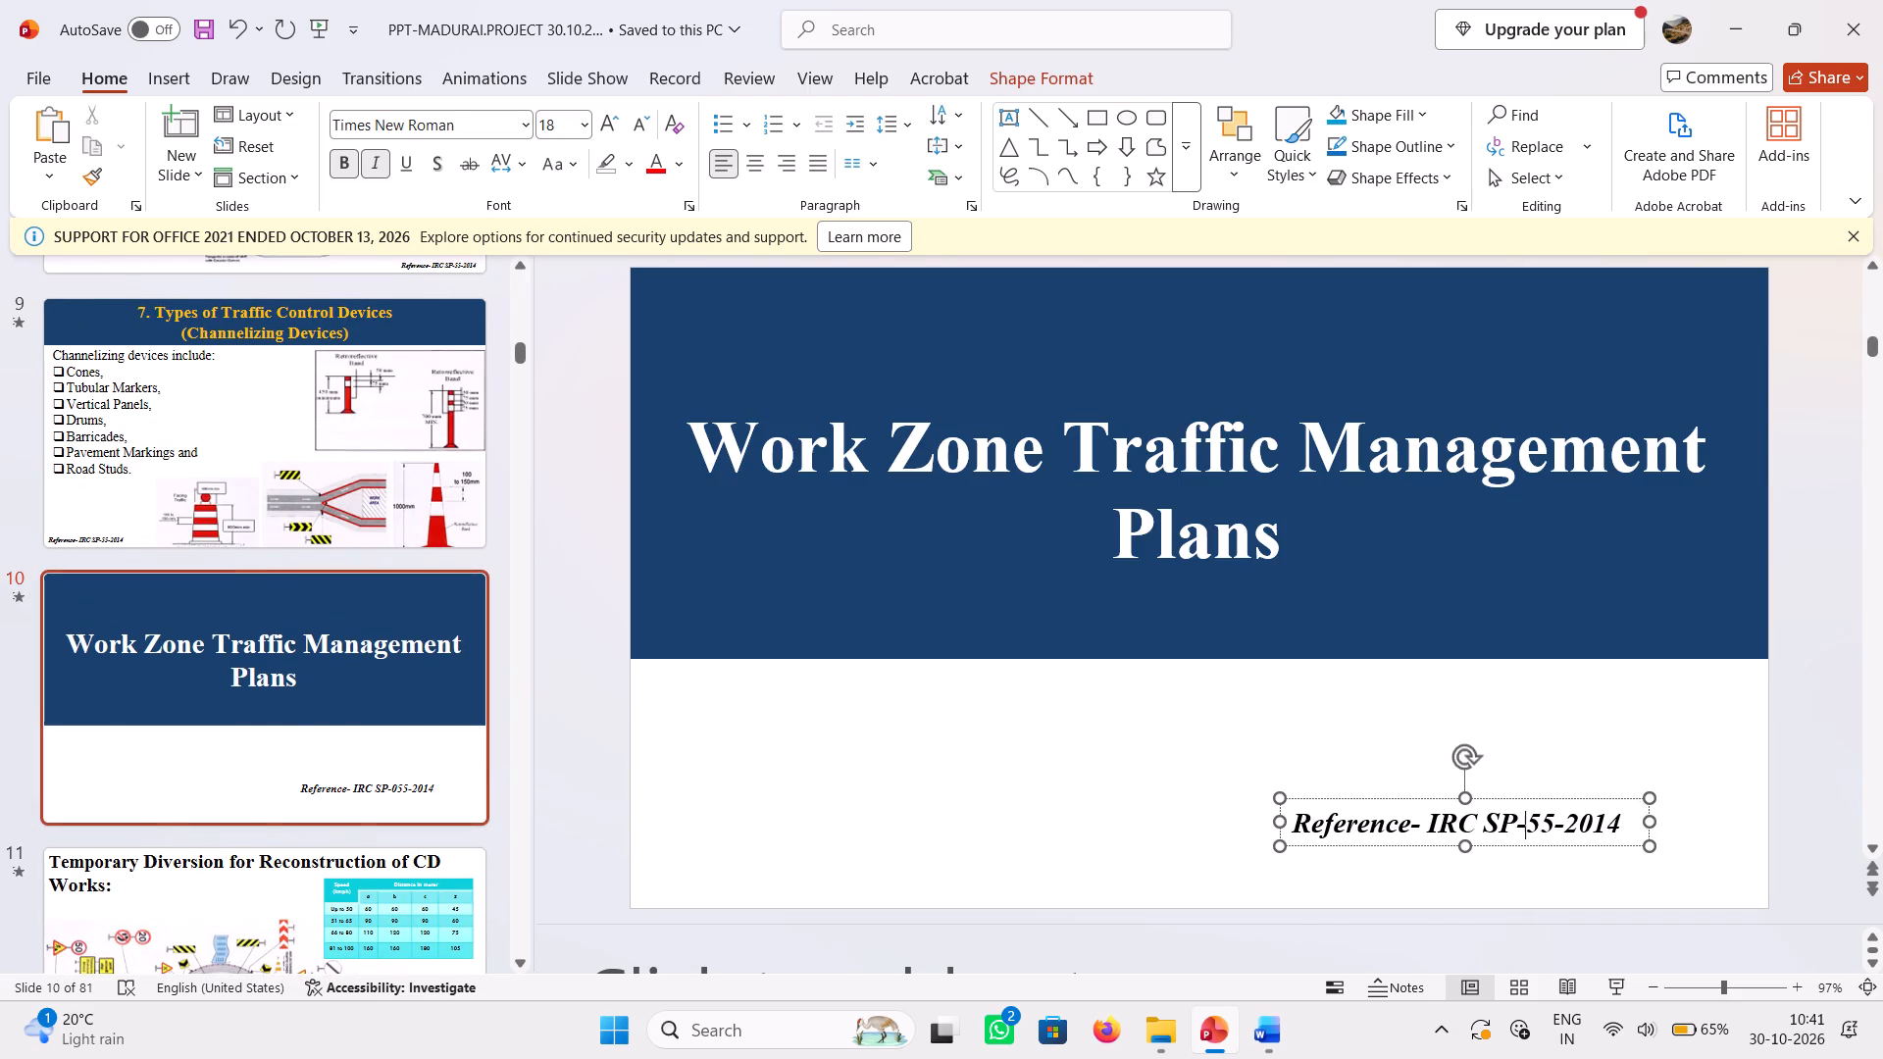
# Look through the slides after slide 10, checking the project observation slides from At Km 0+230 to At Km 0+000 and beyond.
pyautogui.scroll(-1, 503, 744)
pyautogui.scroll(-1, 292, 745)
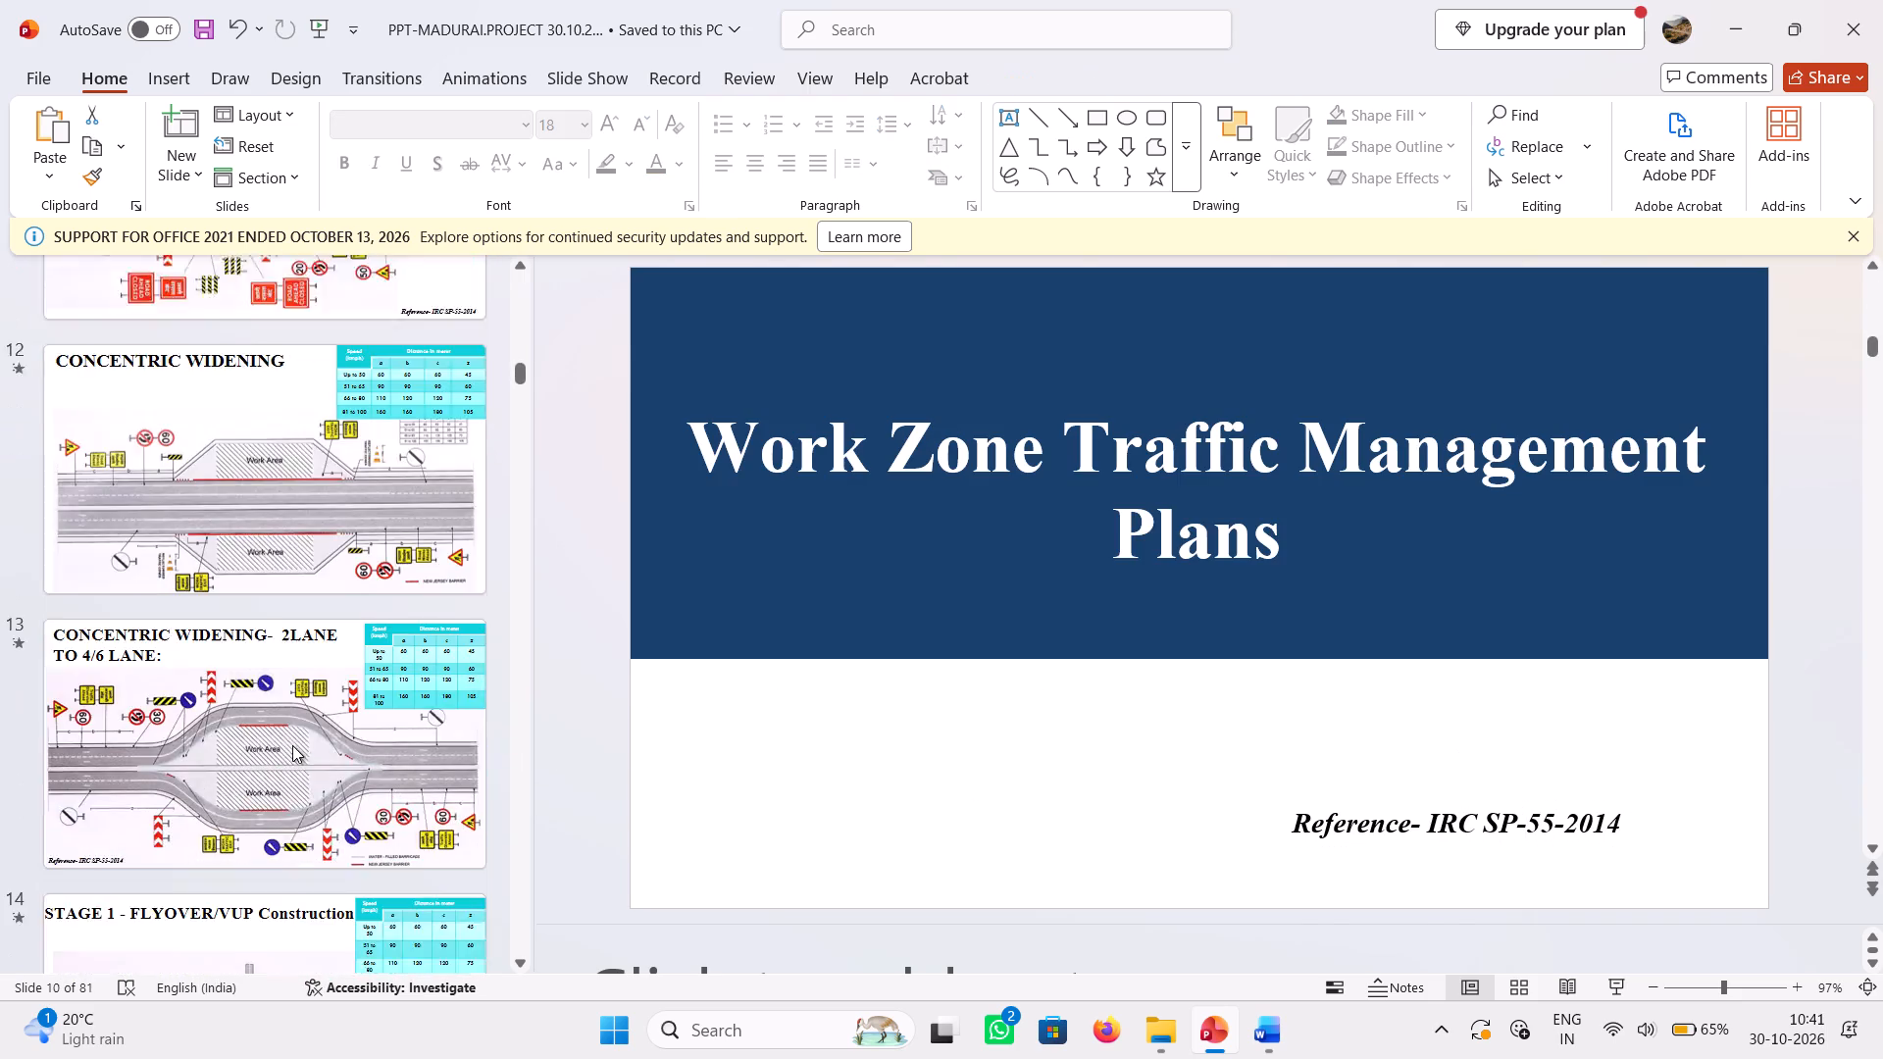
pyautogui.scroll(-8, 298, 751)
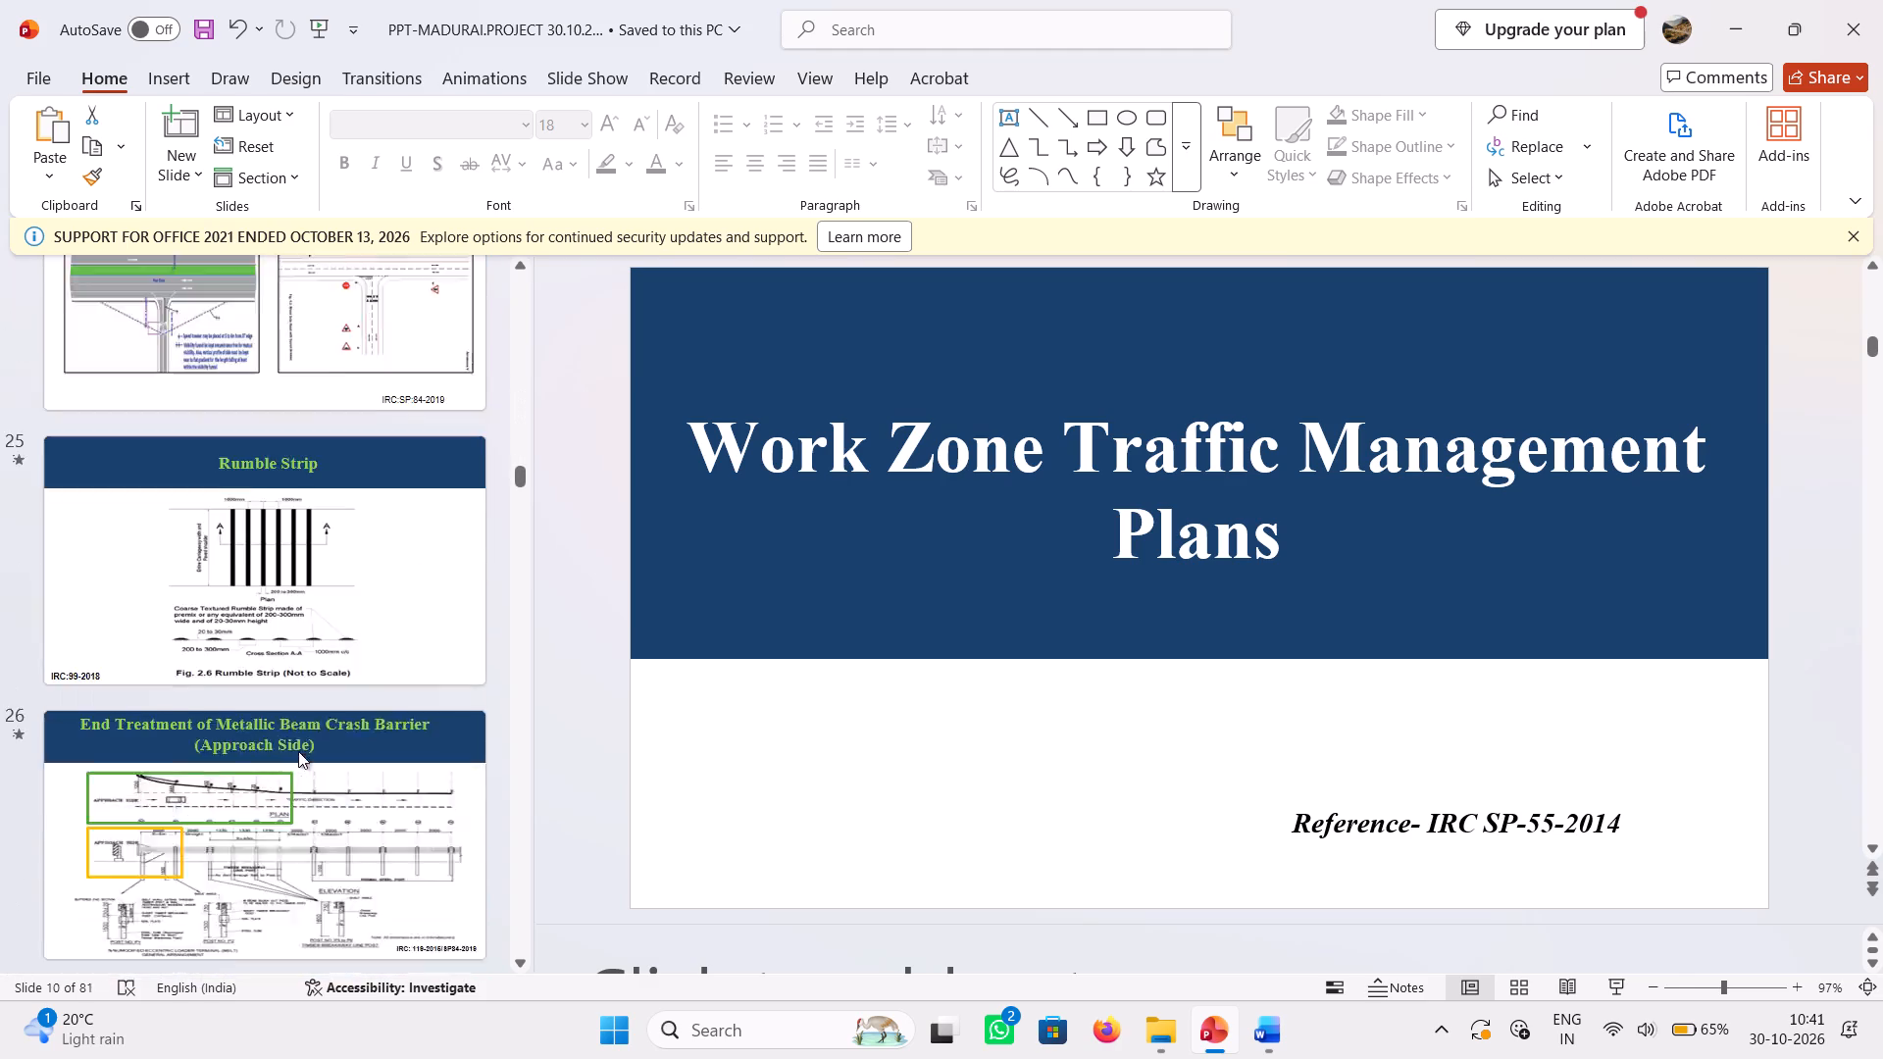
pyautogui.scroll(-4, 298, 751)
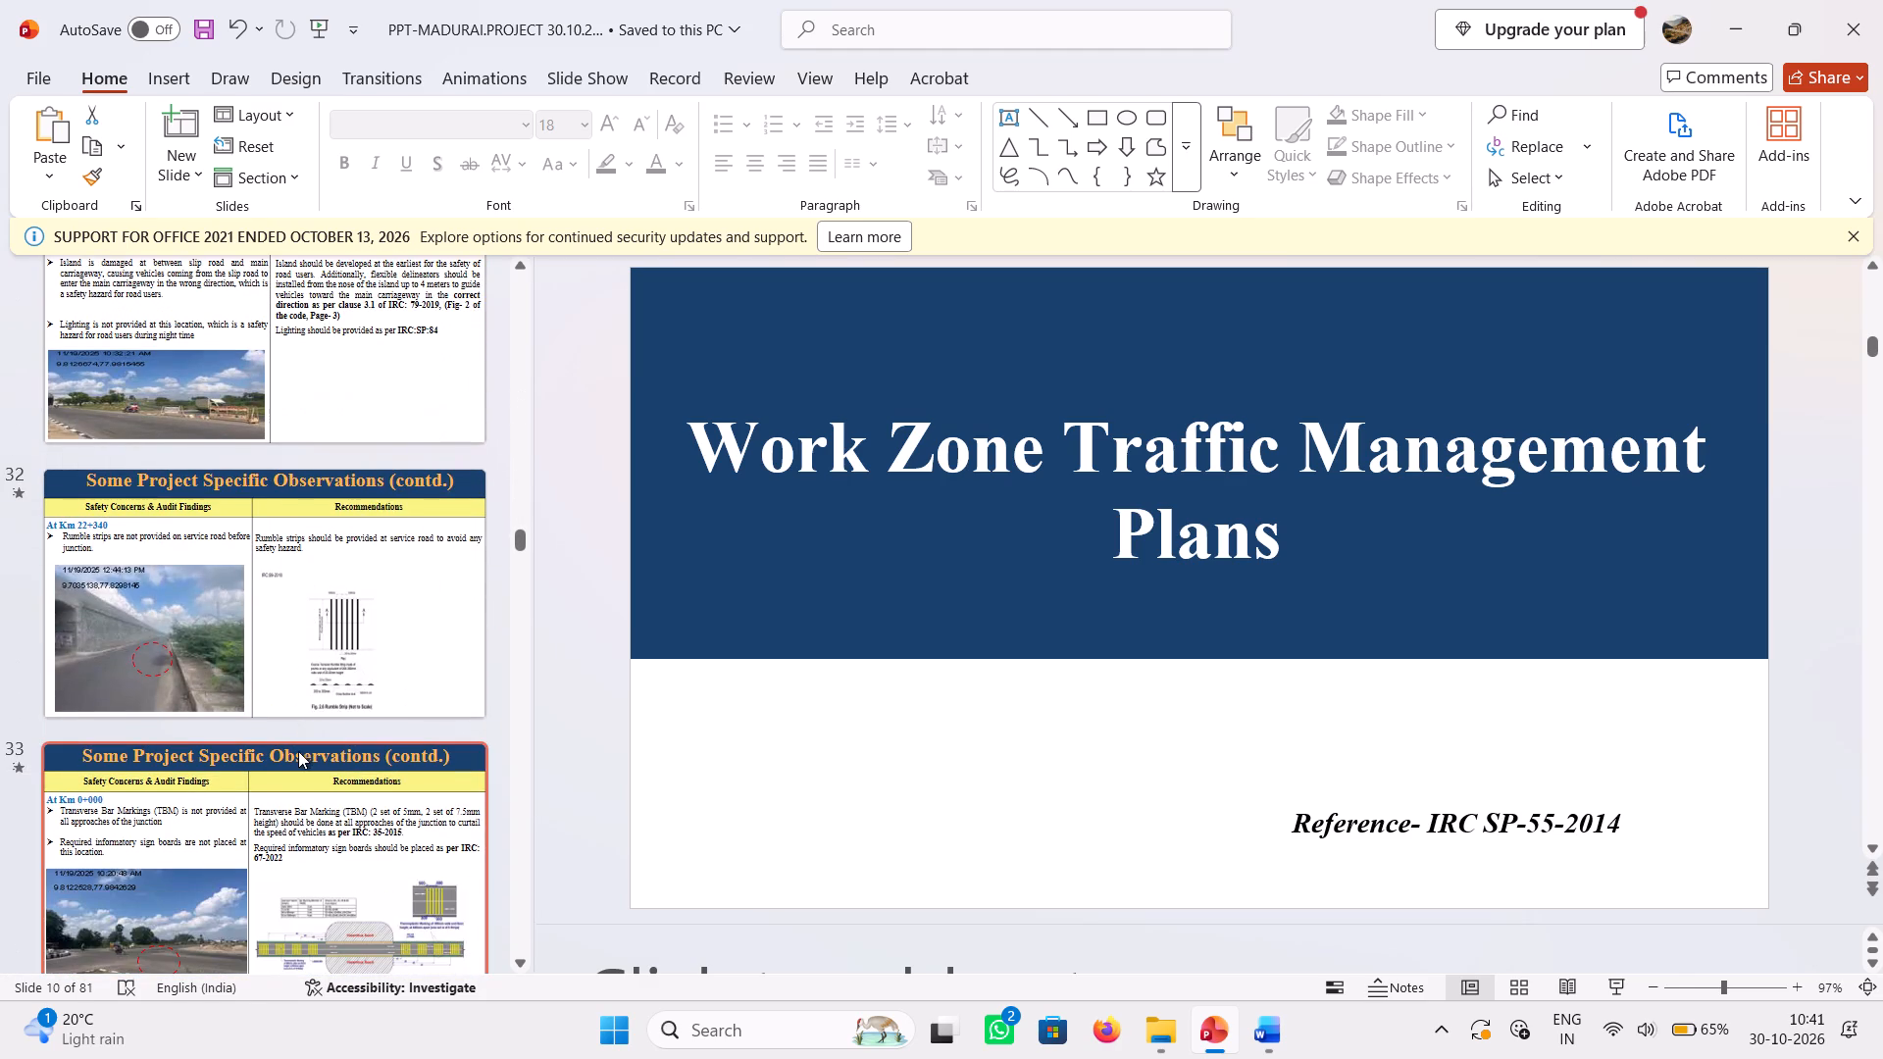
pyautogui.scroll(-1, 298, 751)
pyautogui.scroll(1, 298, 751)
pyautogui.click(331, 419)
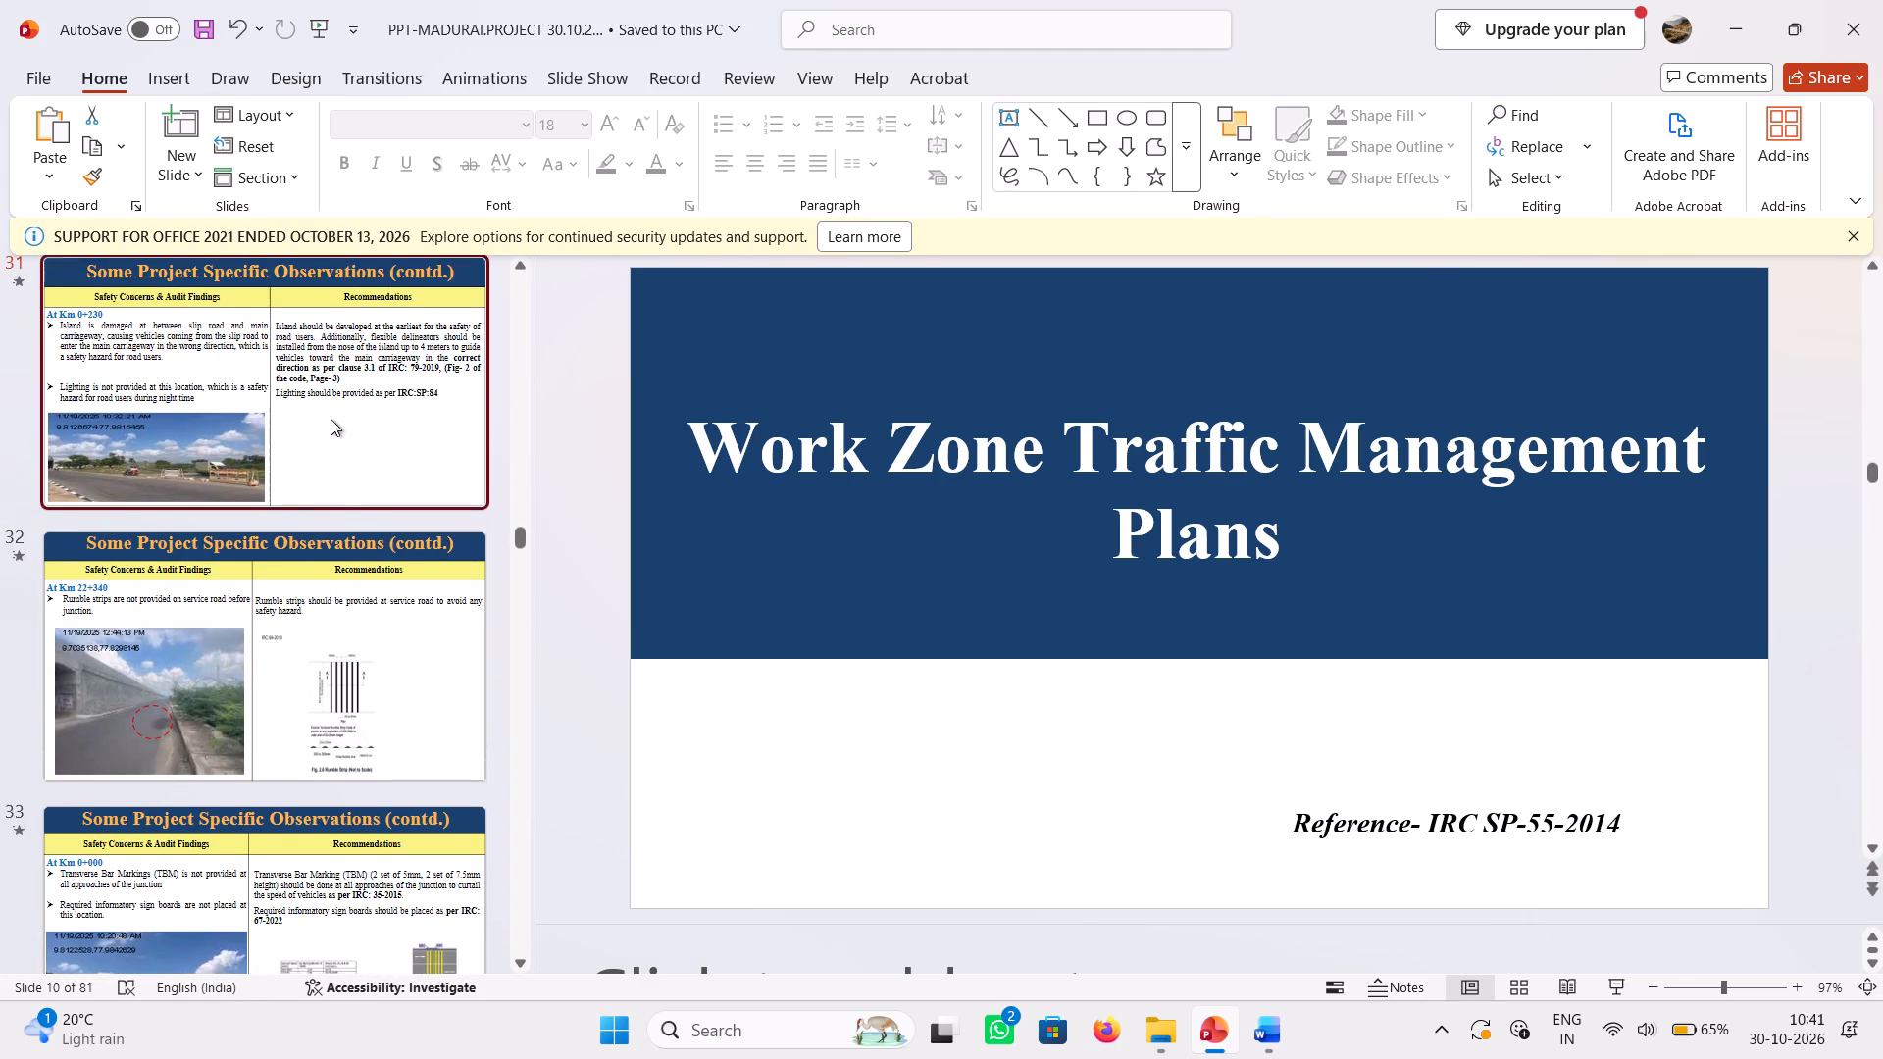
pyautogui.click(331, 676)
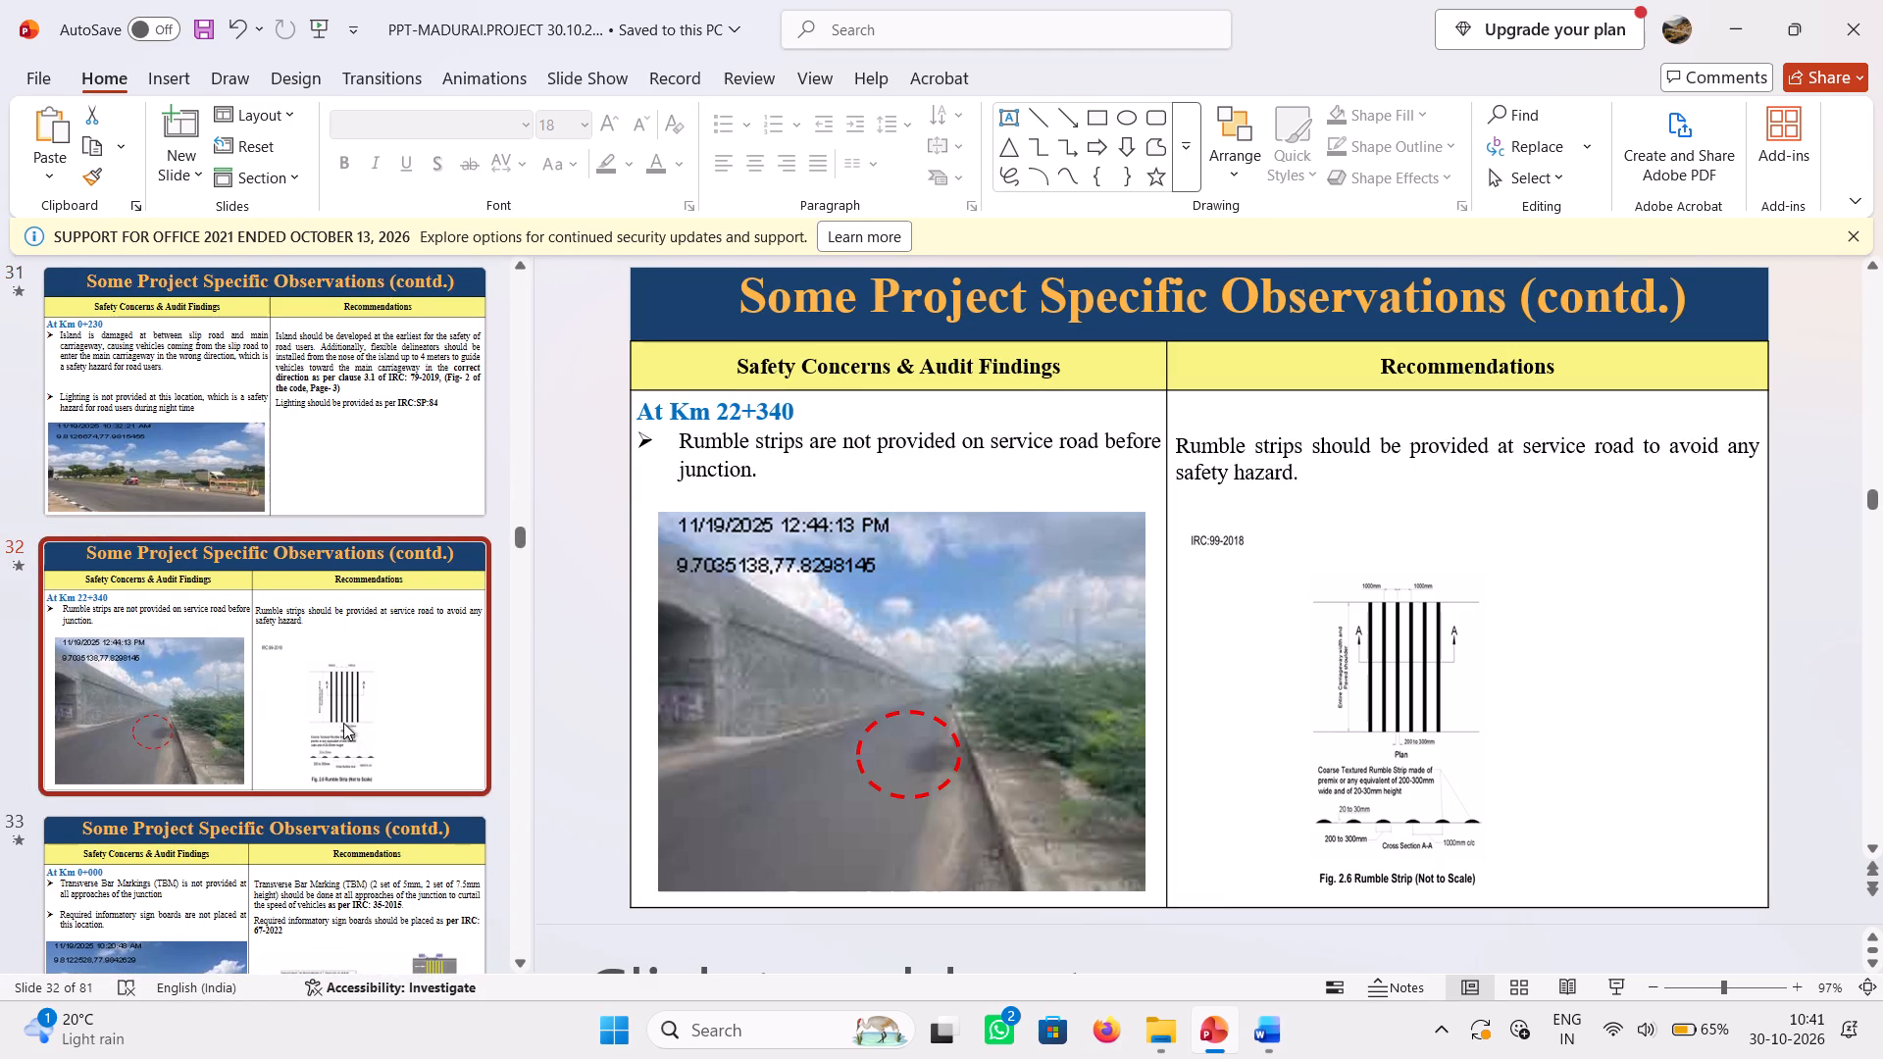
pyautogui.click(390, 873)
pyautogui.scroll(-1, 379, 854)
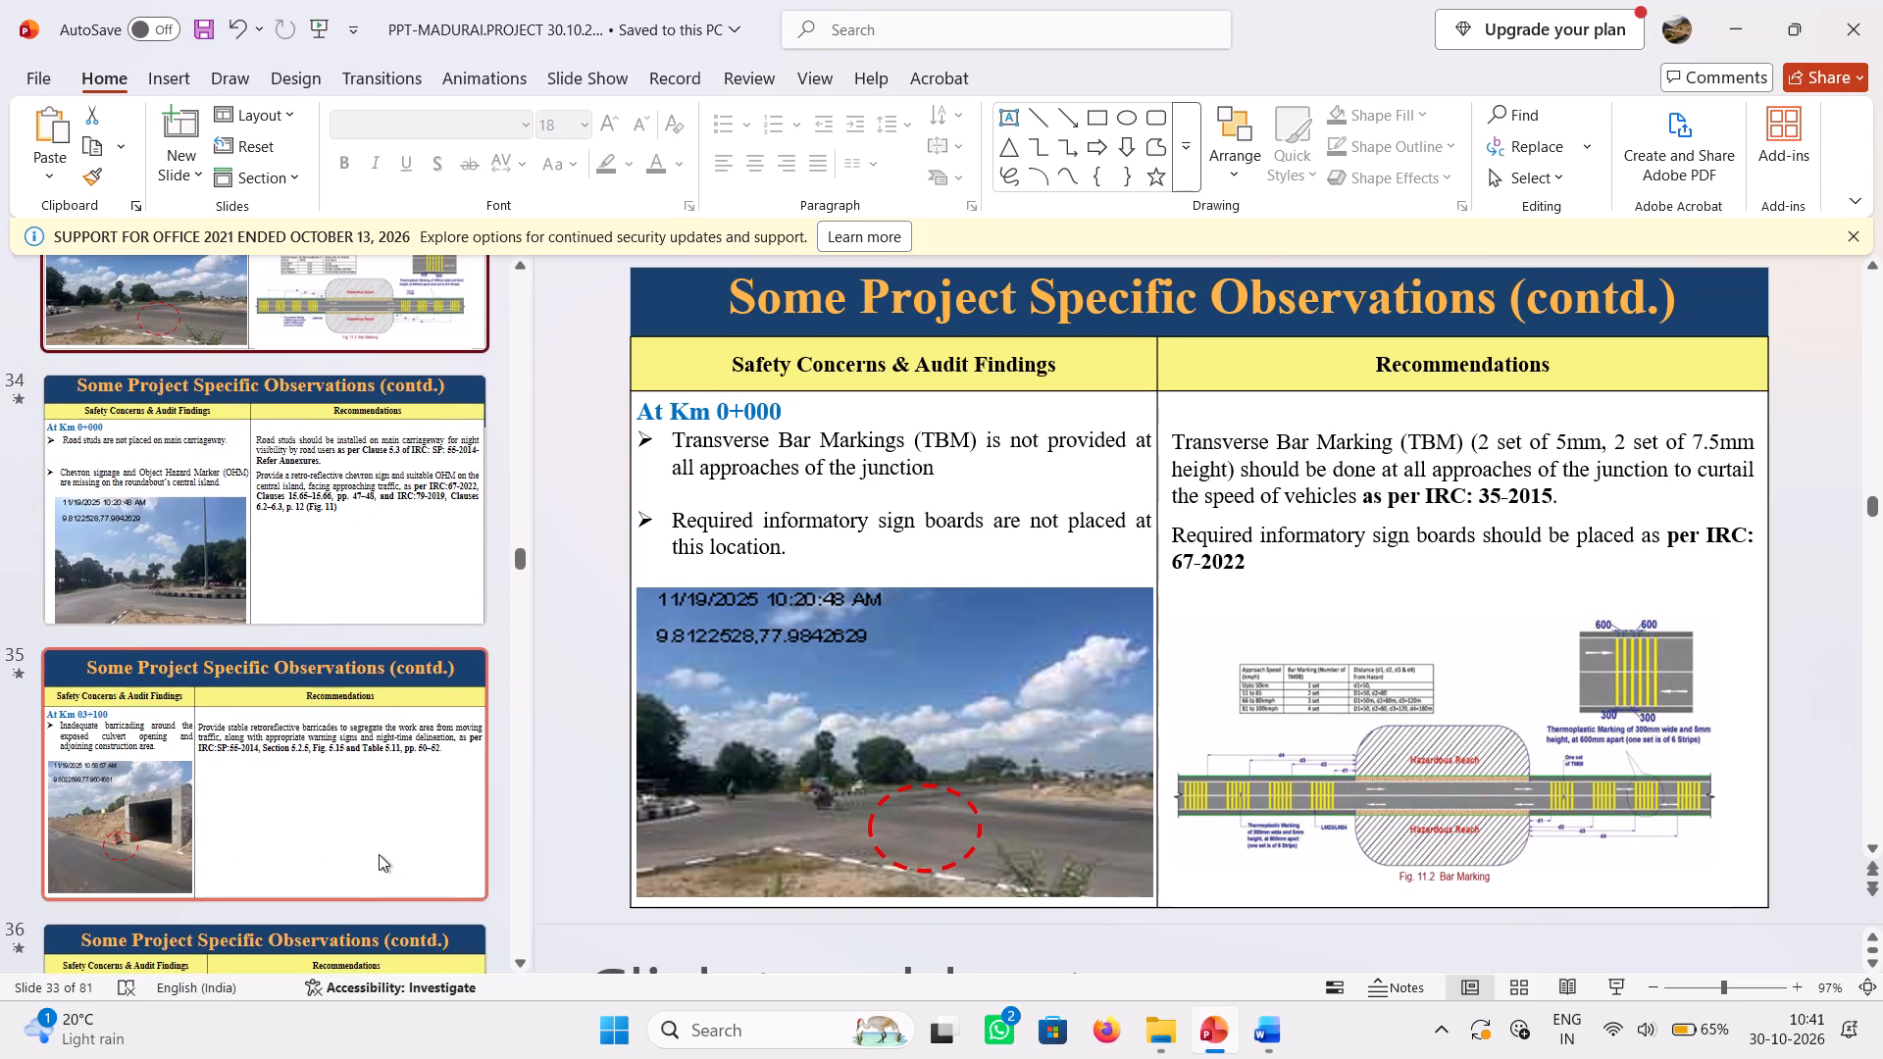
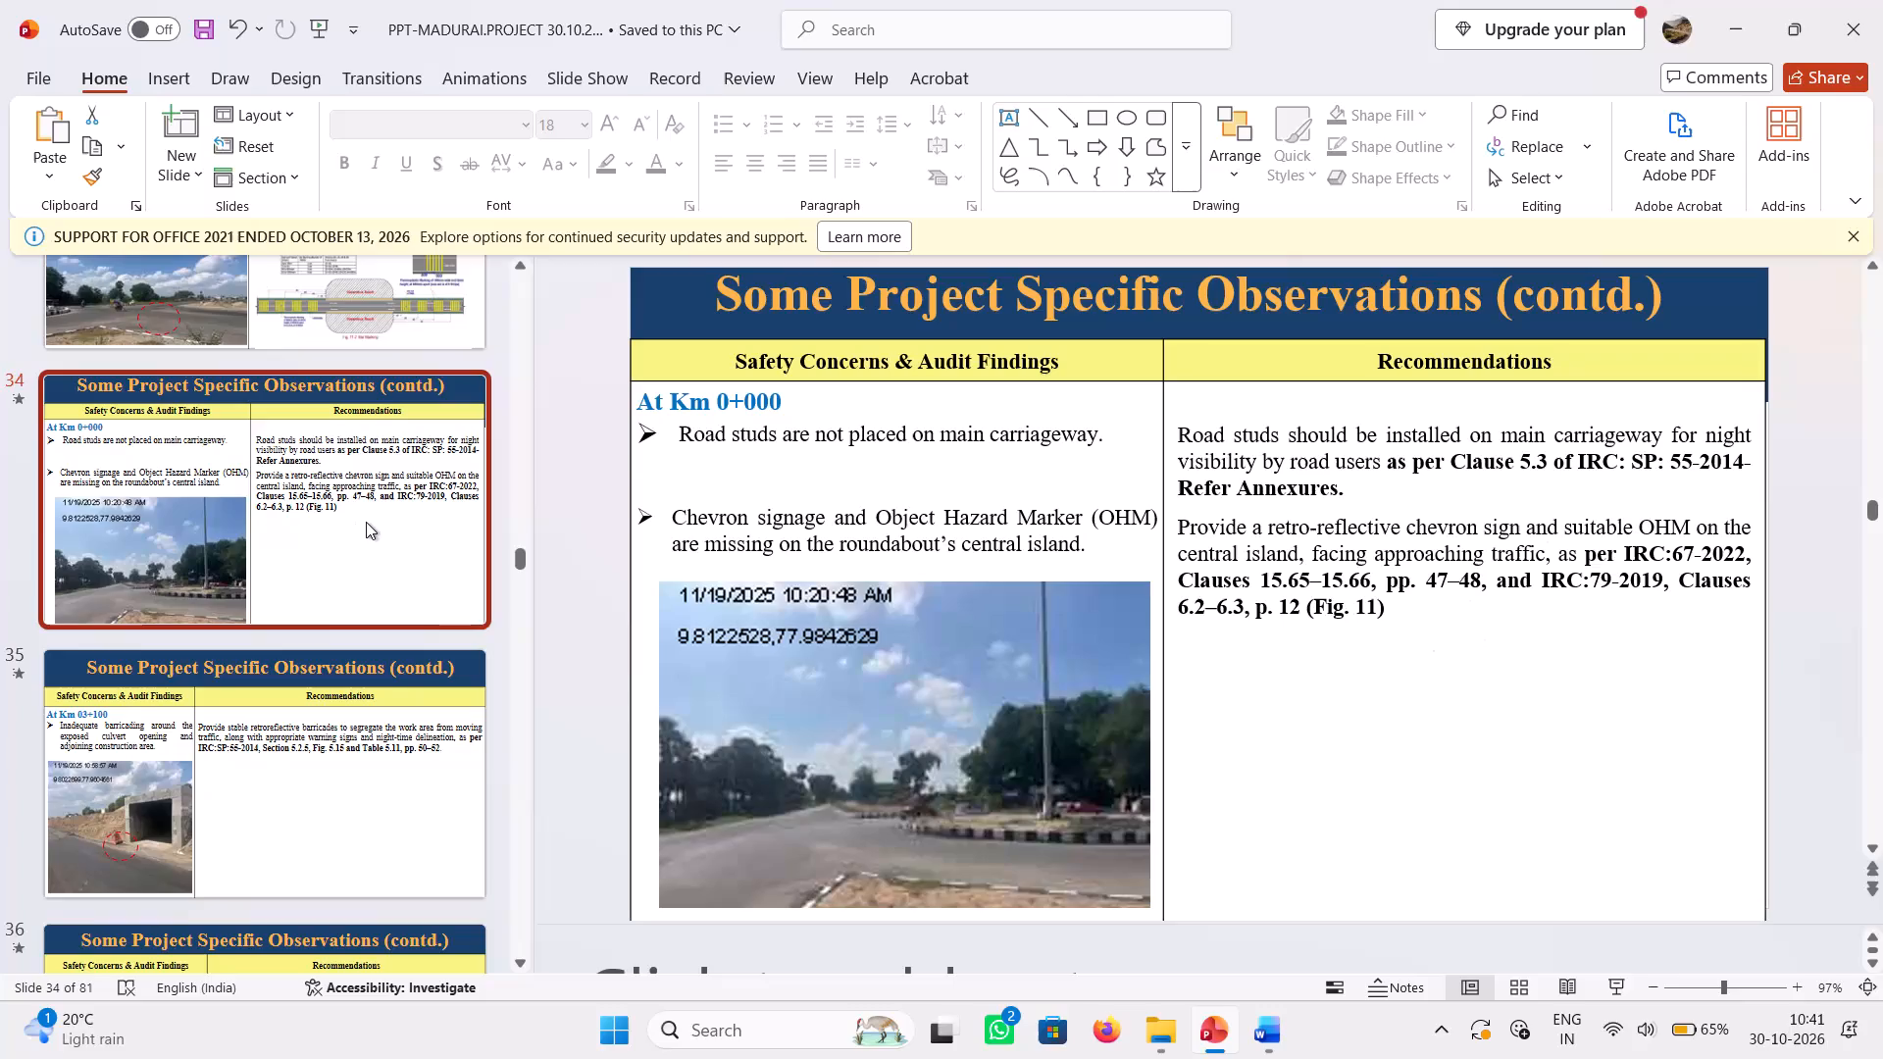
# On the At Km 17+400 slide, remove both "Refer Annexures" notes, end the diversion recommendation with a period, and separate the barricading paragraph with a blank line.
pyautogui.click(347, 720)
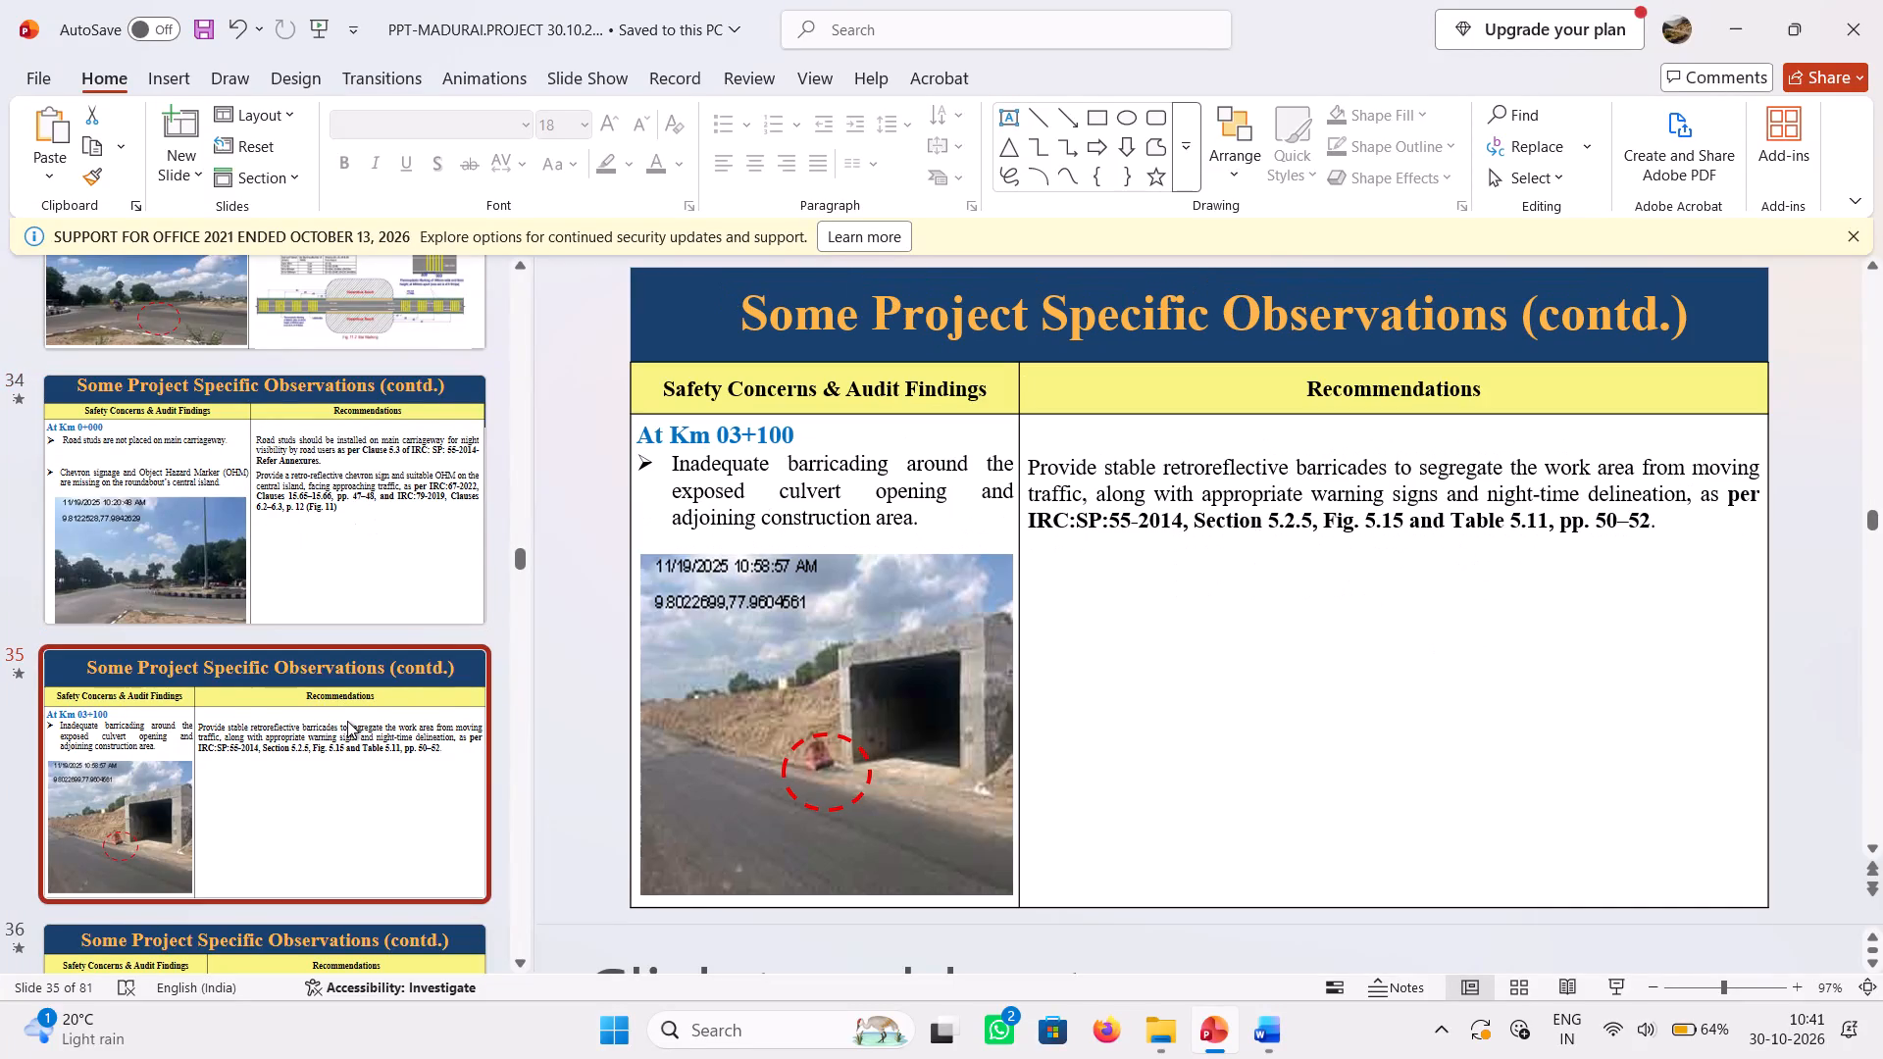
pyautogui.scroll(-1, 347, 721)
pyautogui.click(346, 673)
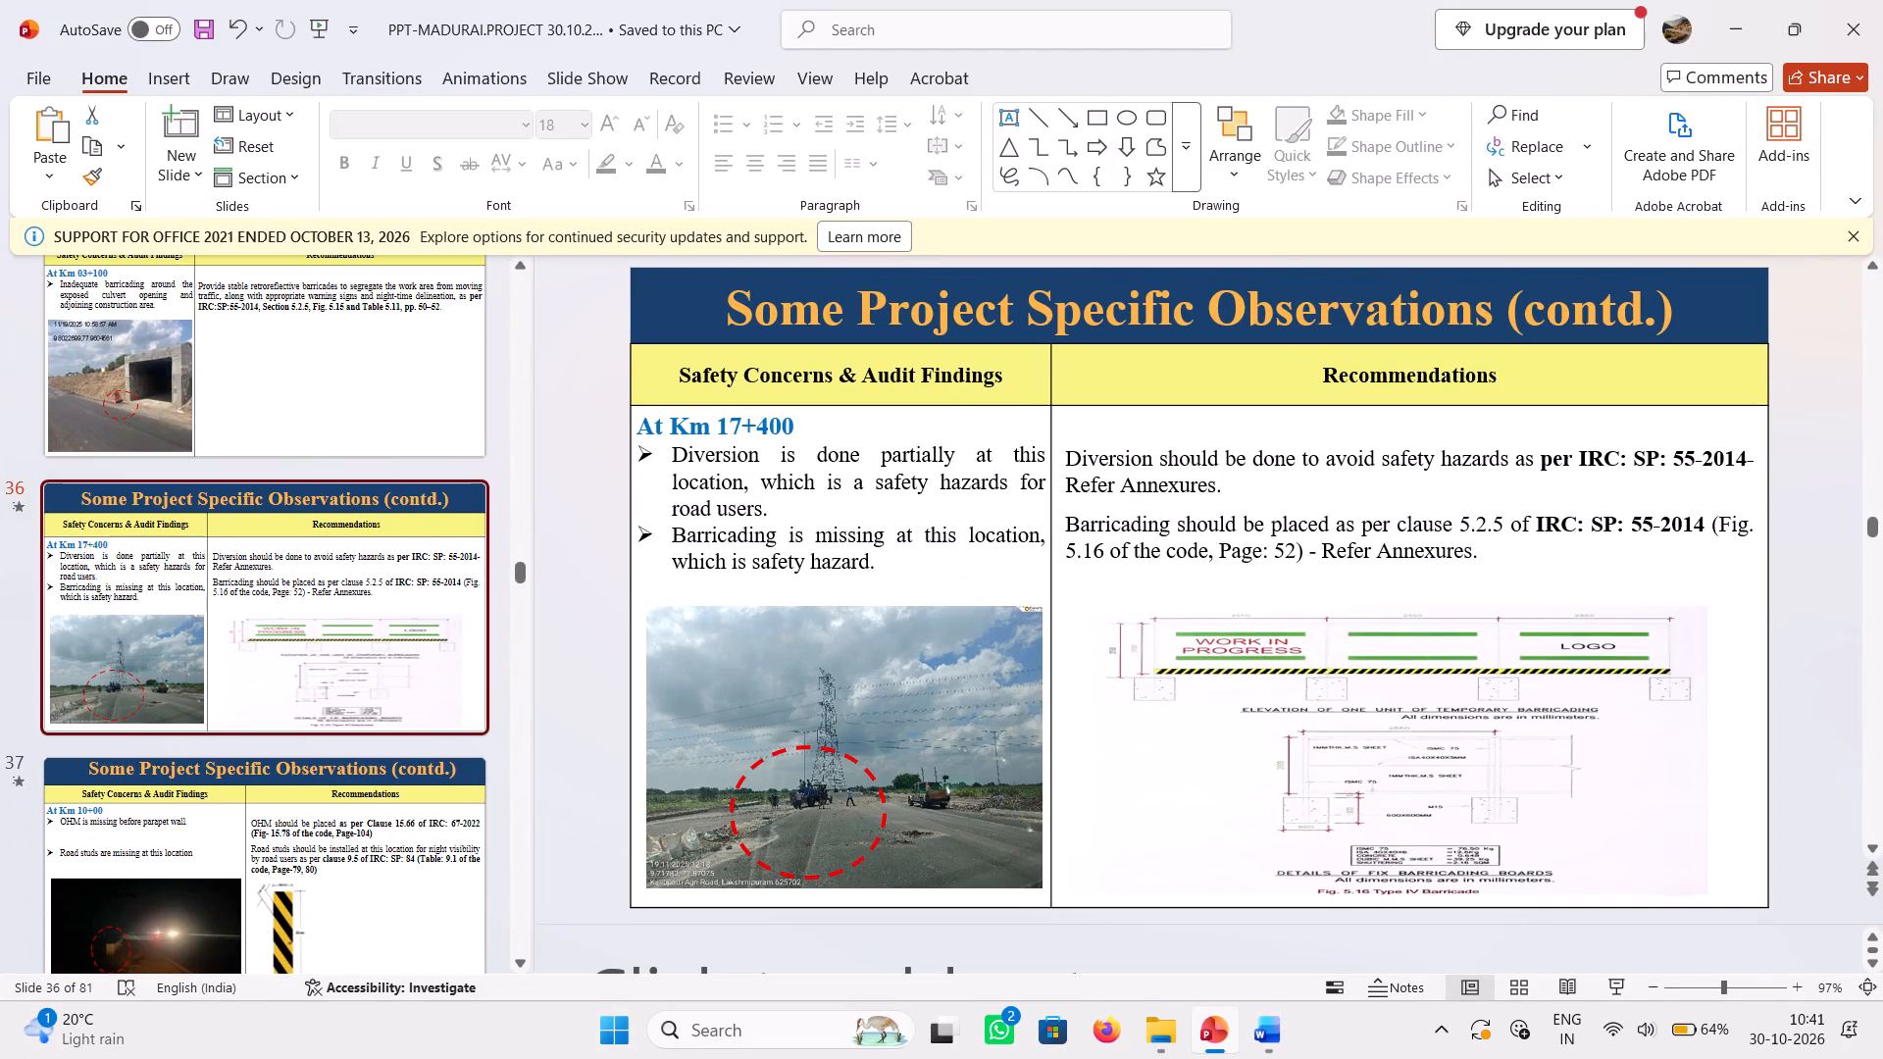
pyautogui.moveTo(1483, 560); pyautogui.dragTo(1347, 558)
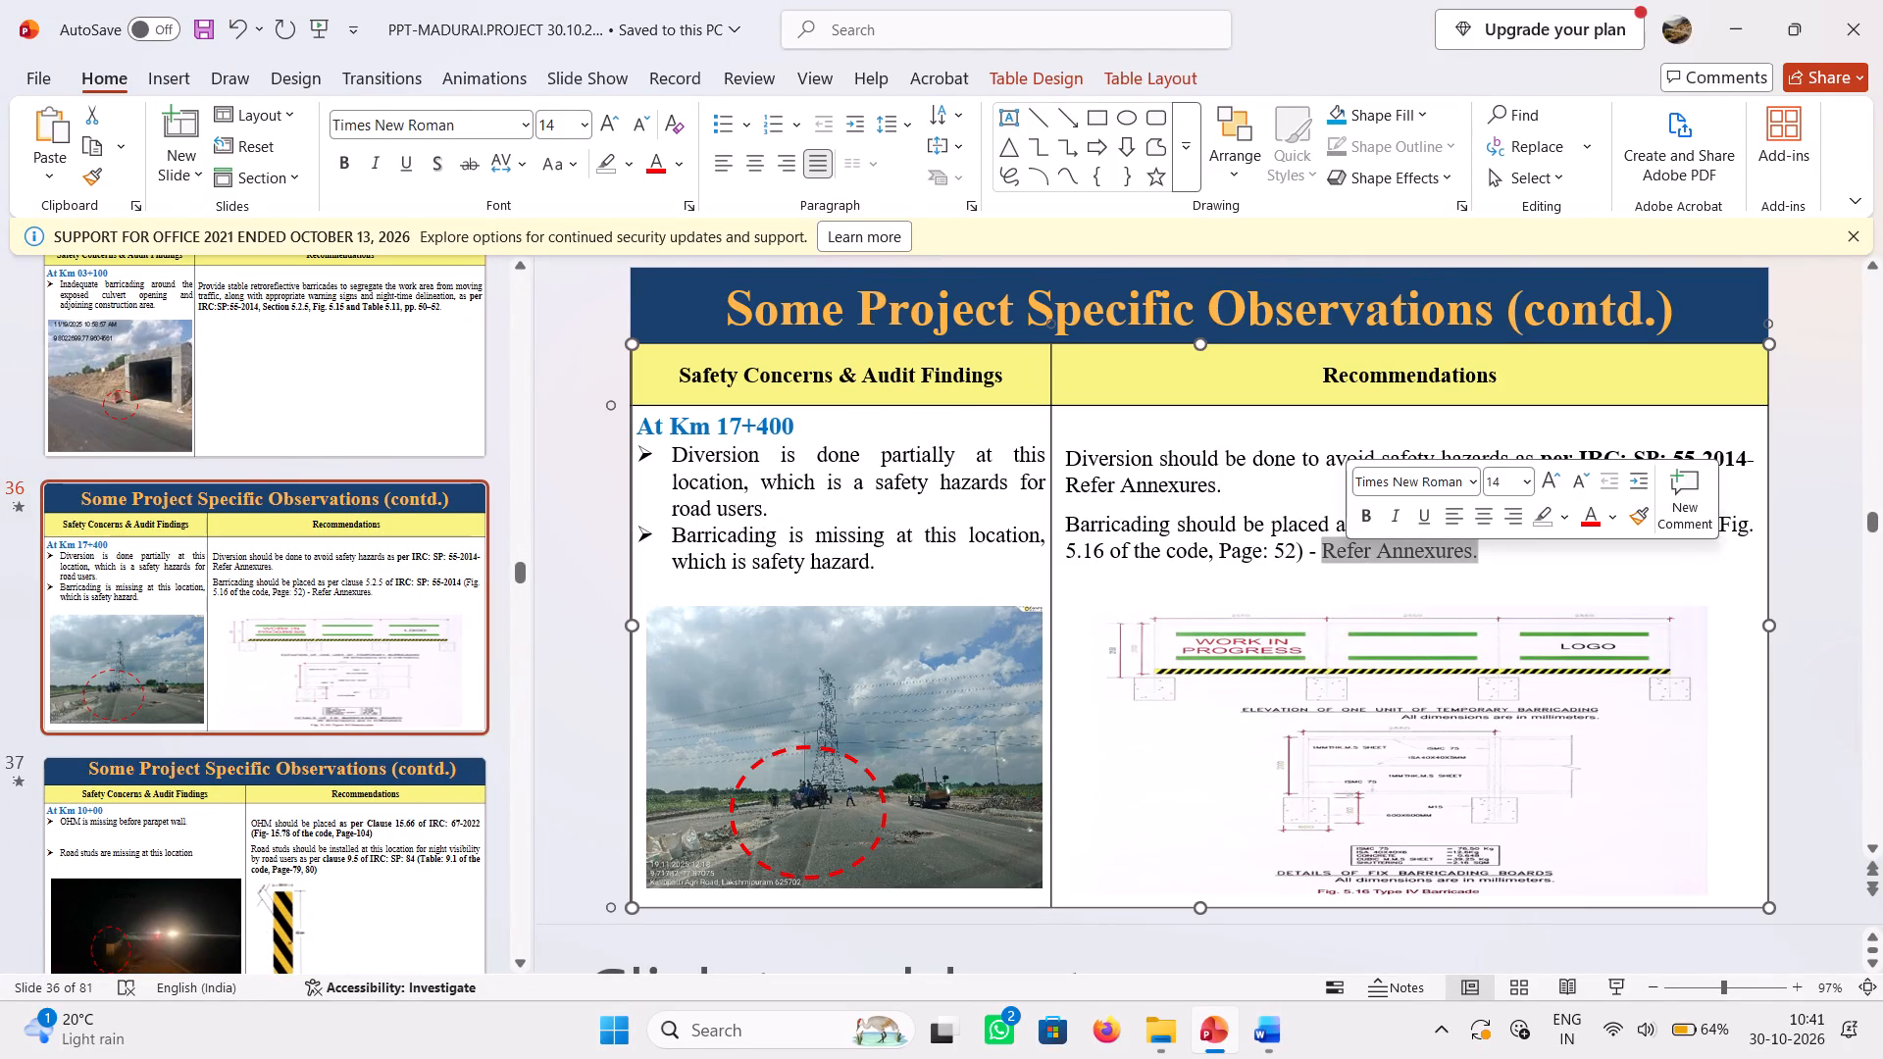
pyautogui.press('BackSpace')
pyautogui.press('BackSpace')
pyautogui.moveTo(1238, 490); pyautogui.dragTo(1079, 491)
pyautogui.press('Delete')
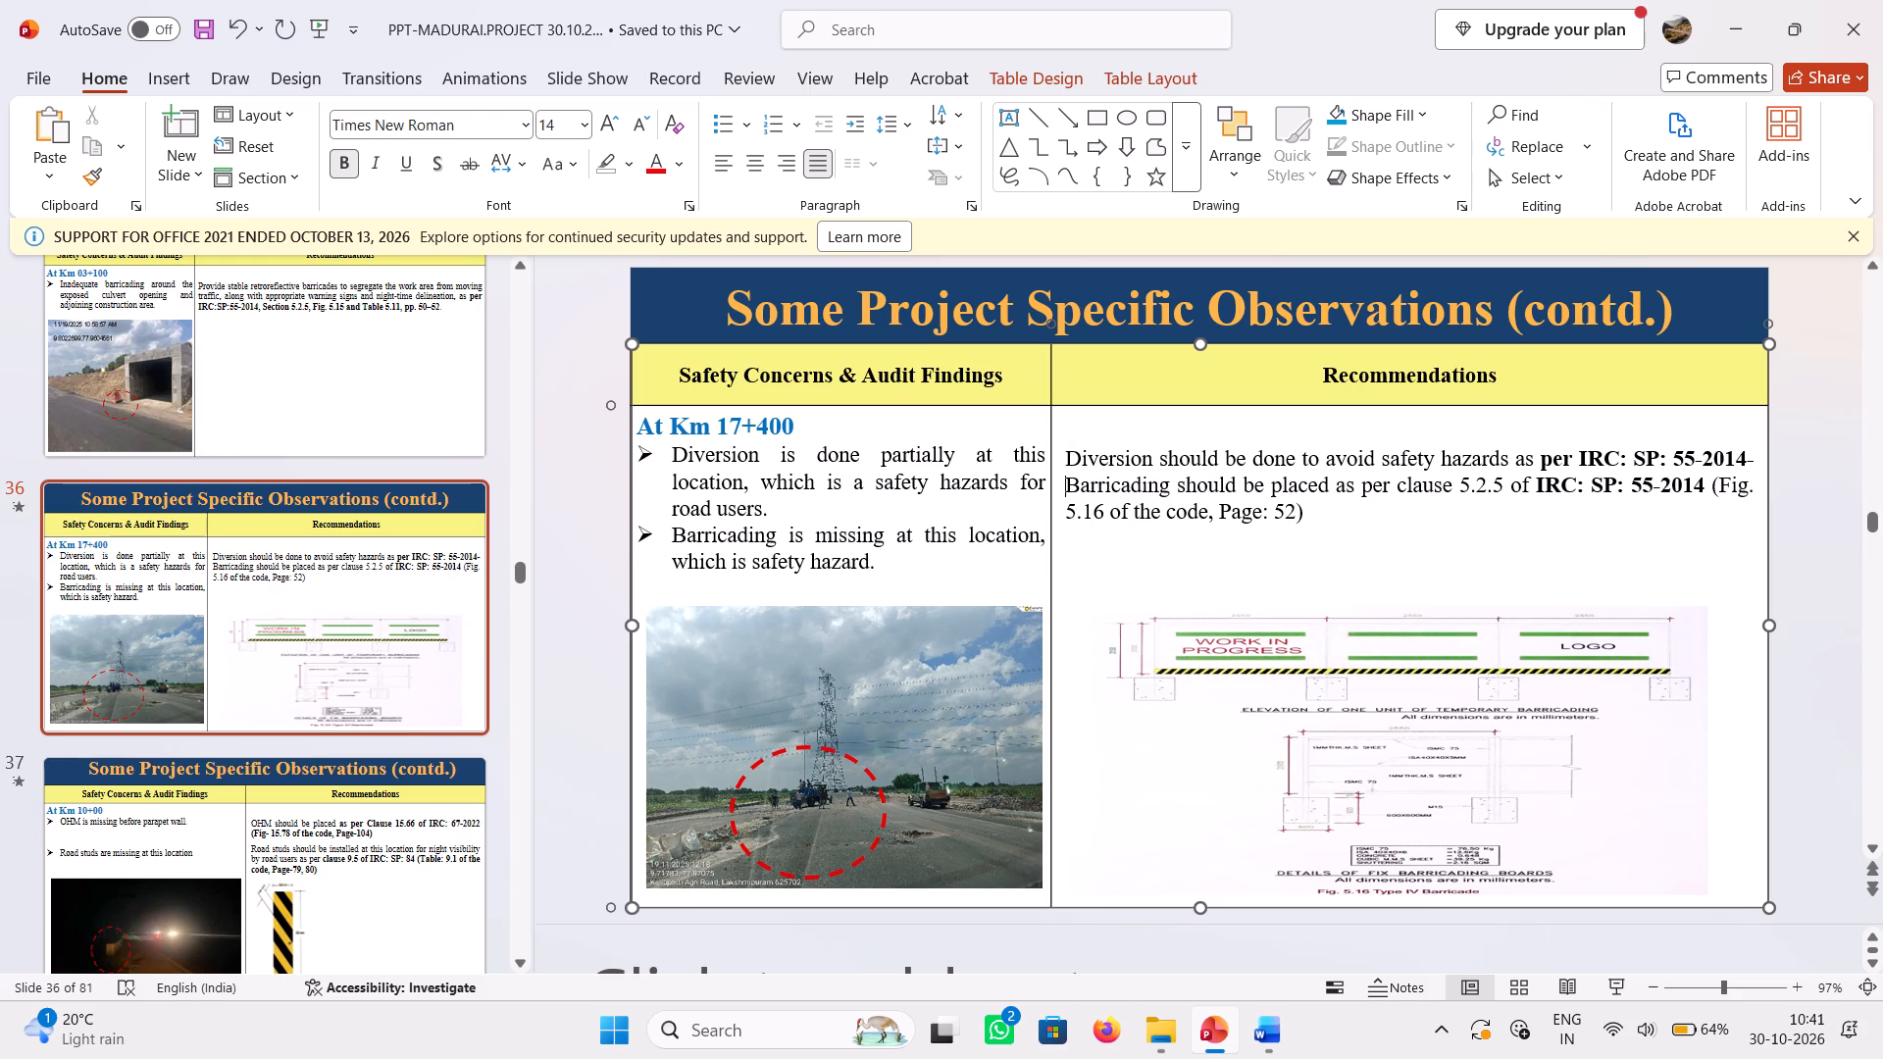
pyautogui.click(1755, 456)
pyautogui.press('BackSpace')
pyautogui.press('.')
pyautogui.press('Return')
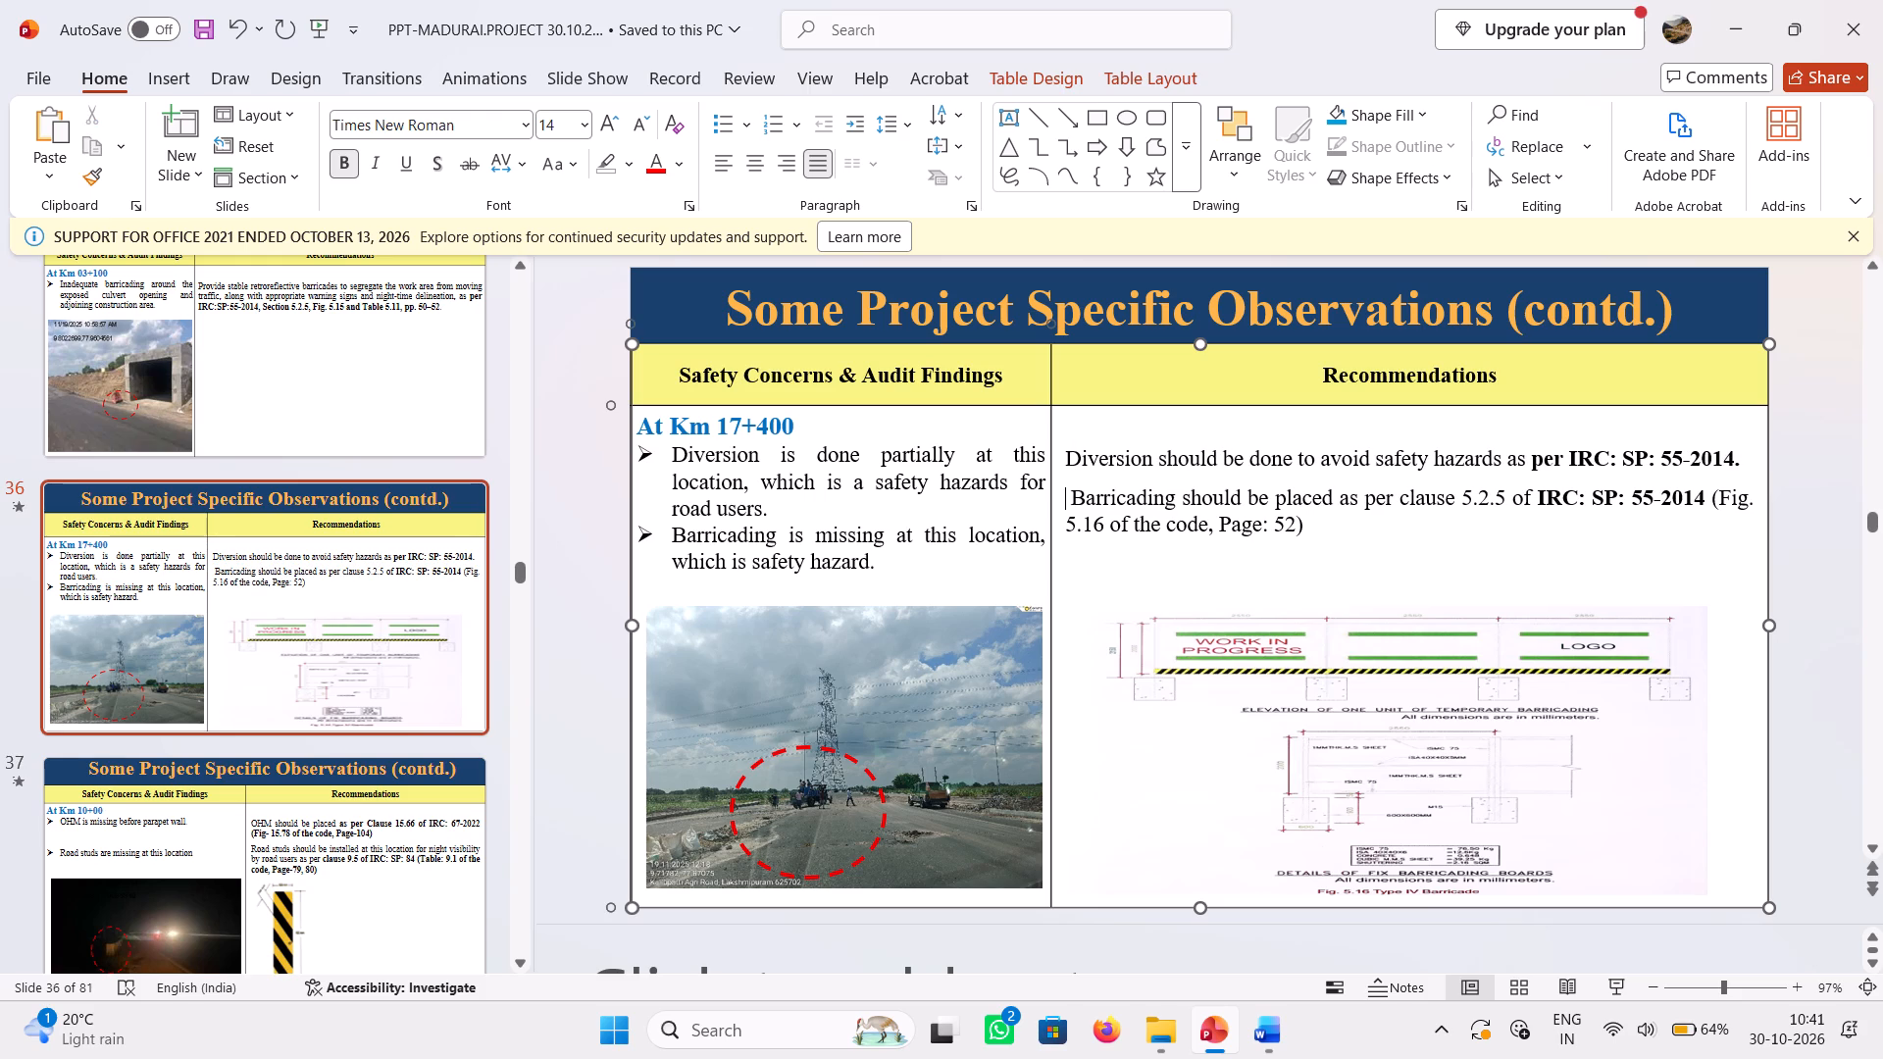
pyautogui.press('Return')
# On the At Km 0+000 road studs slide, replace "-Refer Annexures." with a period after 55-2014 and space out the chevron sign paragraph below.
pyautogui.scroll(3, 405, 572)
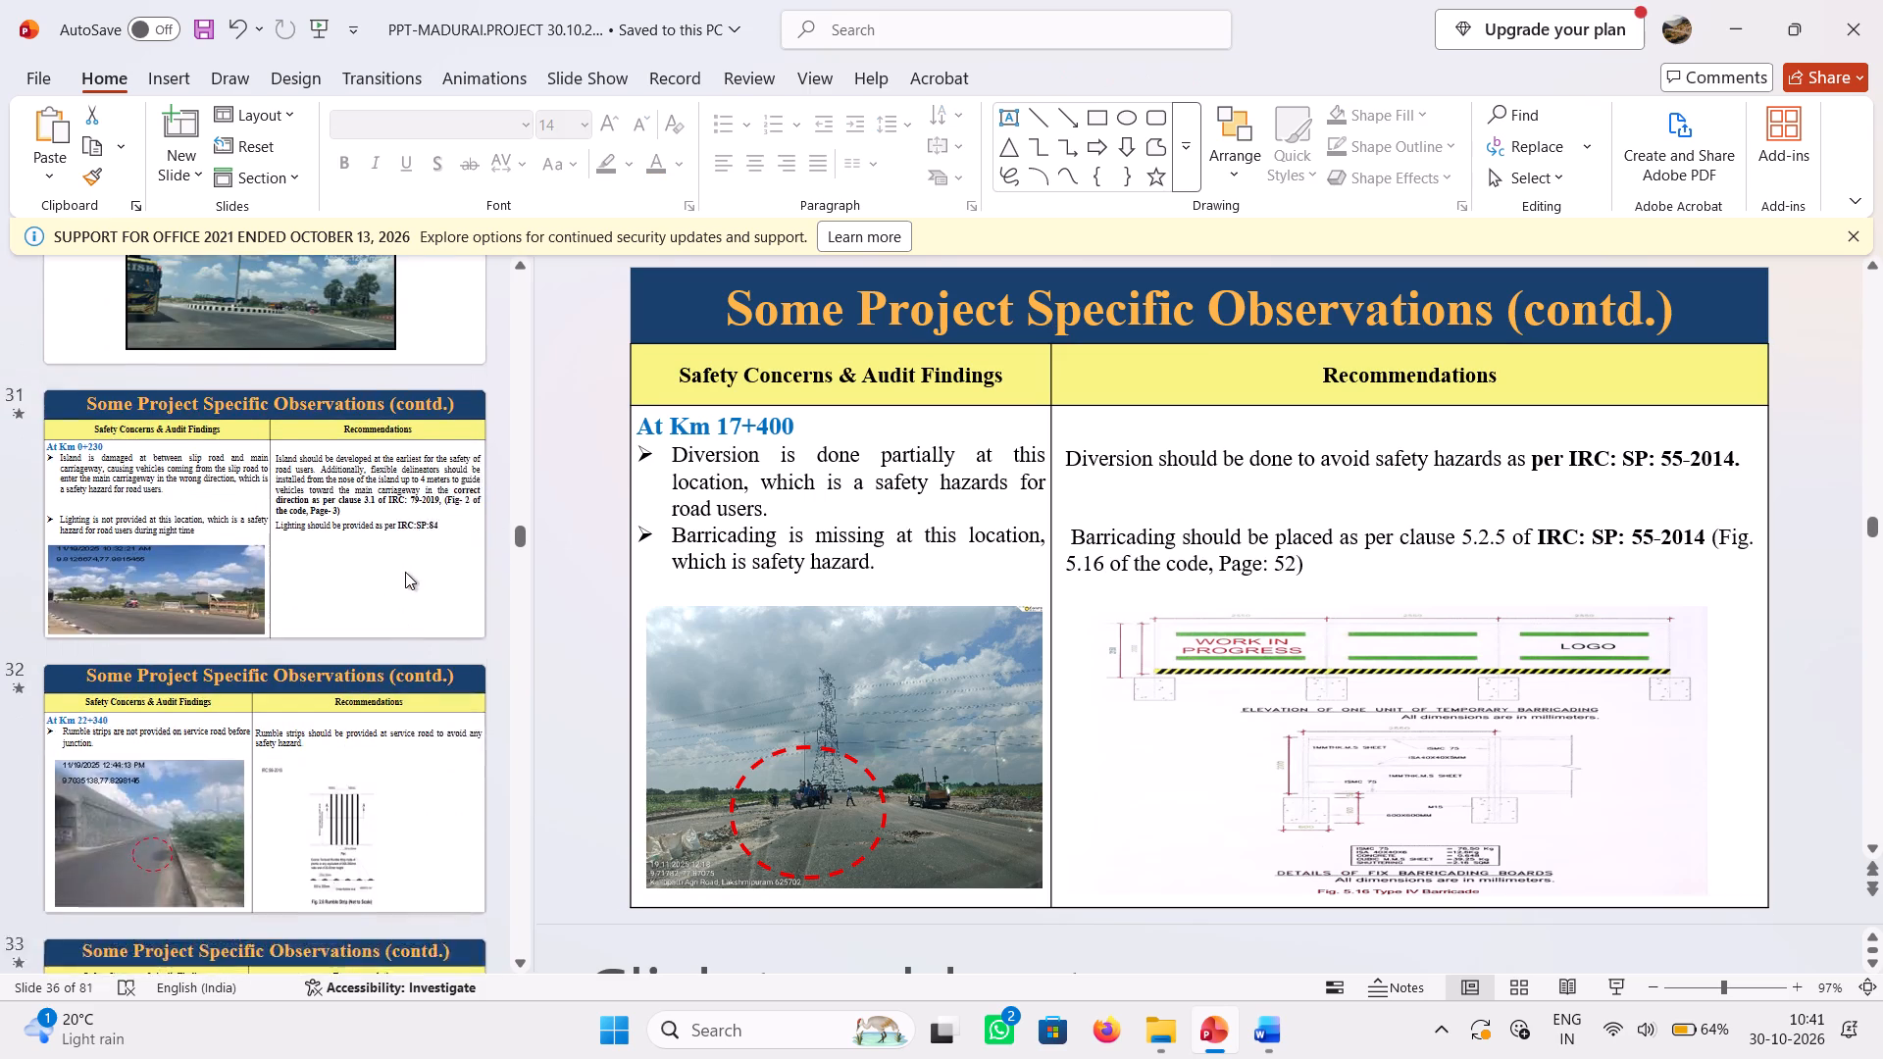
pyautogui.scroll(2, 405, 572)
pyautogui.scroll(-2, 405, 572)
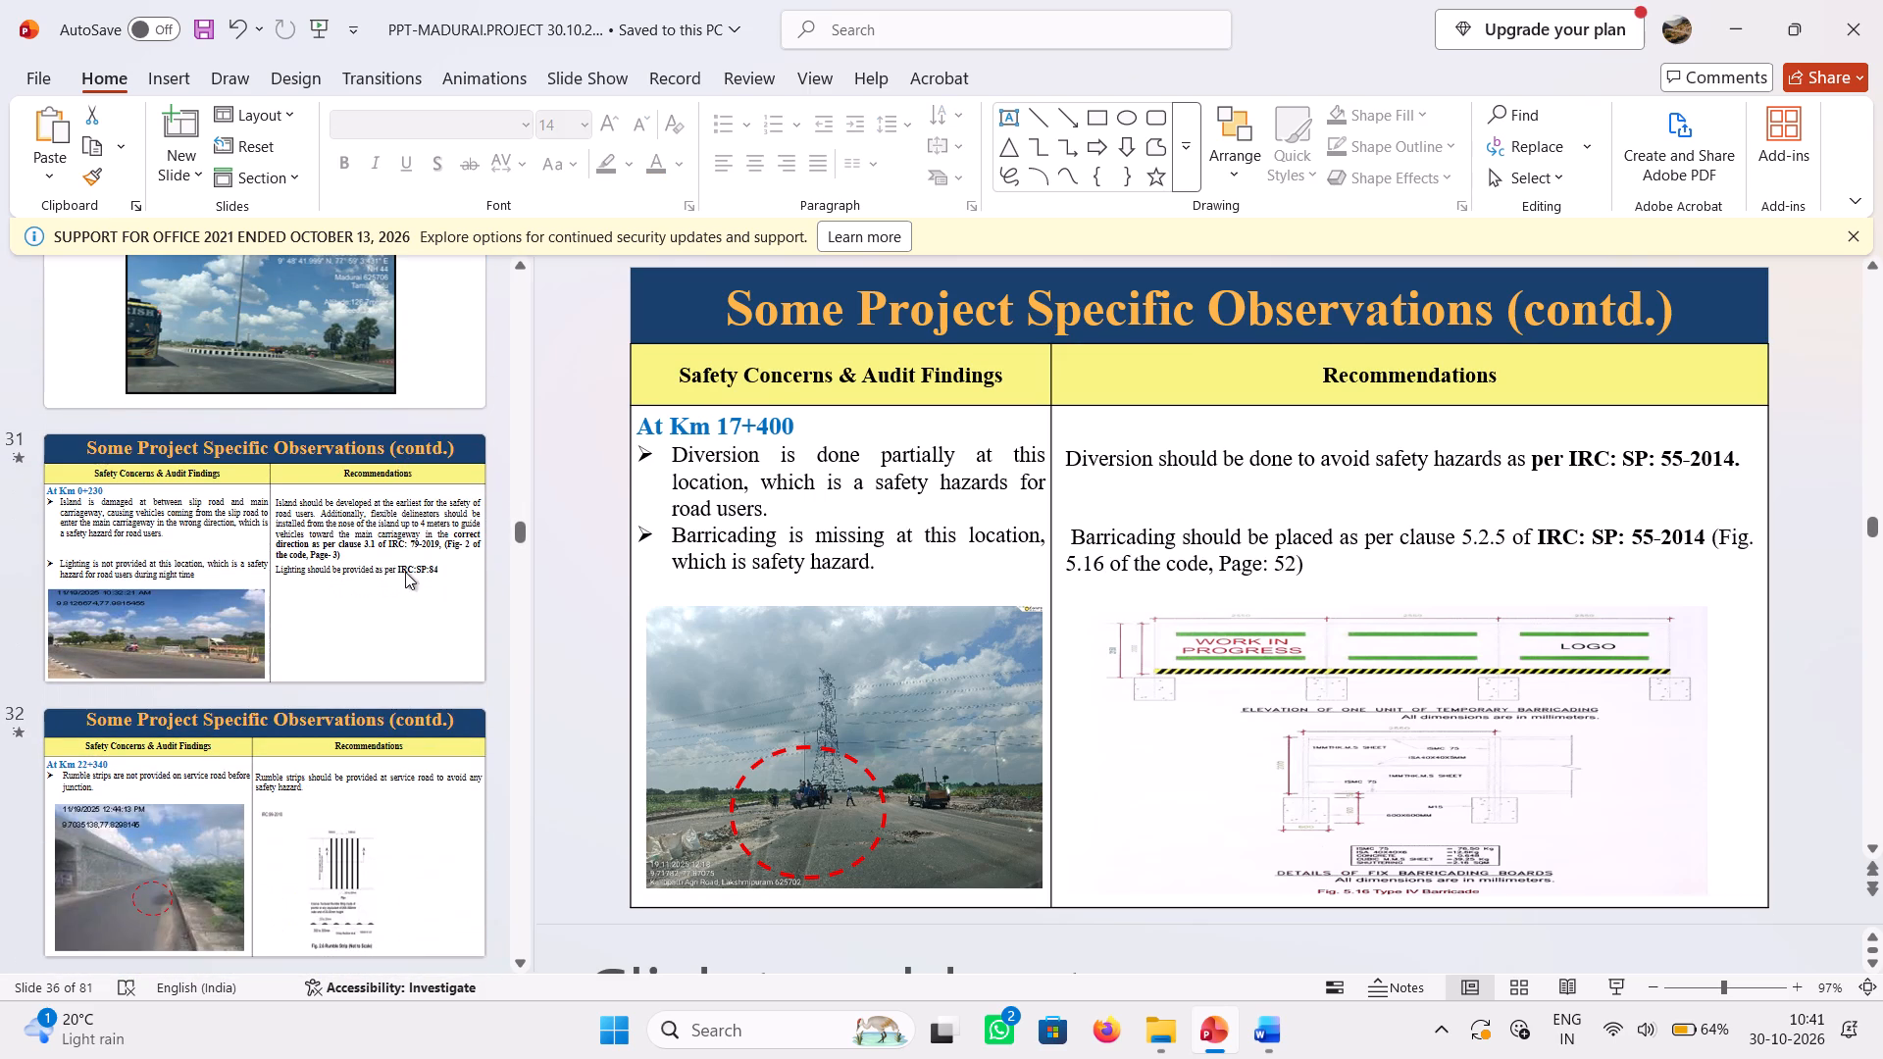
pyautogui.click(385, 596)
pyautogui.click(342, 795)
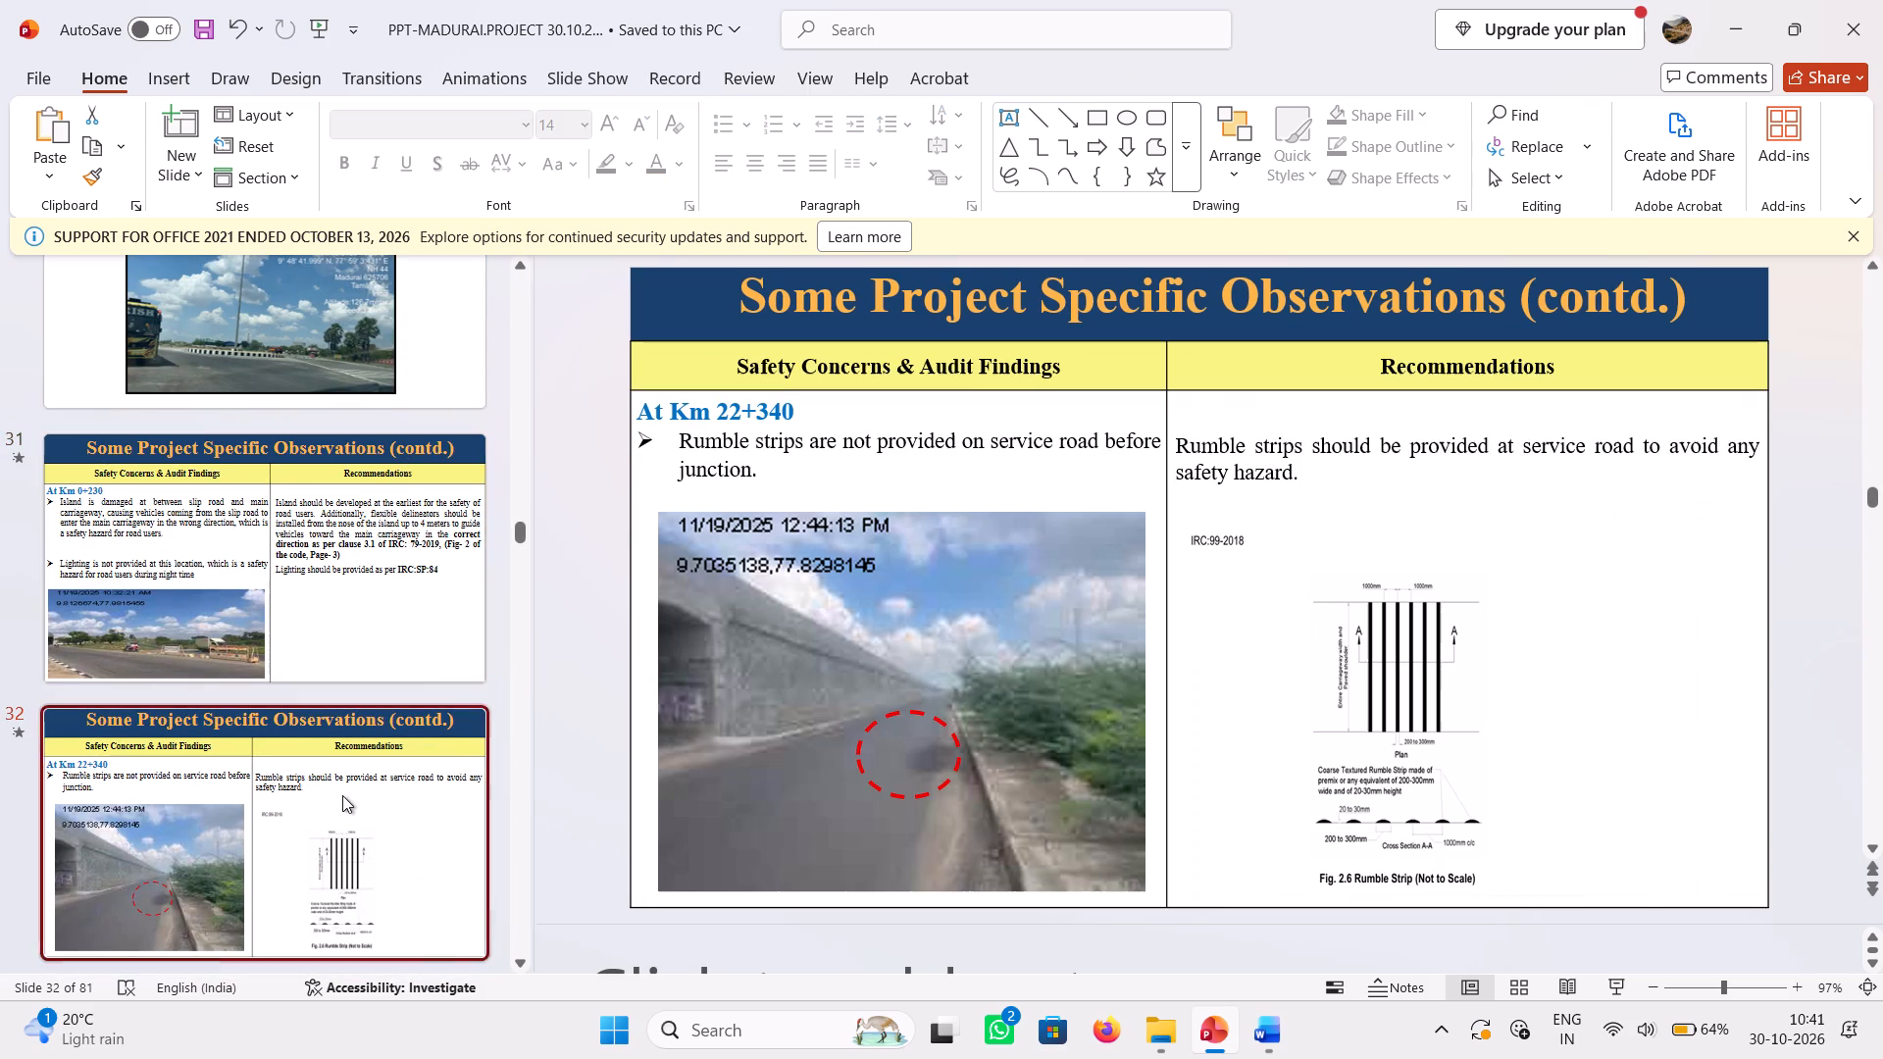
pyautogui.scroll(-1, 342, 795)
pyautogui.click(350, 668)
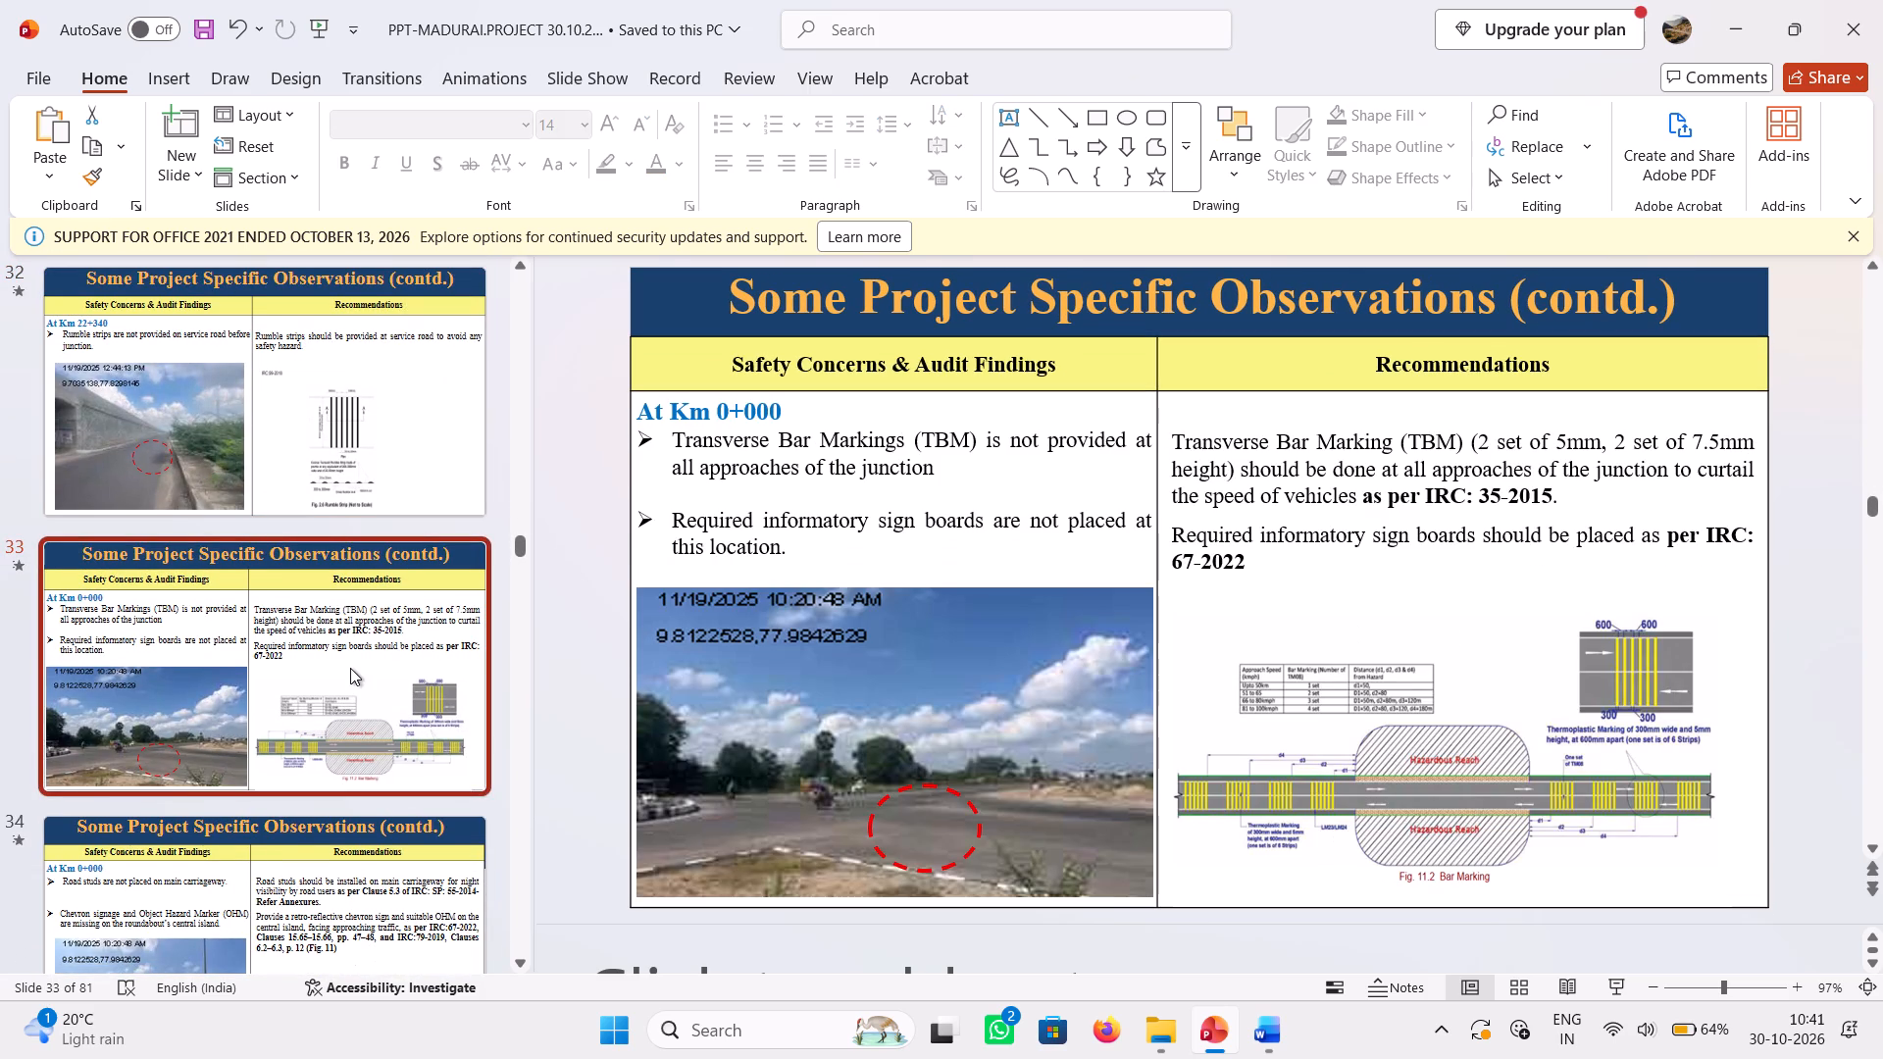
pyautogui.scroll(-1, 350, 668)
pyautogui.click(370, 589)
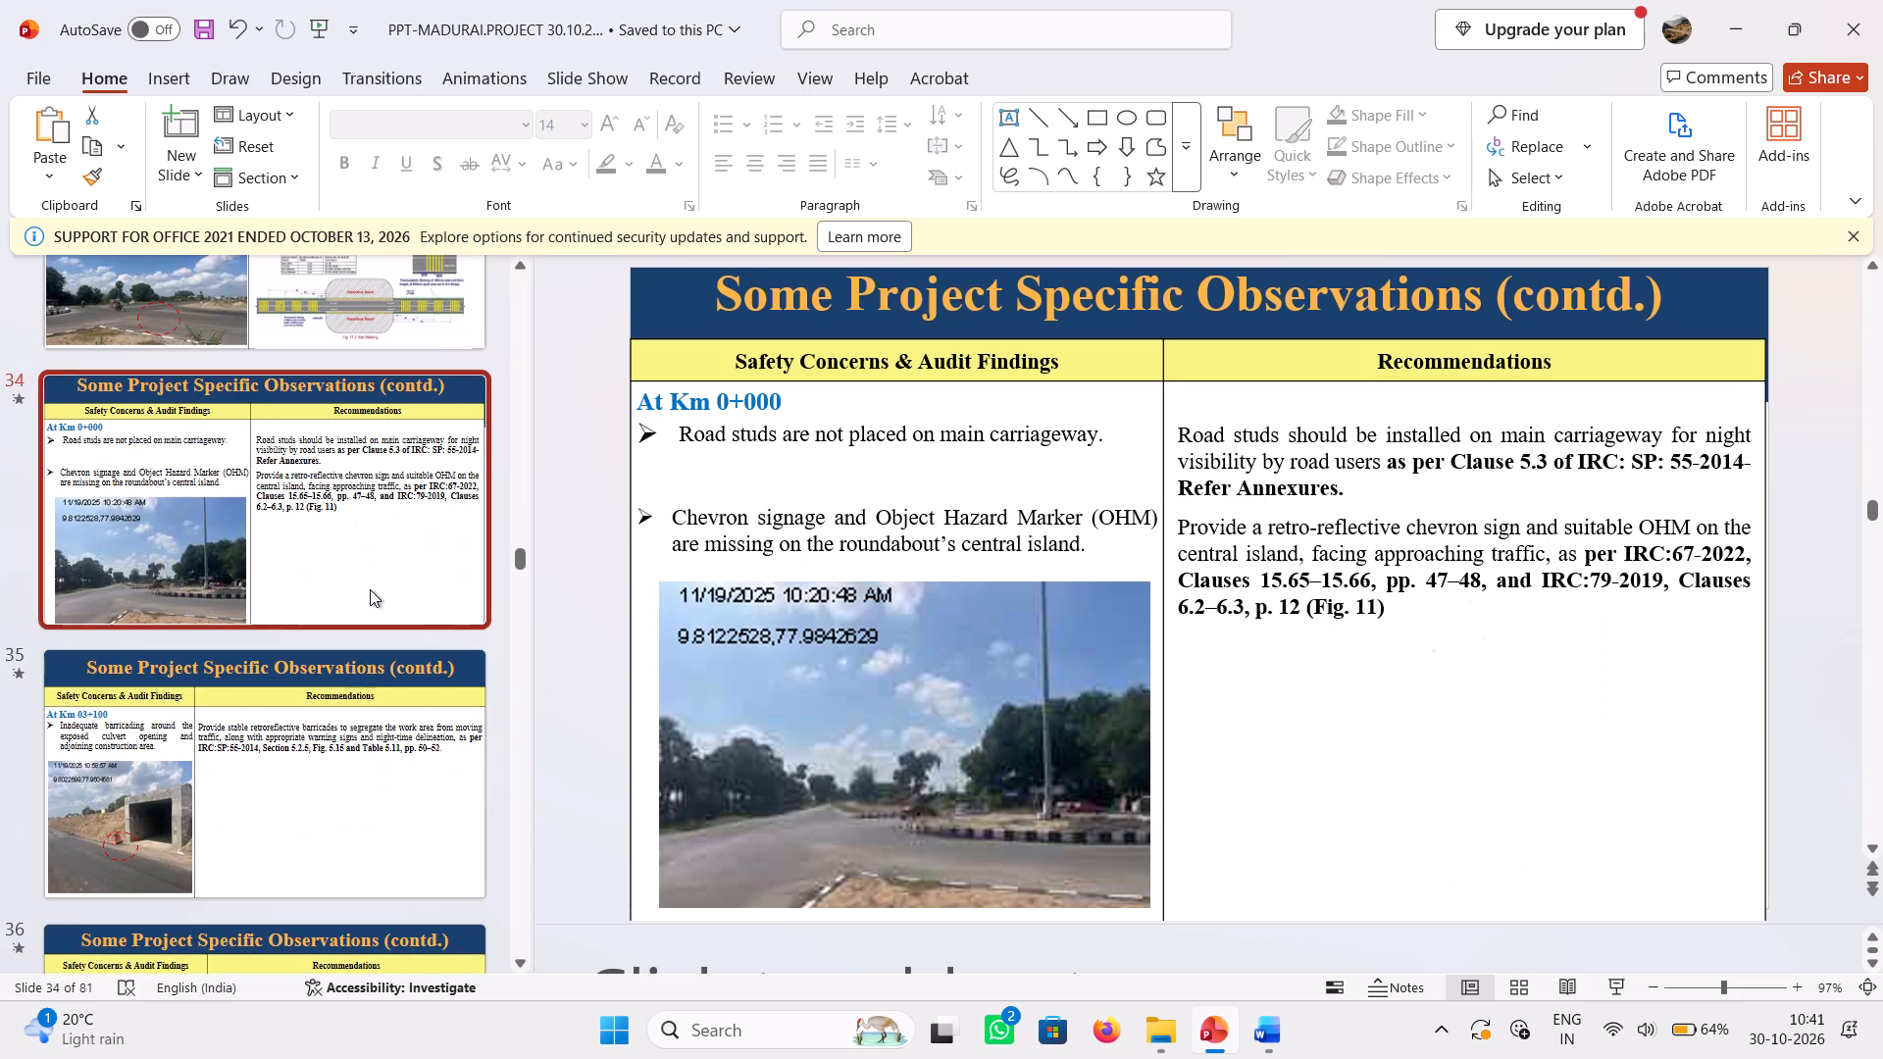
pyautogui.click(1748, 464)
pyautogui.write('.')
pyautogui.press('space')
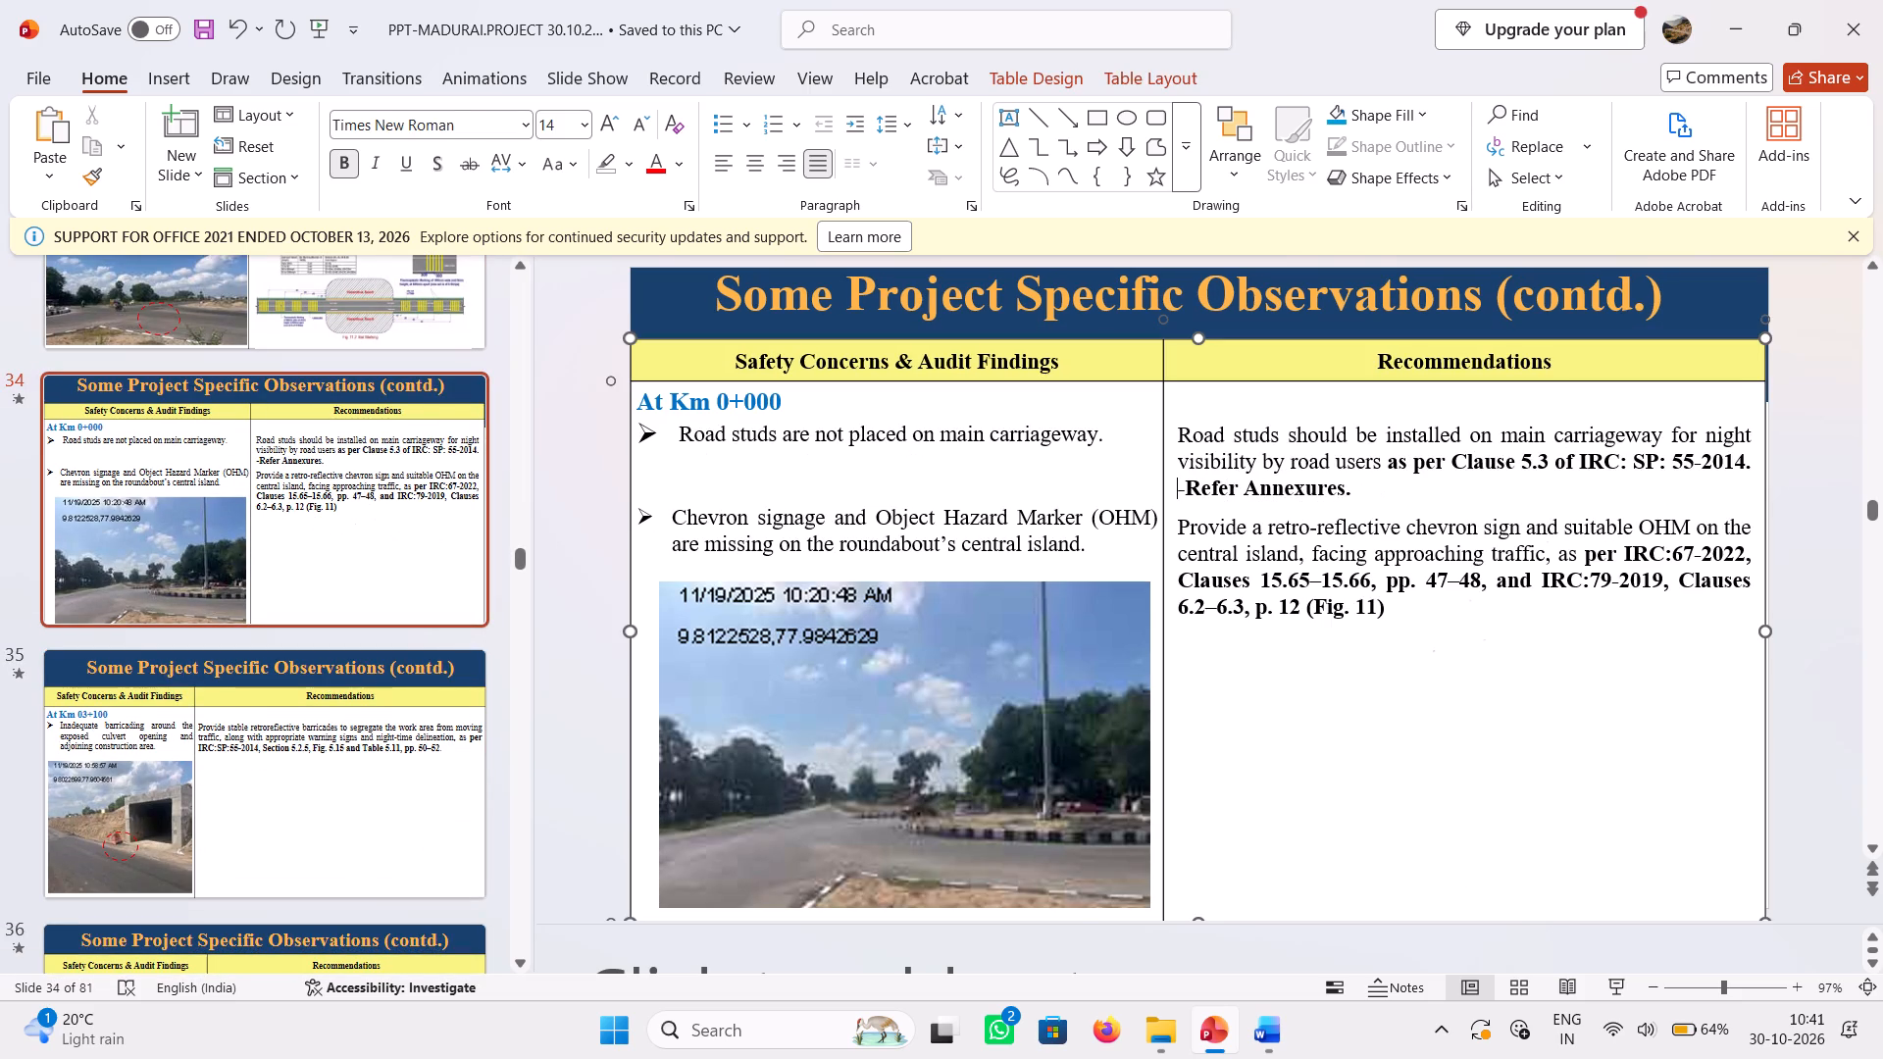
pyautogui.moveTo(1388, 484); pyautogui.dragTo(1174, 484)
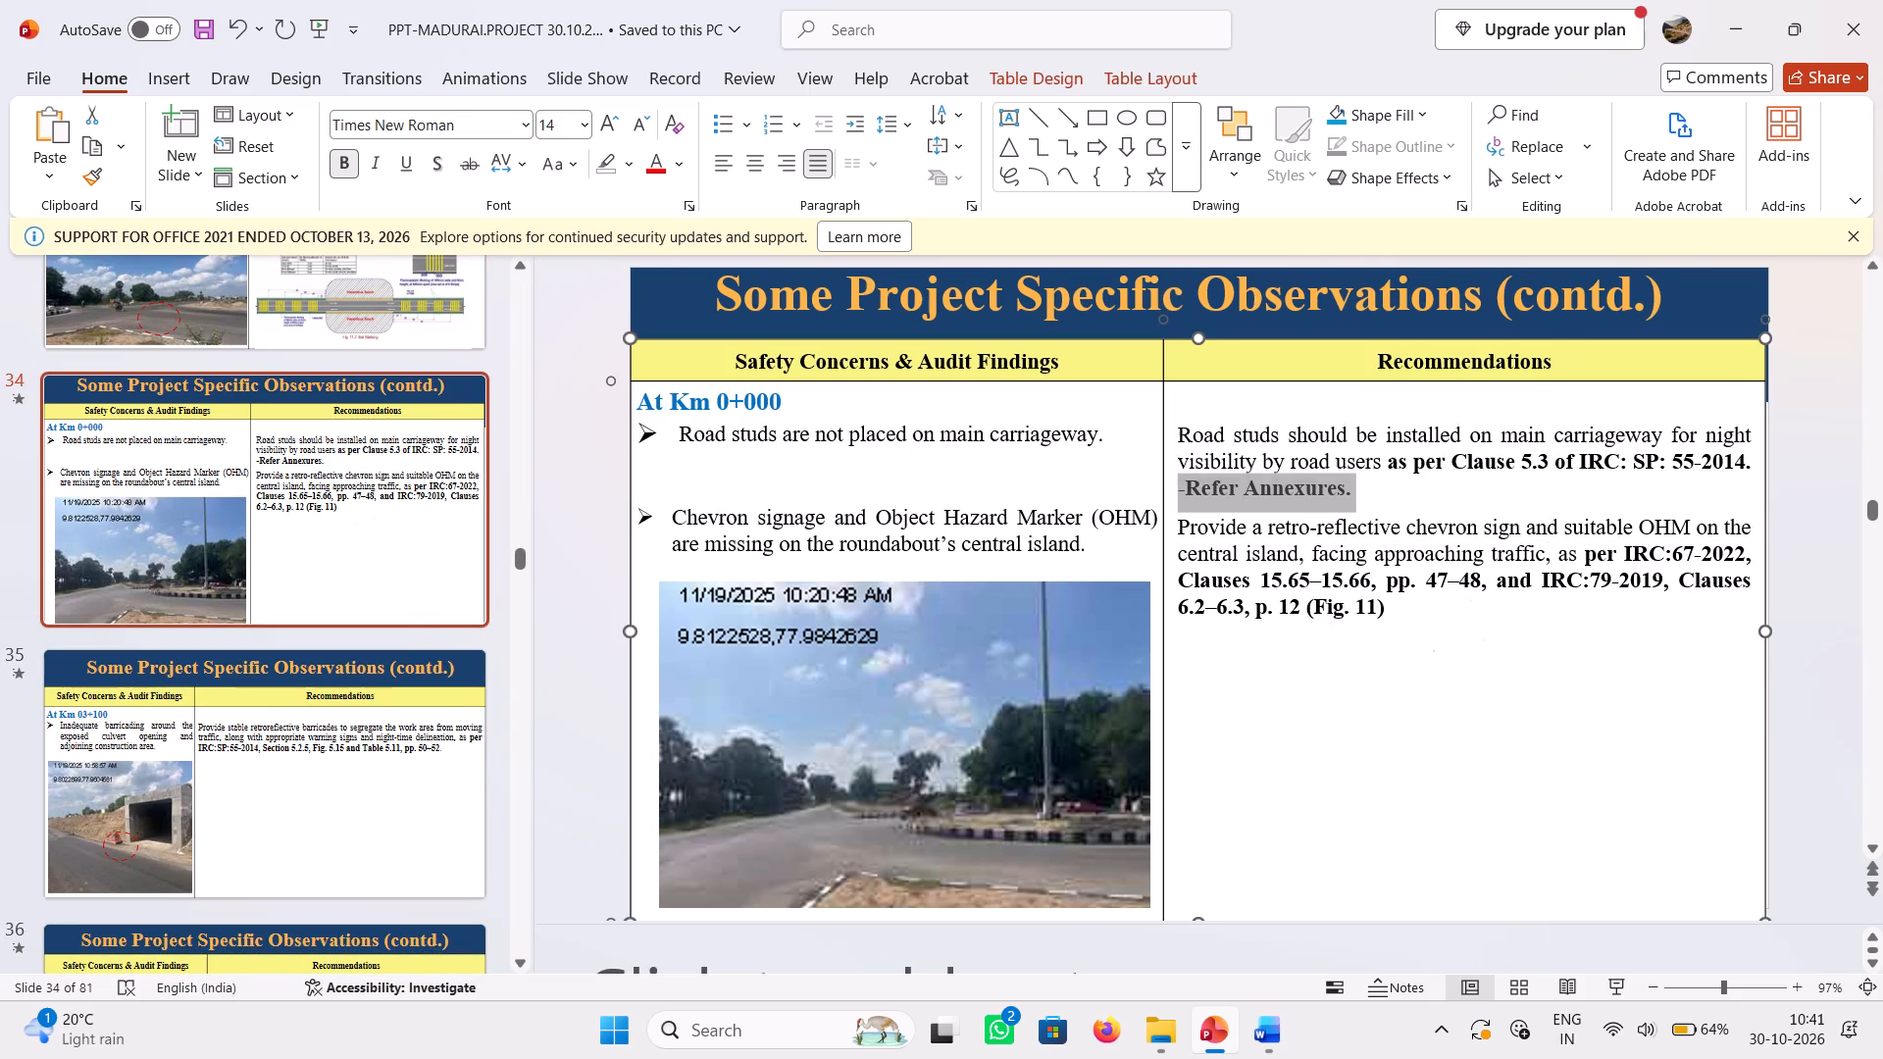
pyautogui.press('Delete')
pyautogui.press('Return')
pyautogui.press('Return')
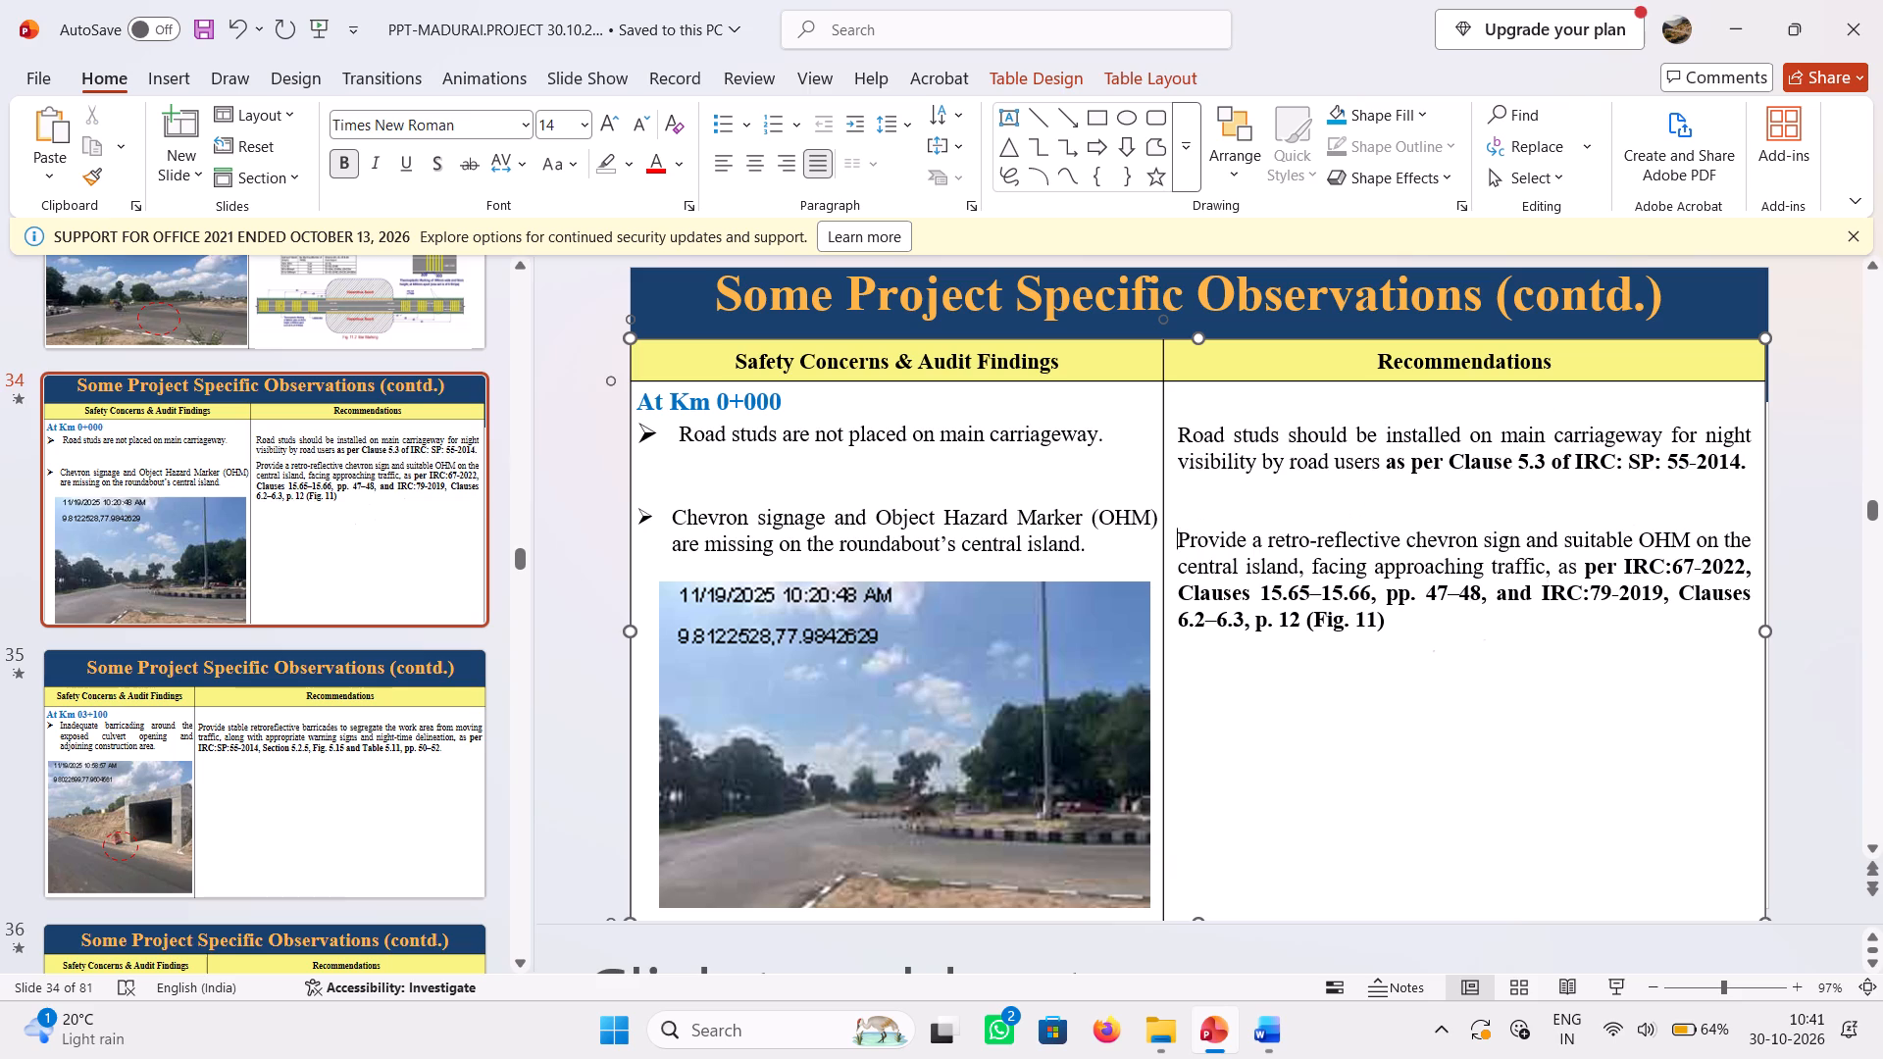
# Shorten the reference on the At Km 03+100 slide to IRC:SP:55-2014 by deleting the section, figure, table and page details.
pyautogui.click(346, 705)
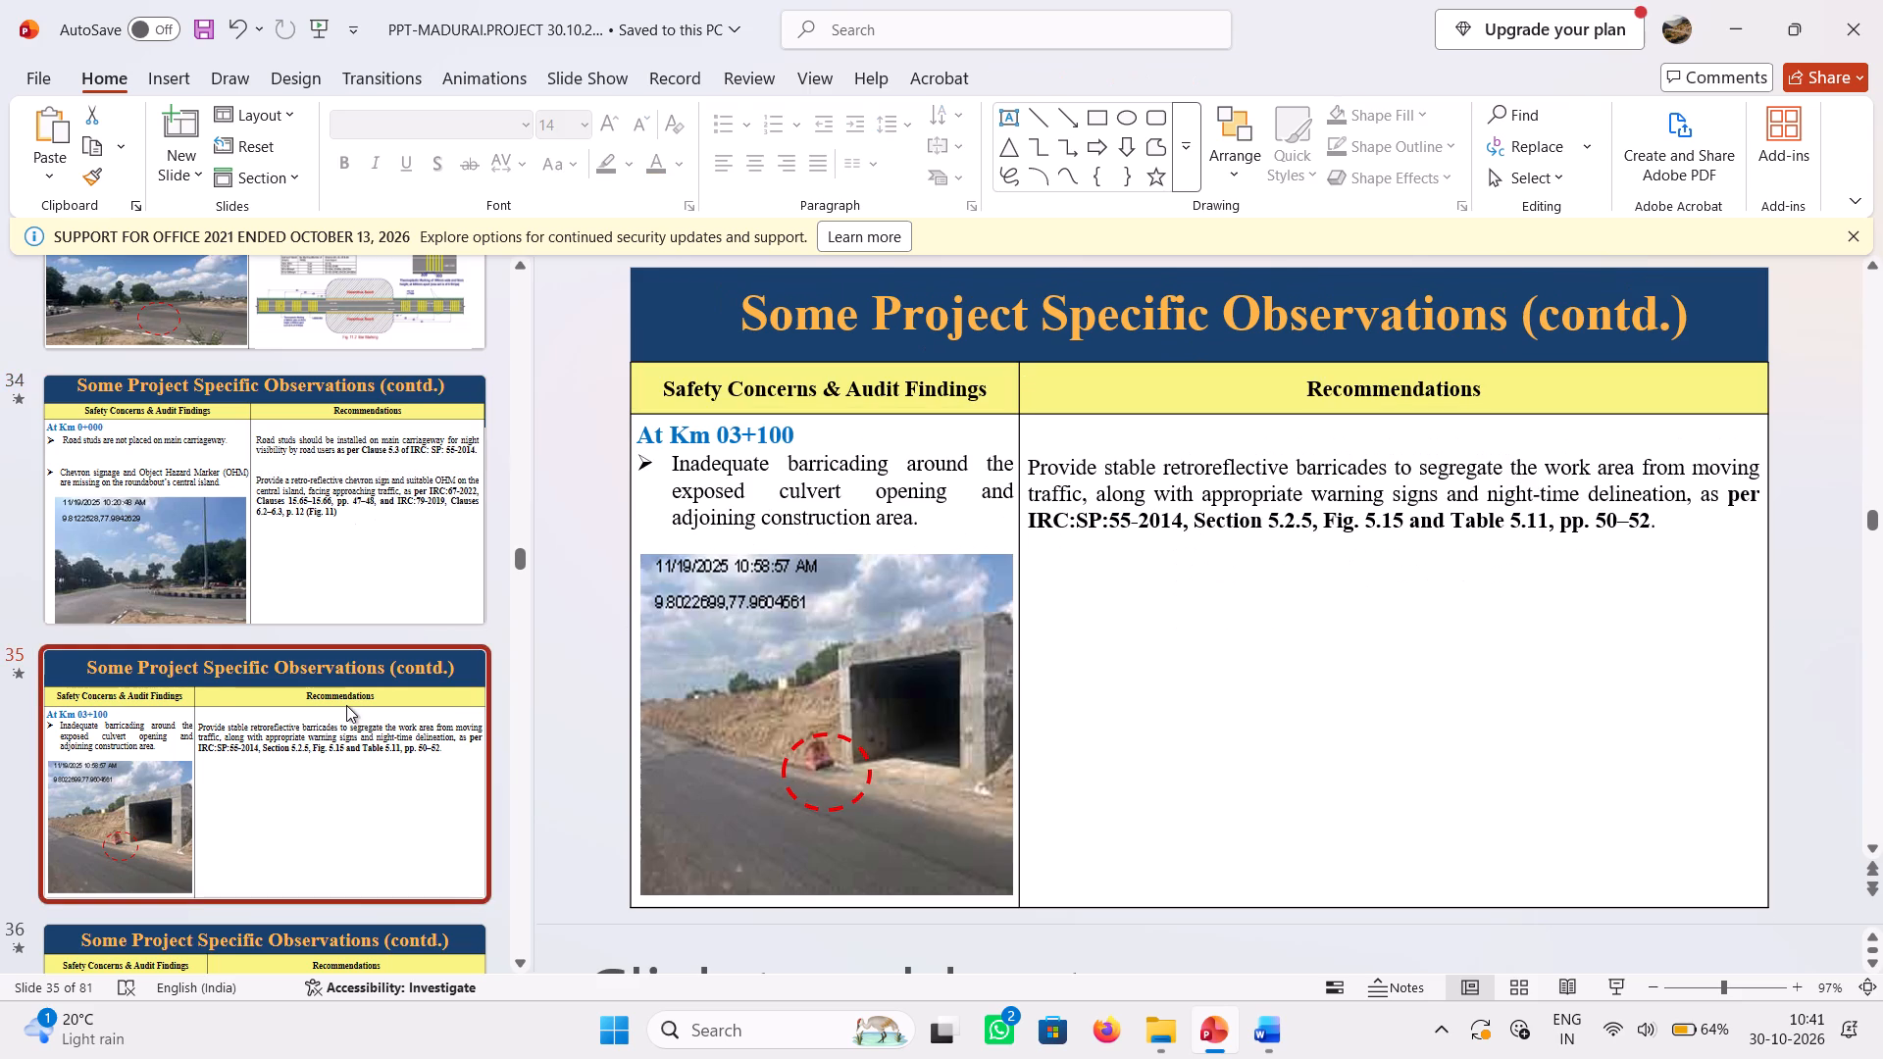
pyautogui.scroll(-1, 346, 705)
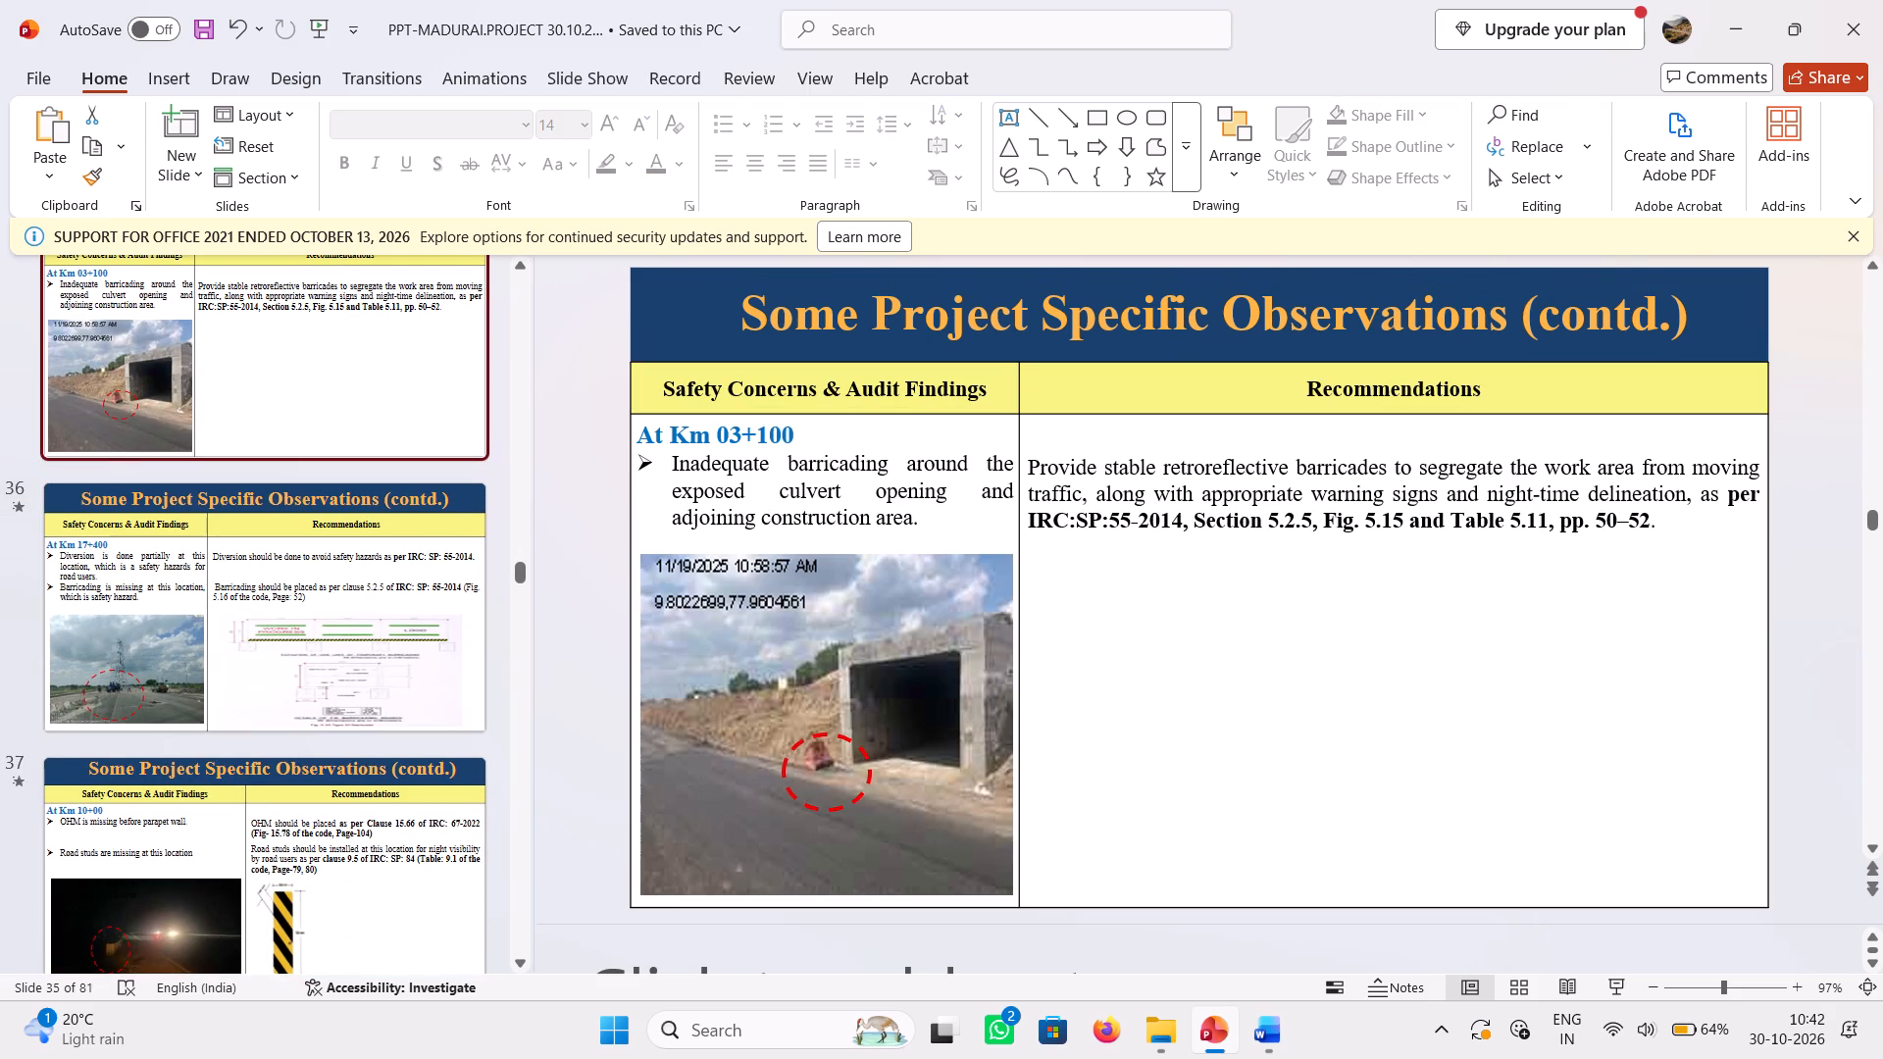
pyautogui.moveTo(1193, 523); pyautogui.dragTo(1648, 531)
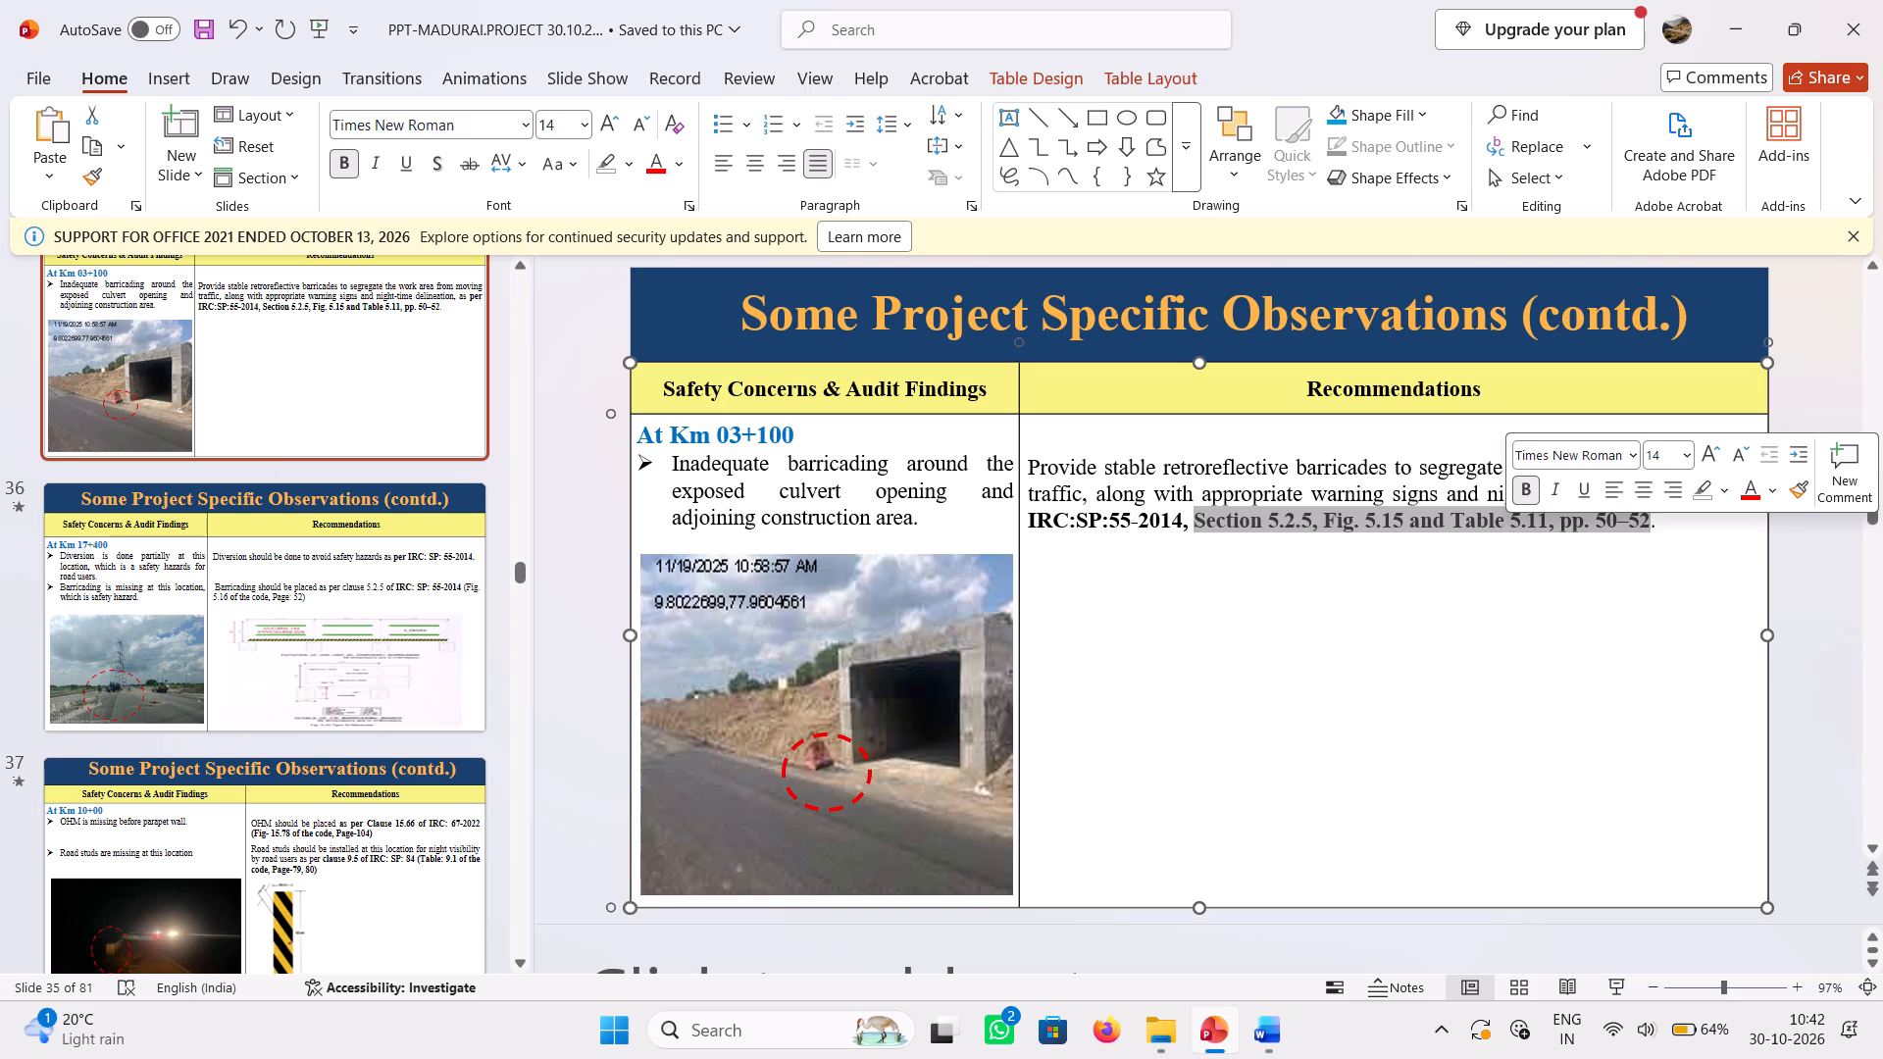
pyautogui.press('Delete')
pyautogui.press('BackSpace')
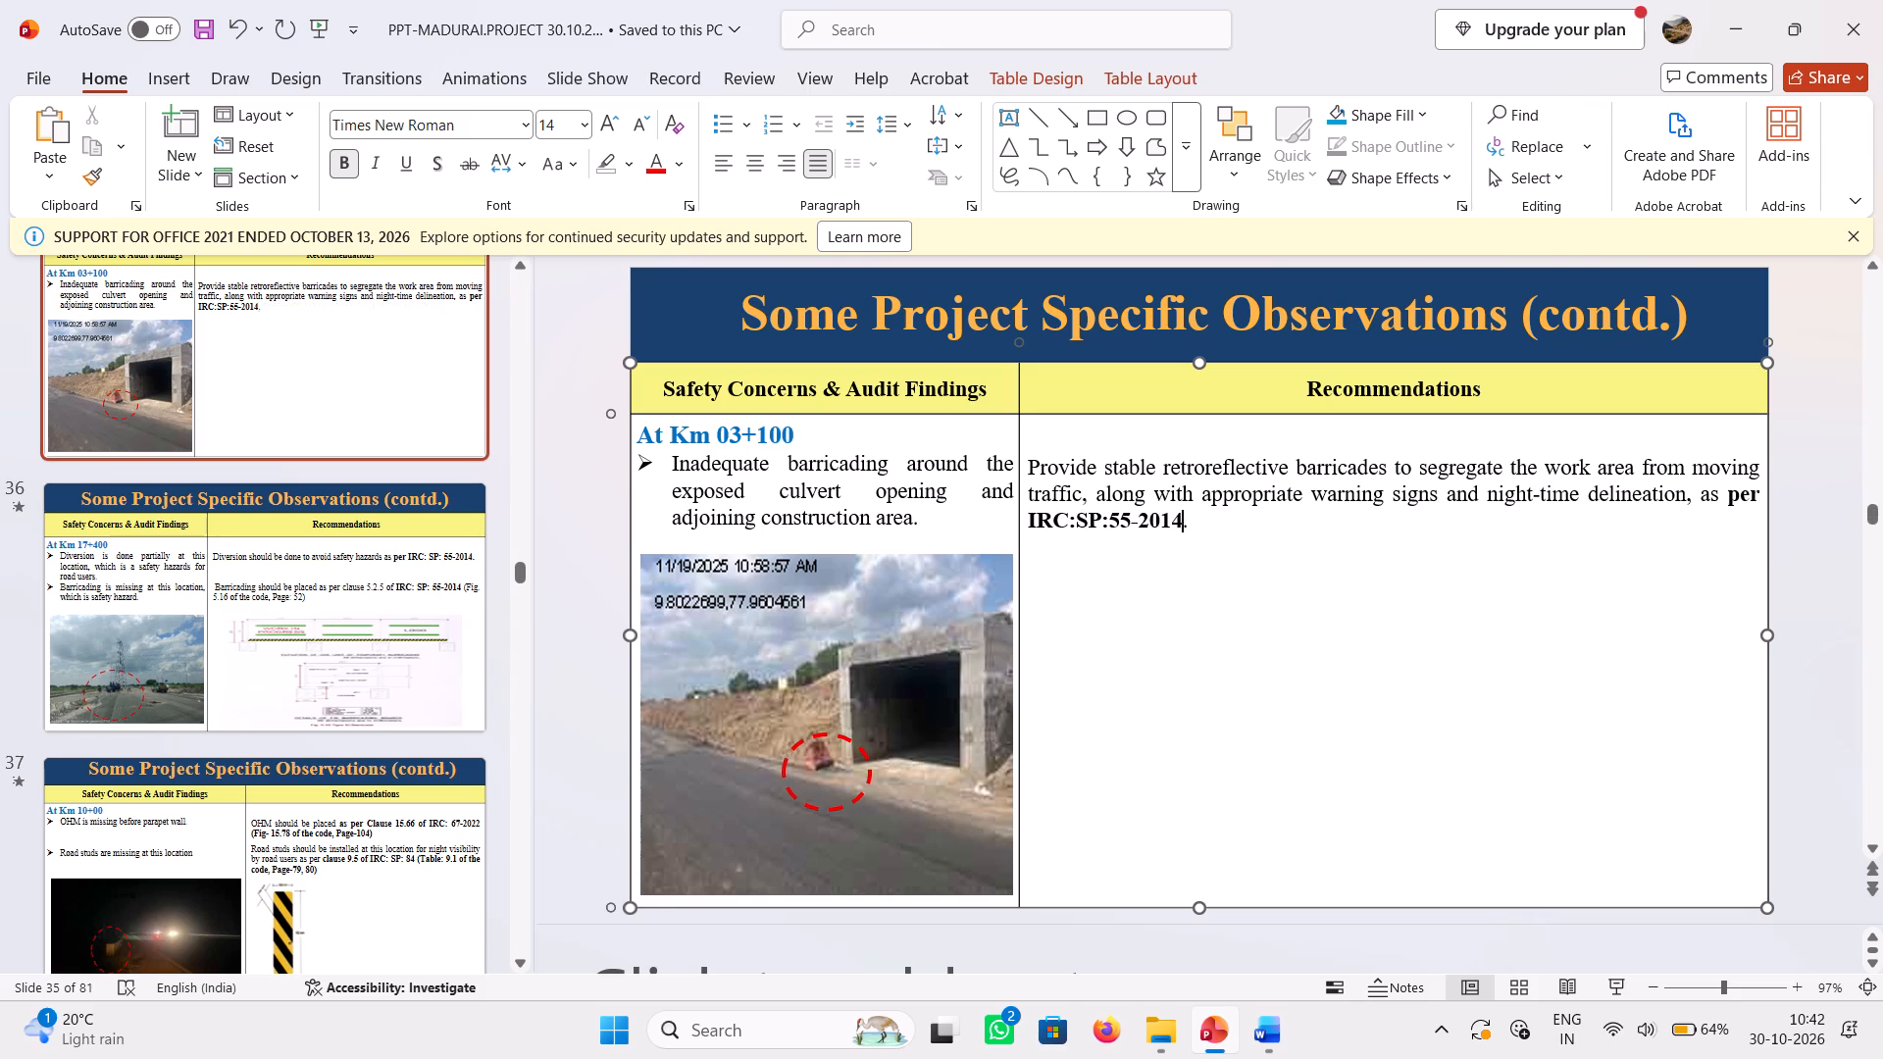
# Remove the "– Refer Annexures" note from the MBCB recommendation on the At Km 04+850 slide and end it with a period.
pyautogui.click(317, 579)
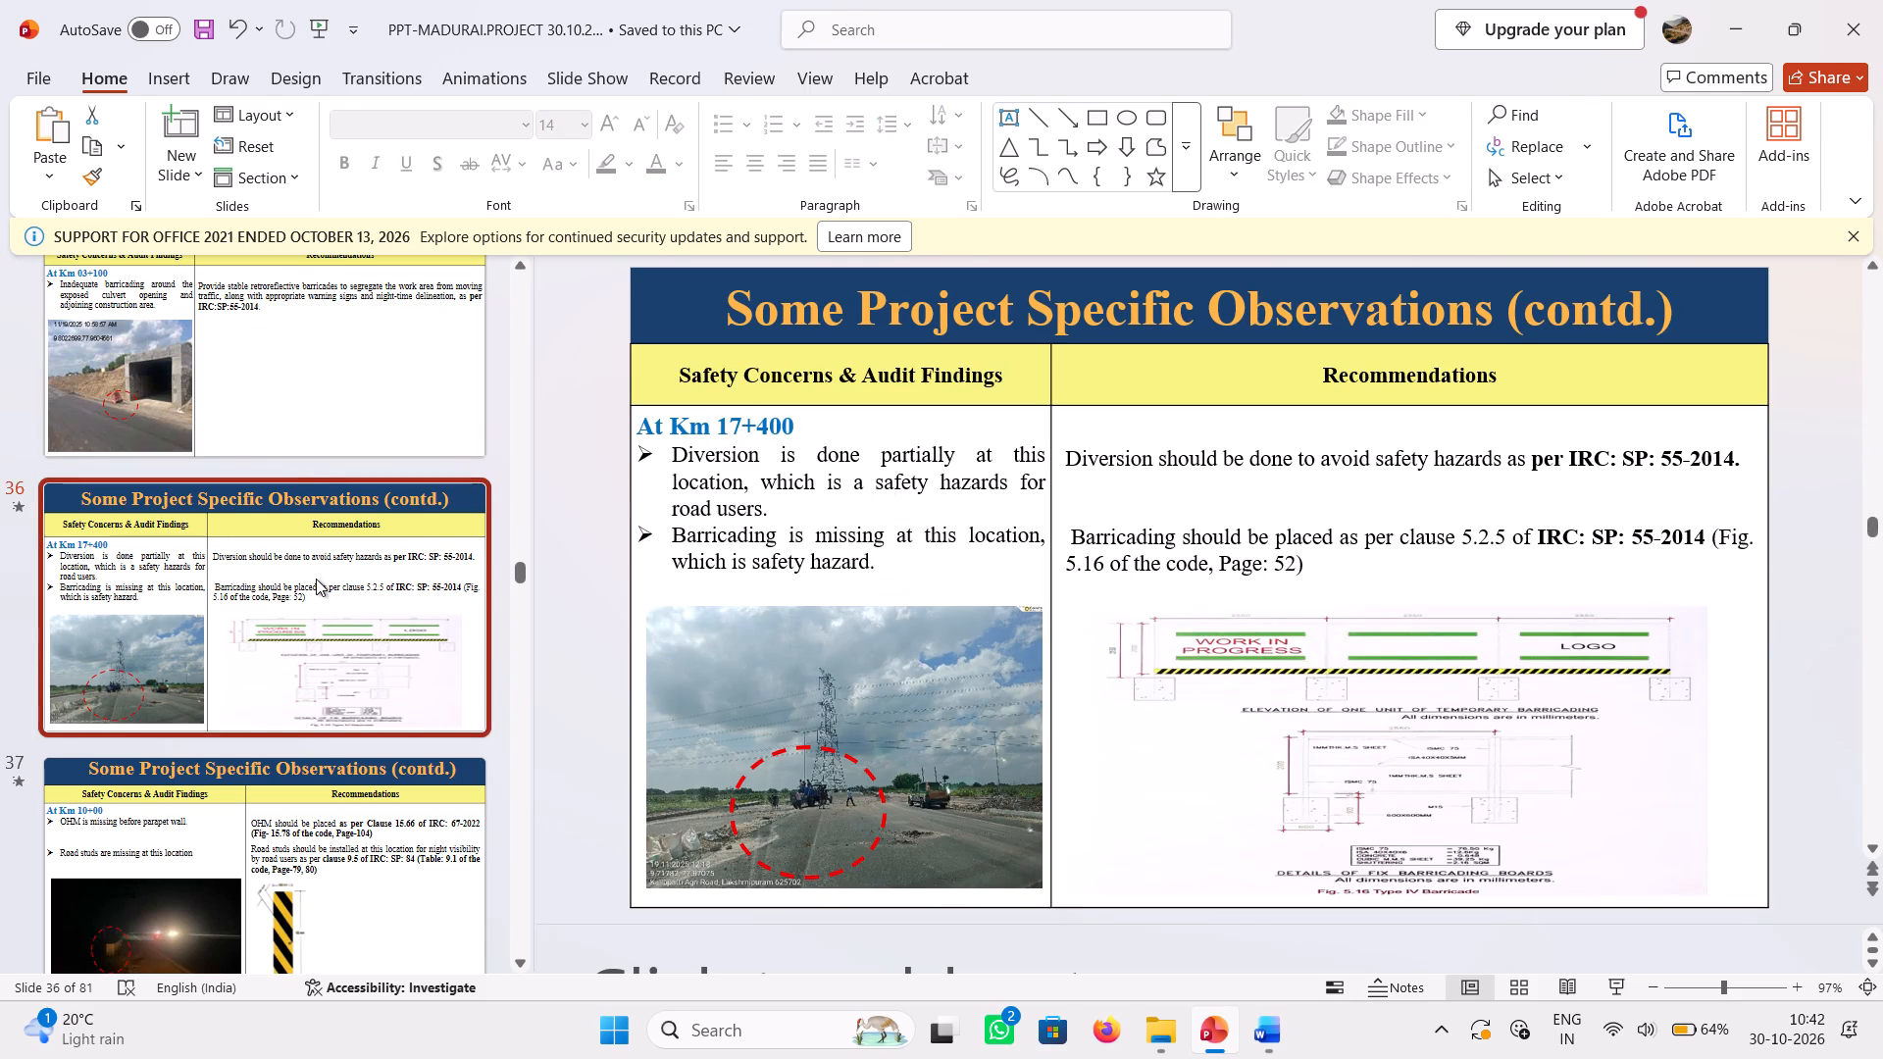
pyautogui.scroll(-1, 316, 579)
pyautogui.click(386, 471)
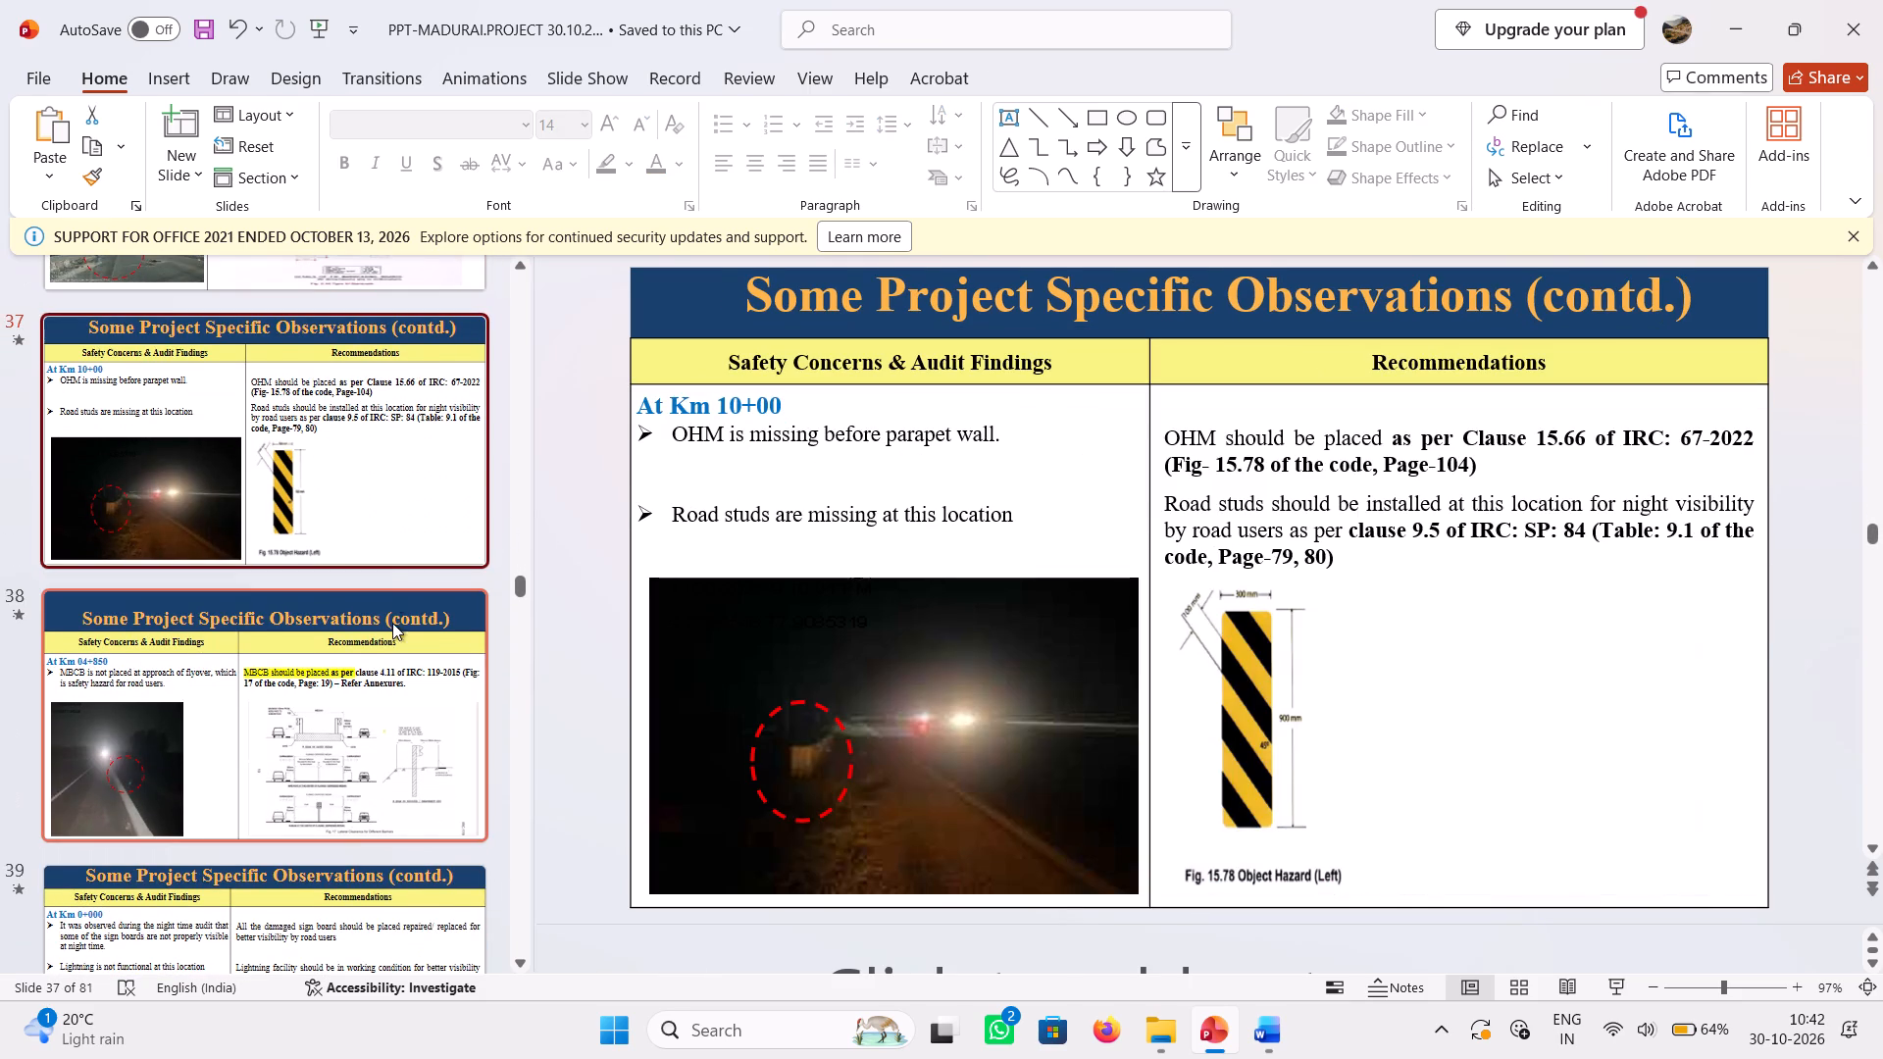
pyautogui.click(394, 687)
pyautogui.scroll(-1, 394, 687)
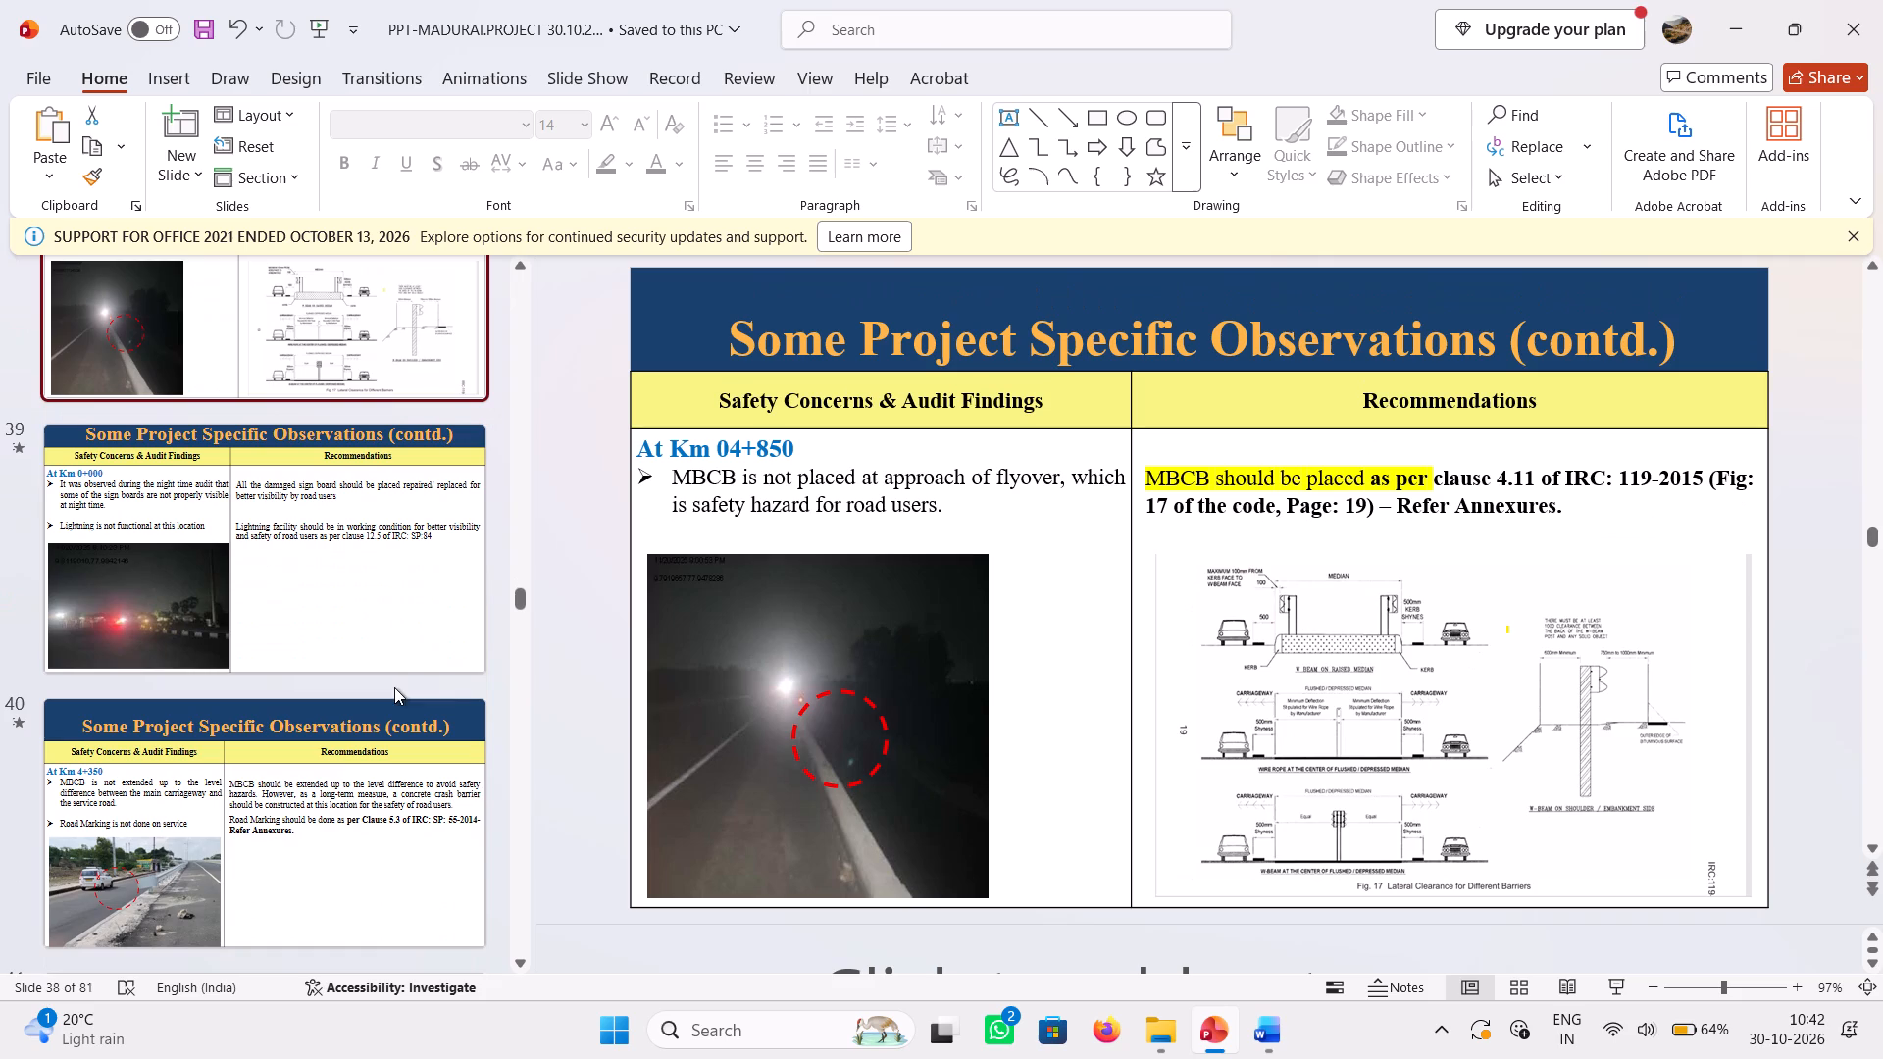
pyautogui.moveTo(1571, 501); pyautogui.dragTo(1388, 511)
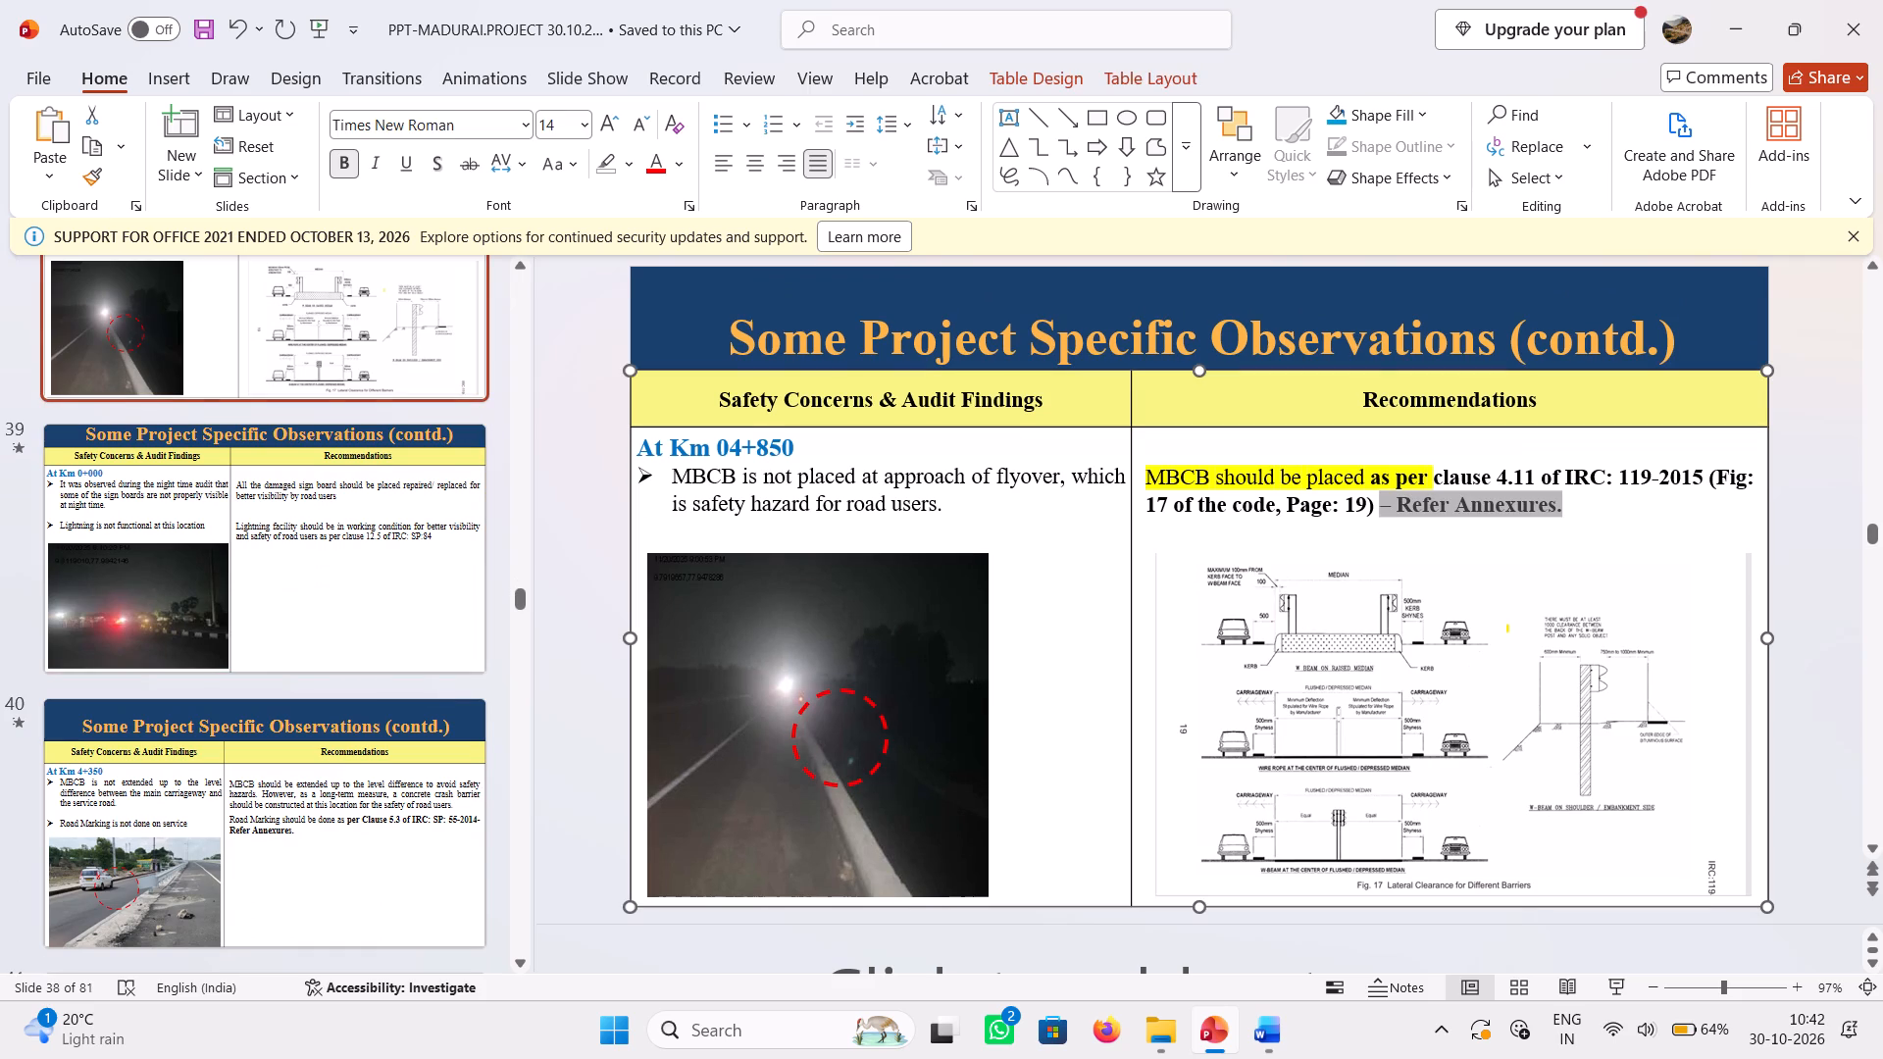
pyautogui.moveTo(1388, 511); pyautogui.dragTo(1386, 511)
pyautogui.press('Delete')
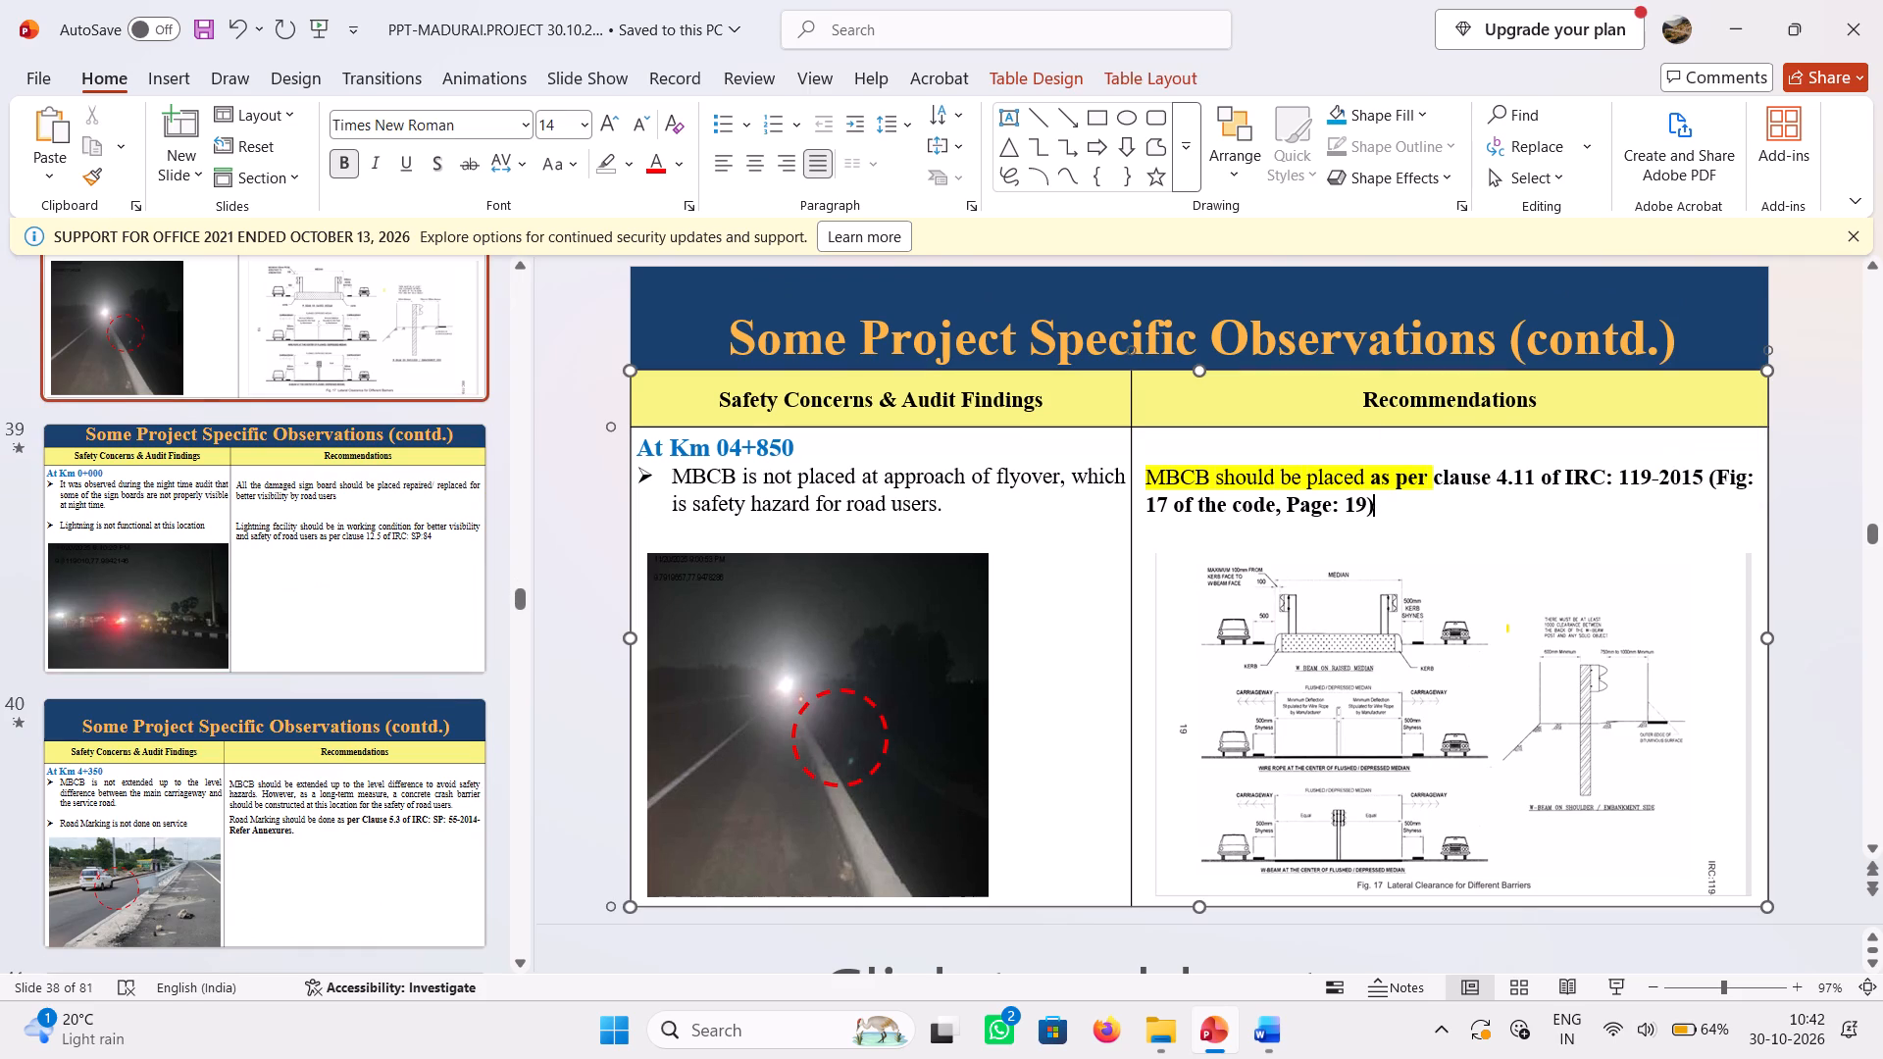
pyautogui.press('.')
# Add "& SP84-2019." after IRC: 119-2015 in the MBCB recommendation and delete the figure and page note.
pyautogui.click(1706, 471)
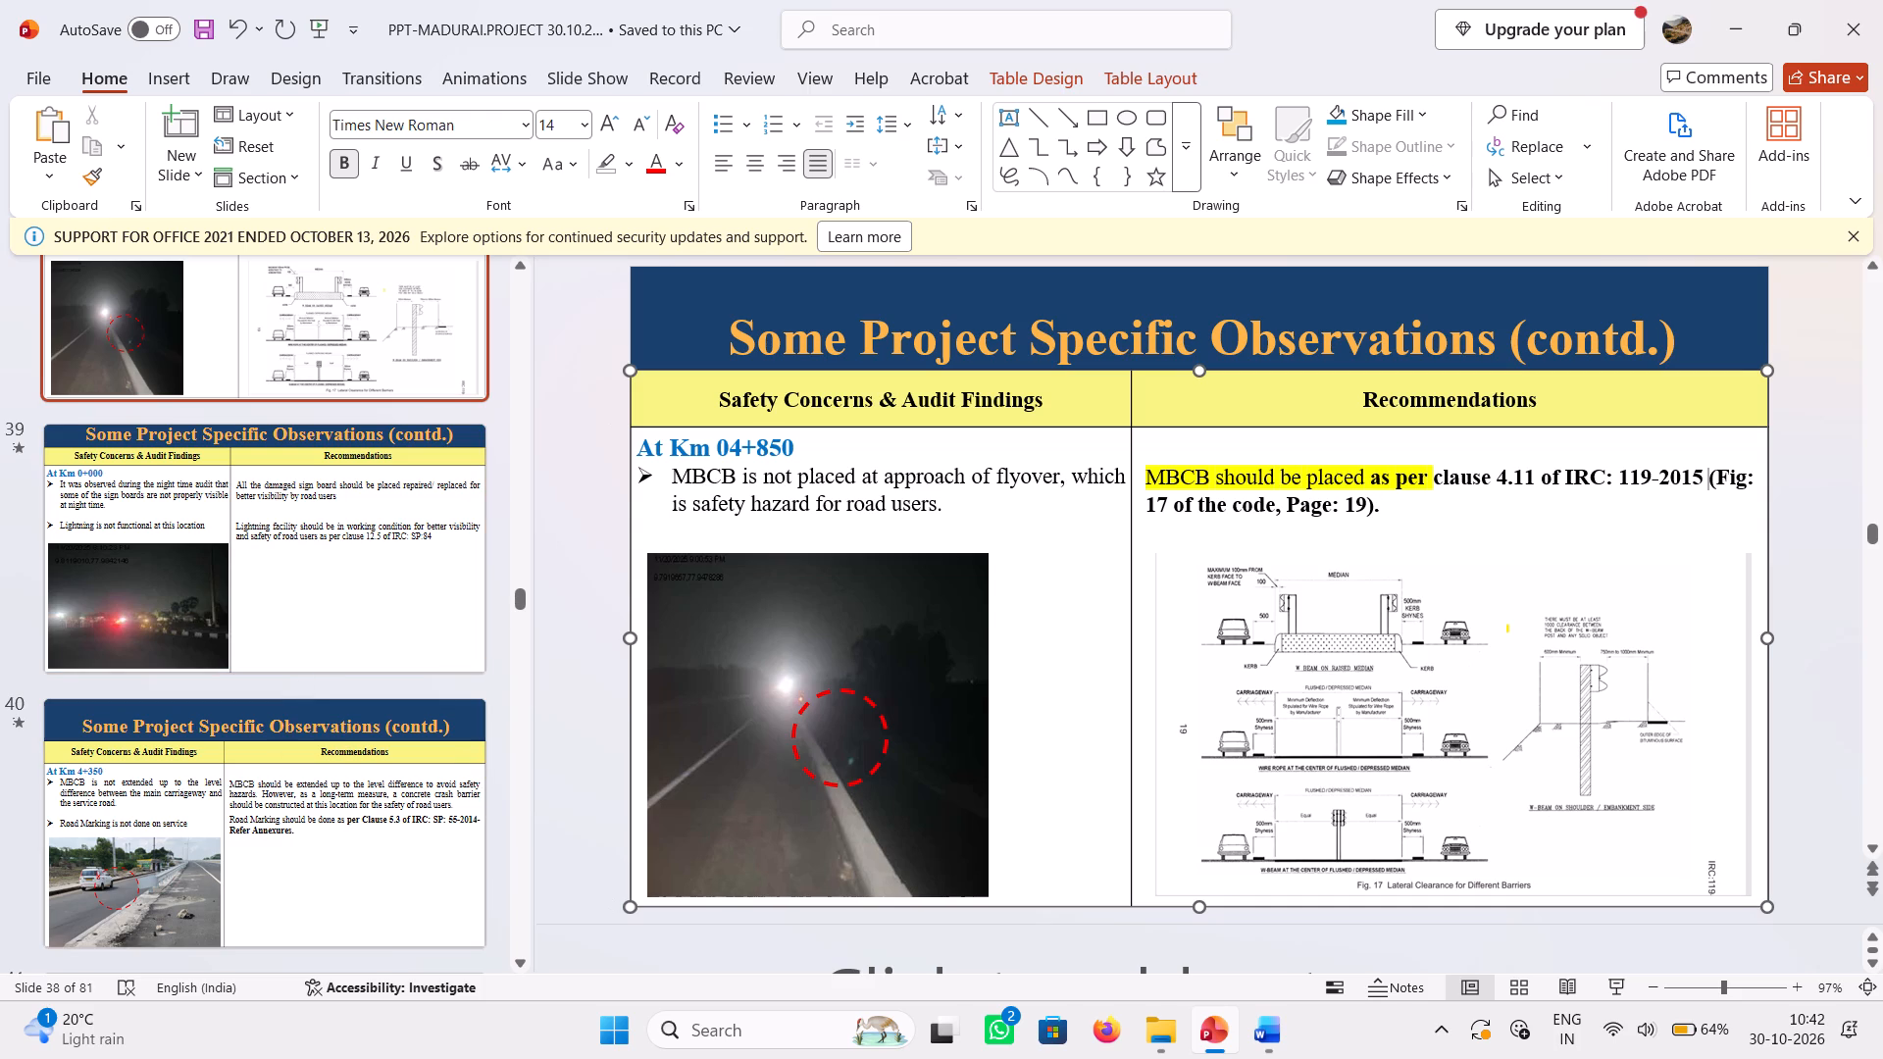
pyautogui.write('&')
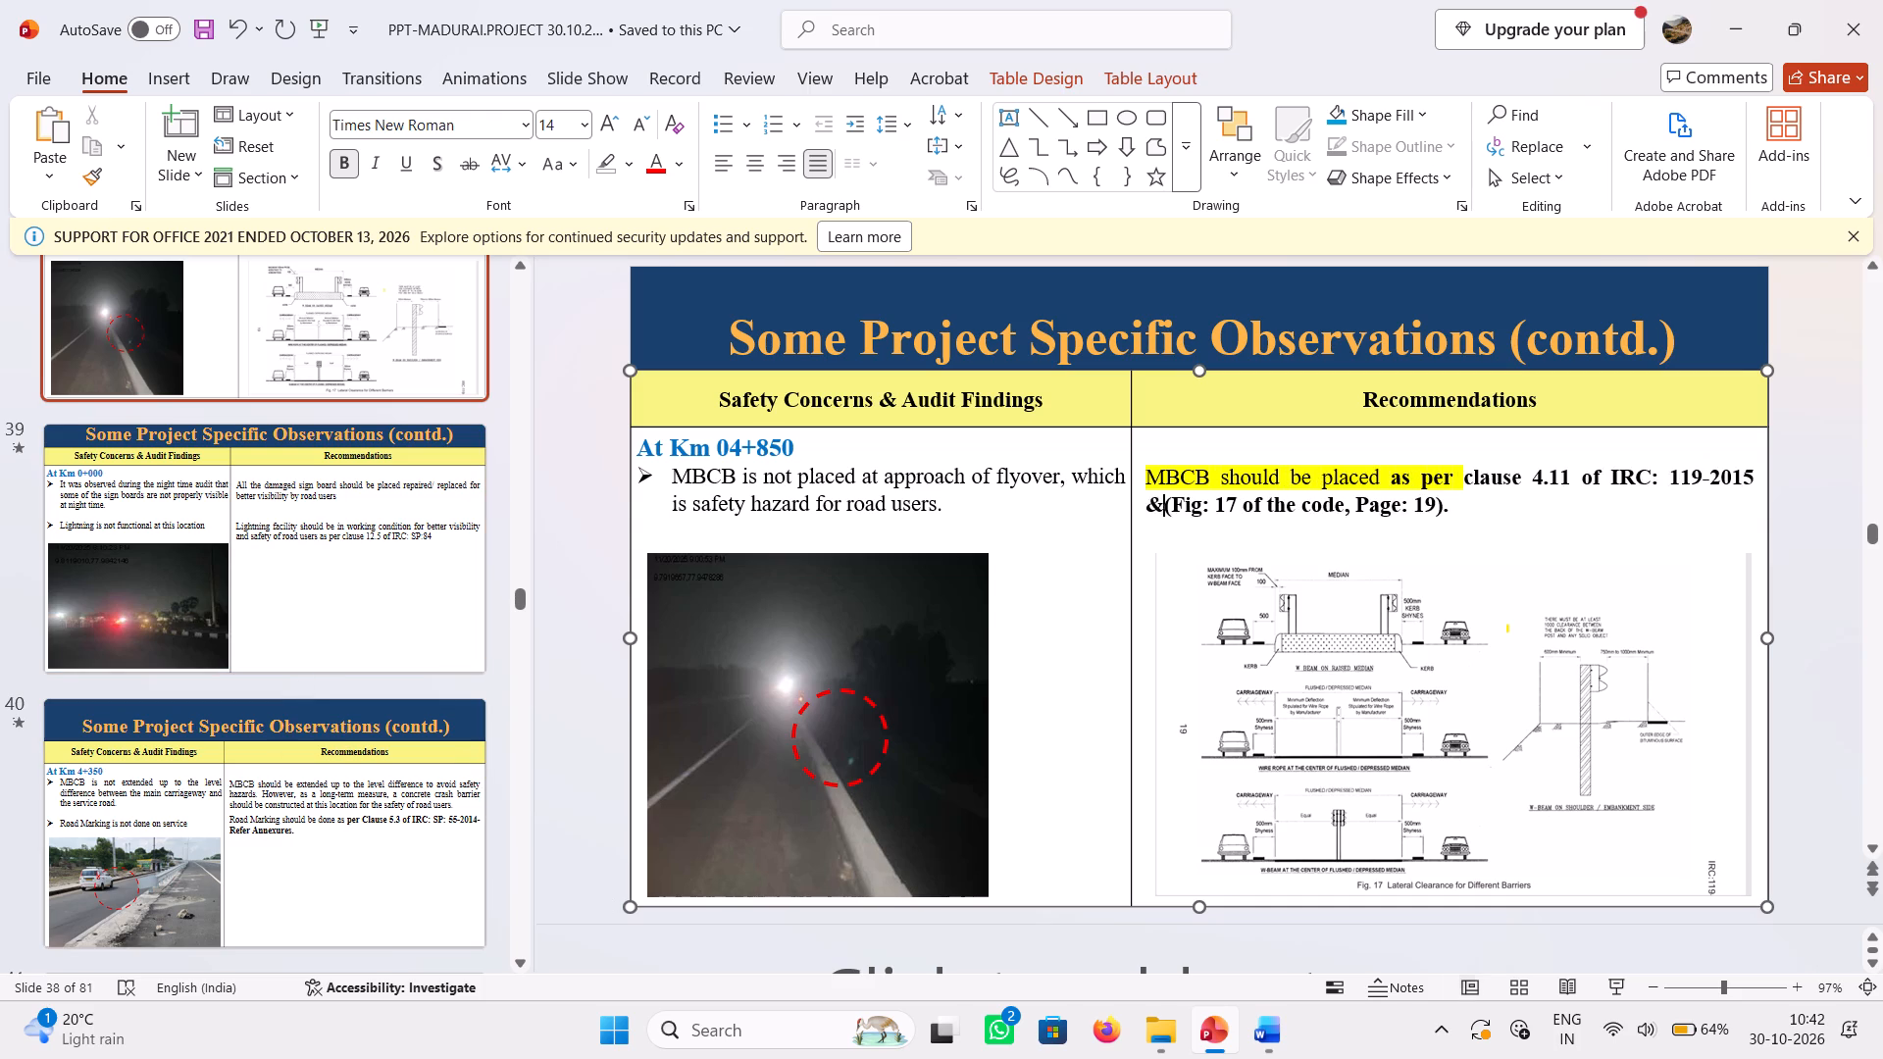
pyautogui.press('space')
pyautogui.write('SP')
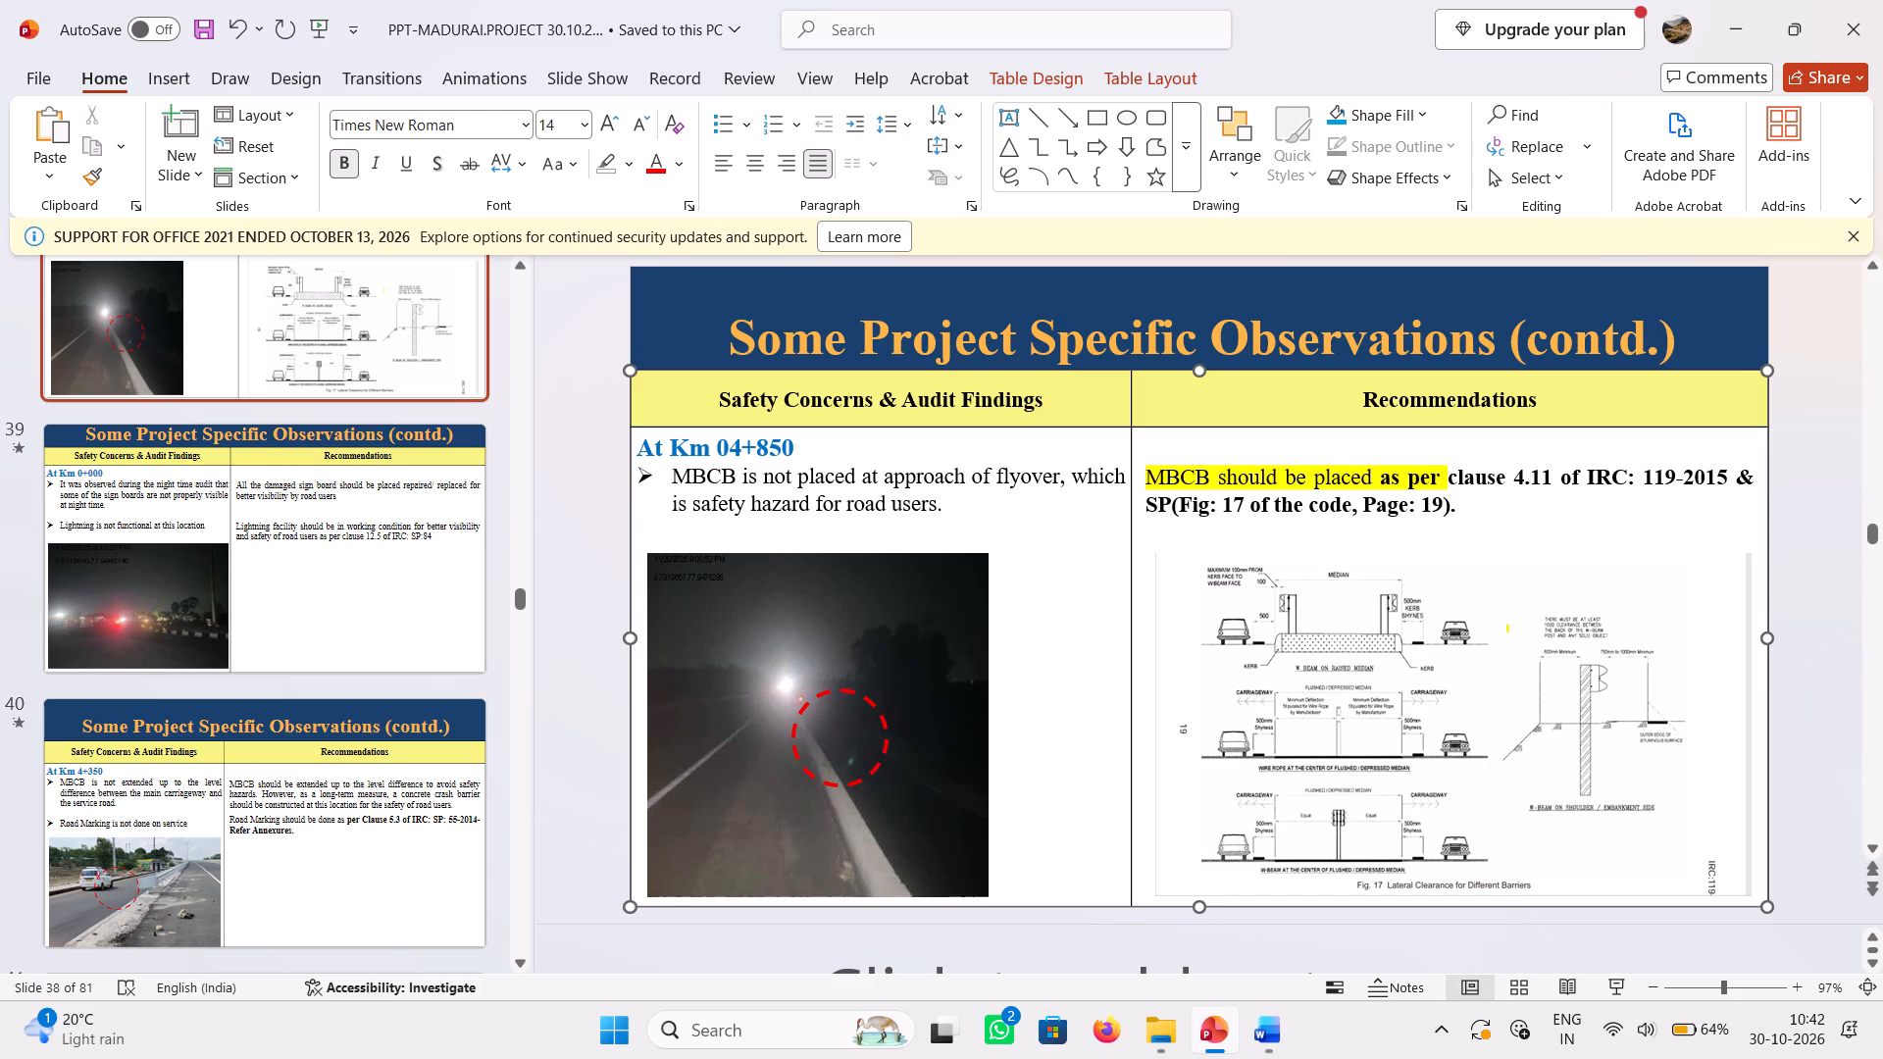
pyautogui.hotkey('shift', ':')
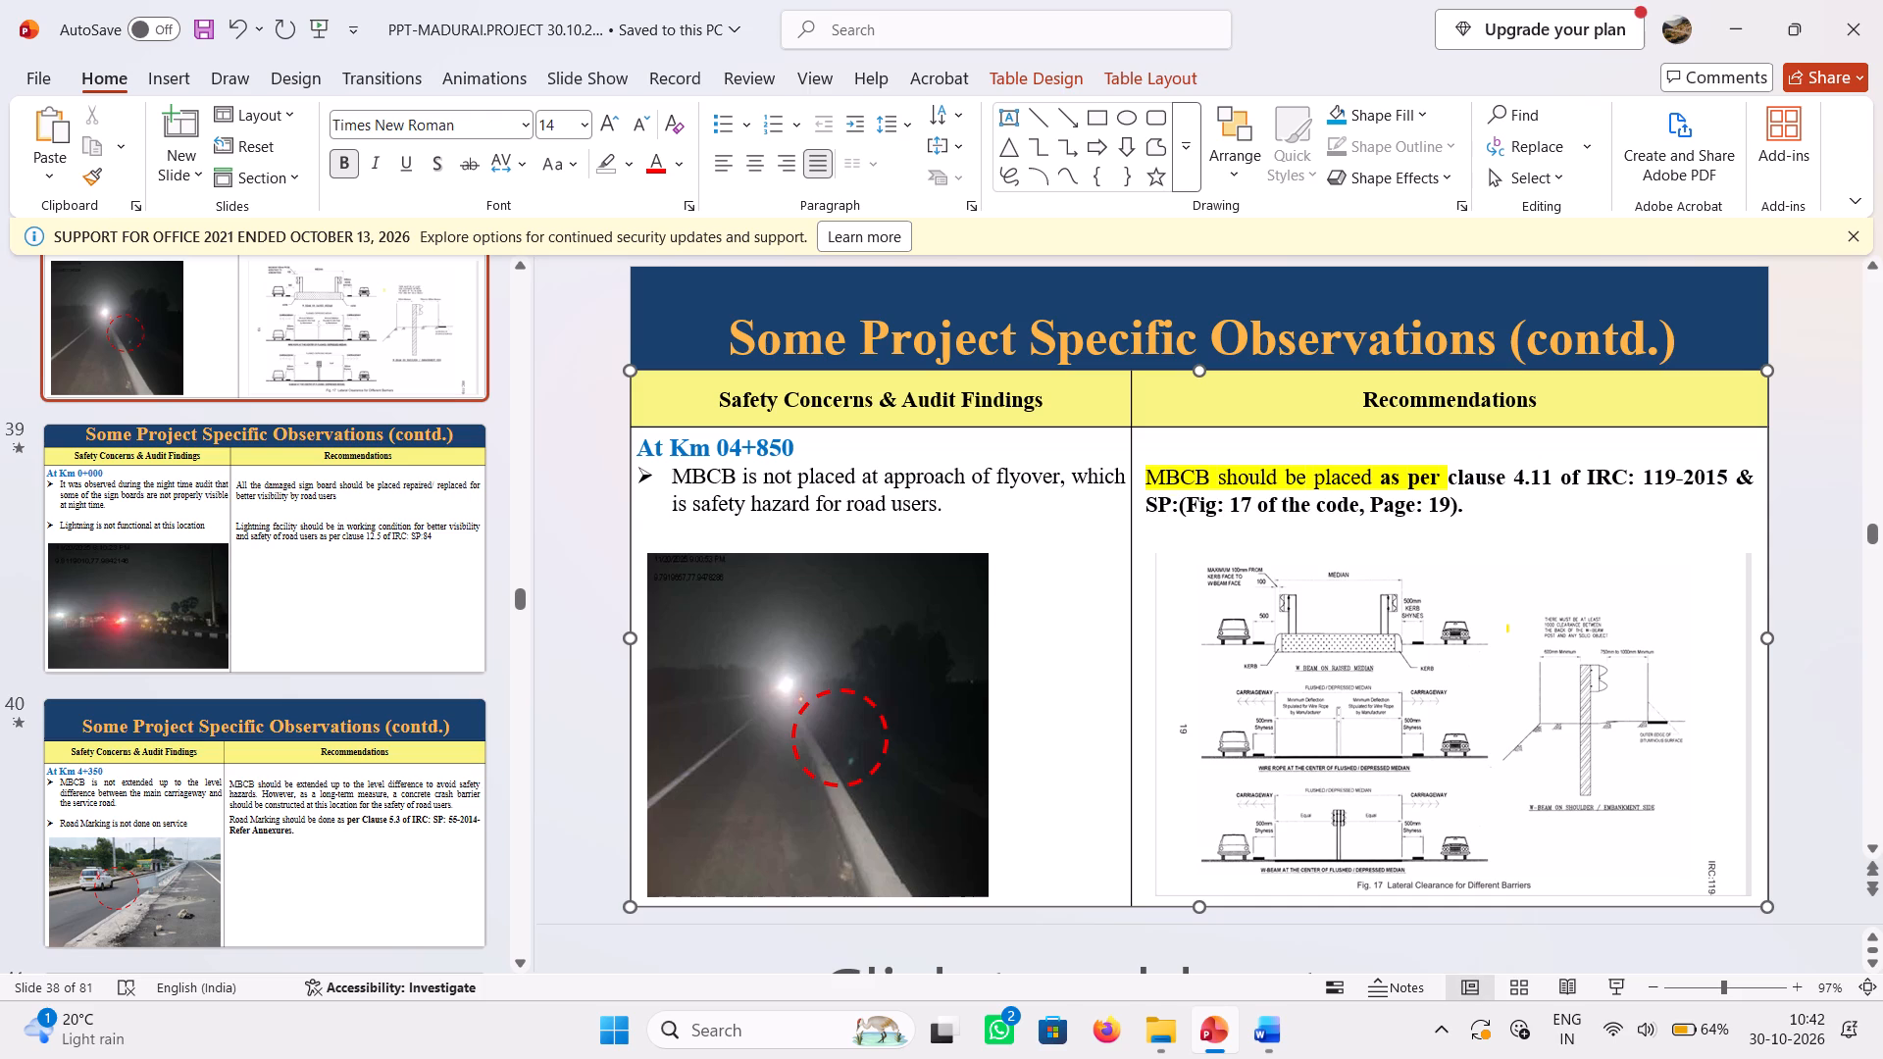
pyautogui.press('BackSpace')
pyautogui.write('84-2019.')
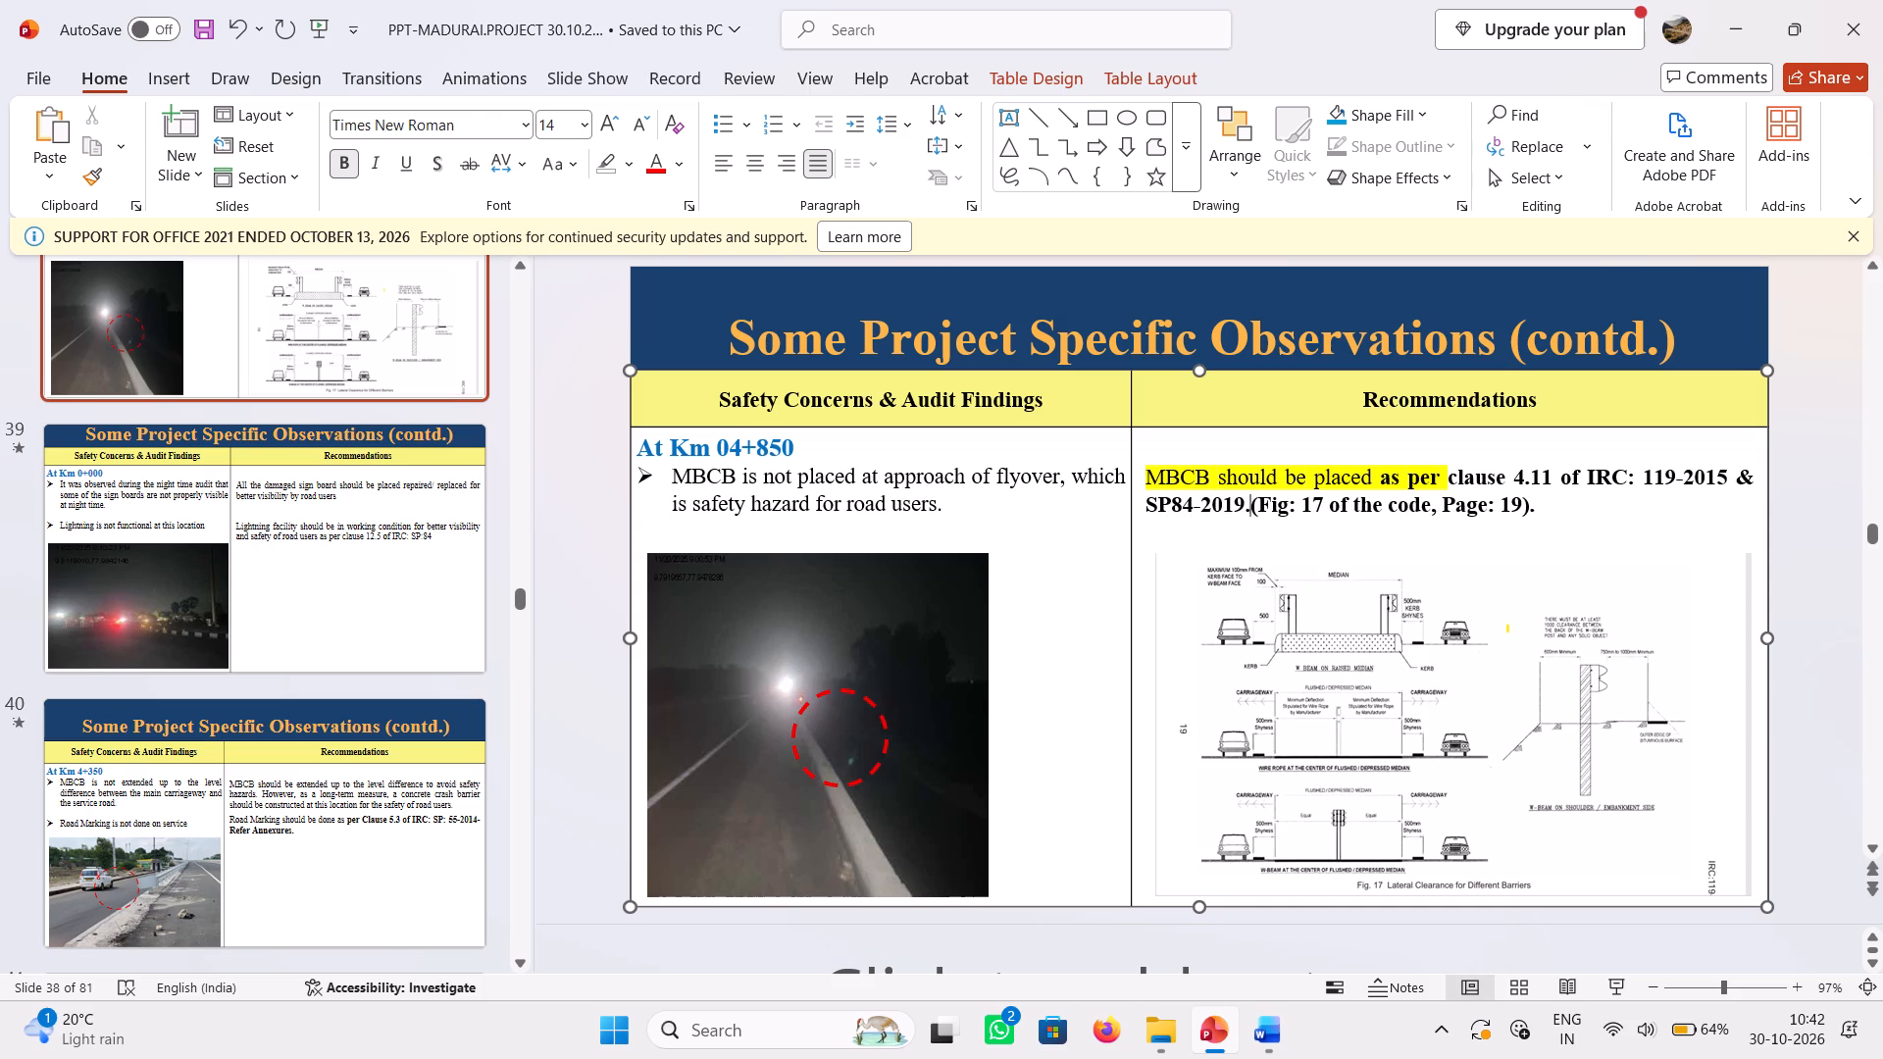
pyautogui.press('space')
pyautogui.moveTo(1565, 506); pyautogui.dragTo(1442, 507)
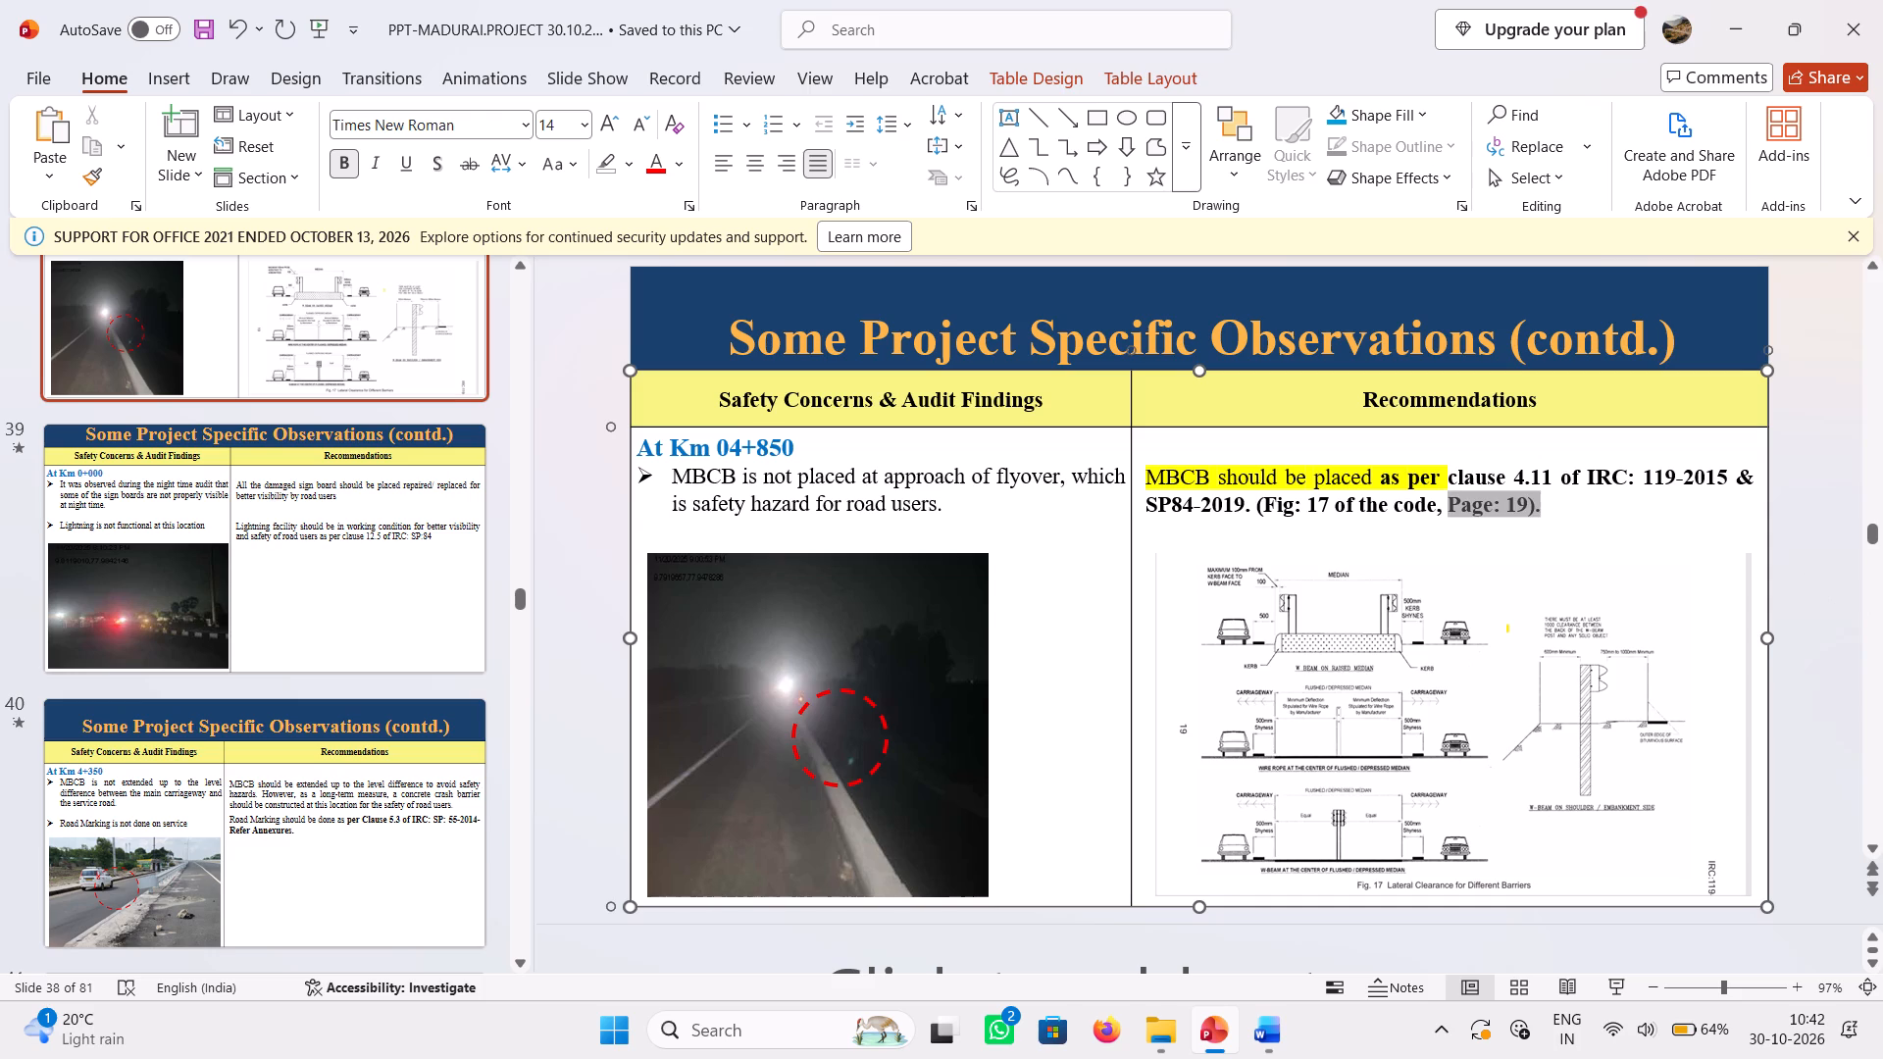
pyautogui.moveTo(1442, 507); pyautogui.dragTo(1250, 504)
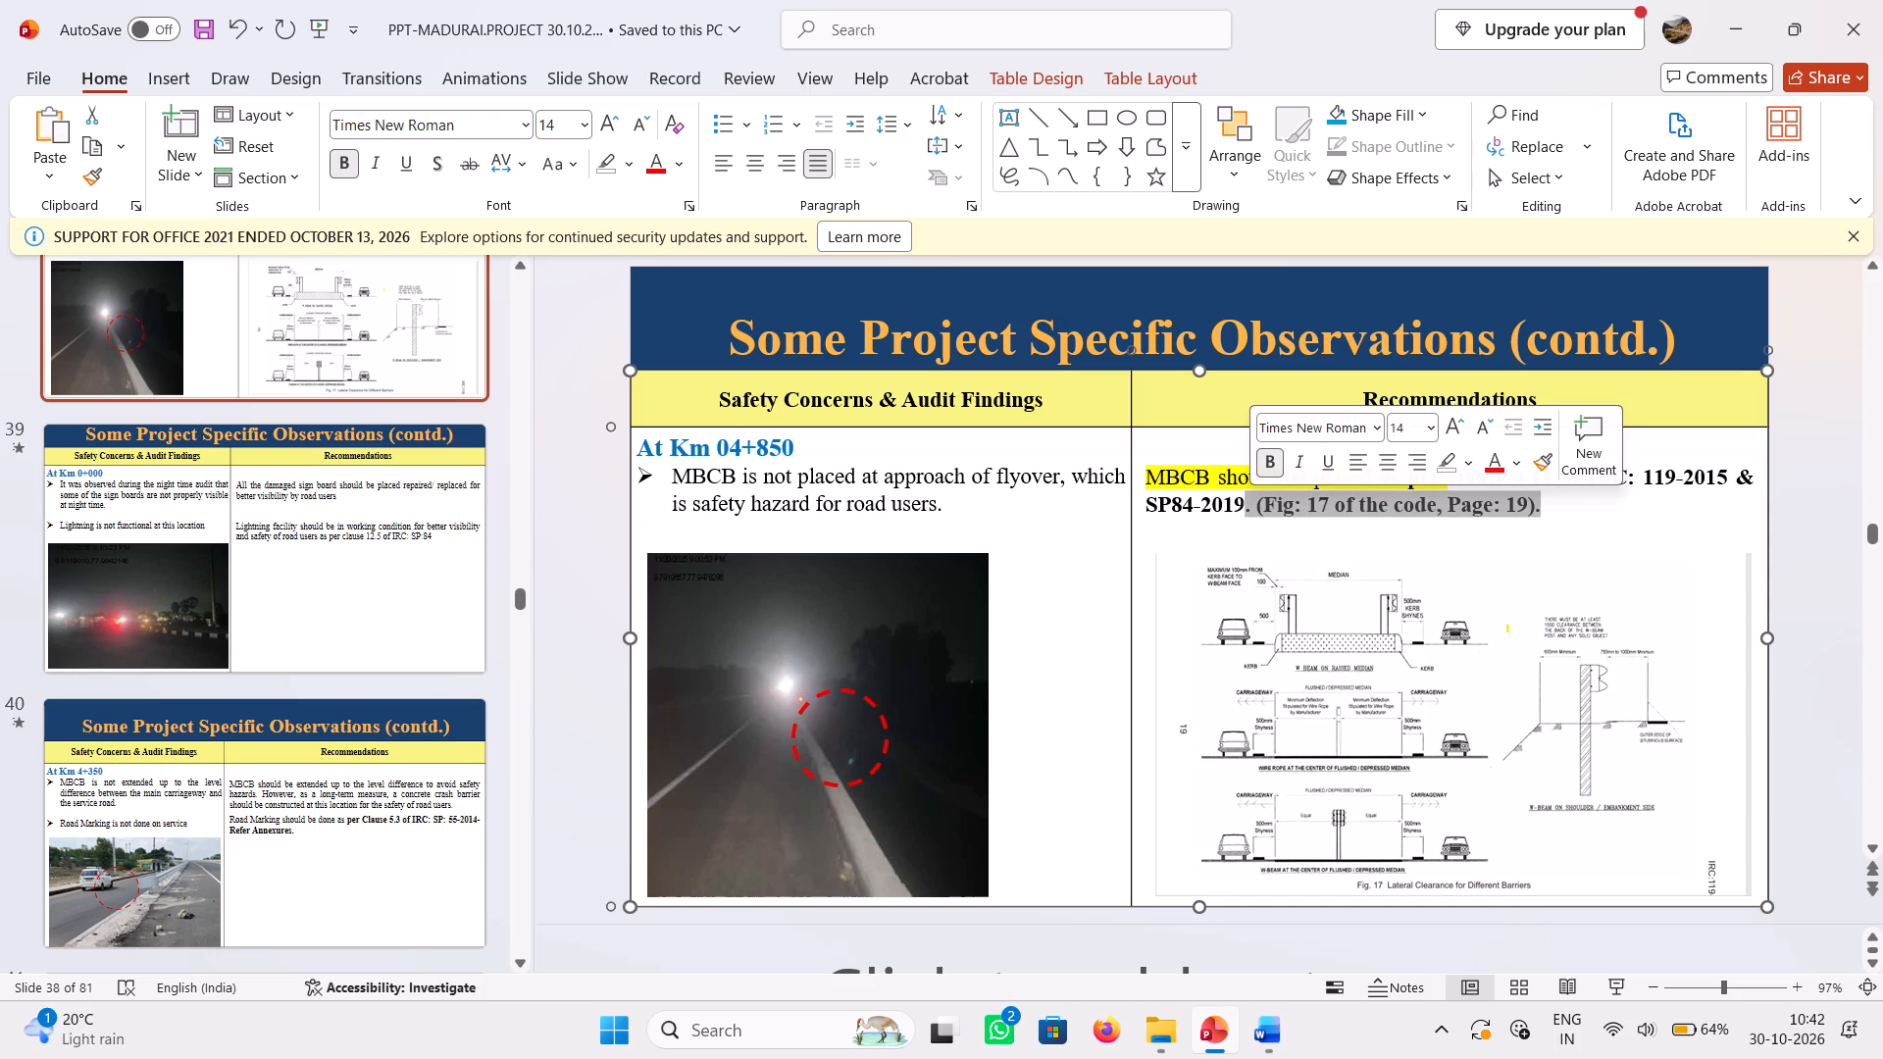
pyautogui.press('BackSpace')
pyautogui.press('.')
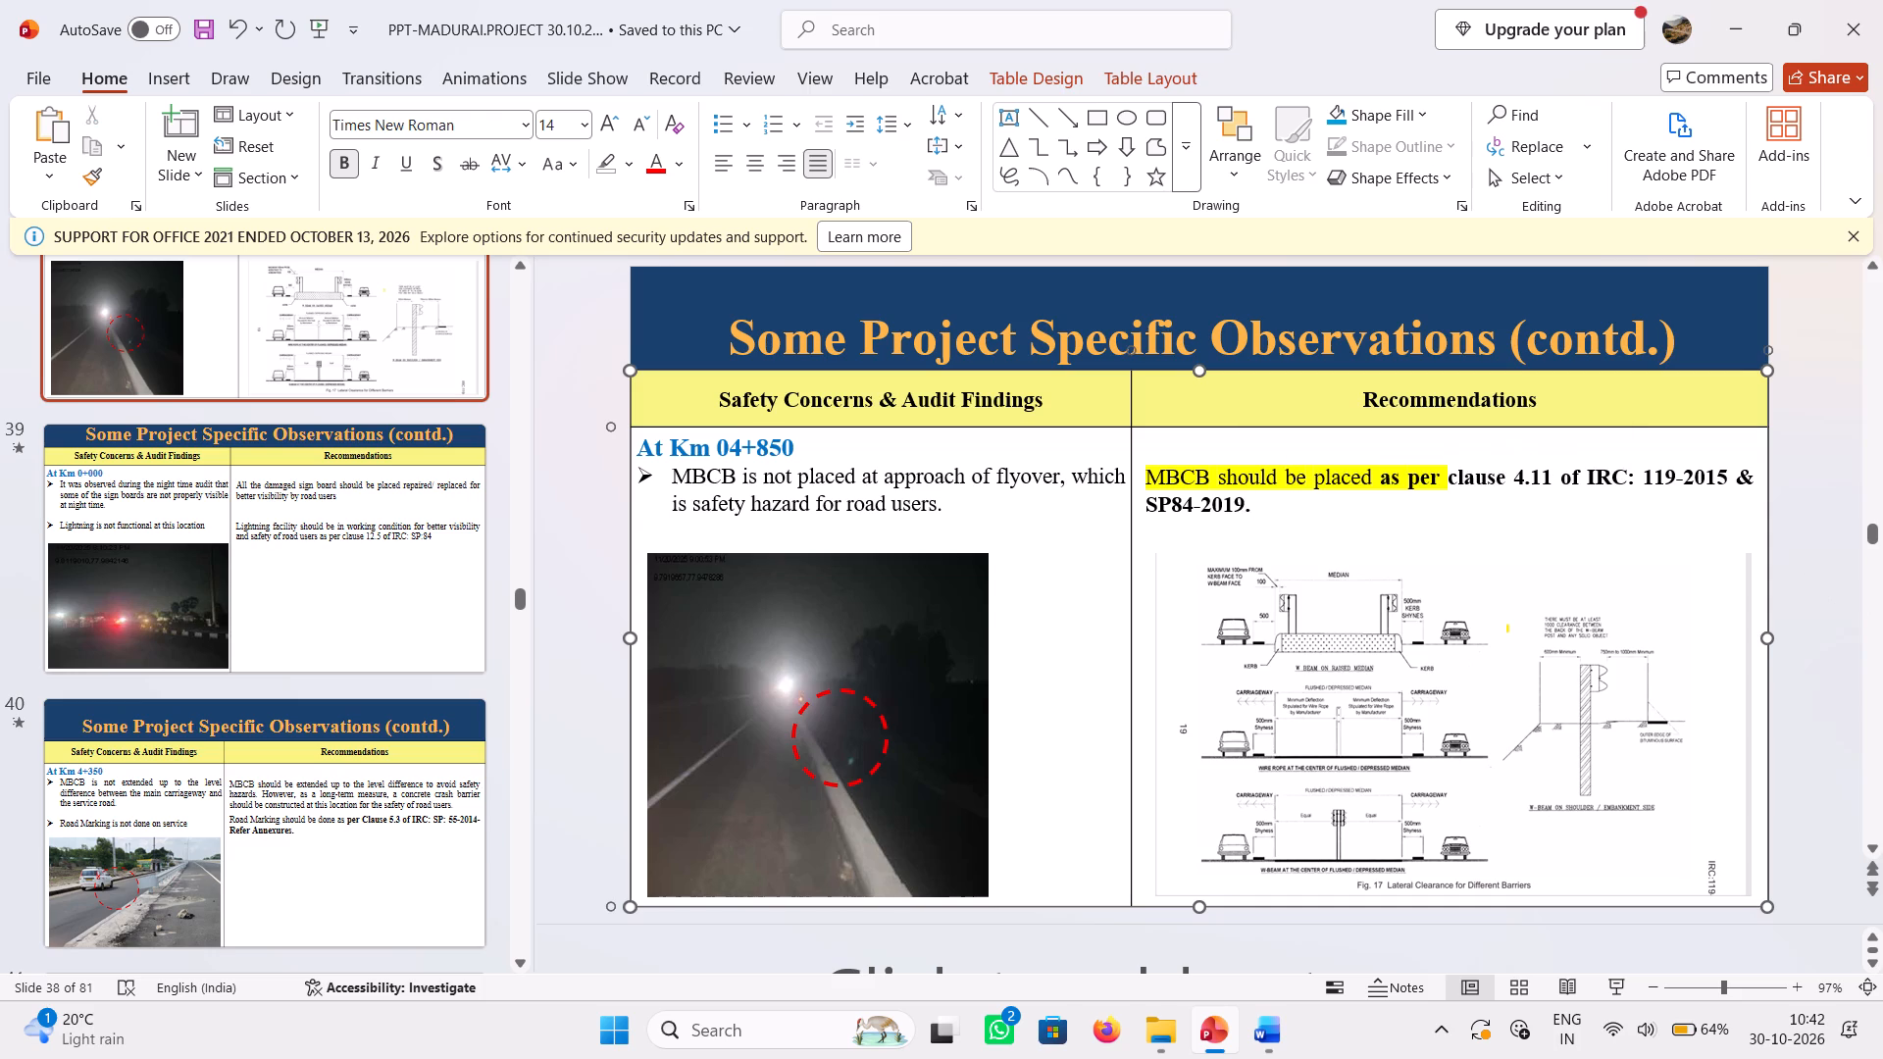
# Clear the yellow highlighting from the MBCB recommendation and insert a colon so the added code reads SP:84-2019.
pyautogui.moveTo(1459, 470); pyautogui.dragTo(1145, 478)
pyautogui.click(606, 172)
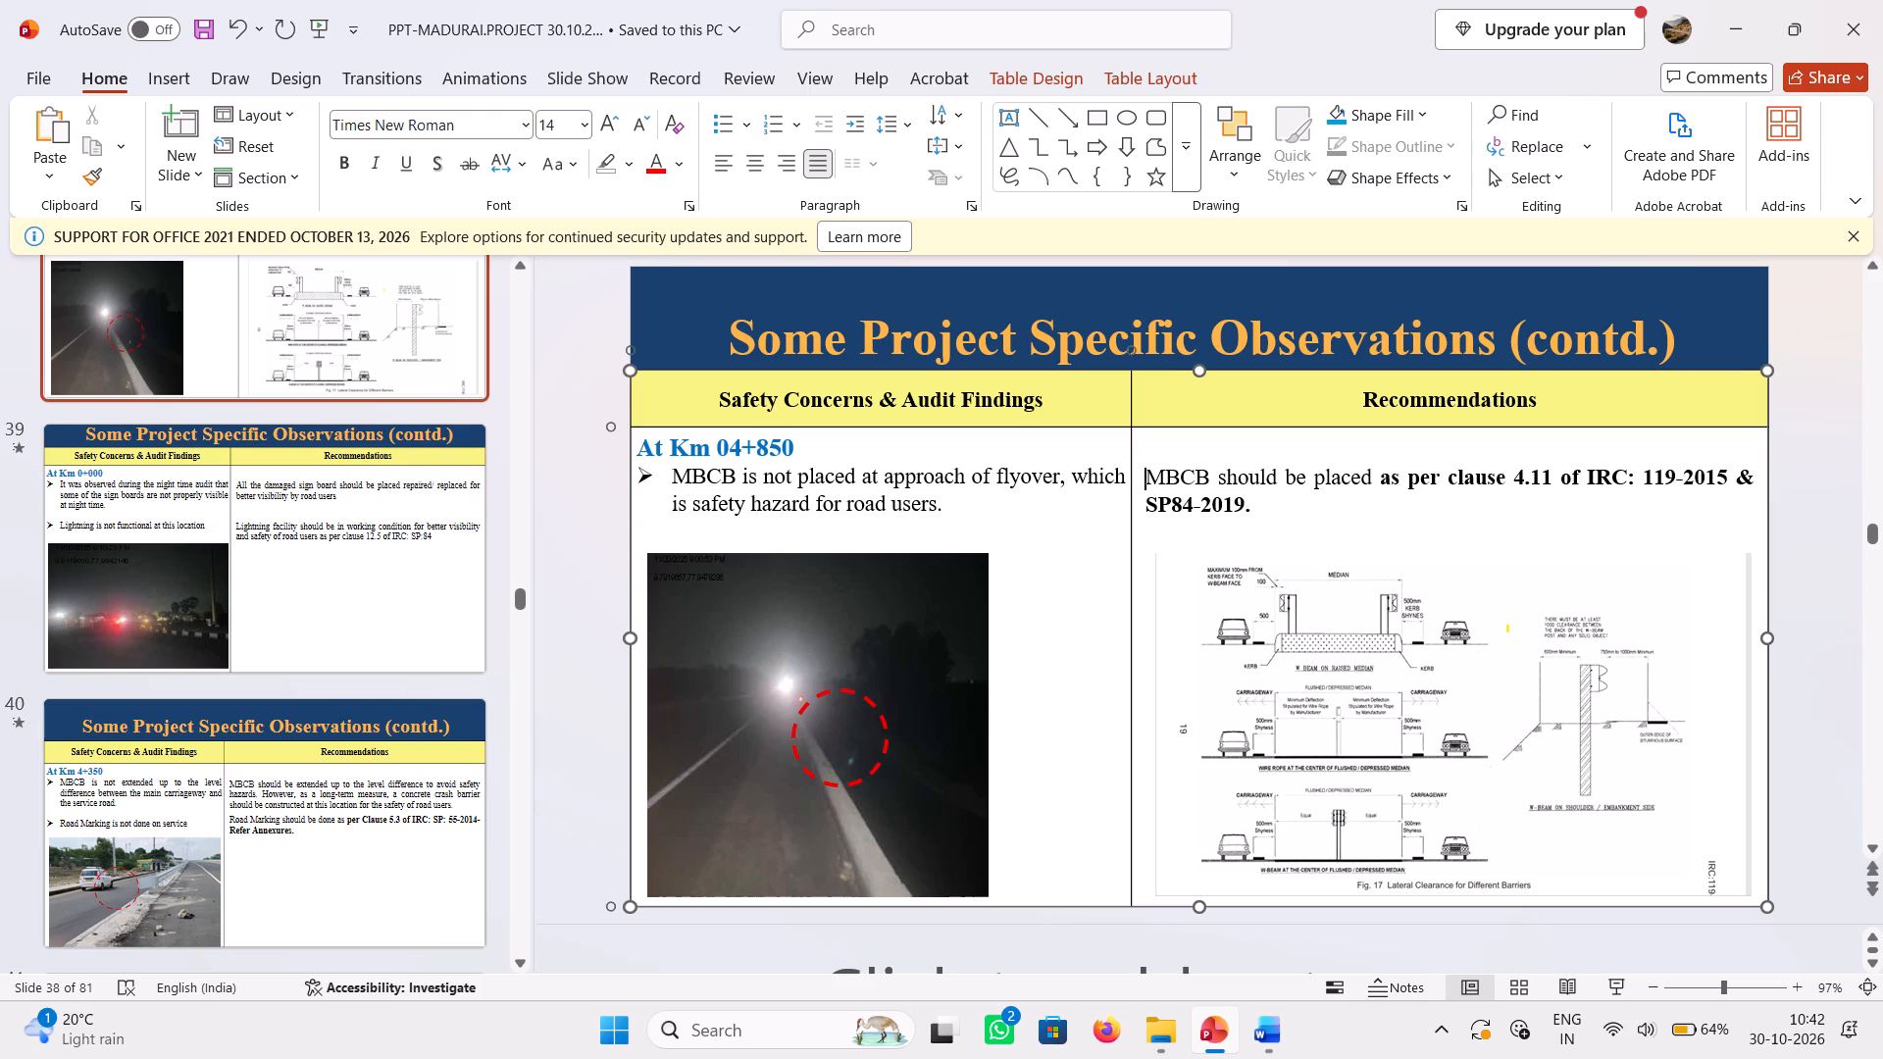
pyautogui.click(1170, 507)
pyautogui.hotkey('shift', ':')
# Delete the lateral clearance barrier diagram from the At Km 04+850 slide.
pyautogui.click(1469, 846)
pyautogui.press('Delete')
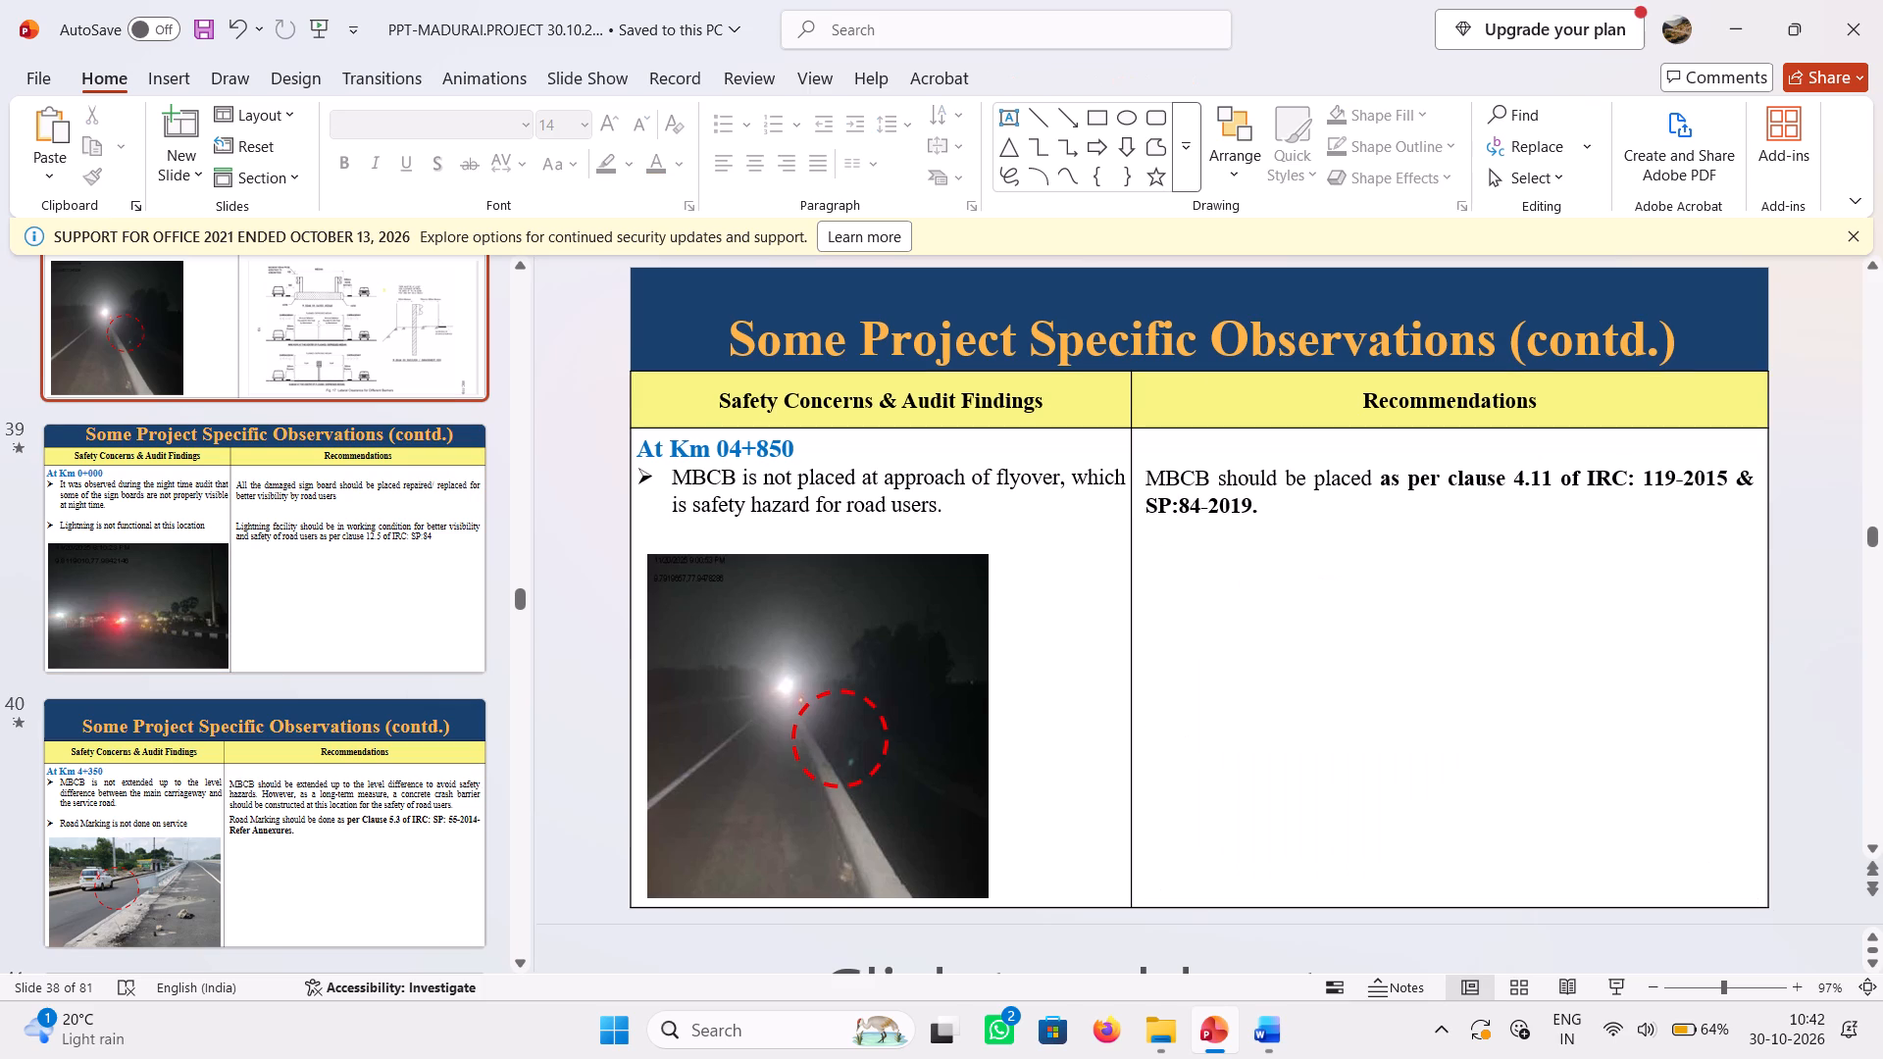
# Widen the night photo on the At Km 04+850 slide to nearly fill its column and move the dashed red circle onto the dark roadside.
pyautogui.click(916, 668)
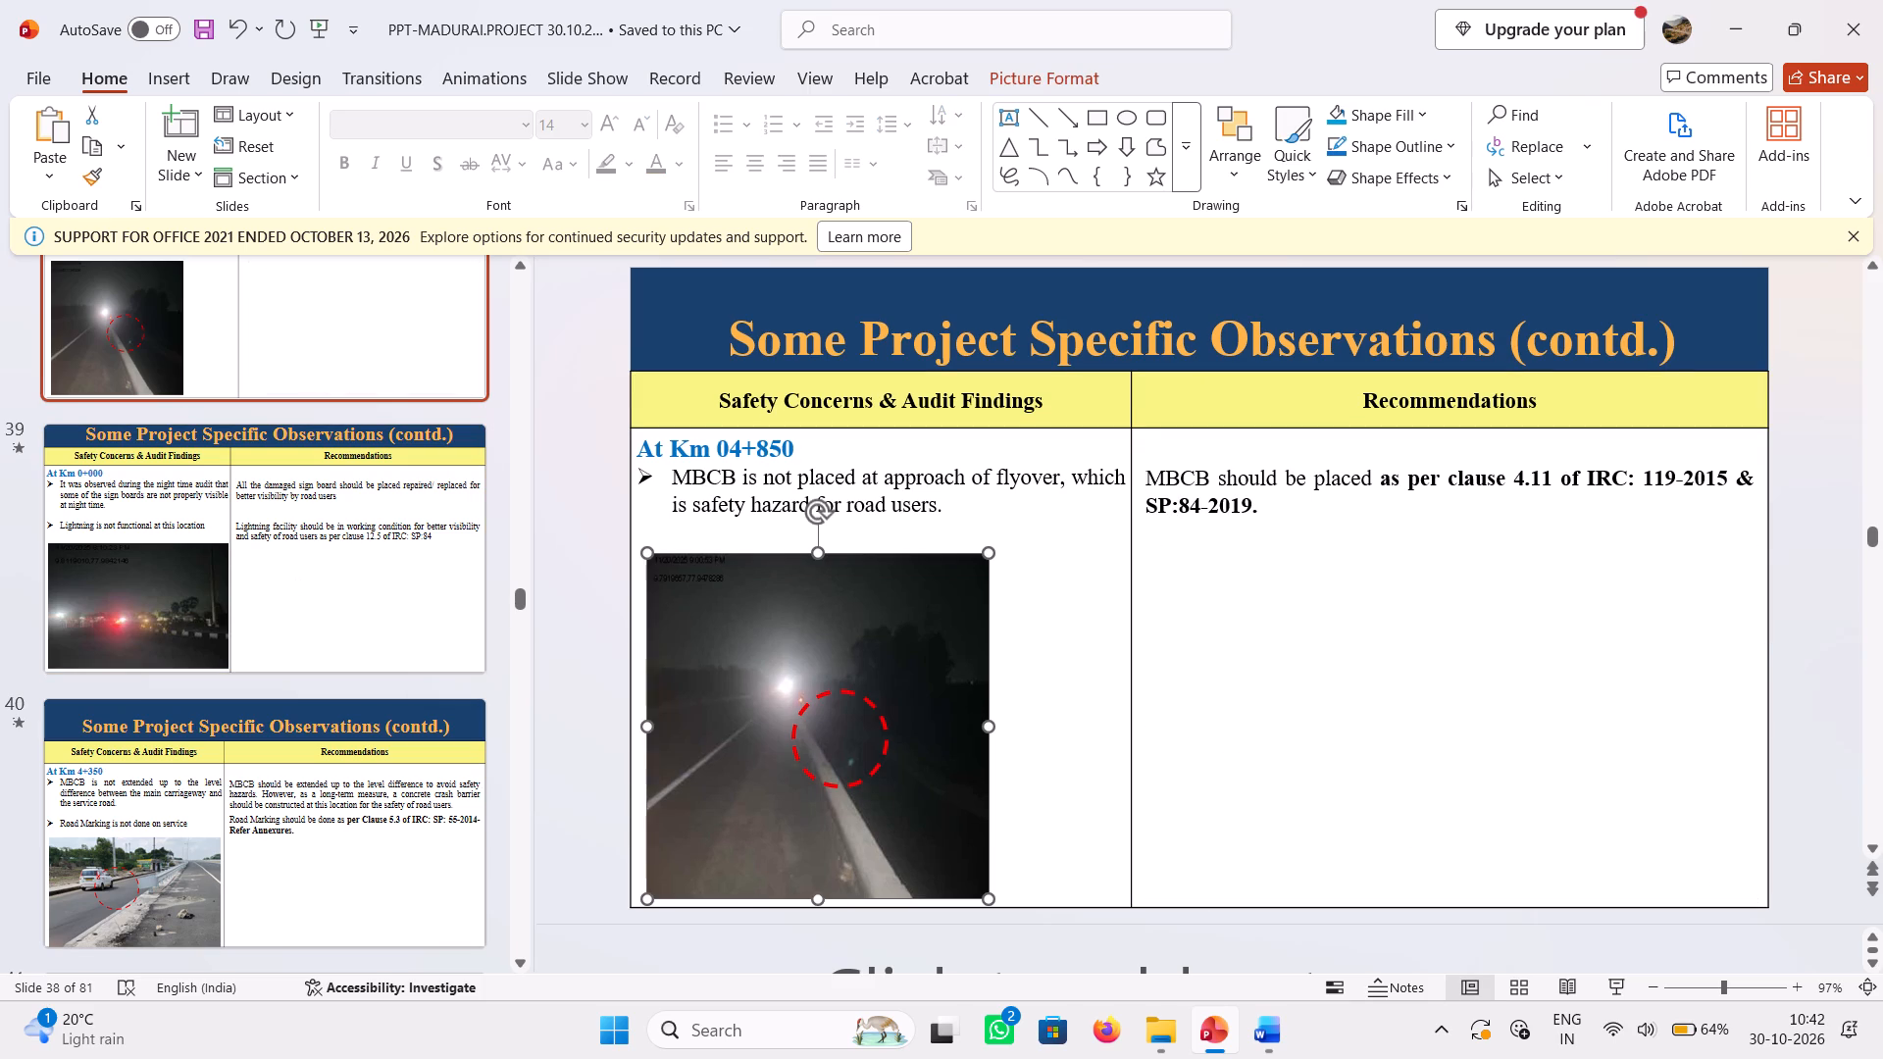
pyautogui.moveTo(991, 723); pyautogui.dragTo(1105, 731)
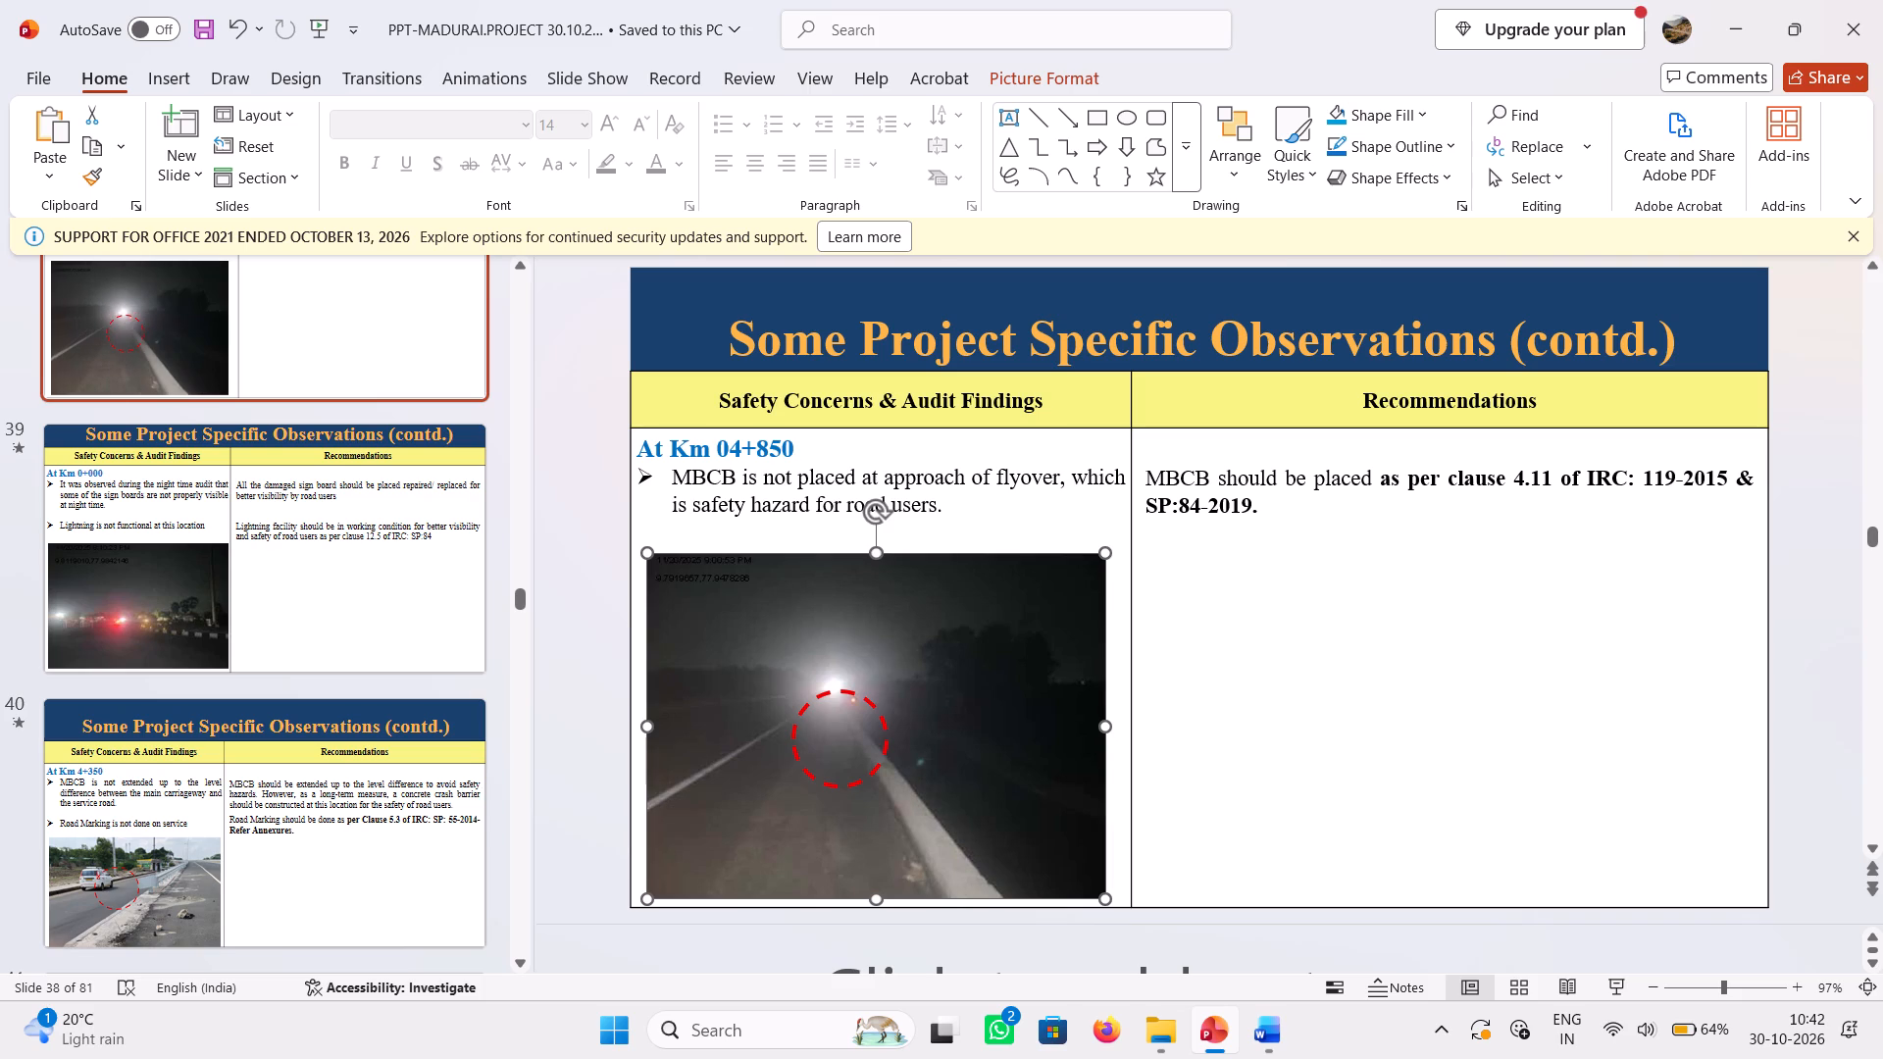
pyautogui.moveTo(868, 774); pyautogui.dragTo(981, 767)
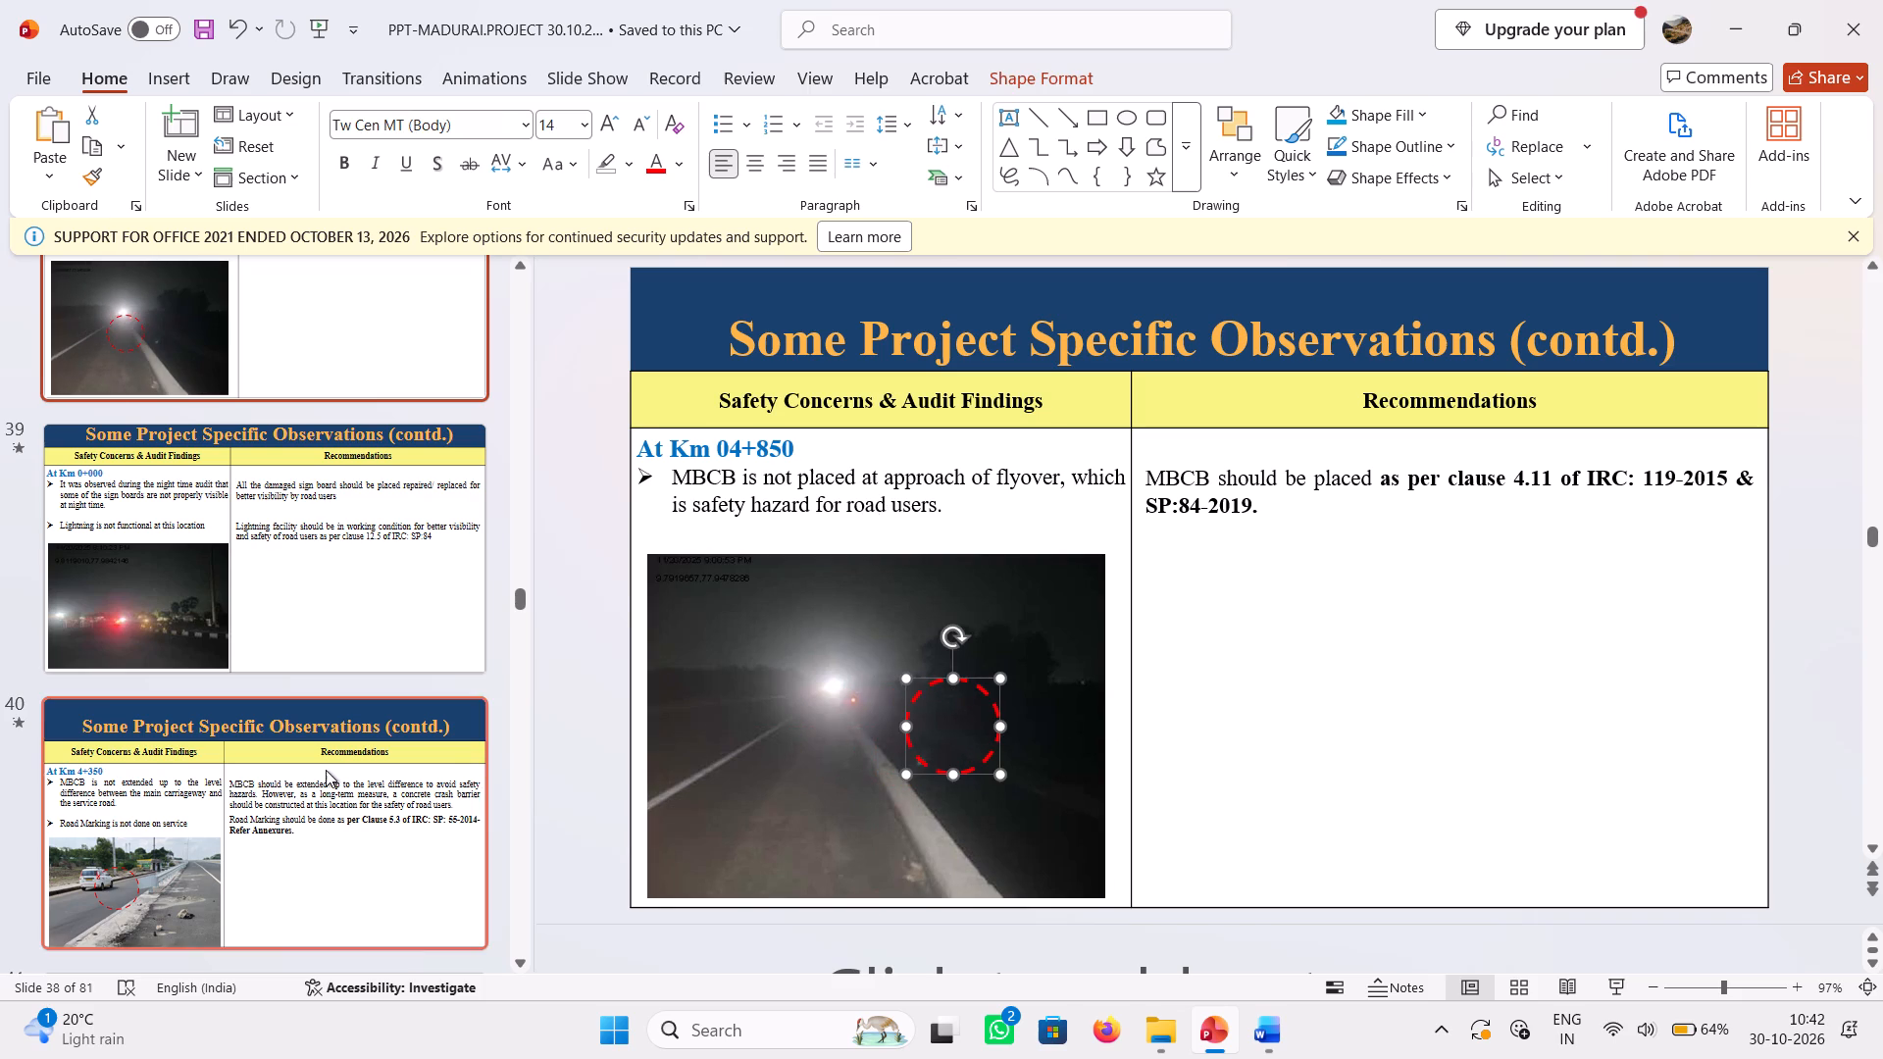
# Replace the clause and annexure reference in the At Km 4+350 road marking recommendation with "IRC:35-2015.".
pyautogui.click(323, 827)
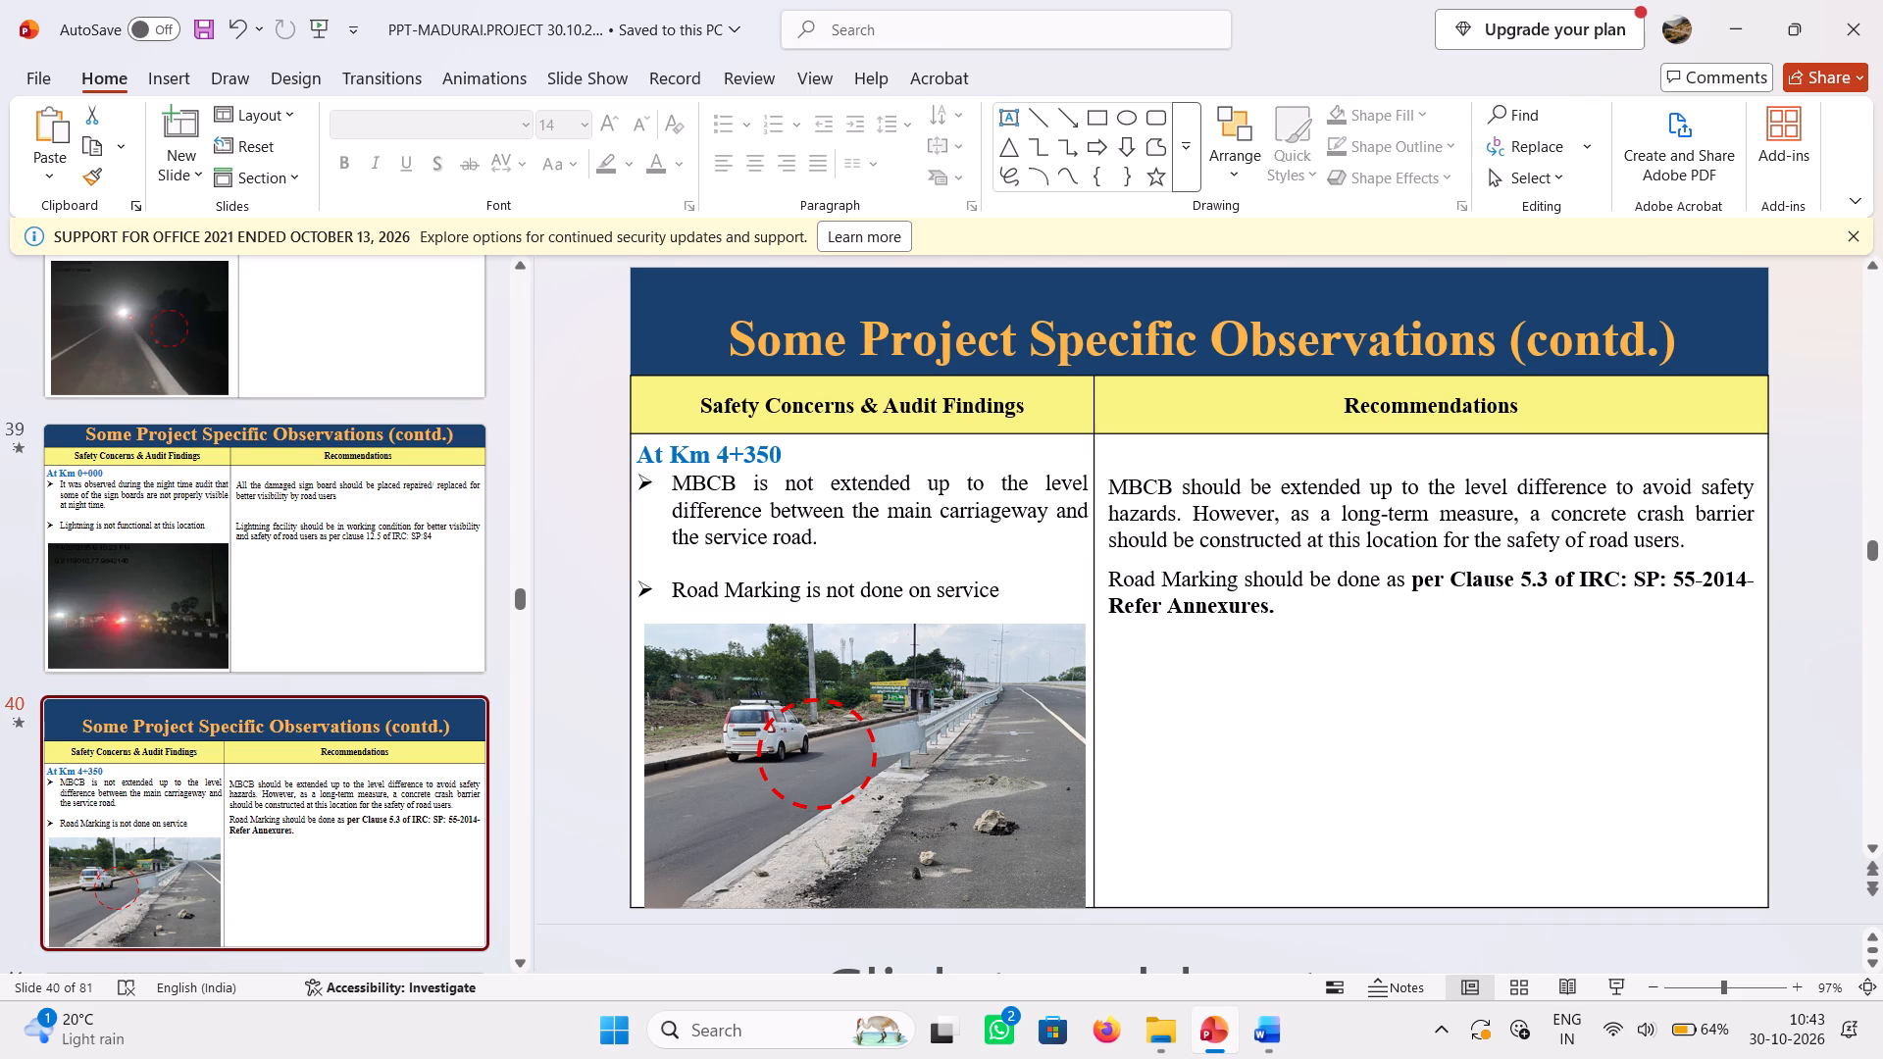
pyautogui.moveTo(1449, 577); pyautogui.dragTo(1458, 607)
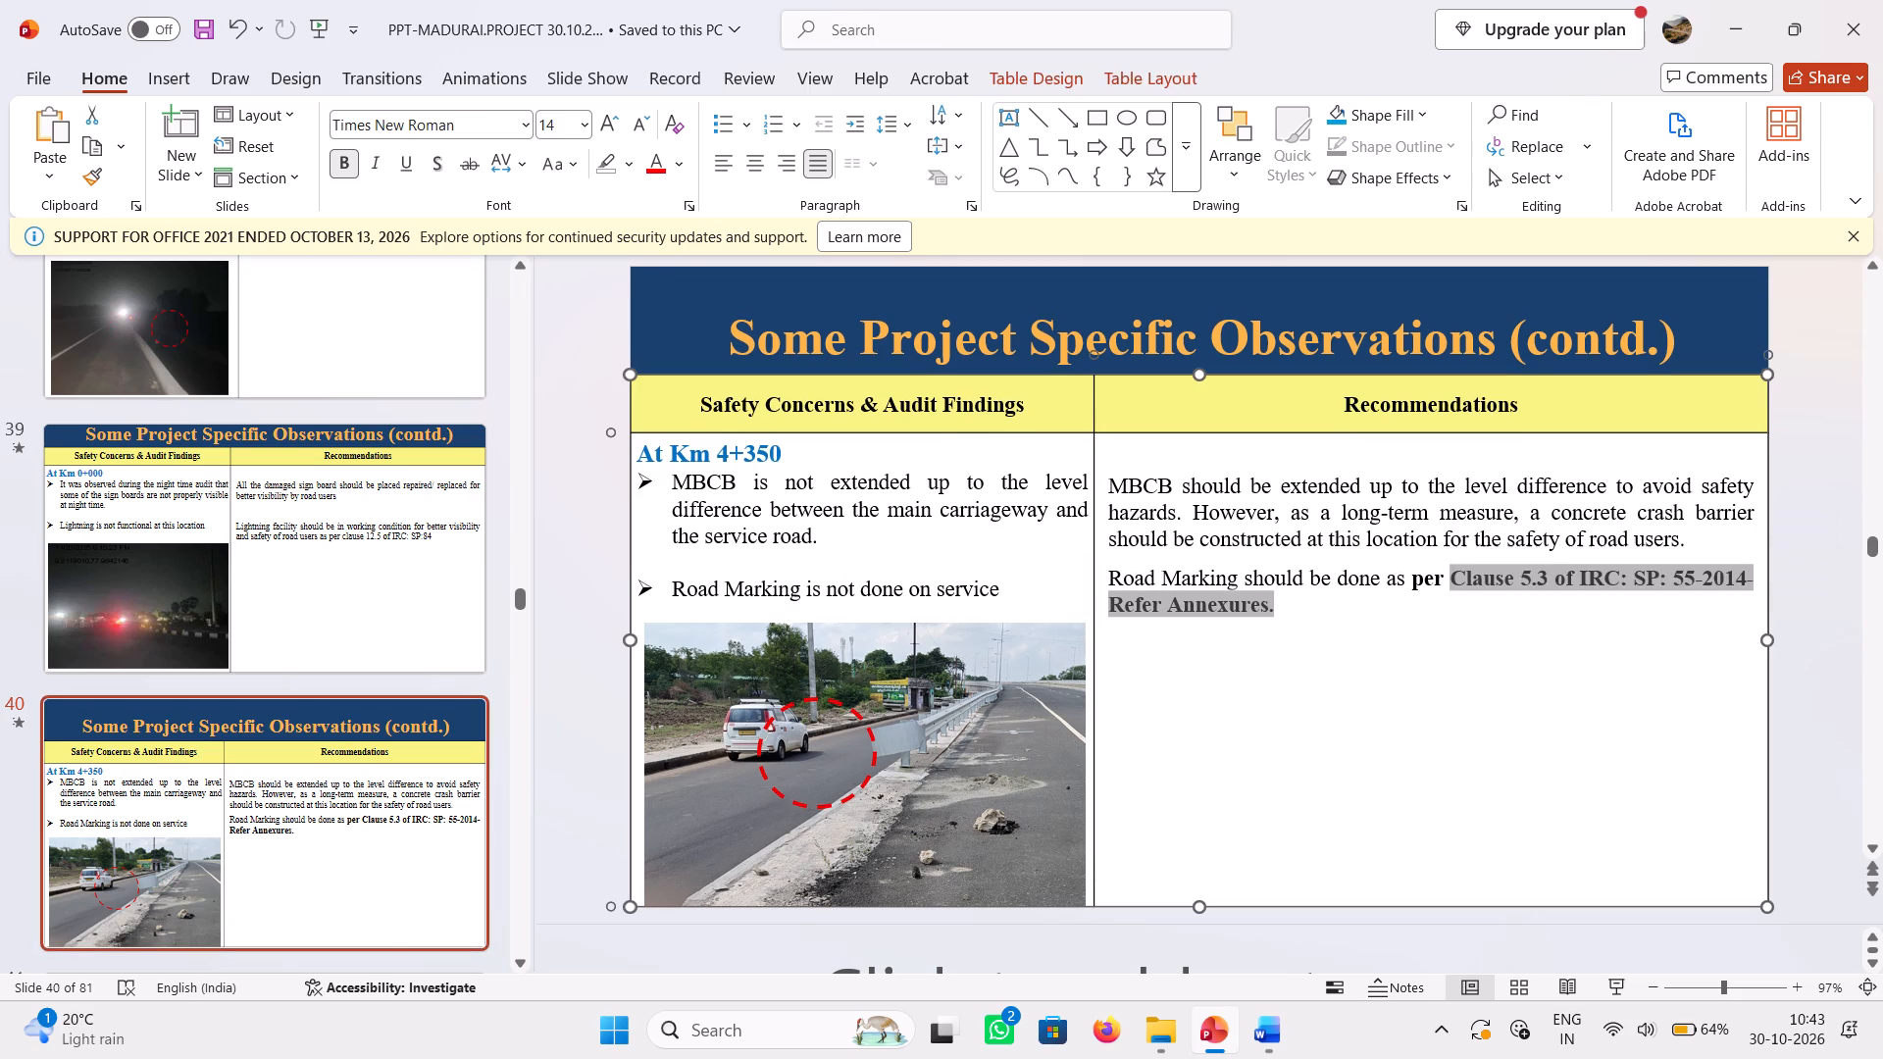
pyautogui.write('IR')
pyautogui.hotkey('shift', 'c')
pyautogui.write(':35-2015.')
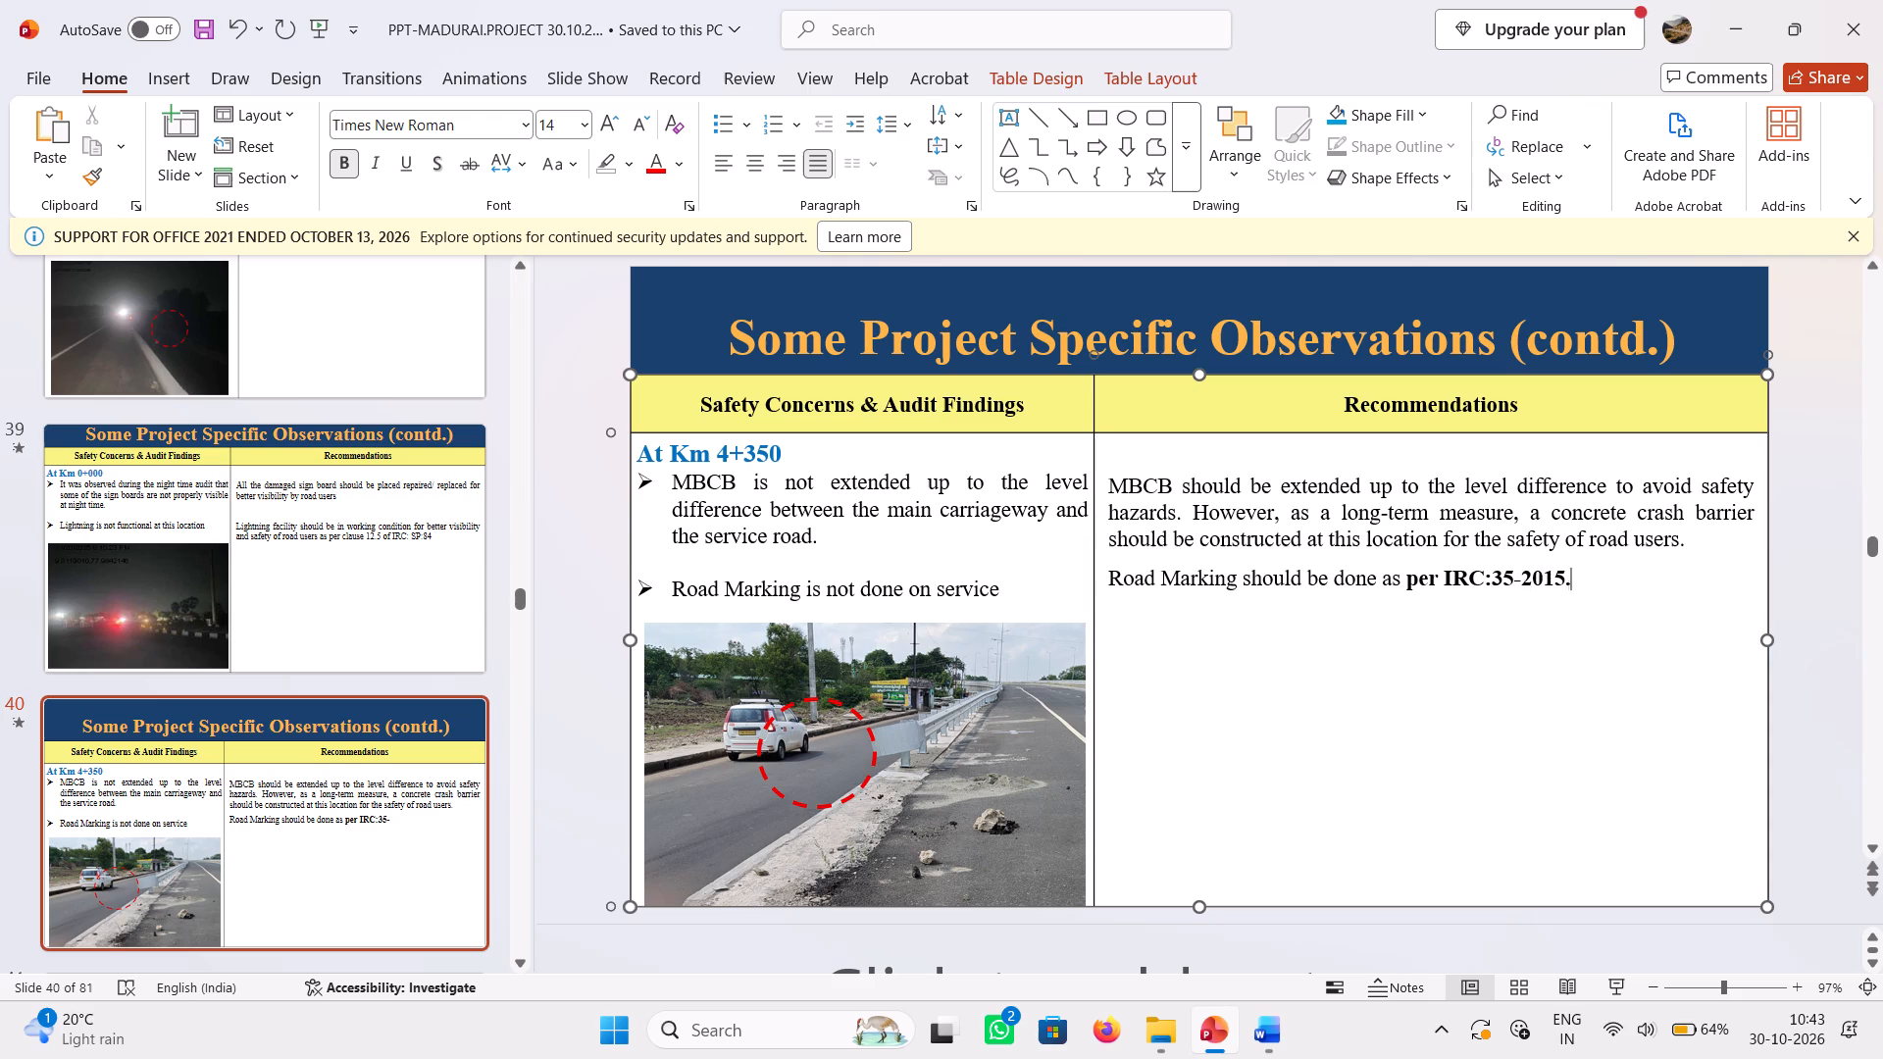
# Remove "-Refer Annexures." after IRC: SP: 55-2014 in the At Km 21+400 work zone sign recommendation and end it with a period.
pyautogui.click(350, 808)
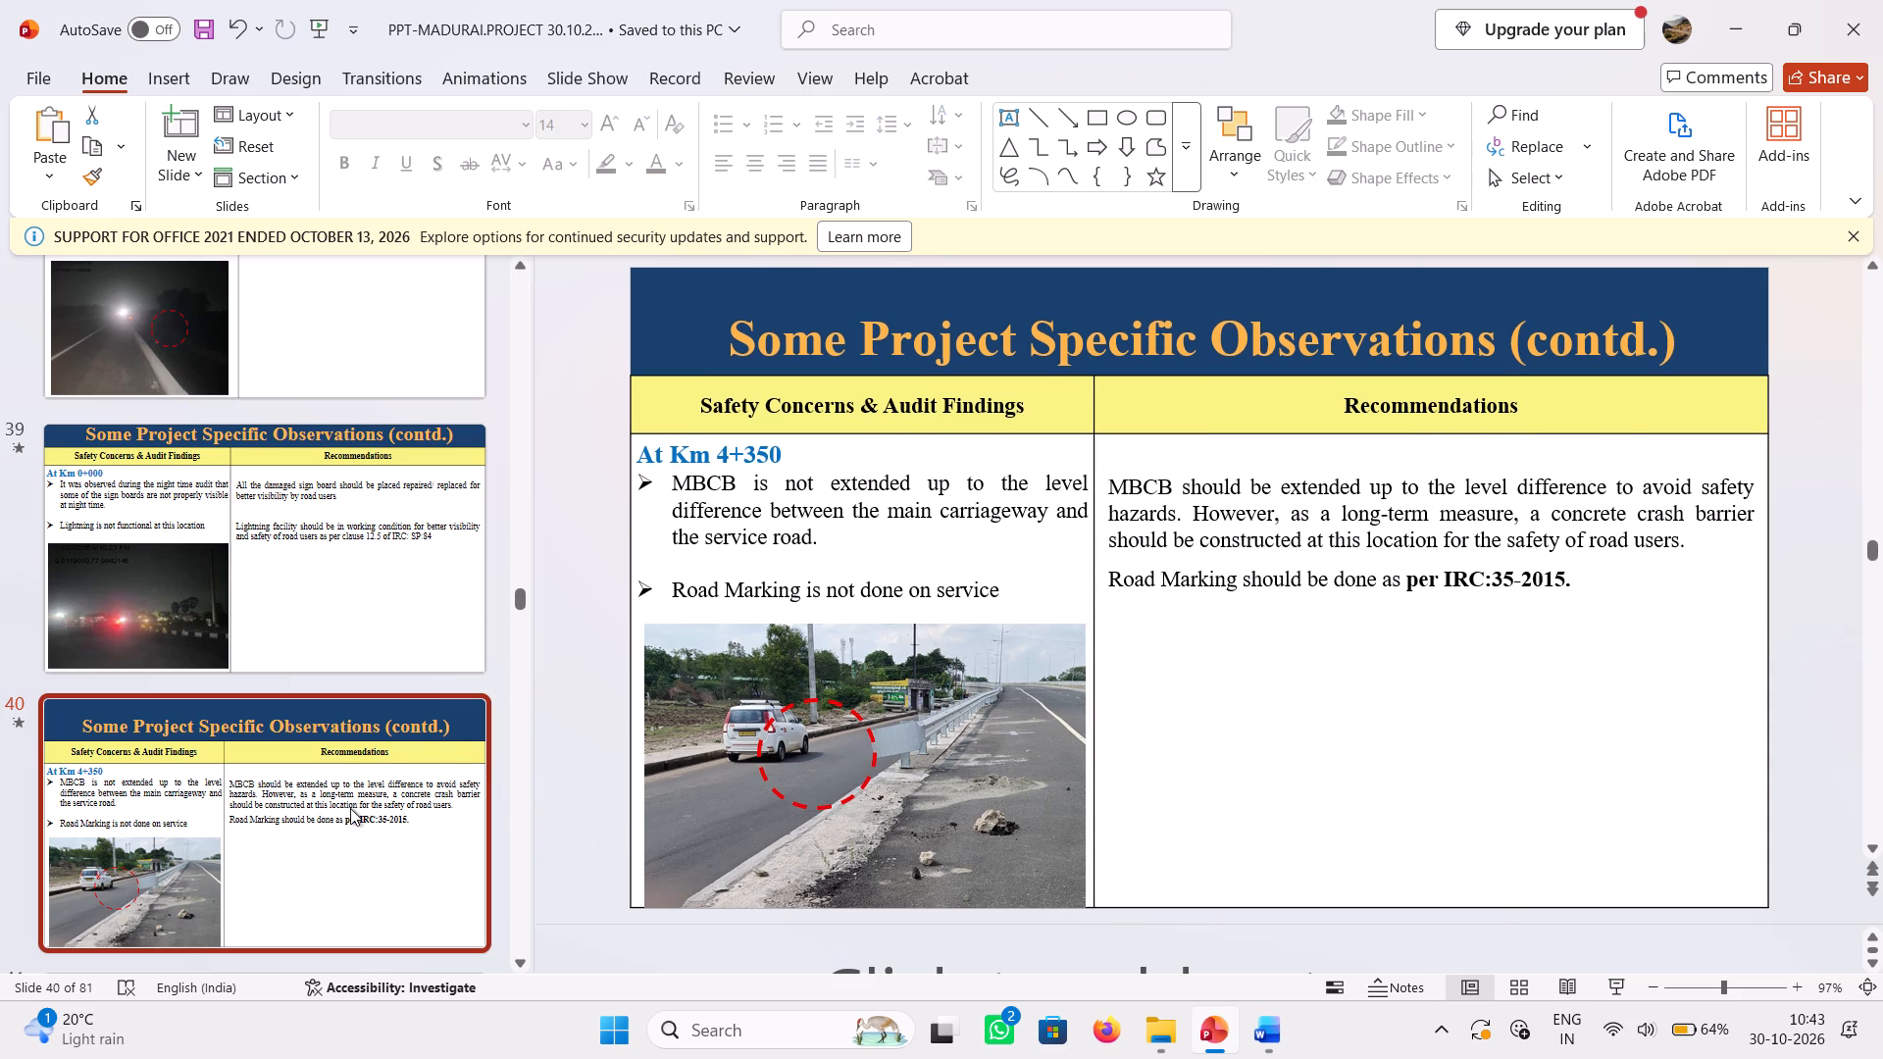
pyautogui.click(332, 608)
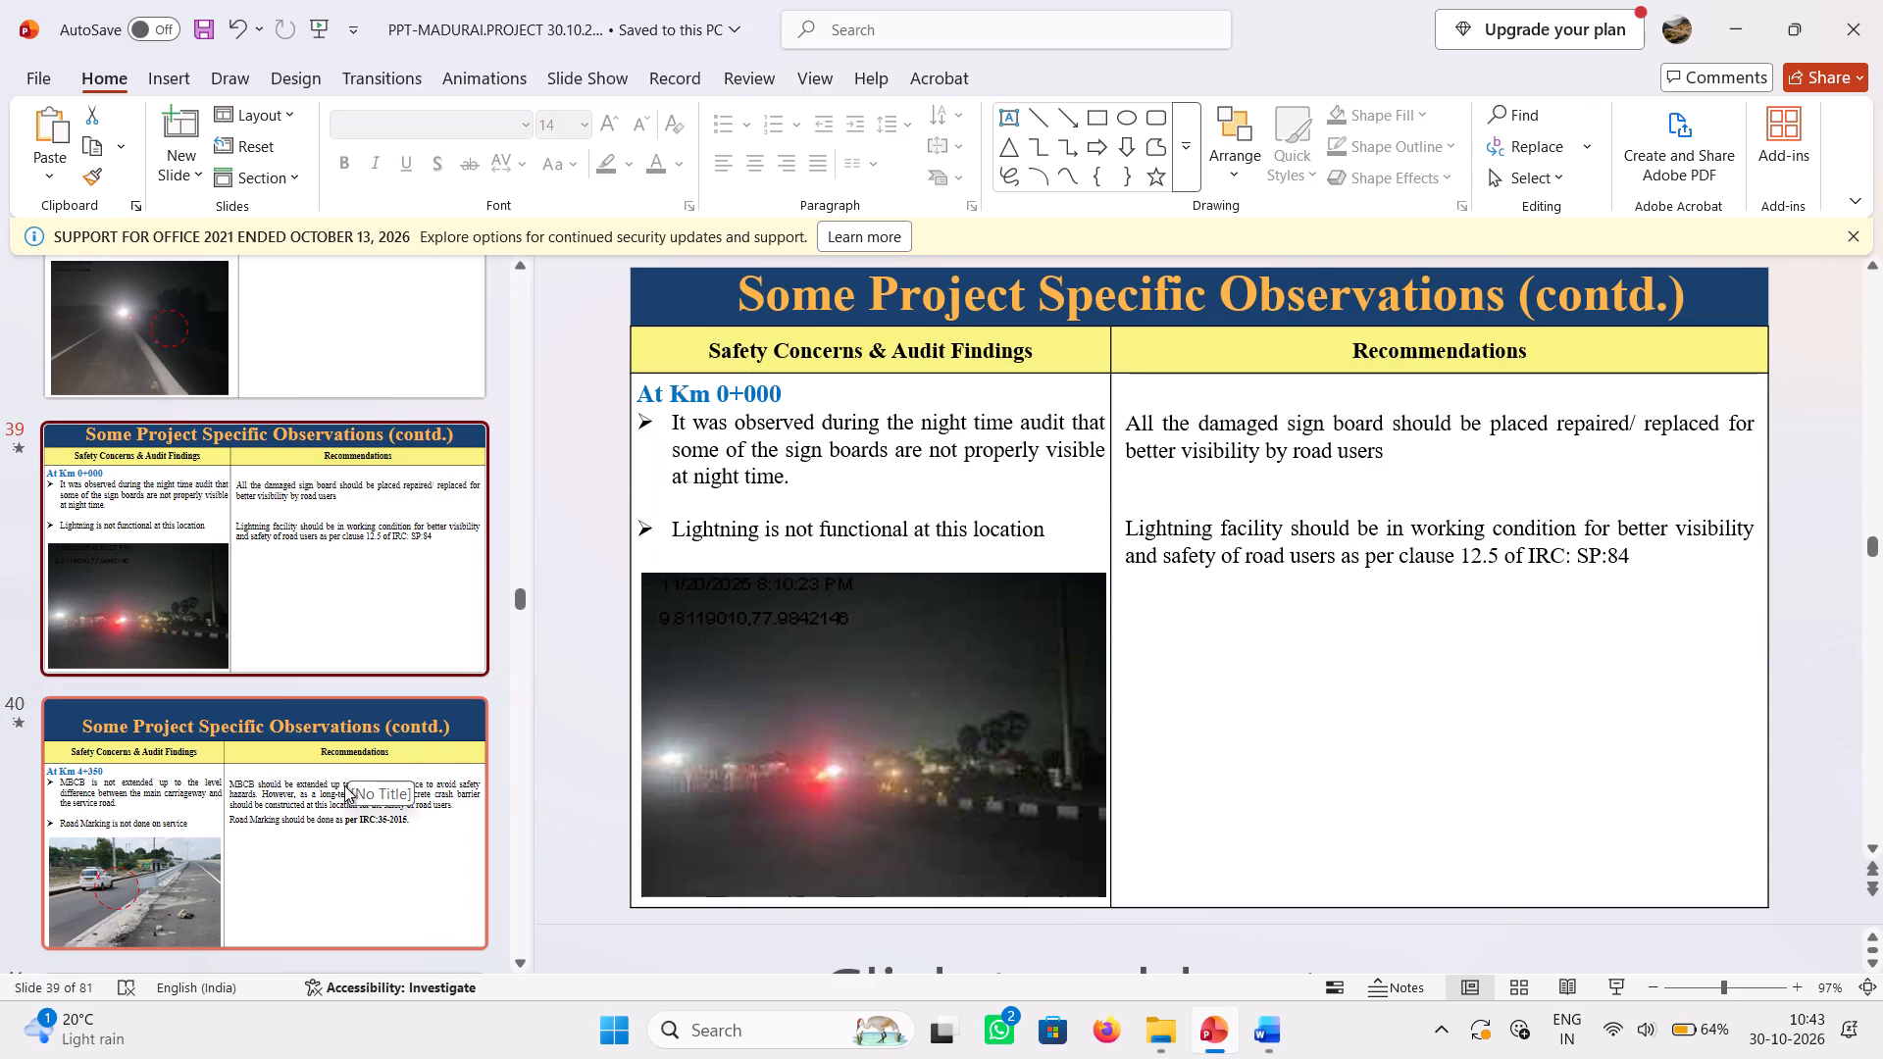
pyautogui.click(344, 785)
pyautogui.scroll(-1, 344, 785)
pyautogui.click(343, 634)
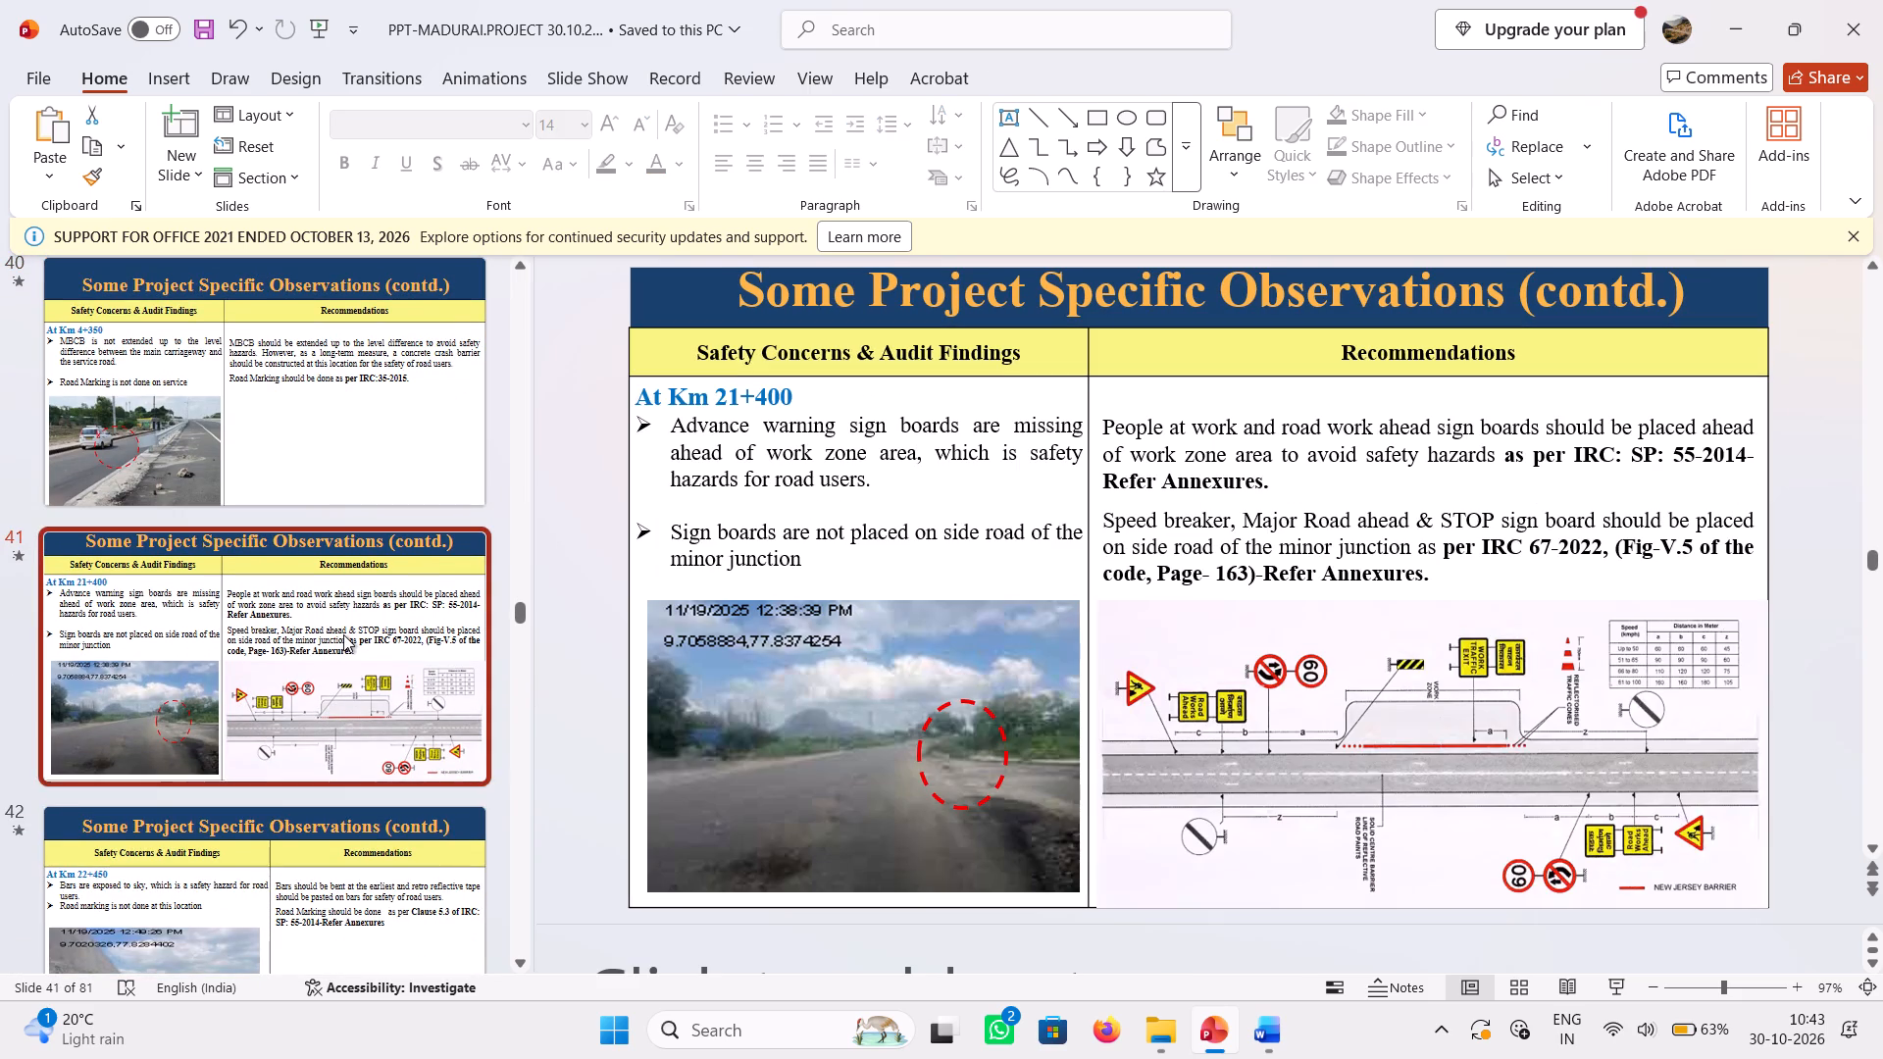
pyautogui.click(1748, 455)
pyautogui.press('.')
pyautogui.press('Delete')
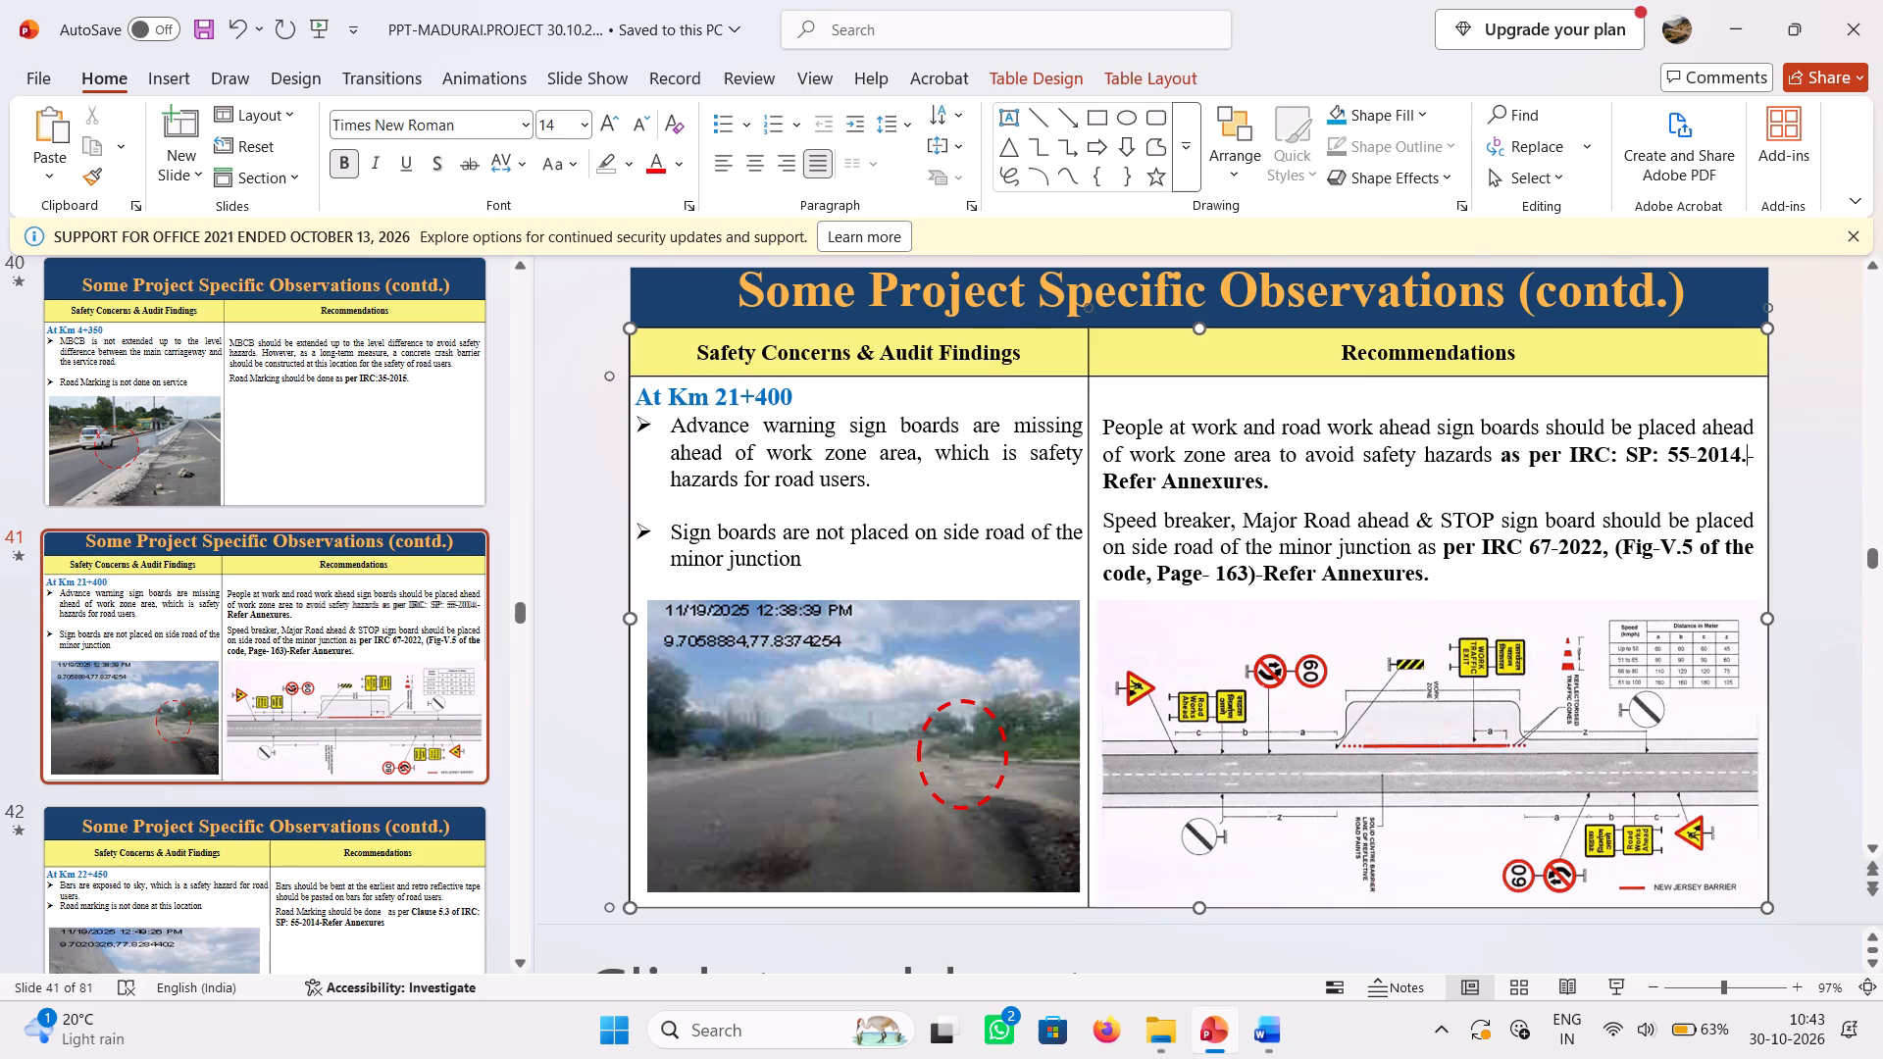
pyautogui.press('Delete')
pyautogui.press('Delete')
pyautogui.press('Delete')
pyautogui.press('Delete')
pyautogui.press('Delete')
pyautogui.press('Delete')
pyautogui.press('Delete')
pyautogui.press('Delete')
pyautogui.press('Delete')
pyautogui.press('Delete')
pyautogui.press('Delete')
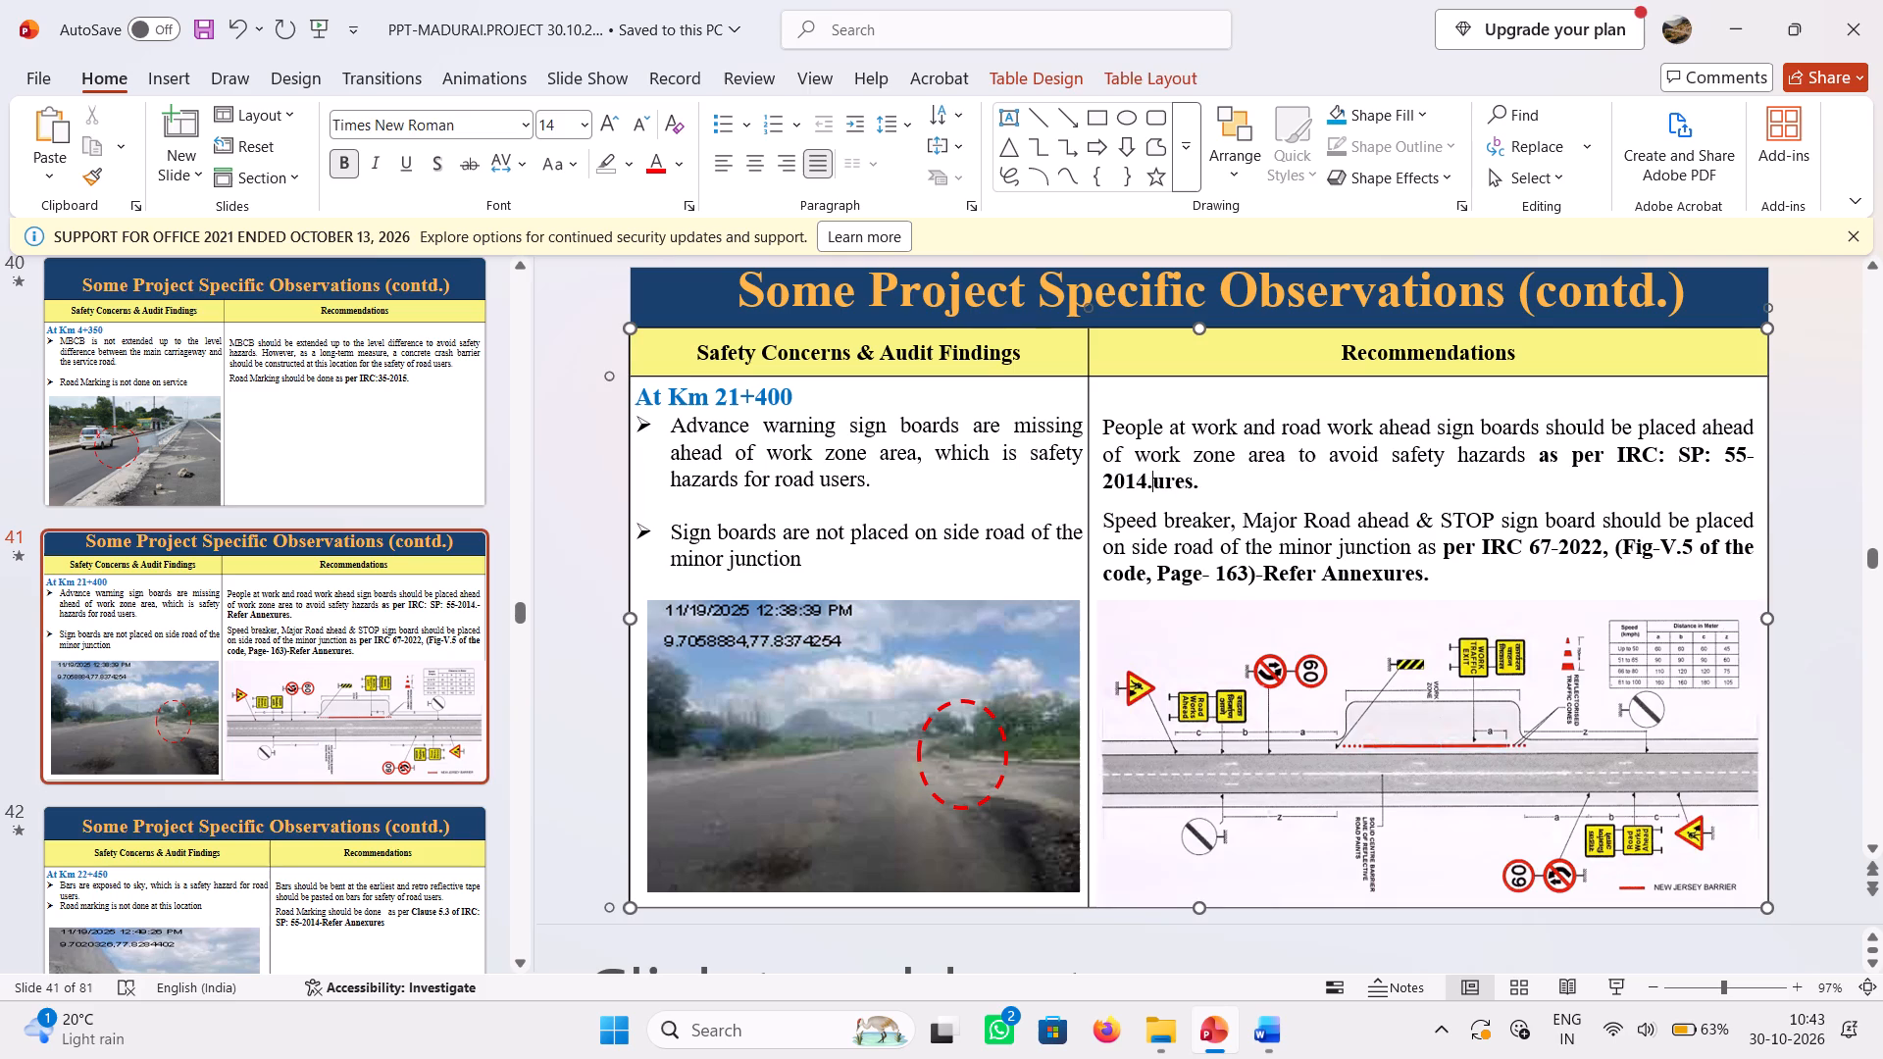
pyautogui.press('Delete')
pyautogui.press('Delete')
pyautogui.press('Delete')
pyautogui.press('Delete')
pyautogui.press('Delete')
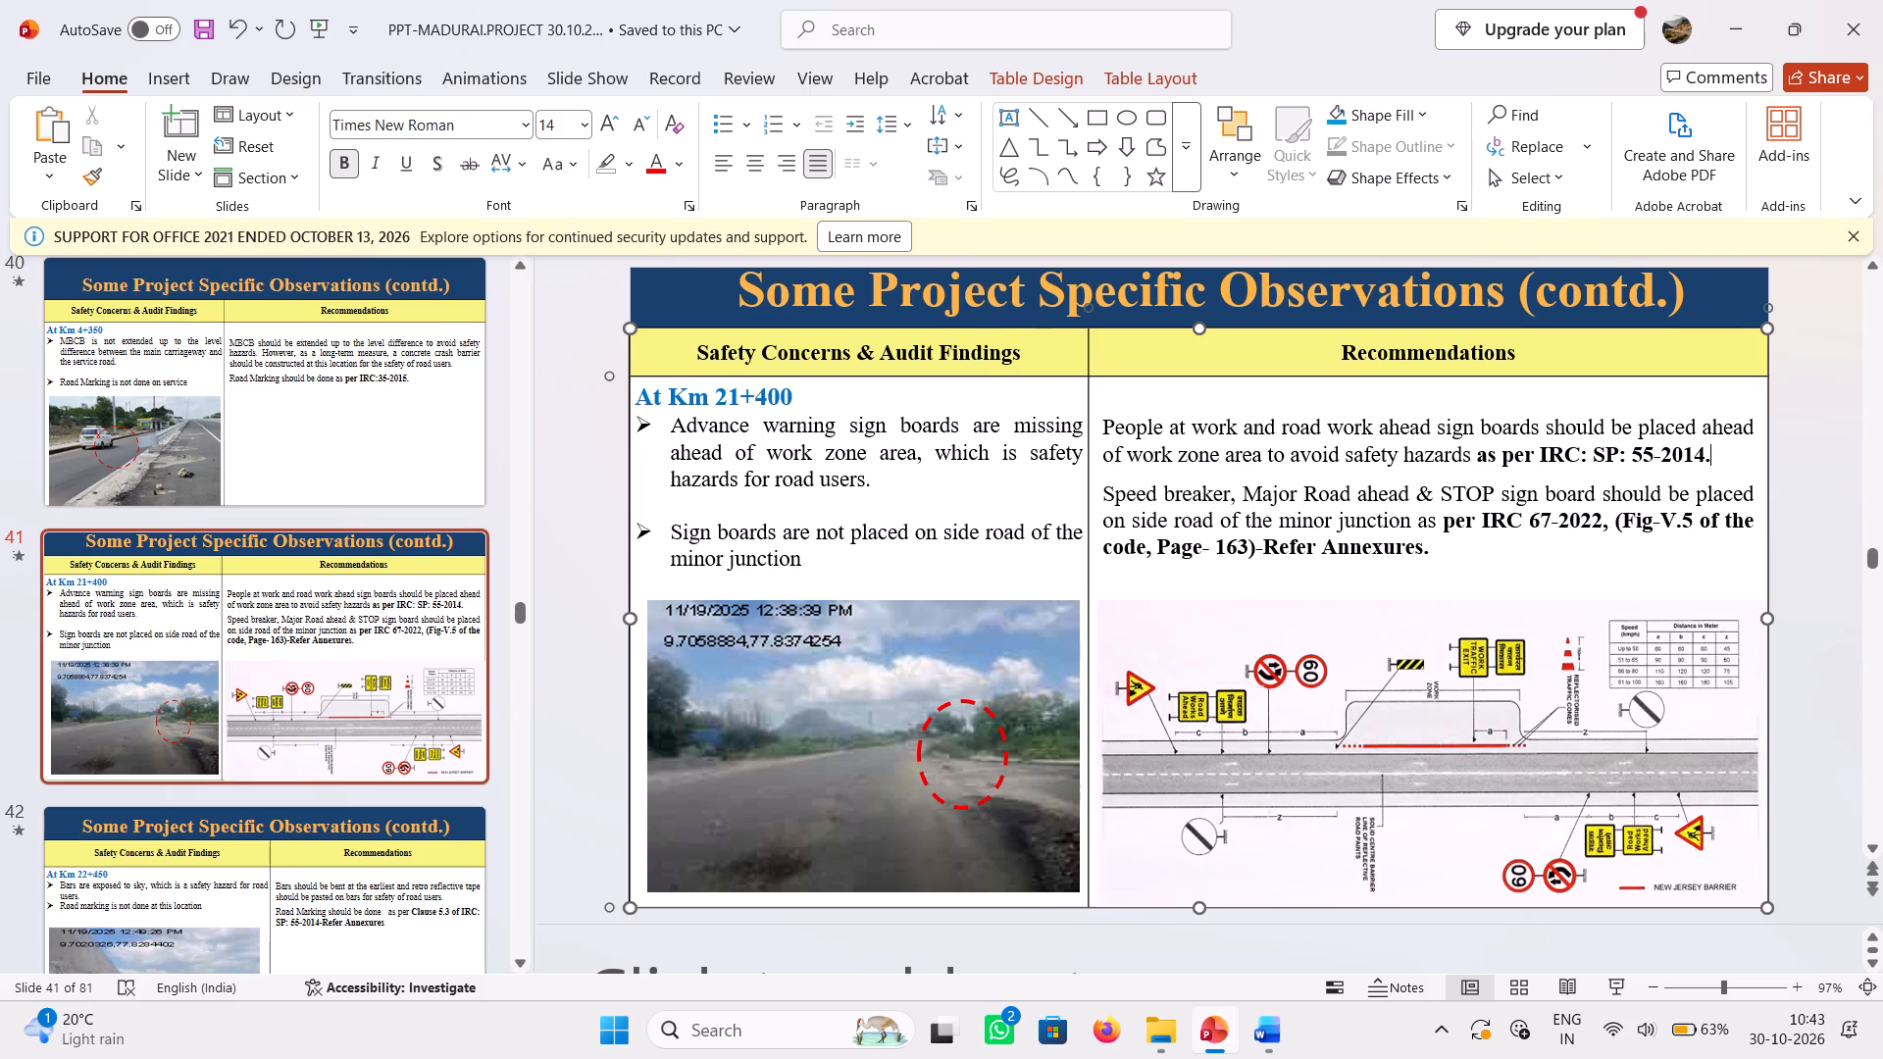
# Remove "-Refer Annexures" from the At Km 21+400 minor junction sign recommendation and end it with a period after "Page- 163)".
pyautogui.moveTo(1446, 549); pyautogui.dragTo(1291, 552)
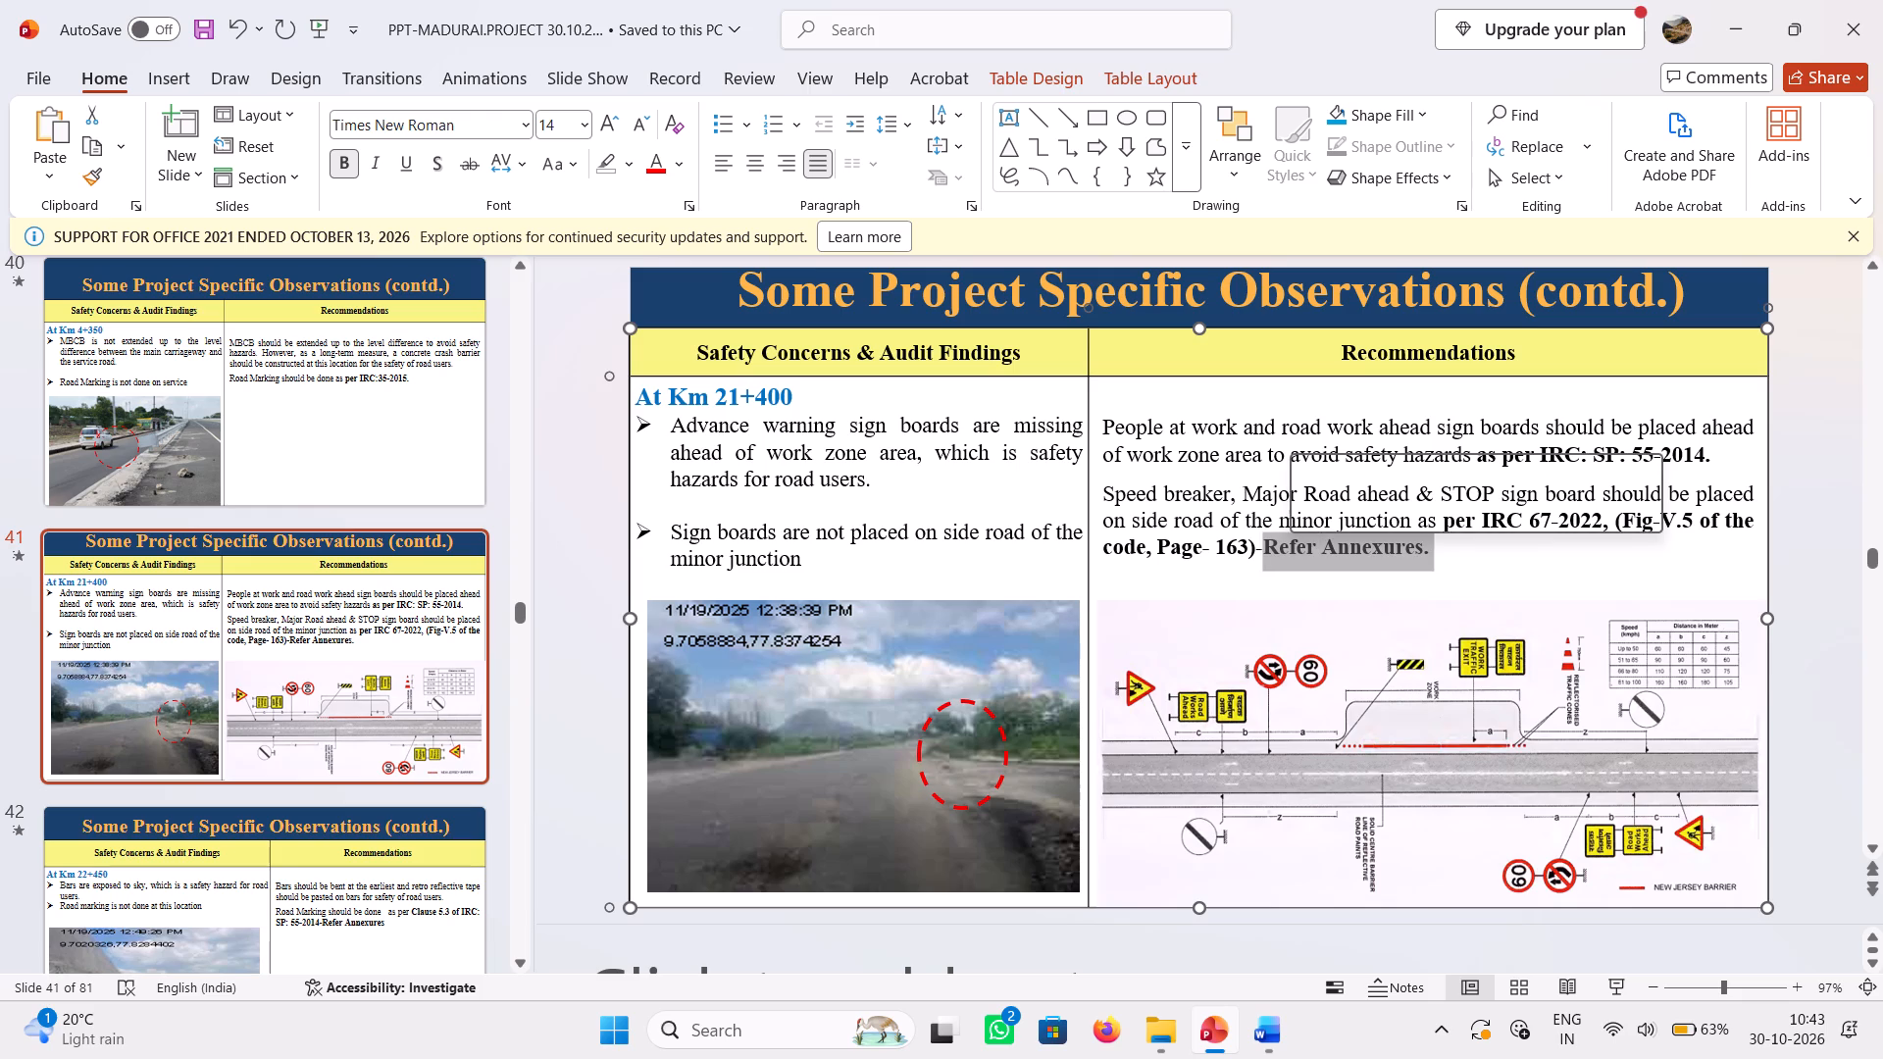
pyautogui.press('BackSpace')
pyautogui.press('BackSpace')
pyautogui.press('.')
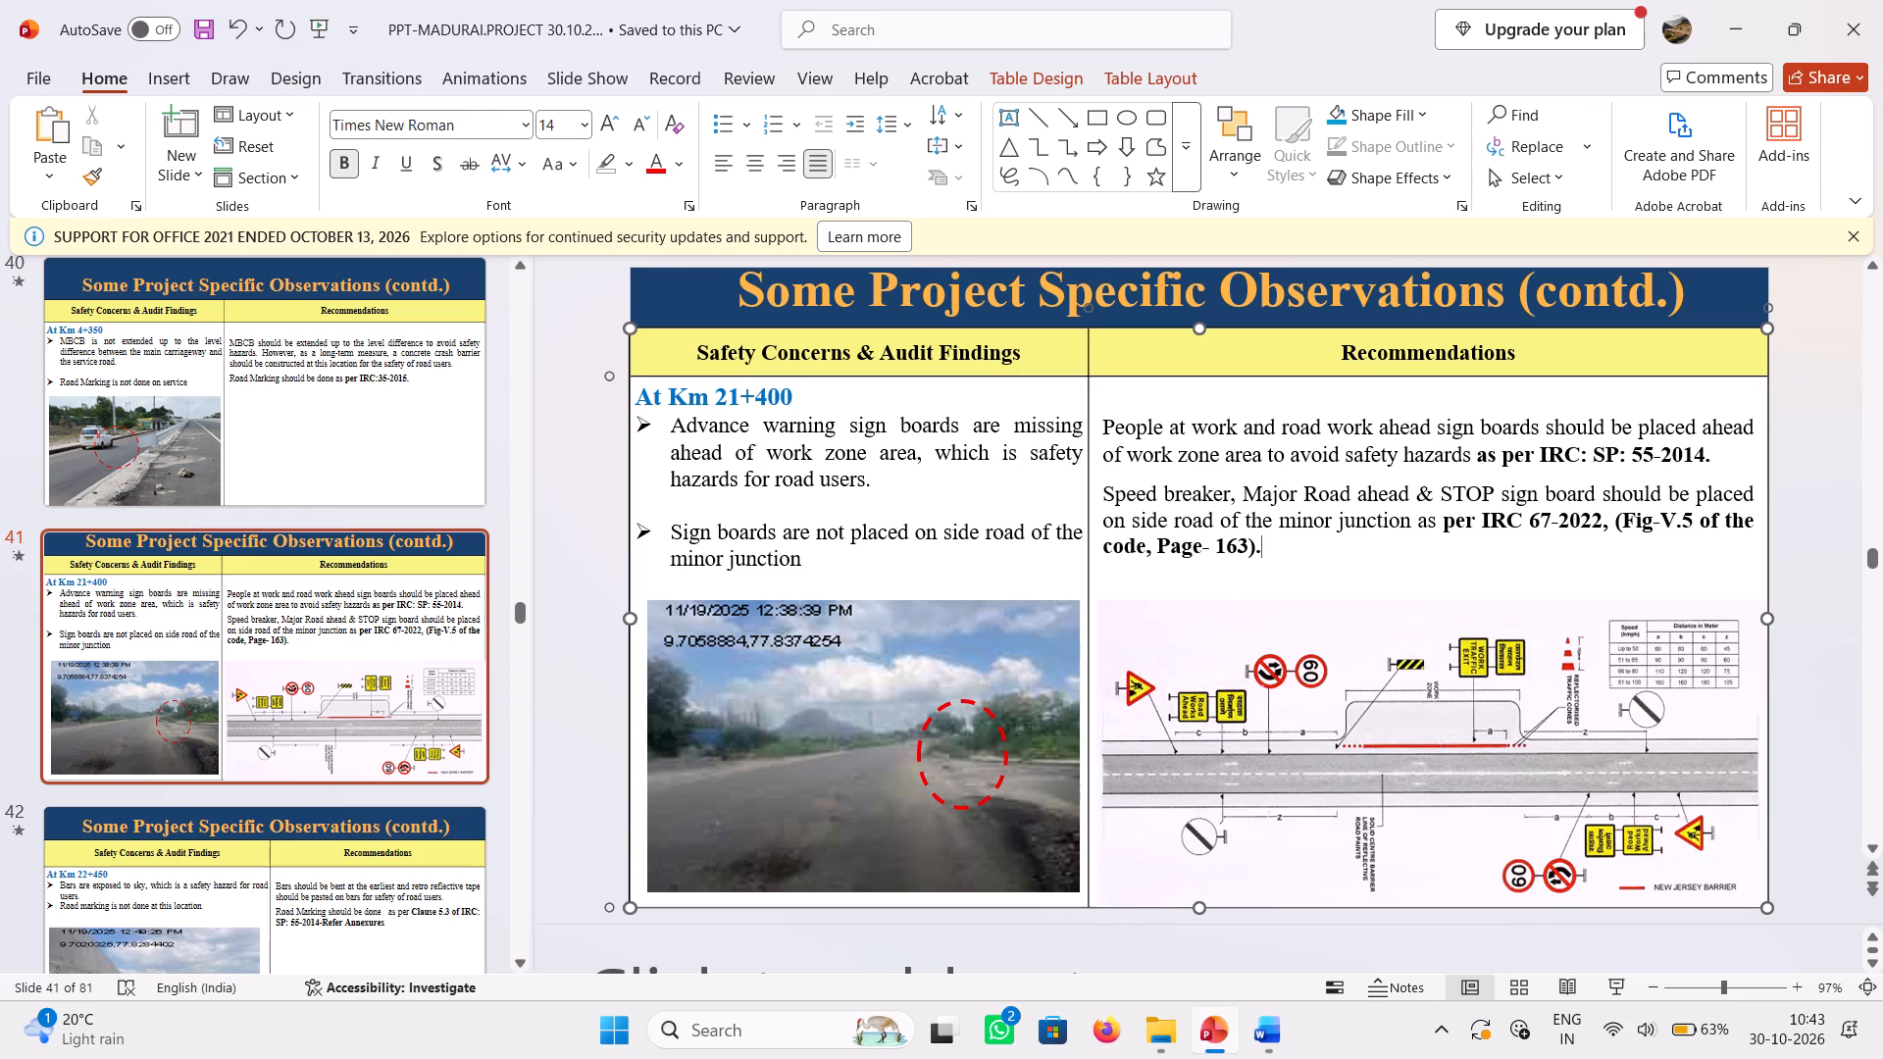
# Insert a blank line between the two recommendations on the At Km 21+400 slide.
pyautogui.click(1734, 448)
pyautogui.press('Return')
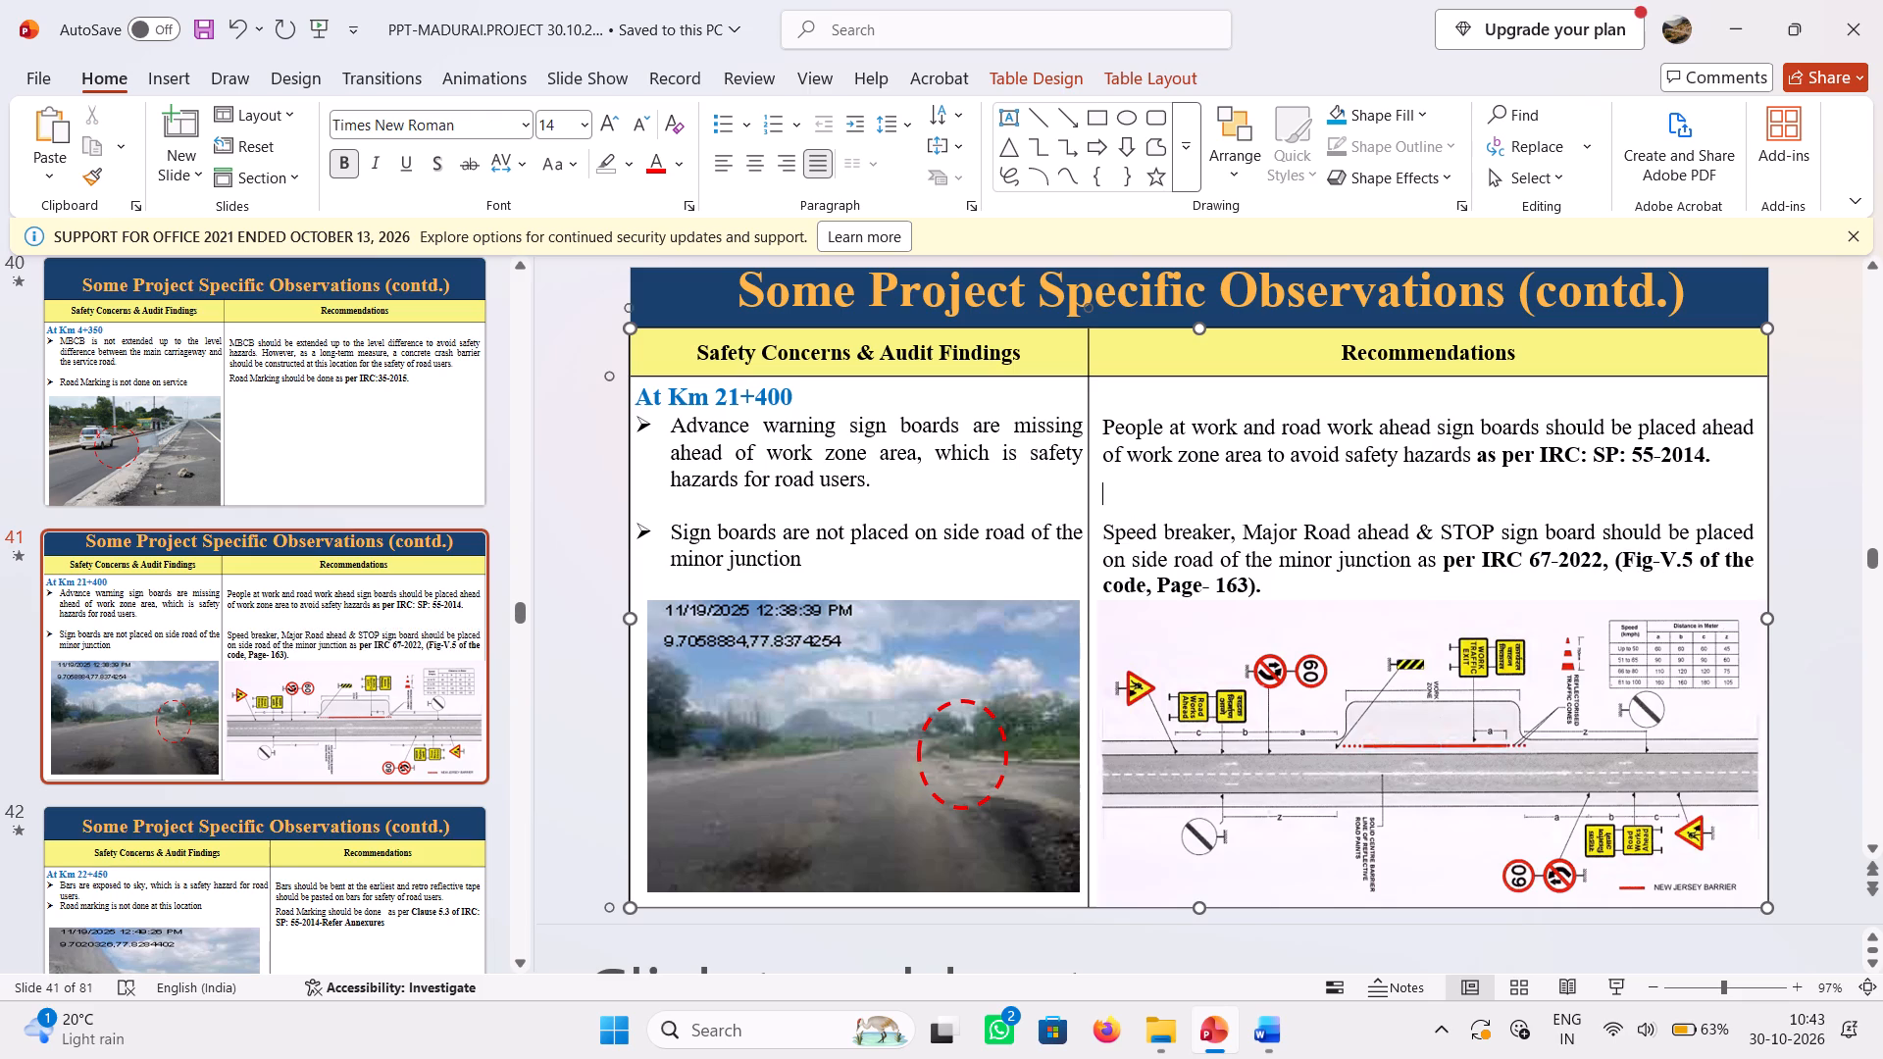
# Replace the clause and annexure reference in the At Km 22+450 road marking recommendation with "IRC:35-2015.".
pyautogui.click(374, 660)
pyautogui.scroll(-1, 375, 665)
pyautogui.click(355, 555)
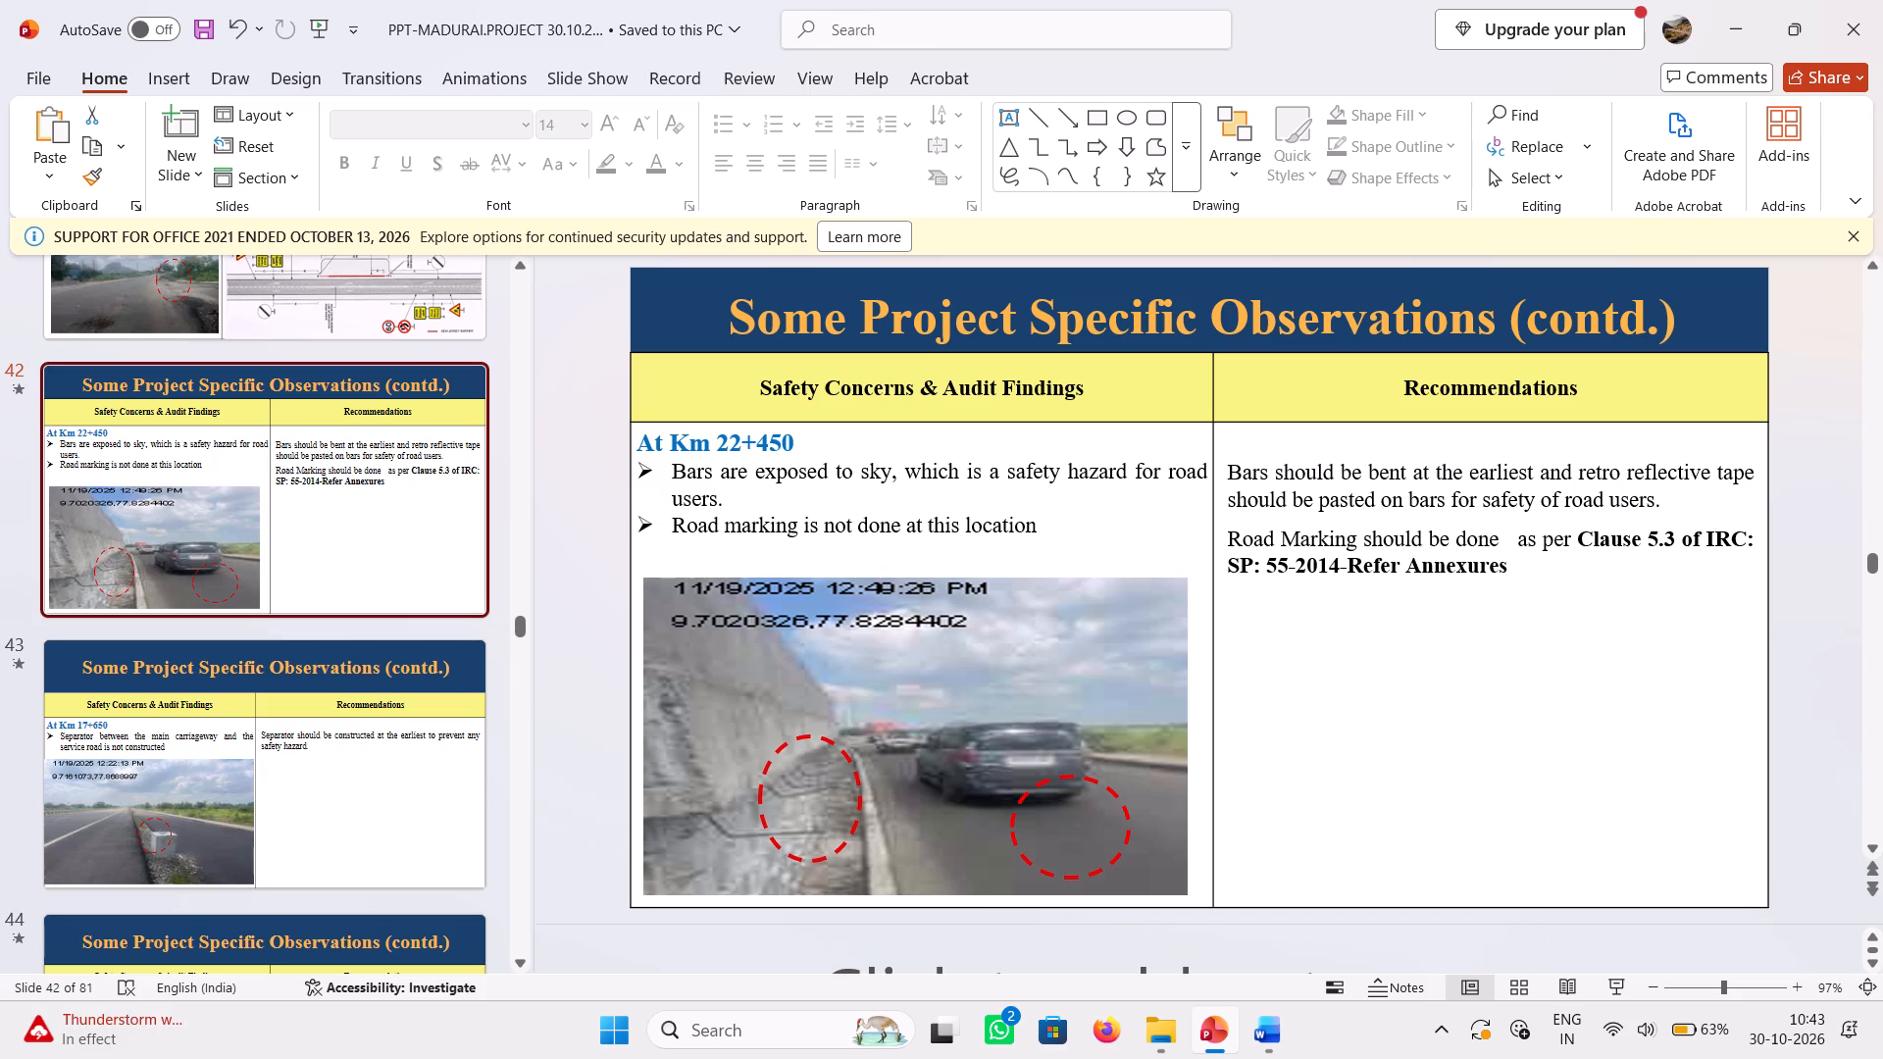
pyautogui.moveTo(1581, 542); pyautogui.dragTo(1590, 558)
pyautogui.write('IRC:')
pyautogui.write('35-2015.')
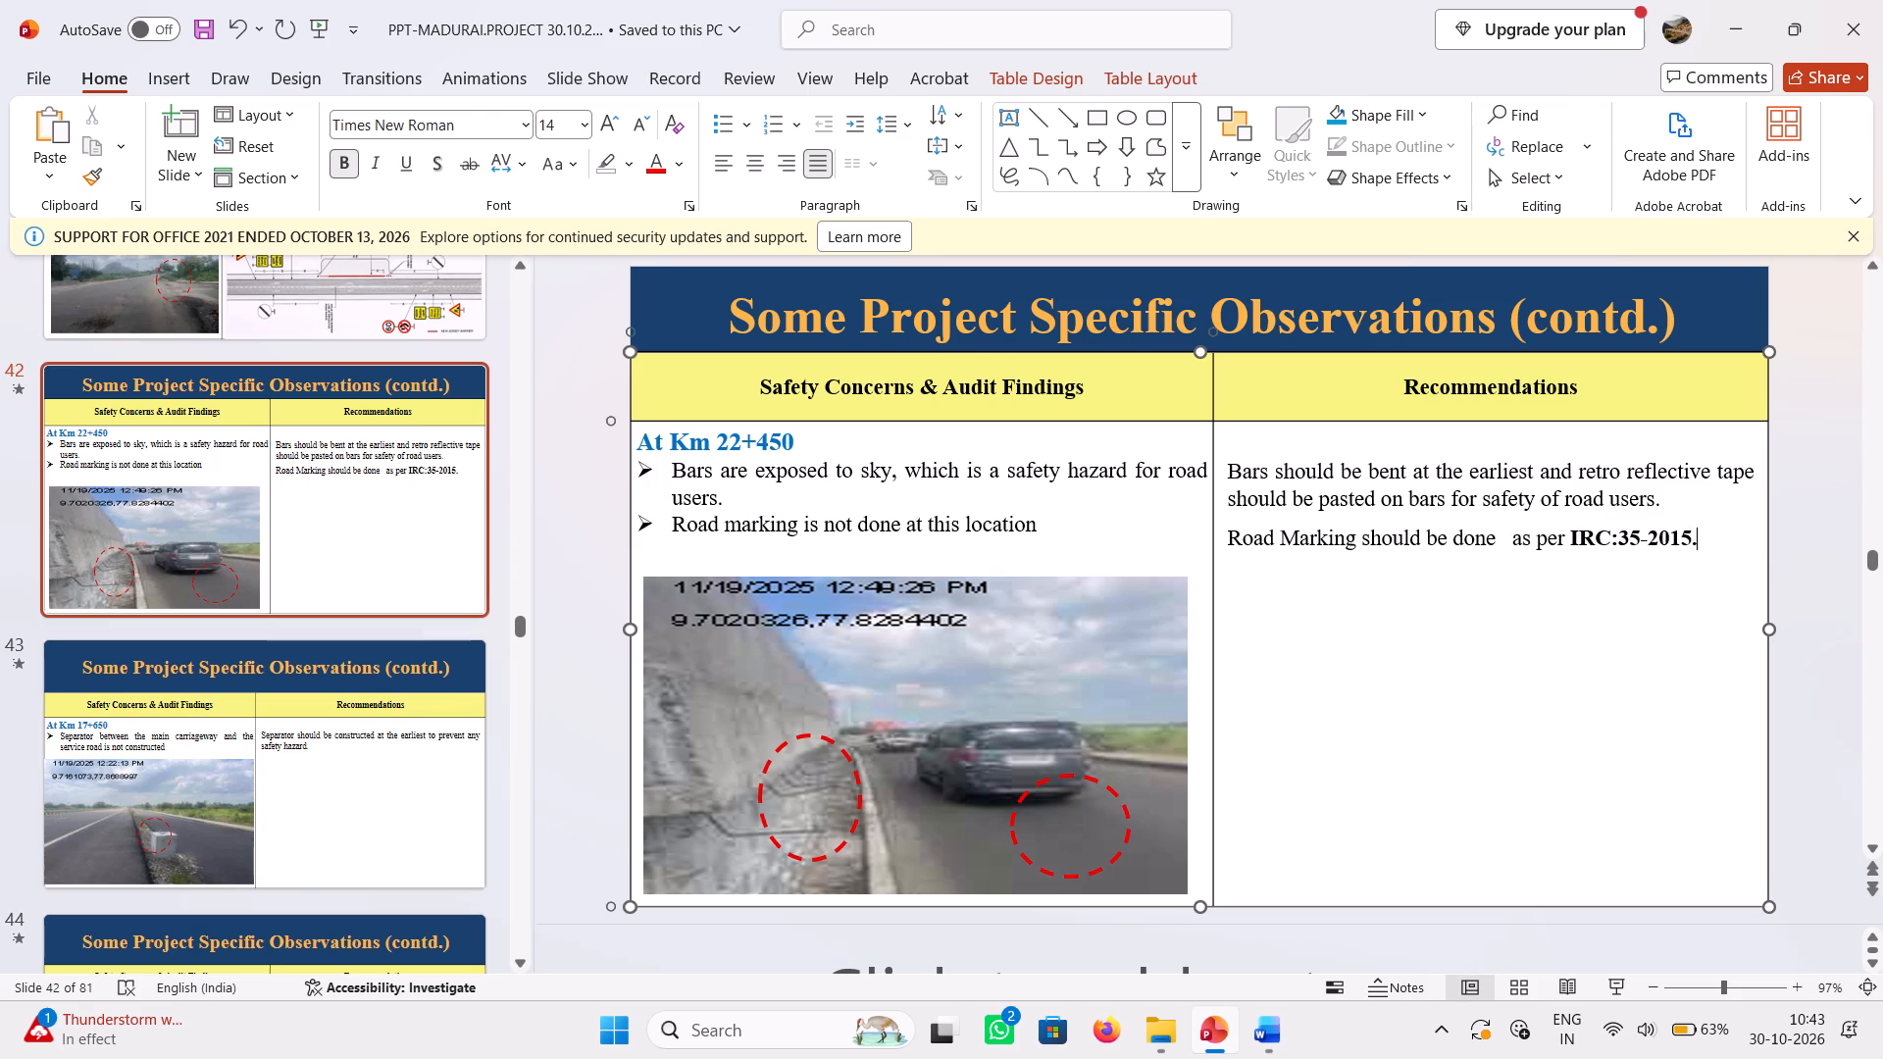
# Review the slides following At Km 22+450 through At Km 25+500, examining the highlighted period in the At Km 0+200 finding.
pyautogui.click(355, 732)
pyautogui.scroll(-1, 355, 732)
pyautogui.click(332, 696)
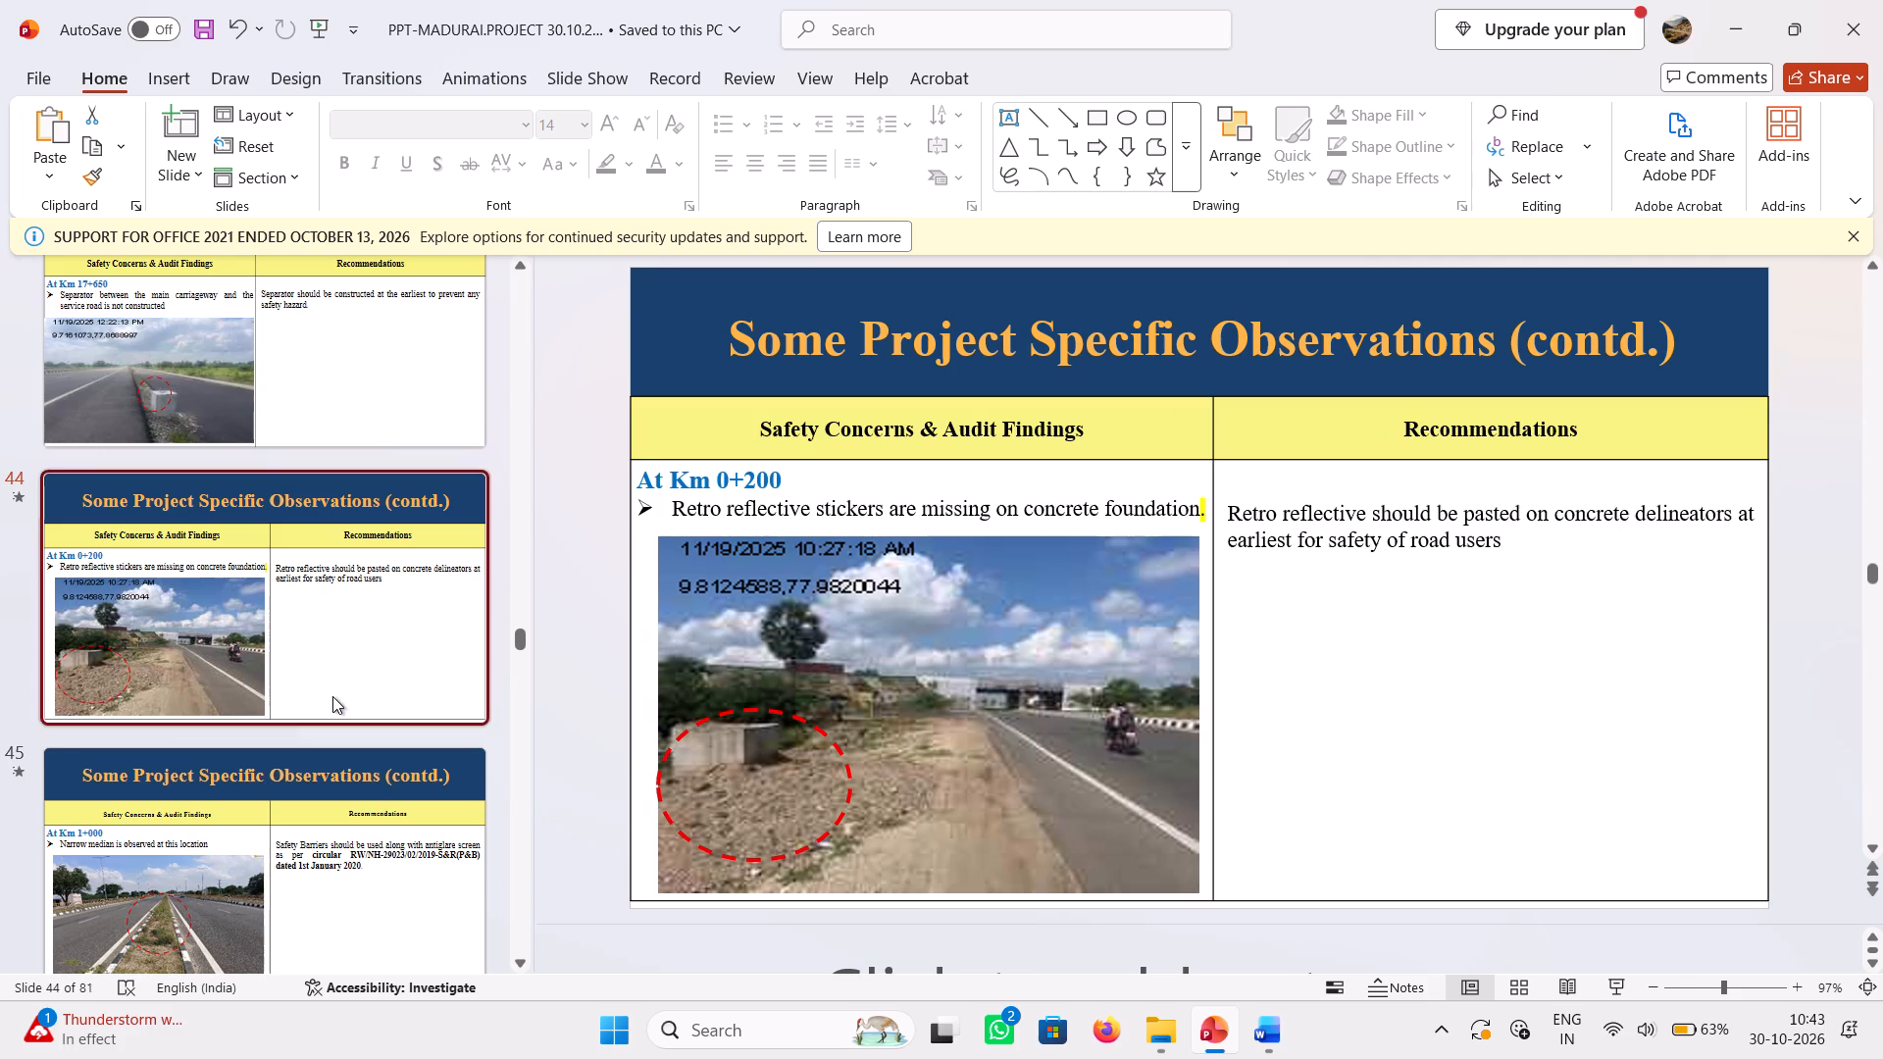
pyautogui.scroll(-1, 332, 696)
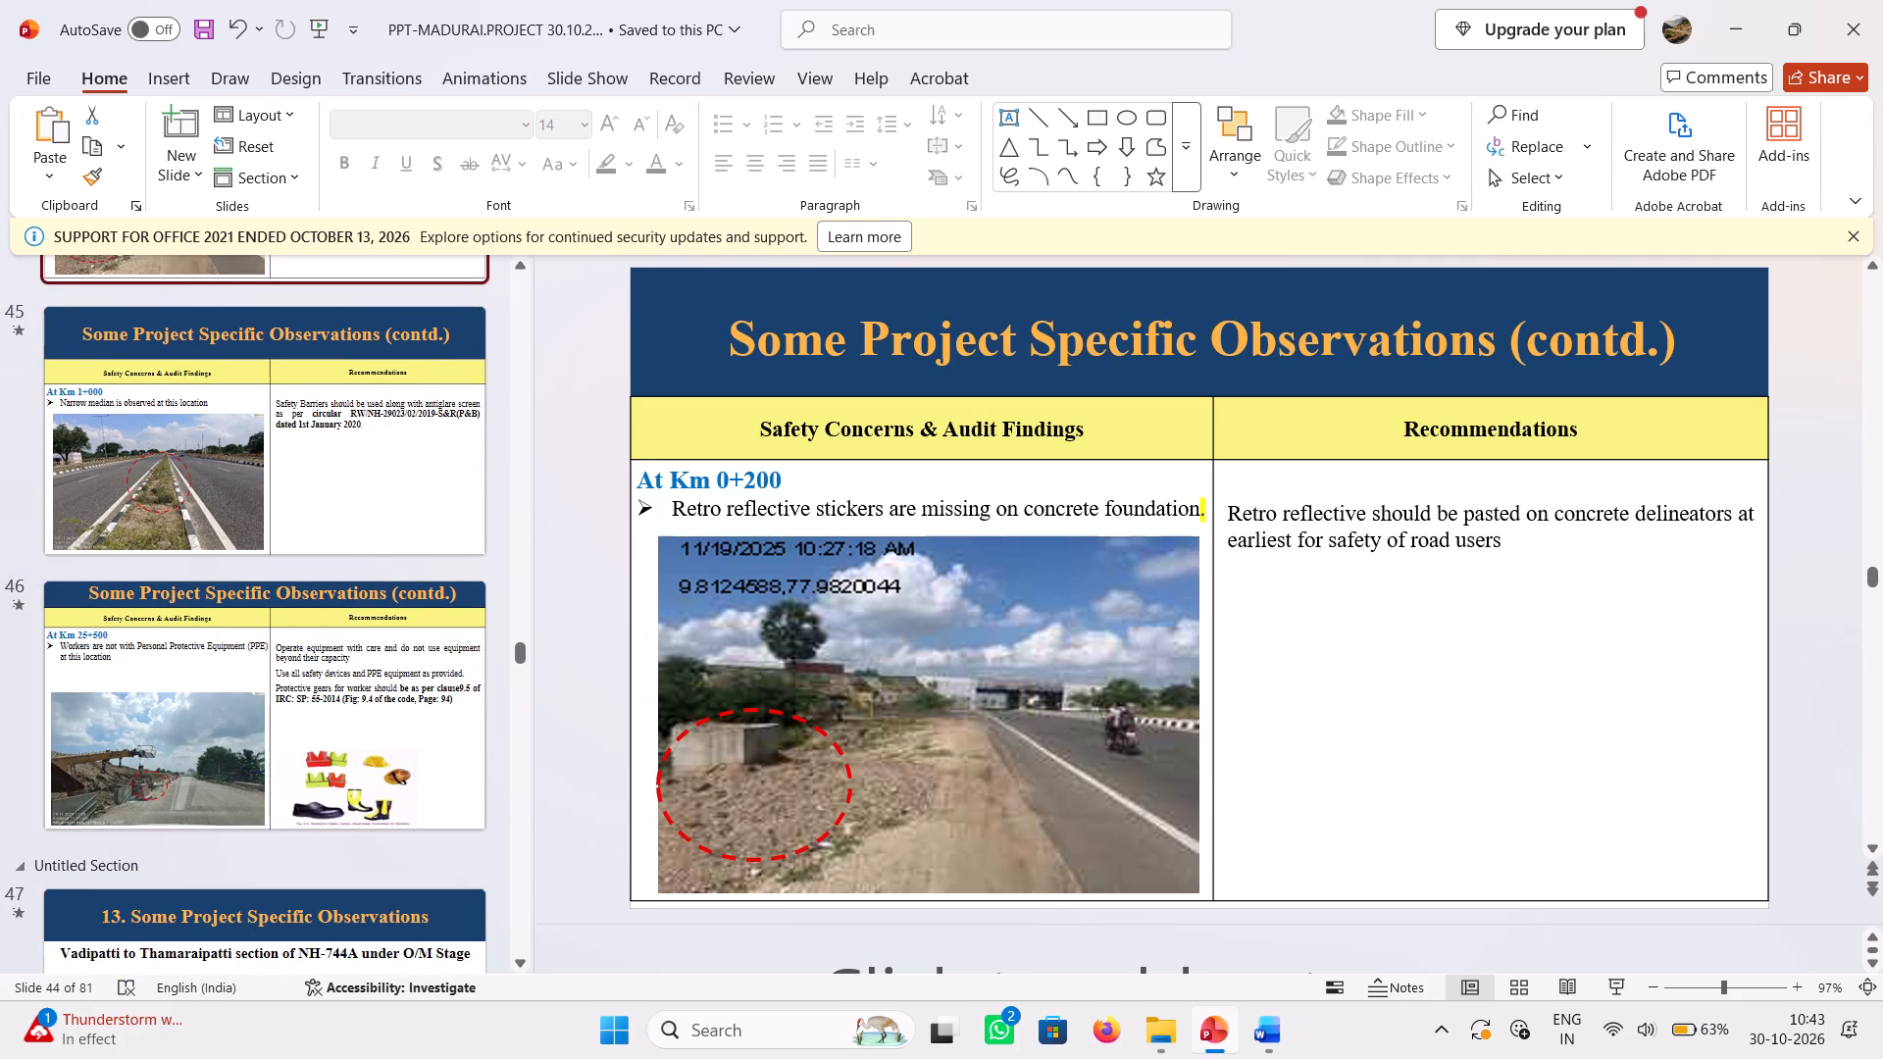
pyautogui.click(1209, 517)
pyautogui.click(1205, 509)
pyautogui.click(1181, 509)
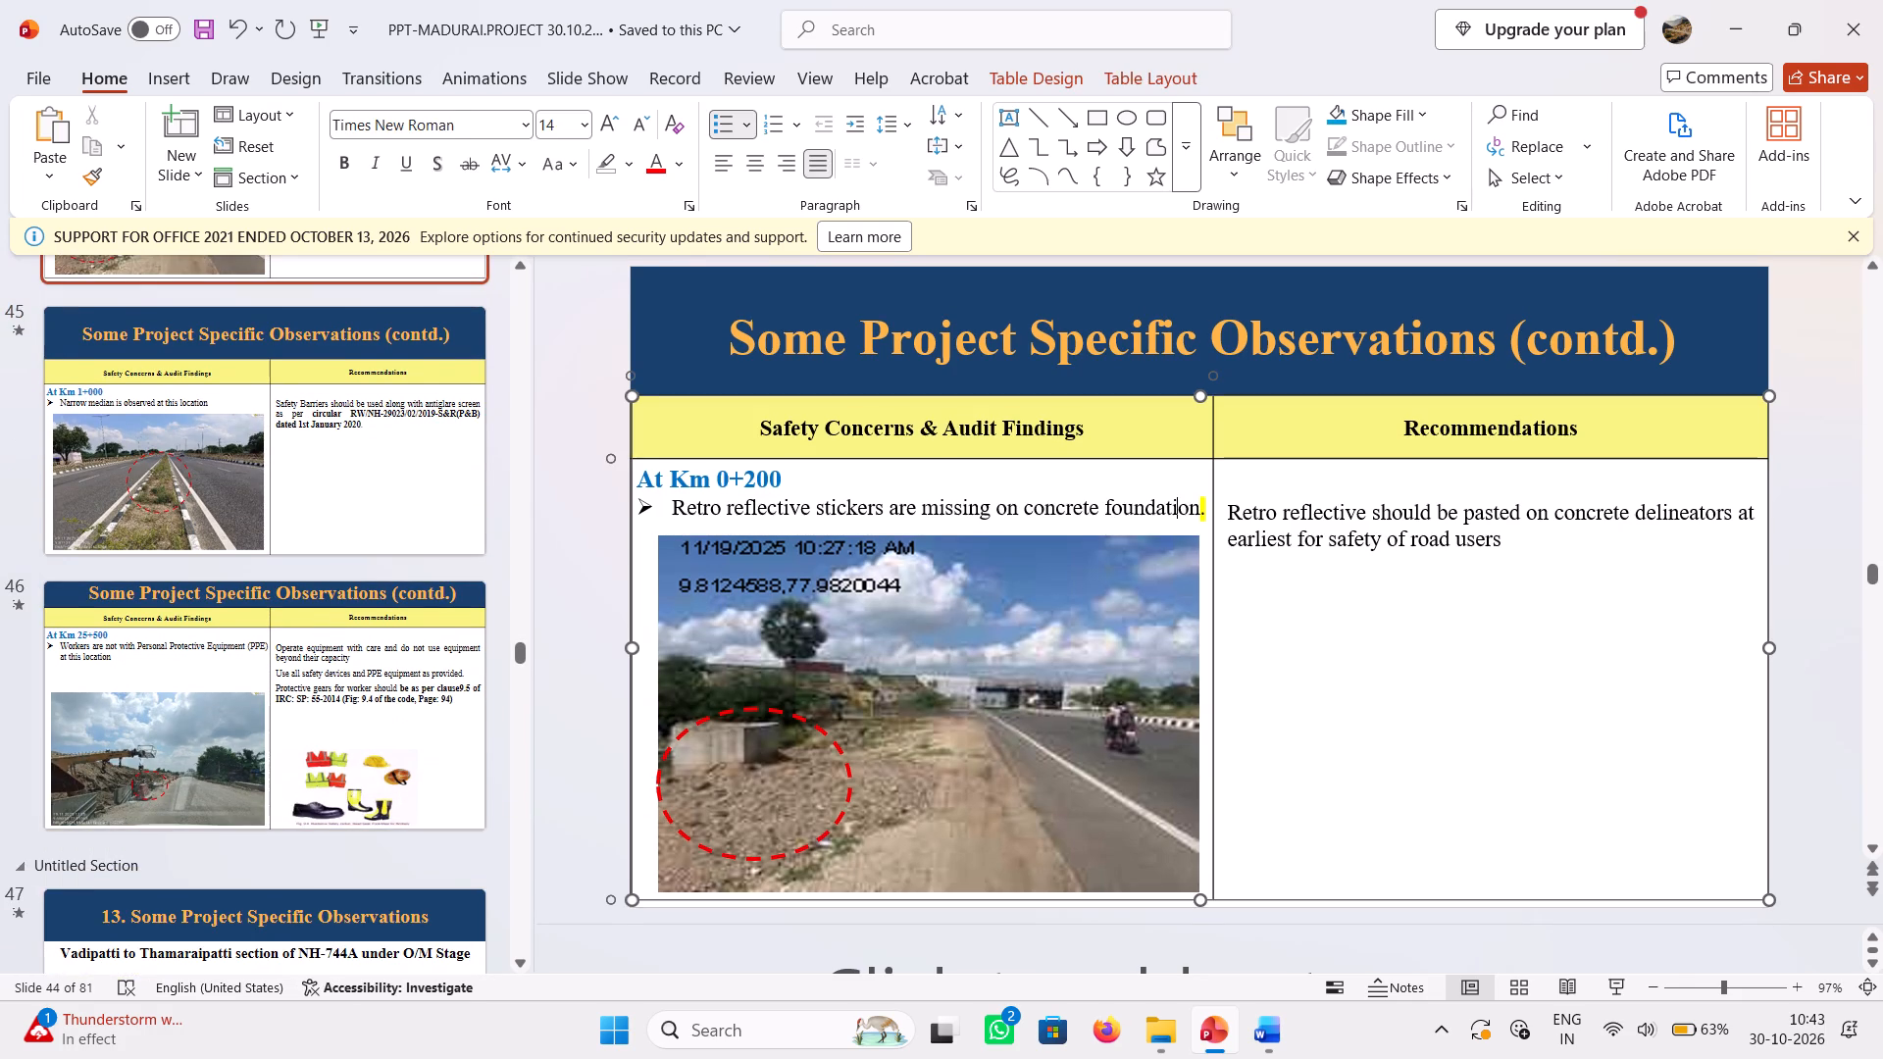
pyautogui.click(1204, 513)
pyautogui.click(1193, 512)
pyautogui.press('Right')
pyautogui.press('Right')
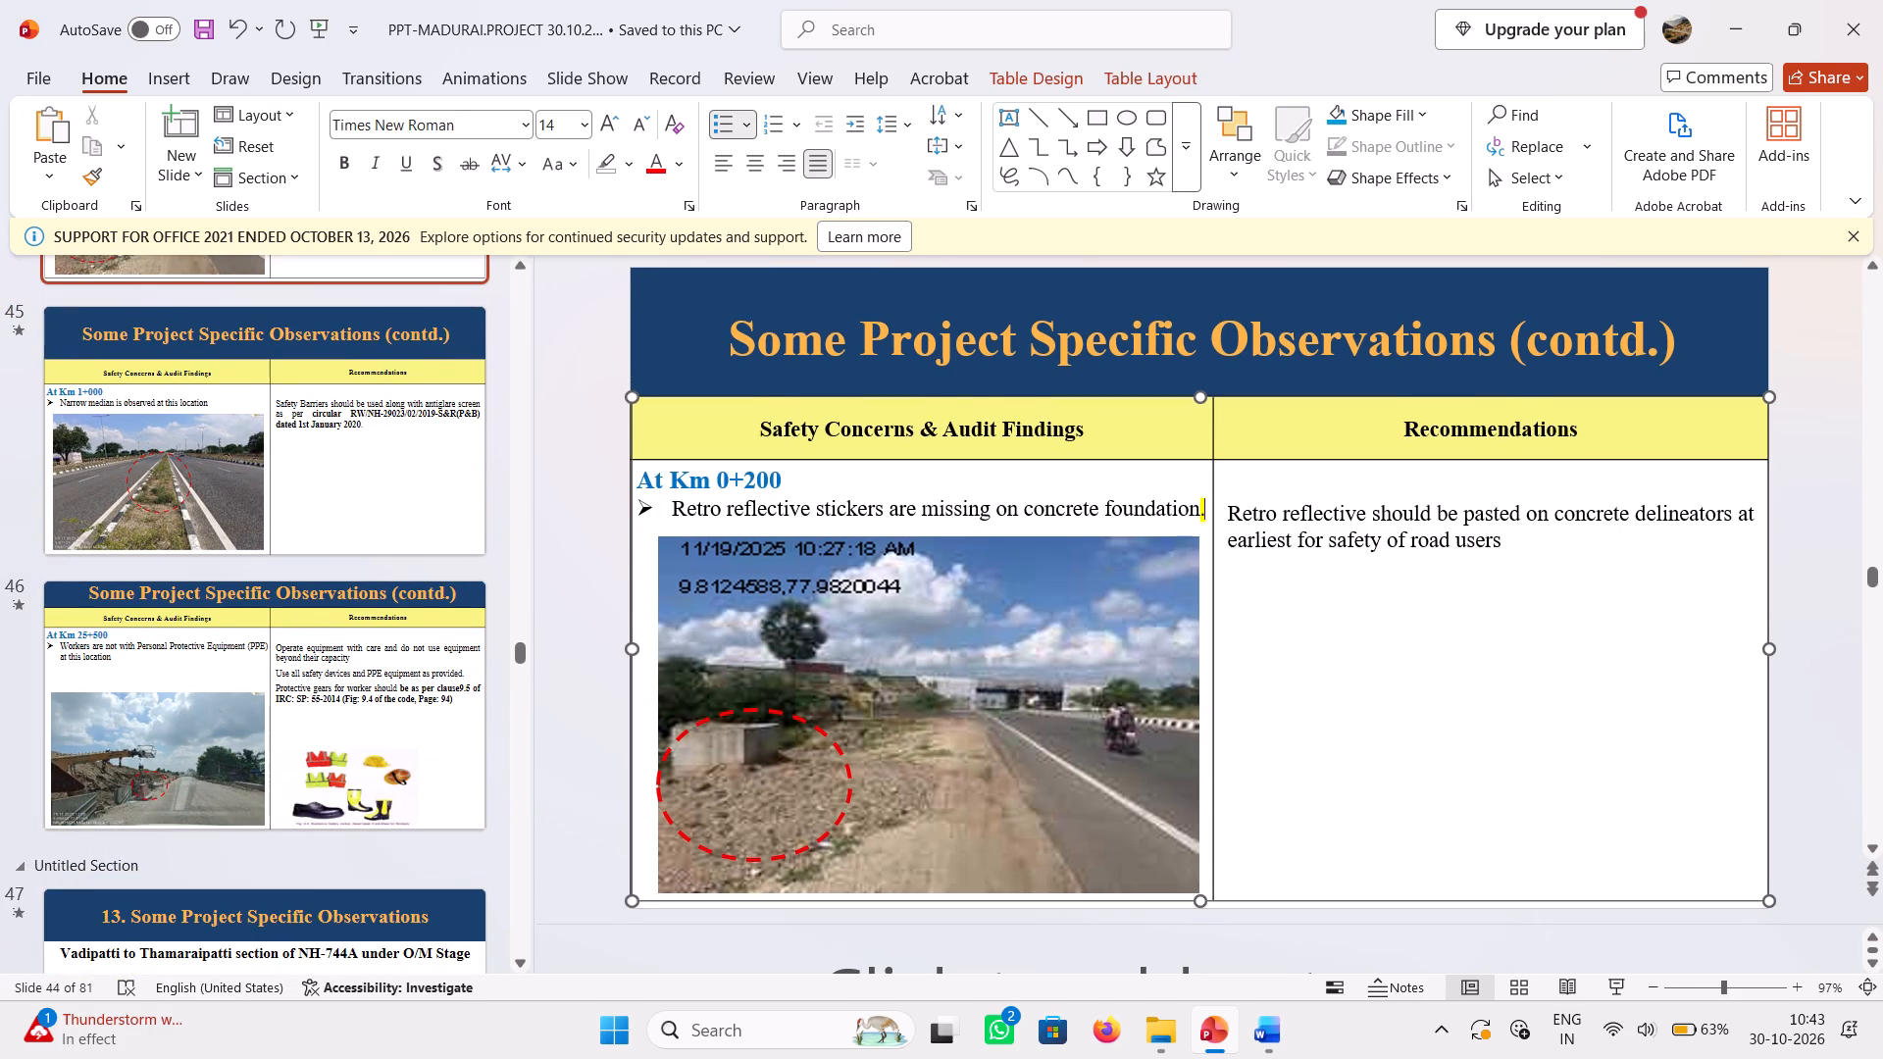
pyautogui.press('Right')
pyautogui.click(368, 758)
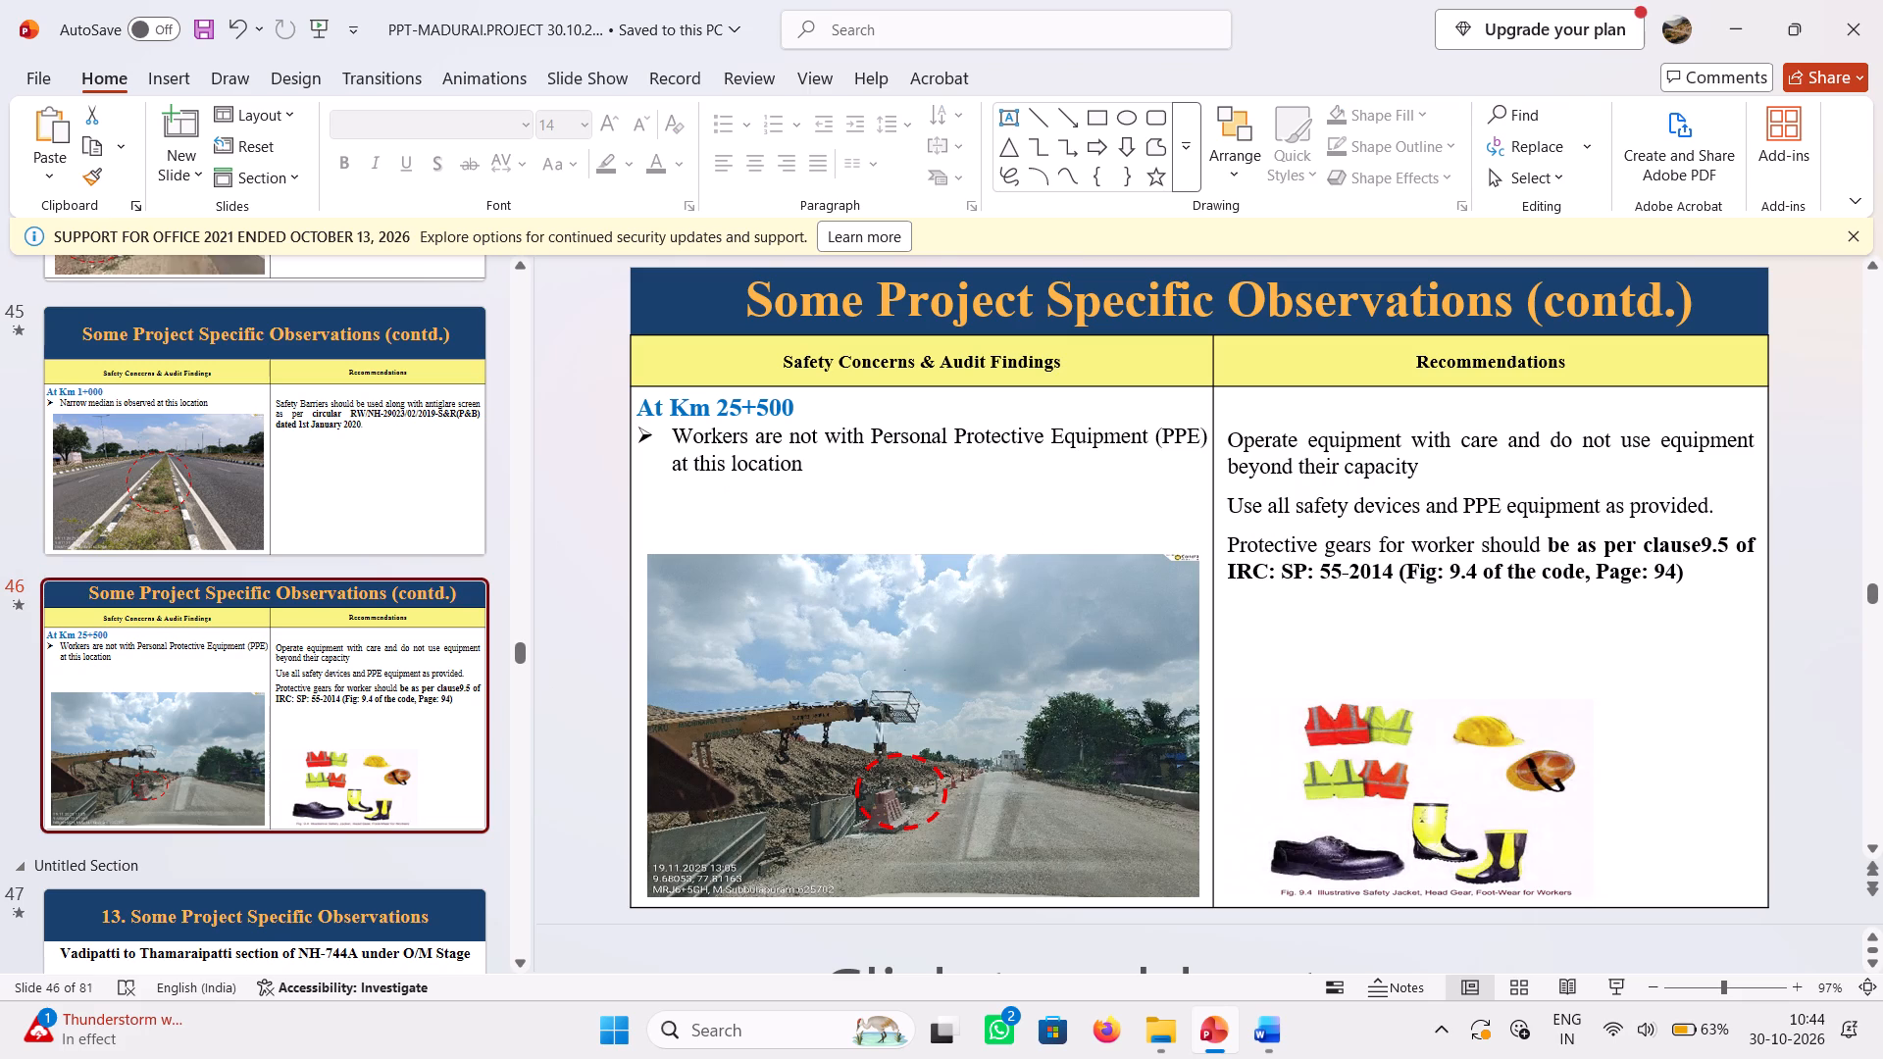
pyautogui.scroll(-1, 1602, 599)
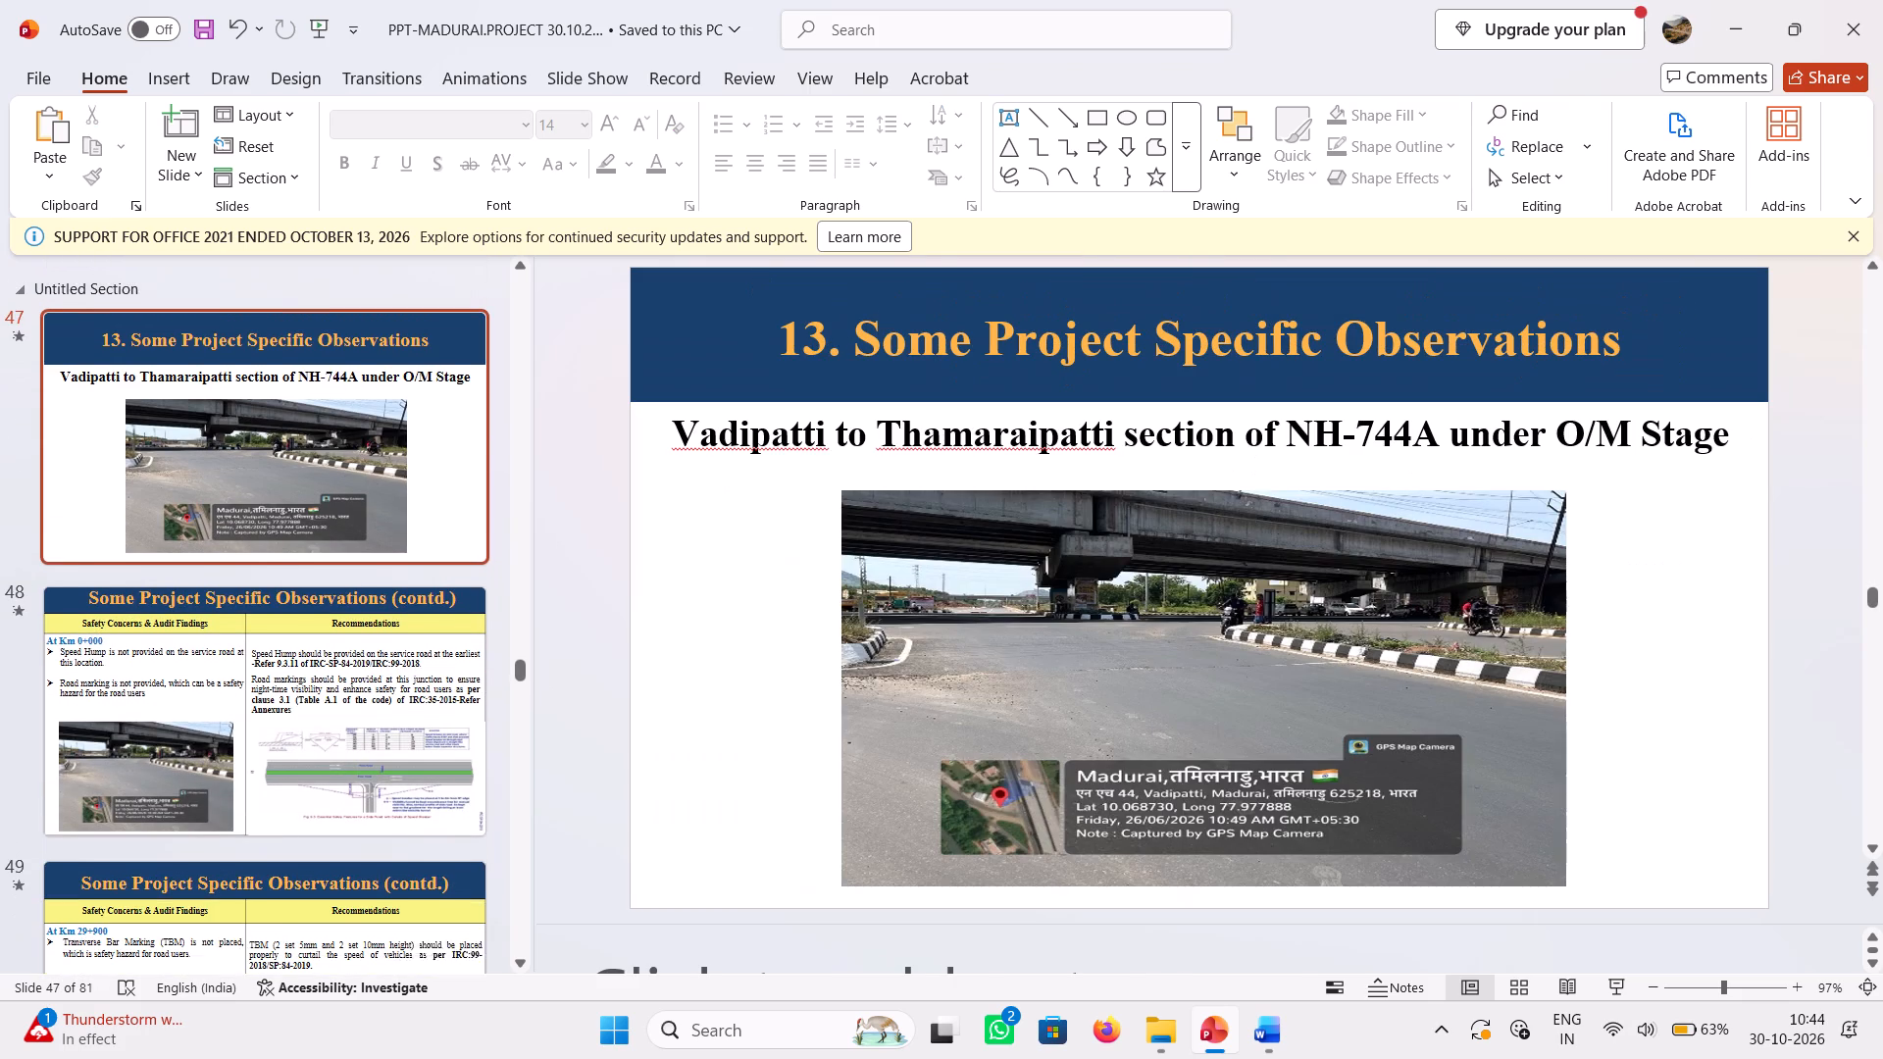
# Remove "-Refer Annexures" from the At Km 0+000 road markings recommendation and end it with a period after IRC:35-2015.
pyautogui.click(360, 676)
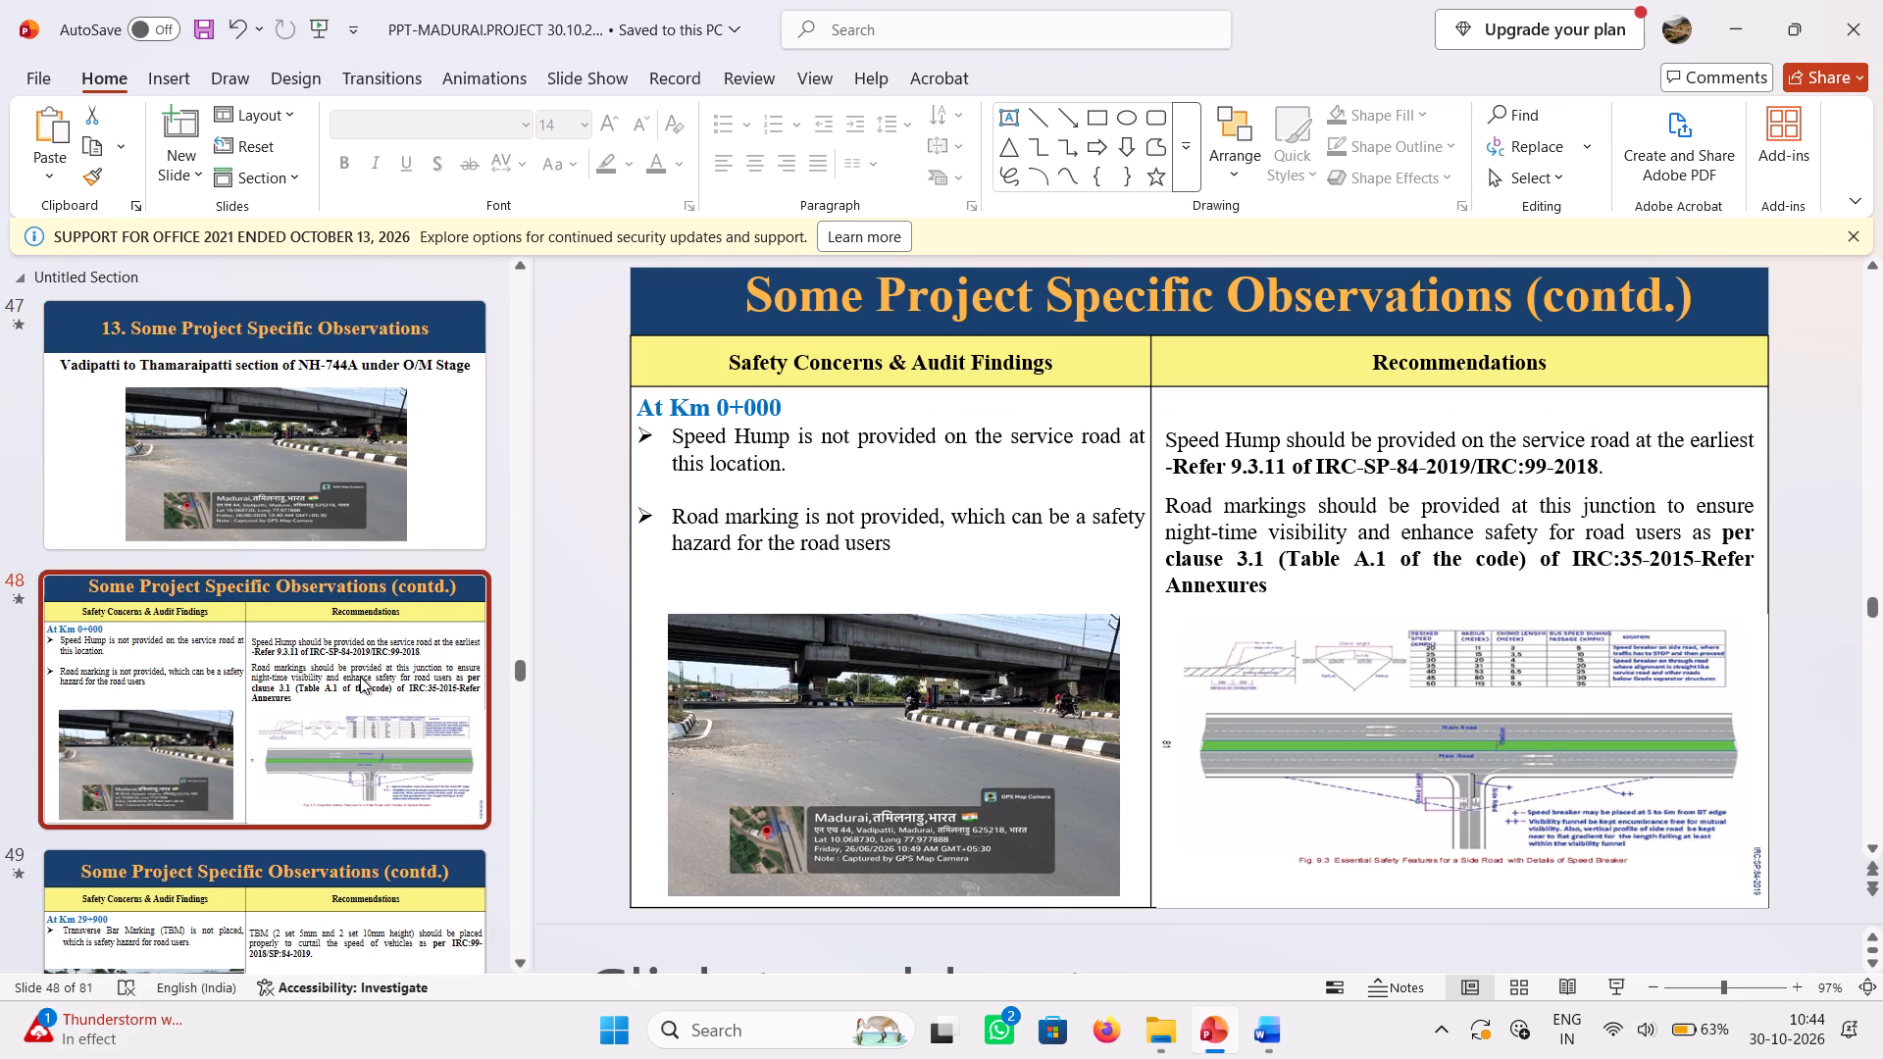
pyautogui.click(364, 695)
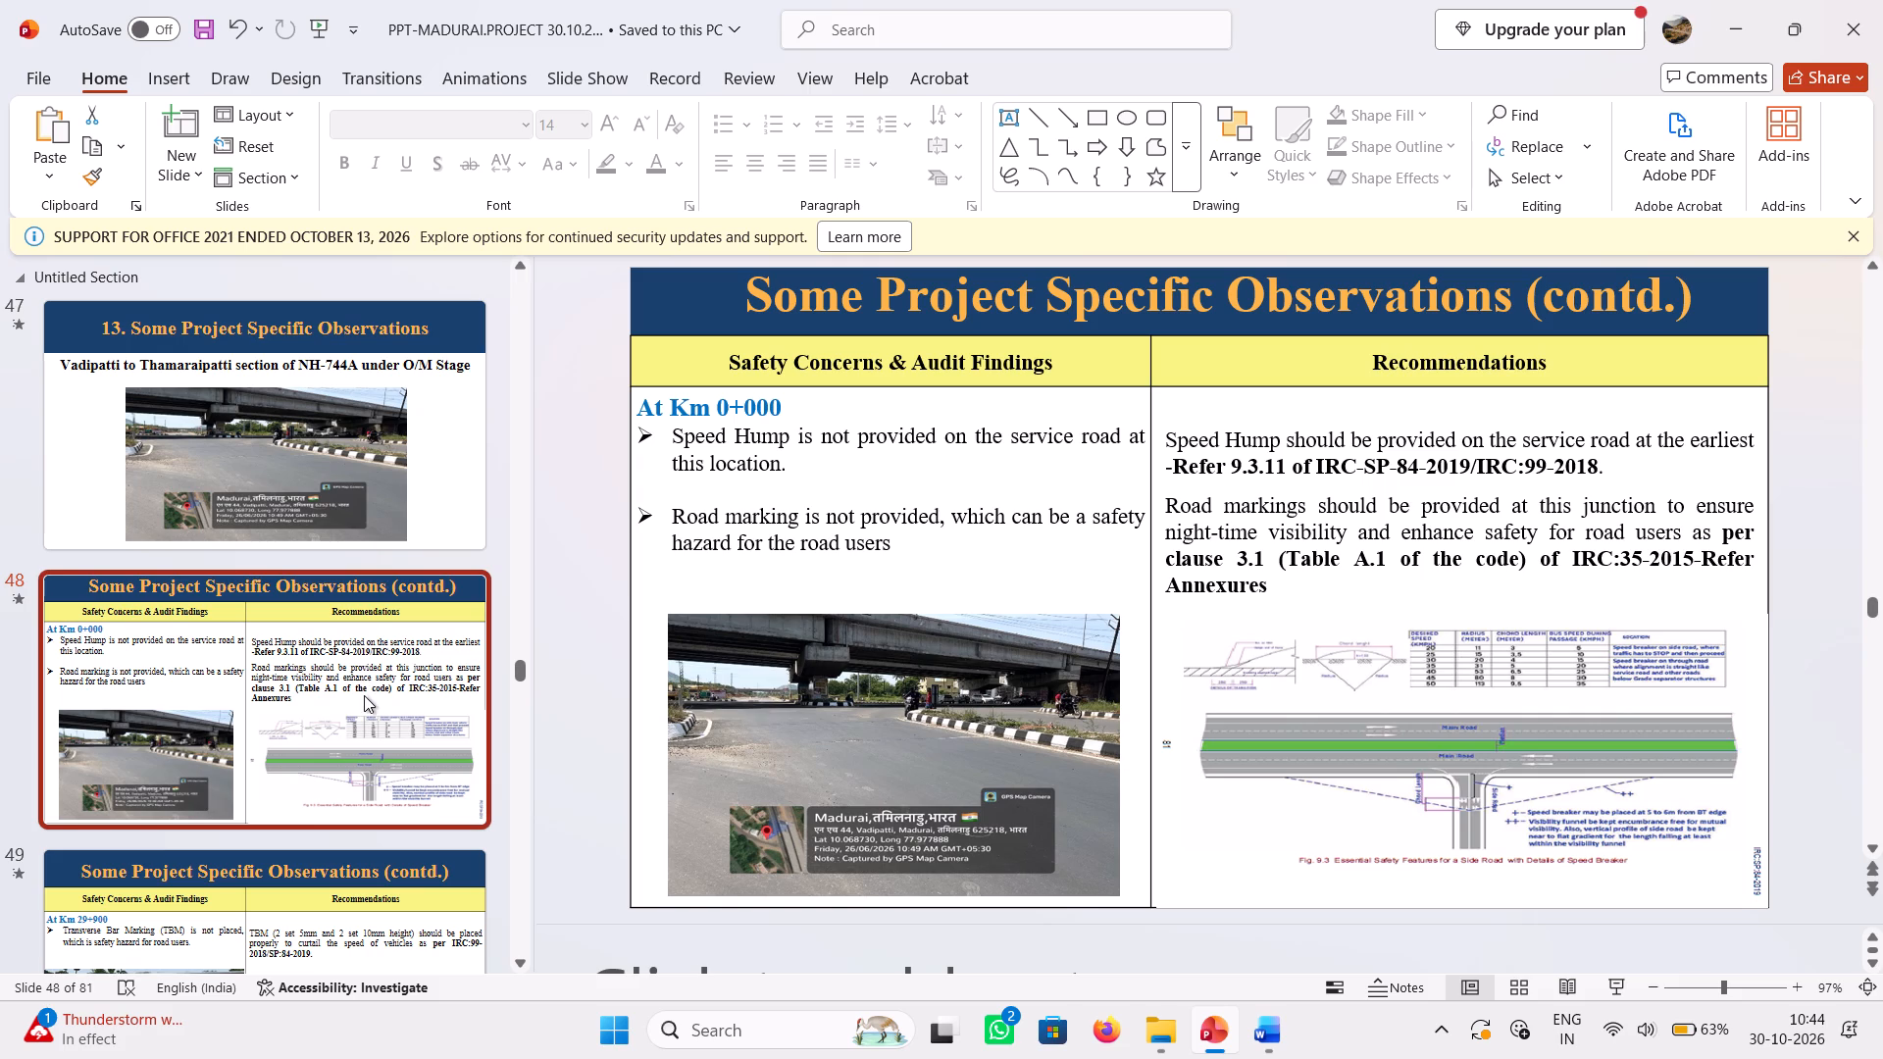
pyautogui.click(1697, 557)
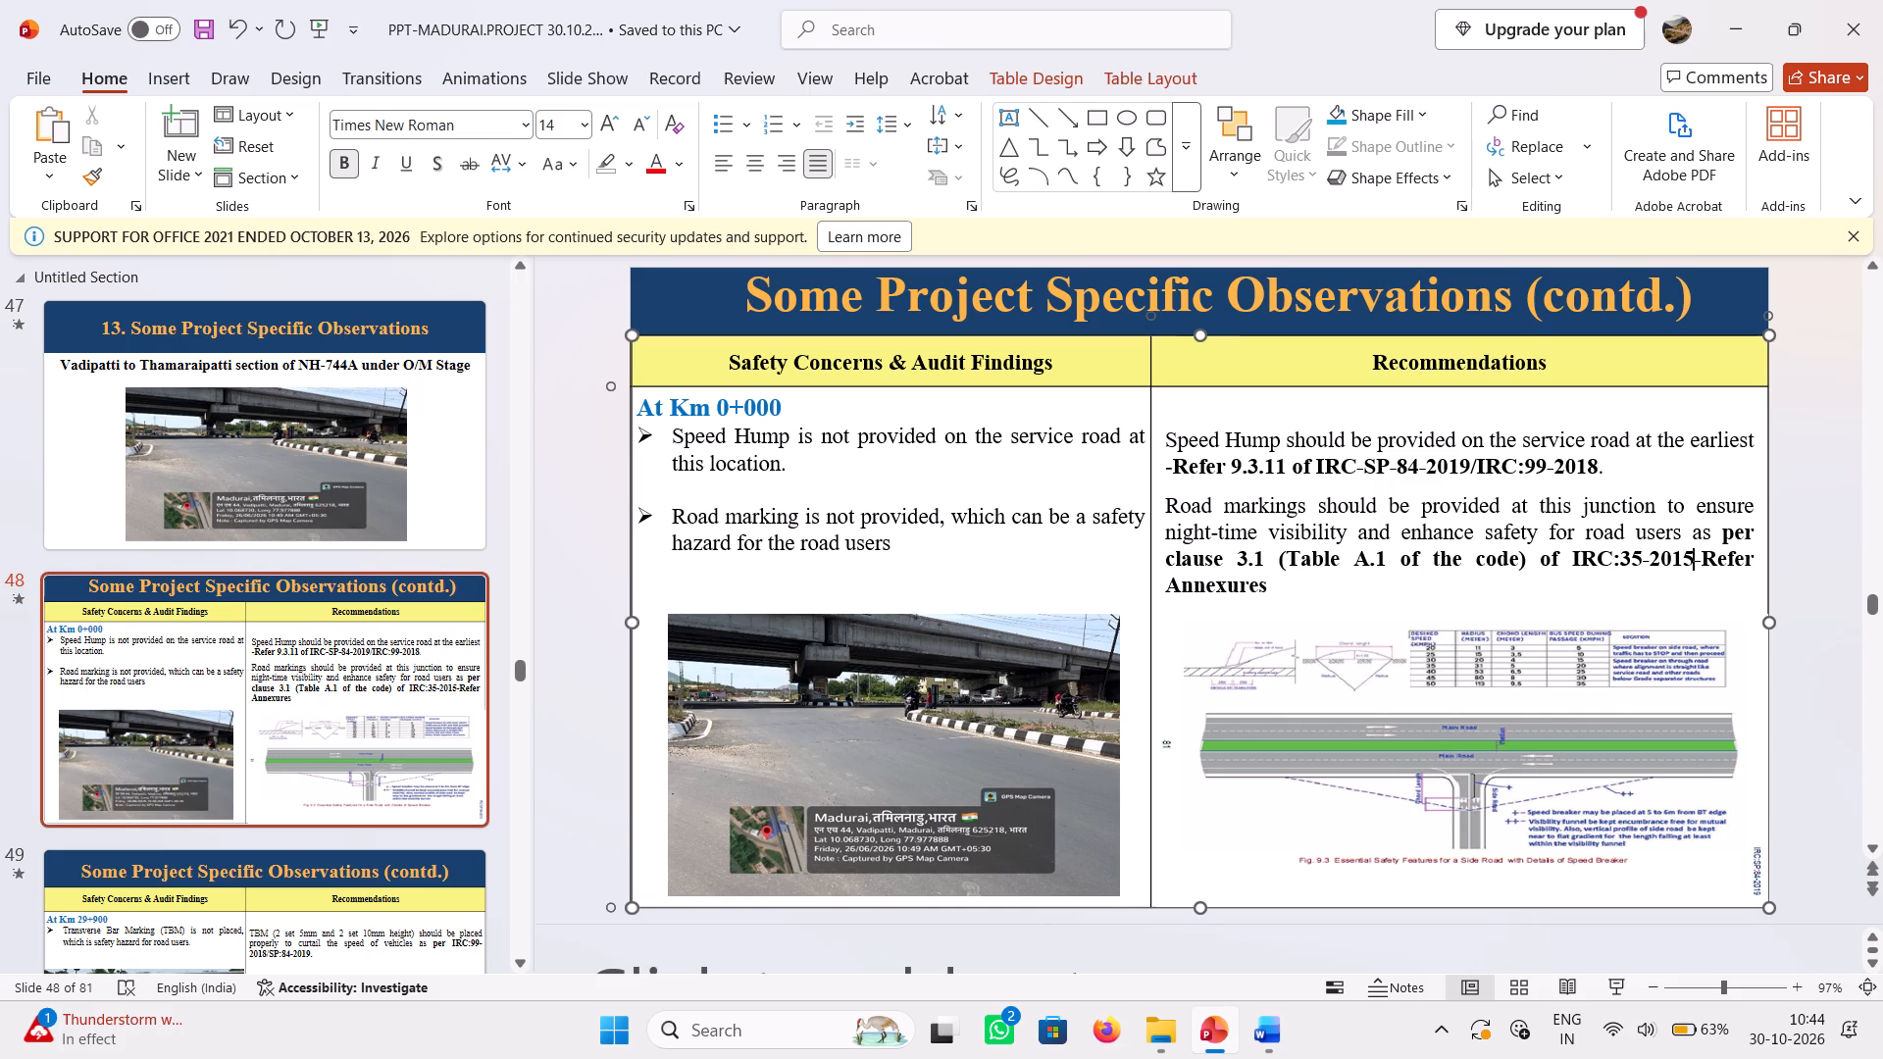
pyautogui.write('.')
pyautogui.press('space')
pyautogui.moveTo(1701, 562); pyautogui.dragTo(1701, 566)
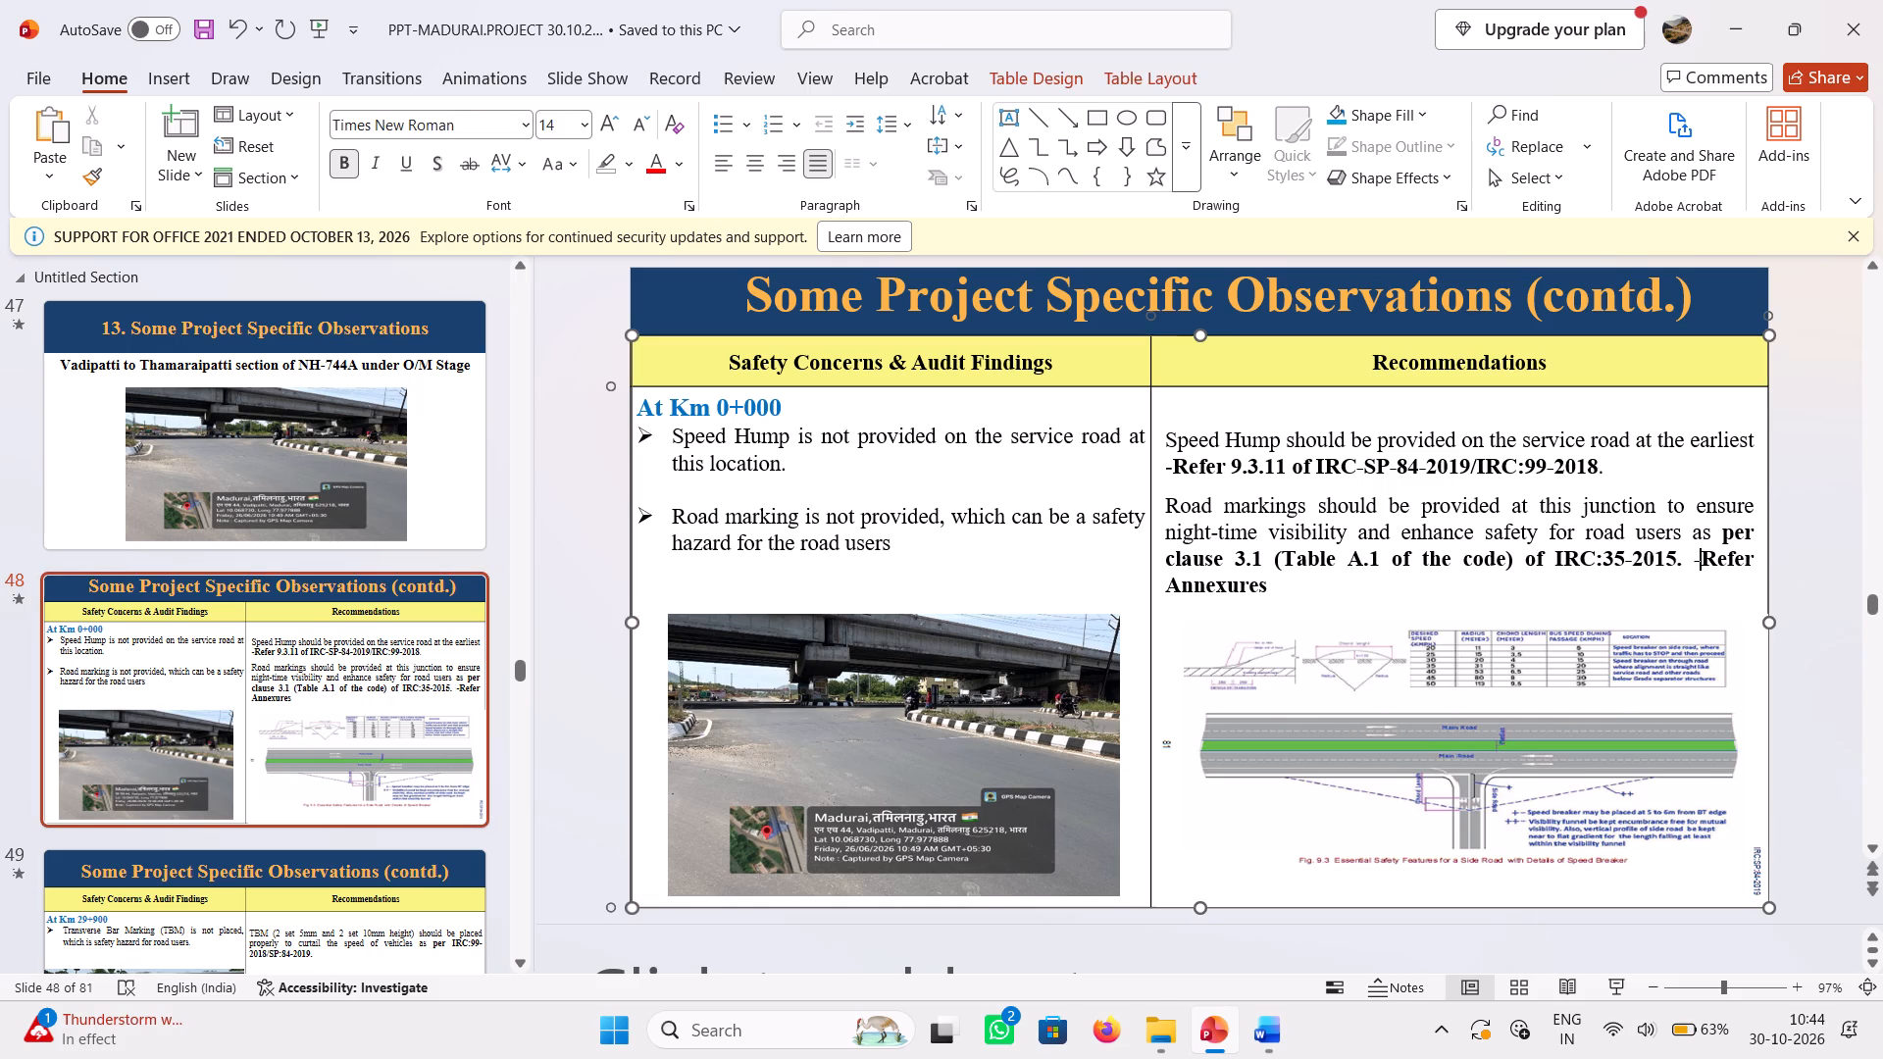
pyautogui.moveTo(1701, 566); pyautogui.dragTo(1706, 583)
pyautogui.press('Delete')
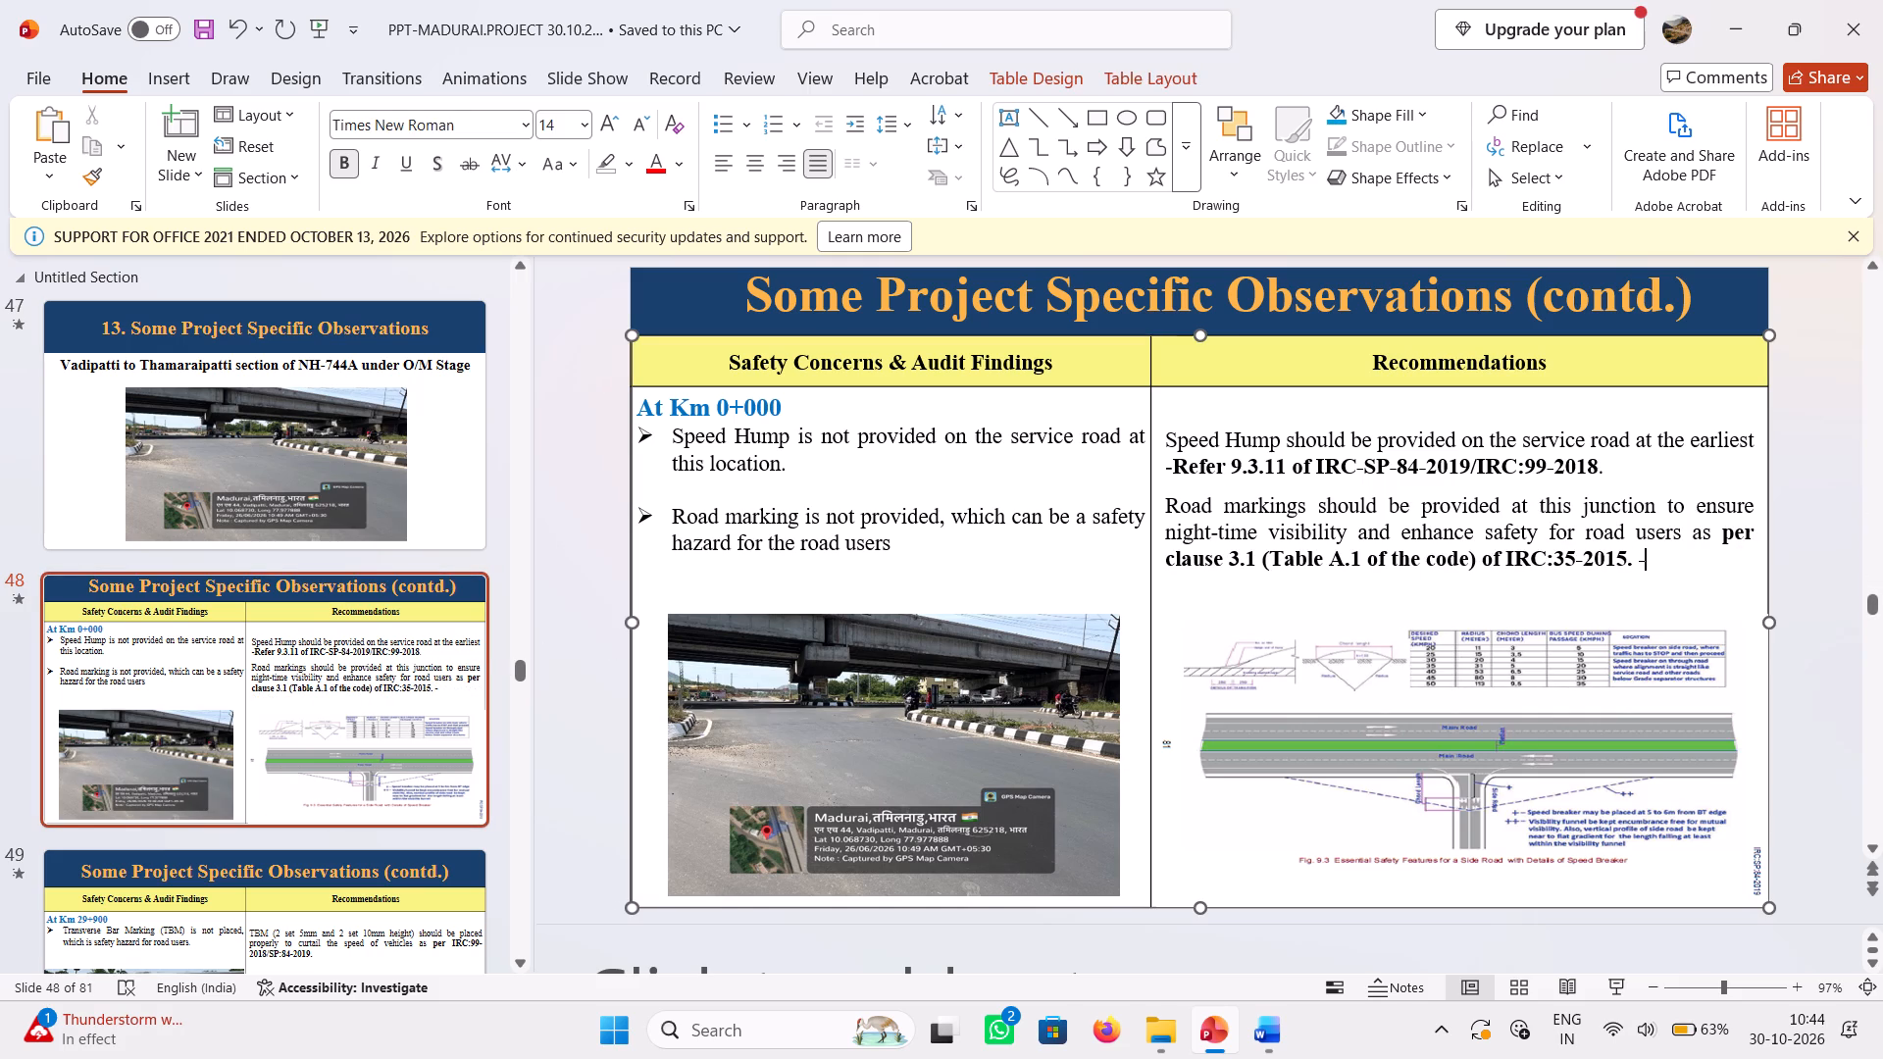
pyautogui.press('BackSpace')
# Replace SP:84-2019 in the At Km 29+900 TBM recommendation with "IRC:35-2015.".
pyautogui.click(382, 898)
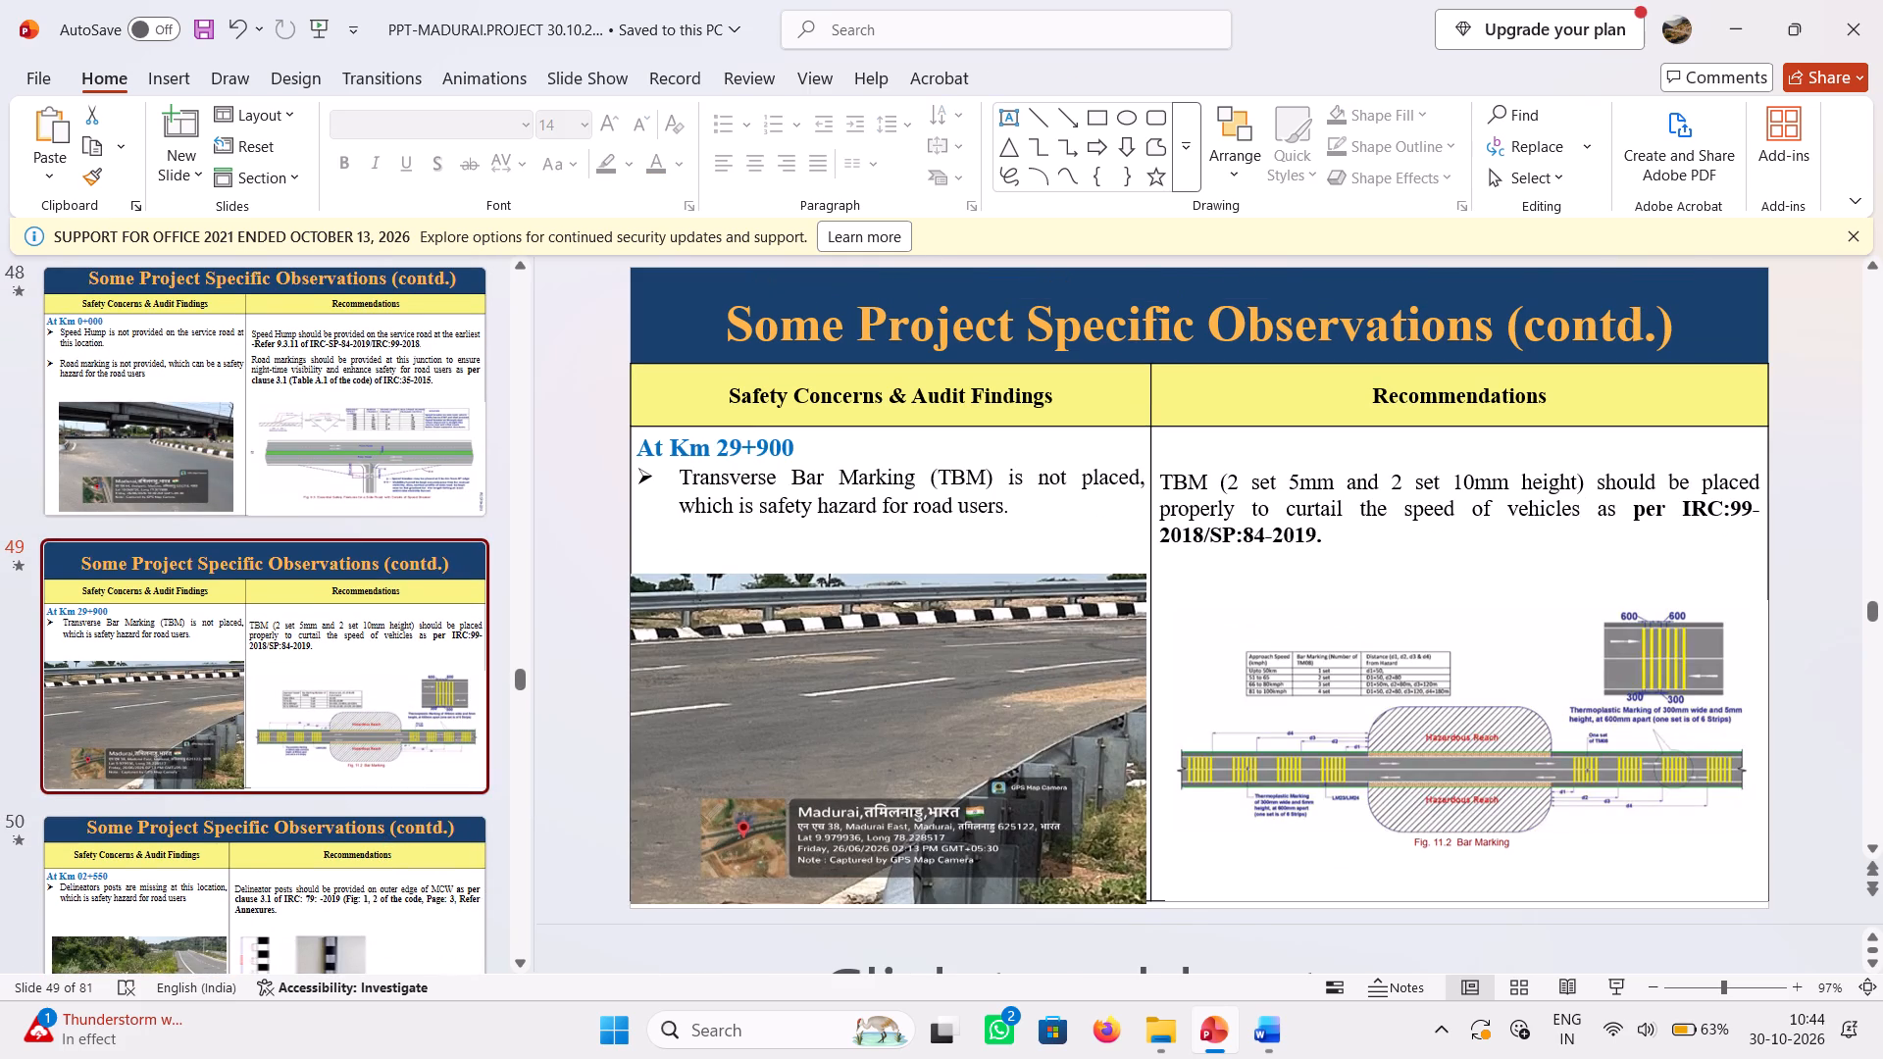
pyautogui.moveTo(1326, 534); pyautogui.dragTo(1216, 538)
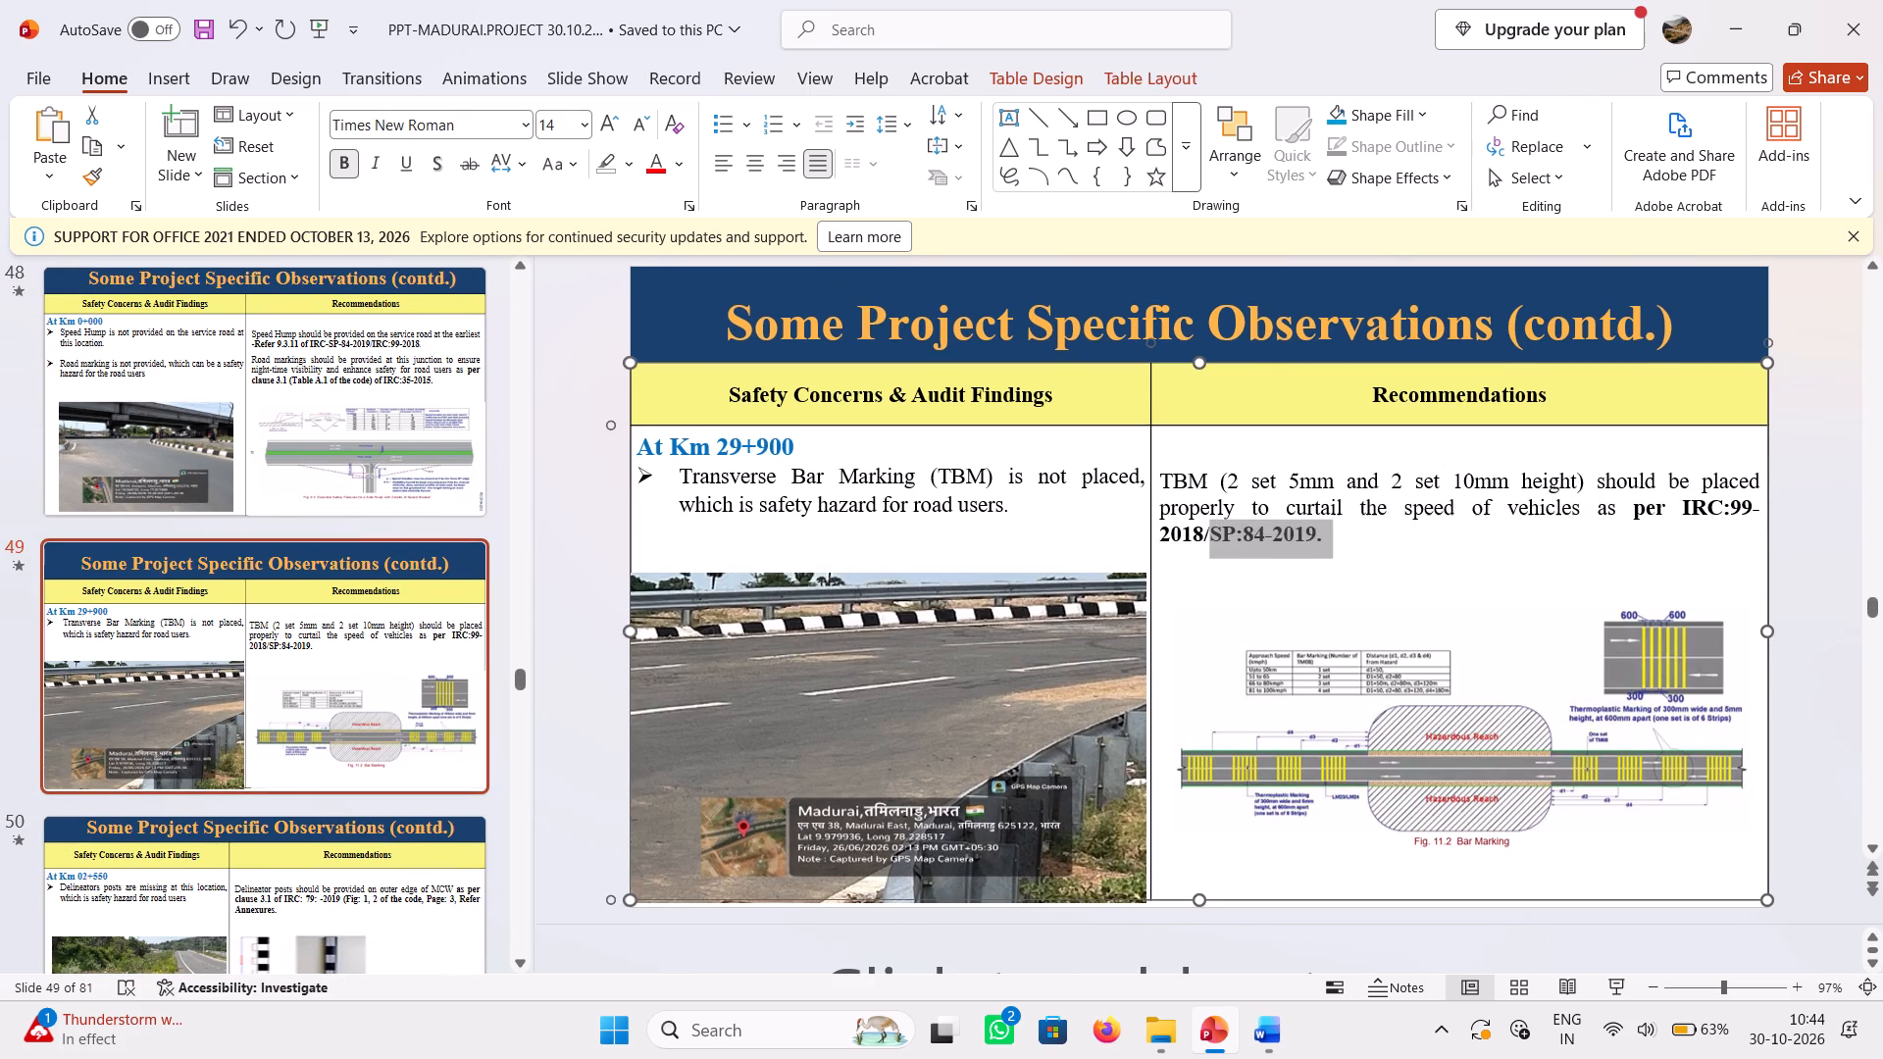
pyautogui.write('IRC')
pyautogui.write(':35-2019.')
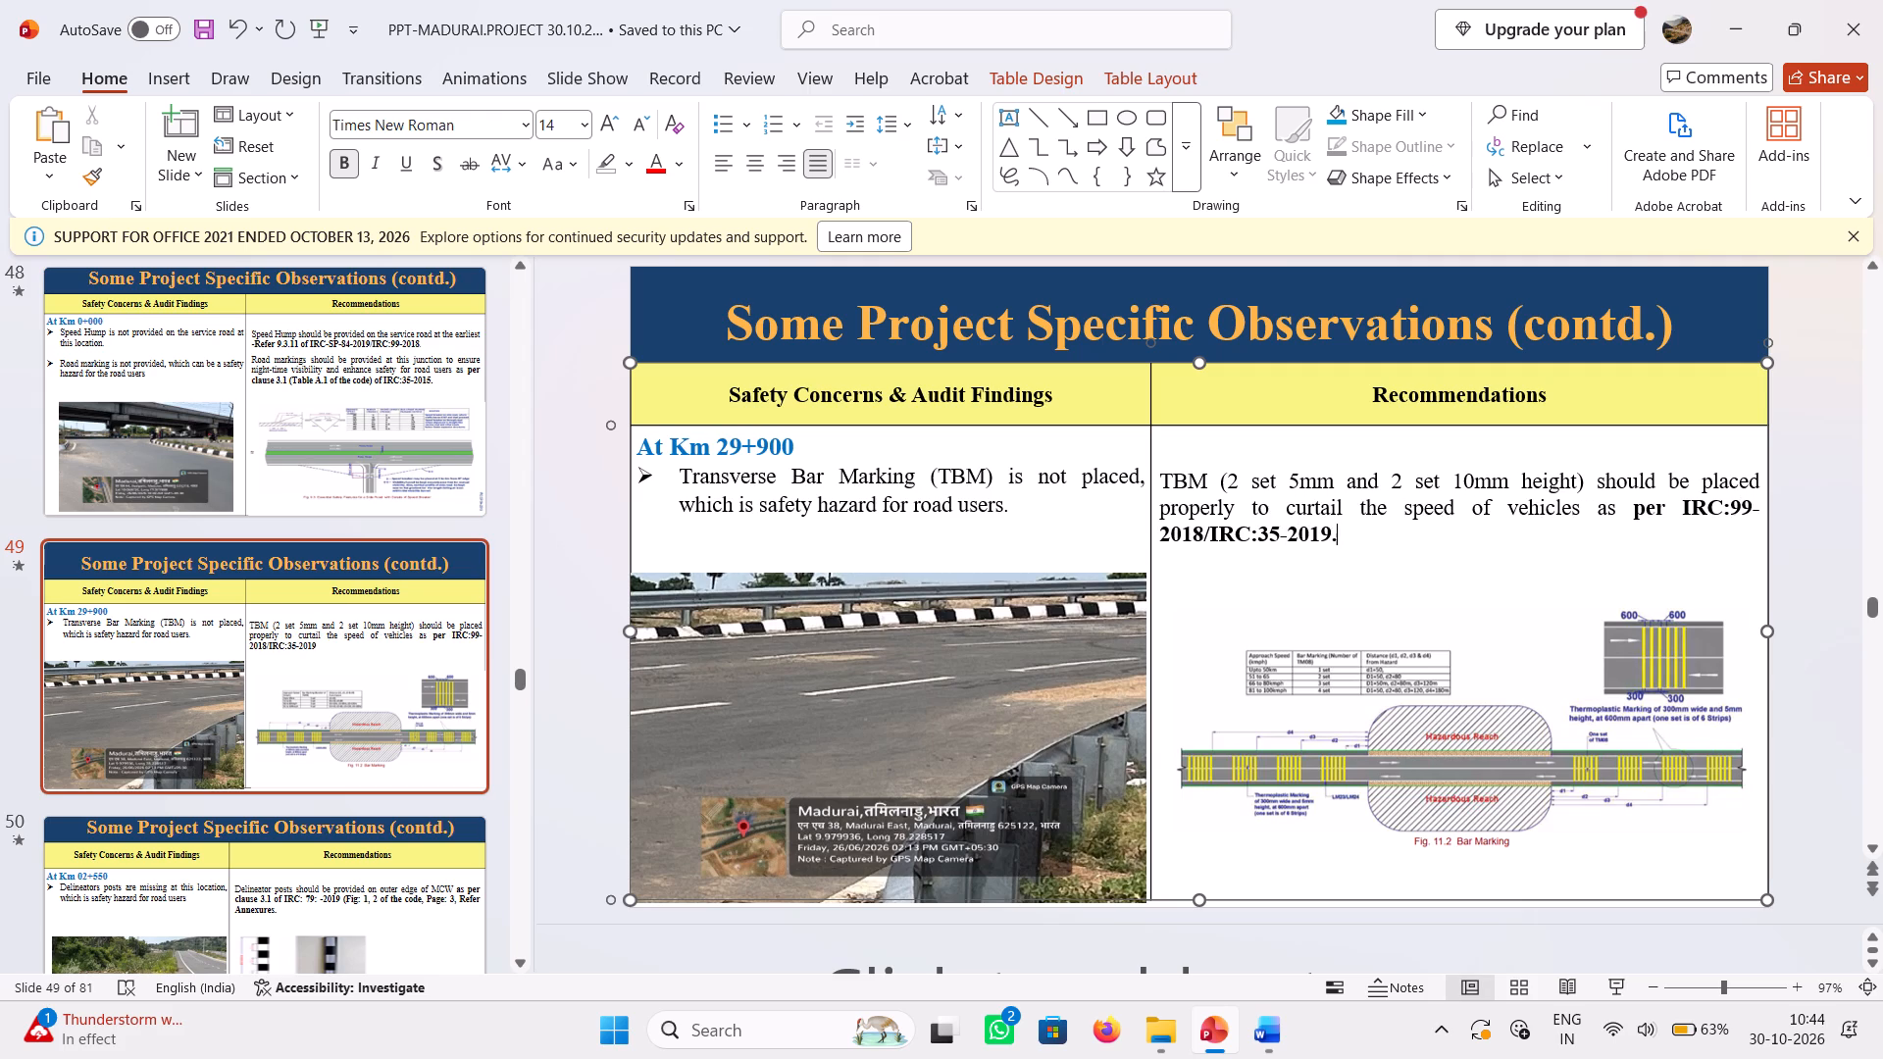
pyautogui.press('BackSpace')
pyautogui.press('BackSpace')
pyautogui.press('BackSpace')
pyautogui.write('15.')
# Remove "Refer Annexures" from the At Km 02+550 delineator posts recommendation and end it with a period after "Page: 3".
pyautogui.click(312, 720)
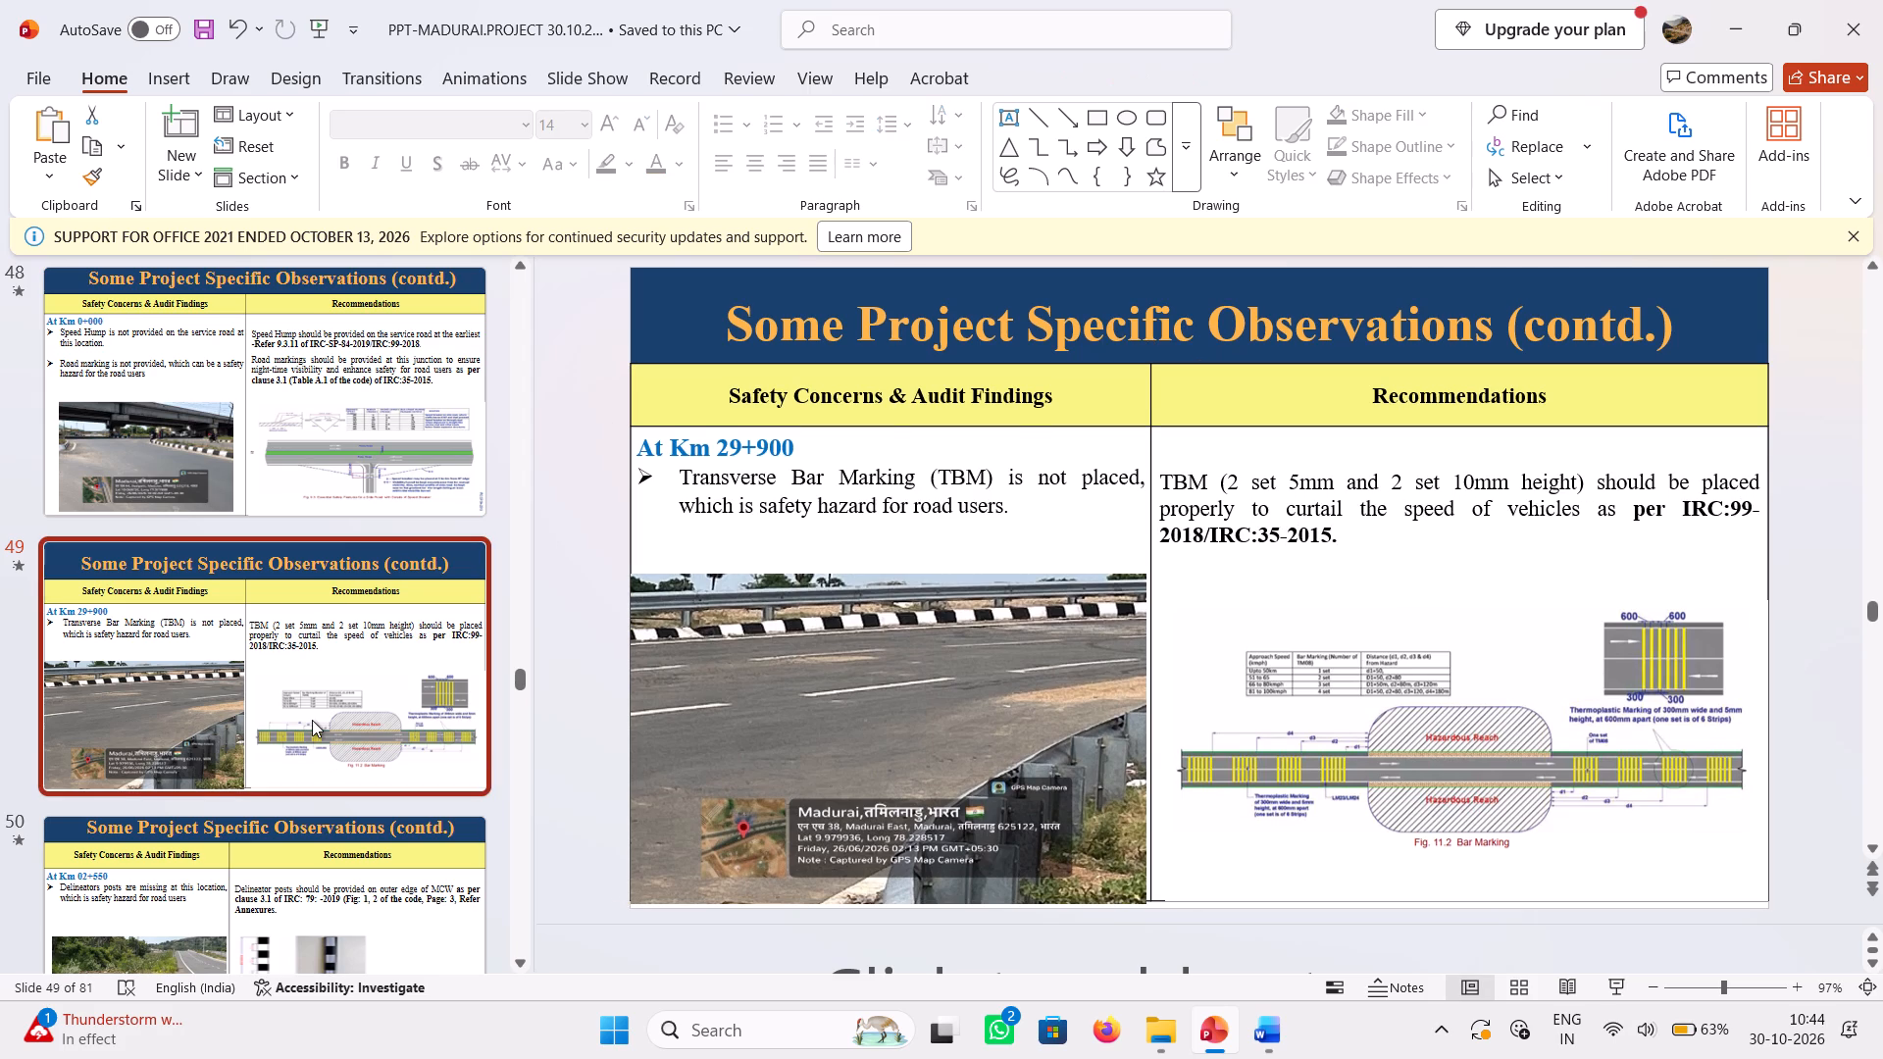
pyautogui.scroll(-1, 347, 642)
pyautogui.click(346, 526)
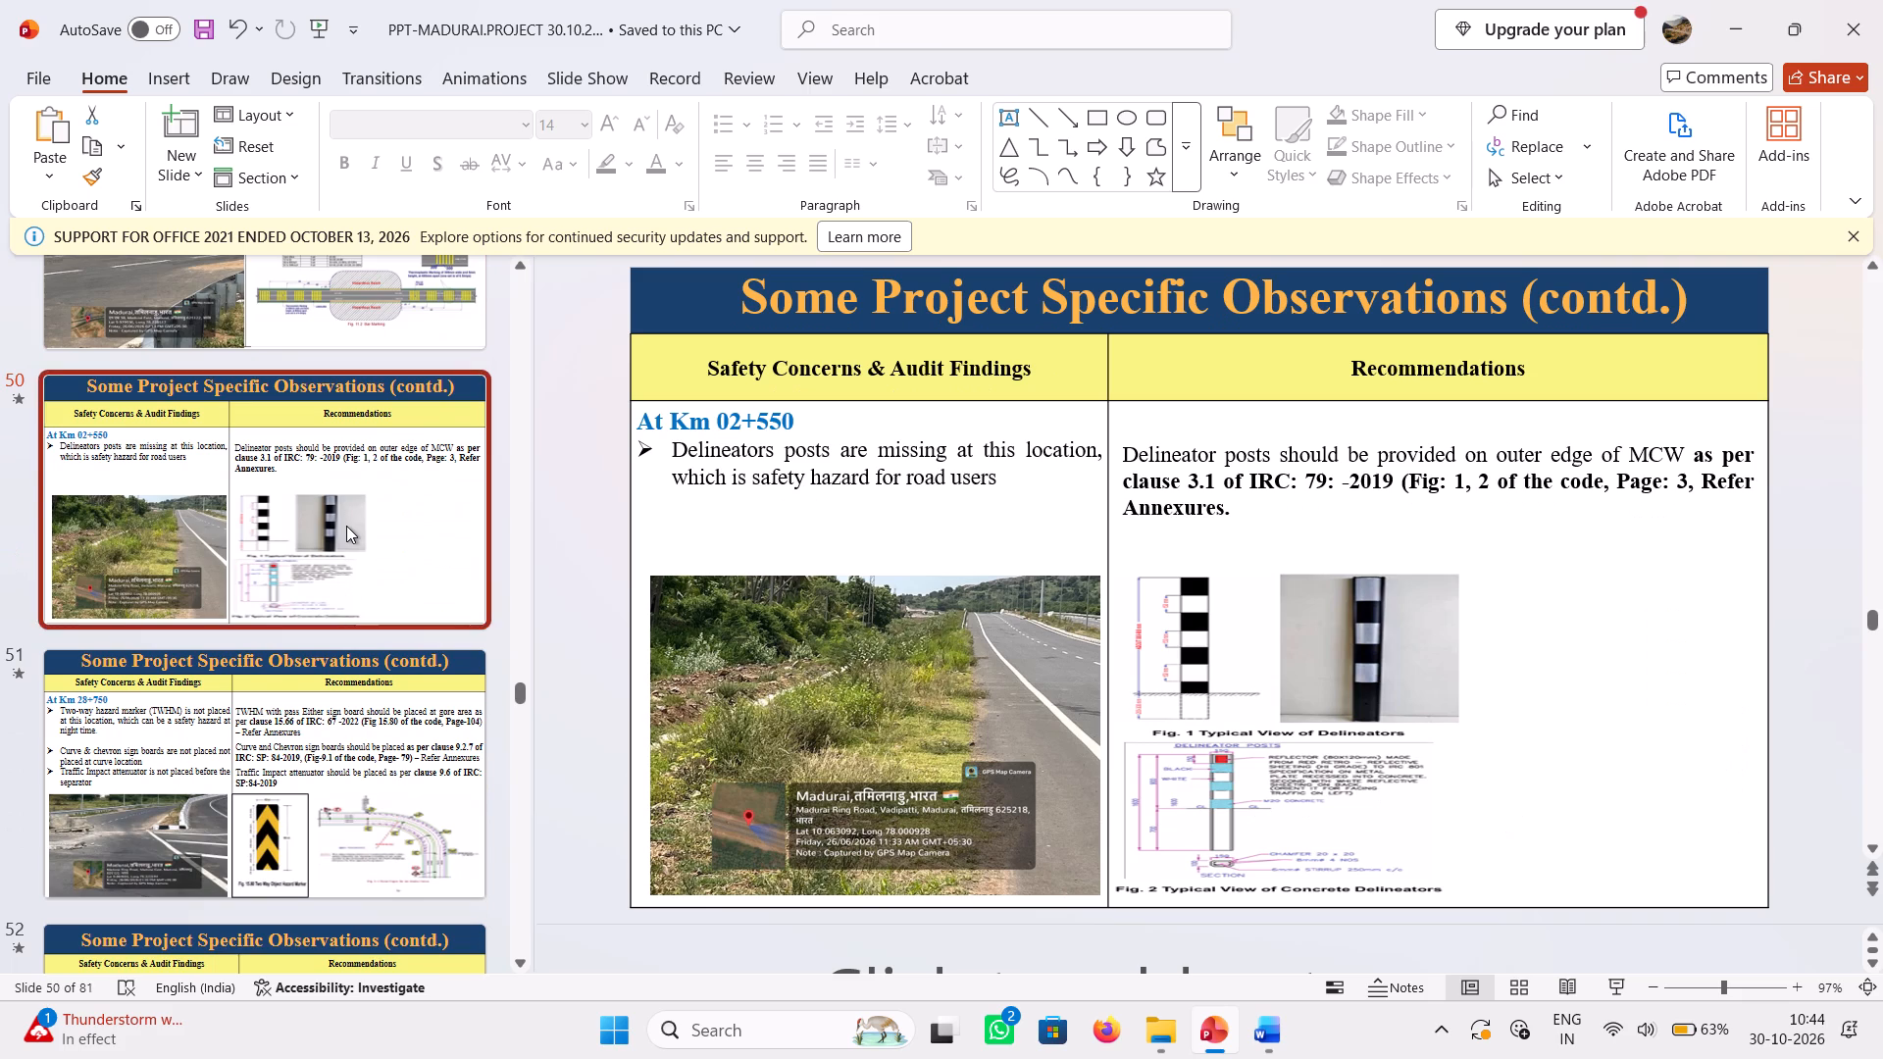
pyautogui.click(1697, 479)
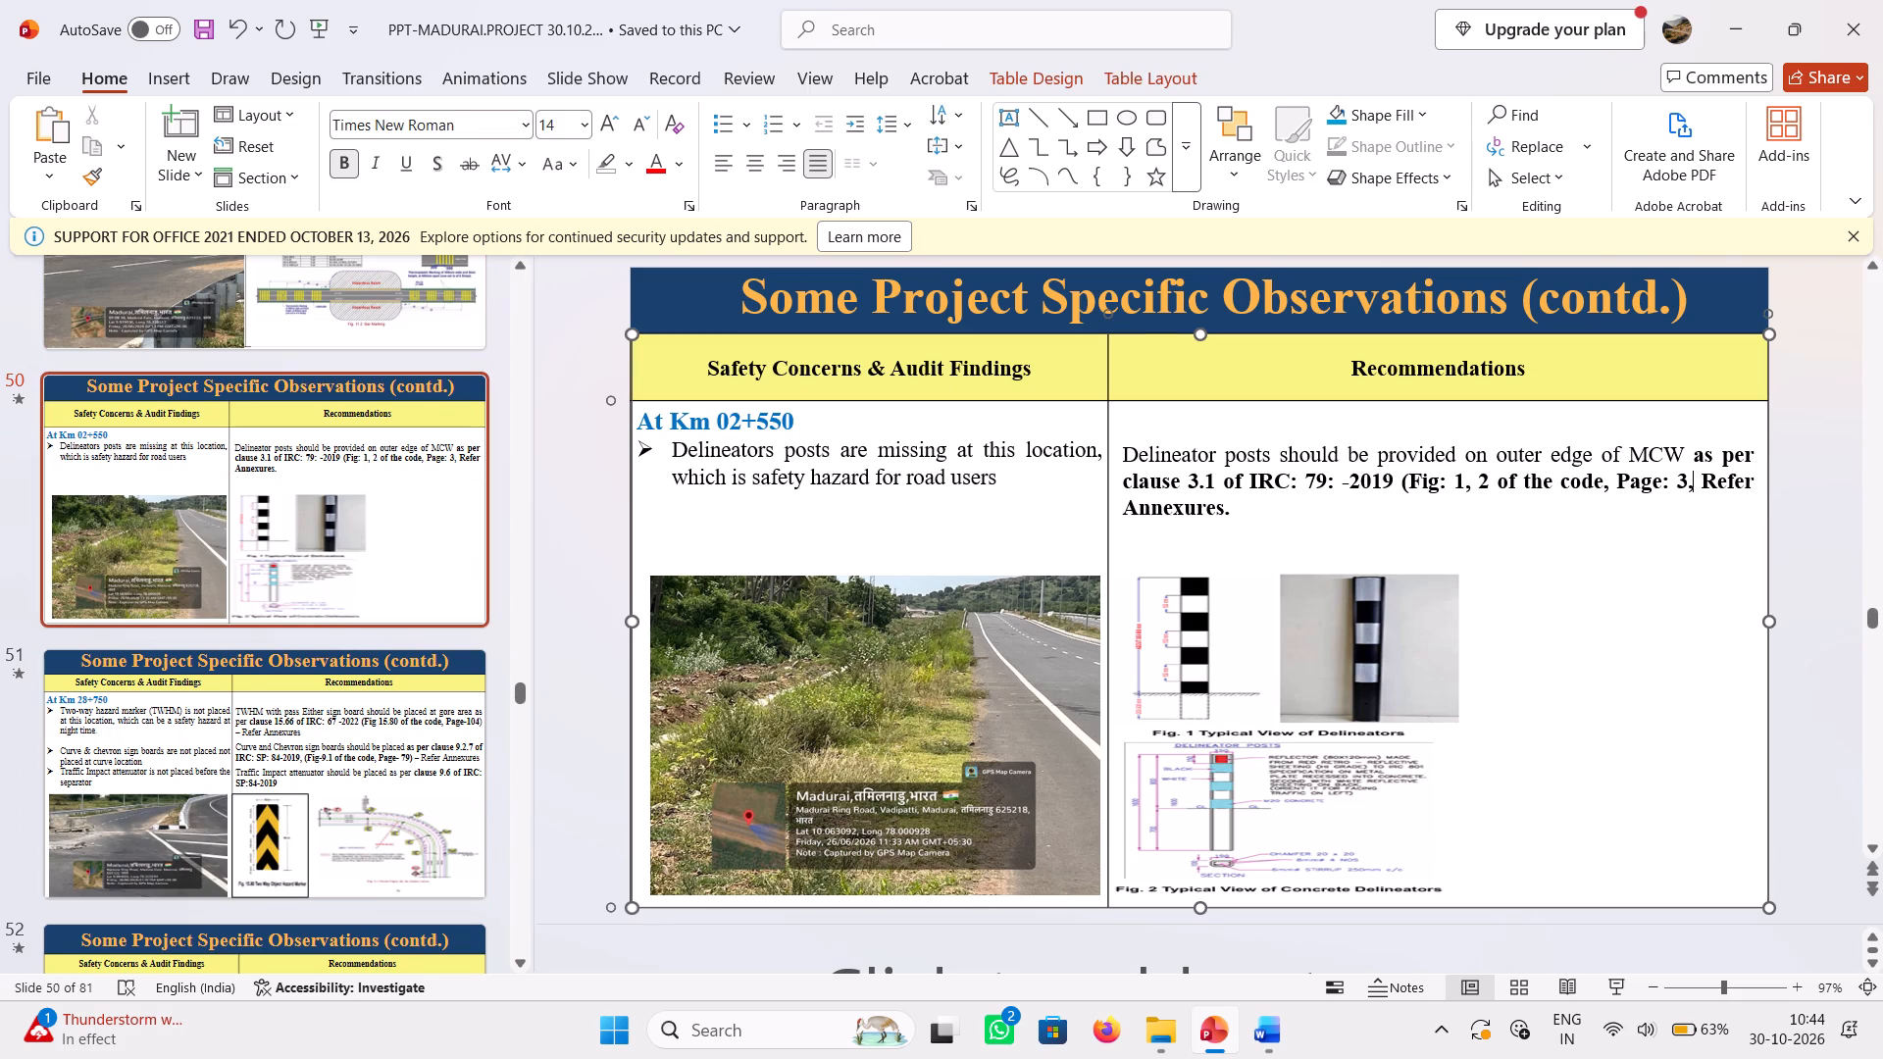
pyautogui.press('BackSpace')
pyautogui.press('.')
pyautogui.moveTo(1705, 470); pyautogui.dragTo(1722, 509)
pyautogui.press('Delete')
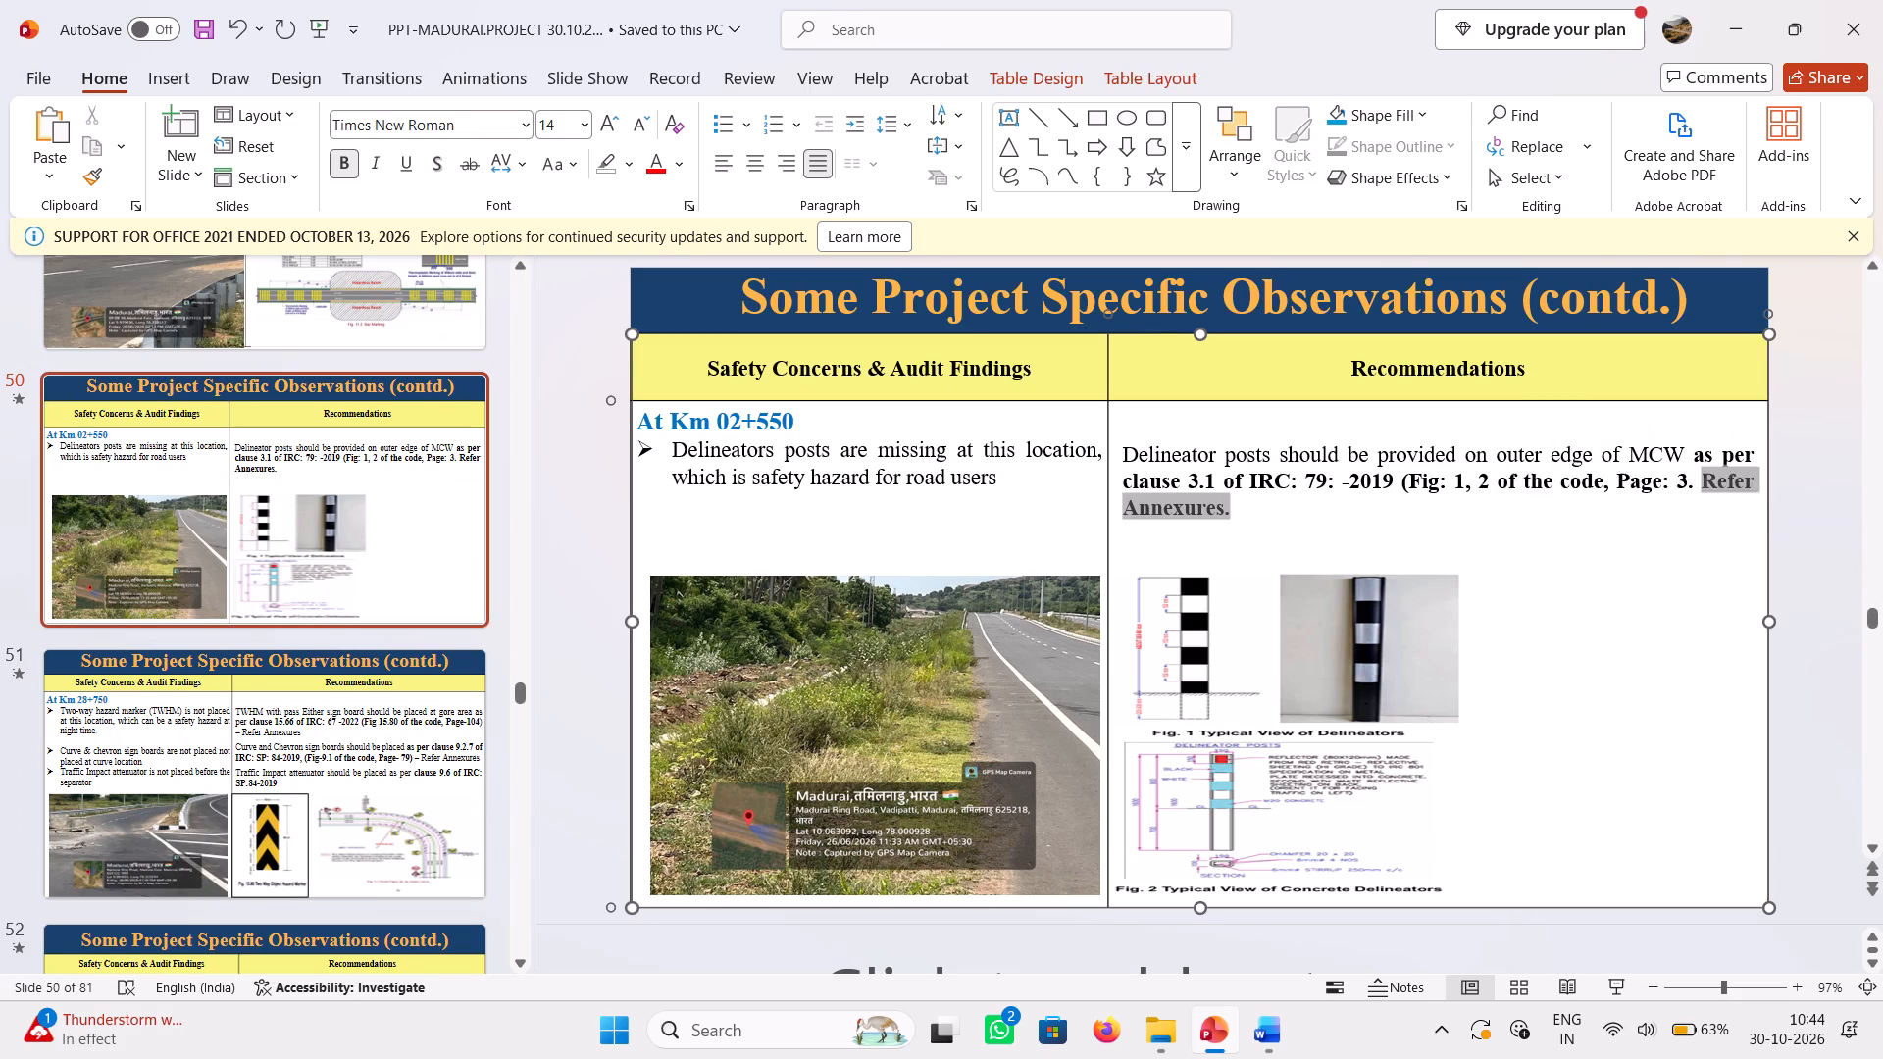
pyautogui.click(941, 628)
# Remove both "– Refer Annexures" notes from the At Km 28+750 recommendations and insert a blank line after the TWHM recommendation.
pyautogui.click(378, 709)
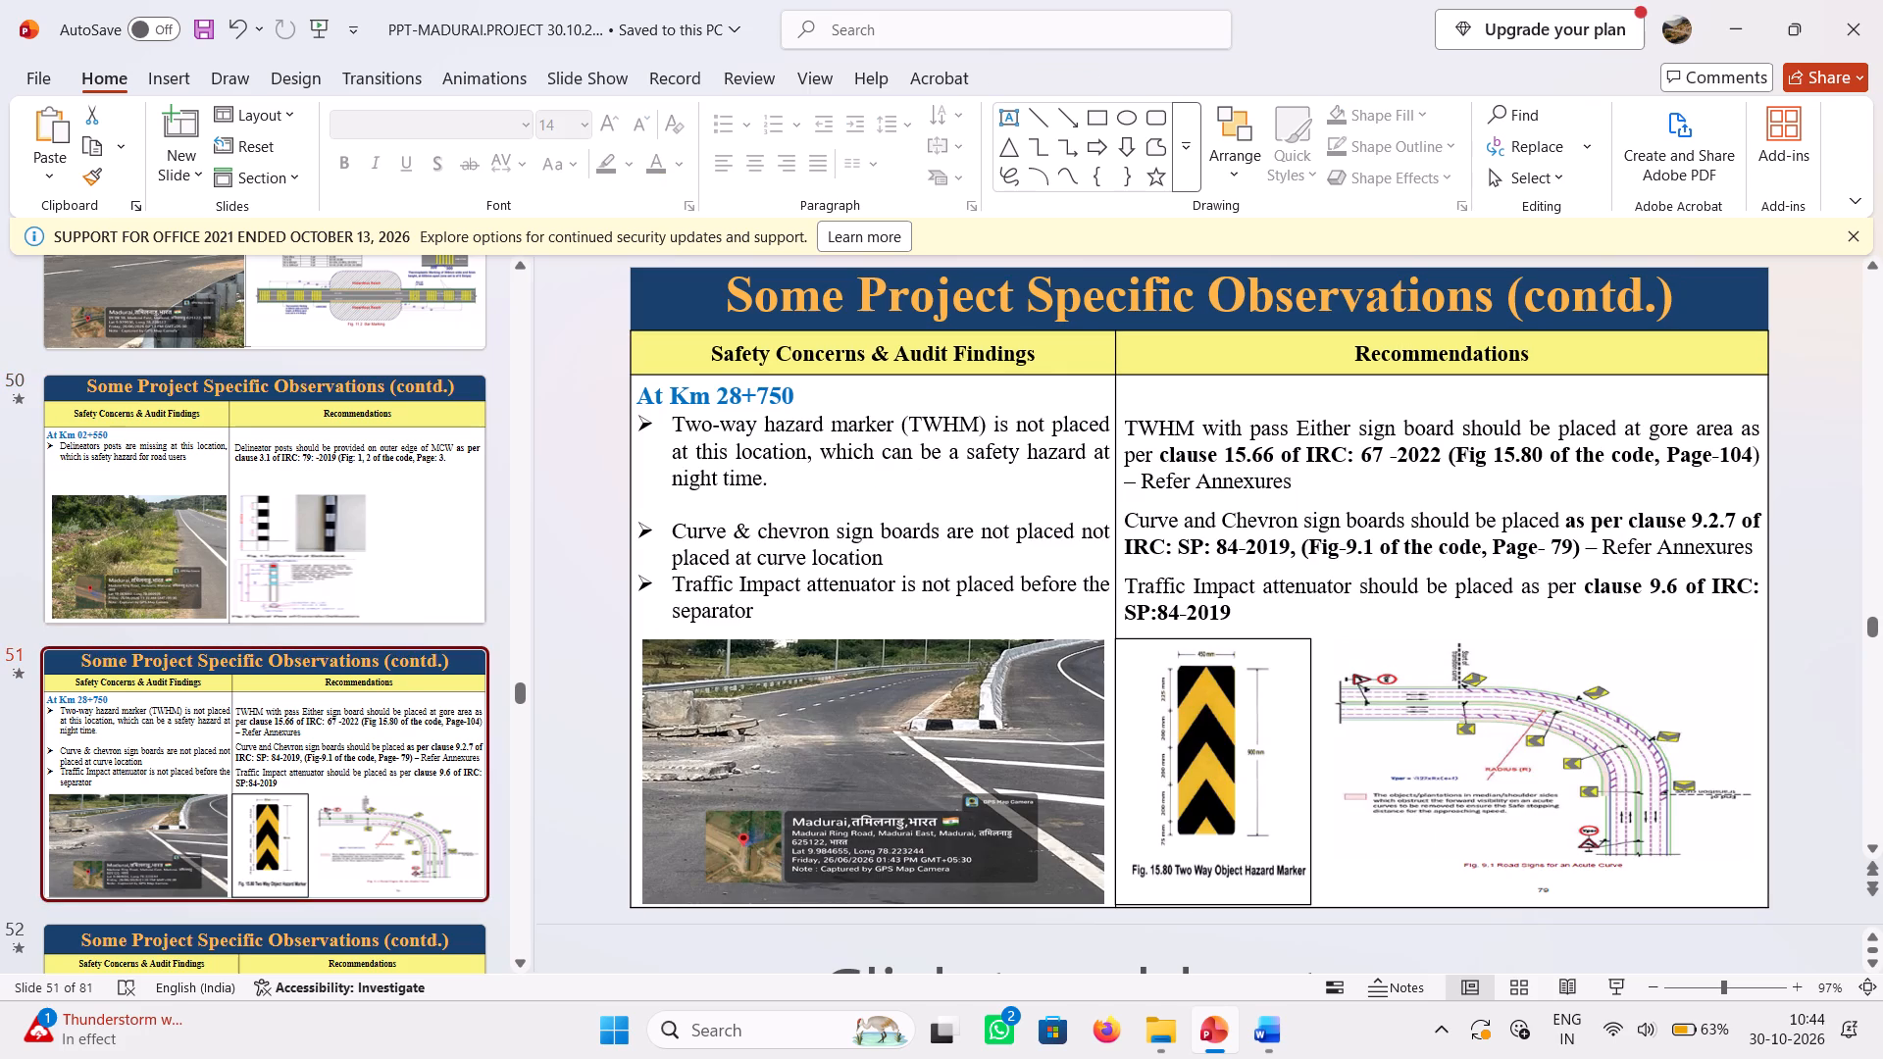
pyautogui.moveTo(1311, 491); pyautogui.dragTo(1135, 492)
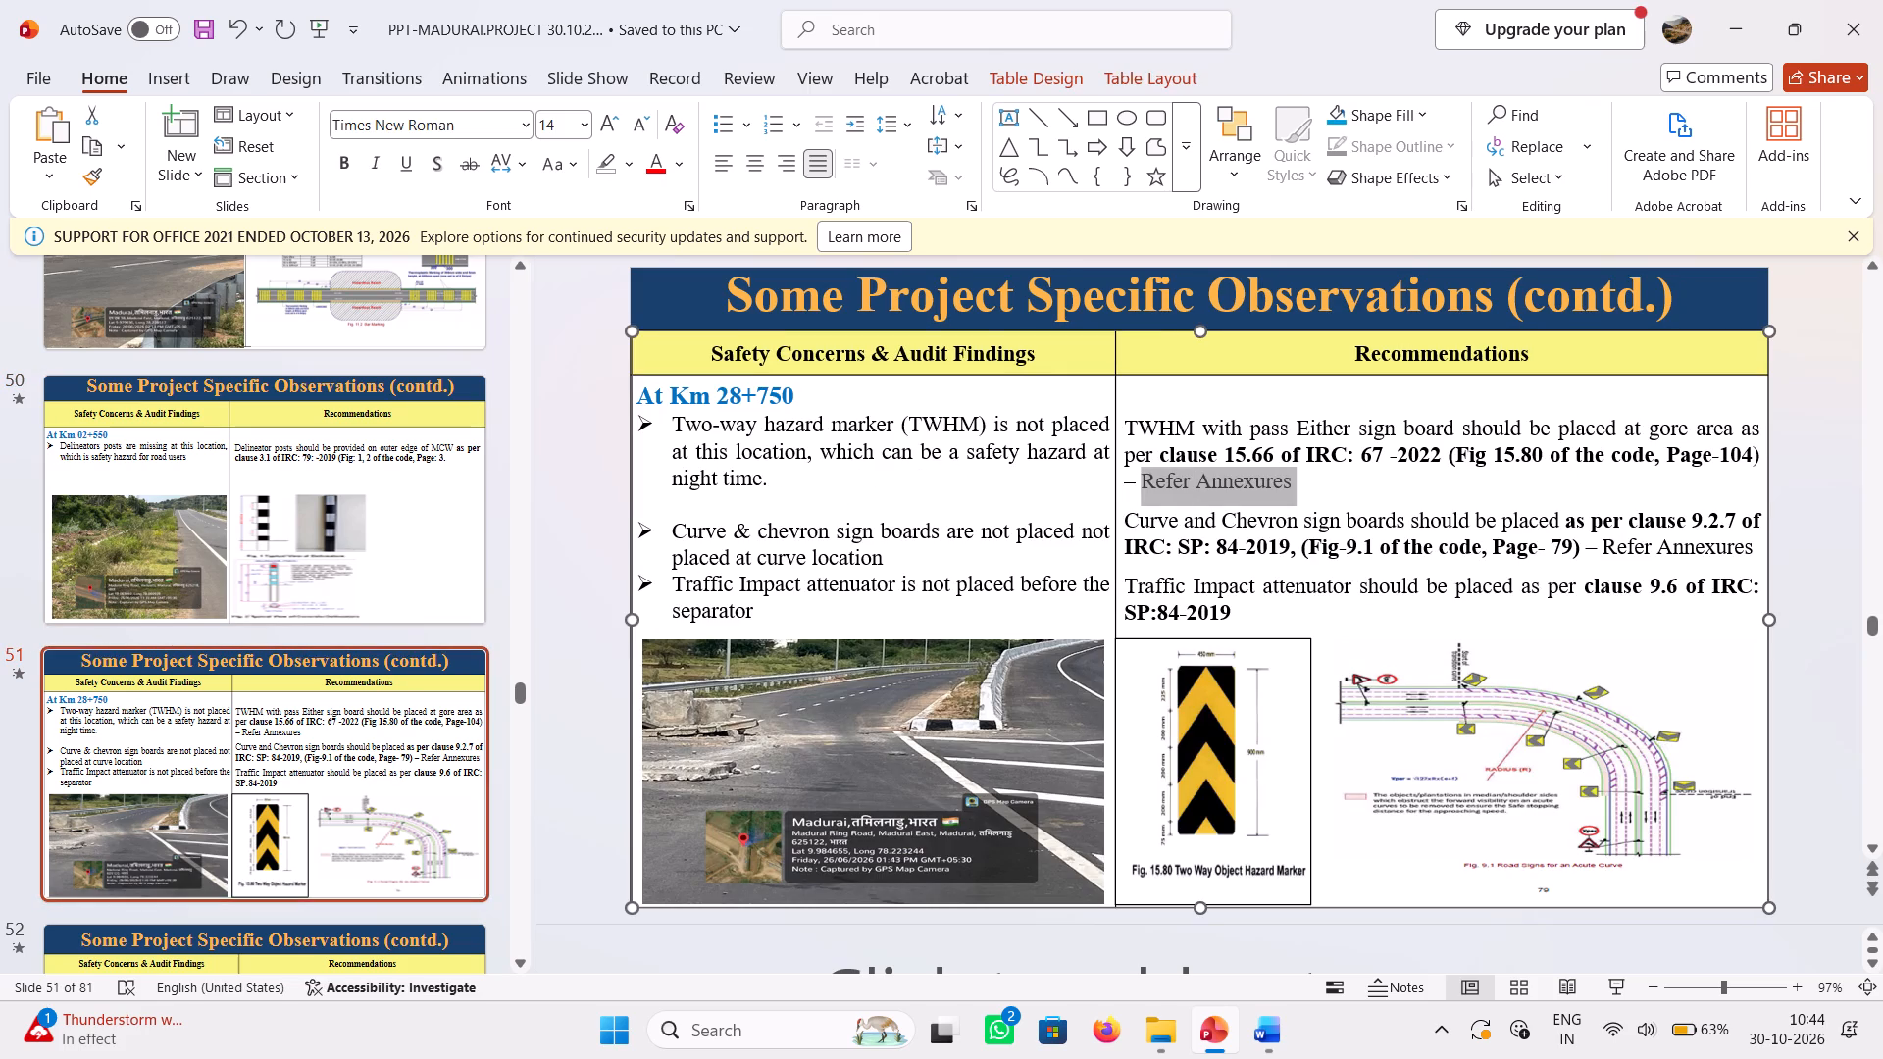
pyautogui.moveTo(1135, 492); pyautogui.dragTo(1126, 488)
pyautogui.press('Delete')
pyautogui.press('Return')
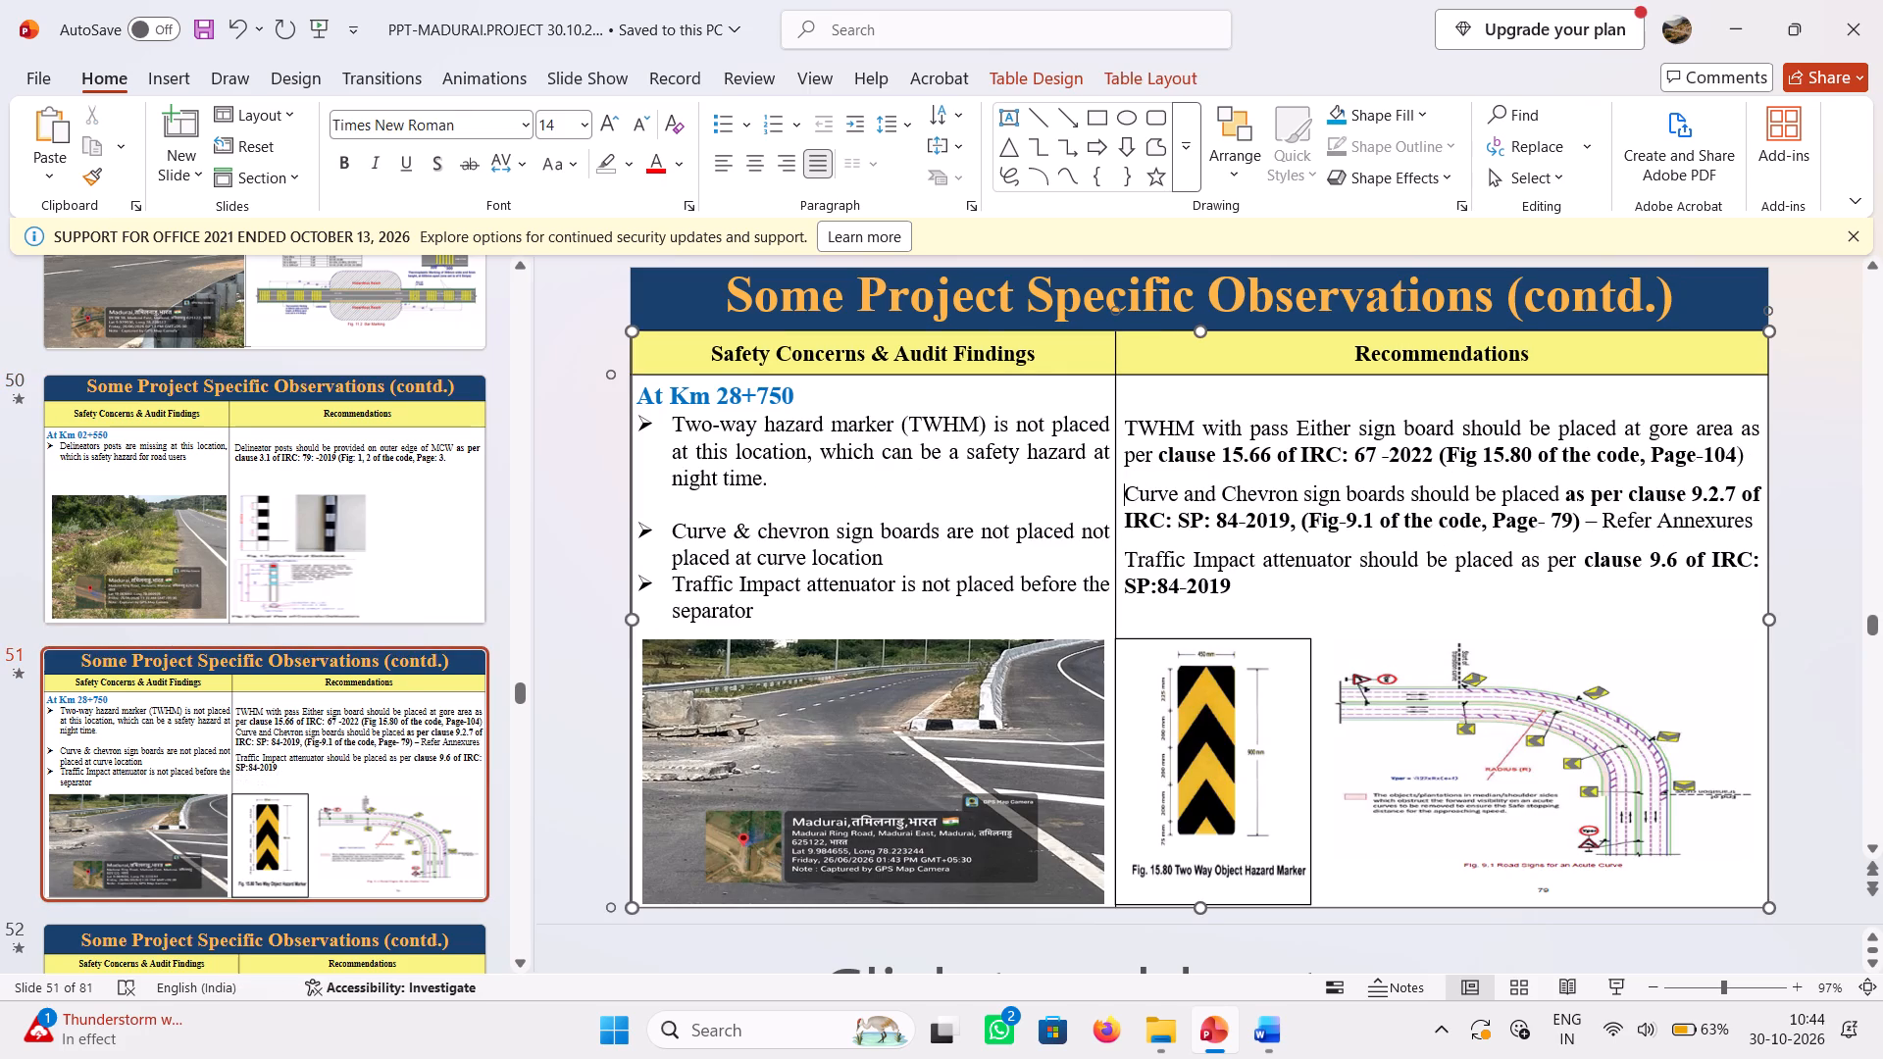
pyautogui.moveTo(1588, 517); pyautogui.dragTo(1686, 523)
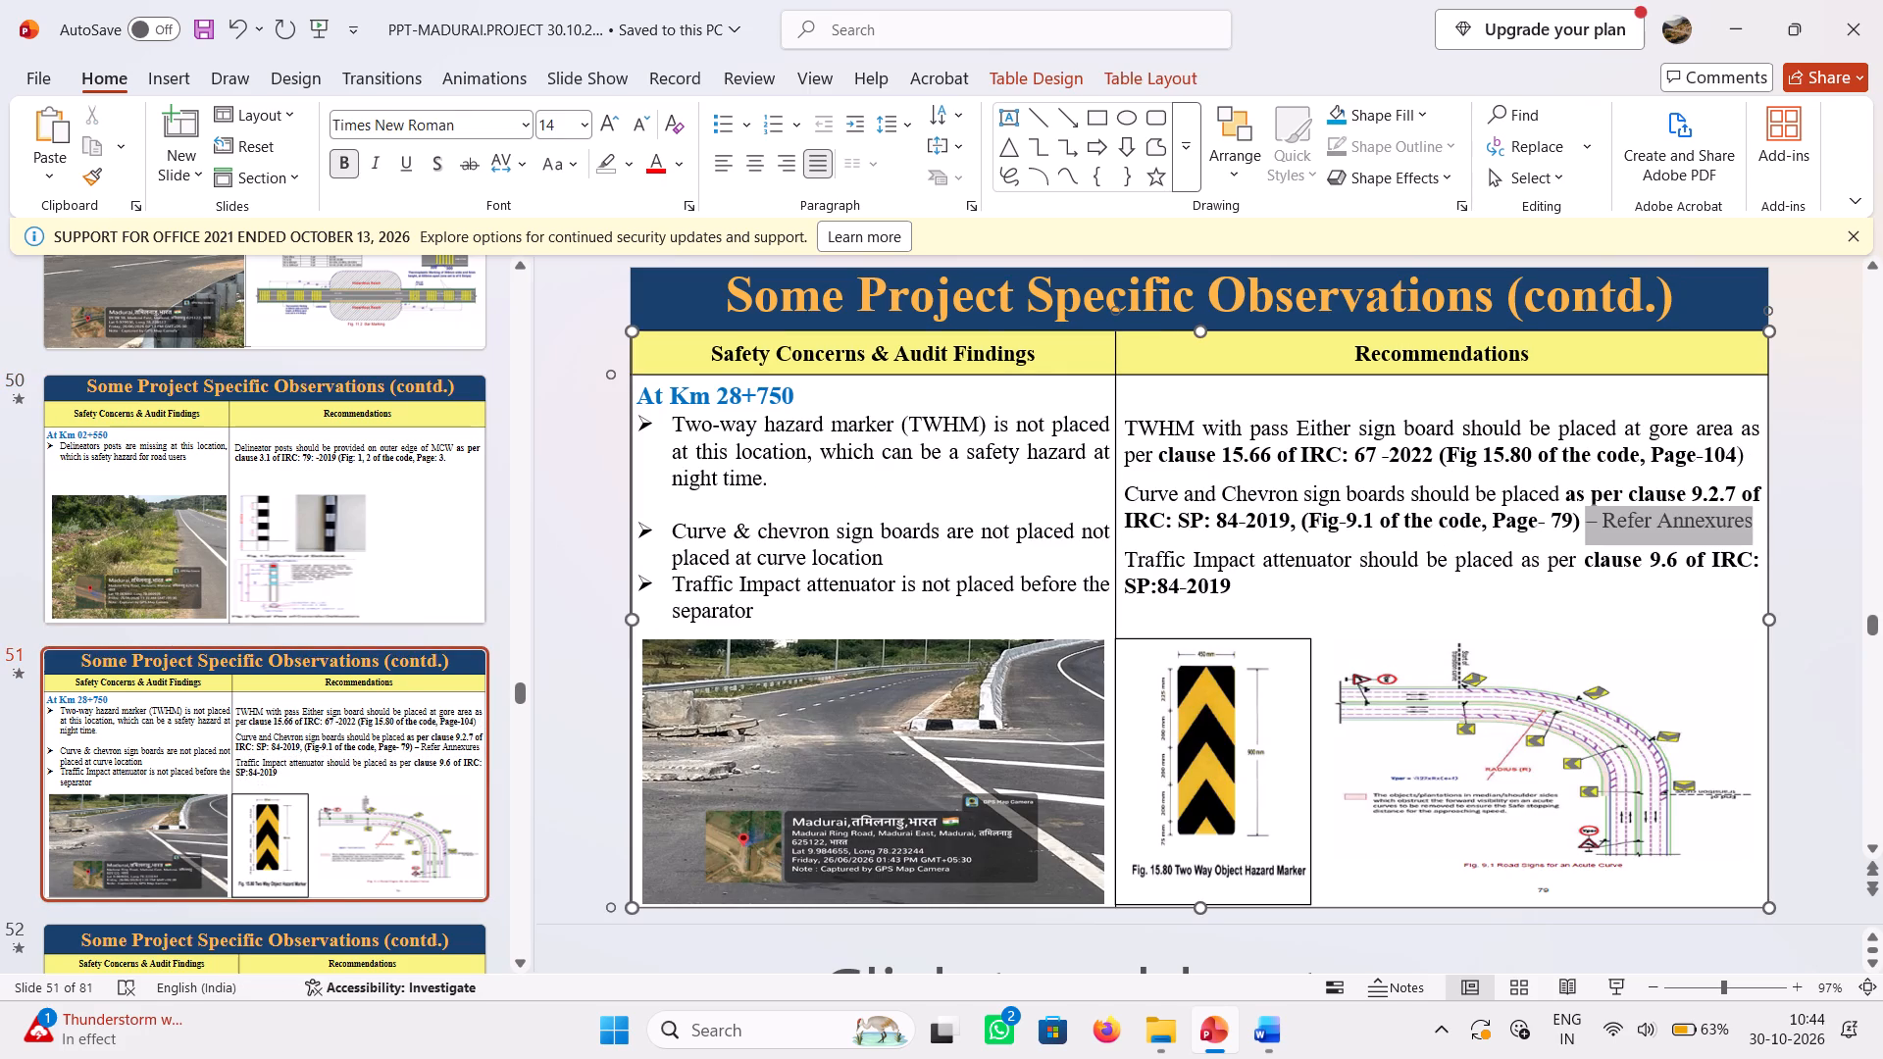
pyautogui.moveTo(1686, 523); pyautogui.dragTo(1737, 527)
pyautogui.press('Delete')
pyautogui.press('Return')
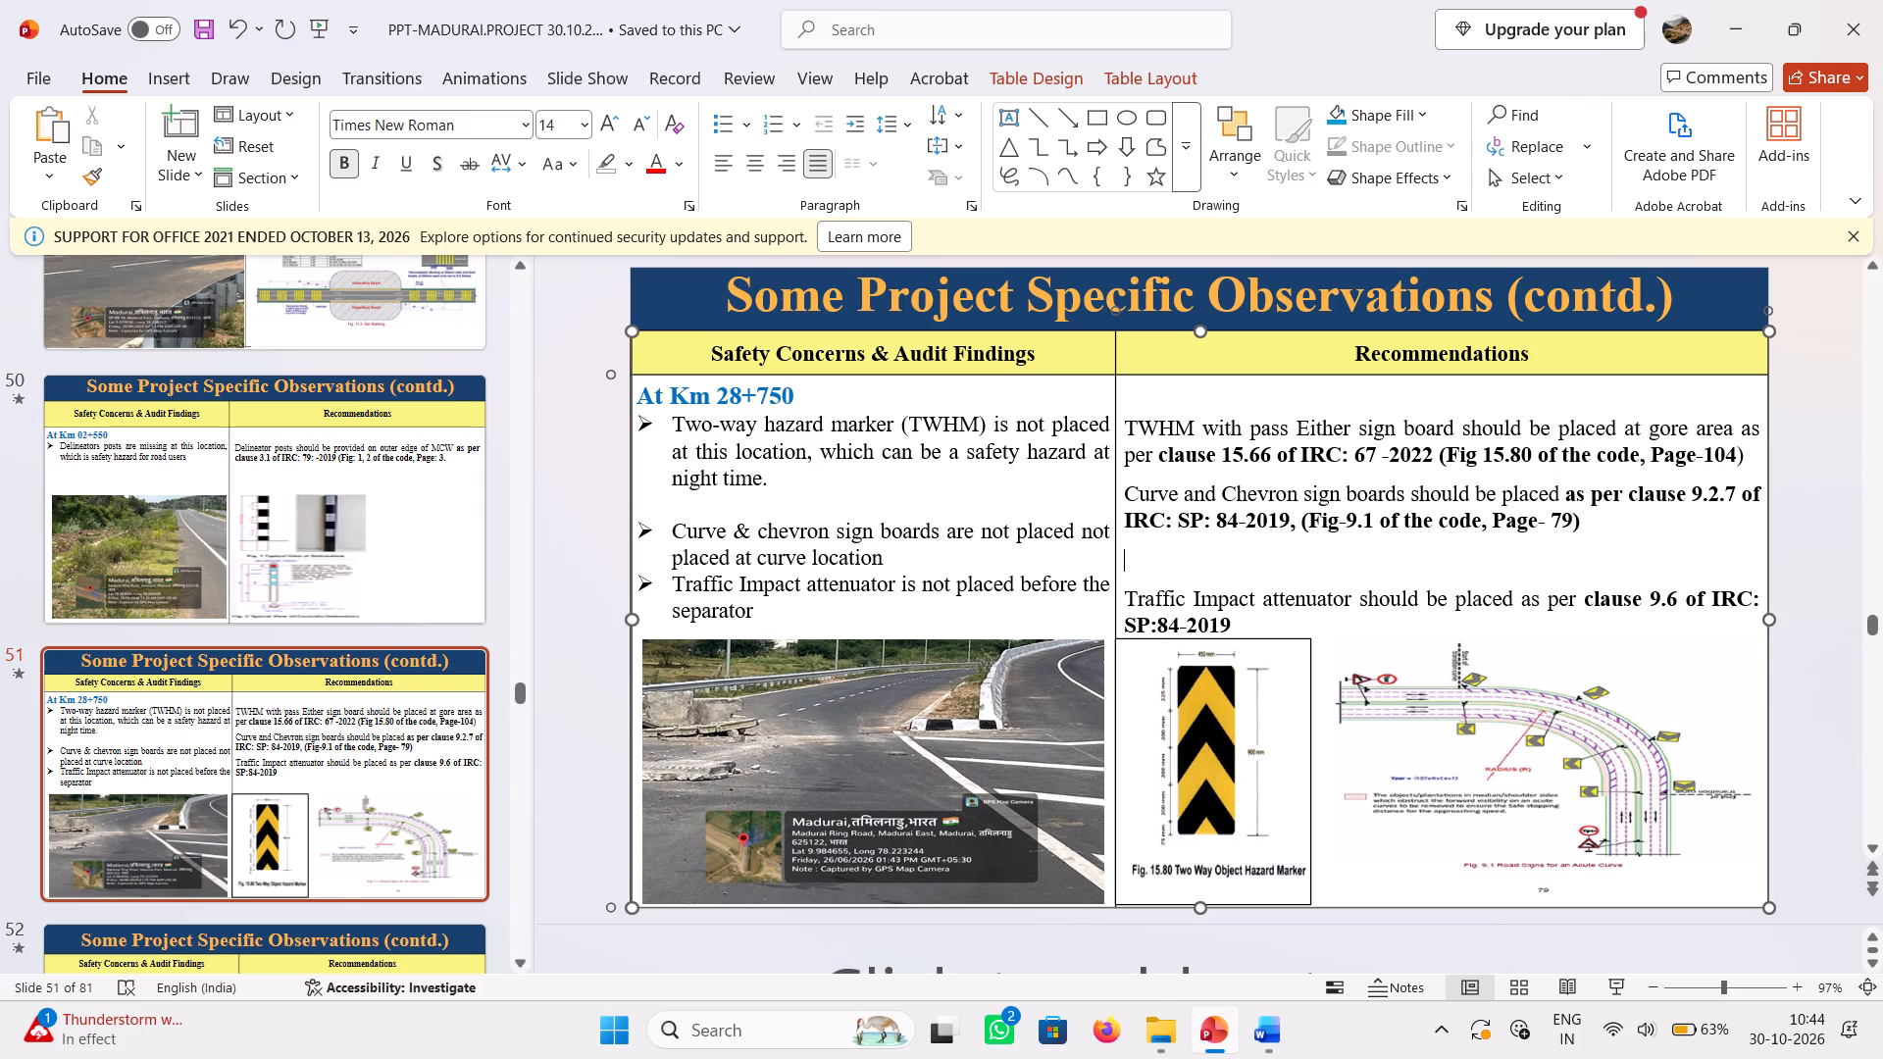
pyautogui.press('BackSpace')
pyautogui.click(1152, 477)
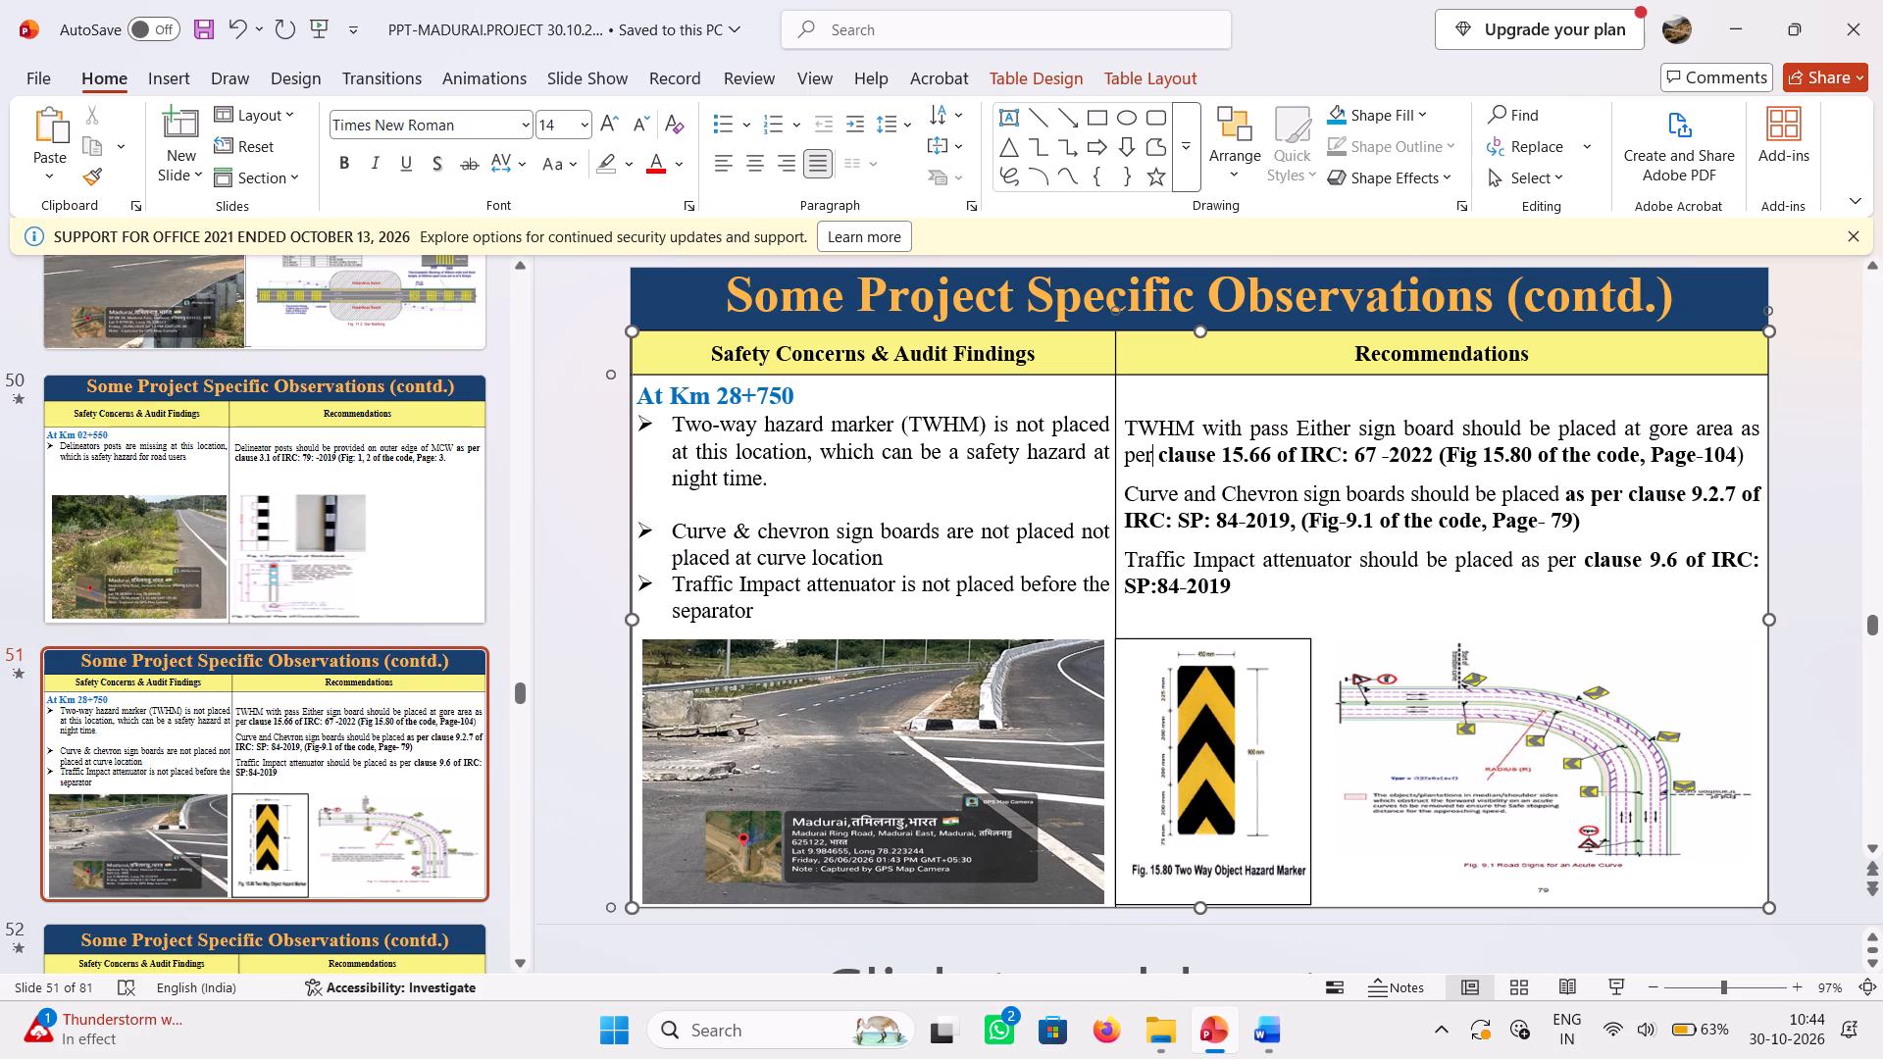
pyautogui.click(1747, 455)
pyautogui.press('Return')
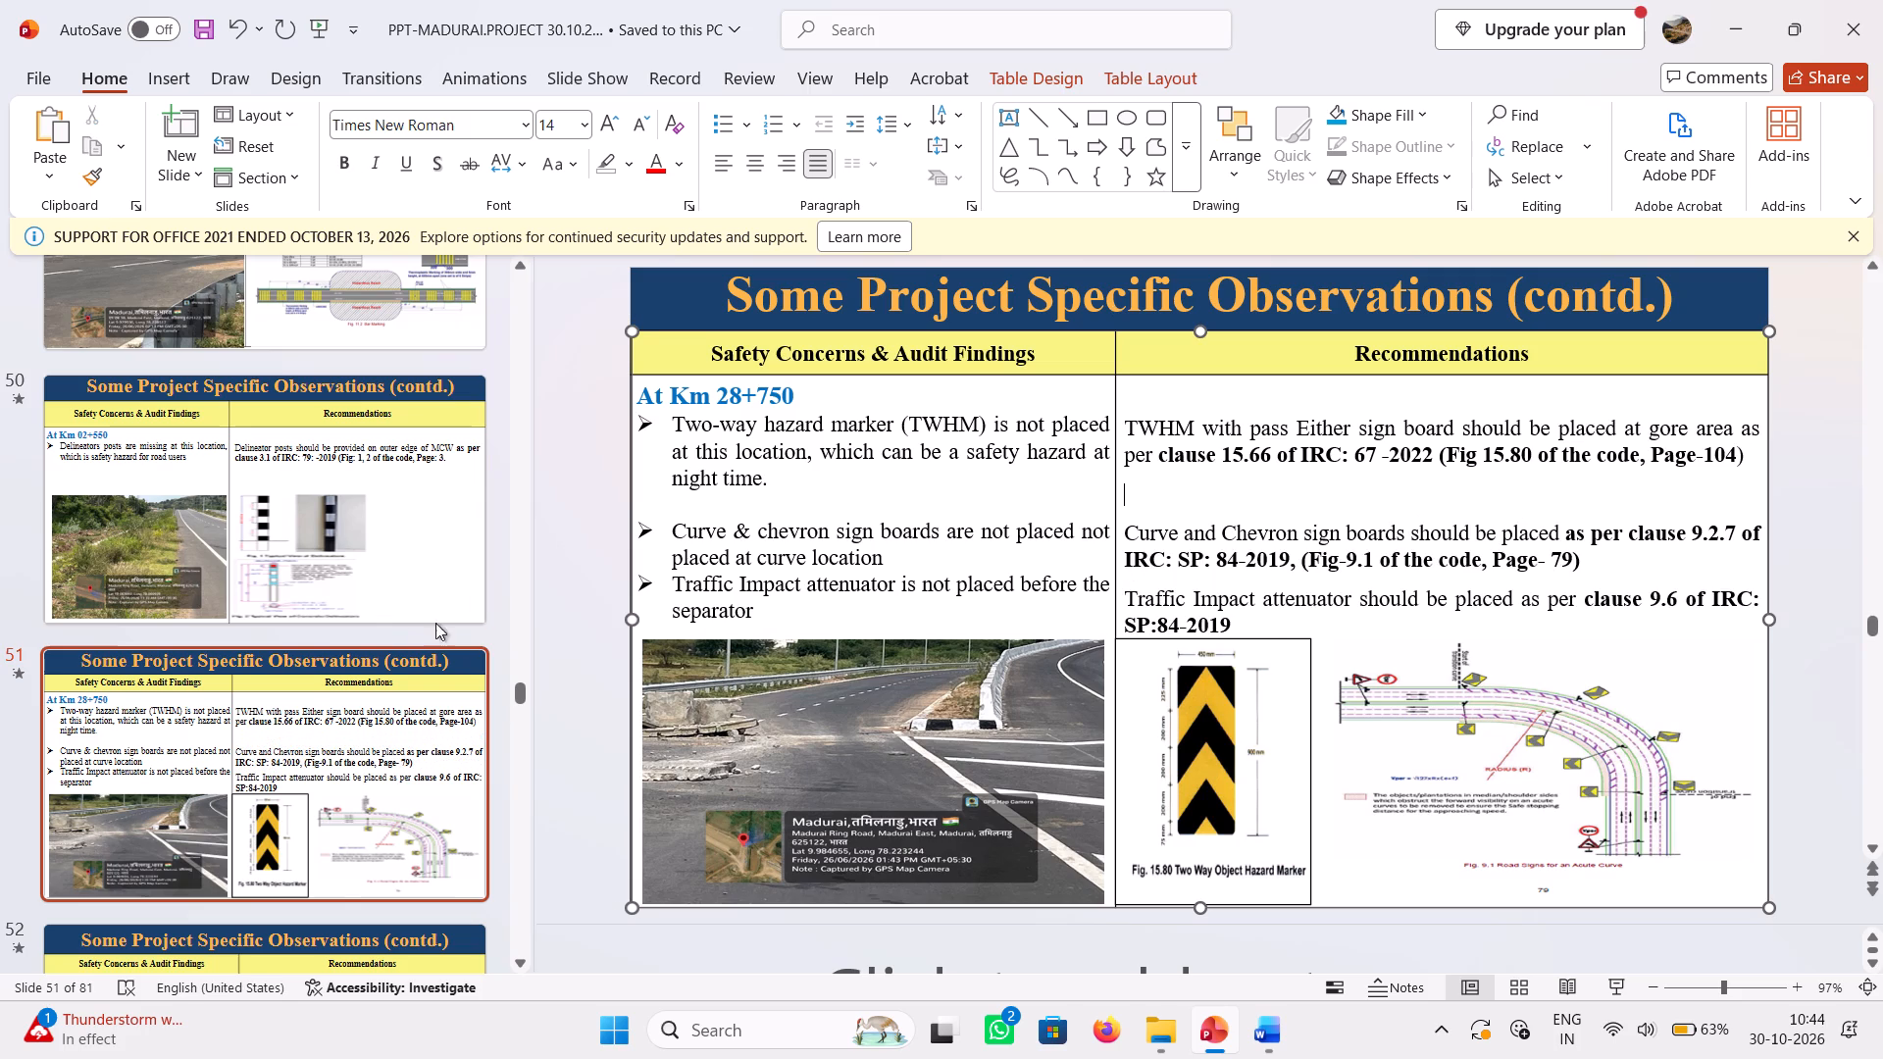
# Delete the closing clause about the sloped section acting as a ramp from the At Km 0+700 finding, ending it with "road users.".
pyautogui.click(305, 730)
pyautogui.scroll(-1, 305, 730)
pyautogui.click(328, 649)
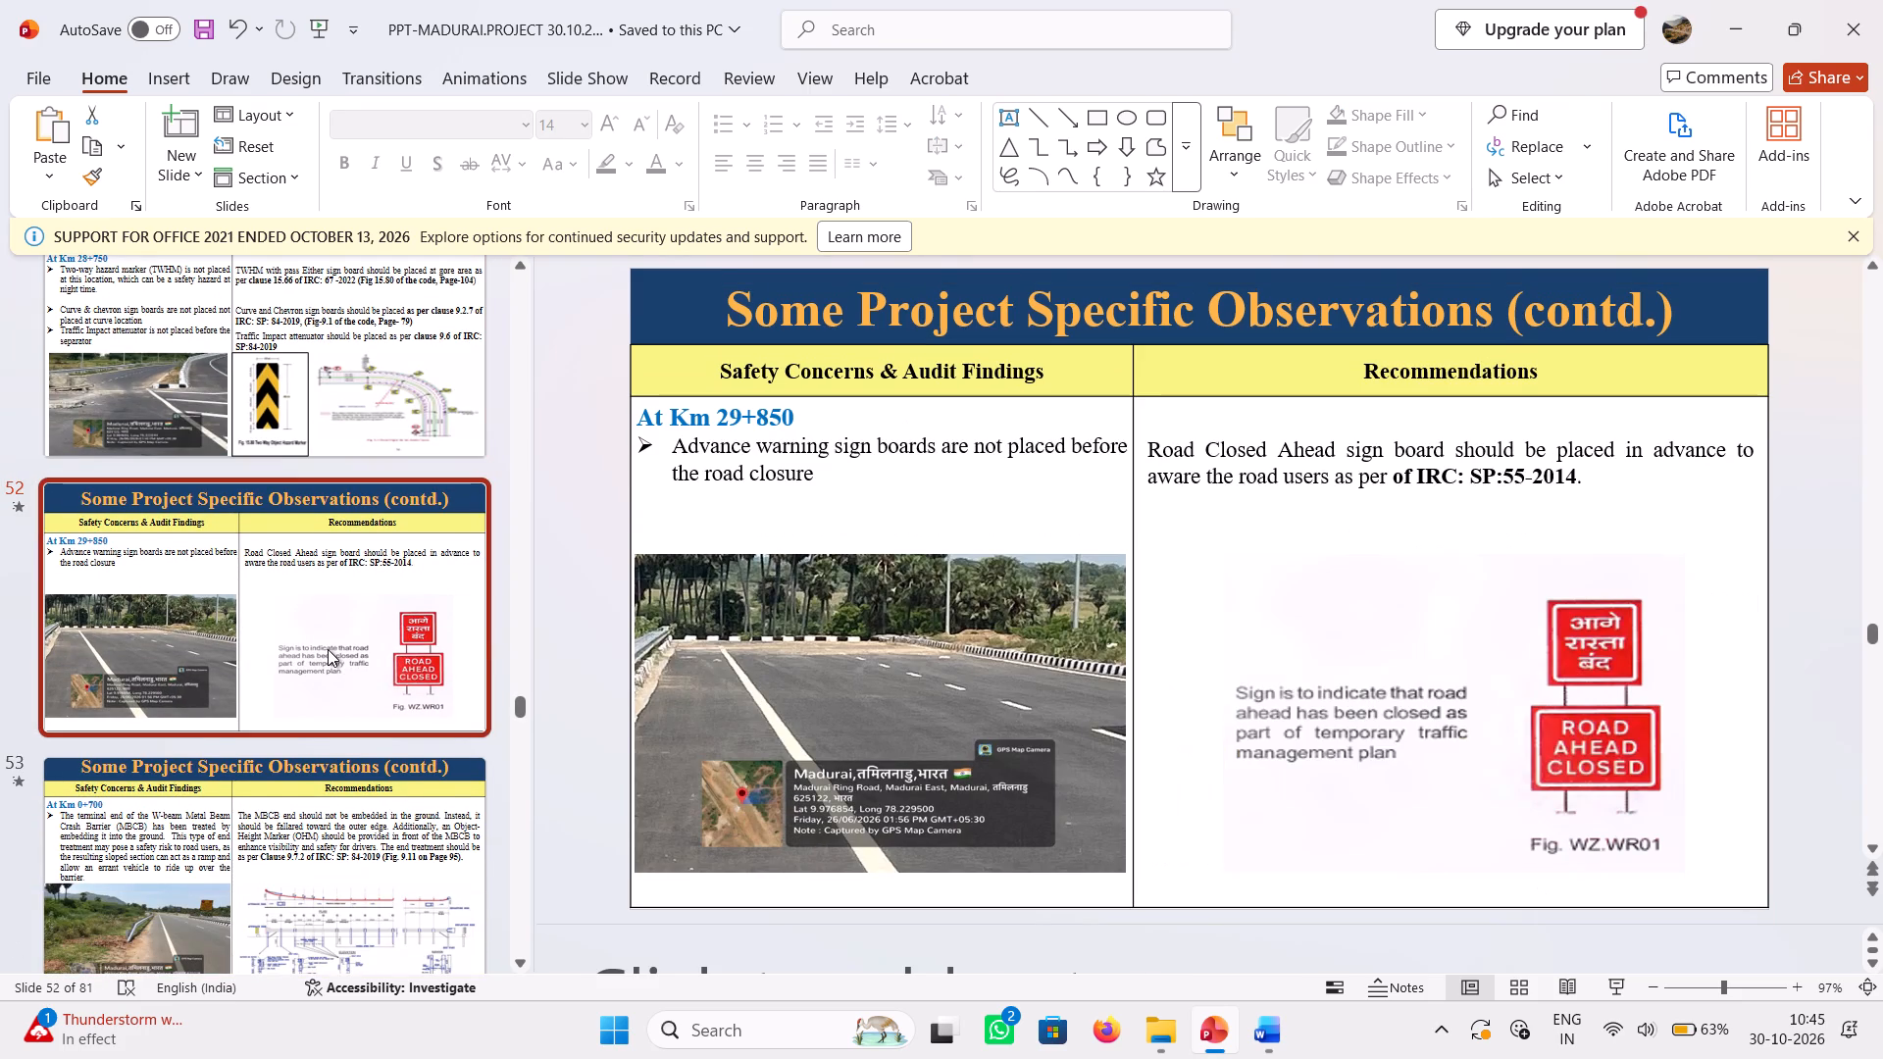
pyautogui.click(331, 788)
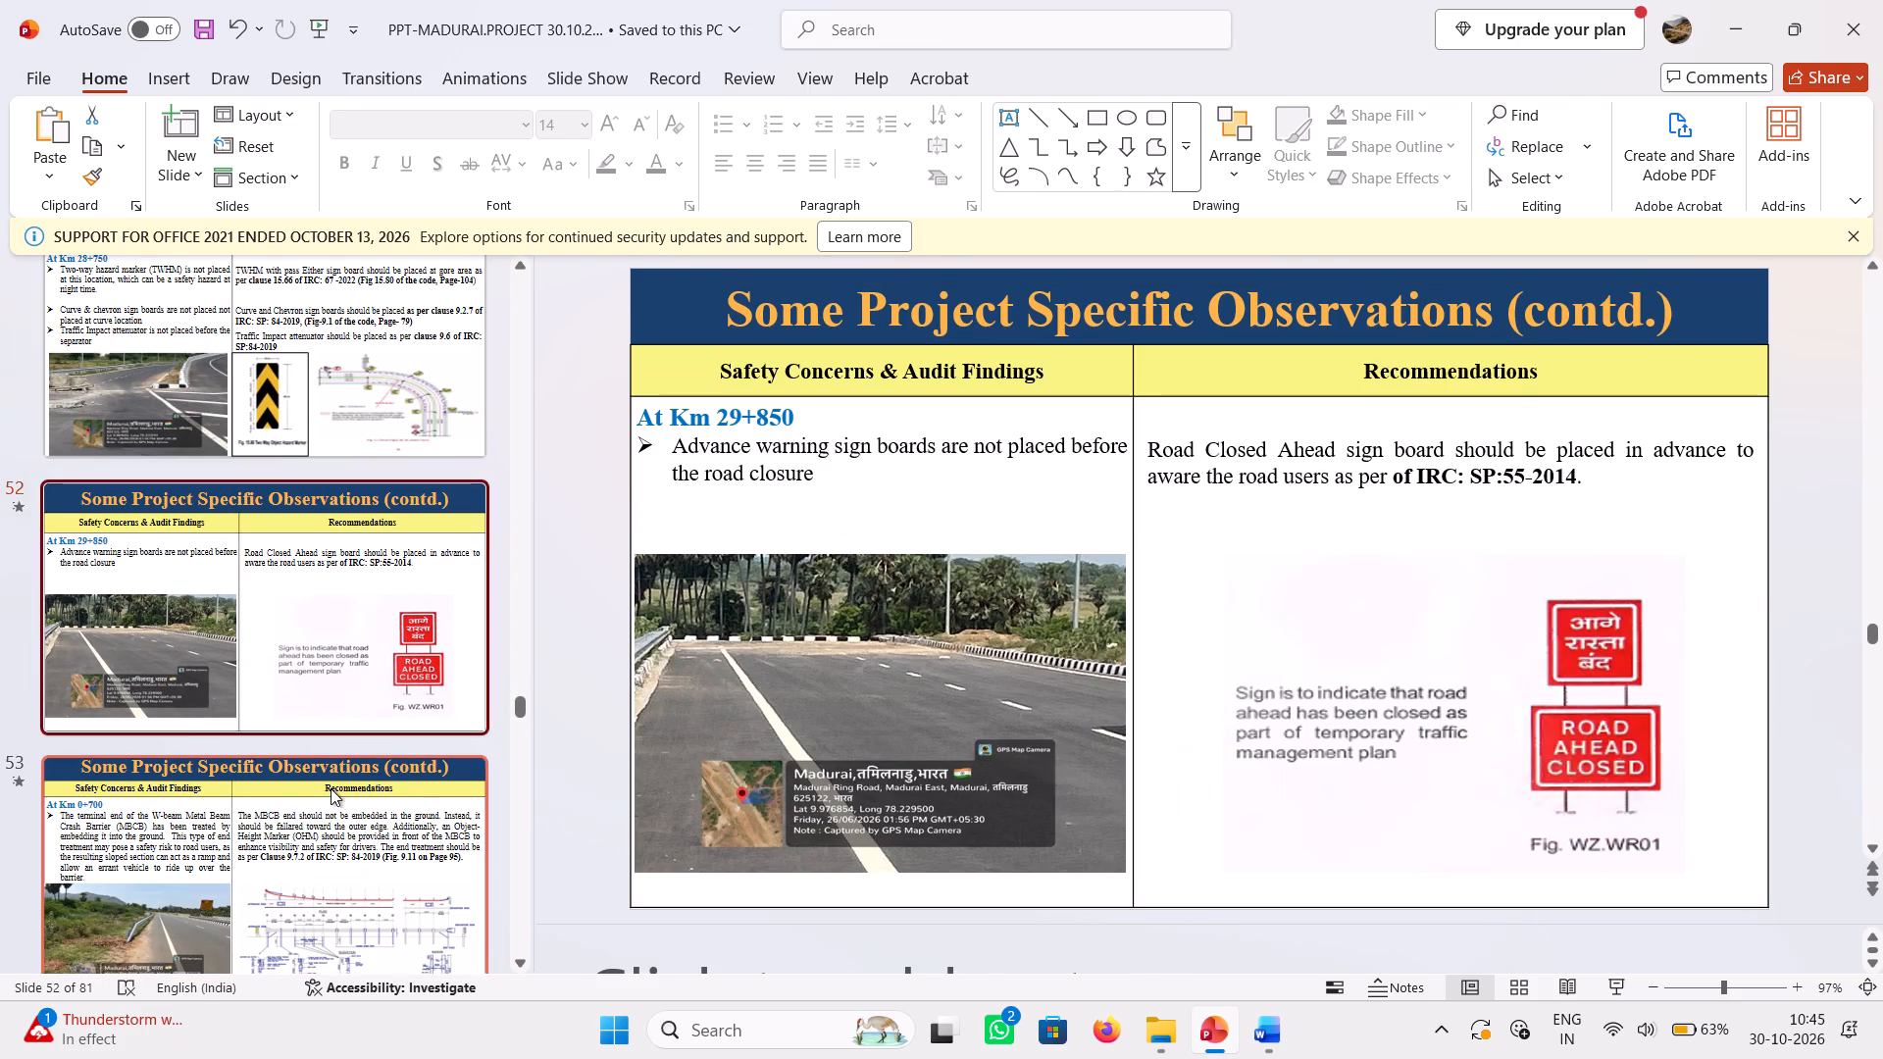
pyautogui.click(371, 428)
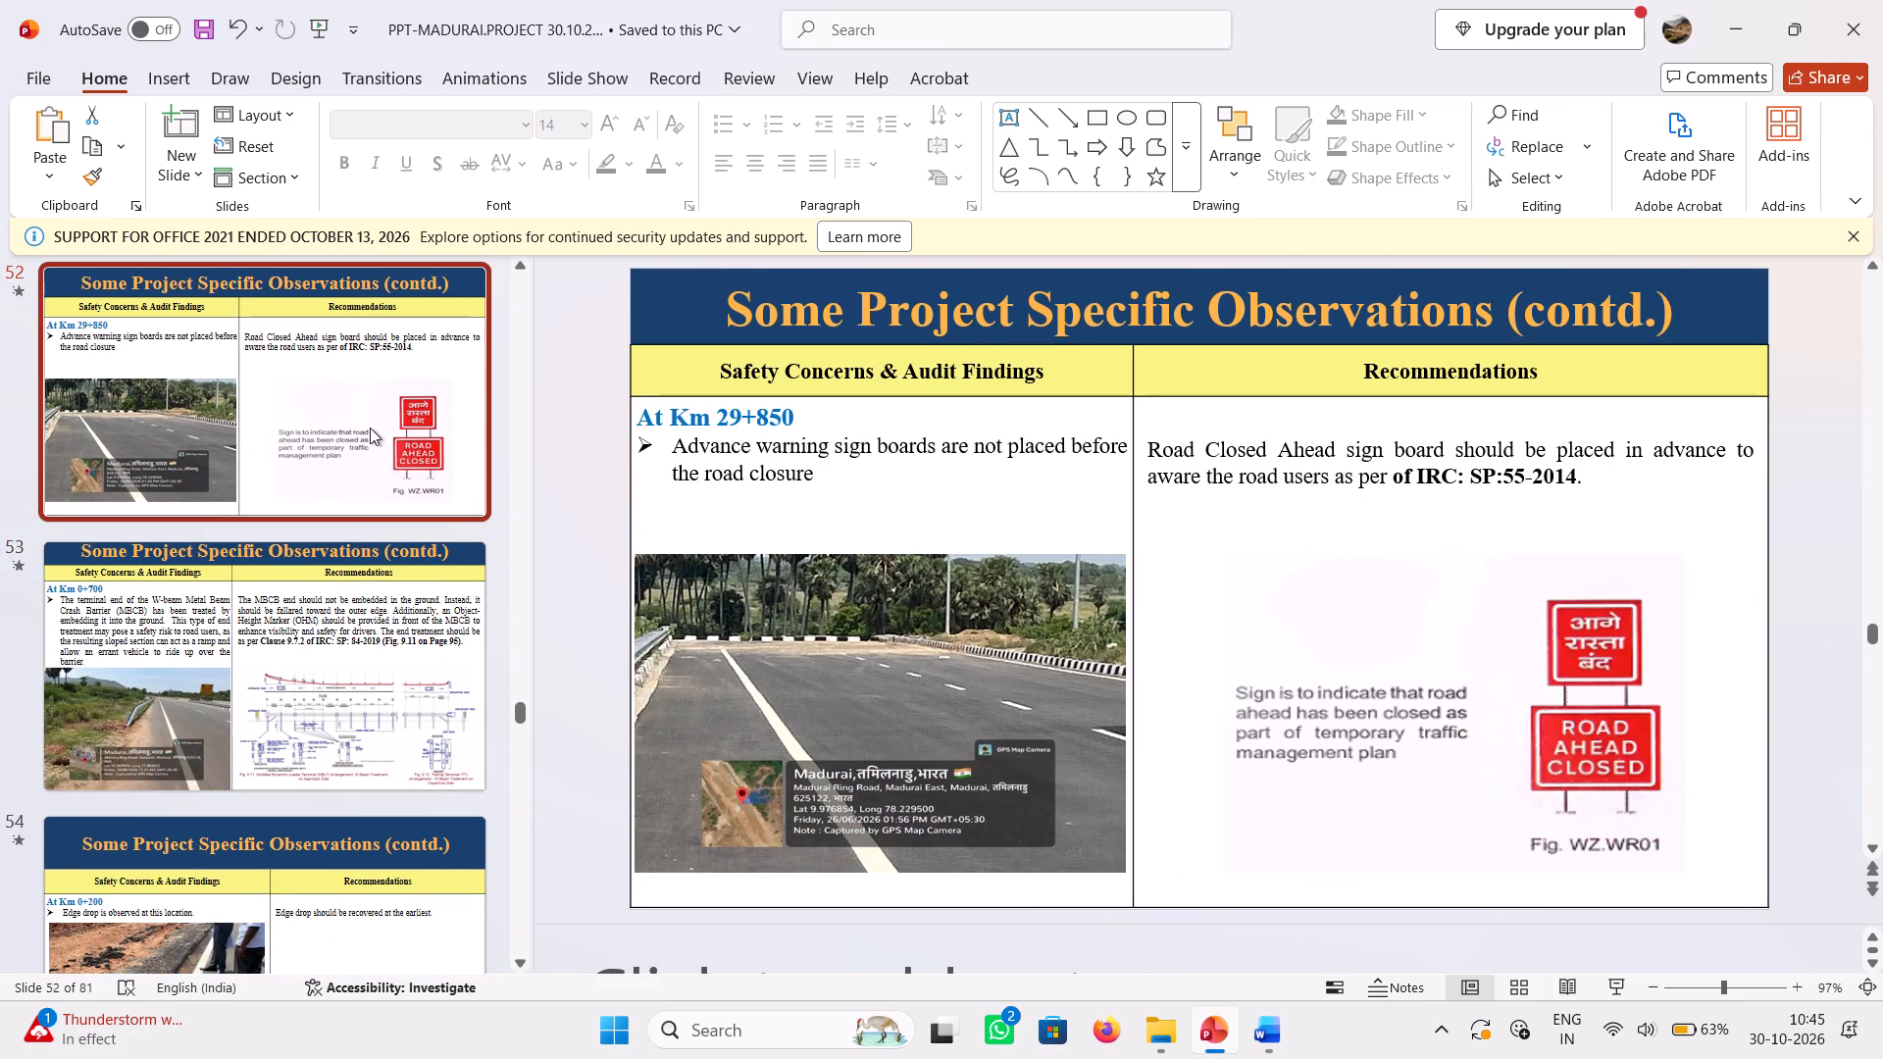
pyautogui.click(367, 657)
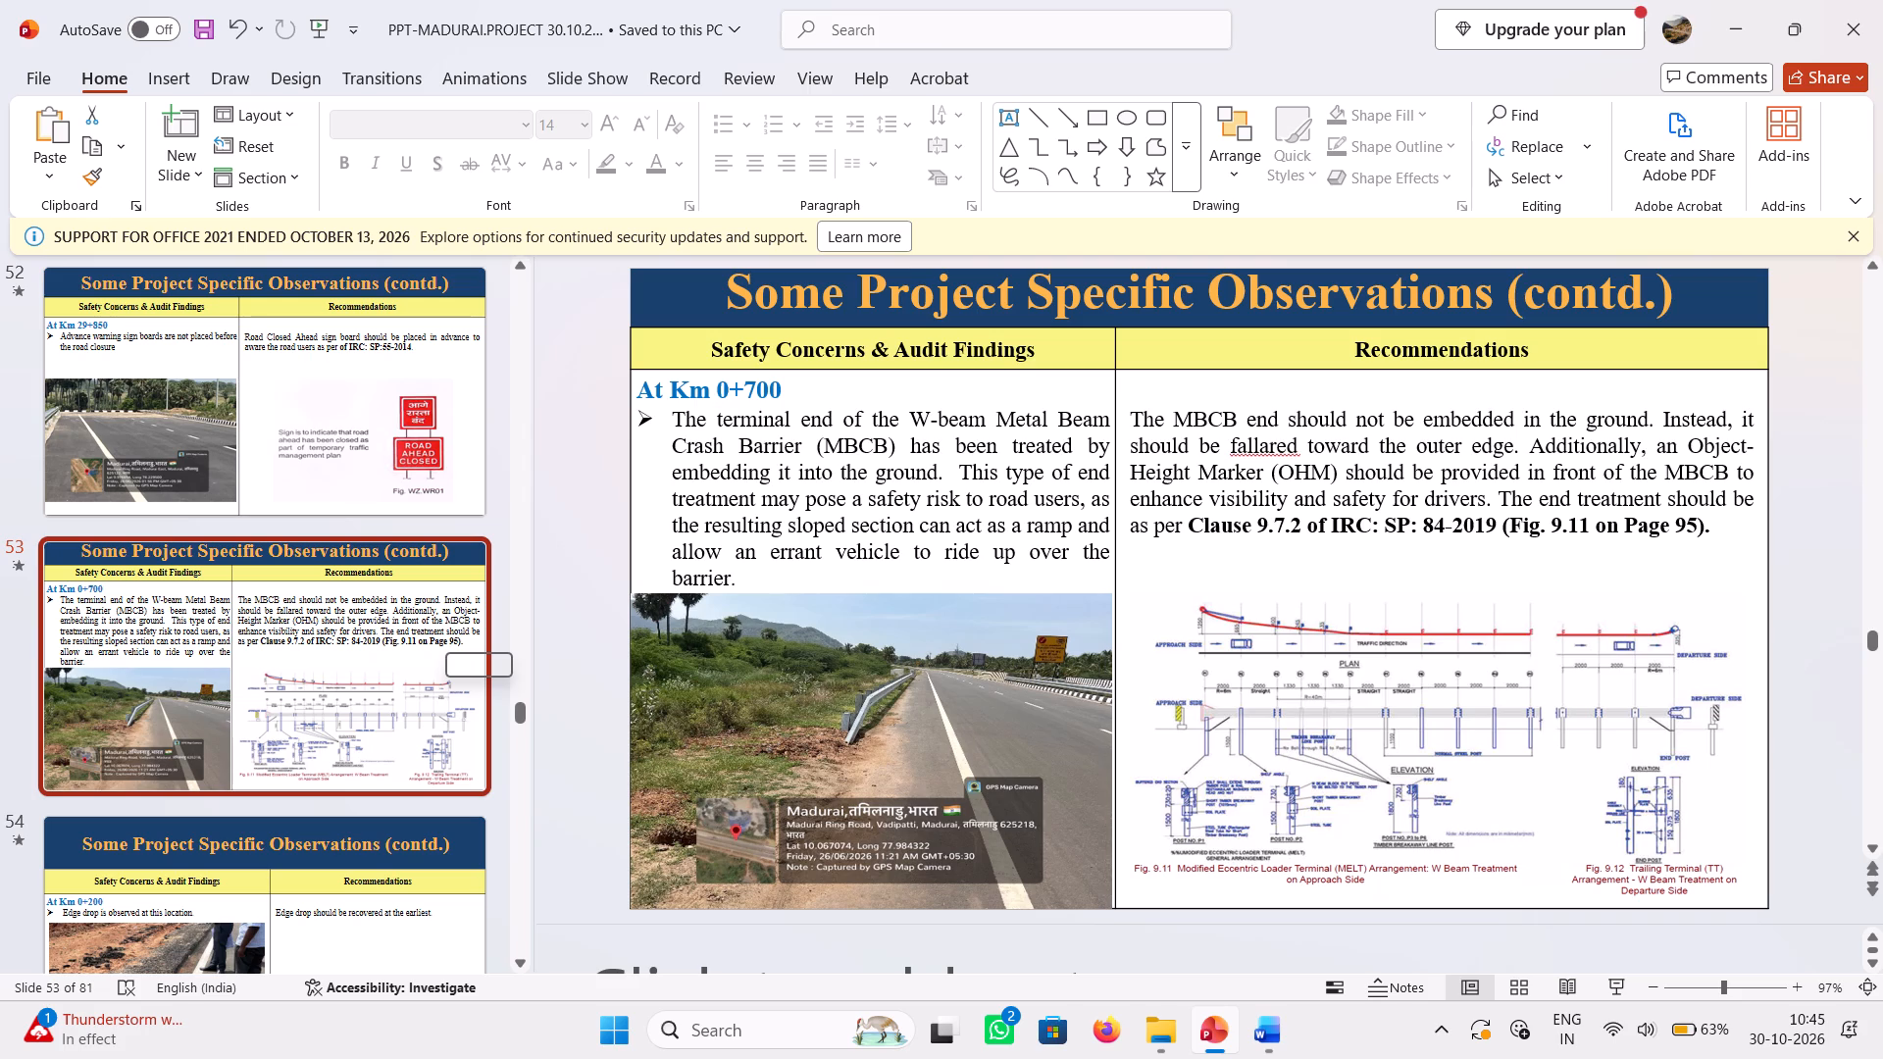
pyautogui.moveTo(774, 525); pyautogui.dragTo(980, 528)
pyautogui.click(788, 544)
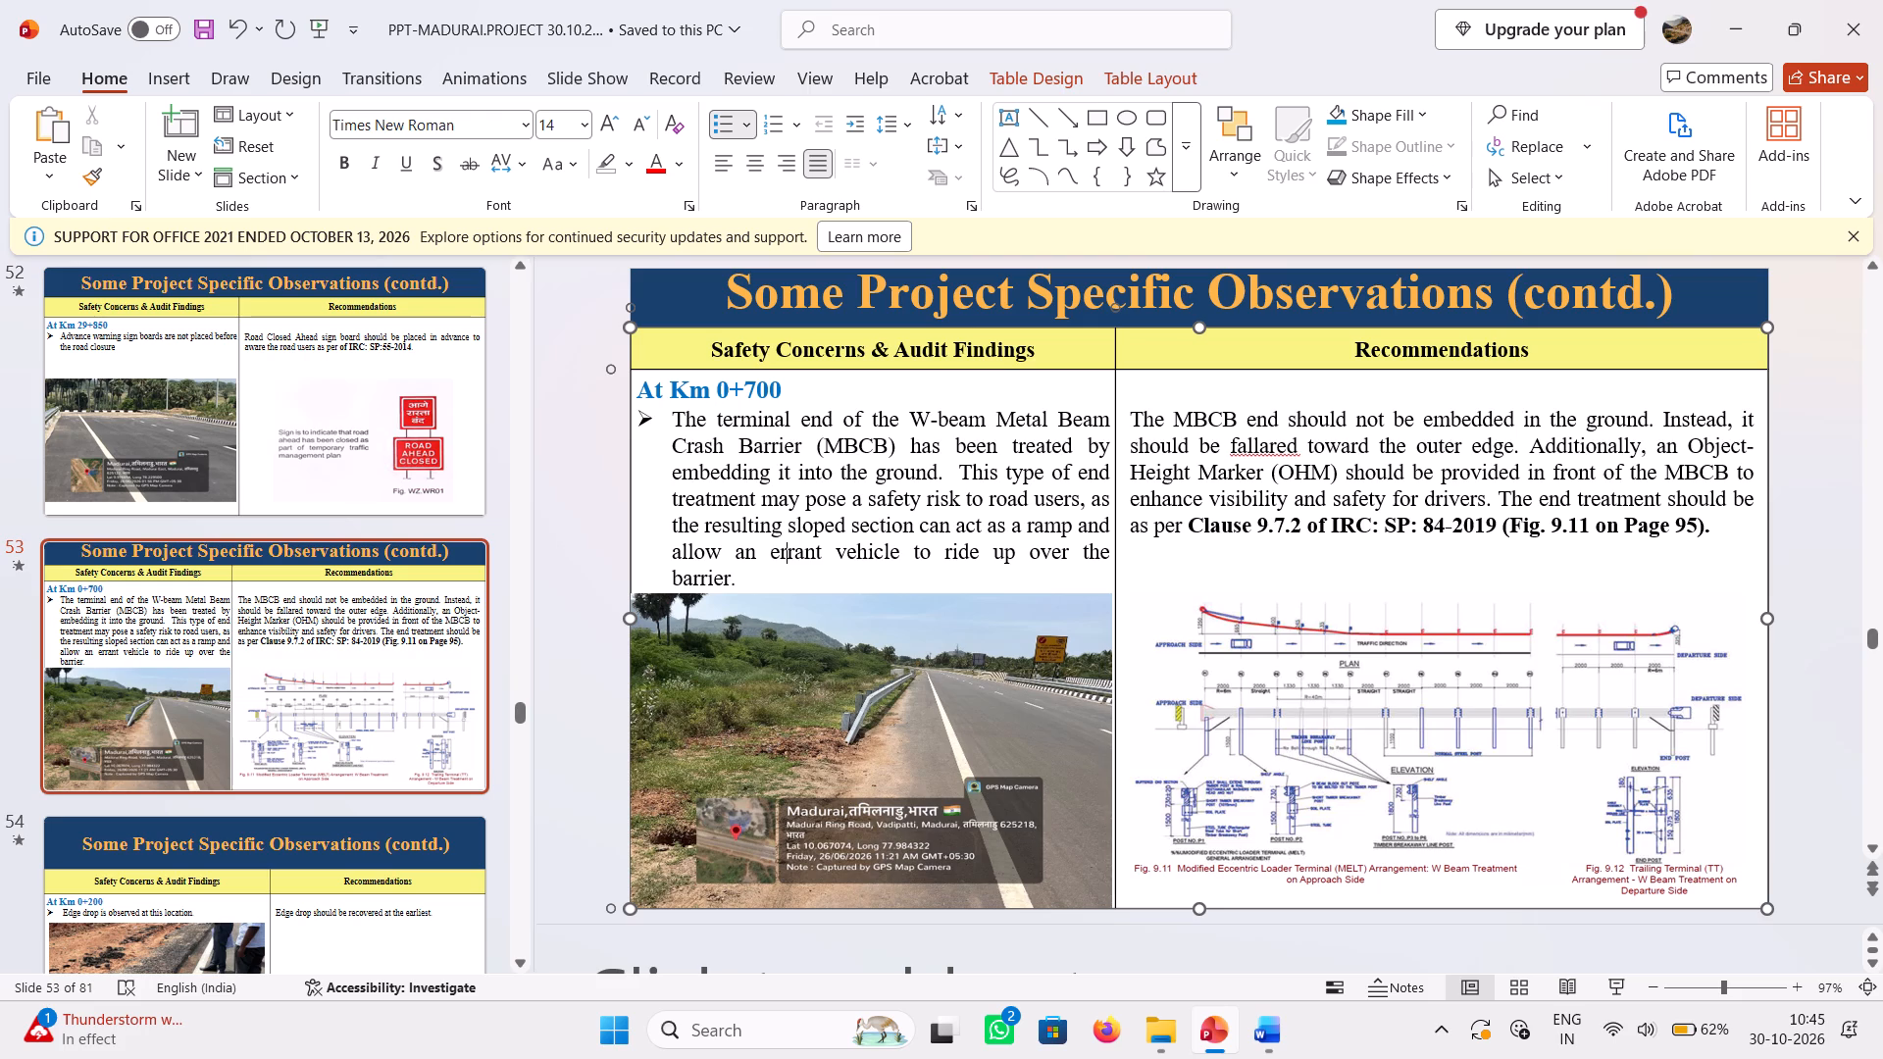
pyautogui.moveTo(1092, 503); pyautogui.dragTo(1094, 560)
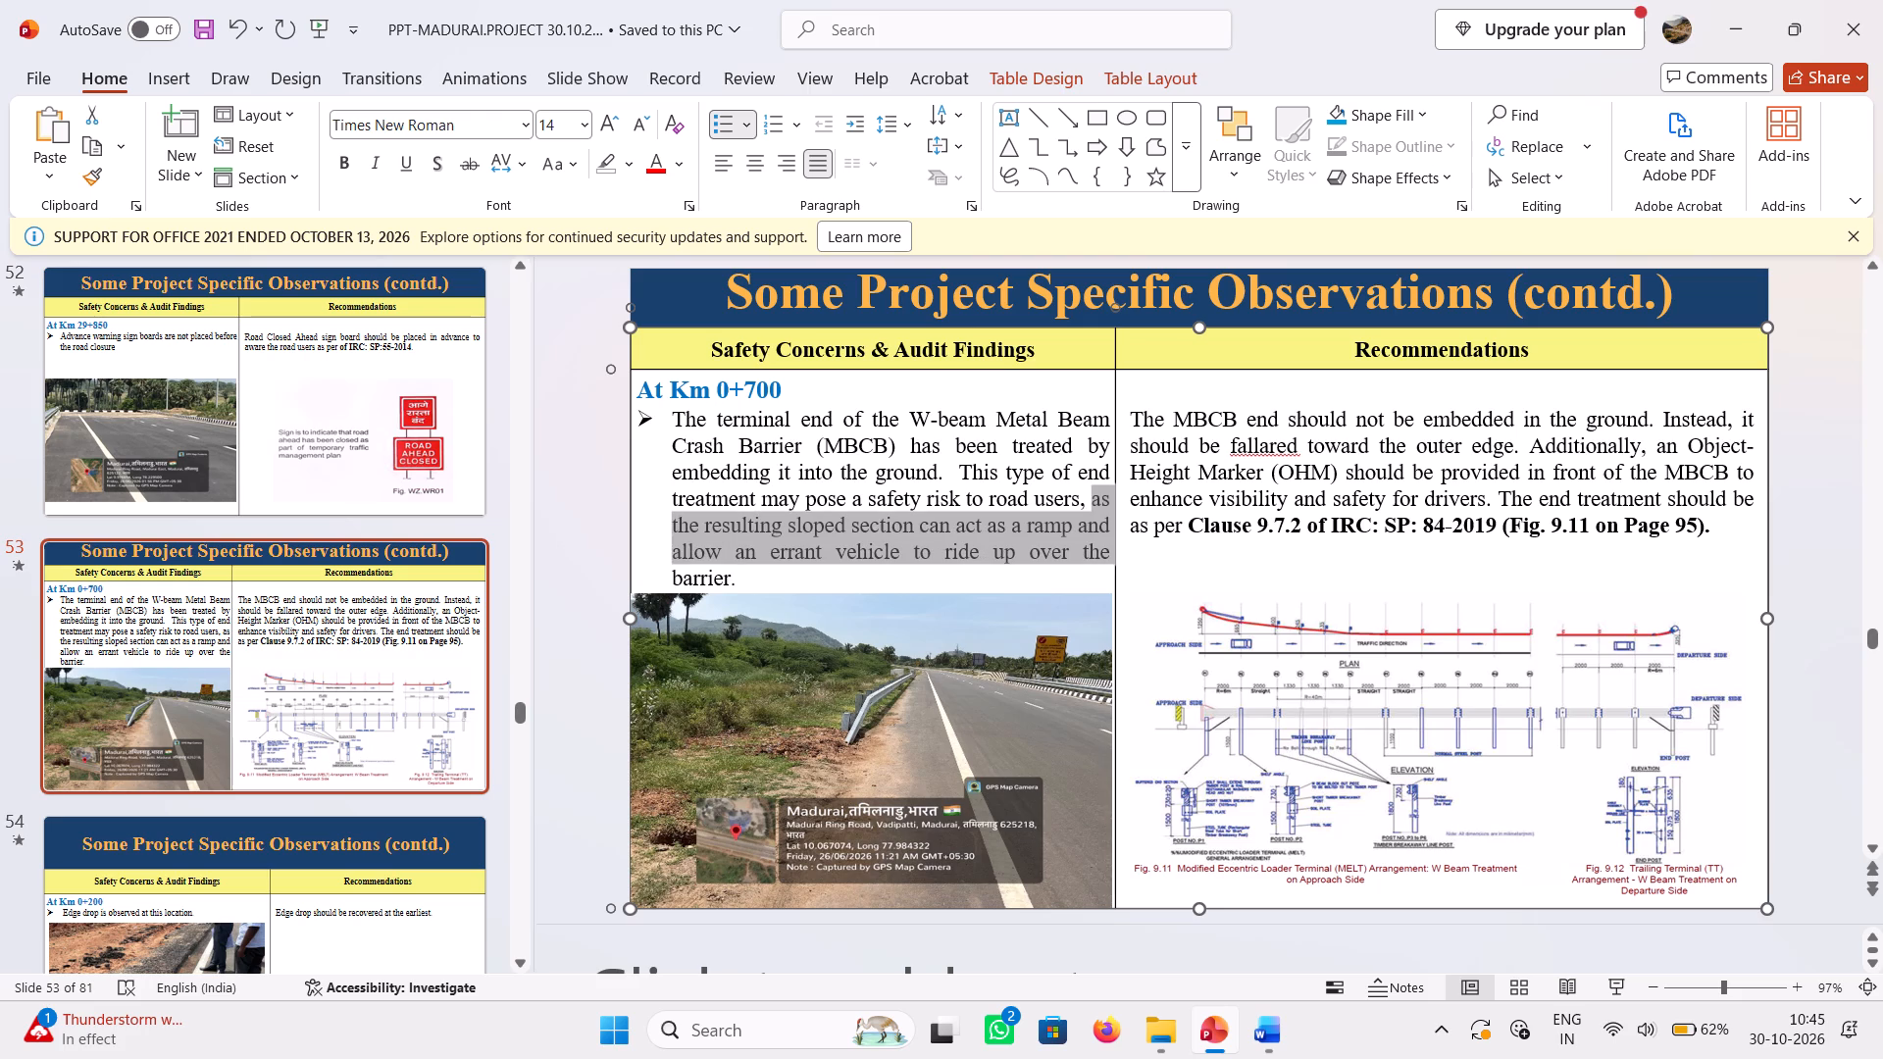
pyautogui.moveTo(1094, 560); pyautogui.dragTo(1098, 583)
pyautogui.press('Delete')
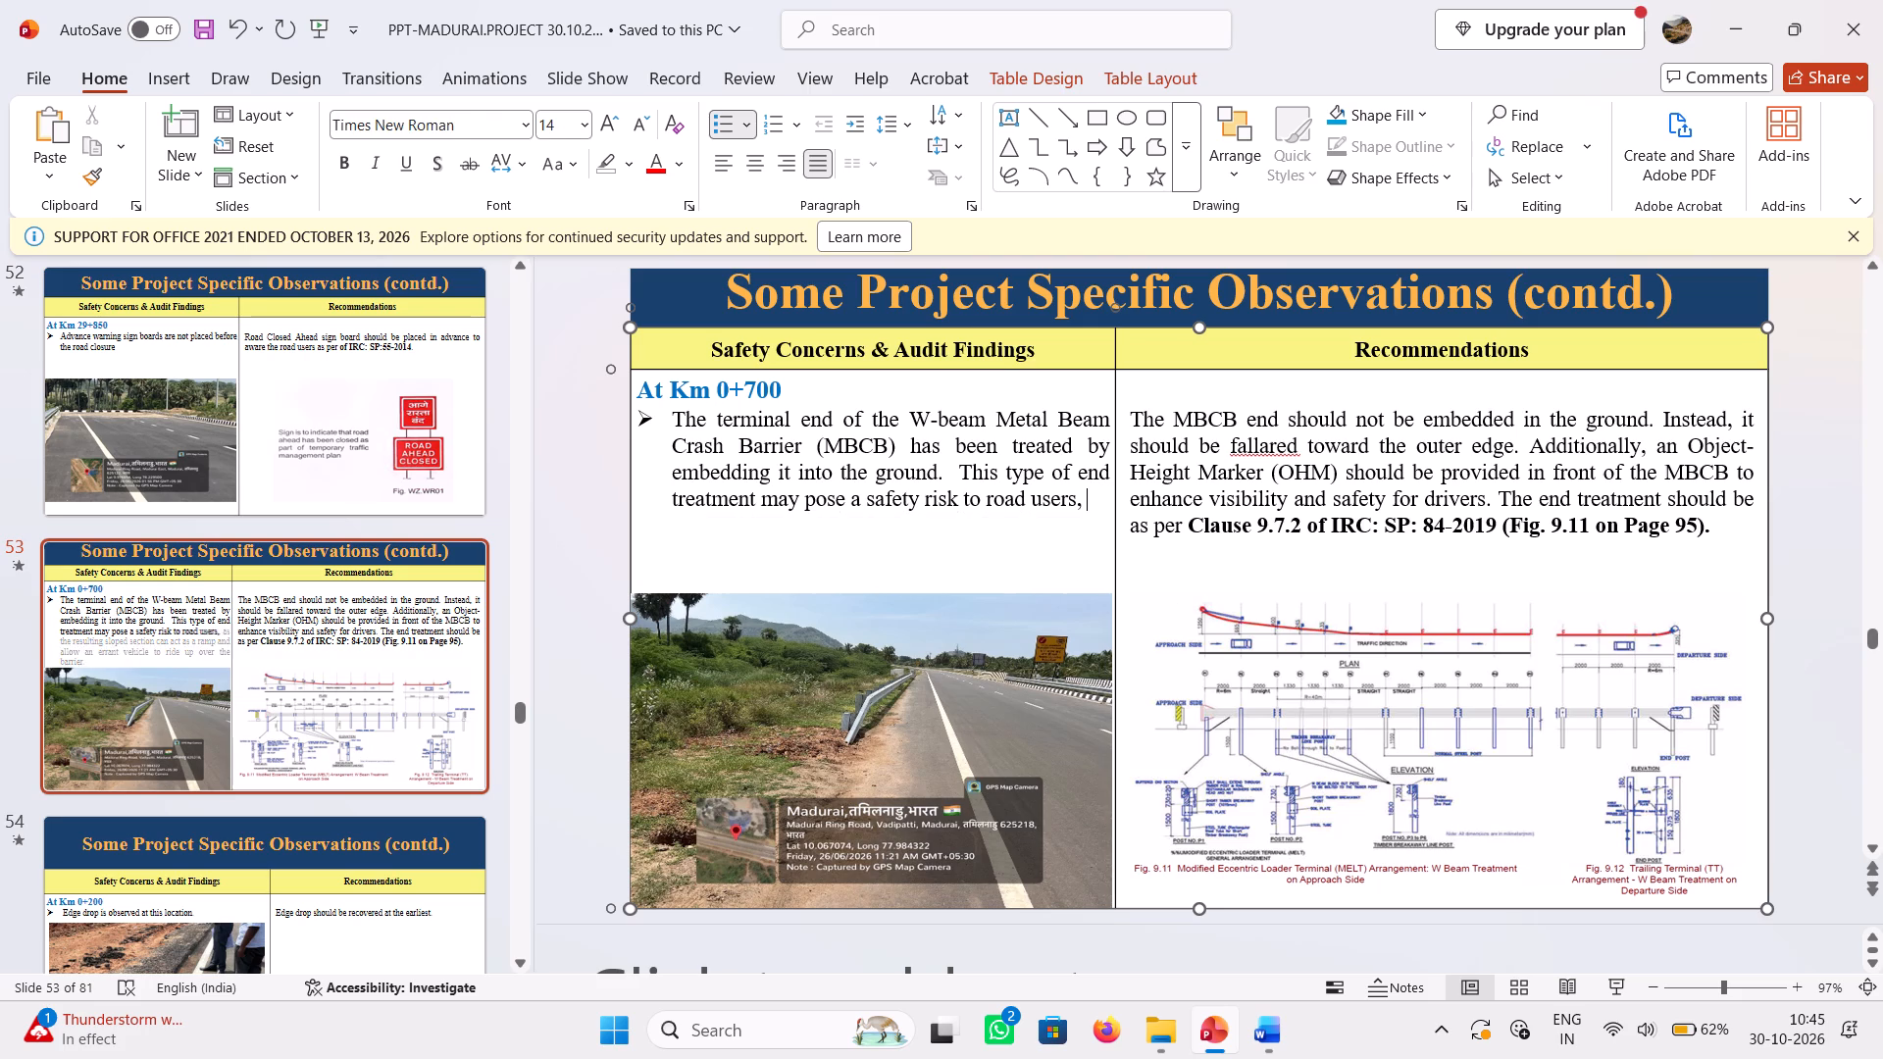
pyautogui.press('BackSpace')
pyautogui.press('BackSpace')
pyautogui.press('.')
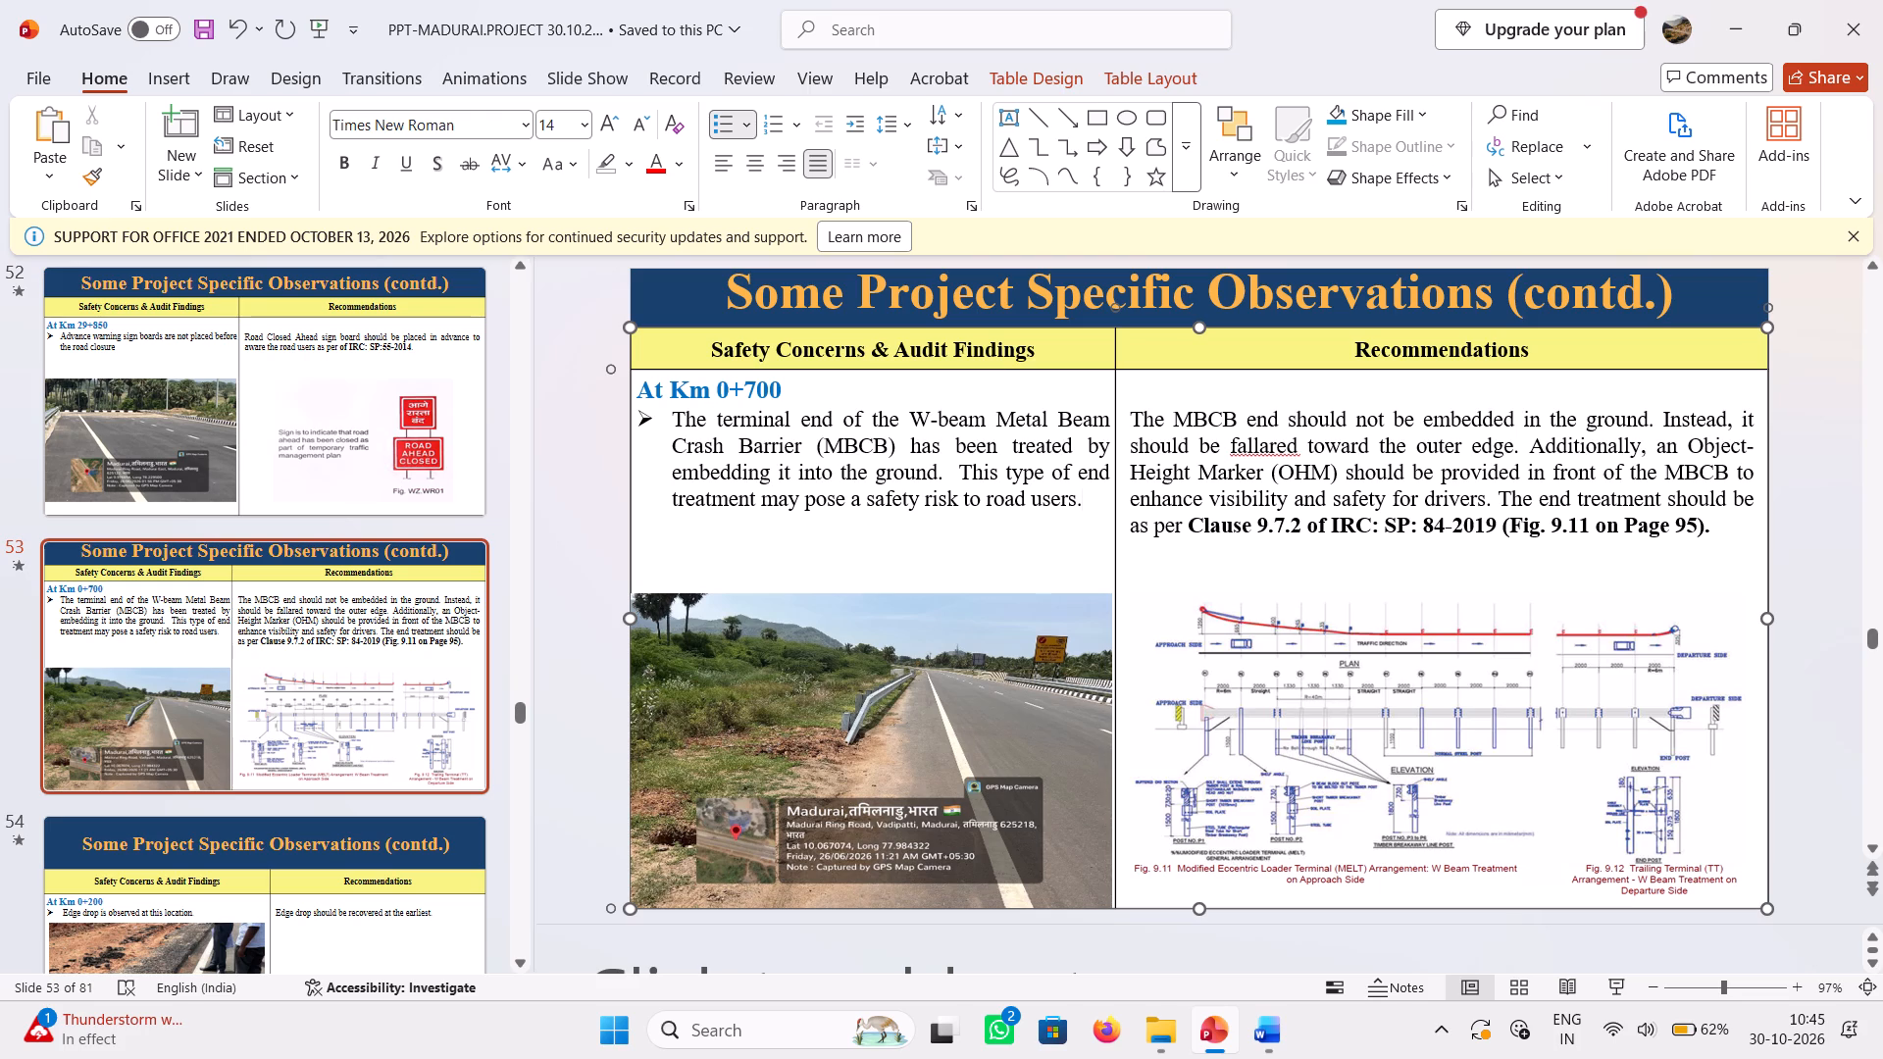
# In the At Km 0+200 TWHM recommendation, replace "-Refer Annexures" with a period after "Page-104)" and leave a blank line before the road studs text.
pyautogui.scroll(-1, 369, 609)
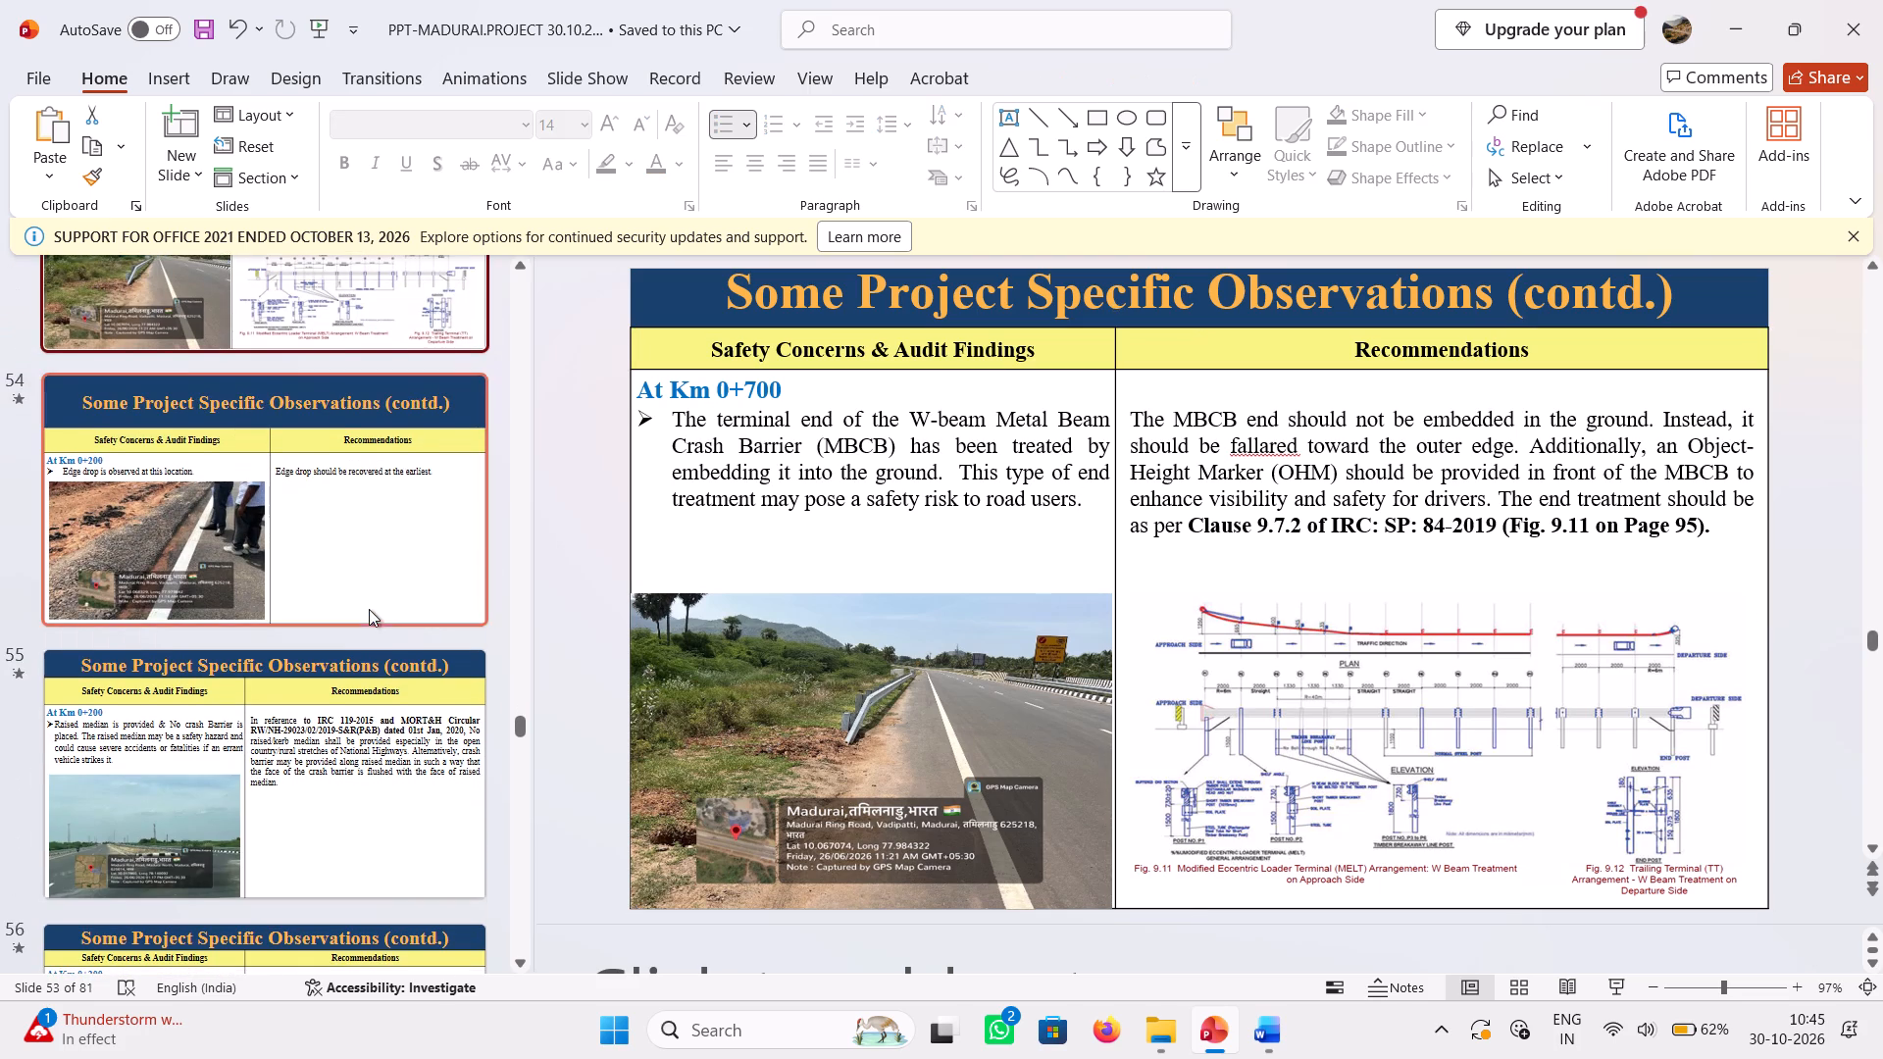
pyautogui.click(374, 543)
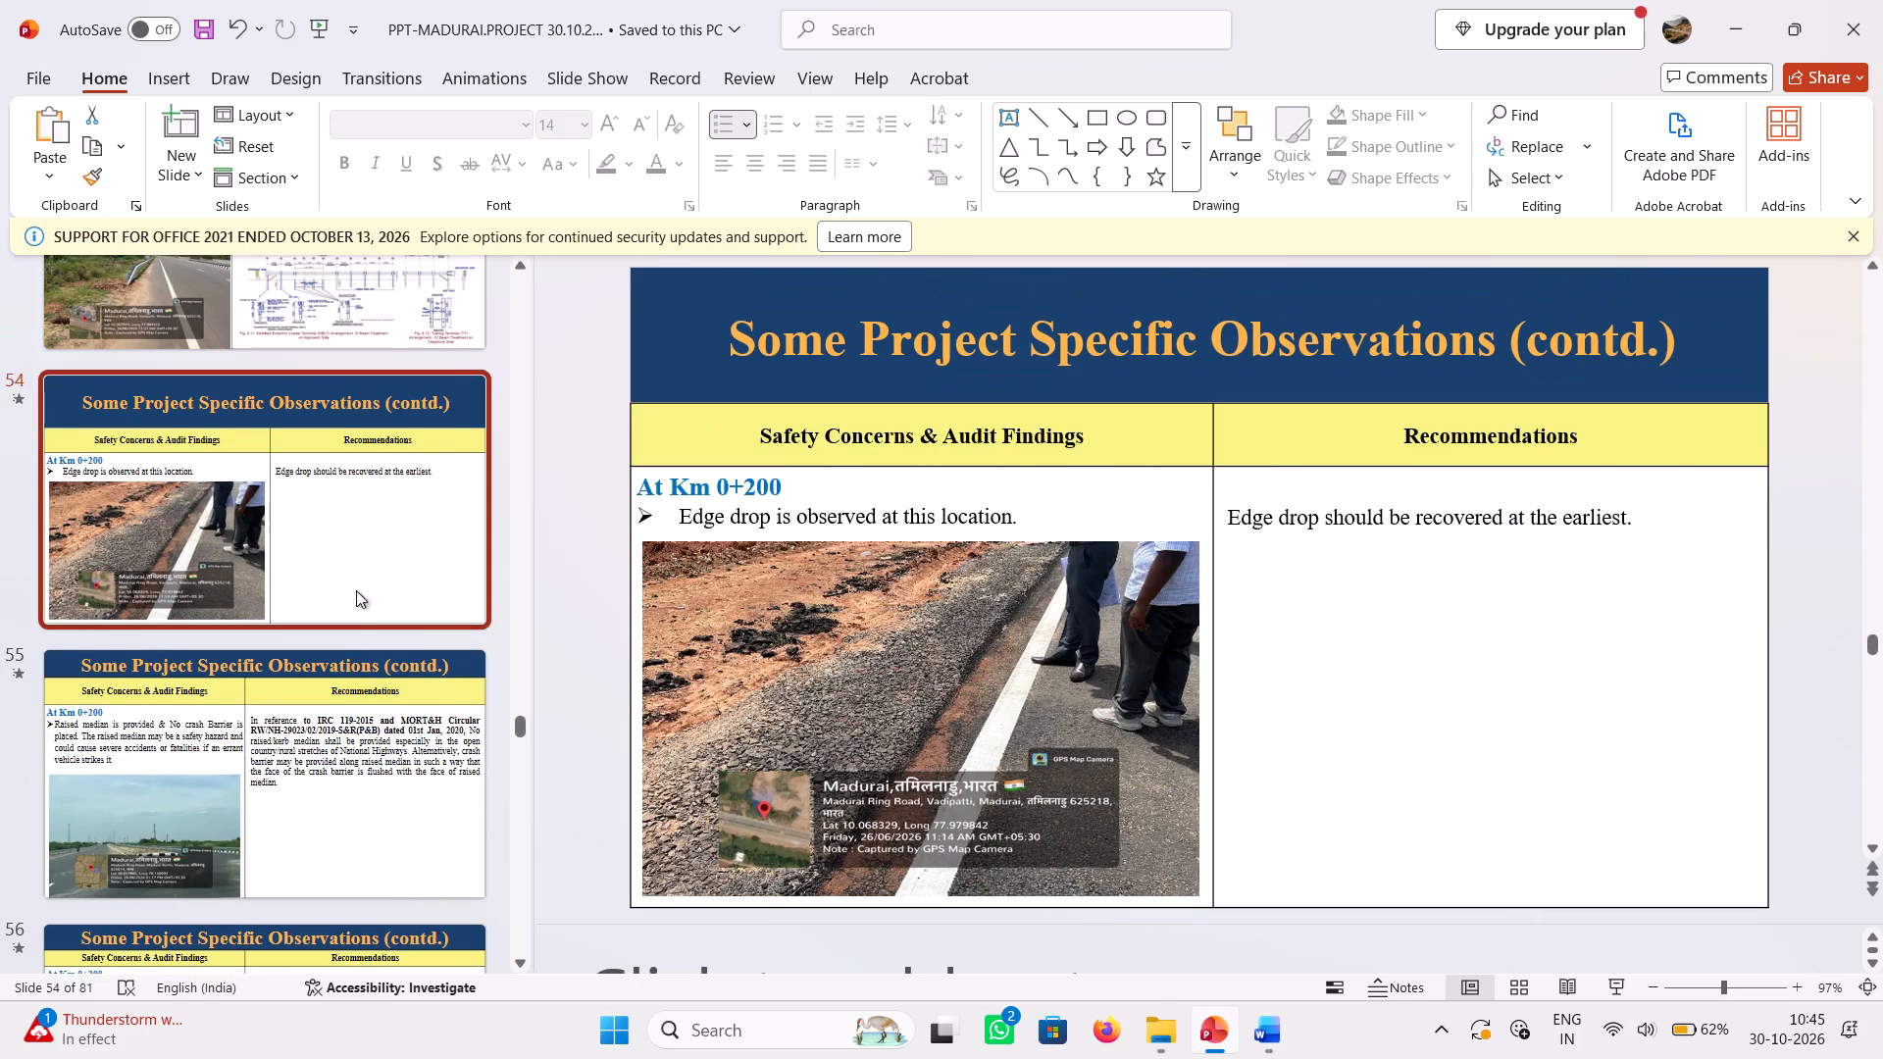
pyautogui.click(347, 714)
pyautogui.scroll(-1, 350, 685)
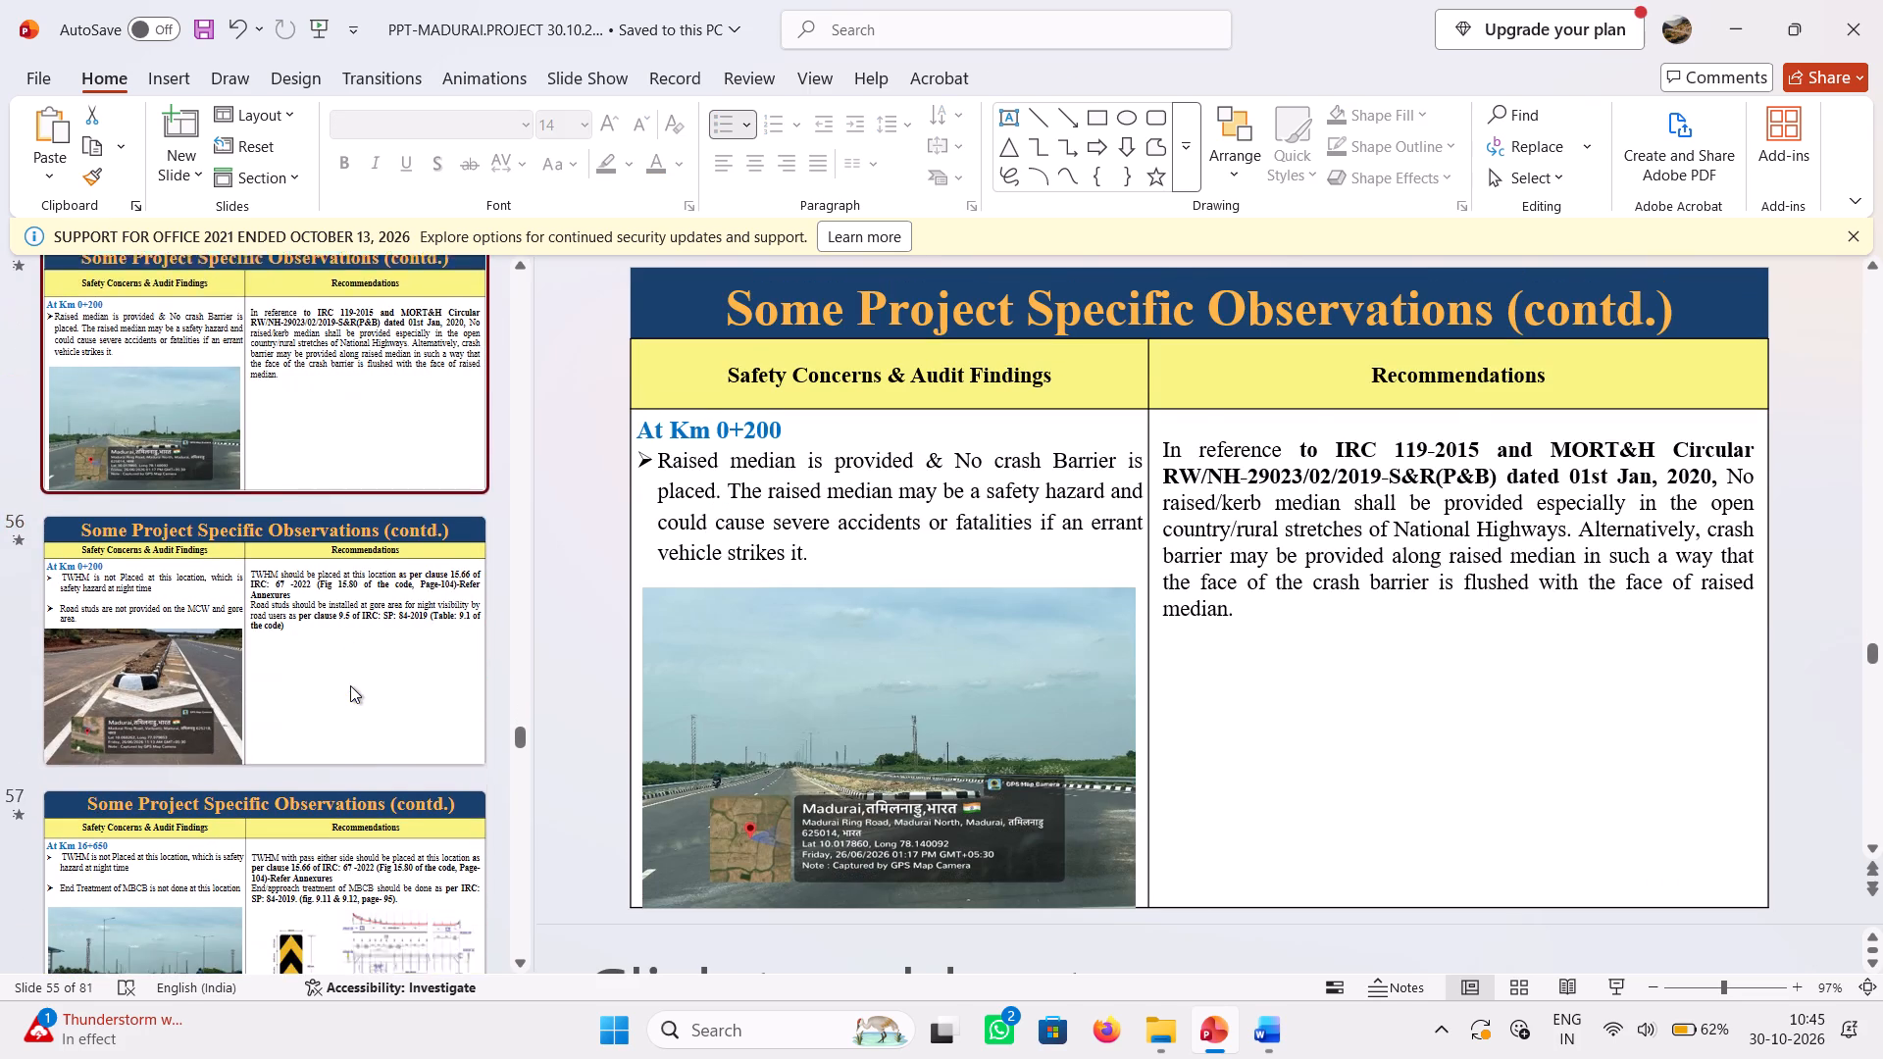
pyautogui.click(346, 601)
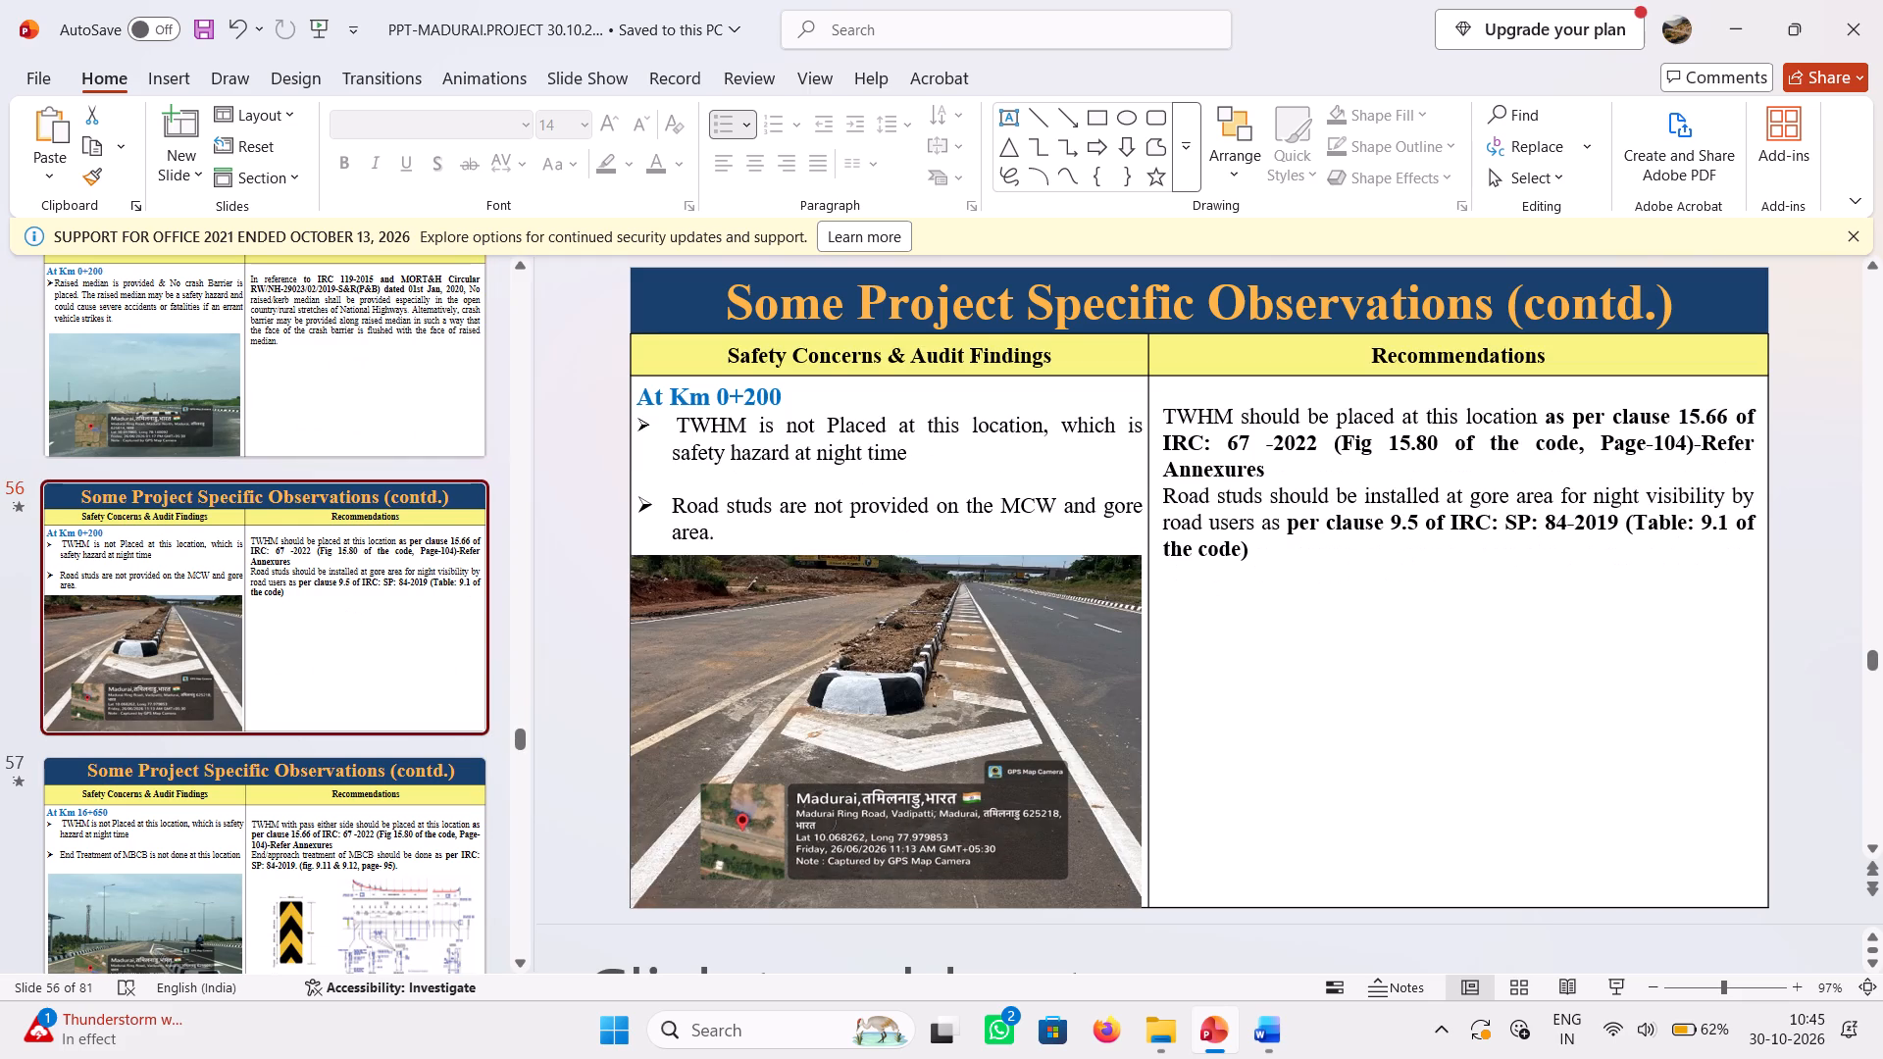
pyautogui.click(1695, 440)
pyautogui.write('.')
pyautogui.press('space')
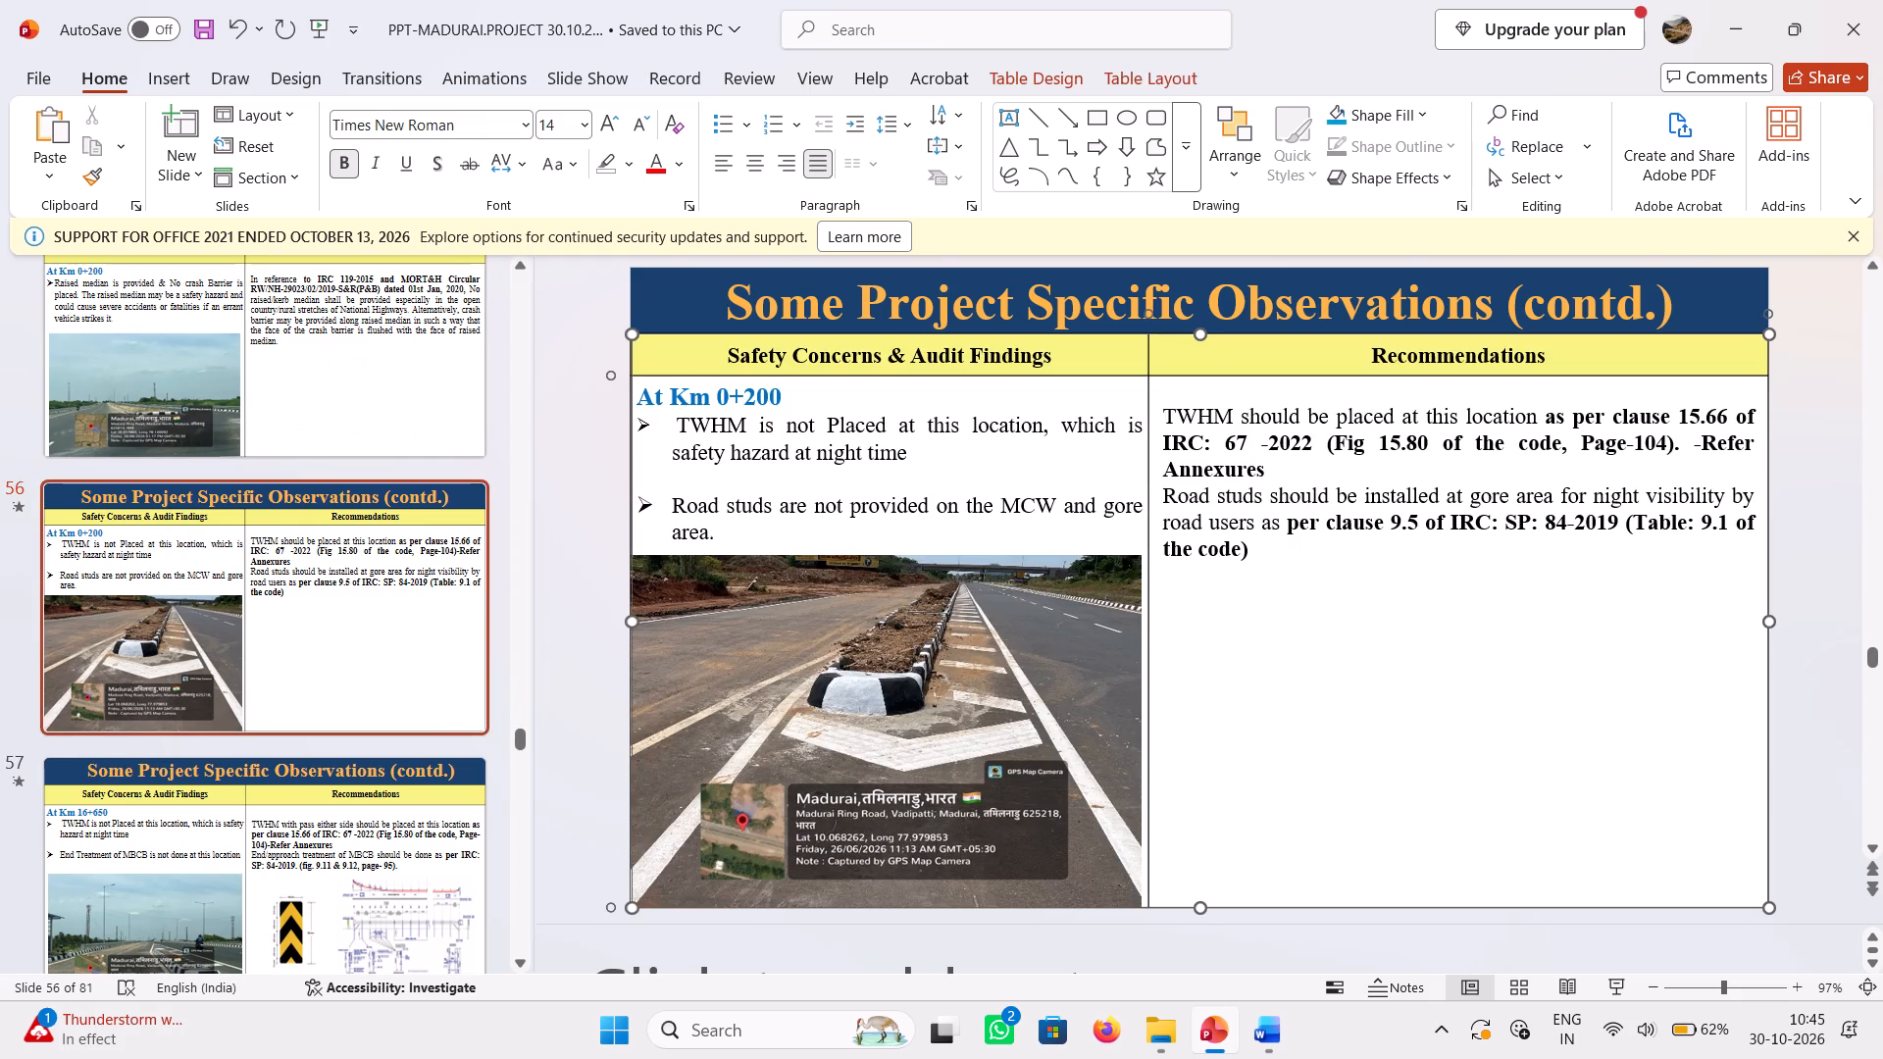
pyautogui.moveTo(1691, 436); pyautogui.dragTo(1697, 468)
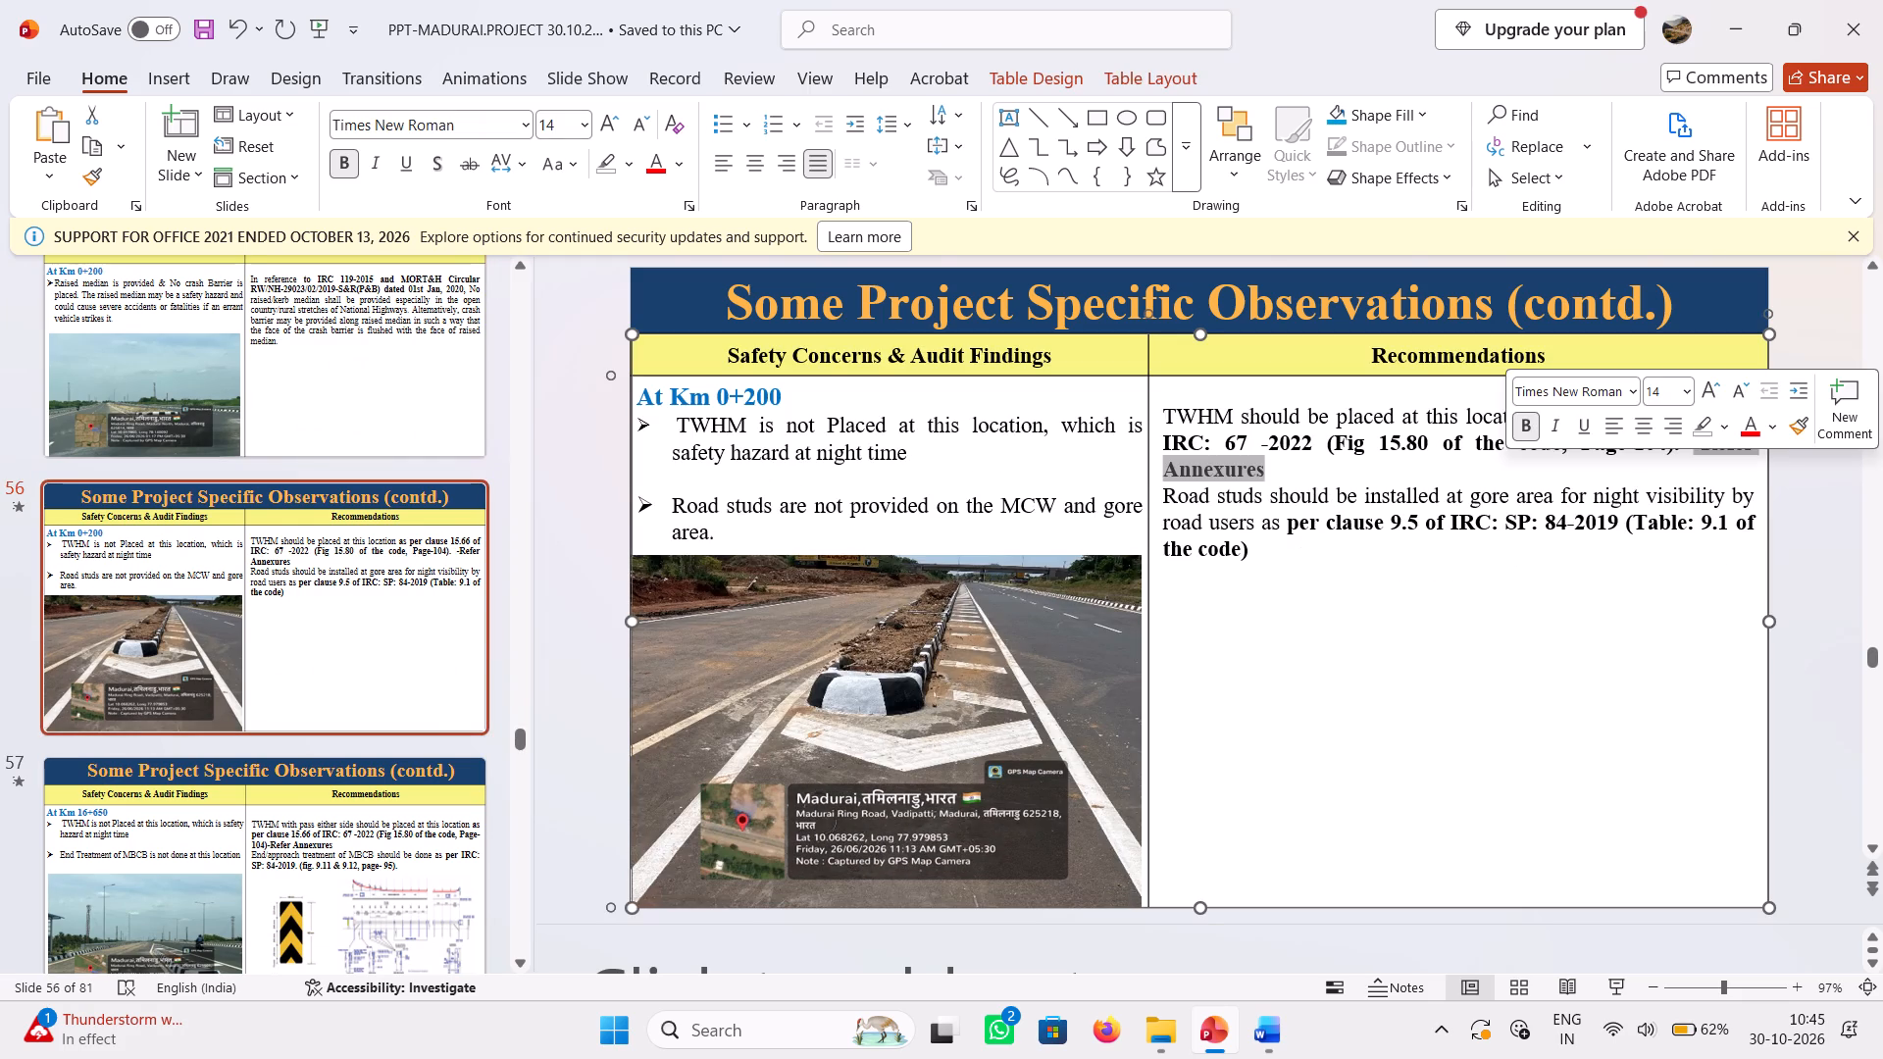
pyautogui.press('Delete')
pyautogui.press('Return')
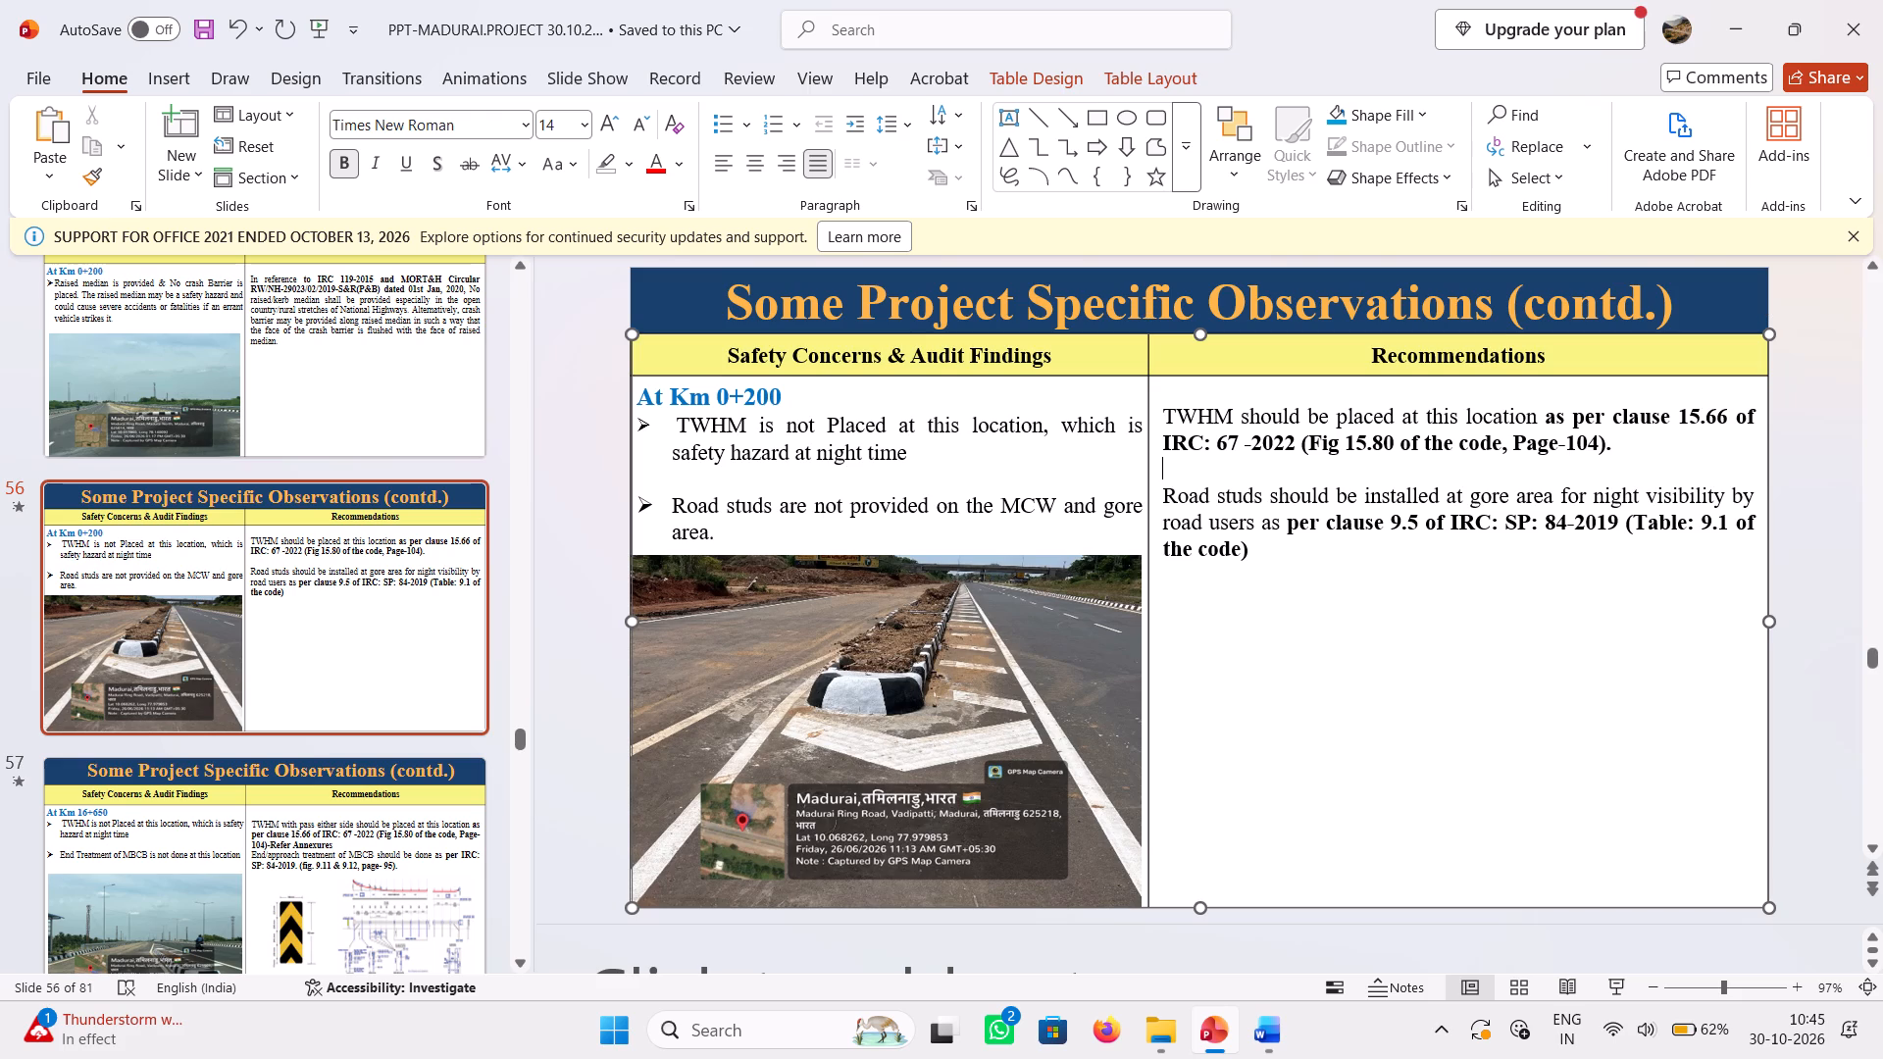
# Replace "-Refer Annexures" in the At Km 16+650 TWHM recommendation with a period, keeping the End/approach treatment text on its own line.
pyautogui.click(276, 575)
pyautogui.scroll(-1, 276, 575)
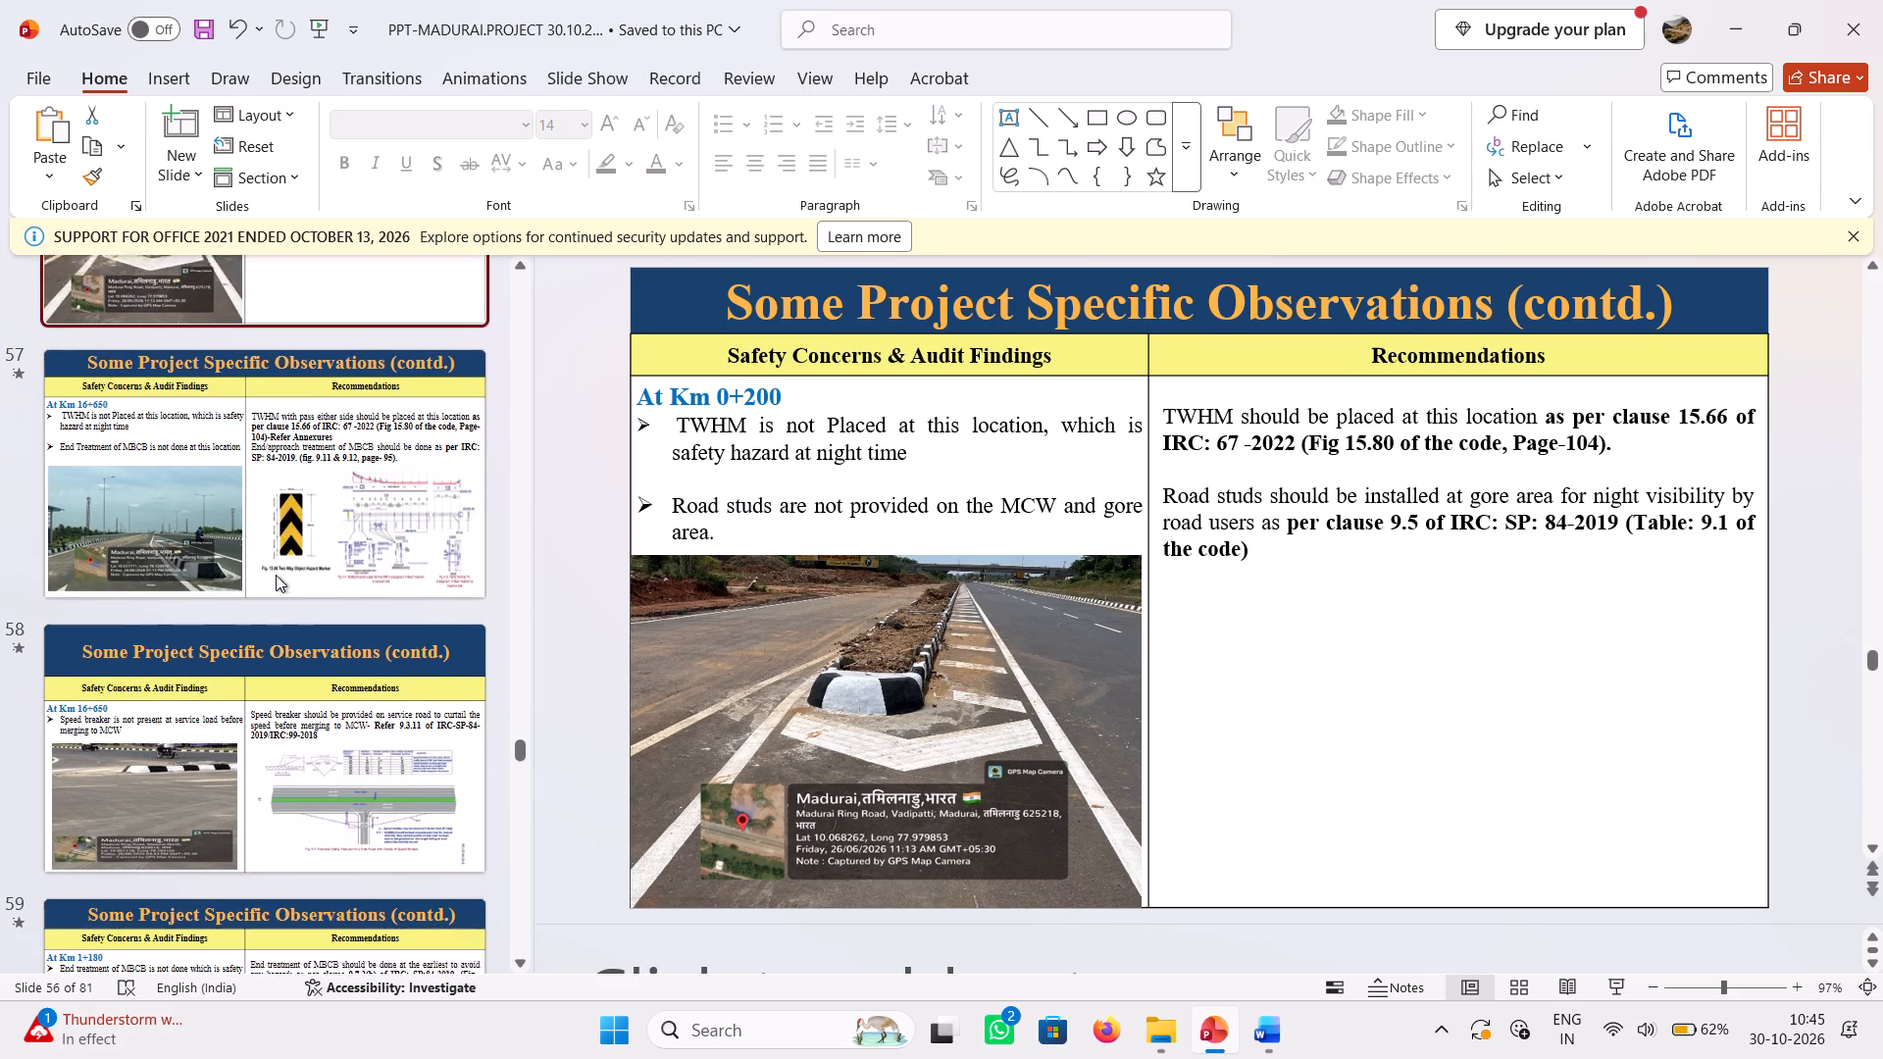
pyautogui.click(361, 502)
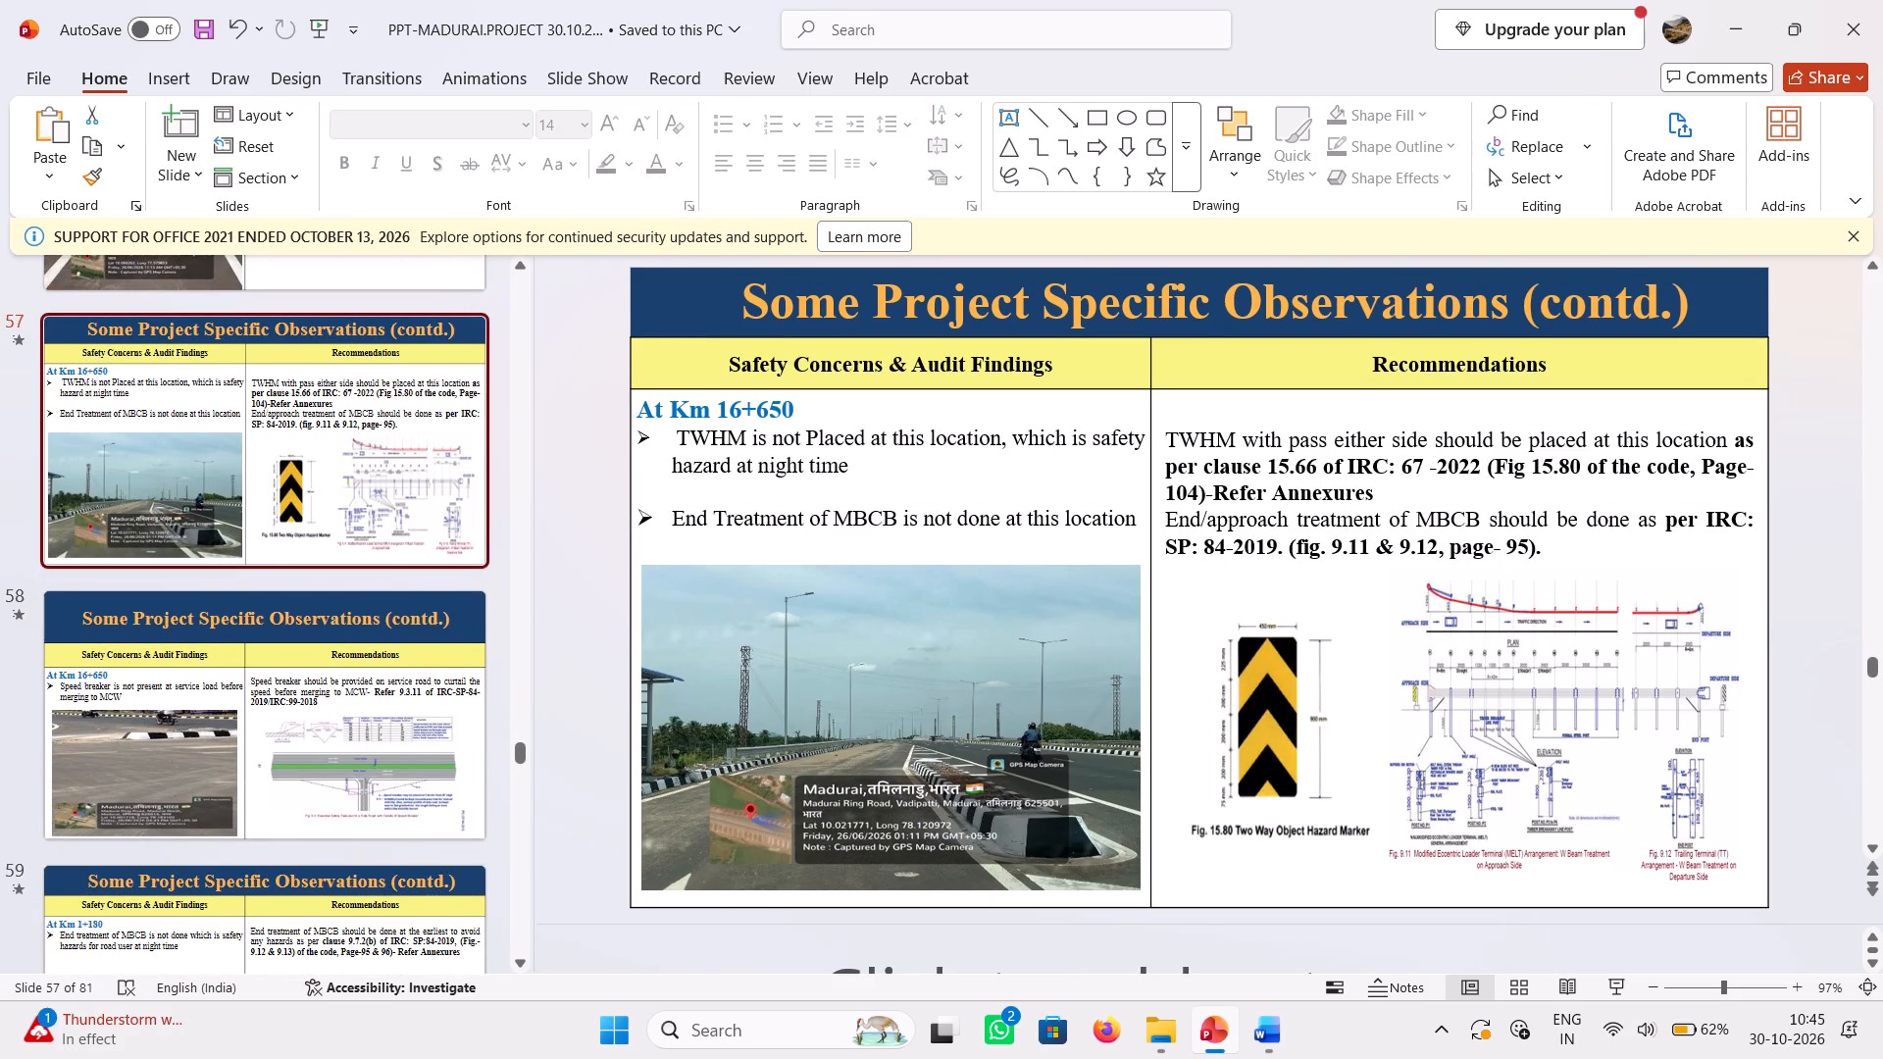
pyautogui.moveTo(1400, 489); pyautogui.dragTo(1237, 492)
pyautogui.press('BackSpace')
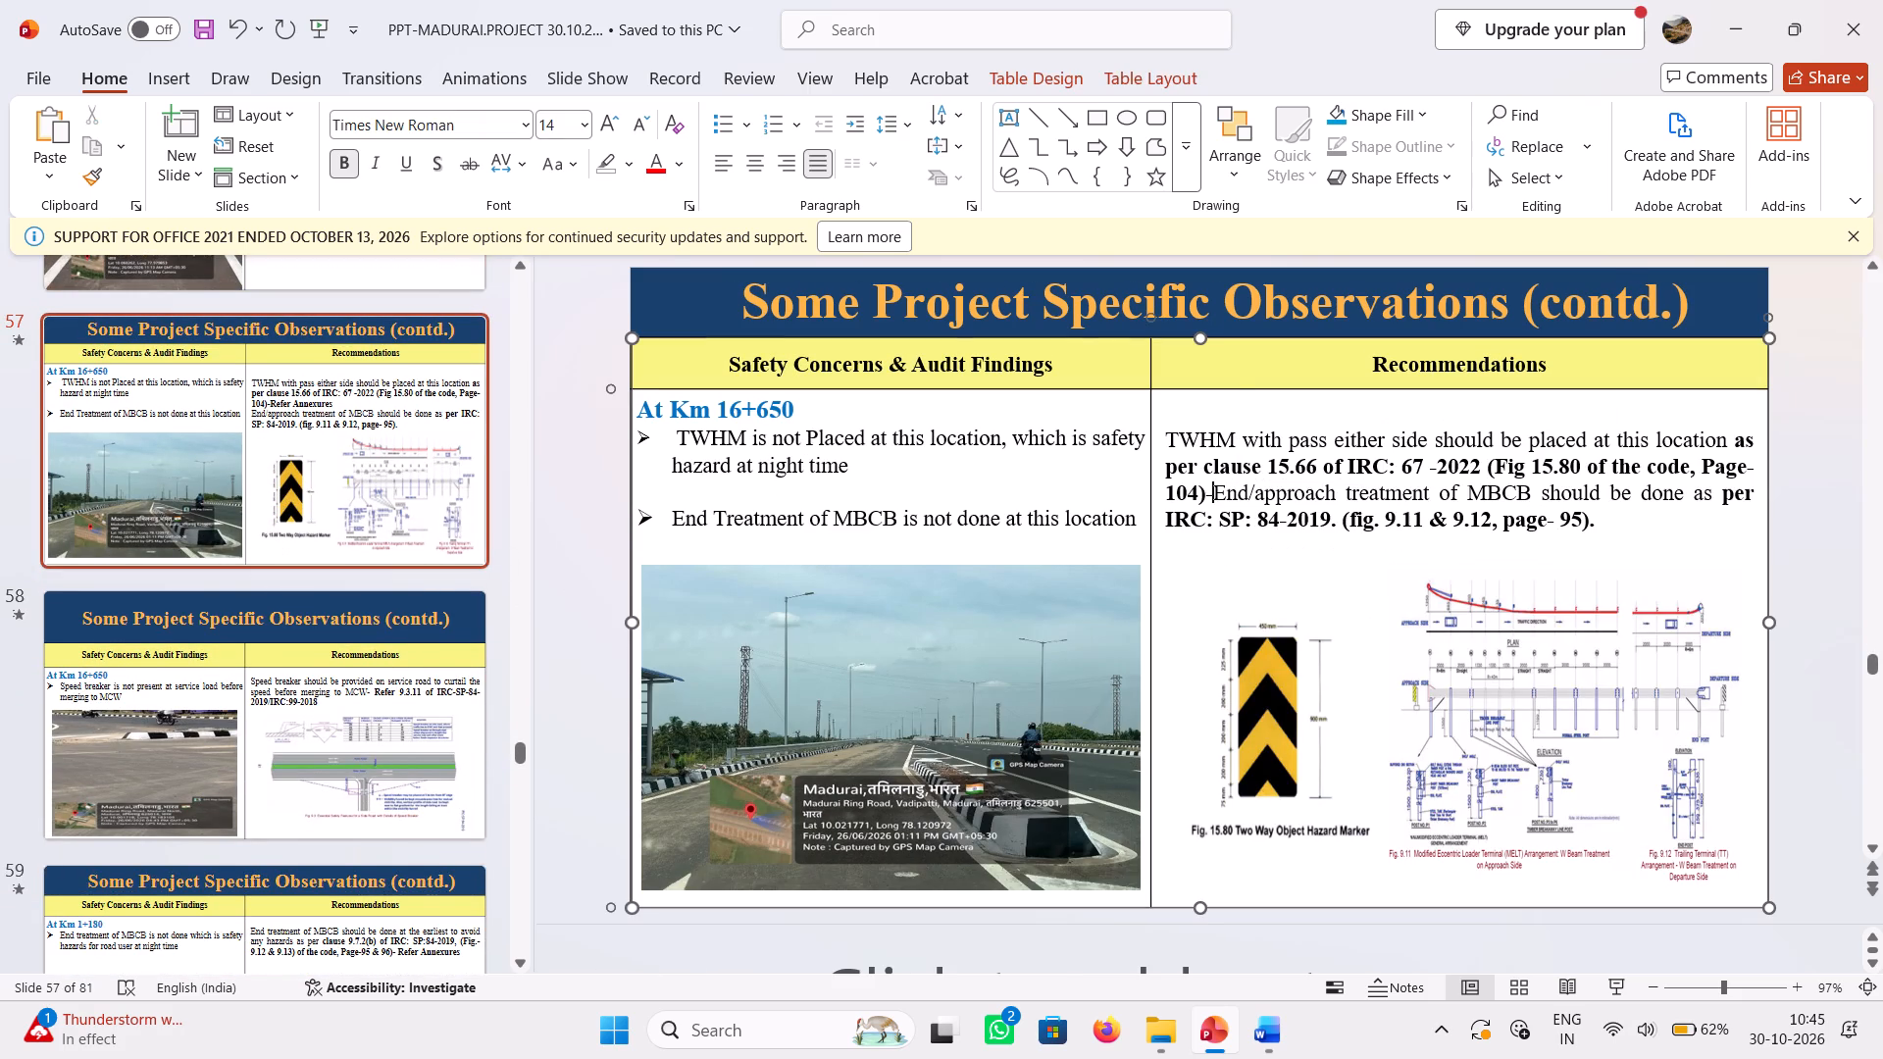
pyautogui.press('BackSpace')
pyautogui.press('.')
pyautogui.press('Return')
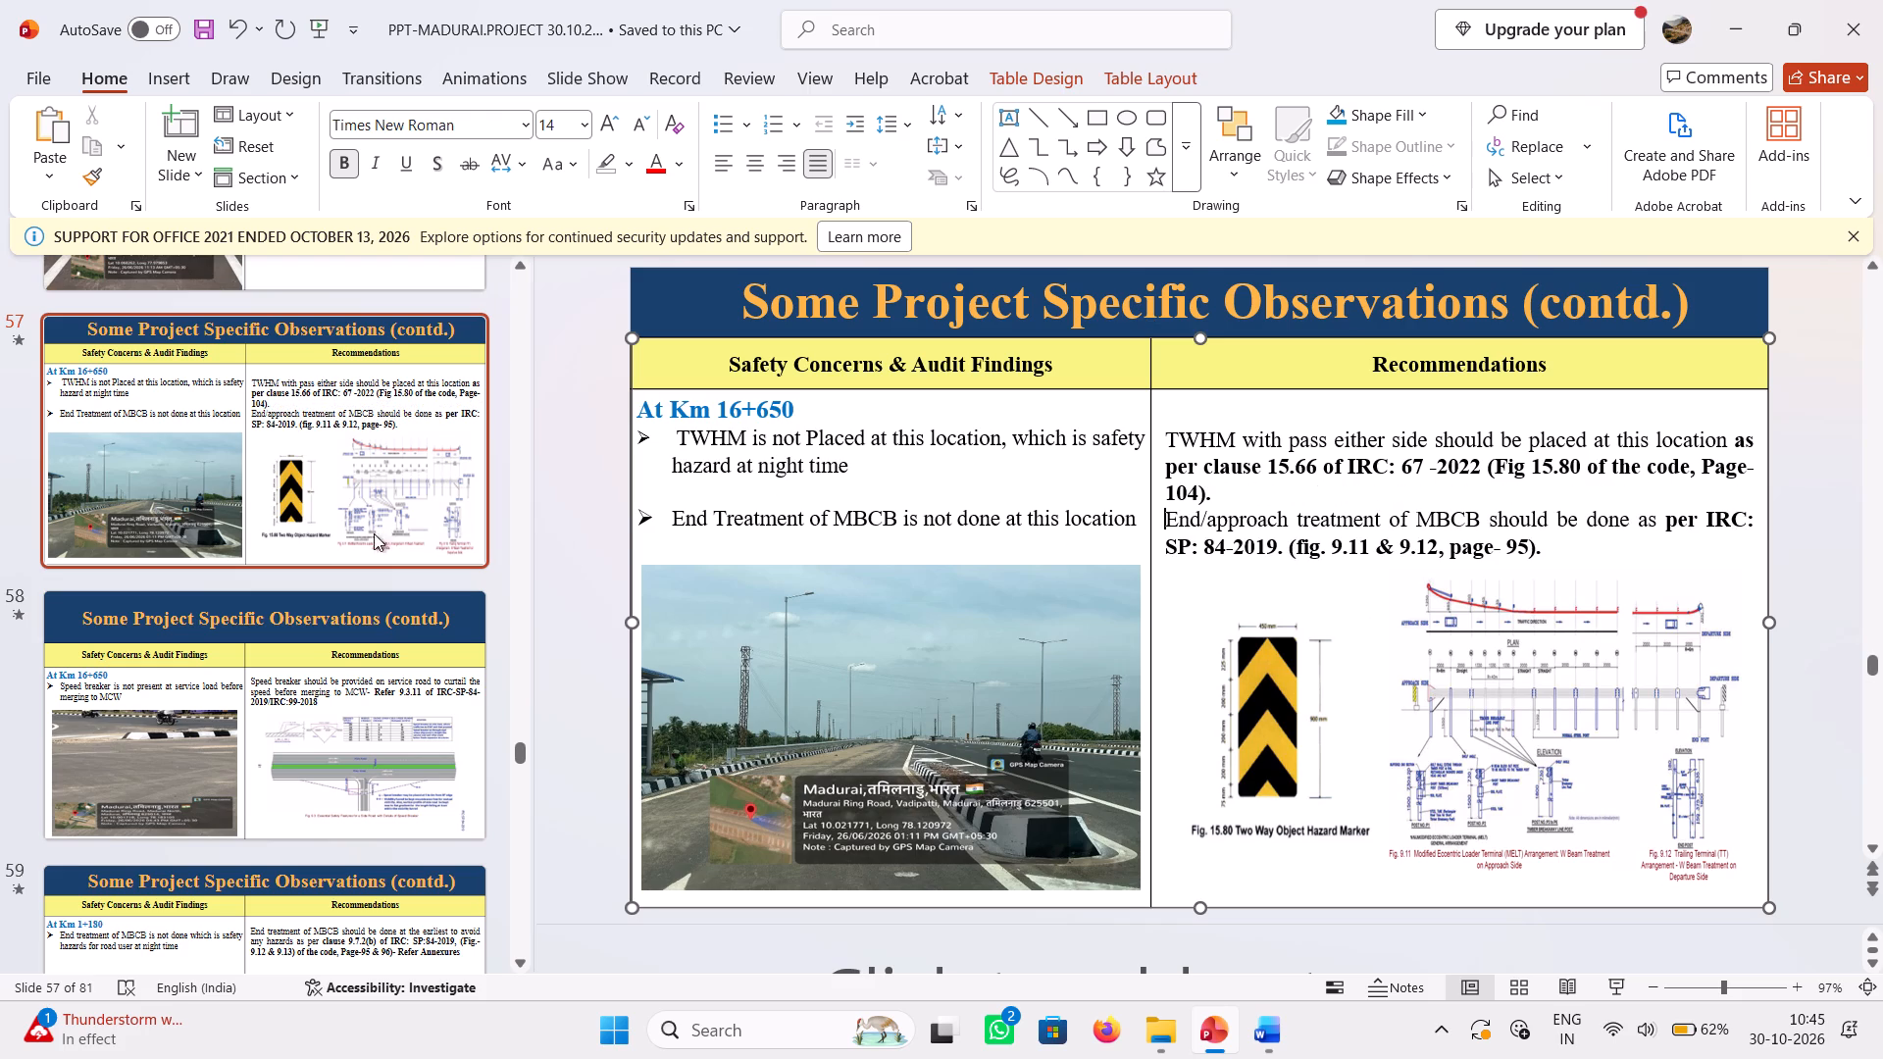
# Replace "- Refer Annexures" with a period at the end of the At Km 1+180 MBCB end treatment recommendation.
pyautogui.click(337, 642)
pyautogui.scroll(-1, 337, 642)
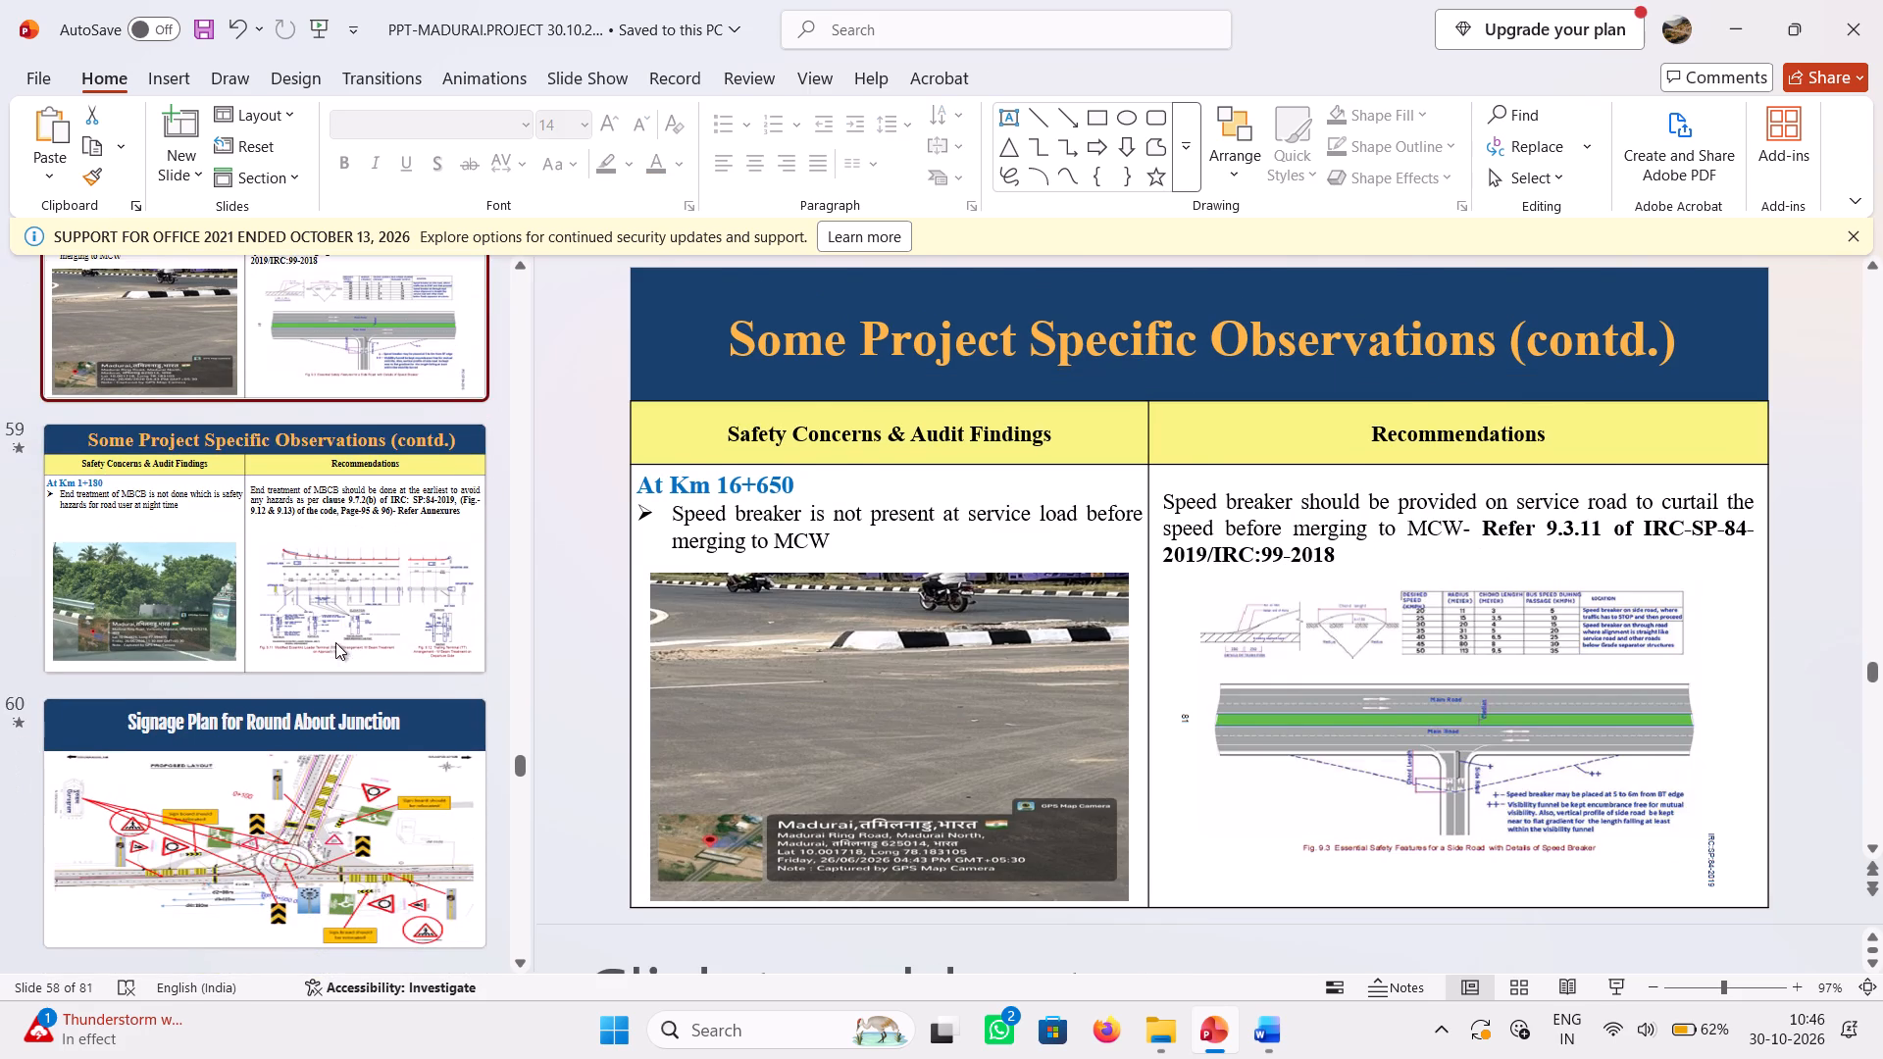
pyautogui.click(338, 590)
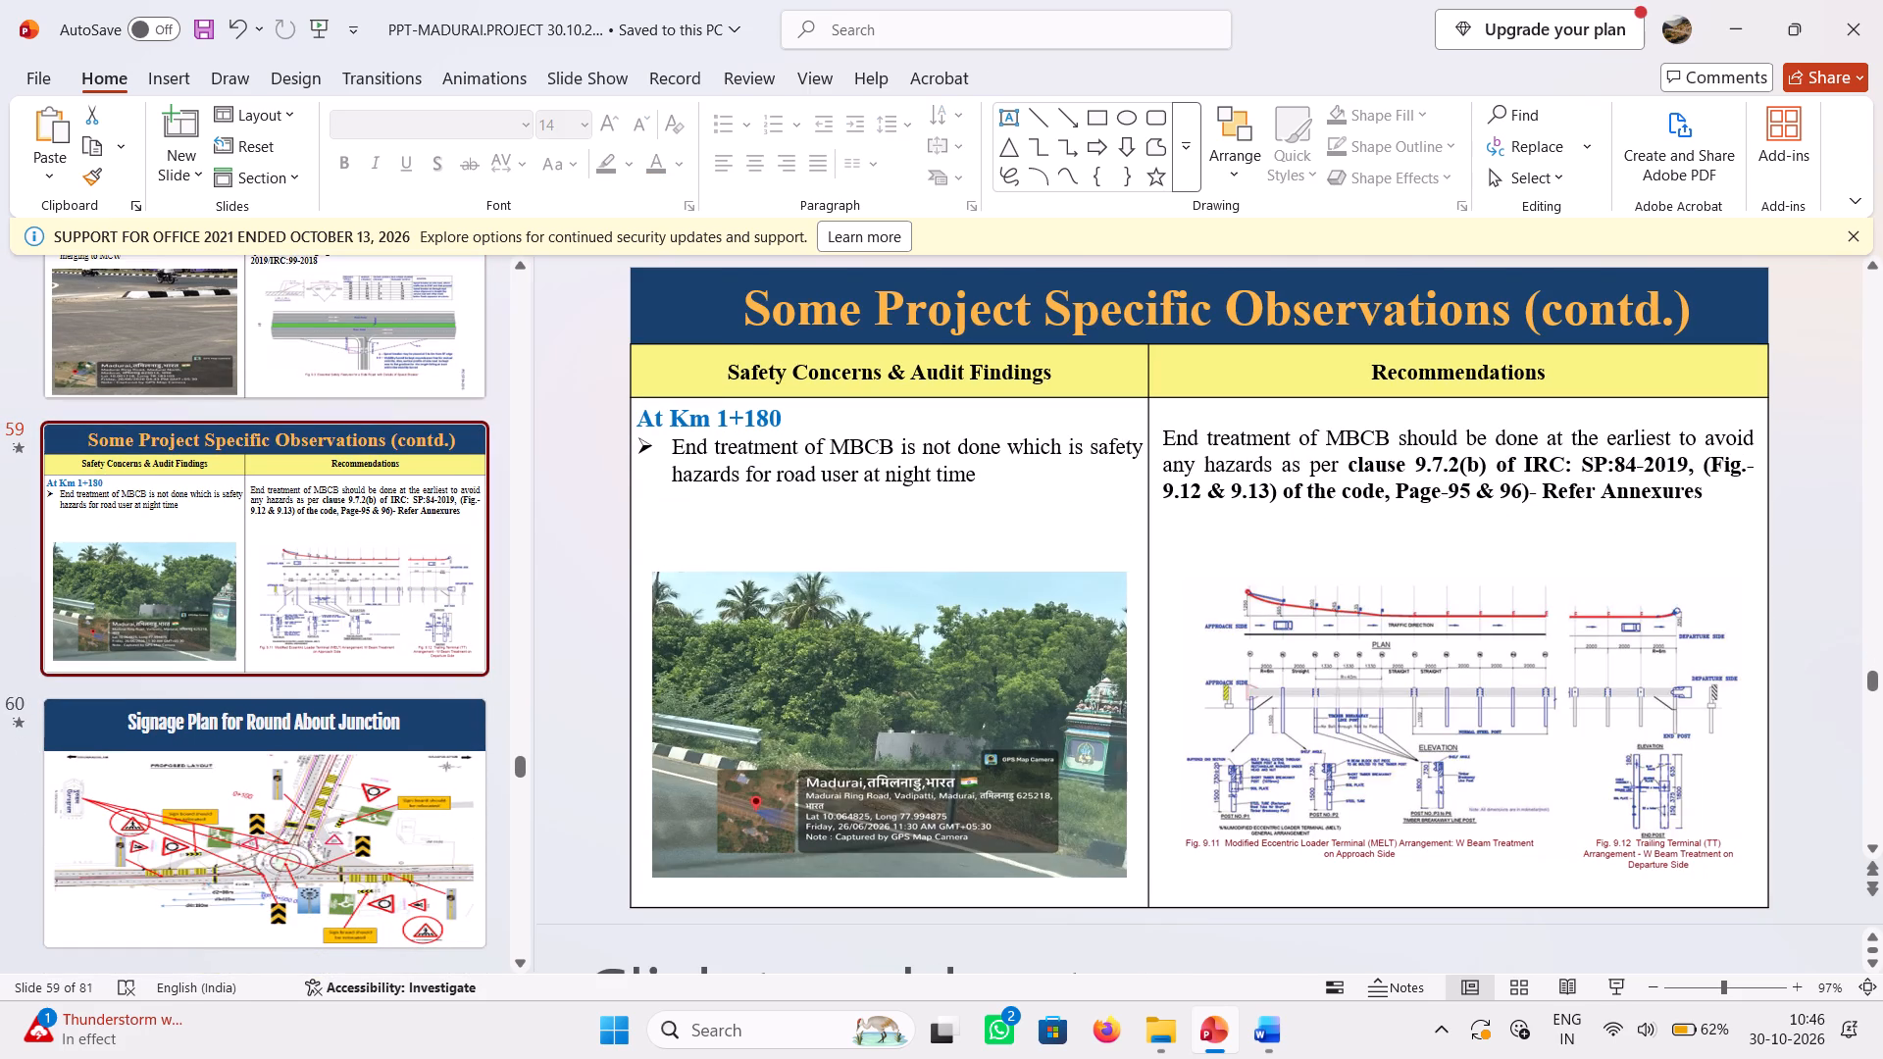
pyautogui.moveTo(1719, 495); pyautogui.dragTo(1591, 494)
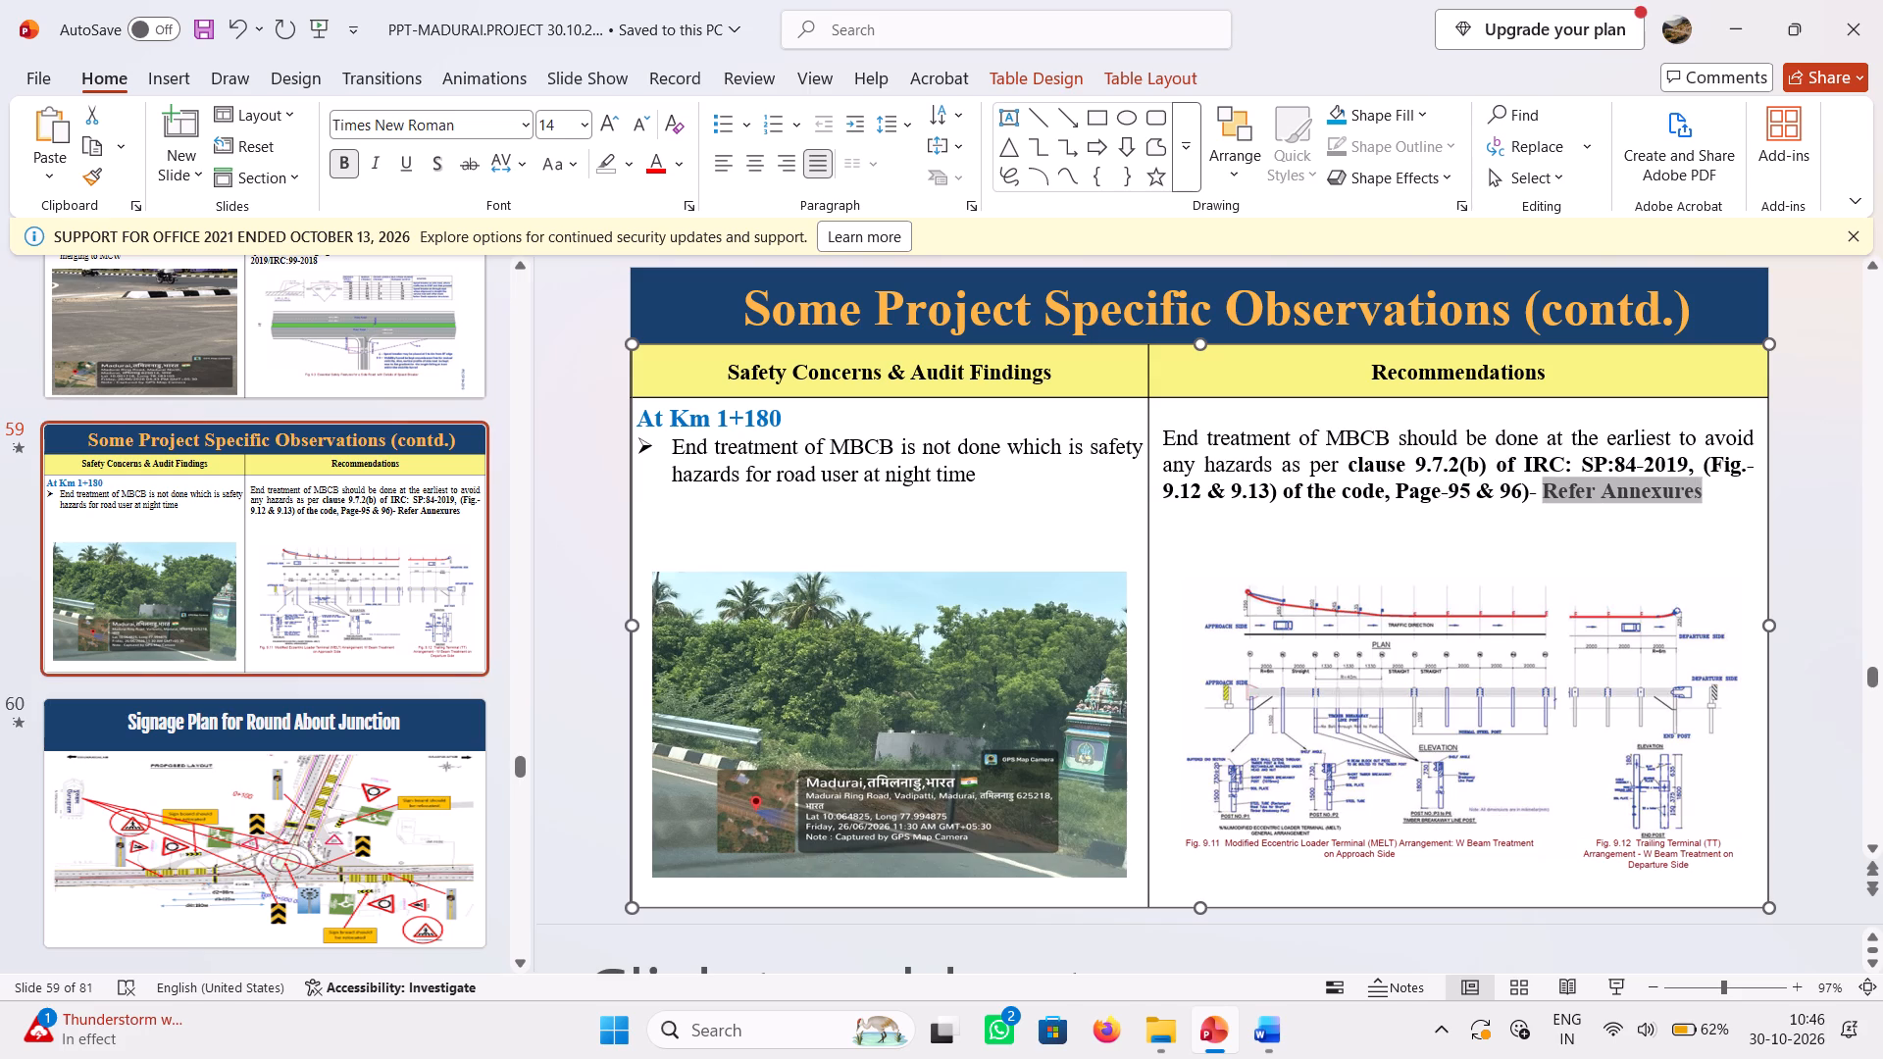
pyautogui.moveTo(1591, 494); pyautogui.dragTo(1559, 494)
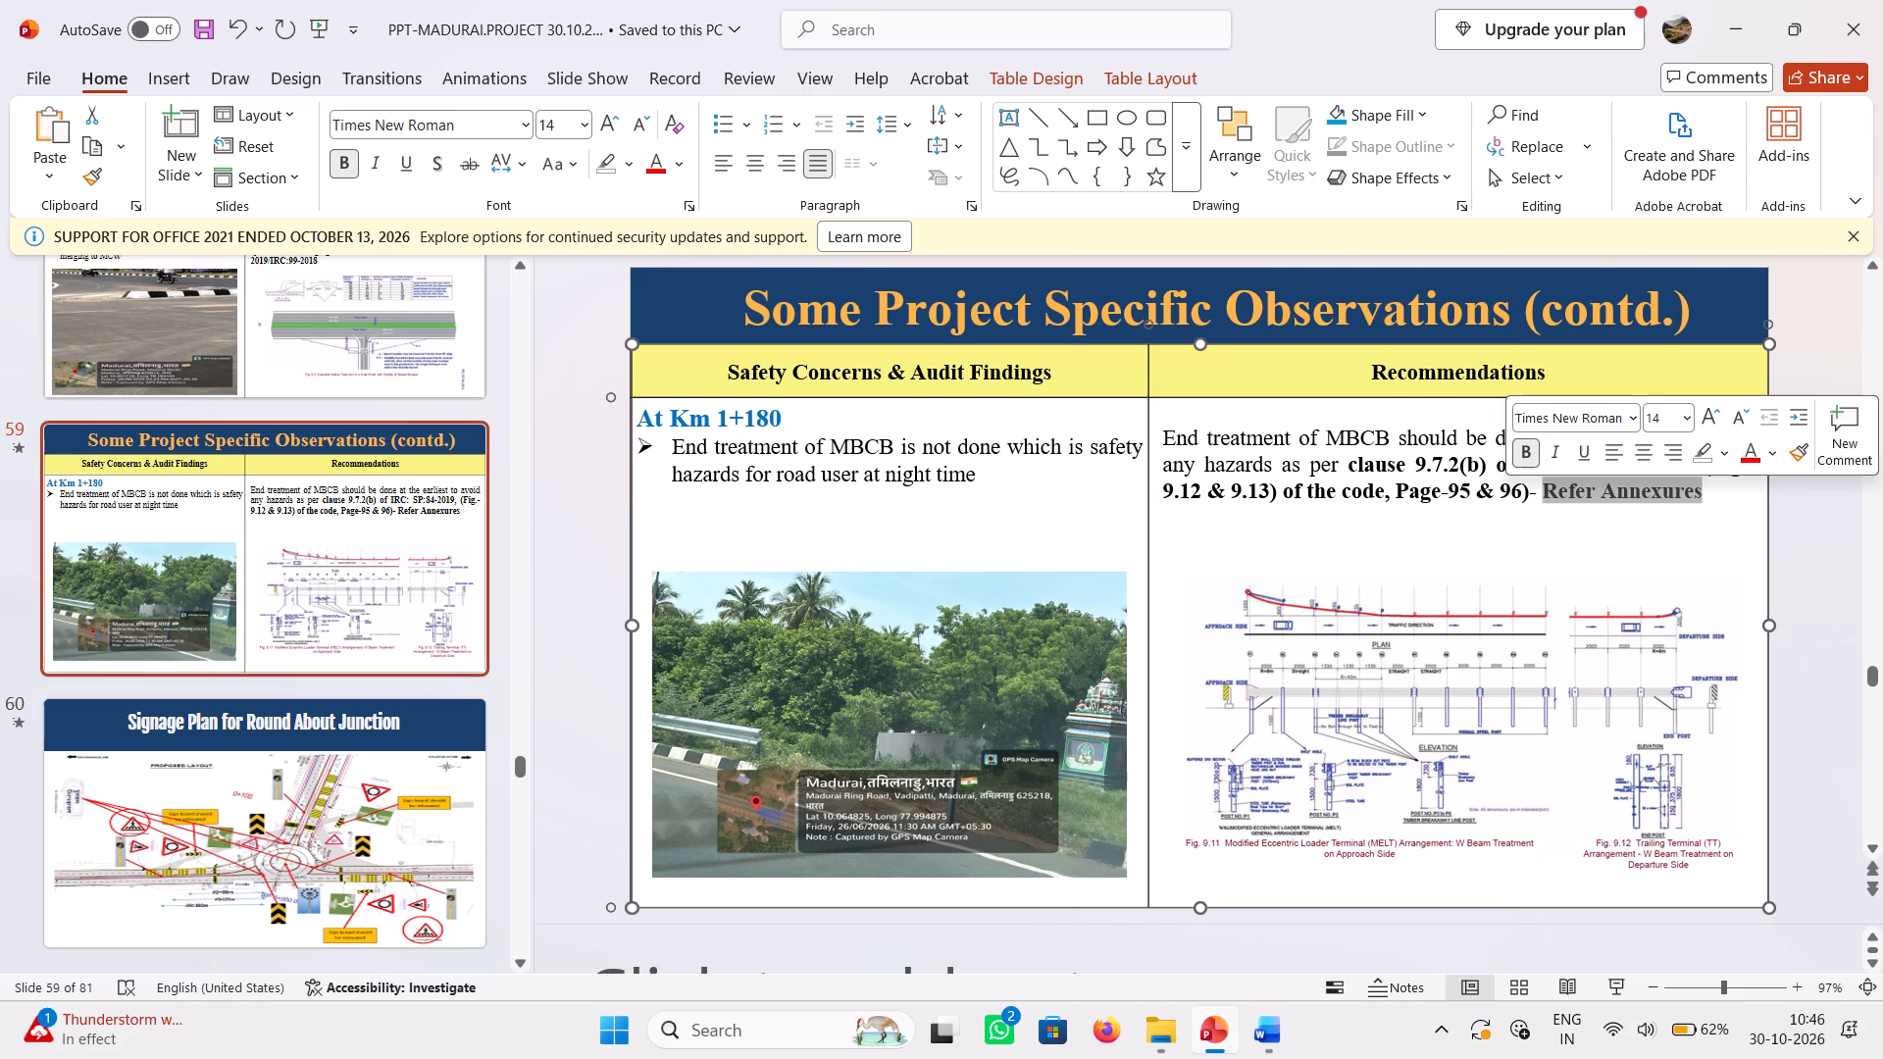
pyautogui.press('Delete')
pyautogui.press('Delete')
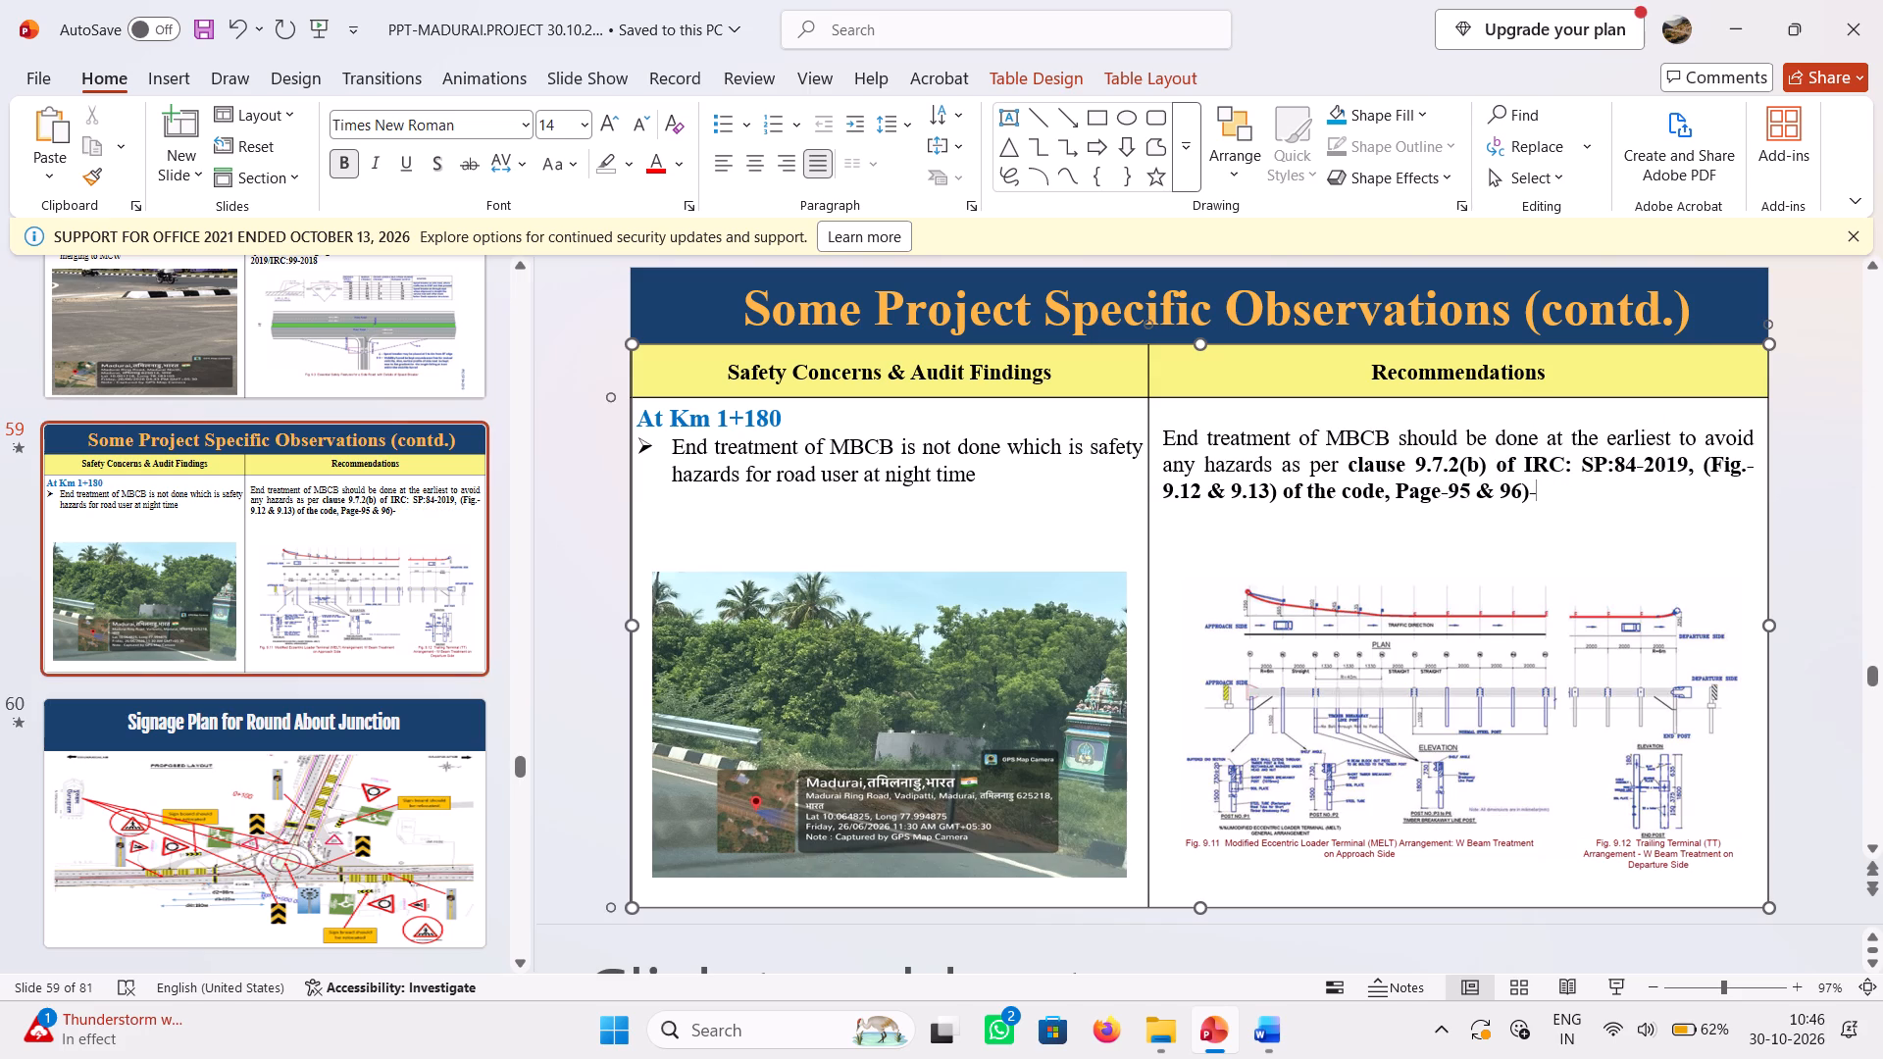
pyautogui.press('BackSpace')
pyautogui.press('.')
# In the At Km 1+180 recommendation, remove "9.7.2(b) of" and the figure and page references, ending it with "IRC: SP:84-2019 & IRC:119-2015.".
pyautogui.moveTo(1519, 468); pyautogui.dragTo(1419, 467)
pyautogui.press('Delete')
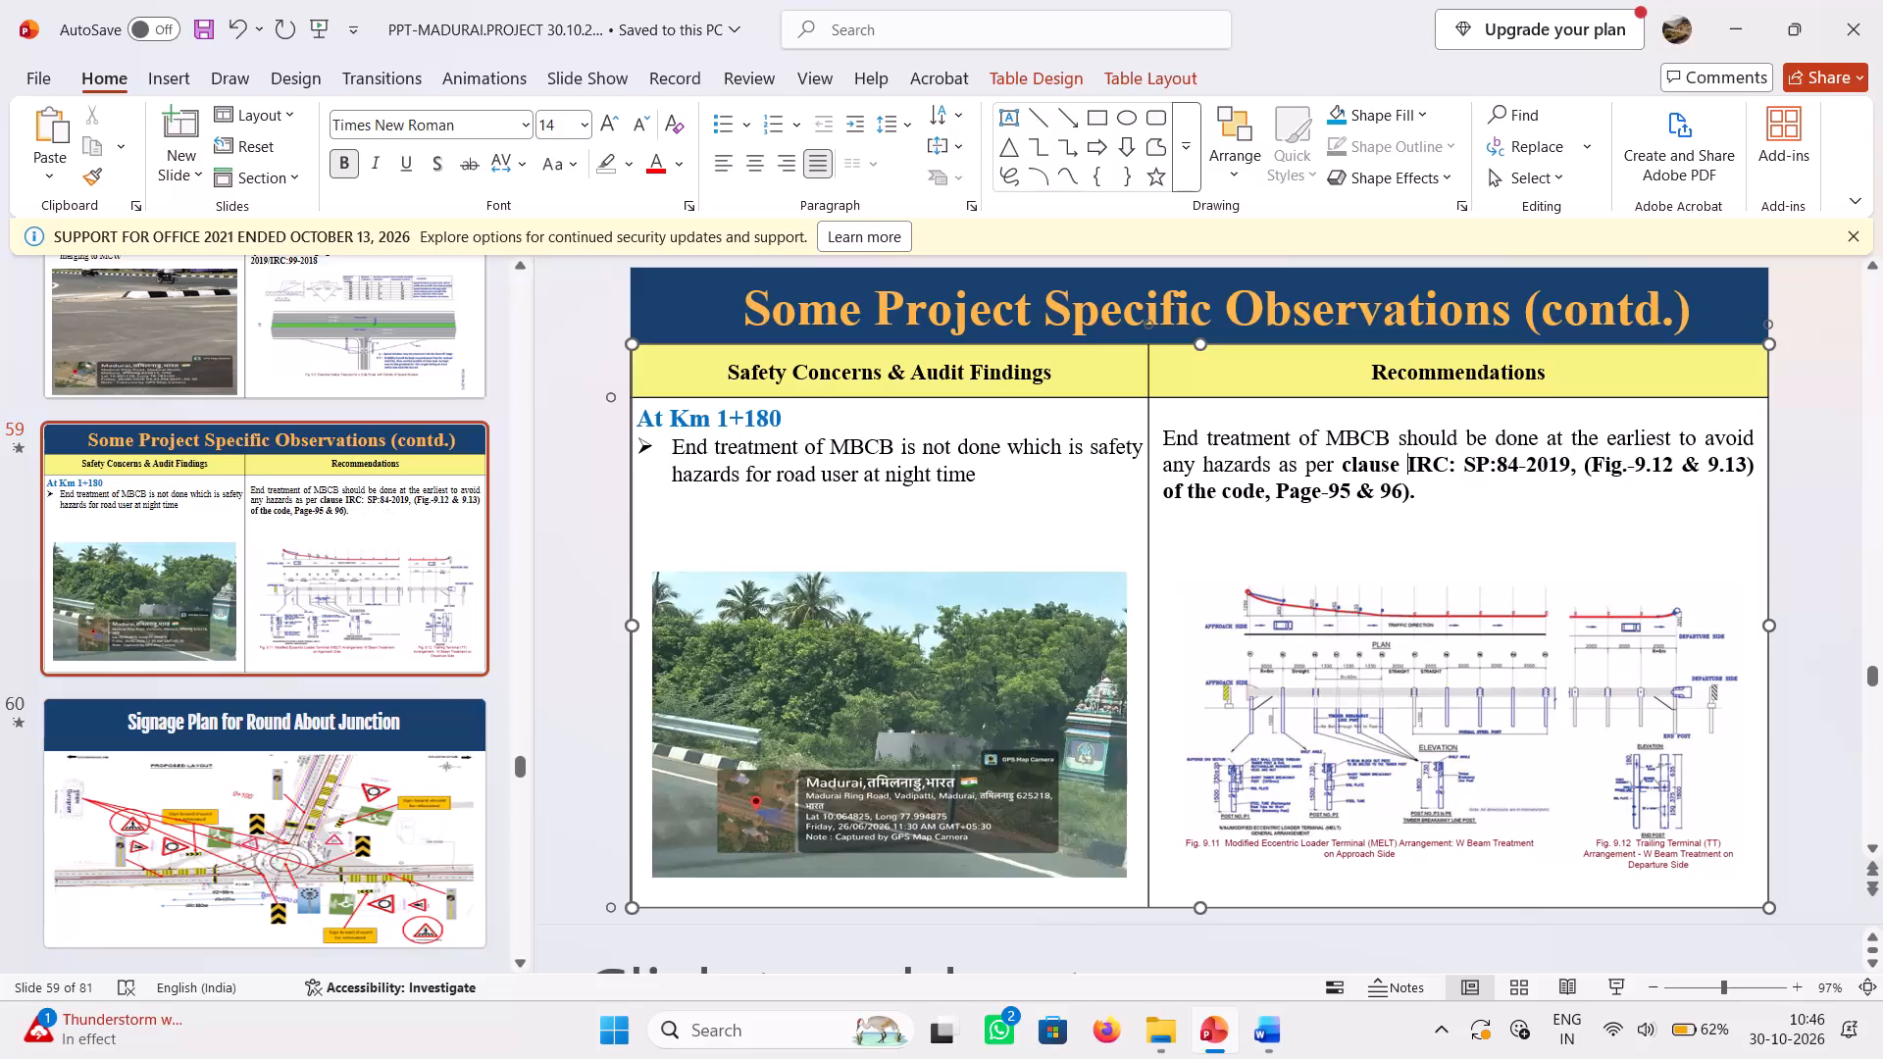
pyautogui.moveTo(1581, 469); pyautogui.dragTo(1581, 494)
pyautogui.press('Delete')
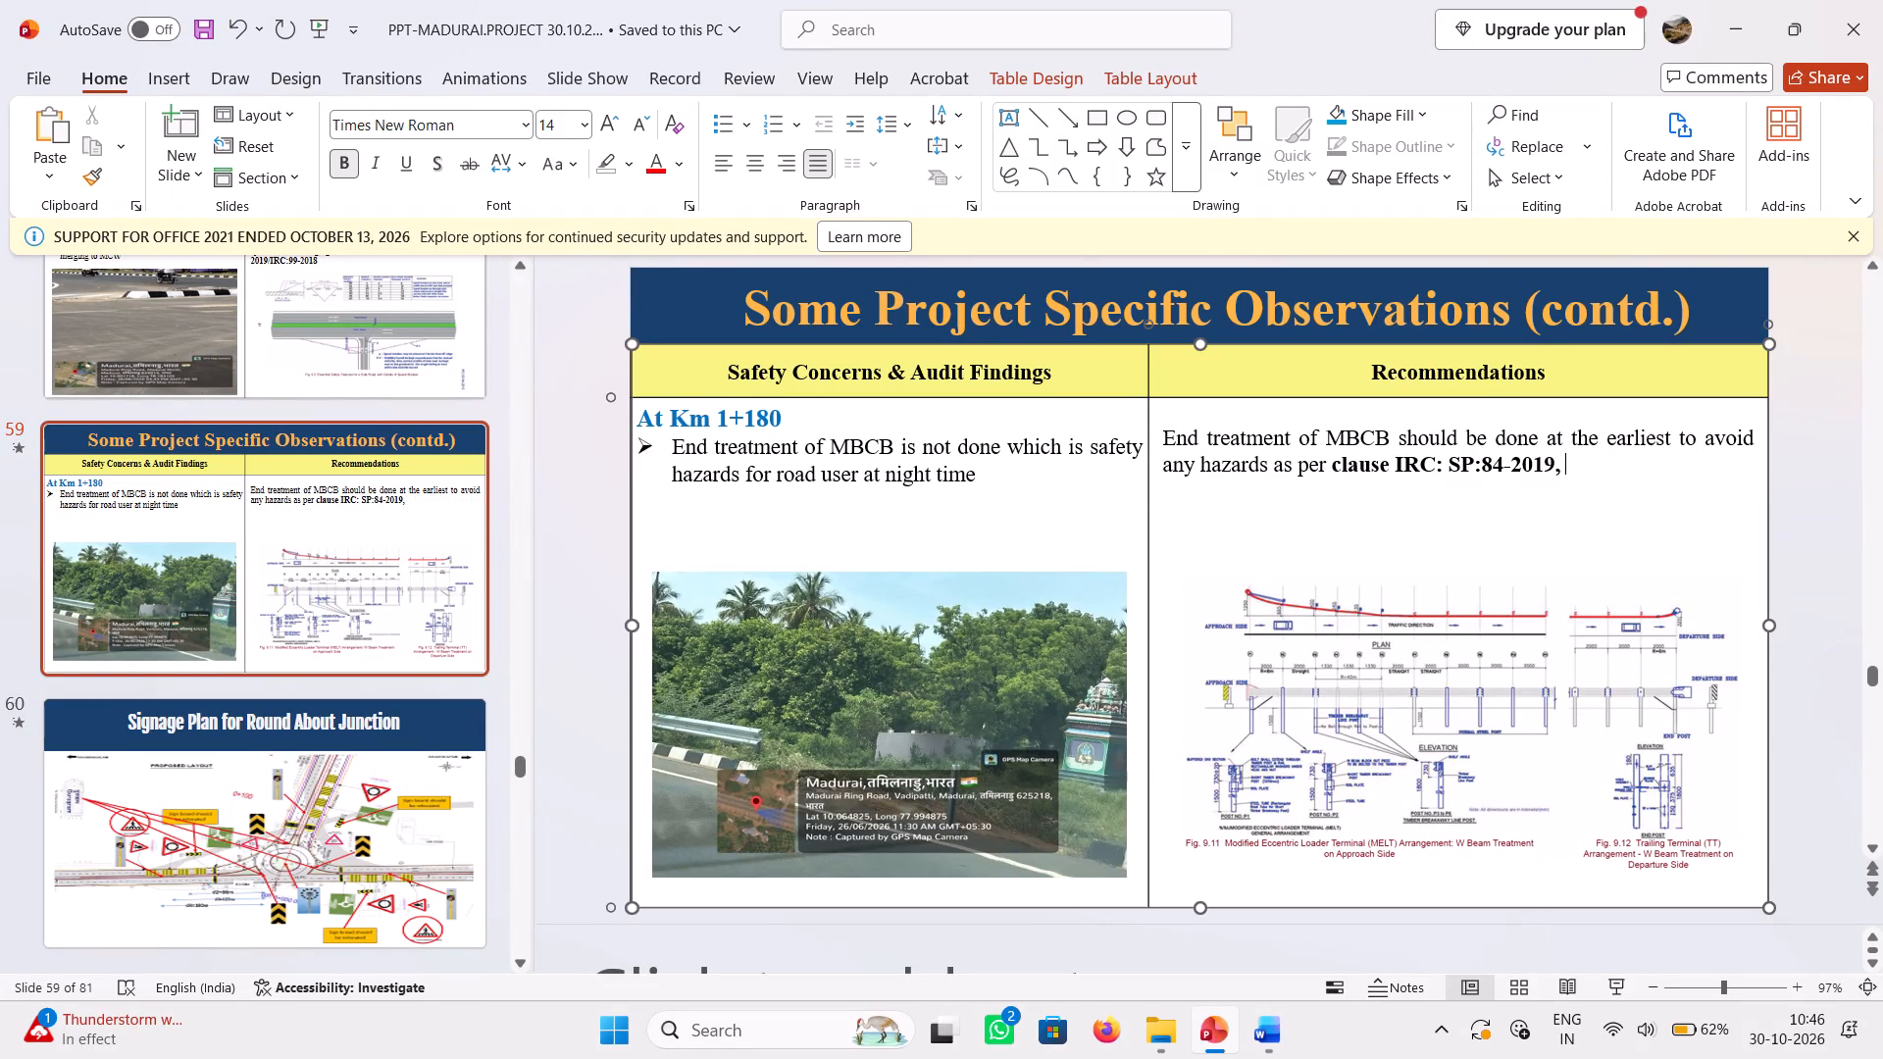
pyautogui.press('BackSpace')
pyautogui.press('BackSpace')
pyautogui.press('space')
pyautogui.hotkey('shift', '&')
pyautogui.press('space')
pyautogui.write('IRC:119-2015.')
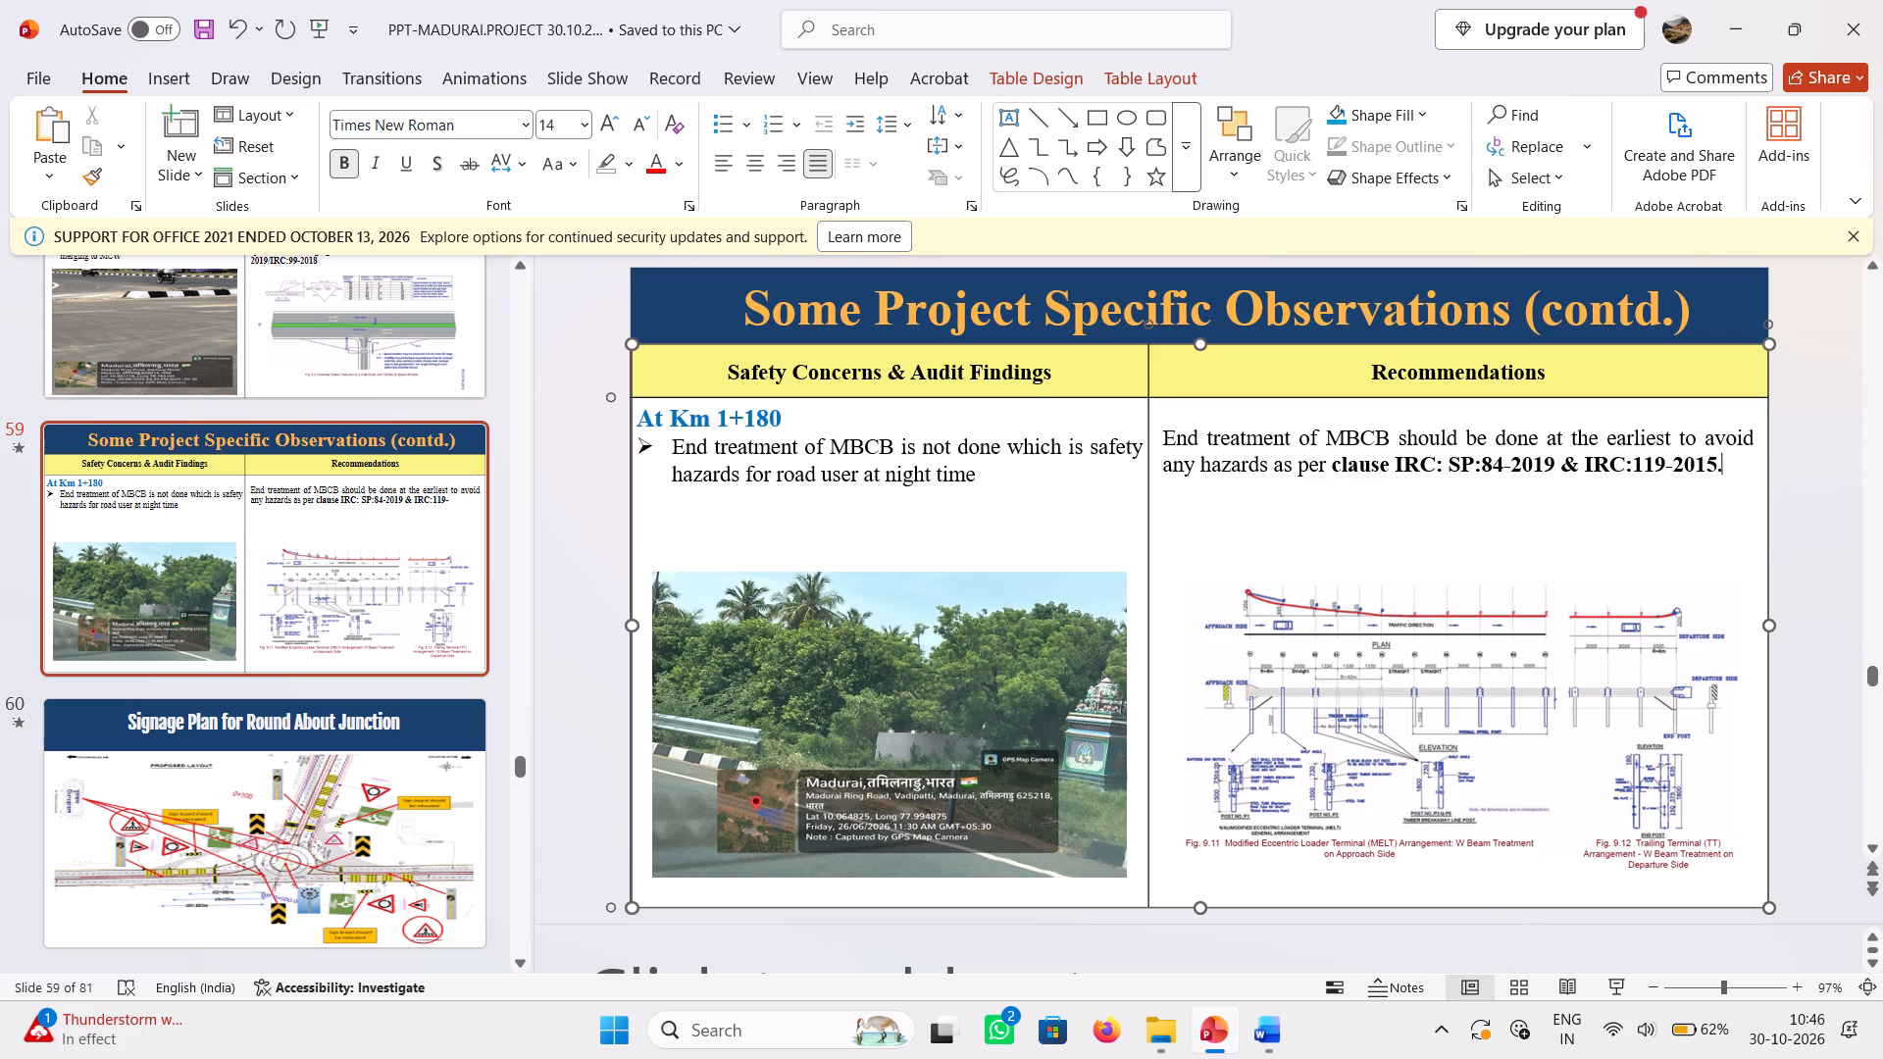
pyautogui.press('space')
# Review the round about signage plan and the Melur to Karaikudi section slides for findings and recommendations that need correcting.
pyautogui.click(204, 754)
pyautogui.scroll(-1, 303, 683)
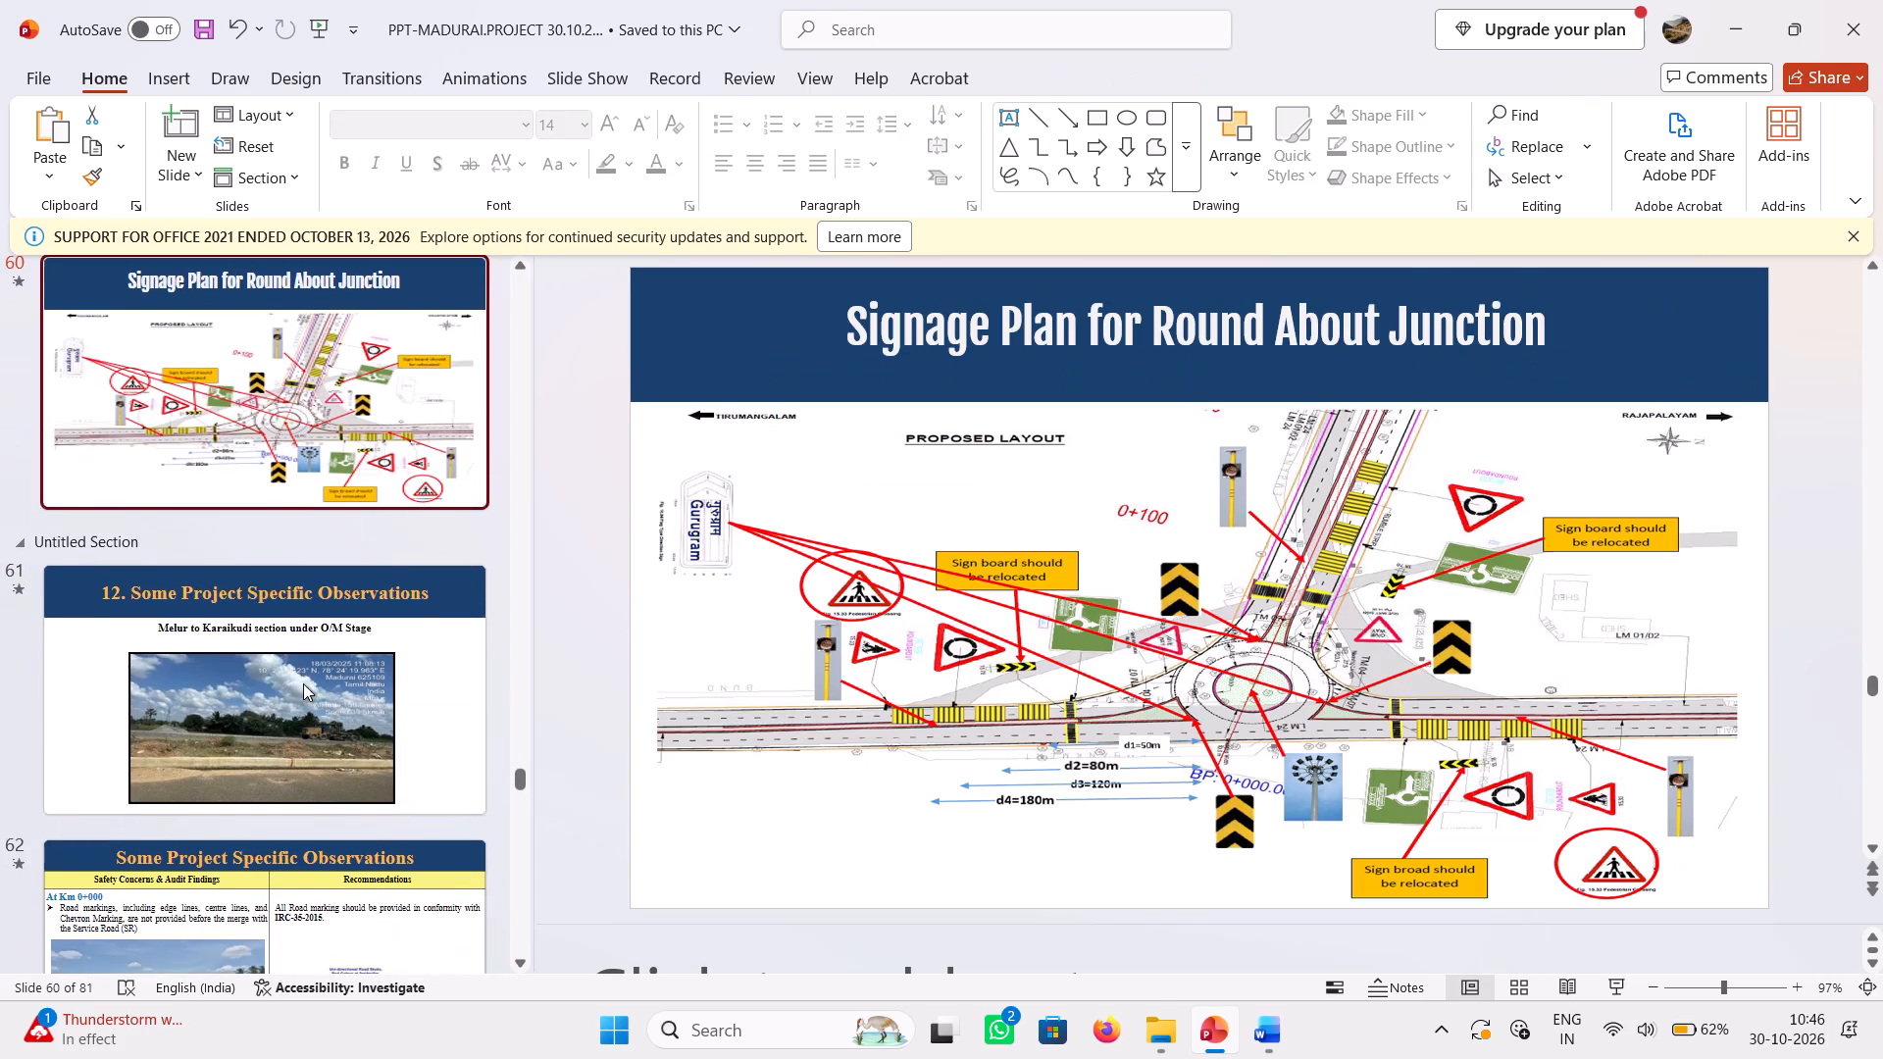
pyautogui.click(284, 669)
pyautogui.scroll(-1, 284, 669)
pyautogui.click(380, 568)
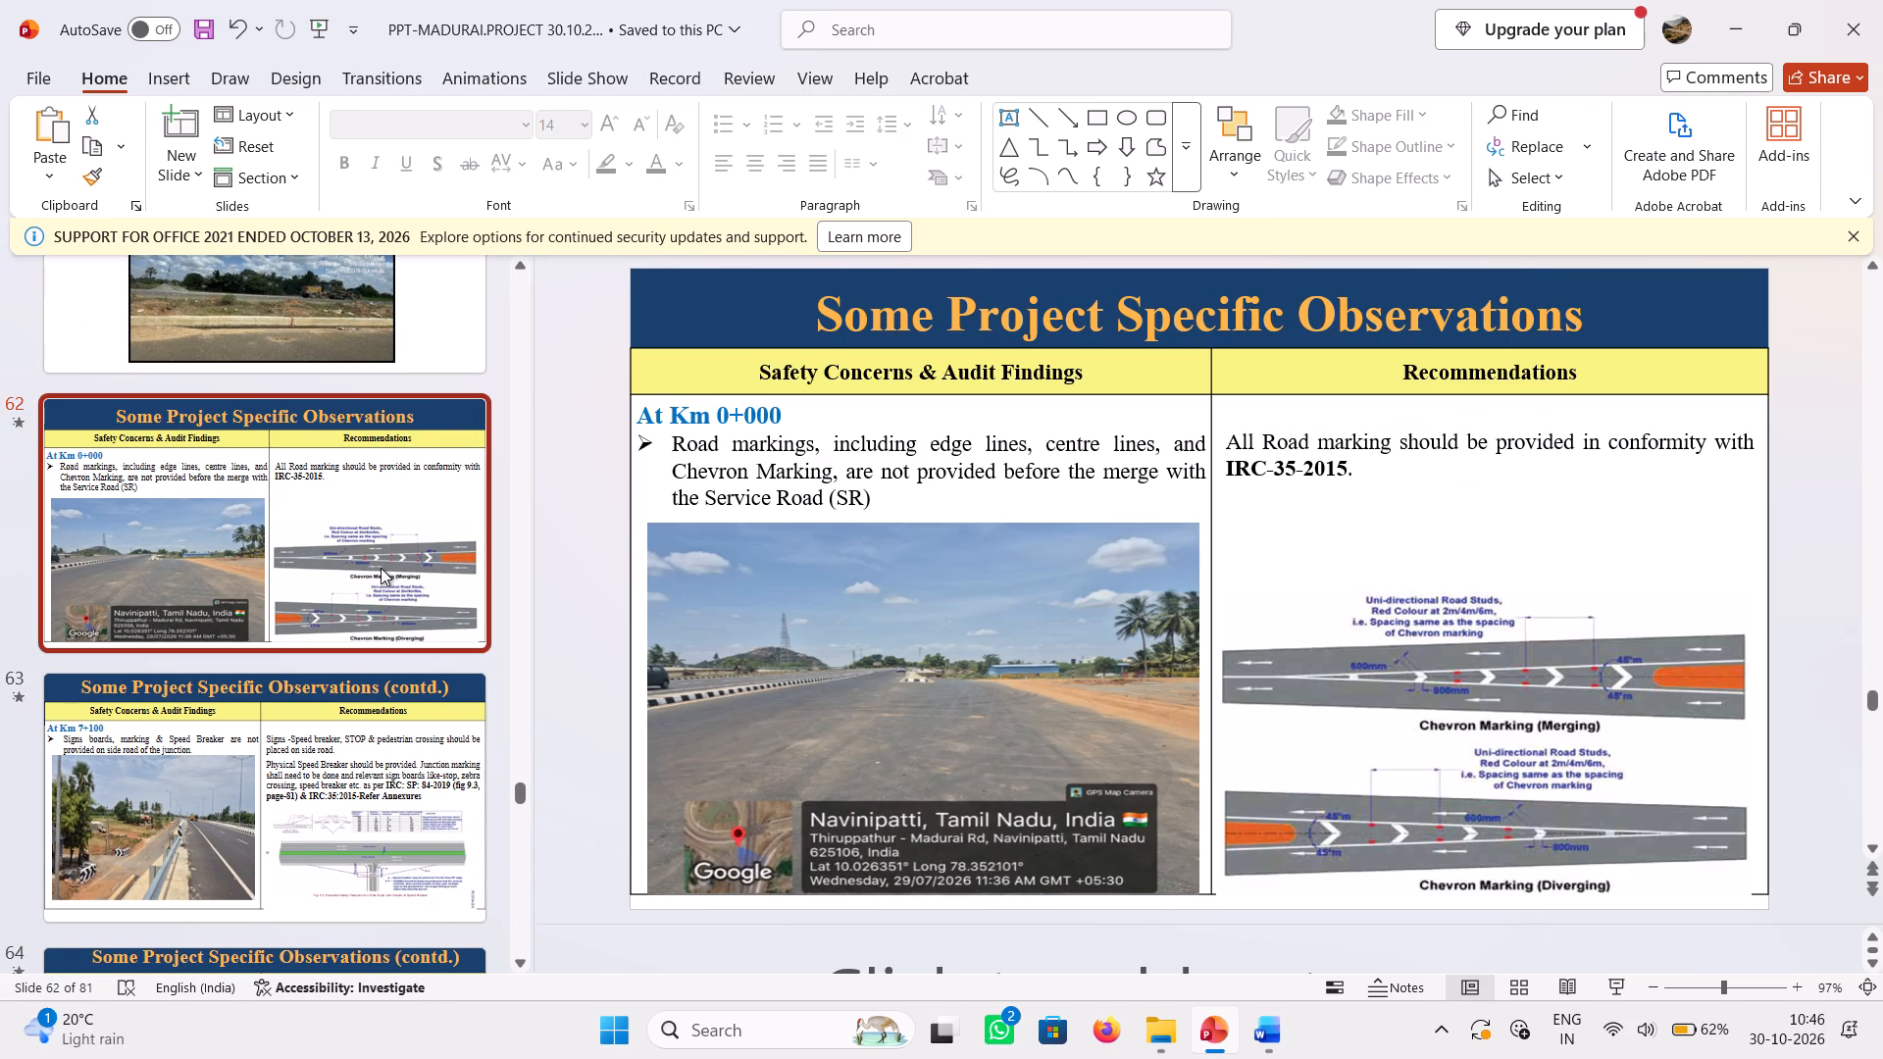
pyautogui.click(397, 715)
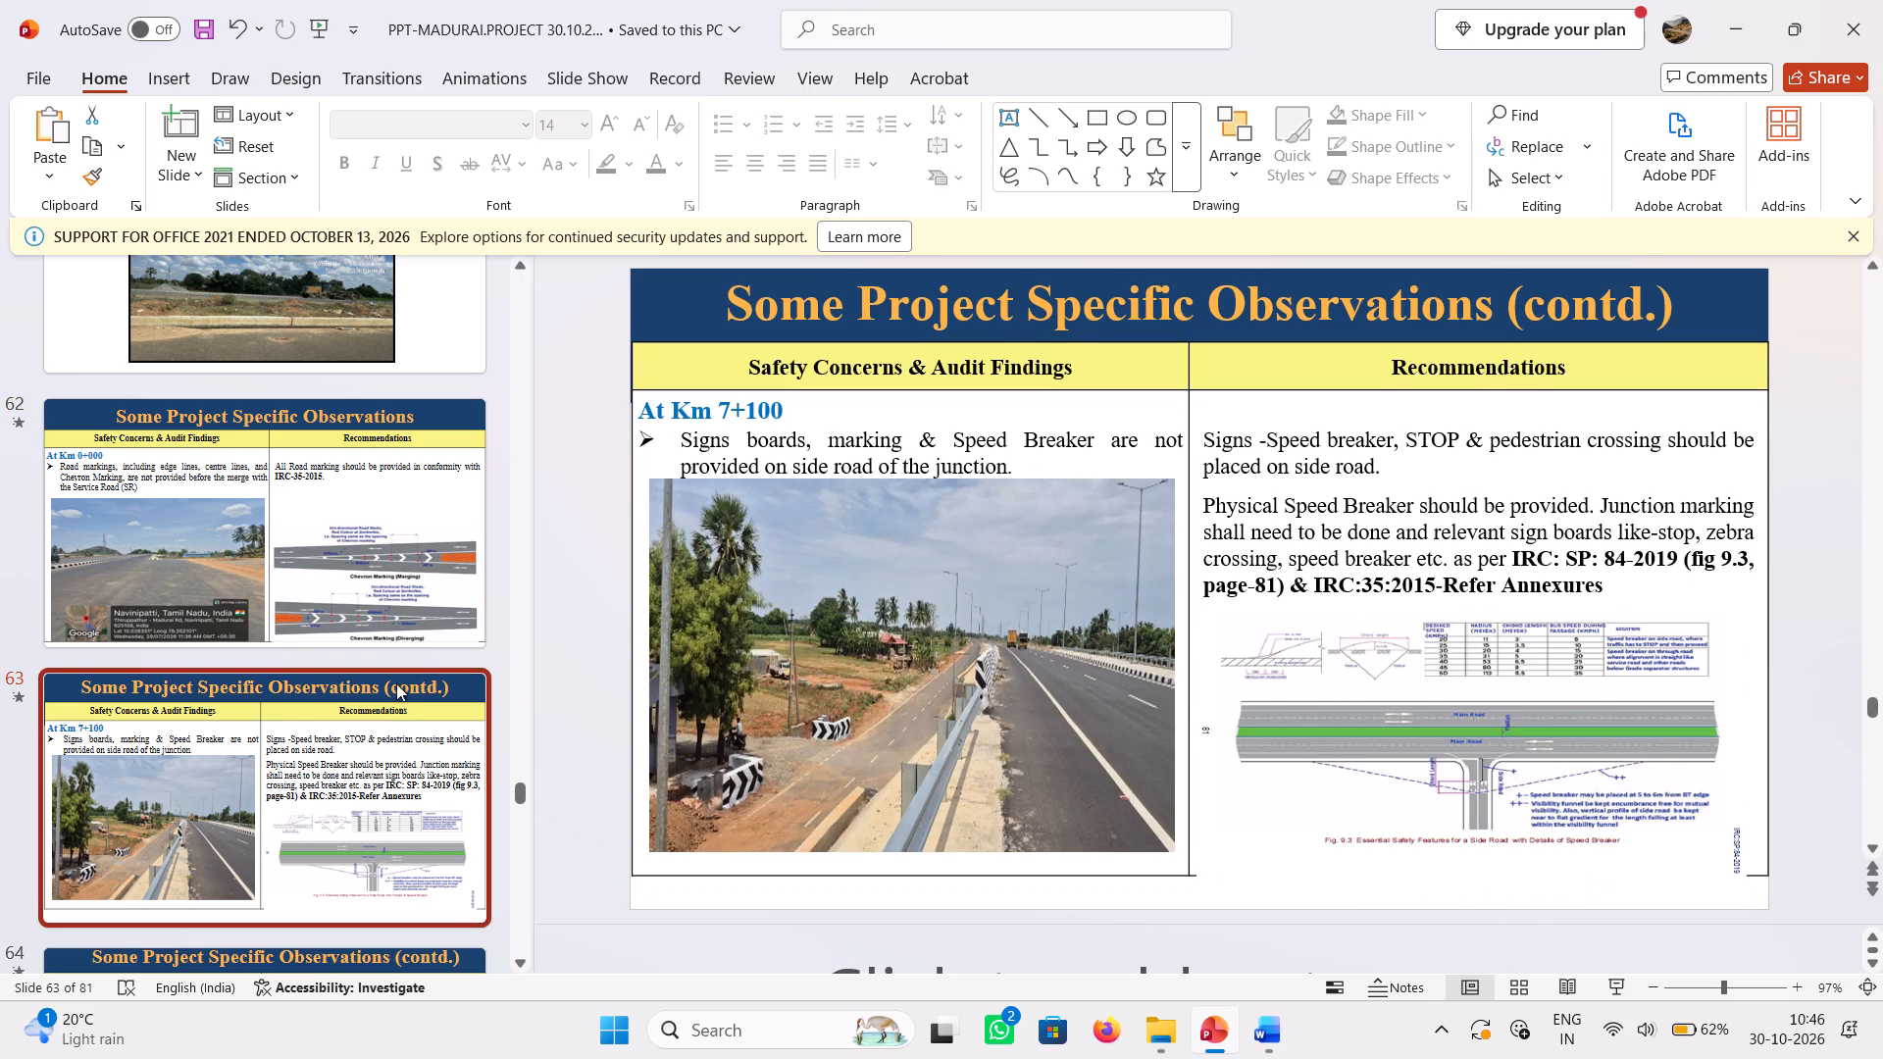
pyautogui.click(351, 528)
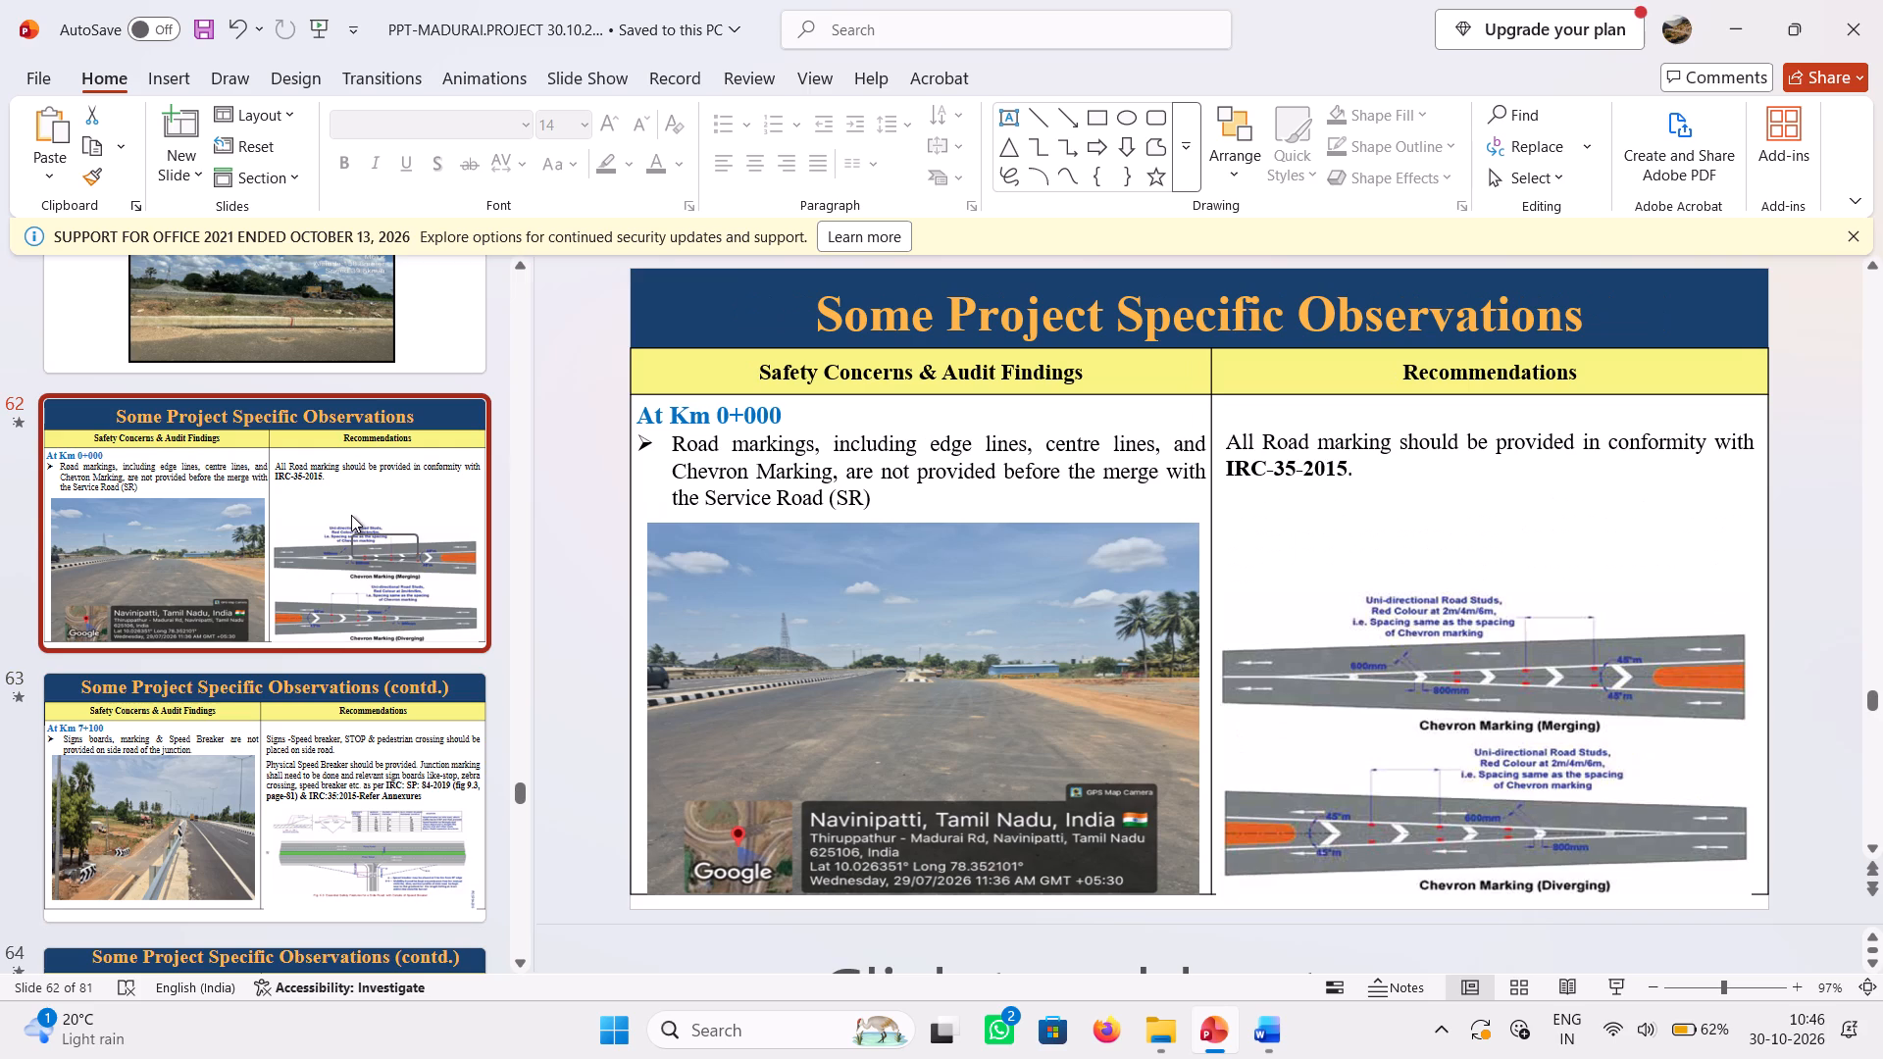
pyautogui.scroll(-1, 265, 796)
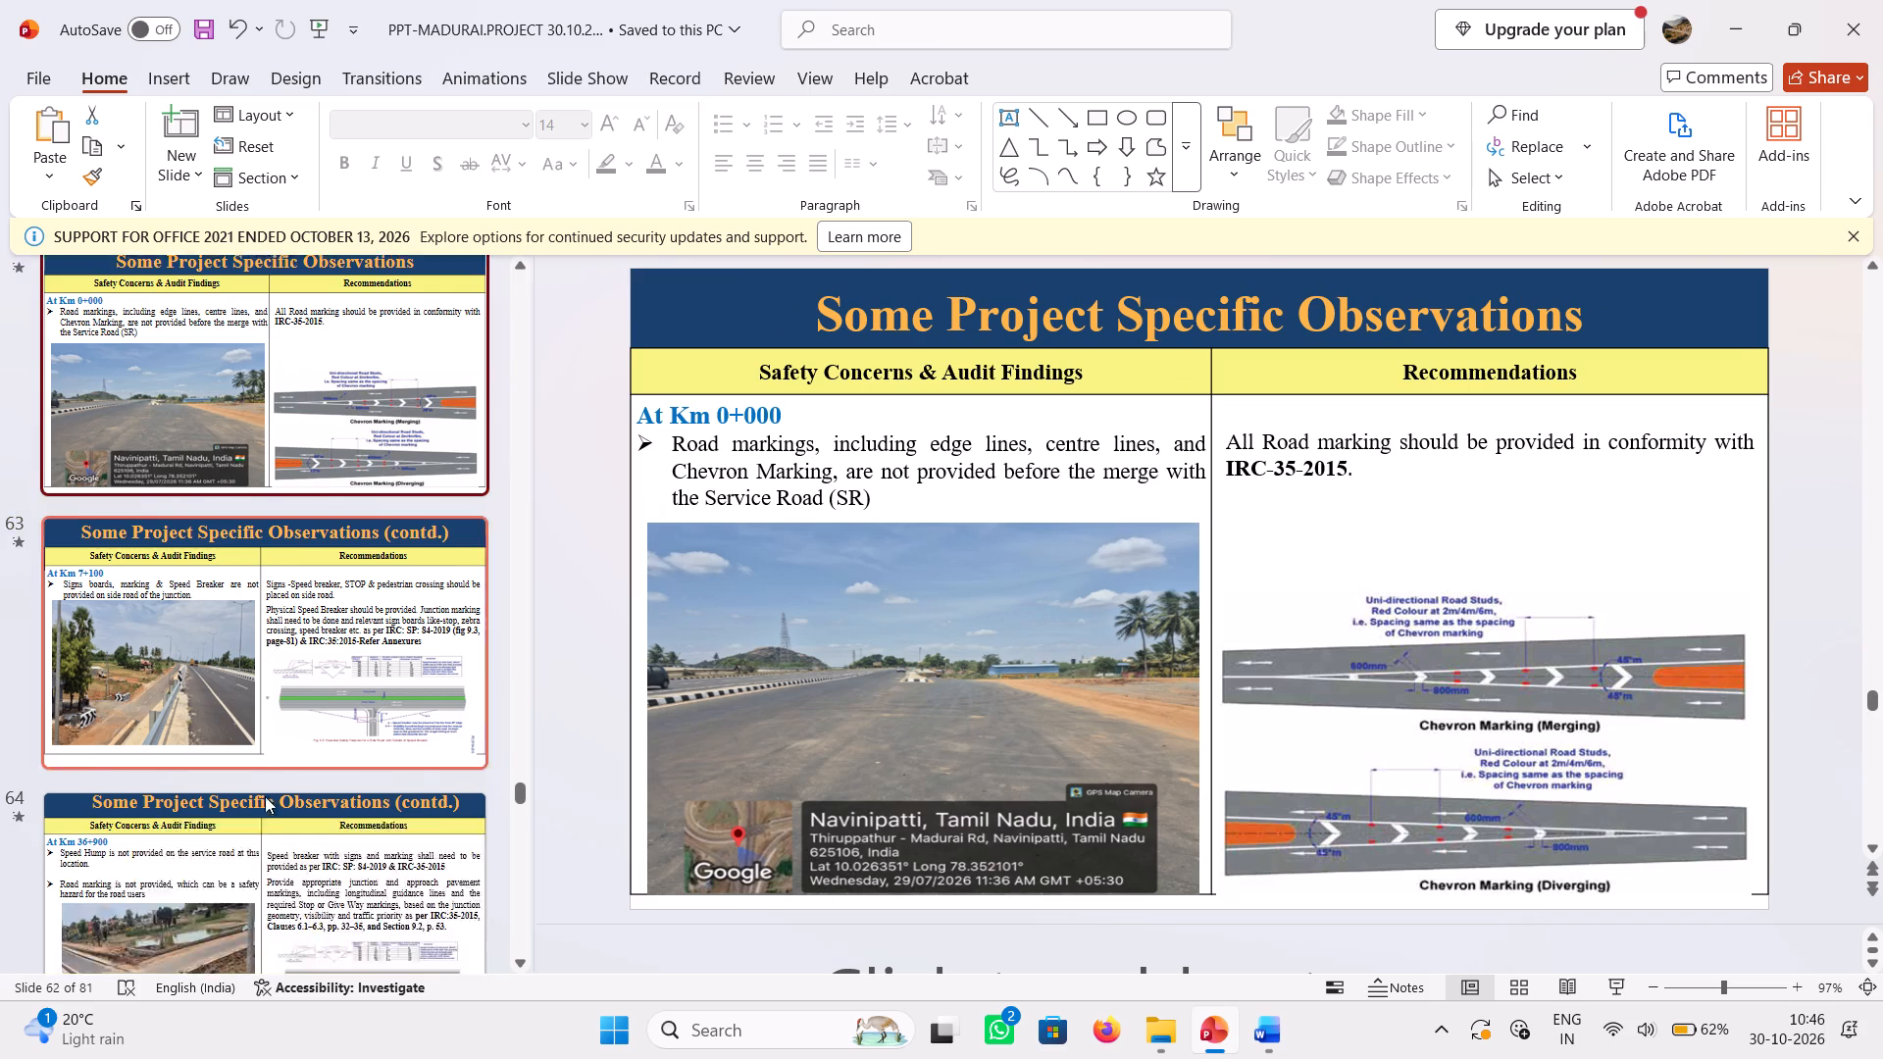
pyautogui.scroll(-3, 265, 796)
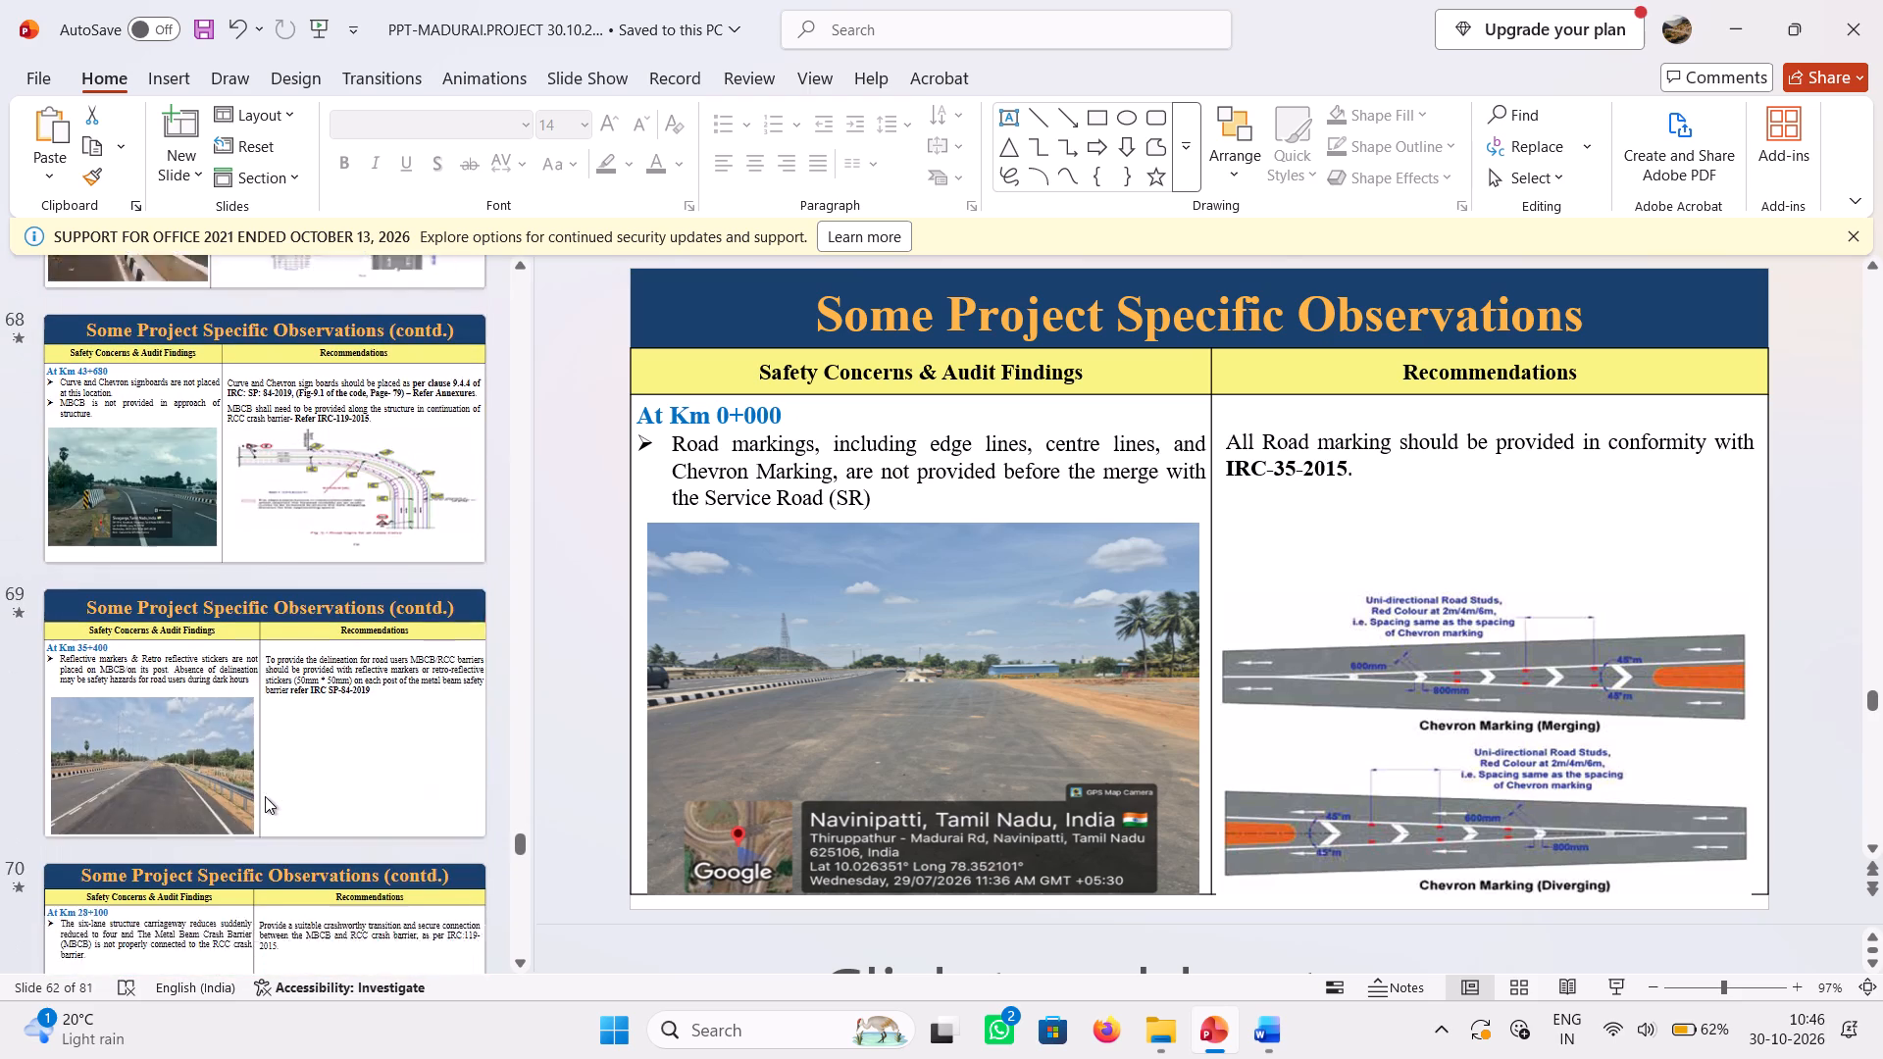
pyautogui.scroll(-2, 265, 796)
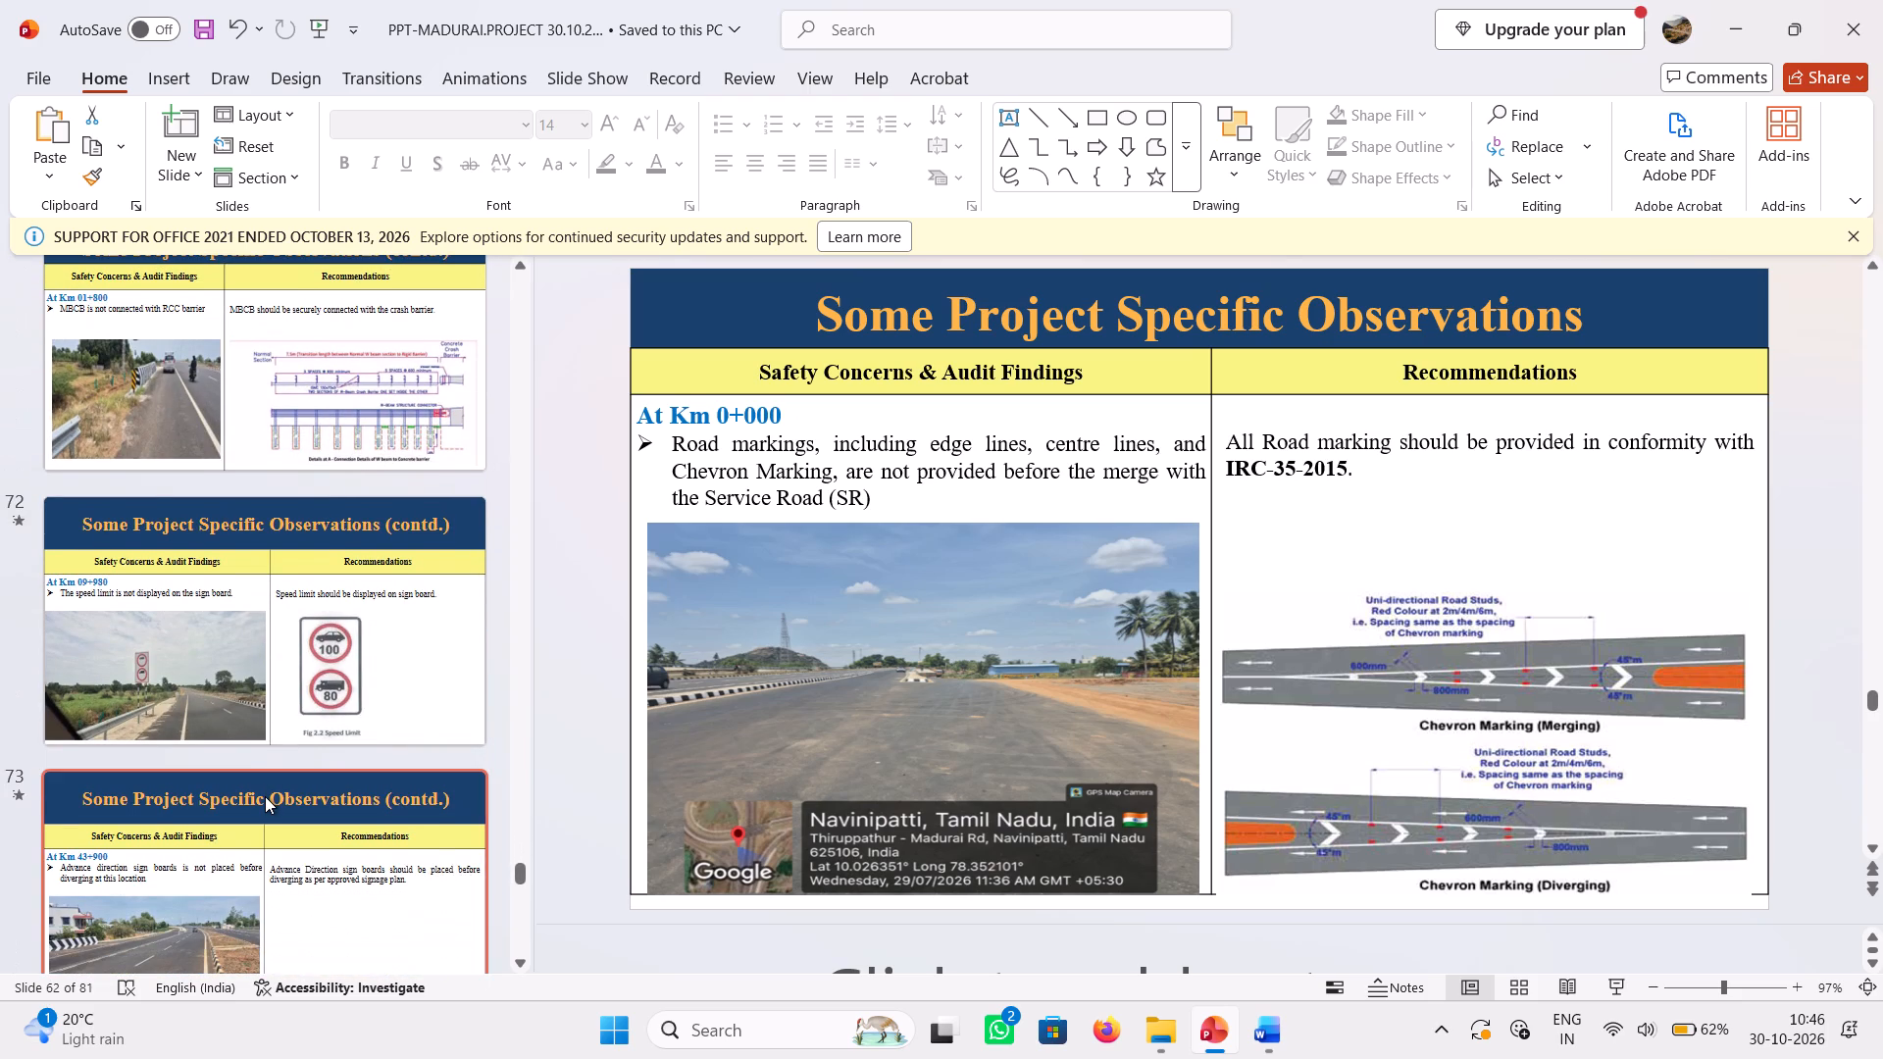
pyautogui.scroll(3, 265, 796)
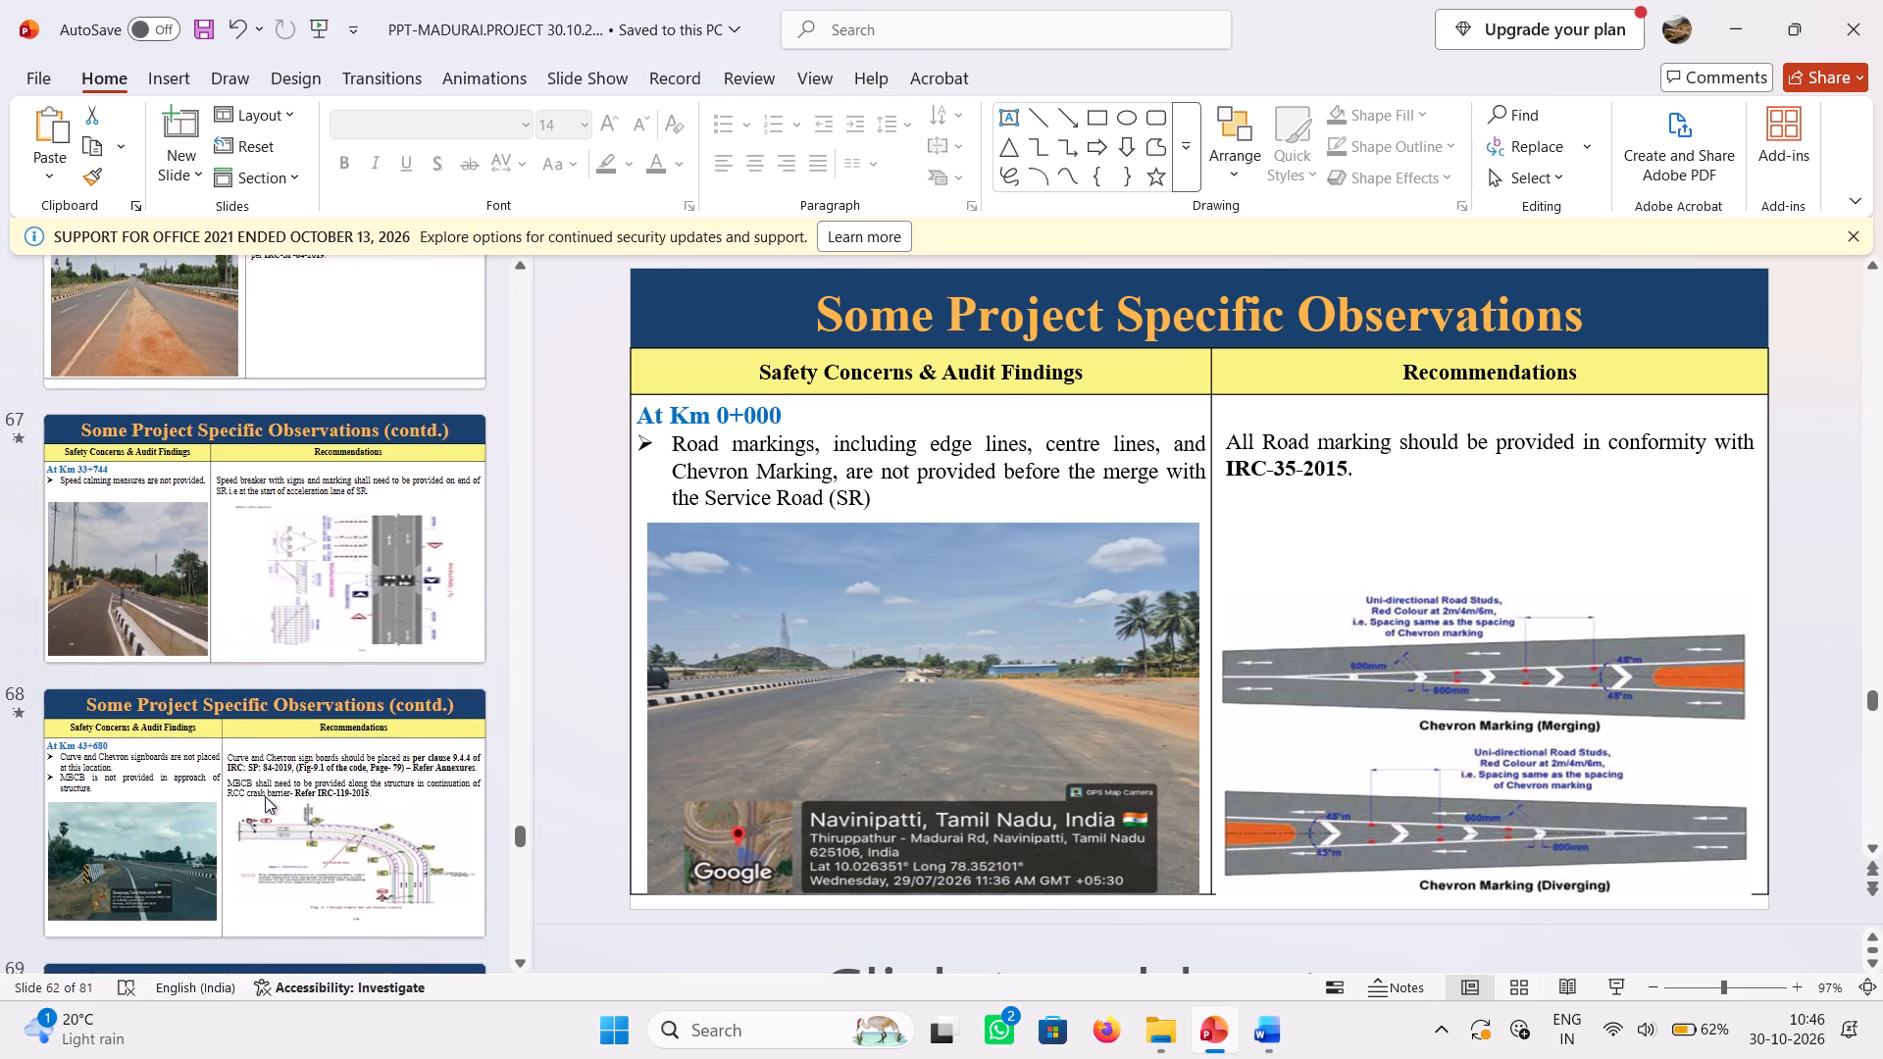
pyautogui.scroll(2, 265, 796)
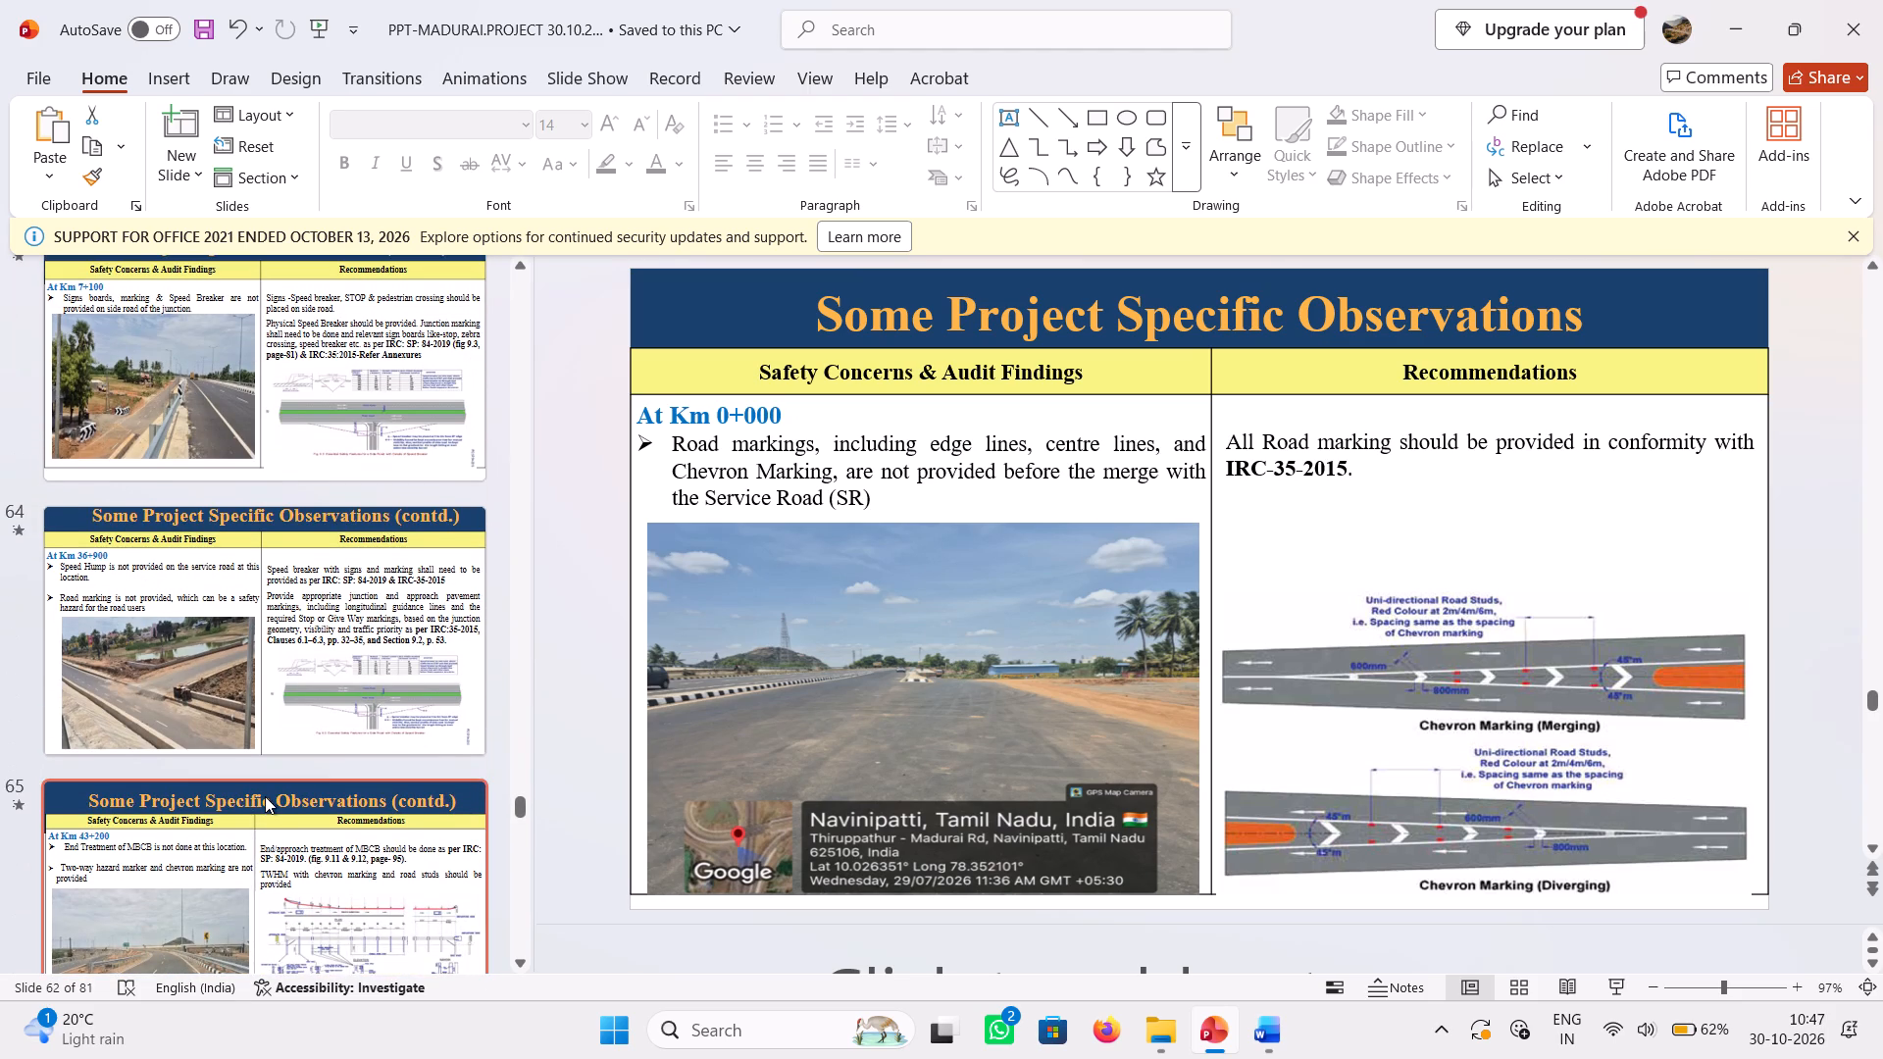
pyautogui.scroll(2, 280, 784)
pyautogui.scroll(-1, 329, 858)
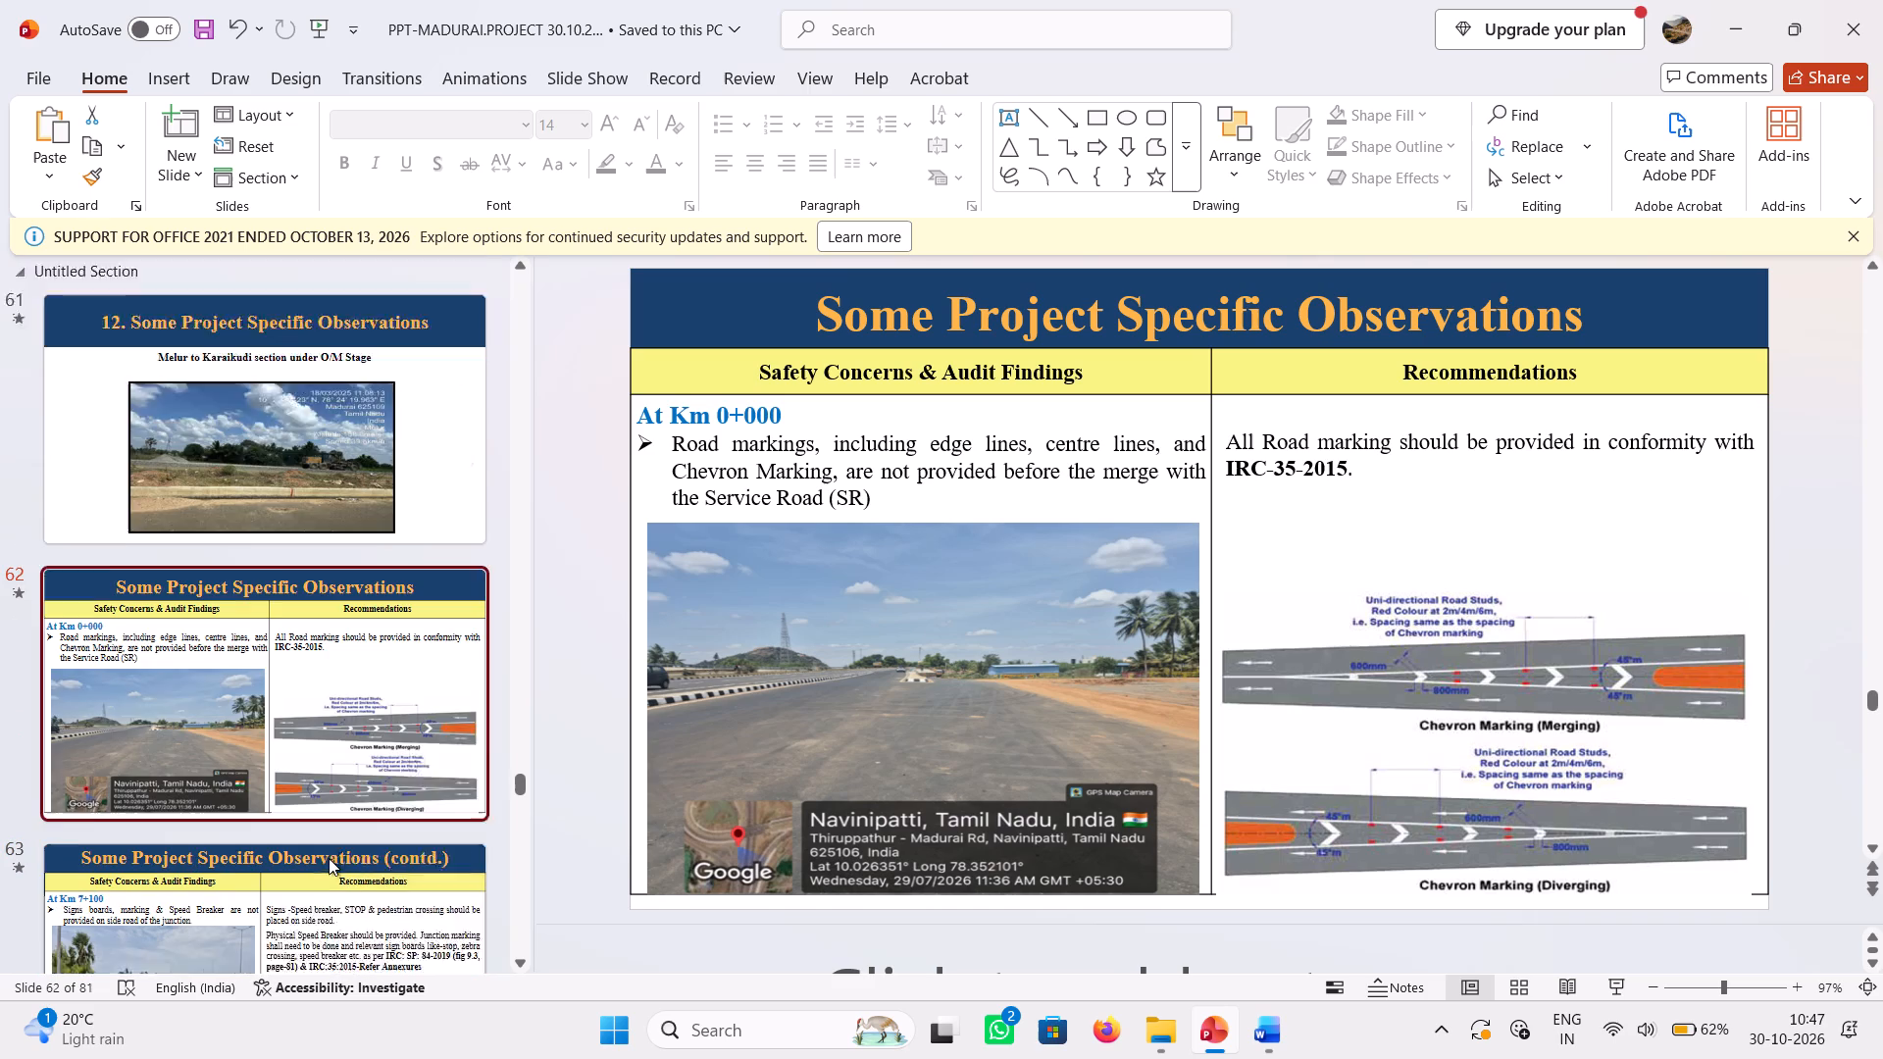
pyautogui.click(335, 611)
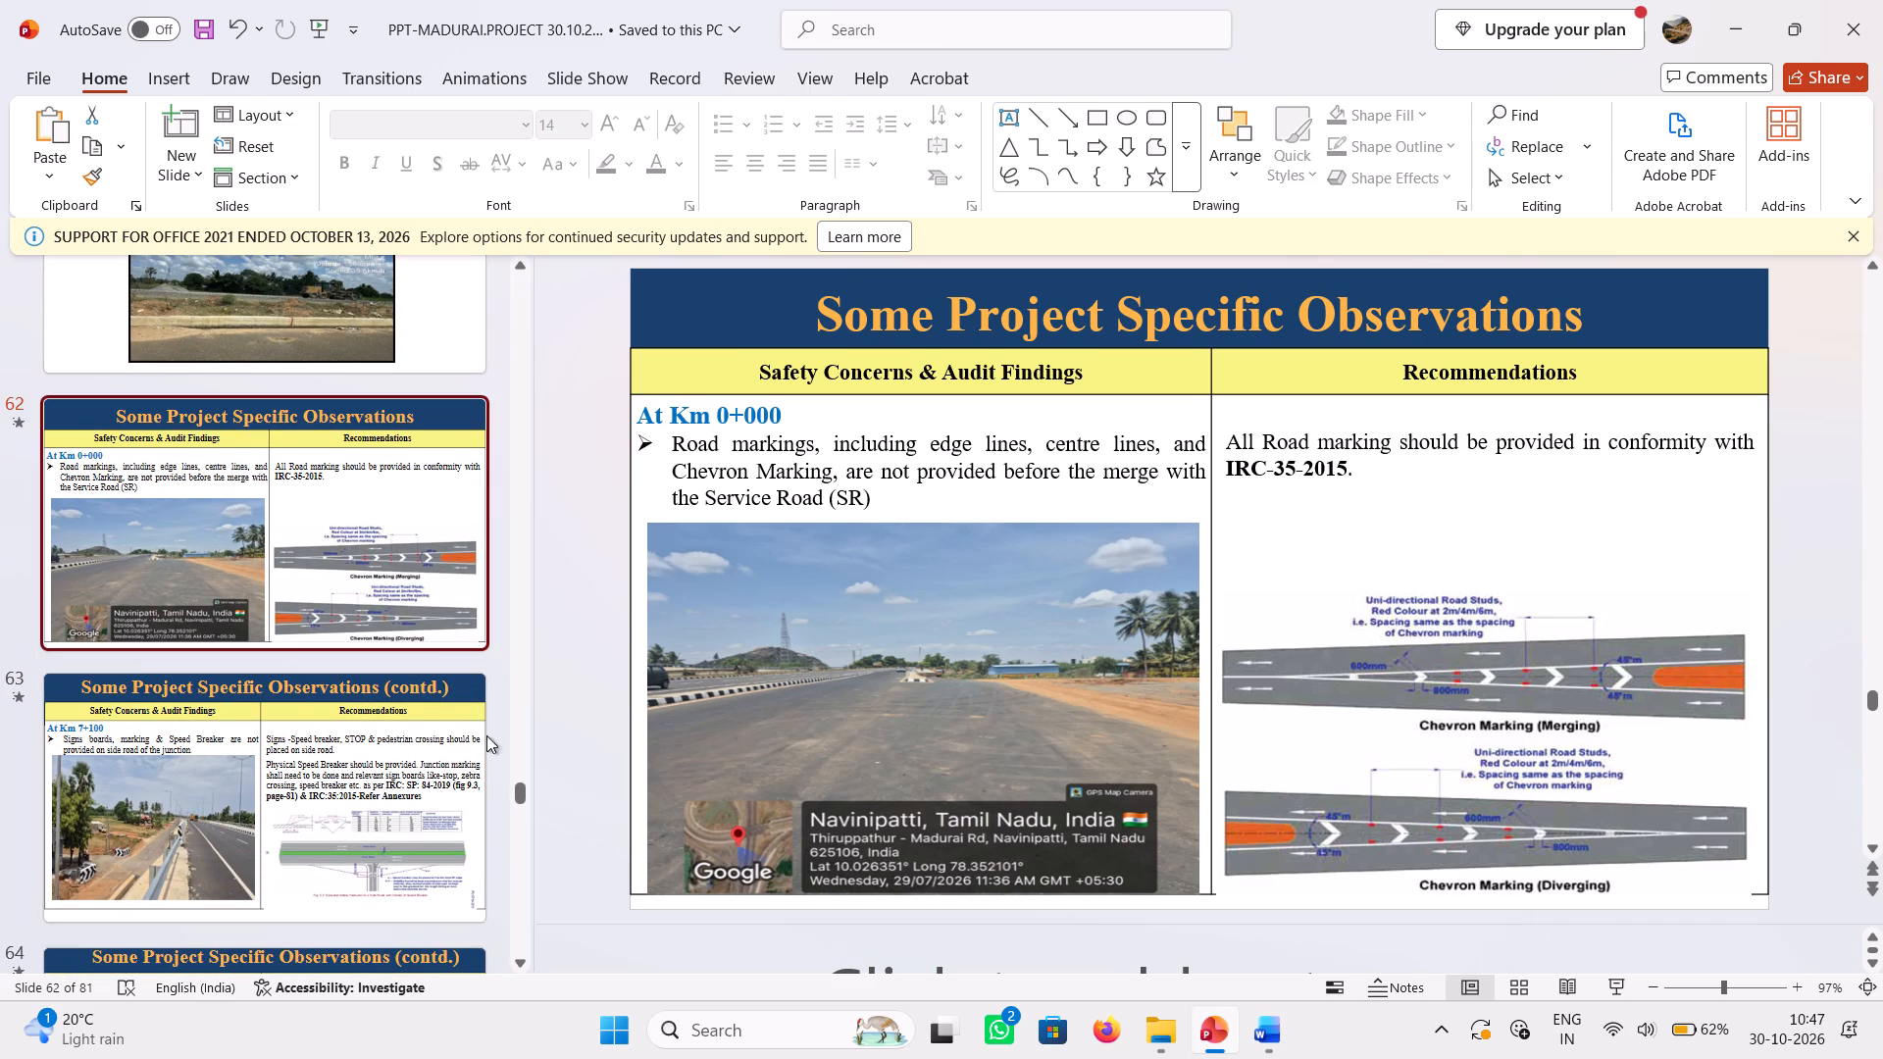
pyautogui.click(416, 766)
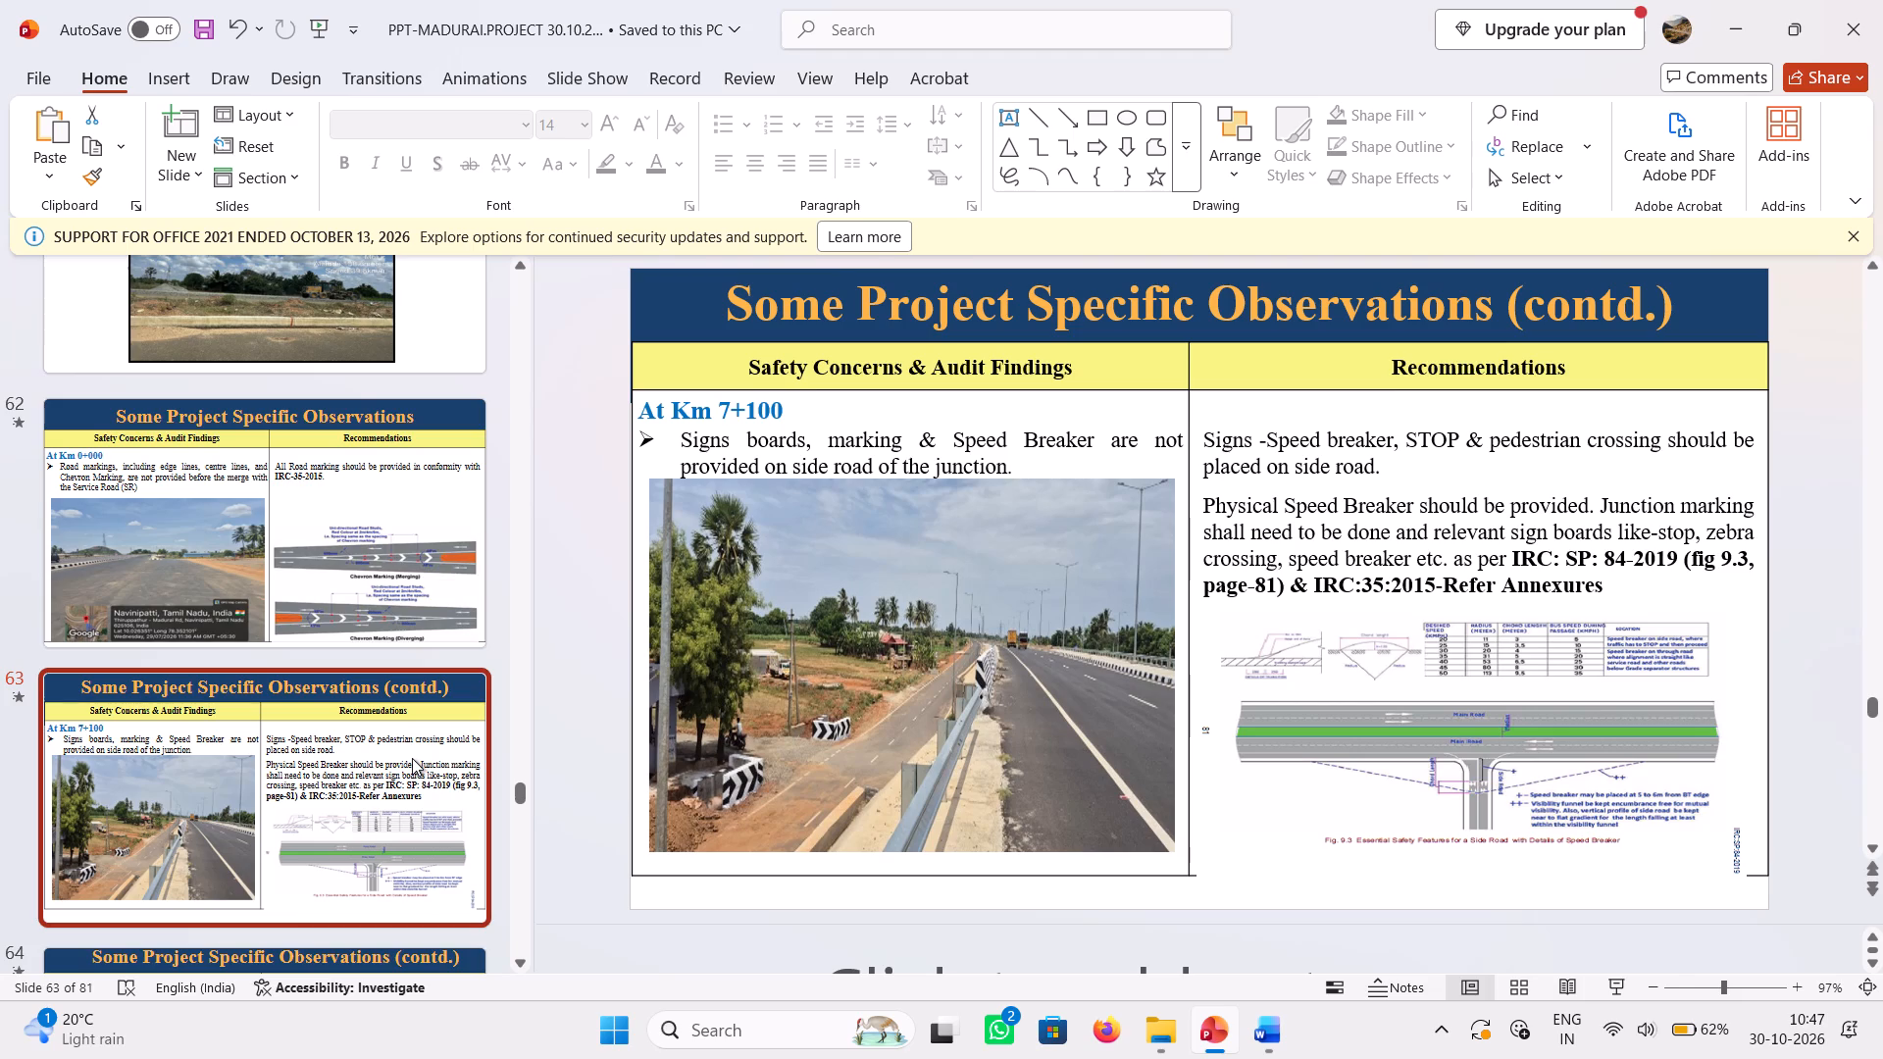
pyautogui.scroll(-1, 412, 758)
pyautogui.click(361, 704)
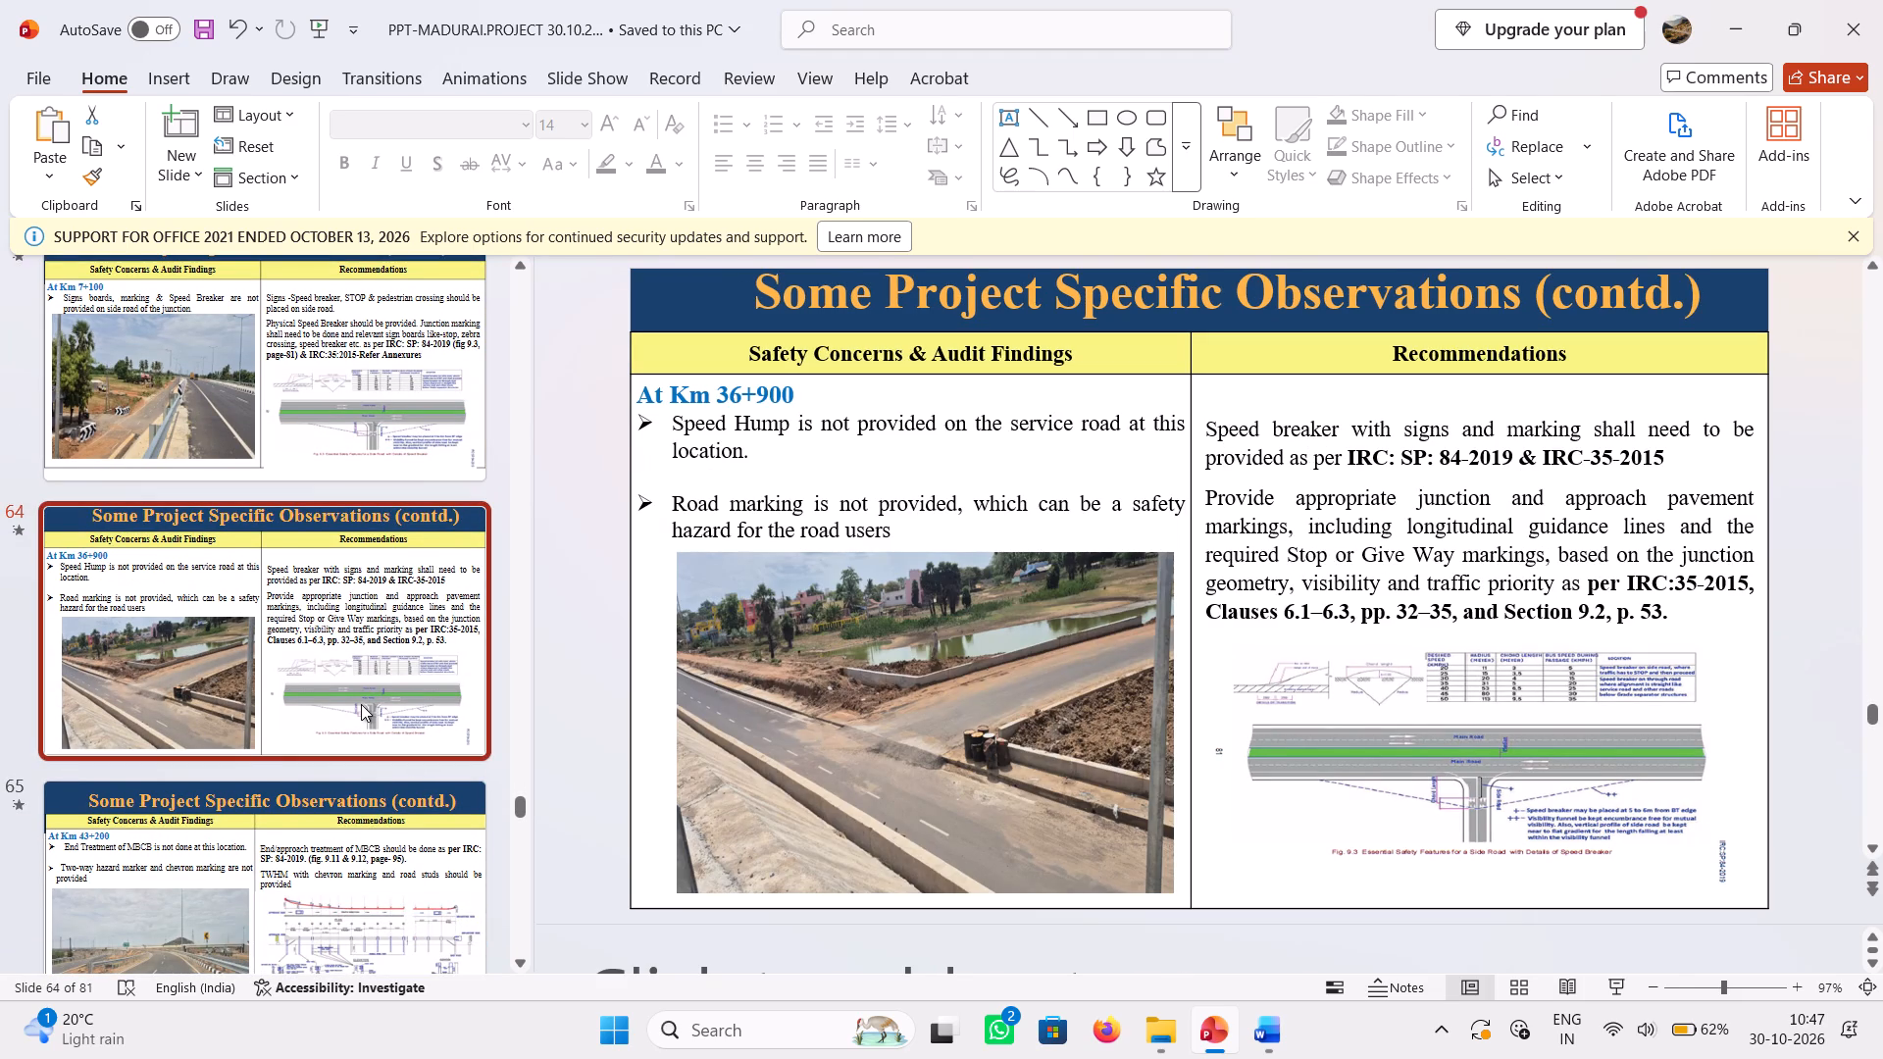
pyautogui.click(355, 403)
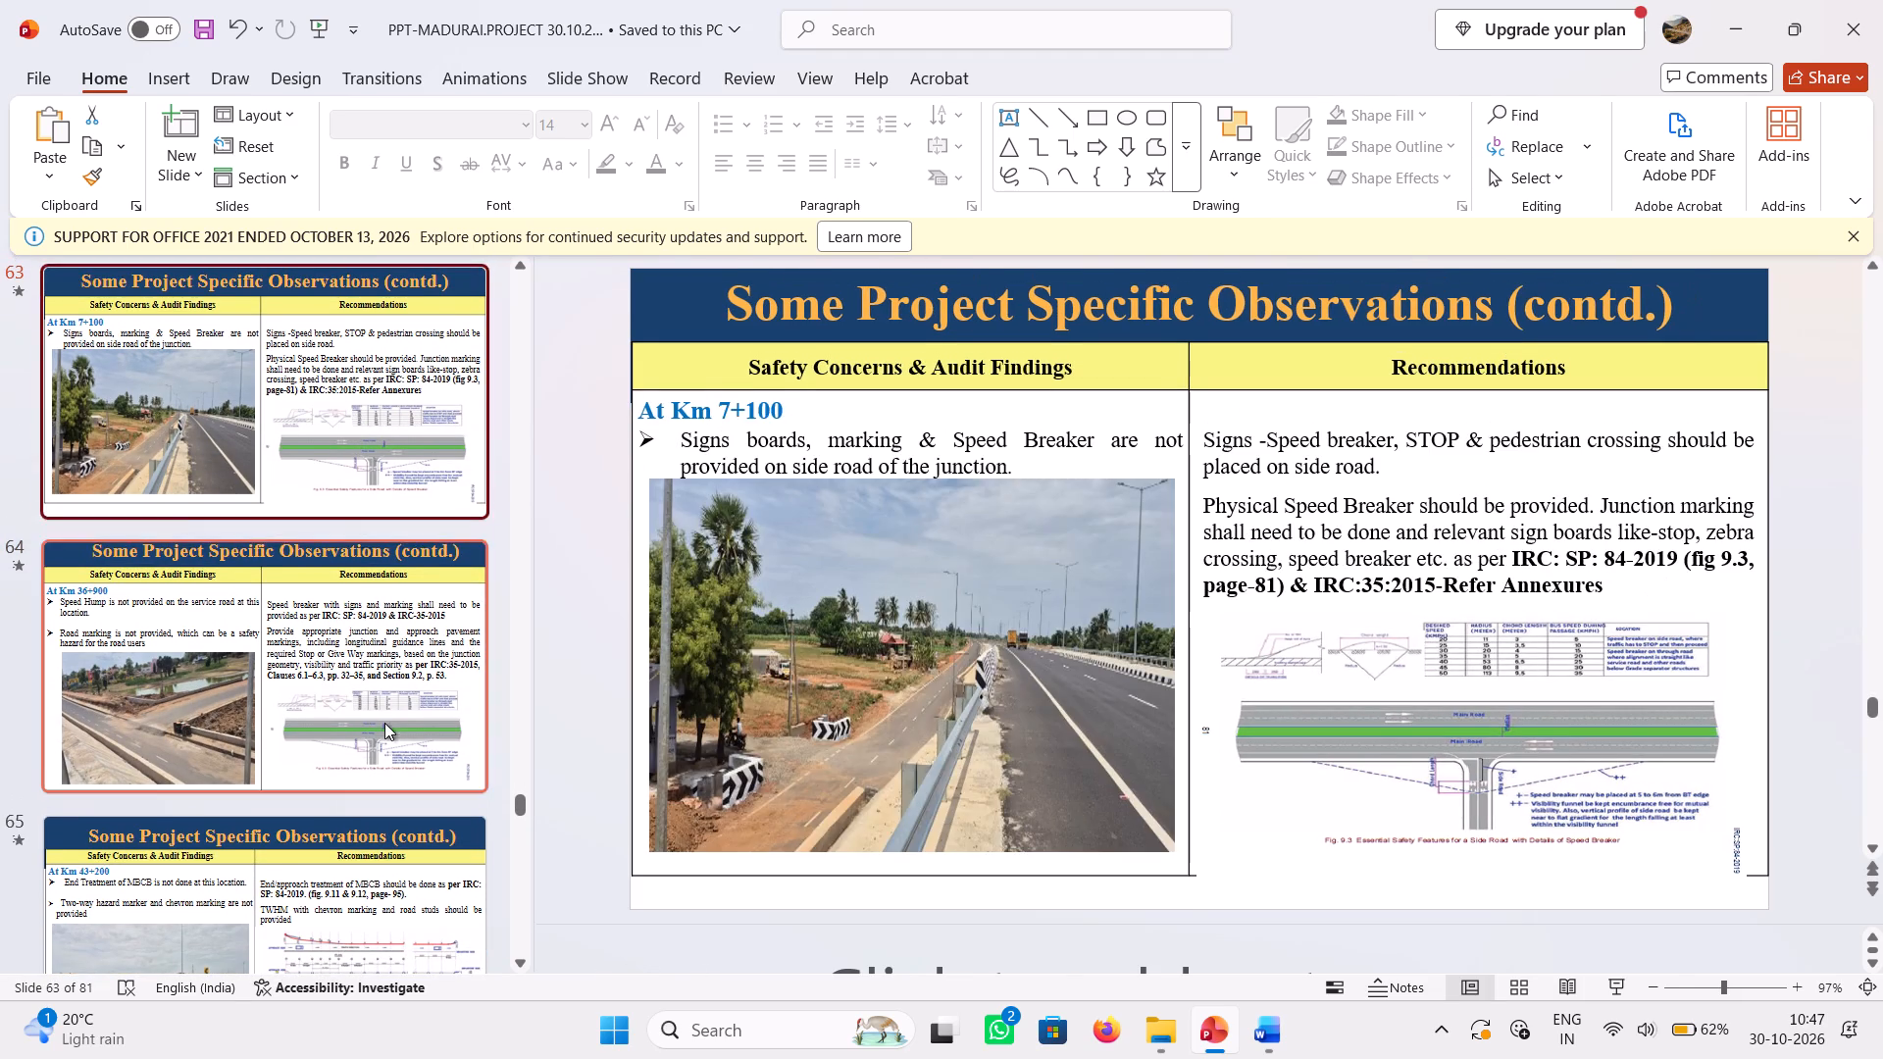
# Delete "junction and approach pavement" from the second At Km 36+900 recommendation so it begins "Provide appropriate markings".
pyautogui.click(384, 723)
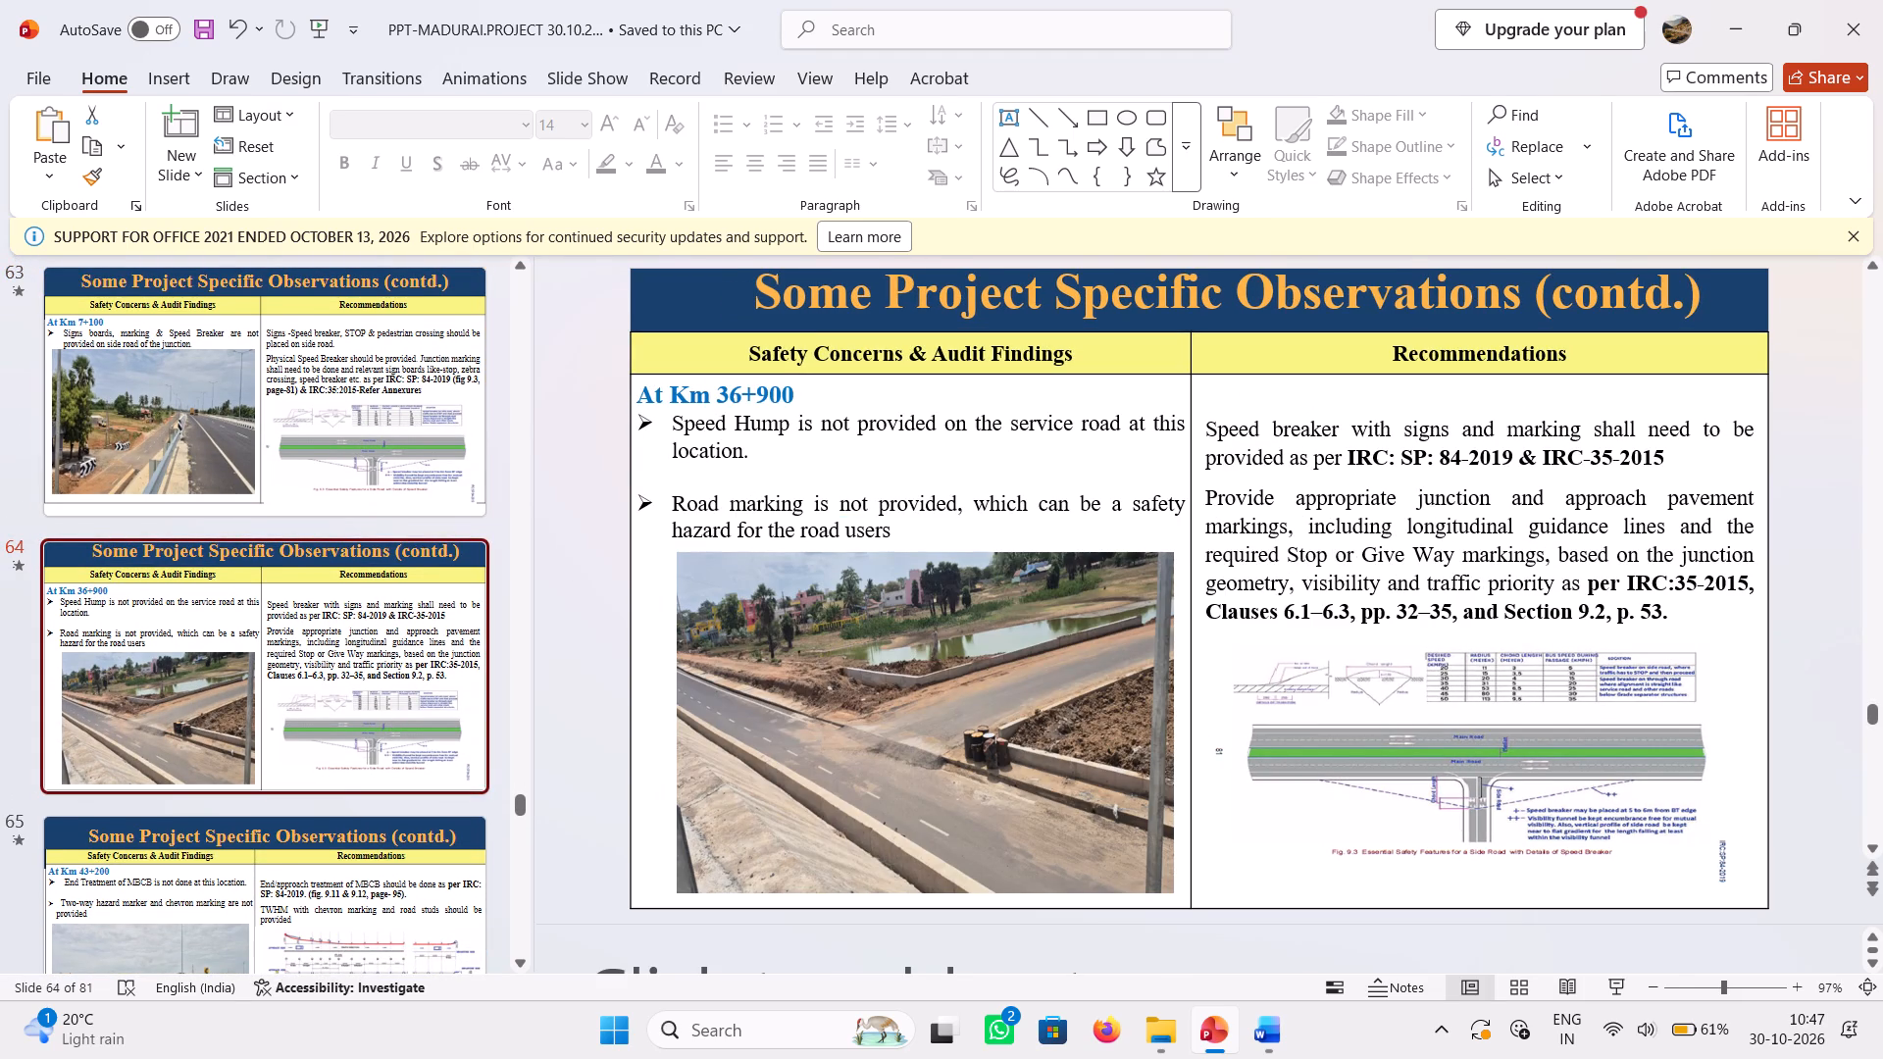
pyautogui.moveTo(1276, 502); pyautogui.dragTo(1540, 501)
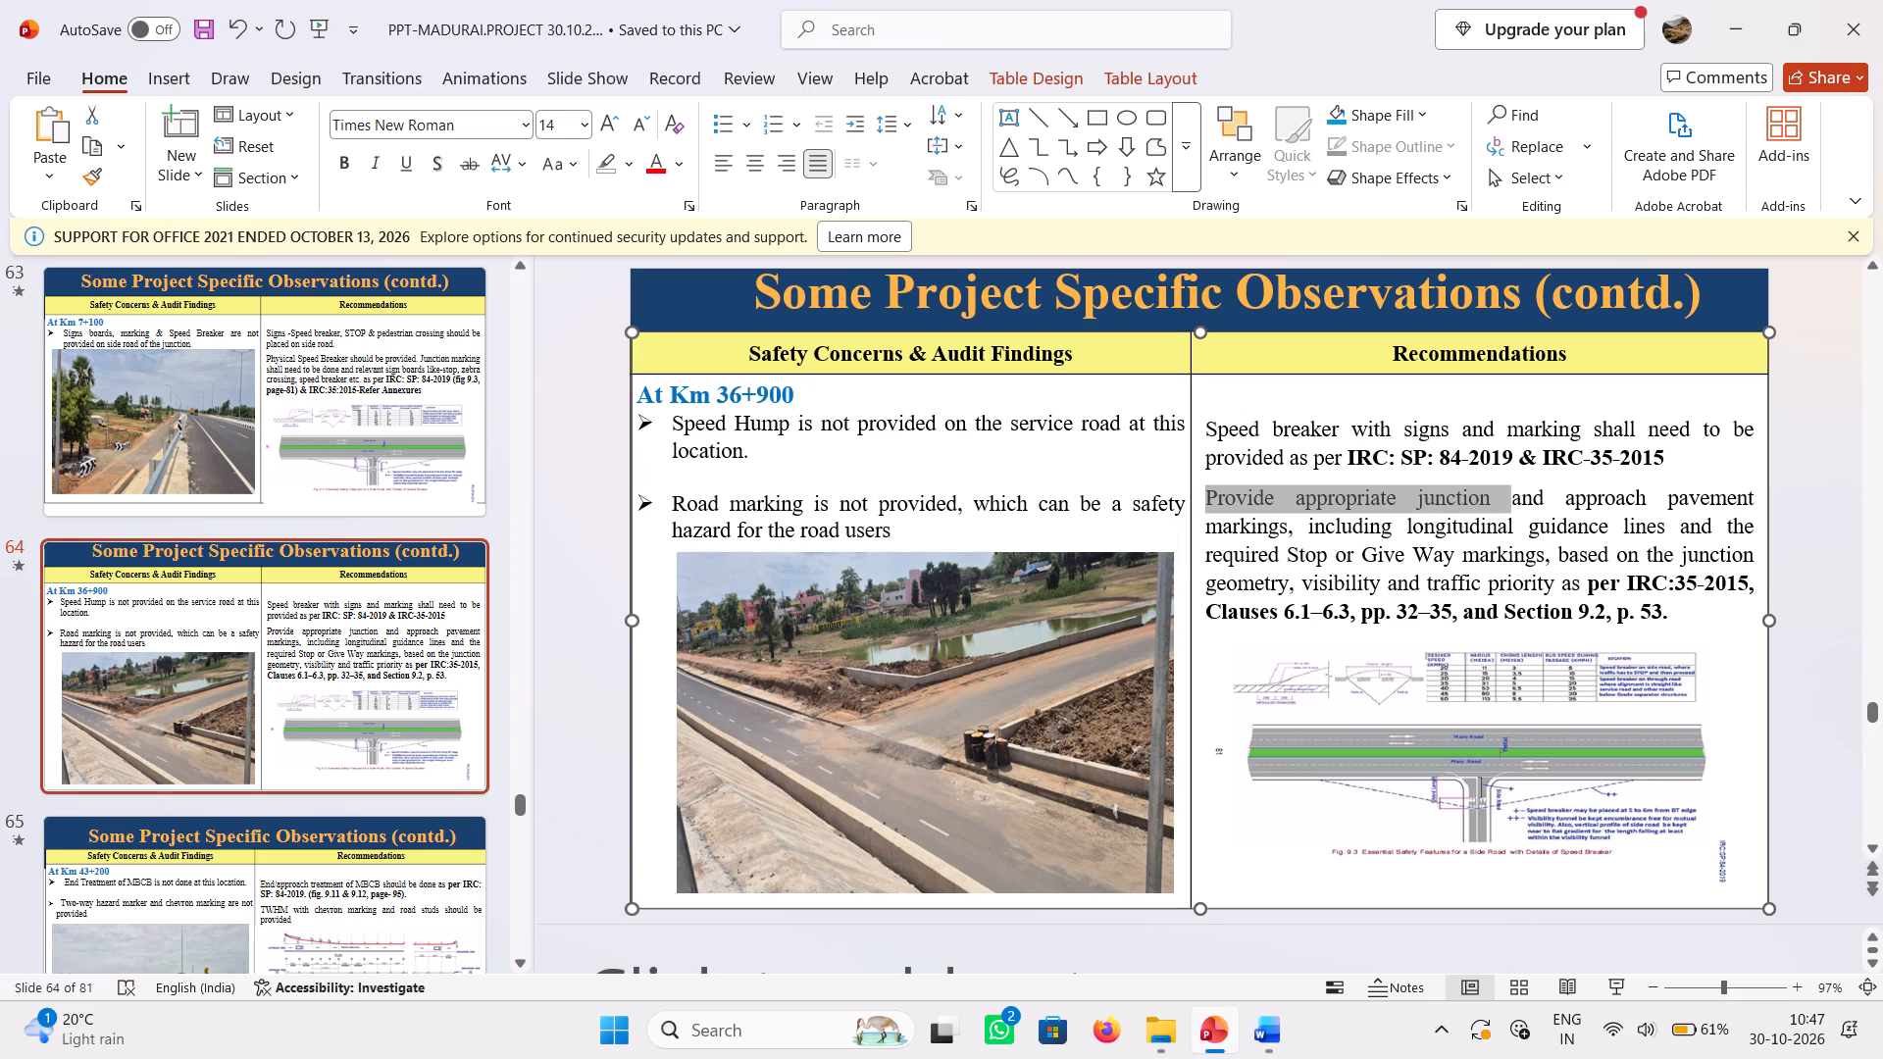
pyautogui.moveTo(1540, 501); pyautogui.dragTo(1670, 500)
pyautogui.click(1276, 530)
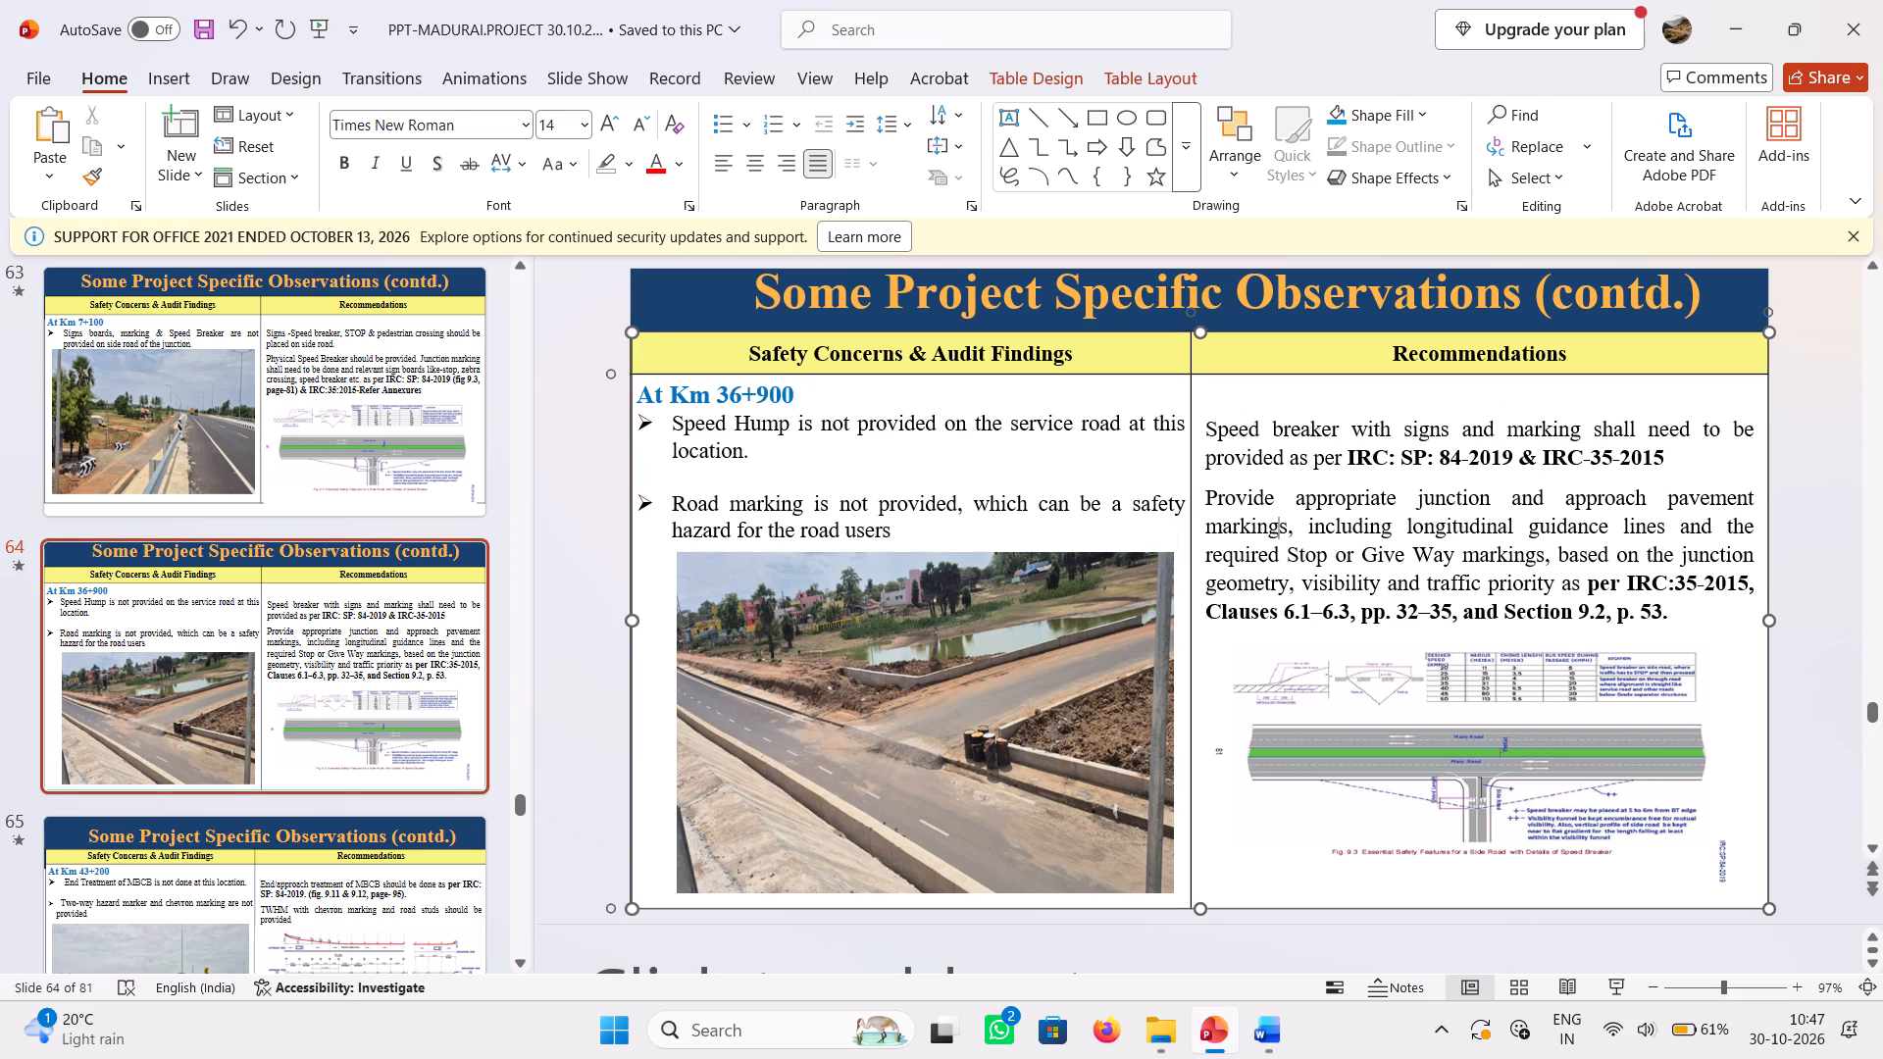
pyautogui.click(1241, 501)
pyautogui.click(1337, 500)
pyautogui.click(1433, 503)
pyautogui.moveTo(1404, 582); pyautogui.dragTo(1609, 578)
pyautogui.click(1453, 581)
pyautogui.moveTo(1418, 503); pyautogui.dragTo(1663, 502)
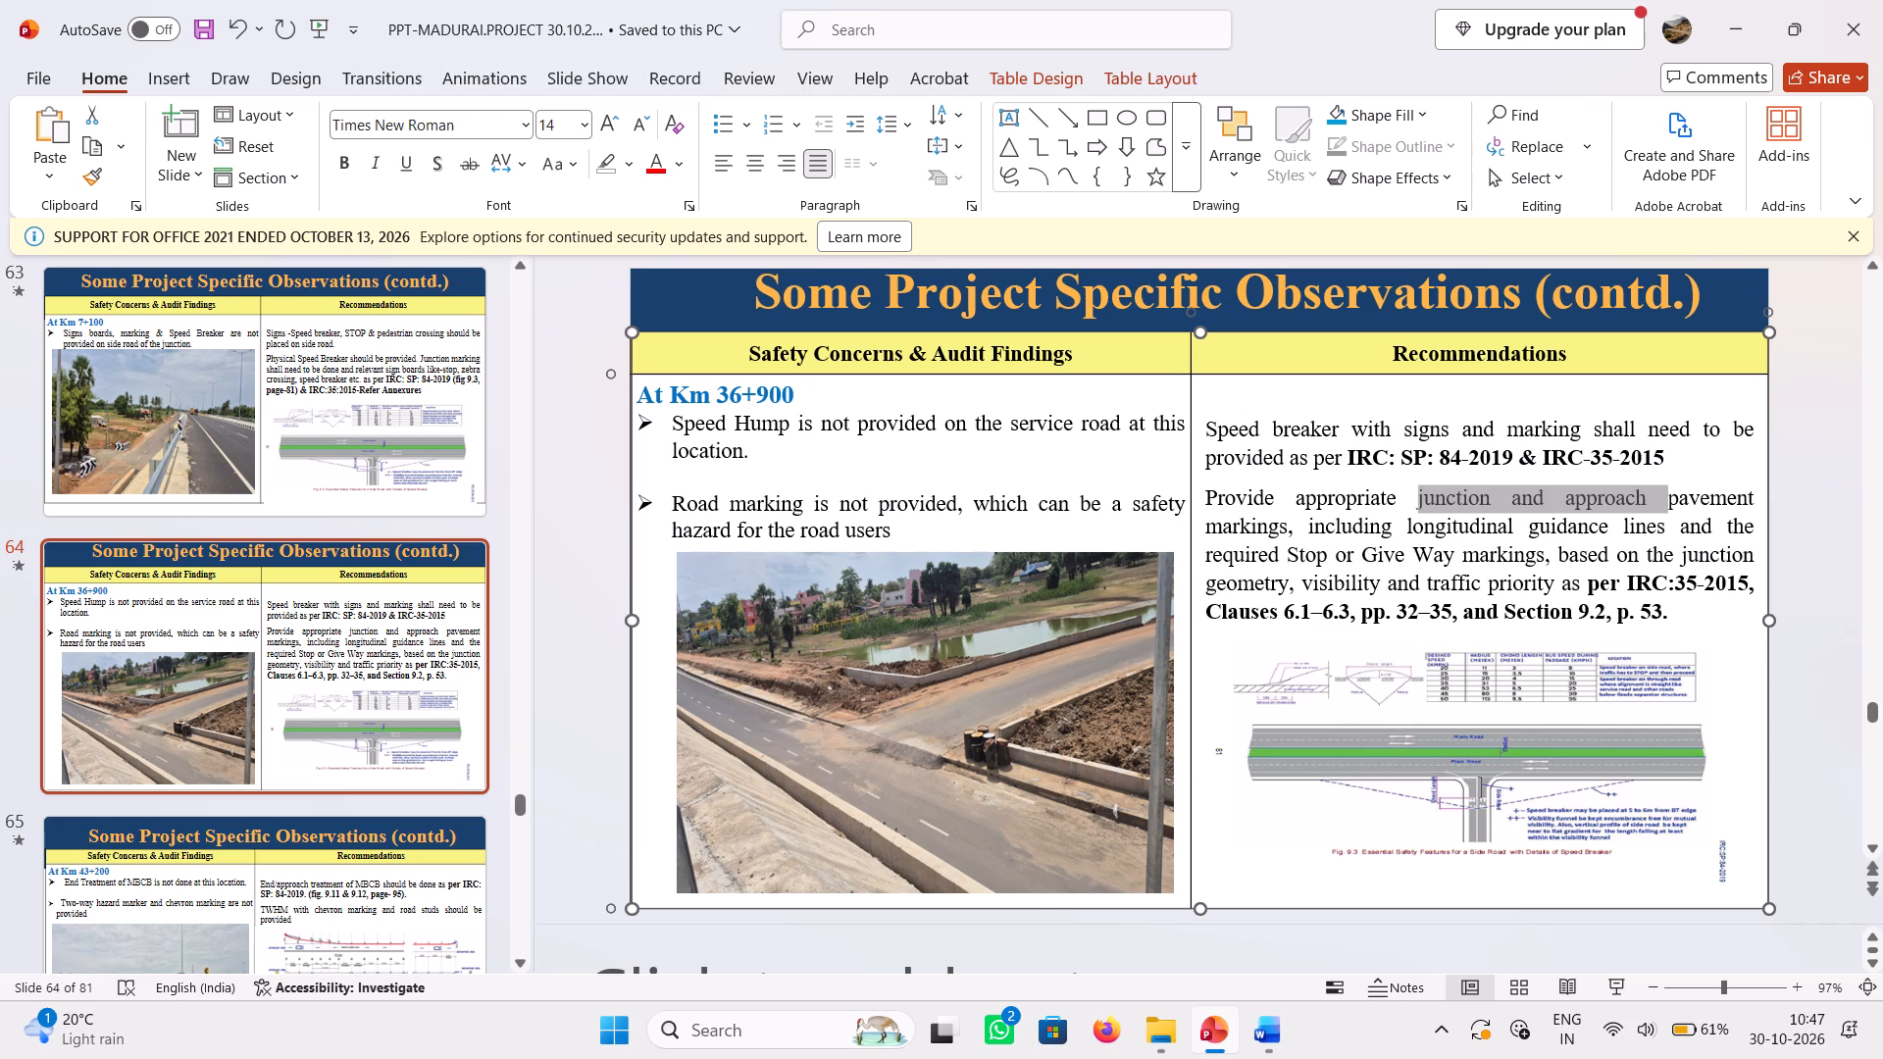
pyautogui.moveTo(1663, 502); pyautogui.dragTo(1742, 499)
pyautogui.press('Delete')
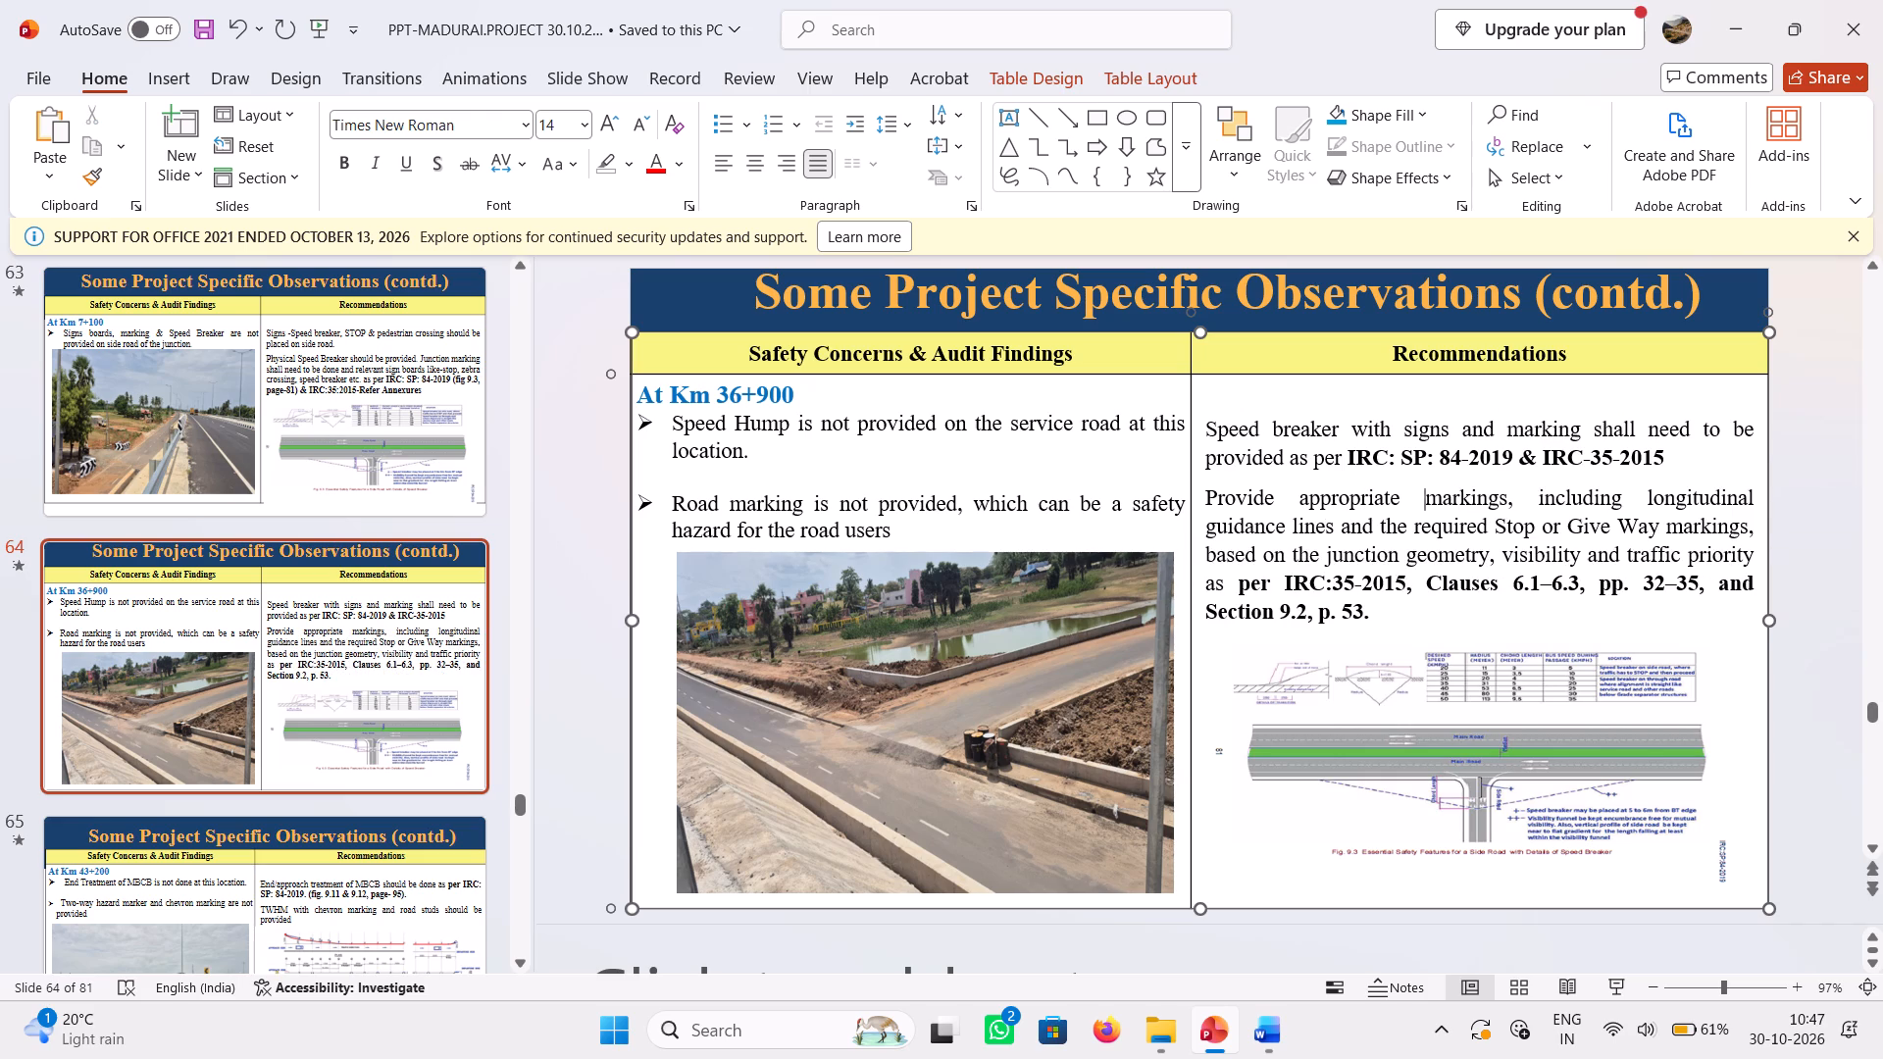
pyautogui.press('BackSpace')
pyautogui.press('space')
# In the second At Km 36+900 recommendation, replace "longitudinal guidance lines and the required" with "longitudinal marking," before "Stop or Give Way markings".
pyautogui.moveTo(1334, 528); pyautogui.dragTo(1238, 525)
pyautogui.write('marking')
pyautogui.press('space')
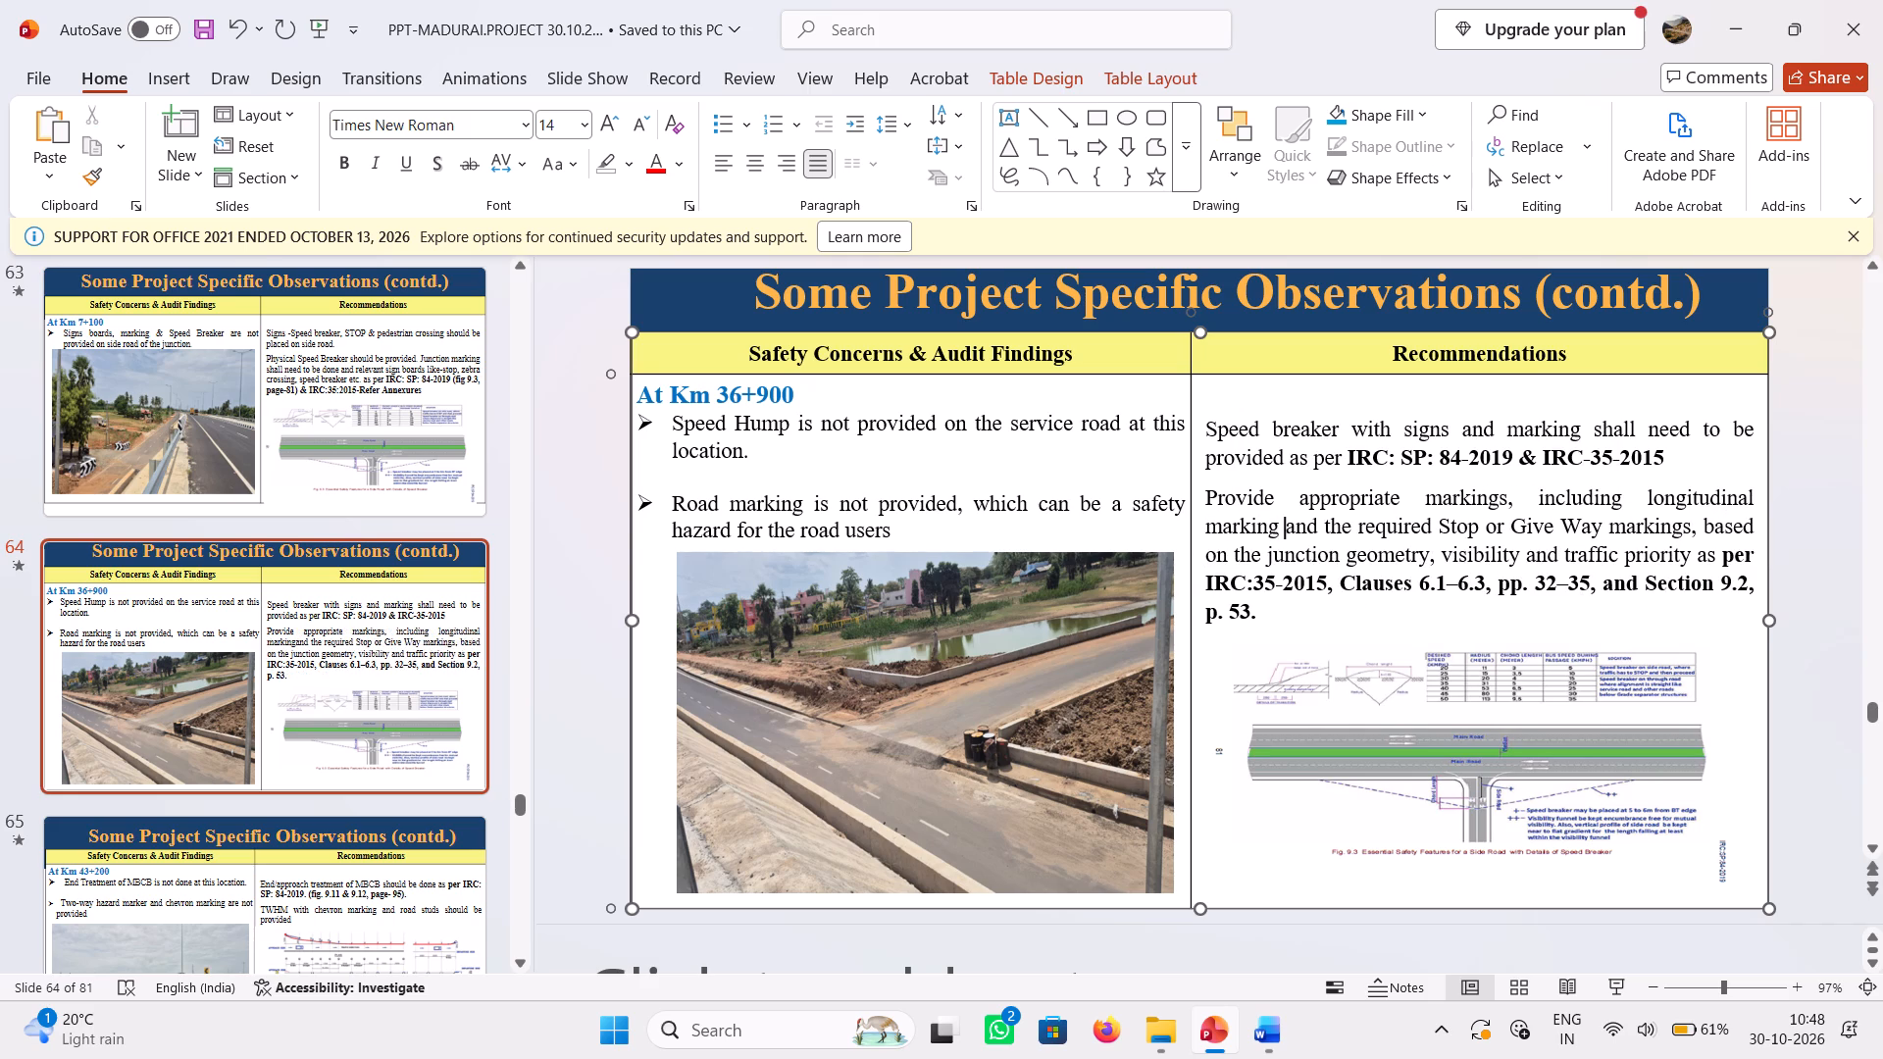
pyautogui.press('BackSpace')
pyautogui.write(',')
pyautogui.press('space')
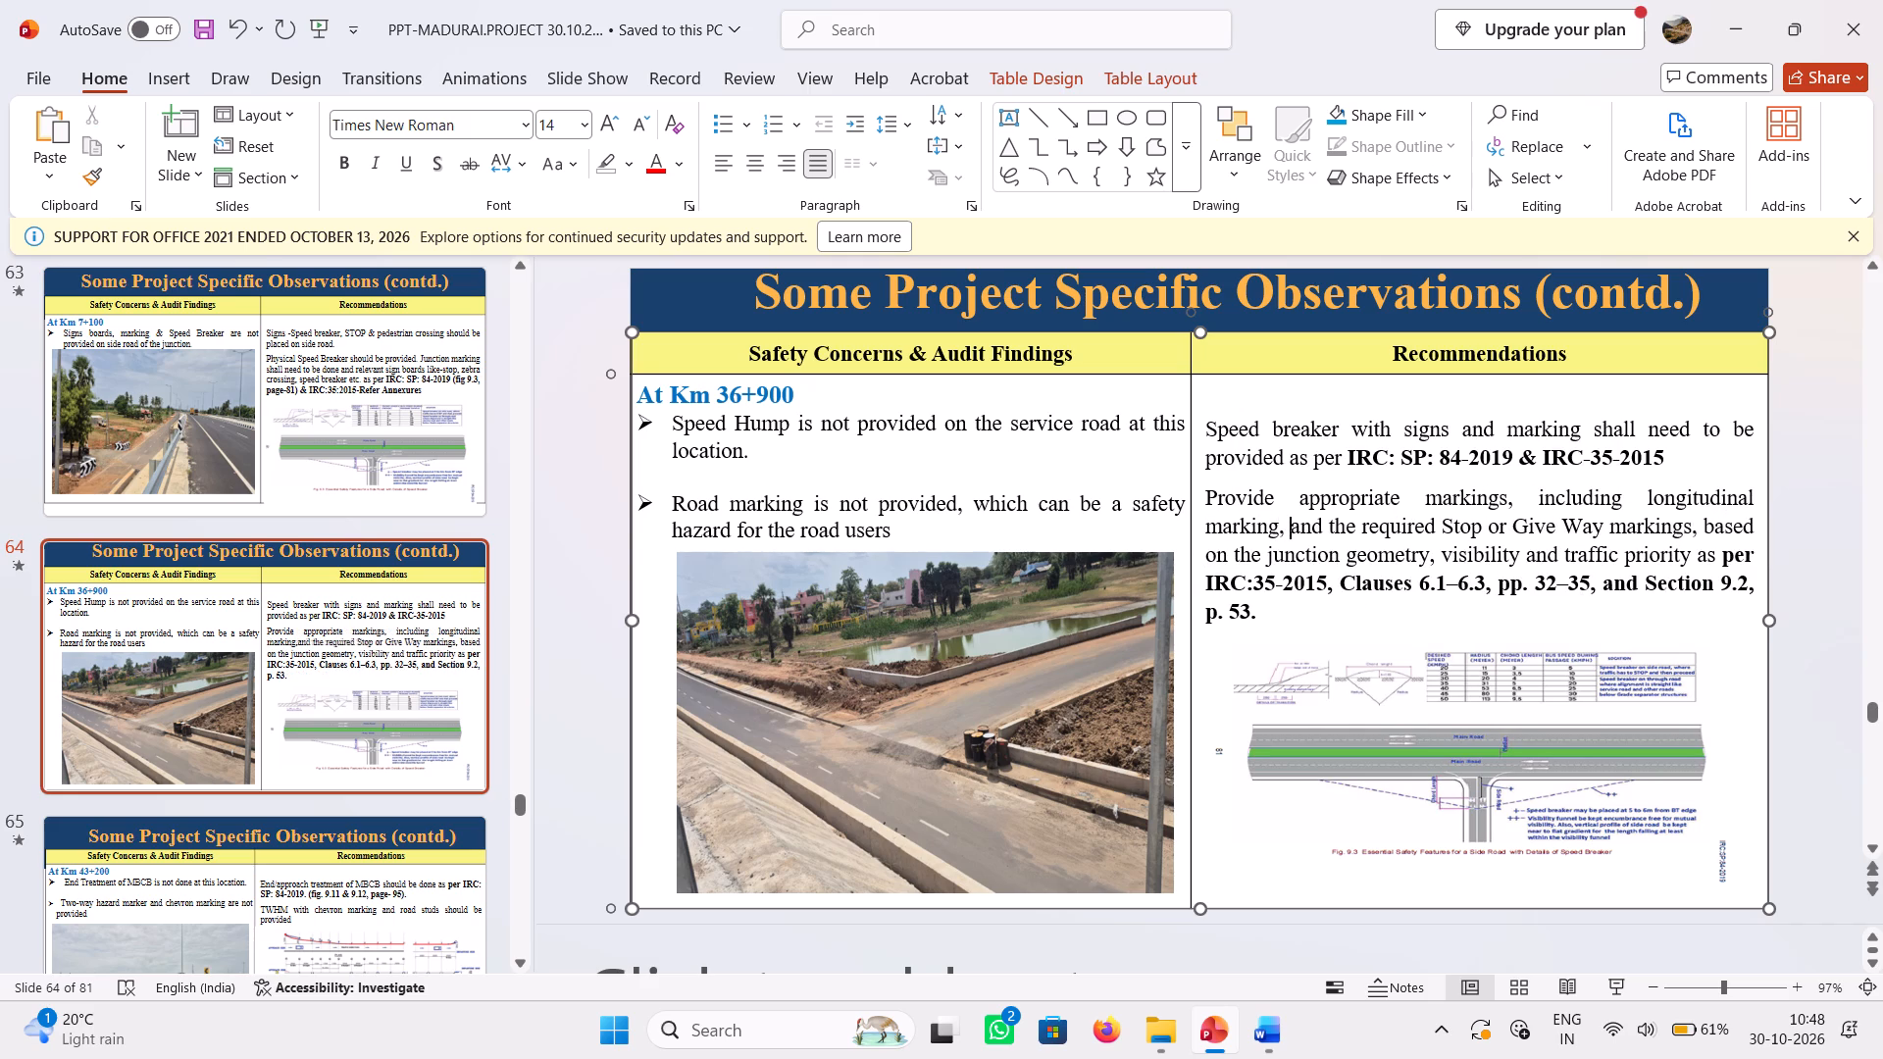
pyautogui.click(1431, 521)
pyautogui.moveTo(1434, 521); pyautogui.dragTo(1301, 524)
pyautogui.press('Delete')
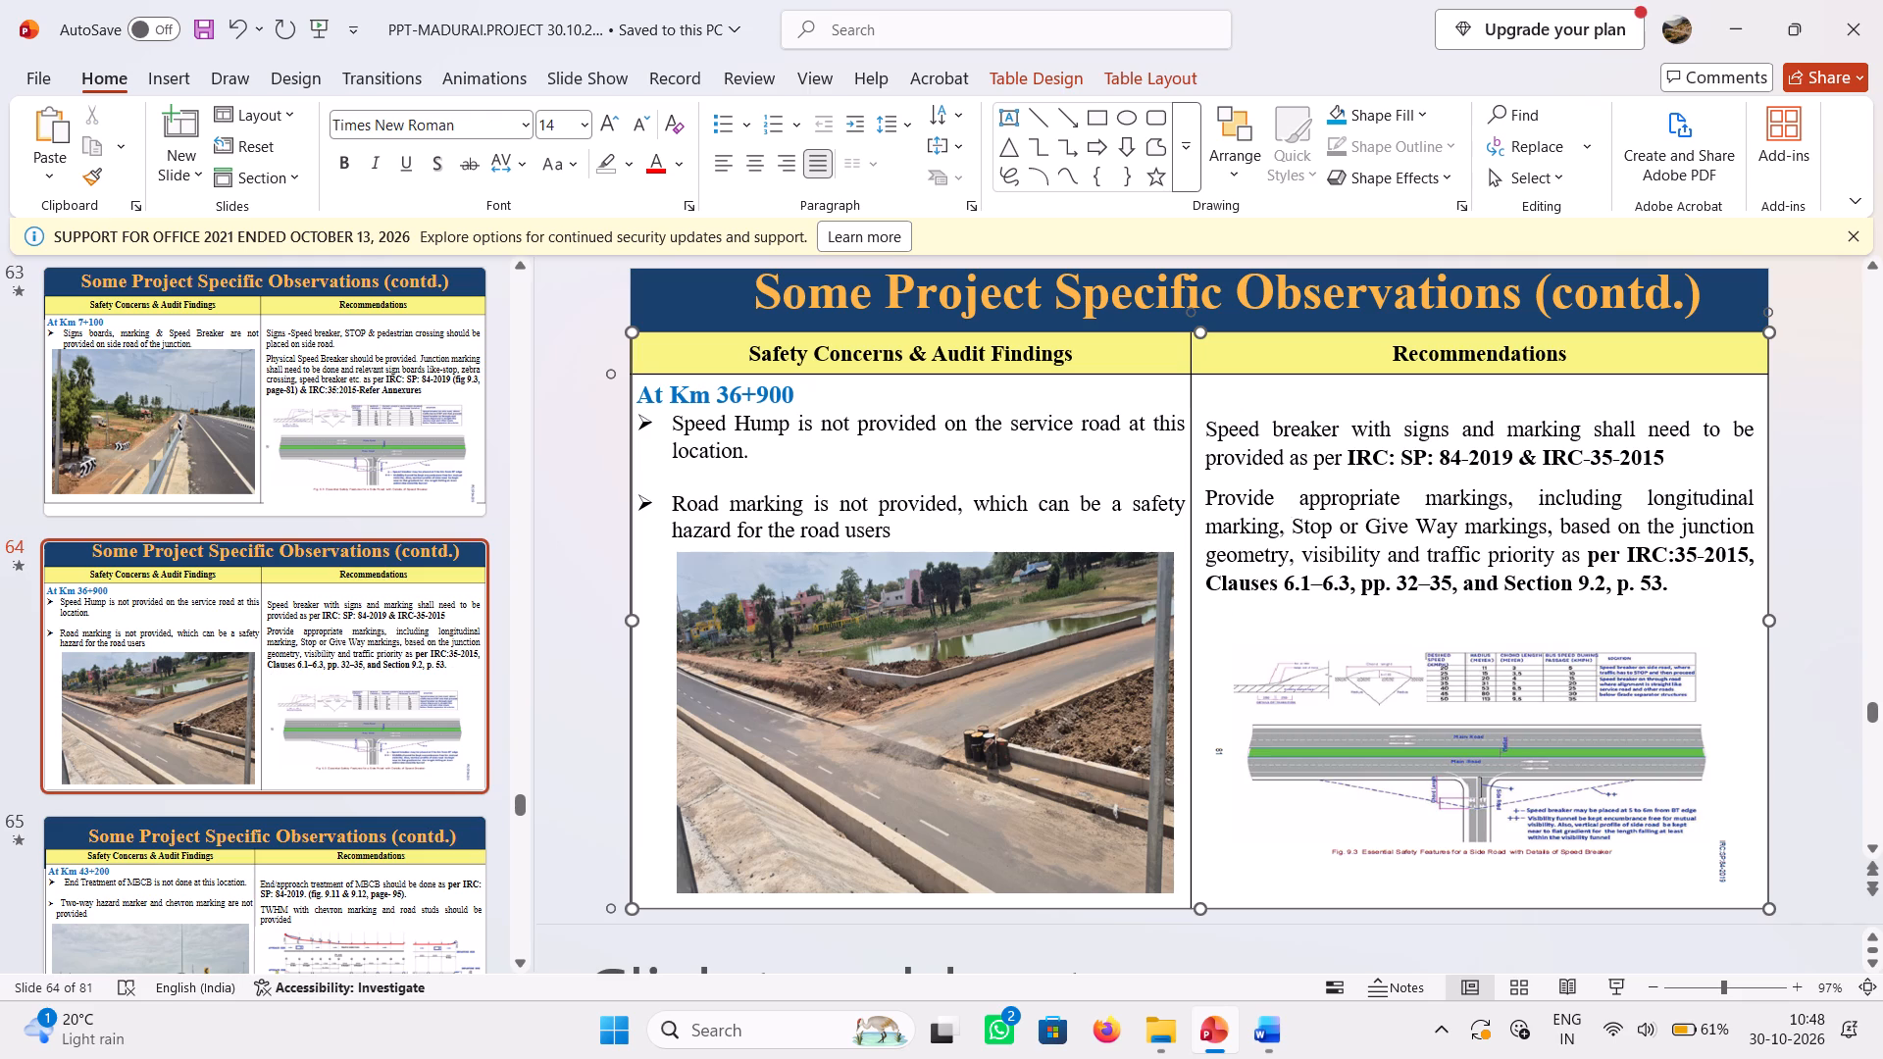
# Remove the junction geometry phrase and the clause, page and section references from that recommendation, ending it with "as per IRC:35-2015.".
pyautogui.moveTo(1558, 528); pyautogui.dragTo(1546, 558)
pyautogui.press('Delete')
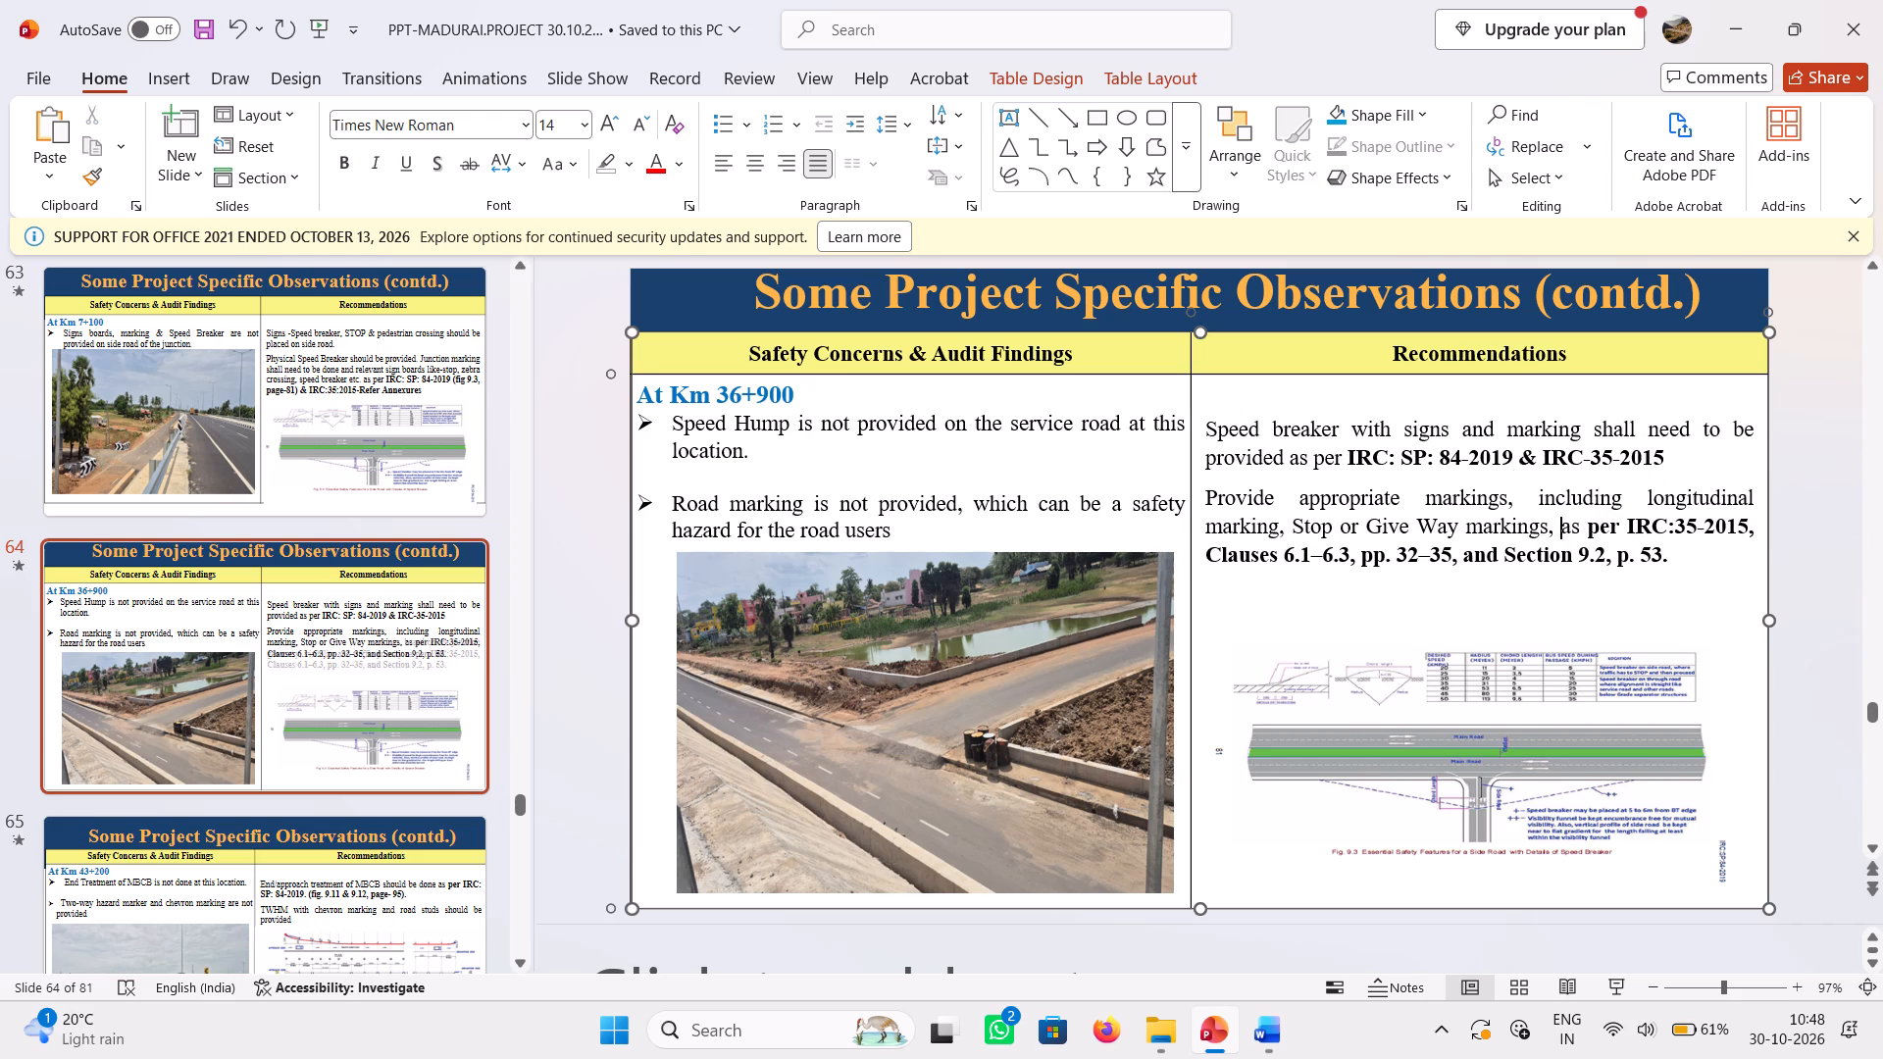
pyautogui.moveTo(1671, 554); pyautogui.dragTo(1225, 559)
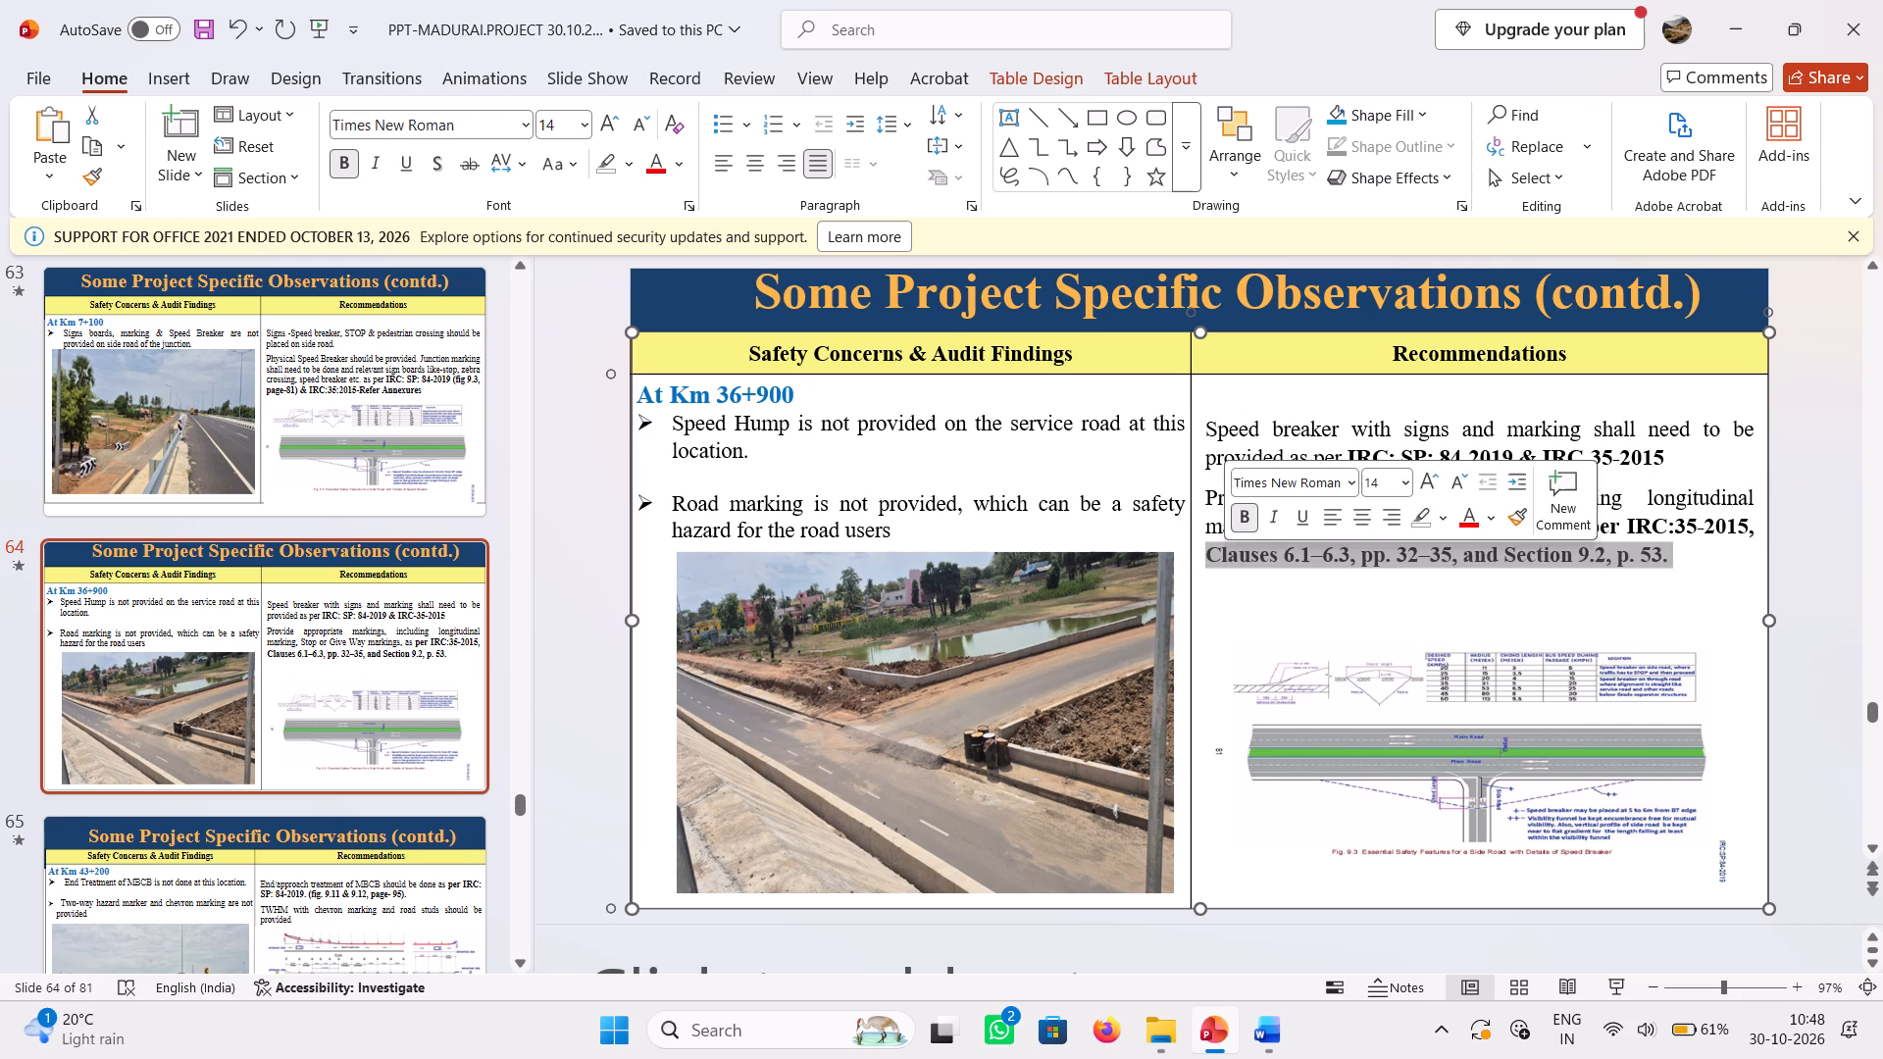
pyautogui.press('Delete')
pyautogui.press('BackSpace')
pyautogui.press('BackSpace')
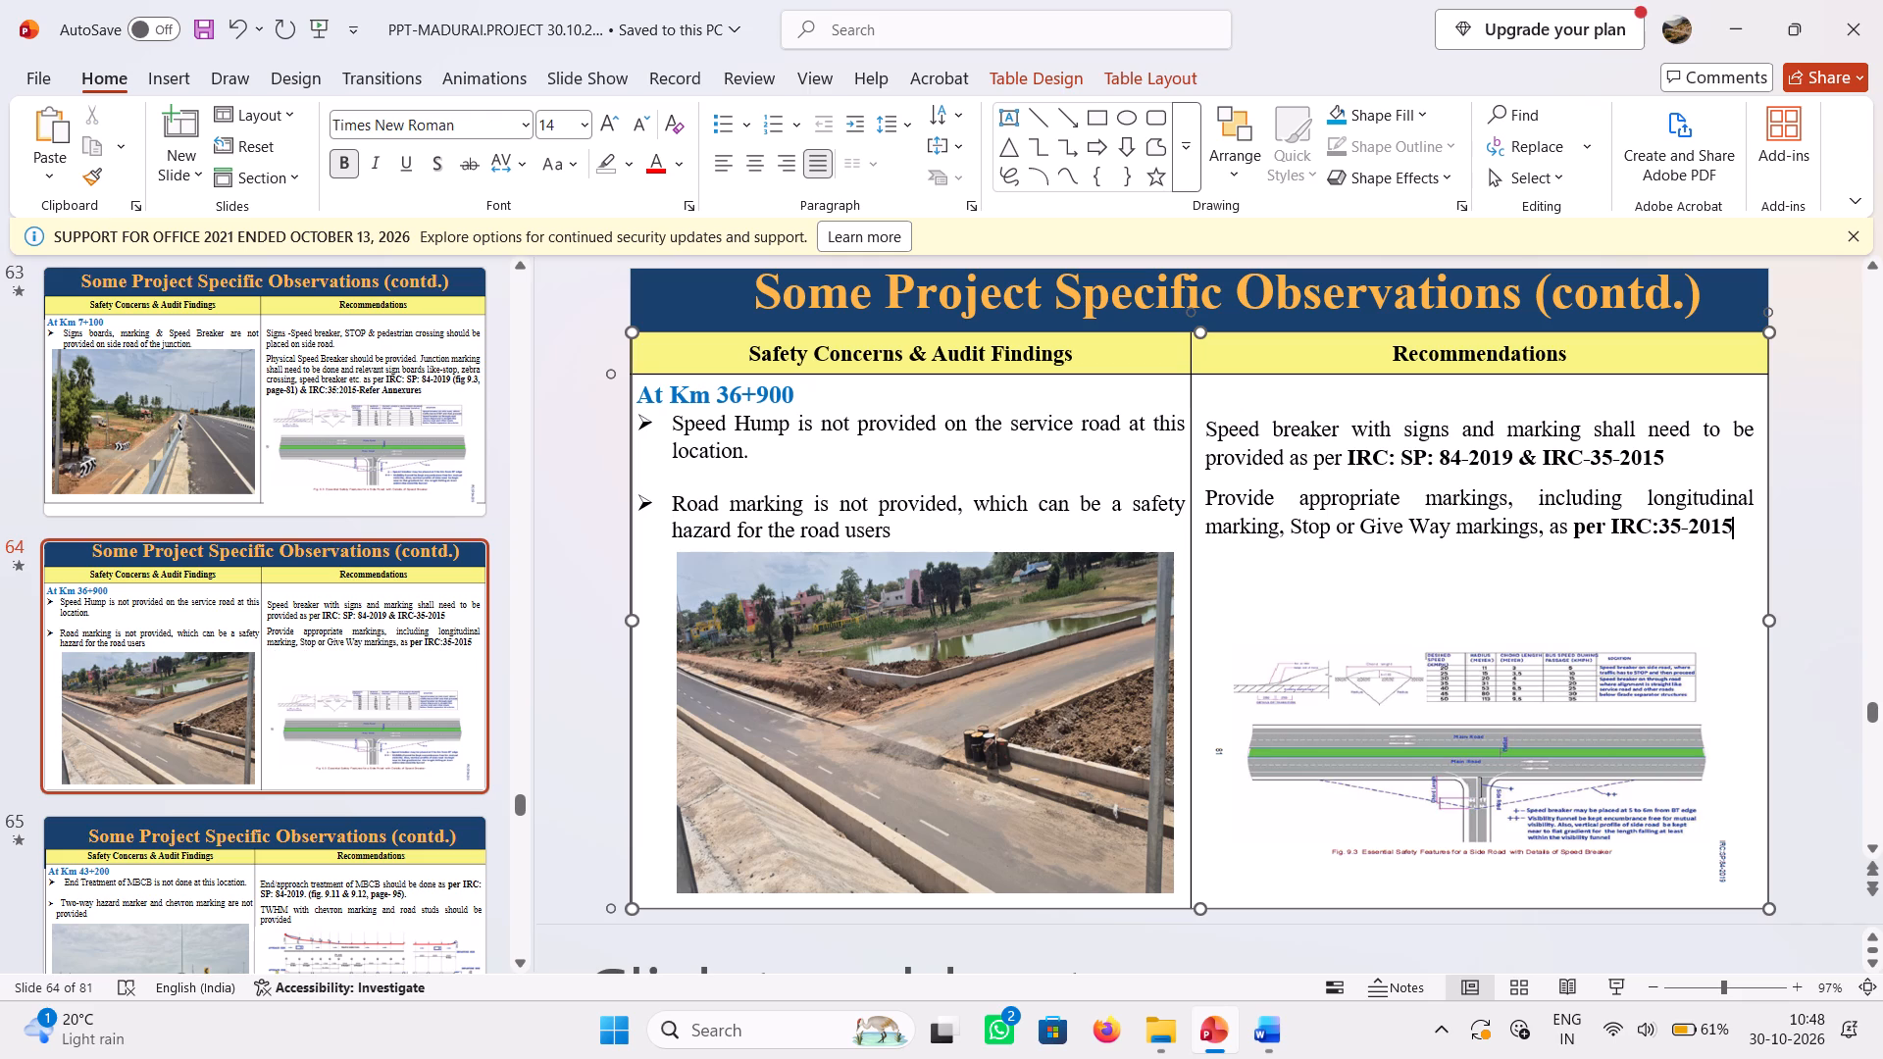
pyautogui.press('.')
# Stretch the speed breaker drawing on the At Km 36+900 slide upward to fill the space below the recommendations.
pyautogui.click(409, 690)
pyautogui.click(1386, 772)
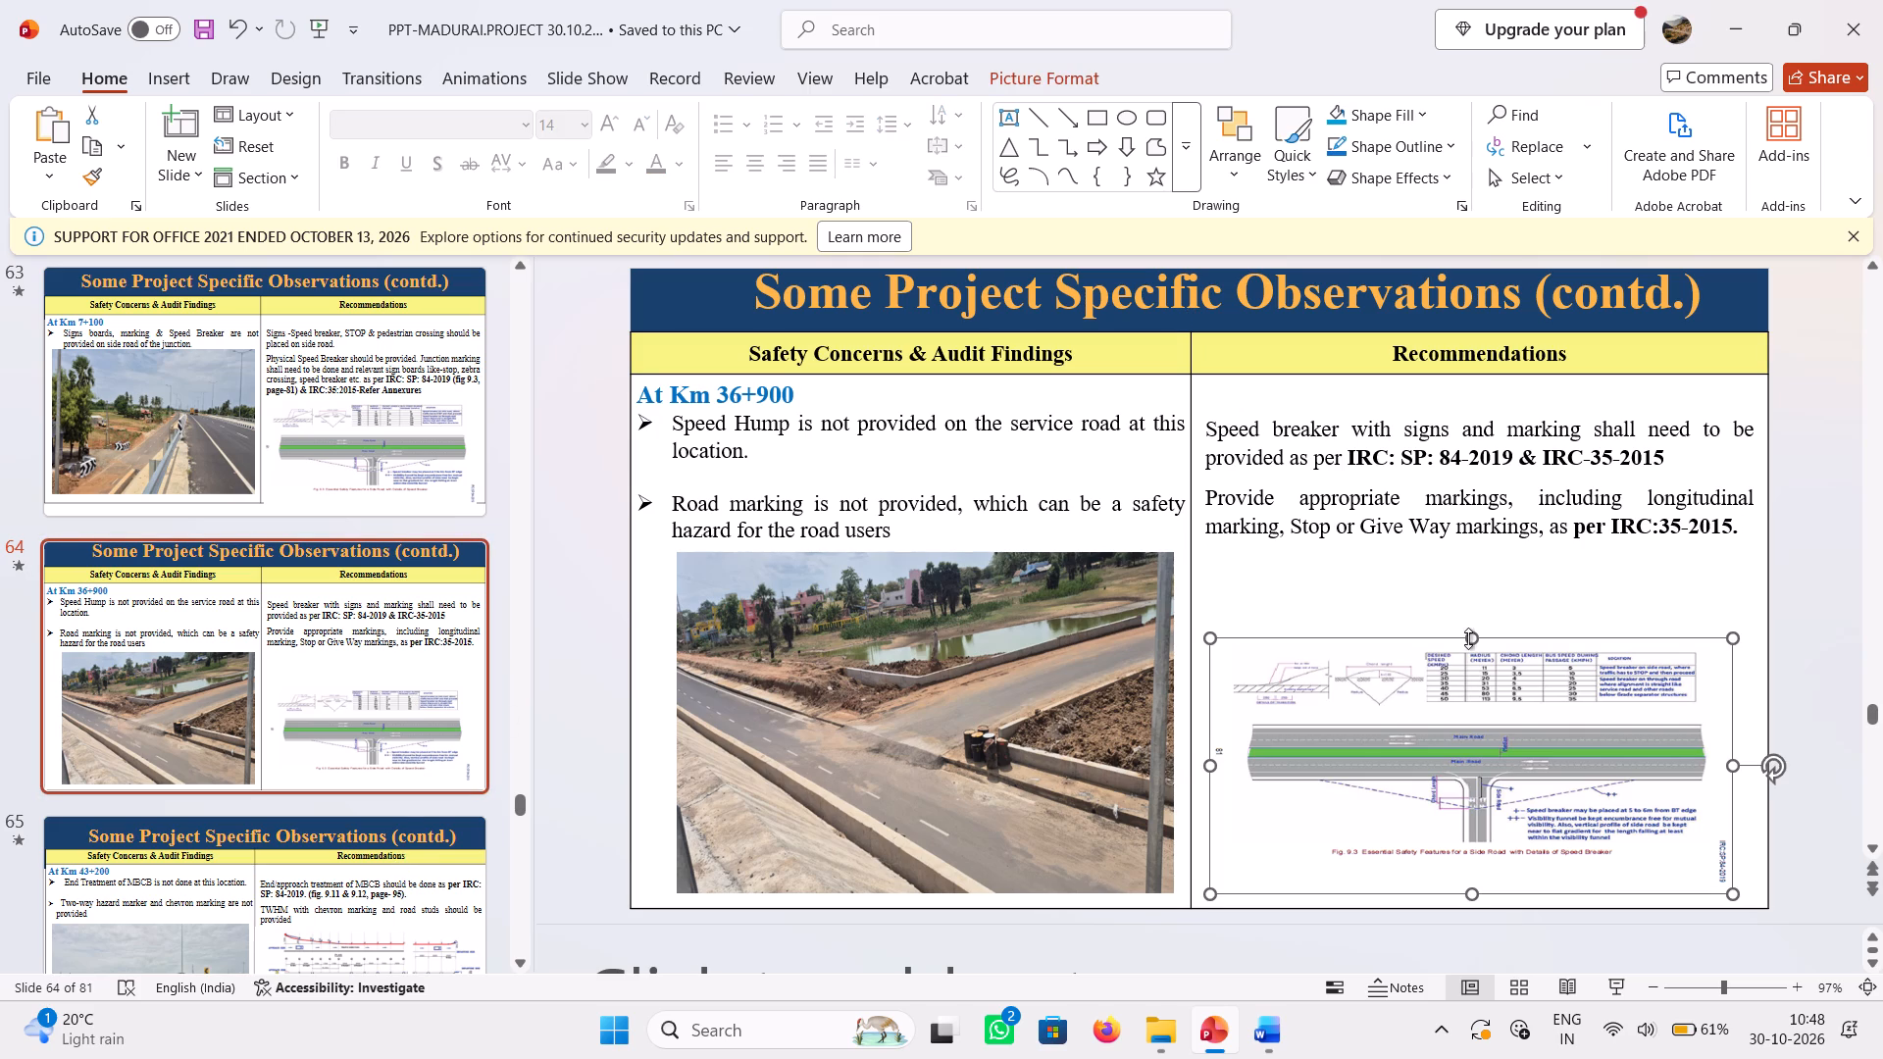
pyautogui.moveTo(1468, 638); pyautogui.dragTo(1457, 567)
# In the At Km 43+200 MBCB recommendation, add "& IRC:119-2015." after "SP: 84-2019" and delete the figure and page reference.
pyautogui.click(339, 877)
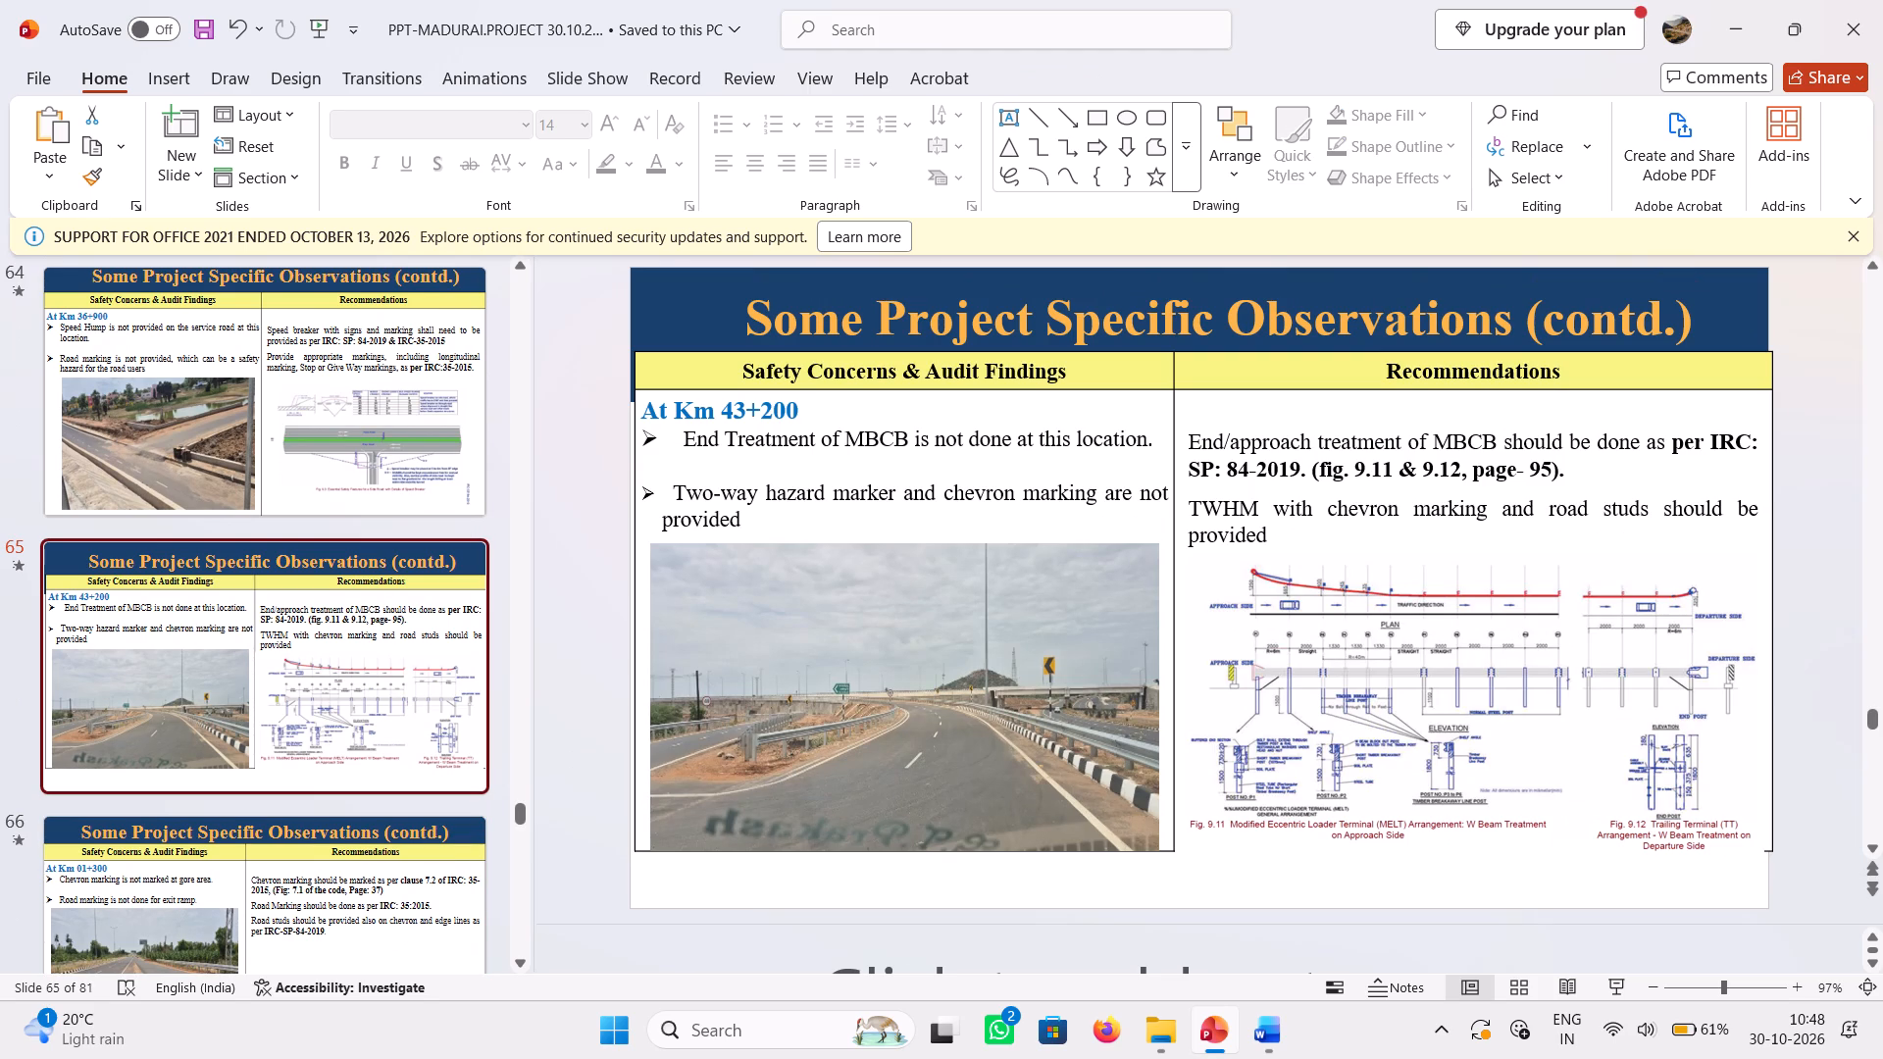
pyautogui.click(1298, 470)
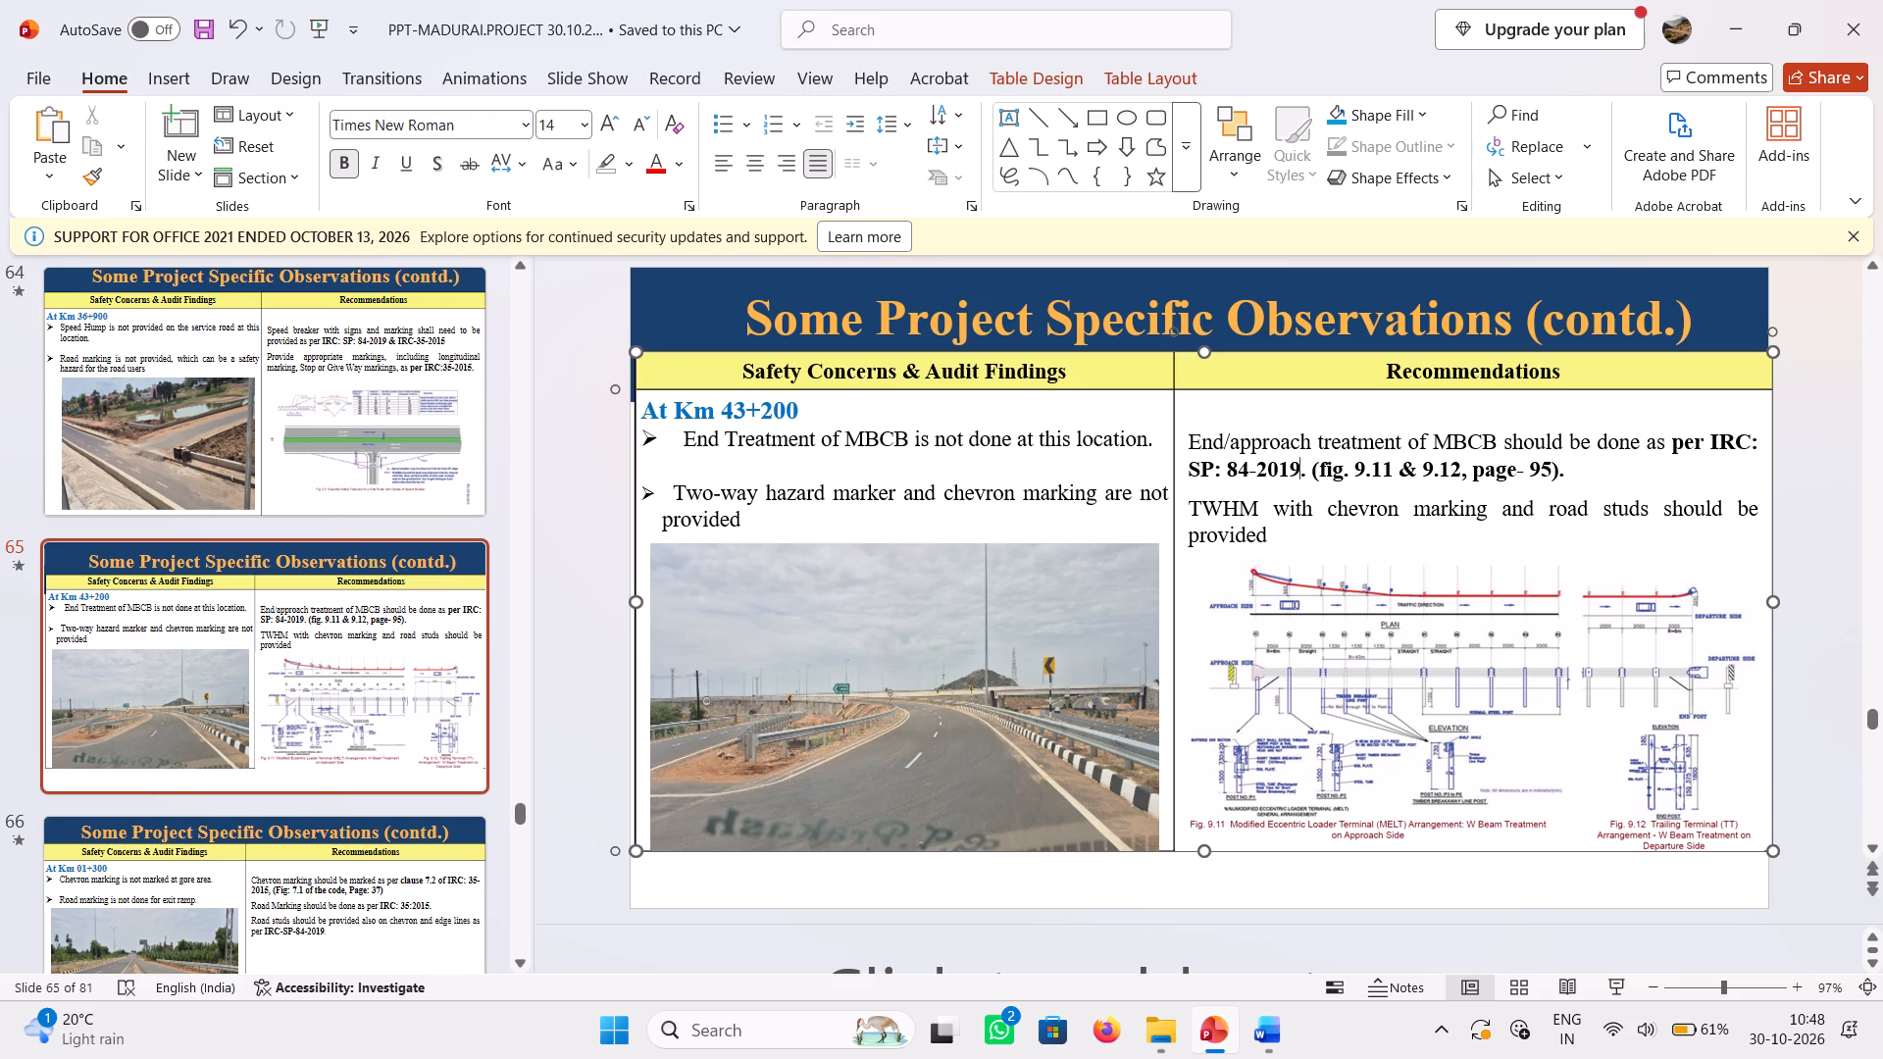
pyautogui.click(1307, 469)
pyautogui.press('BackSpace')
pyautogui.press('space')
pyautogui.write('&')
pyautogui.press('space')
pyautogui.write('IRC:119-2015.')
pyautogui.press('space')
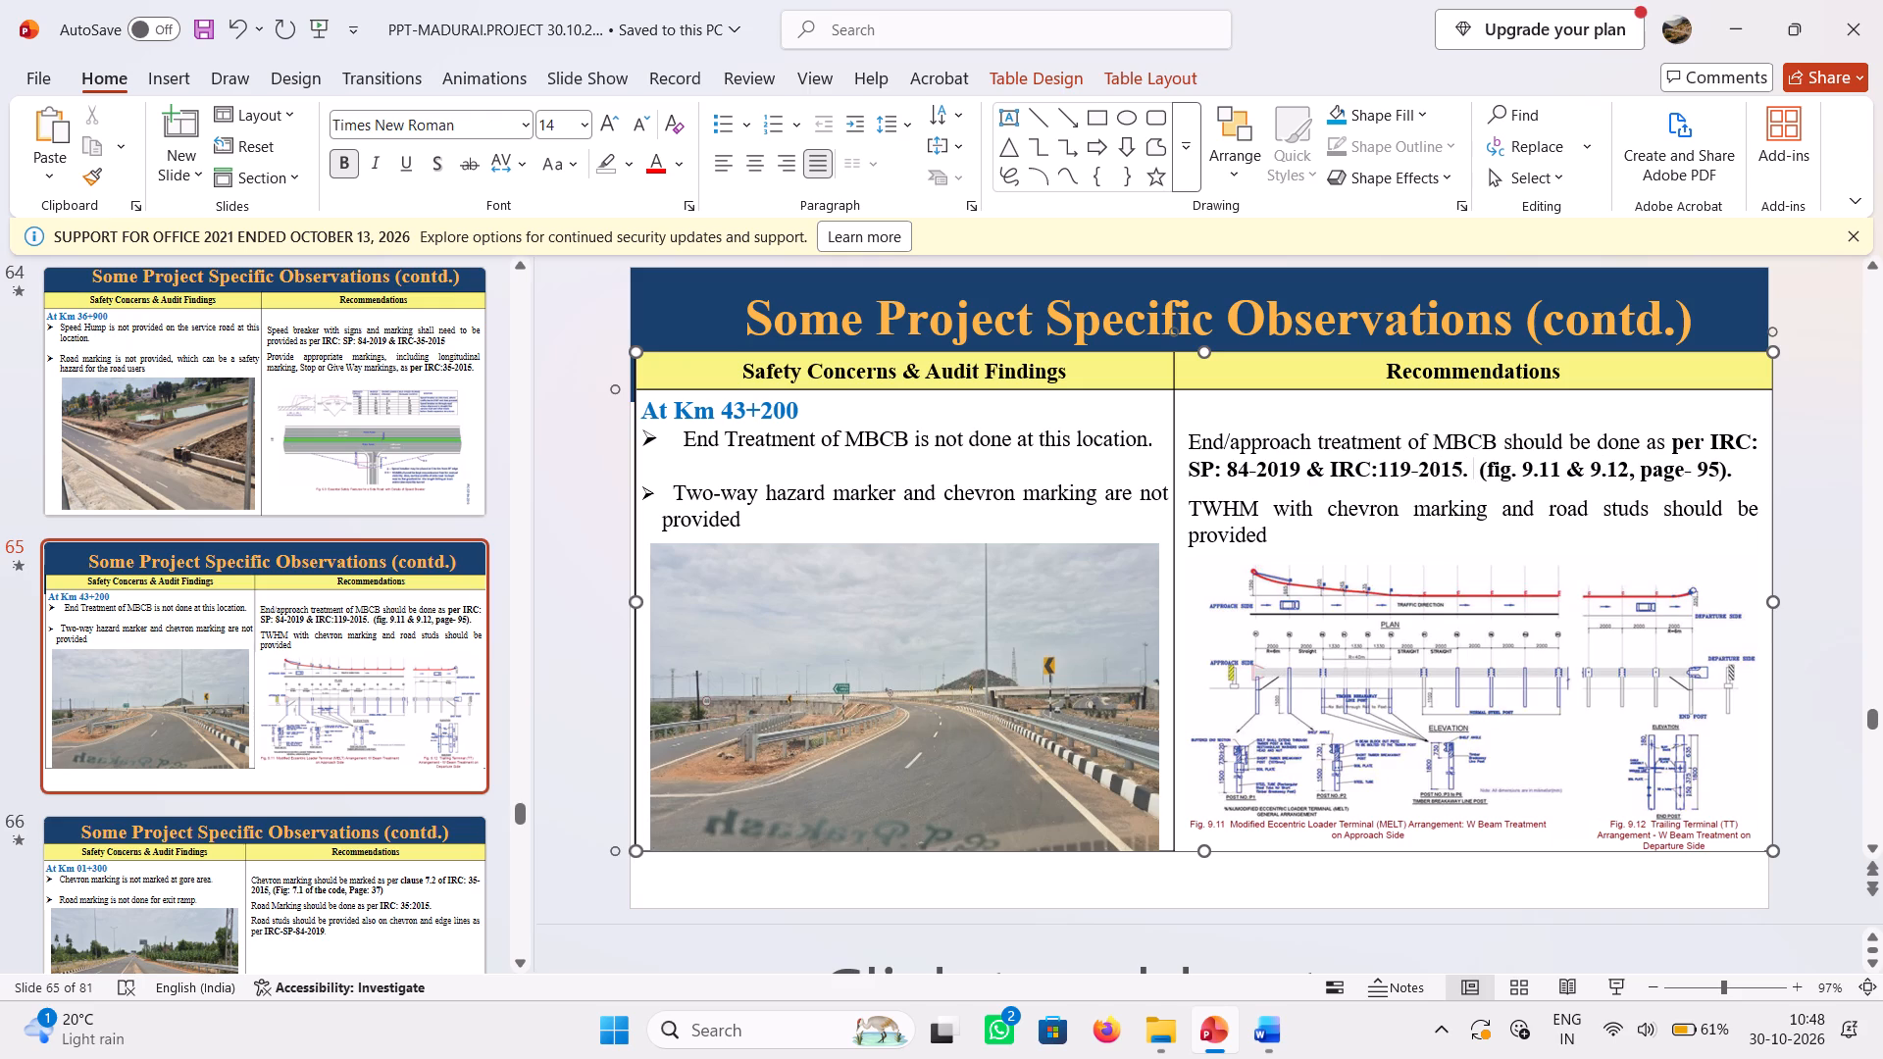
pyautogui.moveTo(1736, 467); pyautogui.dragTo(1486, 467)
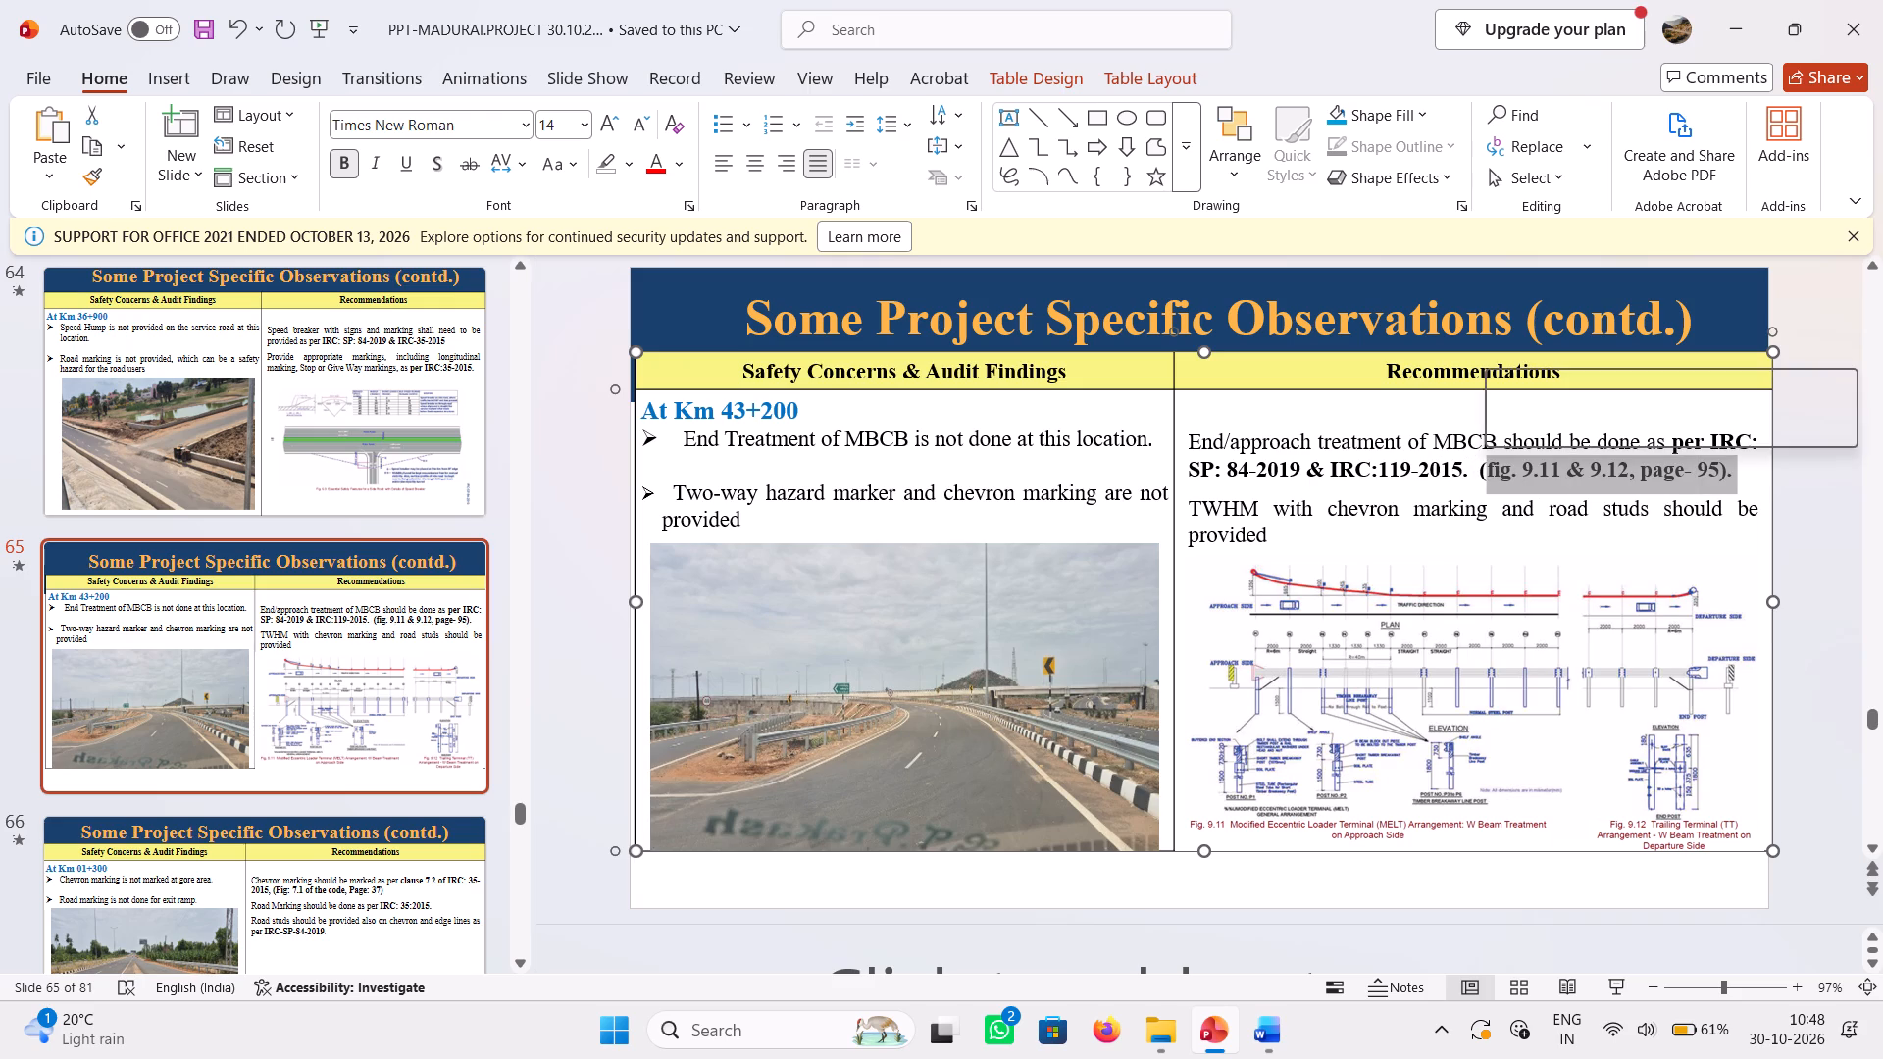
pyautogui.press('BackSpace')
pyautogui.press('BackSpace')
pyautogui.press('Return')
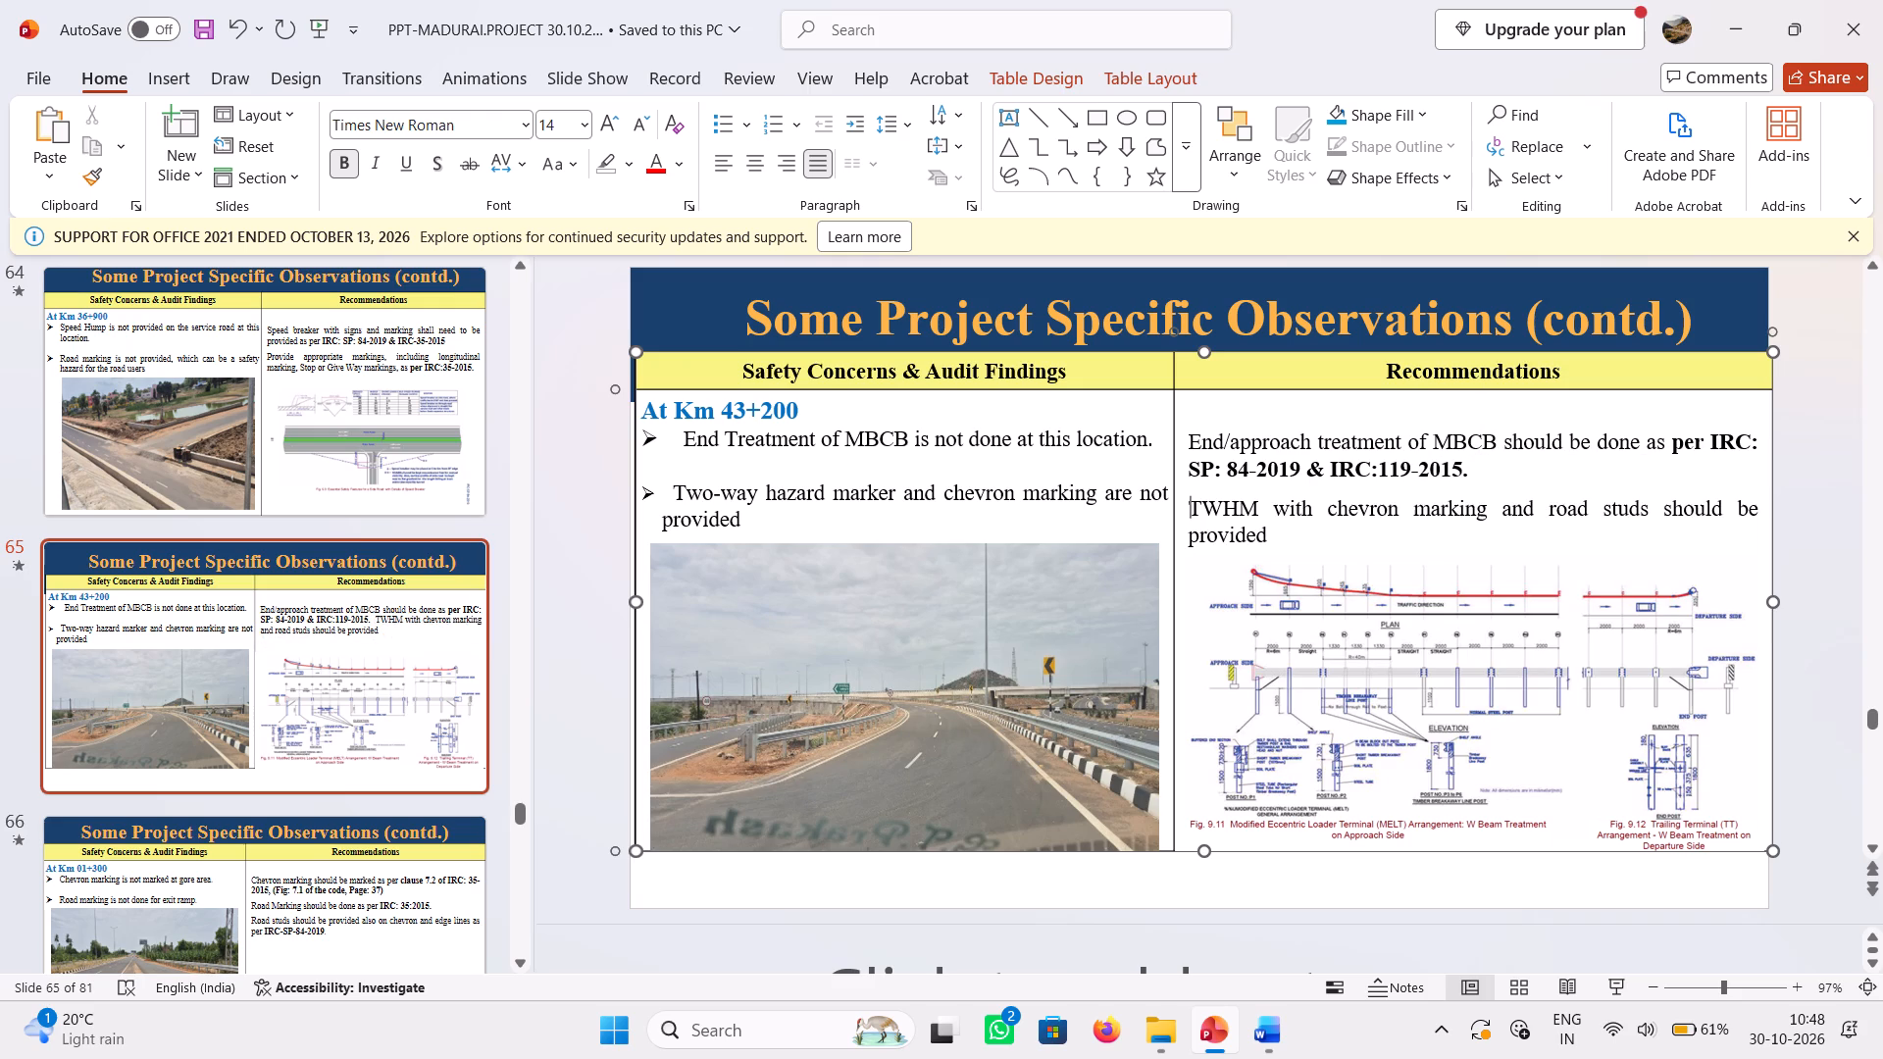
# Review the At Km 01+300, At Km 33+744 and At Km 43+680 slides for recommendations that need correcting.
pyautogui.click(320, 637)
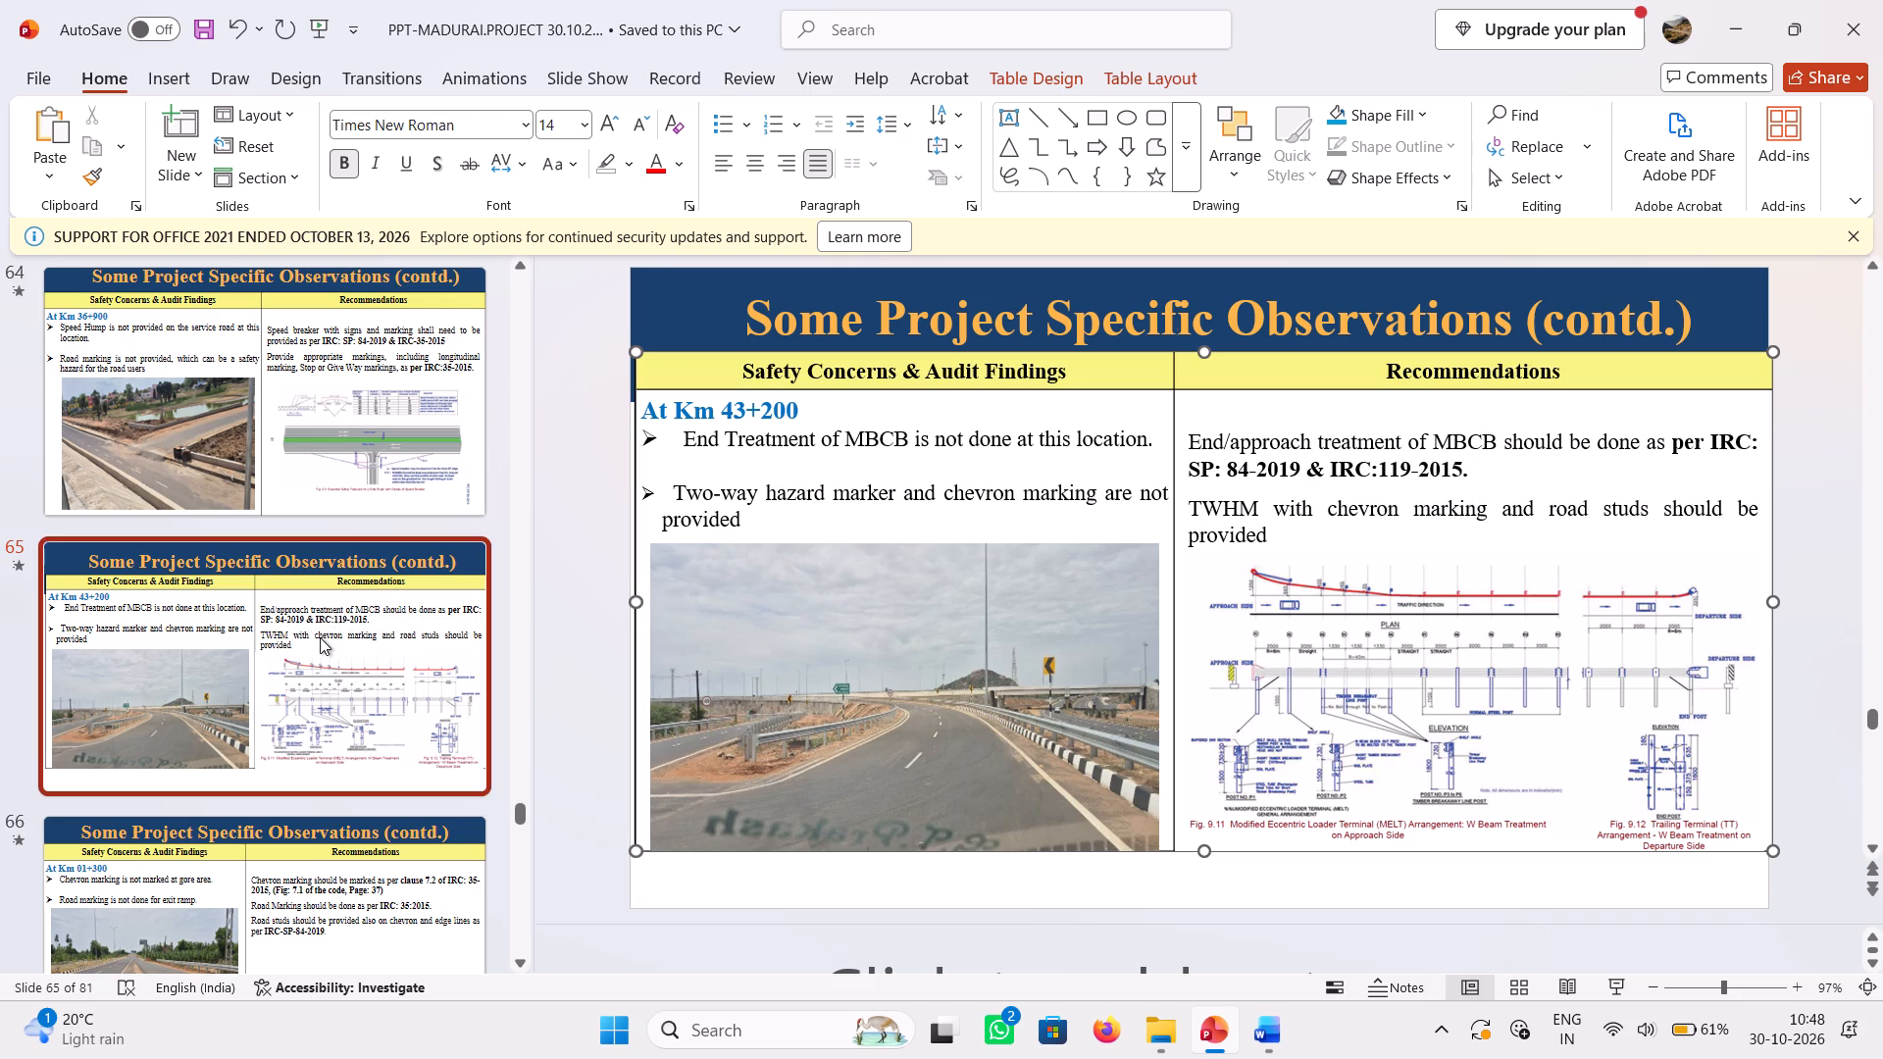
pyautogui.scroll(-1, 320, 637)
pyautogui.click(356, 550)
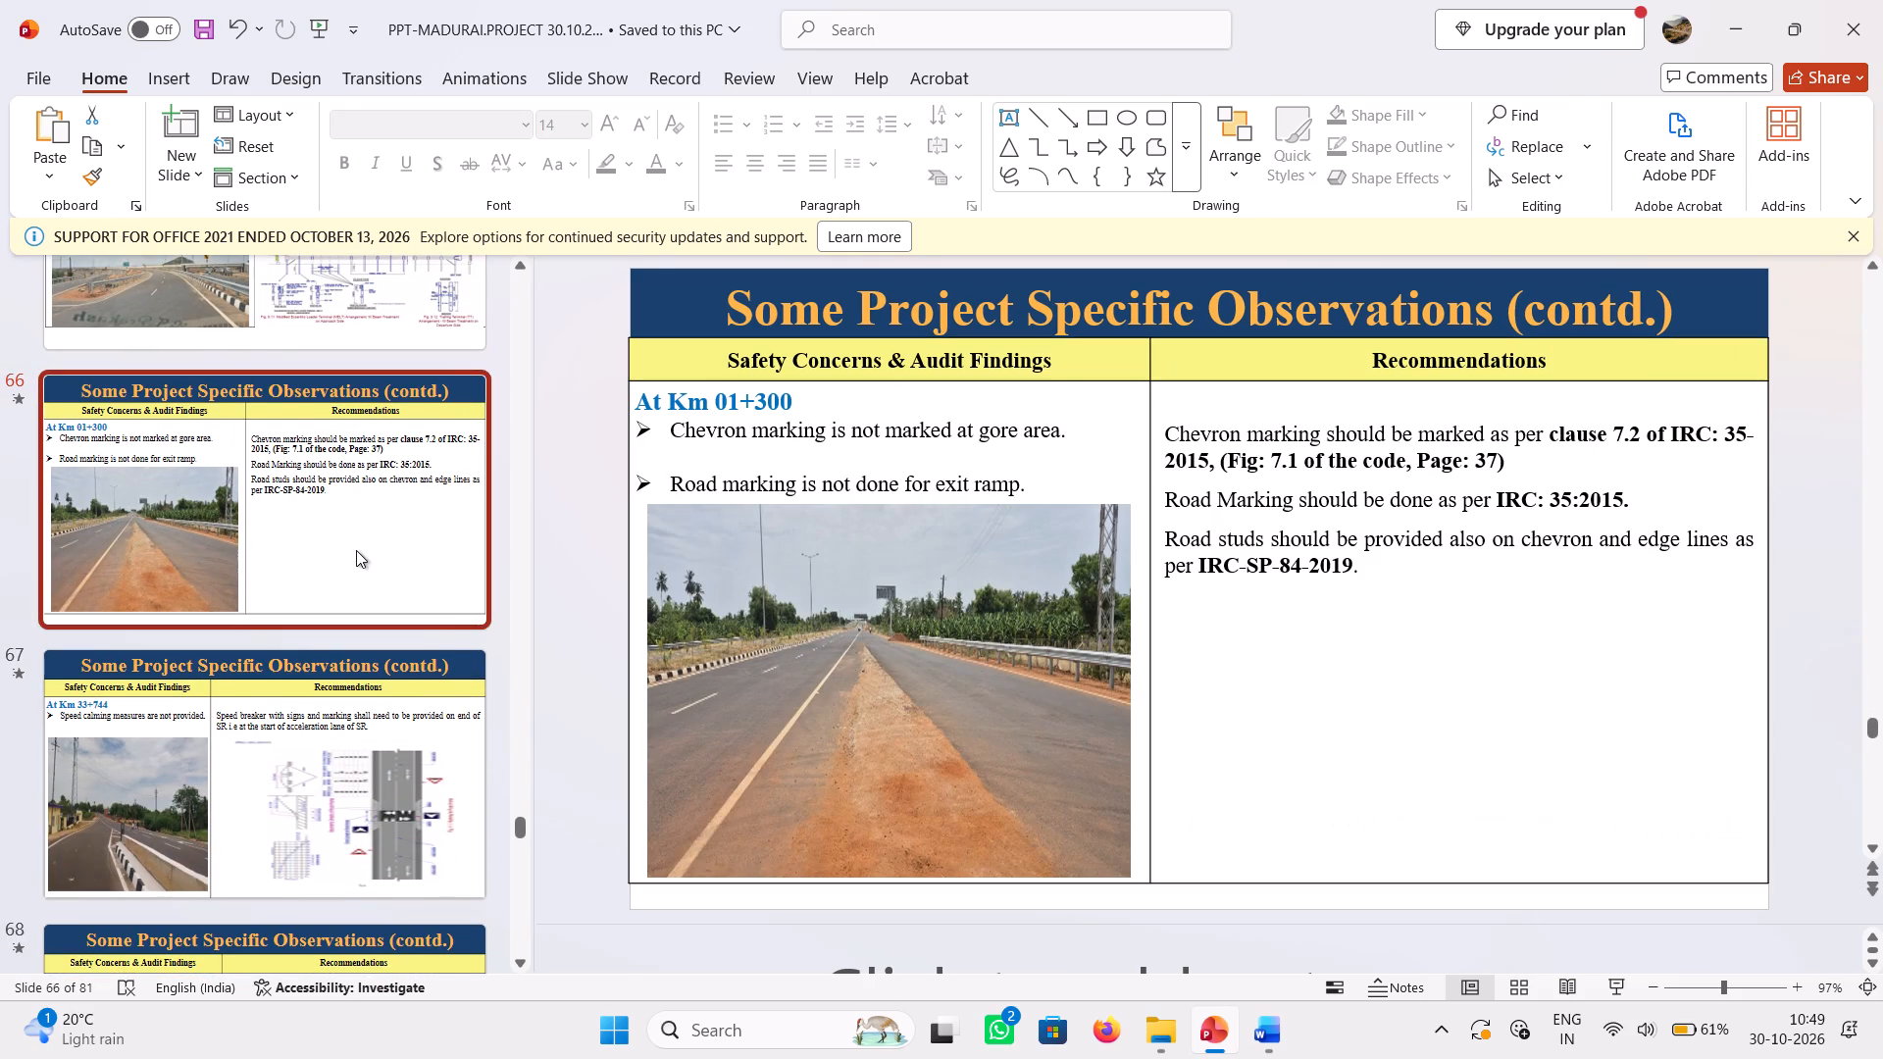
pyautogui.scroll(-1, 356, 550)
pyautogui.click(362, 416)
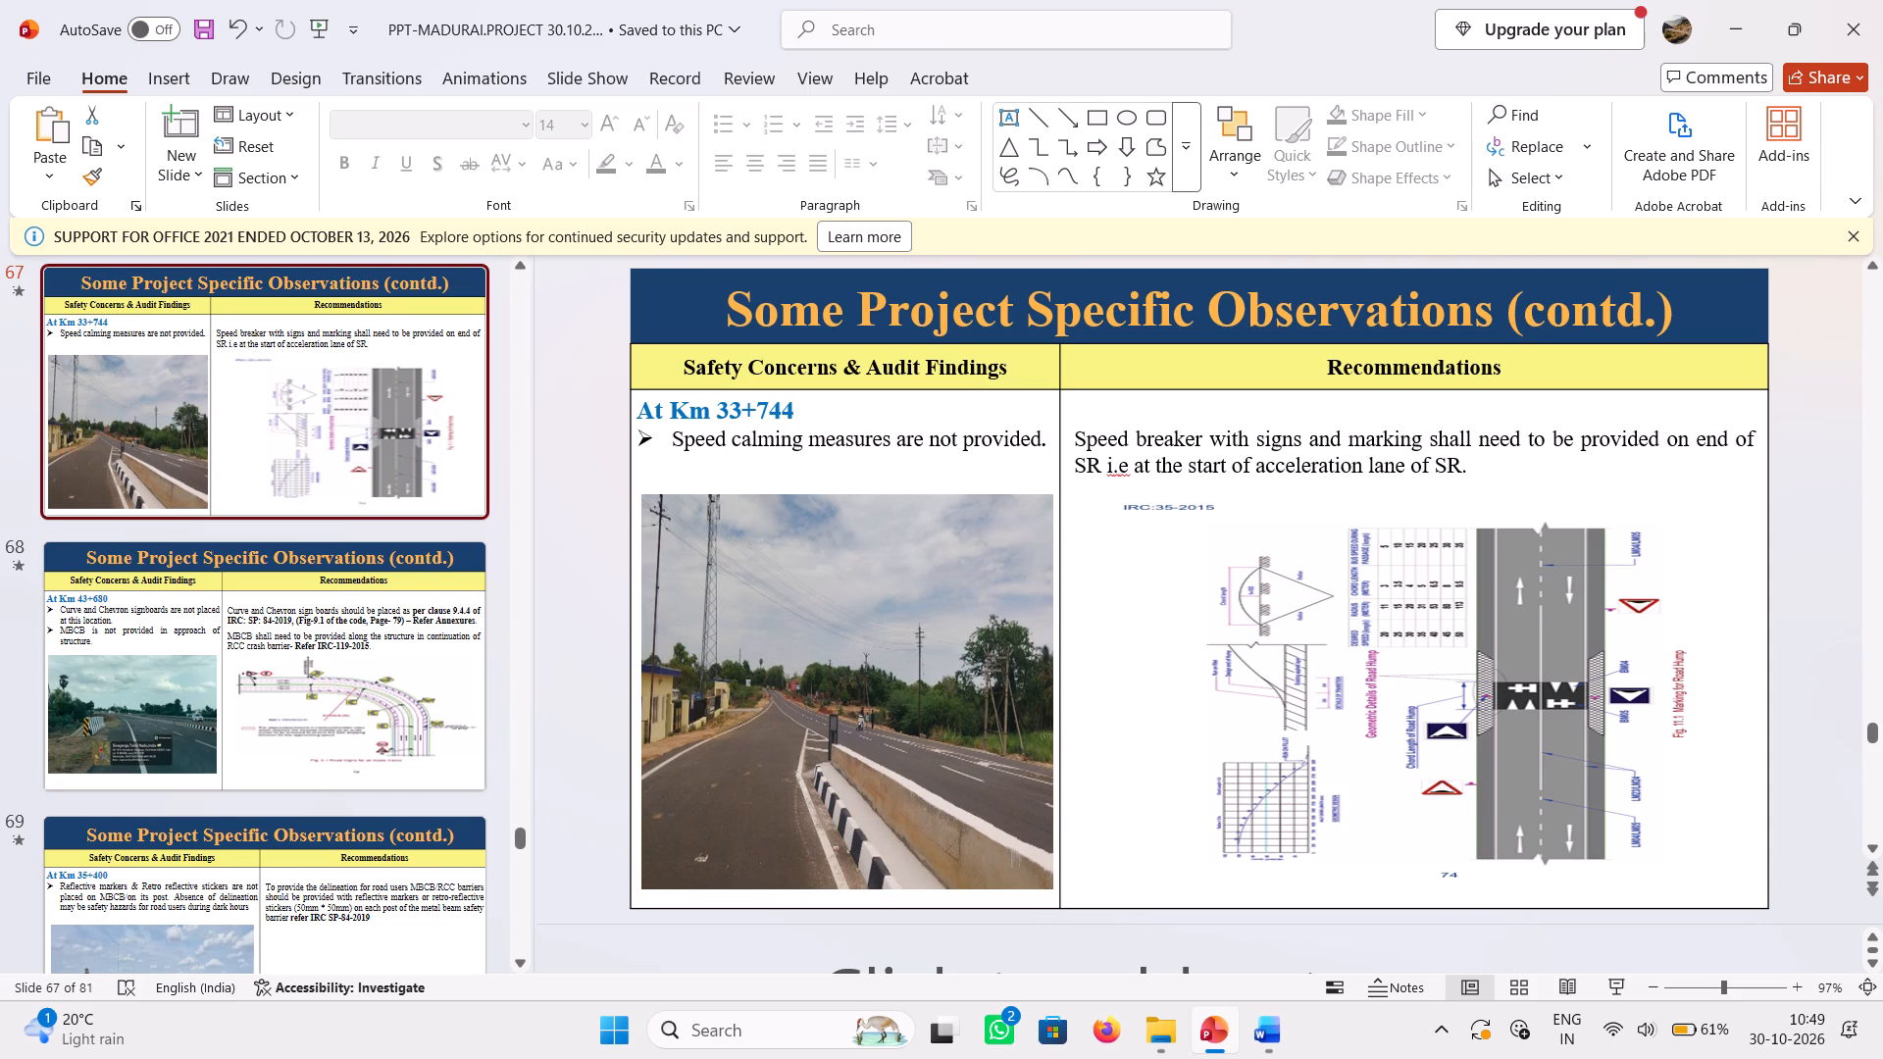
pyautogui.click(369, 655)
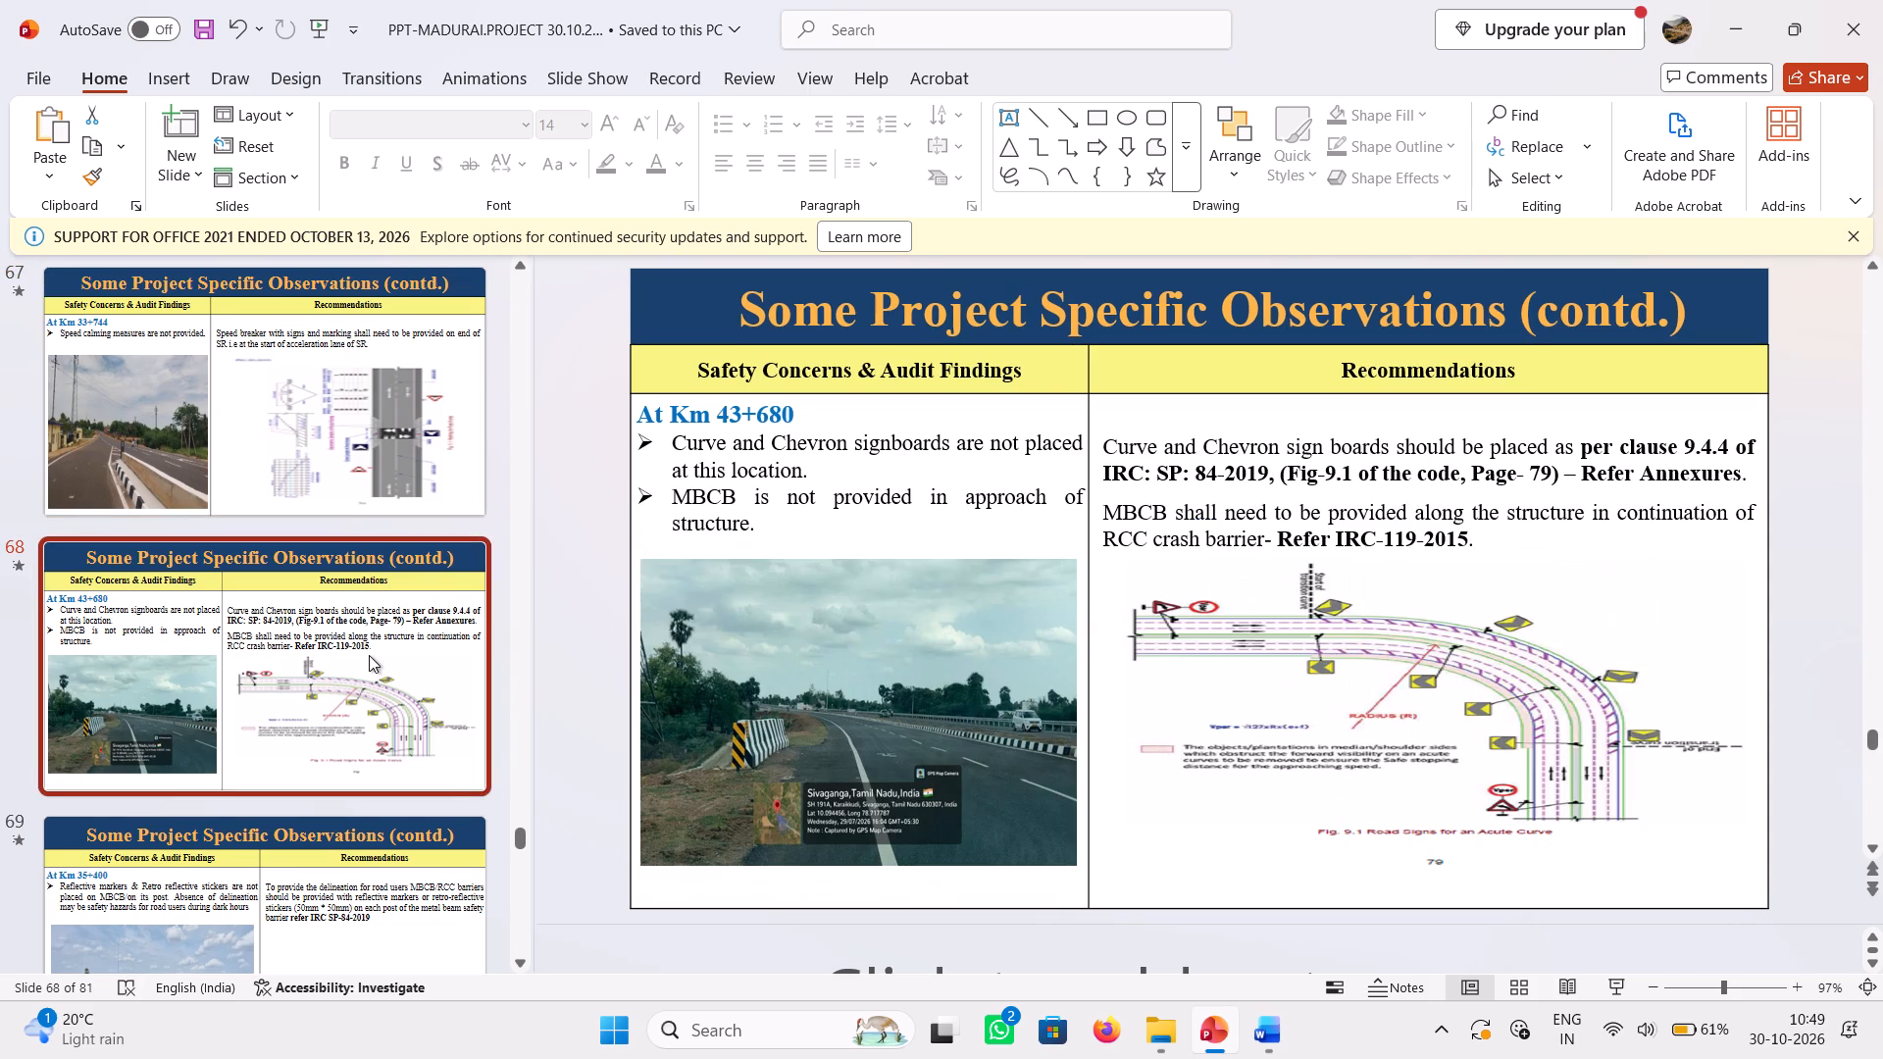
pyautogui.click(369, 438)
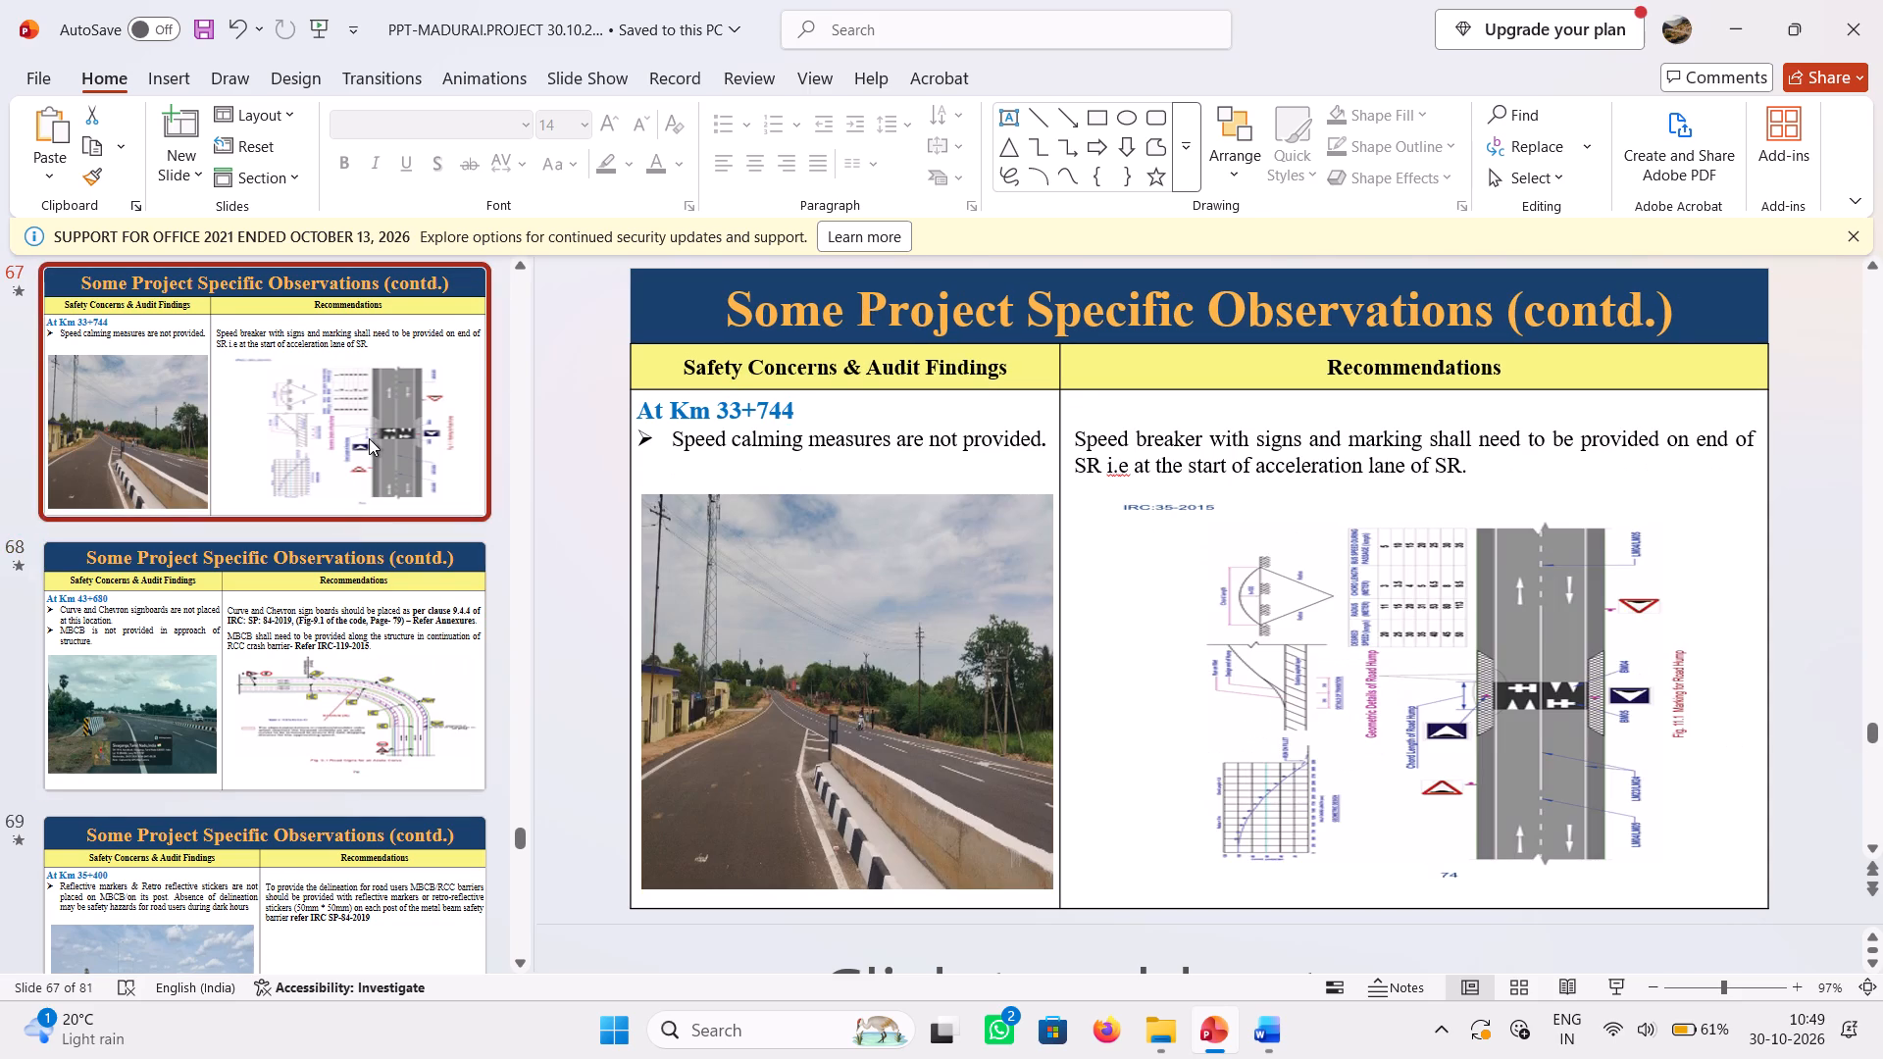
# Remove "– Refer Annexures" from the At Km 43+680 sign board recommendation, ending it with a period and keeping the MBCB recommendation as a separate paragraph.
pyautogui.click(380, 696)
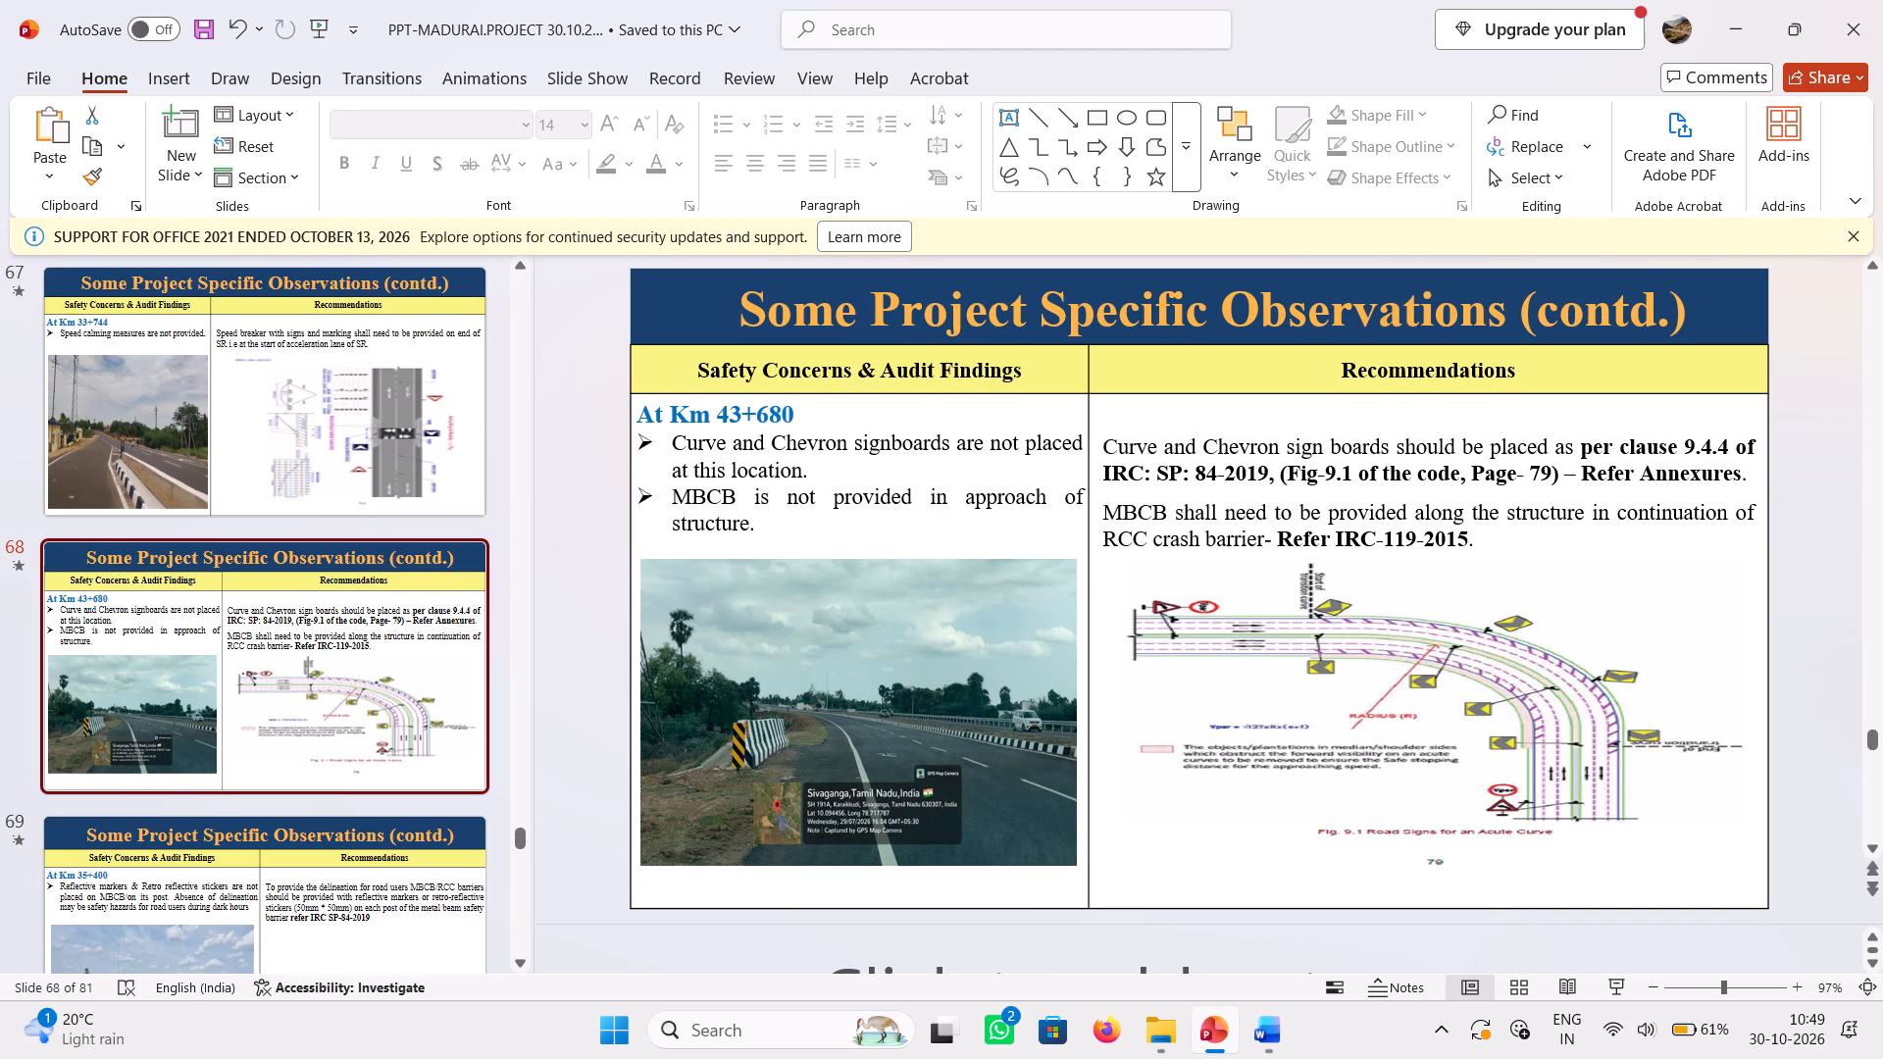
pyautogui.moveTo(1751, 476); pyautogui.dragTo(1742, 477)
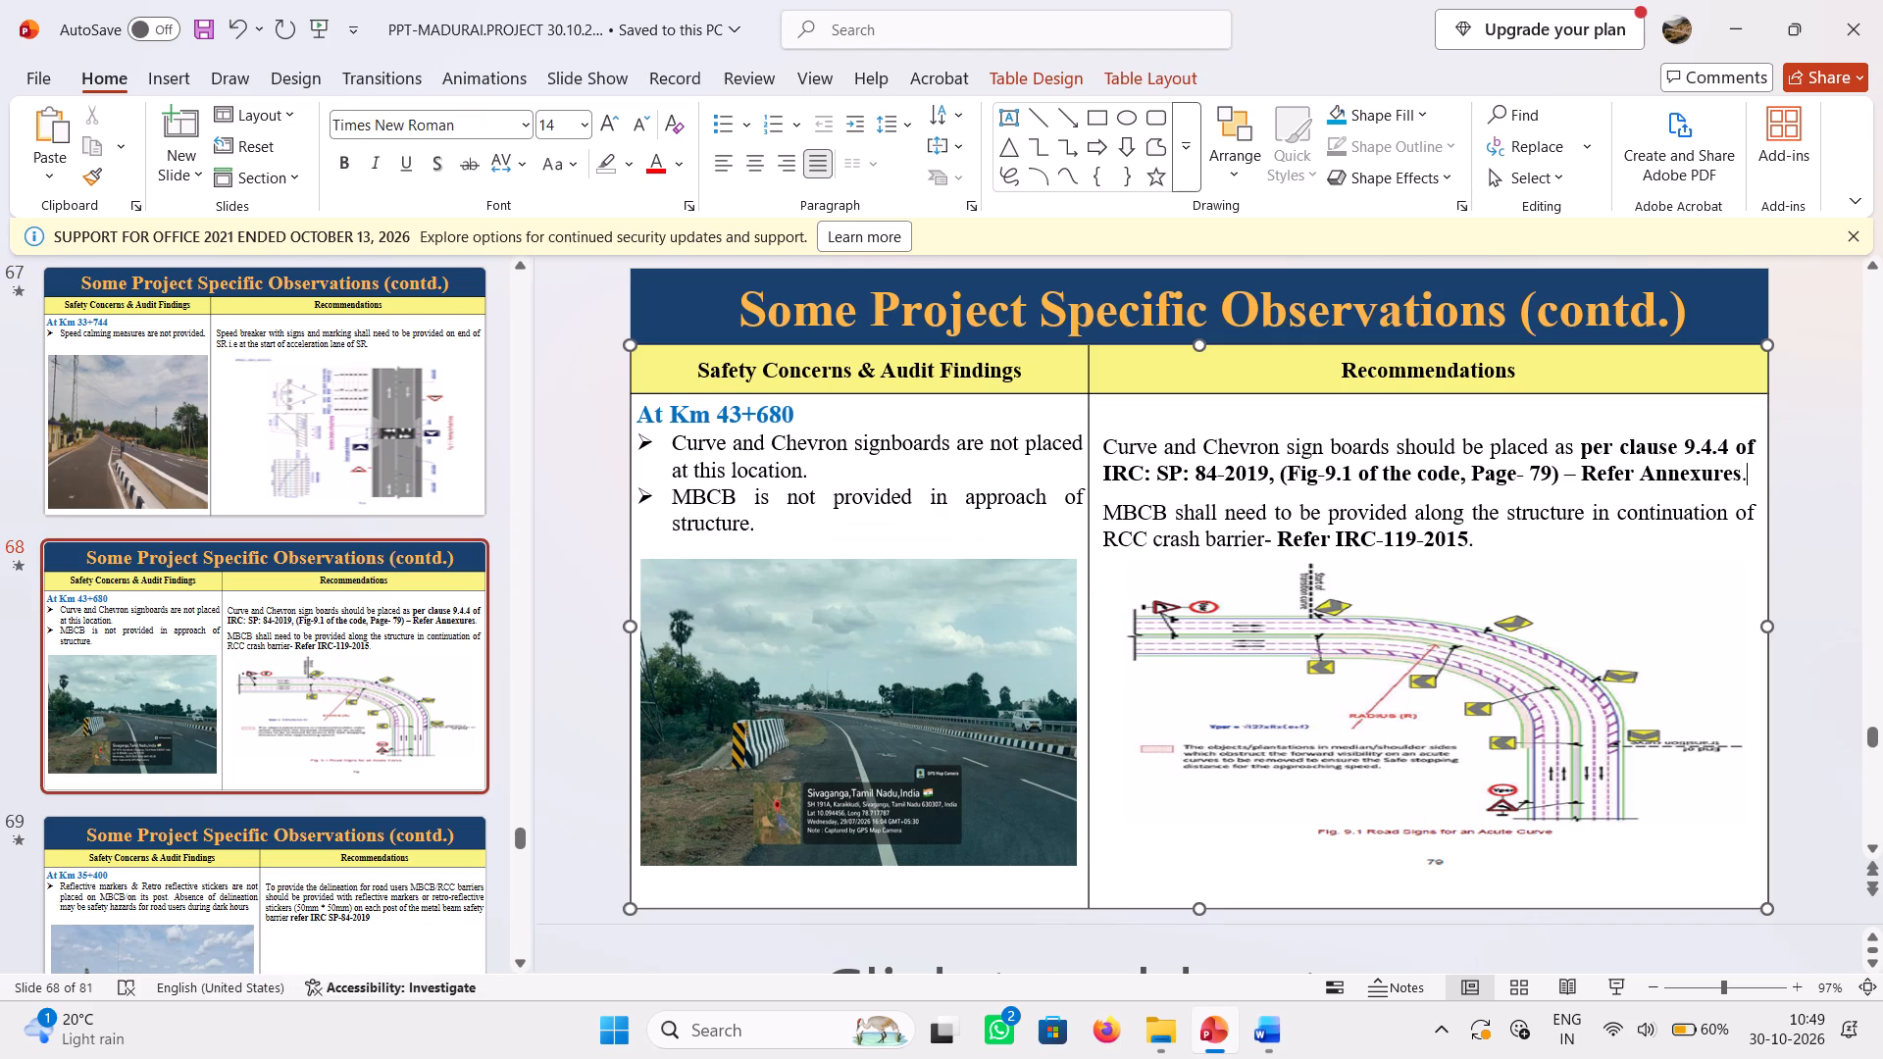
pyautogui.moveTo(1742, 477); pyautogui.dragTo(1621, 487)
pyautogui.press('Delete')
pyautogui.press('BackSpace')
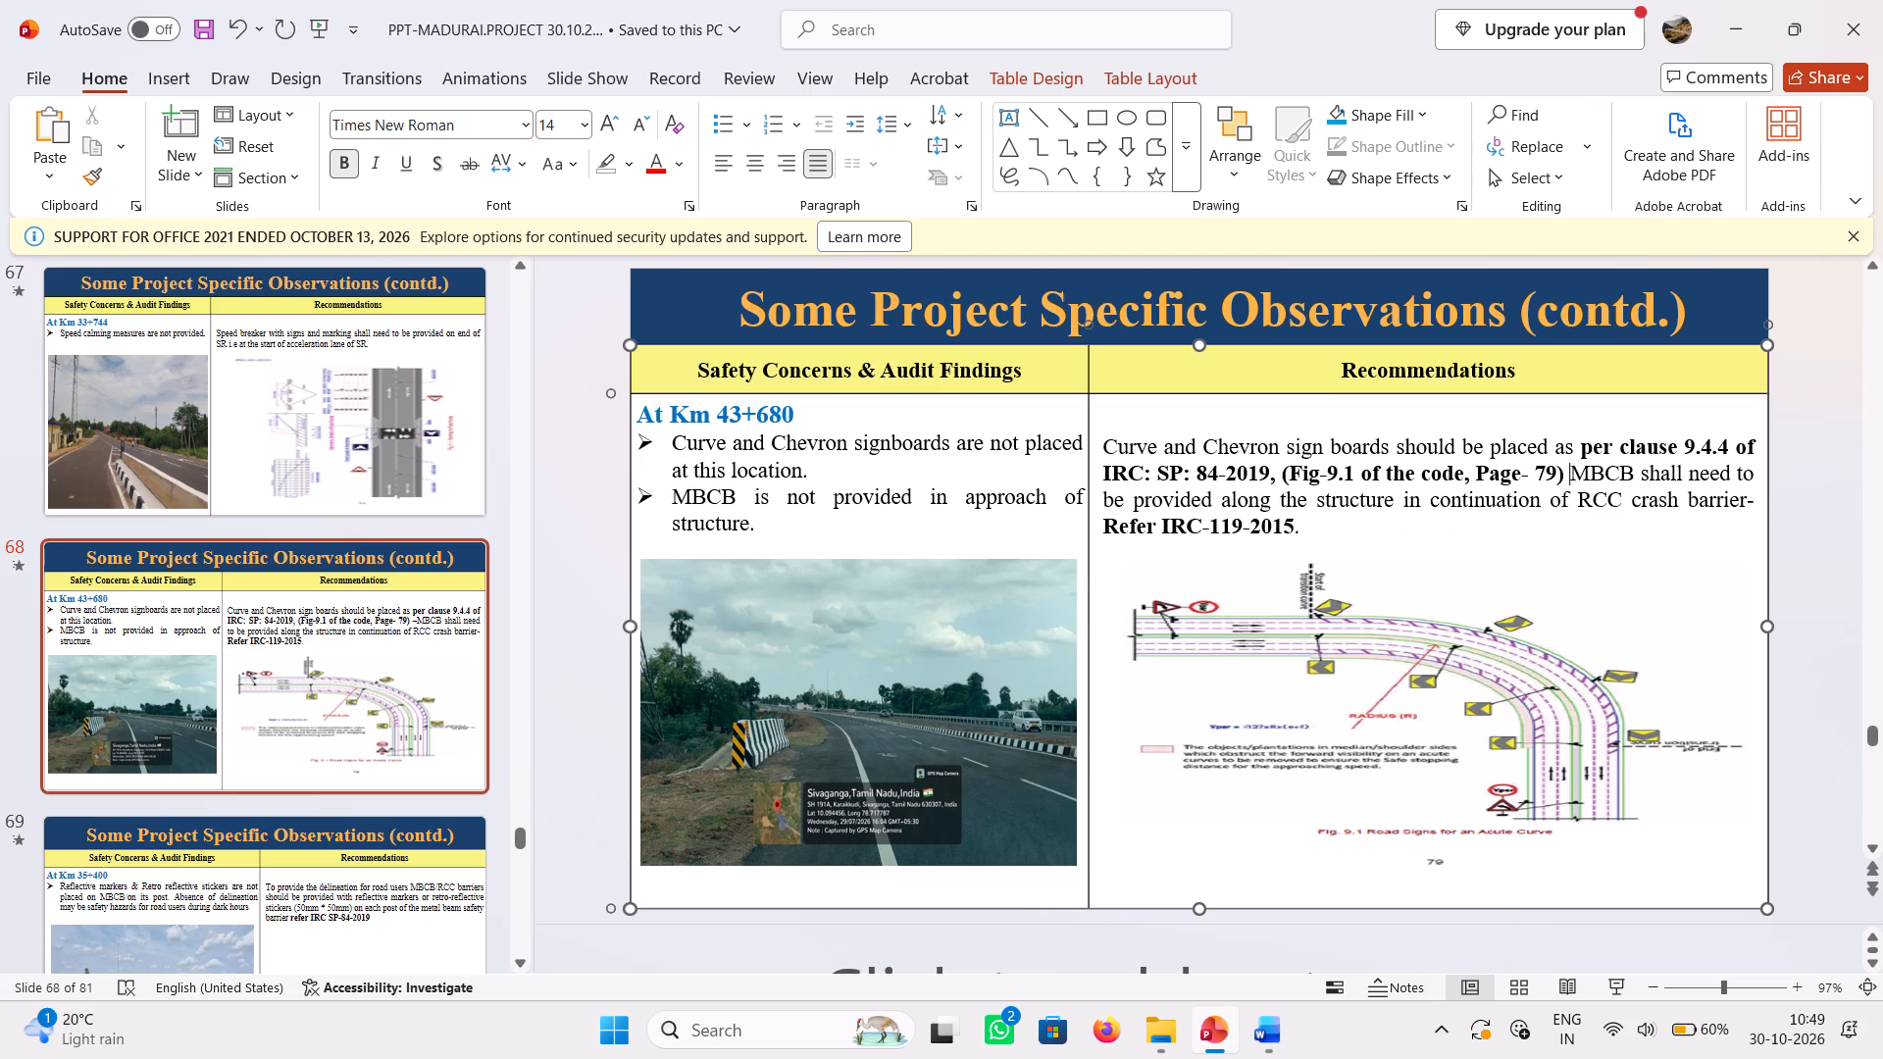
pyautogui.press('BackSpace')
pyautogui.press('.')
pyautogui.press('Return')
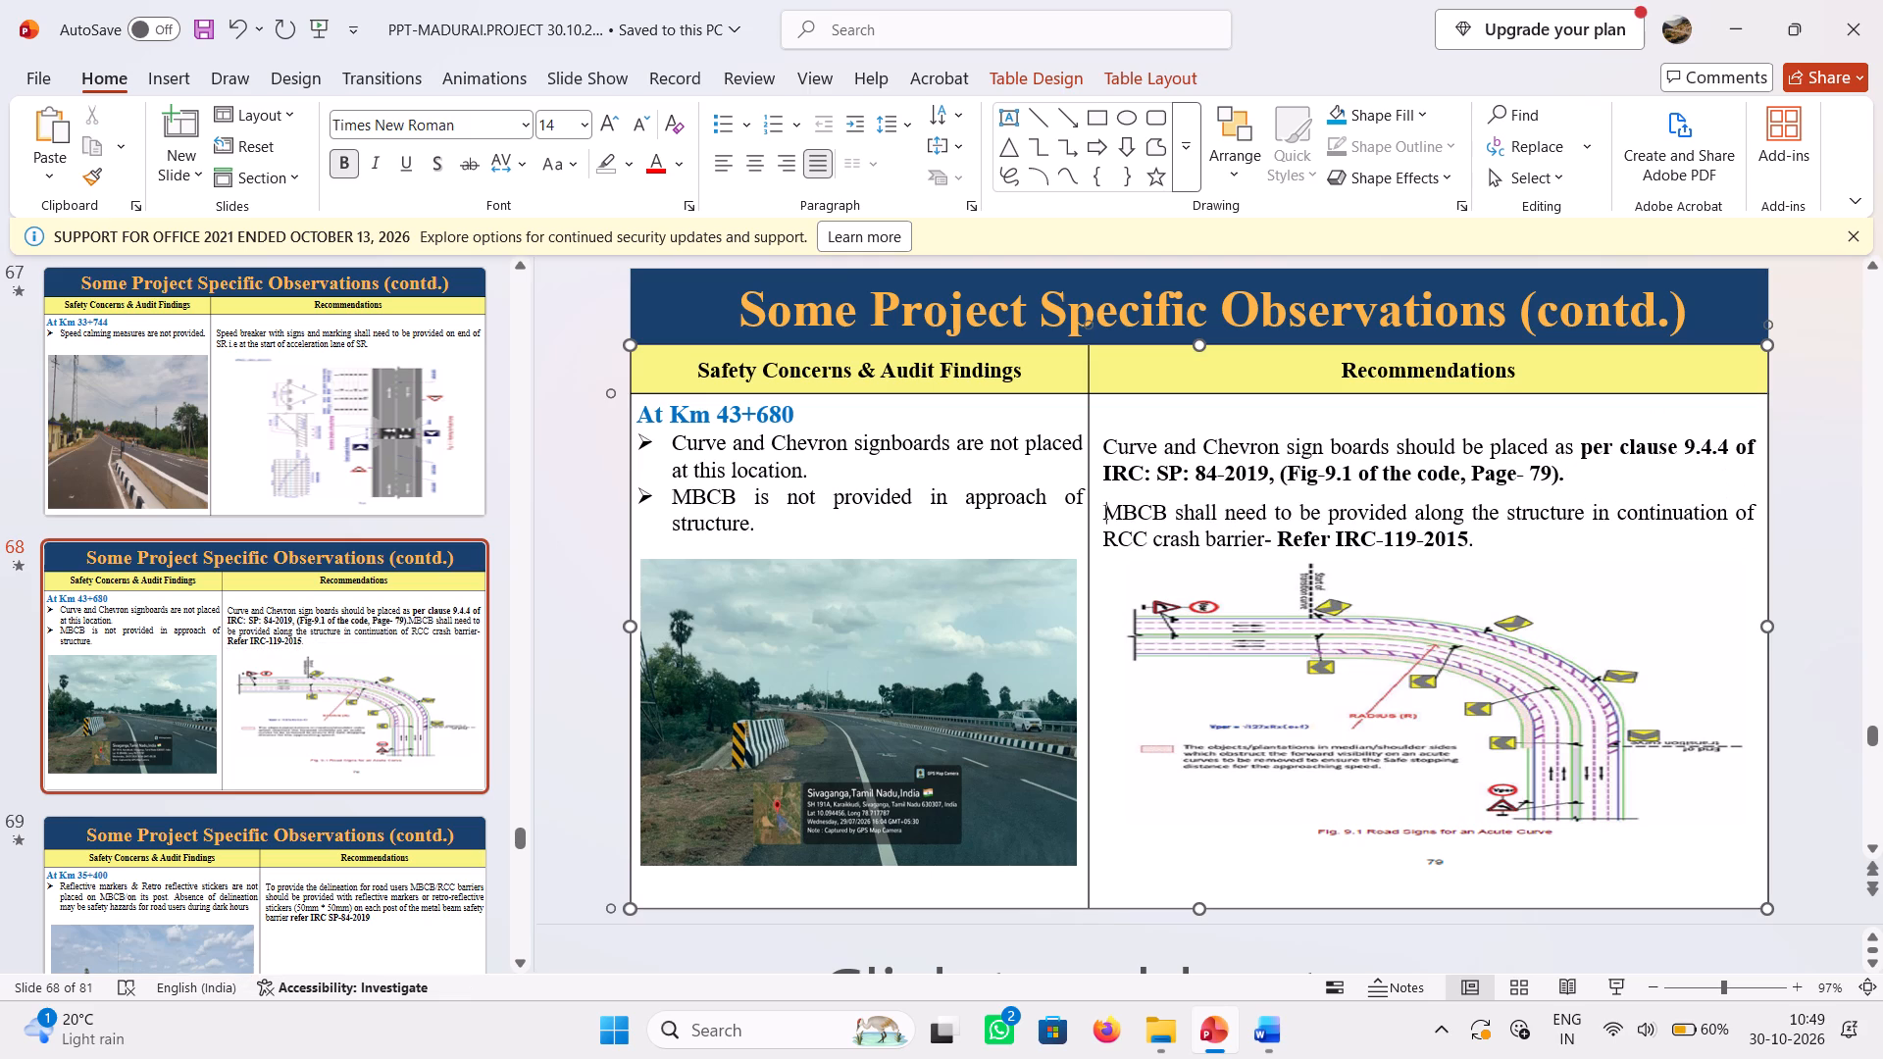
# Insert a blank line between the two At Km 43+680 findings.
pyautogui.click(927, 479)
pyautogui.press('Return')
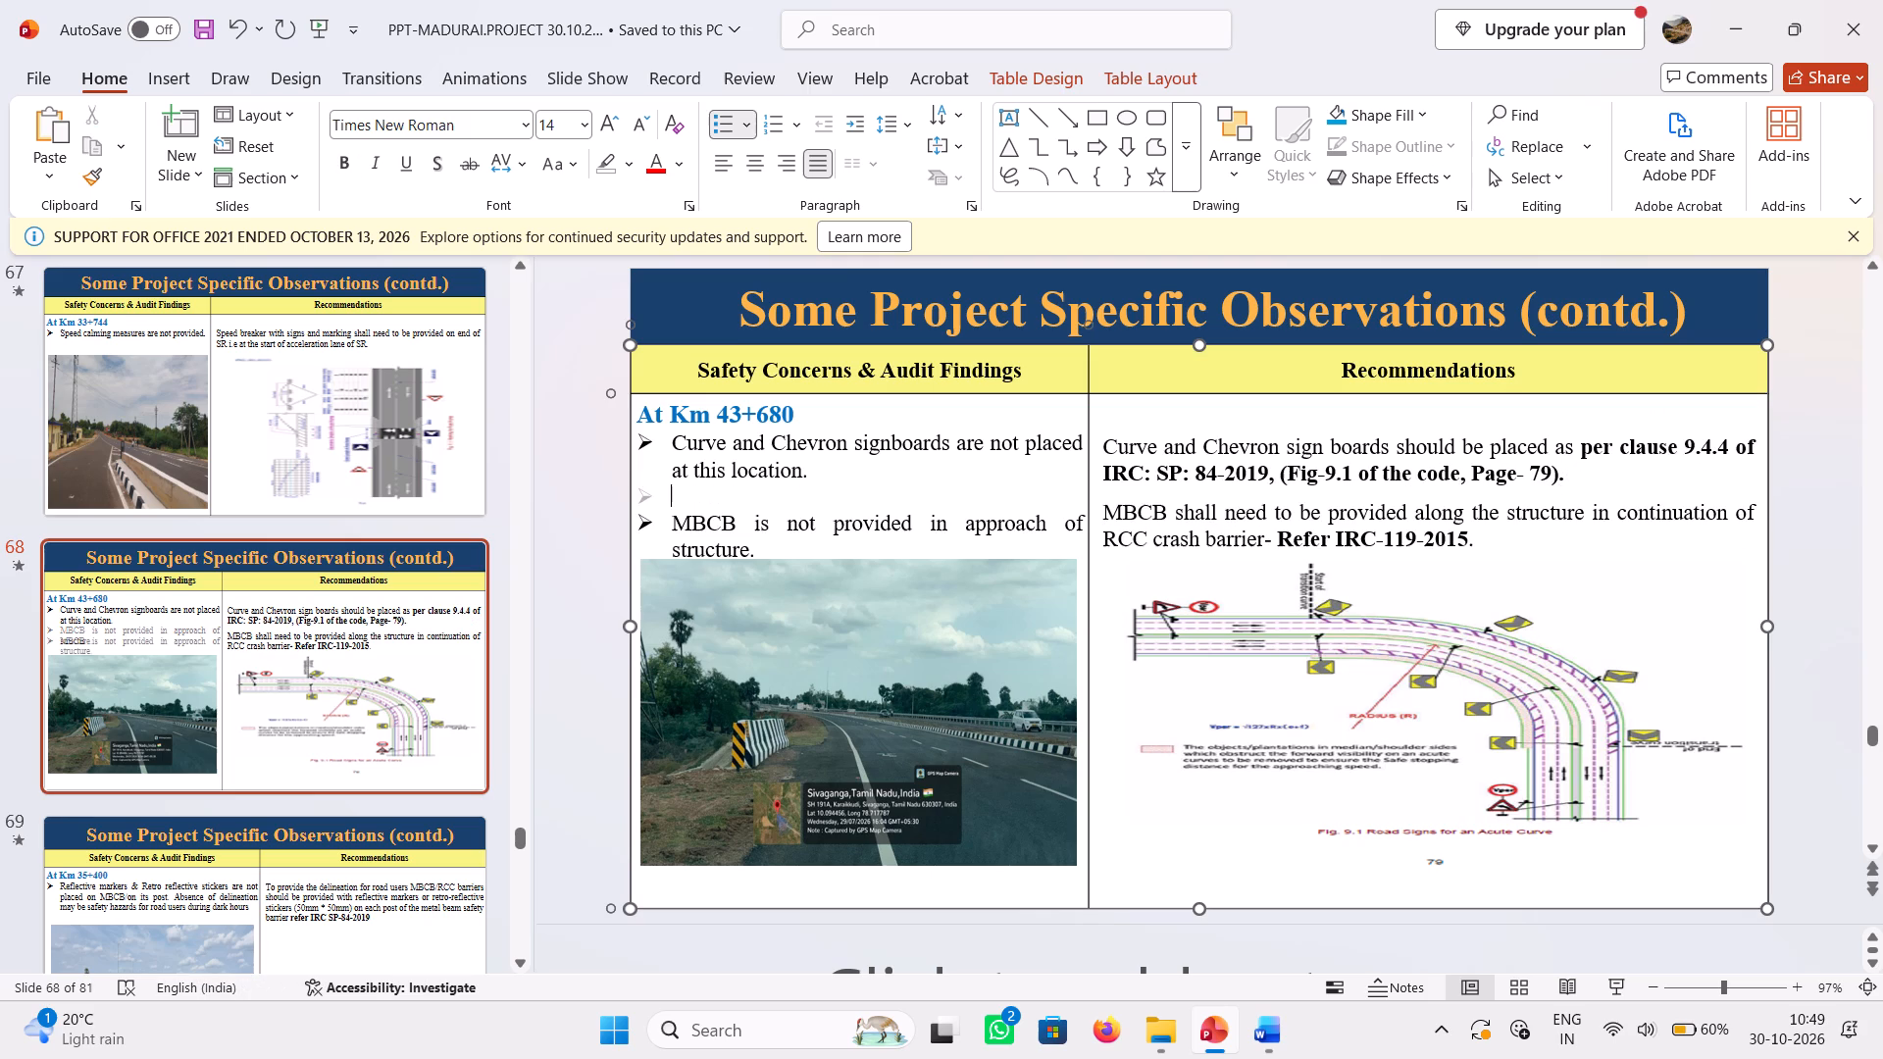
pyautogui.press('BackSpace')
# Move the acute curve road signs drawing slightly down, away from the At Km 43+680 recommendations.
pyautogui.click(1297, 662)
pyautogui.moveTo(1325, 646); pyautogui.dragTo(1320, 657)
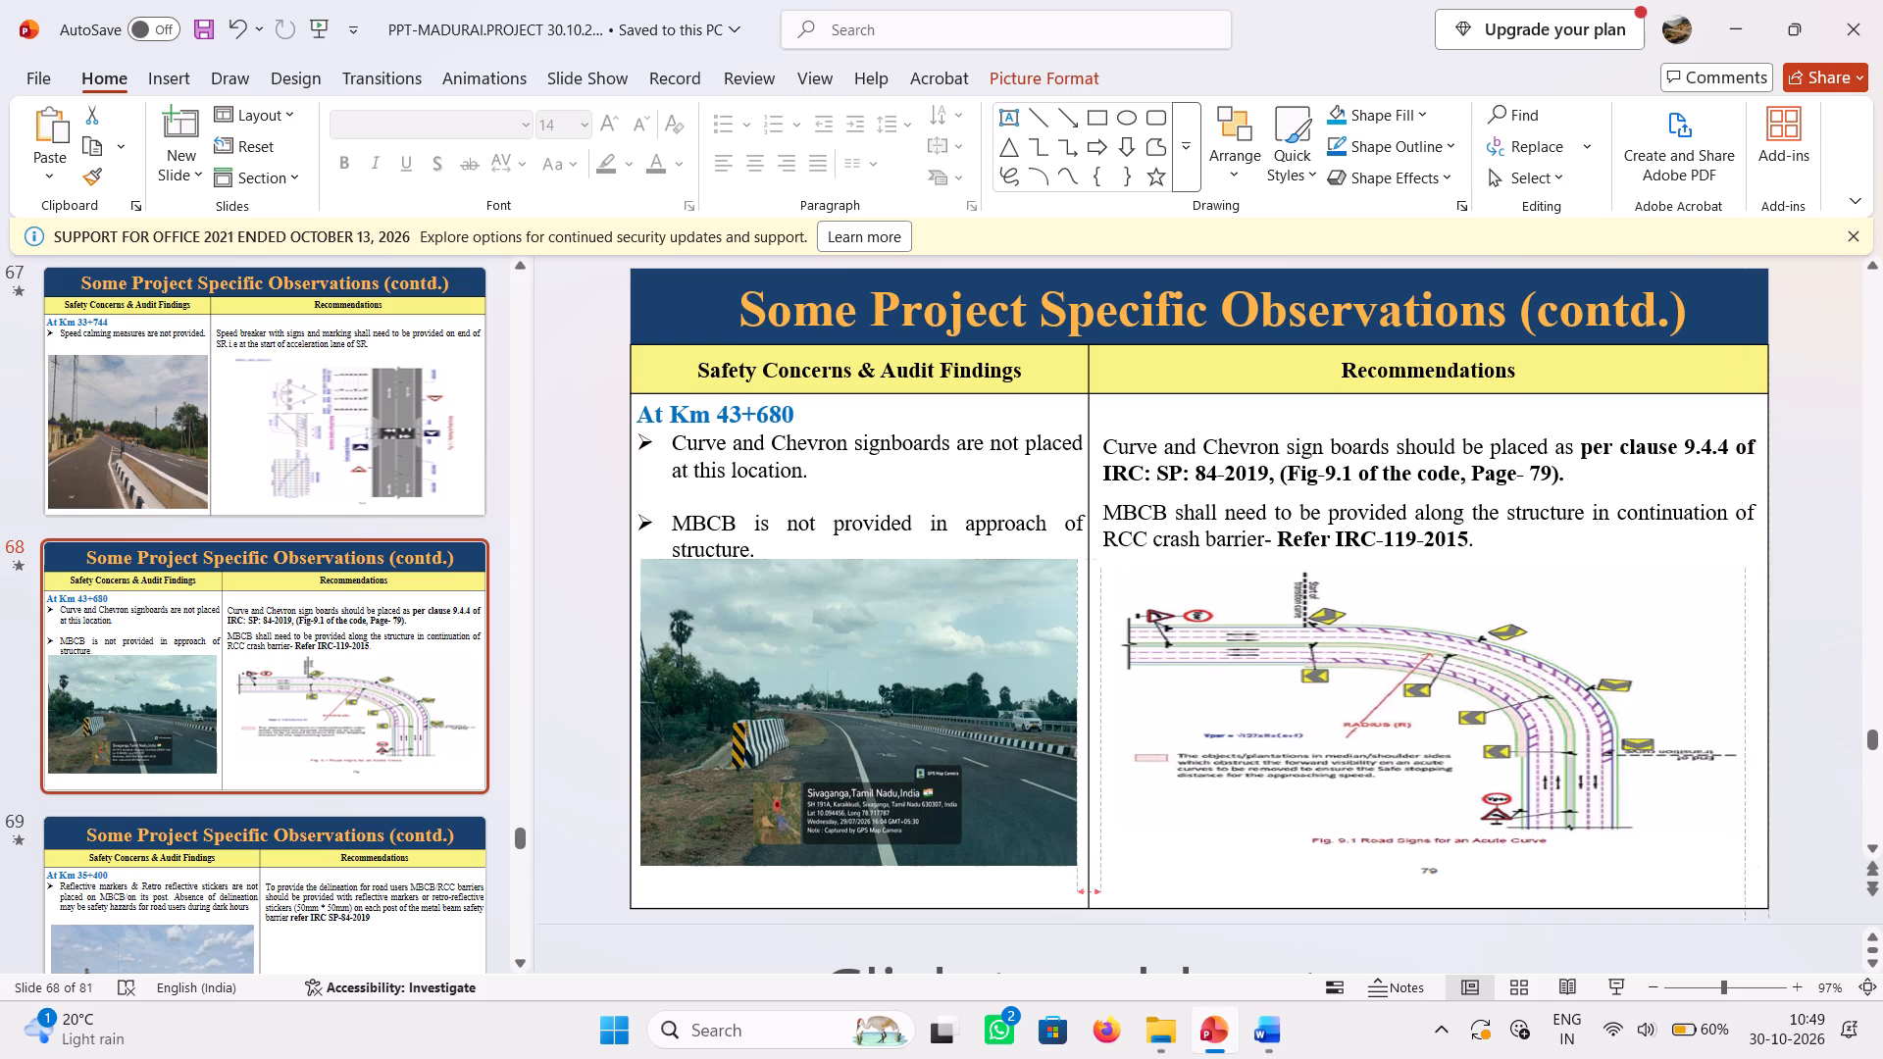
pyautogui.moveTo(1320, 657); pyautogui.dragTo(1318, 663)
pyautogui.click(382, 691)
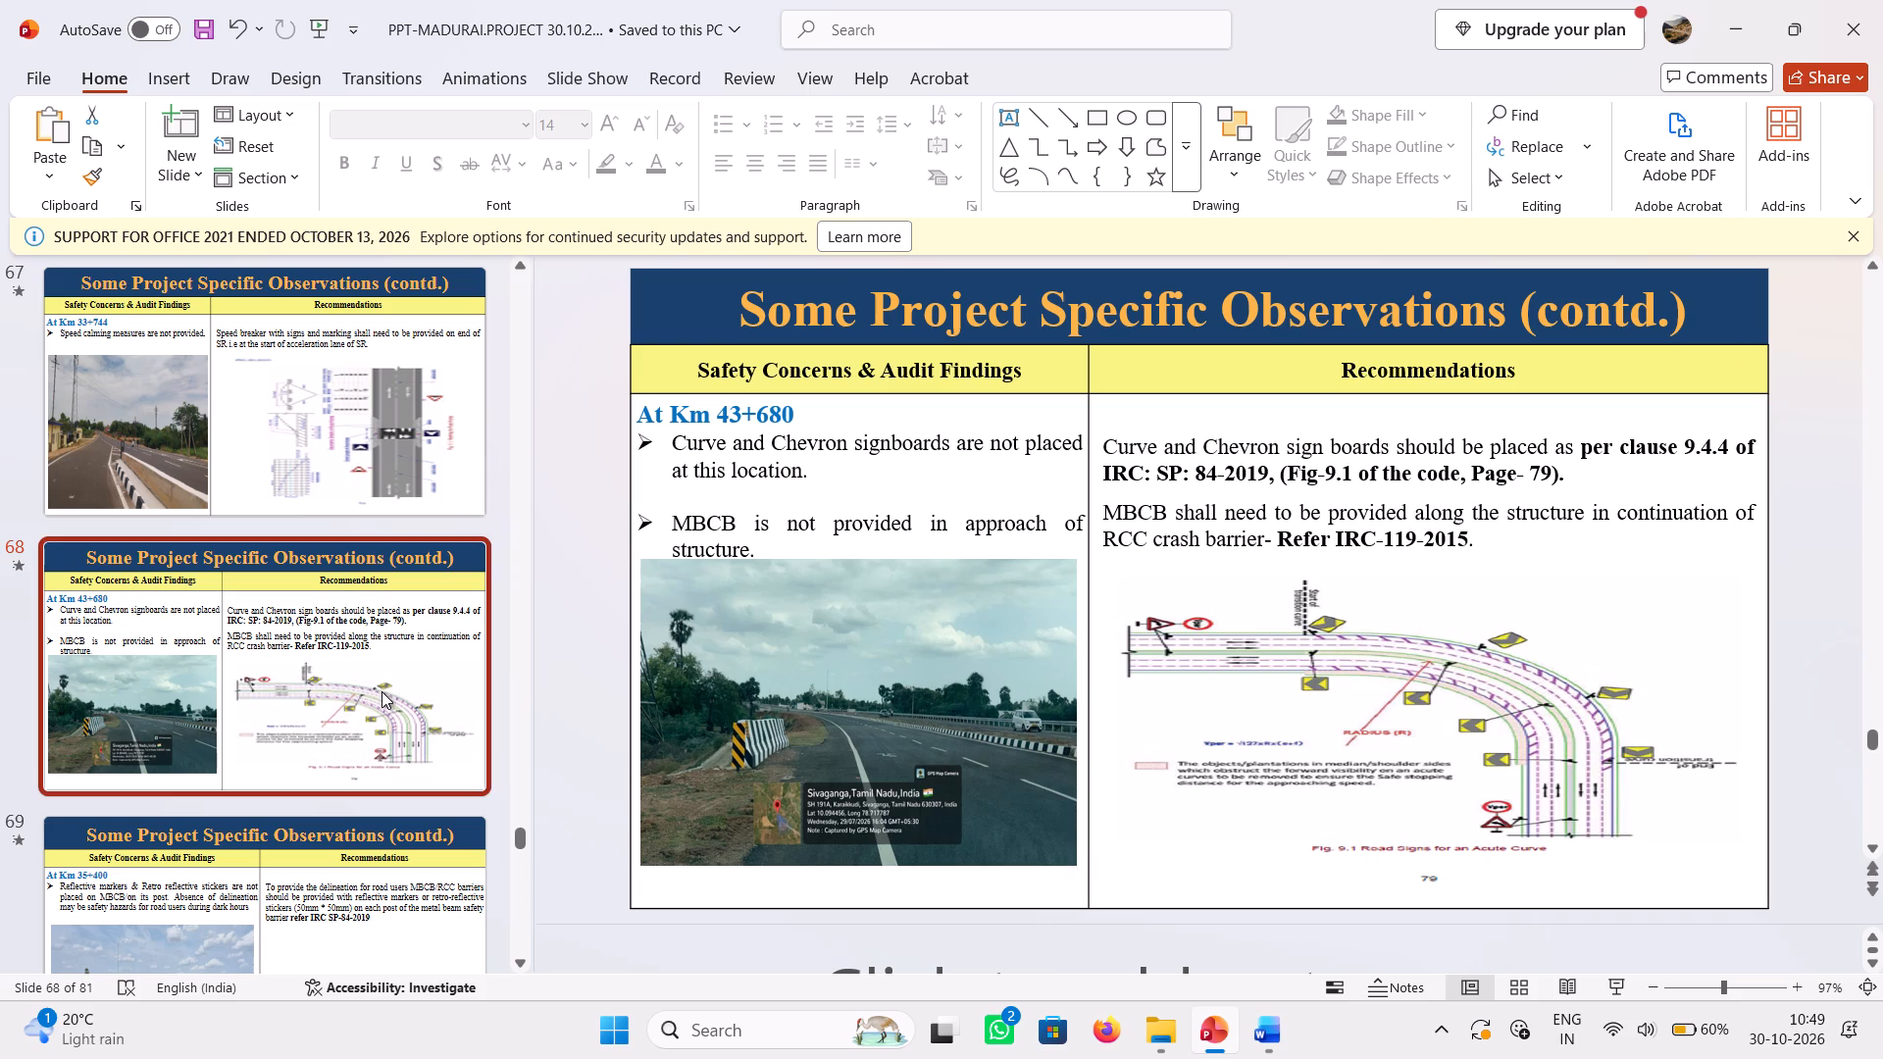
# Add "& IRC:SP:84-2019" after "Refer IRC-119-2015" in the At Km 43+680 MBCB recommendation.
pyautogui.click(1470, 539)
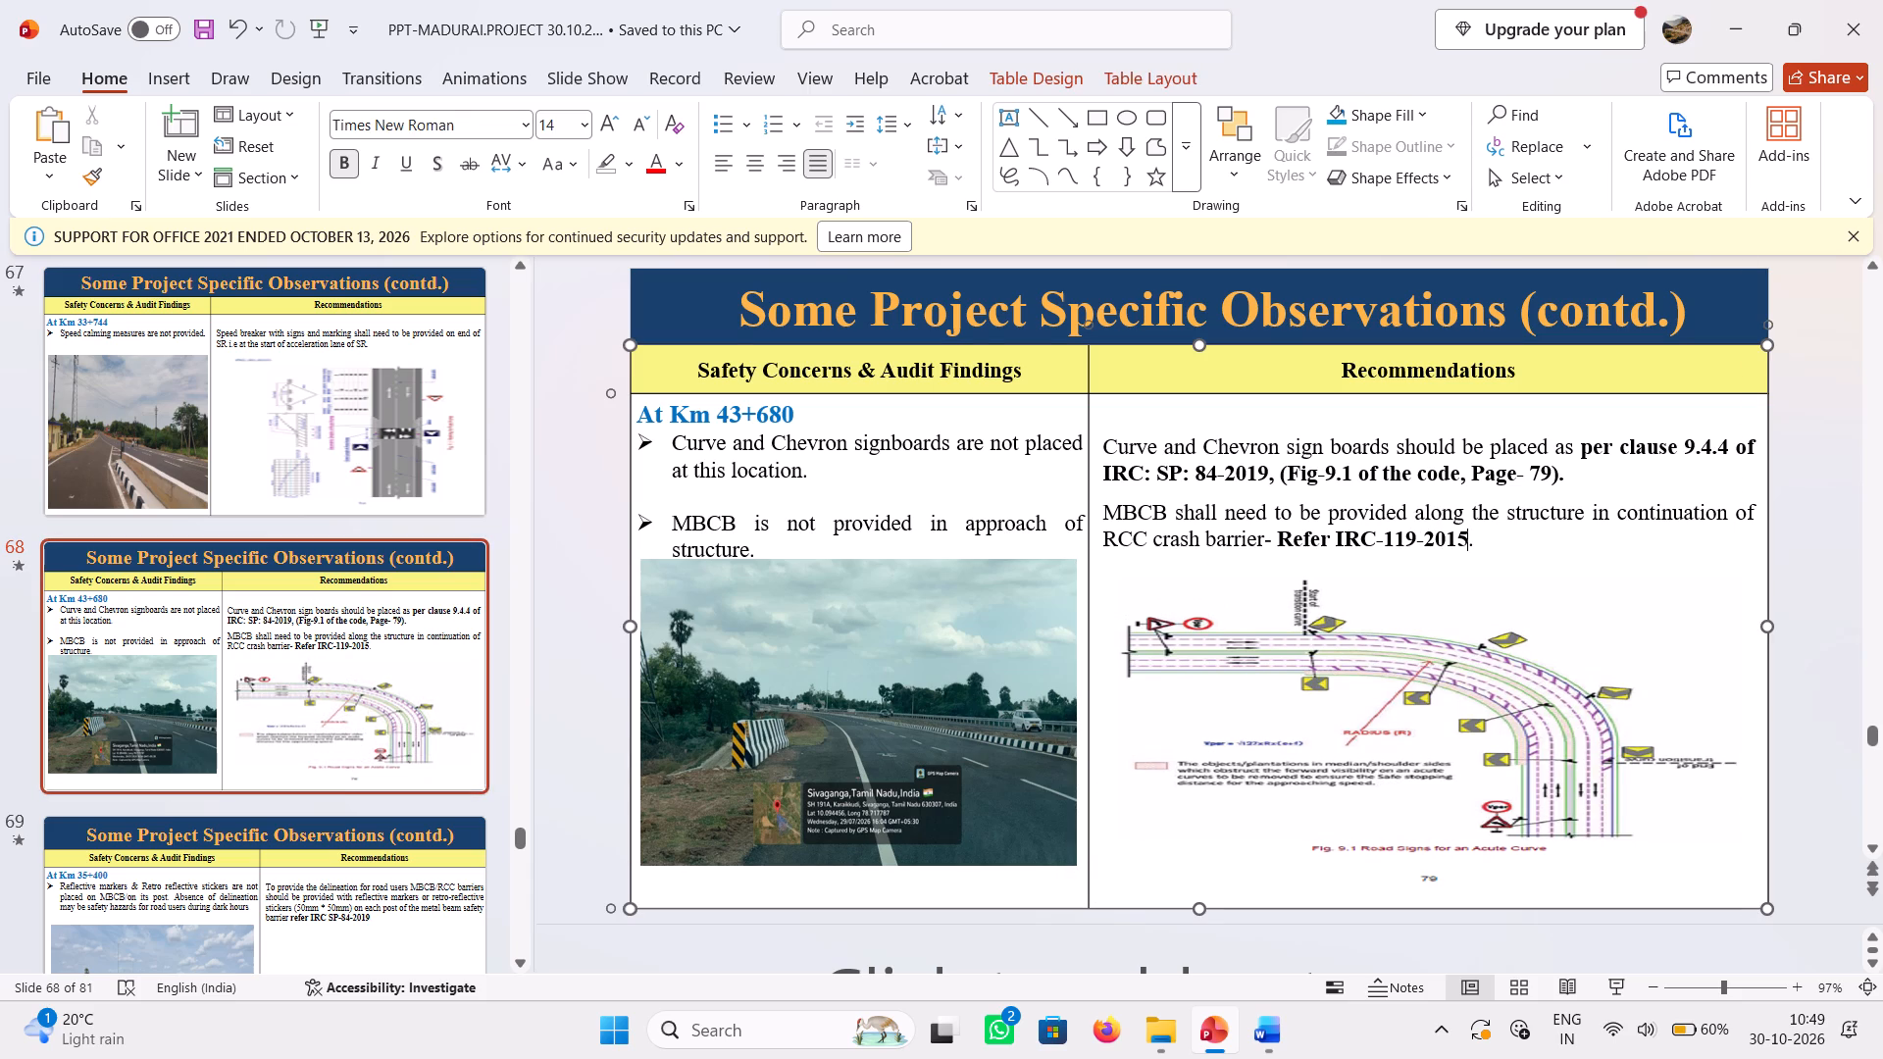
pyautogui.write('& IRC')
pyautogui.hotkey('shift', ':')
pyautogui.write('SP')
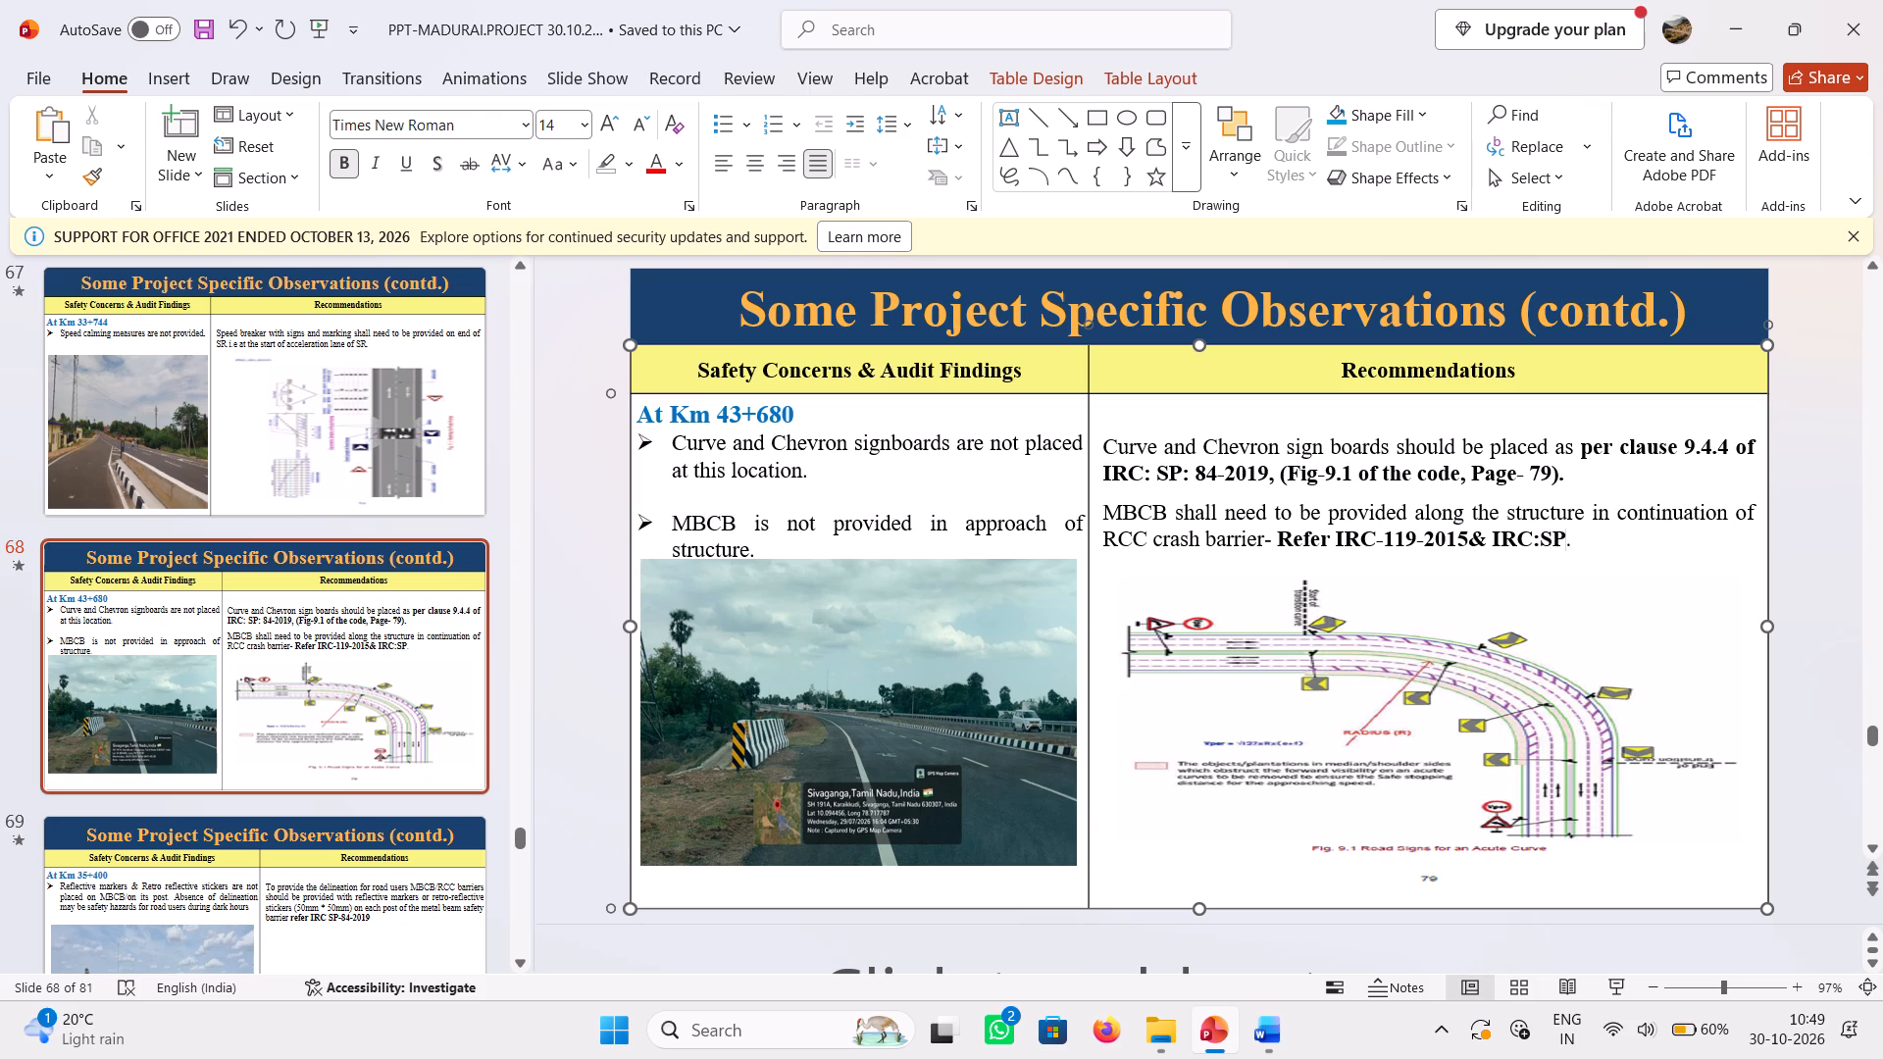
pyautogui.hotkey('shift', ':')
pyautogui.write('84-20109')
pyautogui.press('BackSpace')
pyautogui.press('BackSpace')
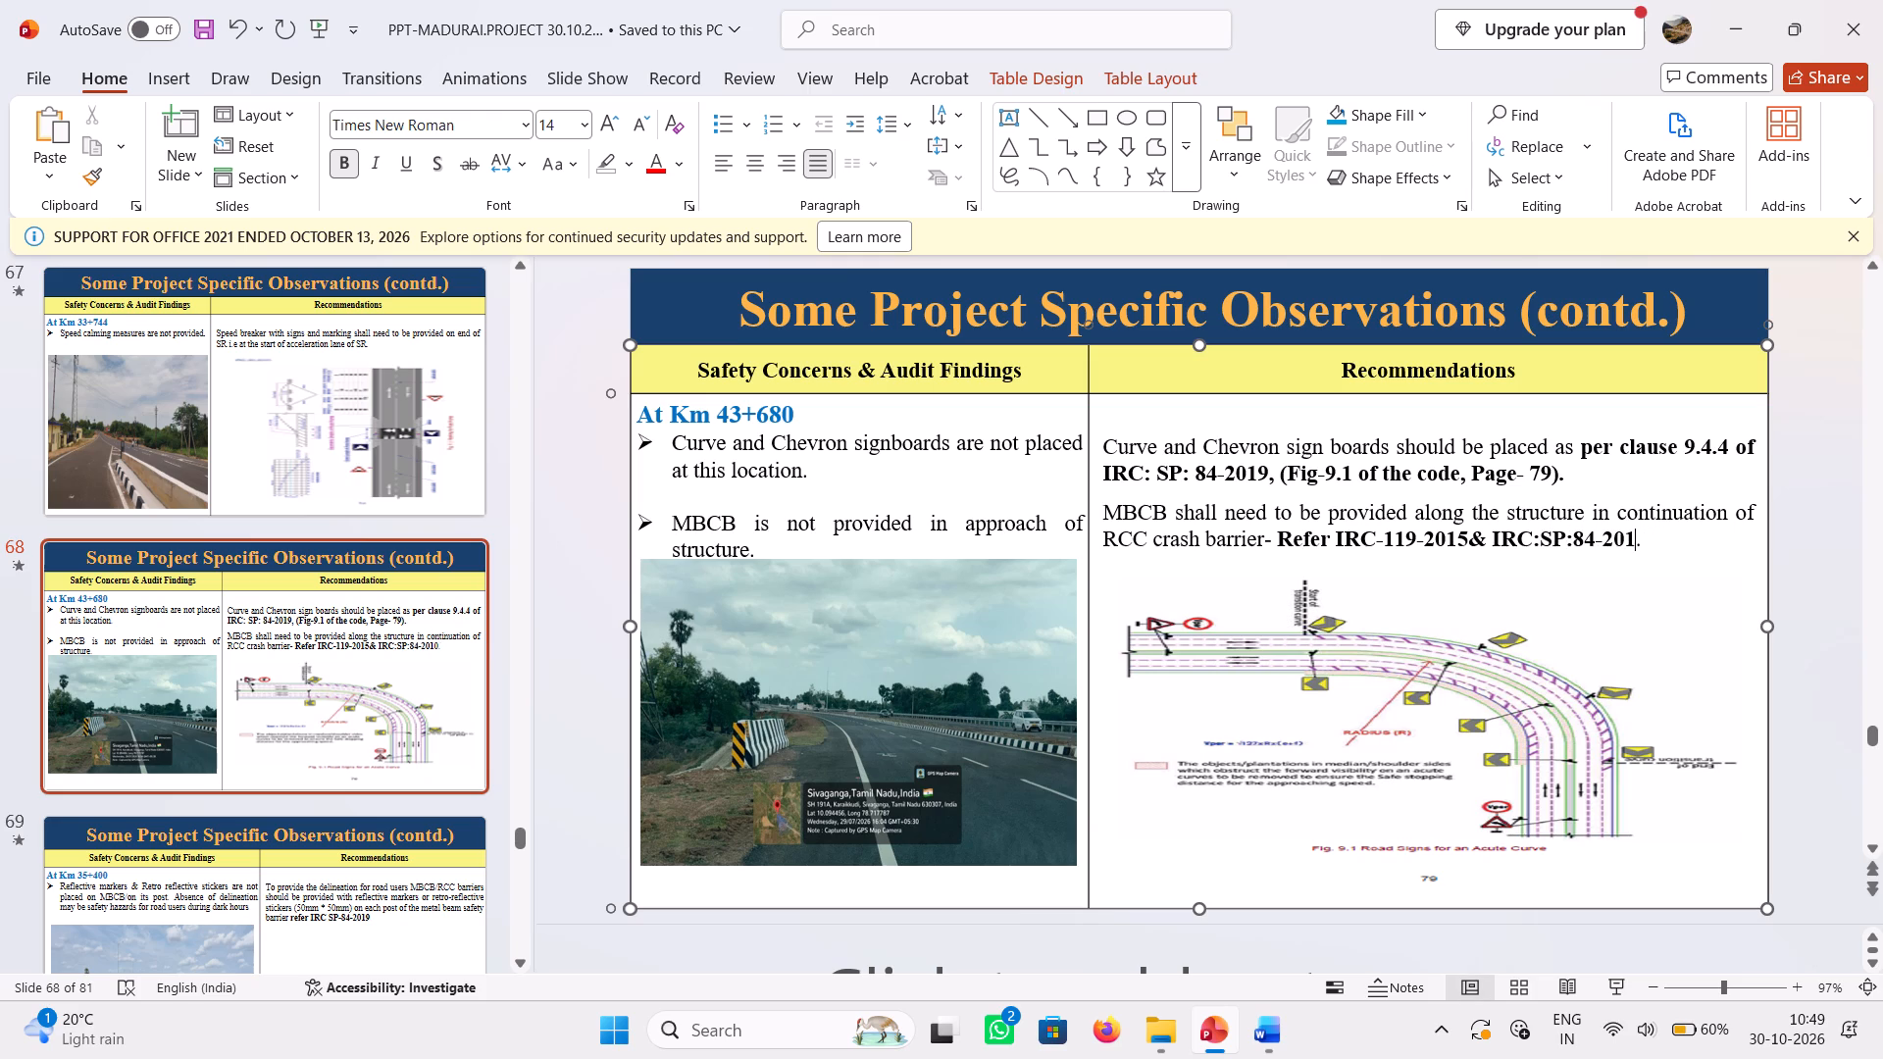
pyautogui.press('9')
pyautogui.click(366, 640)
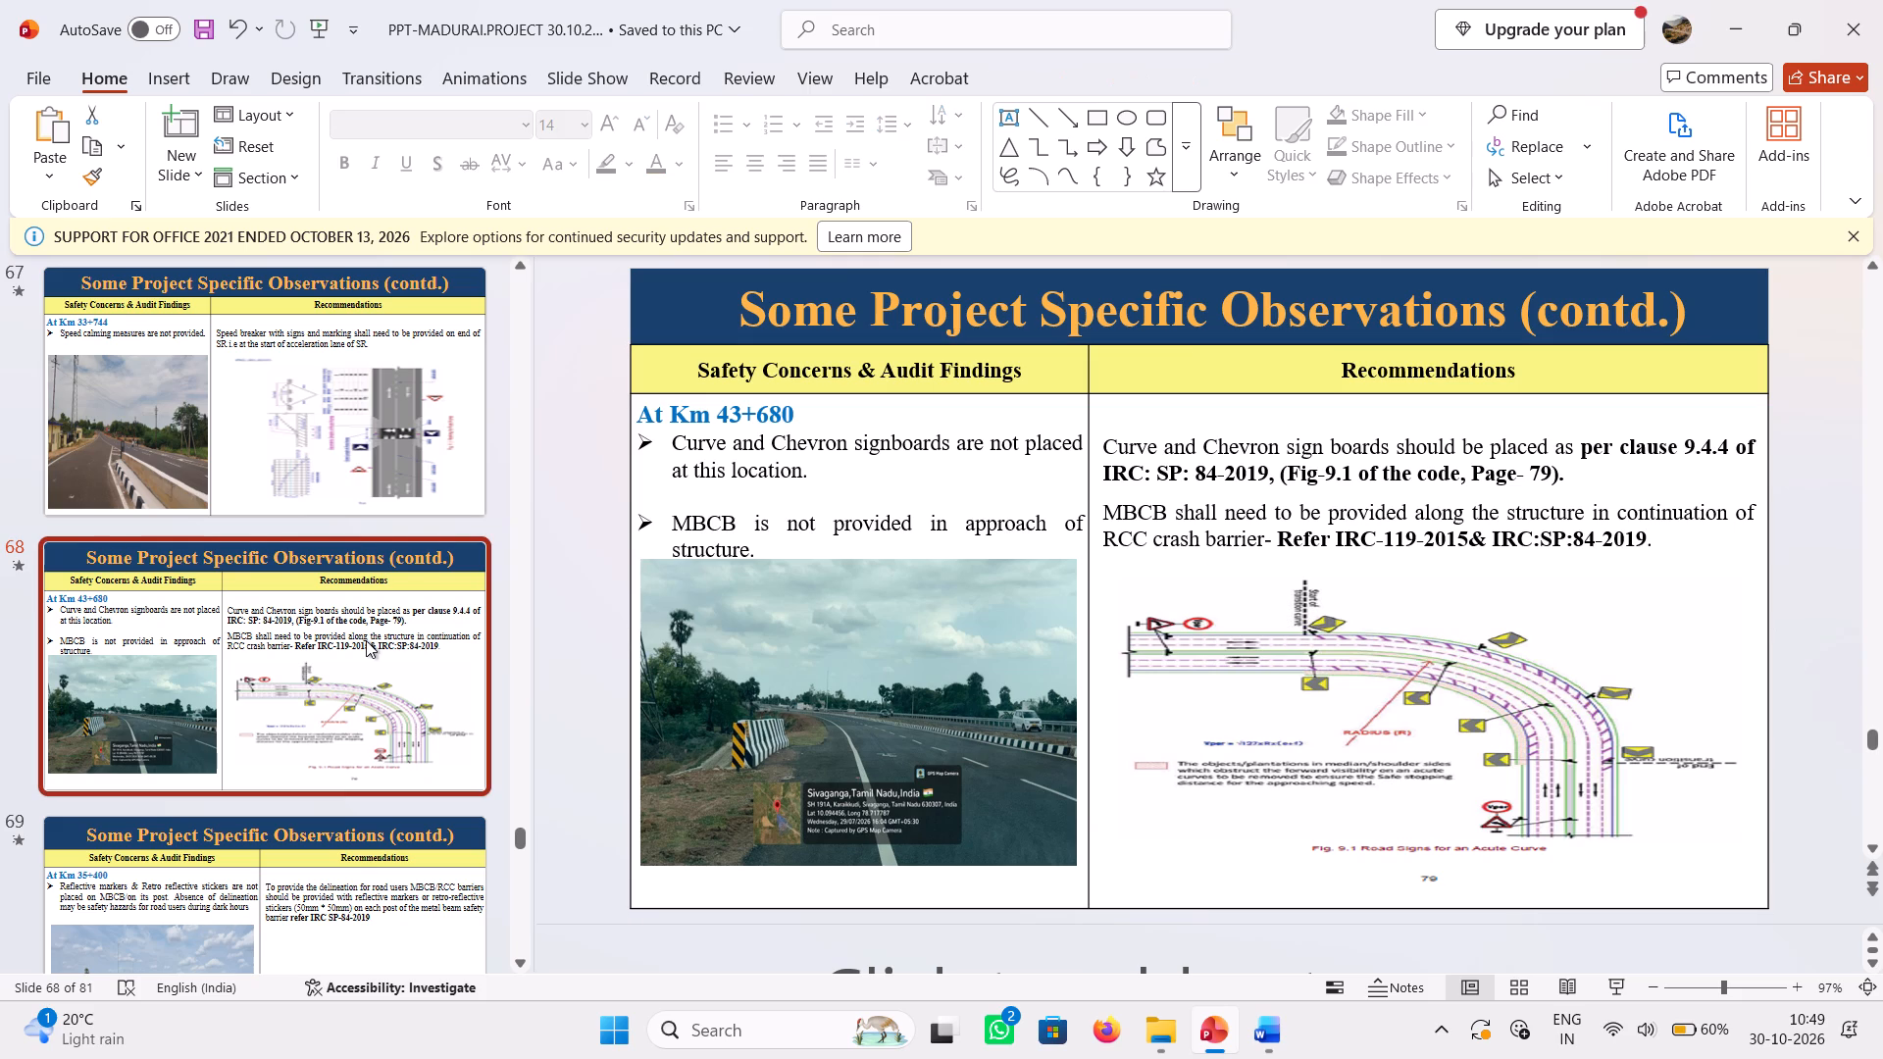
# Highlight "refer IRC SP-84-2019" in yellow in the At Km 35+400 recommendation.
pyautogui.scroll(-1, 366, 640)
pyautogui.click(363, 484)
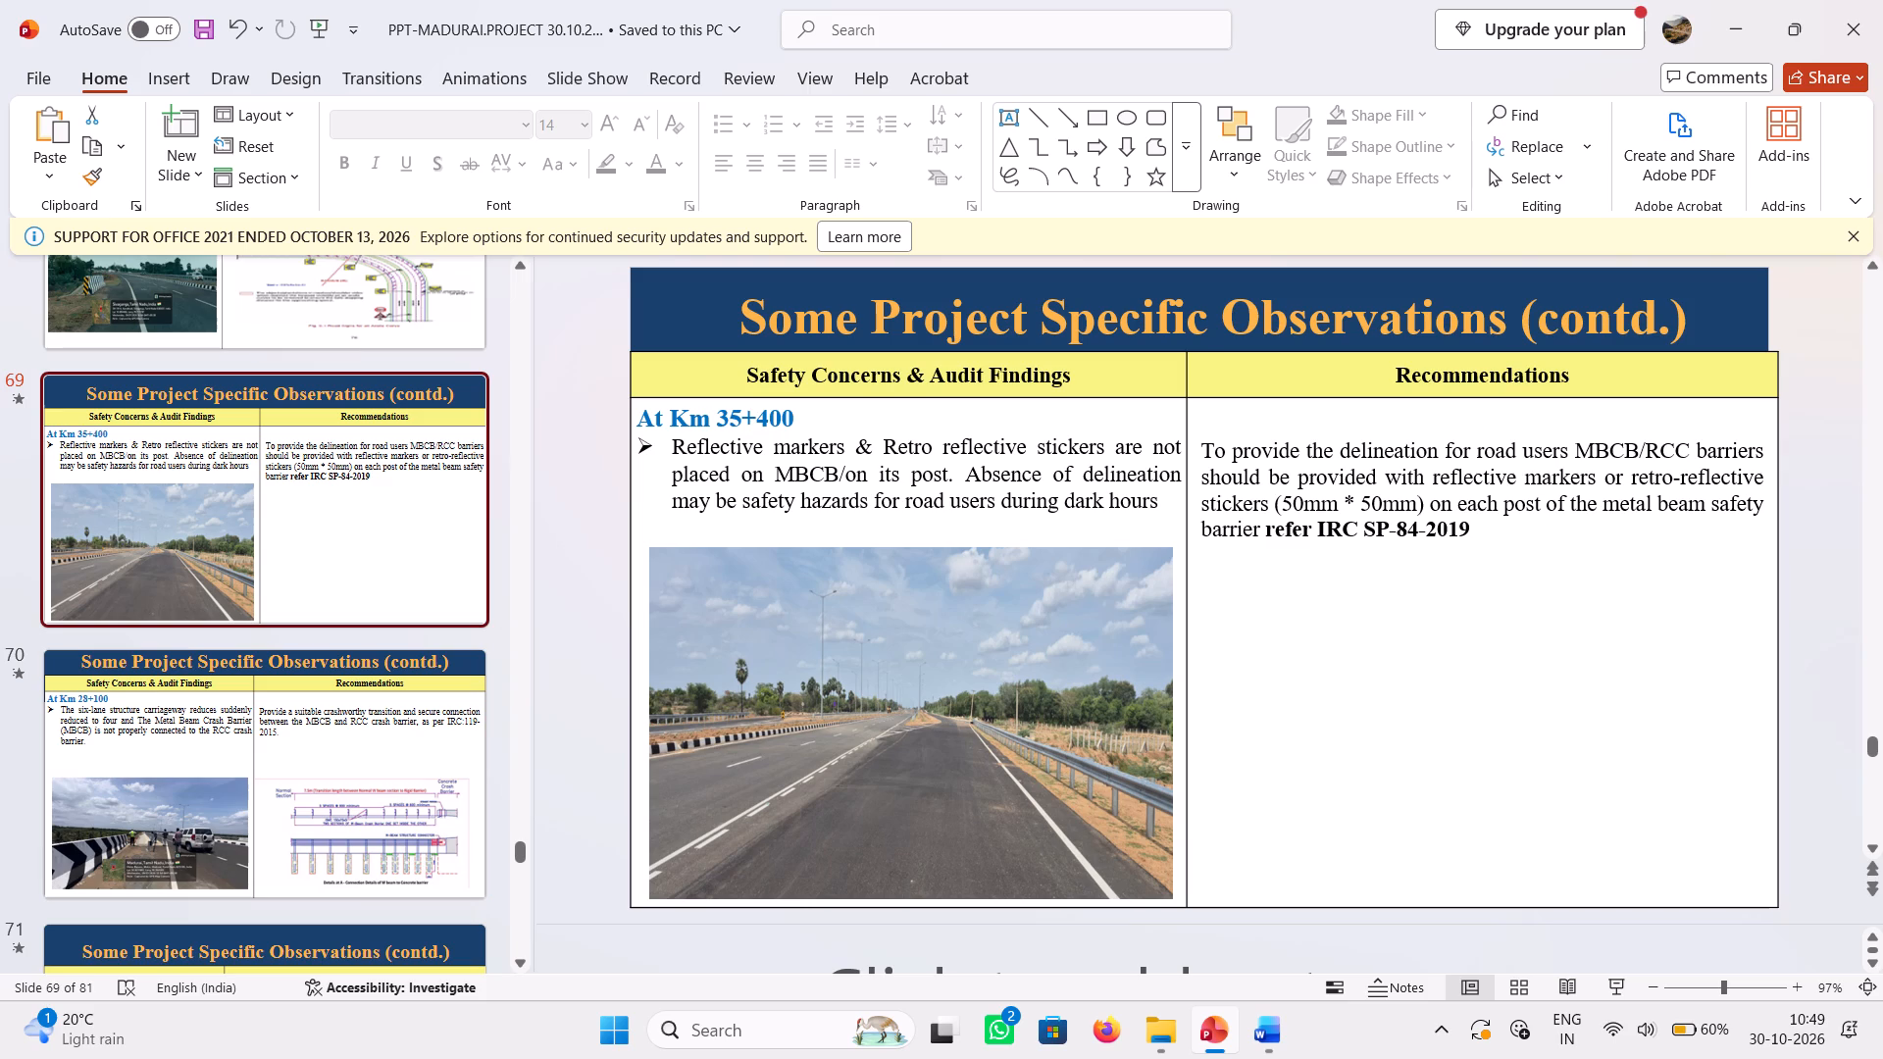
pyautogui.moveTo(1267, 526); pyautogui.dragTo(1501, 528)
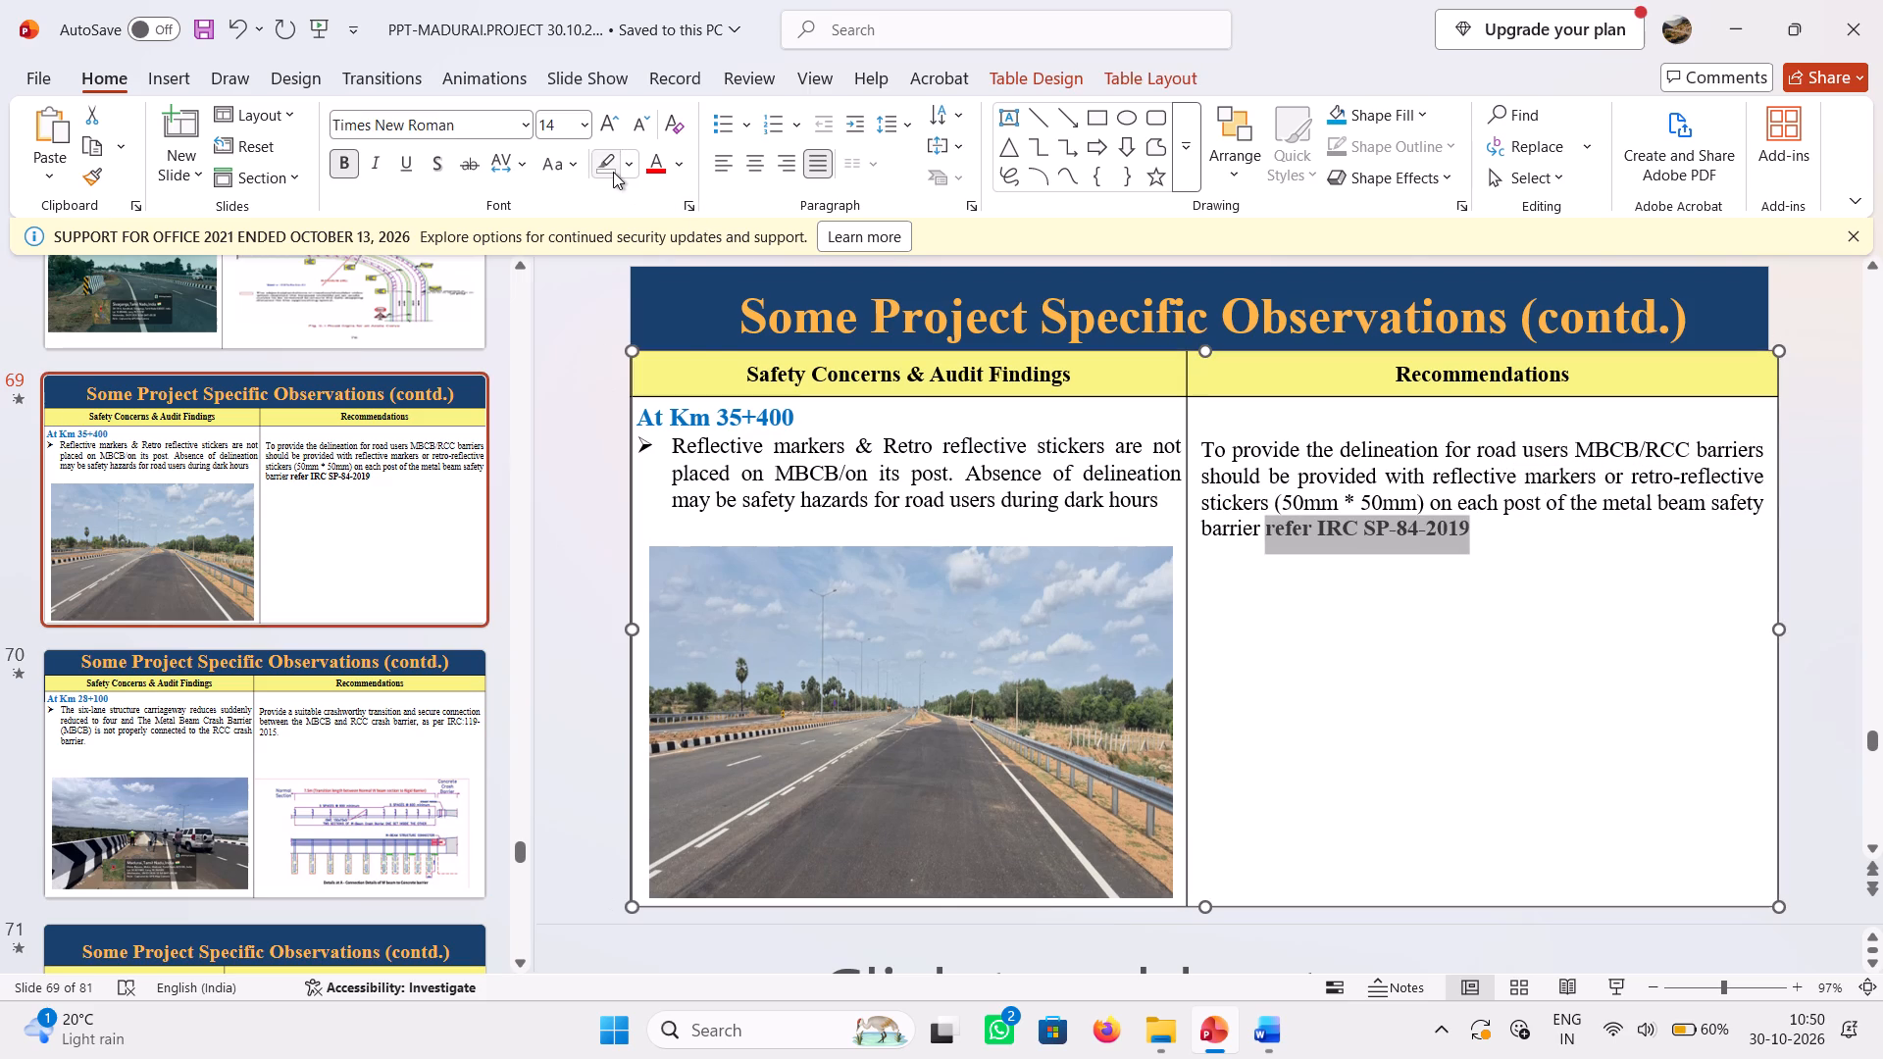
pyautogui.click(626, 169)
pyautogui.click(616, 248)
# Append "and IRC SP-84-2019" to the At Km 28+100 recommendation, copying the code reference from the At Km 35+400 slide.
pyautogui.scroll(-1, 334, 454)
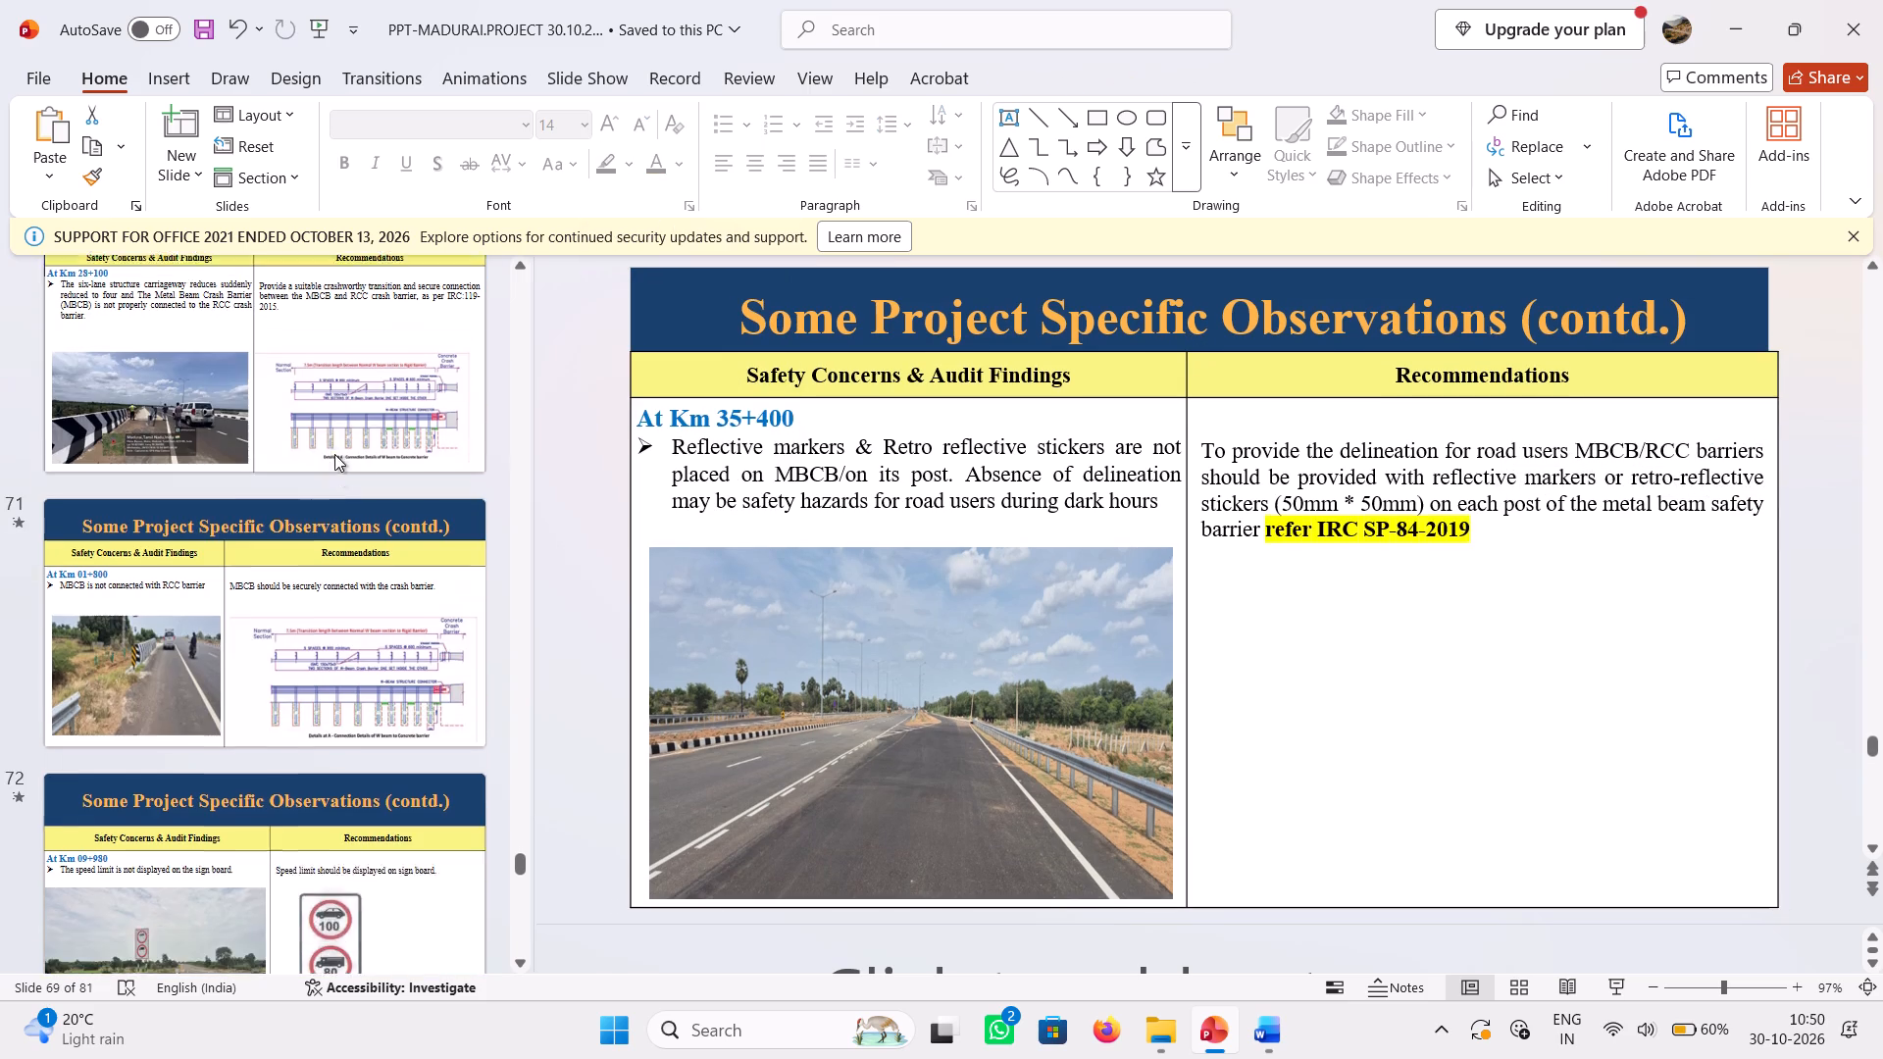
pyautogui.click(327, 385)
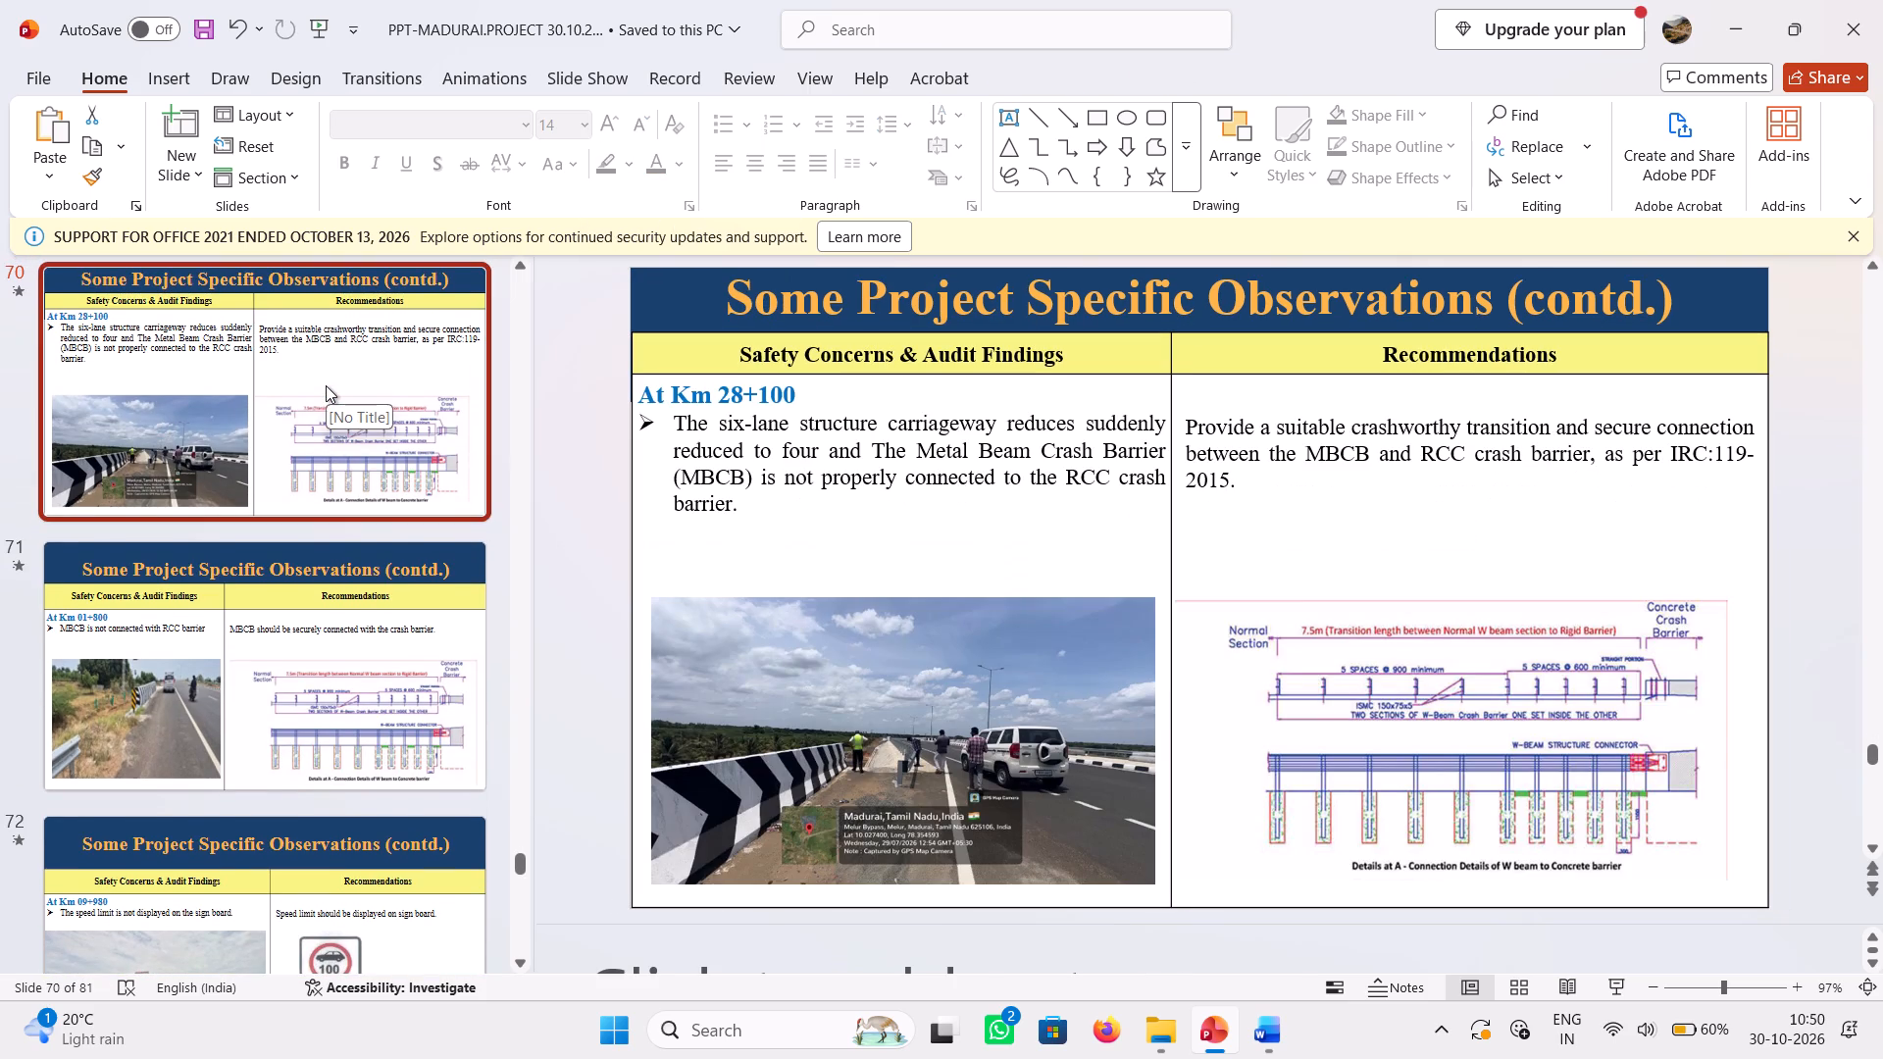
pyautogui.click(1234, 479)
pyautogui.scroll(1, 329, 373)
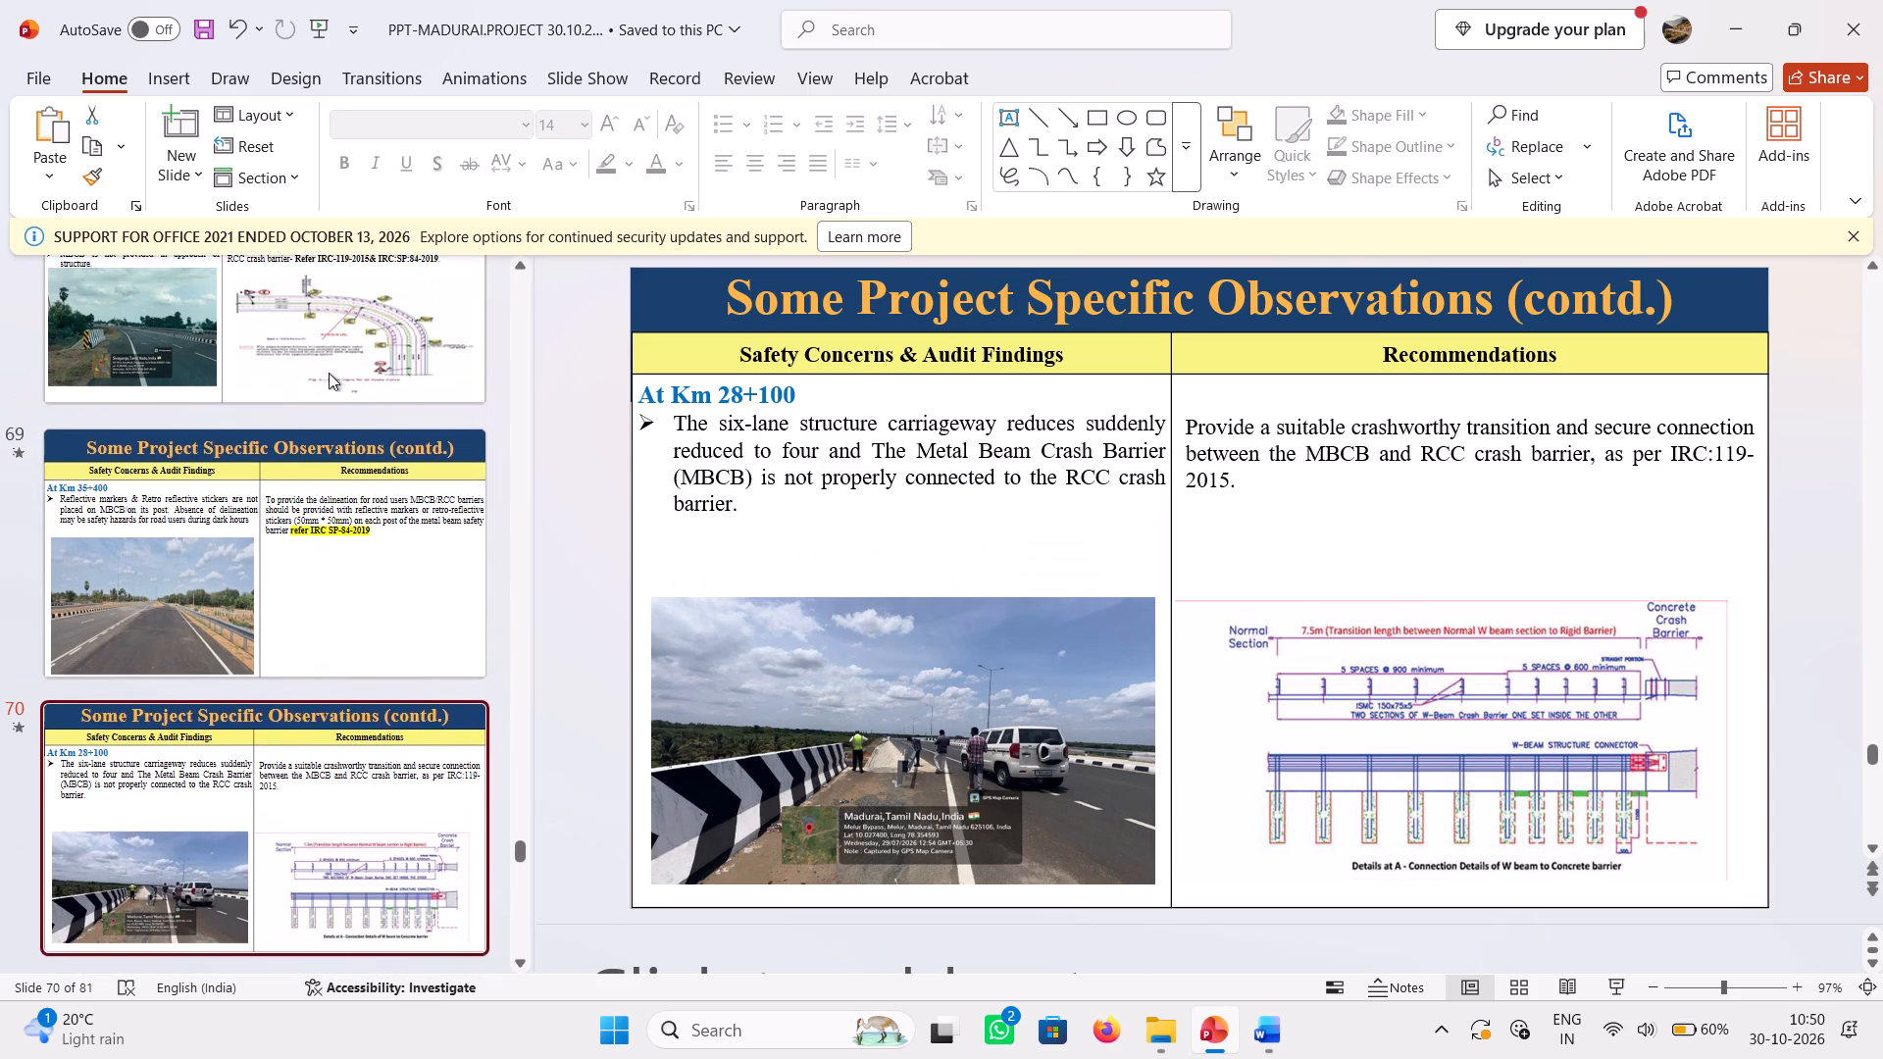
pyautogui.click(342, 500)
pyautogui.moveTo(1481, 529); pyautogui.dragTo(1477, 530)
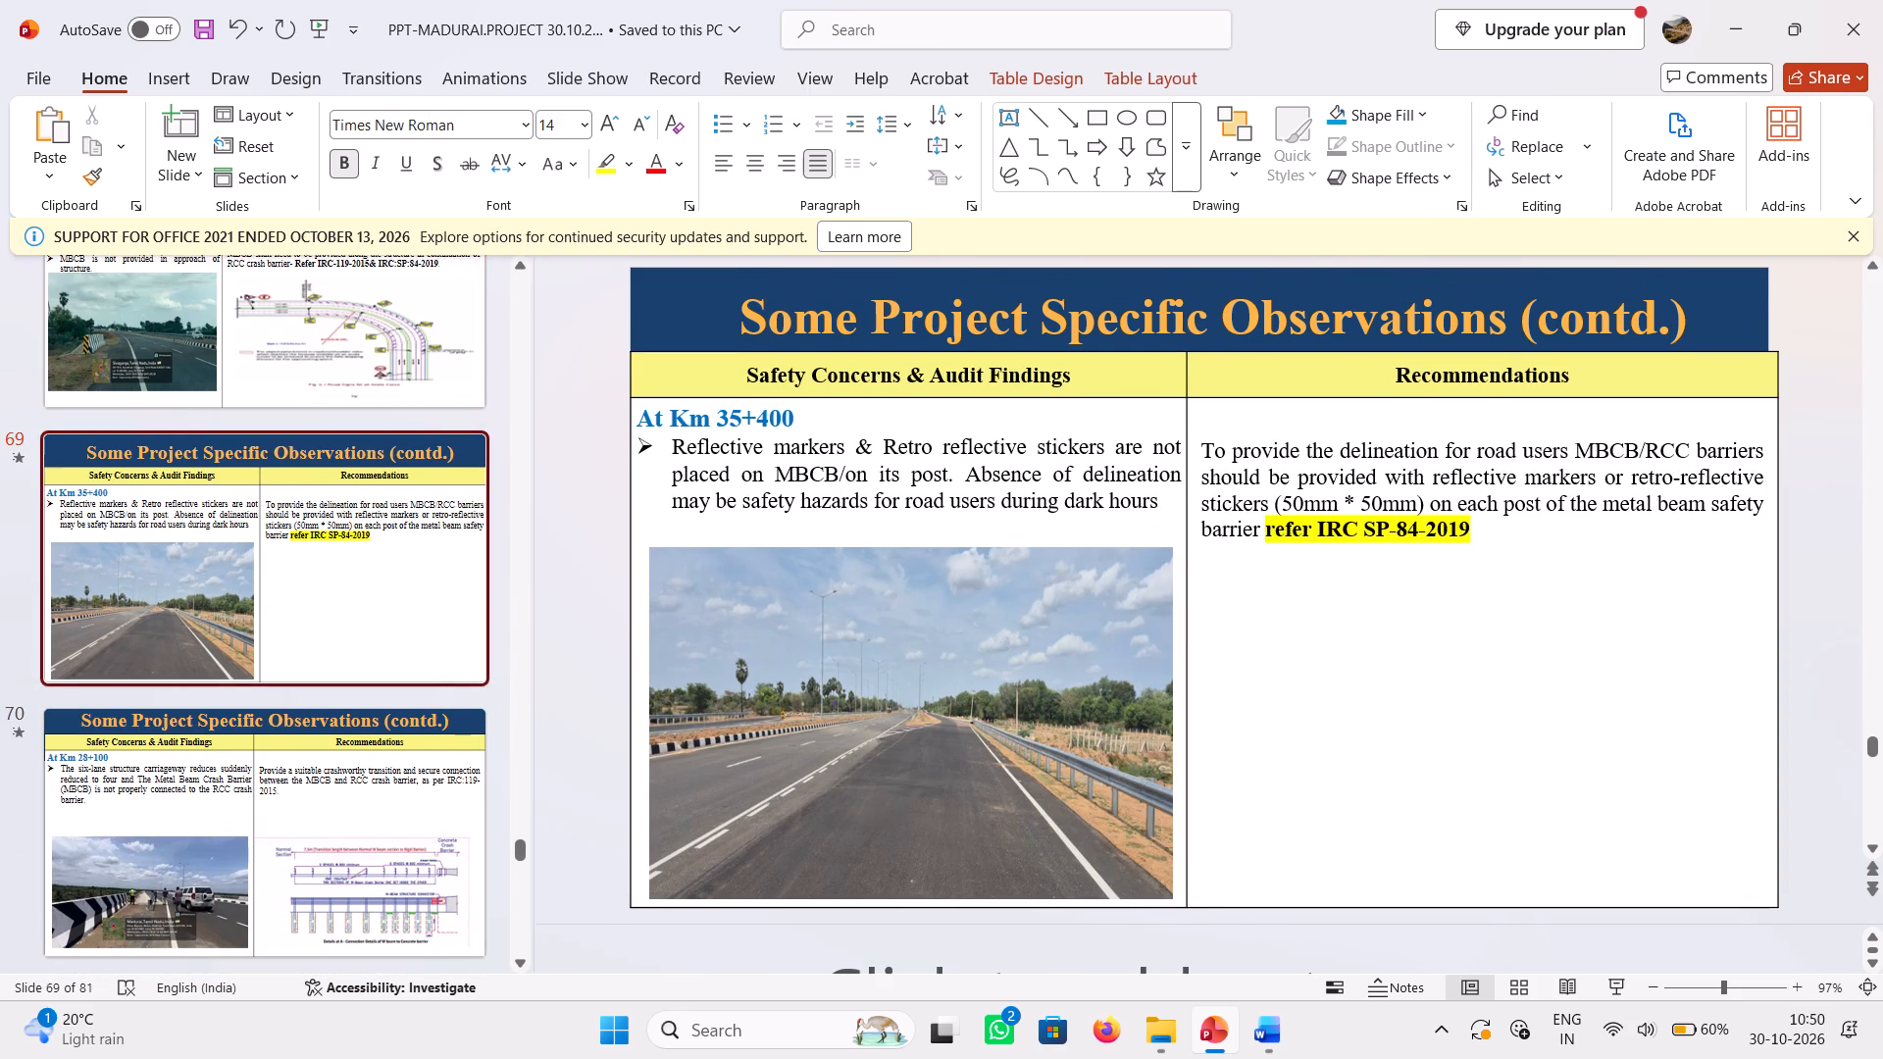
pyautogui.moveTo(1477, 530); pyautogui.dragTo(1337, 530)
pyautogui.hotkey('ctrl', 'c')
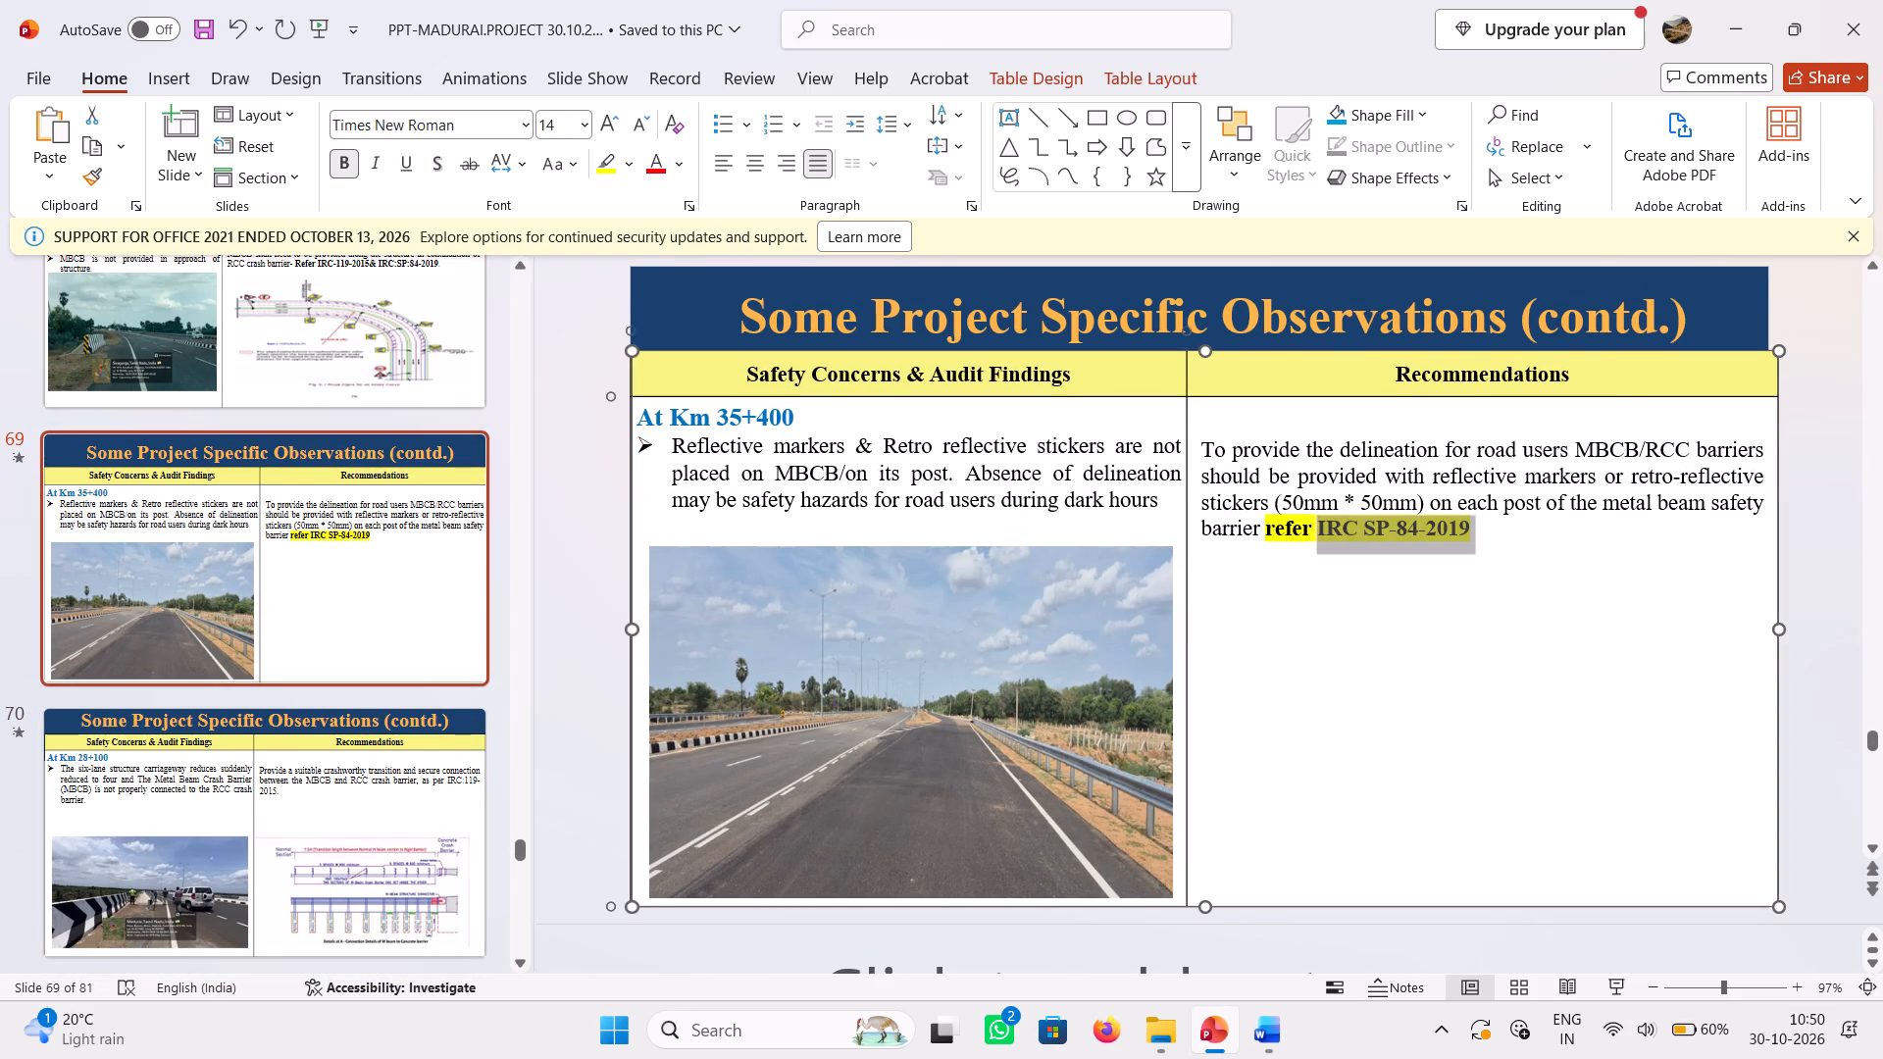
pyautogui.click(399, 825)
pyautogui.click(1238, 482)
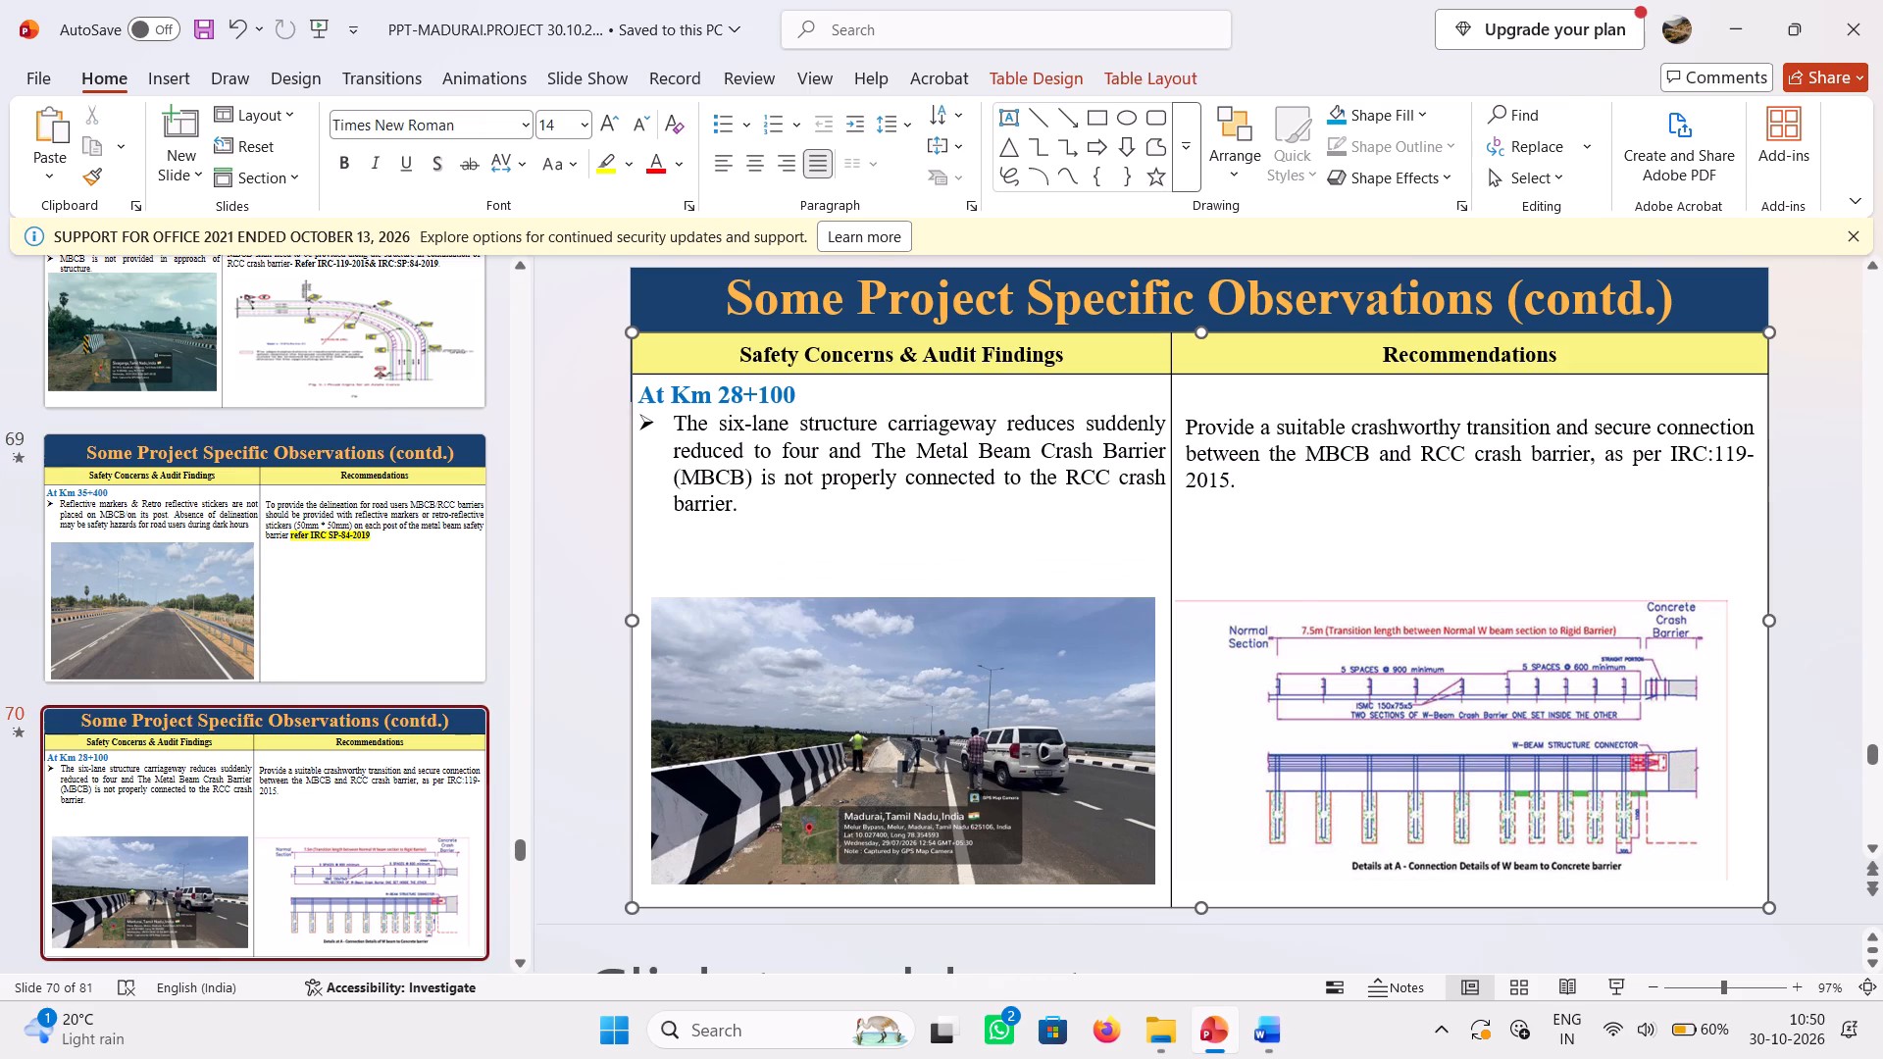
pyautogui.press('BackSpace')
pyautogui.write('a and')
pyautogui.press('space')
pyautogui.hotkey('ctrl', 'v')
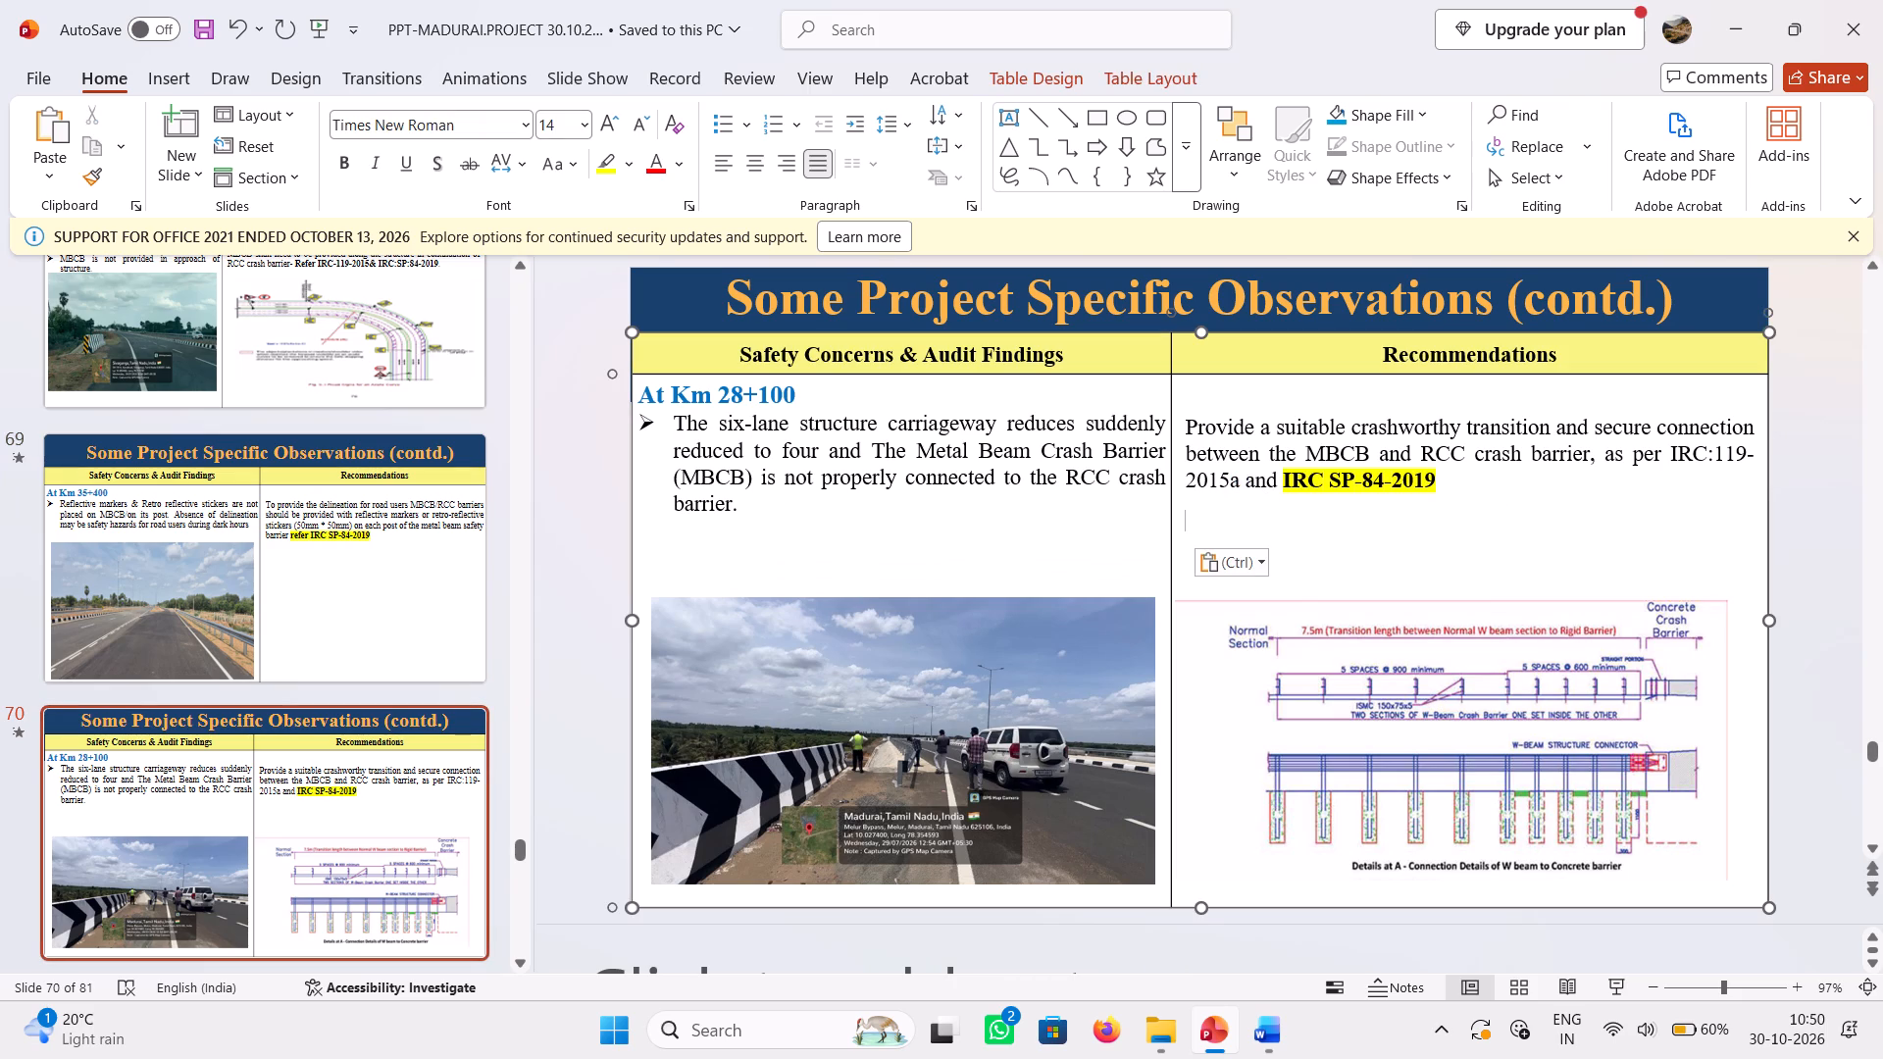
# Make the closing code references in the At Km 28+100 recommendation bold, starting from "per IRC:119-2015".
pyautogui.moveTo(1665, 454); pyautogui.dragTo(1677, 481)
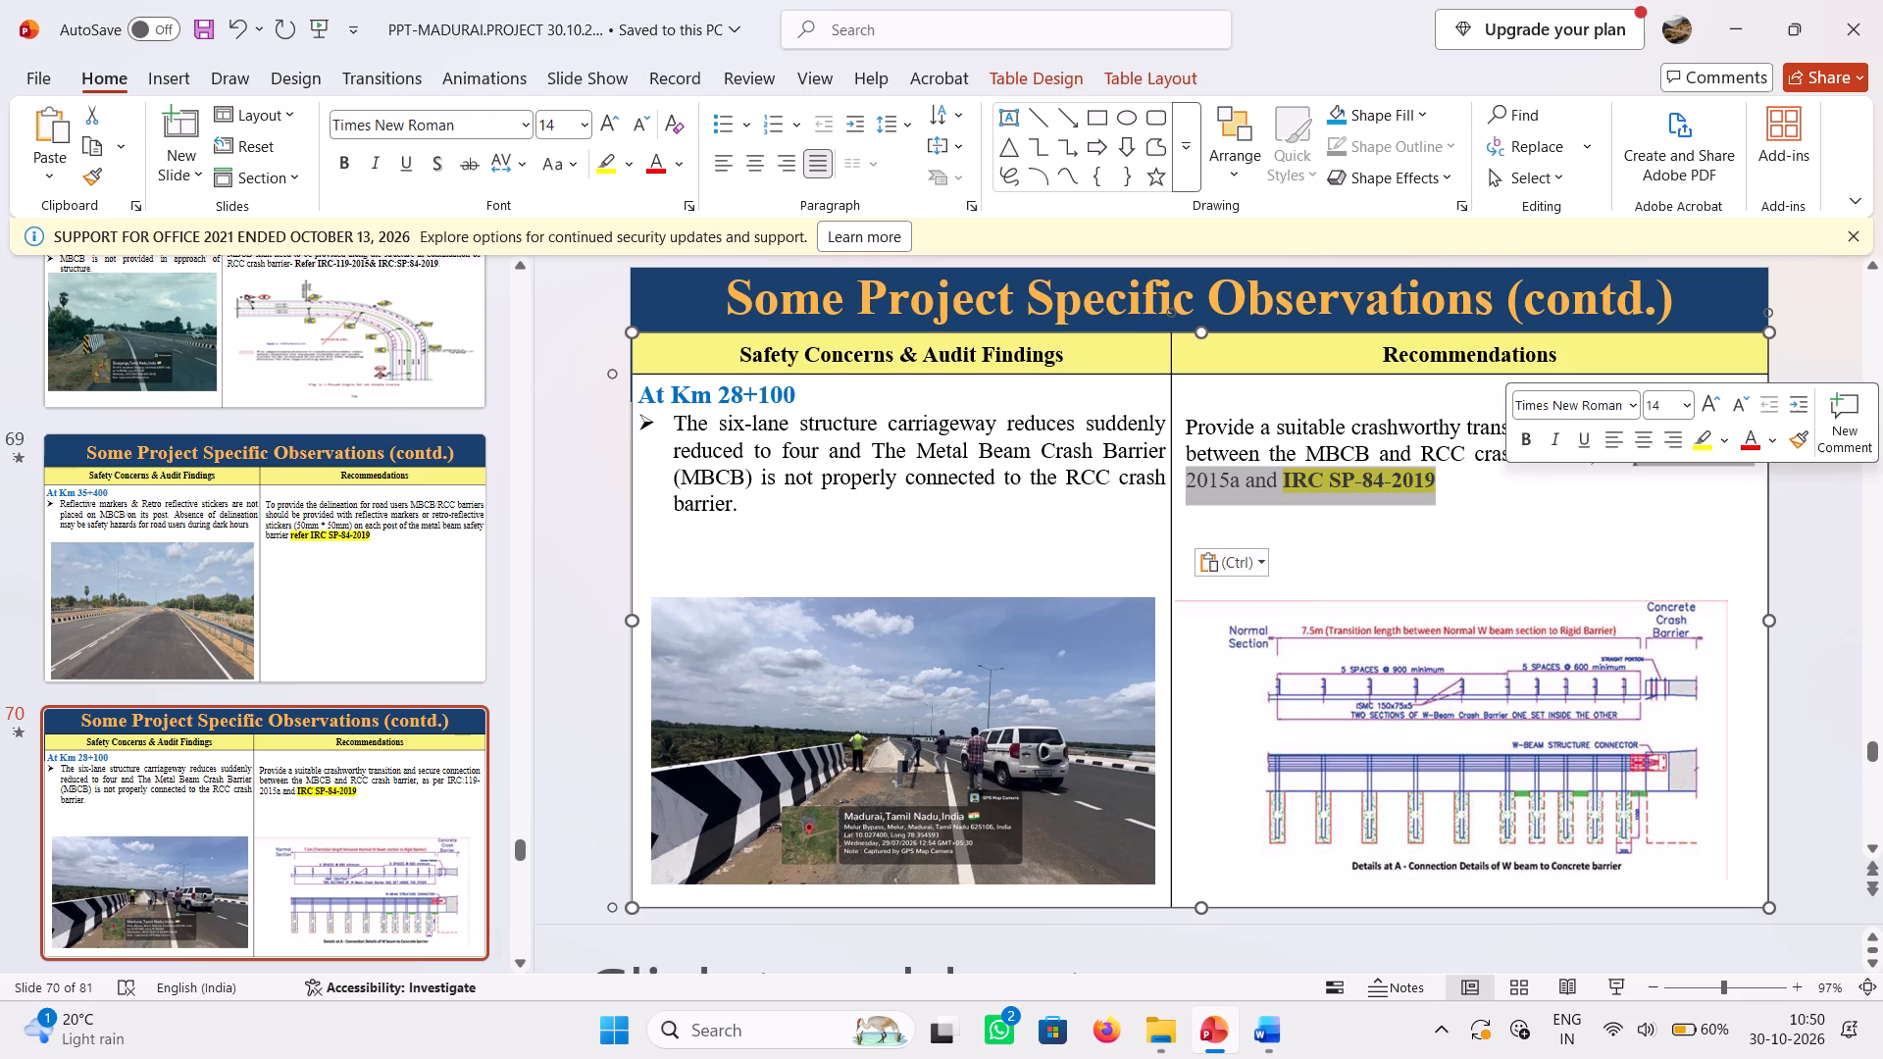
pyautogui.hotkey('ctrl', 'b')
pyautogui.hotkey('ctrl', 'b')
pyautogui.hotkey('ctrl', 'b')
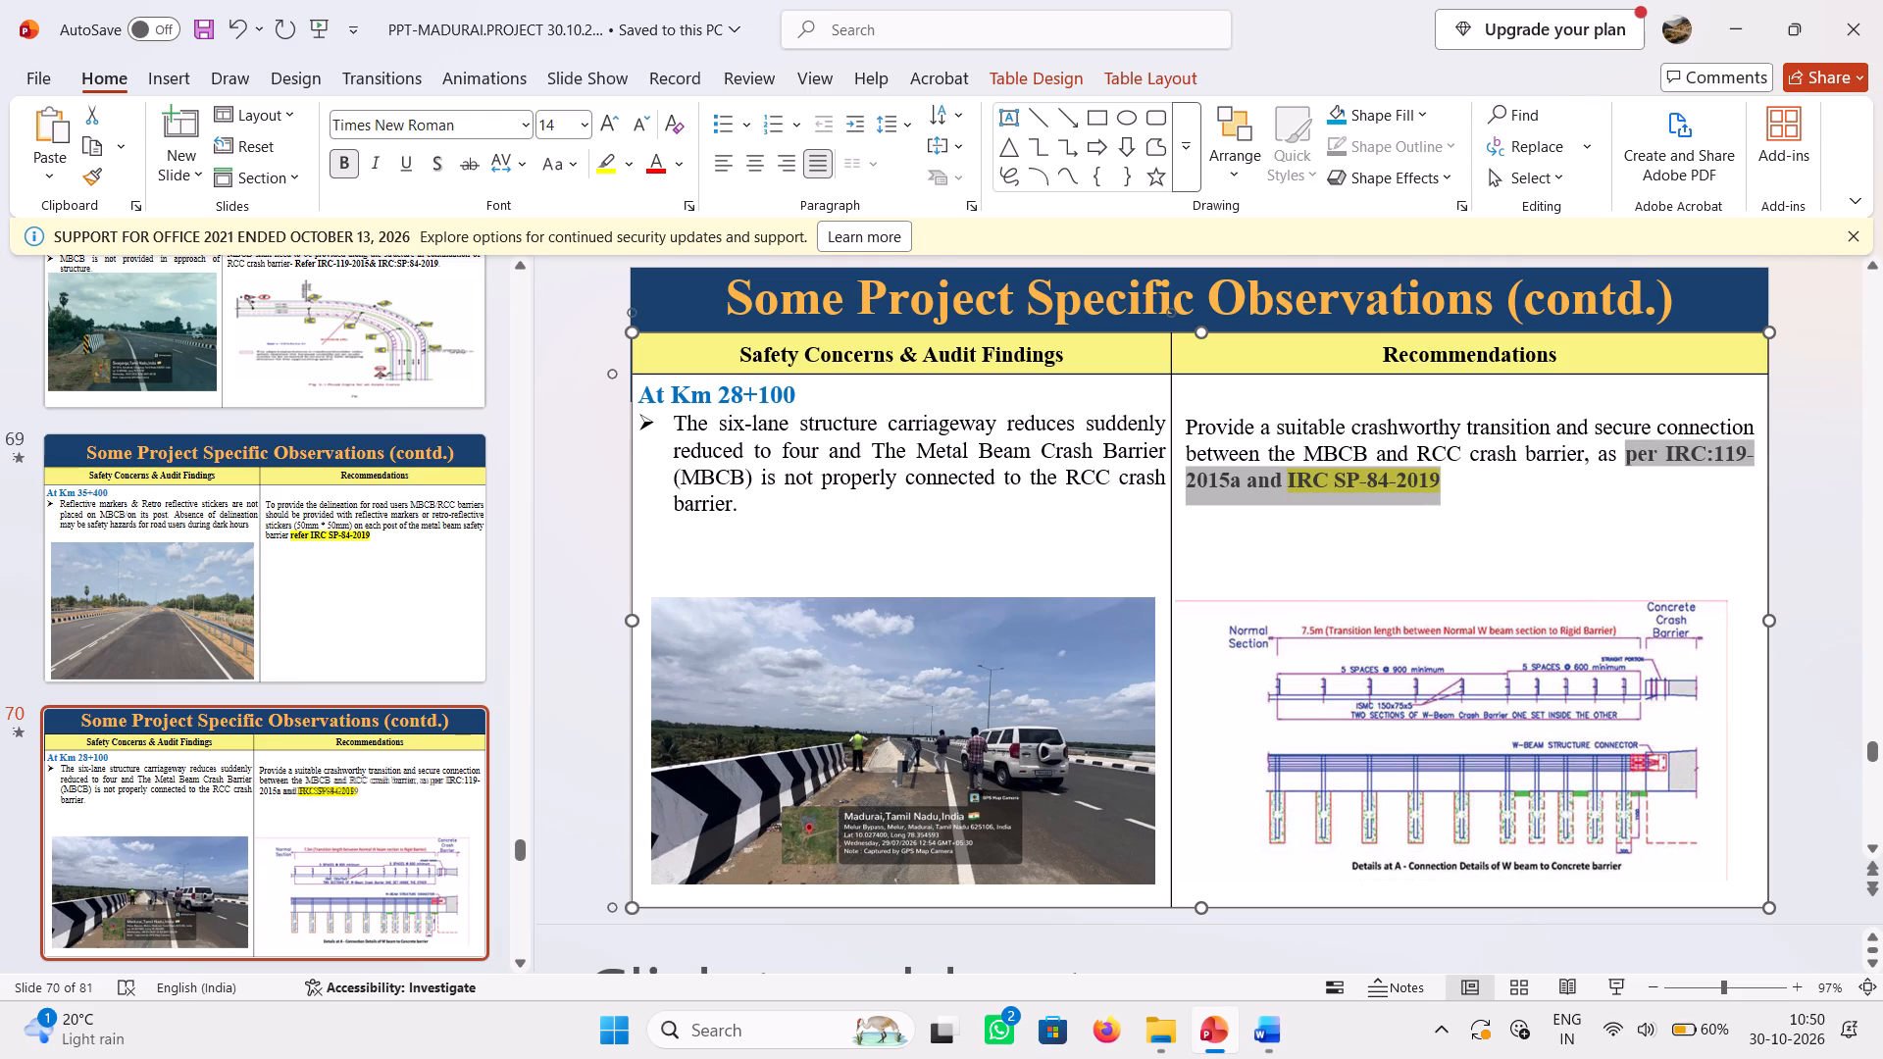
# Remove the stray "a" after "IRC:119-2015" in the At Km 28+100 recommendation and end the sentence with a period.
pyautogui.click(1235, 485)
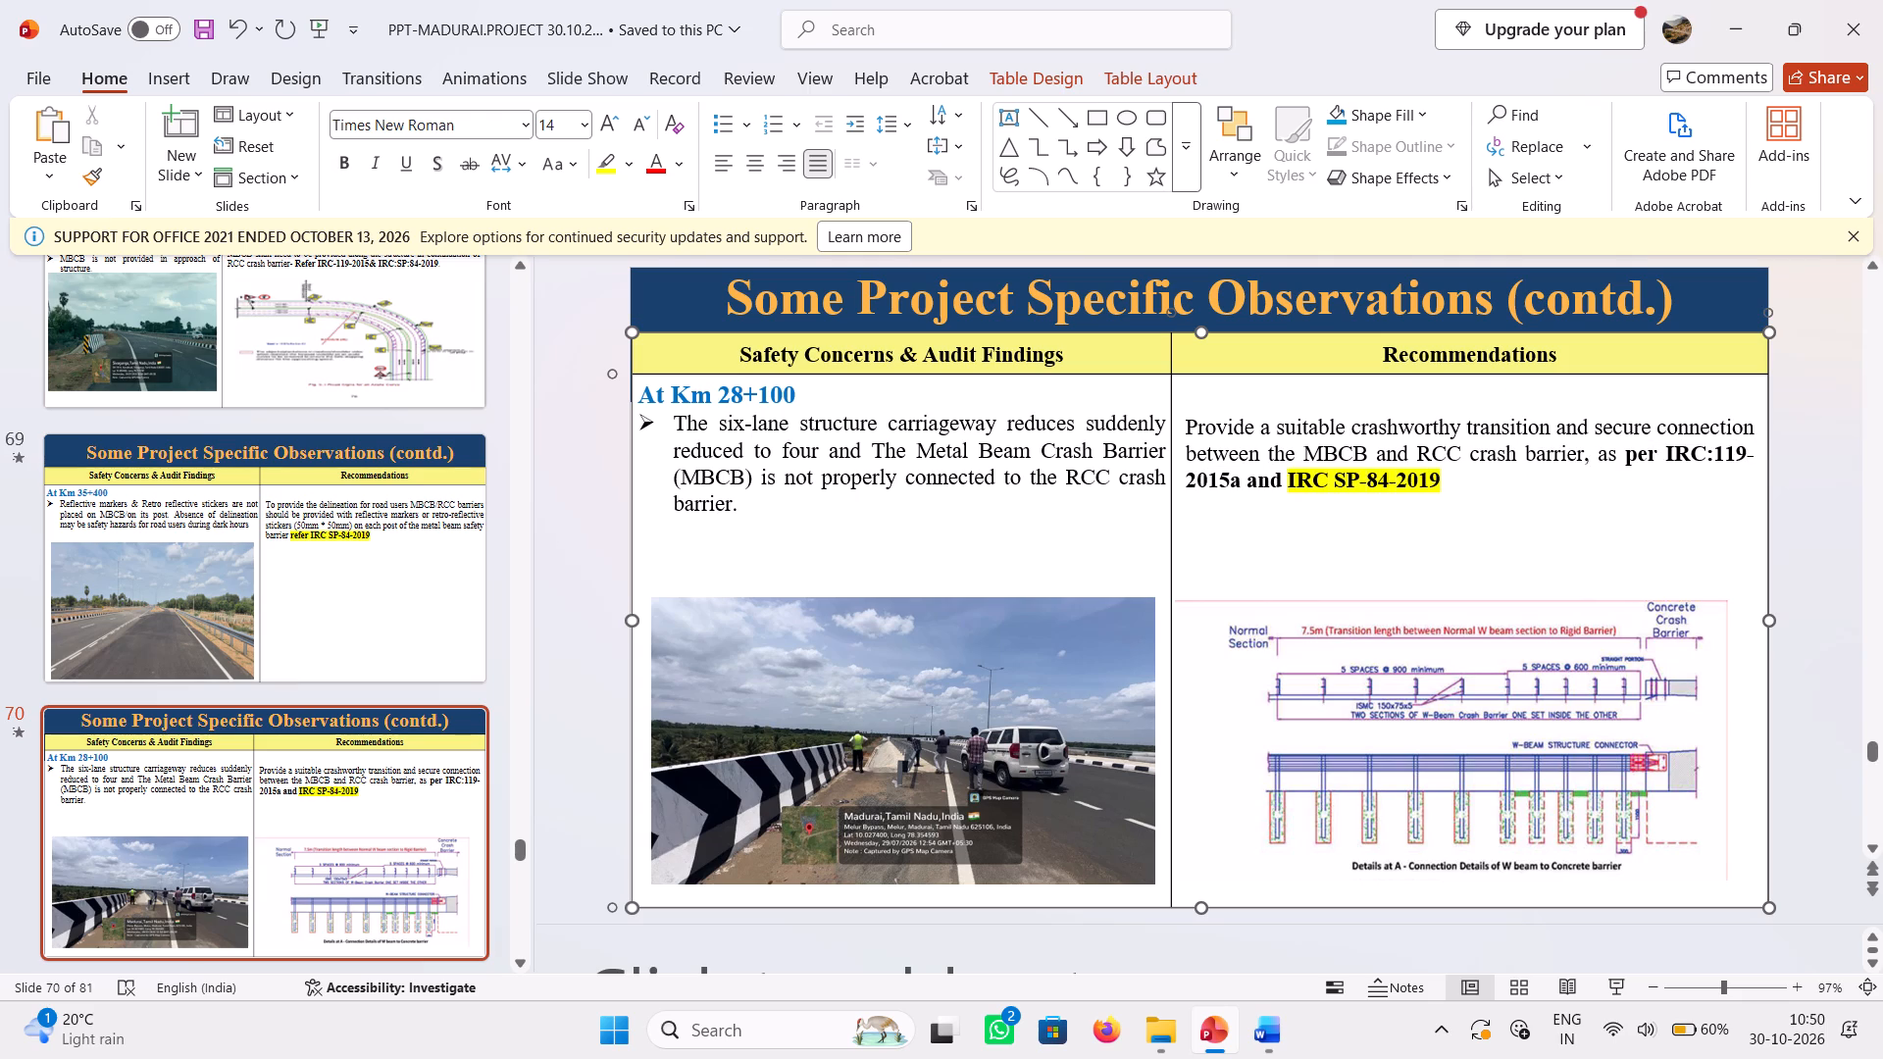
pyautogui.click(1238, 478)
pyautogui.press('BackSpace')
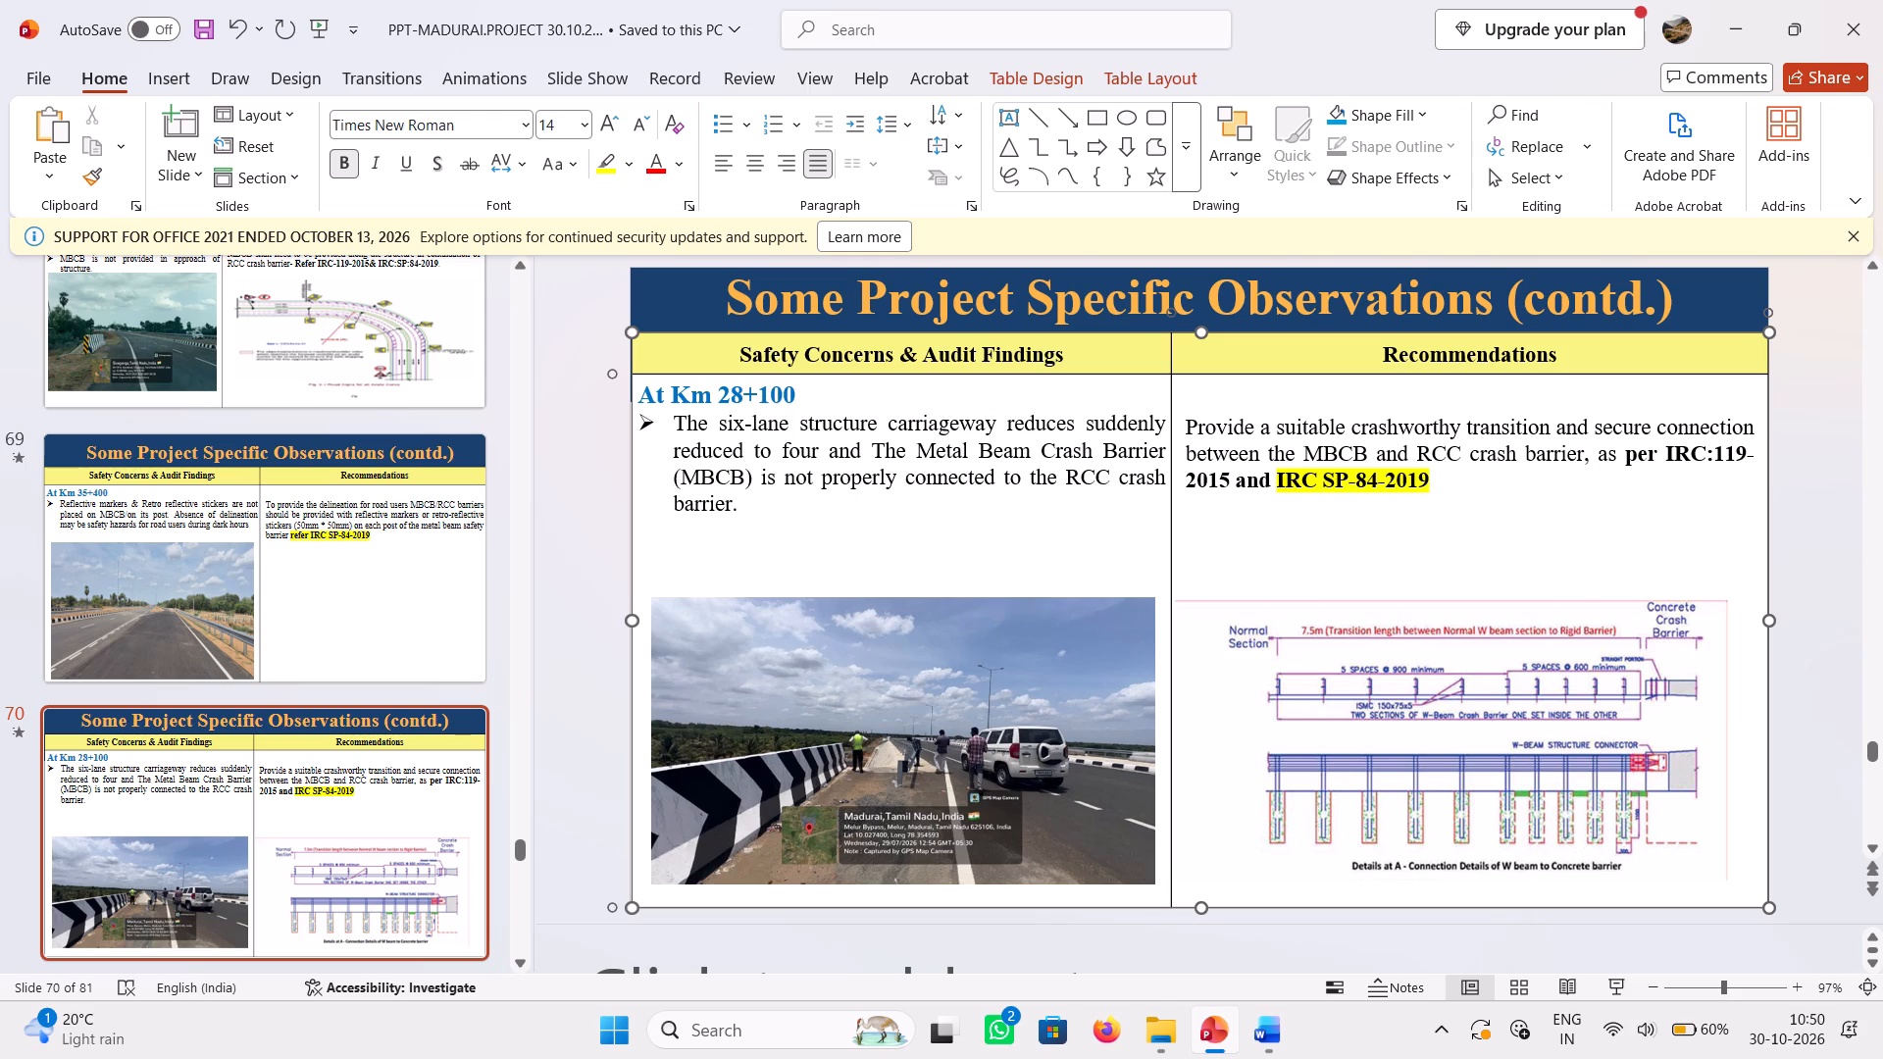
pyautogui.moveTo(1451, 485); pyautogui.dragTo(1419, 486)
pyautogui.click(1431, 484)
pyautogui.press('Right')
pyautogui.press('.')
# Remove the yellow highlight from "IRC SP-84-2019." in the At Km 28+100 recommendation.
pyautogui.moveTo(1453, 490); pyautogui.dragTo(1269, 487)
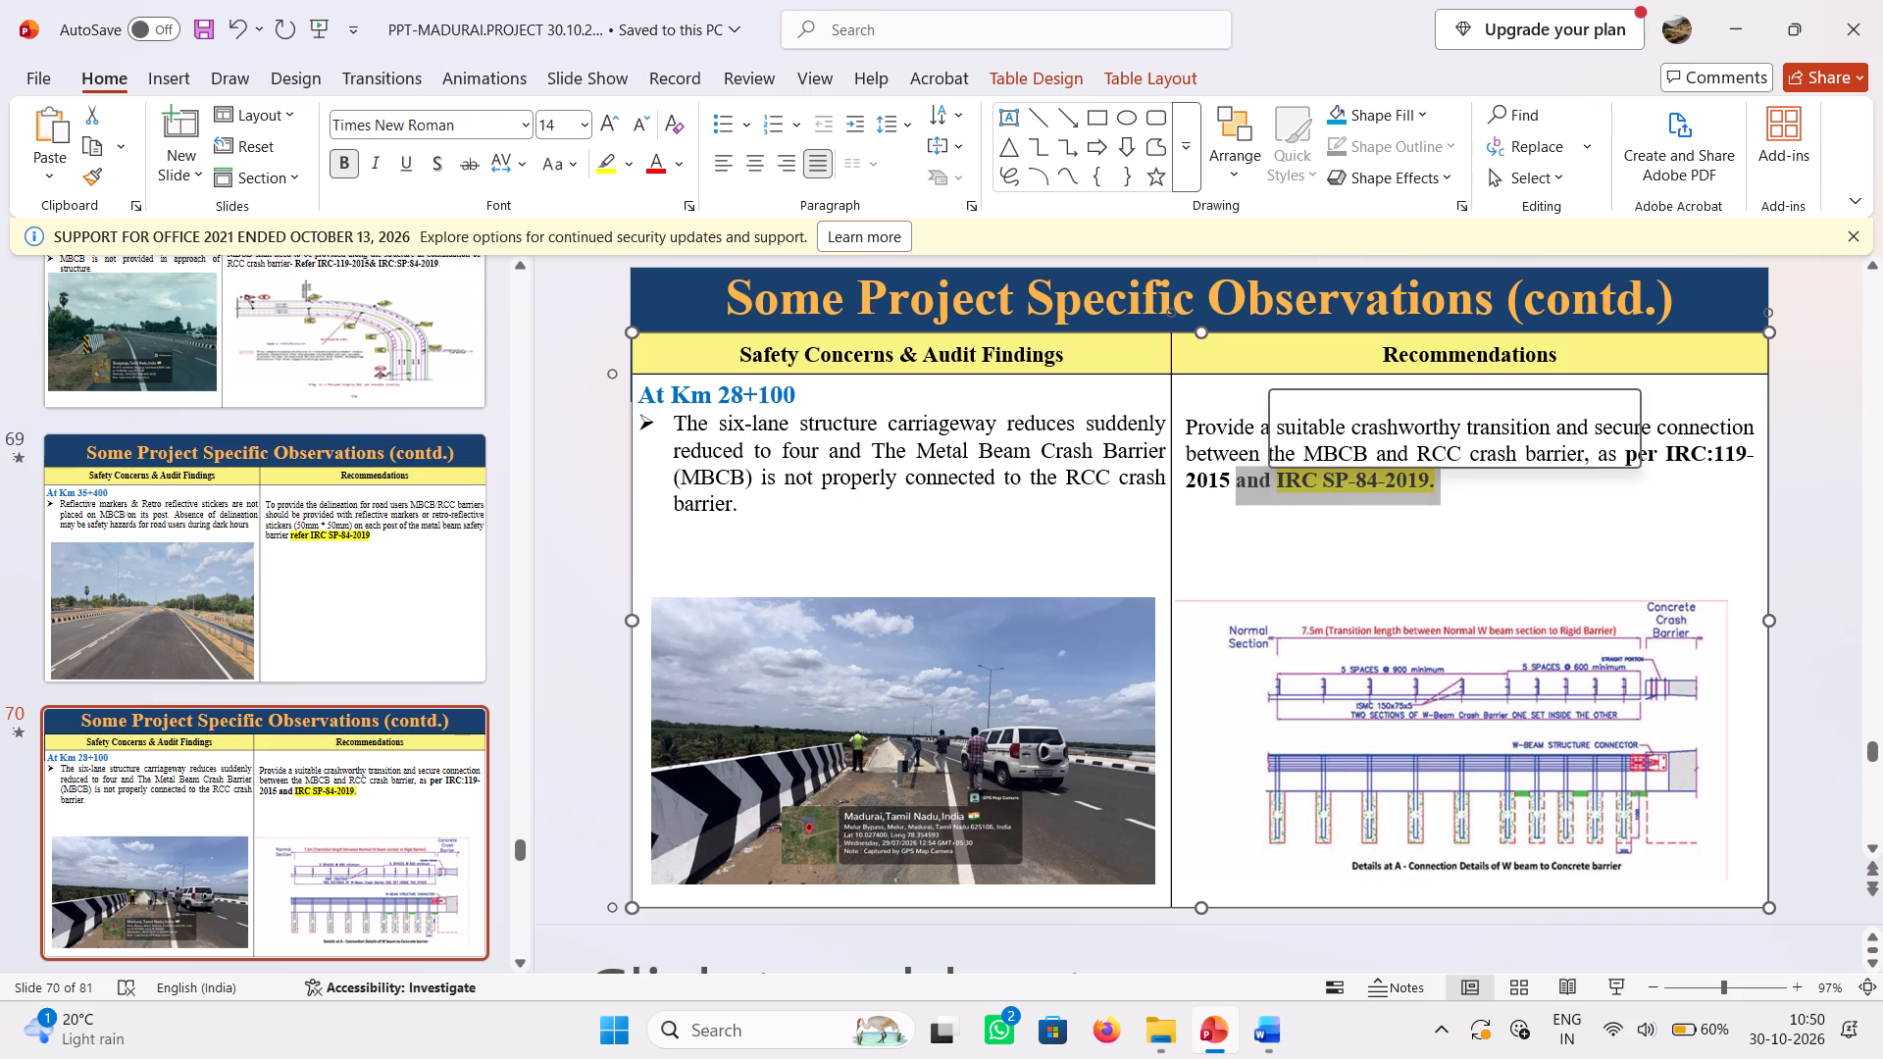
pyautogui.click(633, 173)
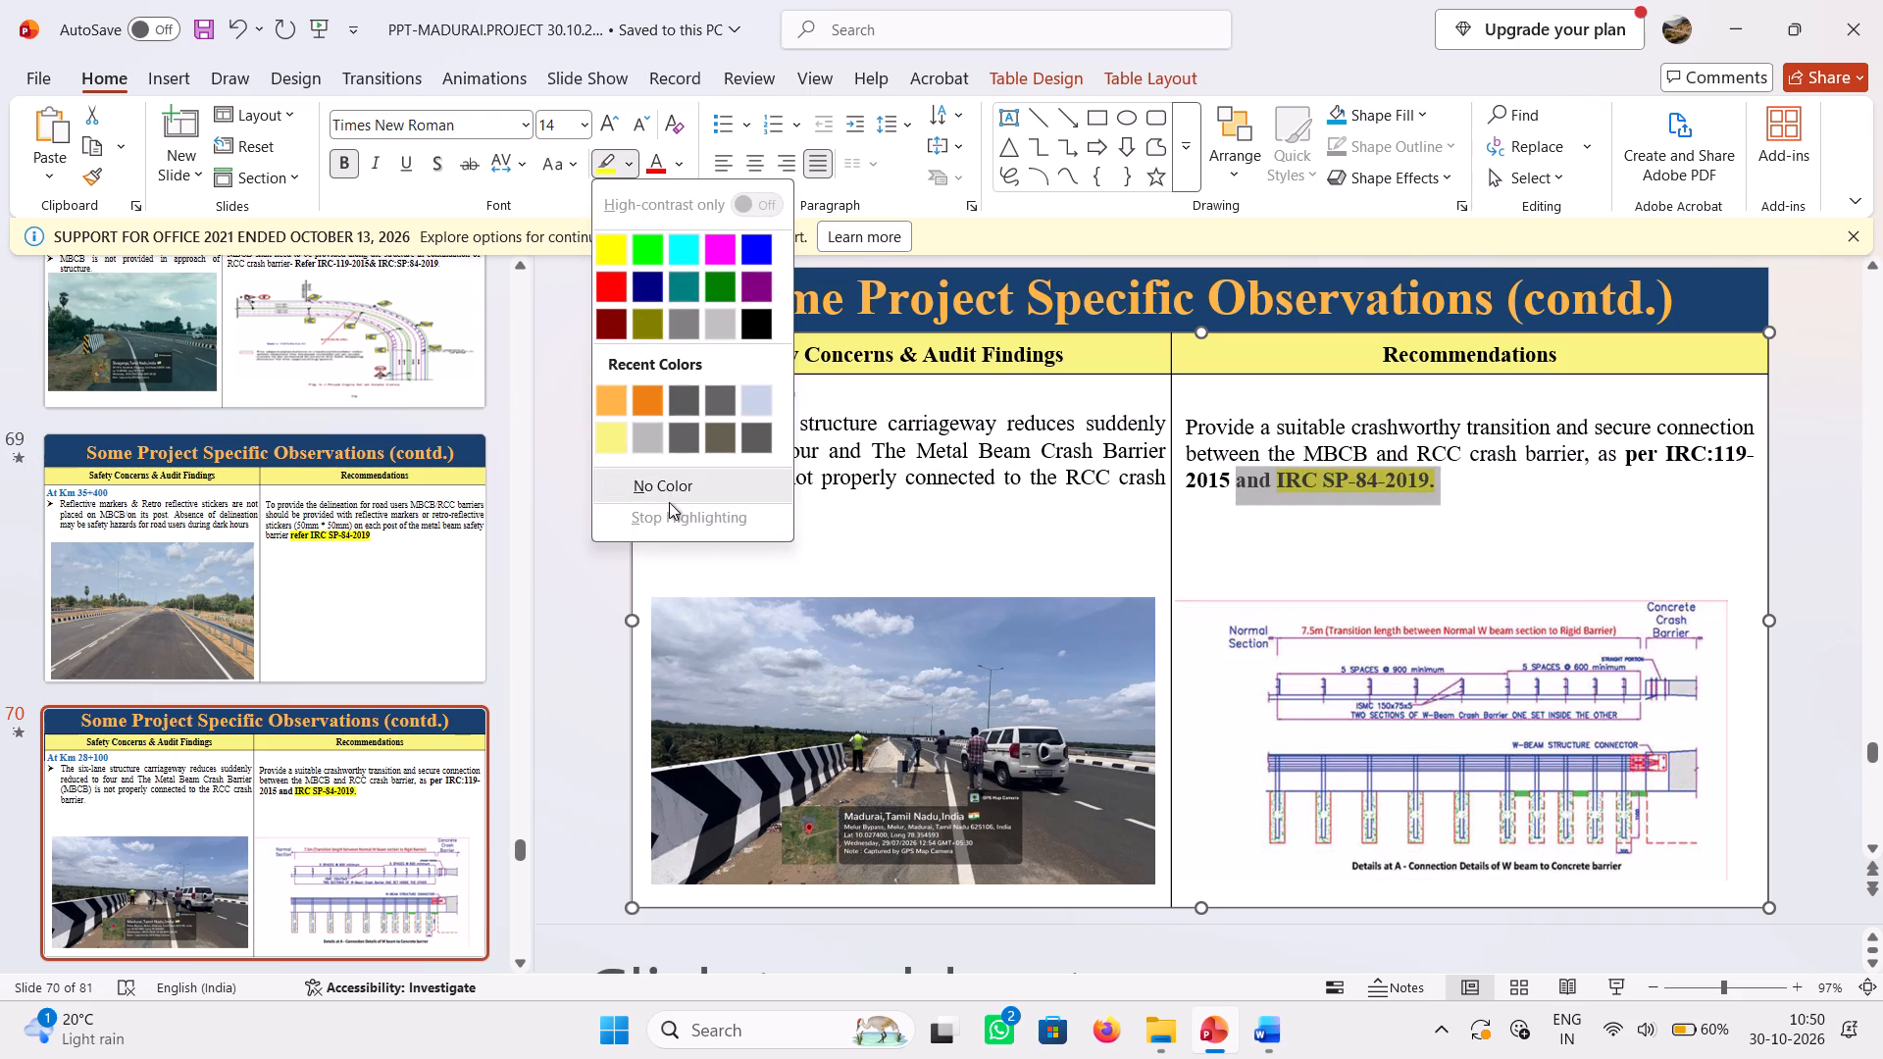
pyautogui.click(669, 502)
pyautogui.click(664, 487)
# Review the findings, recommendations and IRC references on the remaining project specific observation slides up to slide 79.
pyautogui.click(308, 666)
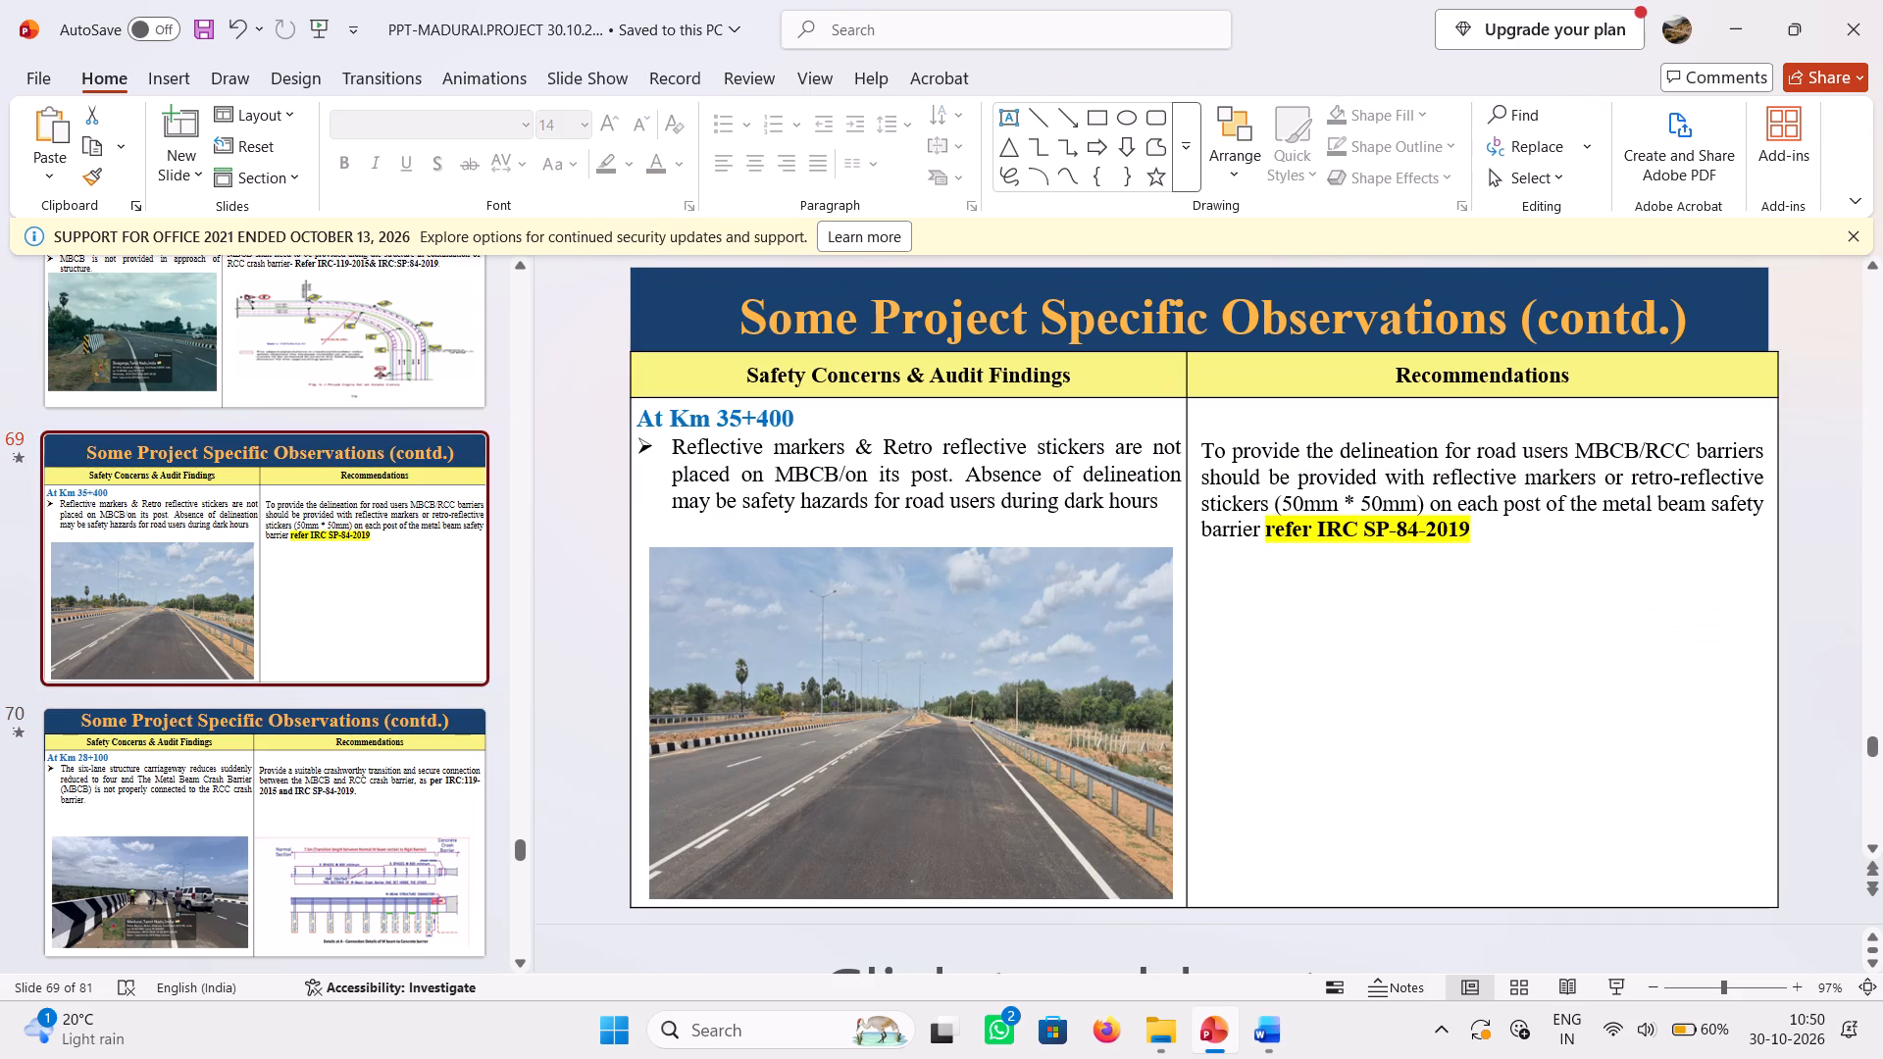
pyautogui.scroll(-1, 531, 762)
pyautogui.click(365, 452)
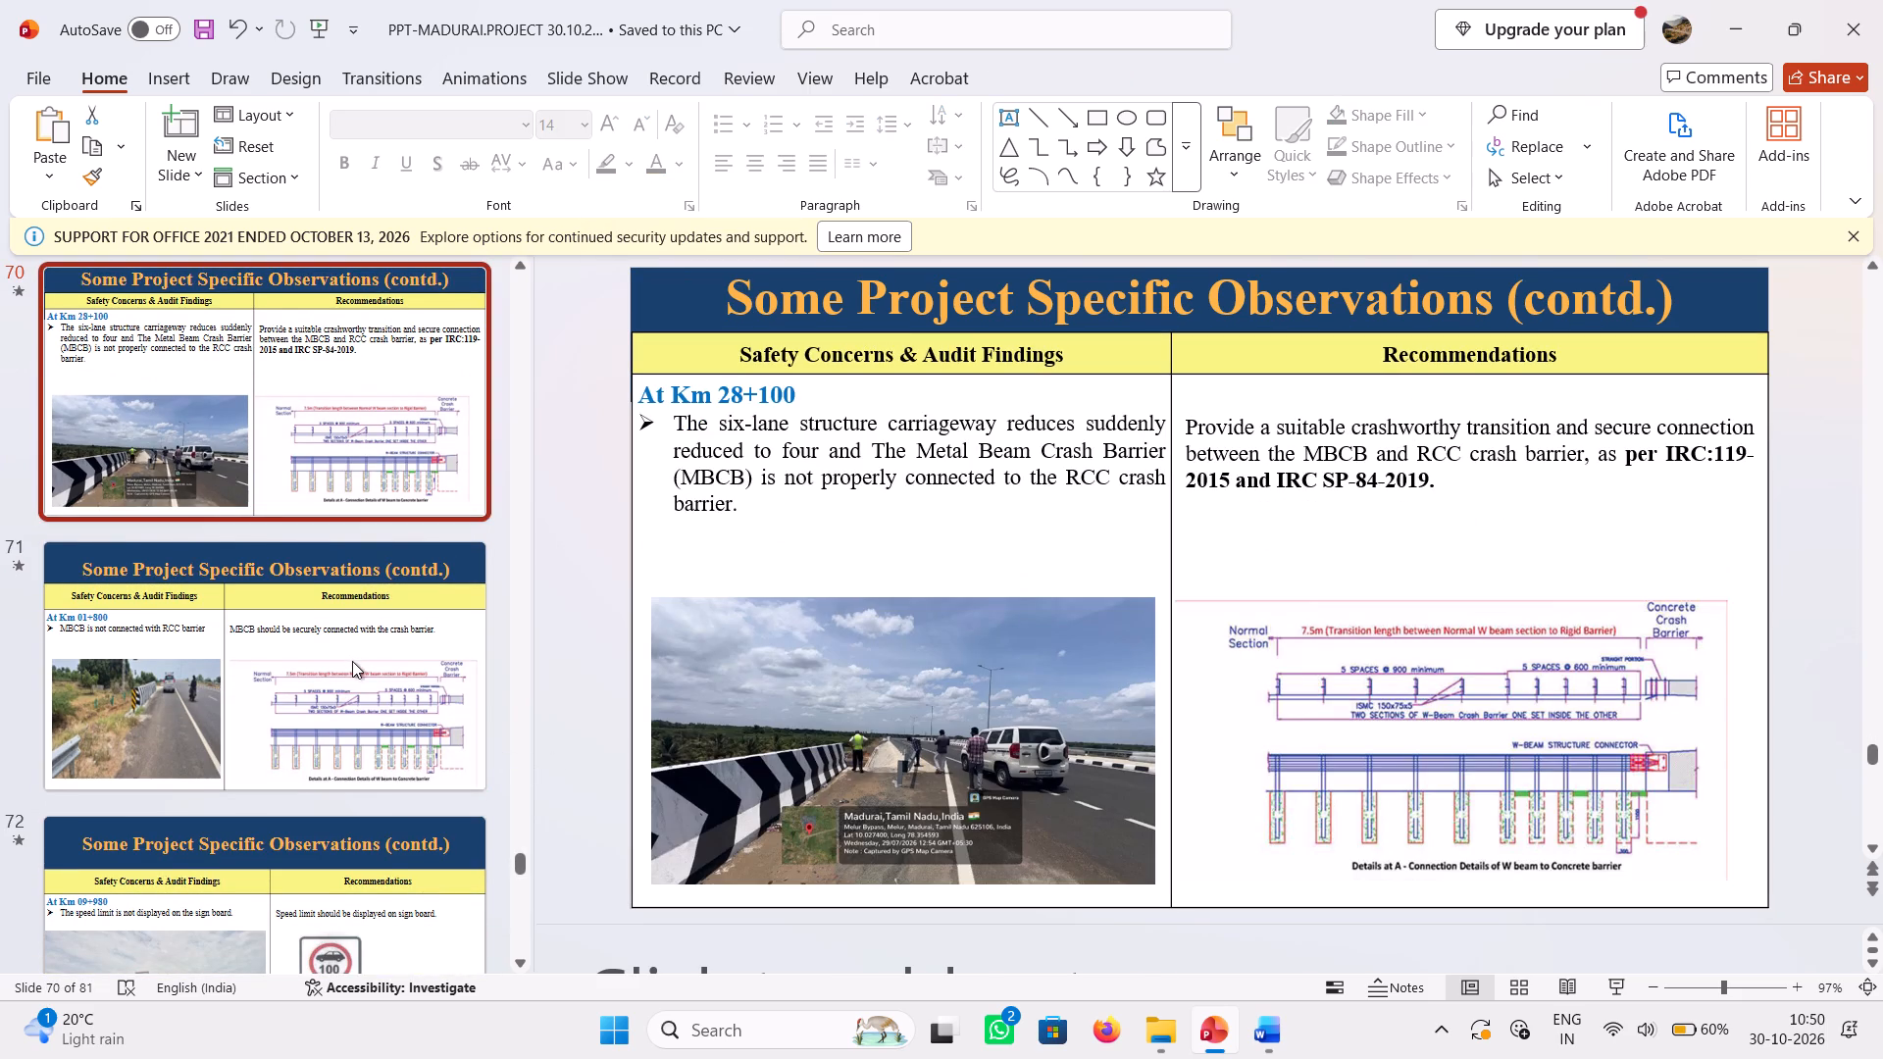
pyautogui.click(352, 665)
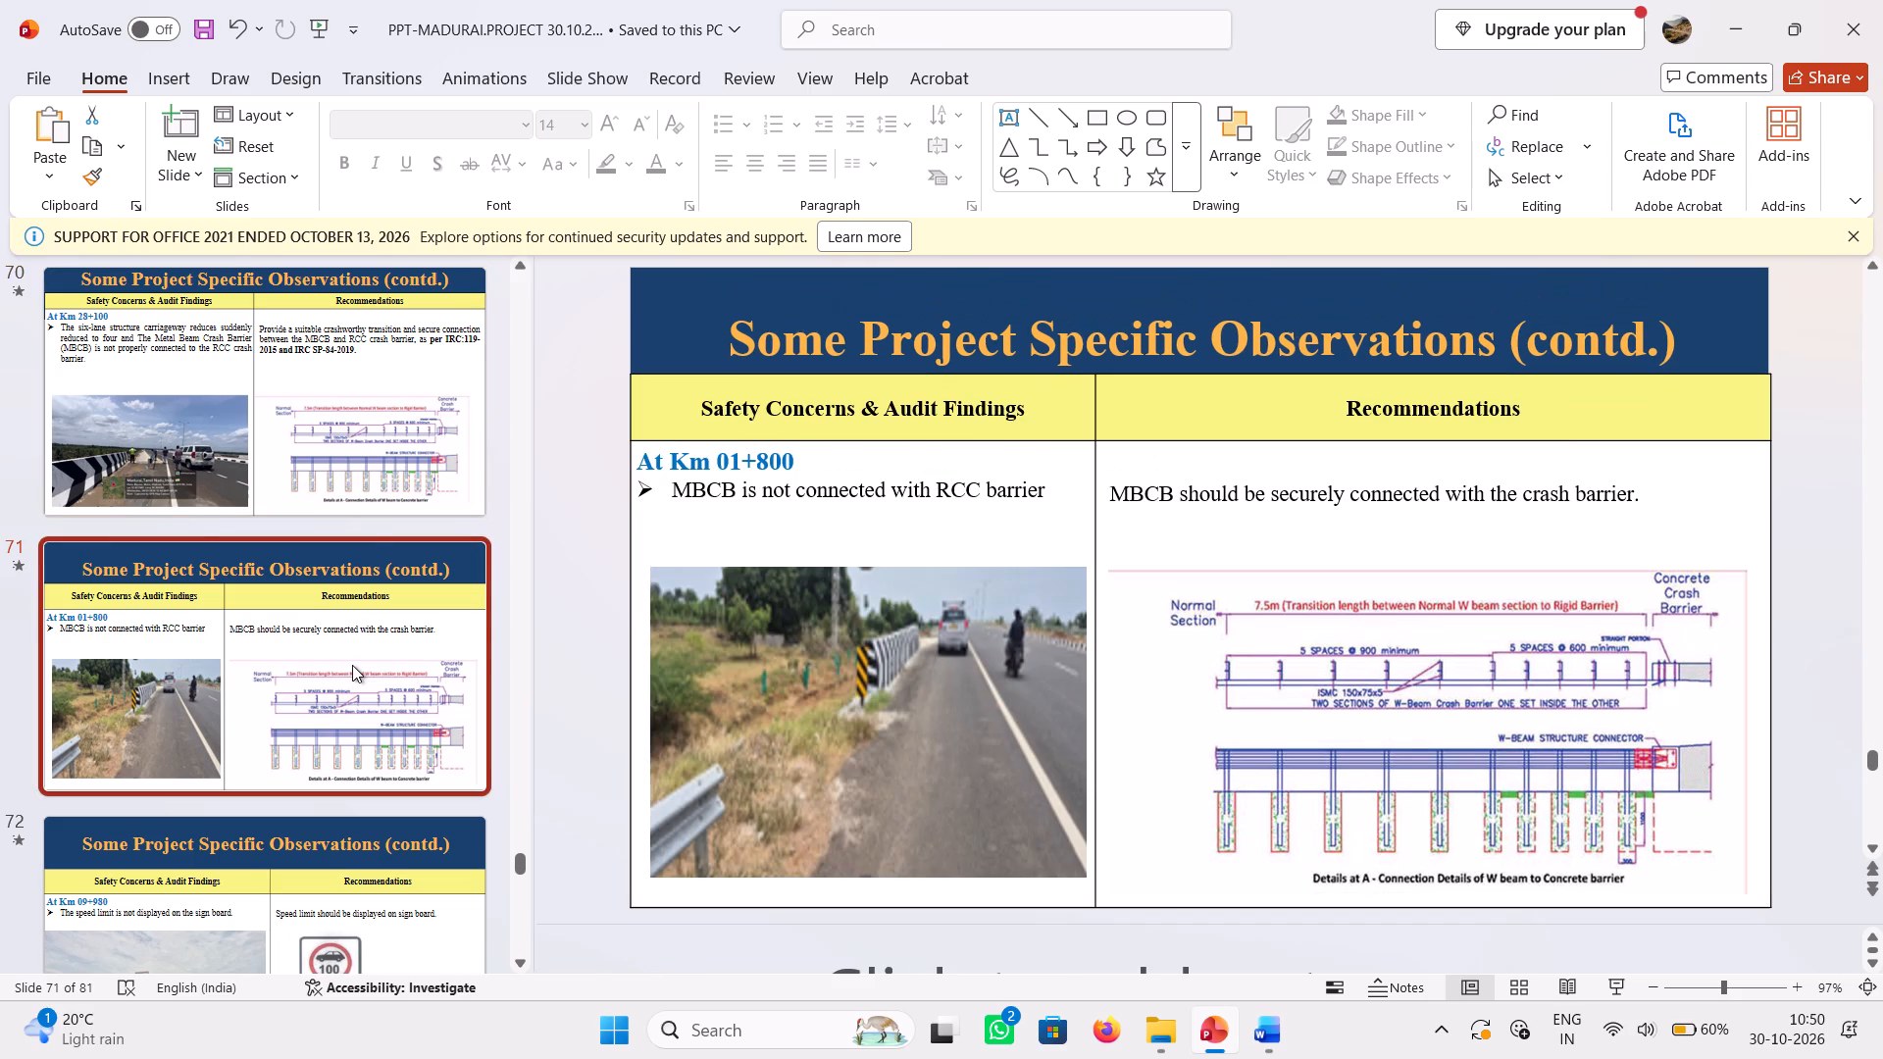
pyautogui.scroll(-1, 352, 672)
pyautogui.click(341, 576)
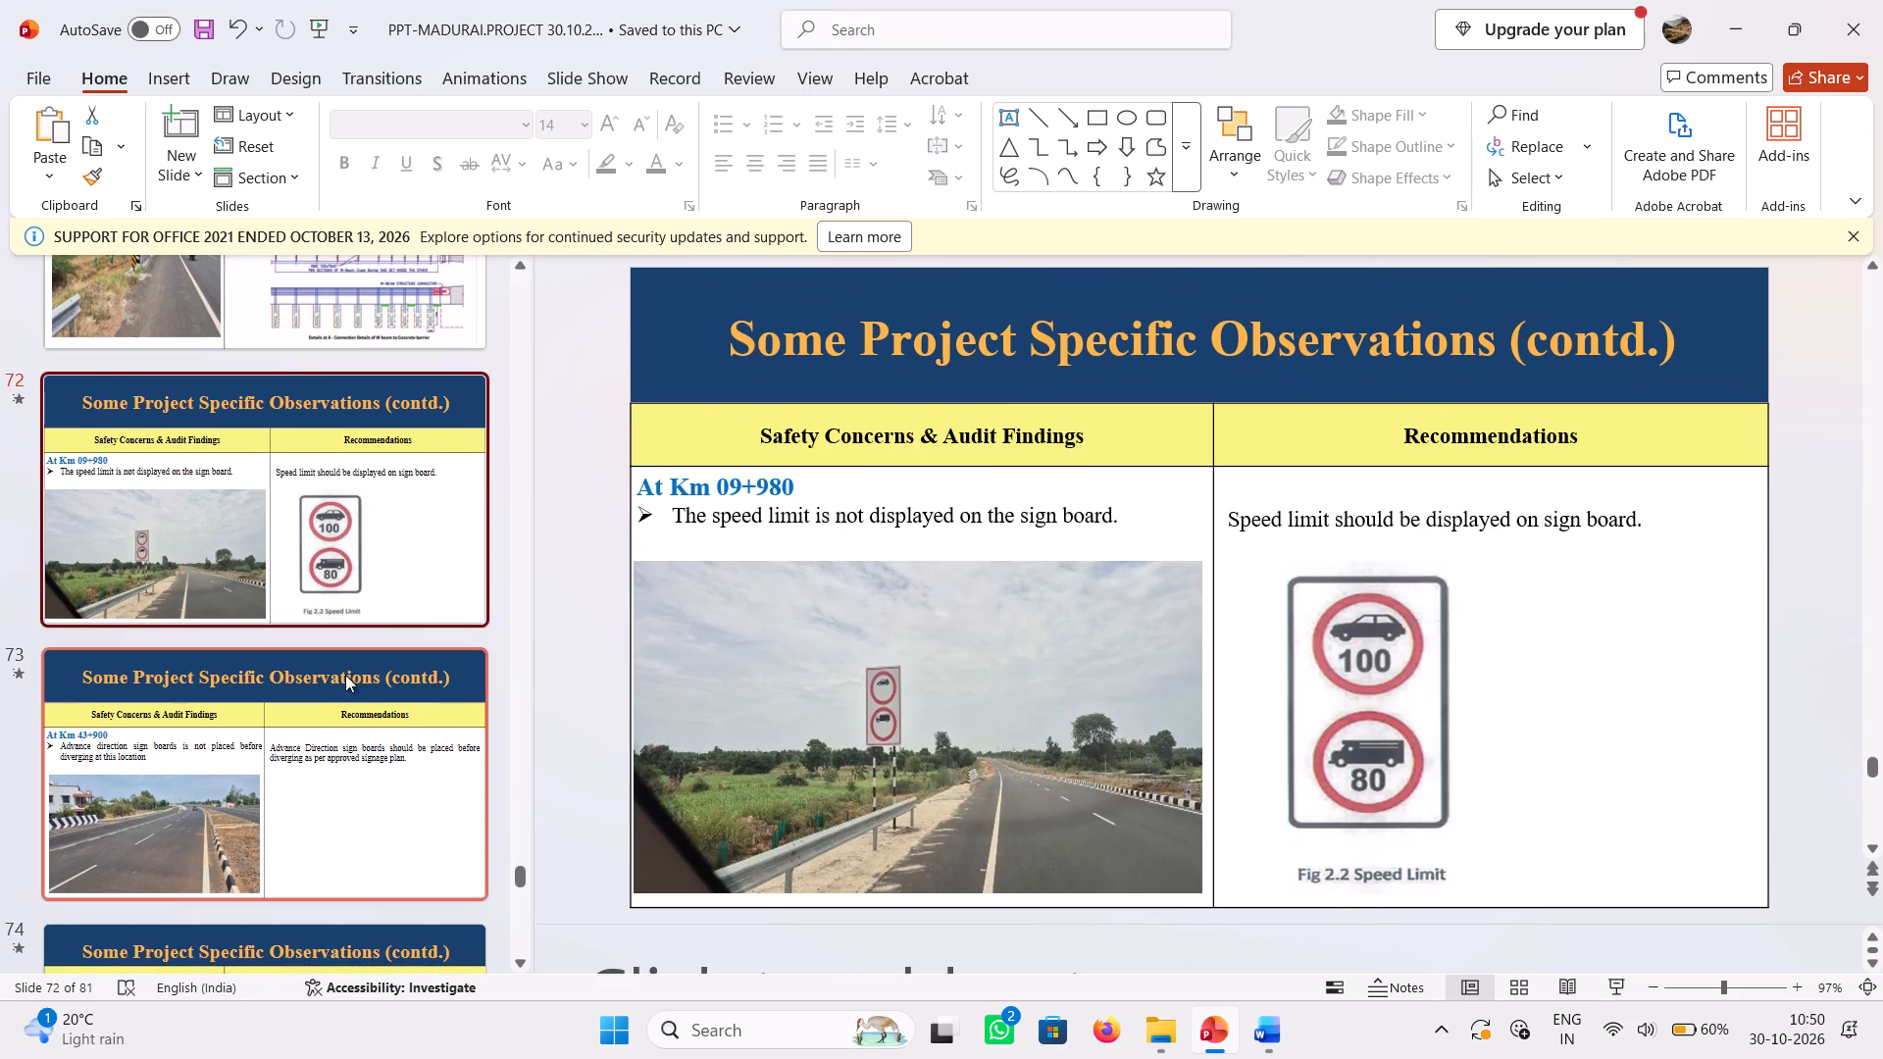
pyautogui.click(352, 712)
pyautogui.scroll(-1, 352, 713)
pyautogui.click(348, 650)
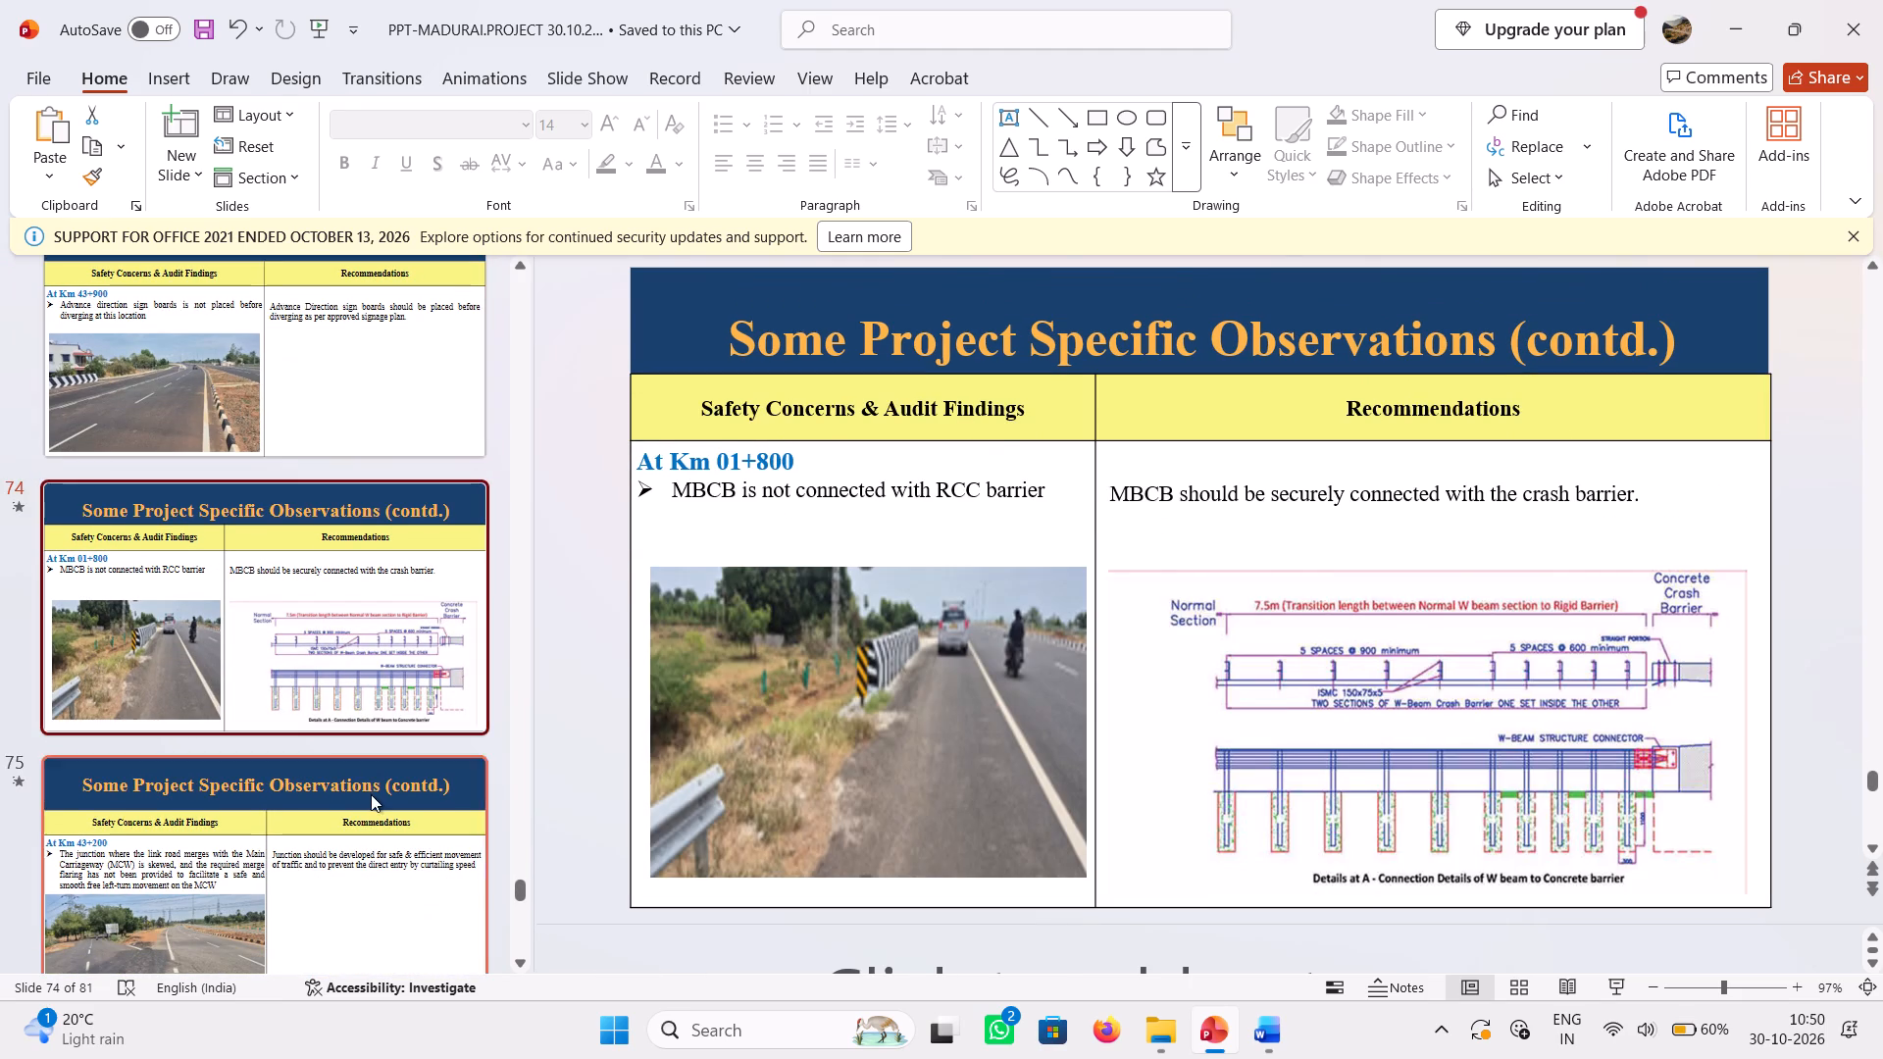
pyautogui.click(371, 794)
pyautogui.scroll(-1, 371, 793)
pyautogui.click(353, 691)
pyautogui.scroll(-1, 353, 691)
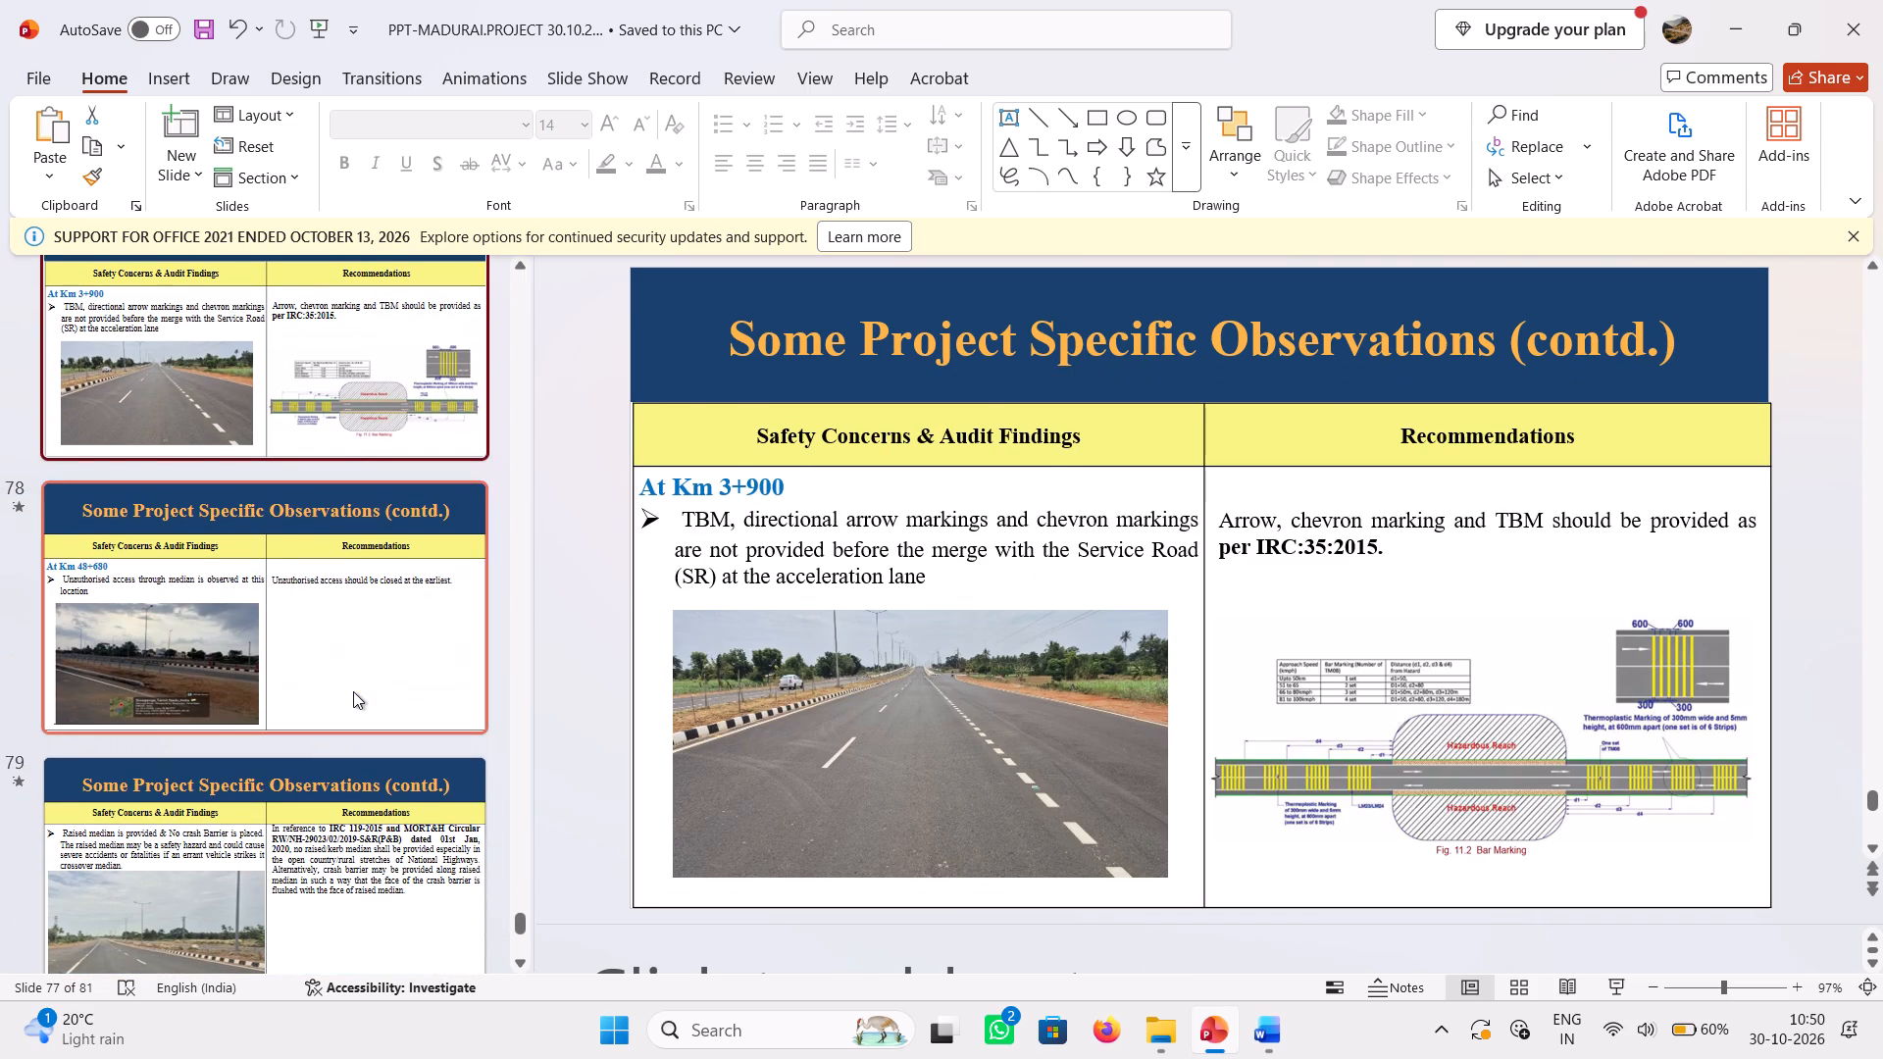
pyautogui.click(353, 691)
pyautogui.click(354, 400)
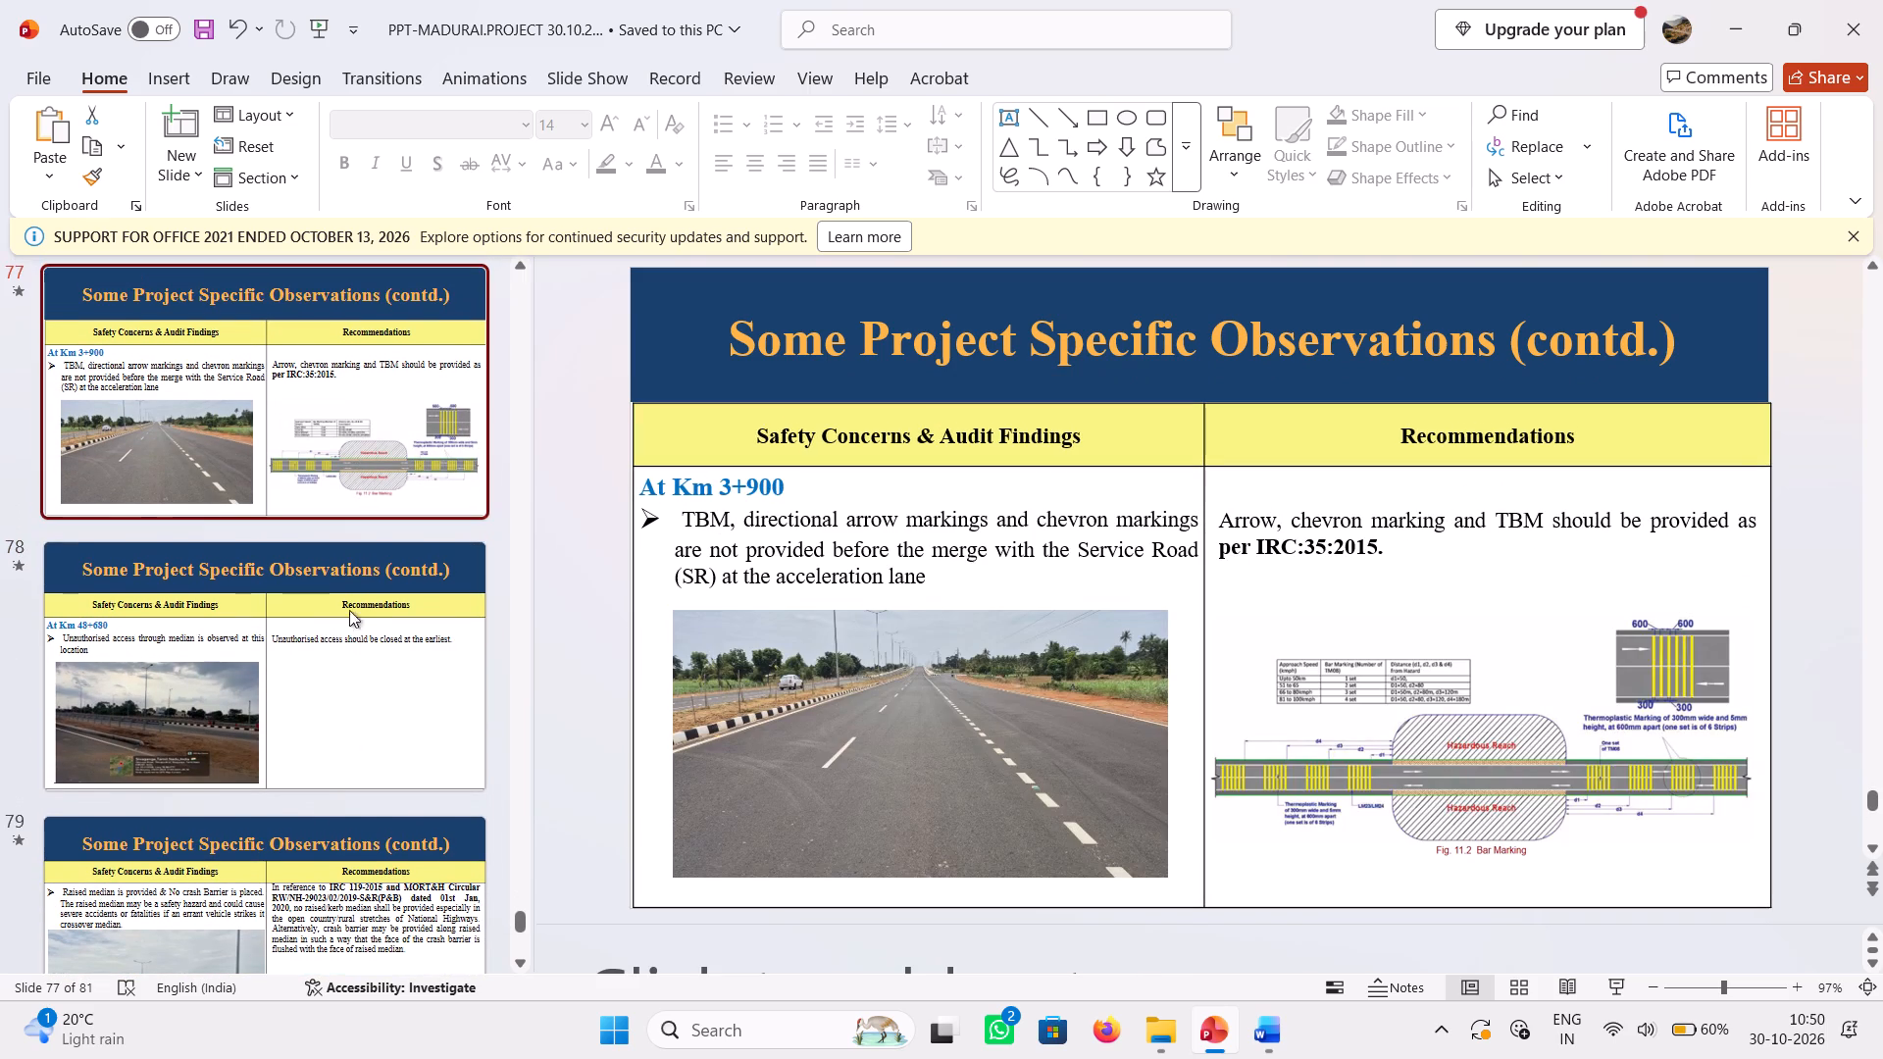
pyautogui.click(365, 755)
pyautogui.click(359, 897)
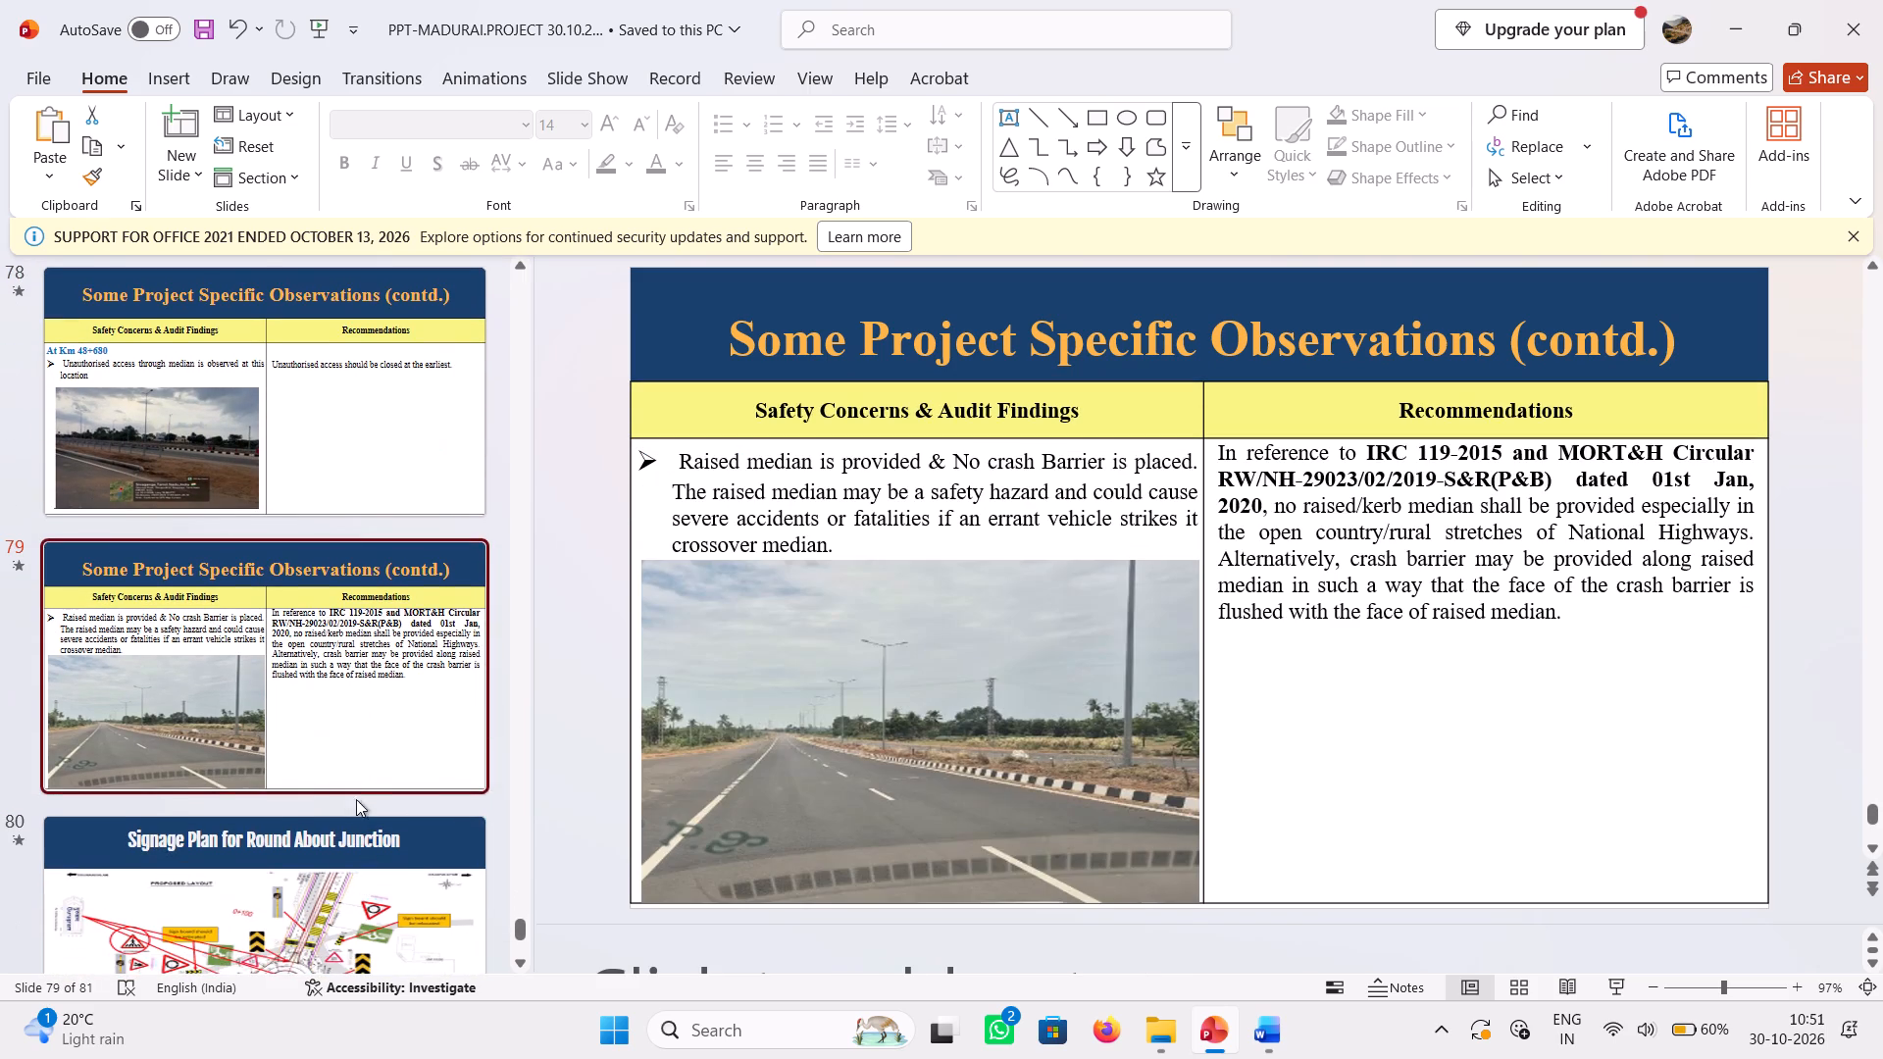
# Open the irc.gov.in.035.2015 PDF from the IRC Codes folder.
pyautogui.click(1110, 1037)
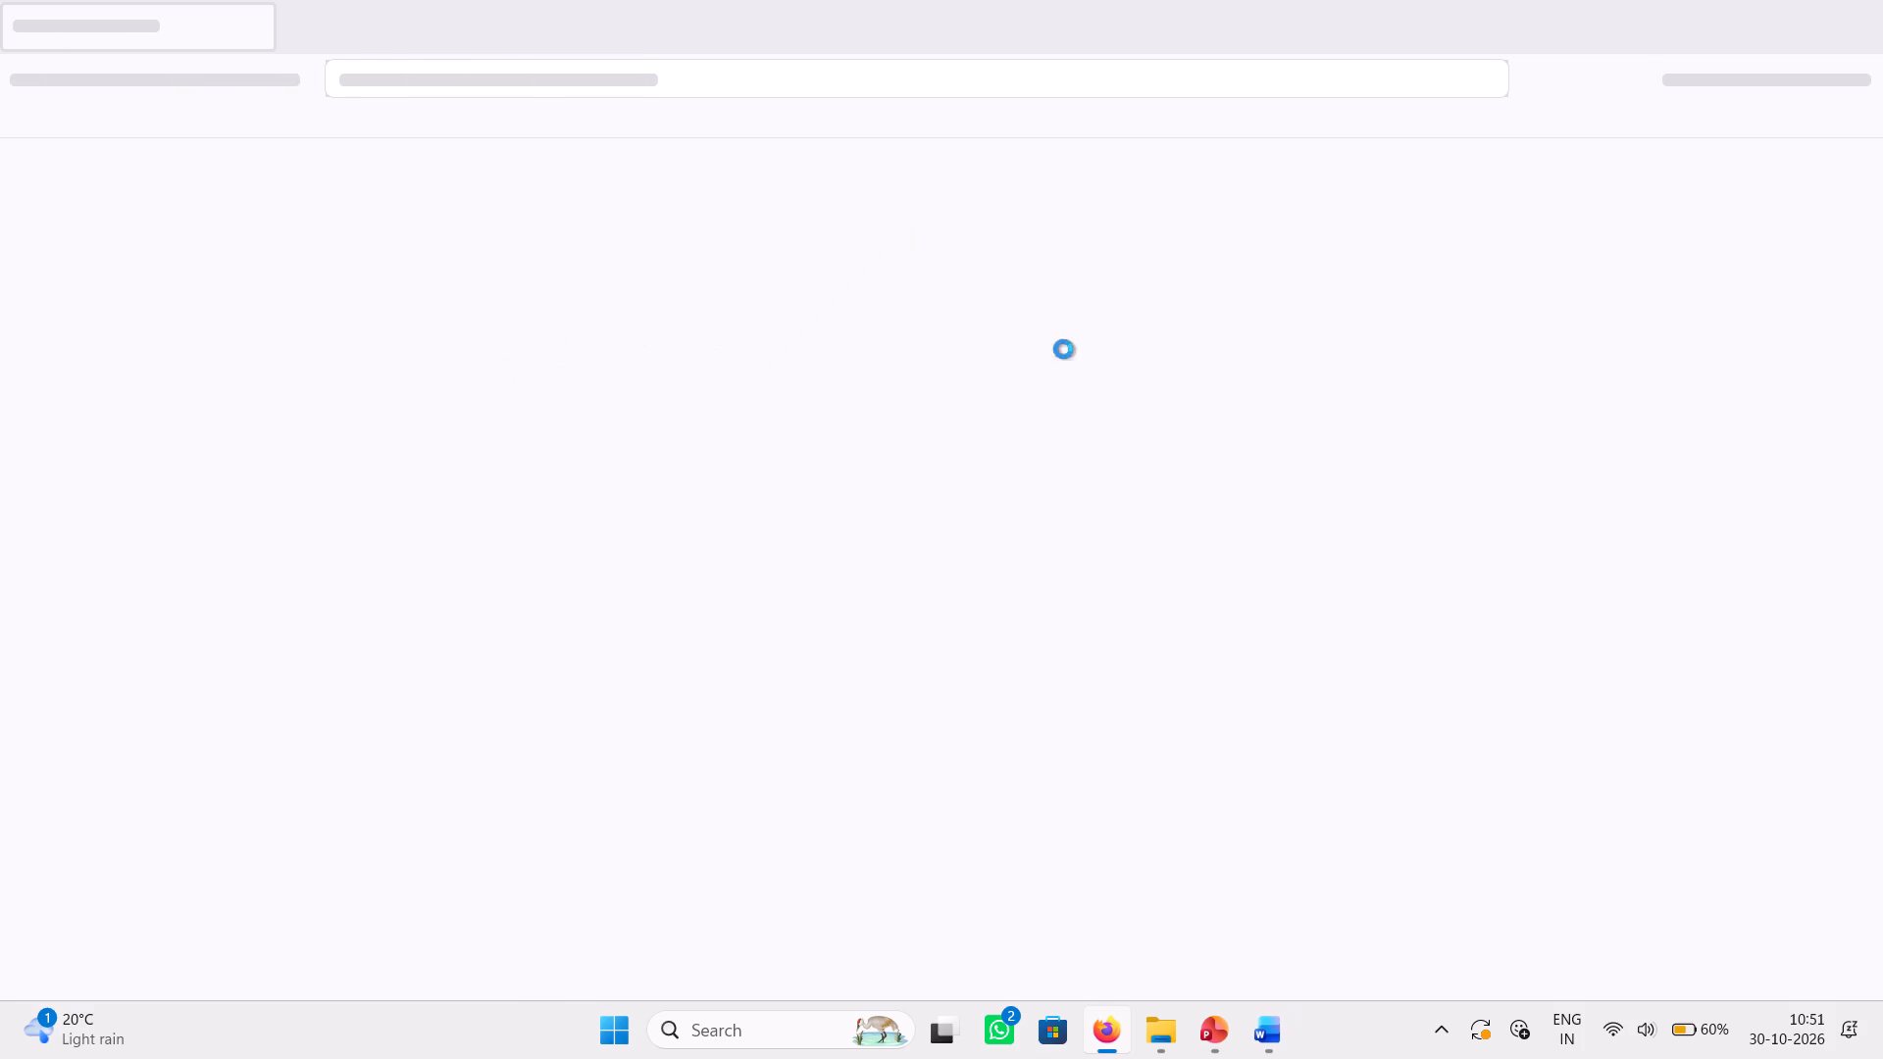
pyautogui.click(1160, 1043)
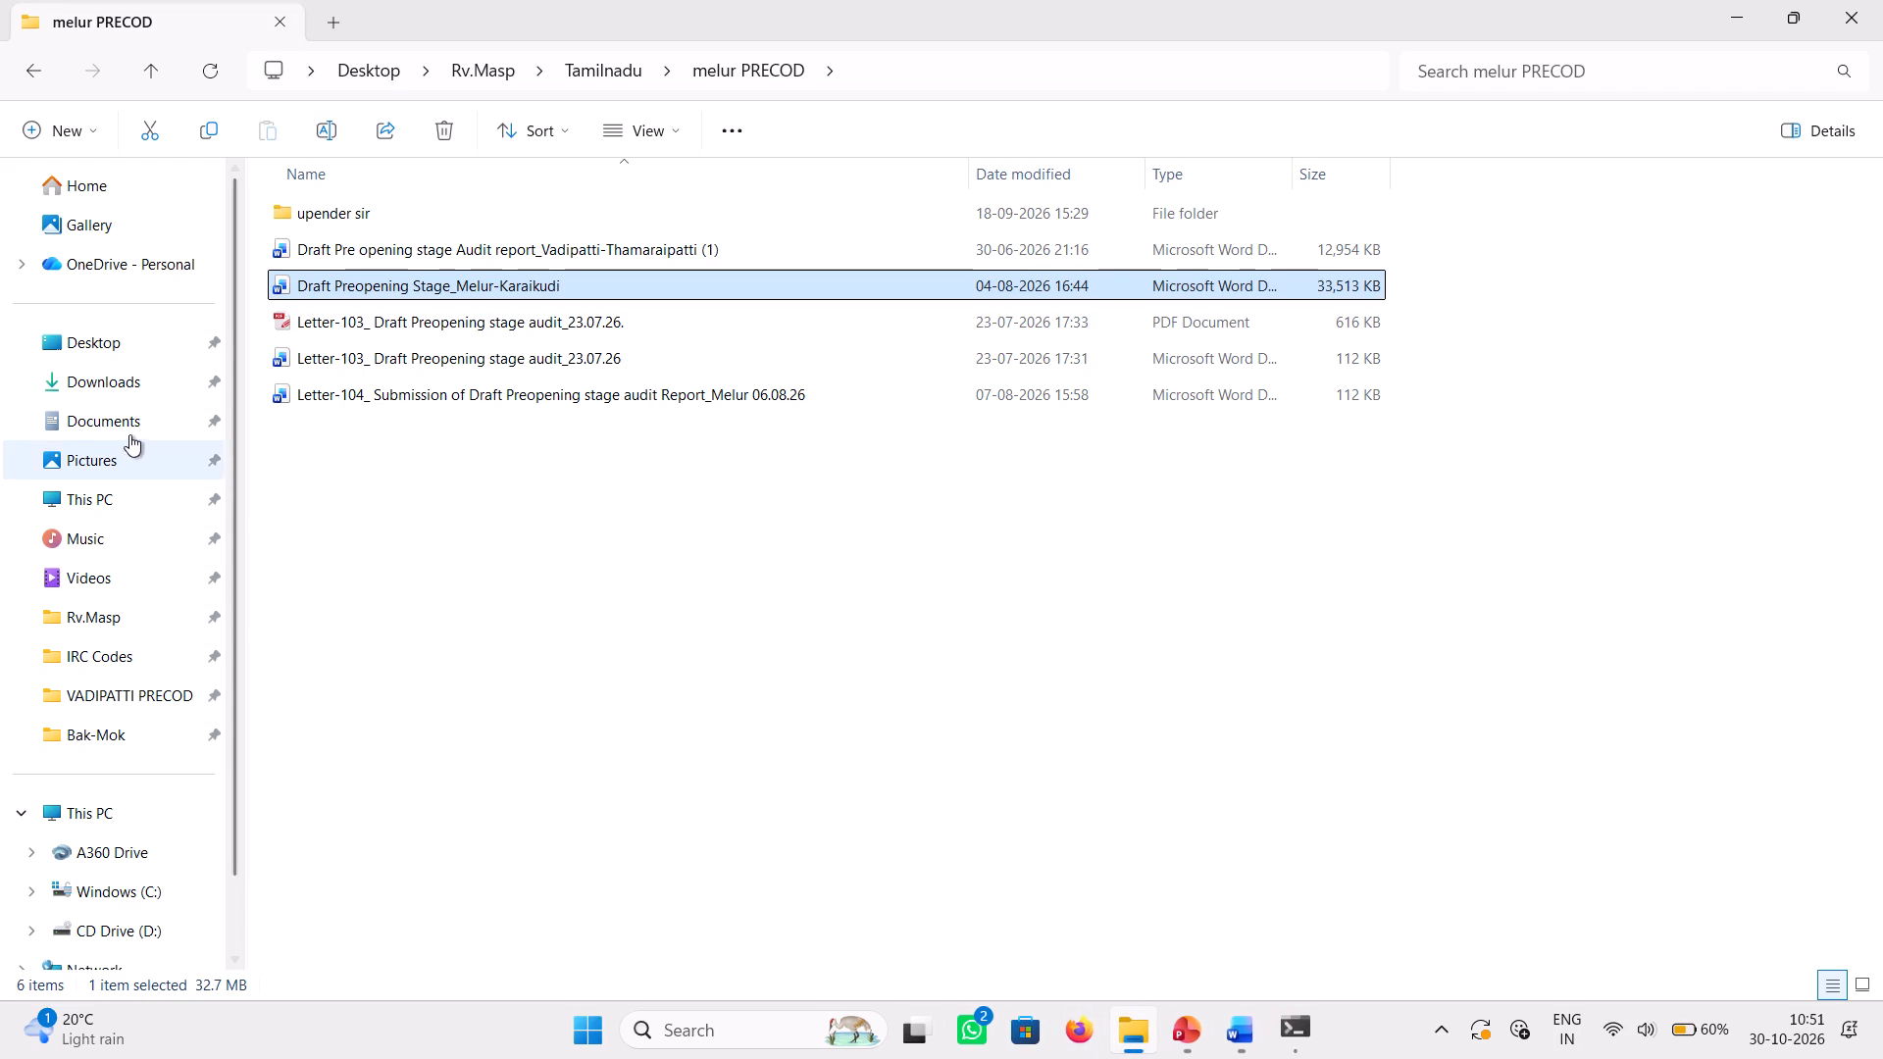
pyautogui.click(105, 391)
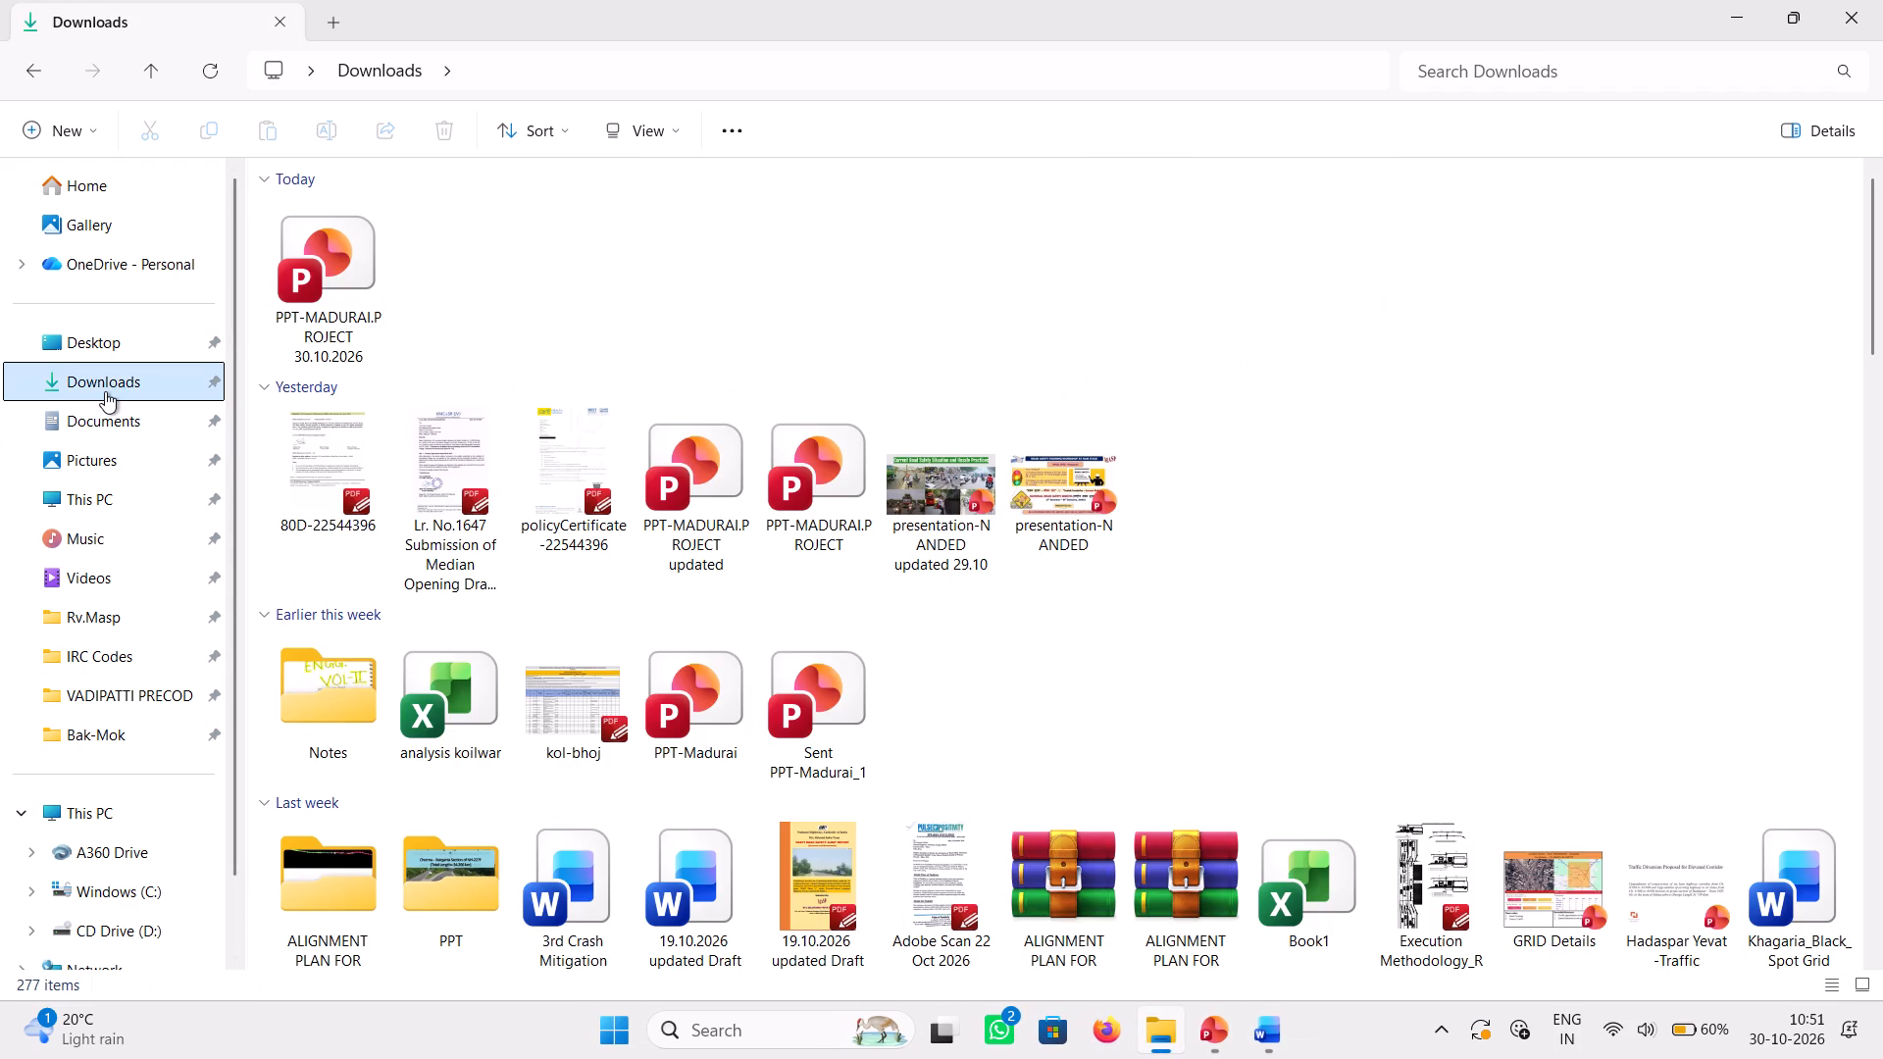
pyautogui.click(101, 656)
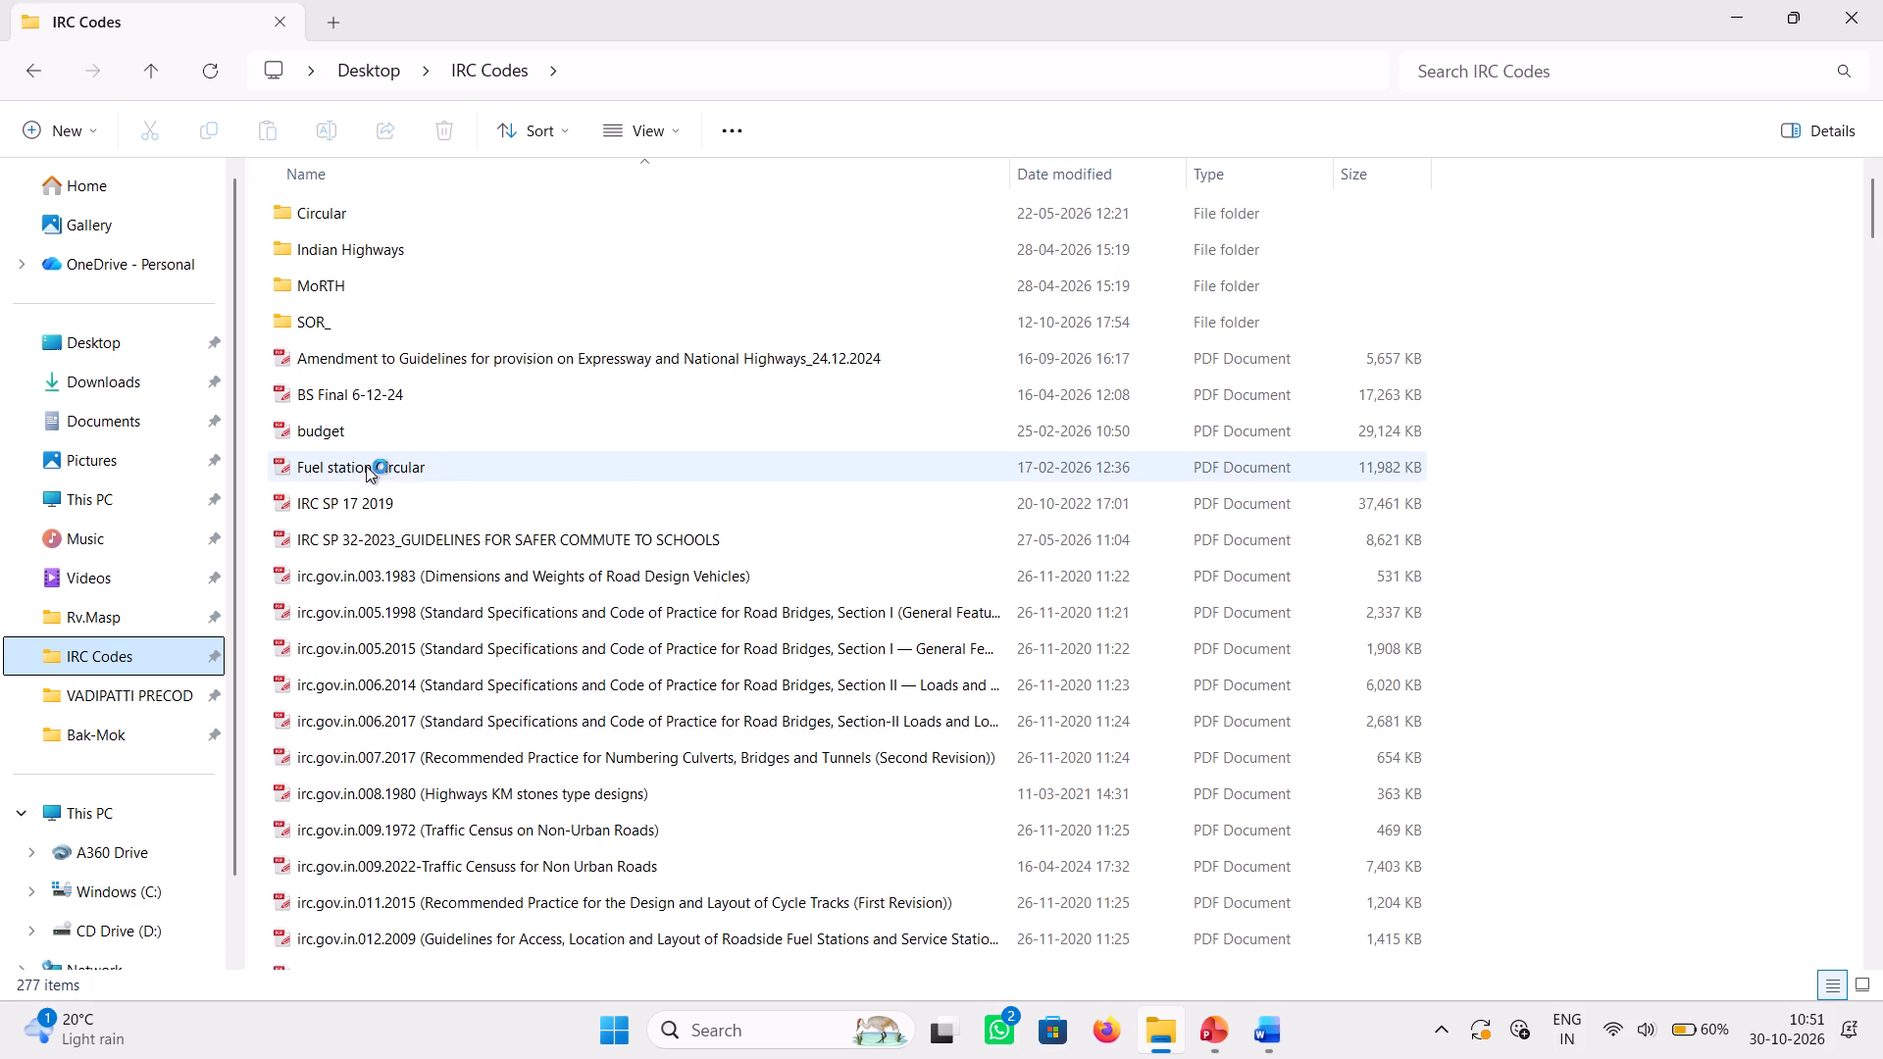
pyautogui.scroll(-2, 419, 478)
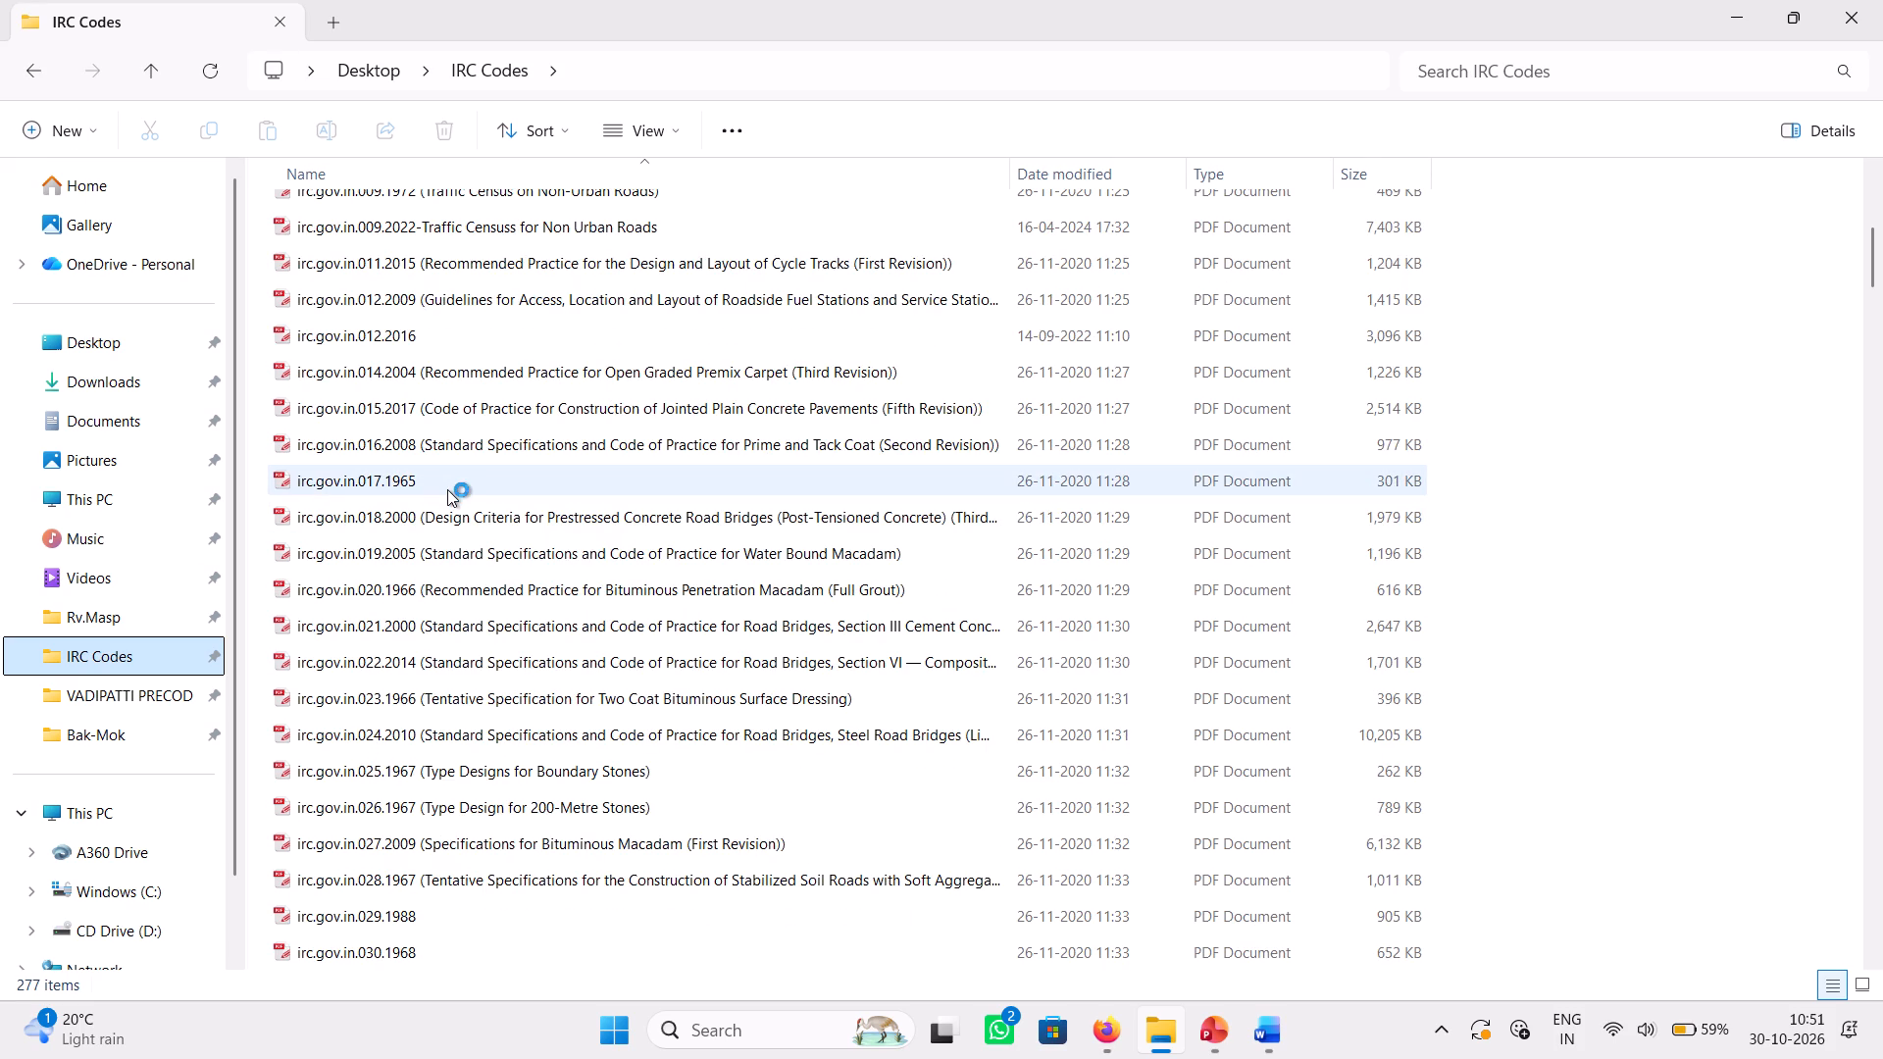
pyautogui.scroll(-3, 447, 489)
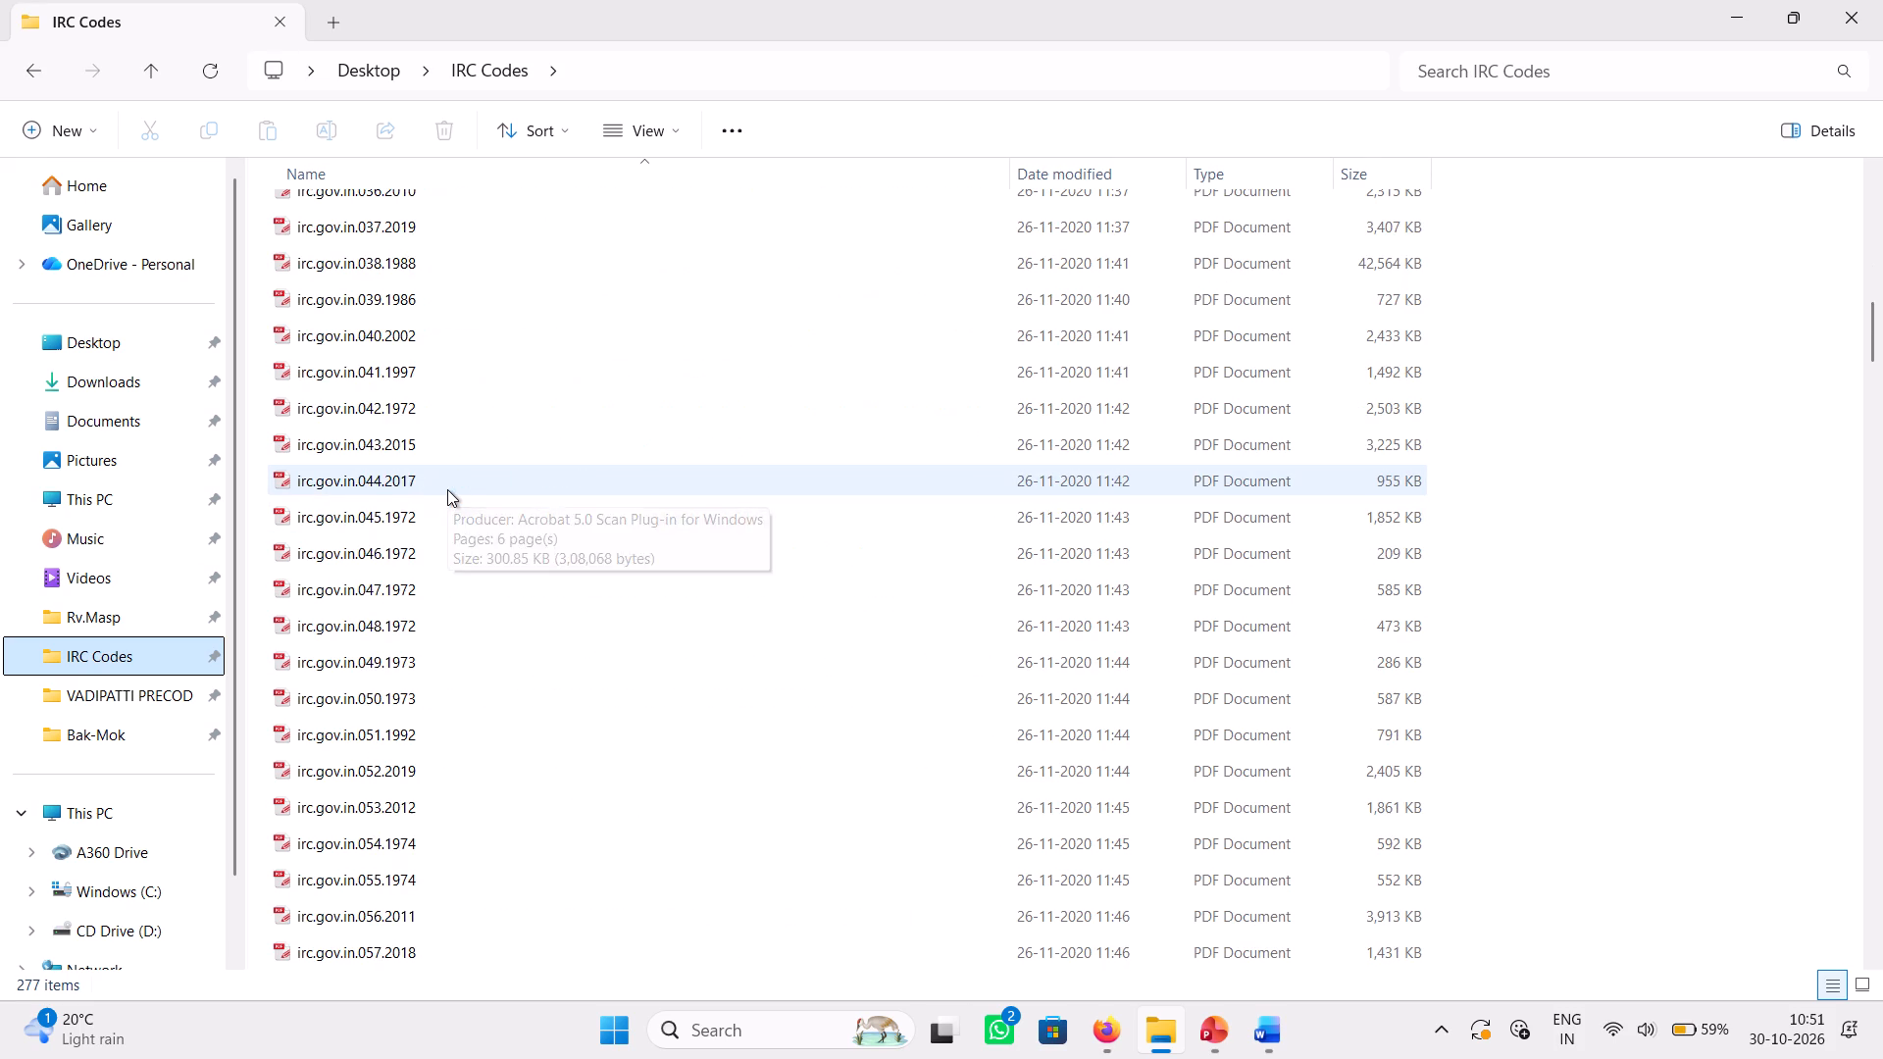
pyautogui.scroll(1, 397, 259)
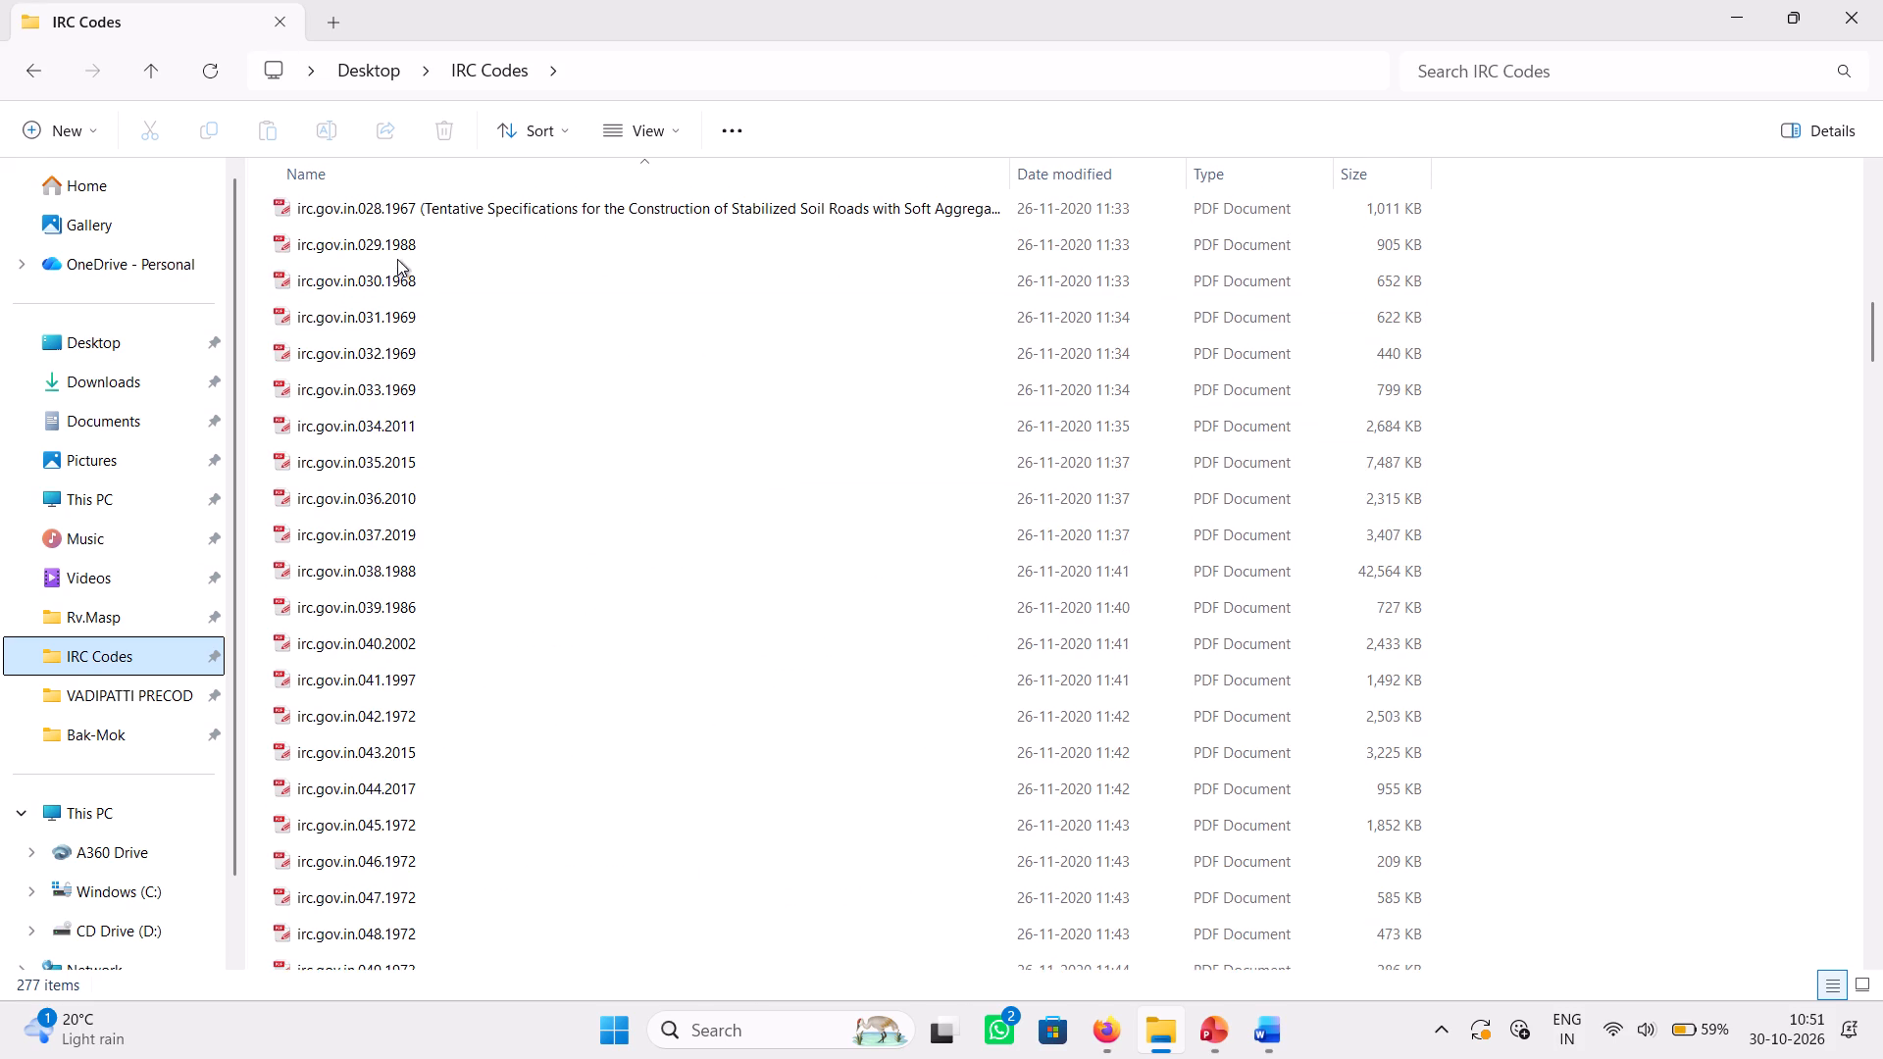
pyautogui.doubleClick(384, 456)
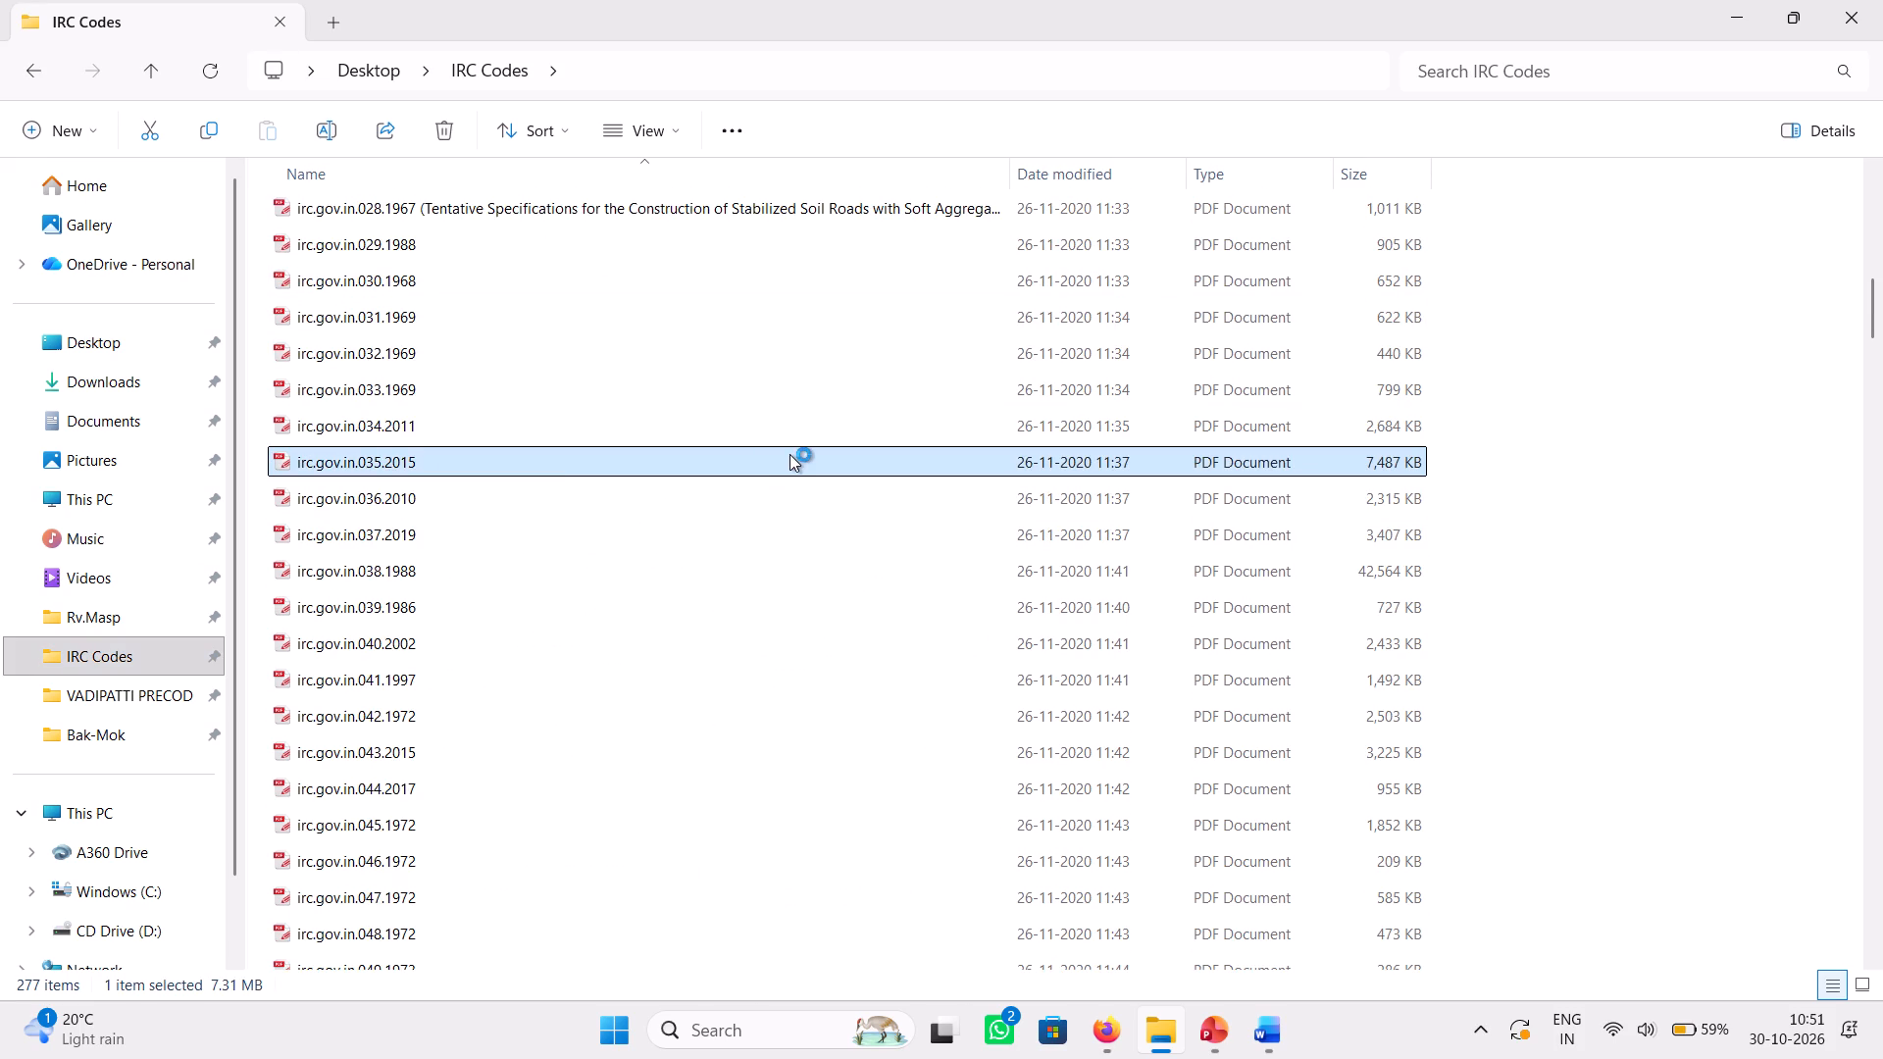
# Find the Bar Marking figure (Fig. 11.2) in IRC:35-2015 and rotate the page view so that it reads upright.
pyautogui.scroll(-1, 942, 490)
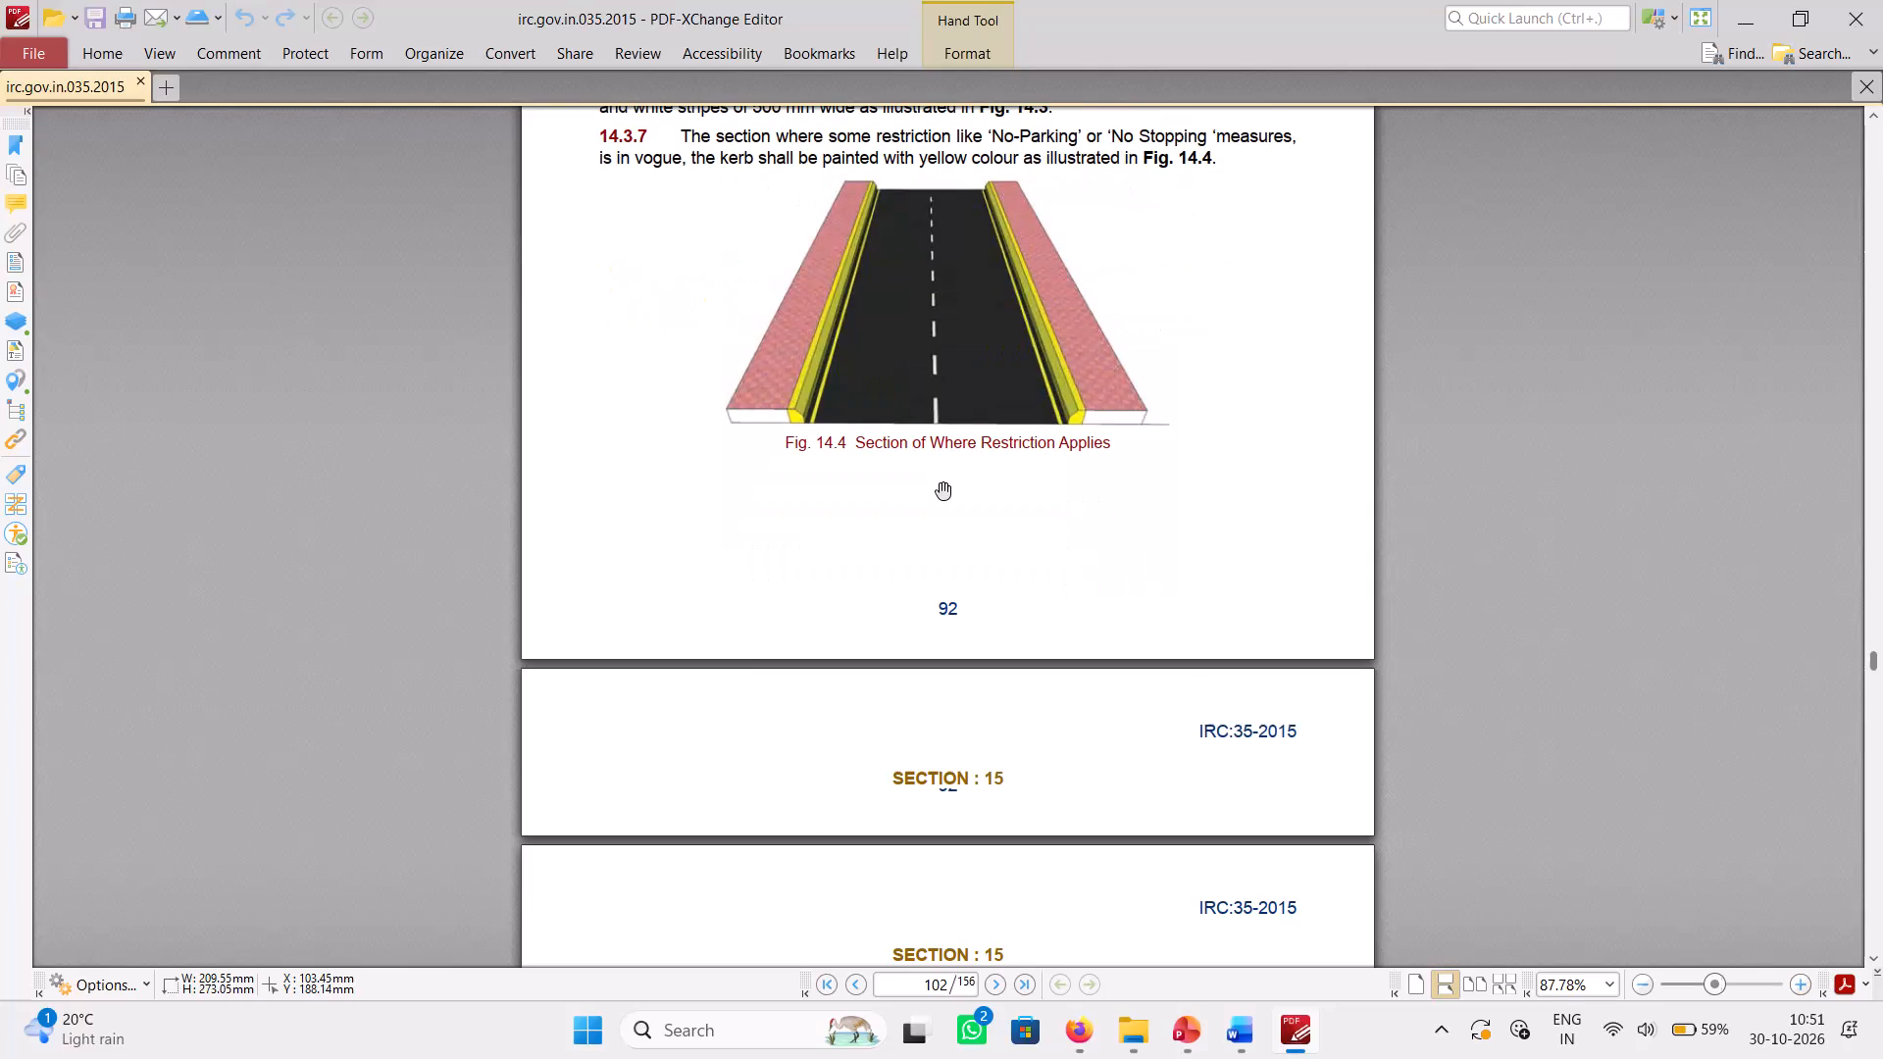
pyautogui.scroll(2, 942, 490)
pyautogui.scroll(19, 942, 490)
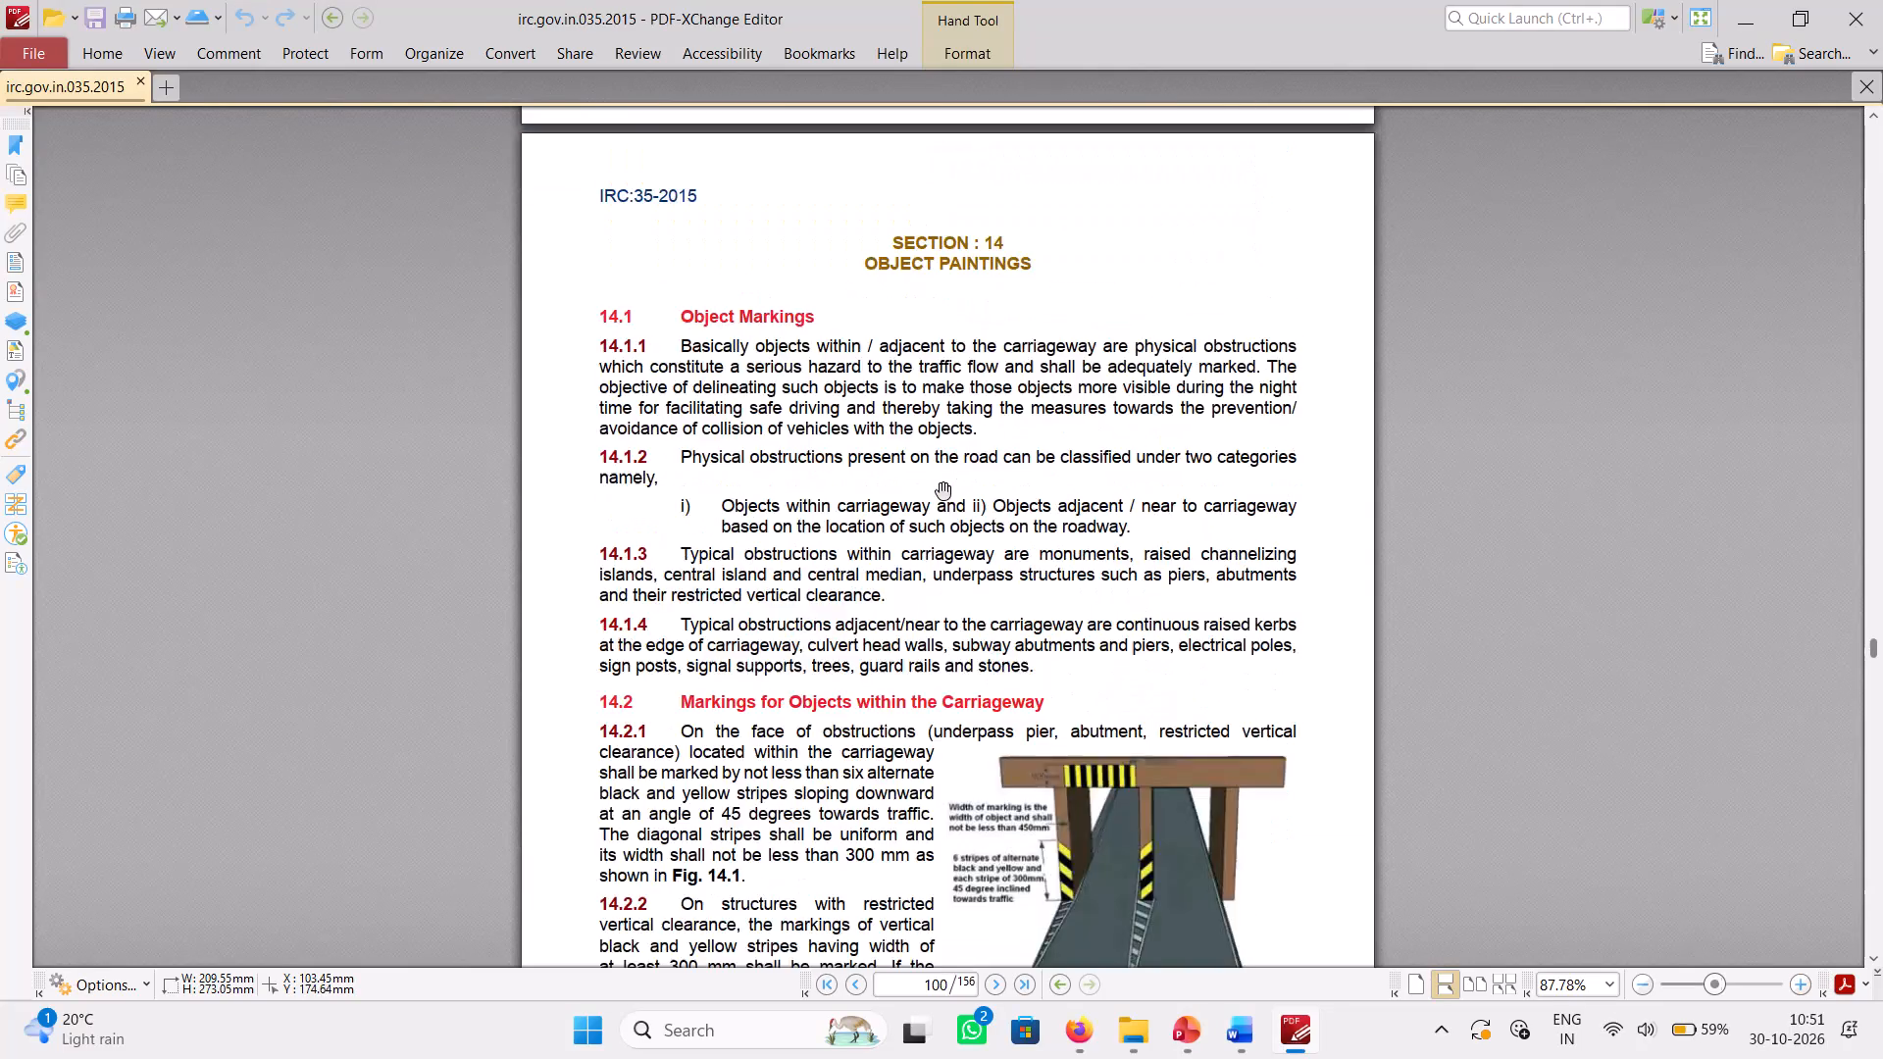
pyautogui.scroll(20, 942, 490)
pyautogui.scroll(20, 942, 490)
pyautogui.scroll(20, 942, 490)
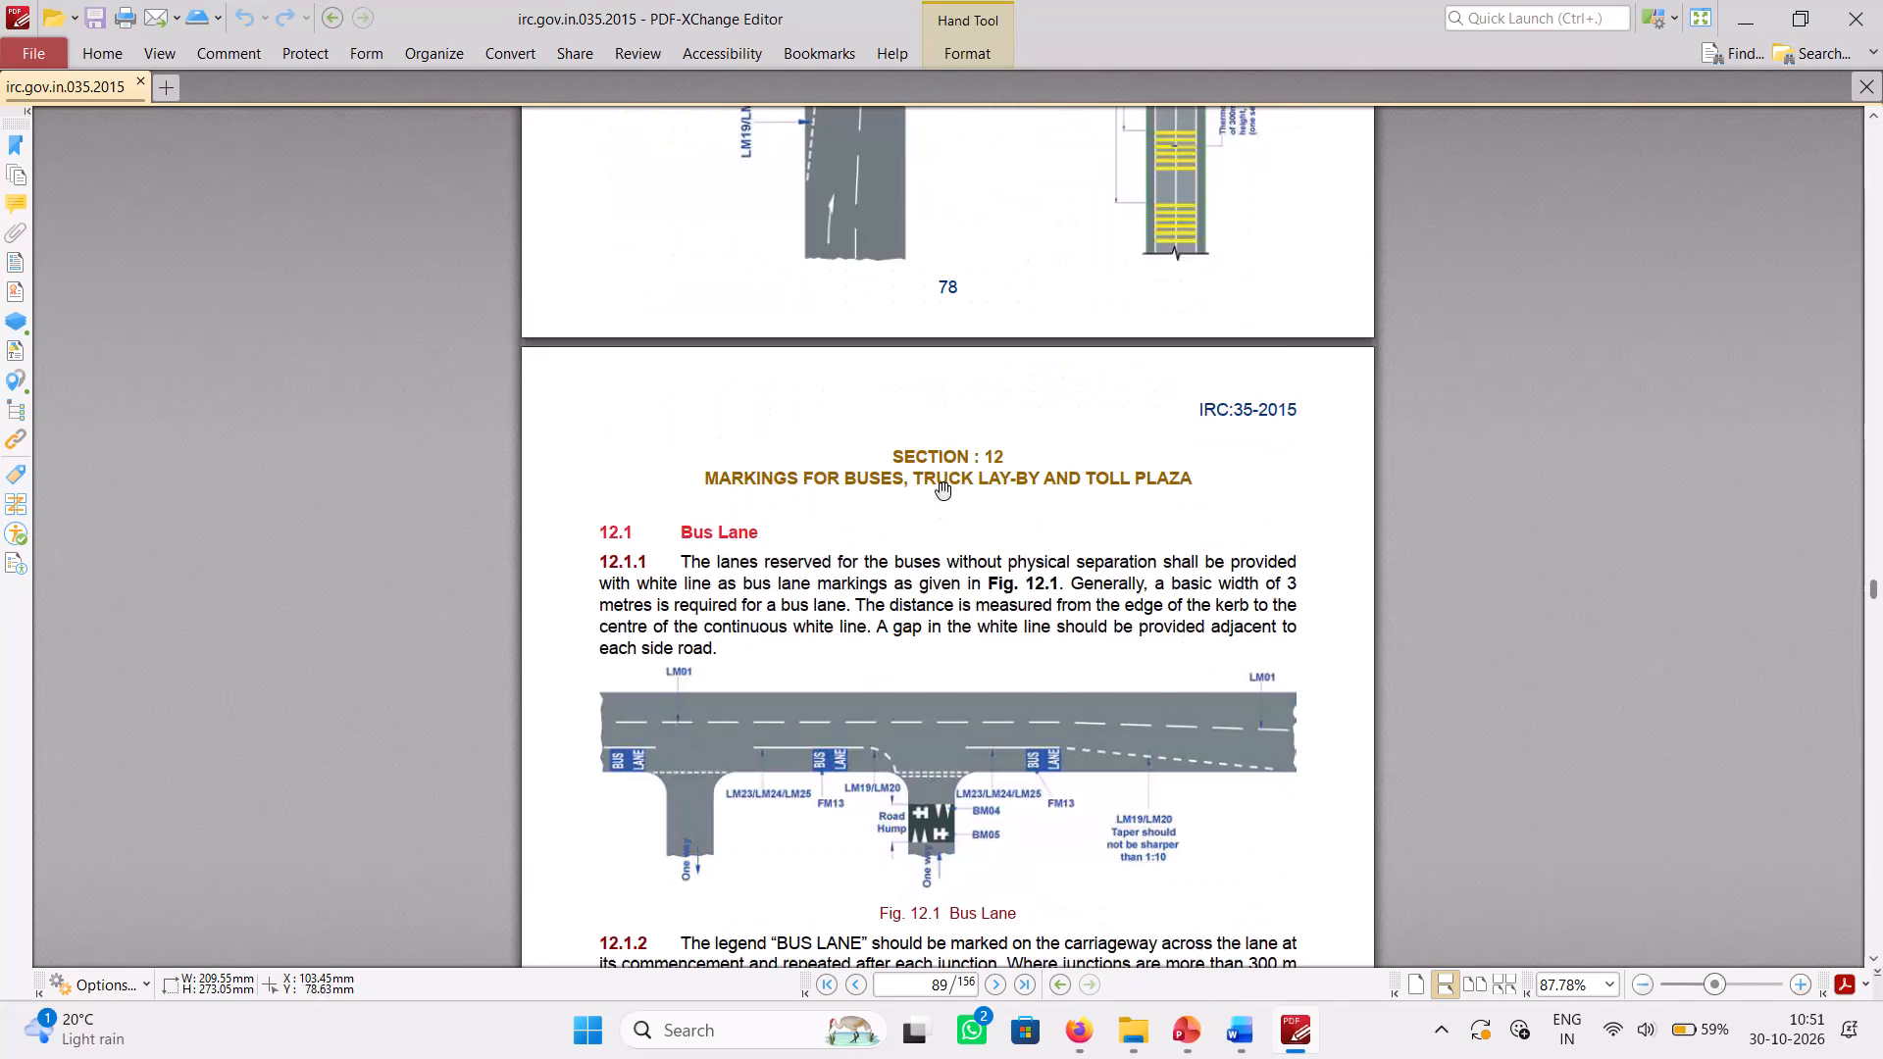
pyautogui.scroll(6, 942, 490)
pyautogui.scroll(-3, 1063, 516)
pyautogui.scroll(20, 1063, 516)
pyautogui.scroll(2, 1063, 516)
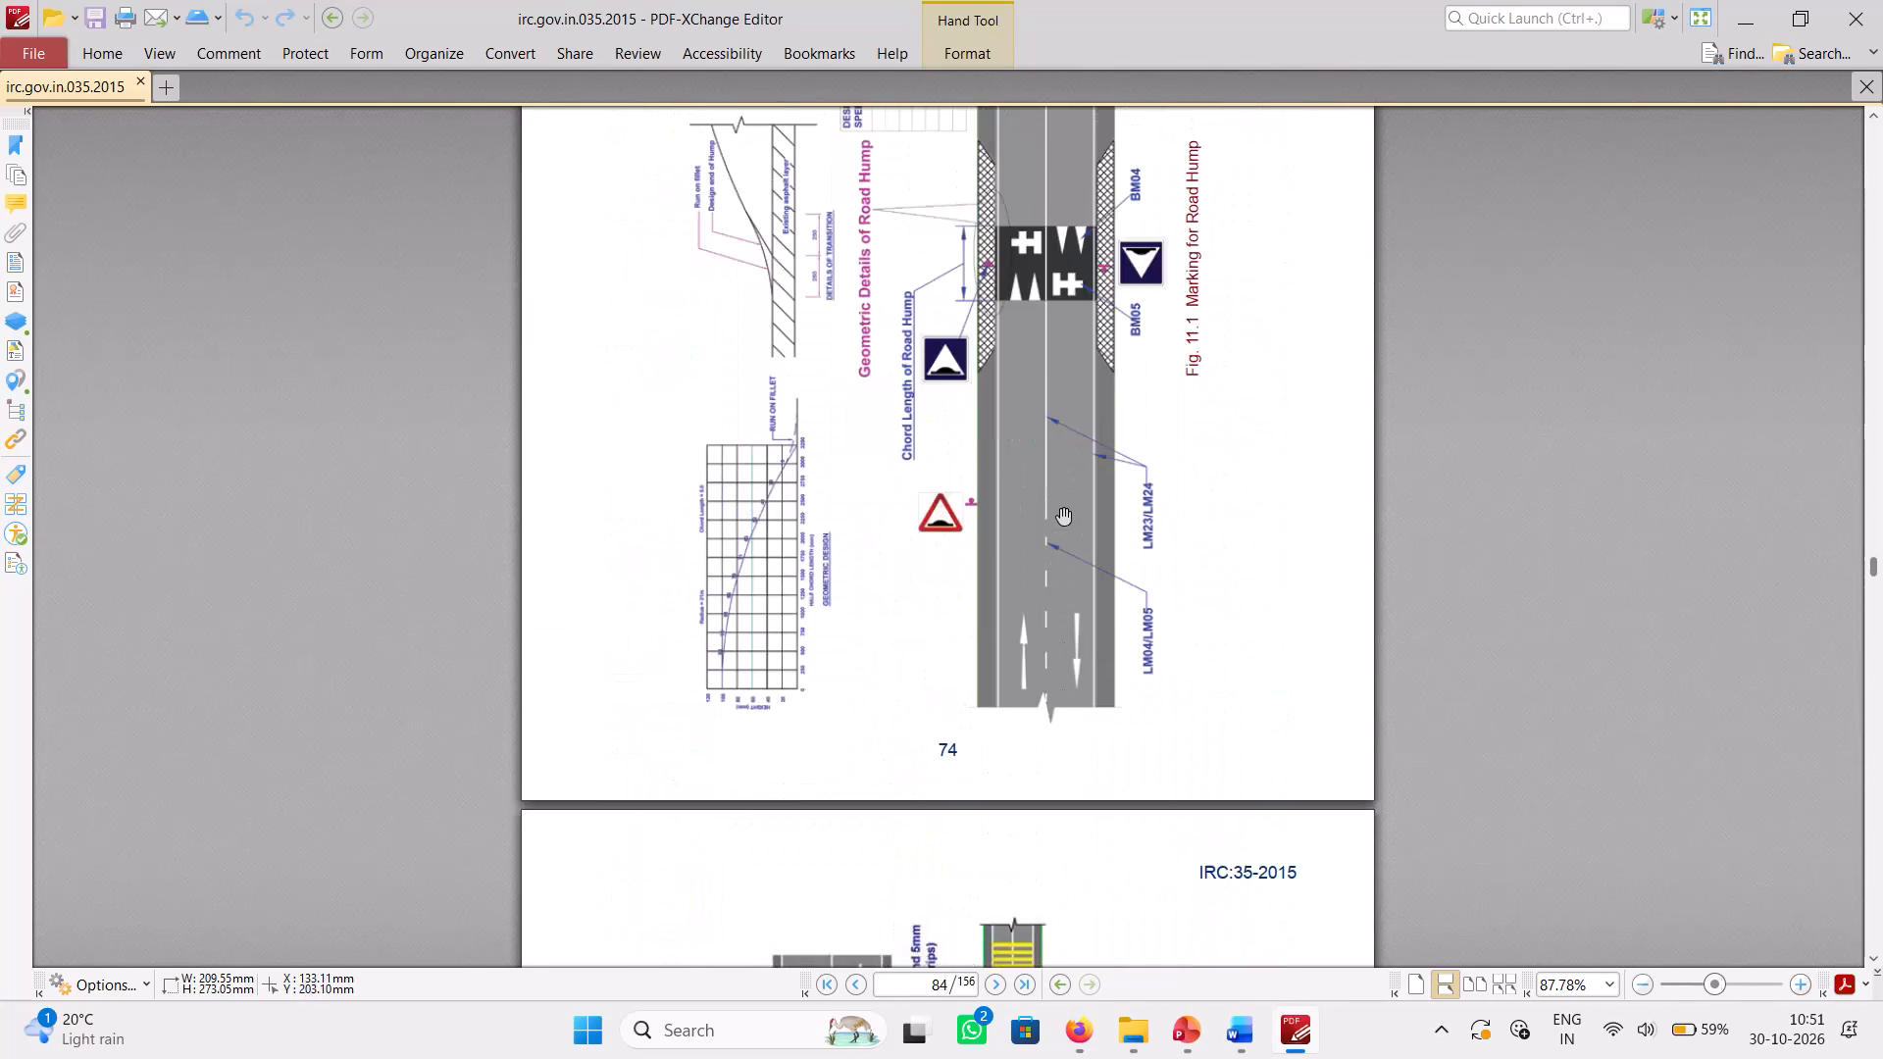
pyautogui.scroll(-3, 1063, 516)
pyautogui.click(95, 63)
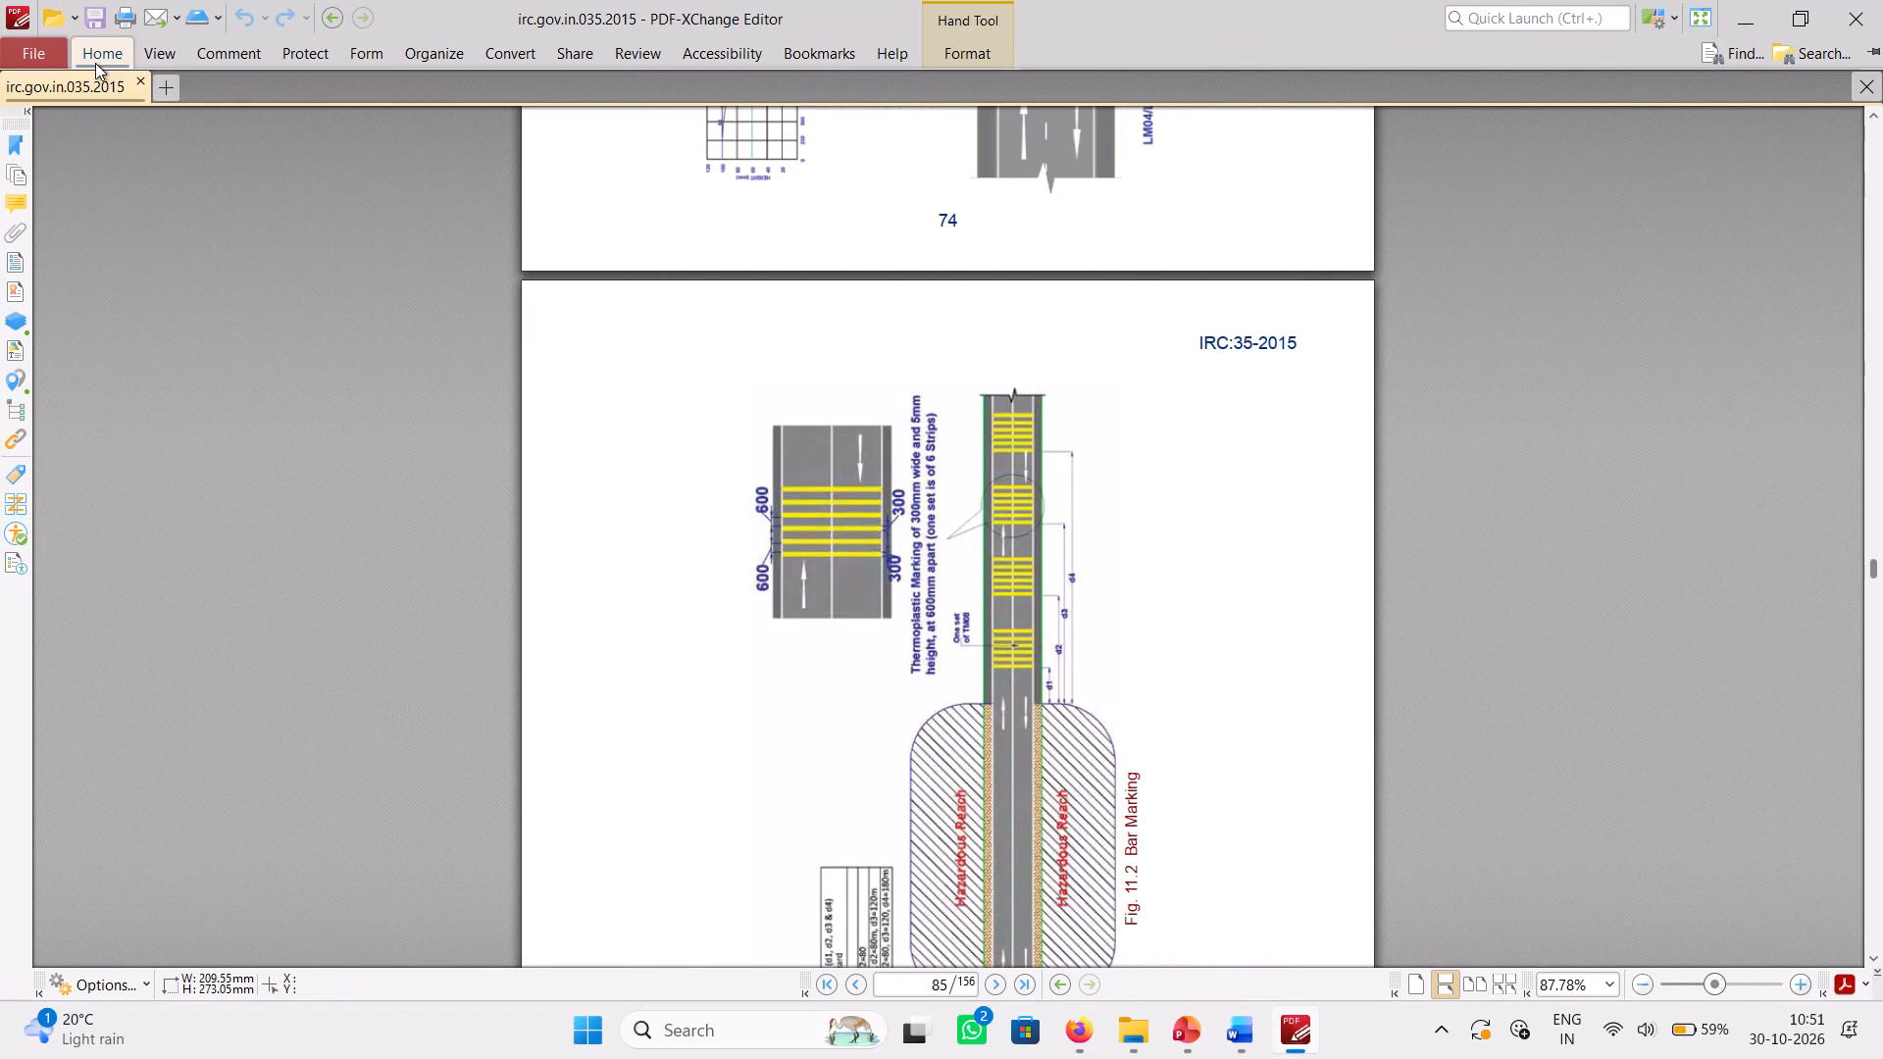
pyautogui.click(468, 118)
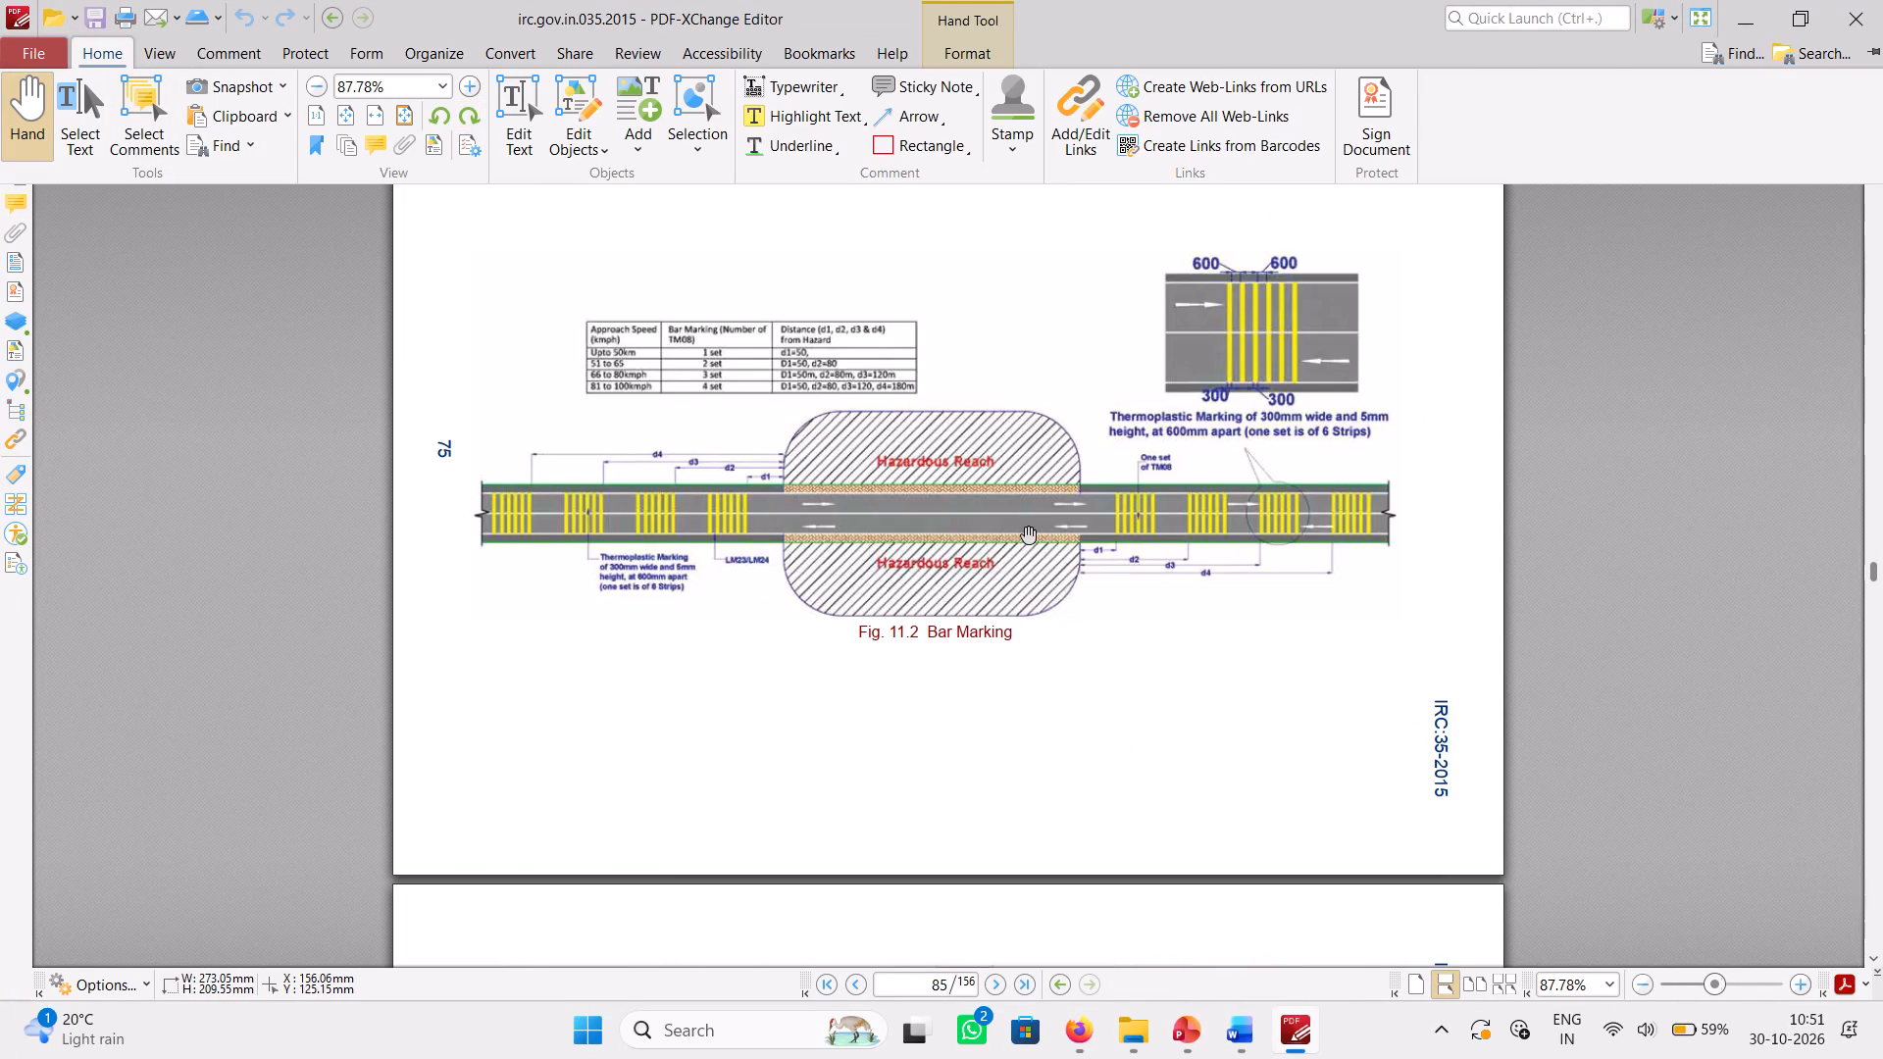
# Switch to the PowerPoint presentation and copy the bar marking figure from the At Km 3+900 recommendation on slide 77.
pyautogui.click(1300, 1058)
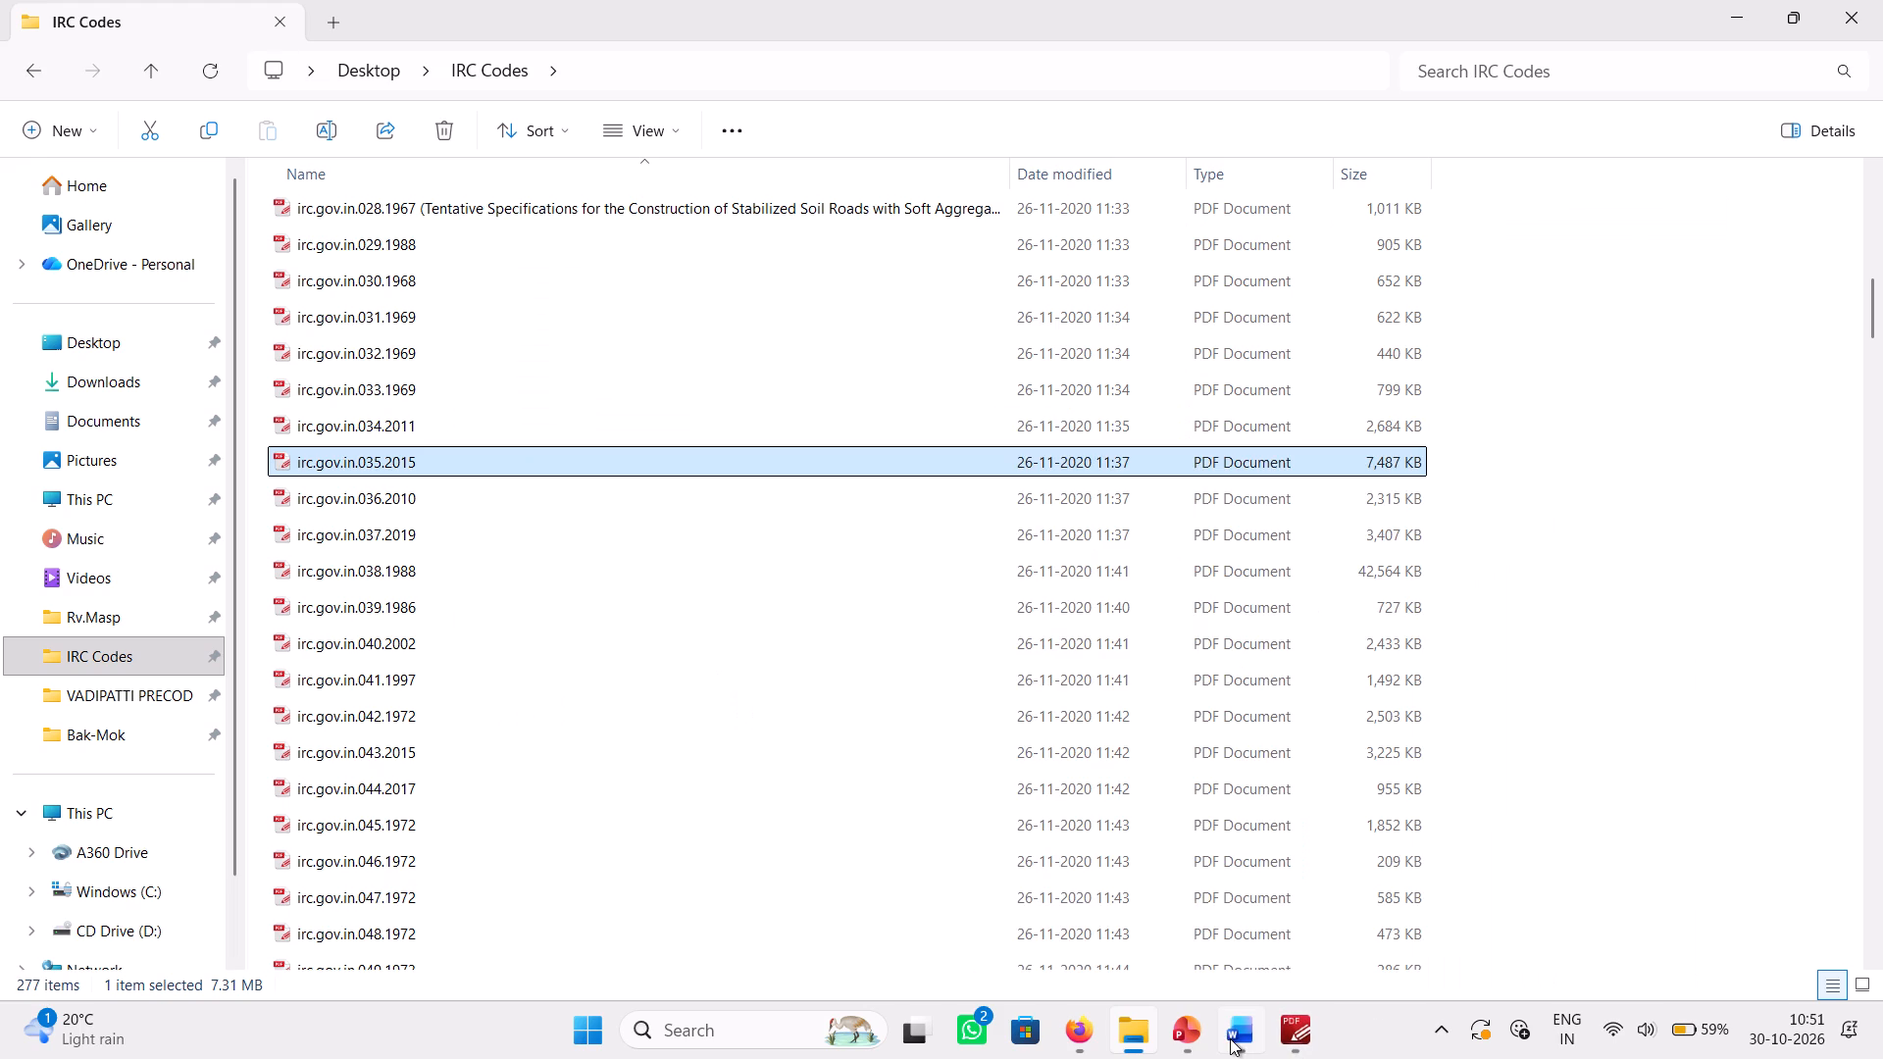
pyautogui.click(1195, 1039)
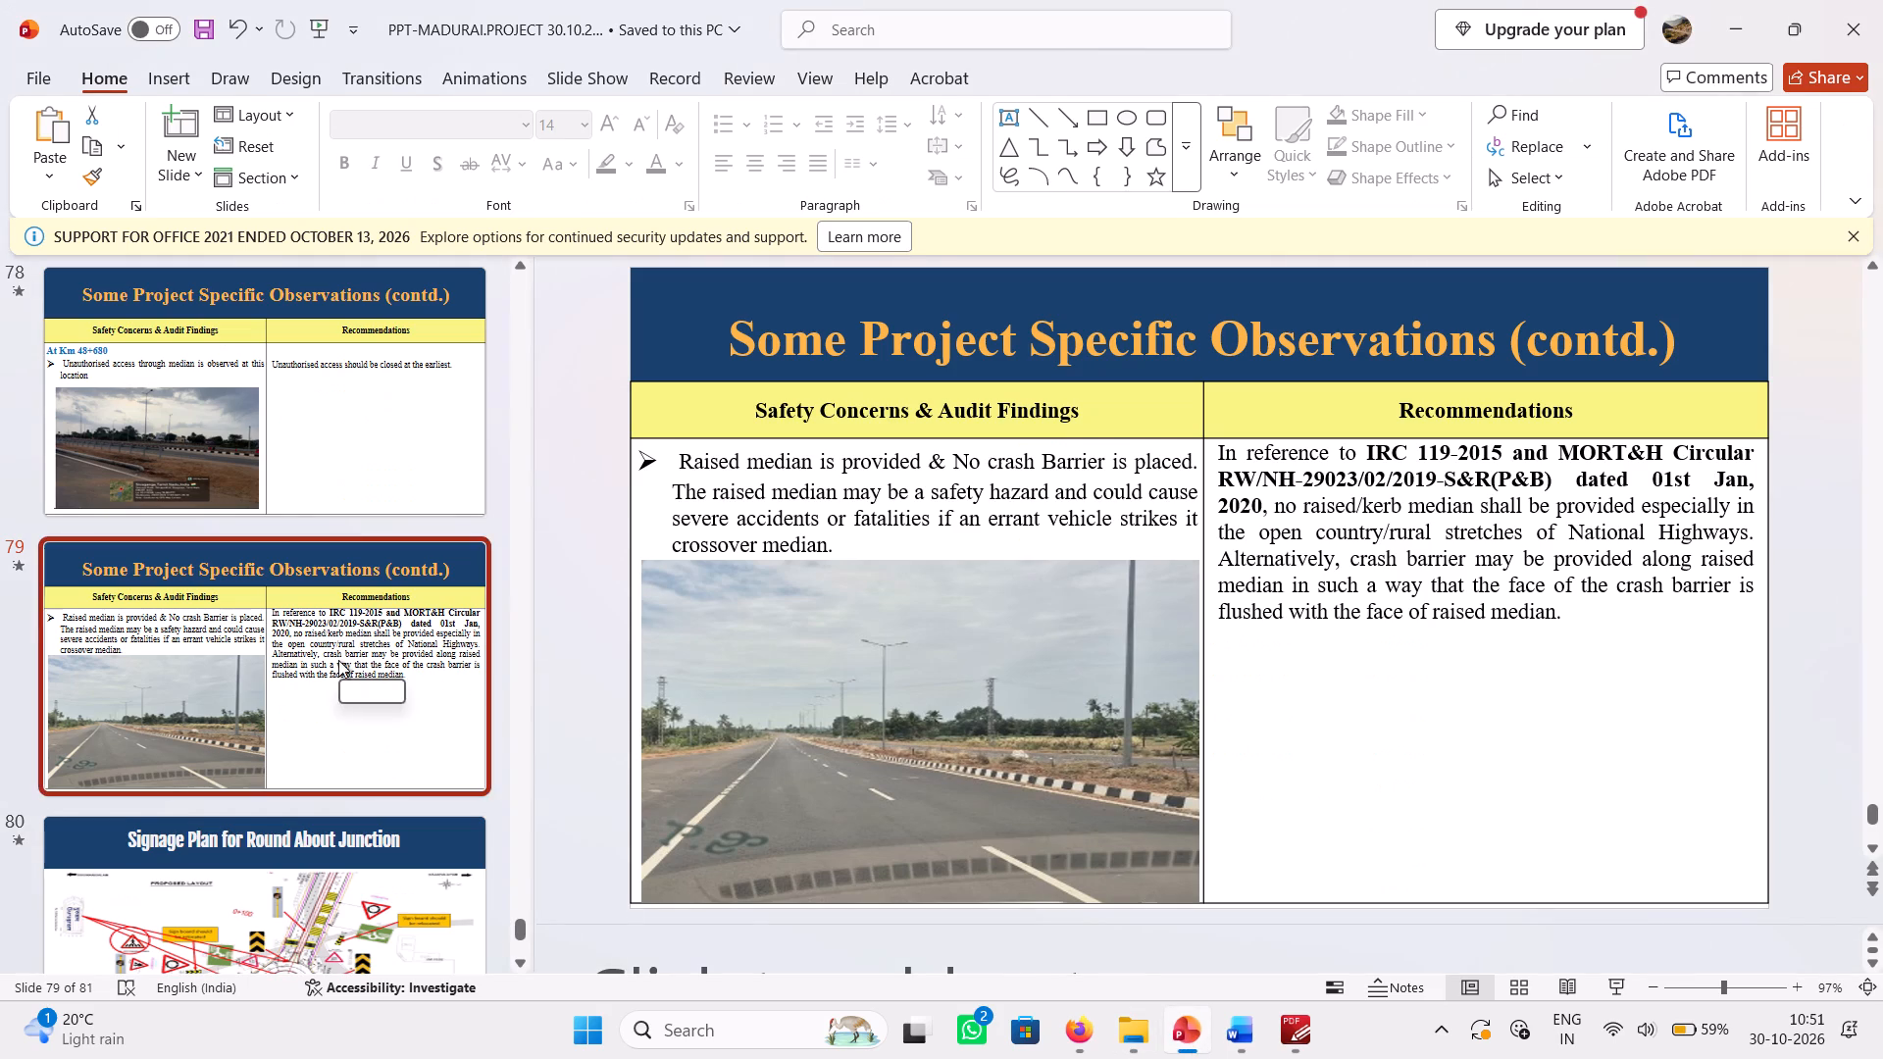
pyautogui.scroll(1, 338, 660)
pyautogui.click(338, 660)
pyautogui.click(358, 622)
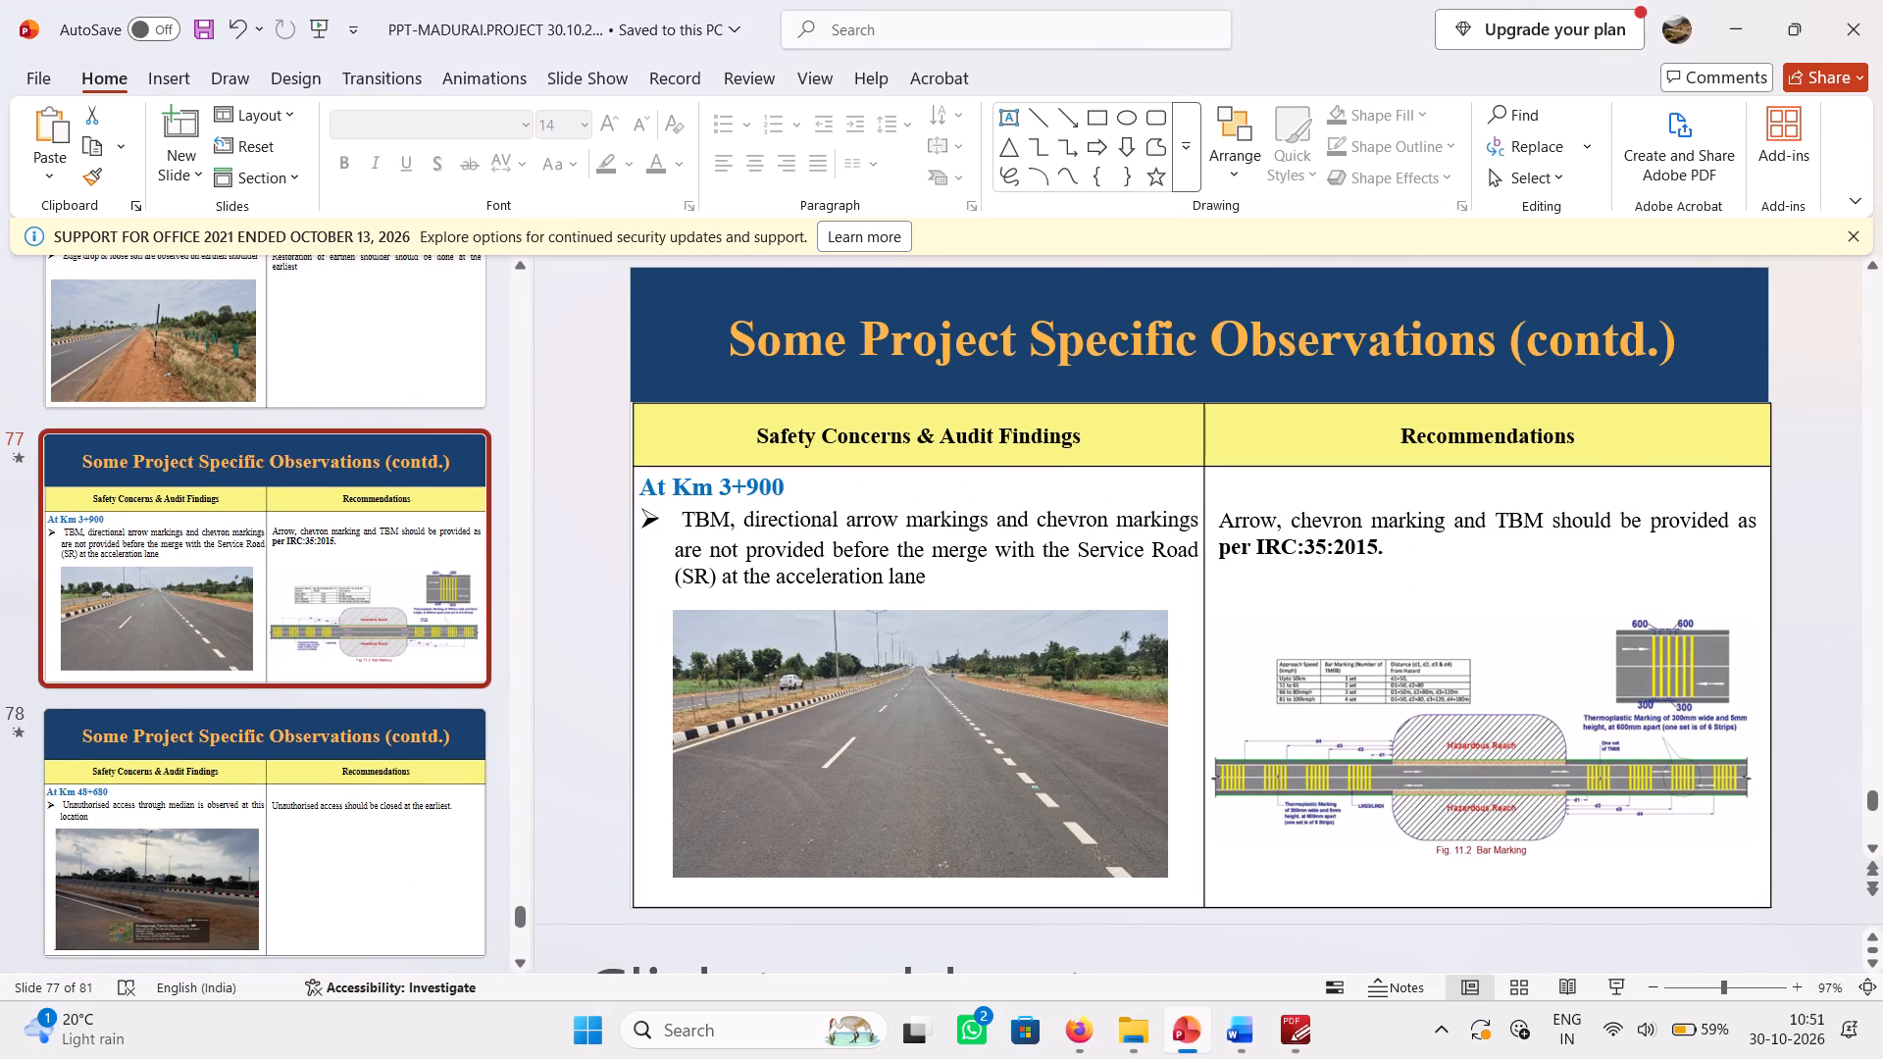
pyautogui.click(1446, 722)
pyautogui.hotkey('ctrl', 'c')
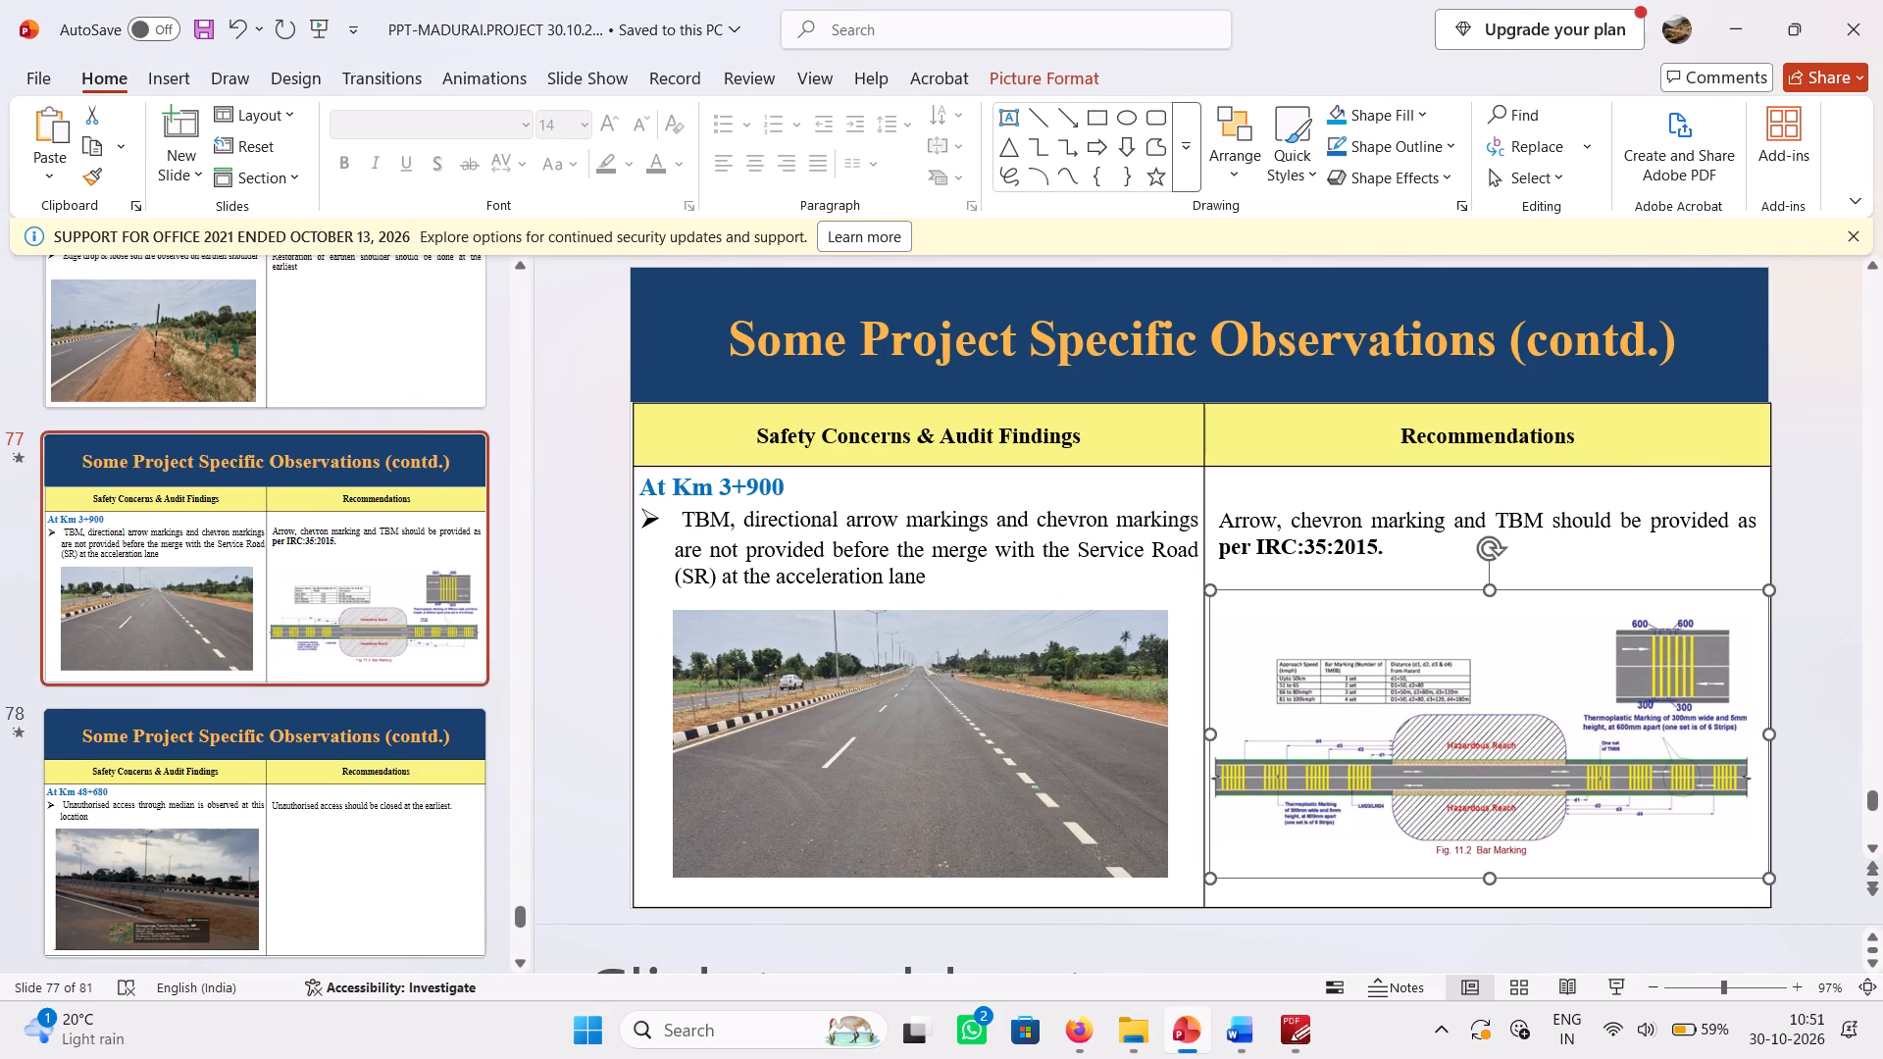
# Examine the Transverse Bar Marking, side road speed breaker and Rumble Strip reference slides, 22 to 25.
pyautogui.scroll(11, 414, 626)
pyautogui.scroll(18, 398, 631)
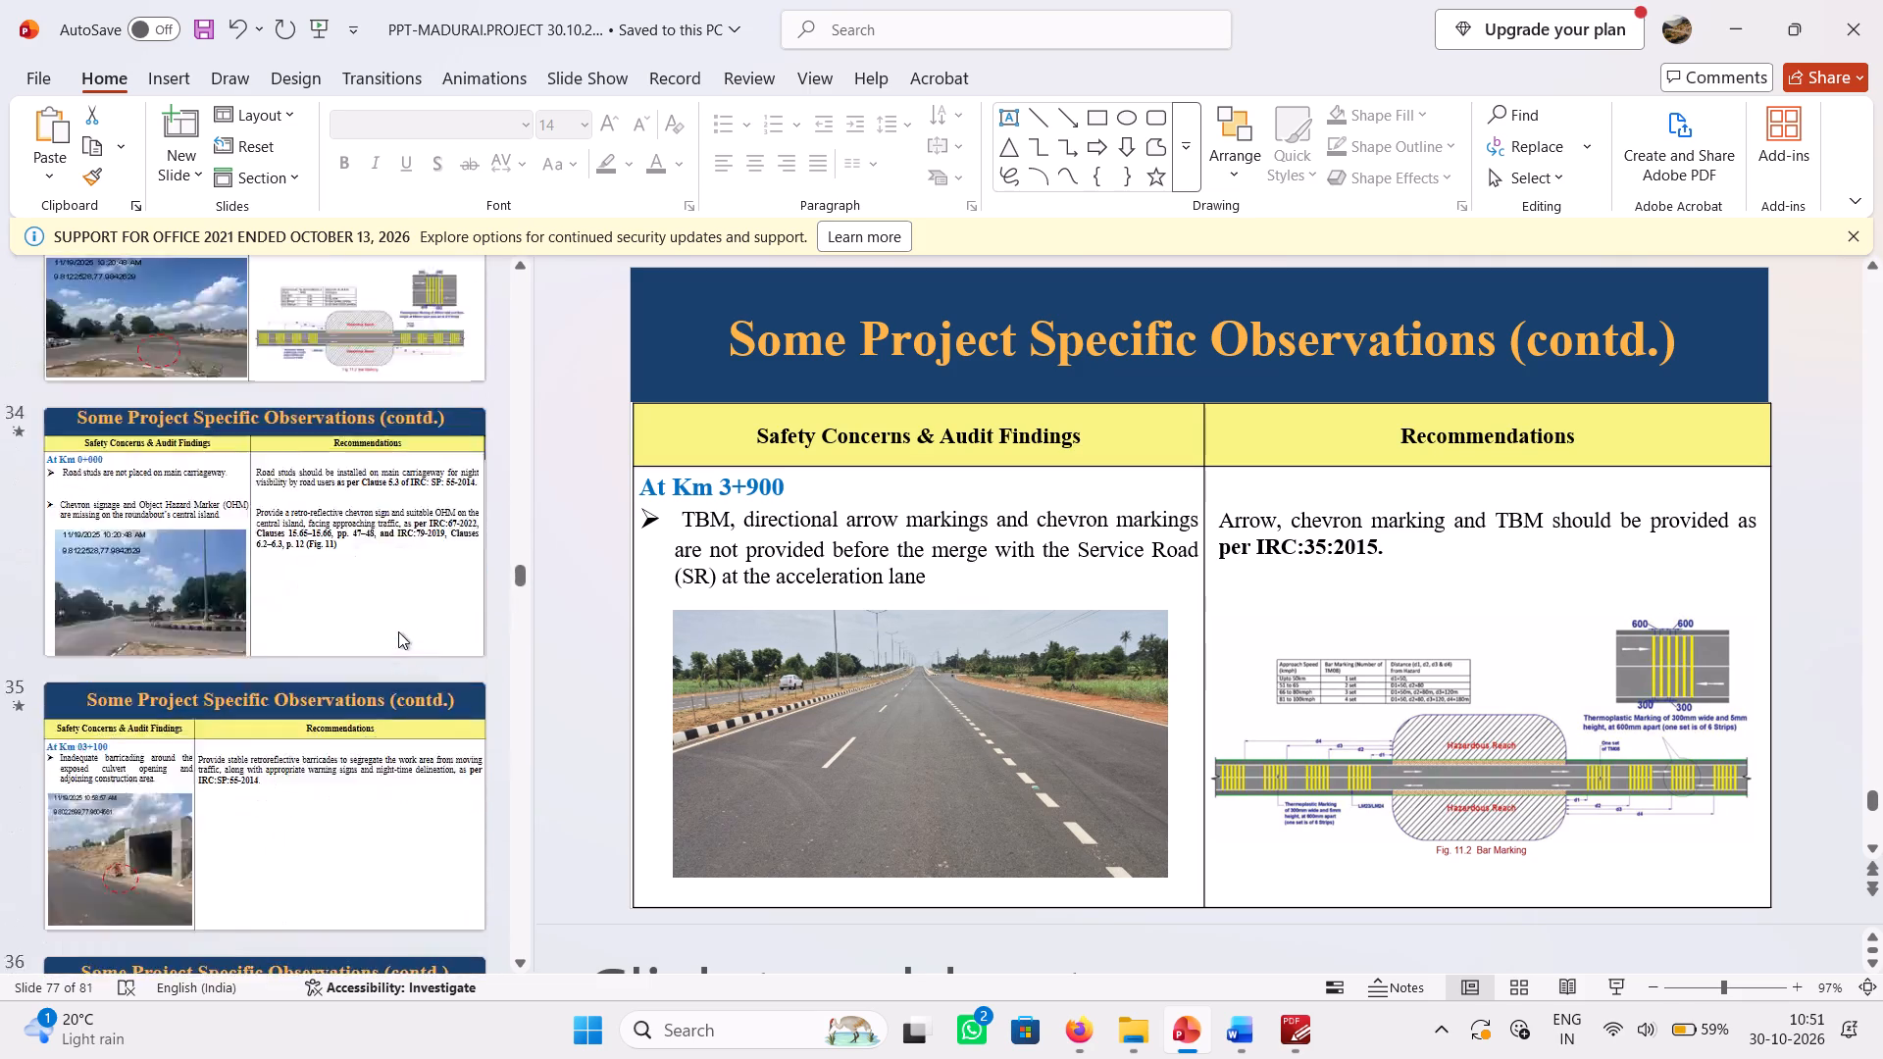
pyautogui.scroll(11, 398, 631)
pyautogui.scroll(-6, 398, 631)
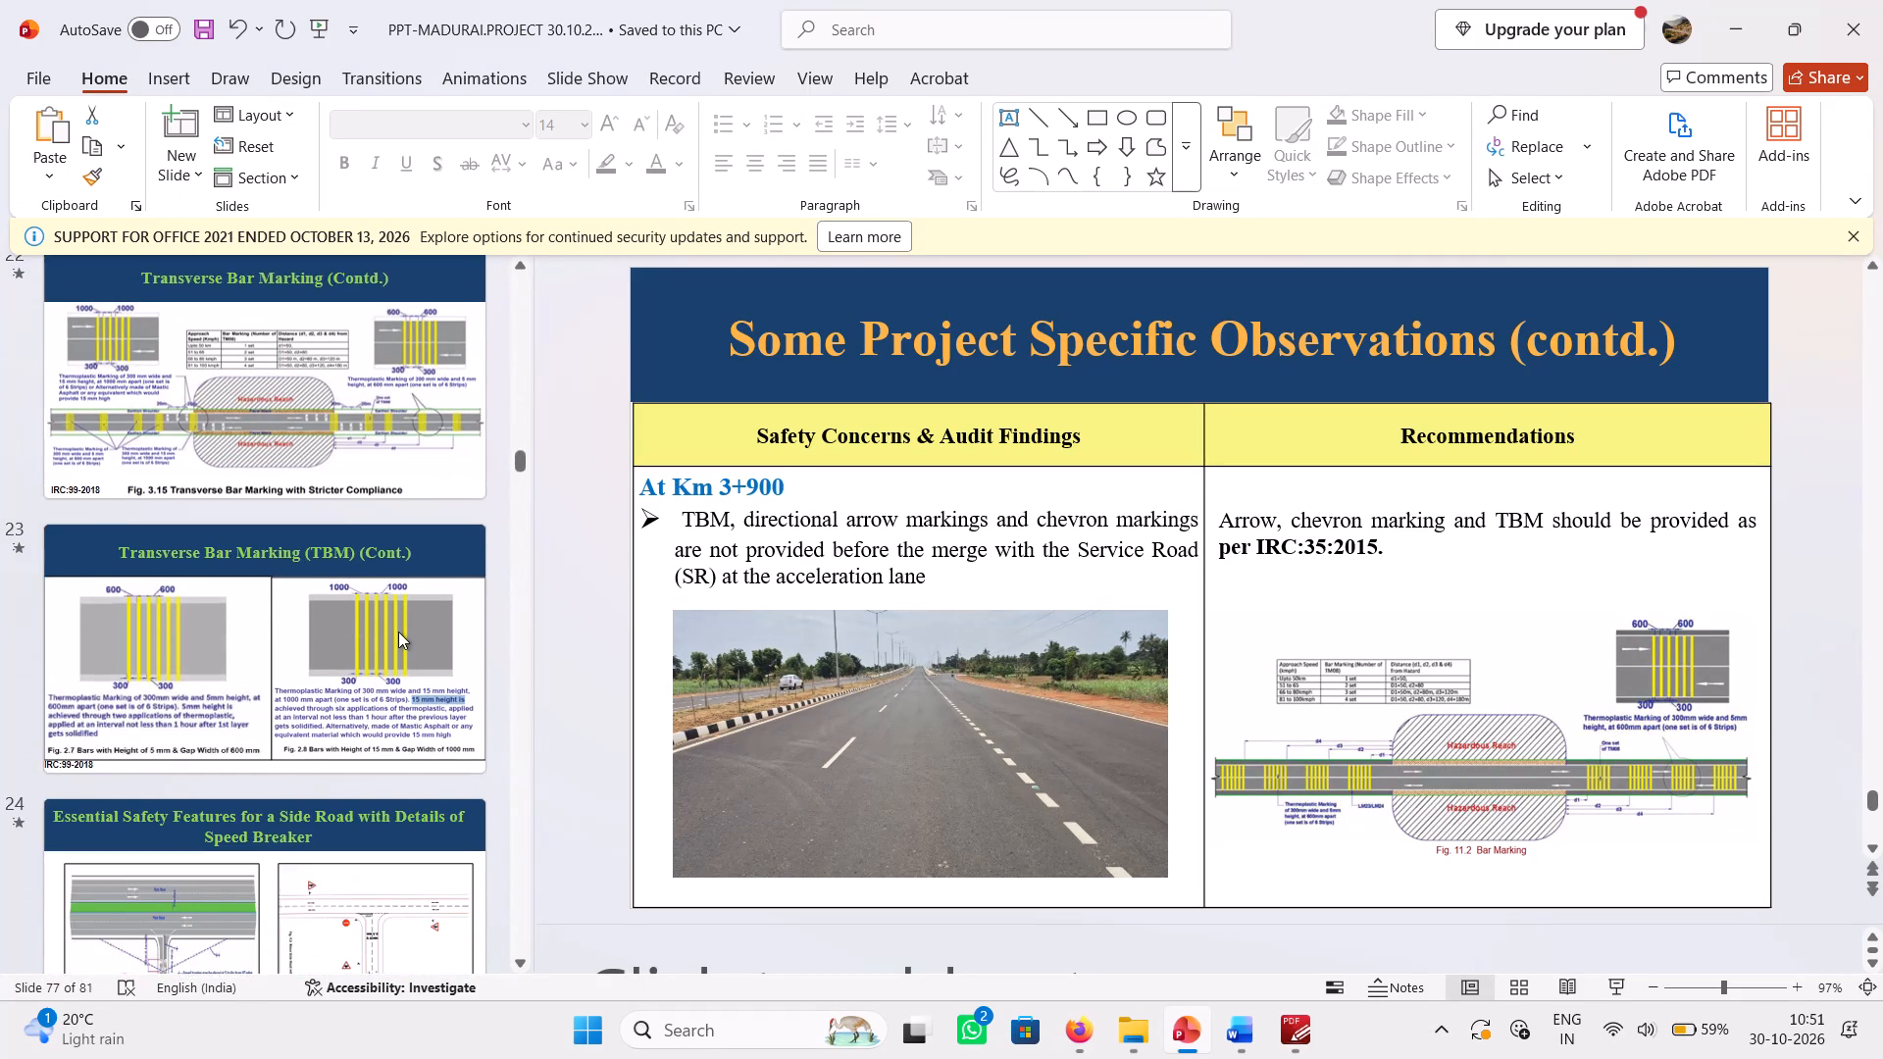
pyautogui.click(330, 415)
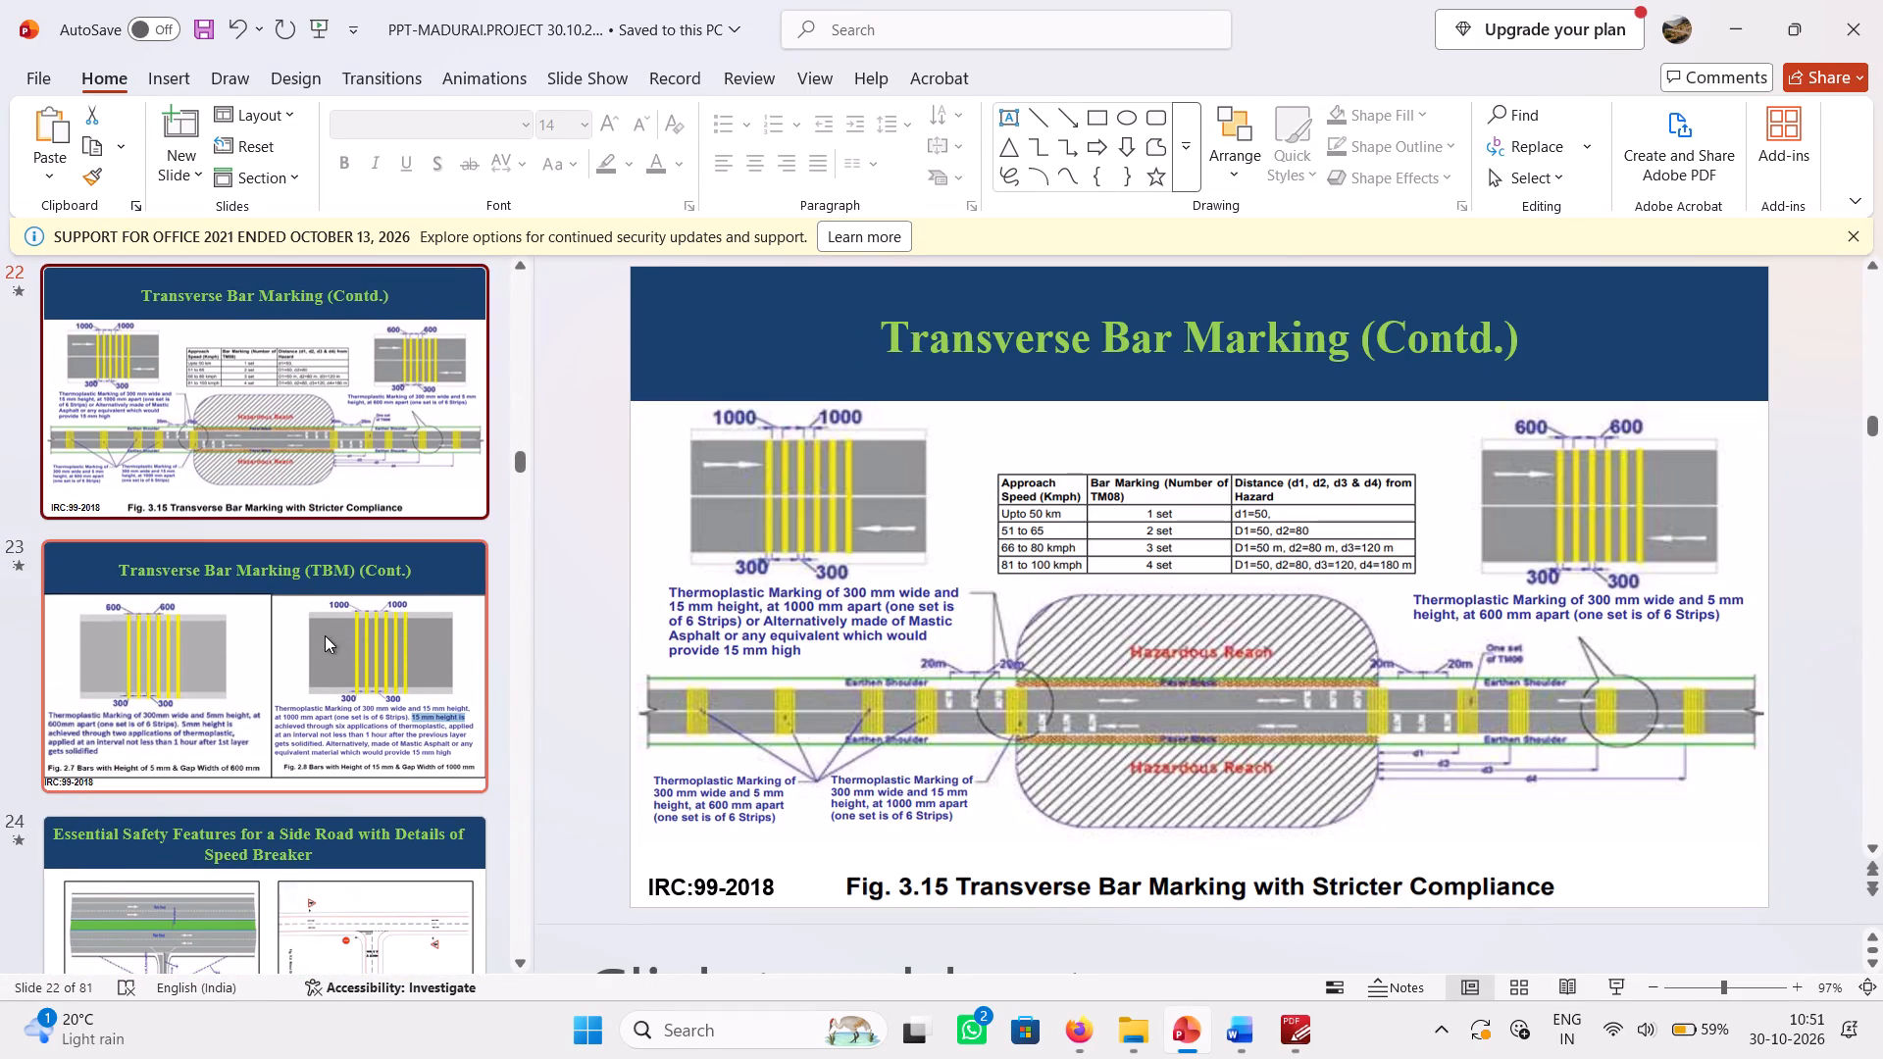
pyautogui.click(325, 635)
pyautogui.scroll(-1, 325, 635)
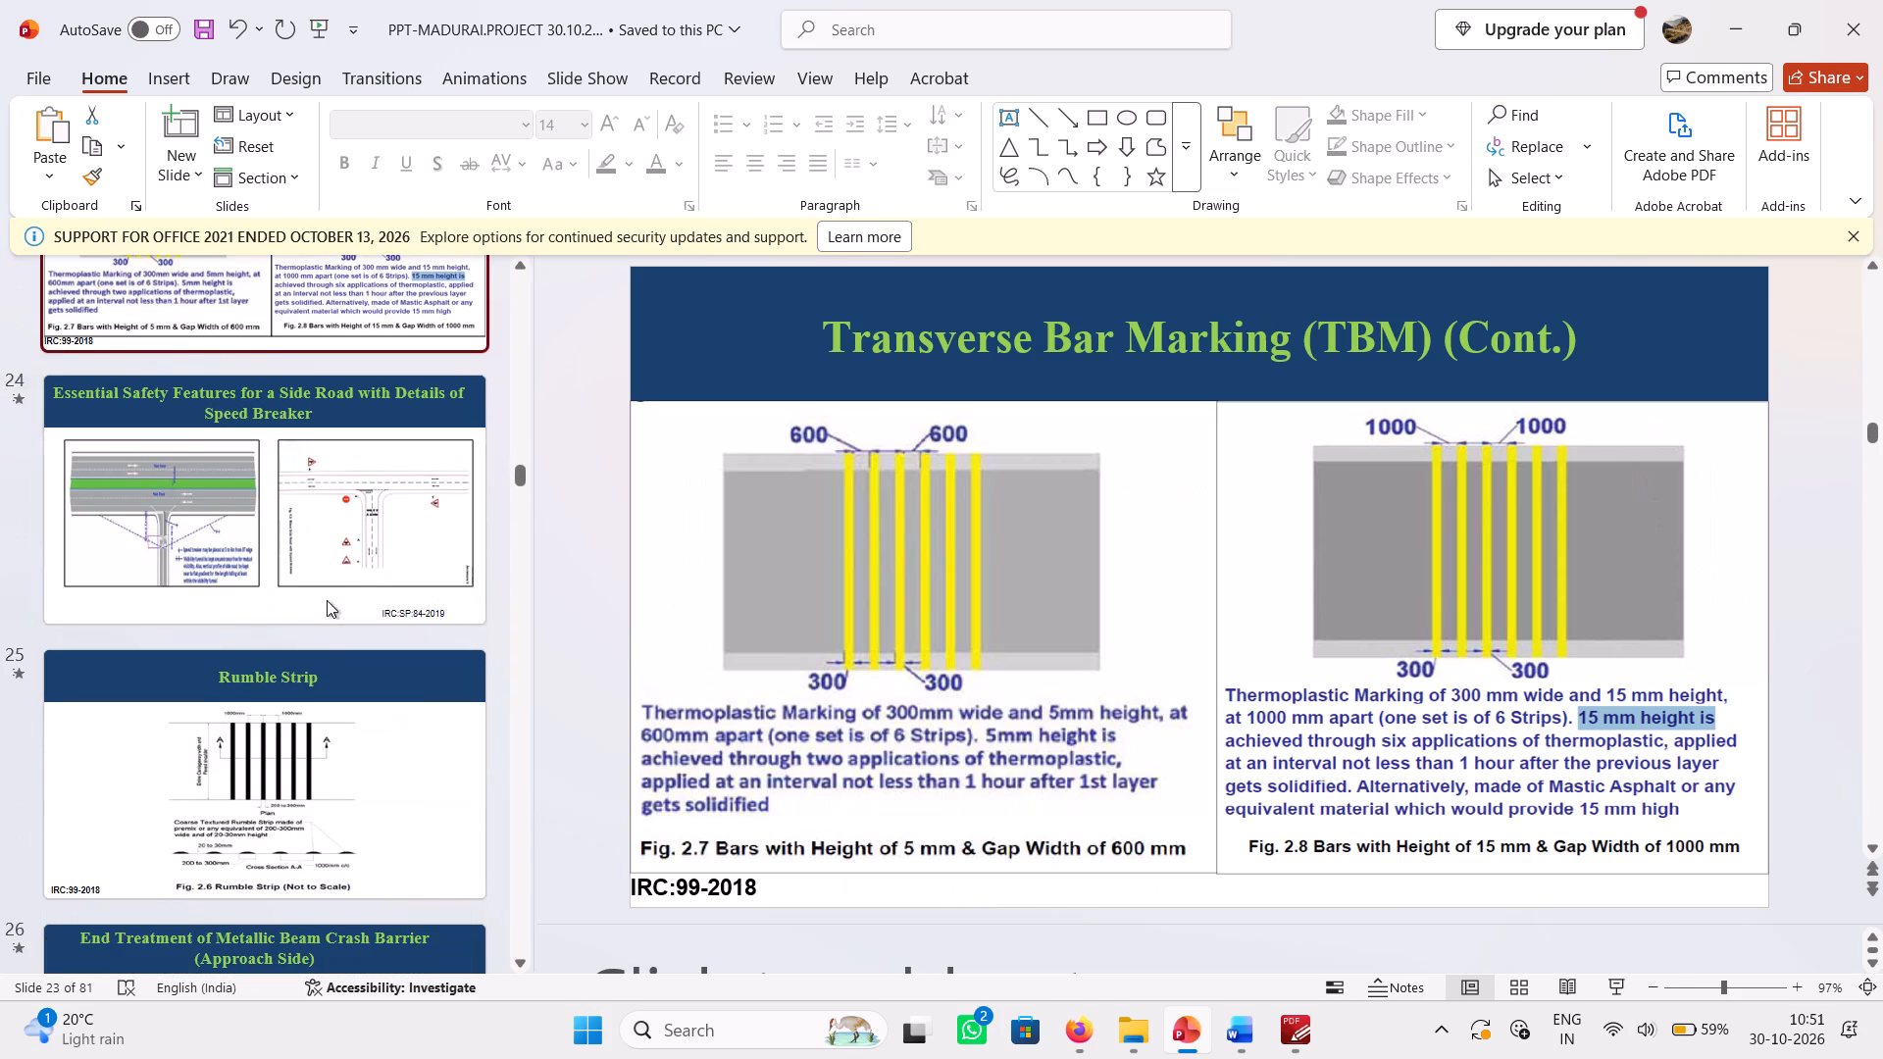
pyautogui.click(310, 531)
pyautogui.click(305, 743)
pyautogui.scroll(-3, 305, 743)
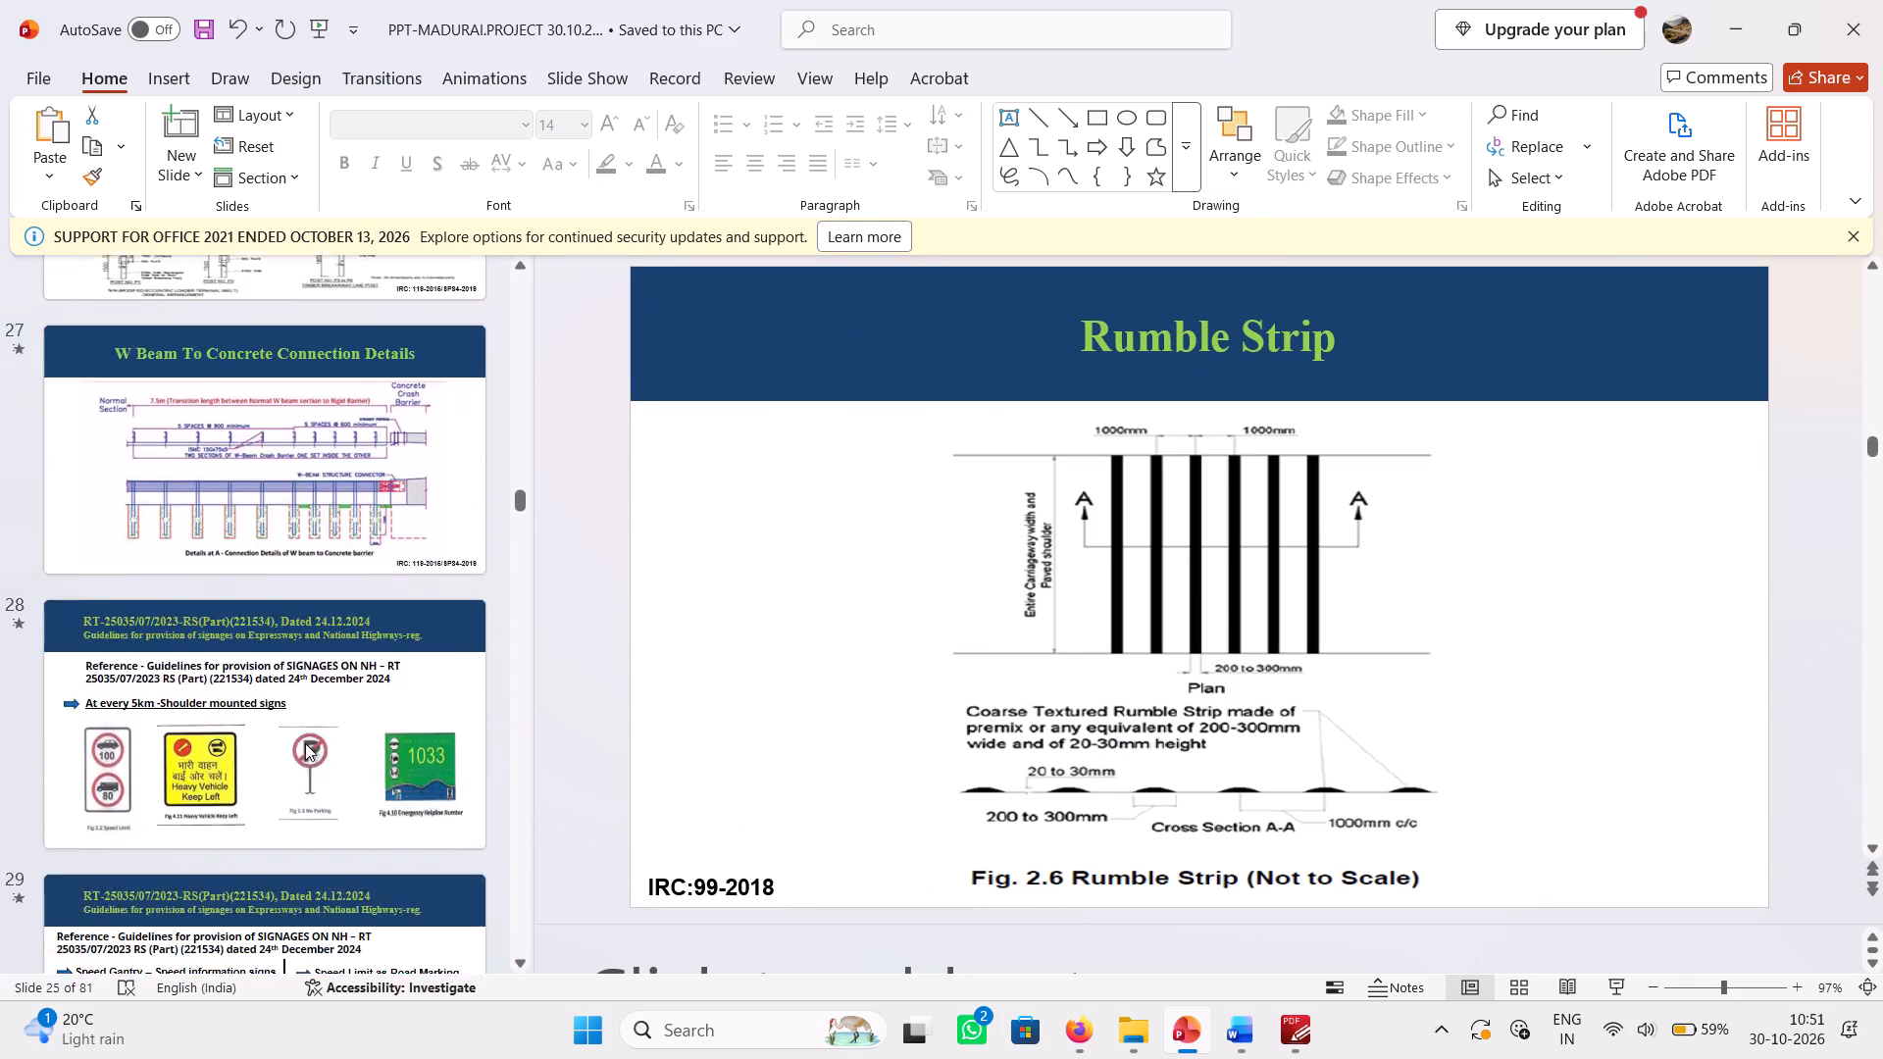
# Review the findings, recommendations and IRC references on the project specific observation slides 33 to 46.
pyautogui.scroll(-2, 305, 743)
pyautogui.scroll(1, 305, 743)
pyautogui.scroll(-1, 305, 743)
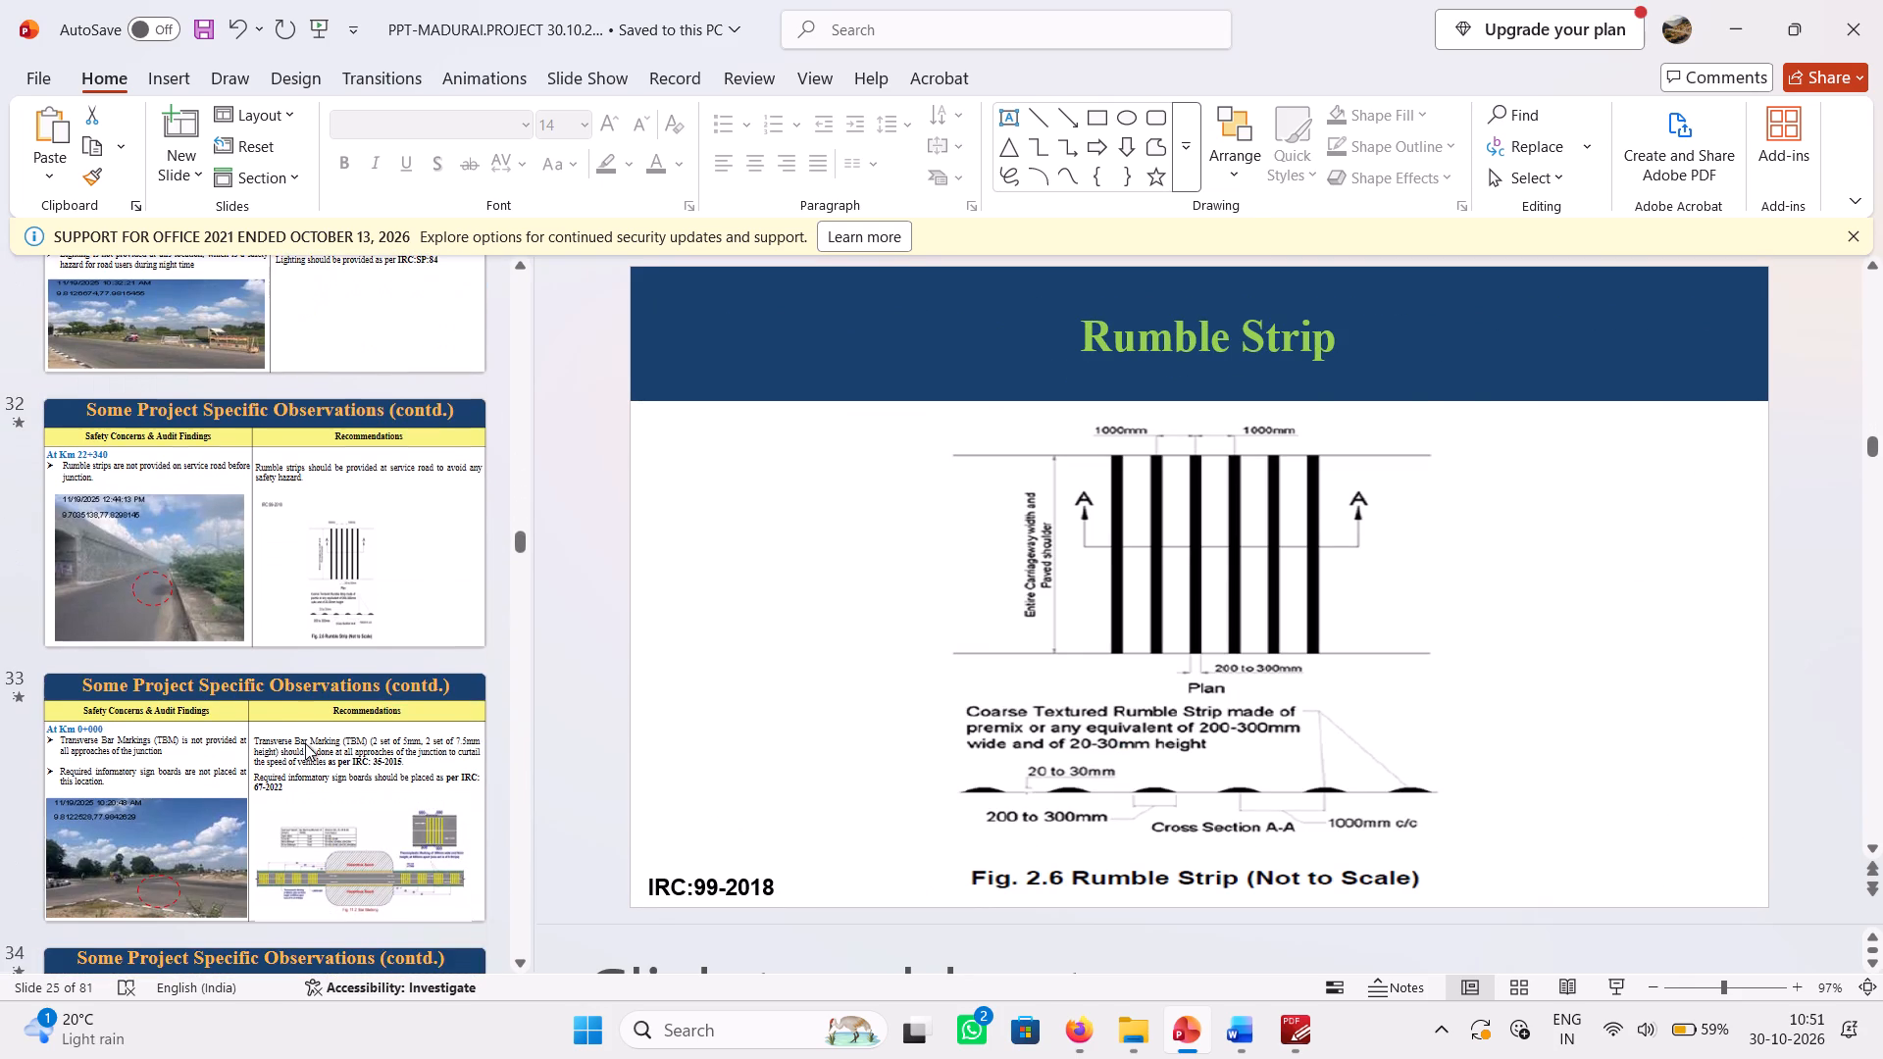
pyautogui.click(354, 800)
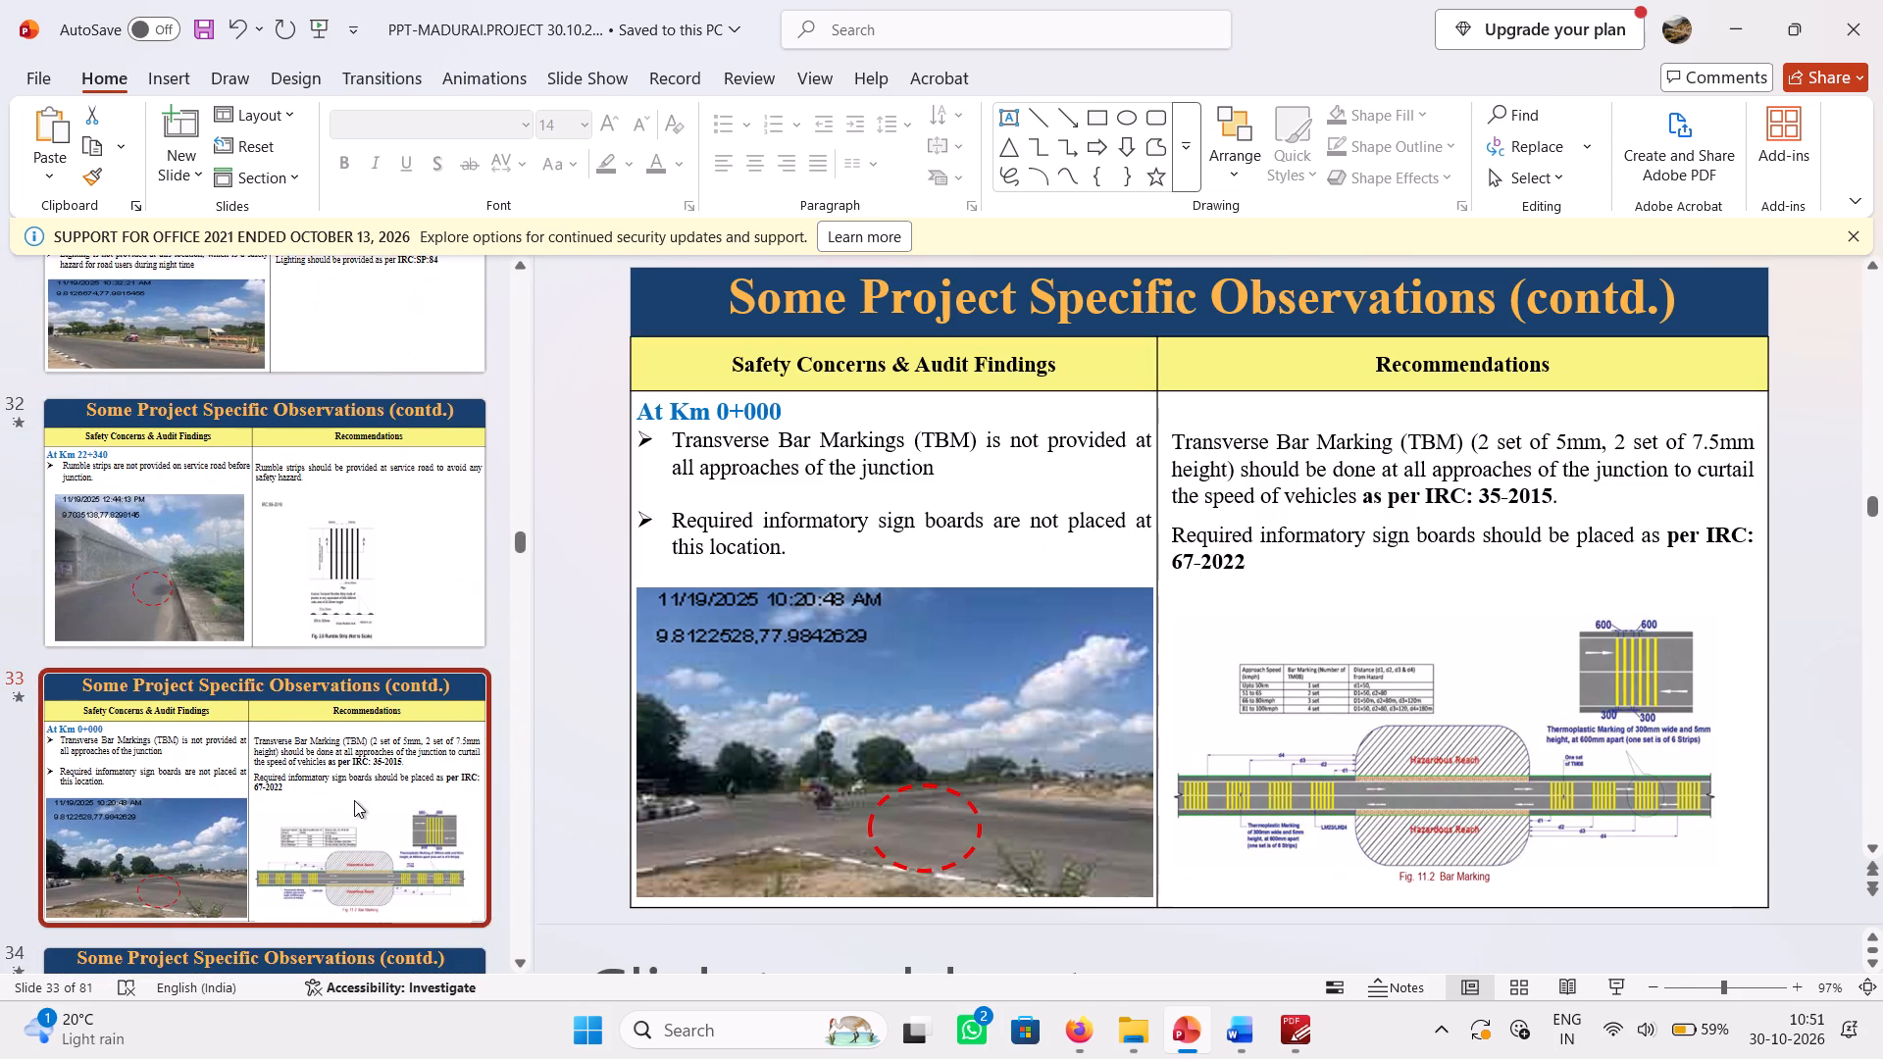
pyautogui.scroll(-2, 354, 800)
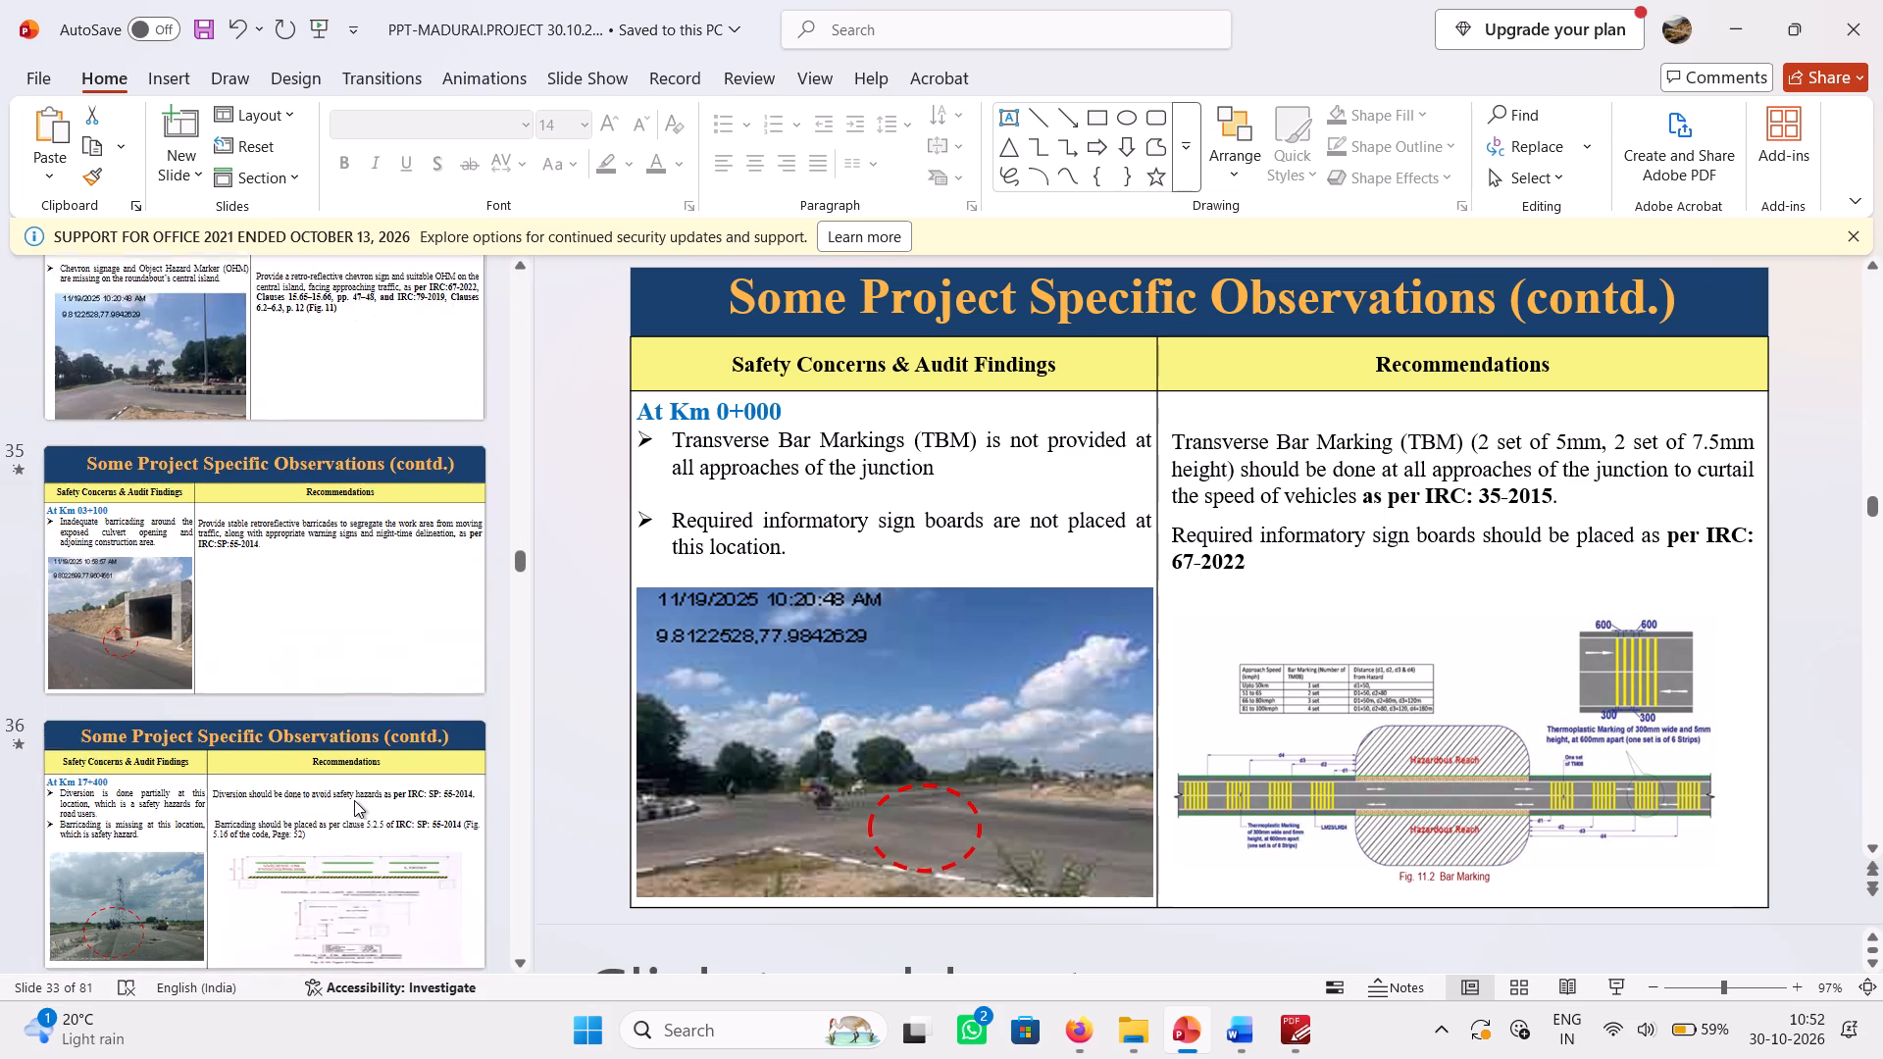
pyautogui.click(354, 515)
pyautogui.click(369, 766)
pyautogui.scroll(-1, 369, 766)
pyautogui.click(365, 668)
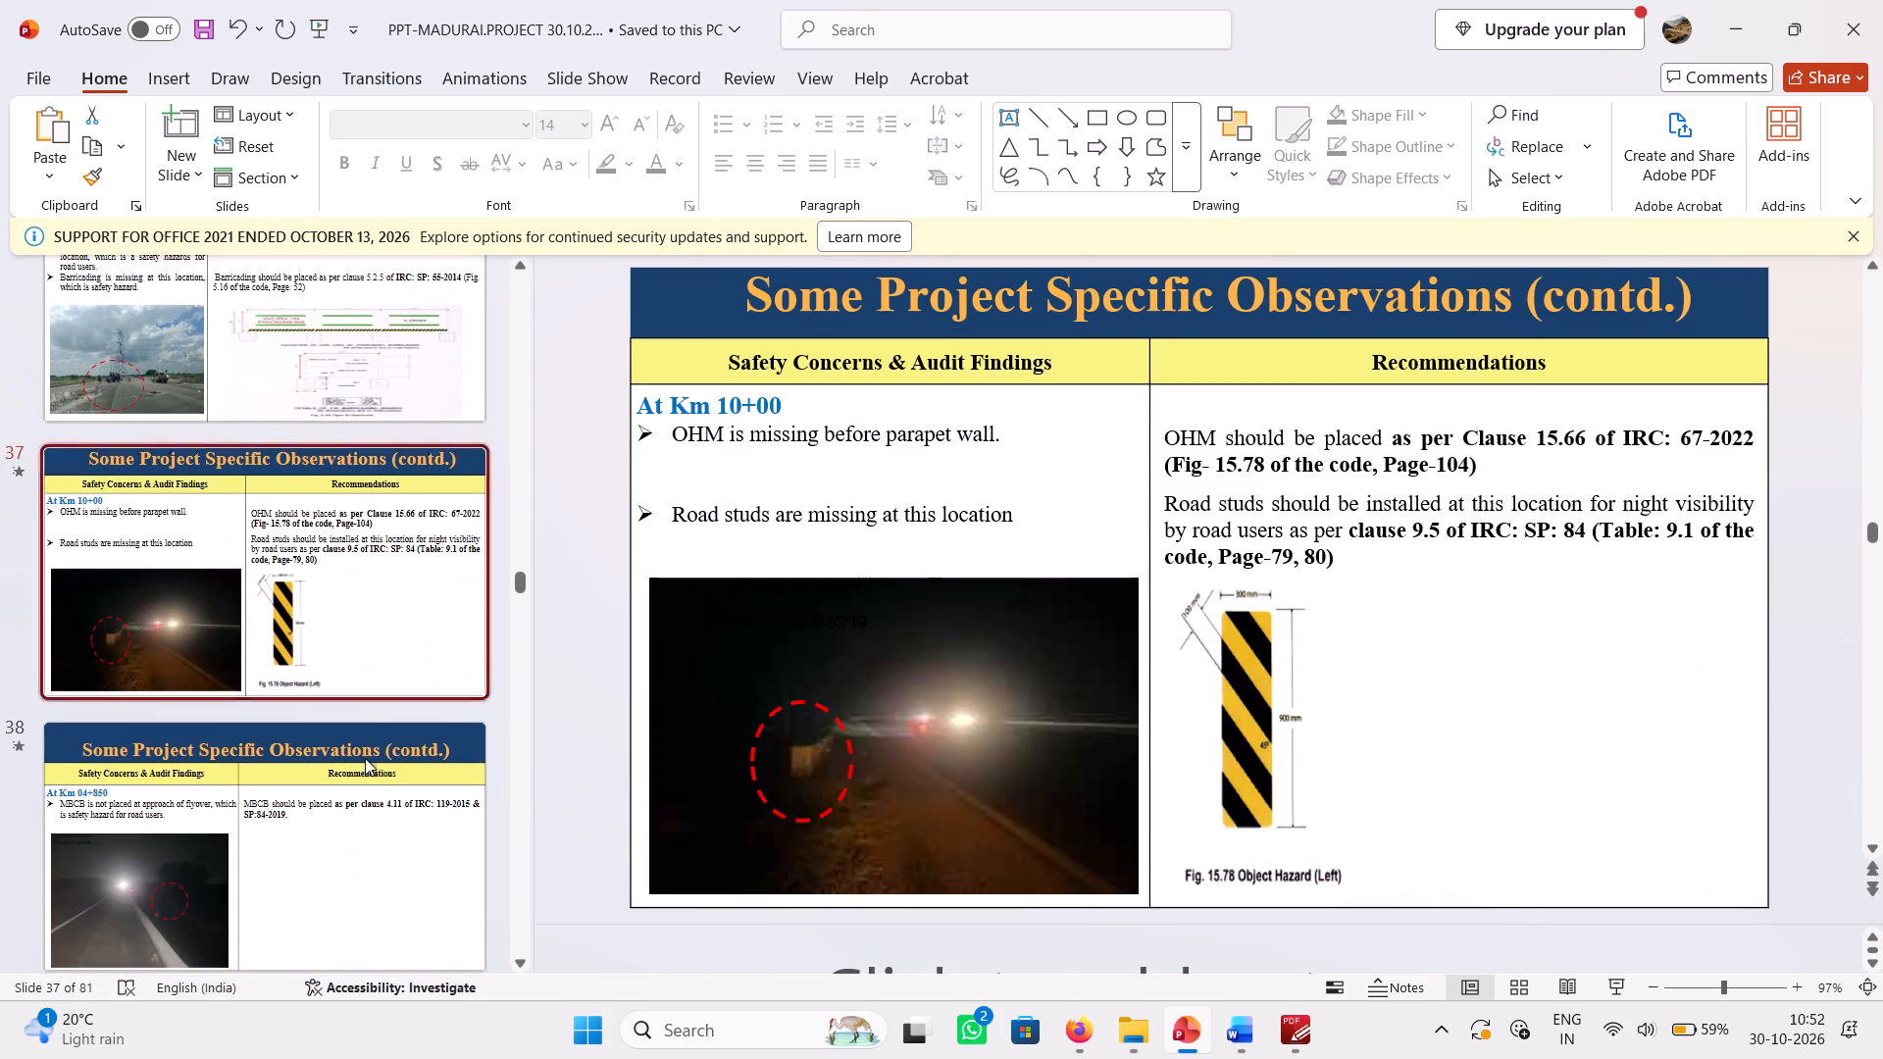
pyautogui.click(369, 817)
pyautogui.scroll(-1, 369, 817)
pyautogui.click(371, 536)
pyautogui.click(365, 769)
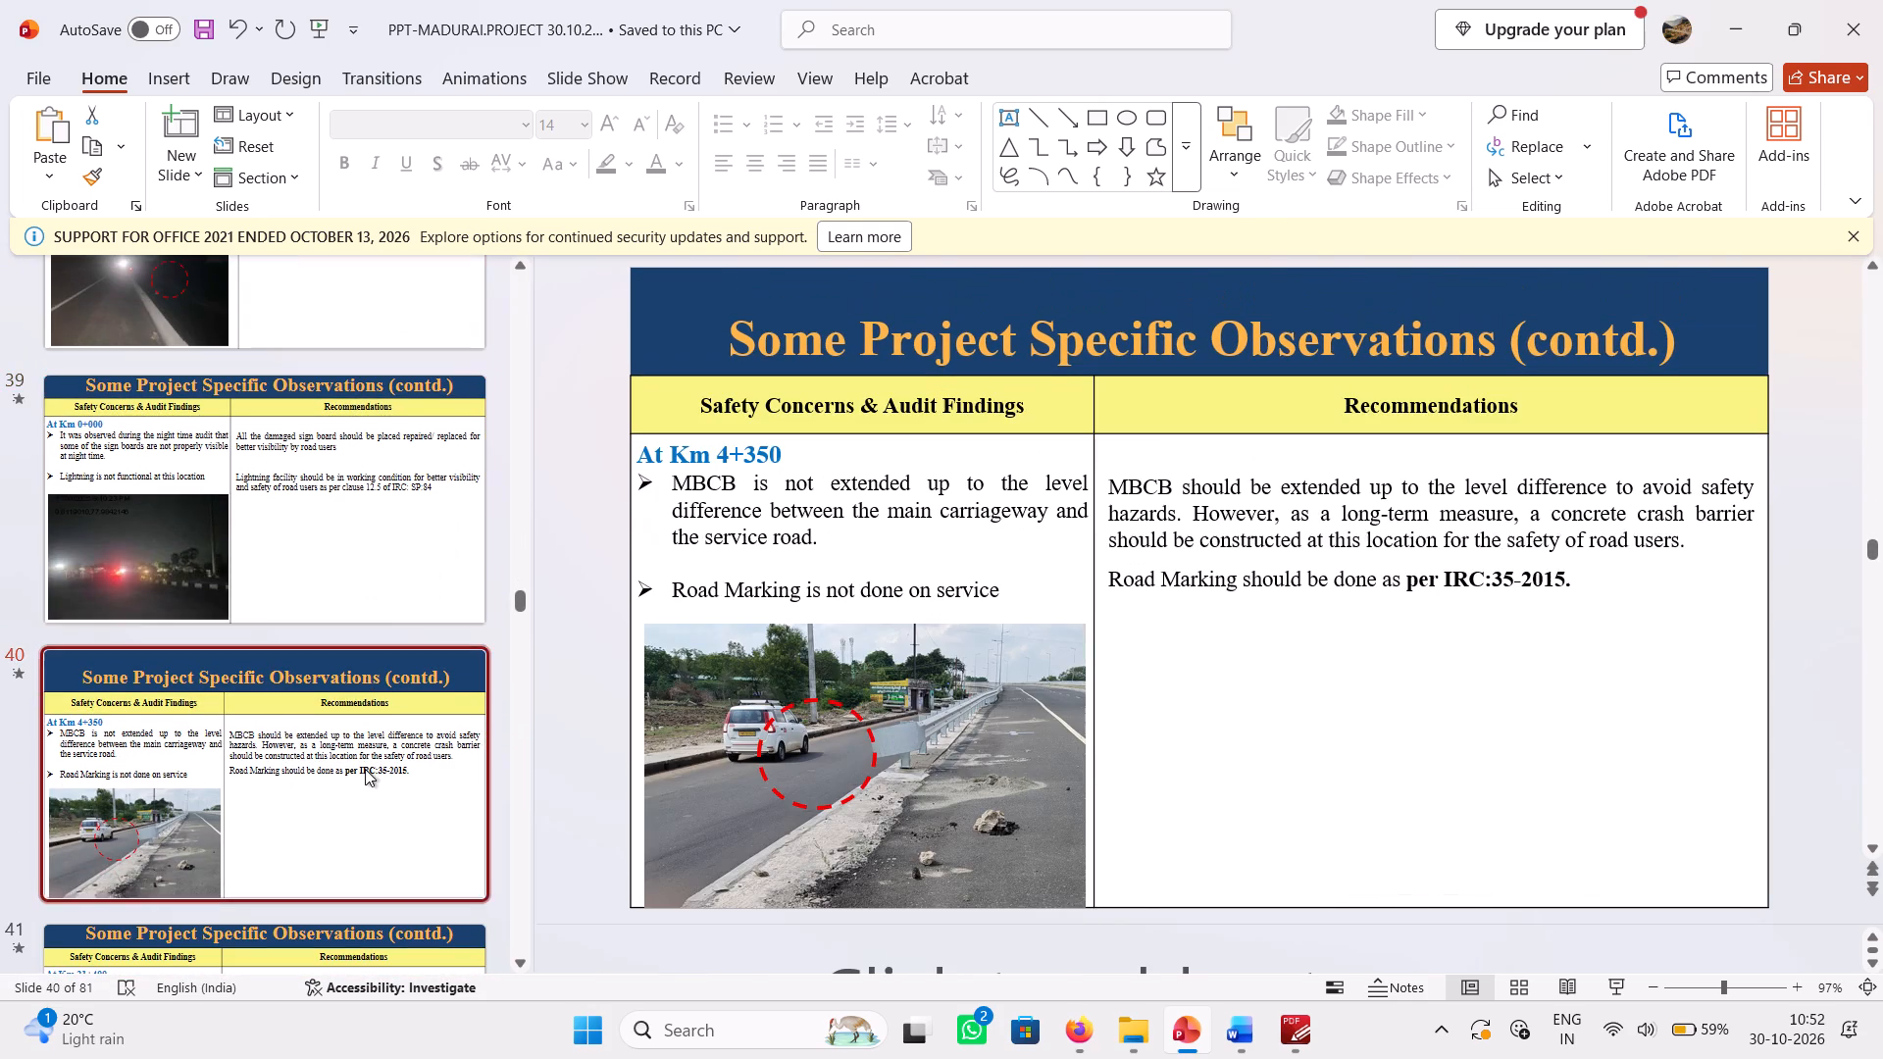
pyautogui.scroll(-1, 365, 769)
pyautogui.click(331, 718)
pyautogui.scroll(-1, 331, 718)
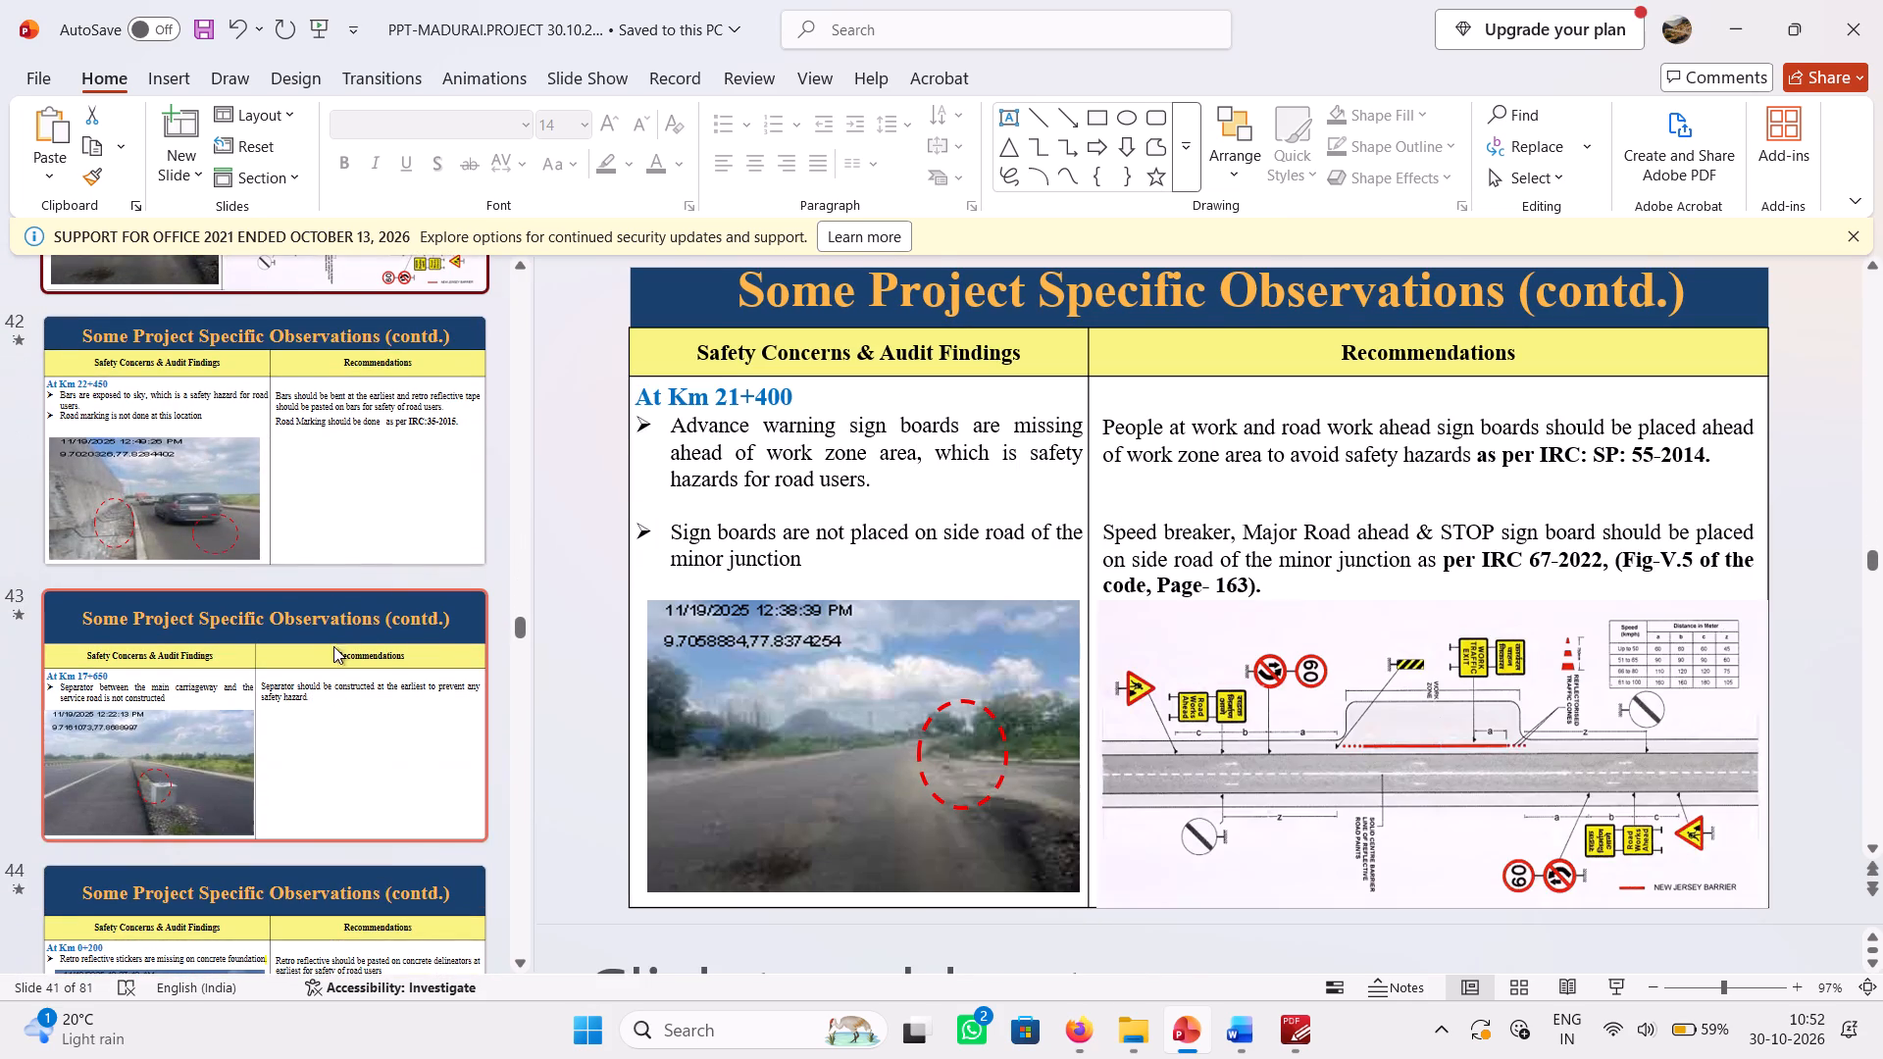
pyautogui.click(329, 547)
pyautogui.click(339, 706)
pyautogui.scroll(-1, 339, 706)
pyautogui.click(355, 566)
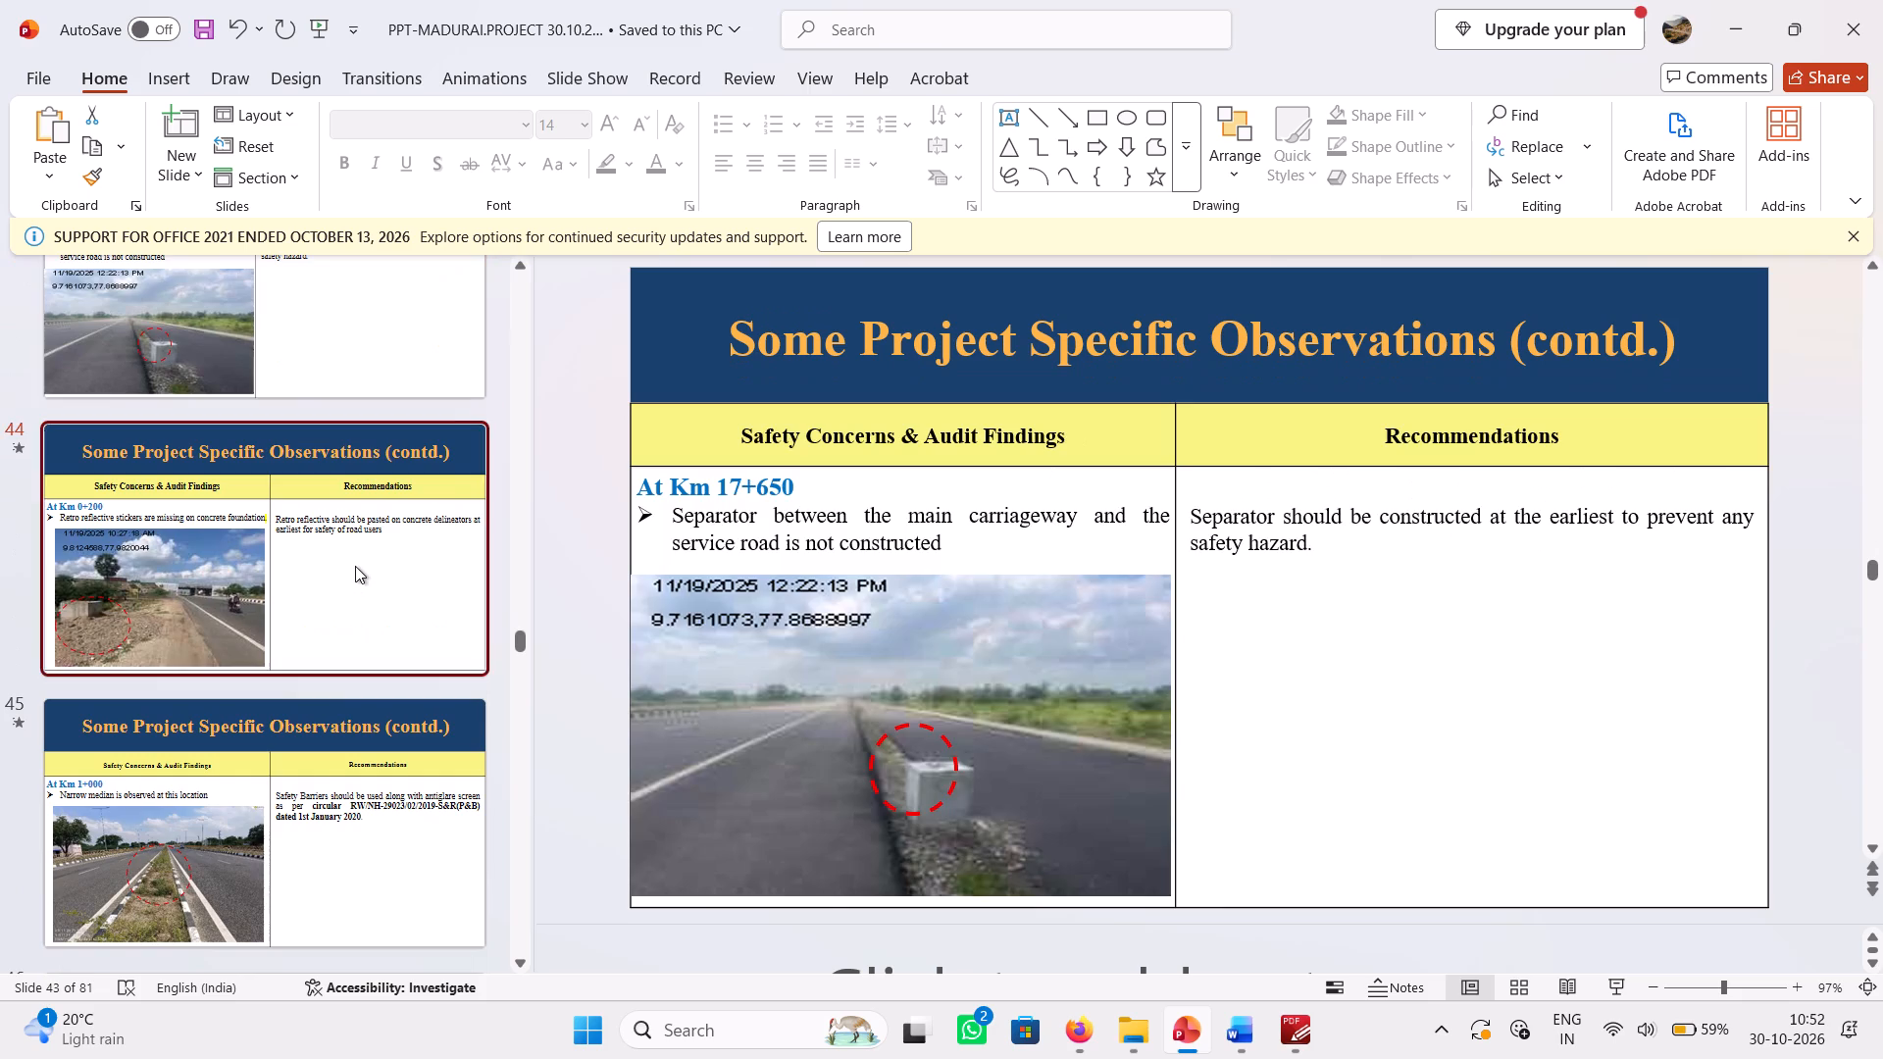
pyautogui.scroll(-1, 355, 566)
pyautogui.click(373, 633)
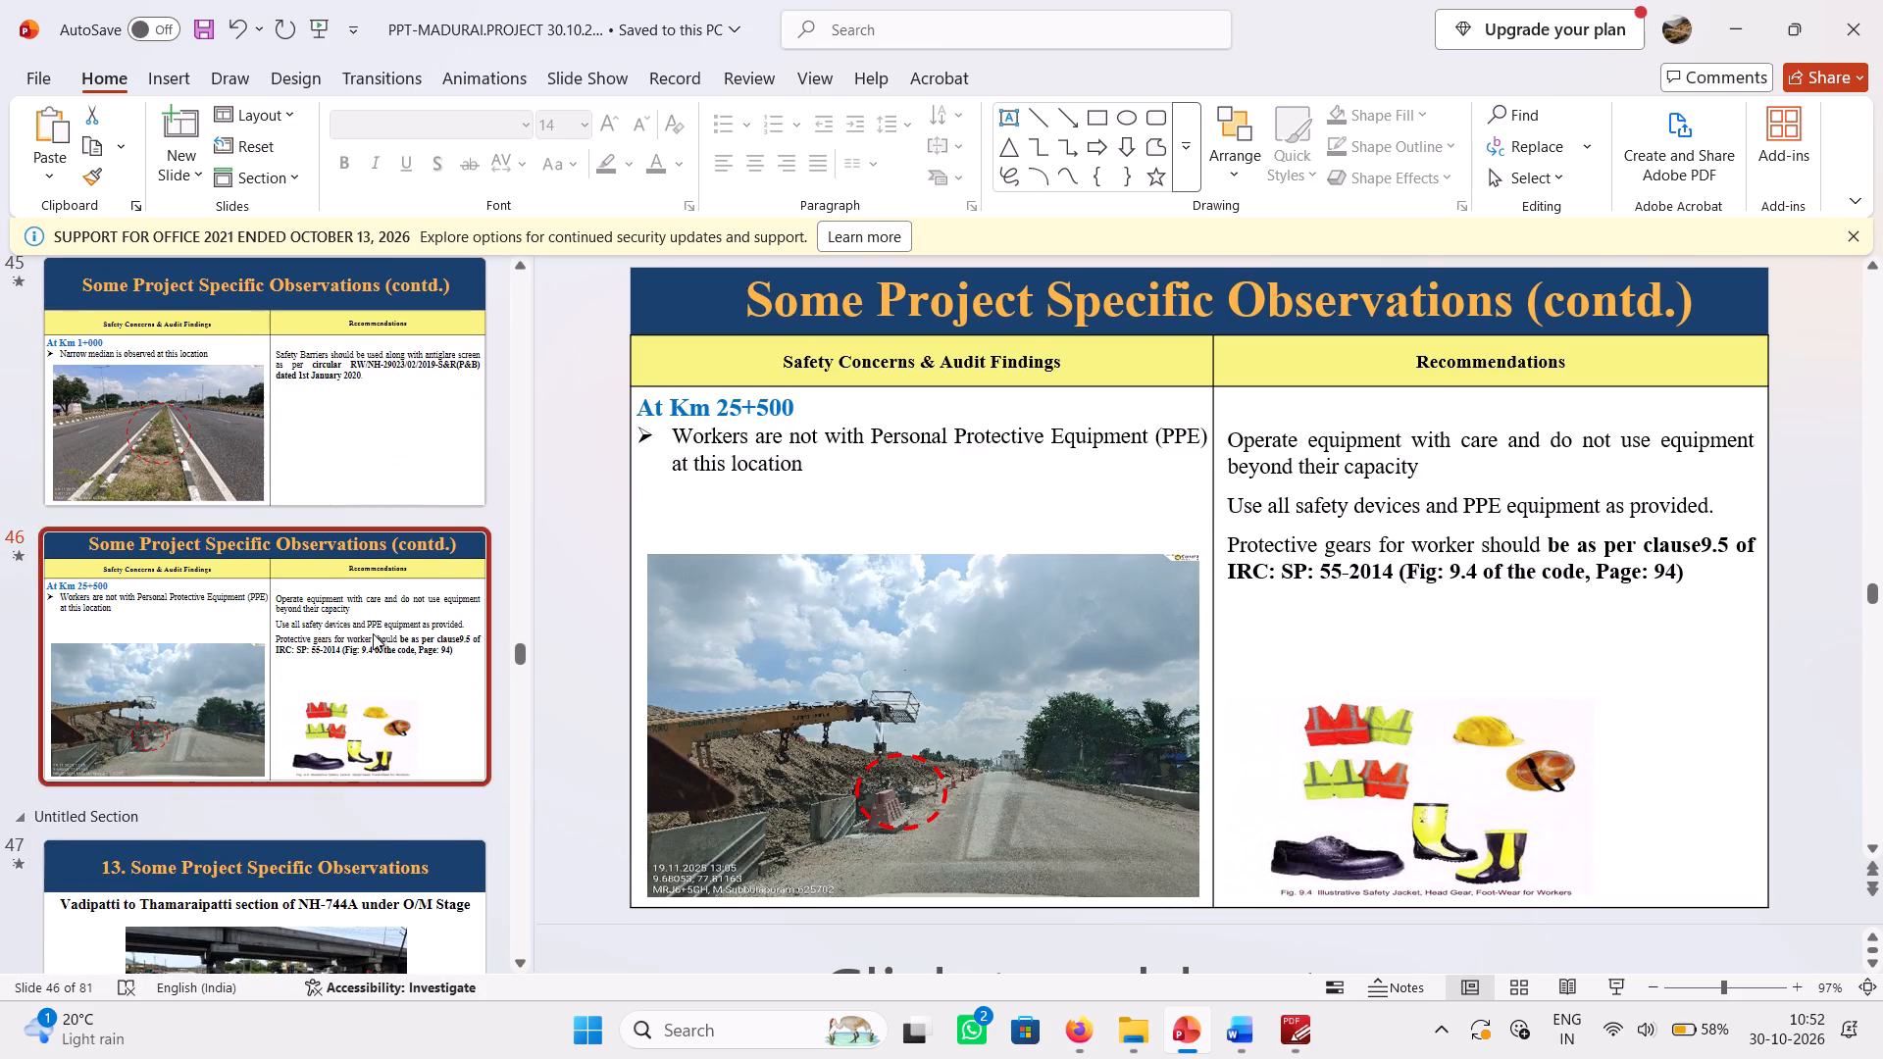
pyautogui.click(374, 399)
# Review the Vadipatti to Thamaraipatti section slides 47 to 60, checking the recommendations, IRC references and round about signage plan.
pyautogui.scroll(-1, 375, 634)
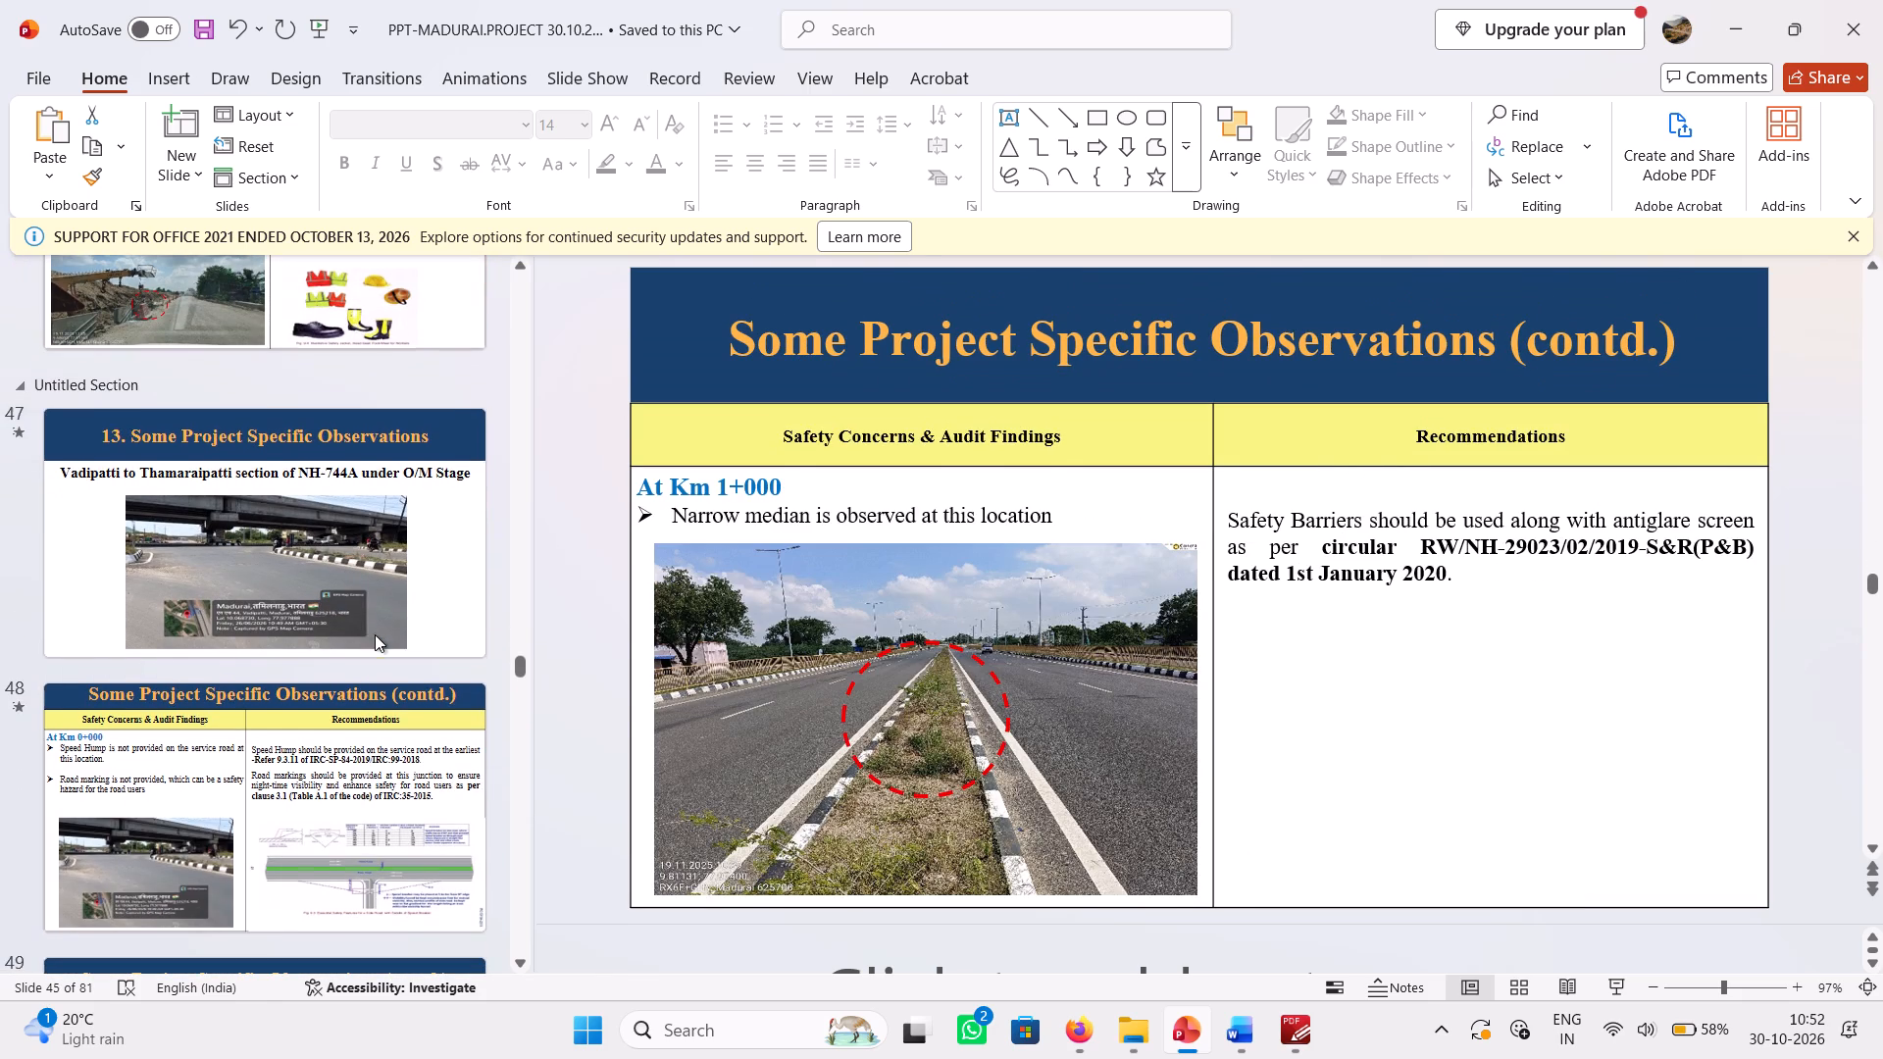
pyautogui.click(347, 572)
pyautogui.click(366, 785)
pyautogui.scroll(-1, 366, 785)
pyautogui.click(359, 754)
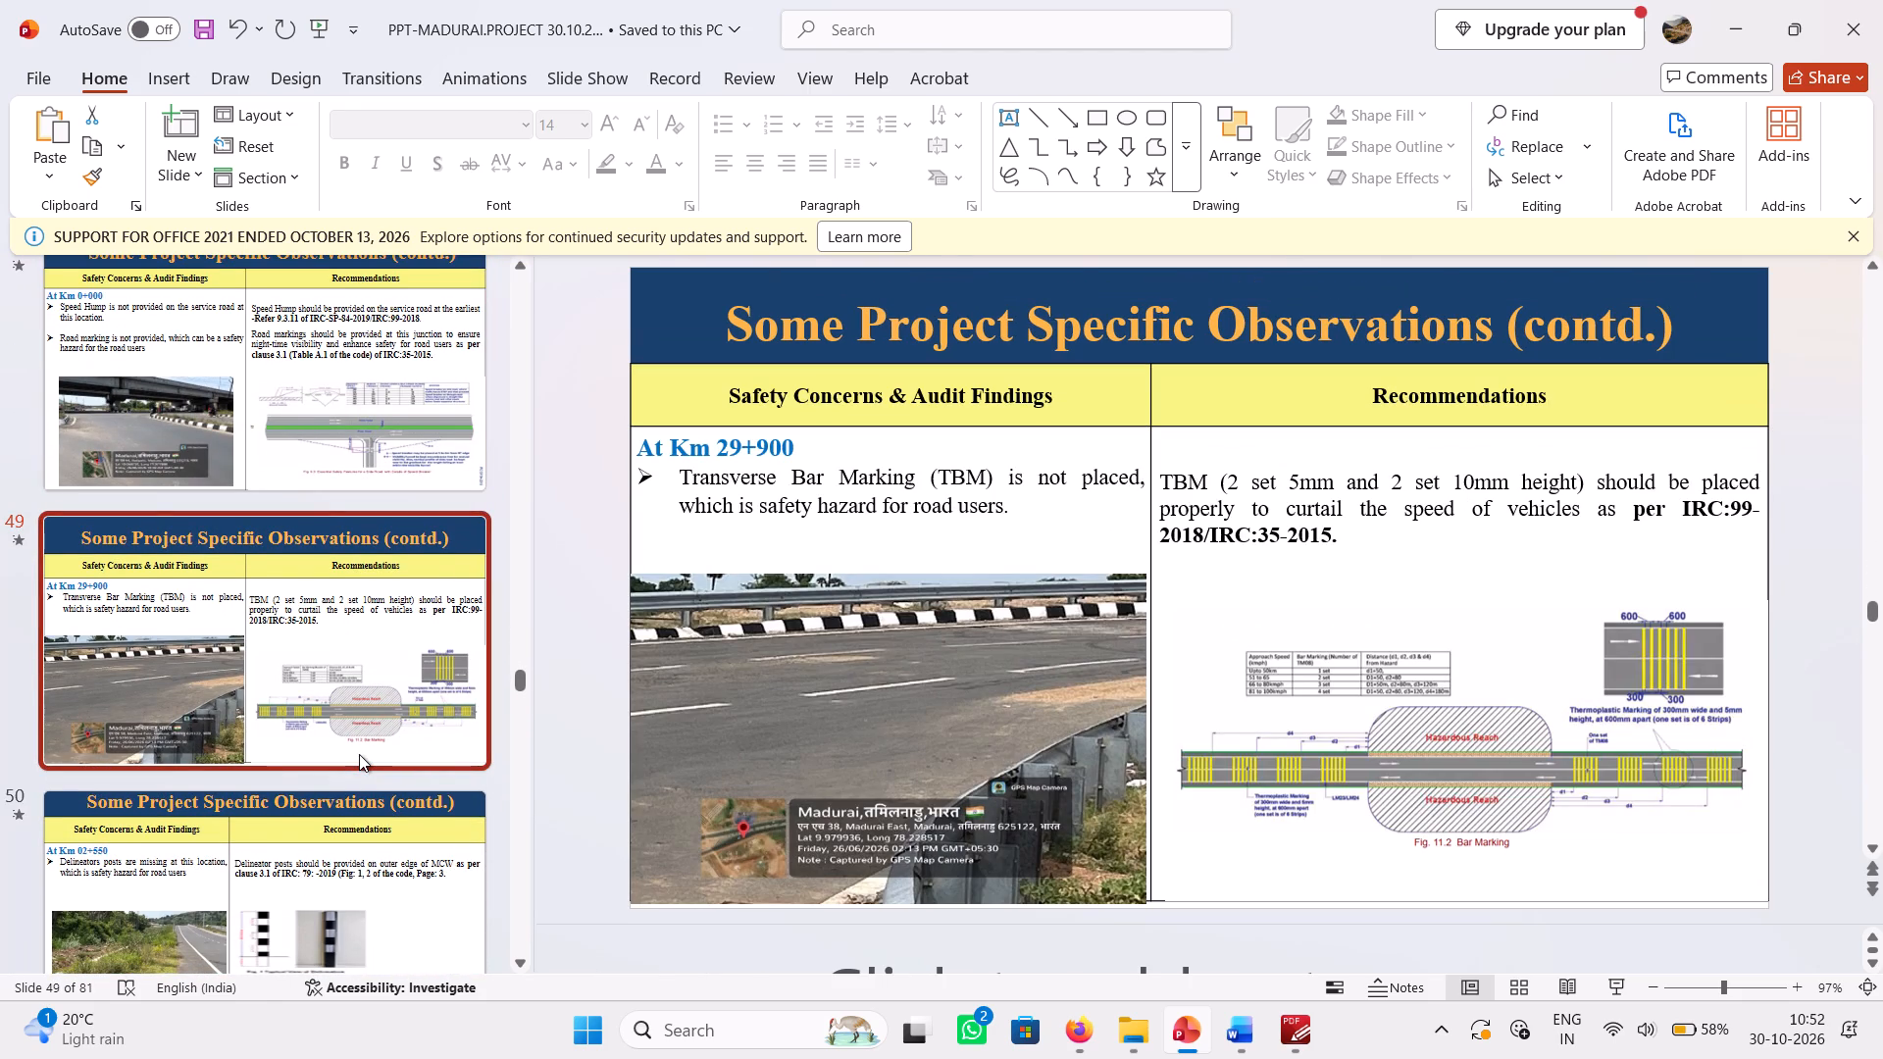
pyautogui.scroll(-1, 359, 754)
pyautogui.click(360, 578)
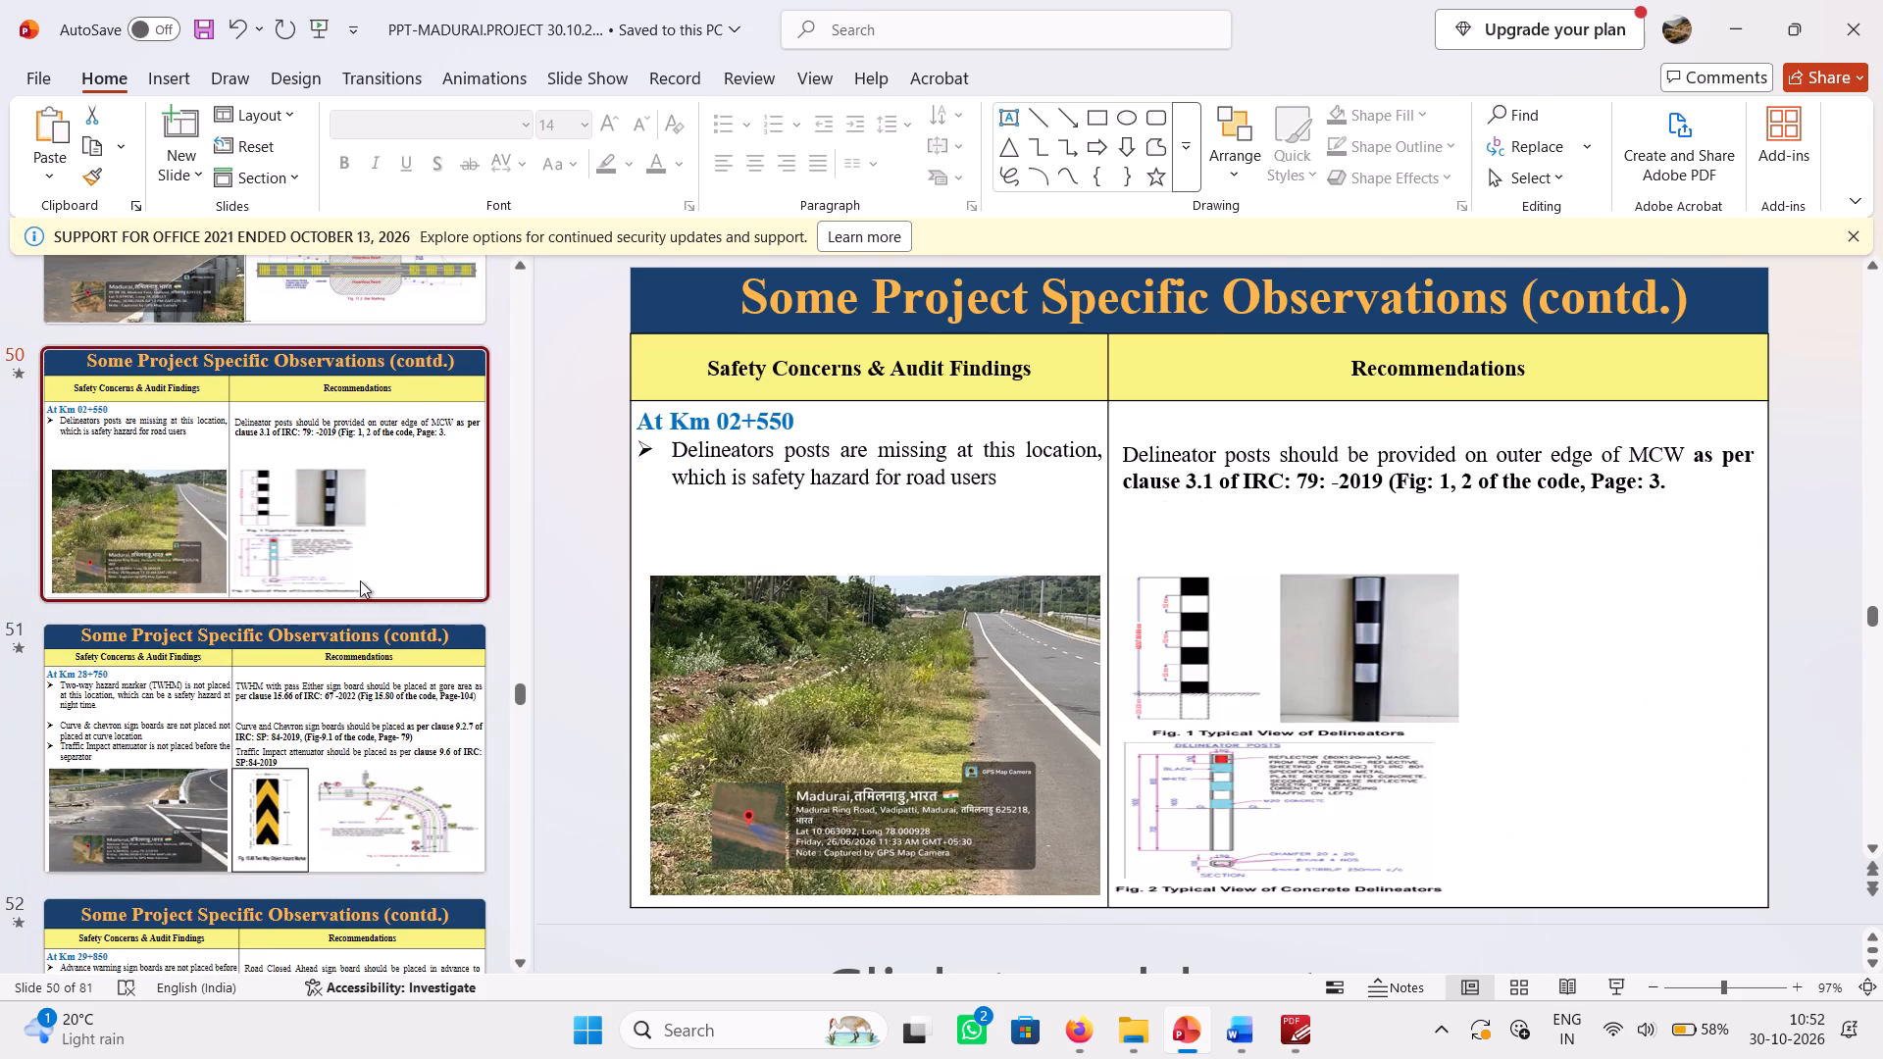
pyautogui.click(364, 739)
pyautogui.scroll(-1, 364, 739)
pyautogui.click(359, 641)
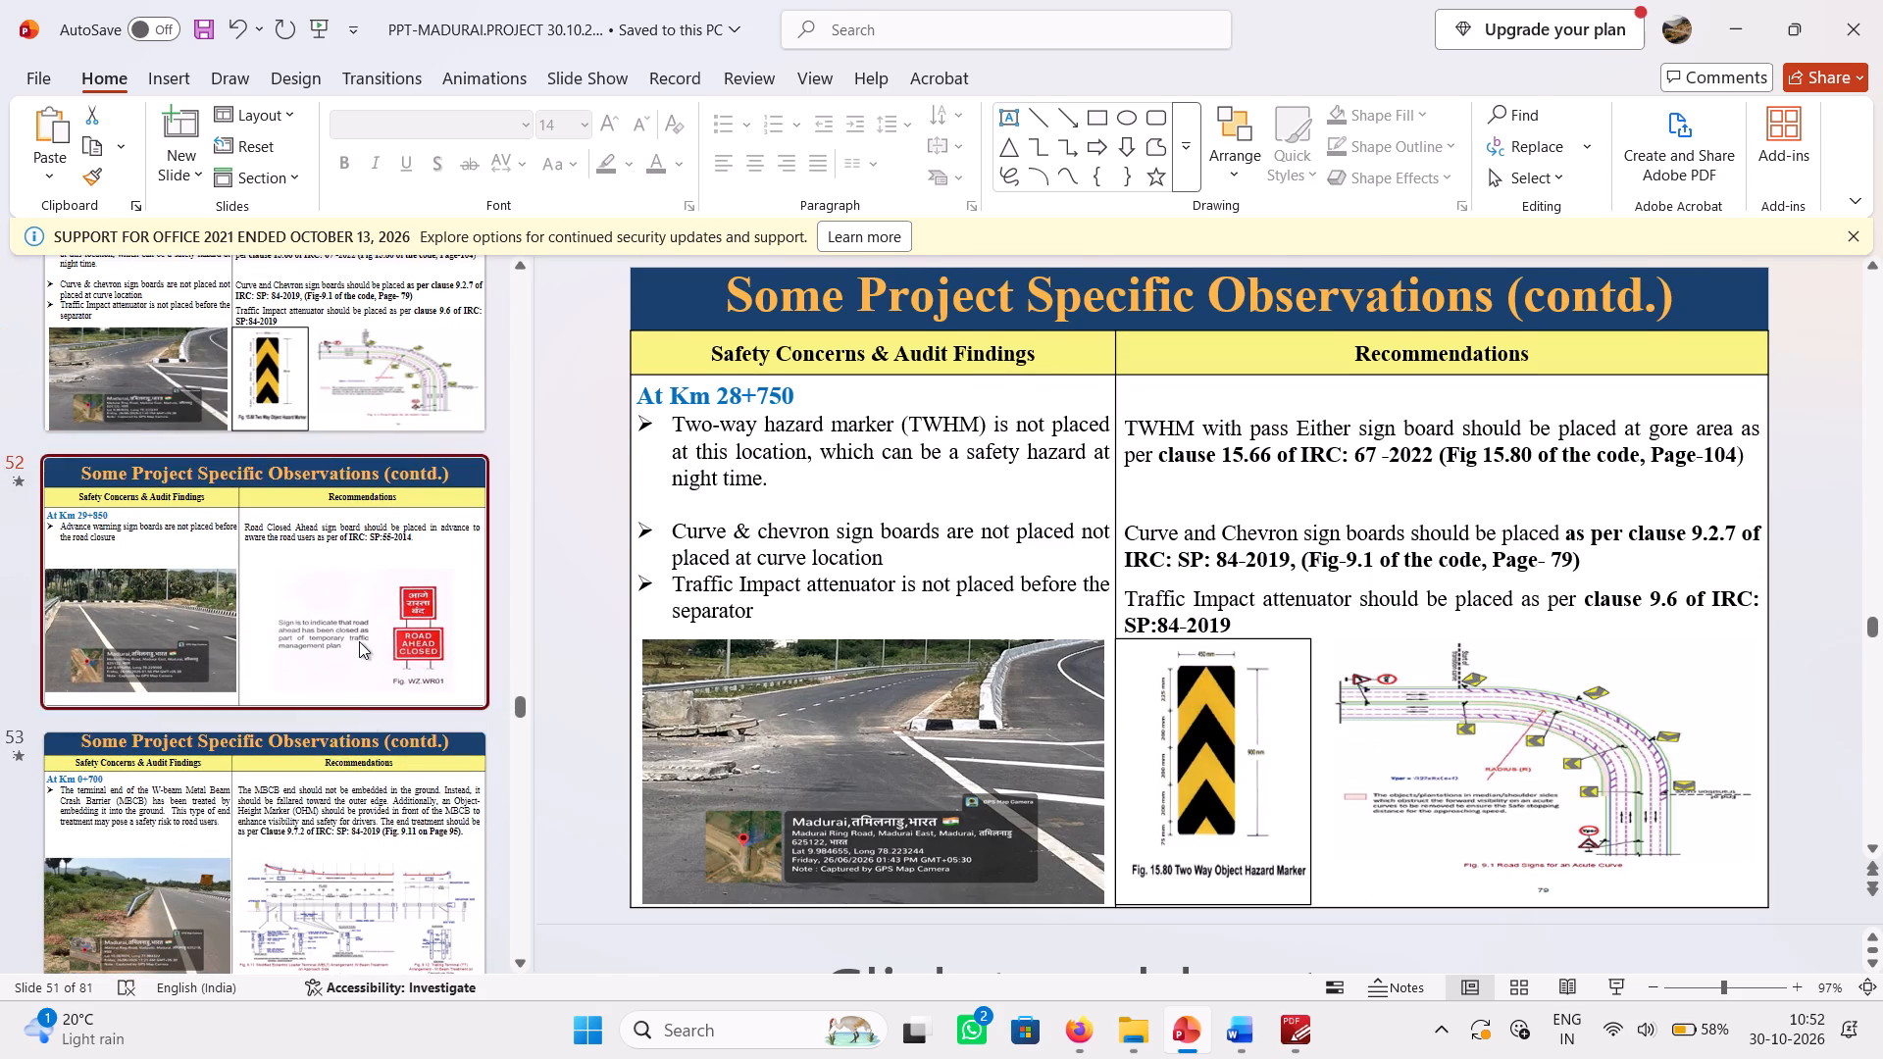
pyautogui.click(380, 824)
pyautogui.scroll(-1, 380, 824)
pyautogui.click(375, 609)
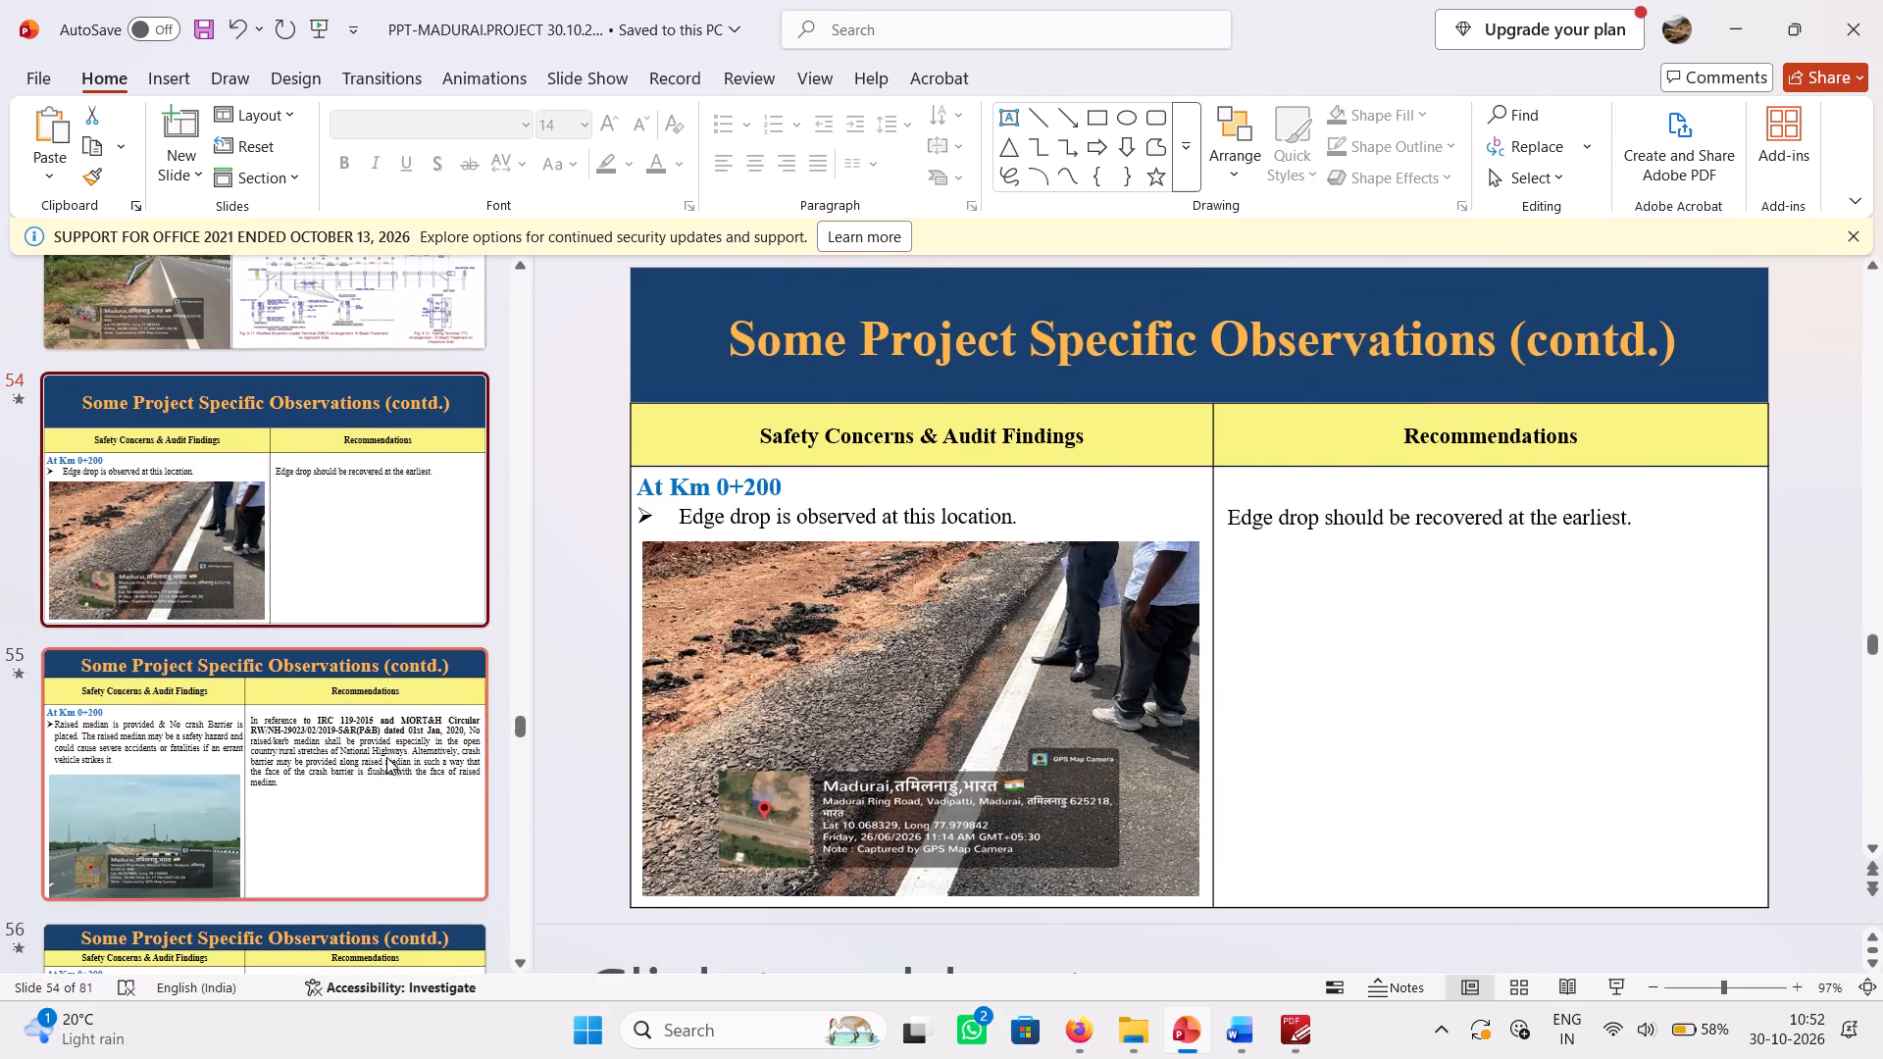
pyautogui.click(393, 778)
pyautogui.scroll(-1, 393, 778)
pyautogui.click(386, 682)
pyautogui.click(394, 836)
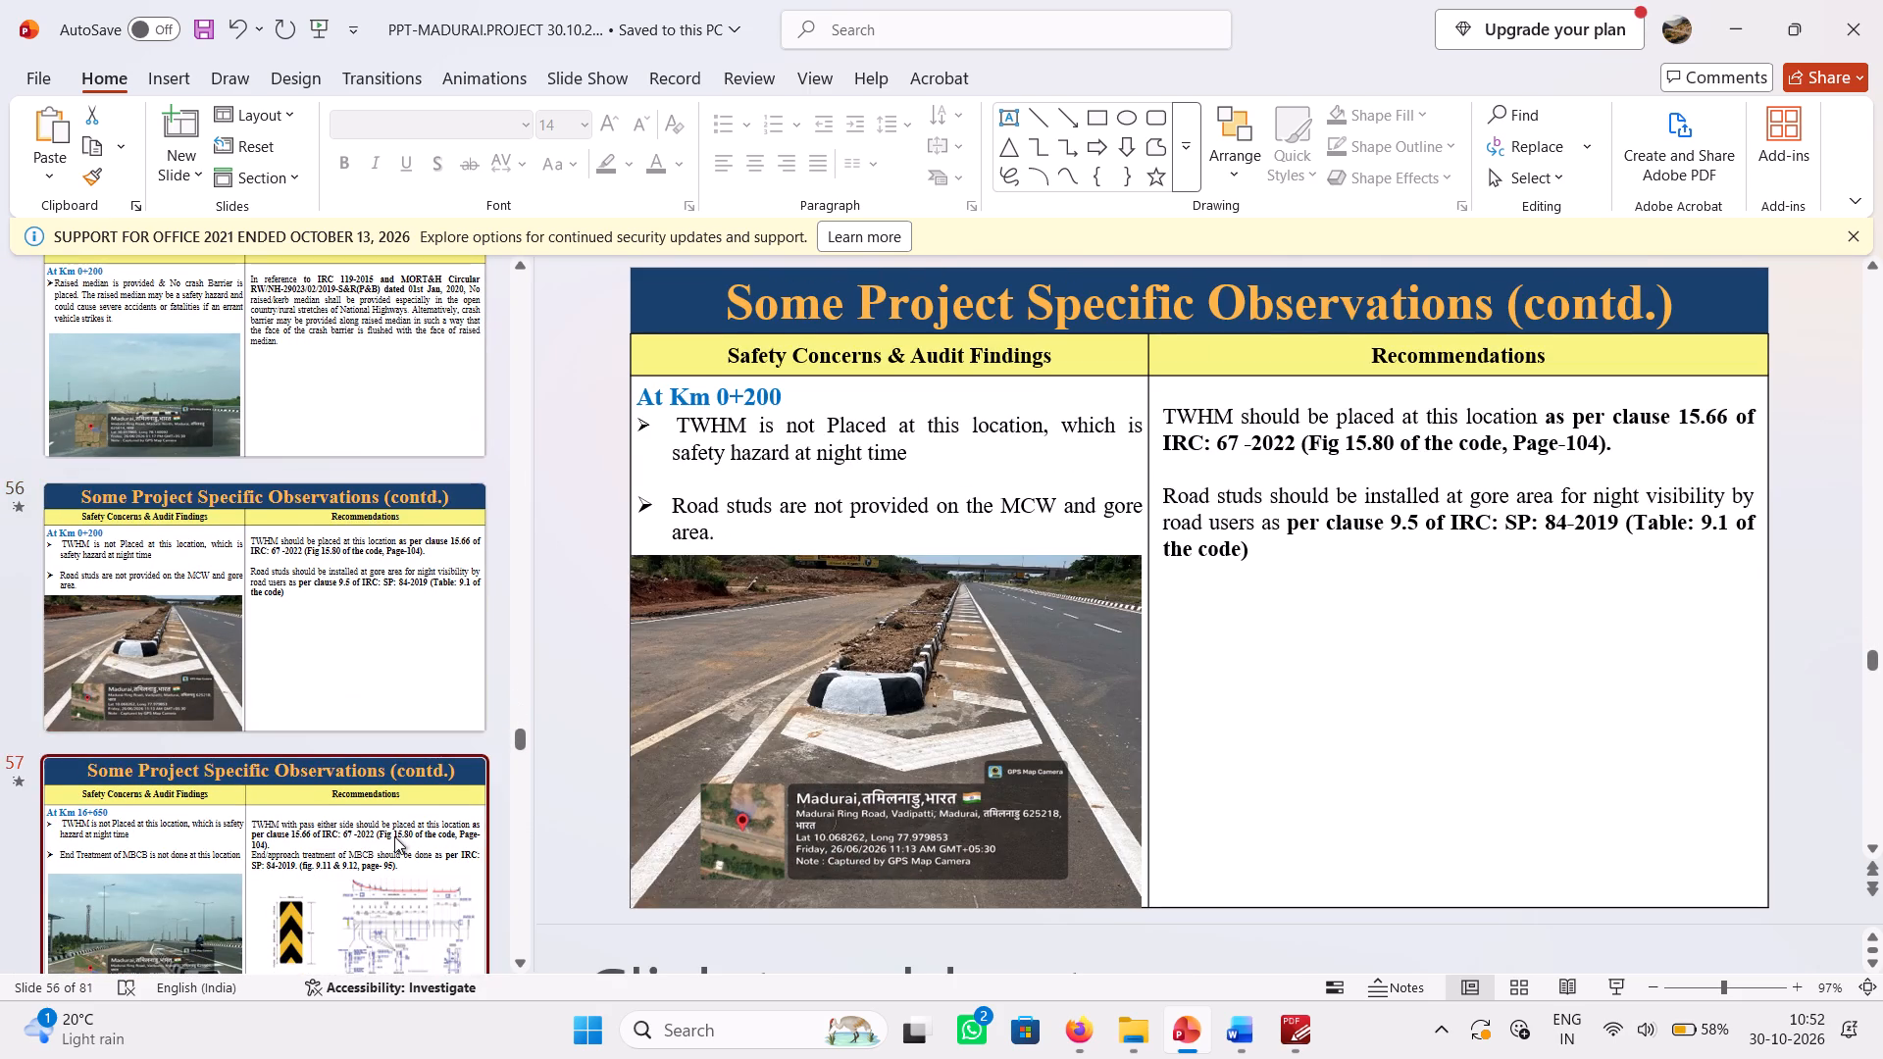
pyautogui.scroll(-1, 391, 835)
pyautogui.click(361, 567)
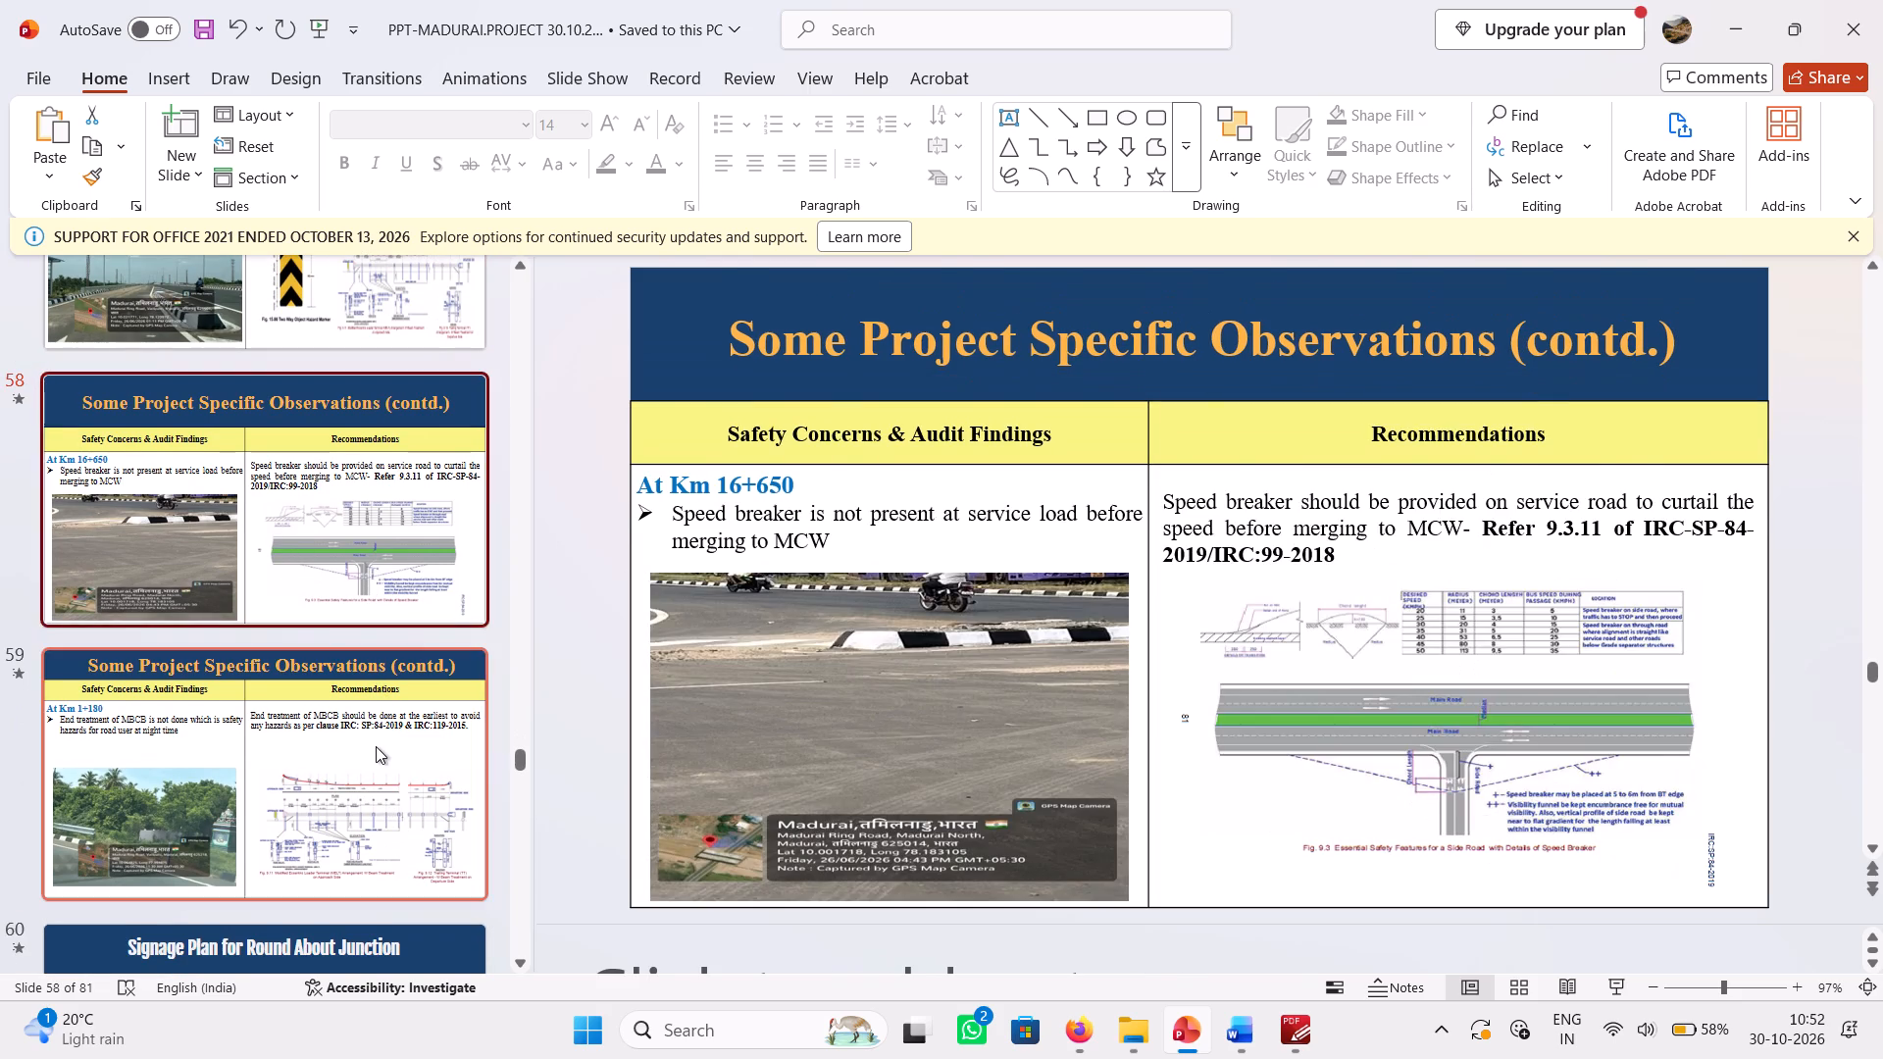
pyautogui.click(376, 746)
pyautogui.scroll(-1, 376, 746)
pyautogui.click(367, 737)
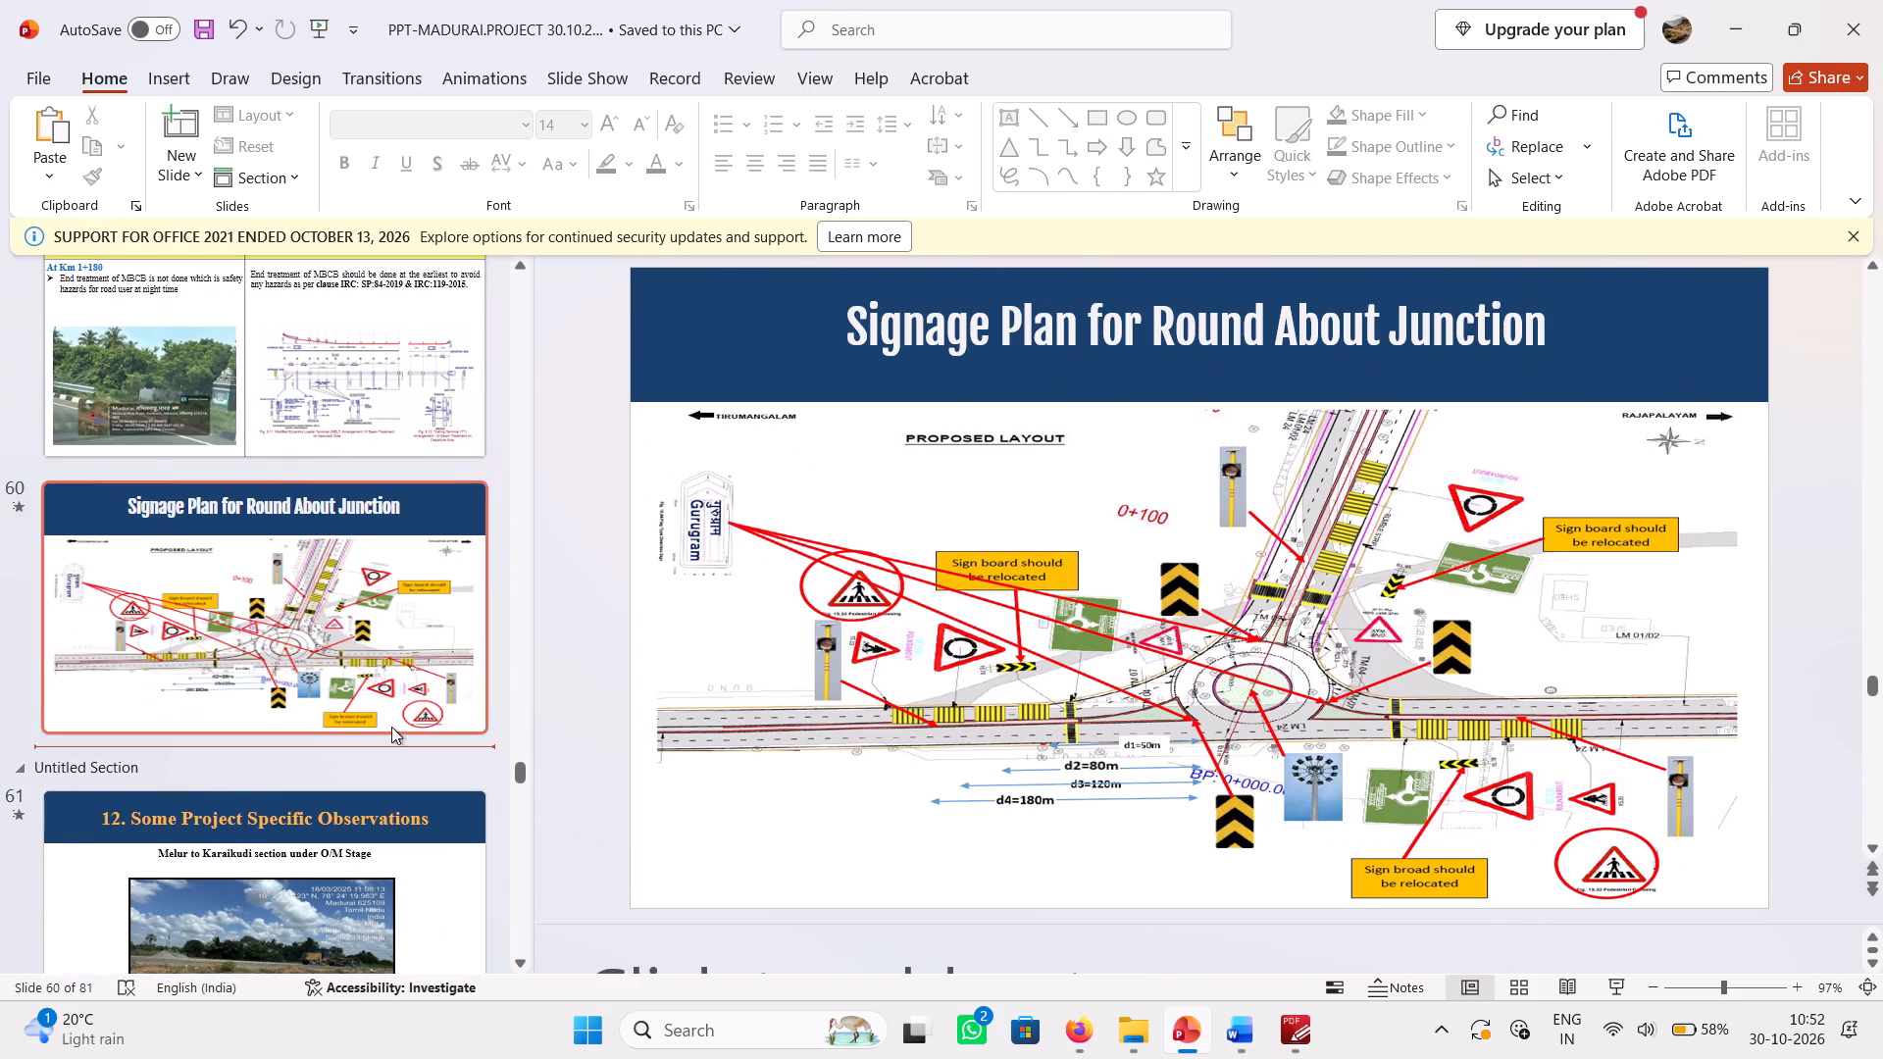
# Delete the highlighted "refer IRC SP-84-2019" from the end of the At Km 35+400 recommendation on slide 69.
pyautogui.scroll(-4, 391, 727)
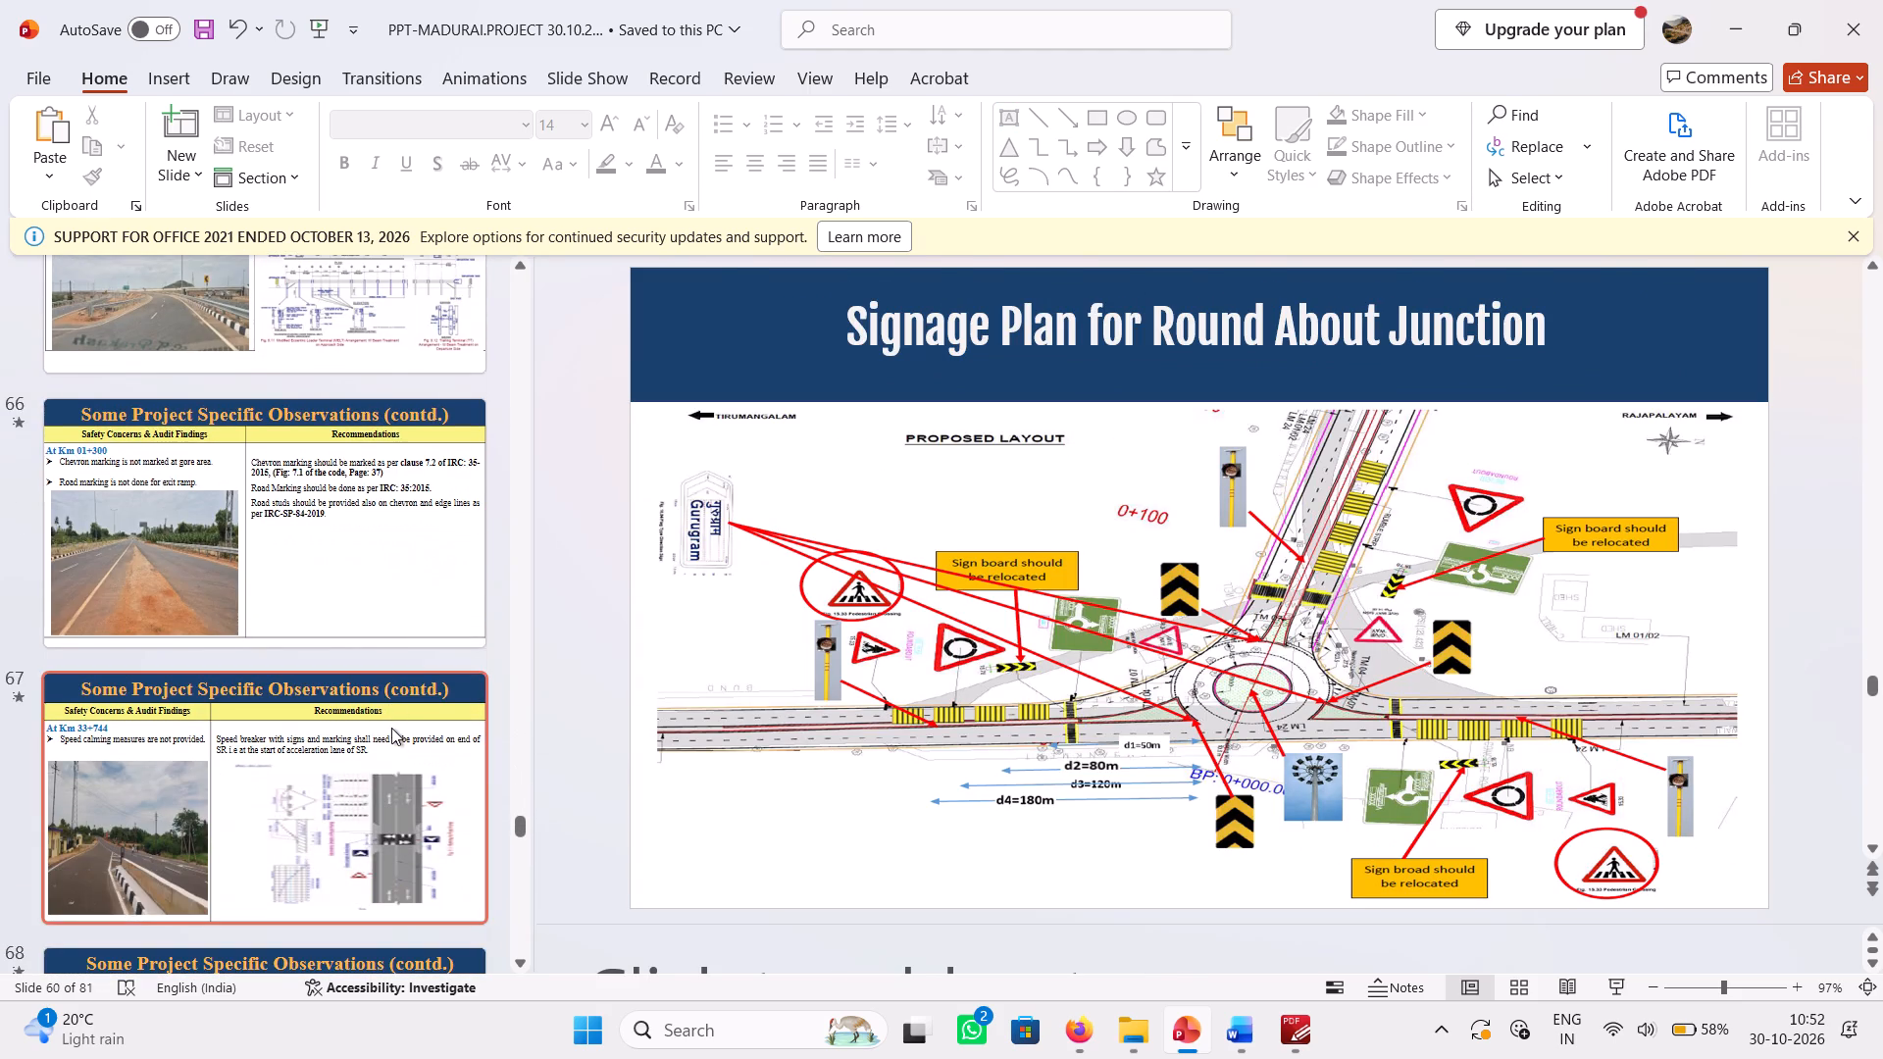
pyautogui.scroll(-2, 391, 728)
pyautogui.click(390, 470)
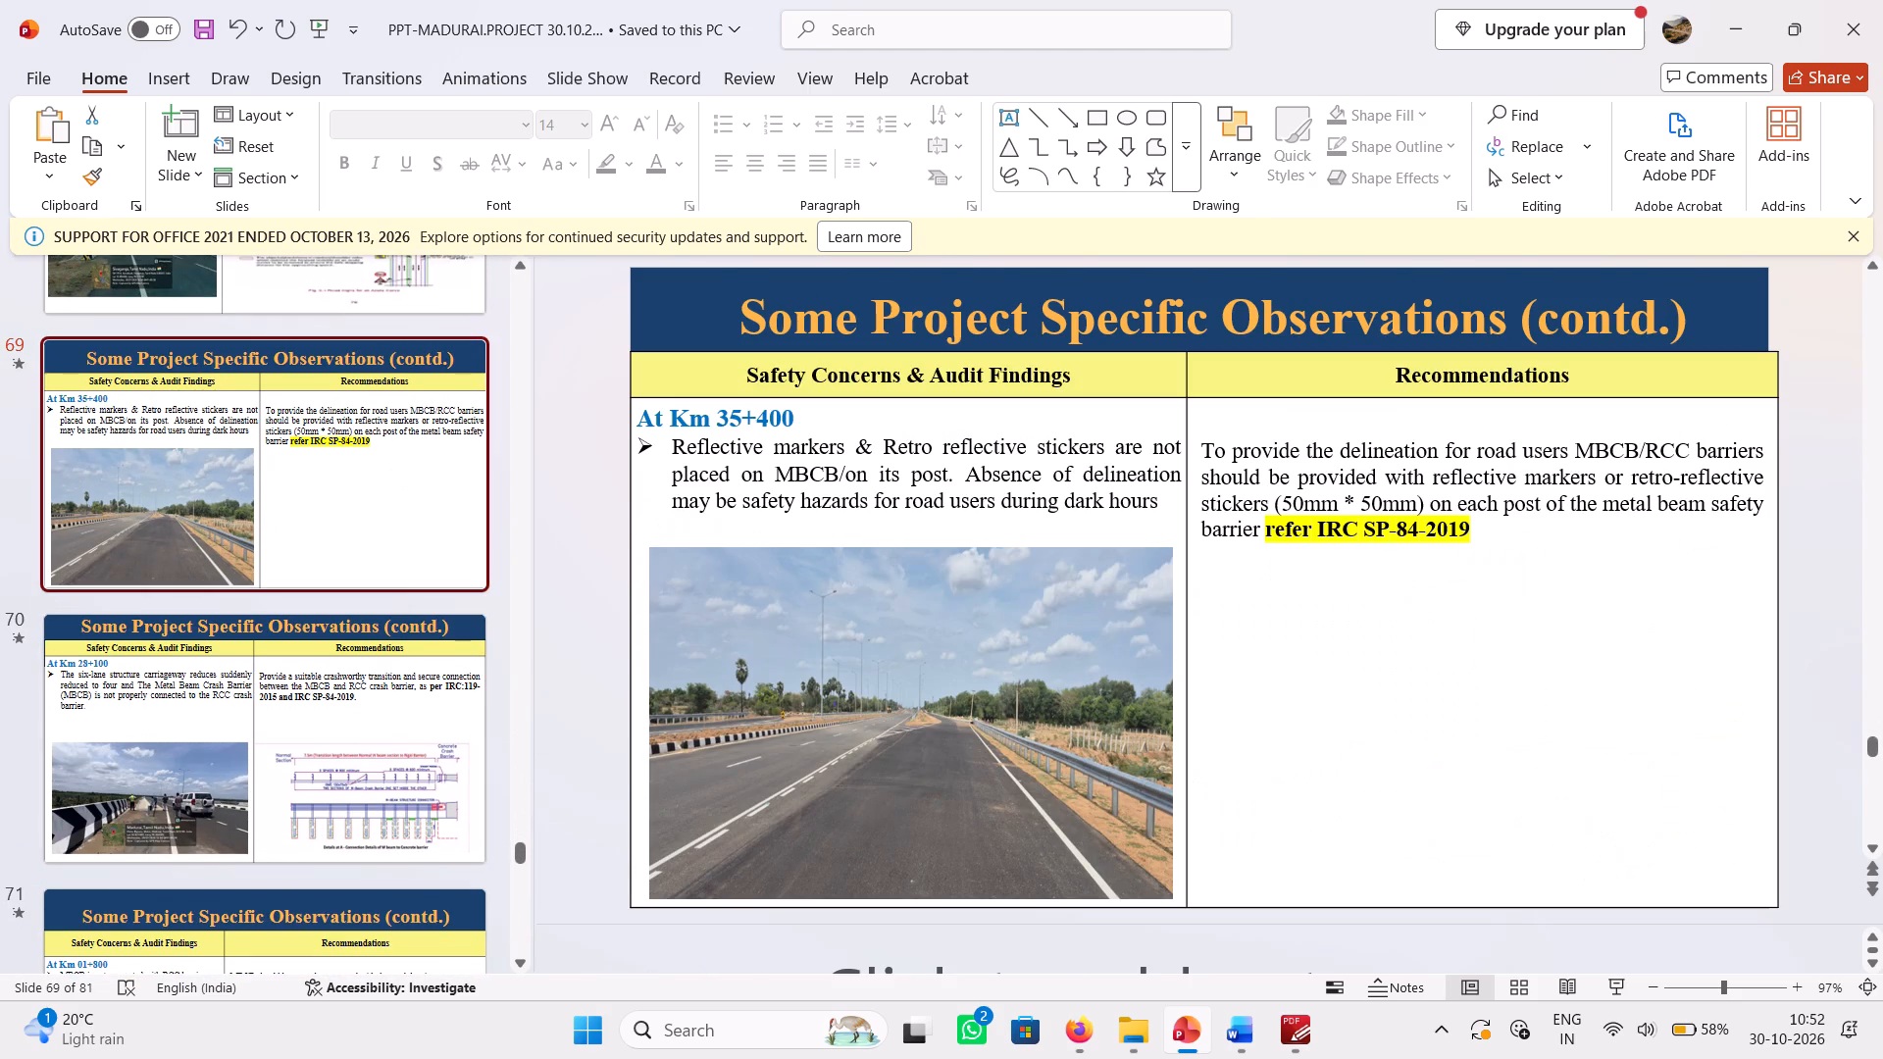
pyautogui.click(1484, 541)
pyautogui.moveTo(1476, 533); pyautogui.dragTo(1465, 534)
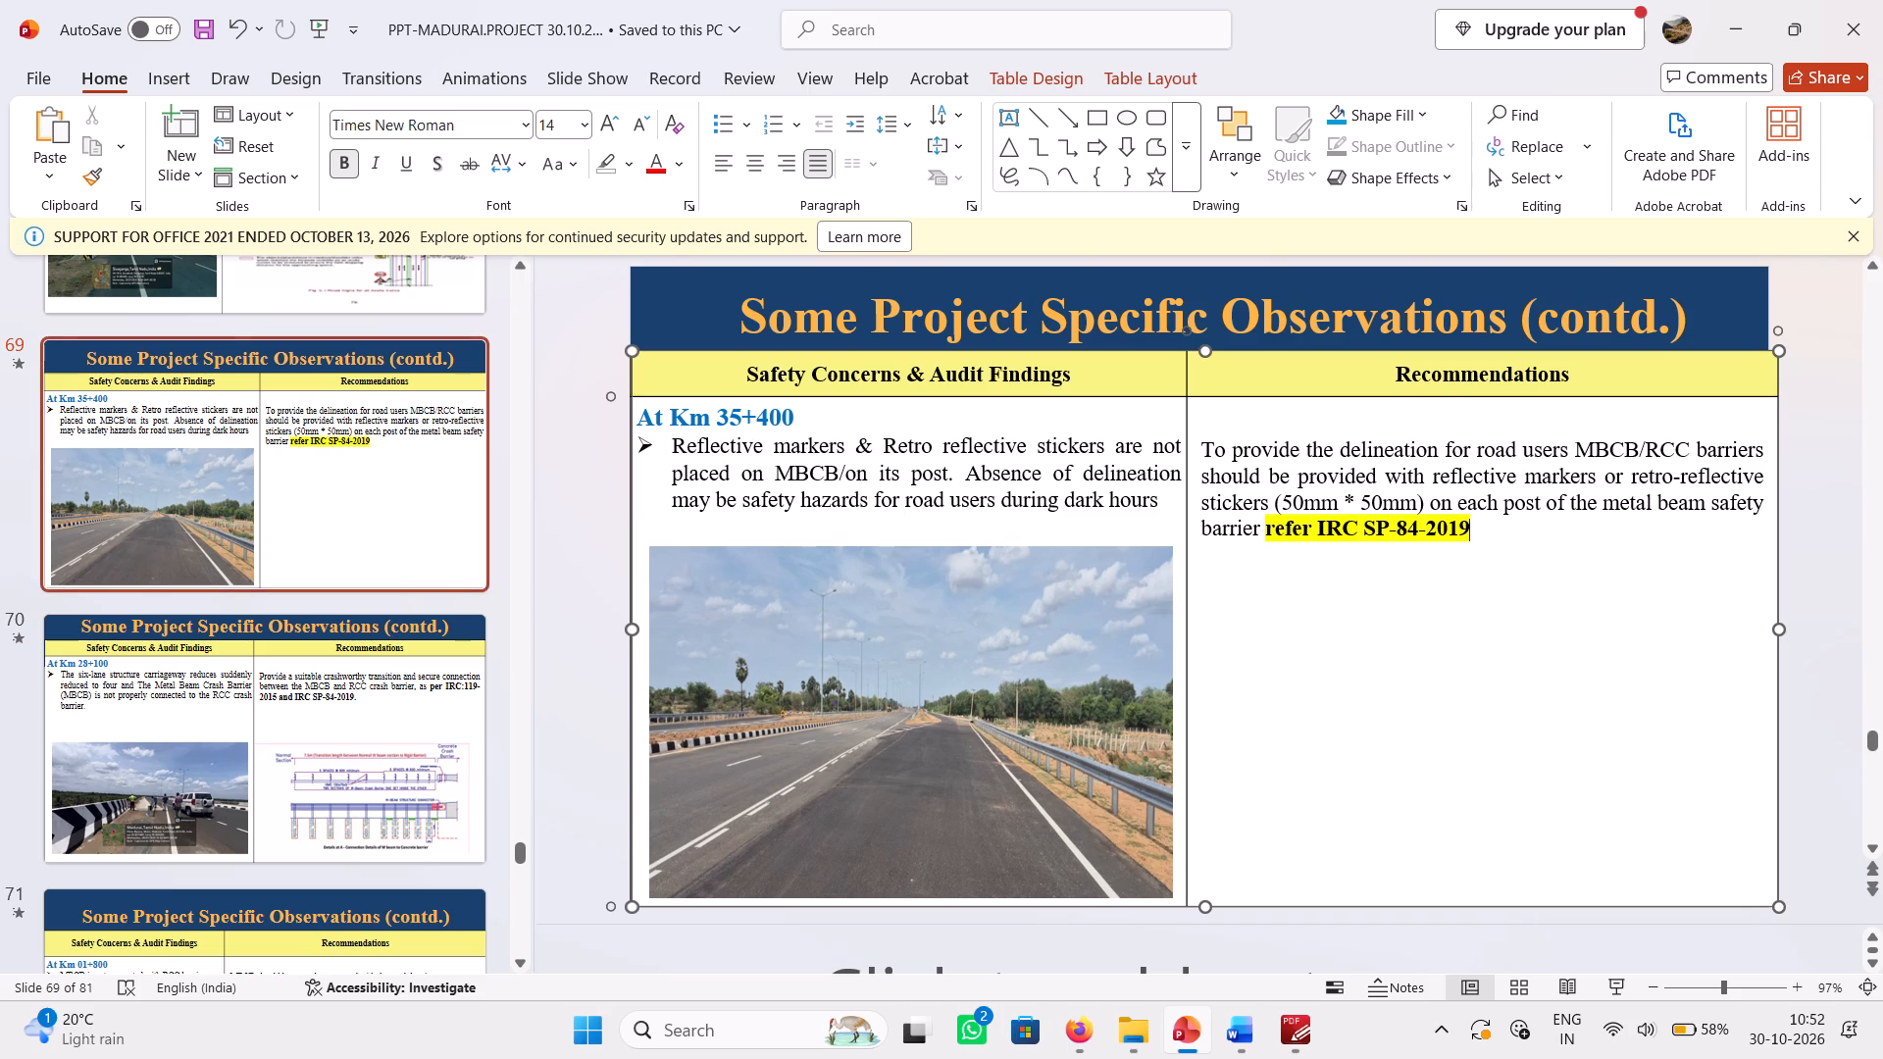
pyautogui.moveTo(1465, 530); pyautogui.dragTo(1287, 529)
pyautogui.press('BackSpace')
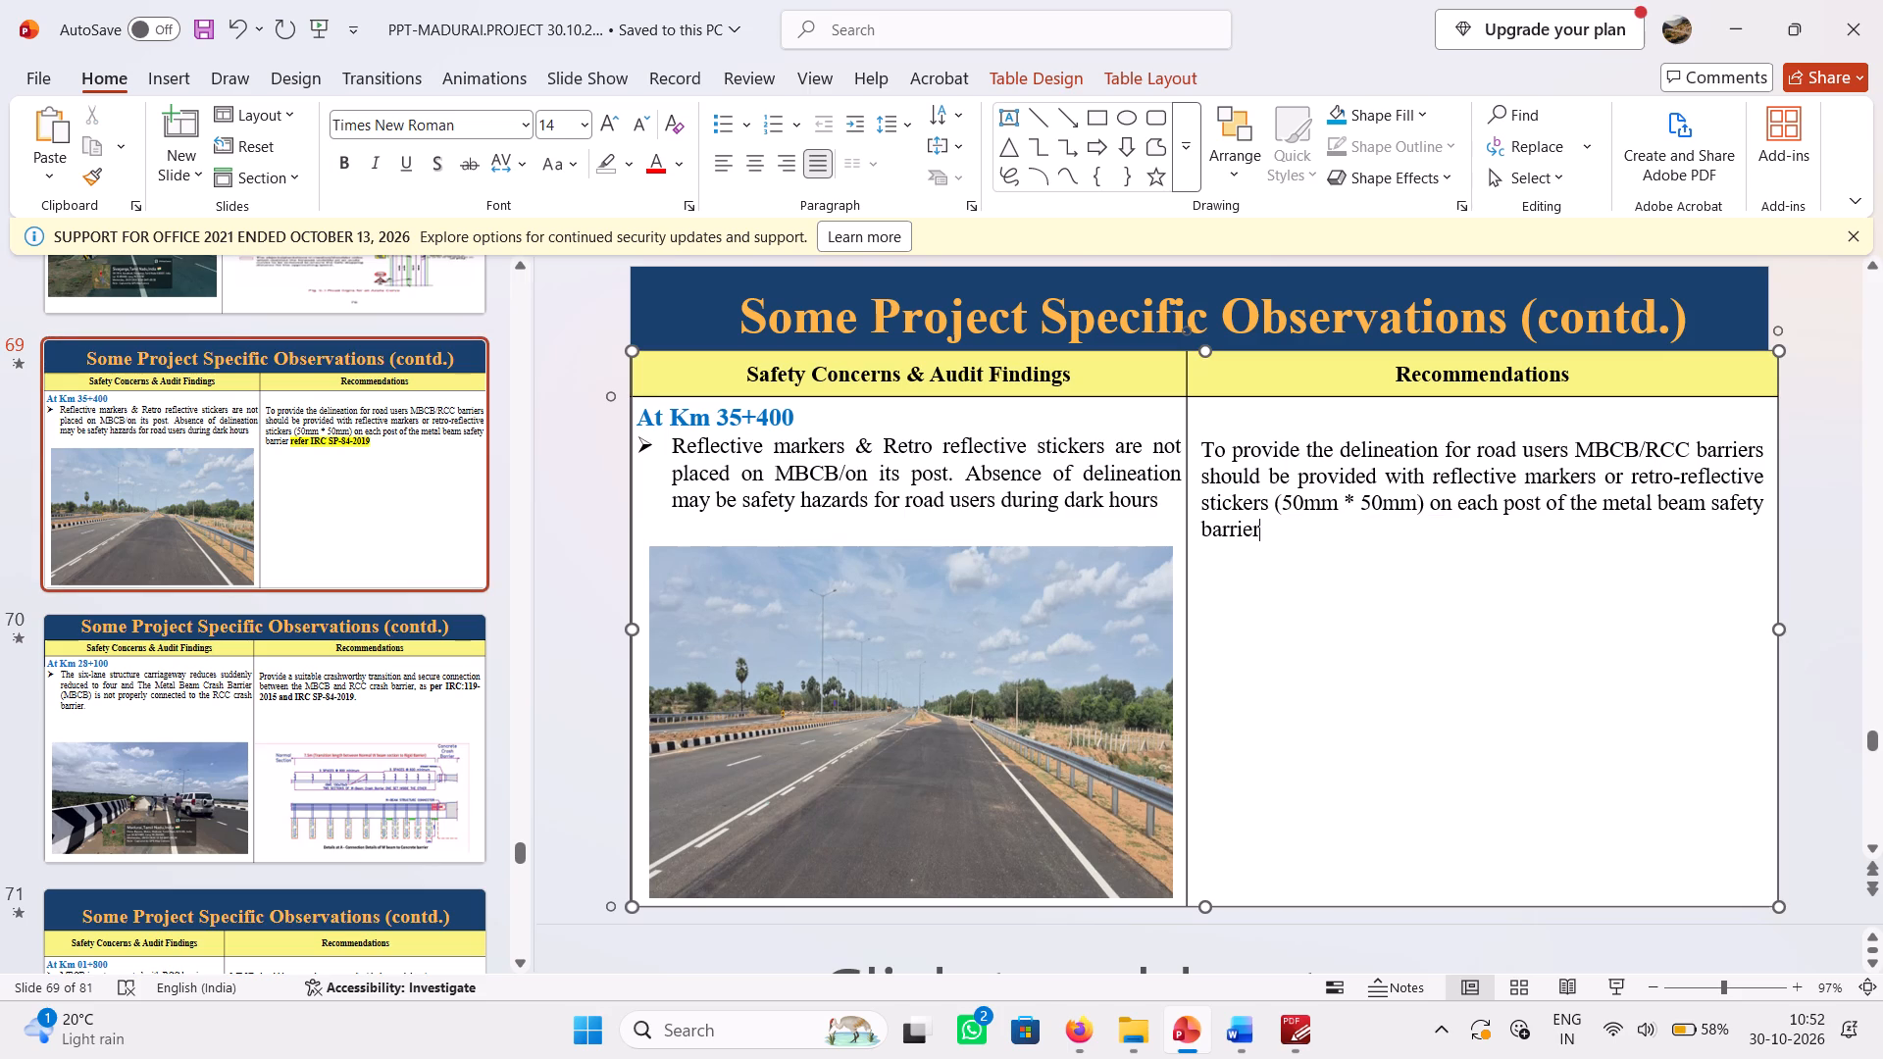
# End the At Km 35+400 recommendation with a full stop and append "As per policy circular no. 12.42/2025 dated 25 November 2025.".
pyautogui.press('.')
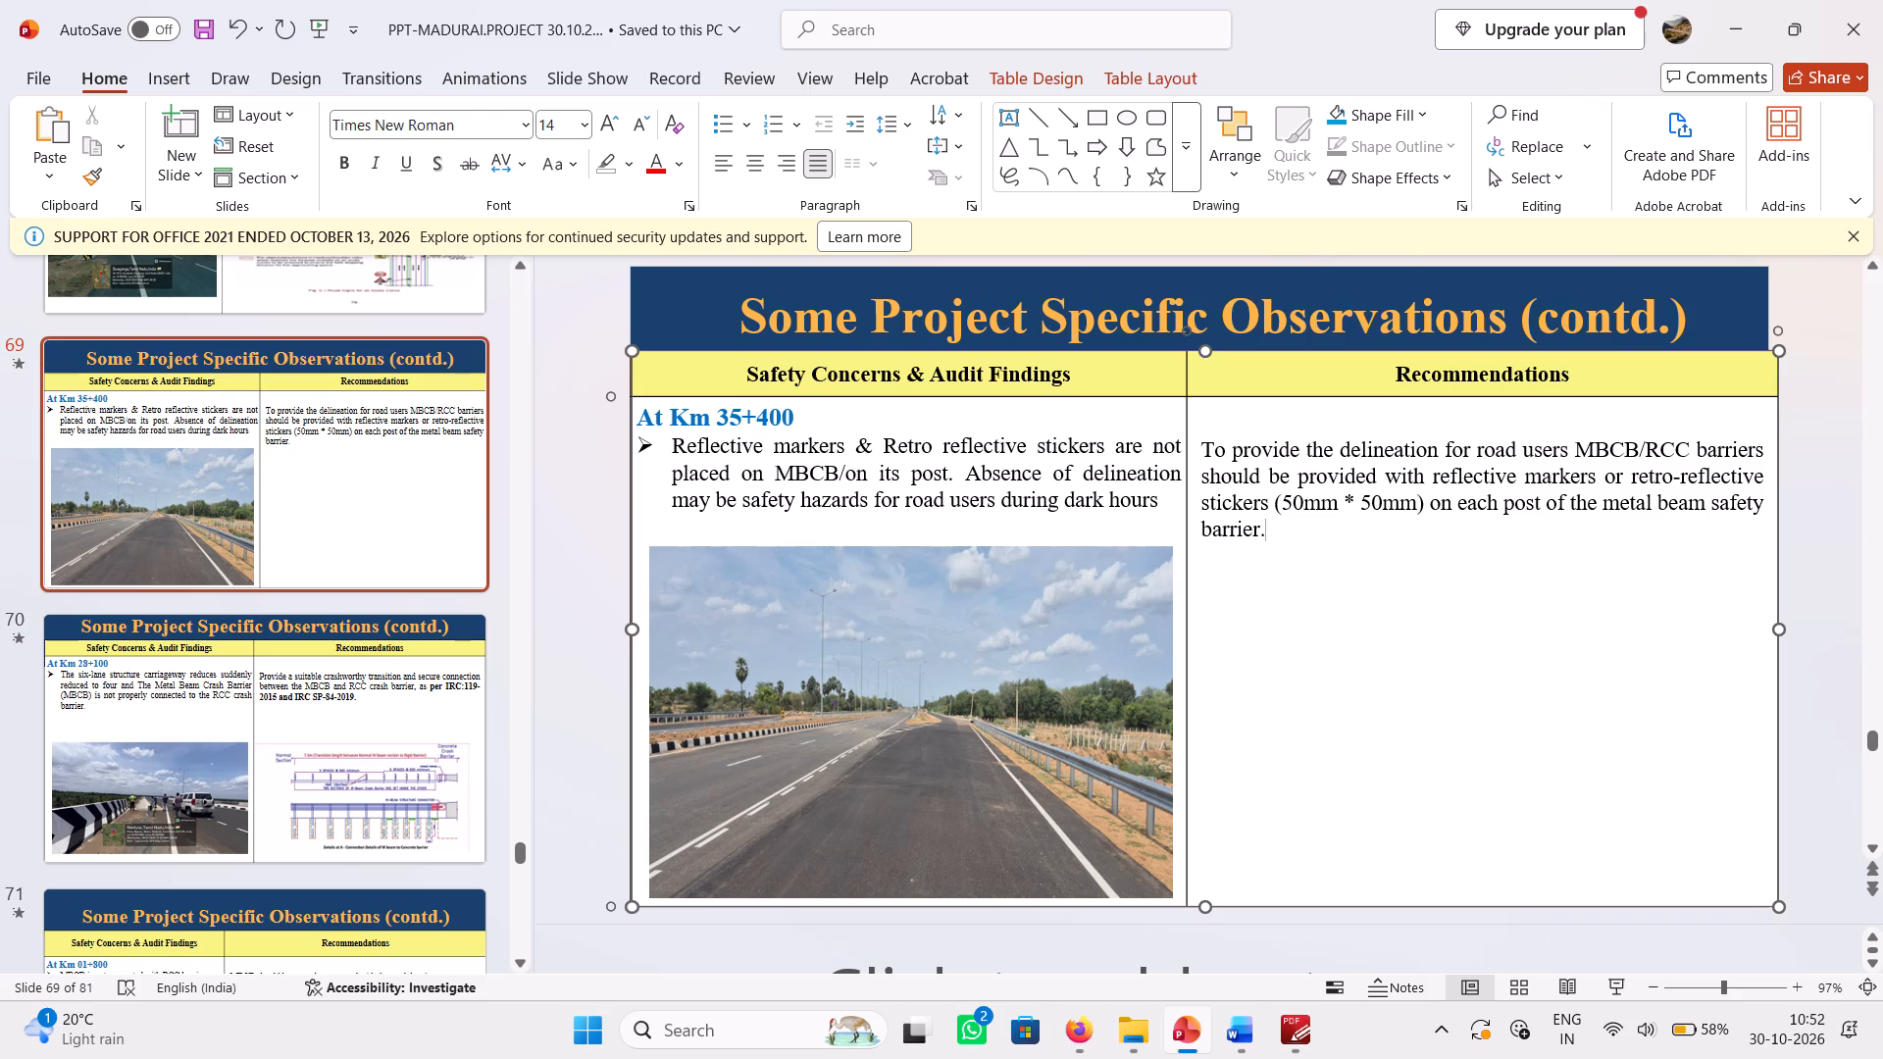
pyautogui.press('space')
pyautogui.write('as per policy circular')
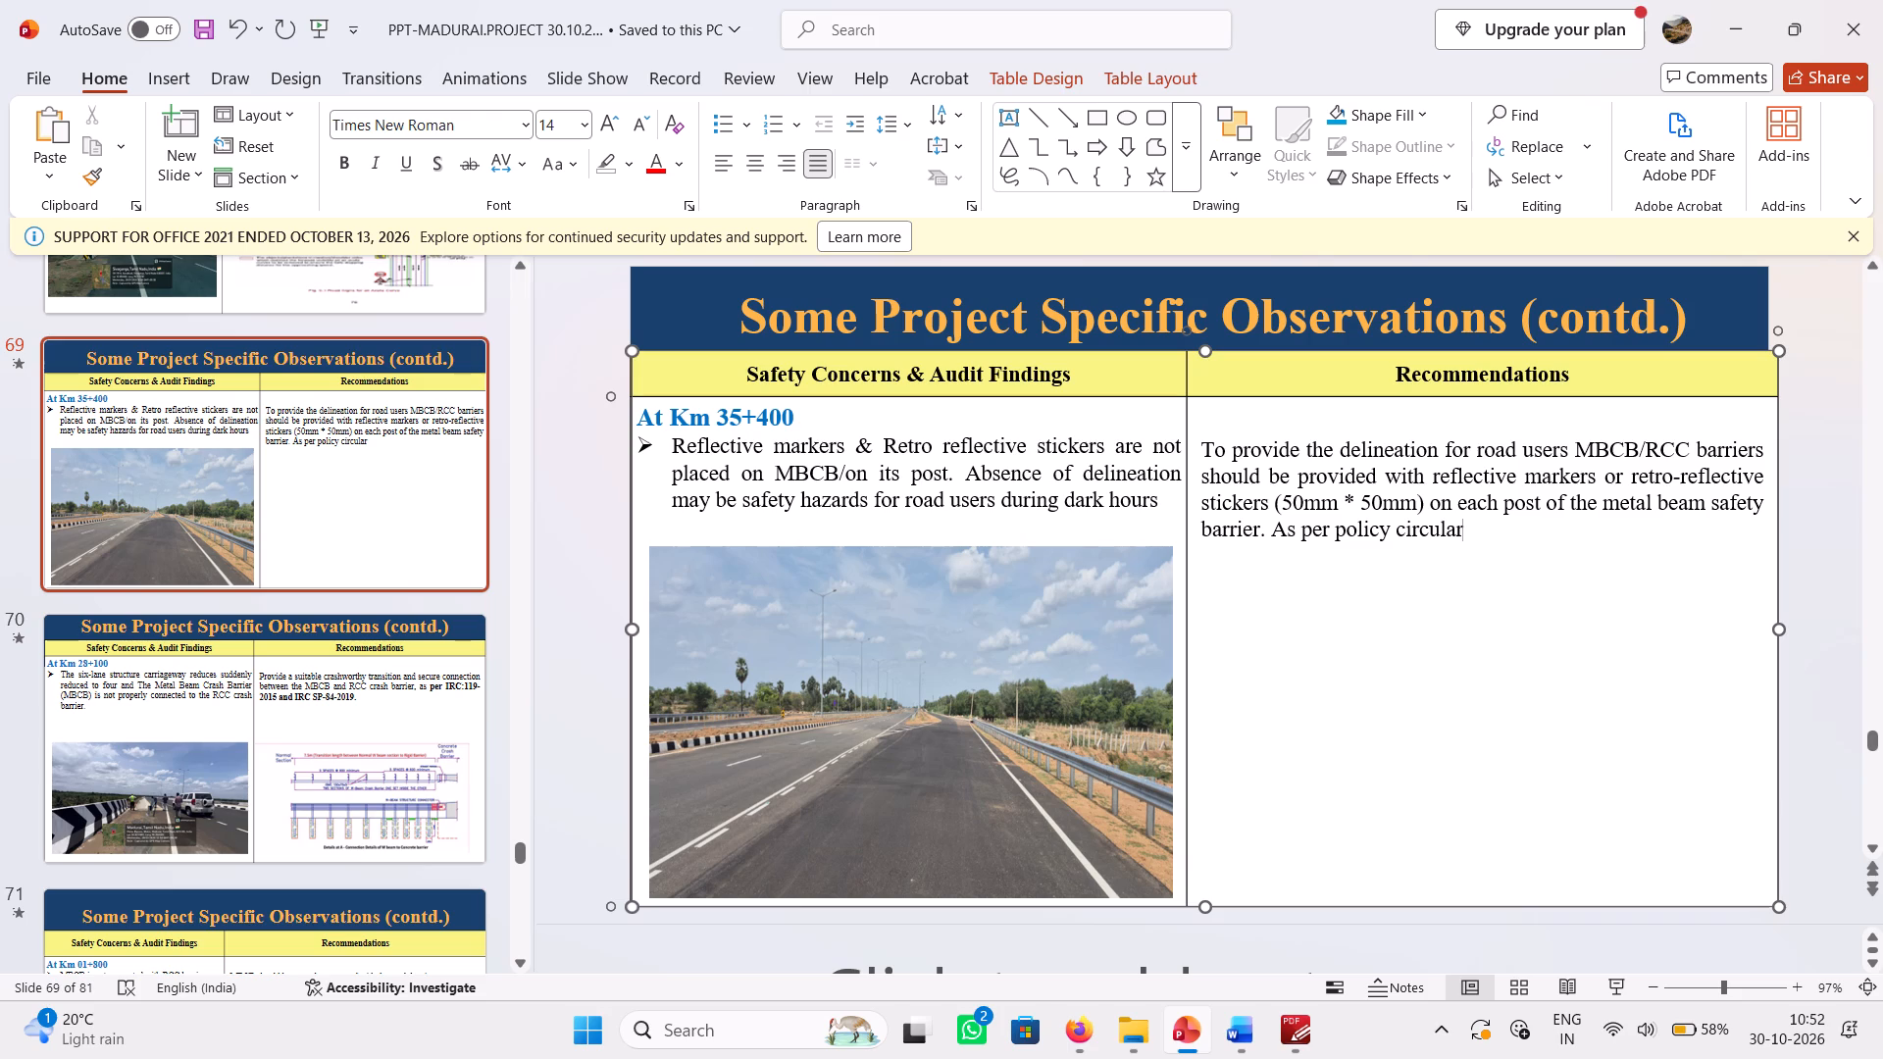
pyautogui.press('space')
pyautogui.write('no. 12')
pyautogui.write('42/')
pyautogui.write('2025')
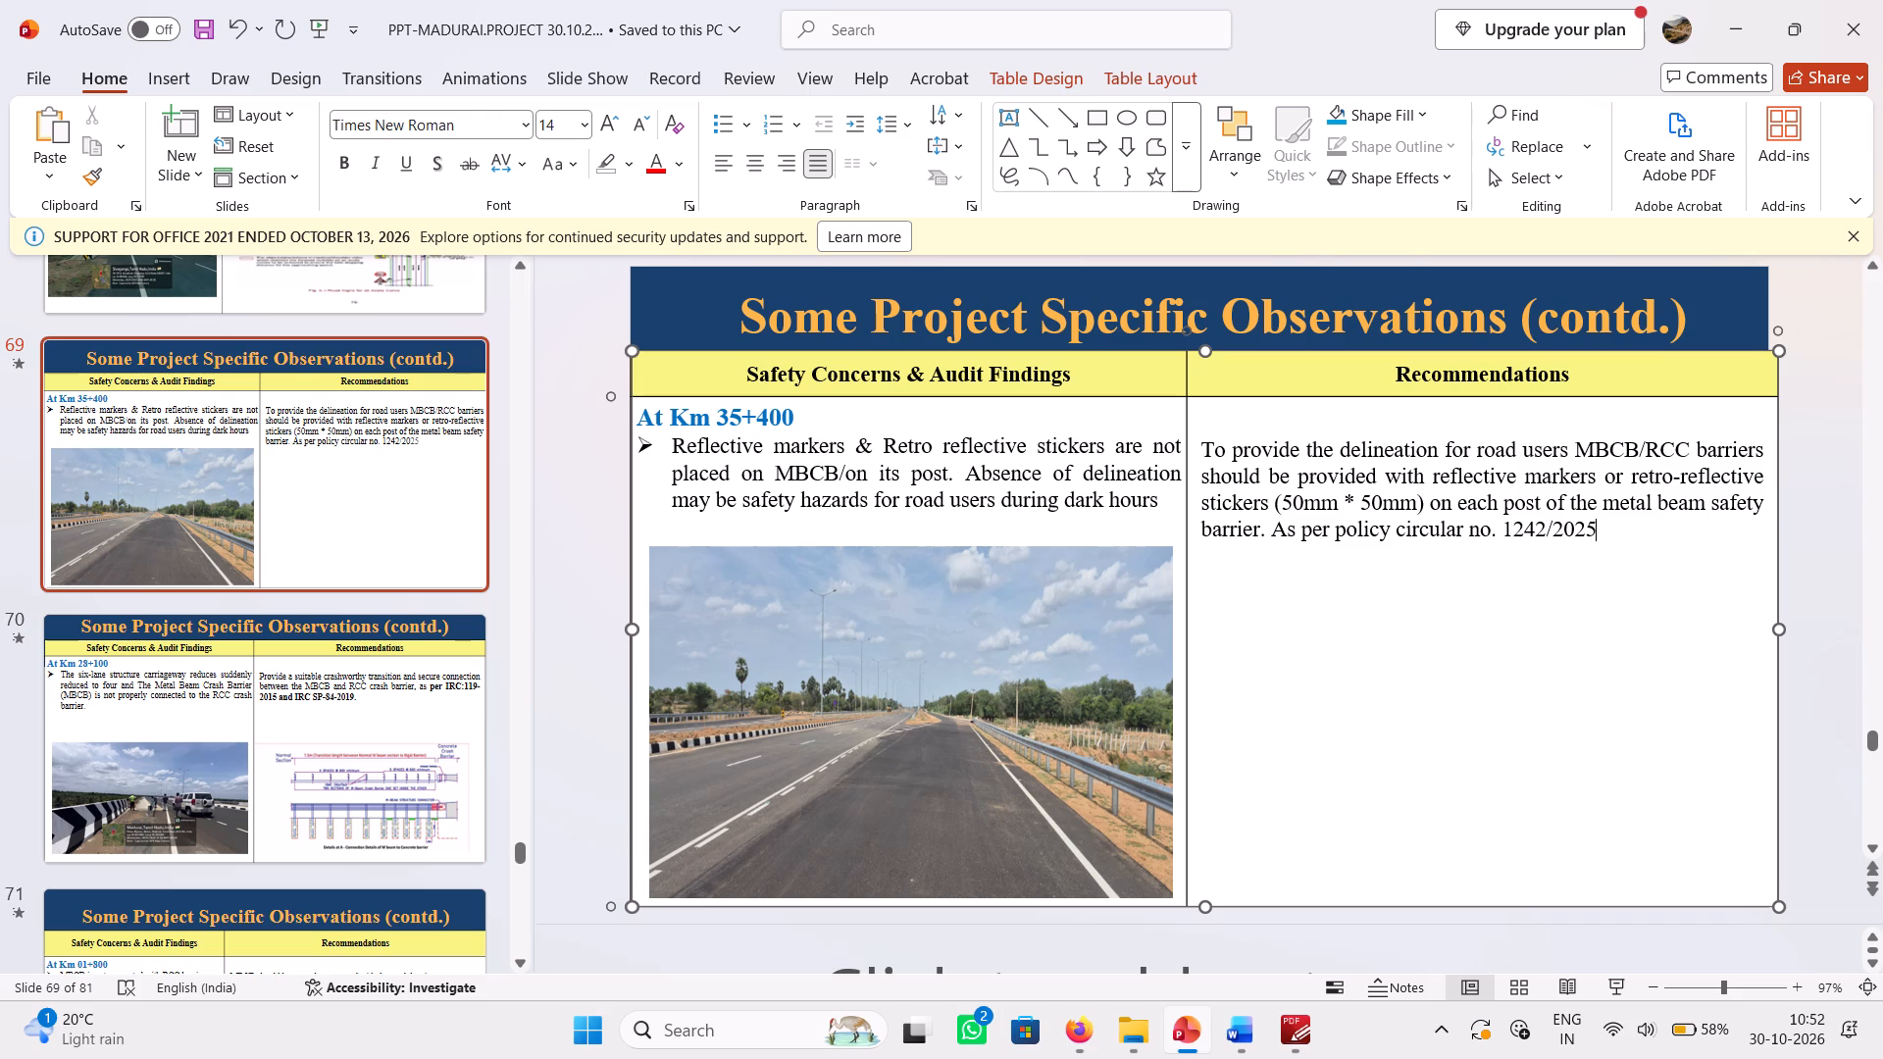
pyautogui.press('space')
pyautogui.write('dated')
pyautogui.press('space')
pyautogui.write('25')
pyautogui.press('space')
pyautogui.write('november 2025.')
pyautogui.press('space')
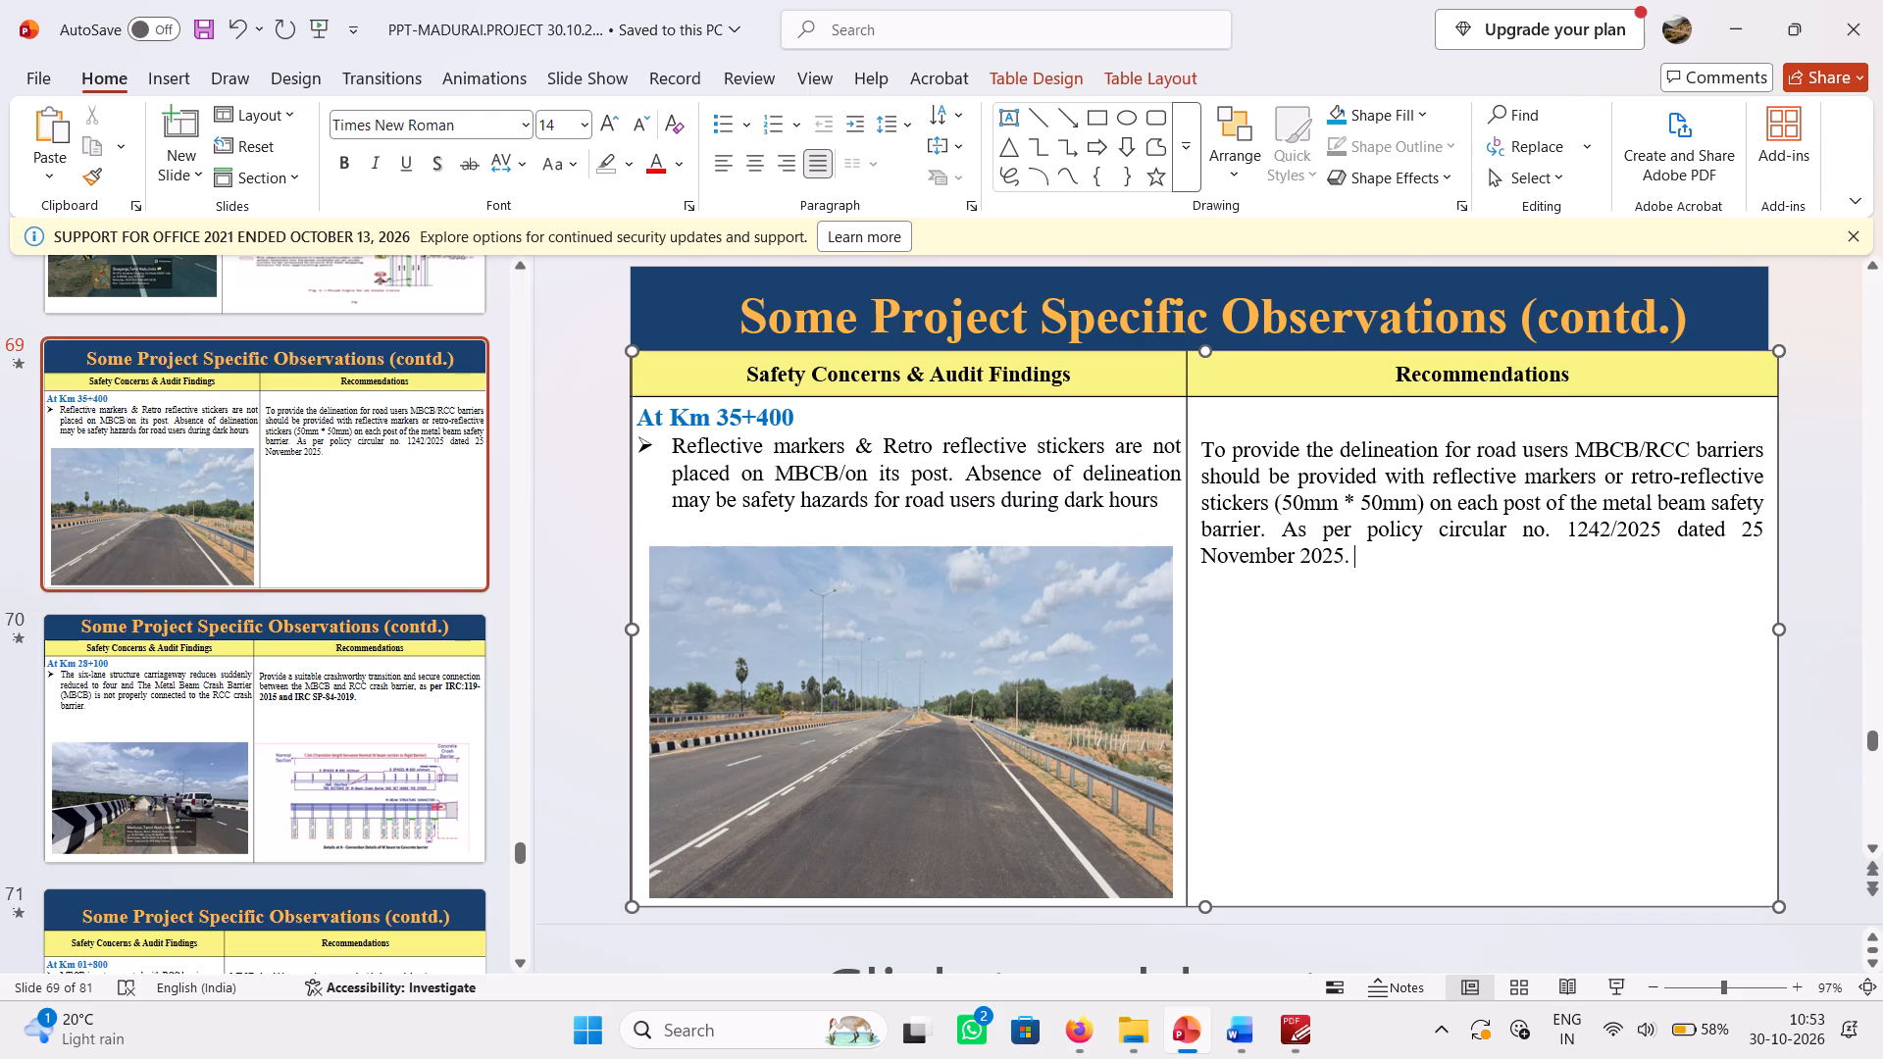
pyautogui.click(1591, 536)
pyautogui.press('.')
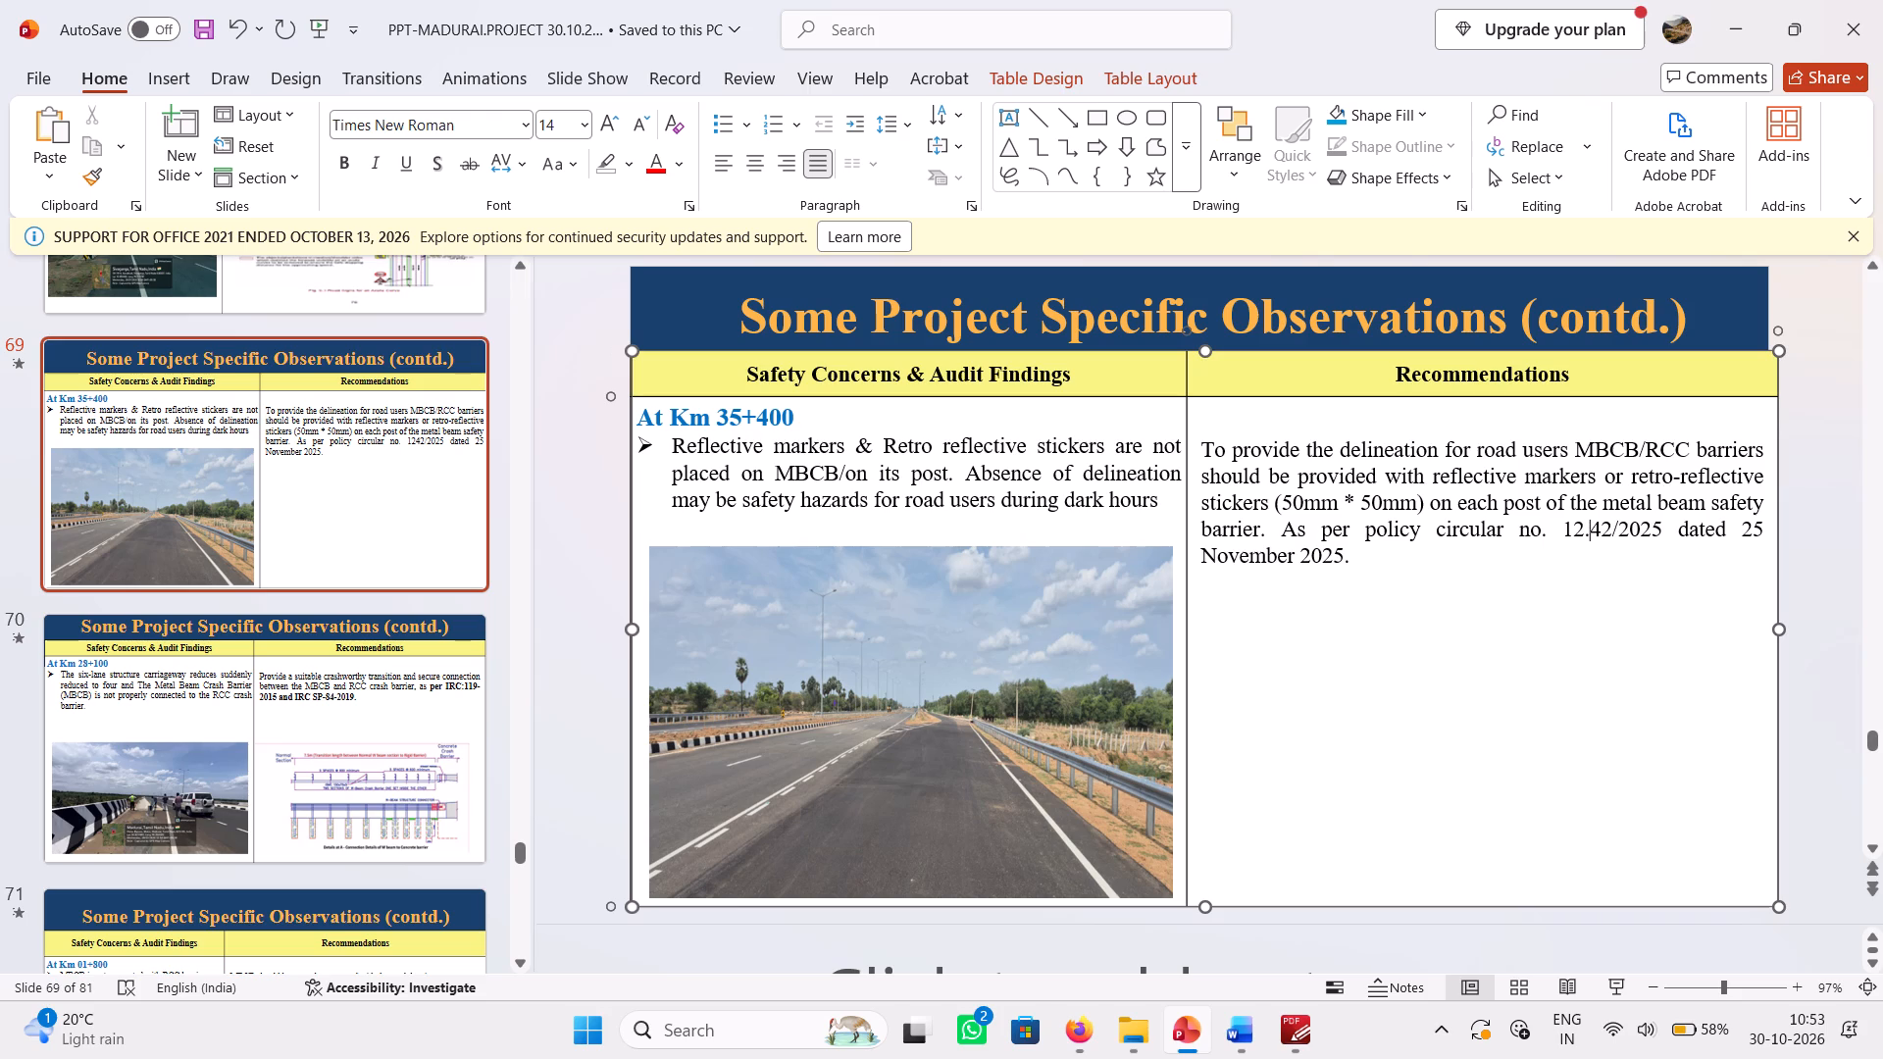
pyautogui.click(1433, 580)
# Make "circular no. 12.42/2025 dated 25 November 2025." bold in the slide 69 recommendation.
pyautogui.moveTo(1435, 535); pyautogui.dragTo(1447, 565)
pyautogui.hotkey('ctrl', 'b')
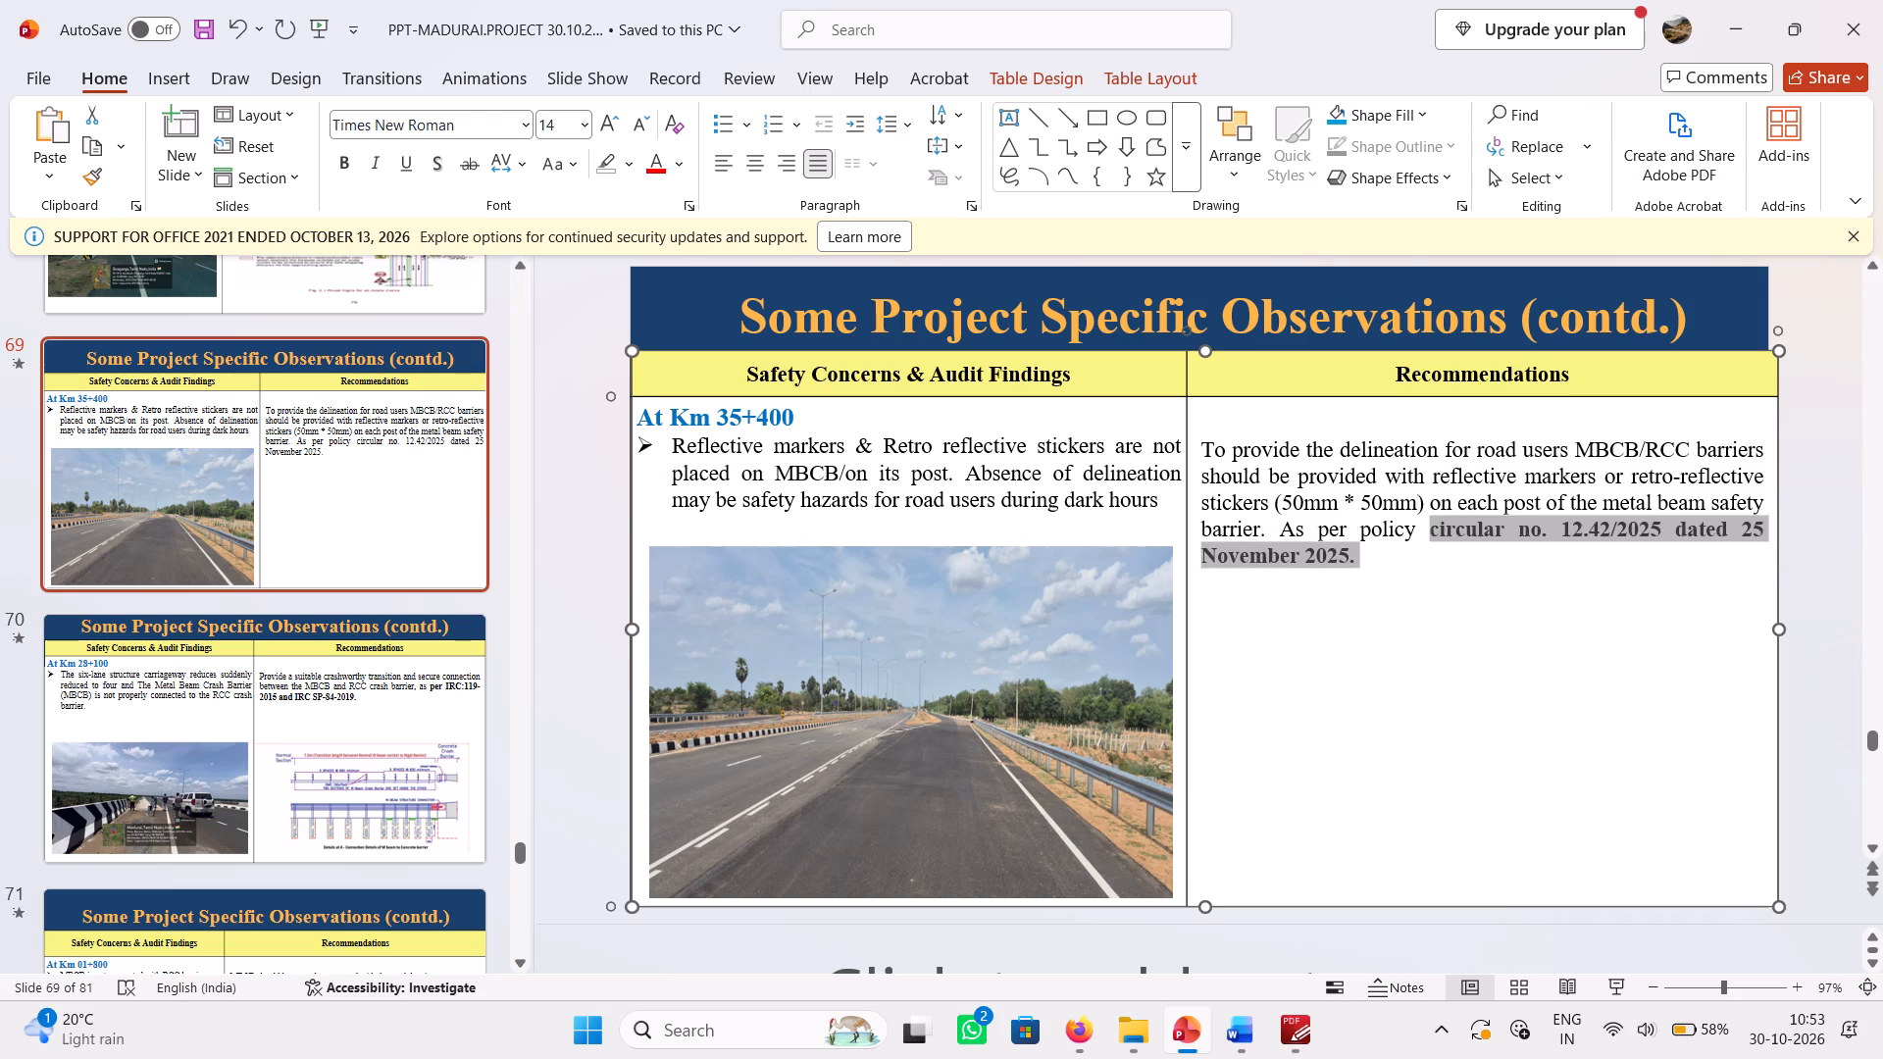
pyautogui.click(1400, 579)
# Check the project specific observation slides 70 to 73 and save the presentation.
pyautogui.click(382, 738)
pyautogui.scroll(-1, 382, 738)
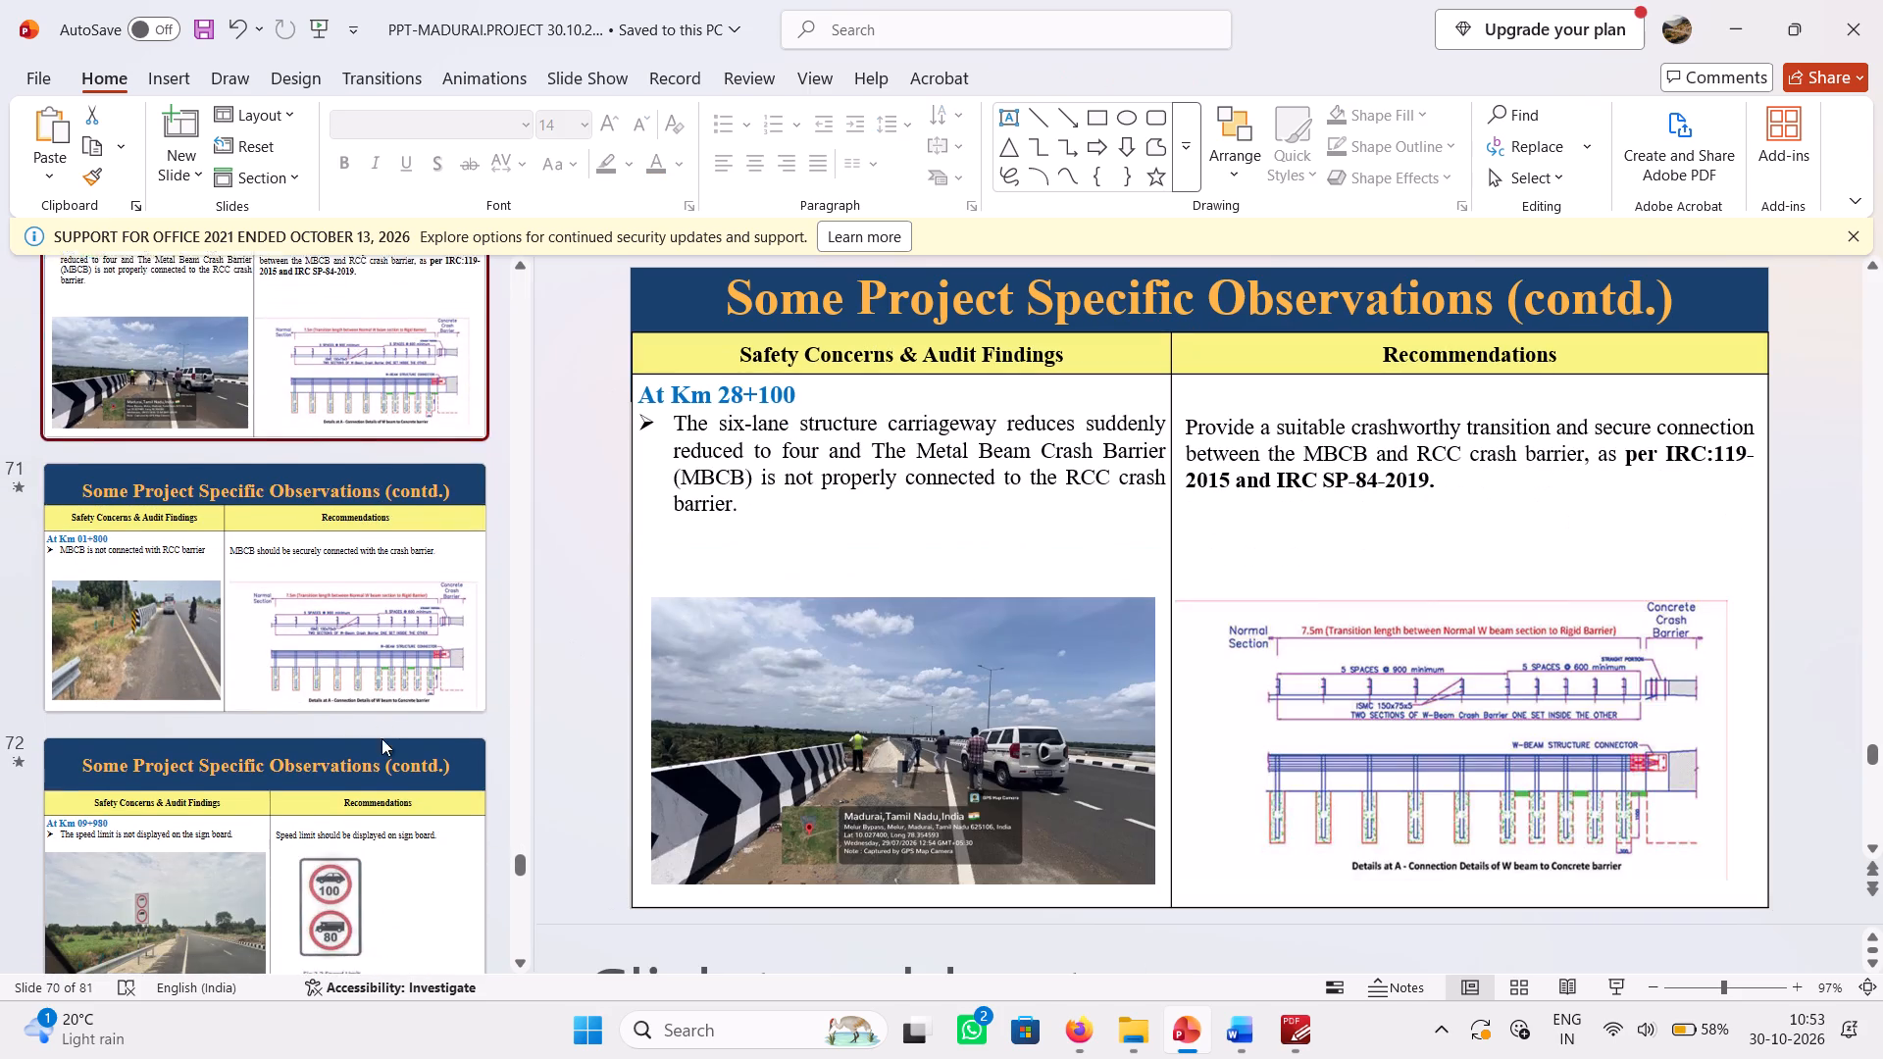
pyautogui.click(330, 629)
pyautogui.scroll(-1, 330, 629)
pyautogui.click(344, 674)
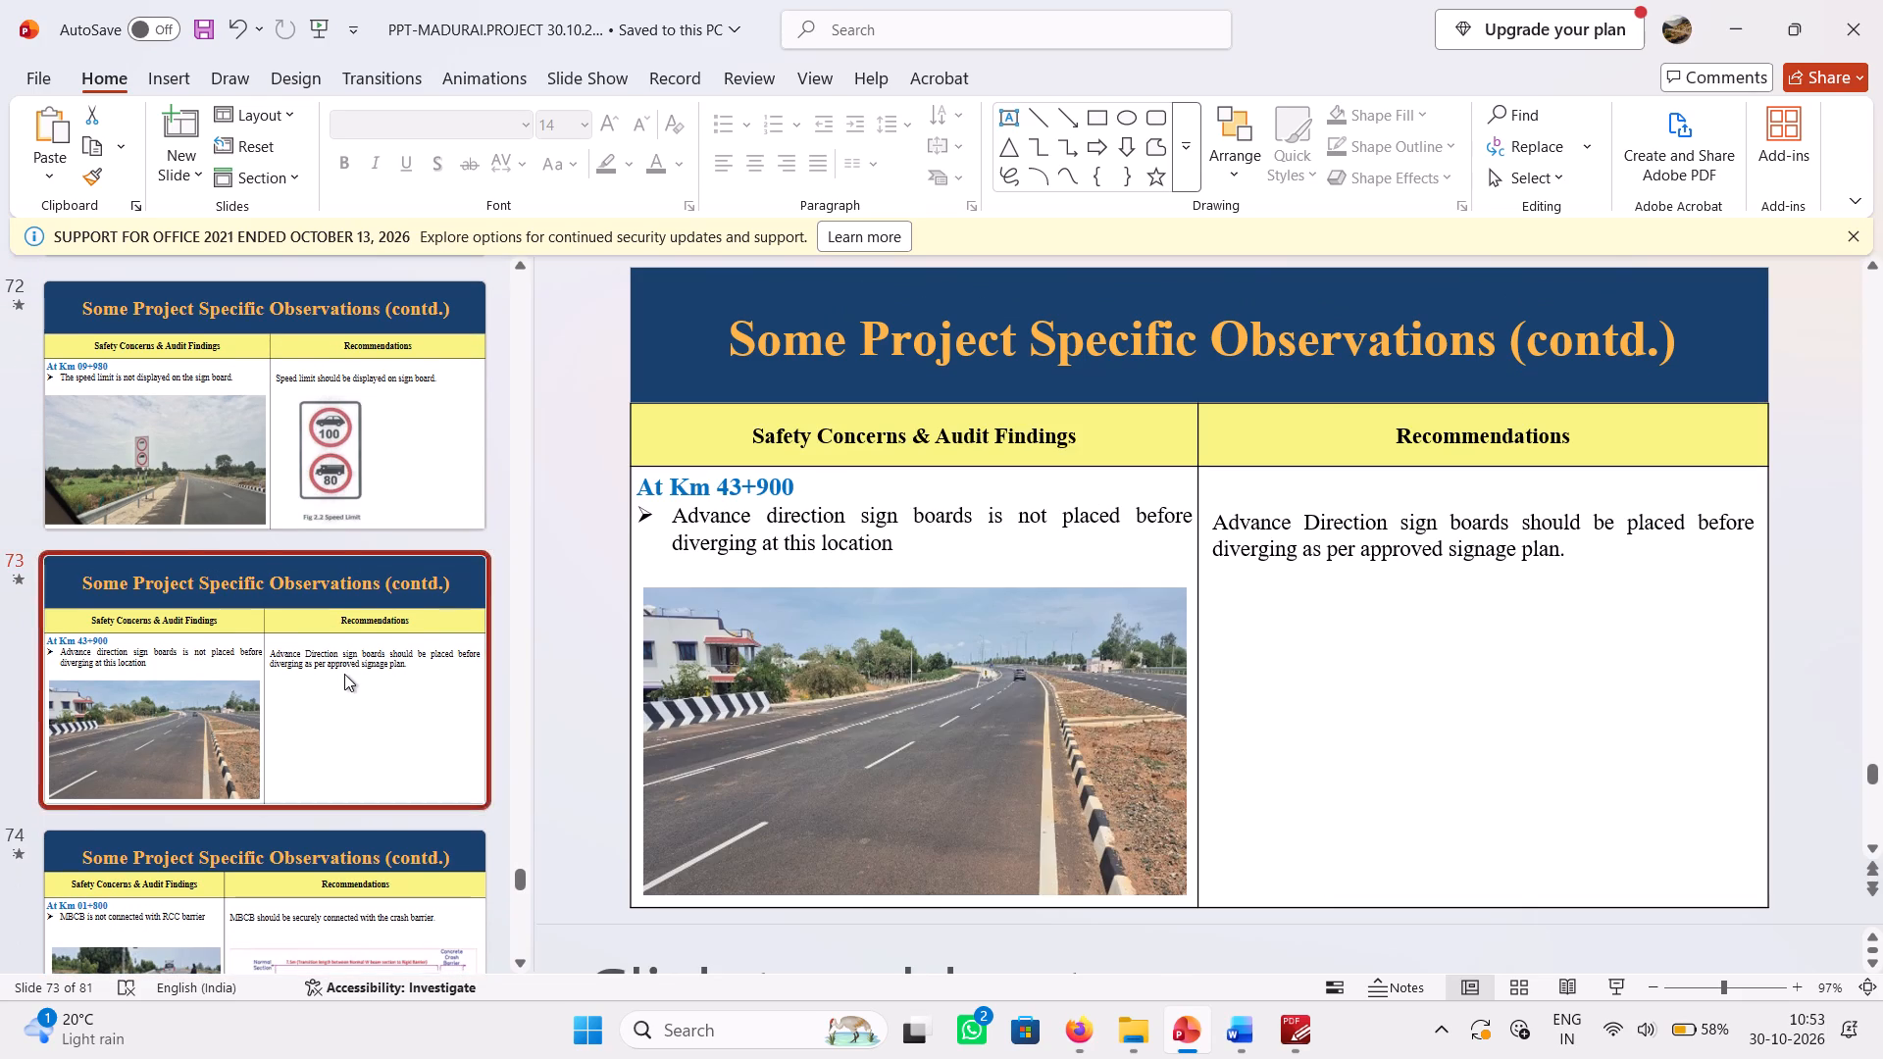
pyautogui.scroll(-1, 344, 674)
pyautogui.hotkey('ctrl', 's')
# Return to the start of the deck and check the zone slides 3 to 7 for their IRC reference labels.
pyautogui.scroll(-16, 344, 674)
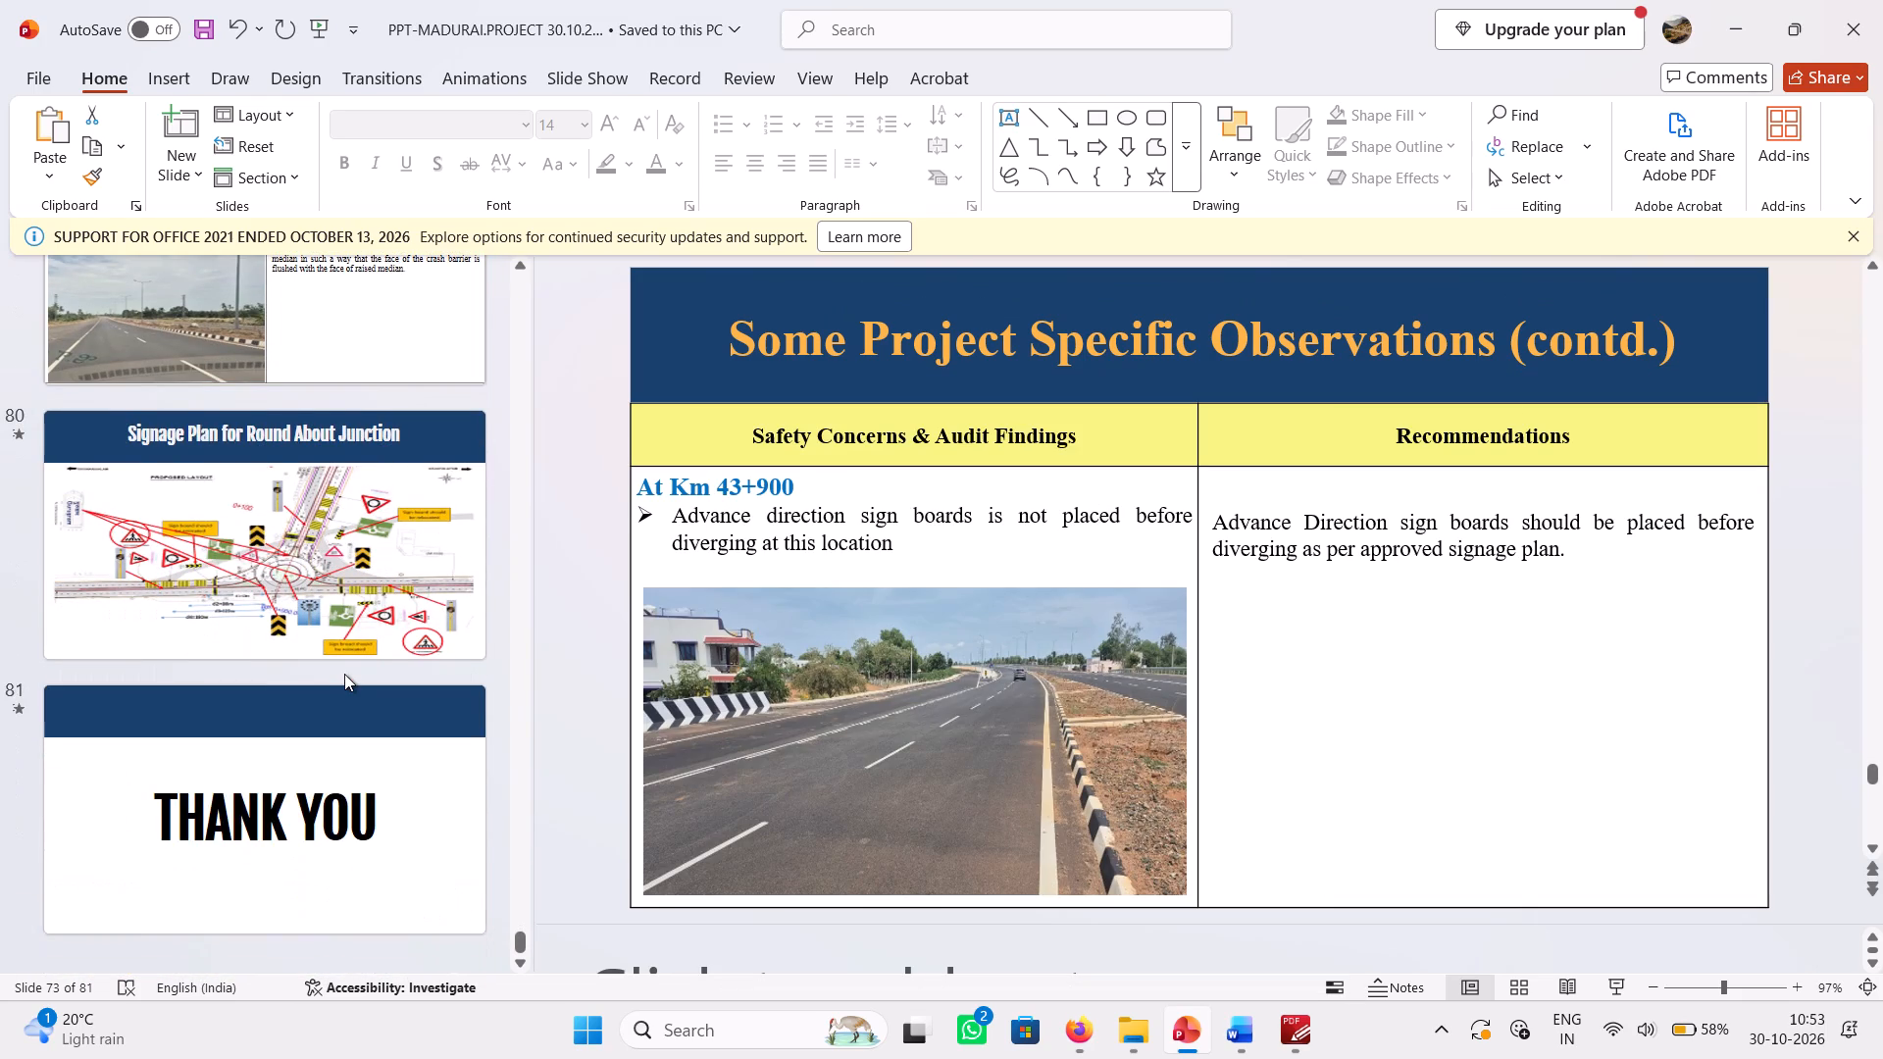
pyautogui.scroll(20, 344, 674)
pyautogui.scroll(20, 344, 674)
pyautogui.scroll(2, 344, 674)
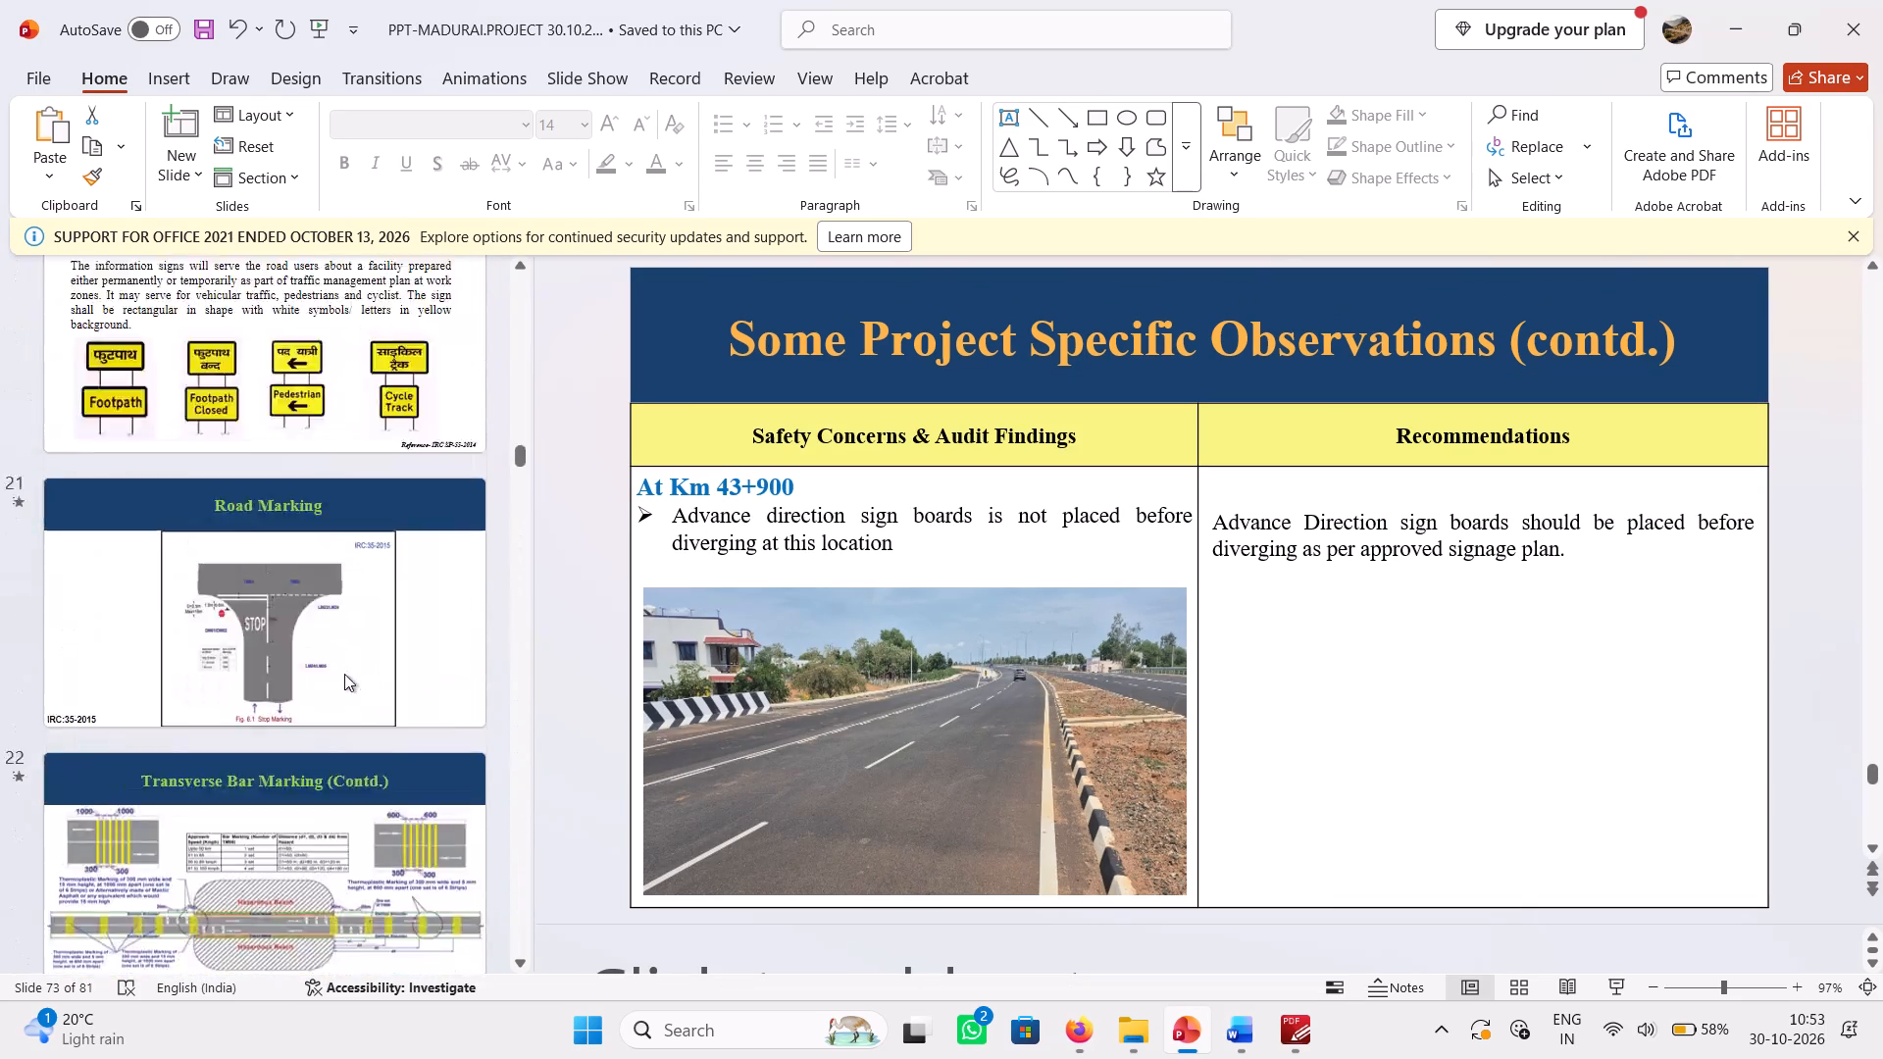
pyautogui.scroll(13, 344, 674)
pyautogui.click(257, 441)
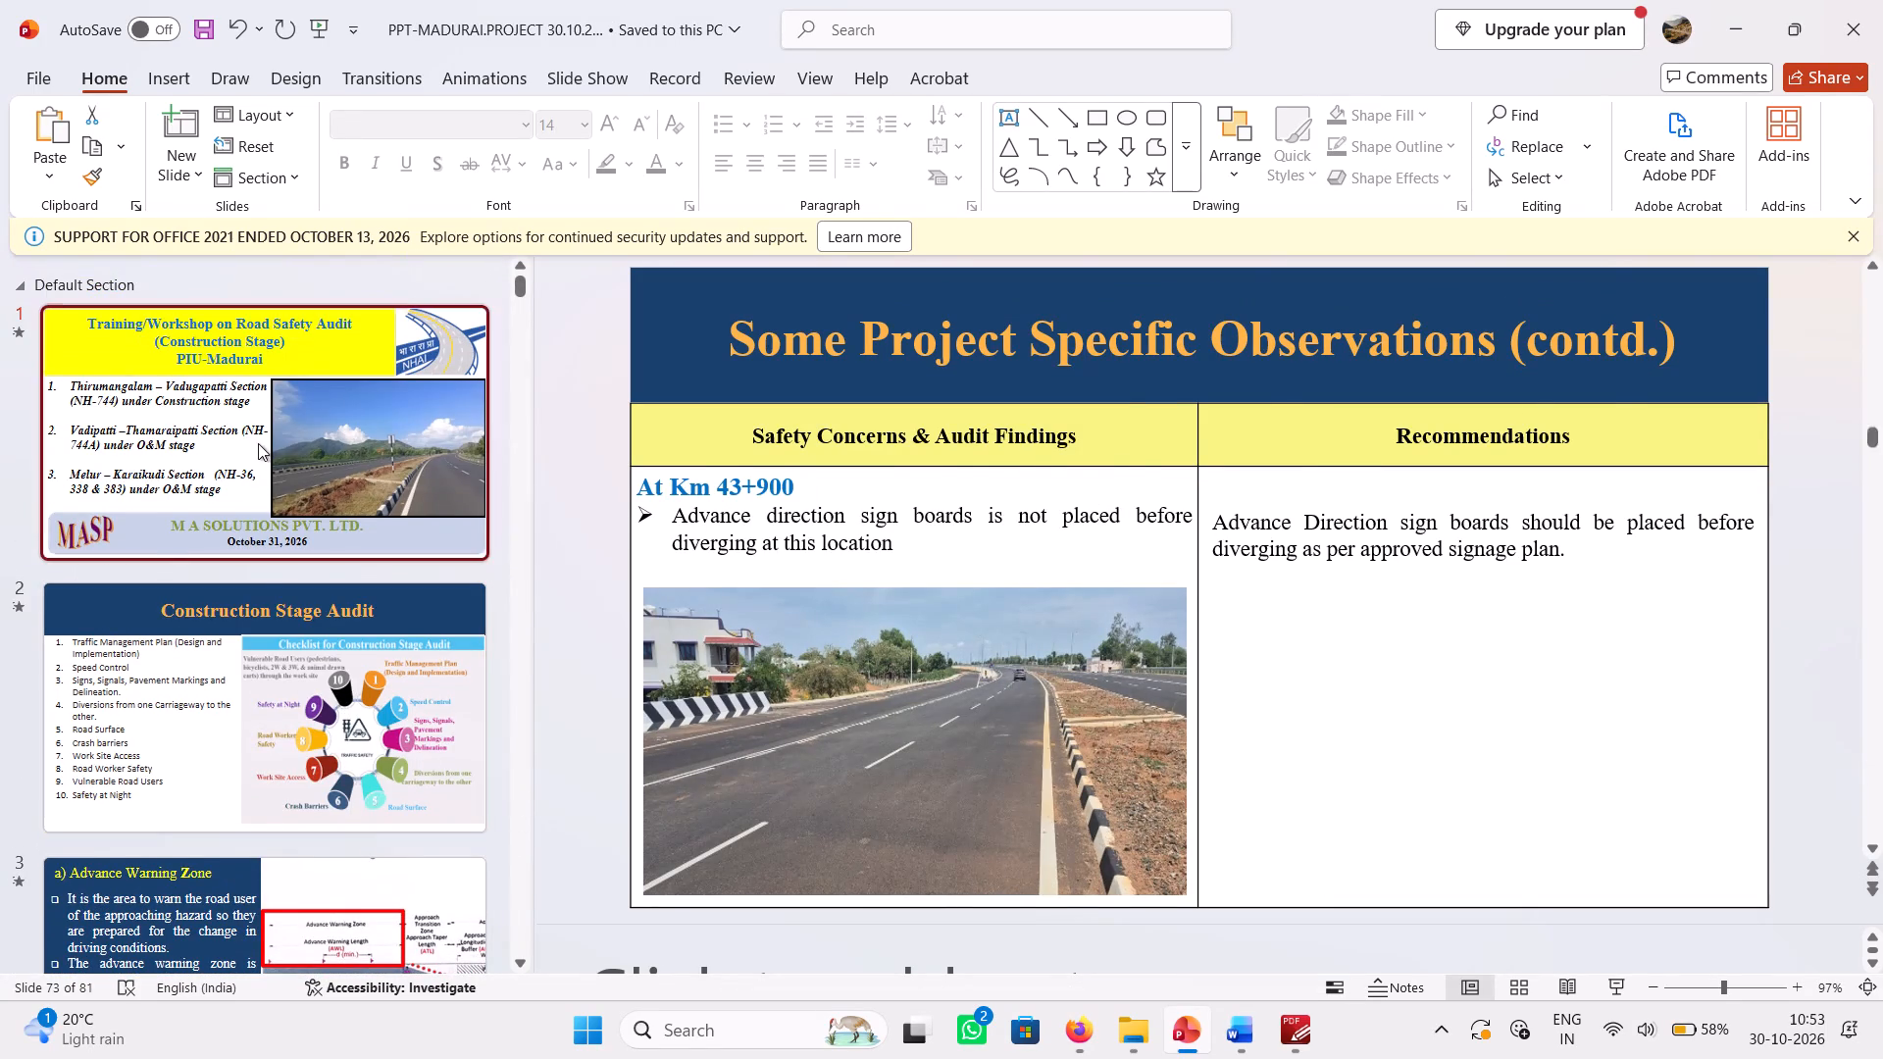
pyautogui.click(243, 721)
pyautogui.scroll(-1, 243, 721)
pyautogui.click(251, 561)
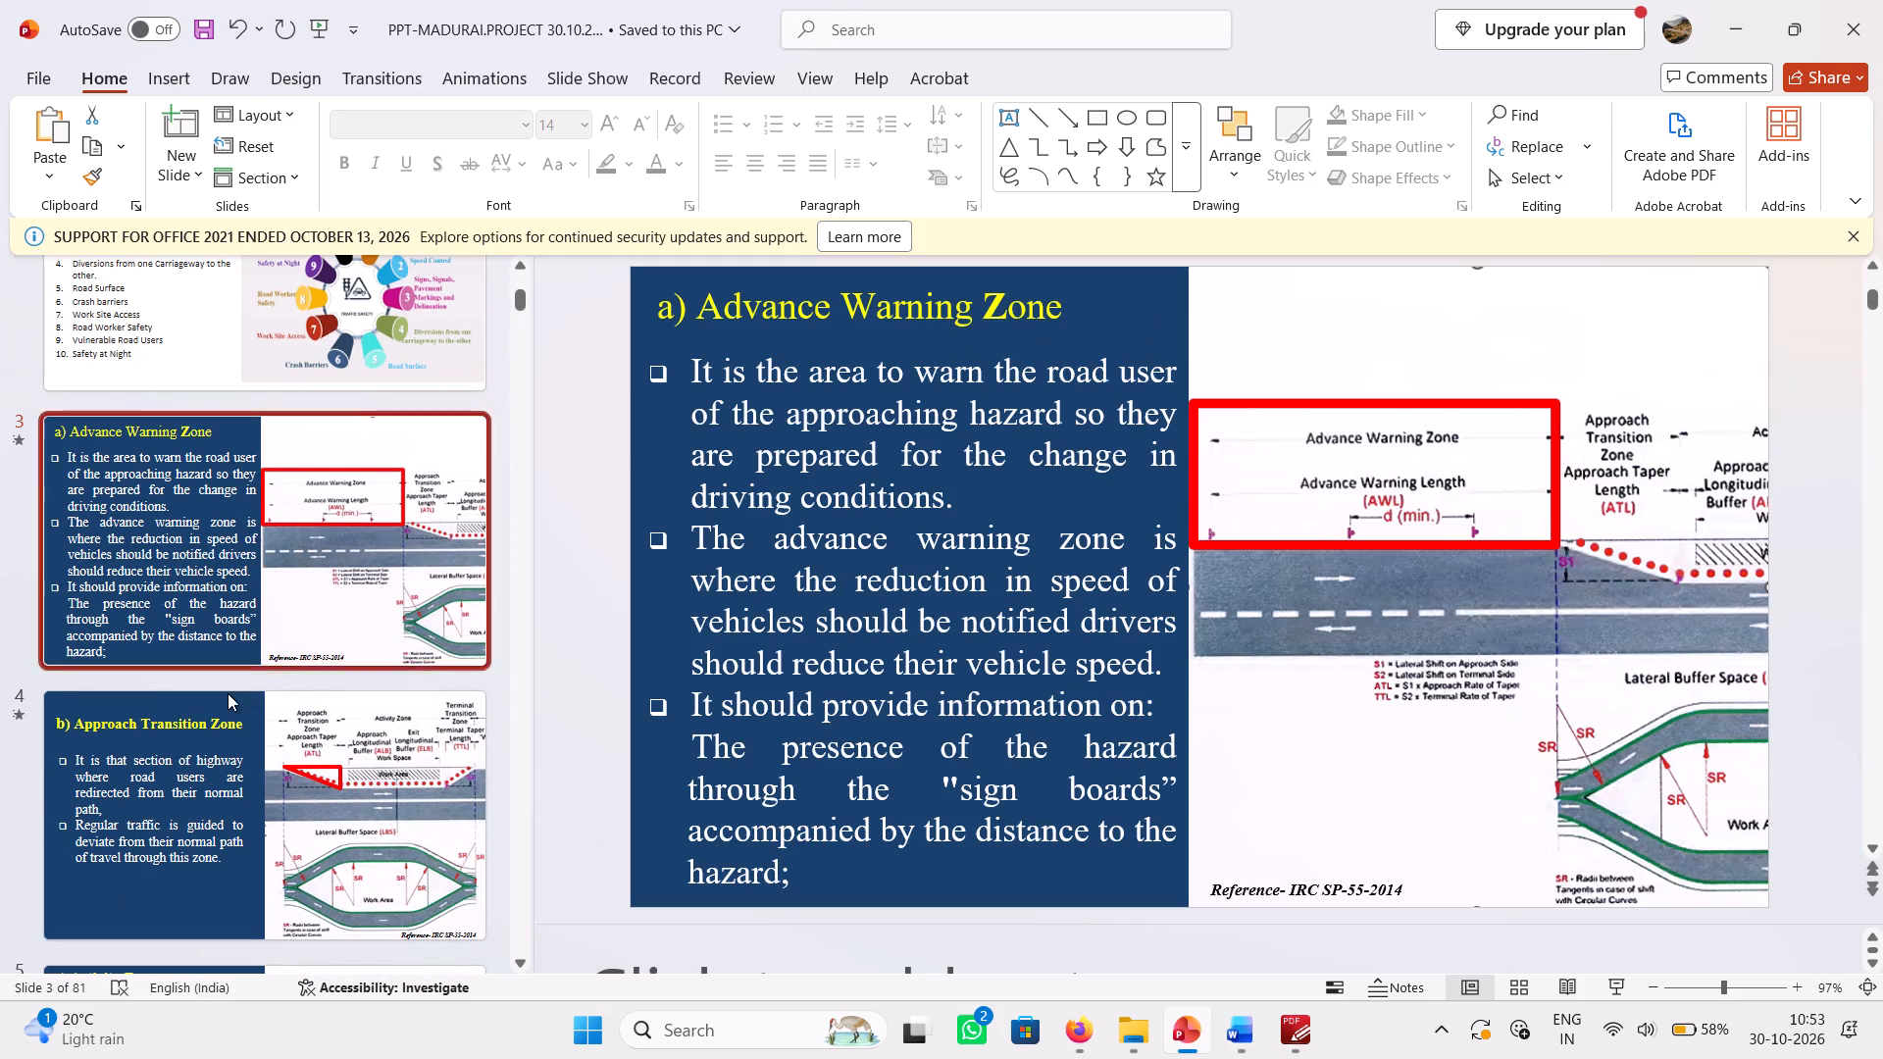
pyautogui.click(227, 701)
pyautogui.scroll(-1, 227, 701)
pyautogui.click(232, 471)
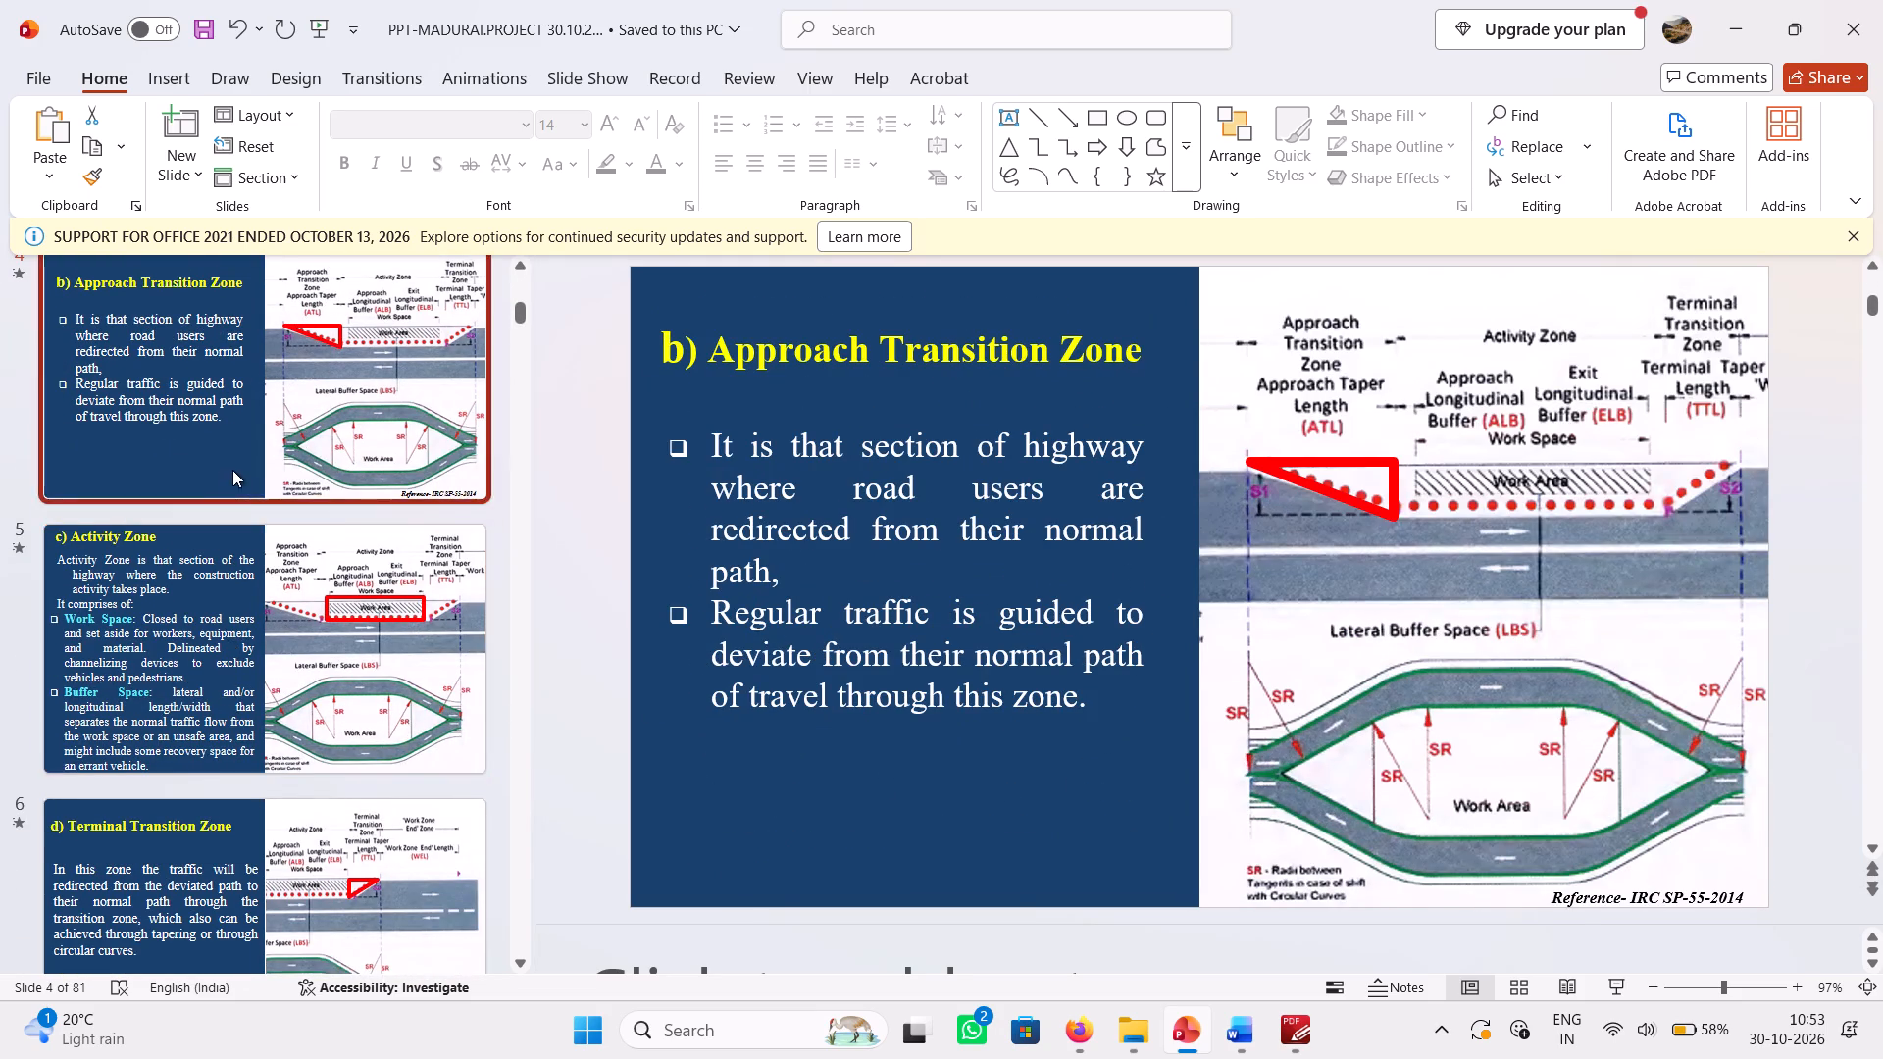
pyautogui.click(234, 638)
pyautogui.scroll(-1, 234, 638)
pyautogui.click(234, 638)
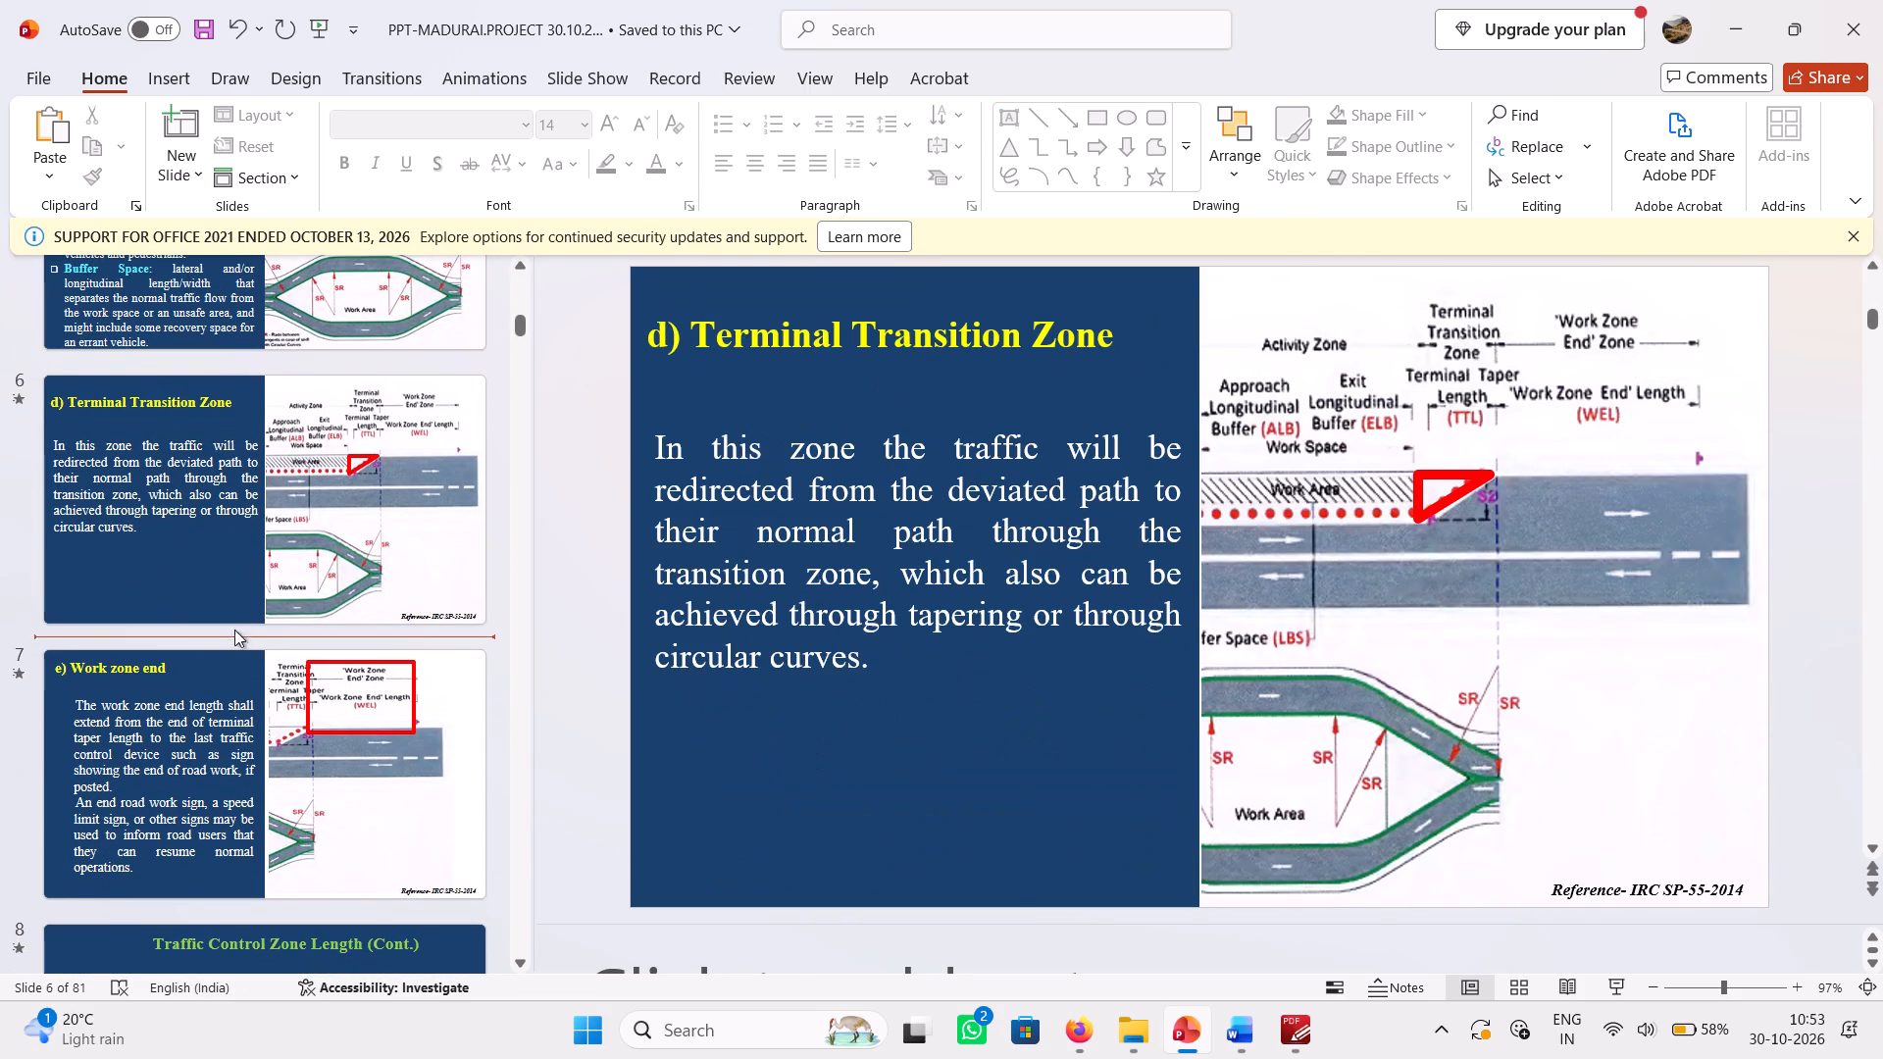
pyautogui.click(264, 429)
pyautogui.click(269, 724)
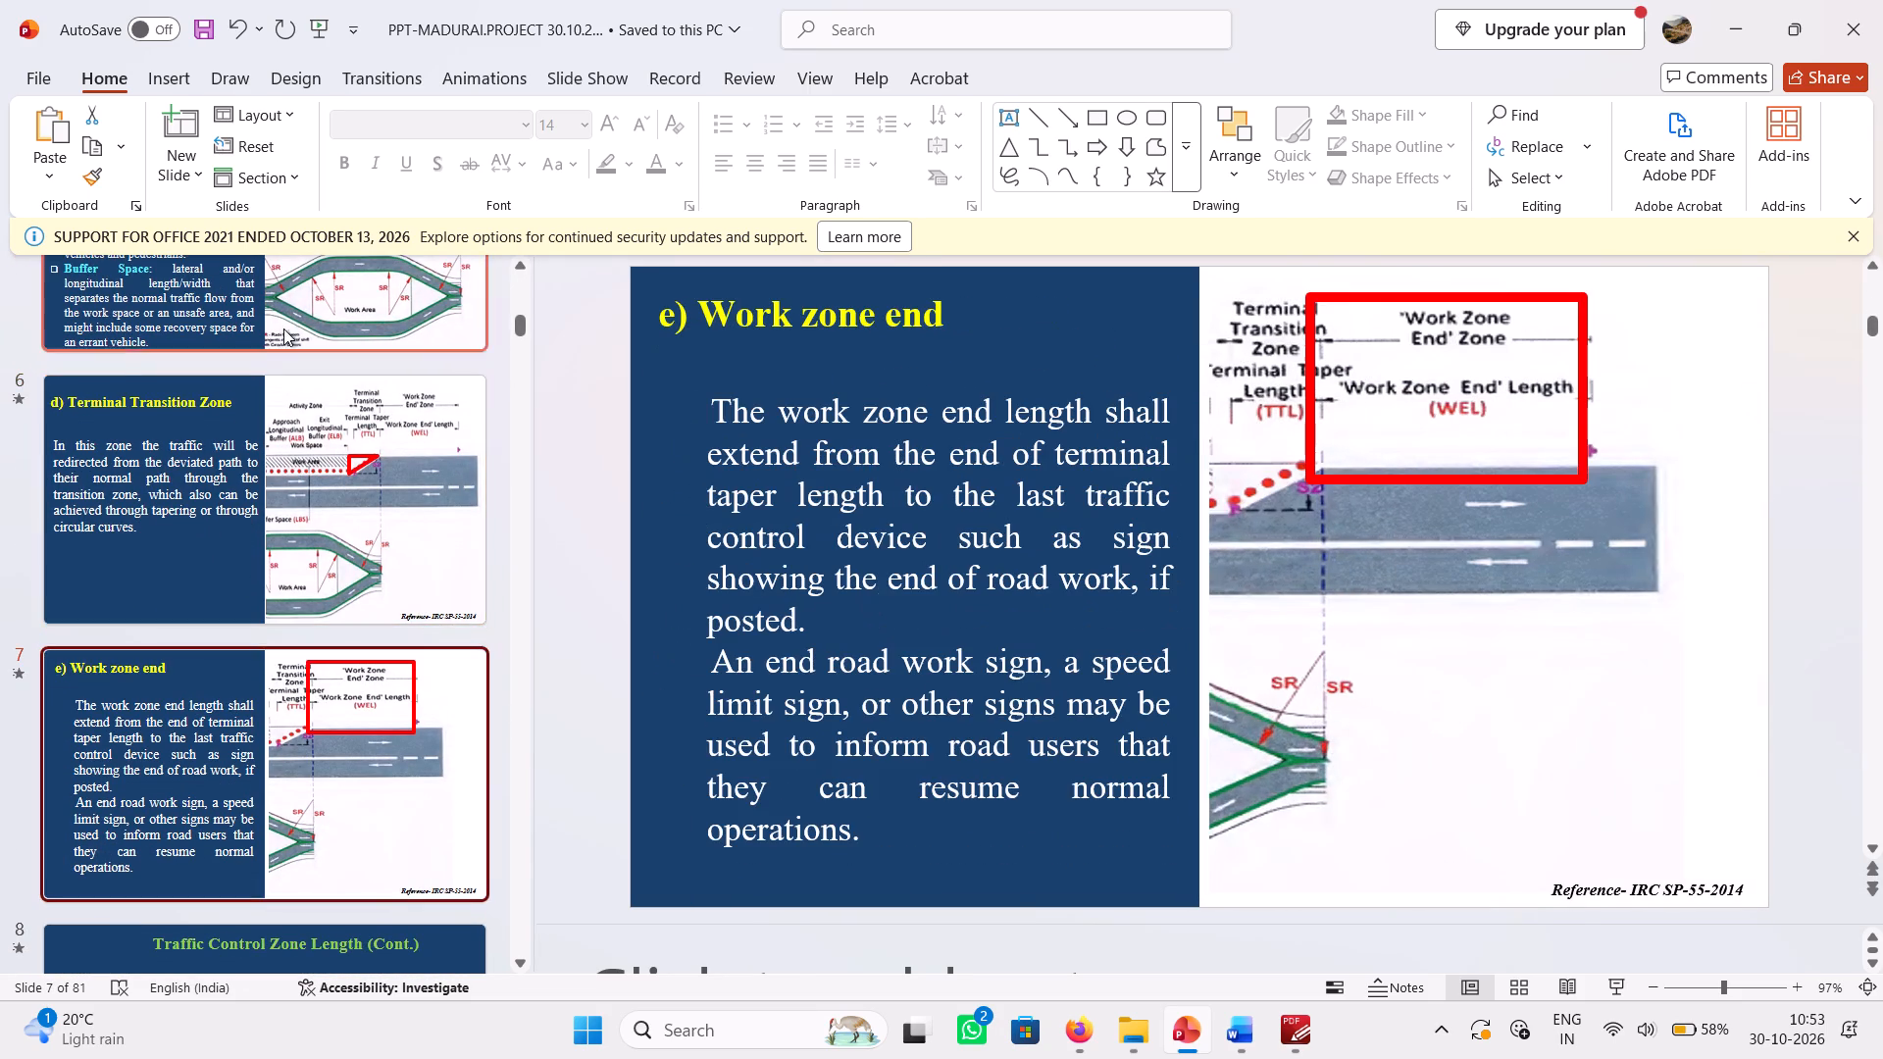
pyautogui.click(284, 325)
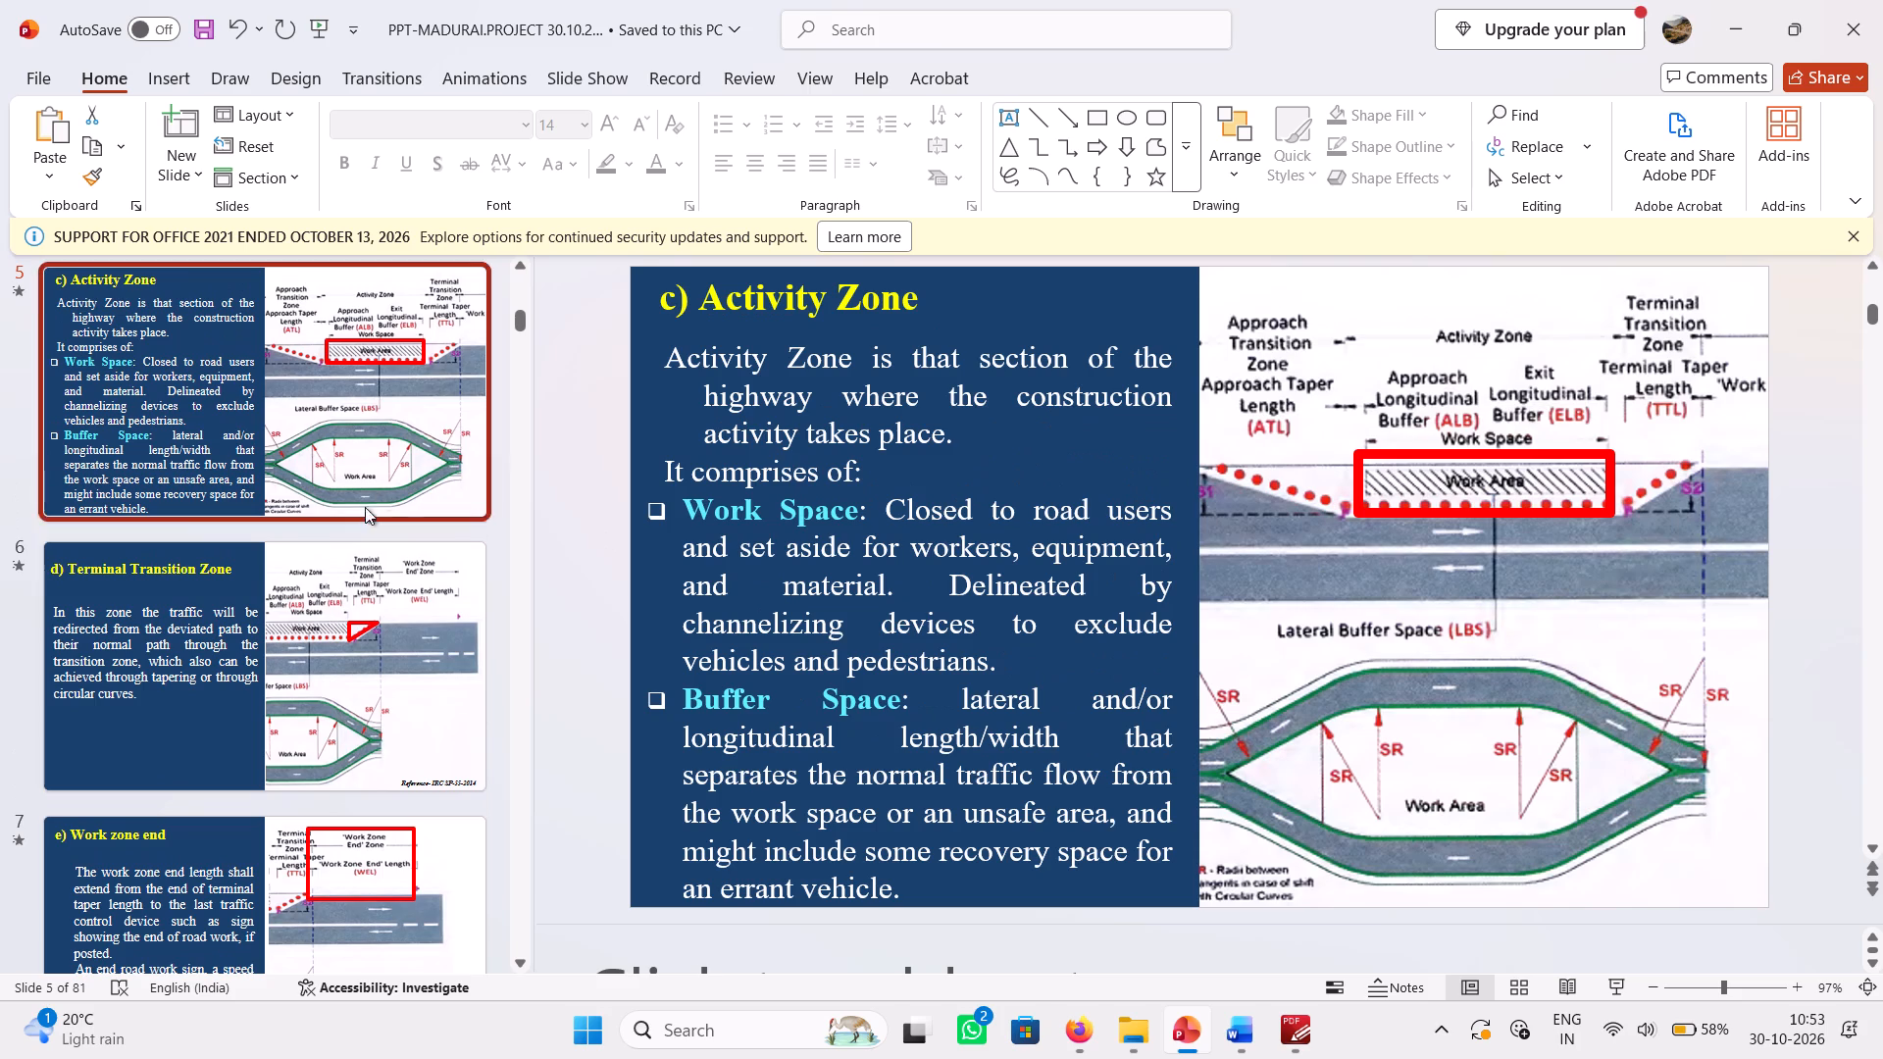
# Copy the "Reference- IRC SP-55-2014" label from the Terminal Transition Zone slide onto the Activity Zone slide.
pyautogui.click(353, 689)
pyautogui.click(1632, 882)
pyautogui.click(1617, 875)
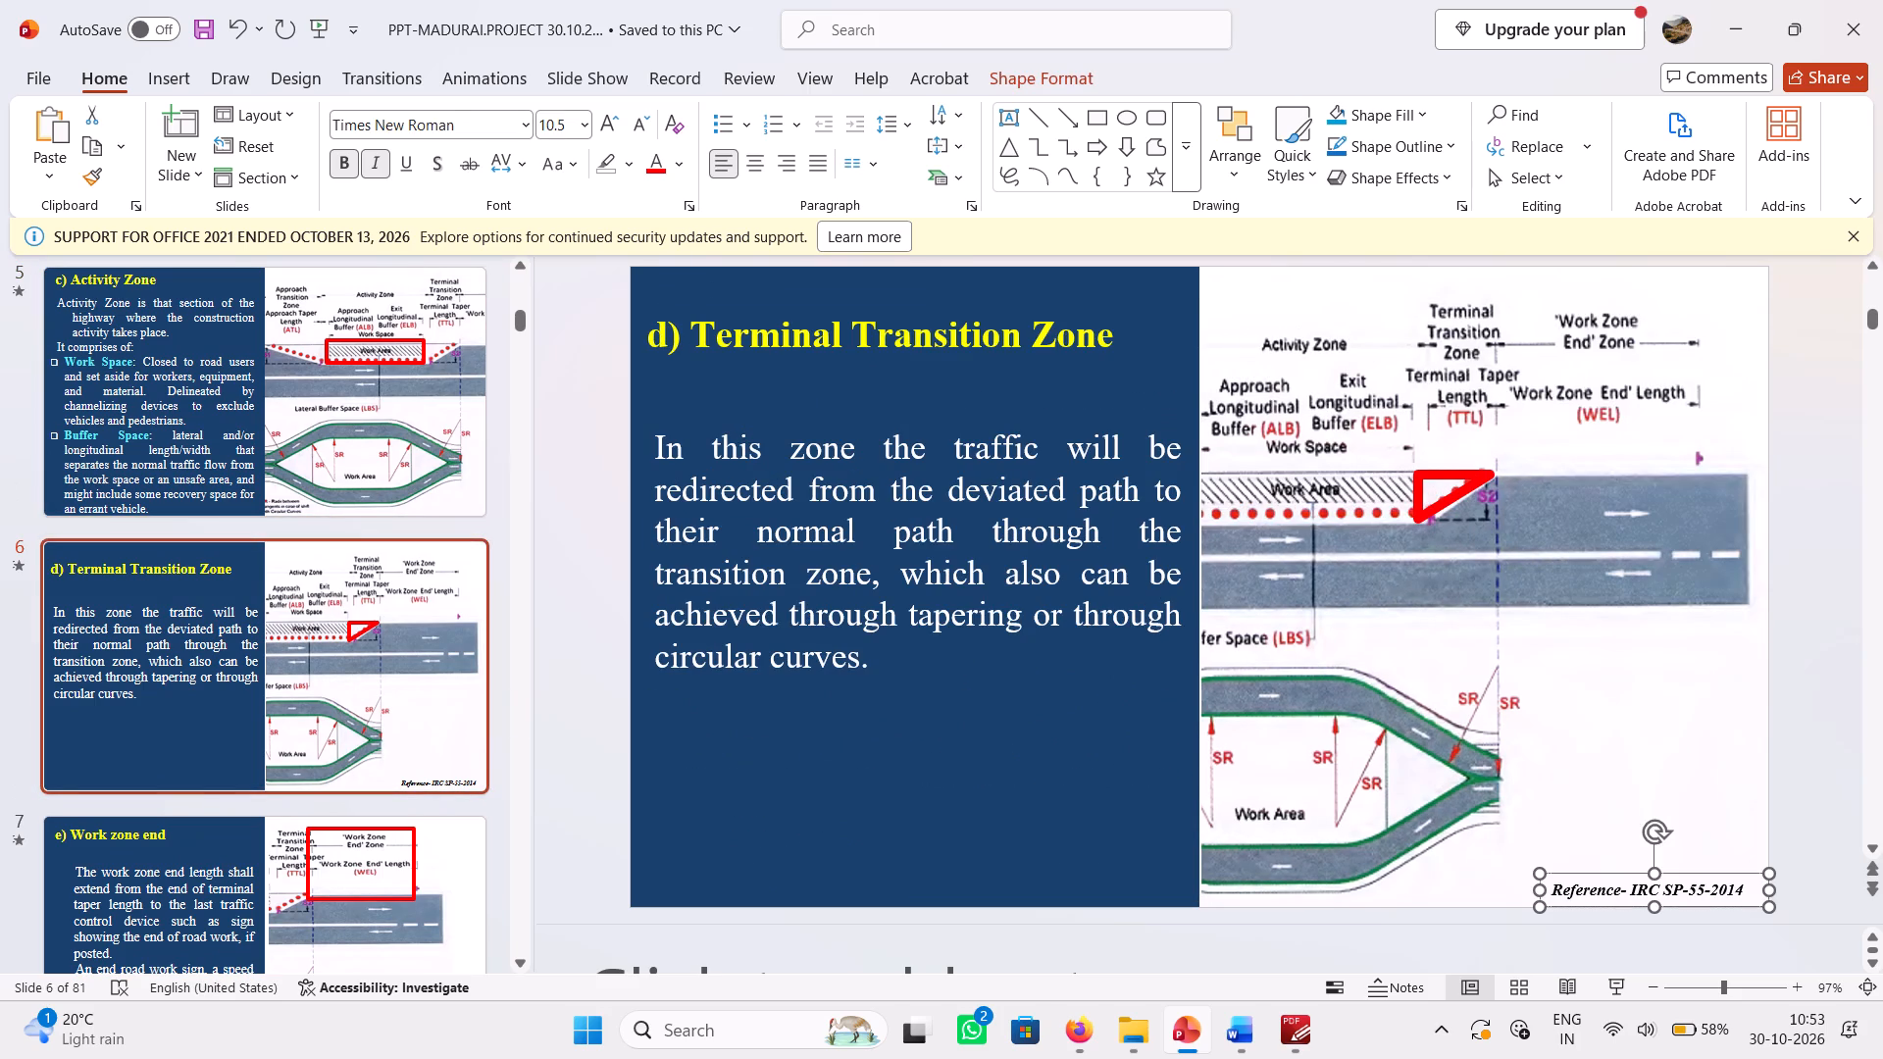
pyautogui.hotkey('ctrl', 'c')
pyautogui.click(403, 434)
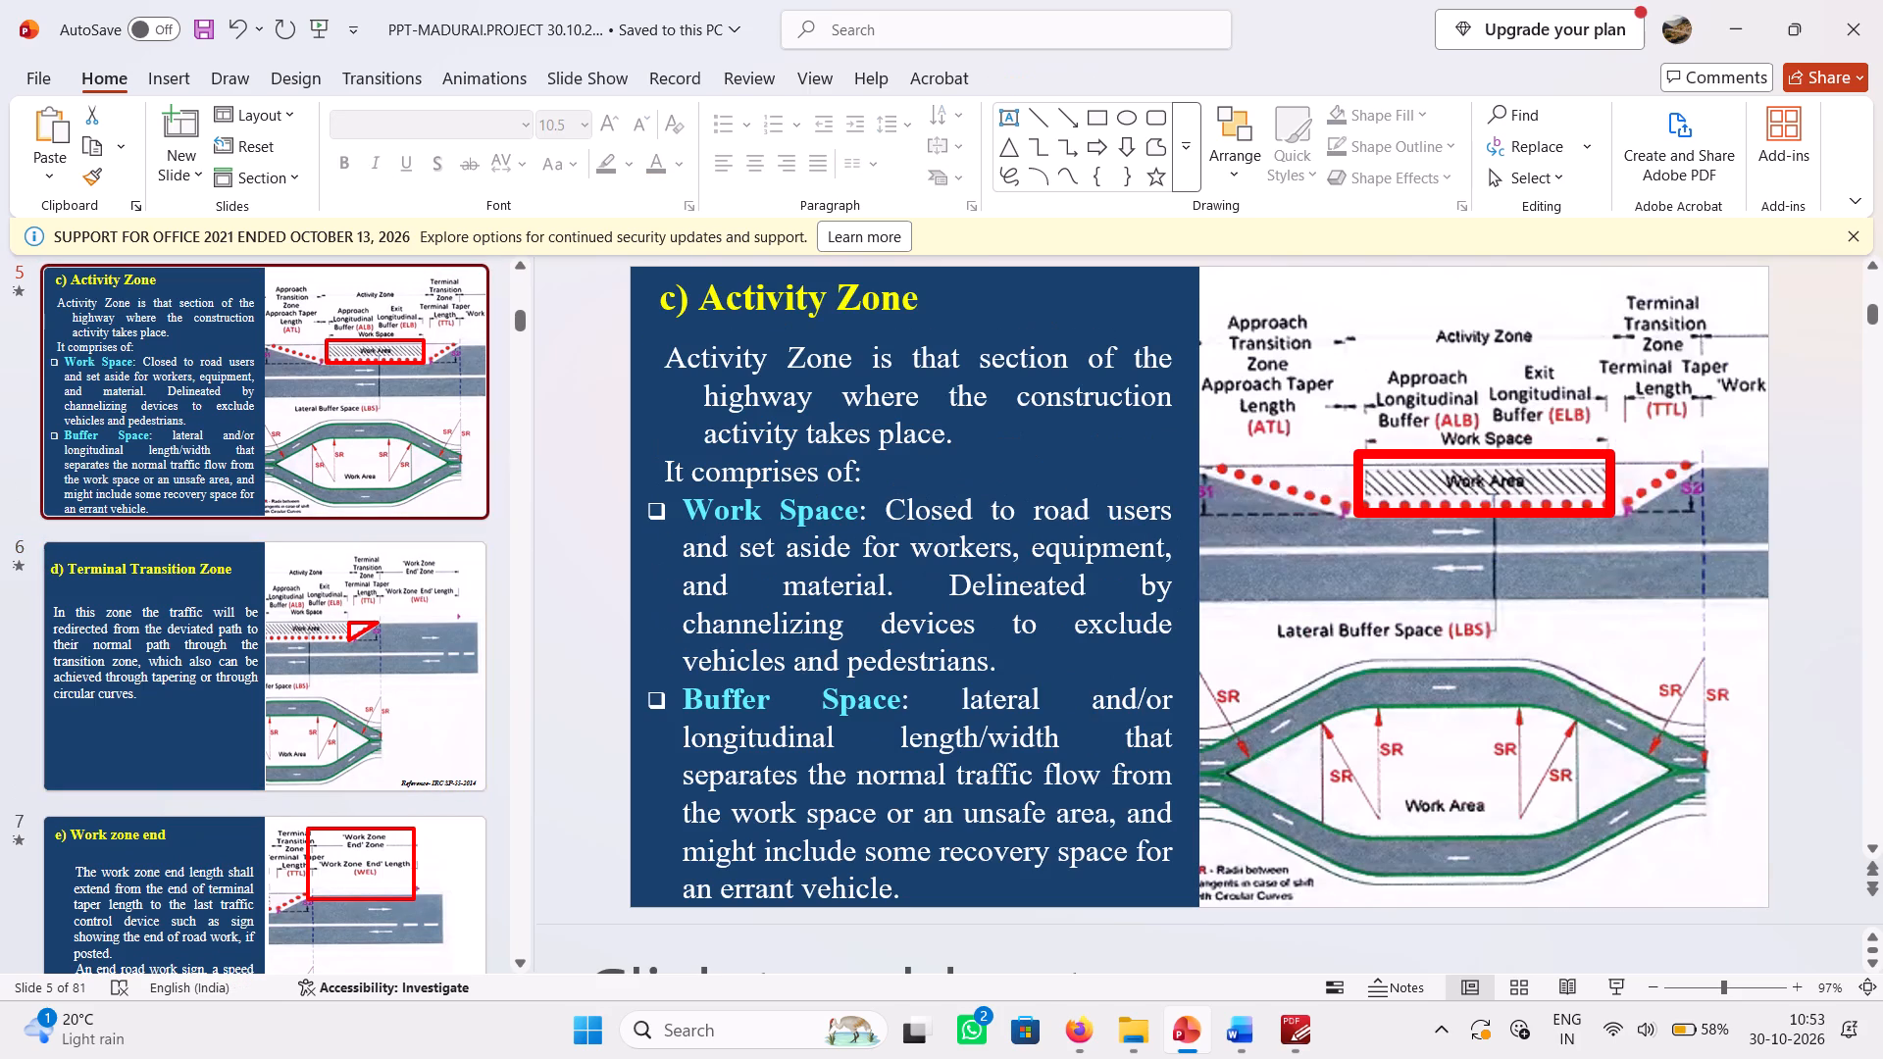
pyautogui.click(1501, 875)
pyautogui.hotkey('ctrl', 'v')
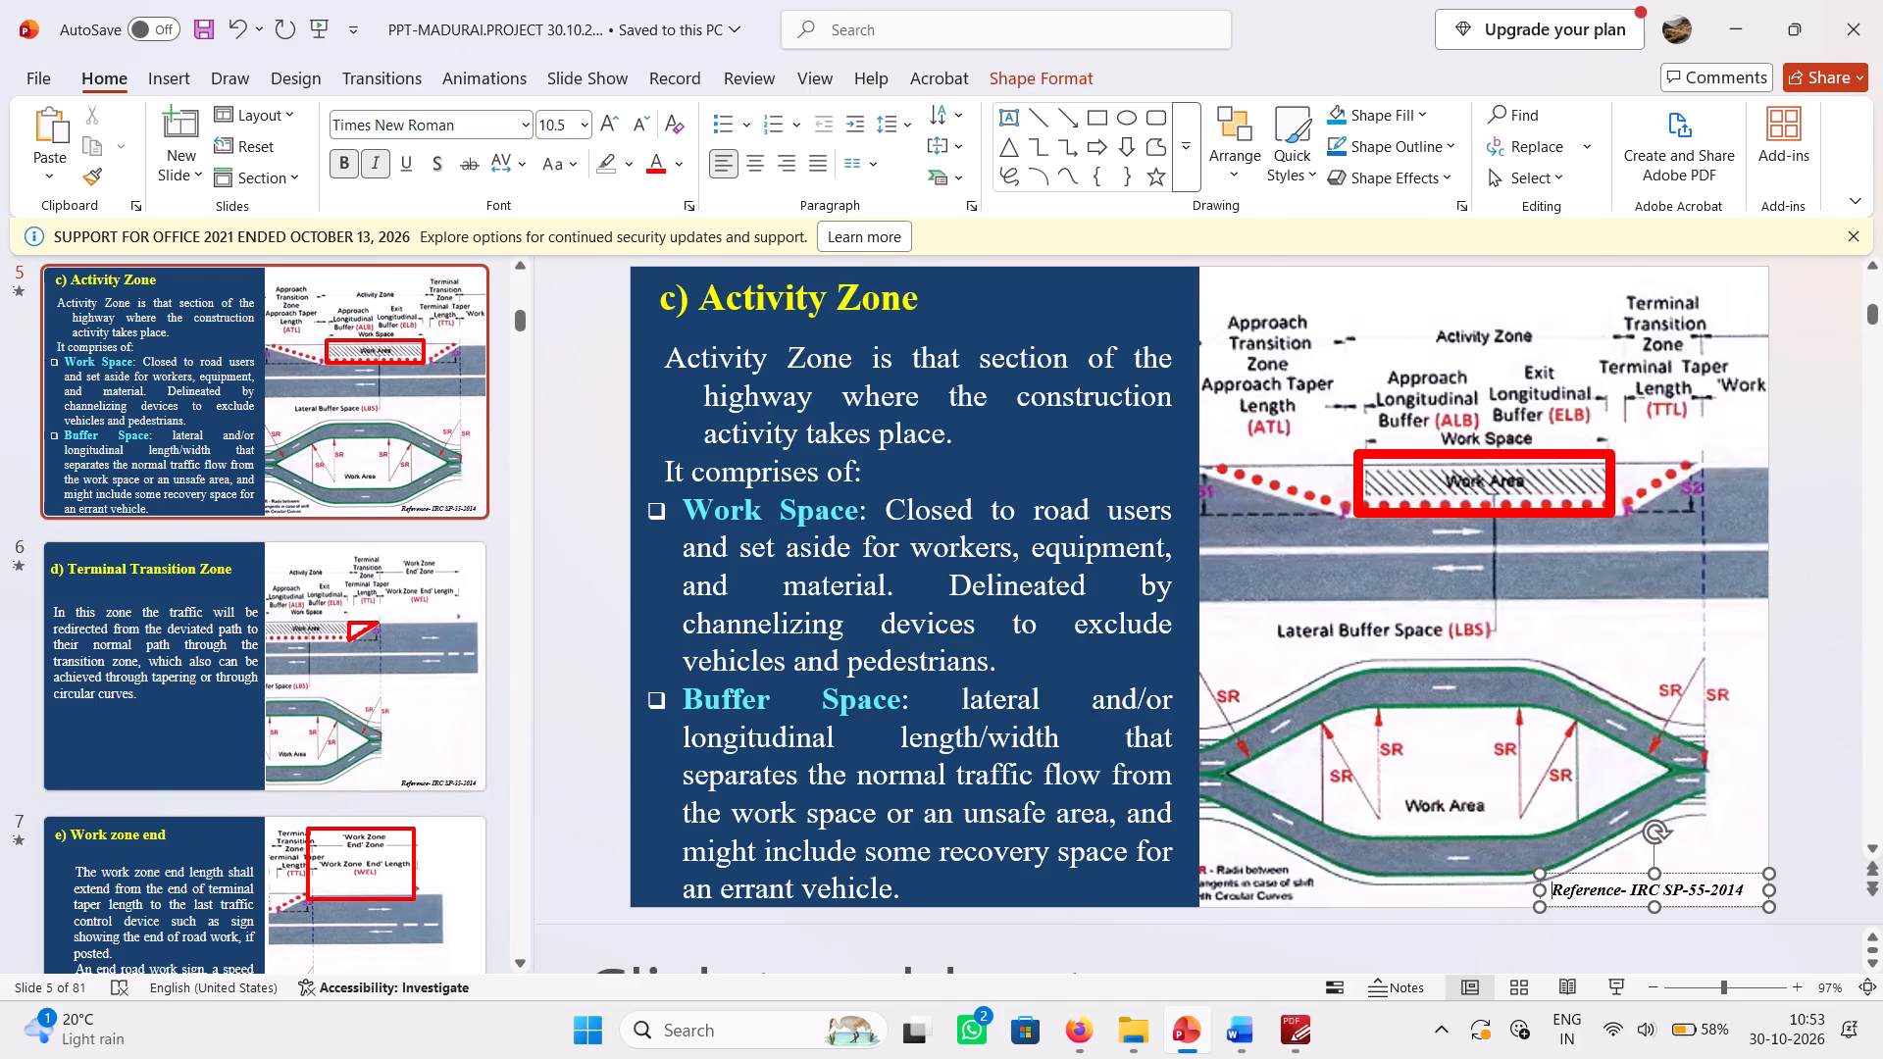
# Check the reference labels on slides 3 to 9, from Advance Warning Zone through the channelizing devices slide.
pyautogui.scroll(1, 310, 630)
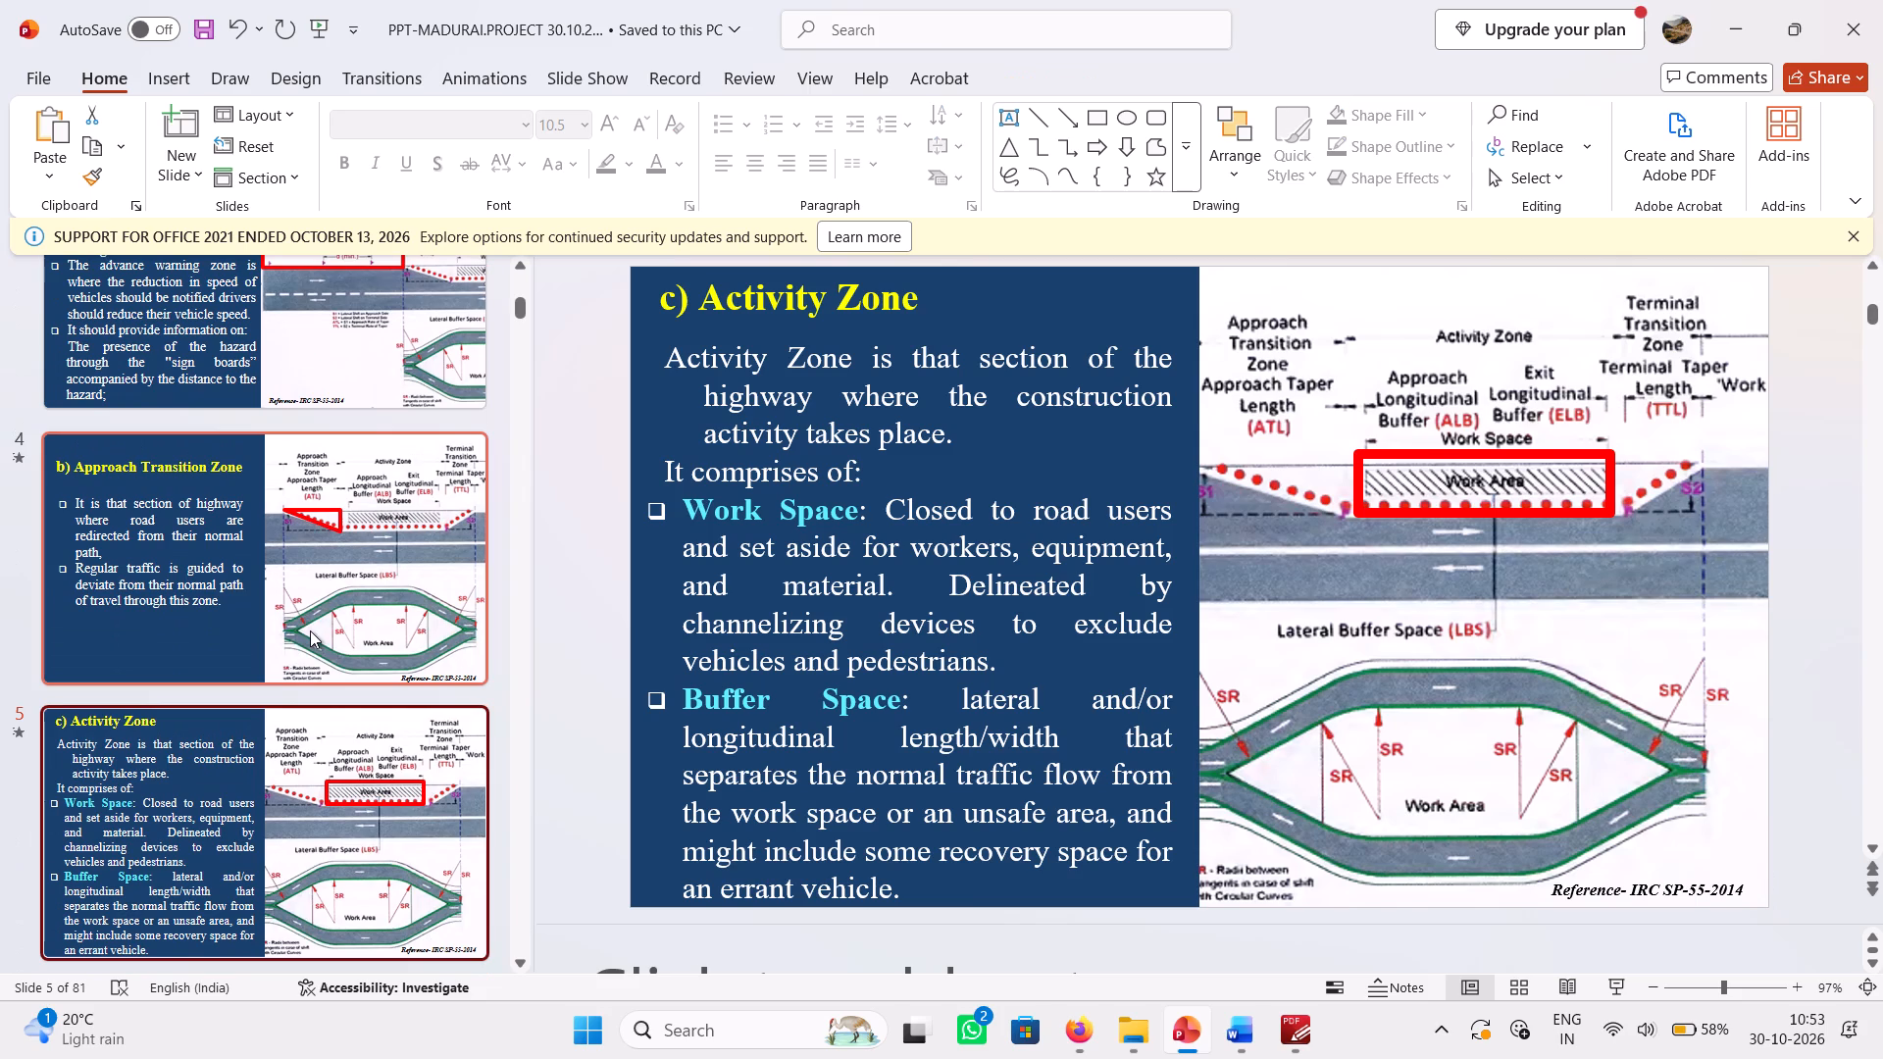
pyautogui.click(363, 381)
pyautogui.scroll(1, 362, 383)
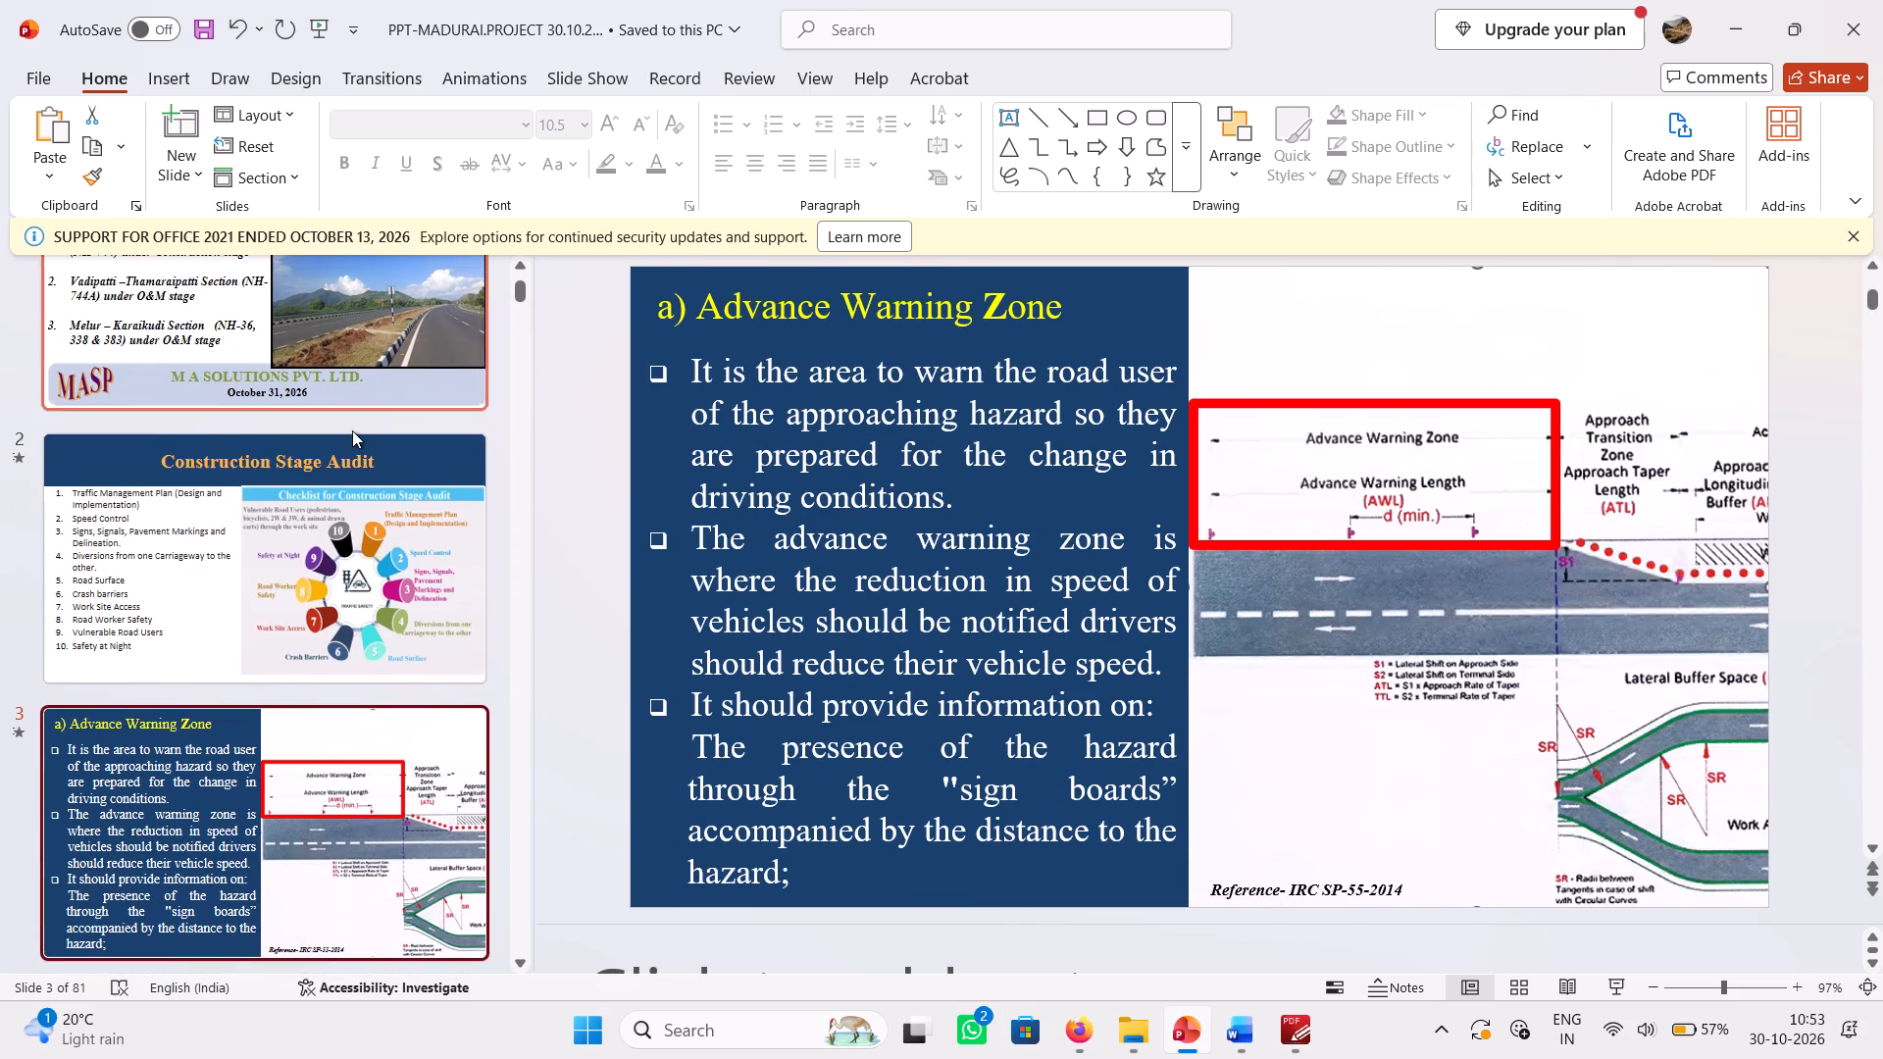
pyautogui.click(337, 777)
pyautogui.scroll(-1, 337, 777)
pyautogui.click(321, 690)
pyautogui.scroll(-1, 341, 715)
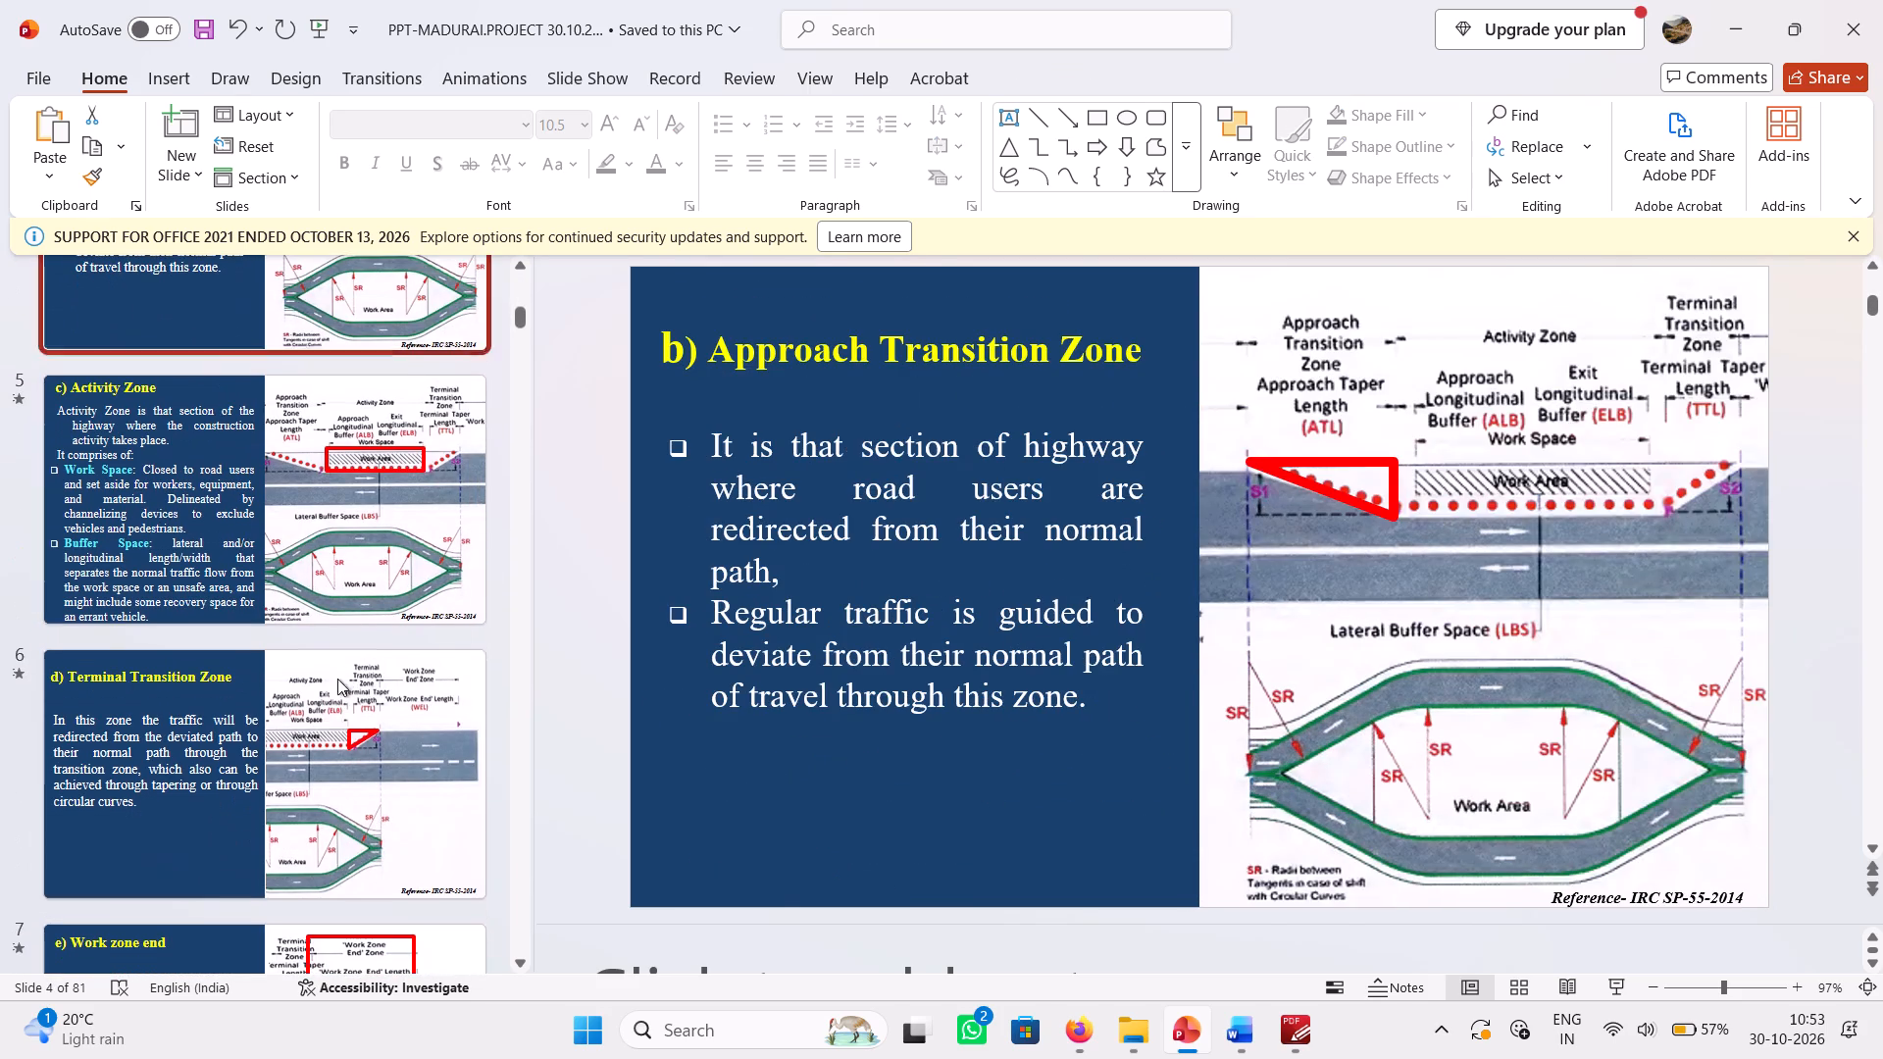
pyautogui.click(339, 628)
pyautogui.click(344, 719)
pyautogui.scroll(-1, 344, 719)
pyautogui.click(340, 643)
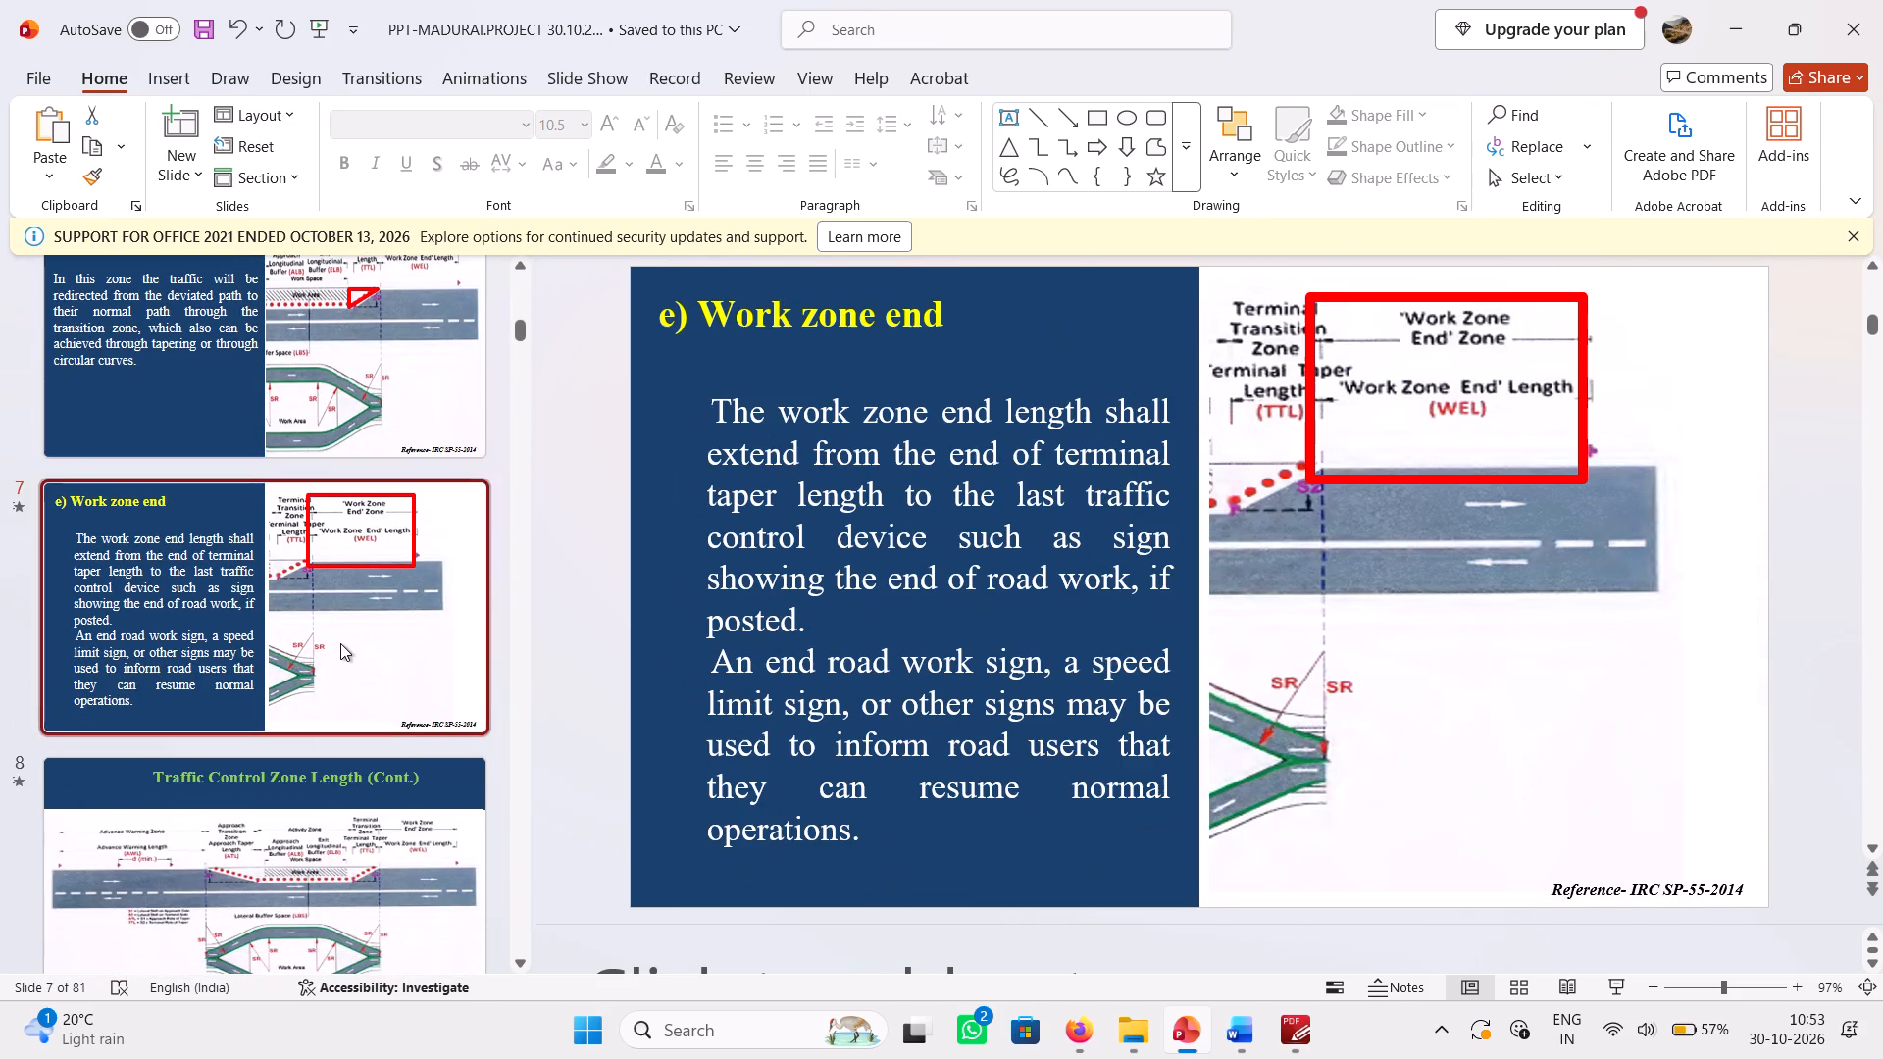
pyautogui.scroll(-1, 340, 643)
pyautogui.click(349, 553)
pyautogui.click(364, 661)
pyautogui.scroll(-1, 372, 711)
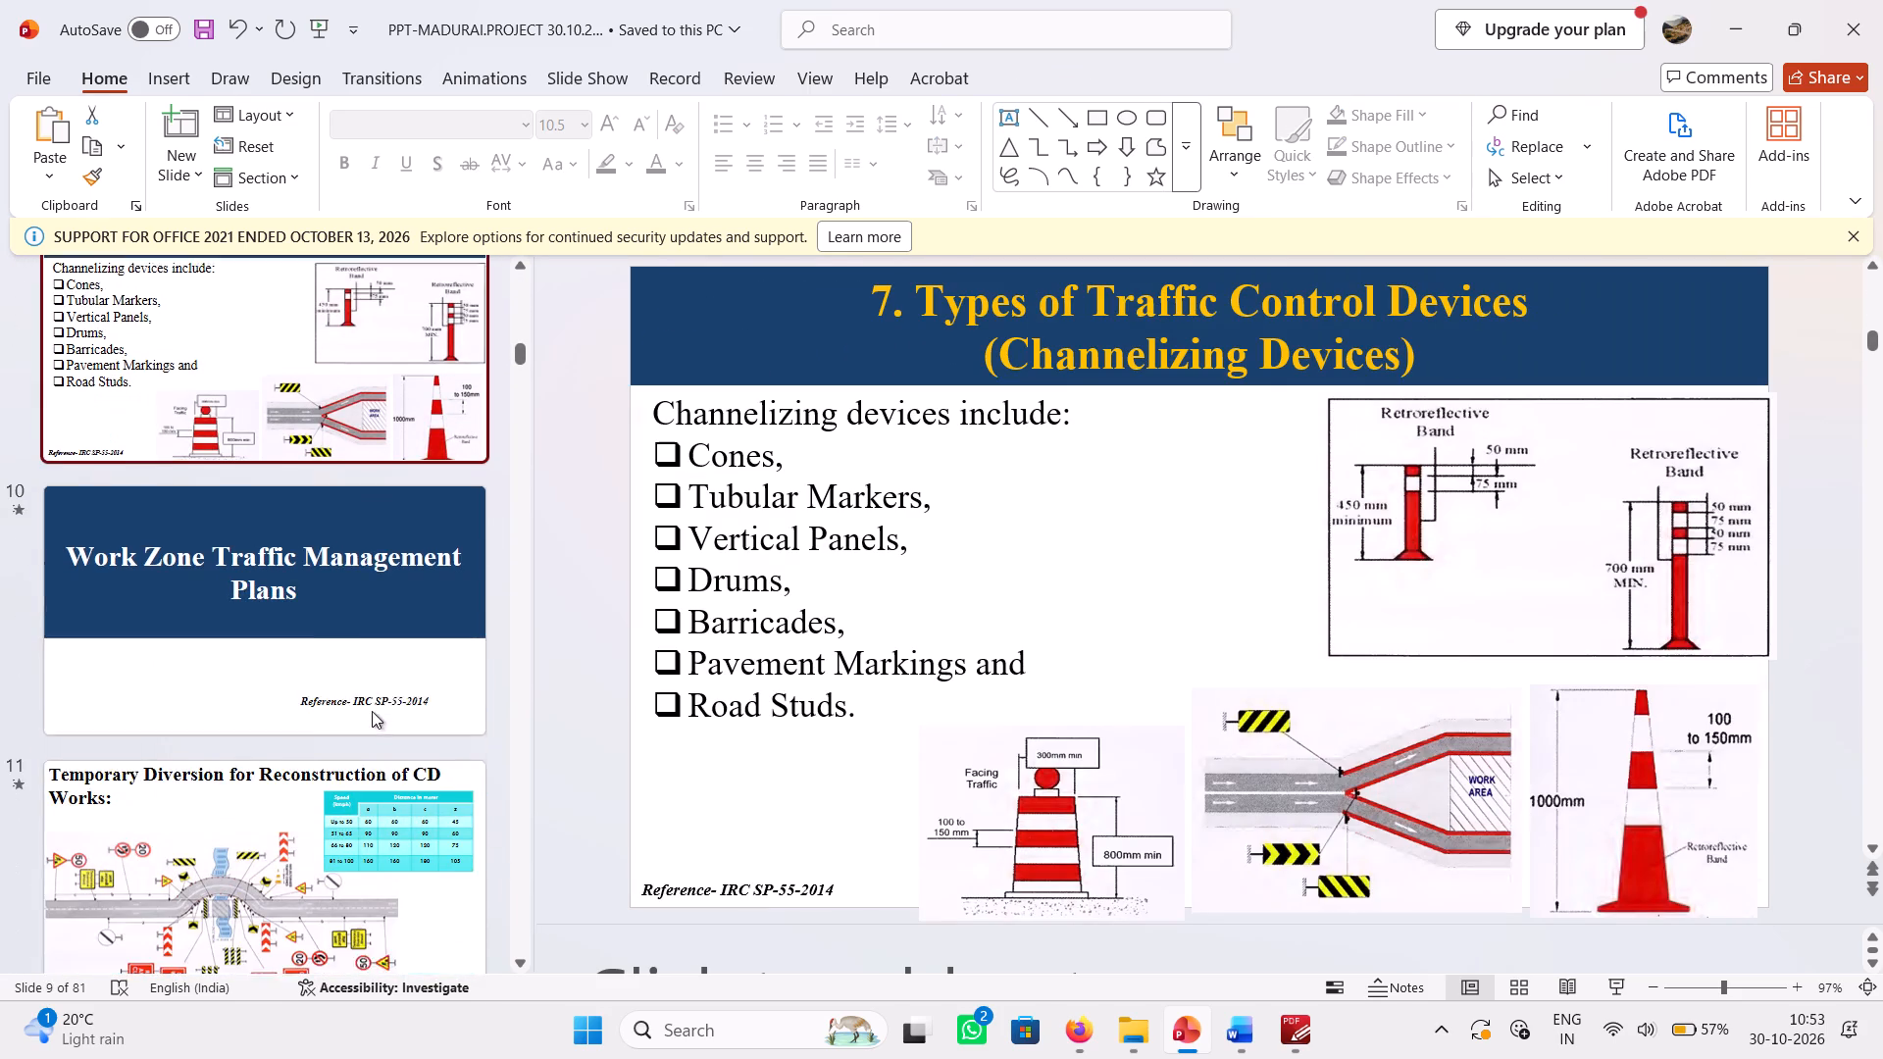
# Check the reference labels on slides 10 to 20, covering work zone traffic management plans and sign board placement.
pyautogui.click(357, 583)
pyautogui.click(364, 763)
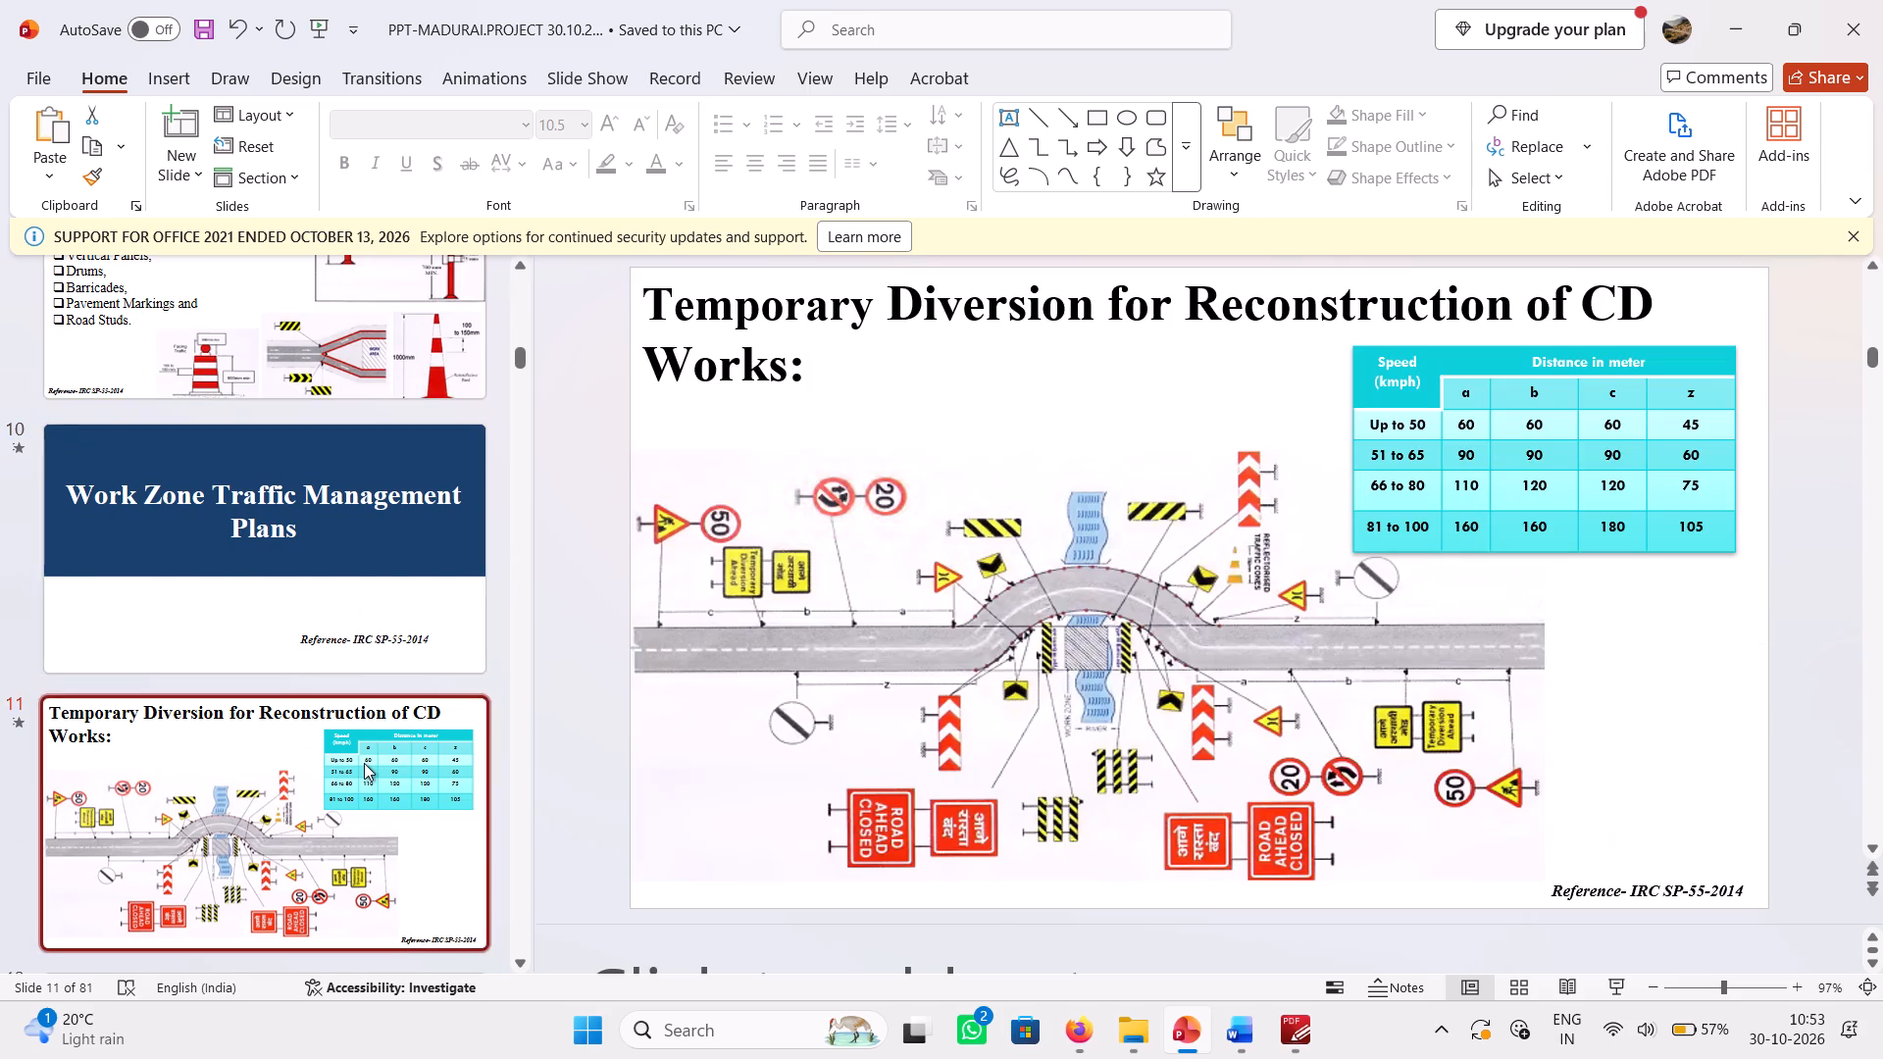
pyautogui.scroll(-1, 364, 763)
pyautogui.click(364, 763)
pyautogui.scroll(-1, 364, 763)
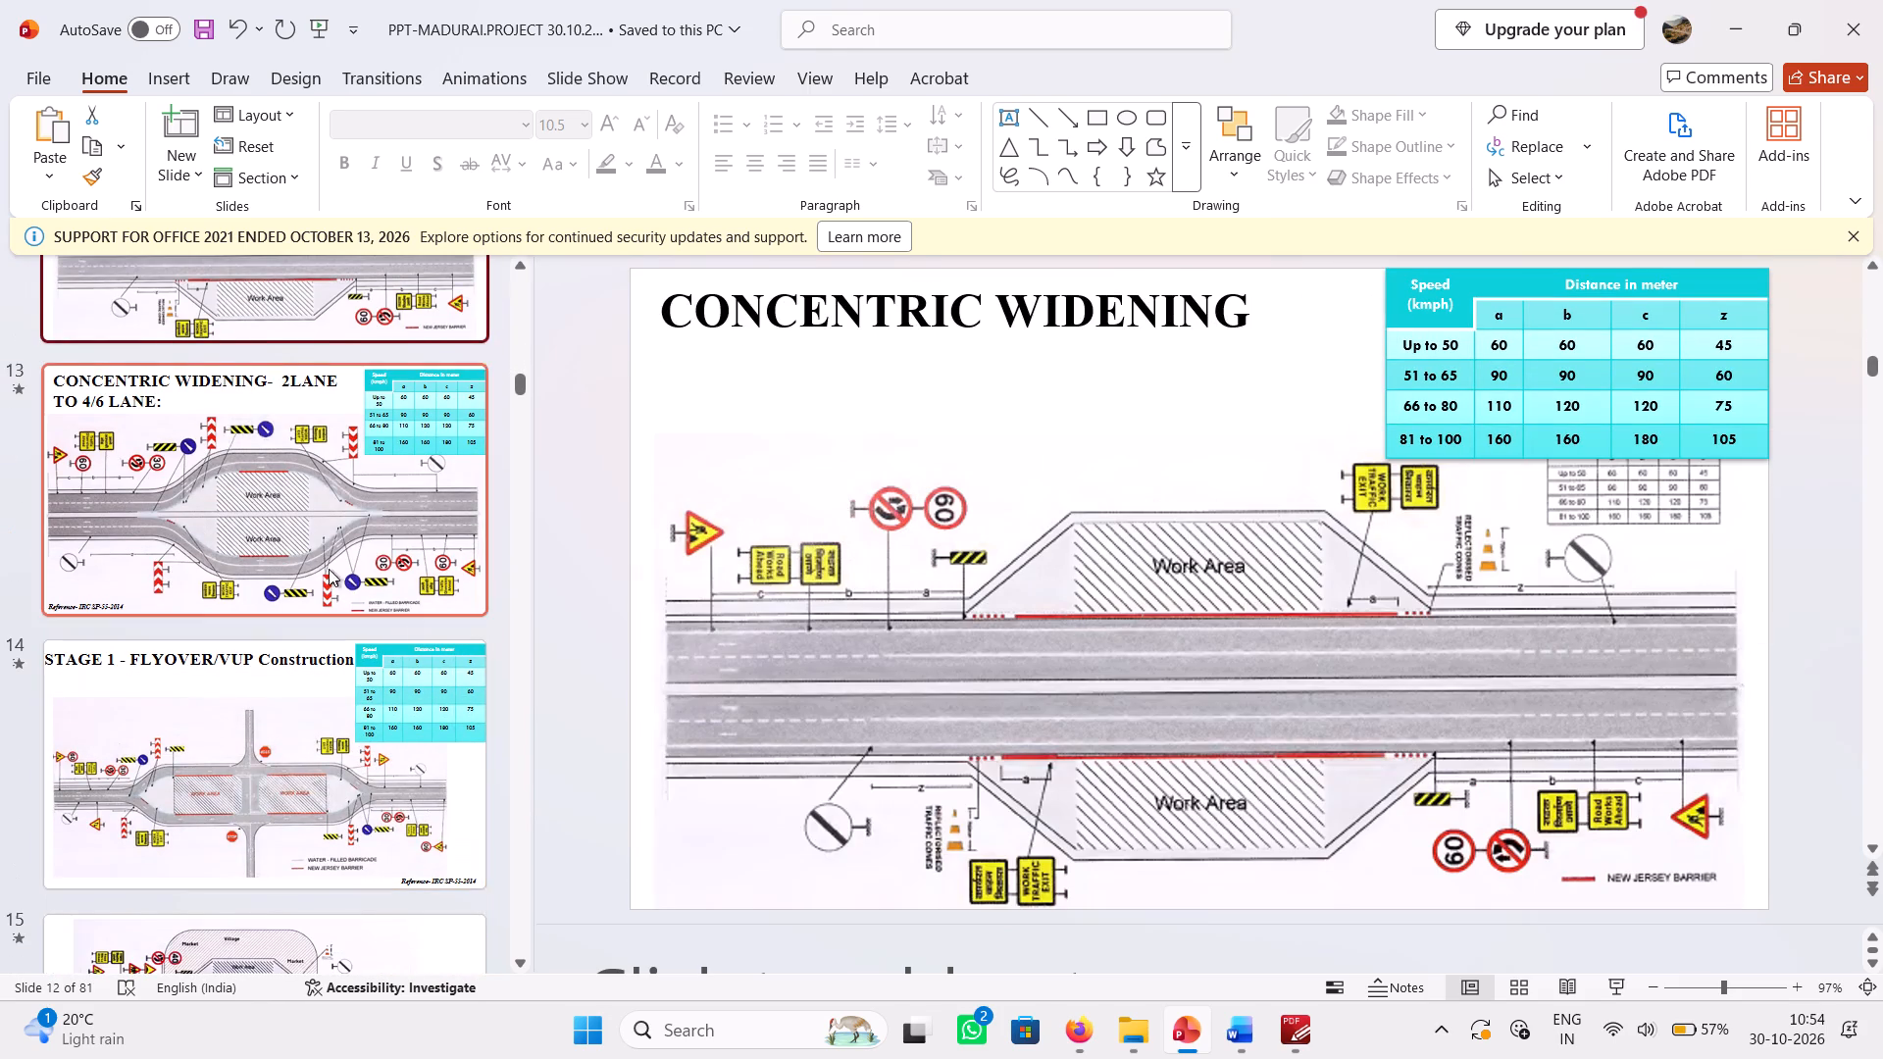
pyautogui.click(329, 553)
pyautogui.click(306, 707)
pyautogui.scroll(-1, 317, 819)
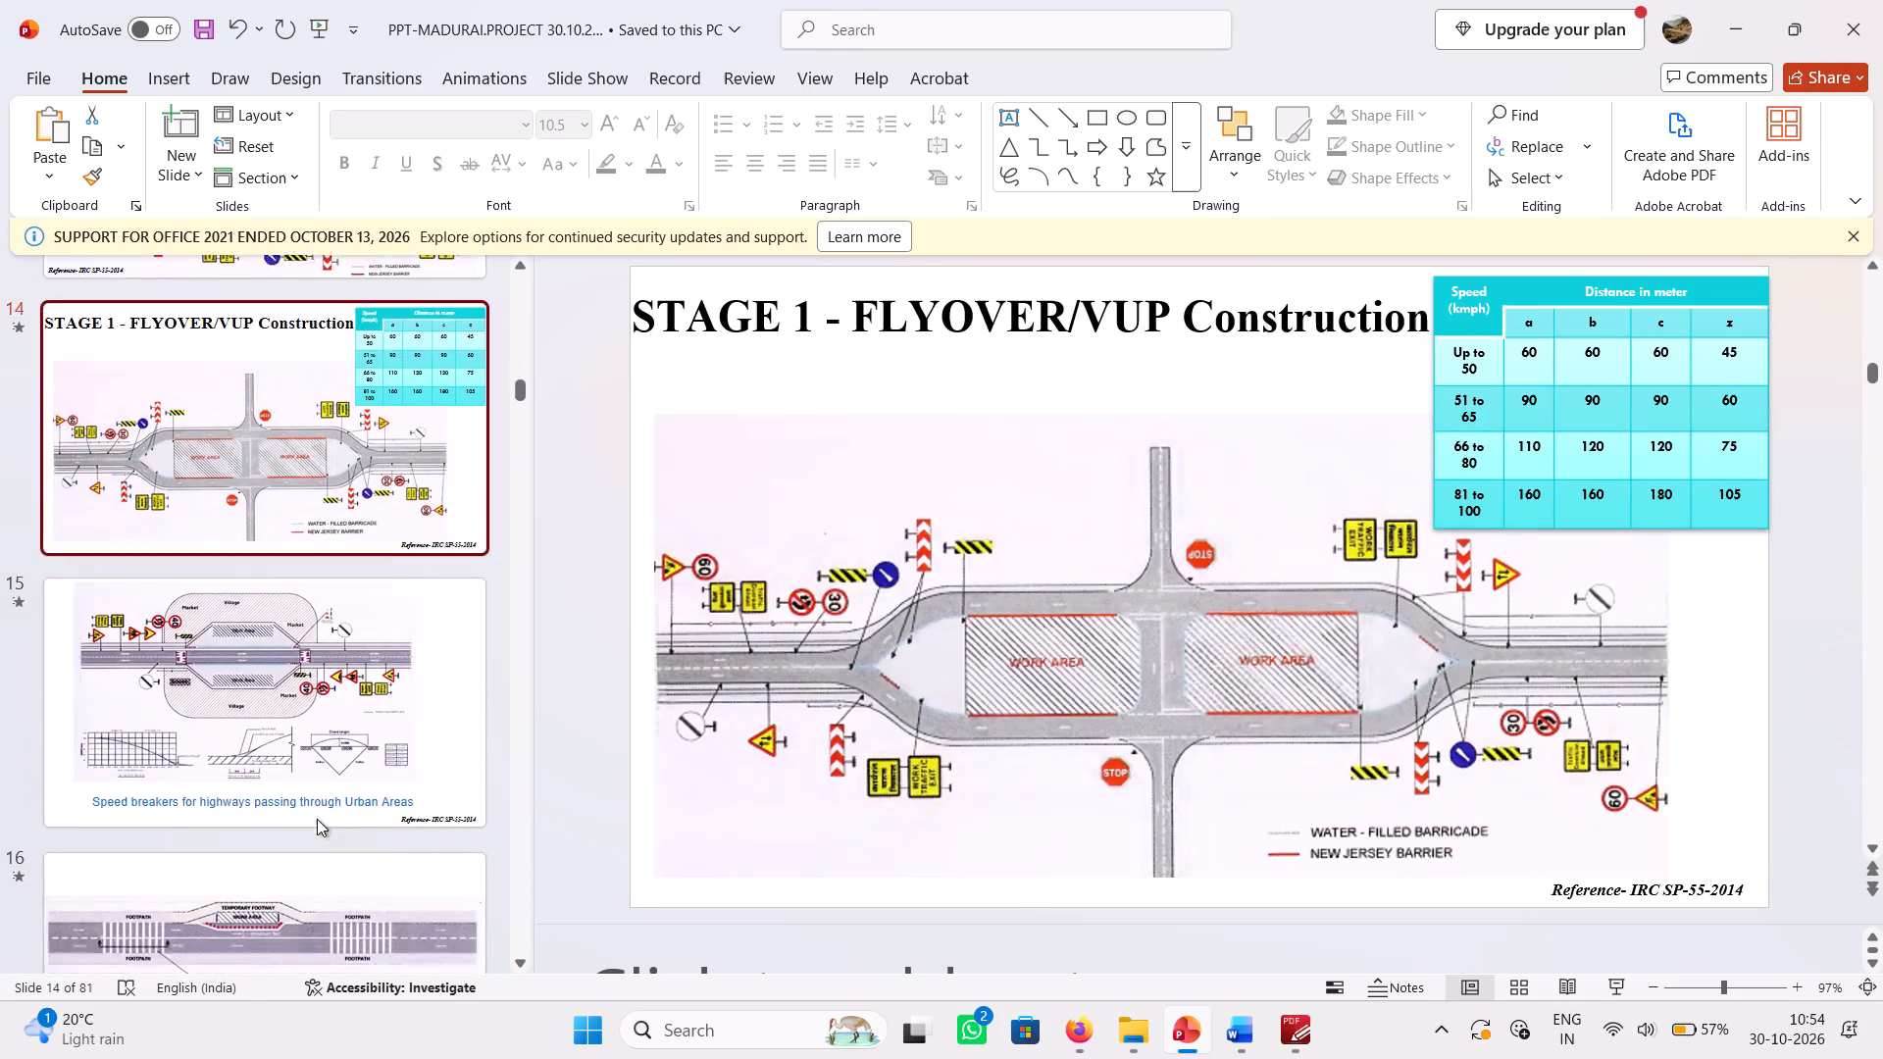
pyautogui.click(314, 673)
pyautogui.click(327, 813)
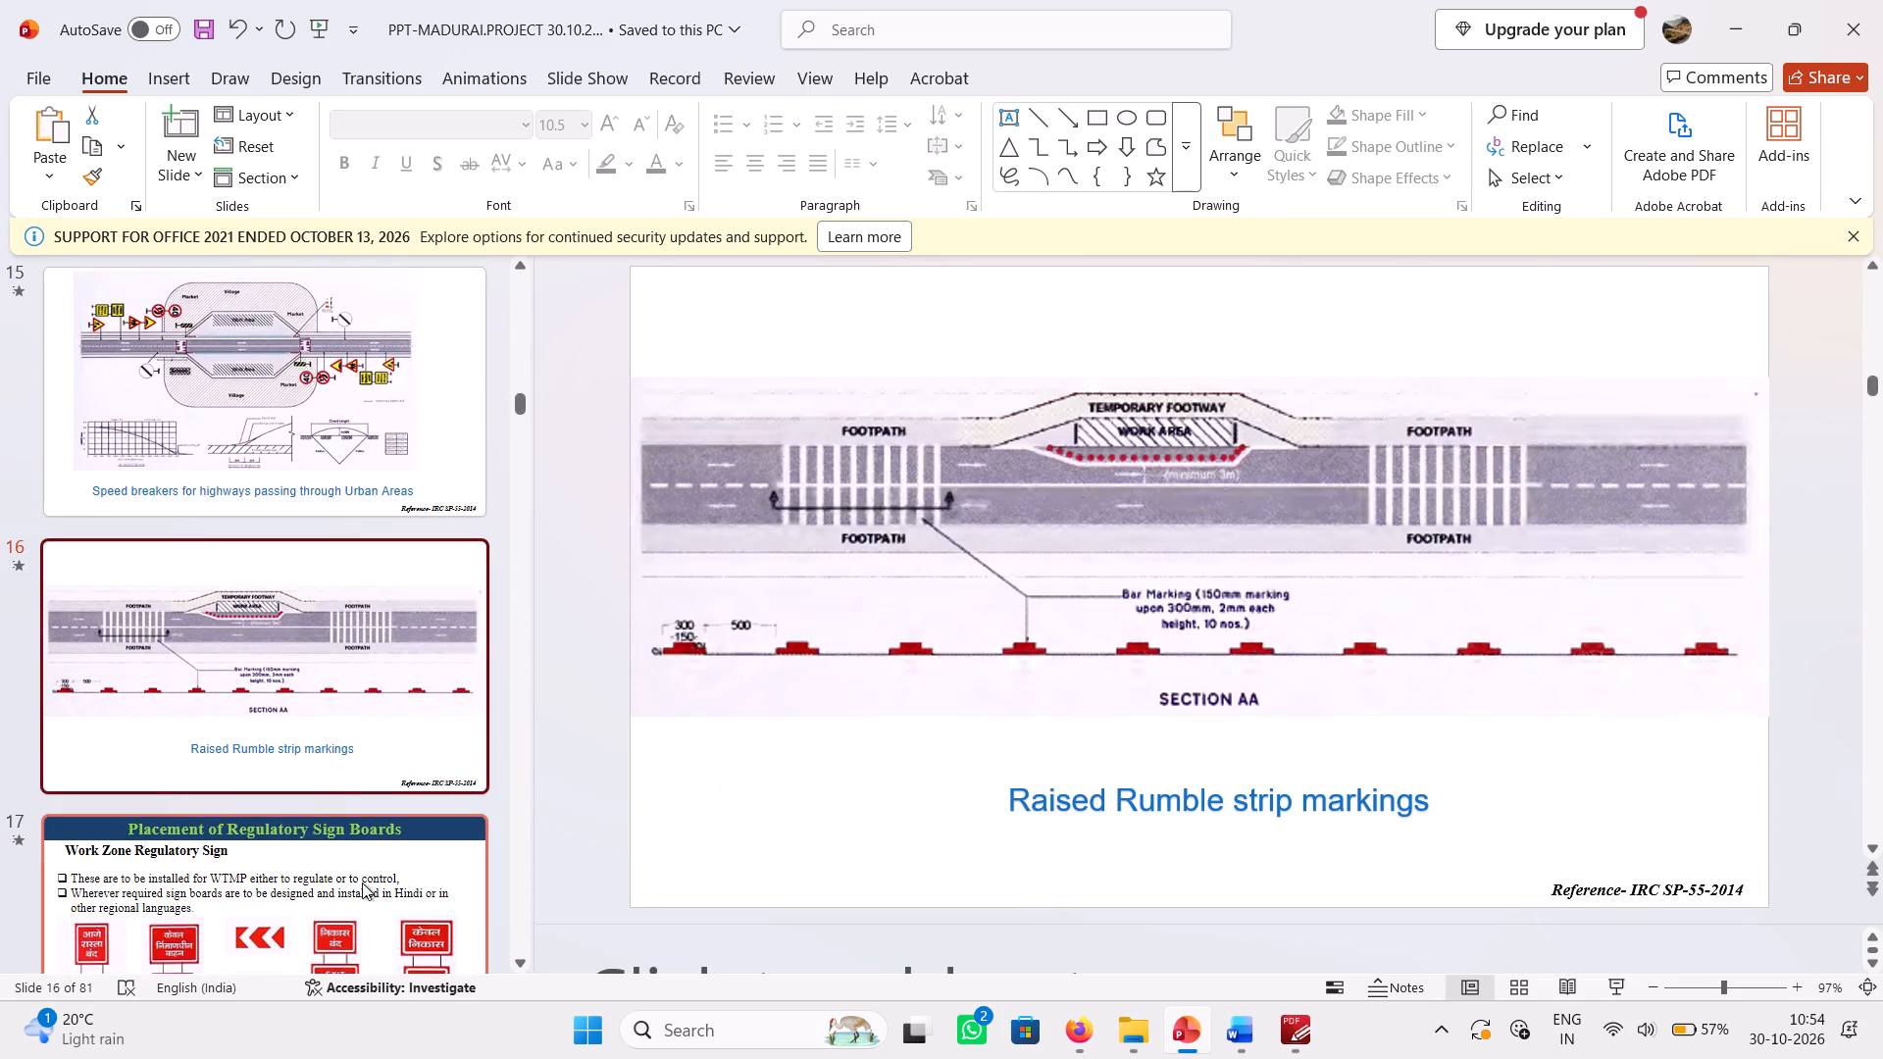
pyautogui.click(367, 904)
pyautogui.scroll(-1, 366, 890)
pyautogui.click(339, 573)
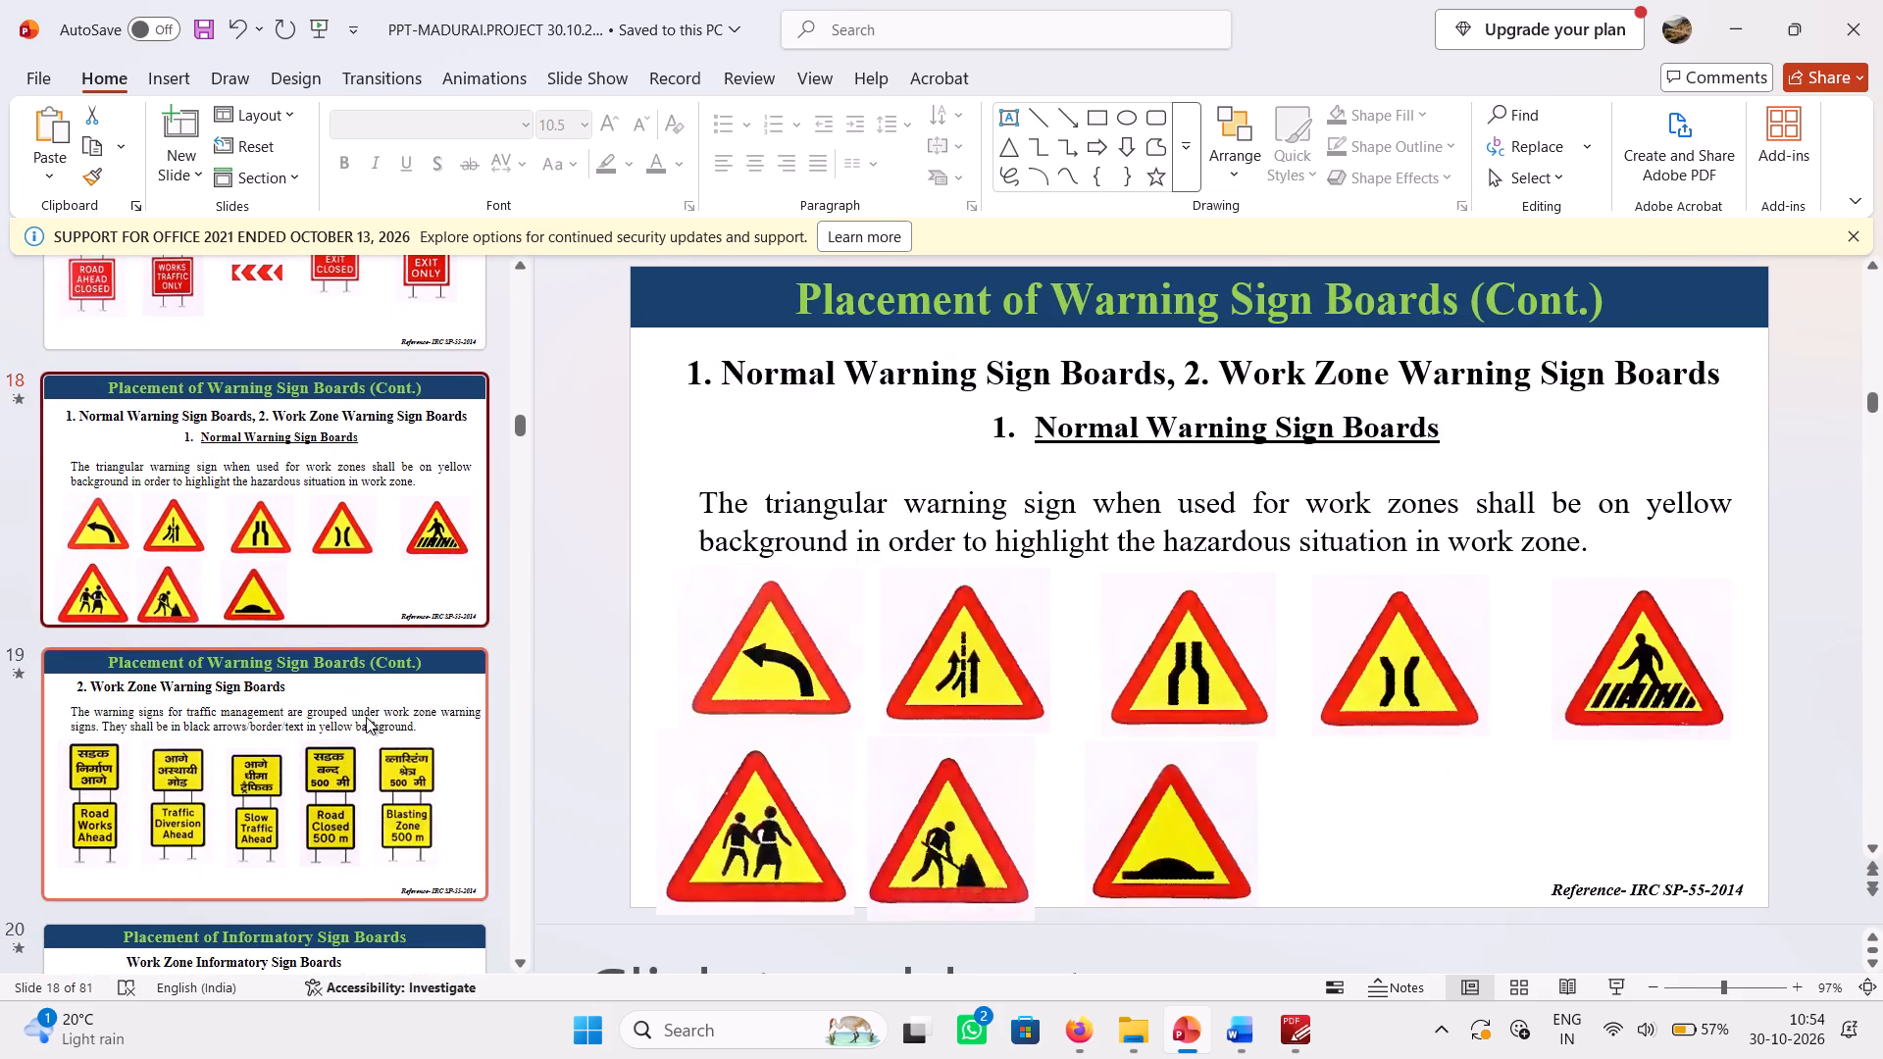
pyautogui.click(366, 717)
pyautogui.scroll(-1, 366, 717)
pyautogui.click(358, 660)
pyautogui.scroll(-1, 377, 749)
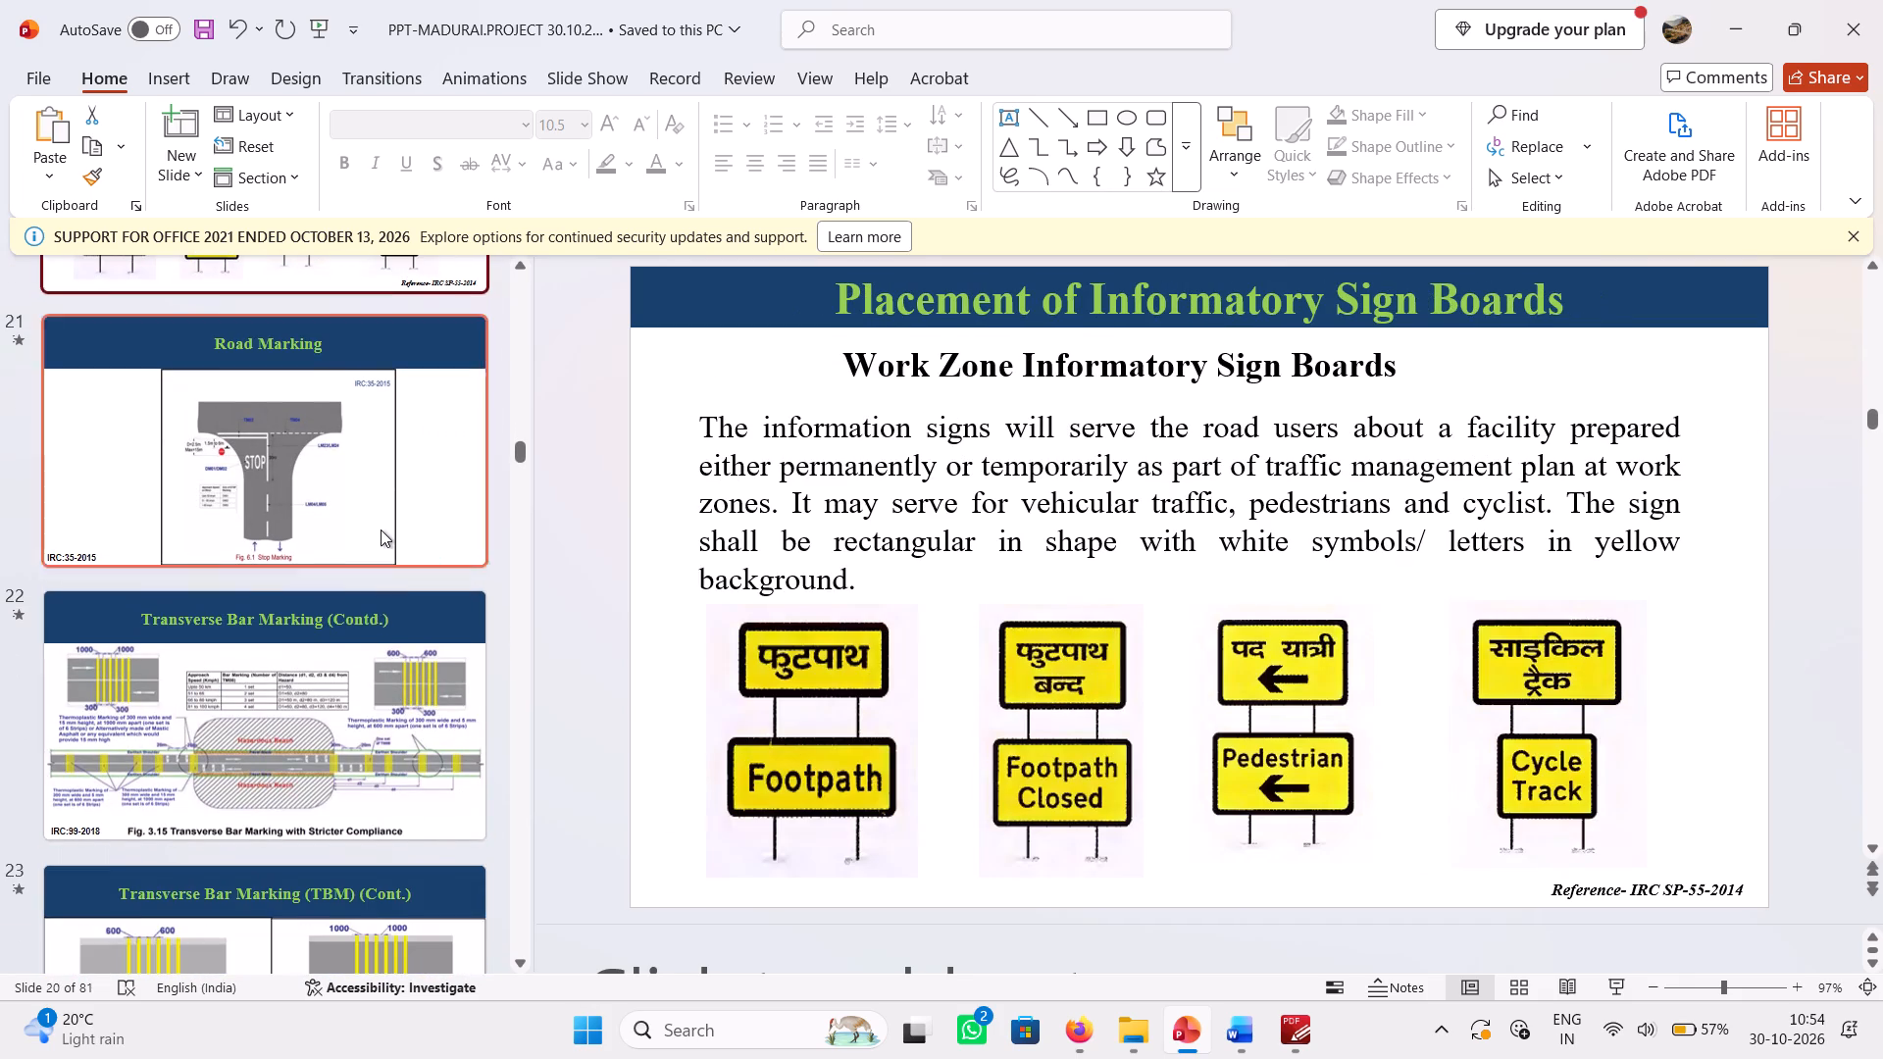
# Reduce the IRC:35-2015 reference label beside the figure on the Road Marking slide to font size 12.
pyautogui.click(381, 529)
pyautogui.click(730, 882)
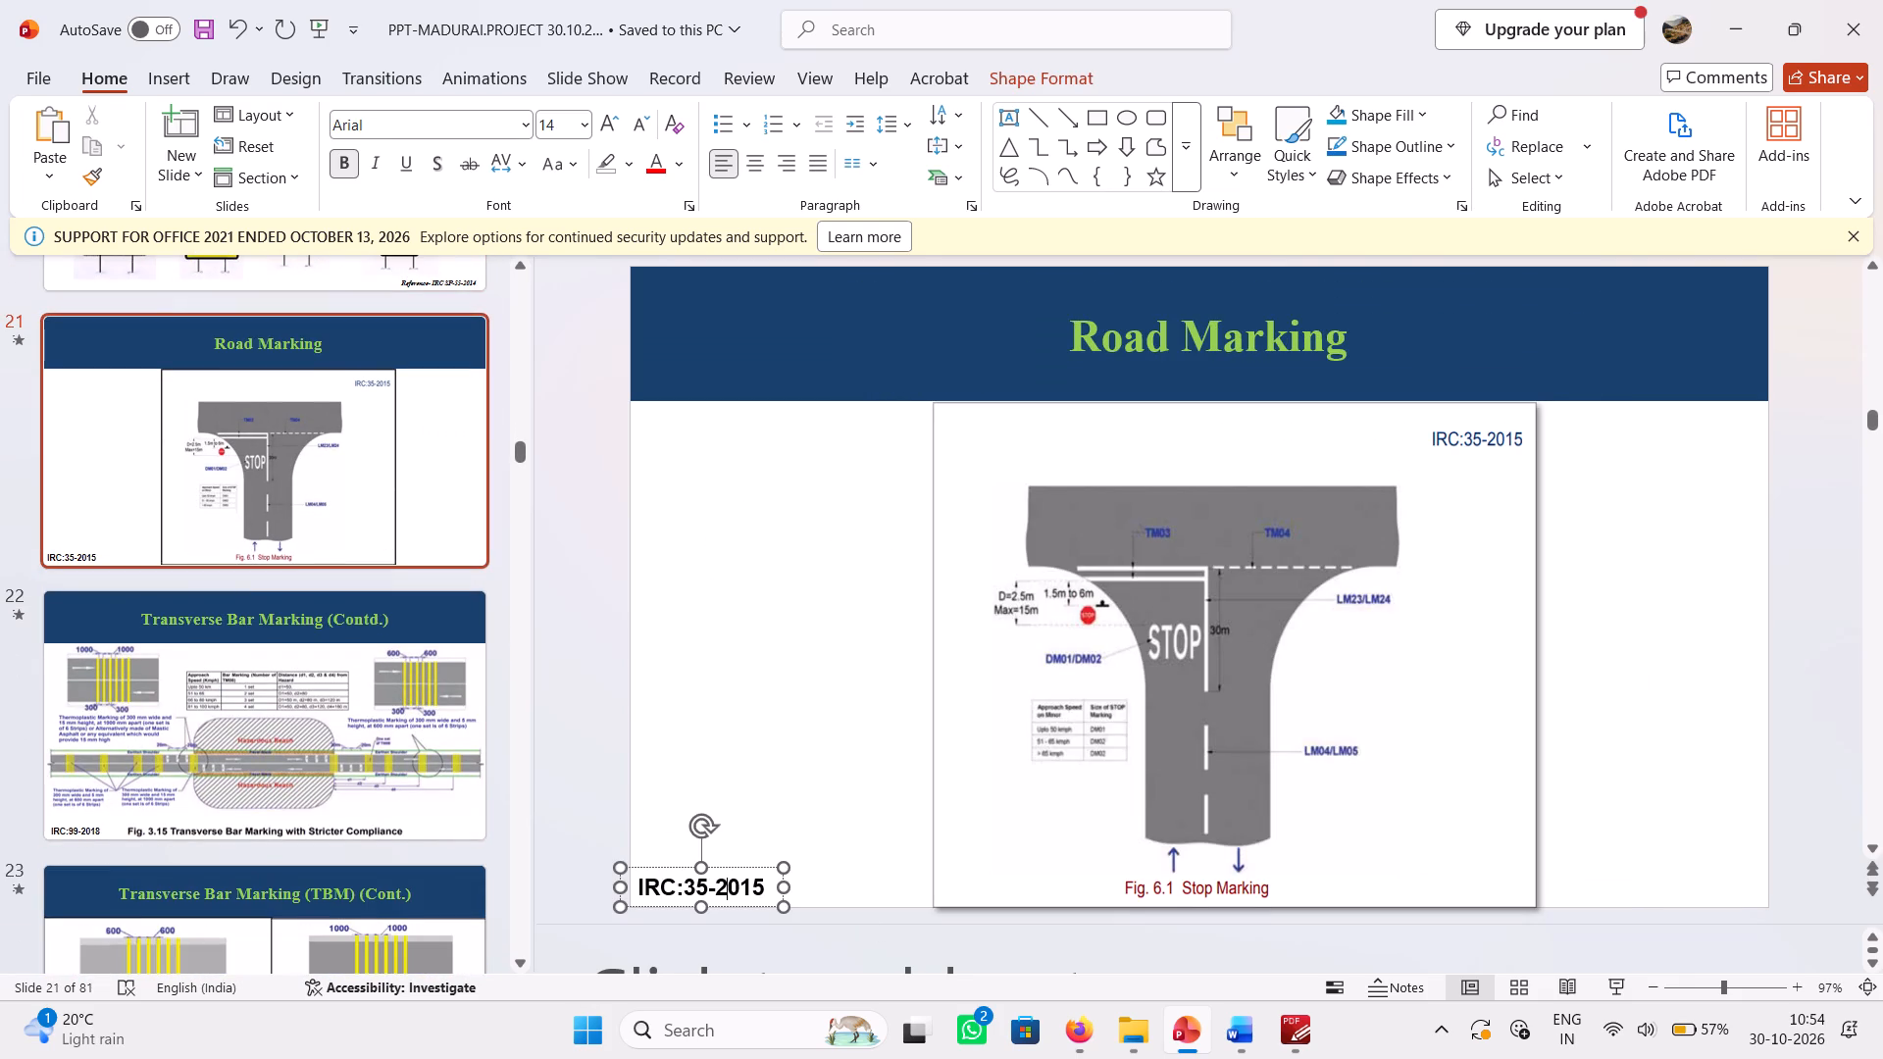
pyautogui.click(736, 865)
pyautogui.click(639, 132)
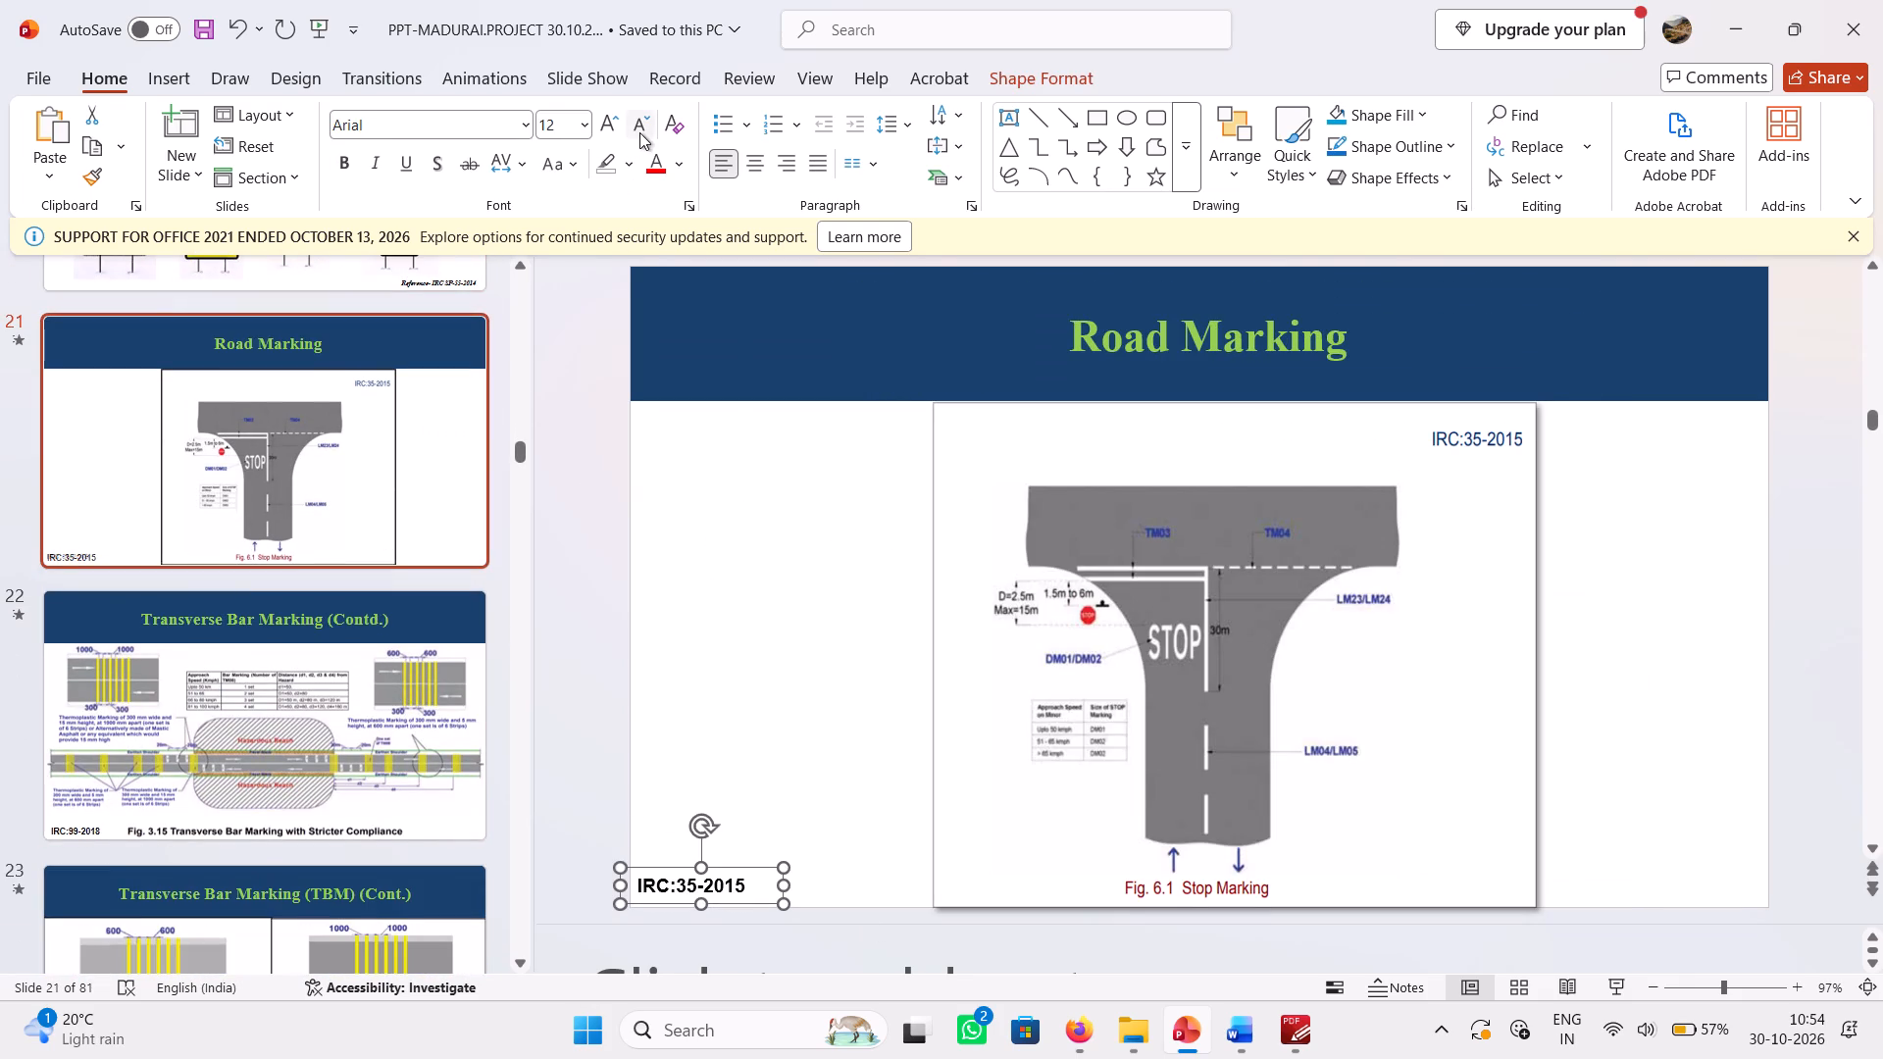
# Widen the IRC:99-2018 label on the Transverse Bar Marking (Contd.) slide and extend its text to "IRC:99-2018/ IRC:35-2015".
pyautogui.click(280, 686)
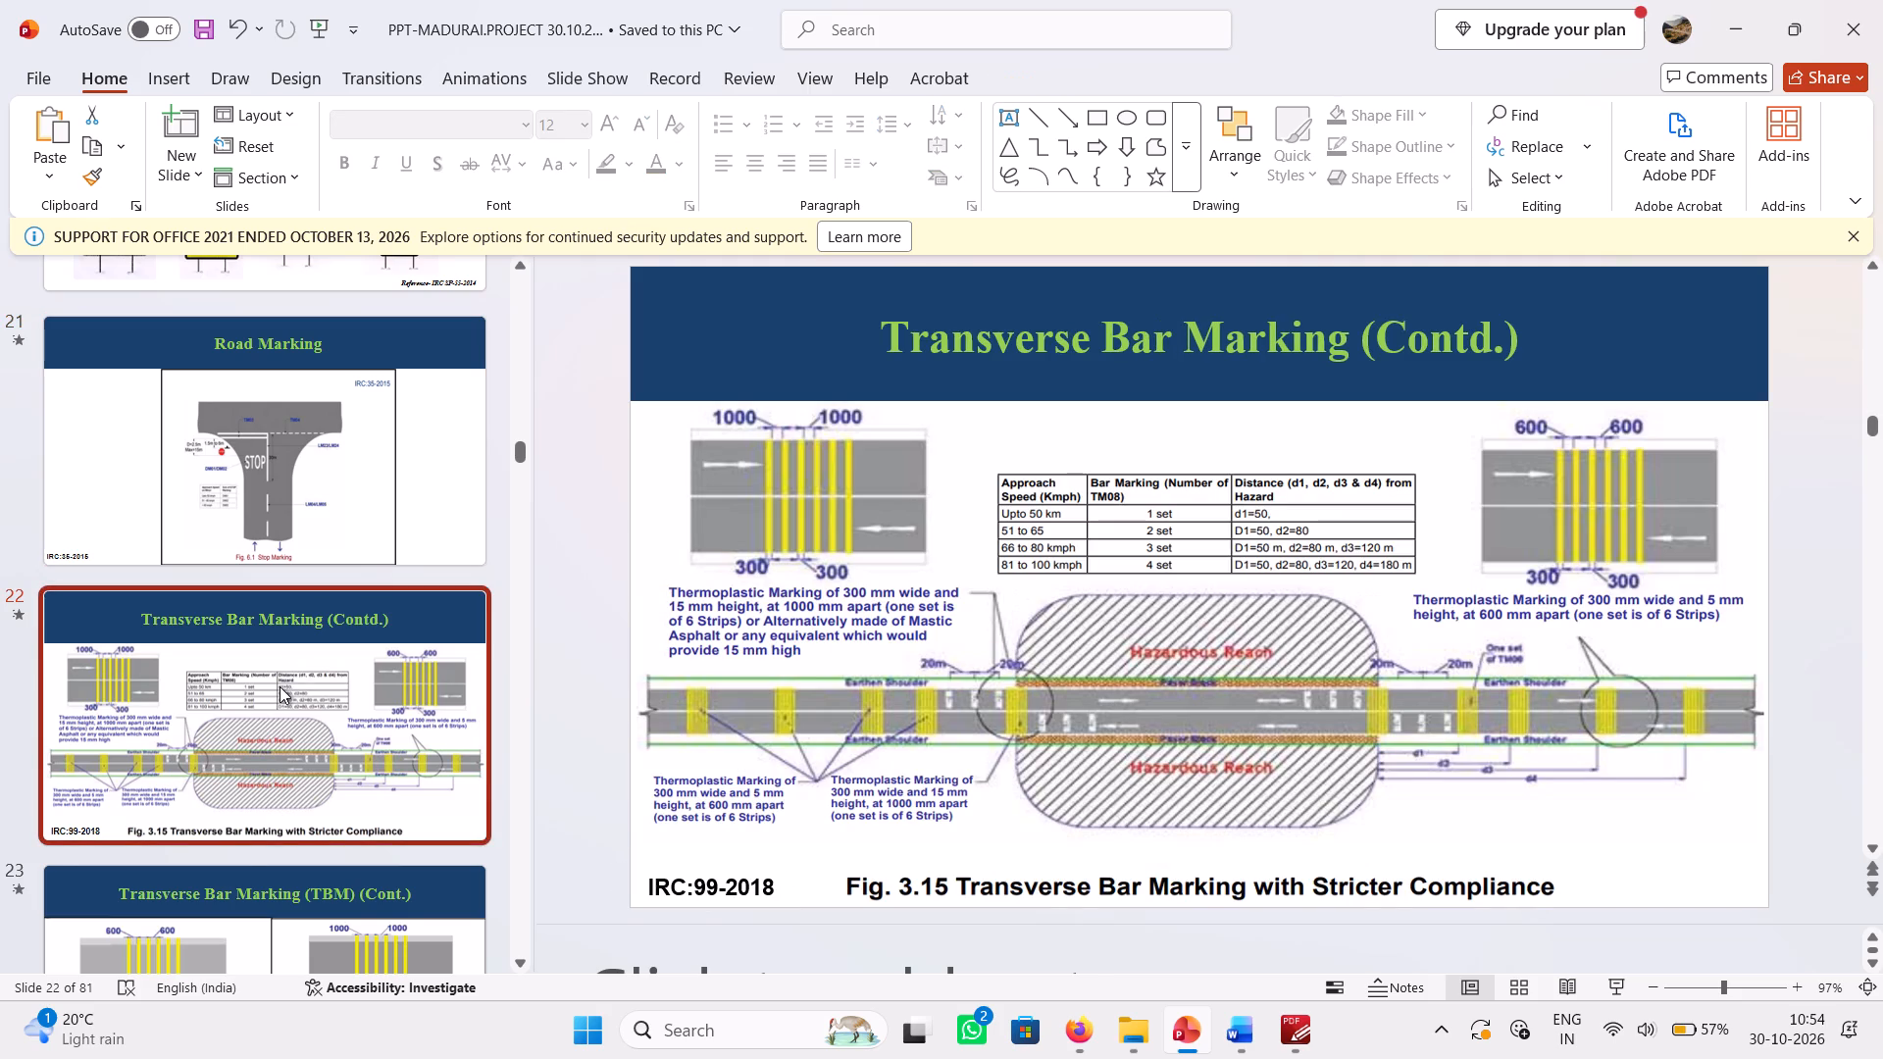
pyautogui.scroll(-1, 280, 686)
pyautogui.click(295, 546)
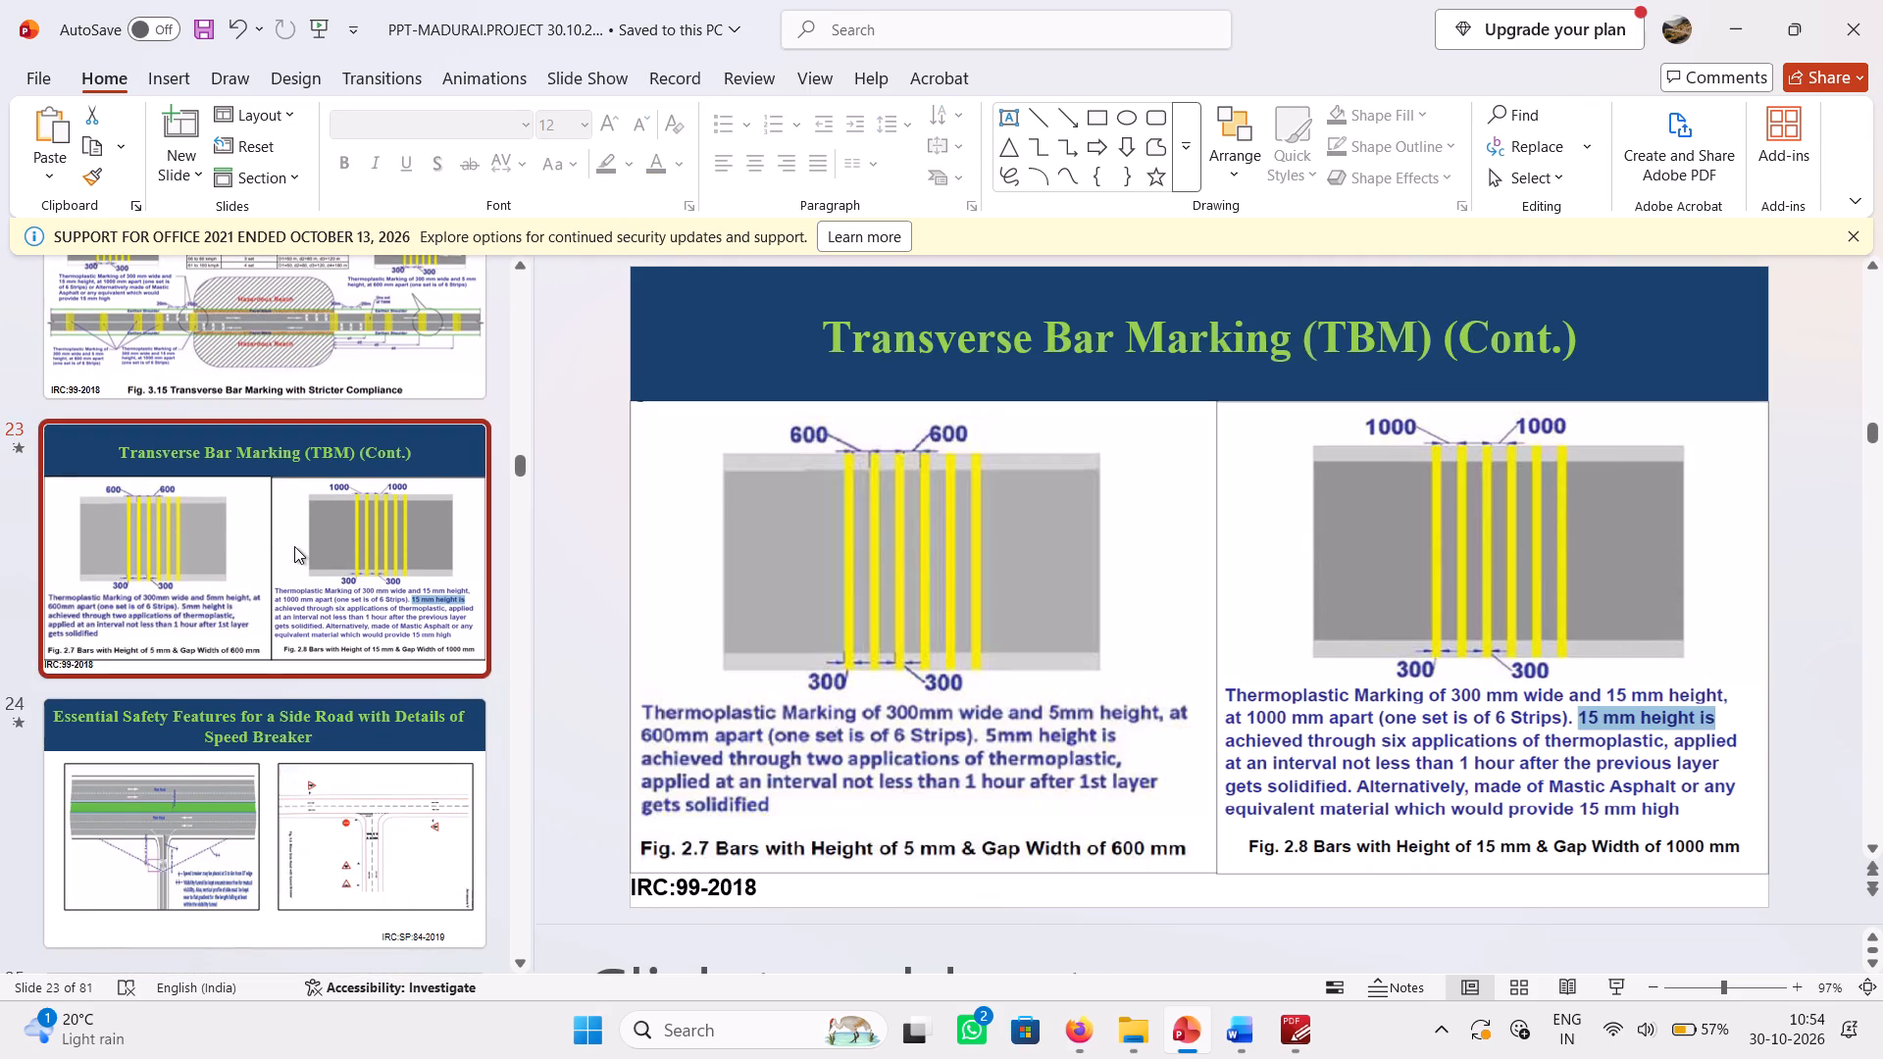
pyautogui.scroll(1, 294, 546)
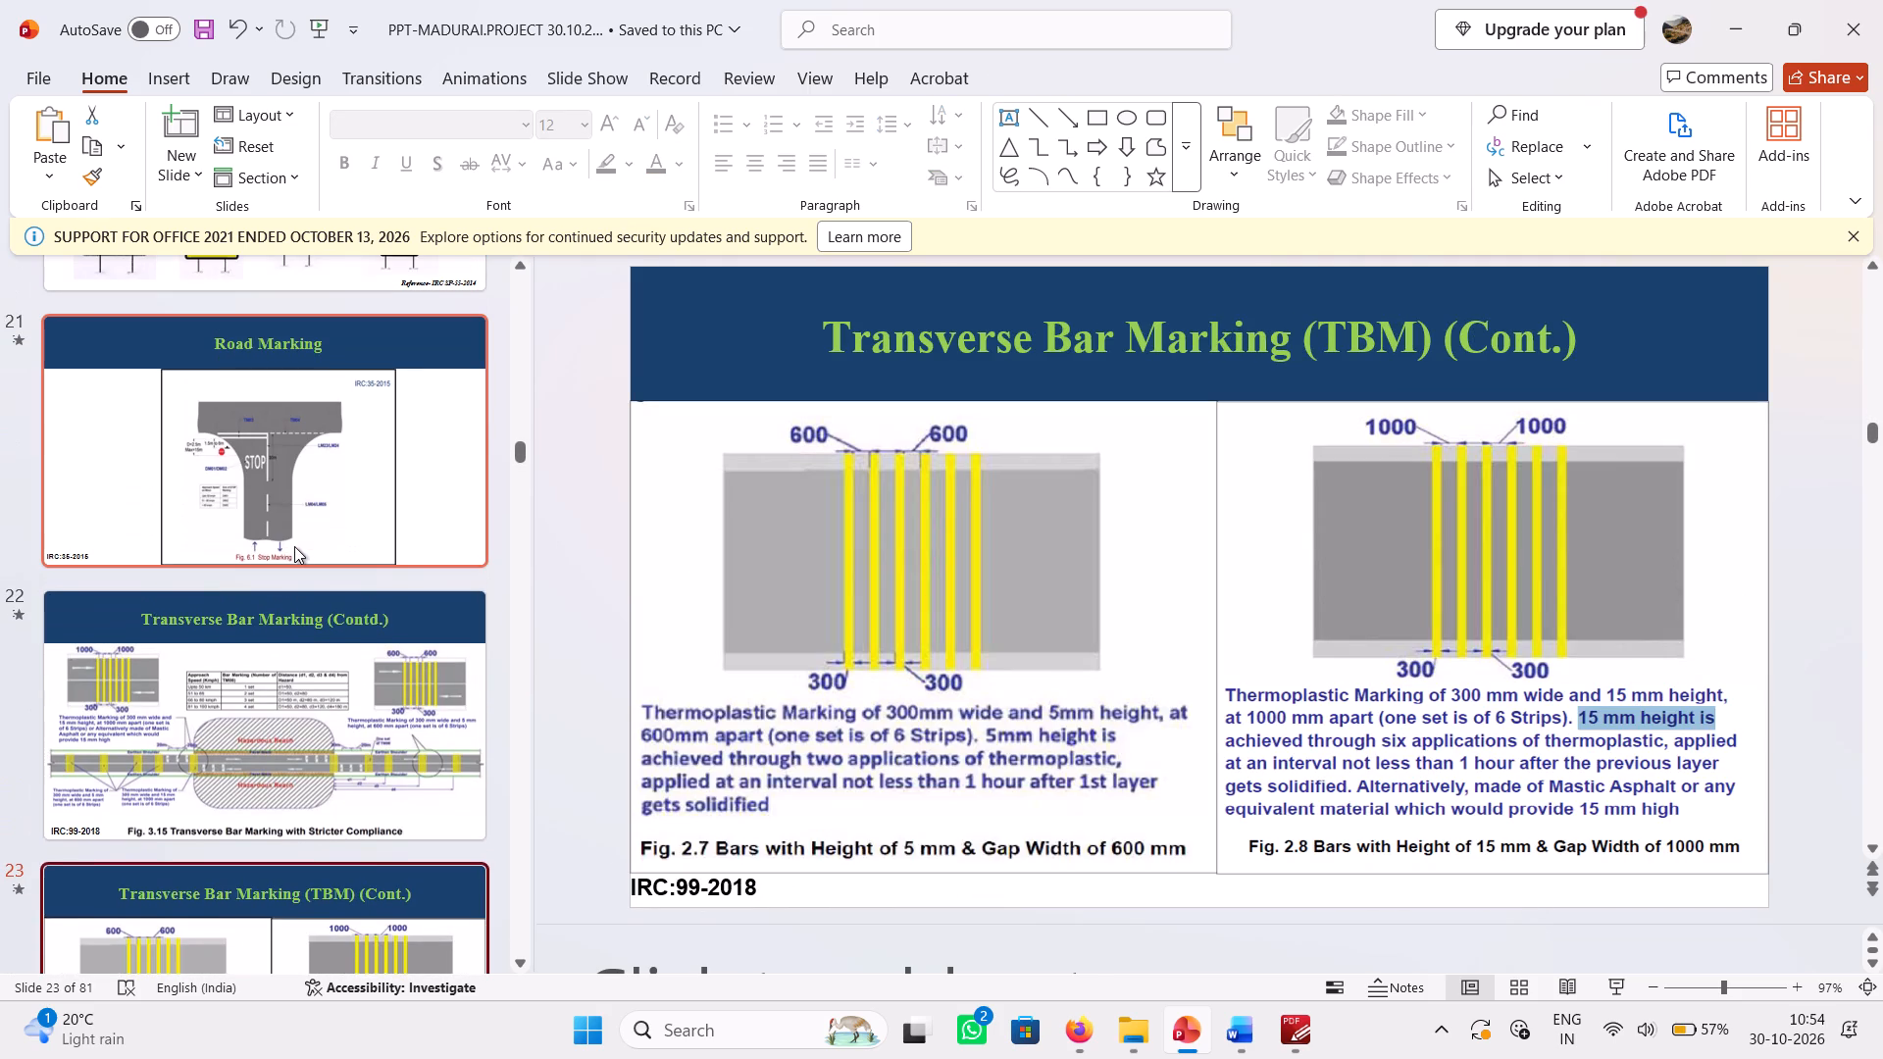
pyautogui.click(293, 688)
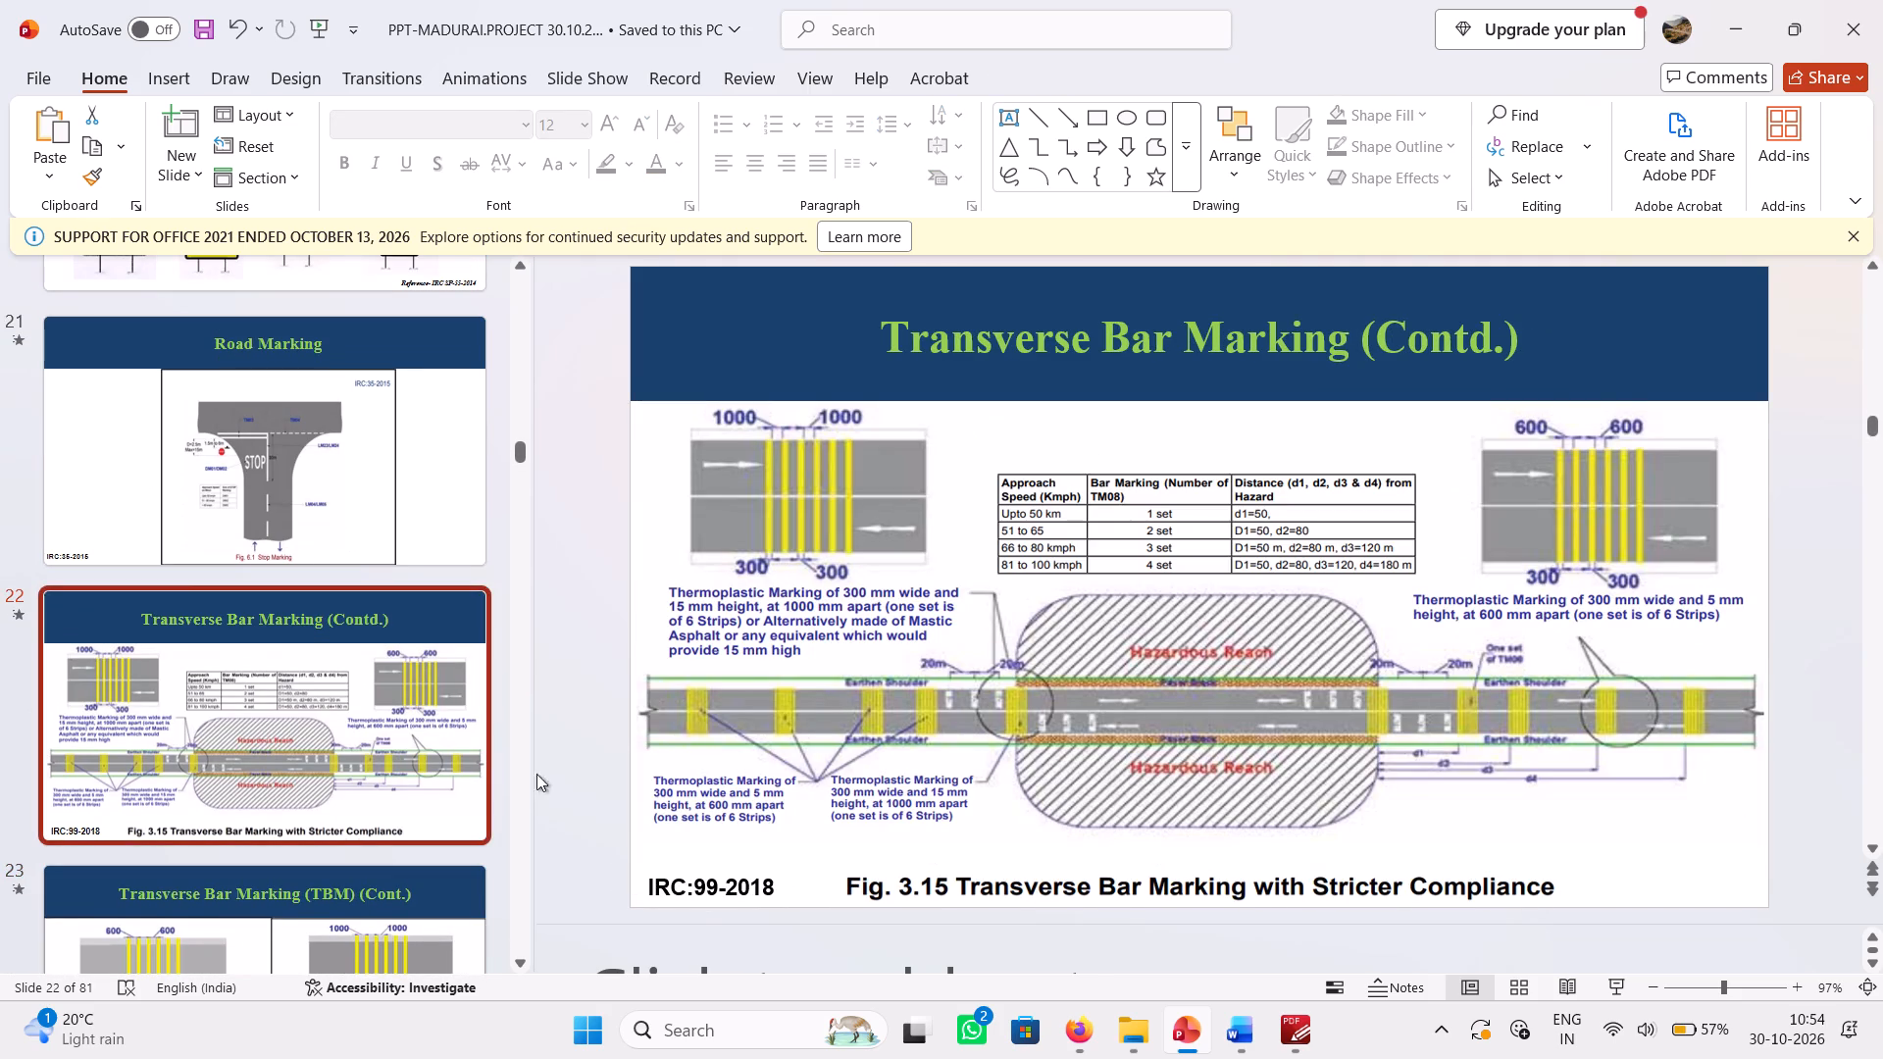
pyautogui.click(772, 895)
pyautogui.click(967, 901)
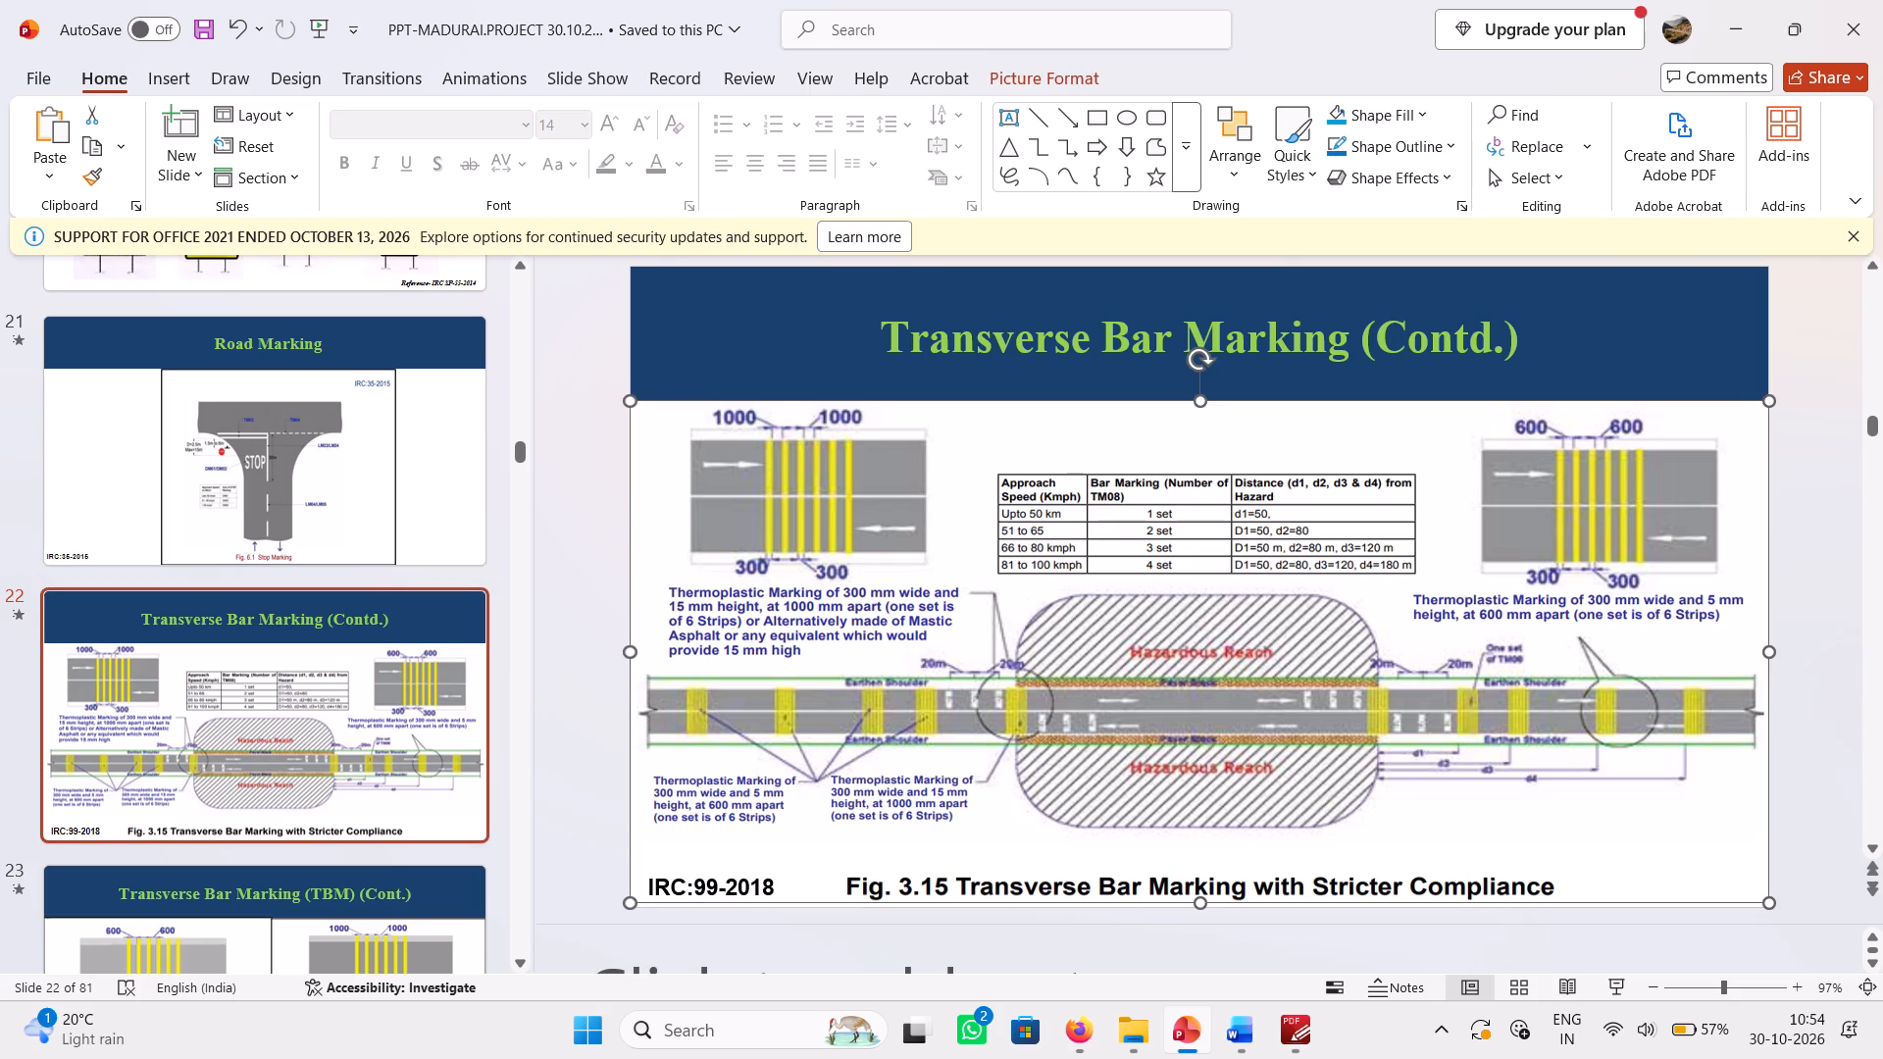
pyautogui.click(772, 881)
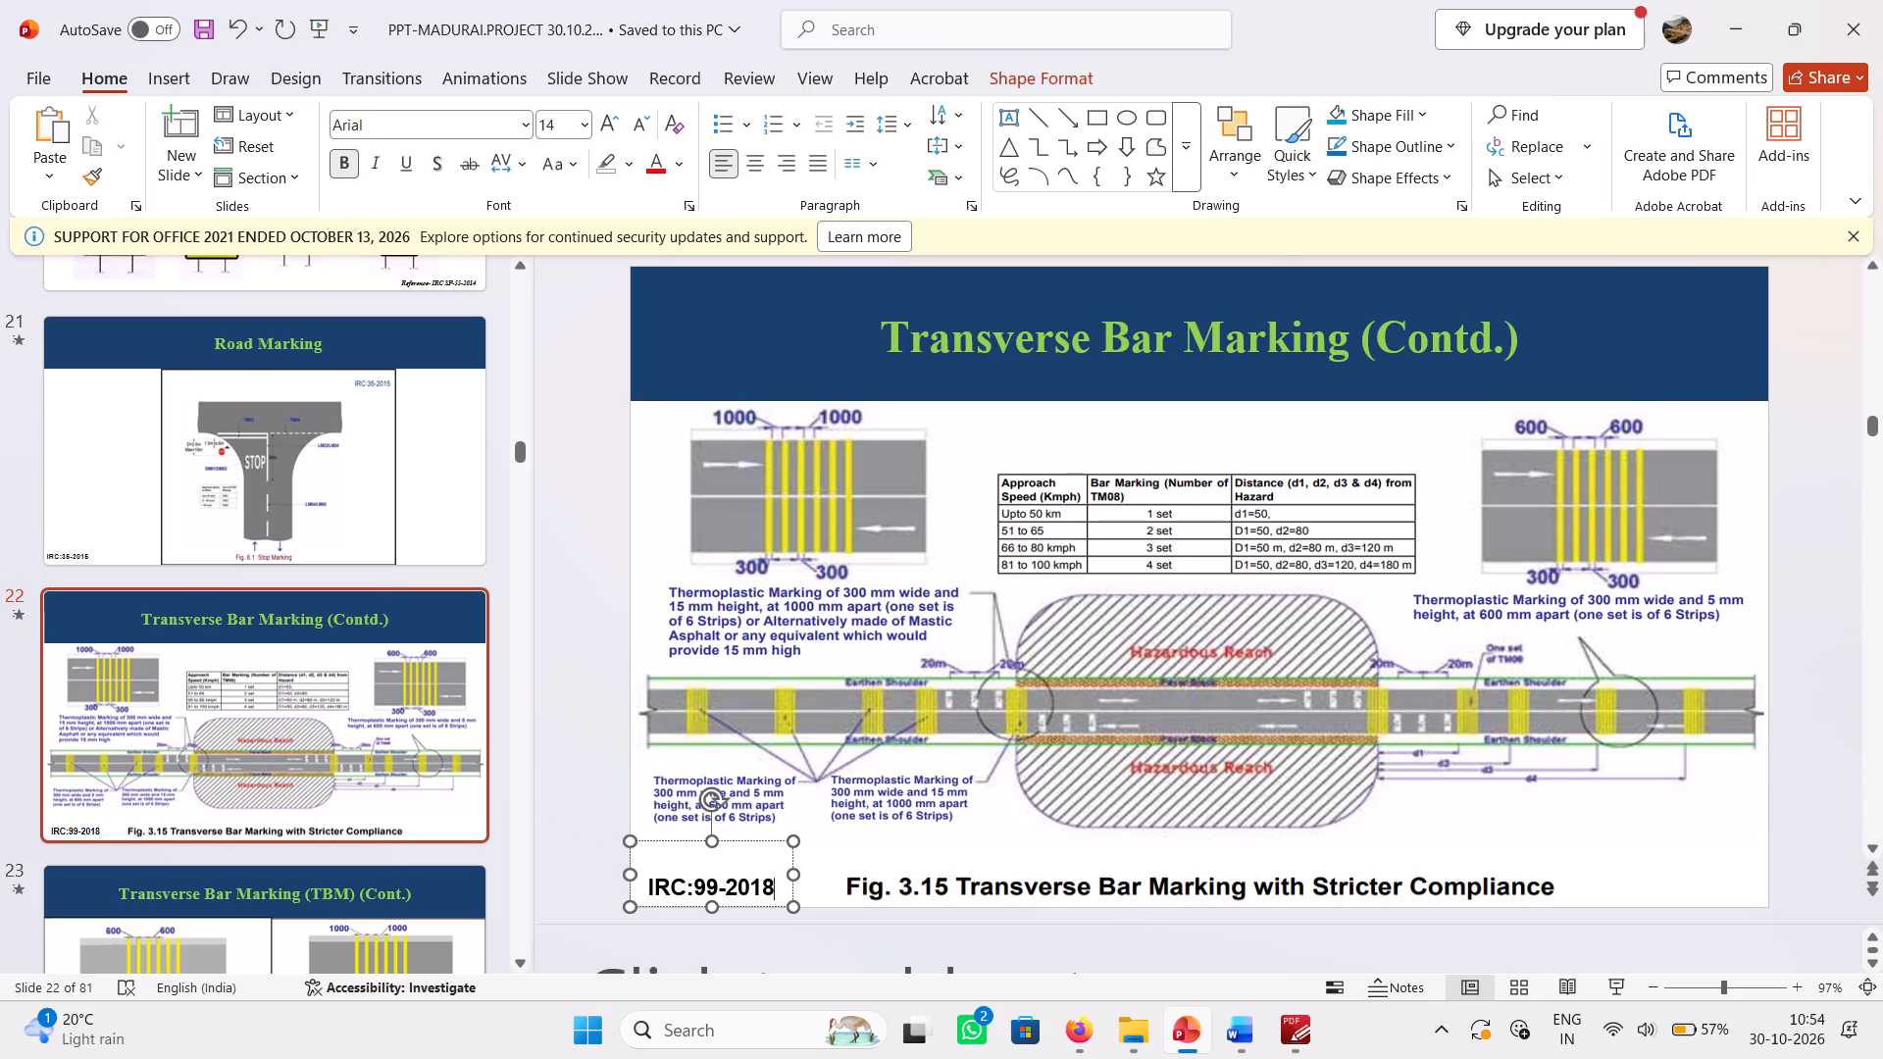
pyautogui.moveTo(795, 878); pyautogui.dragTo(855, 882)
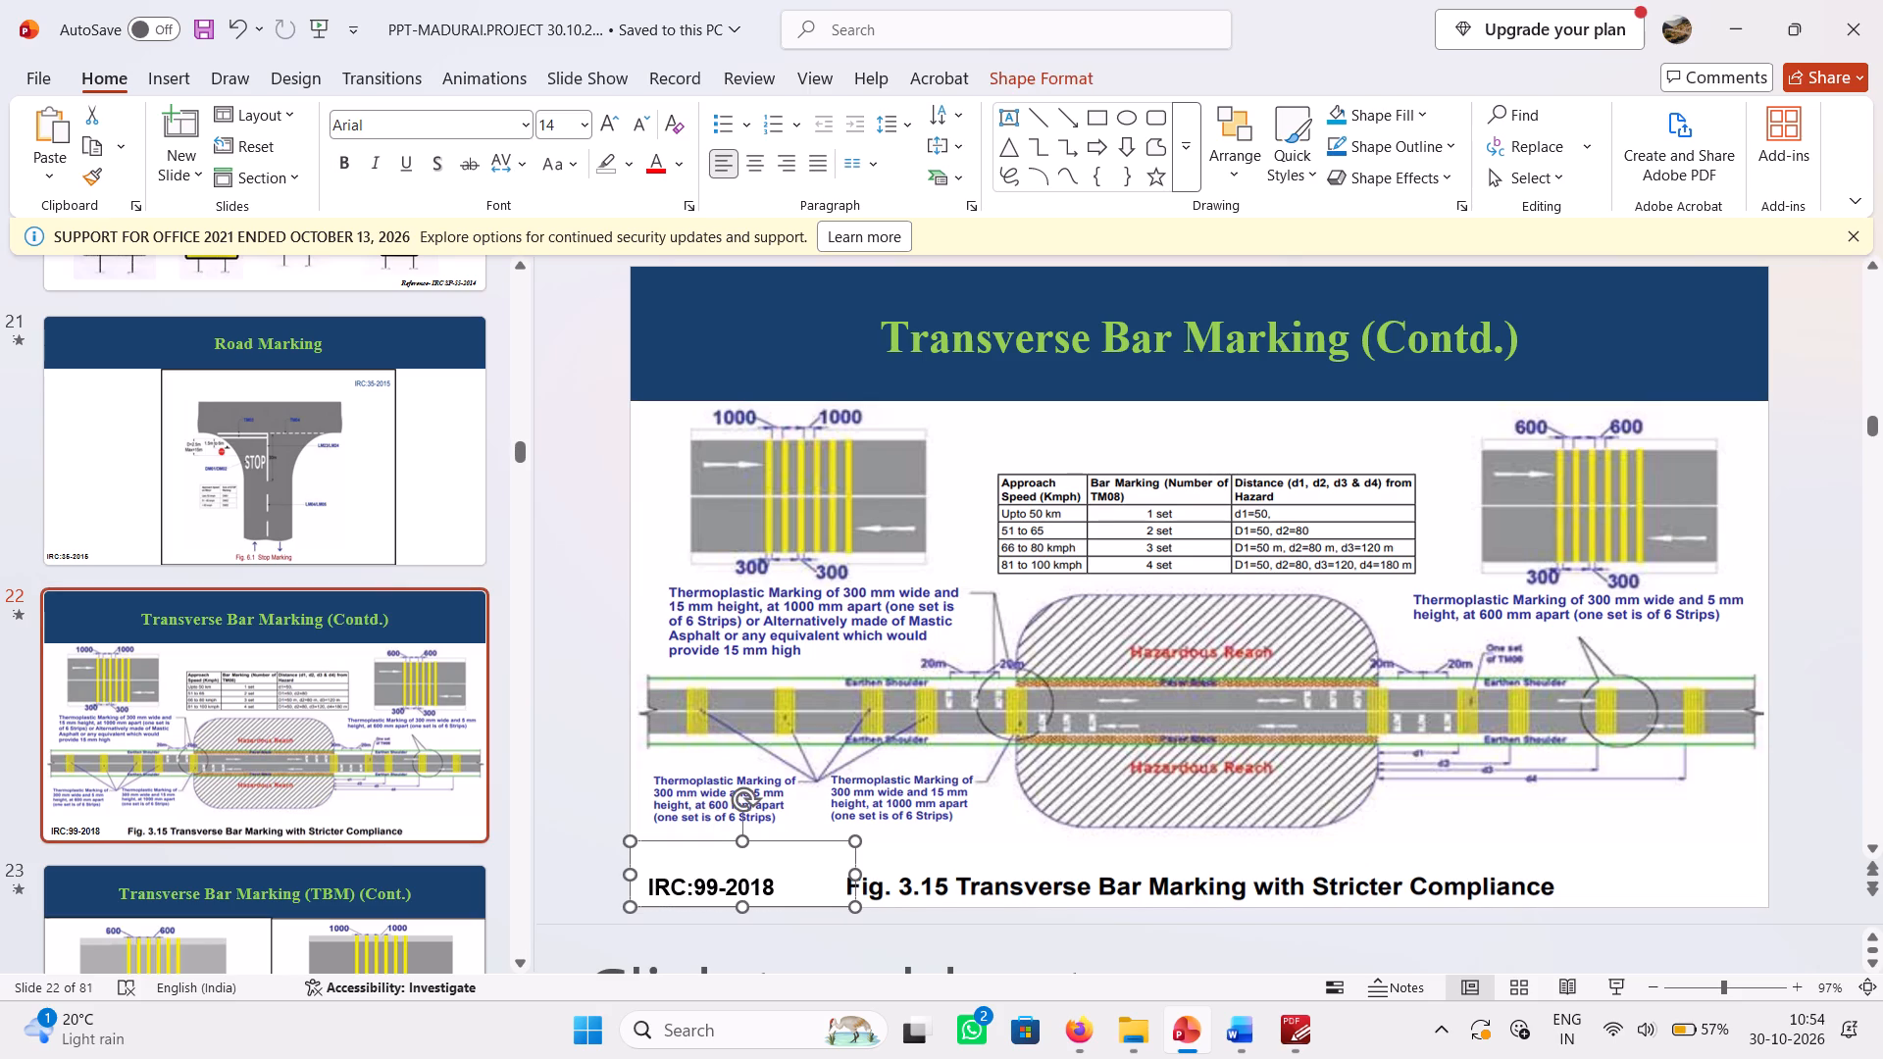
pyautogui.click(771, 880)
pyautogui.write('/ IRC')
pyautogui.write(':35-2015.')
pyautogui.press('BackSpace')
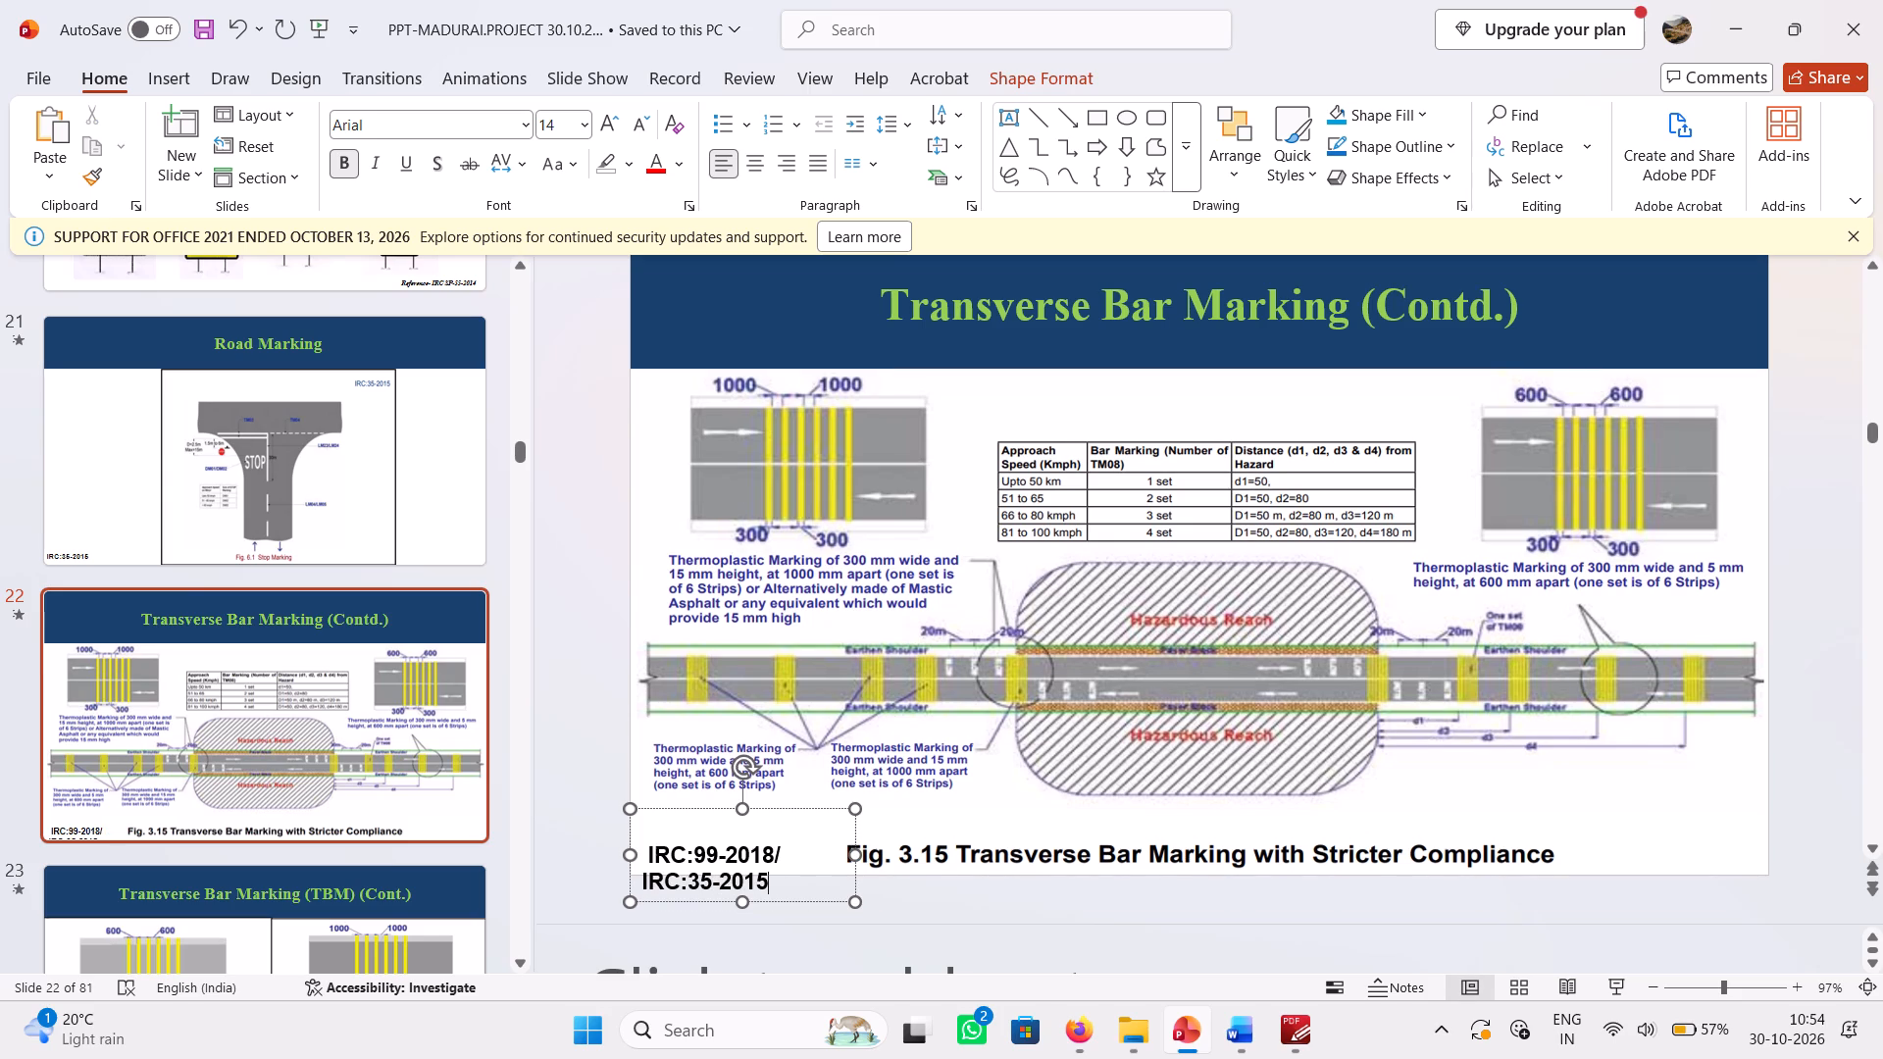
# Reduce the combined reference label to font size 11, fit it on one line and place it at the slide's lower-right corner, above the caption.
pyautogui.click(690, 810)
pyautogui.click(640, 126)
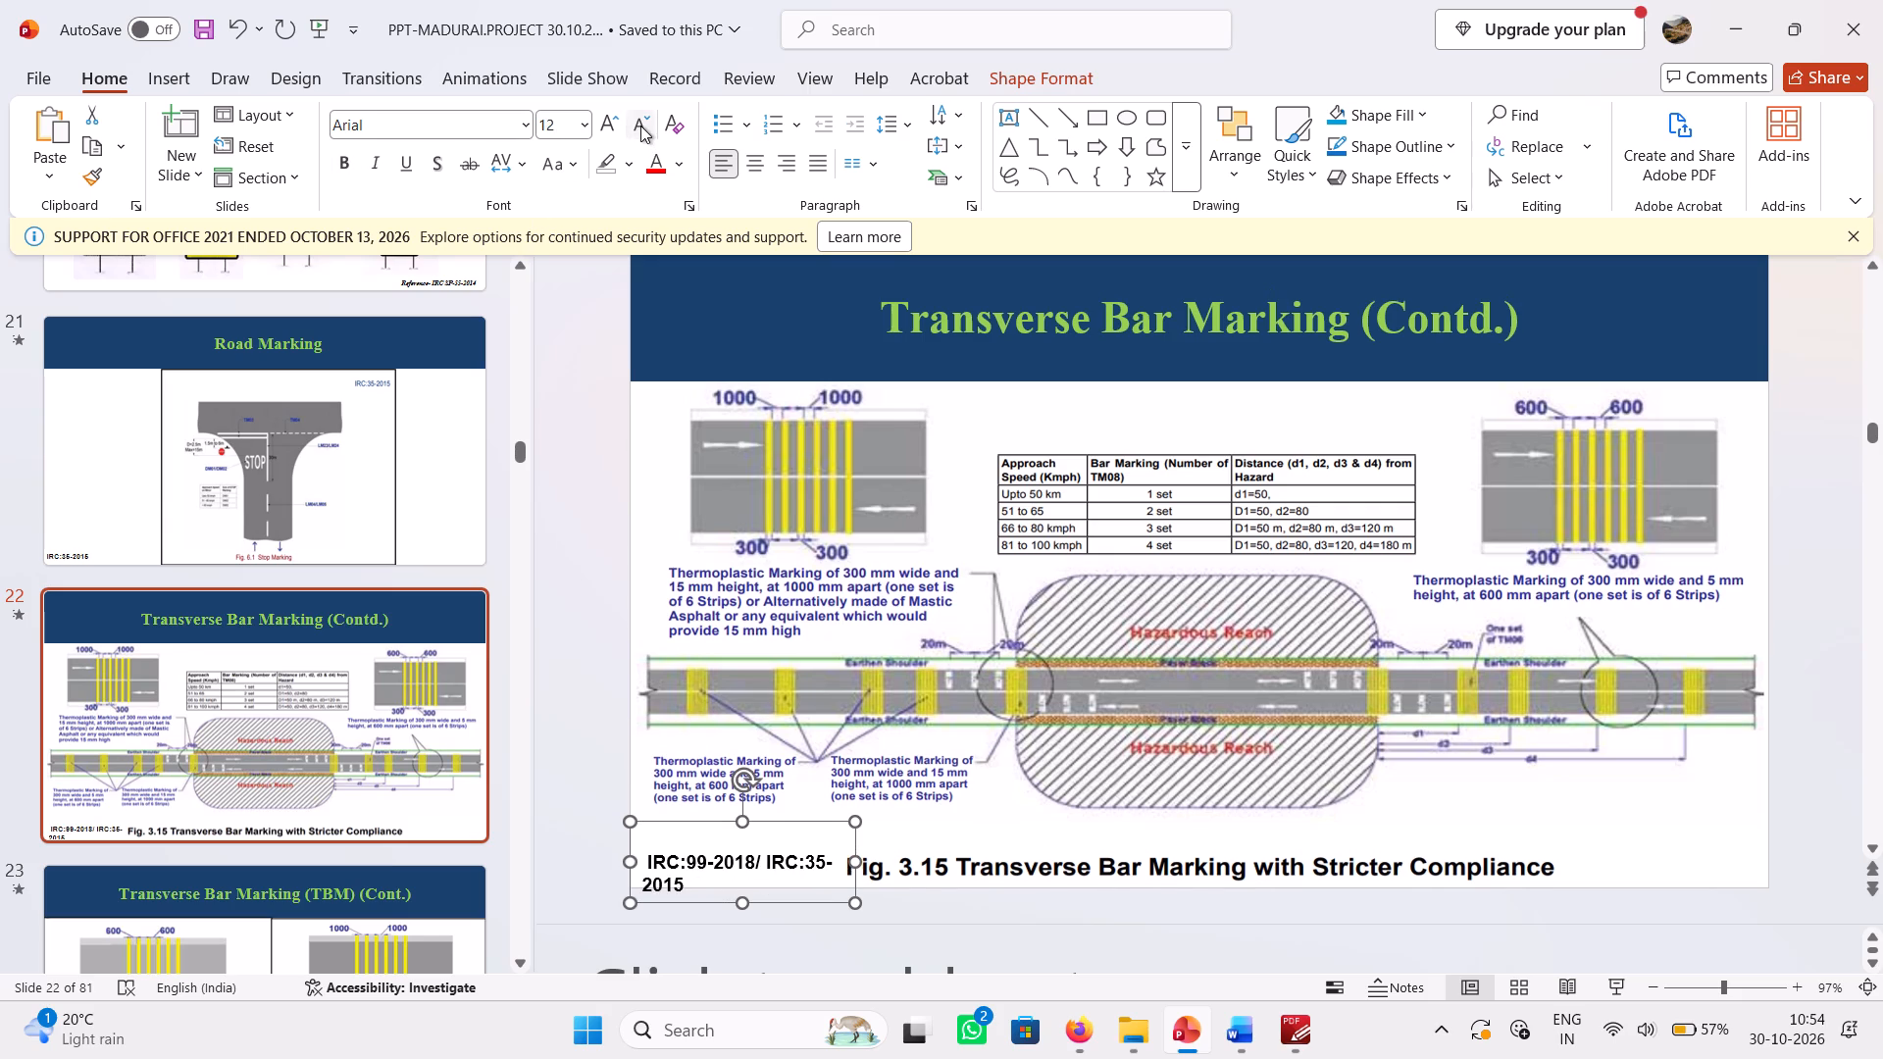
pyautogui.click(640, 126)
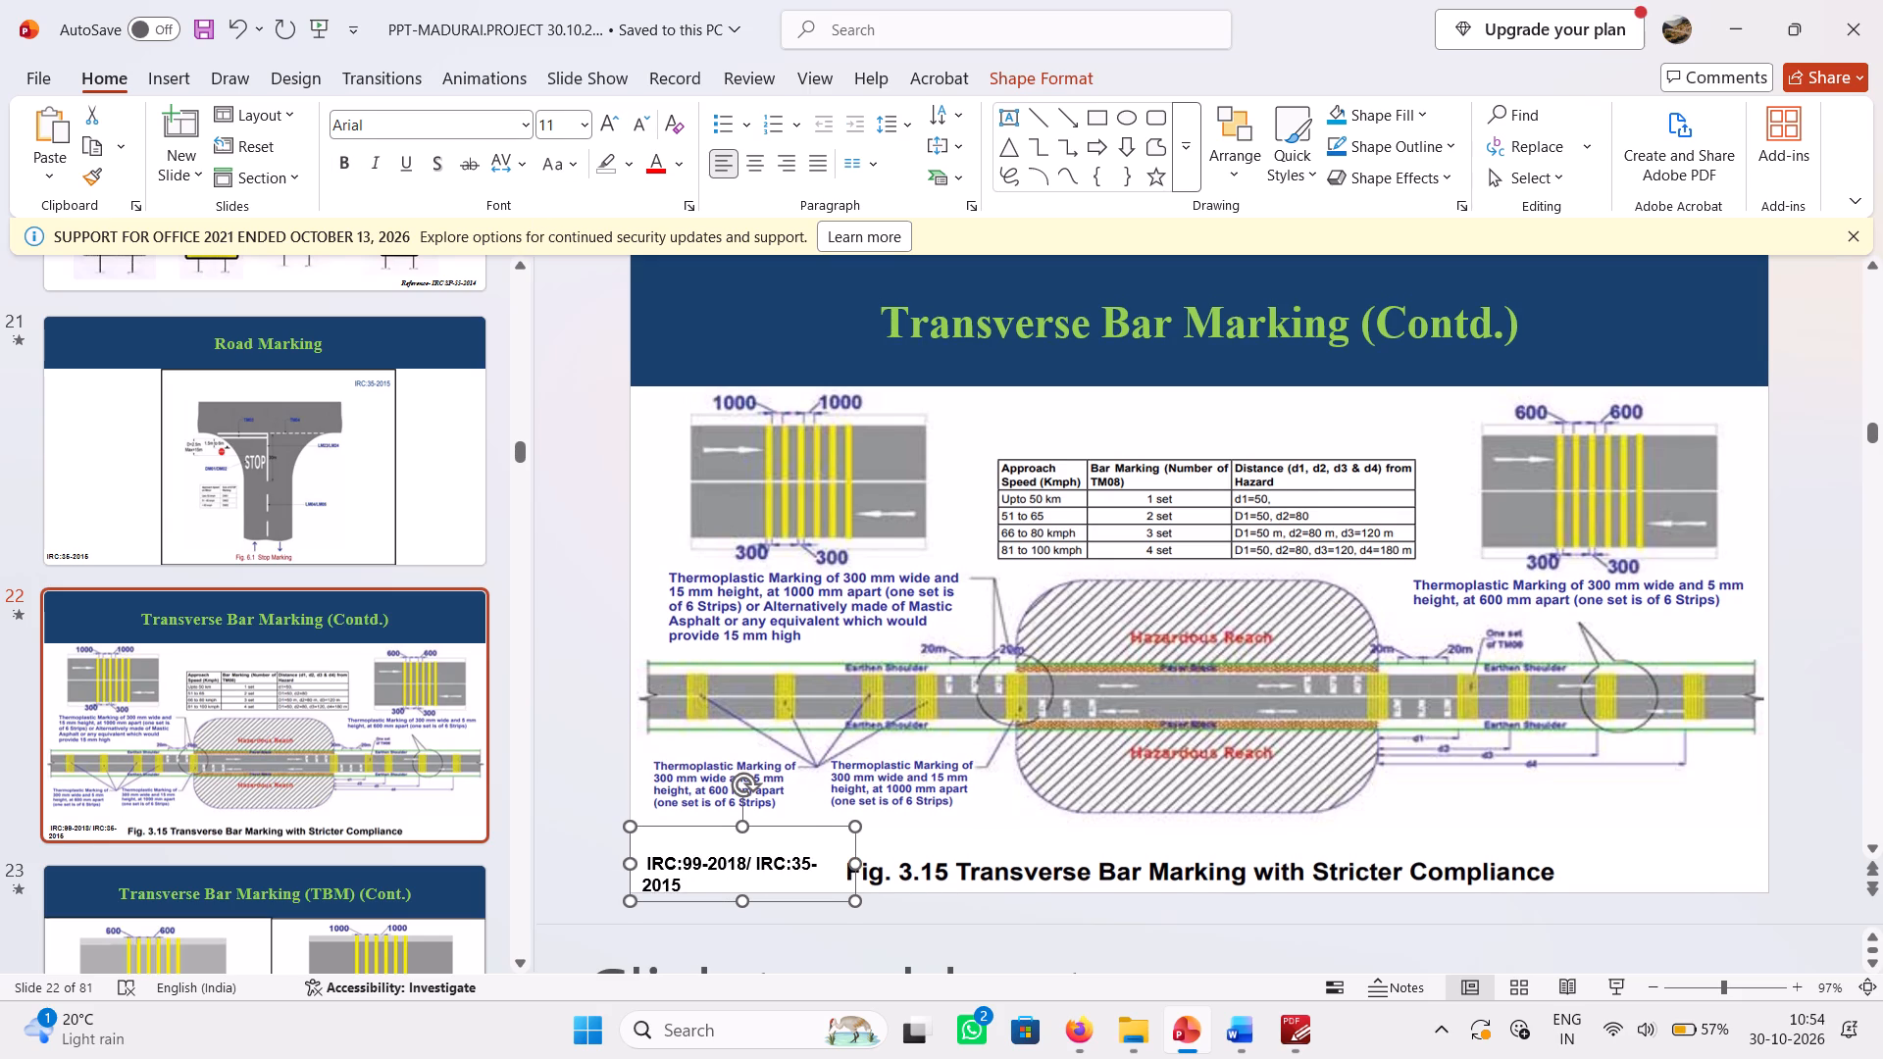
pyautogui.moveTo(717, 827); pyautogui.dragTo(1632, 819)
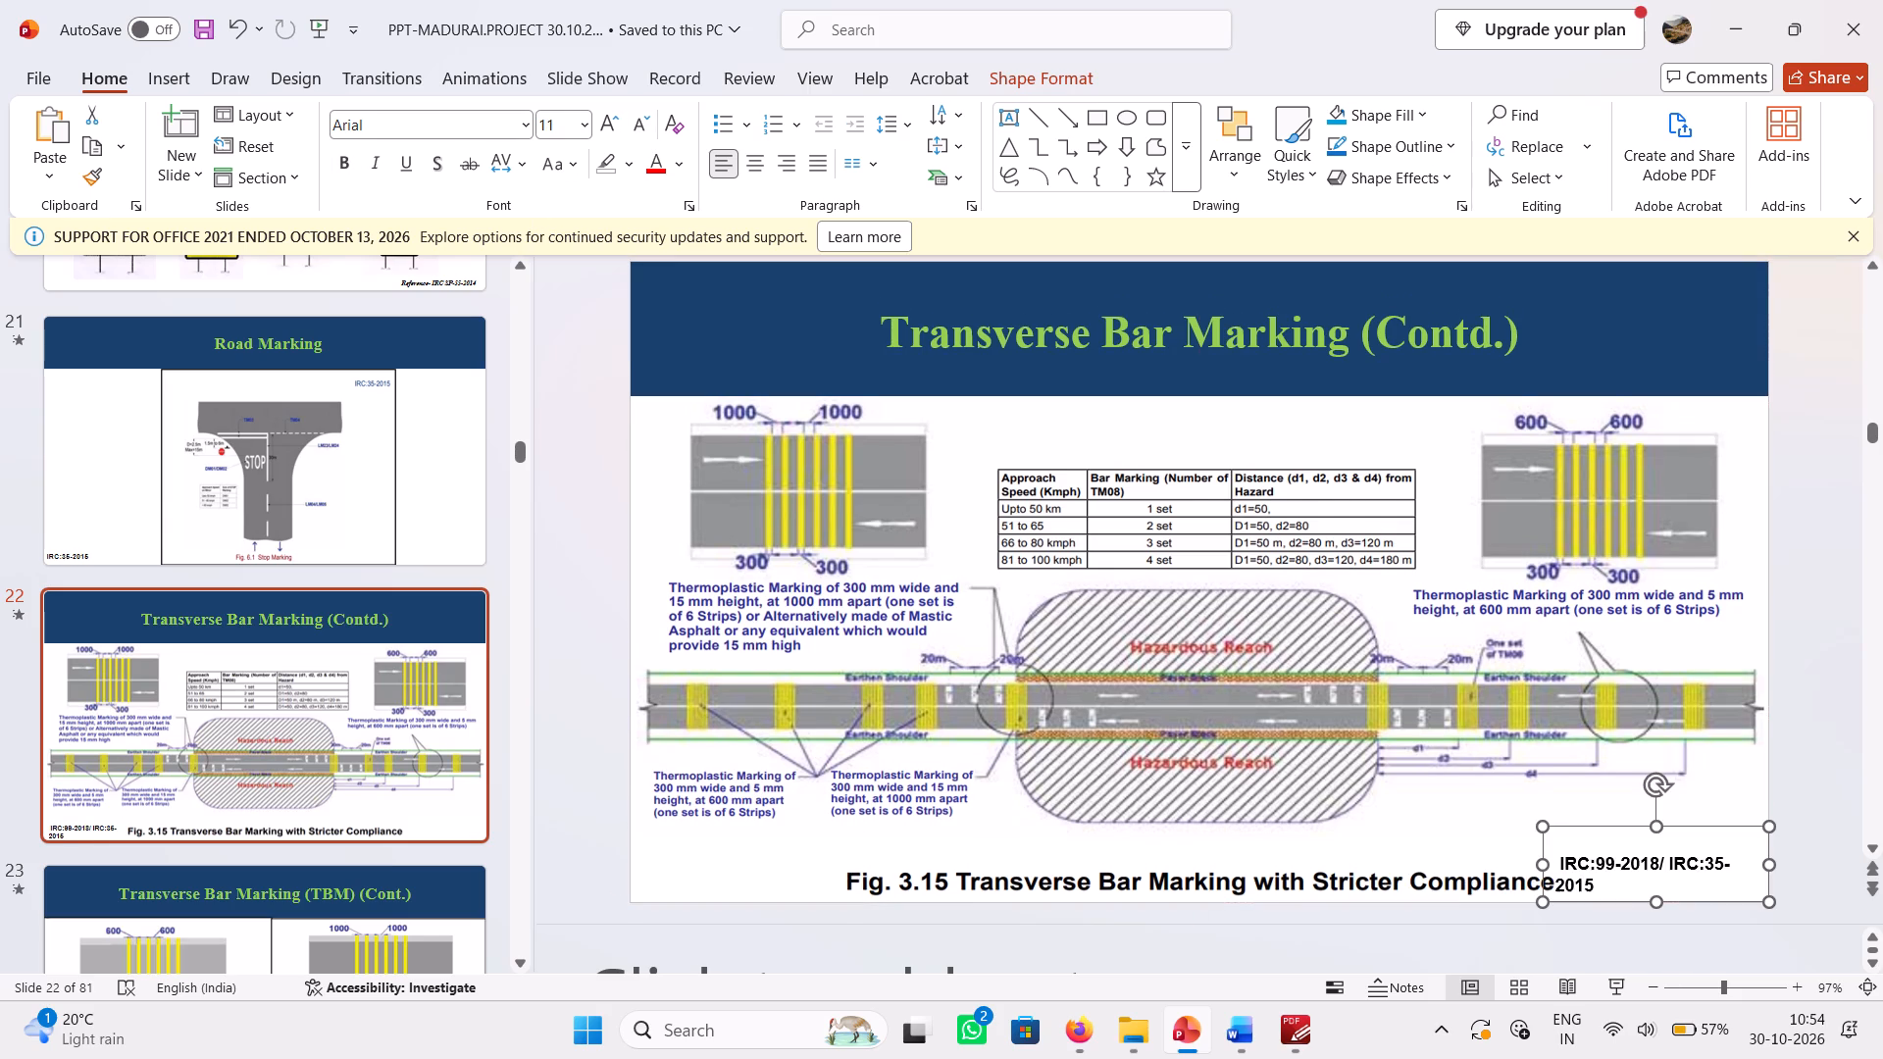
pyautogui.moveTo(1767, 863); pyautogui.dragTo(1790, 863)
pyautogui.moveTo(1686, 834); pyautogui.dragTo(1683, 856)
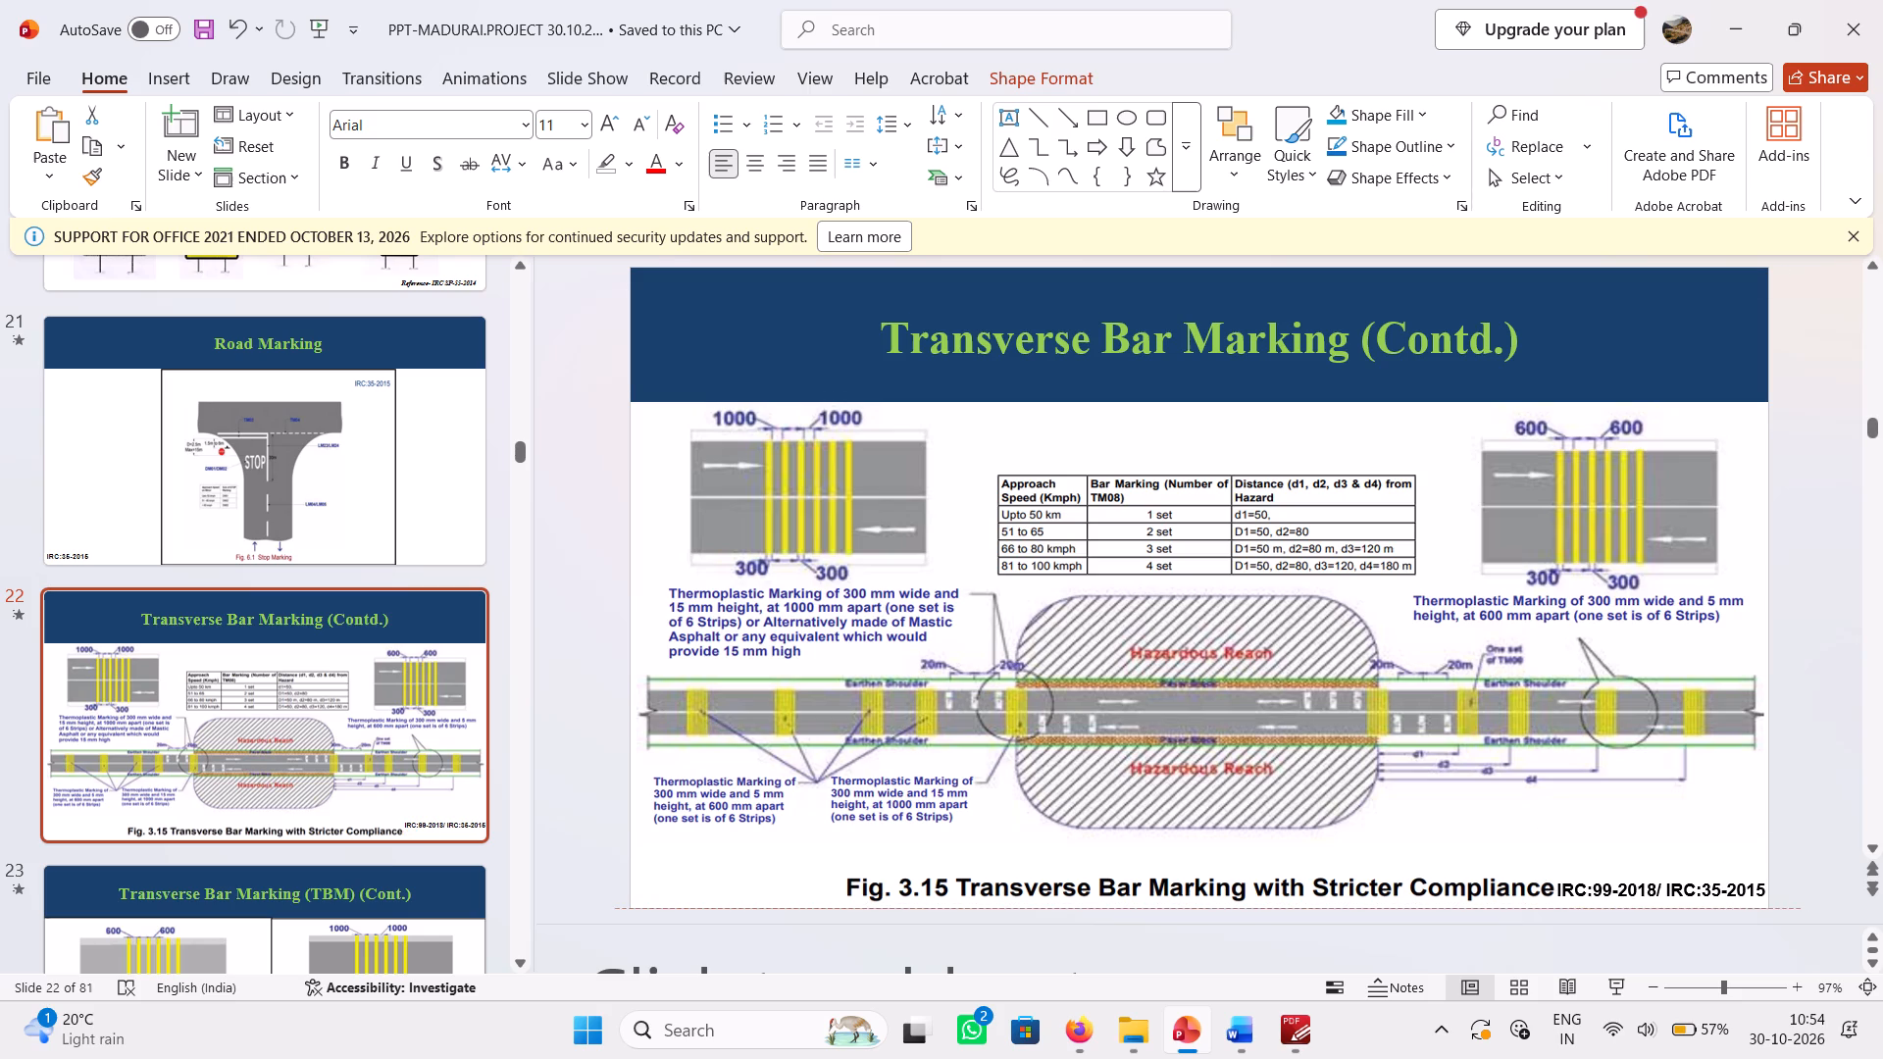
pyautogui.moveTo(1683, 856); pyautogui.dragTo(1685, 857)
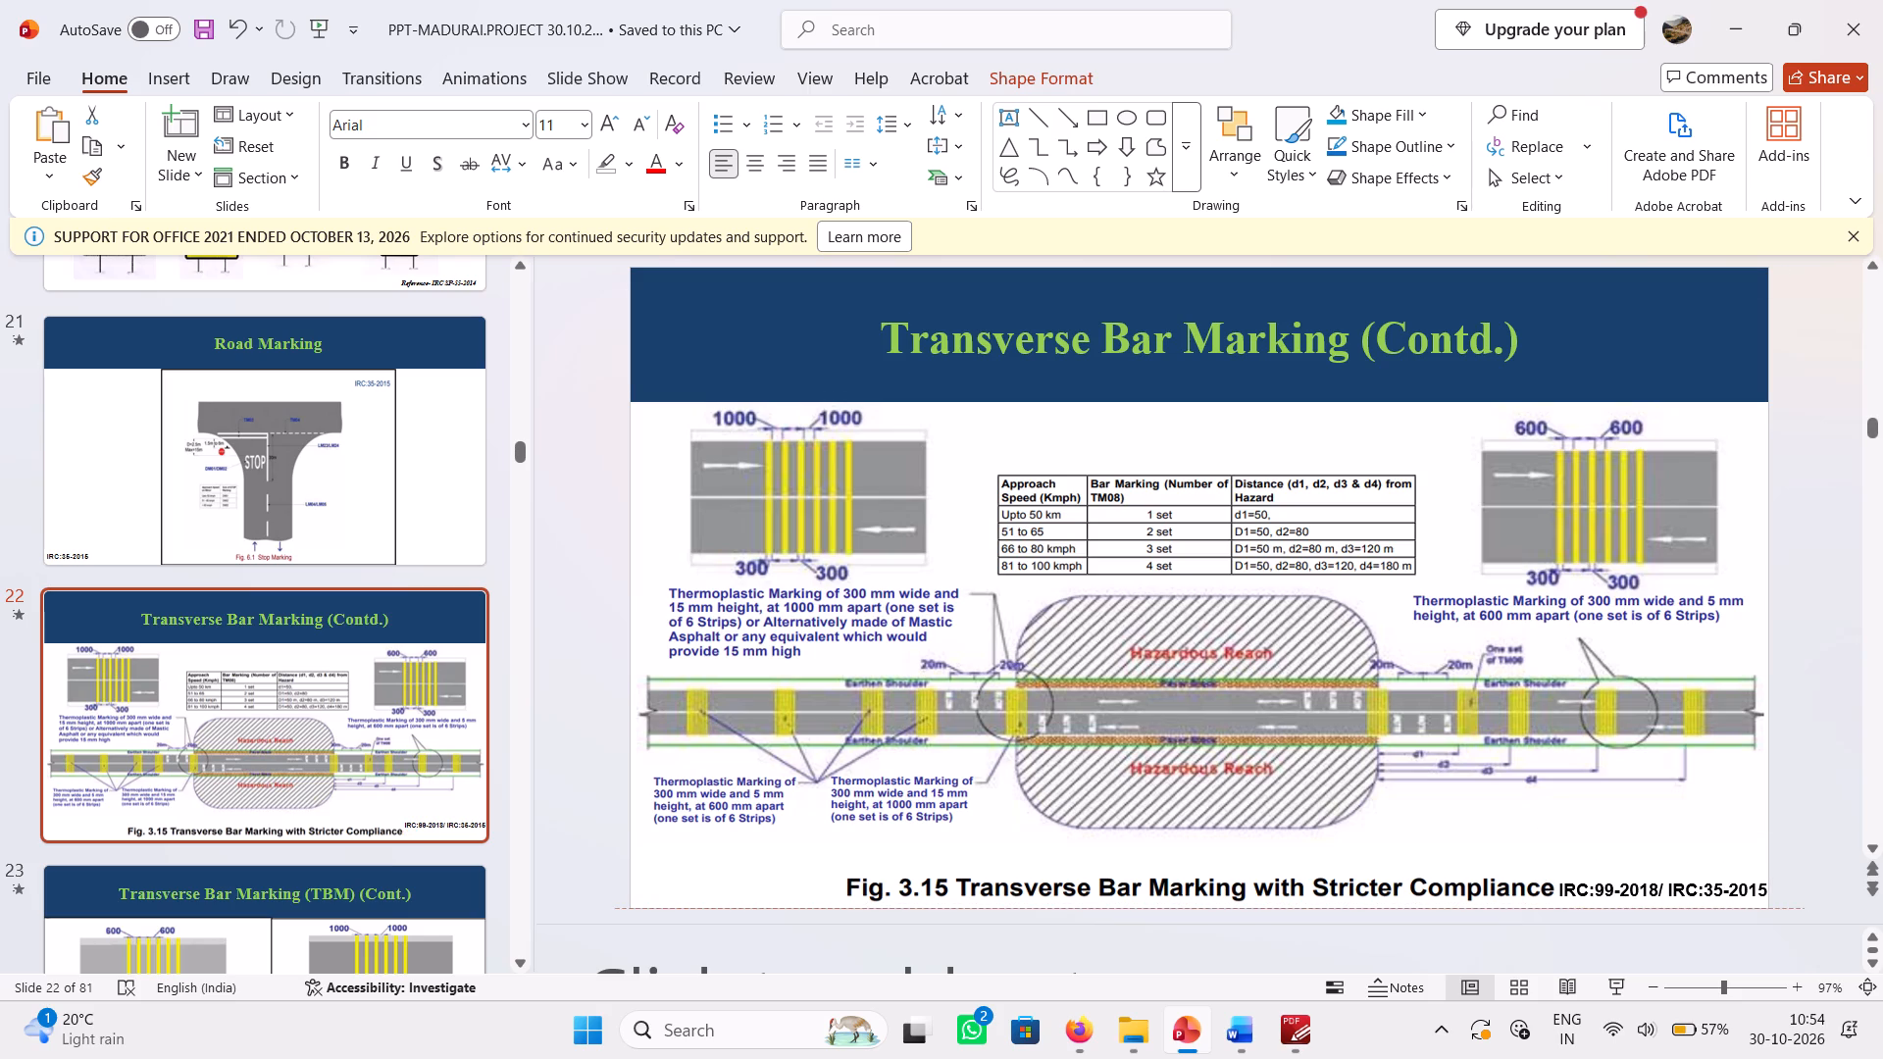
pyautogui.moveTo(1685, 857); pyautogui.dragTo(1687, 825)
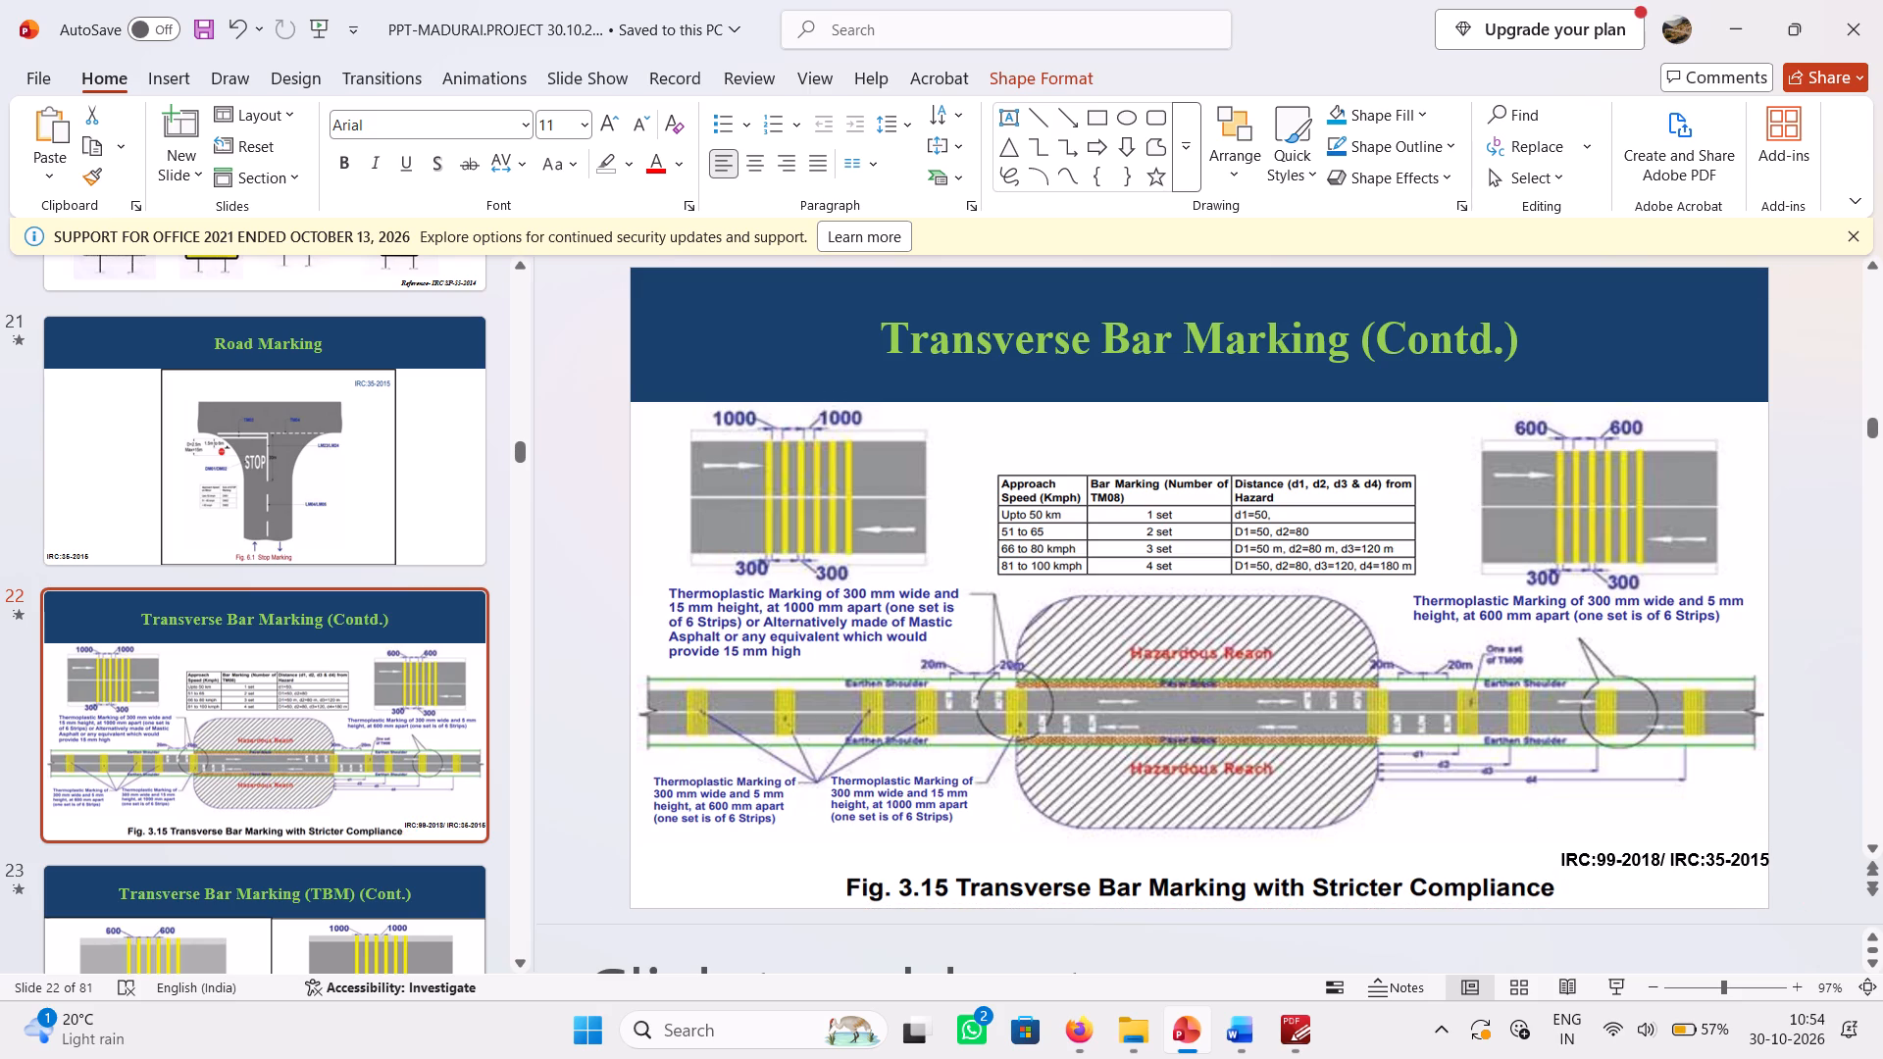
pyautogui.moveTo(1687, 825); pyautogui.dragTo(1684, 825)
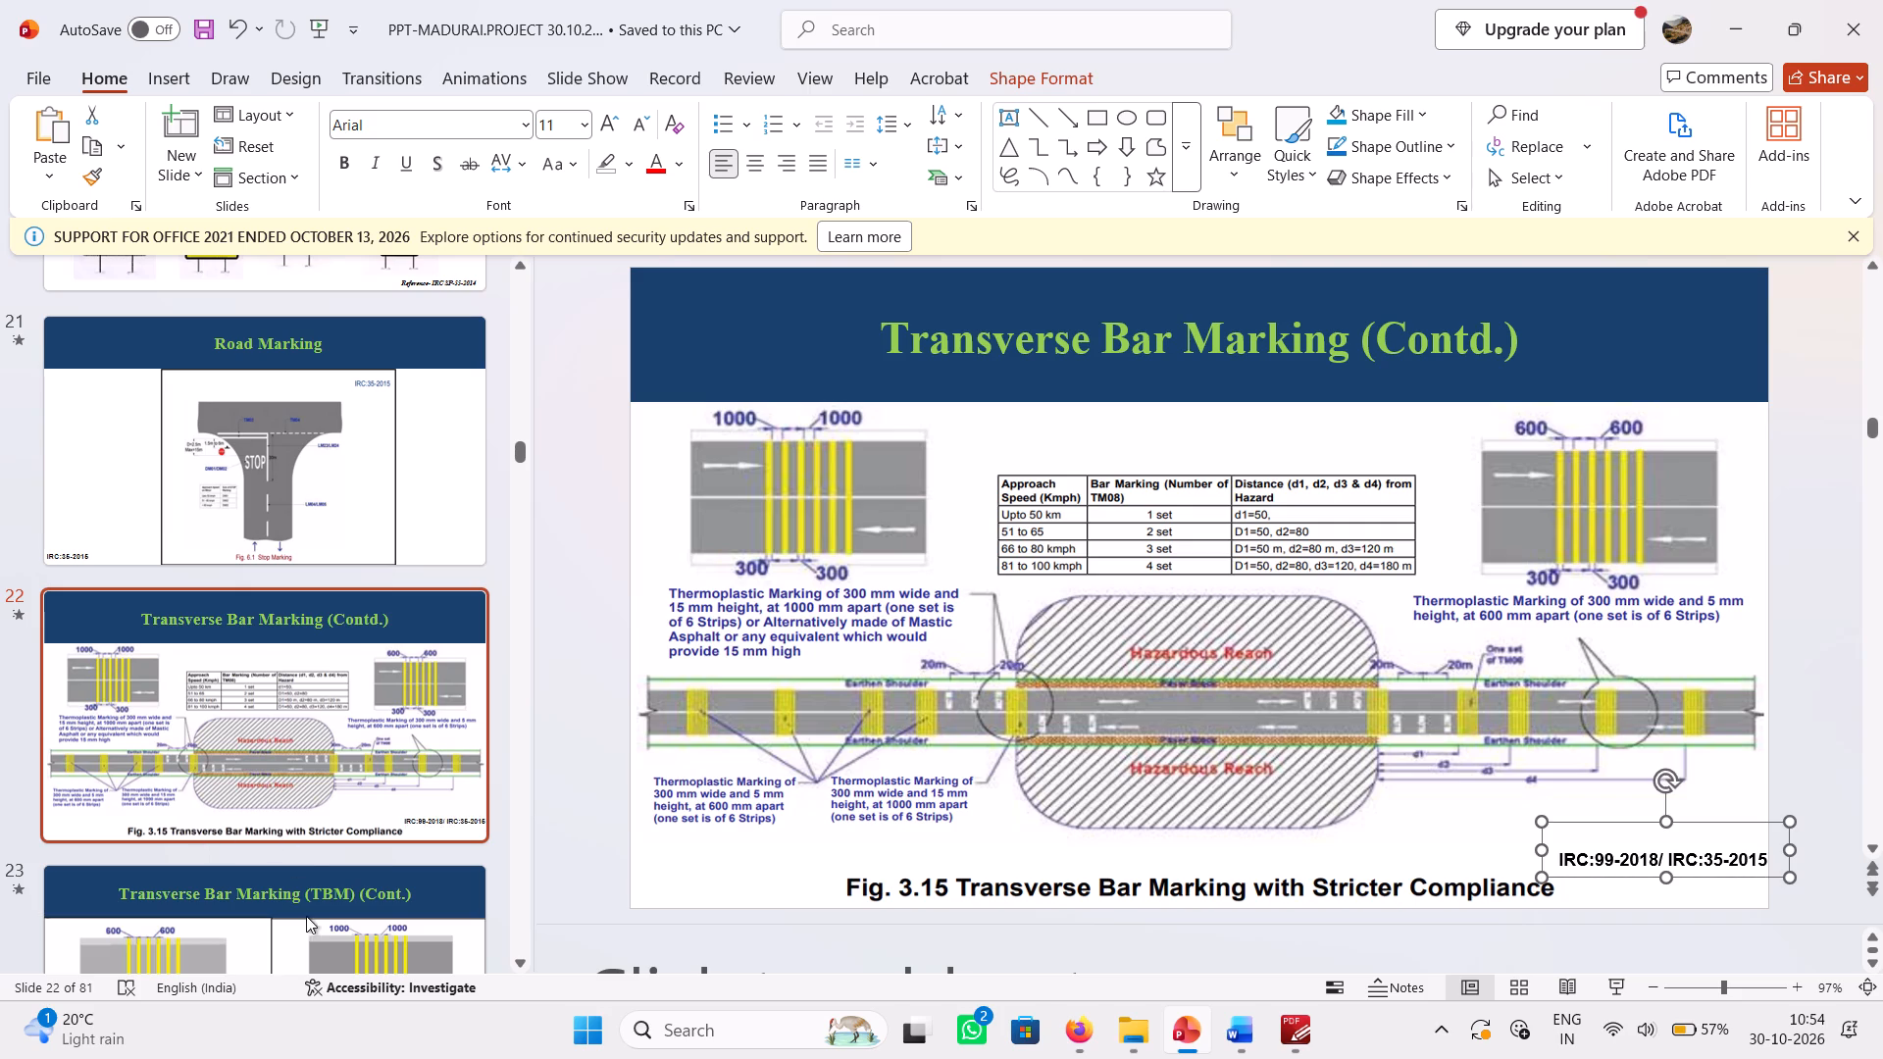
# Replace the IRC:99-2018 label on the Transverse Bar Marking (TBM) (Cont.) slide with a copy of the "IRC:99-2018/ IRC:35-2015" label.
pyautogui.click(306, 916)
pyautogui.click(280, 480)
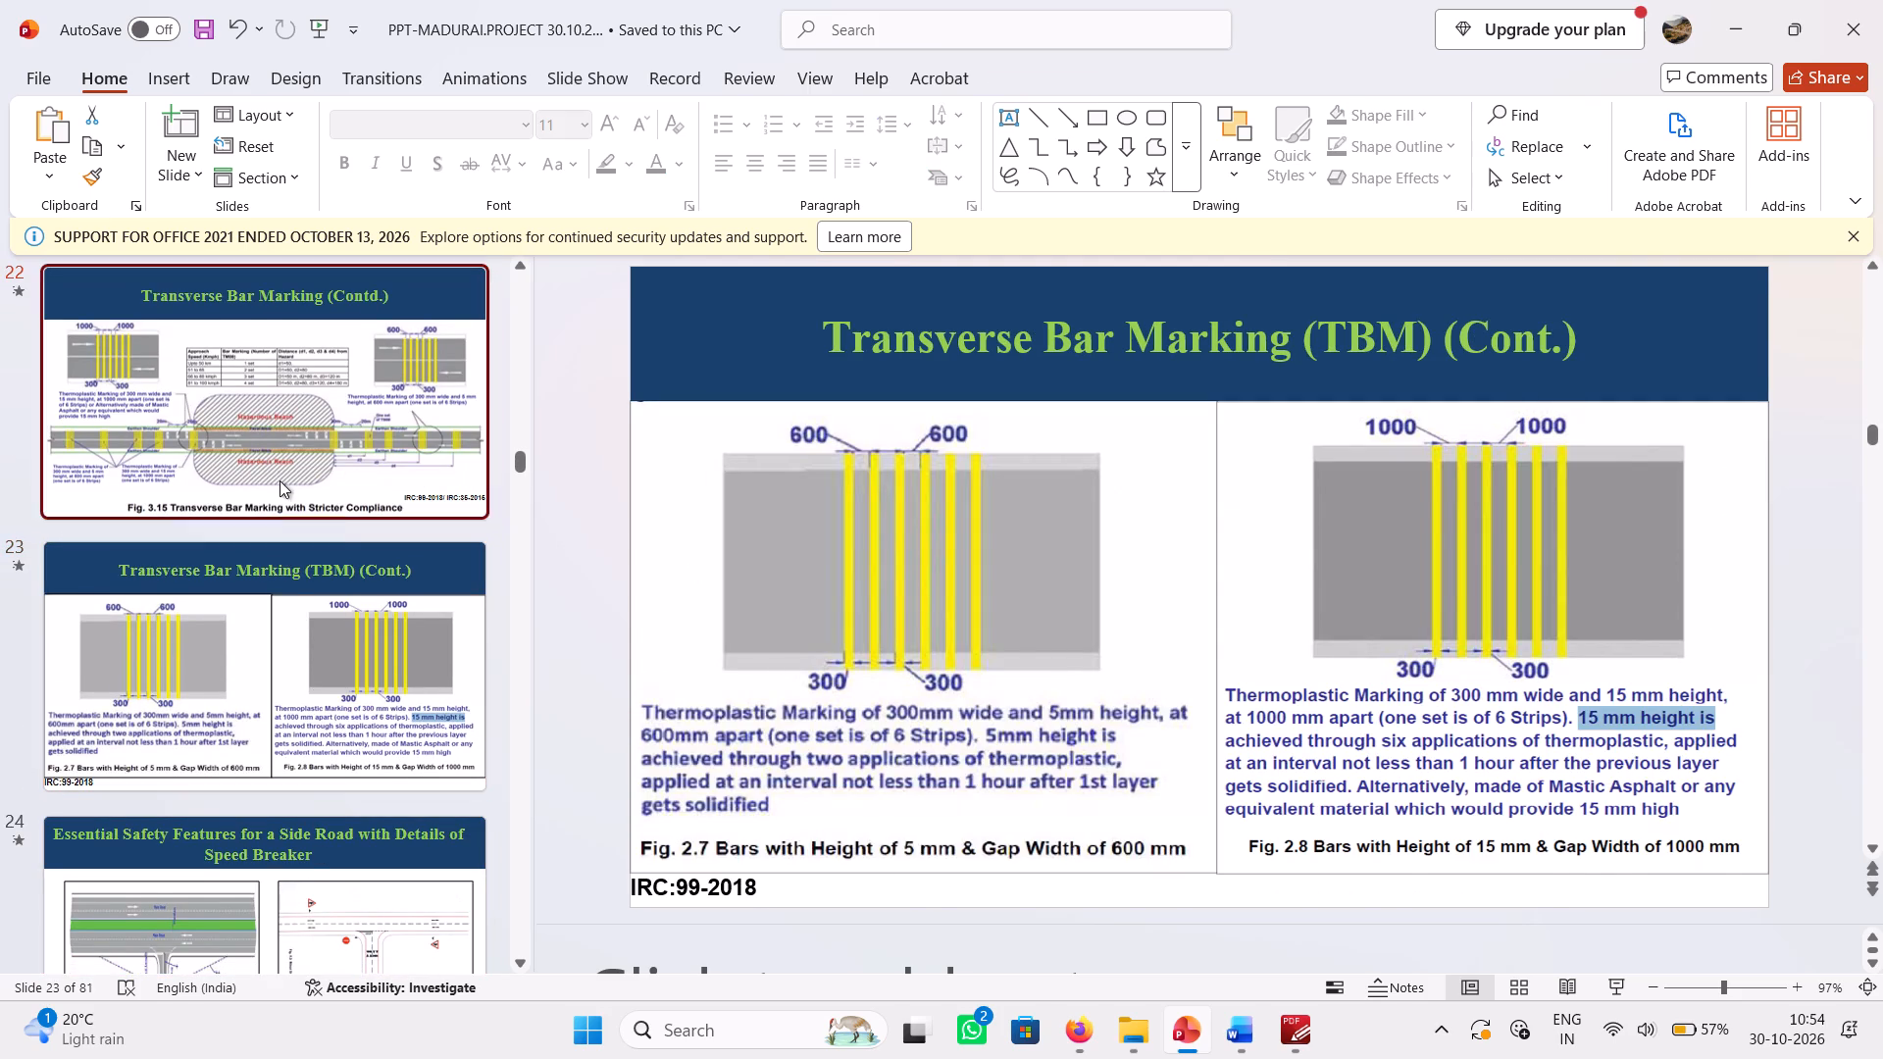
pyautogui.click(1702, 853)
pyautogui.click(1689, 822)
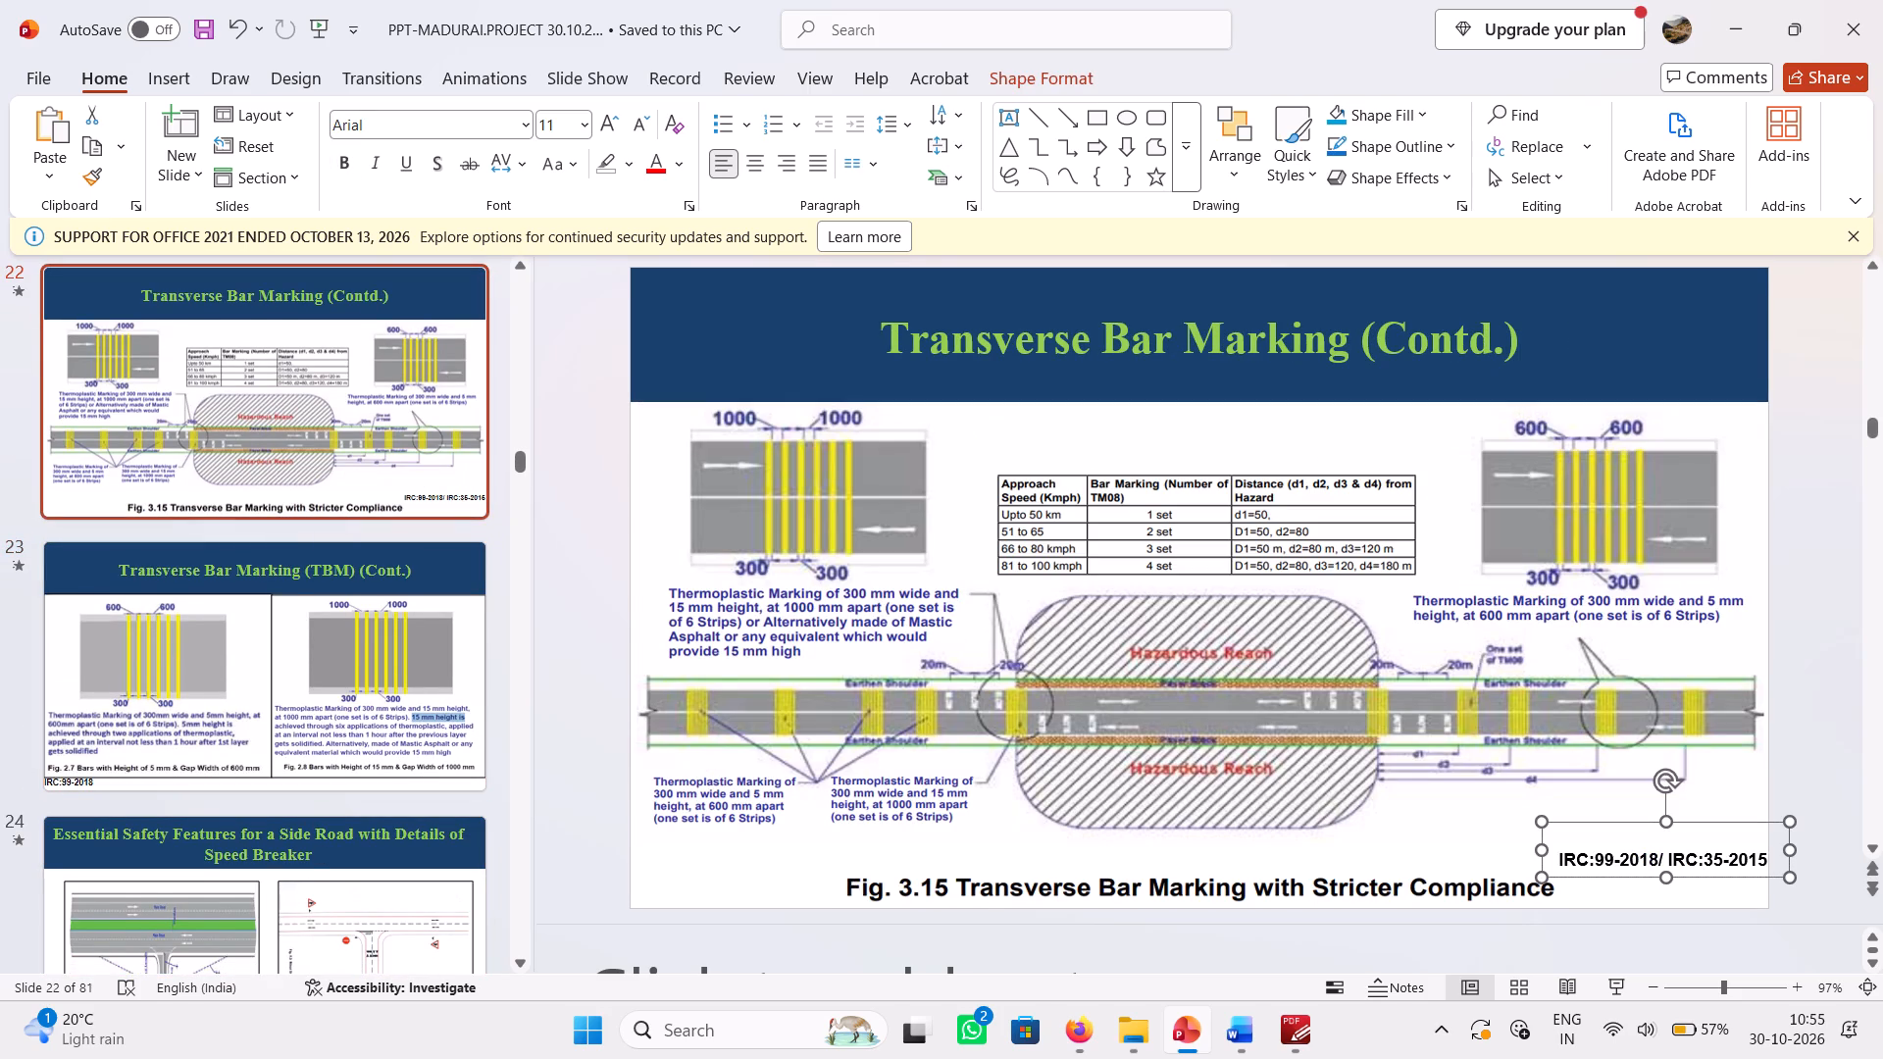
pyautogui.hotkey('ctrl', 'c')
pyautogui.click(367, 888)
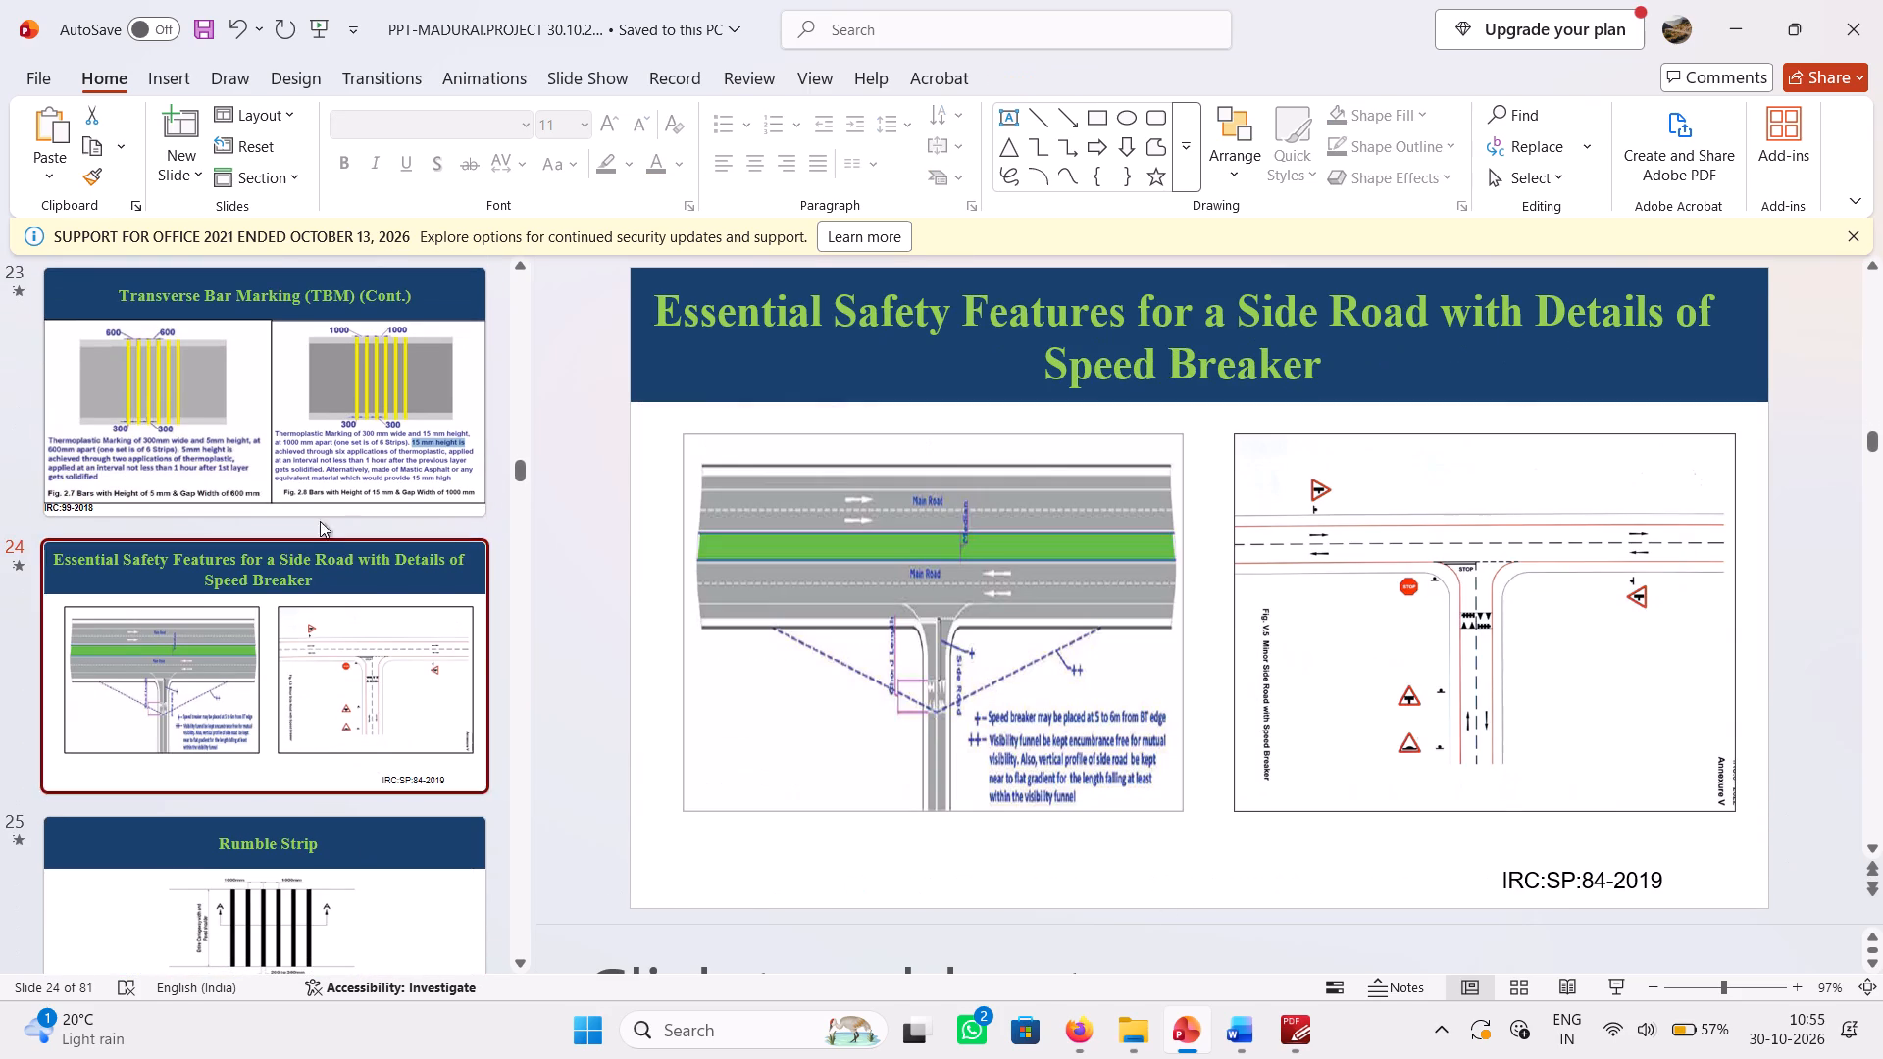
pyautogui.click(312, 456)
pyautogui.hotkey('ctrl', 'v')
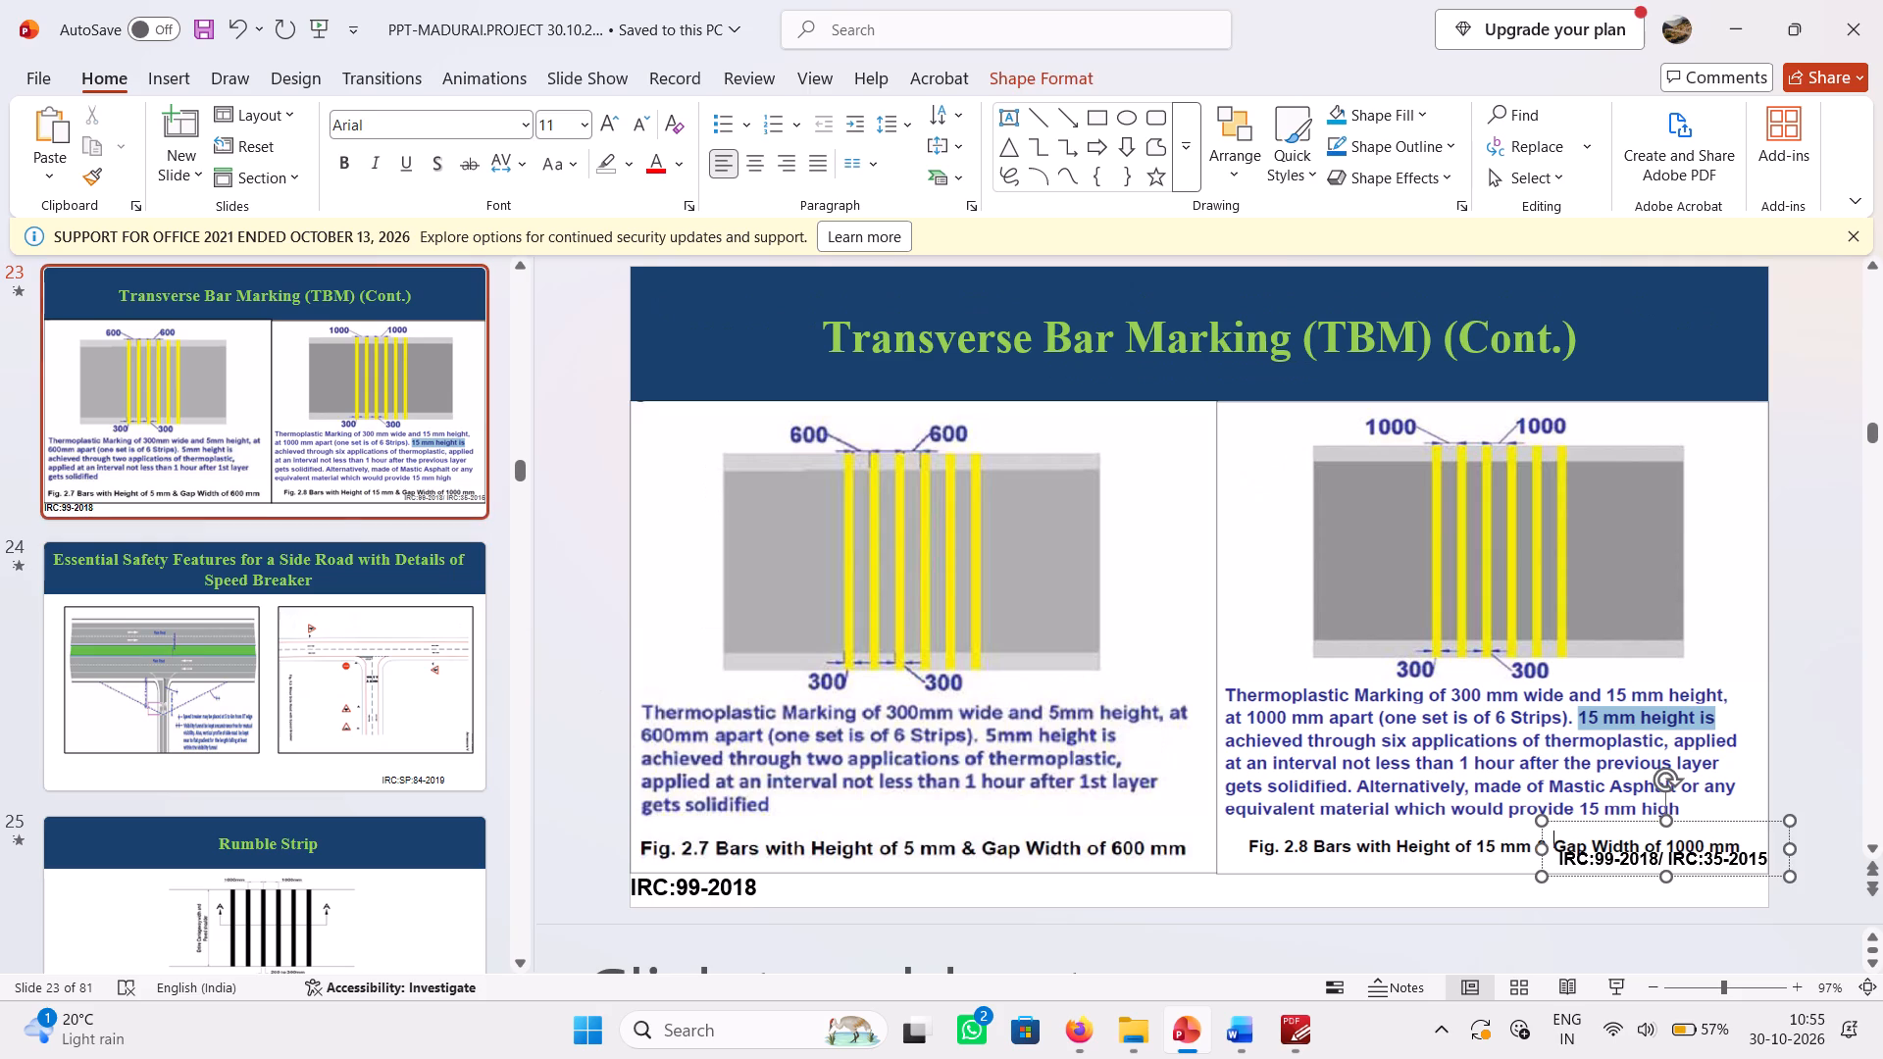
pyautogui.click(715, 894)
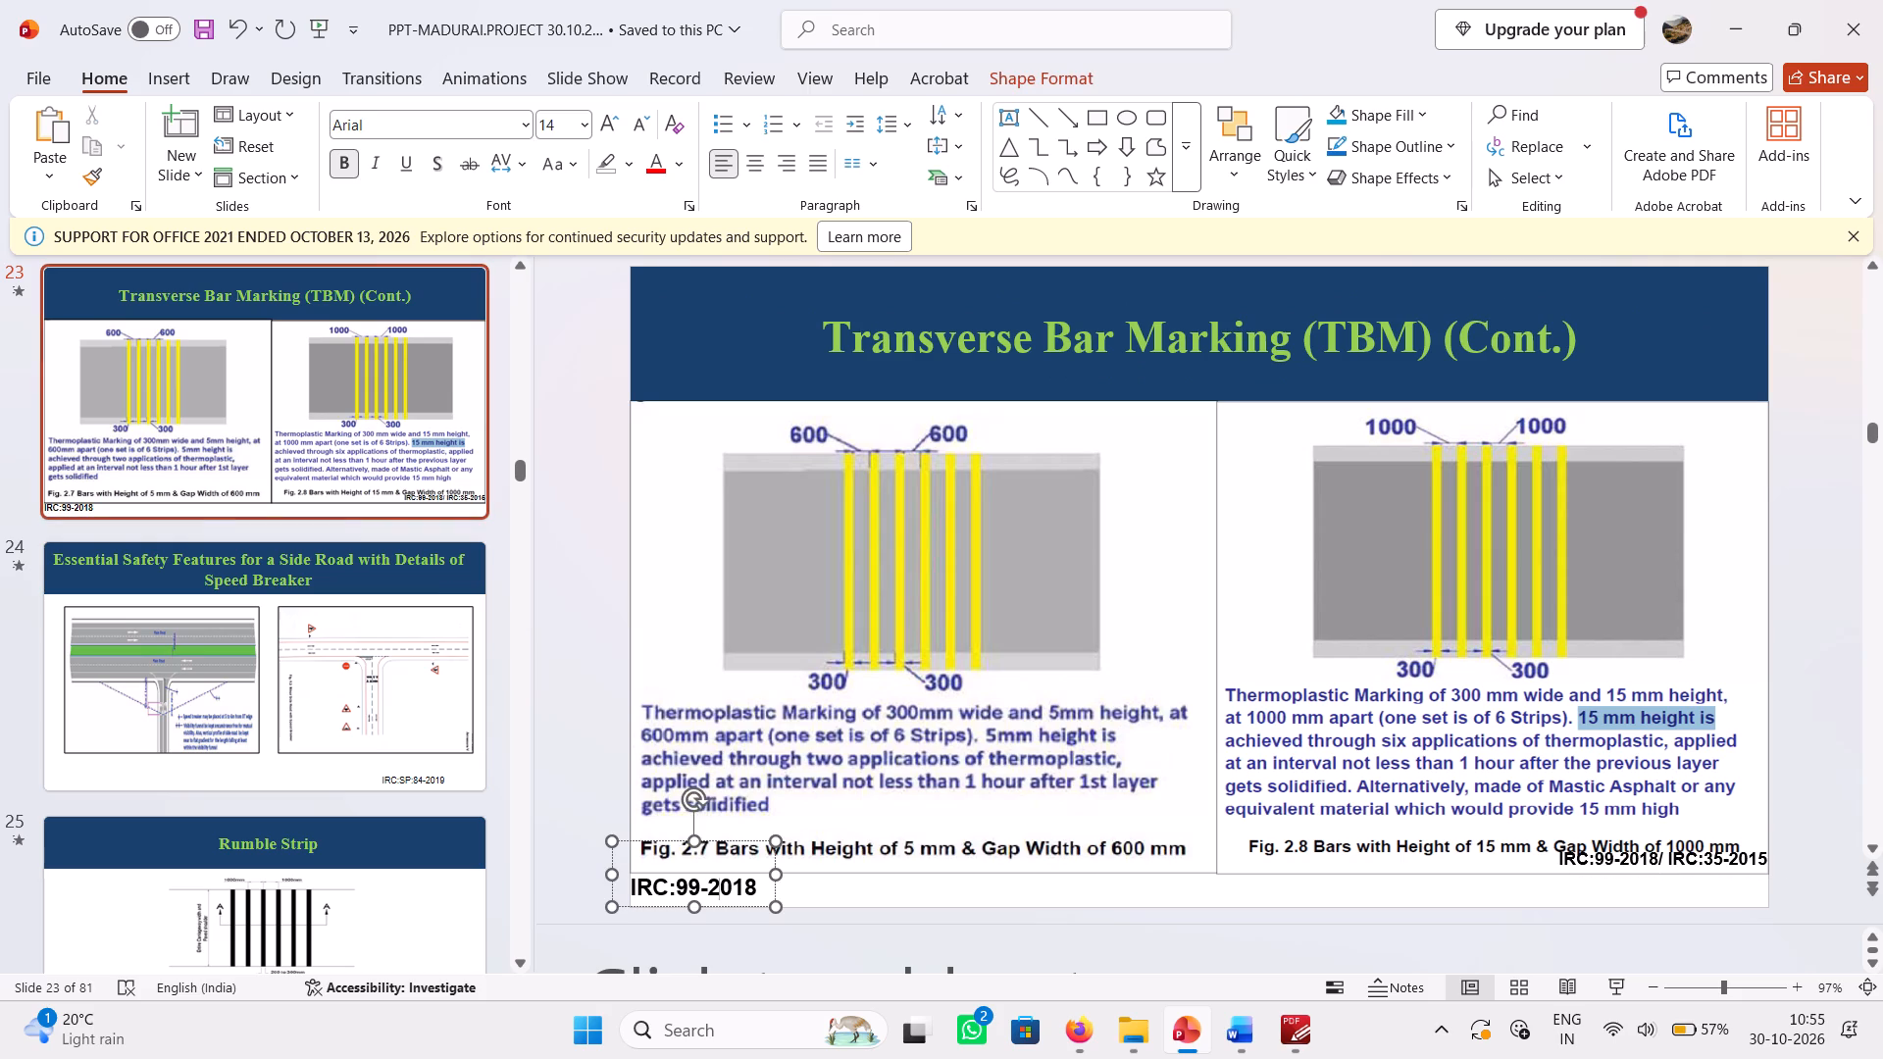
pyautogui.click(733, 837)
pyautogui.press('Delete')
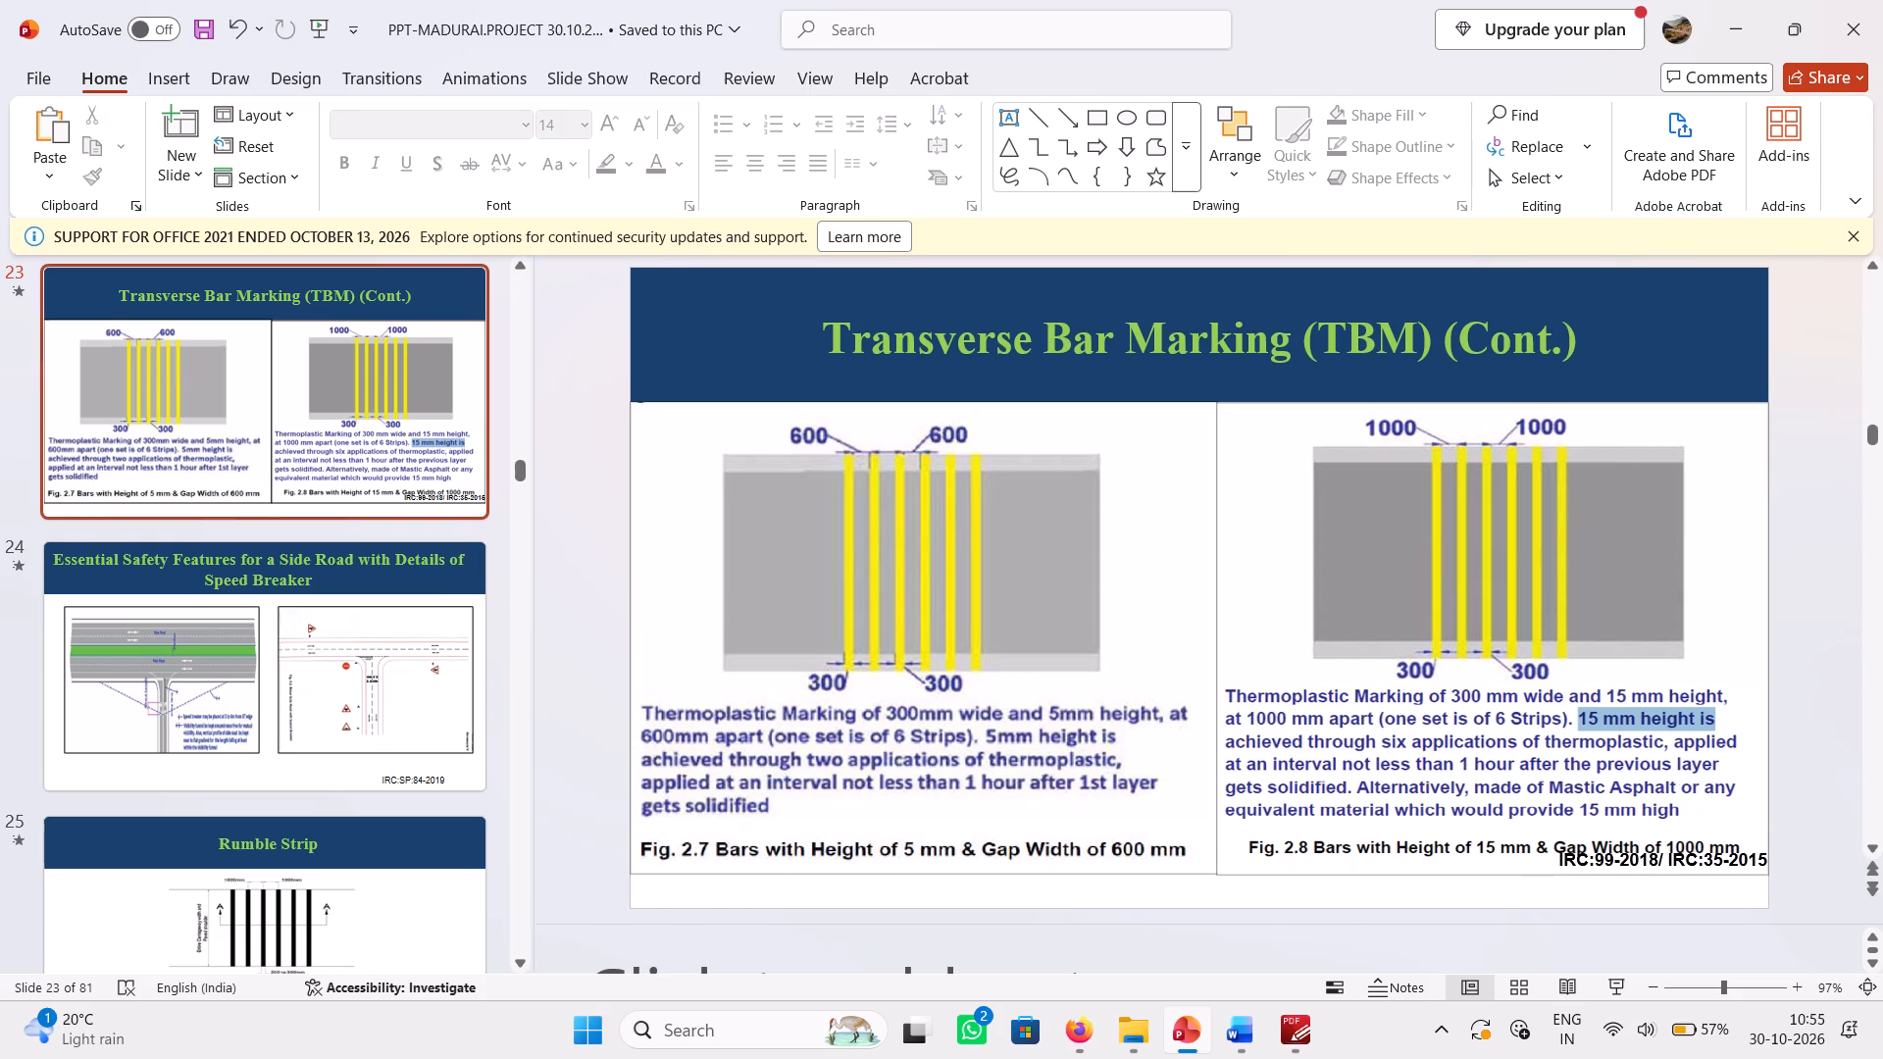
# Position the copied reference label beneath the Fig. 2.8 caption, in the slide's lower-right corner.
pyautogui.click(1606, 862)
pyautogui.moveTo(1636, 823); pyautogui.dragTo(1597, 855)
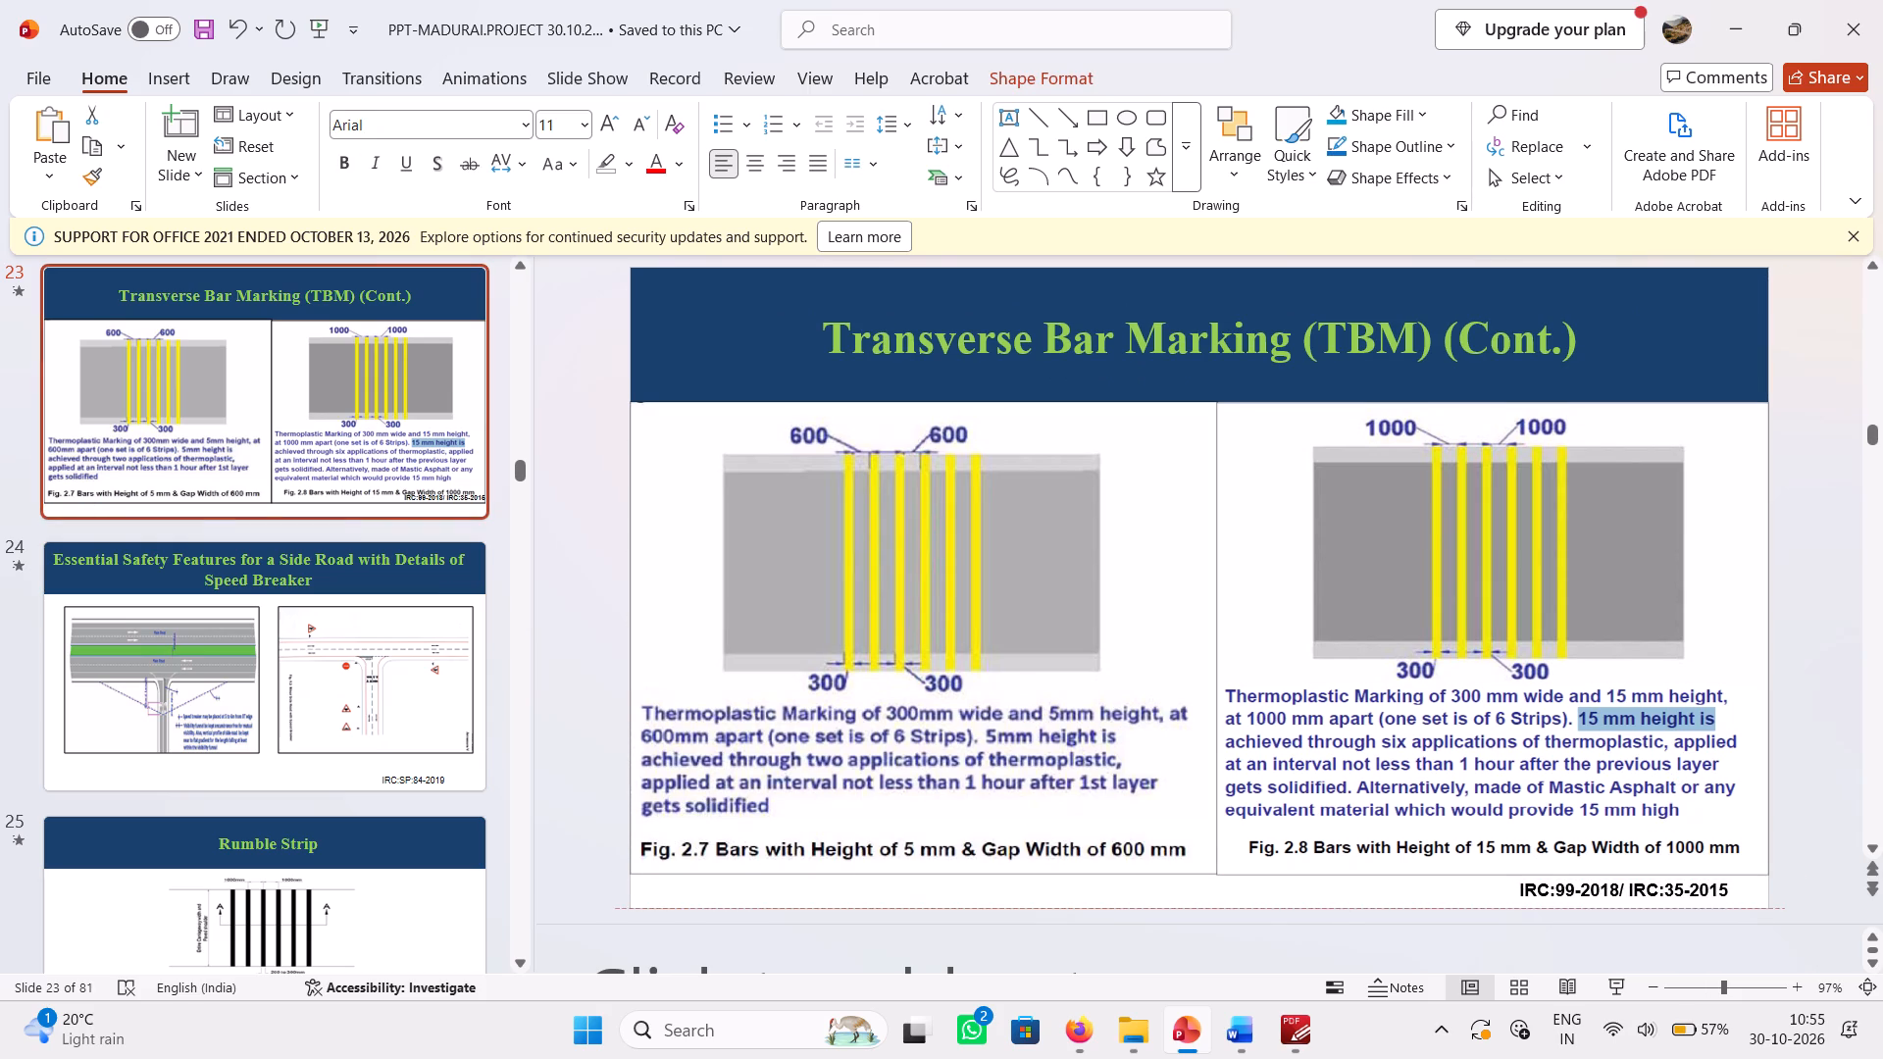
pyautogui.moveTo(1597, 855); pyautogui.dragTo(1623, 854)
pyautogui.click(1446, 794)
# Check the reference labels and code references on slides 24 to 33, from the speed breaker details through the Km 0+000 bar marking observation.
pyautogui.click(254, 887)
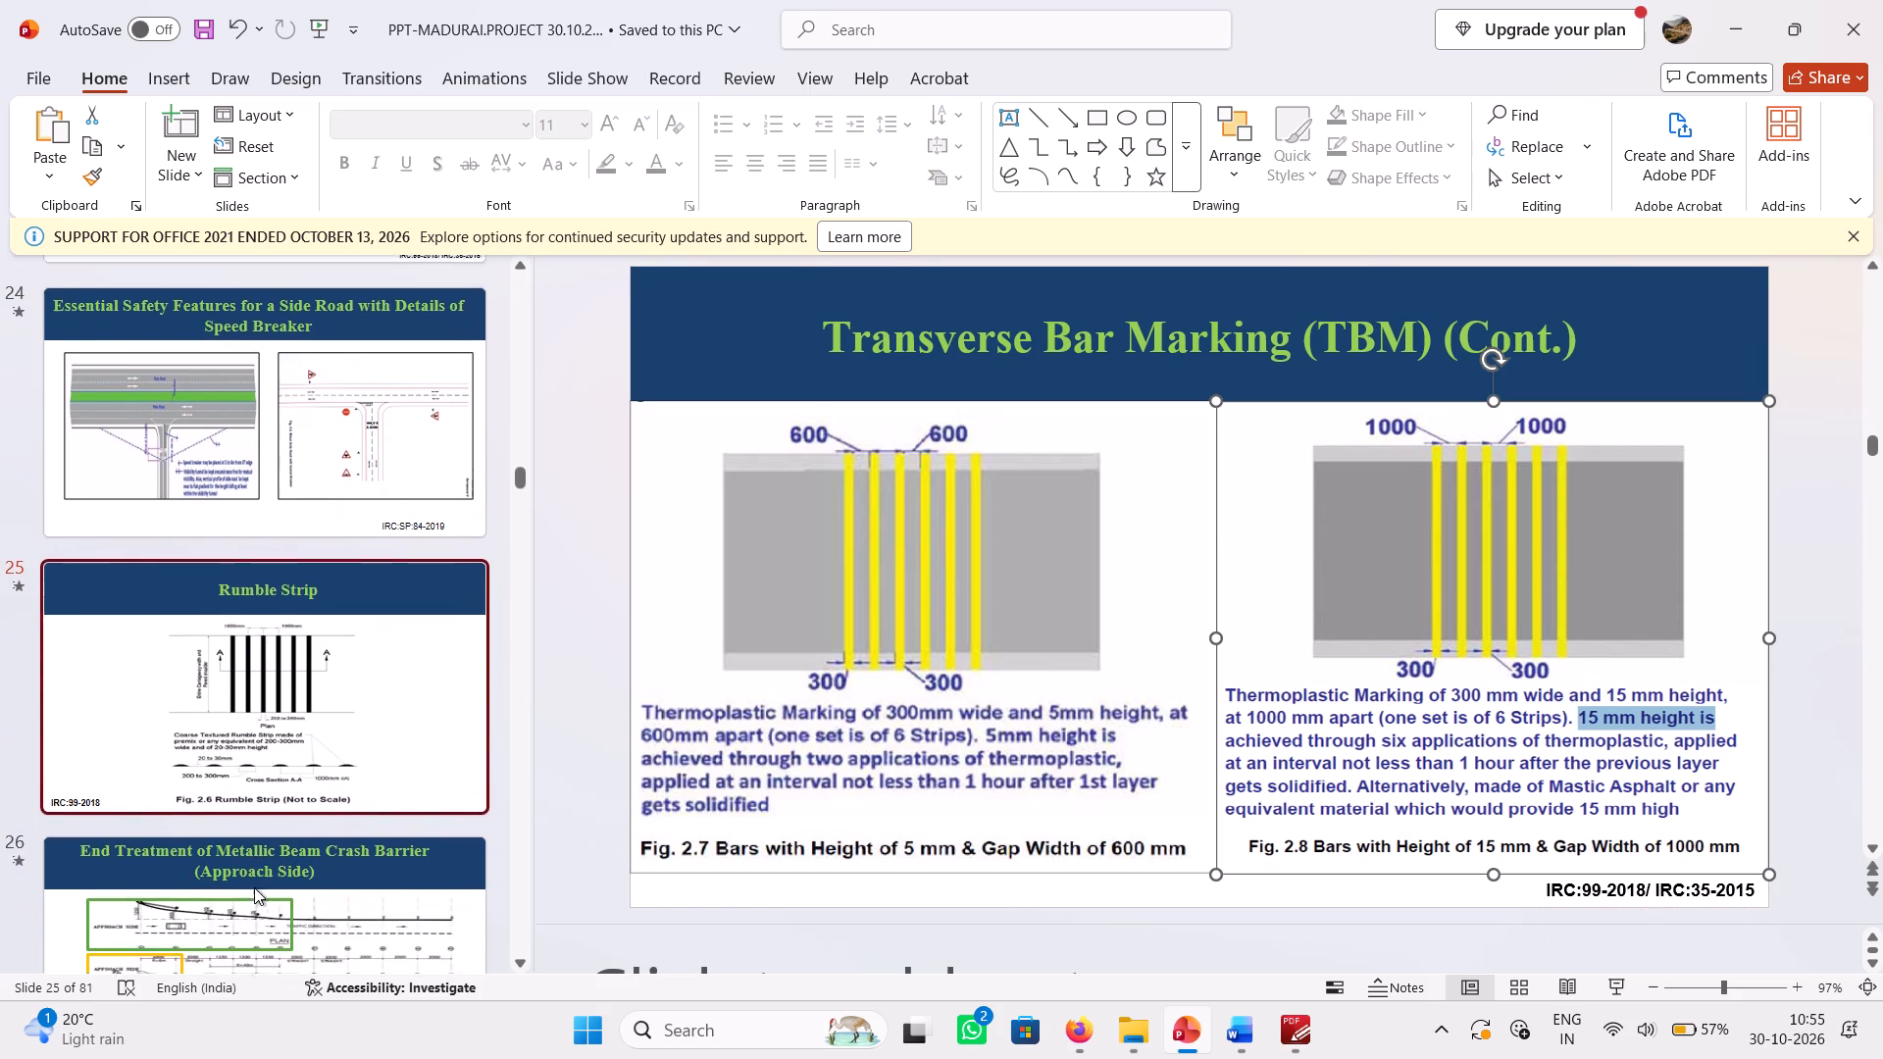
pyautogui.click(230, 892)
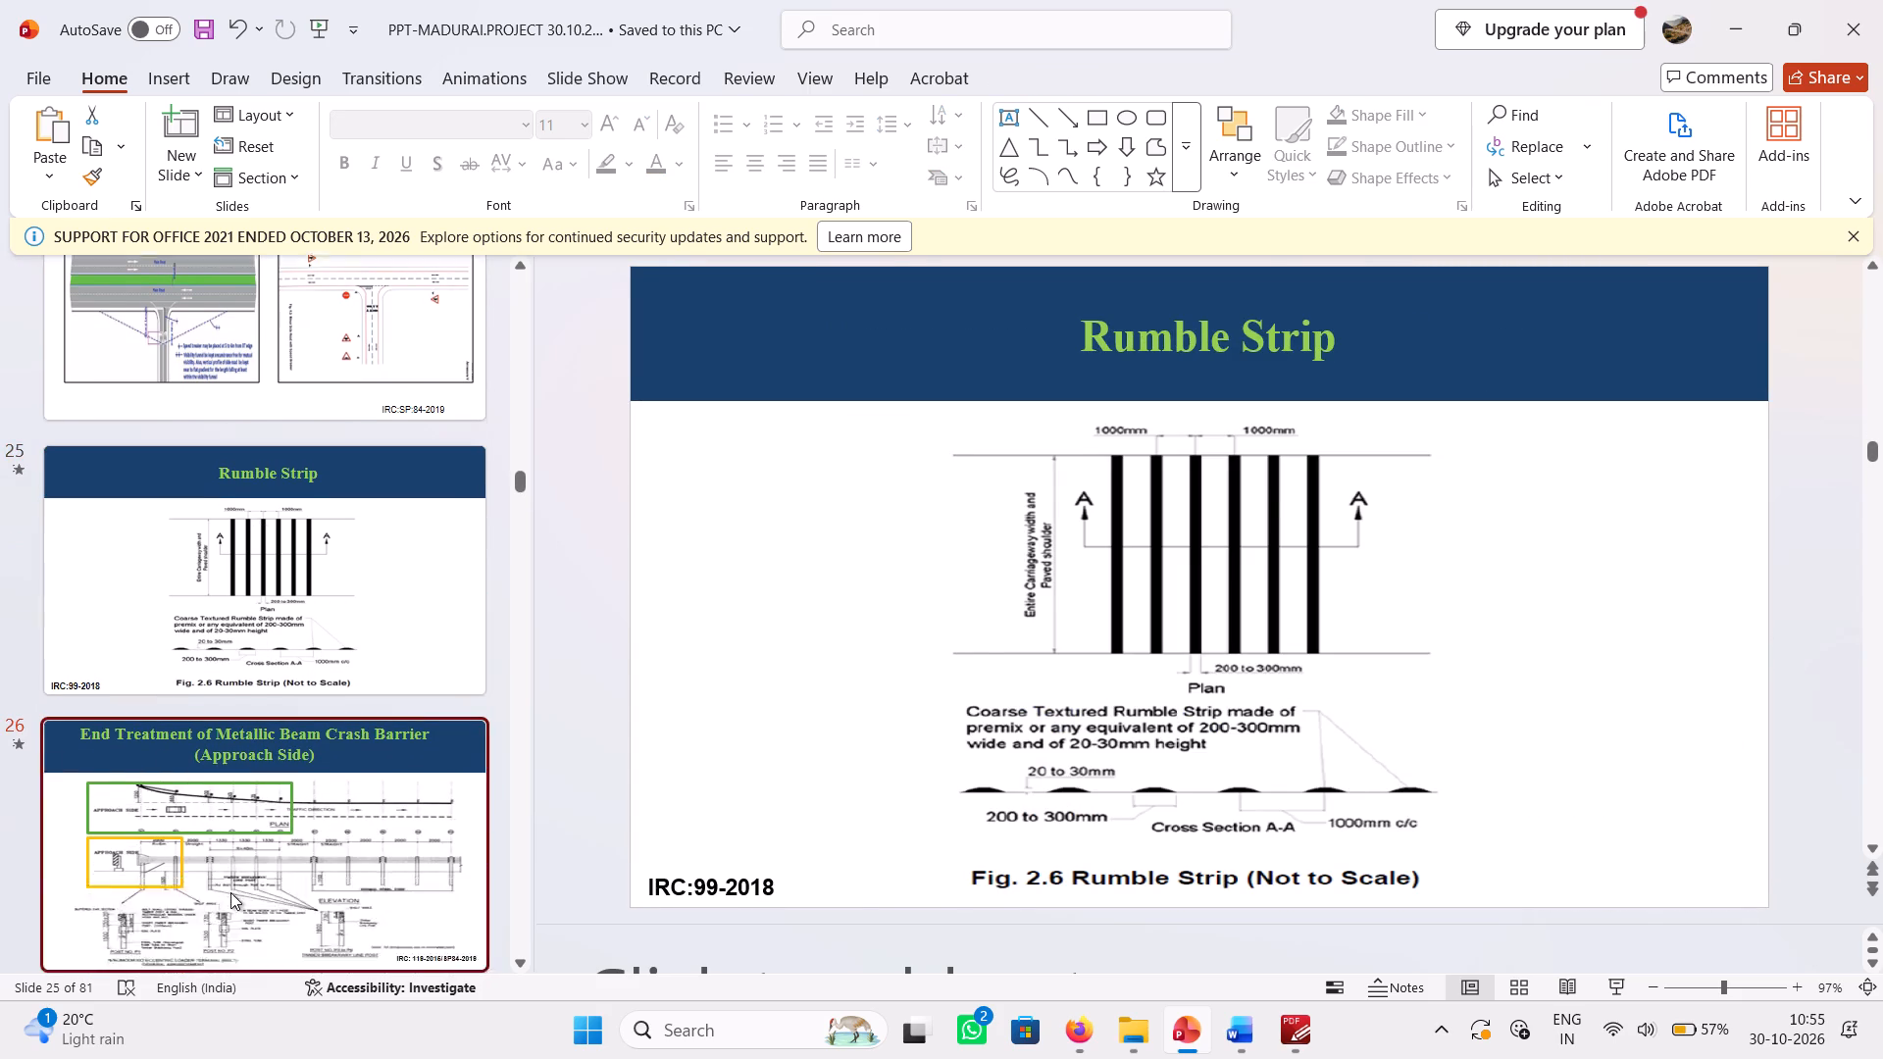
pyautogui.click(230, 892)
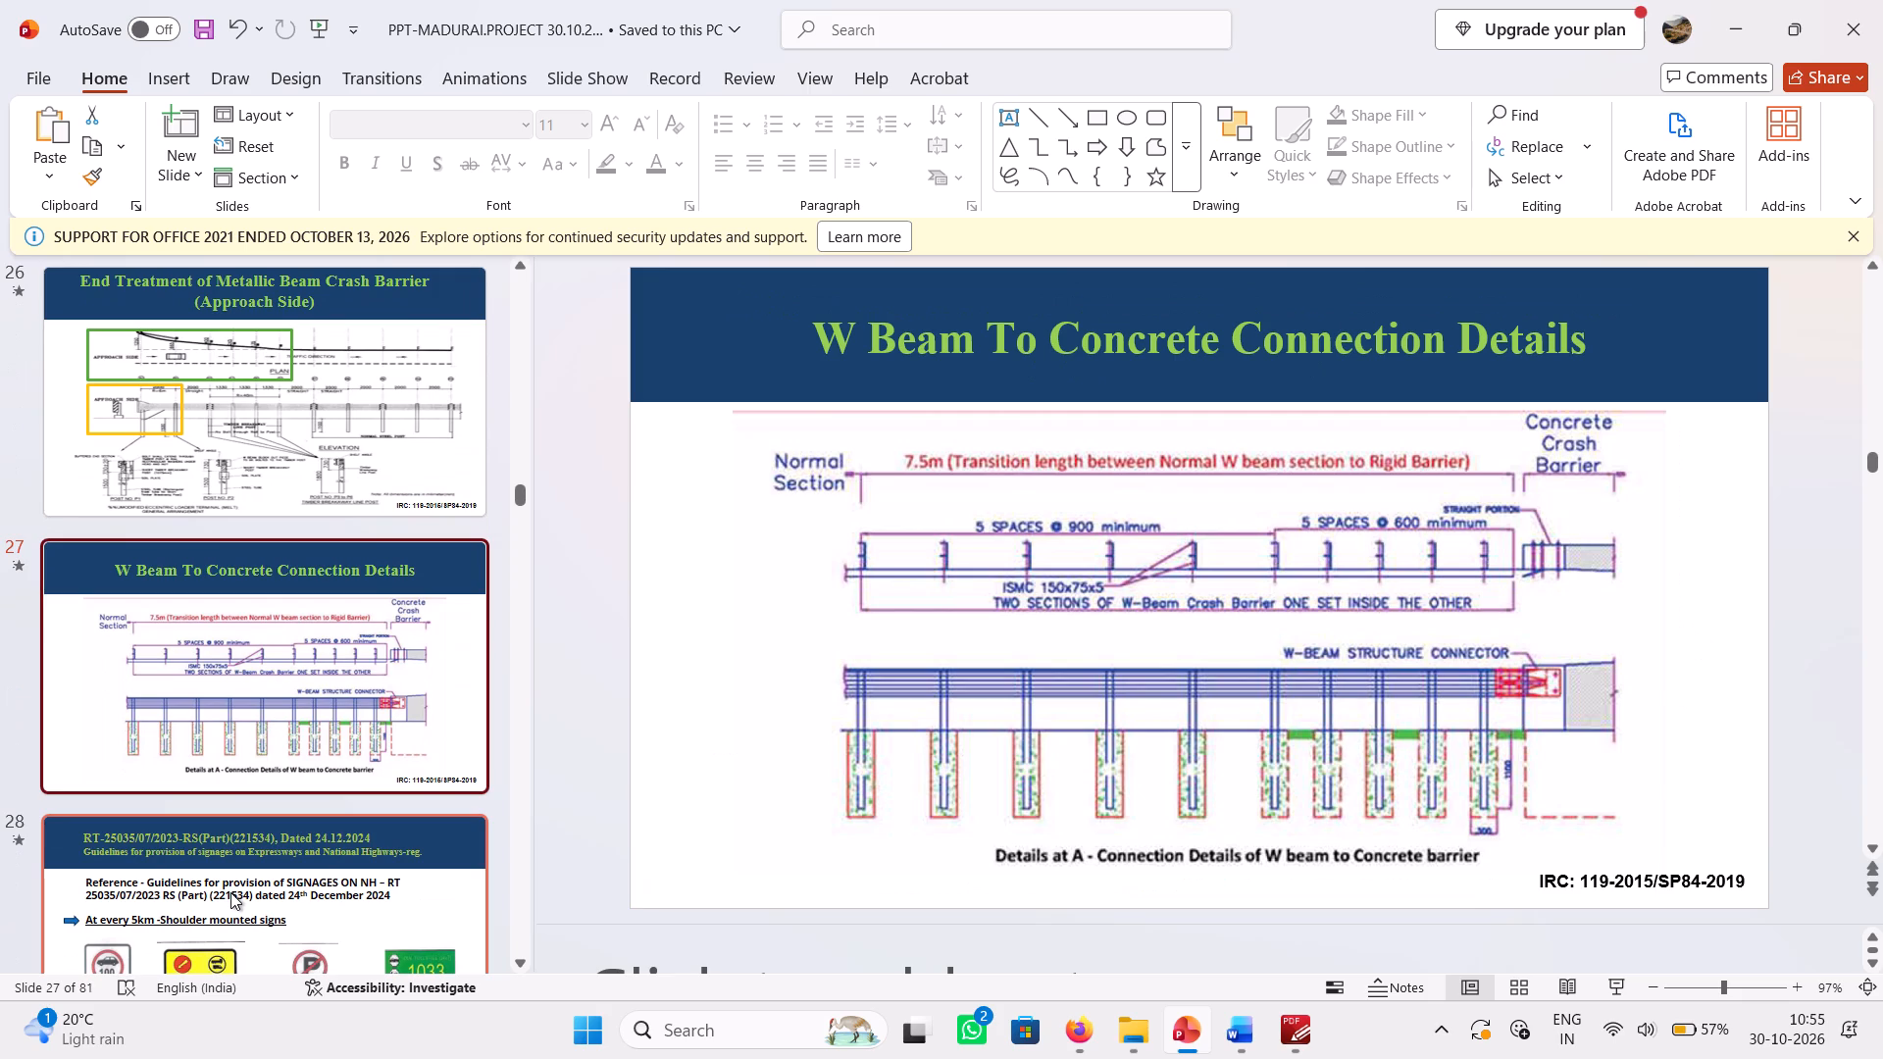
pyautogui.click(305, 897)
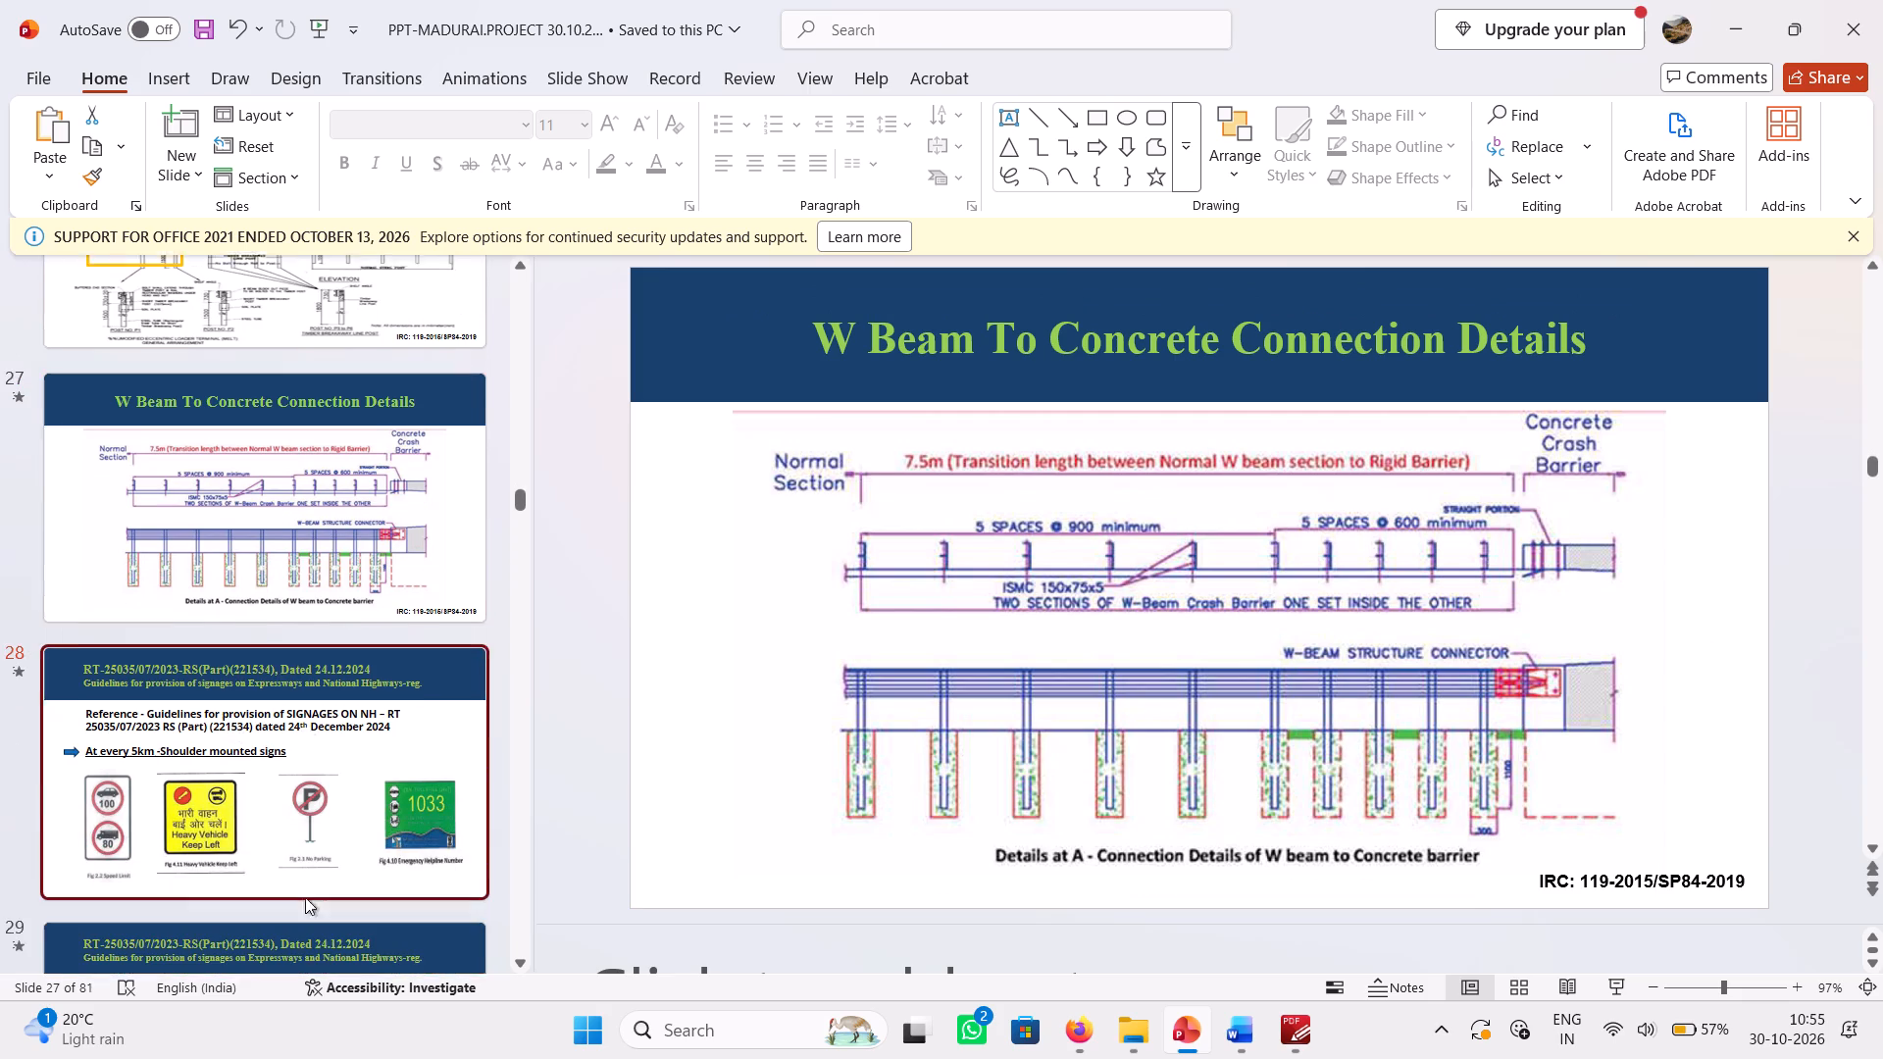
pyautogui.click(306, 882)
pyautogui.click(306, 882)
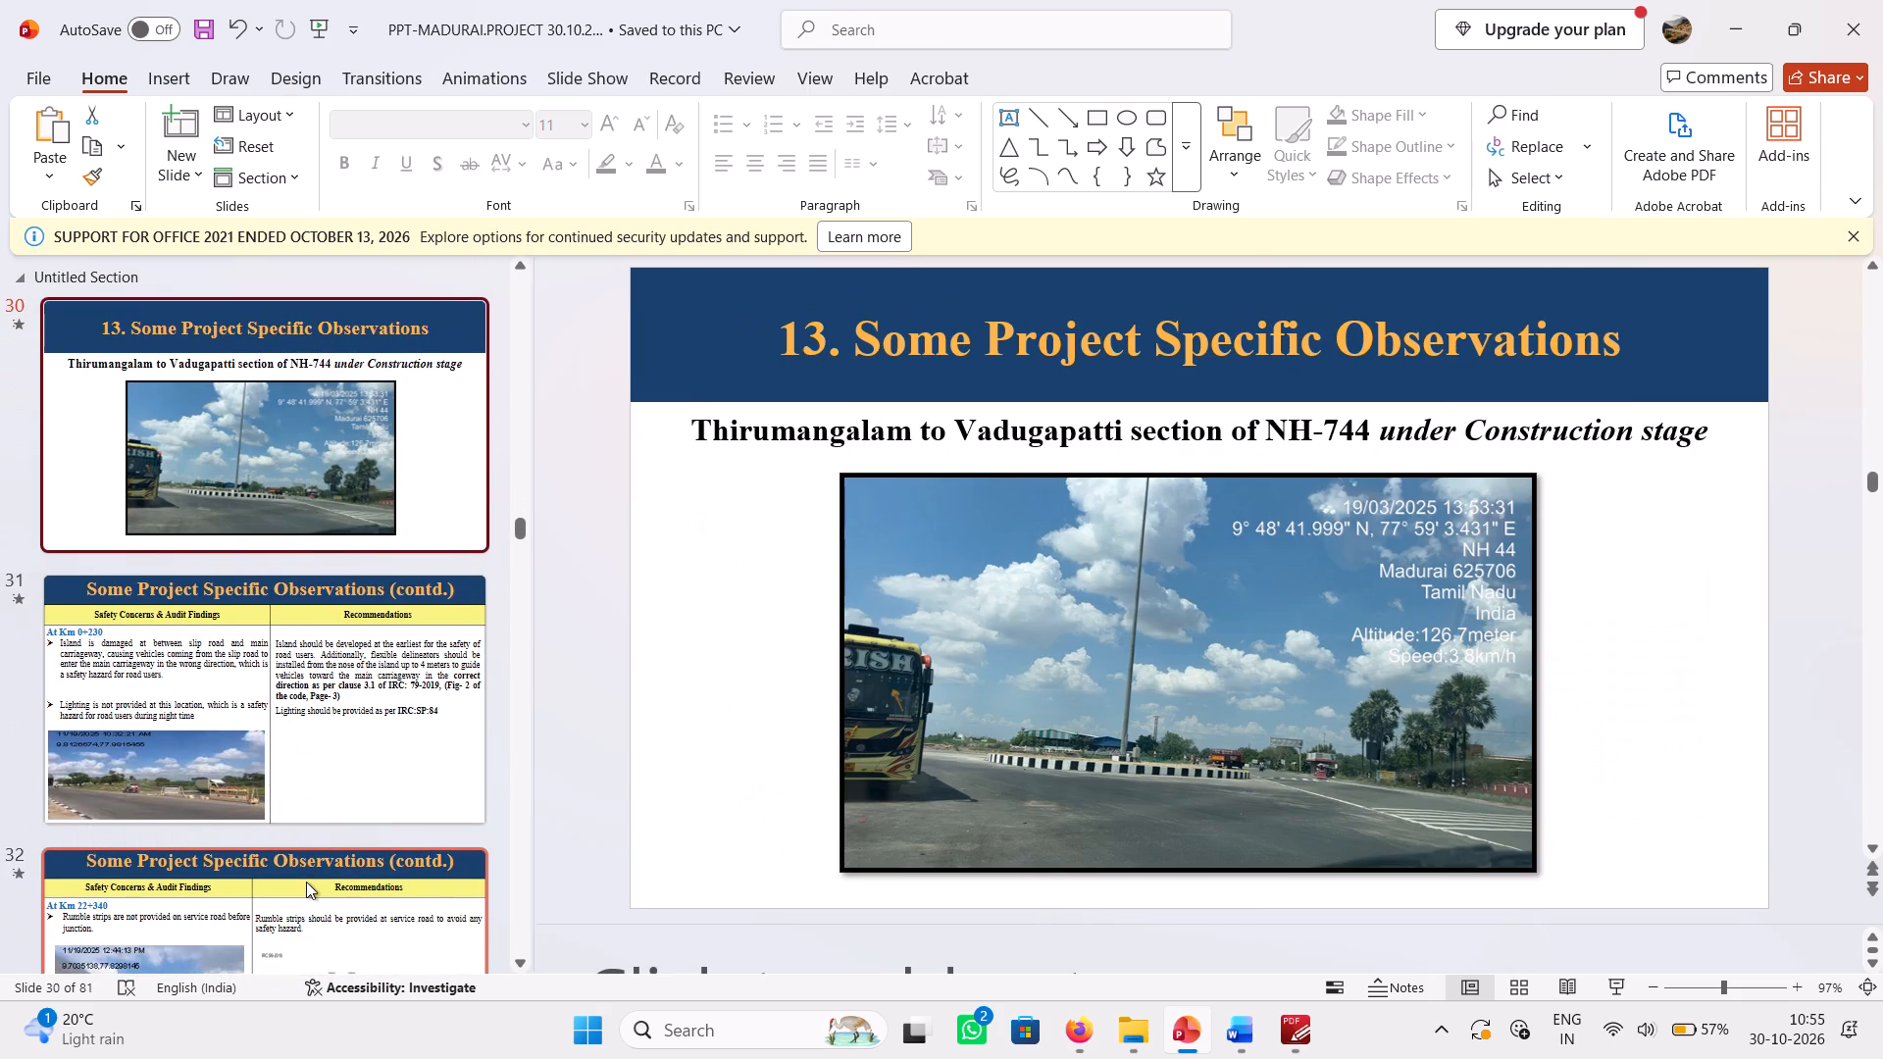
pyautogui.click(334, 923)
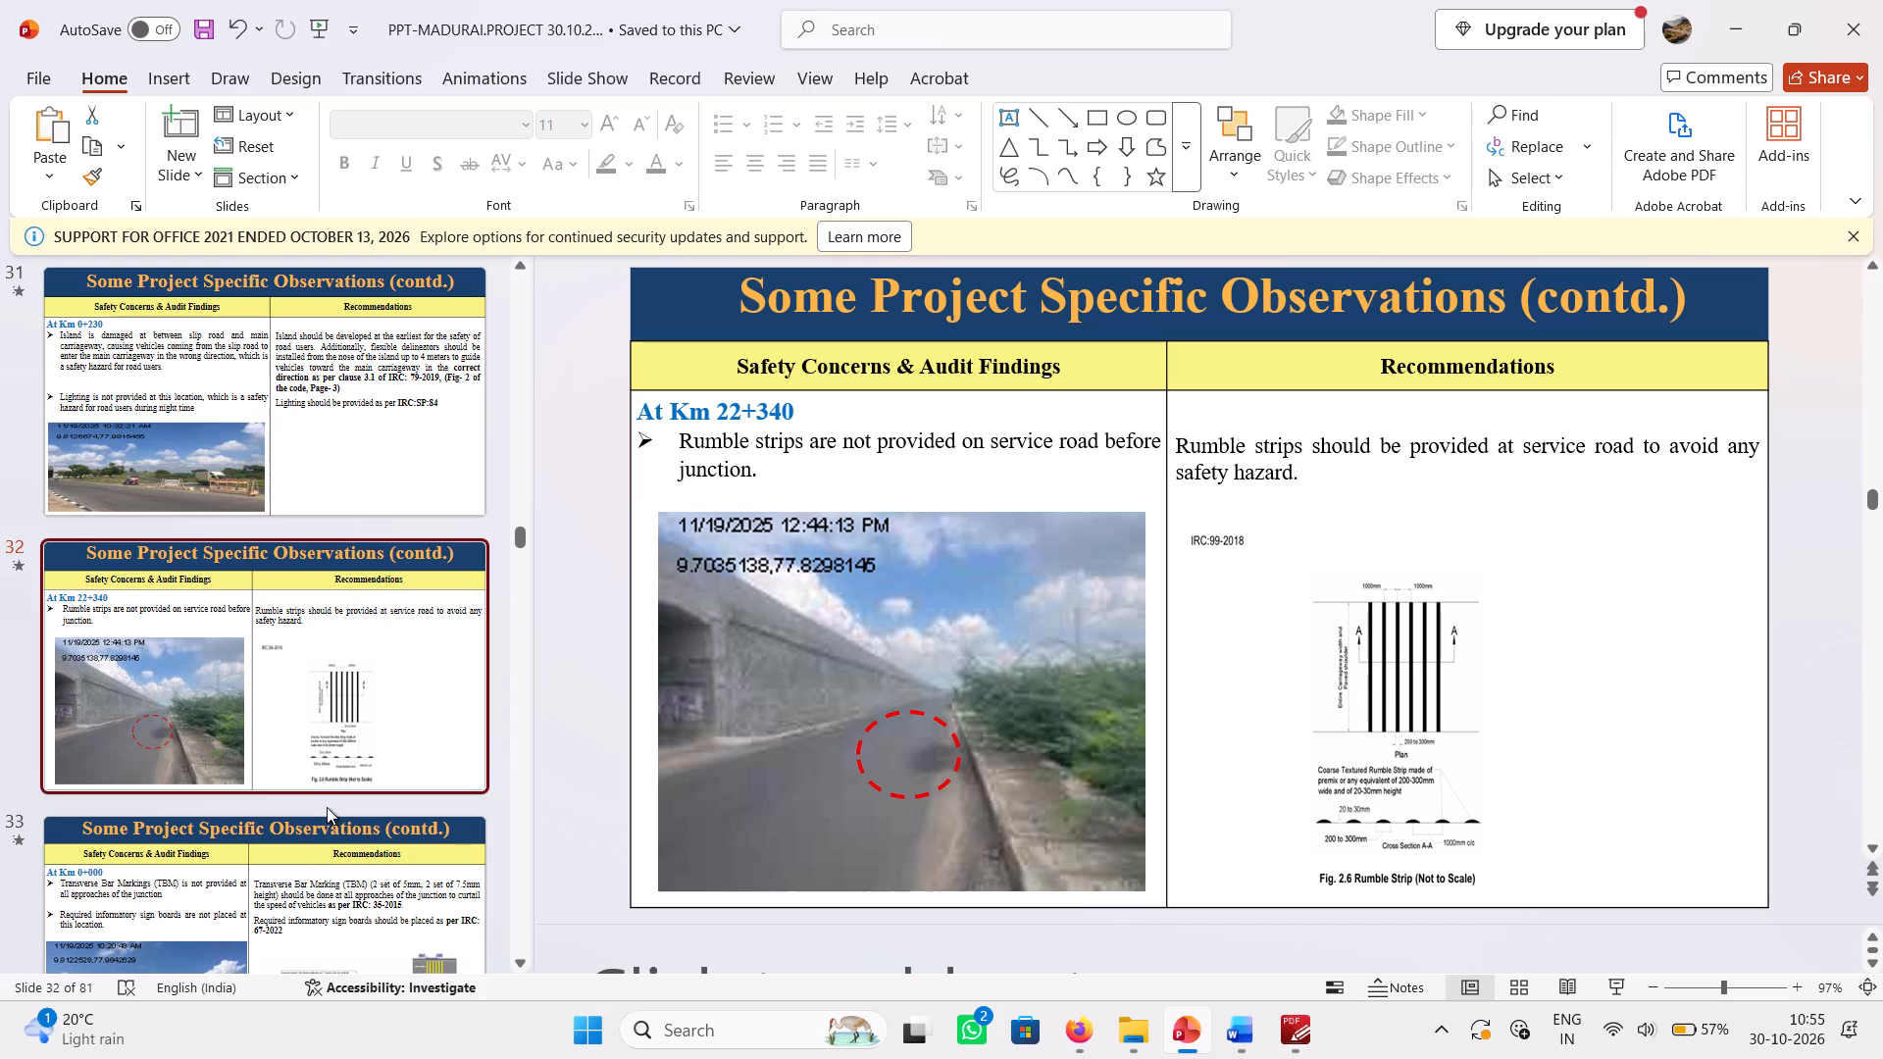
pyautogui.click(264, 741)
pyautogui.click(277, 833)
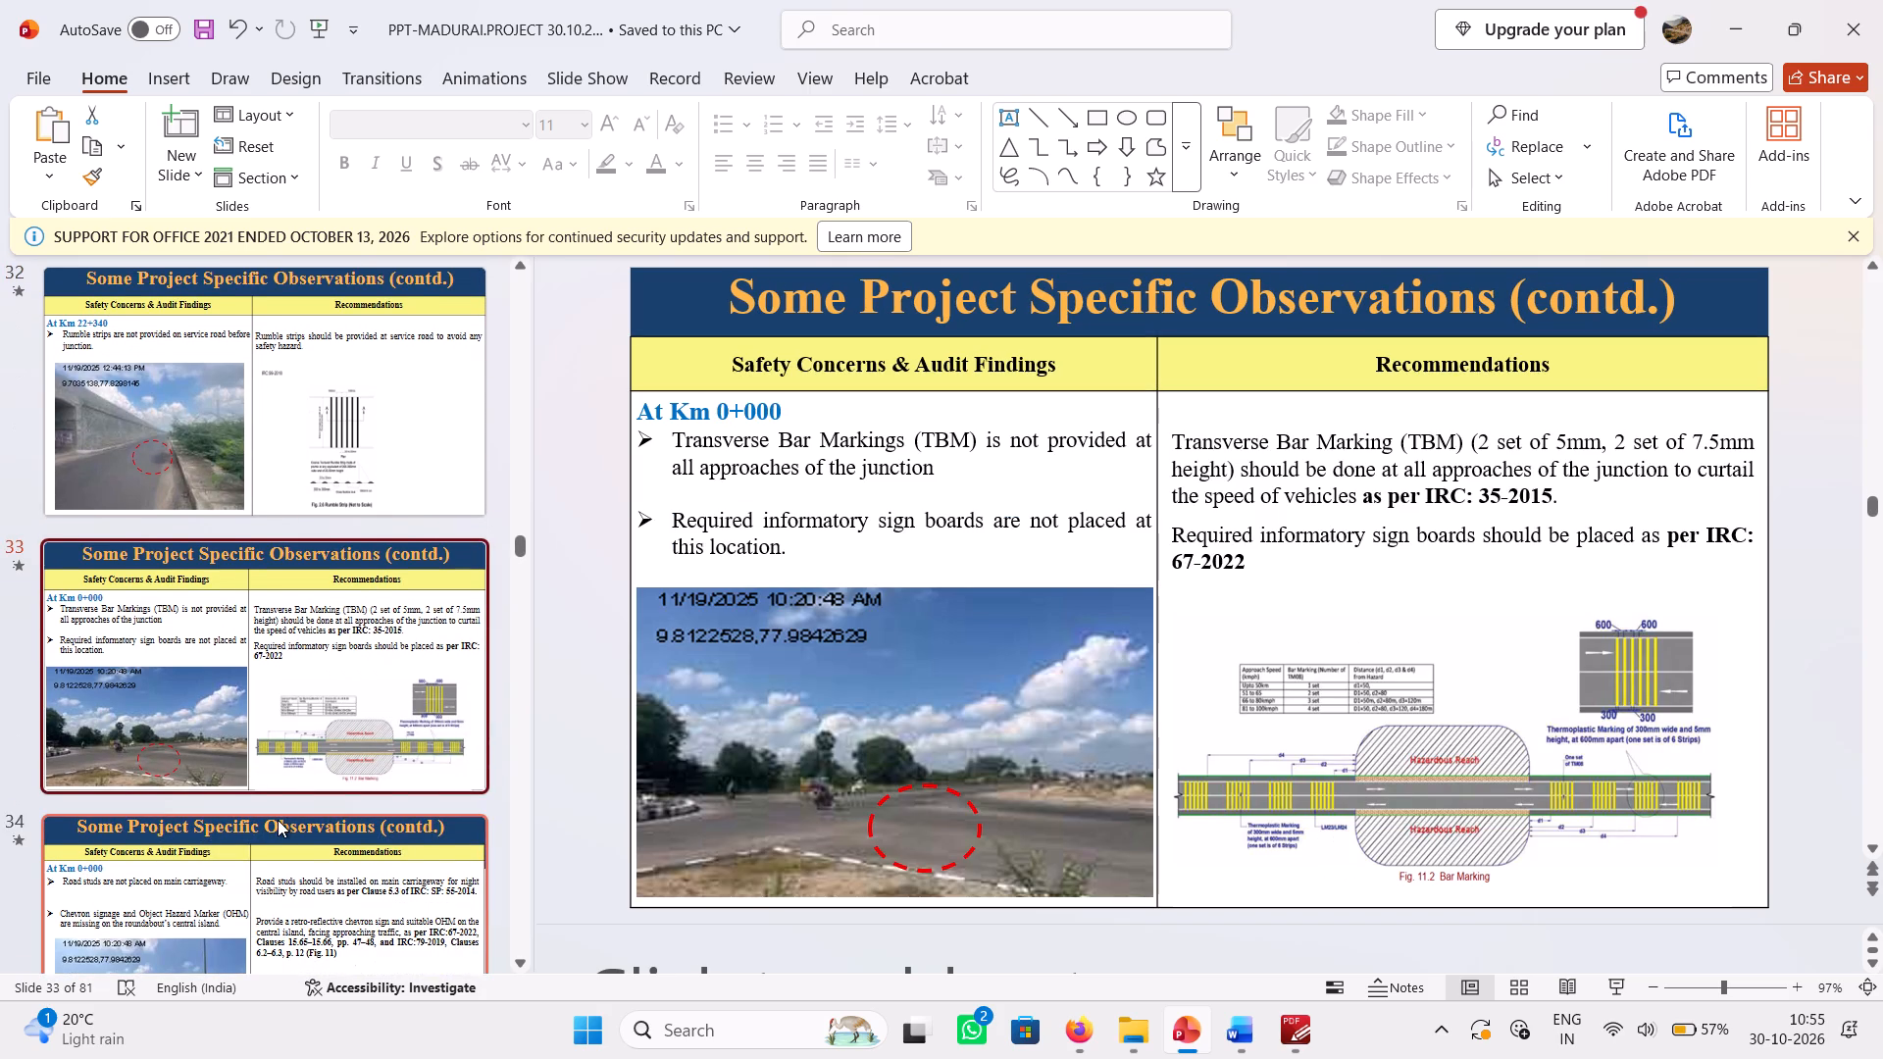
pyautogui.click(276, 731)
# On slide 34 (At Km 0+000), replace the road stud recommendation's code reference with "IRC:SP:84-2019".
pyautogui.click(320, 923)
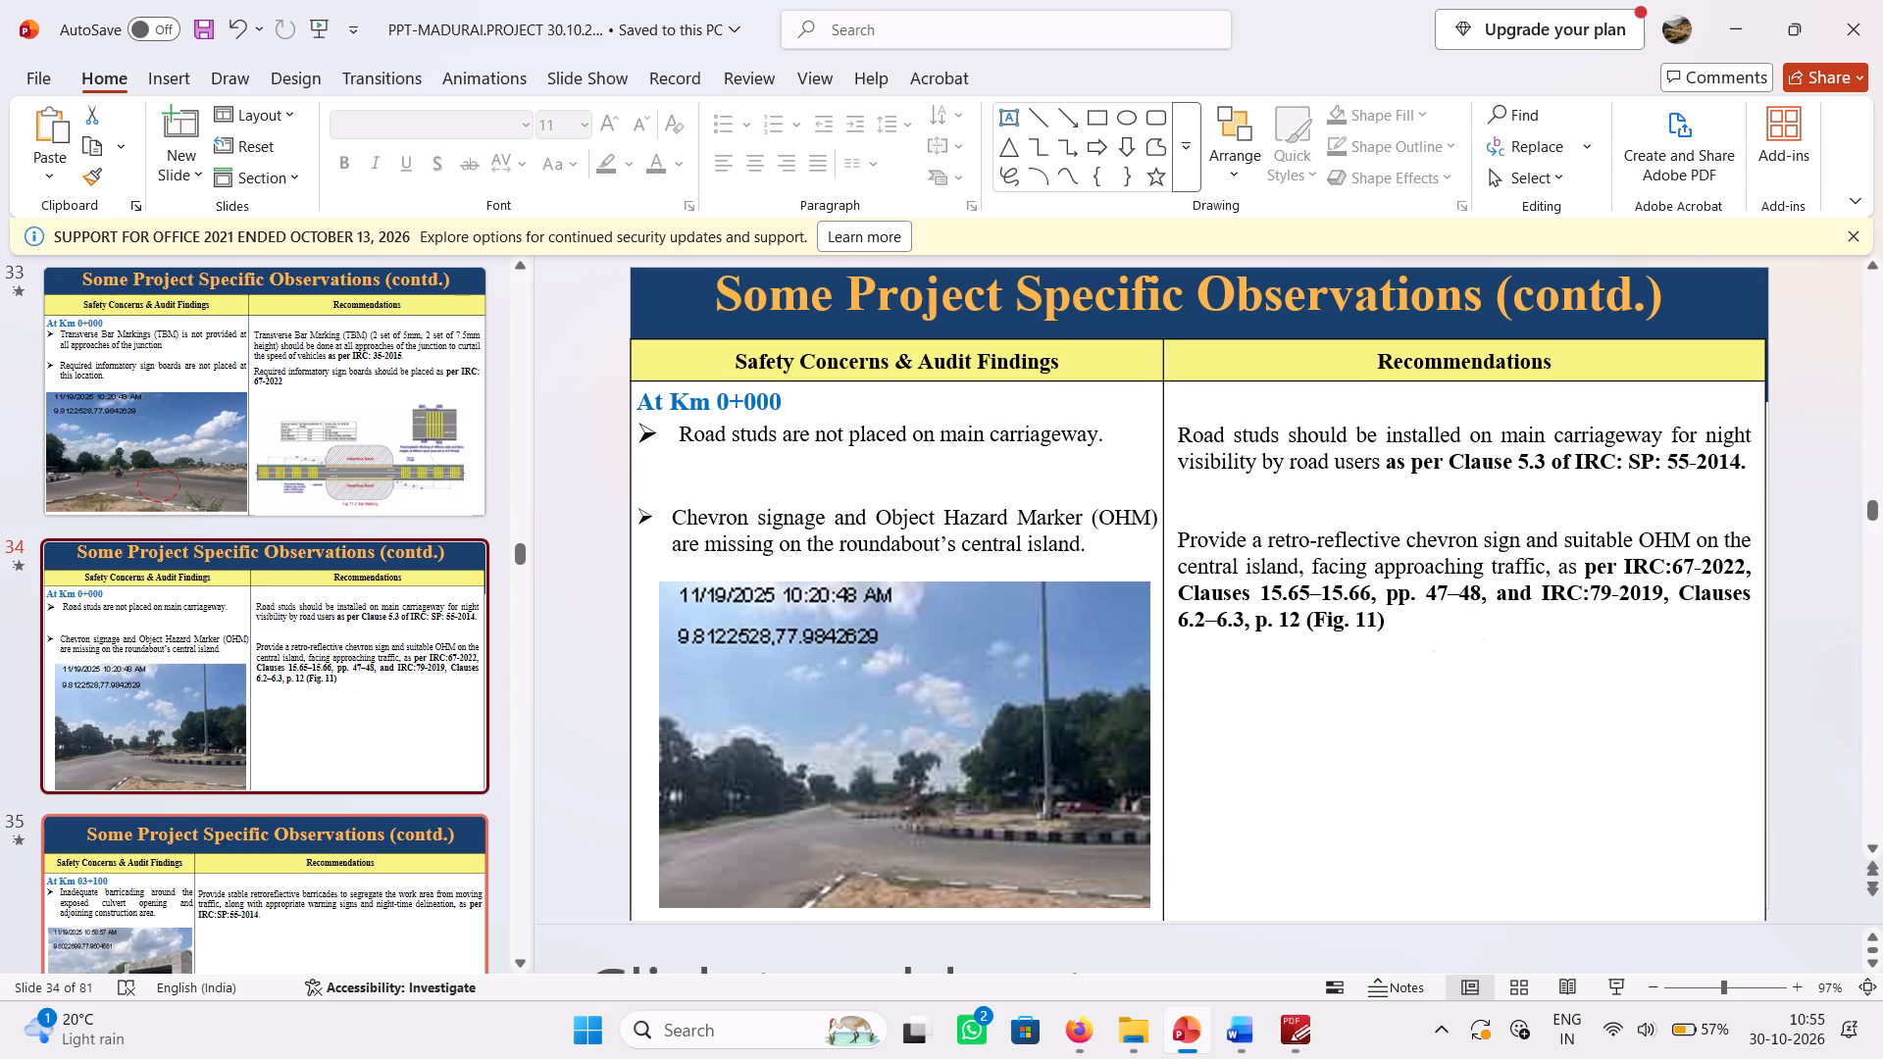
pyautogui.moveTo(1454, 462); pyautogui.dragTo(1530, 461)
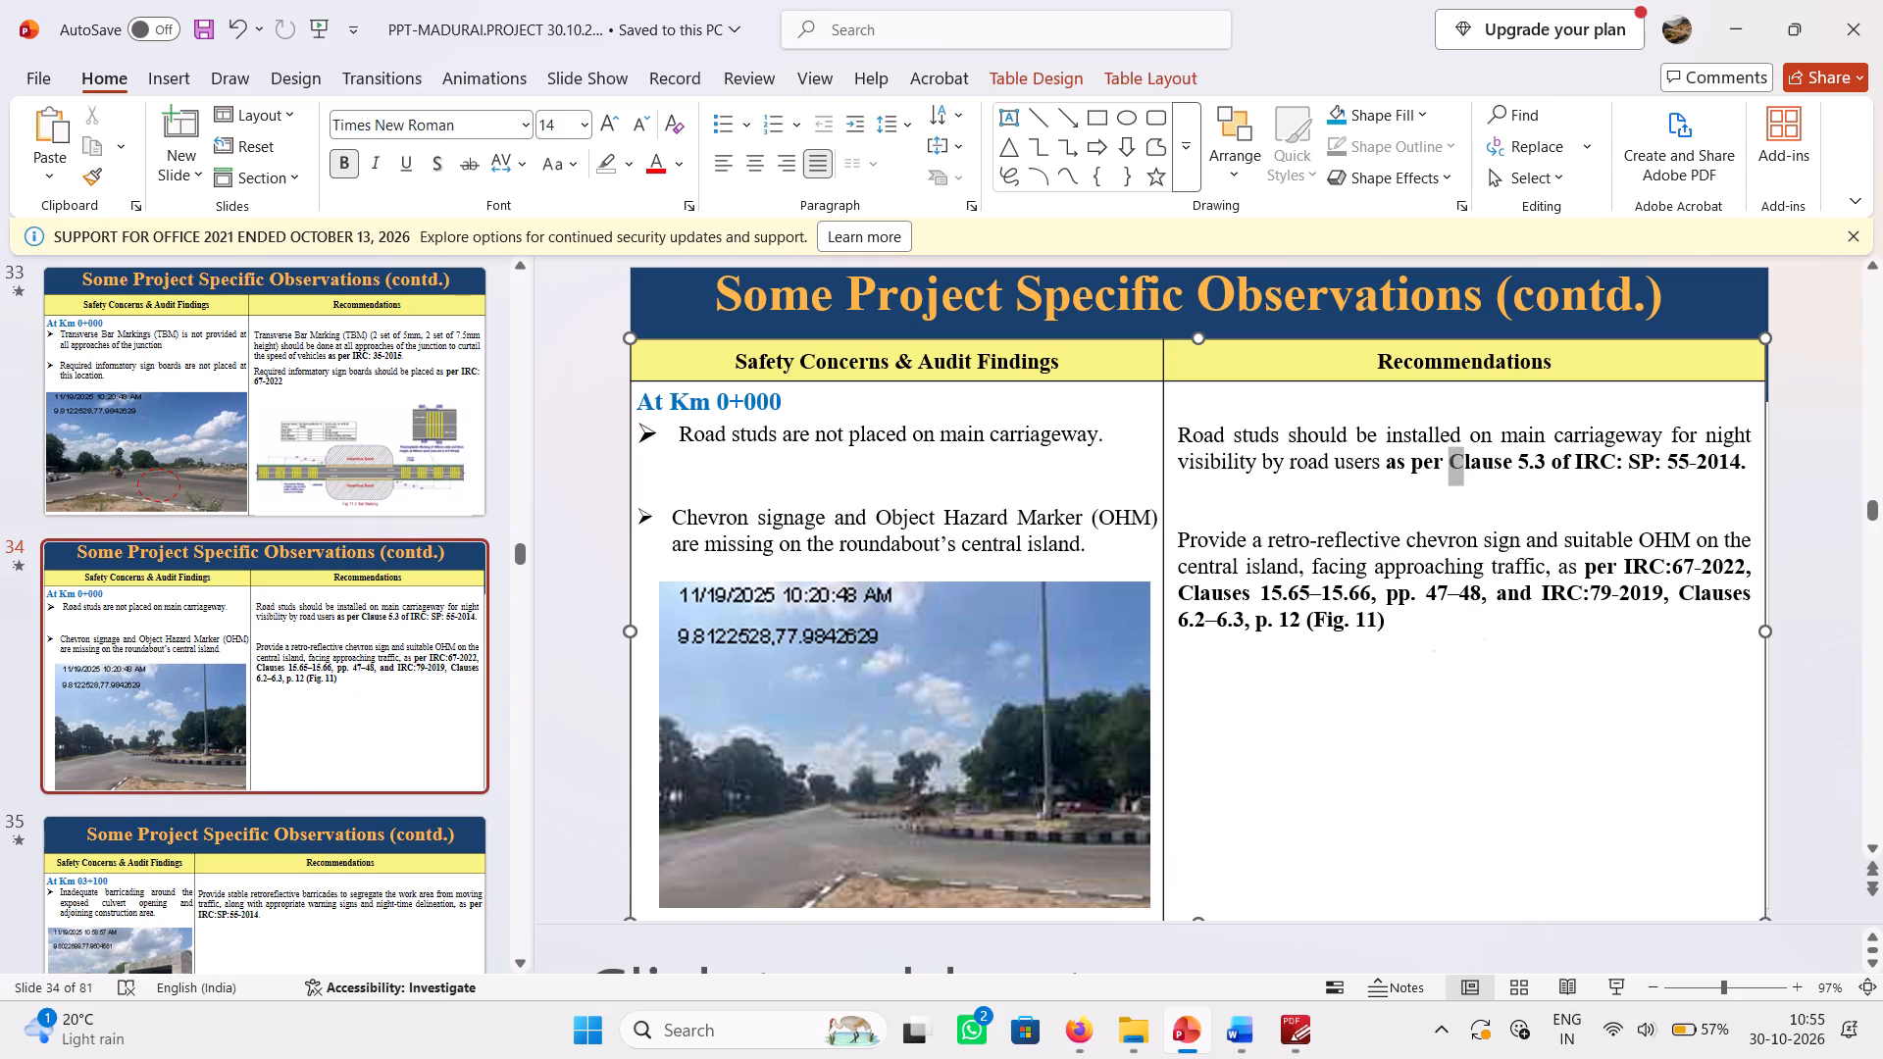
pyautogui.moveTo(1530, 461); pyautogui.dragTo(1741, 461)
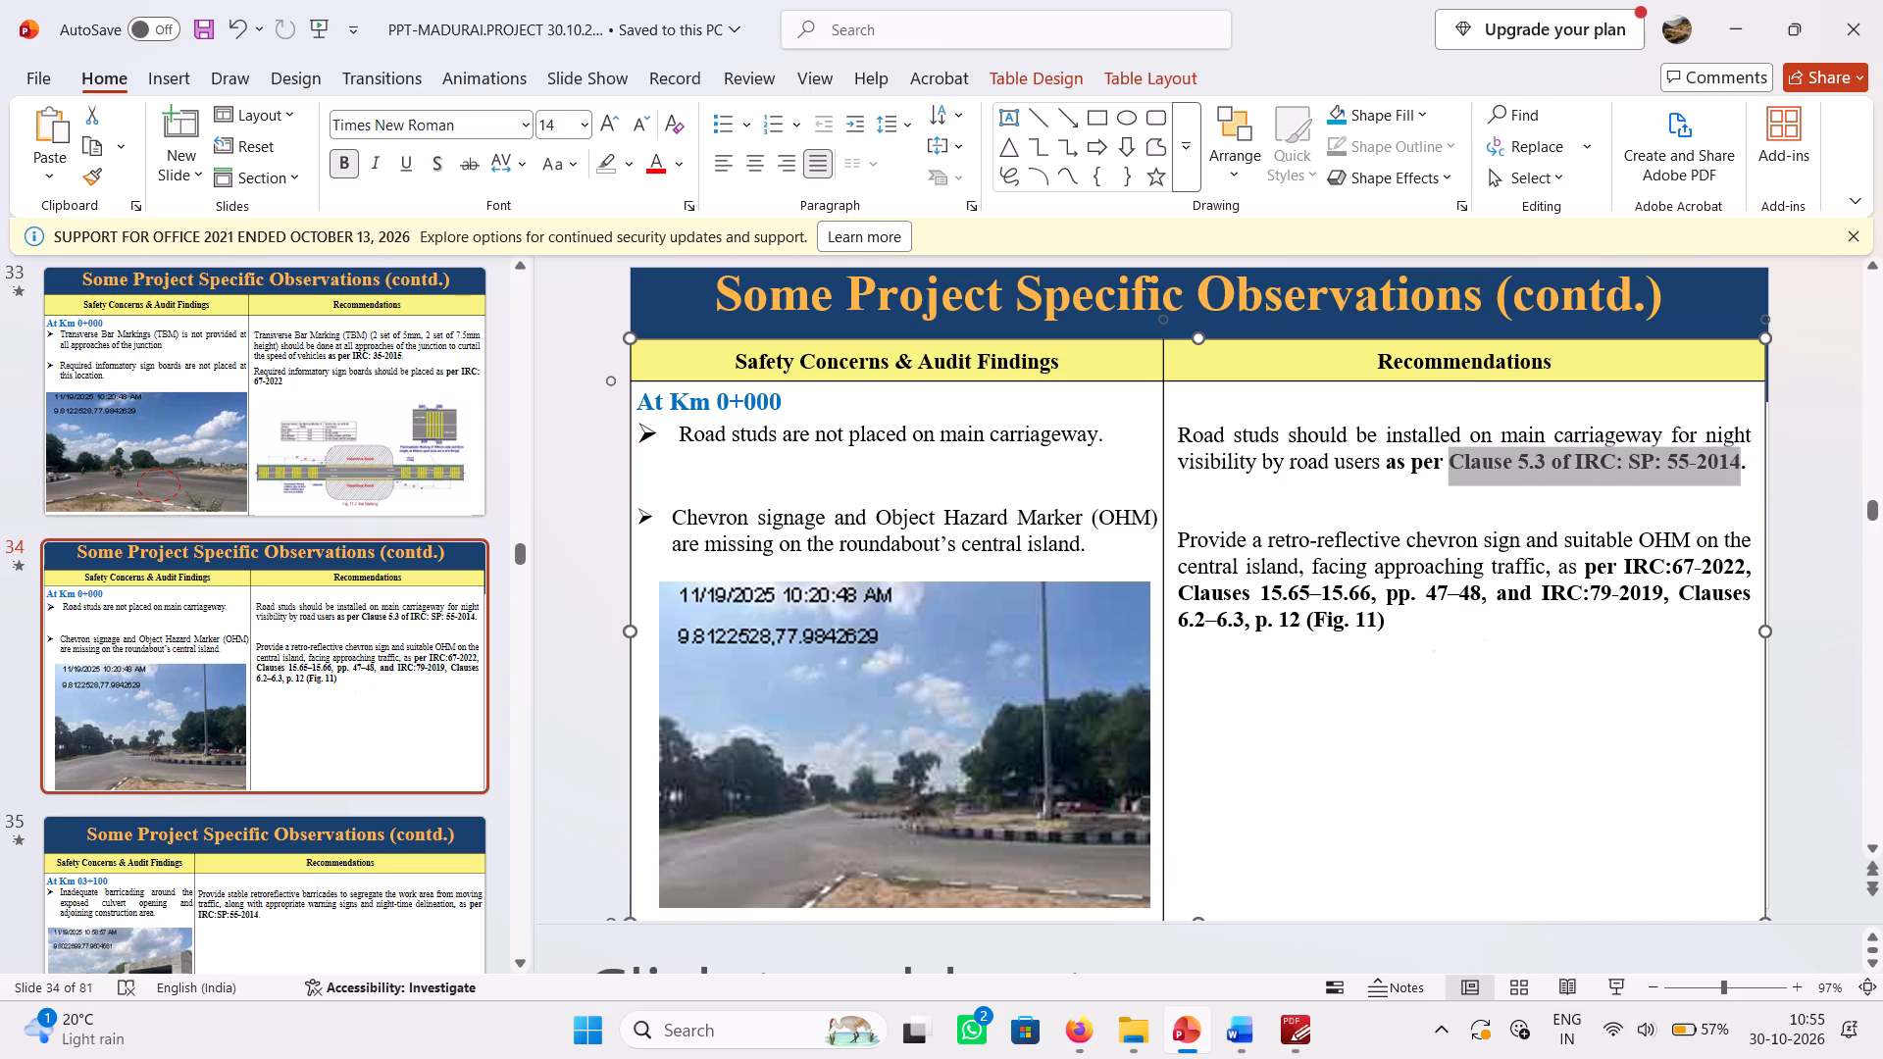
pyautogui.write('IRC')
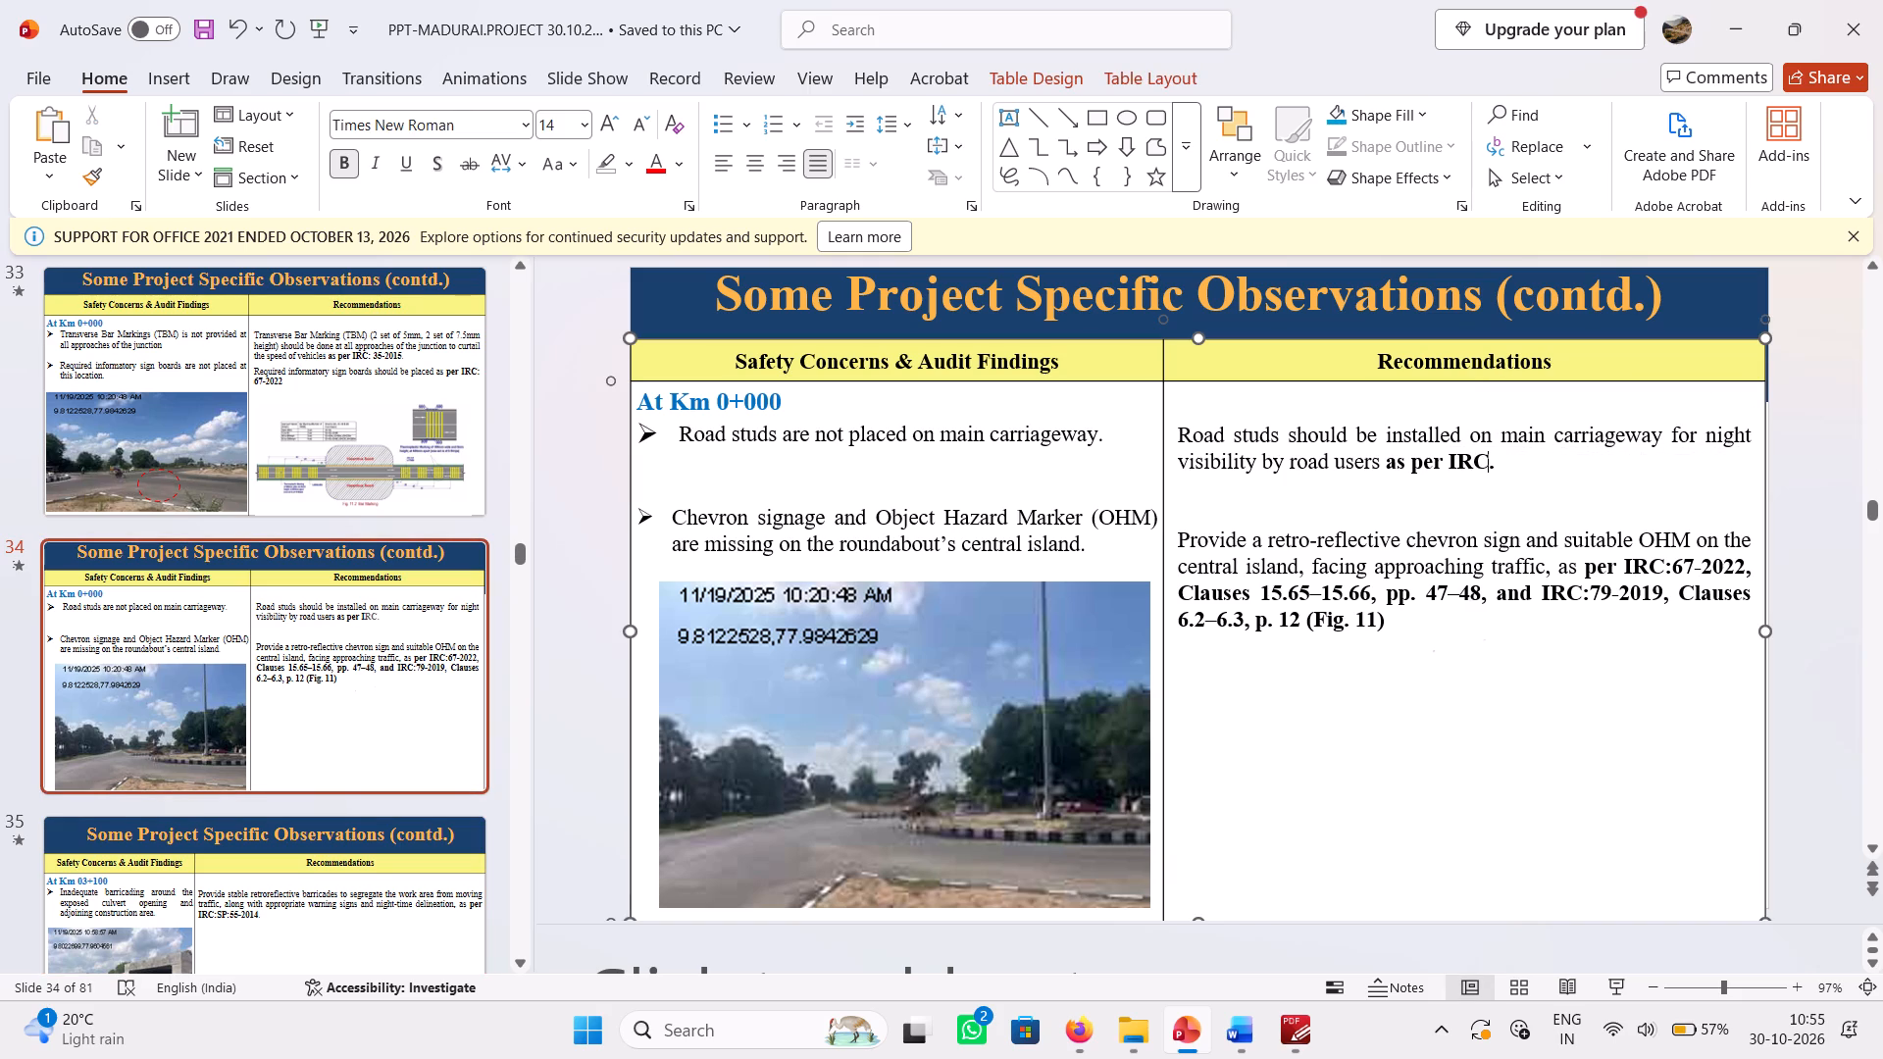
pyautogui.hotkey('shift', ':')
pyautogui.write('SP')
pyautogui.hotkey('shift', ':')
pyautogui.write('84-2015.')
pyautogui.press('space')
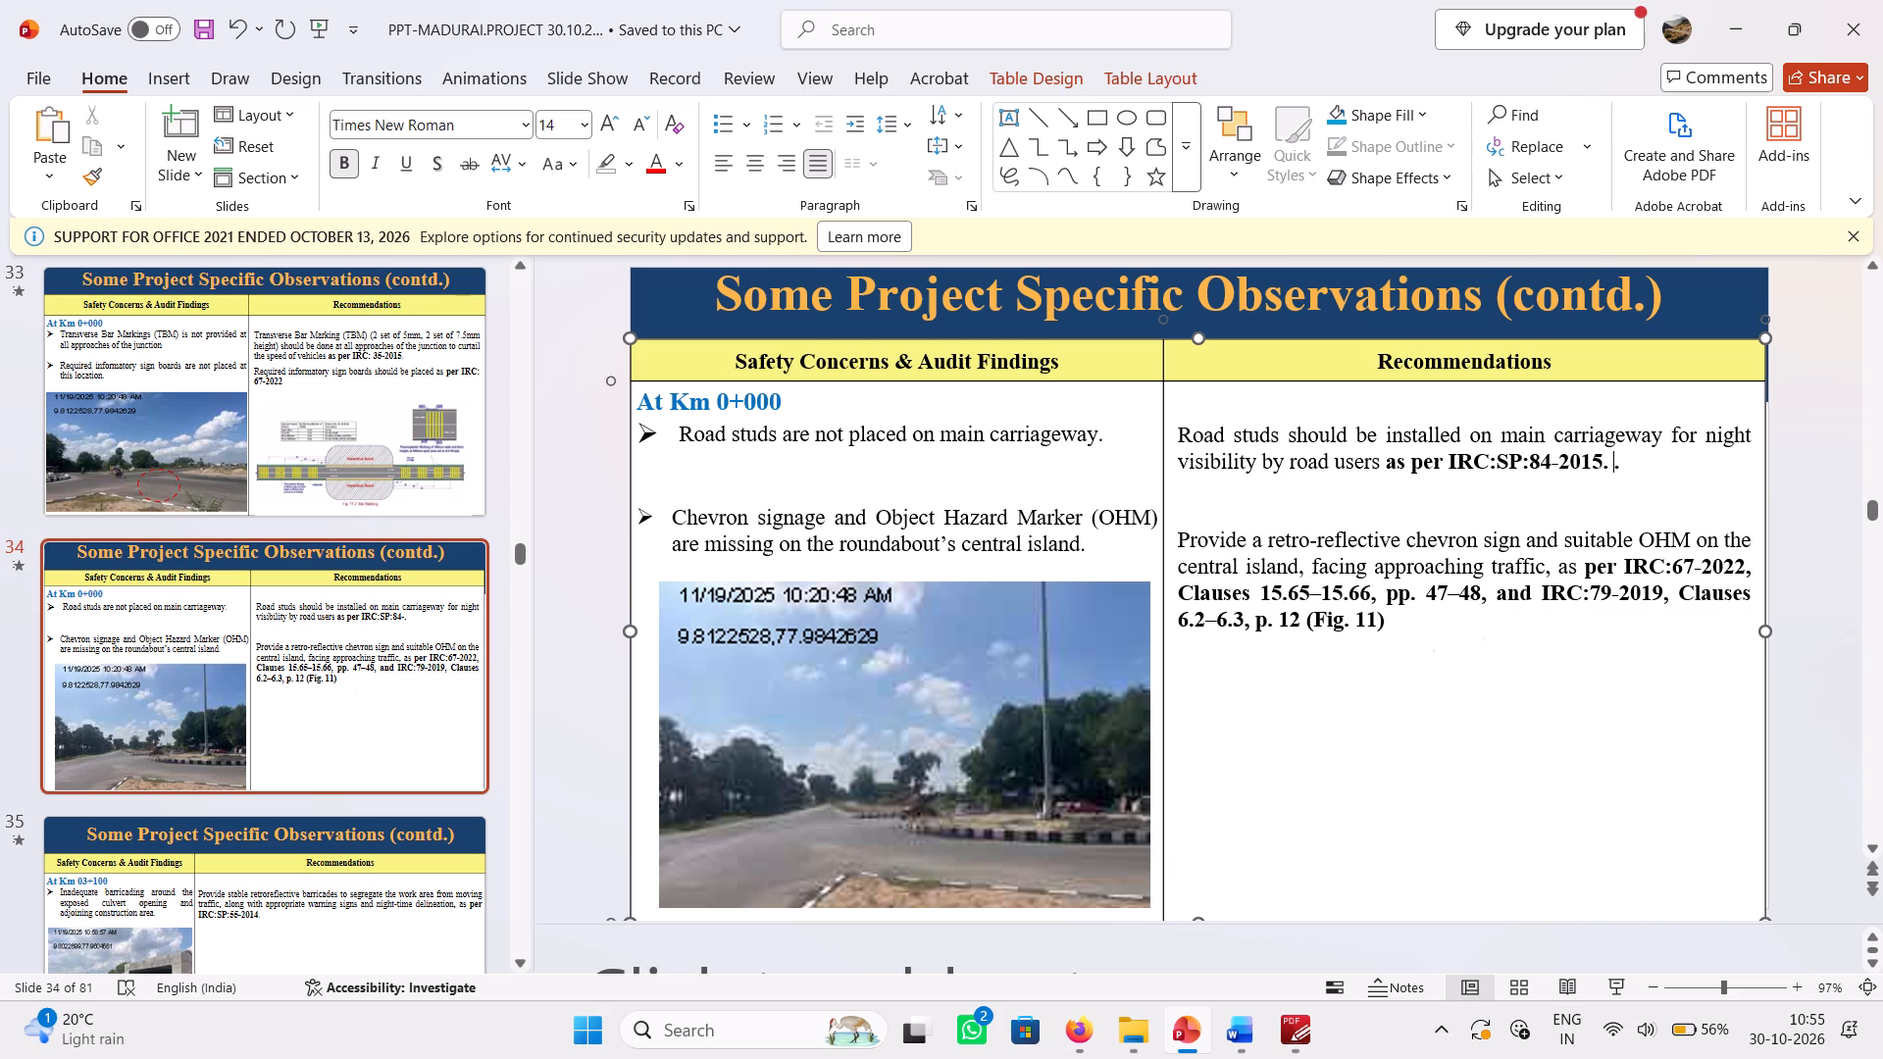
pyautogui.press('BackSpace')
pyautogui.press('BackSpace')
pyautogui.press('BackSpace')
pyautogui.press('9')
# Shorten the chevron sign and OHM recommendation on slide 34 so its reference ends at "per IRC:67-2022.", removing the clauses, pages and IRC:79-2019.
pyautogui.moveTo(1402, 630); pyautogui.dragTo(1196, 599)
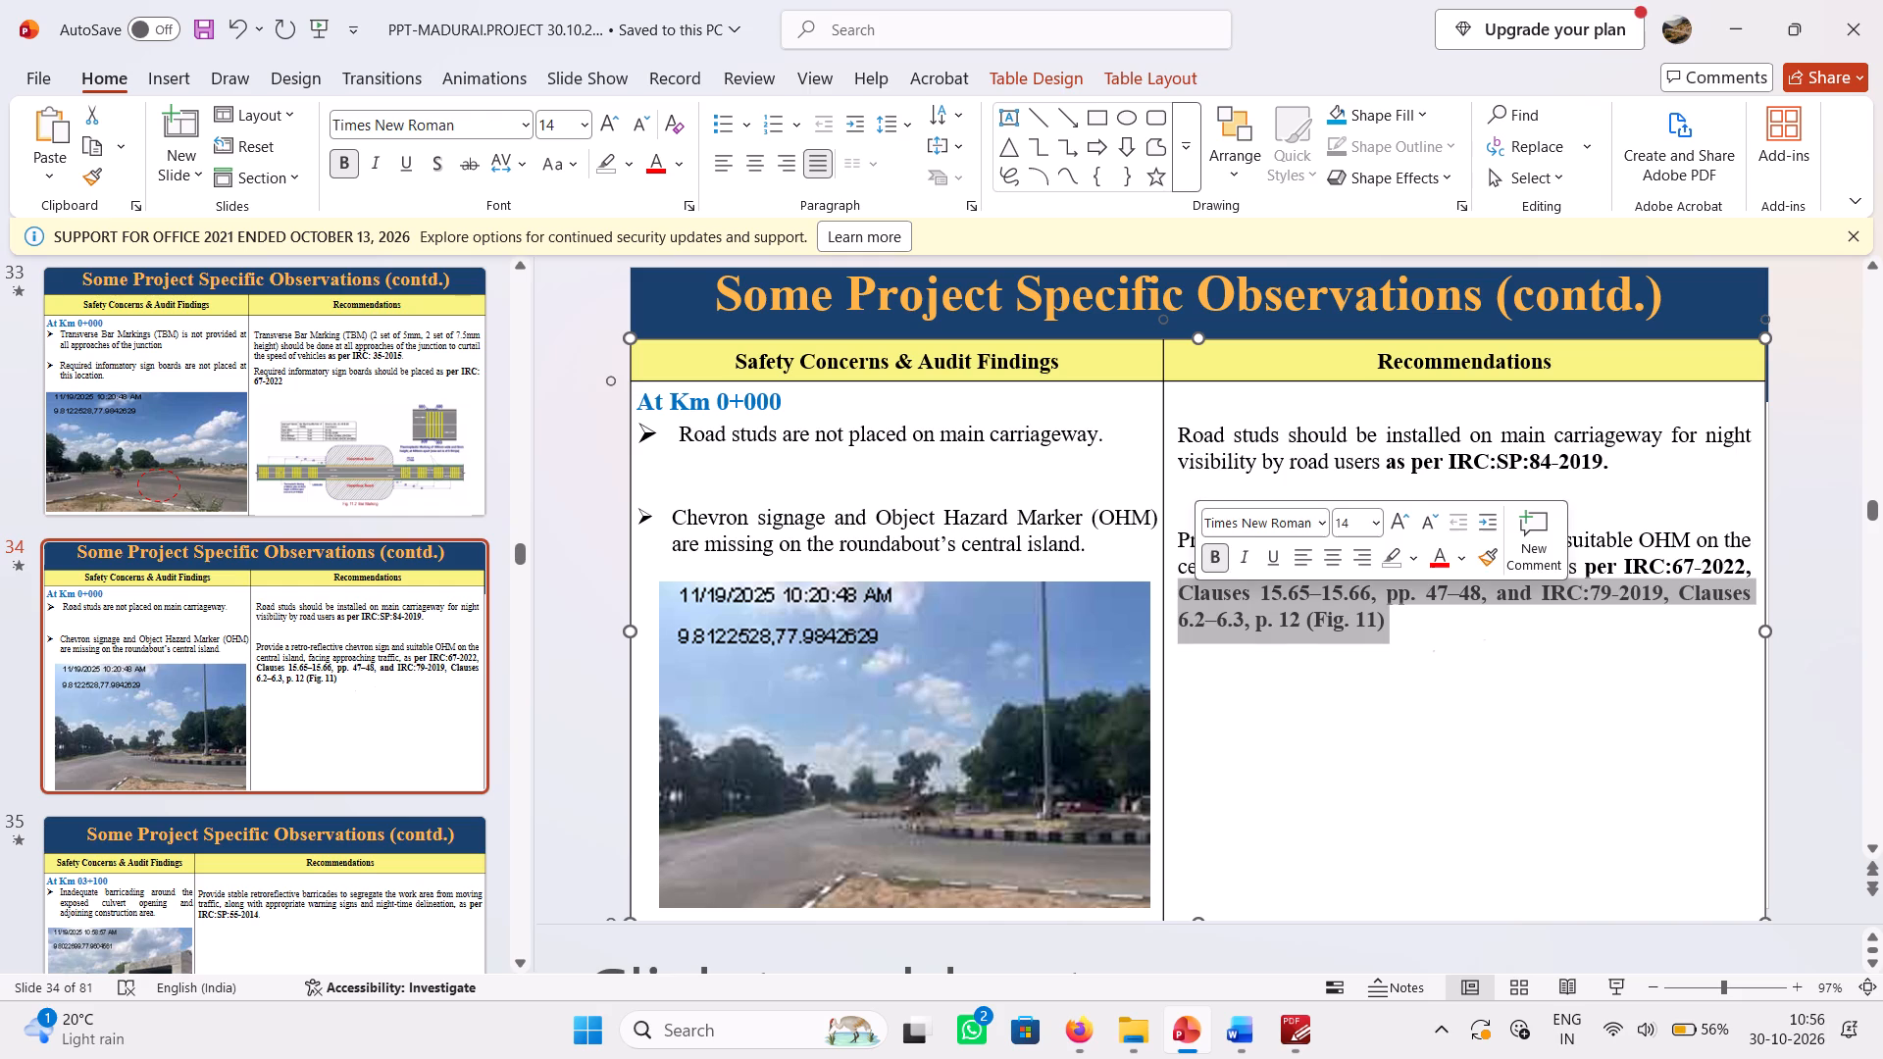
pyautogui.press('Delete')
pyautogui.press('BackSpace')
pyautogui.press('BackSpace')
pyautogui.press('.')
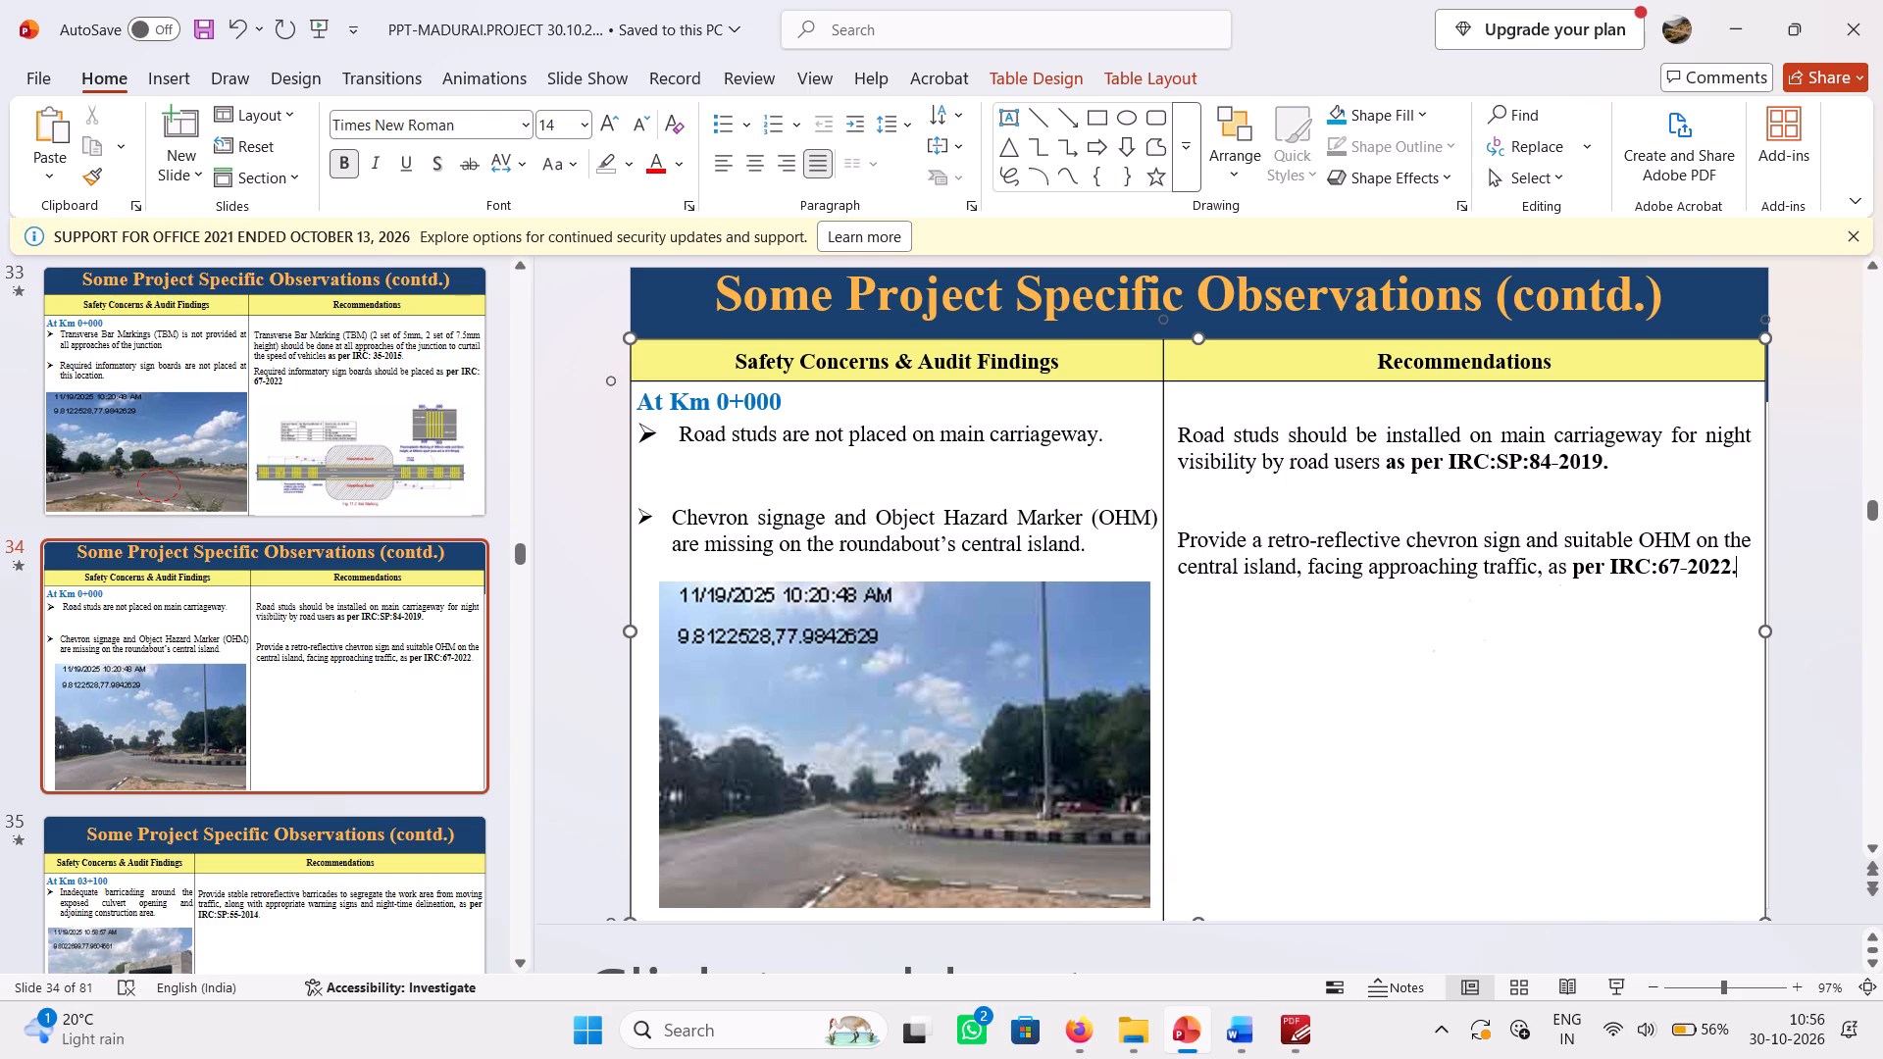
# On slide 35 (At Km 03+100), insert "delineation and" between "retroreflective" and "barricades" in the recommendation.
pyautogui.click(220, 628)
pyautogui.click(282, 480)
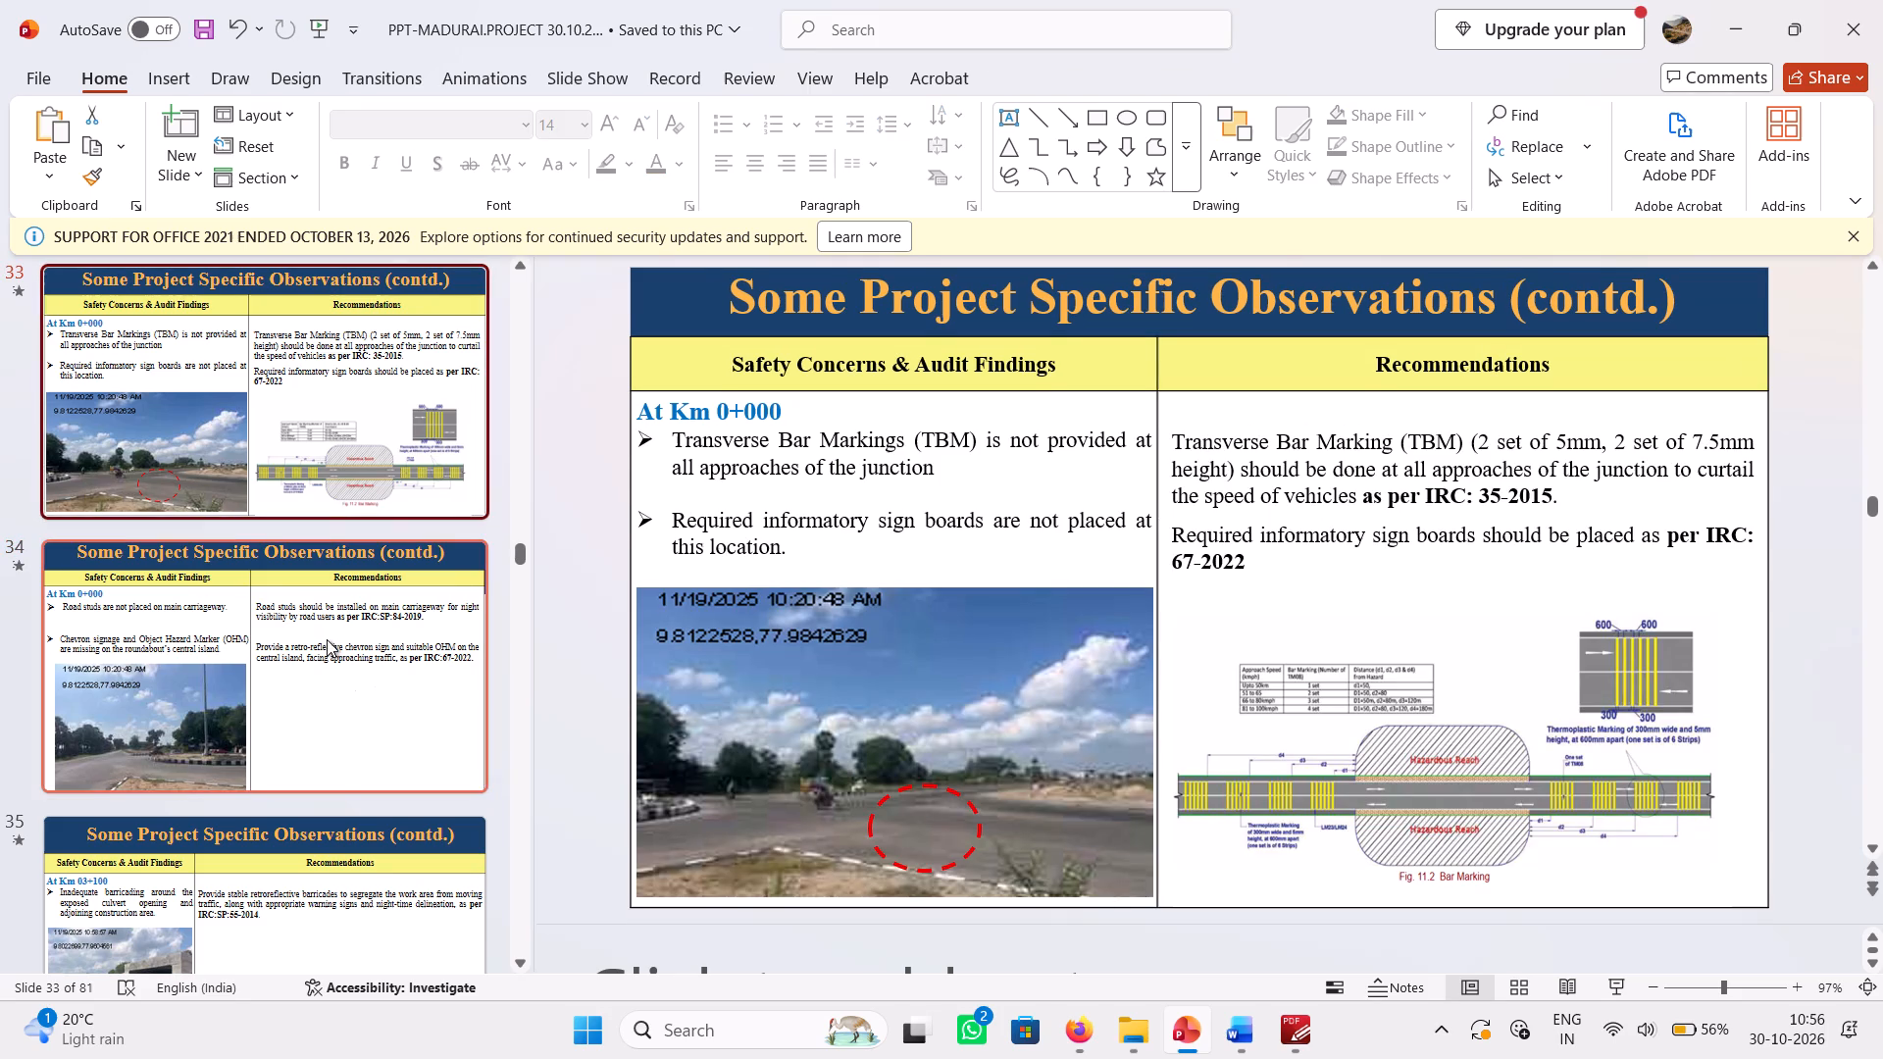
pyautogui.click(327, 639)
pyautogui.scroll(-1, 327, 639)
pyautogui.click(327, 584)
pyautogui.click(342, 671)
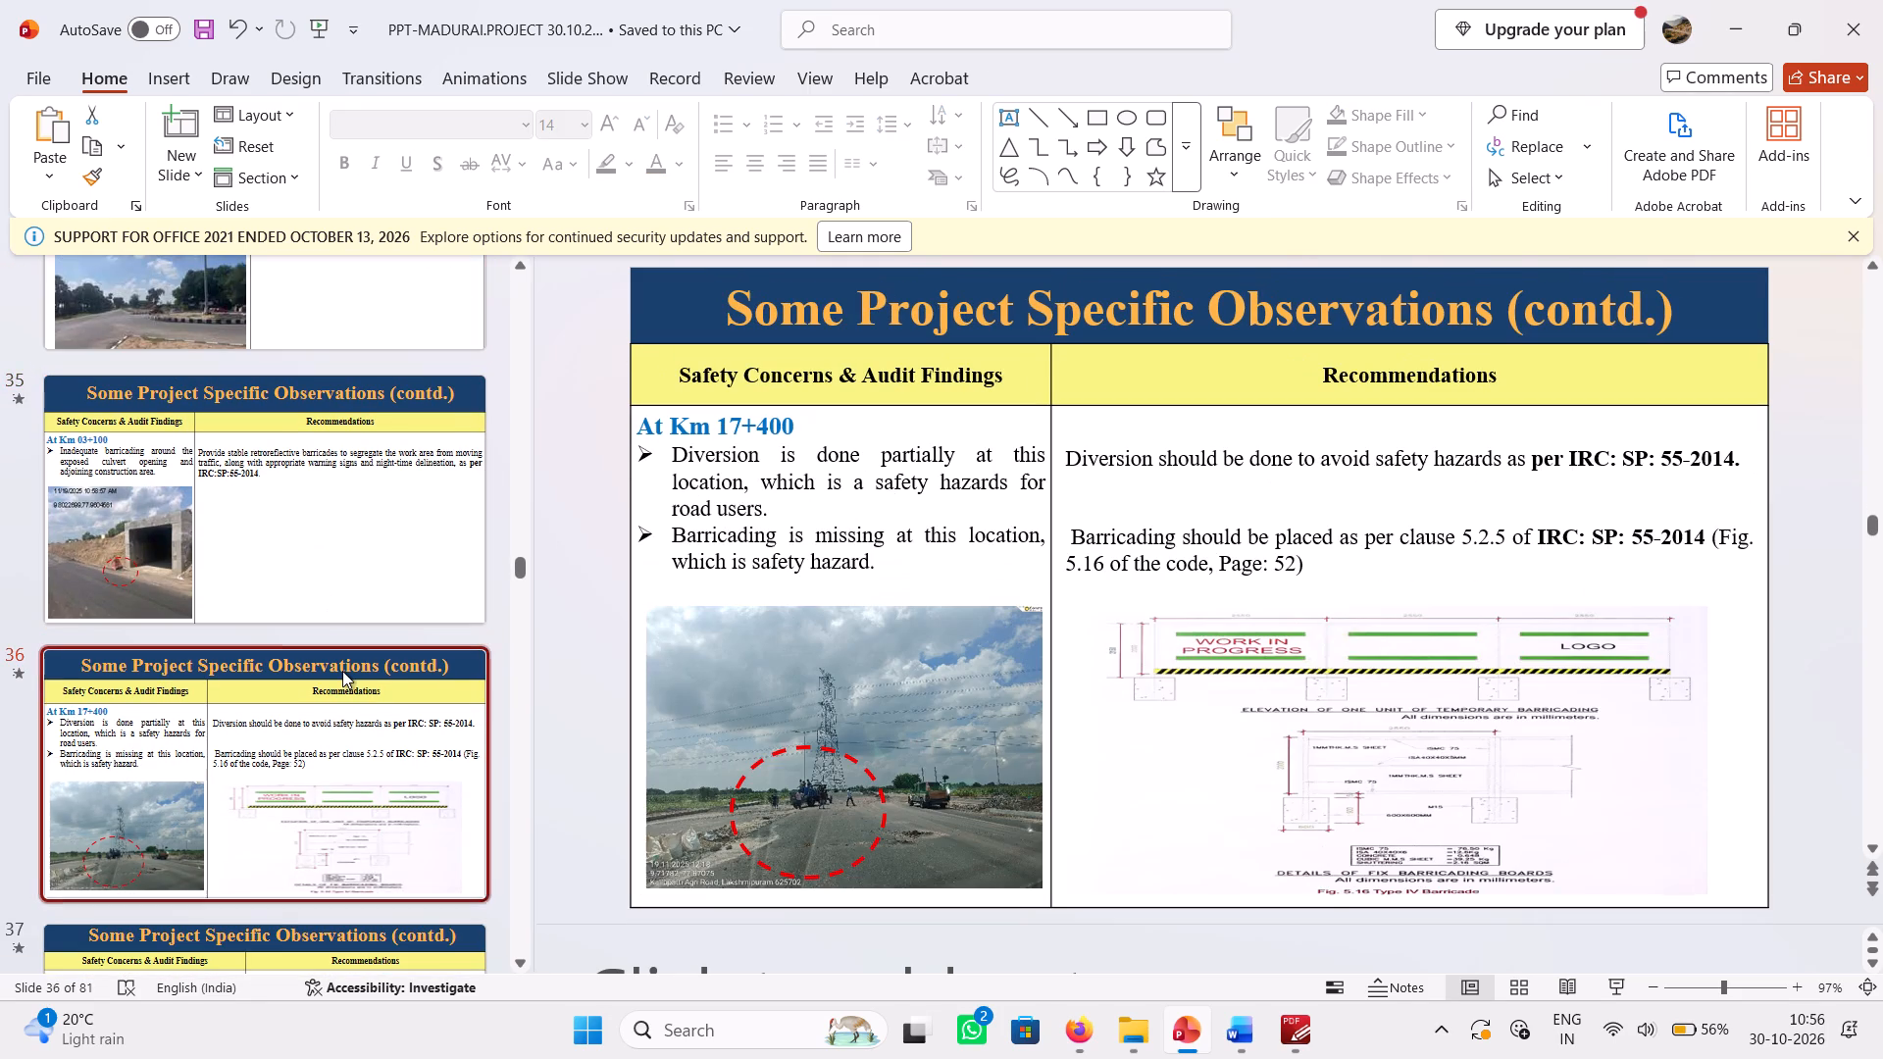
pyautogui.click(345, 507)
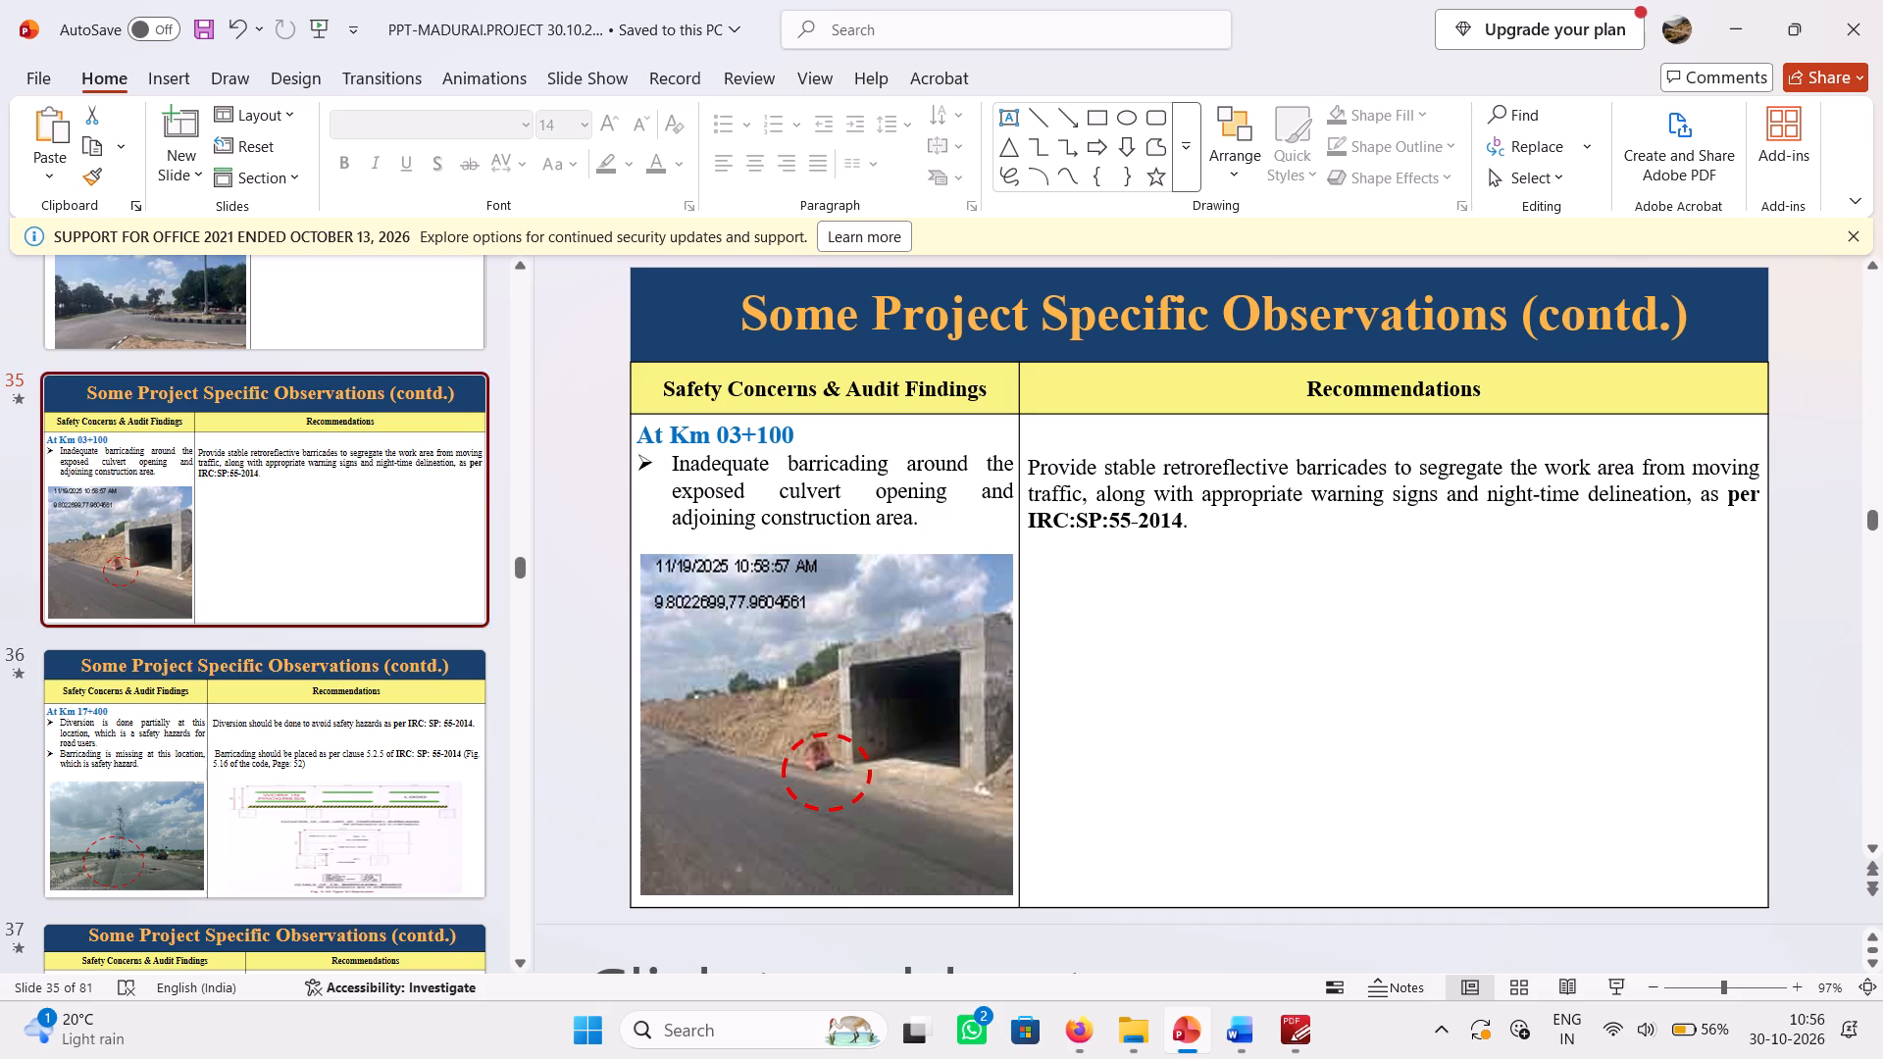
pyautogui.click(1293, 469)
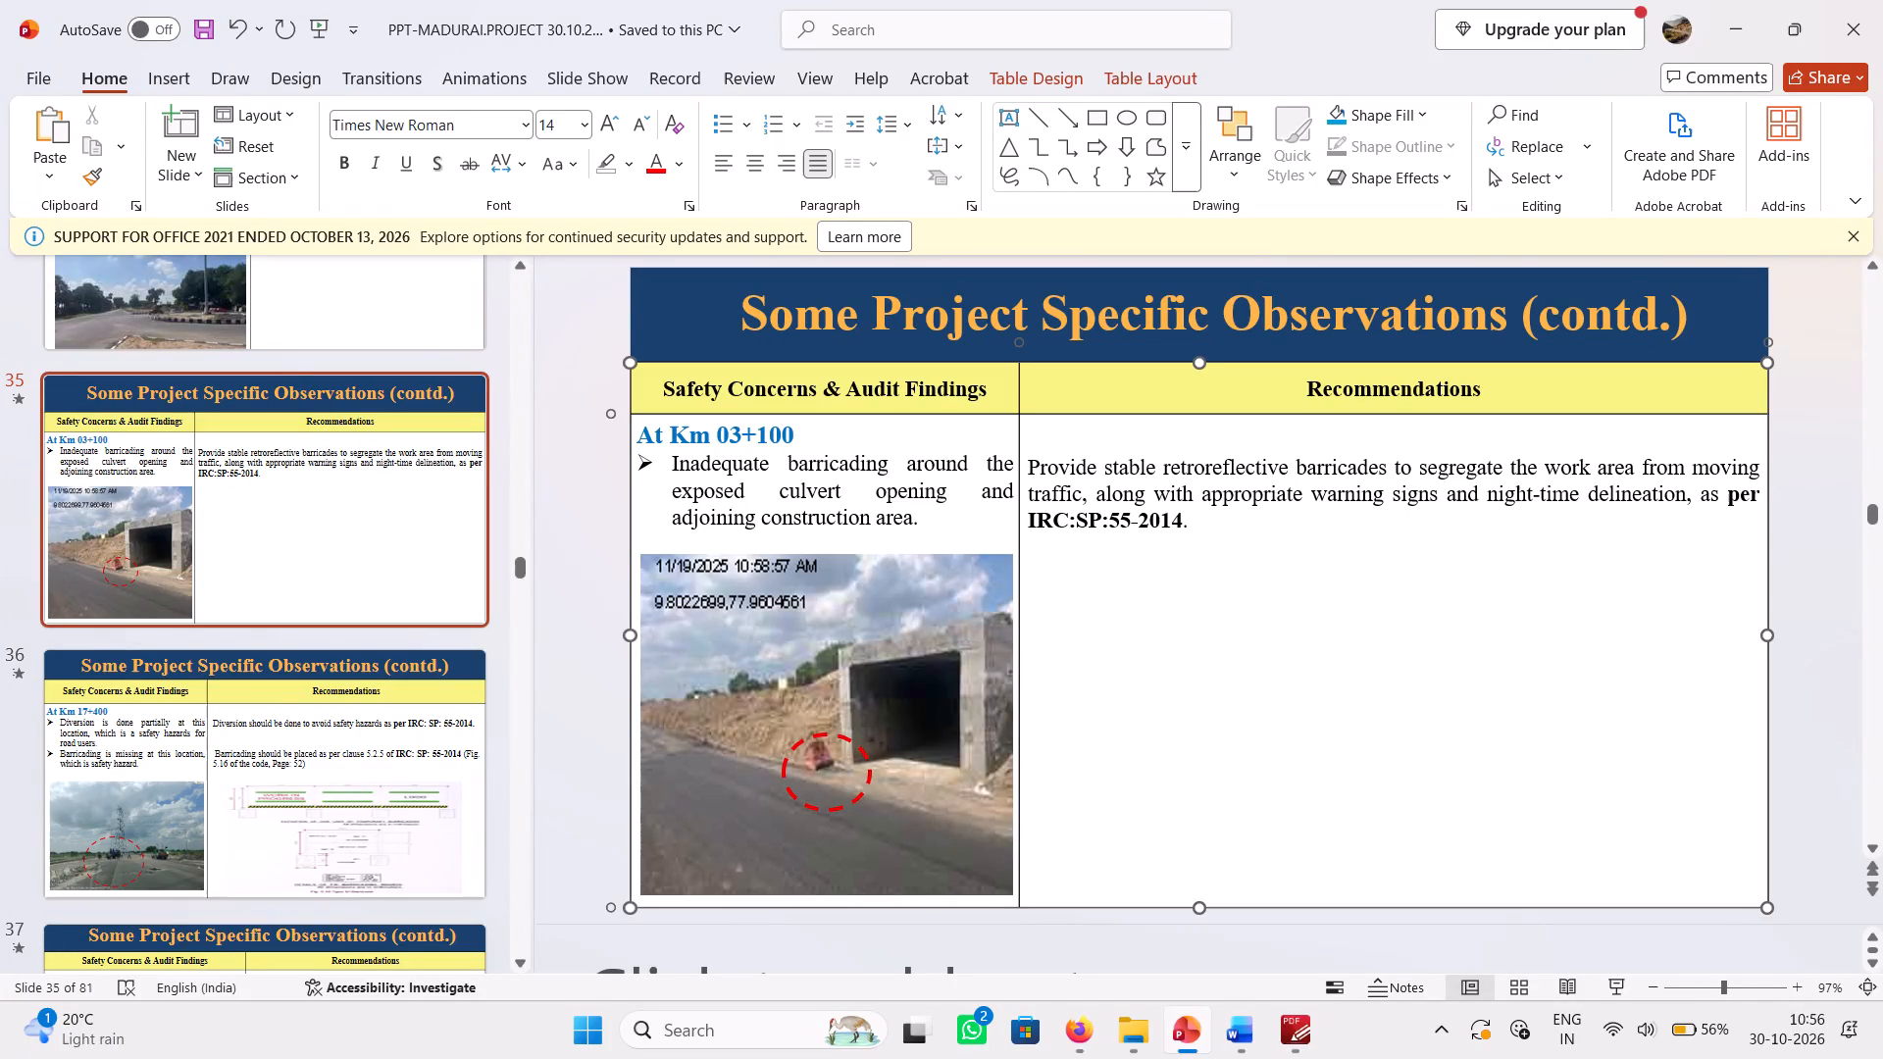
pyautogui.write('and b')
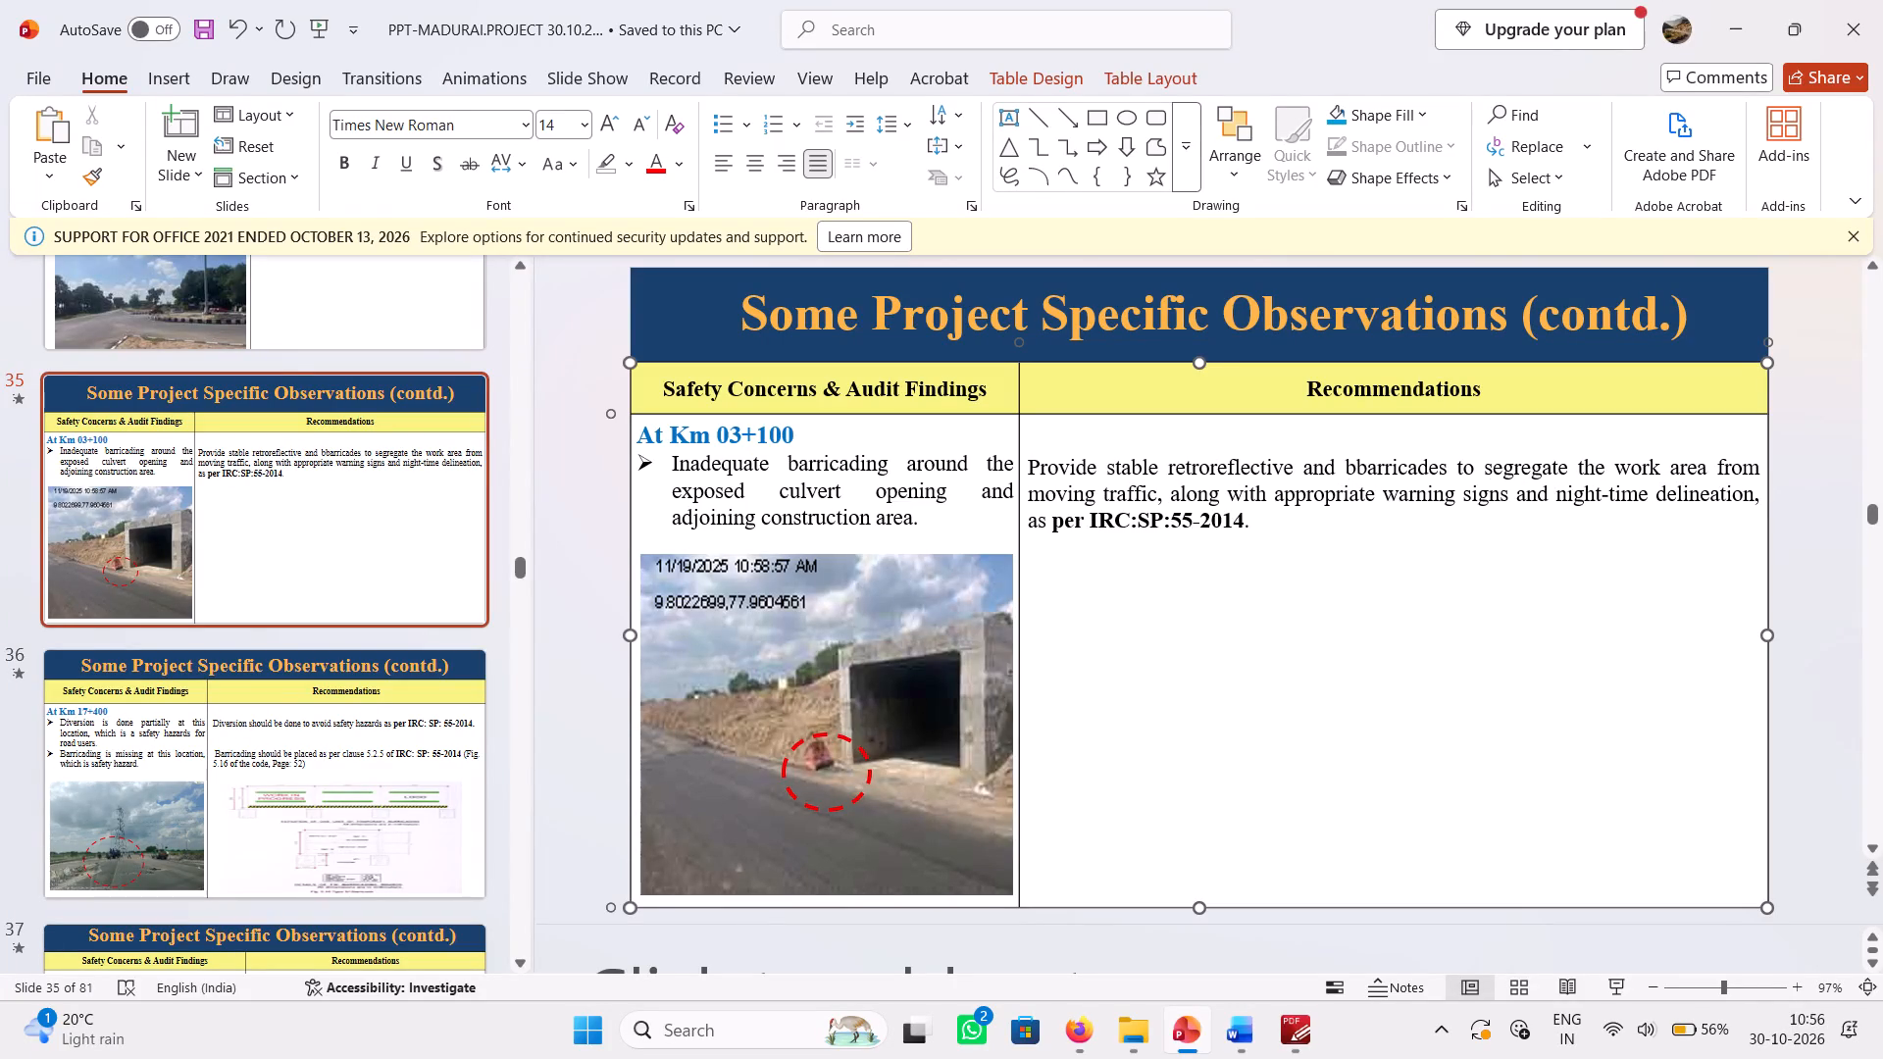
pyautogui.press('BackSpace')
pyautogui.press('BackSpace')
pyautogui.press('BackSpace')
pyautogui.press('BackSpace')
pyautogui.press('BackSpace')
pyautogui.write('delineation and')
pyautogui.press('space')
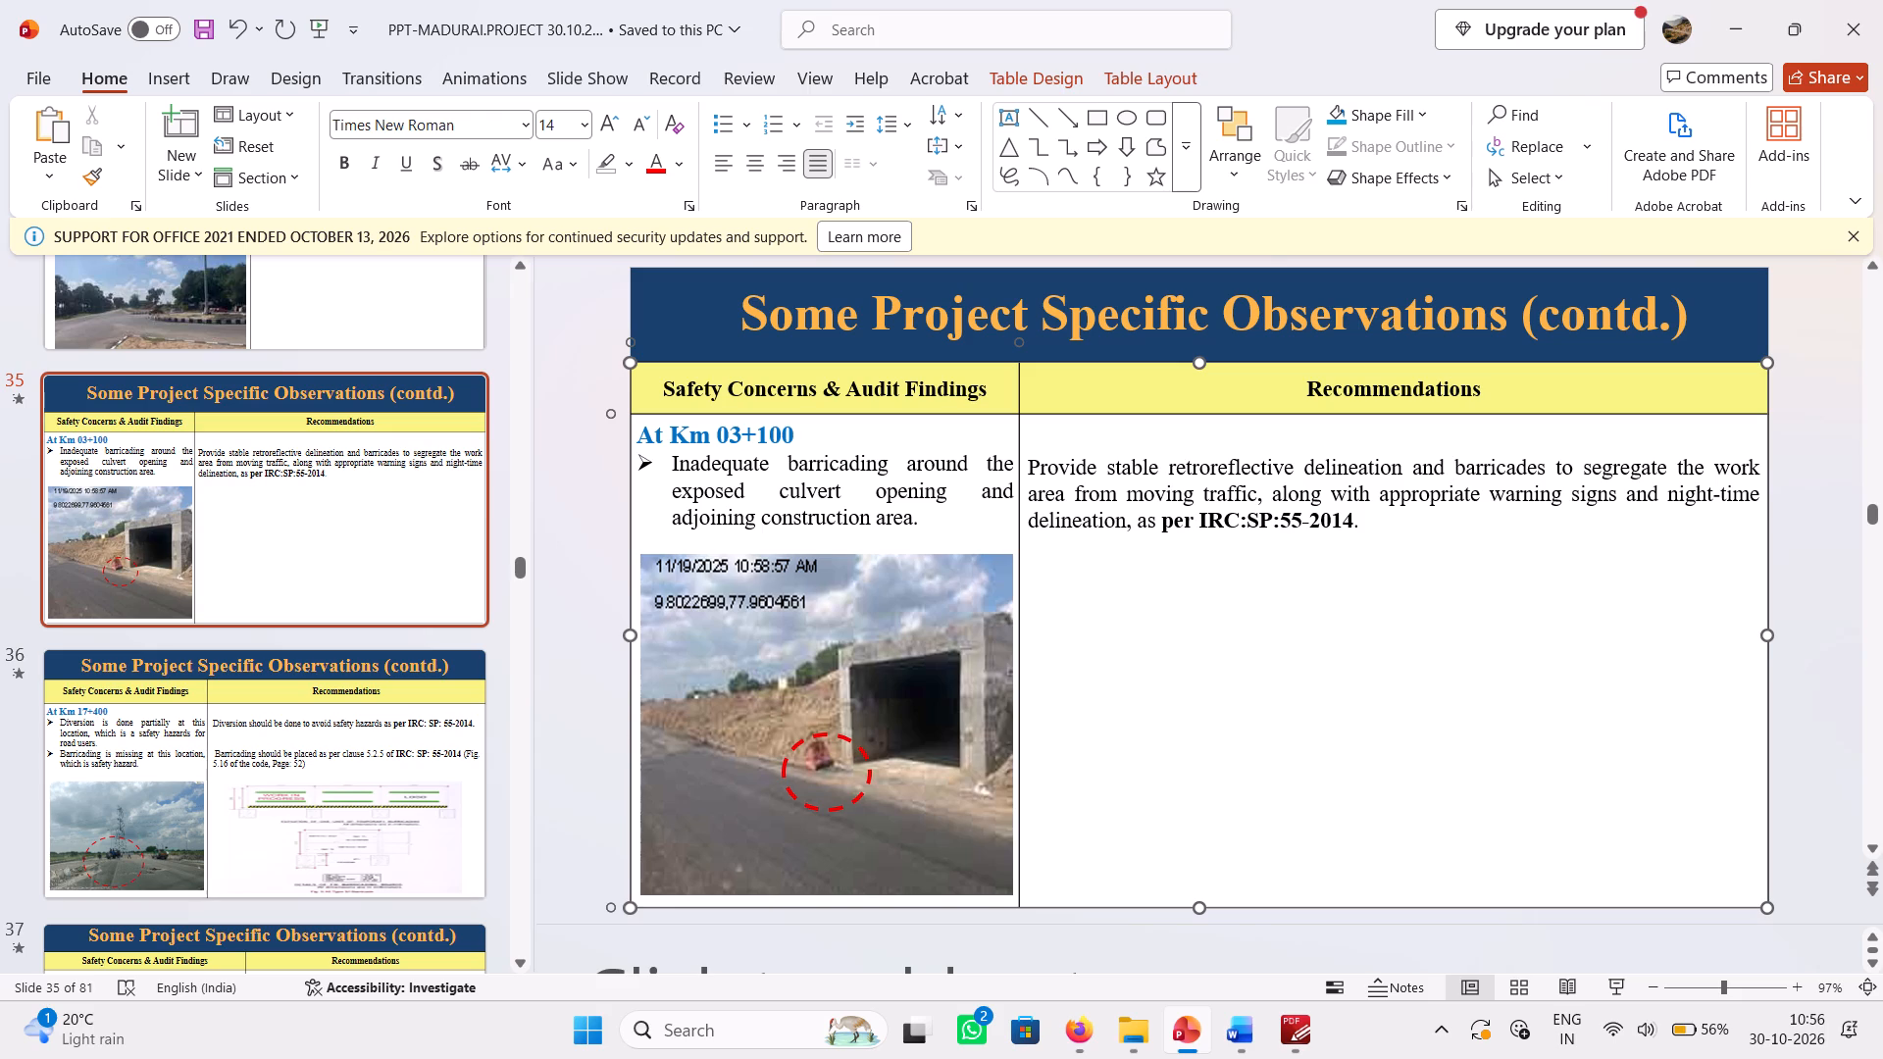
# Review the findings, recommendations and code references on slides 36 to 46, from Km 17+400 through the PPE observation at Km 25+500.
pyautogui.click(339, 749)
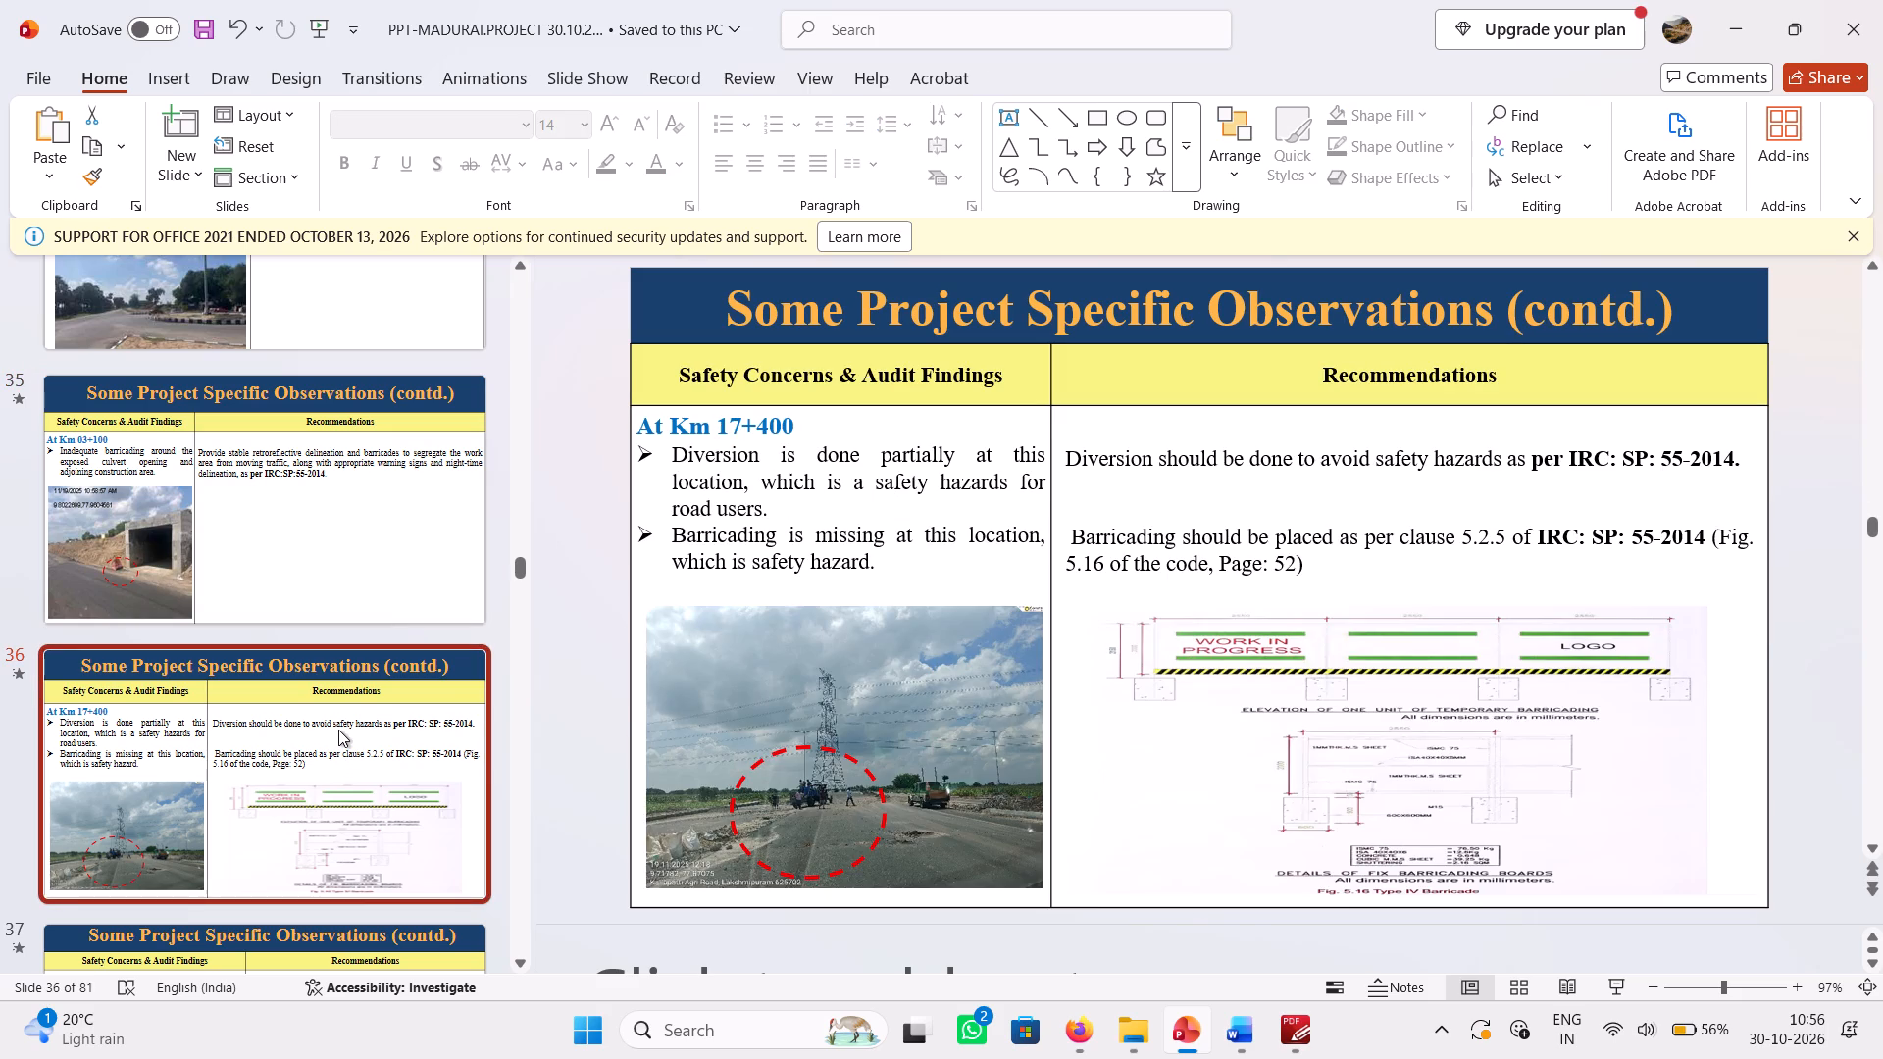
pyautogui.scroll(-1, 338, 730)
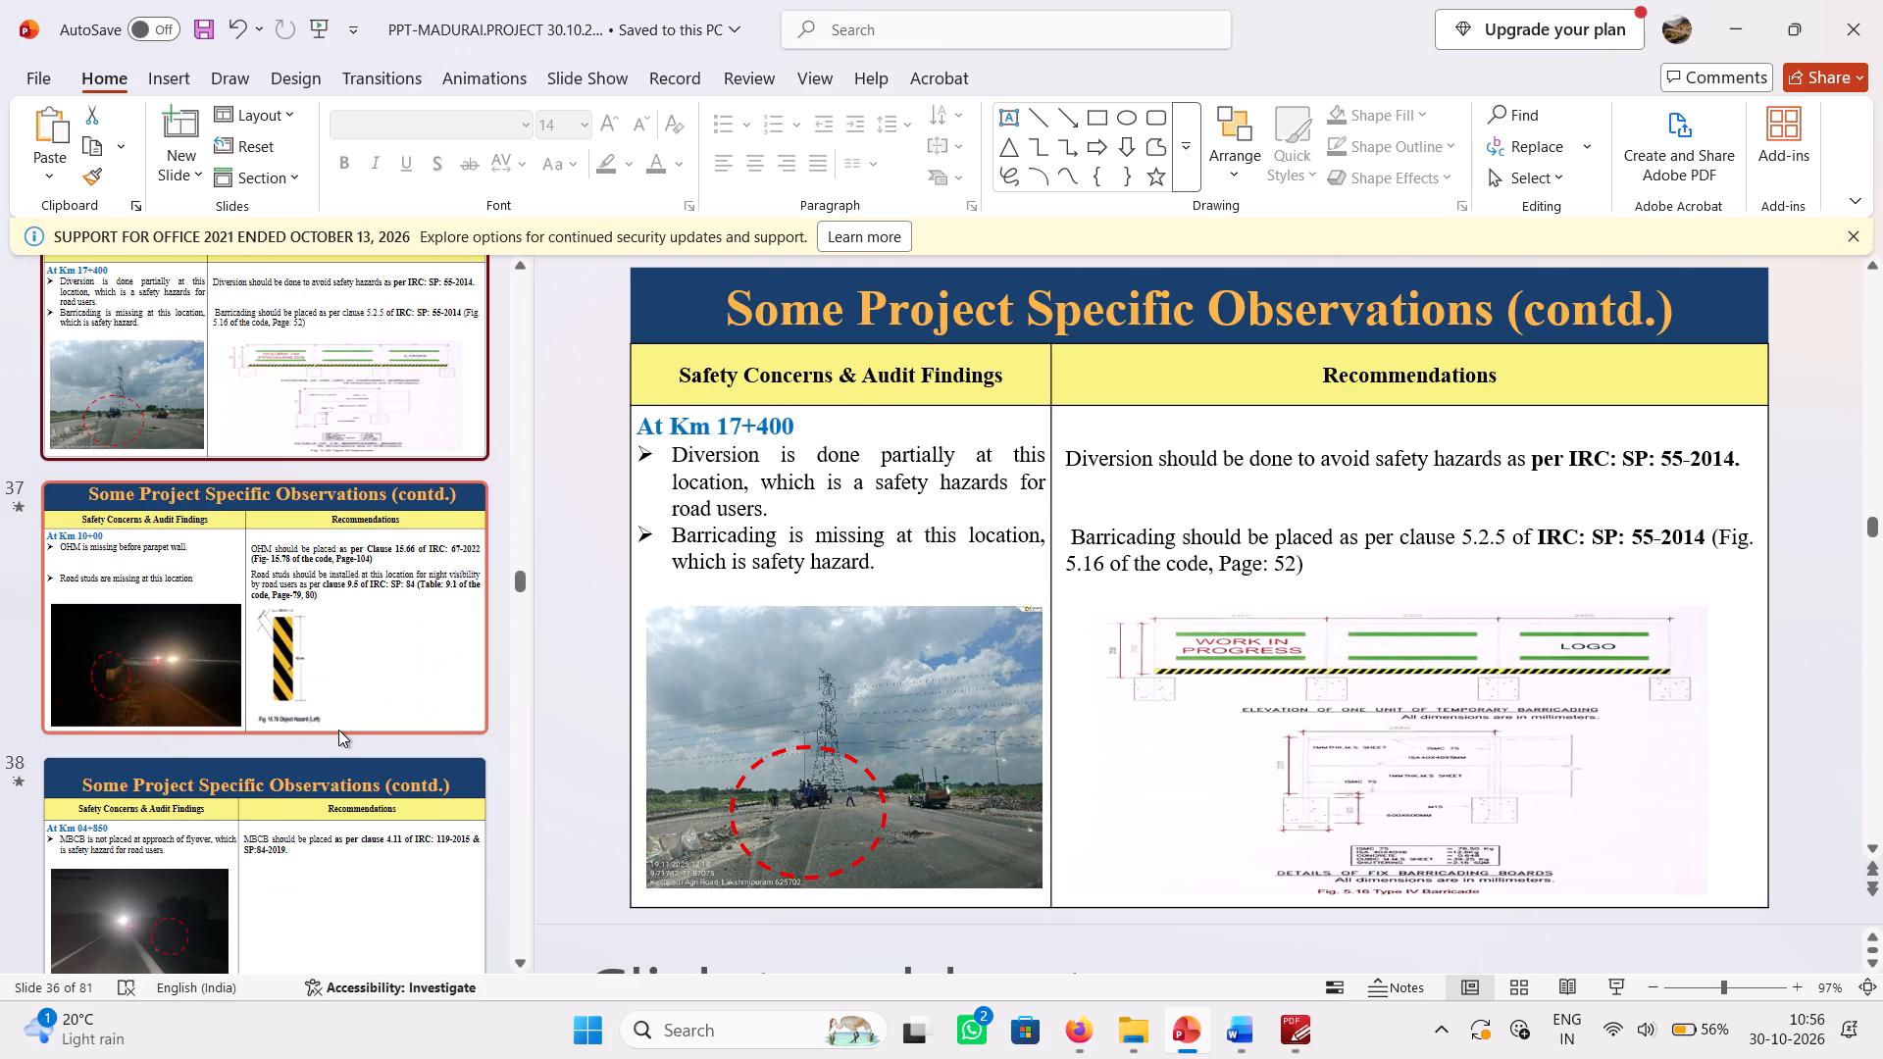
pyautogui.click(331, 669)
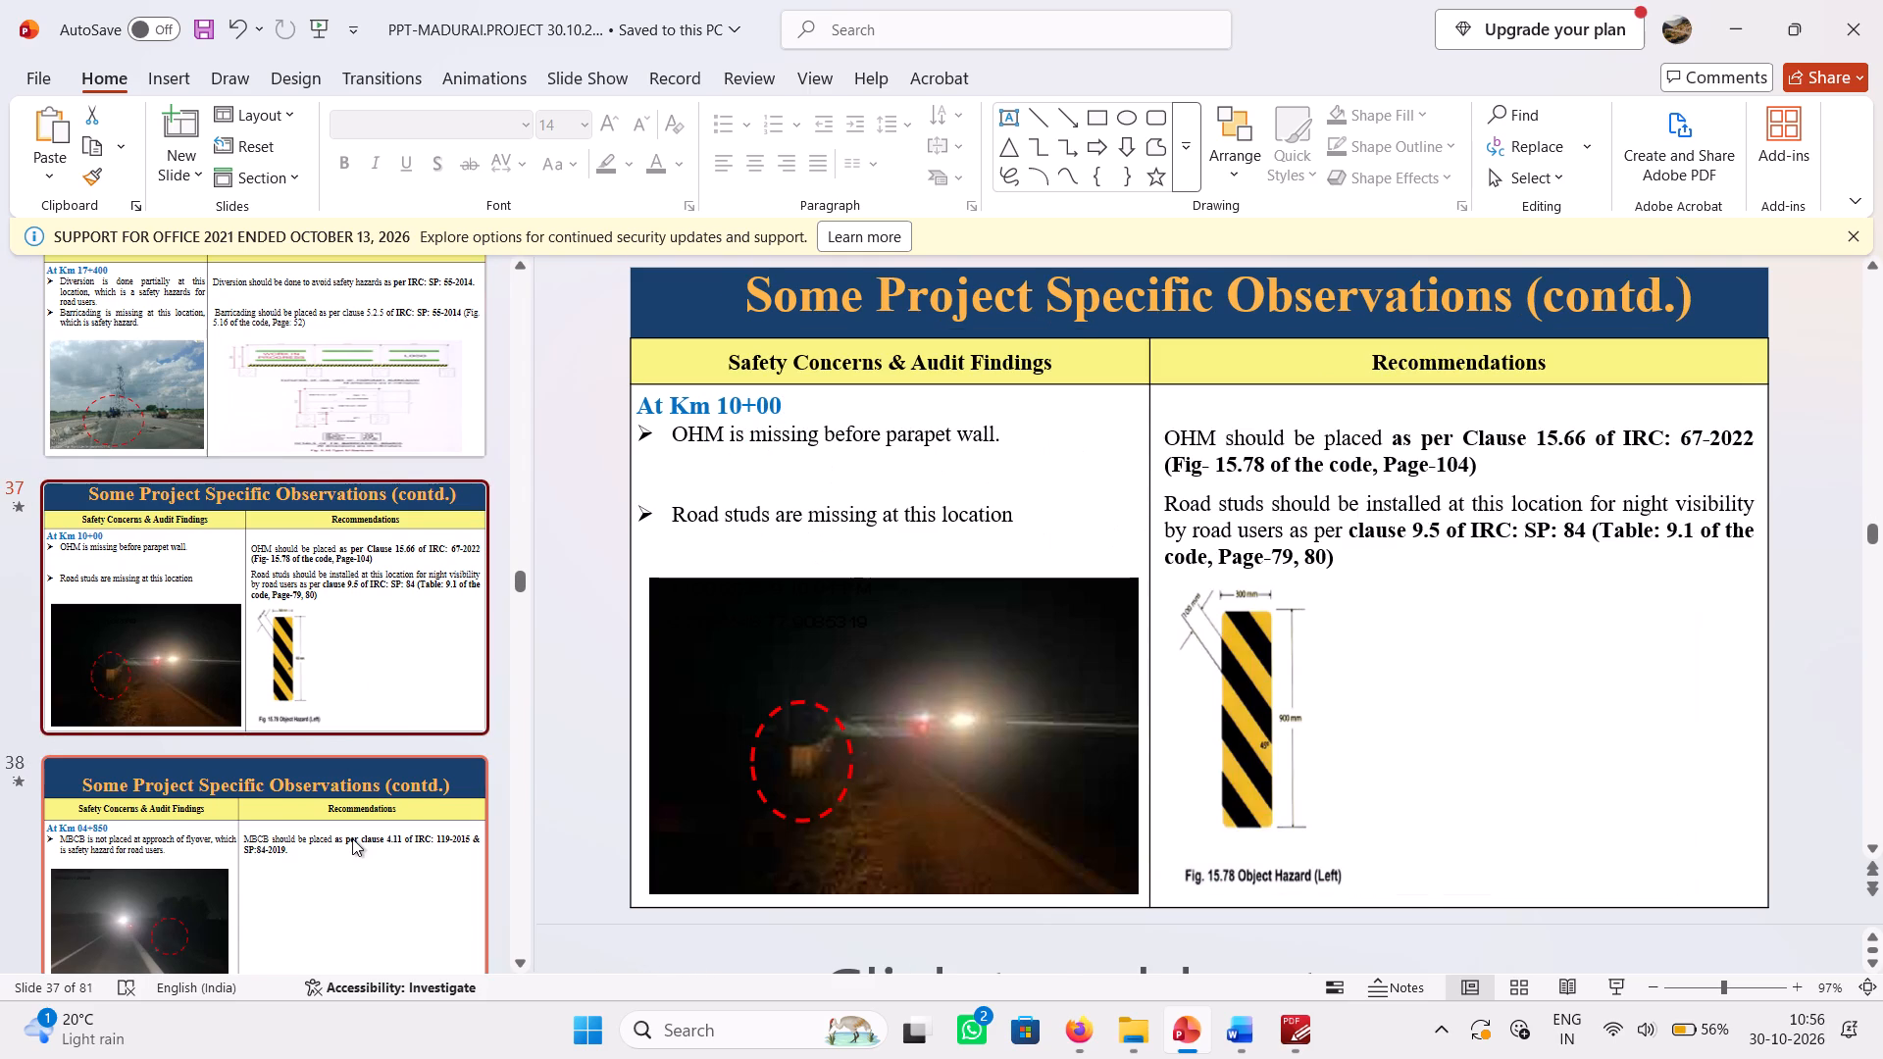
pyautogui.click(352, 838)
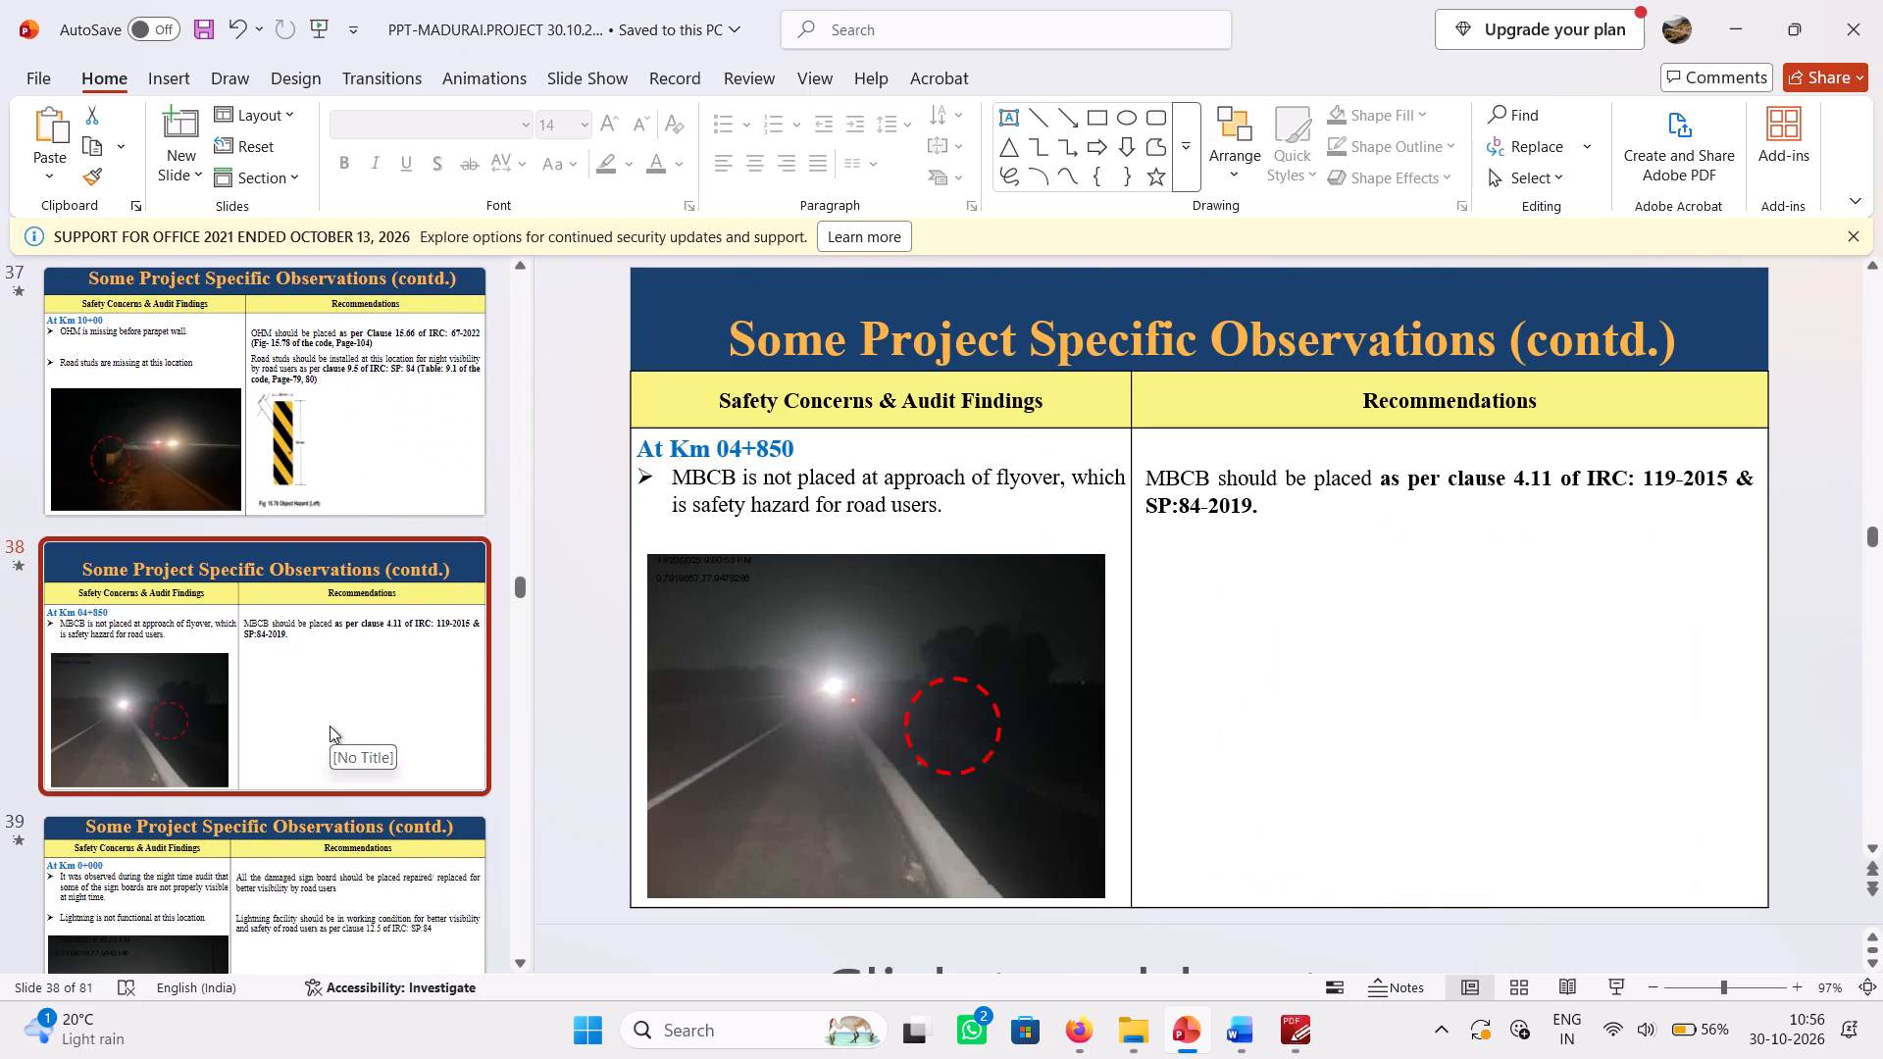
pyautogui.click(330, 726)
pyautogui.click(354, 887)
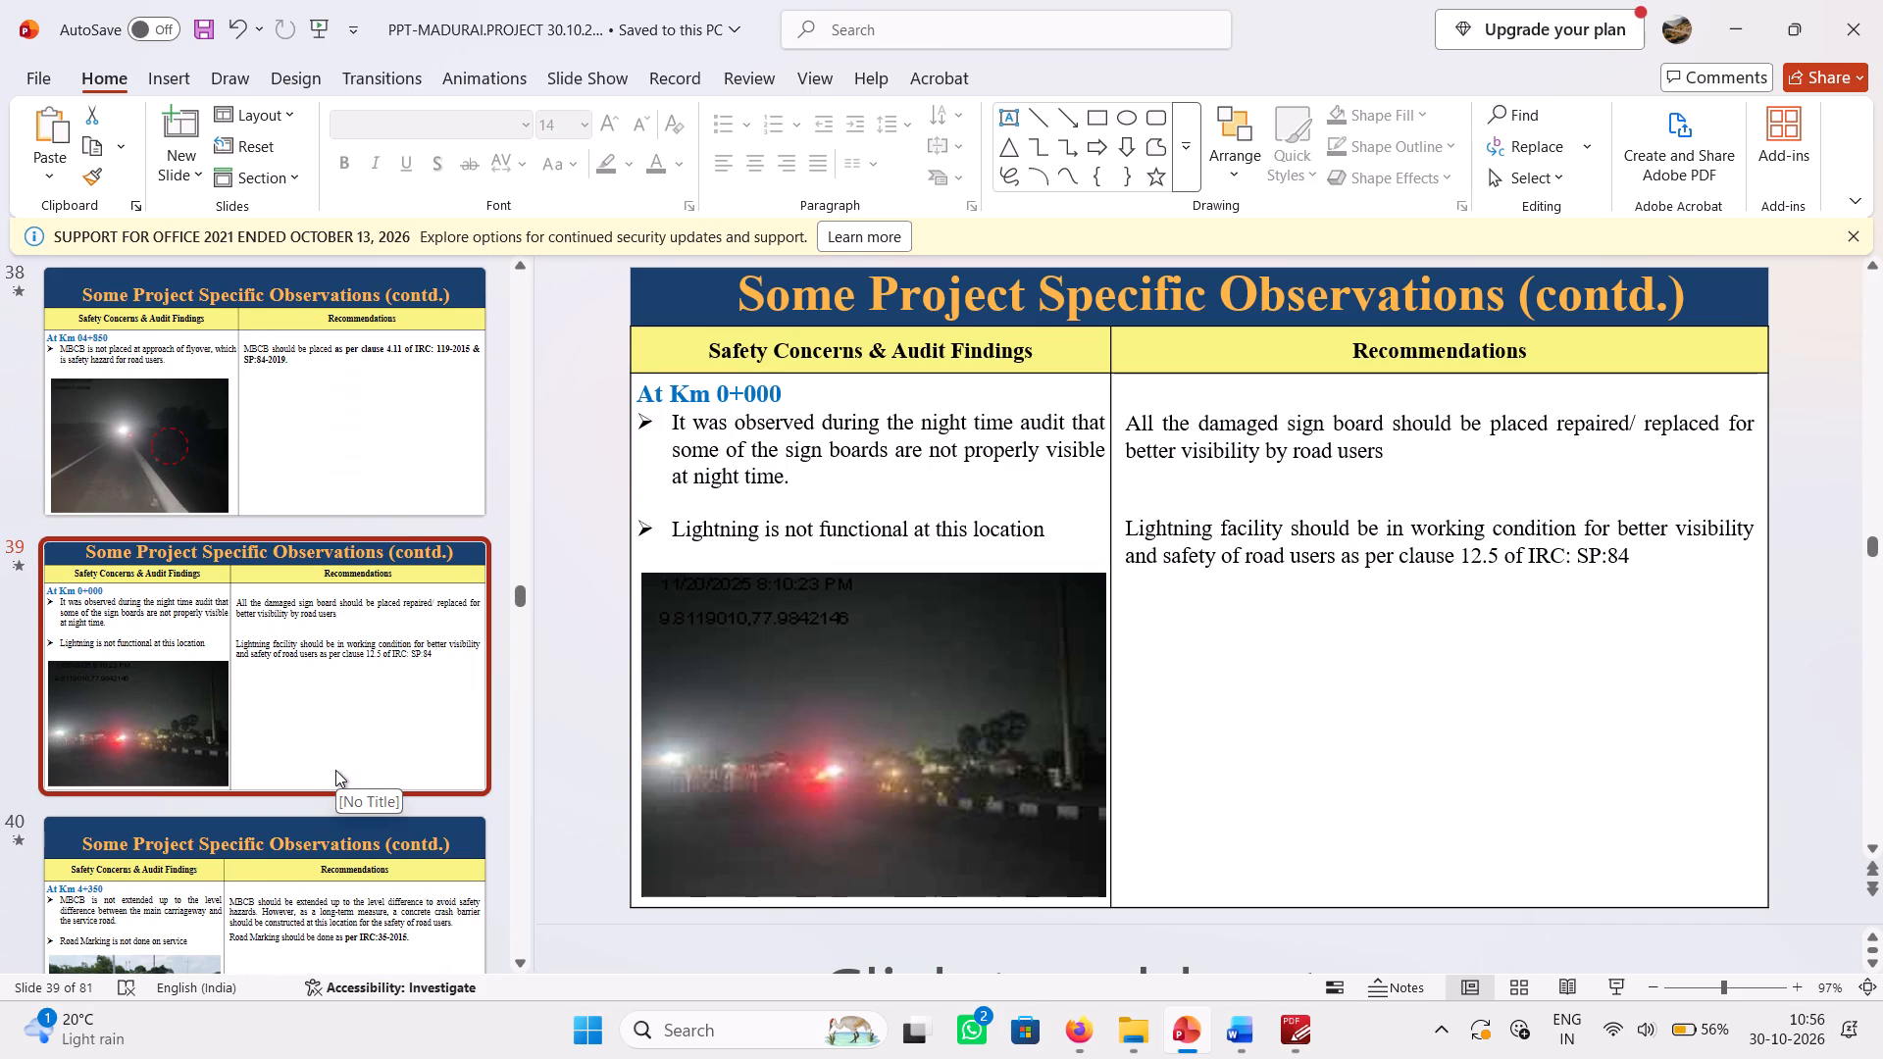
pyautogui.scroll(-1, 335, 770)
pyautogui.click(347, 544)
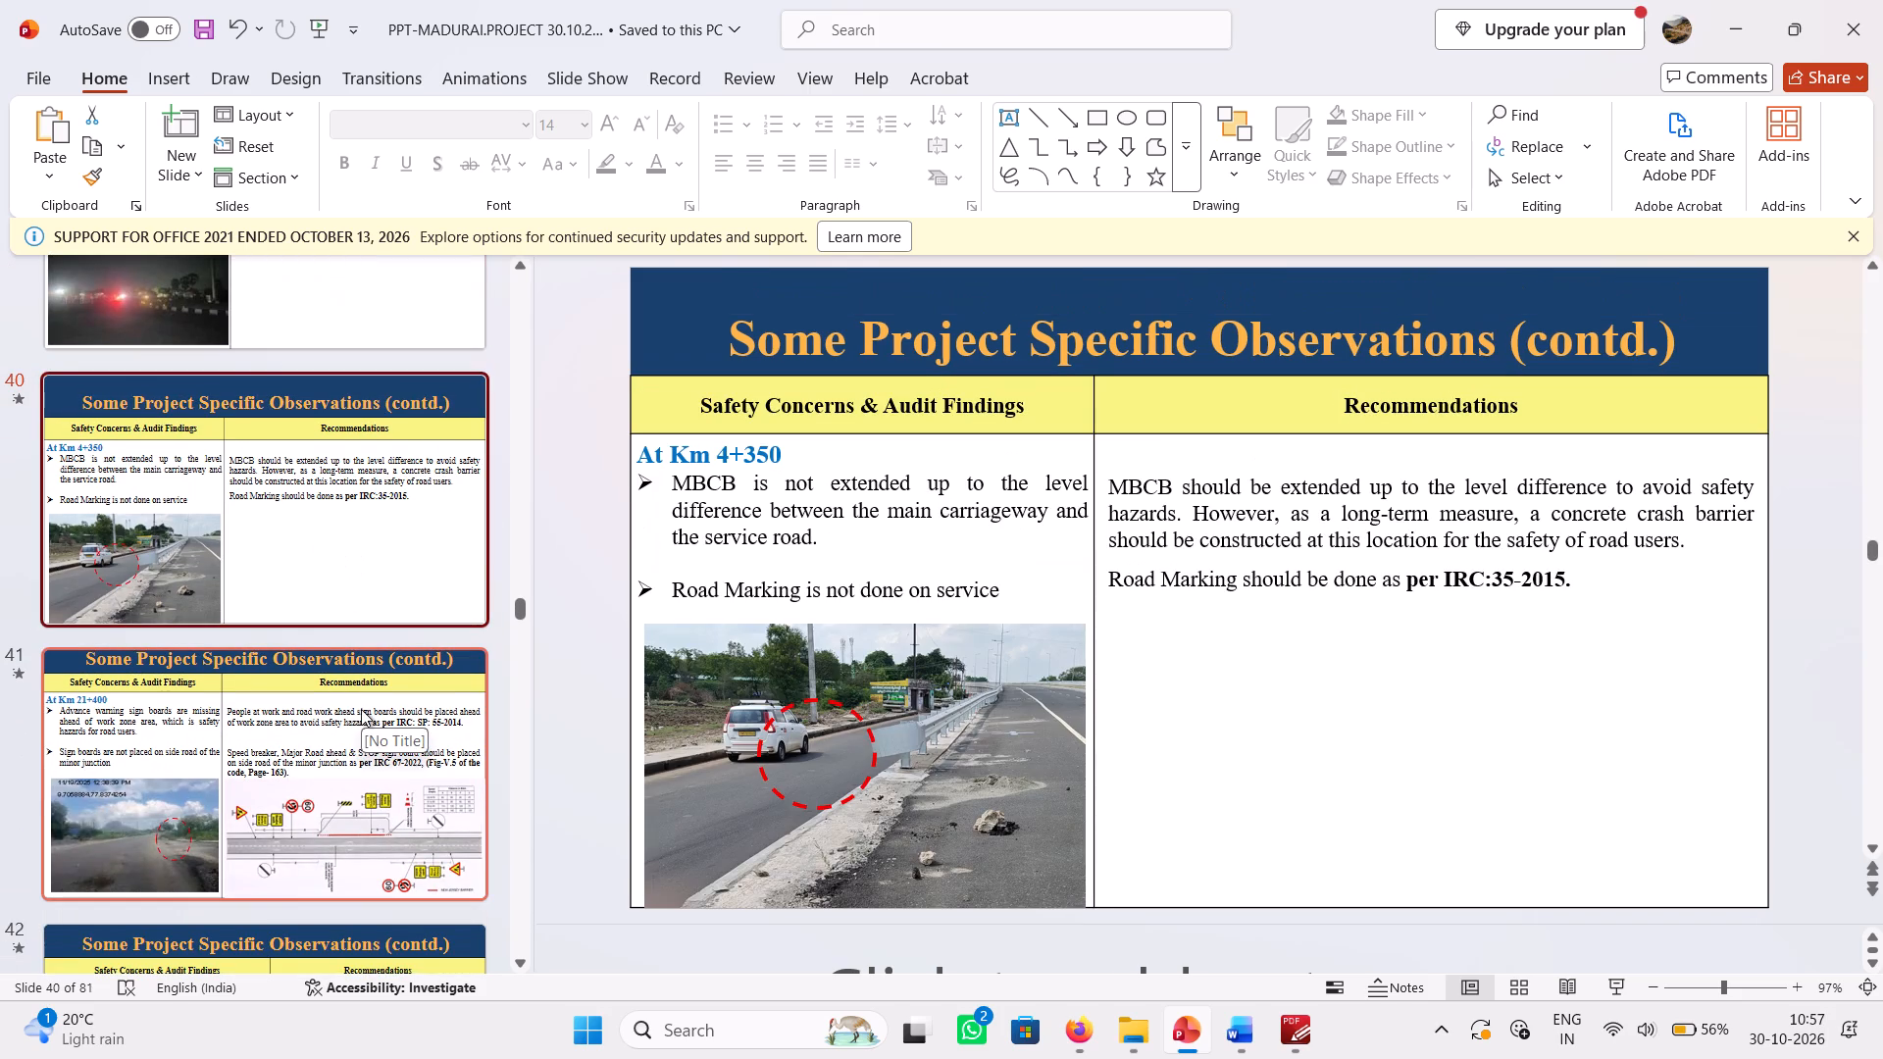
pyautogui.click(372, 806)
pyautogui.click(386, 527)
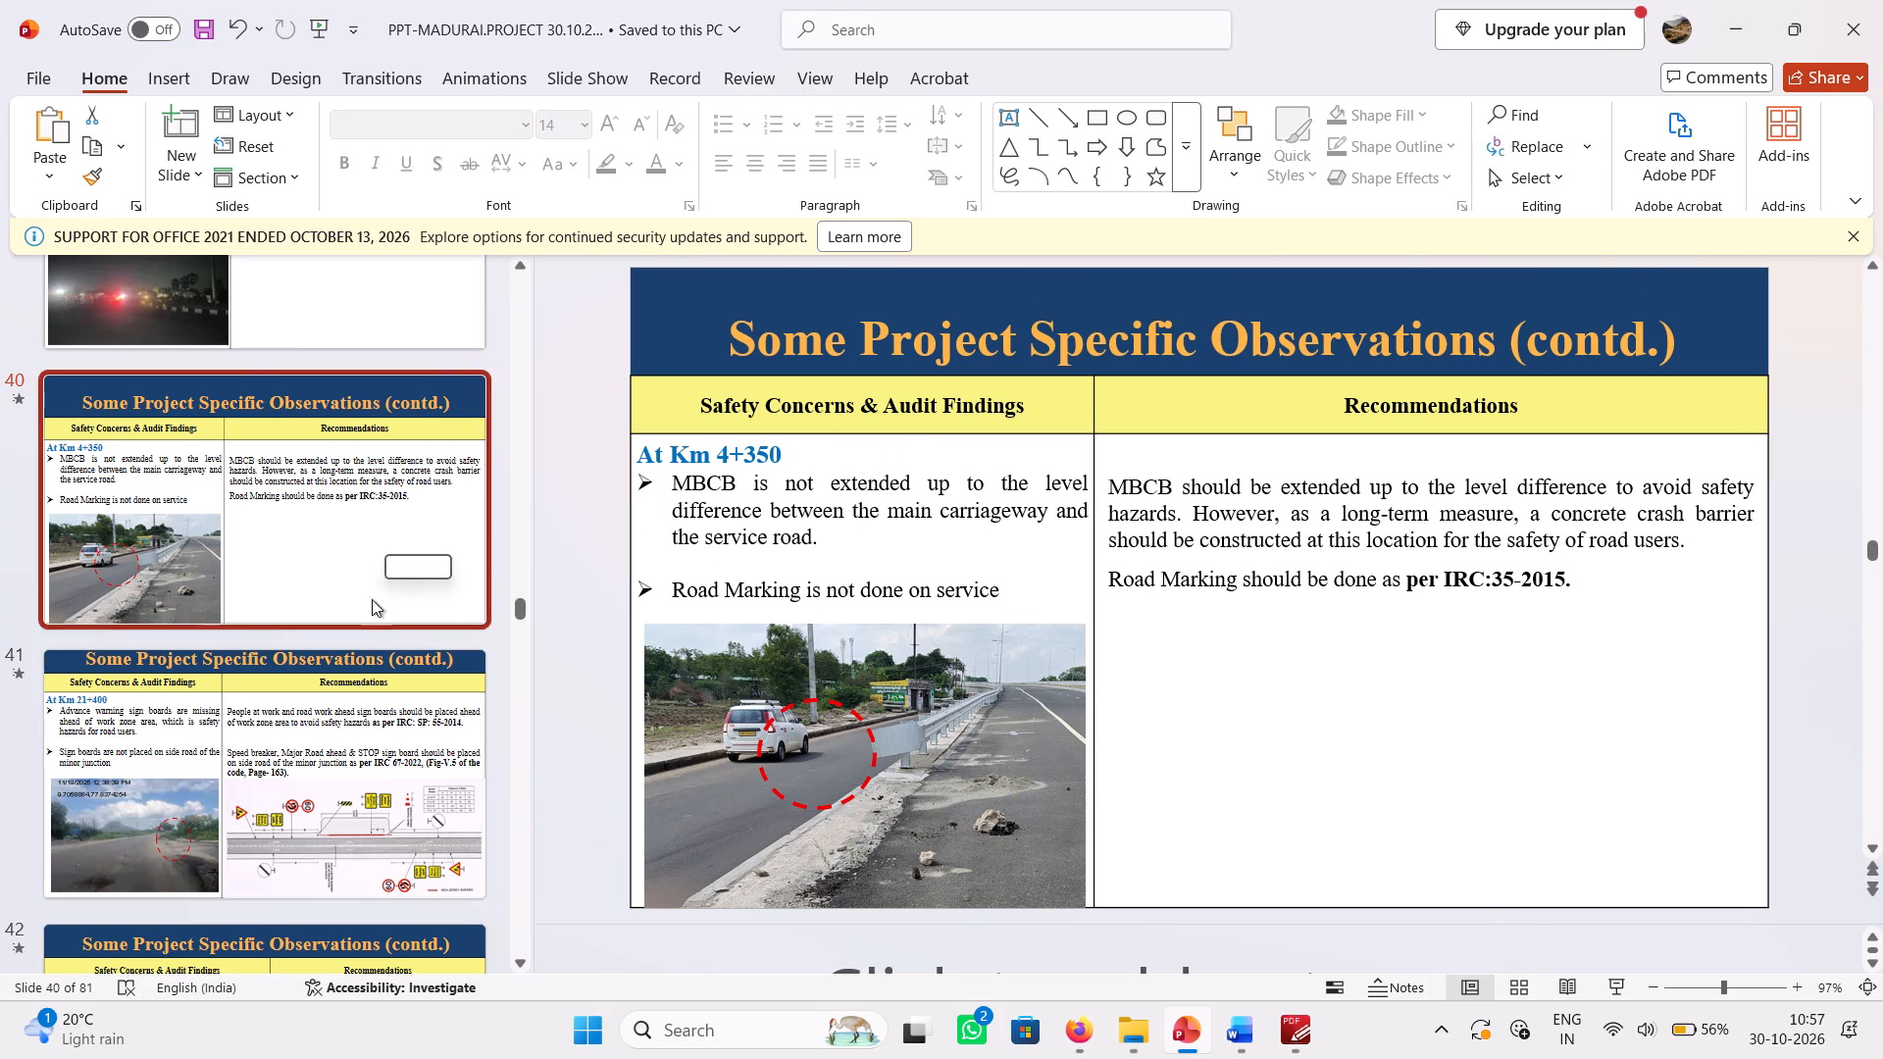
pyautogui.click(372, 711)
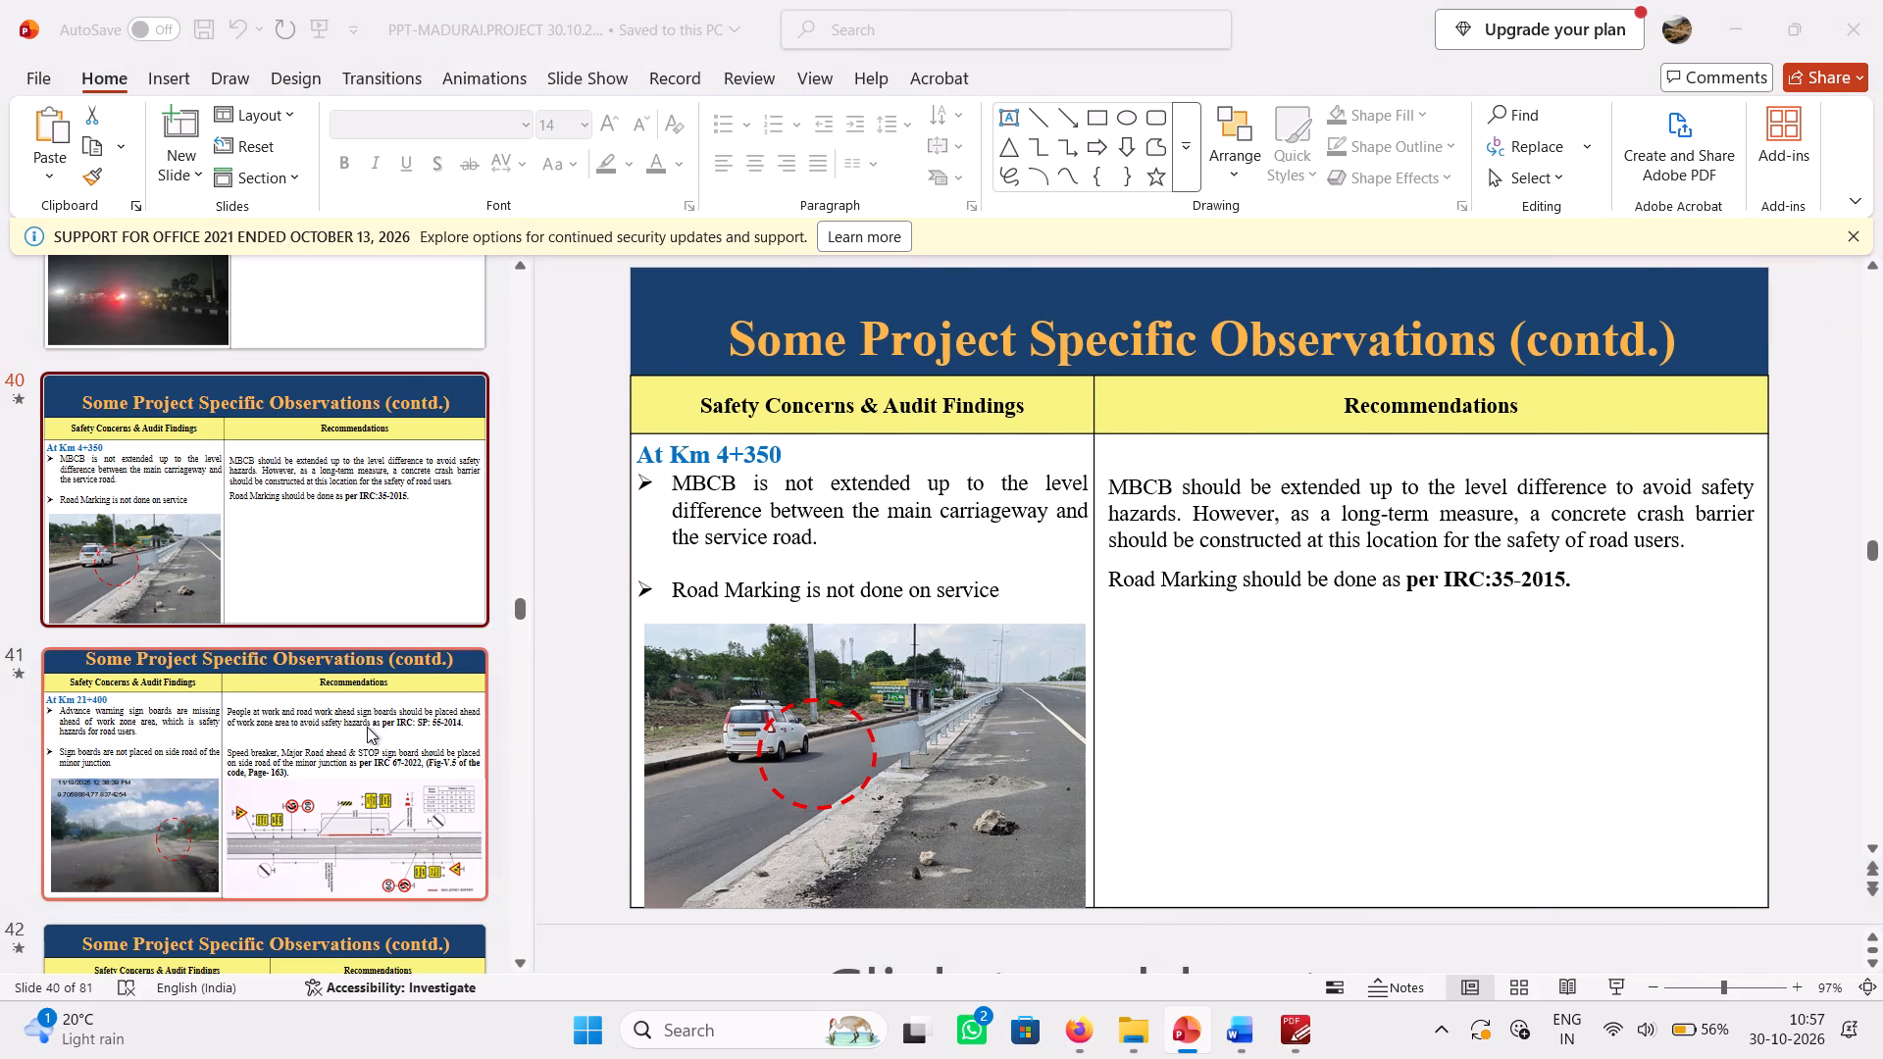
pyautogui.click(367, 727)
pyautogui.scroll(-1, 367, 727)
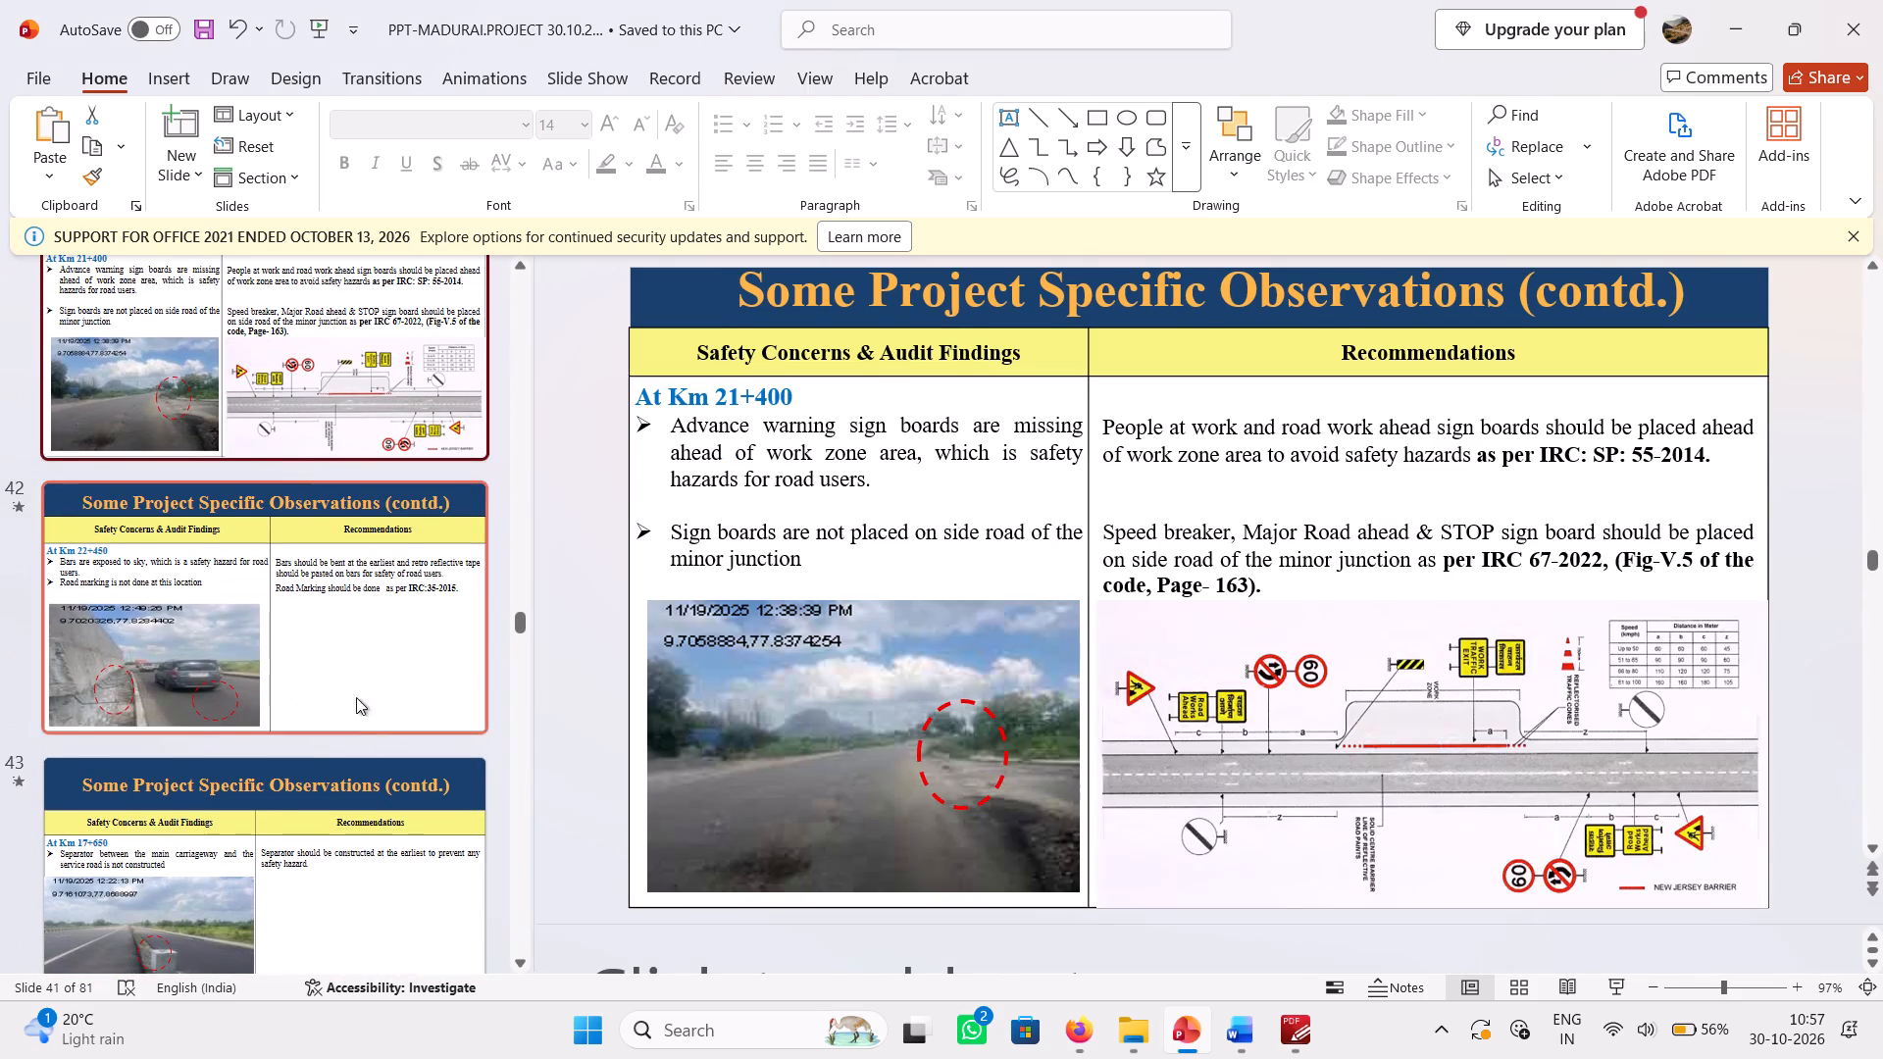
pyautogui.click(331, 646)
pyautogui.click(349, 817)
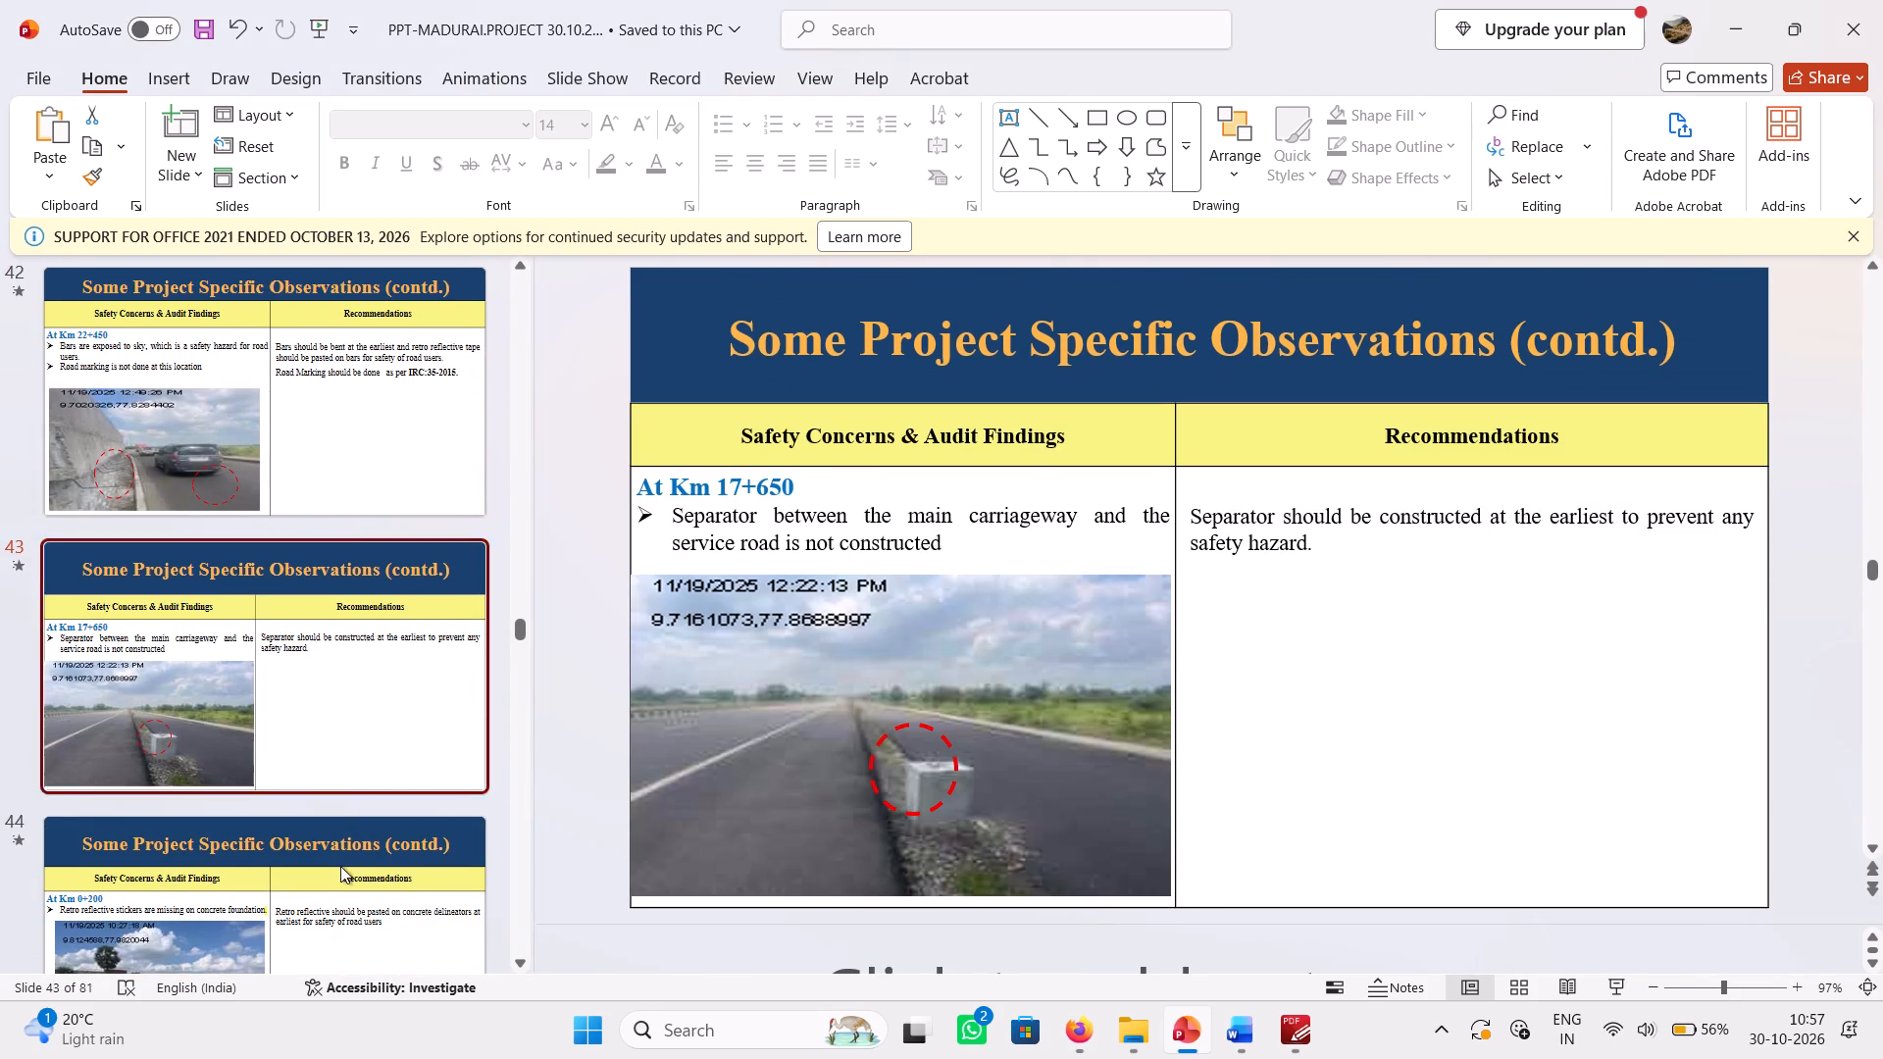
pyautogui.click(340, 866)
pyautogui.scroll(-1, 331, 781)
pyautogui.click(328, 638)
pyautogui.click(333, 772)
pyautogui.scroll(-1, 333, 772)
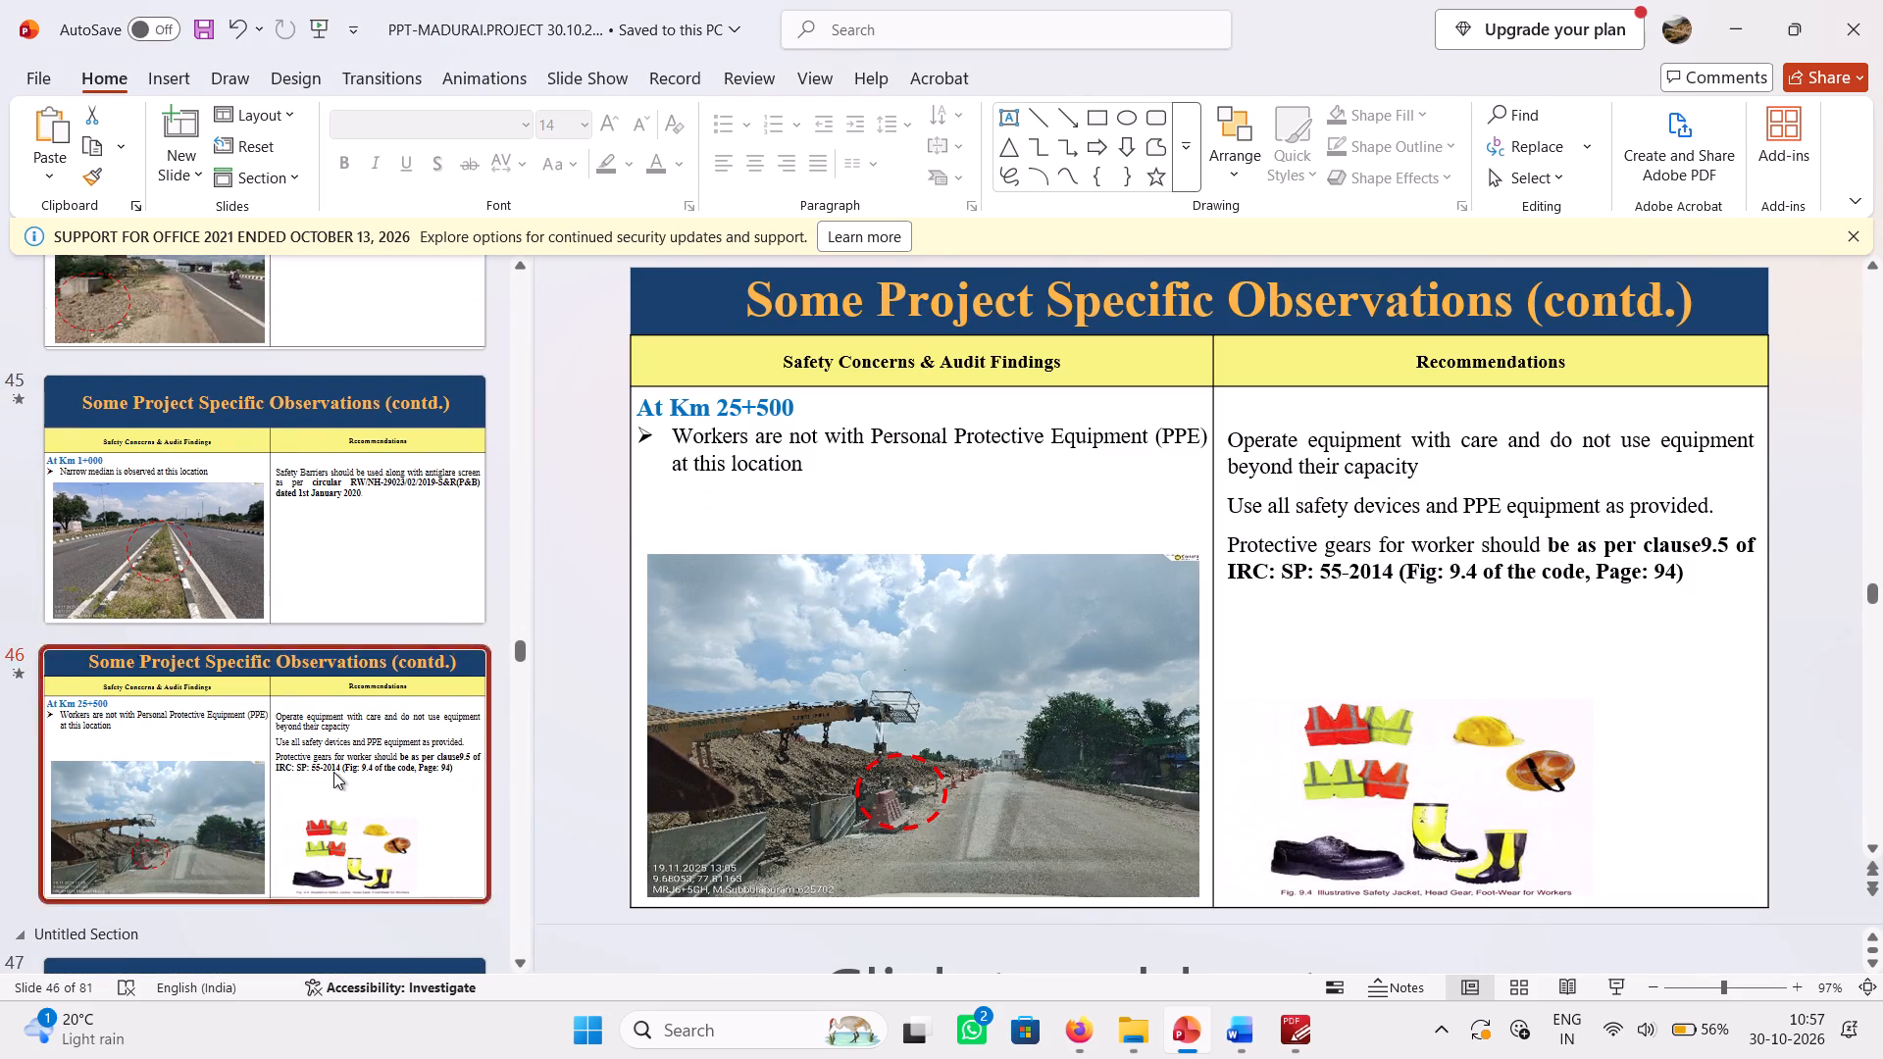
# Review the findings, recommendations and code references on the slides from 47 through the roundabout junction signage plan on slide 60.
pyautogui.click(308, 666)
pyautogui.scroll(-1, 308, 666)
pyautogui.click(356, 527)
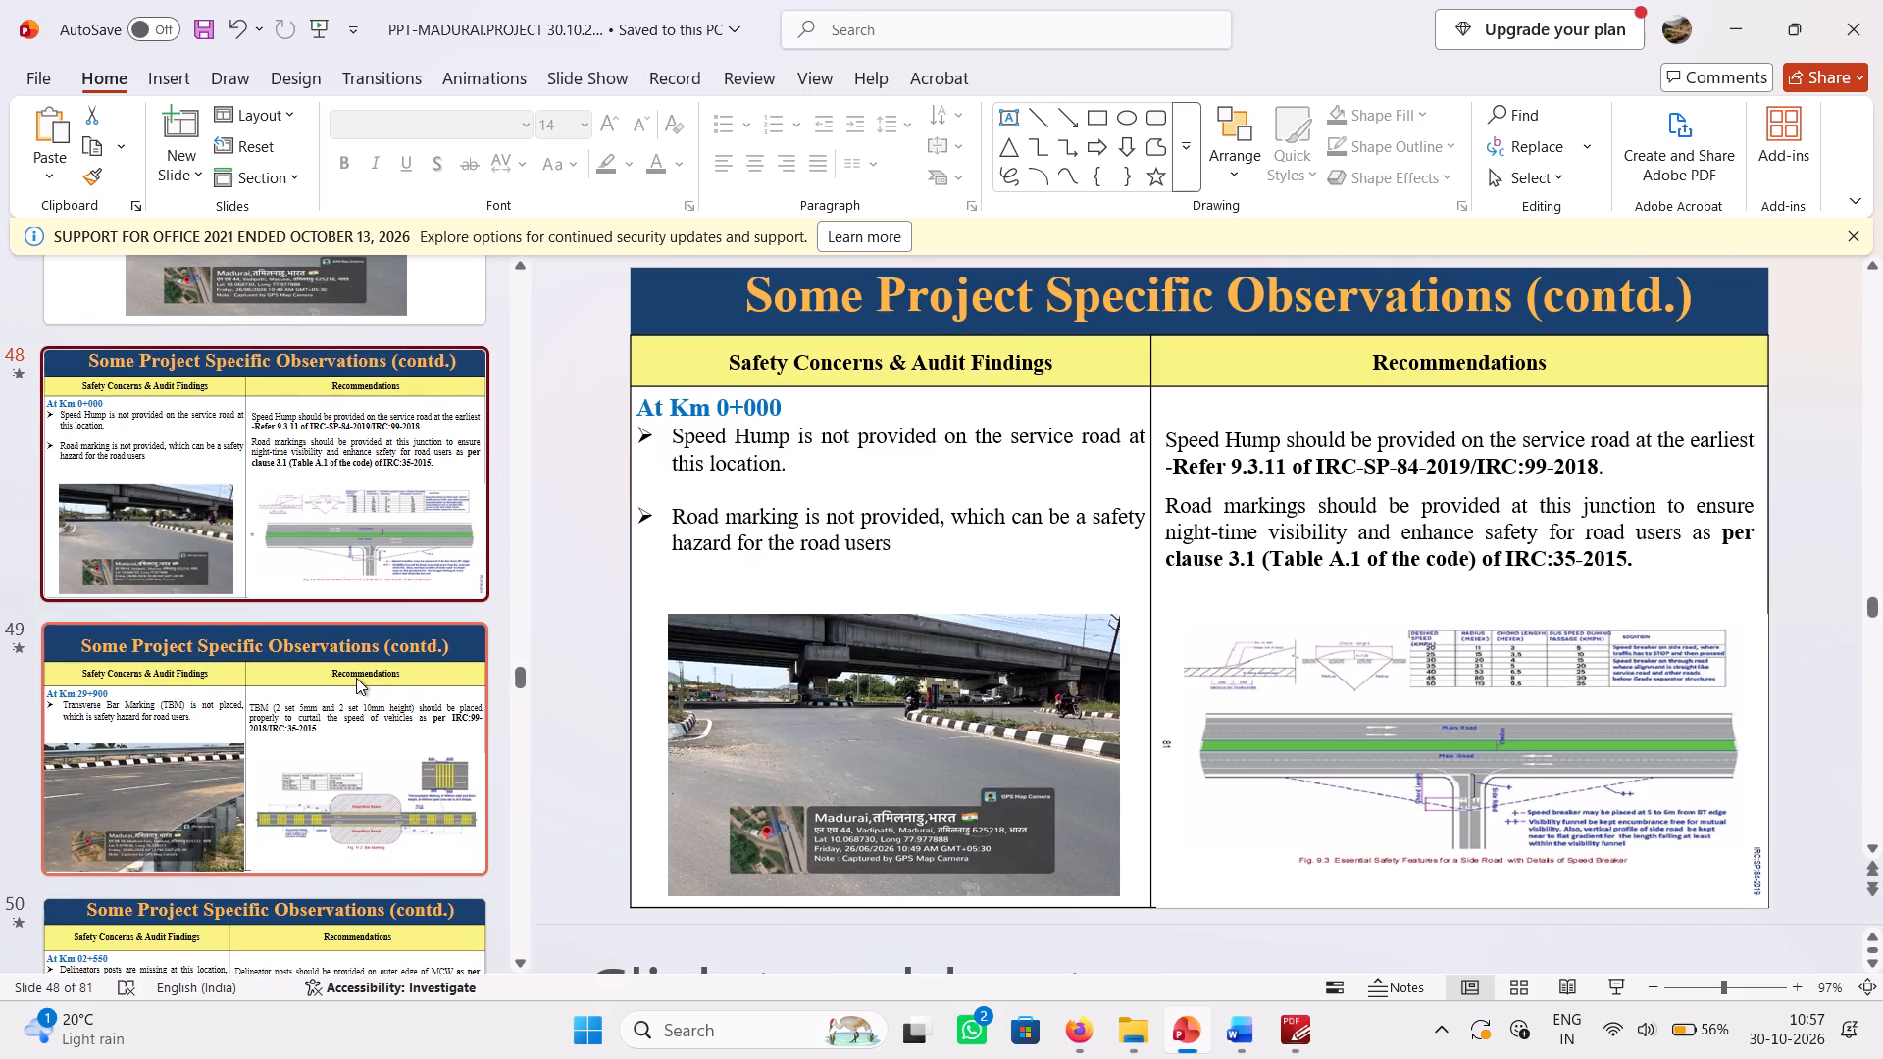
pyautogui.click(356, 678)
pyautogui.scroll(-1, 356, 678)
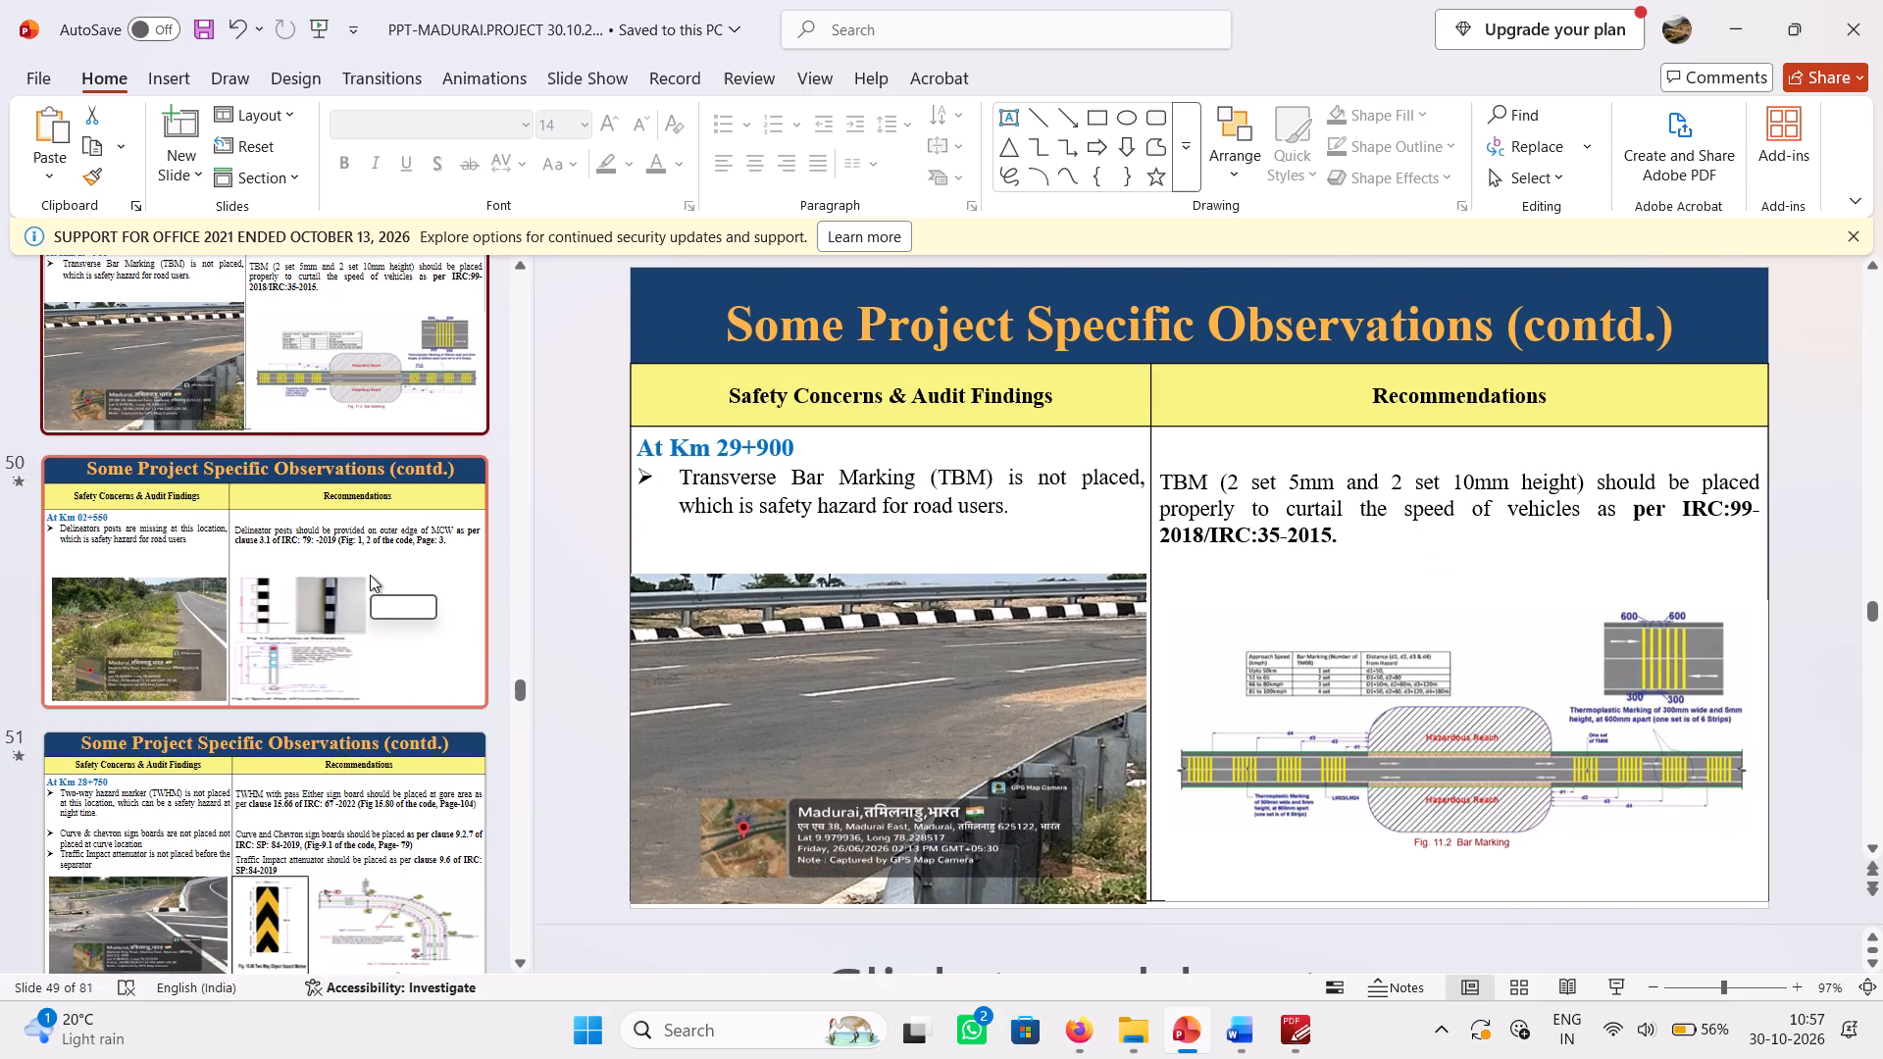
pyautogui.click(1293, 1046)
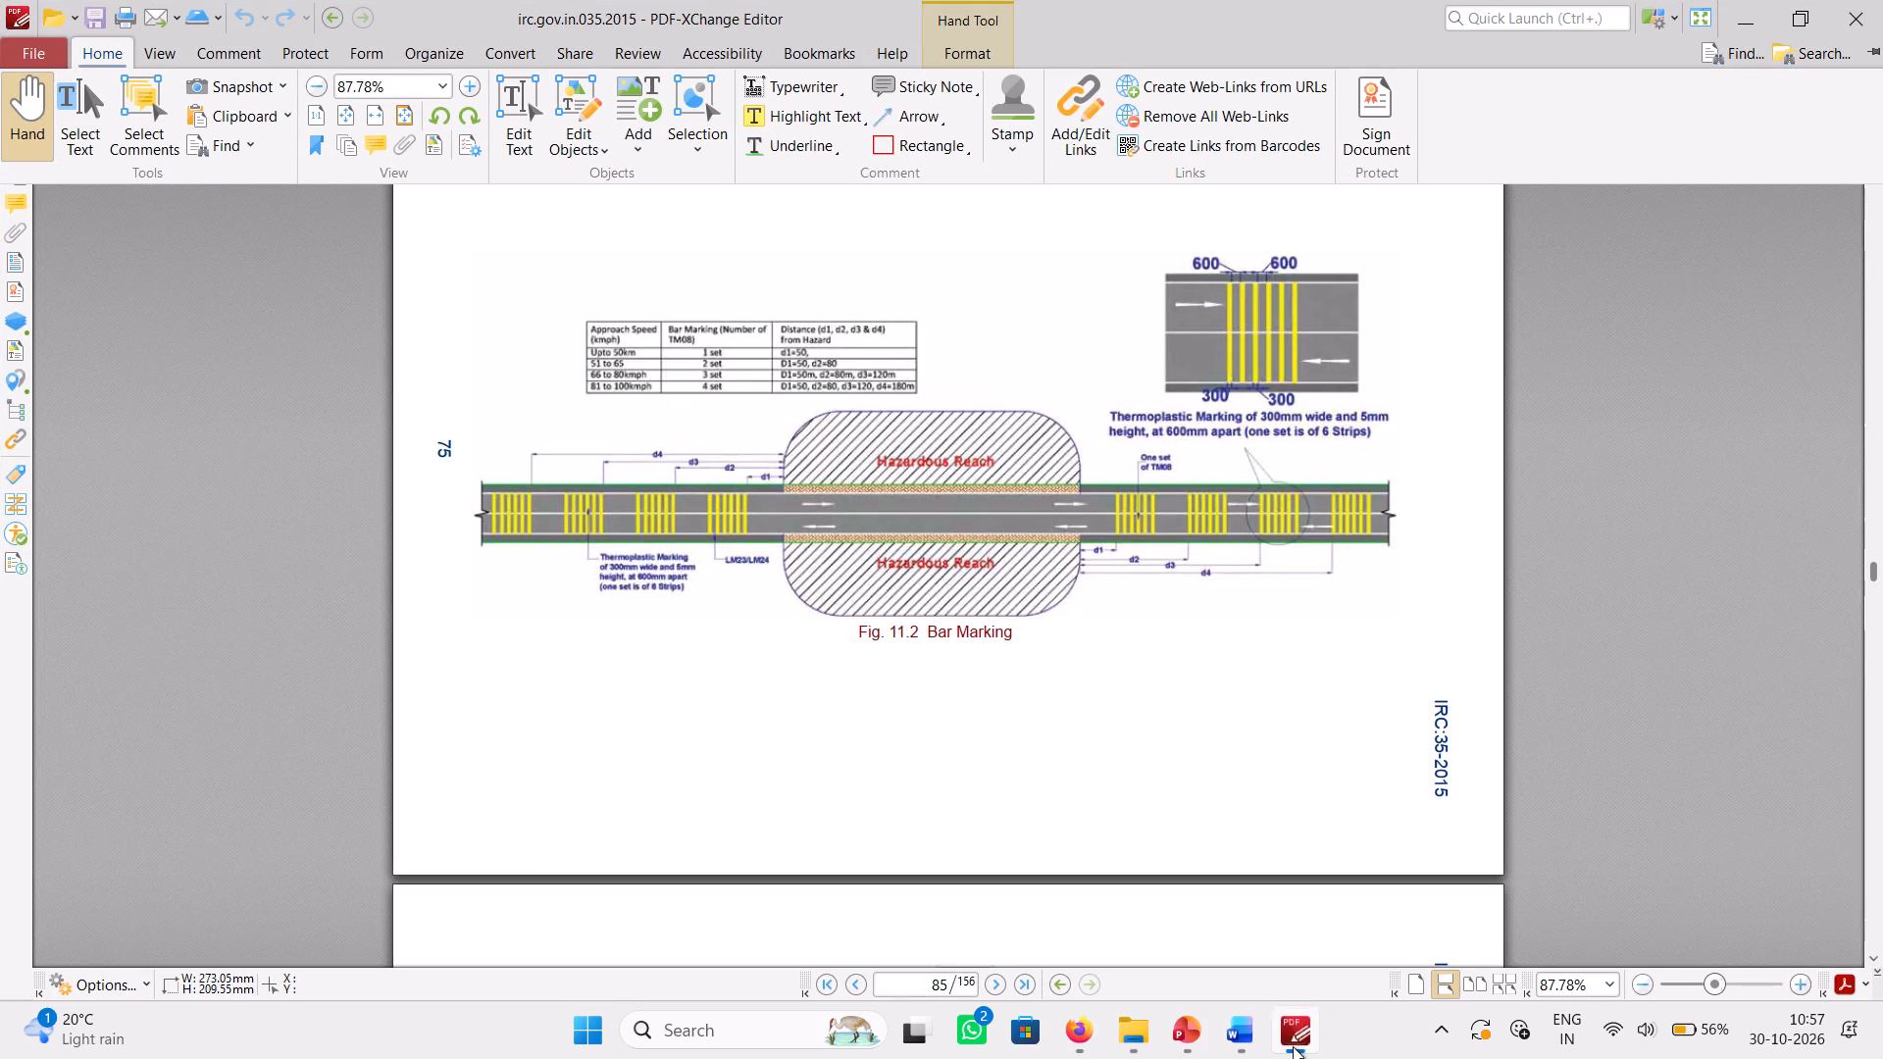
pyautogui.click(1293, 1046)
pyautogui.click(418, 845)
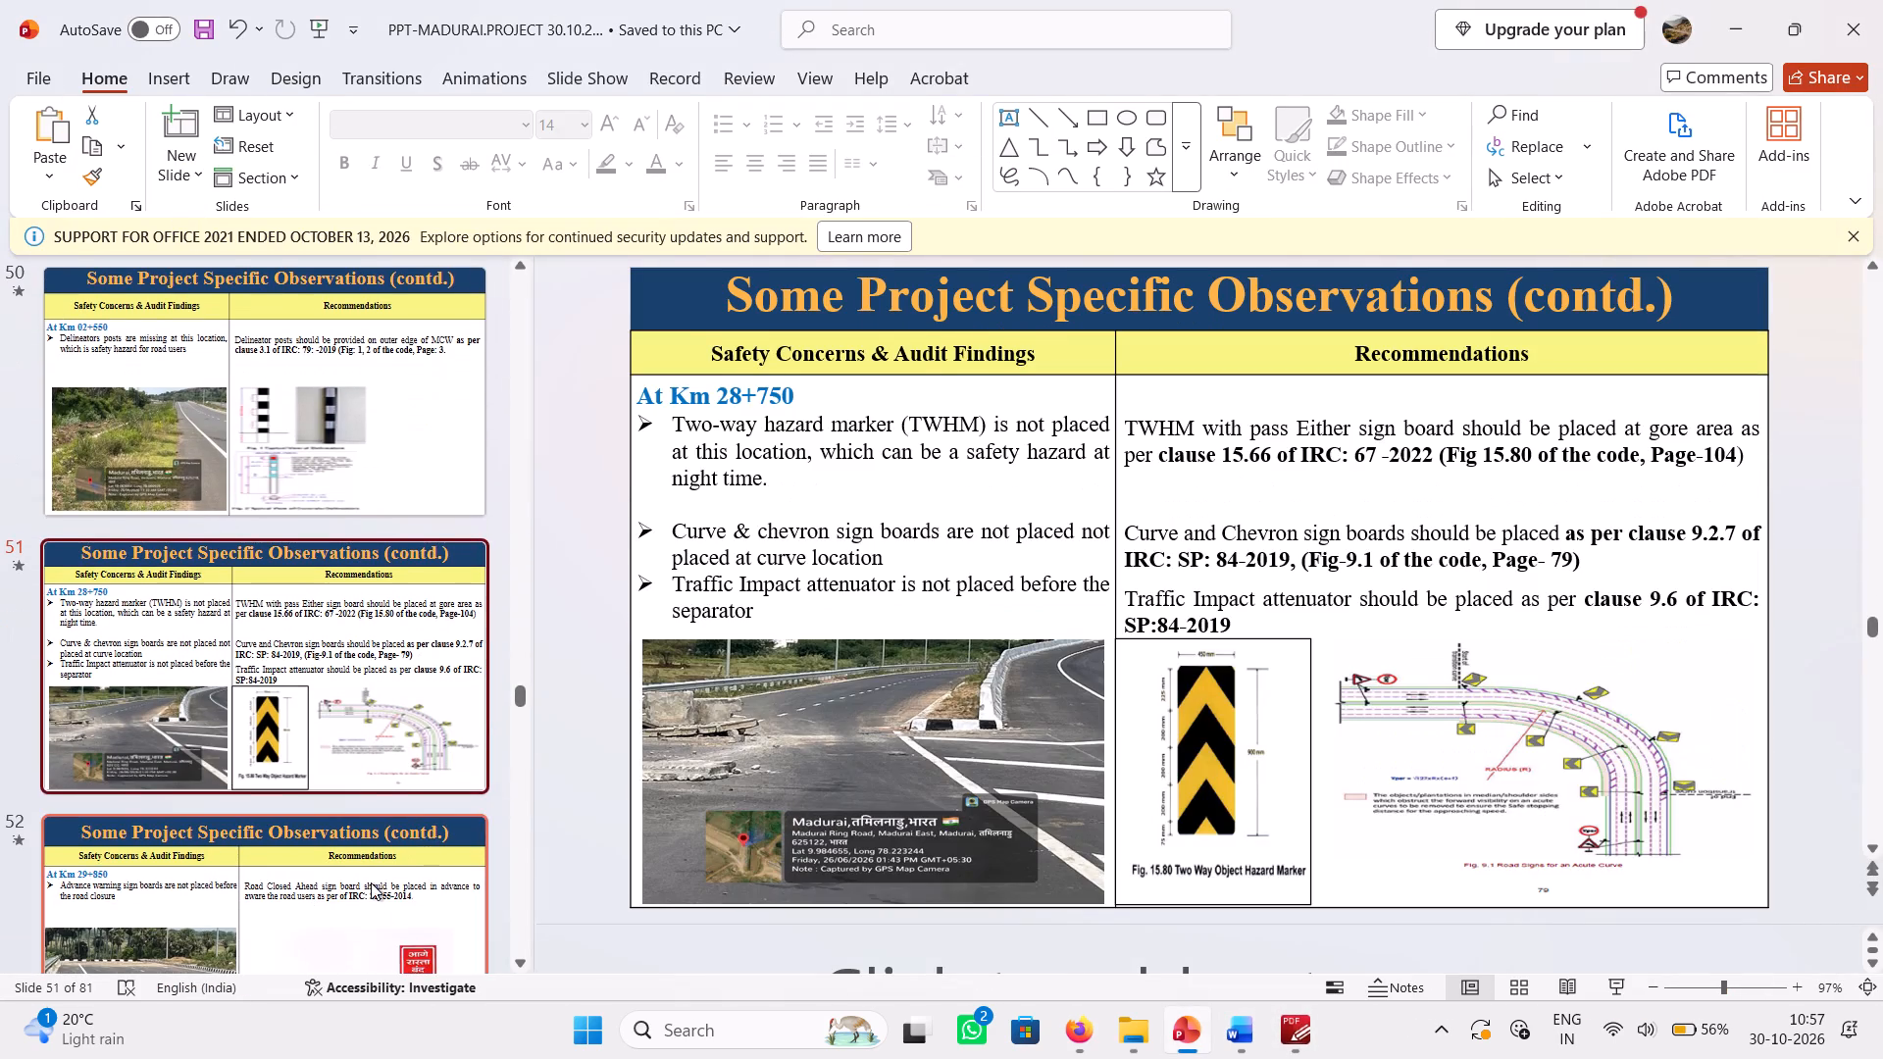
pyautogui.click(371, 882)
pyautogui.click(371, 882)
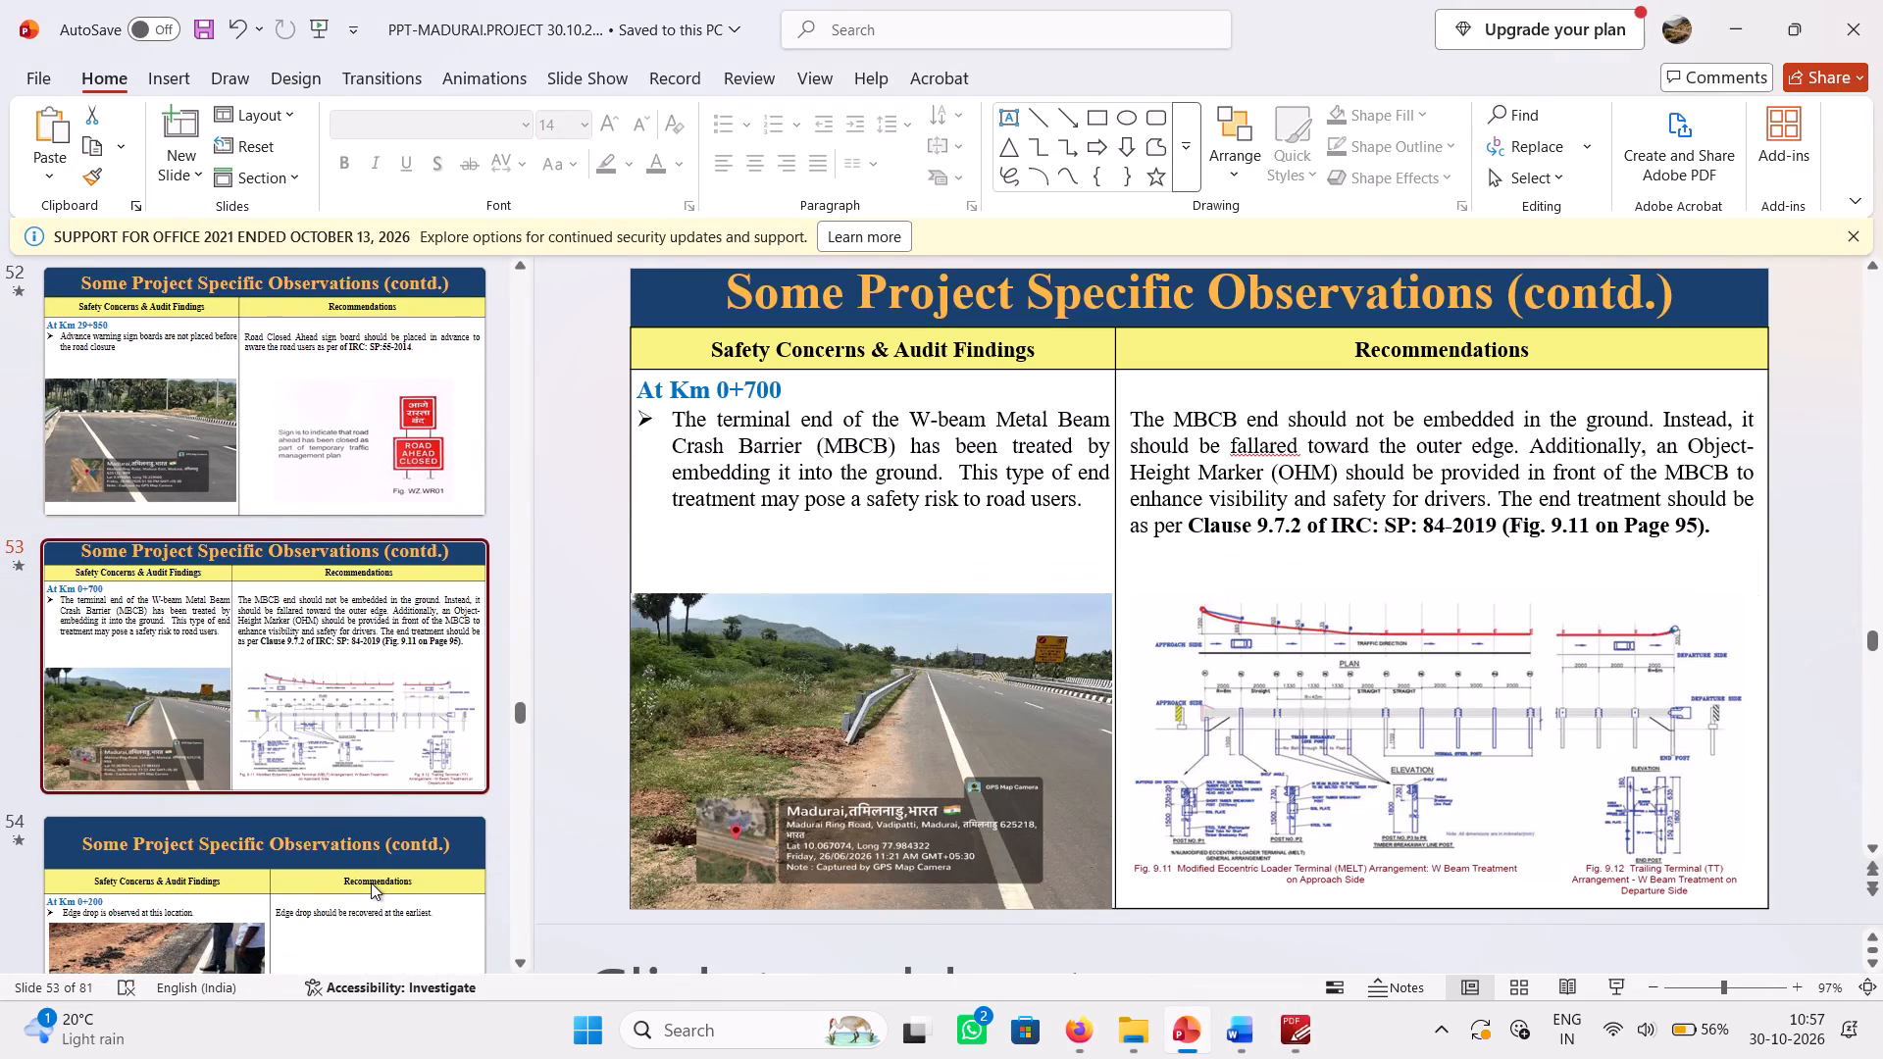
pyautogui.click(371, 882)
pyautogui.click(335, 377)
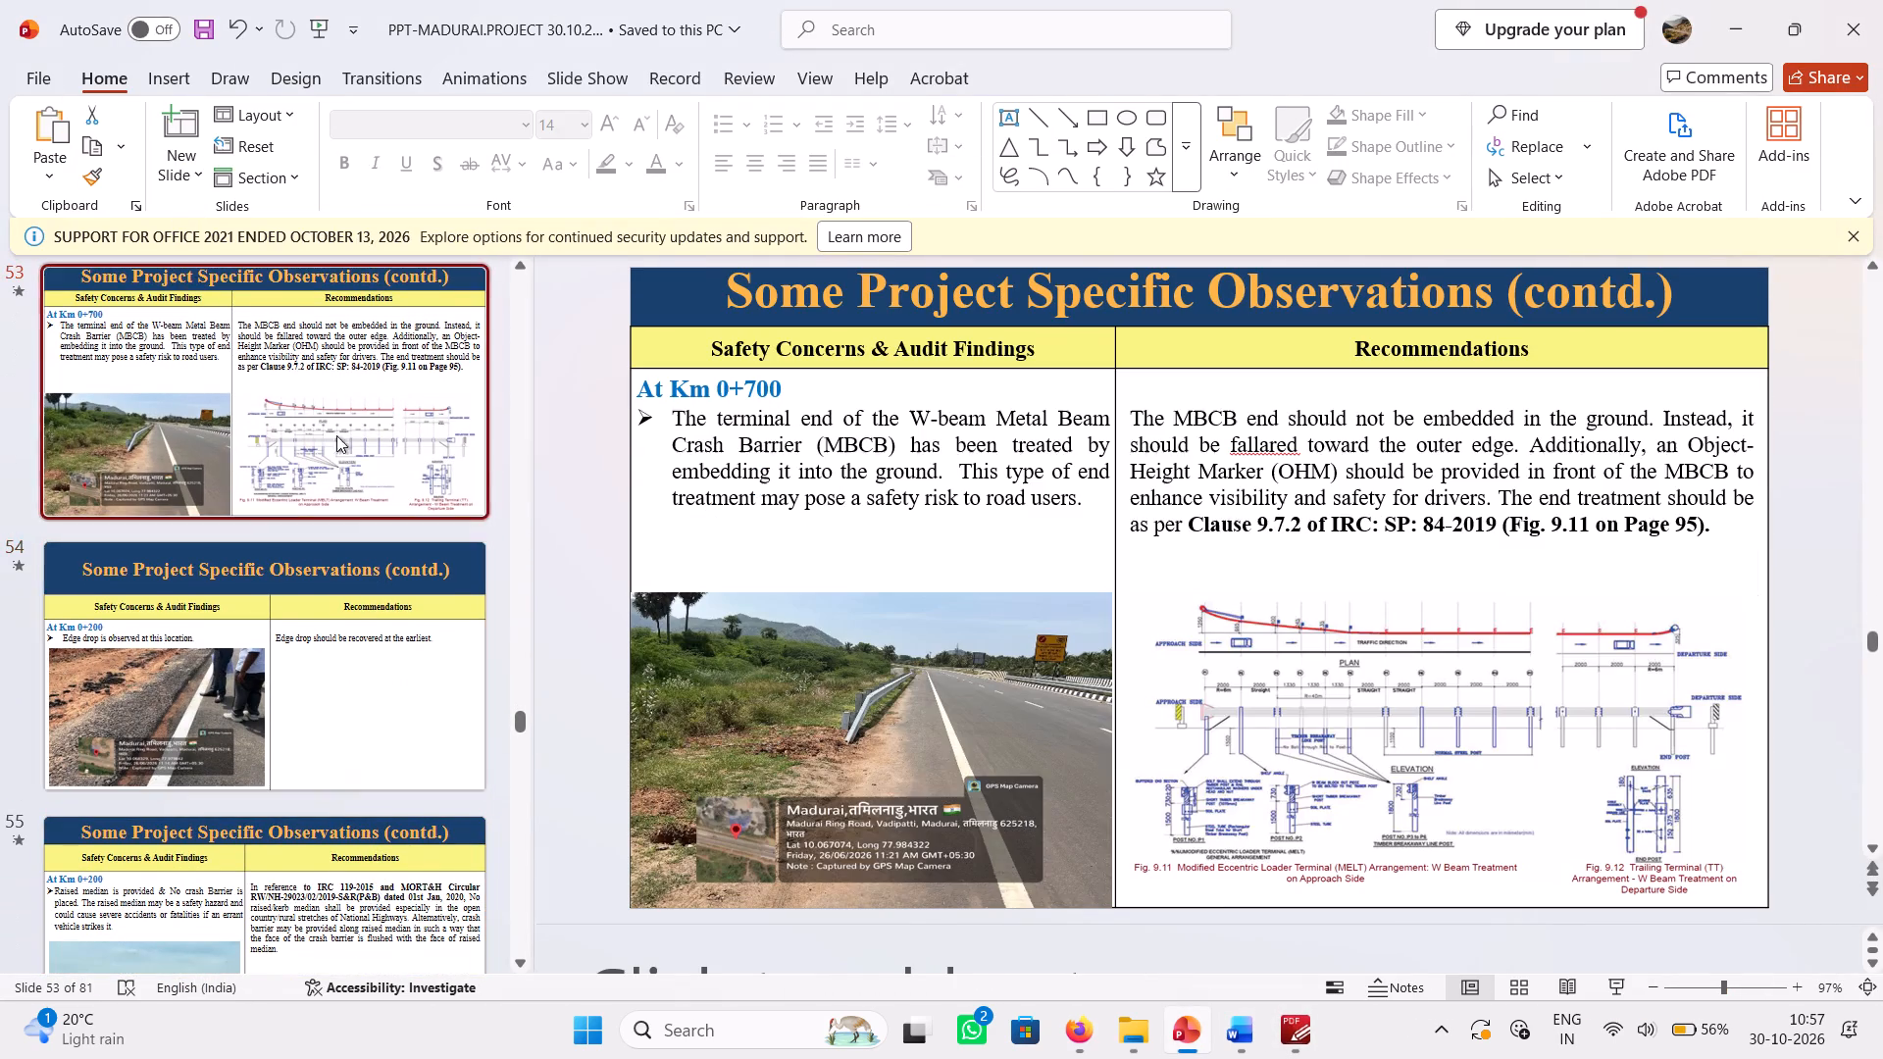
pyautogui.scroll(2, 344, 560)
pyautogui.scroll(-1, 348, 830)
pyautogui.click(322, 599)
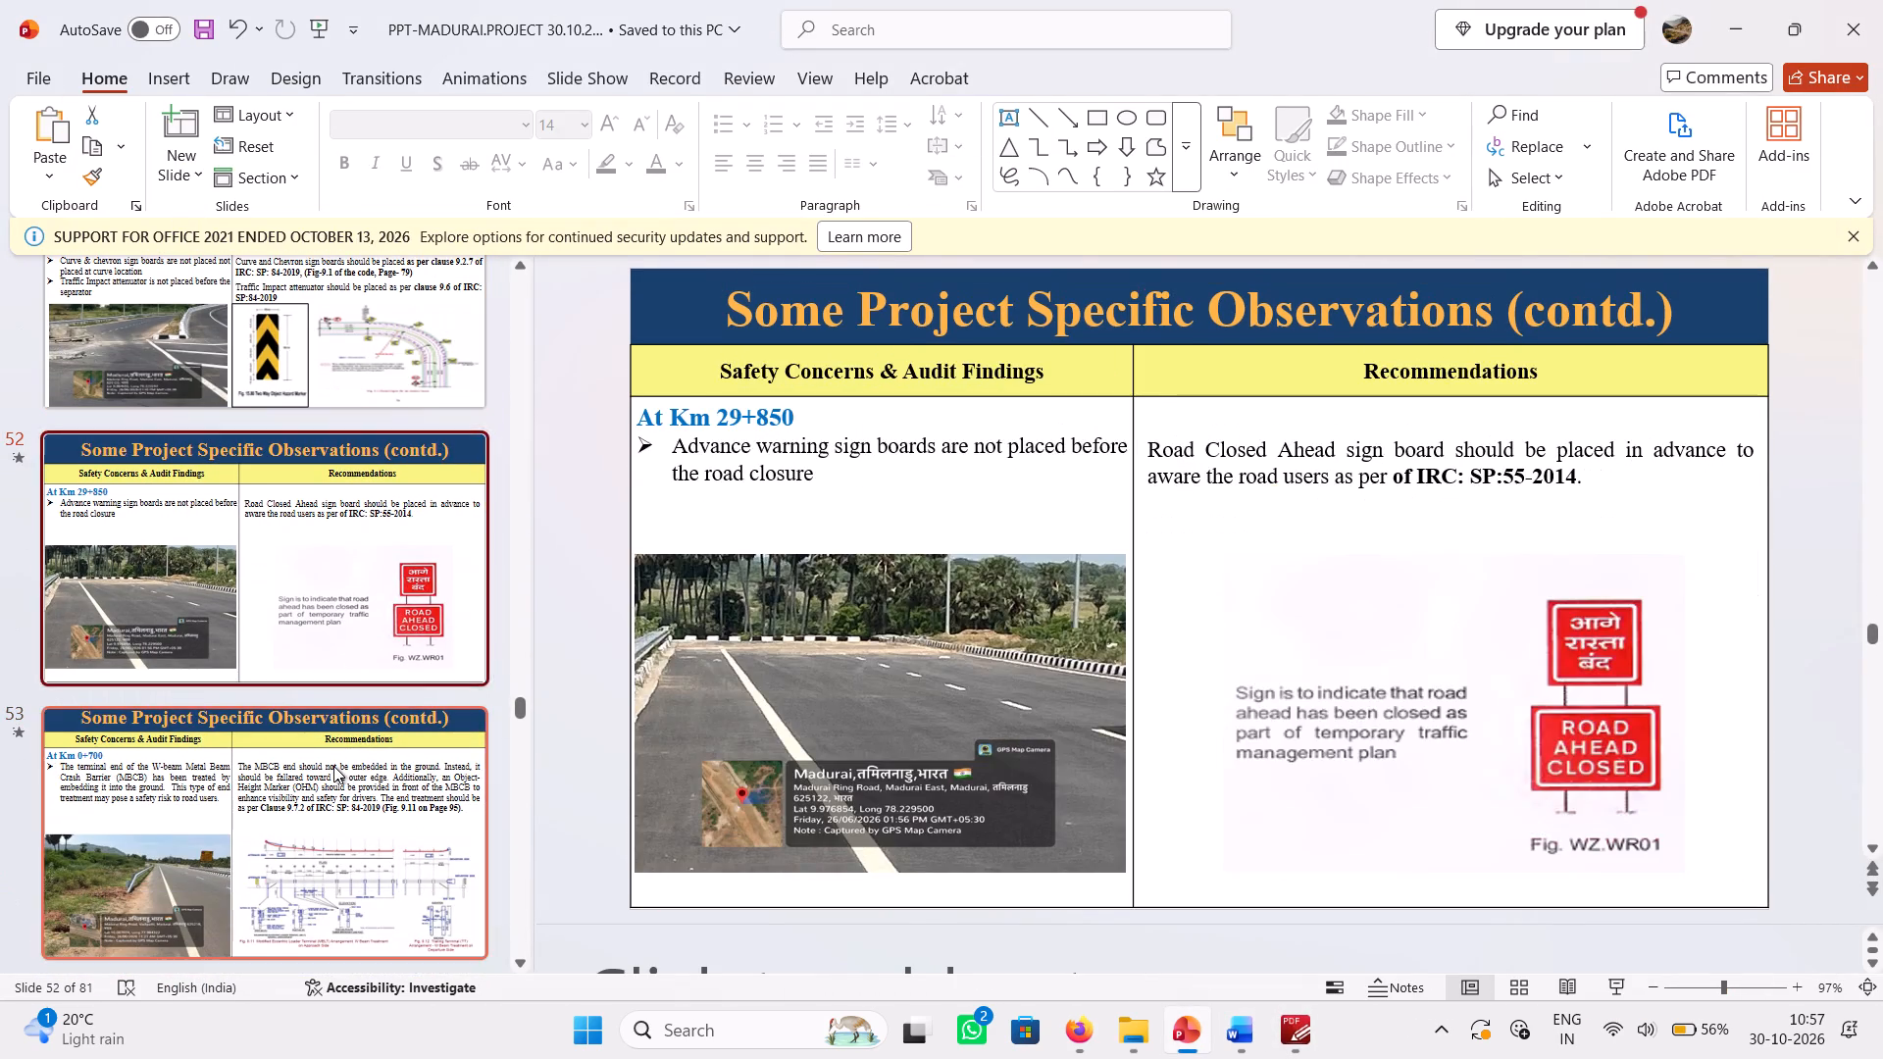
pyautogui.click(333, 766)
pyautogui.scroll(-1, 337, 812)
pyautogui.click(331, 720)
pyautogui.click(381, 850)
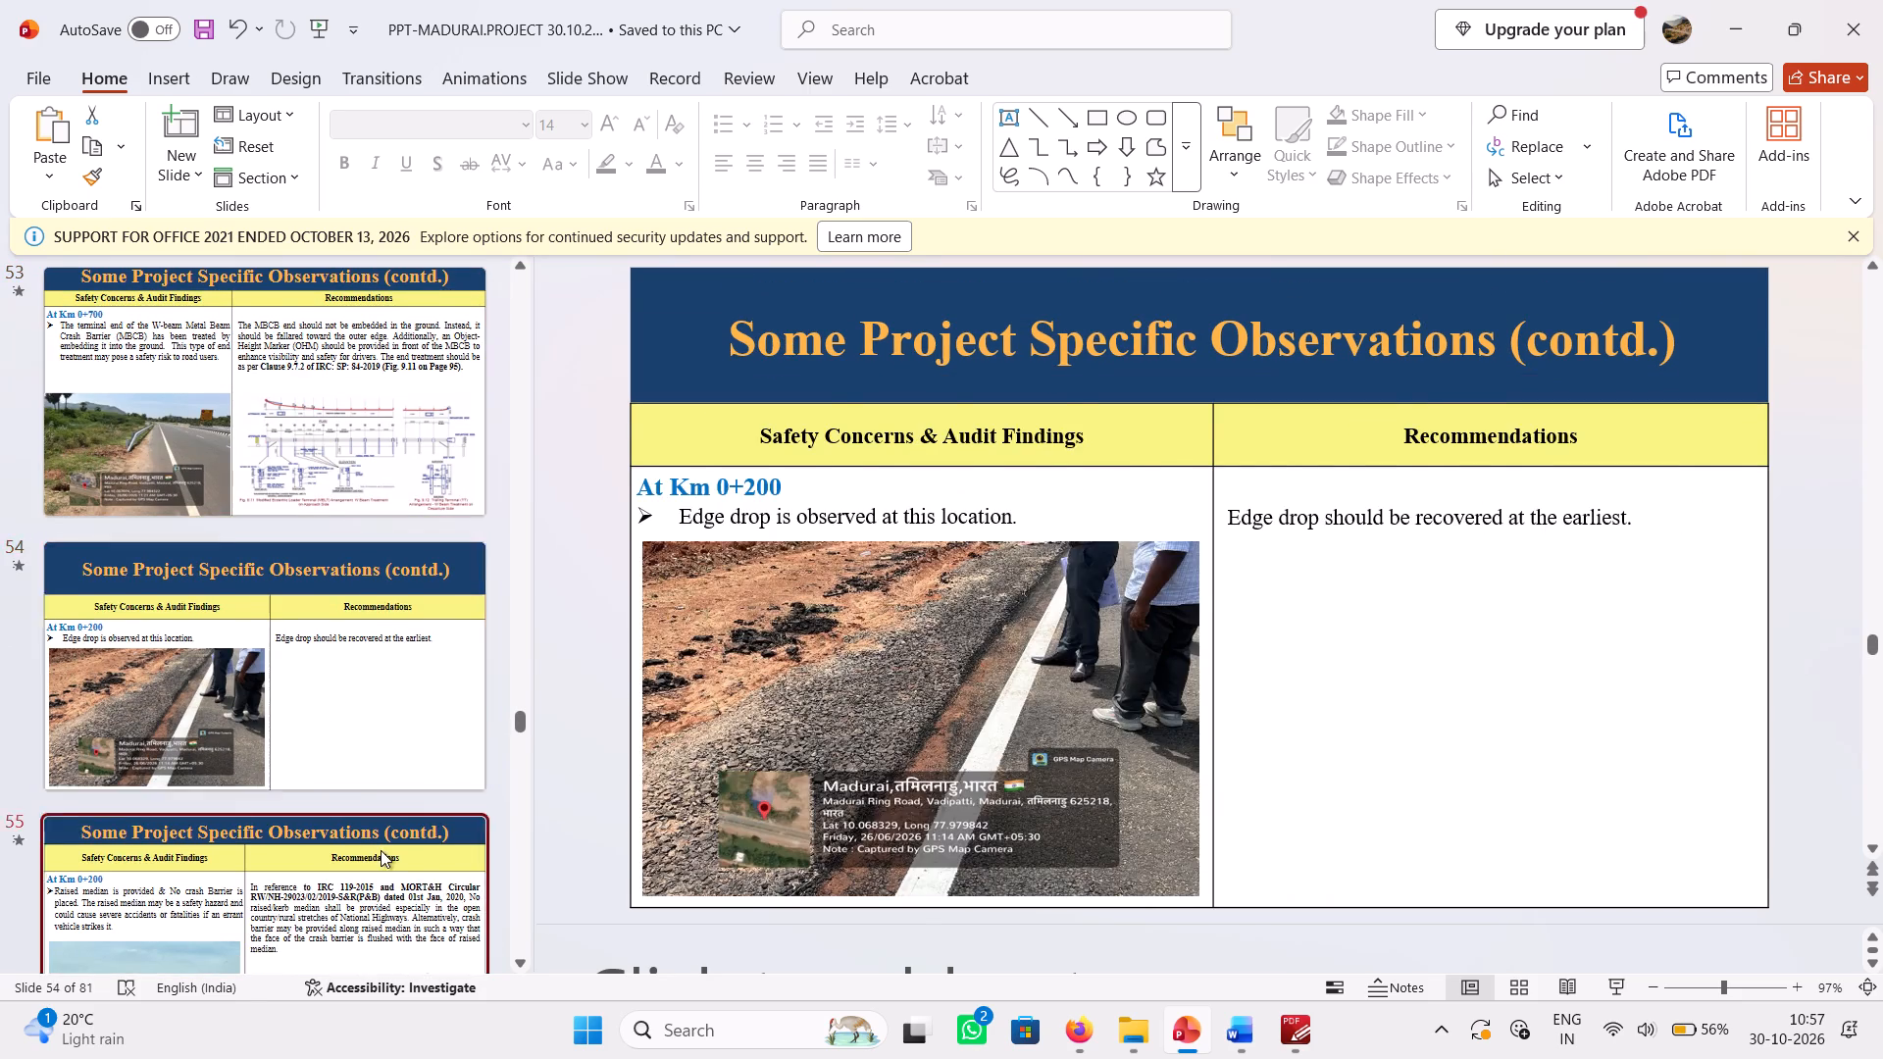
pyautogui.click(370, 840)
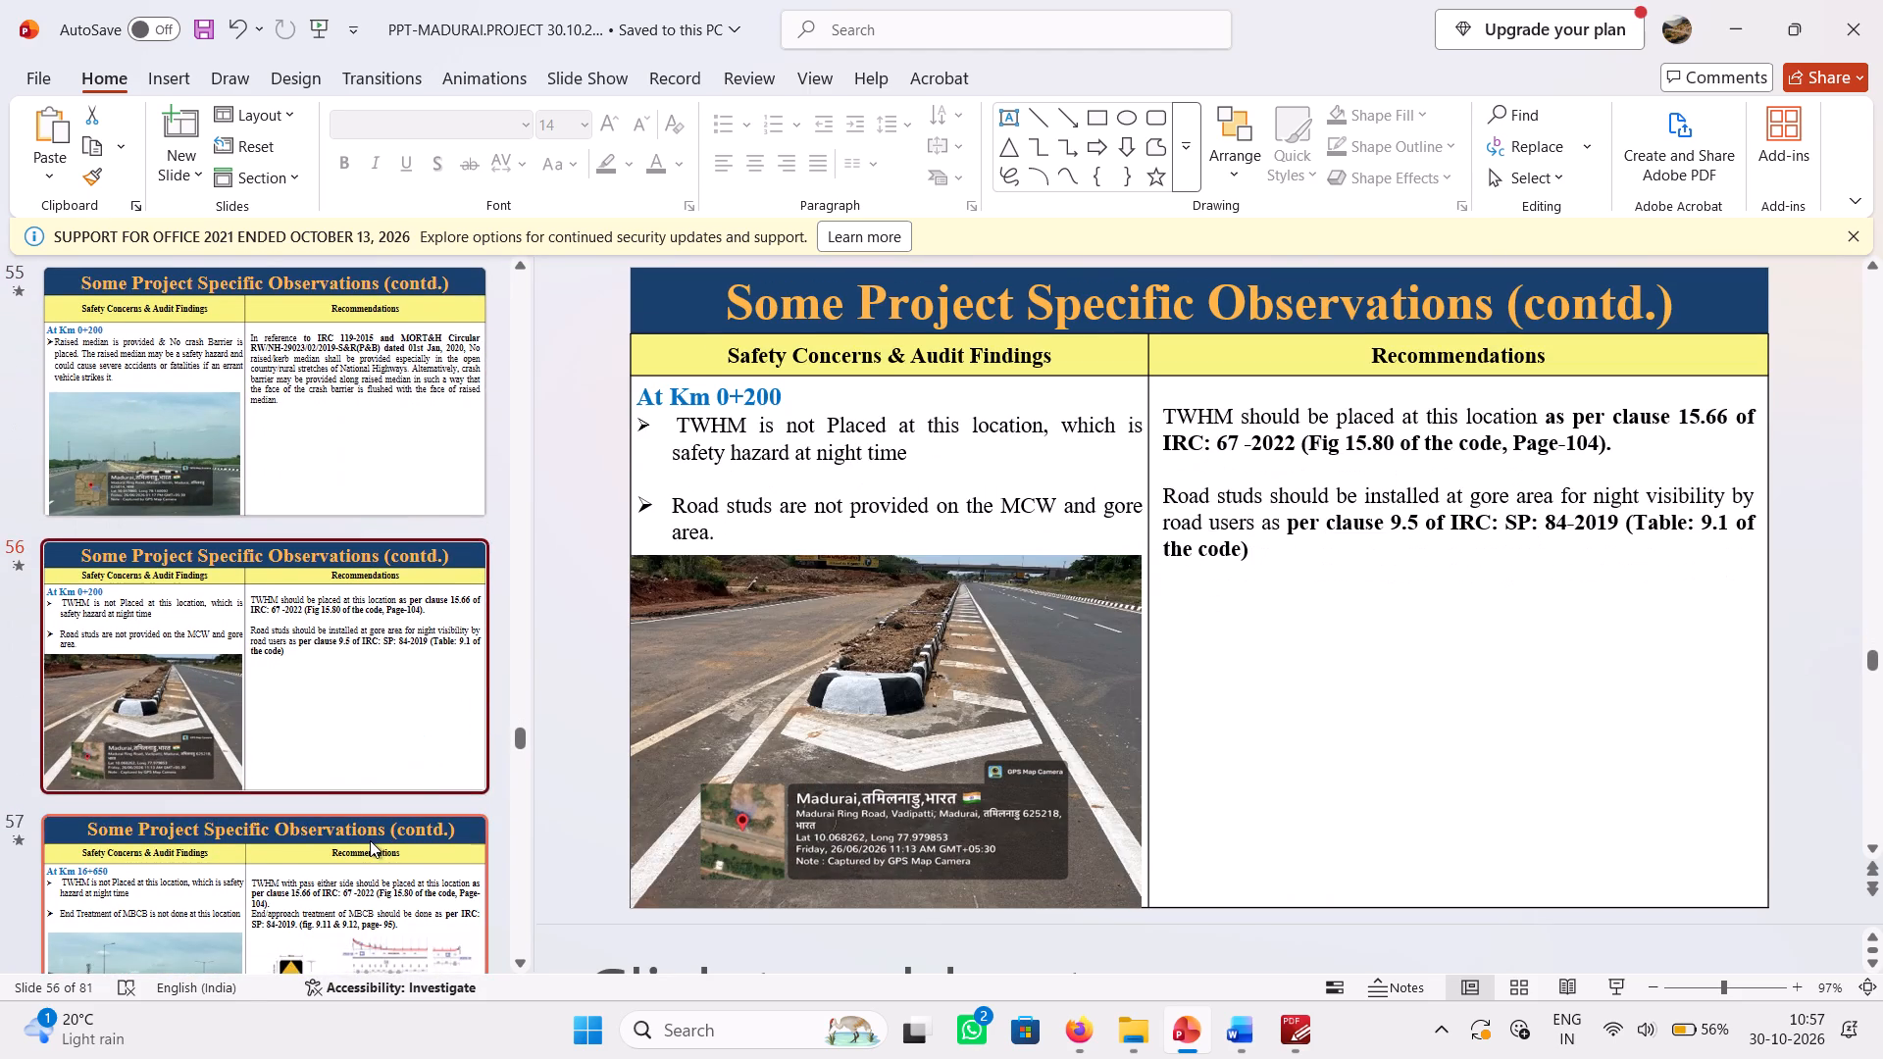
pyautogui.click(370, 840)
pyautogui.click(370, 840)
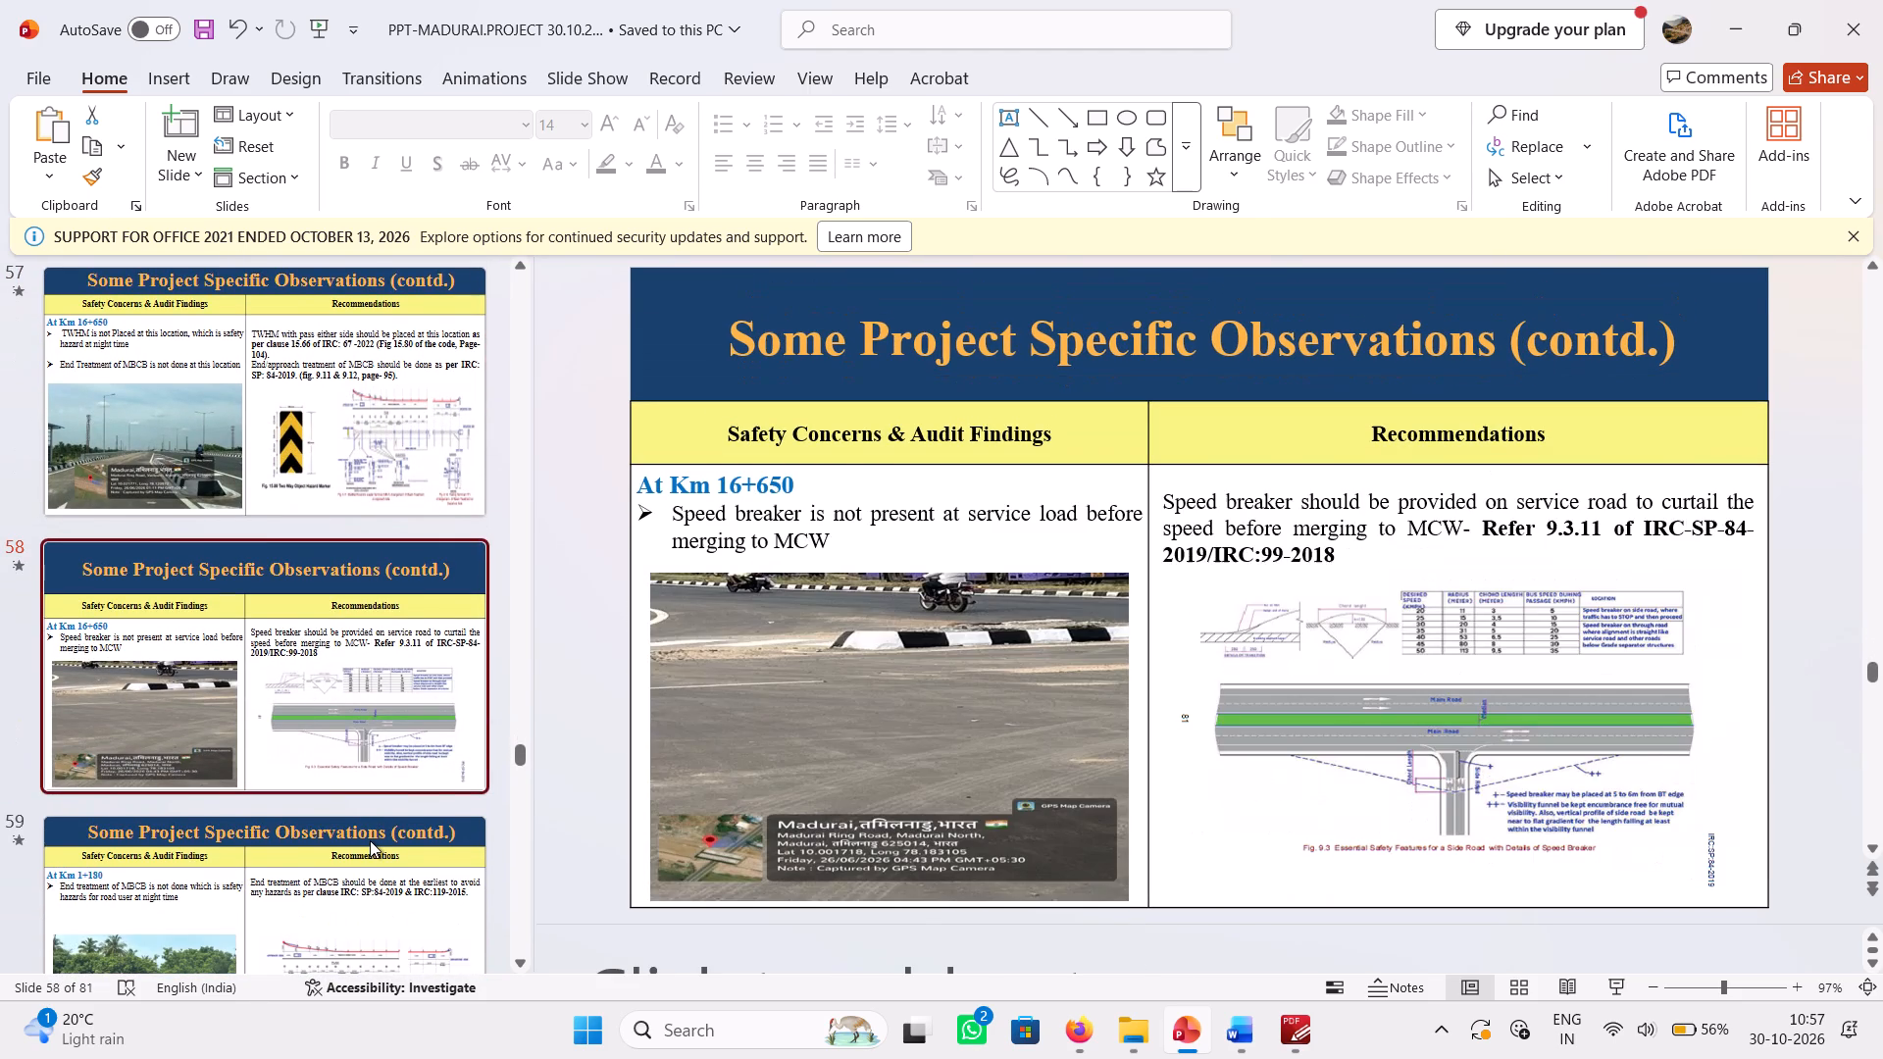
pyautogui.click(370, 840)
pyautogui.click(370, 840)
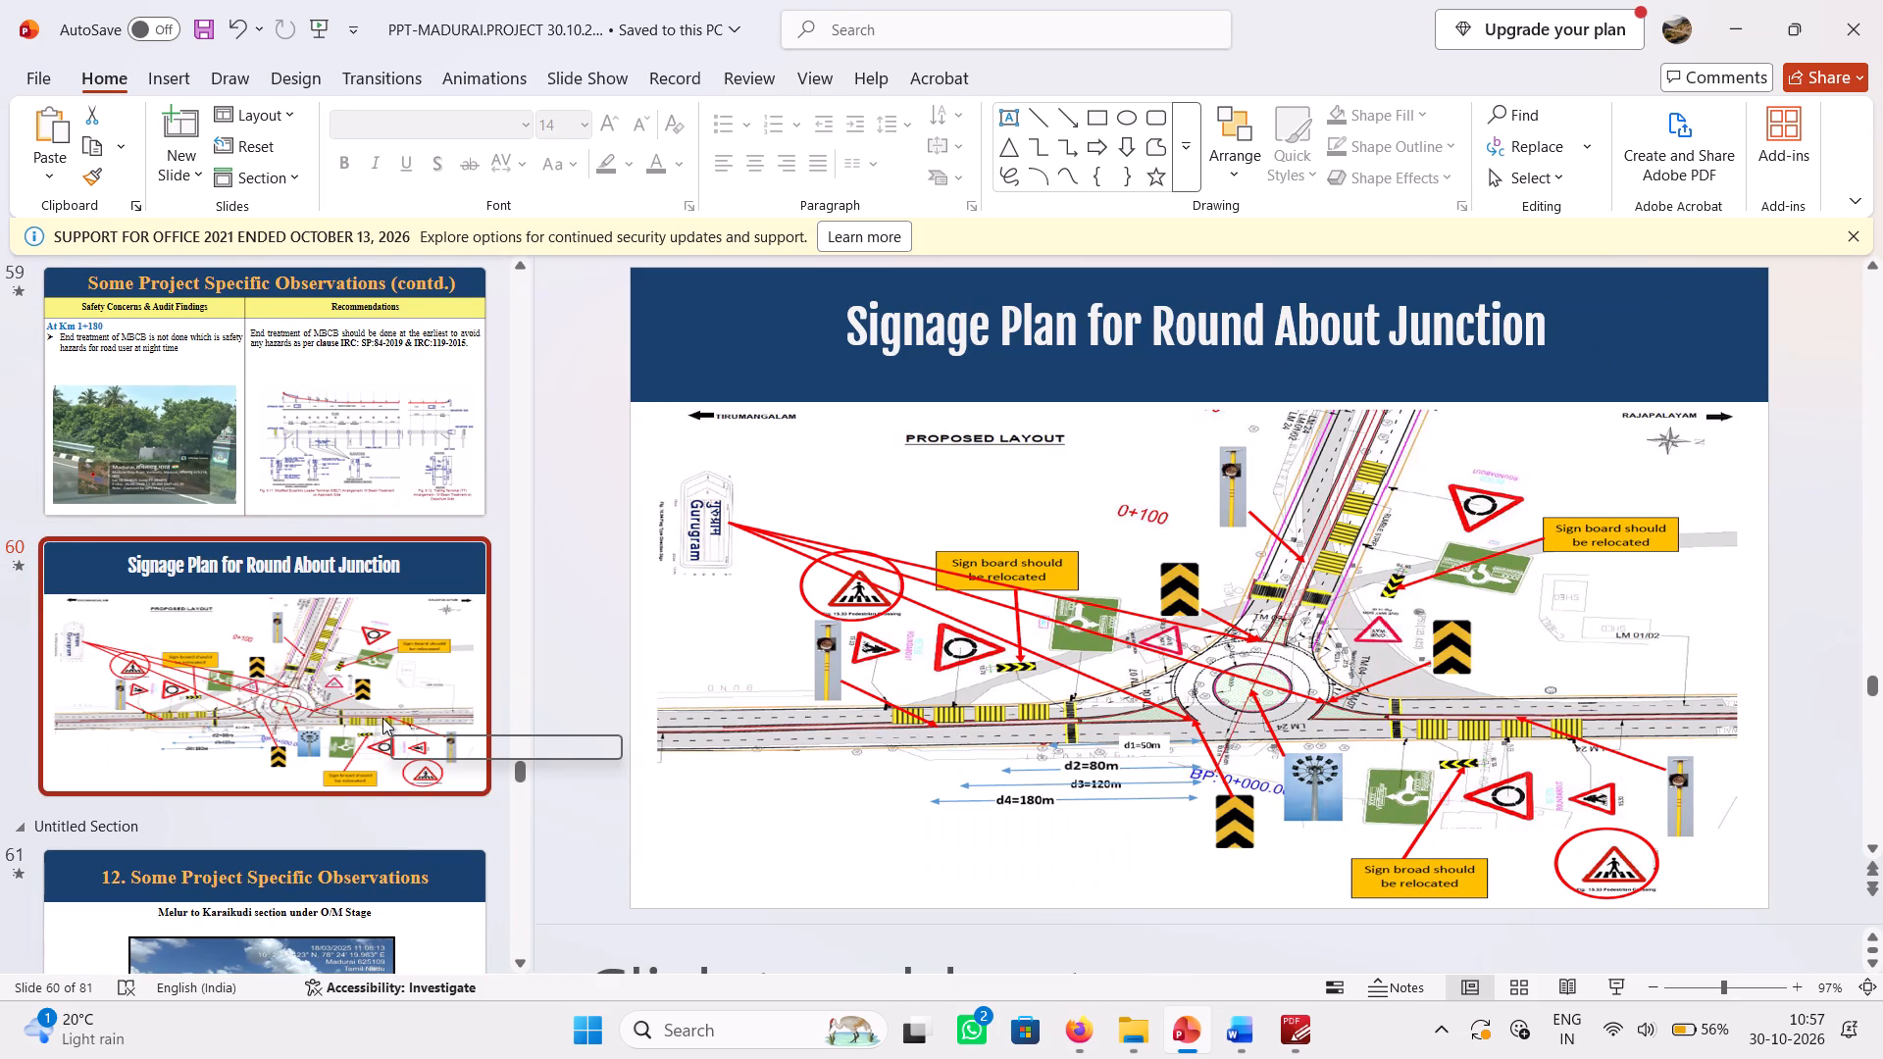
# Delete slide 60, the "Signage Plan for Round About Junction" that precedes the Melur to Karaikudi section.
pyautogui.scroll(-7, 358, 696)
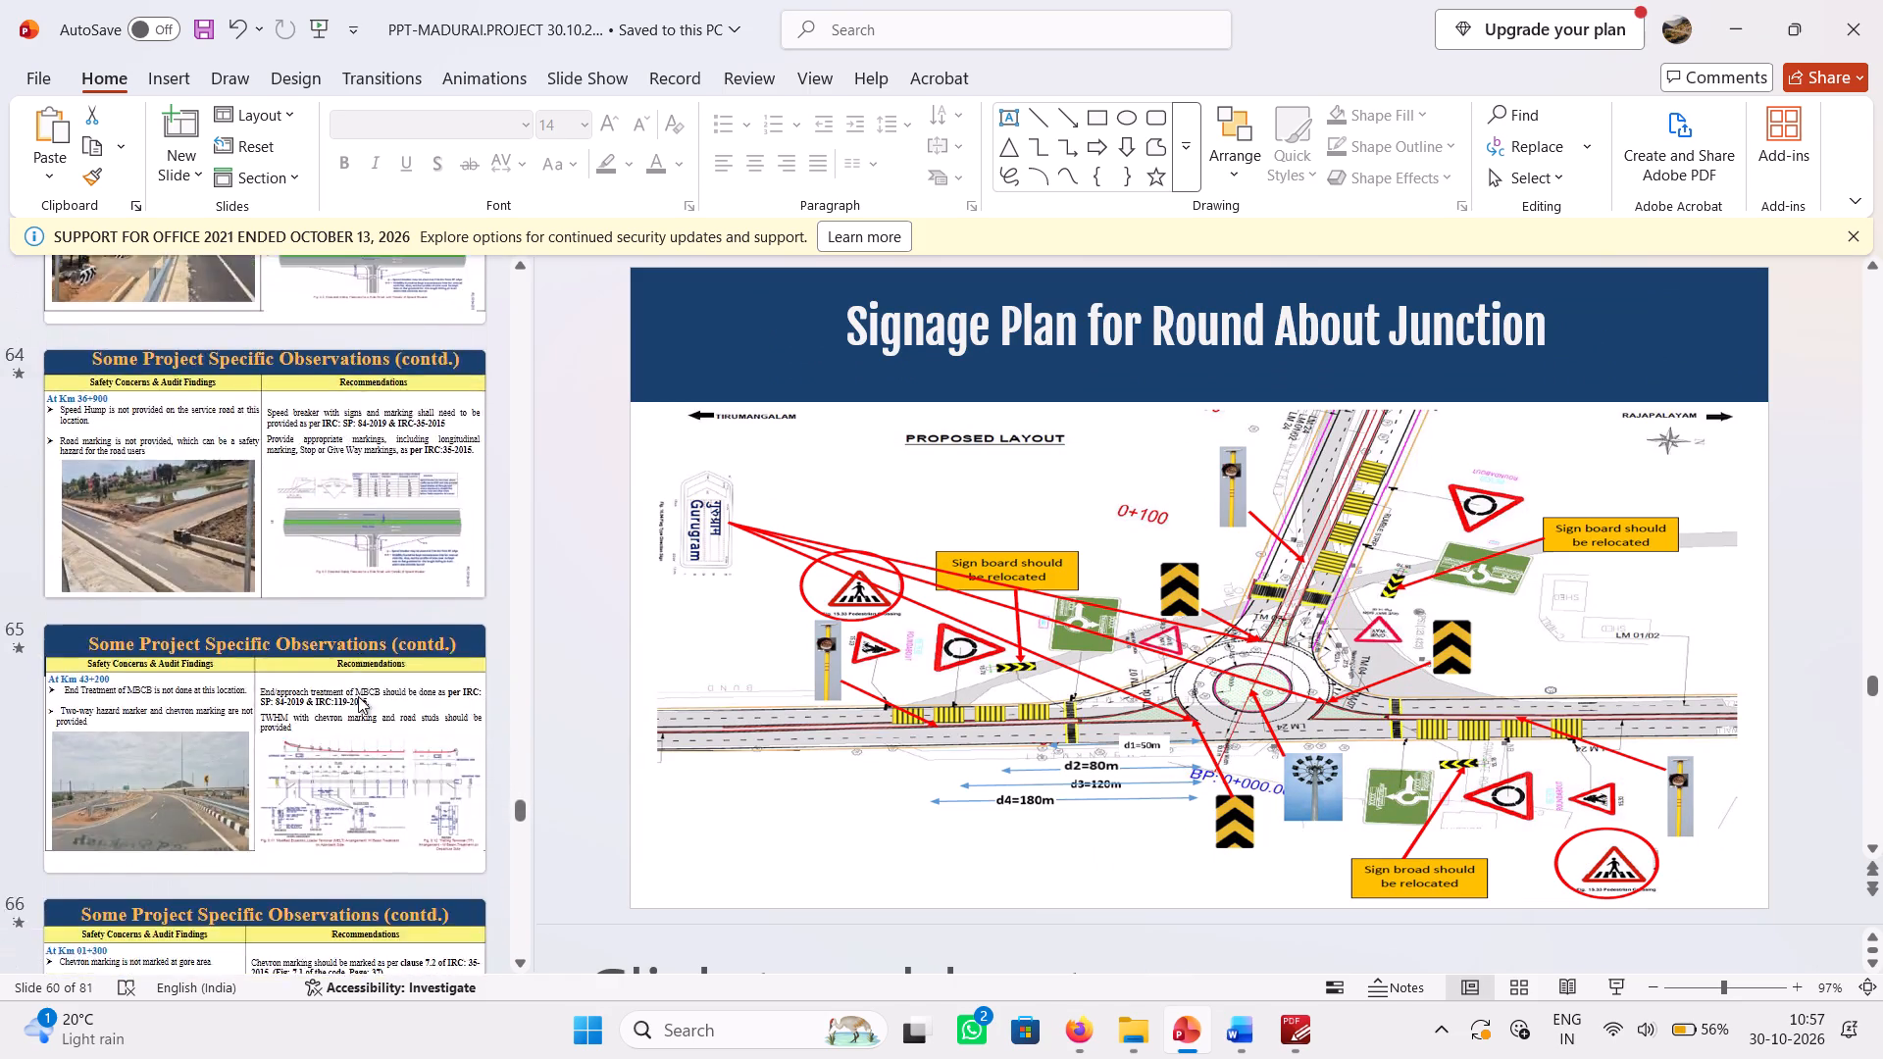
pyautogui.scroll(-14, 358, 696)
pyautogui.scroll(9, 358, 696)
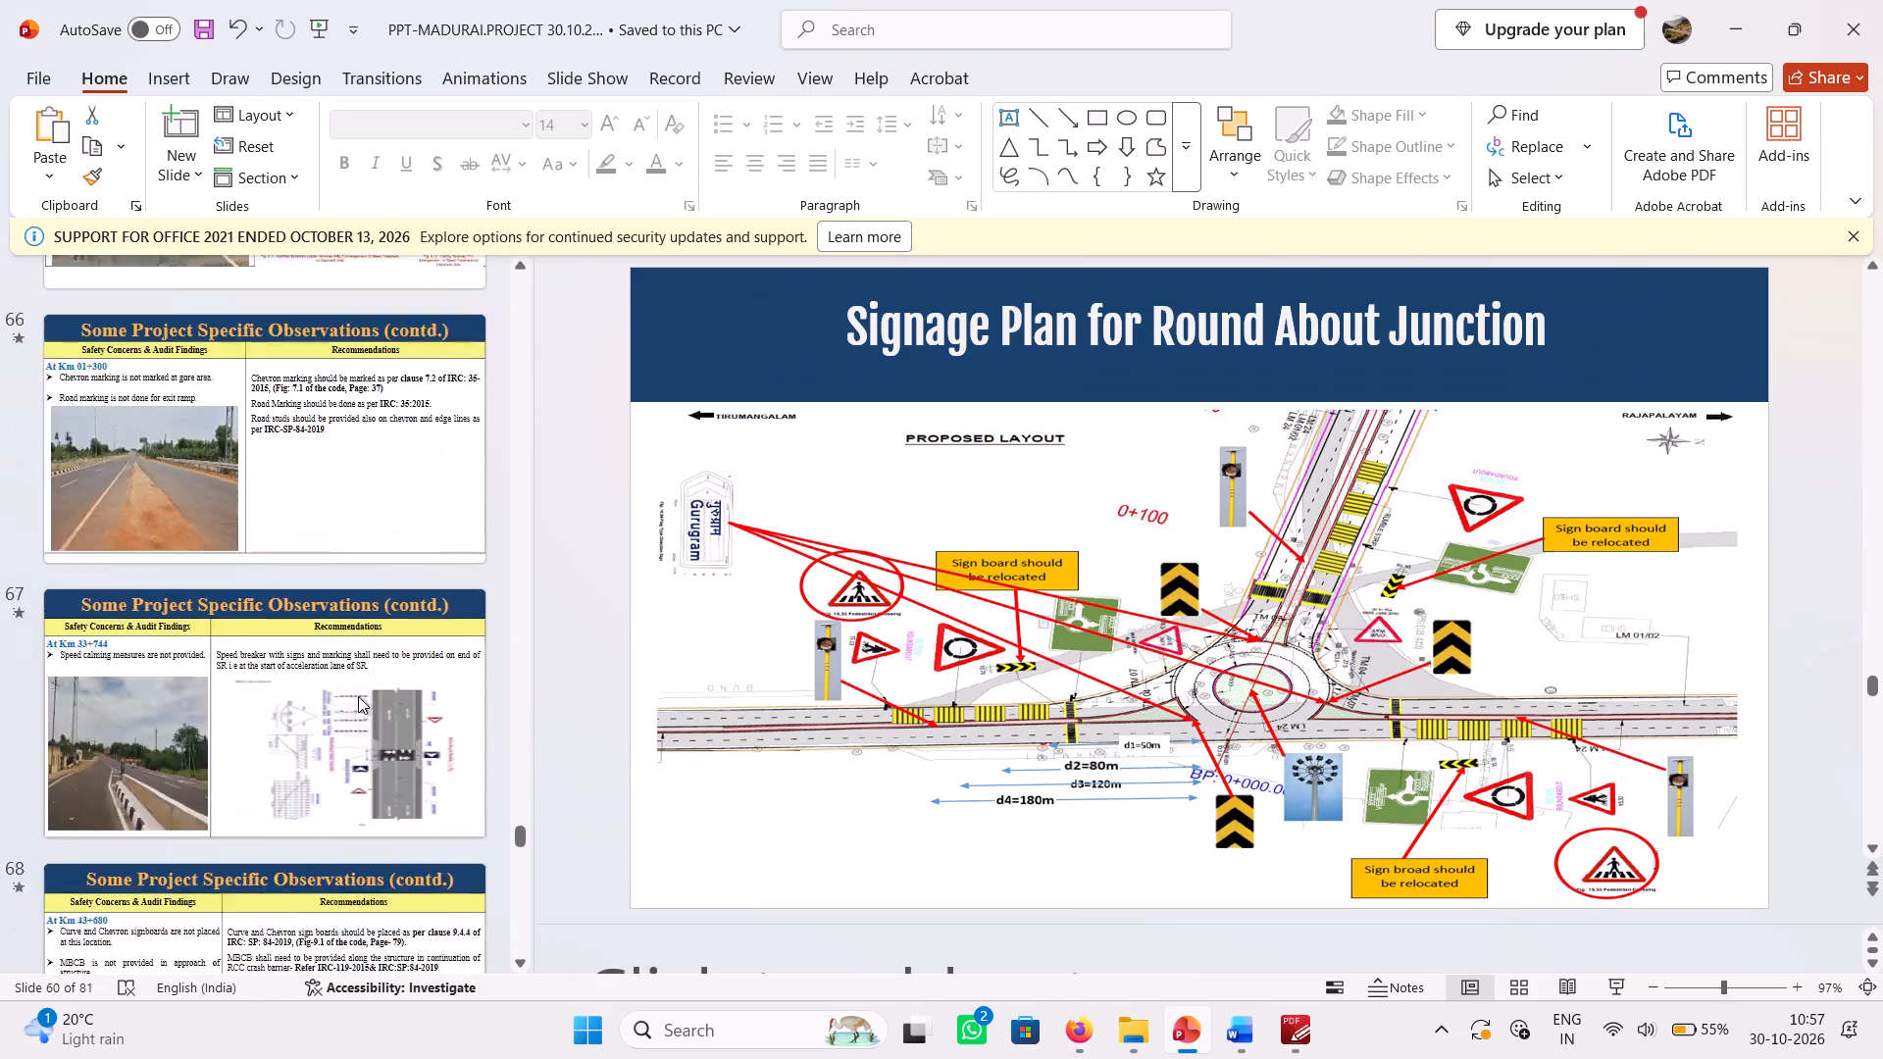
pyautogui.scroll(4, 358, 696)
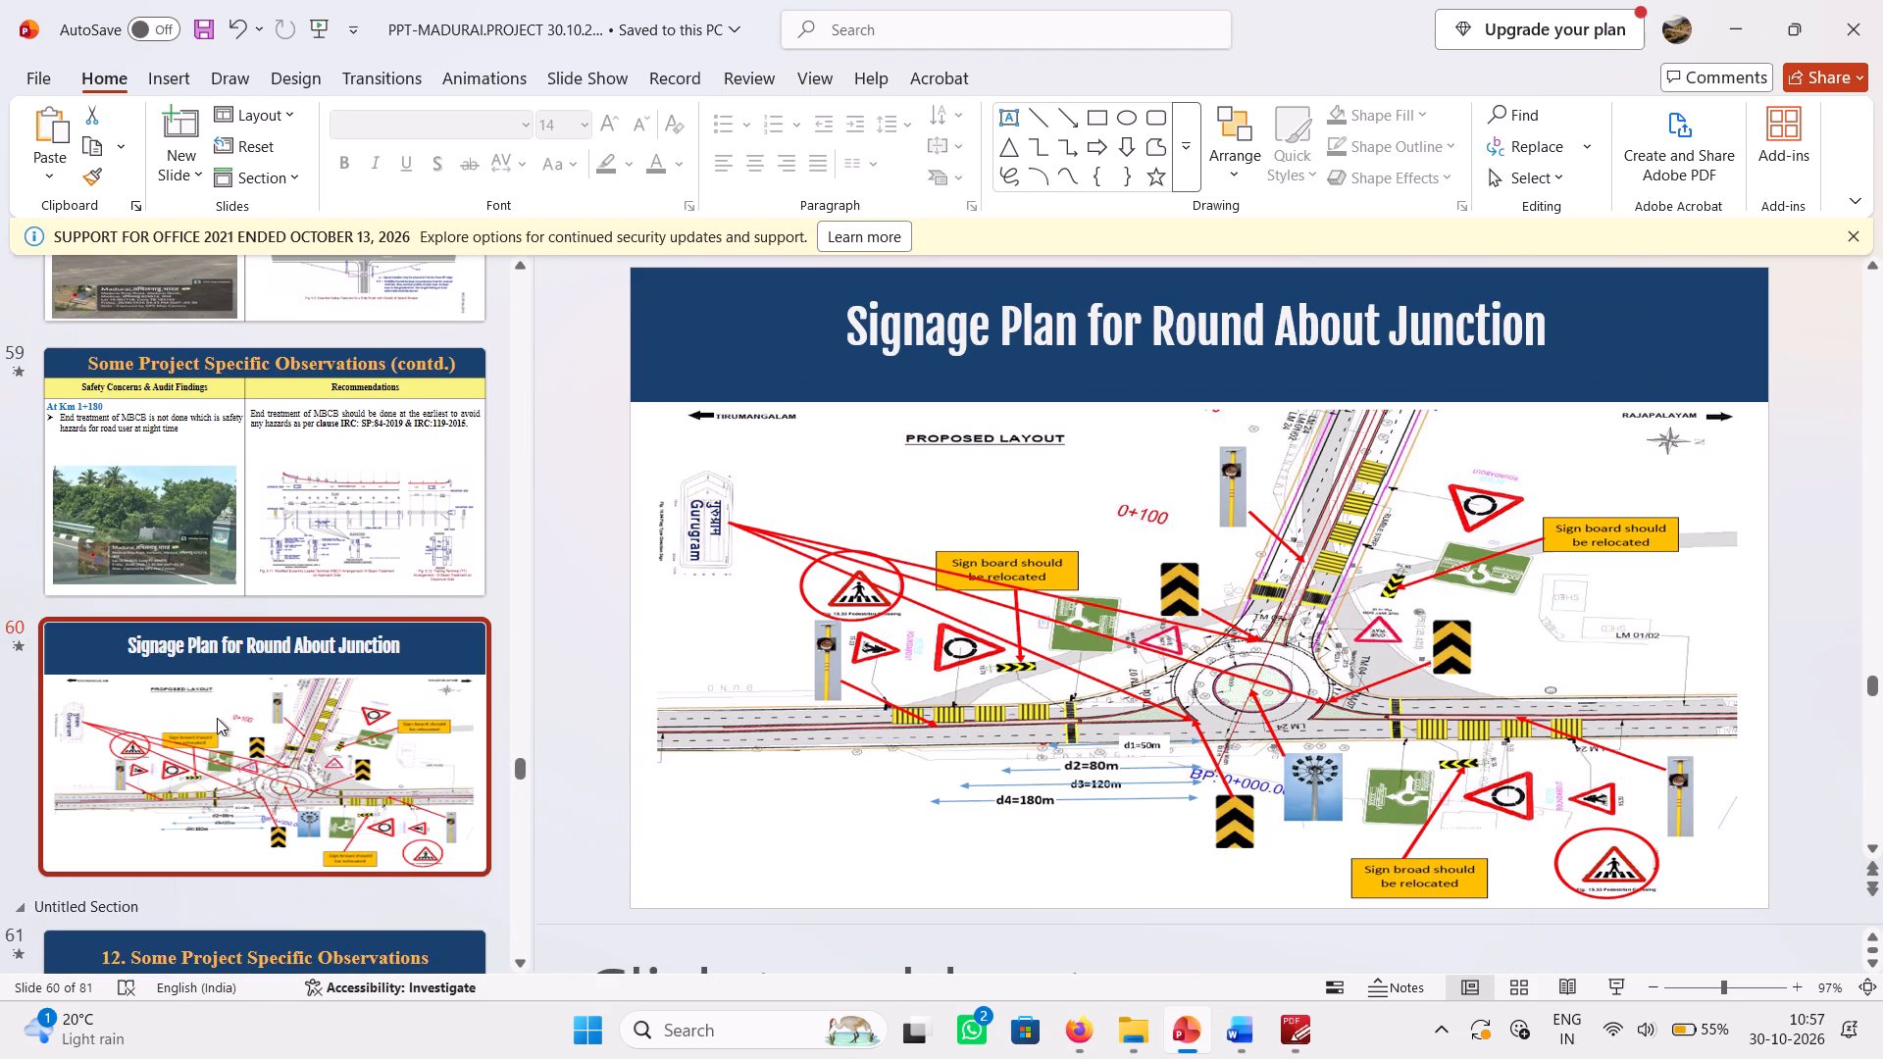
pyautogui.click(217, 718)
pyautogui.press('Delete')
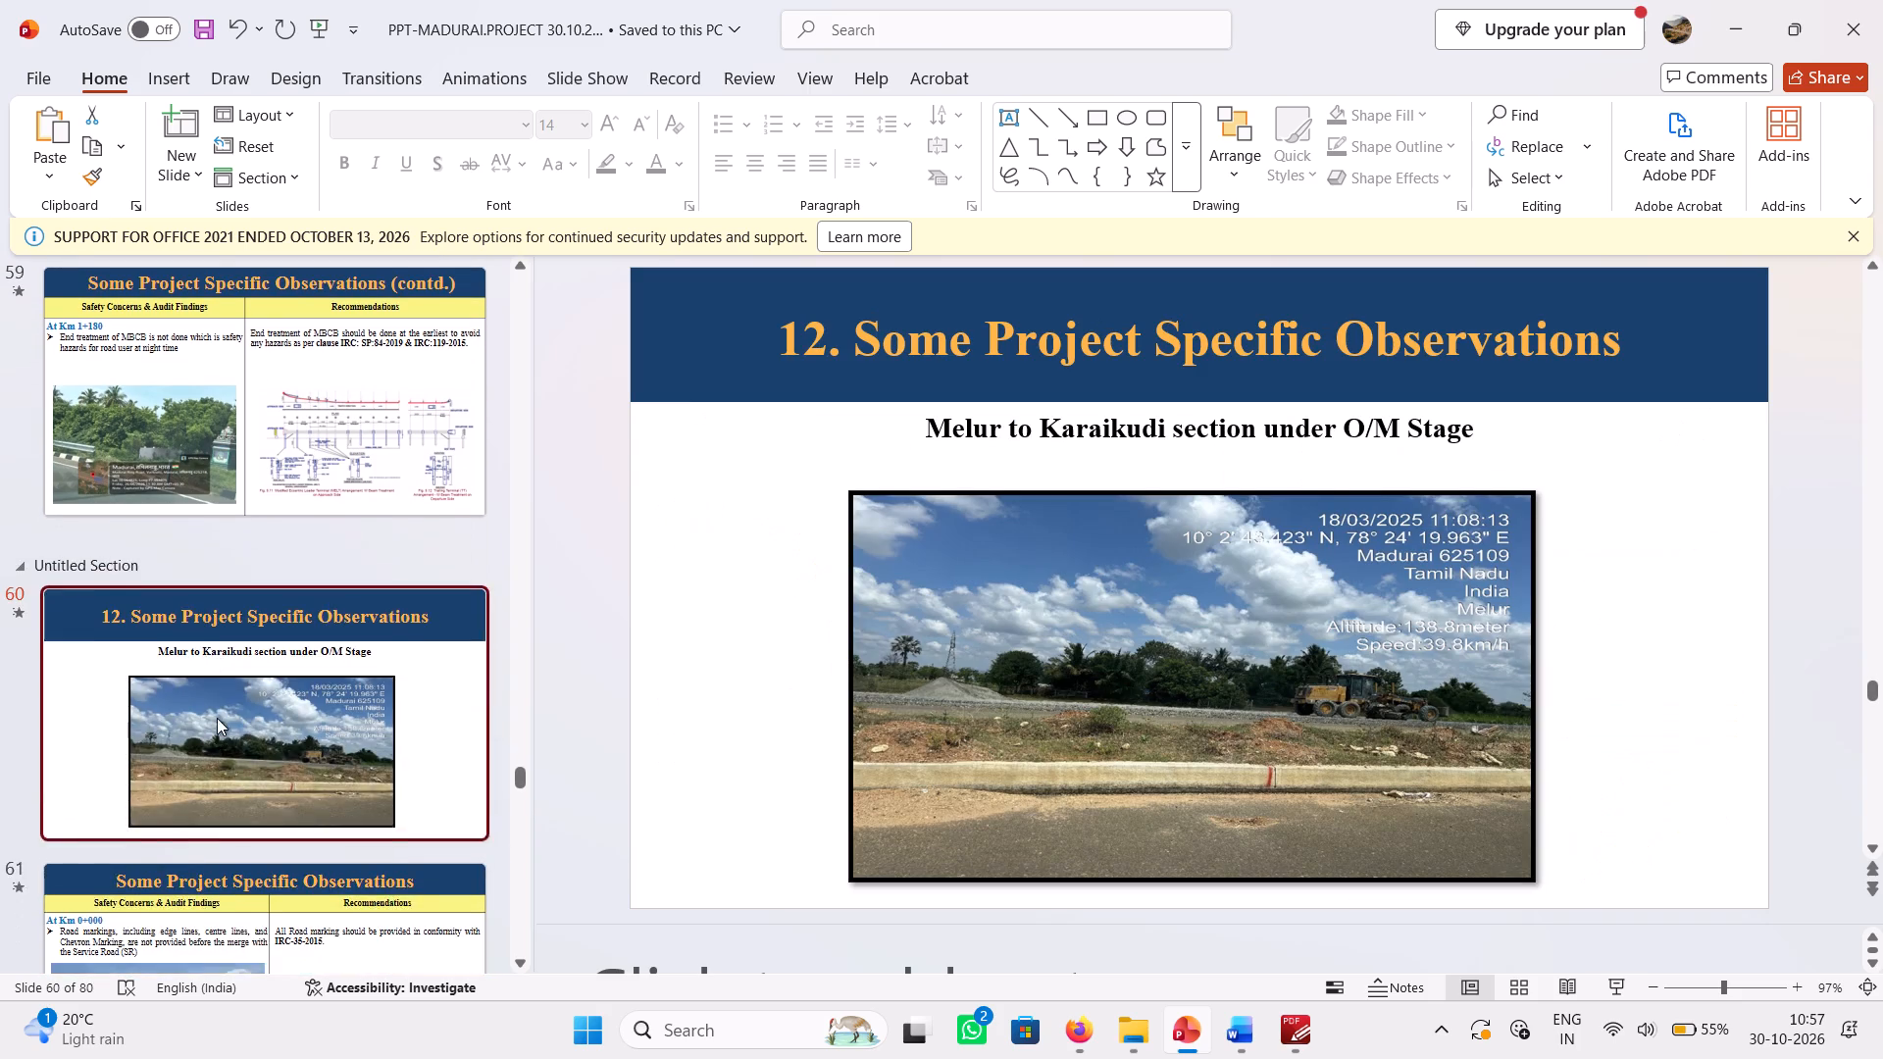
# Look through the slide thumbnails from the Thirumangalam to Vadugapatti section to the closing "THANK YOU" slide.
pyautogui.scroll(7, 217, 718)
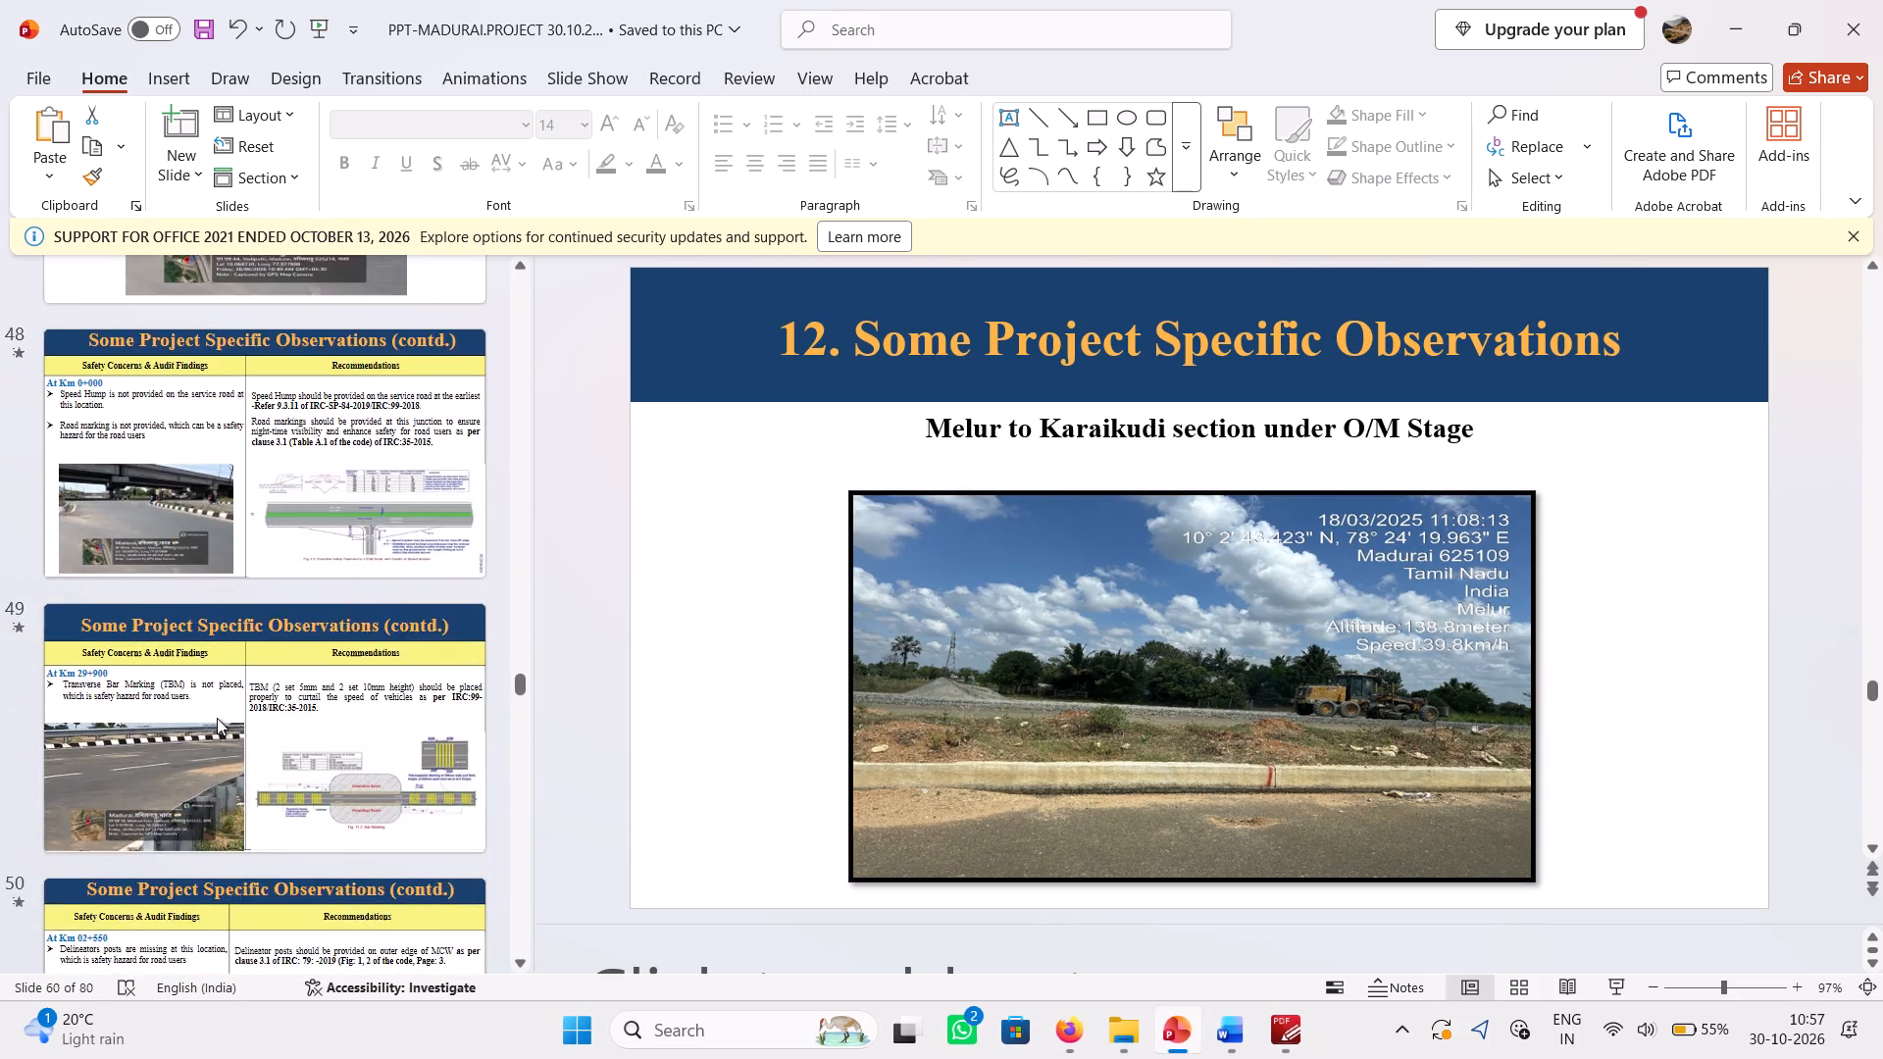
pyautogui.scroll(12, 217, 718)
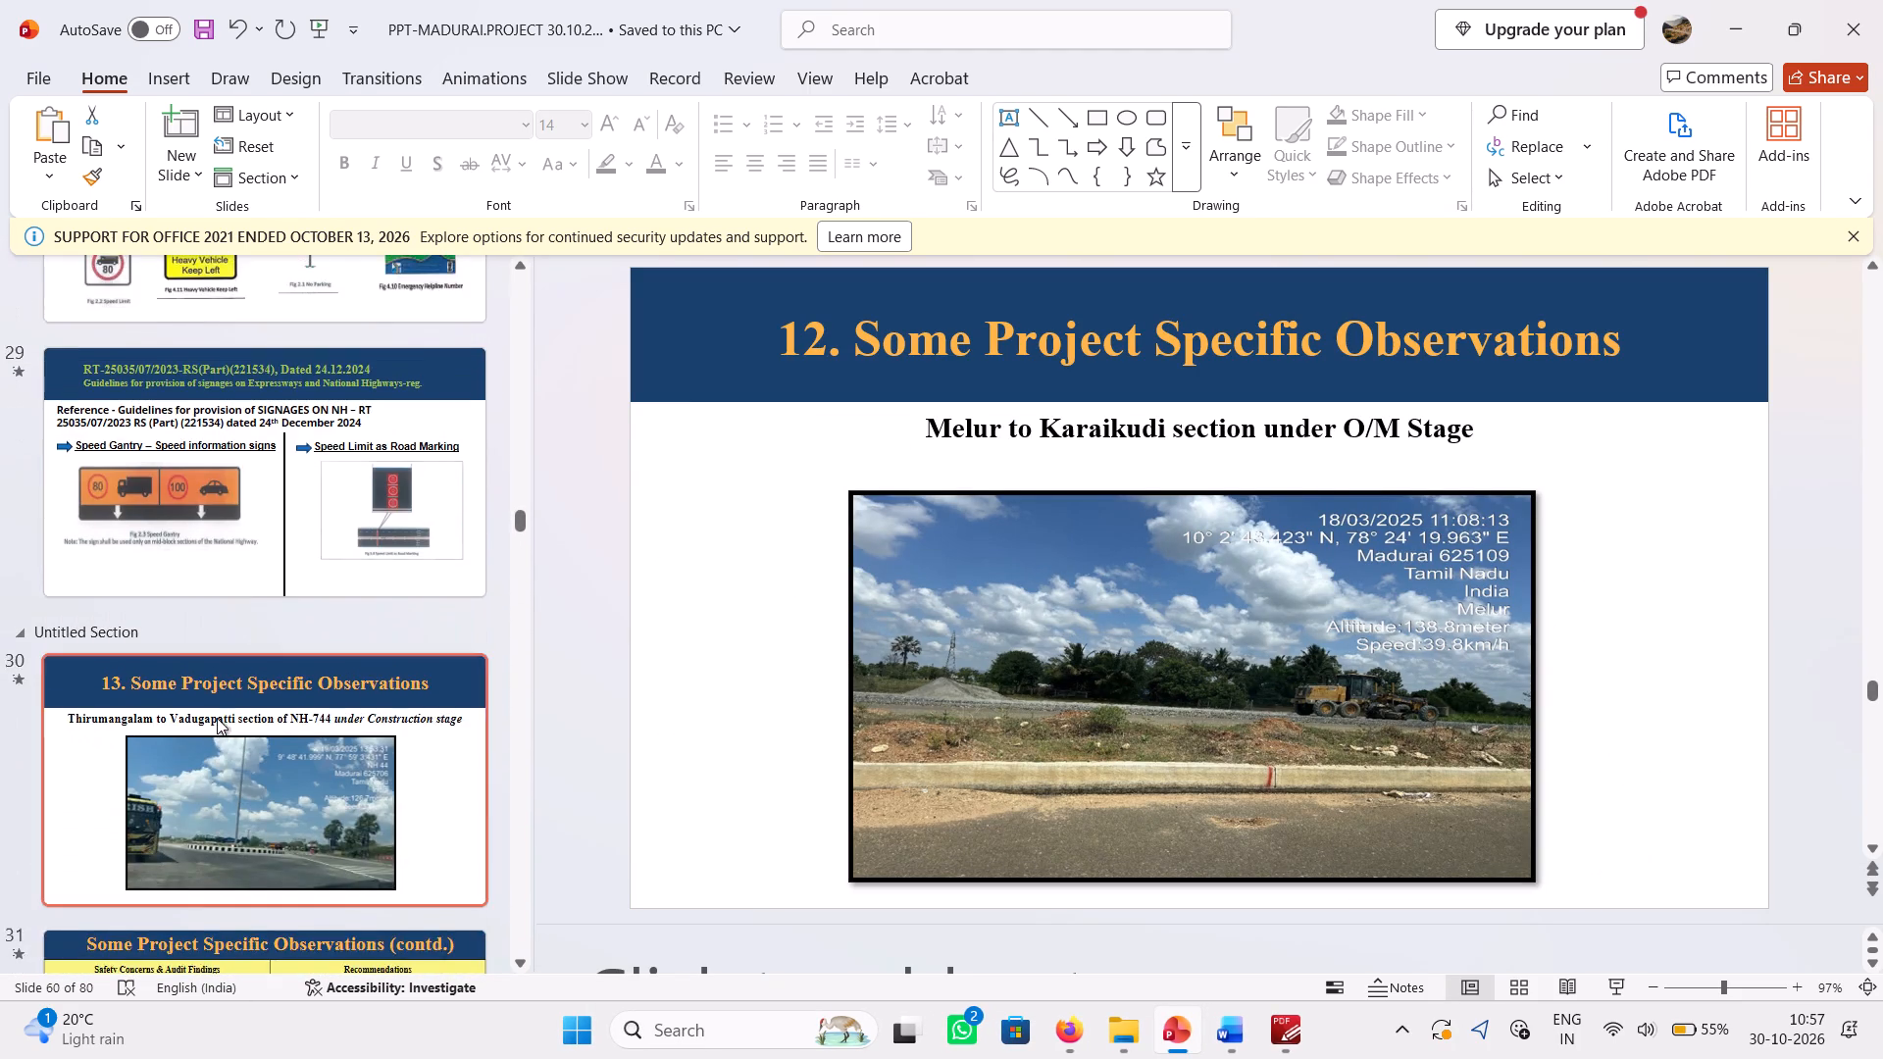
pyautogui.scroll(1, 217, 718)
pyautogui.scroll(-20, 217, 718)
pyautogui.scroll(-7, 217, 718)
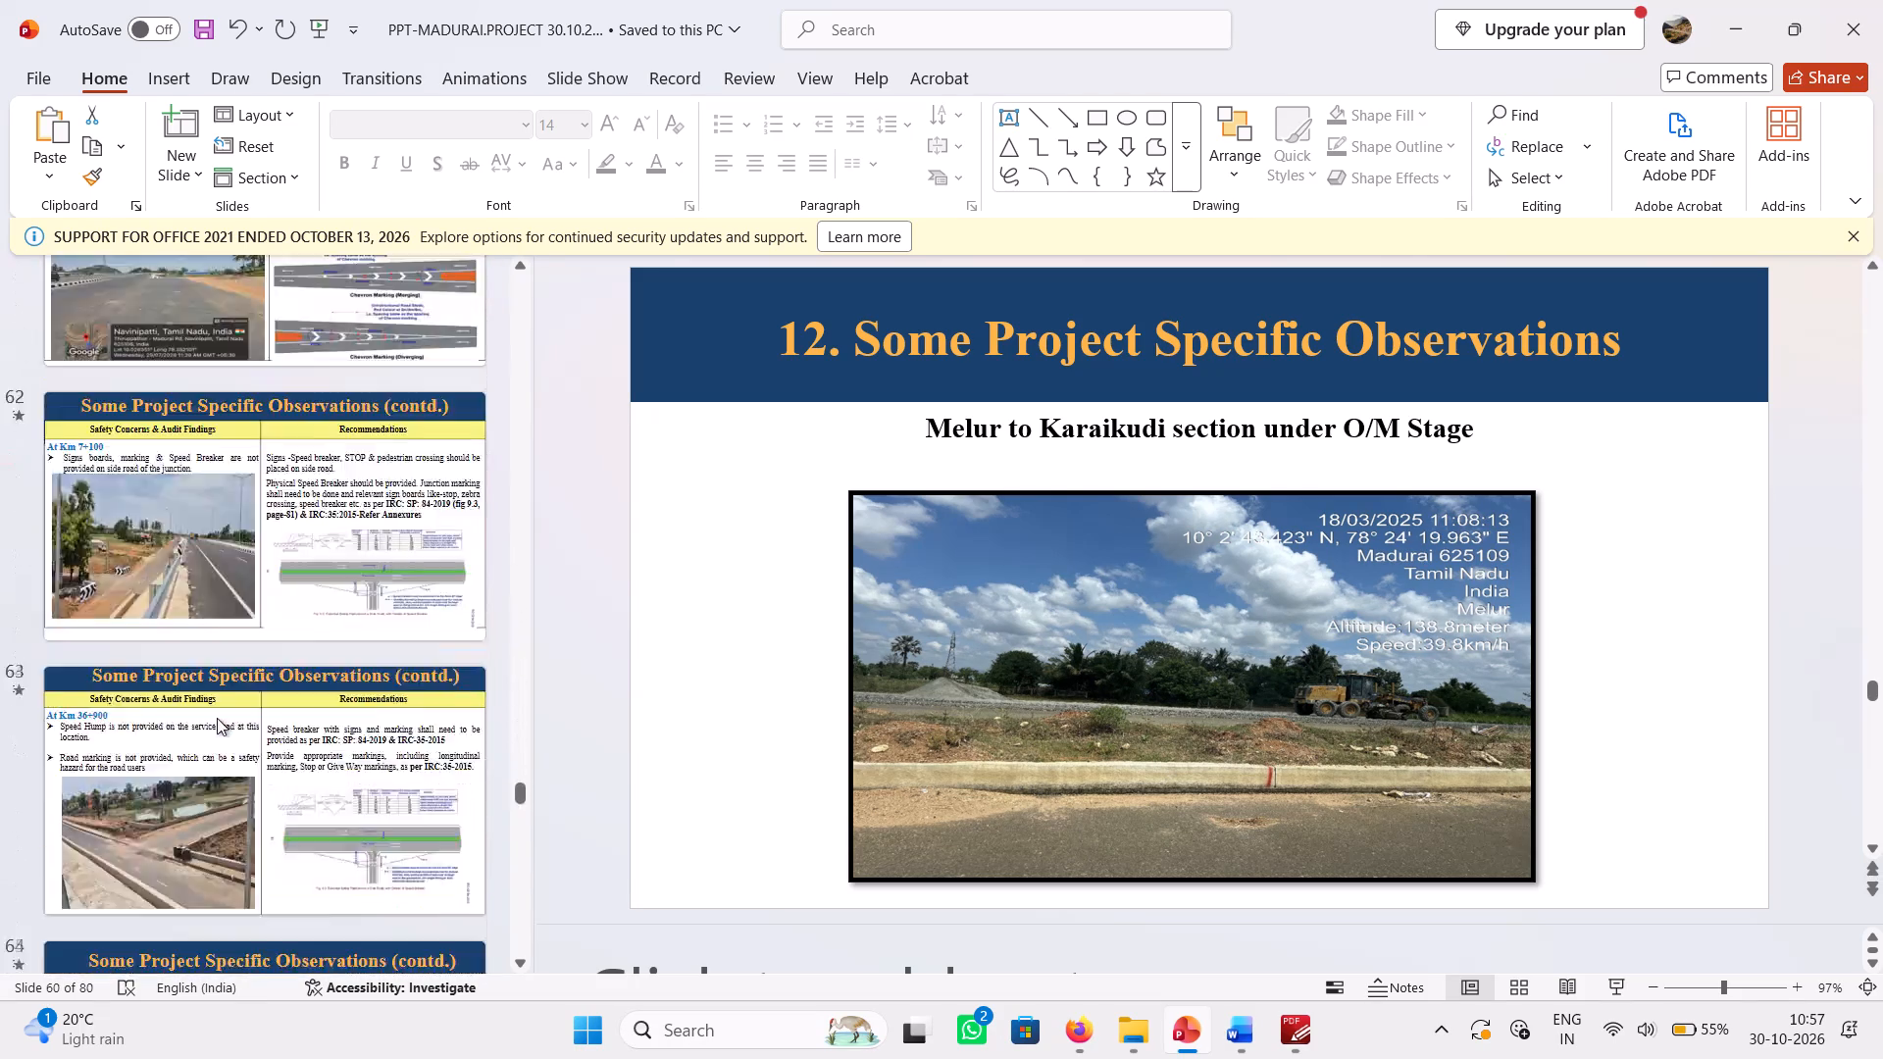
pyautogui.scroll(-13, 217, 718)
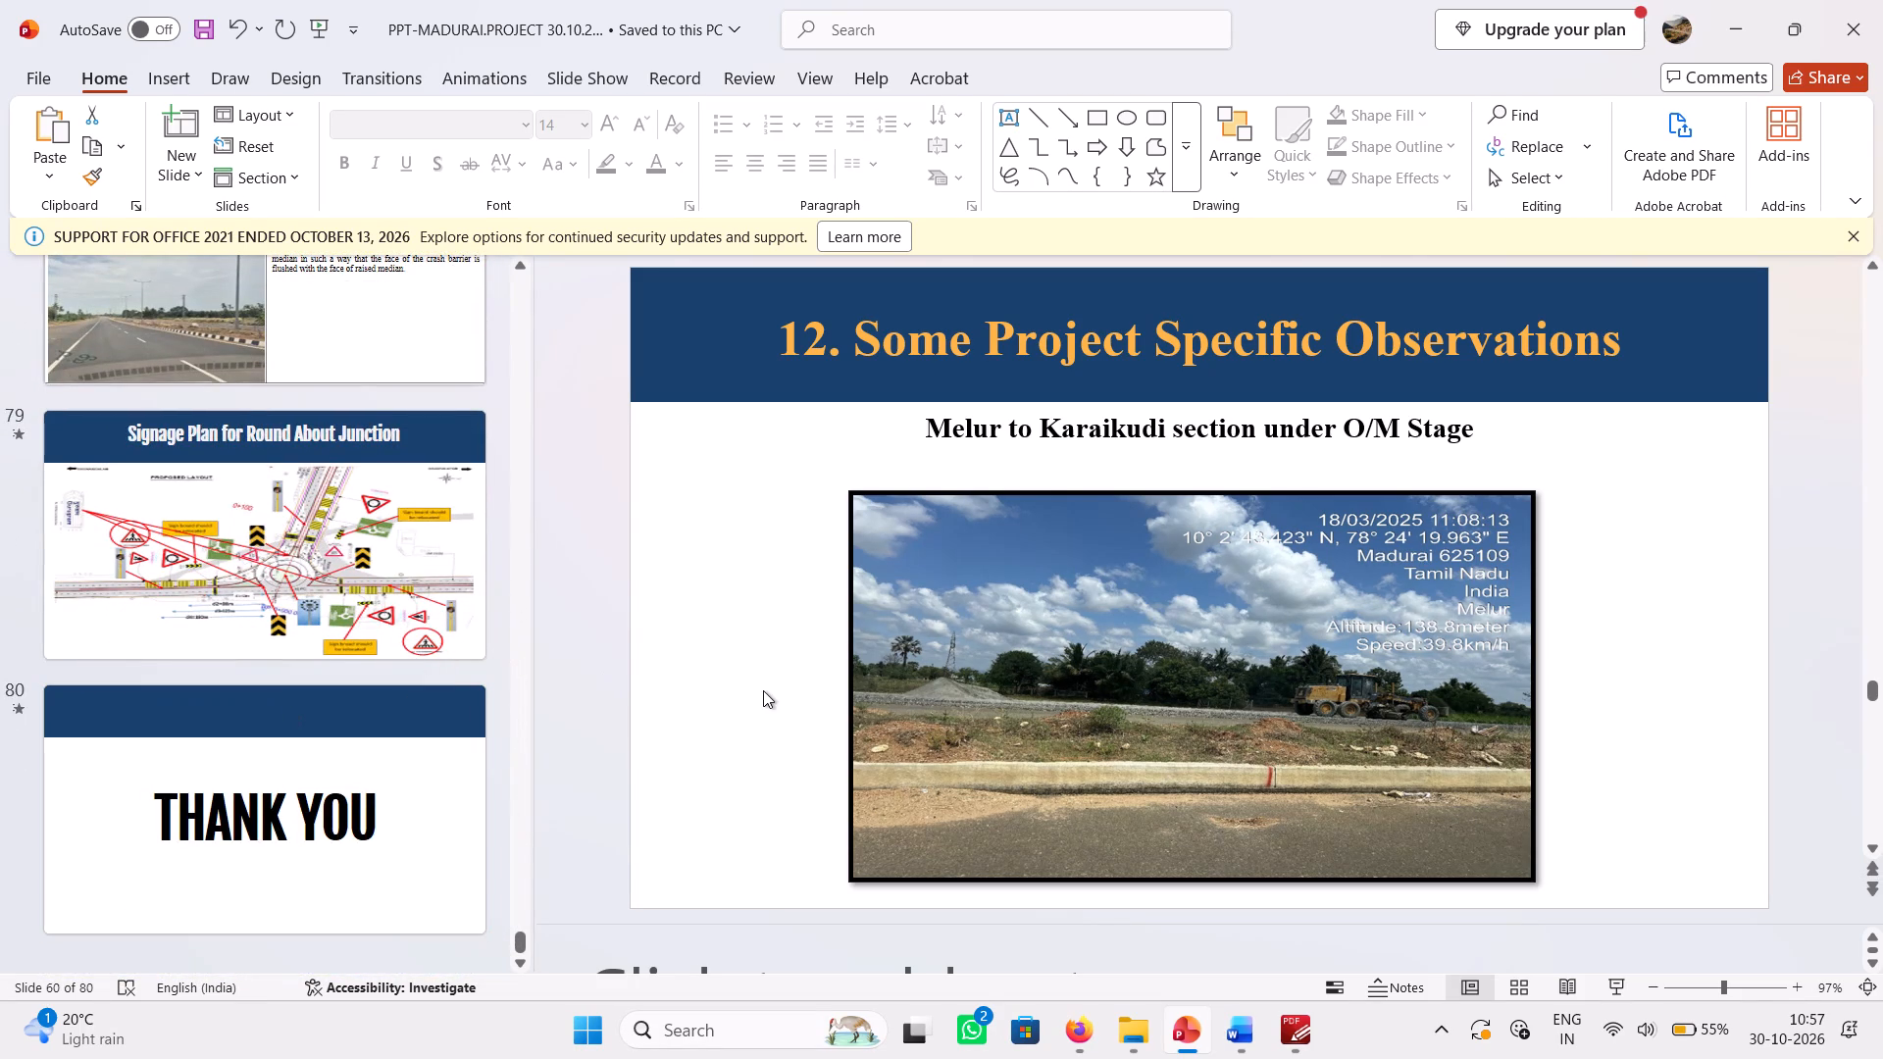
# Save the Madurai project presentation.
pyautogui.hotkey('ctrl', 's')
# Switch to File Explorer, browse the Downloads folder in a new tab and open the "presentation-NANDED" file.
pyautogui.click(1752, 14)
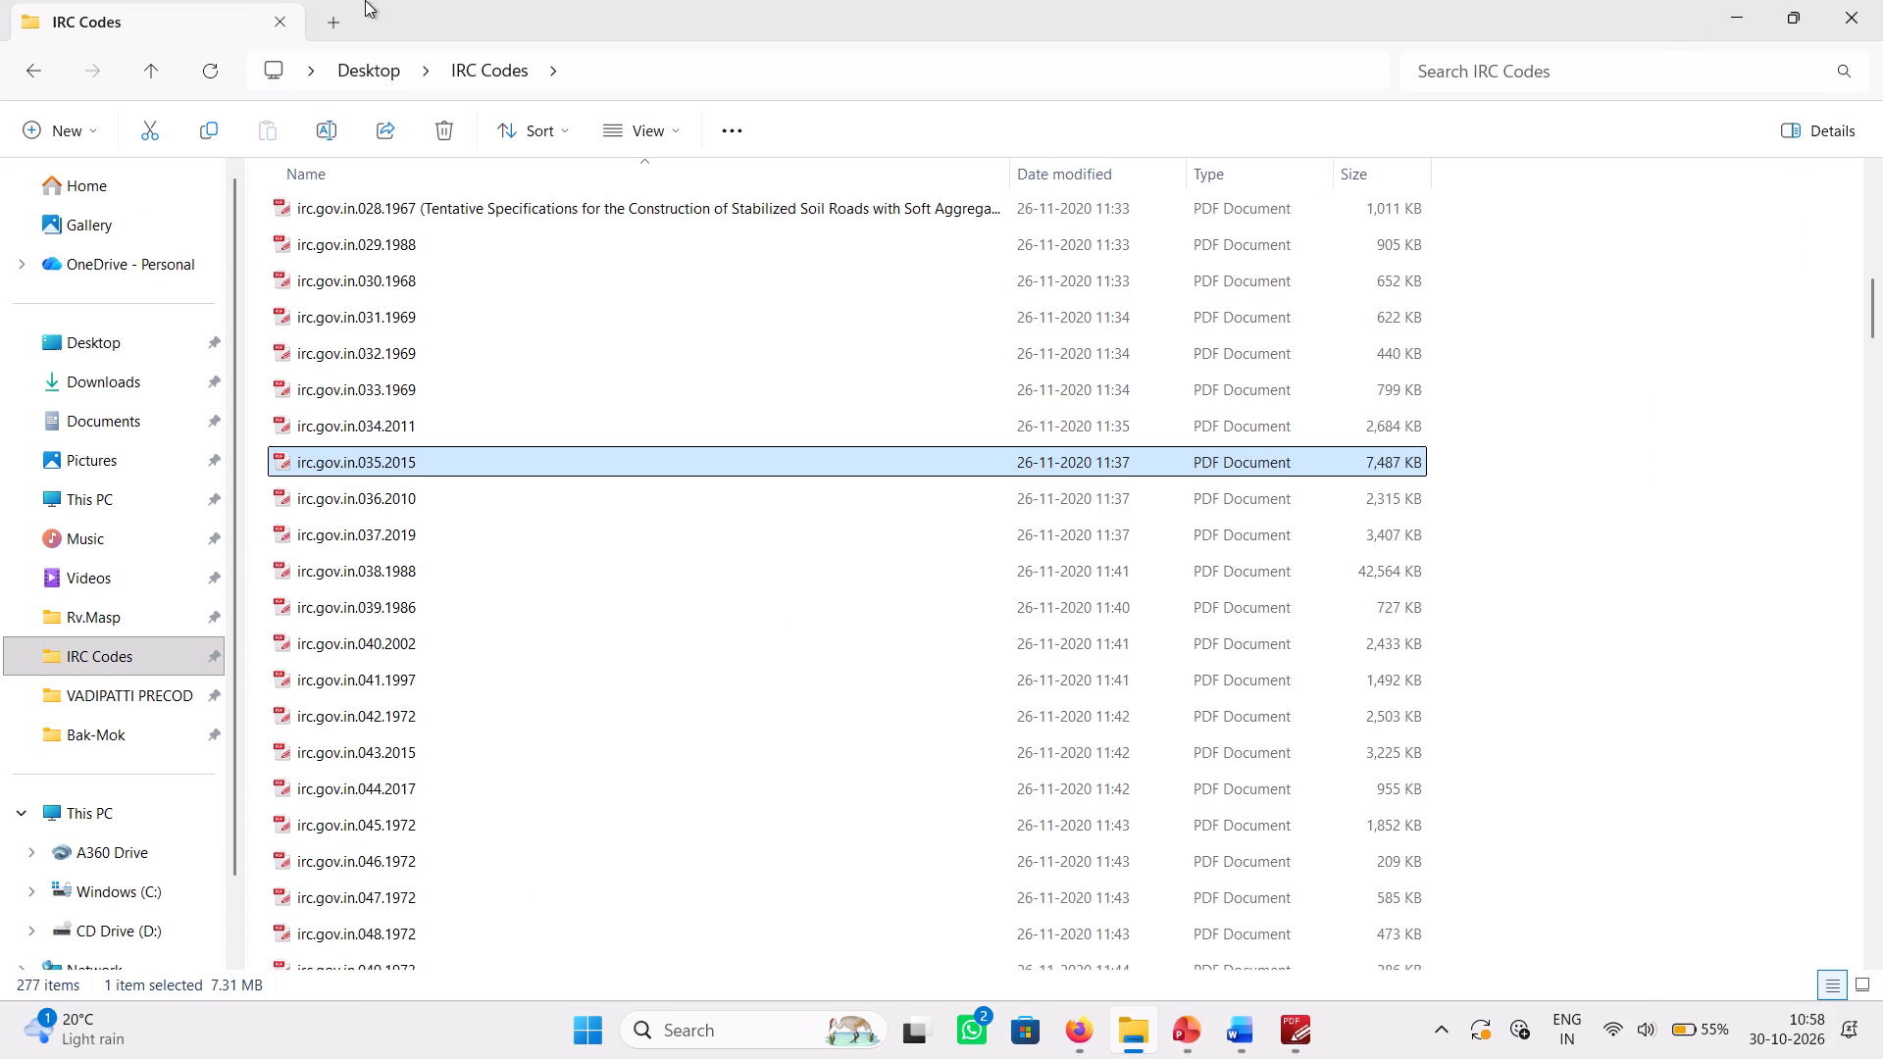
pyautogui.click(339, 20)
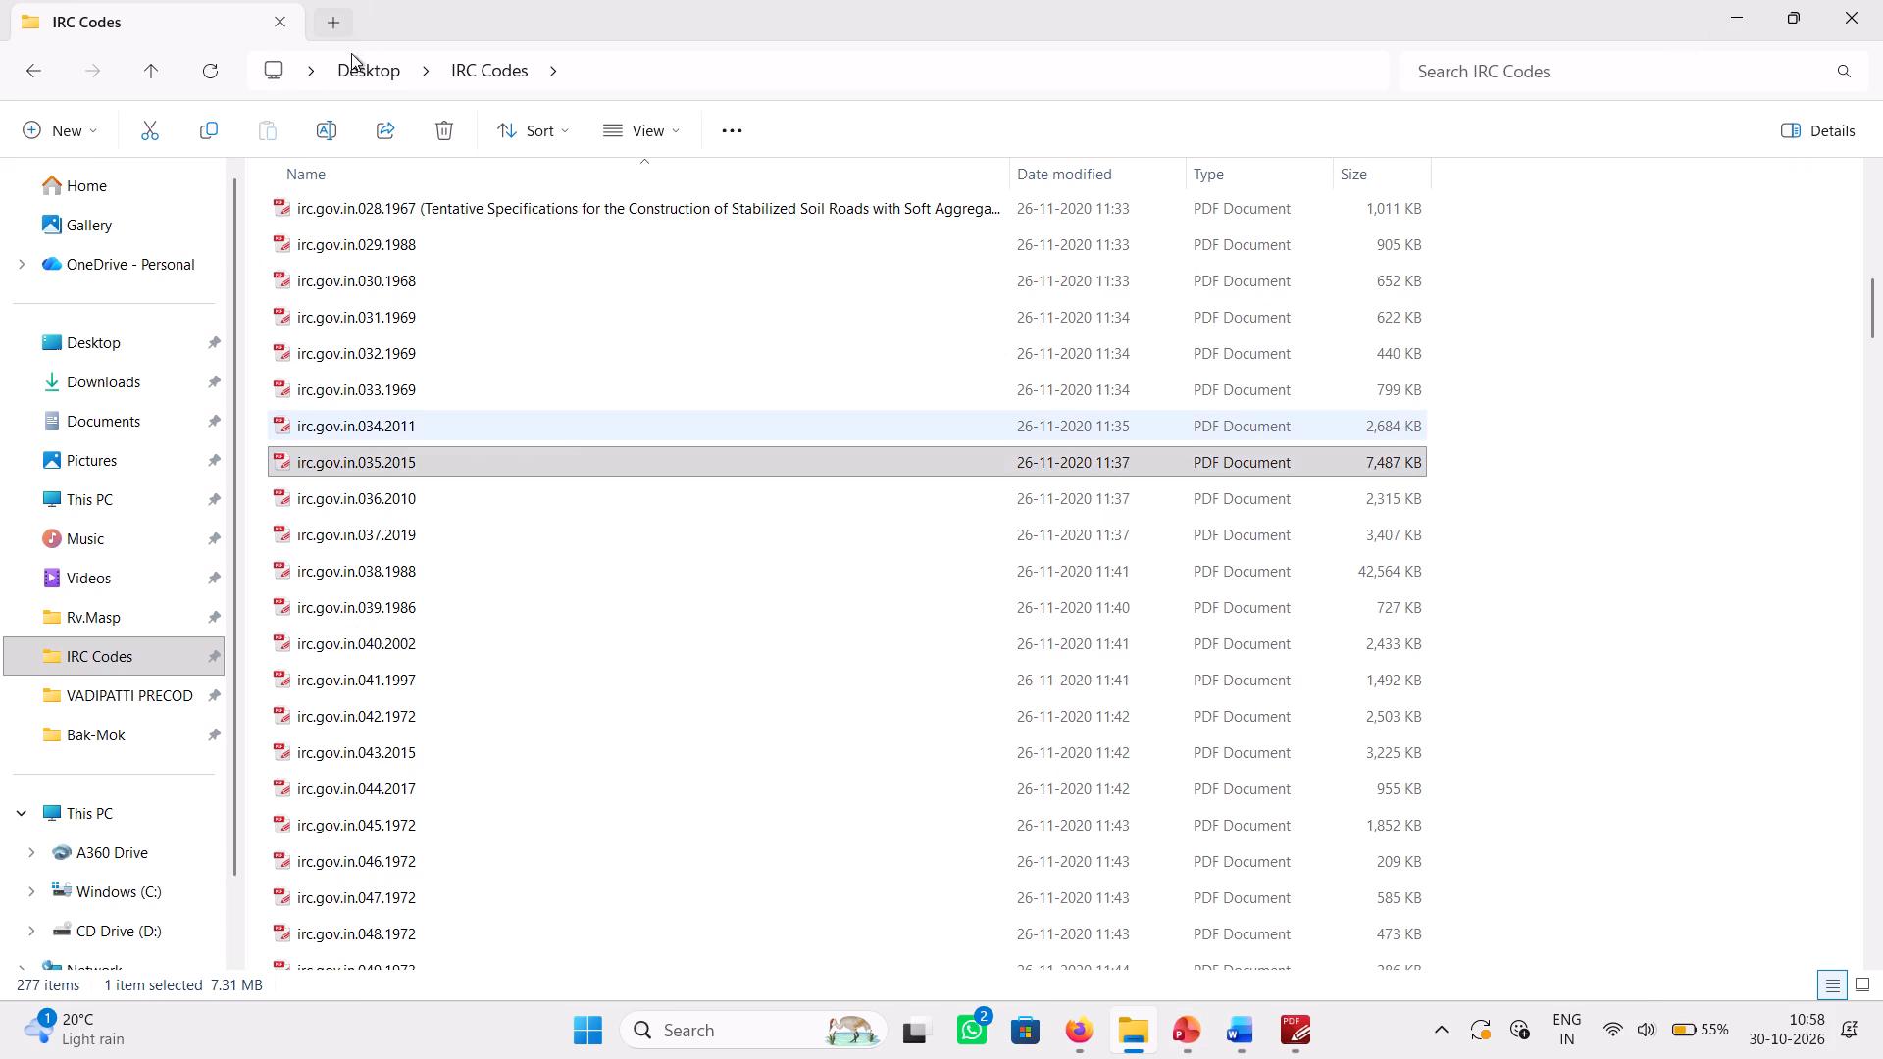
pyautogui.click(339, 23)
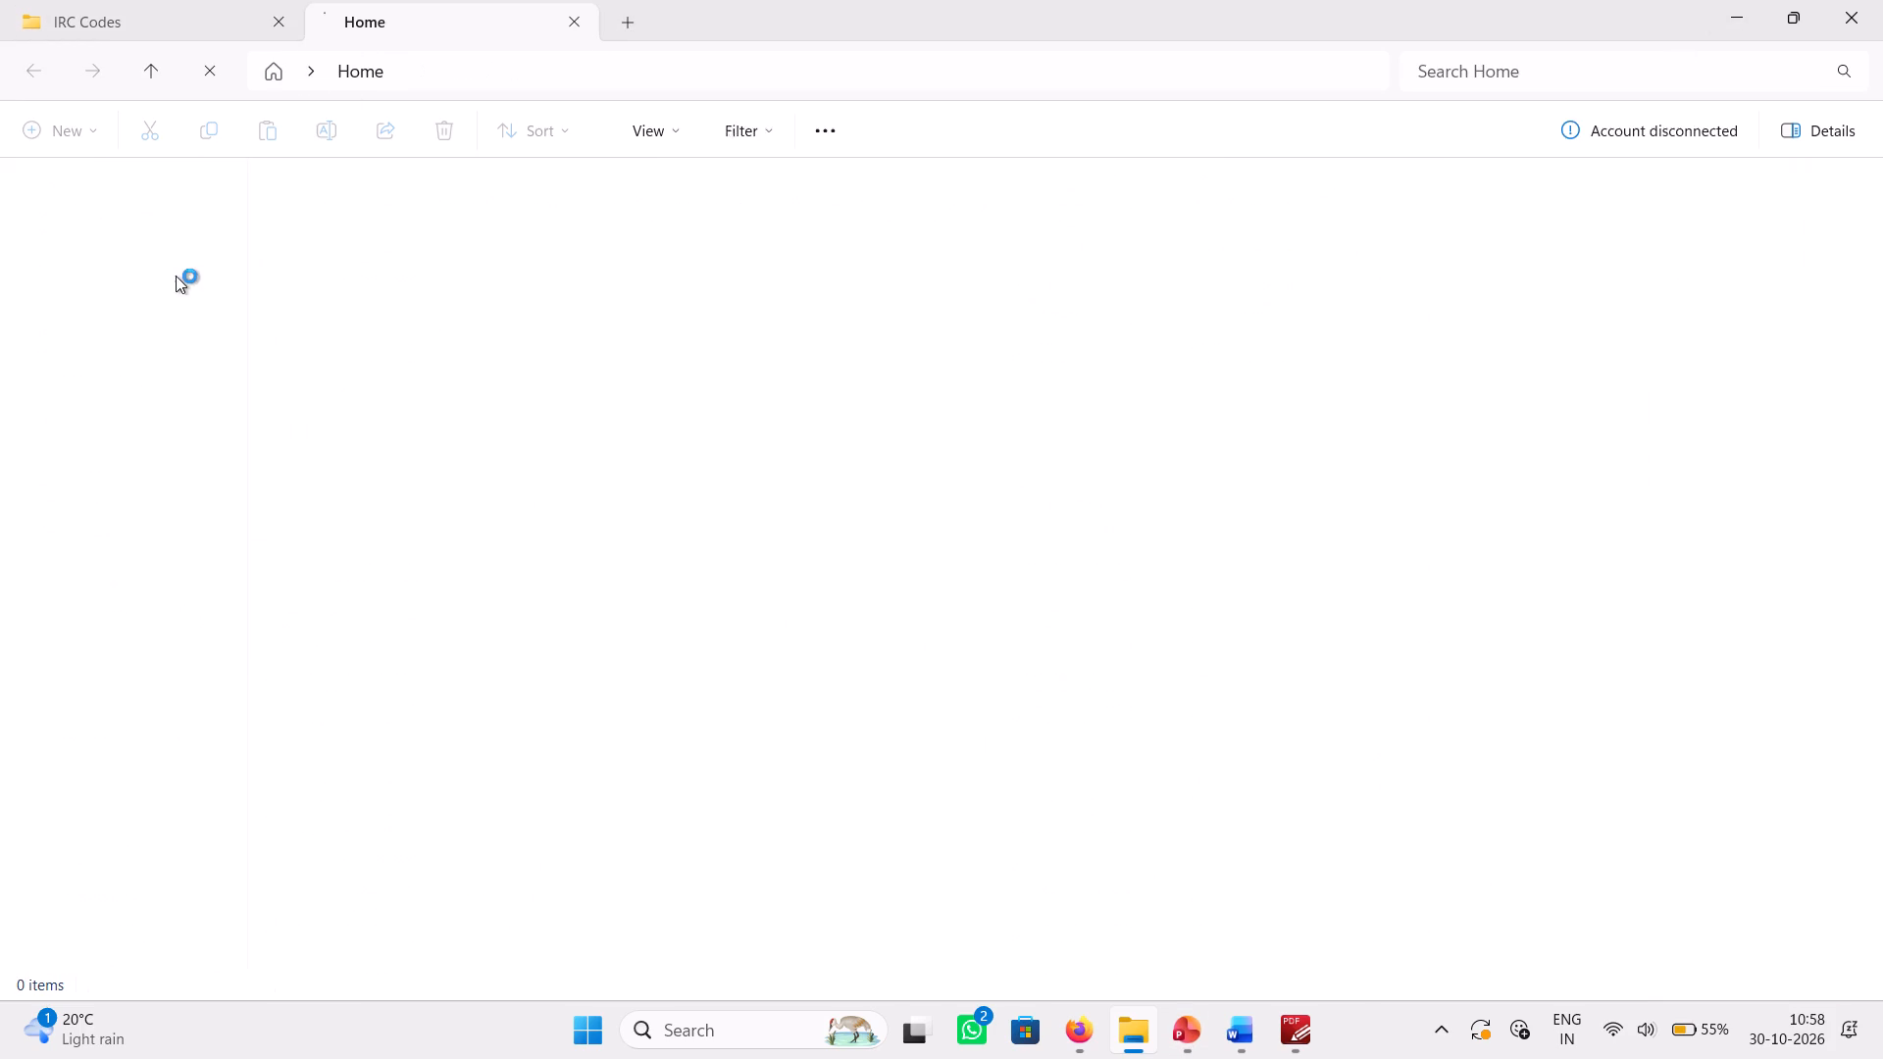
pyautogui.click(92, 375)
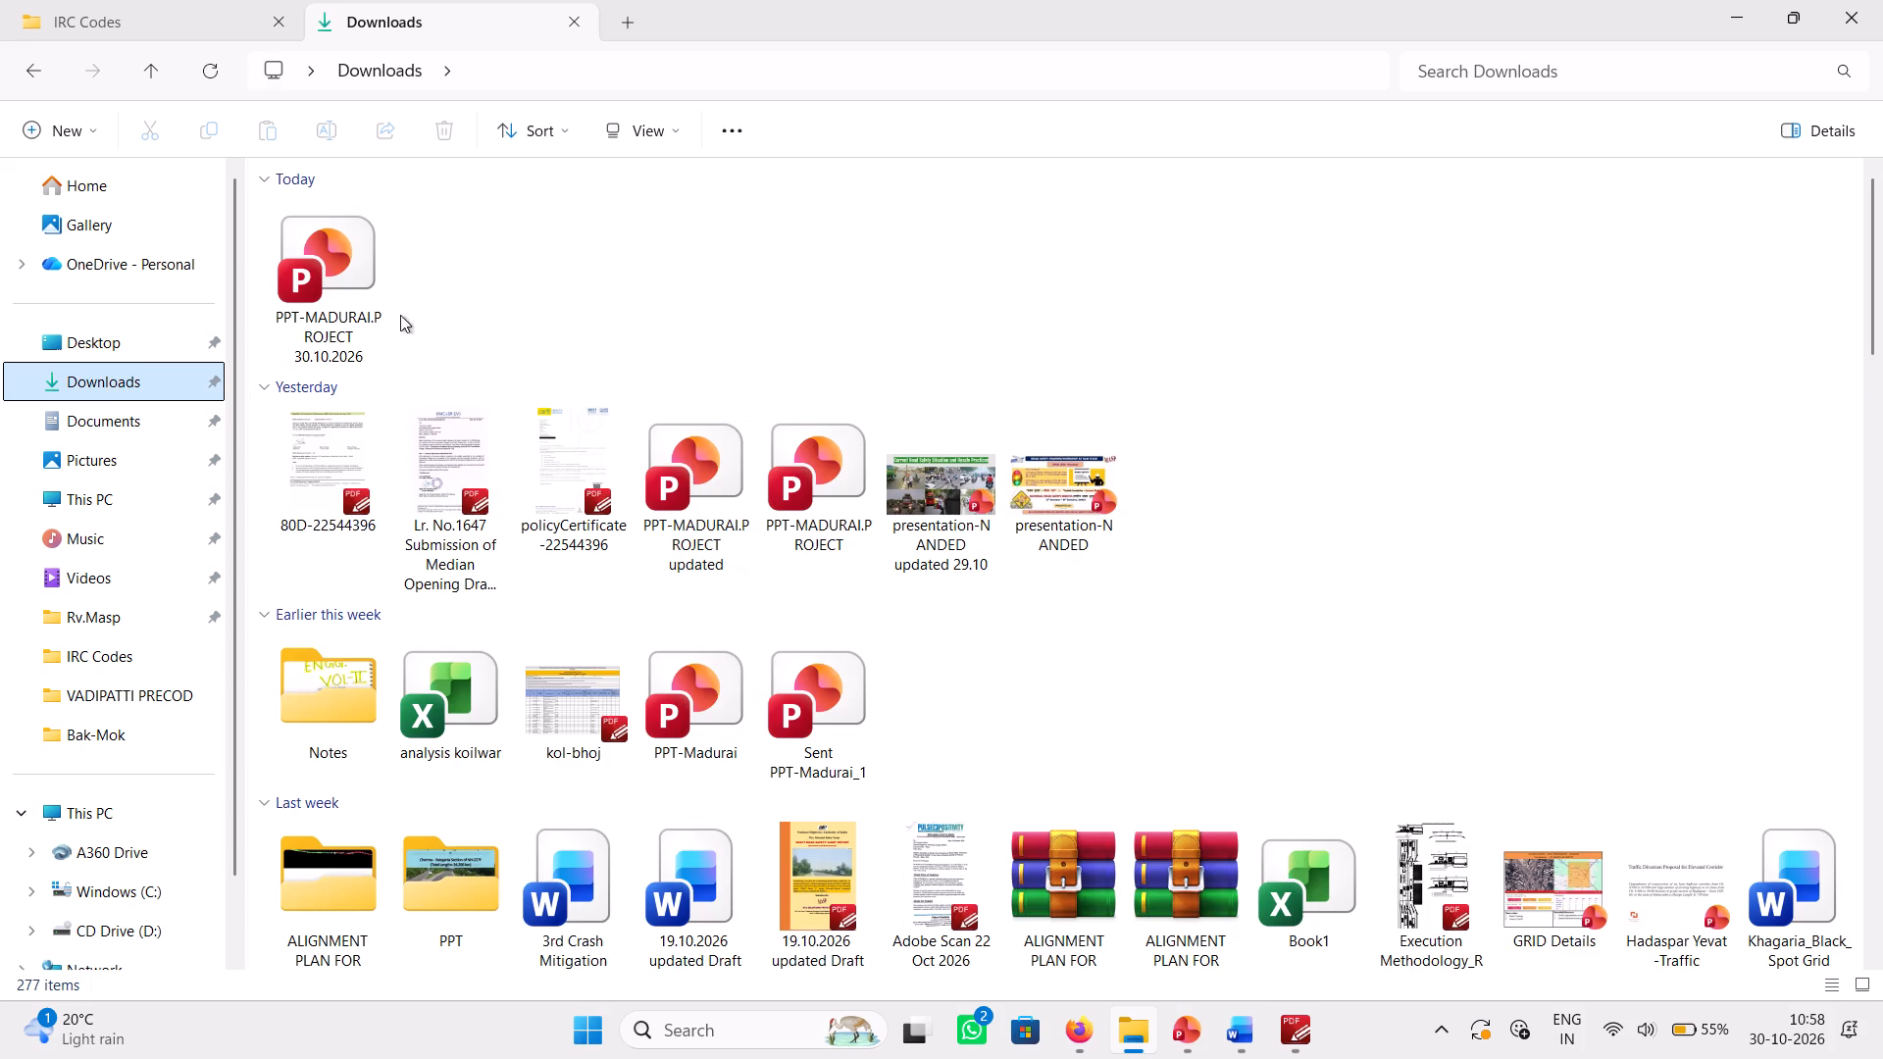
pyautogui.click(821, 485)
pyautogui.click(702, 489)
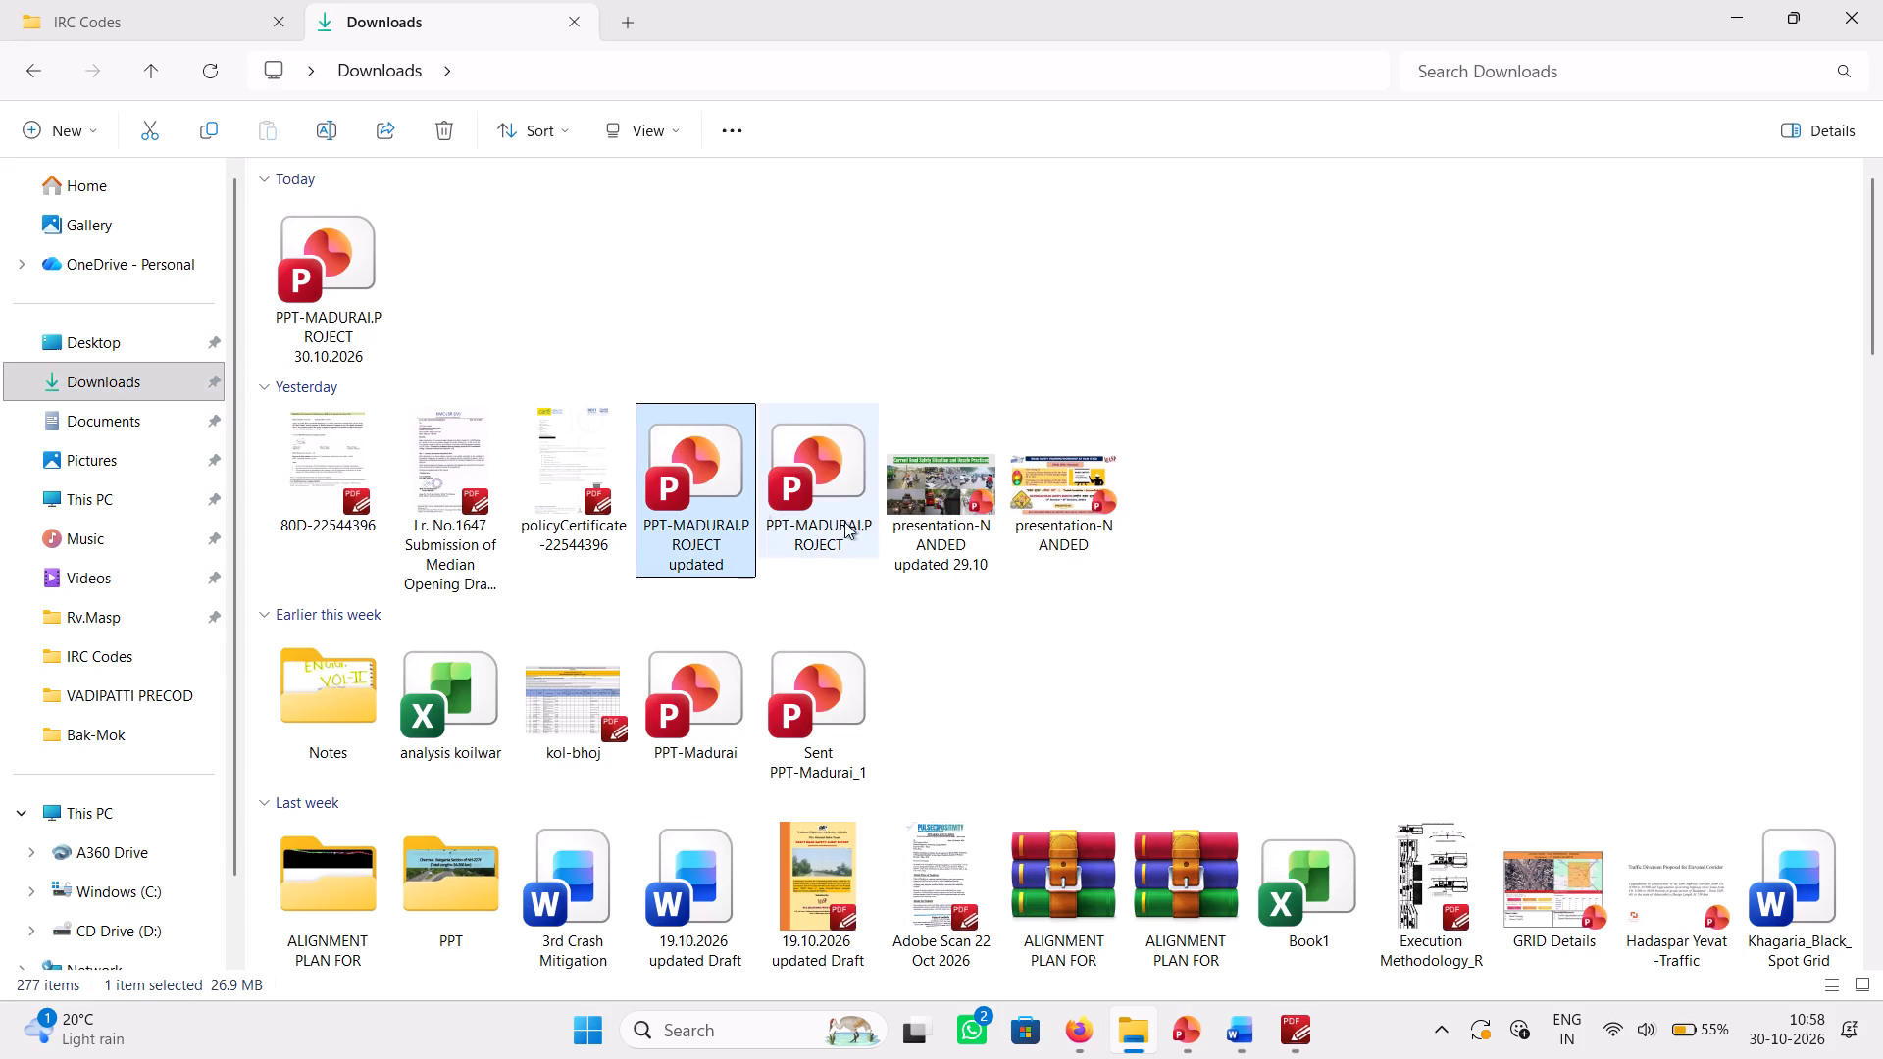
pyautogui.doubleClick(681, 506)
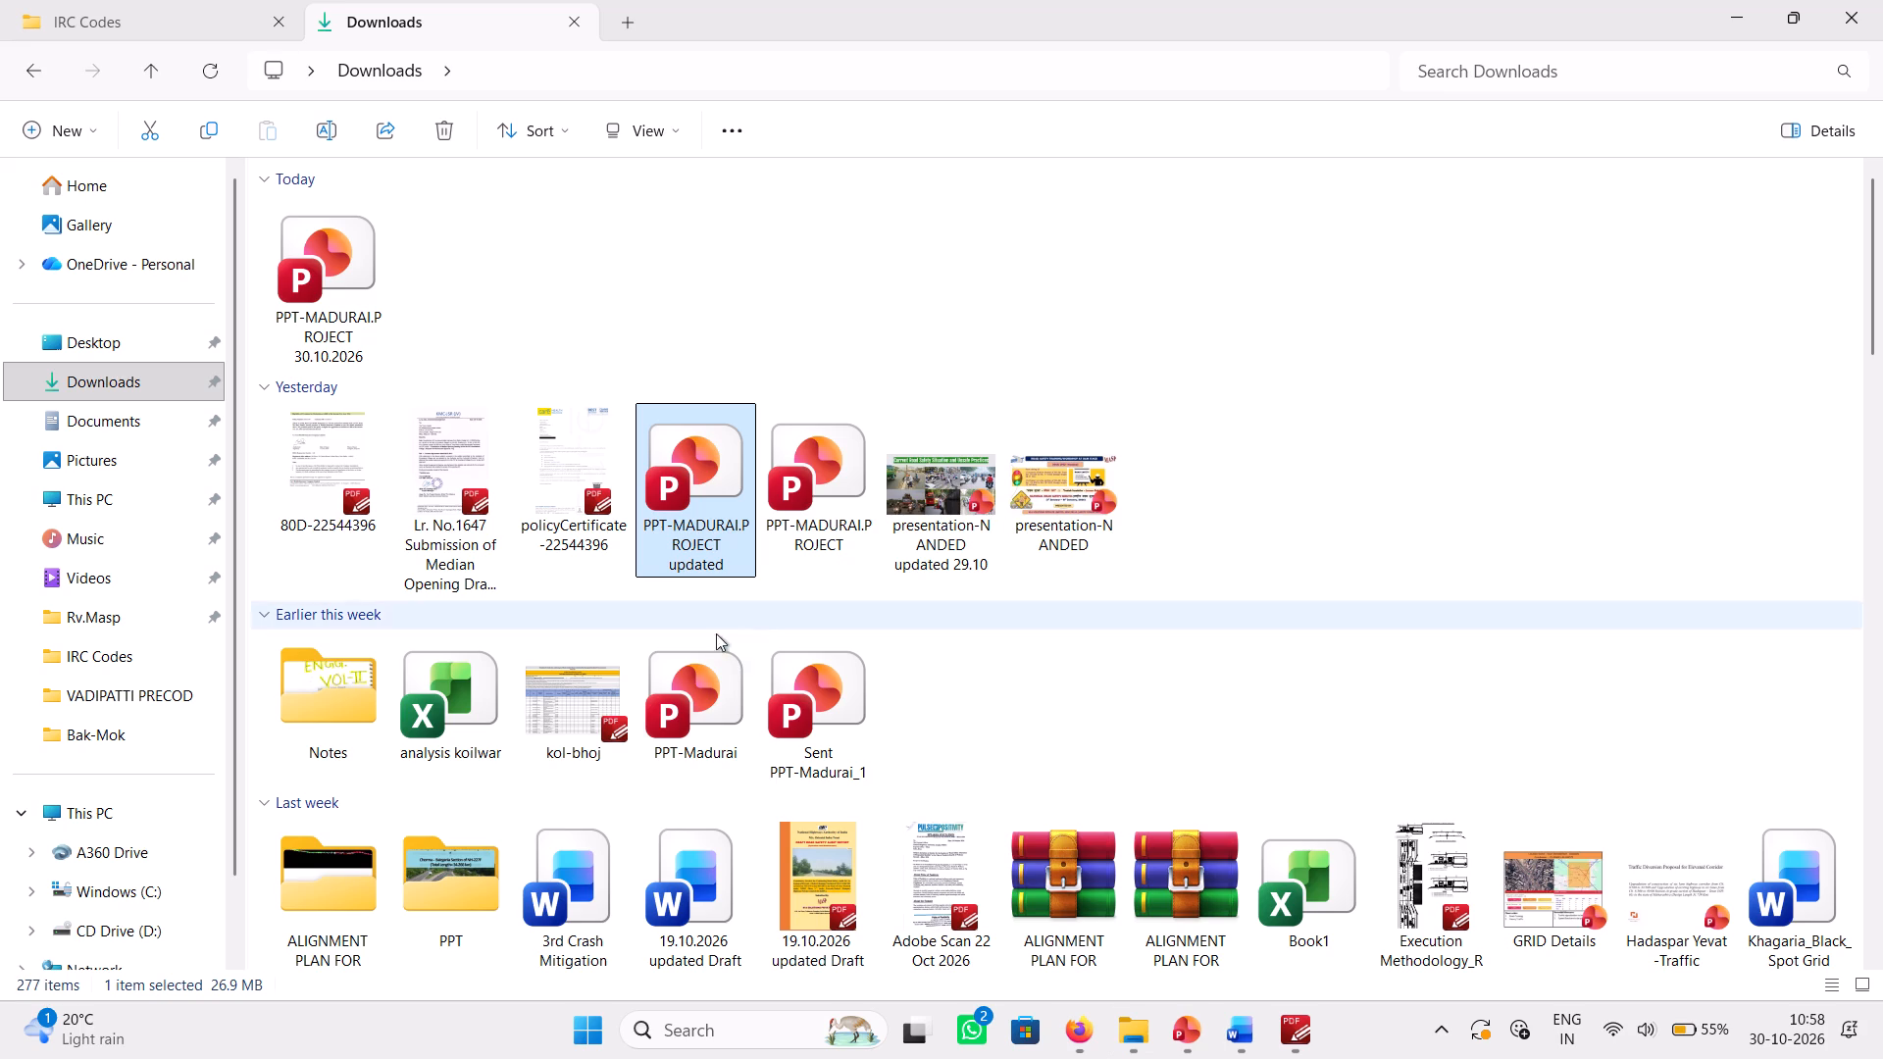
pyautogui.click(1084, 503)
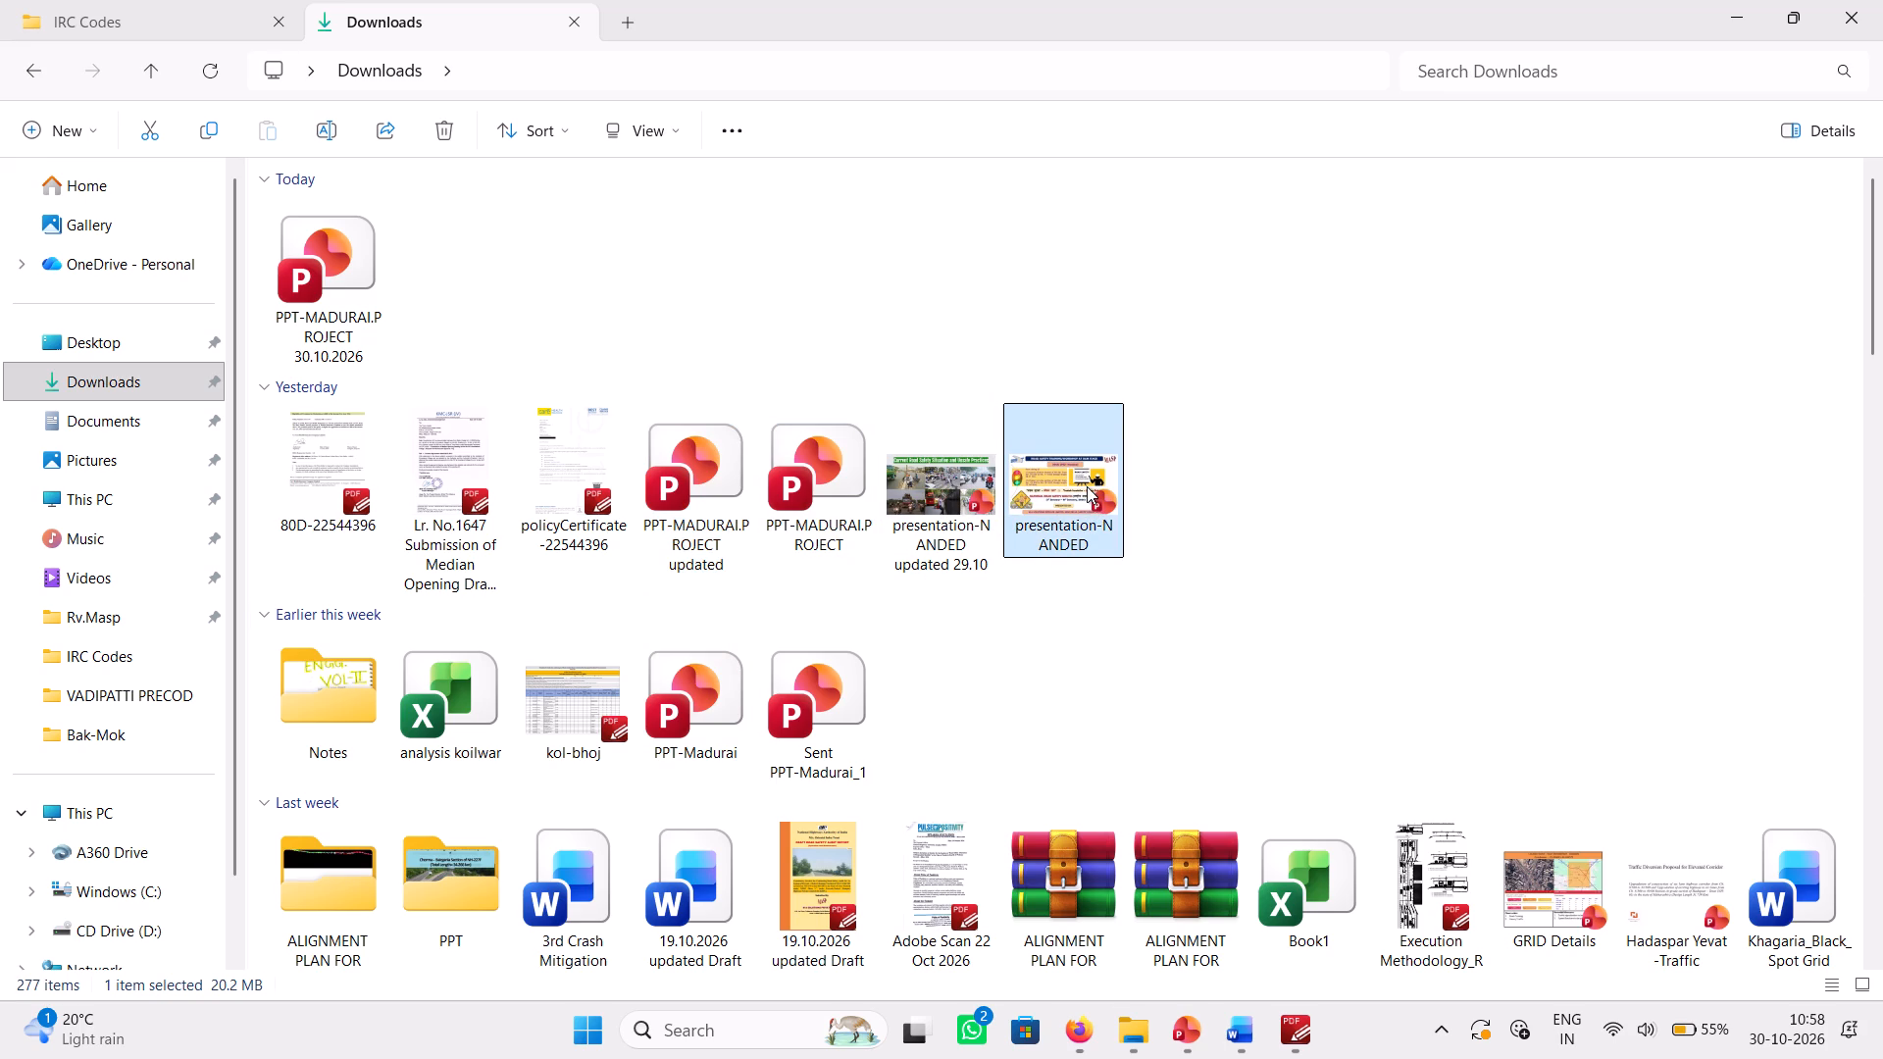
pyautogui.doubleClick(1087, 486)
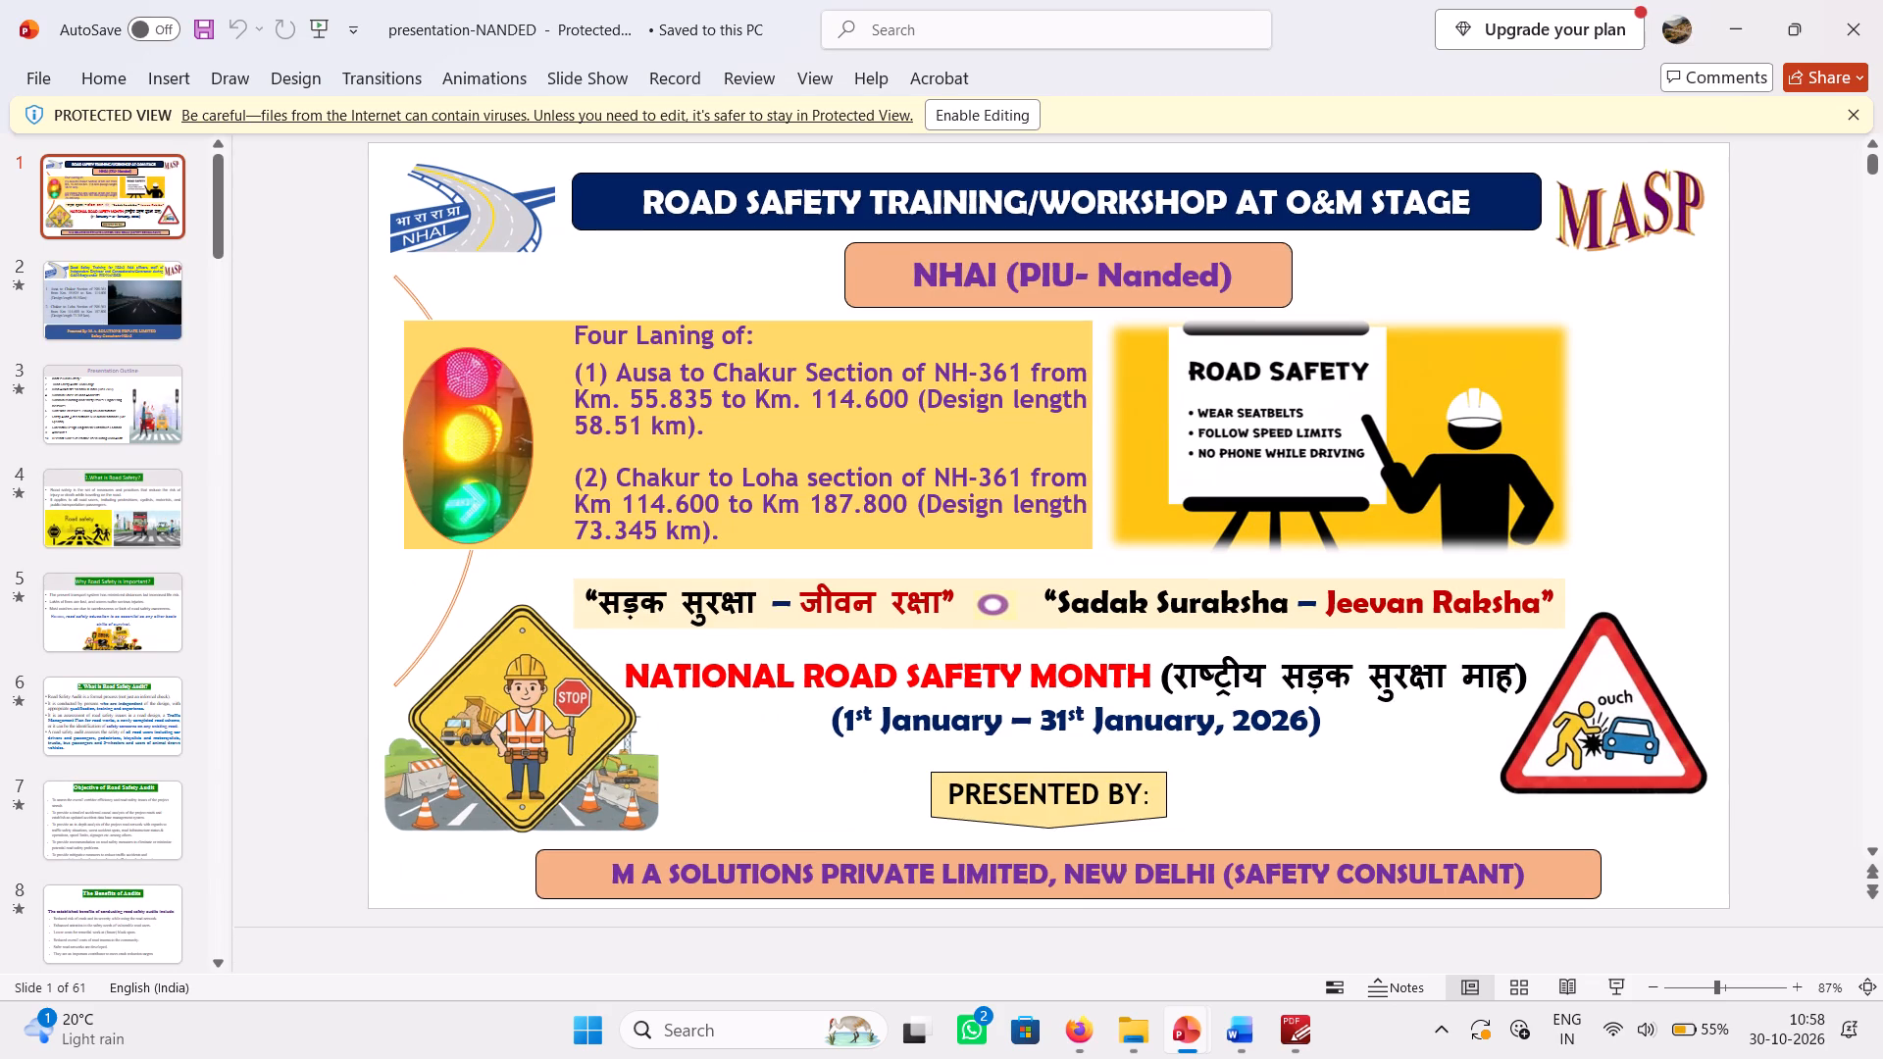
# Look over the outline and road safety introduction on slides 3 to 5 of presentation-NANDED, and close that presentation.
pyautogui.click(141, 400)
pyautogui.click(127, 499)
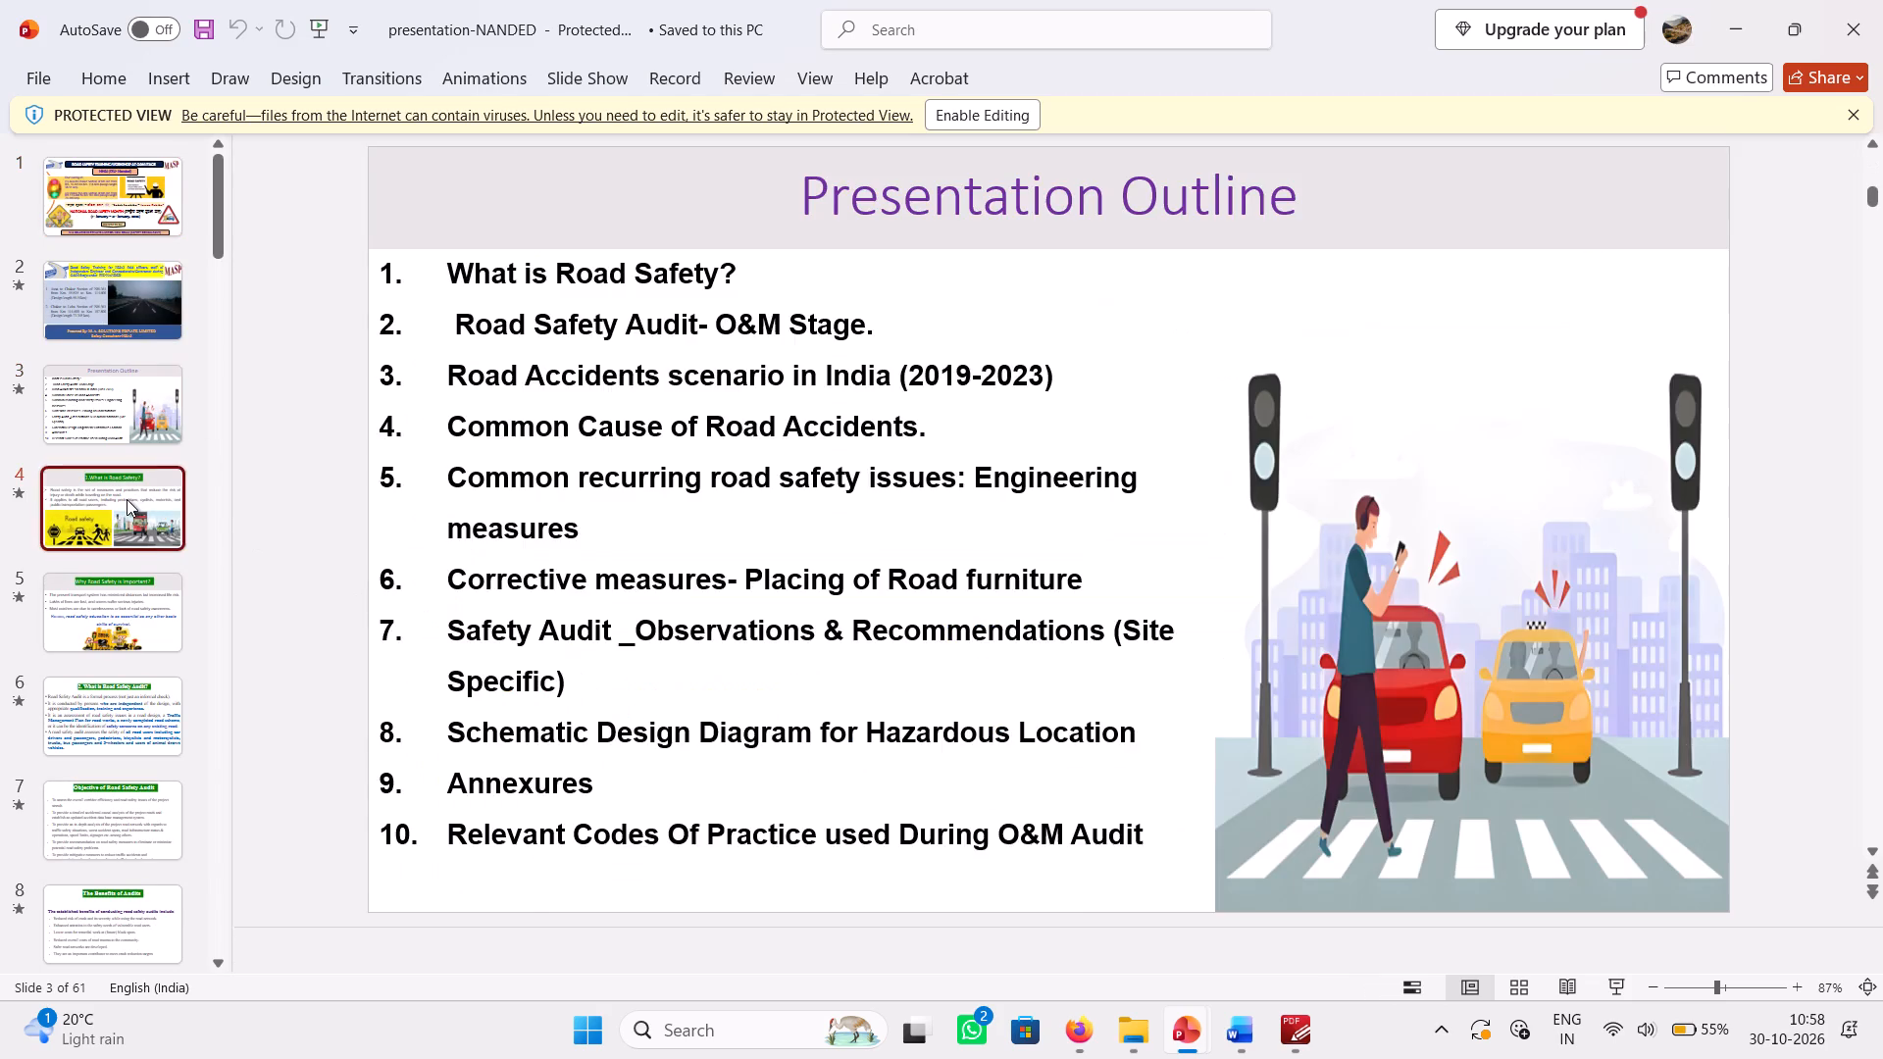
pyautogui.click(121, 611)
pyautogui.click(1850, 41)
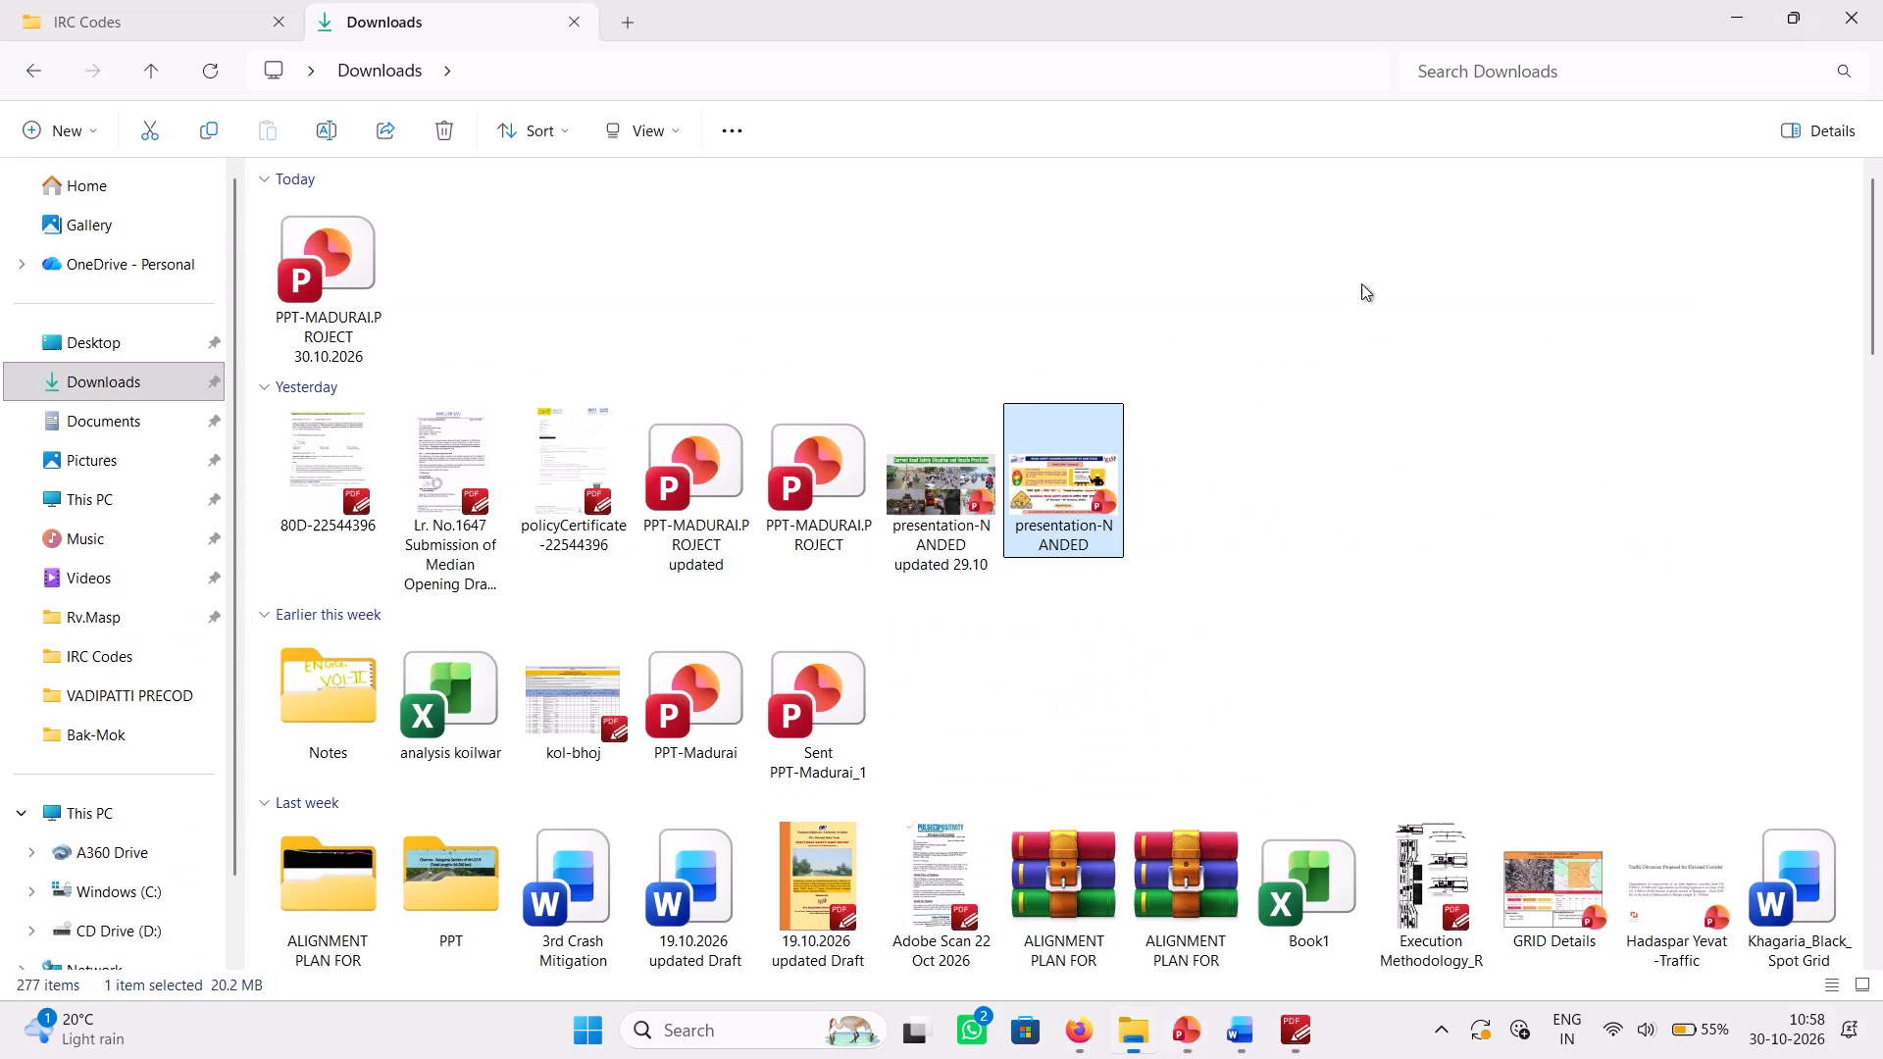
# Open the "presentation-NANDED updated 29.10" file from the Downloads folder.
pyautogui.click(926, 512)
pyautogui.doubleClick(941, 491)
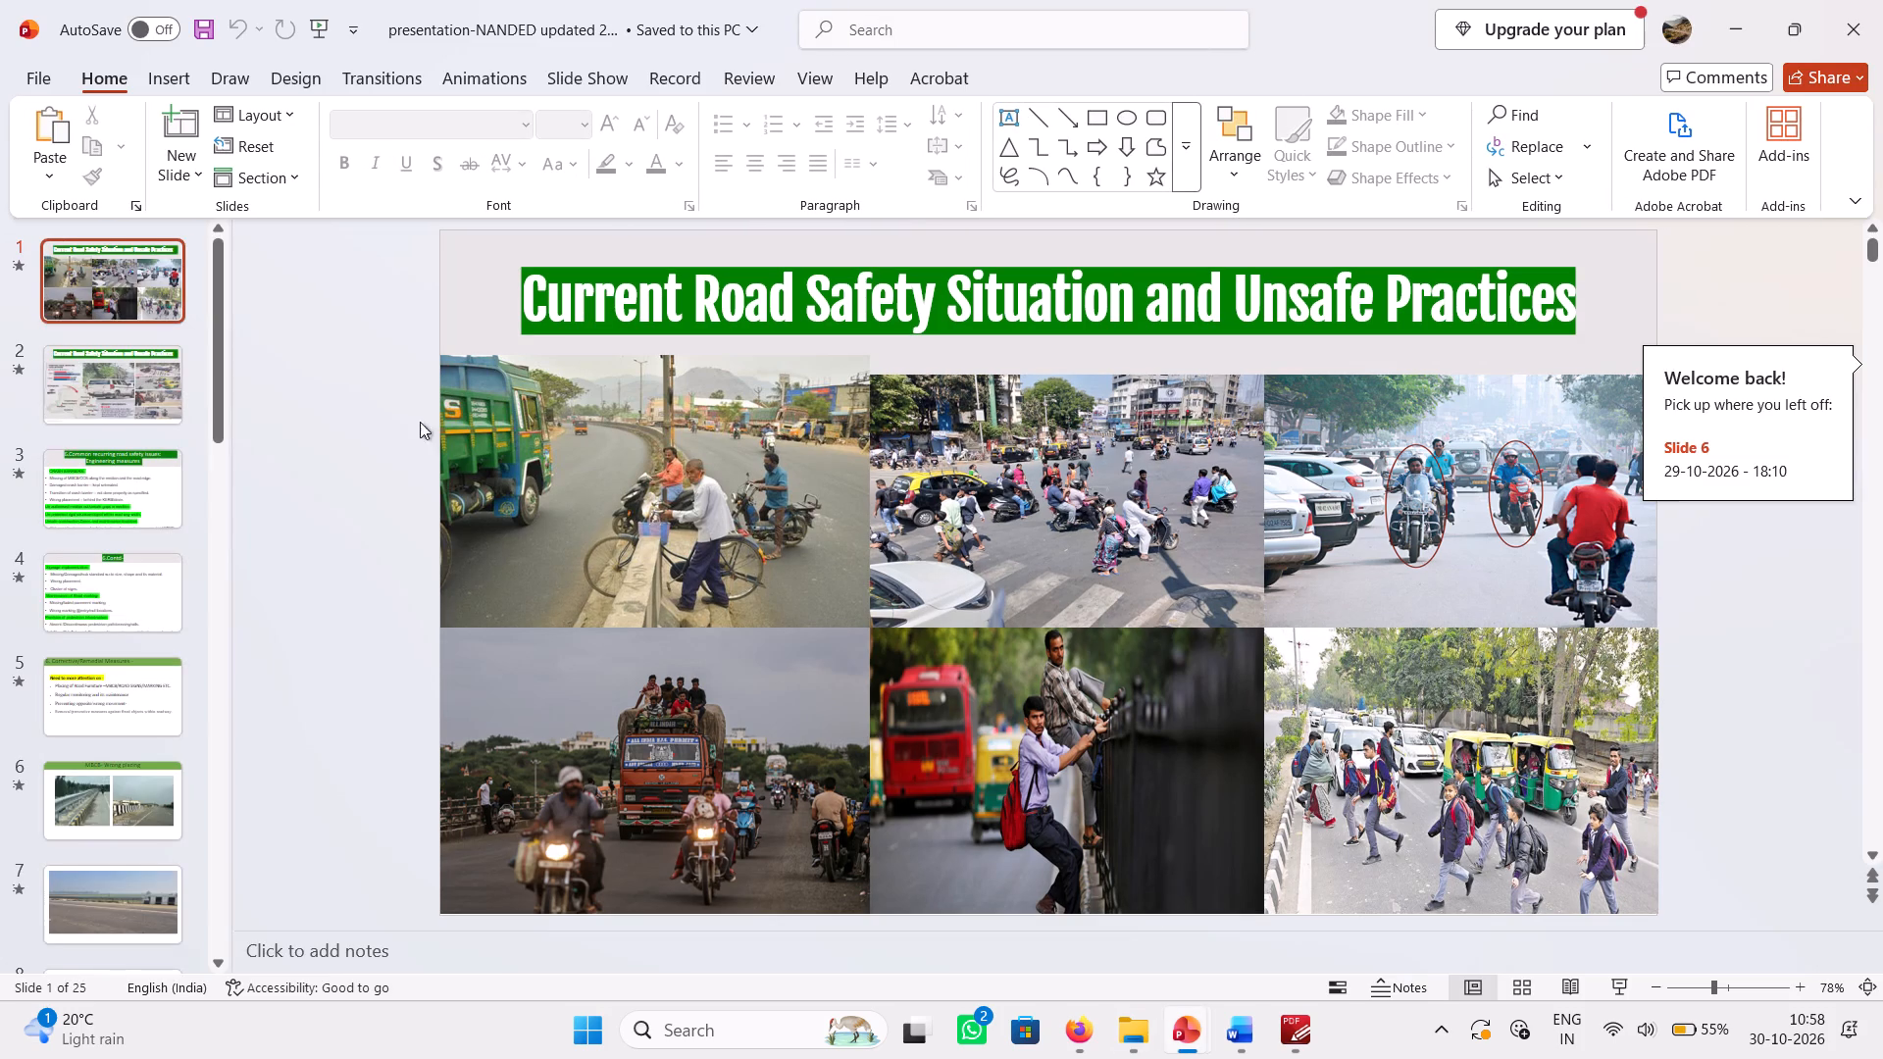
# Look over slides 2 to 8 of the updated Nanded presentation, covering recurring road safety issues and crash barrier photos.
pyautogui.scroll(4, 127, 416)
pyautogui.click(116, 396)
pyautogui.click(138, 489)
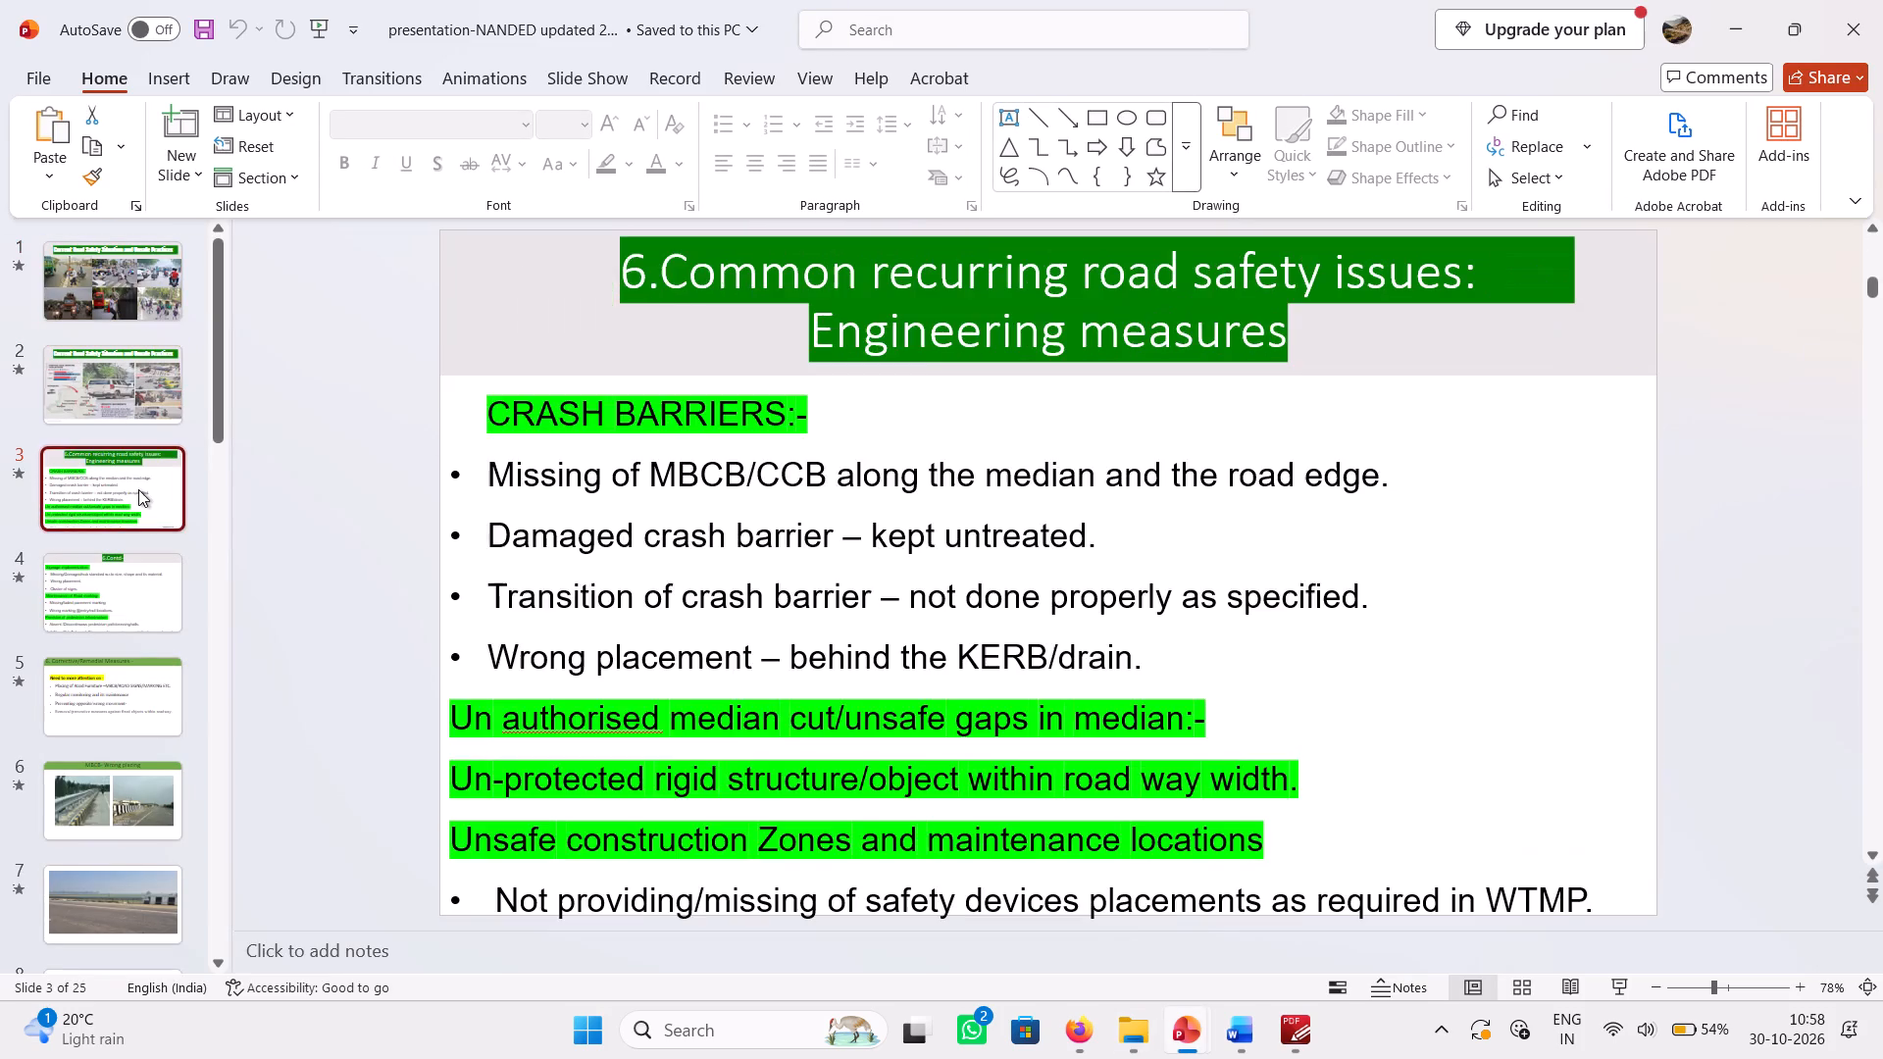
pyautogui.click(100, 566)
pyautogui.scroll(-1, 100, 566)
pyautogui.click(98, 569)
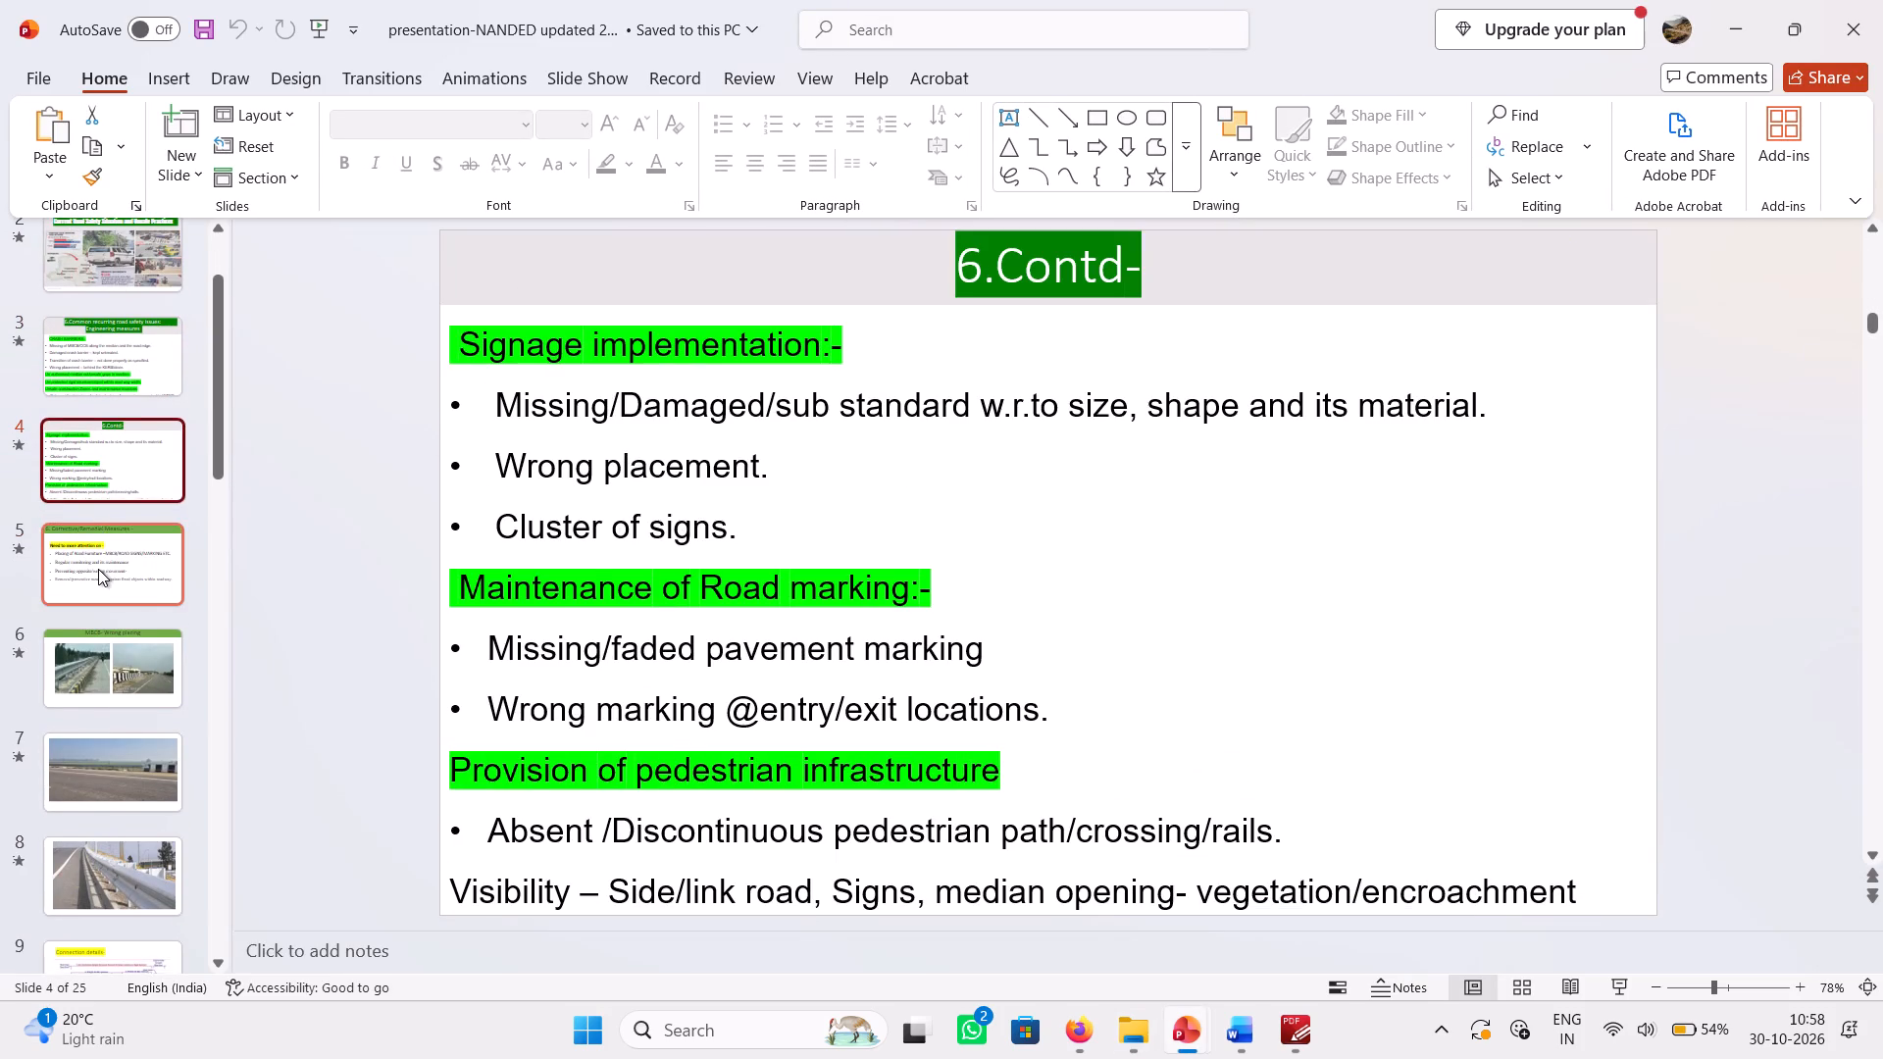
pyautogui.click(110, 658)
pyautogui.scroll(-1, 111, 658)
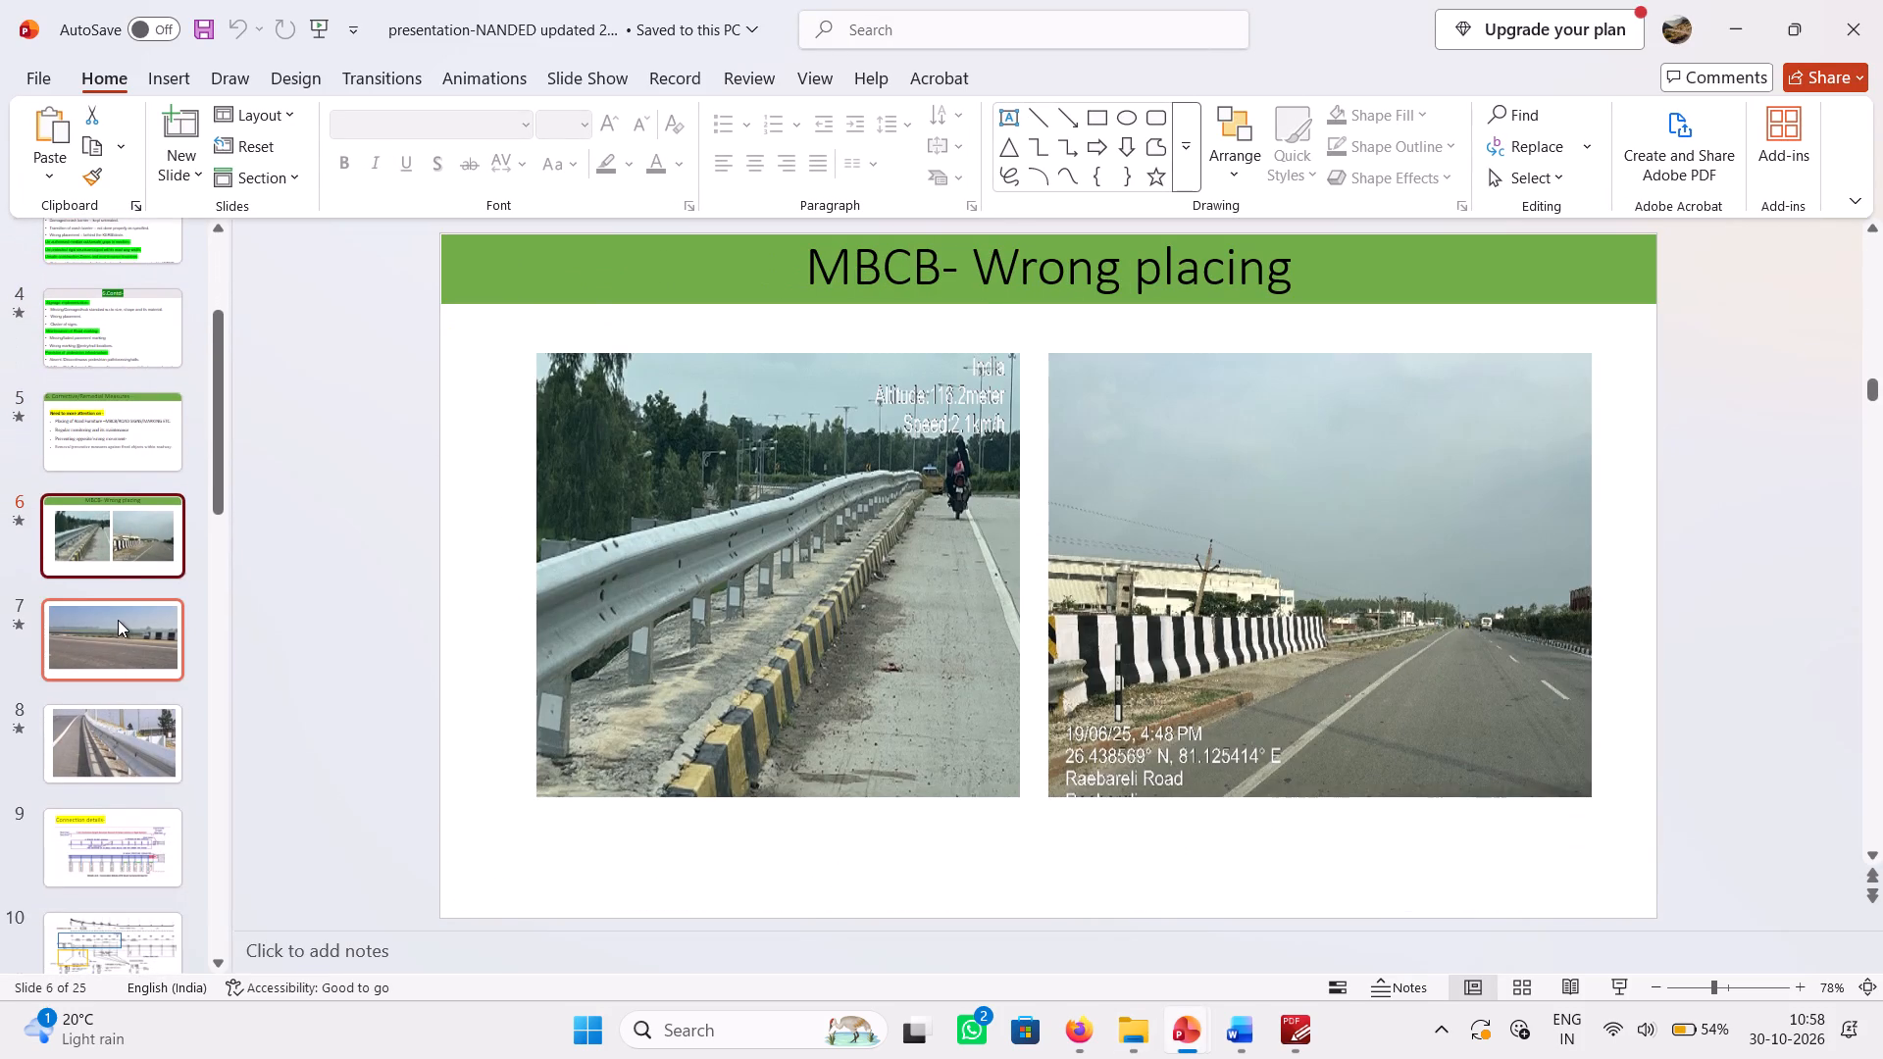
pyautogui.click(130, 651)
pyautogui.click(116, 750)
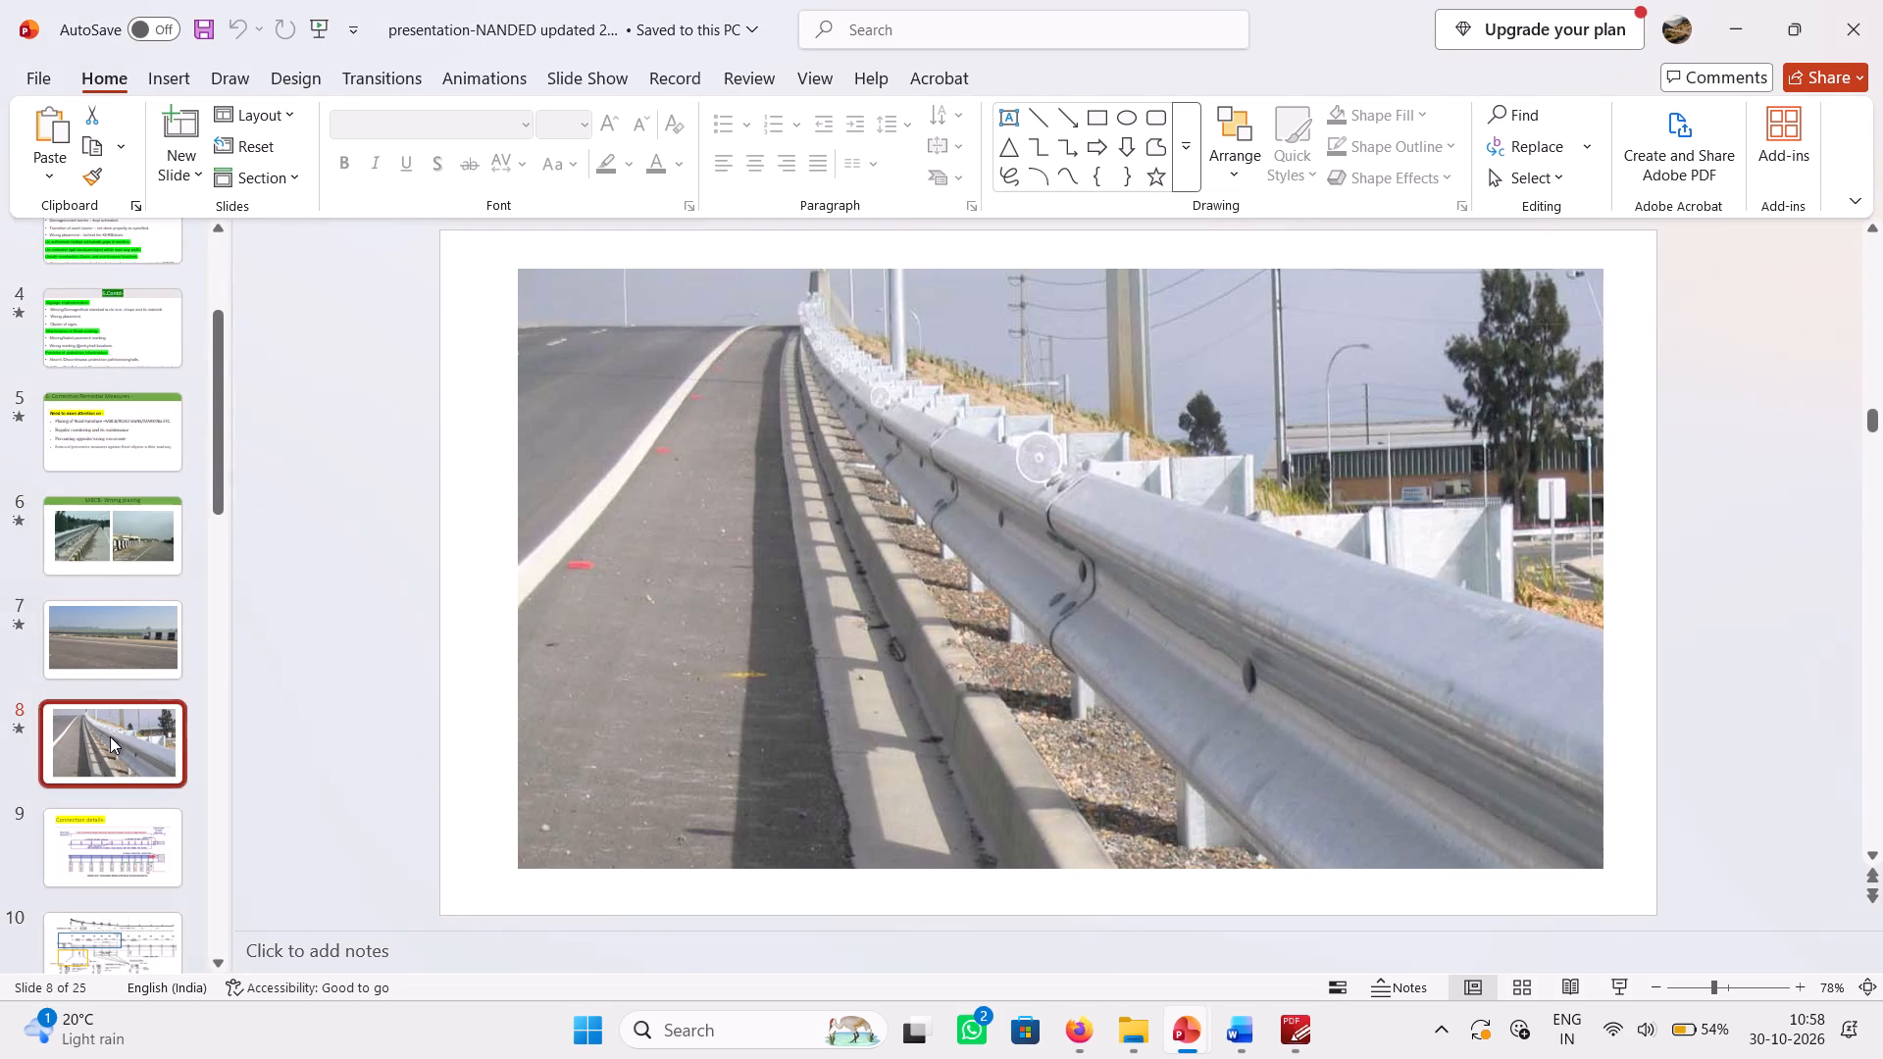
# Review the crash barrier connection and terminal drawings on slides 9 to 11.
pyautogui.scroll(-1, 110, 736)
pyautogui.click(117, 655)
pyautogui.click(120, 711)
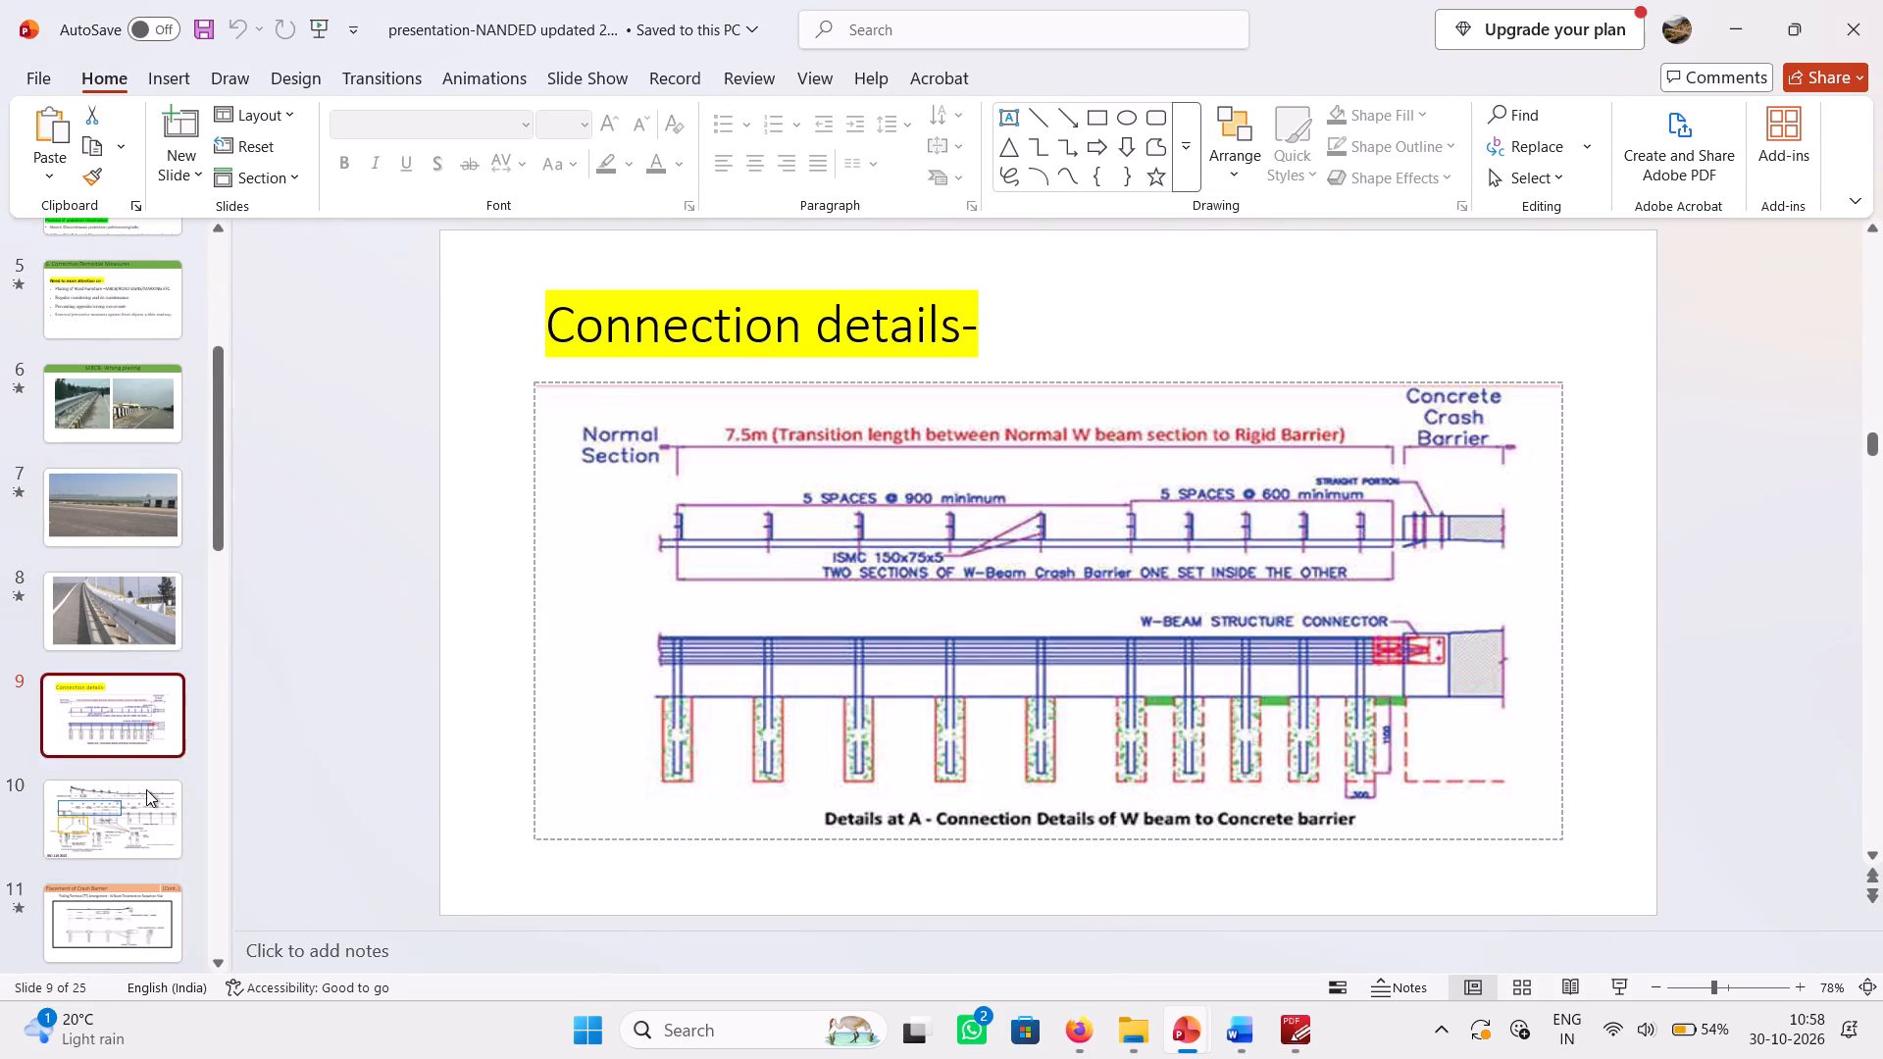
pyautogui.click(148, 798)
pyautogui.scroll(-1, 145, 793)
pyautogui.click(114, 746)
pyautogui.scroll(-1, 114, 746)
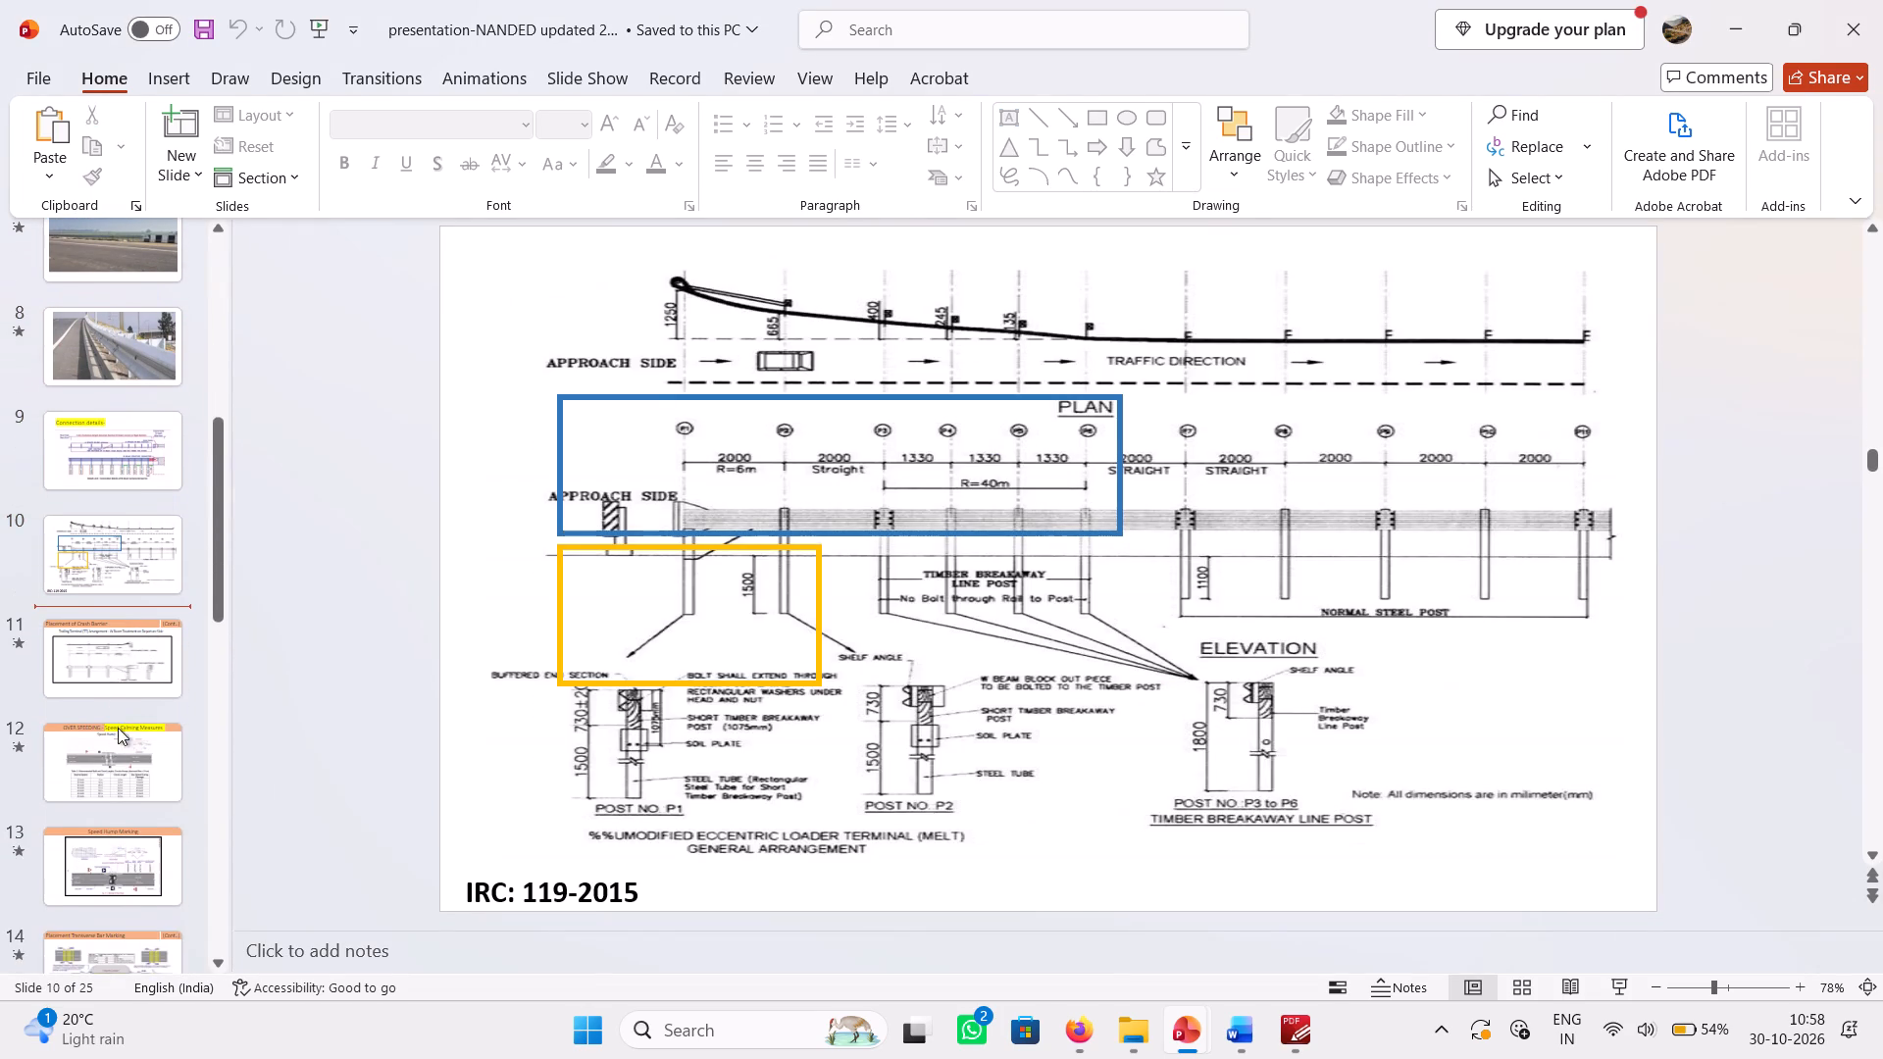
pyautogui.click(126, 664)
# Review the speed calming, road marking, rumble strip and safety audit slides from slide 12 up to the closing slide.
pyautogui.click(128, 769)
pyautogui.click(129, 837)
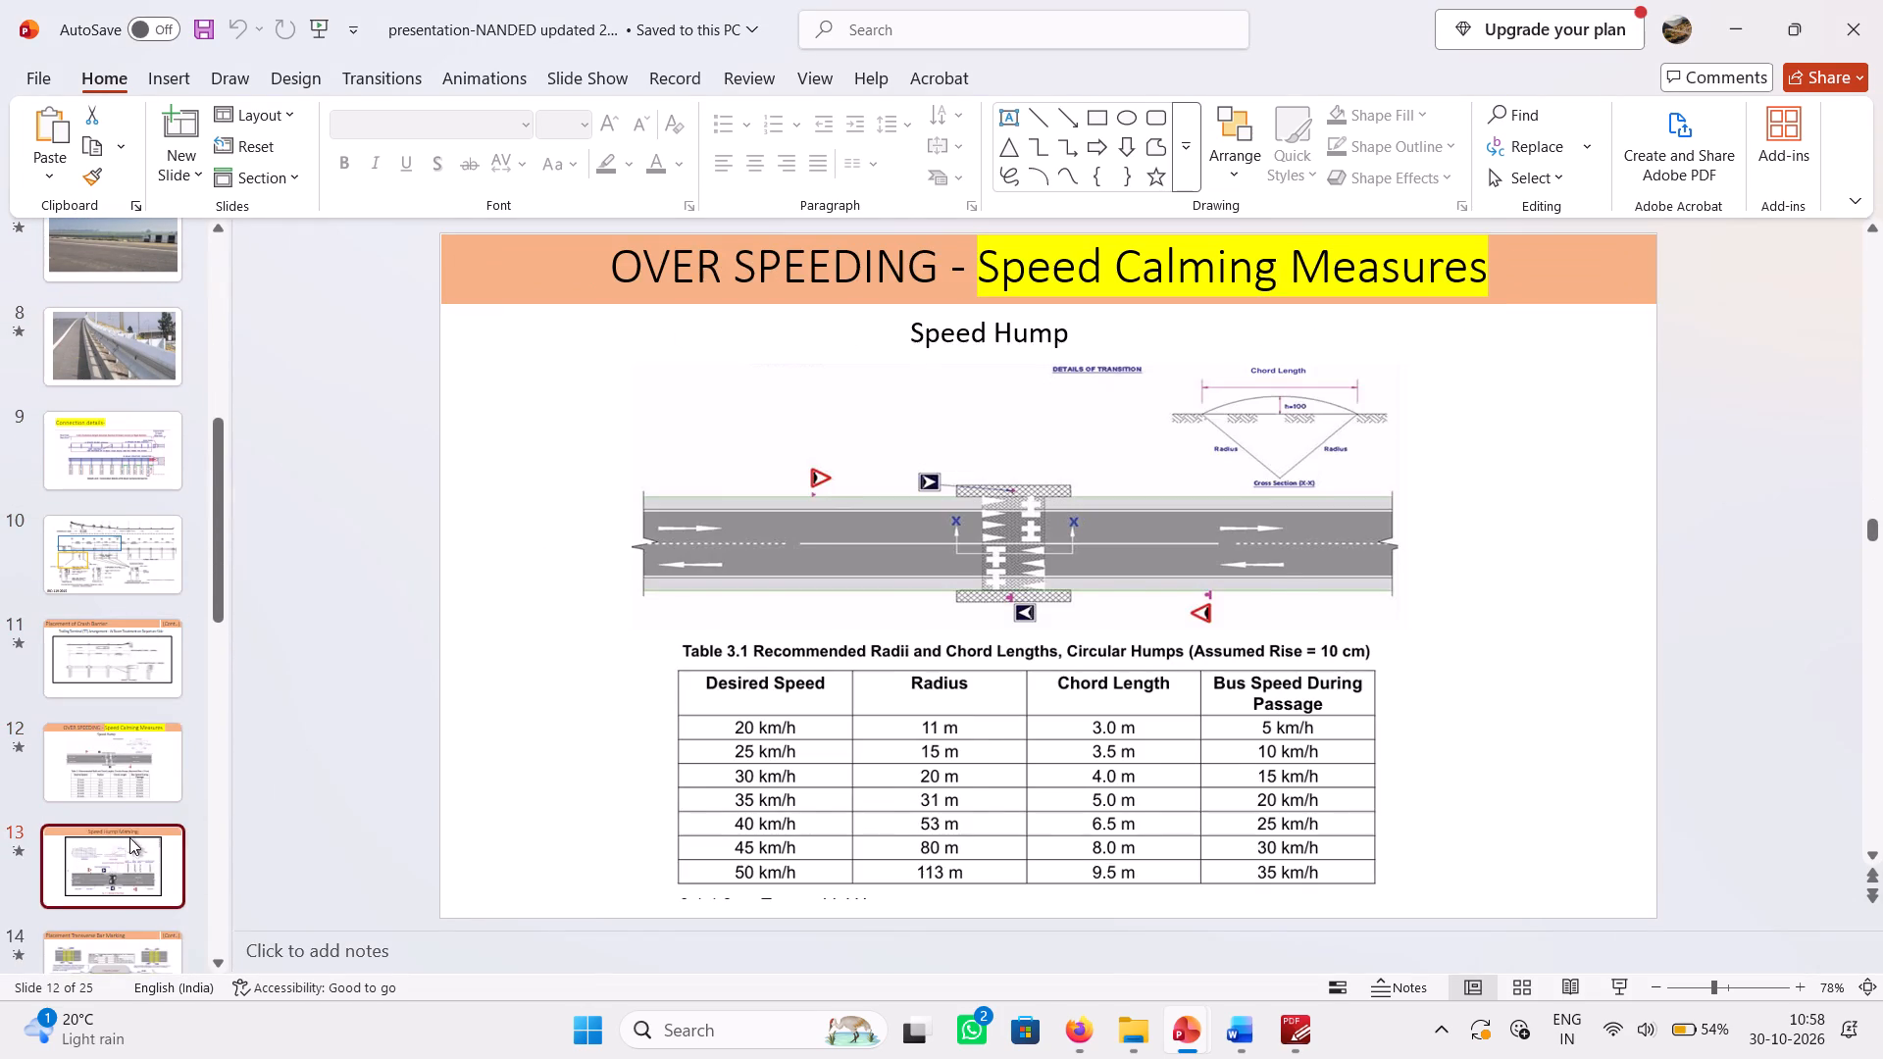
pyautogui.scroll(-1, 114, 779)
pyautogui.click(124, 831)
pyautogui.scroll(-1, 129, 810)
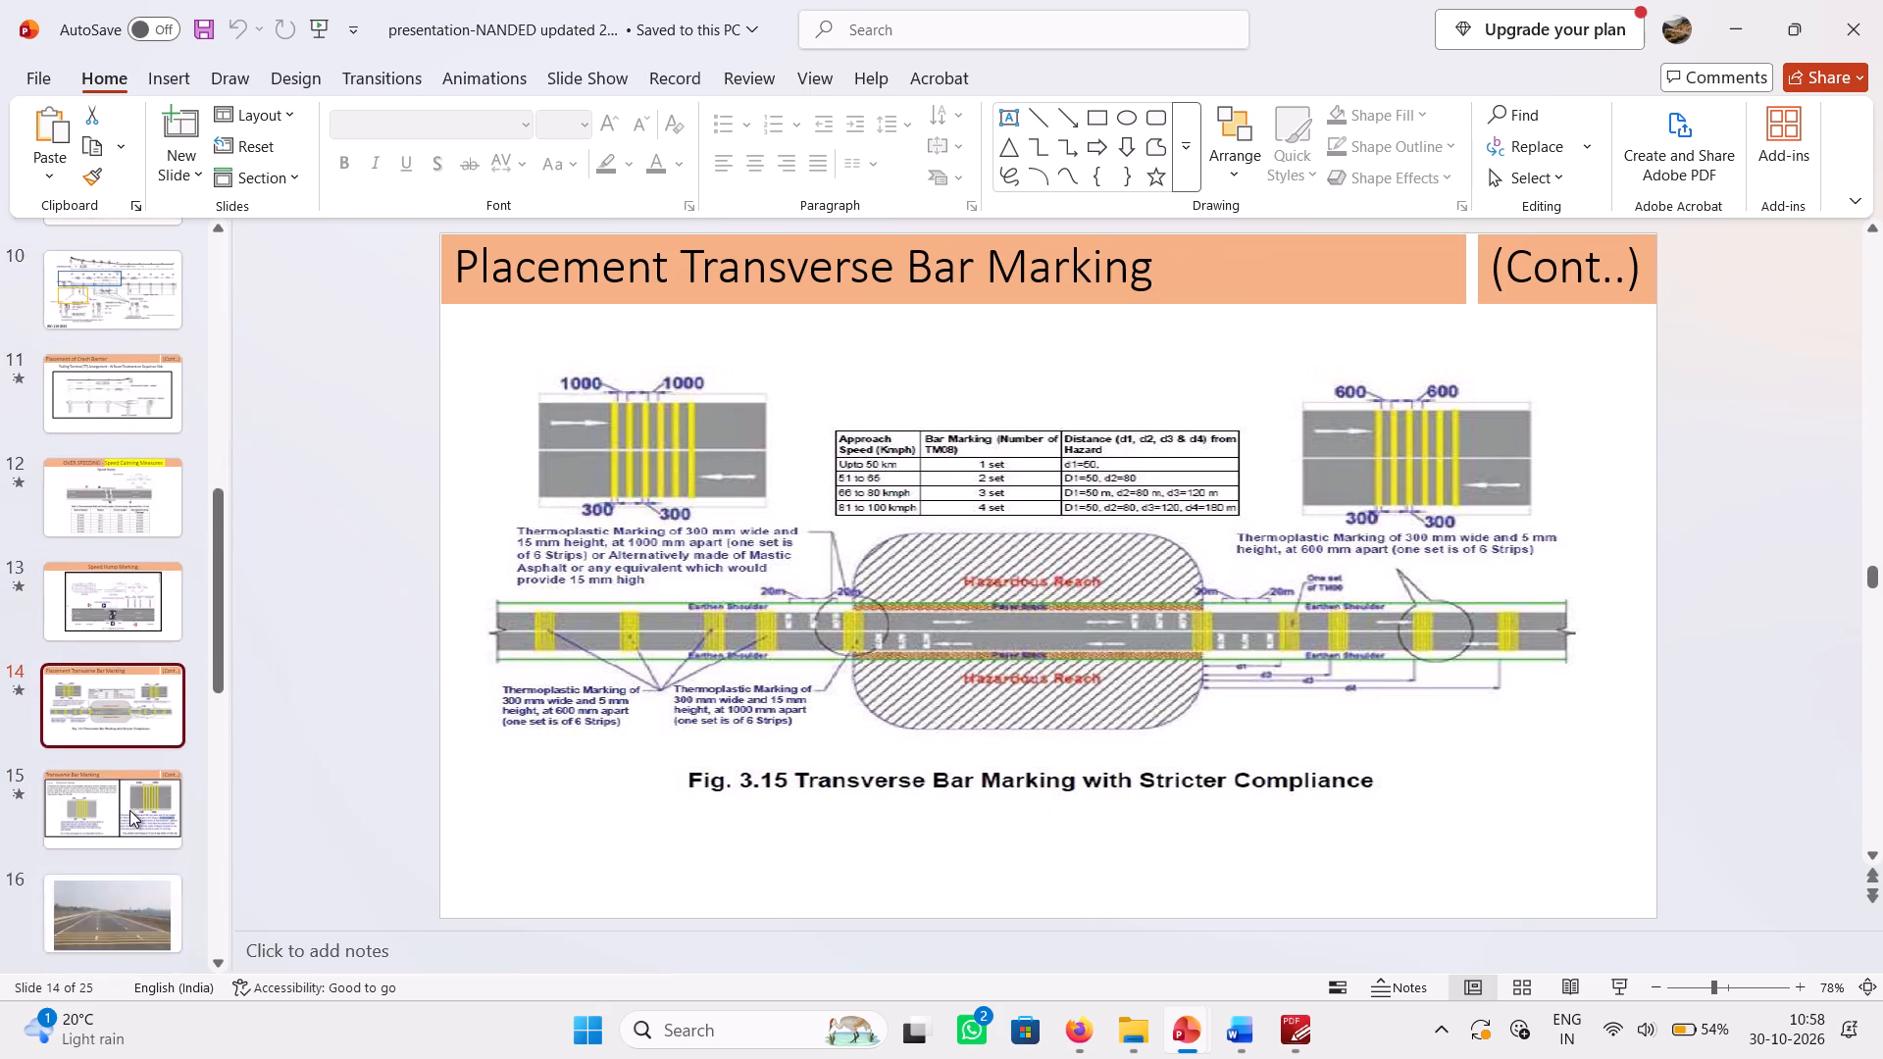
pyautogui.scroll(-1, 129, 810)
pyautogui.click(126, 802)
pyautogui.scroll(-1, 126, 802)
pyautogui.click(125, 759)
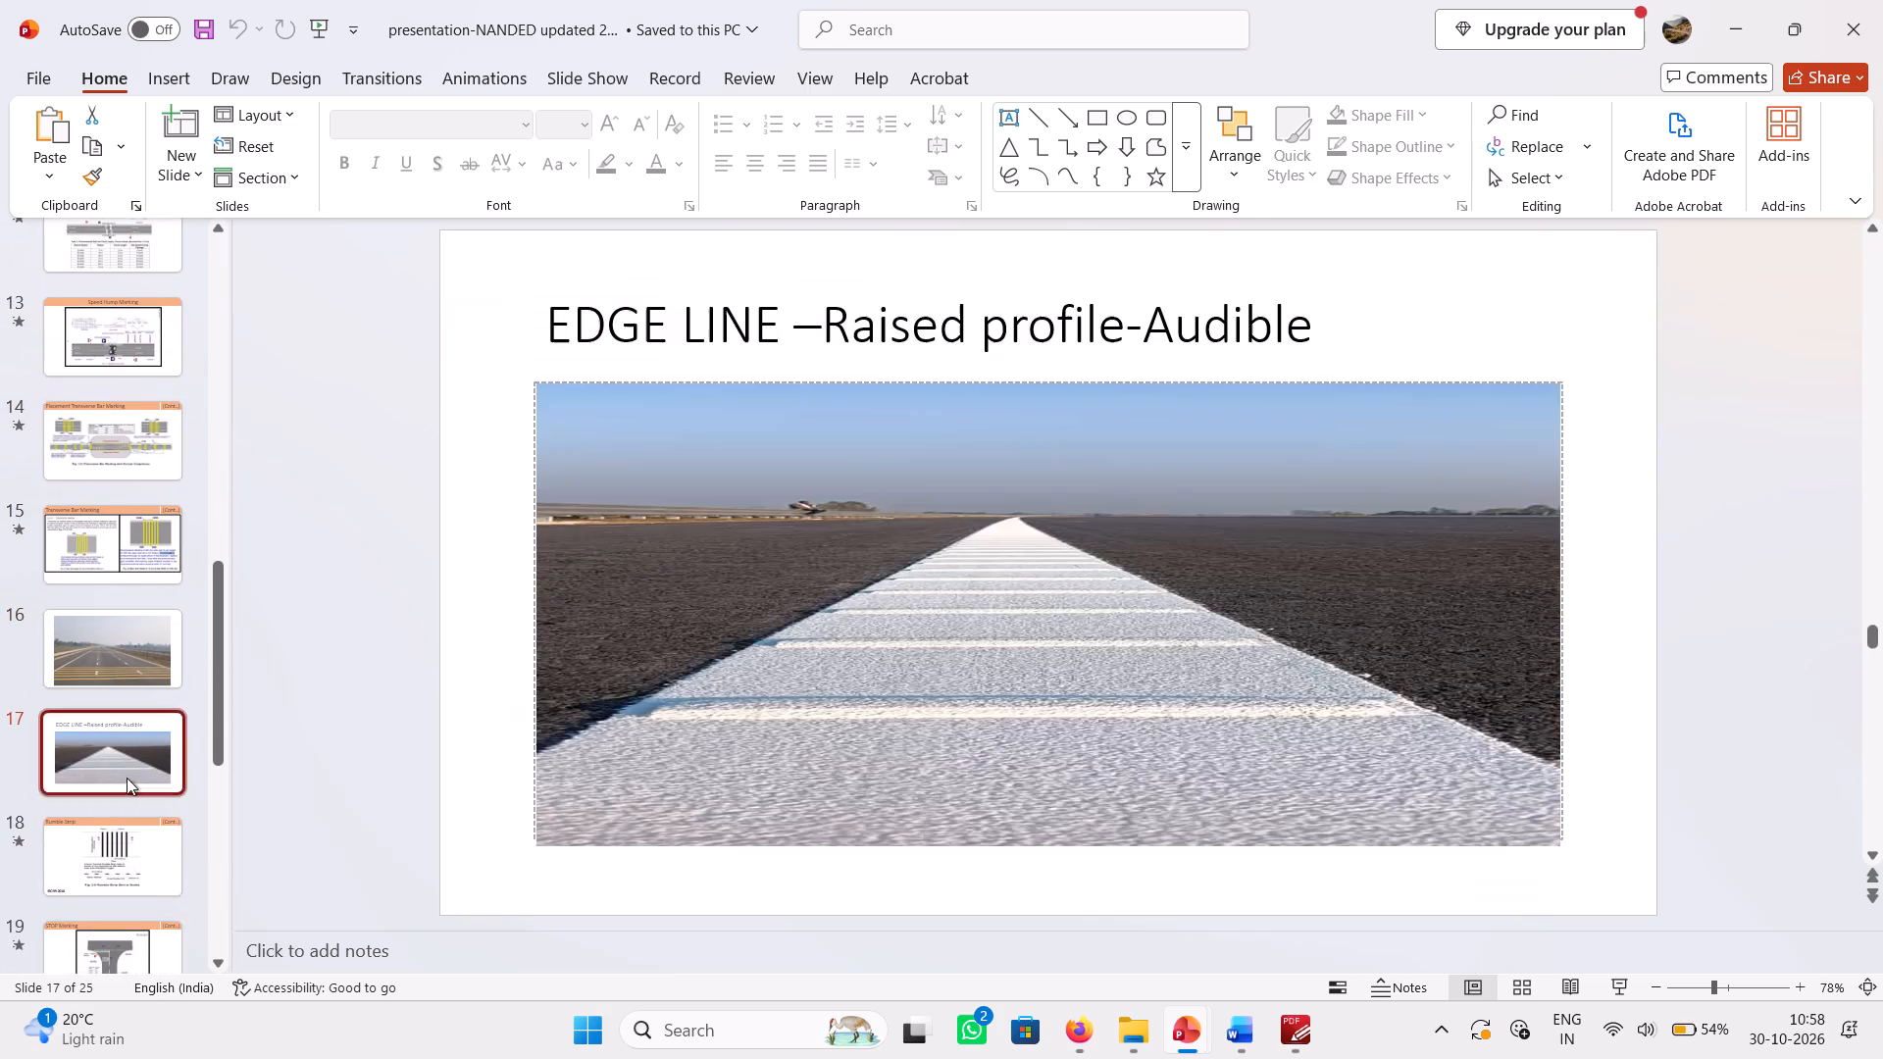
pyautogui.click(131, 833)
pyautogui.scroll(-1, 123, 800)
pyautogui.click(118, 788)
pyautogui.click(106, 641)
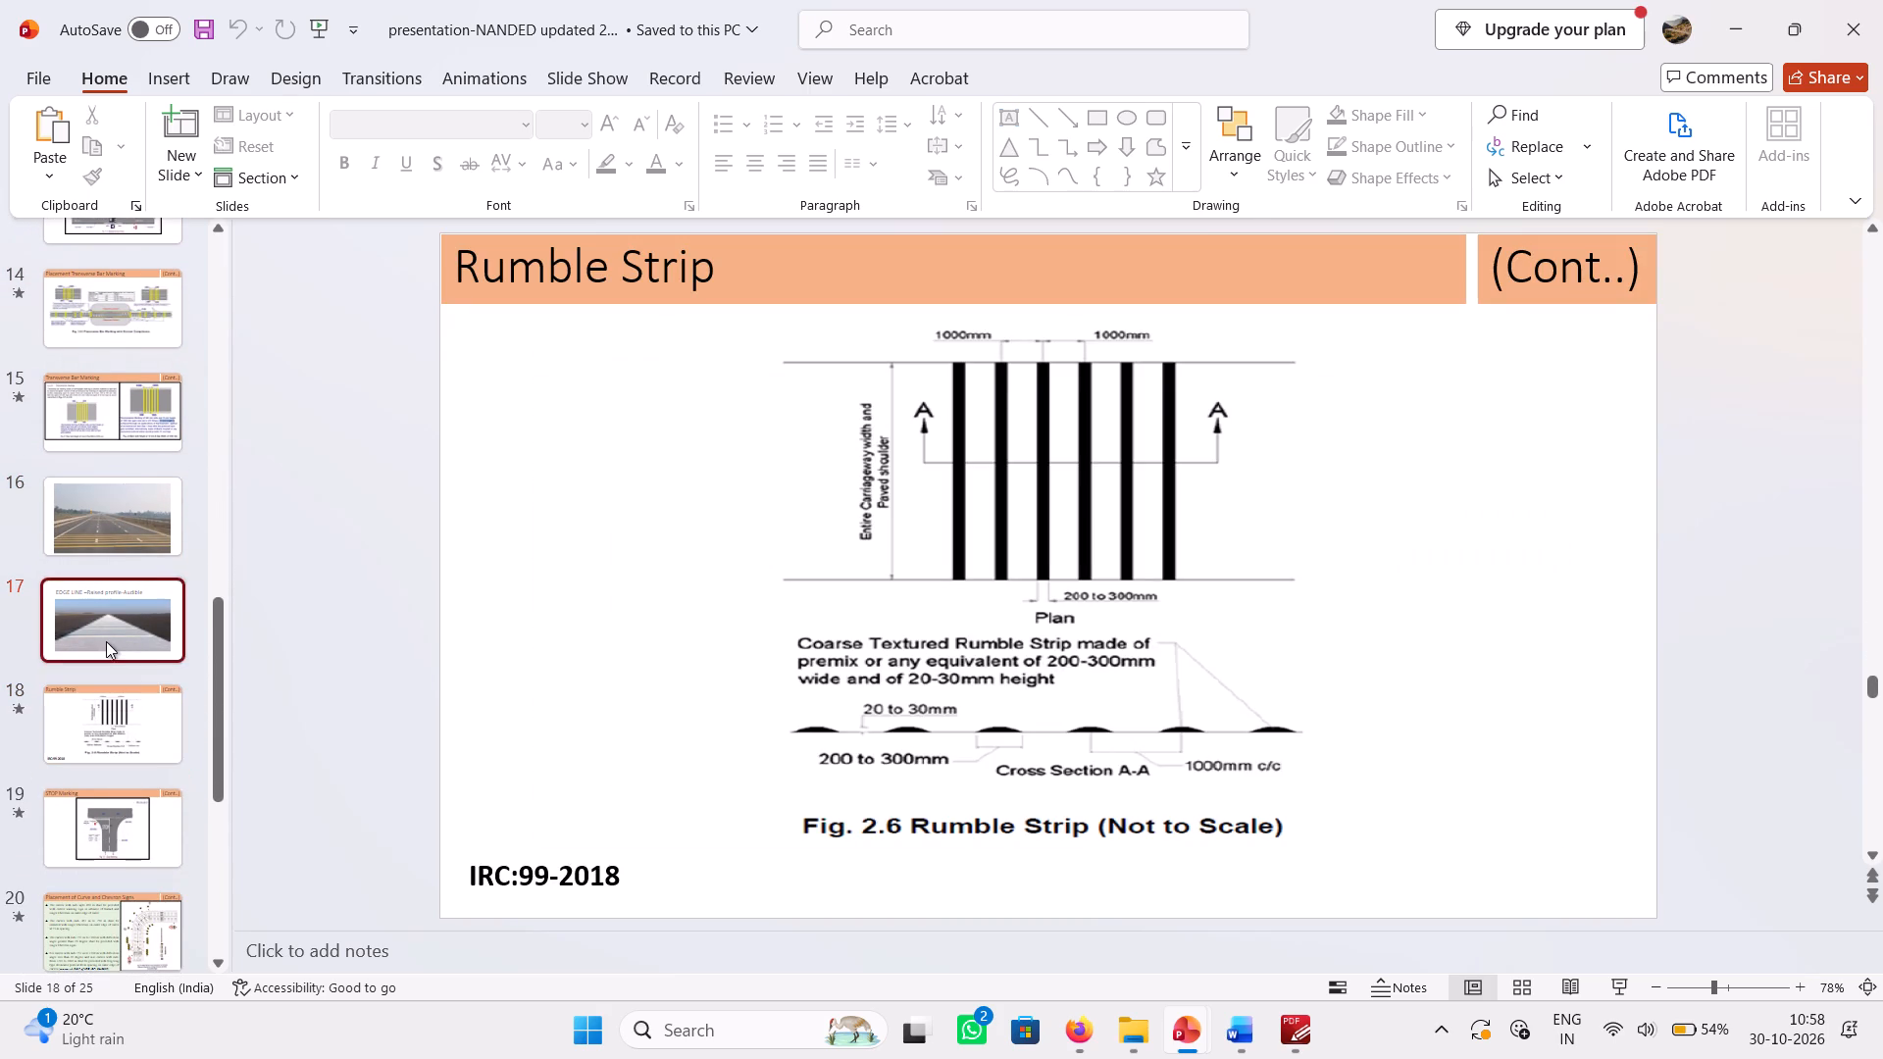
pyautogui.scroll(-1, 106, 641)
pyautogui.click(112, 686)
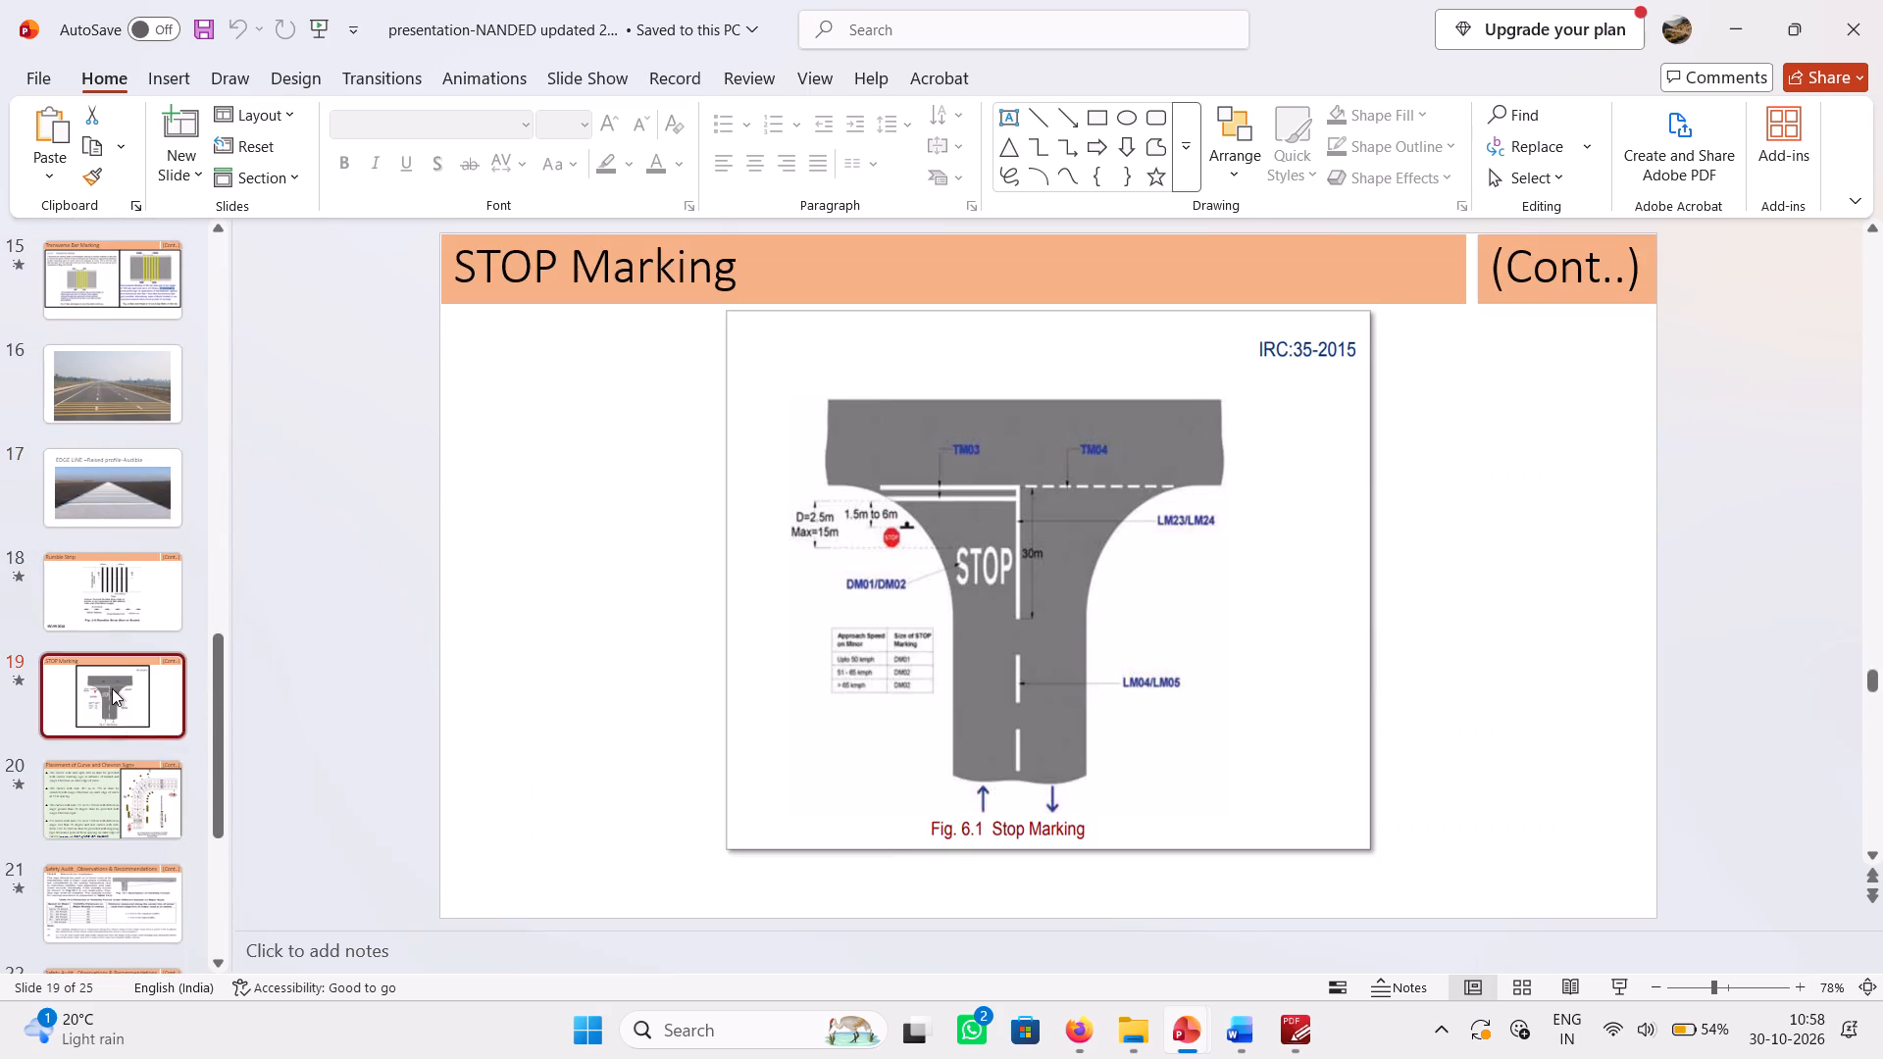
pyautogui.click(117, 774)
pyautogui.scroll(-1, 117, 774)
pyautogui.click(116, 774)
pyautogui.scroll(-4, 120, 805)
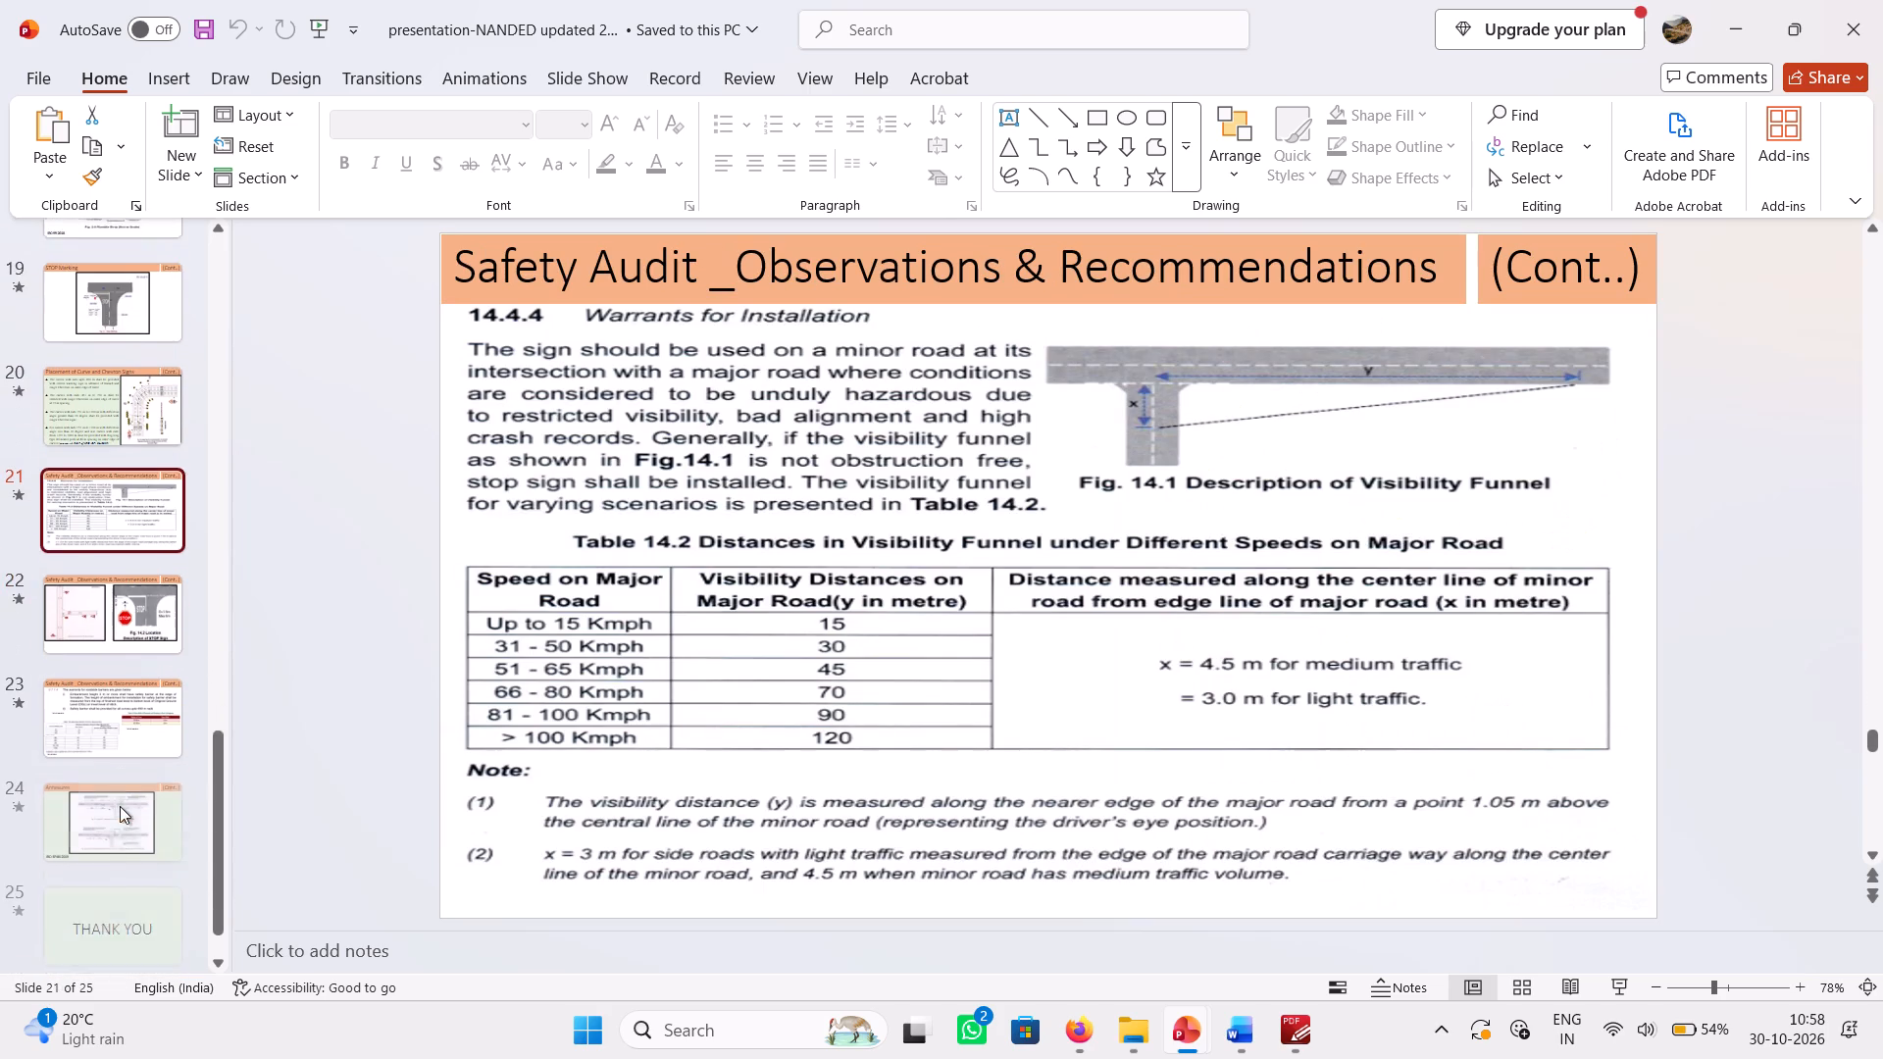
pyautogui.scroll(-4, 120, 806)
pyautogui.scroll(20, 120, 806)
pyautogui.scroll(1, 120, 806)
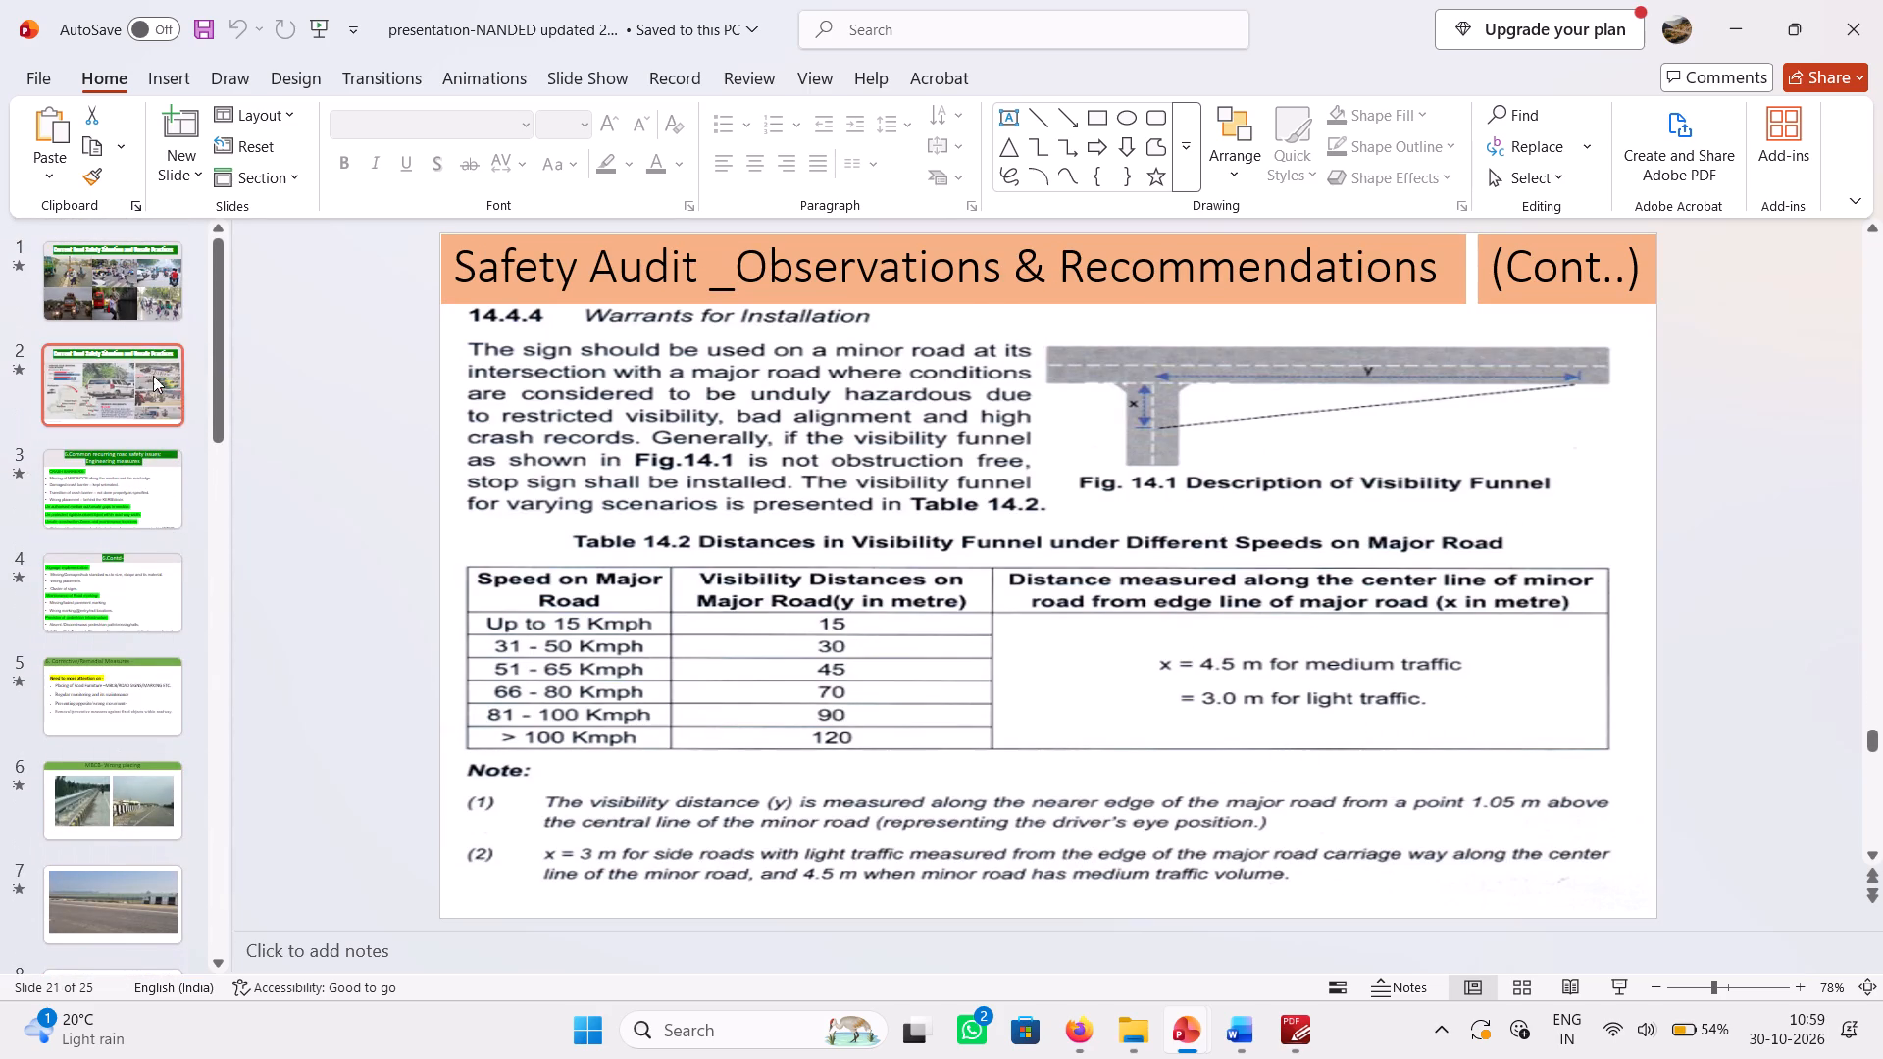
# Select slides 1 to 24 of the updated Nanded presentation, leaving out the closing THANK YOU slide, and copy them.
pyautogui.click(123, 319)
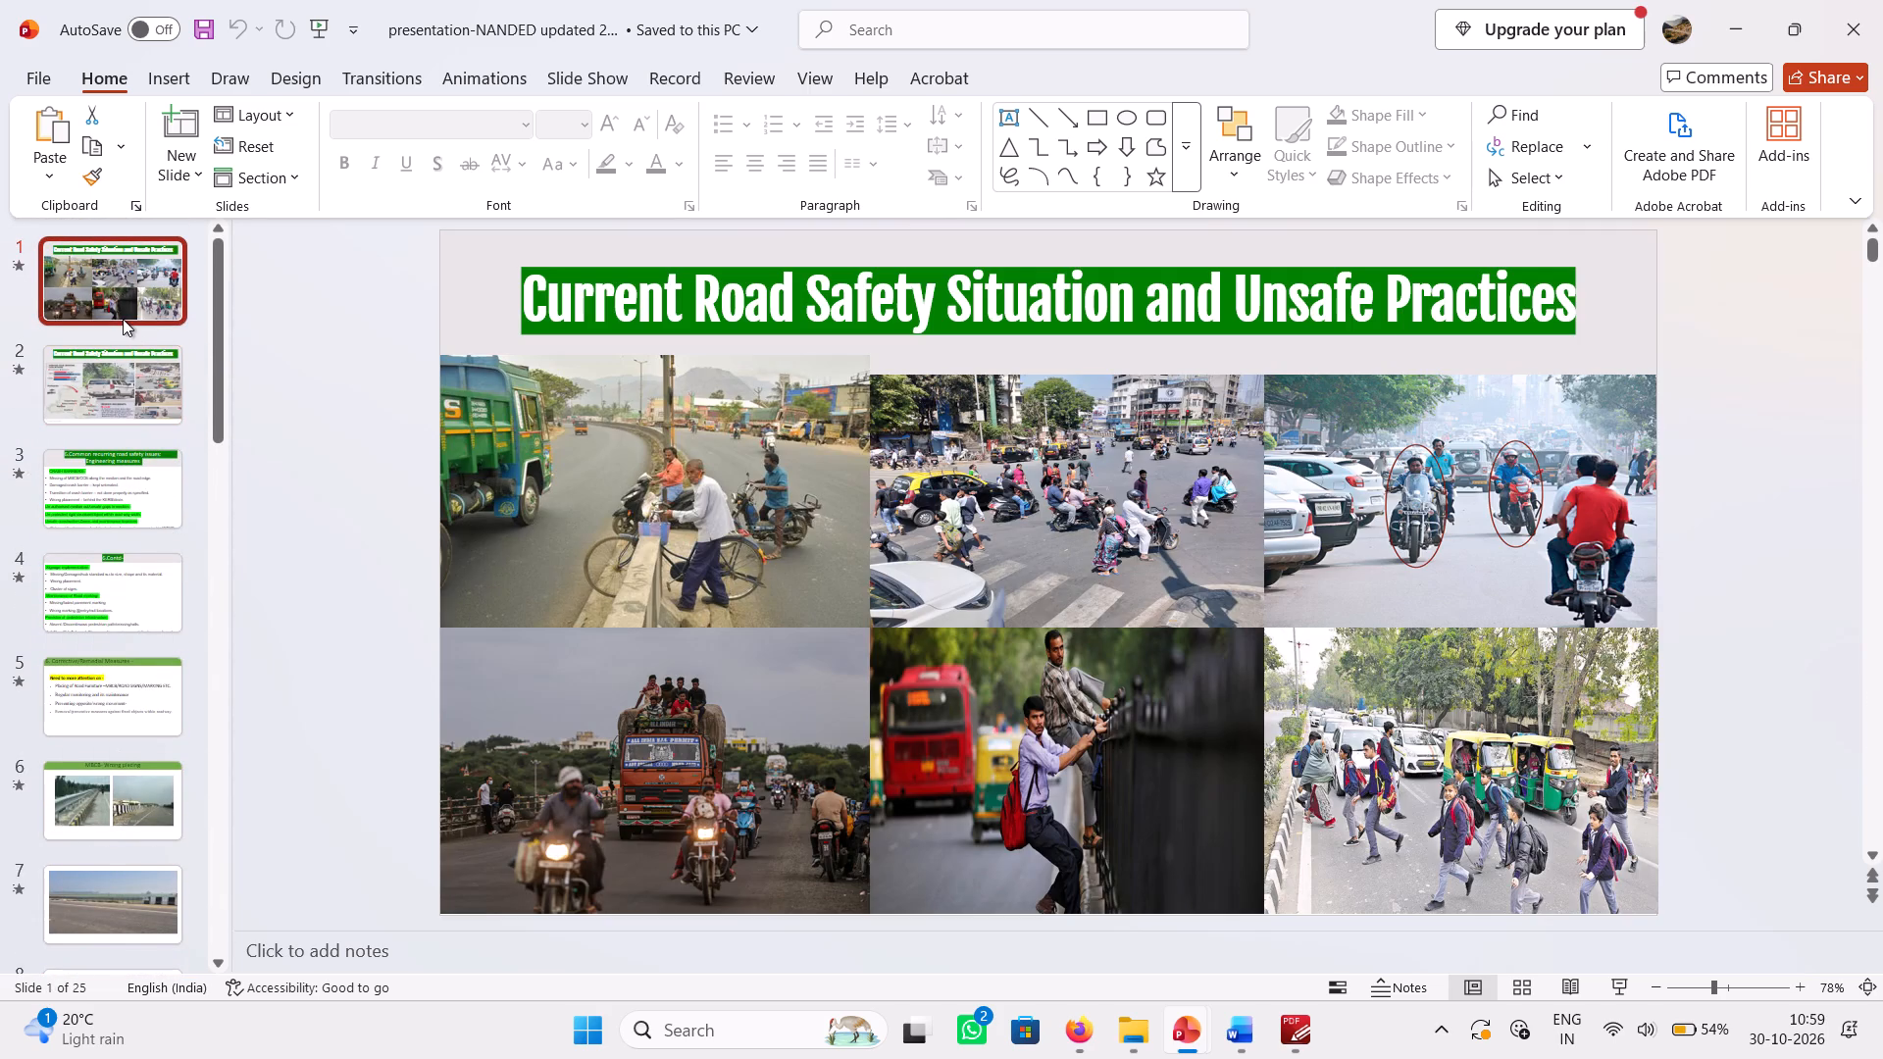
pyautogui.keyDown('ctrl'); pyautogui.click(103, 431); pyautogui.keyUp('ctrl')
pyautogui.click(103, 322)
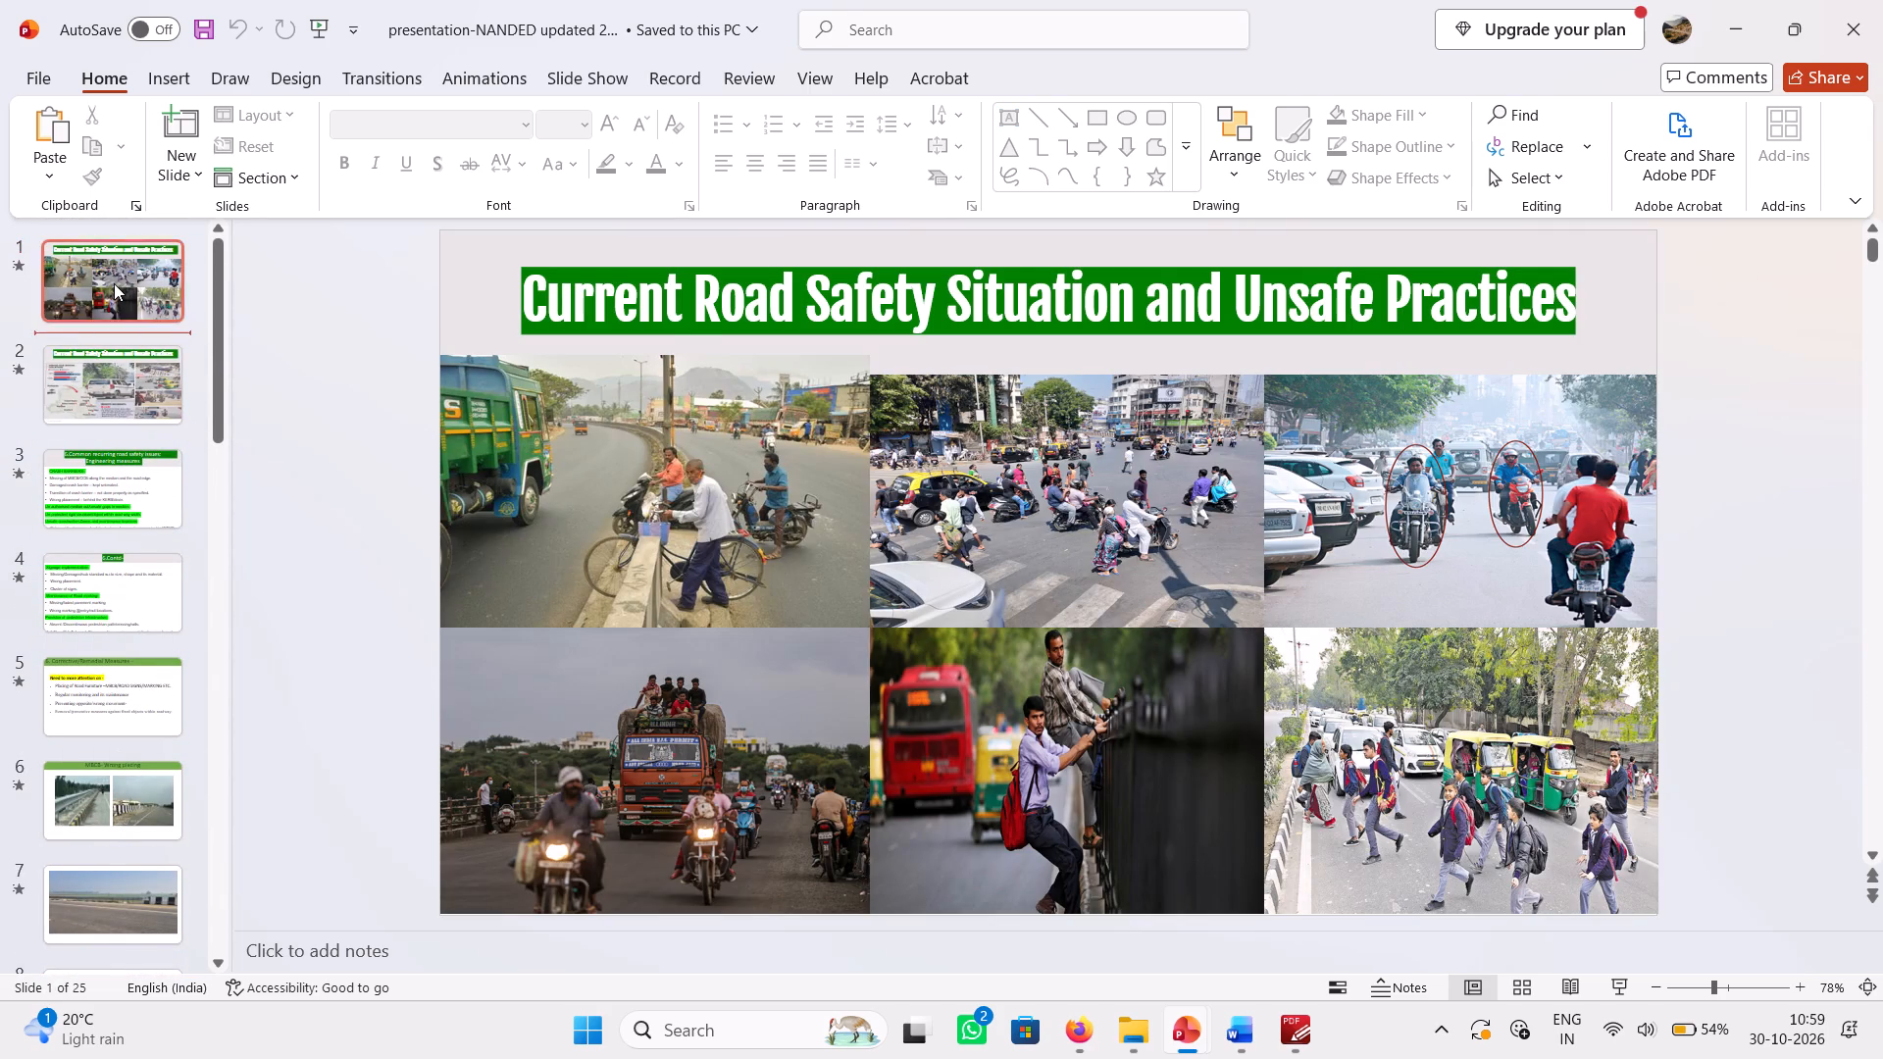
pyautogui.click(114, 283)
pyautogui.keyDown('ctrl'); pyautogui.click(110, 377); pyautogui.keyUp('ctrl')
pyautogui.keyDown('ctrl'); pyautogui.click(117, 466); pyautogui.keyUp('ctrl')
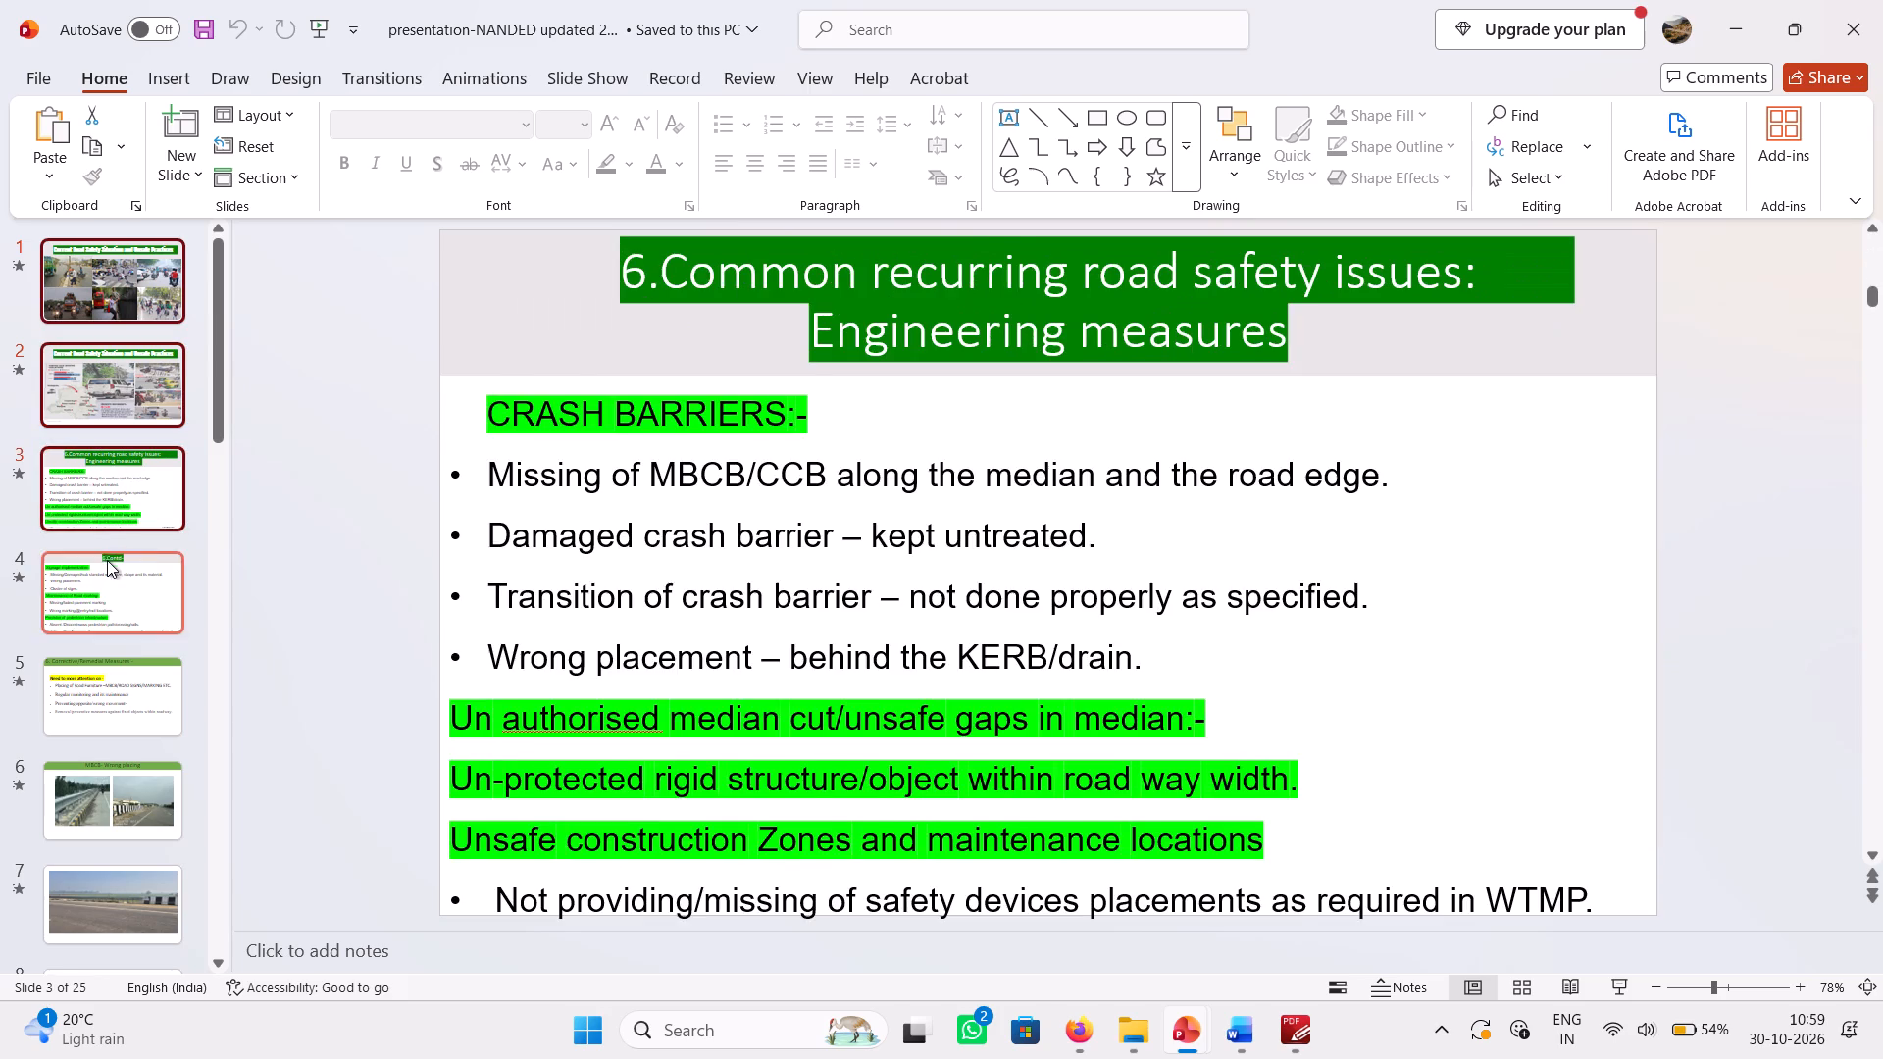
pyautogui.keyDown('ctrl'); pyautogui.click(107, 560); pyautogui.keyUp('ctrl')
pyautogui.keyDown('ctrl'); pyautogui.click(129, 698); pyautogui.keyUp('ctrl')
pyautogui.keyDown('ctrl'); pyautogui.click(128, 803); pyautogui.keyUp('ctrl')
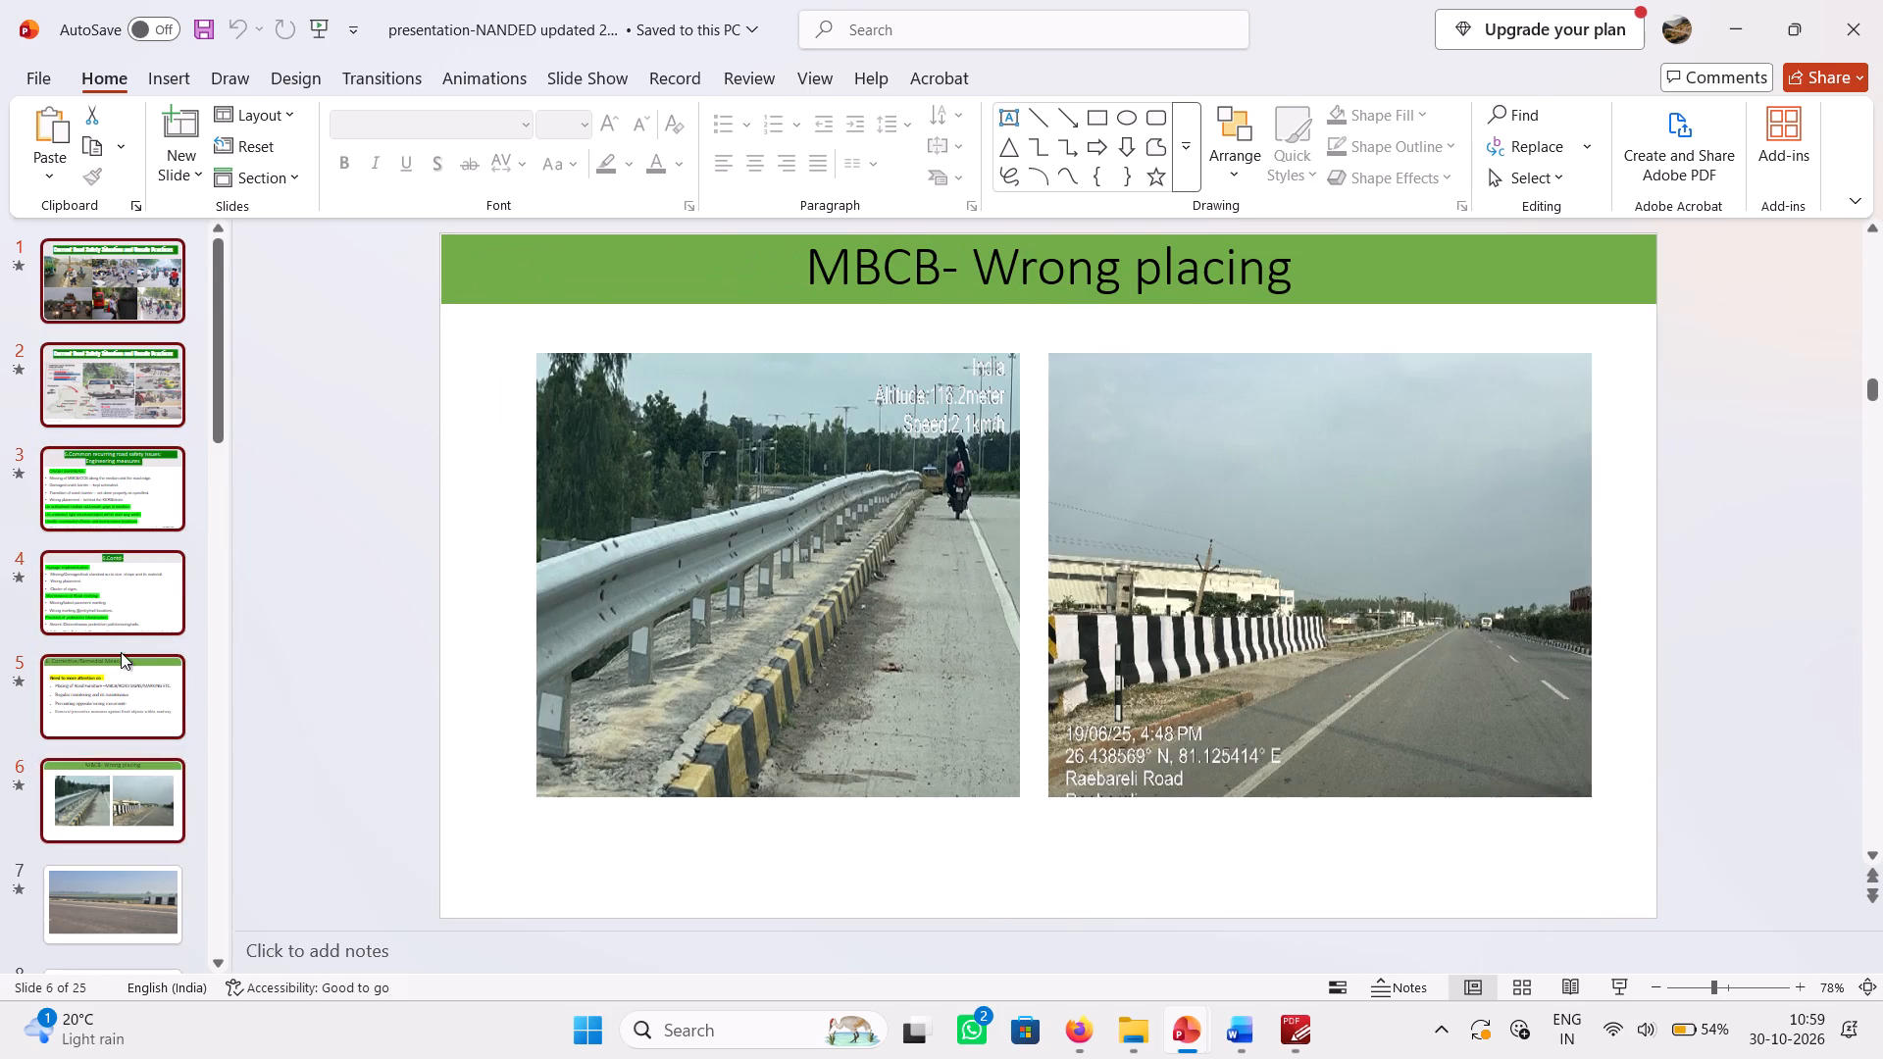
pyautogui.scroll(-1, 121, 652)
pyautogui.keyDown('ctrl'); pyautogui.click(129, 679); pyautogui.keyUp('ctrl')
pyautogui.keyDown('ctrl'); pyautogui.click(145, 801); pyautogui.keyUp('ctrl')
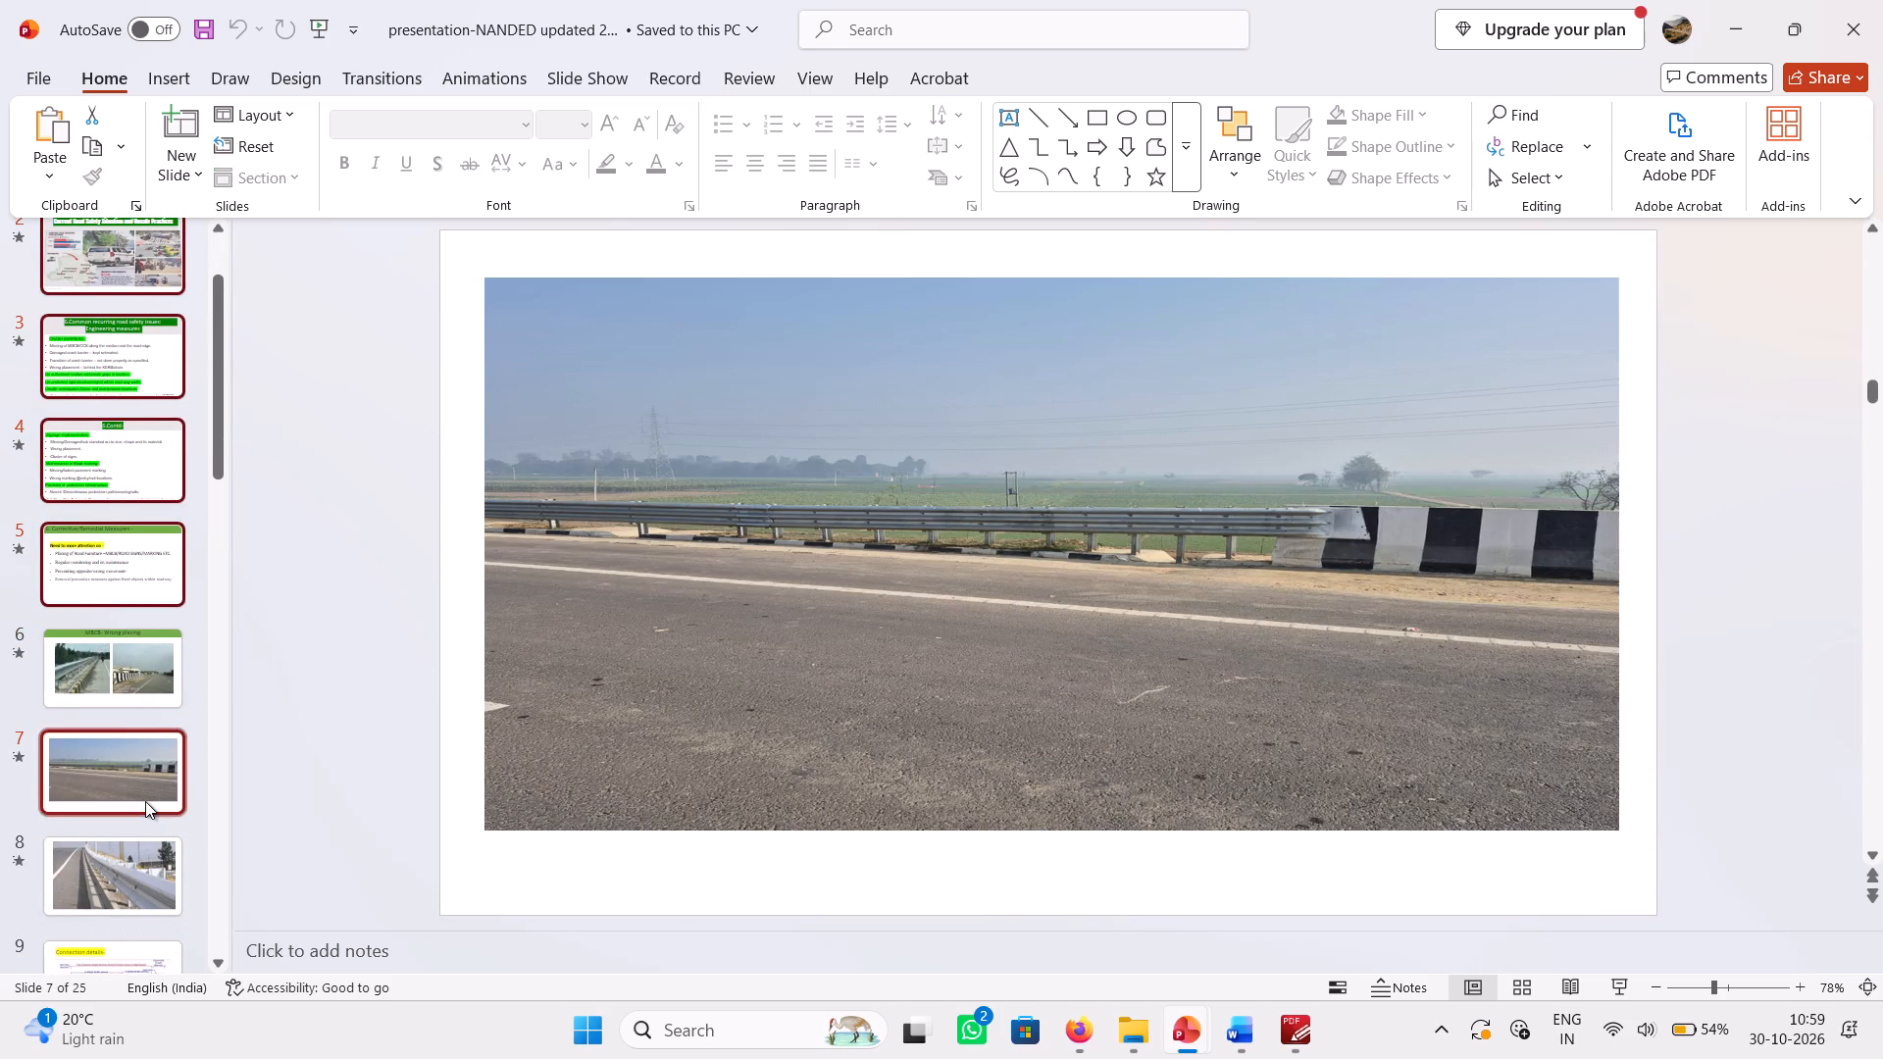
pyautogui.keyDown('ctrl'); pyautogui.click(107, 684); pyautogui.keyUp('ctrl')
pyautogui.scroll(-1, 166, 698)
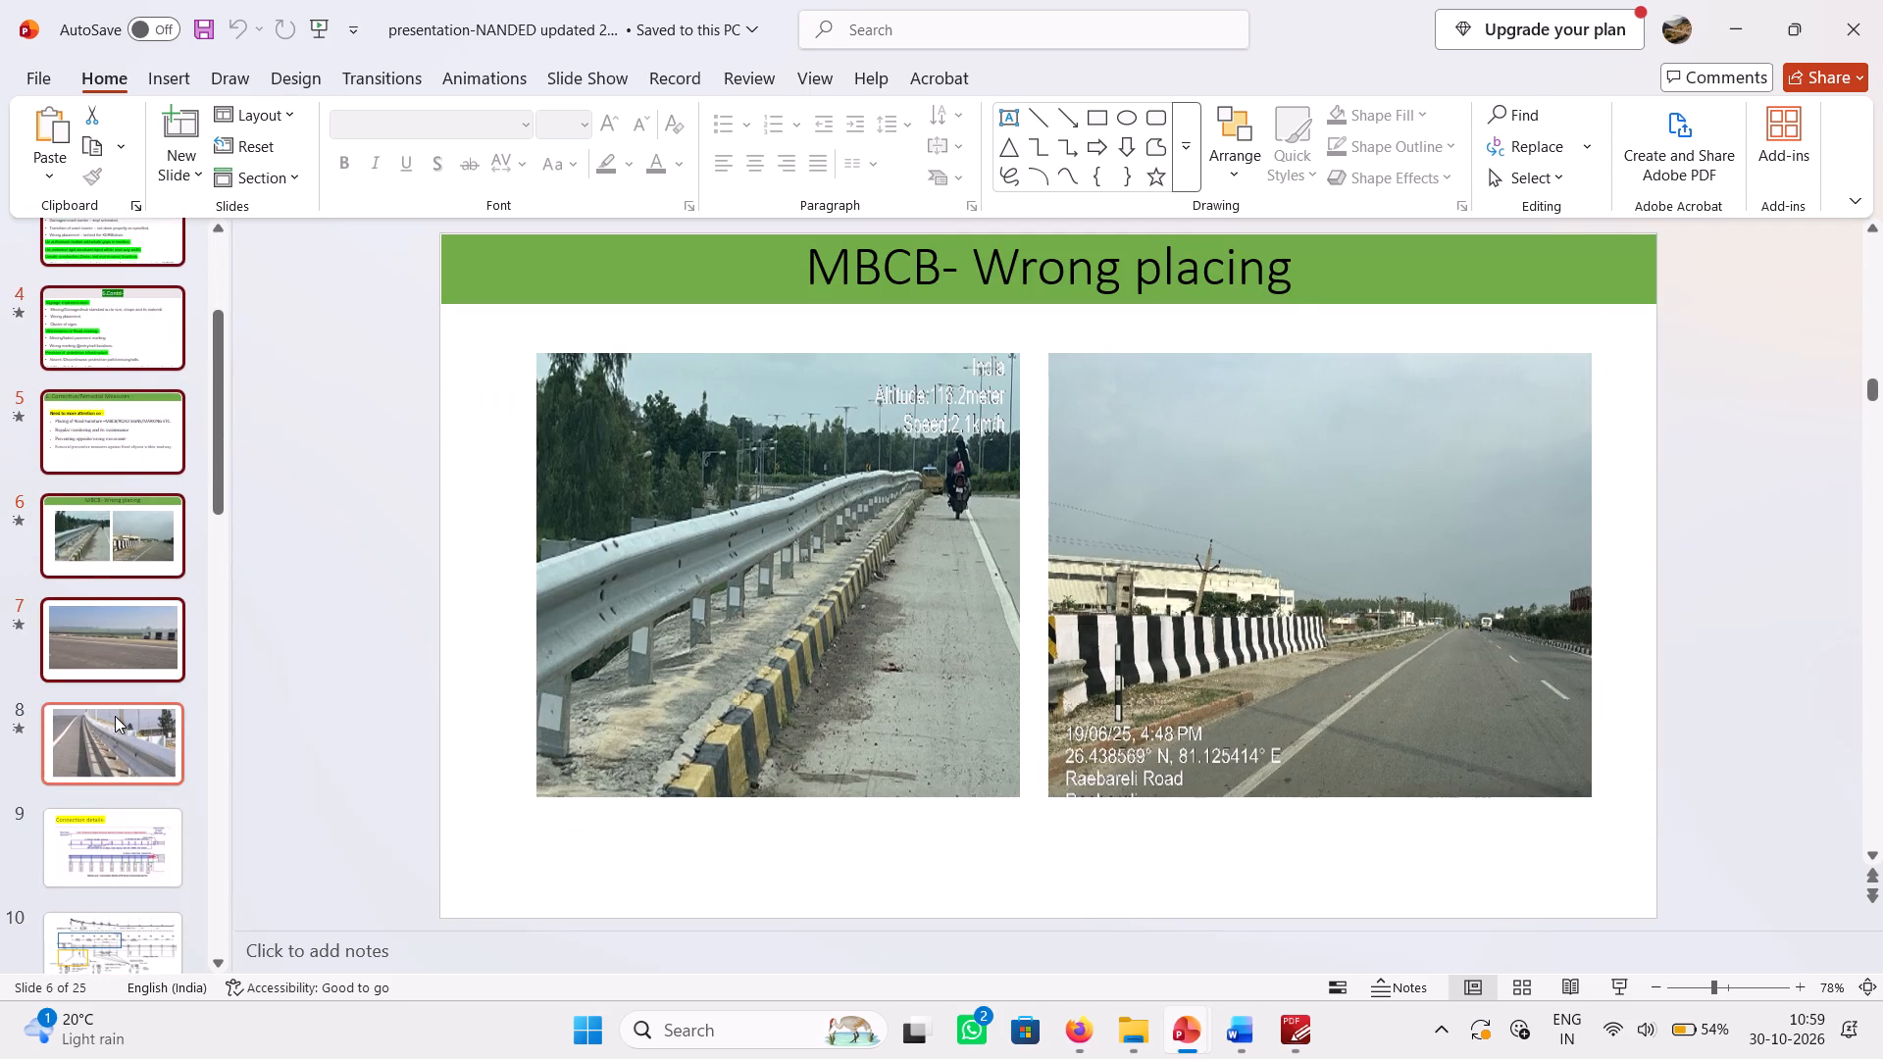
pyautogui.keyDown('ctrl'); pyautogui.click(115, 716); pyautogui.keyUp('ctrl')
pyautogui.scroll(-1, 115, 716)
pyautogui.keyDown('ctrl'); pyautogui.click(110, 697); pyautogui.keyUp('ctrl')
pyautogui.scroll(-1, 110, 697)
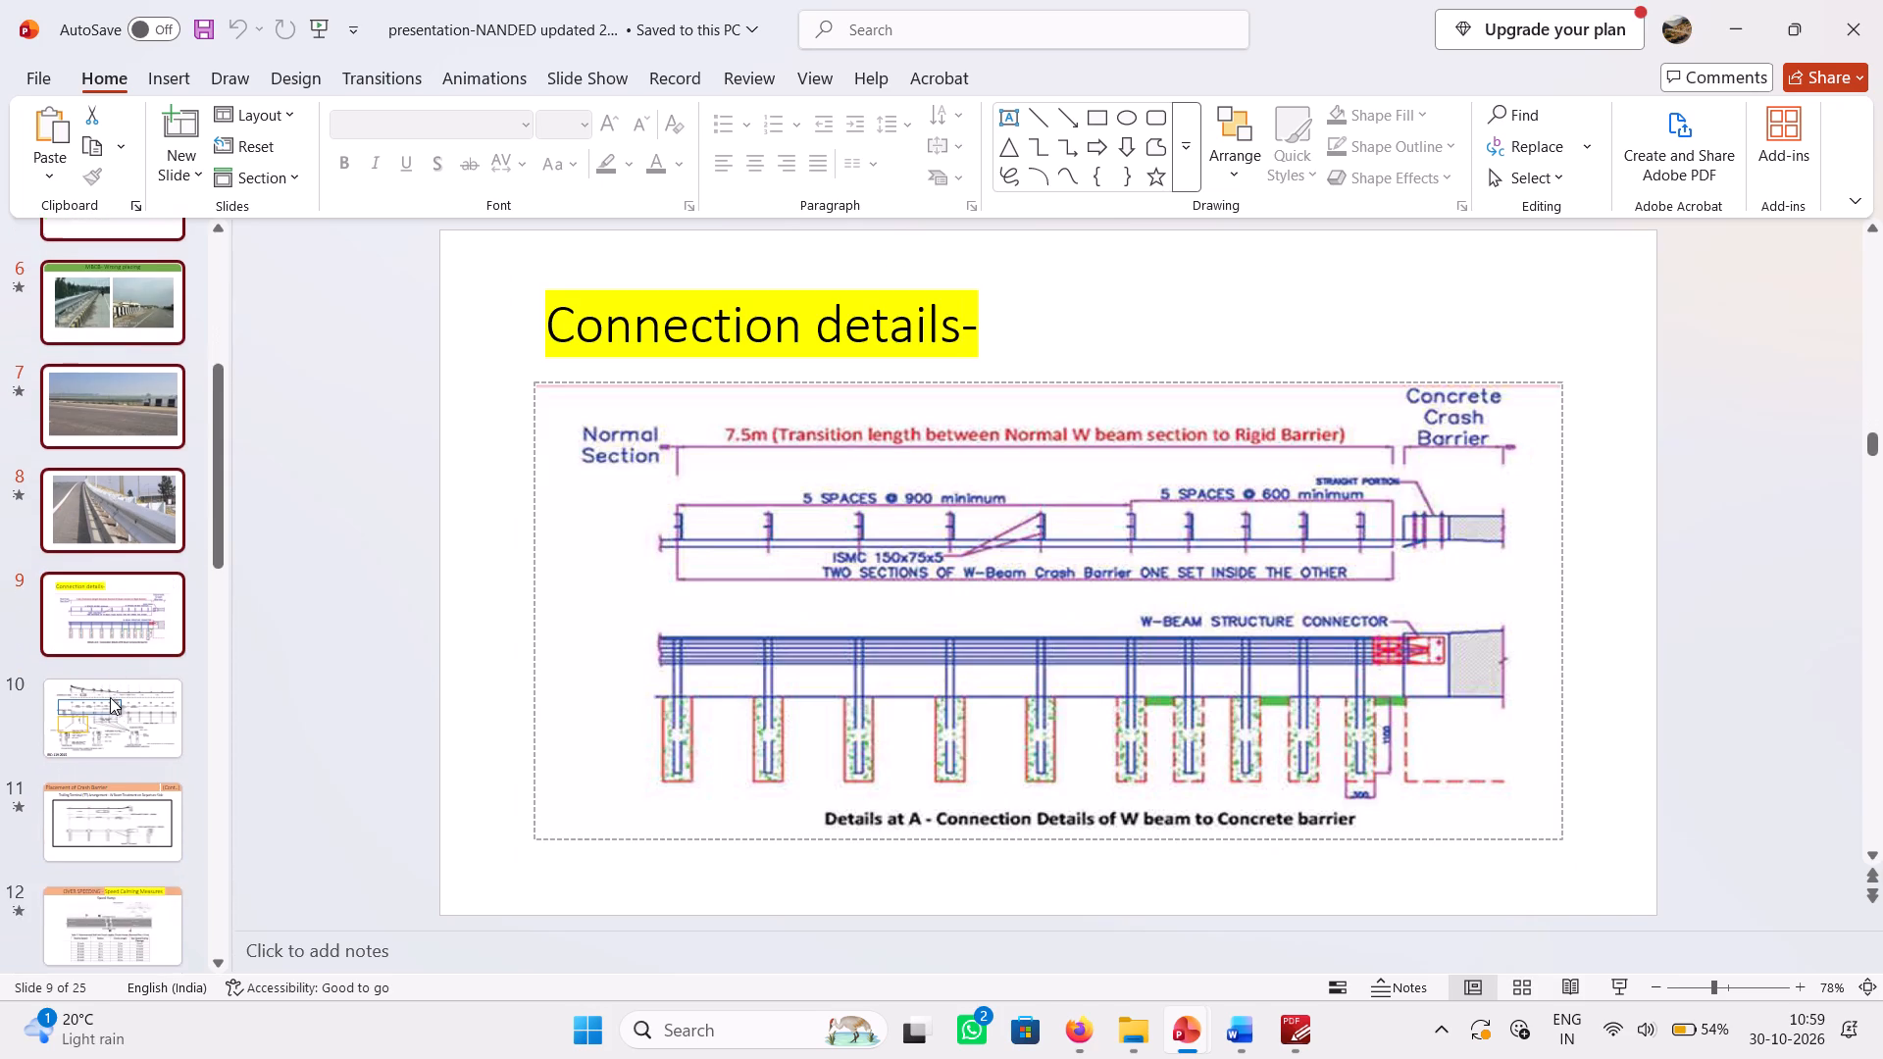
pyautogui.keyDown('ctrl'); pyautogui.click(109, 674); pyautogui.keyUp('ctrl')
pyautogui.scroll(-1, 109, 674)
pyautogui.keyDown('ctrl'); pyautogui.click(109, 674); pyautogui.keyUp('ctrl')
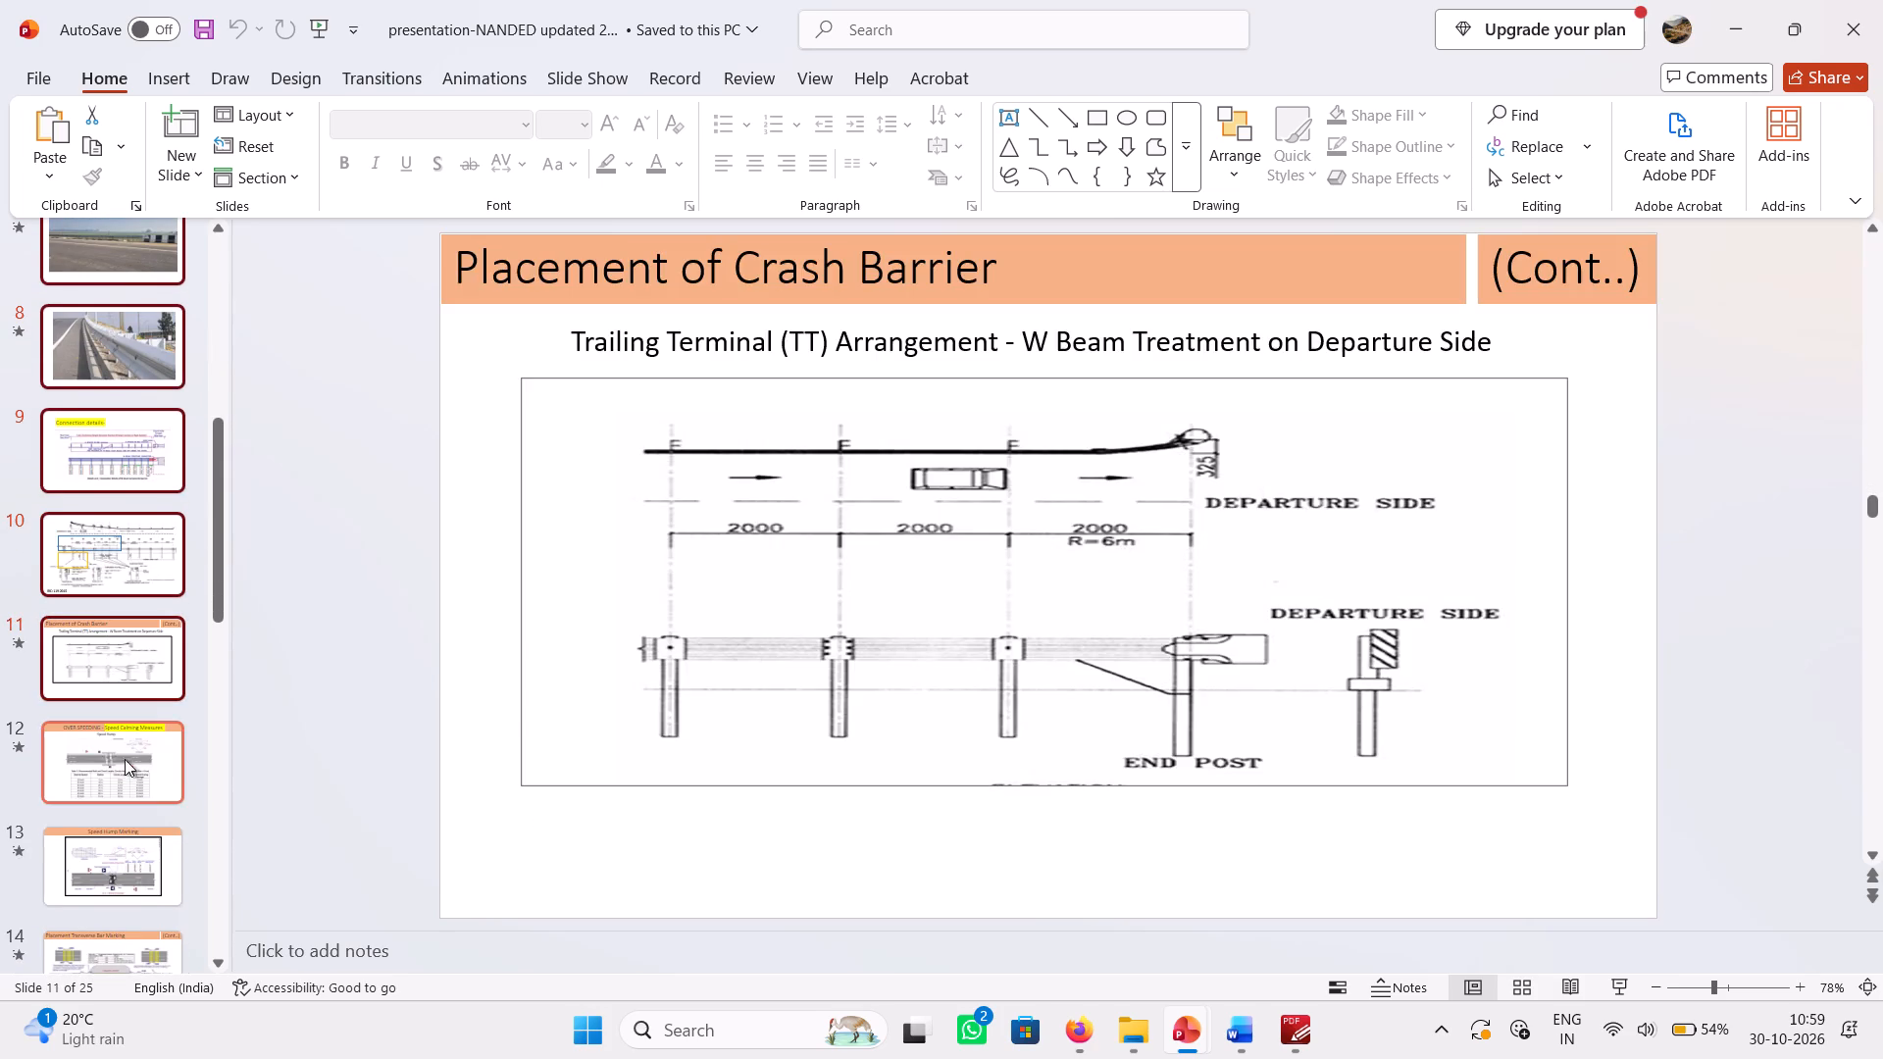
pyautogui.keyDown('ctrl'); pyautogui.click(125, 761); pyautogui.keyUp('ctrl')
pyautogui.keyDown('ctrl'); pyautogui.click(127, 858); pyautogui.keyUp('ctrl')
pyautogui.scroll(-2, 93, 692)
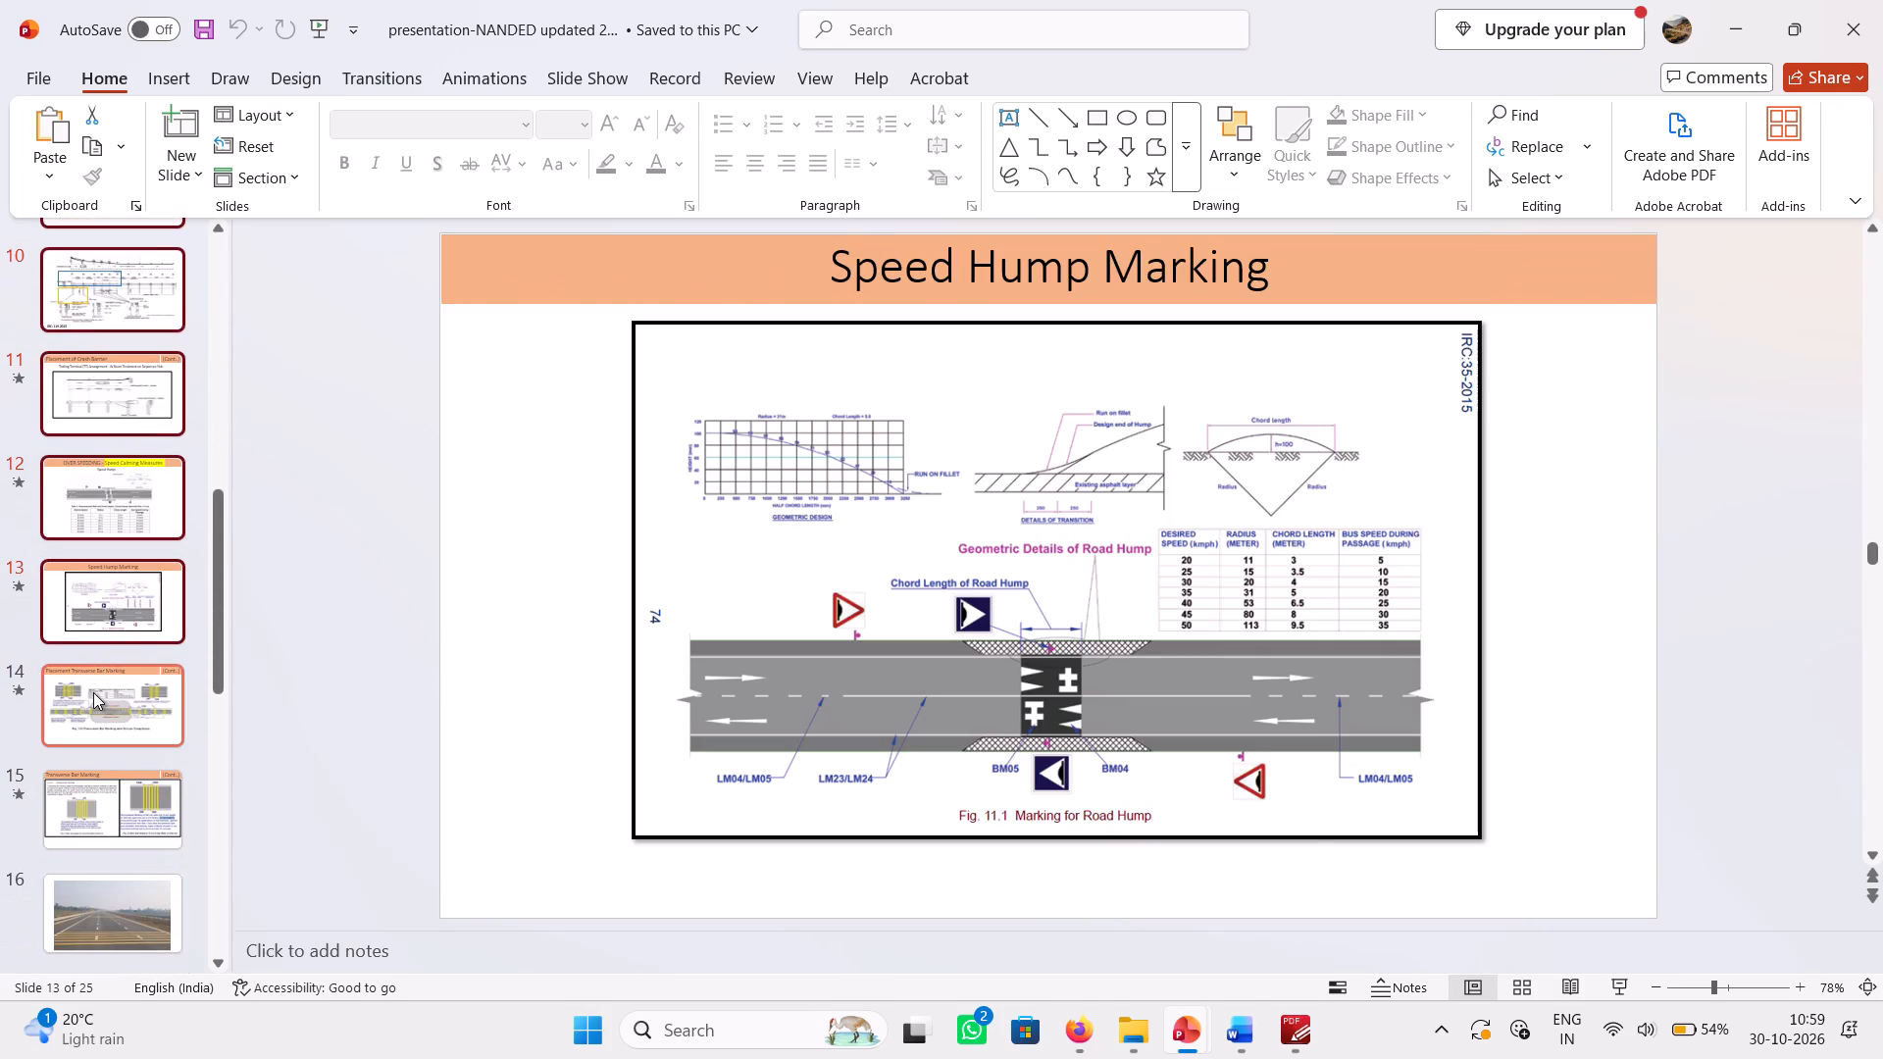
pyautogui.keyDown('ctrl'); pyautogui.click(93, 692); pyautogui.keyUp('ctrl')
pyautogui.keyDown('ctrl'); pyautogui.click(116, 792); pyautogui.keyUp('ctrl')
pyautogui.scroll(-1, 104, 736)
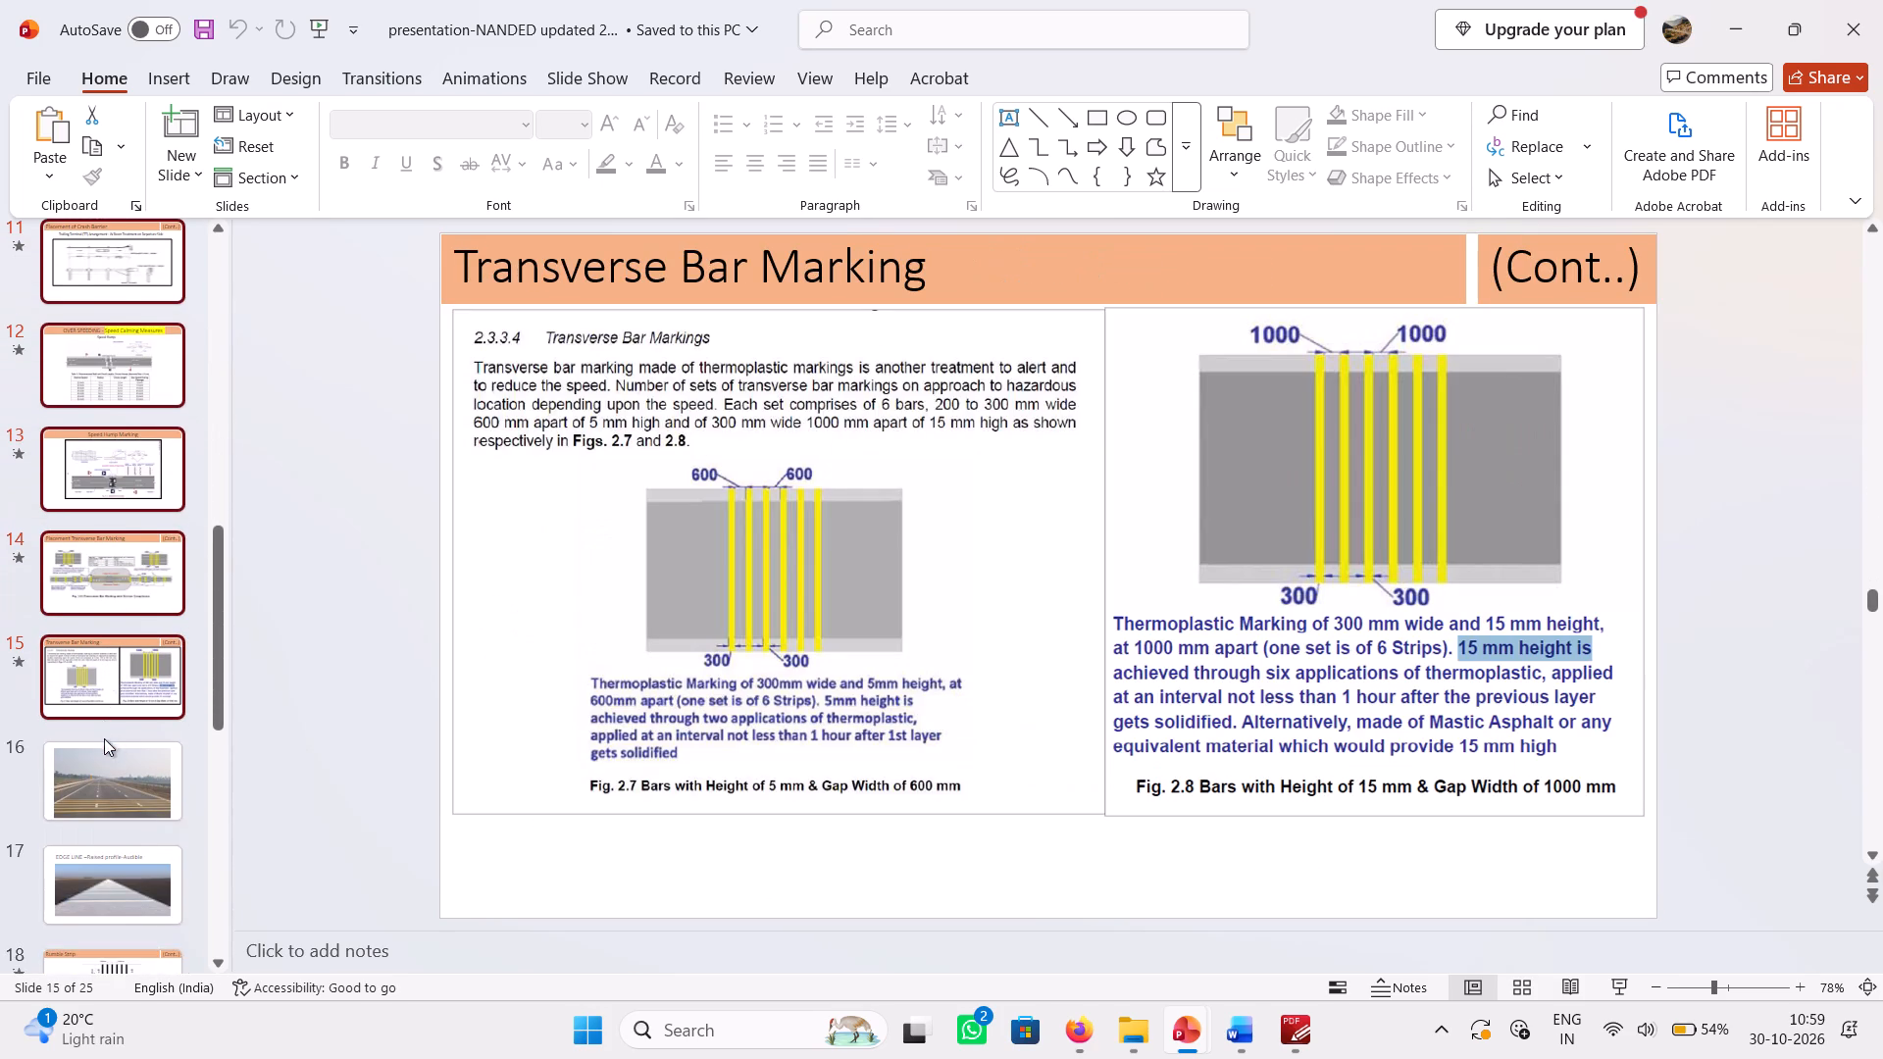
pyautogui.keyDown('ctrl'); pyautogui.click(111, 758); pyautogui.keyUp('ctrl')
pyautogui.scroll(-1, 106, 725)
pyautogui.keyDown('ctrl'); pyautogui.click(111, 747); pyautogui.keyUp('ctrl')
pyautogui.scroll(-1, 111, 733)
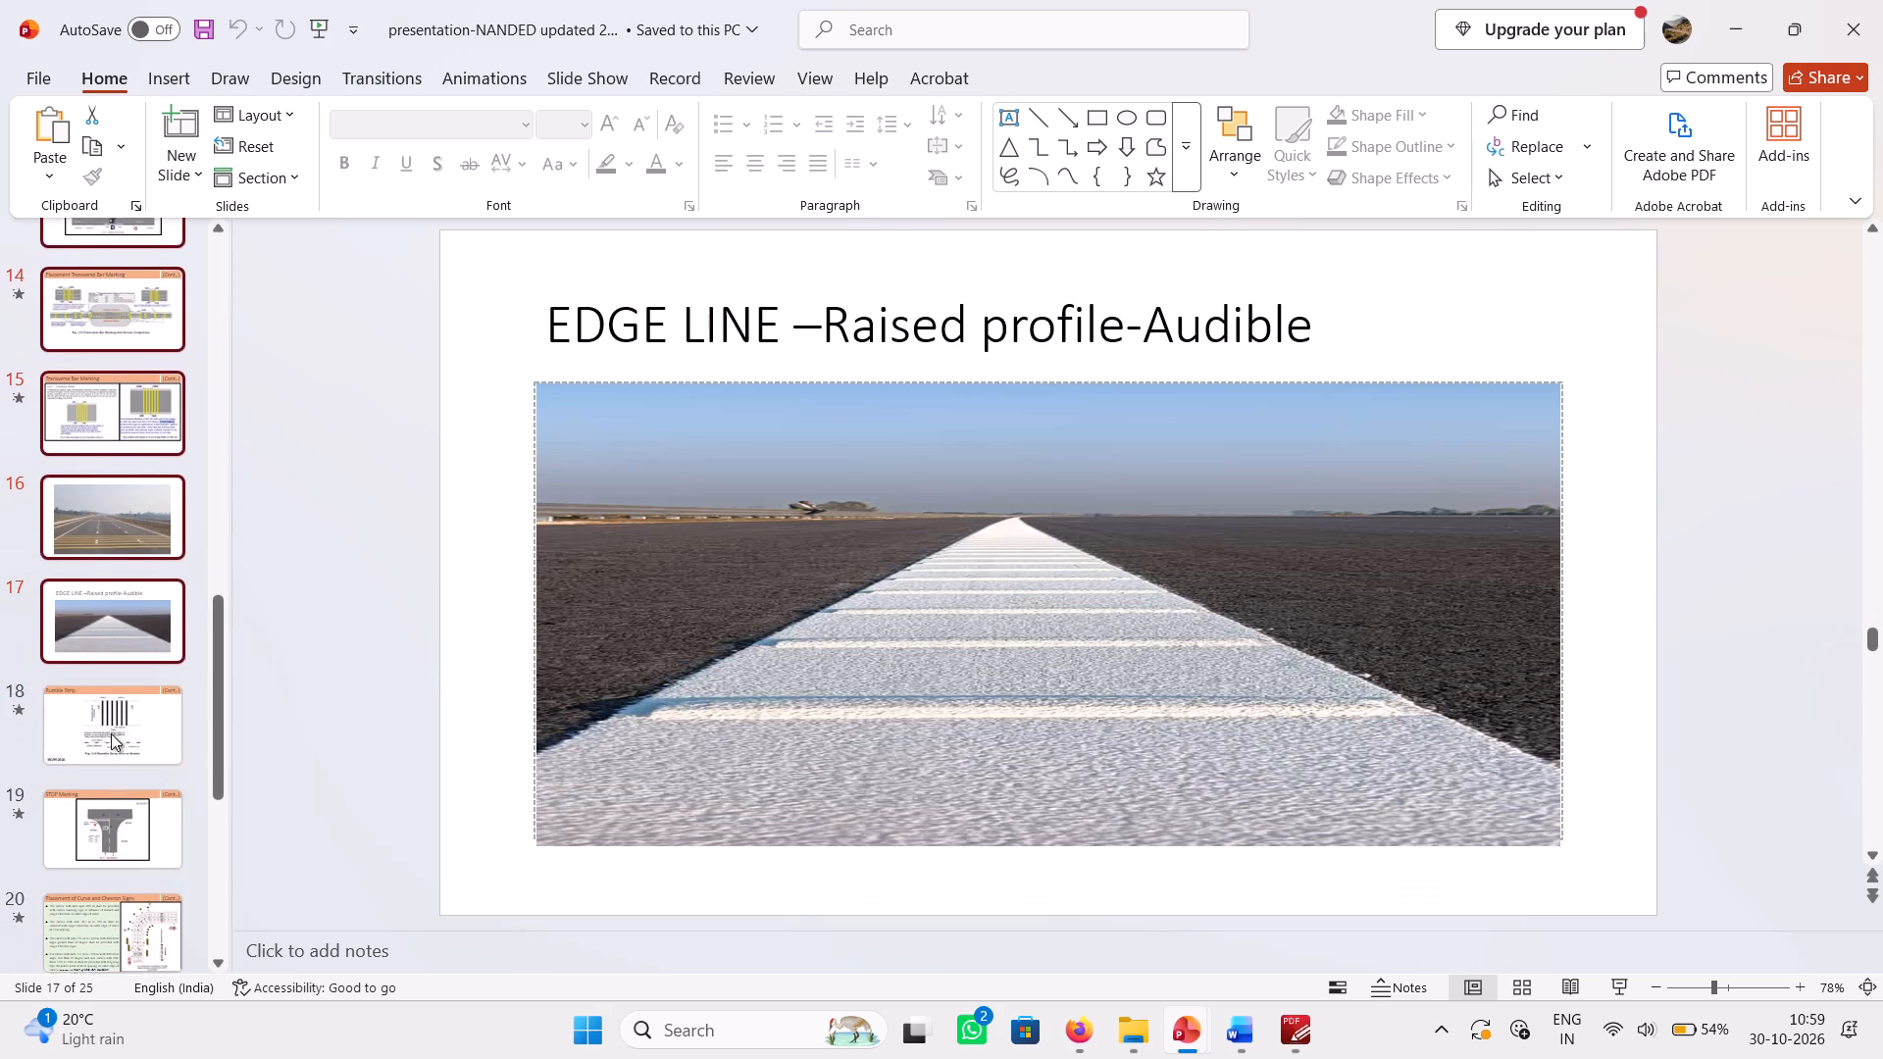
pyautogui.keyDown('ctrl'); pyautogui.click(102, 722); pyautogui.keyUp('ctrl')
pyautogui.scroll(-1, 102, 722)
pyautogui.keyDown('ctrl'); pyautogui.click(96, 700); pyautogui.keyUp('ctrl')
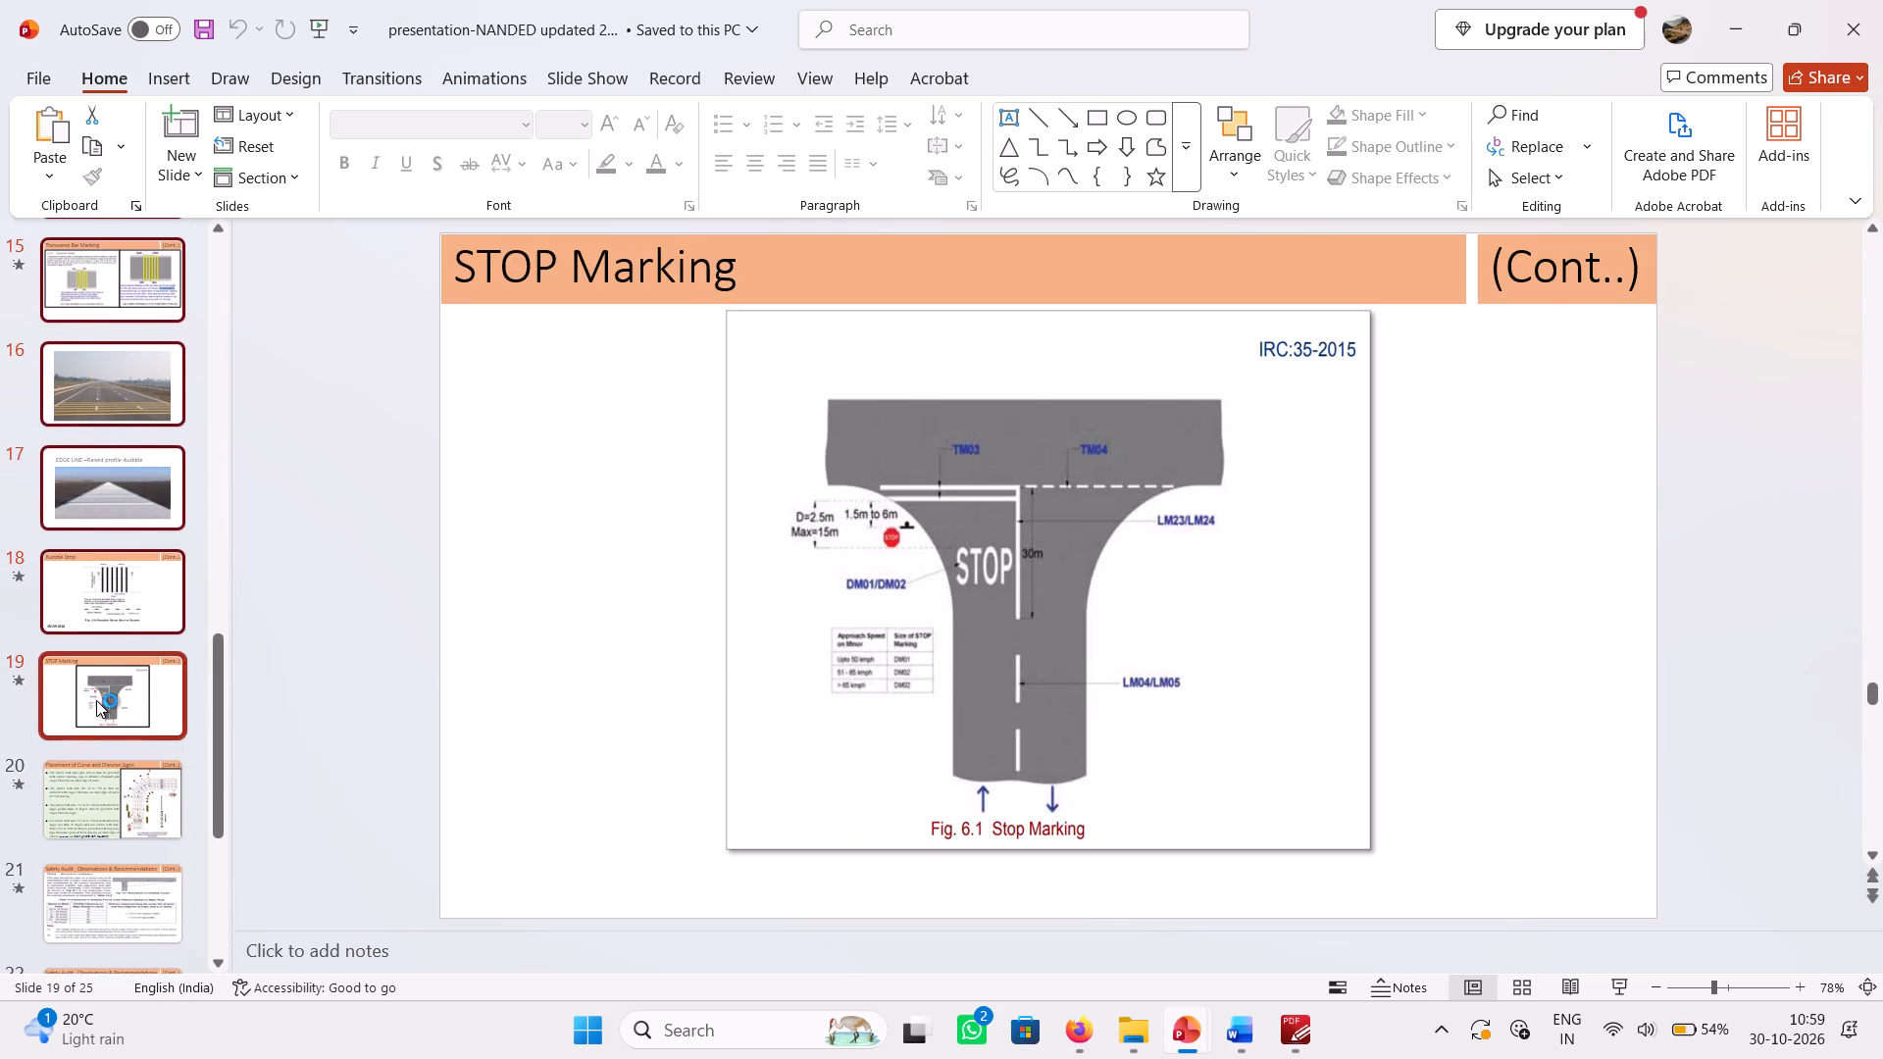
pyautogui.scroll(-1, 96, 700)
pyautogui.keyDown('ctrl'); pyautogui.click(101, 668); pyautogui.keyUp('ctrl')
pyautogui.keyDown('ctrl'); pyautogui.click(110, 780); pyautogui.keyUp('ctrl')
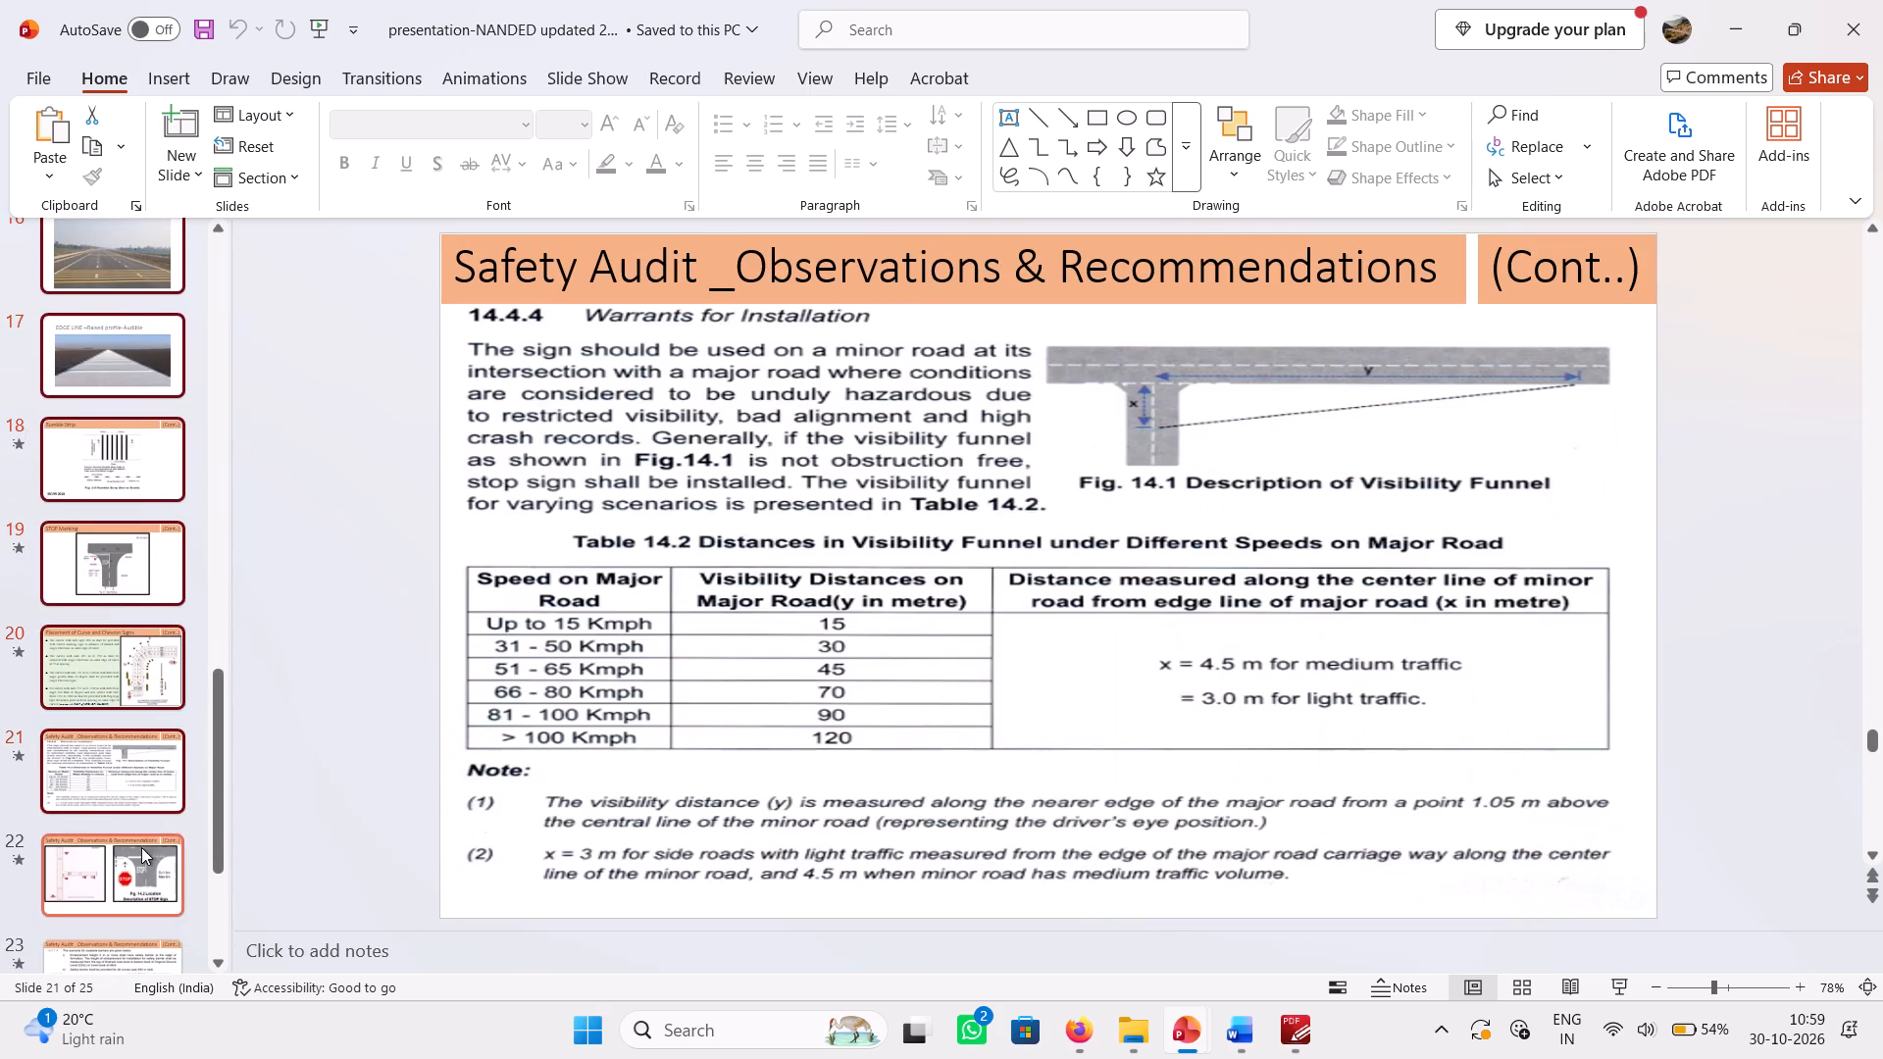
pyautogui.keyDown('ctrl'); pyautogui.click(145, 867); pyautogui.keyUp('ctrl')
pyautogui.scroll(-1, 107, 742)
pyautogui.keyDown('ctrl'); pyautogui.click(115, 839); pyautogui.keyUp('ctrl')
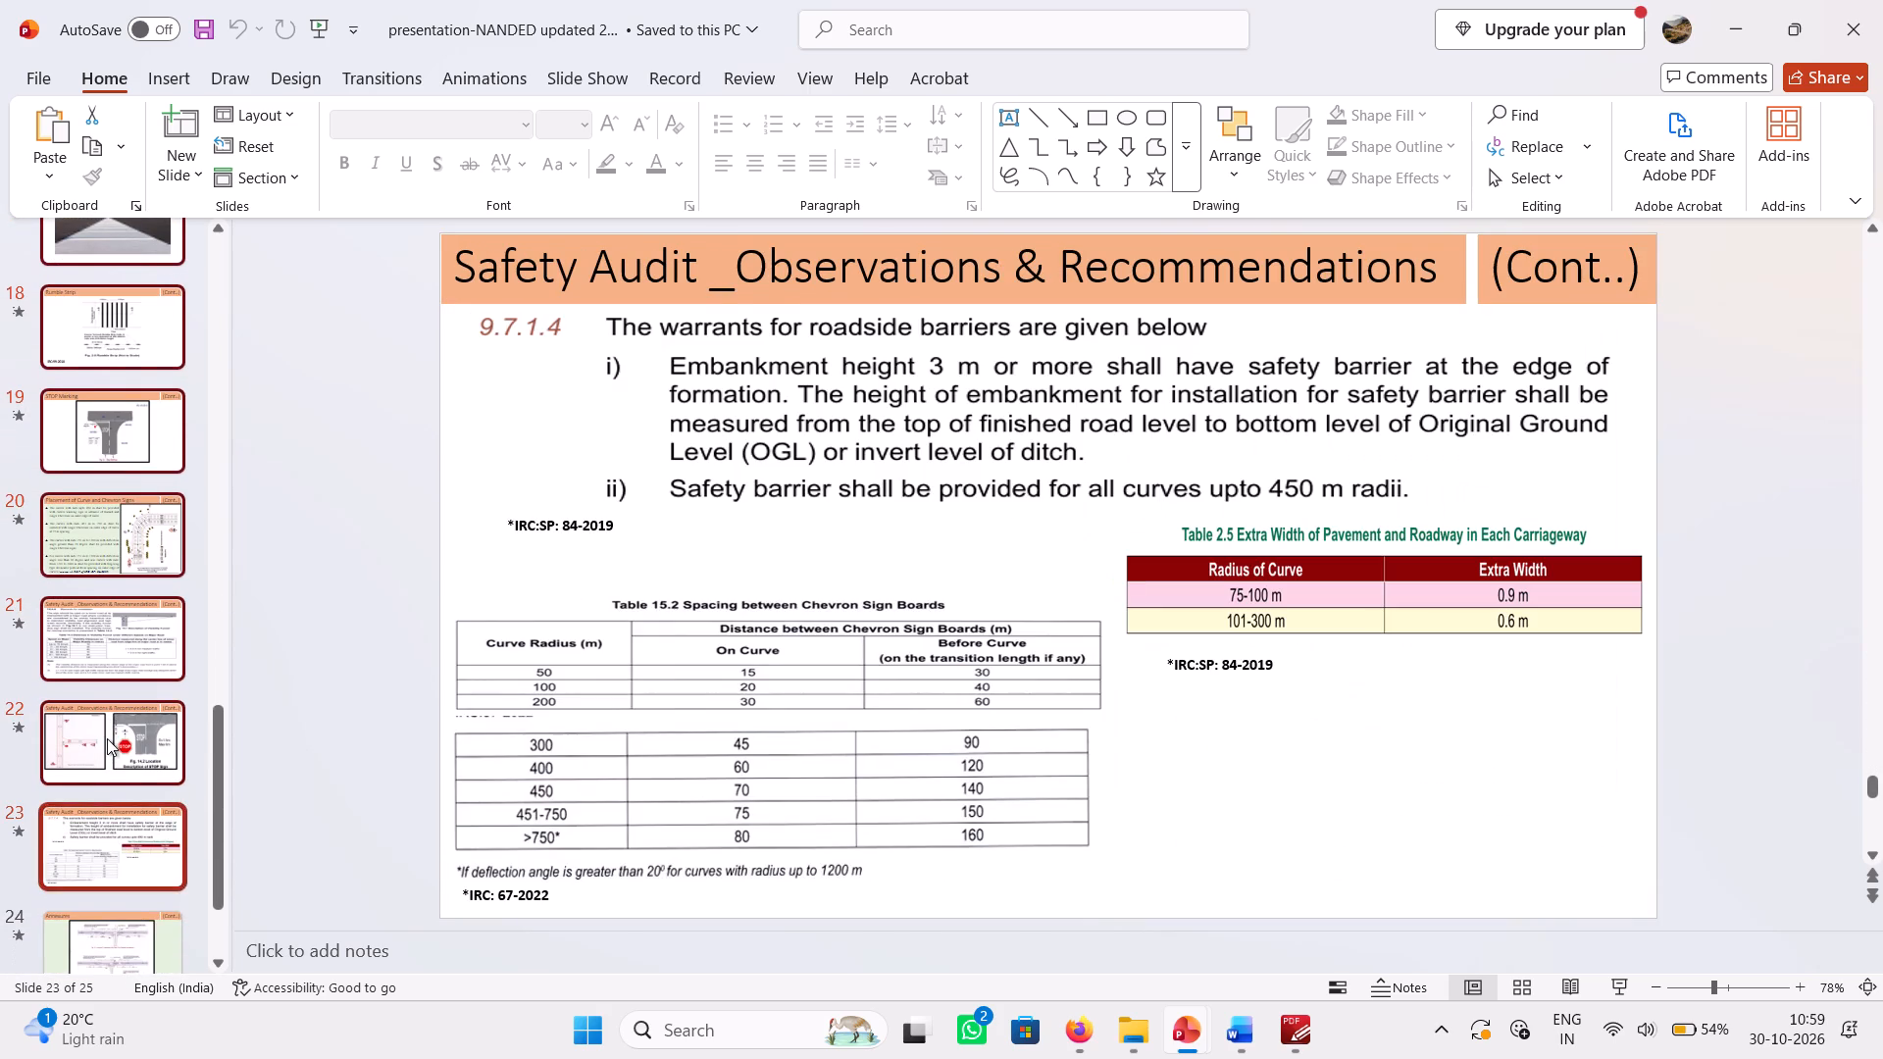
pyautogui.scroll(-1, 107, 738)
pyautogui.keyDown('ctrl'); pyautogui.click(113, 811); pyautogui.keyUp('ctrl')
pyautogui.scroll(-1, 107, 759)
pyautogui.scroll(3, 107, 759)
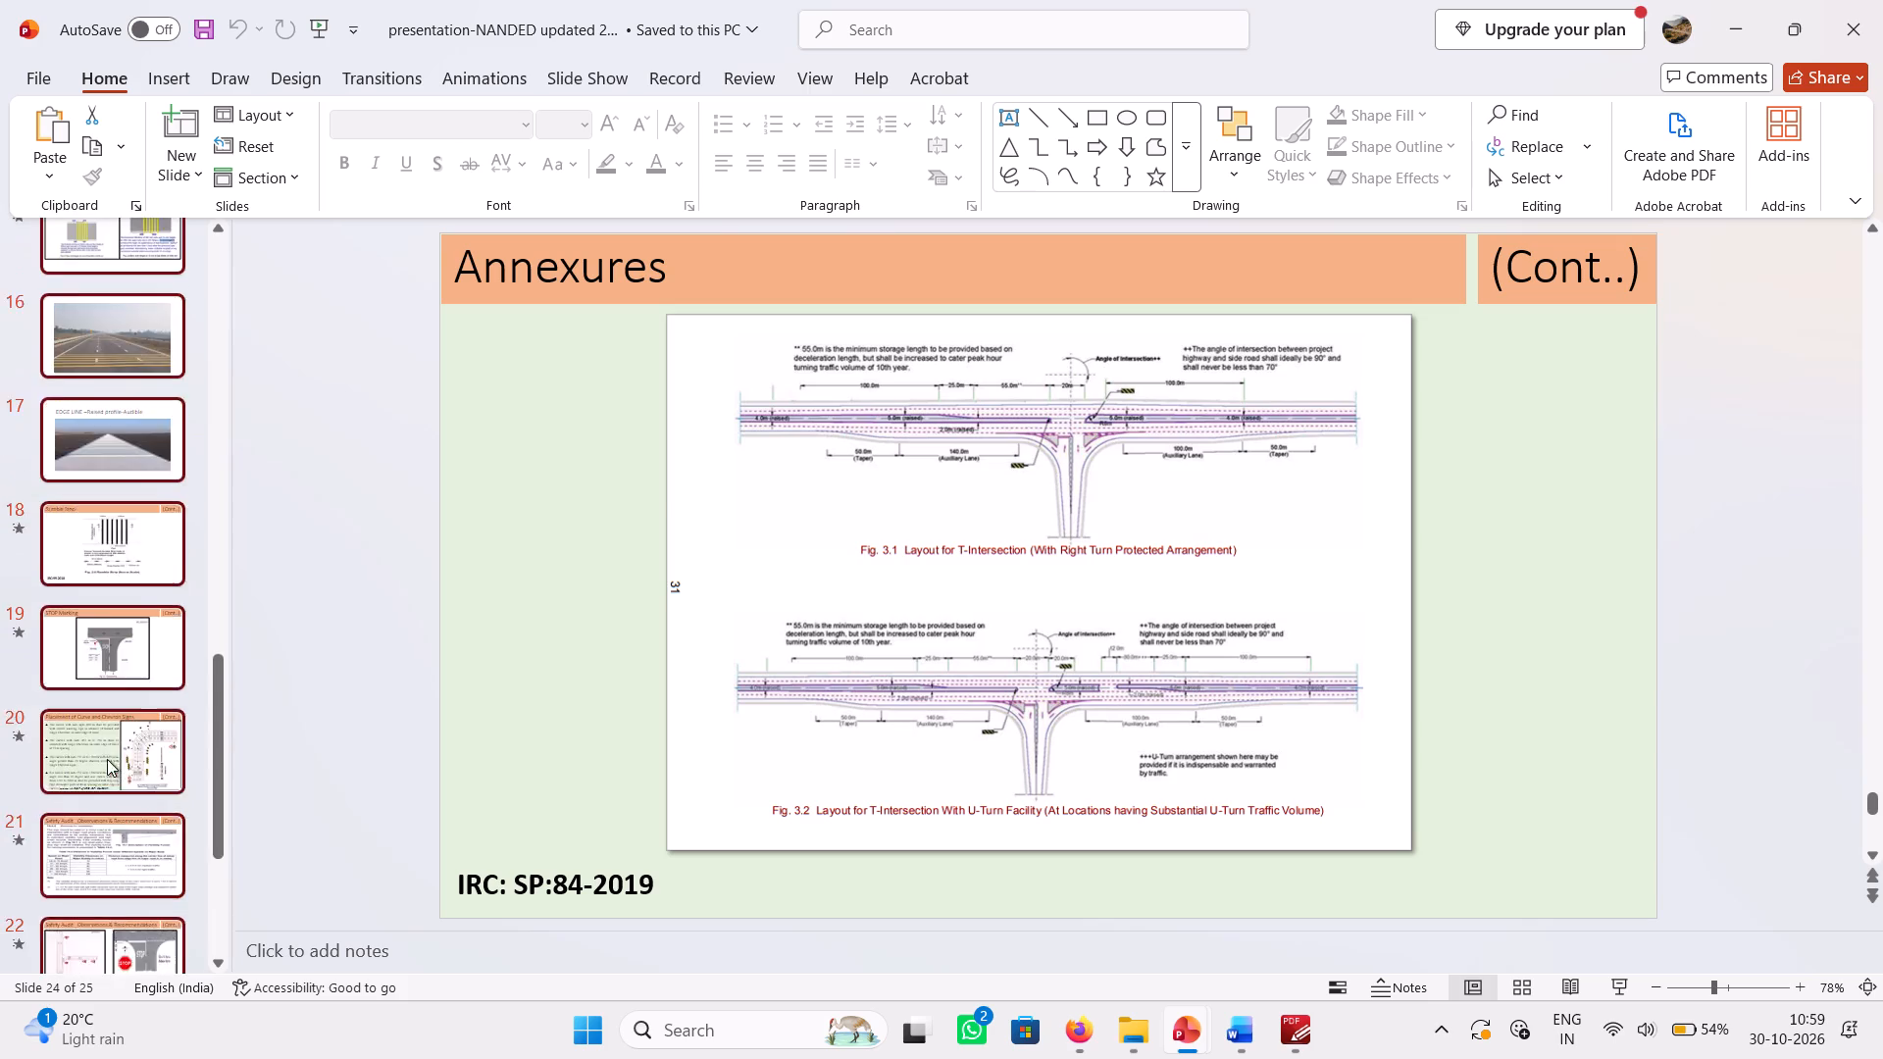
pyautogui.scroll(13, 107, 759)
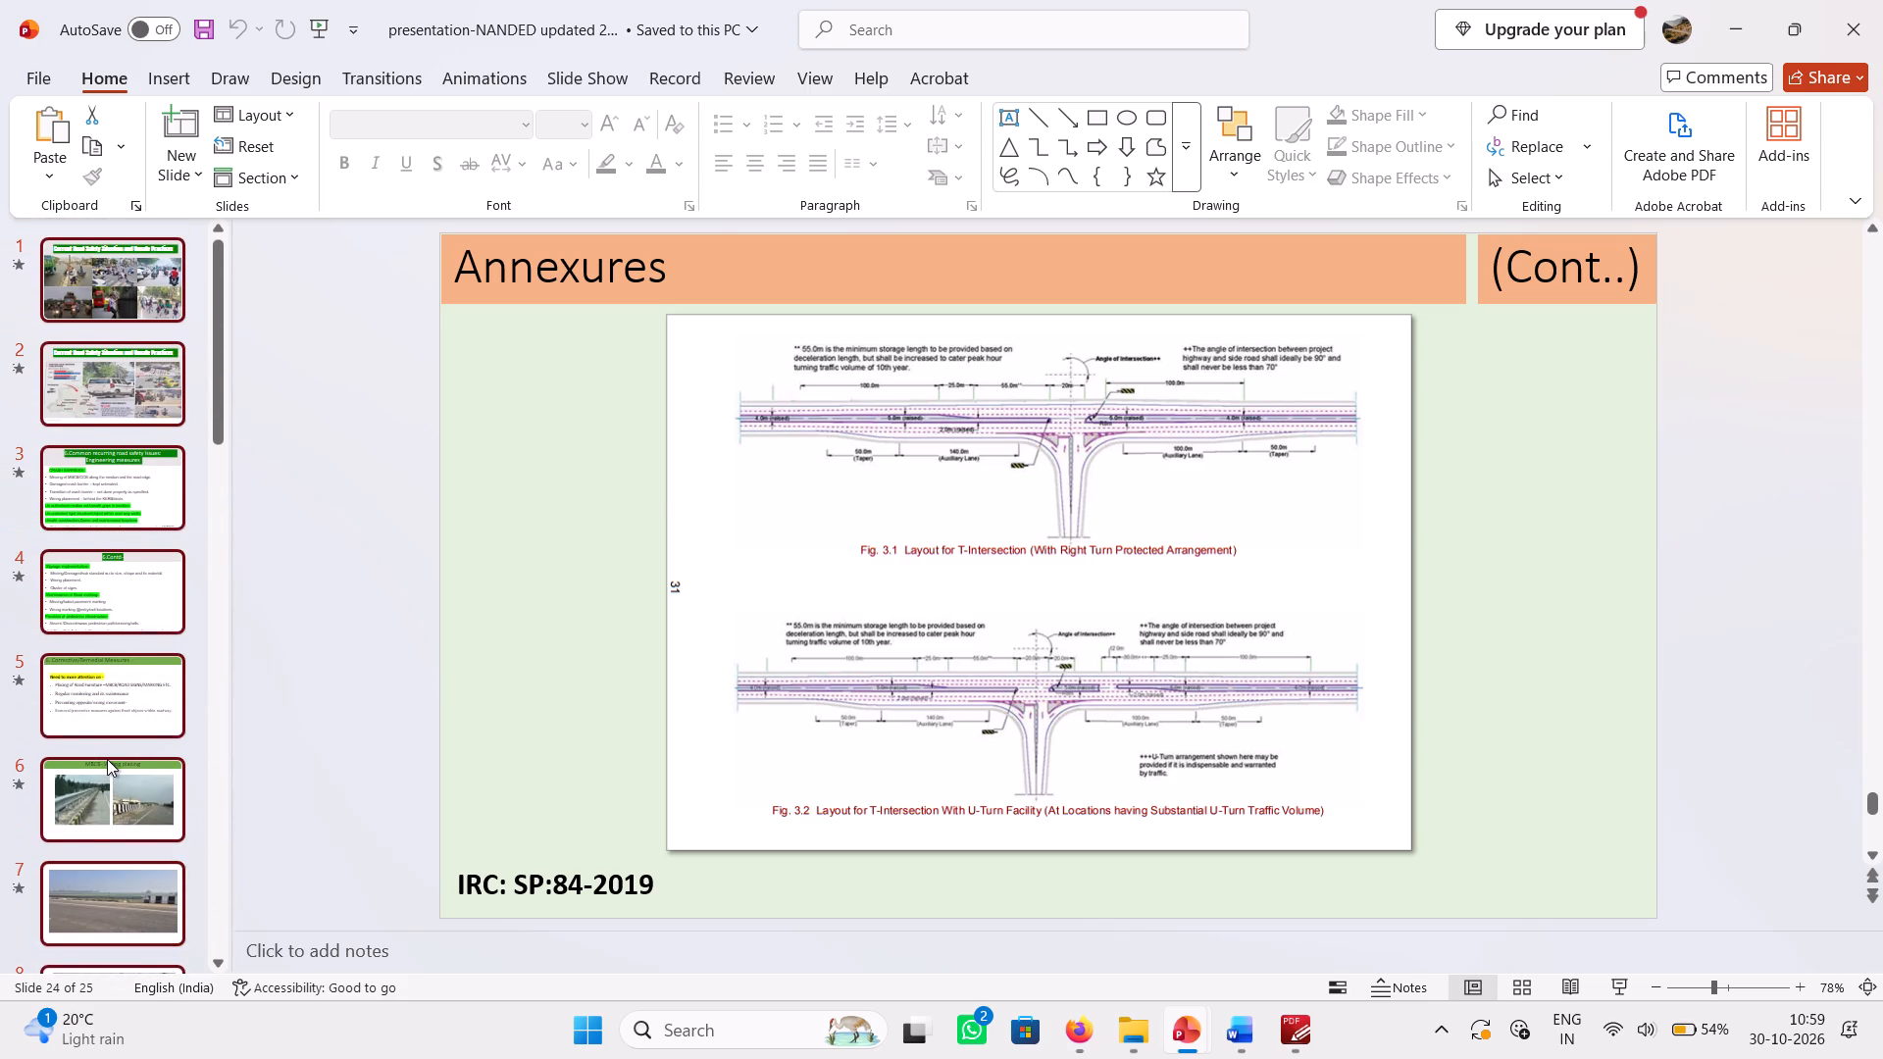
pyautogui.scroll(1, 107, 759)
pyautogui.hotkey('ctrl', 'c')
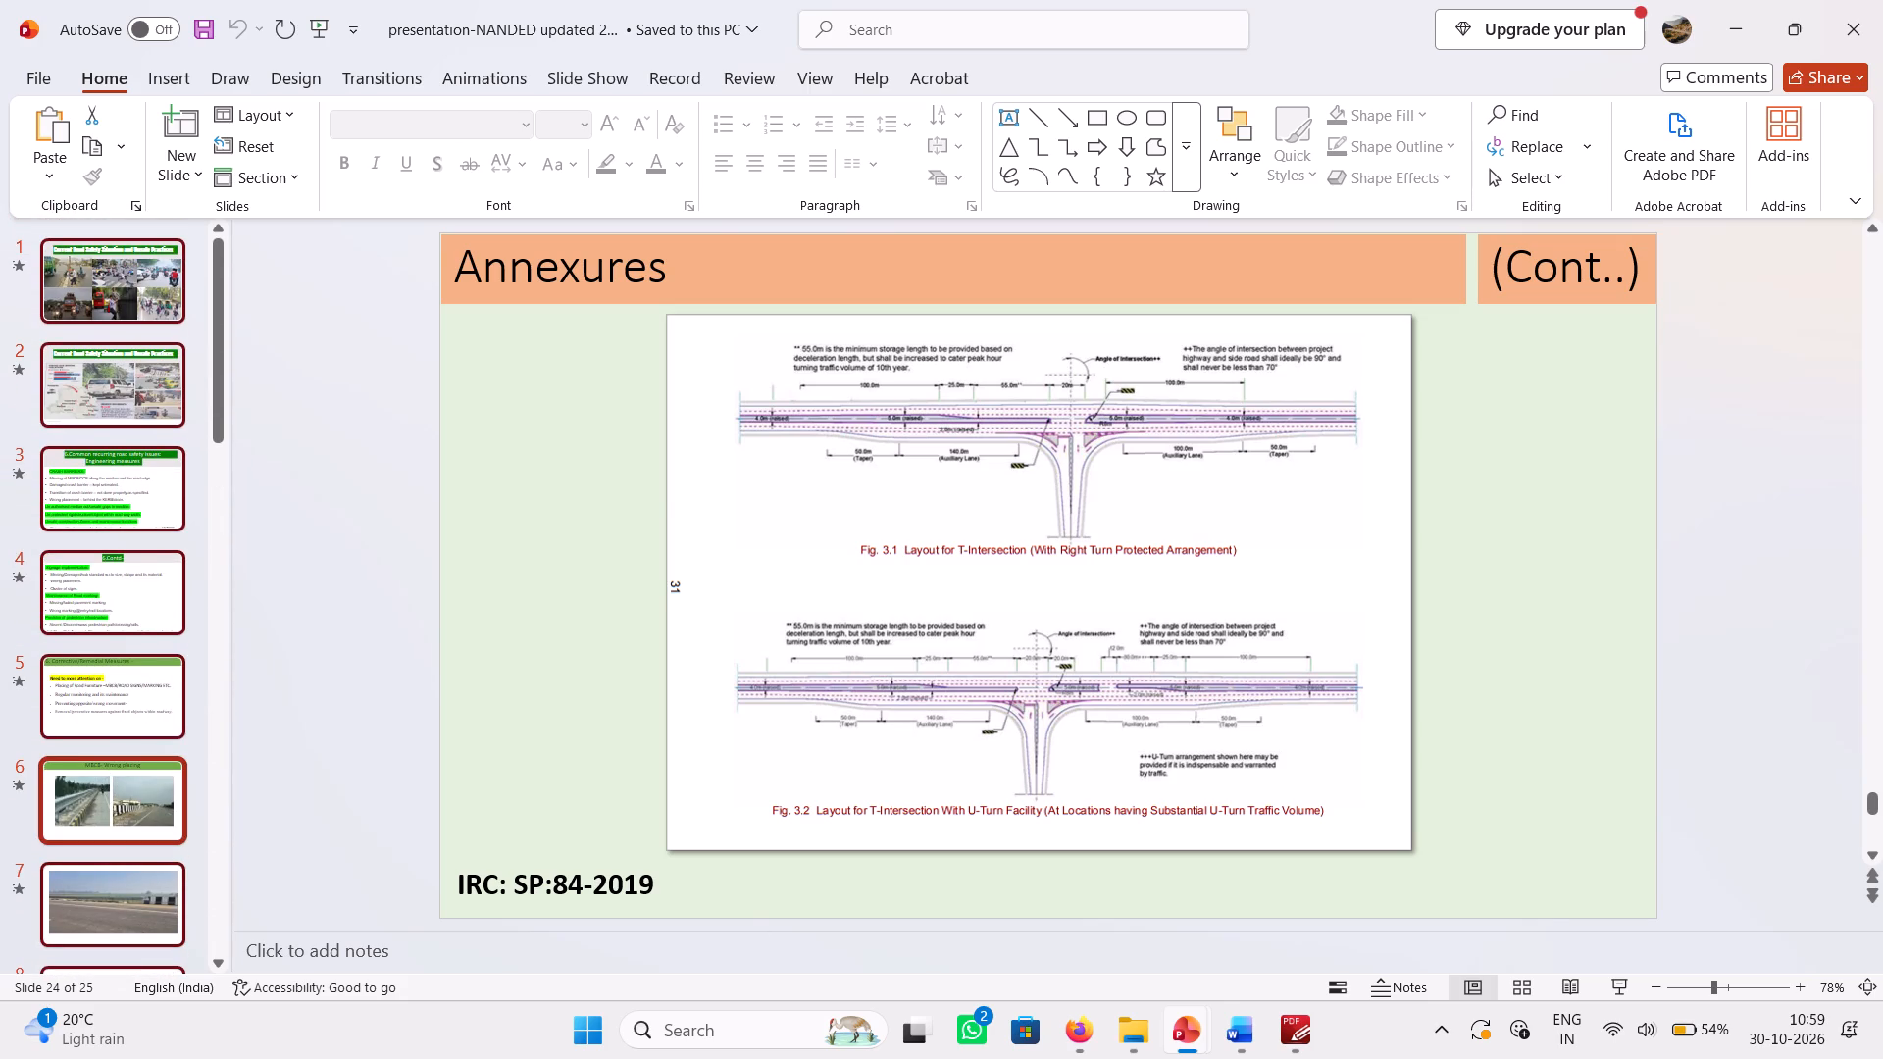
# Switch to the PPT-MADURAI.PROJECT 30.10 presentation, paste the copied slides after the closing THANK YOU slide and check the first pasted slide.
pyautogui.click(1193, 1024)
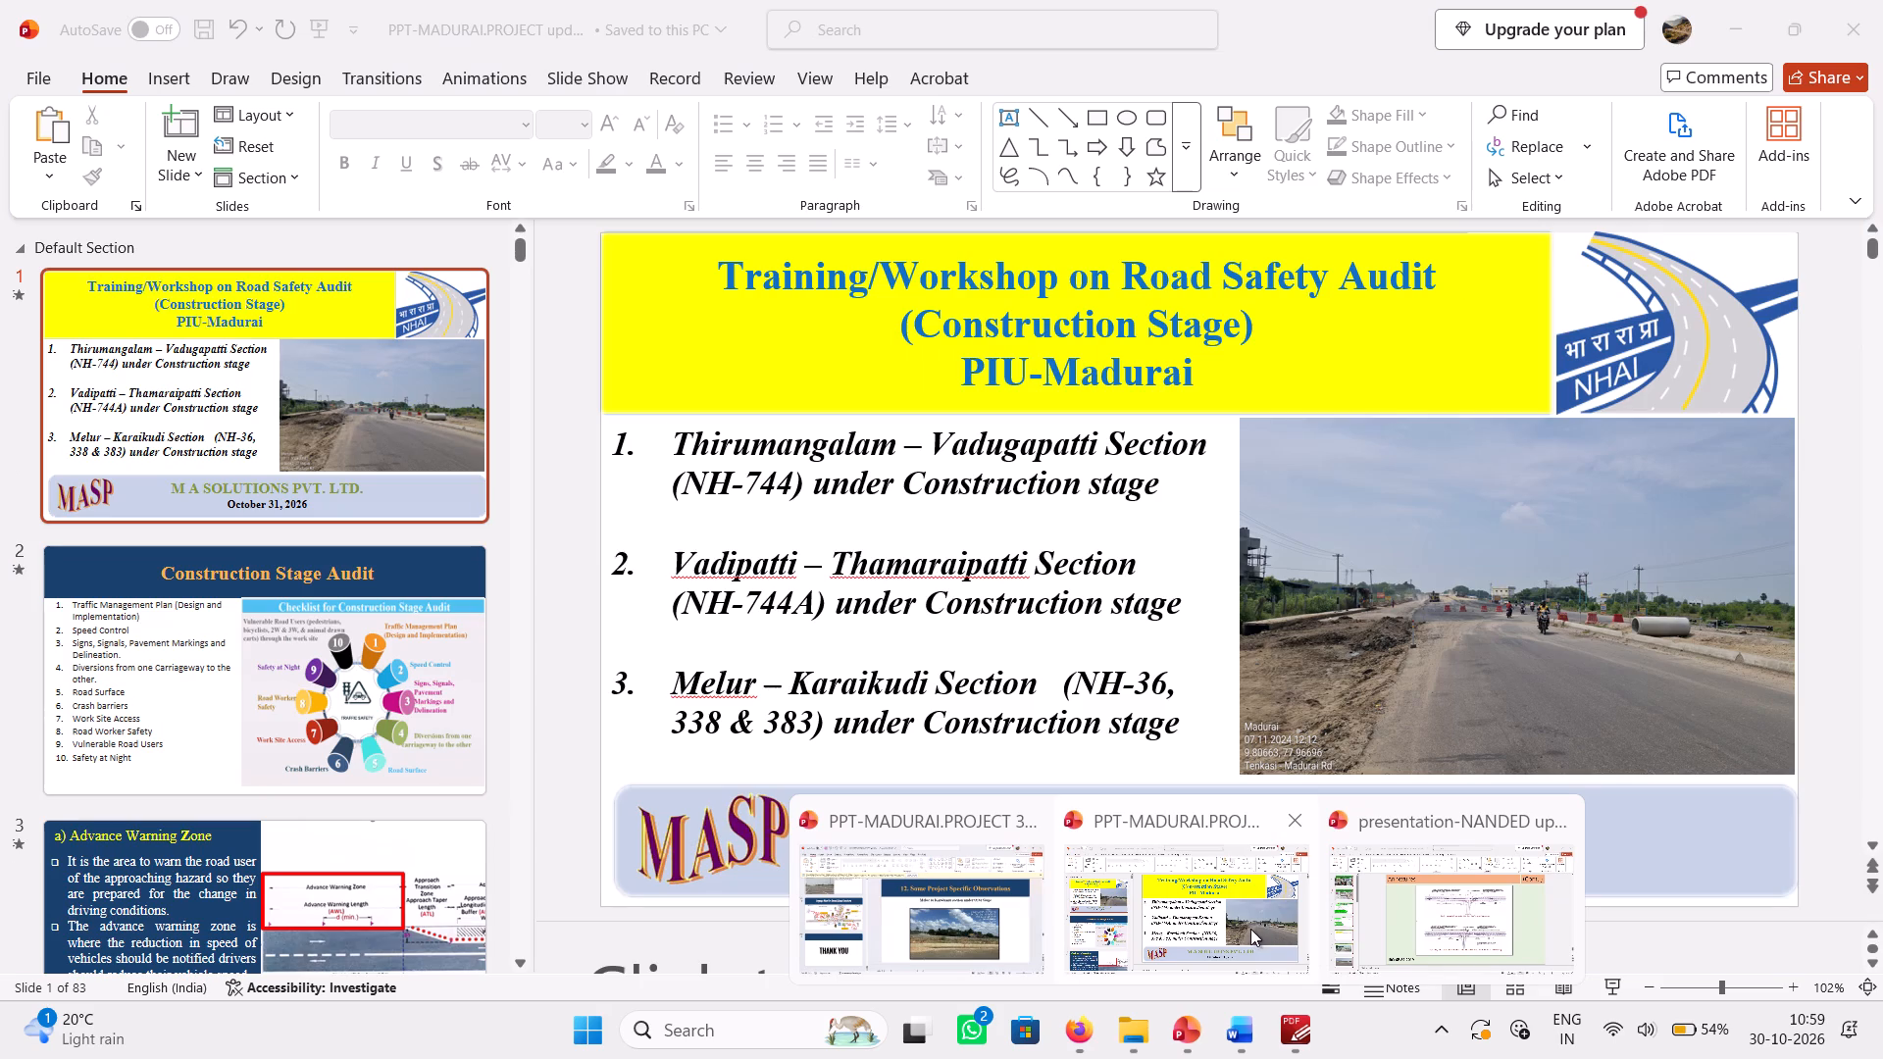
pyautogui.click(958, 928)
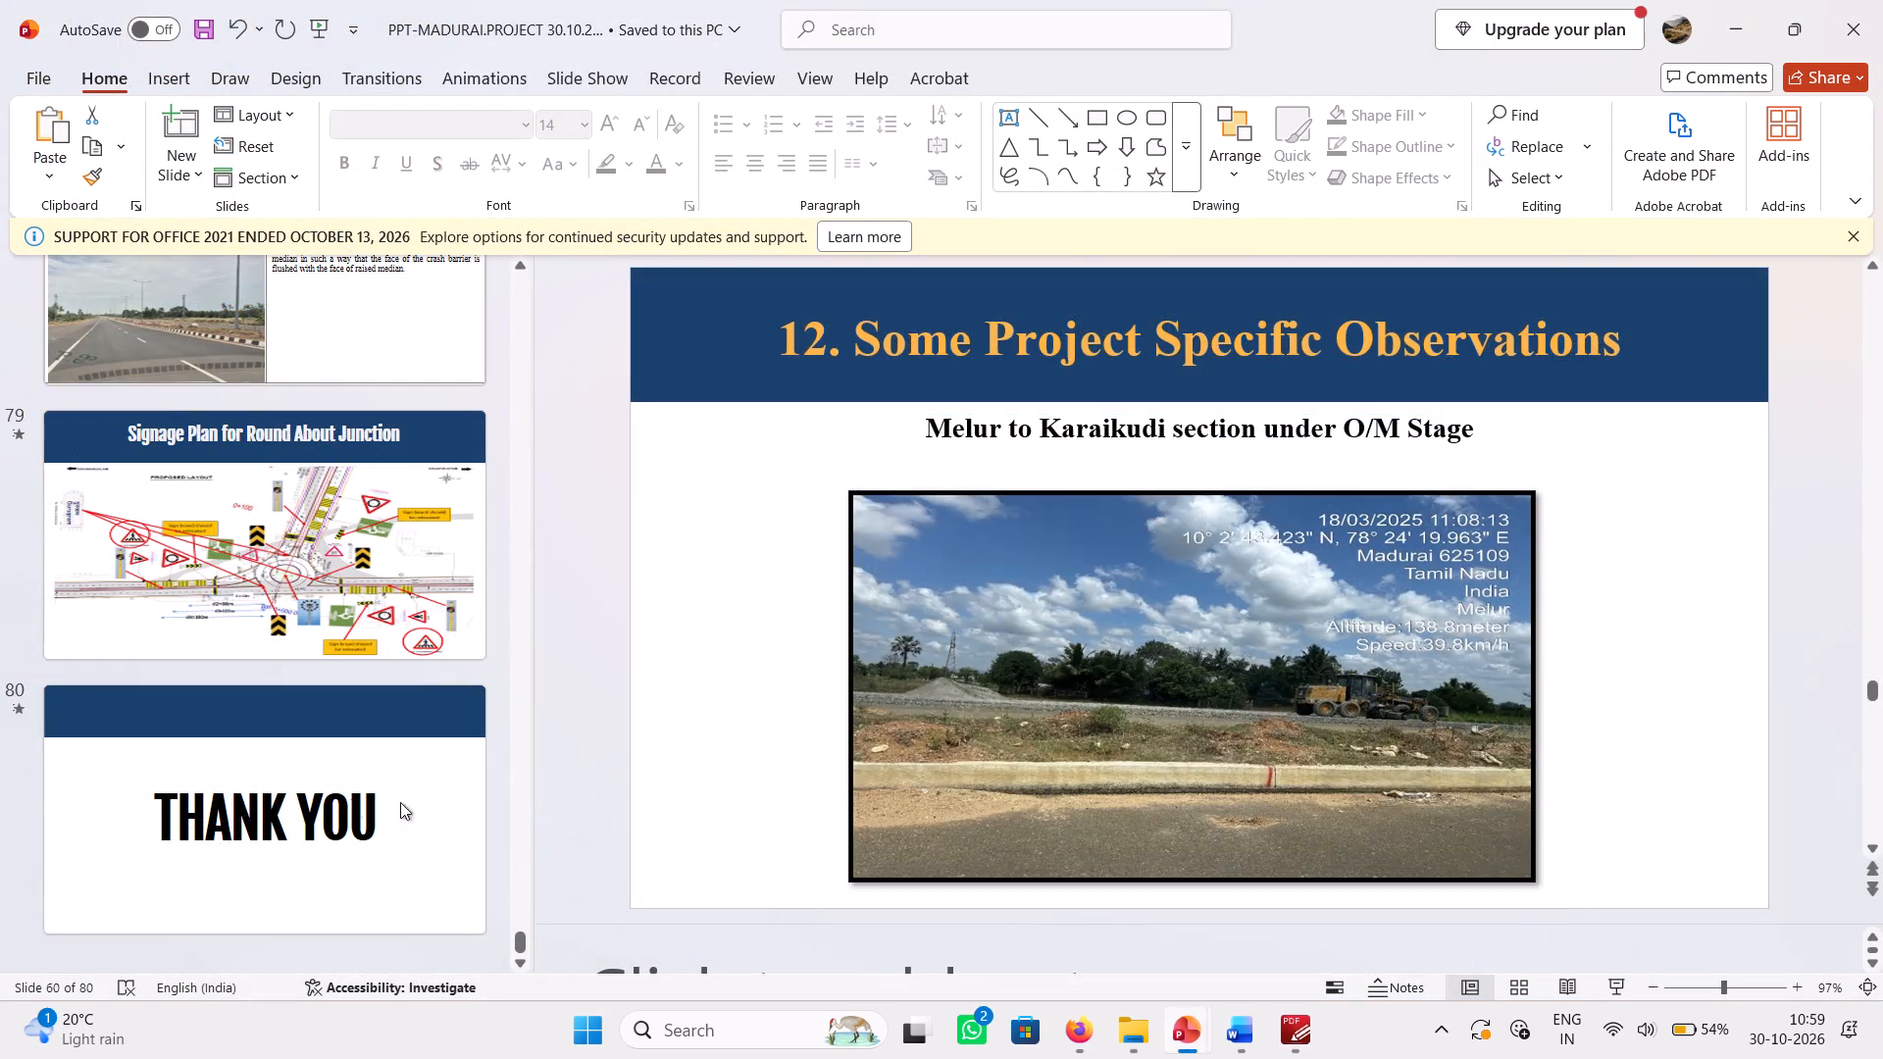
pyautogui.click(257, 795)
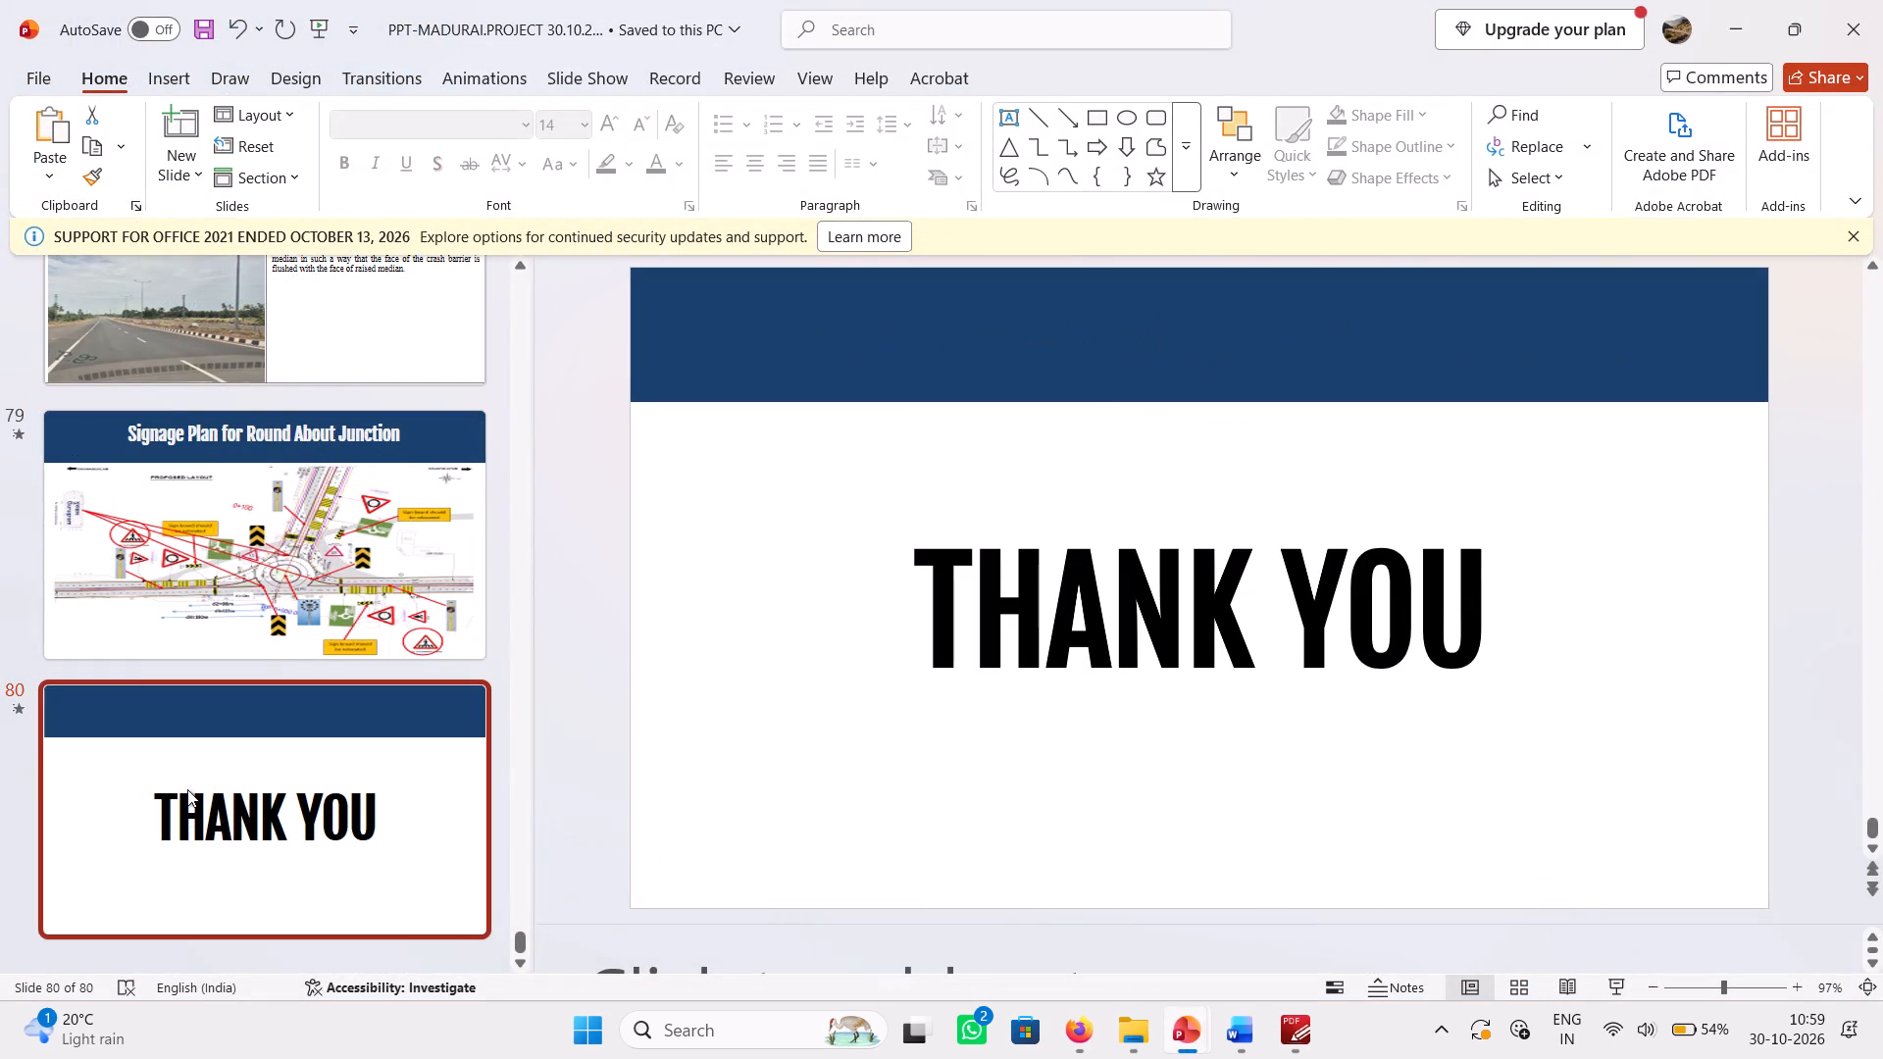
pyautogui.hotkey('ctrl', 'v')
pyautogui.scroll(2, 245, 728)
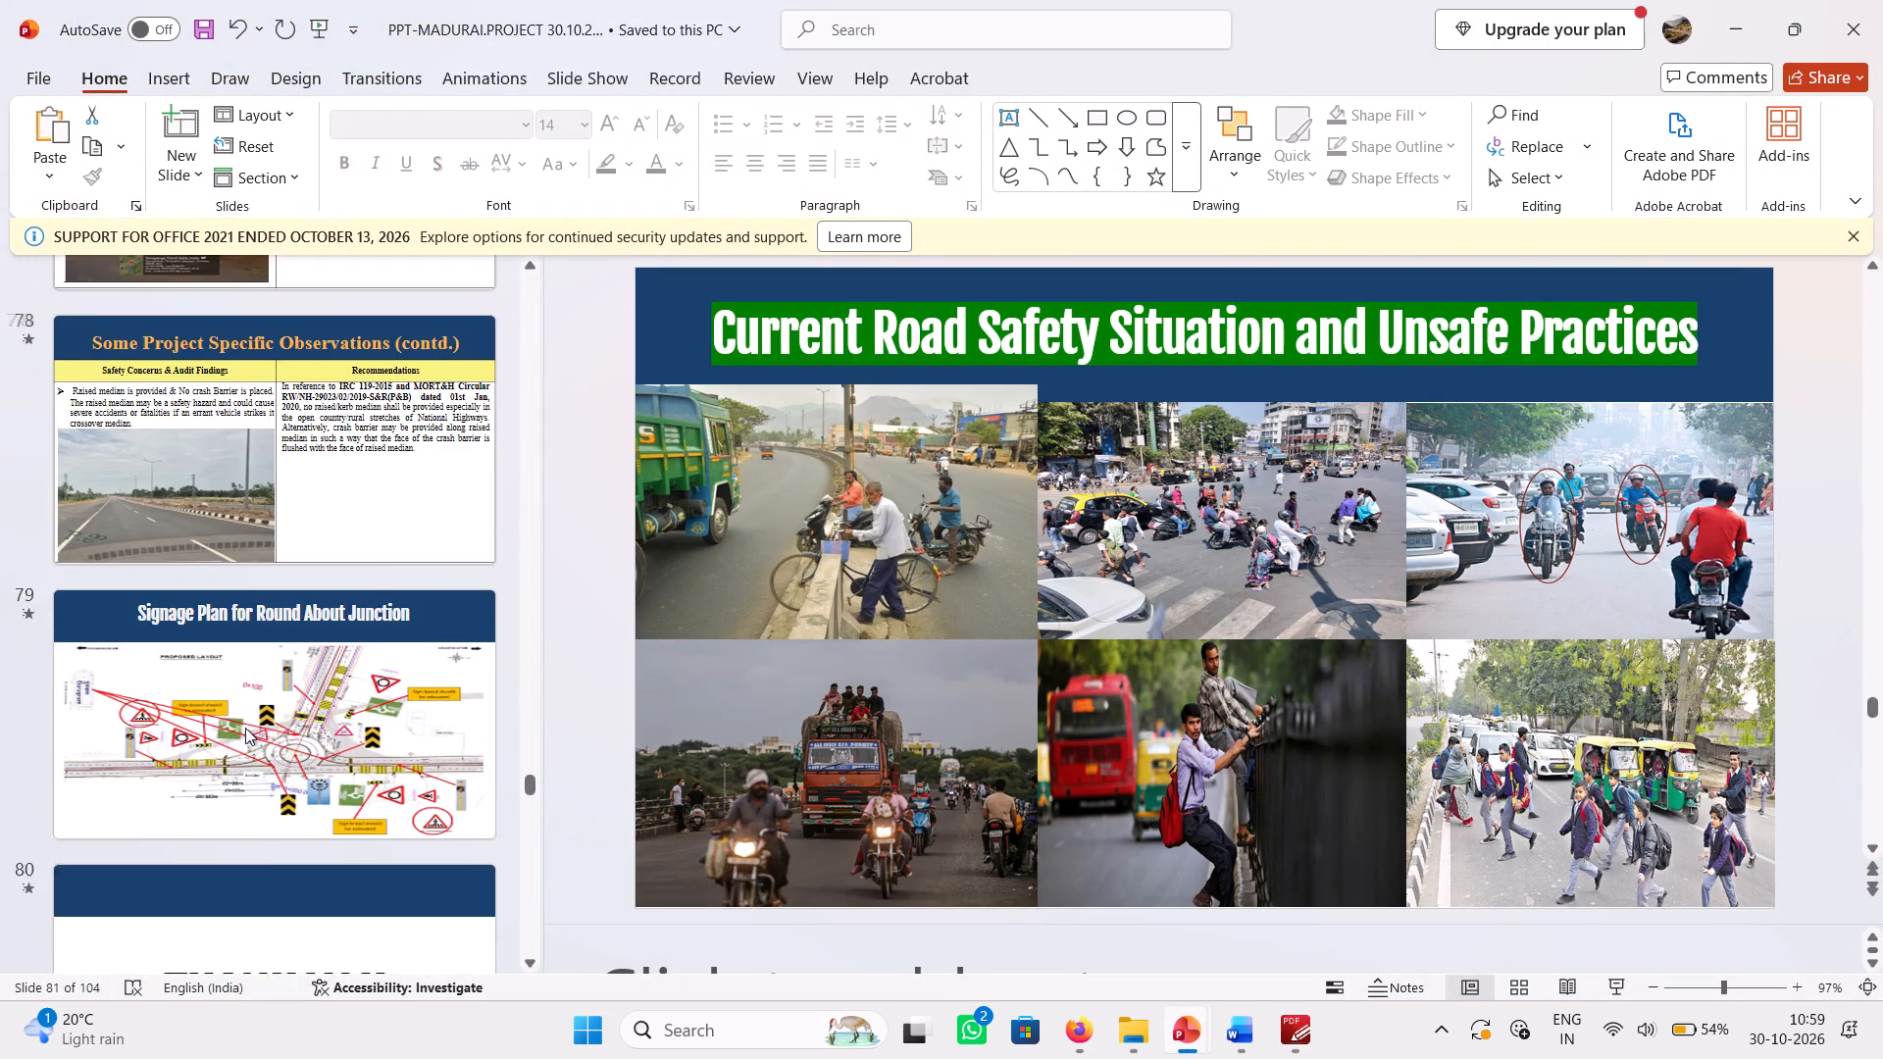
pyautogui.scroll(-2, 245, 728)
pyautogui.click(272, 473)
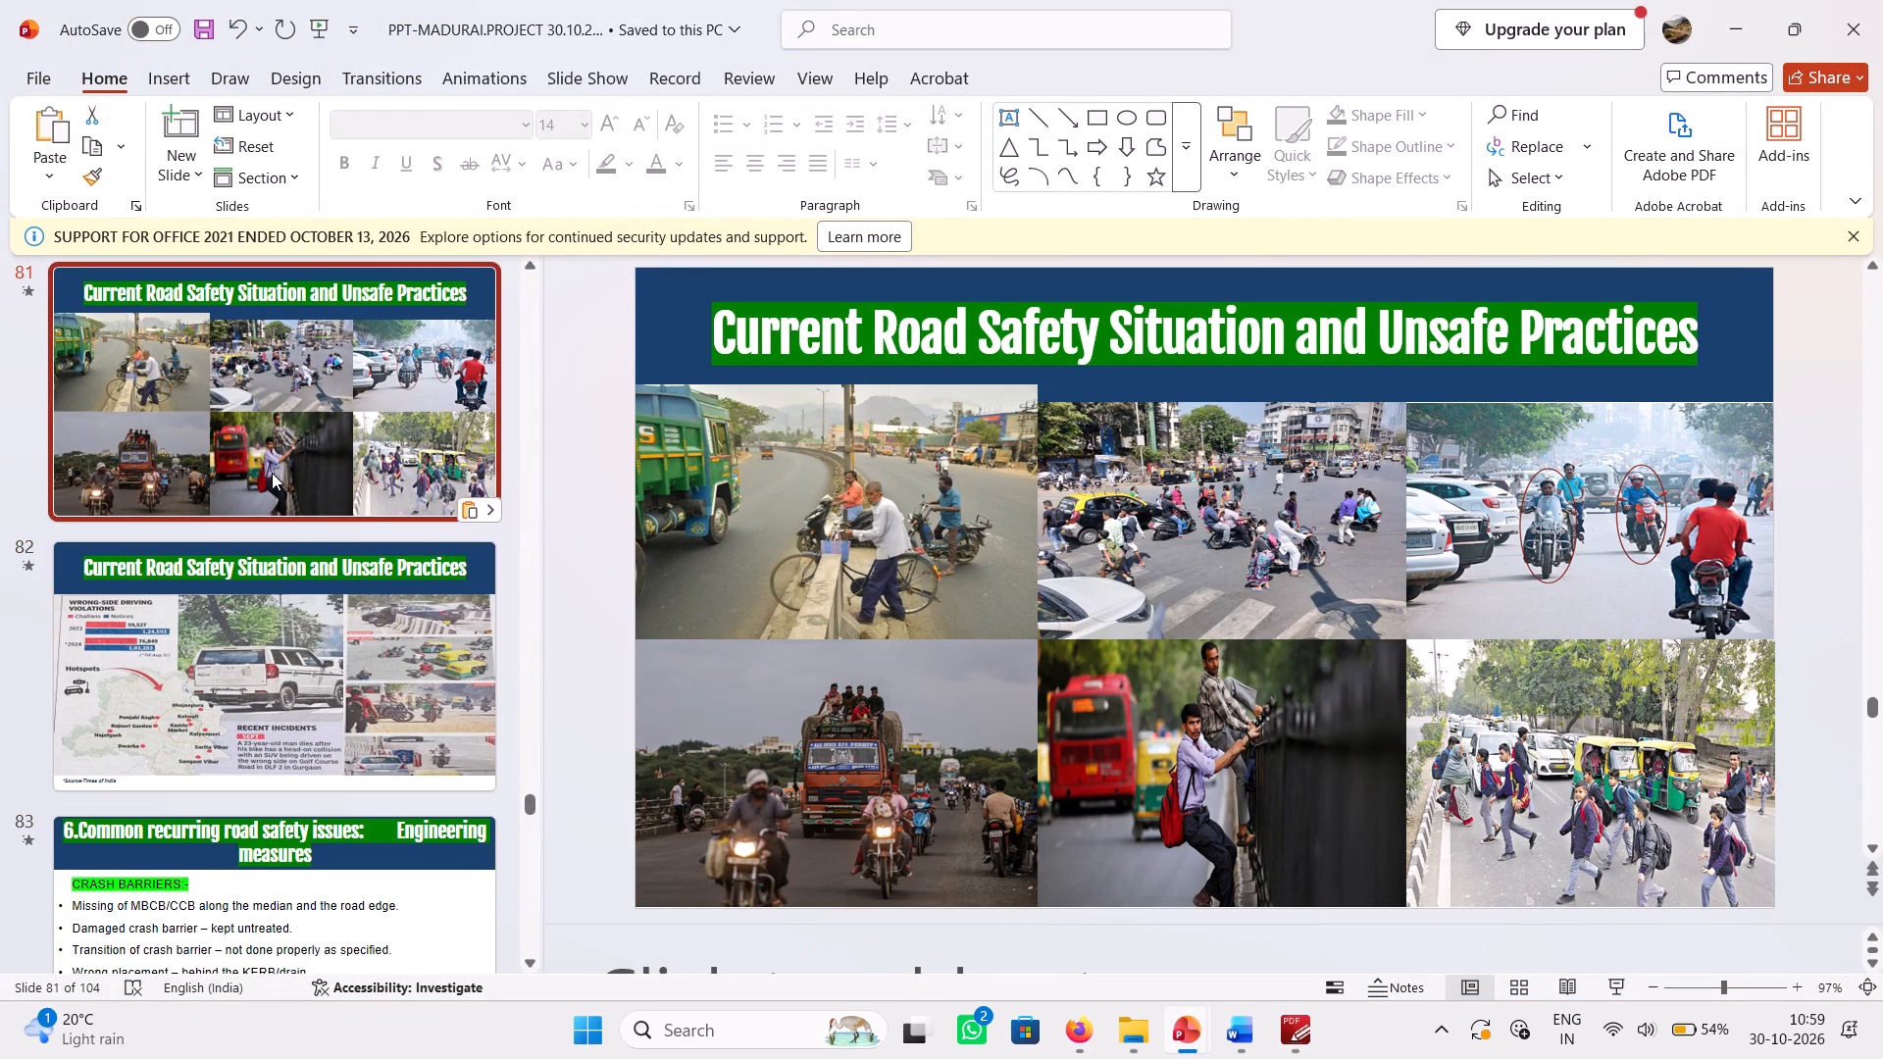
# Review the pasted slides 82 to 85 on unsafe practices, common recurring road safety issues and corrective measures.
pyautogui.click(262, 593)
pyautogui.scroll(-1, 265, 670)
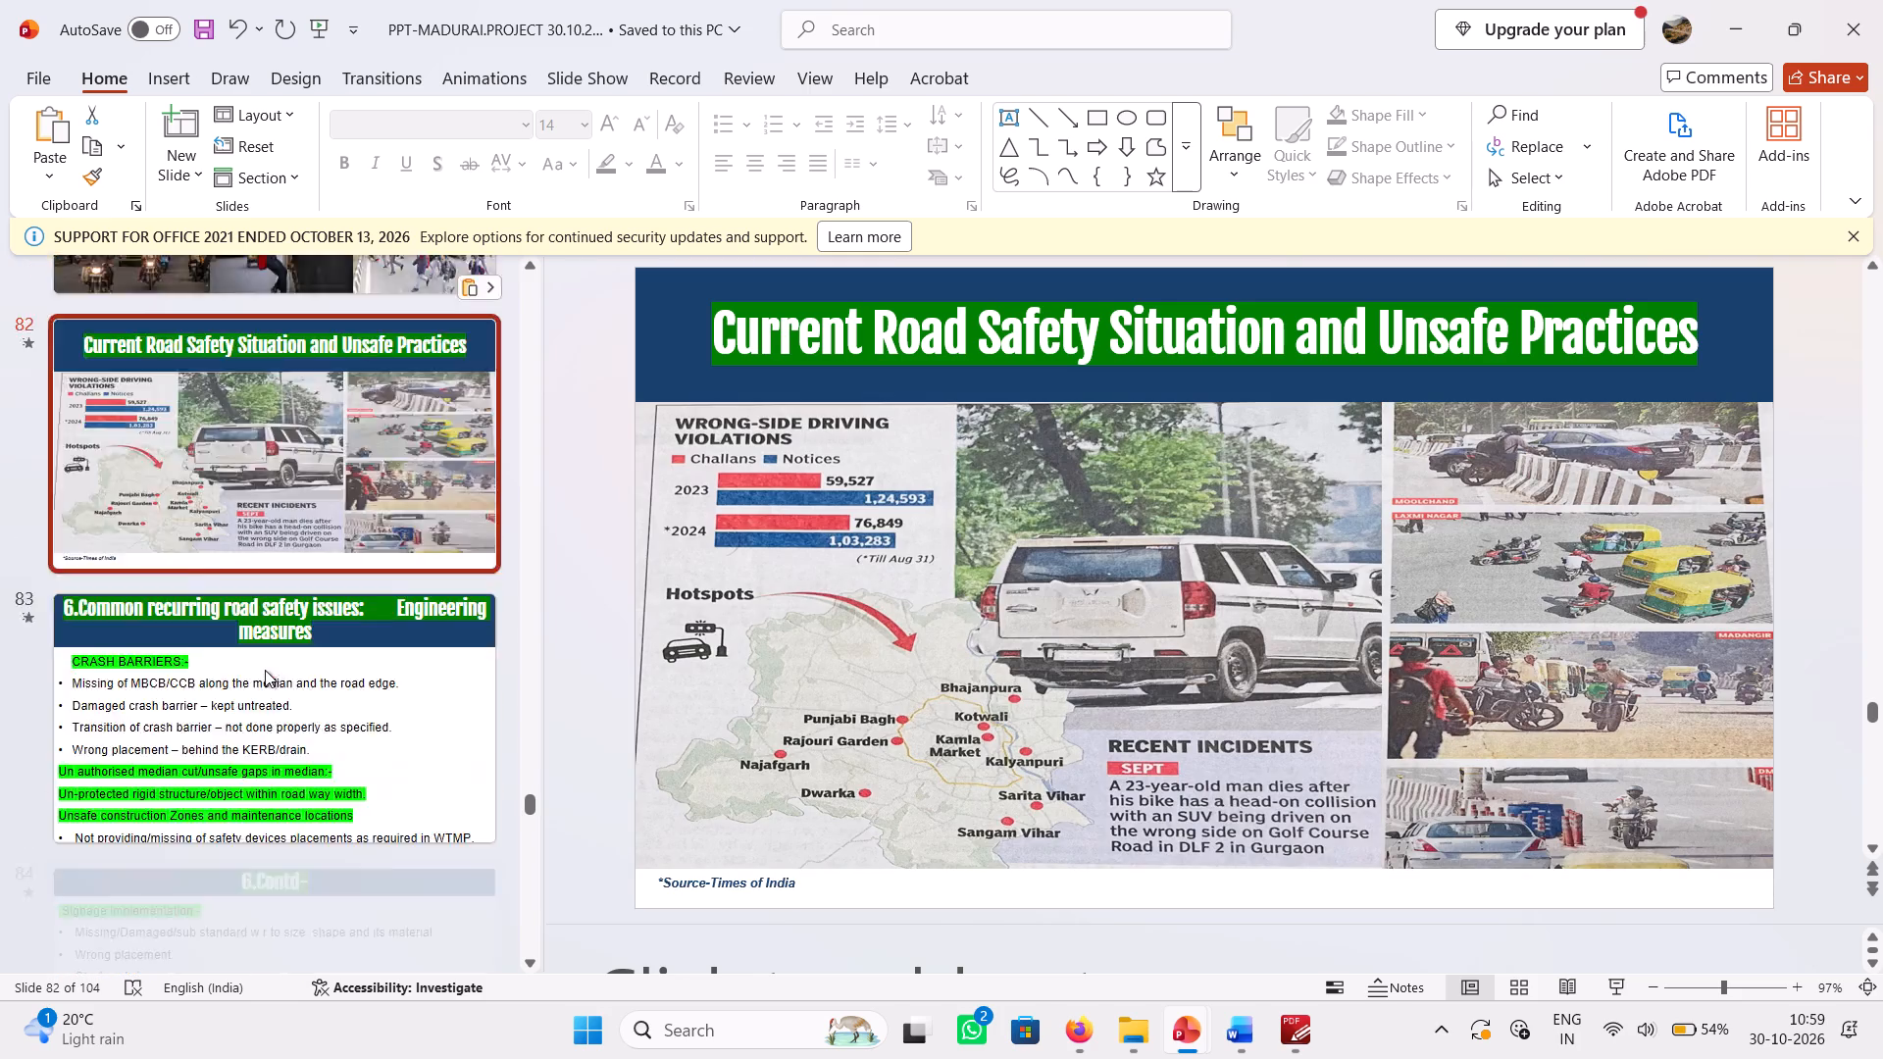
pyautogui.click(255, 512)
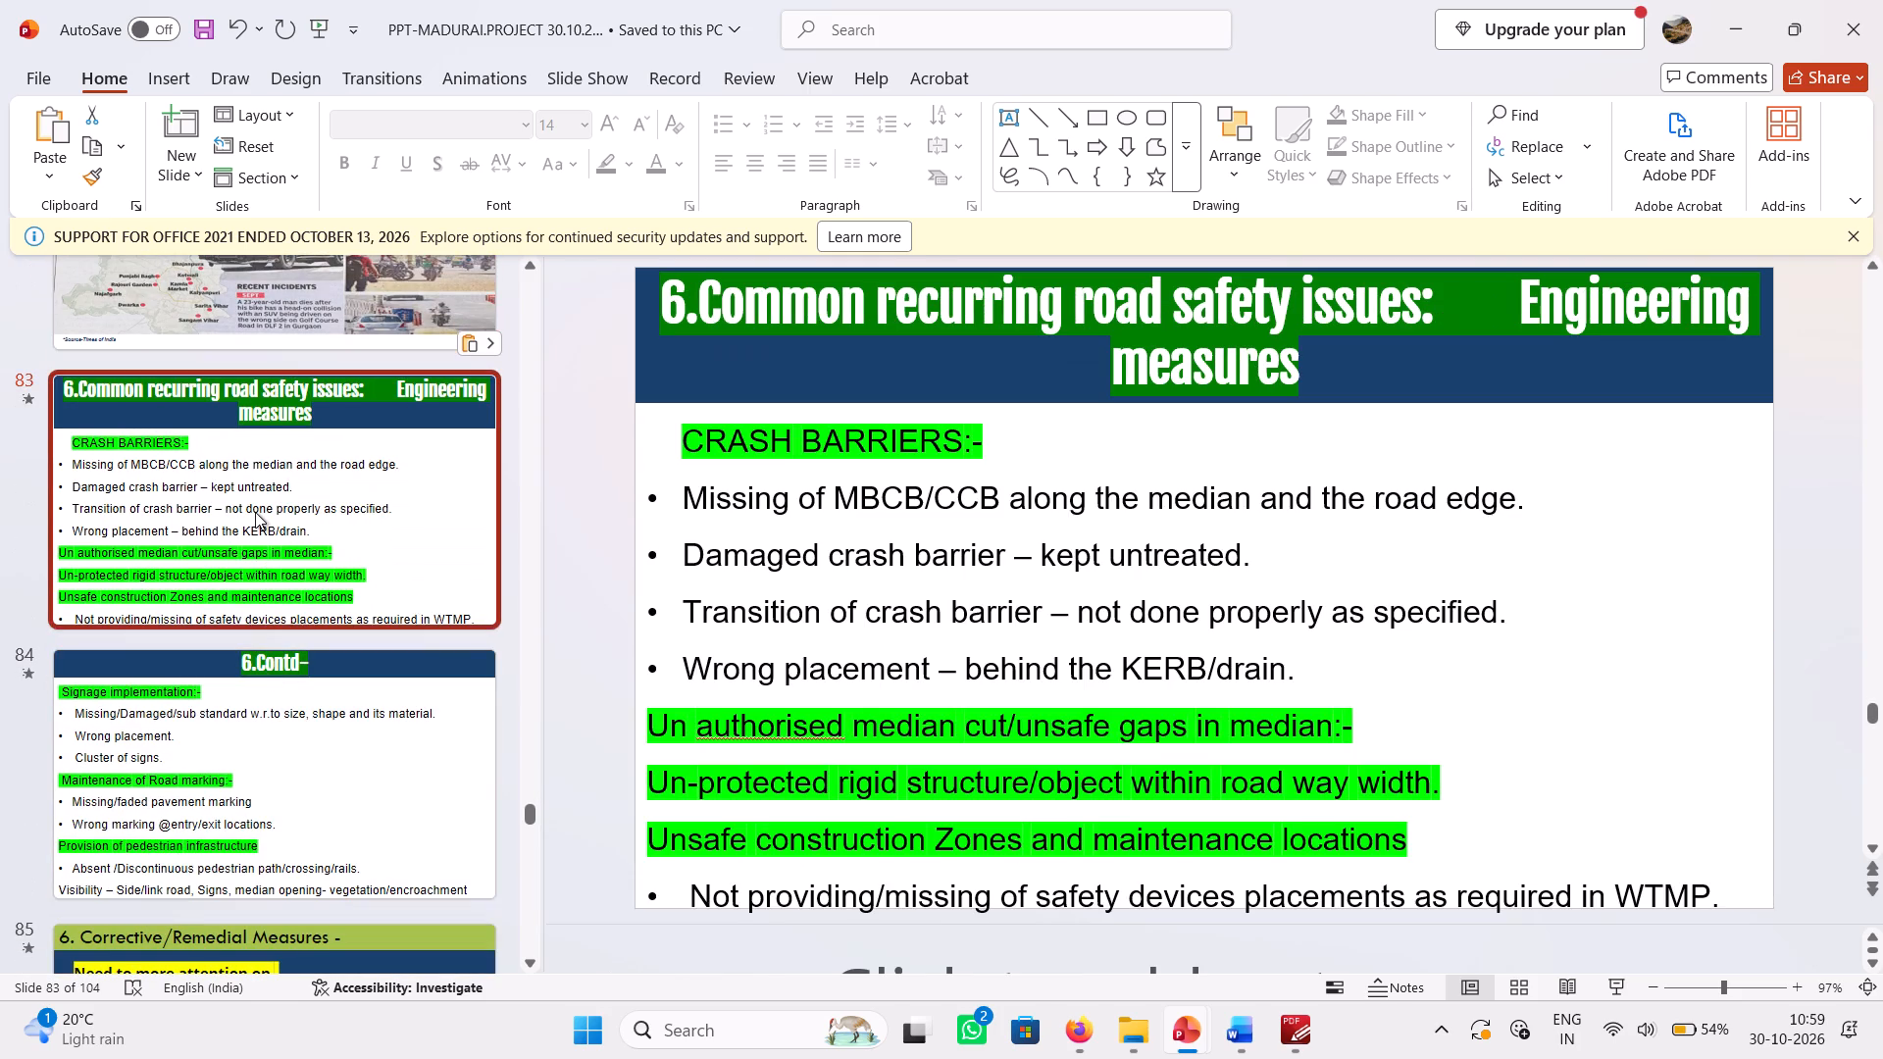
pyautogui.click(257, 713)
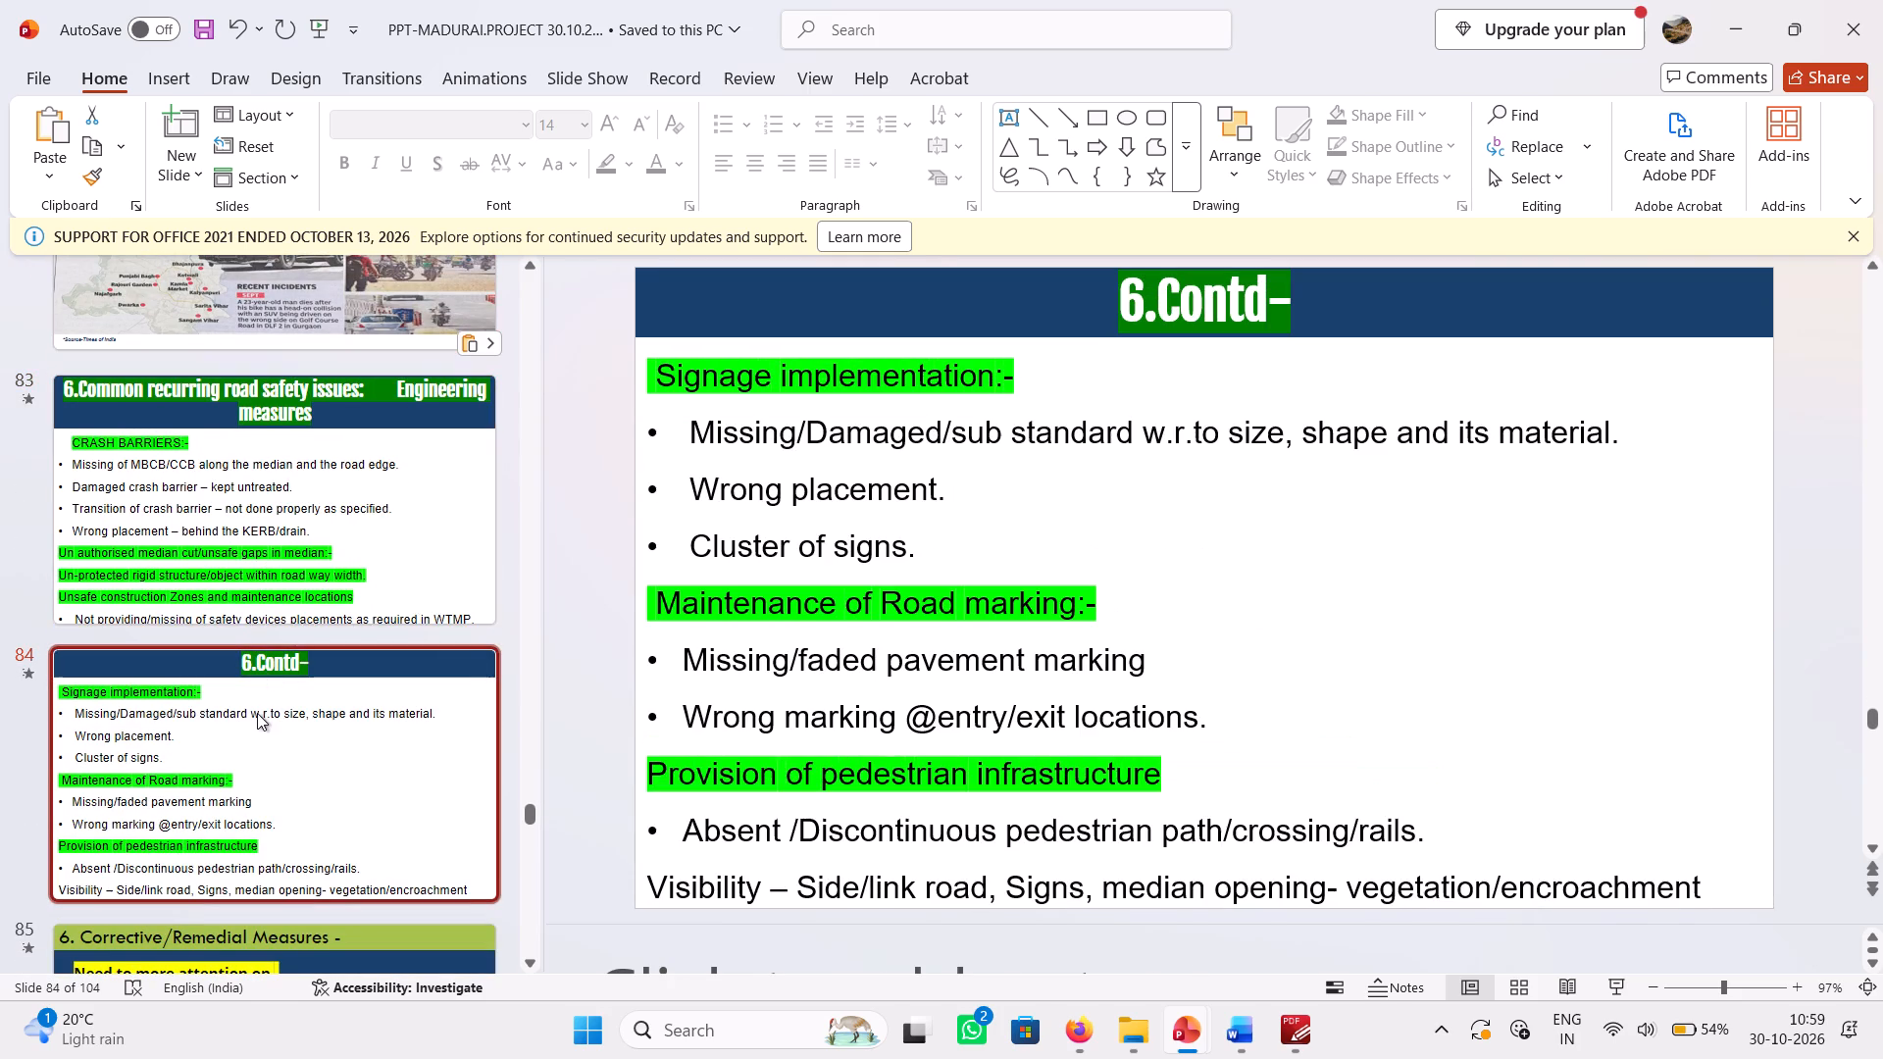
pyautogui.scroll(-1, 263, 706)
pyautogui.click(231, 648)
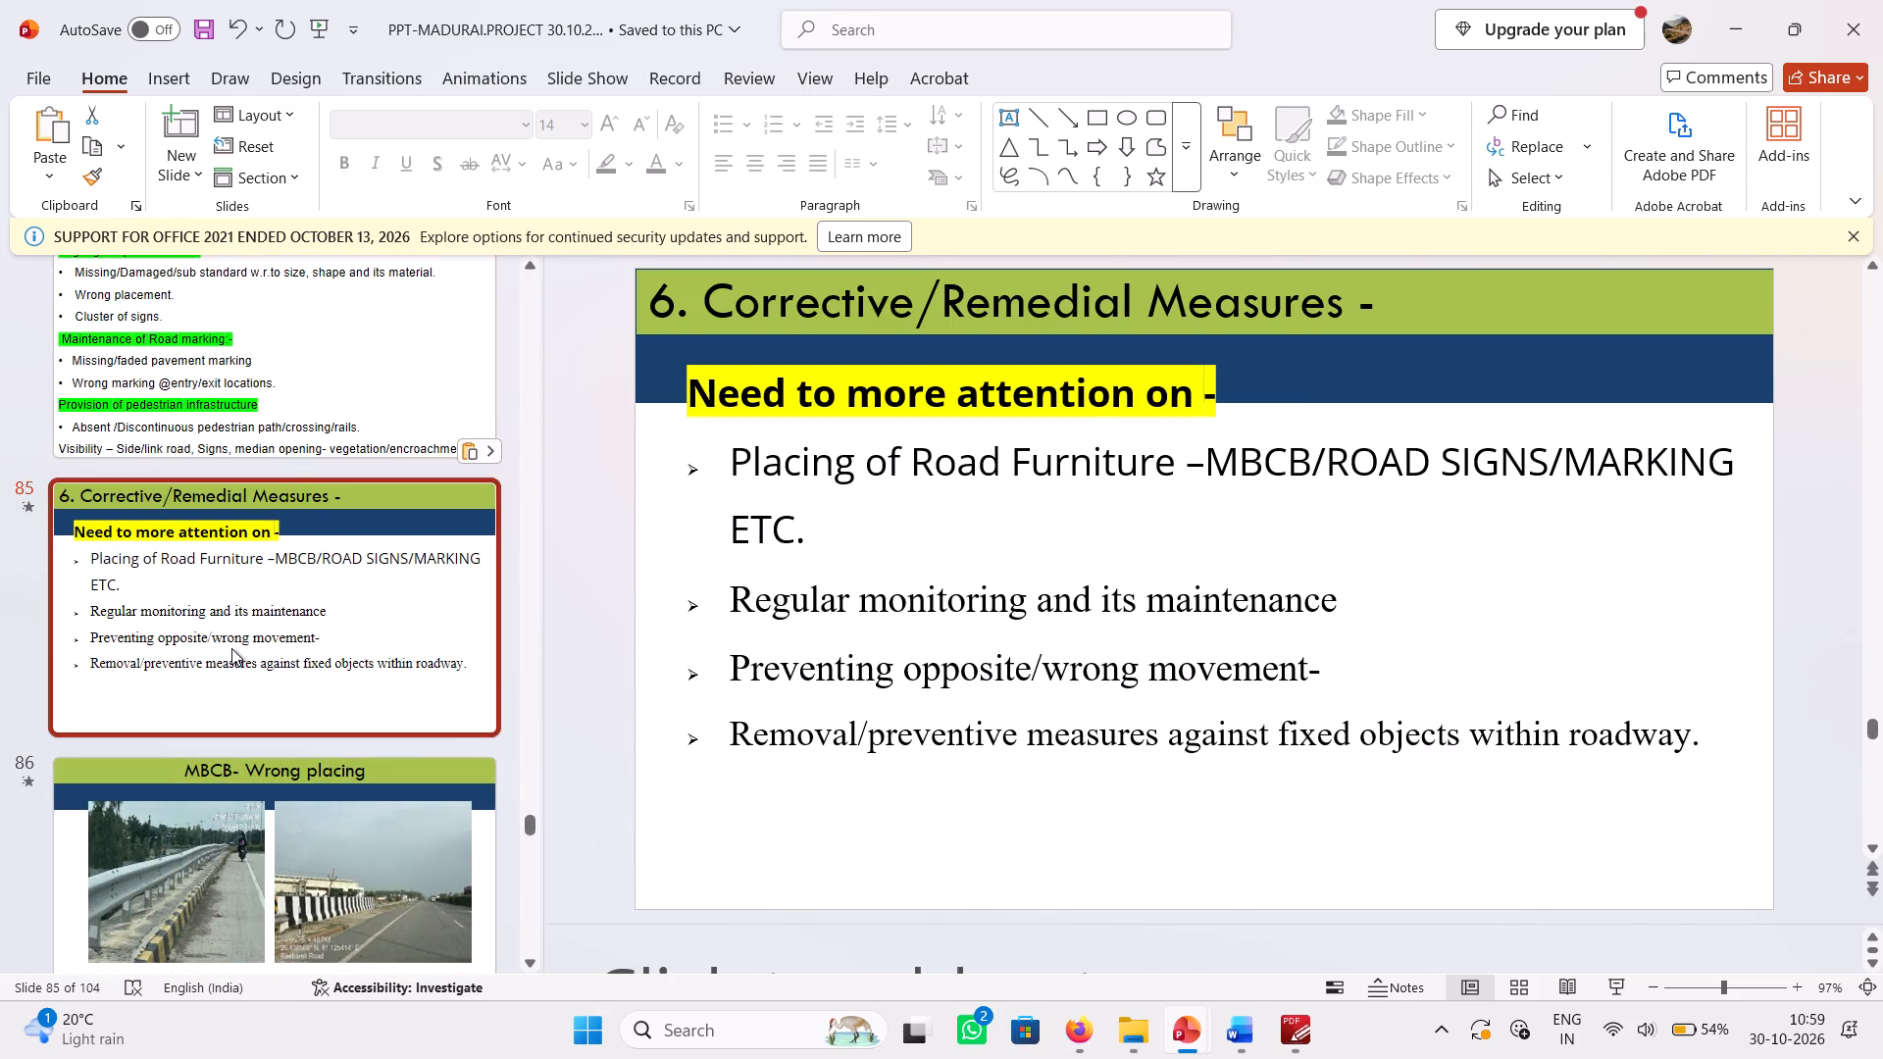
# Review the pasted crash barrier slides 86 to 91, covering wrong MBCB placing, connection details and terminal arrangements.
pyautogui.scroll(-1, 230, 648)
pyautogui.click(261, 530)
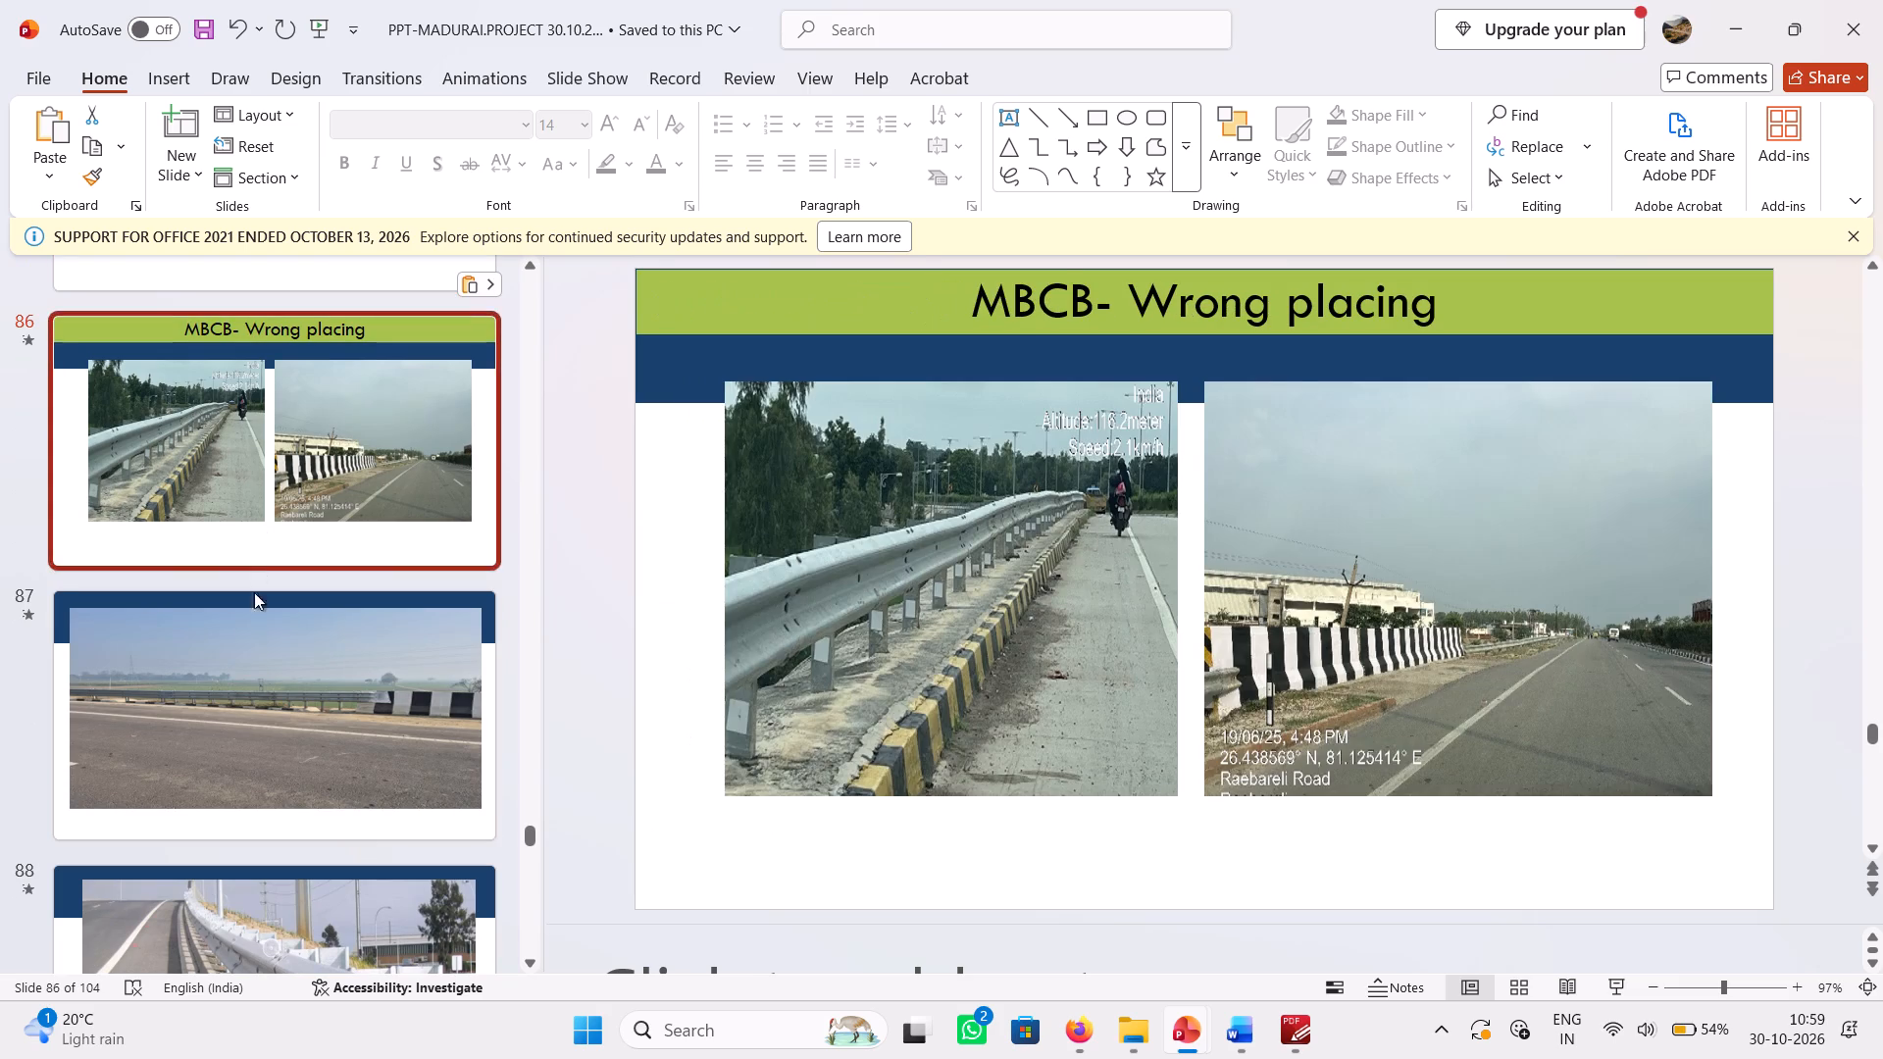
pyautogui.click(251, 642)
pyautogui.scroll(-1, 251, 642)
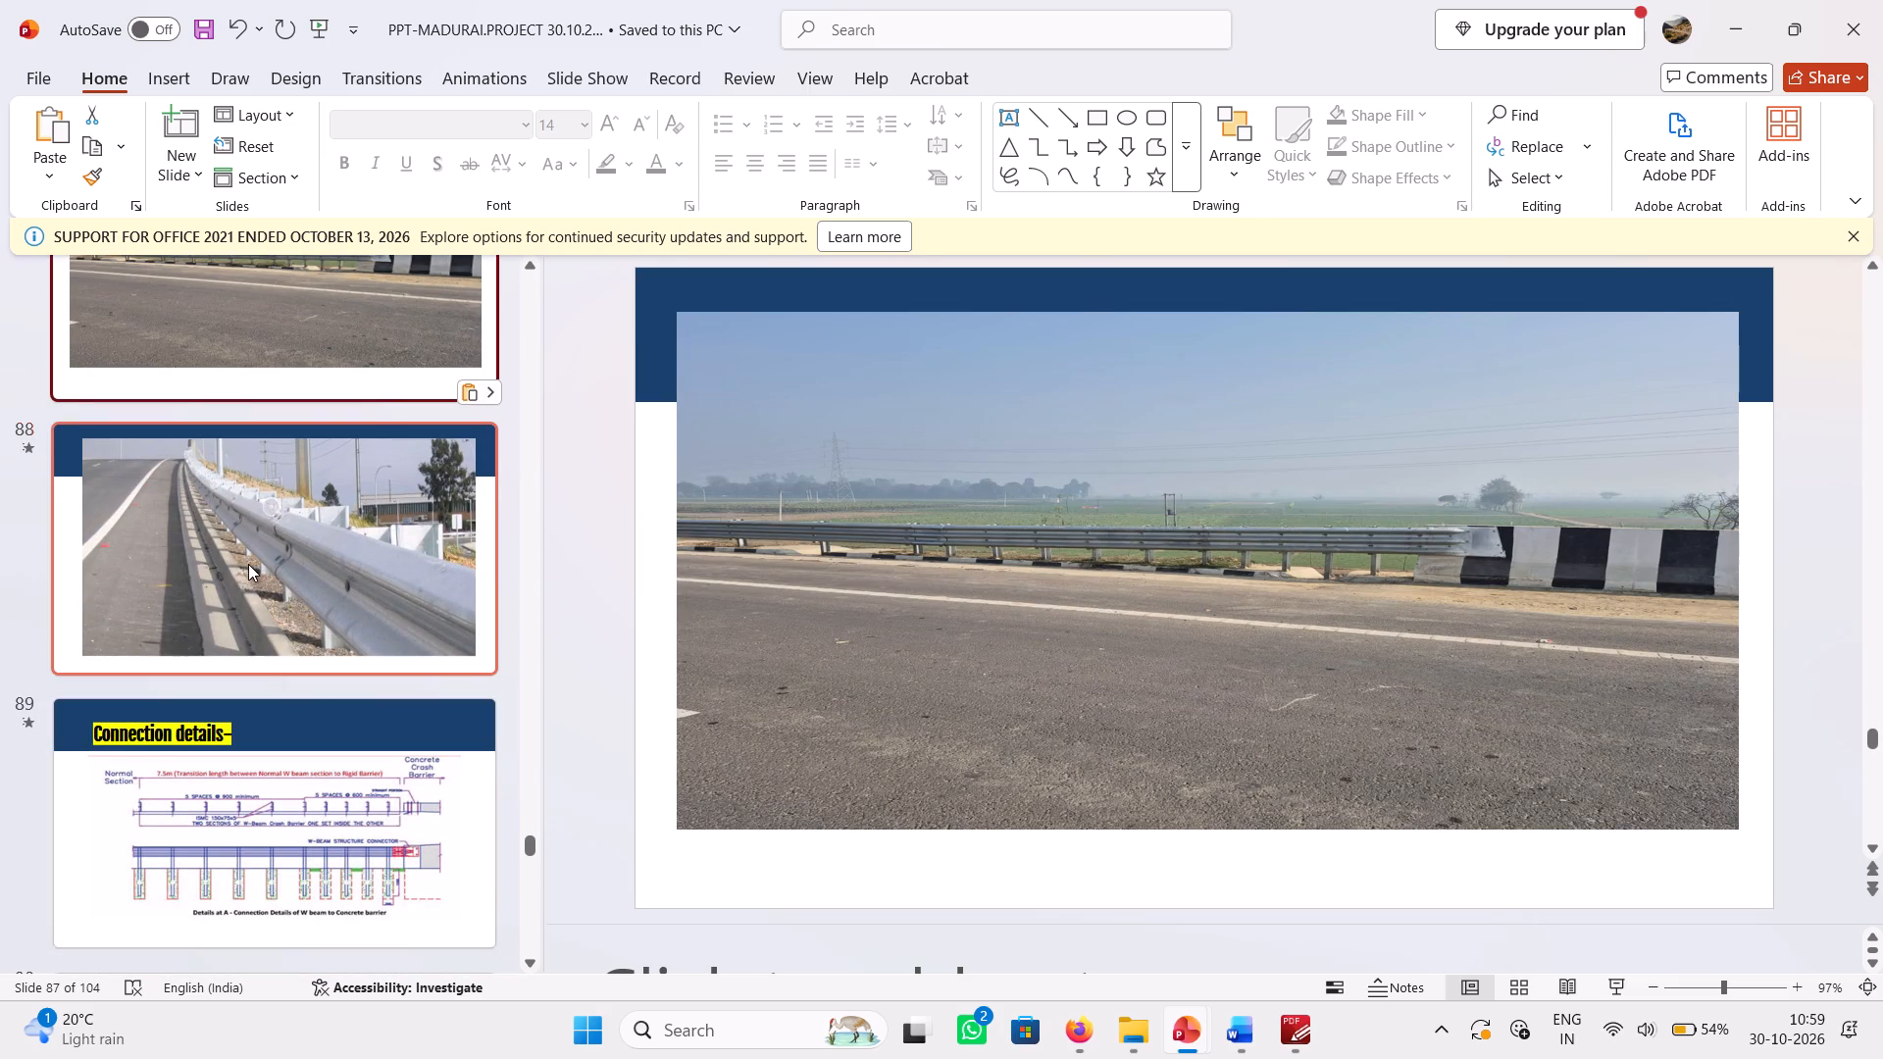
pyautogui.click(248, 564)
pyautogui.scroll(-1, 248, 564)
pyautogui.click(248, 564)
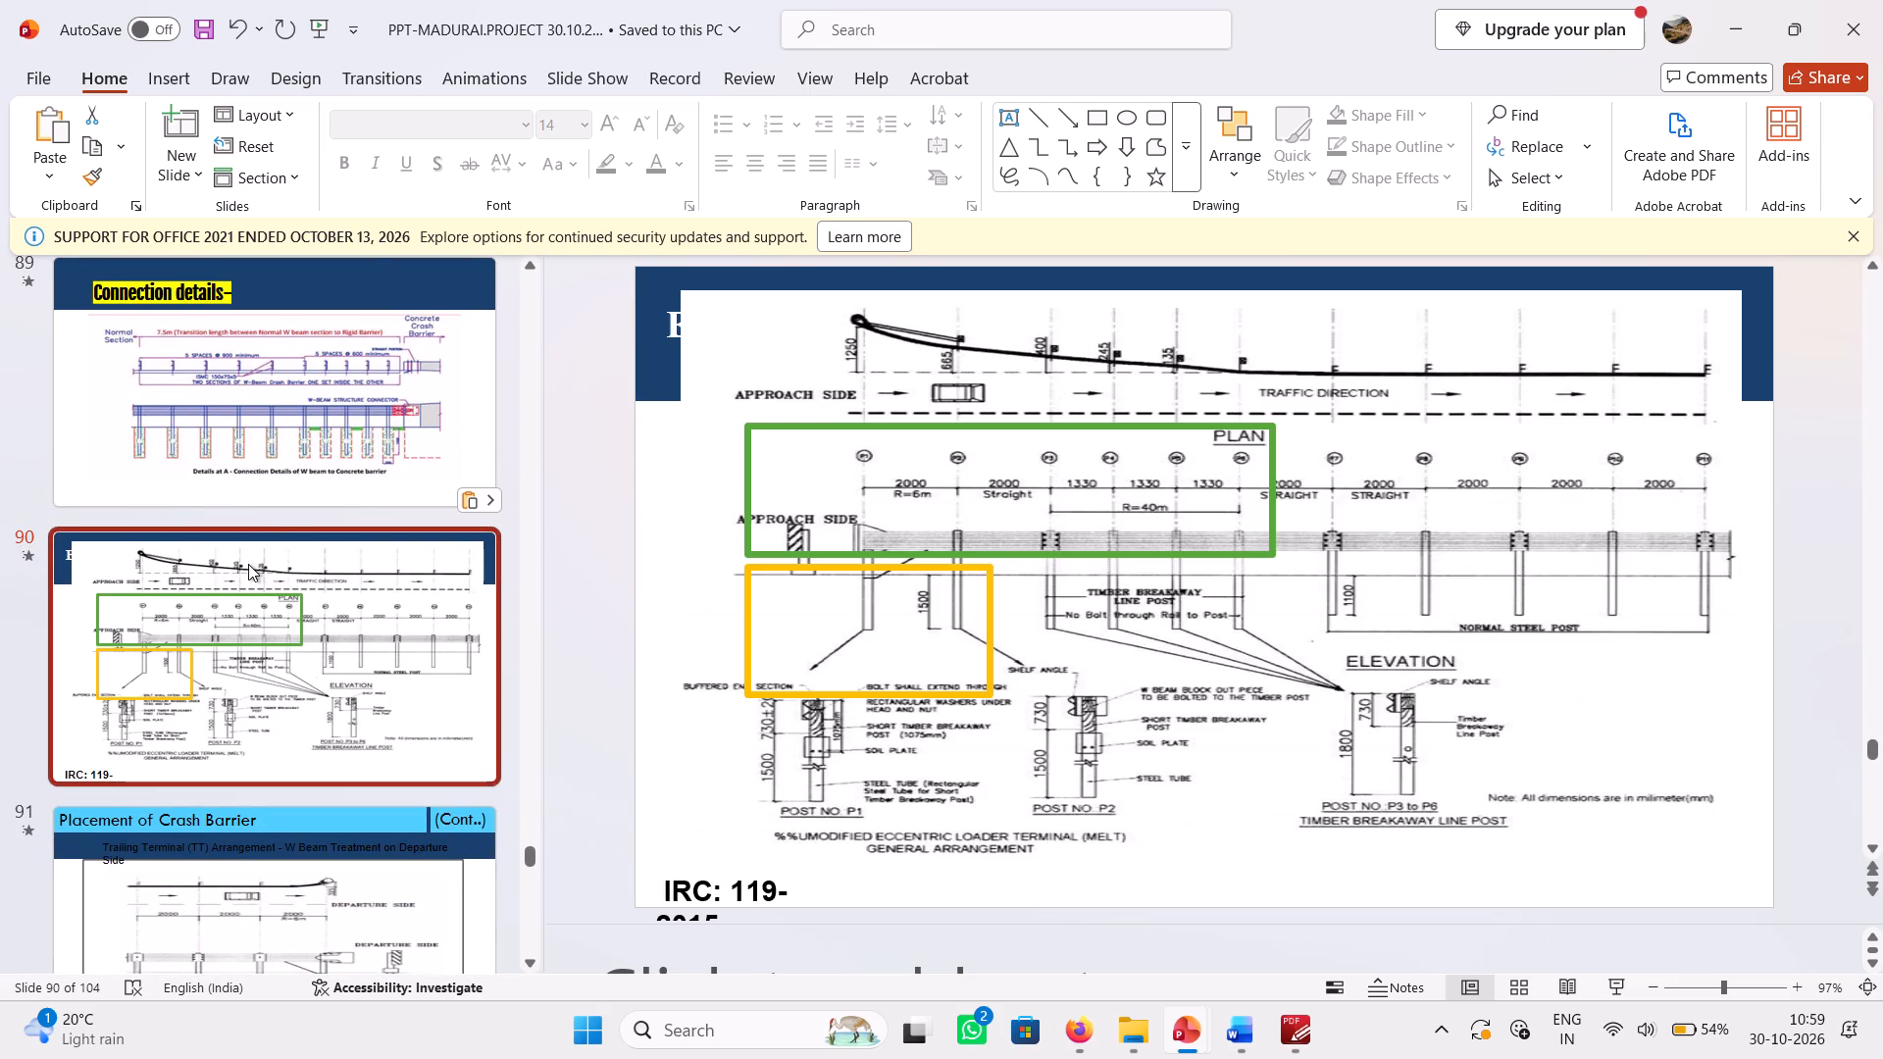
pyautogui.click(269, 472)
pyautogui.click(268, 694)
pyautogui.scroll(-1, 268, 694)
pyautogui.click(242, 575)
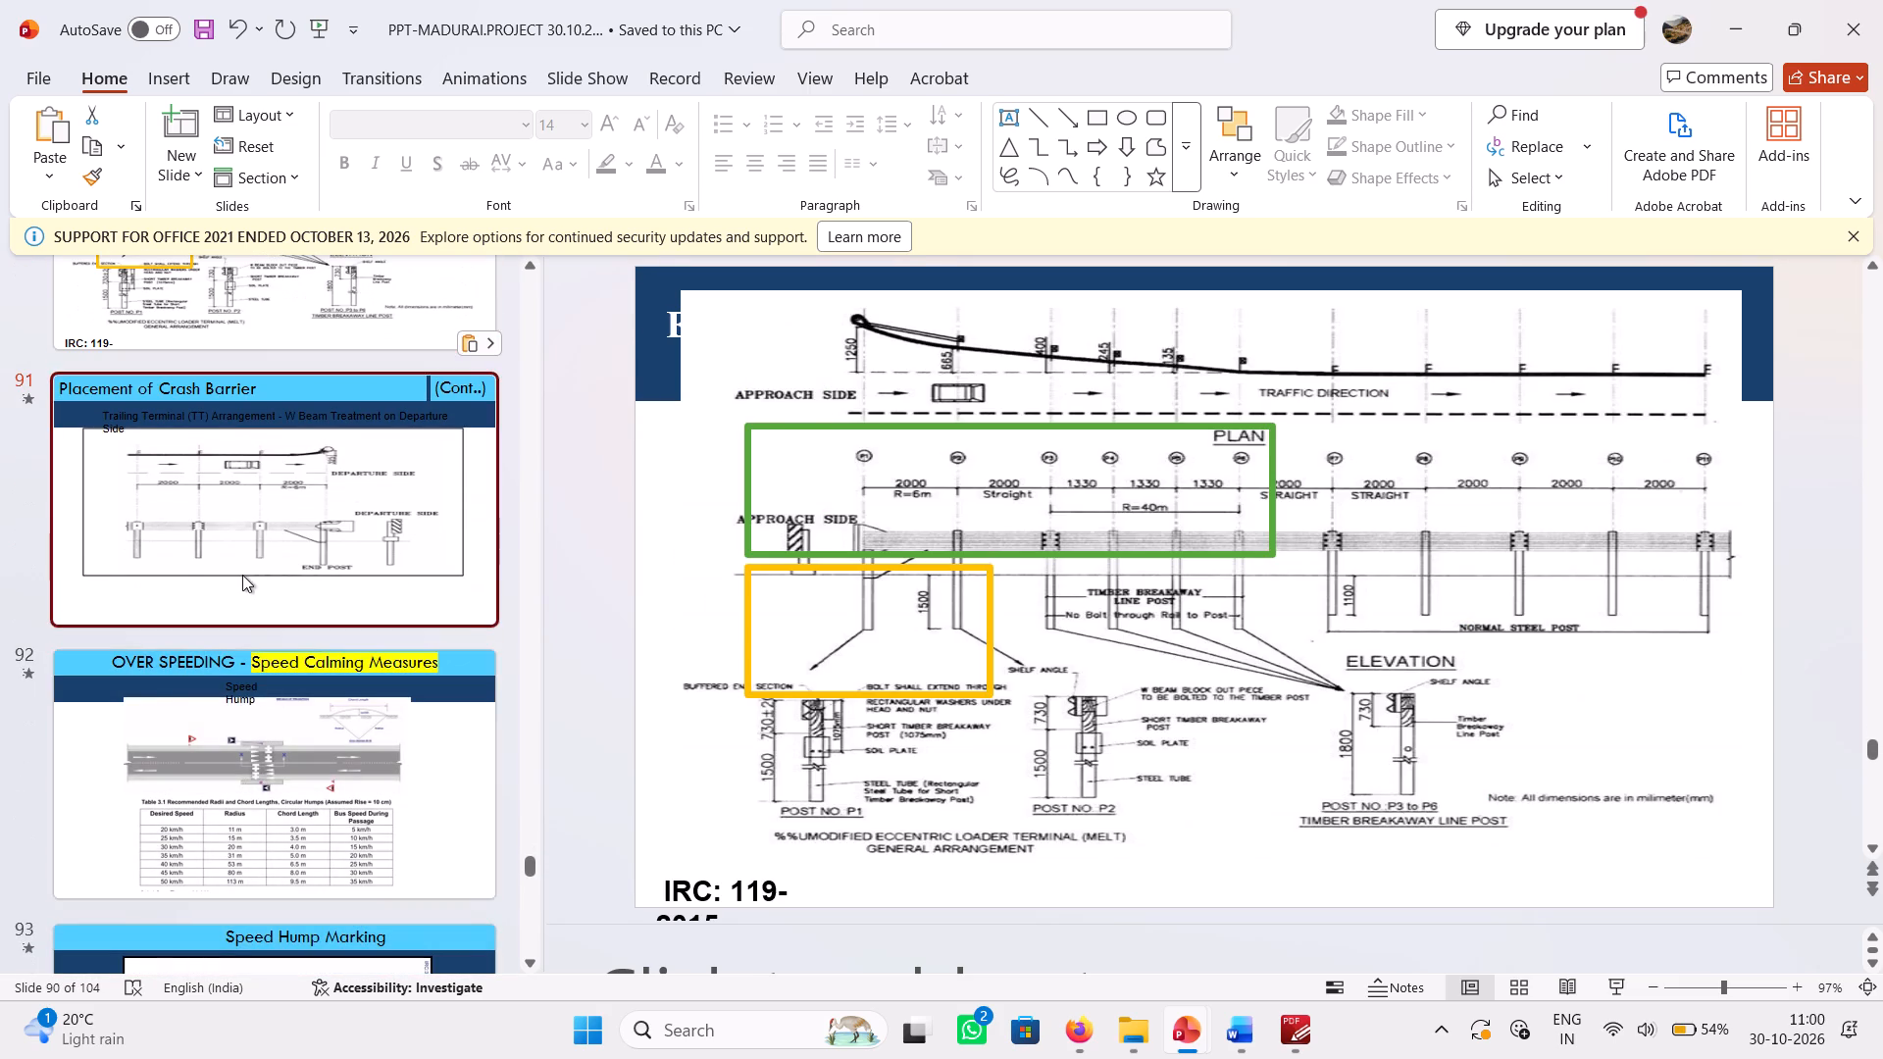
# Examine the pasted speed calming and transverse bar marking slides from 92, skim through to slide 104, and return to the presentation's start.
pyautogui.click(261, 731)
pyautogui.scroll(-1, 261, 731)
pyautogui.click(244, 647)
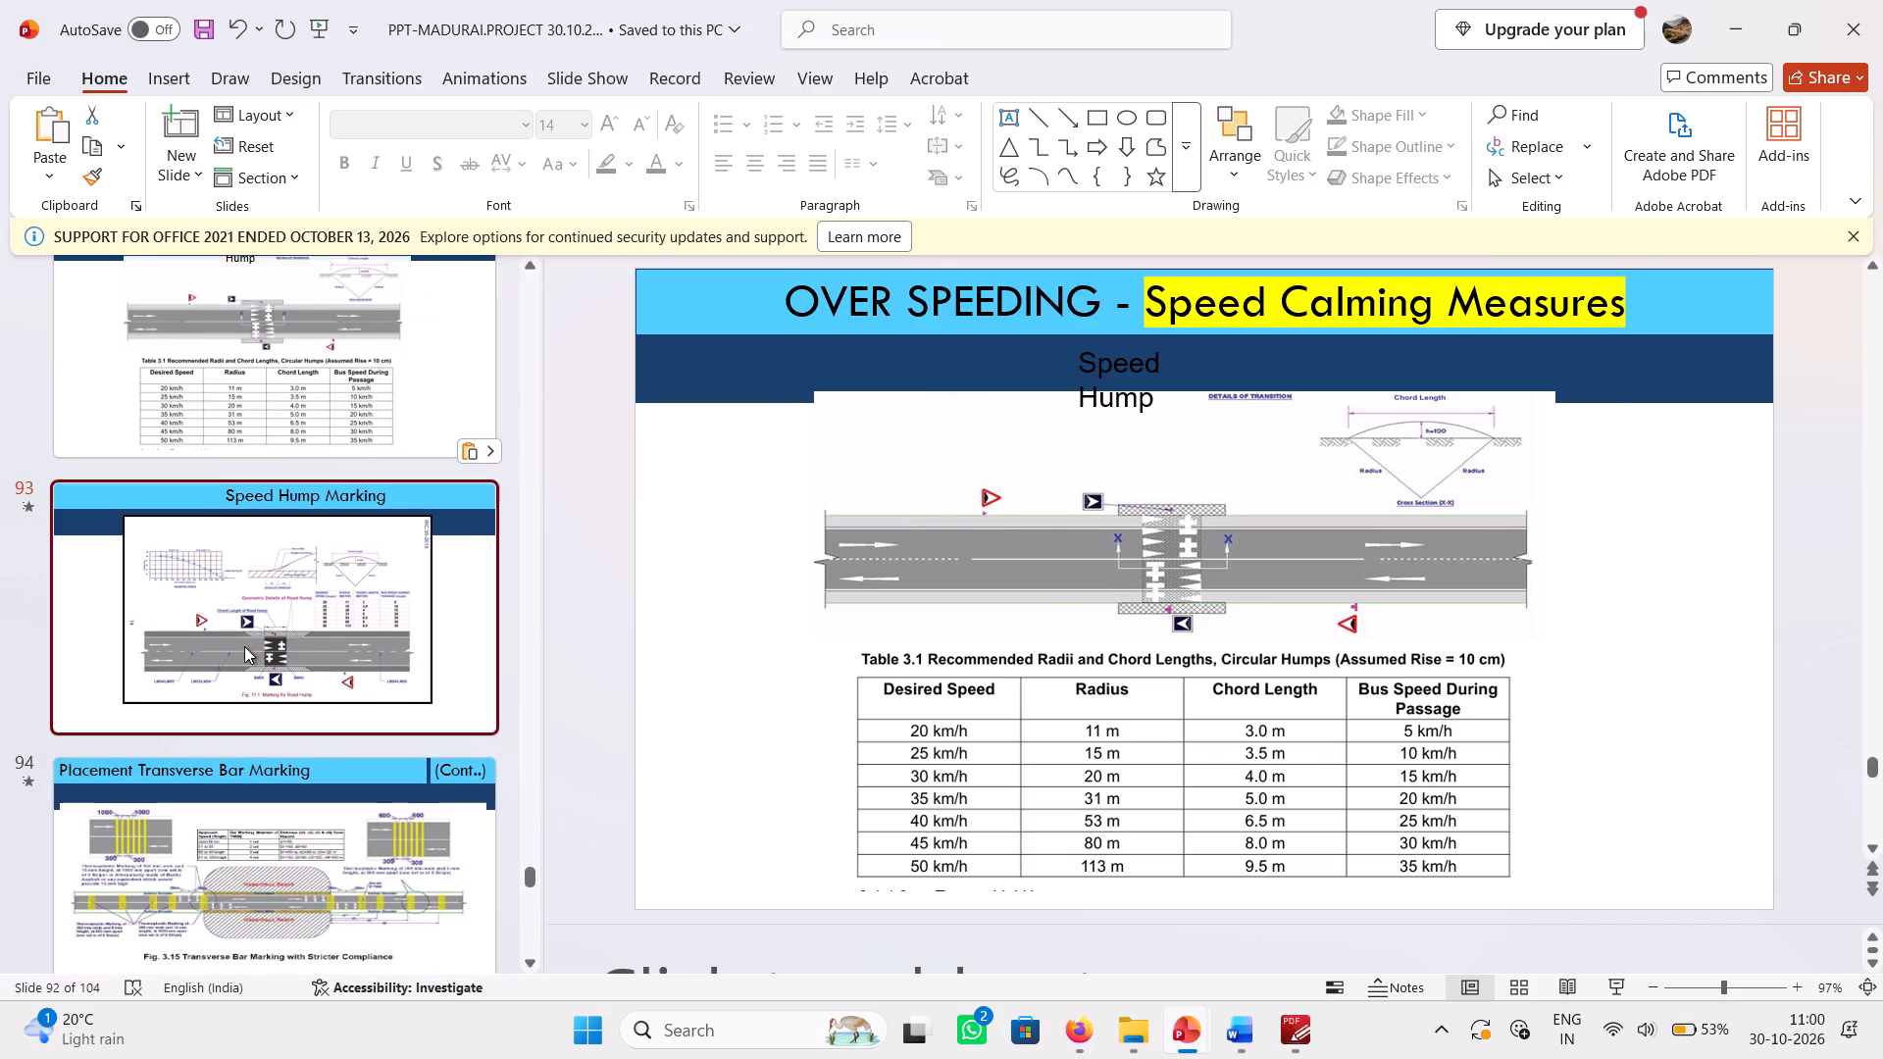
pyautogui.scroll(-1, 244, 646)
pyautogui.click(244, 646)
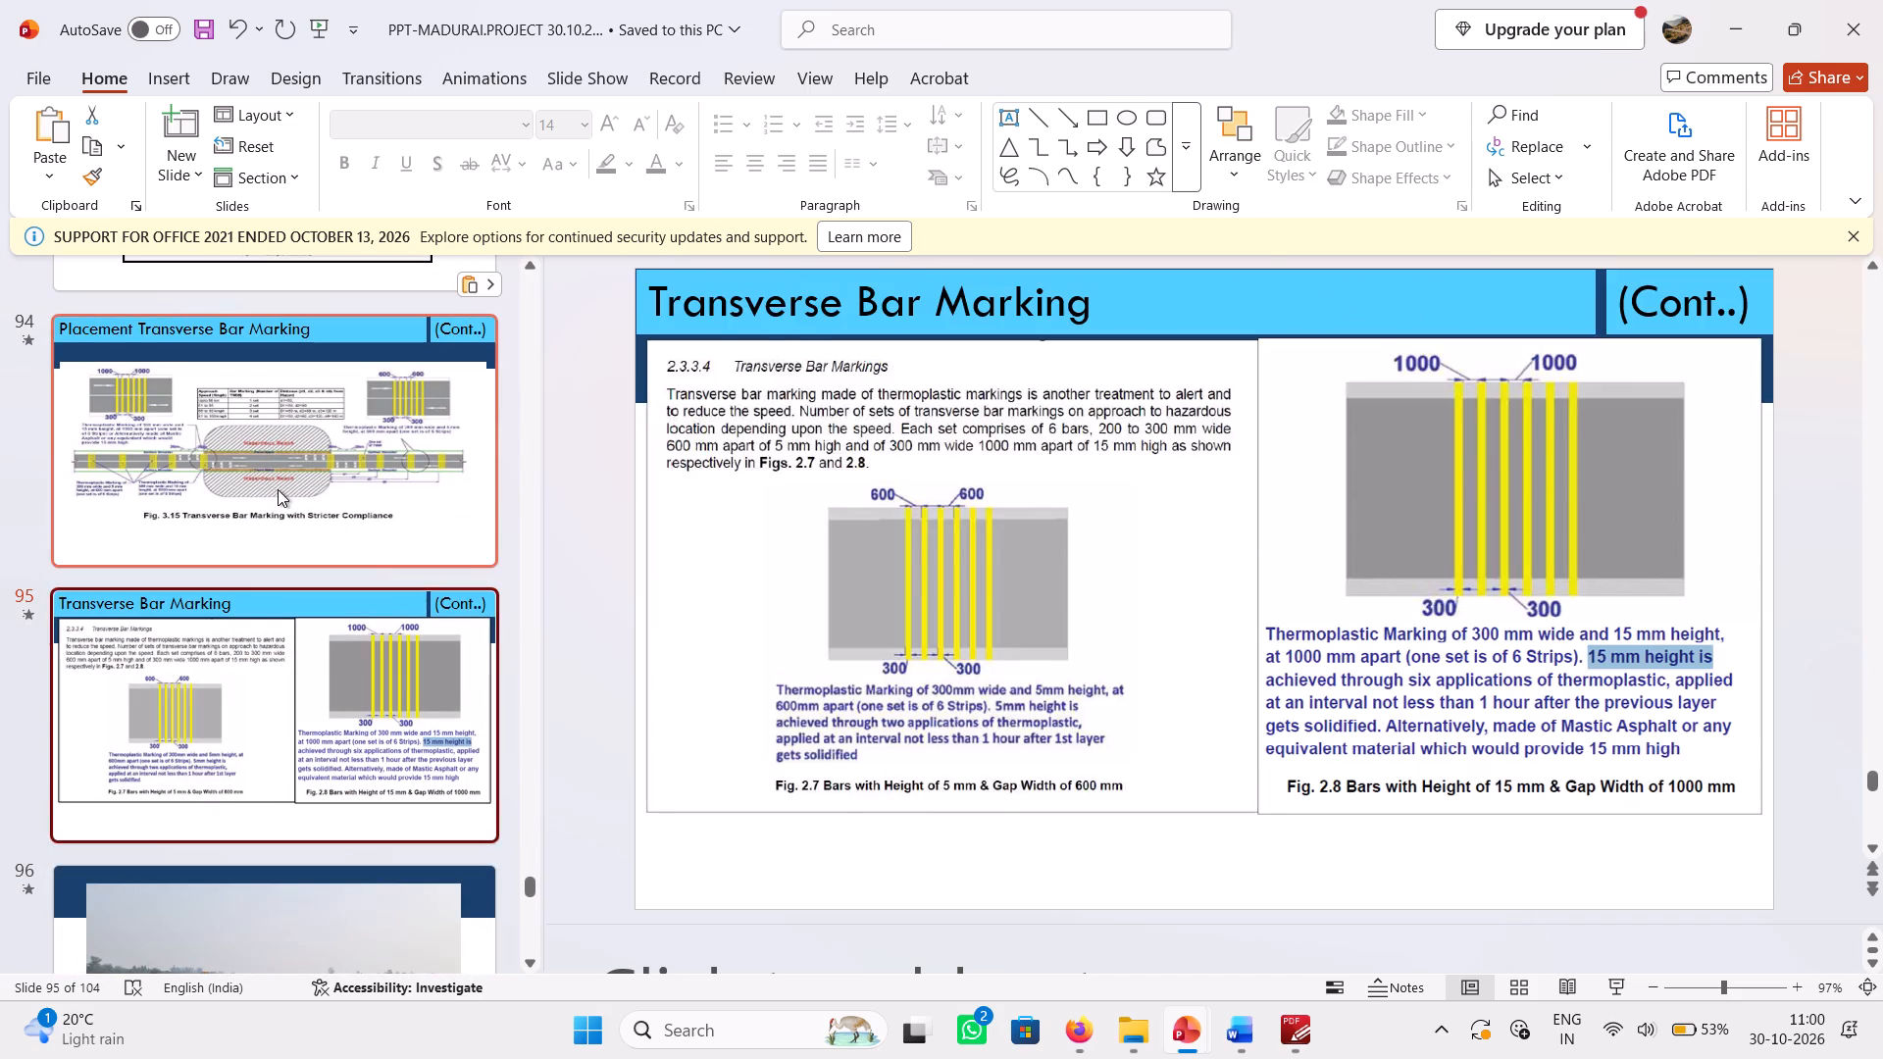
pyautogui.click(278, 489)
pyautogui.click(300, 655)
pyautogui.scroll(-1, 300, 655)
pyautogui.click(271, 600)
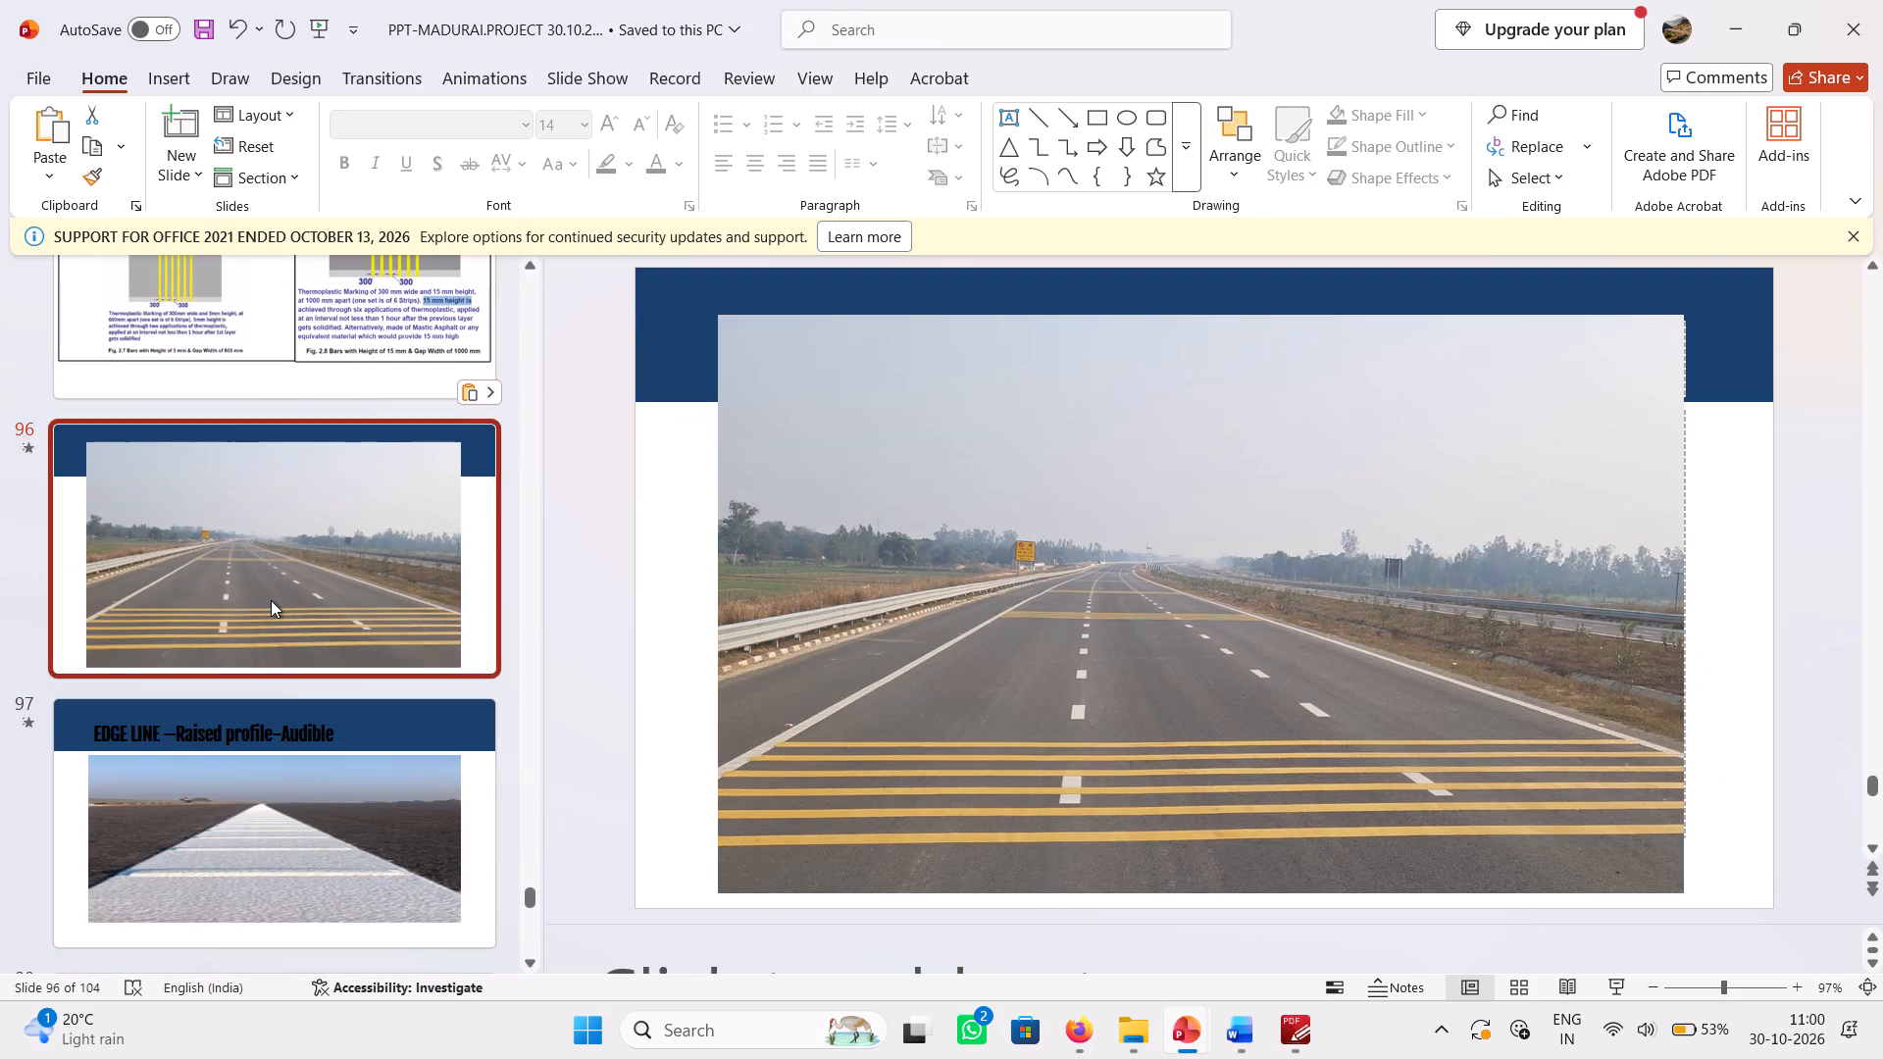
pyautogui.scroll(-6, 271, 600)
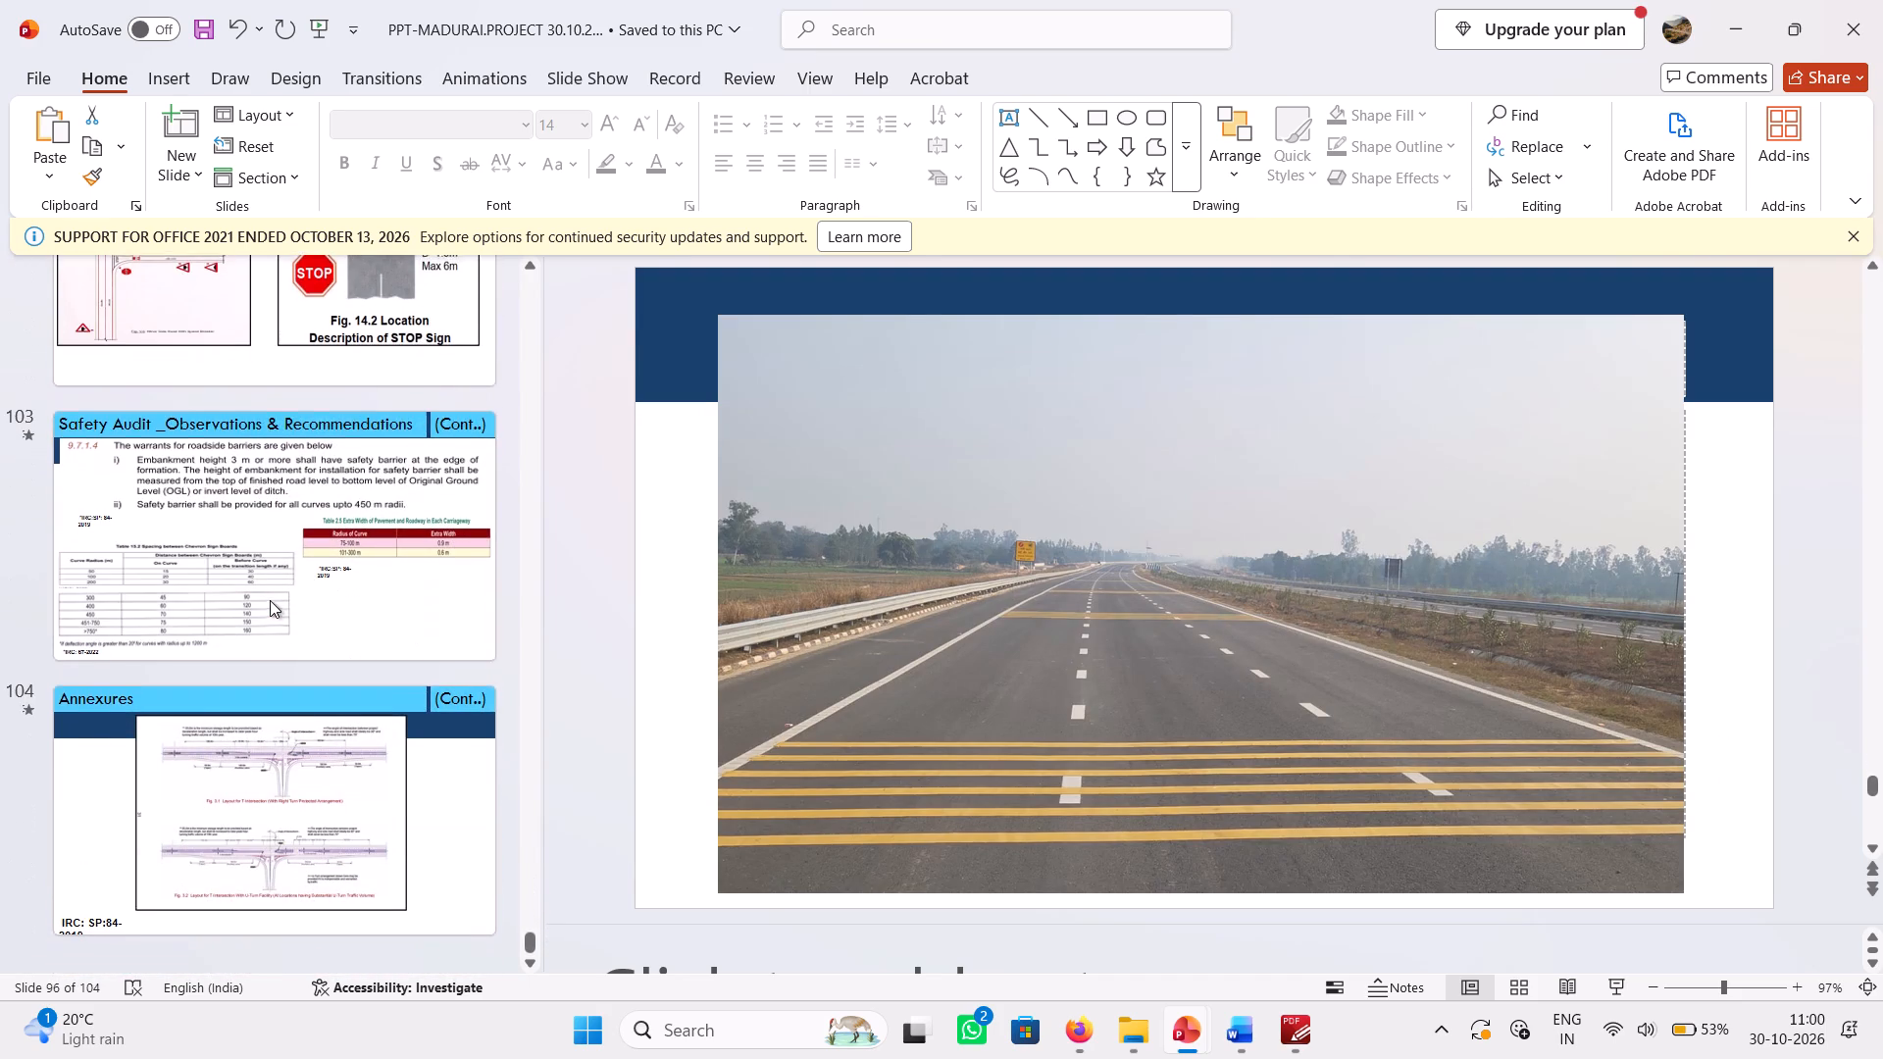
pyautogui.scroll(-4, 270, 600)
pyautogui.scroll(20, 270, 600)
pyautogui.scroll(20, 270, 600)
pyautogui.scroll(3, 270, 600)
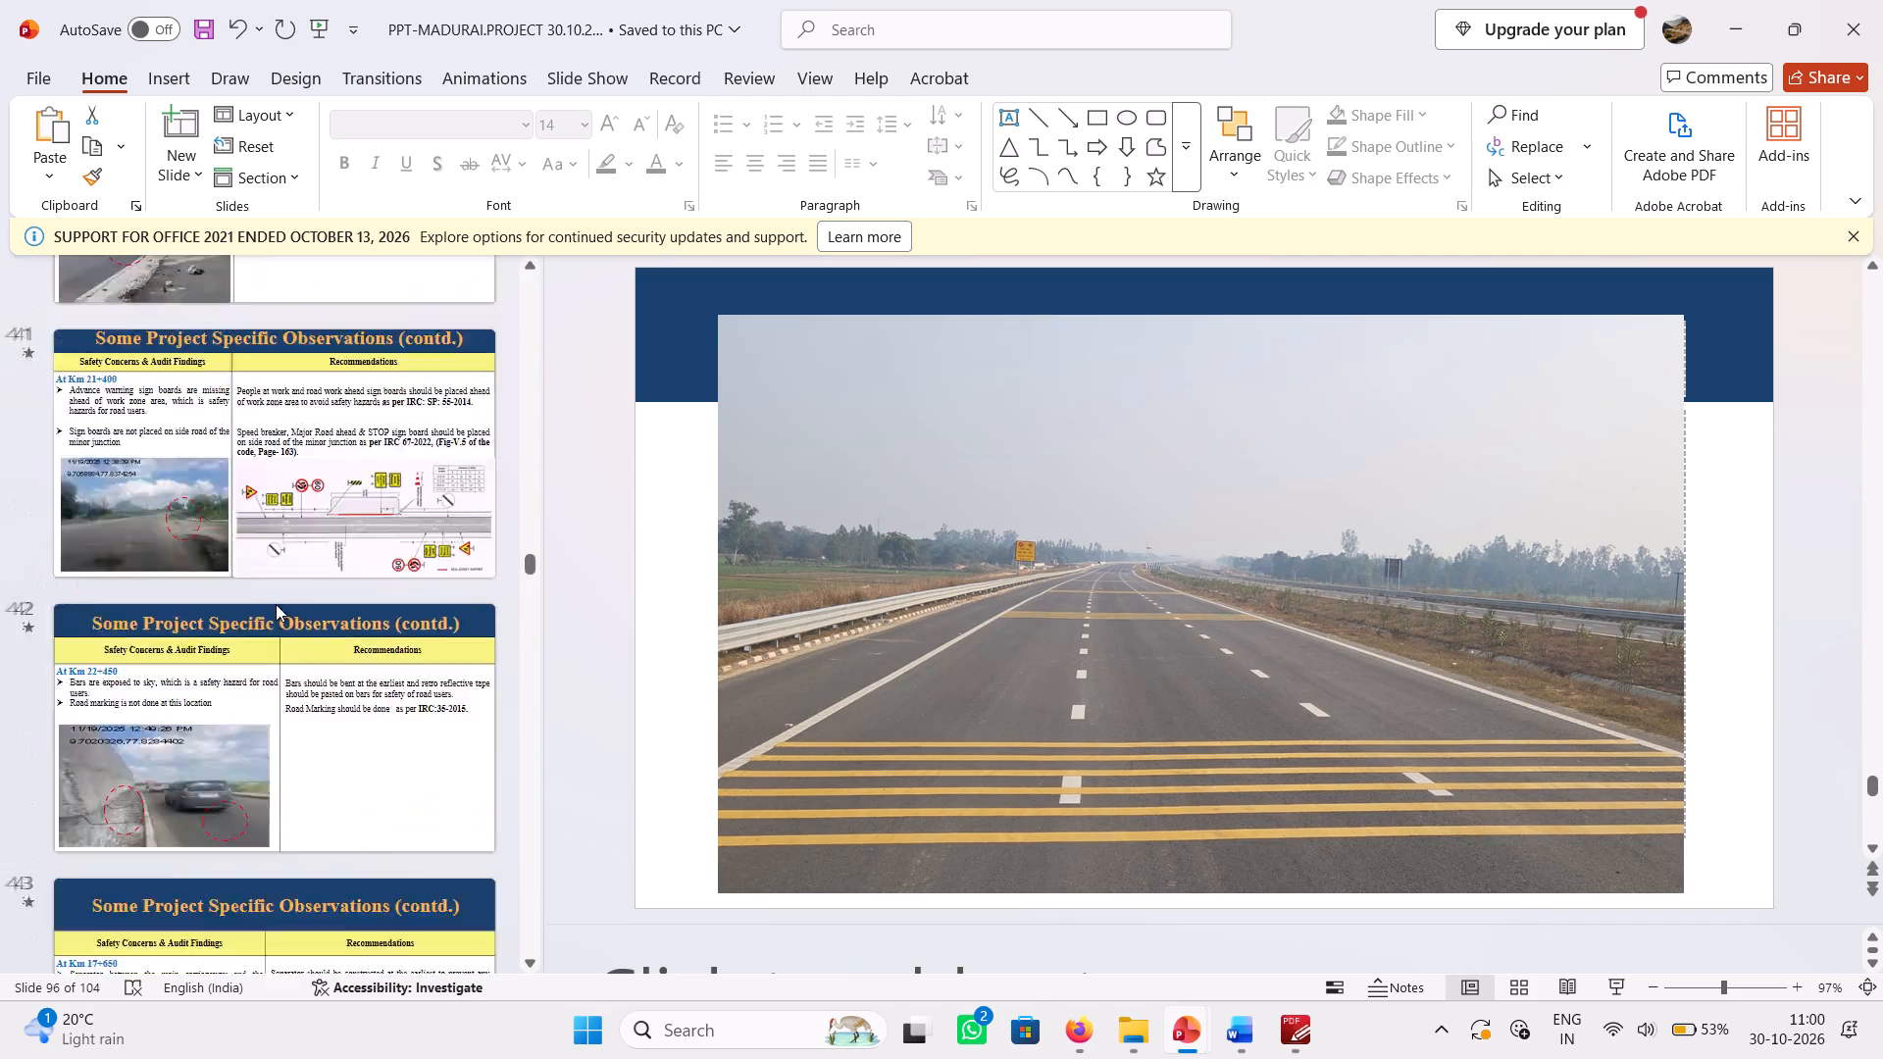
pyautogui.scroll(20, 276, 604)
pyautogui.scroll(18, 276, 604)
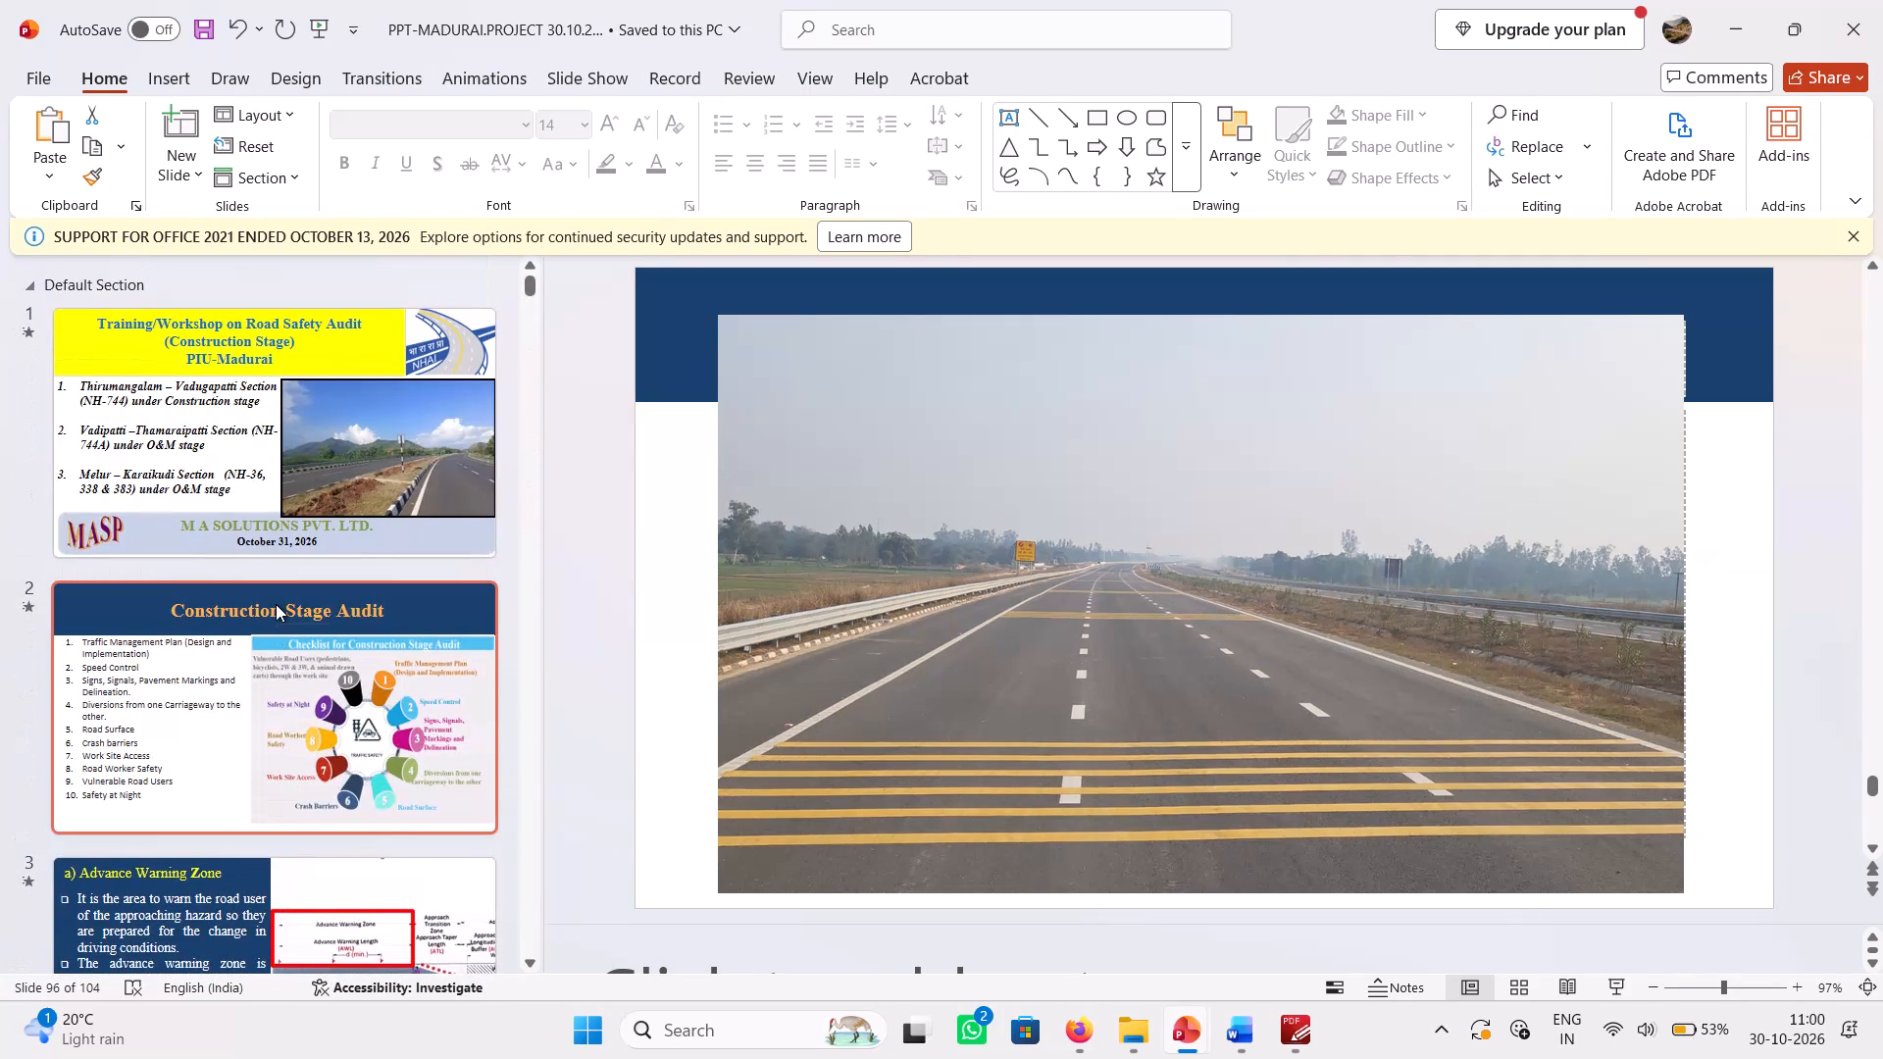
# Save the Madurai project presentation with the newly pasted slides.
pyautogui.hotkey('ctrl', 's')
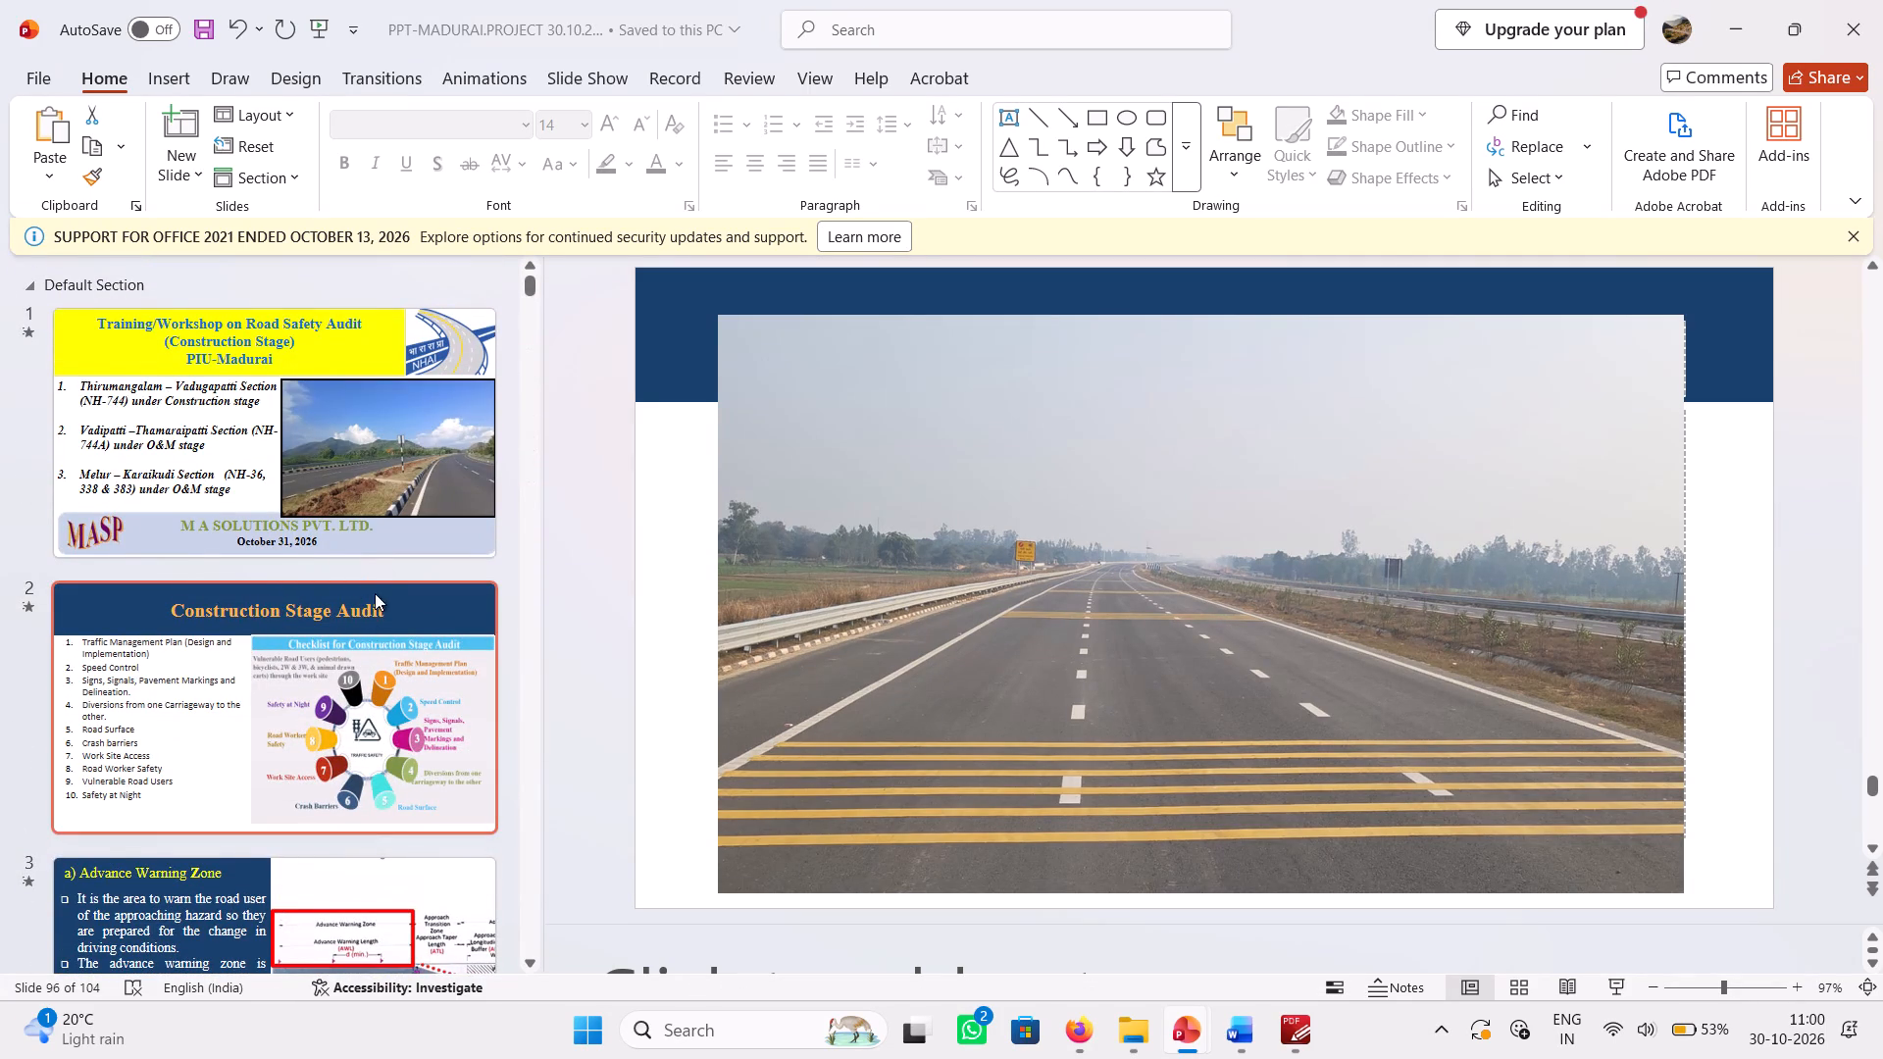
pyautogui.scroll(-20, 375, 593)
pyautogui.scroll(-10, 375, 593)
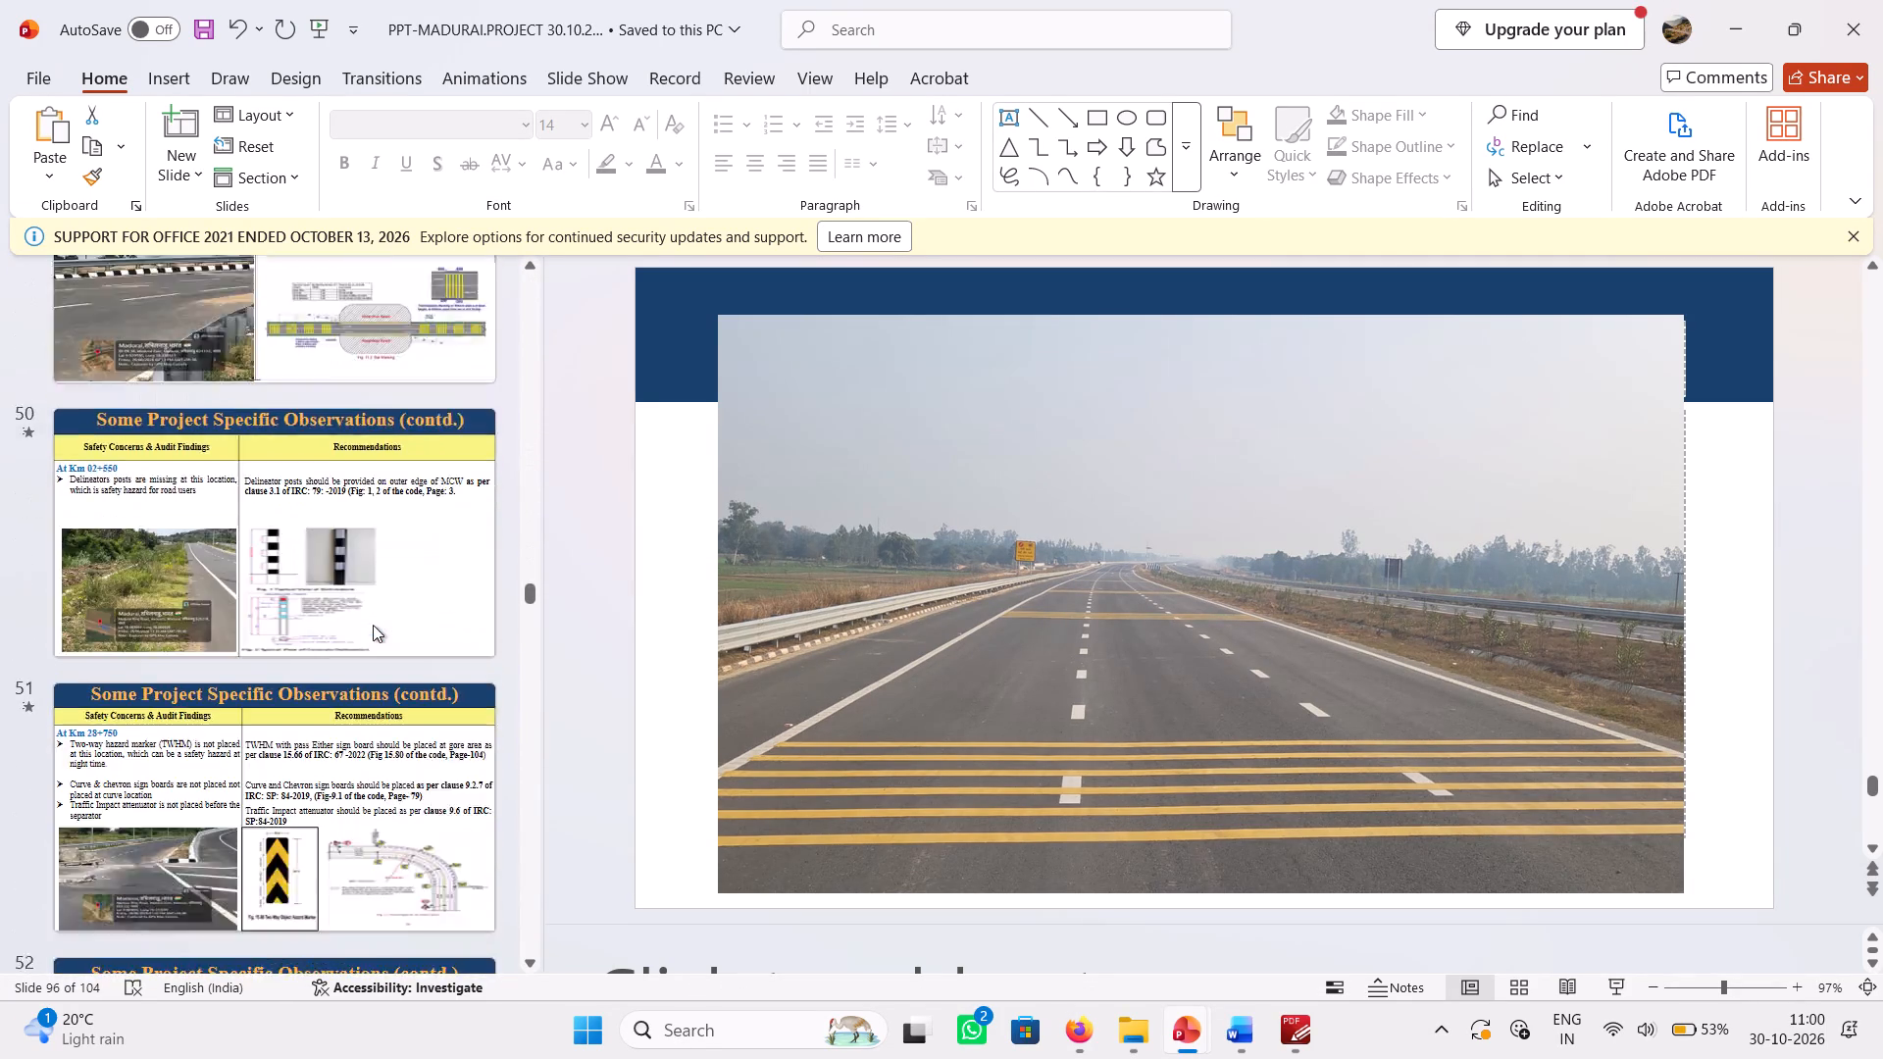
pyautogui.scroll(-8, 373, 625)
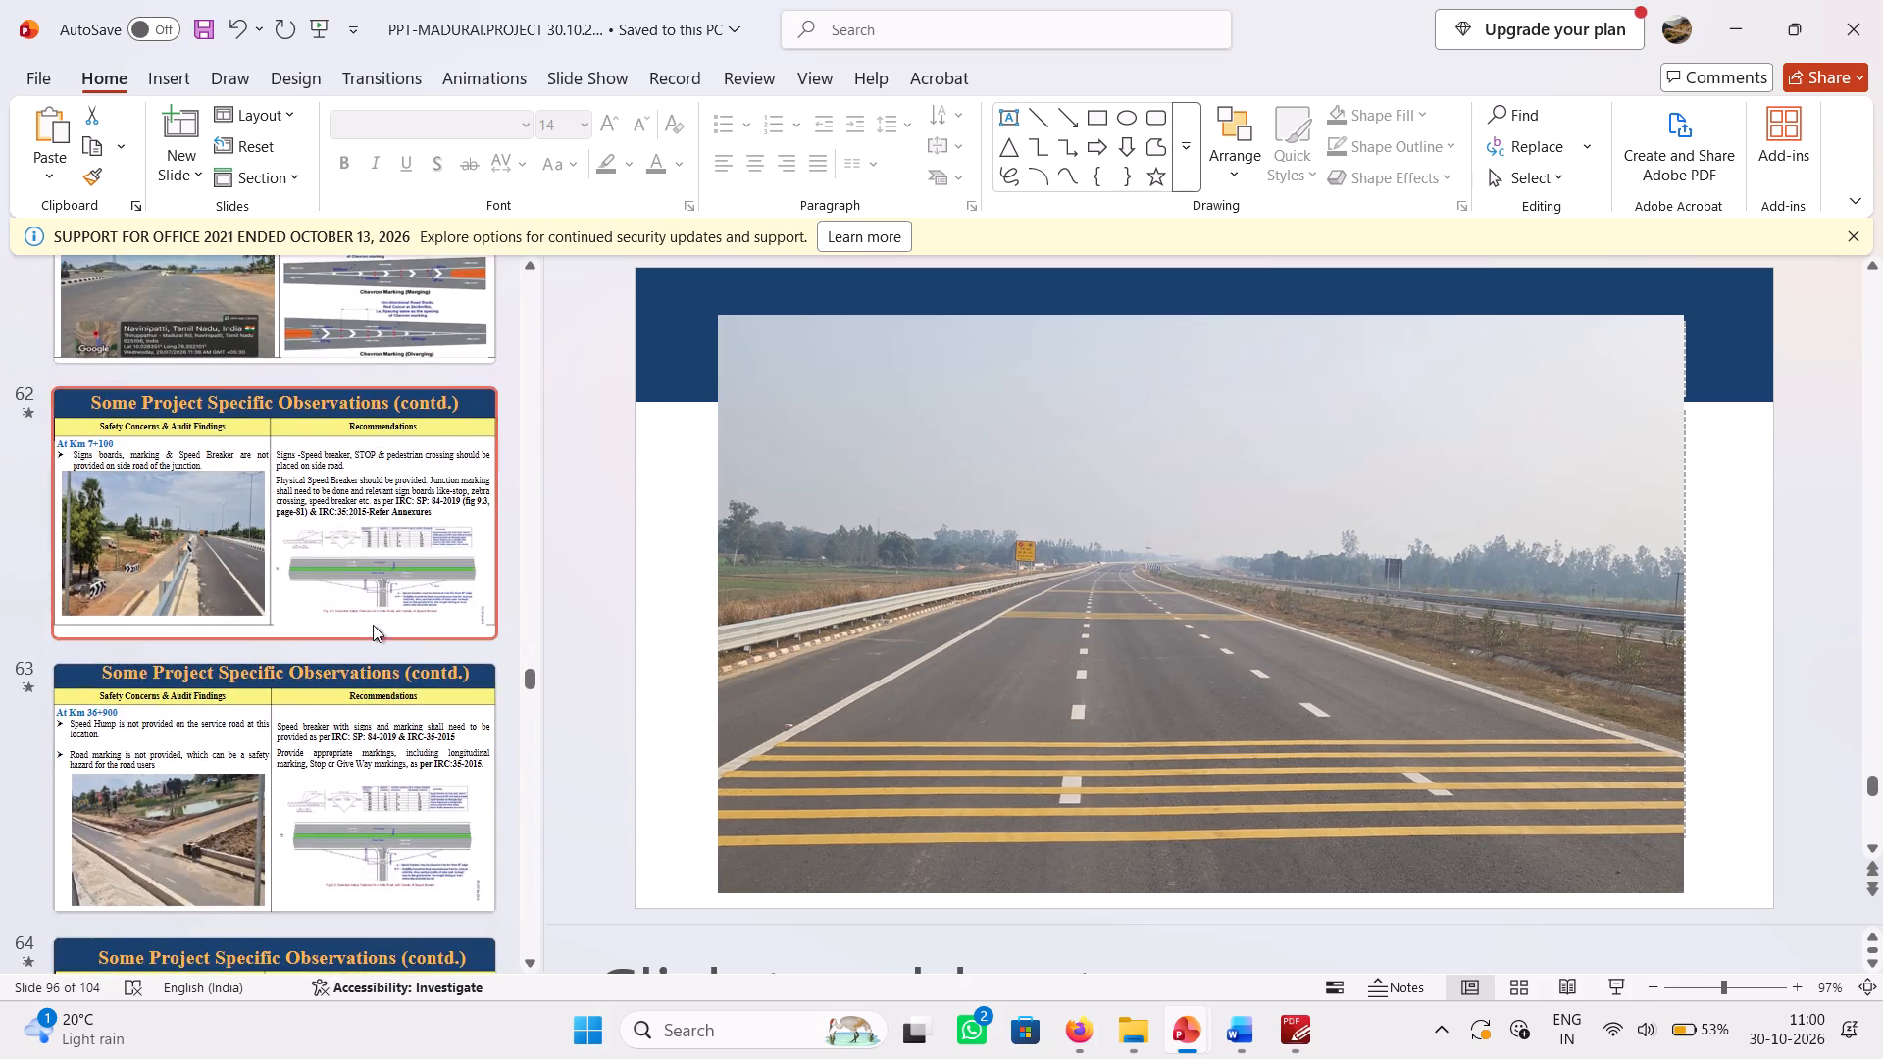
pyautogui.scroll(-13, 373, 625)
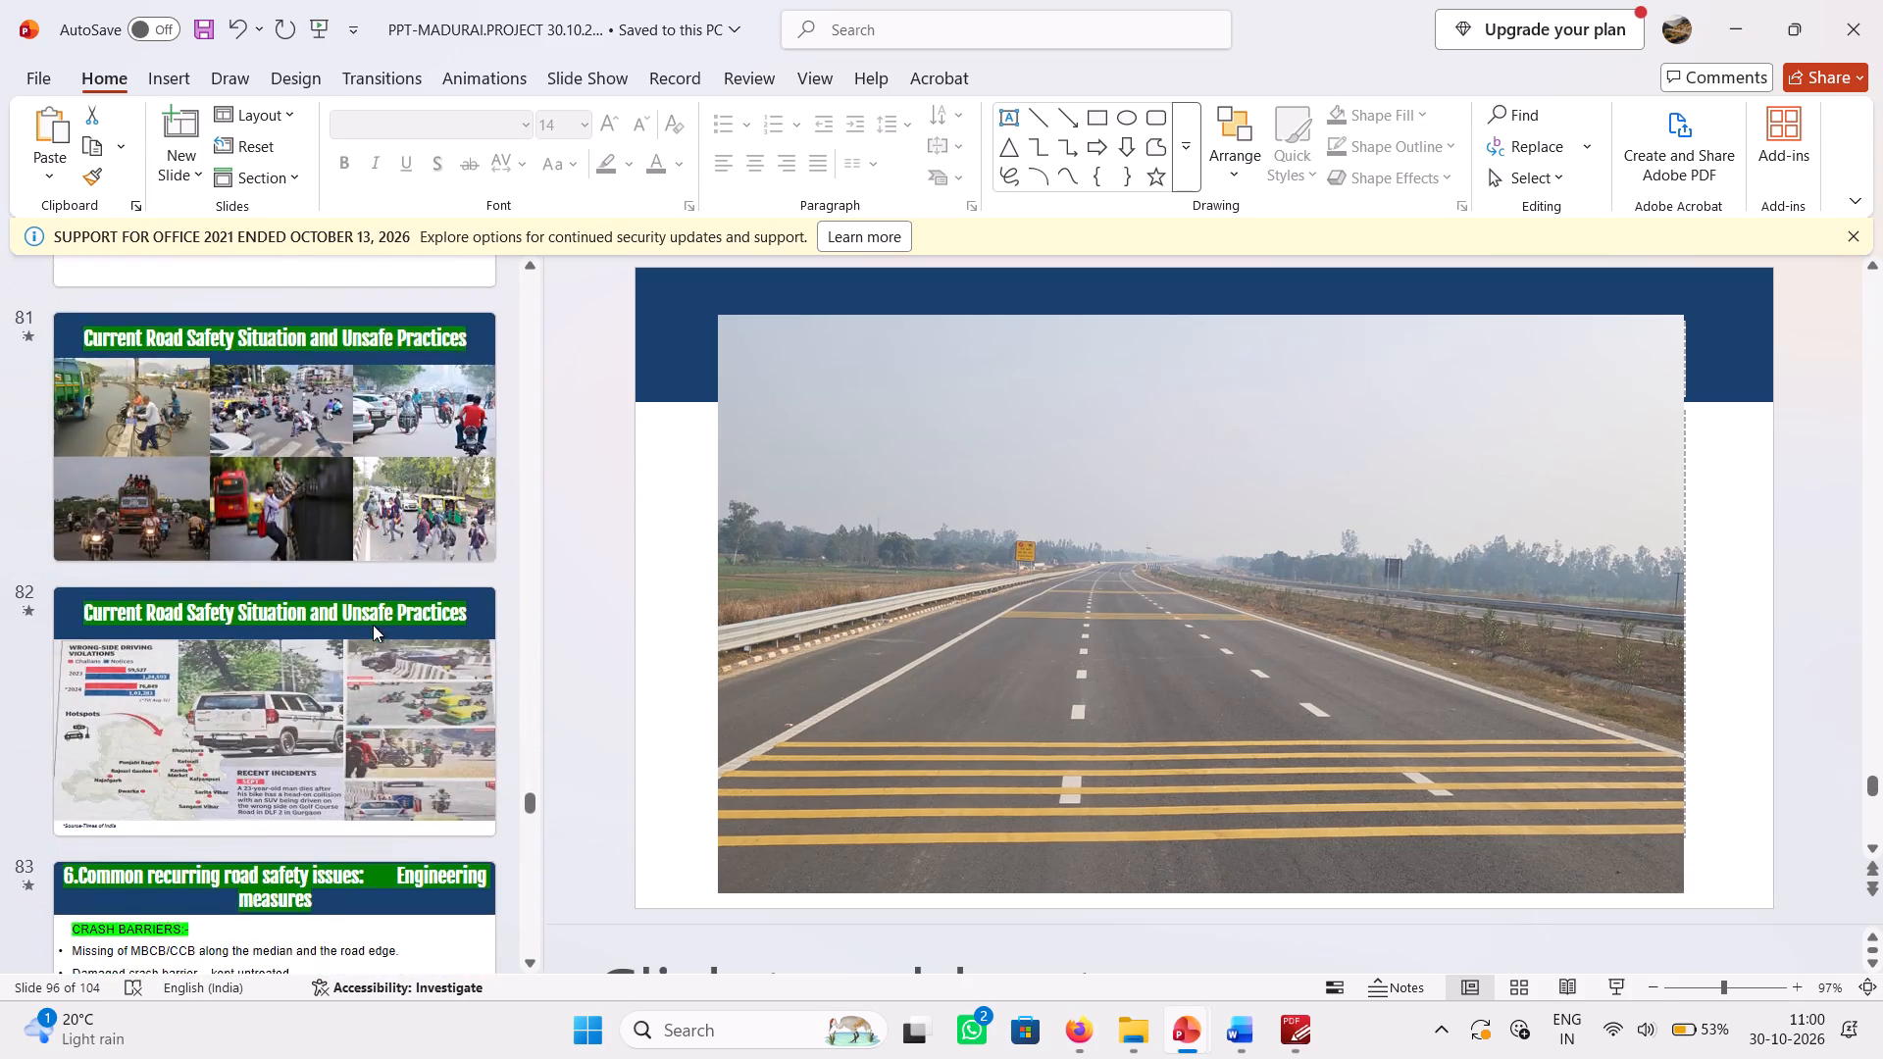
pyautogui.scroll(2, 373, 625)
pyautogui.moveTo(239, 618); pyautogui.dragTo(253, 987)
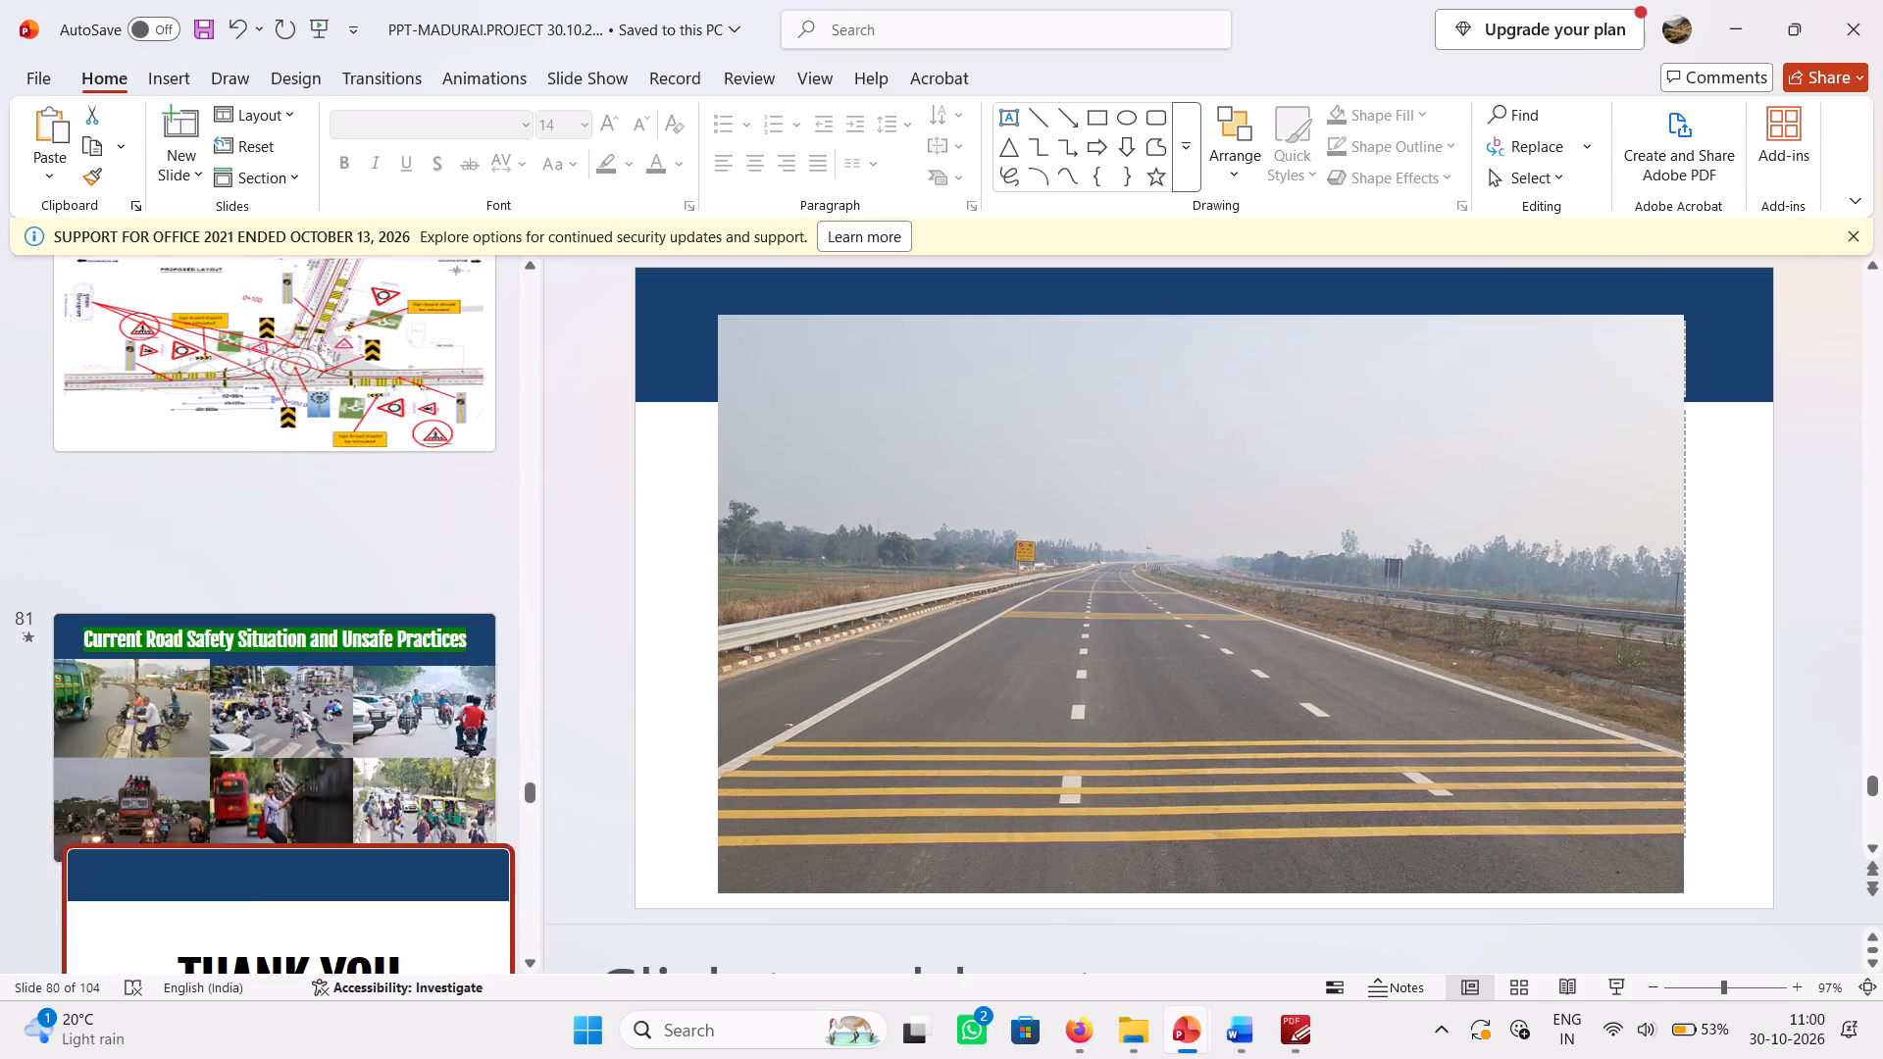